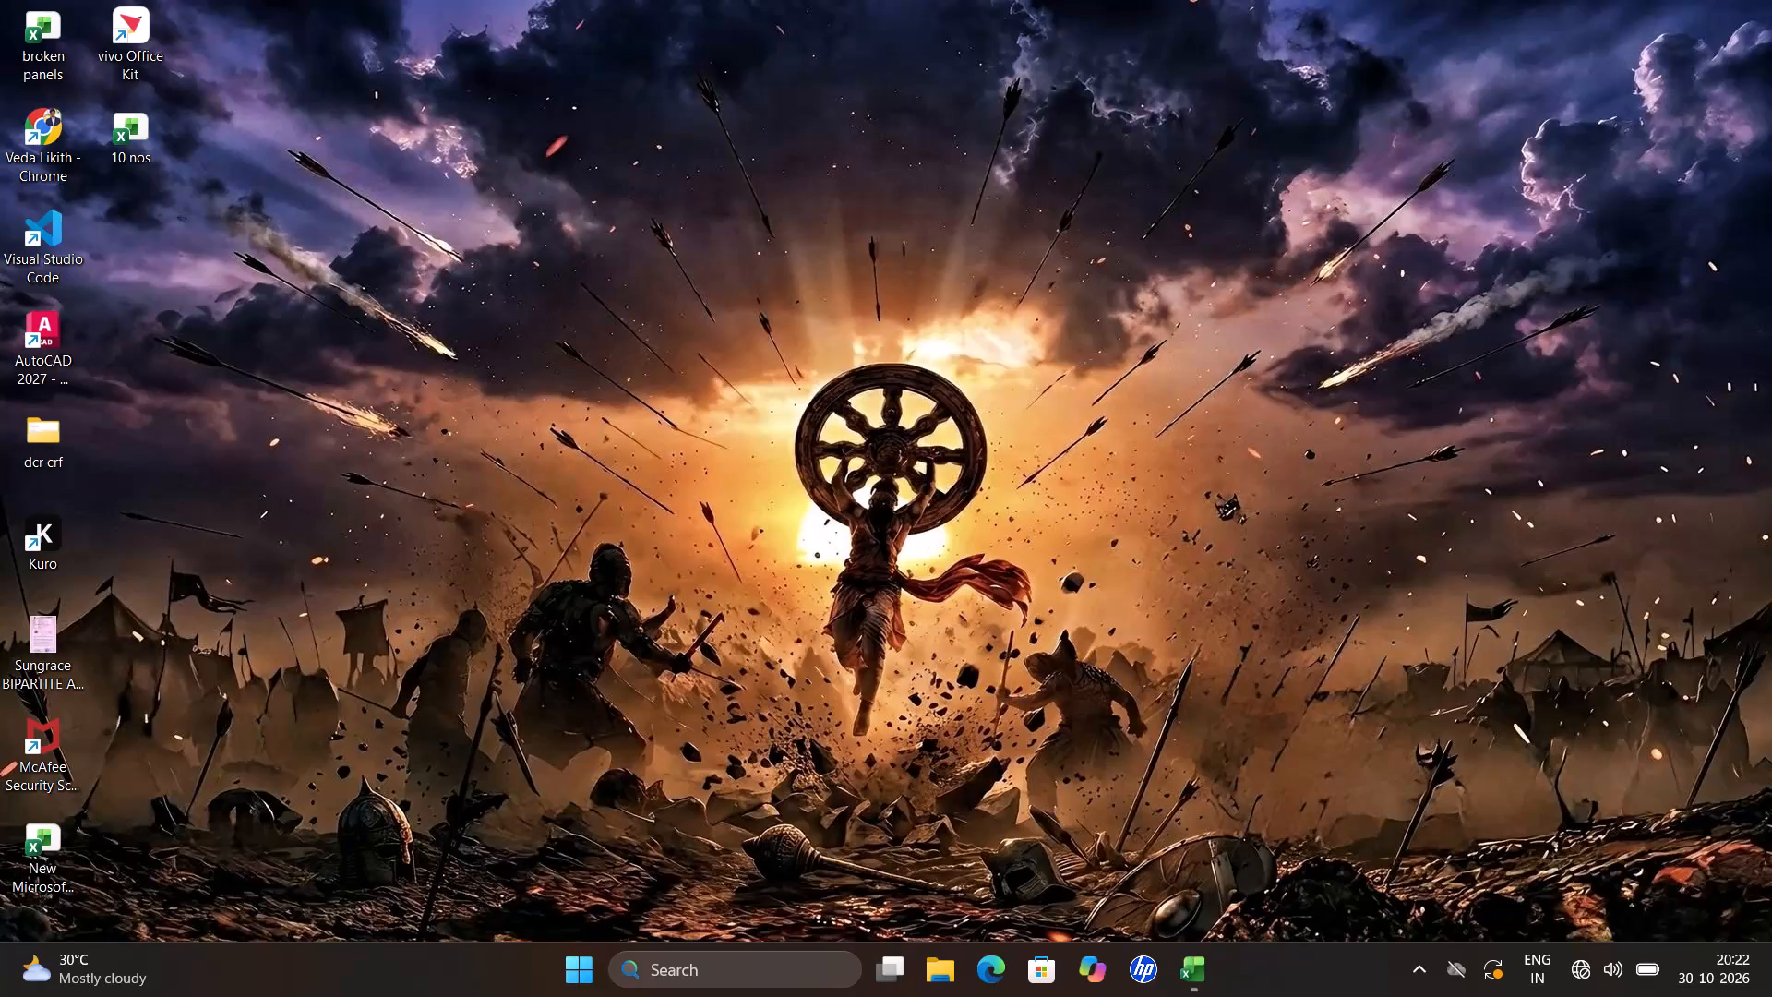
Start connecting to the secured Wi-Fi network Gani, keeping automatic connection enabled.
click(1598, 935)
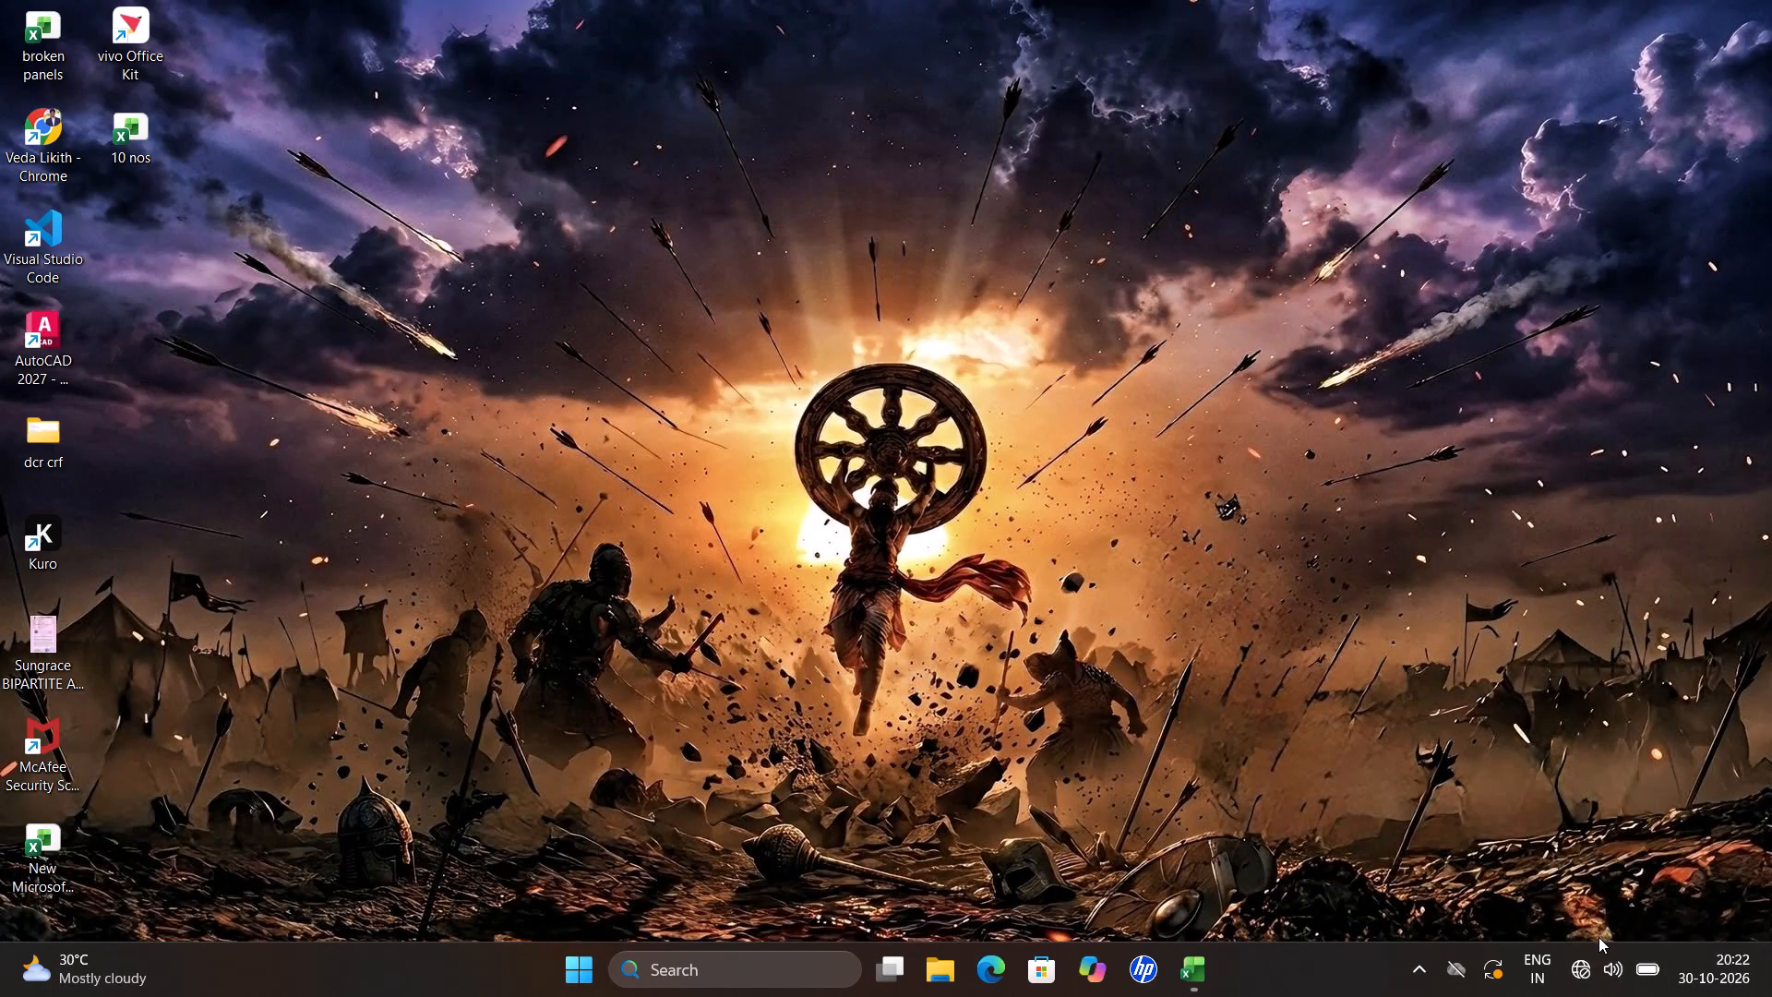
click(1598, 952)
click(1581, 973)
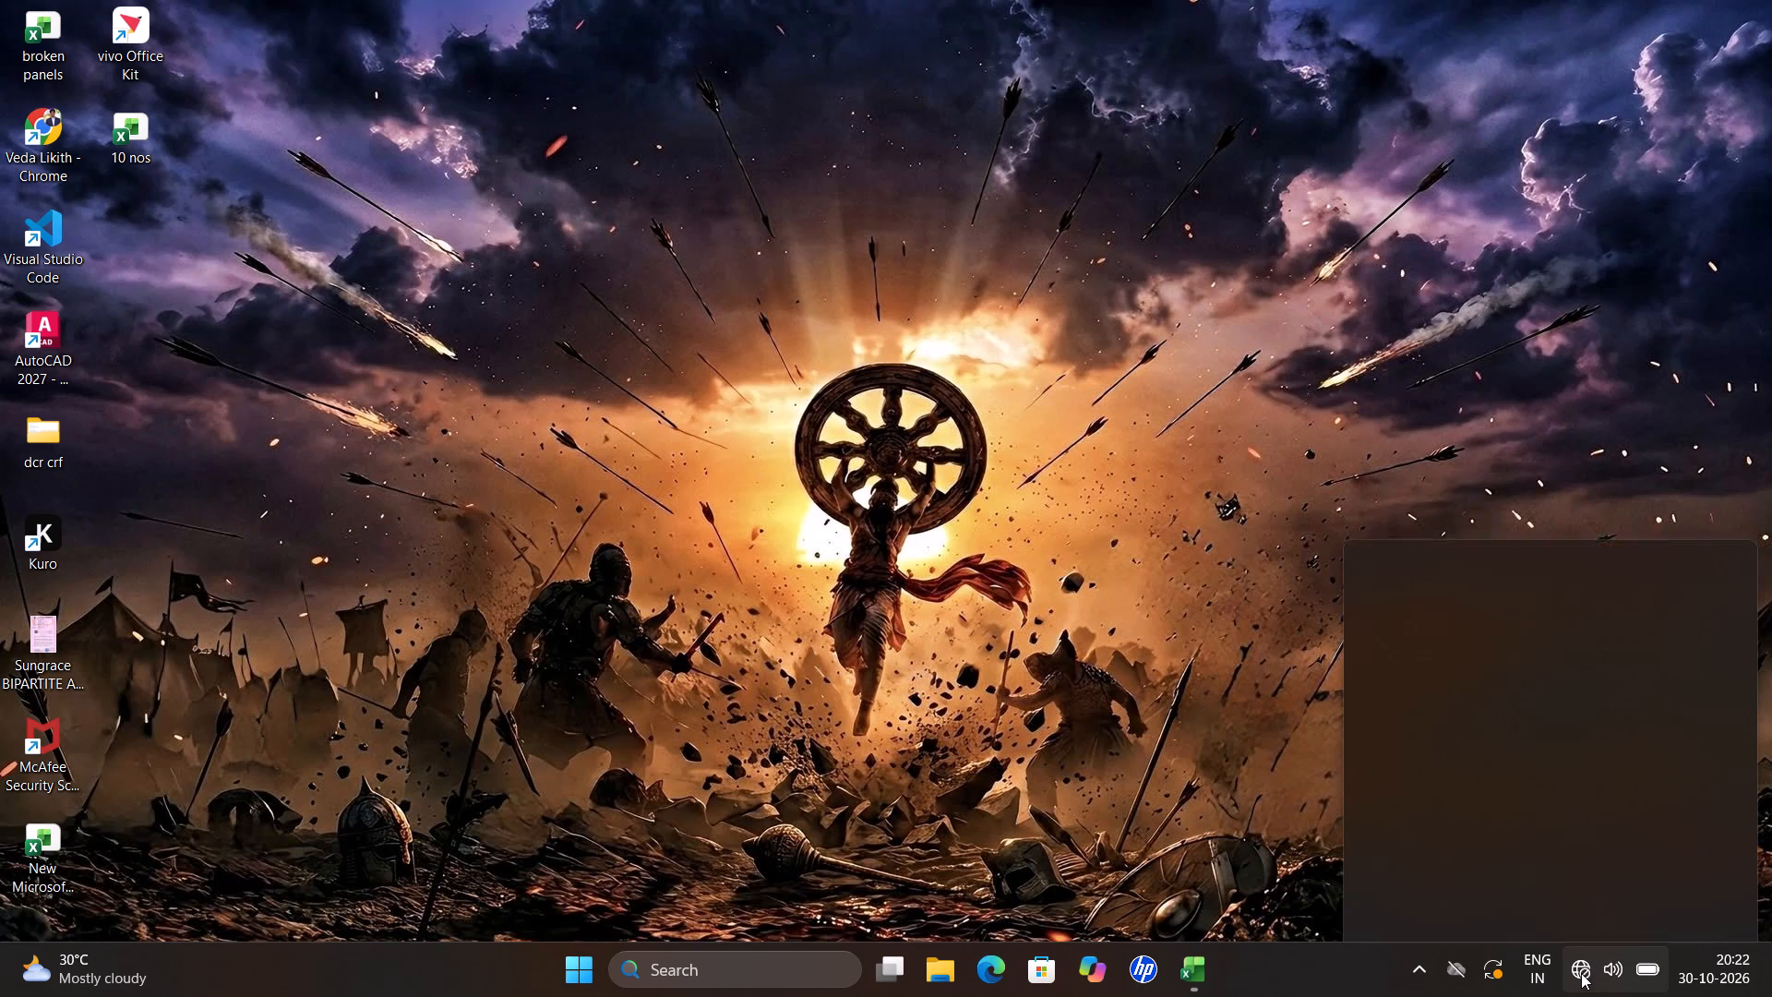
click(1455, 516)
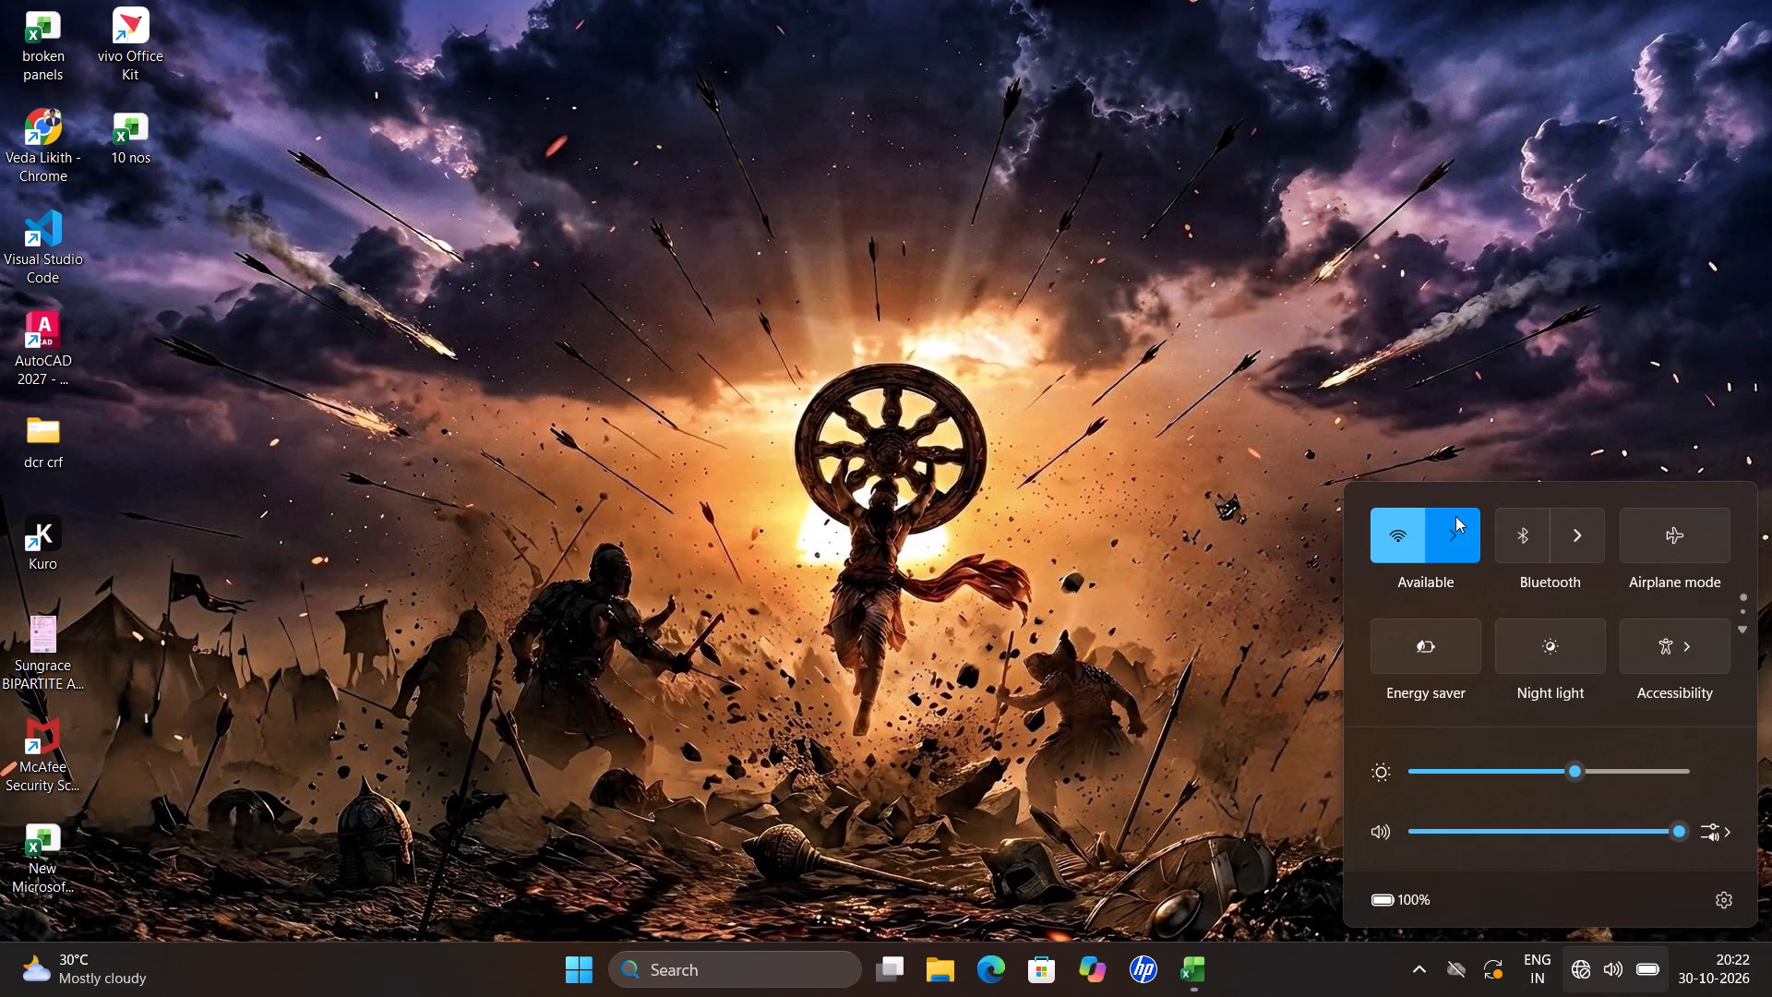
click(1460, 610)
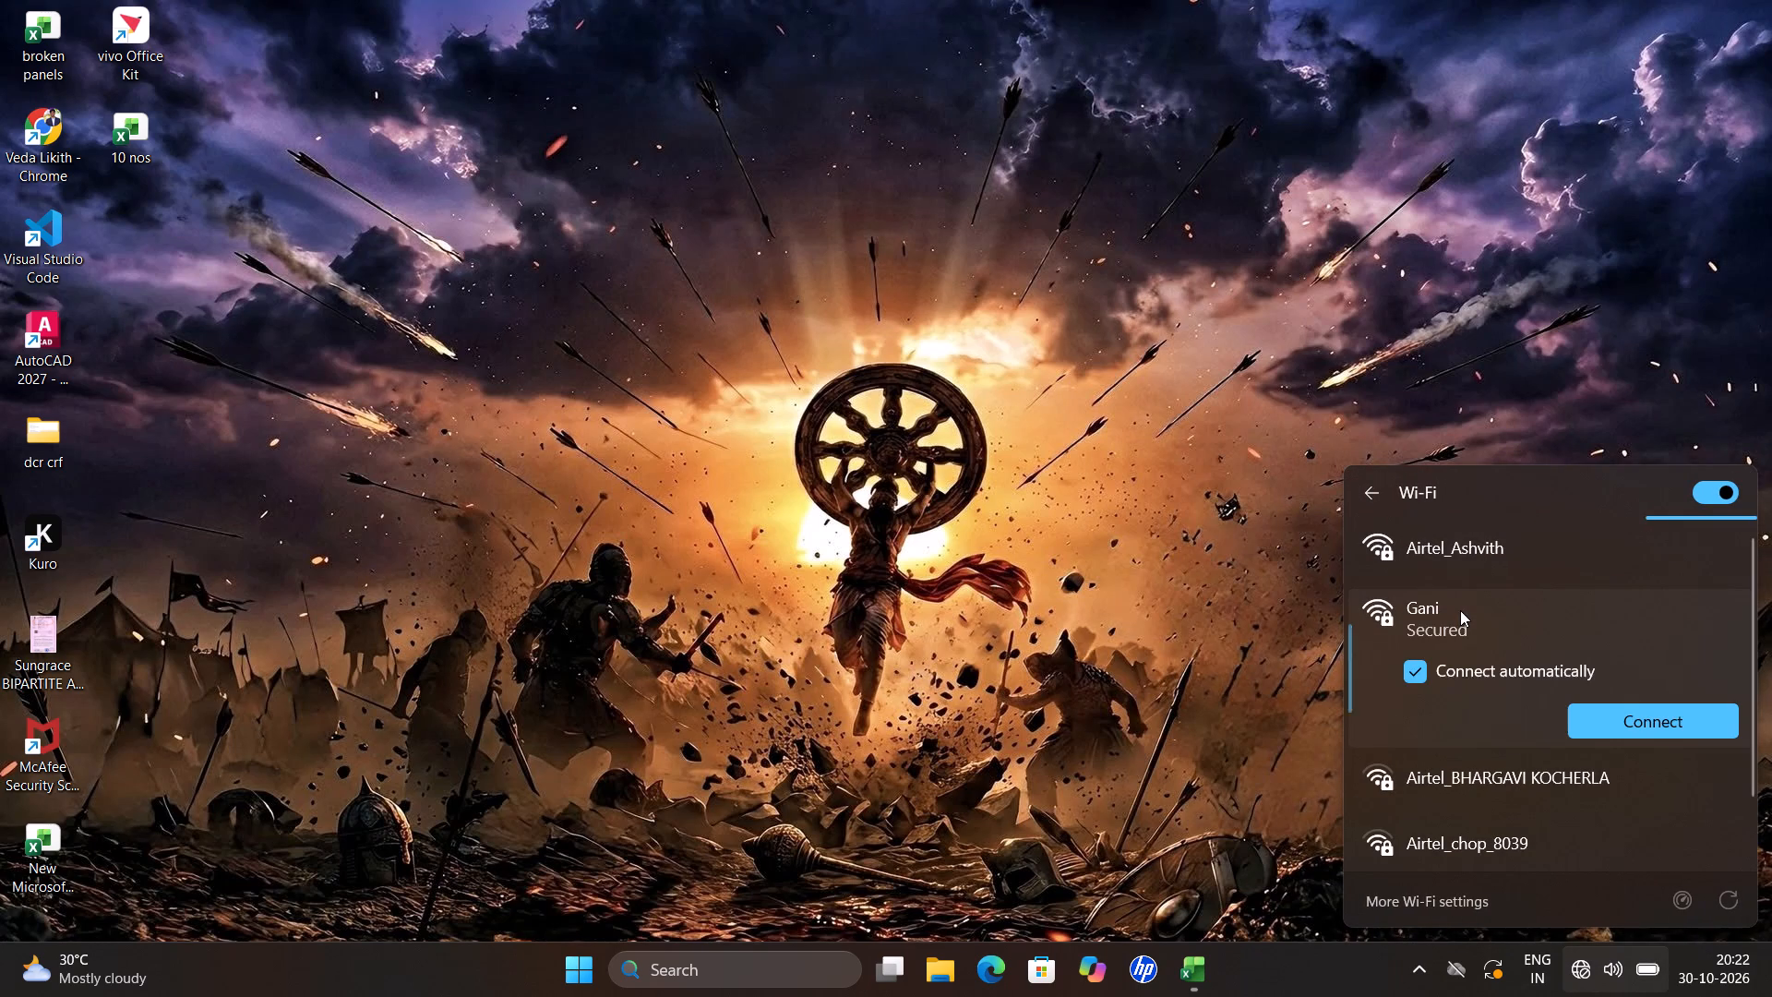
click(1589, 716)
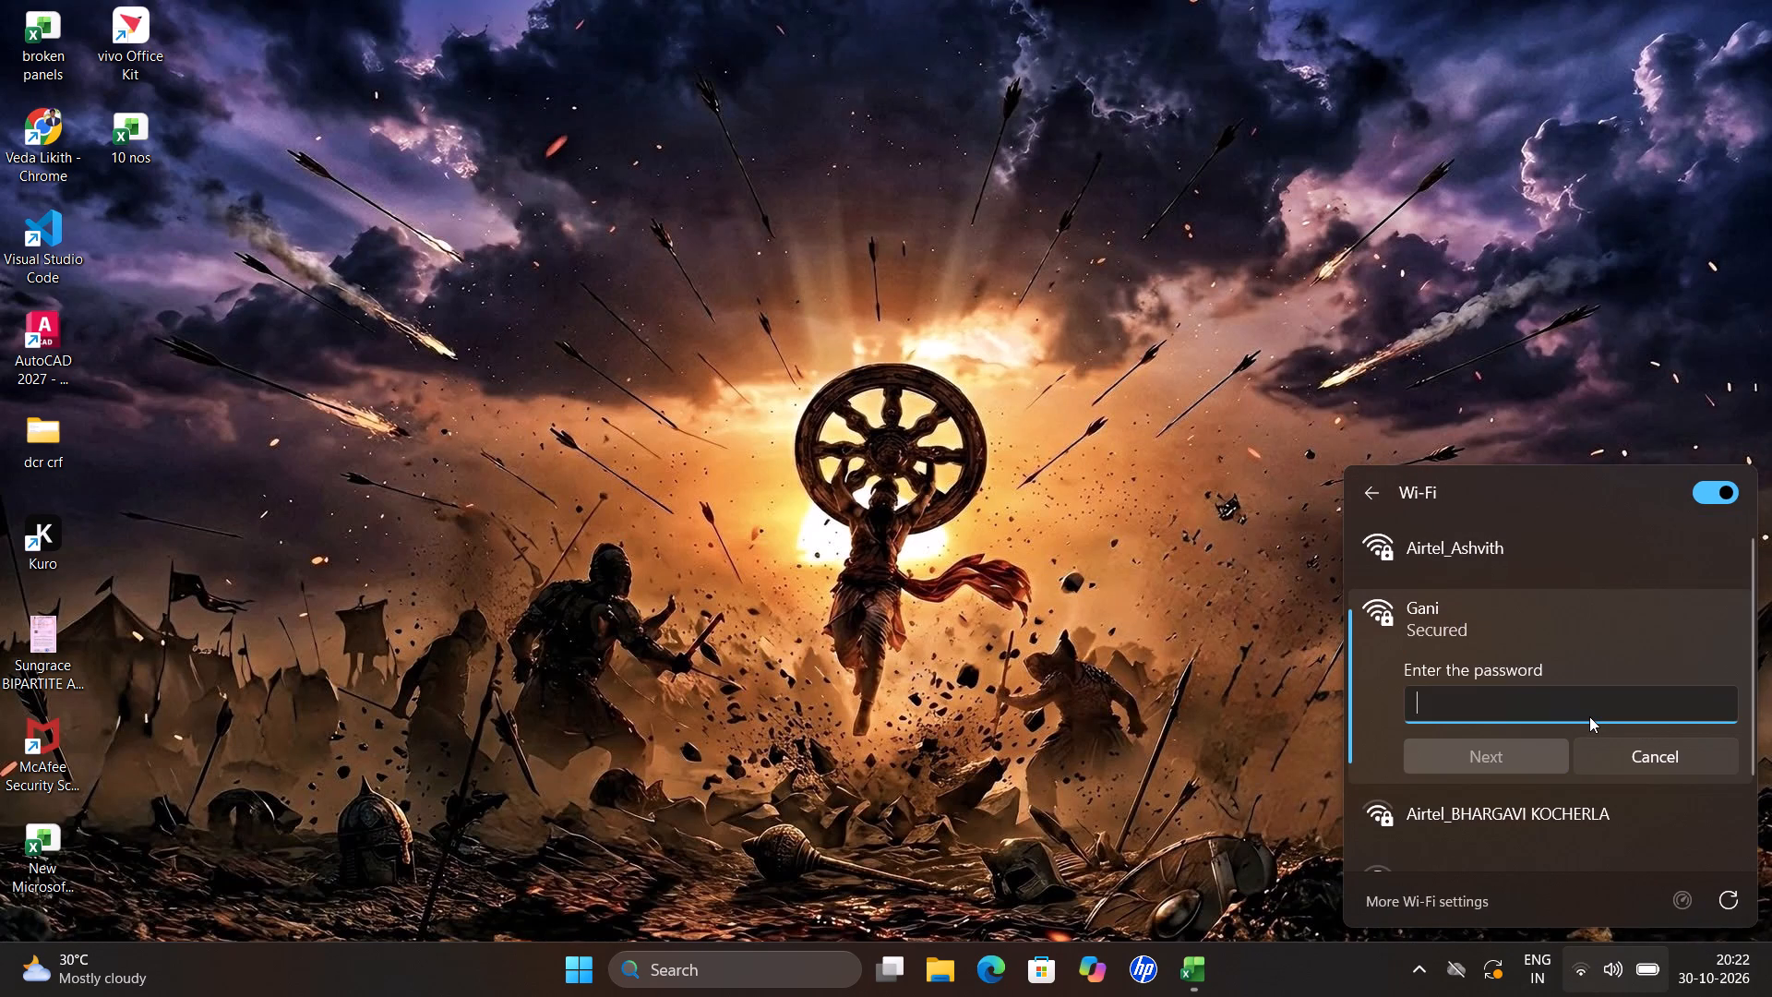
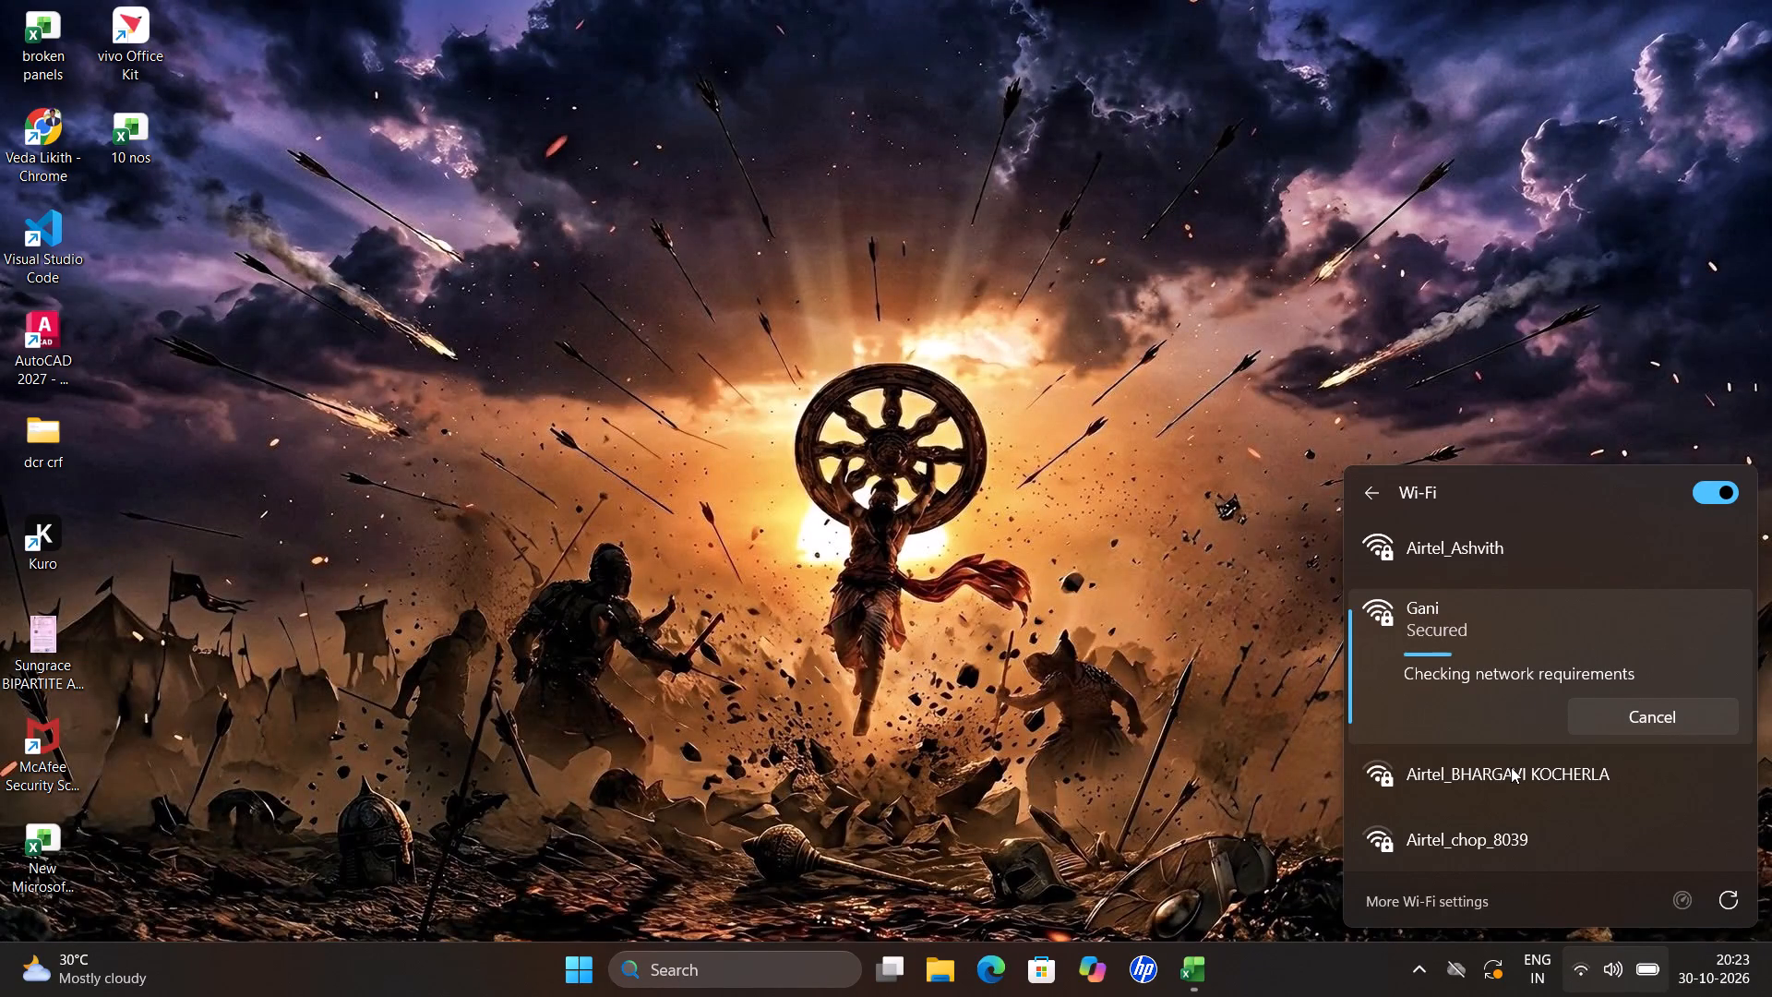
Switch to Microsoft Edge and open the SUNGRACE website from the new tab page's saved sites.
click(1177, 813)
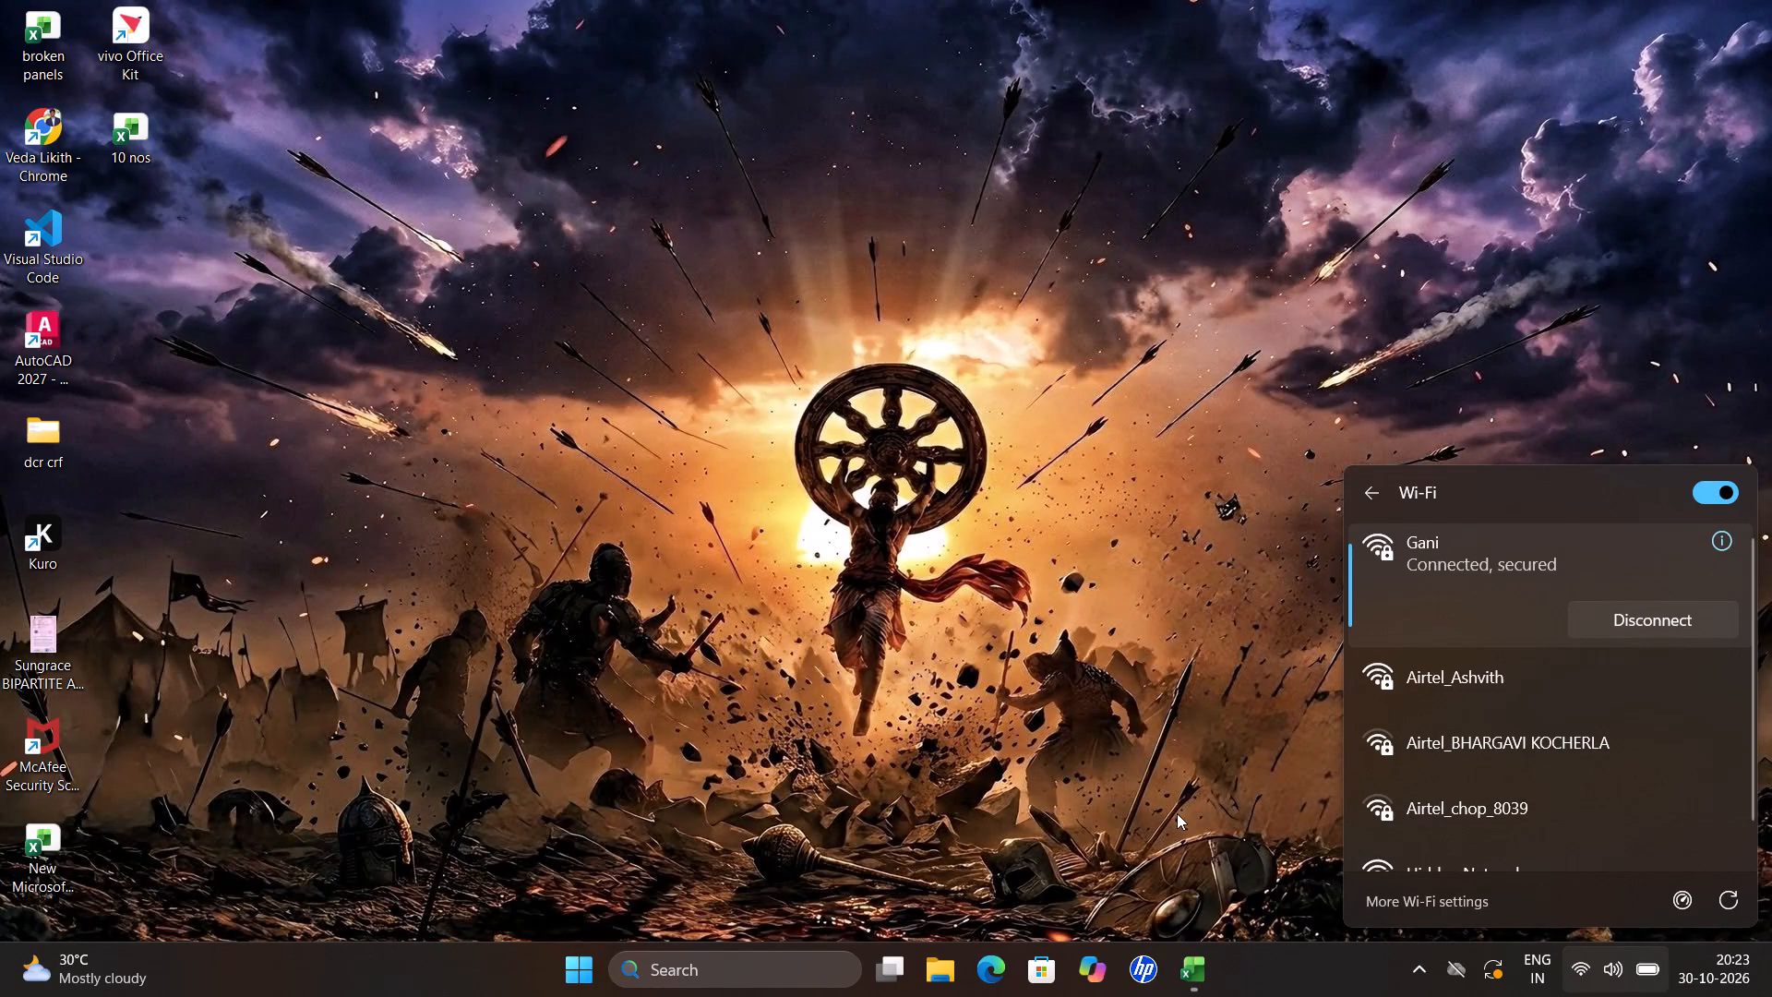
click(973, 945)
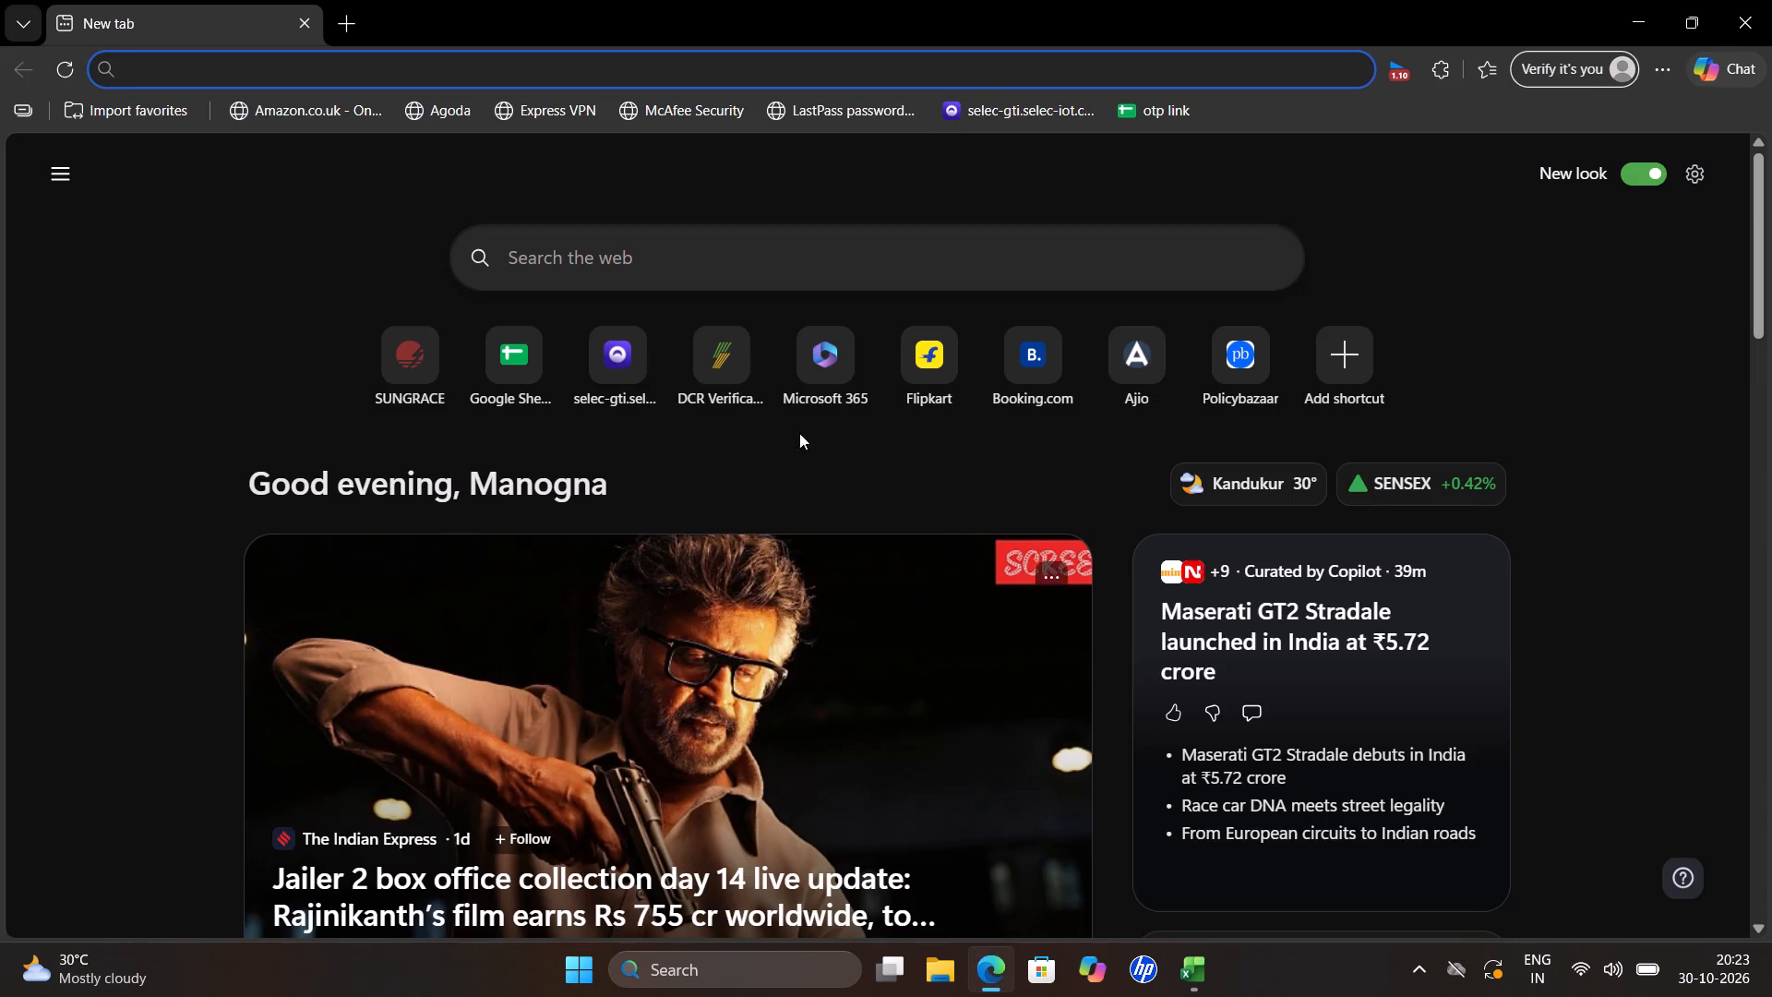
click(439, 366)
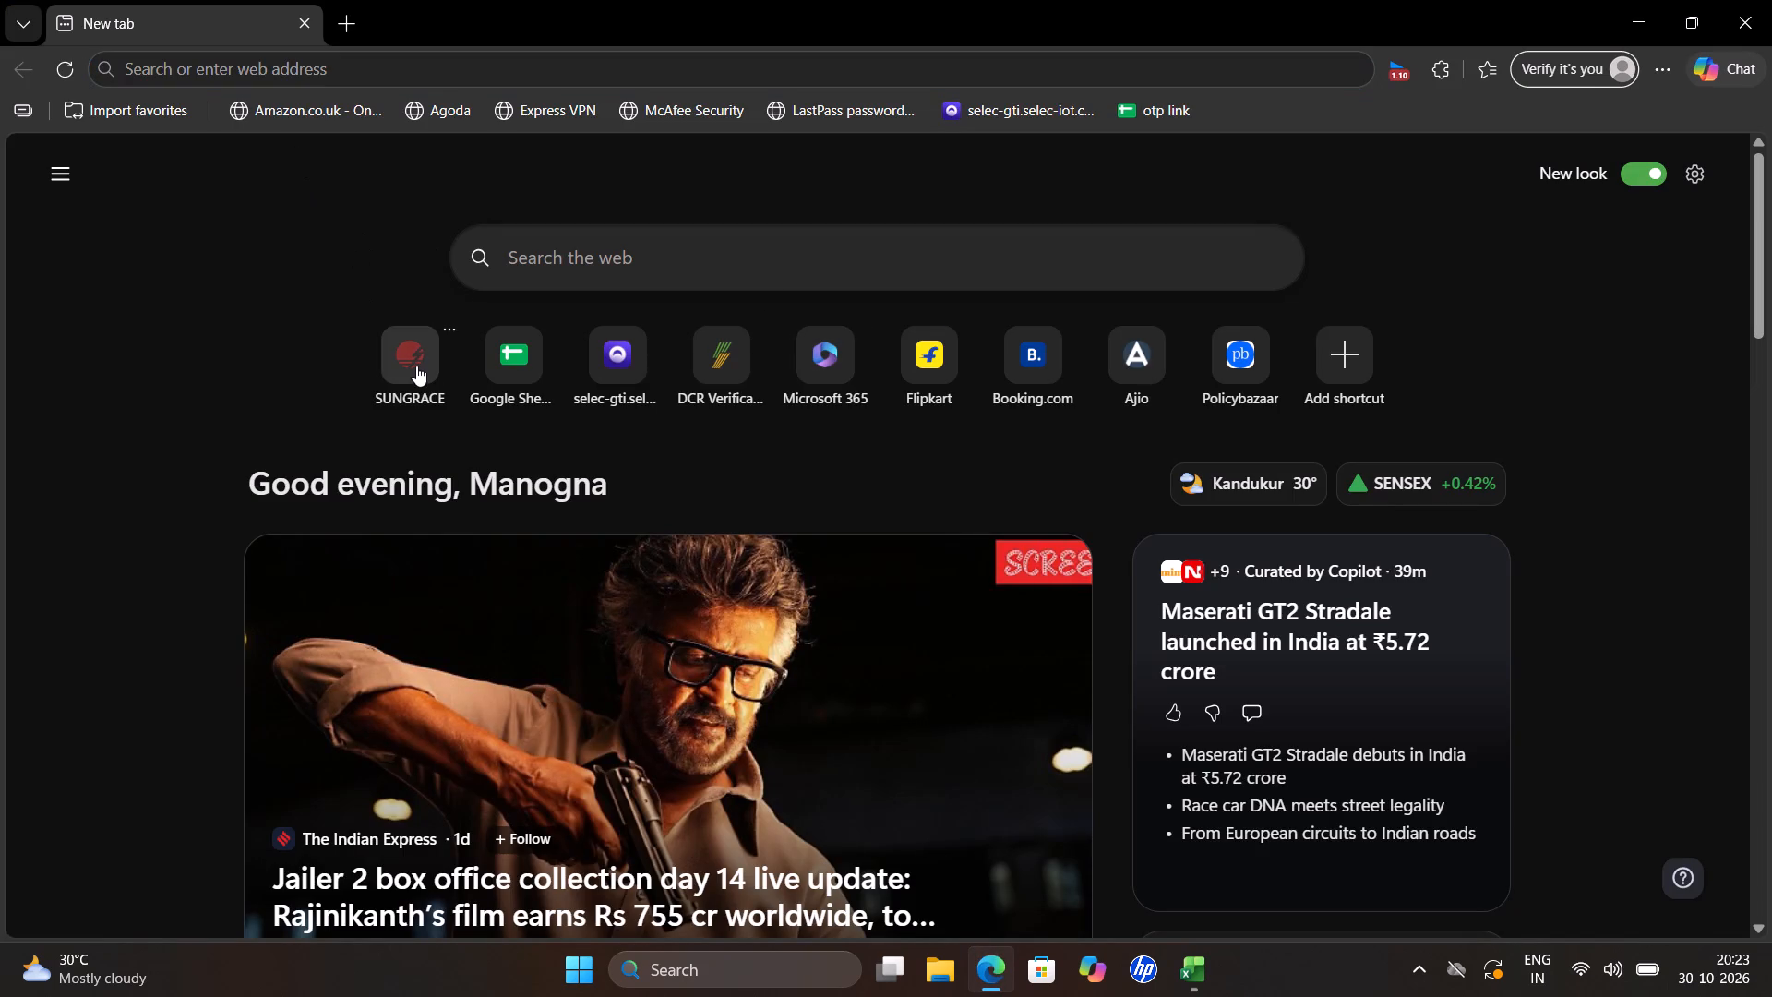
click(415, 366)
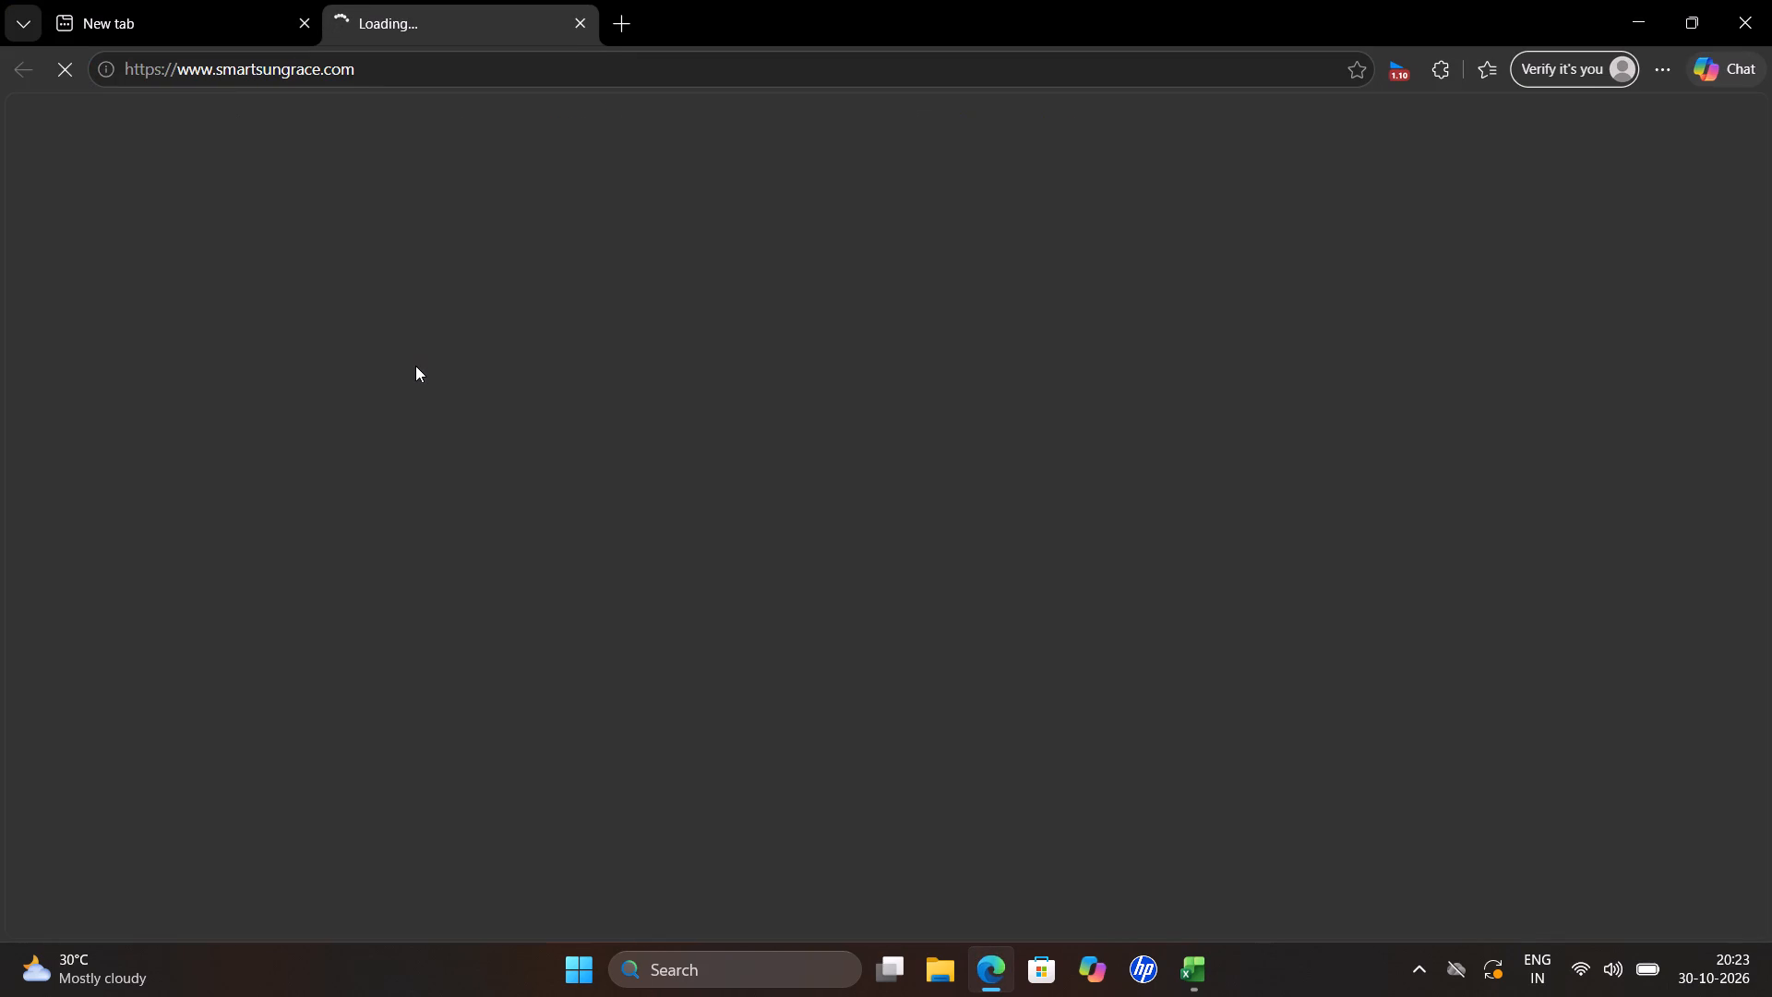
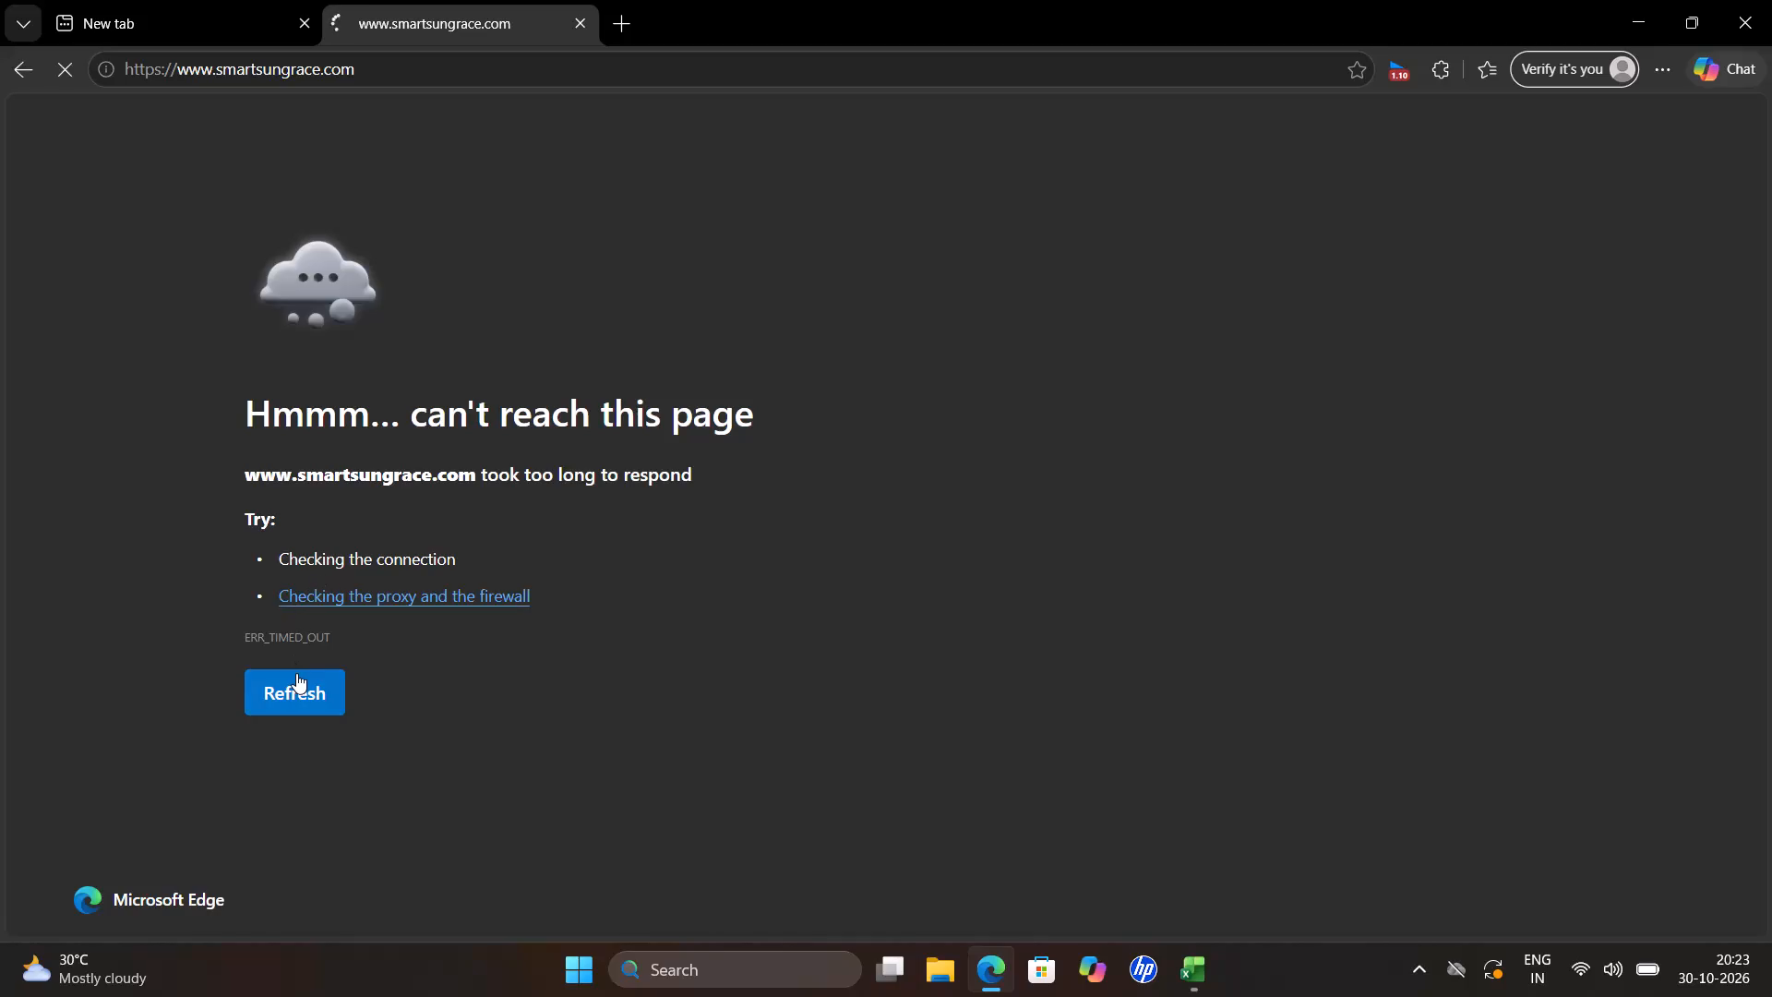
click(296, 673)
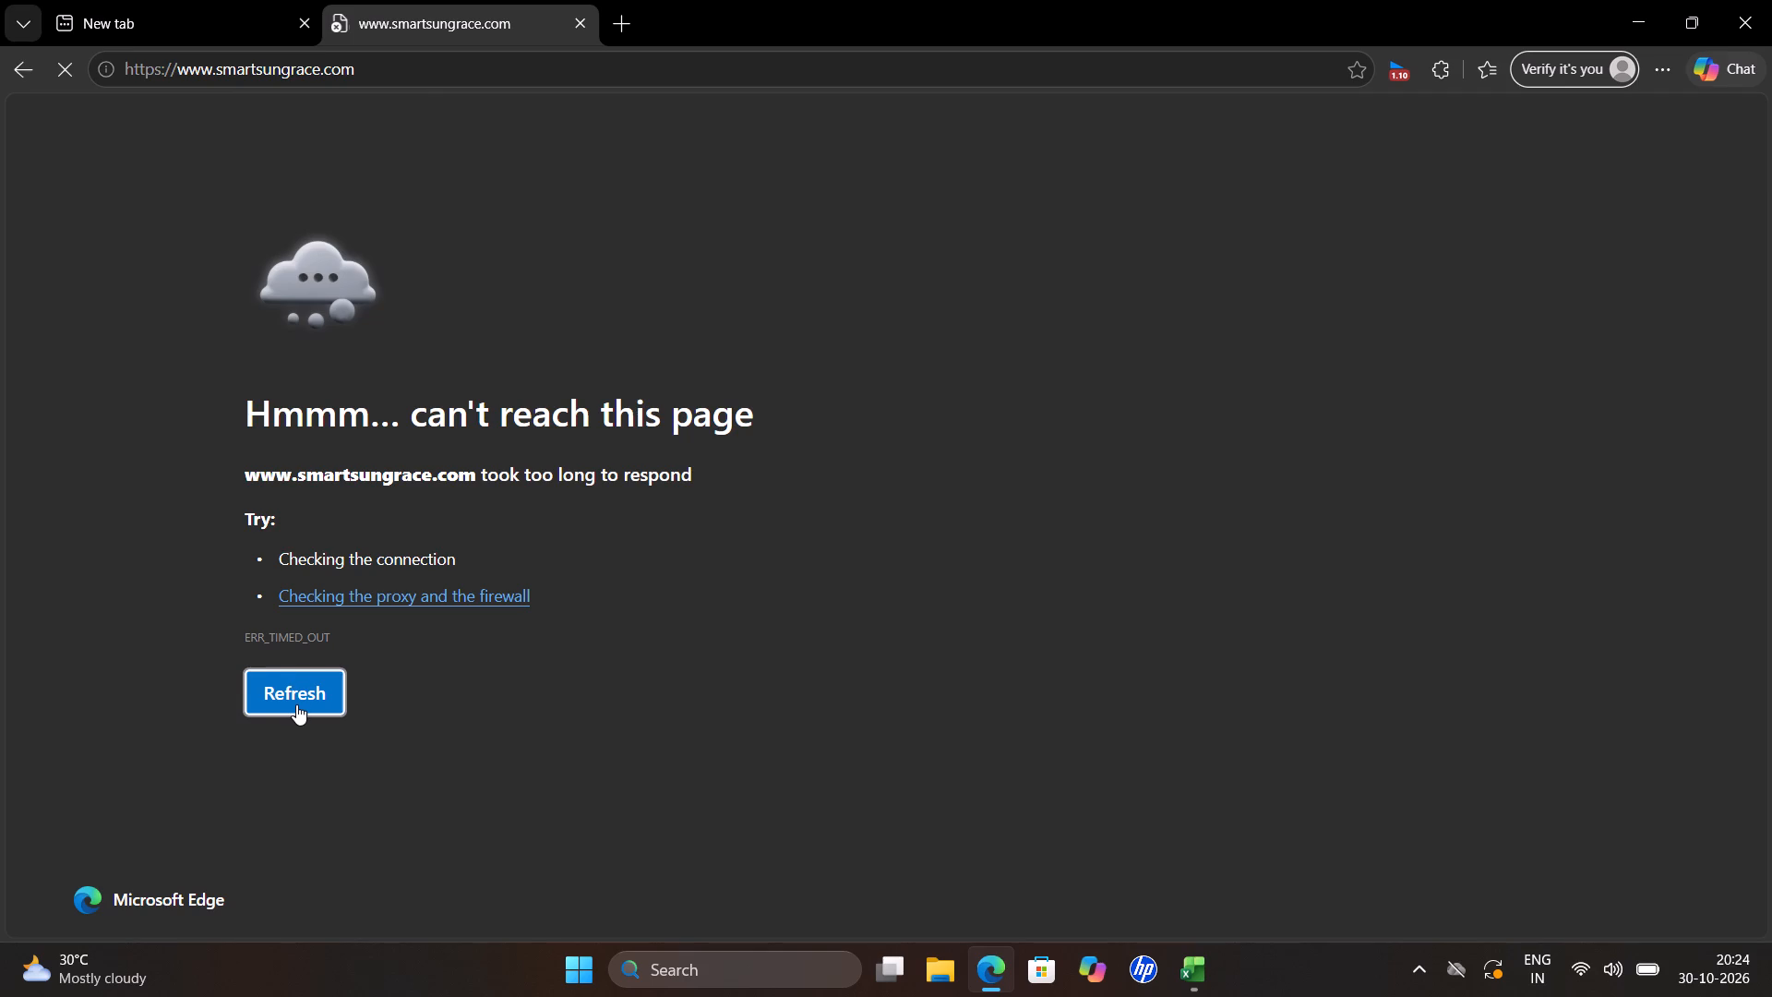
click(296, 704)
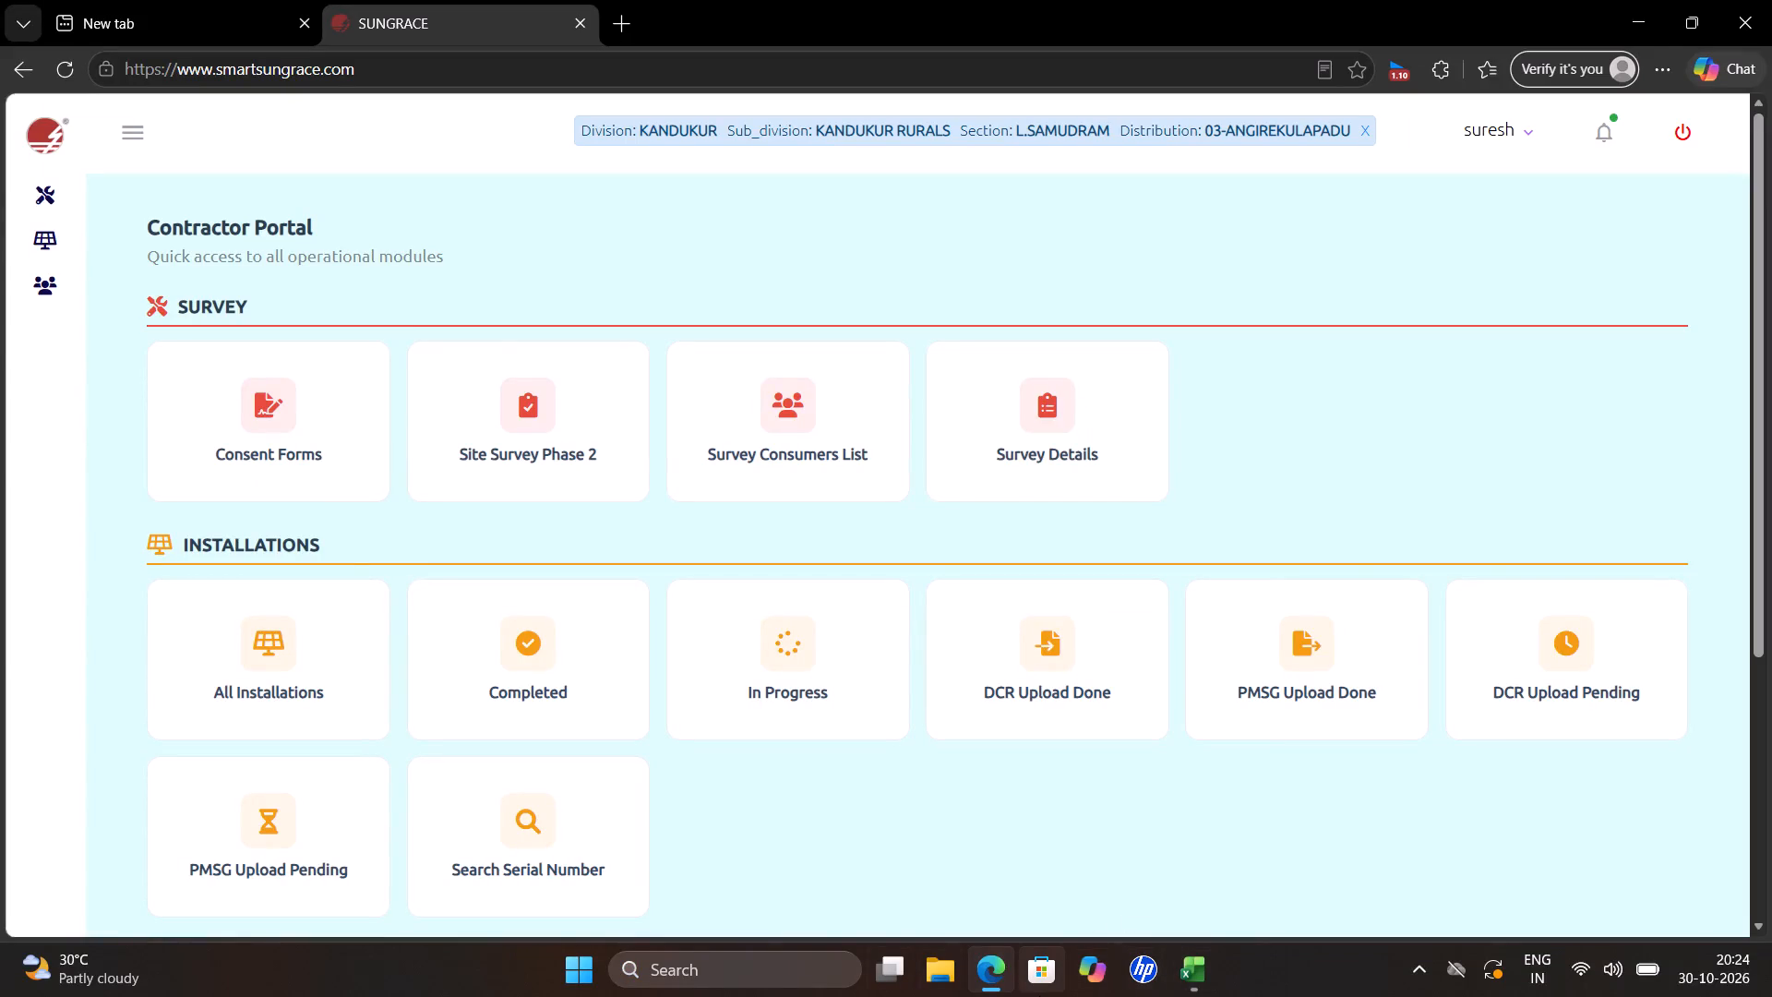
Search Windows for "wh" to find the WhatsApp app.
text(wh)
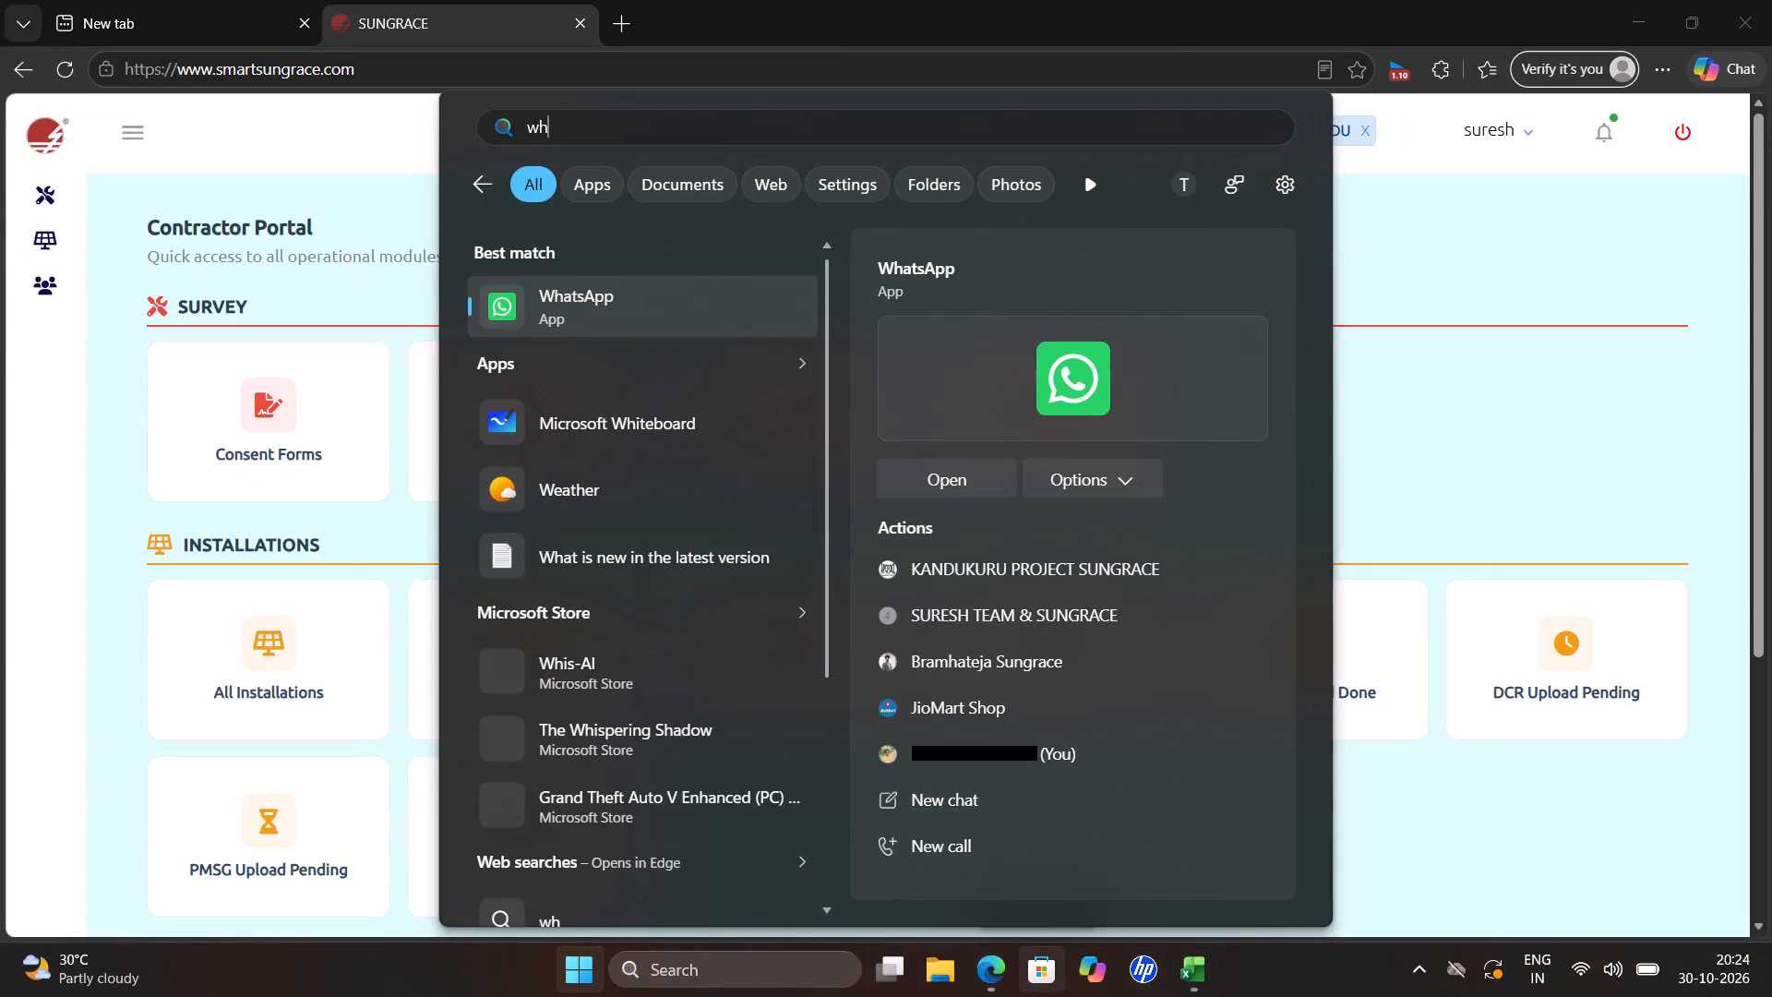
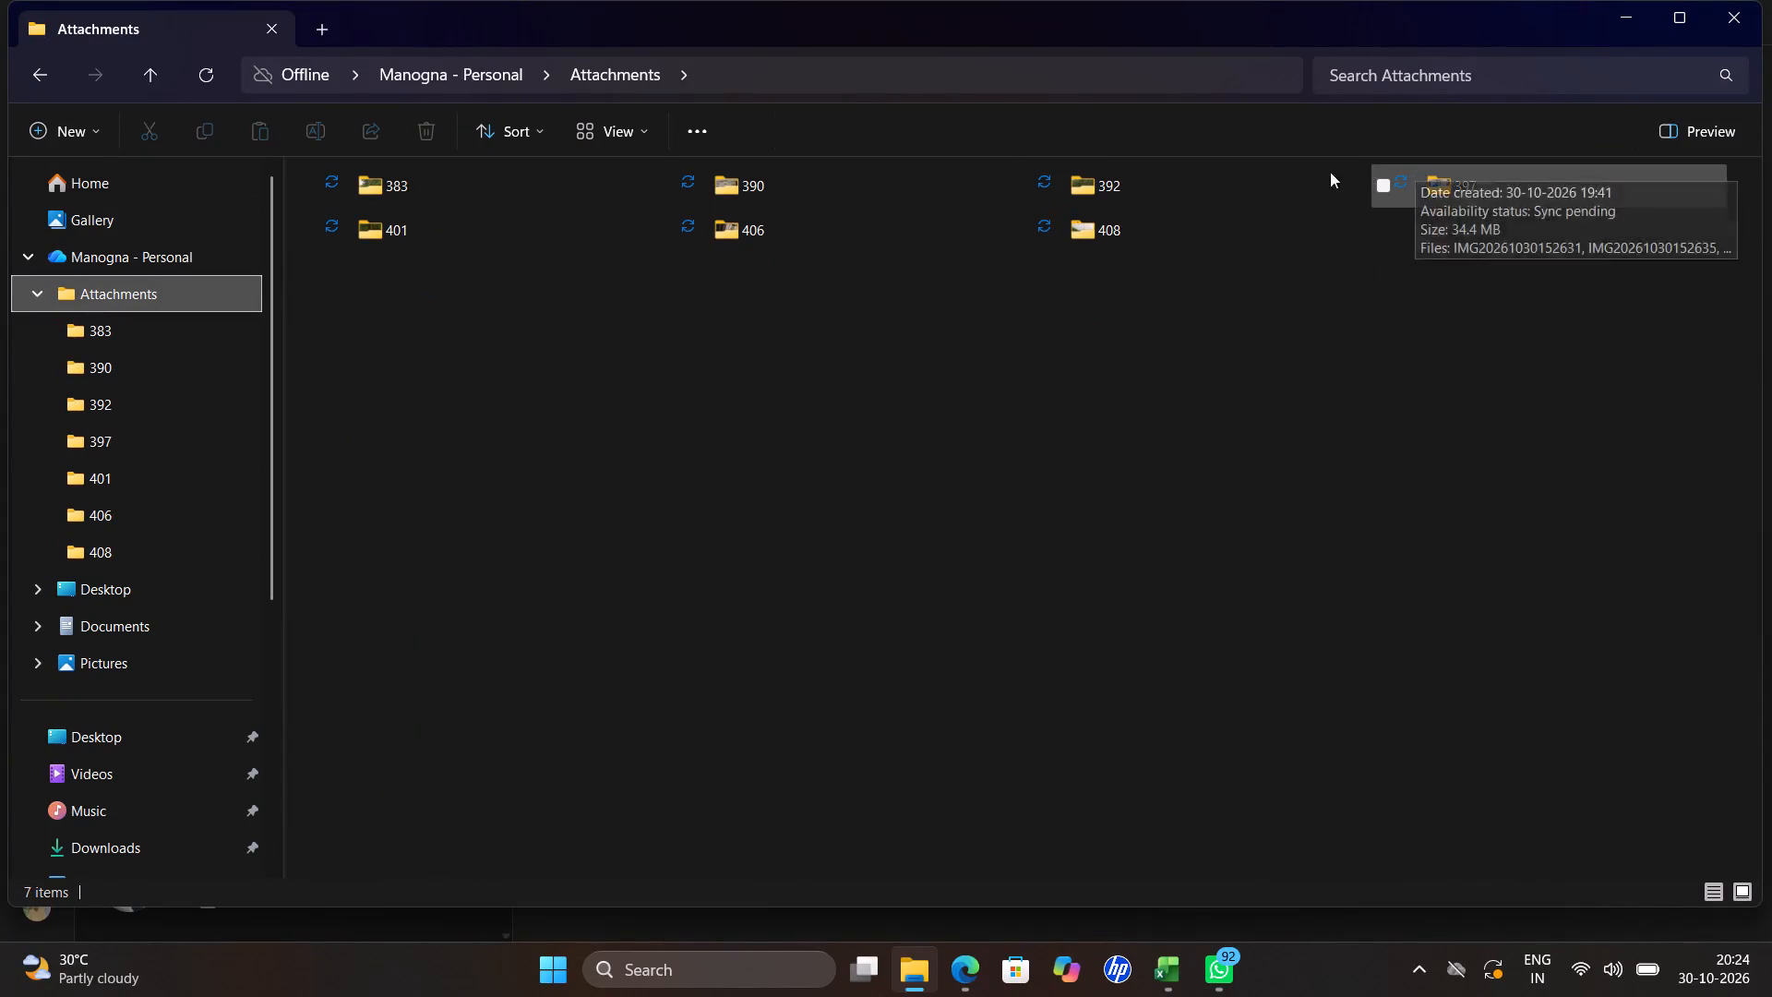
Switch to Microsoft Edge and open the Completed installations list from the SUNGRACE Contractor Portal.
click(964, 974)
click(488, 641)
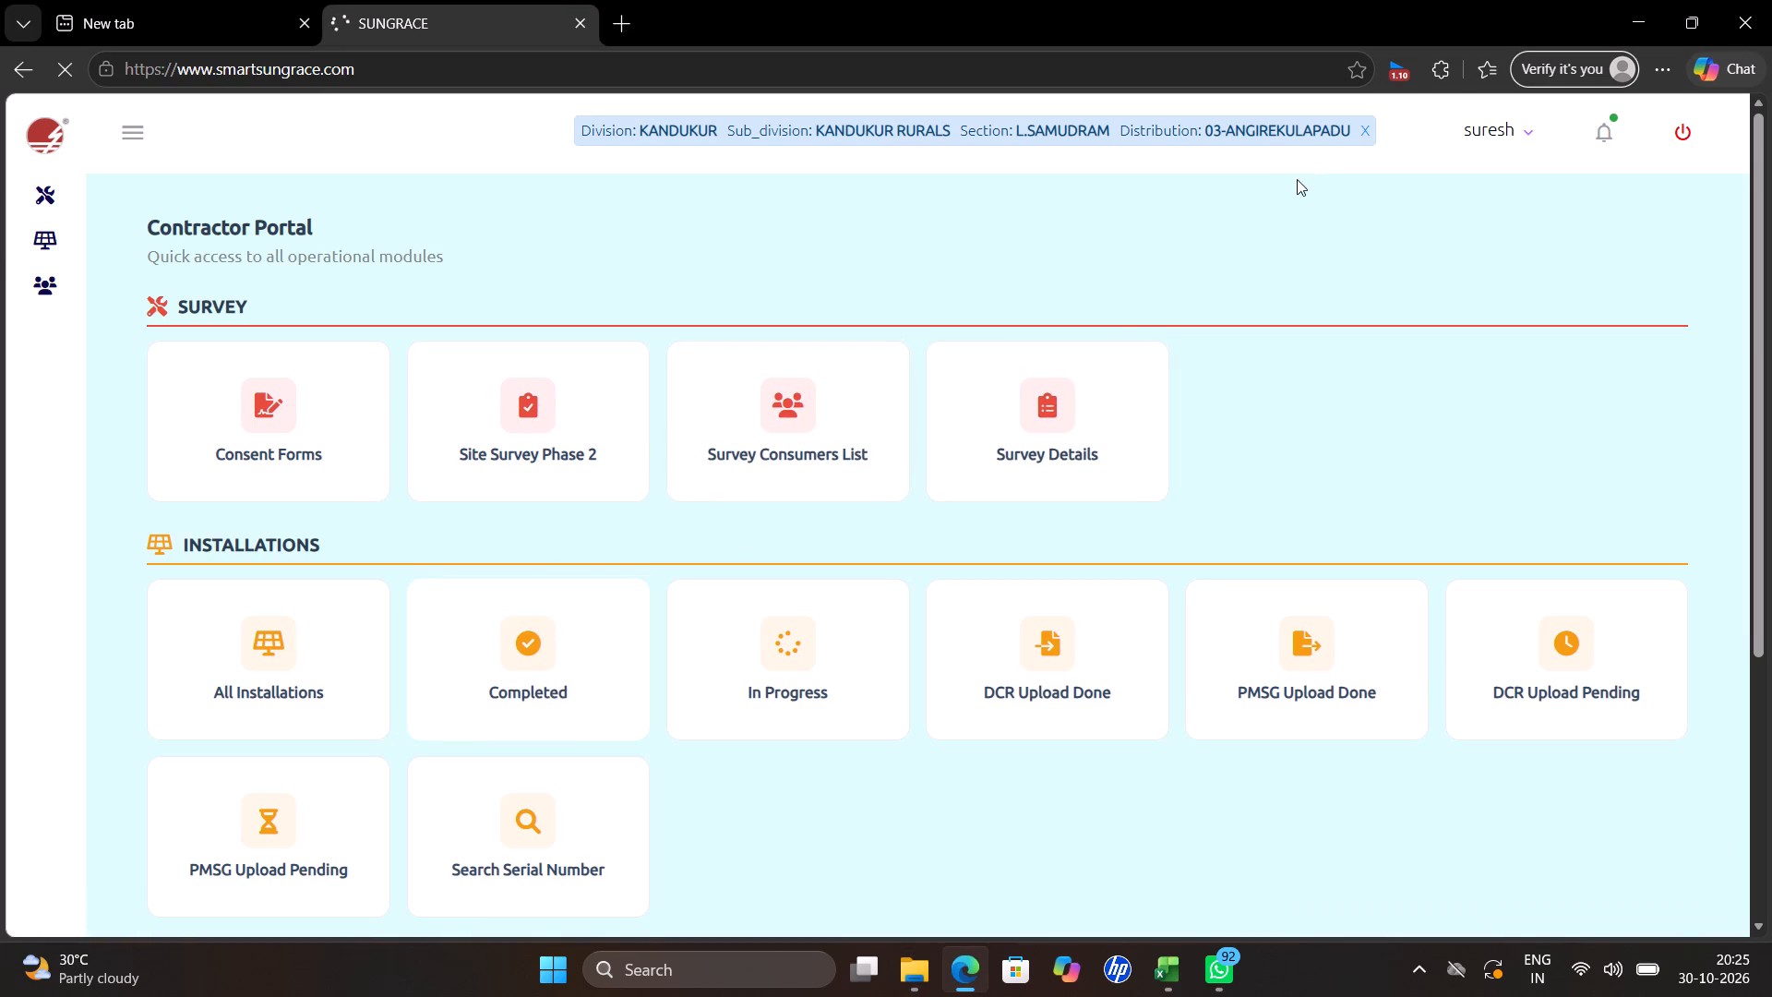
click(582, 688)
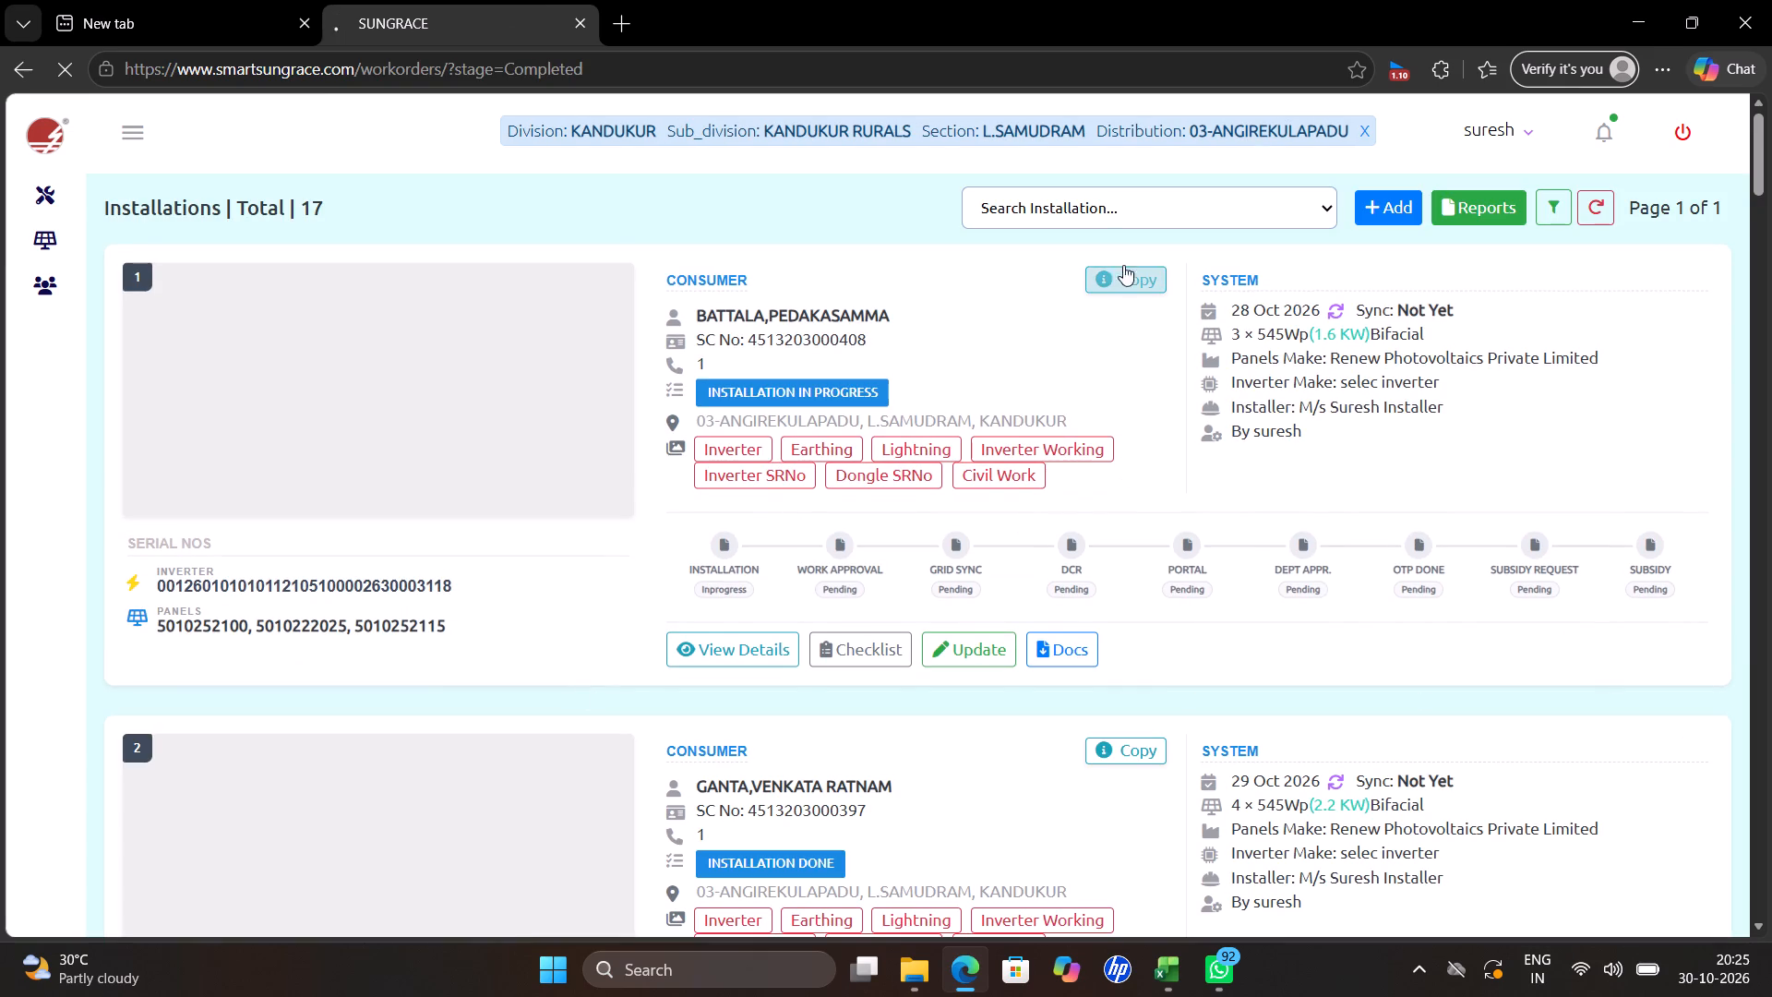
Search the installations for 397 and select the consumer whose service connection number ends in those digits.
click(1106, 214)
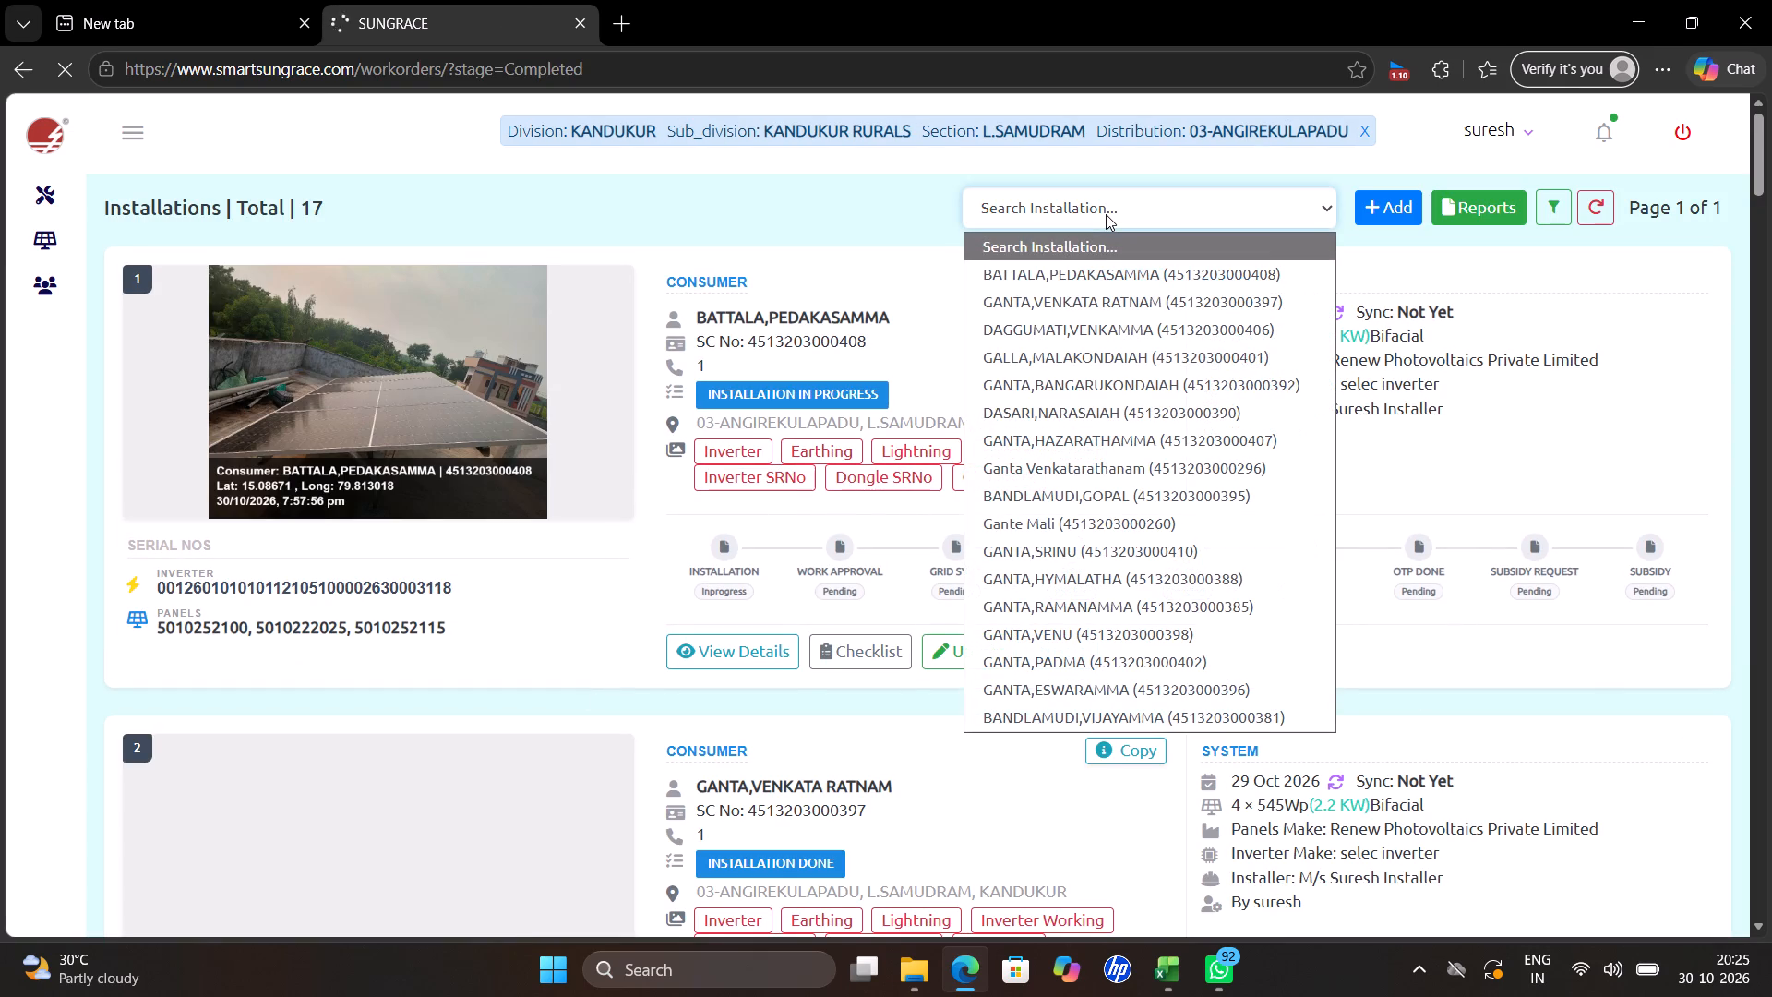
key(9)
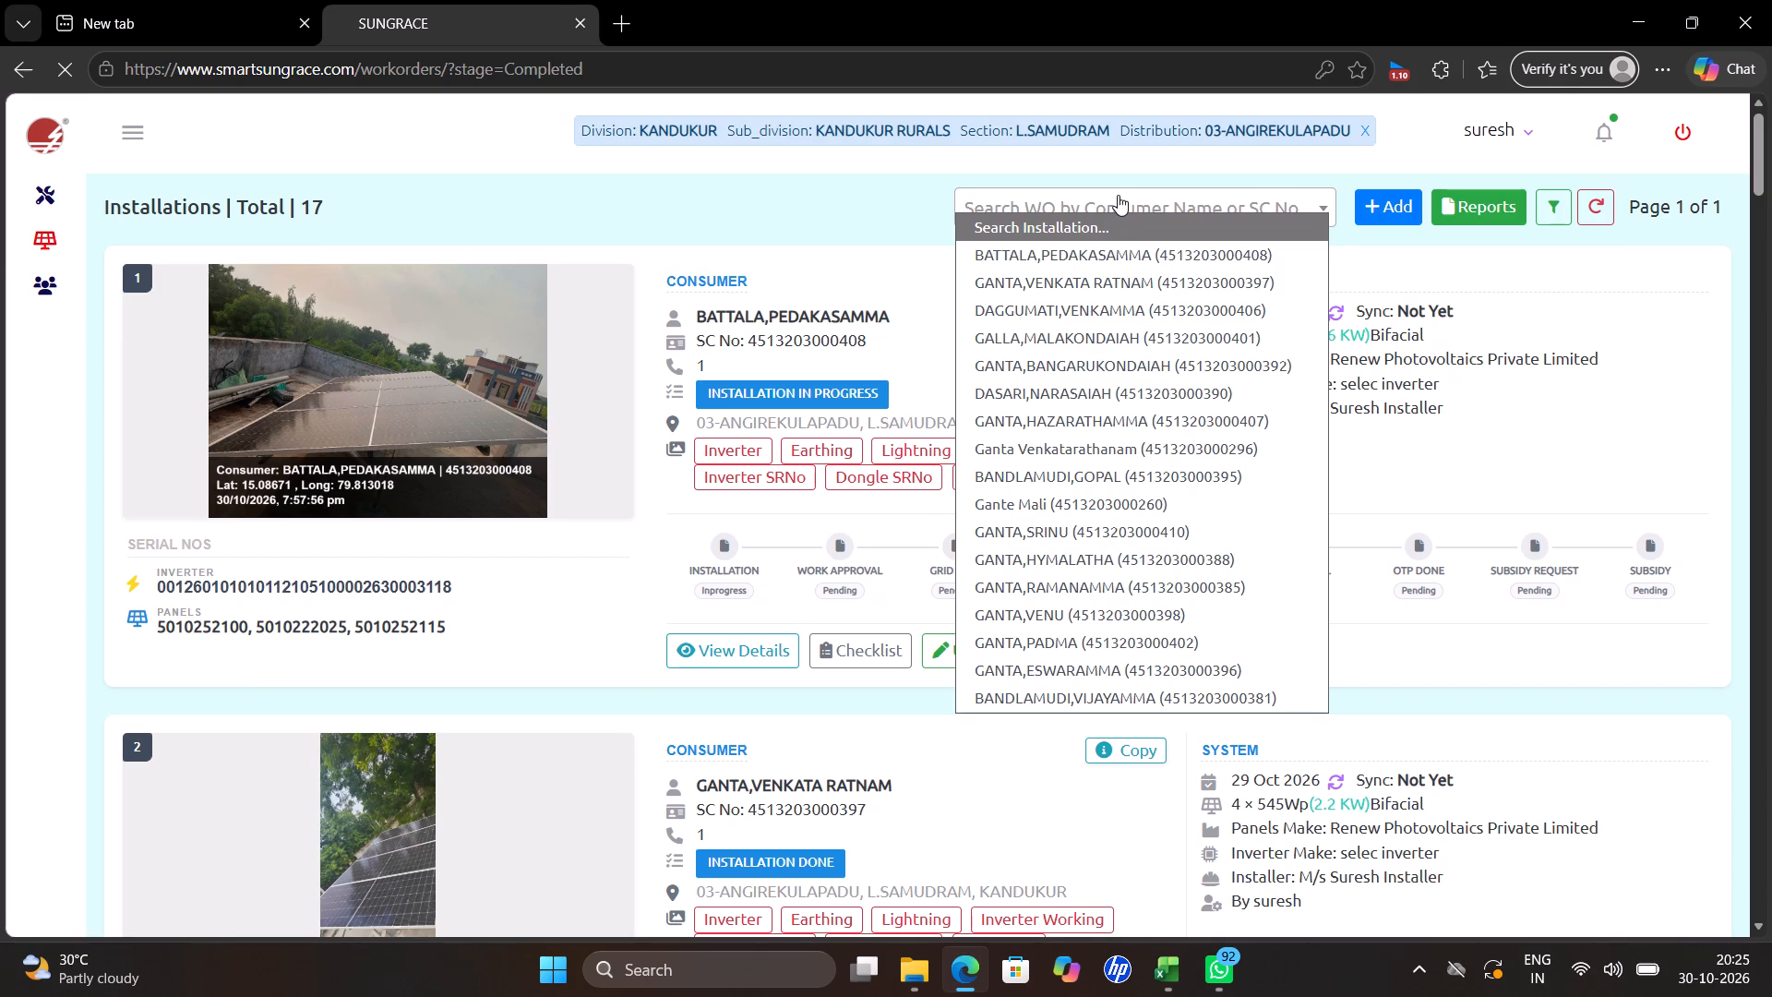
click(1118, 195)
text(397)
click(1119, 291)
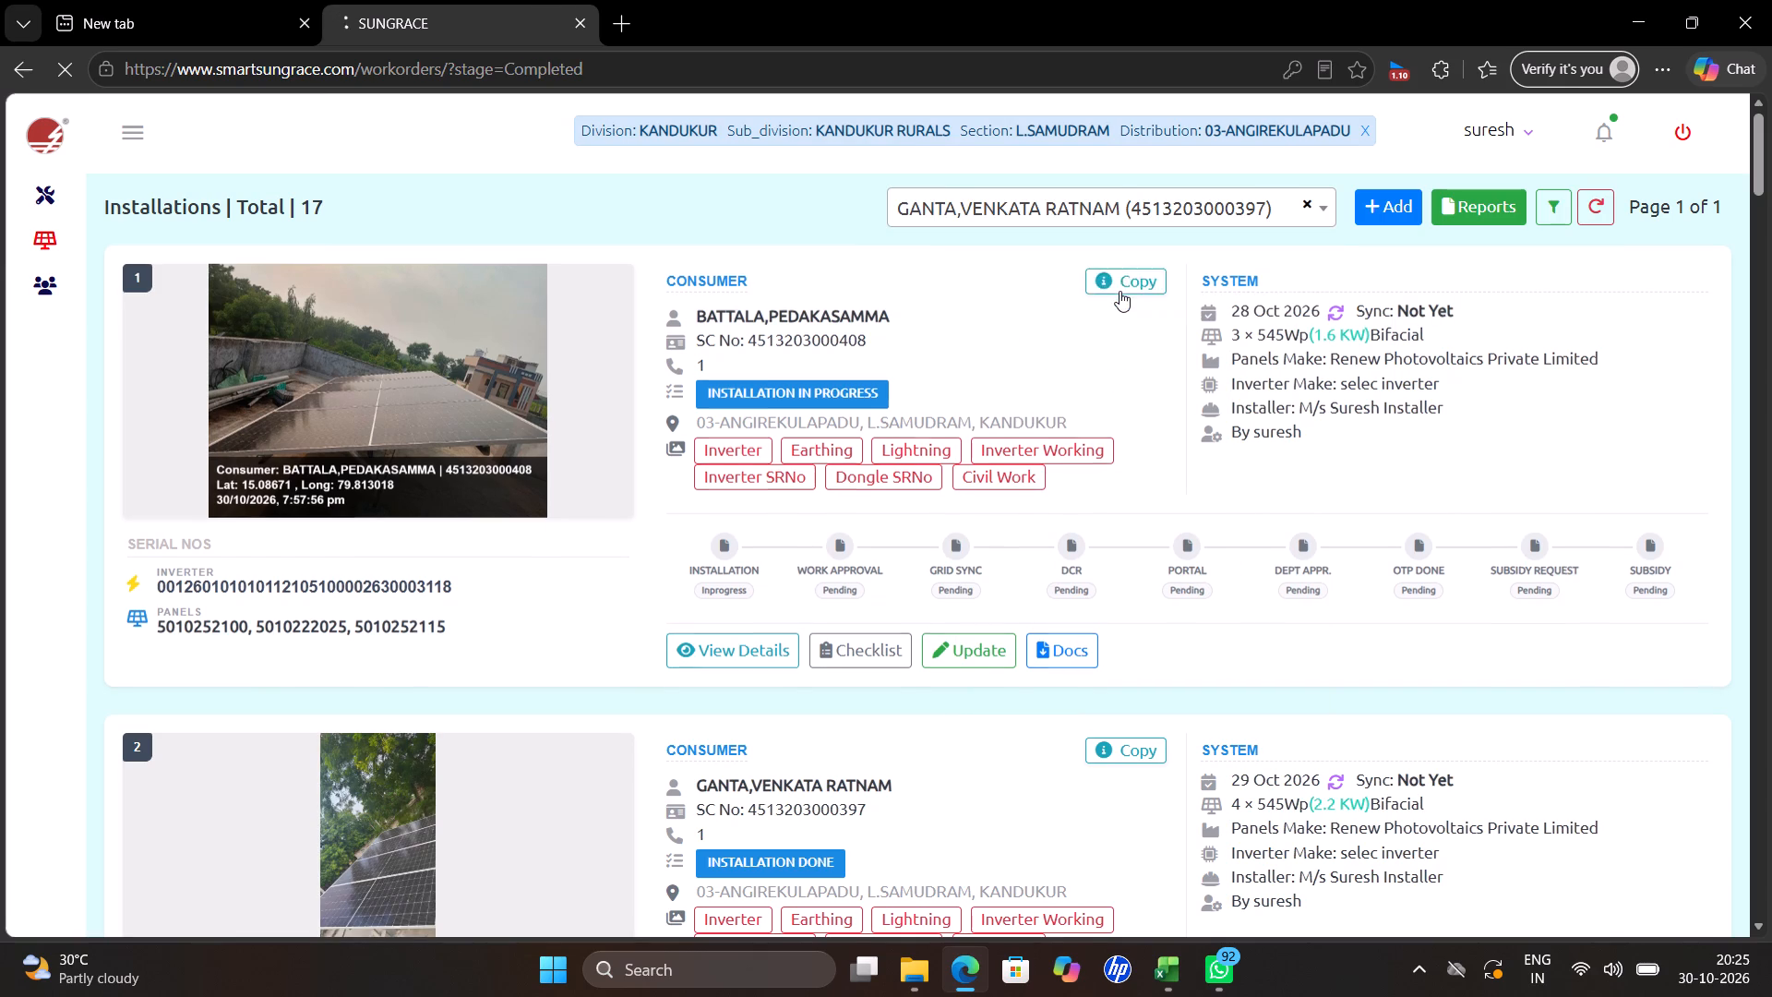
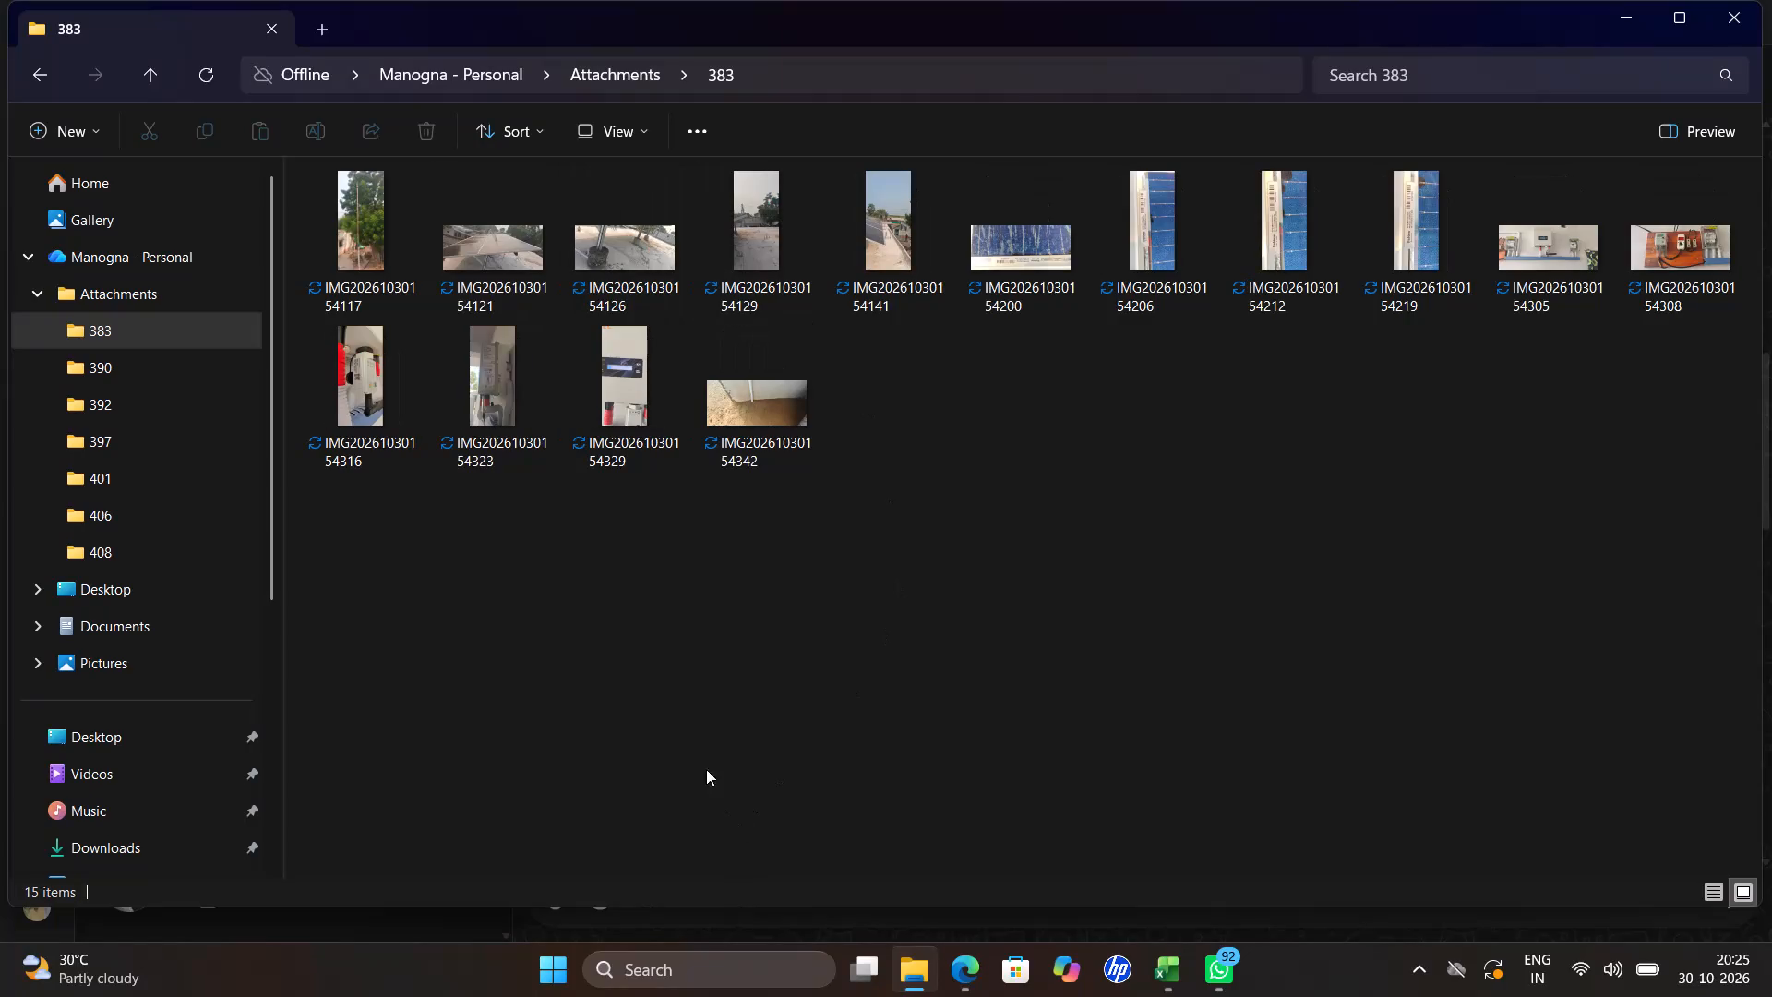
Switch to the Edge browser and search the existing installations for 383.
click(963, 976)
click(1115, 213)
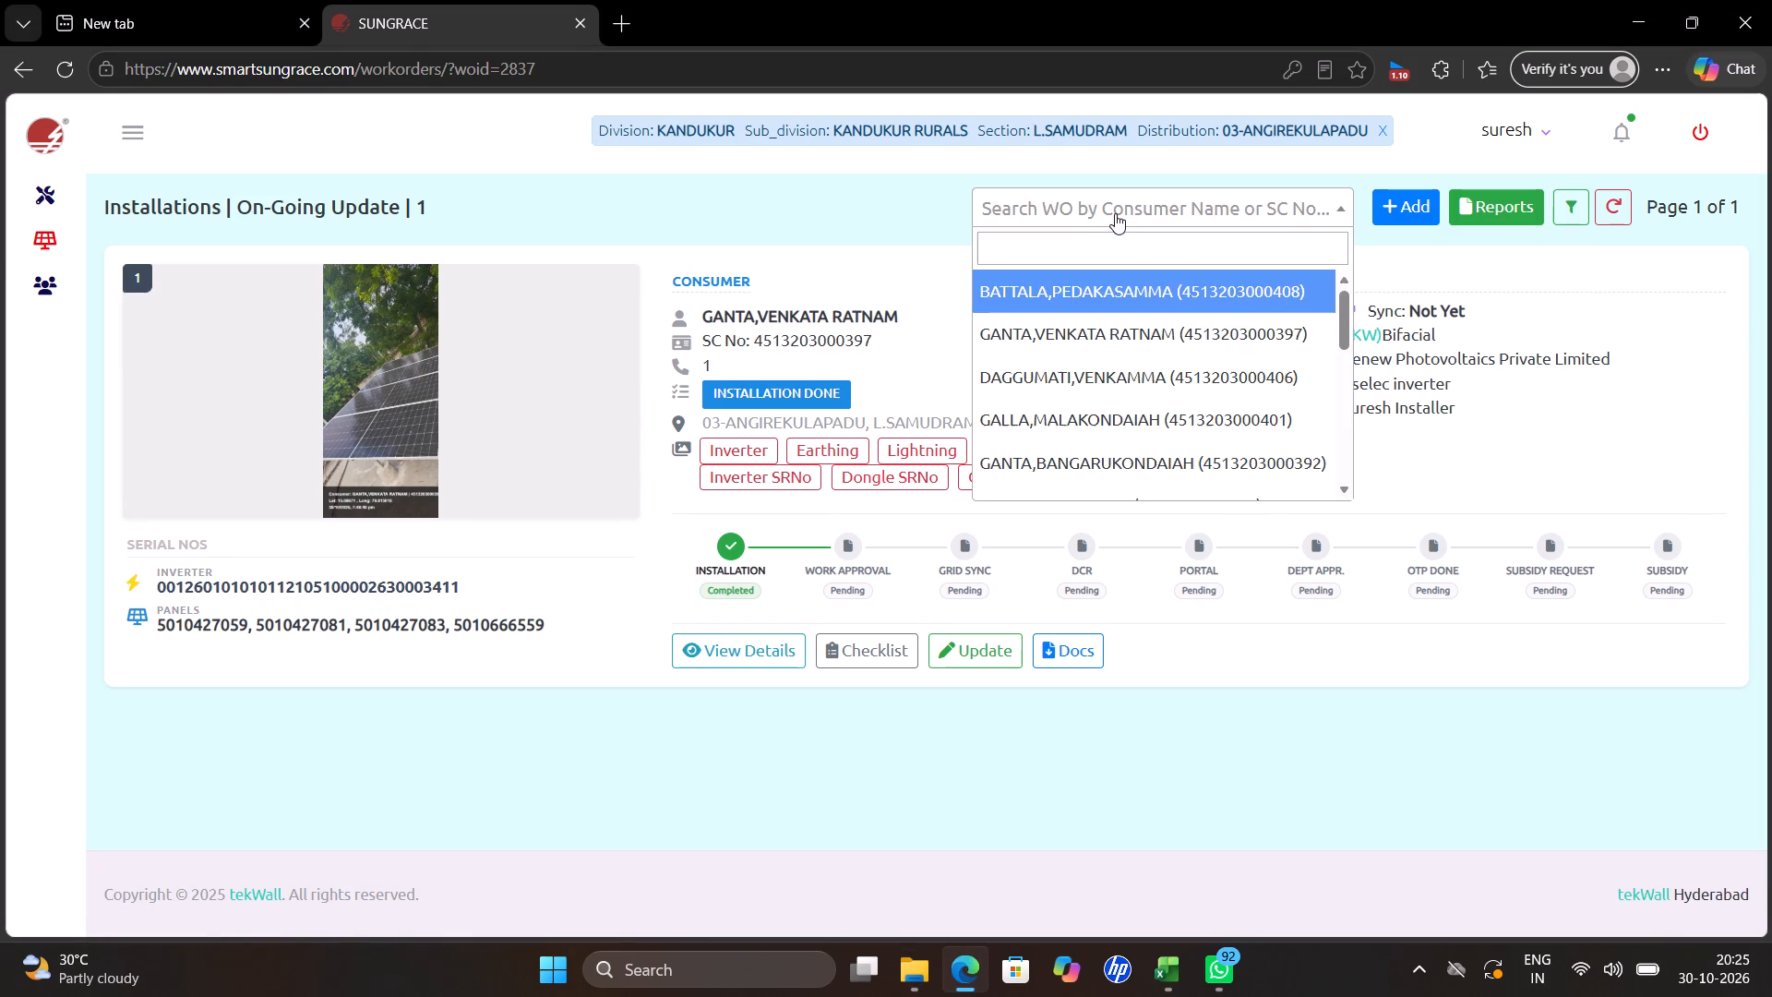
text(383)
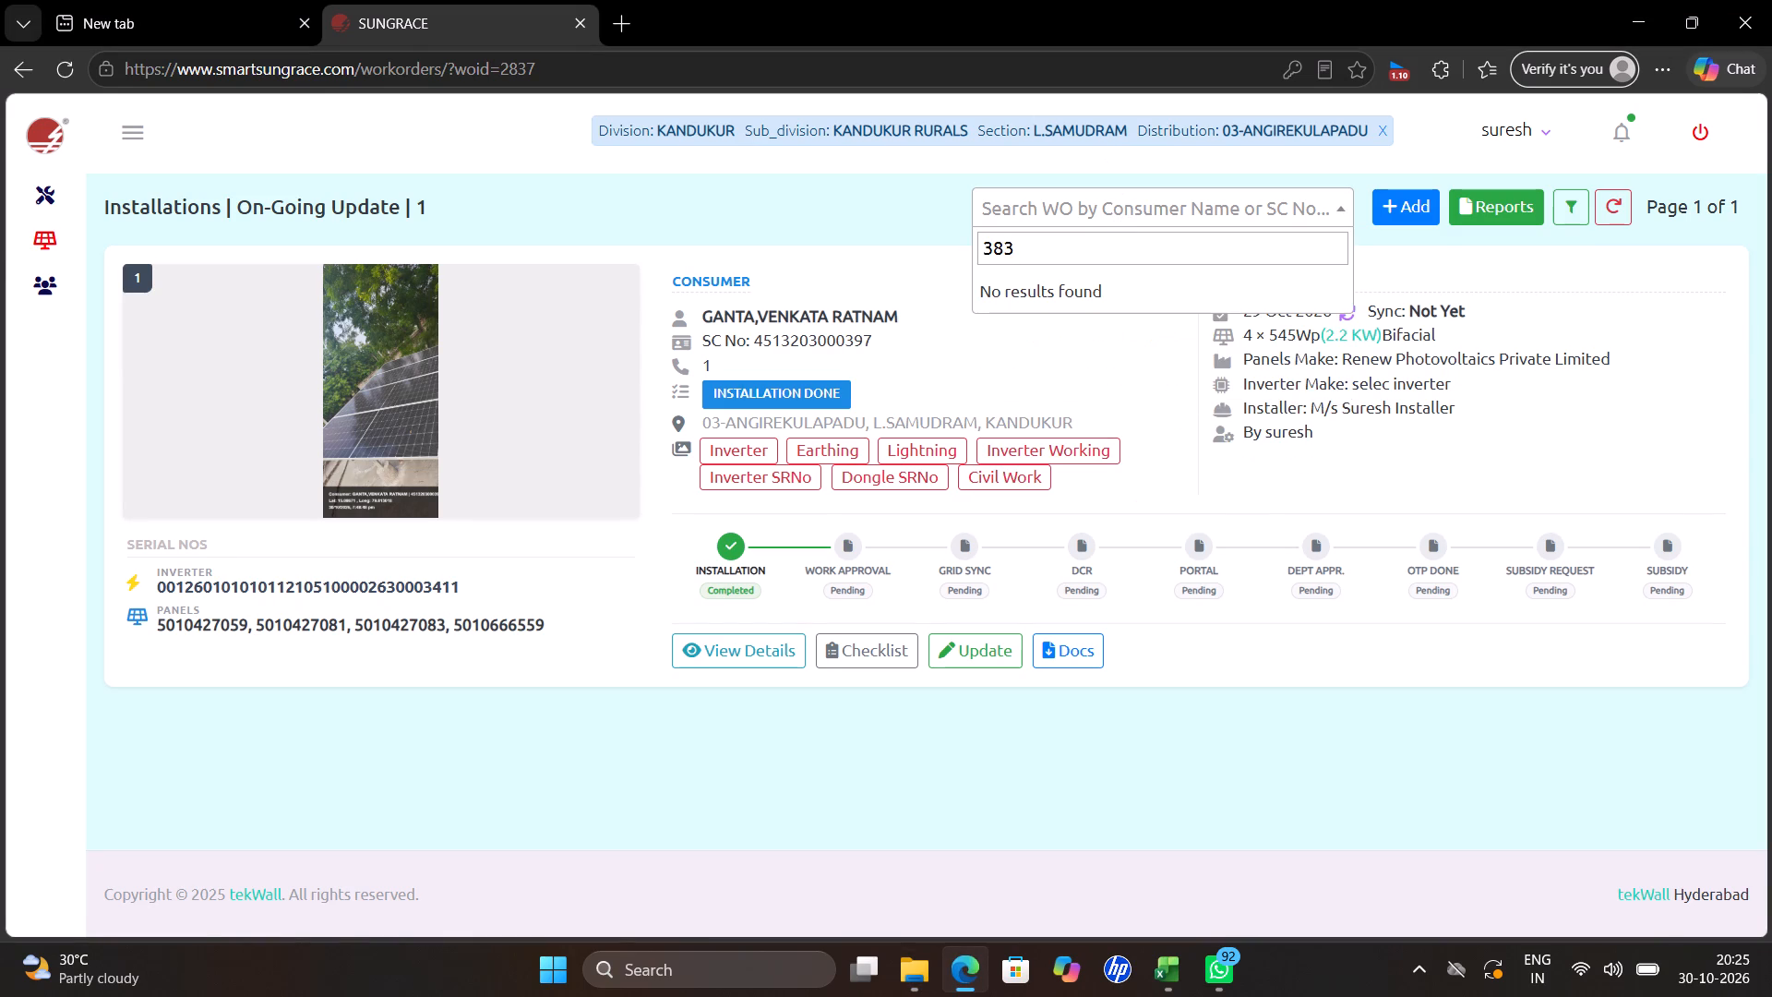
Look up consumer 383 in the Add New Installation form, then close the form.
click(1409, 204)
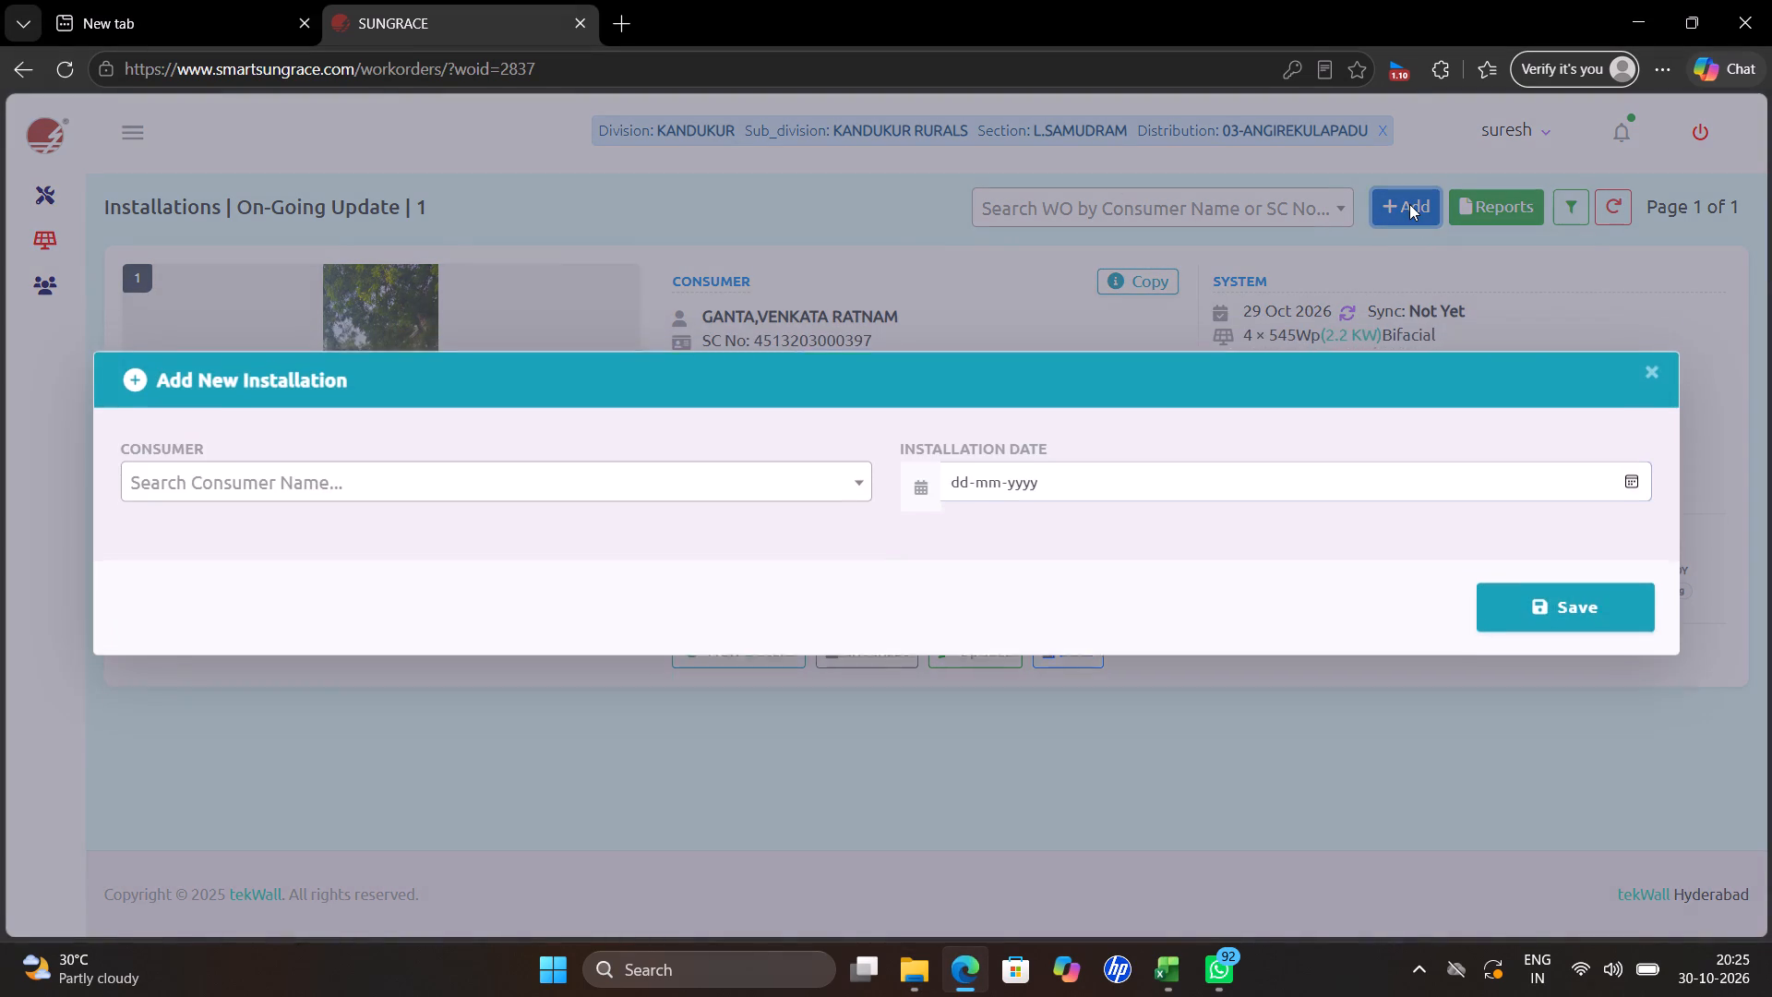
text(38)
click(736, 479)
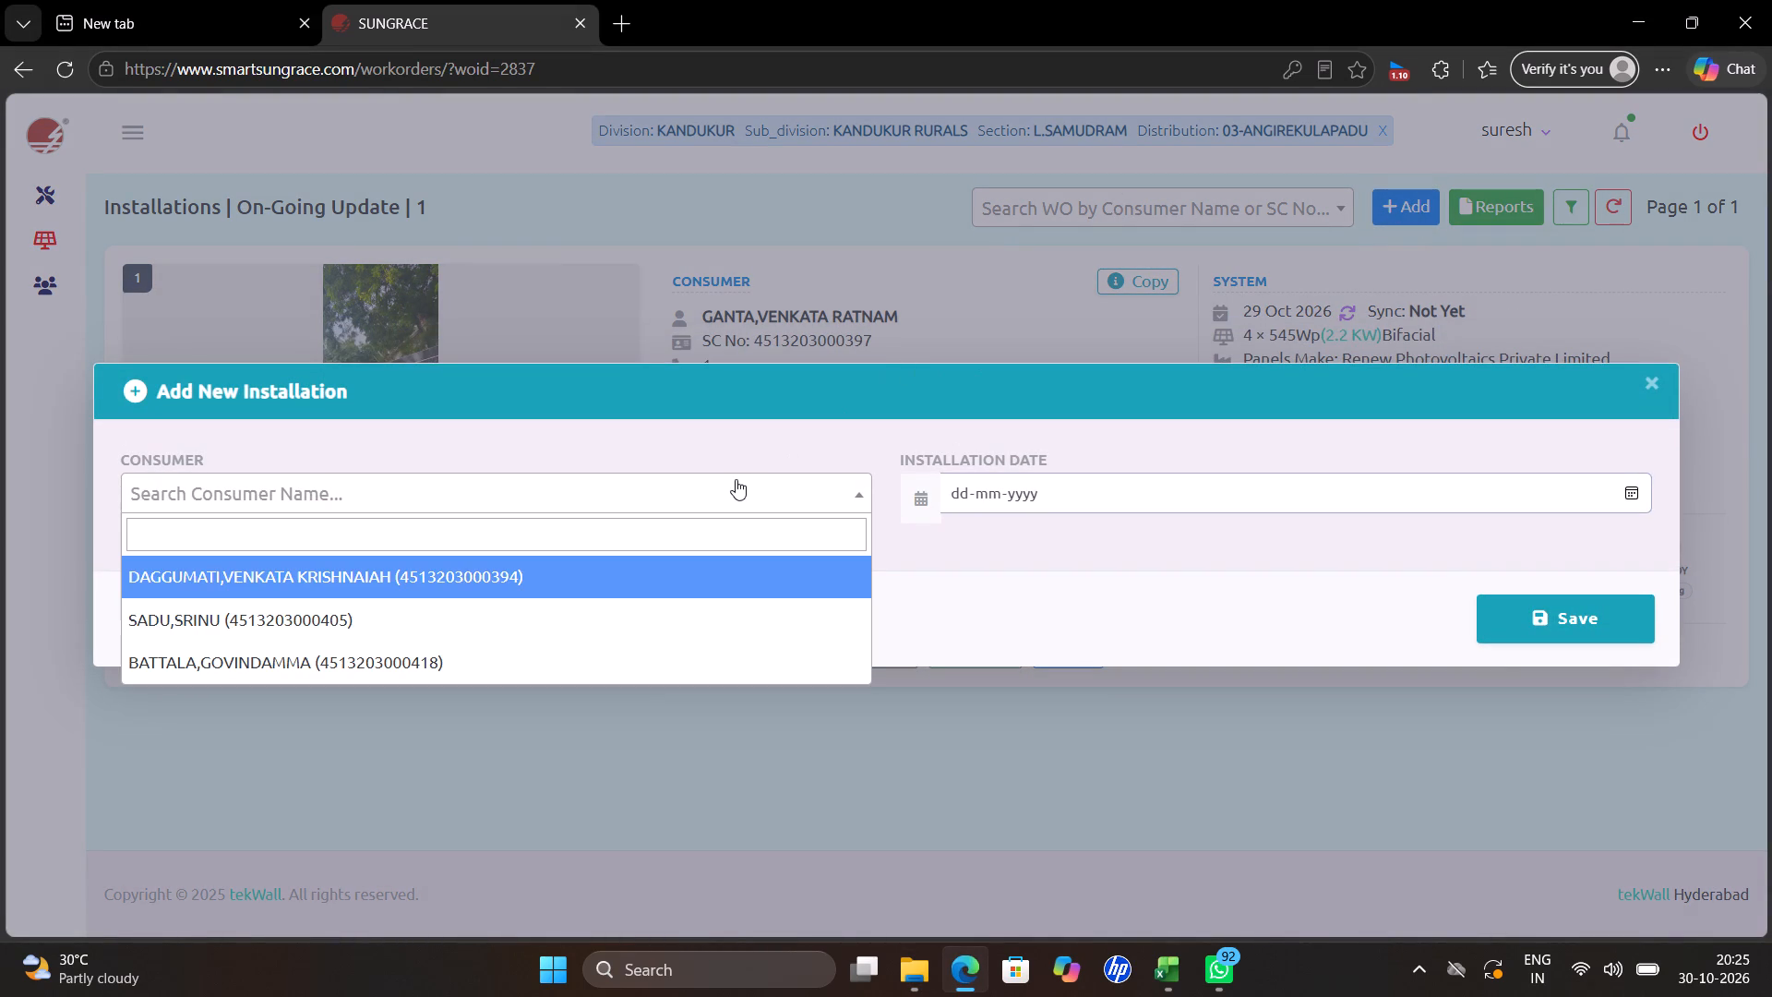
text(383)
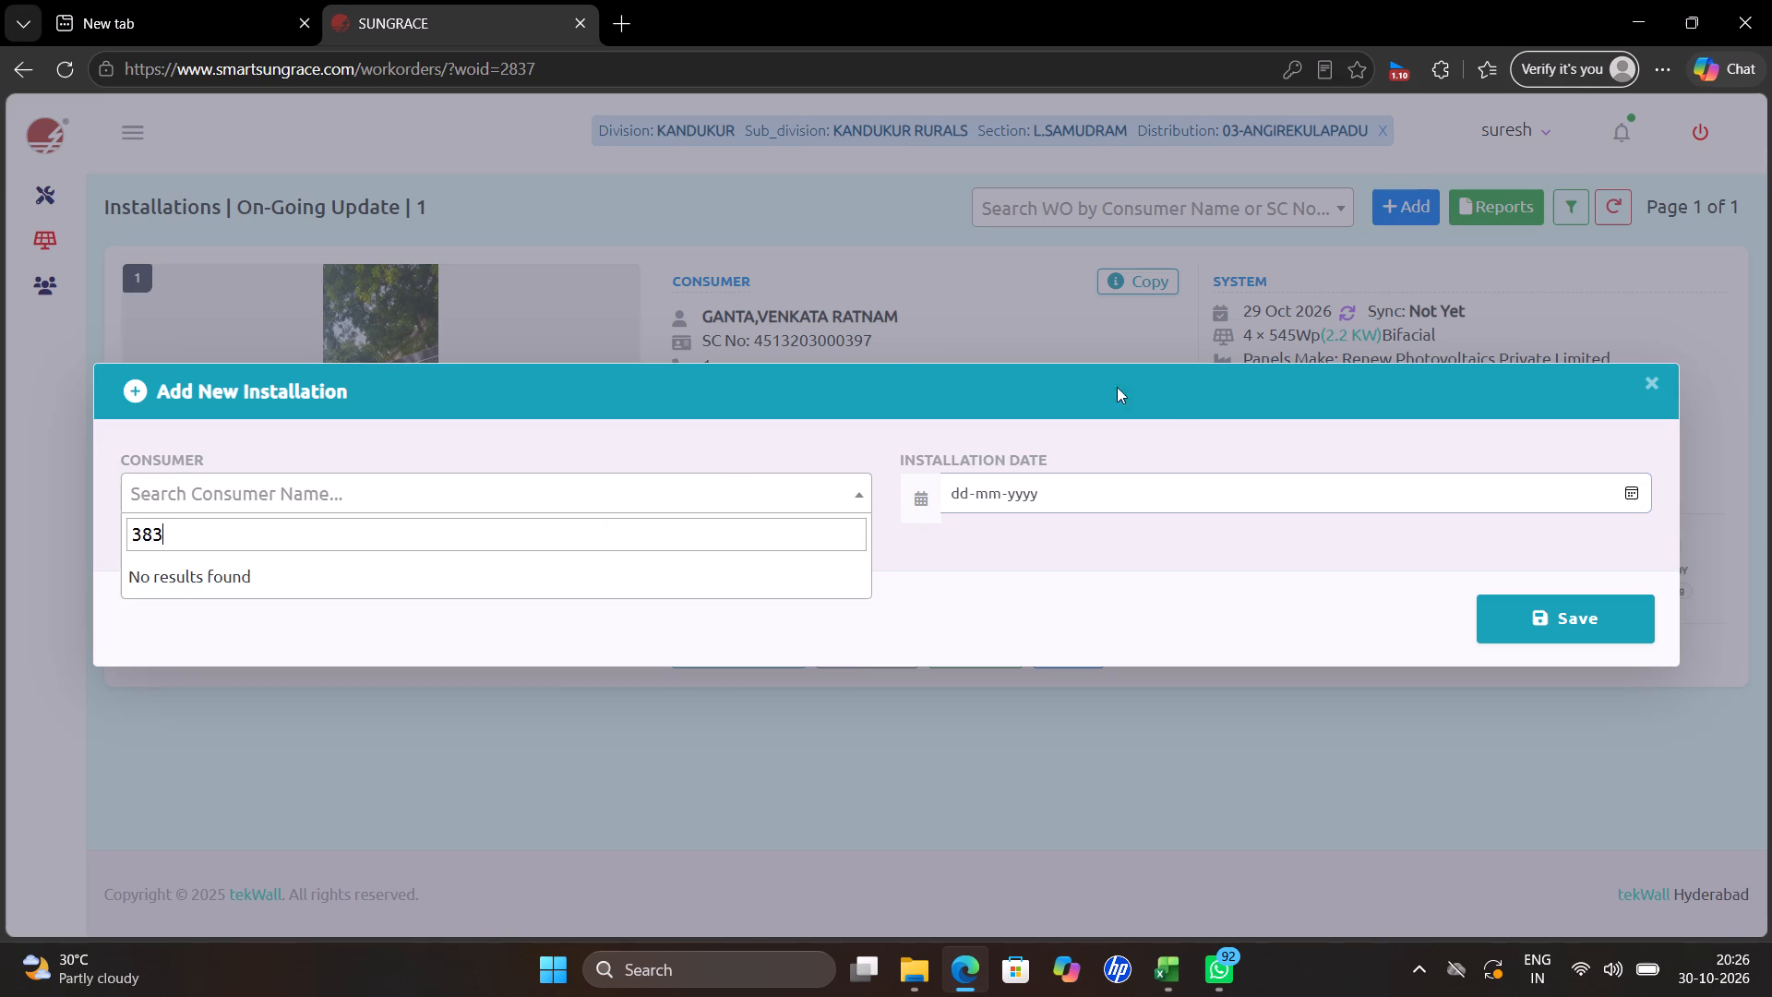
click(1635, 375)
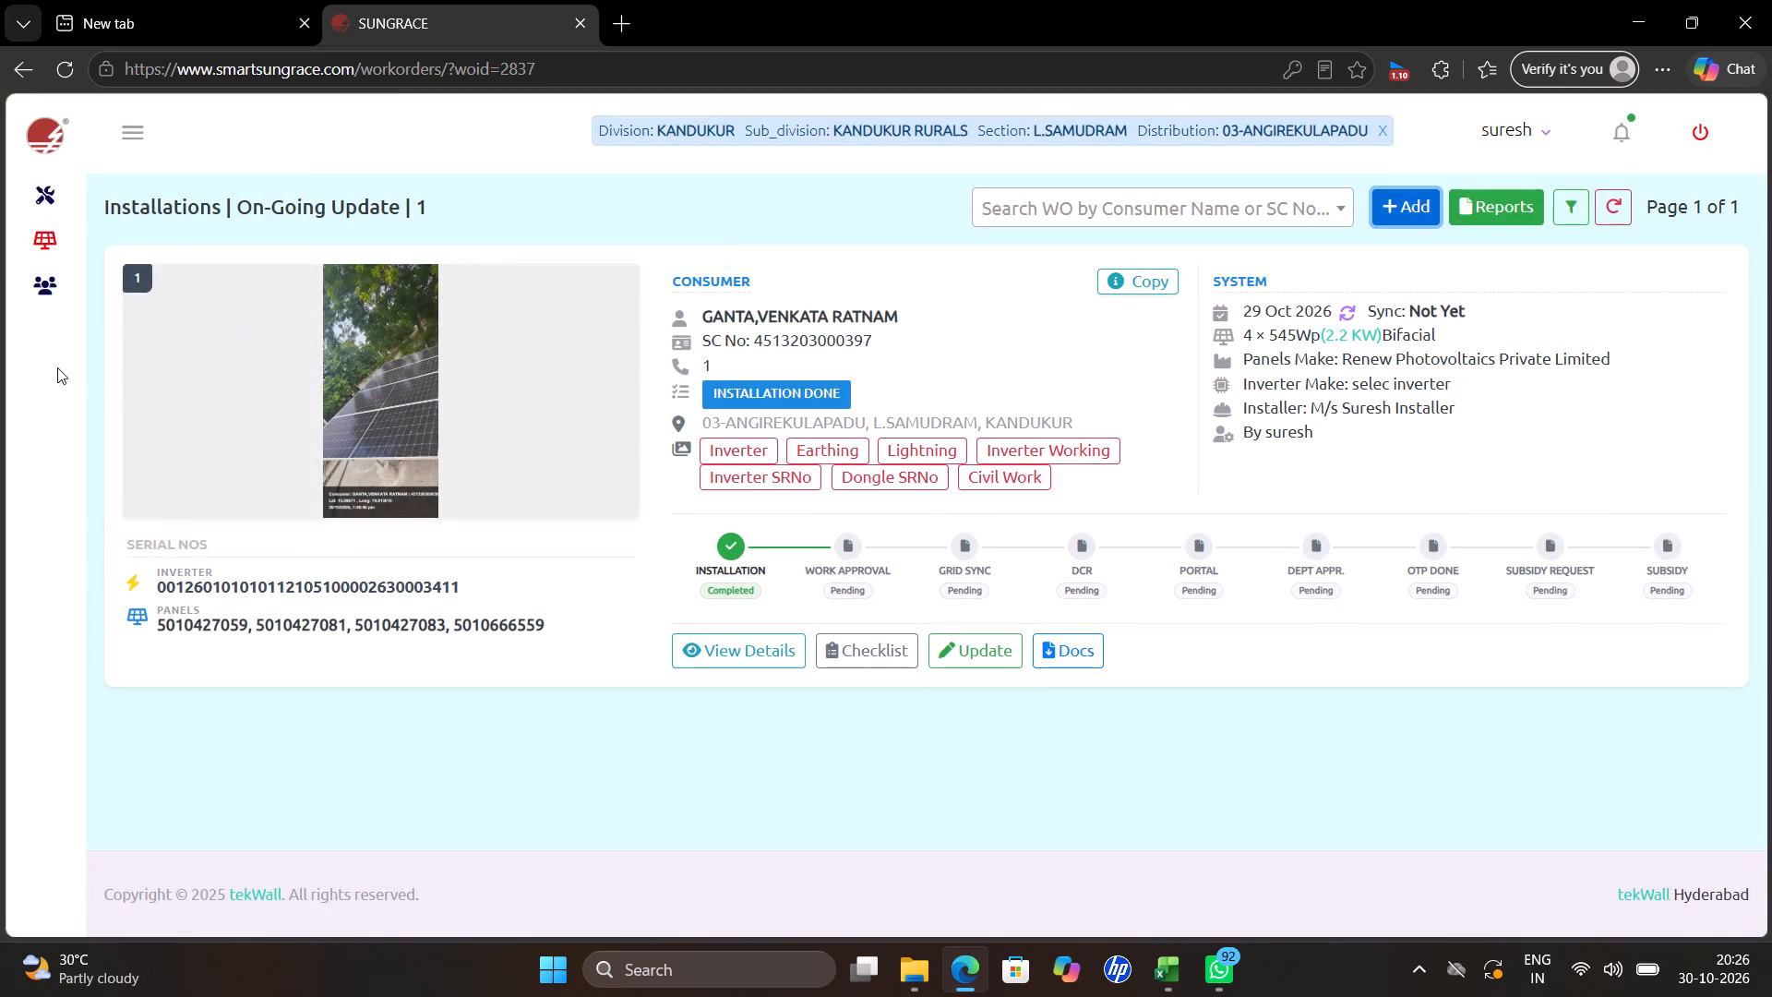
In Site Survey Phase 2, start a new off-site survey for the consumer whose service number ends in 383.
click(48, 158)
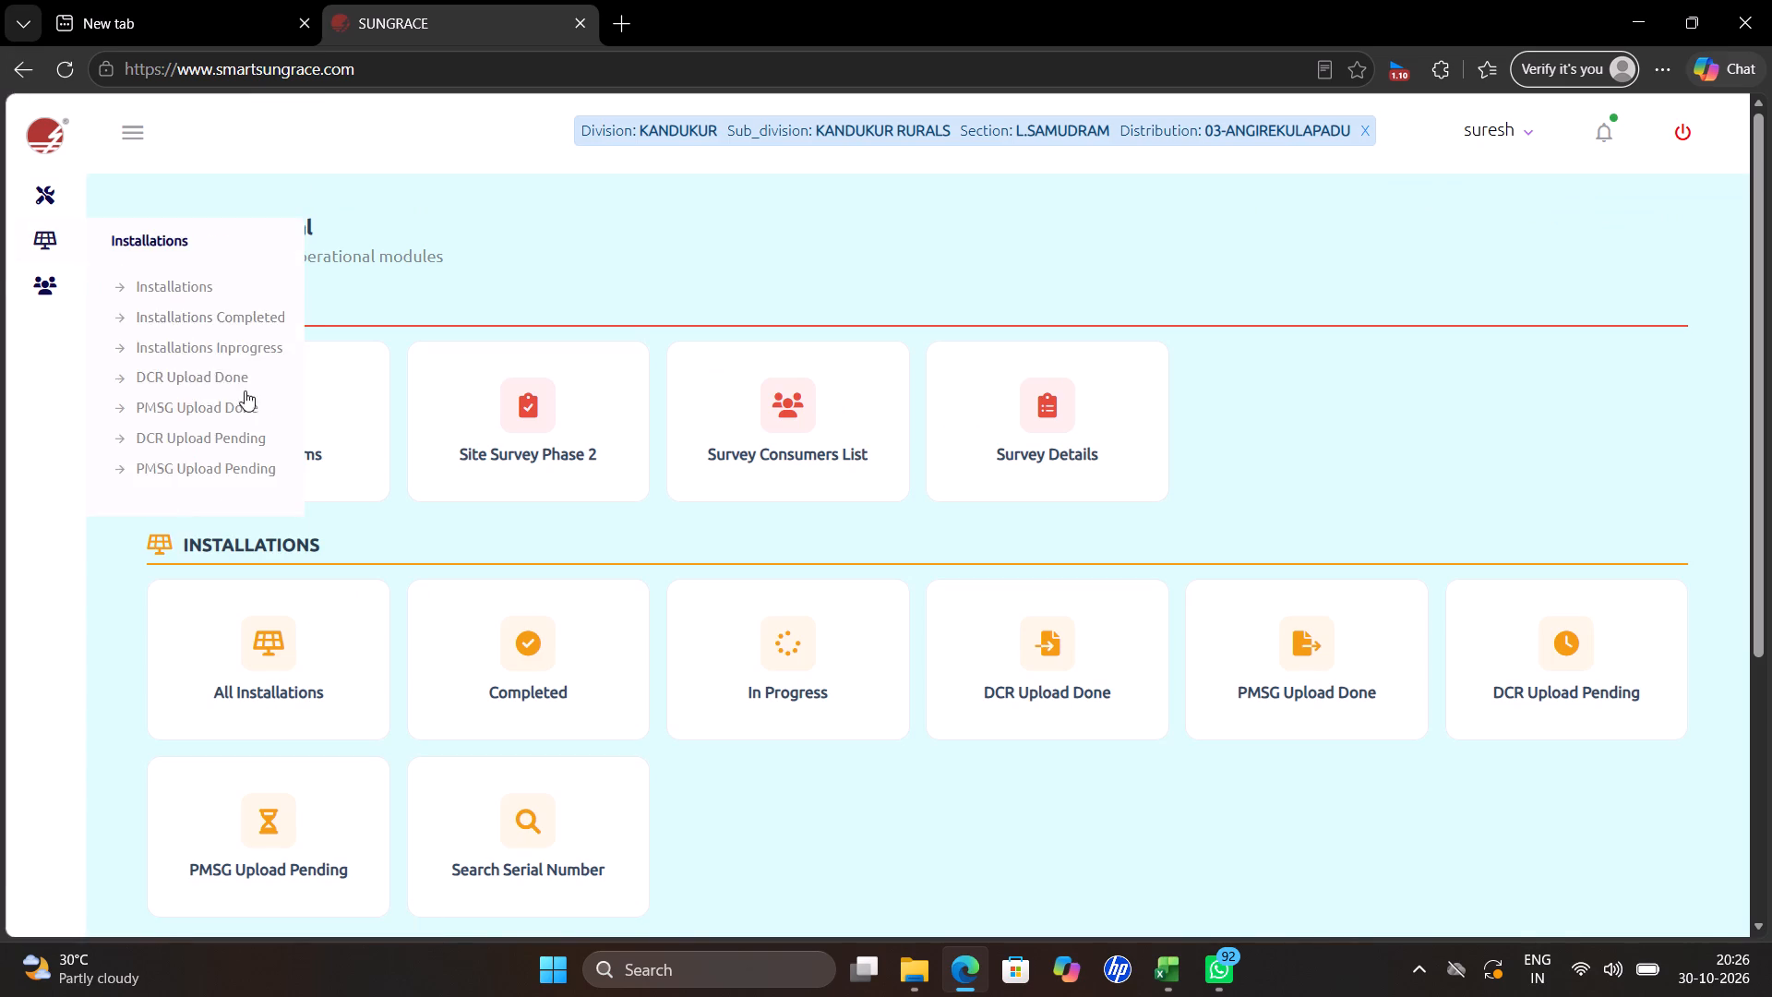
click(476, 425)
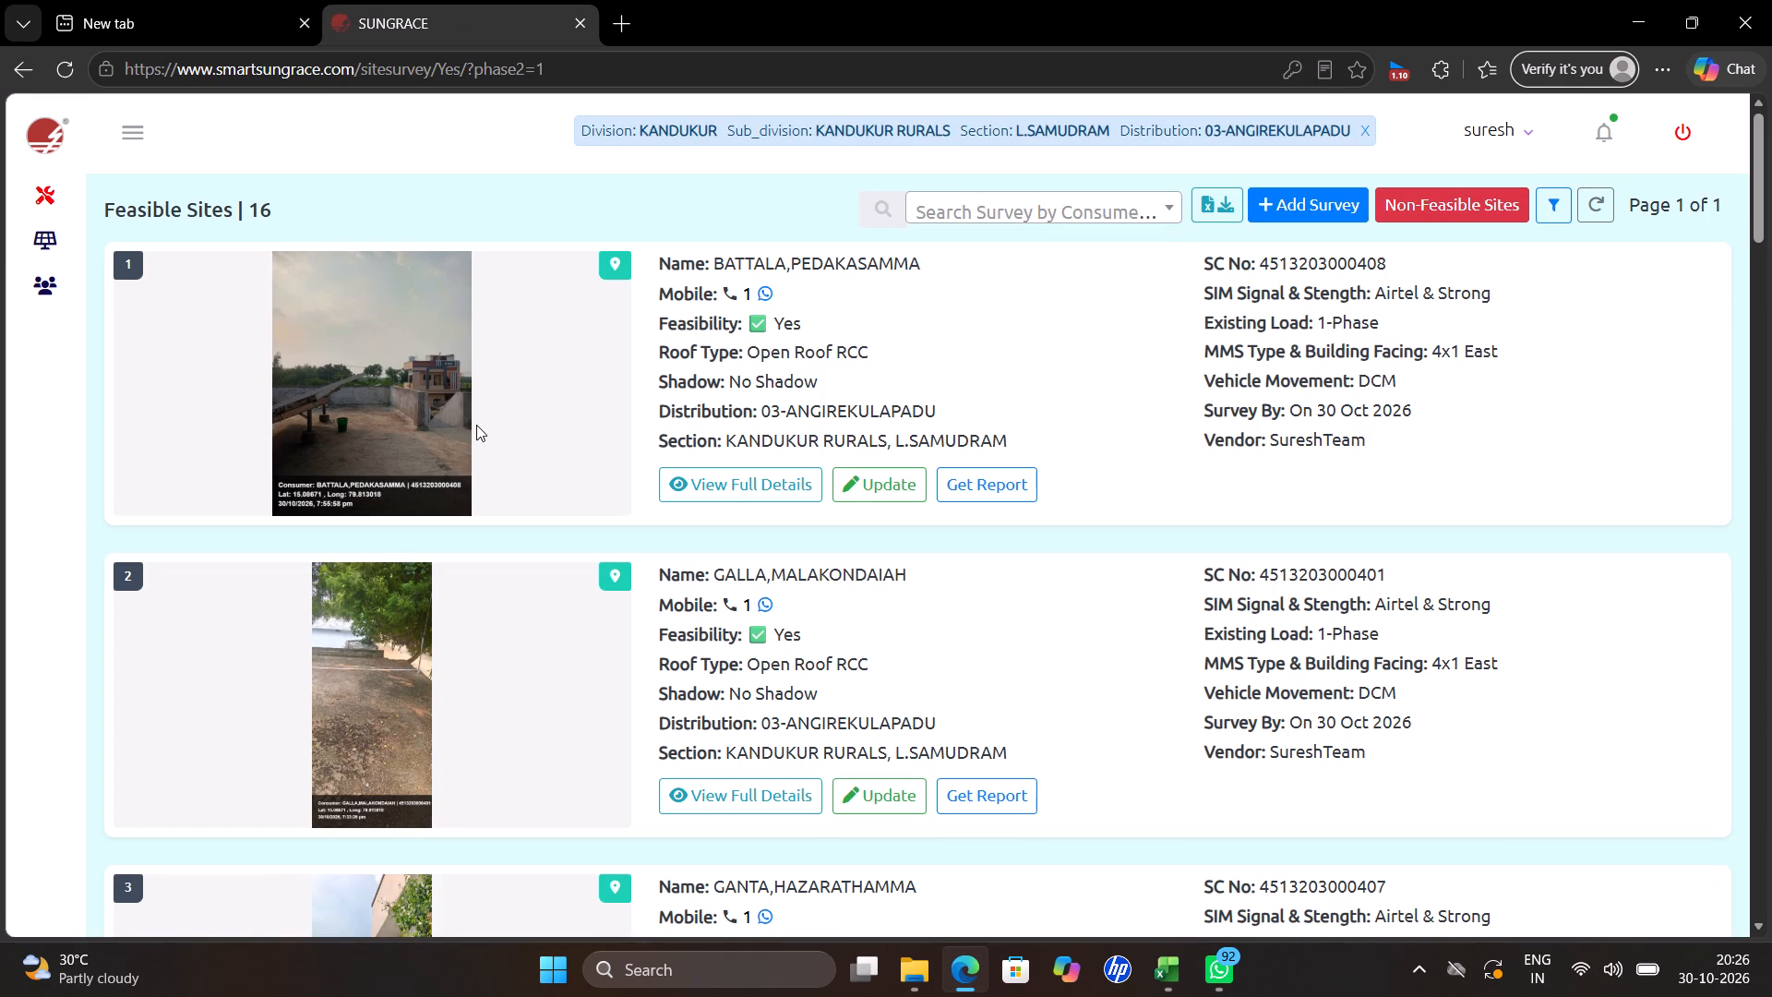
click(1287, 190)
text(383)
click(1061, 251)
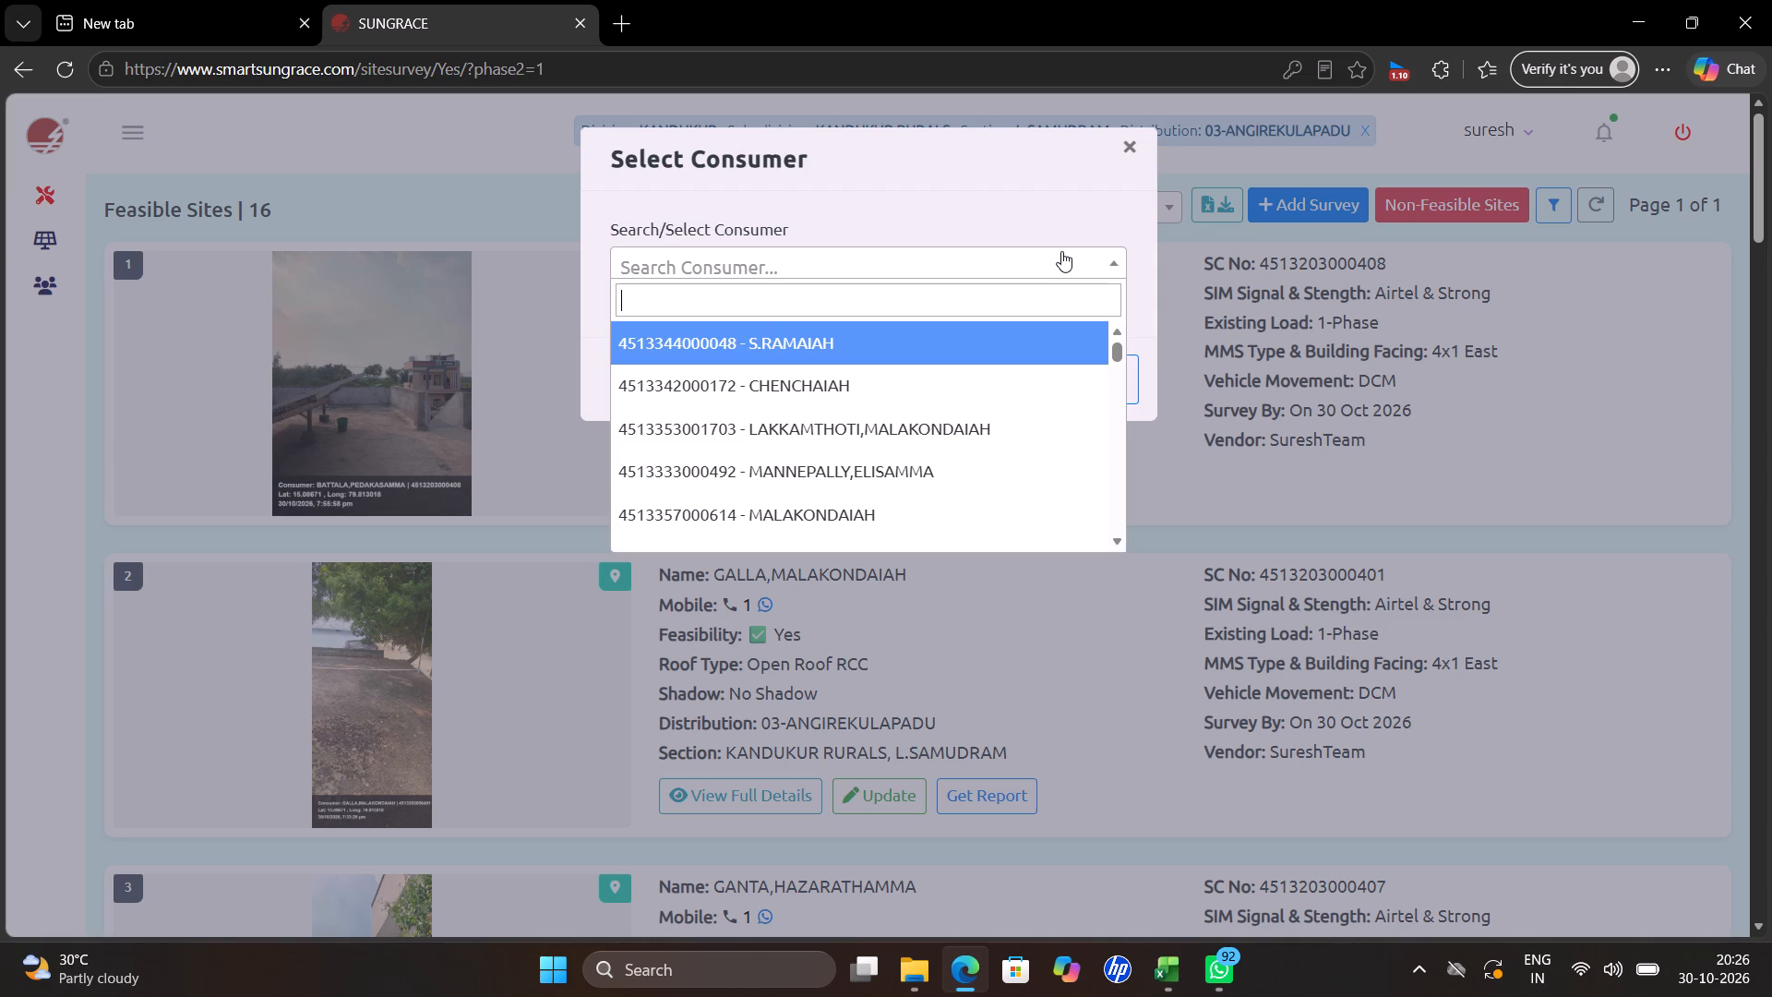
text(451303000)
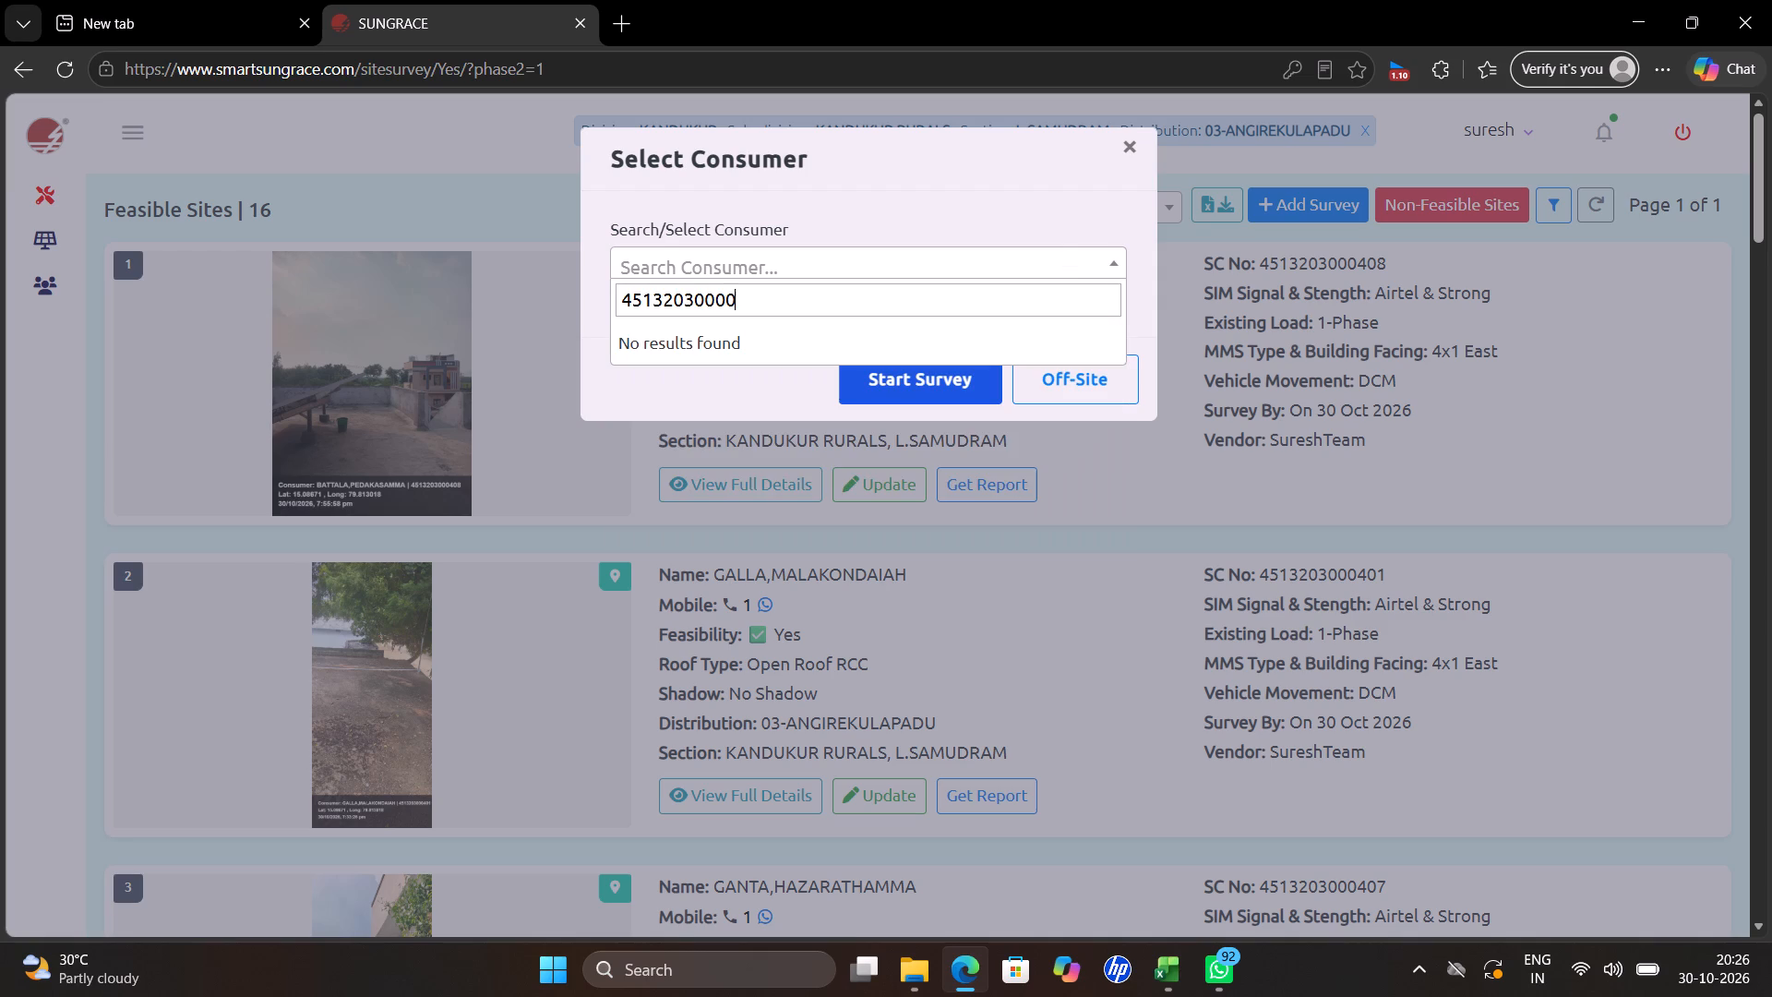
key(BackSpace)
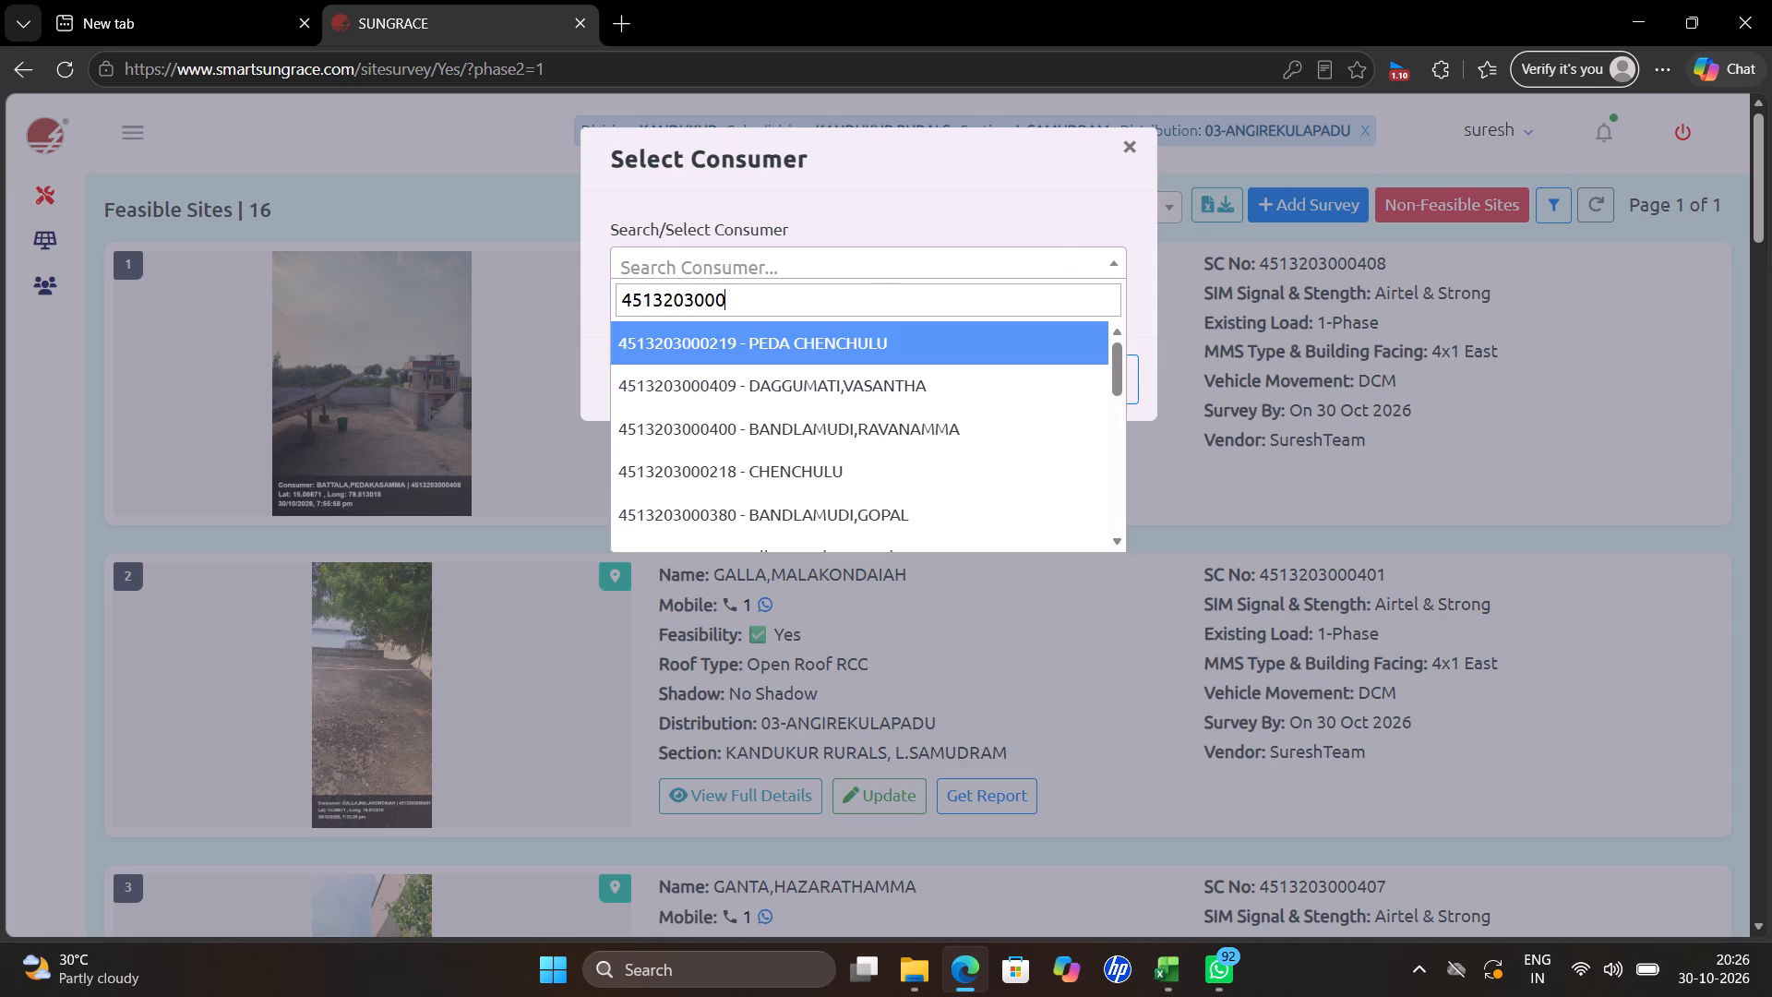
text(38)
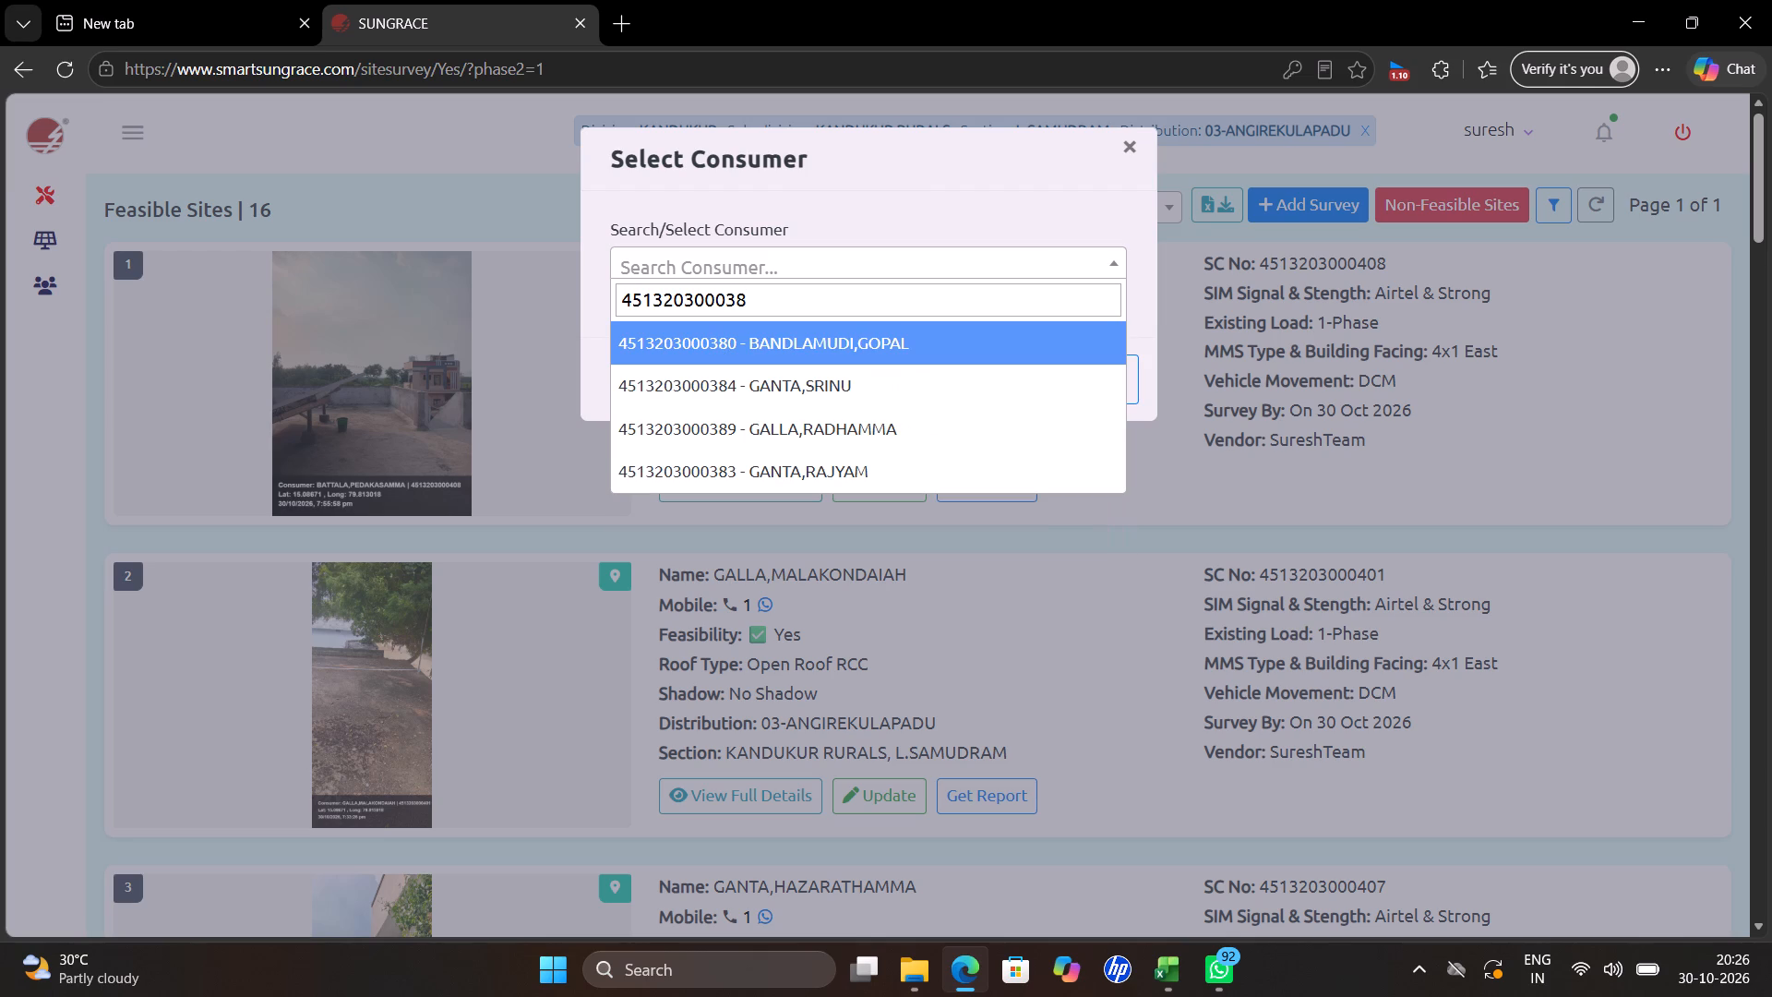
double_click(1012, 463)
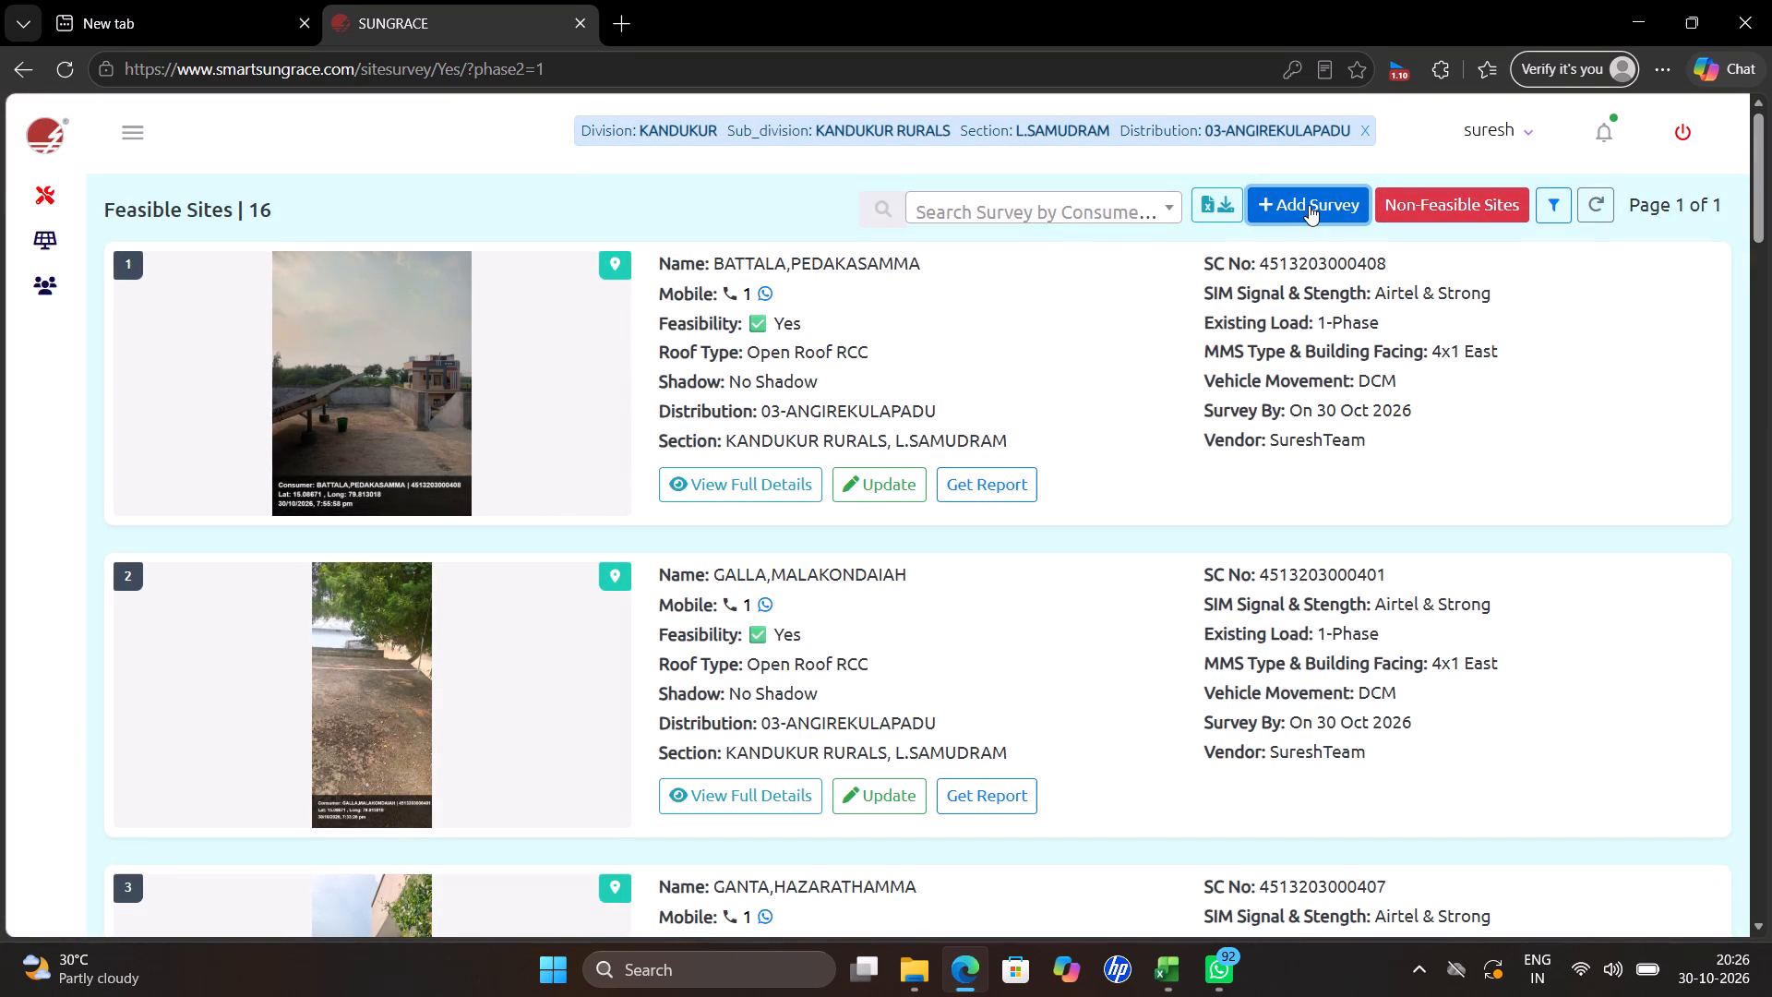
click(1309, 205)
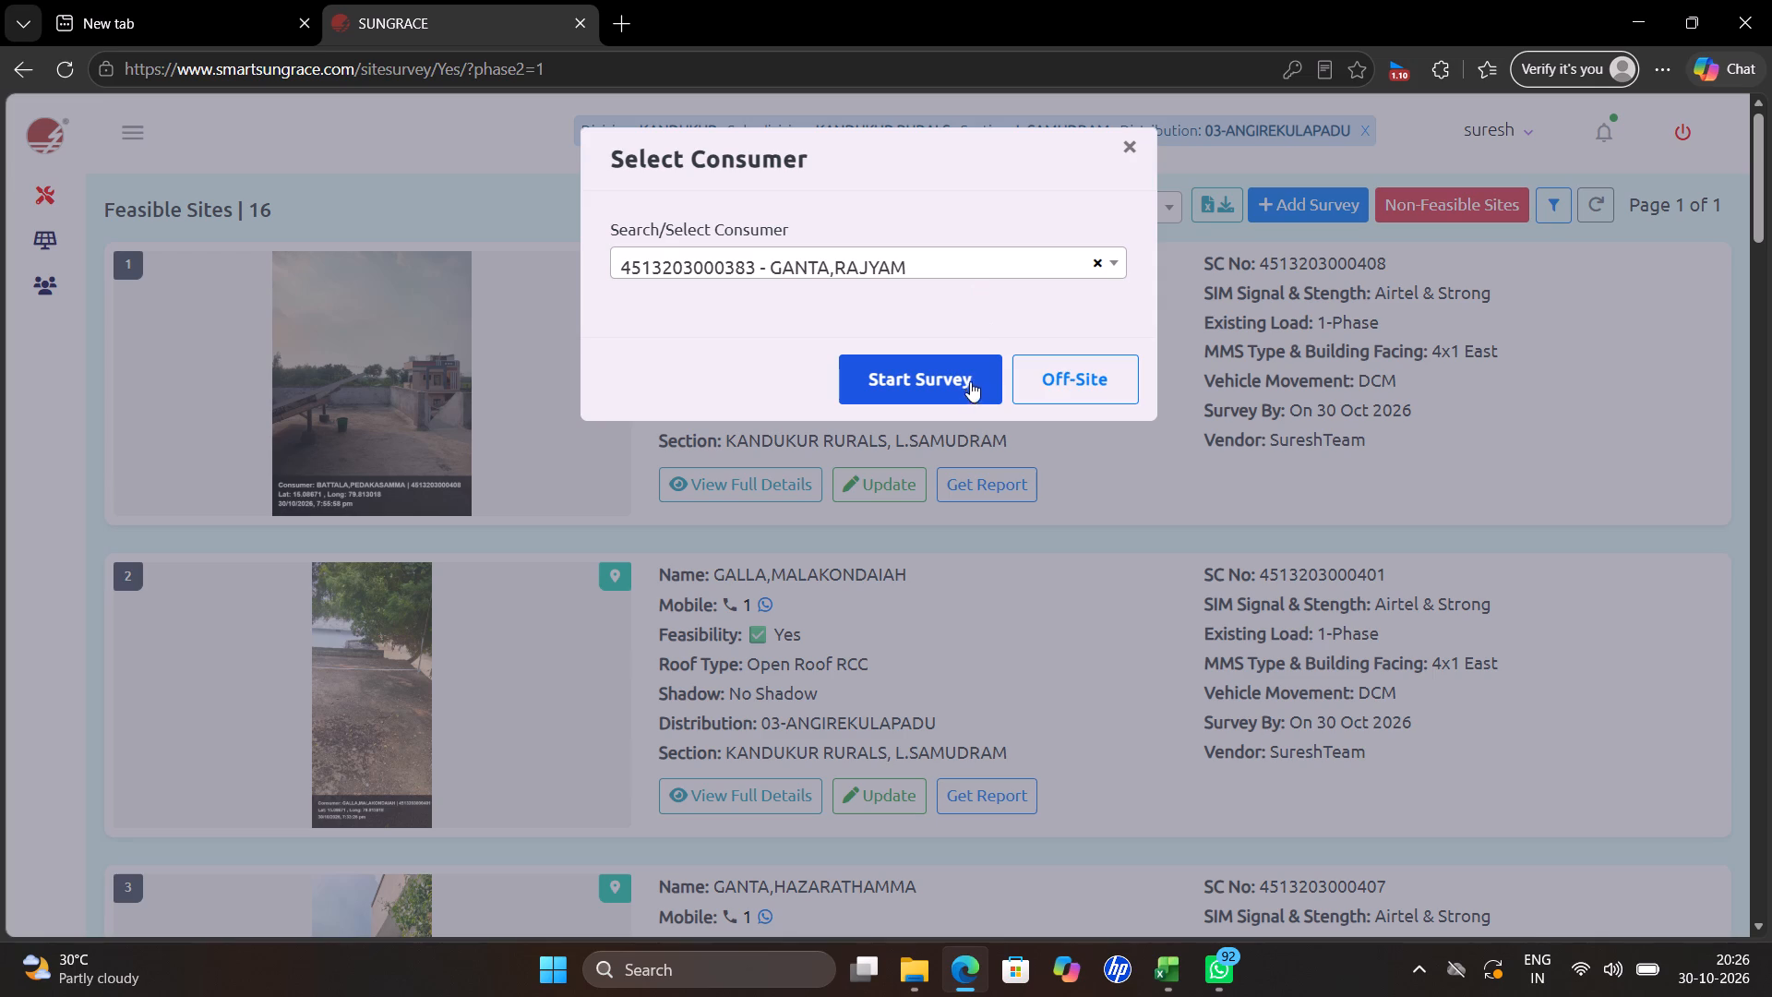
click(1081, 382)
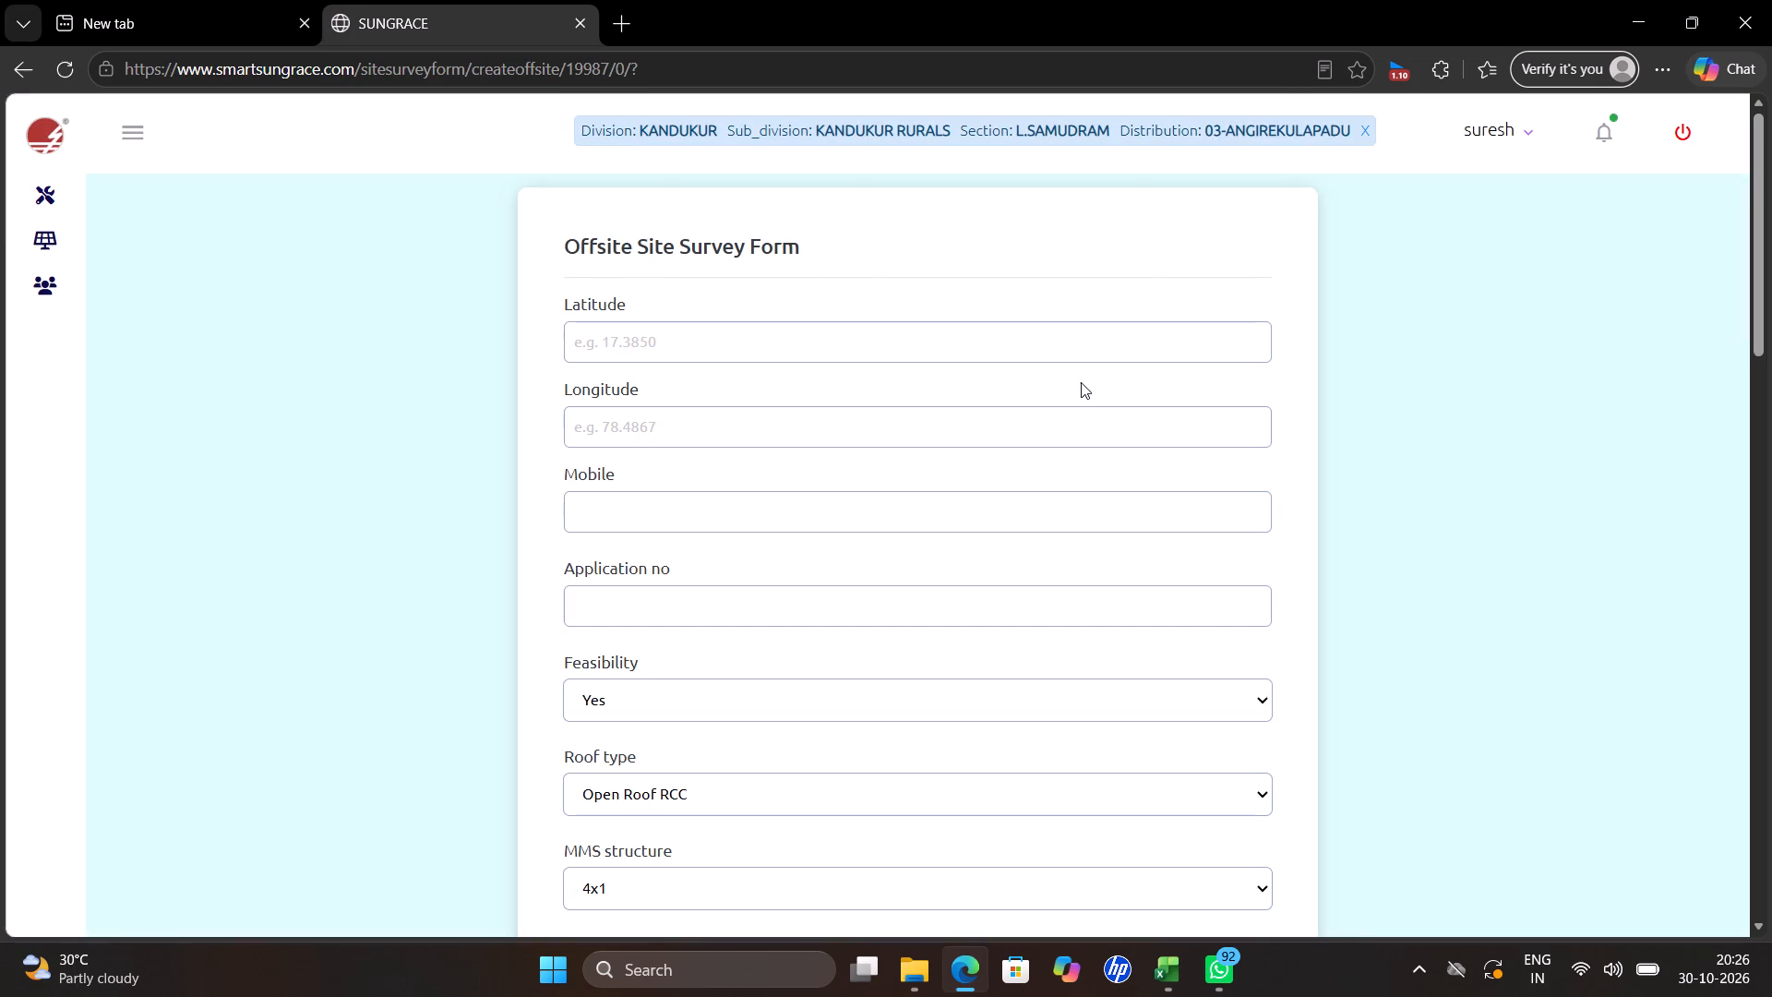
click(814, 333)
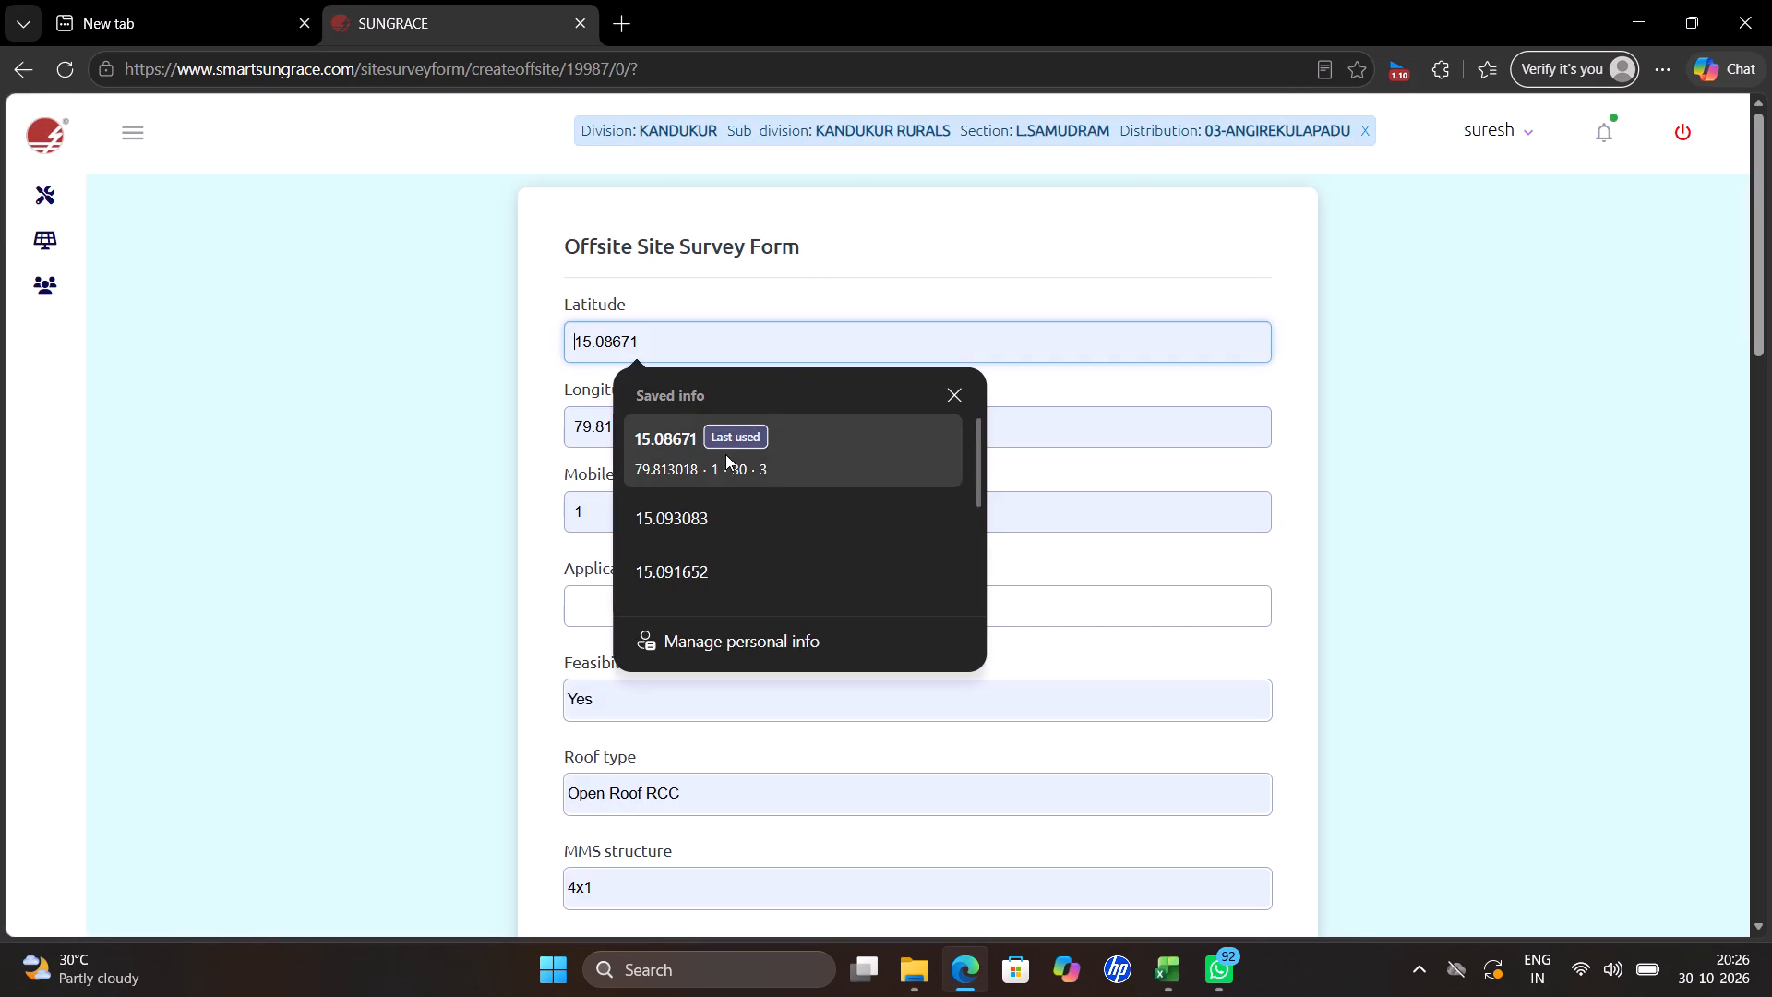
click(725, 454)
scroll(825, 597, down, 5)
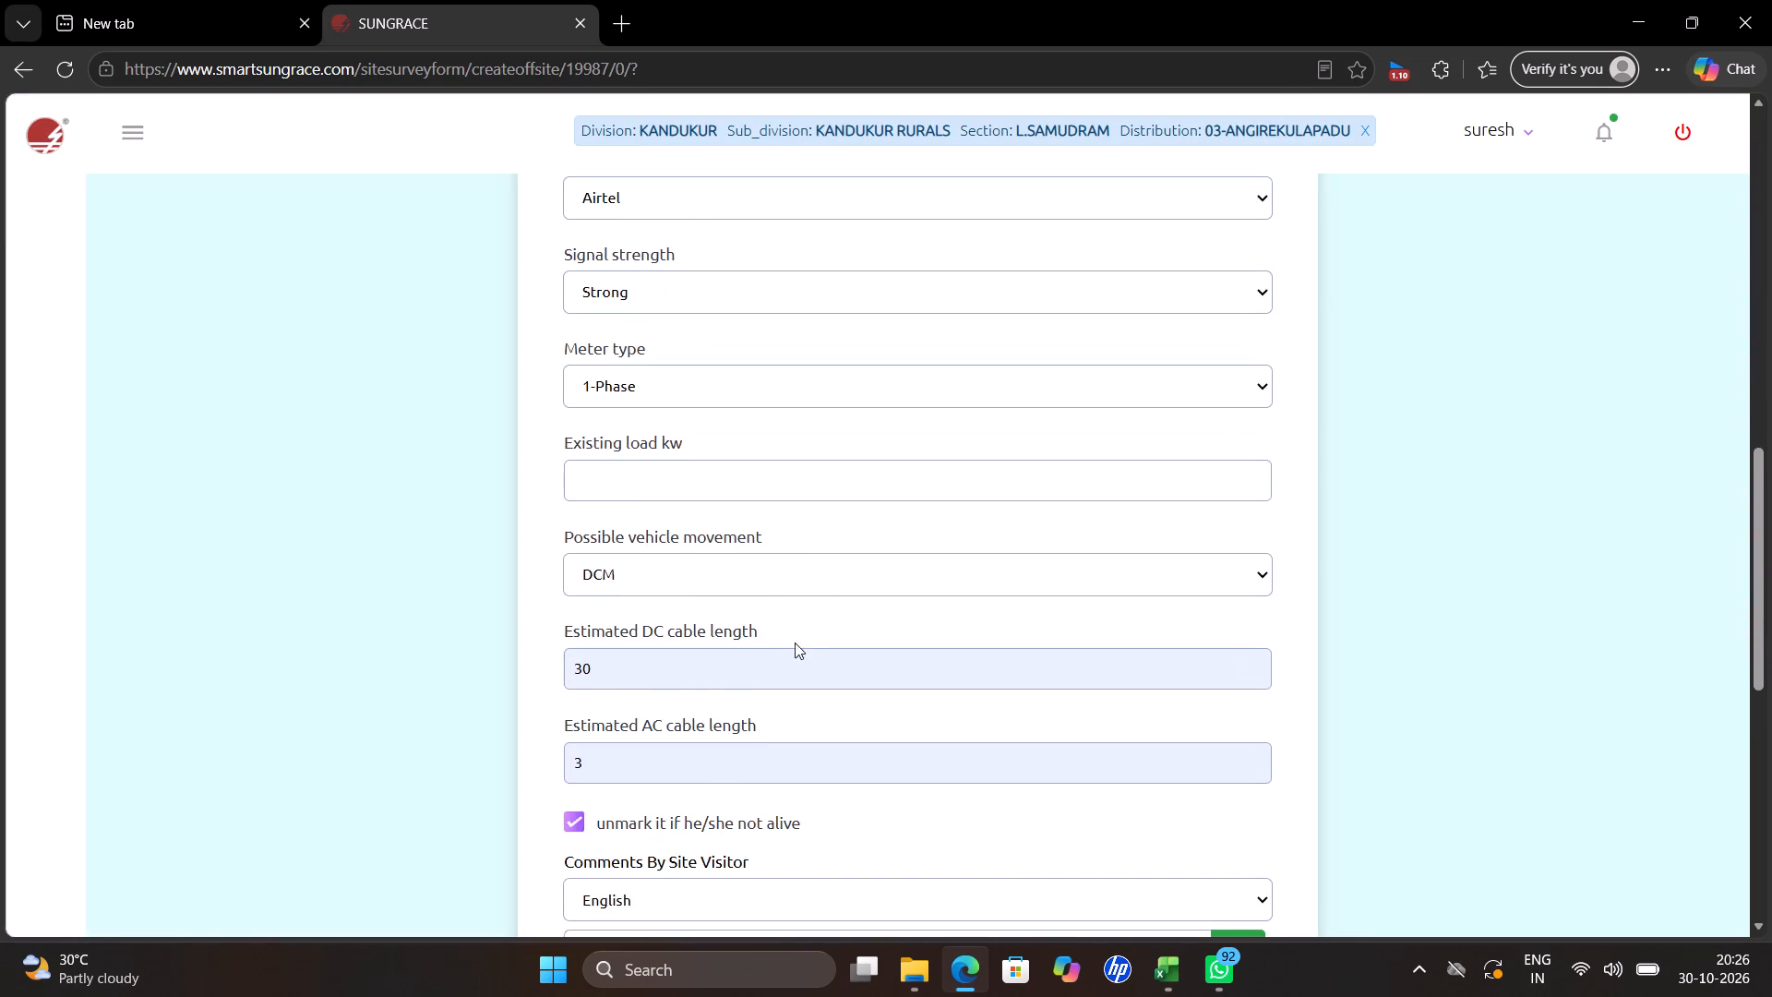
scroll(768, 668, down, 3)
click(624, 461)
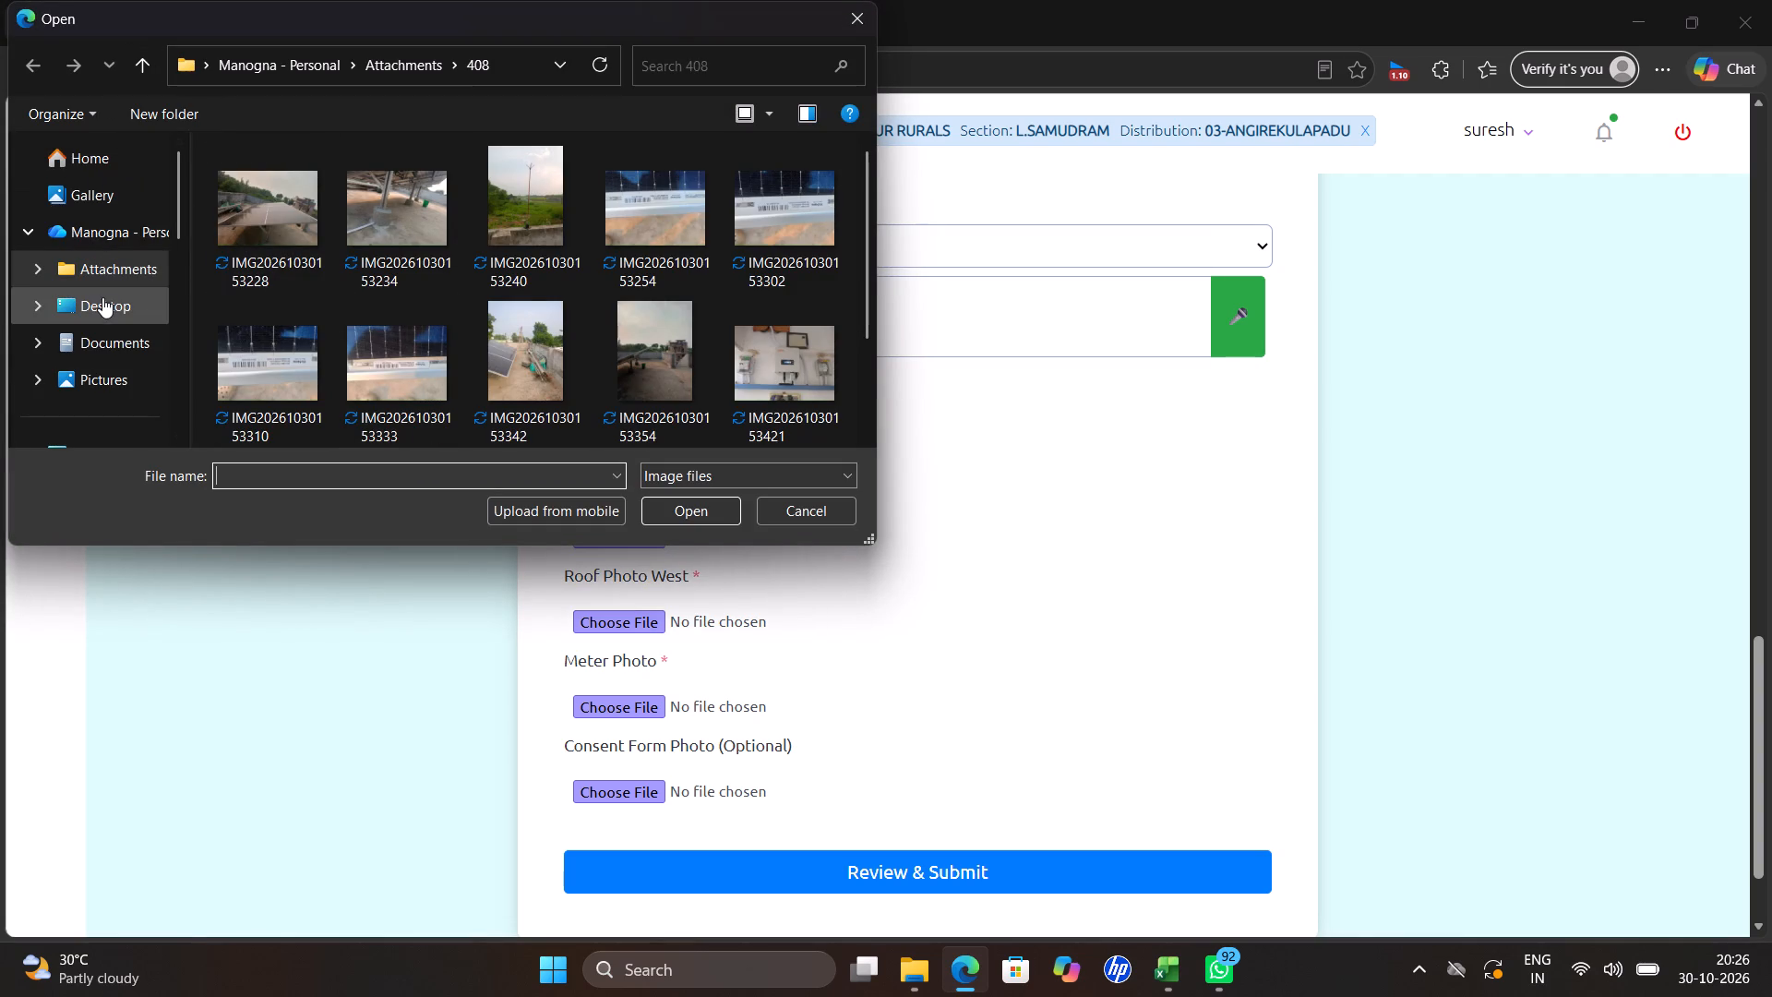
double_click(114, 279)
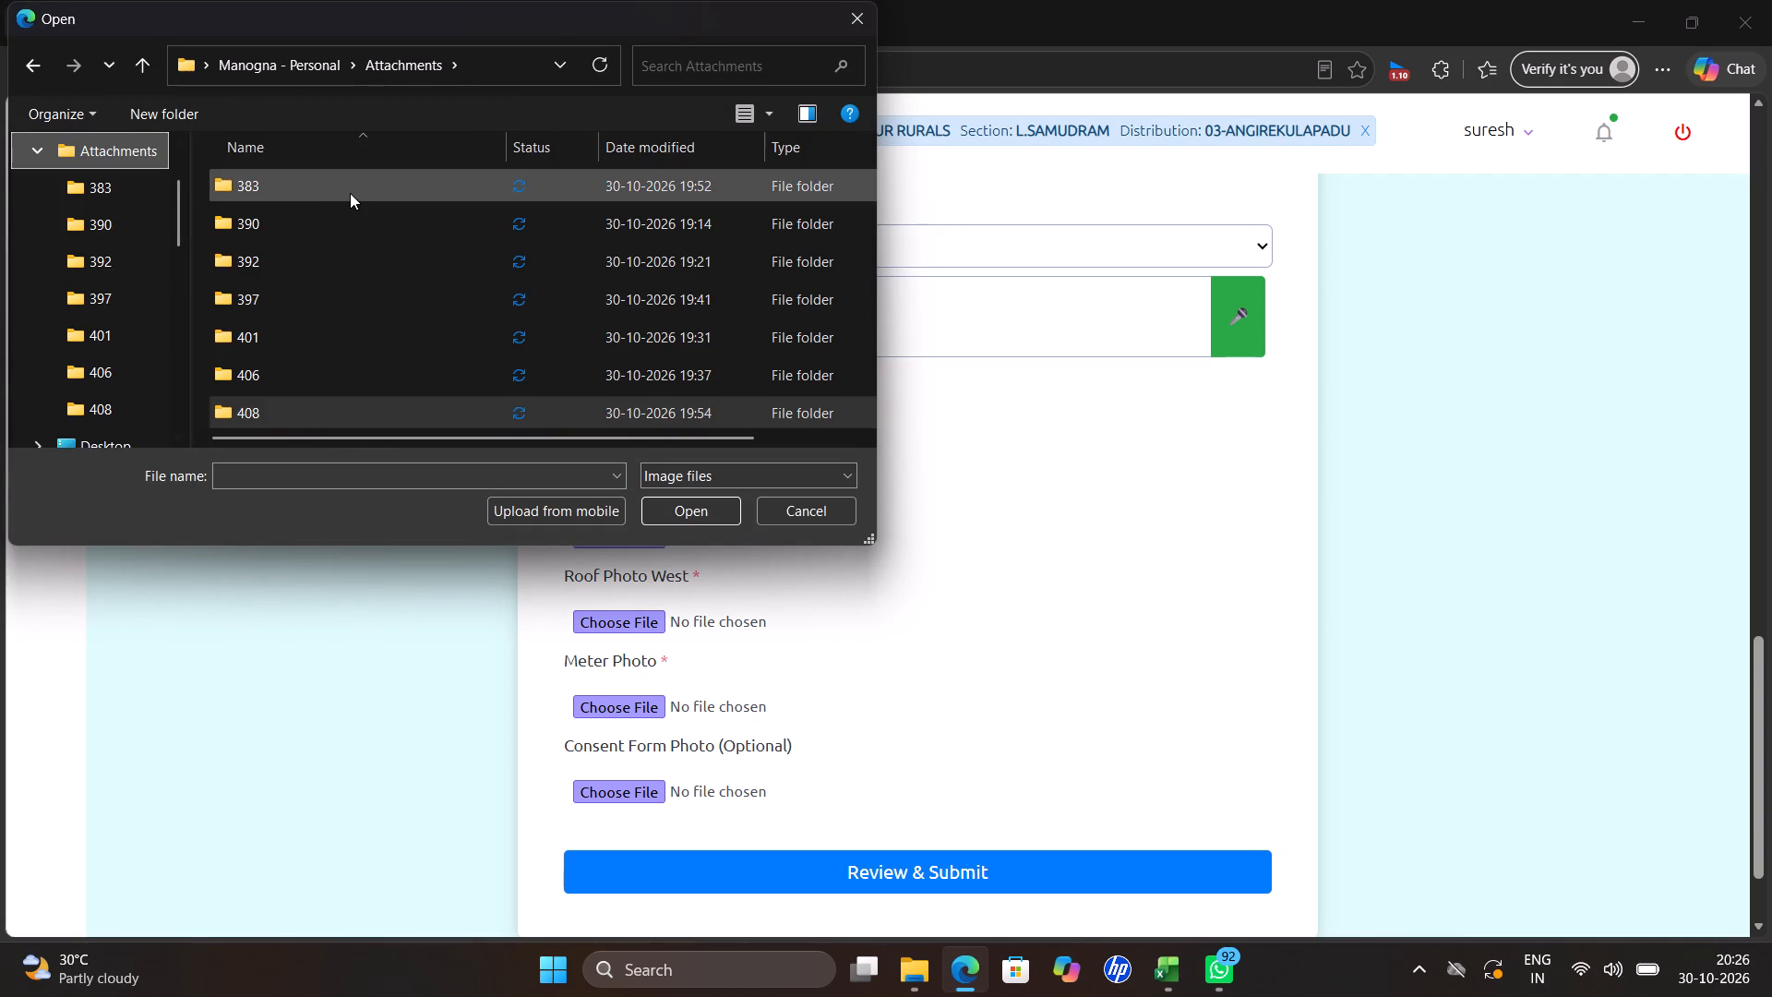
double_click(350, 193)
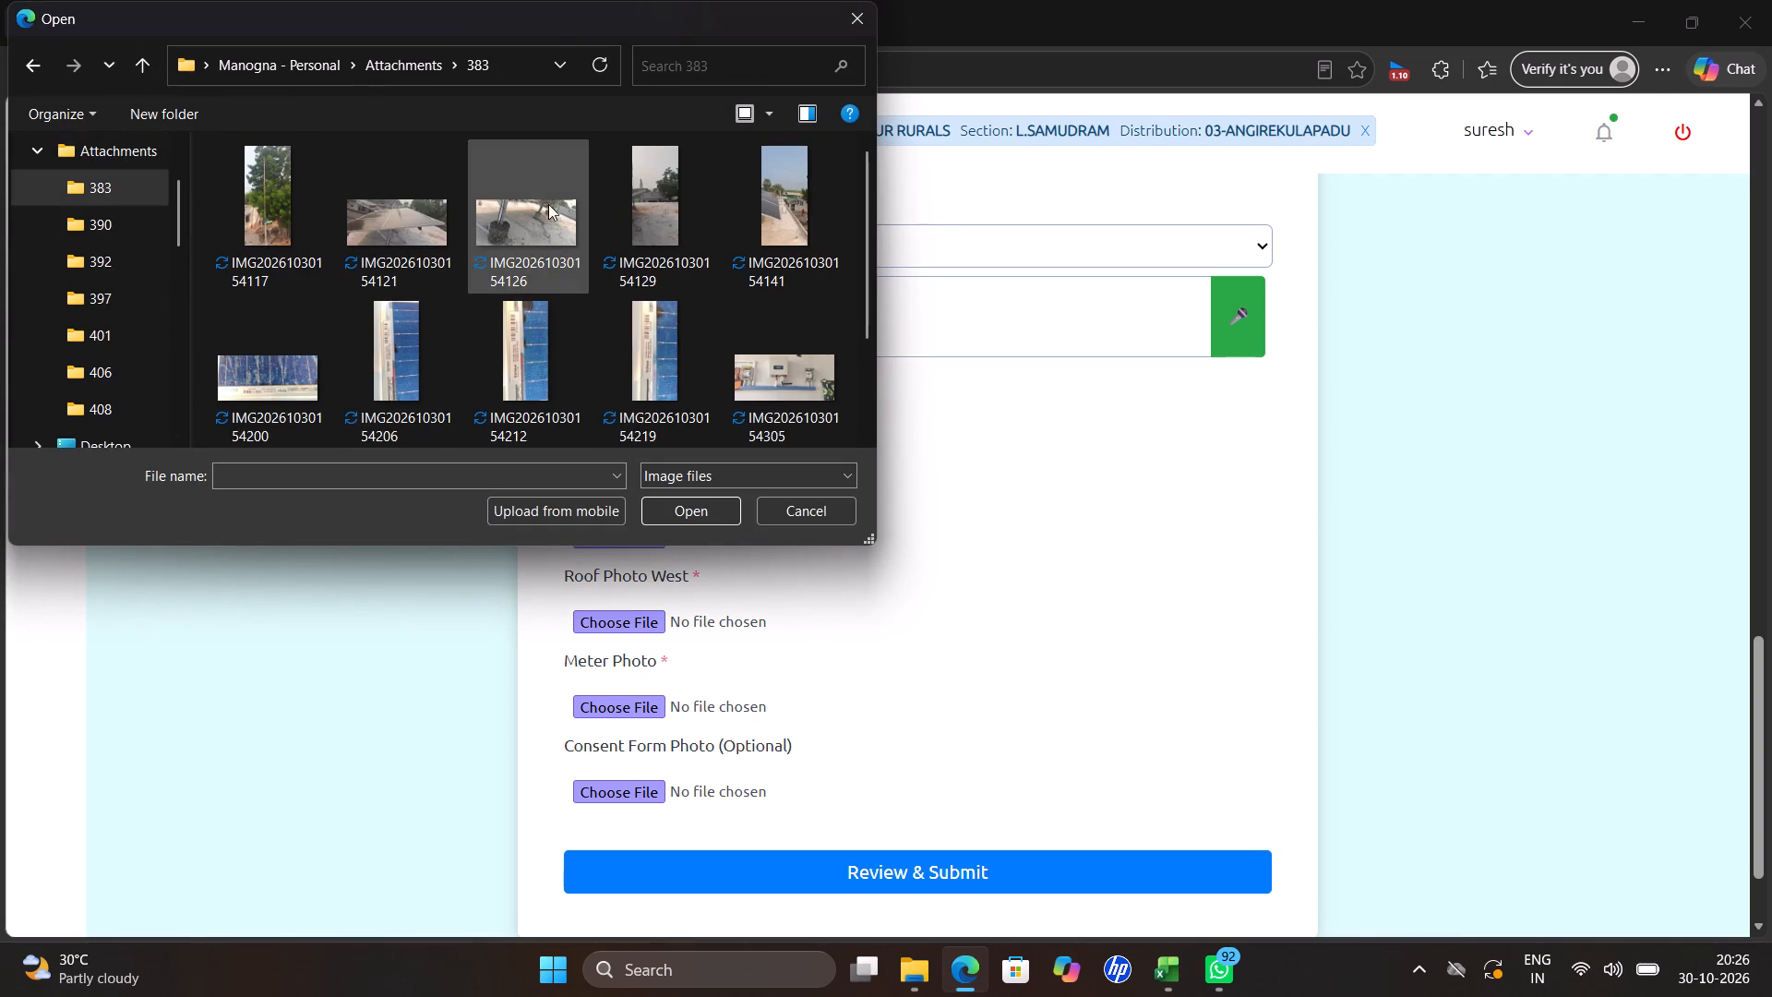
scroll(689, 229, down, 2)
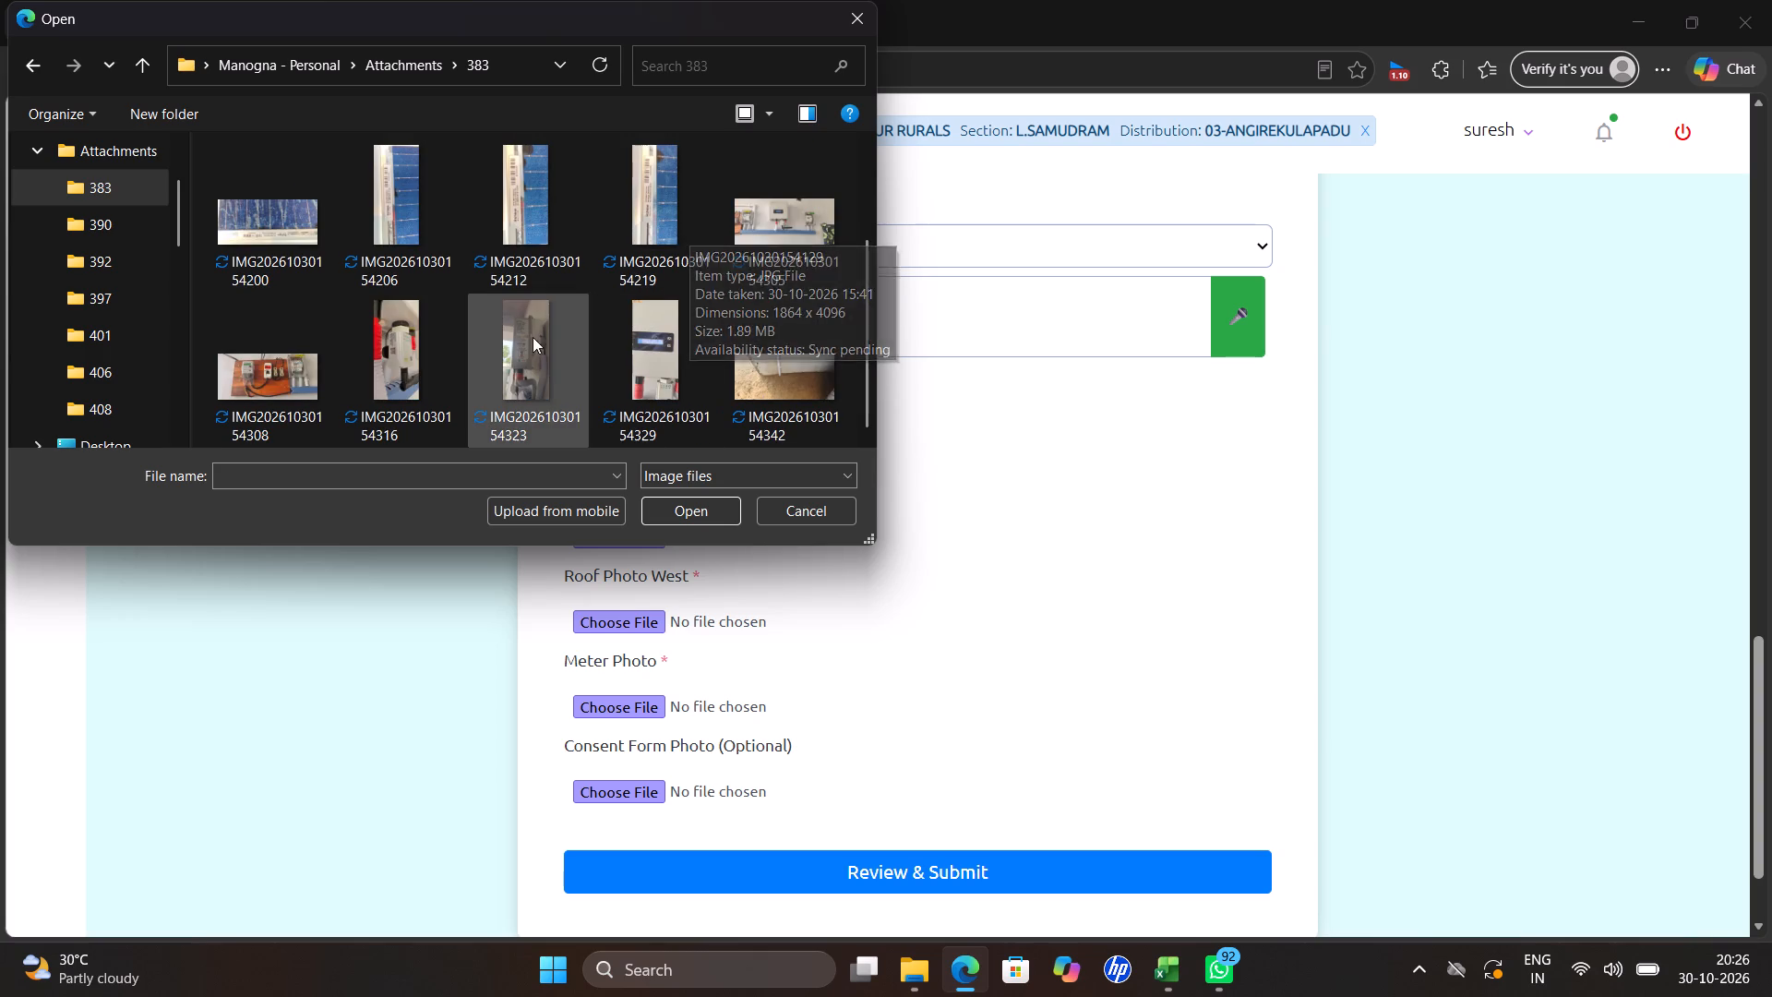
scroll(608, 345, up, 3)
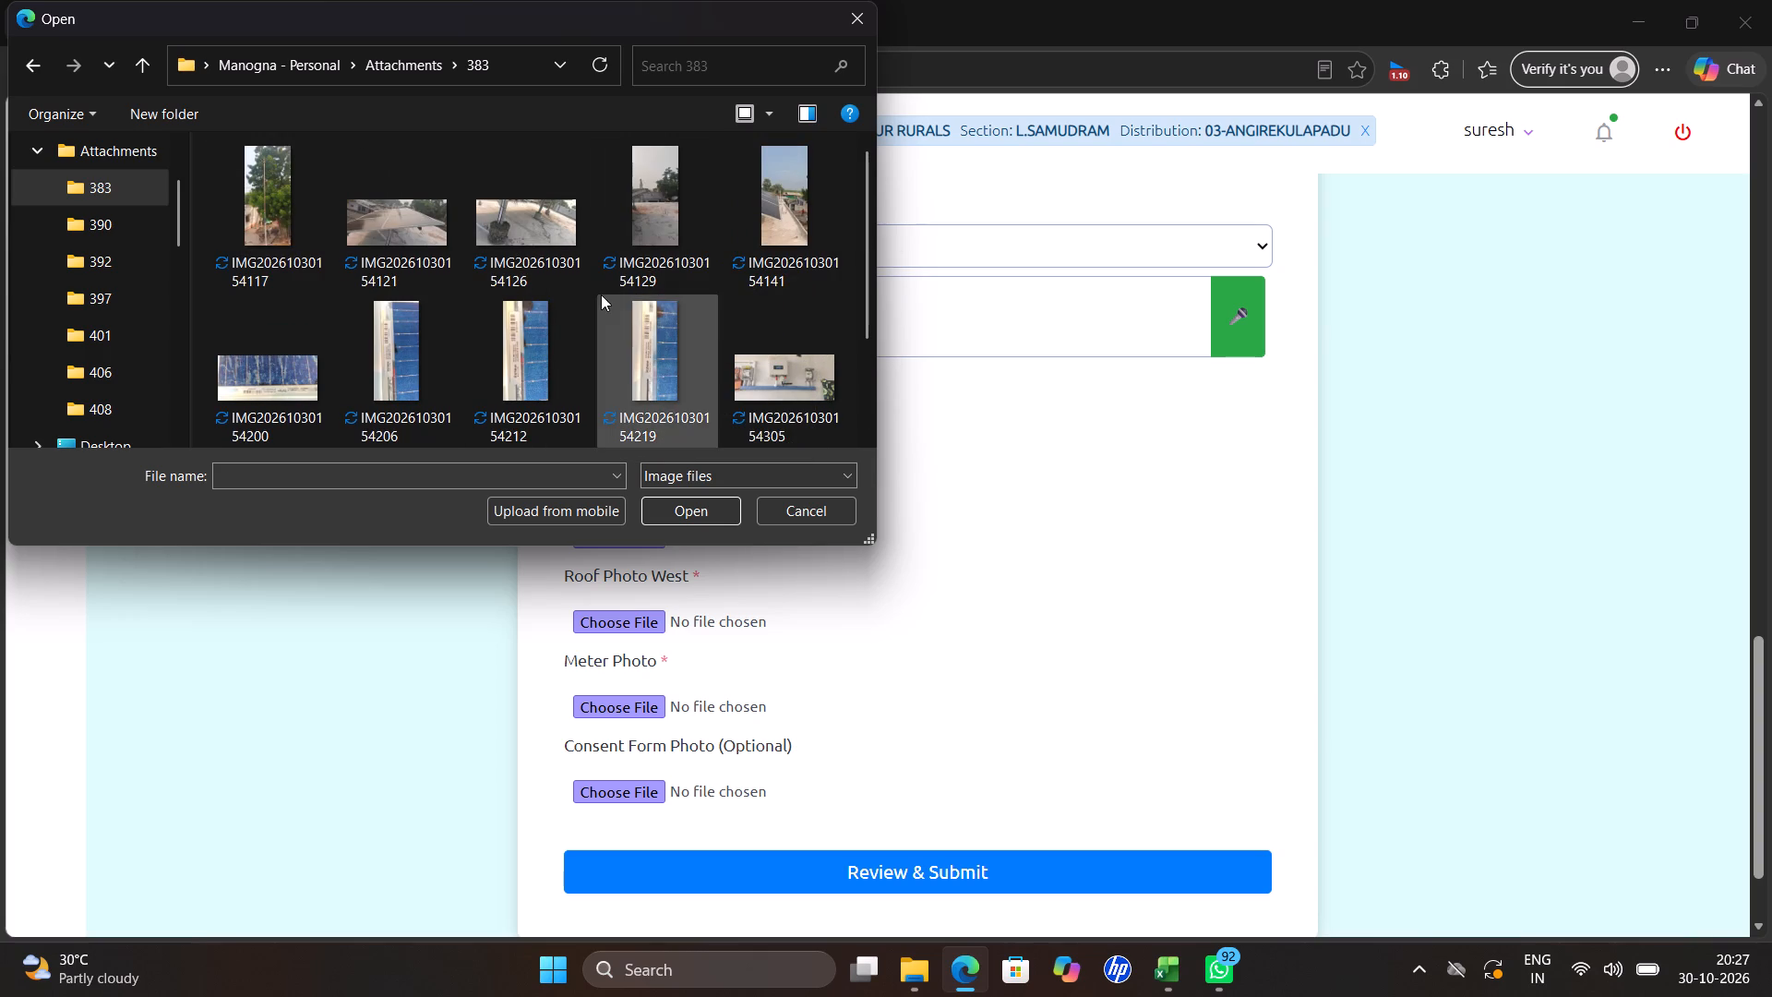
double_click(418, 253)
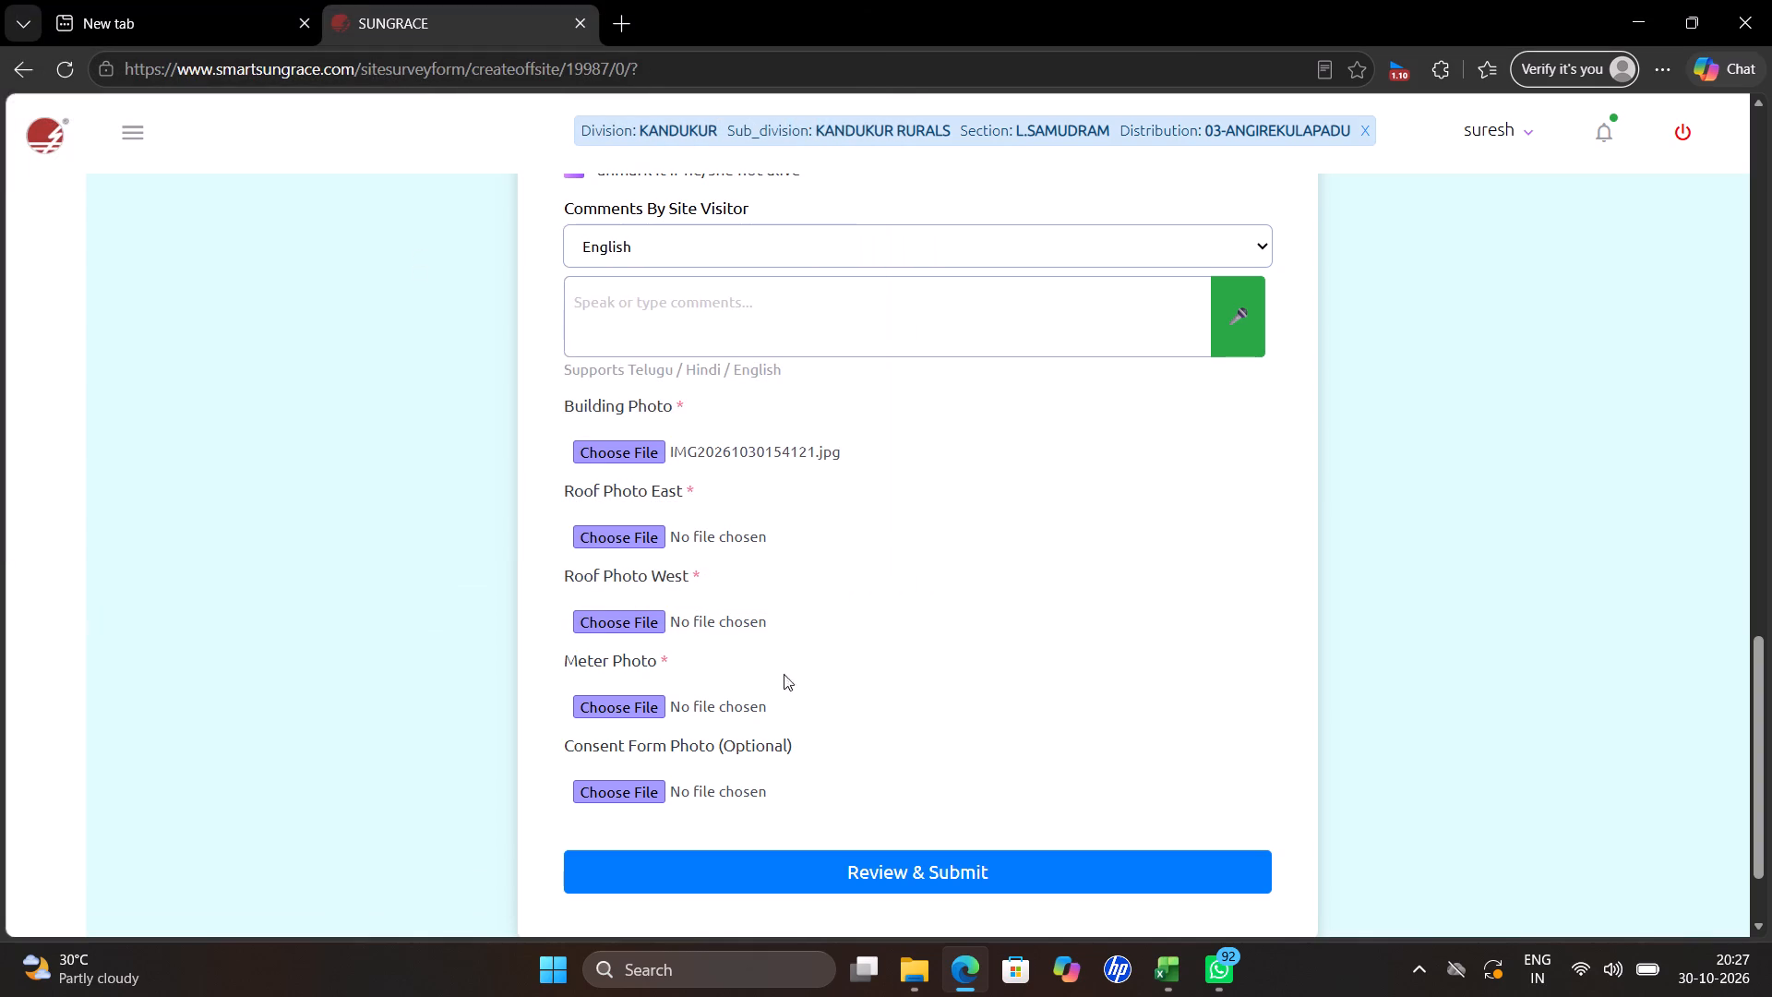
click(612, 538)
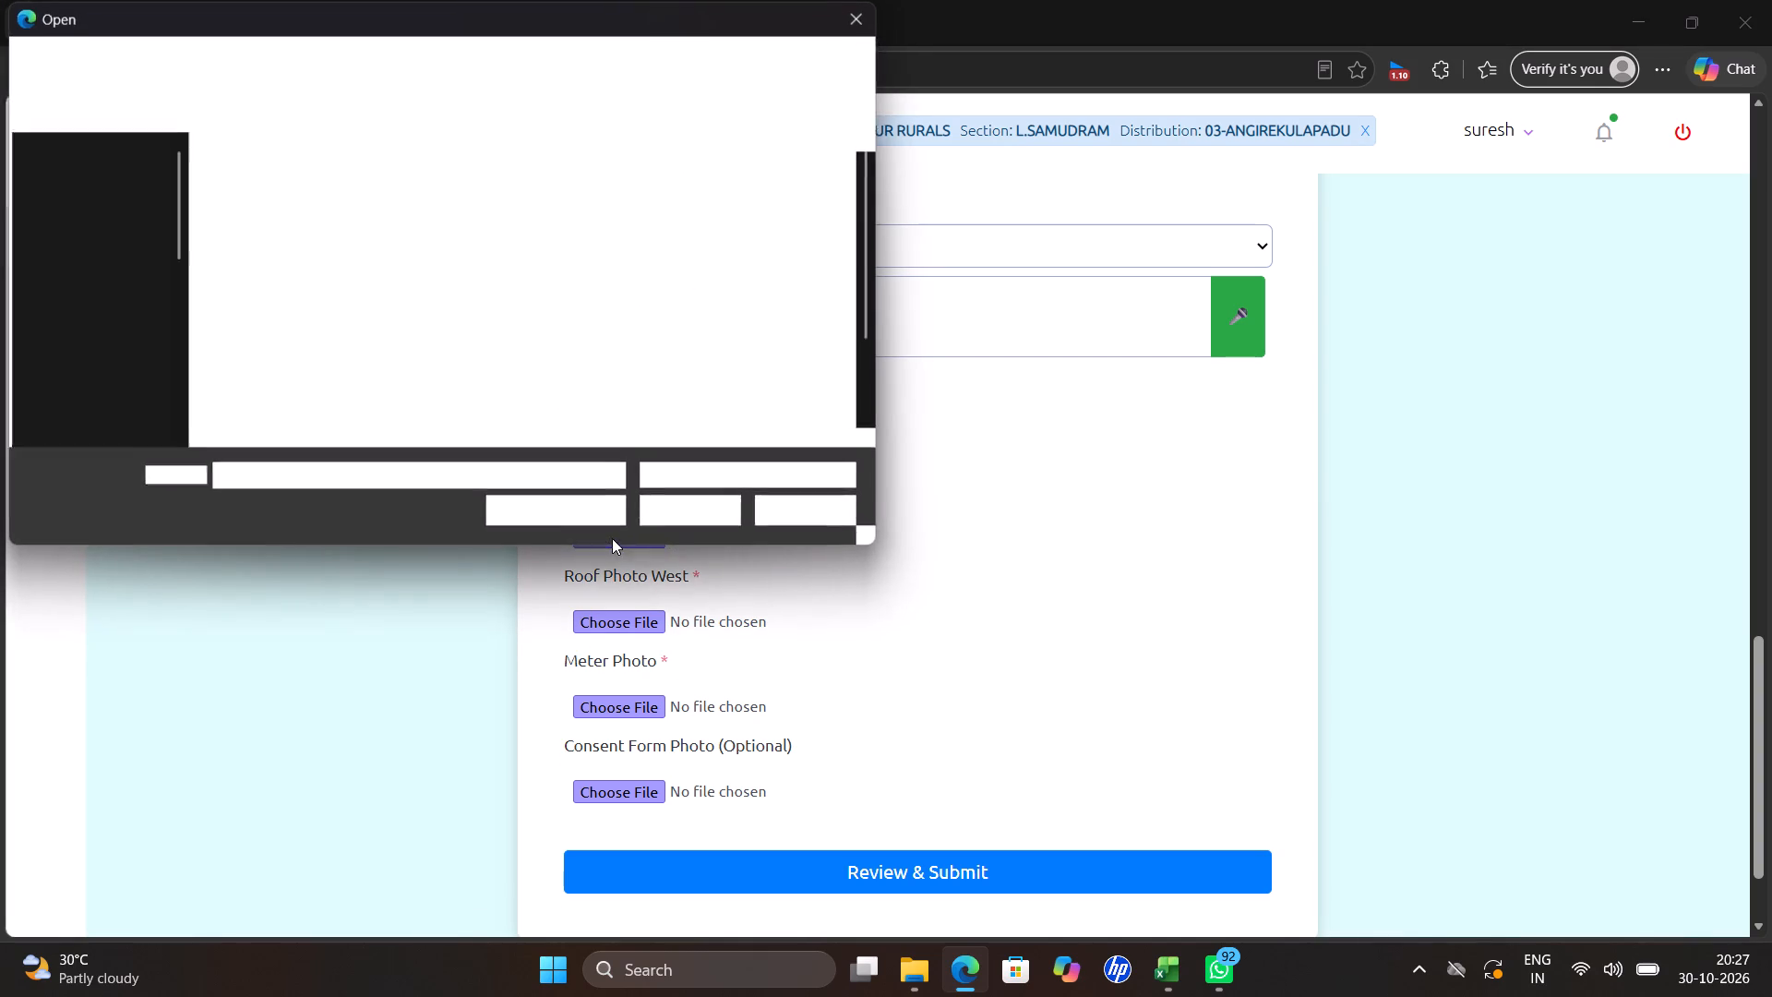
double_click(693, 194)
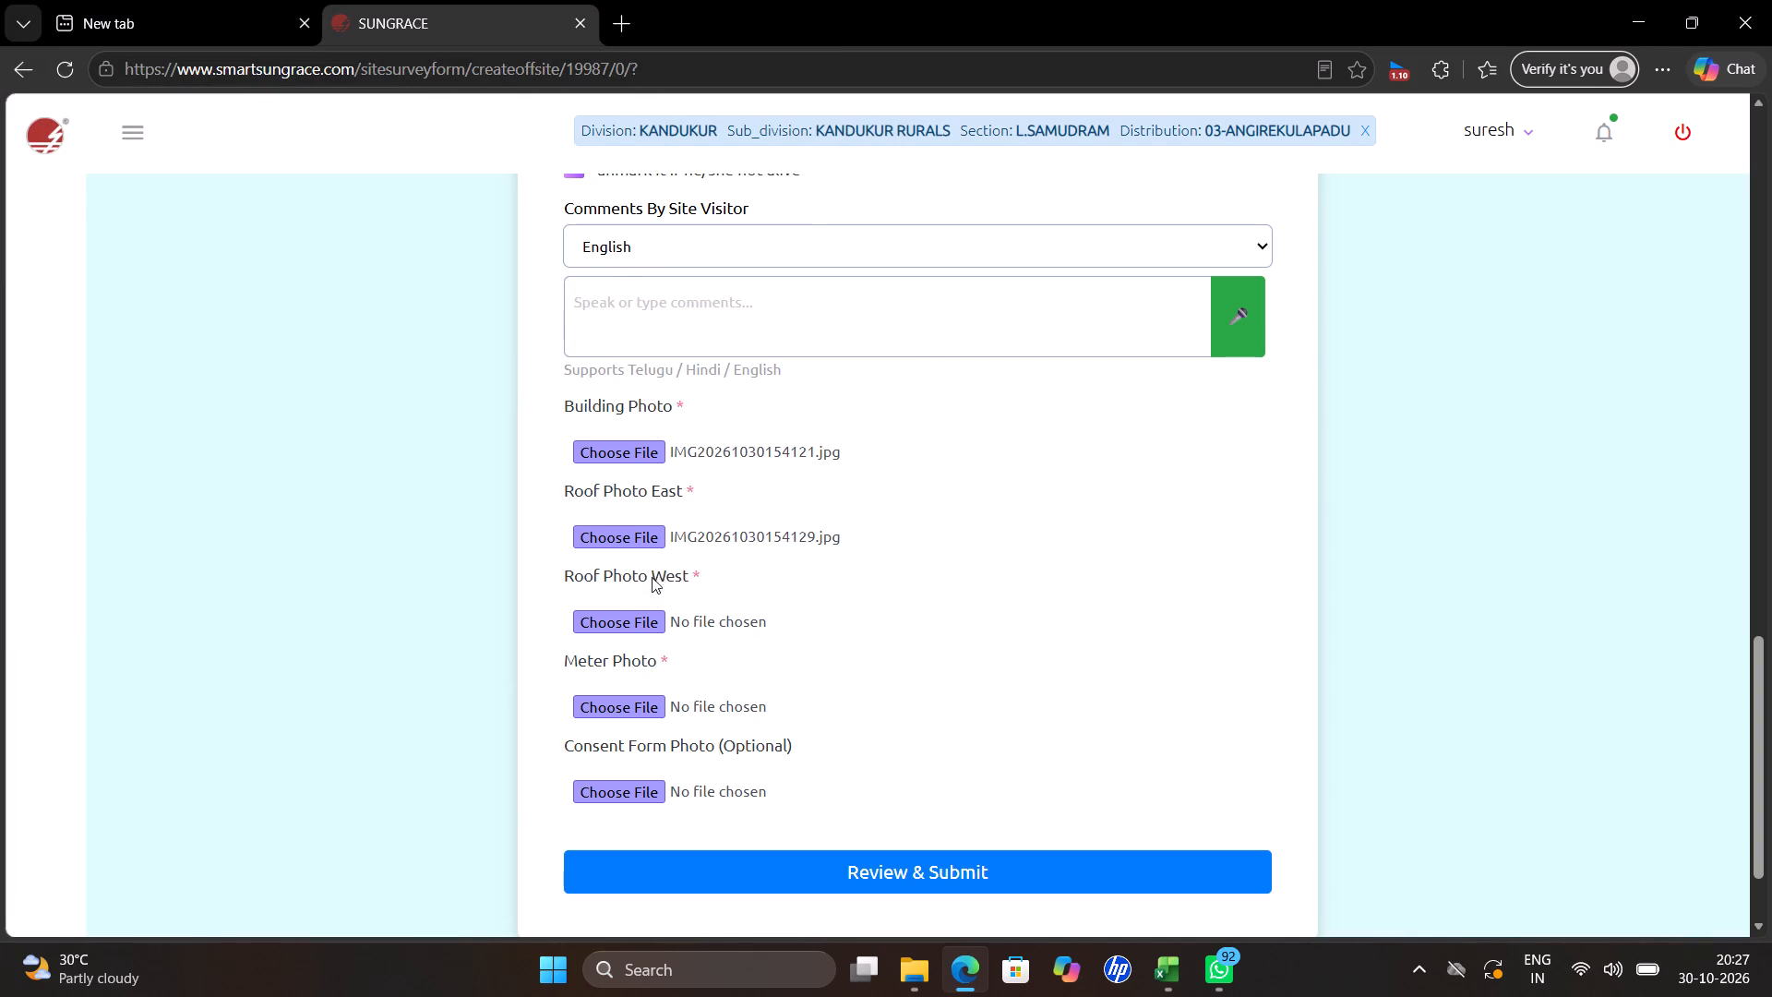
click(635, 617)
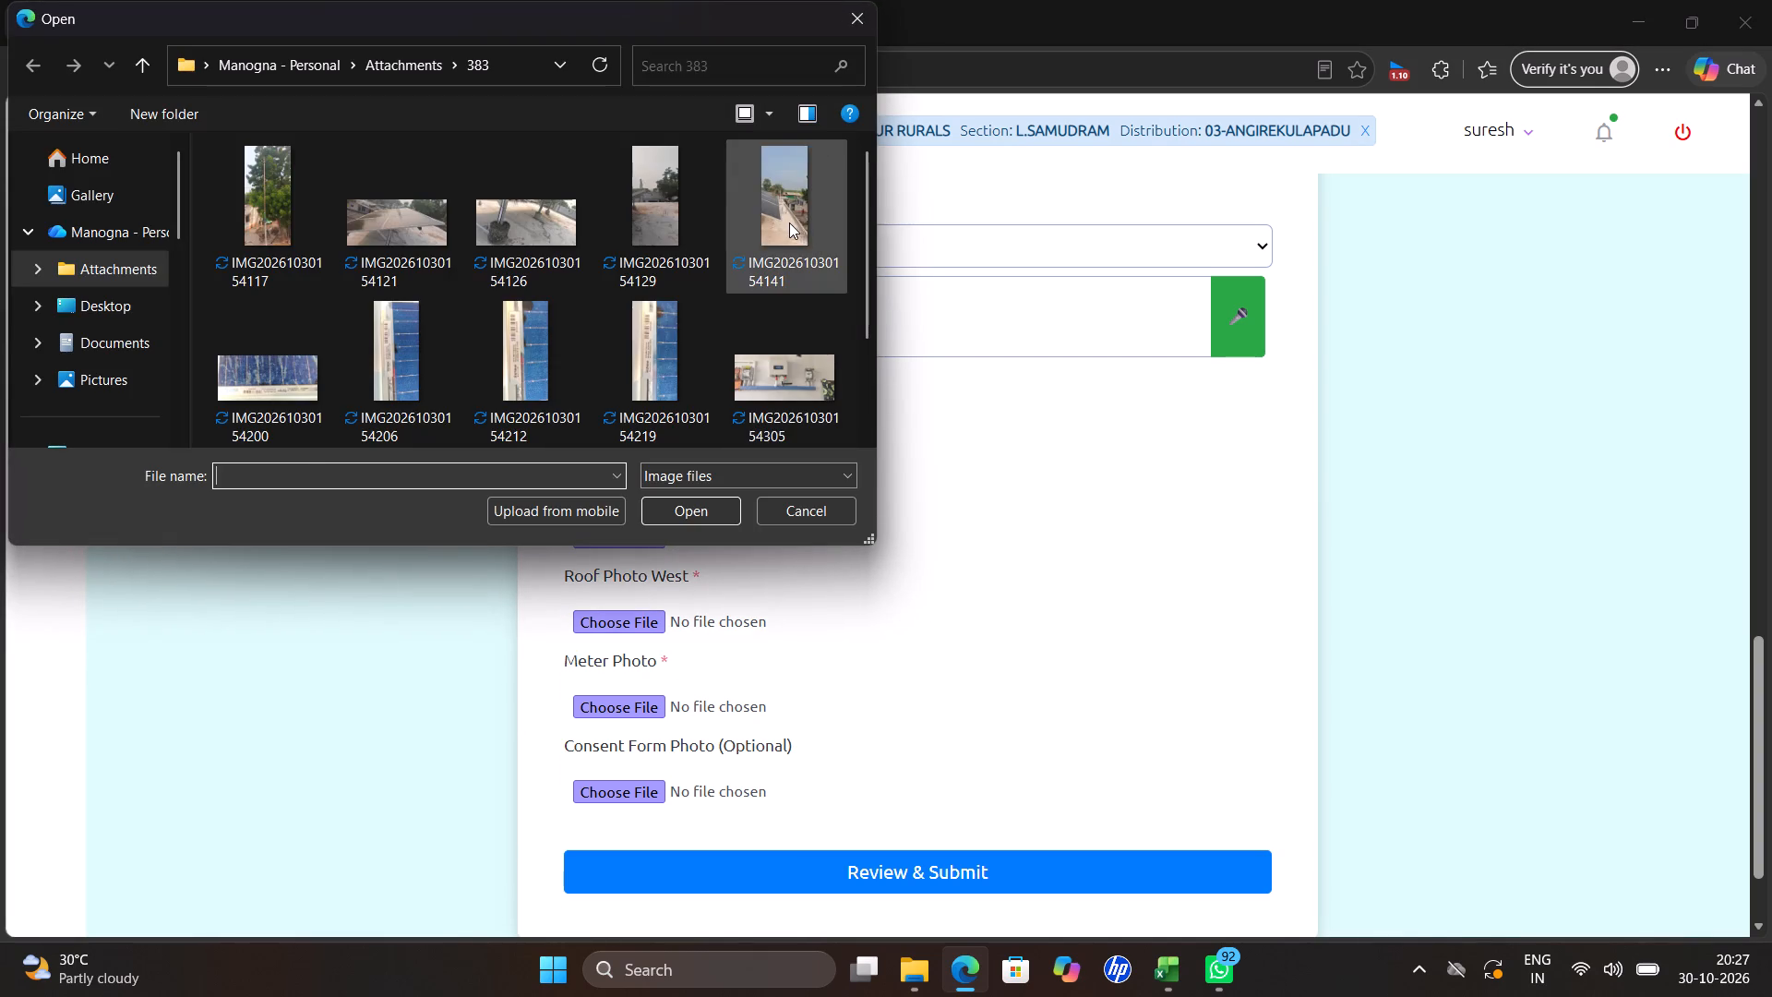
double_click(789, 221)
scroll(715, 608, down, 2)
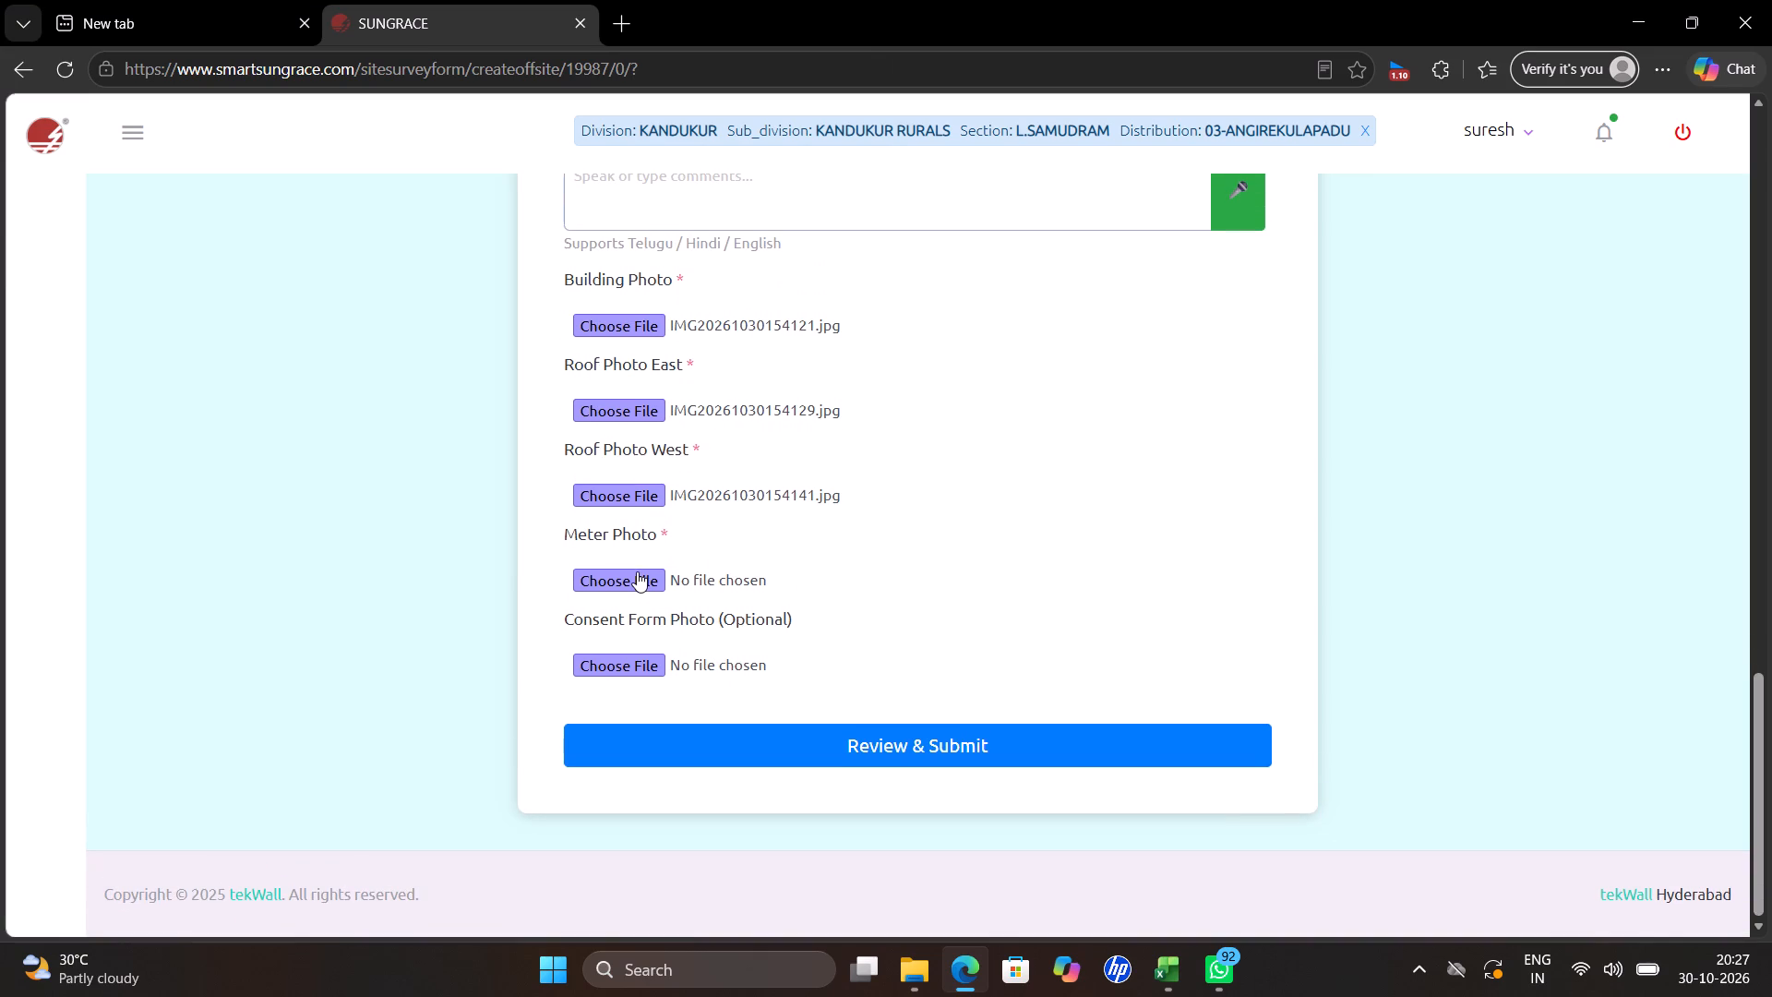
click(637, 571)
scroll(637, 571, down, 2)
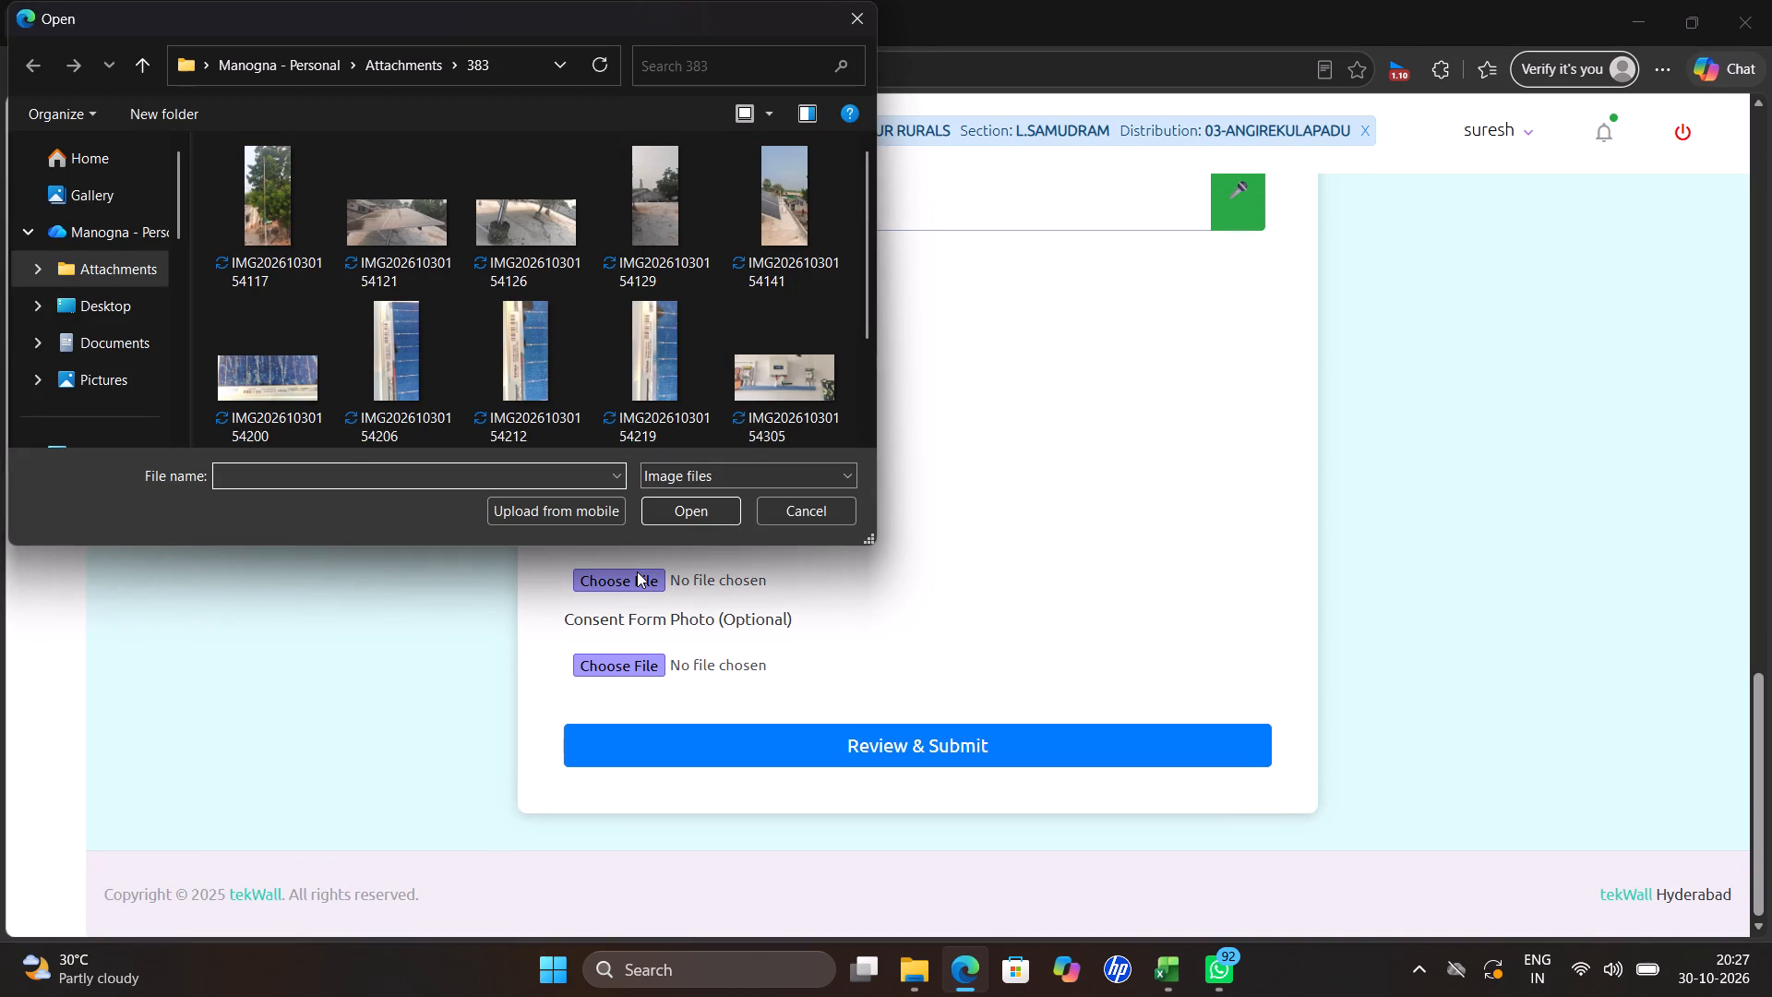
scroll(596, 383, down, 5)
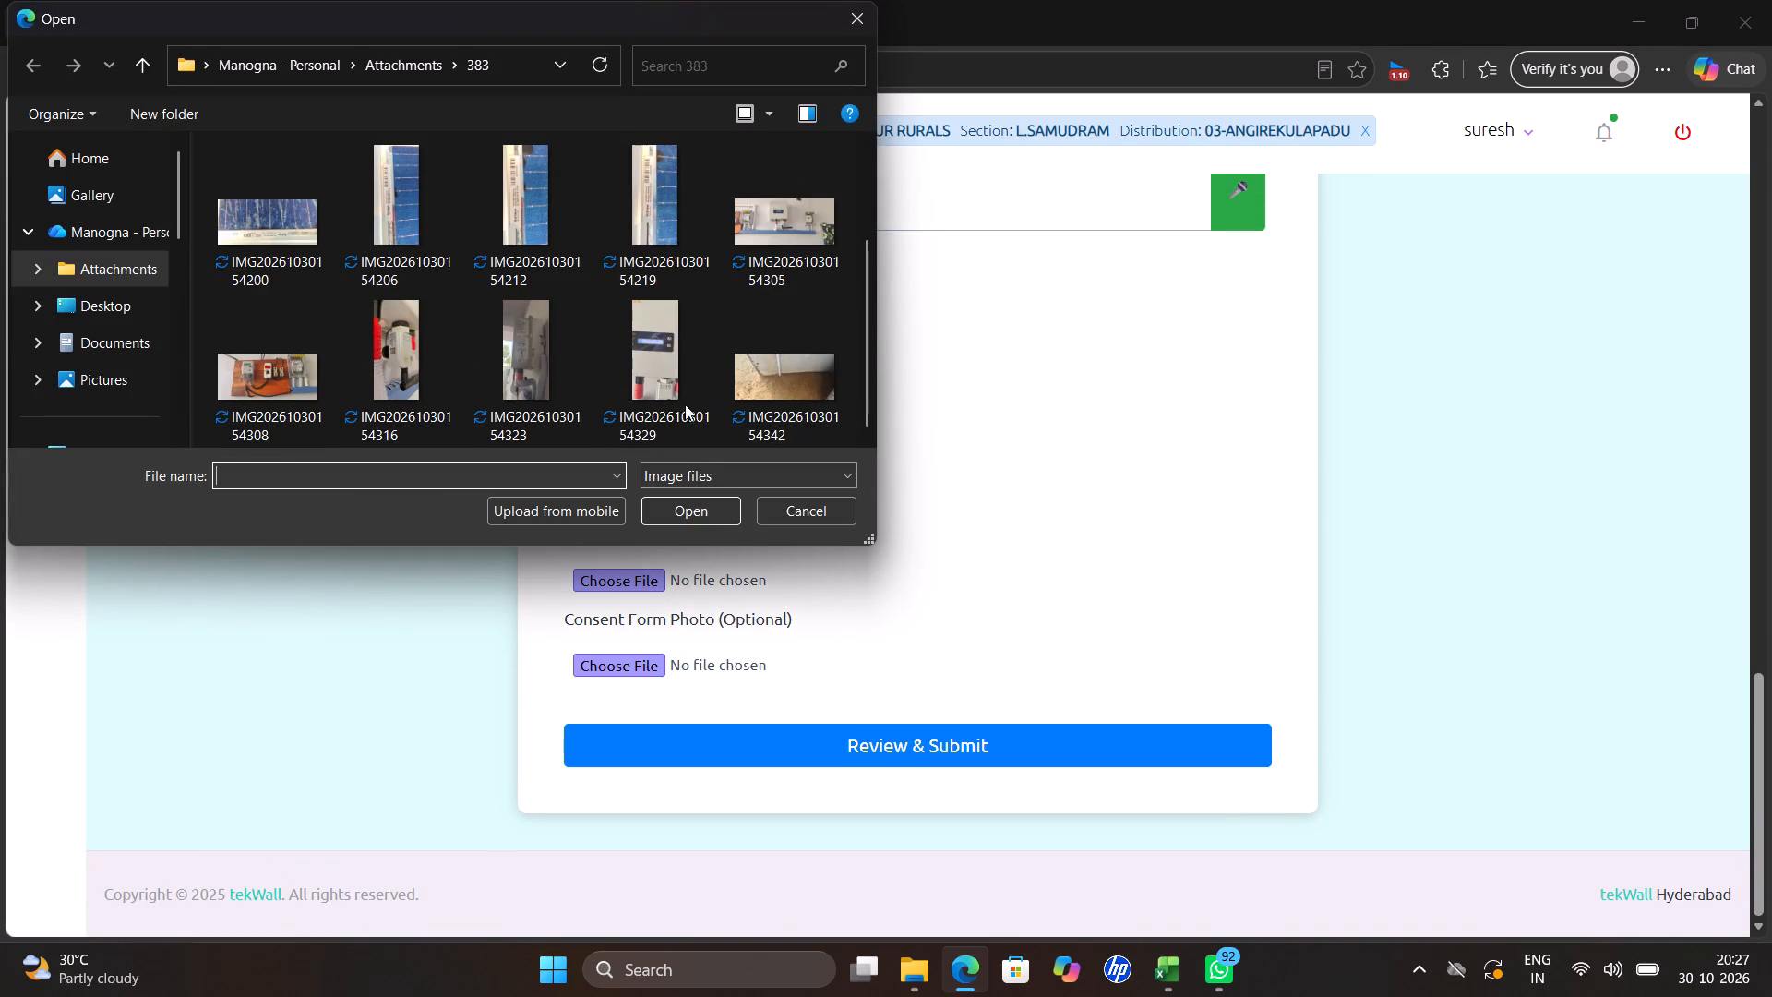
double_click(293, 366)
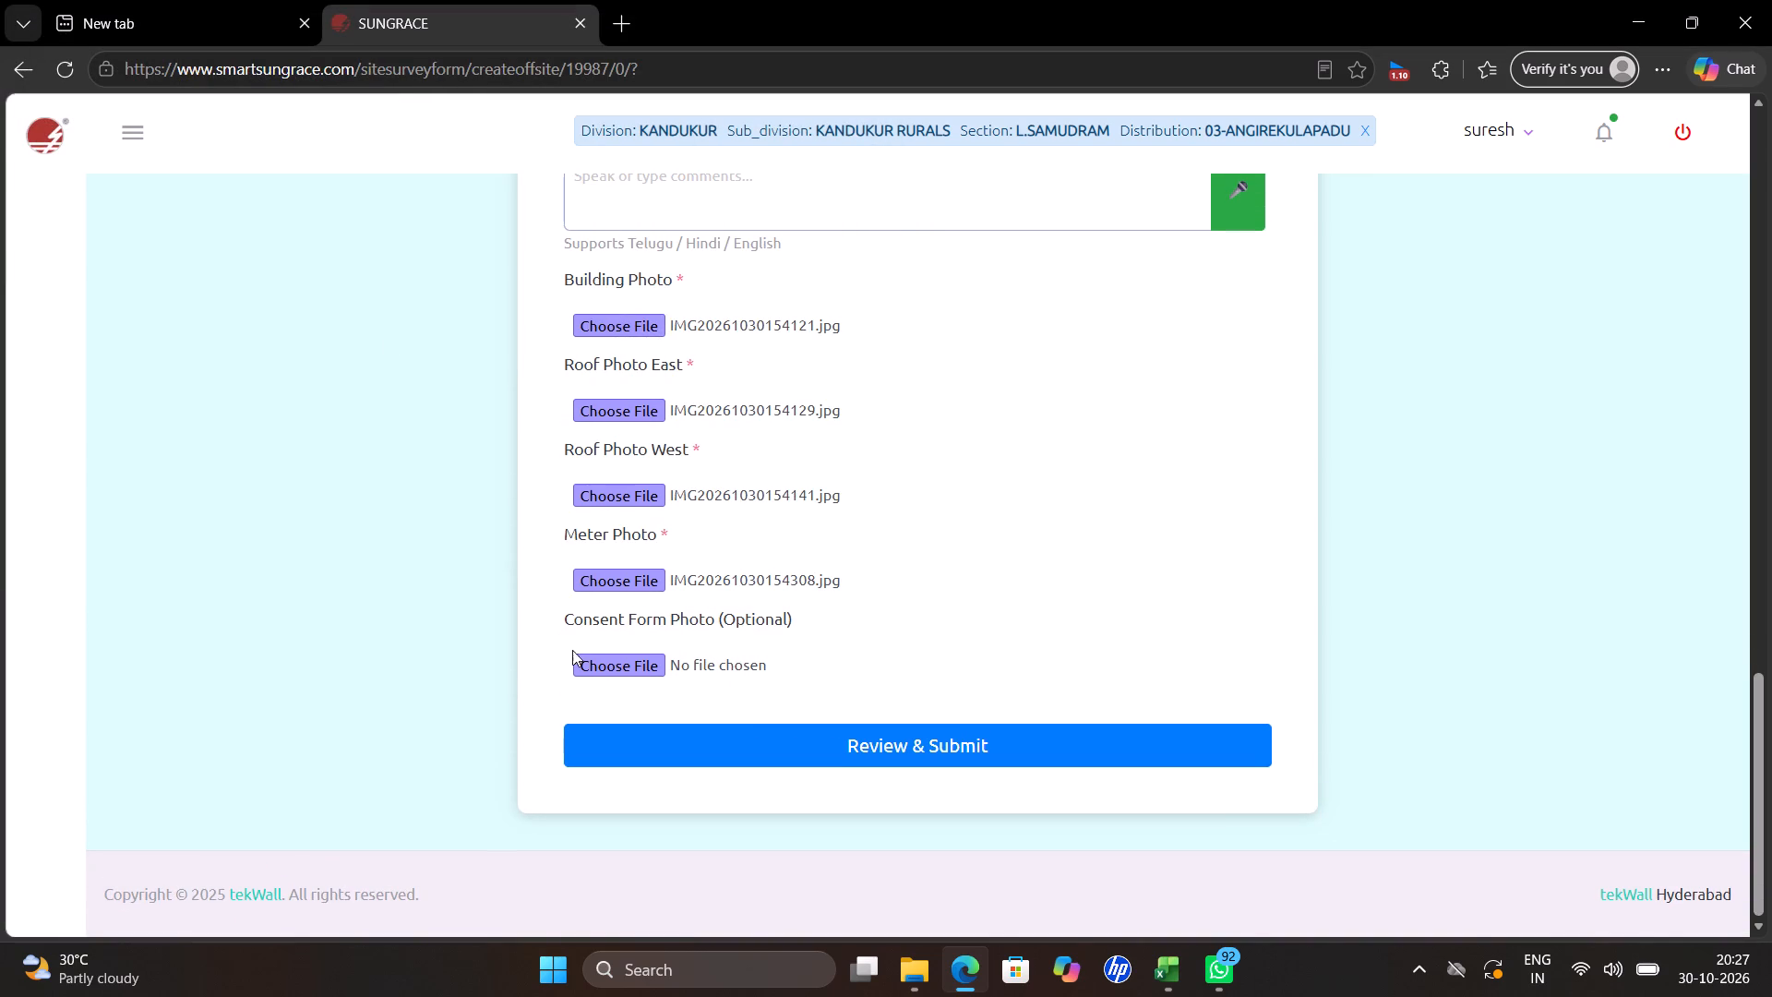
click(618, 654)
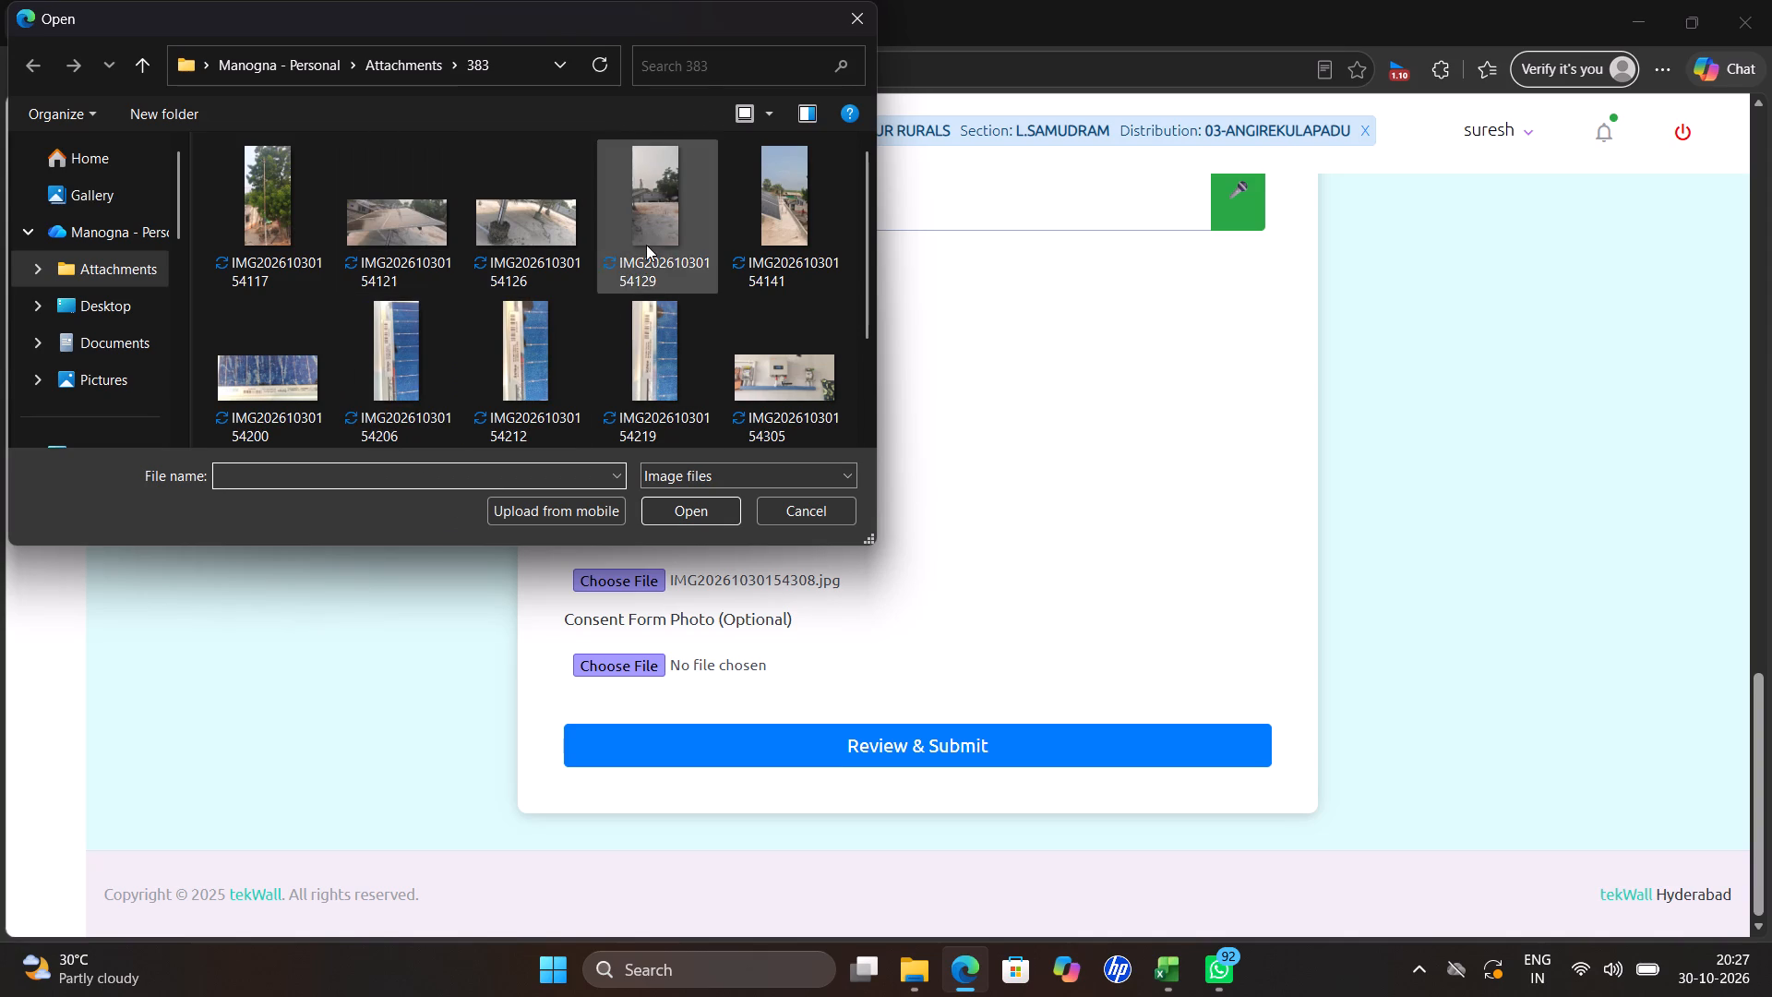
scroll(502, 160, down, 4)
double_click(245, 317)
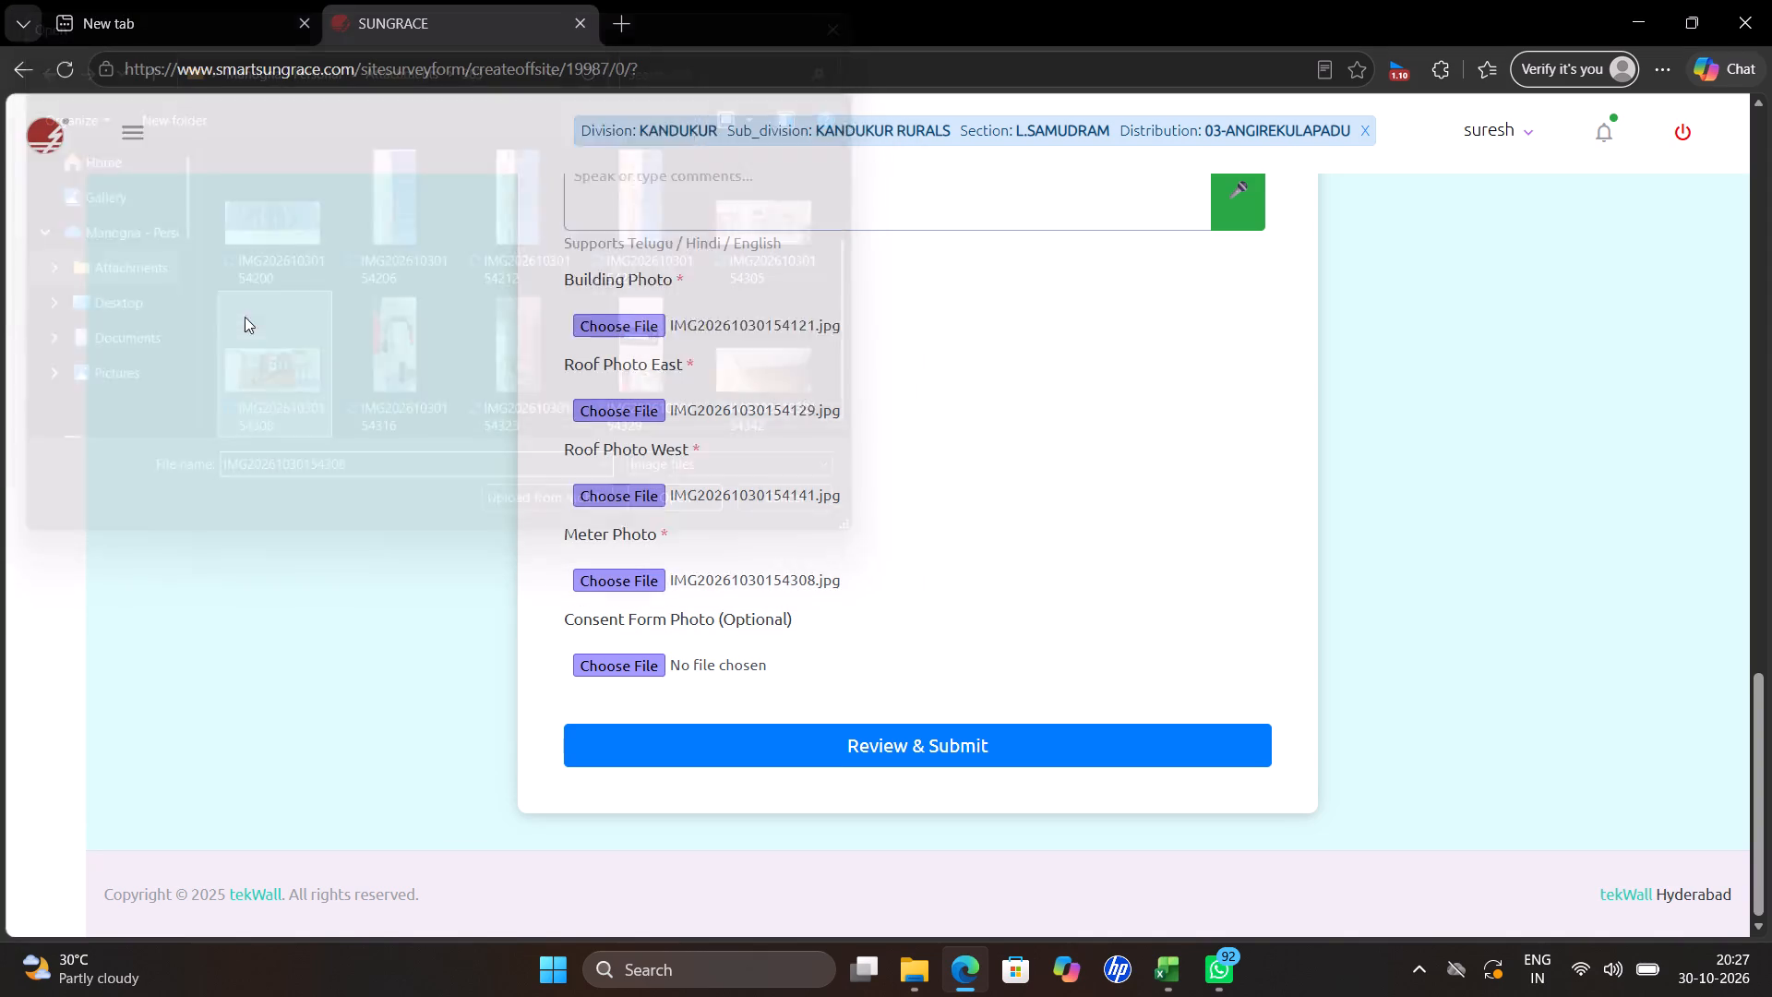
Submit the survey for review with location watermarks enabled on all five photos, and process and save them.
click(712, 732)
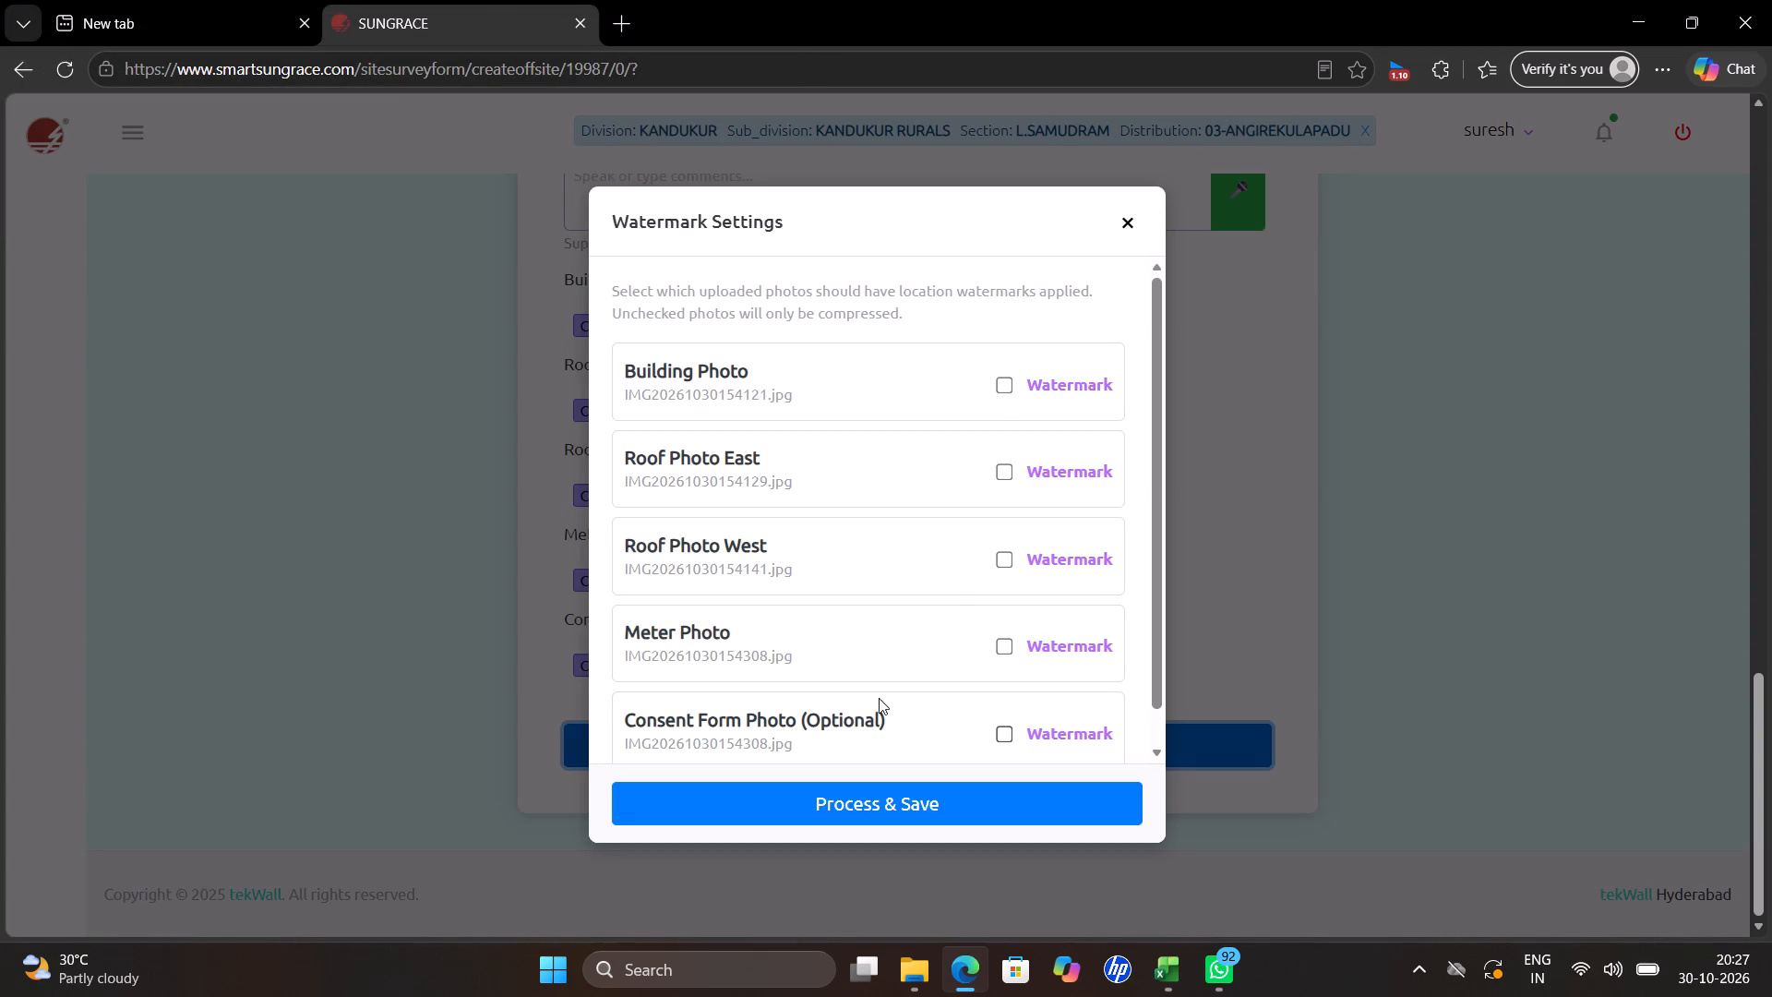
click(1003, 387)
click(1002, 462)
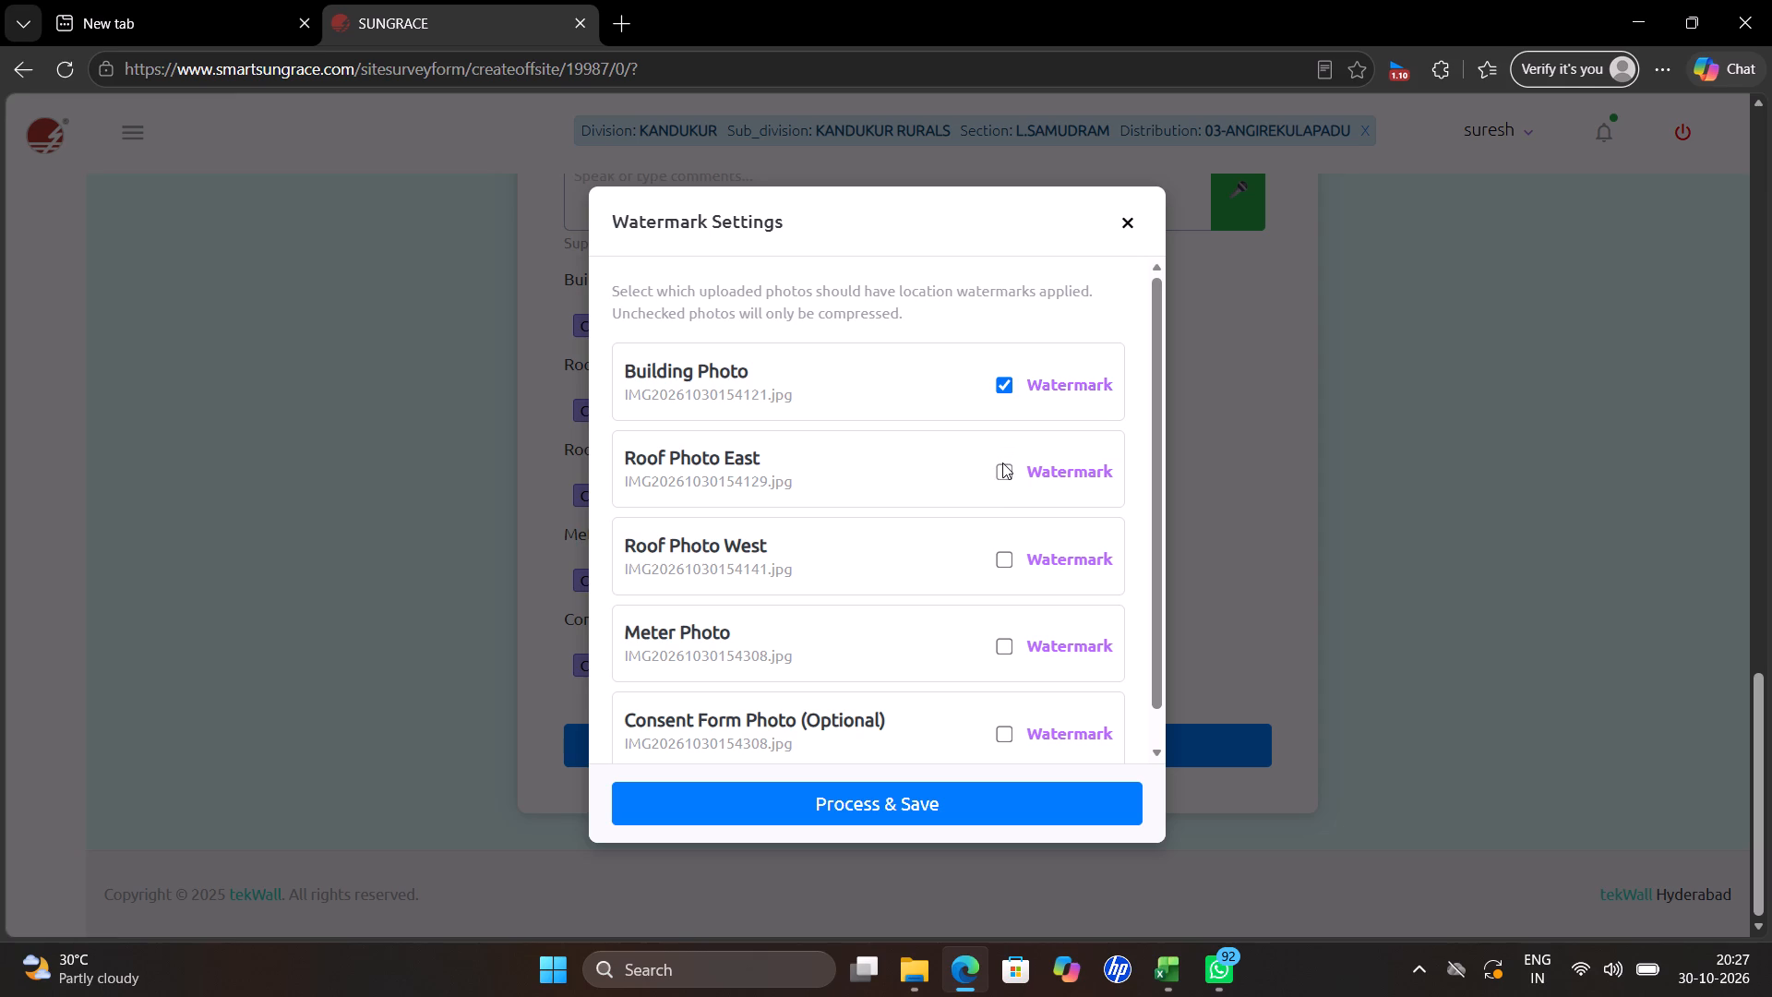
click(1010, 547)
click(1007, 643)
click(1011, 734)
scroll(1005, 631, down, 3)
click(974, 809)
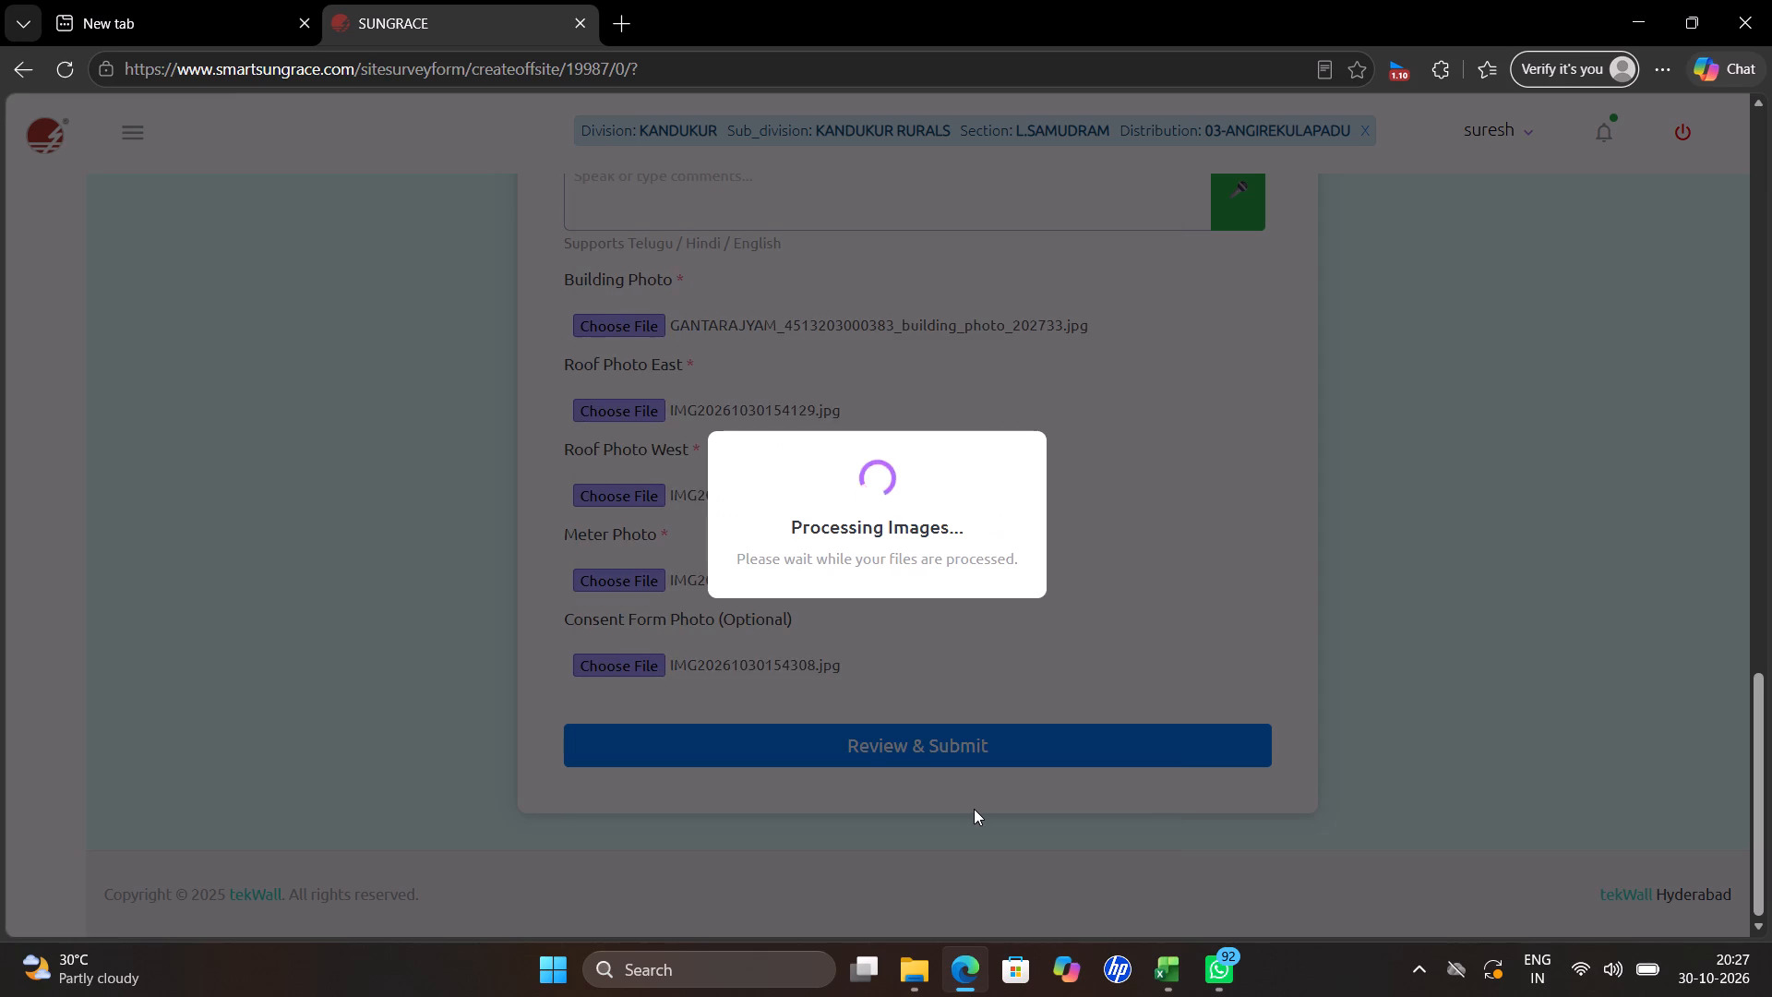
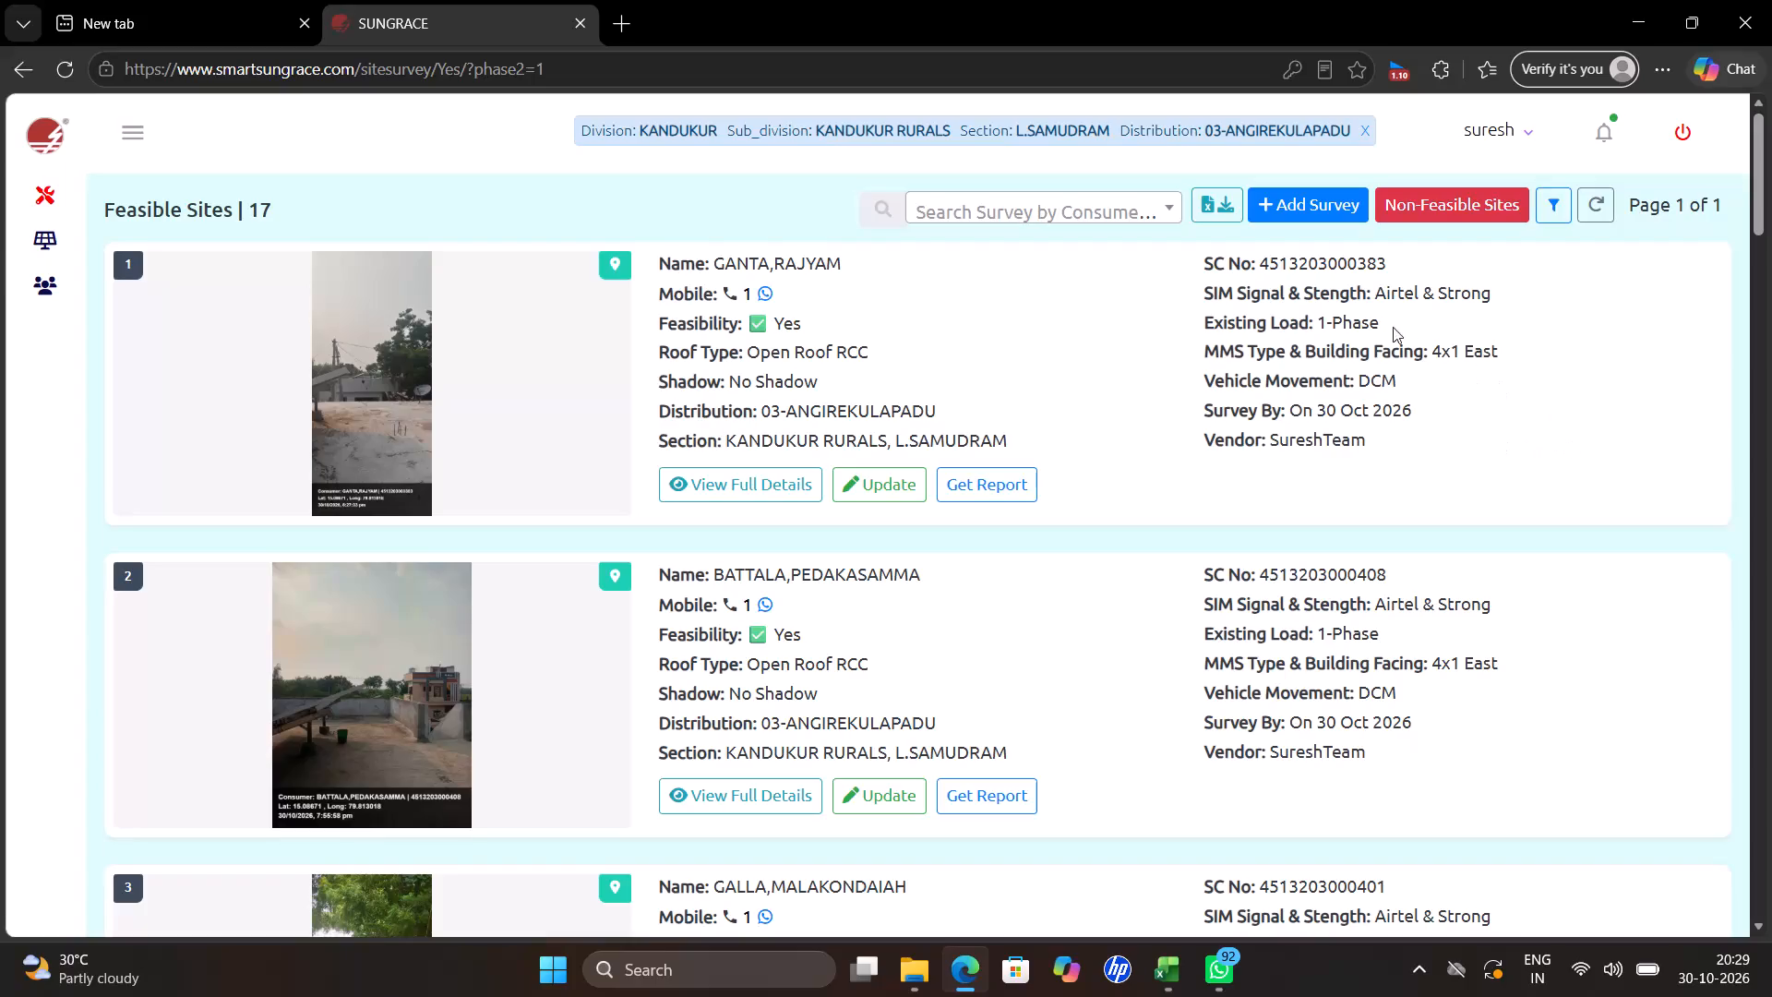
Add a new installation dated 28-10-2026 for the consumer ending in 383, using the SC number copied from the survey, and save it.
double_click(1347, 265)
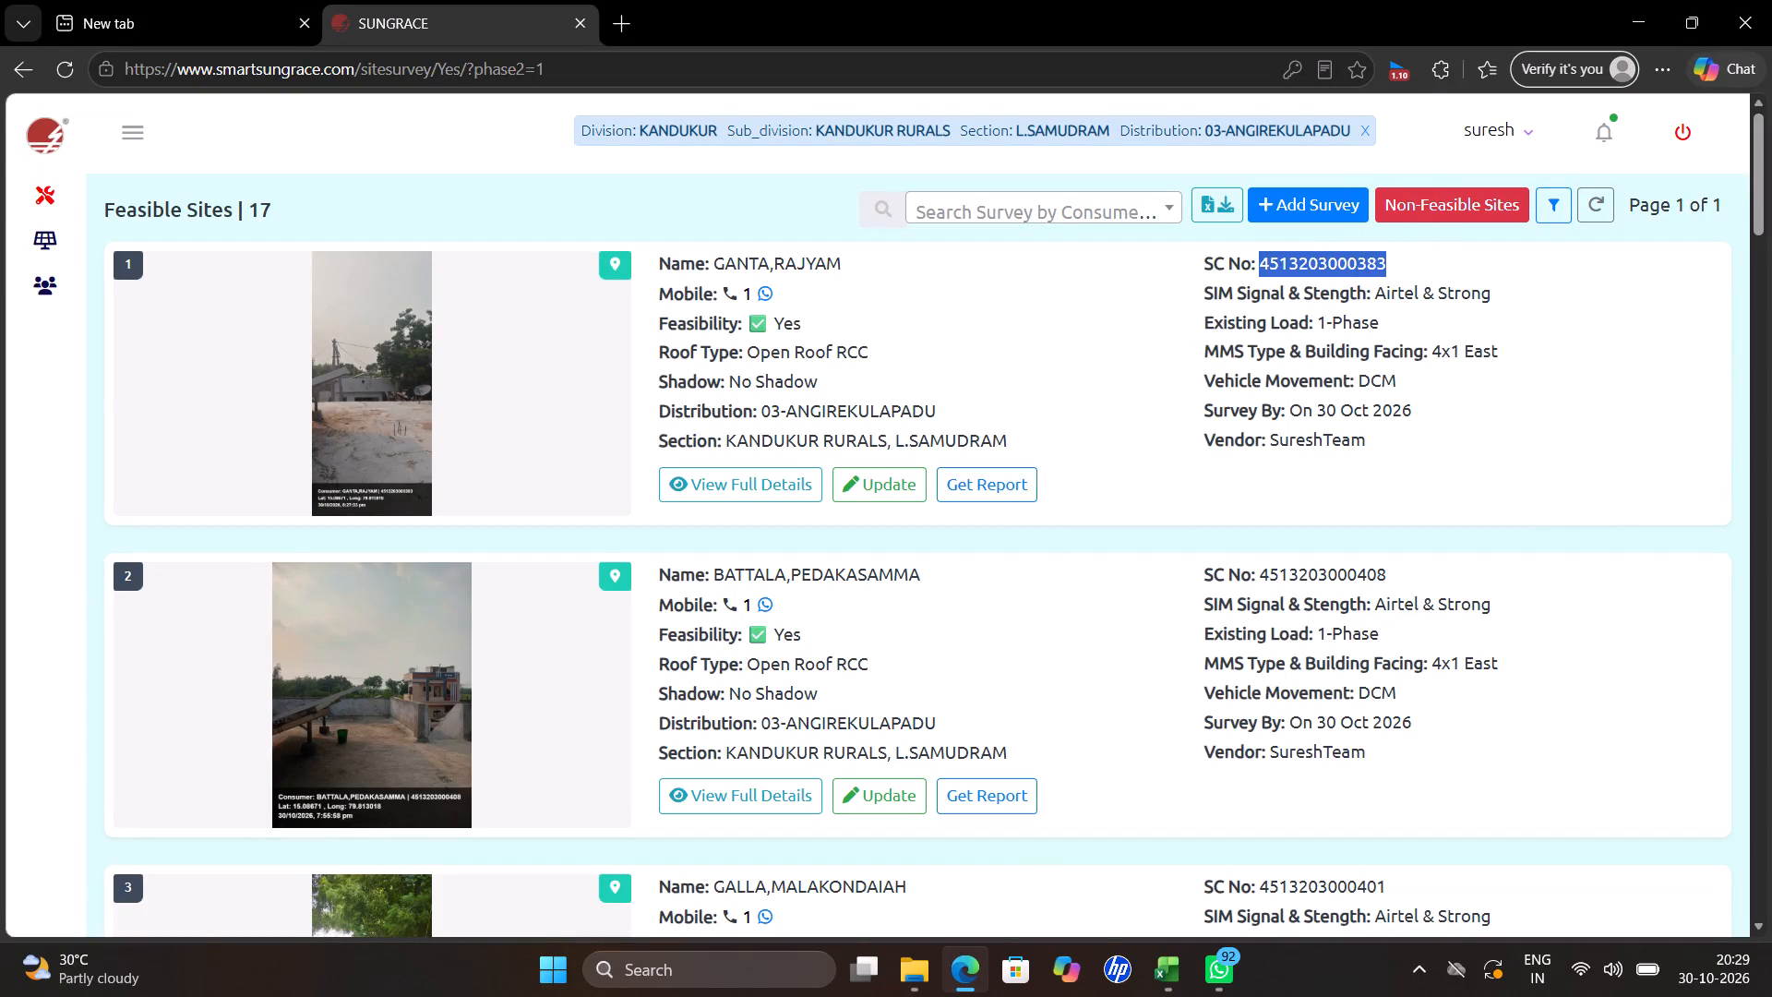
key(ctrl+c)
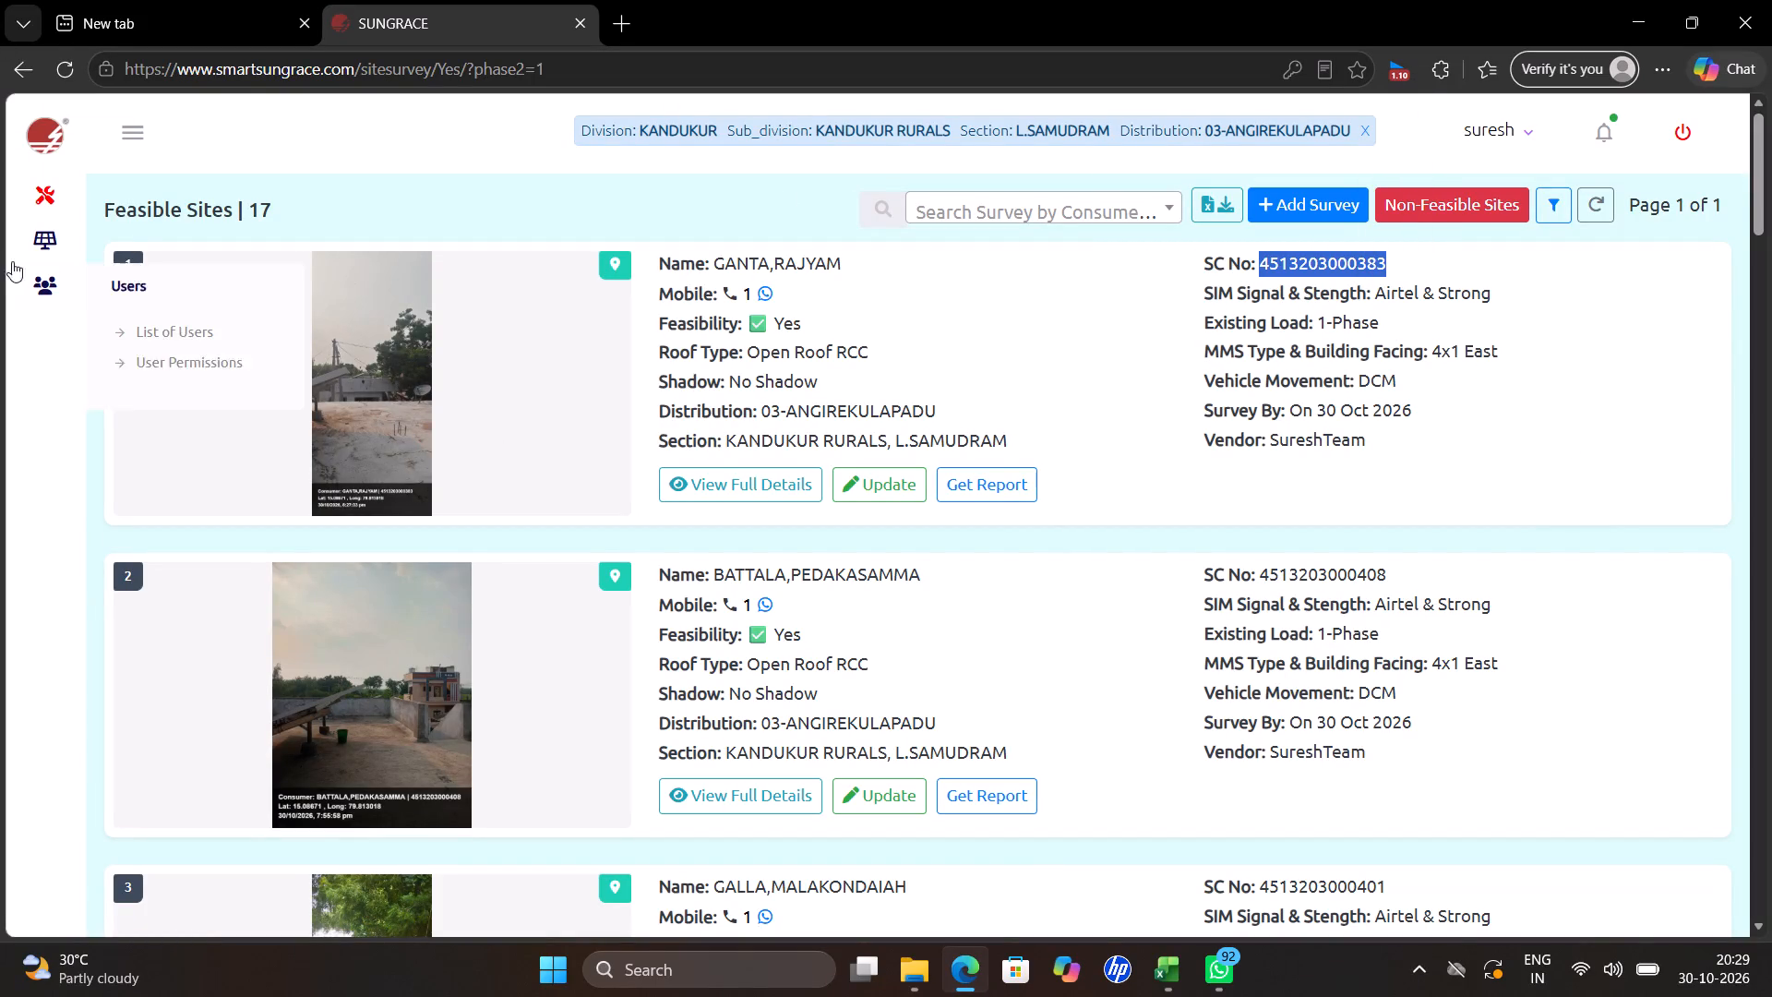
click(188, 282)
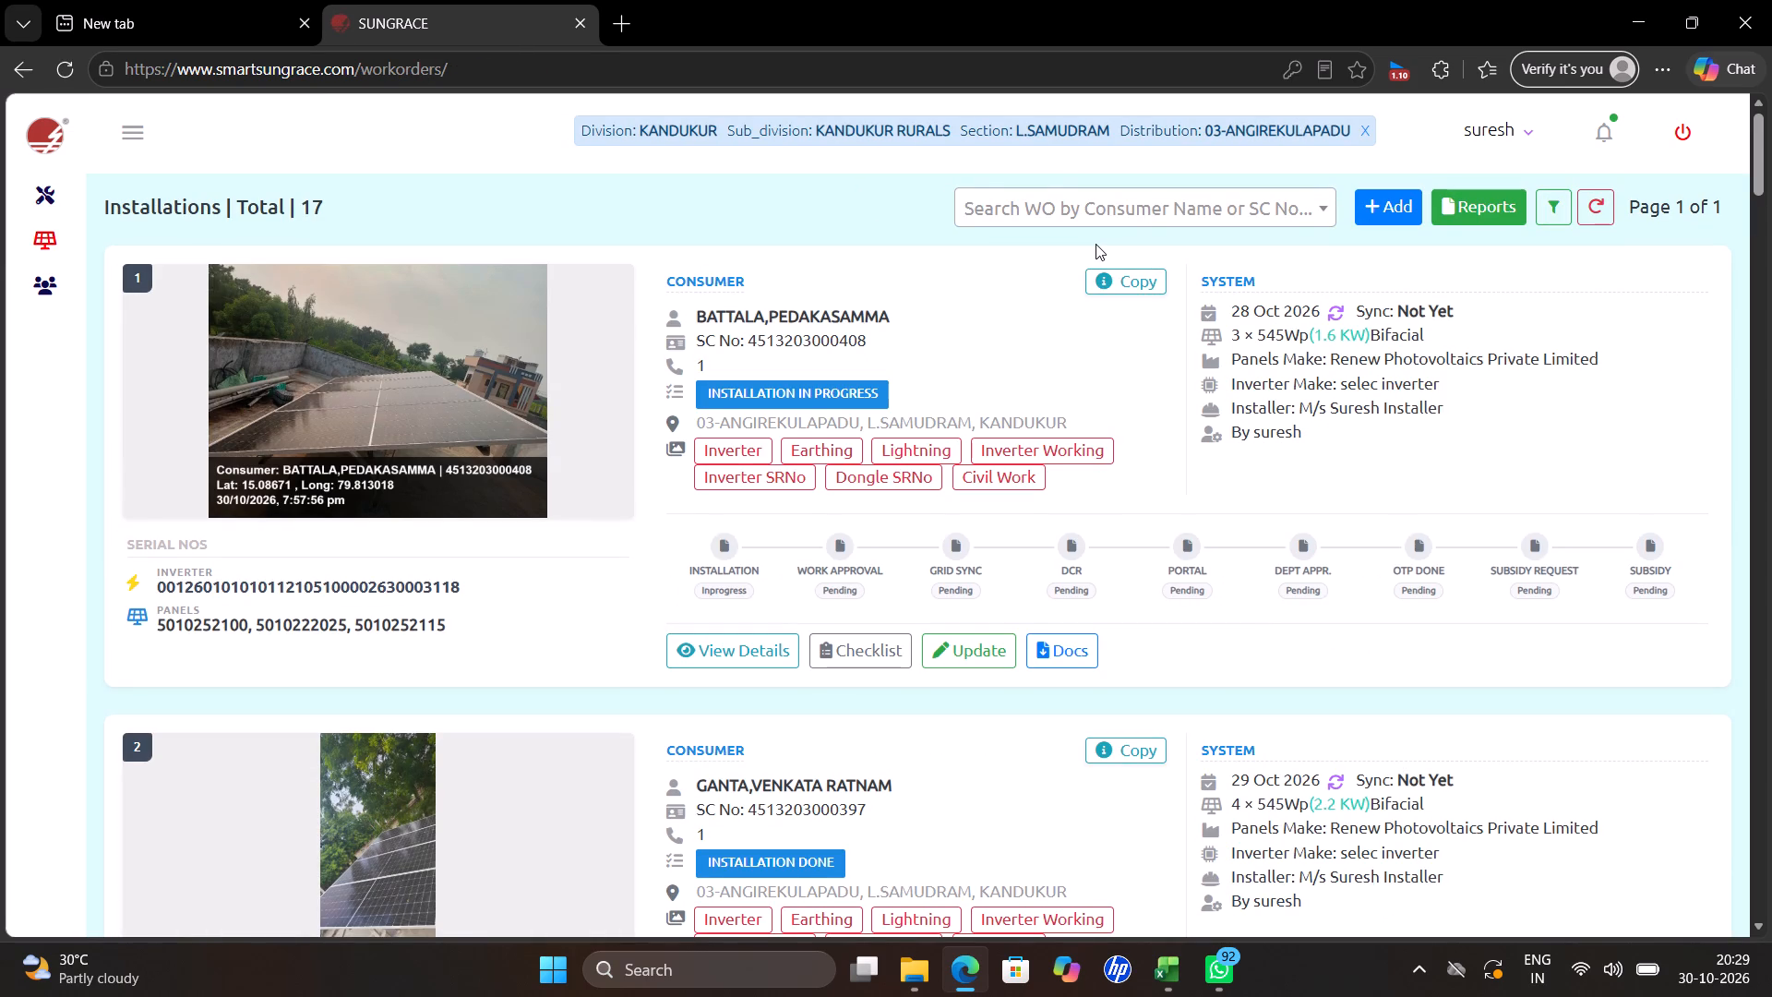
click(1386, 207)
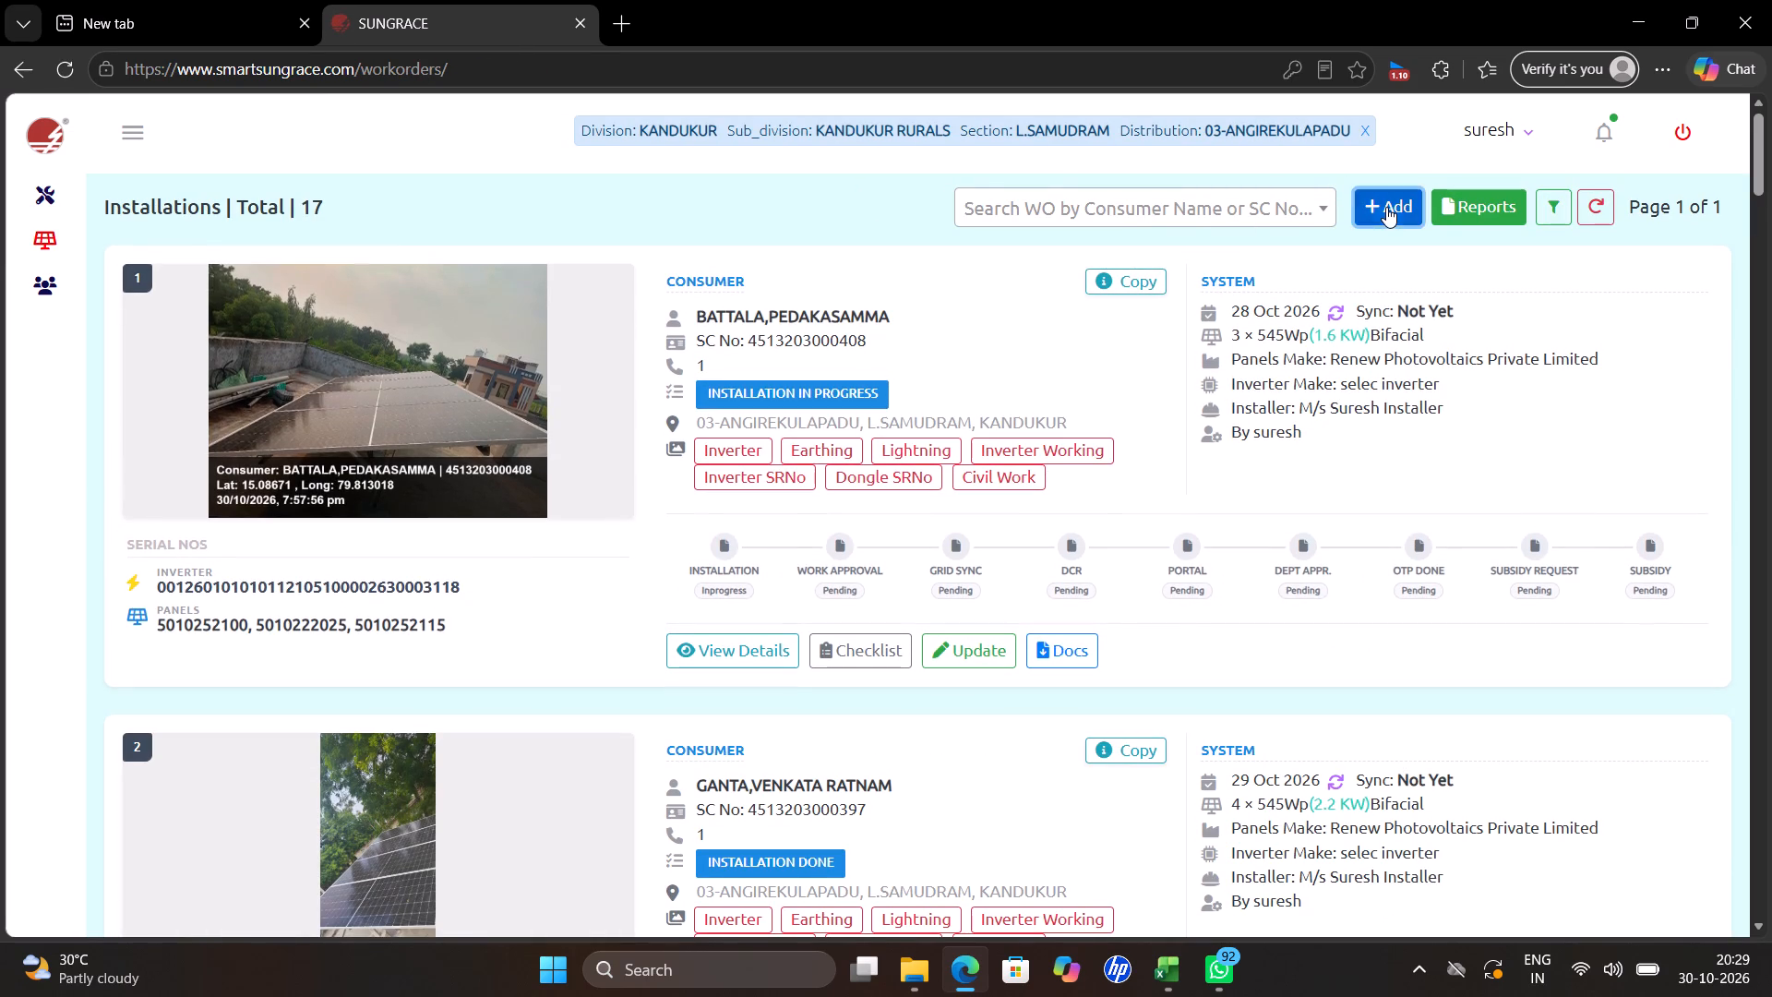
click(690, 491)
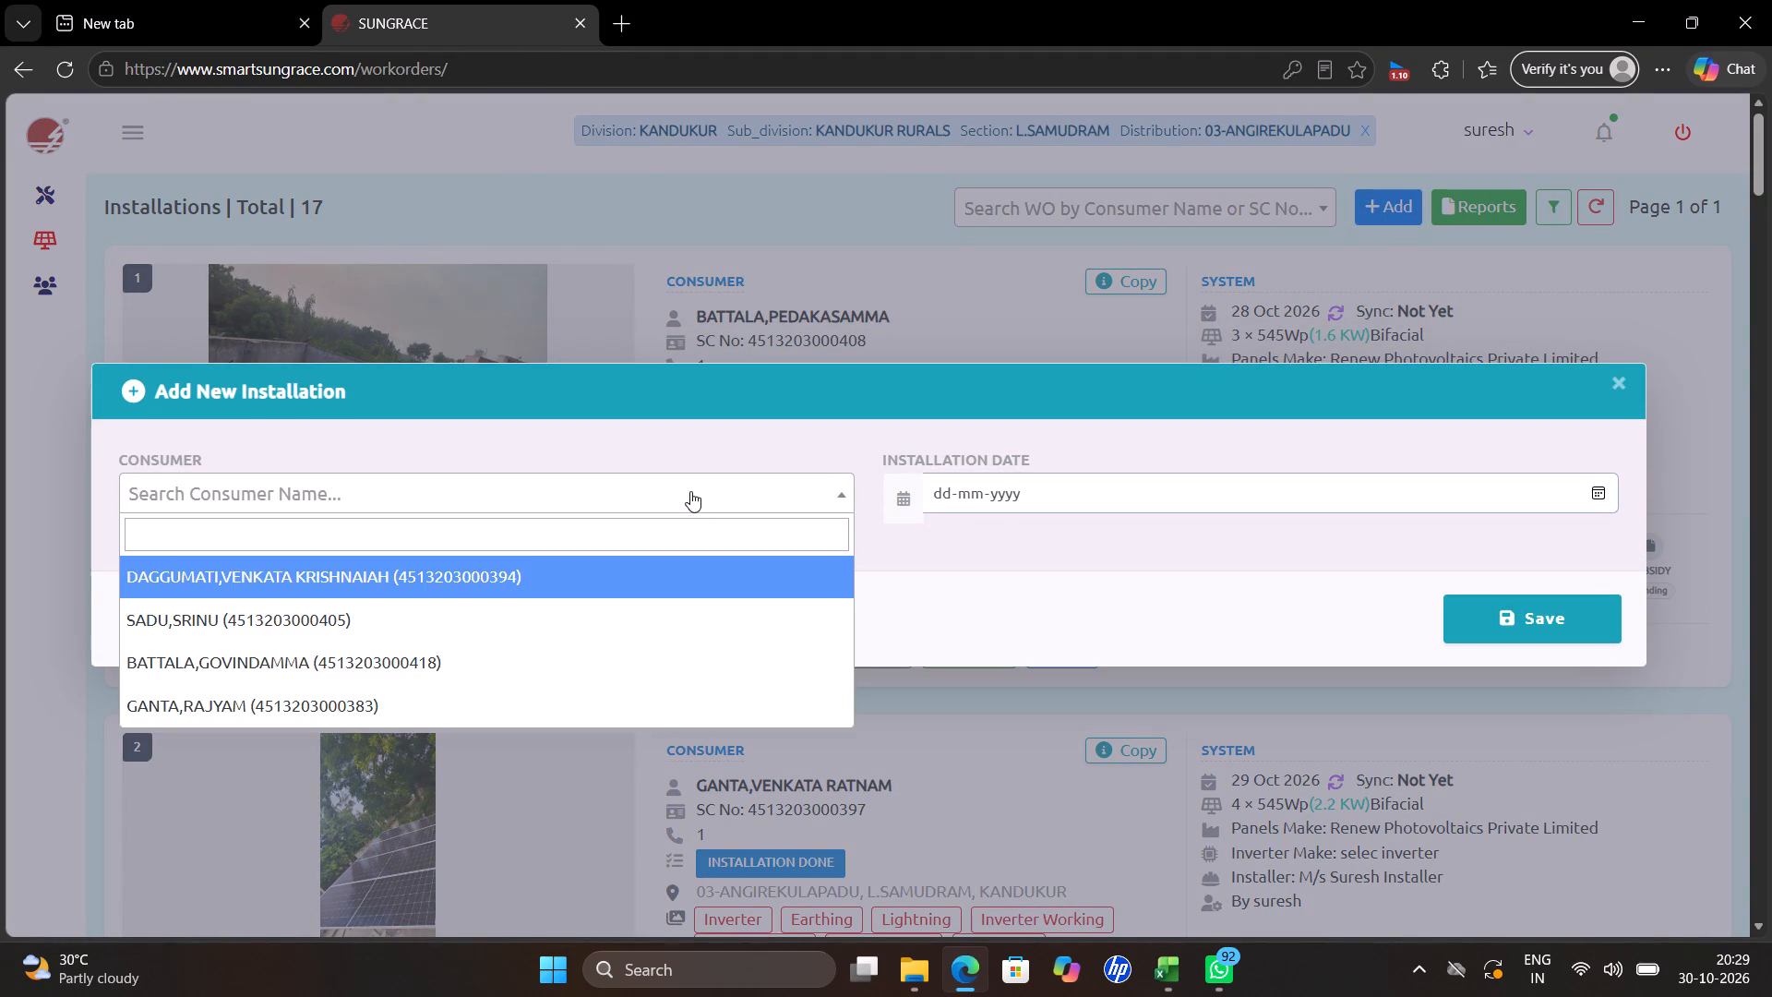
key(ctrl+v)
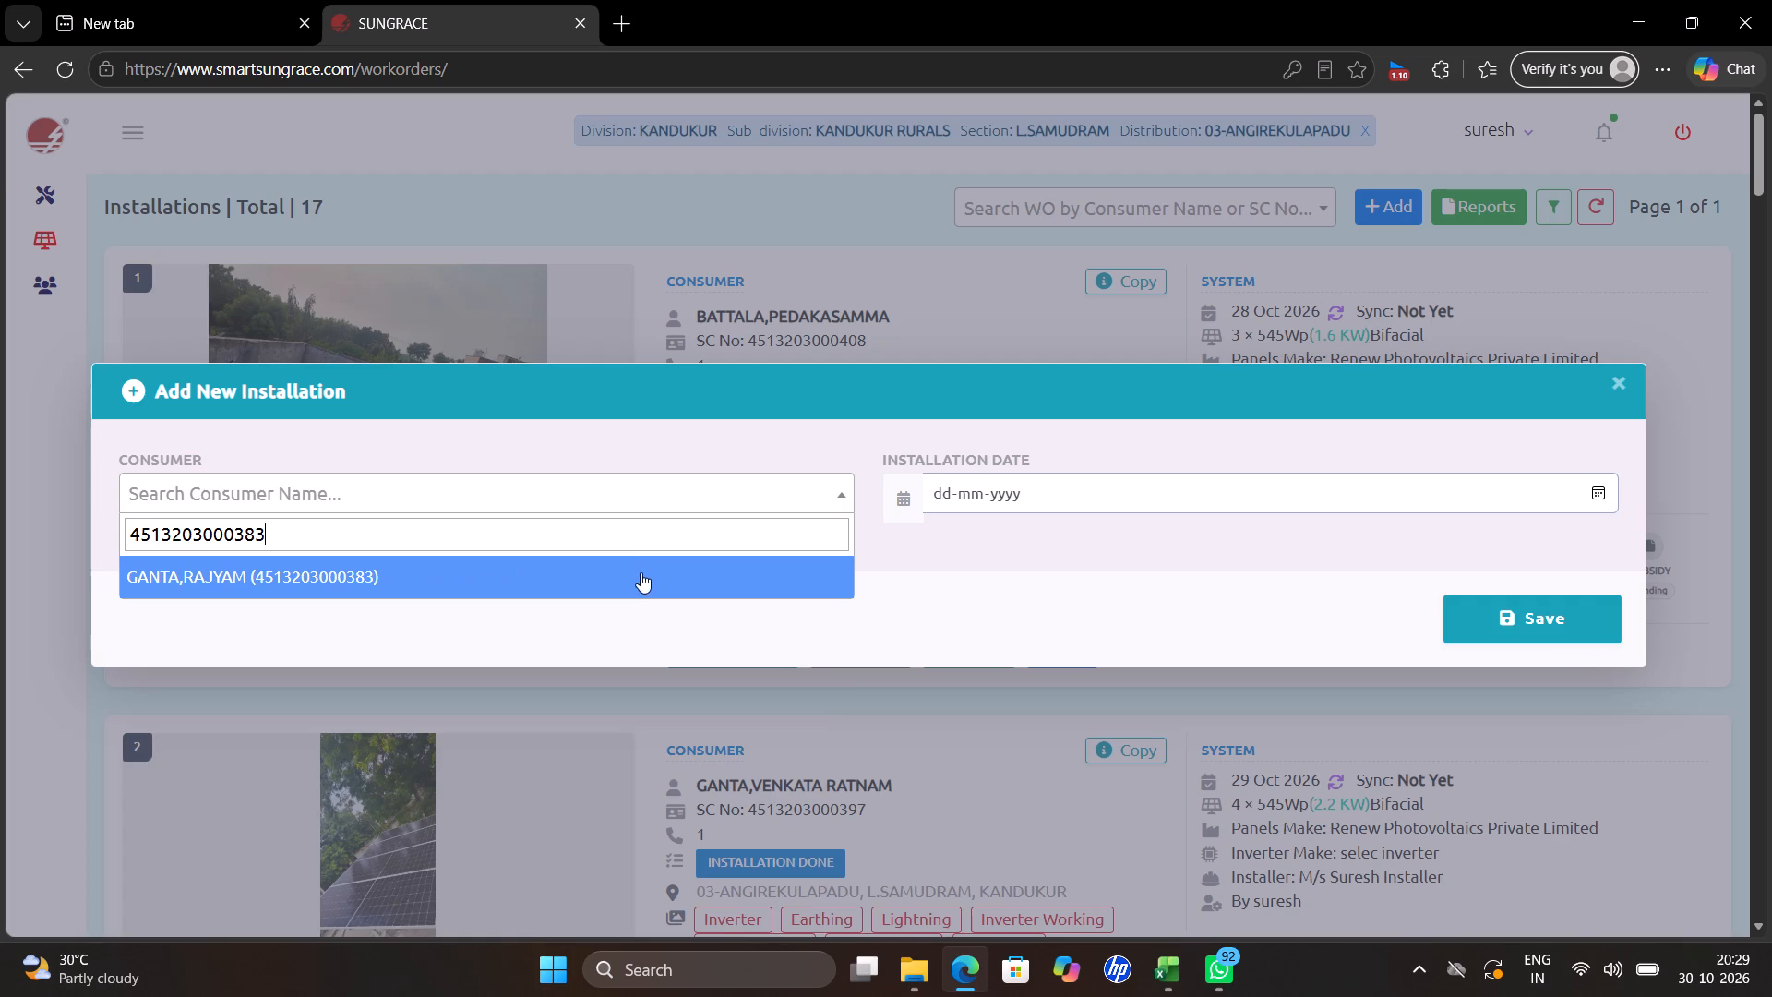
click(641, 572)
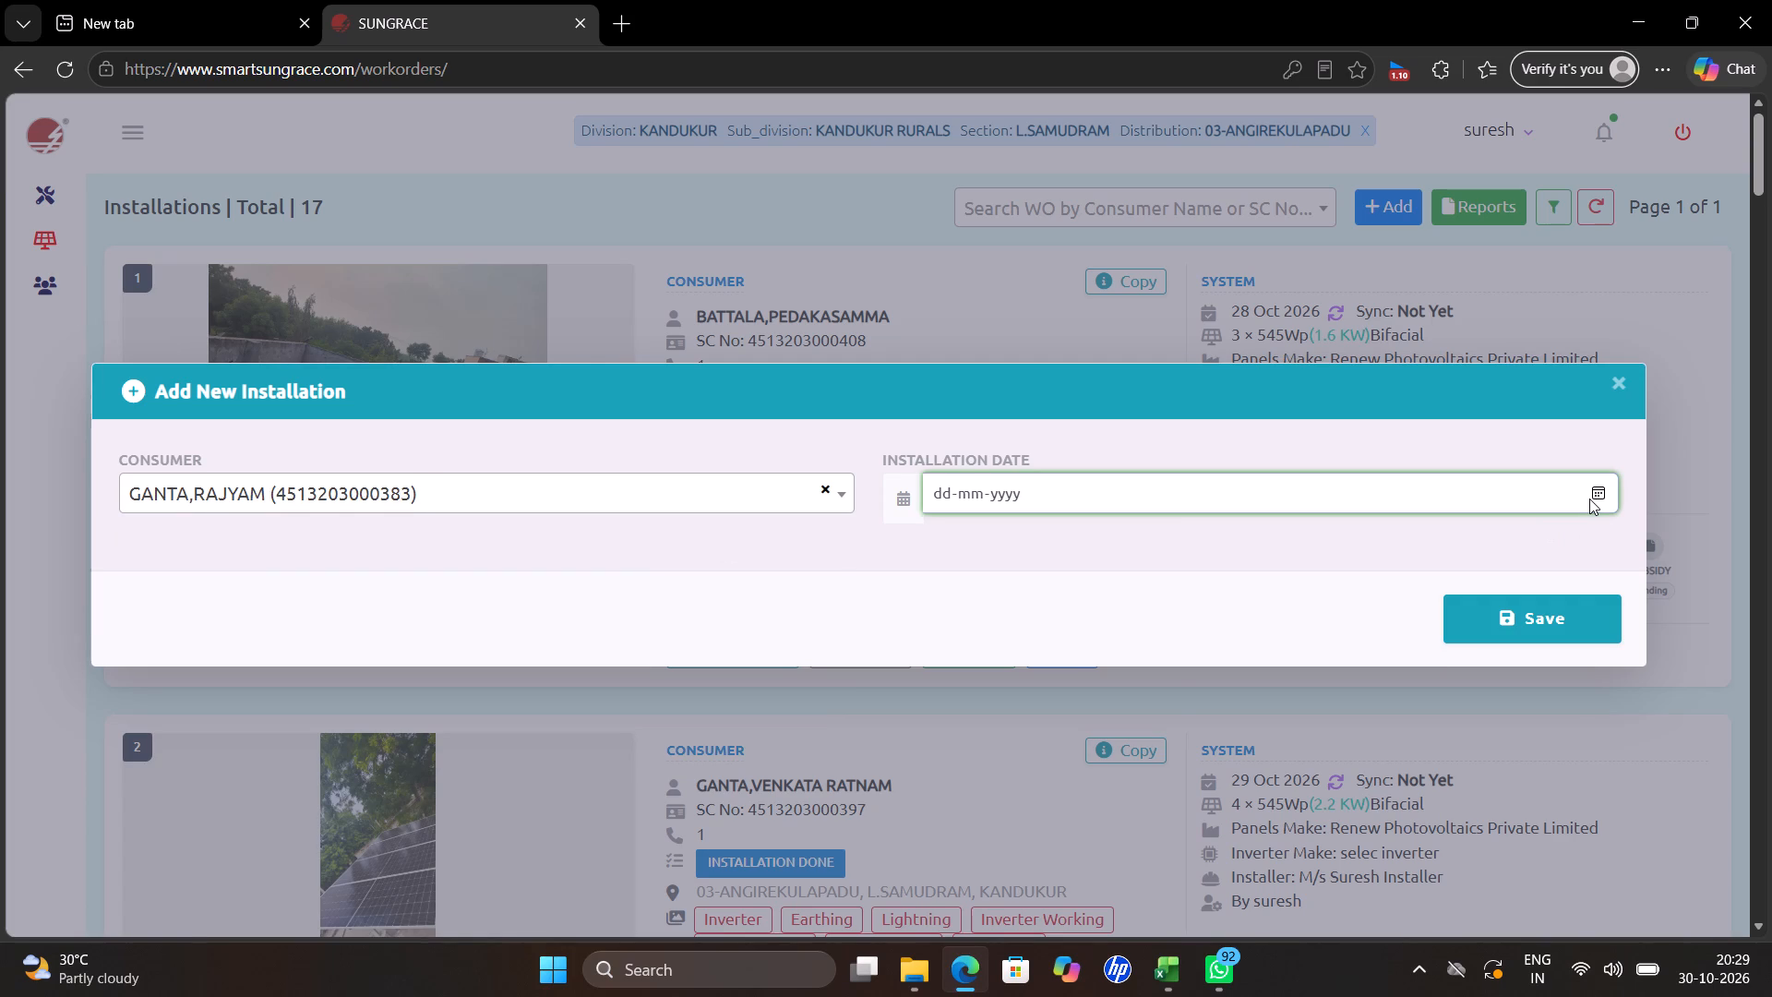
click(1589, 498)
click(1054, 746)
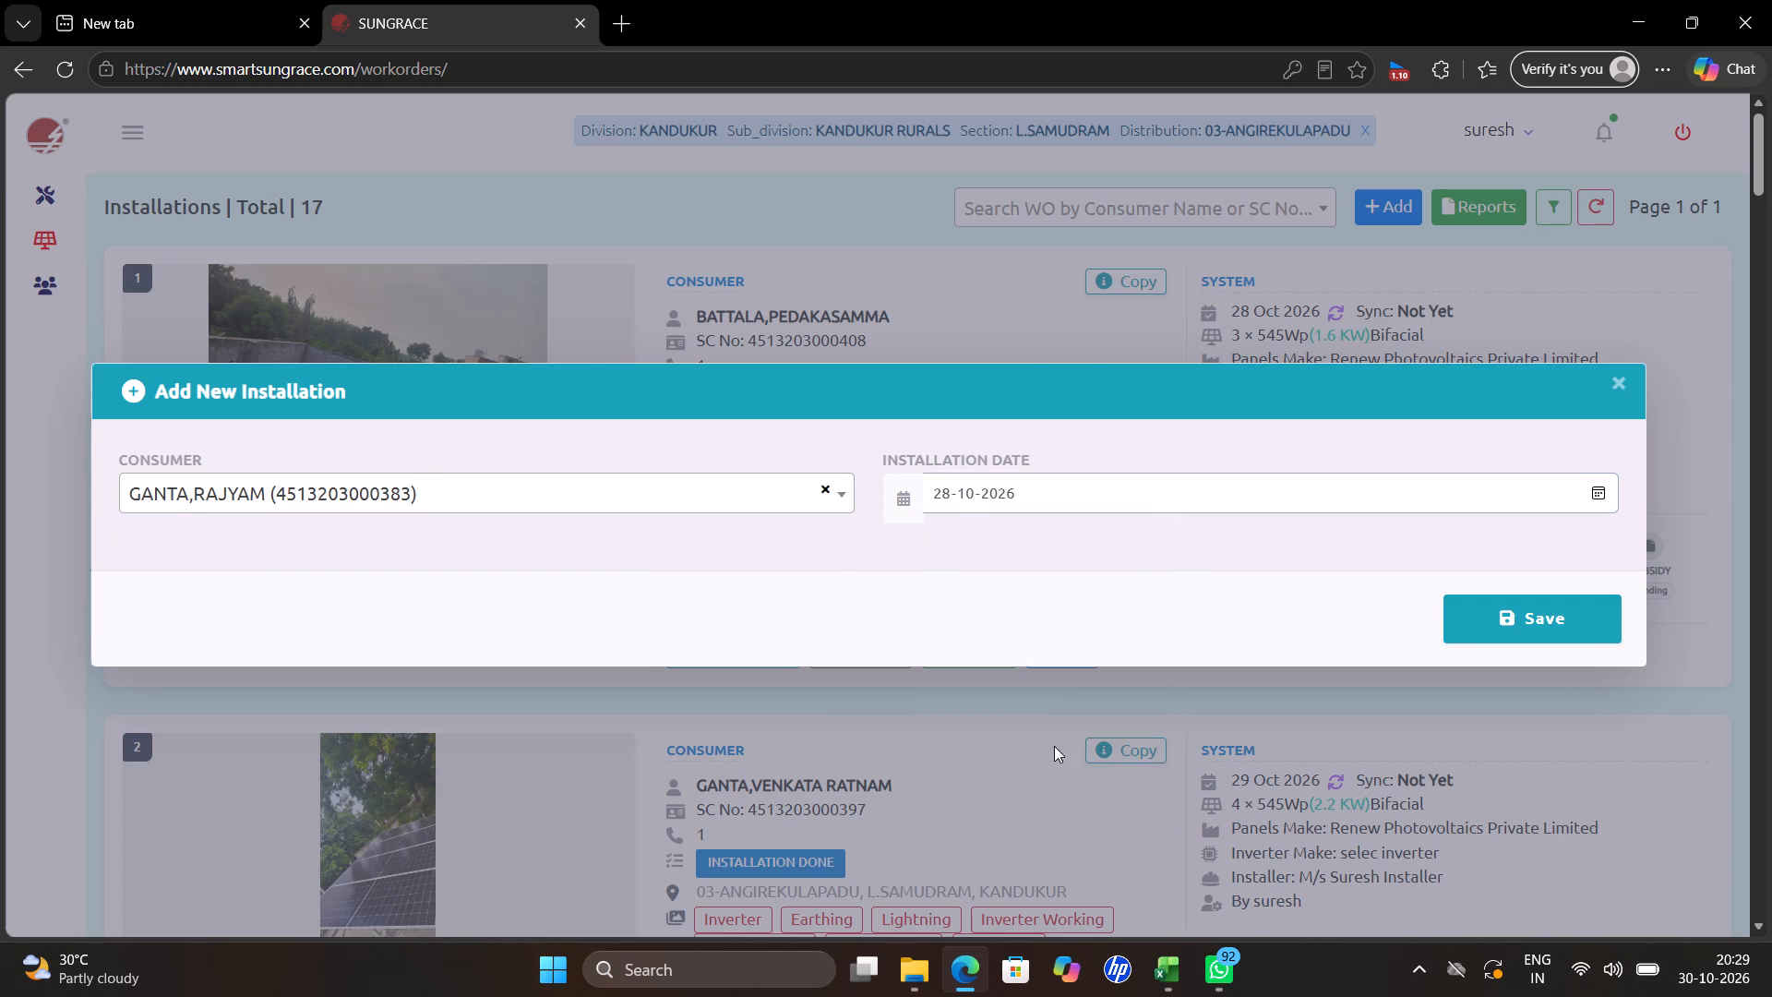
click(1540, 602)
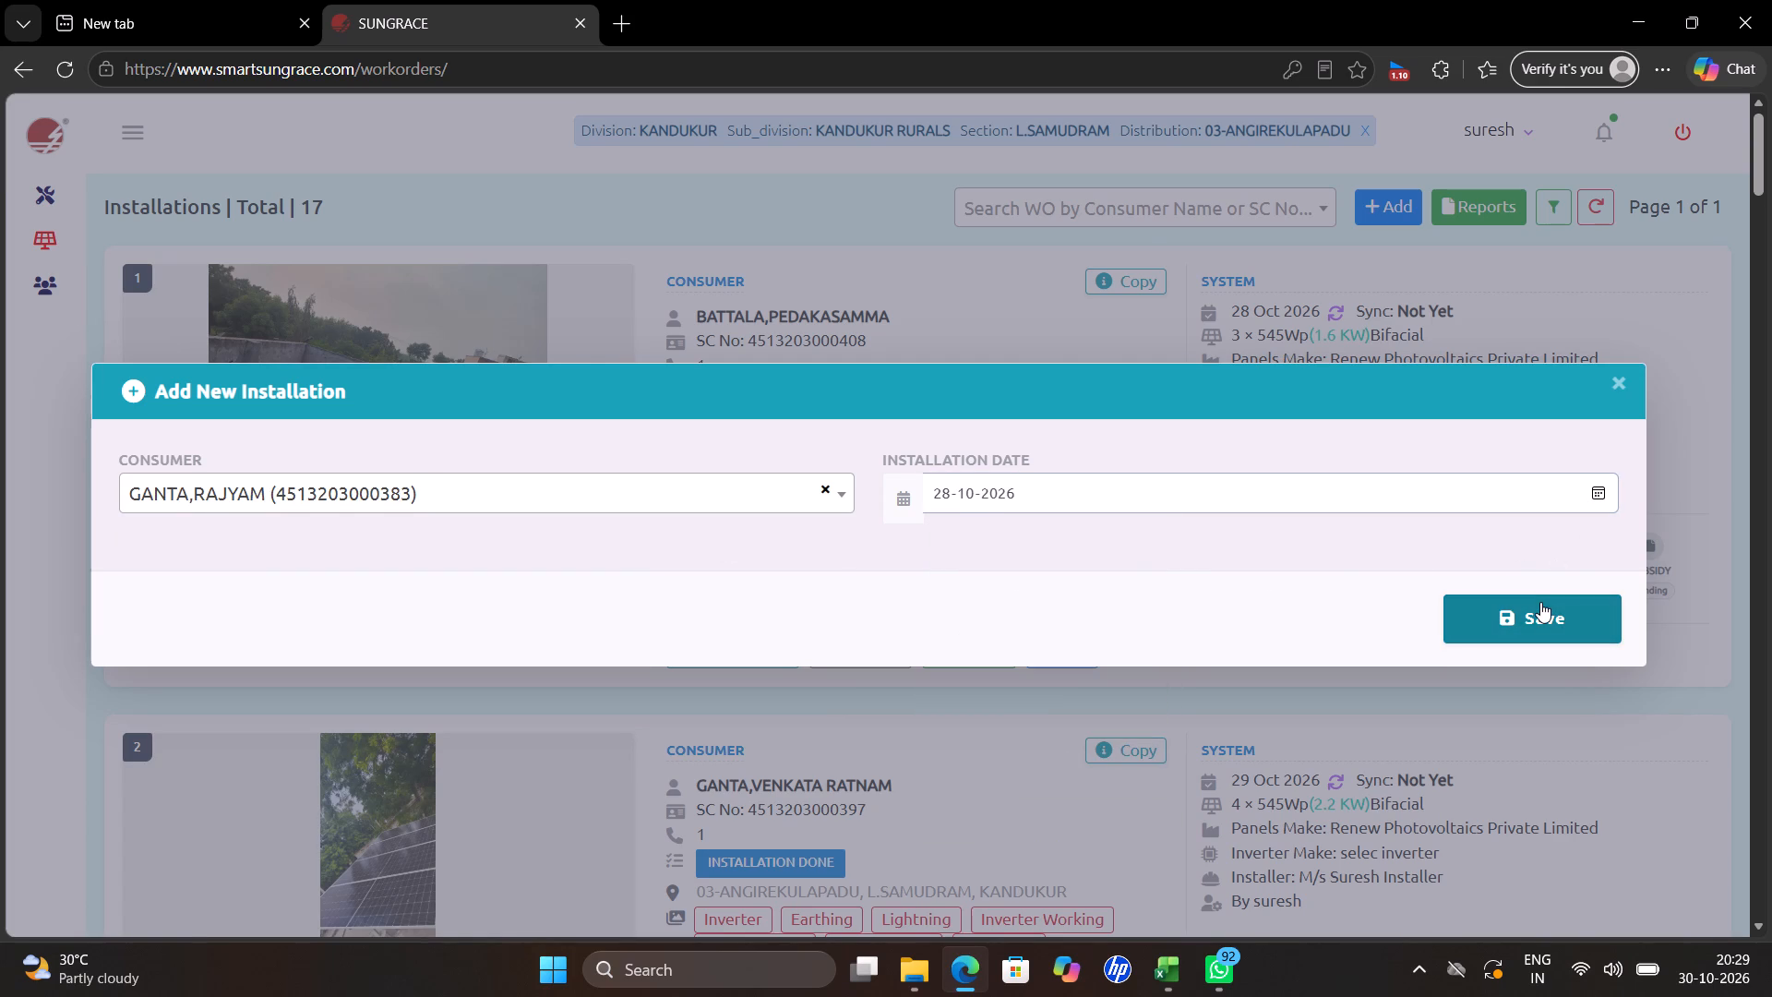
click(1107, 219)
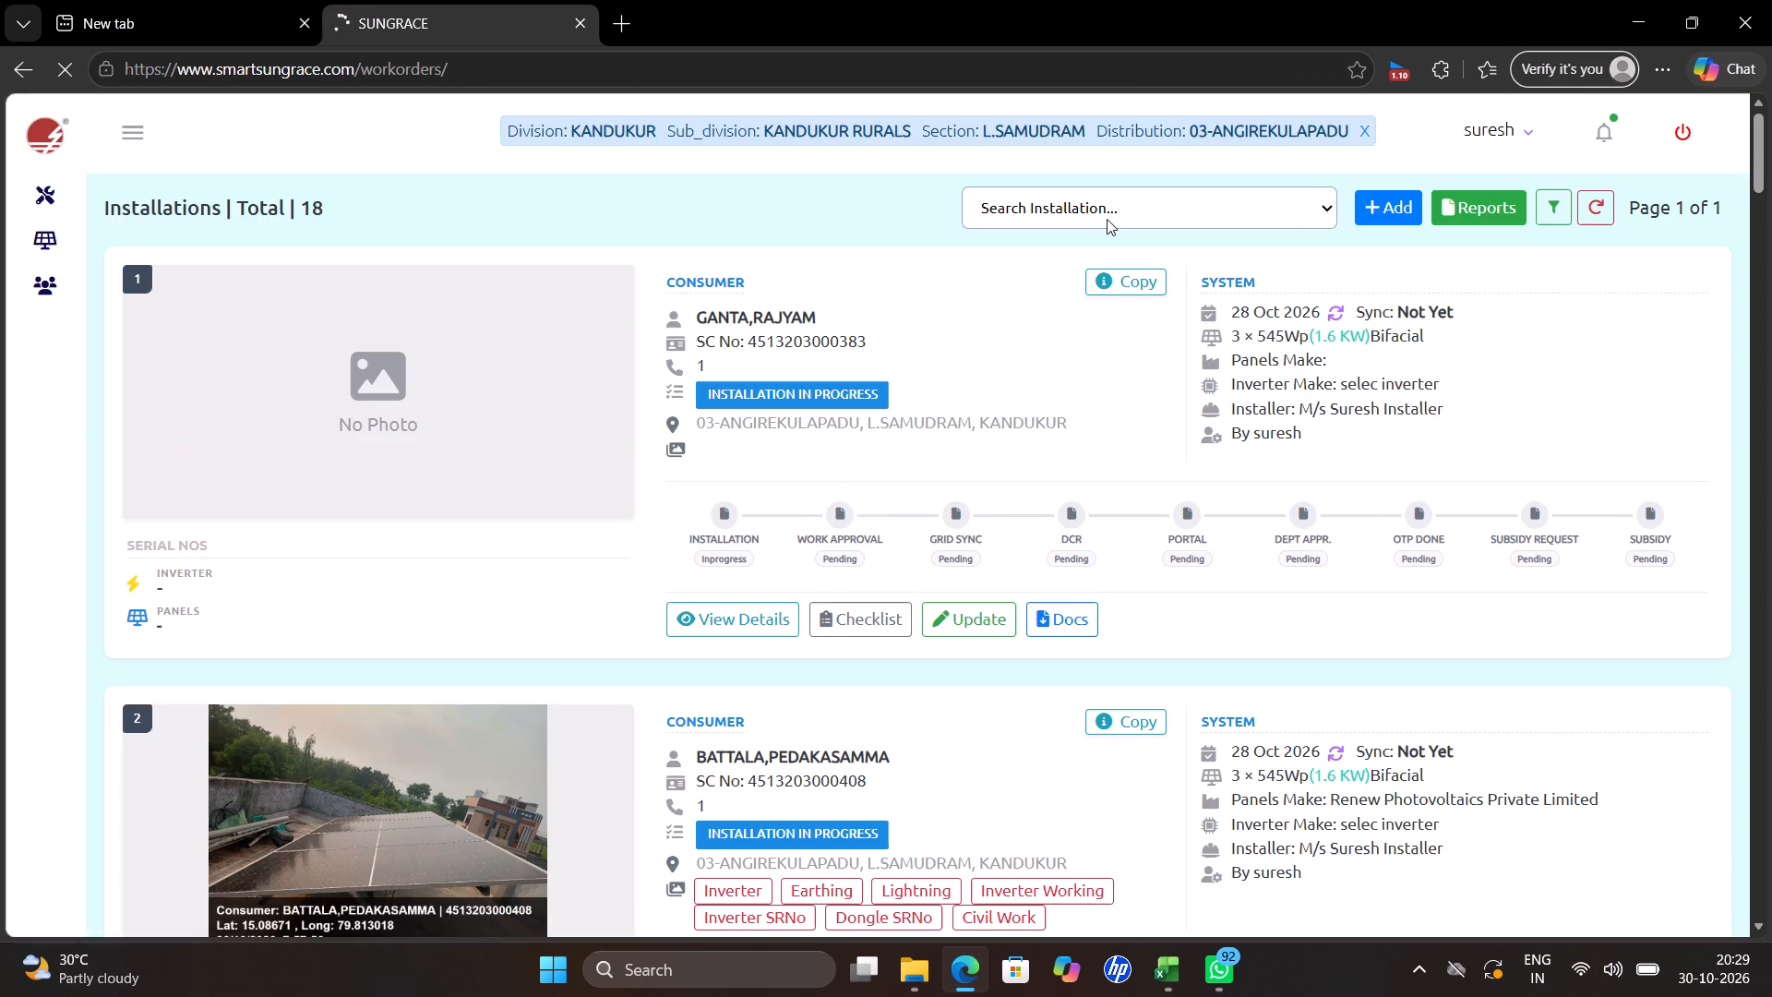
click(976, 605)
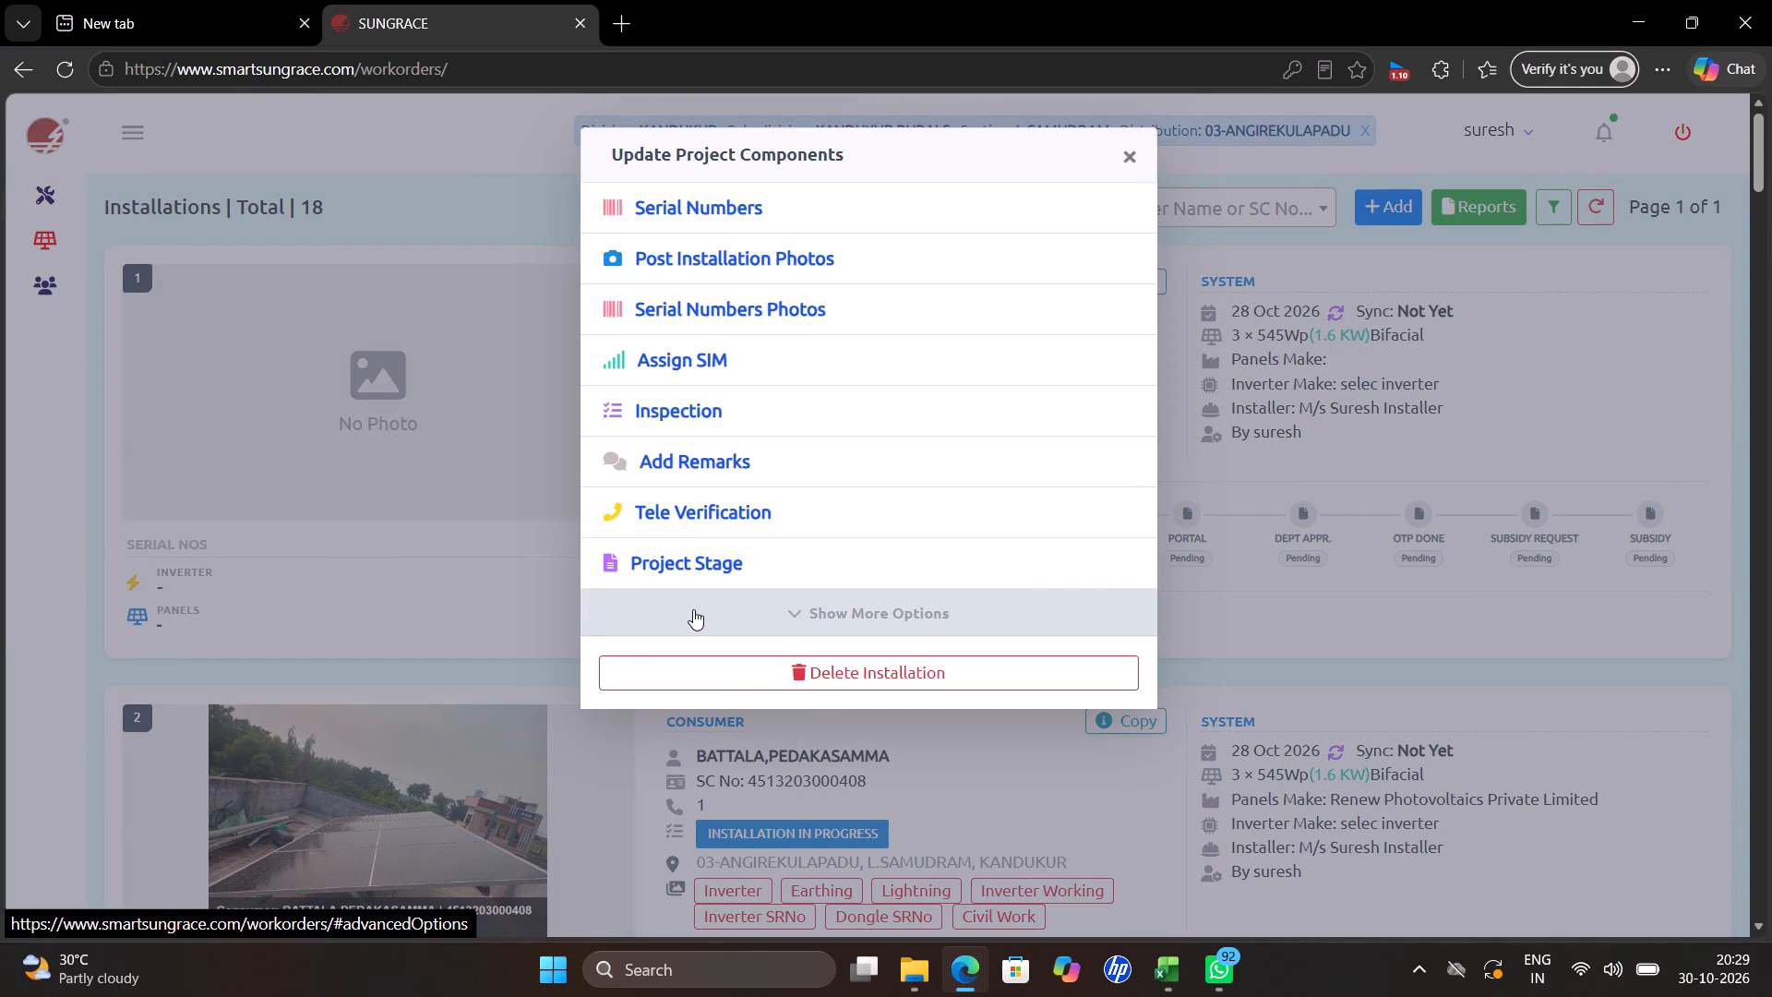
click(693, 609)
click(706, 662)
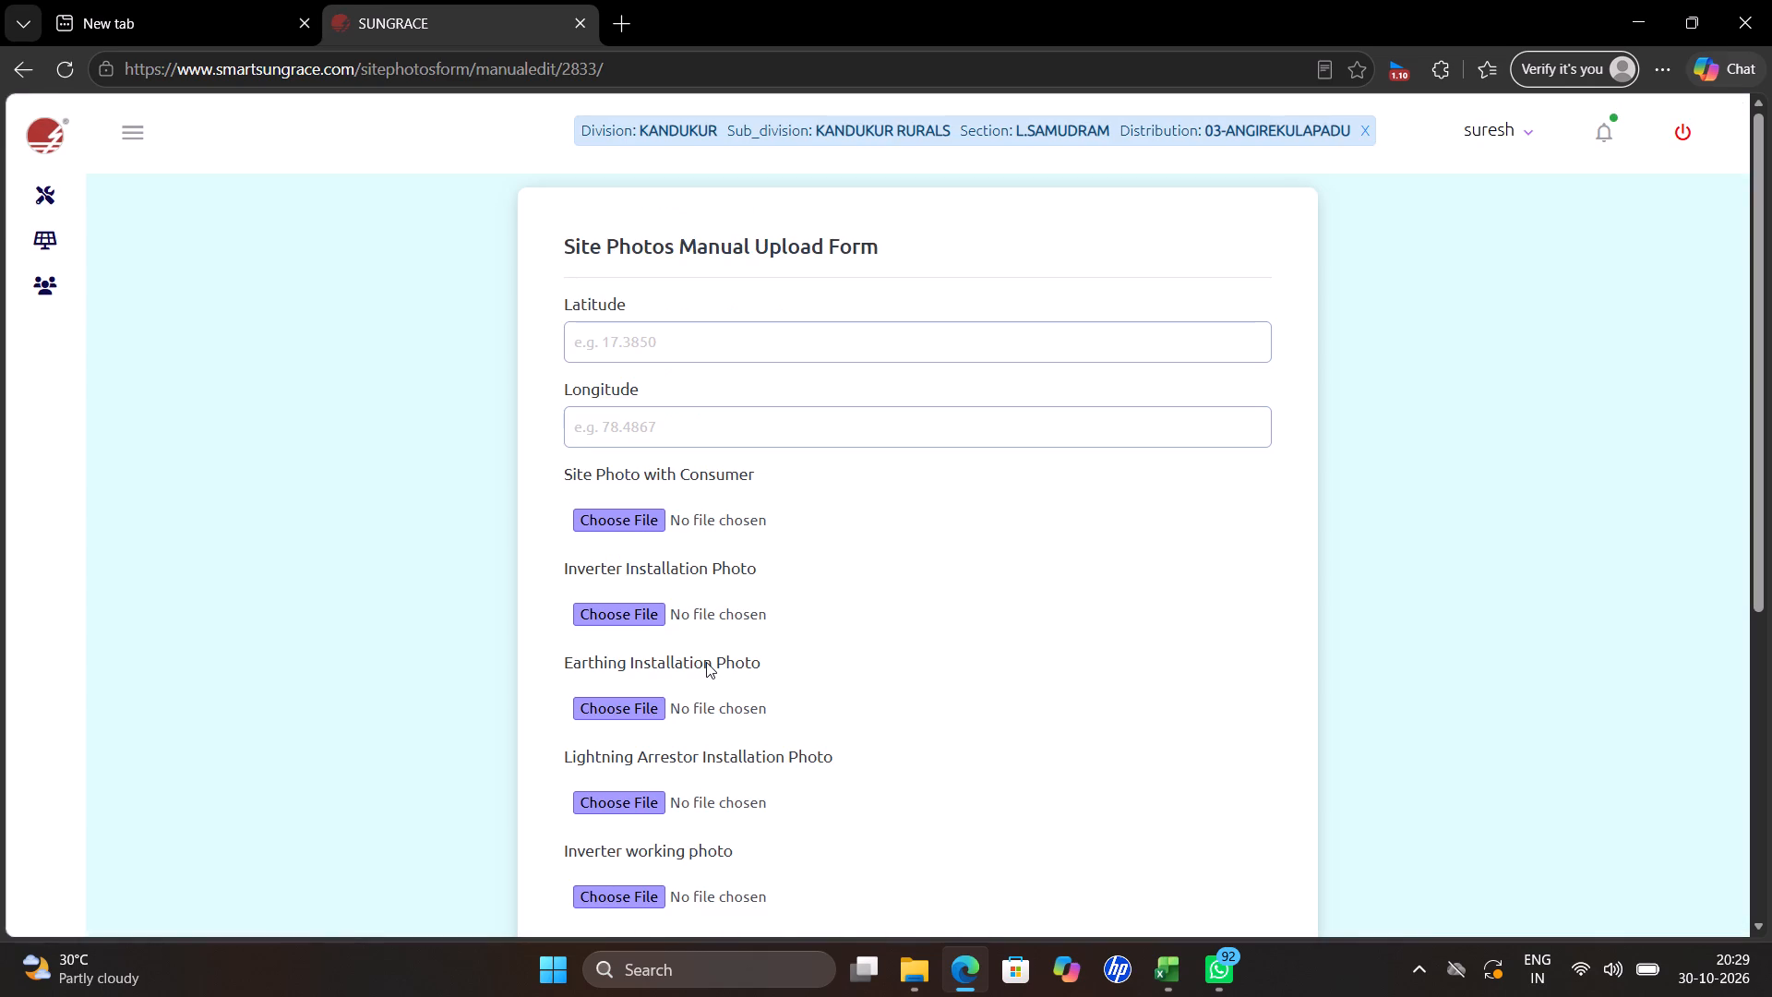
click(689, 361)
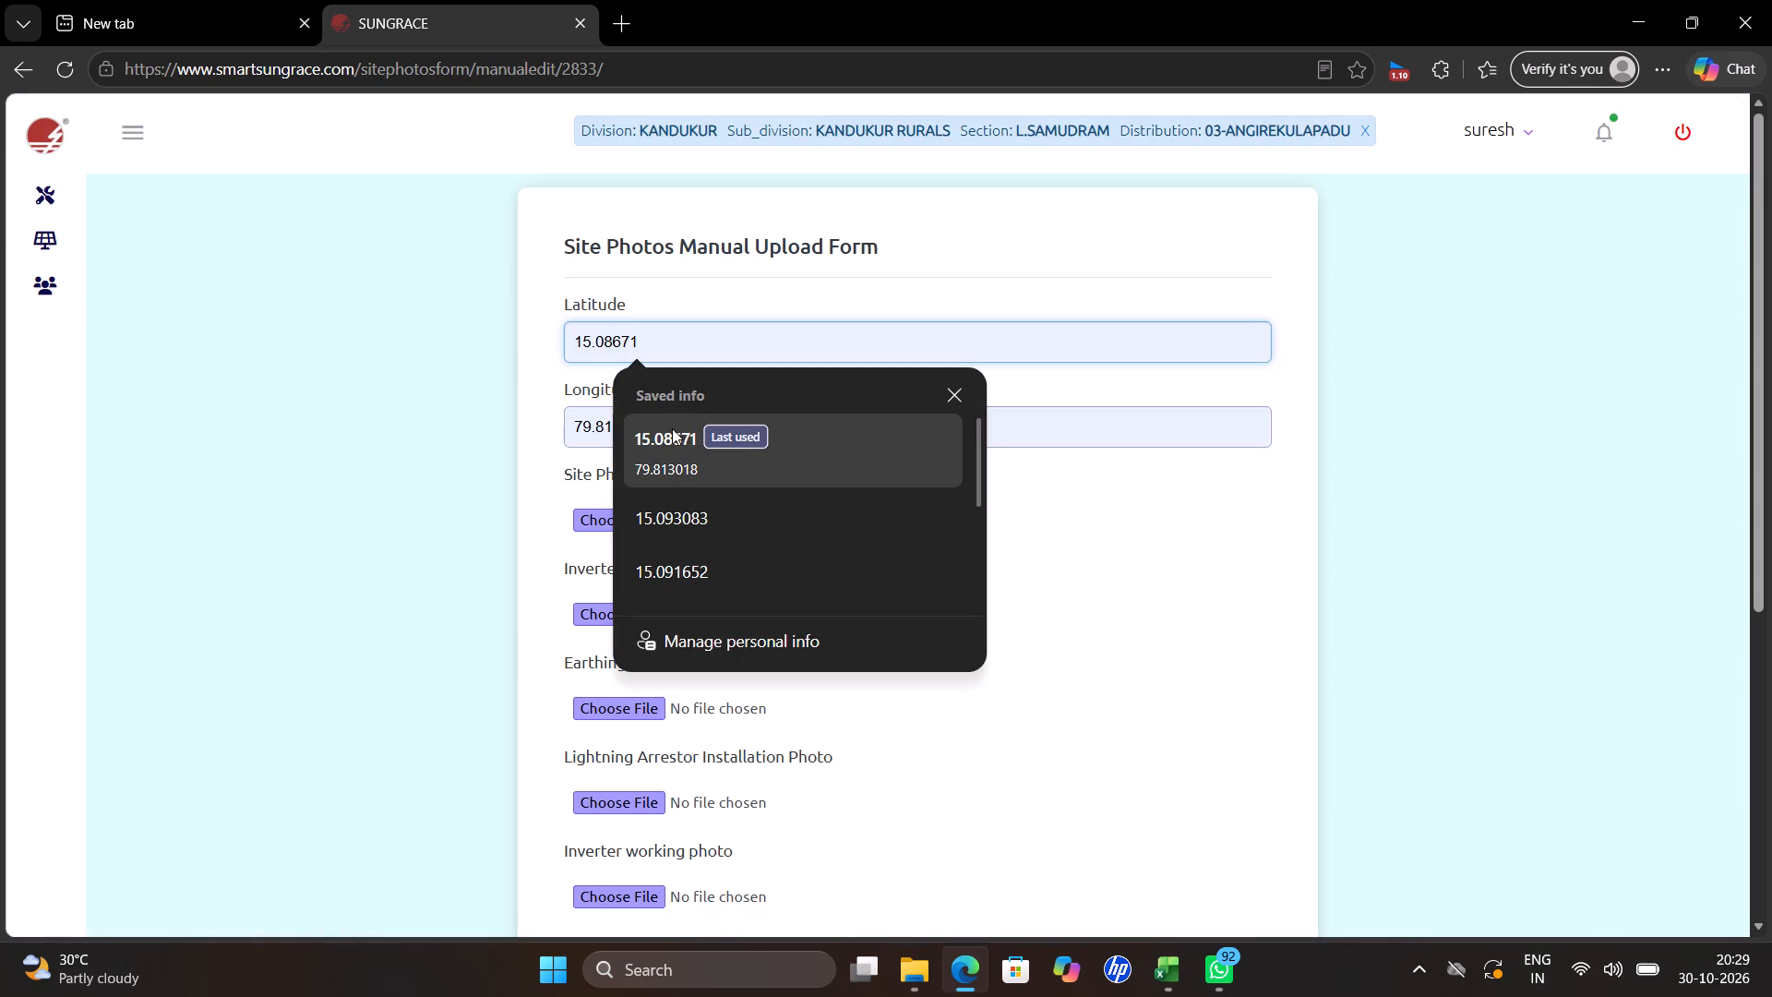
click(672, 435)
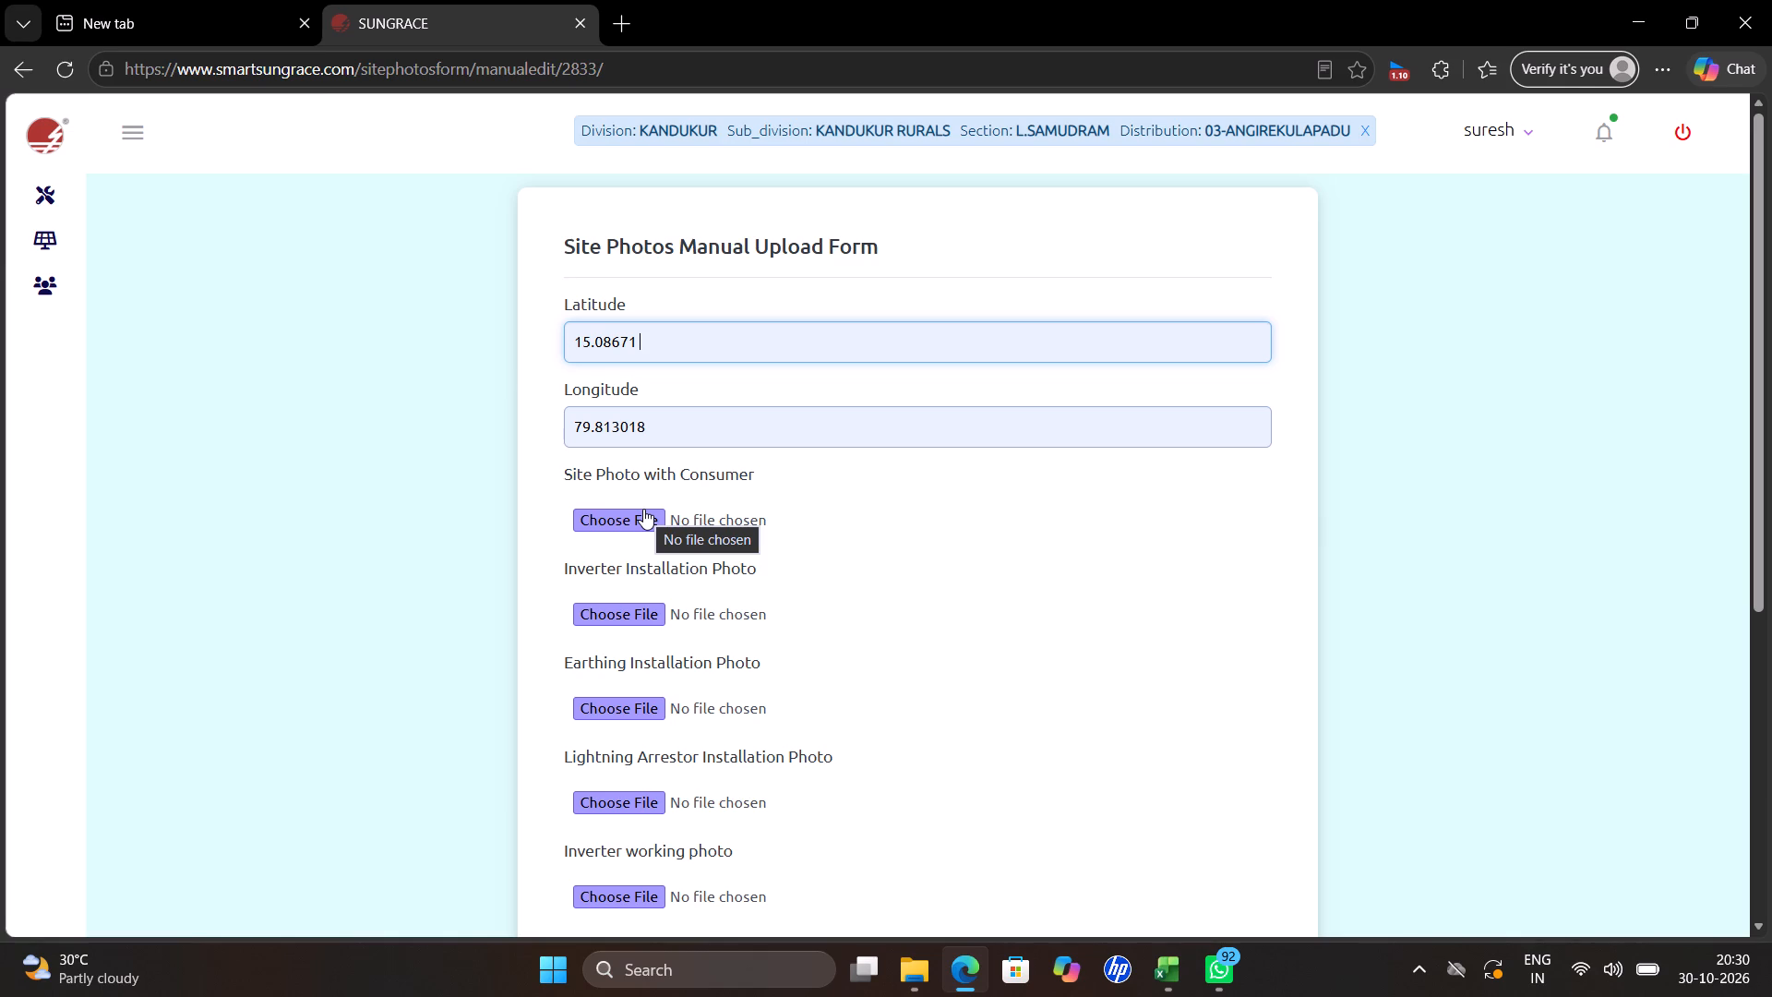
click(641, 511)
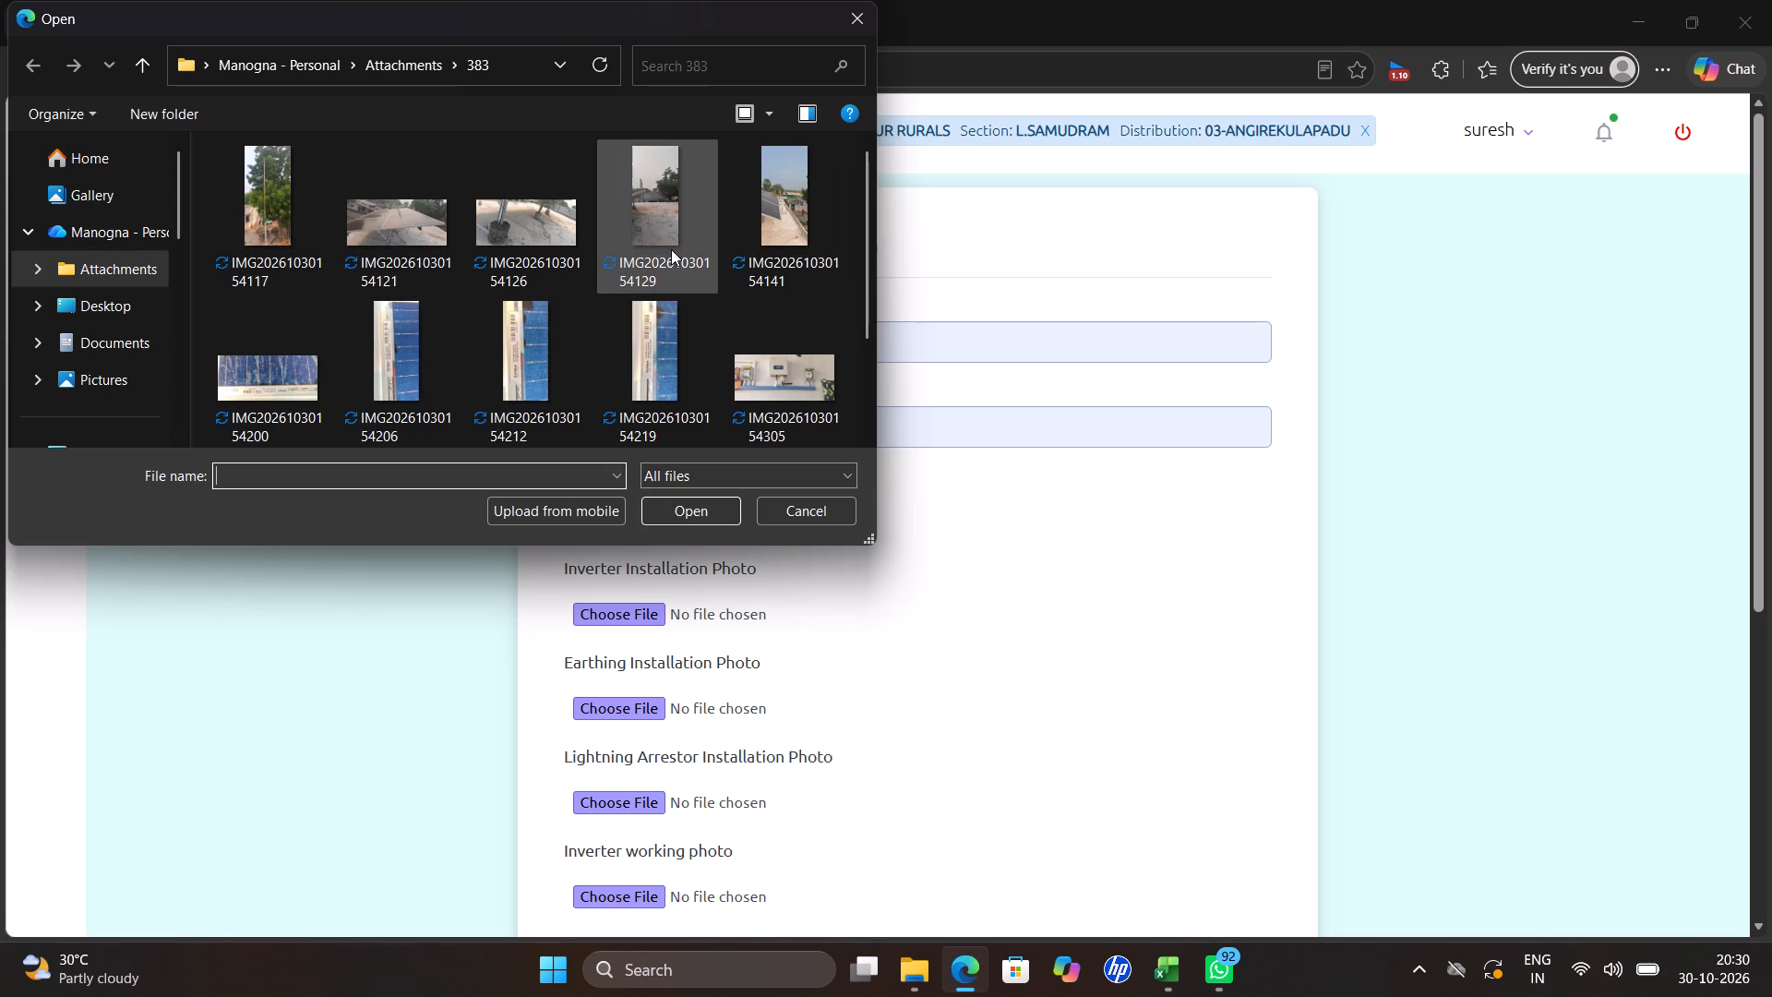
scroll(657, 285, down, 4)
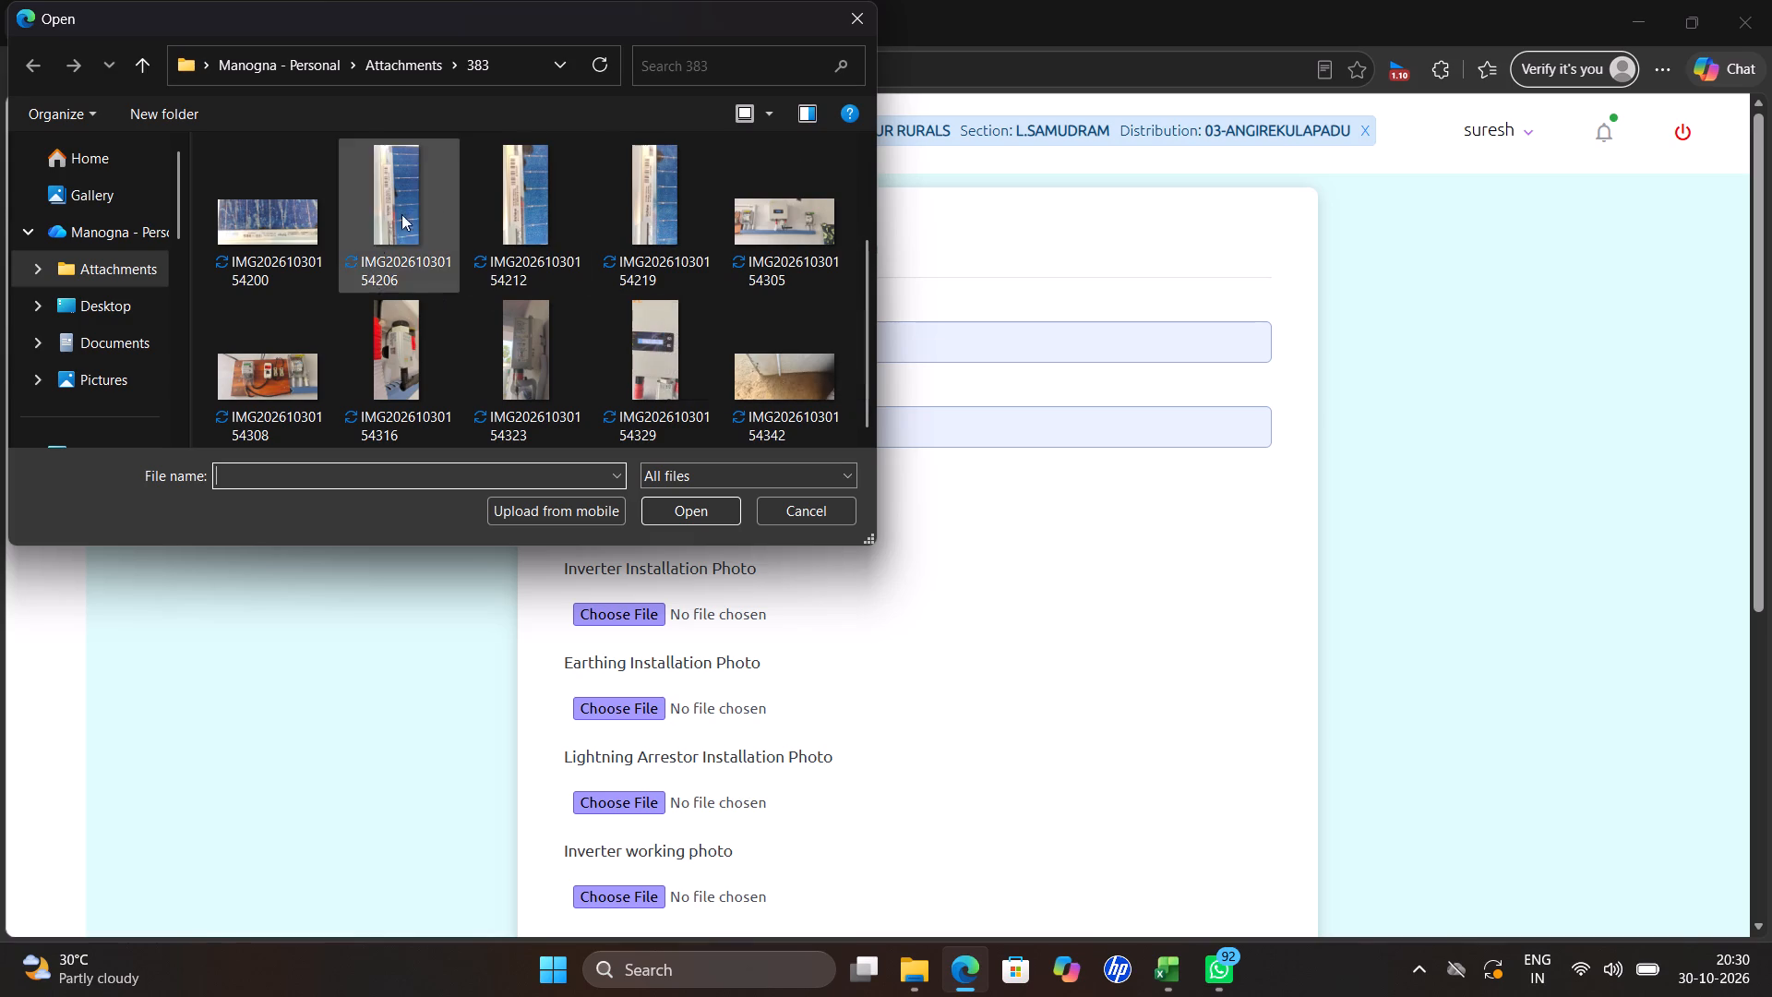
scroll(706, 301, up, 5)
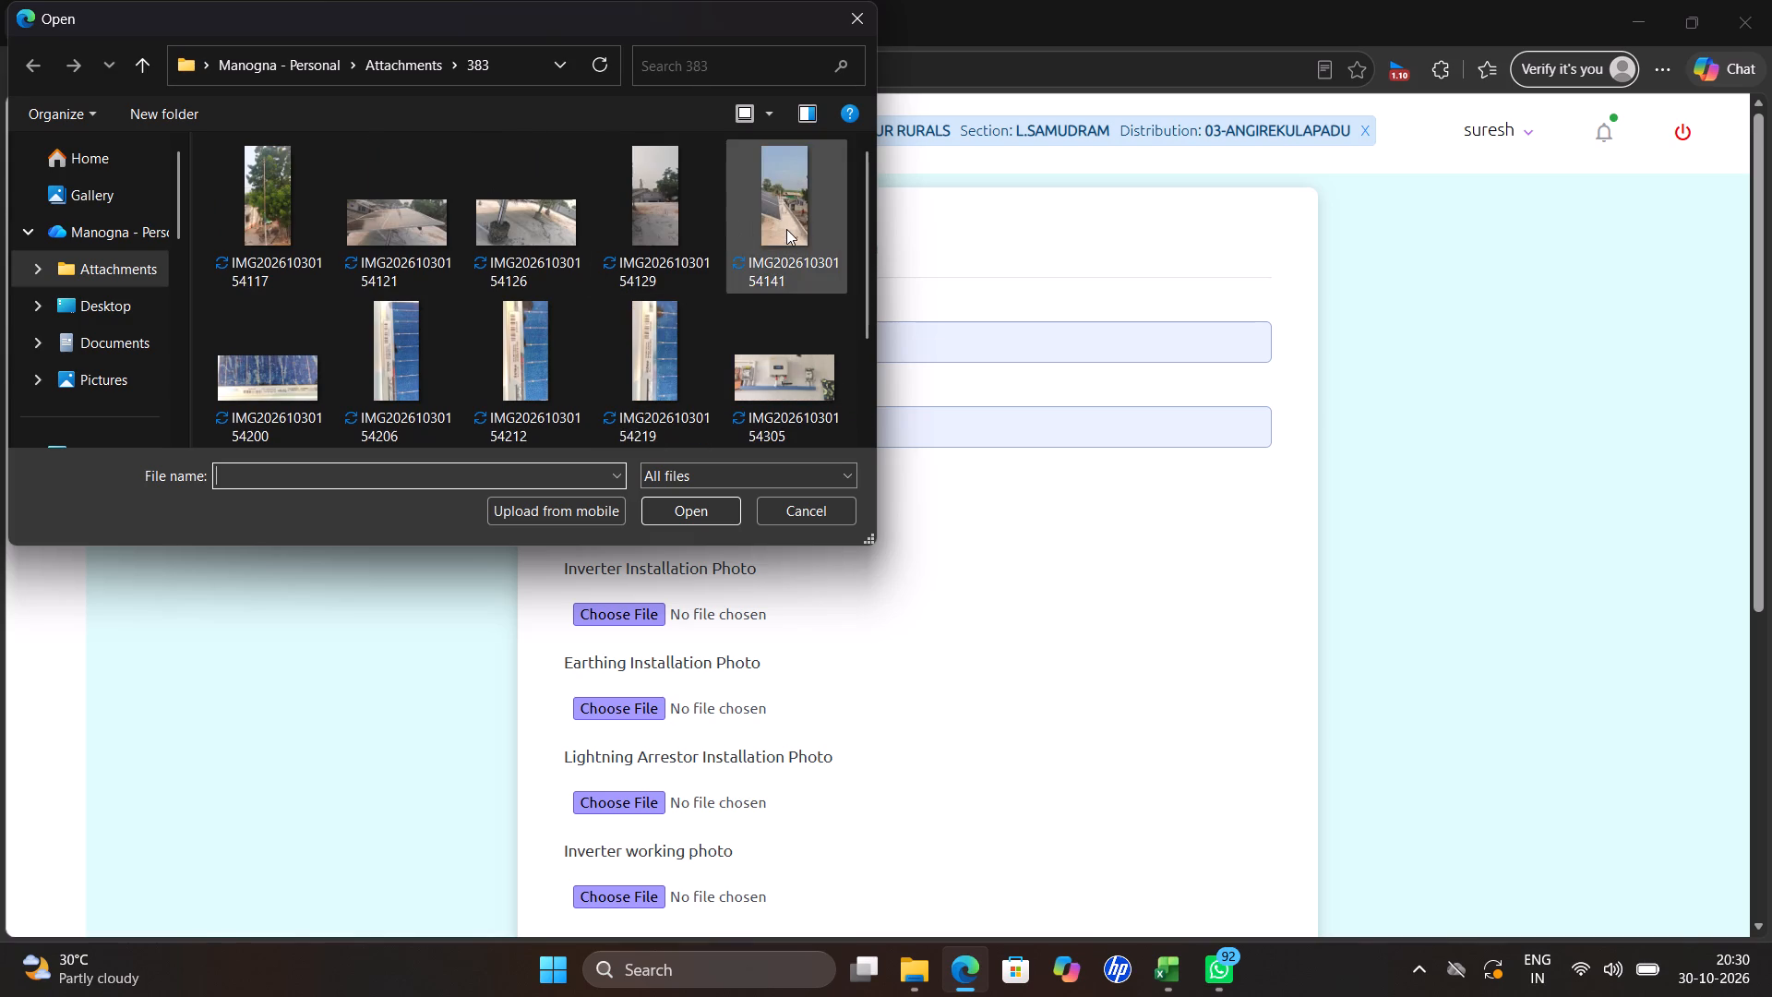
double_click(786, 229)
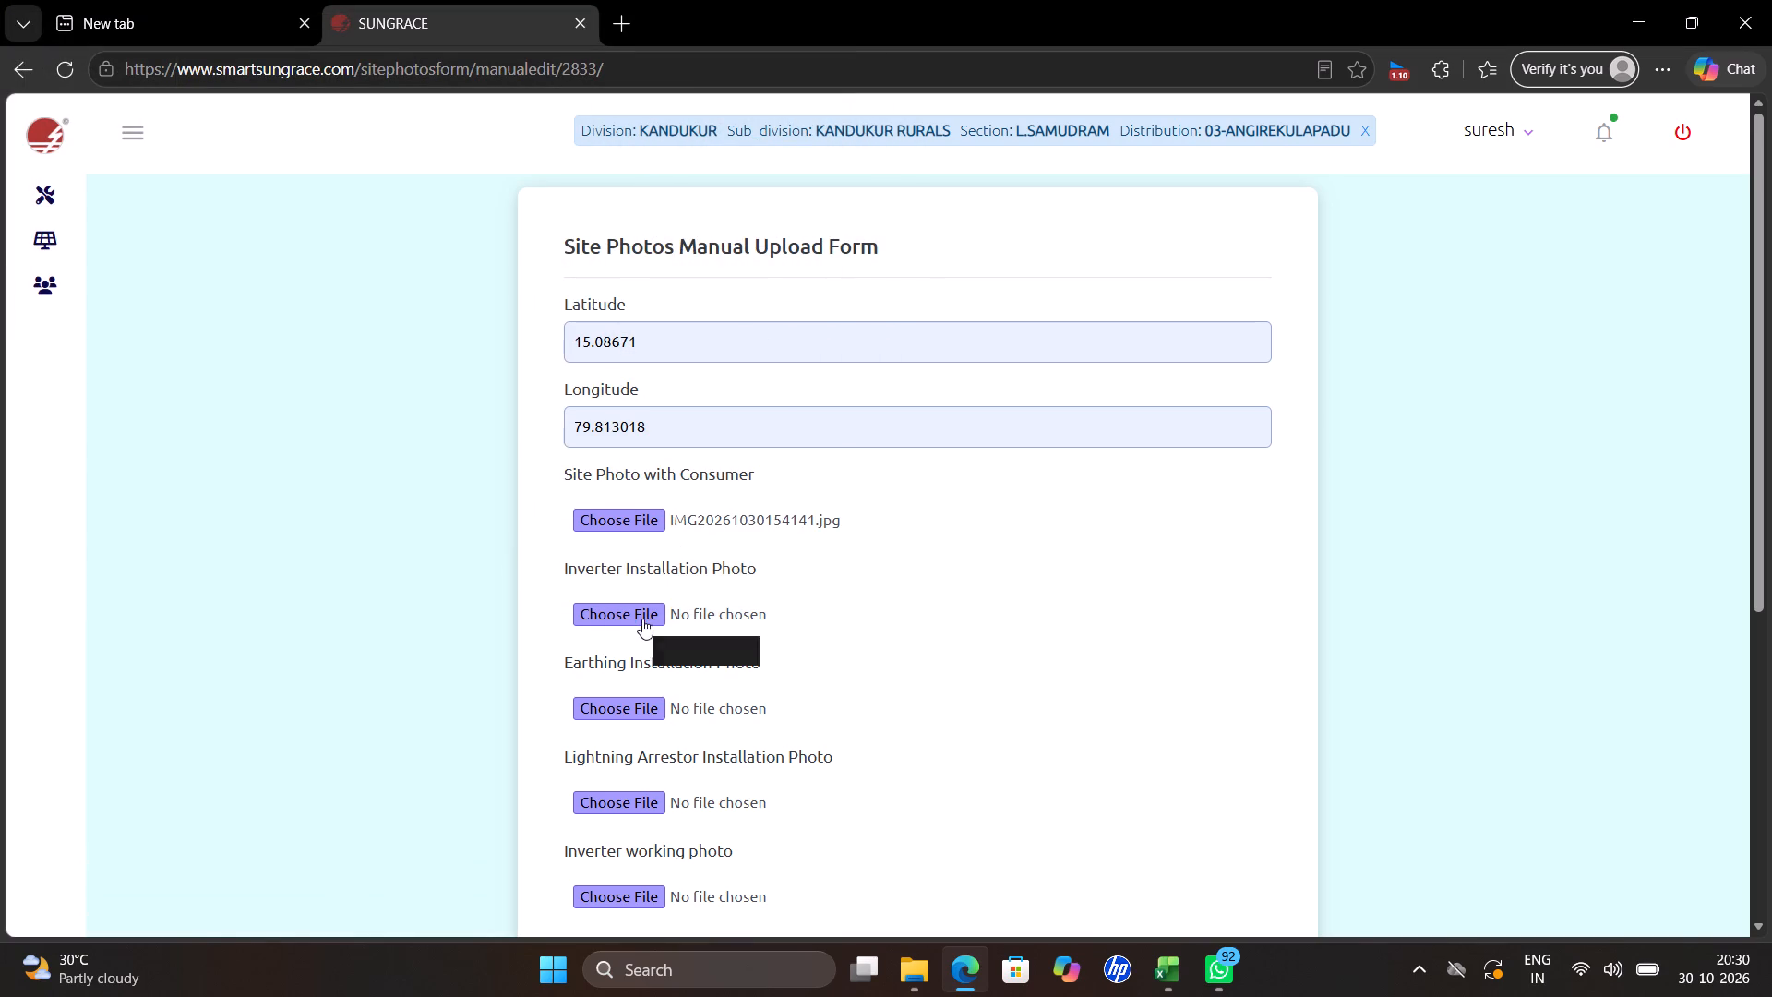
click(642, 619)
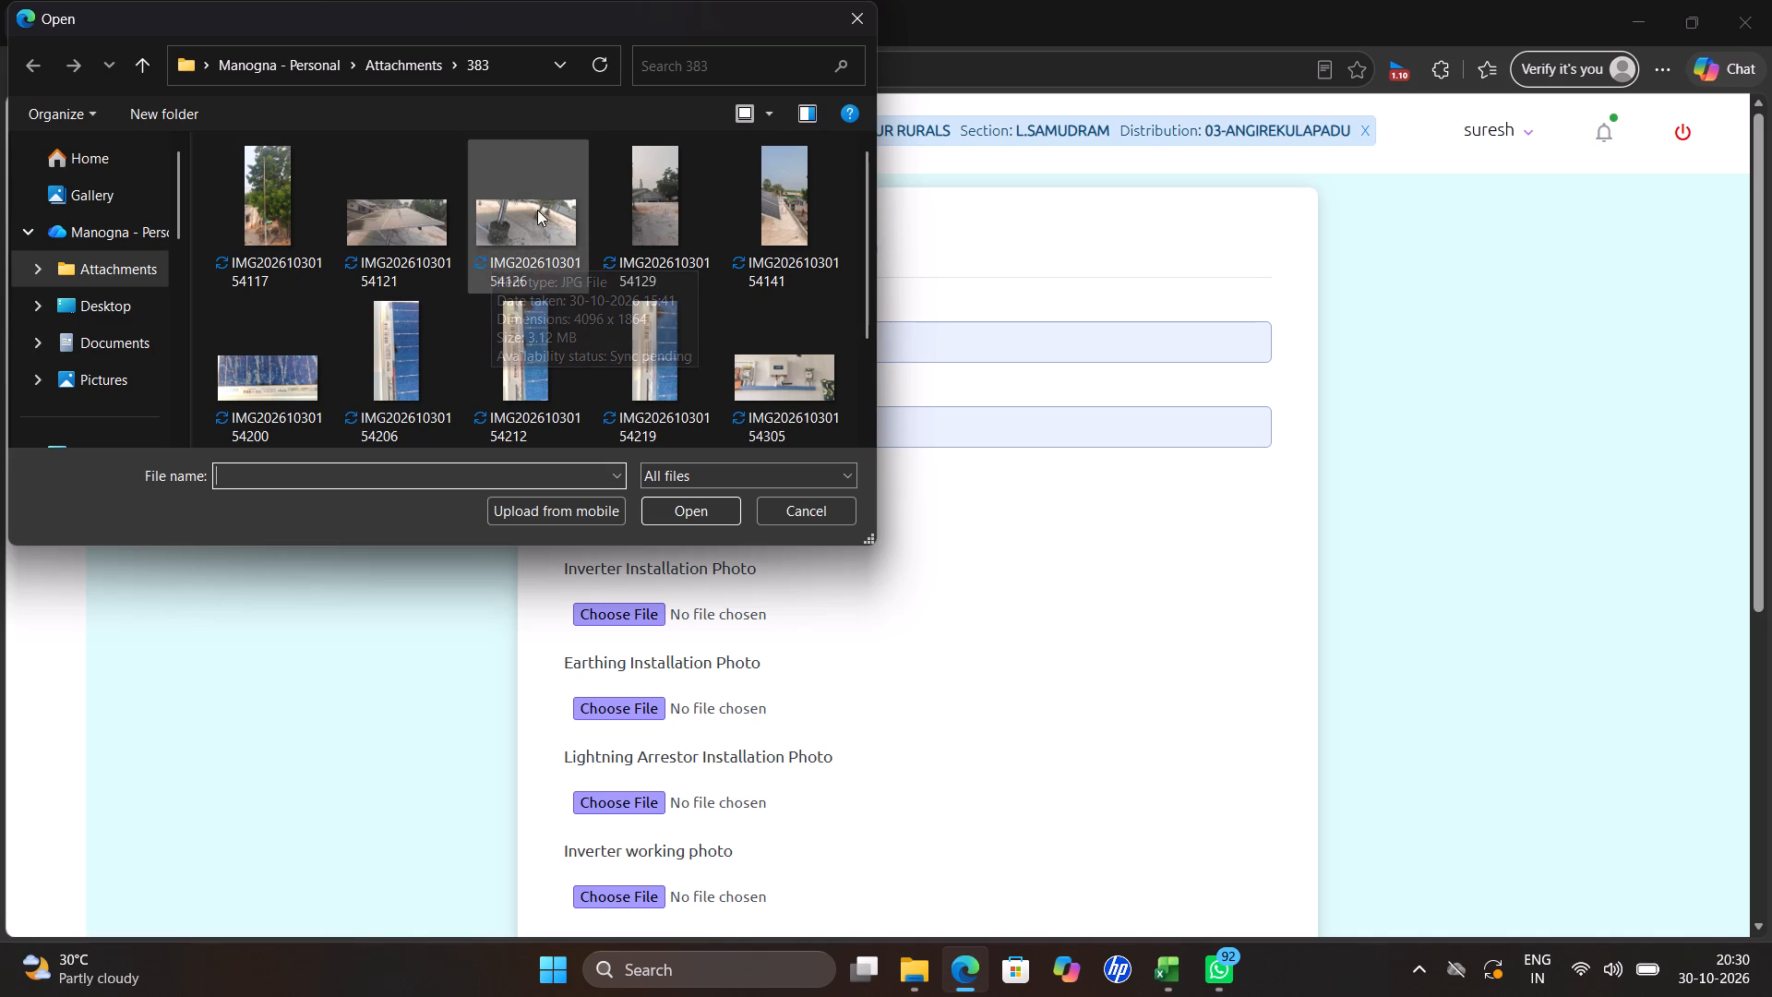
double_click(777, 373)
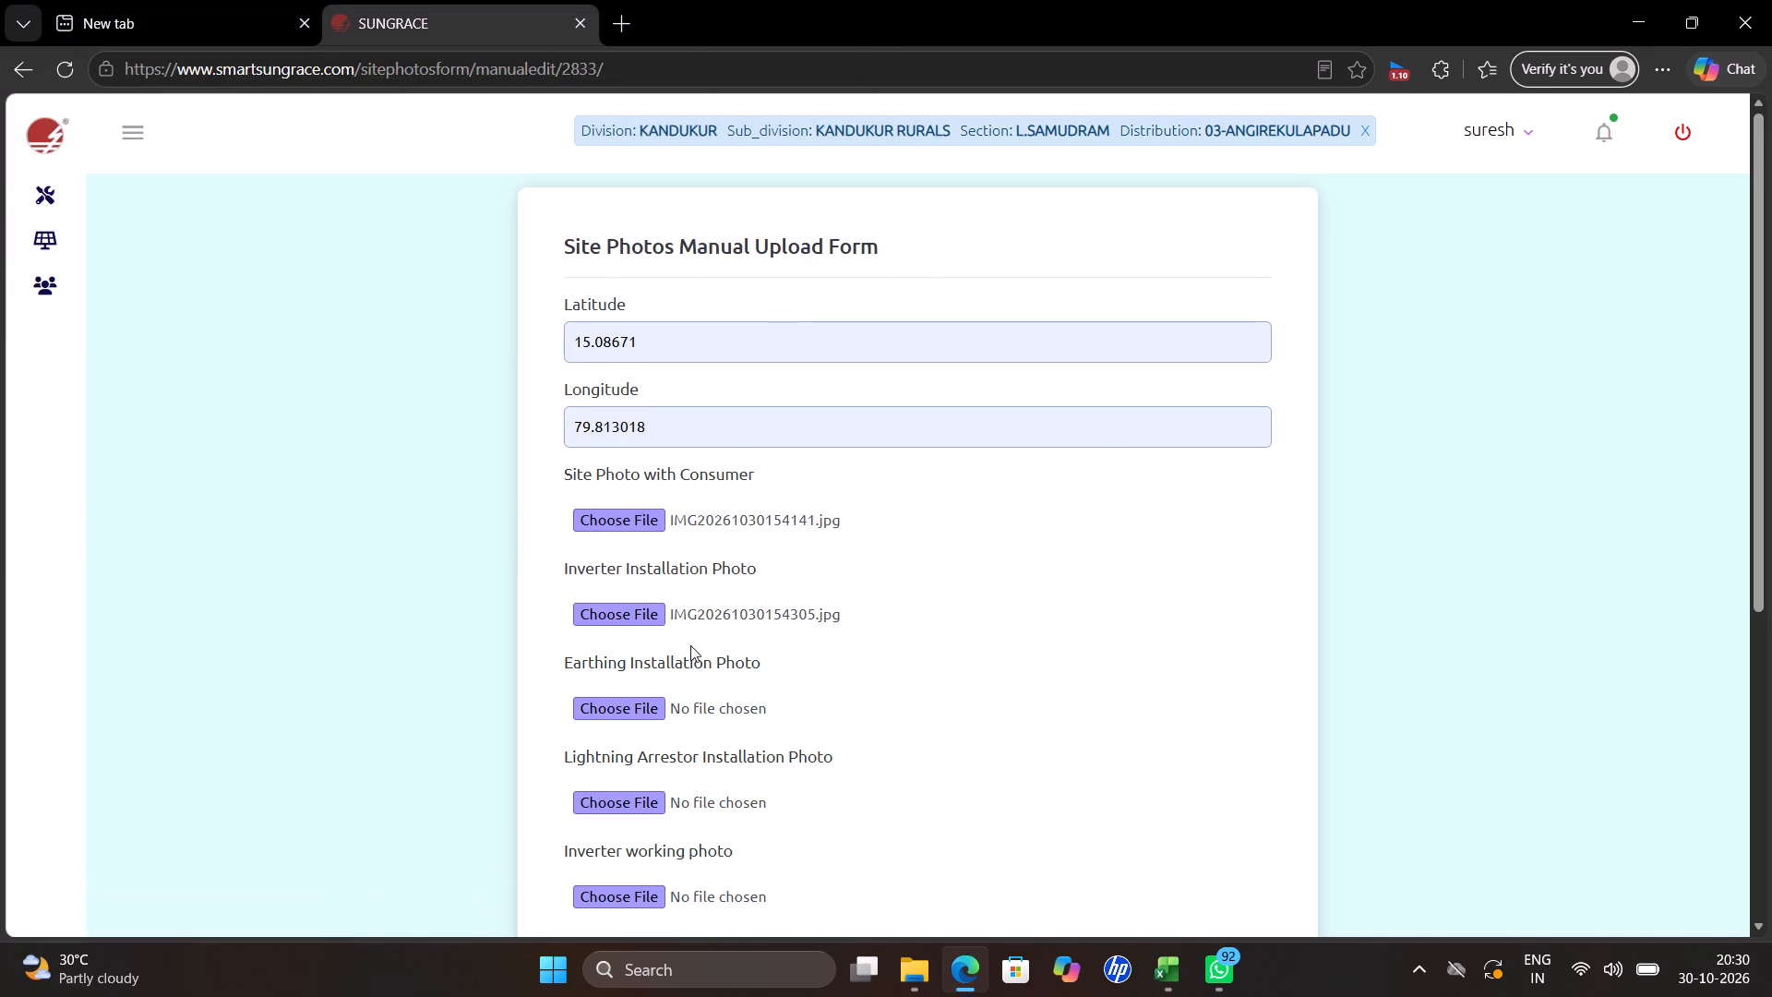
click(639, 715)
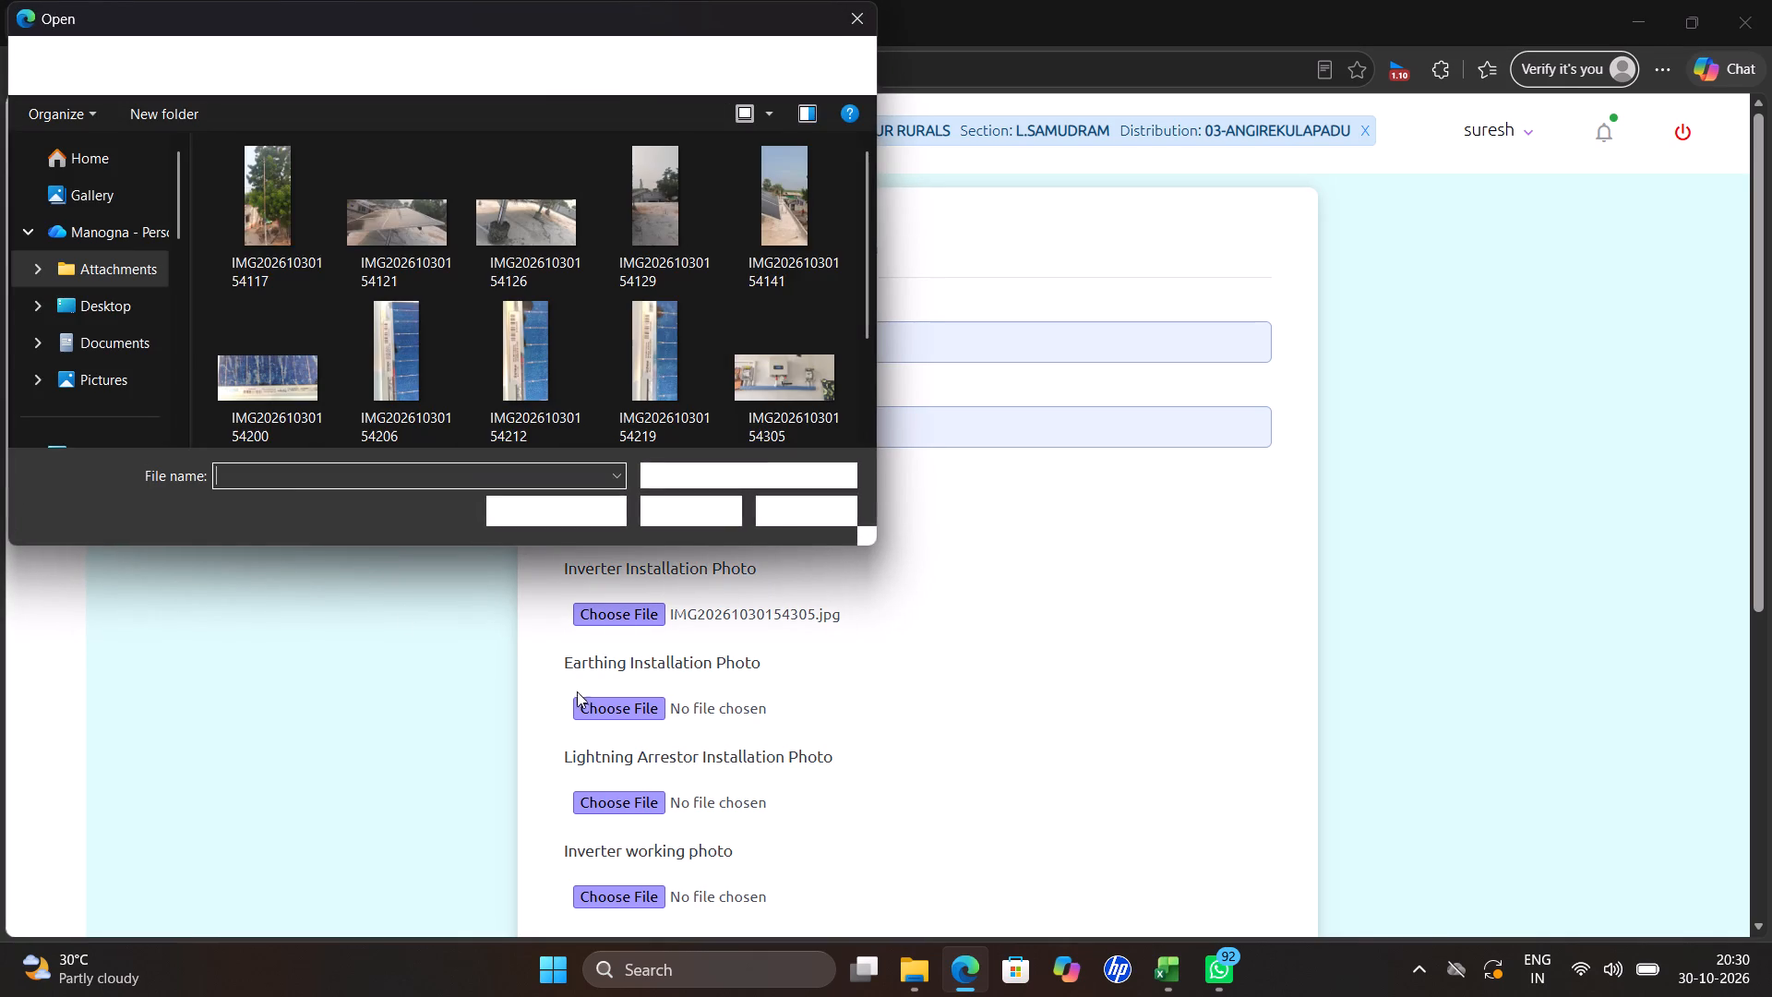
scroll(603, 342, down, 4)
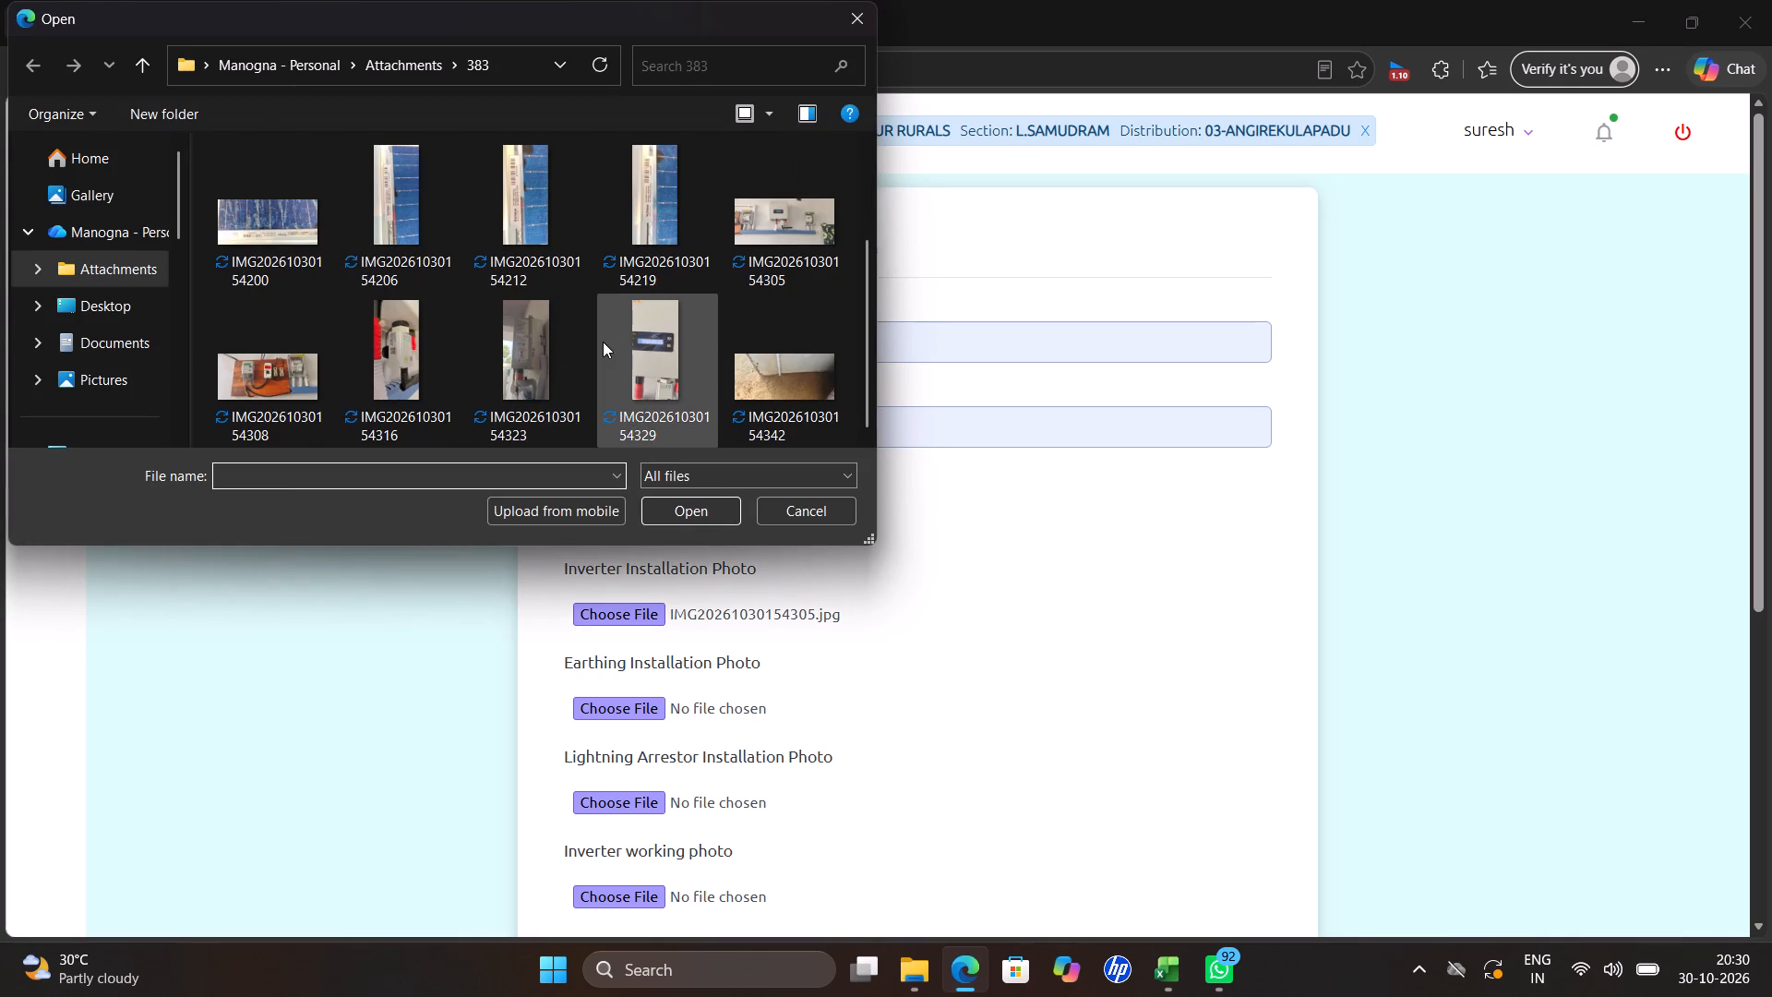
double_click(784, 376)
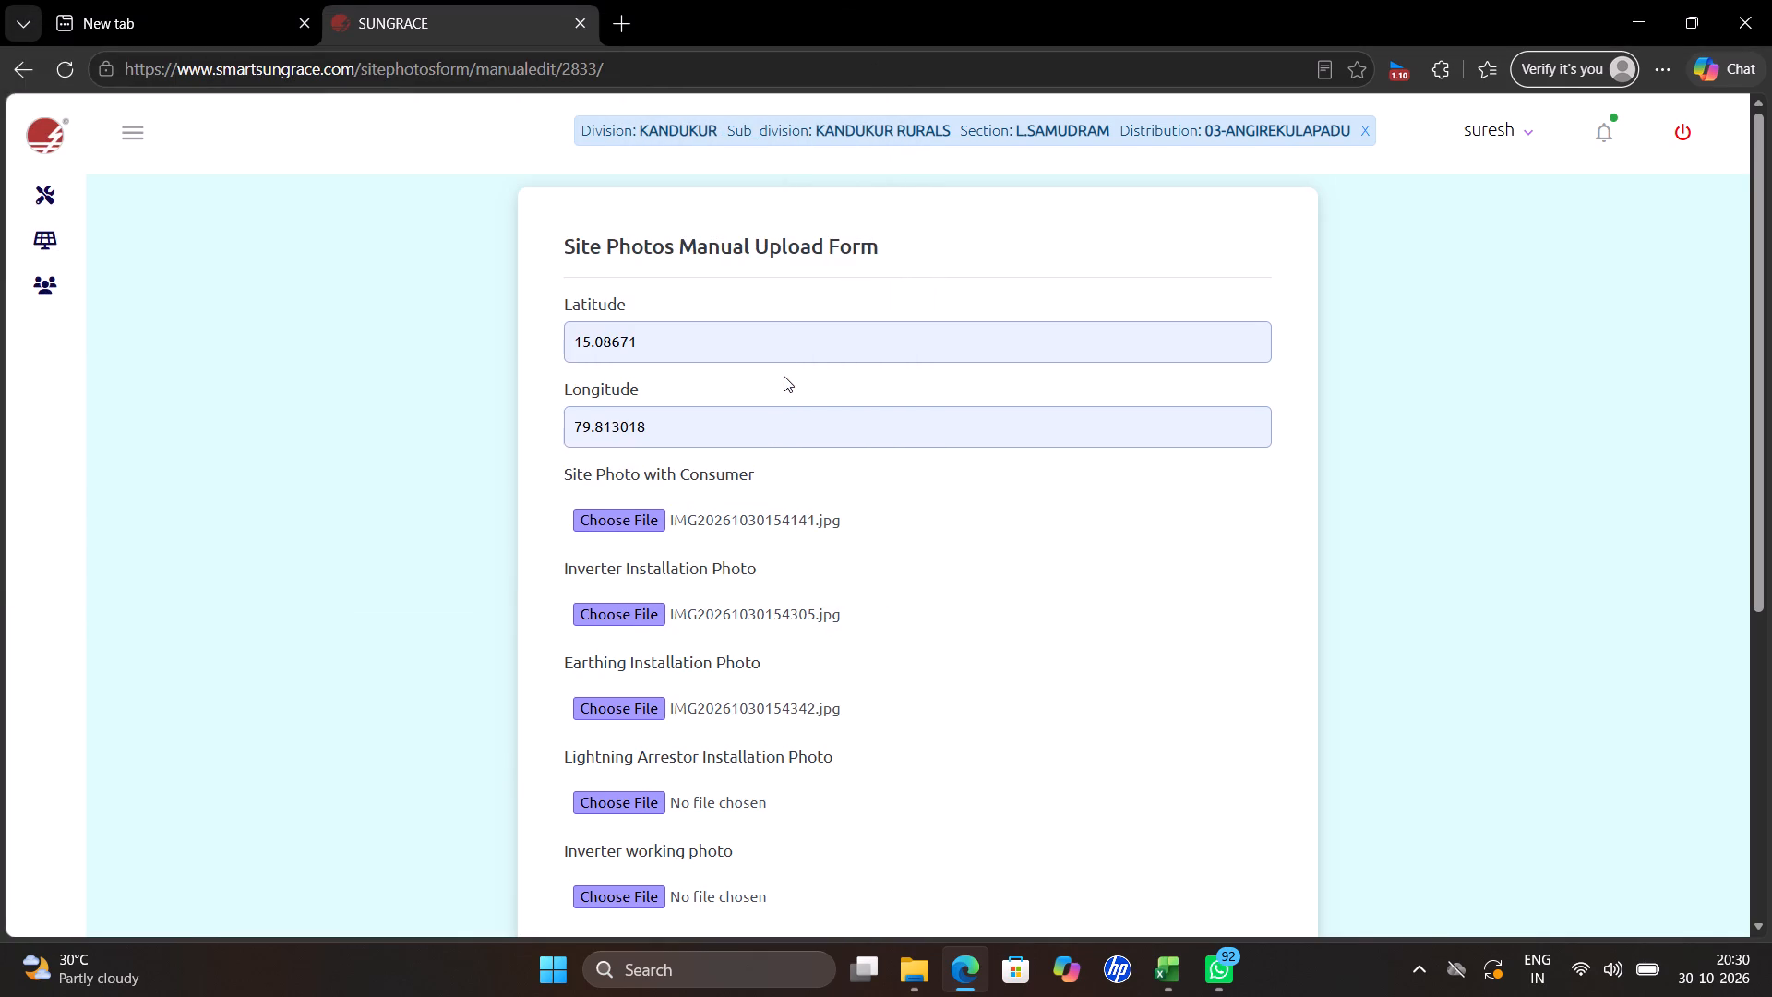
scroll(676, 663, down, 1)
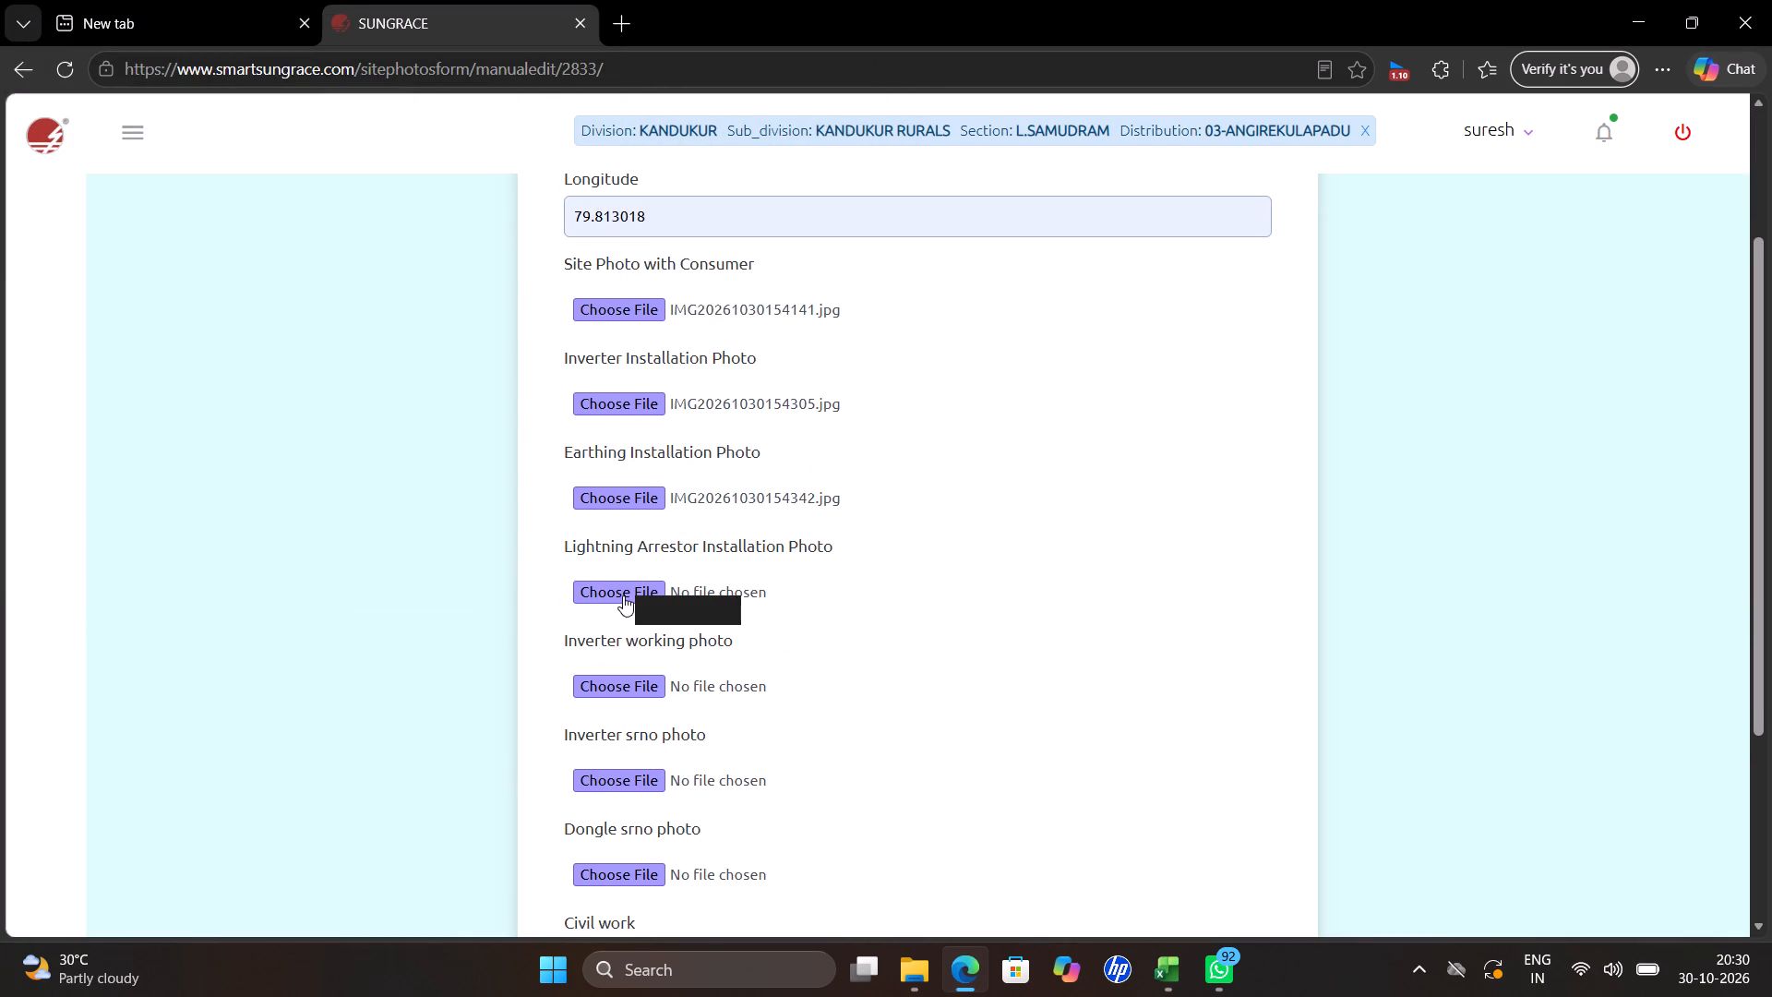
click(623, 595)
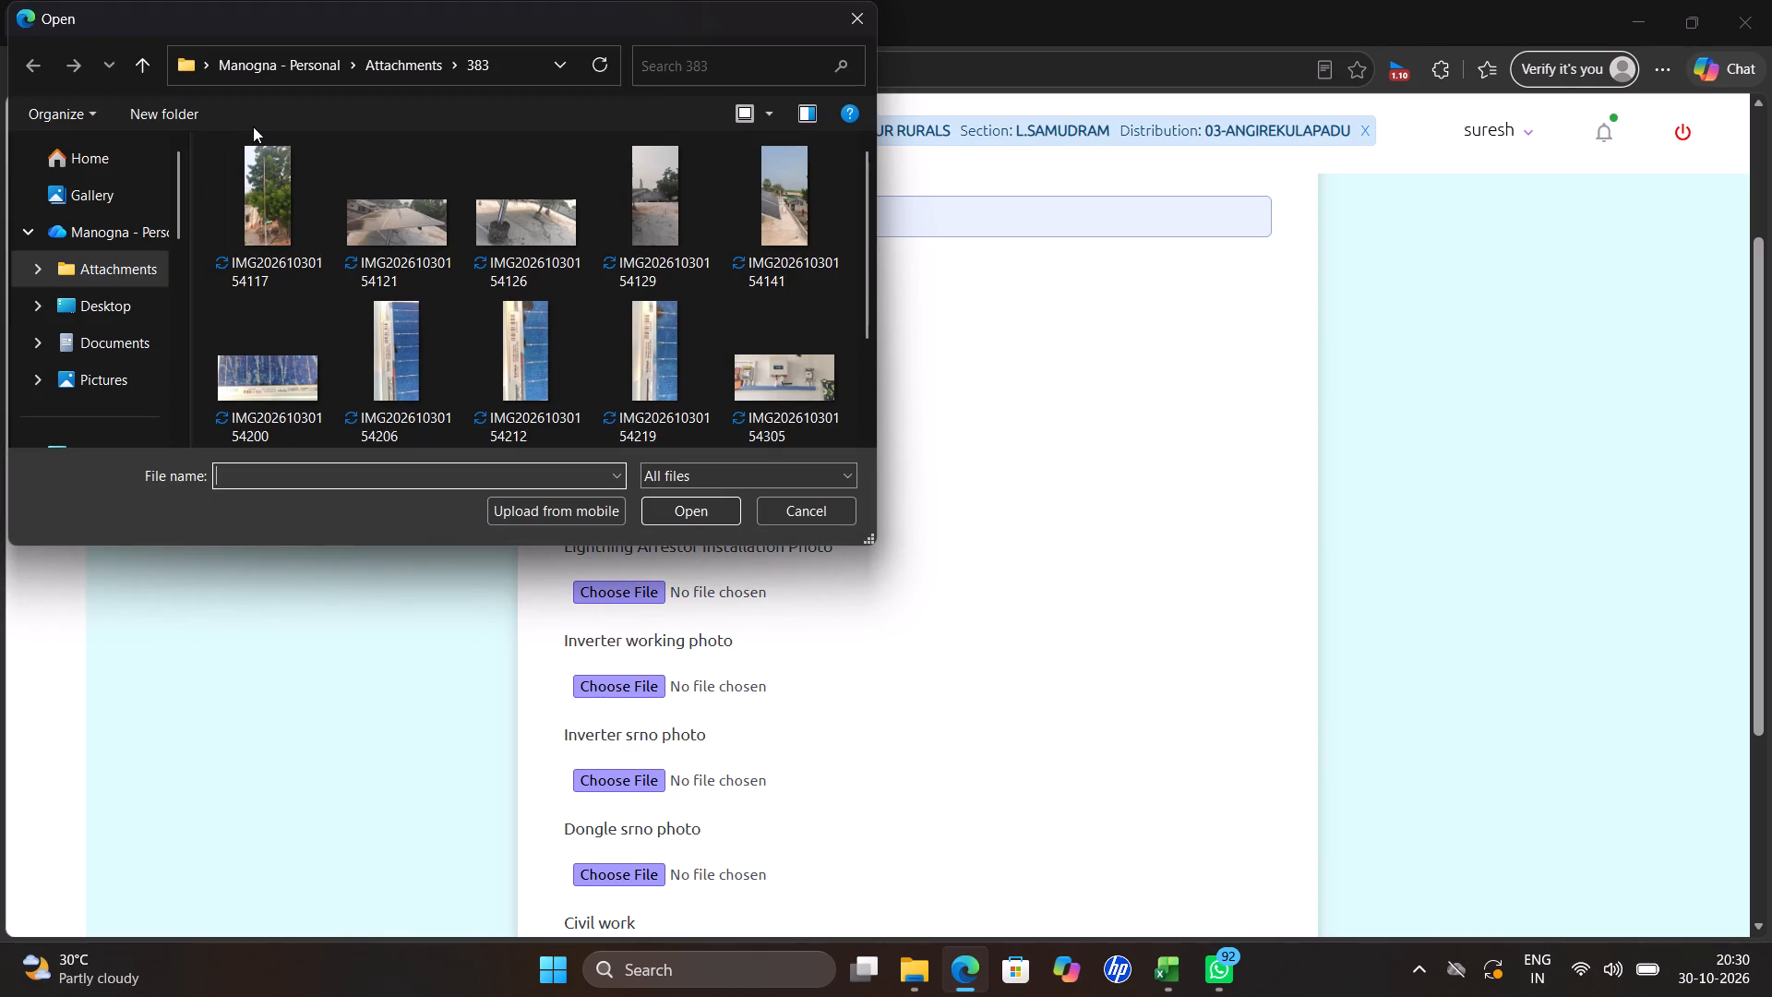
double_click(265, 172)
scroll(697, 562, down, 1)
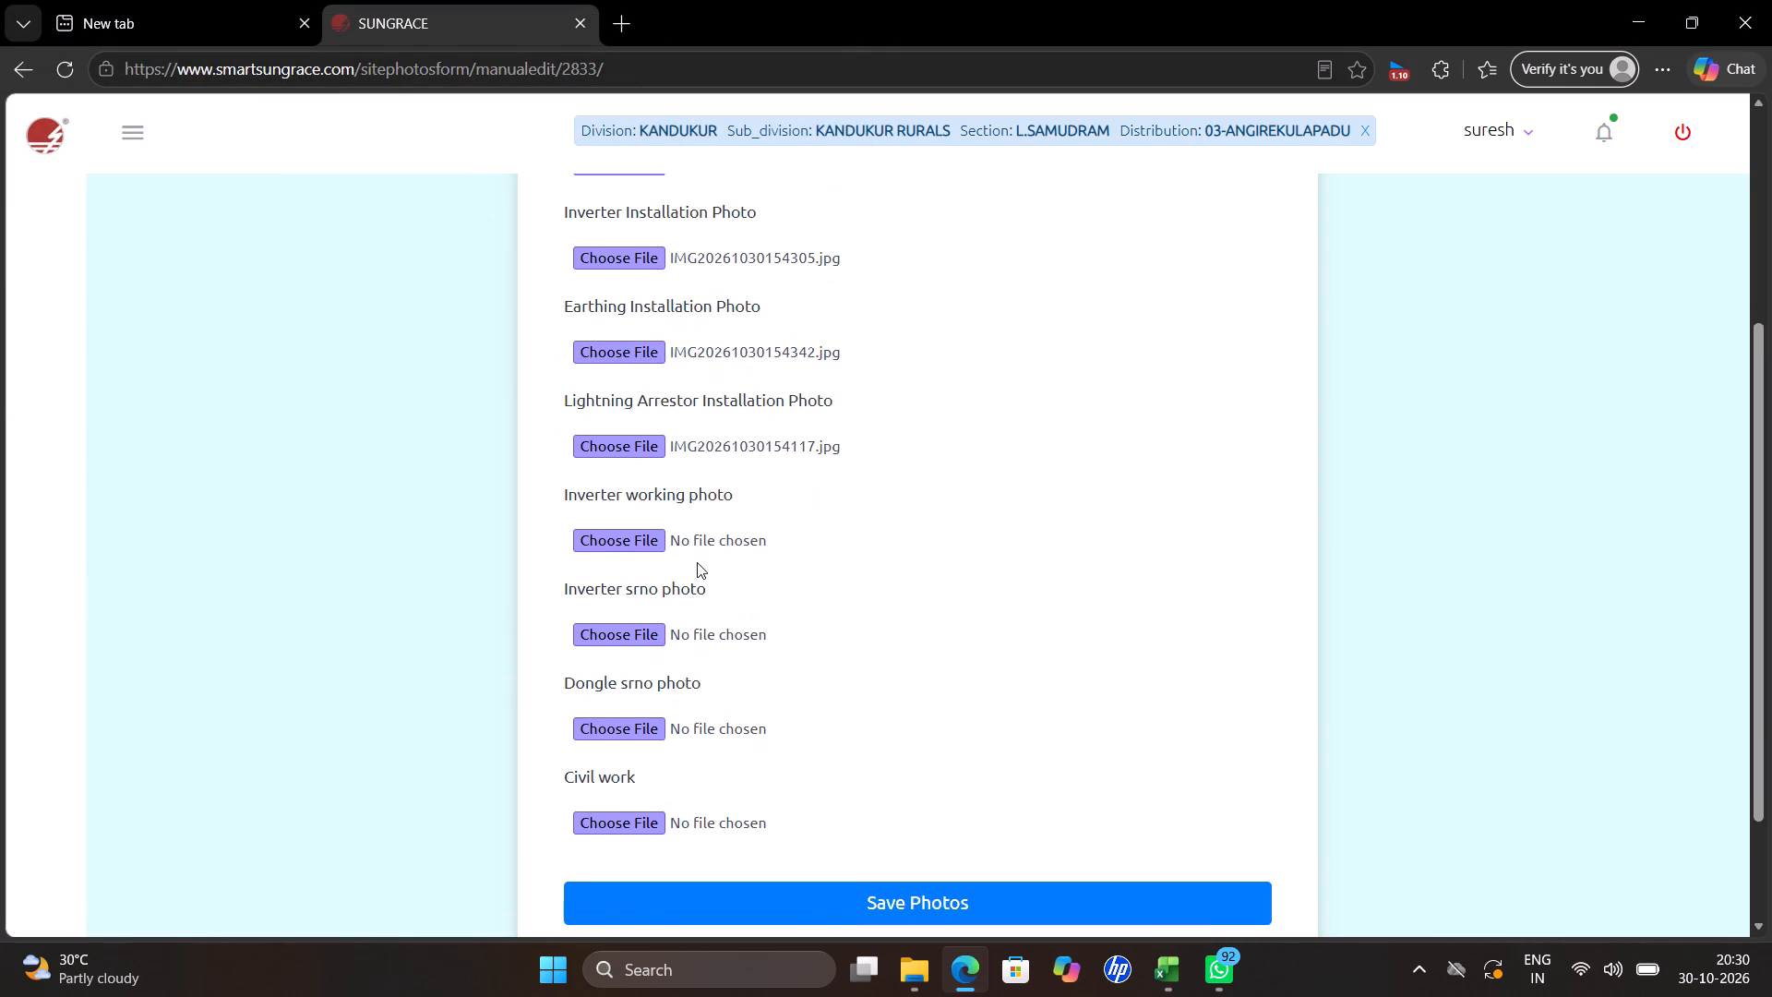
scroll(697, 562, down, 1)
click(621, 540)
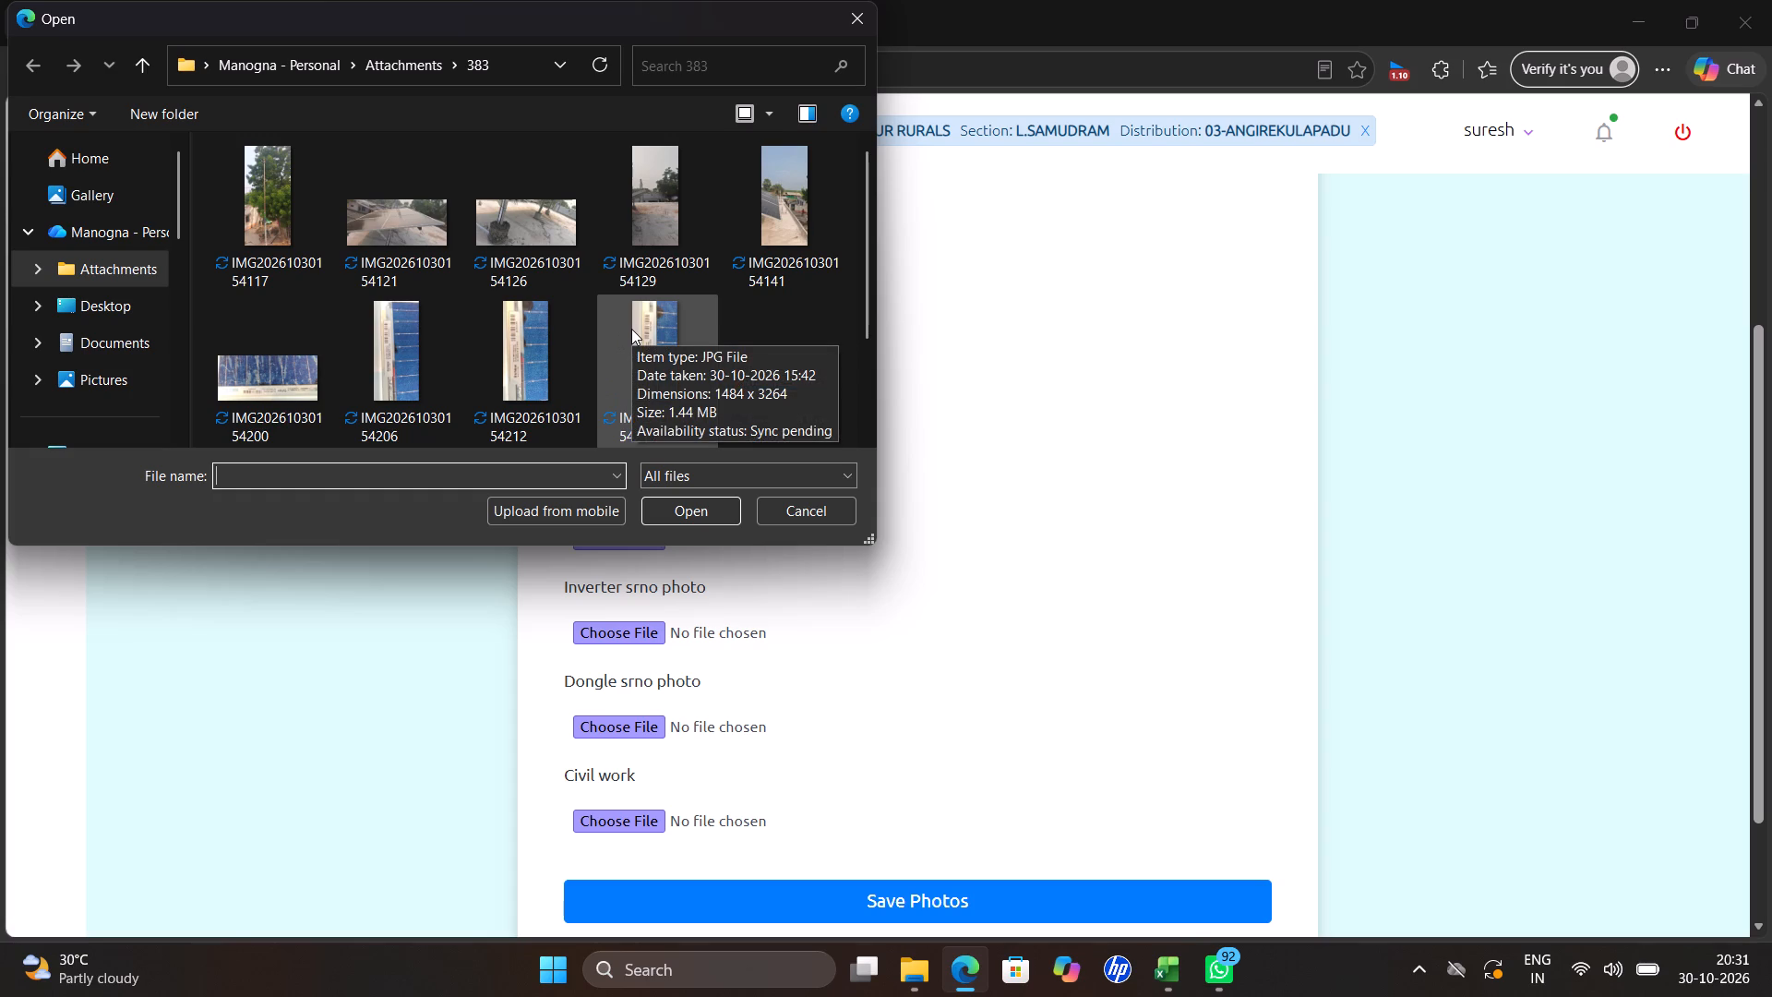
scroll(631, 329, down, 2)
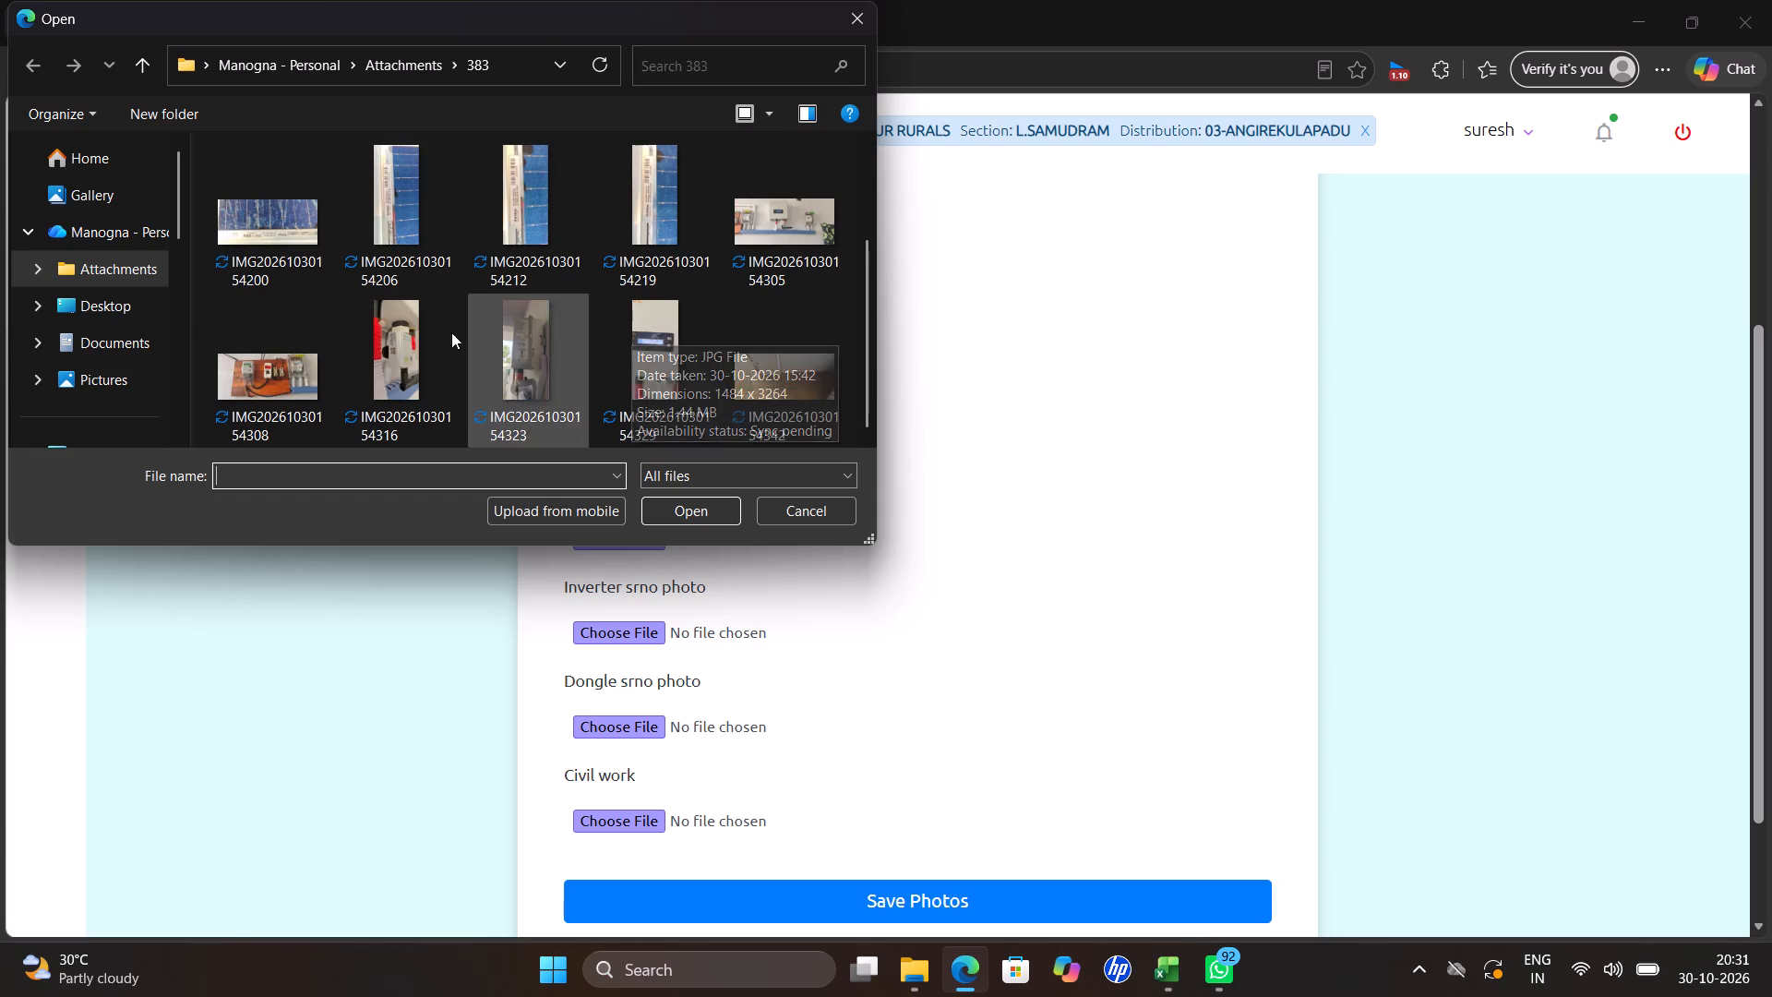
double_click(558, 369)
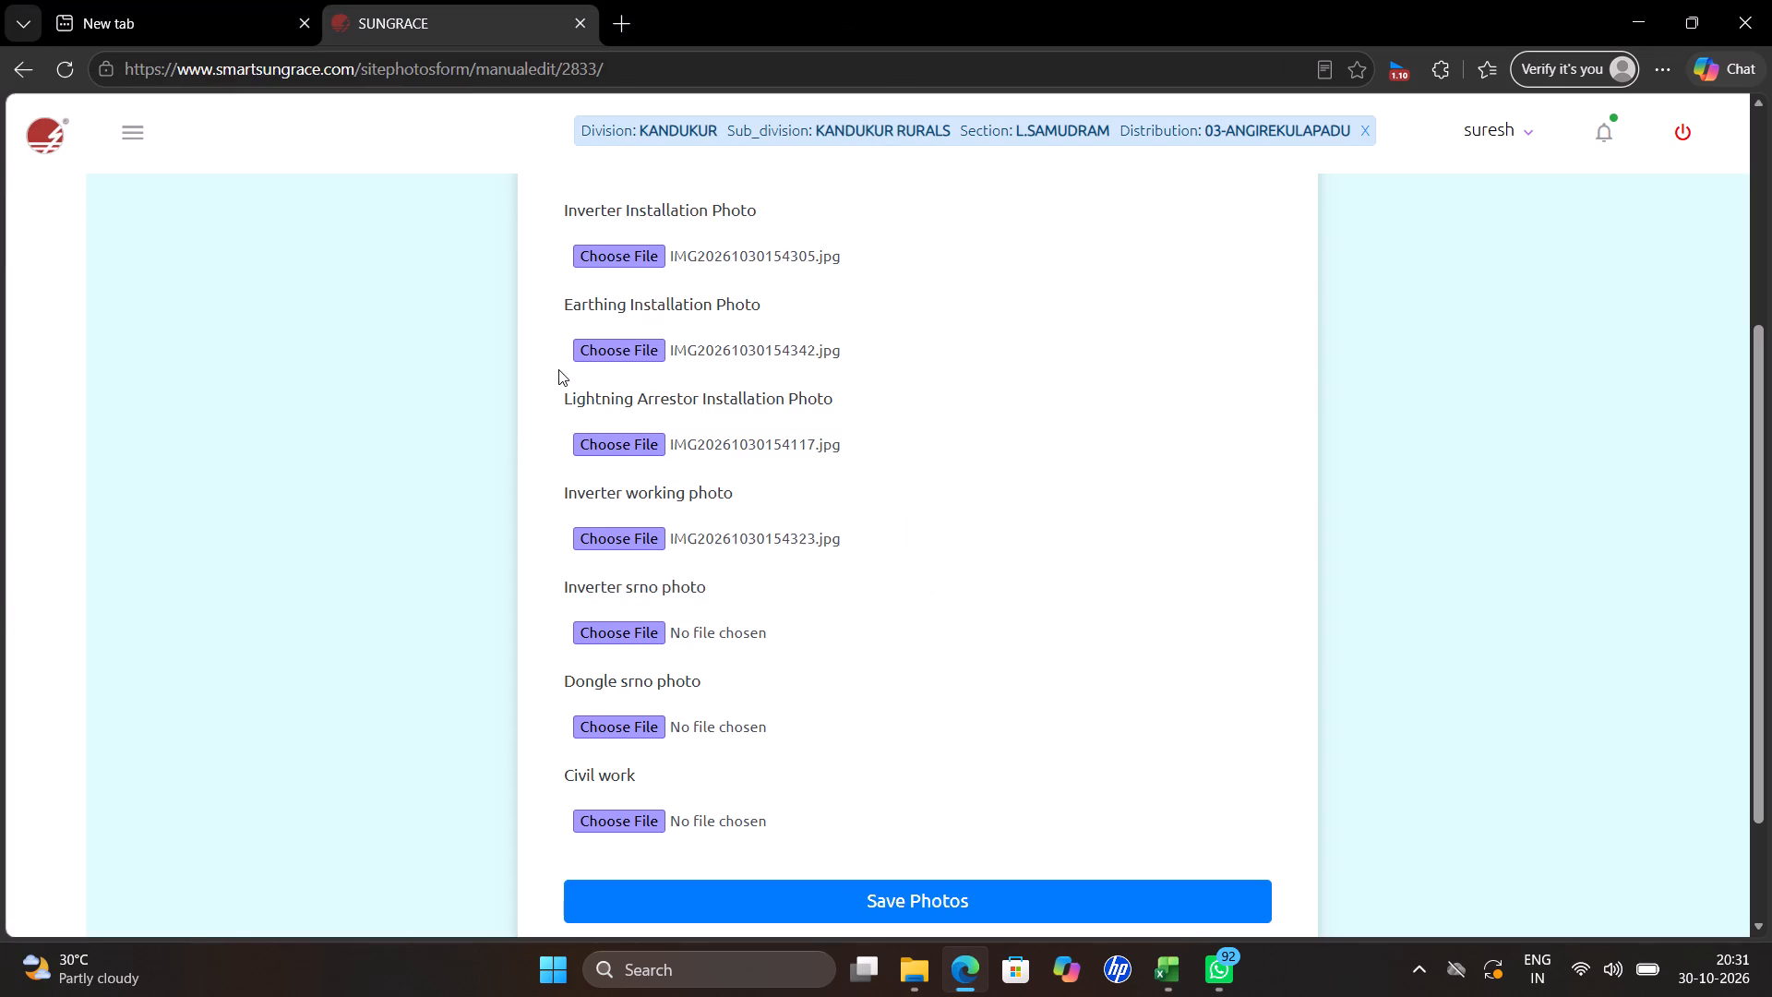
click(641, 538)
scroll(671, 295, down, 4)
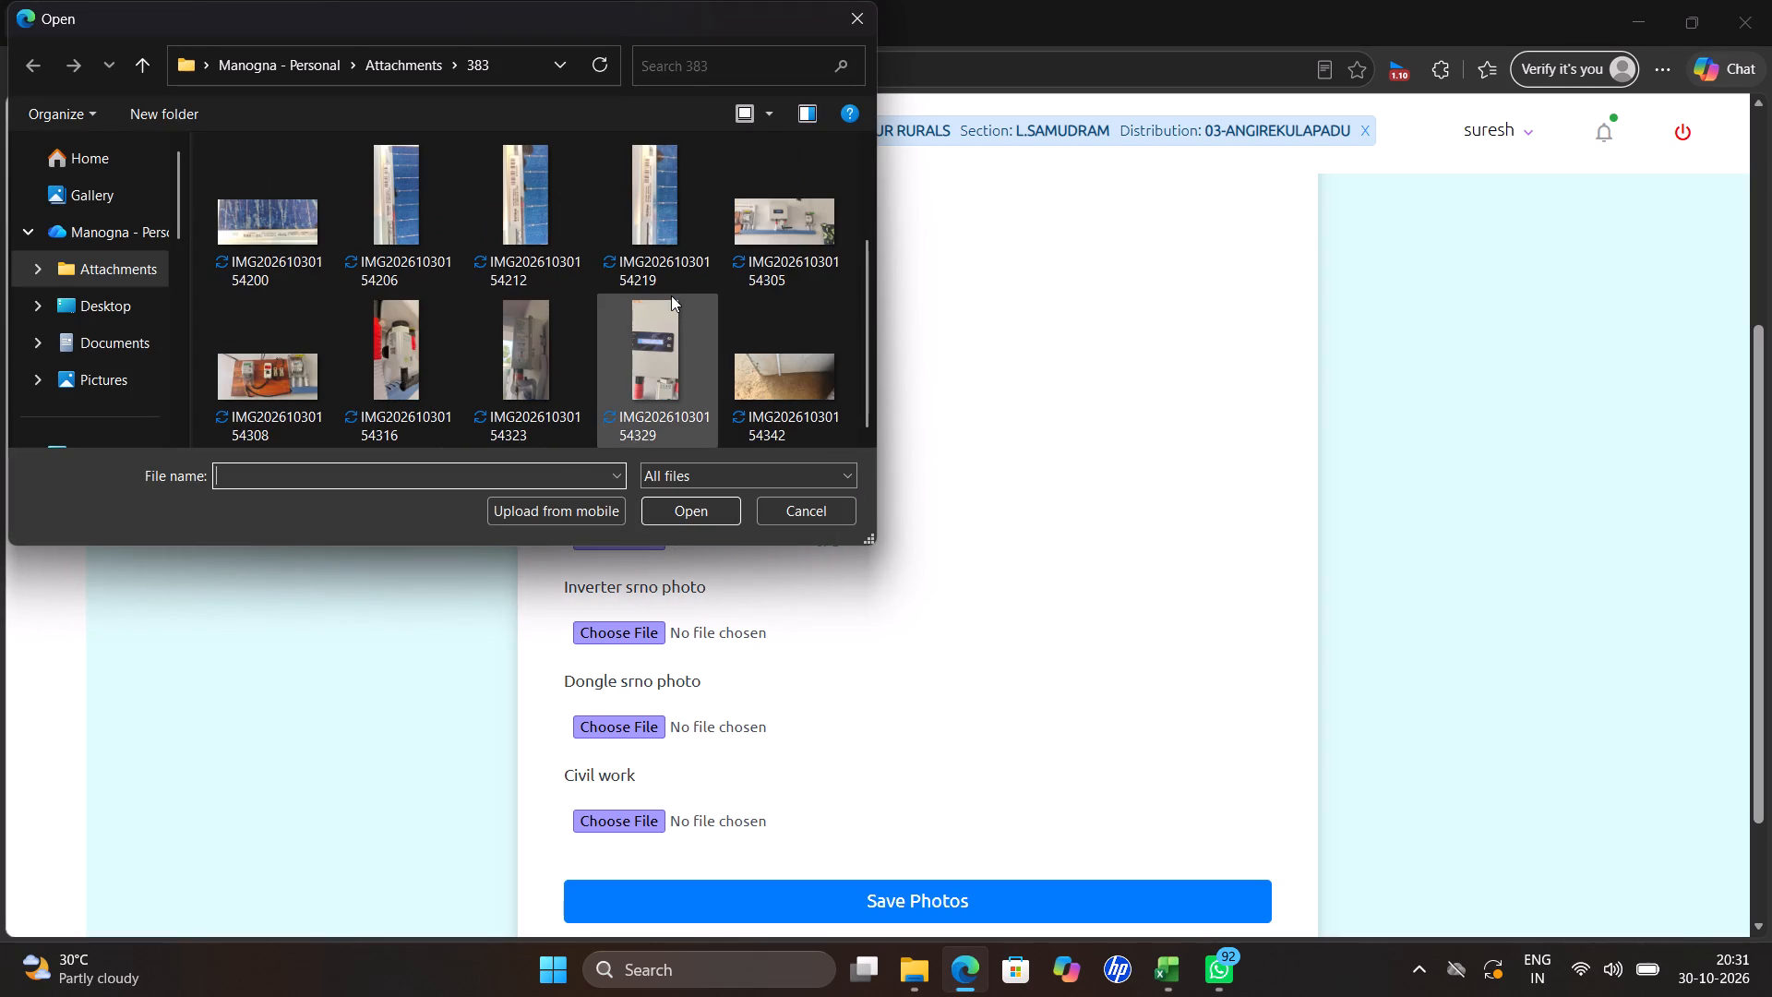
double_click(668, 360)
click(646, 629)
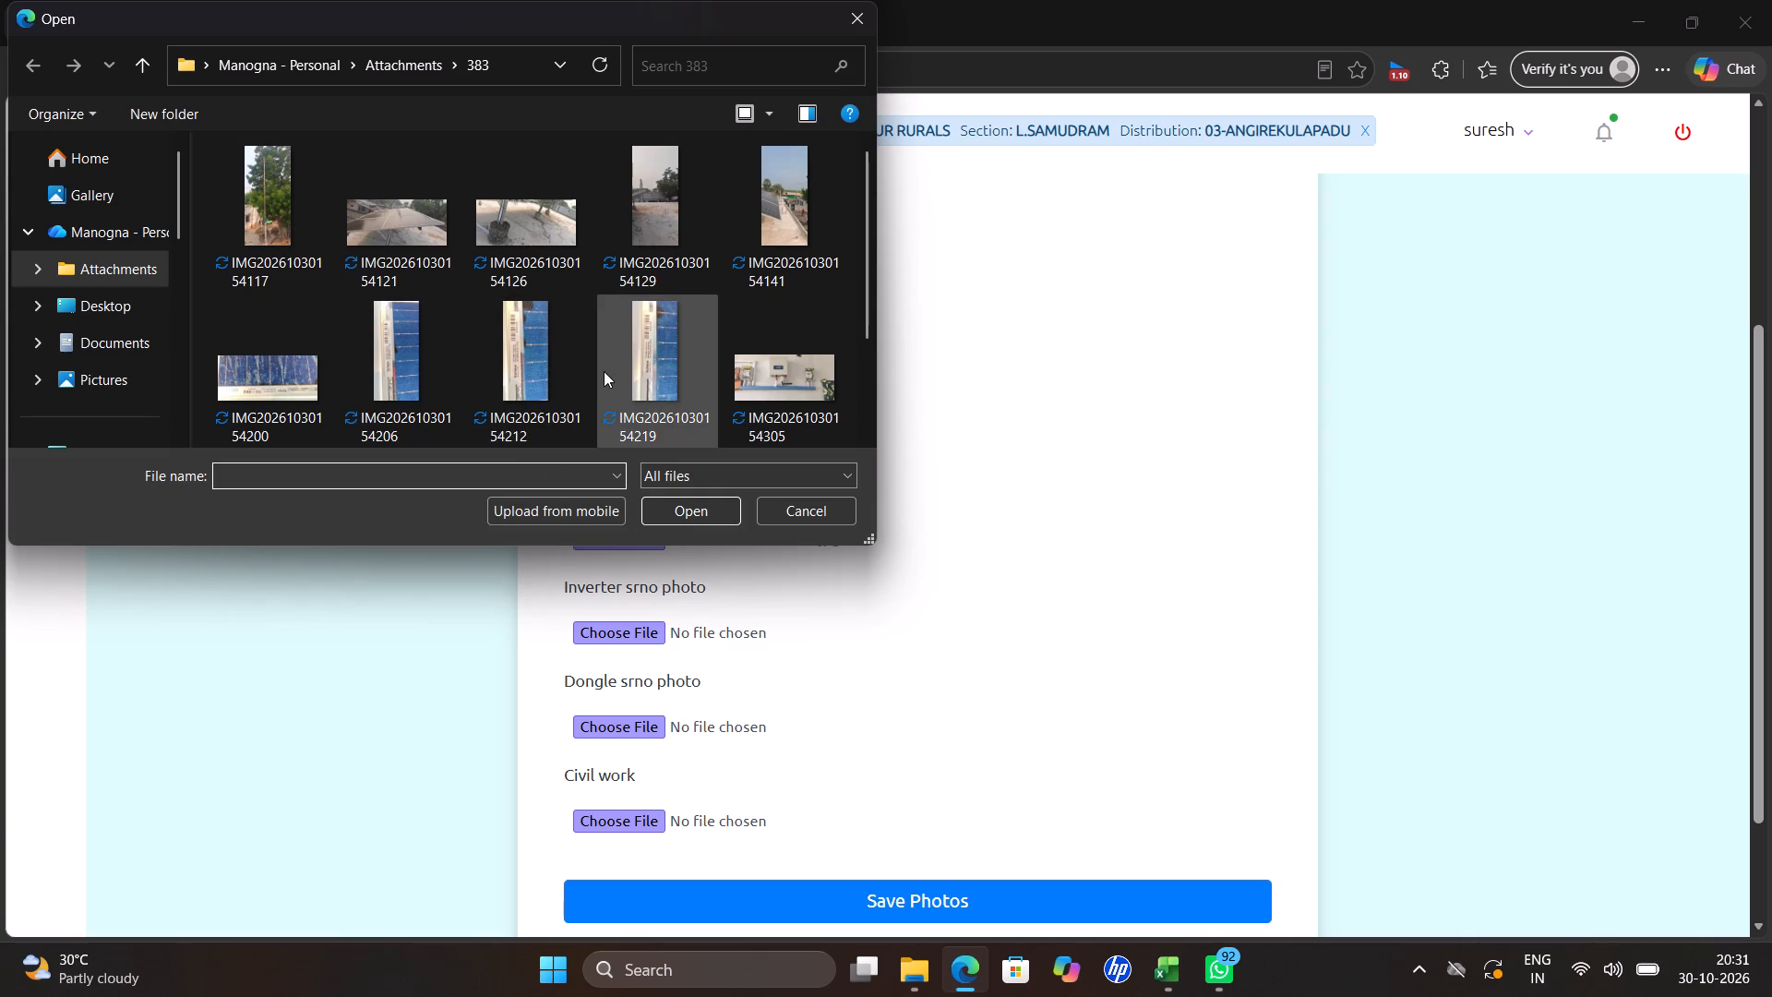
scroll(604, 369, down, 6)
double_click(548, 363)
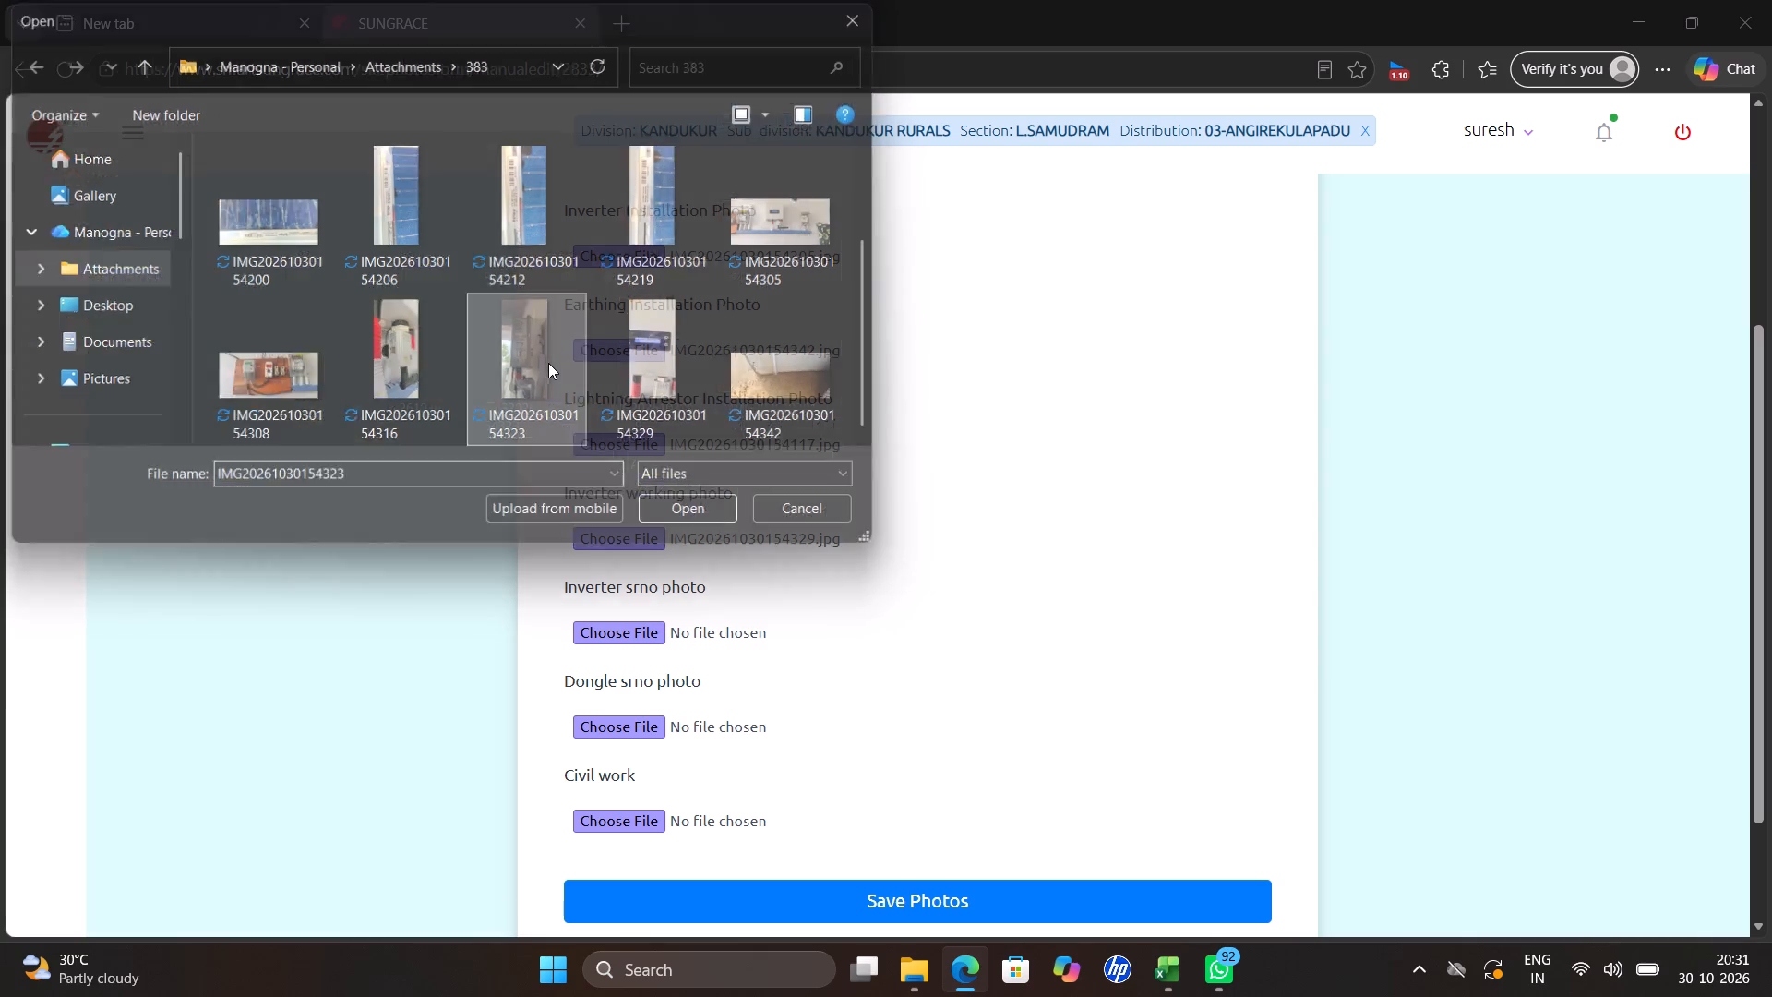
click(642, 732)
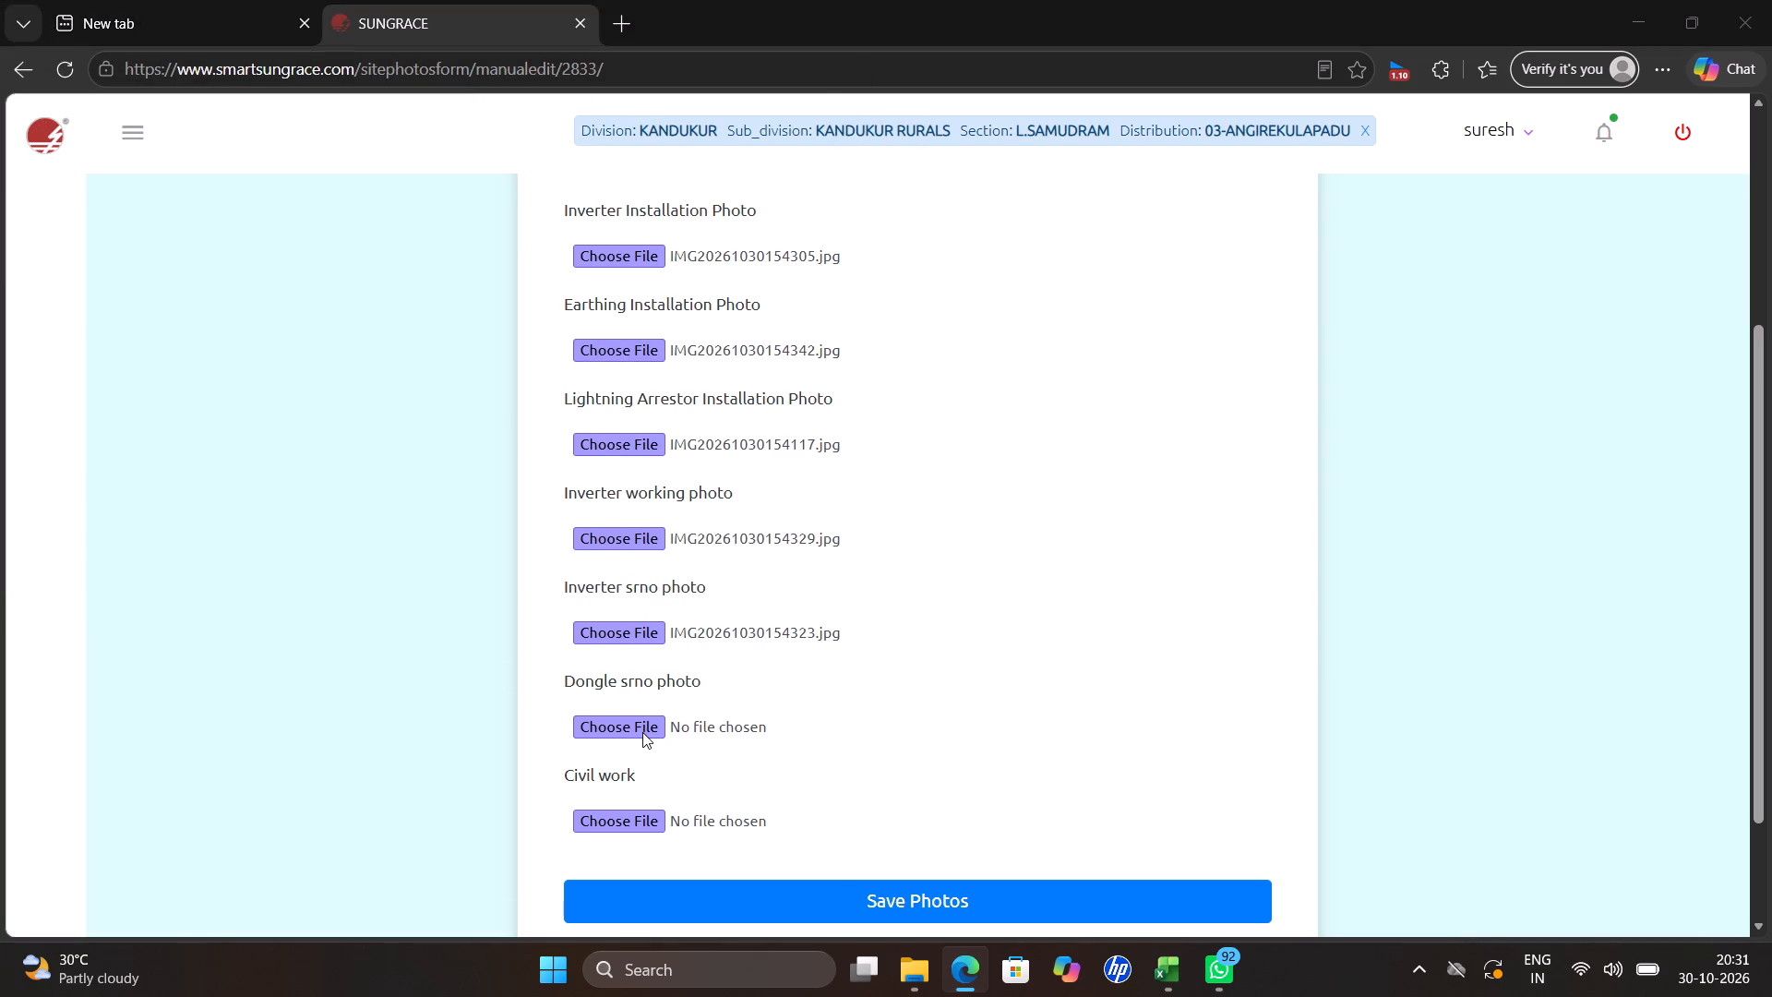
scroll(617, 383, down, 4)
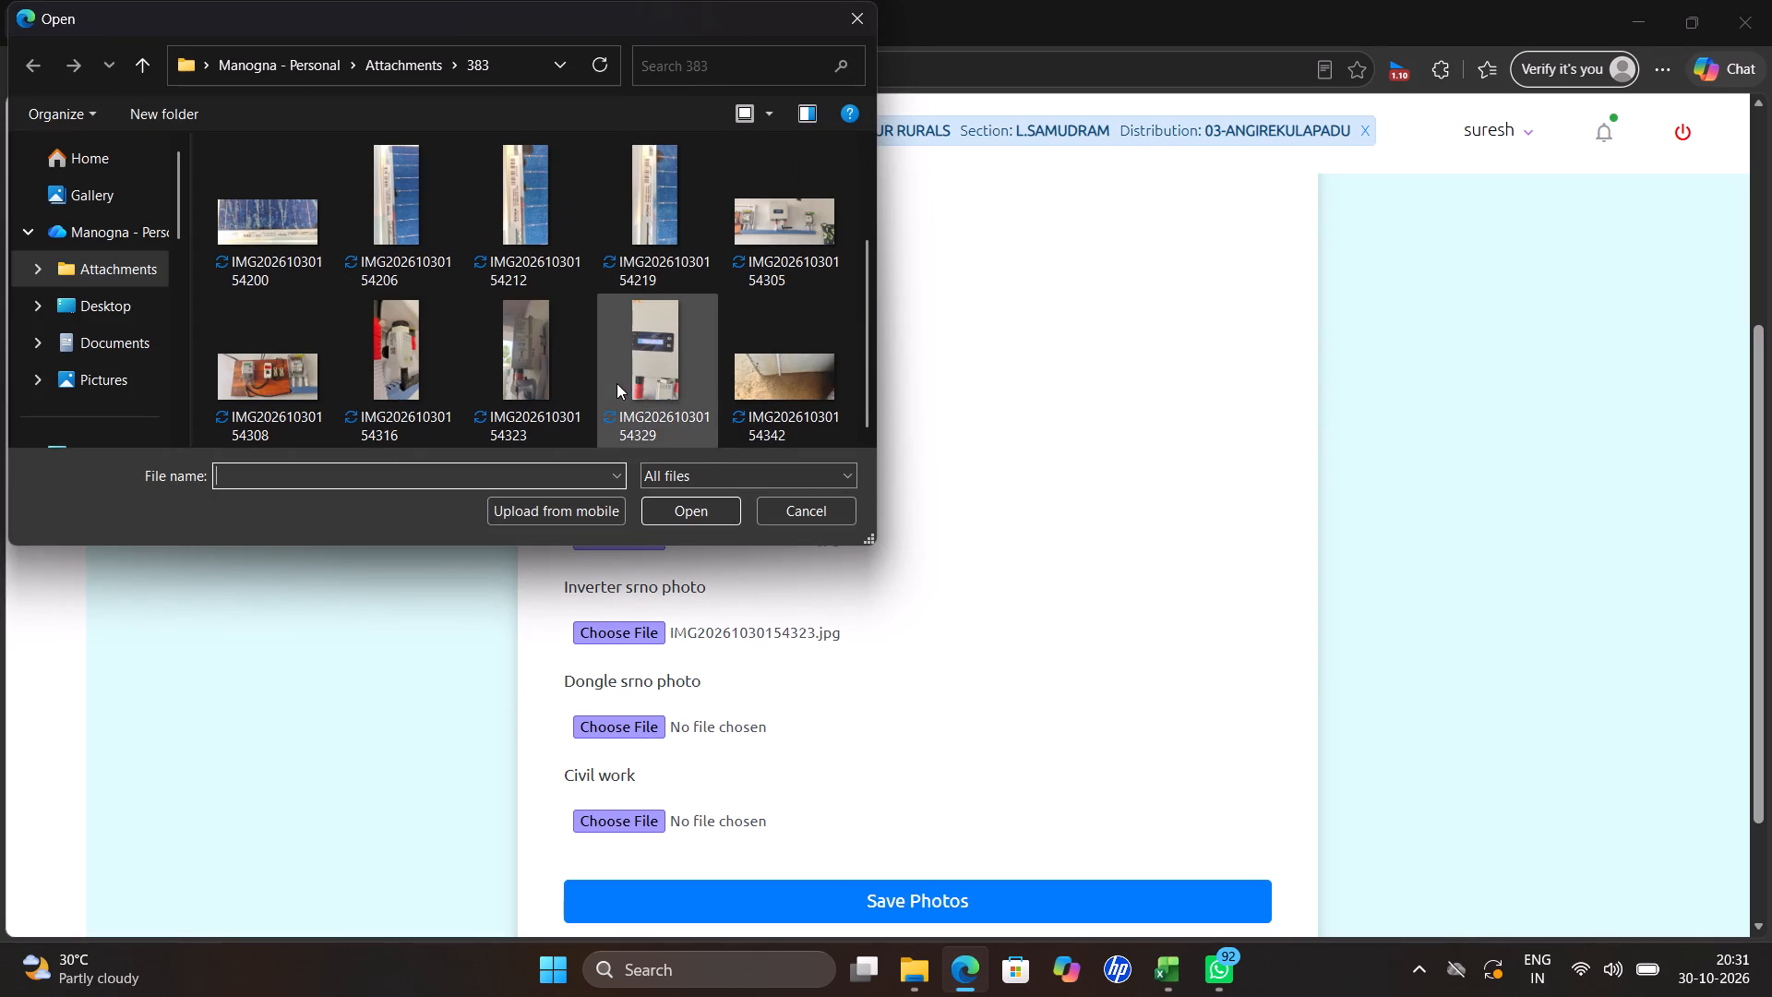
double_click(428, 347)
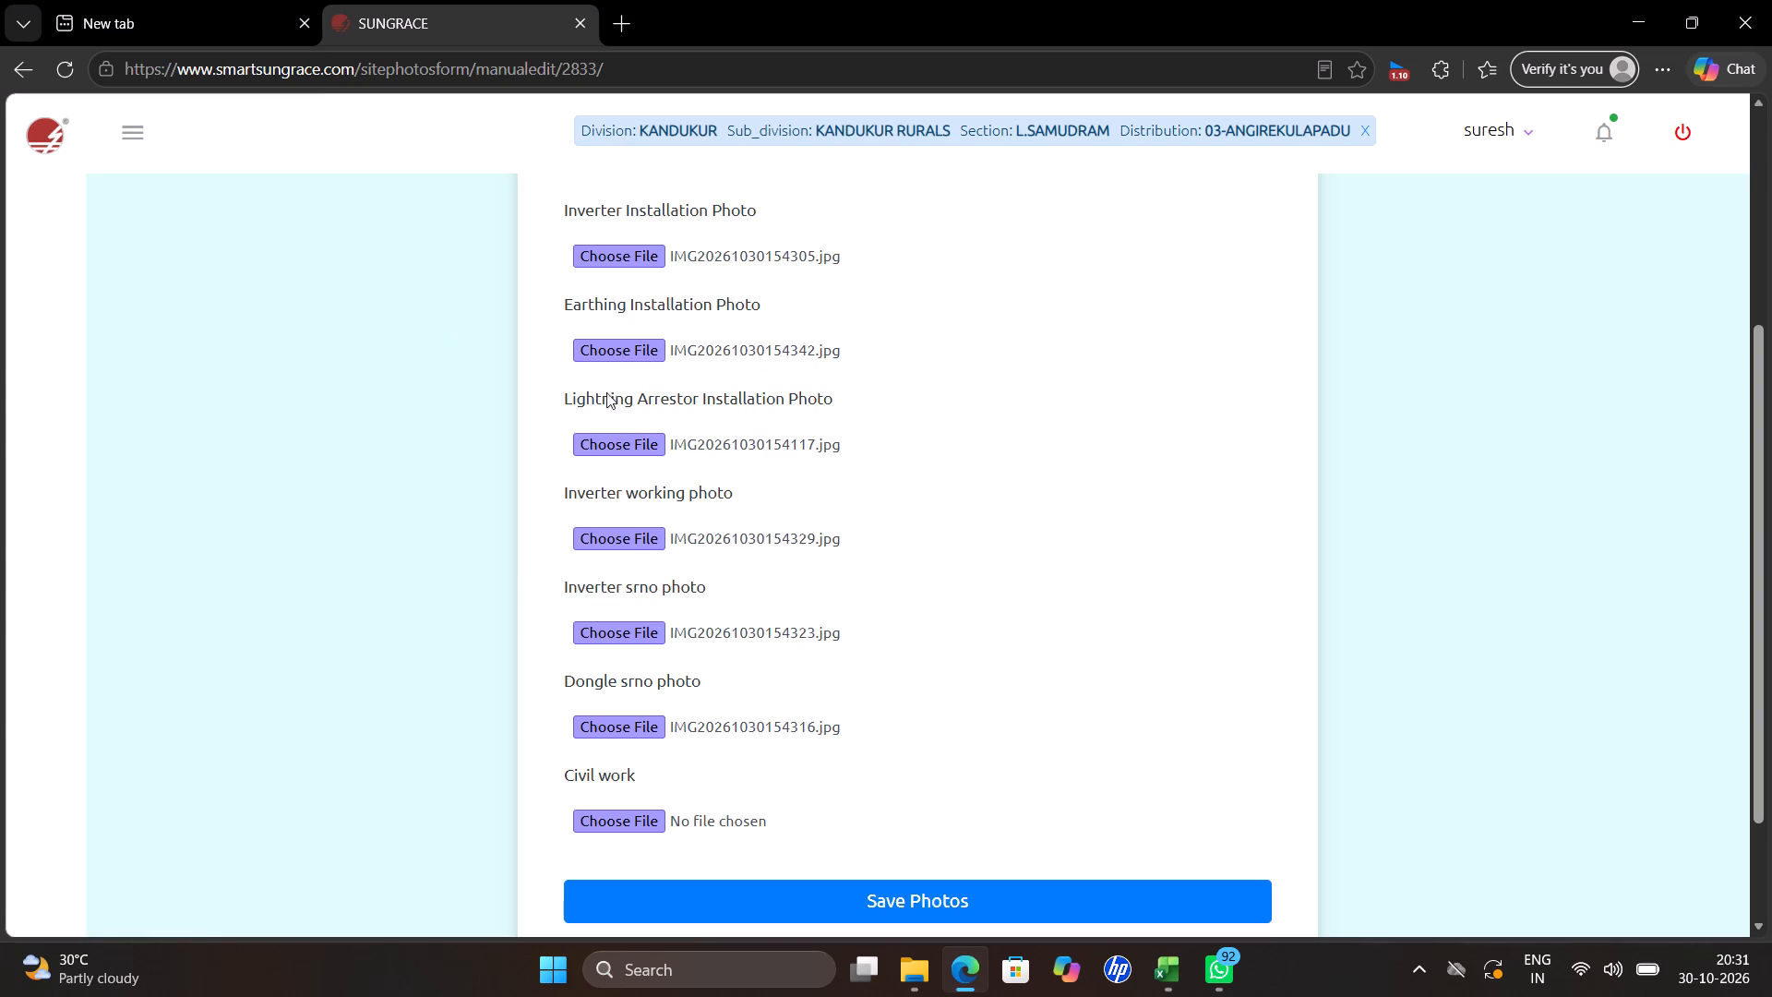
click(630, 820)
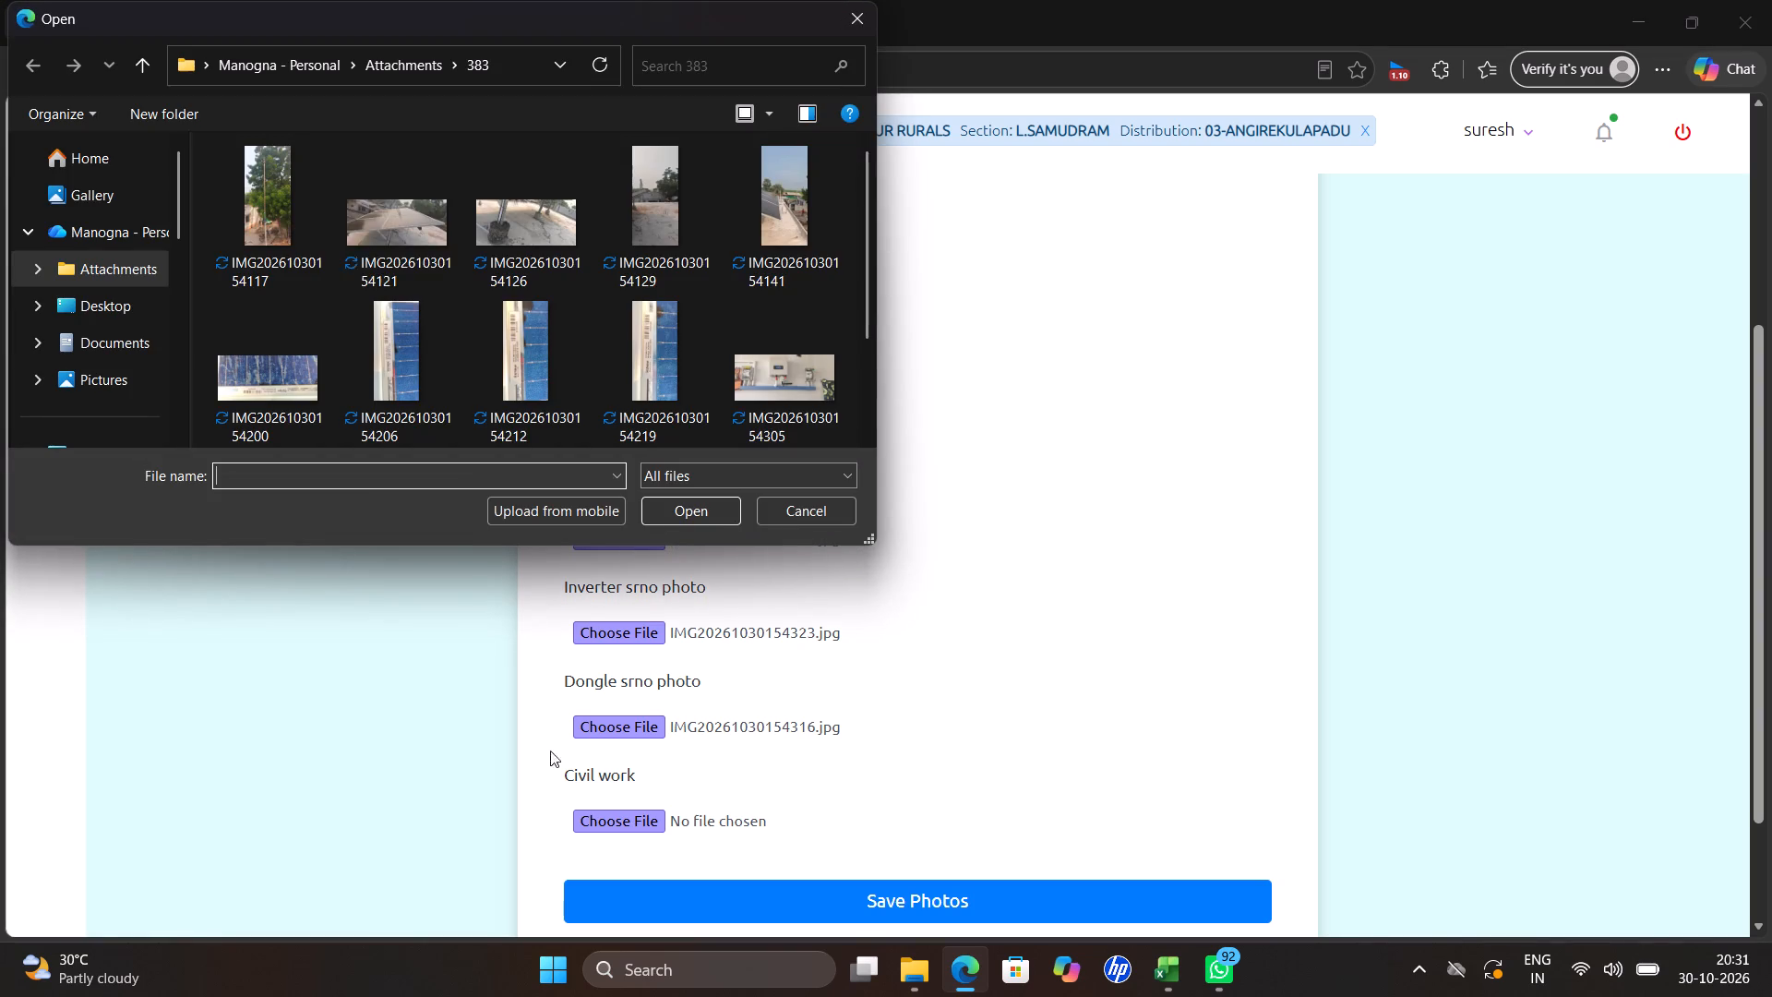
double_click(487, 212)
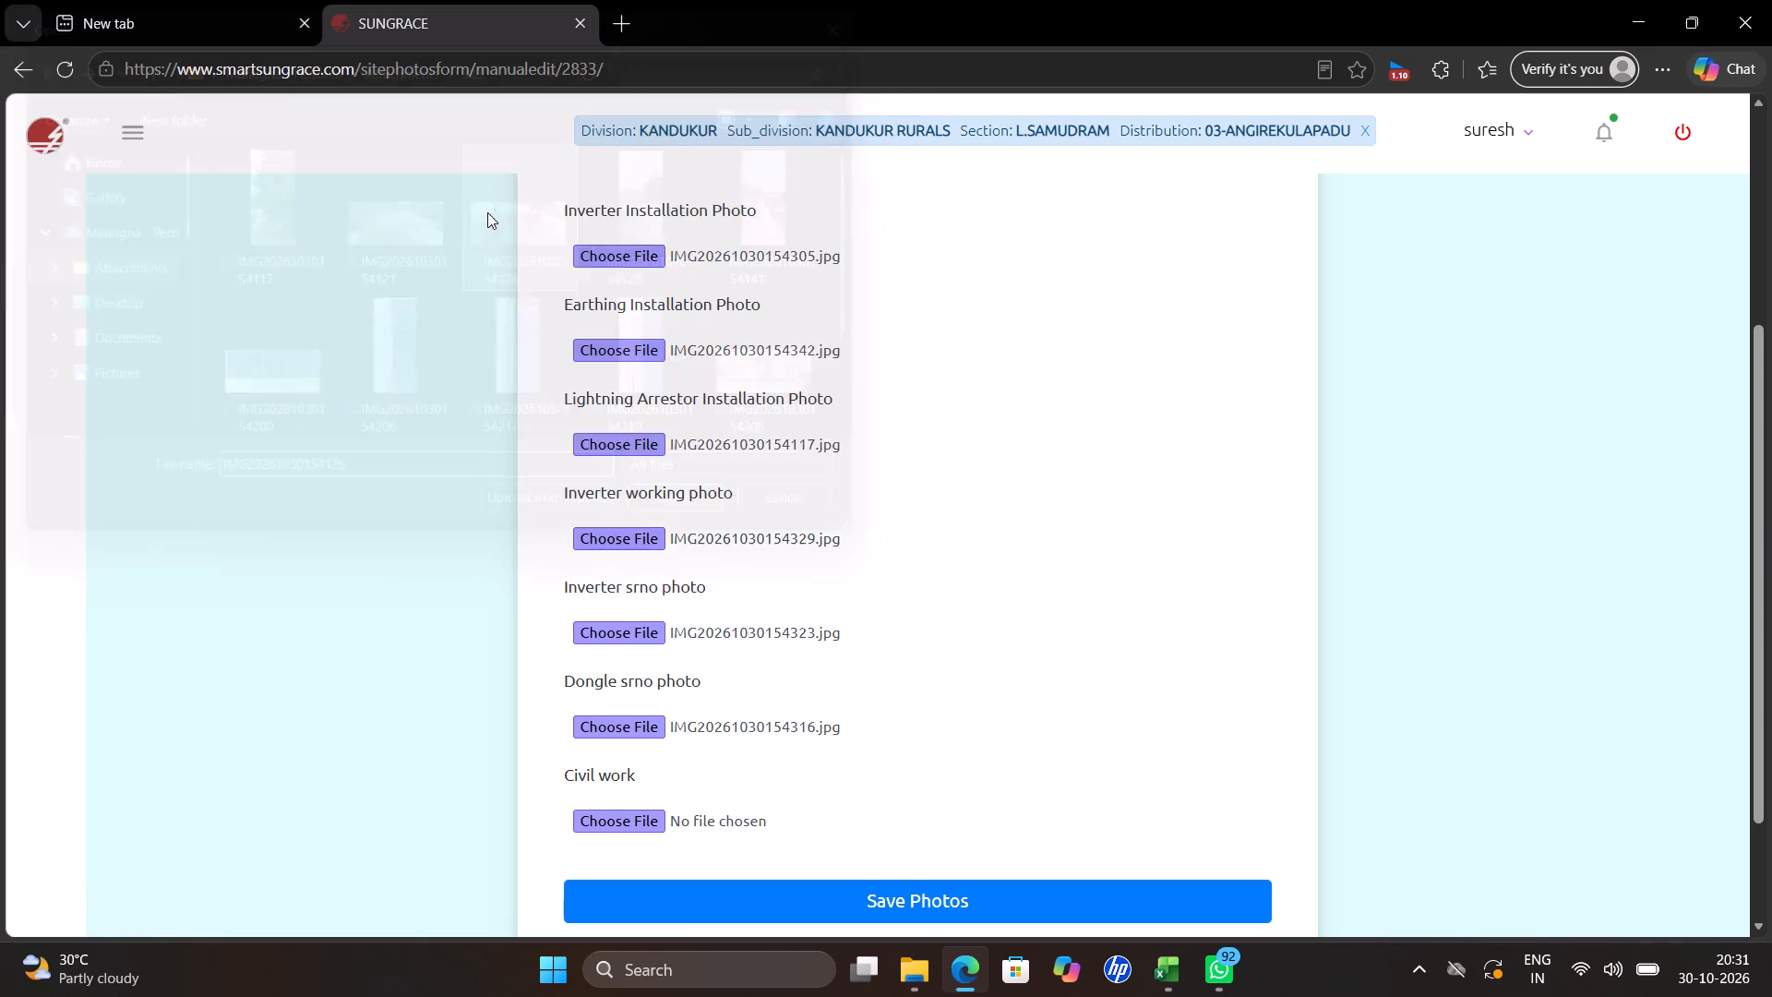
Save the site photos, processing all eight with the location overlay applied.
scroll(795, 749, down, 2)
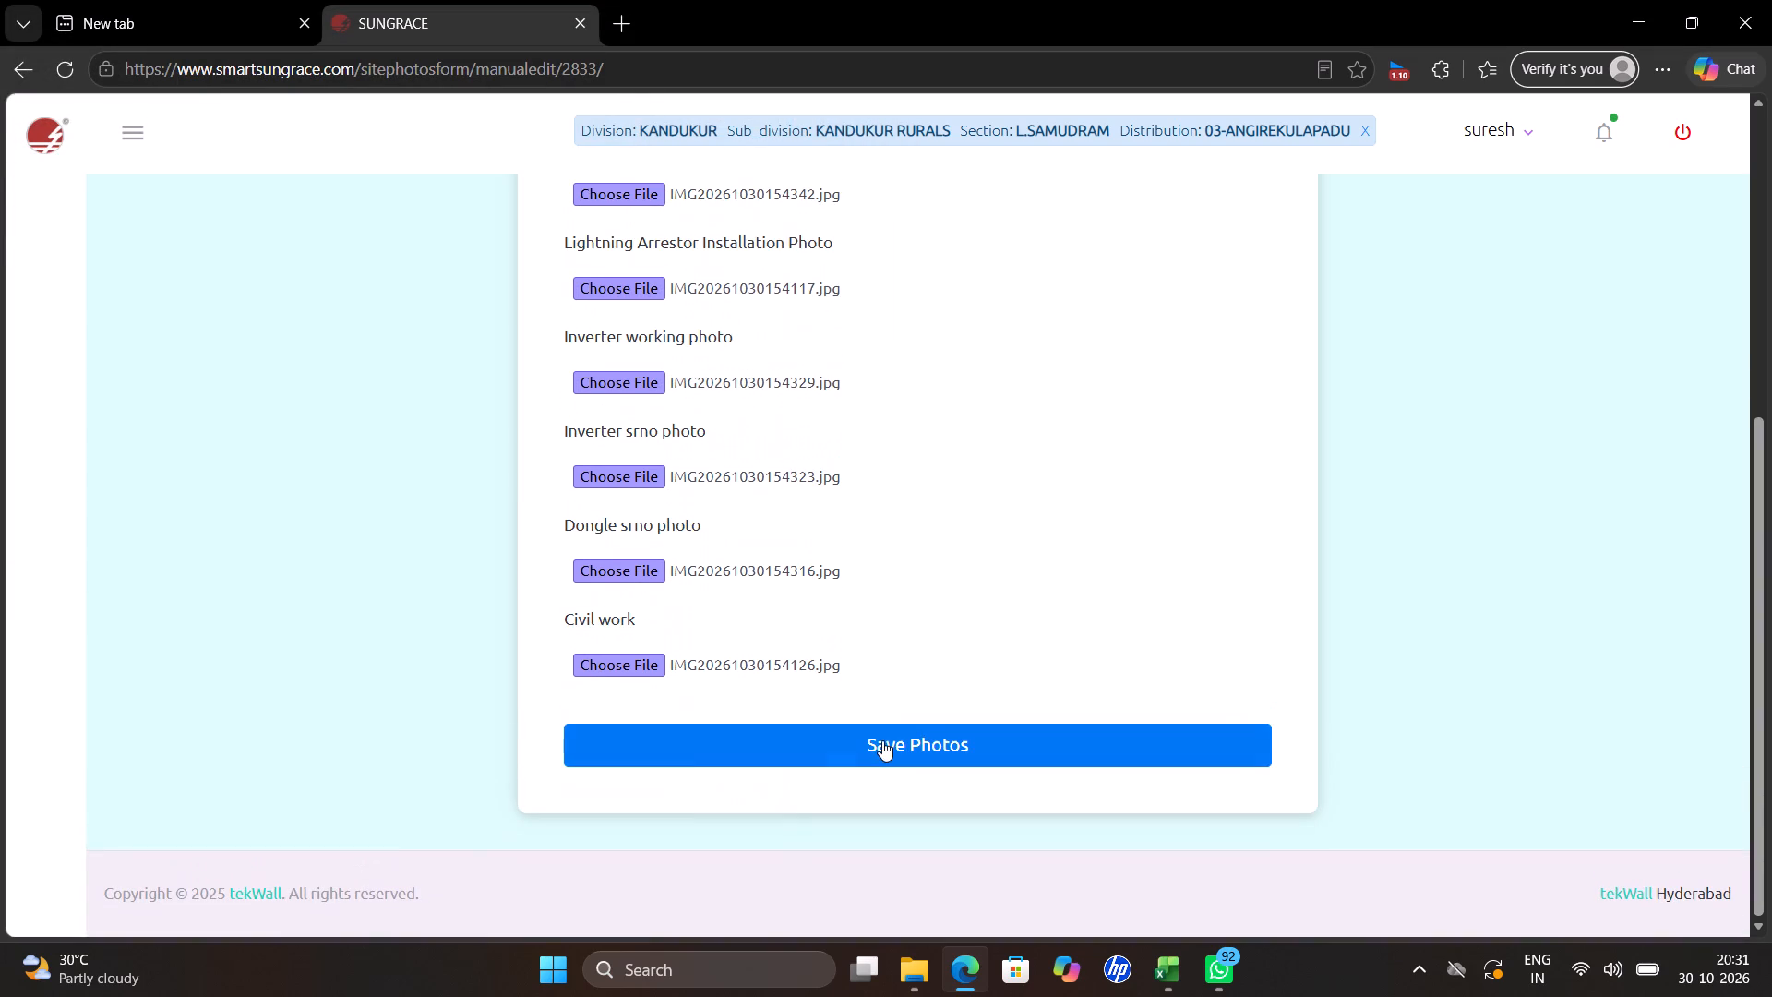
click(882, 741)
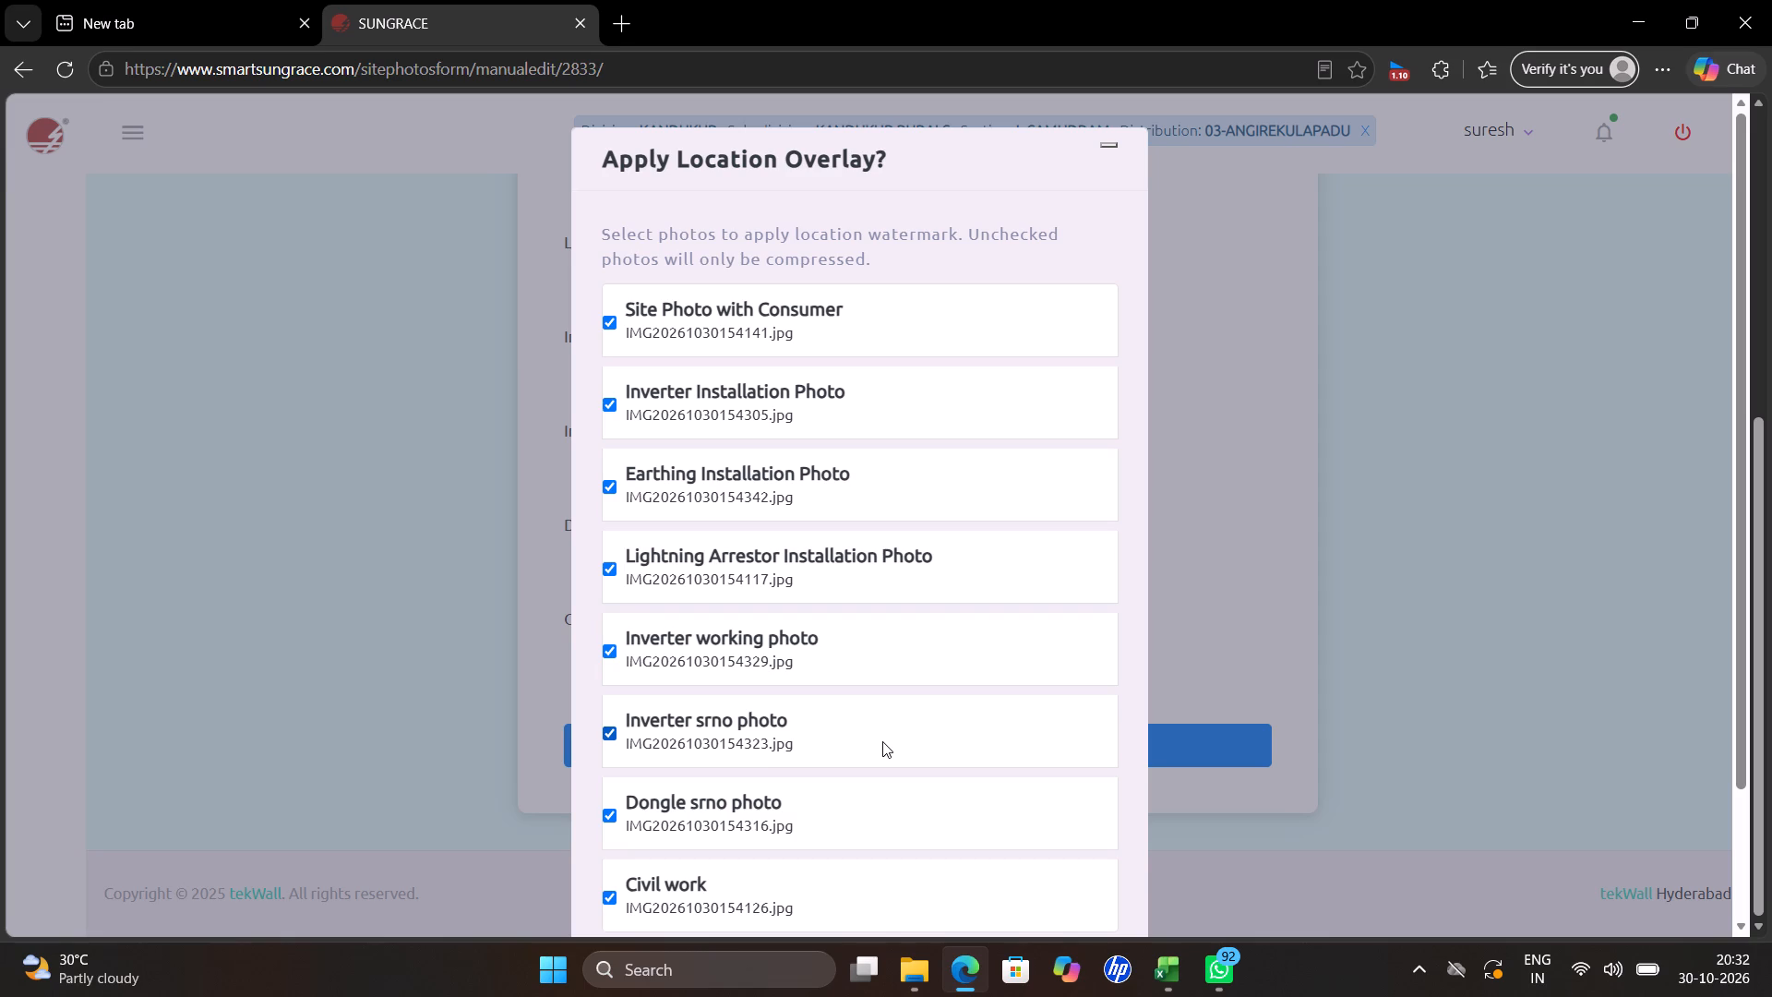
scroll(749, 759, down, 4)
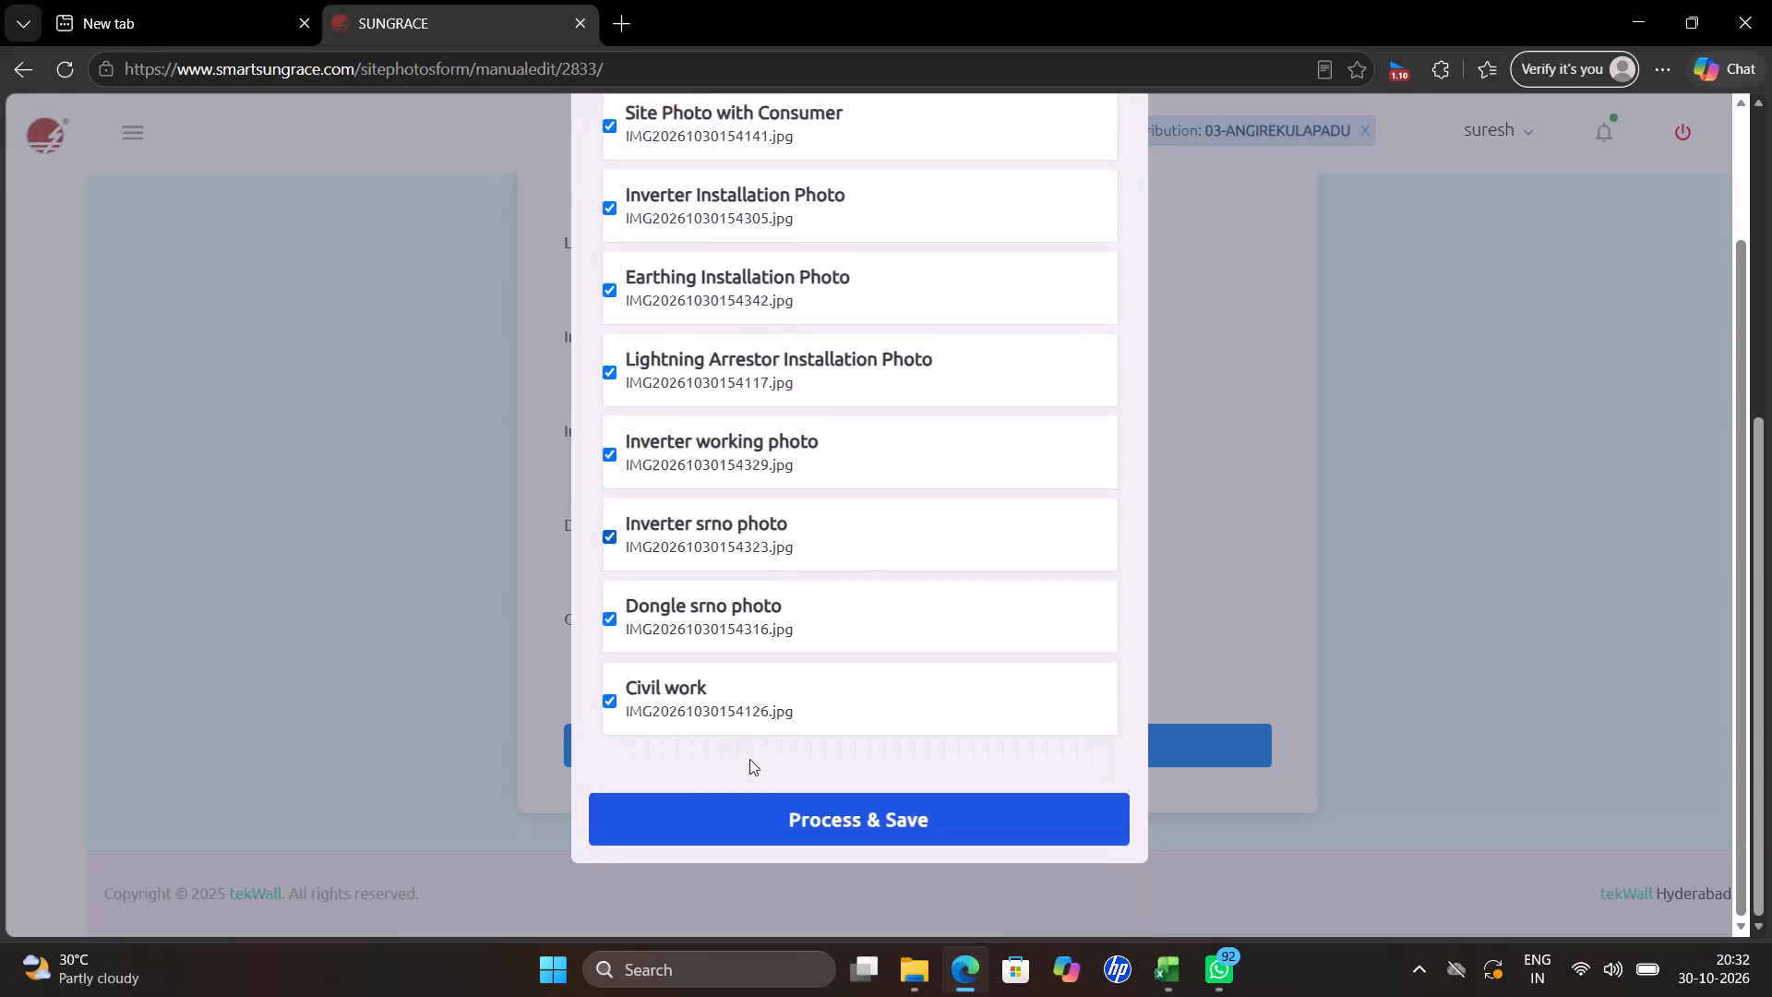
scroll(749, 759, down, 1)
click(760, 871)
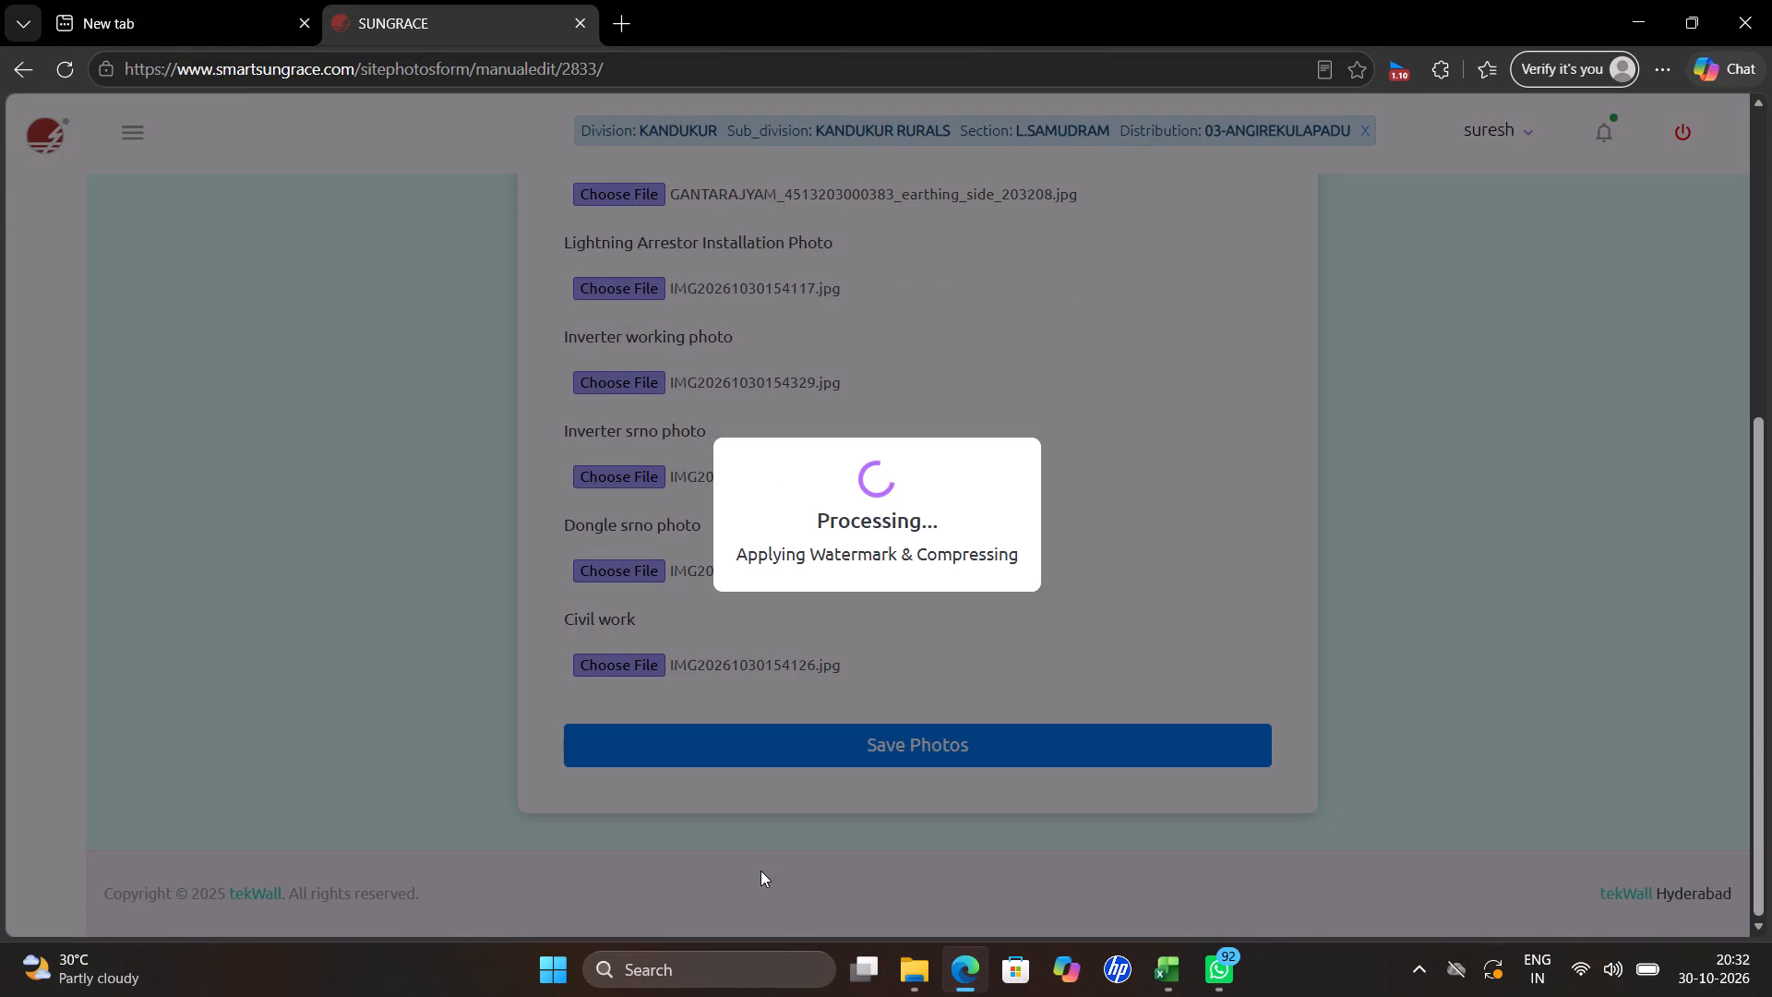
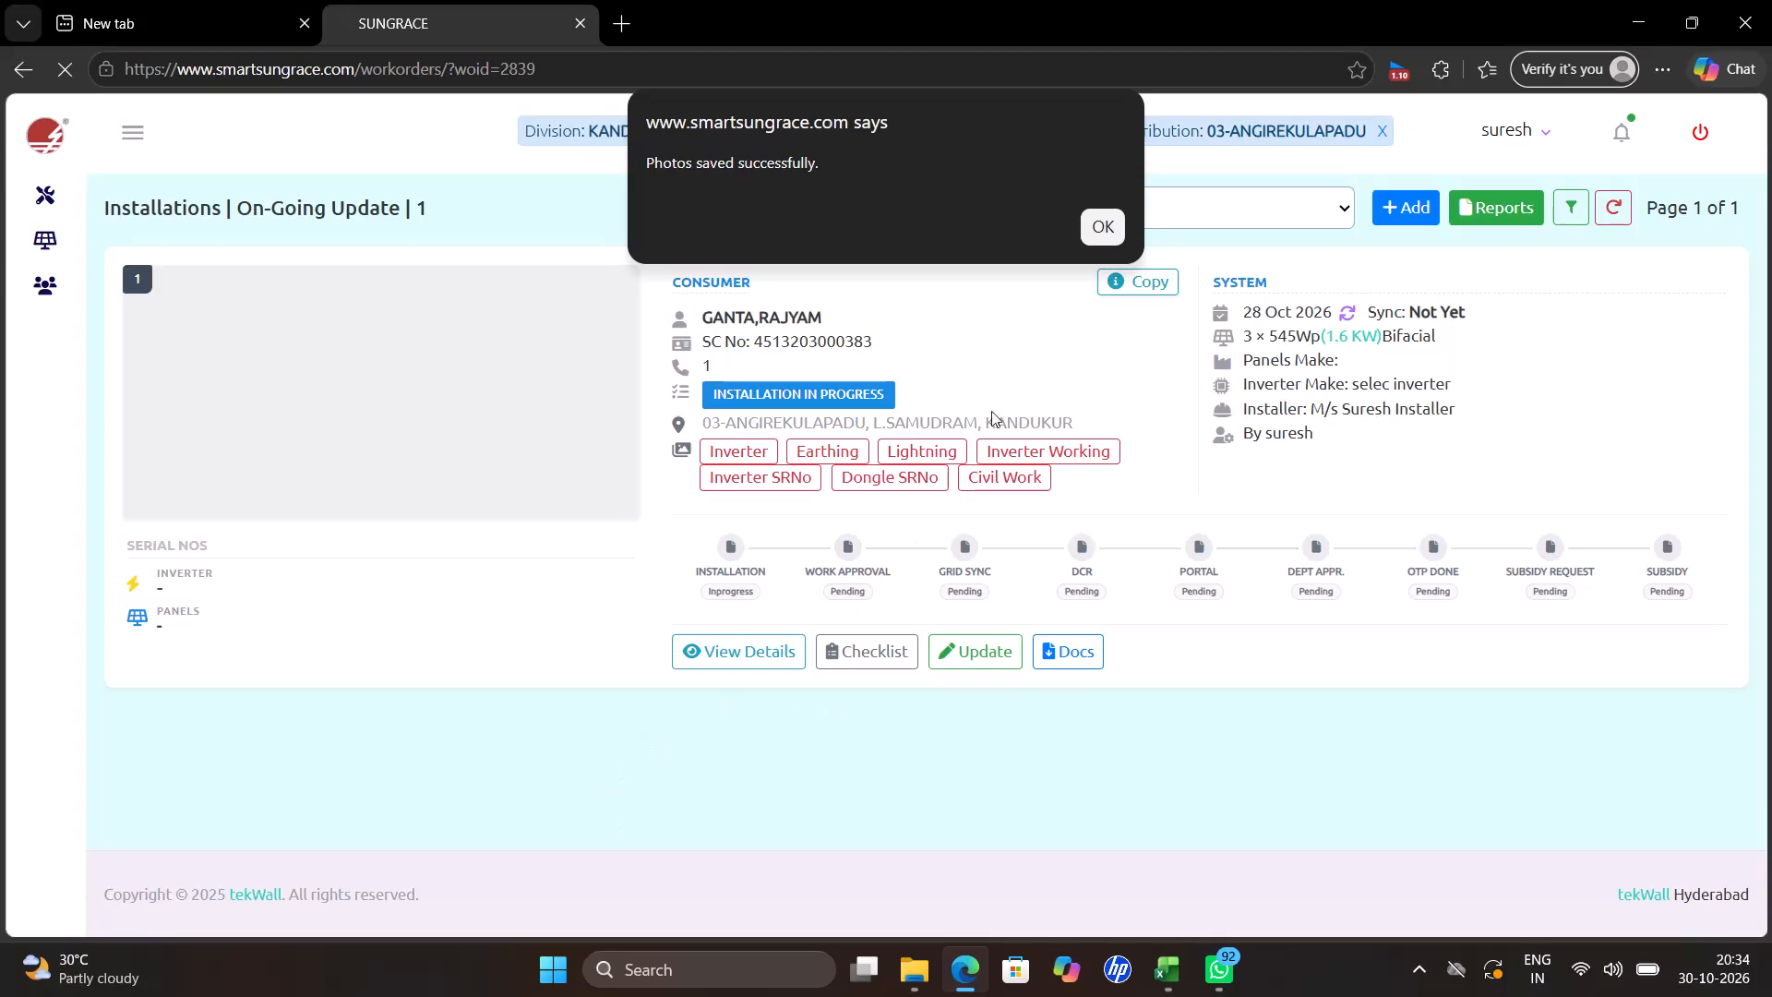
click(1101, 234)
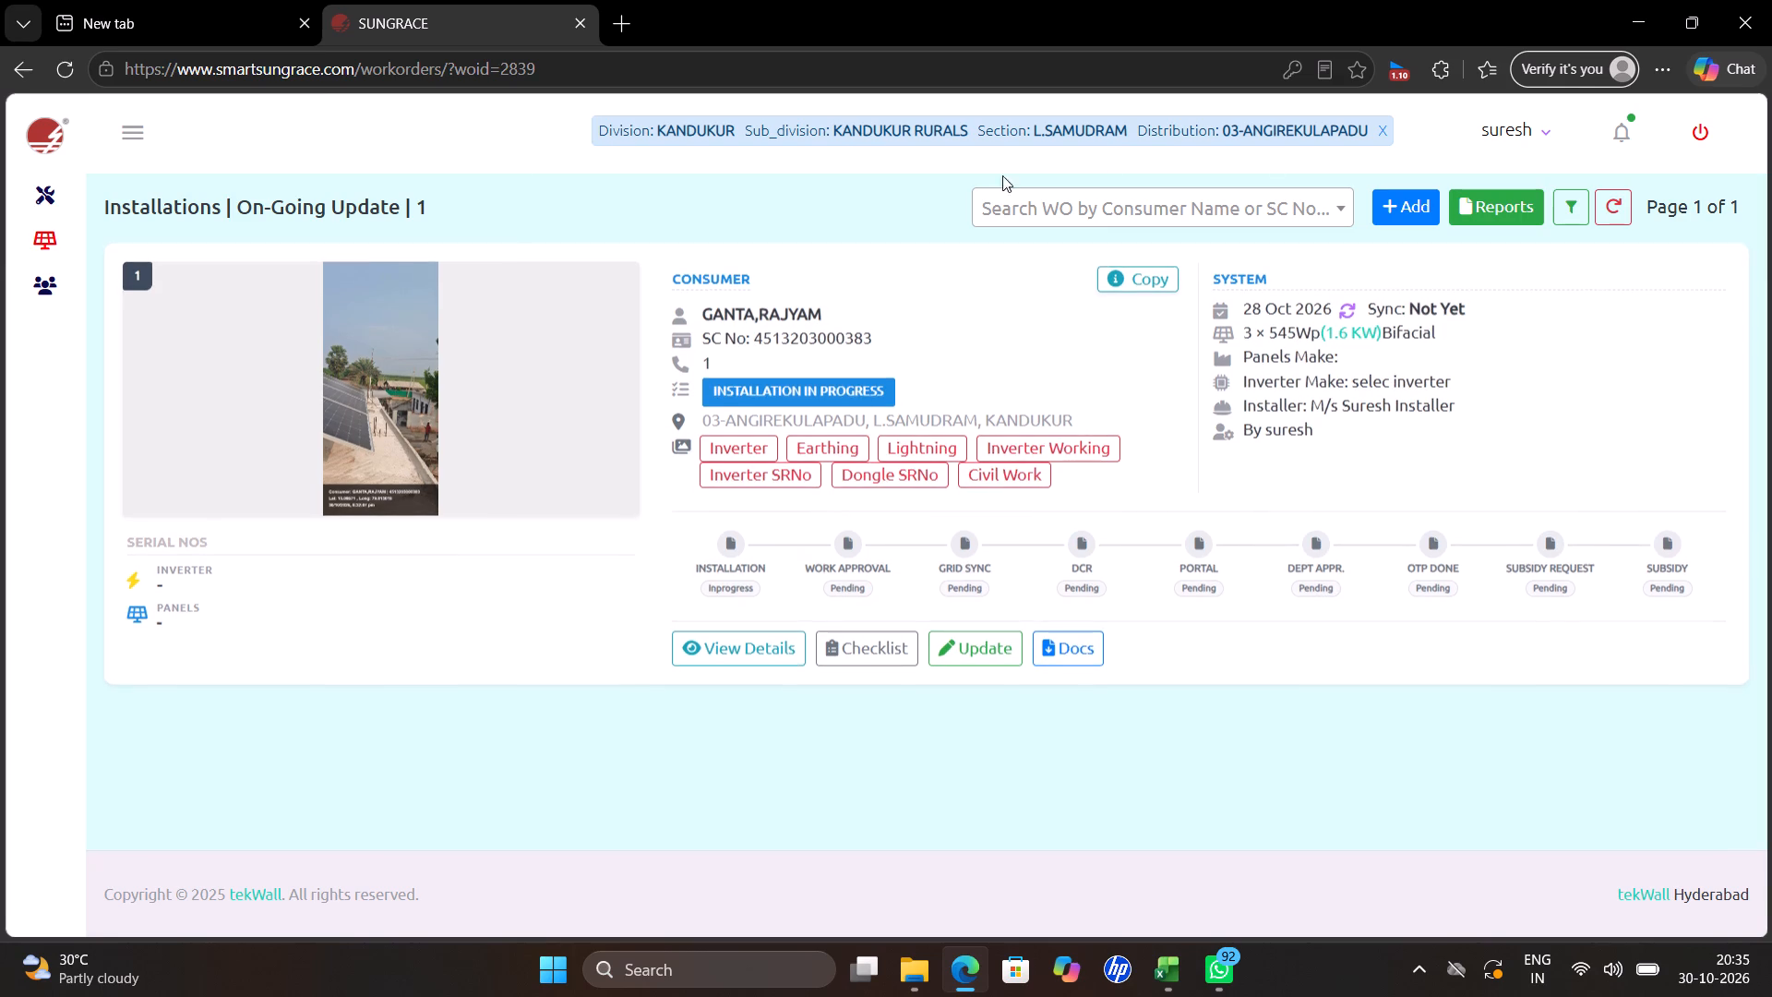
click(986, 650)
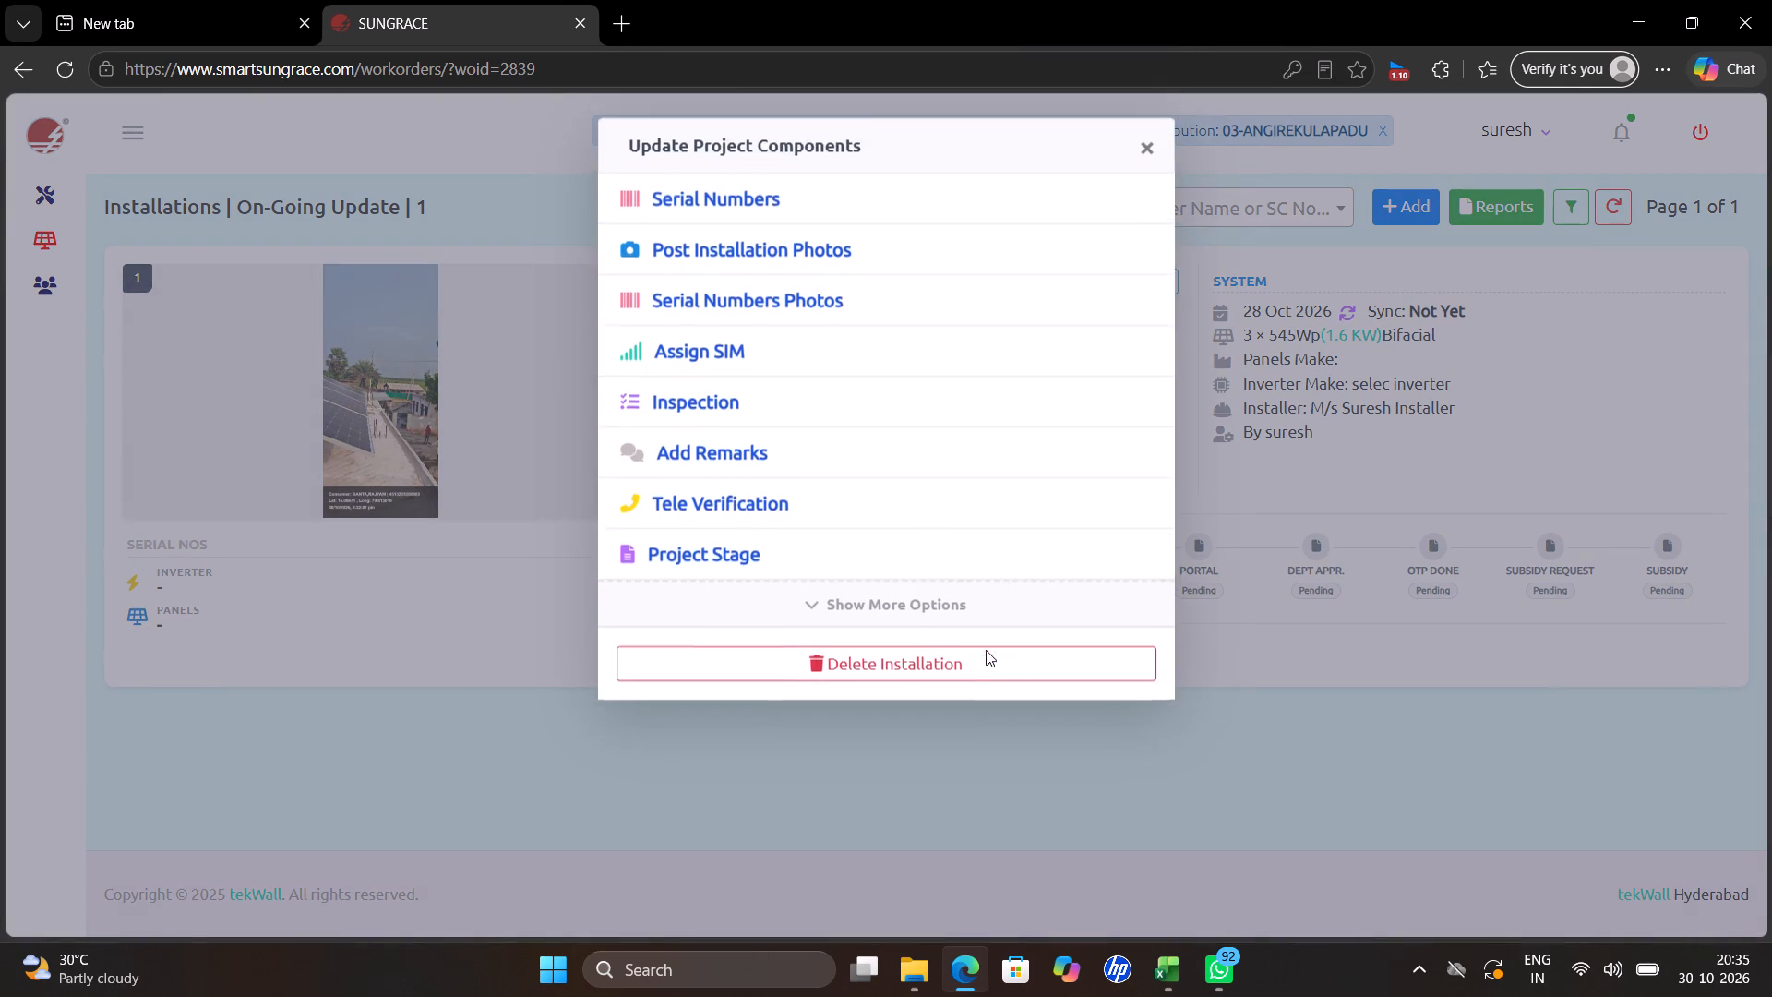
click(911, 219)
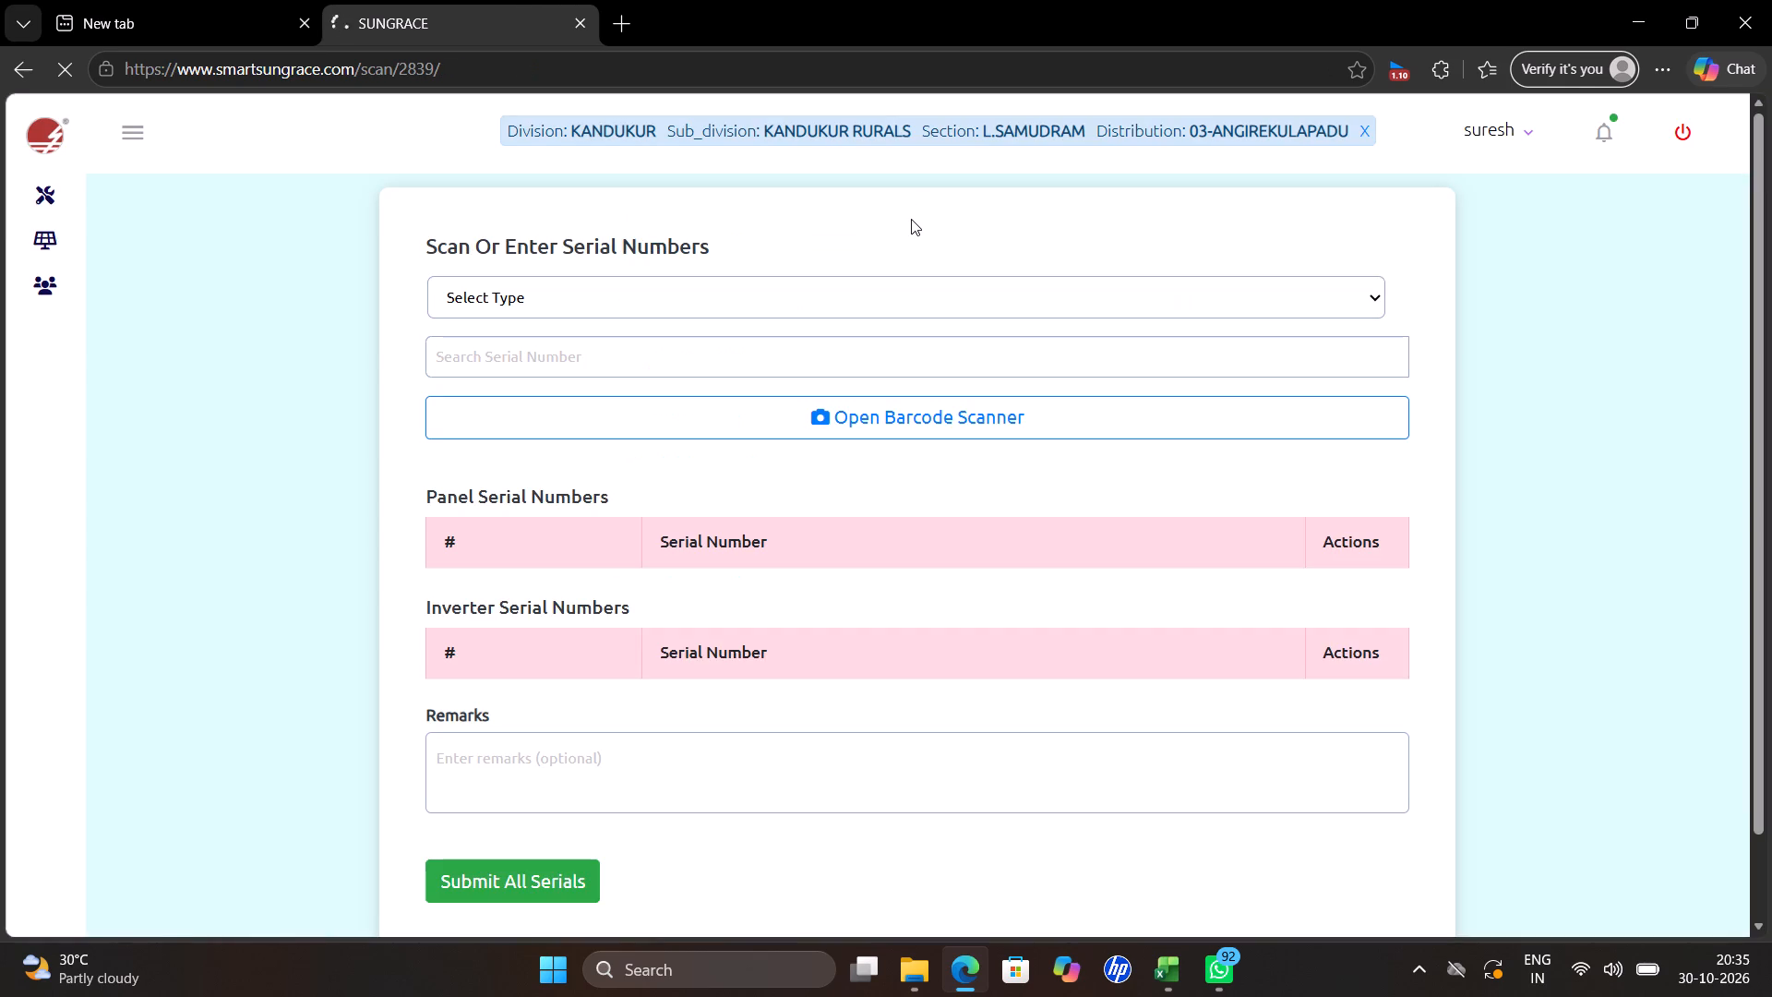
click(899, 271)
click(896, 295)
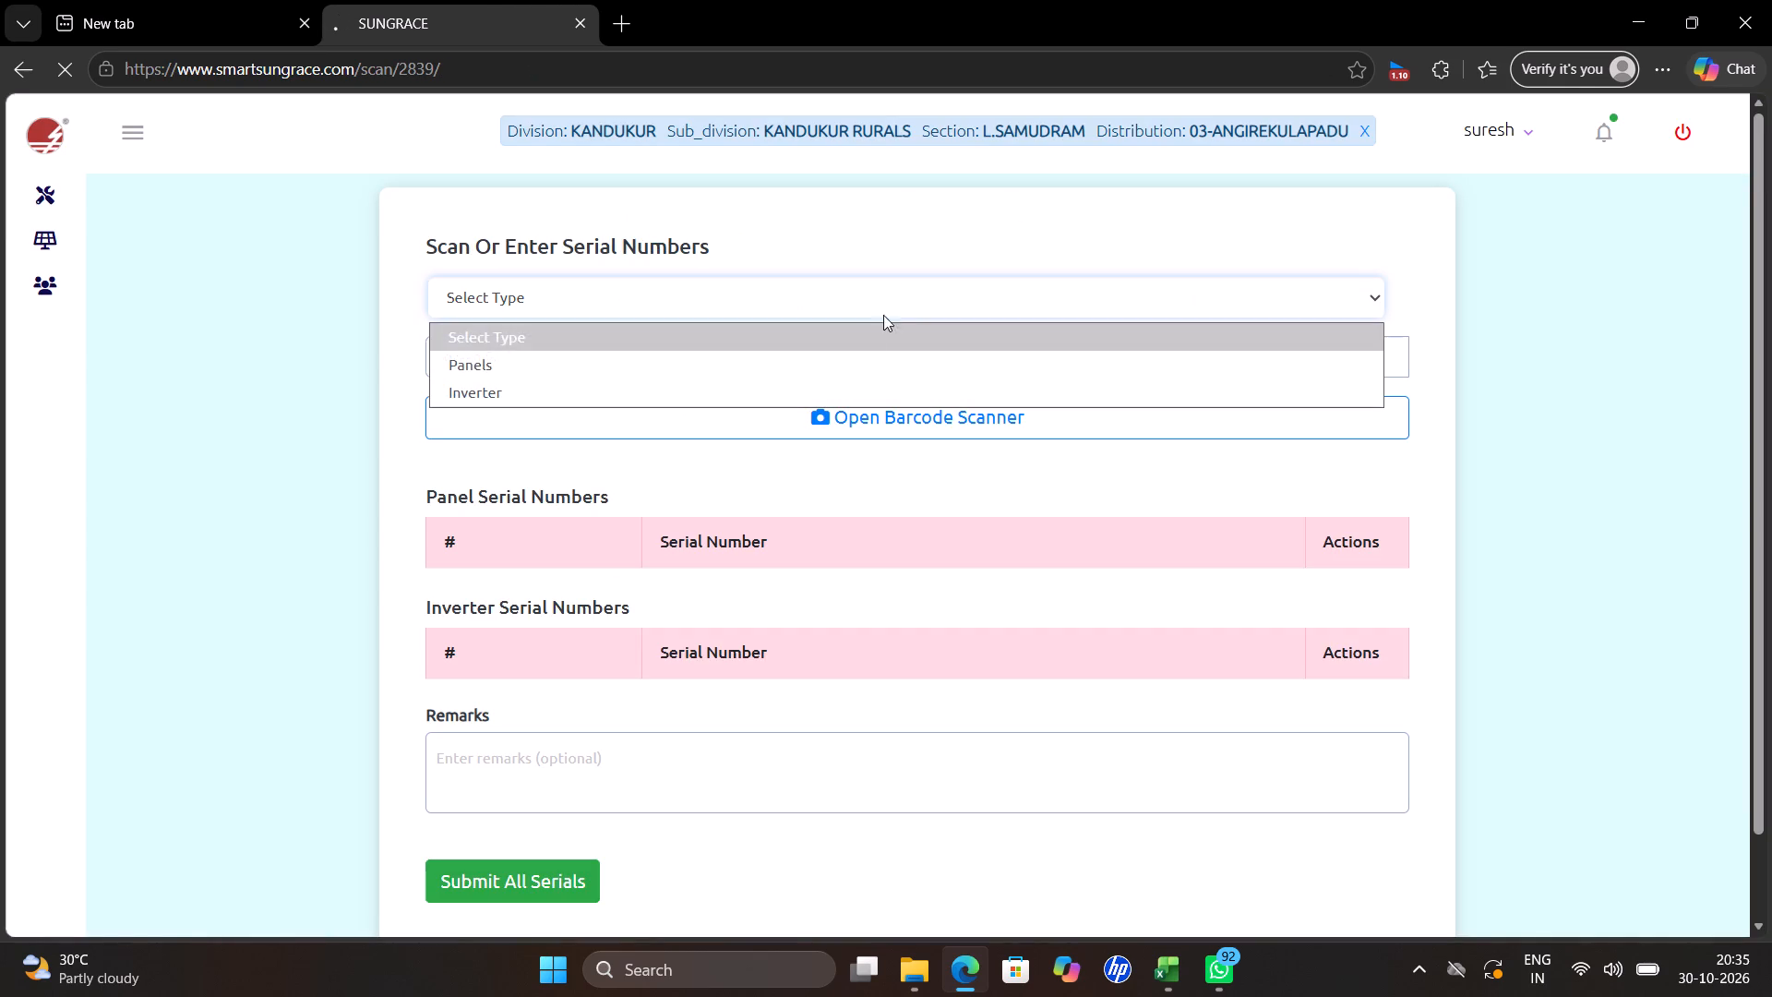
click(850, 363)
click(851, 361)
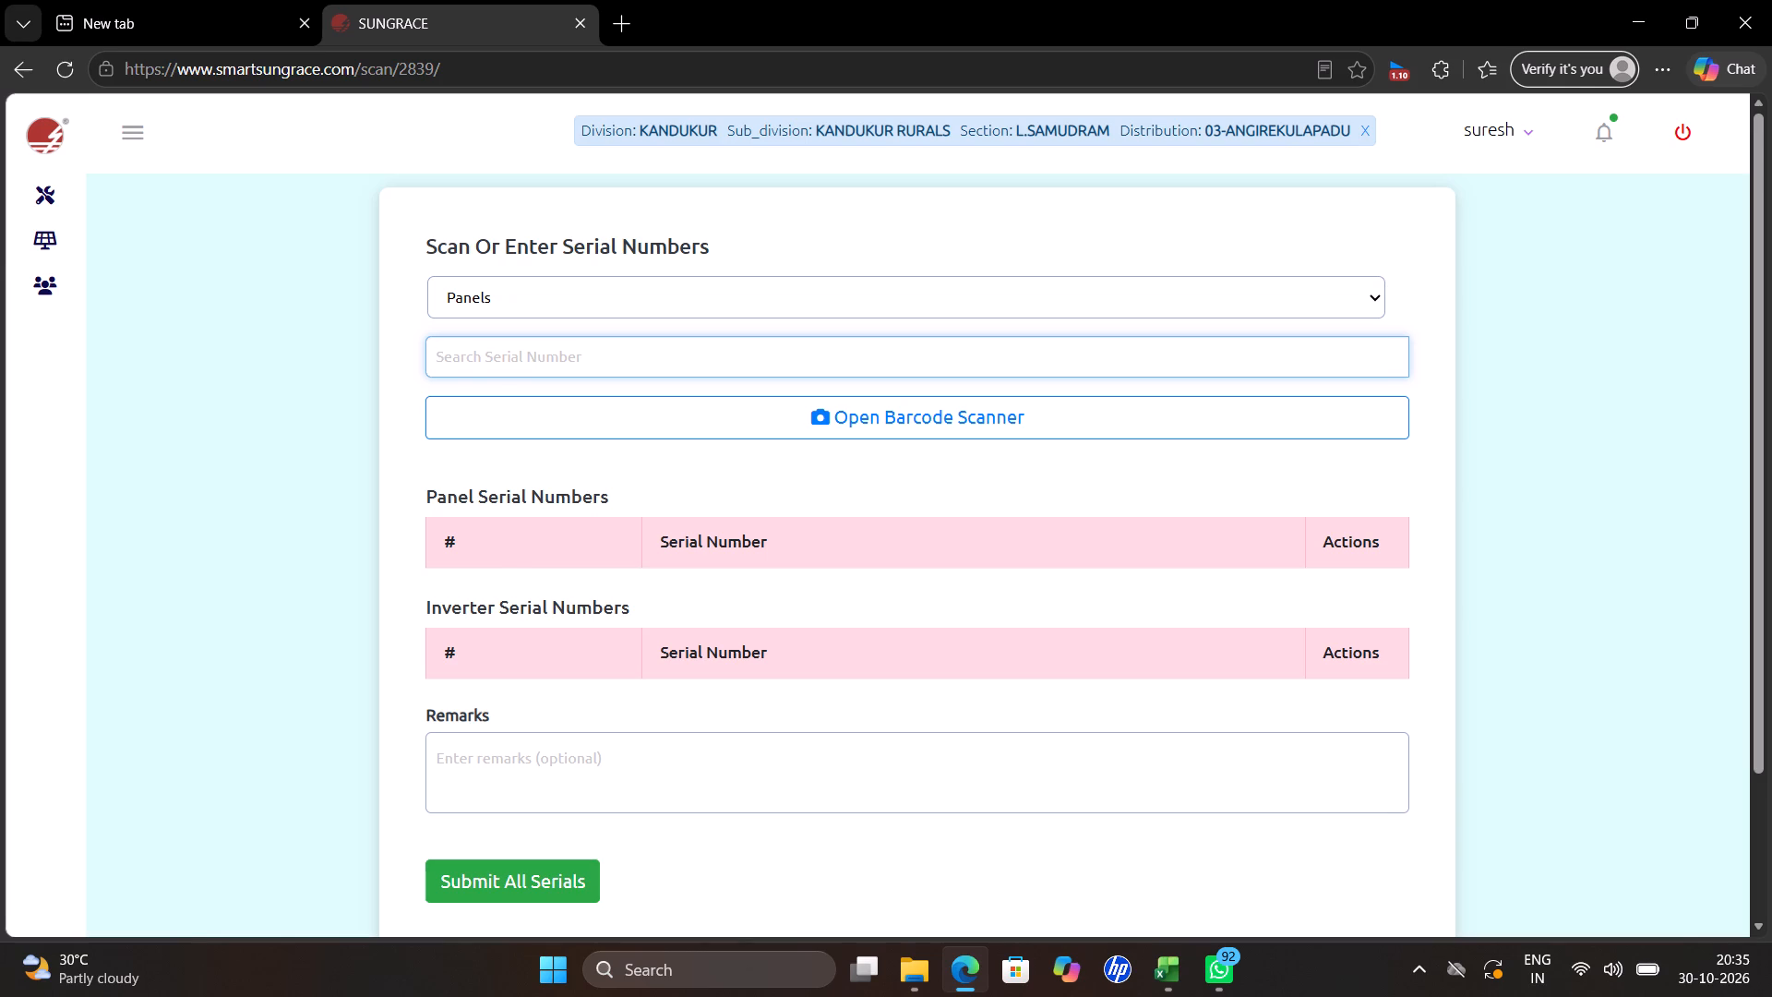
text(26)
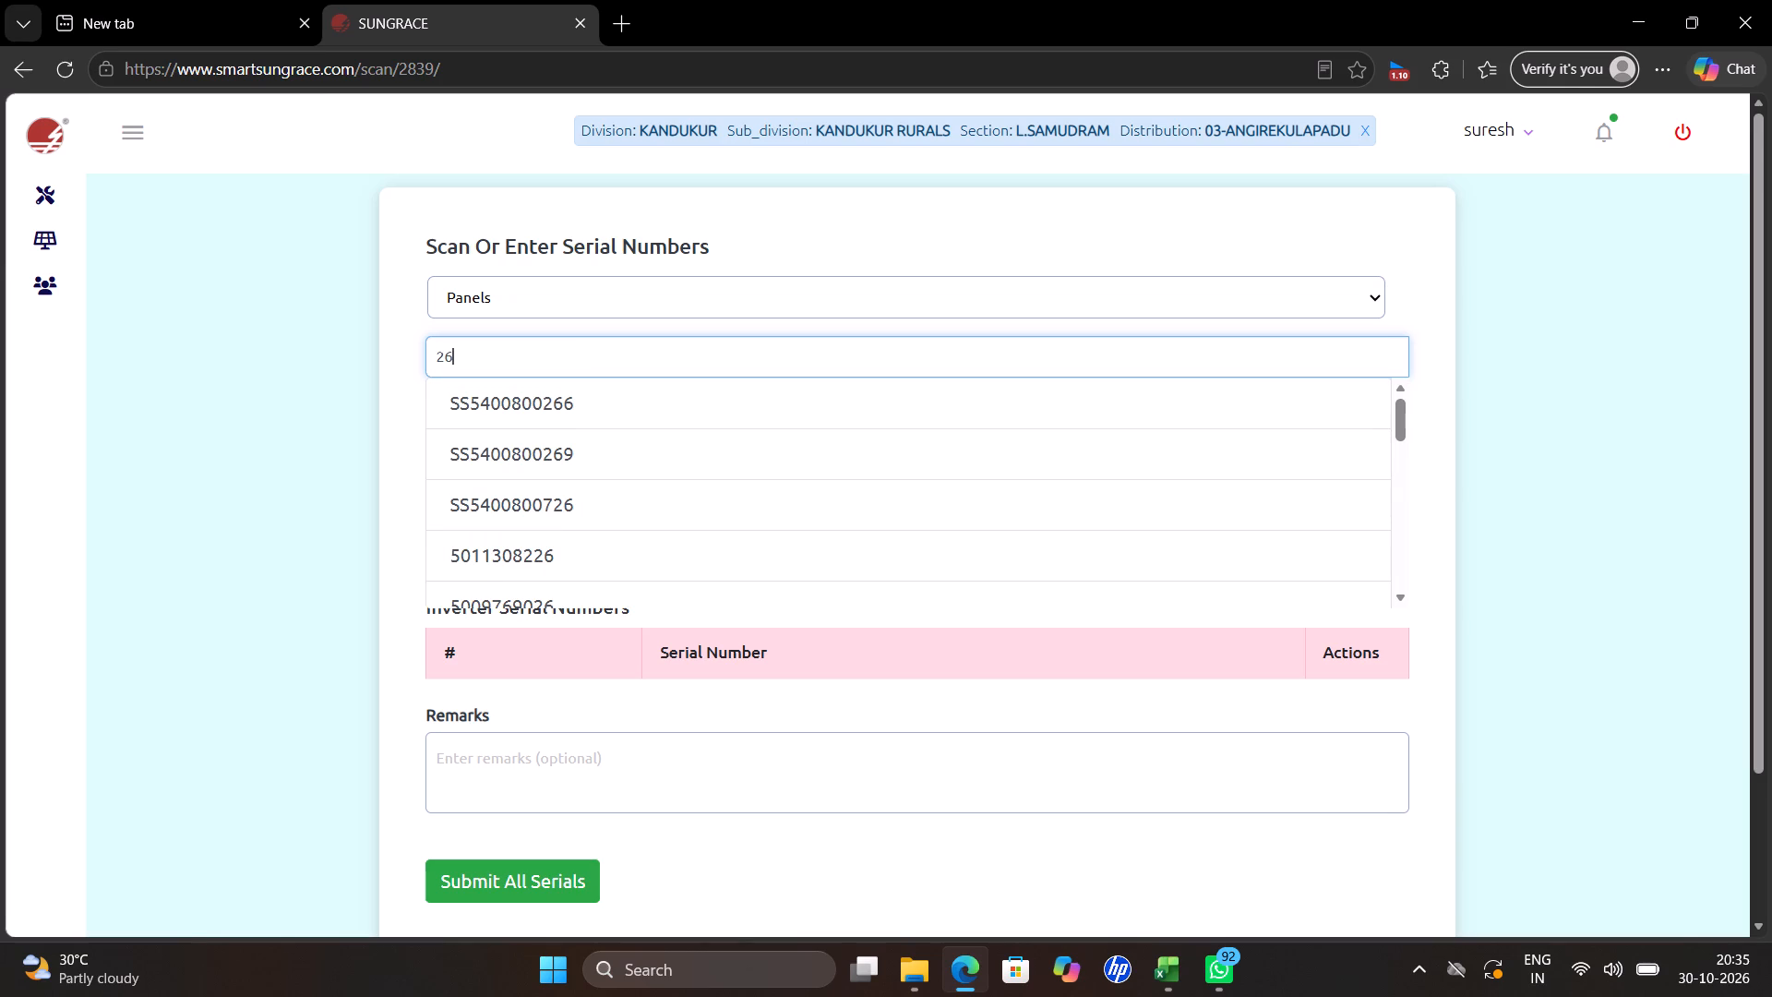
key(Left)
key(Left)
text(68)
click(506, 401)
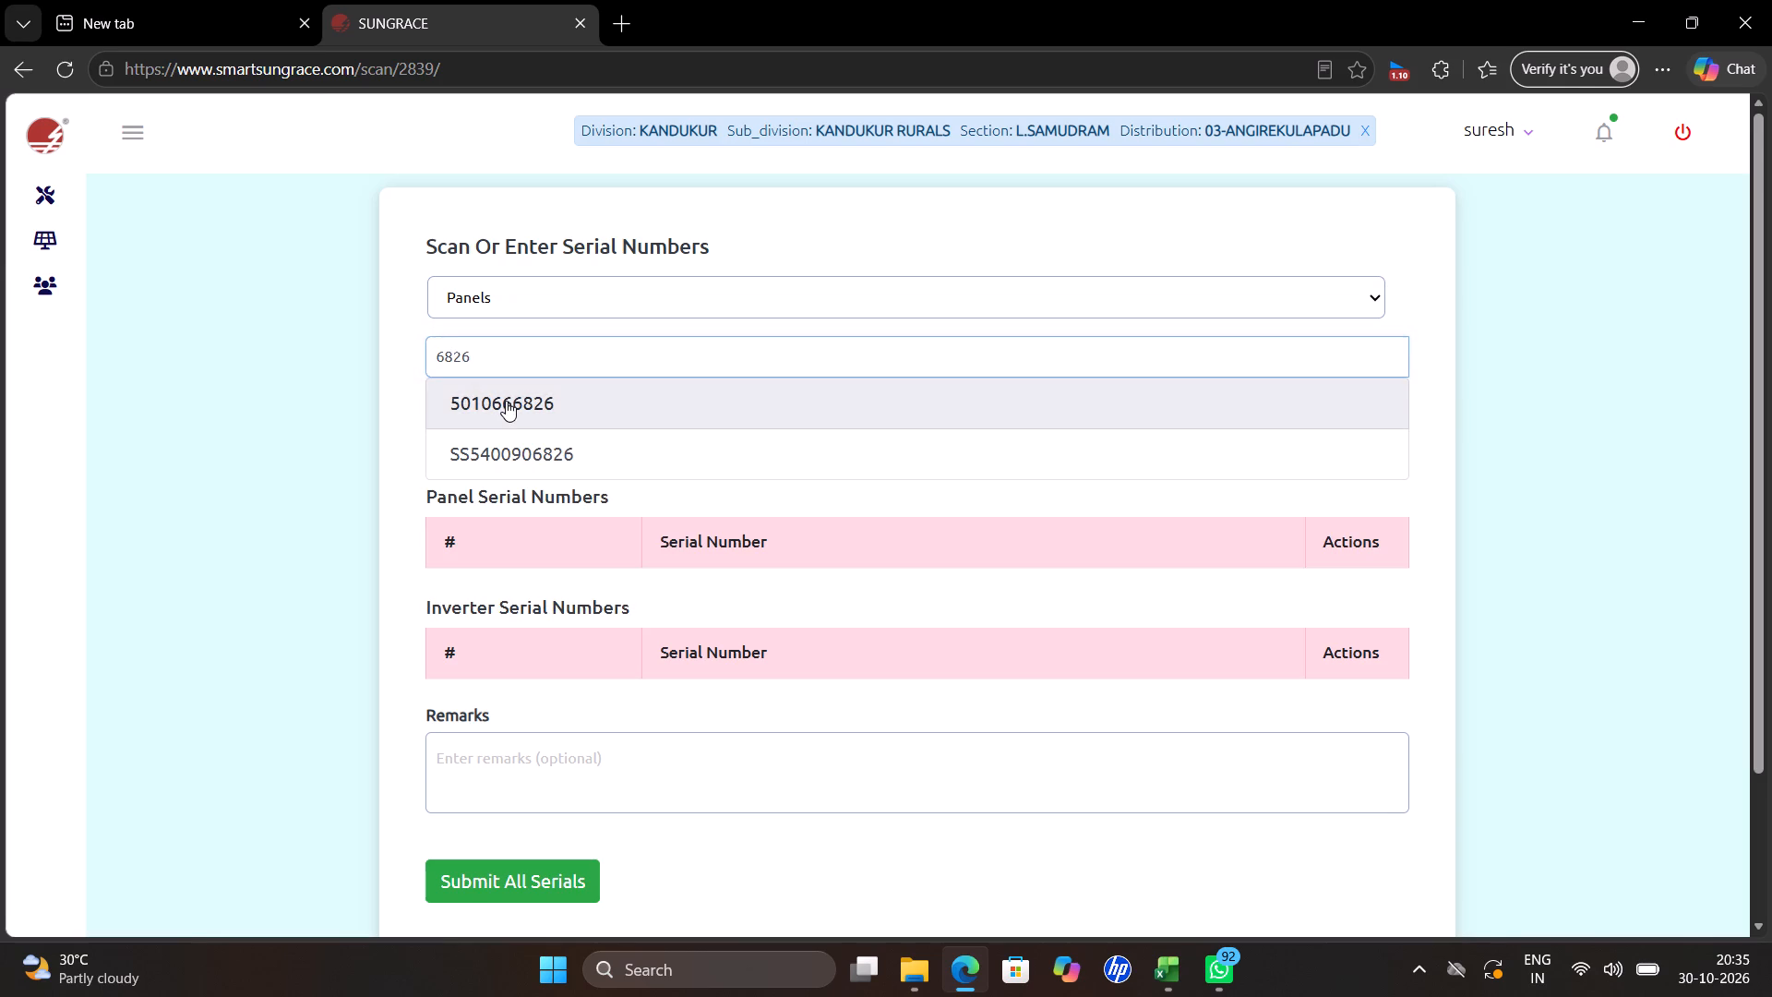
click(534, 378)
click(540, 363)
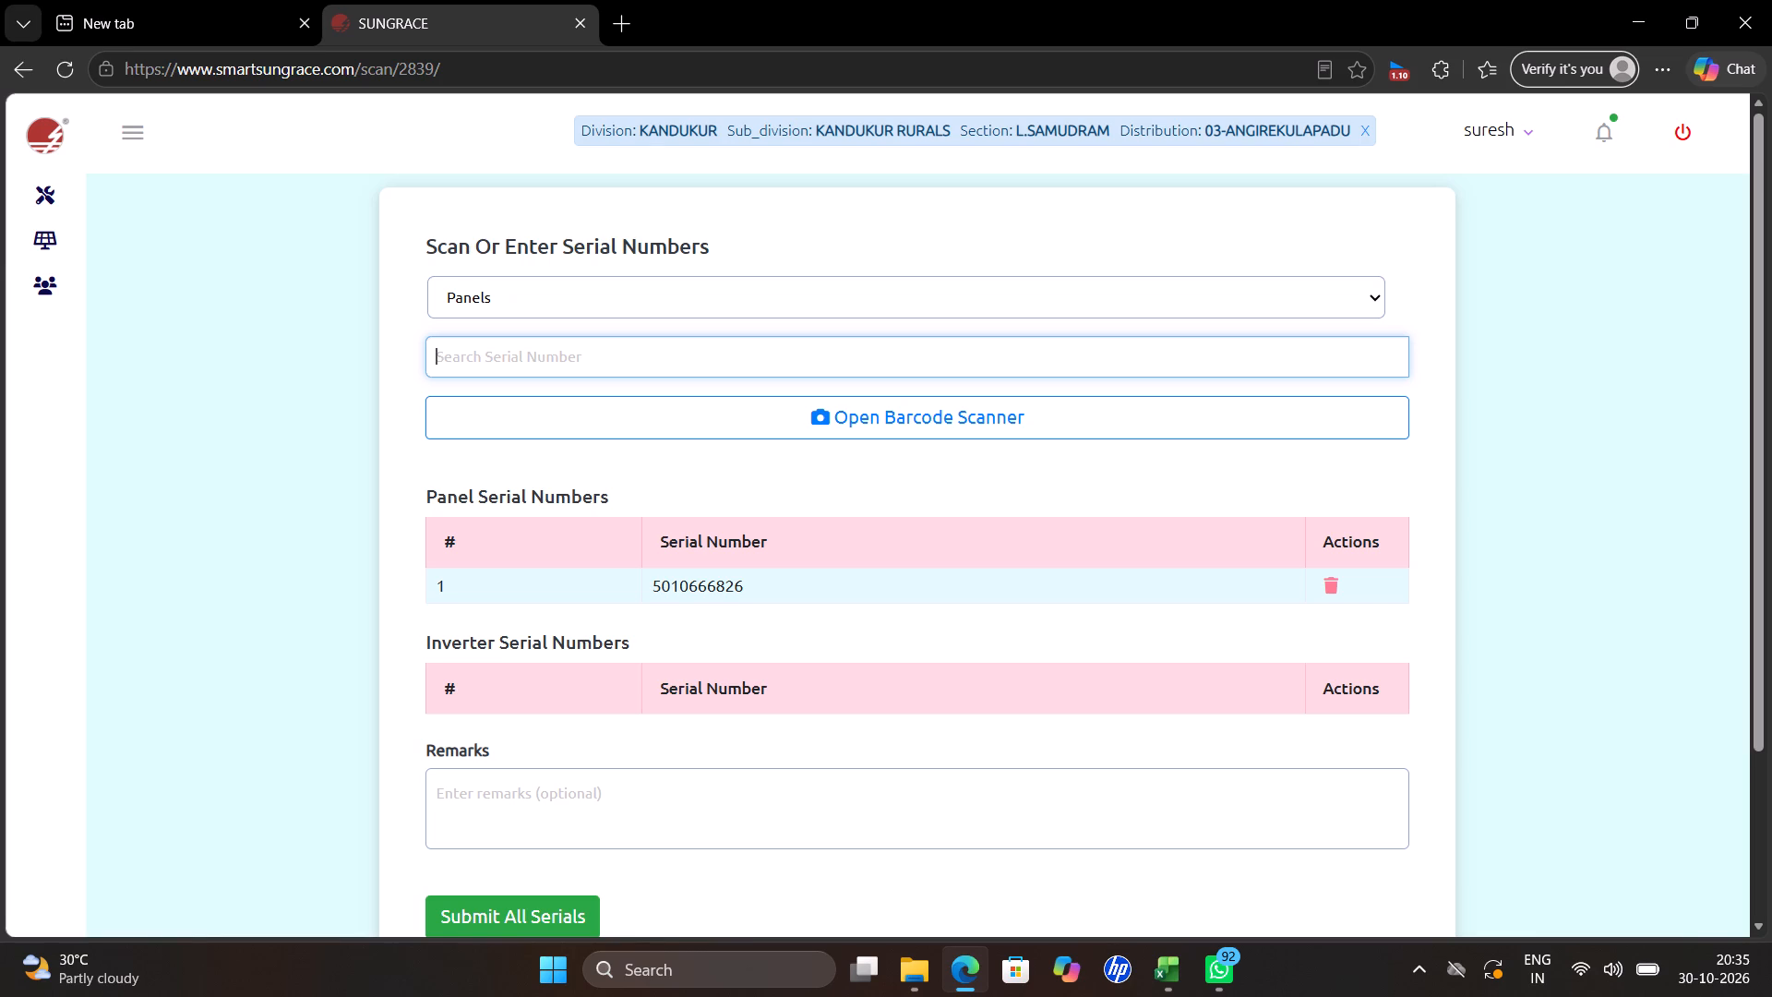
text(7082)
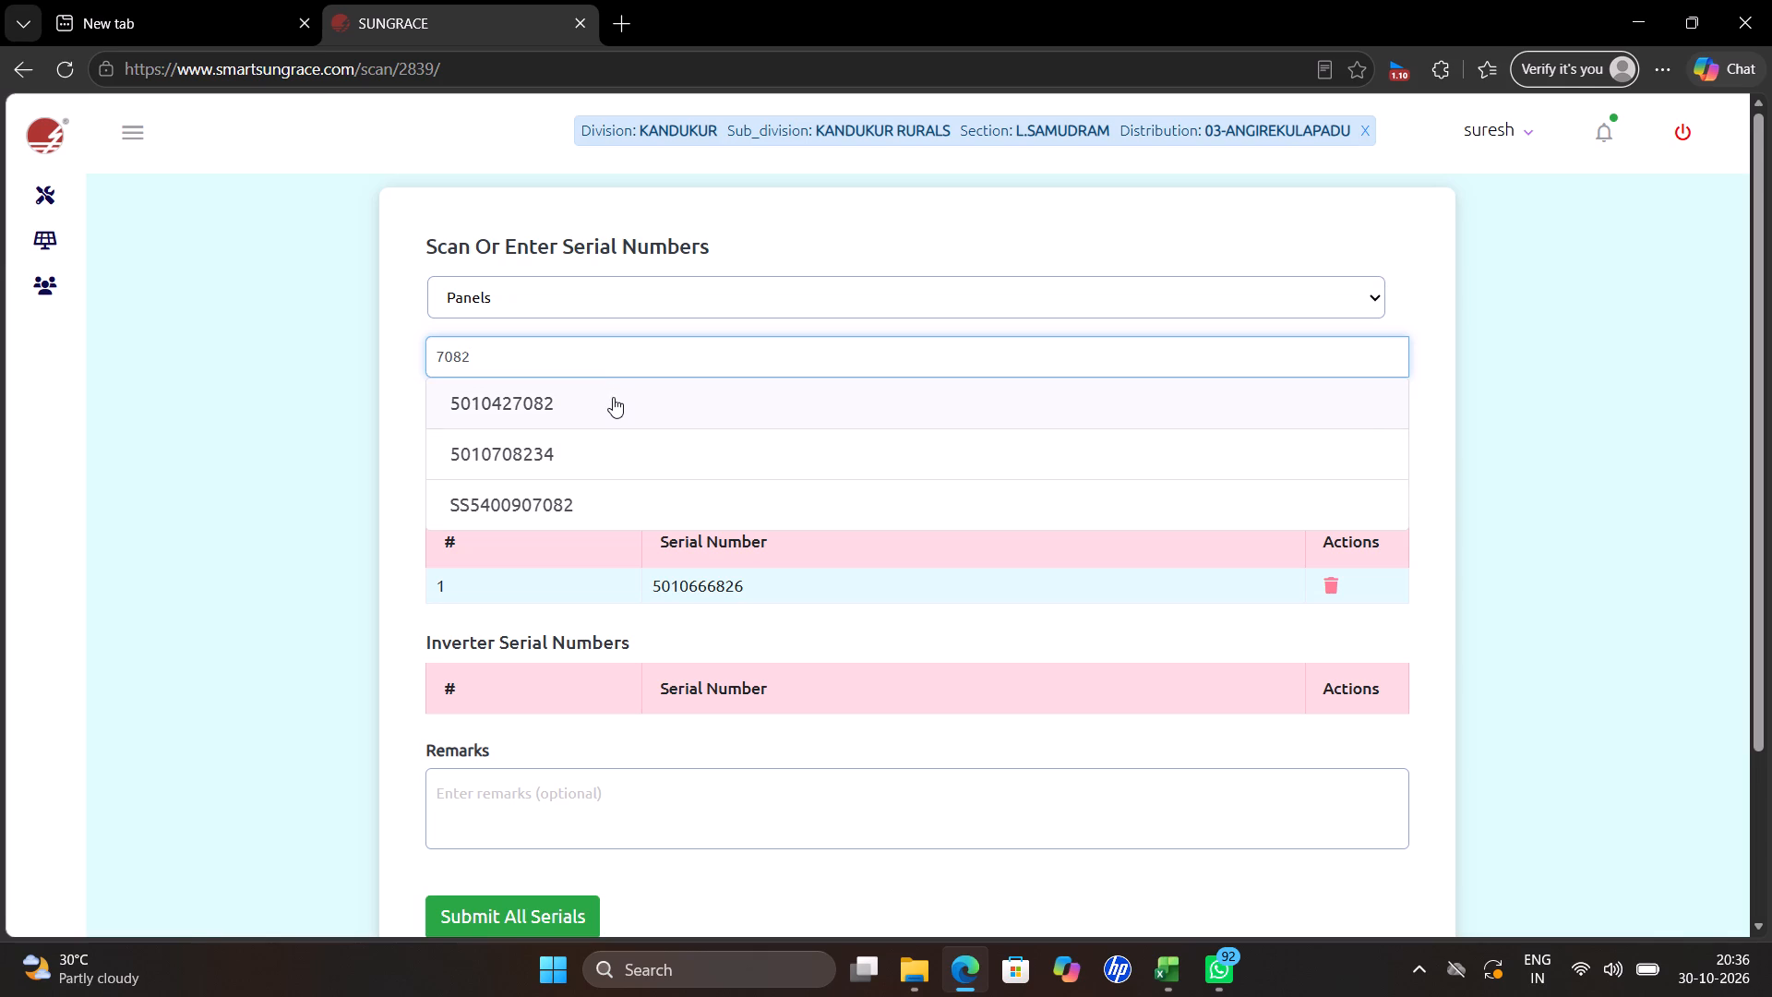
click(613, 397)
click(650, 364)
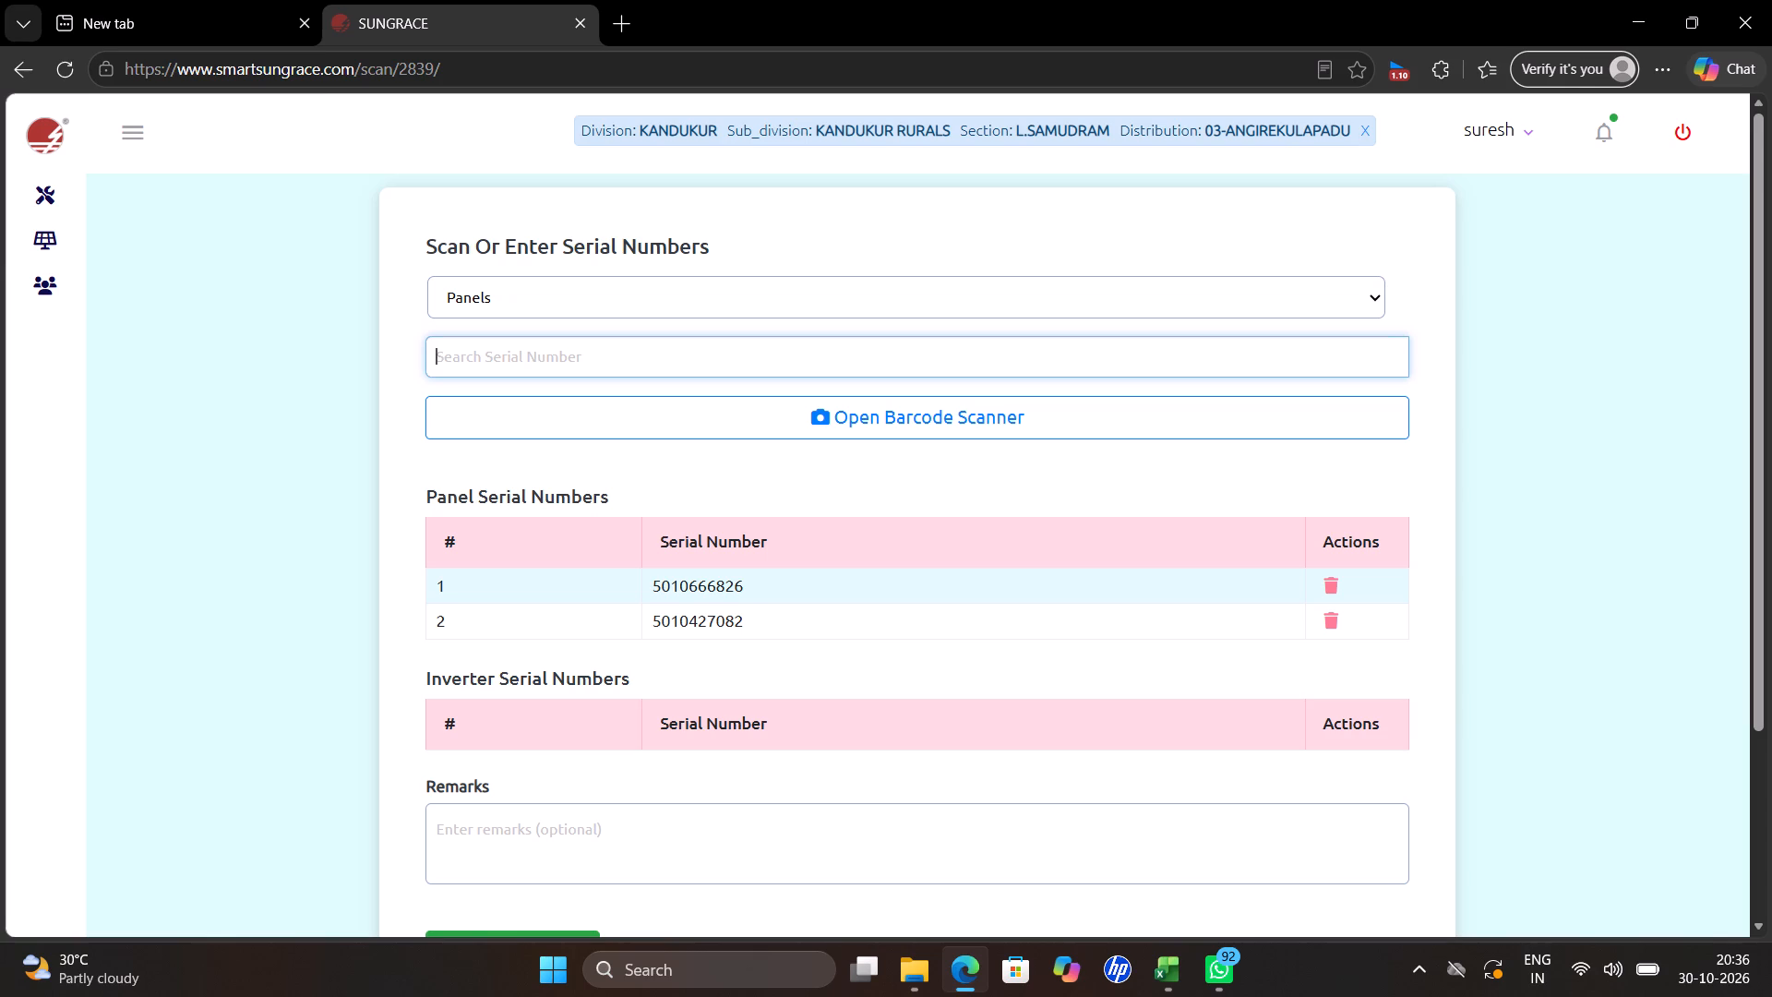
text(7085)
click(619, 397)
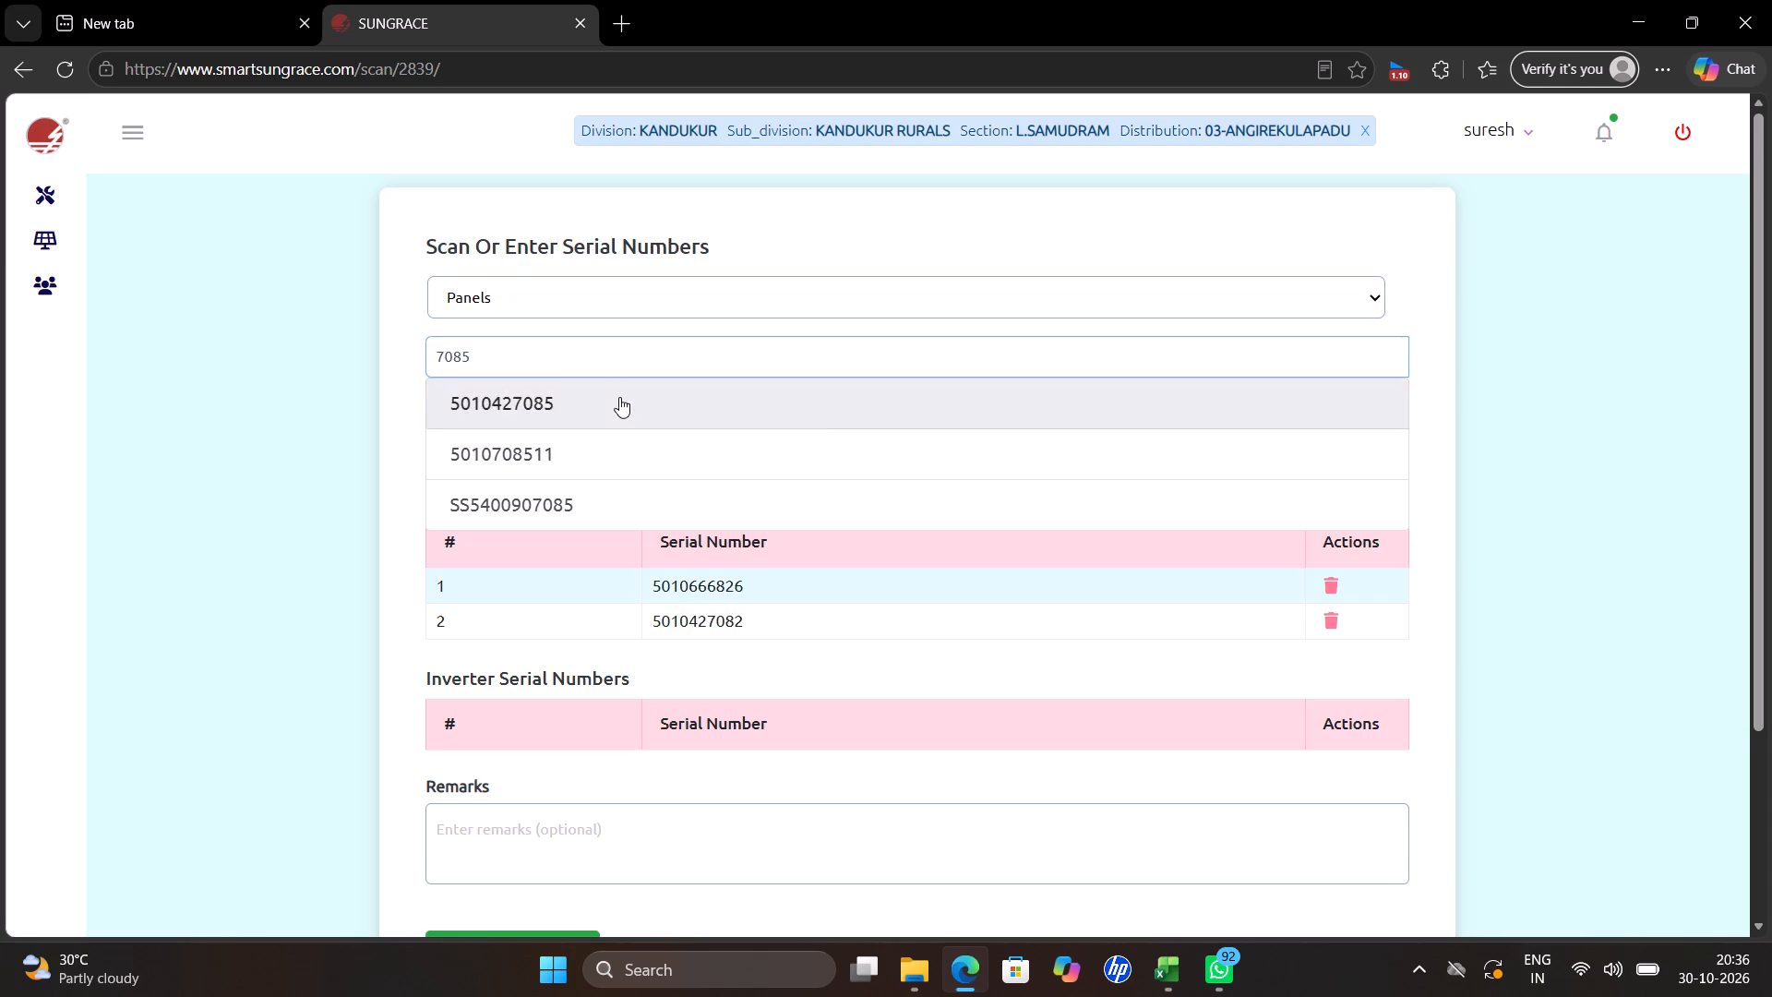
click(636, 365)
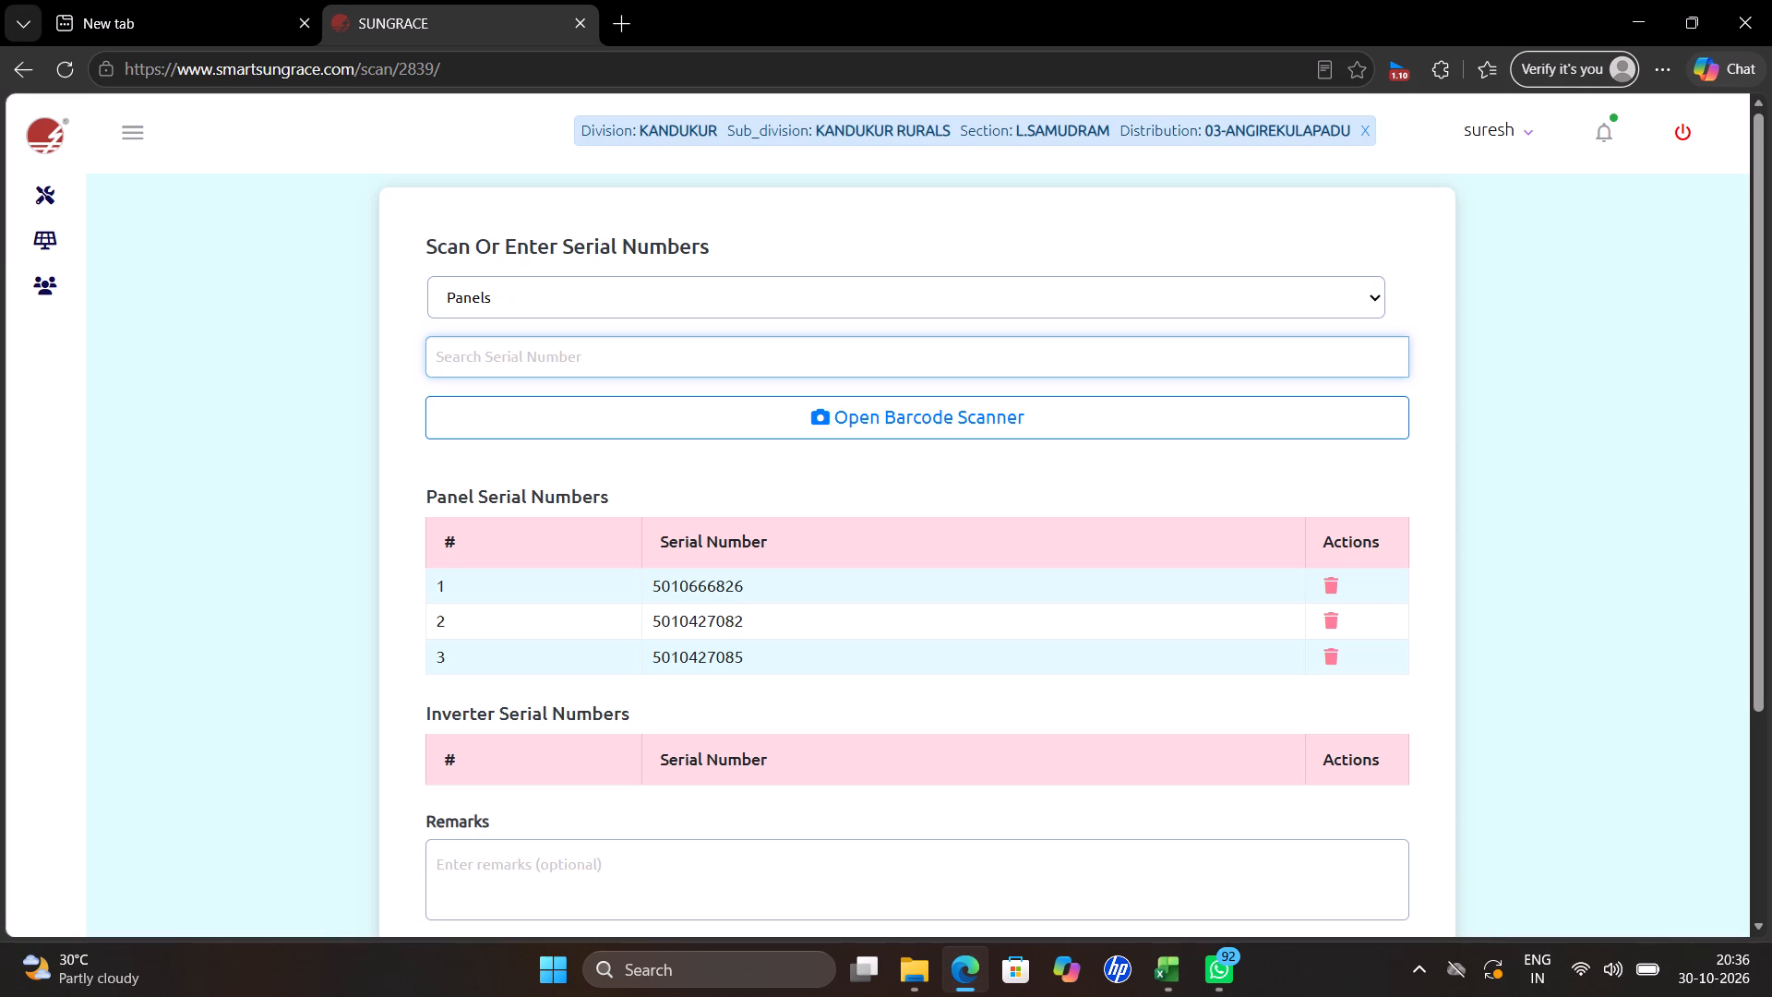
text(70)
key(9)
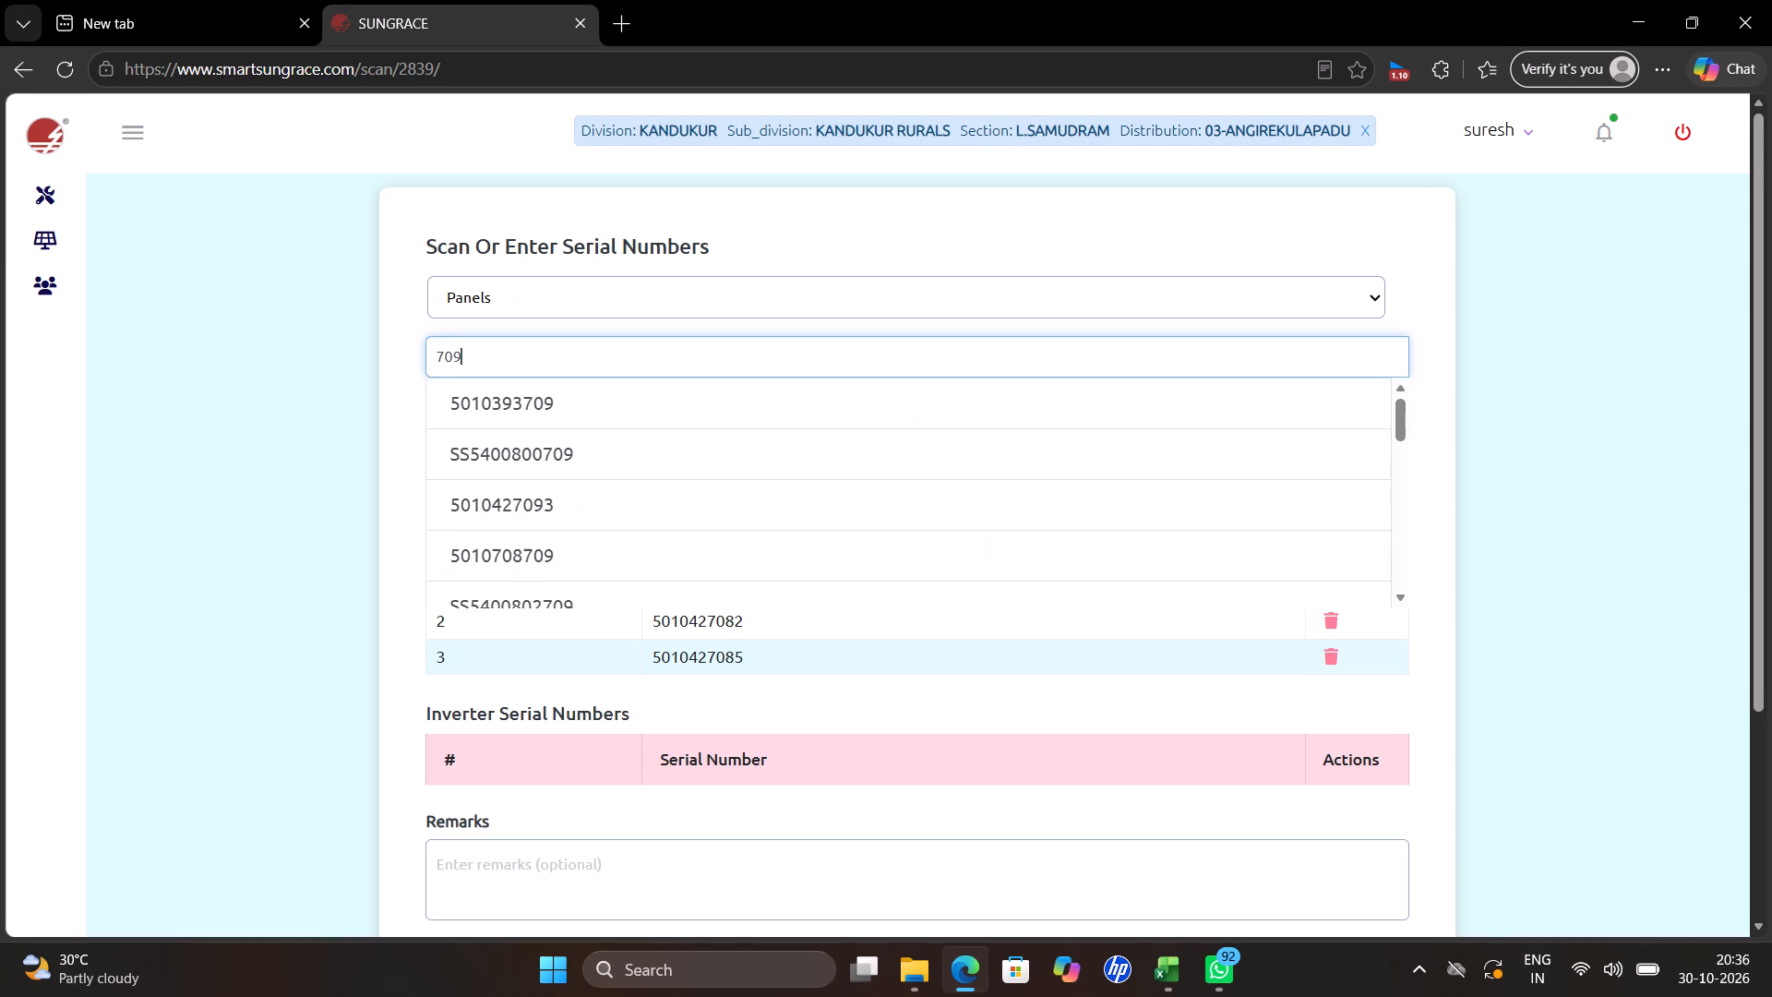
key(3)
click(578, 387)
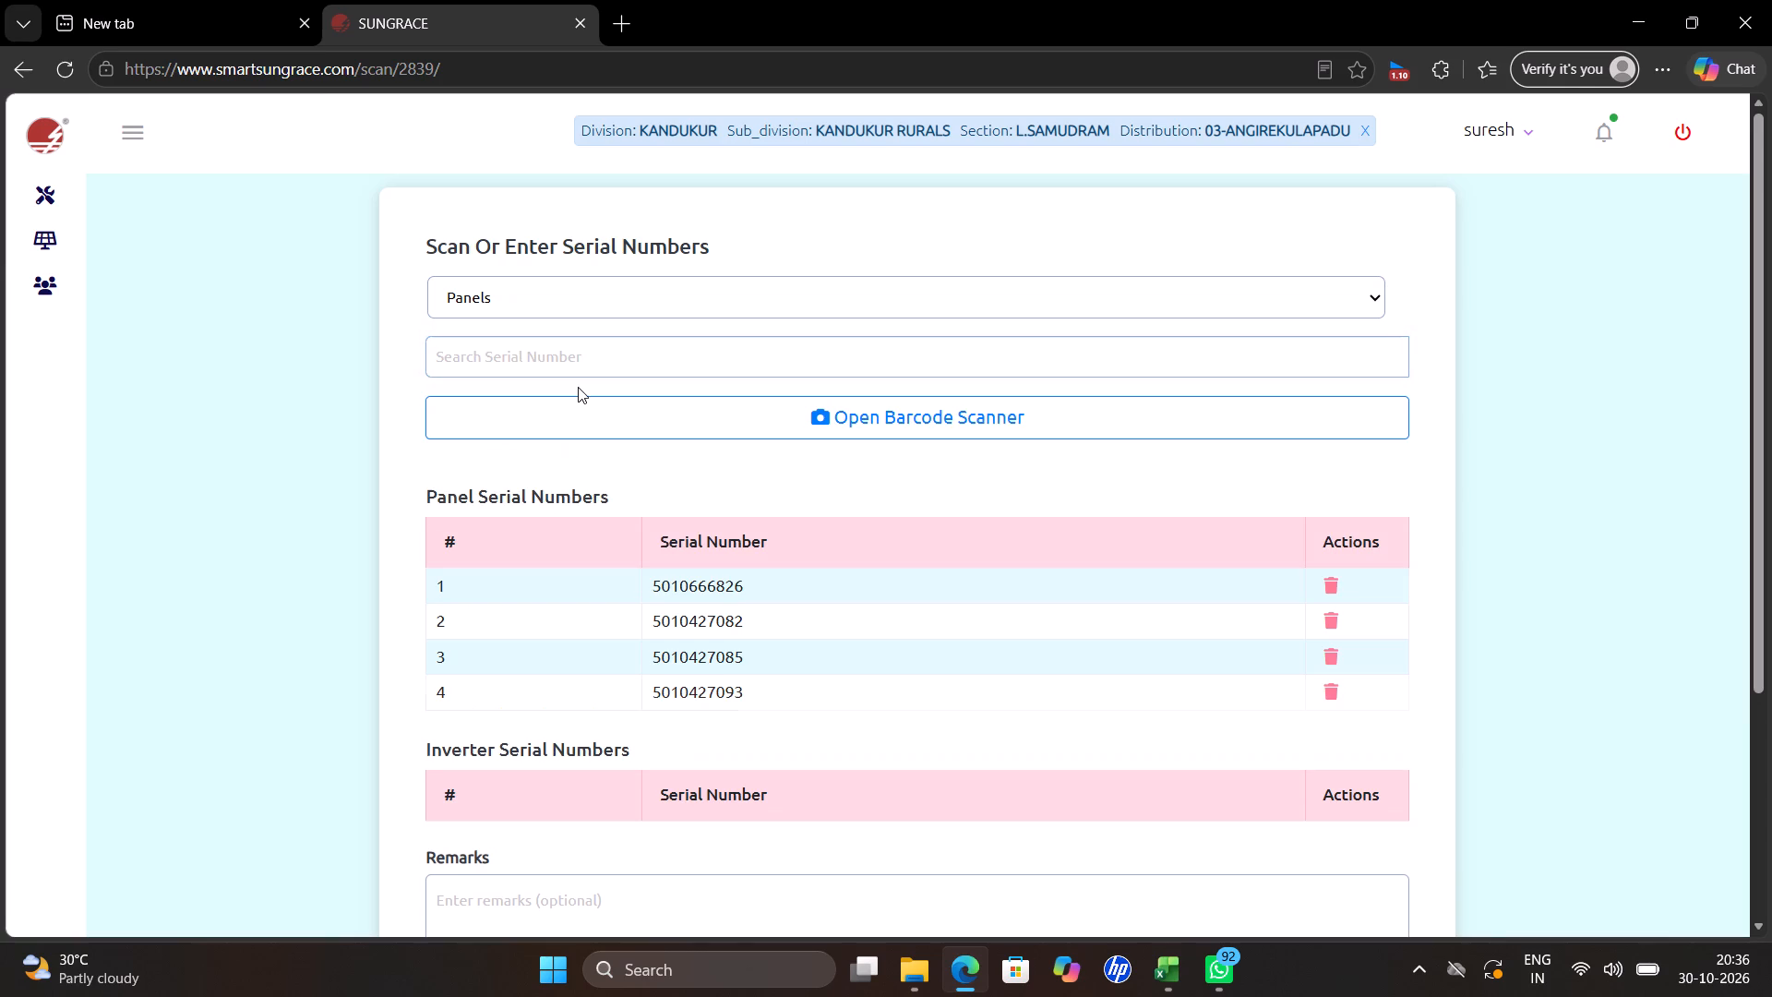
click(676, 271)
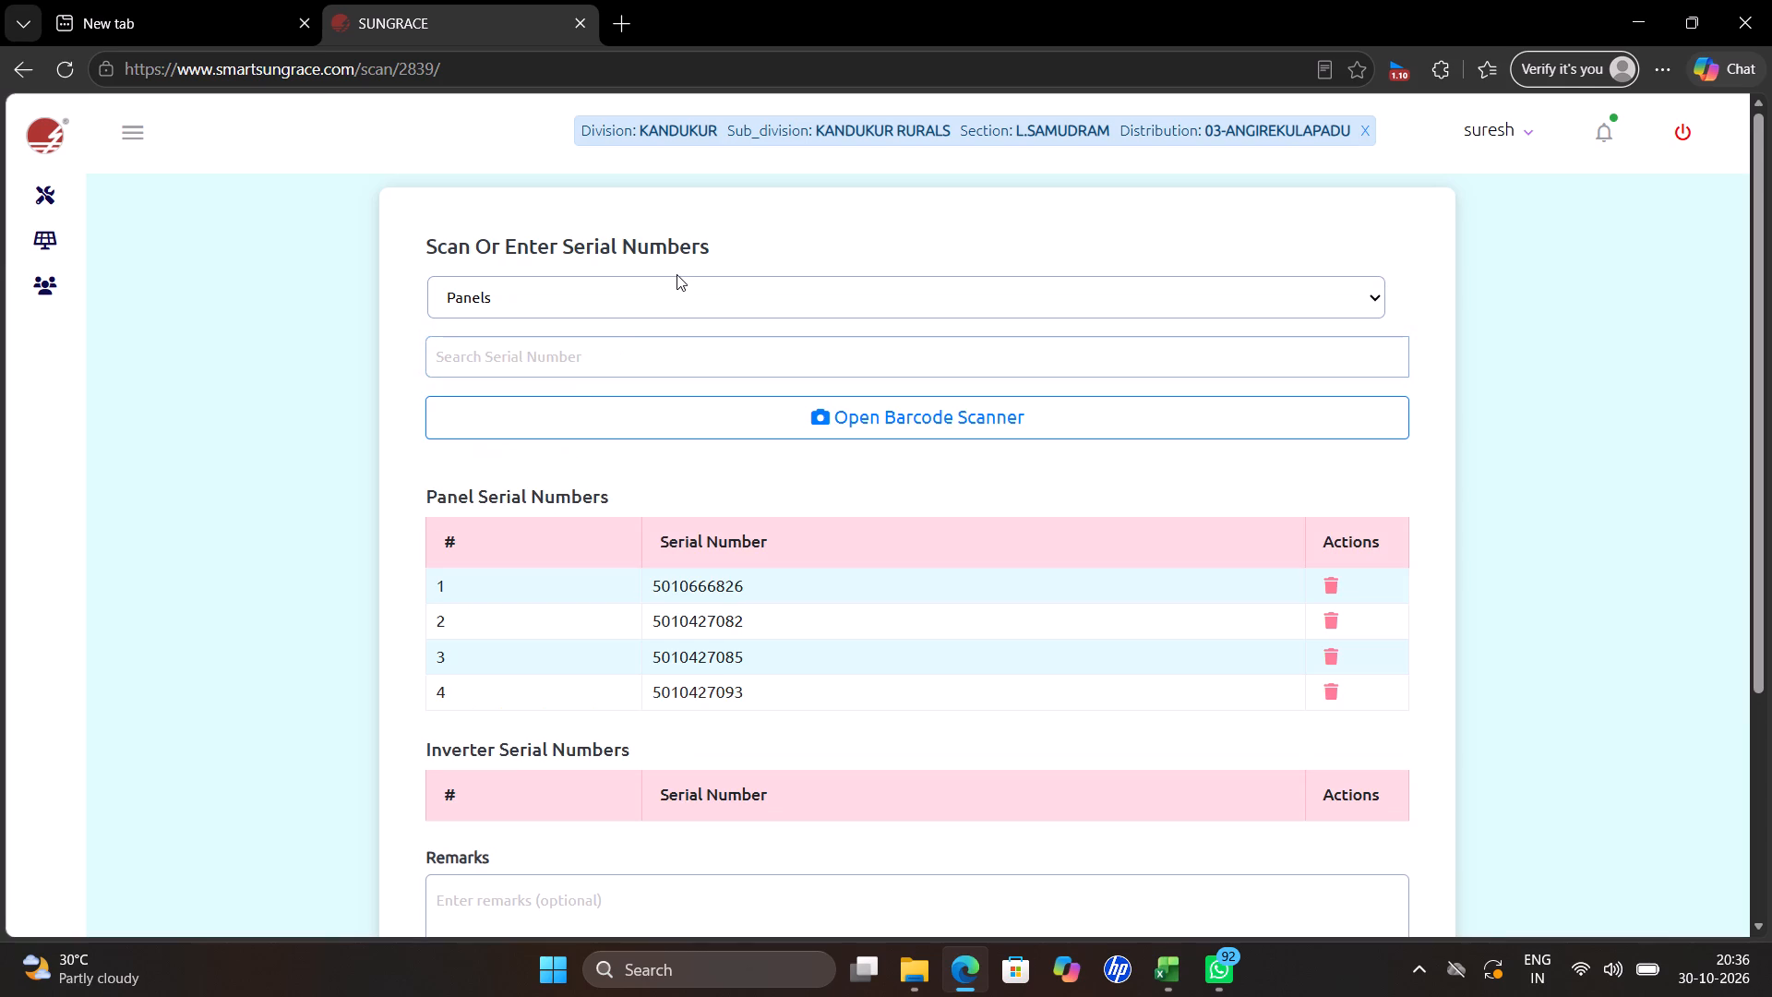
click(676, 283)
click(641, 388)
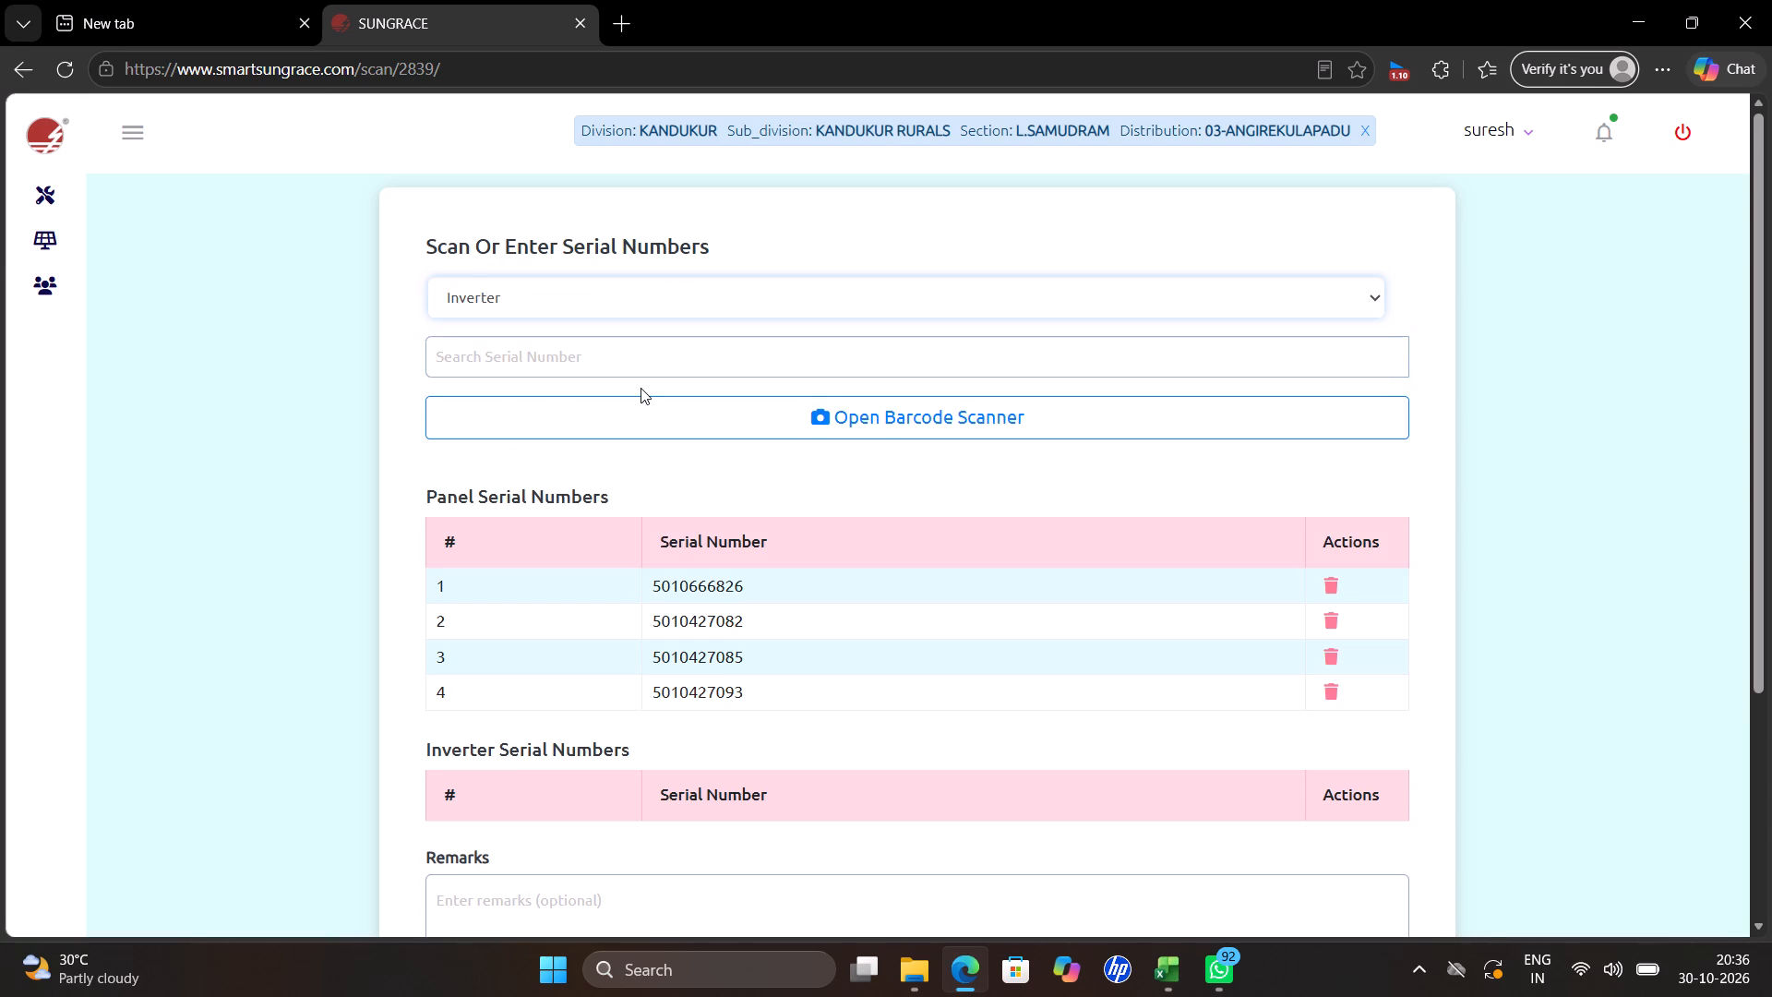
scroll(646, 686, down, 1)
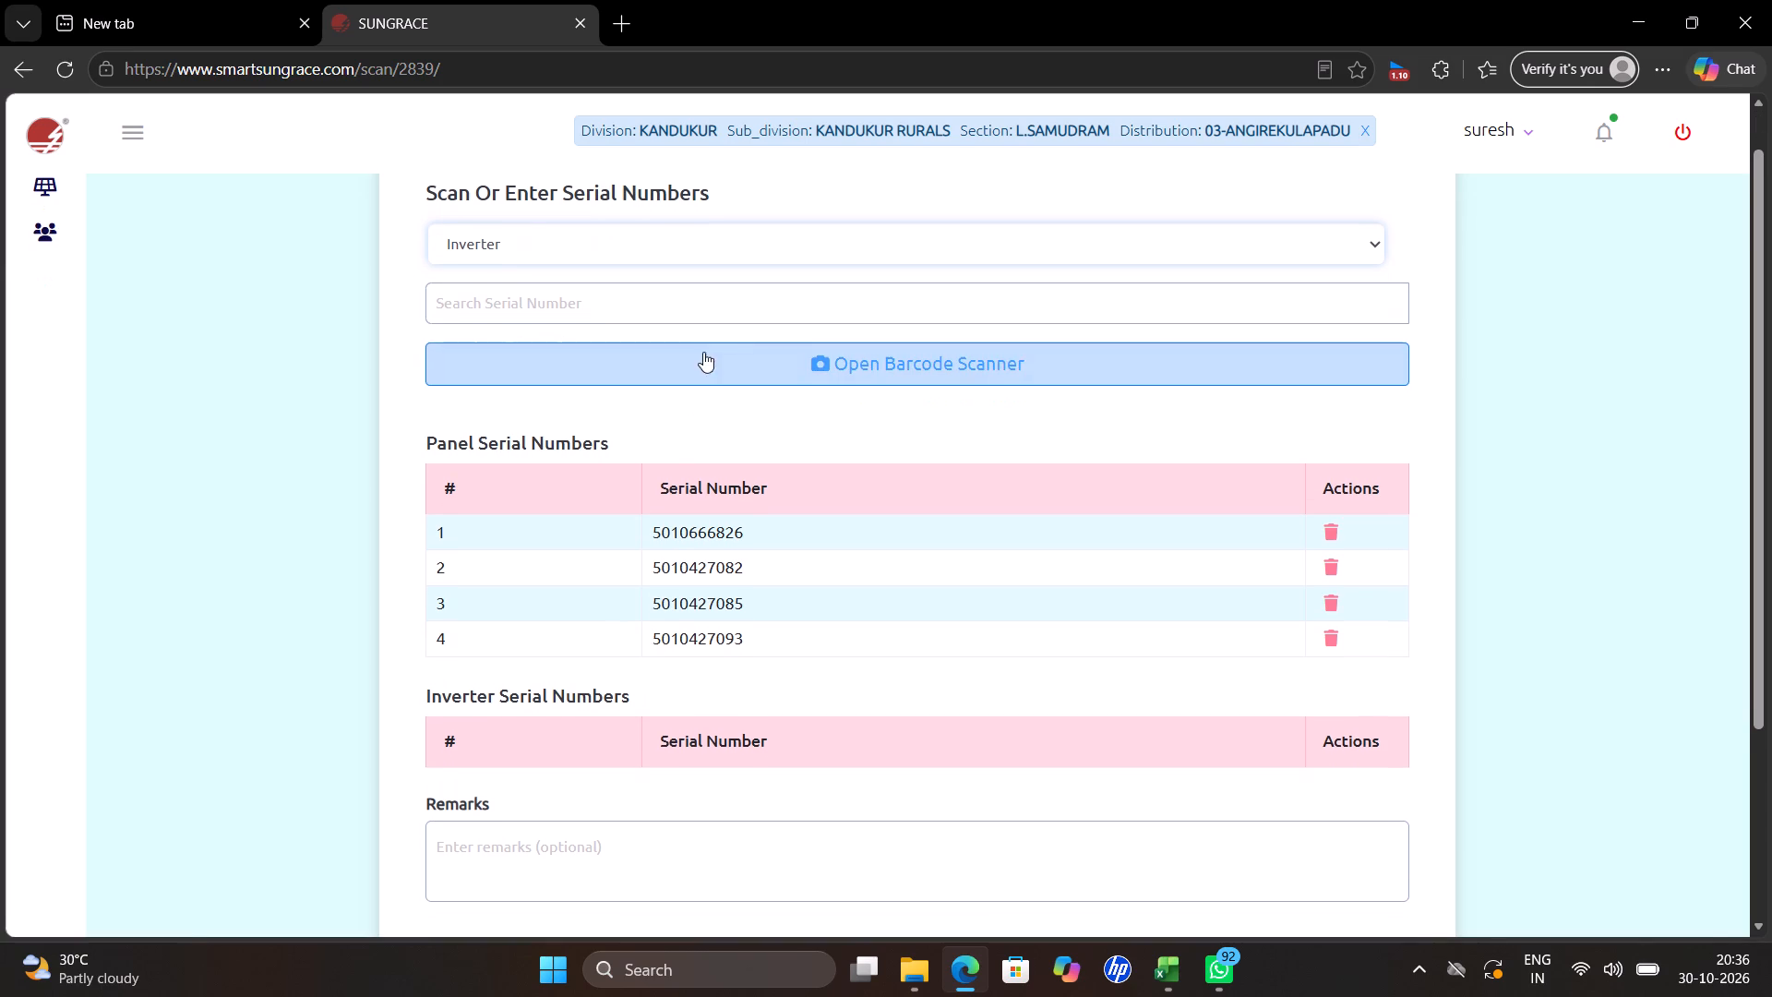
click(717, 316)
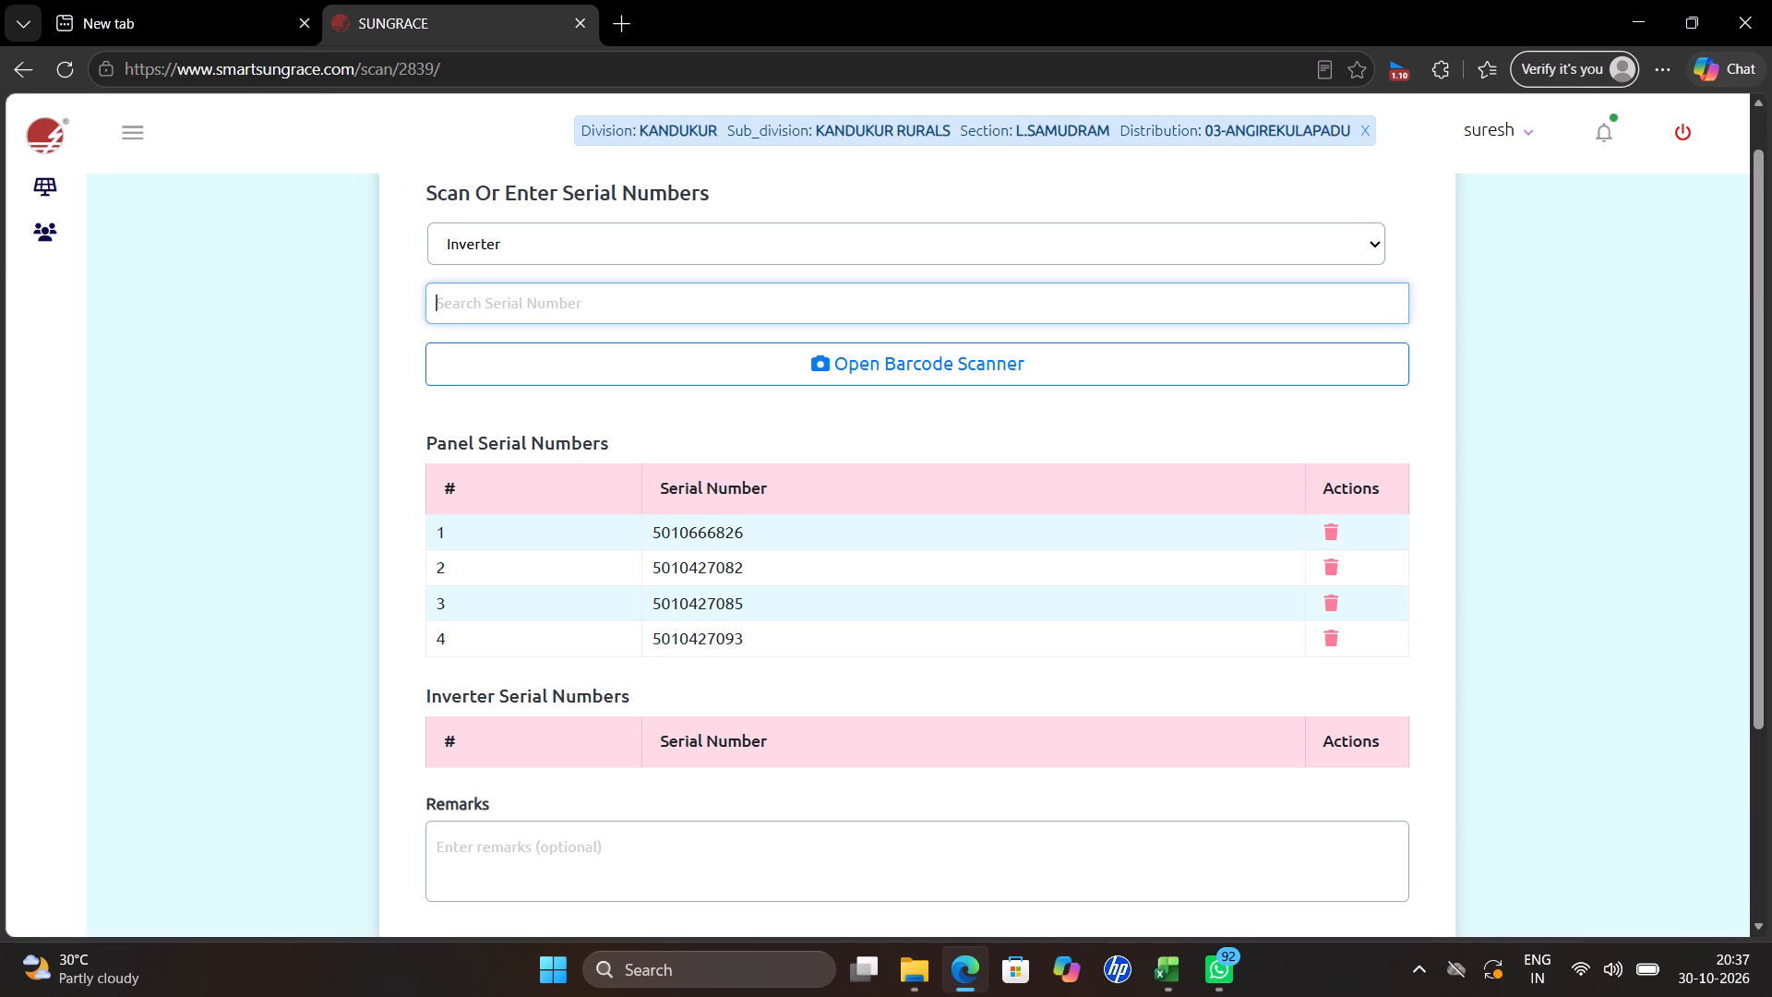
text(3112)
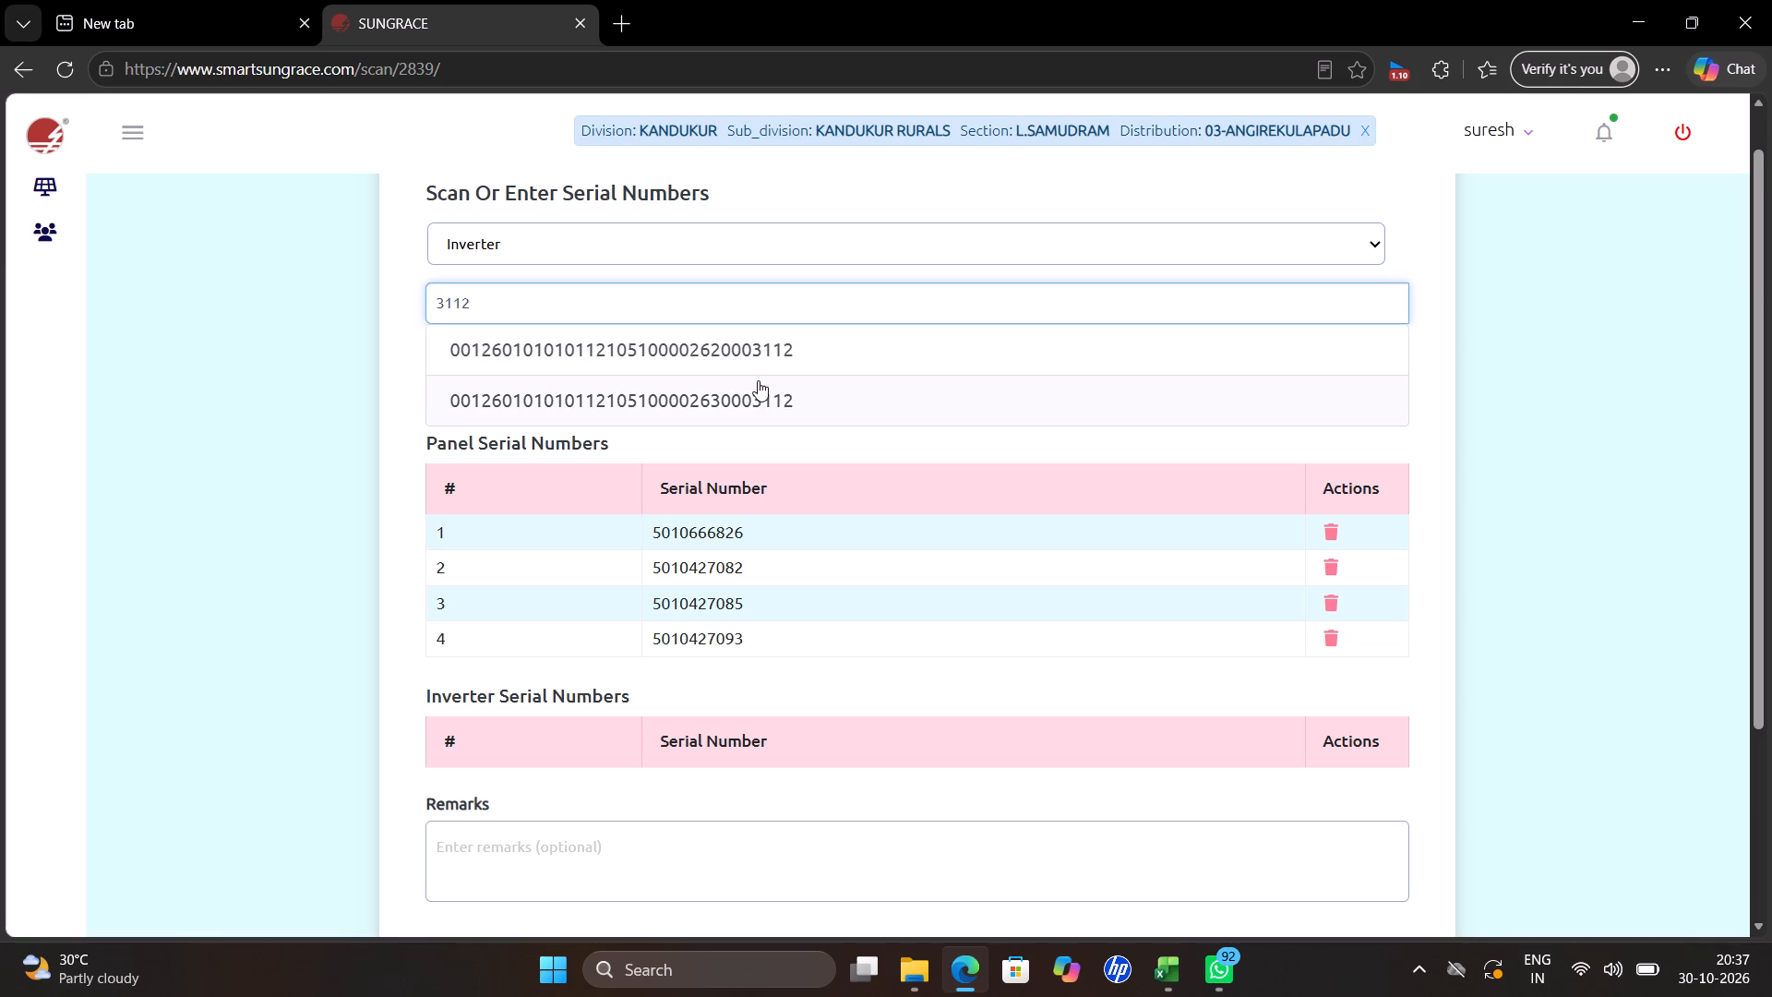
double_click(730, 390)
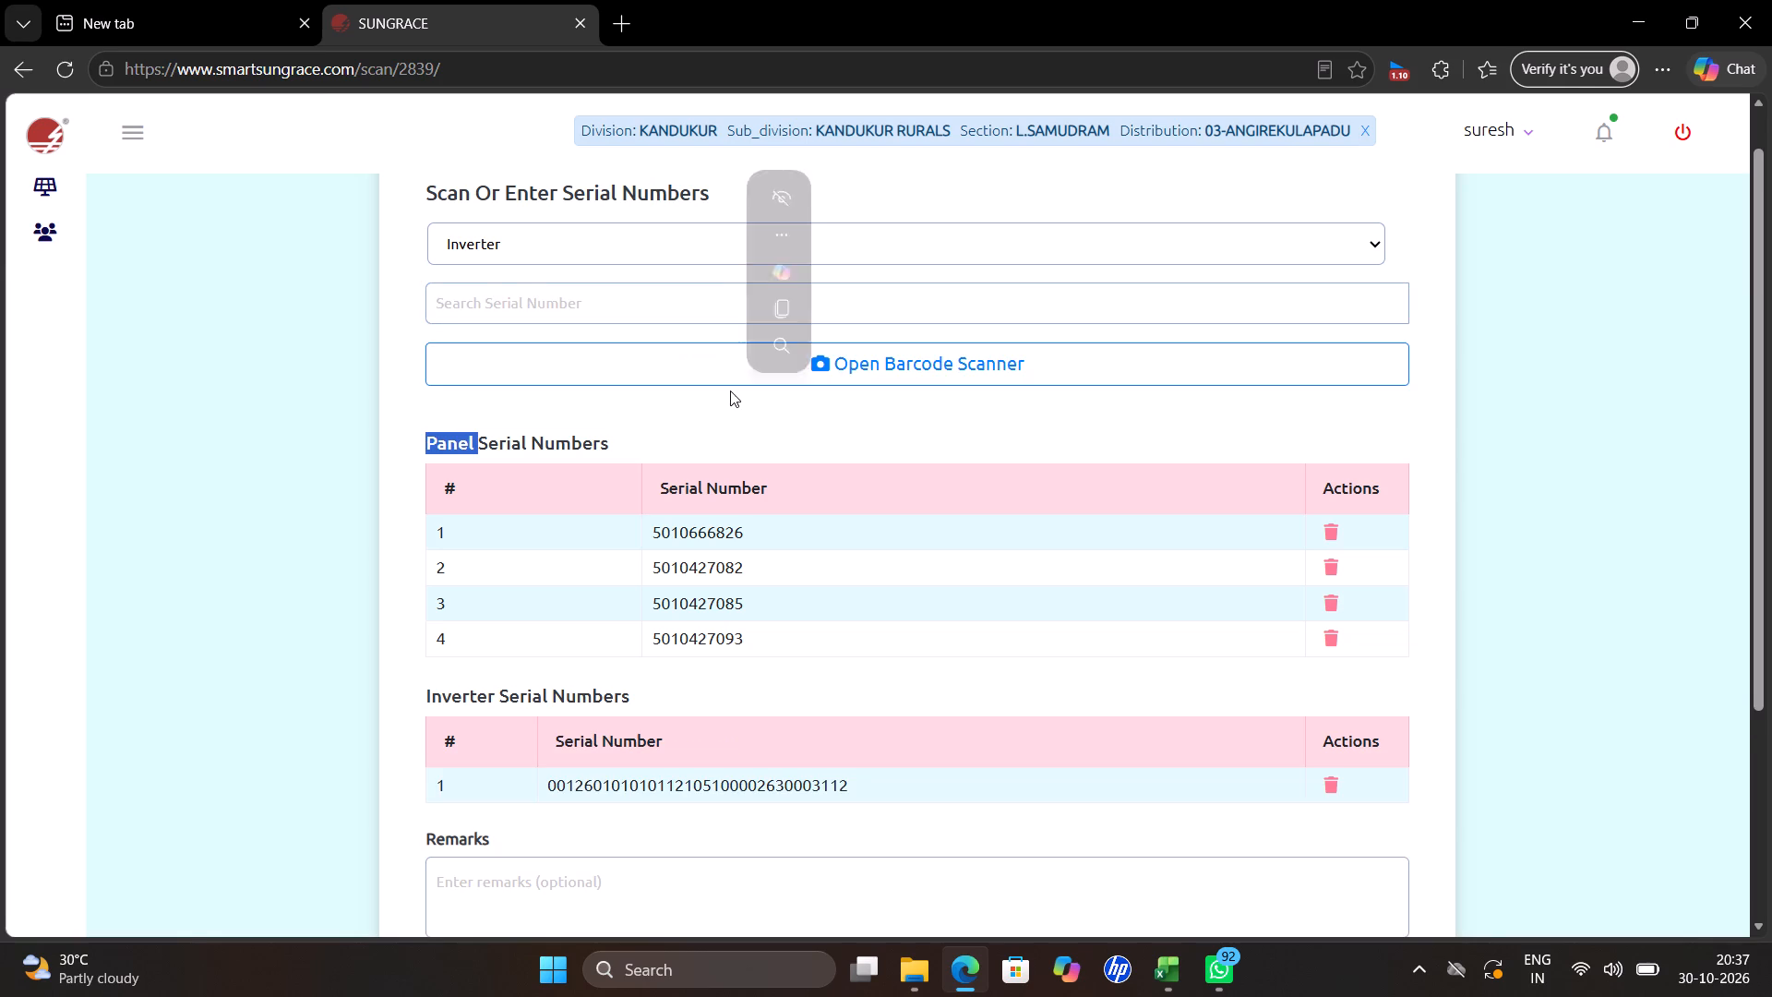
Submit all the panel and inverter serial numbers for the installation ending in 383.
scroll(848, 576, down, 3)
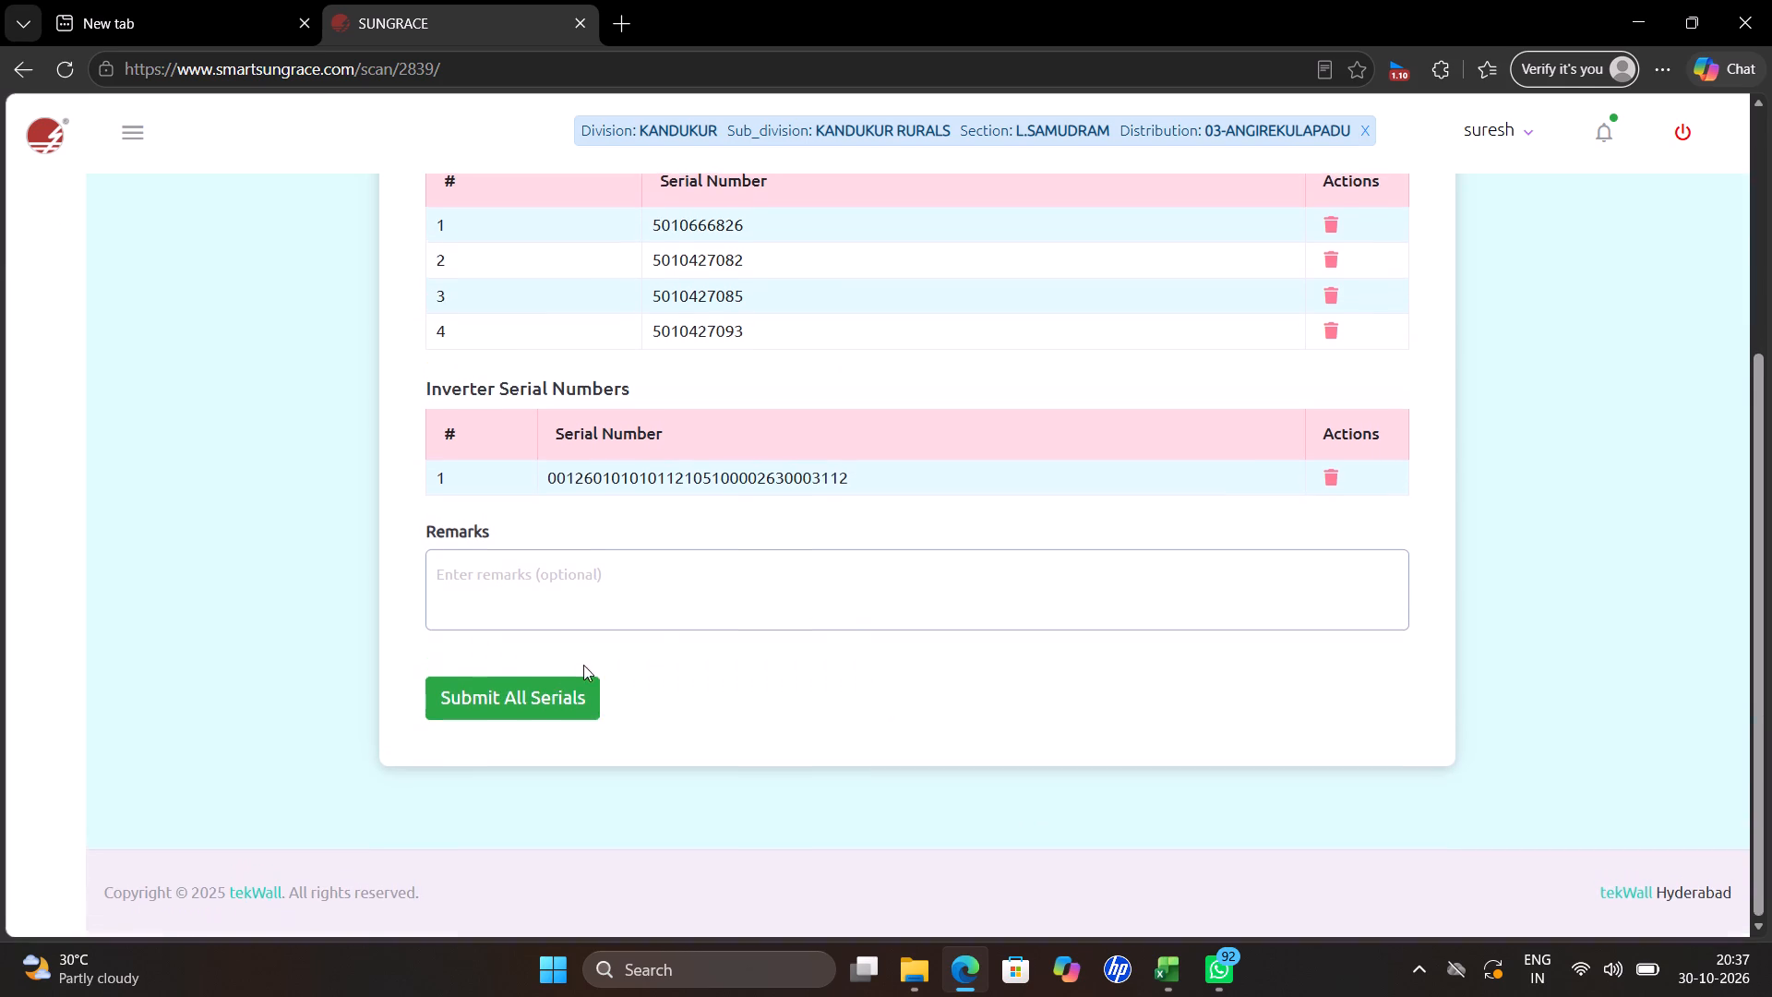
click(545, 703)
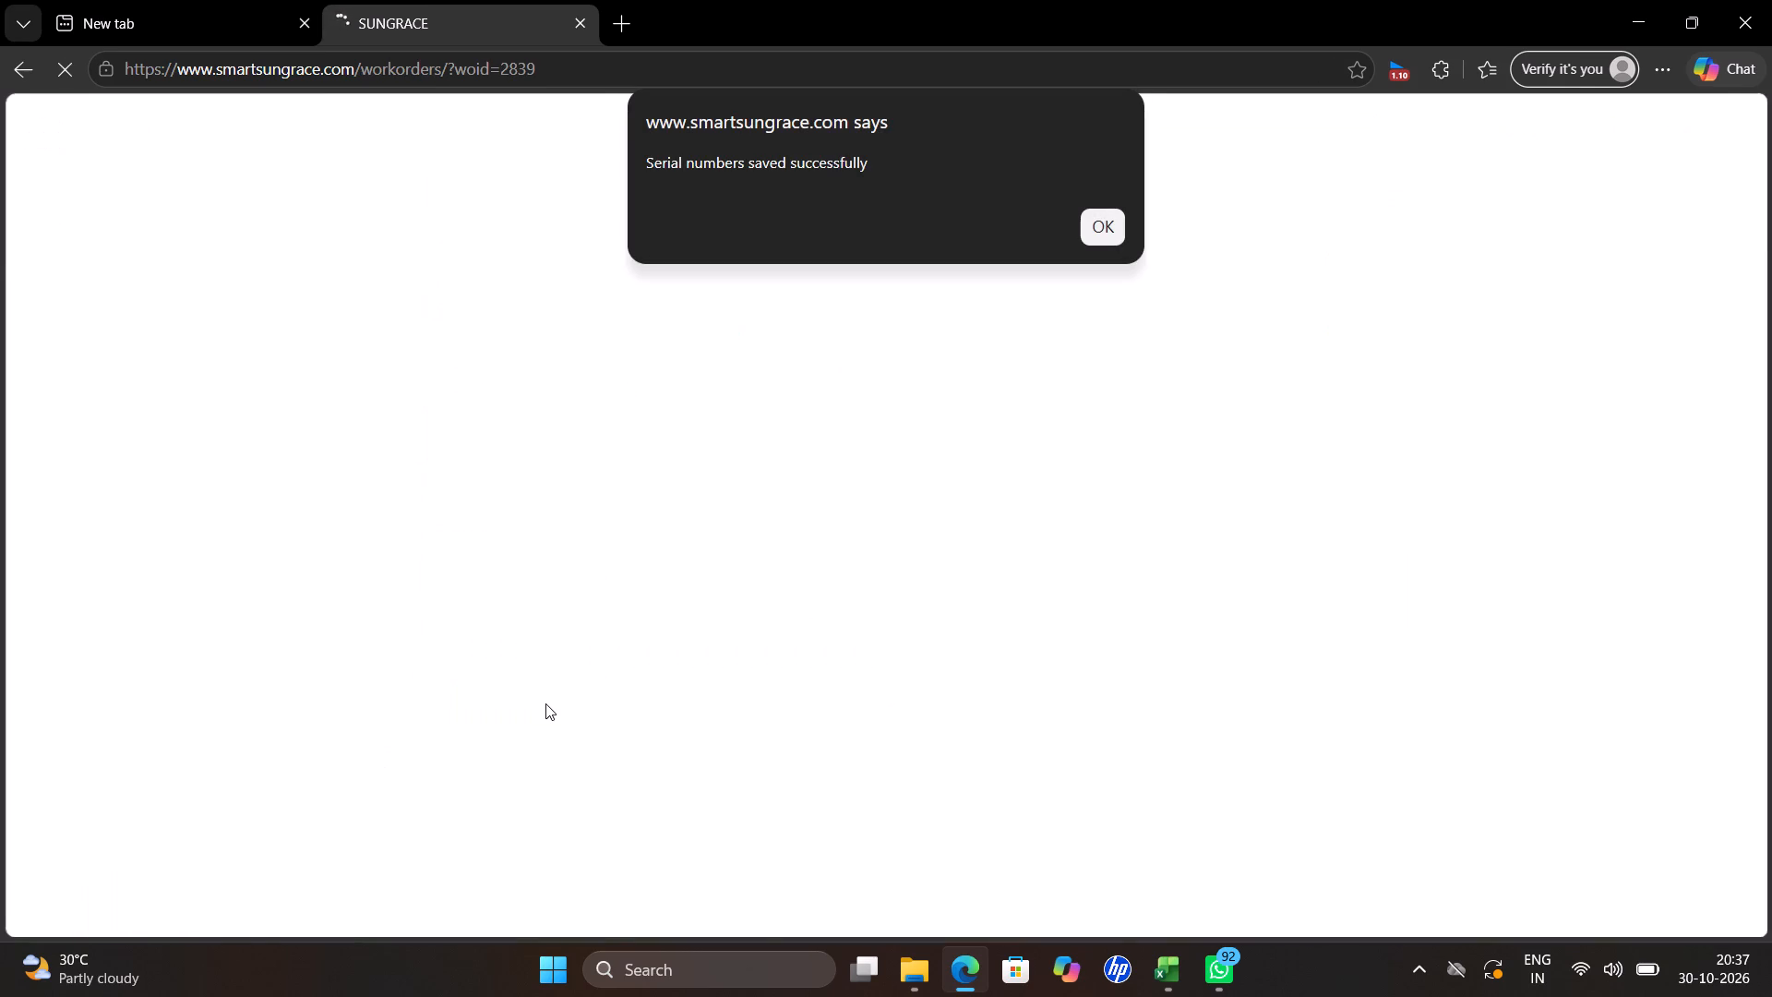
click(1097, 218)
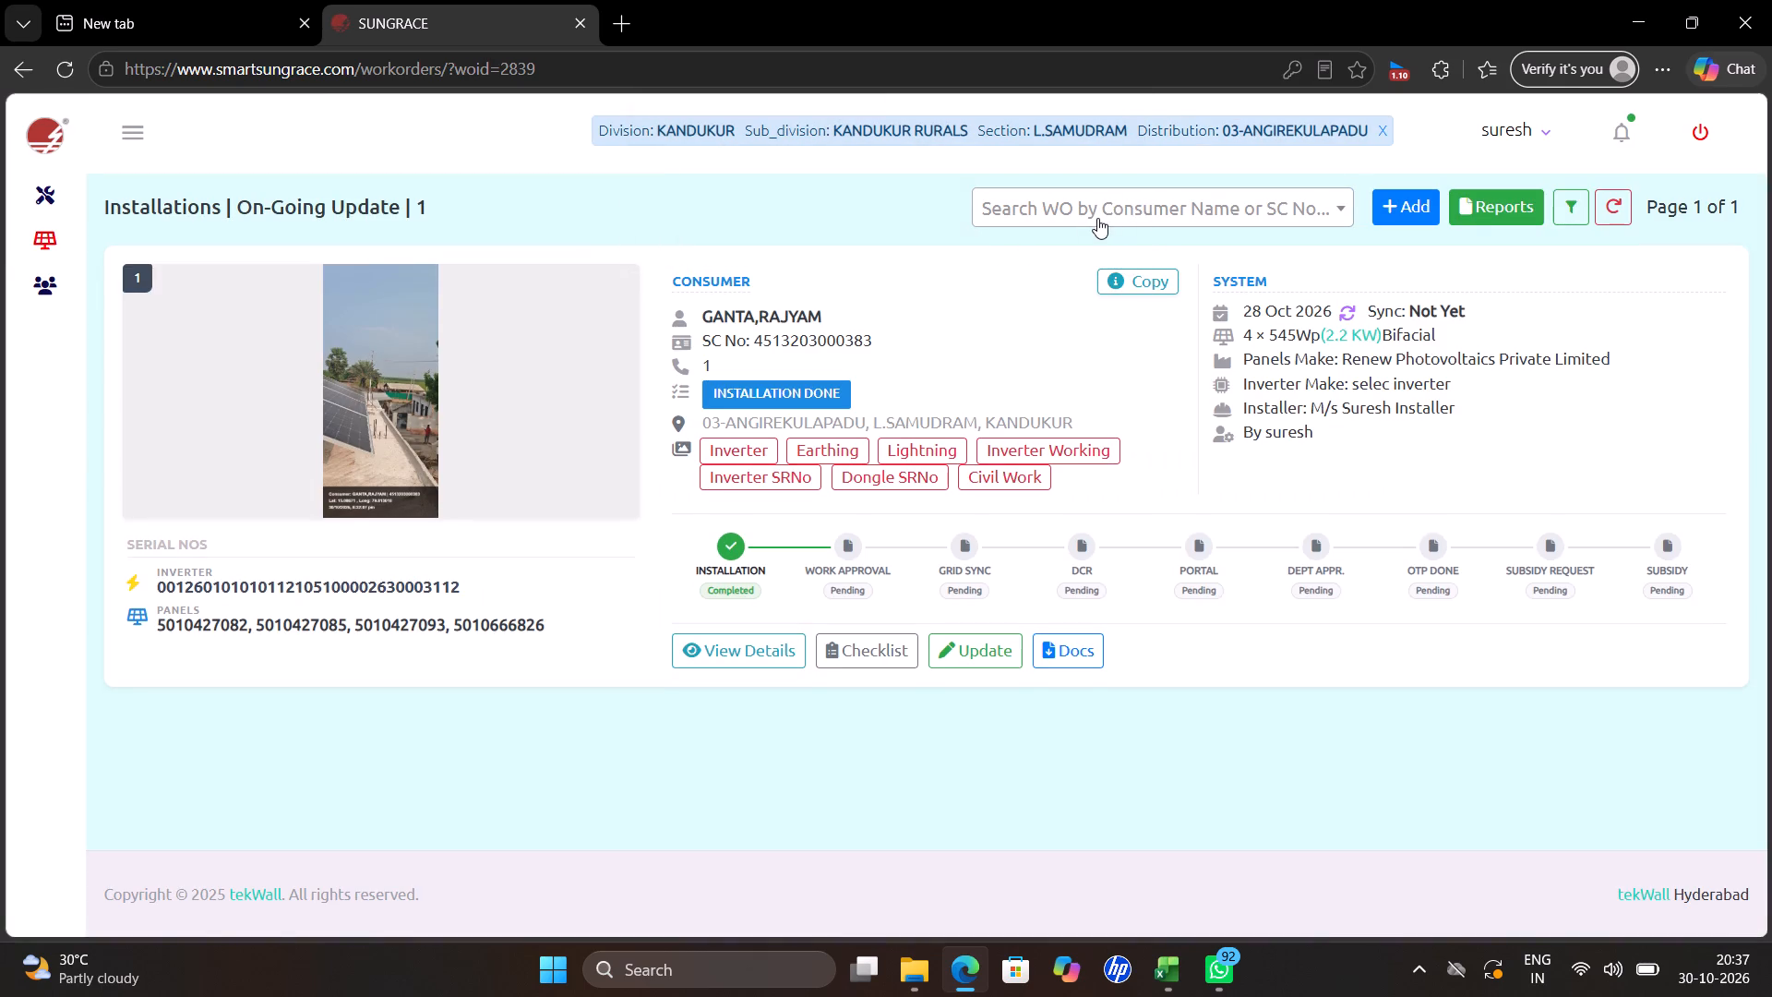
Go to the full installations list and open serial number entry for the consumer whose SC number ends in 408.
click(165, 283)
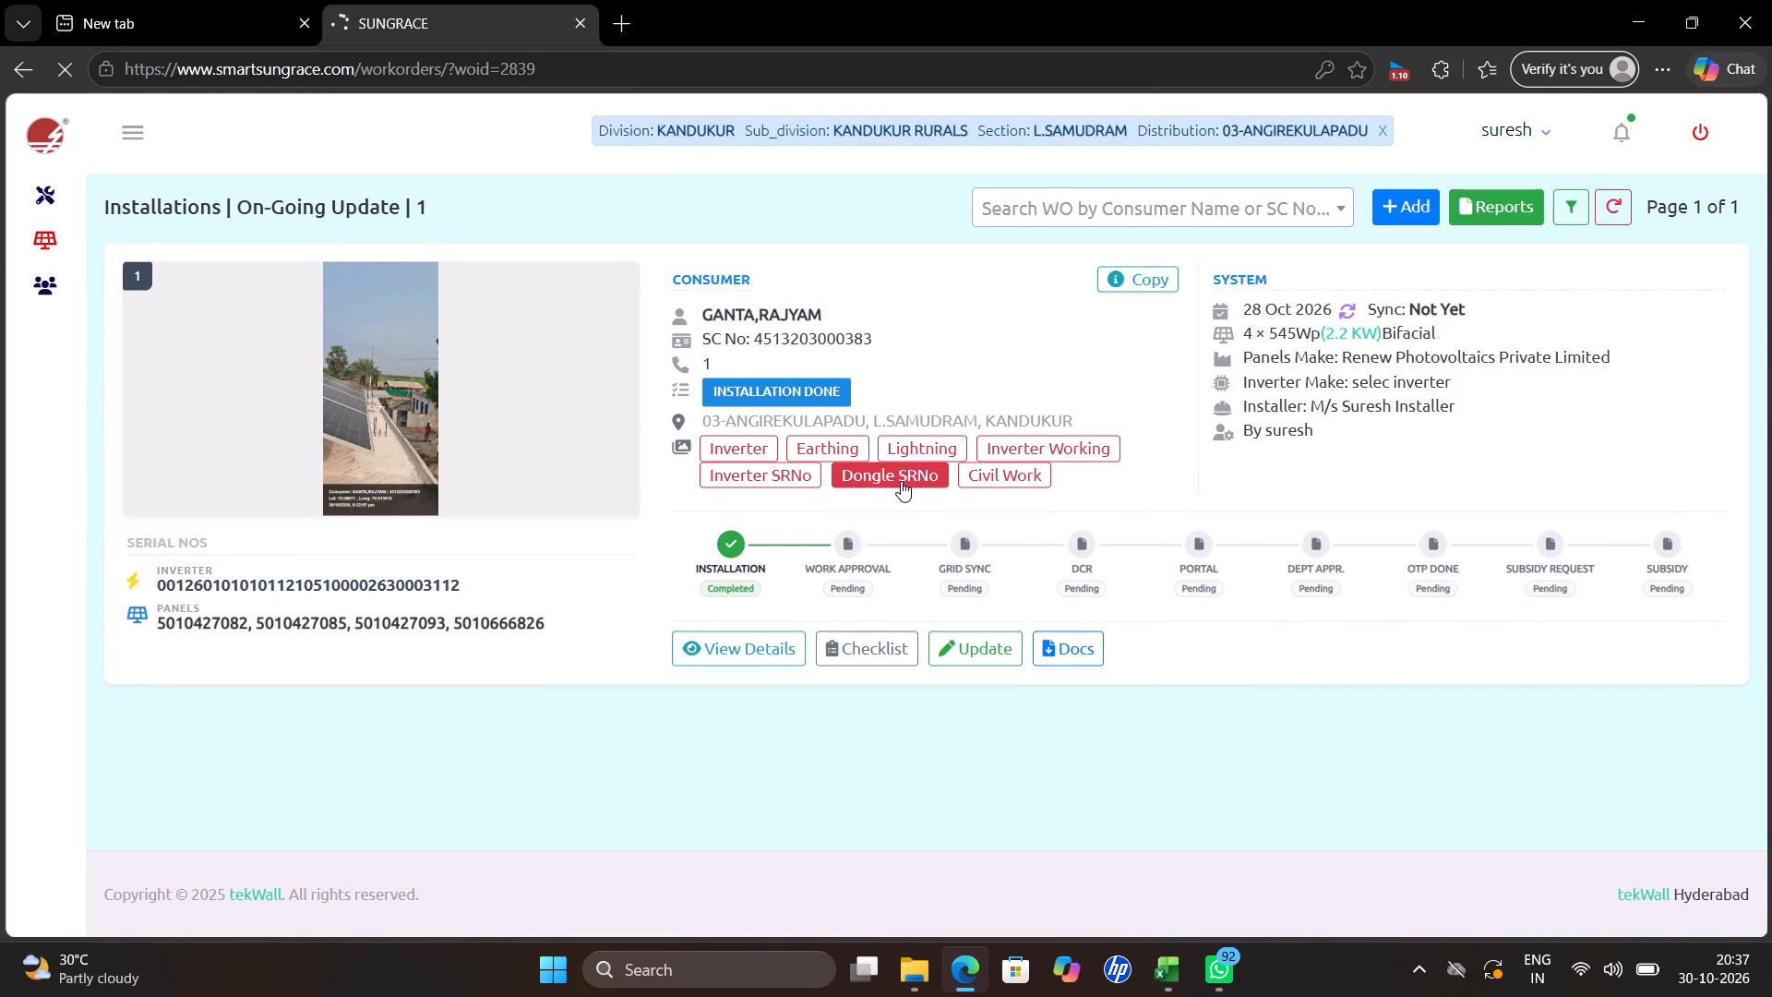
scroll(912, 541, down, 2)
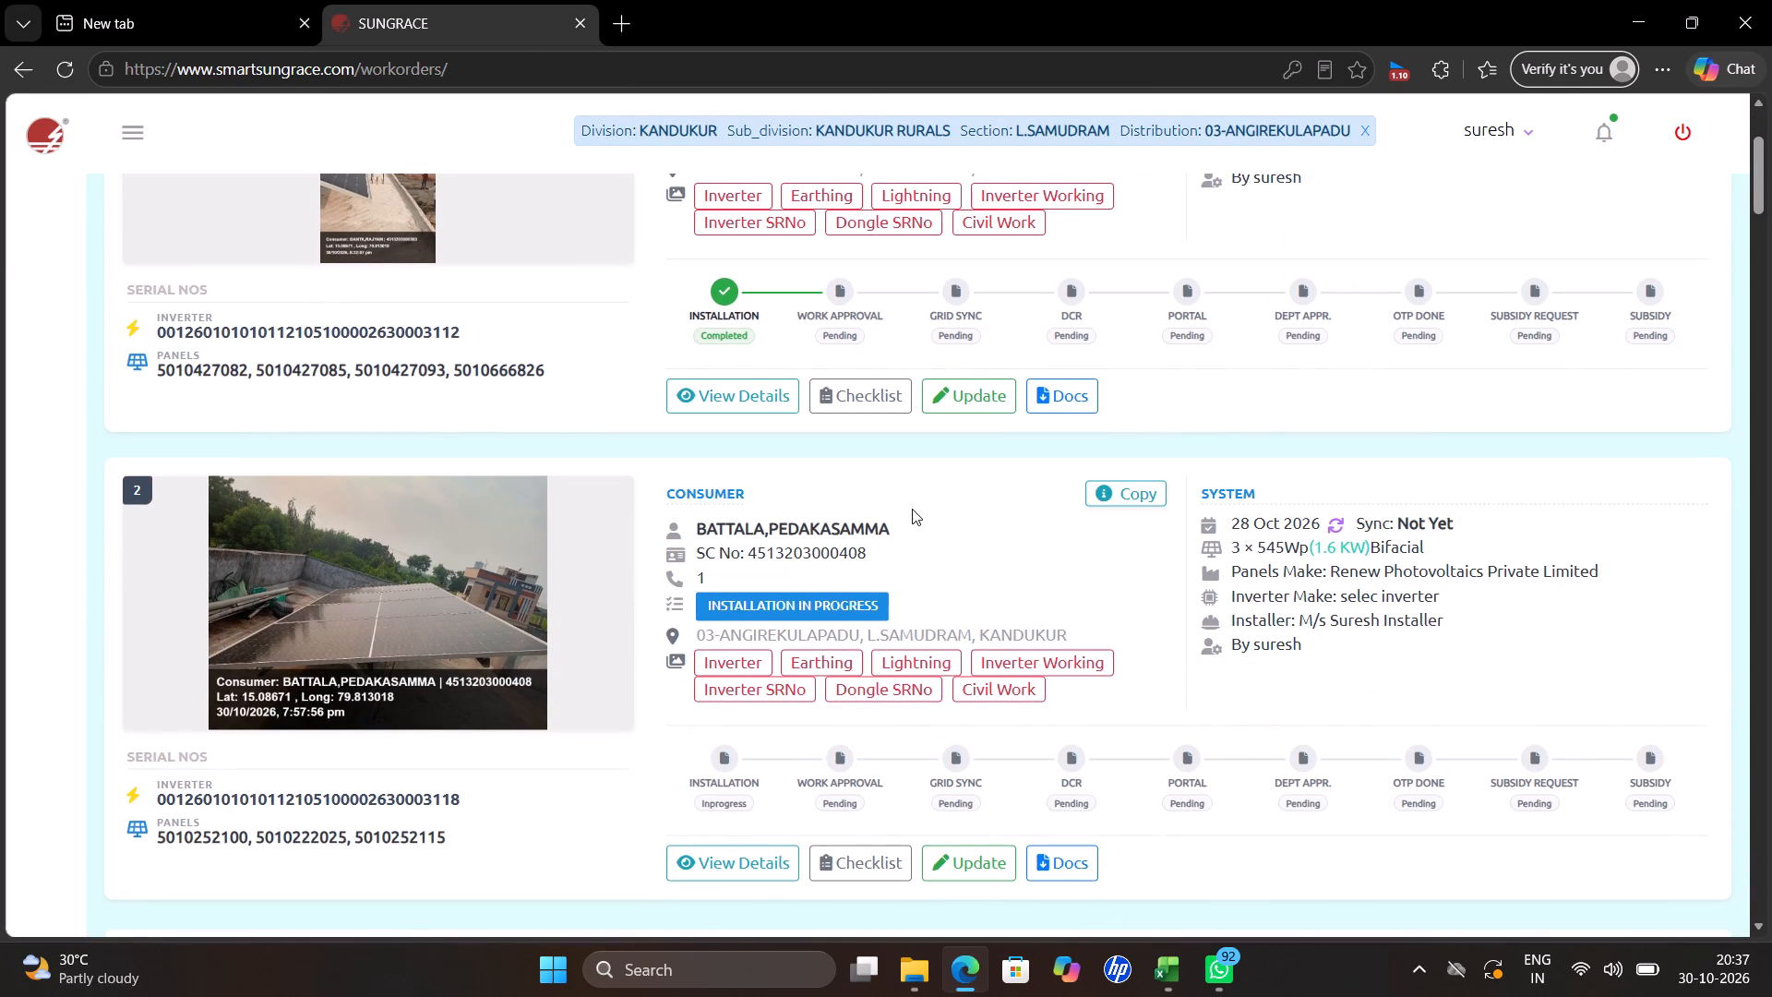
scroll(912, 509, down, 1)
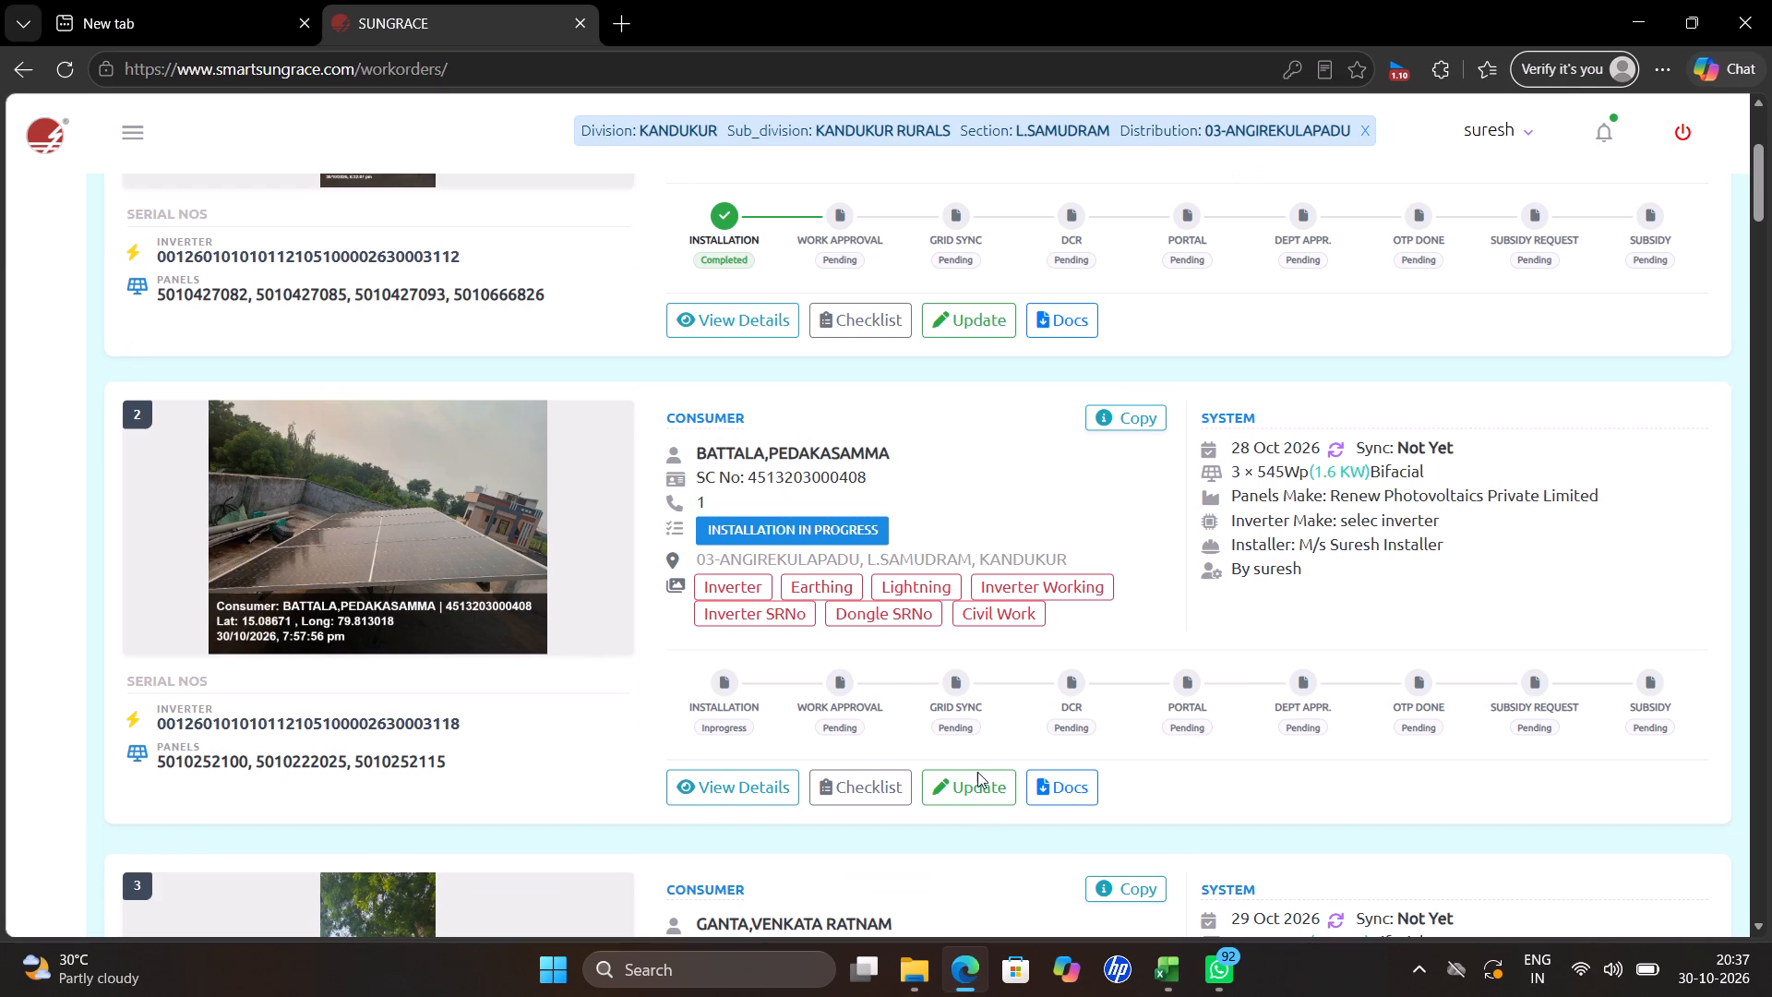
click(980, 799)
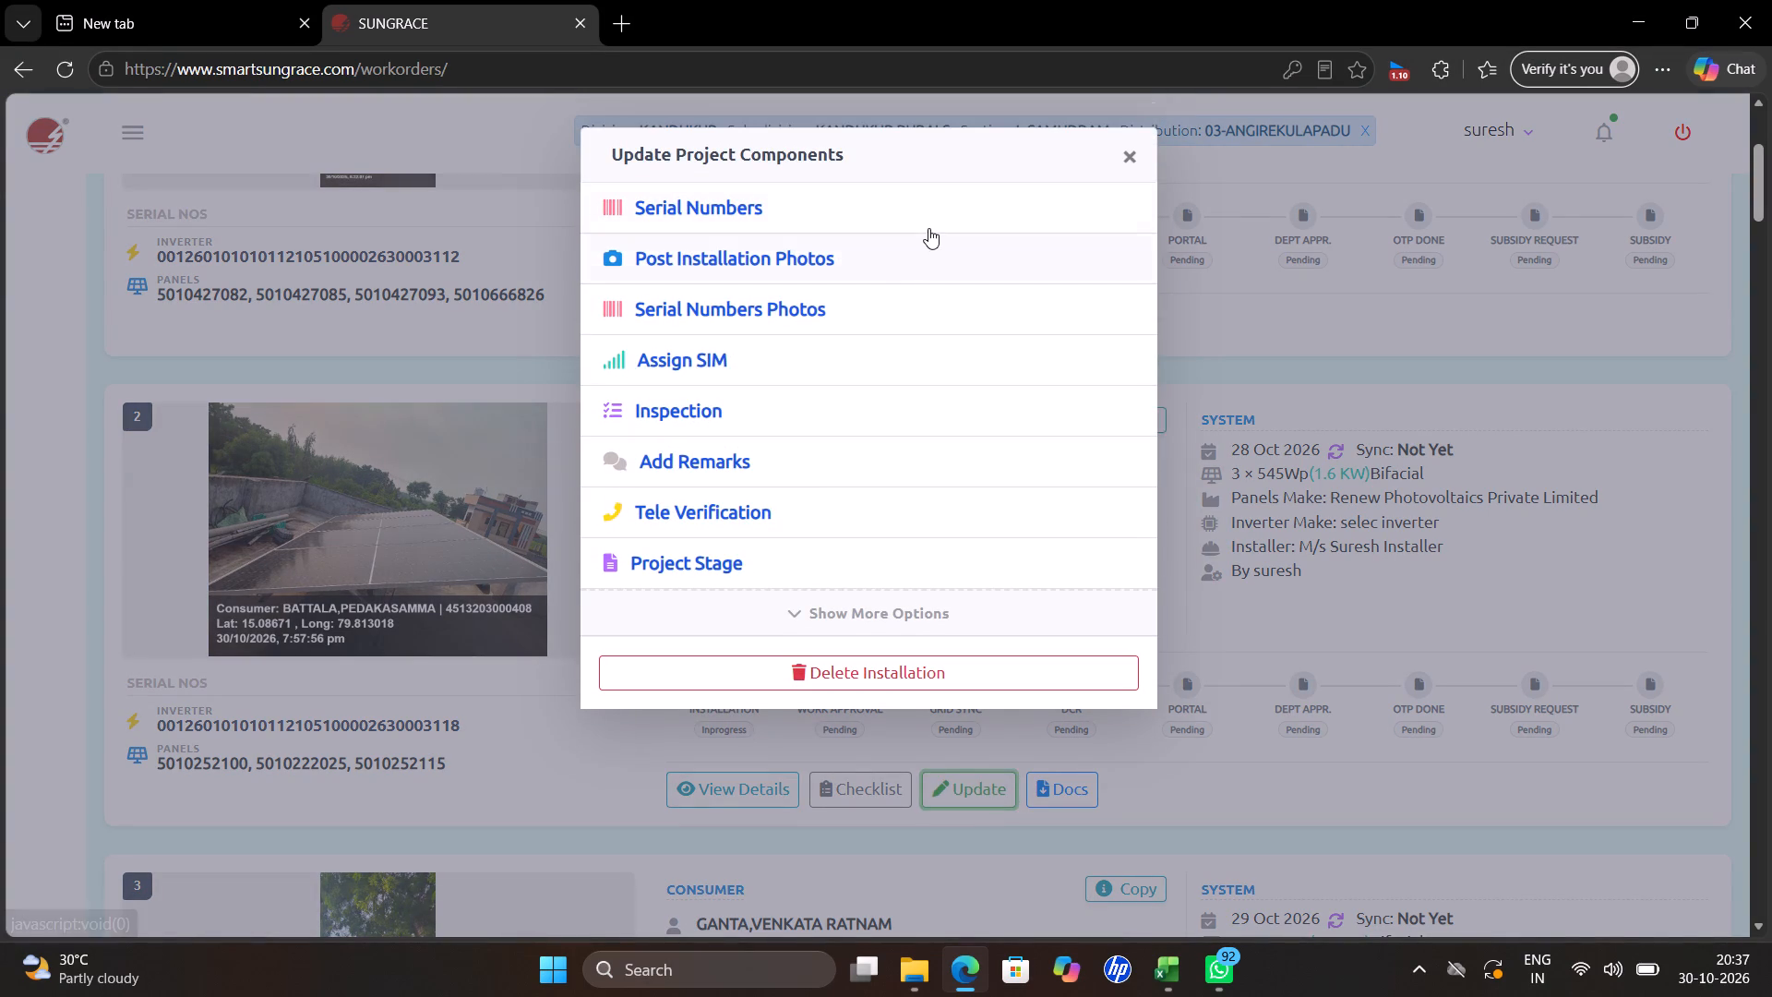
click(928, 227)
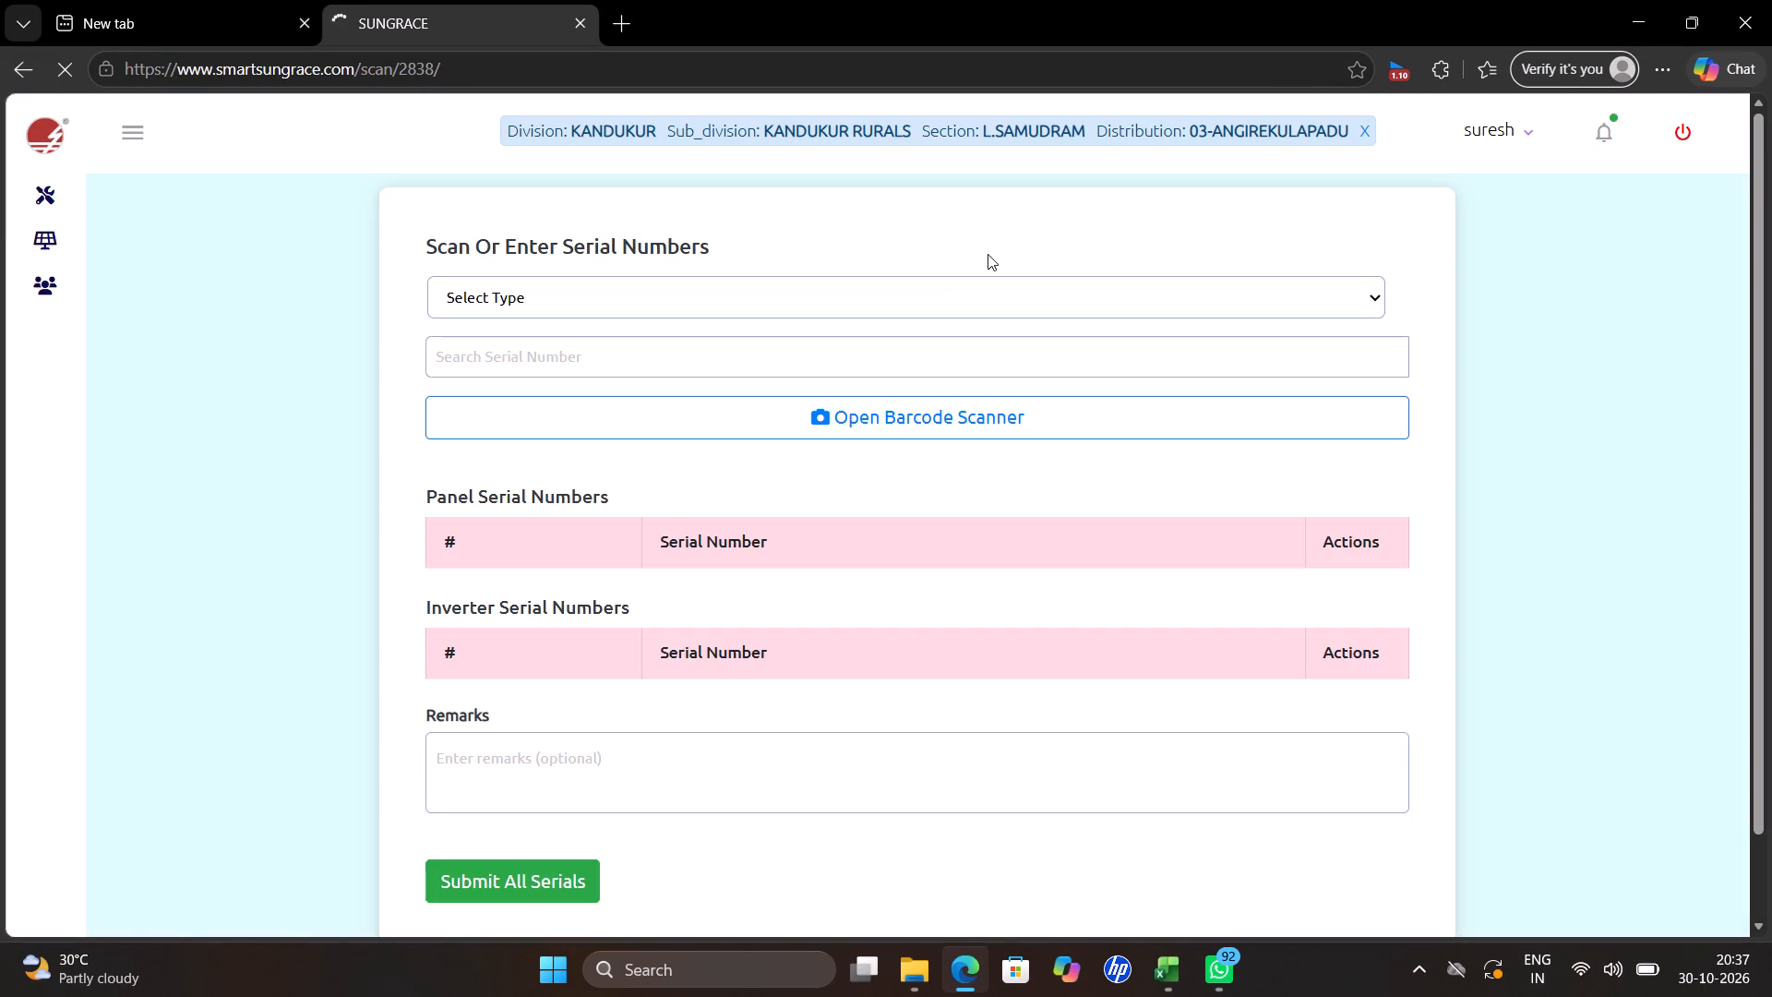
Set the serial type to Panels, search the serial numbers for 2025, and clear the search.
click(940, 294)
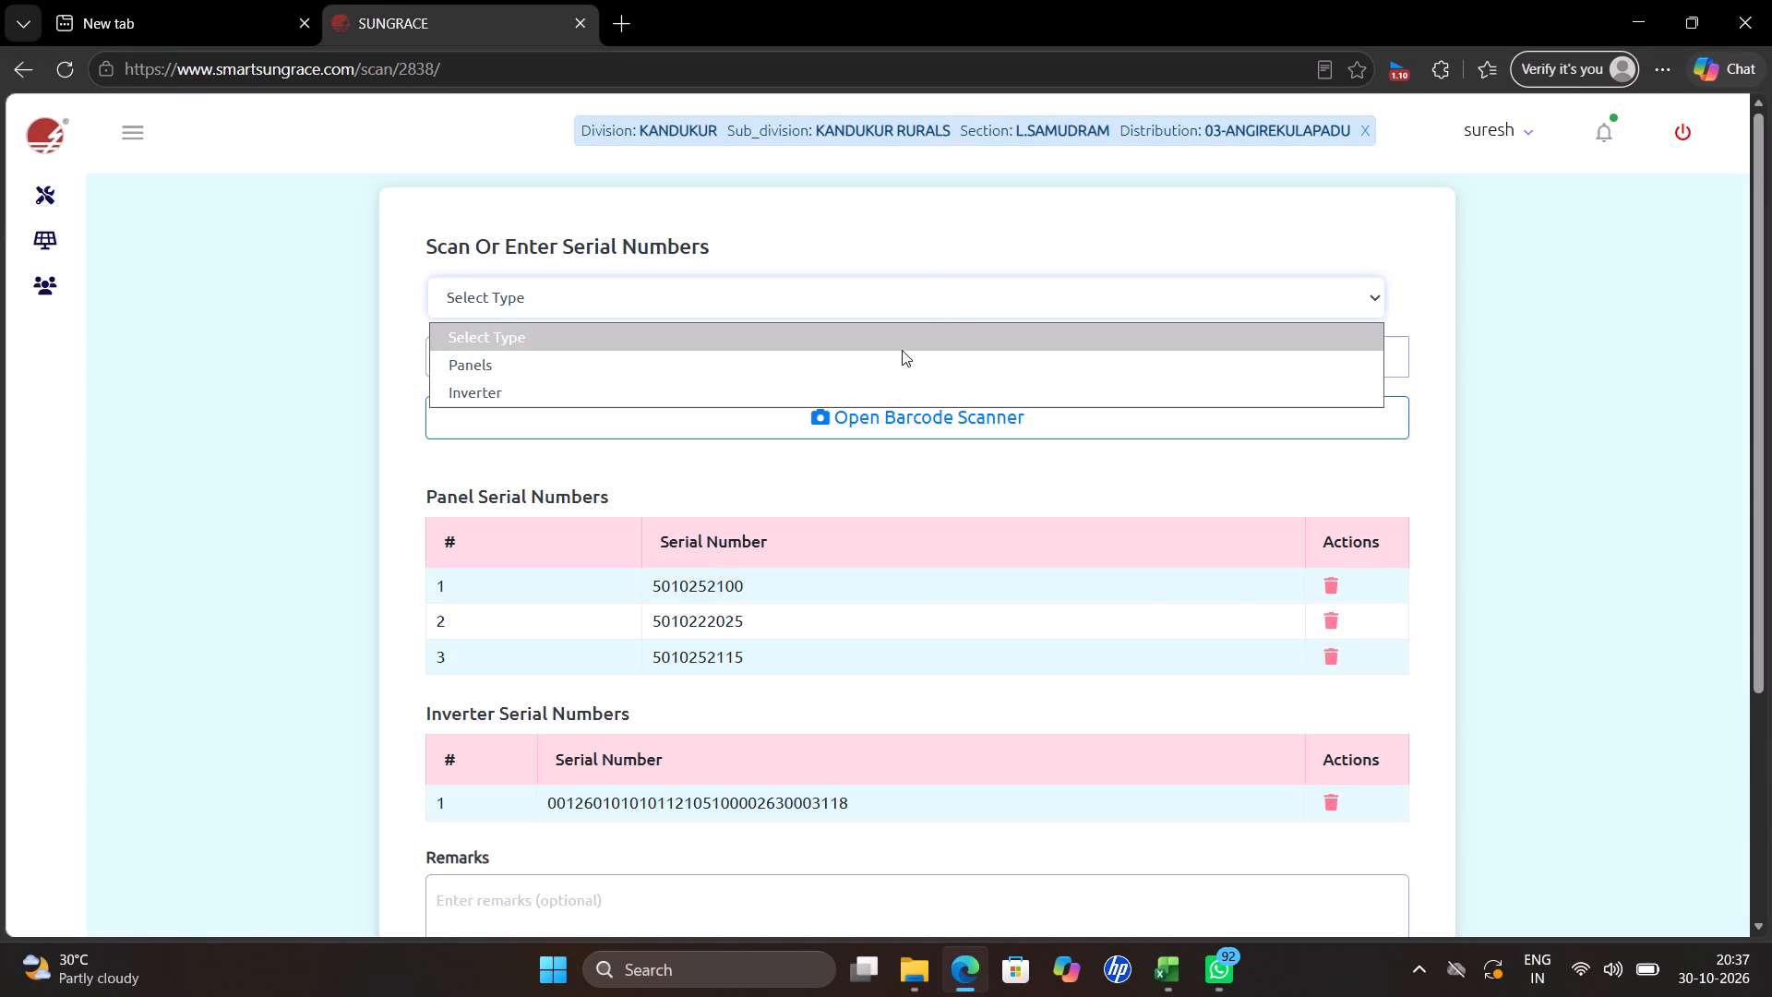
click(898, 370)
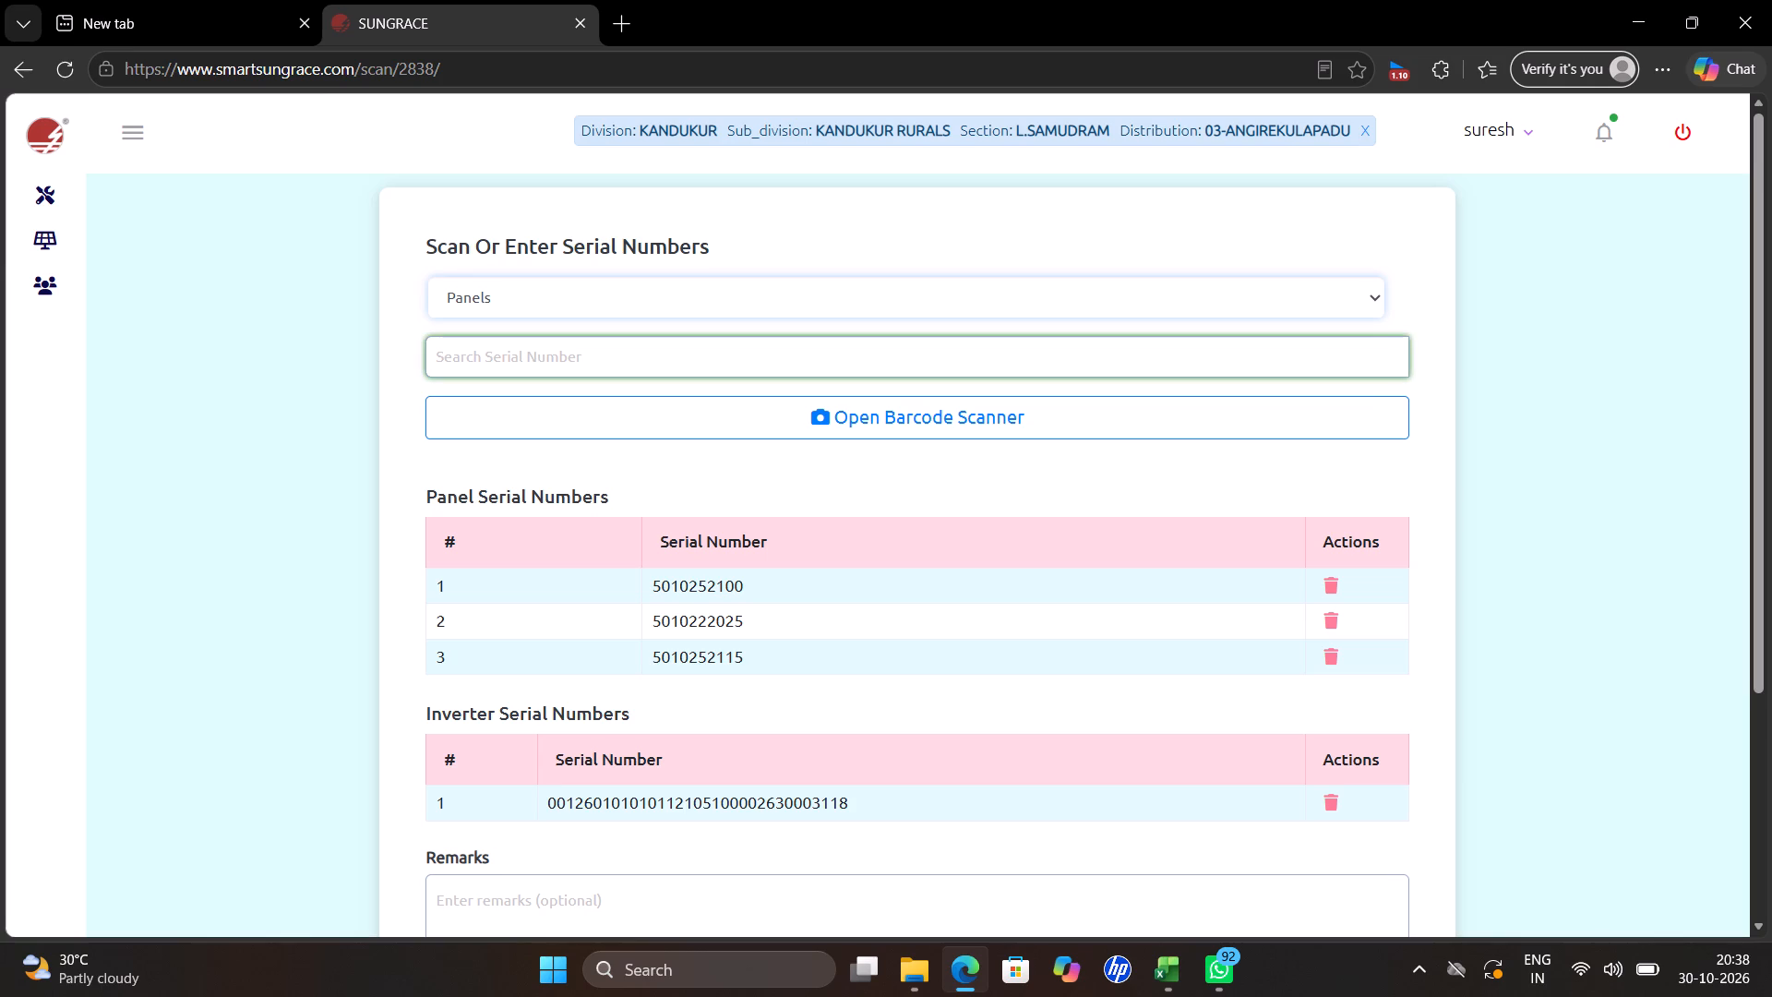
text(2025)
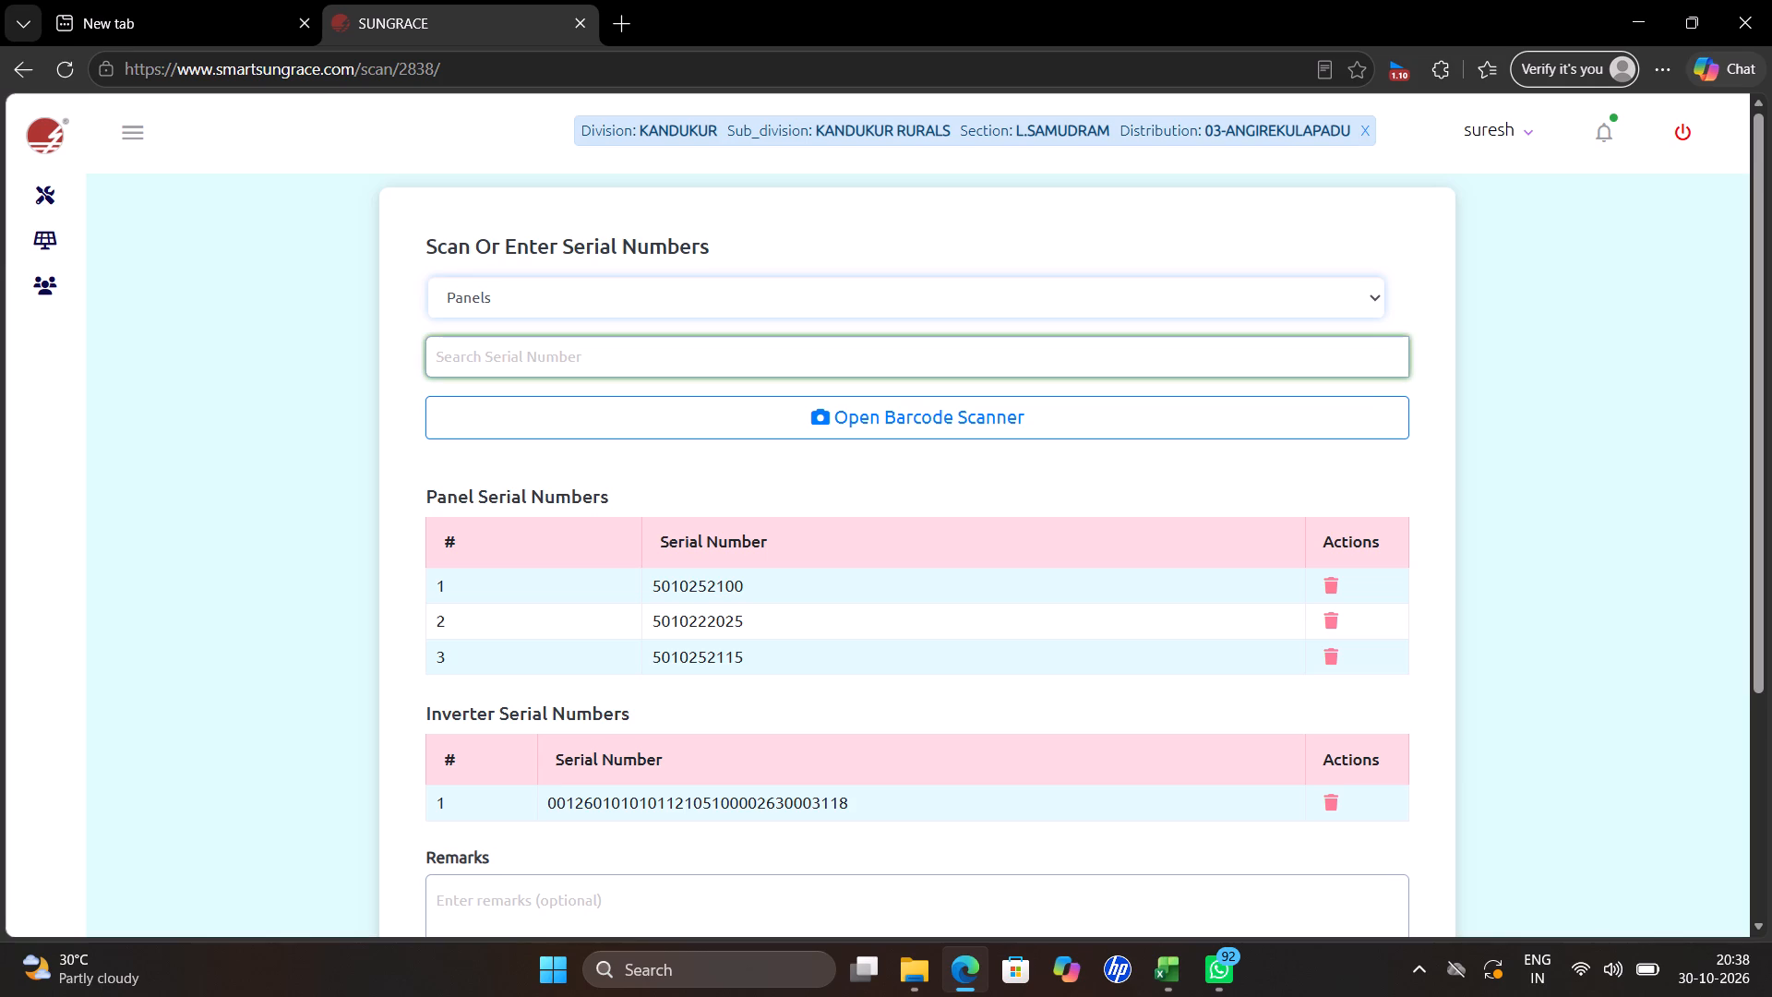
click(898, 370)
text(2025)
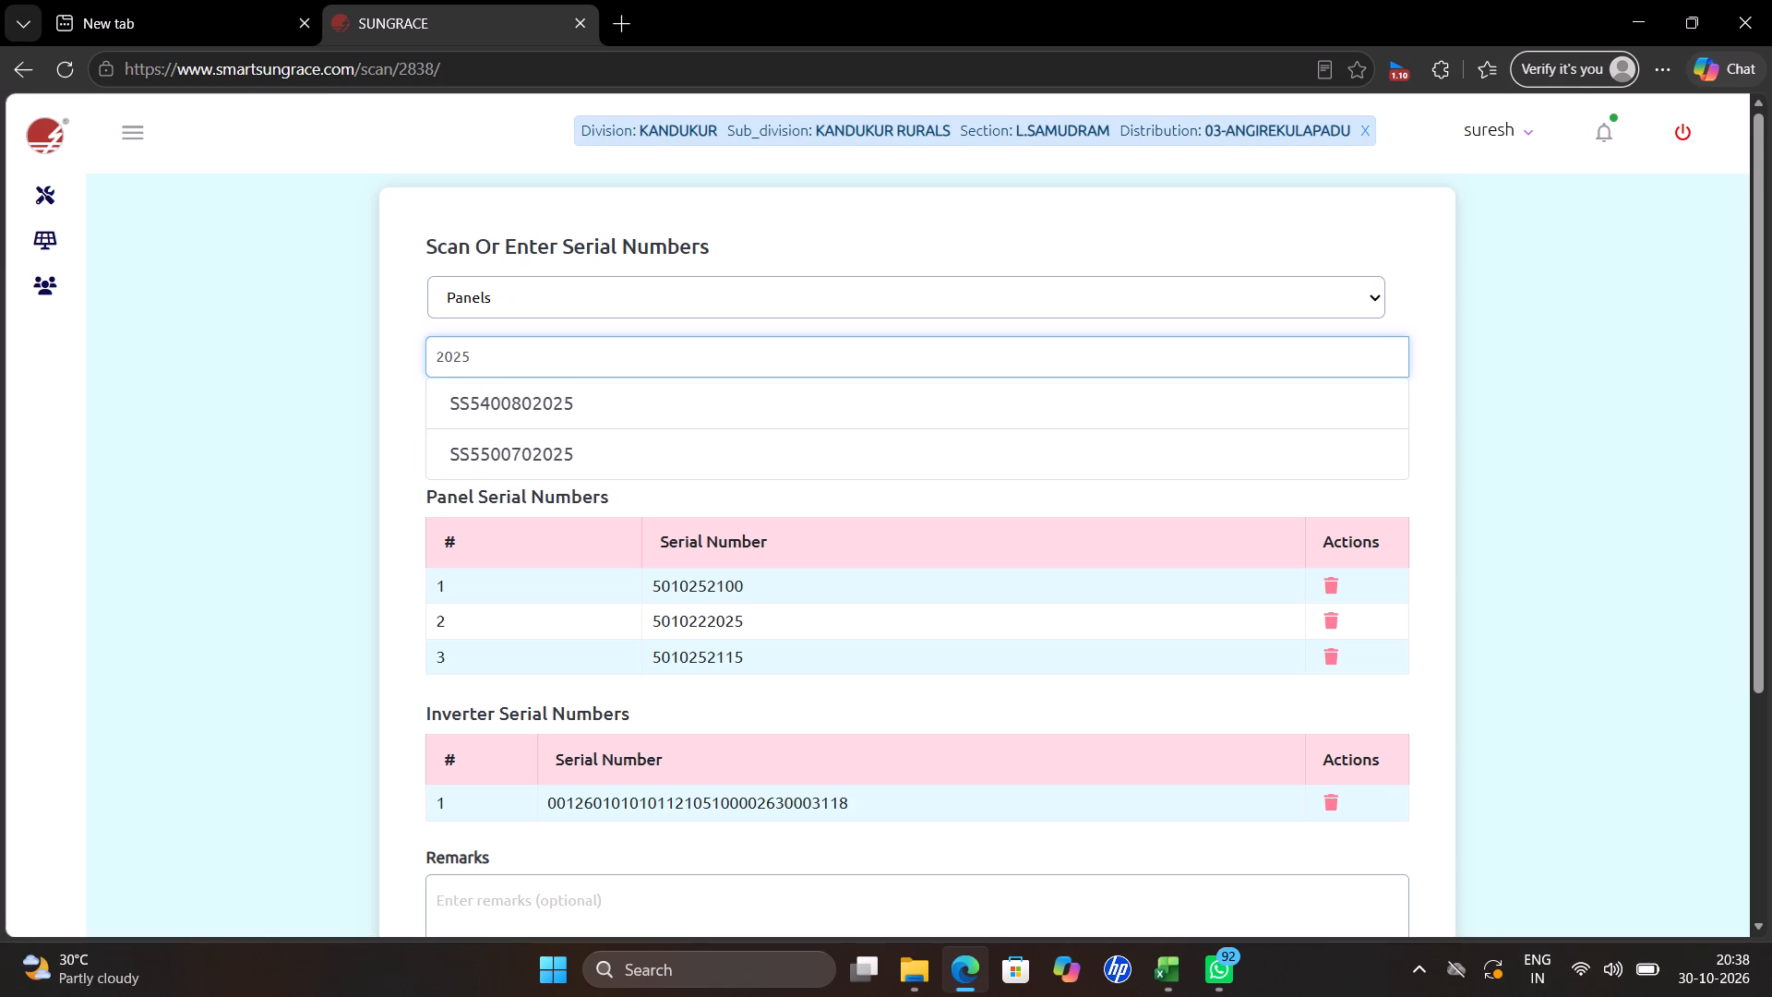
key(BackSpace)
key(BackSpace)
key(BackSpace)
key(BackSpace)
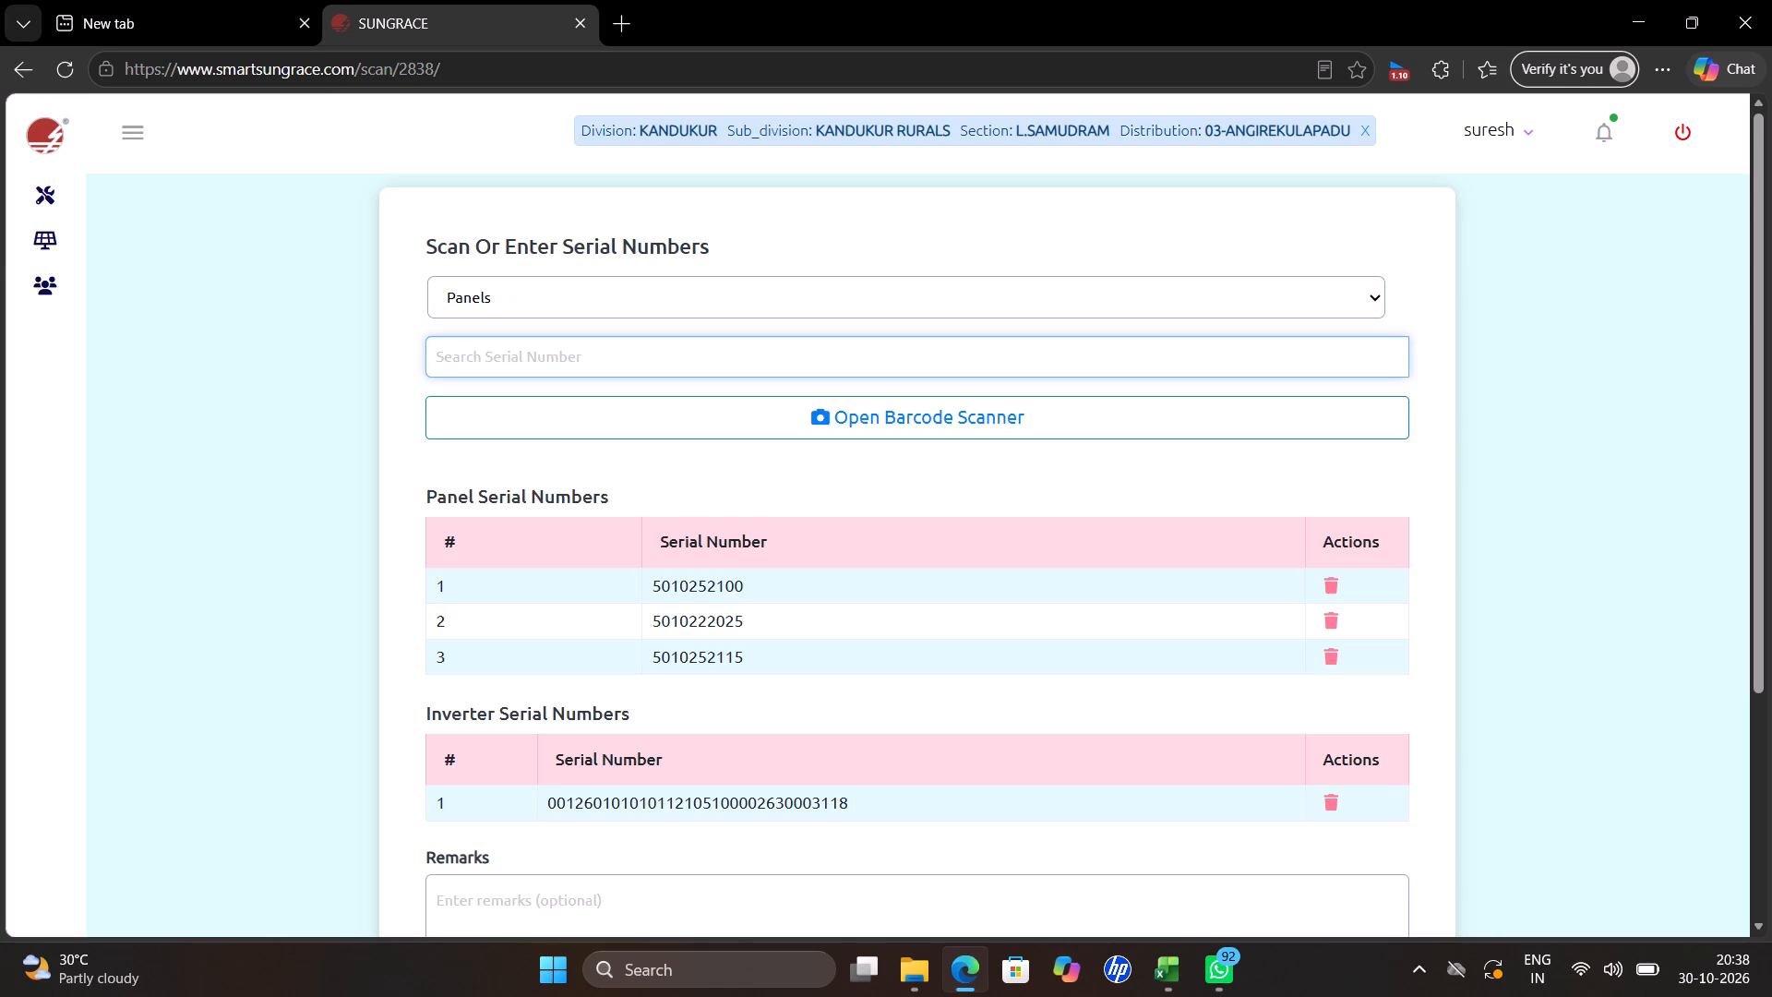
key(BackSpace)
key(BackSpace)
Submit all the serial numbers already listed for the installation ending in 408.
scroll(812, 799, down, 3)
click(580, 707)
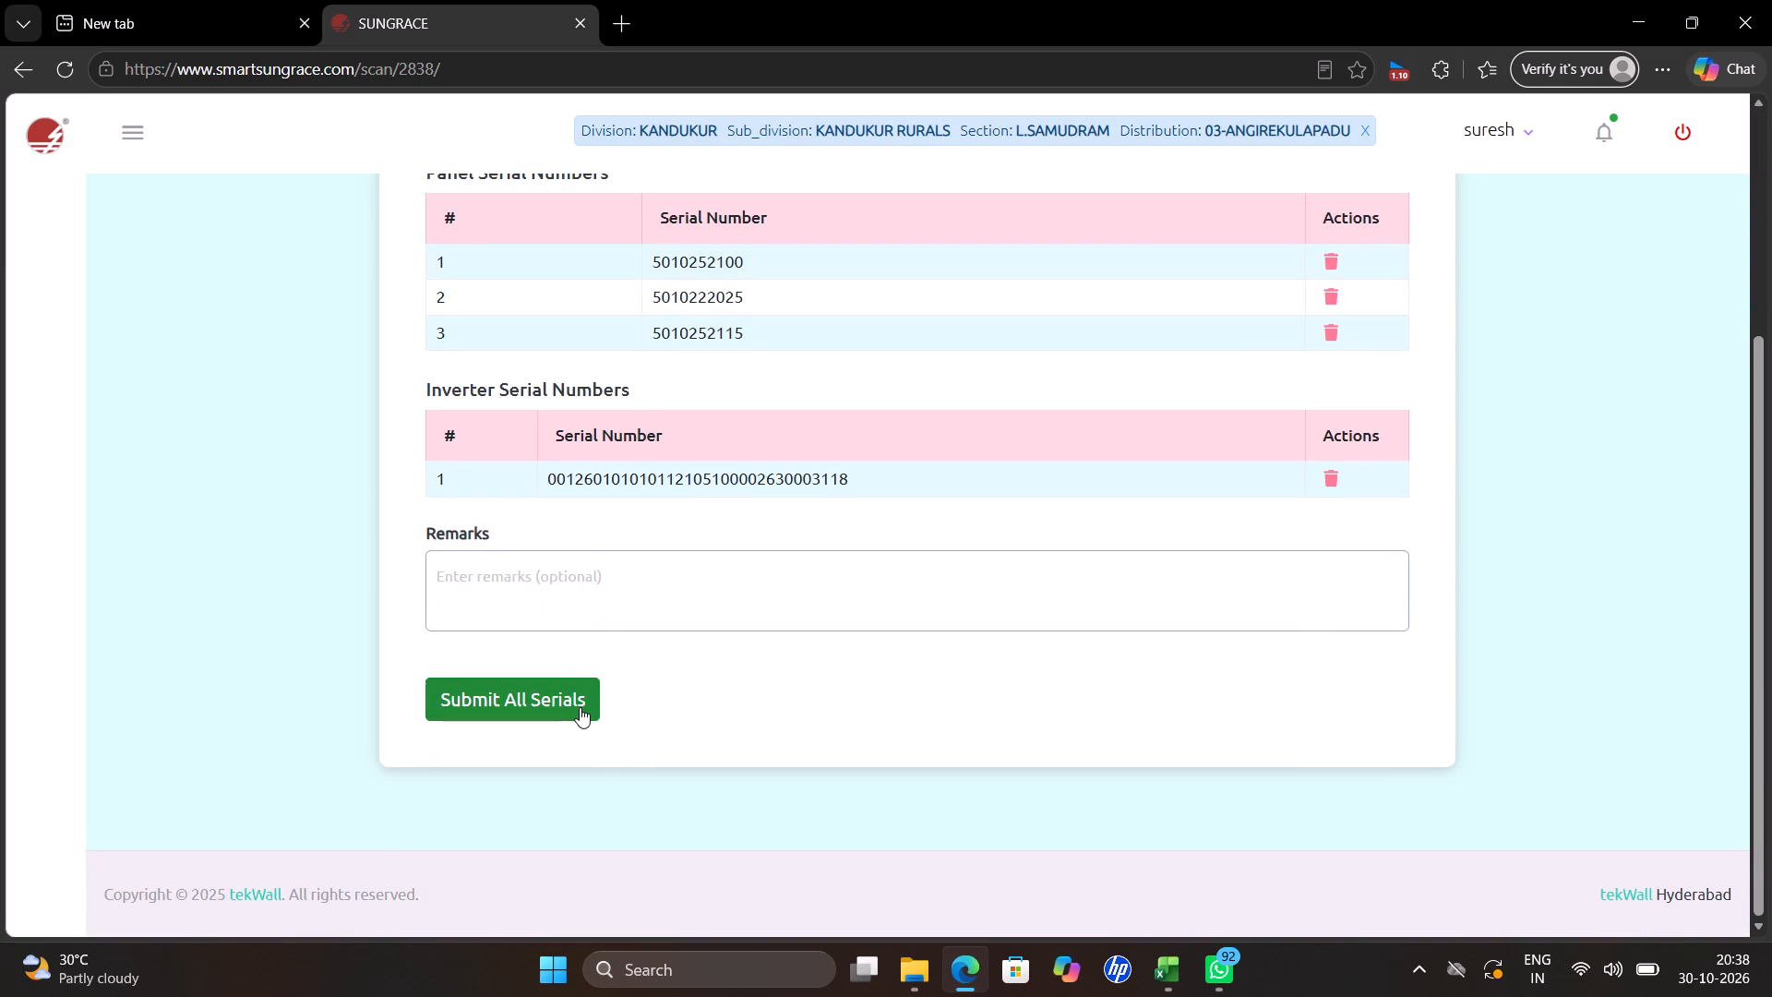
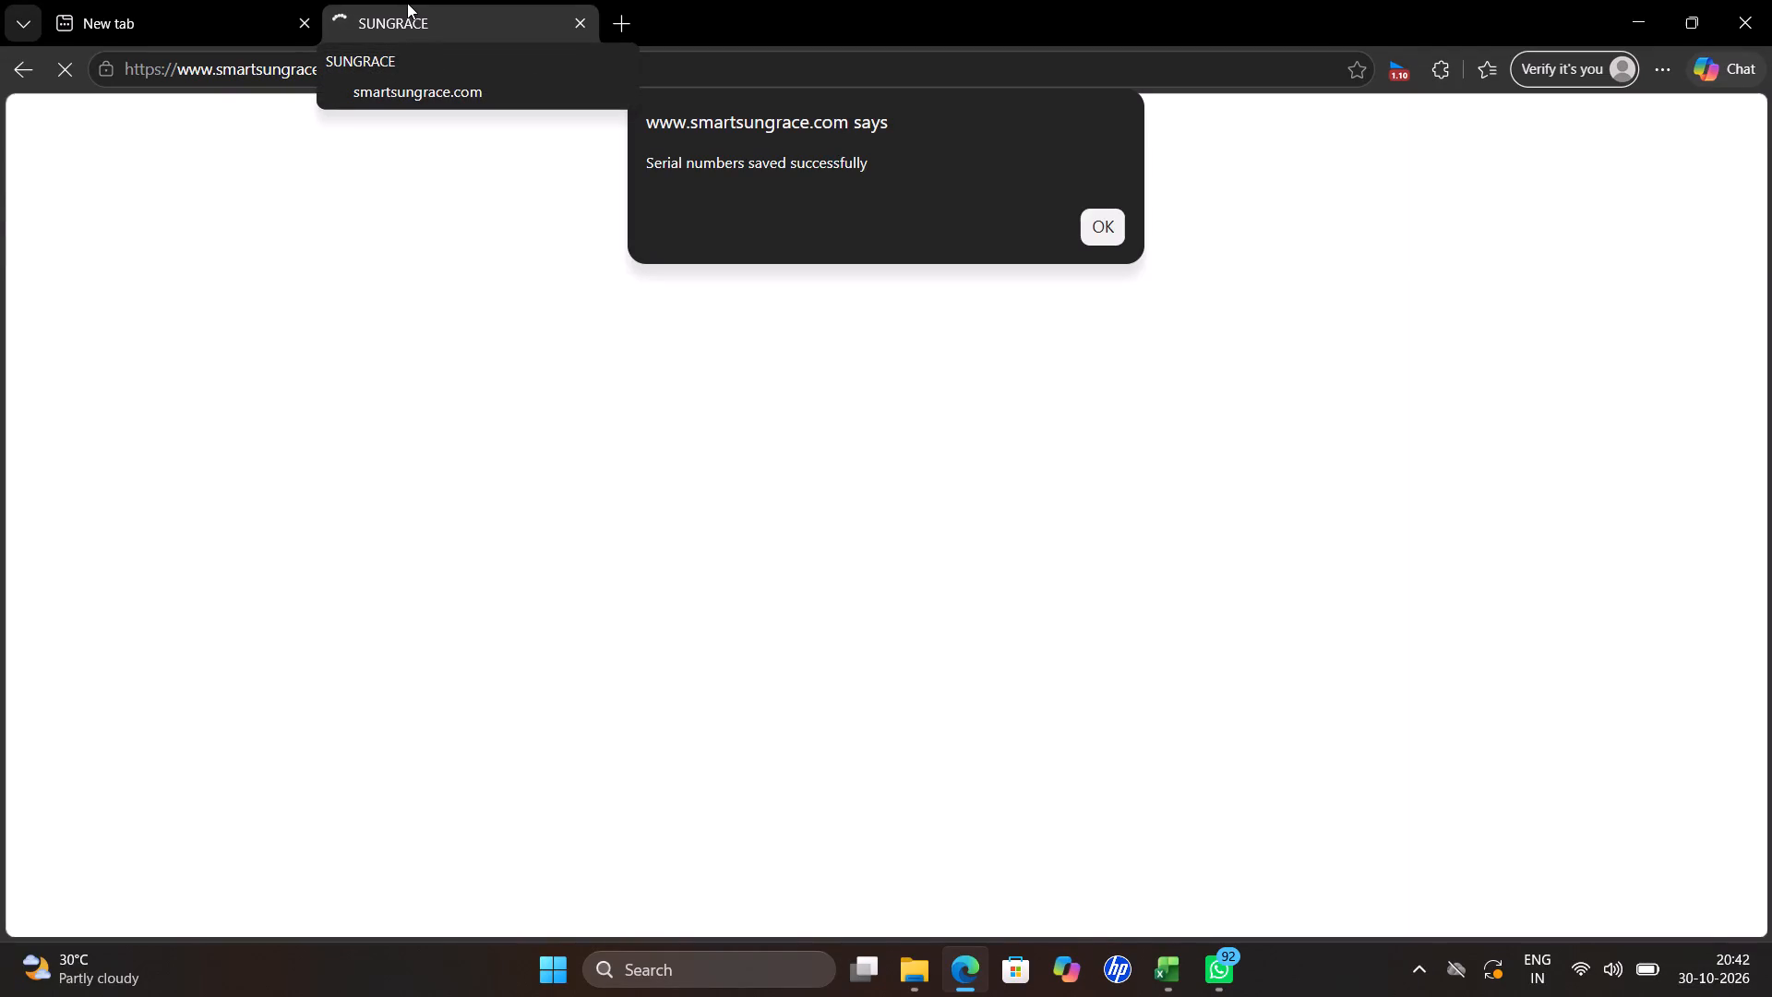
Dismiss the serial number save notice for the installation ending in 408 and return to the full installations list.
click(1084, 228)
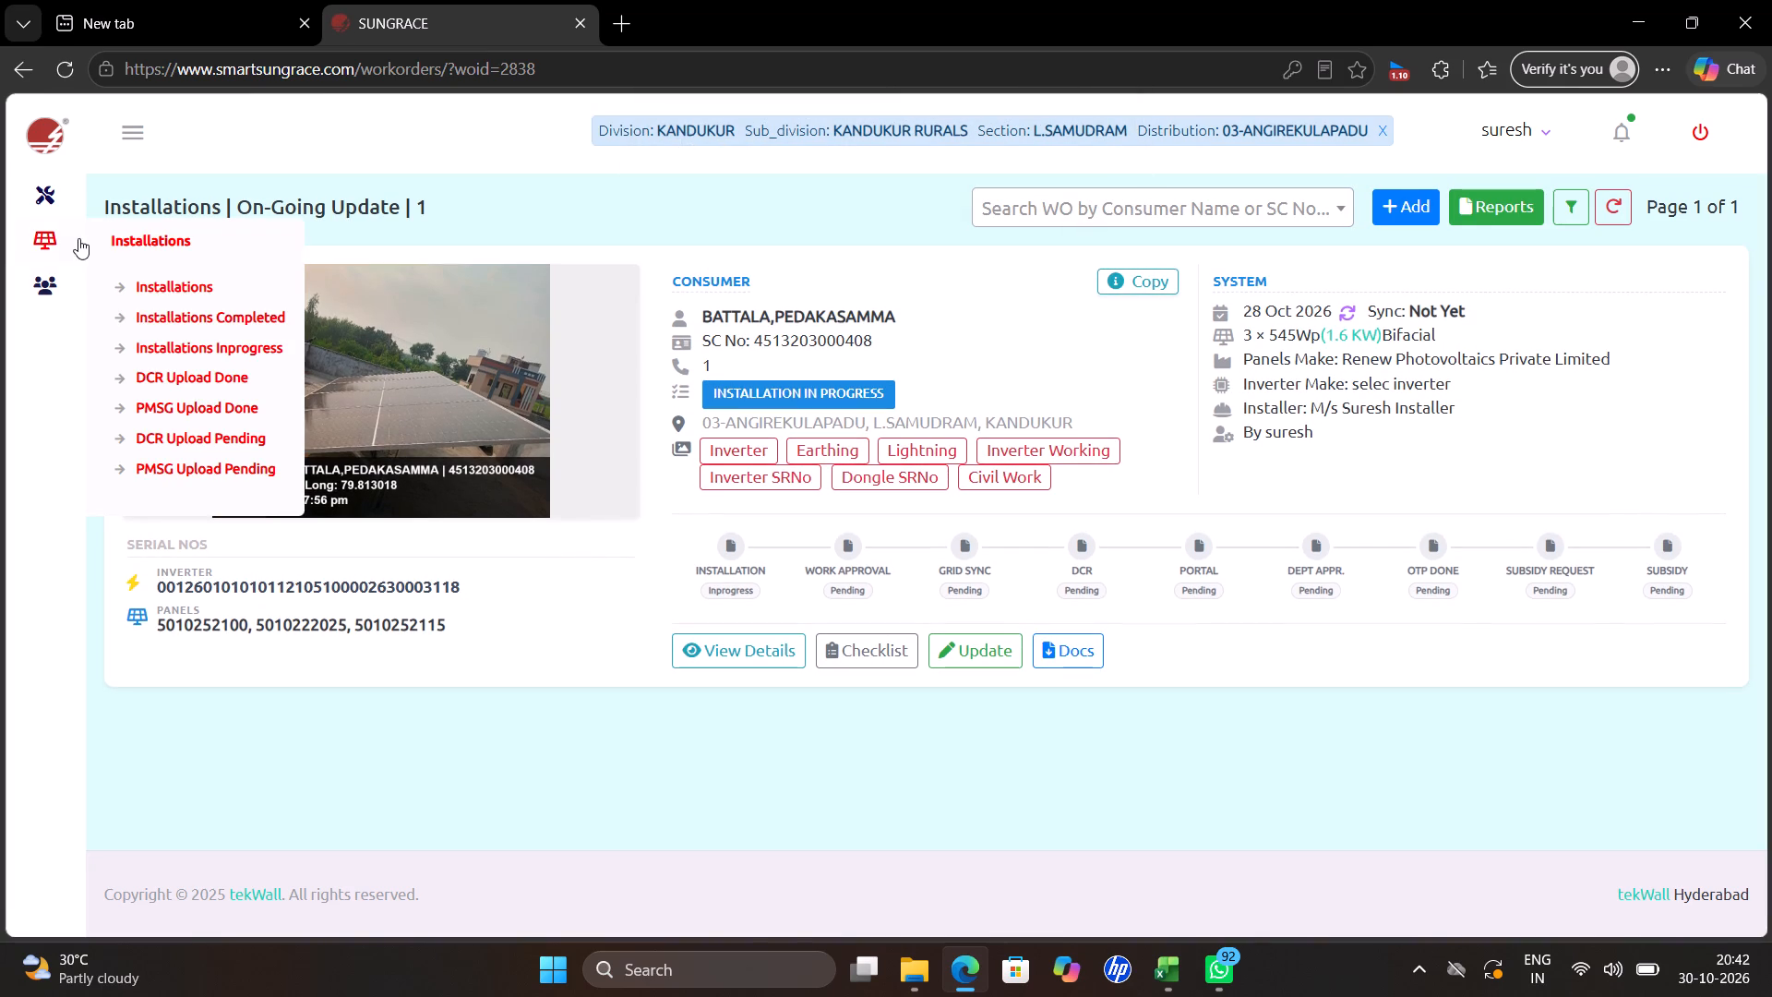
click(173, 285)
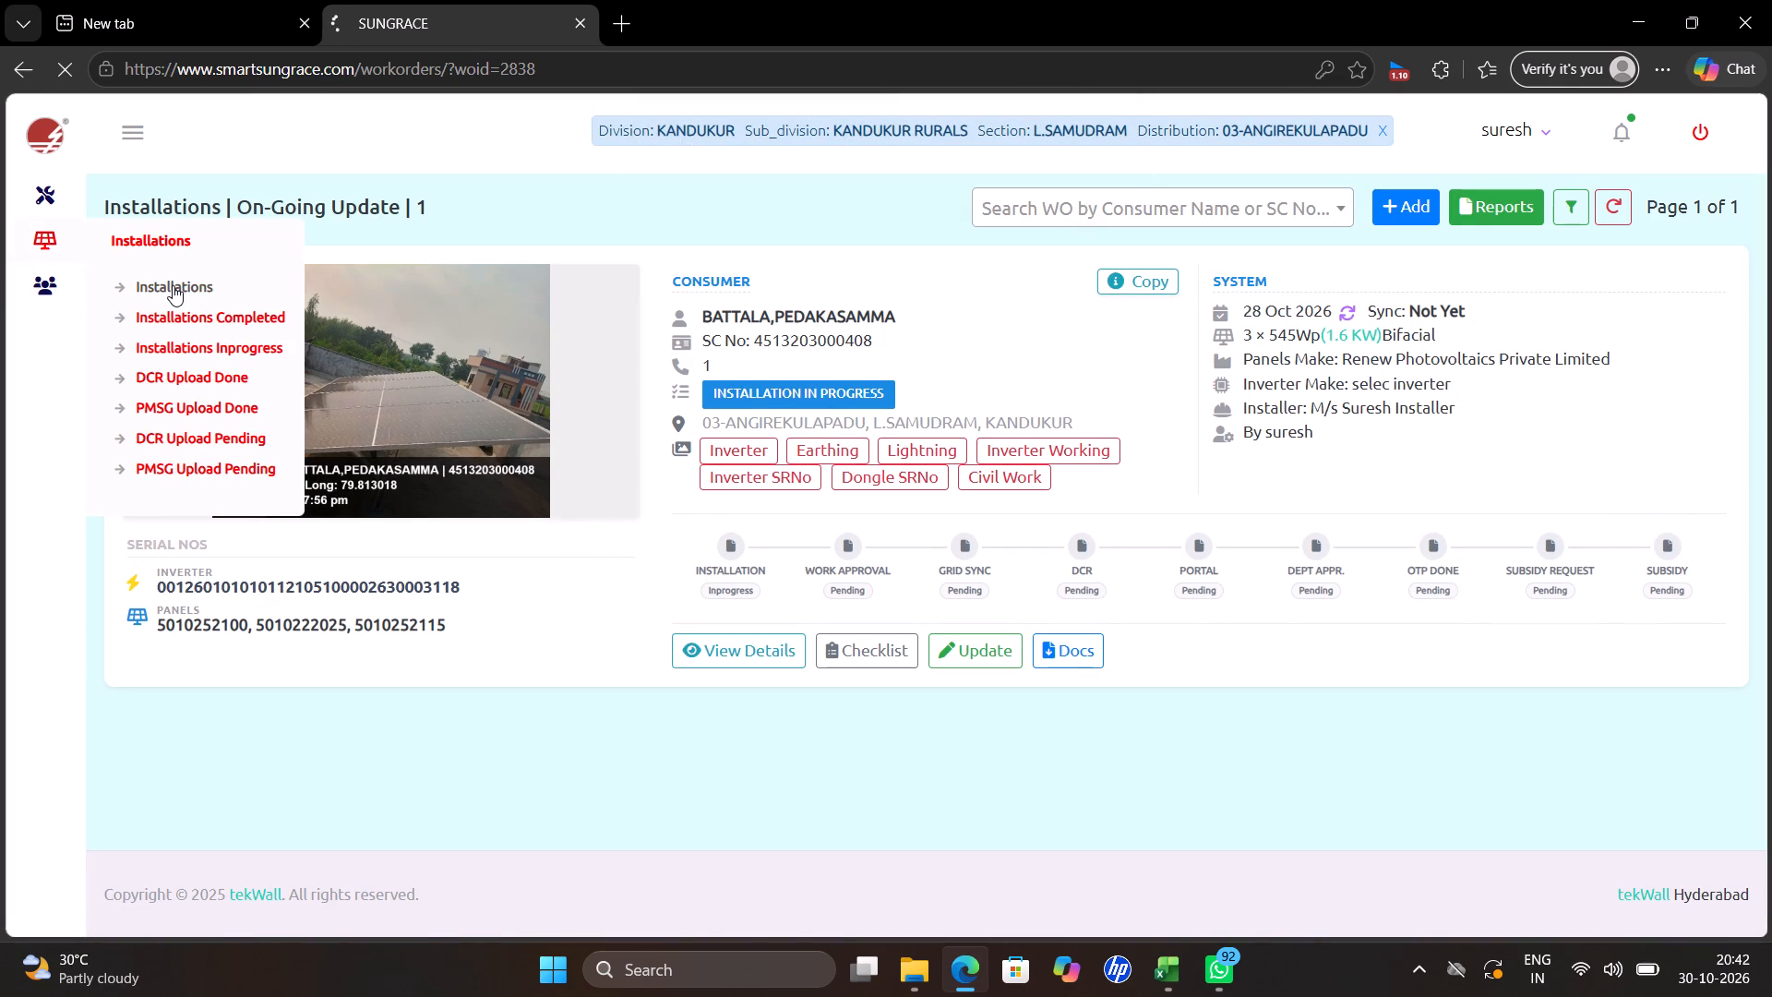
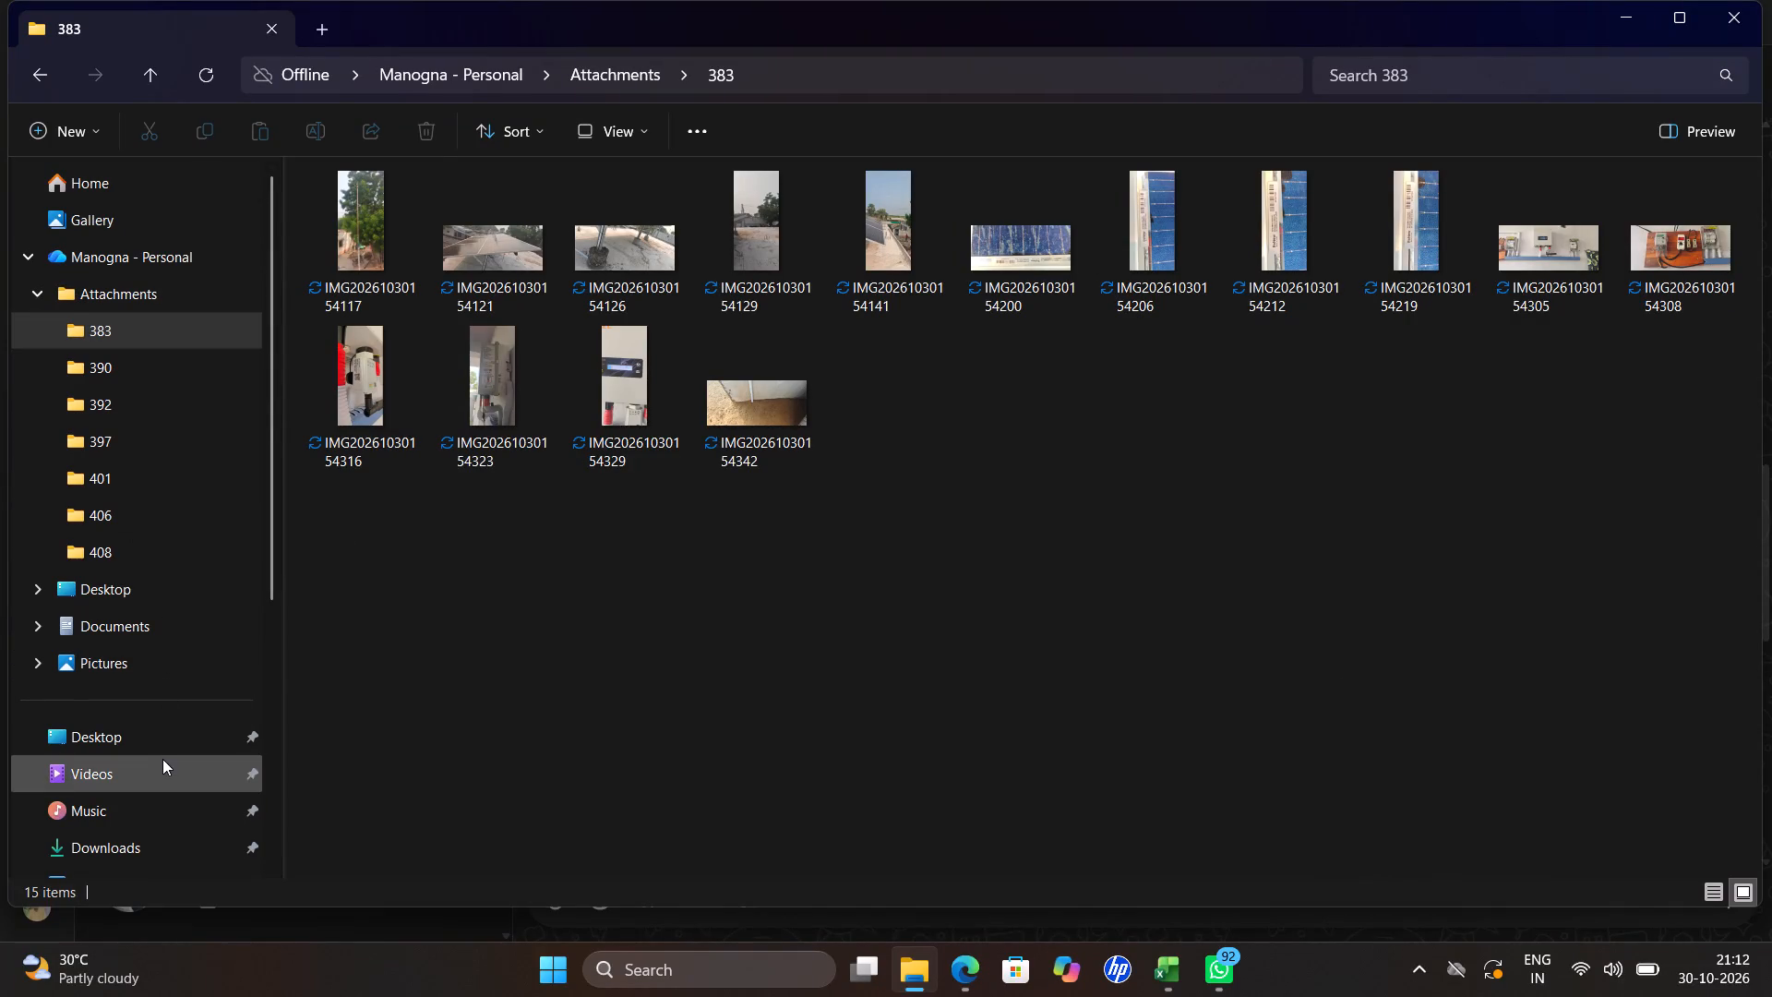
Extract the newly downloaded ZIP archive whose name ends in 381 to its default folder in Downloads.
click(162, 853)
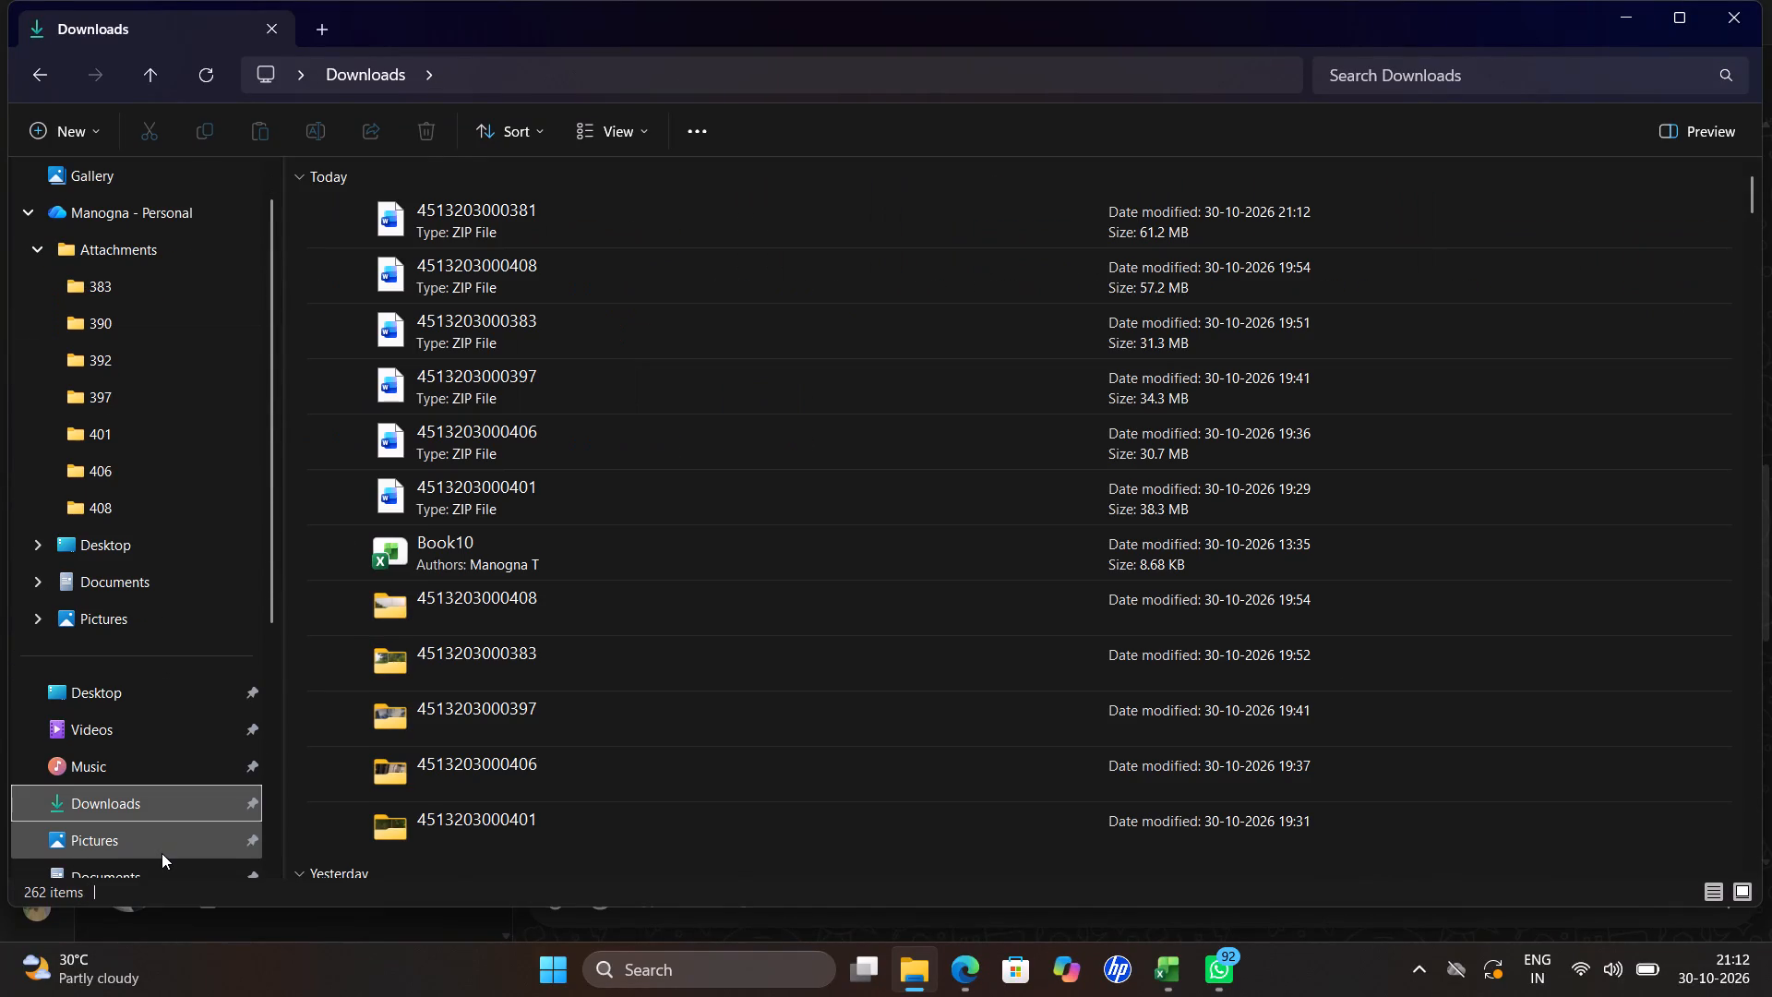
right_click(511, 242)
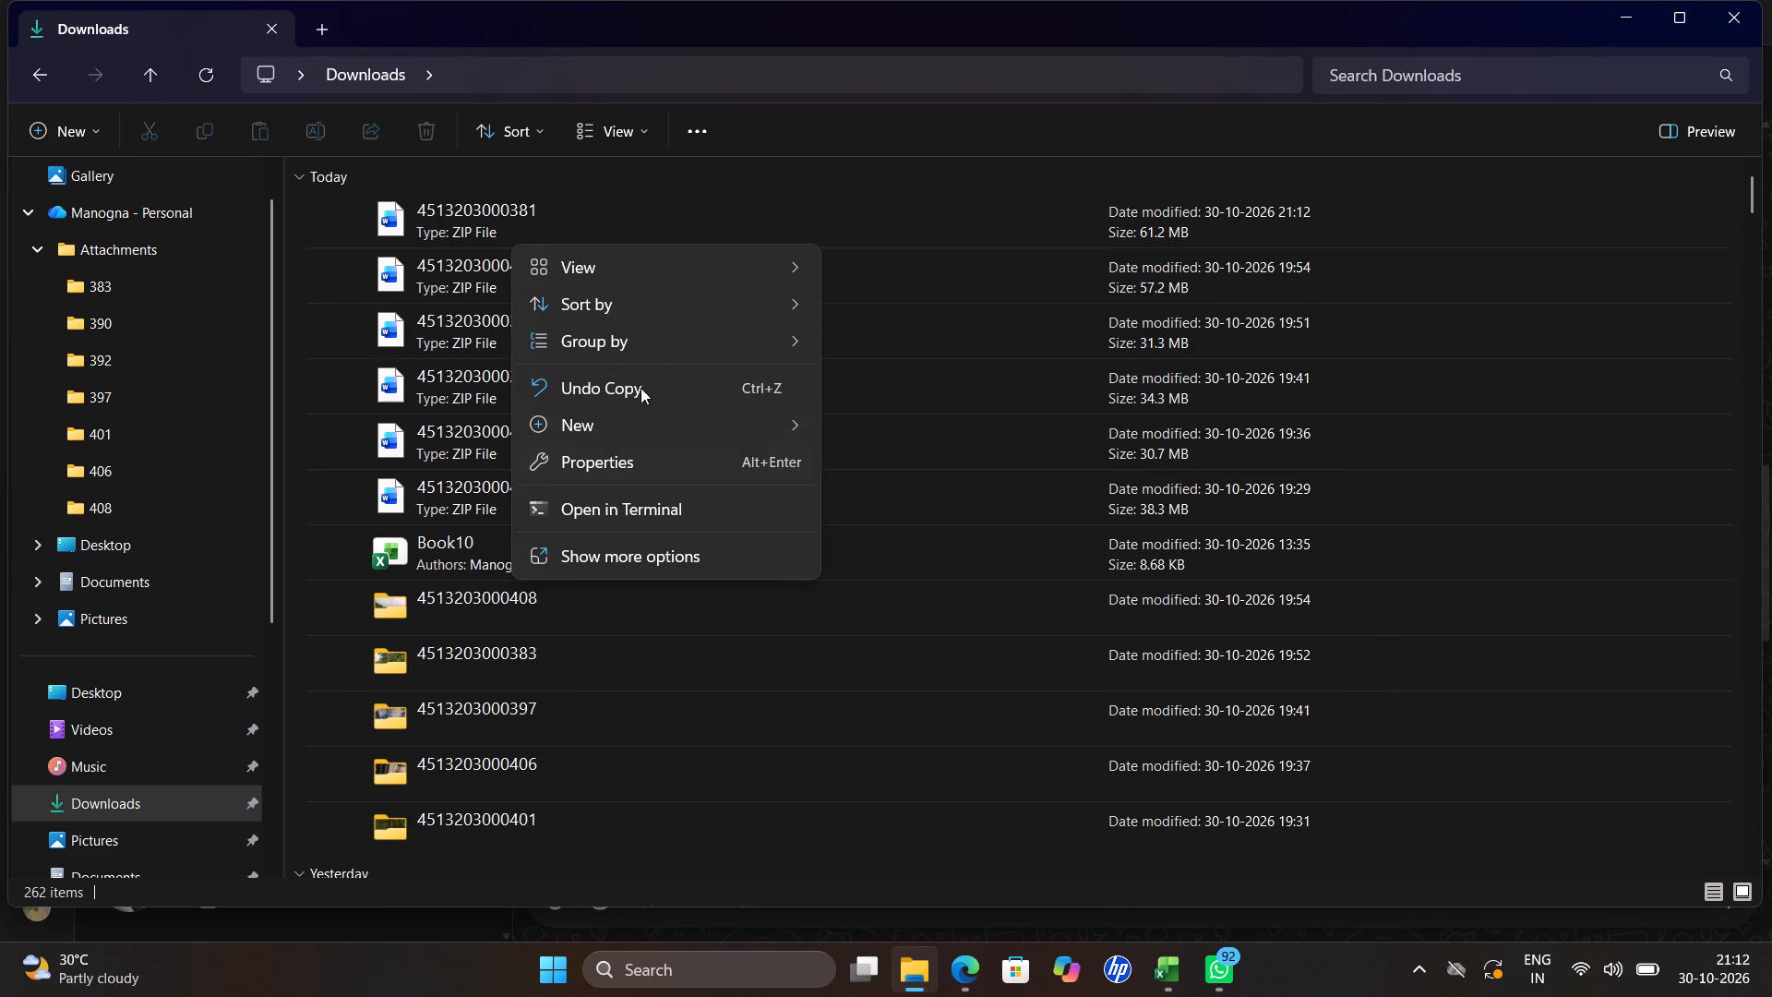
click(523, 211)
right_click(523, 211)
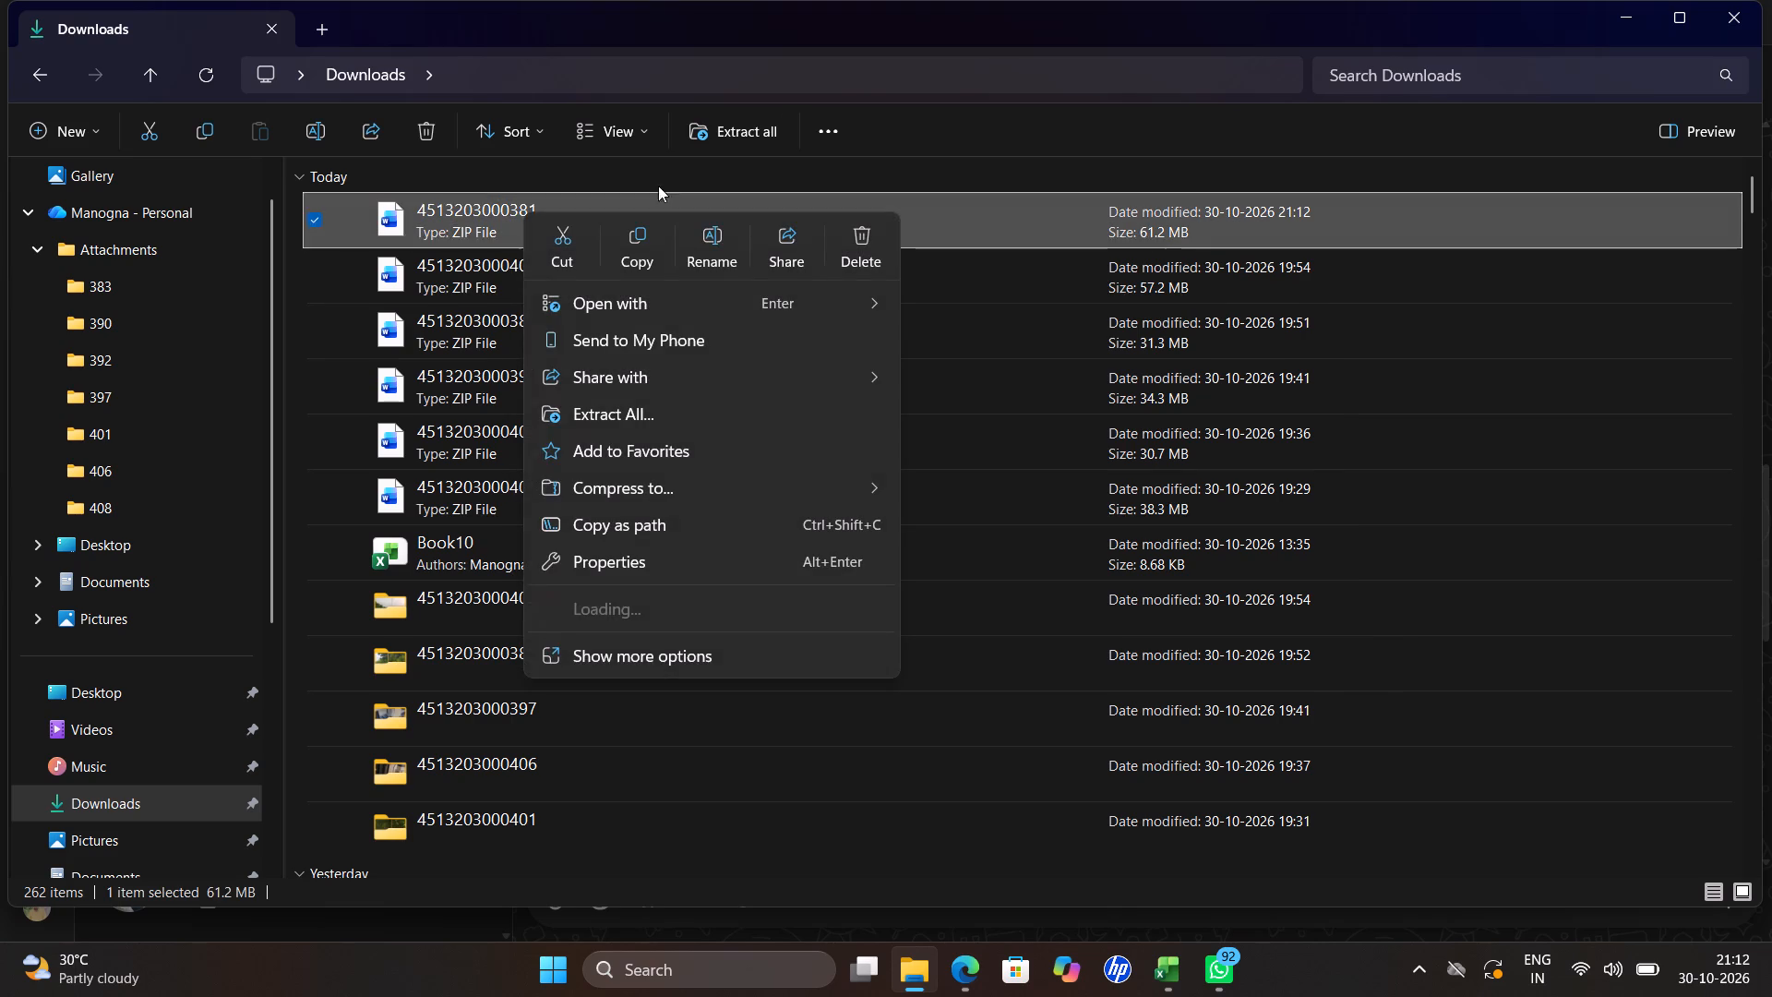
click(638, 409)
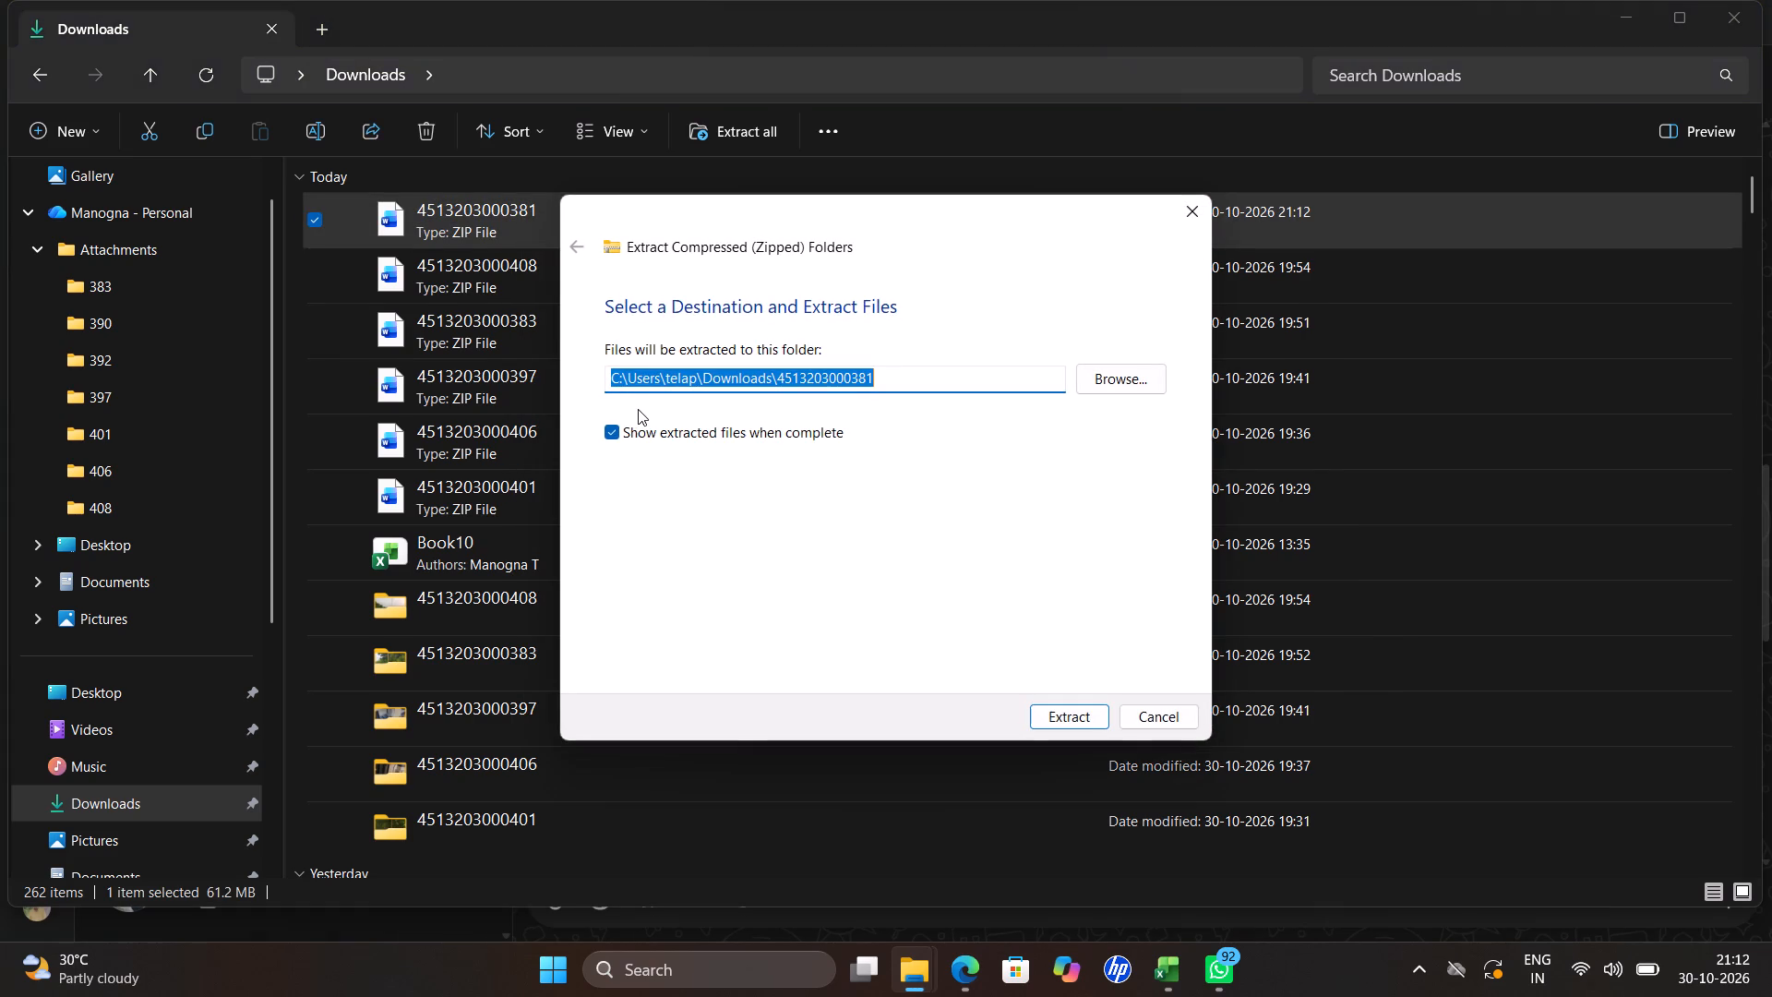
click(1067, 717)
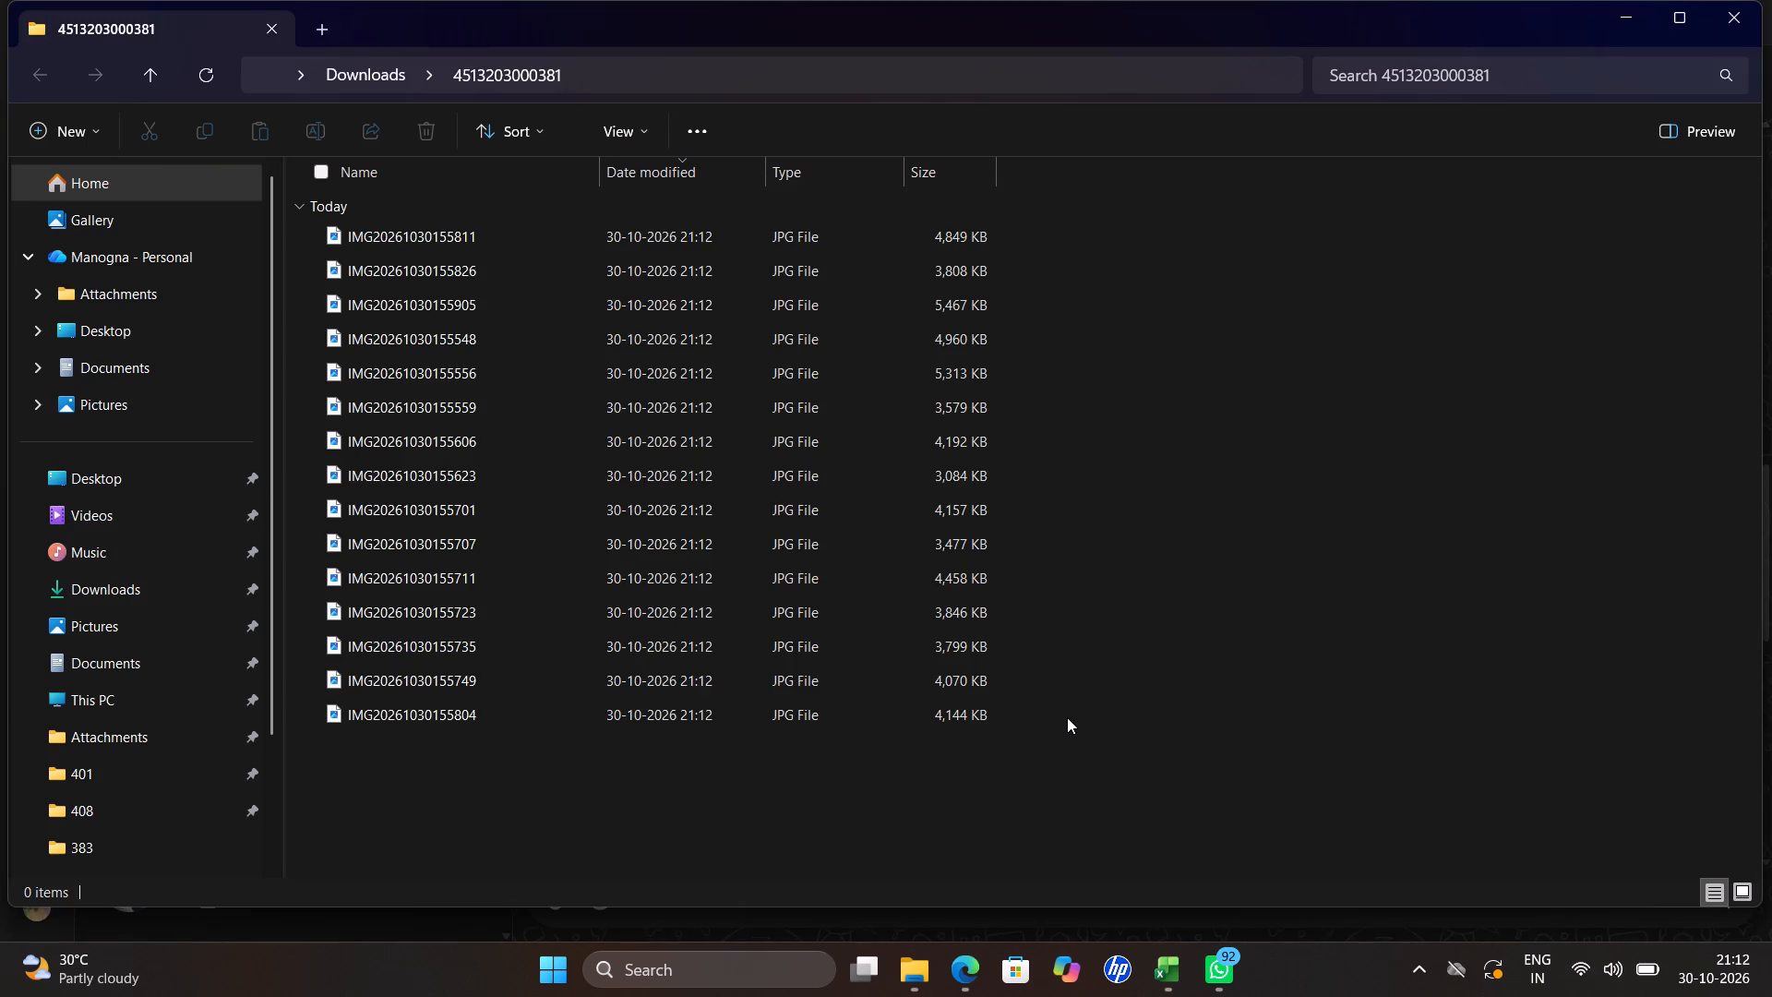
Copy all the extracted photos in the folder ending in 381.
key(ctrl+a)
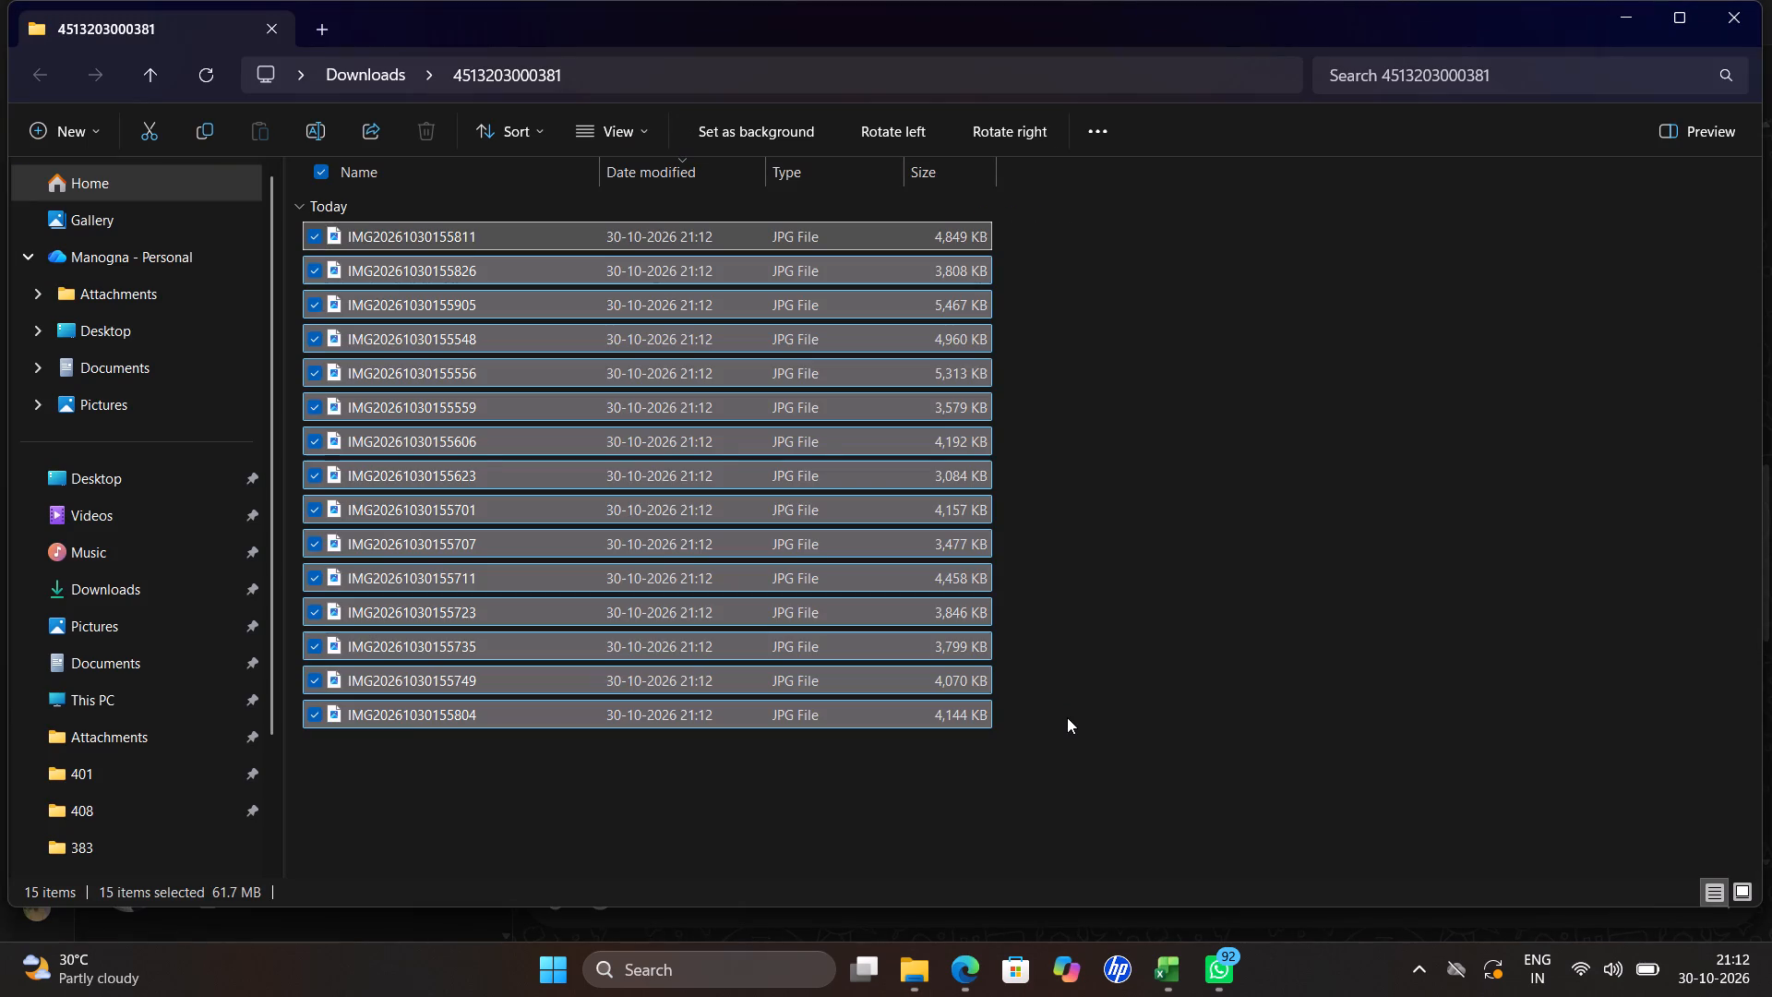
key(ctrl+c)
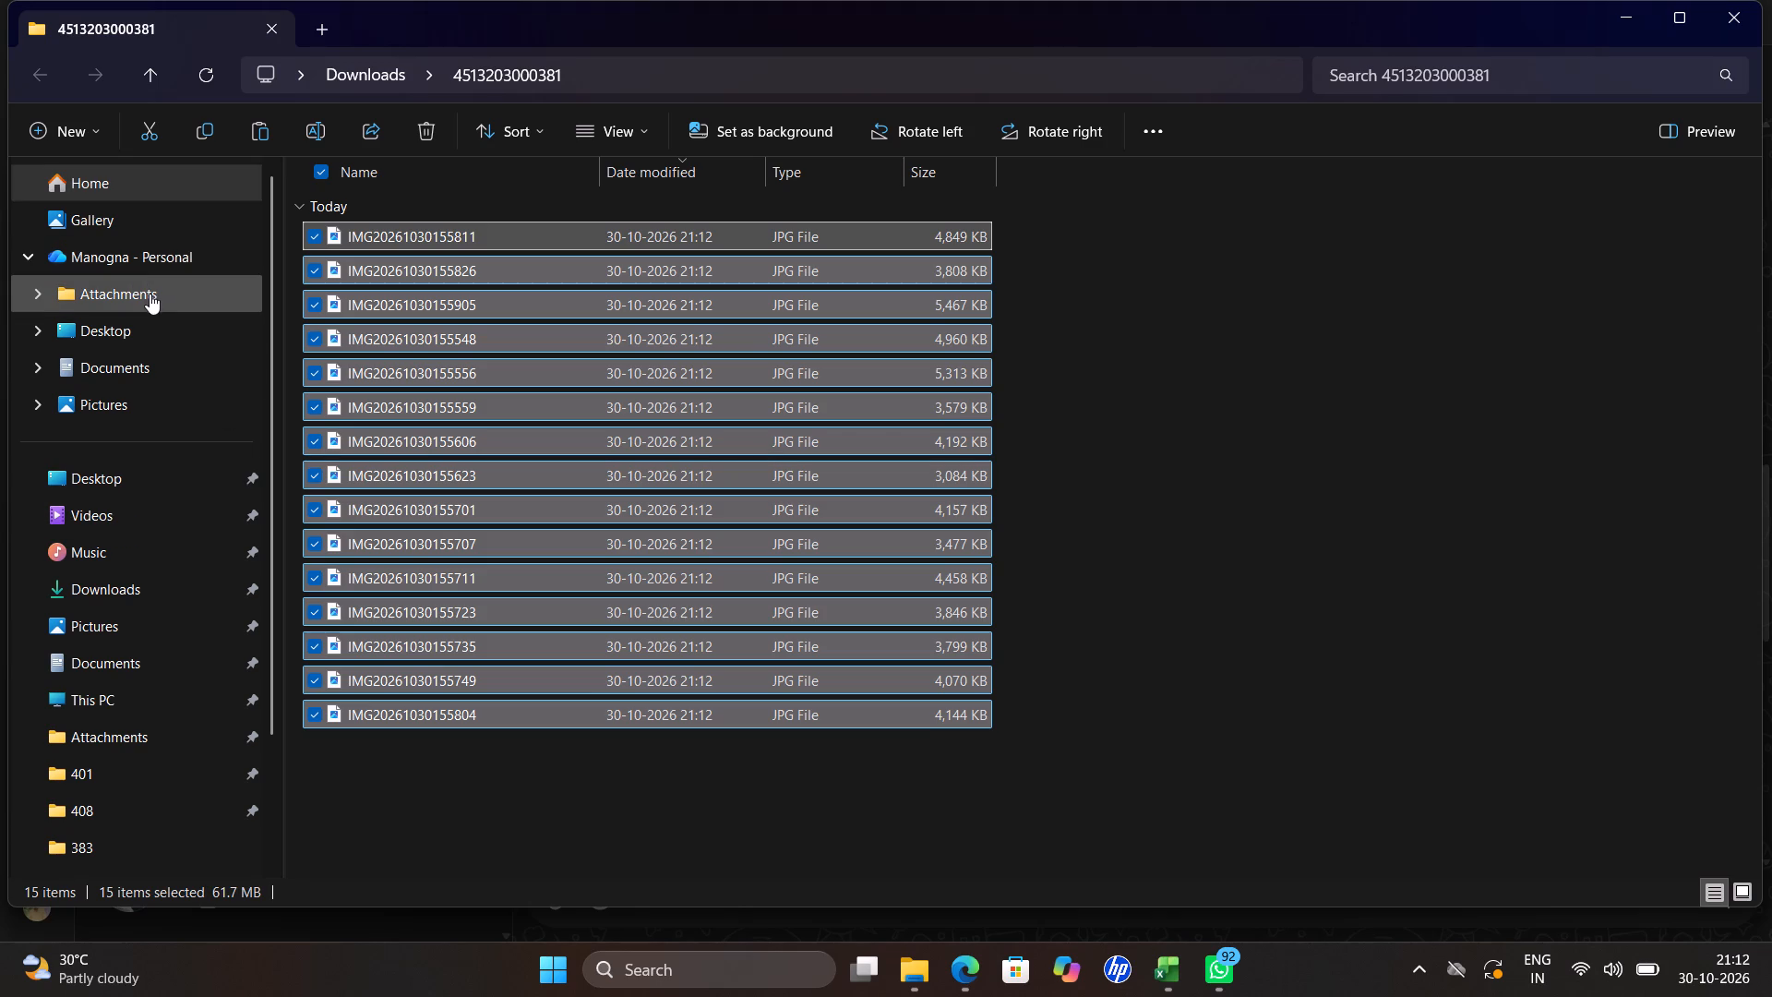
Go to the OneDrive Attachments folder and start creating a new item there.
double_click(150, 294)
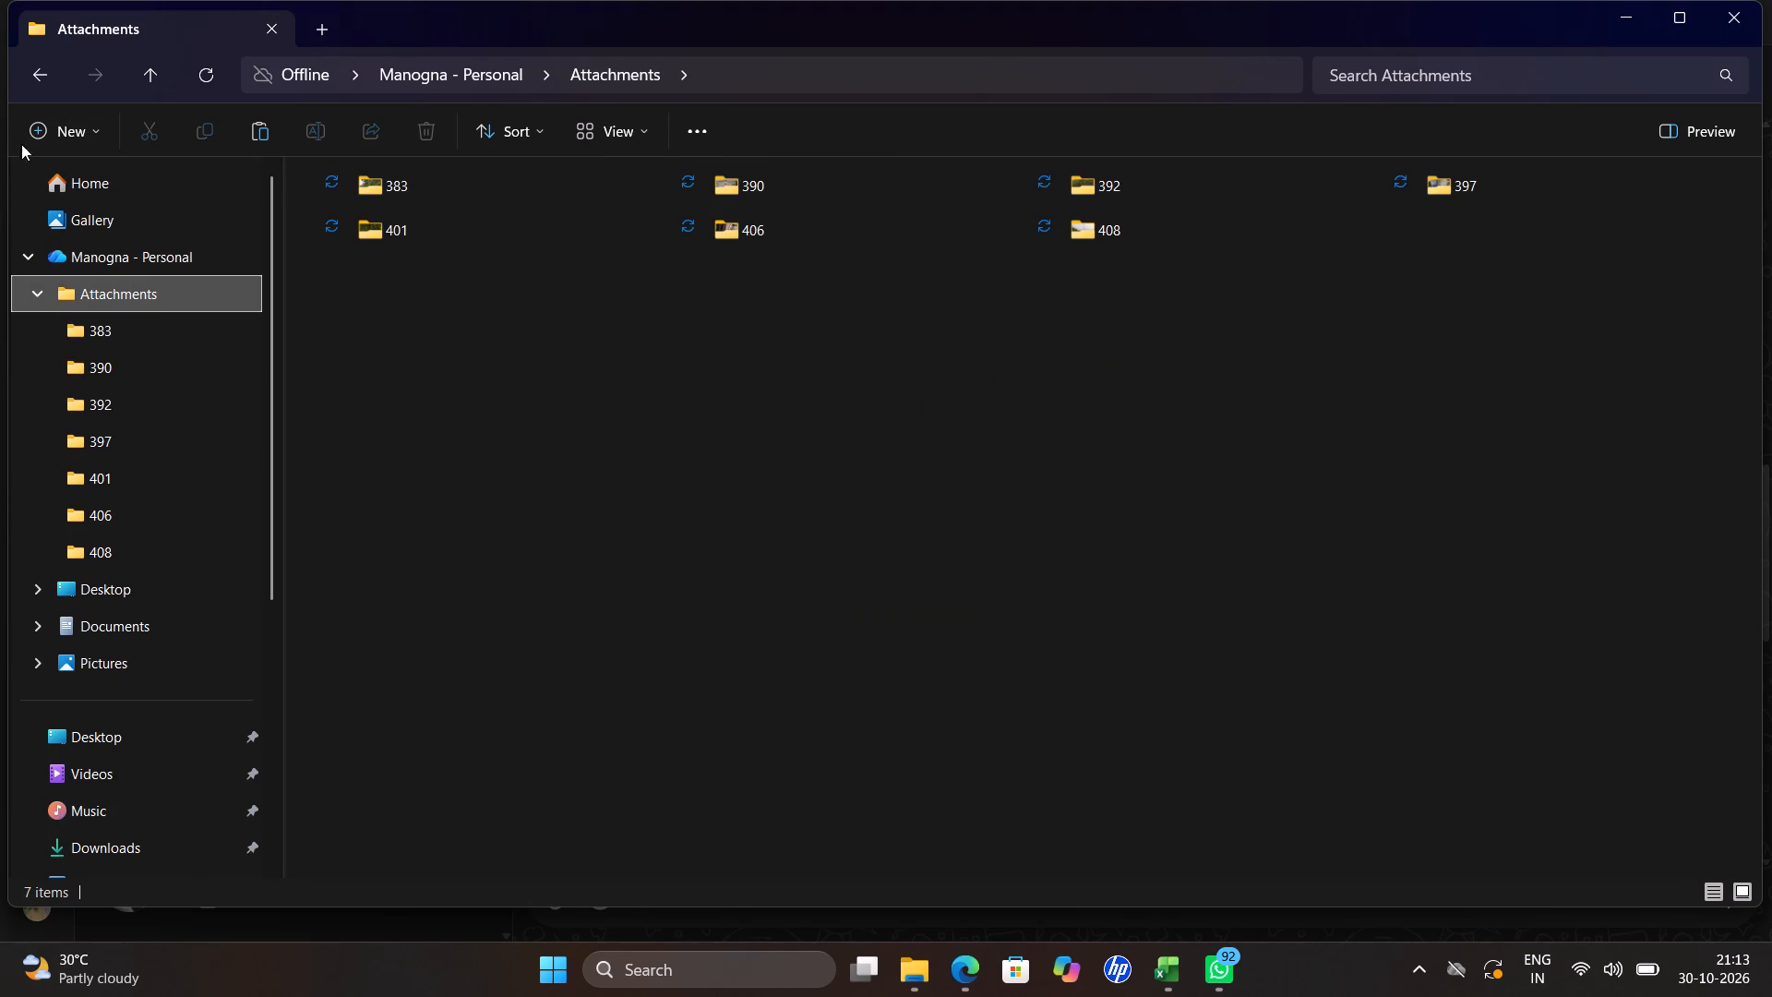
click(60, 113)
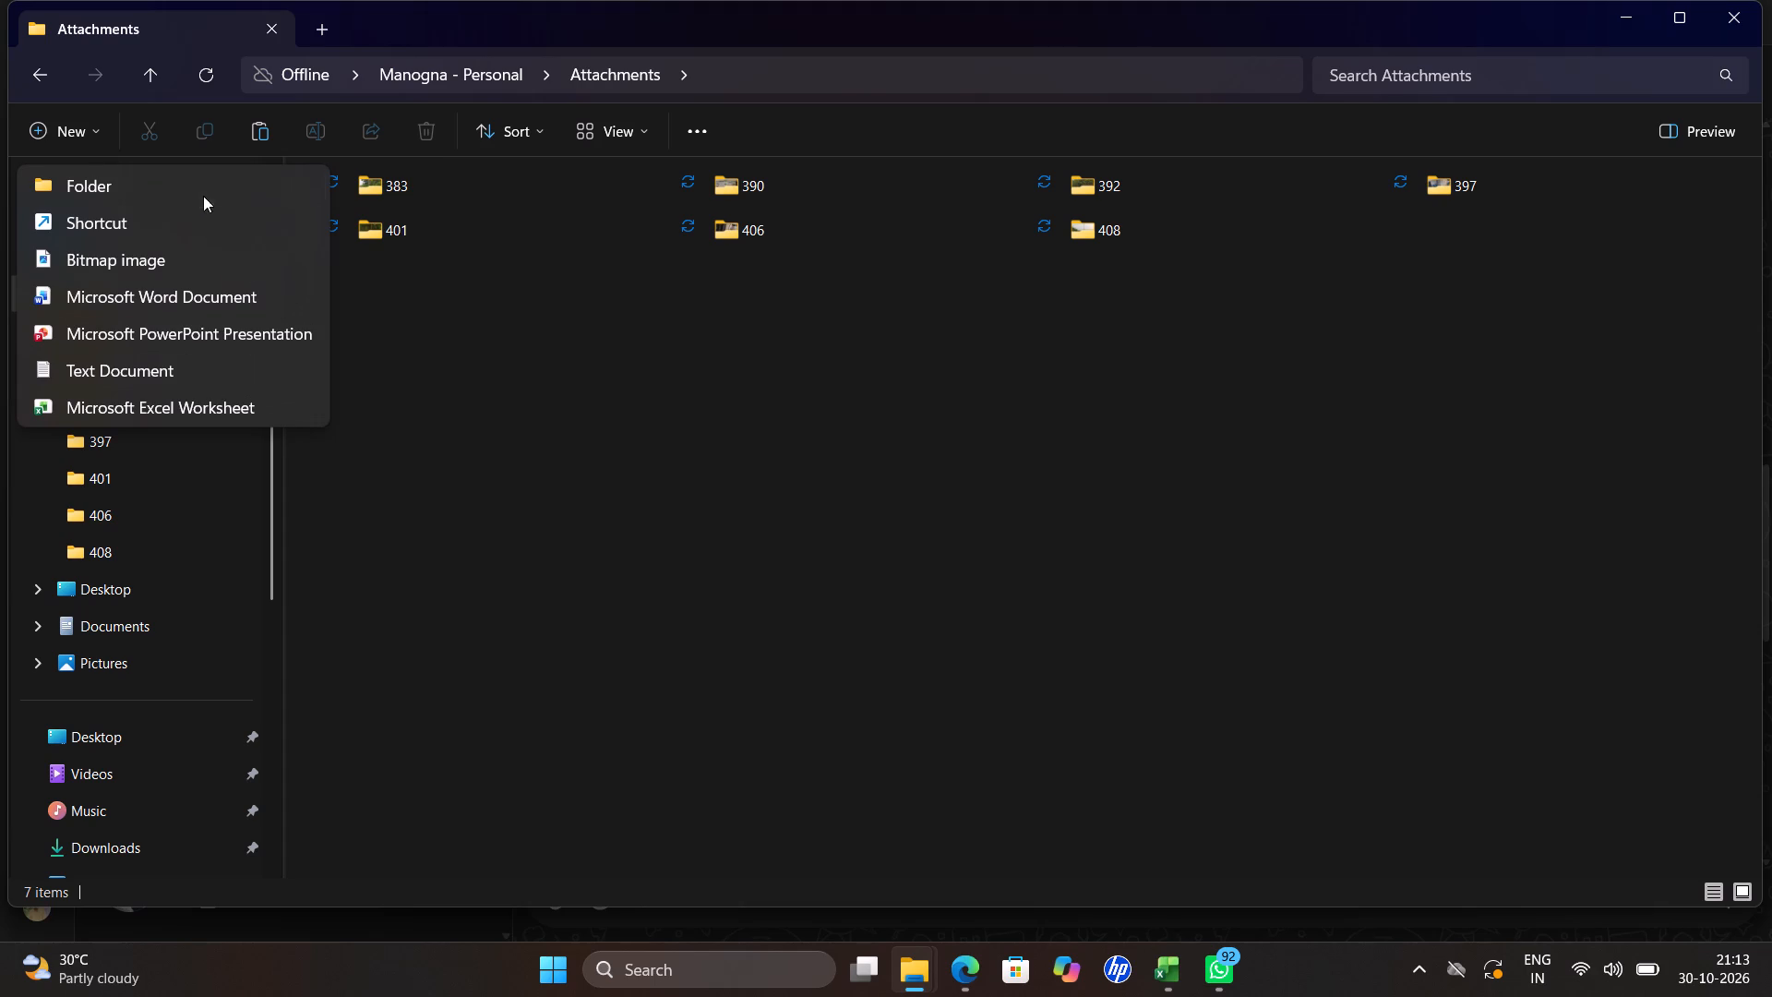
Create a new folder in the Attachments folder and clear its default name.
click(201, 186)
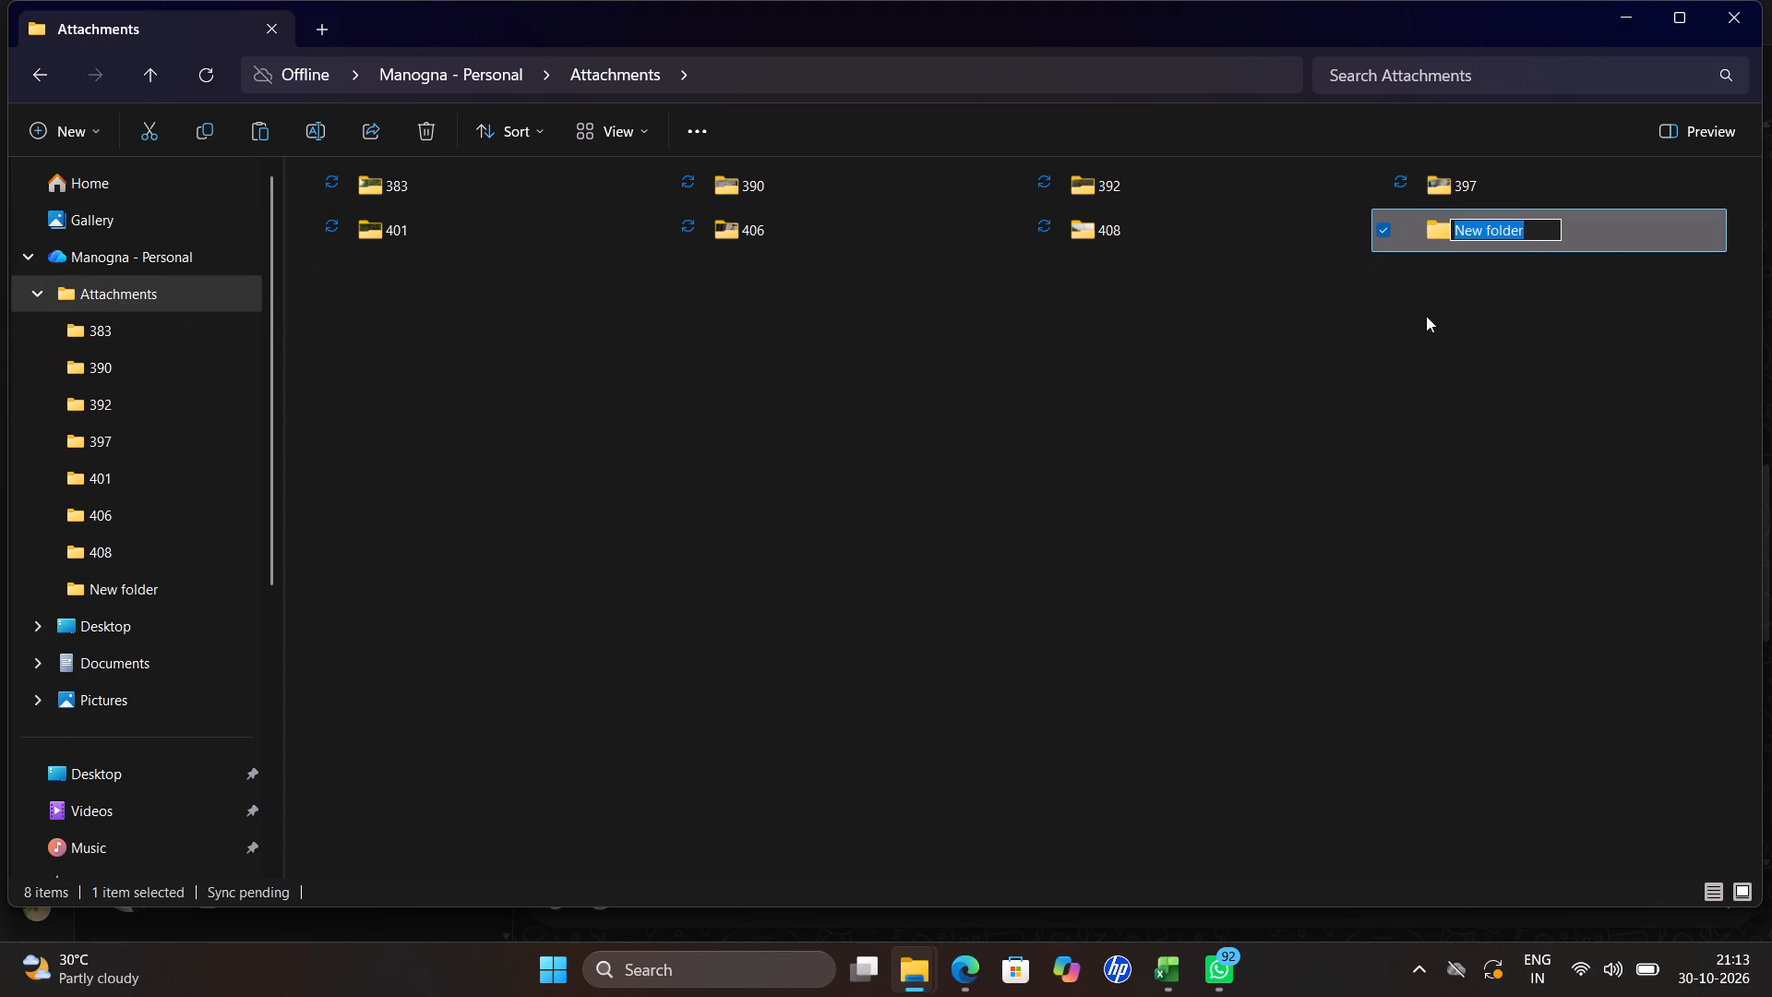
key(BackSpace)
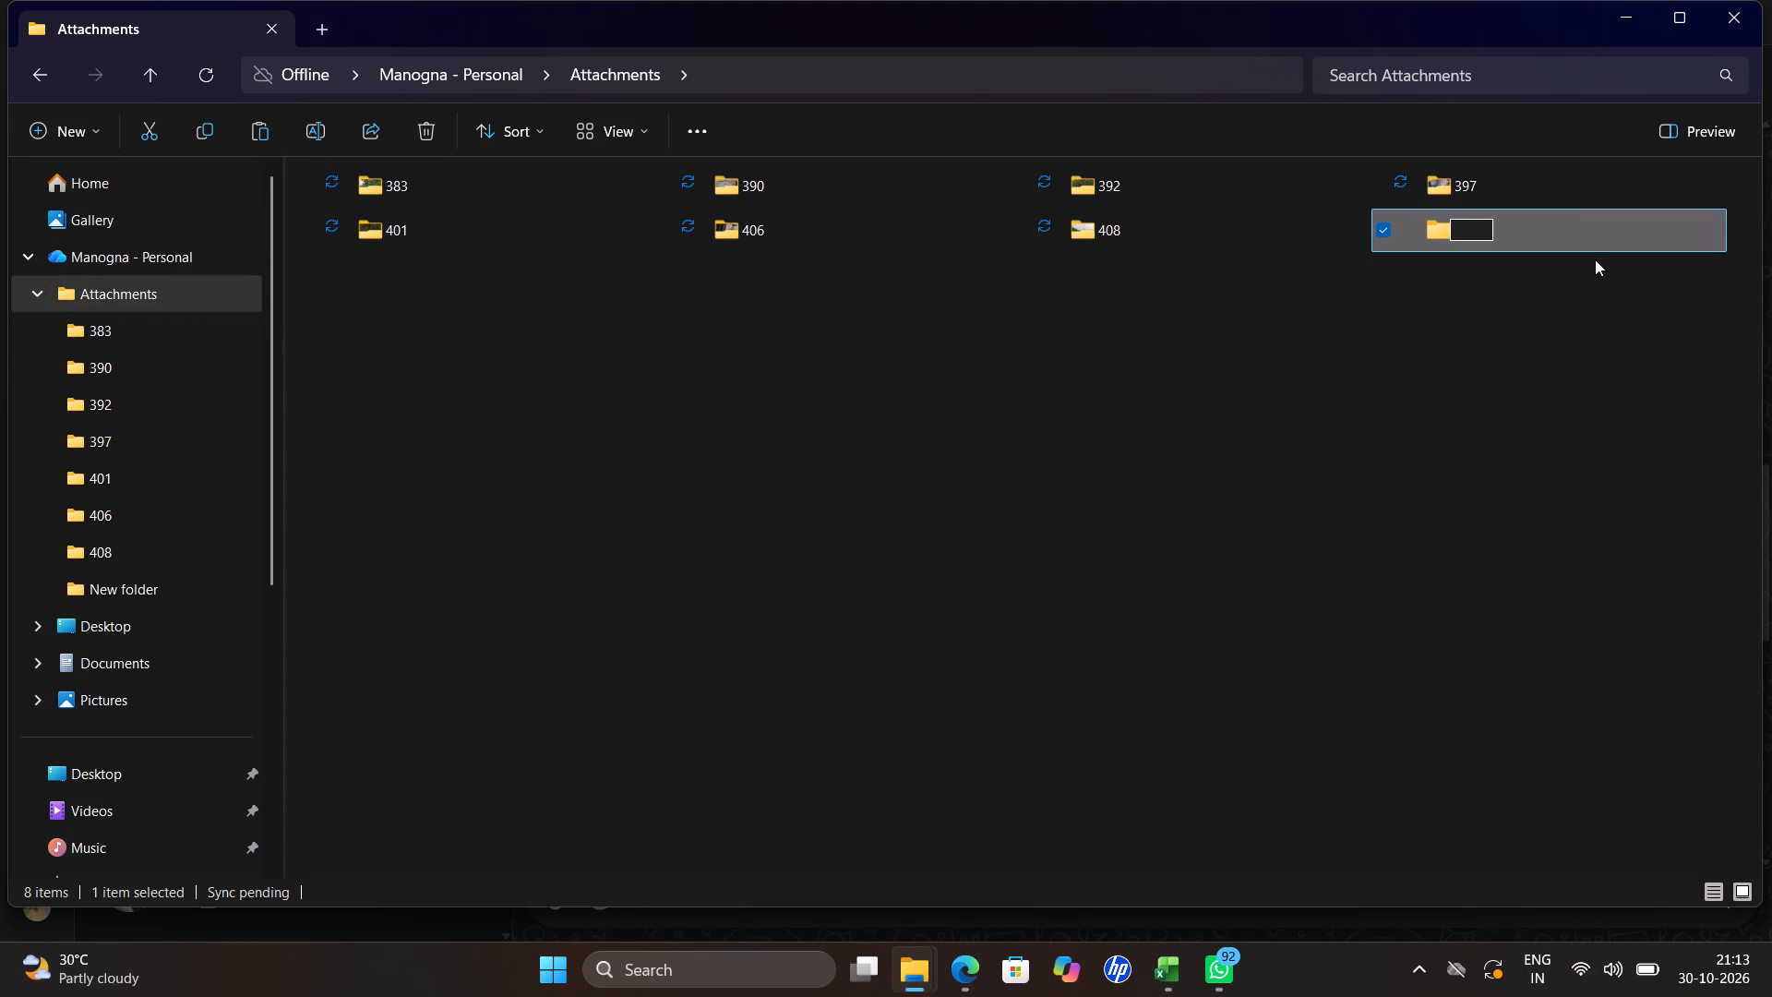
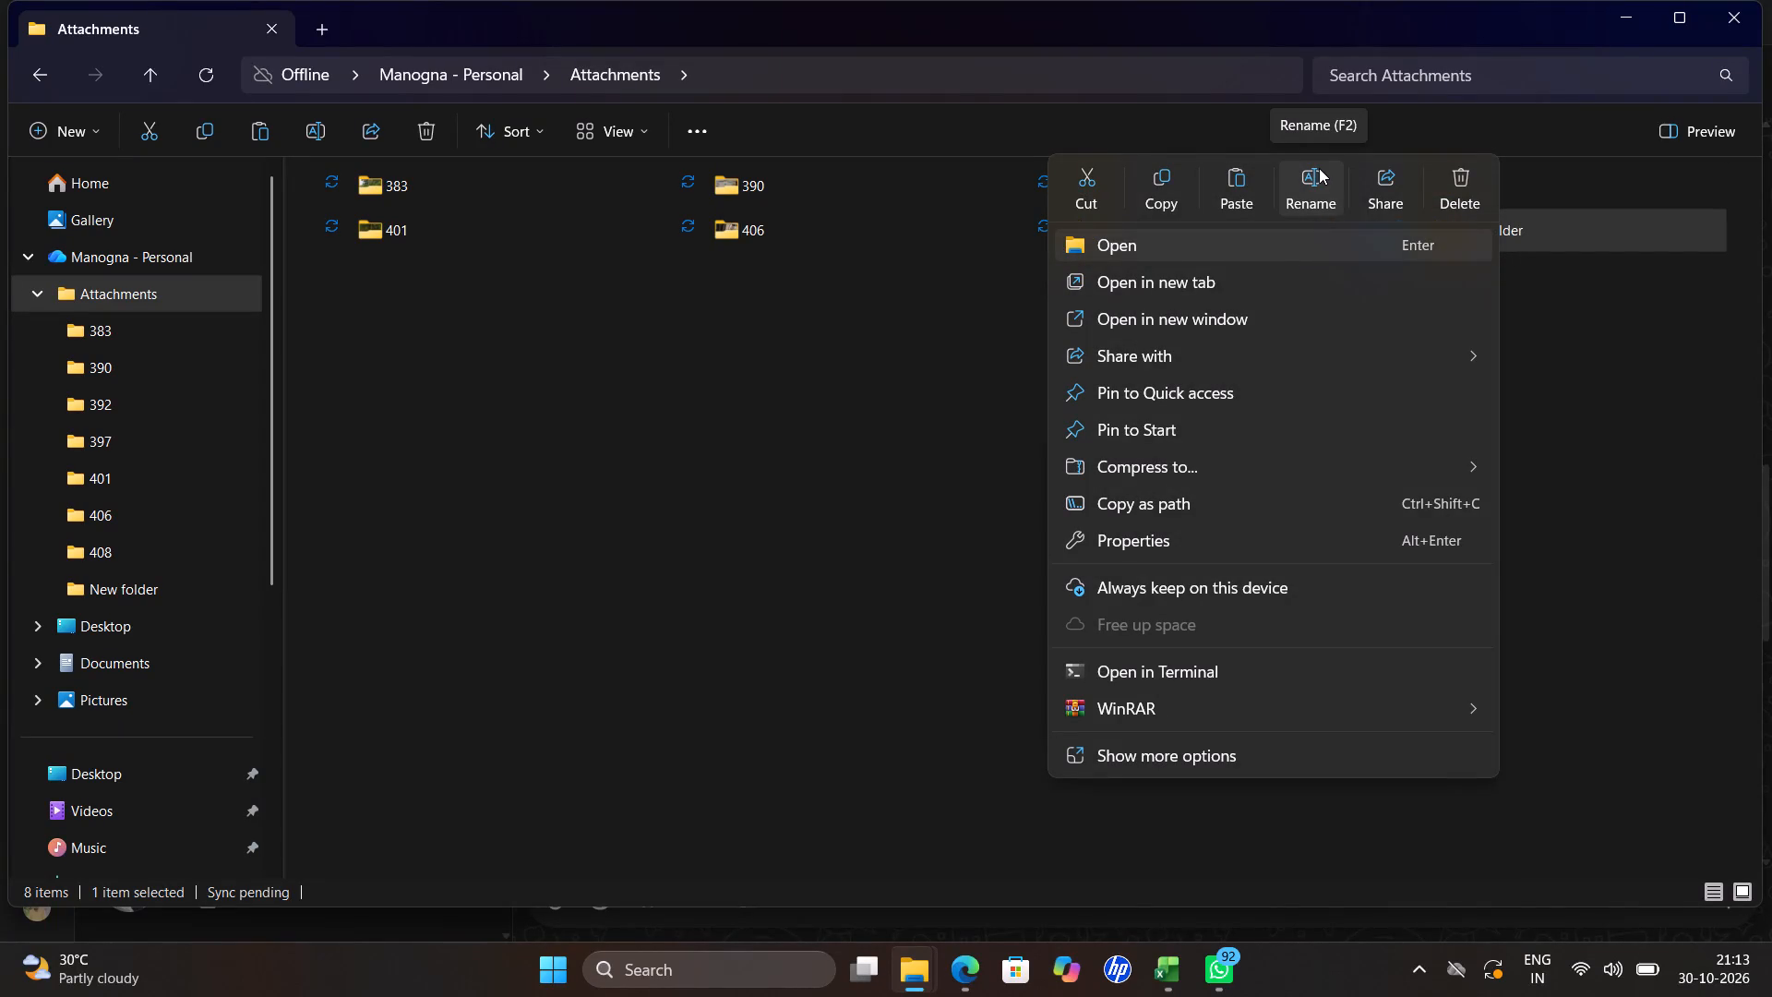
Rename the new folder in Attachments as 381.
click(1311, 168)
key(BackSpace)
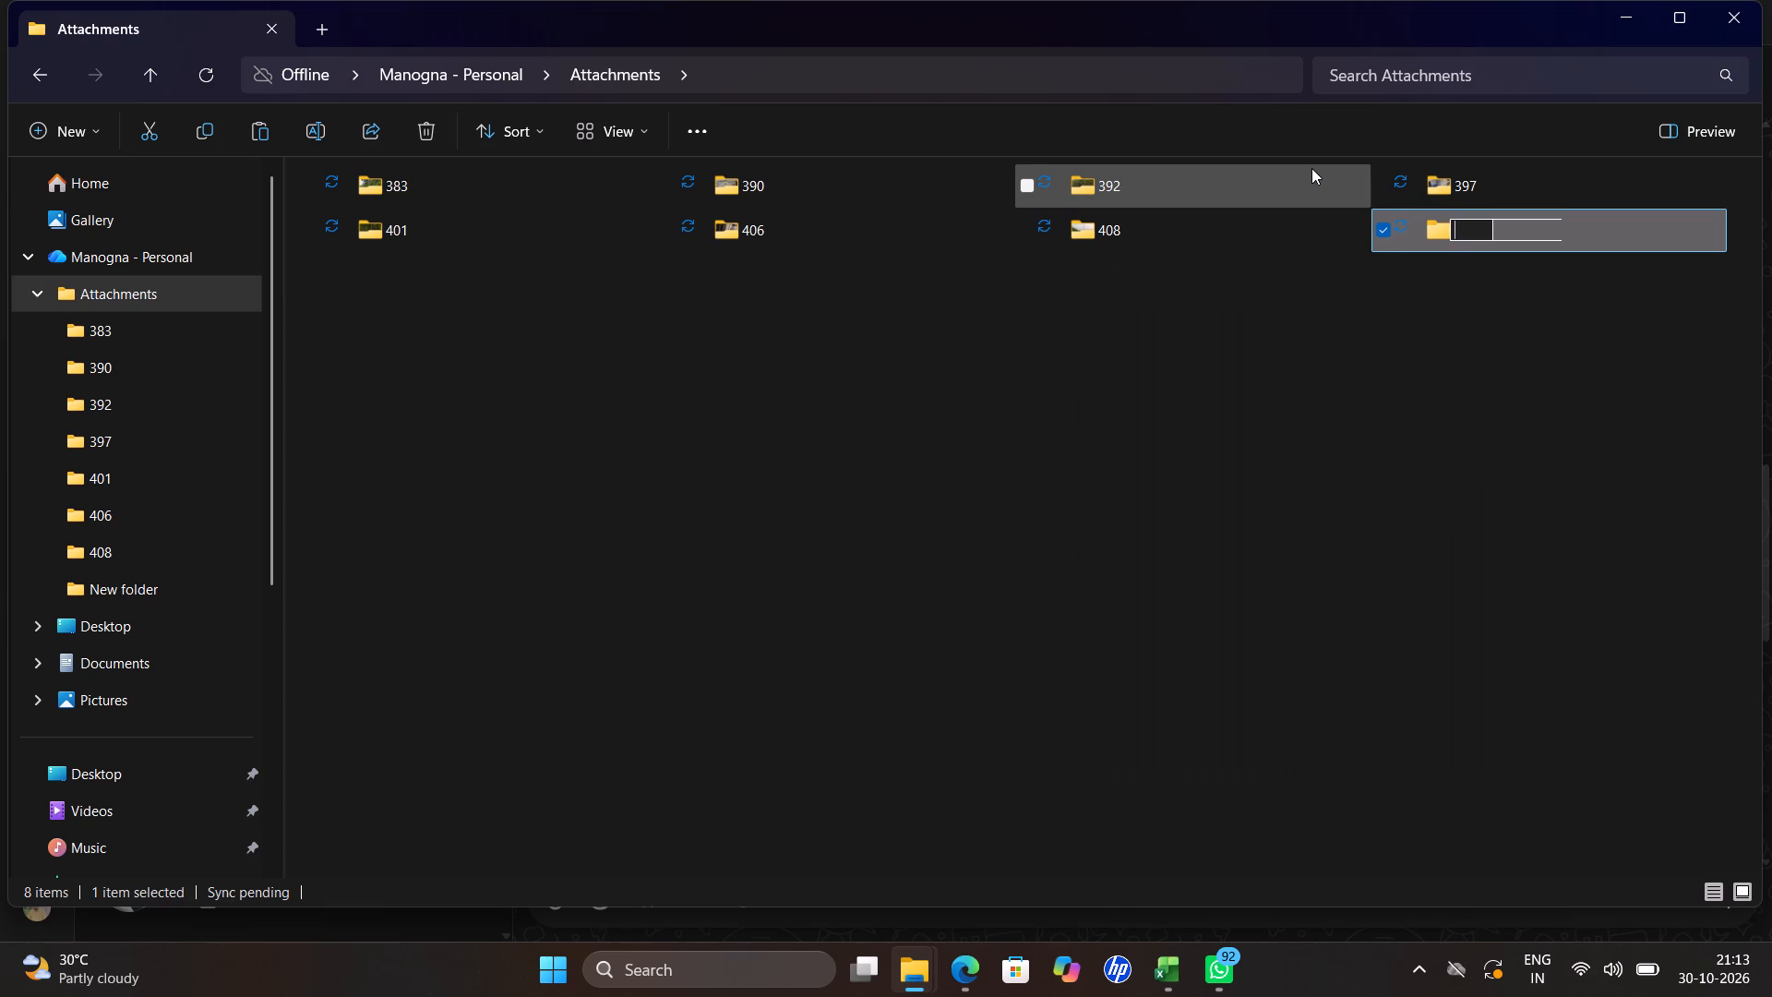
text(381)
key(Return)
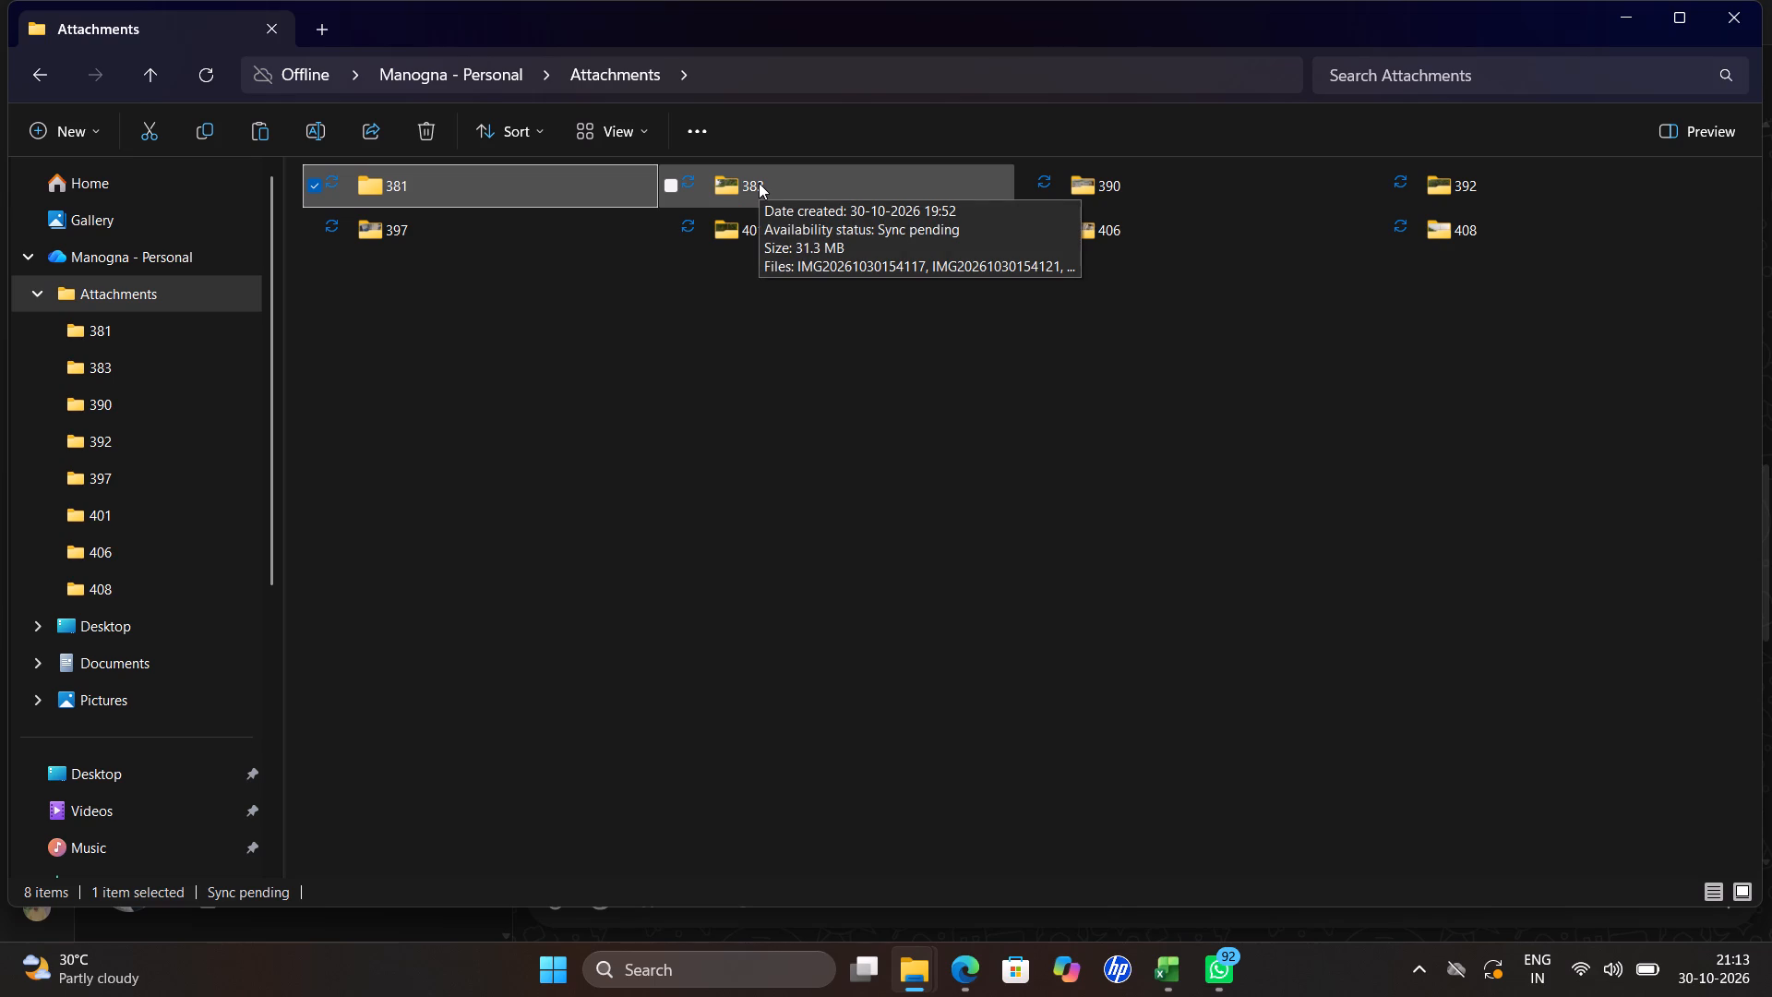
Paste the copied site photos into the 381 folder.
double_click(443, 179)
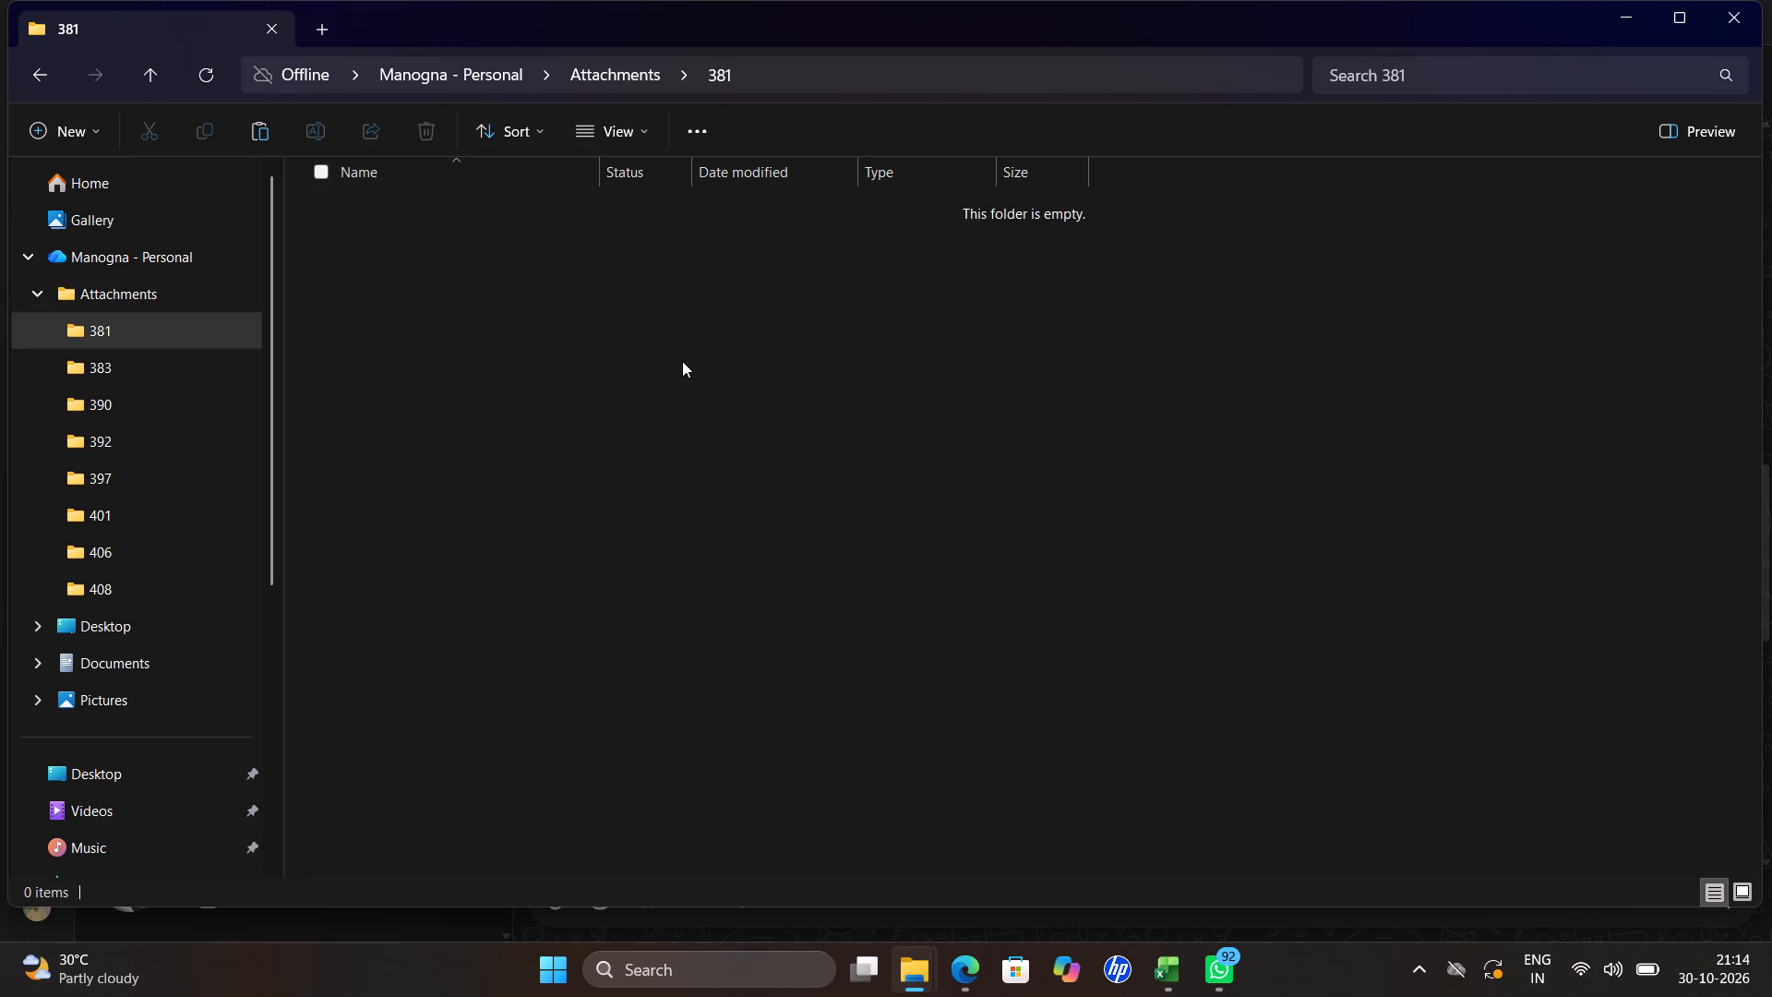
key(ctrl+v)
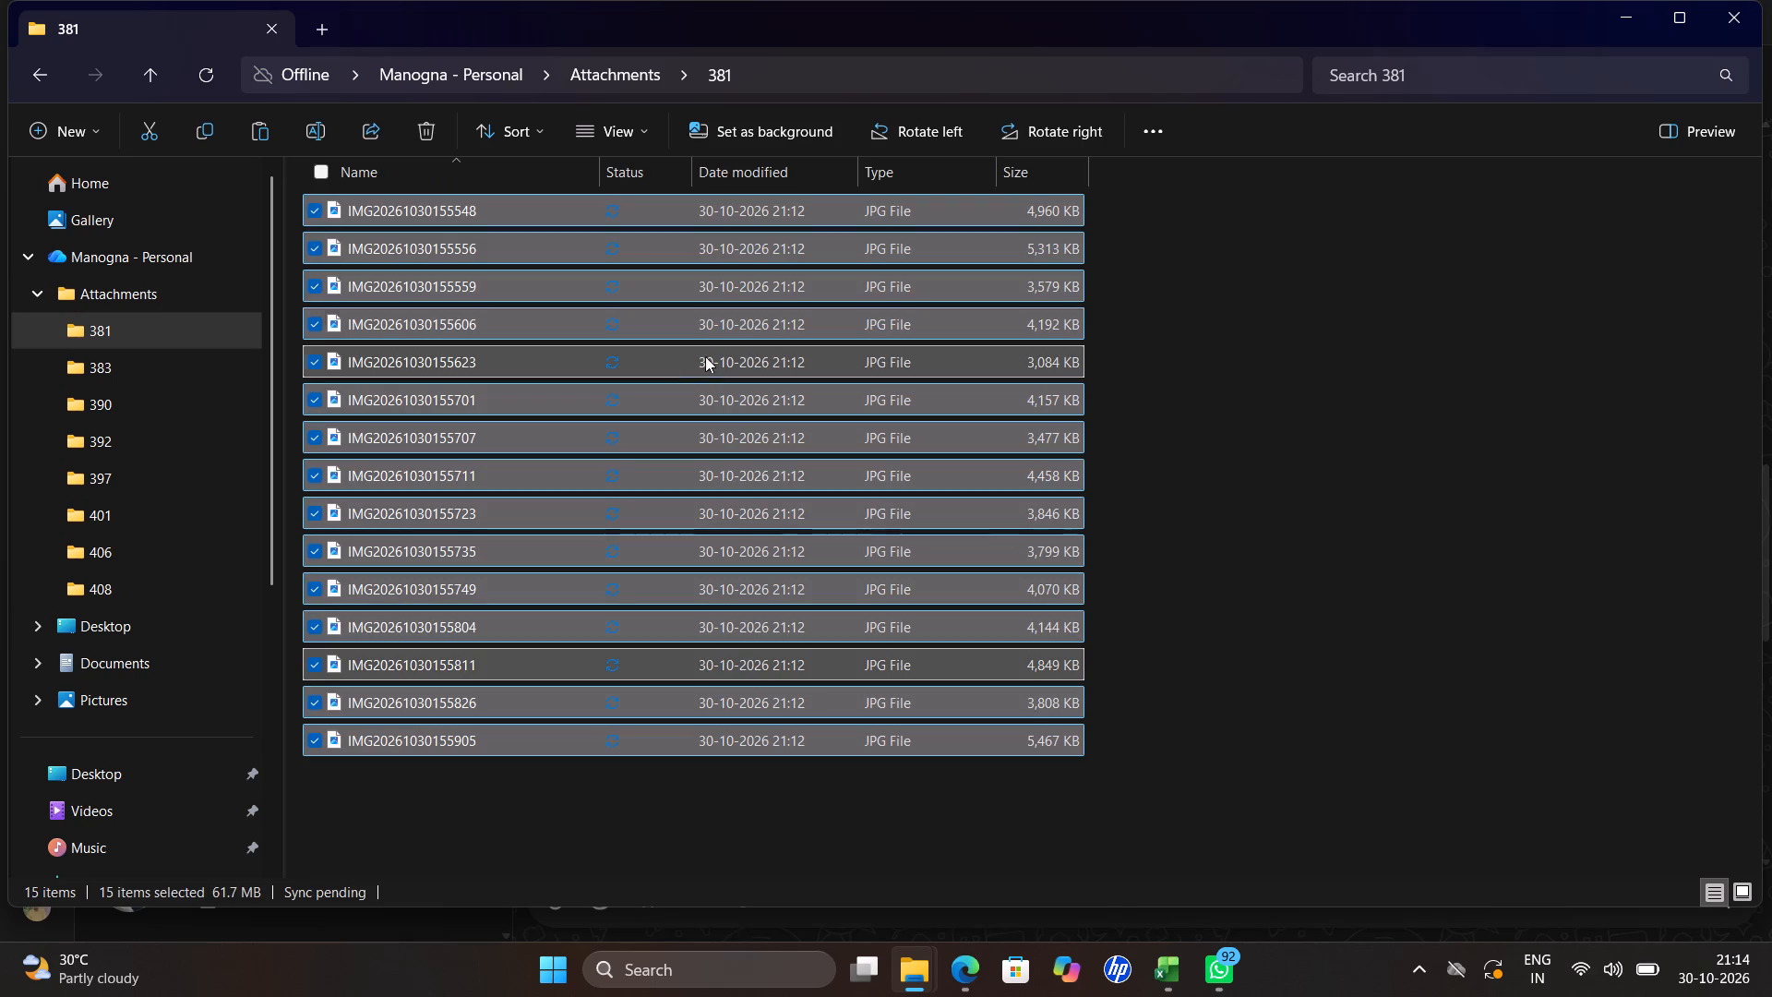
click(1227, 309)
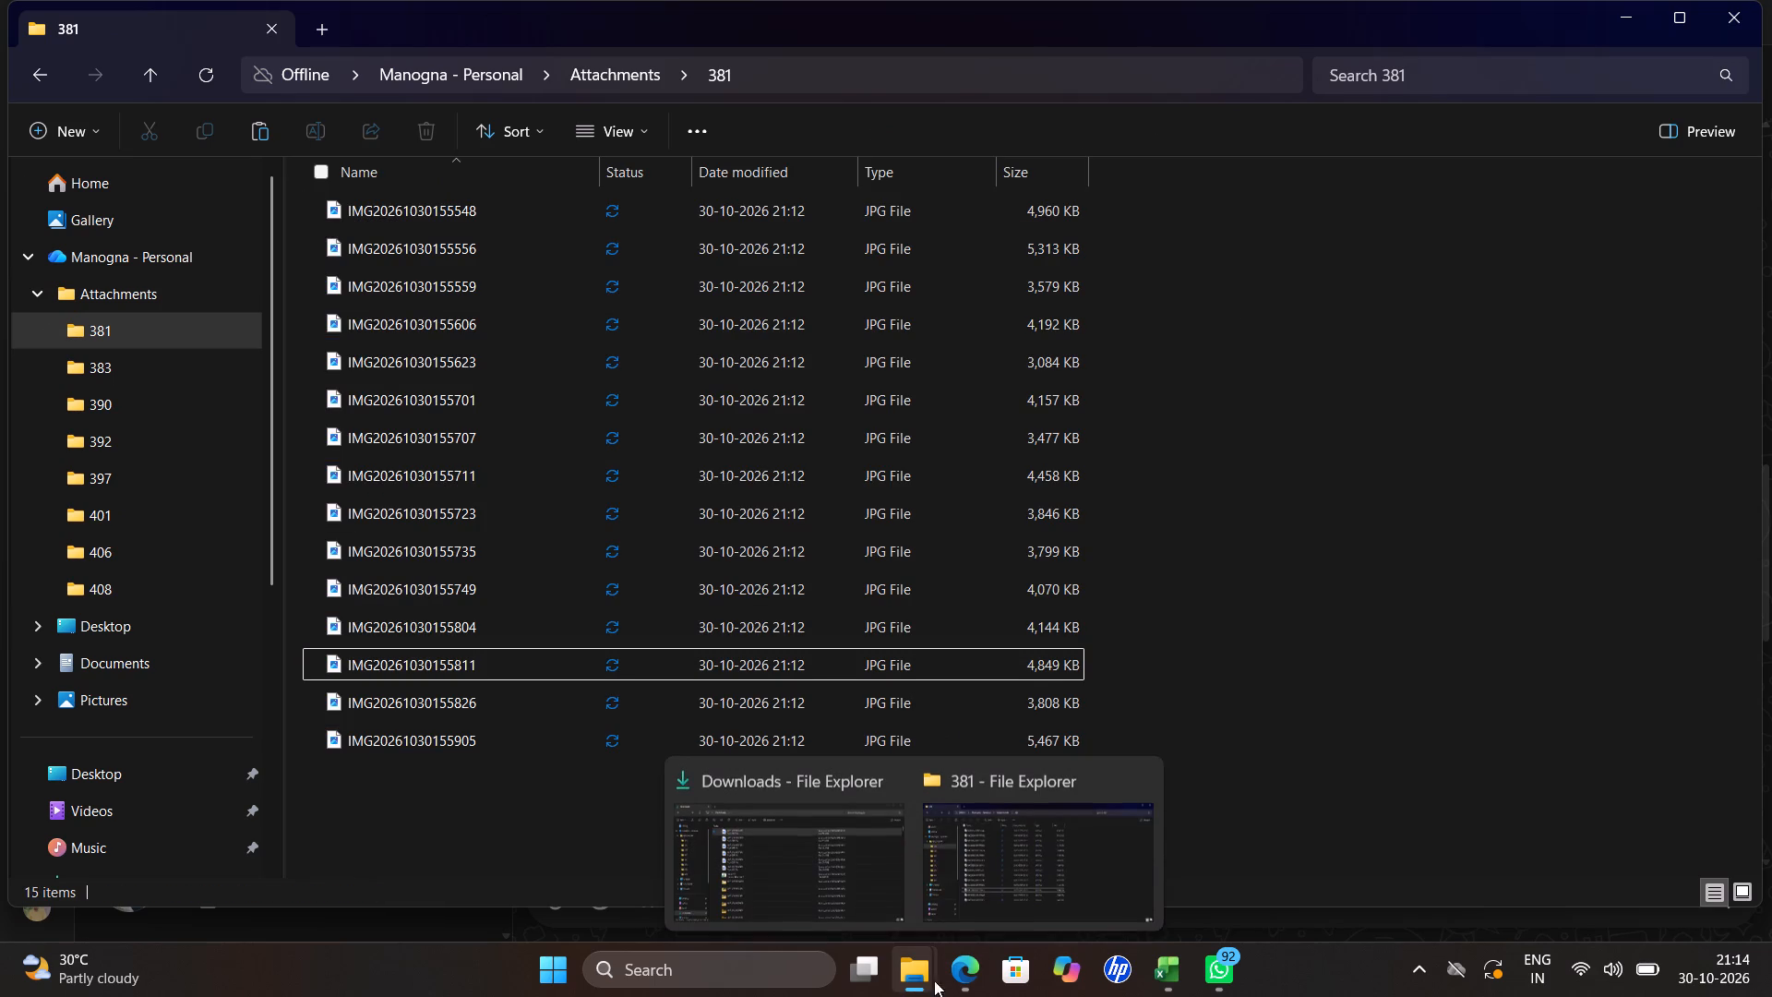
Switch to Edge, search for the consumer number ending in 381 in a new installation entry, and copy that number.
click(980, 974)
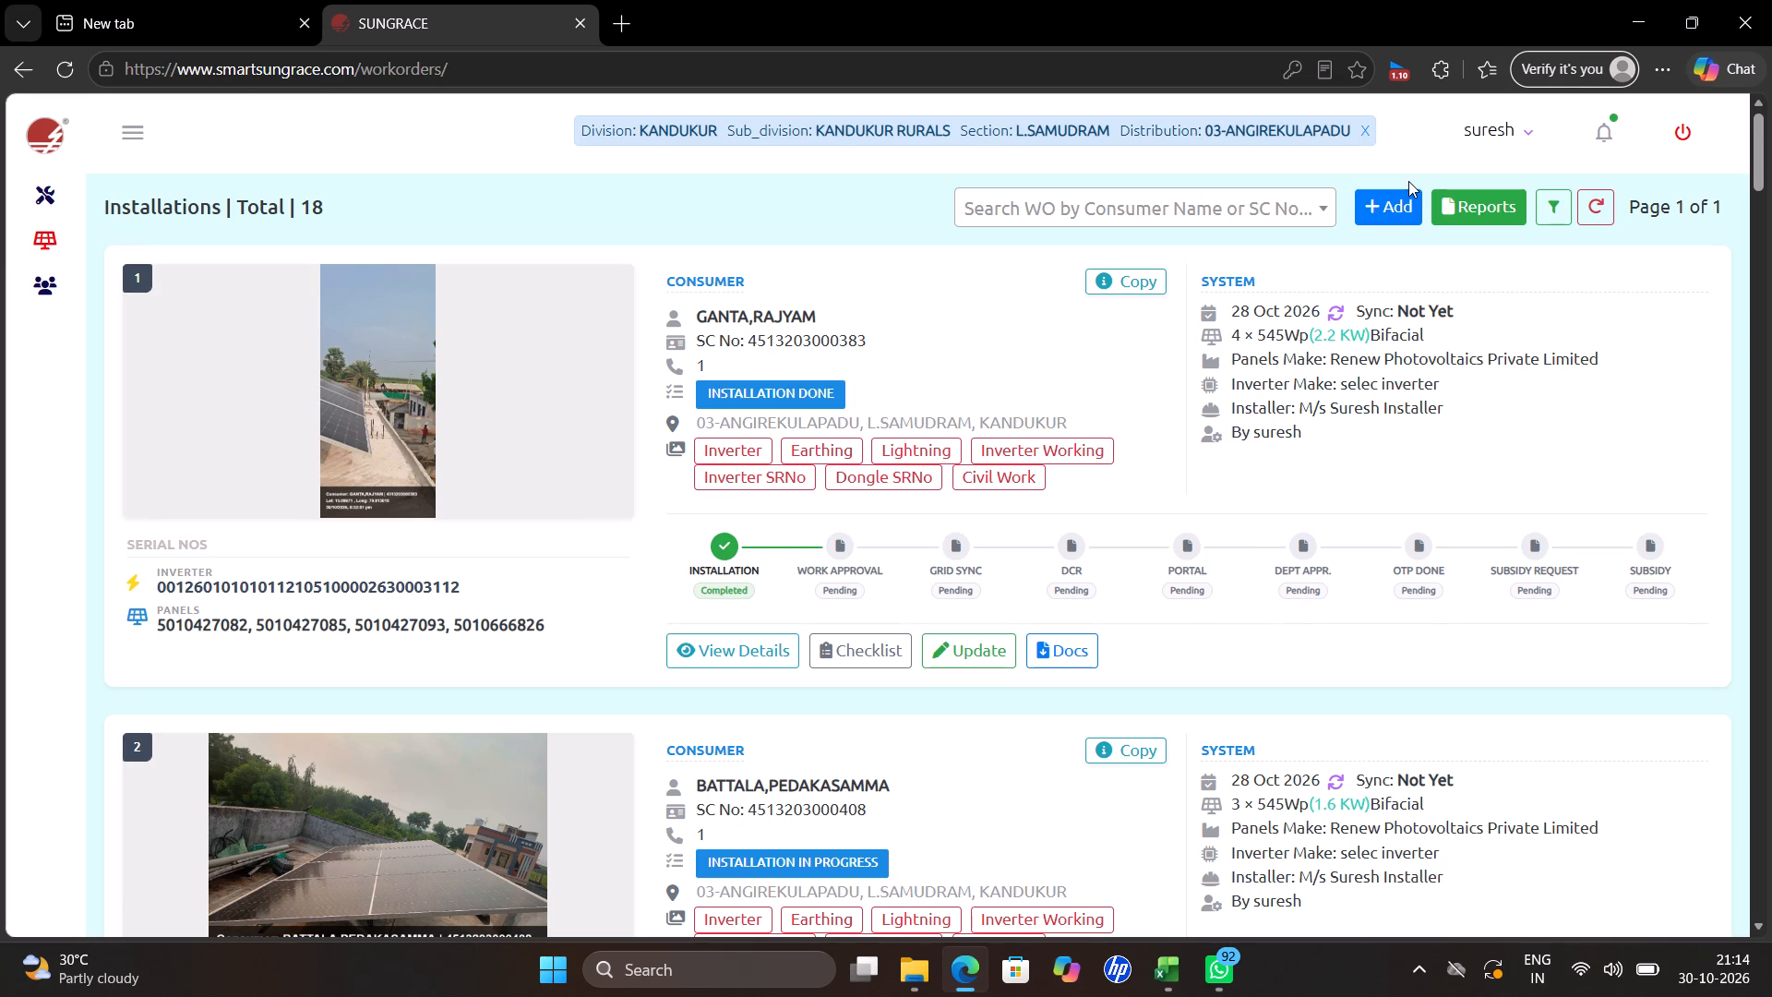
click(1386, 205)
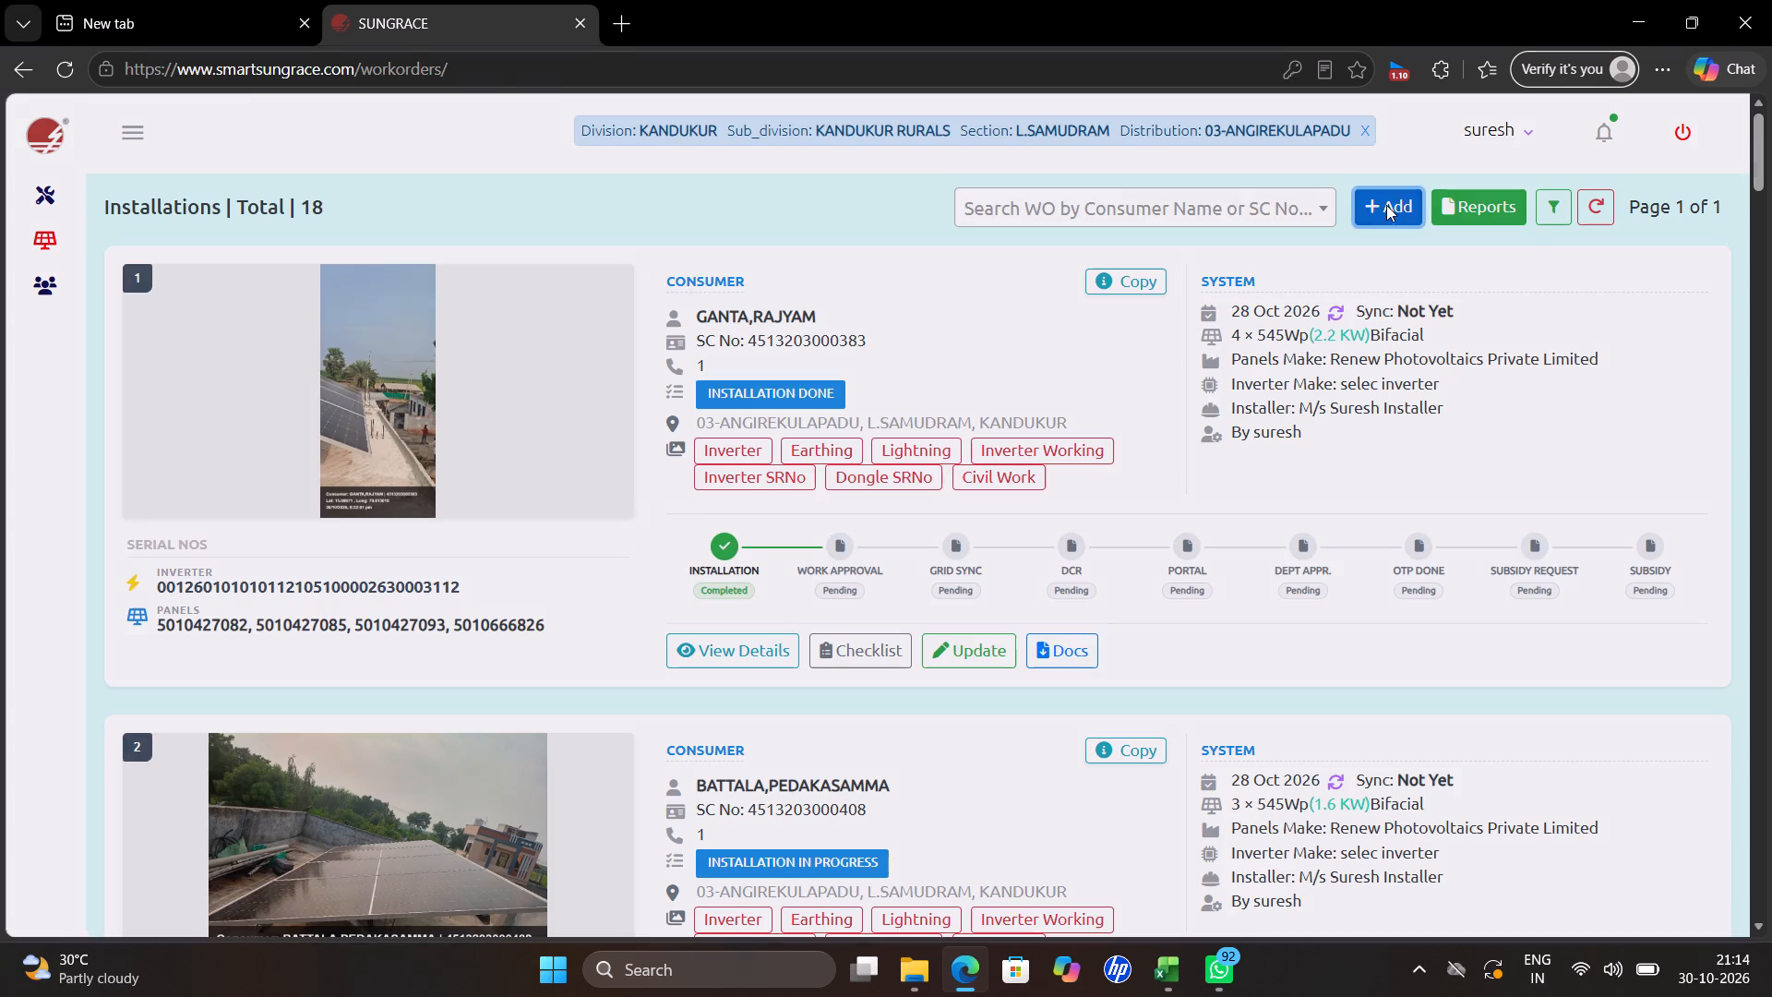
click(597, 487)
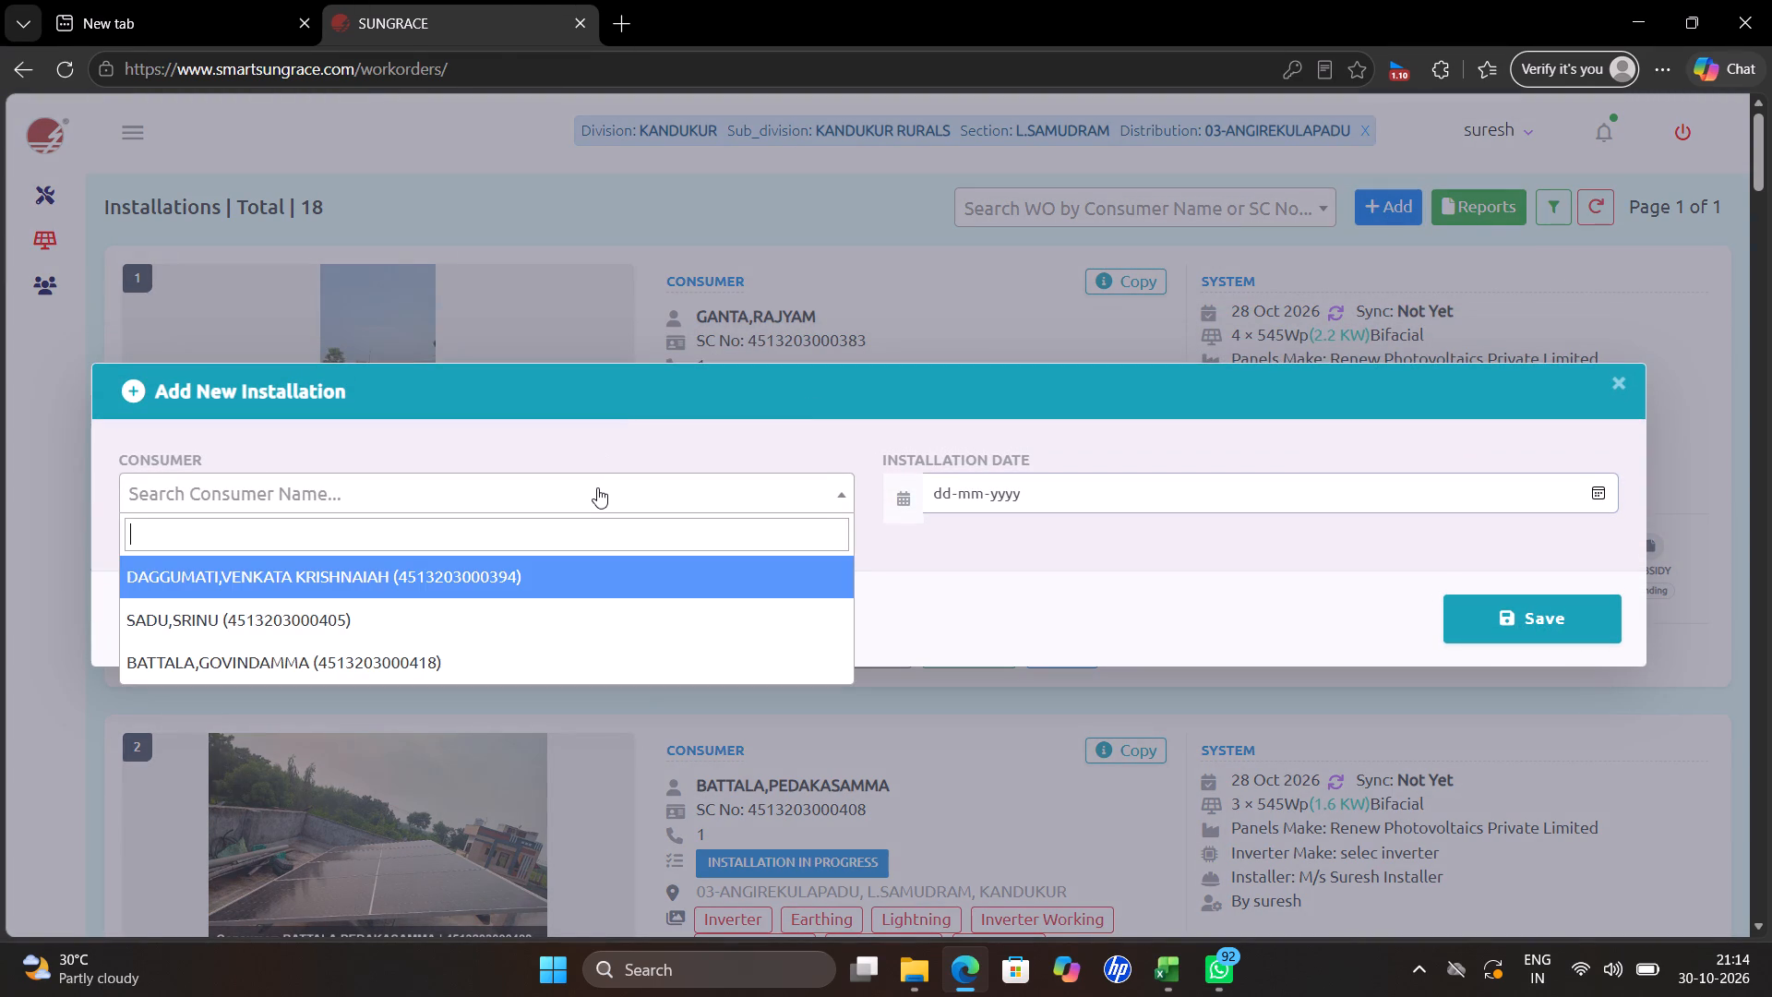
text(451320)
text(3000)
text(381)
double_click(235, 538)
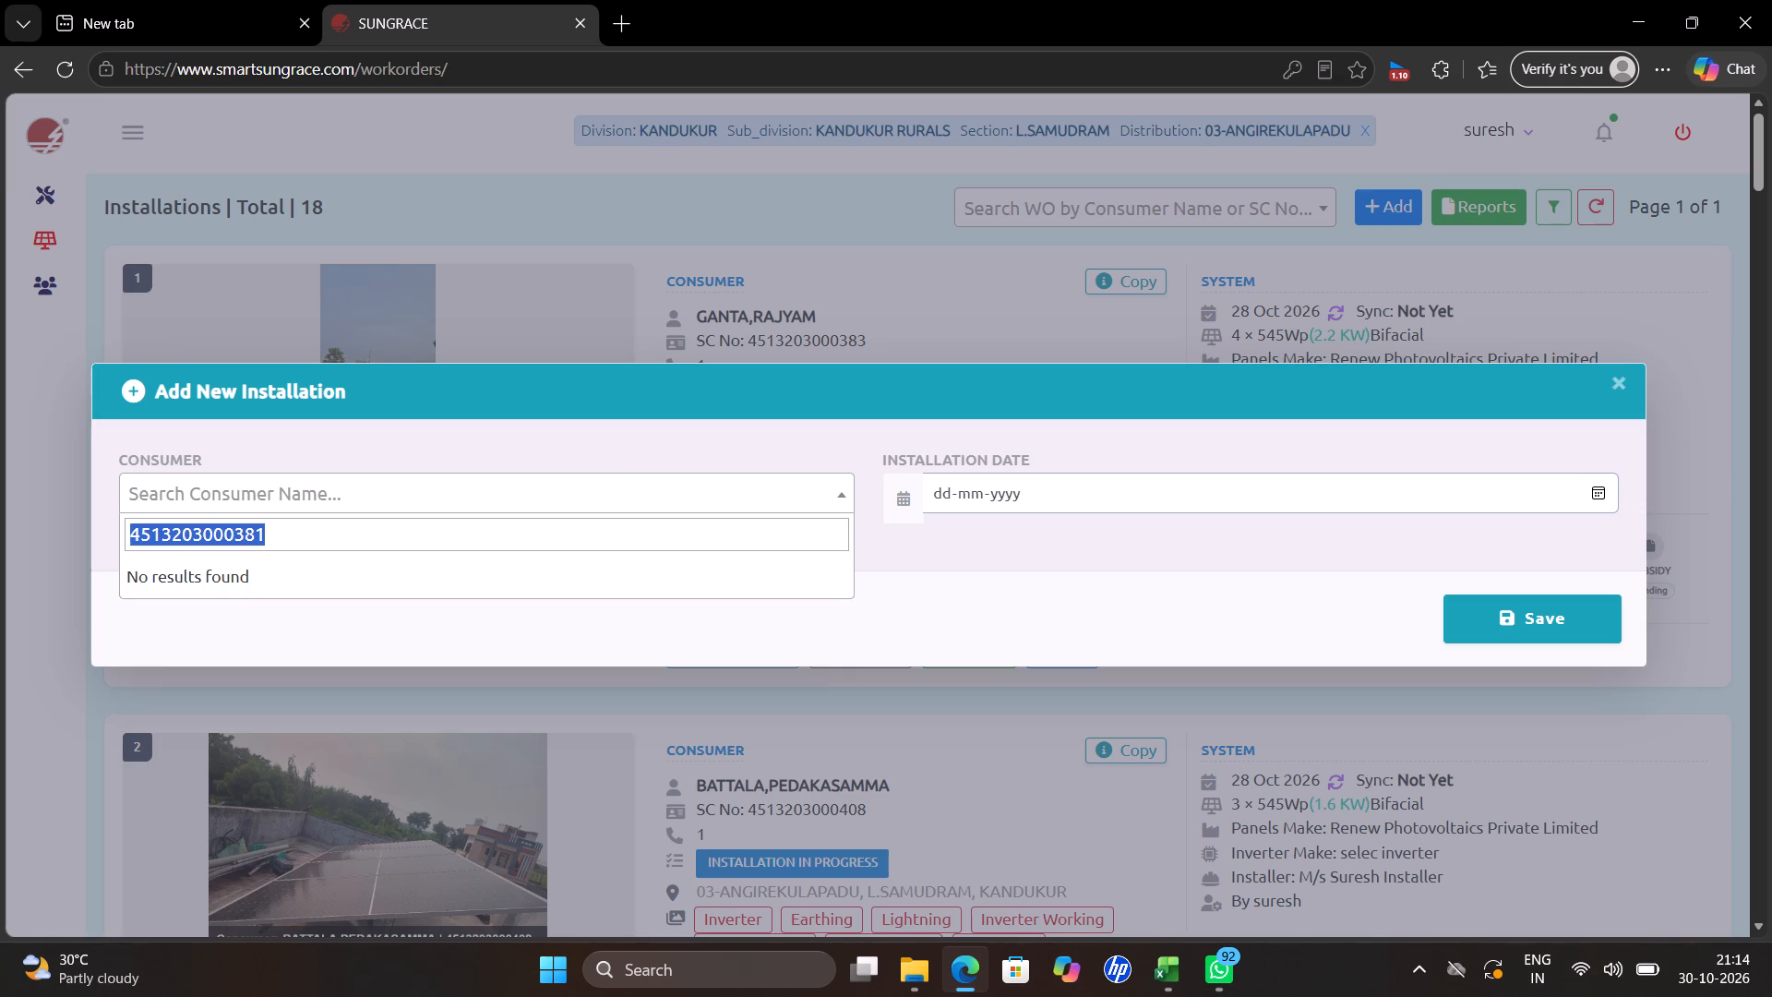
key(ctrl+c)
click(1609, 376)
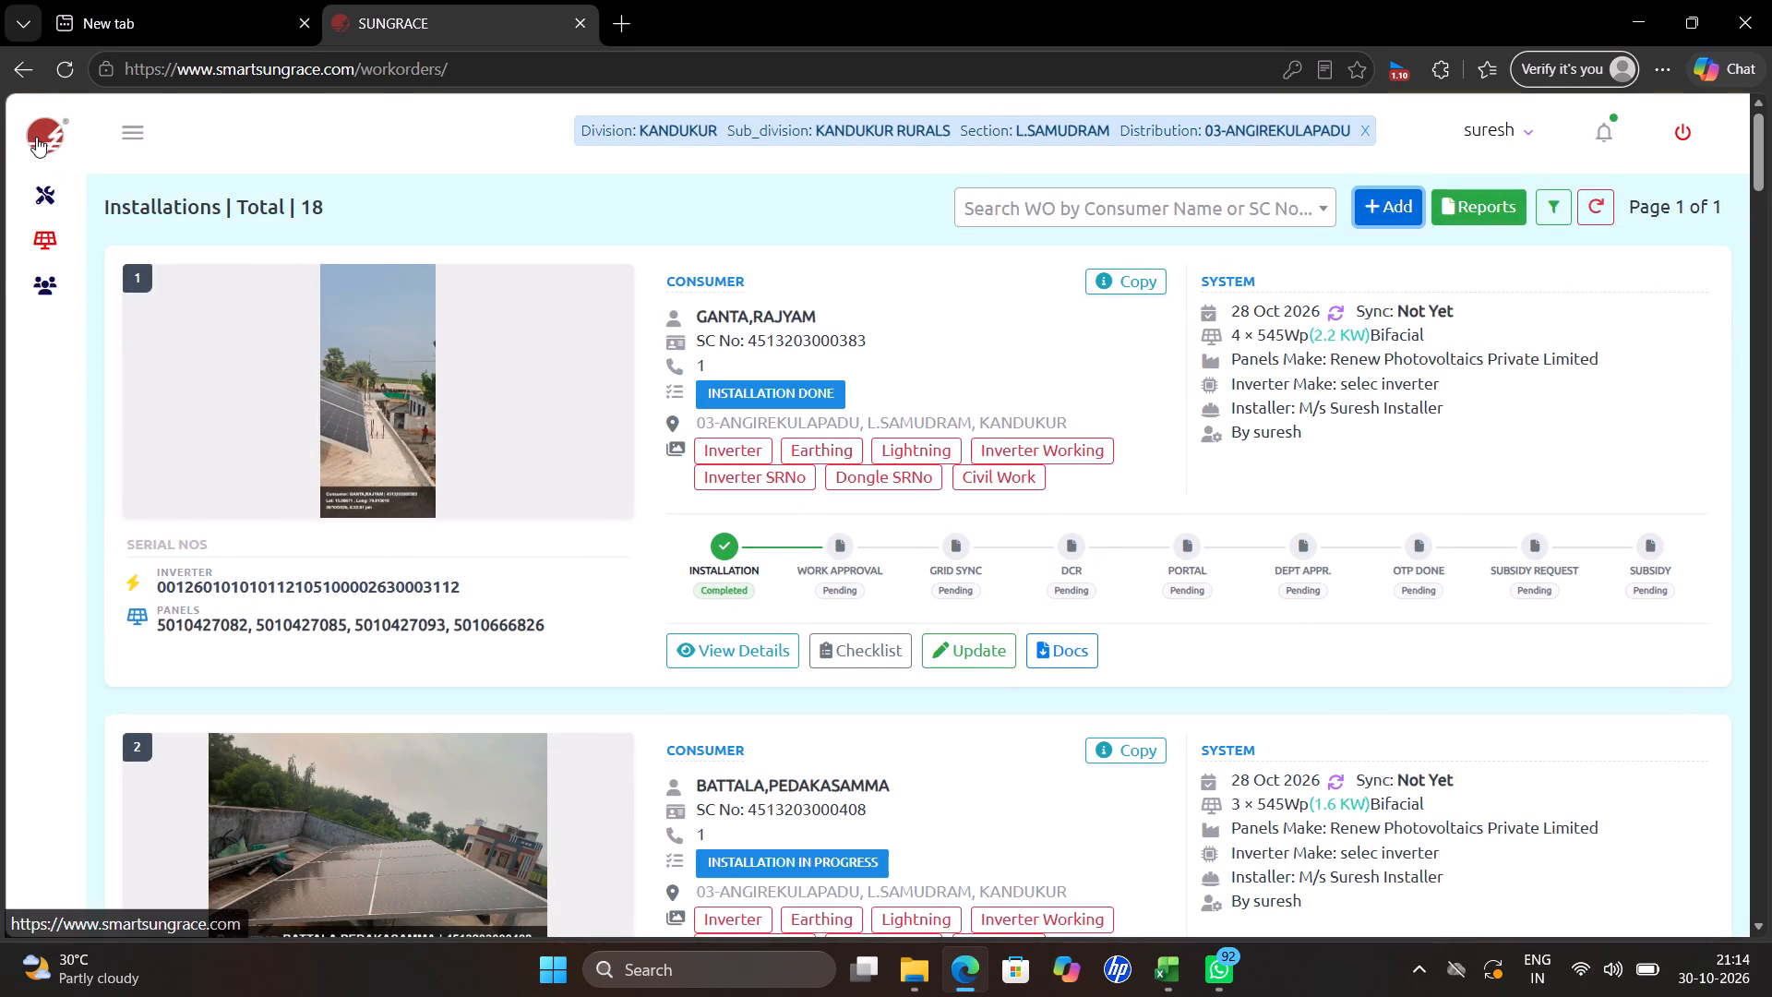
Search for the copied consumer number in a new survey entry under Site Survey Phase 2.
click(36, 137)
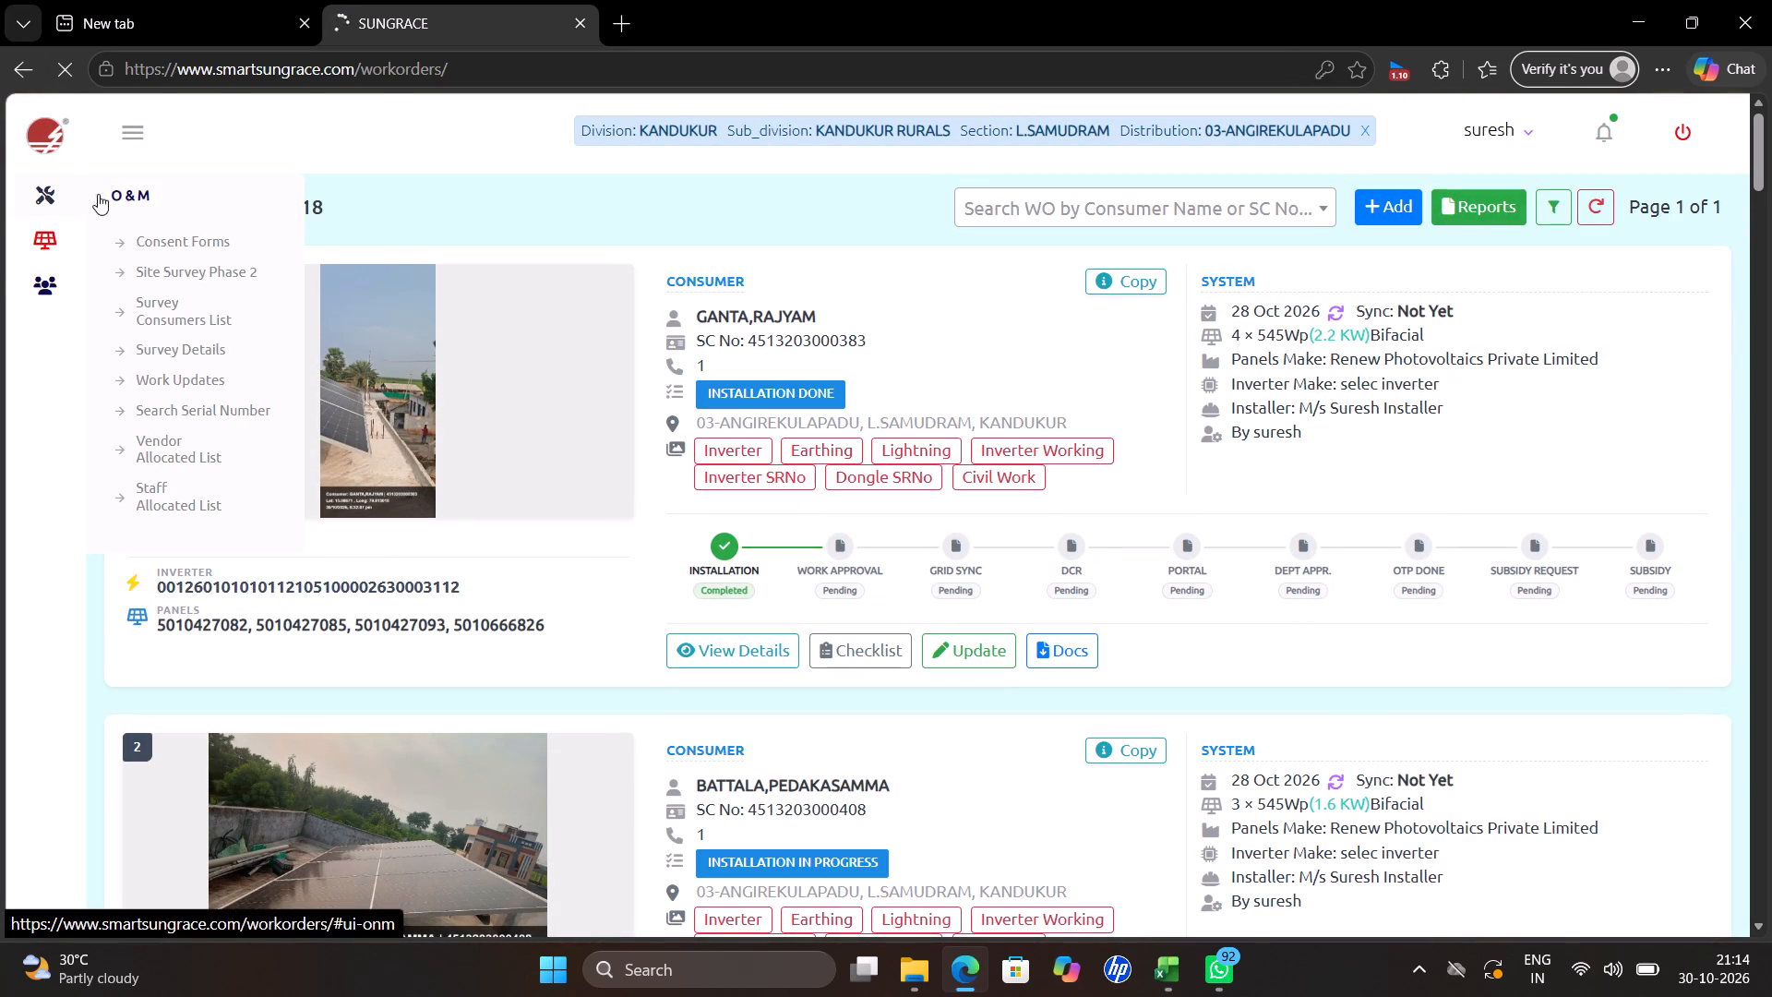
click(178, 267)
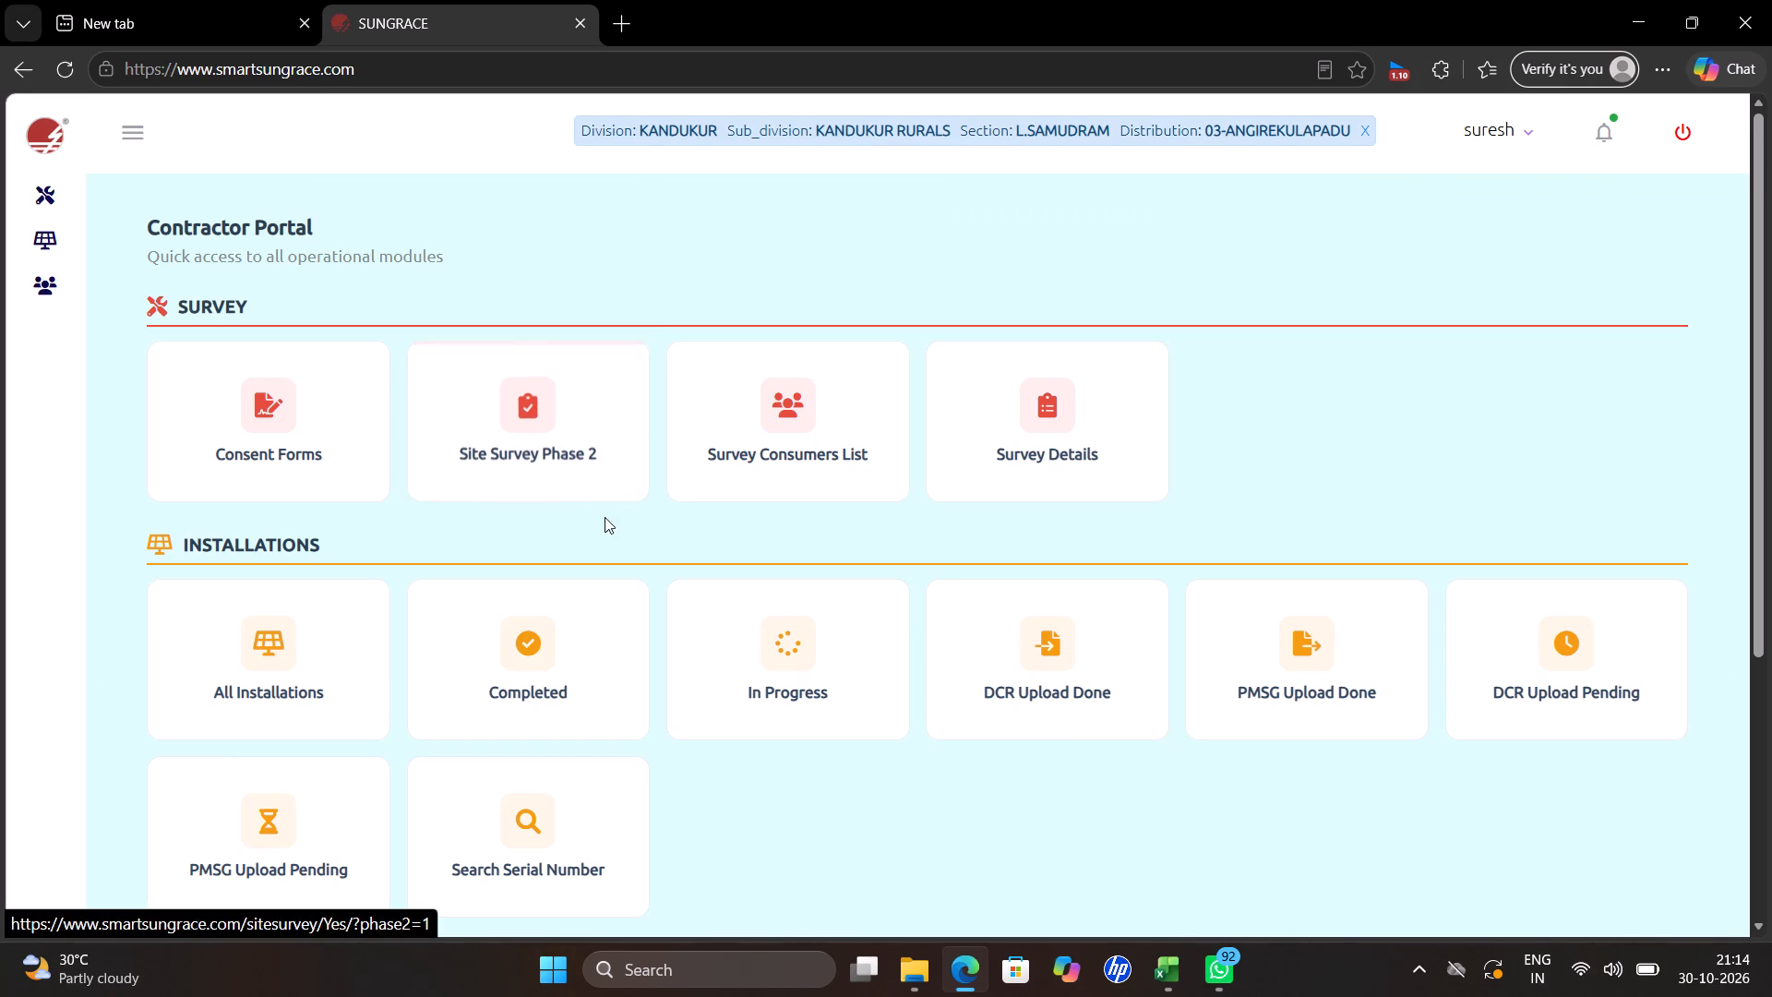
click(582, 452)
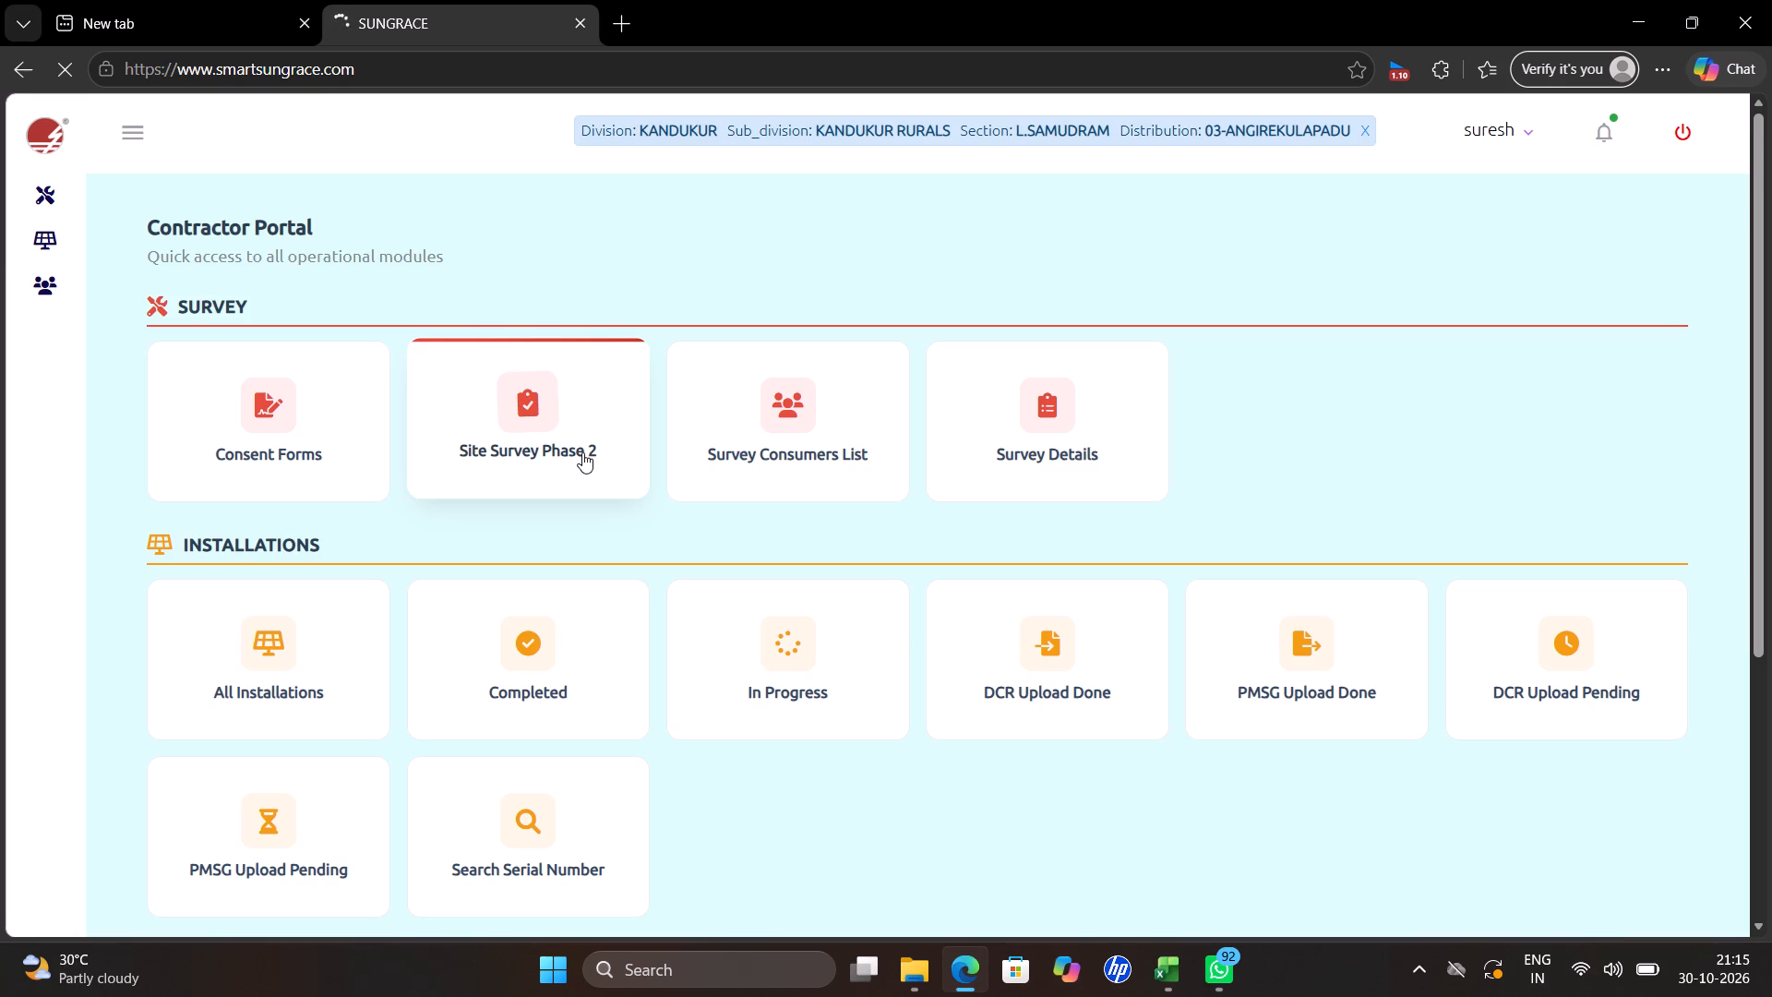
click(582, 452)
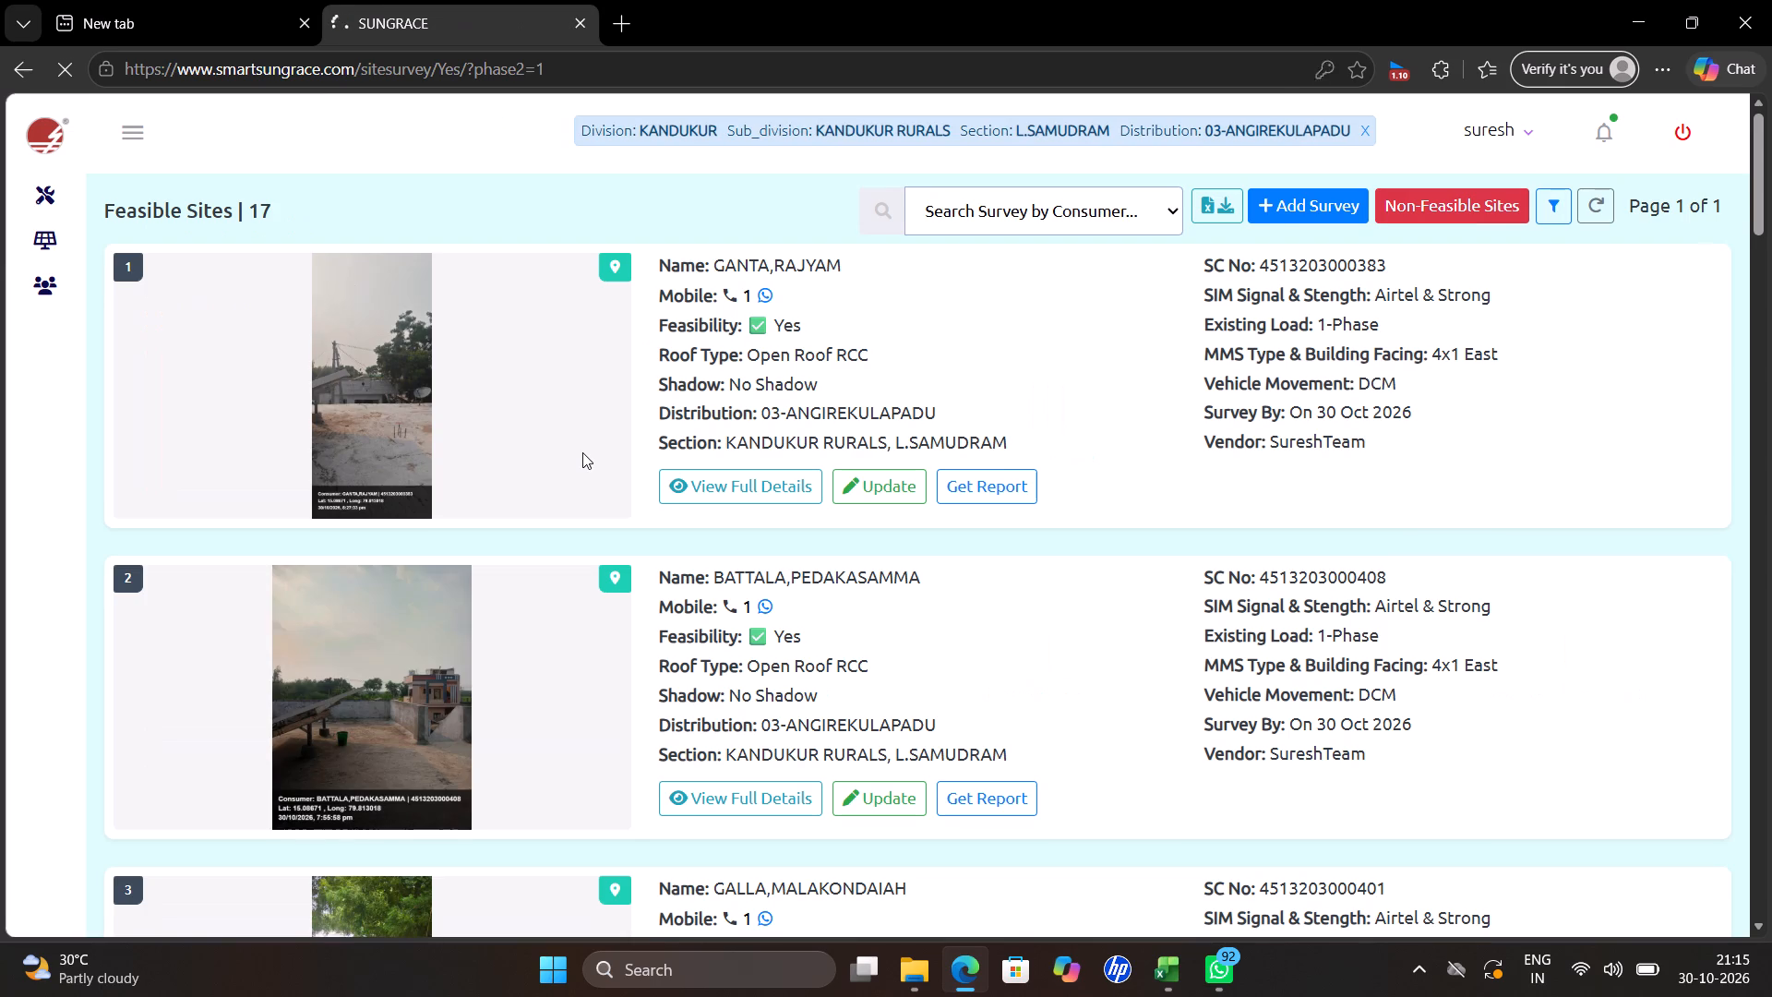
click(1263, 197)
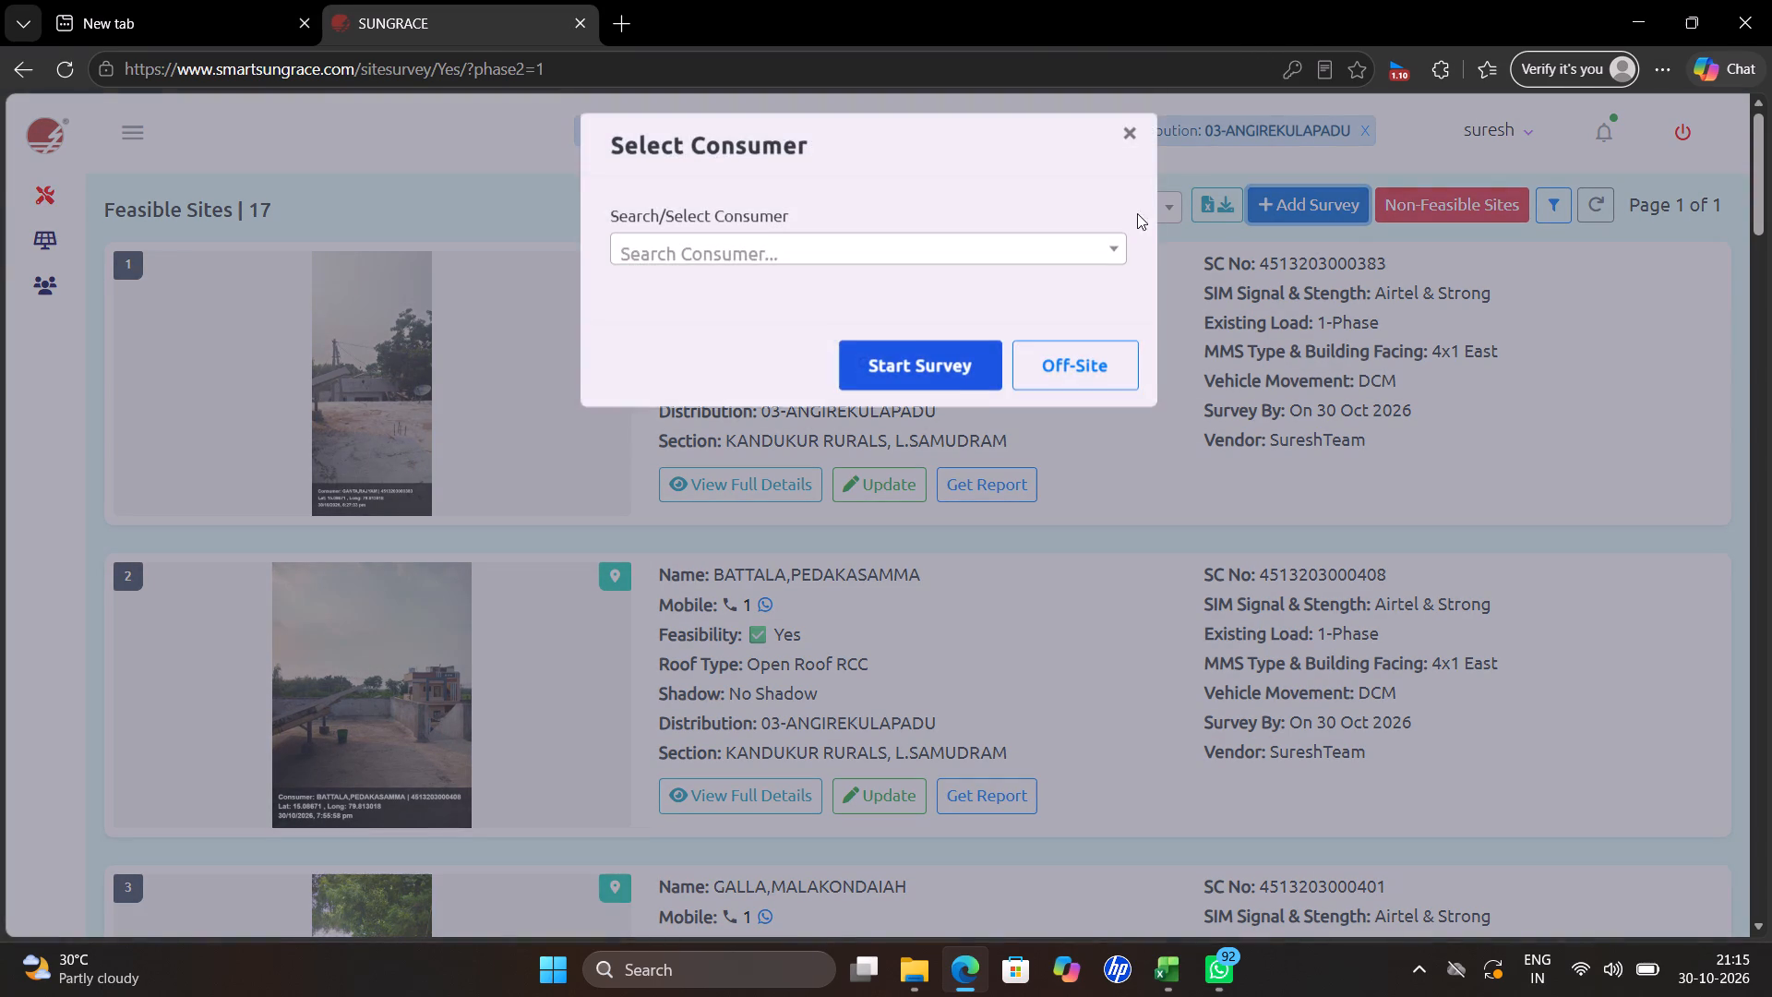
click(1037, 271)
key(ctrl+v)
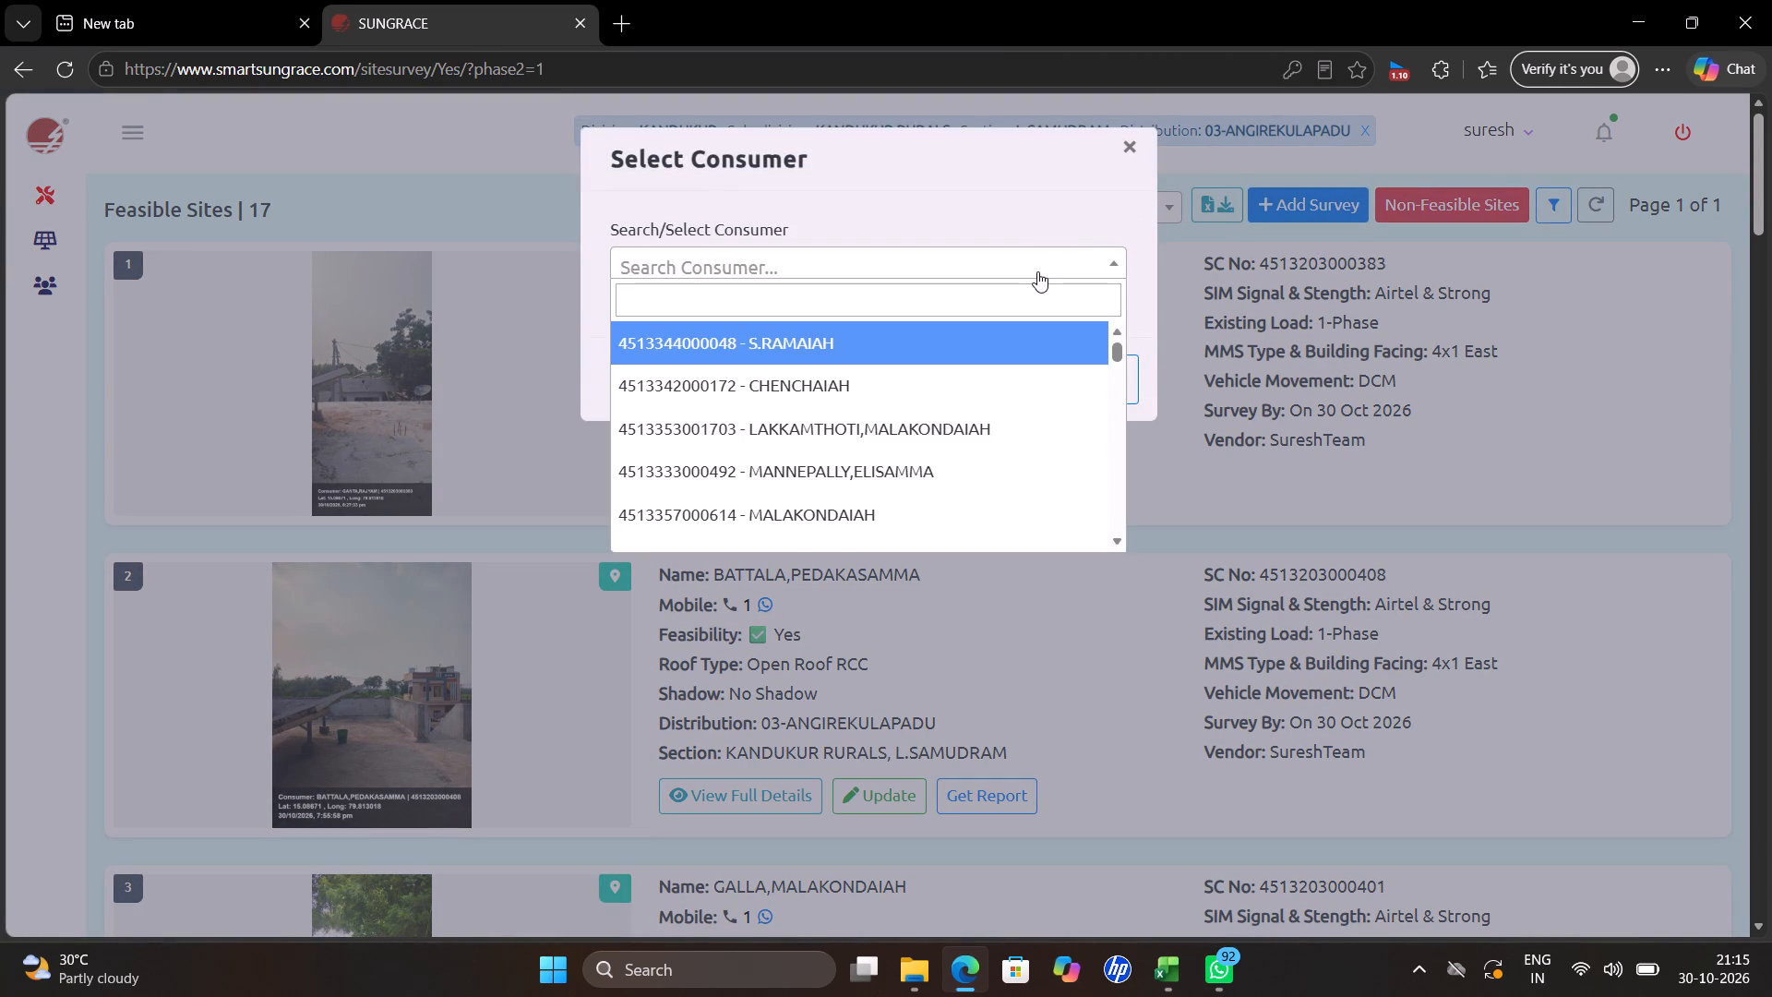
click(1137, 138)
Search the Non-Feasible Sites surveys for the copied consumer number.
click(1411, 204)
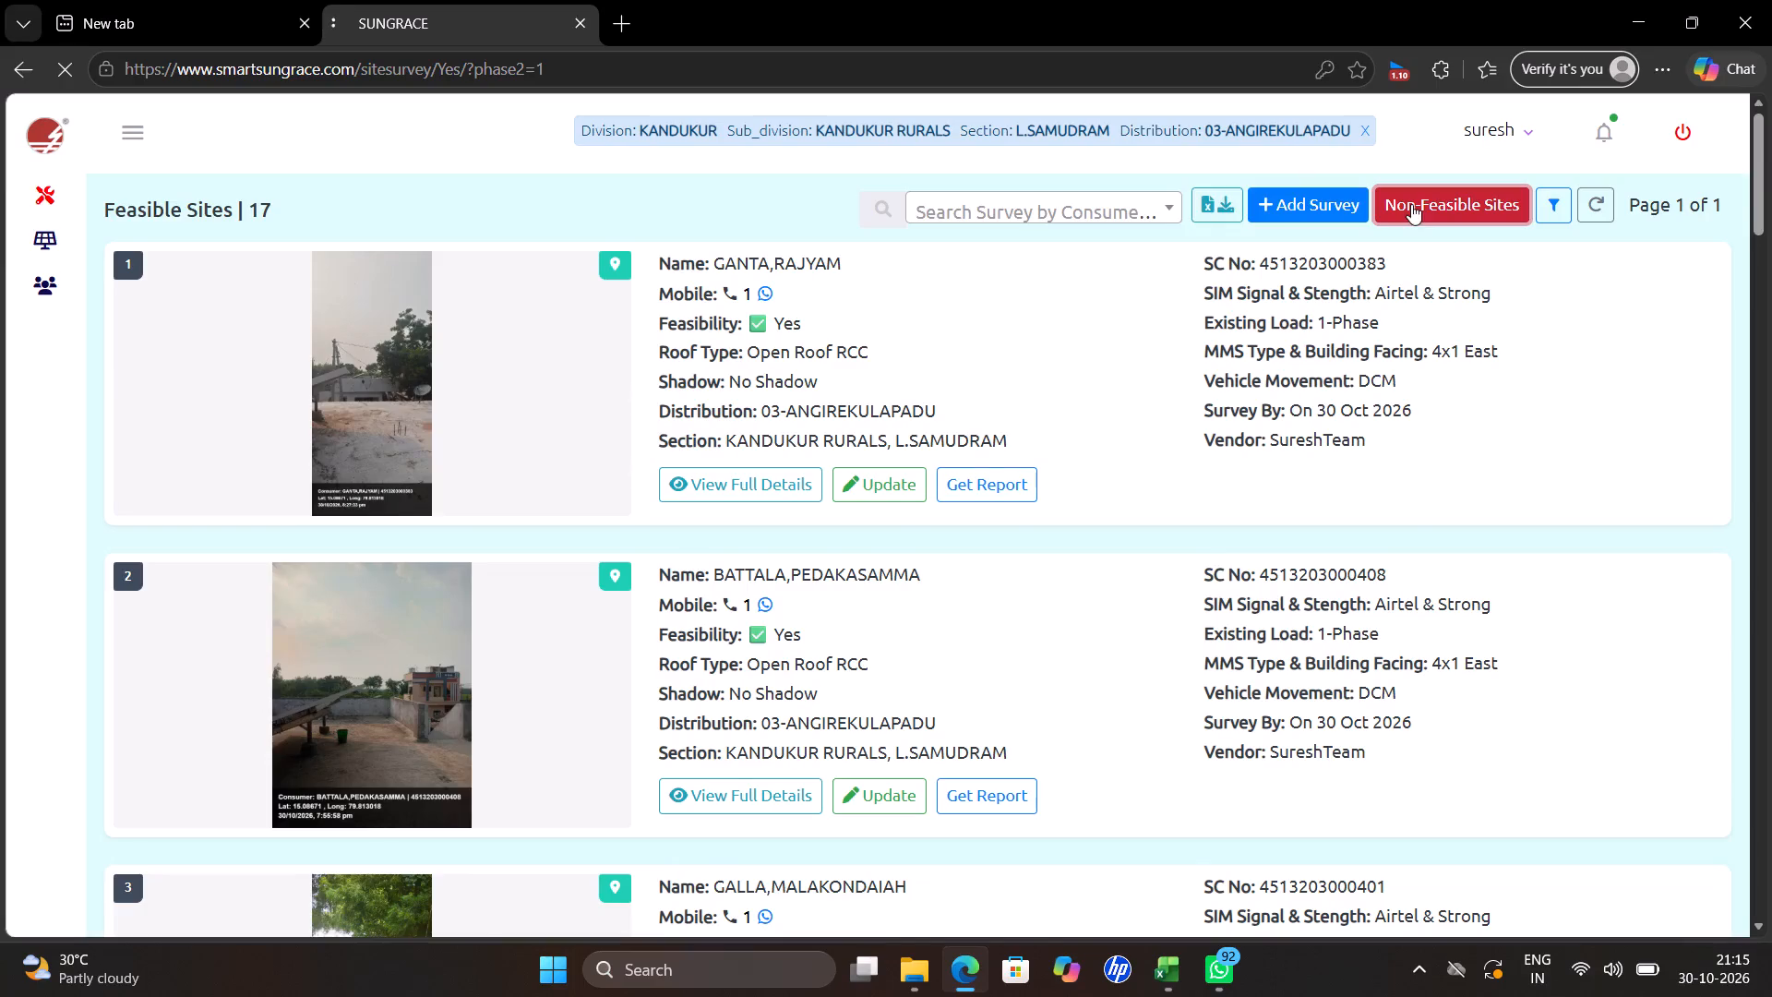
click(1089, 206)
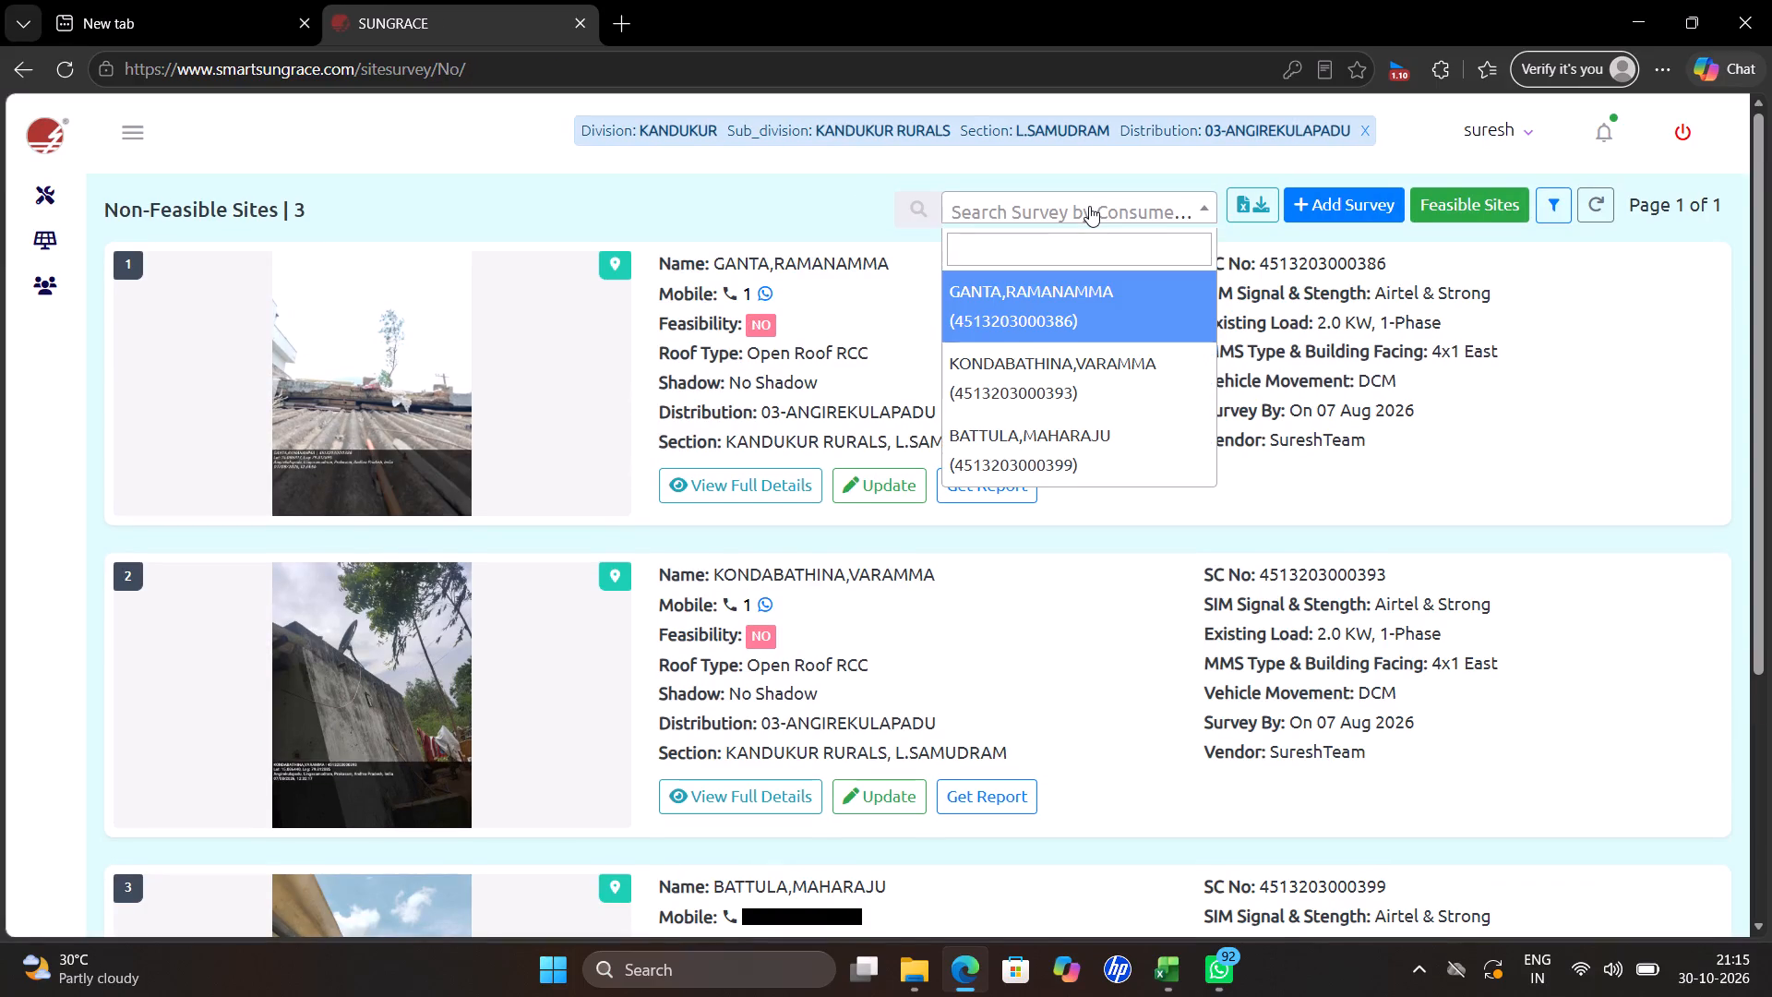
key(ctrl+v)
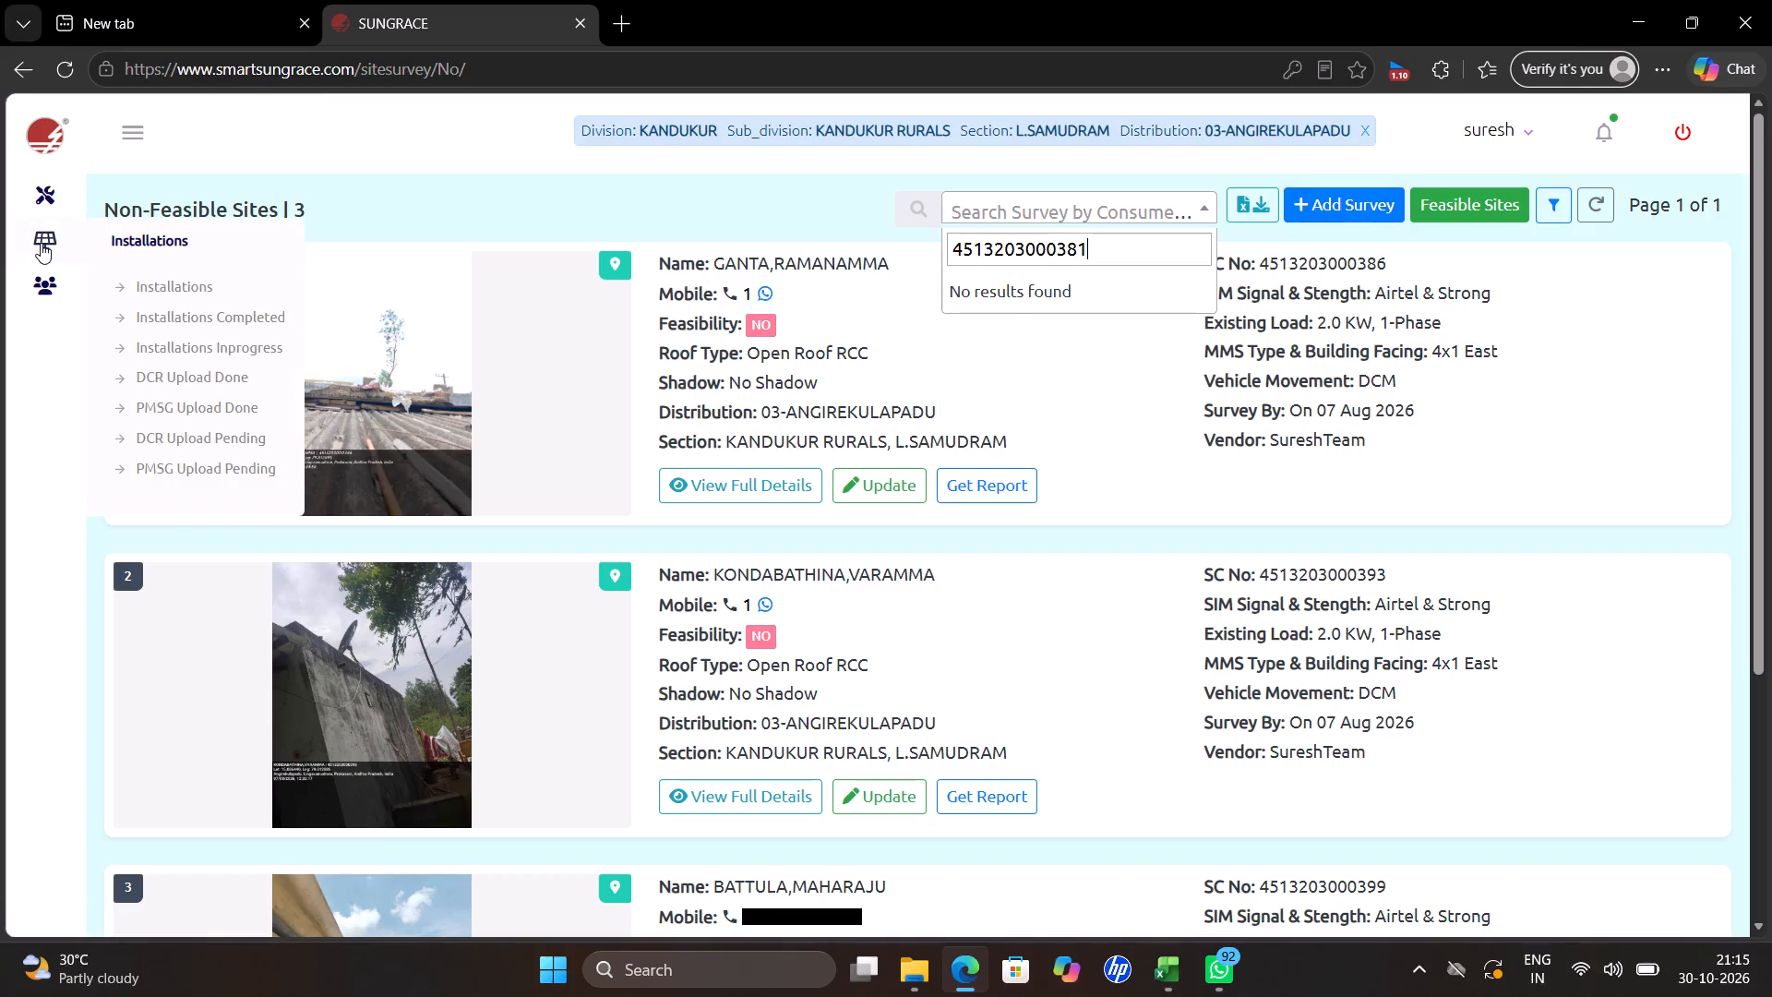
Find the copied consumer number among all installations and open its installation record.
click(192, 286)
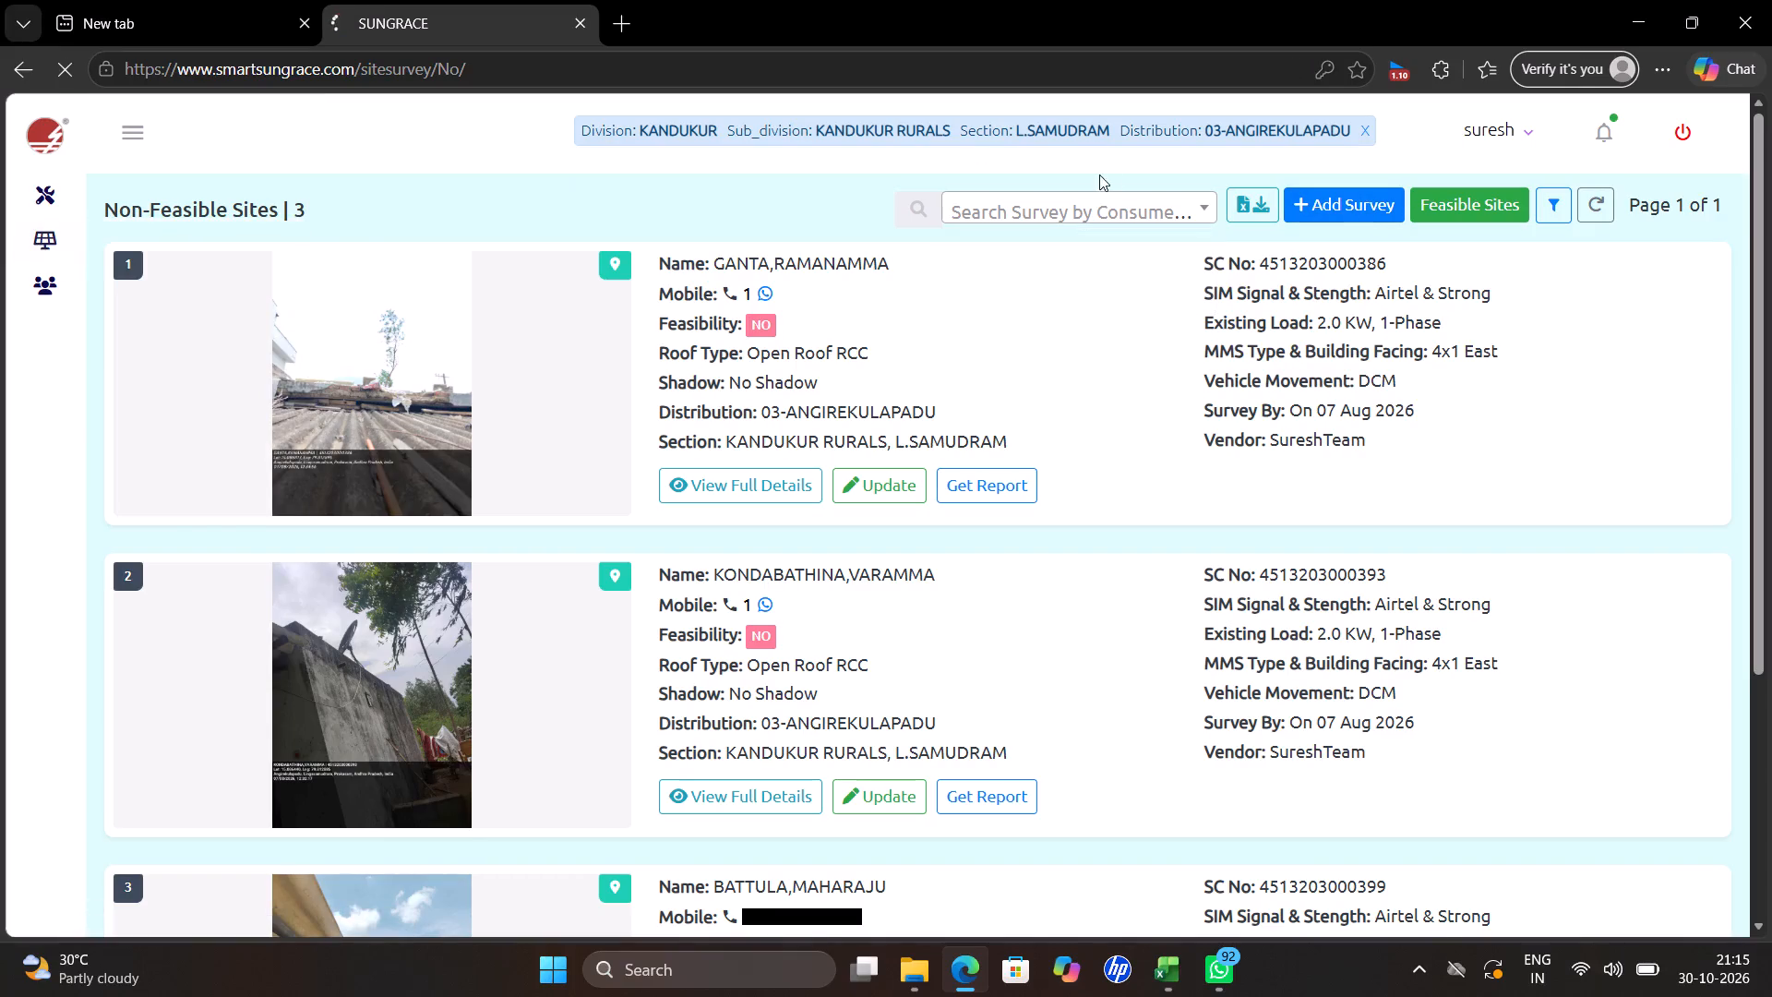
click(1122, 210)
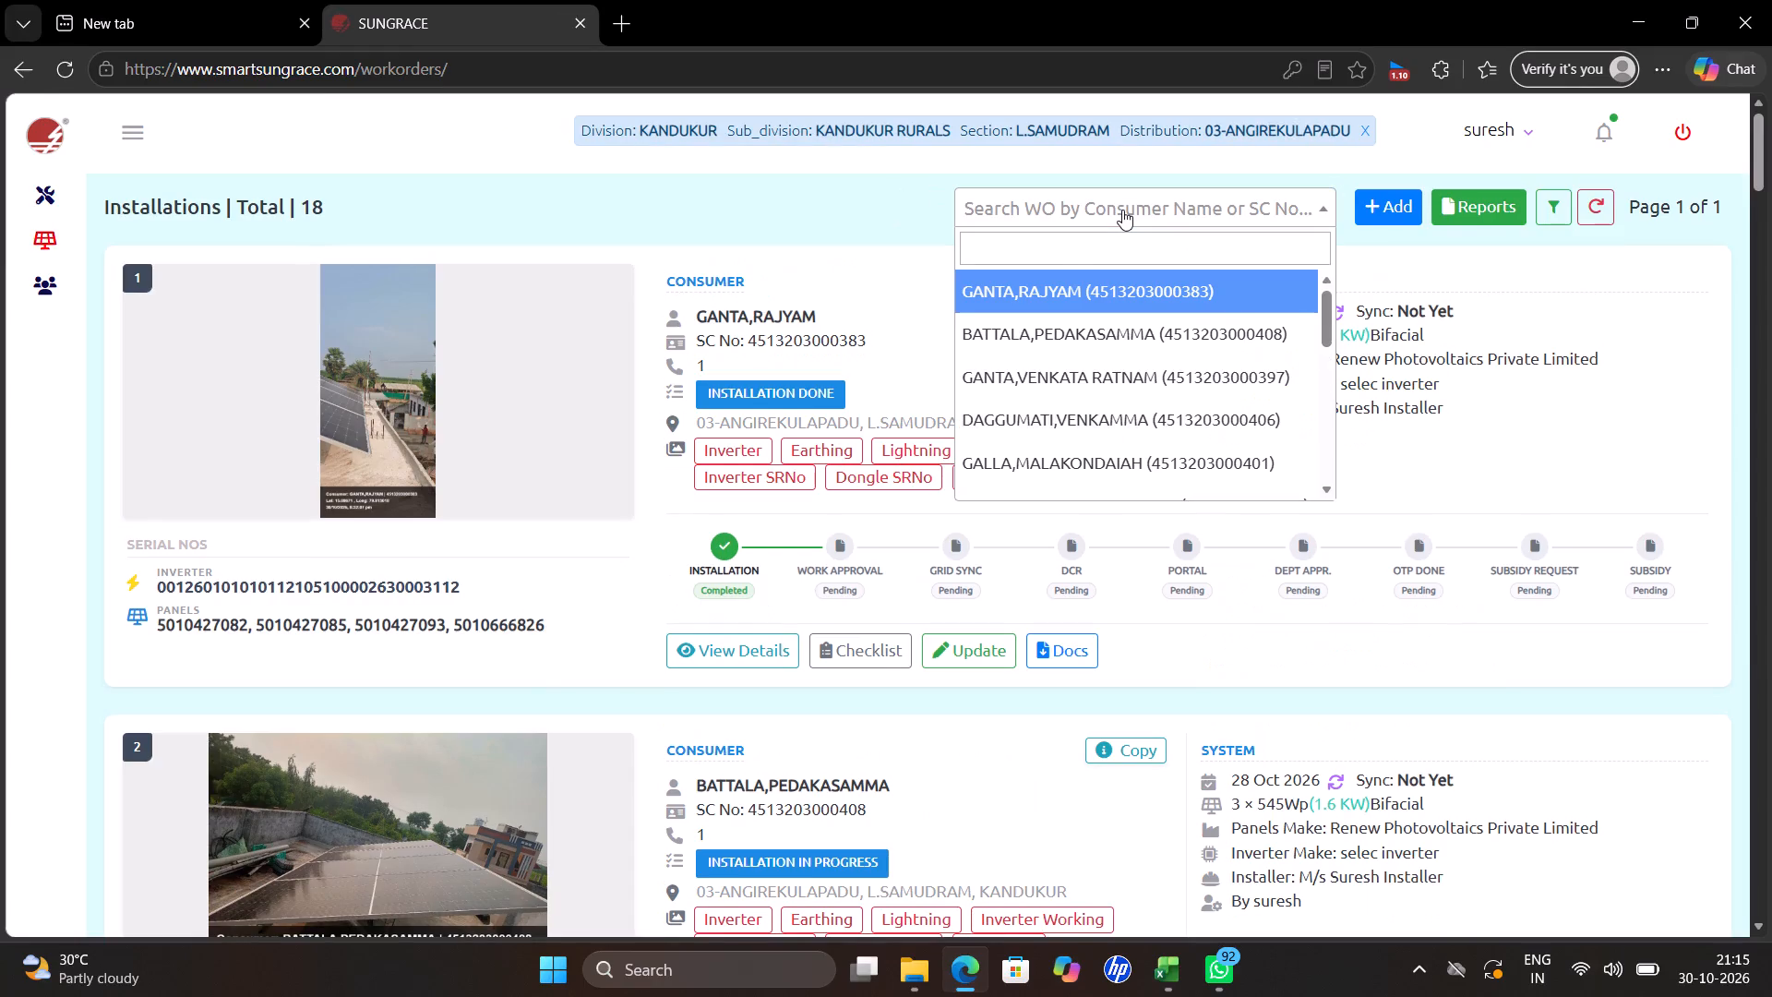
key(ctrl+v)
click(1140, 299)
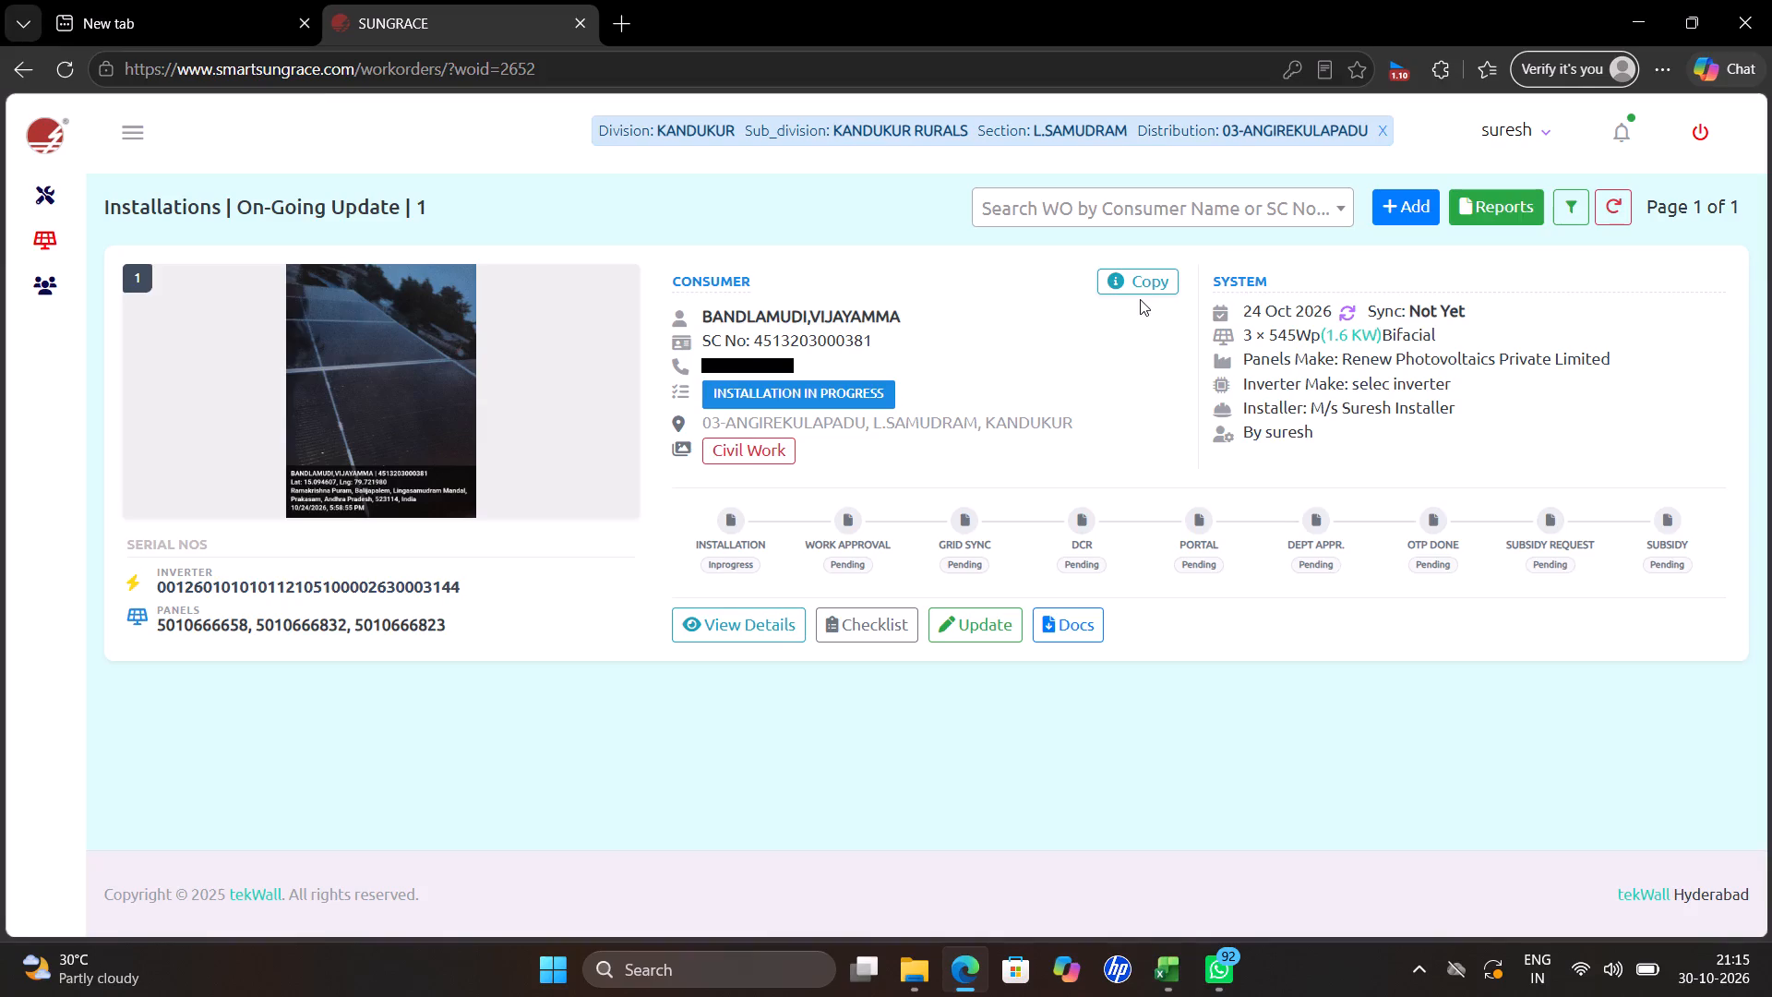
click(976, 630)
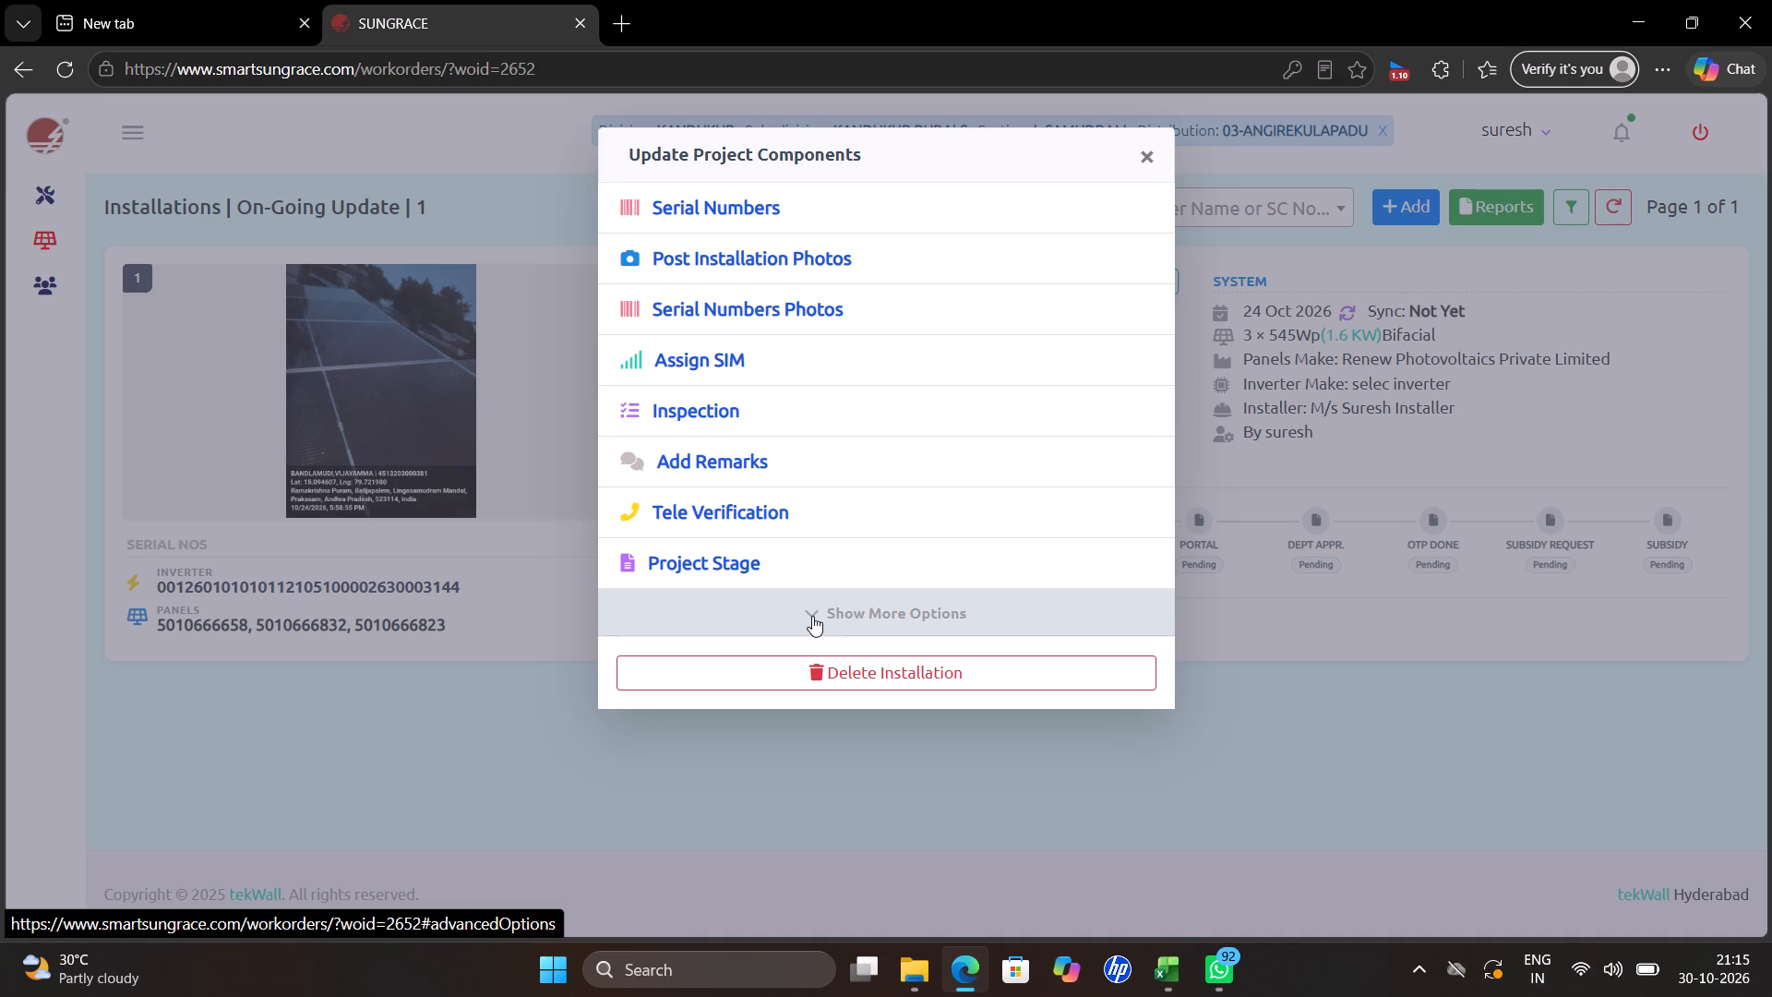
click(812, 616)
click(756, 666)
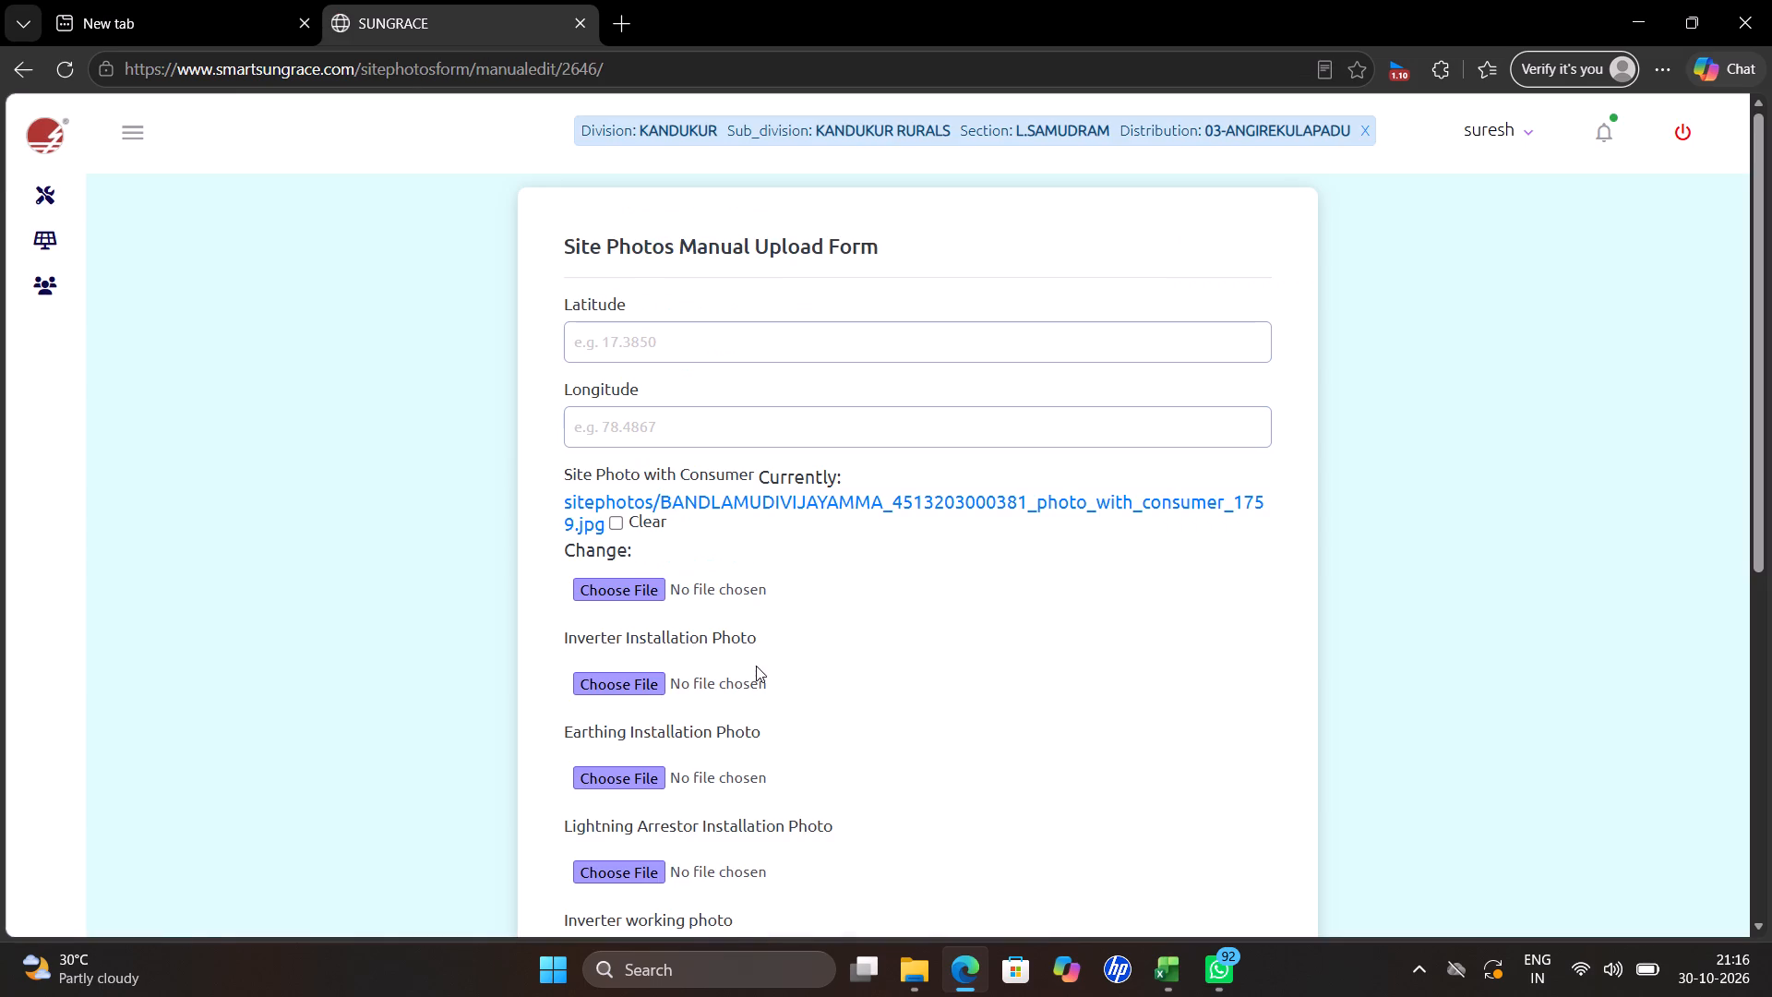
click(788, 343)
click(712, 443)
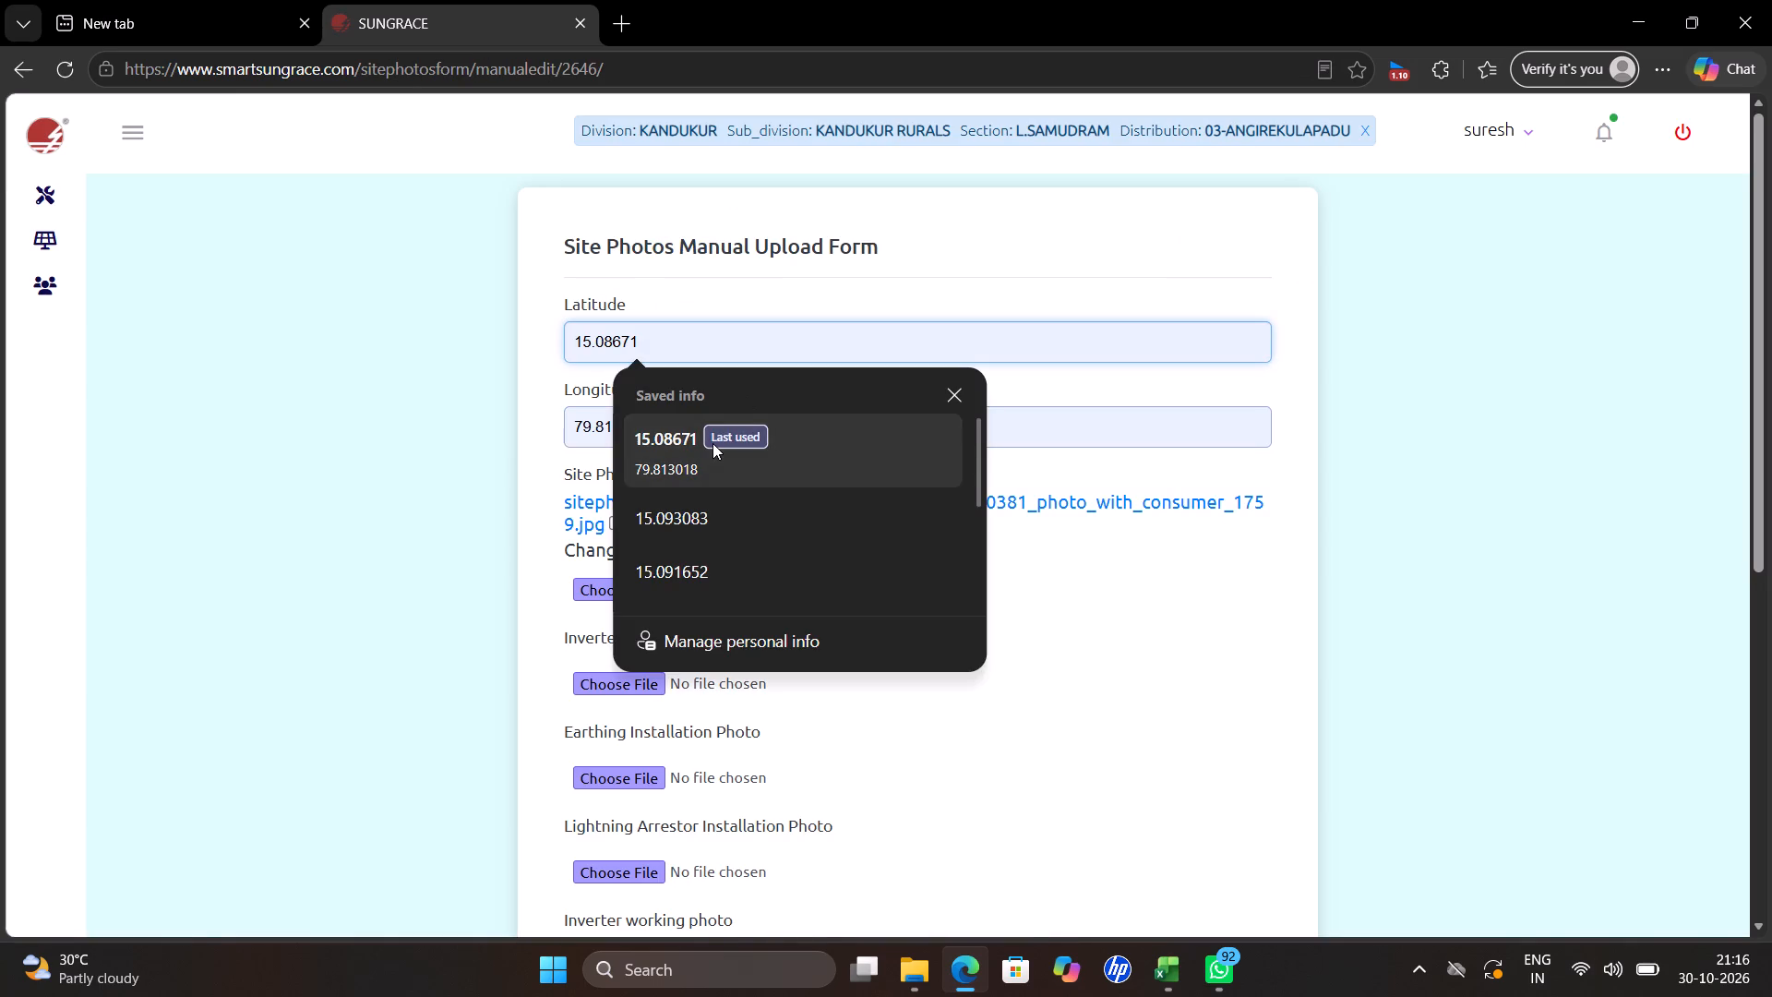
scroll(680, 598, down, 3)
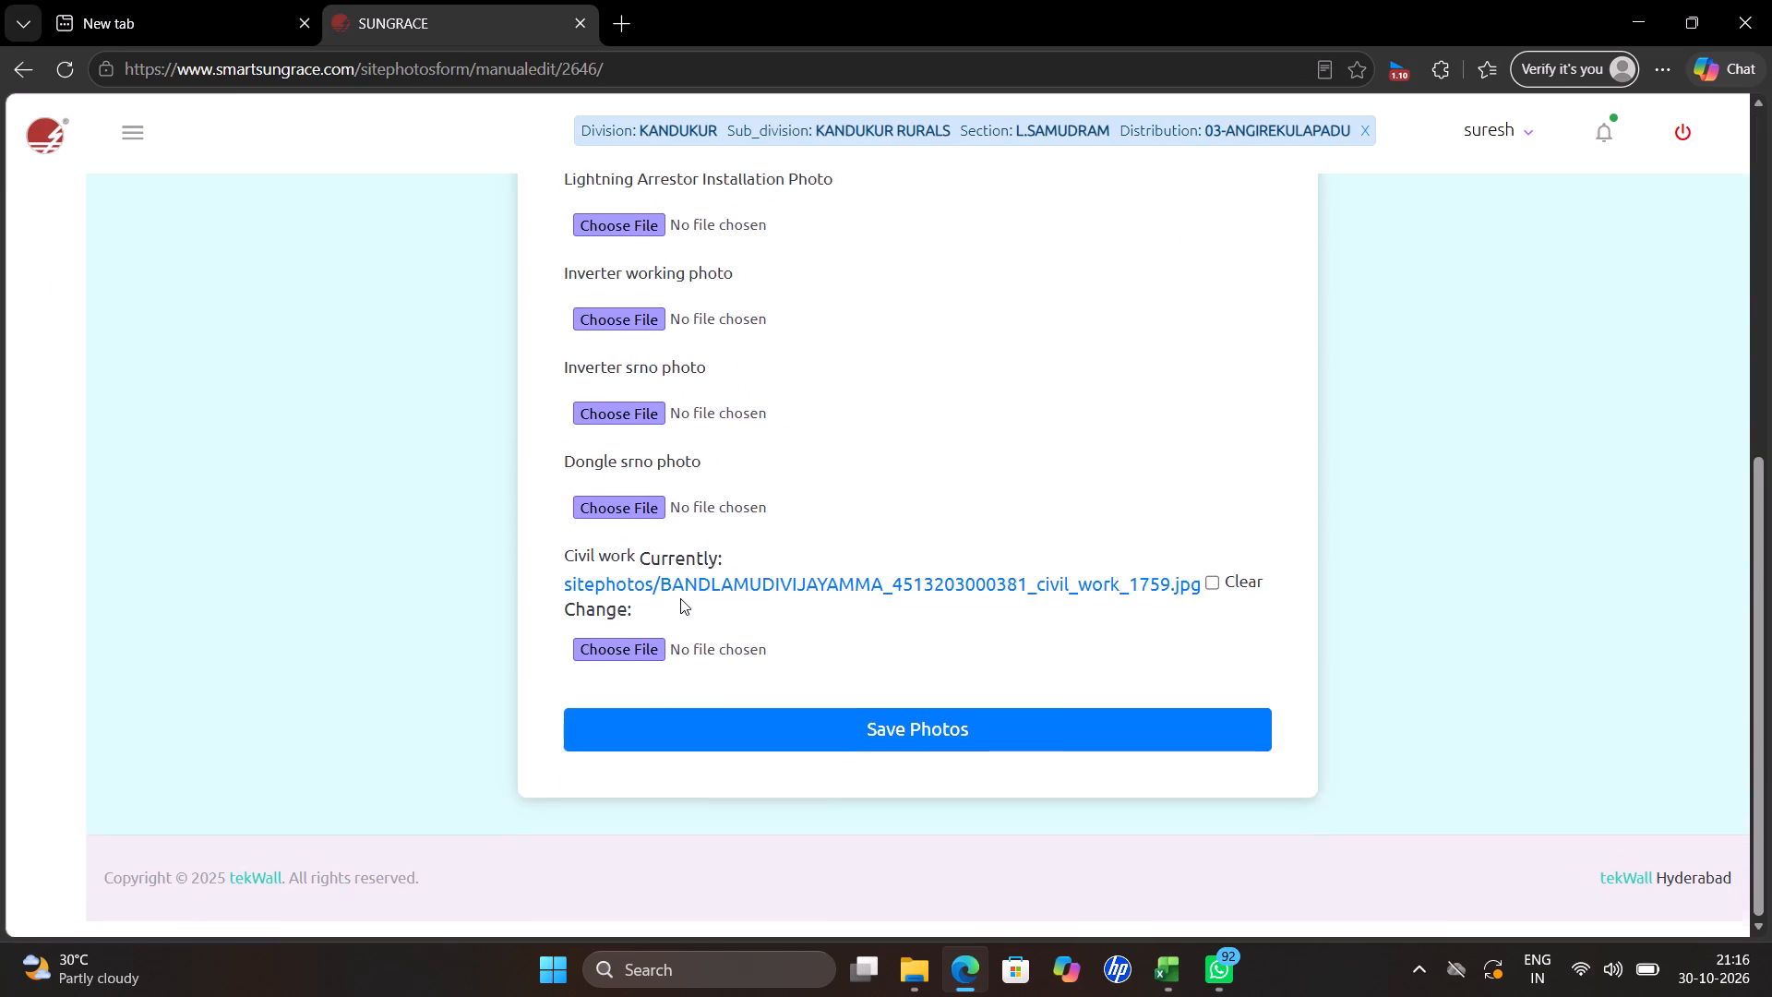
click(779, 750)
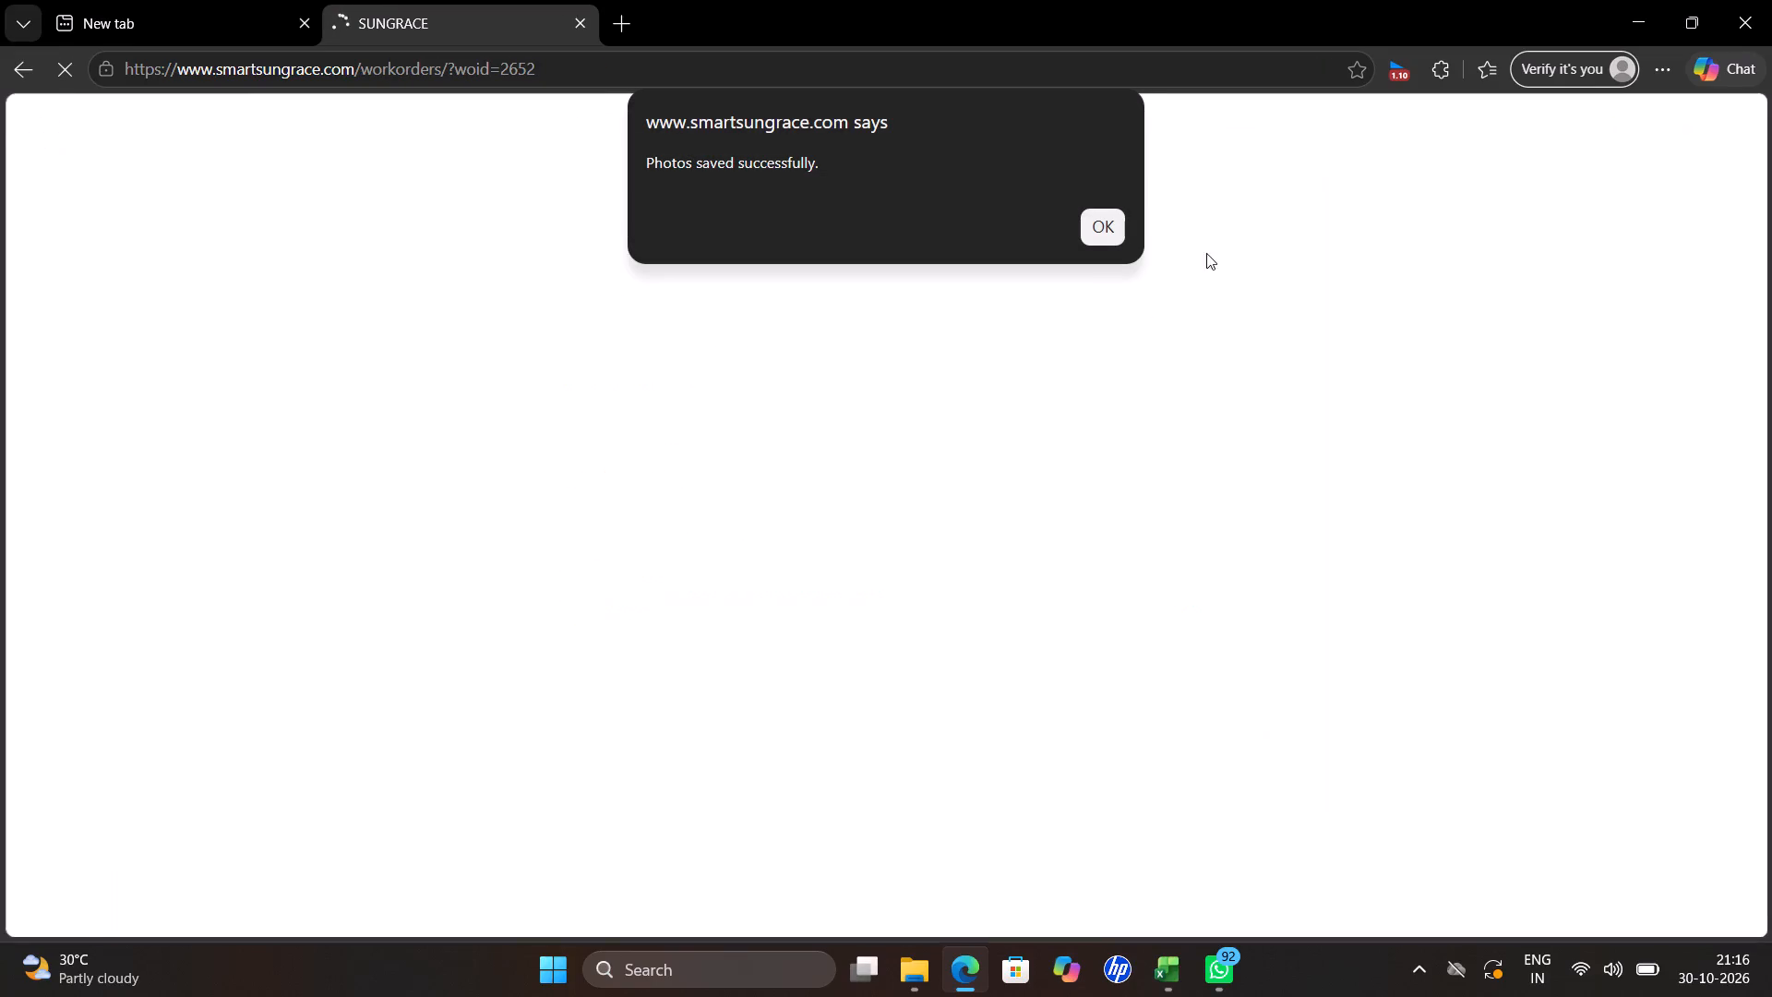
click(1102, 235)
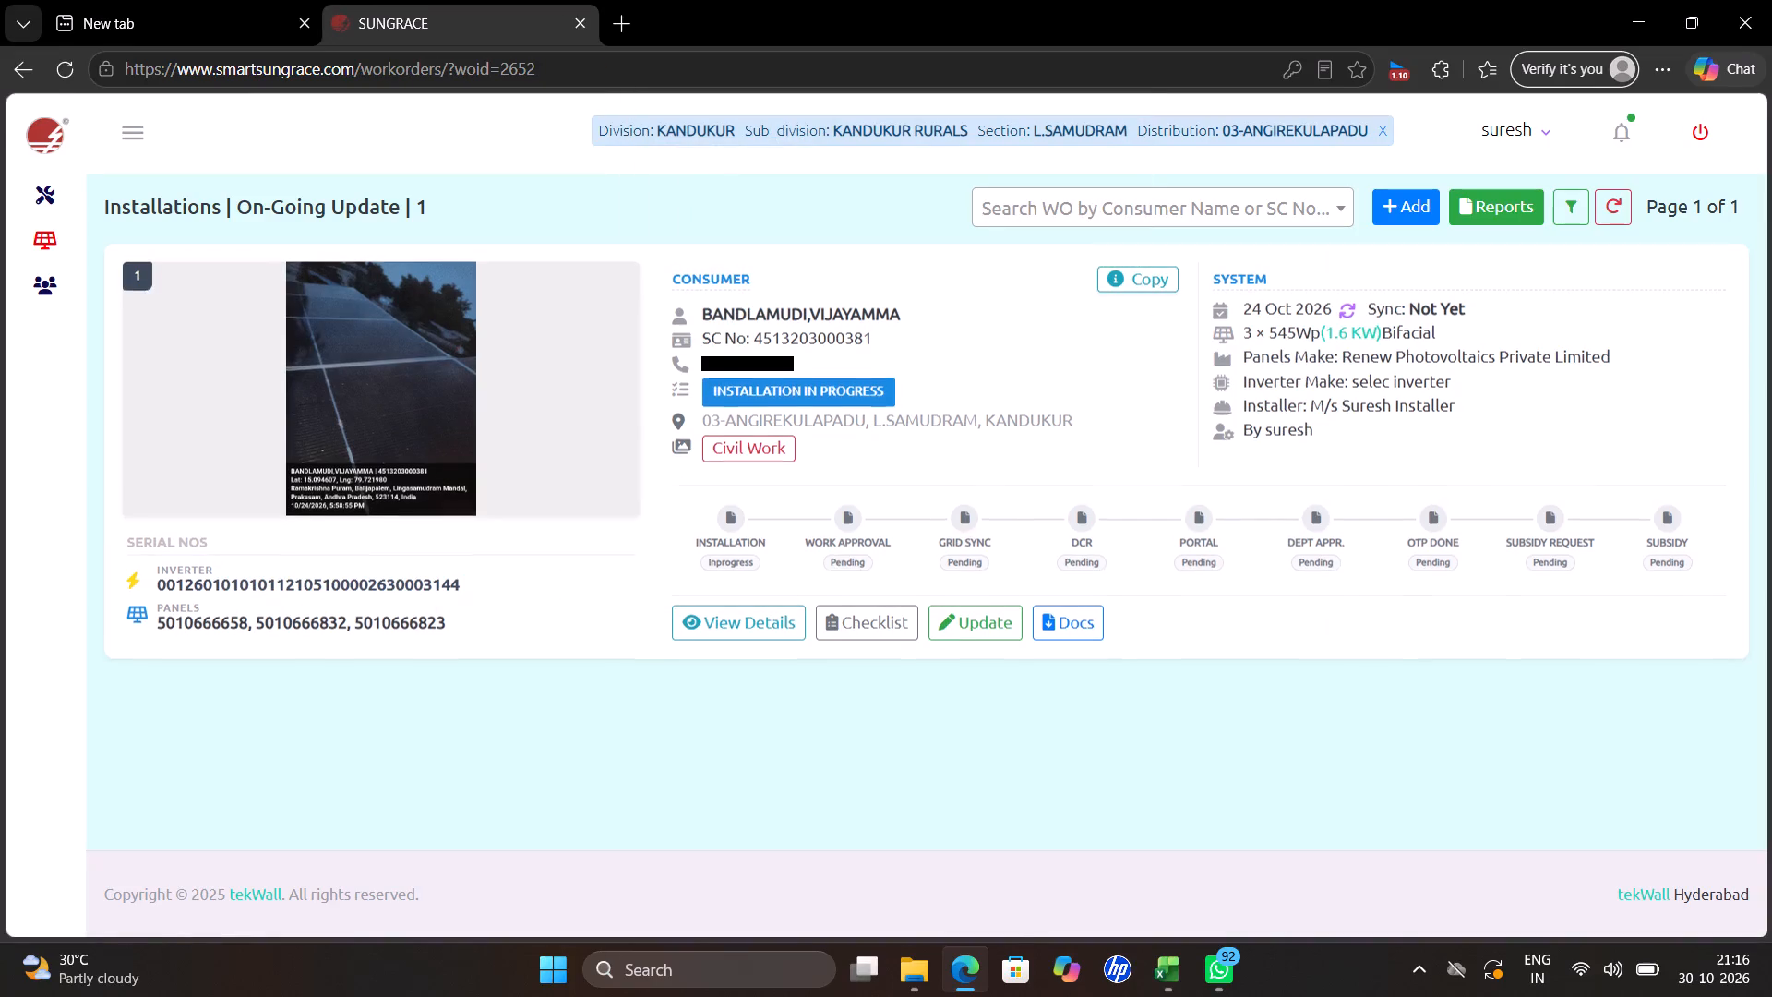
Submit all the listed panel and inverter serial numbers for the installation ending in 381.
click(961, 623)
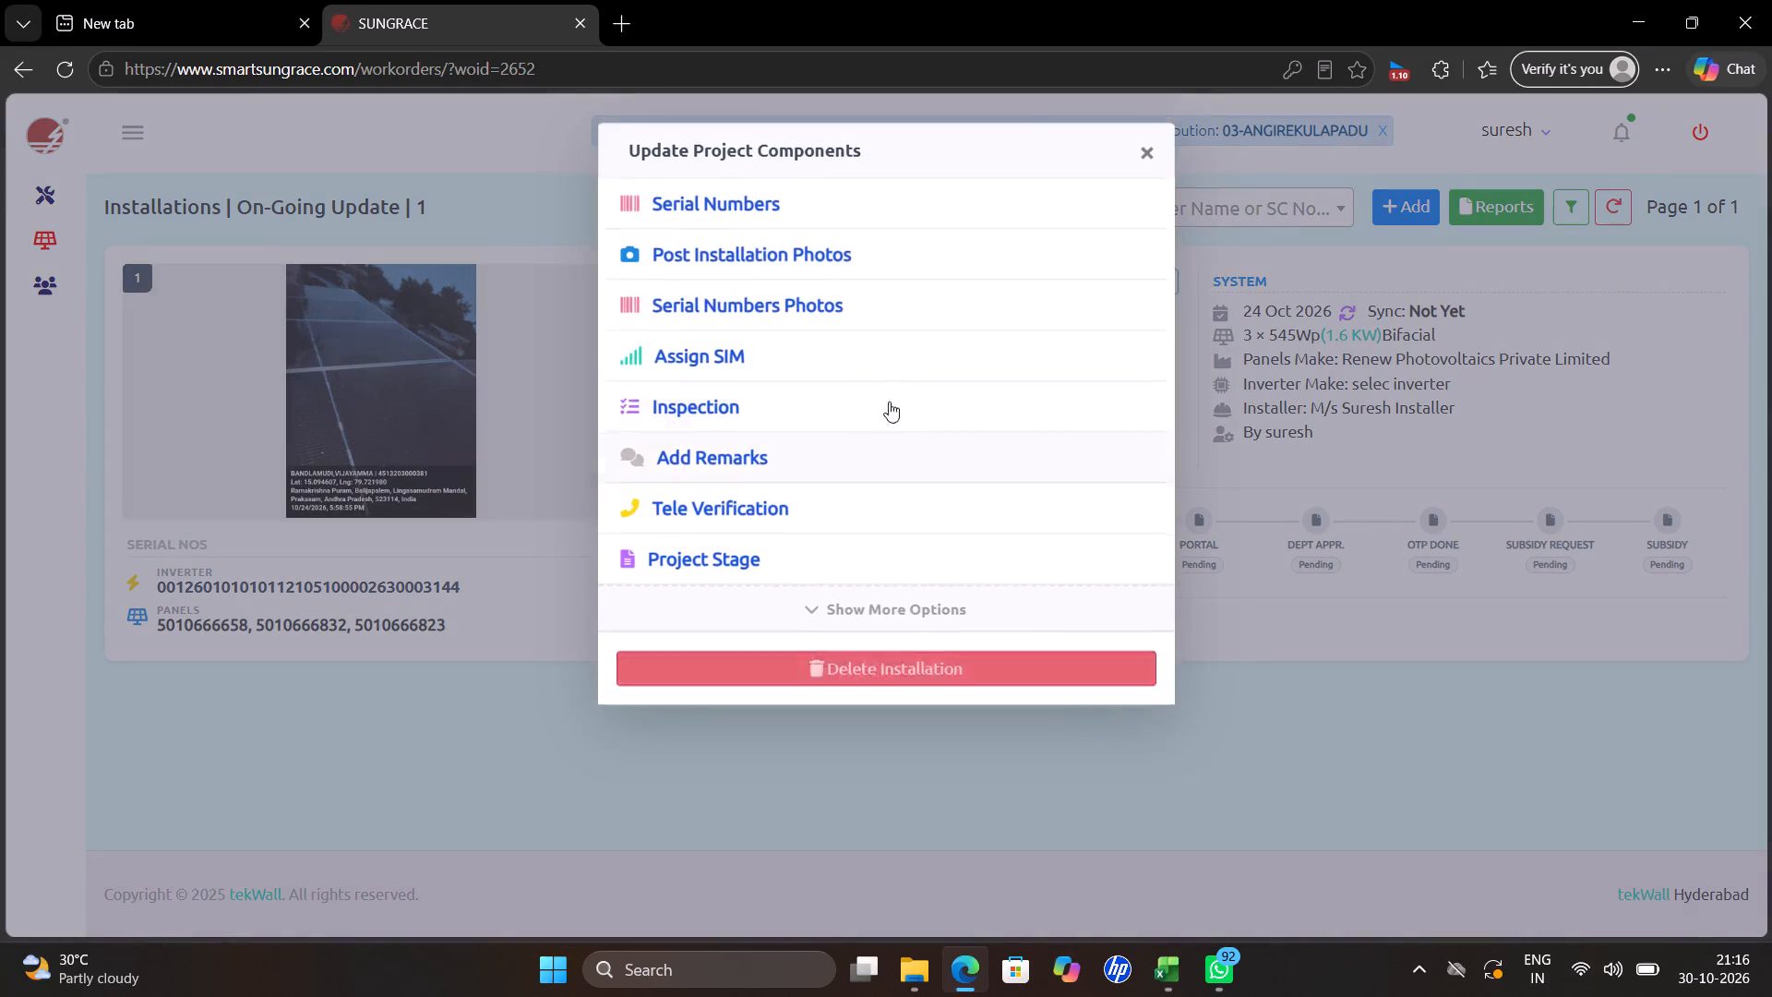
click(858, 225)
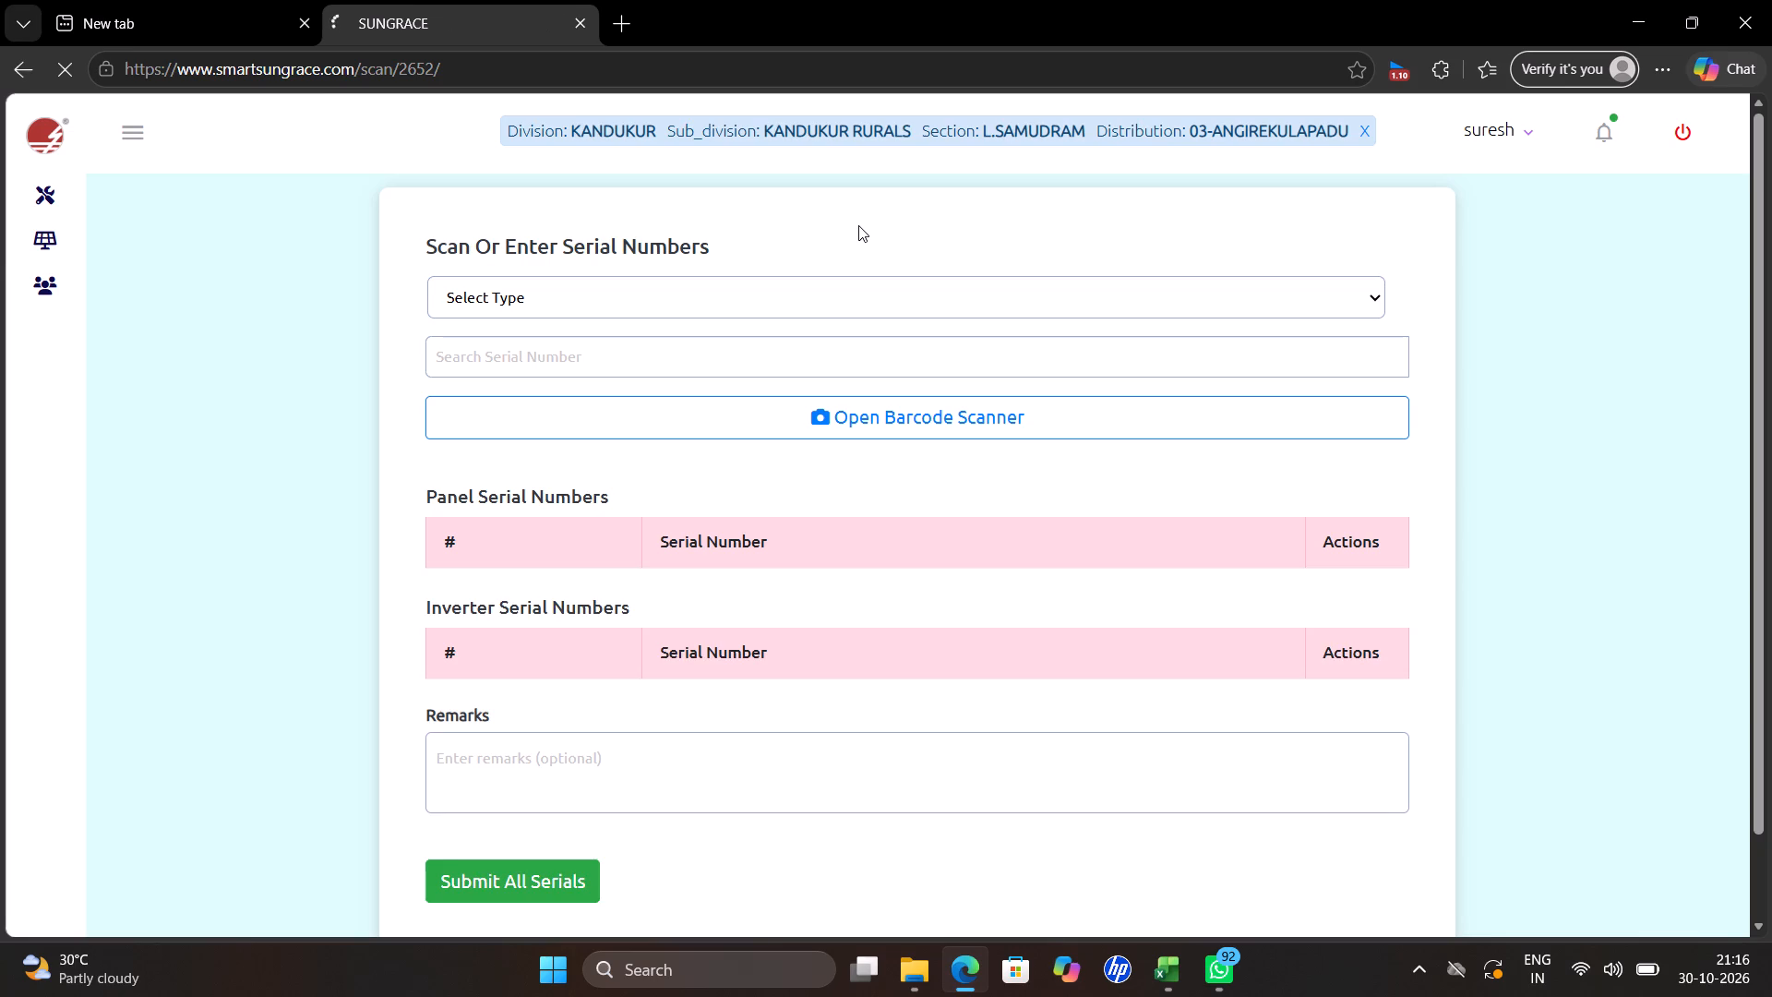
scroll(812, 430, down, 5)
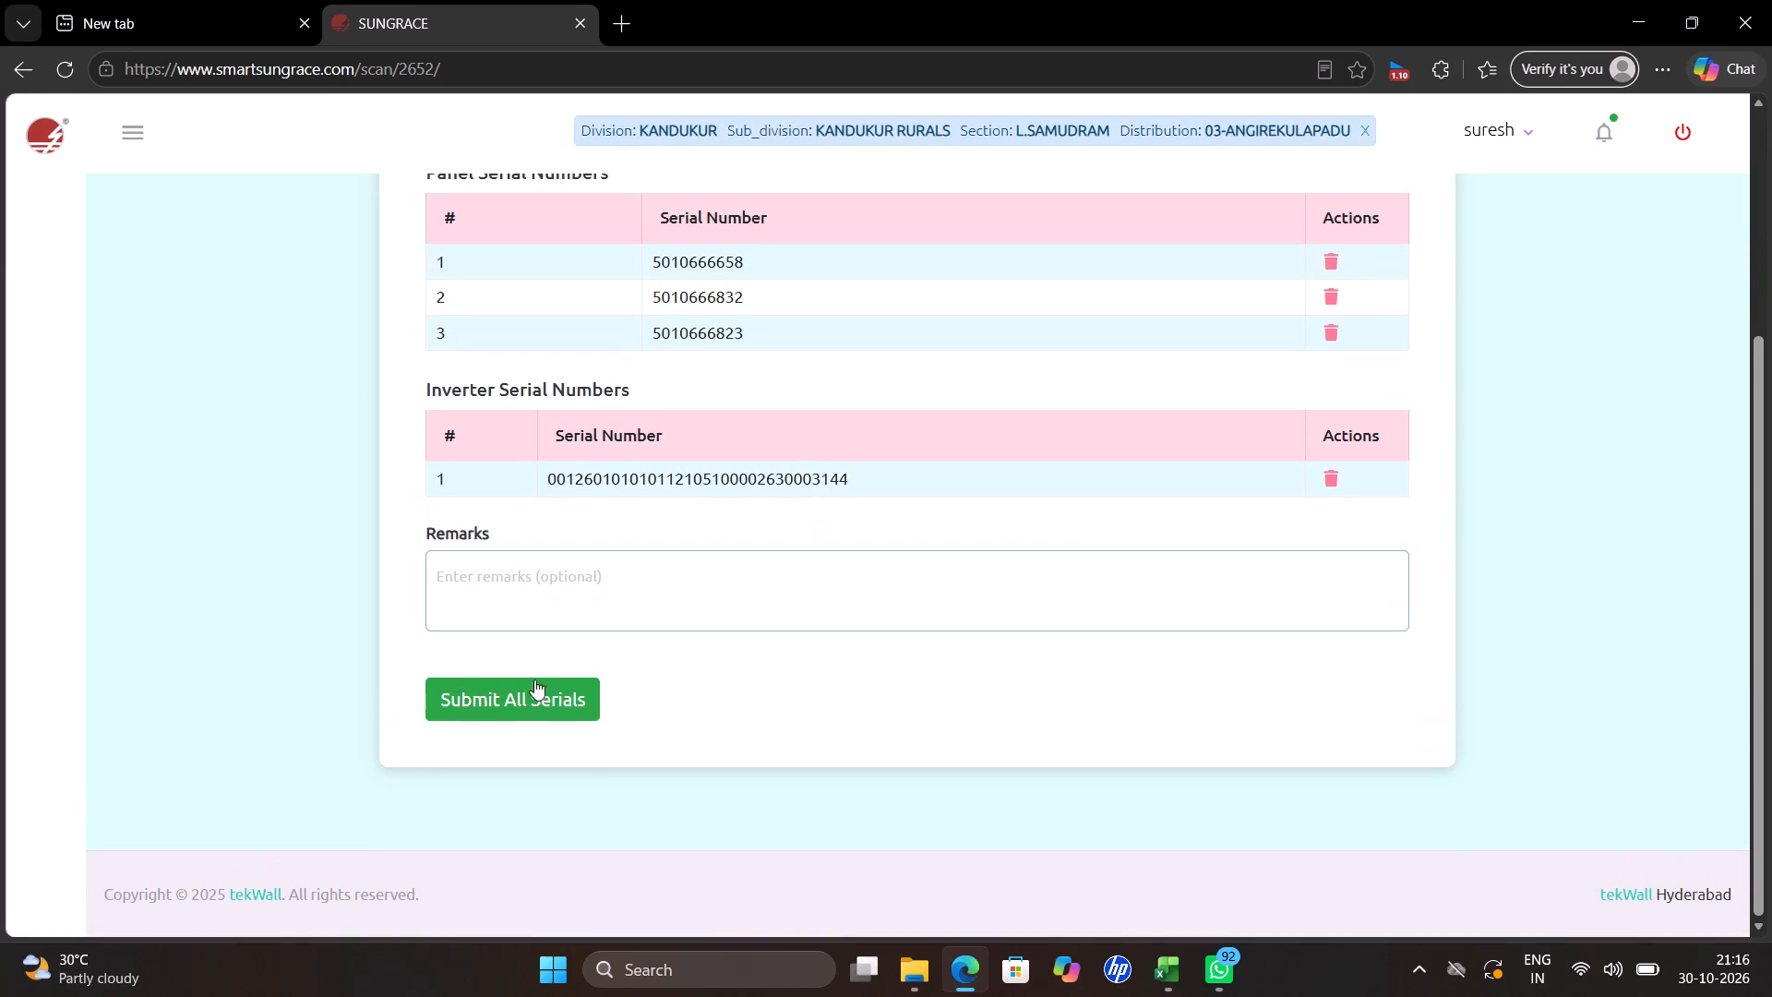
click(526, 707)
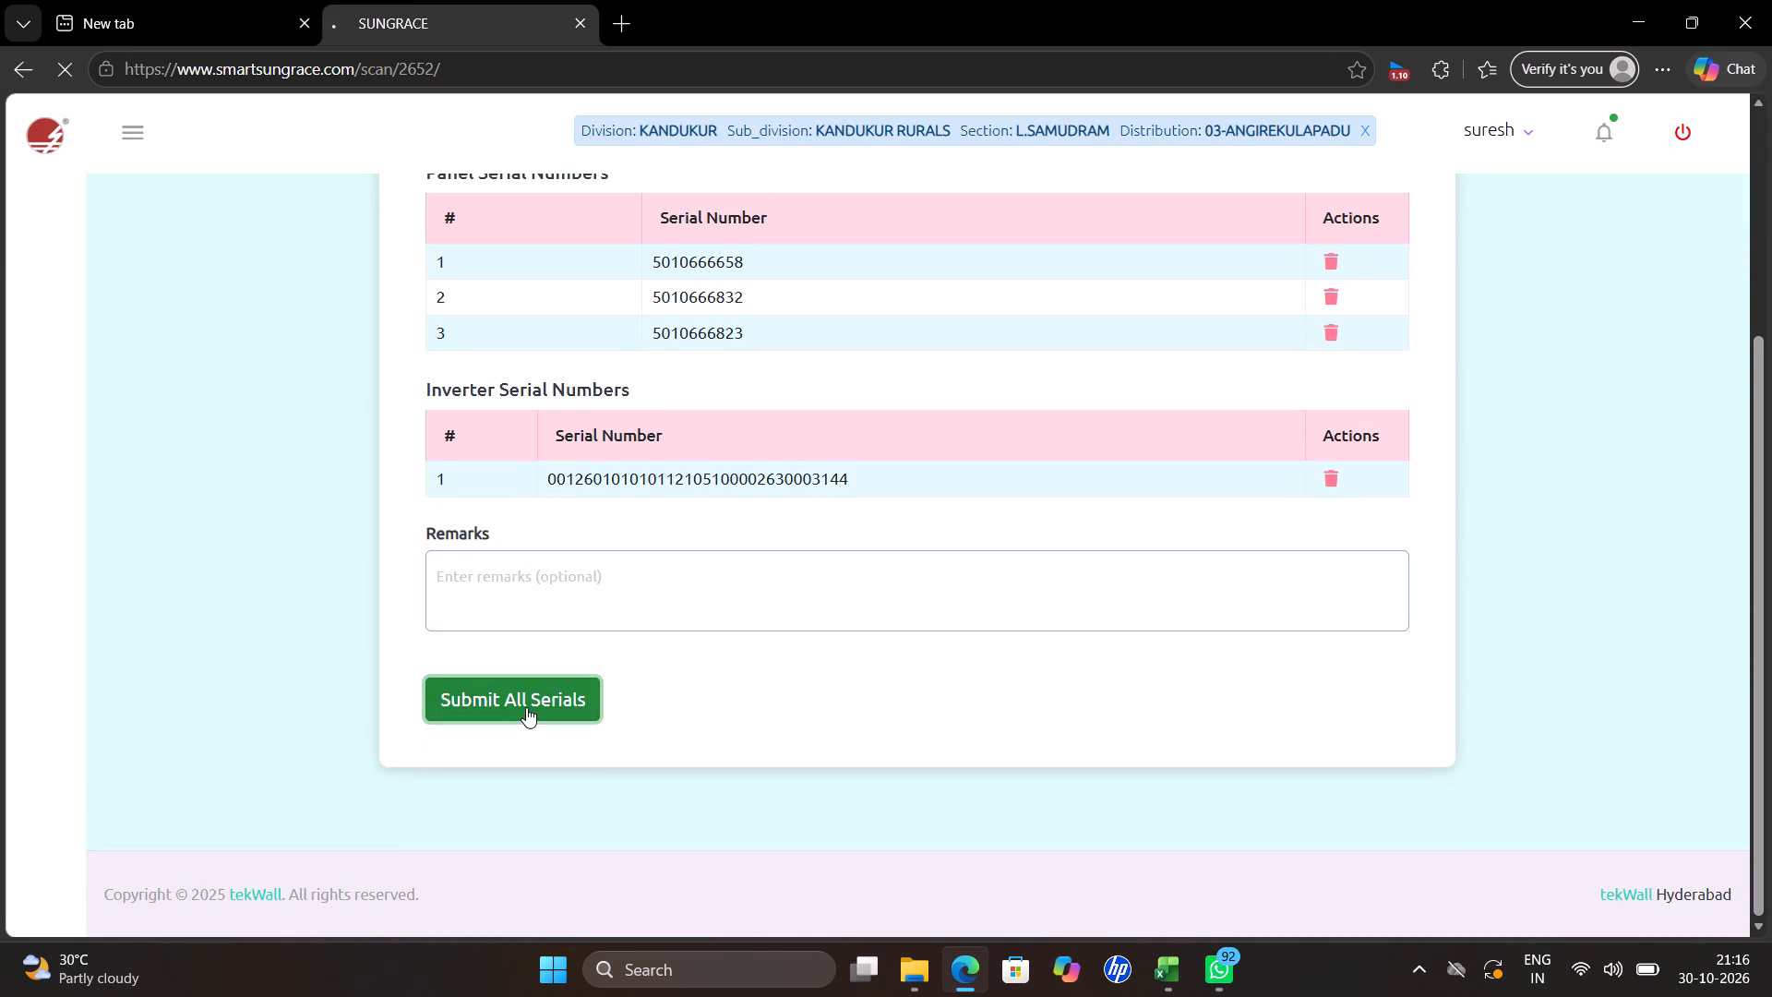
drag(1073, 225, 1107, 224)
click(1107, 224)
click(1141, 191)
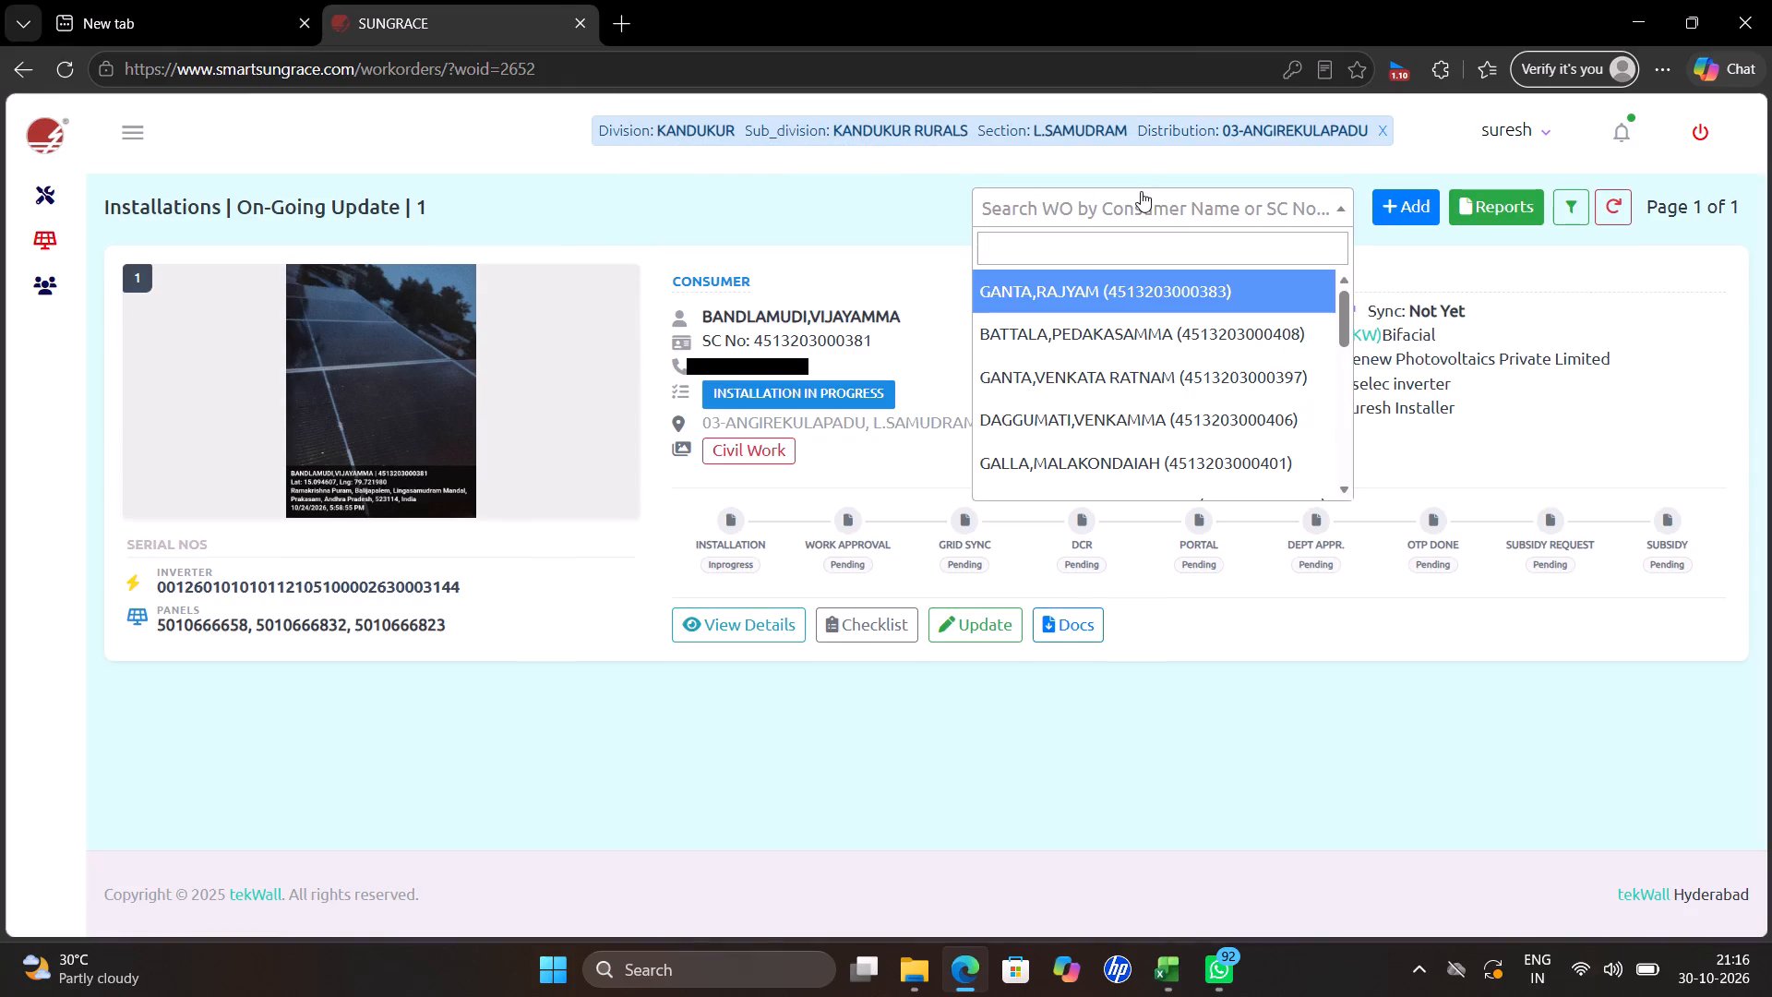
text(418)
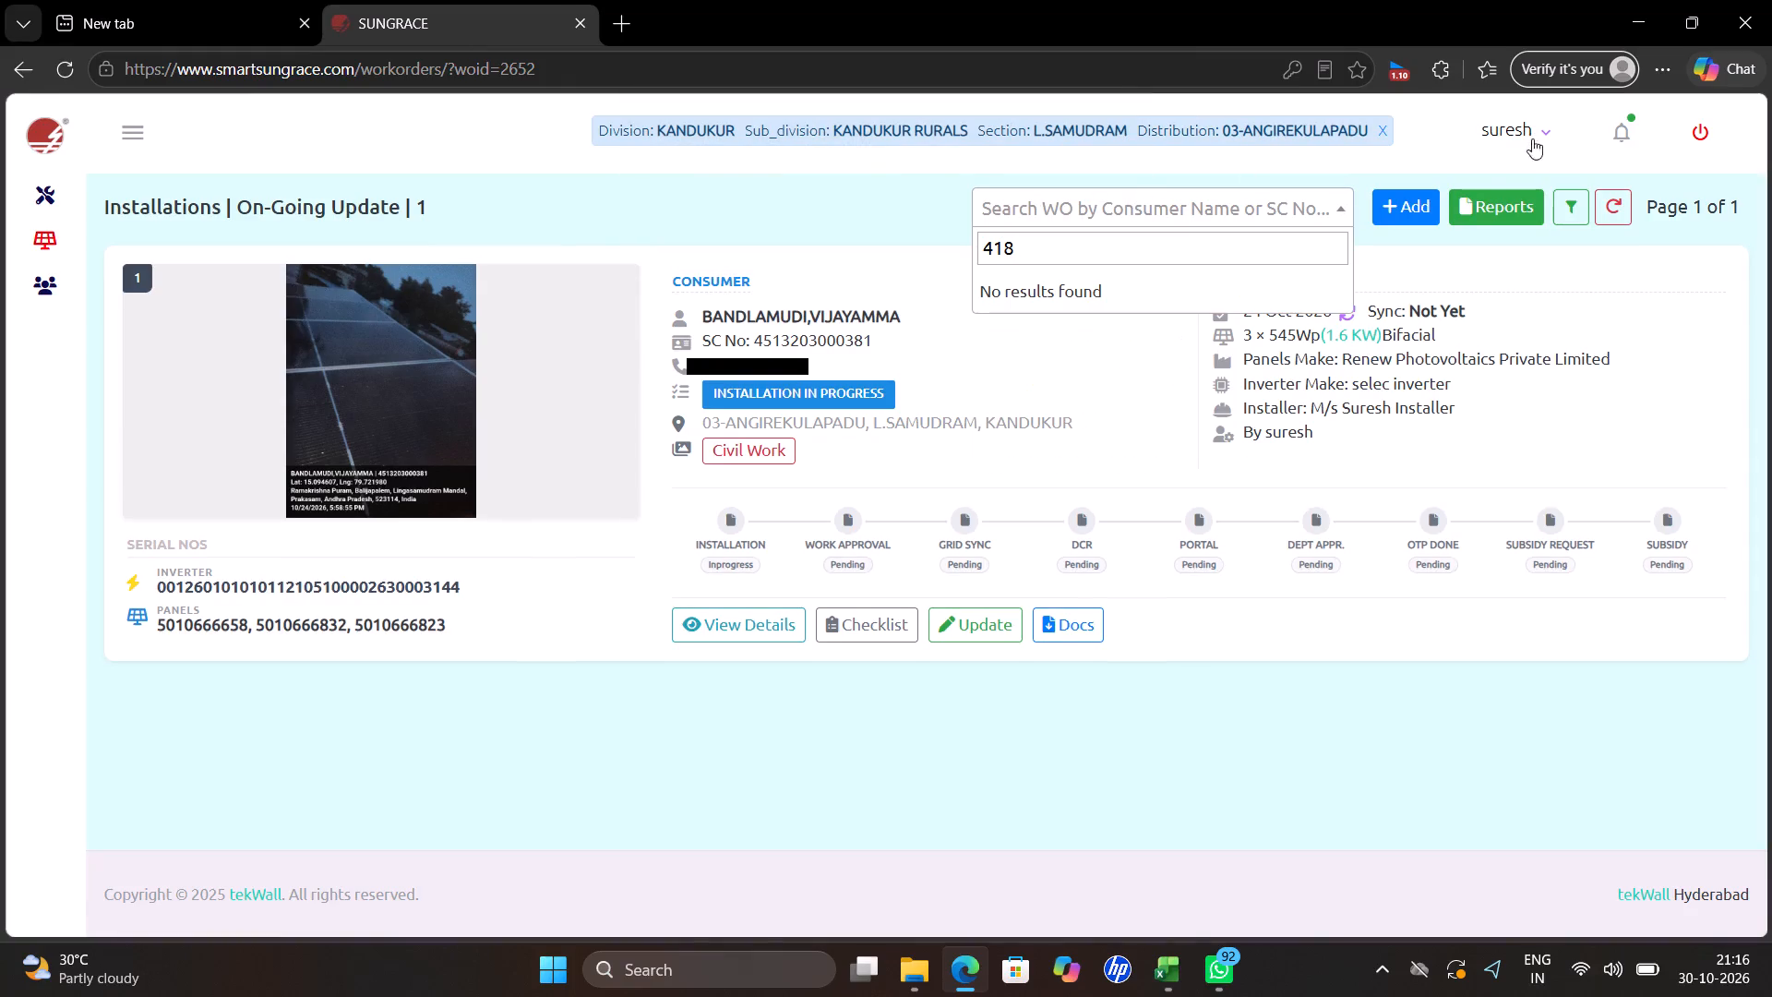
Add a new installation for the consumer whose number ends in 418, with installation date 28-10-2026, and save it.
click(1395, 213)
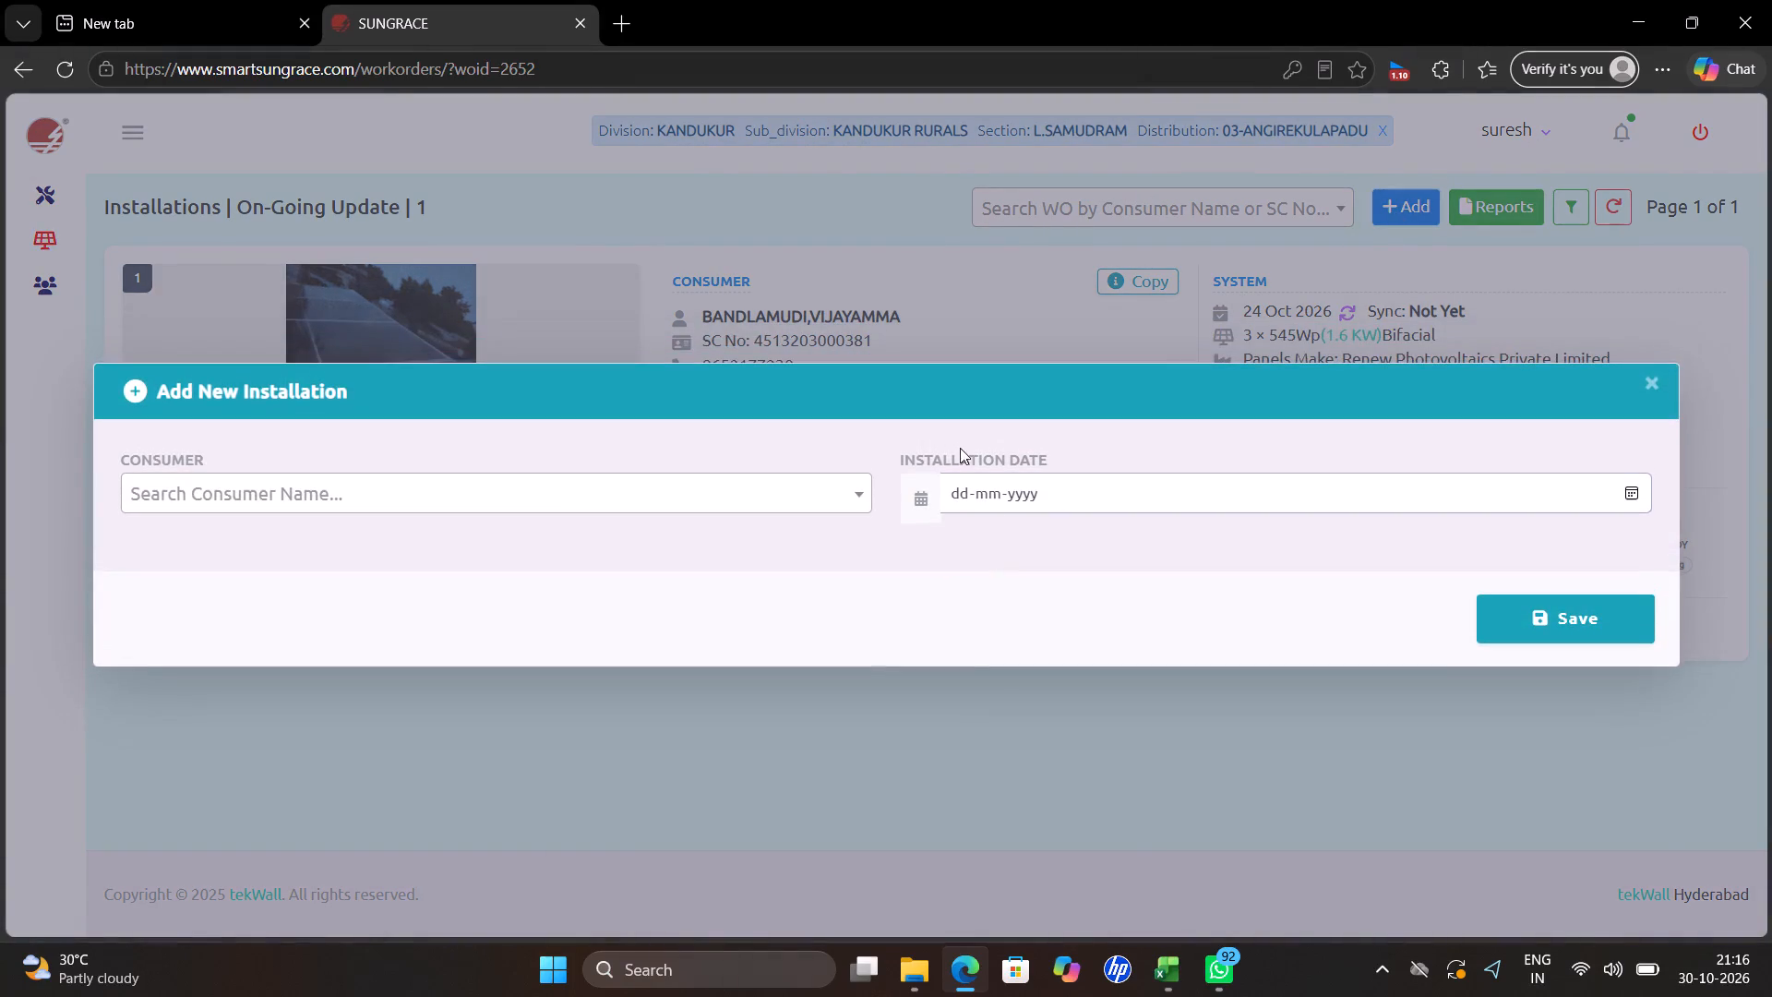
click(558, 514)
click(558, 507)
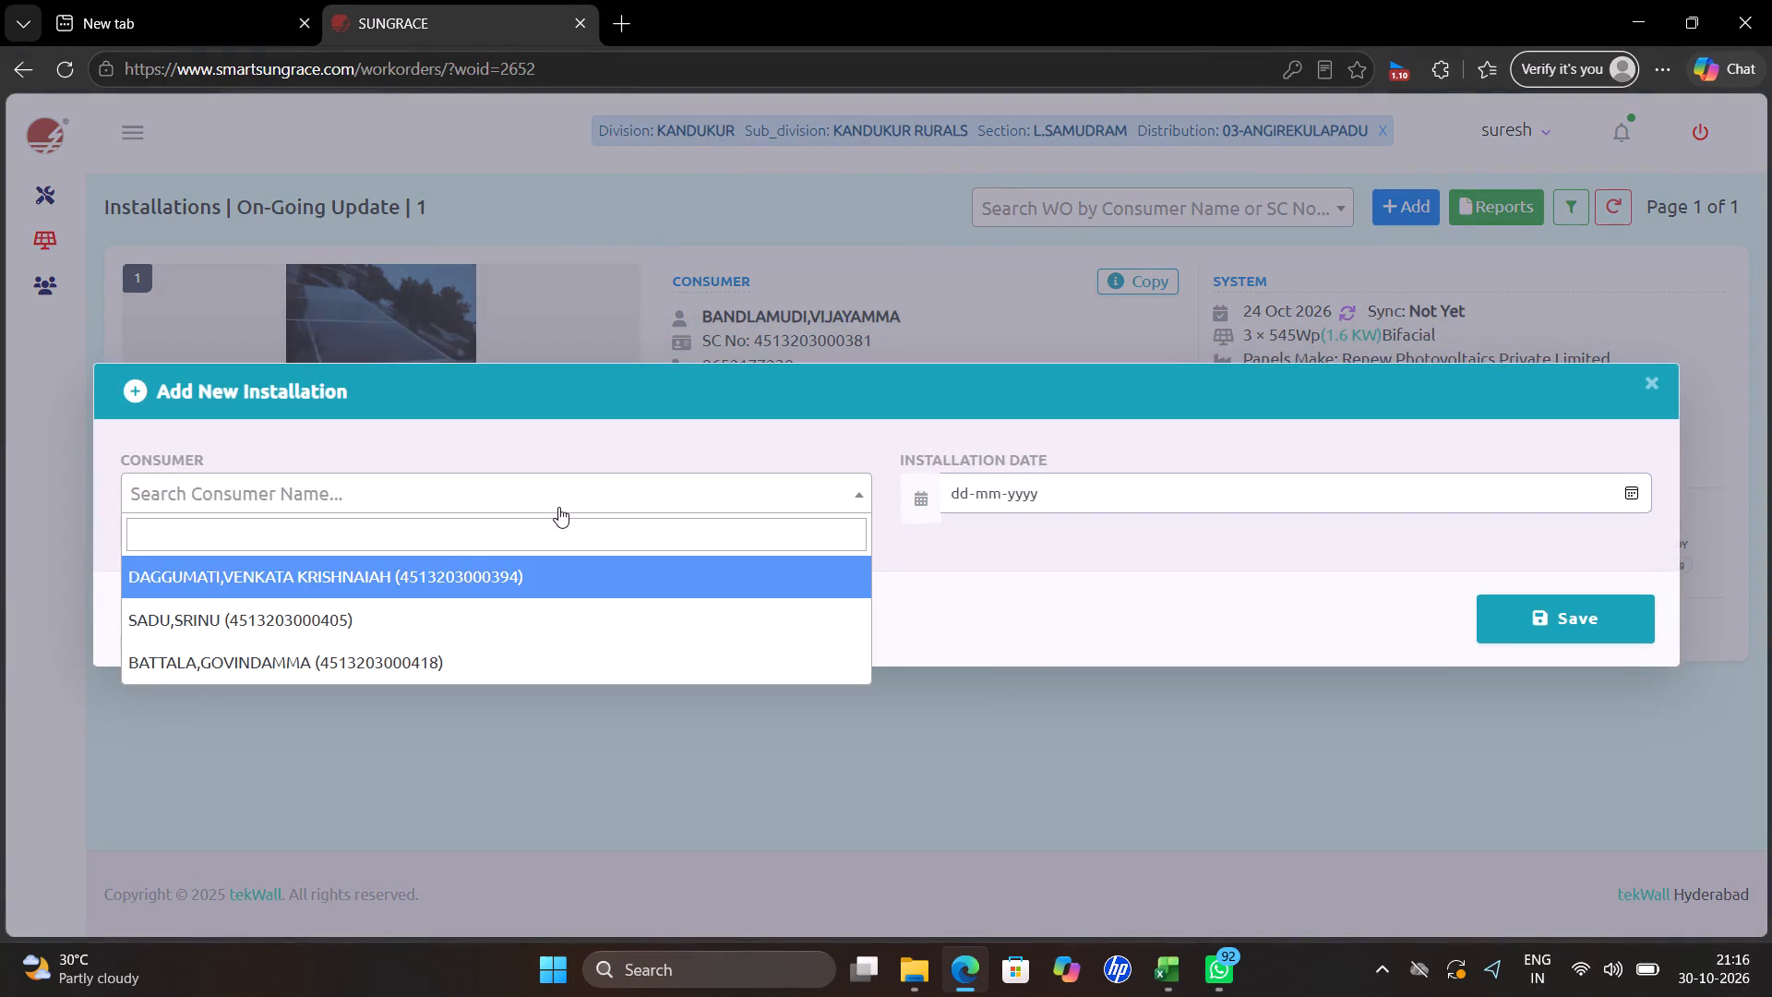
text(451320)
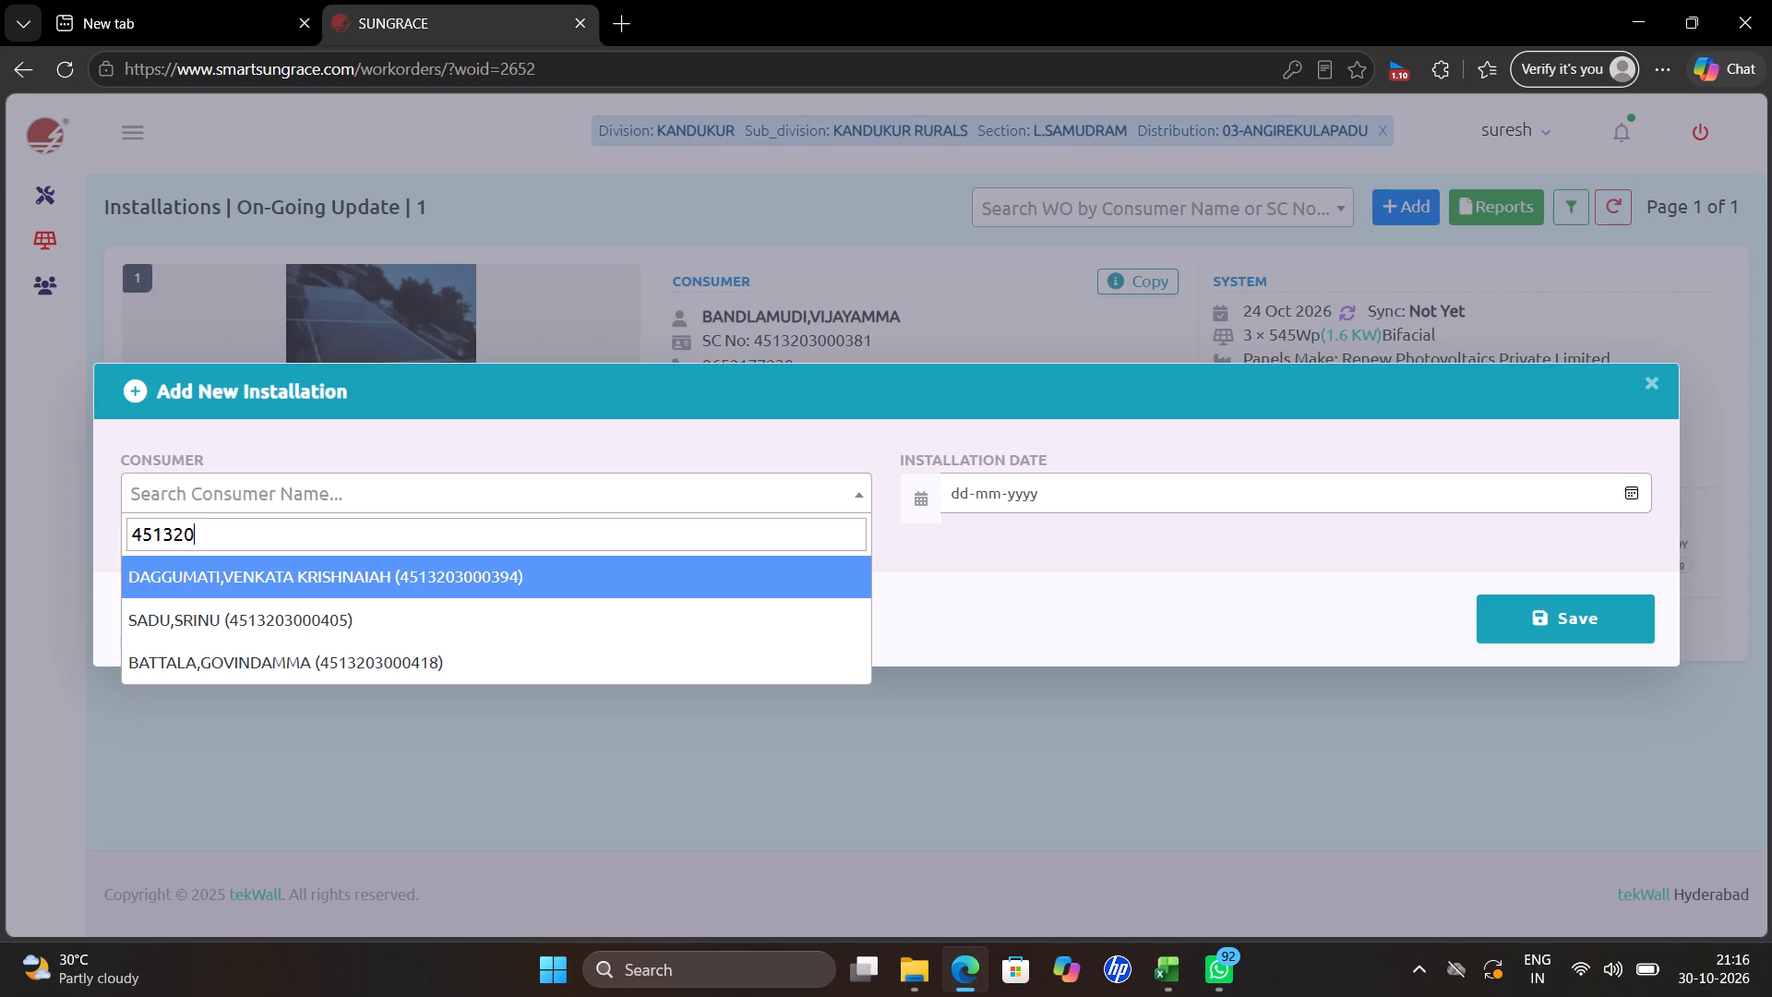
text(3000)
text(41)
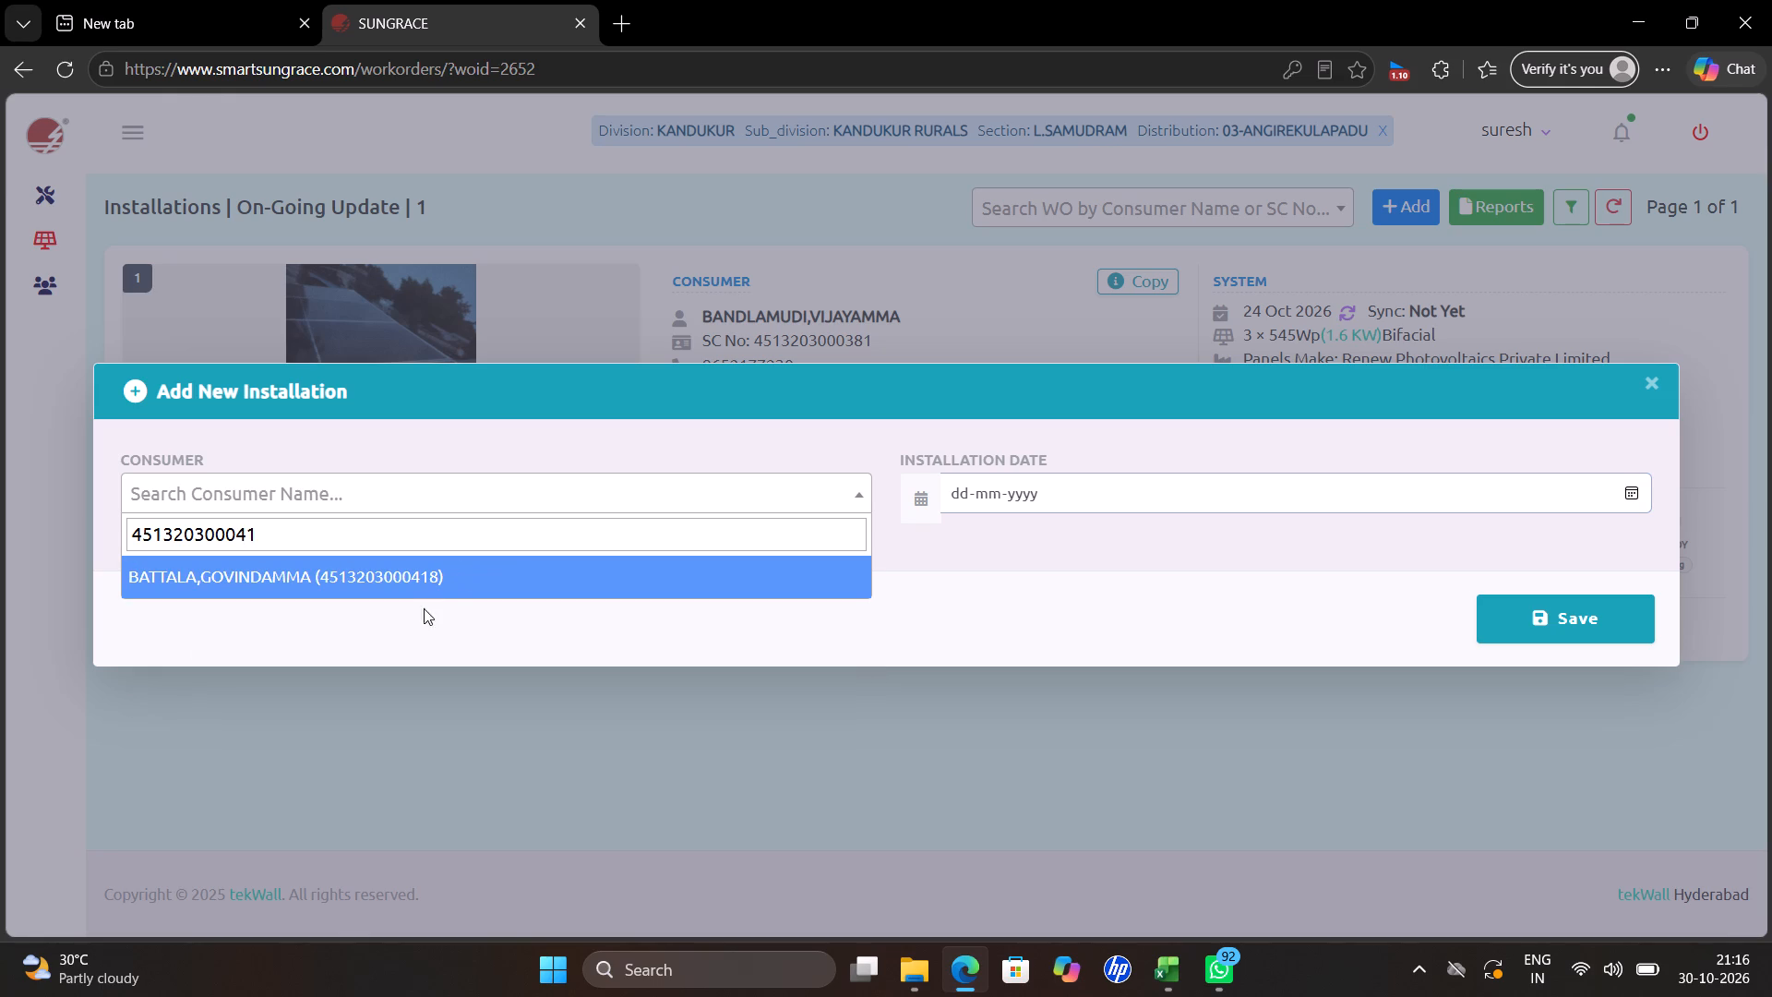
click(425, 567)
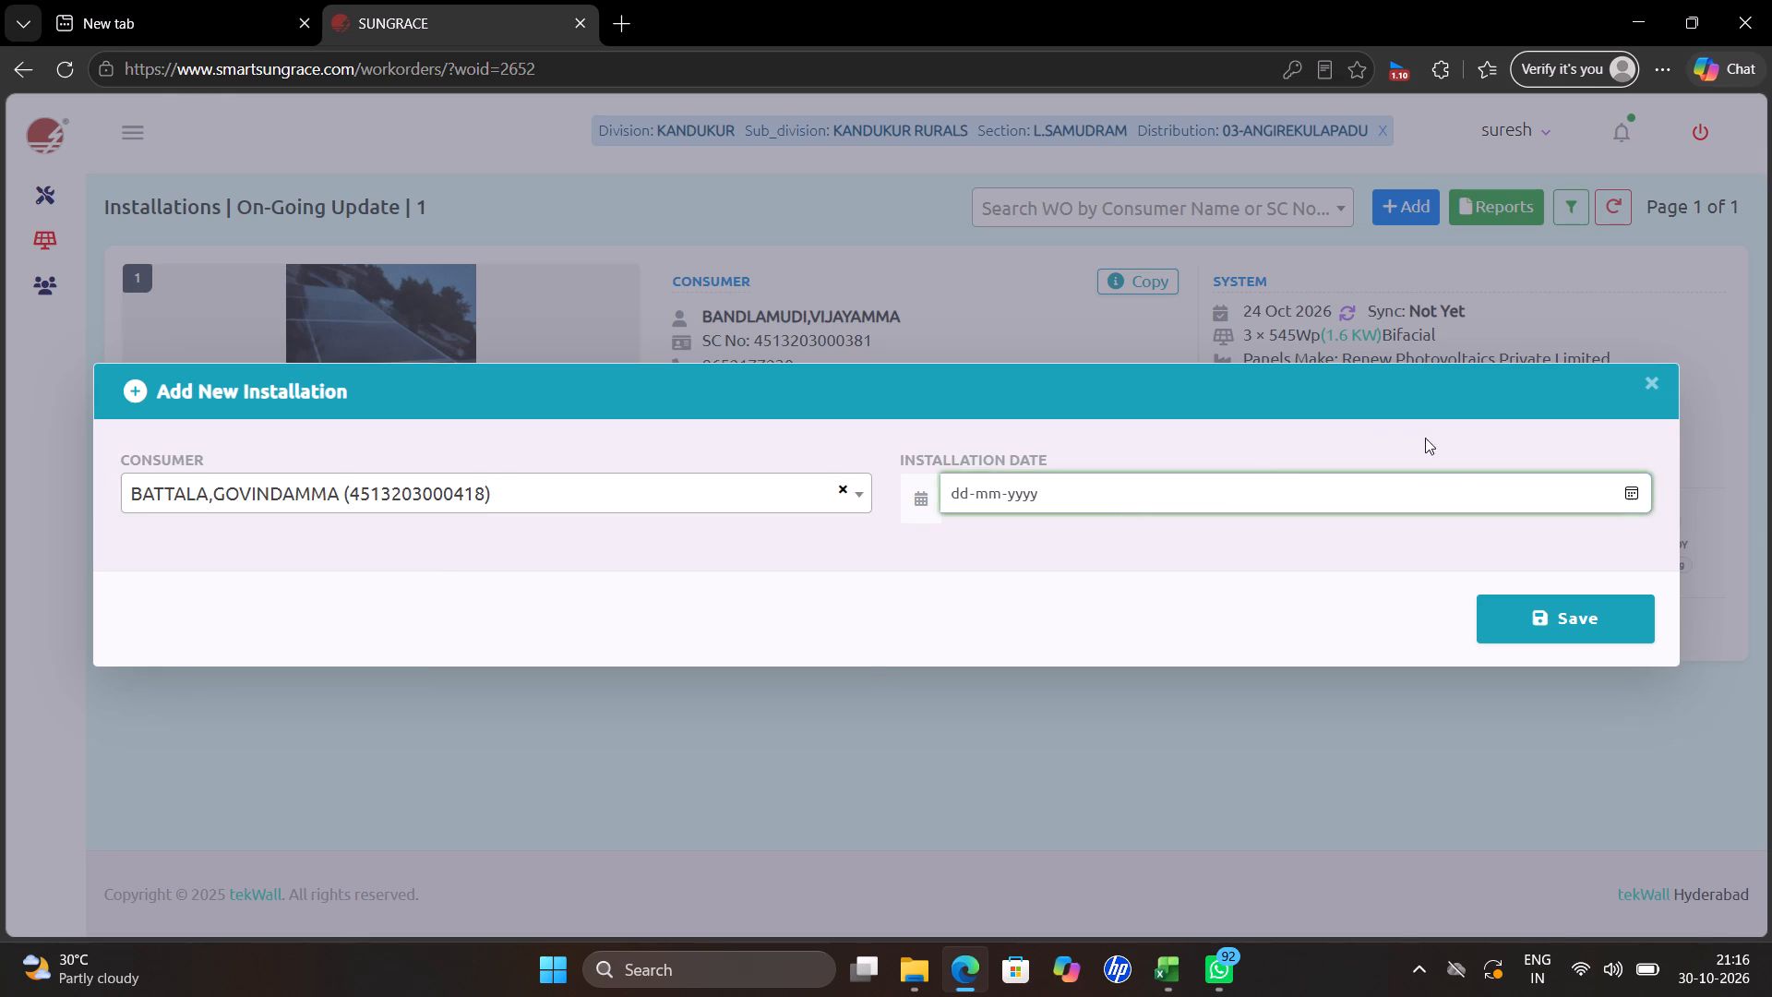
click(1625, 494)
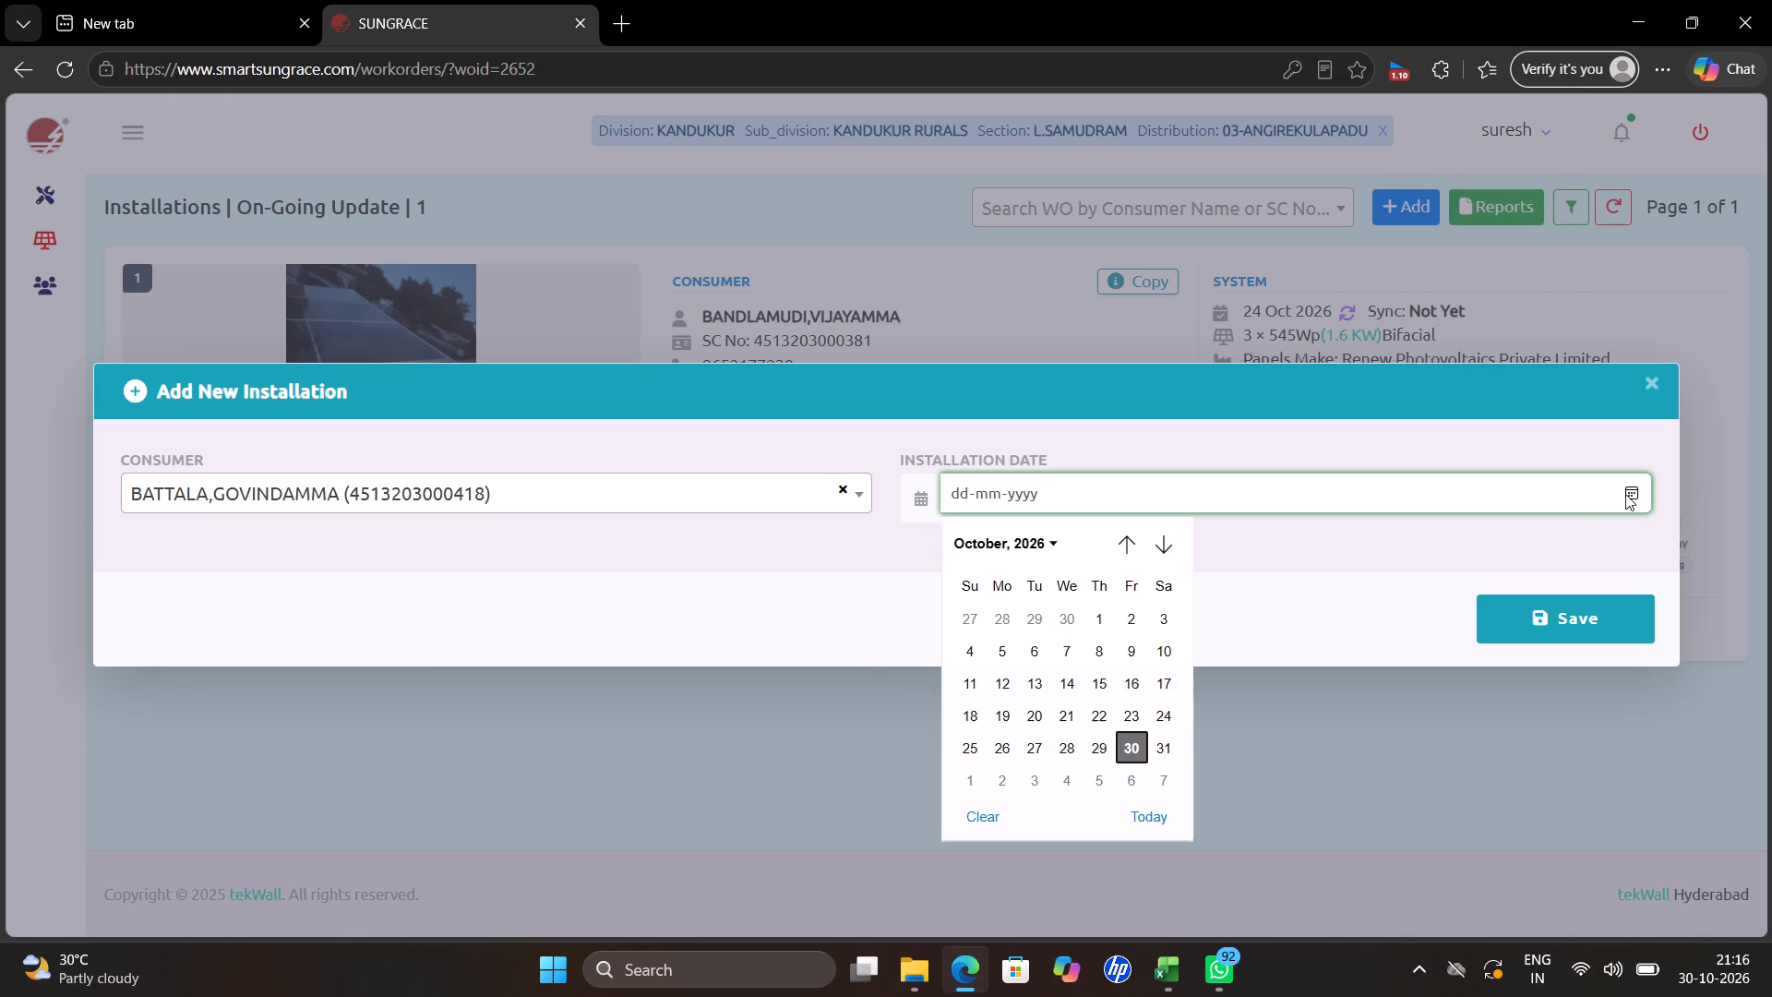
click(1064, 751)
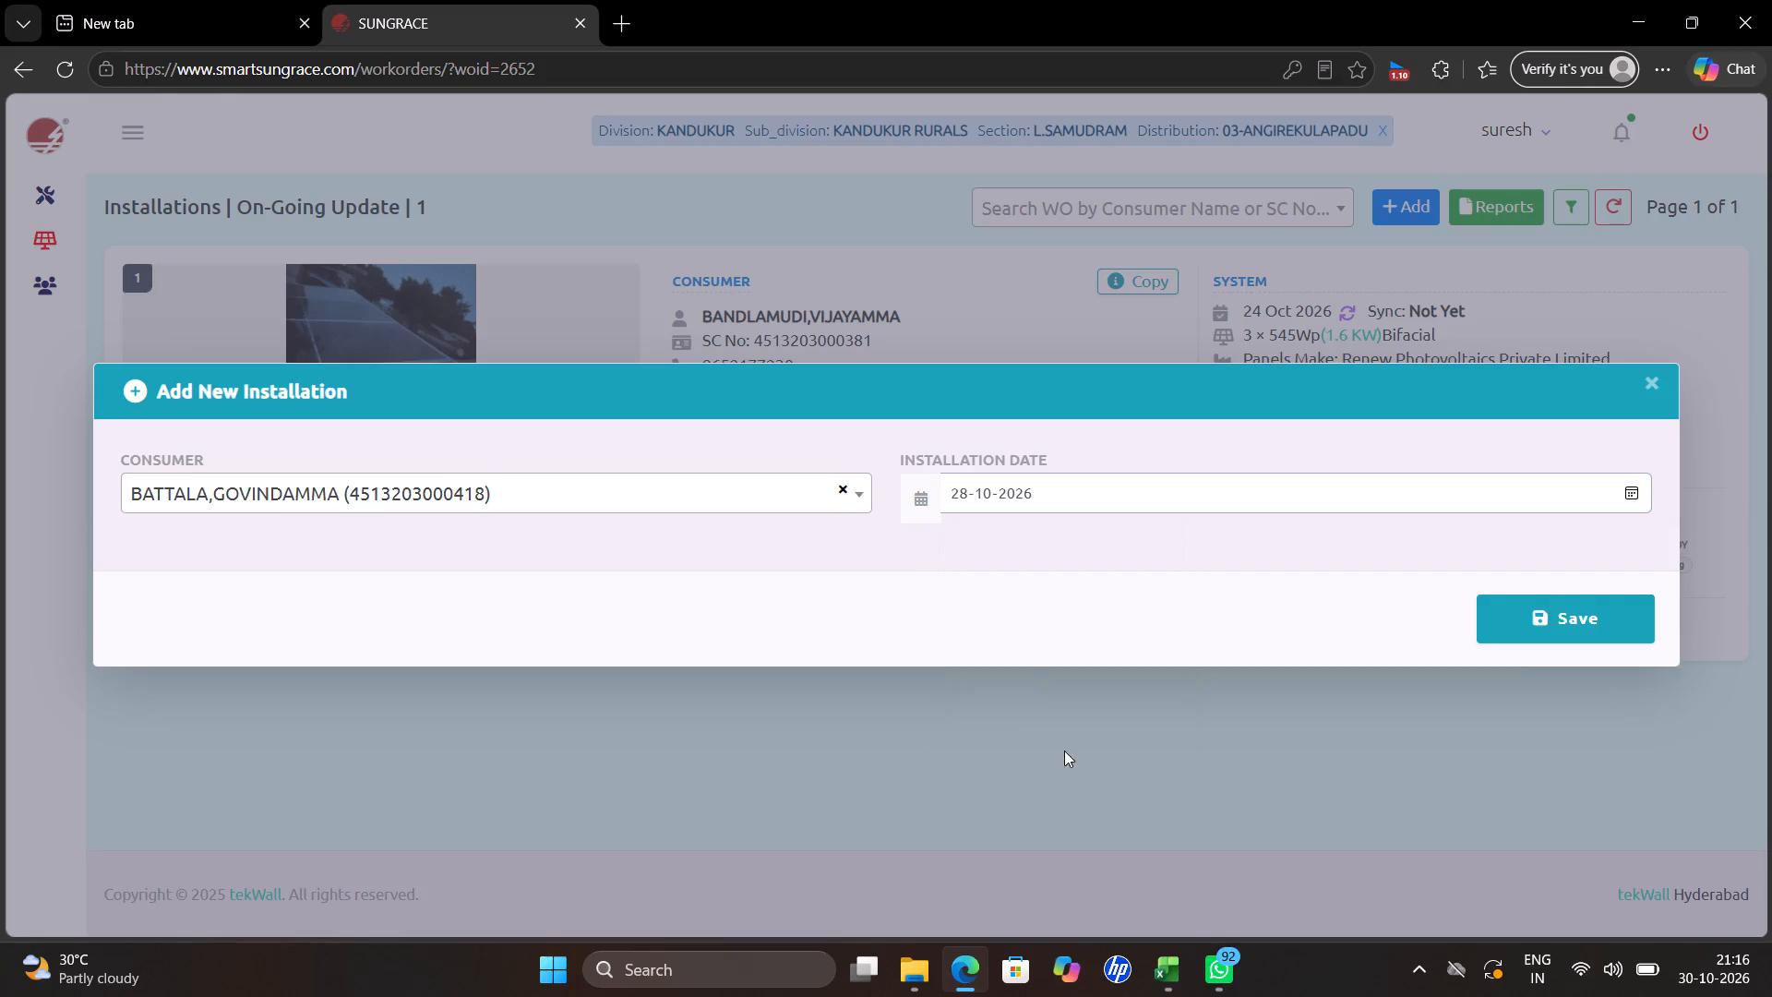
click(1539, 635)
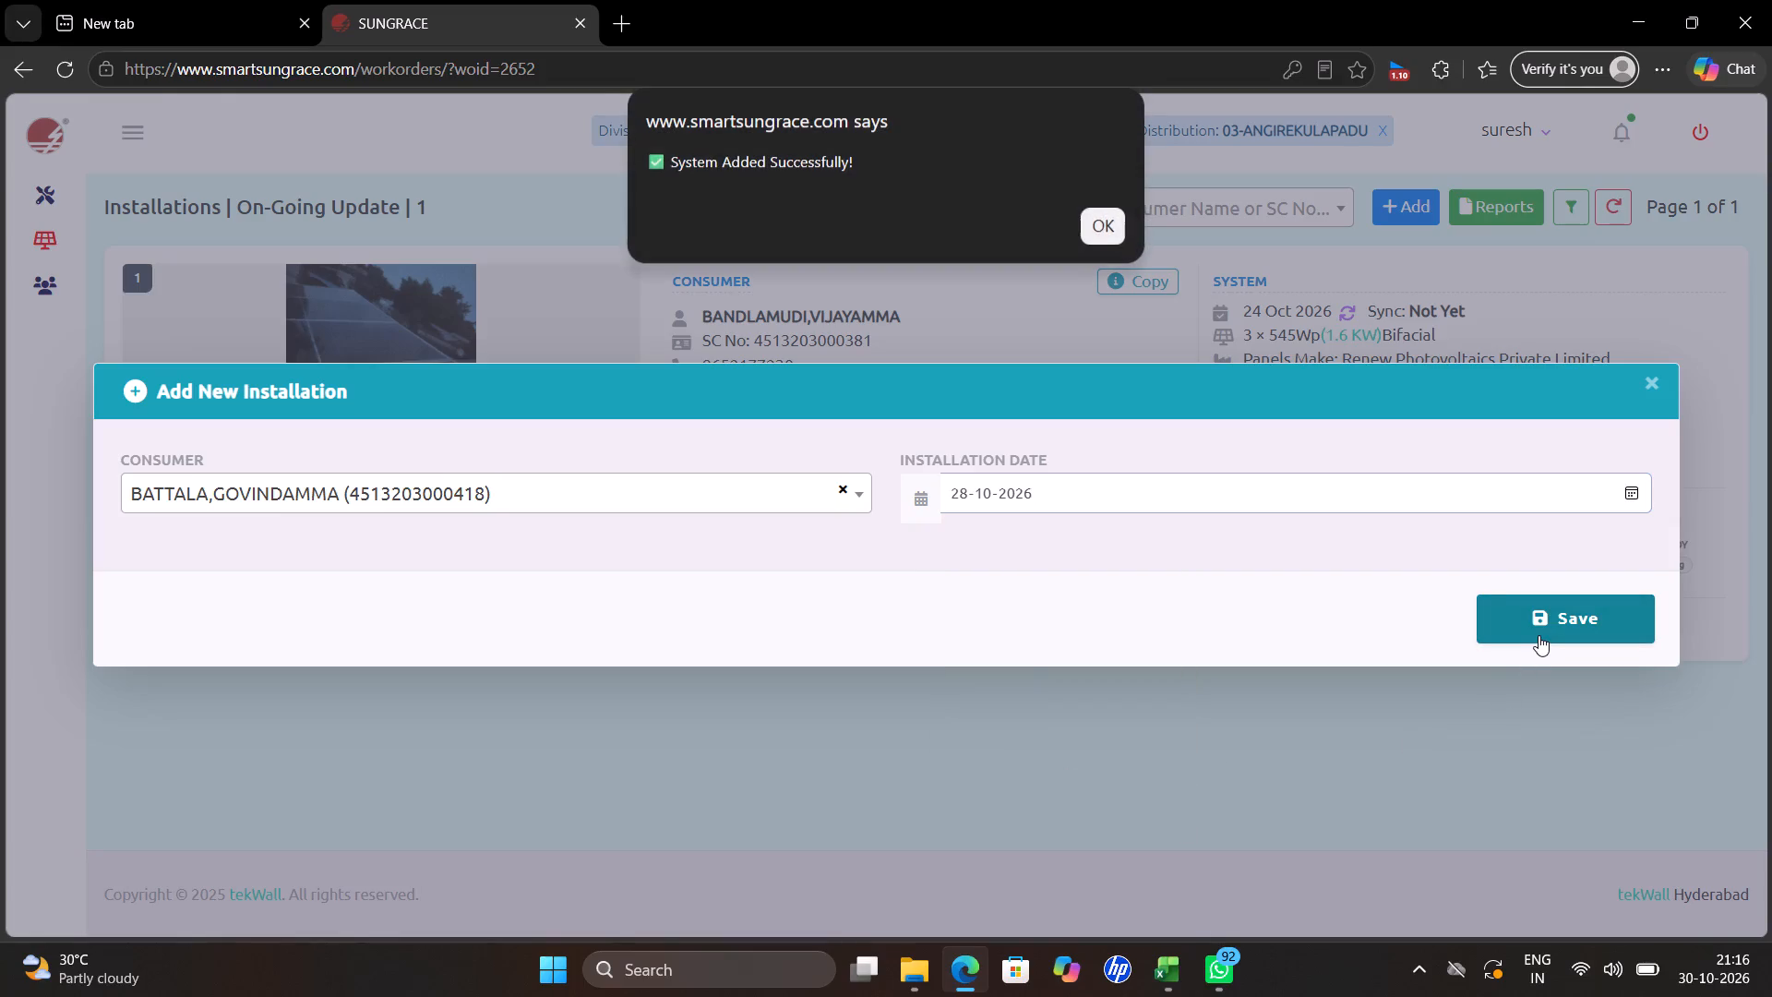
click(1104, 234)
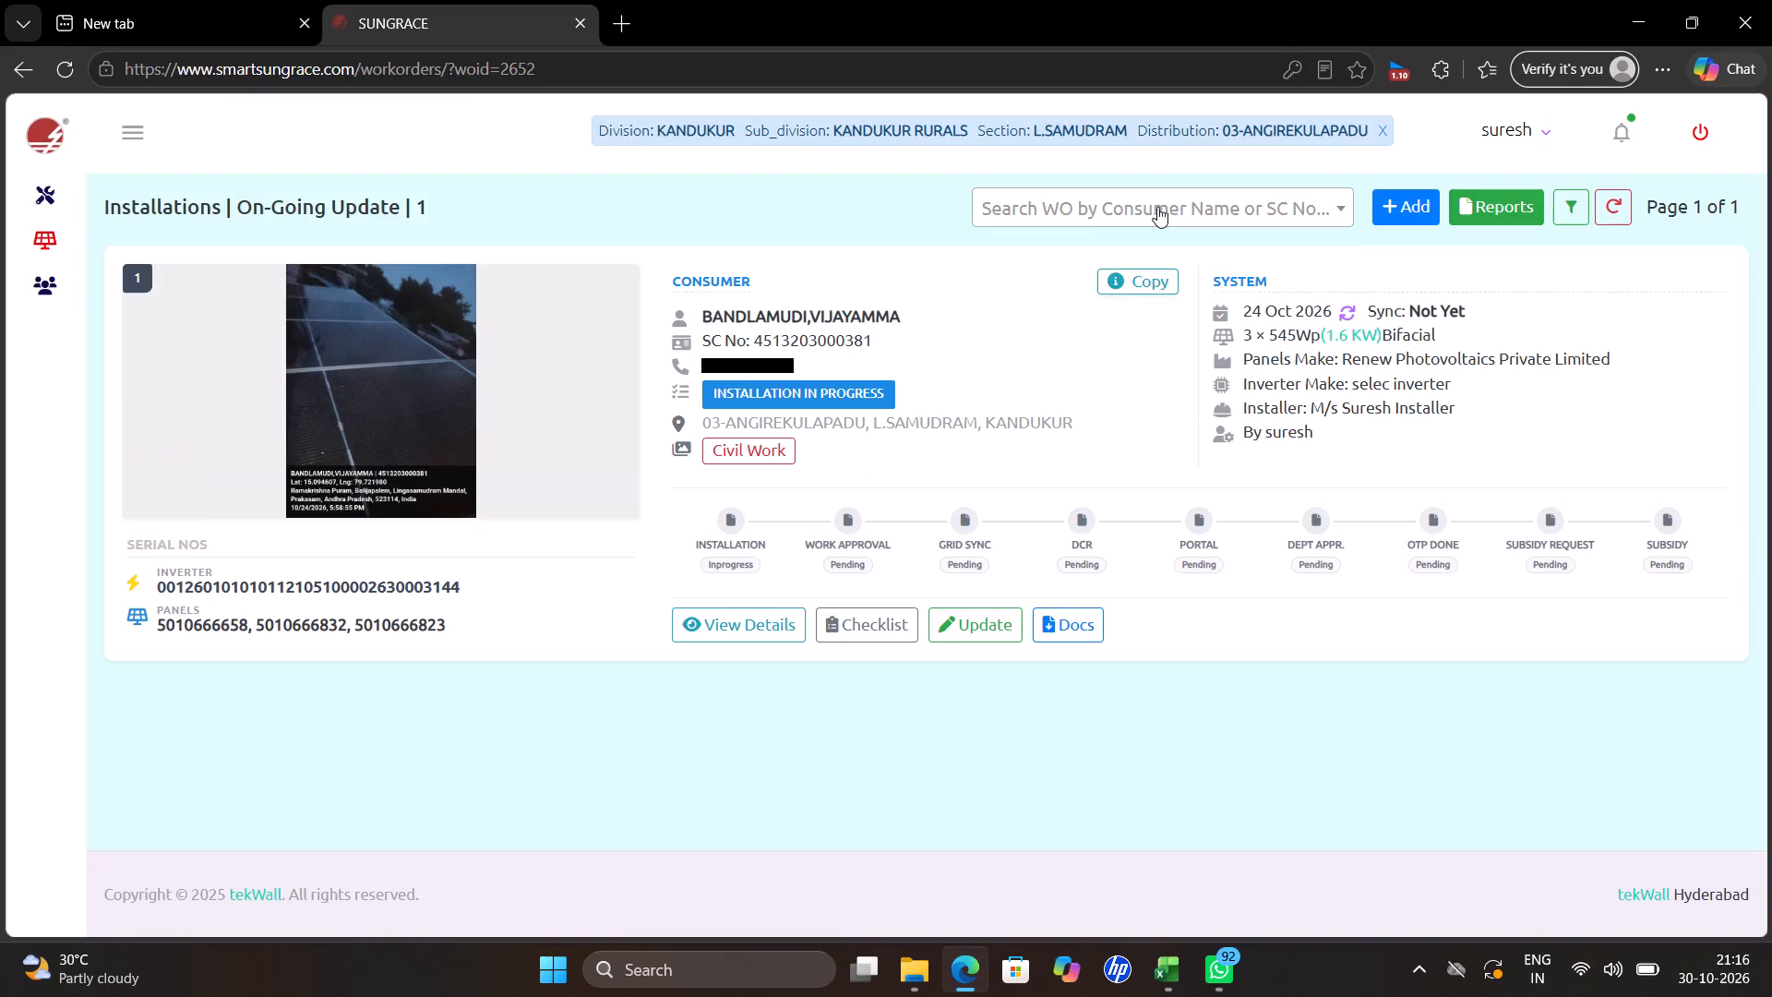
Search the installations for 481 and for the full consumer number ending in 481, and copy that full number.
click(1169, 198)
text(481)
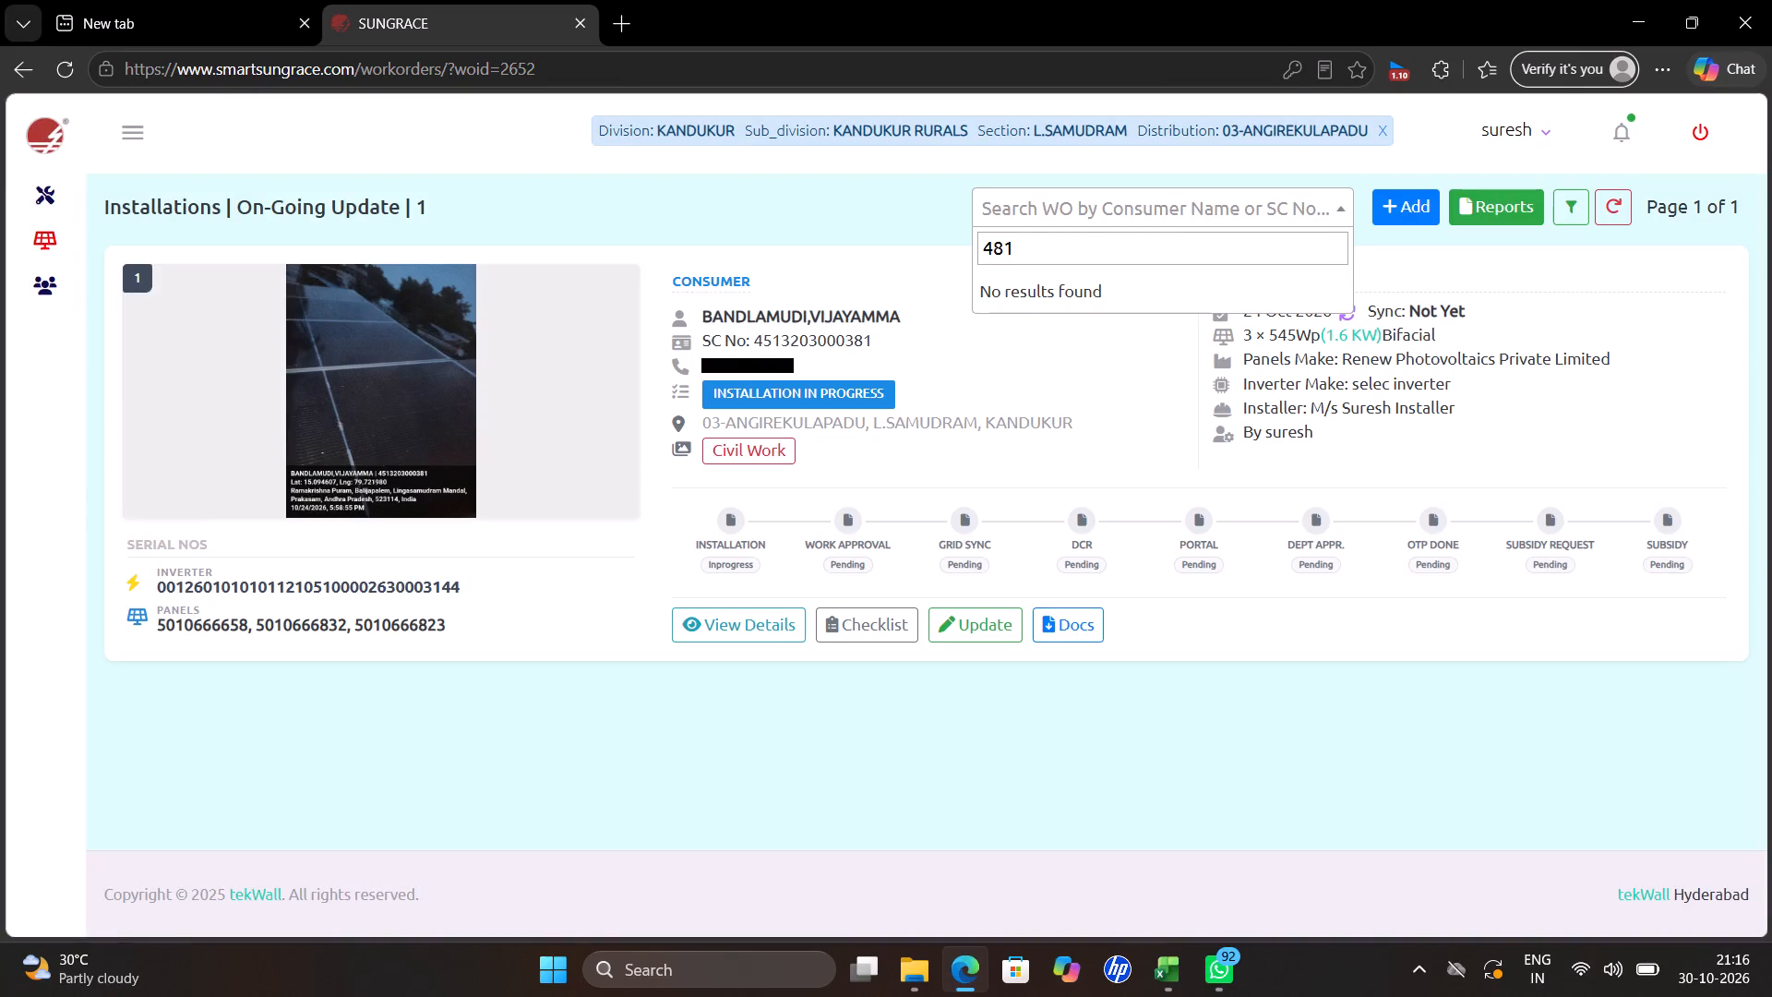
click(1023, 242)
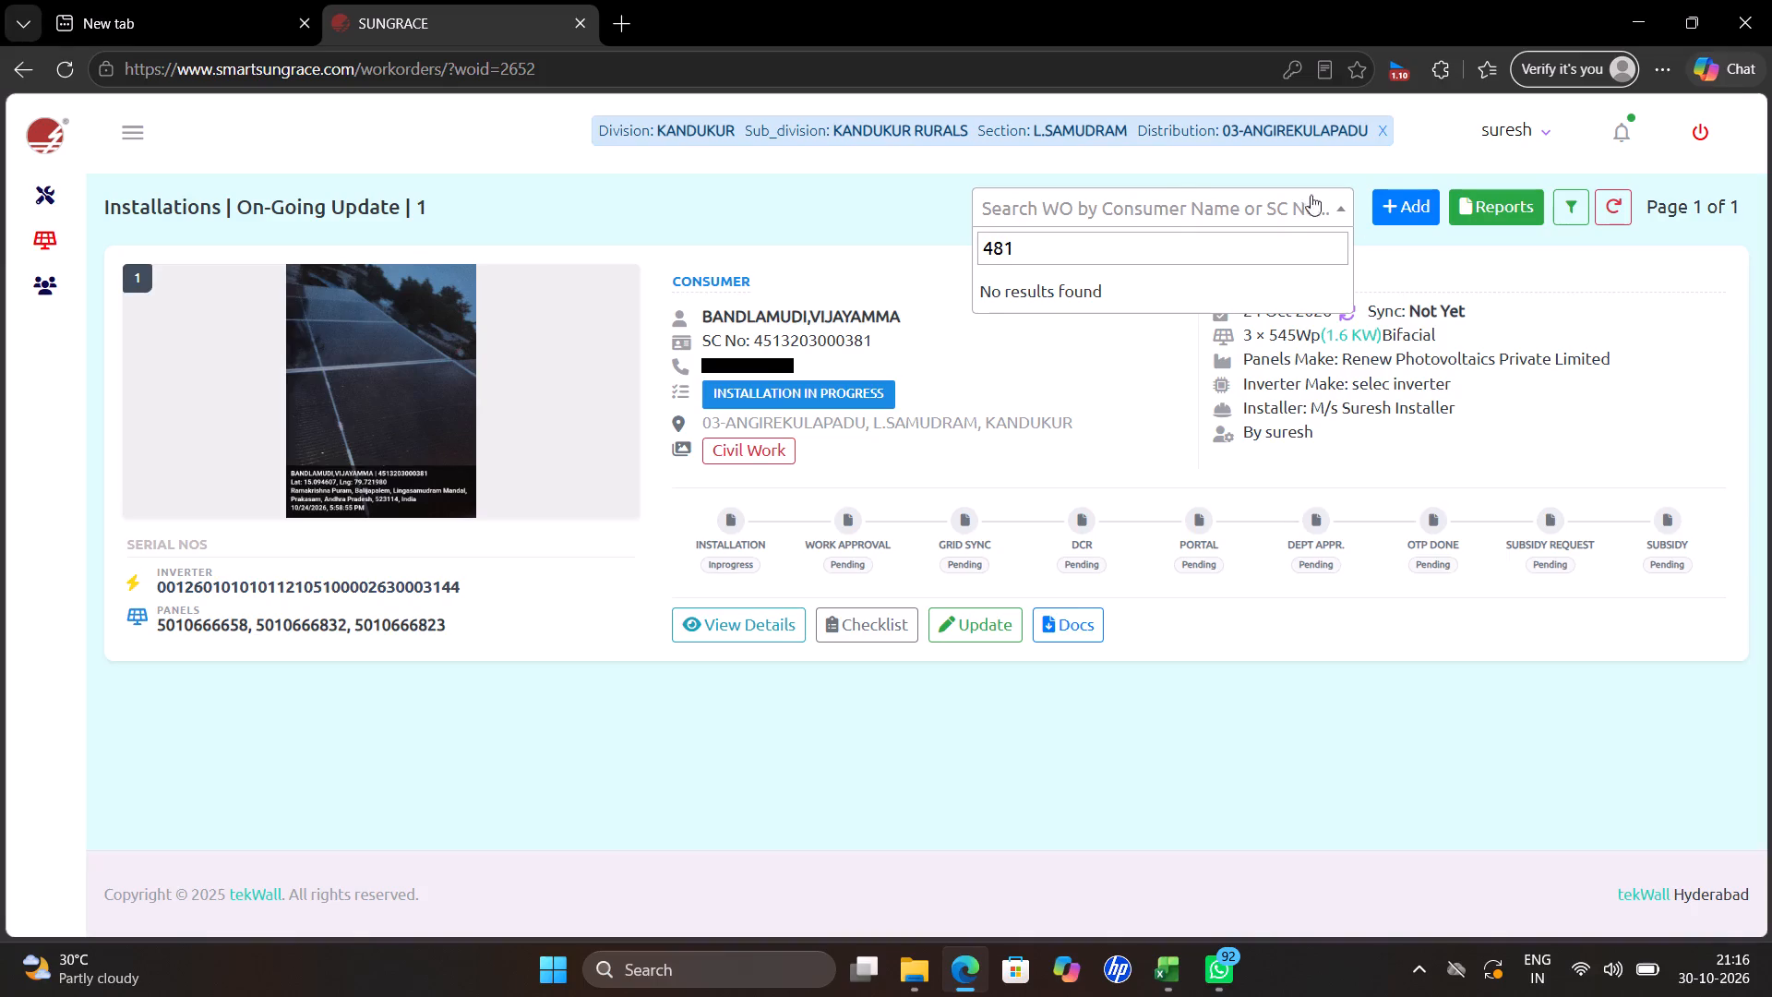
click(988, 248)
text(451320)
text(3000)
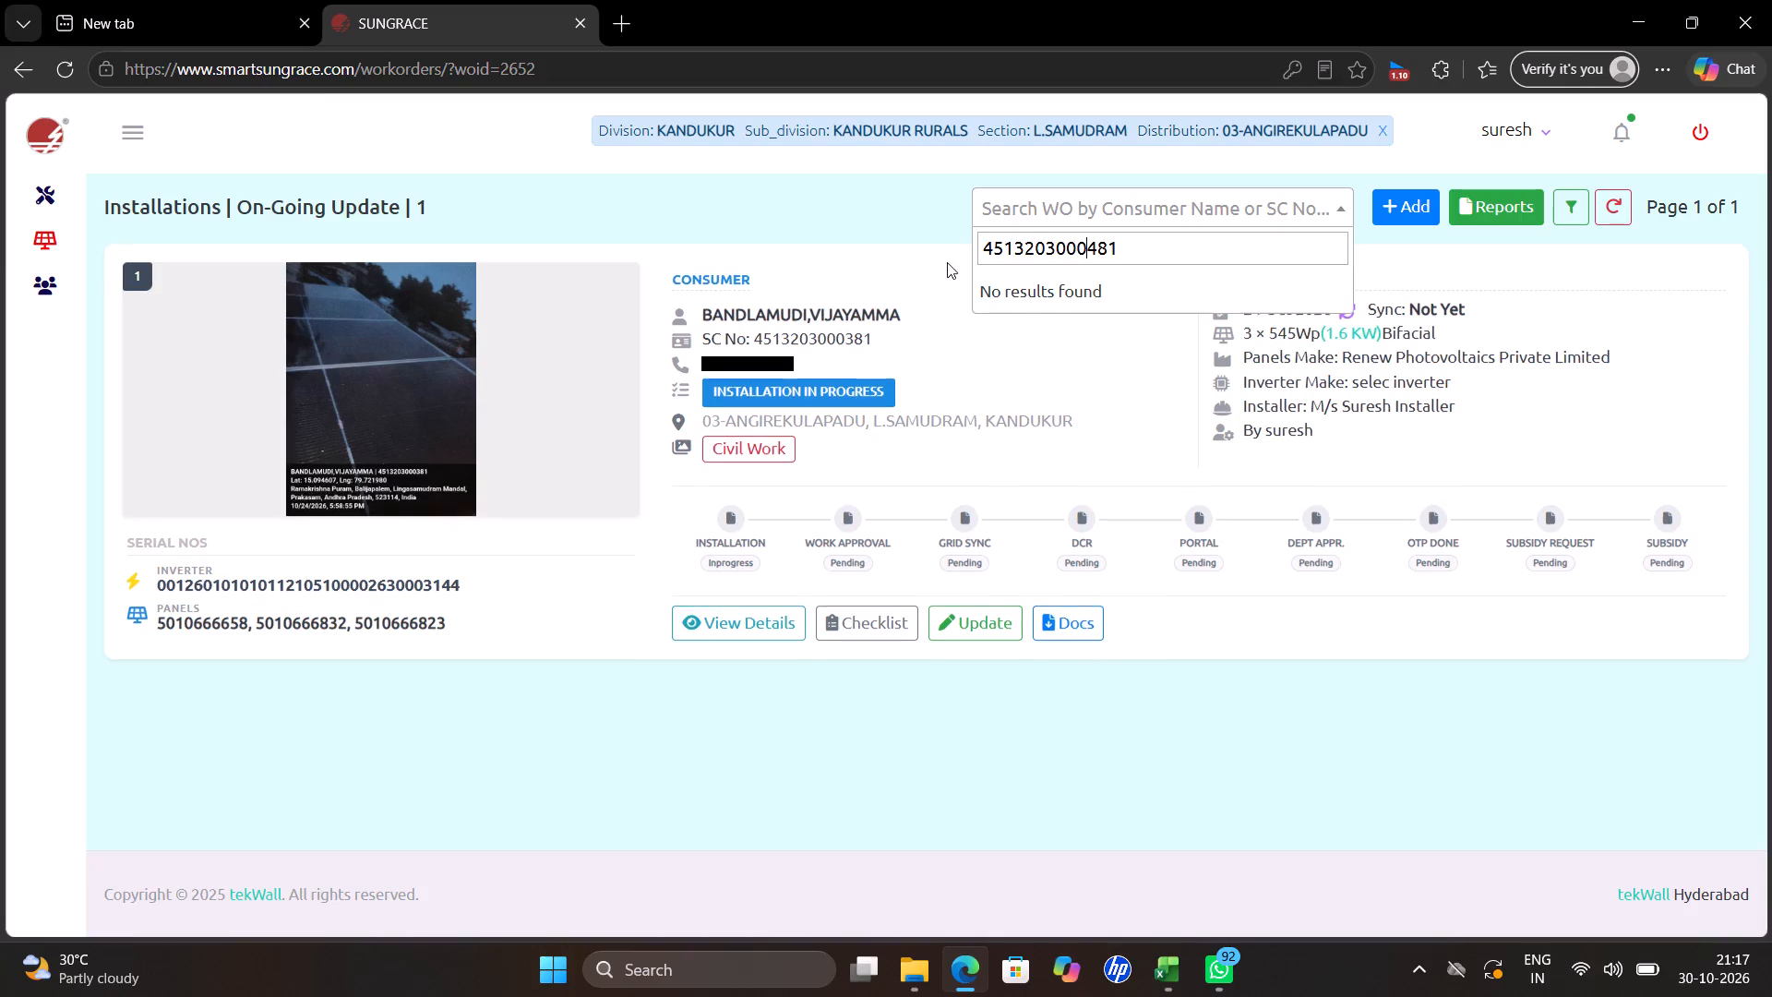
double_click(1022, 249)
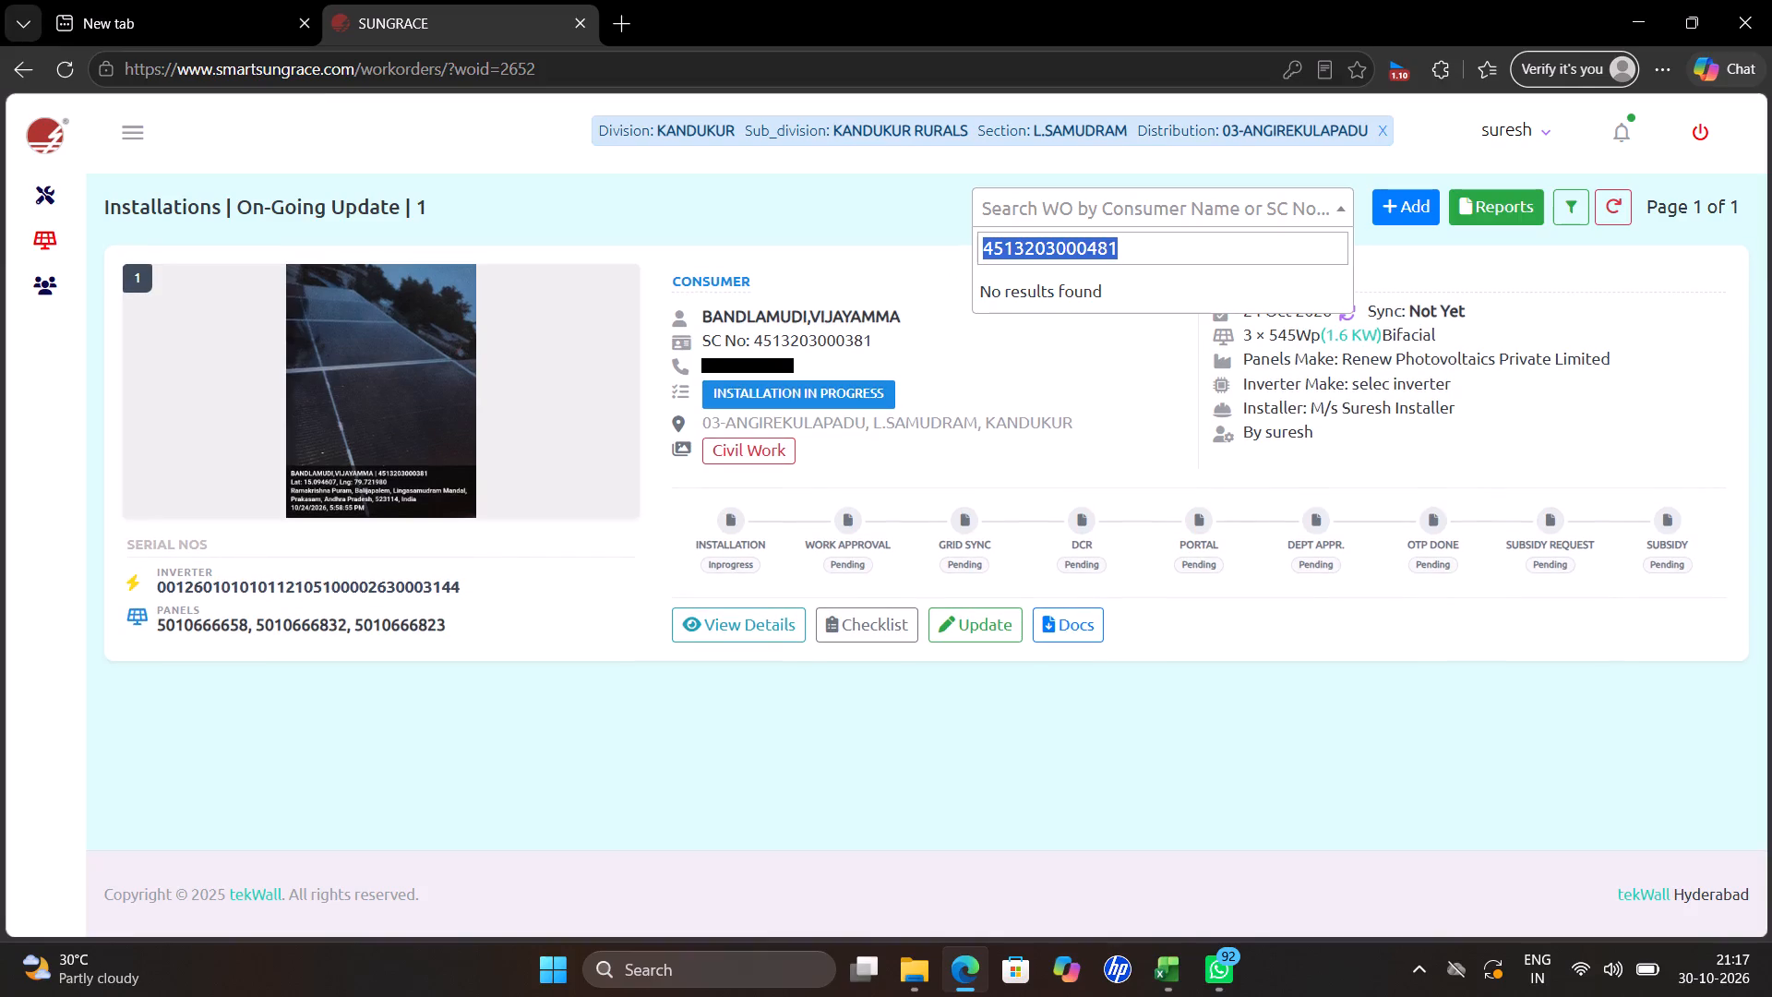
key(ctrl+c)
Search for the copied consumer number among consumers available for a new installation and again among the installations.
click(1389, 205)
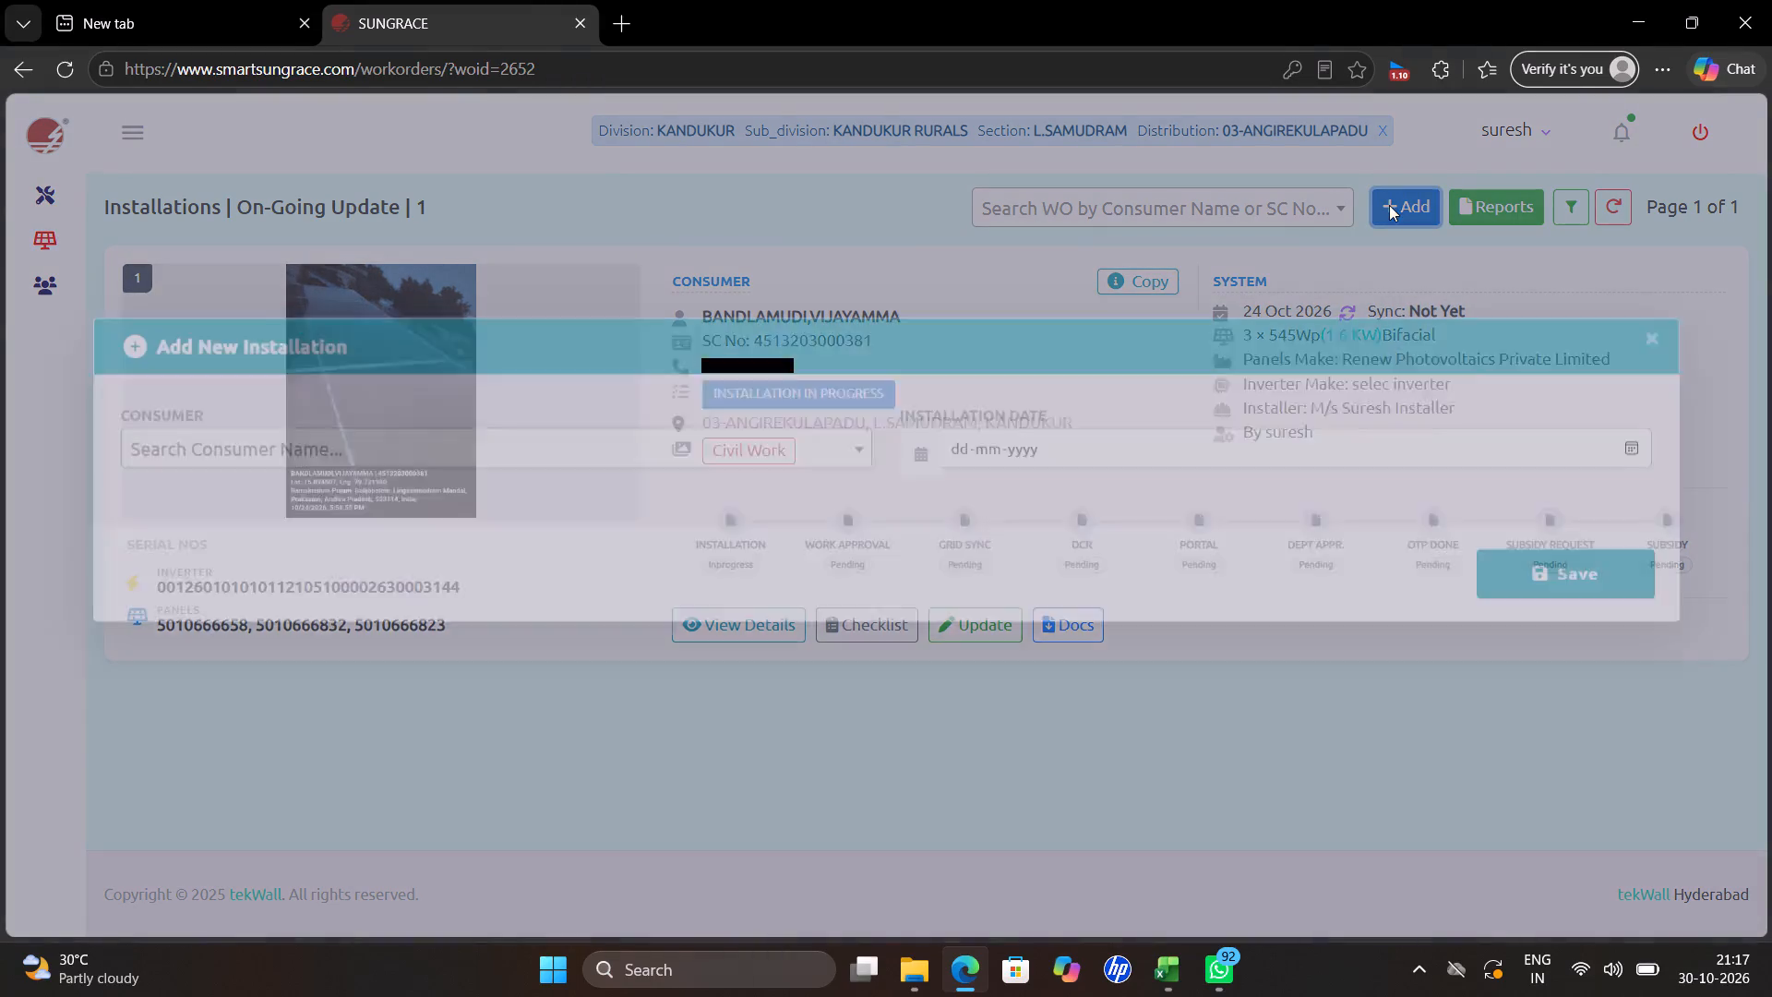
click(769, 494)
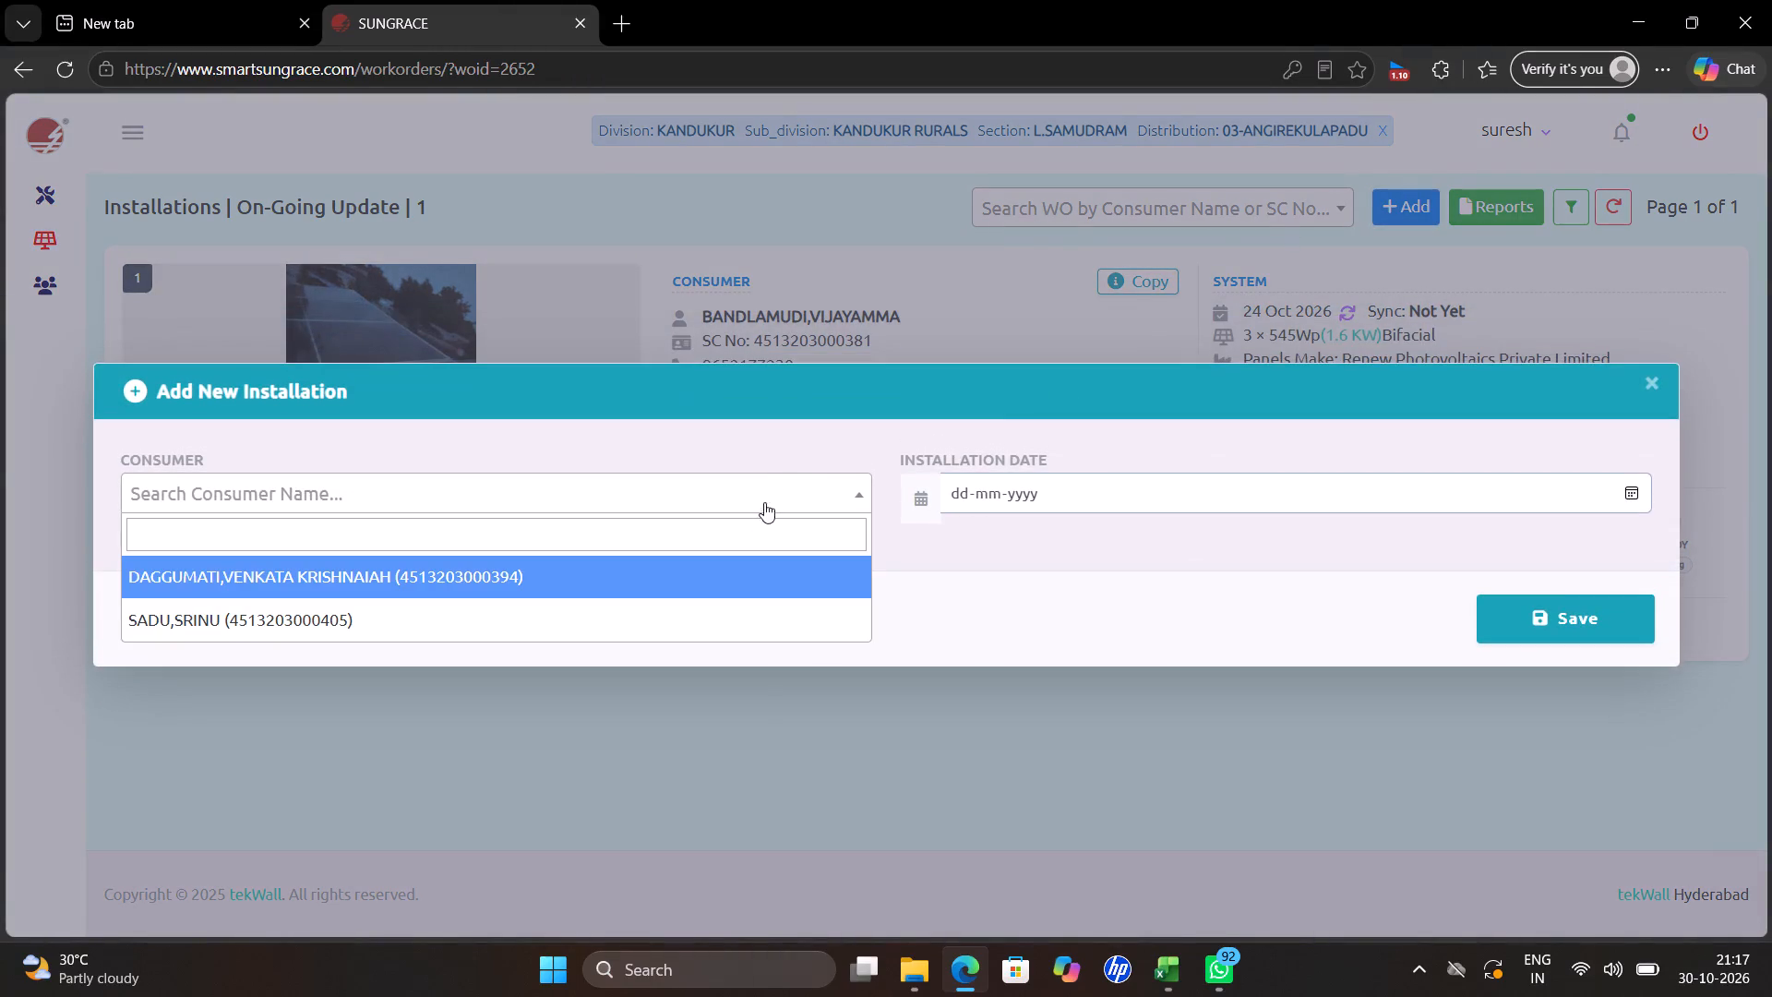
key(ctrl+v)
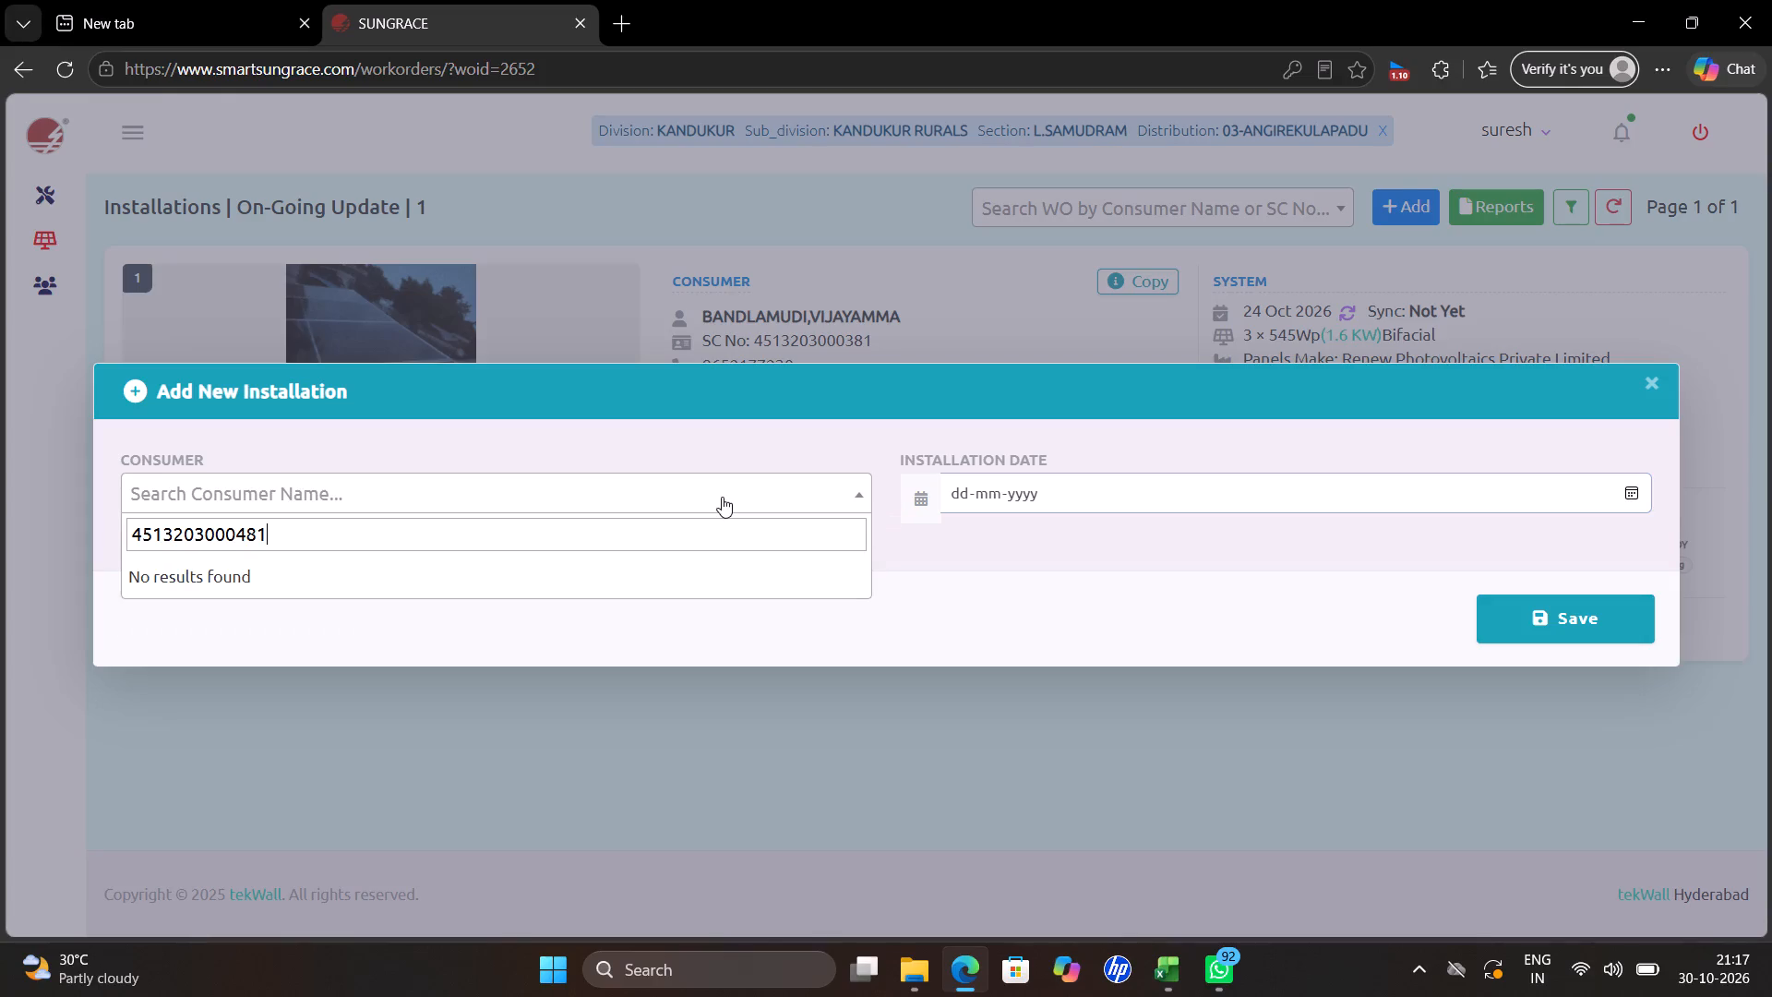
click(1648, 374)
click(1251, 212)
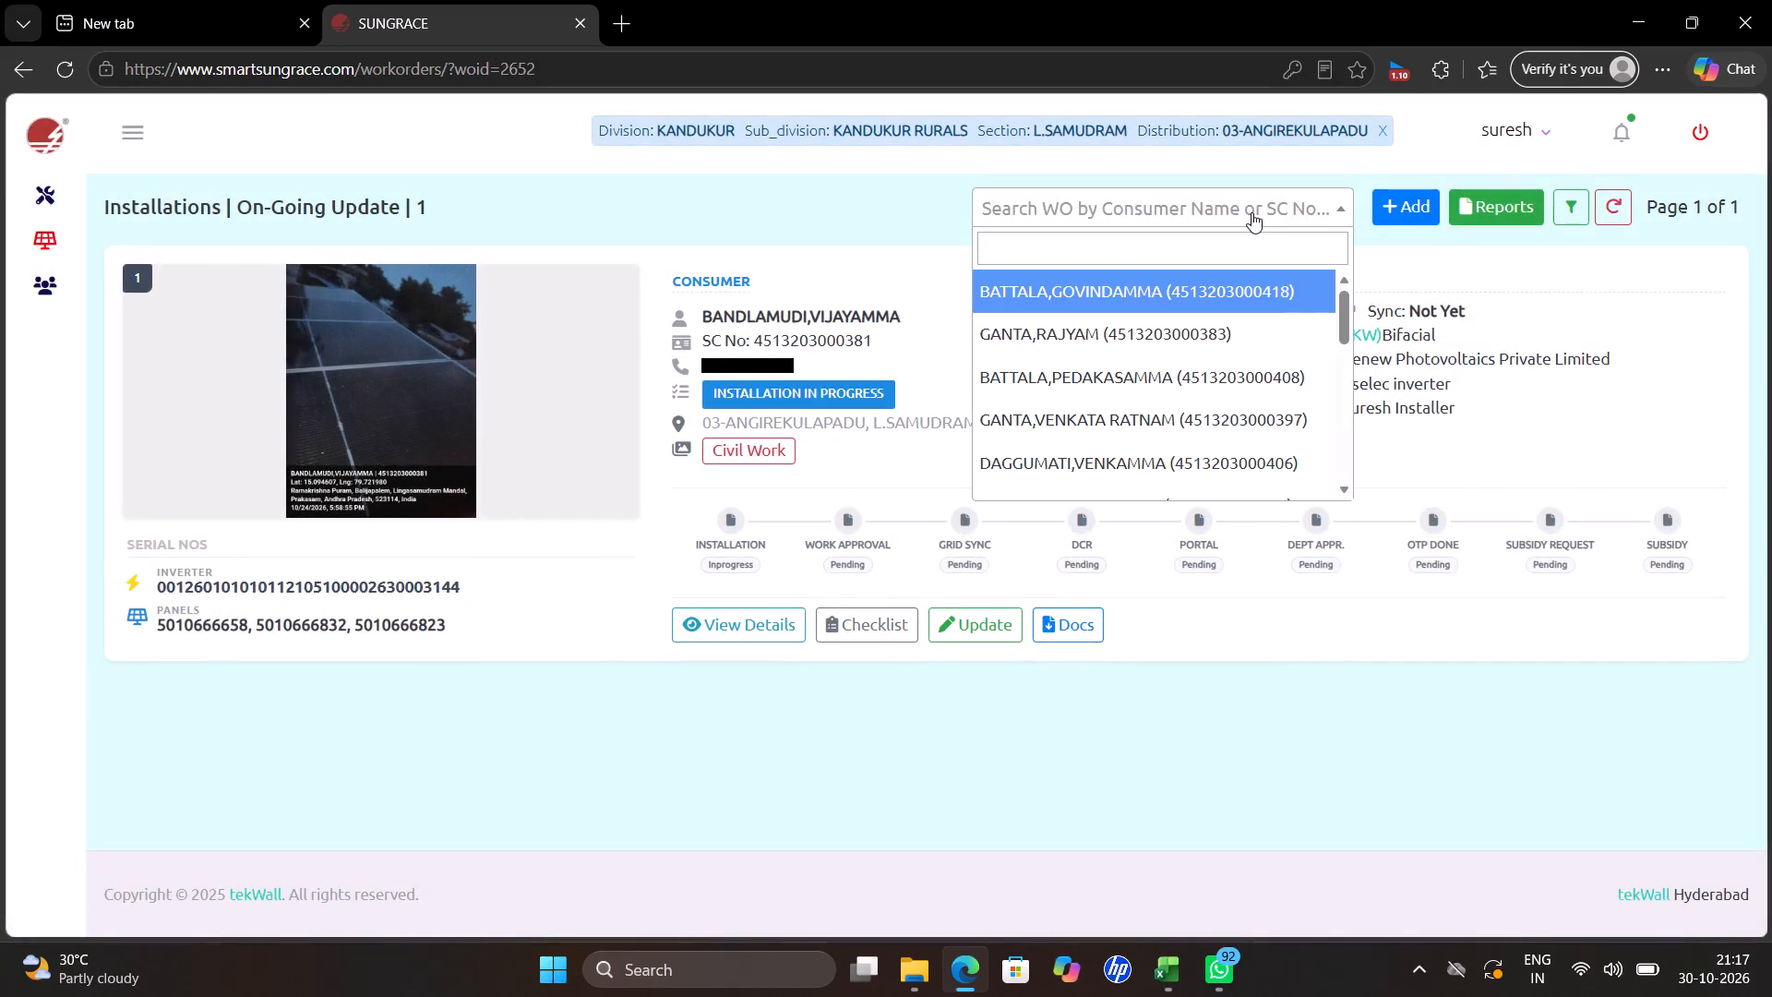
key(ctrl+v)
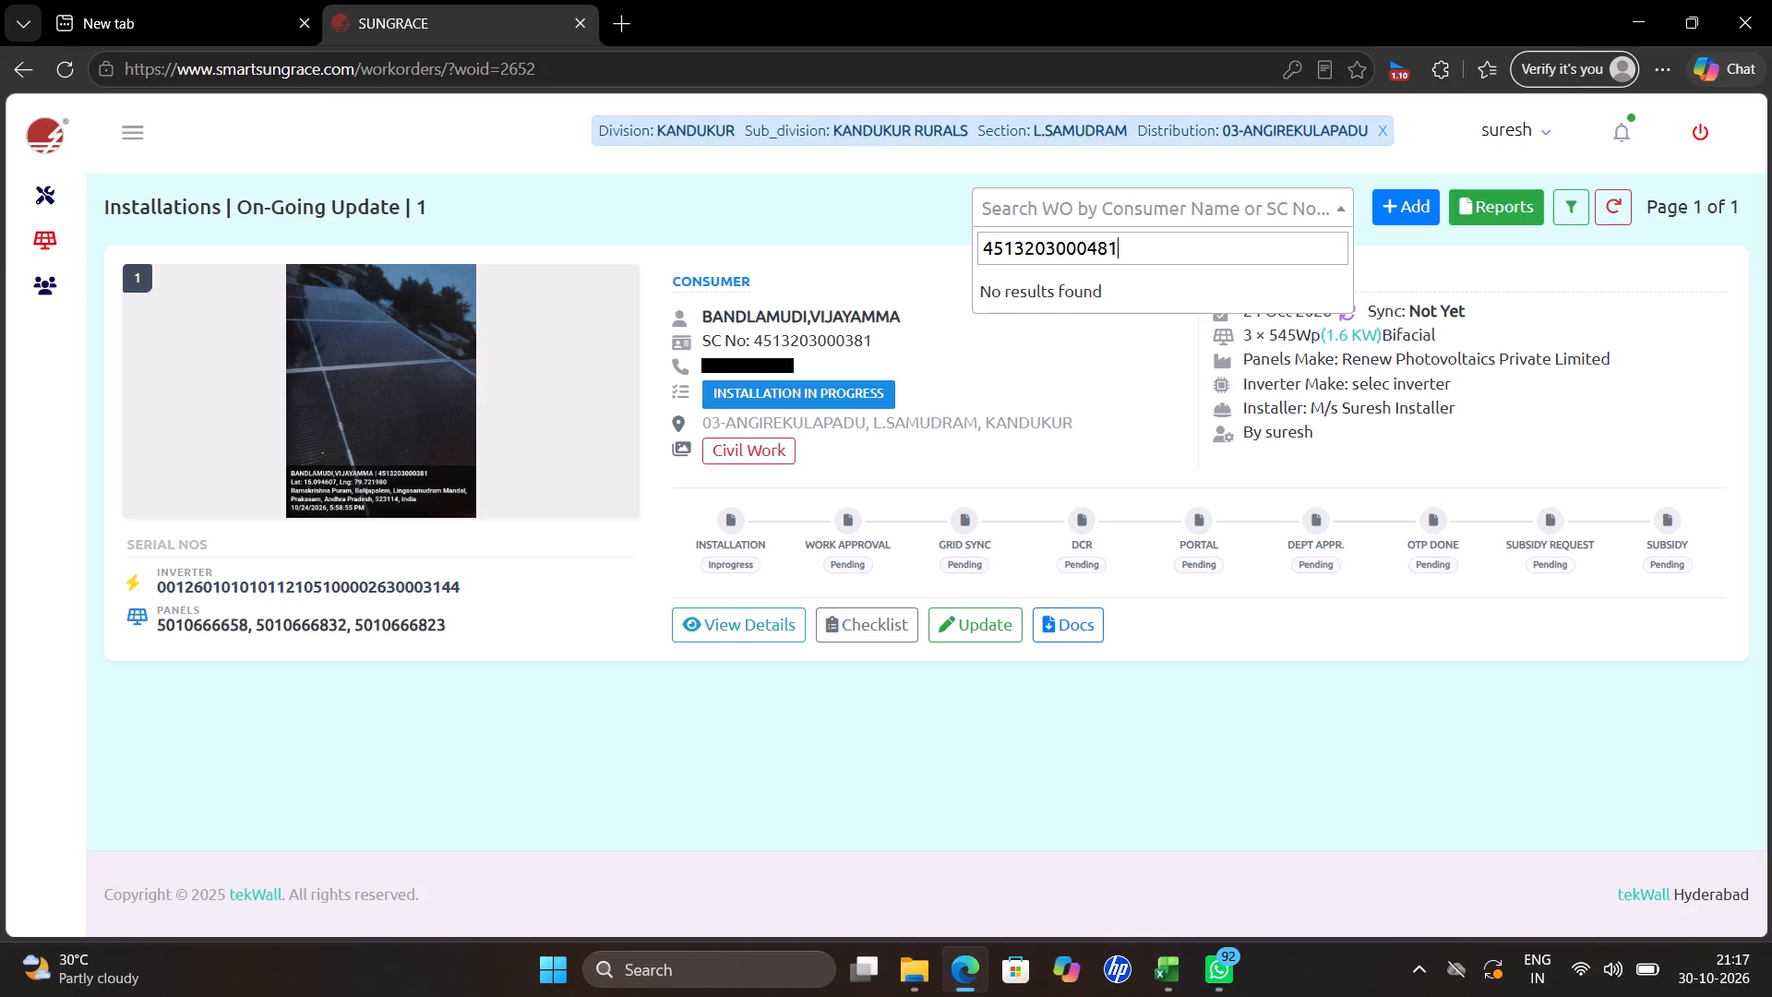
From the Feasible Sites surveys, search for the copied consumer number among consumers available for a new survey.
click(54, 115)
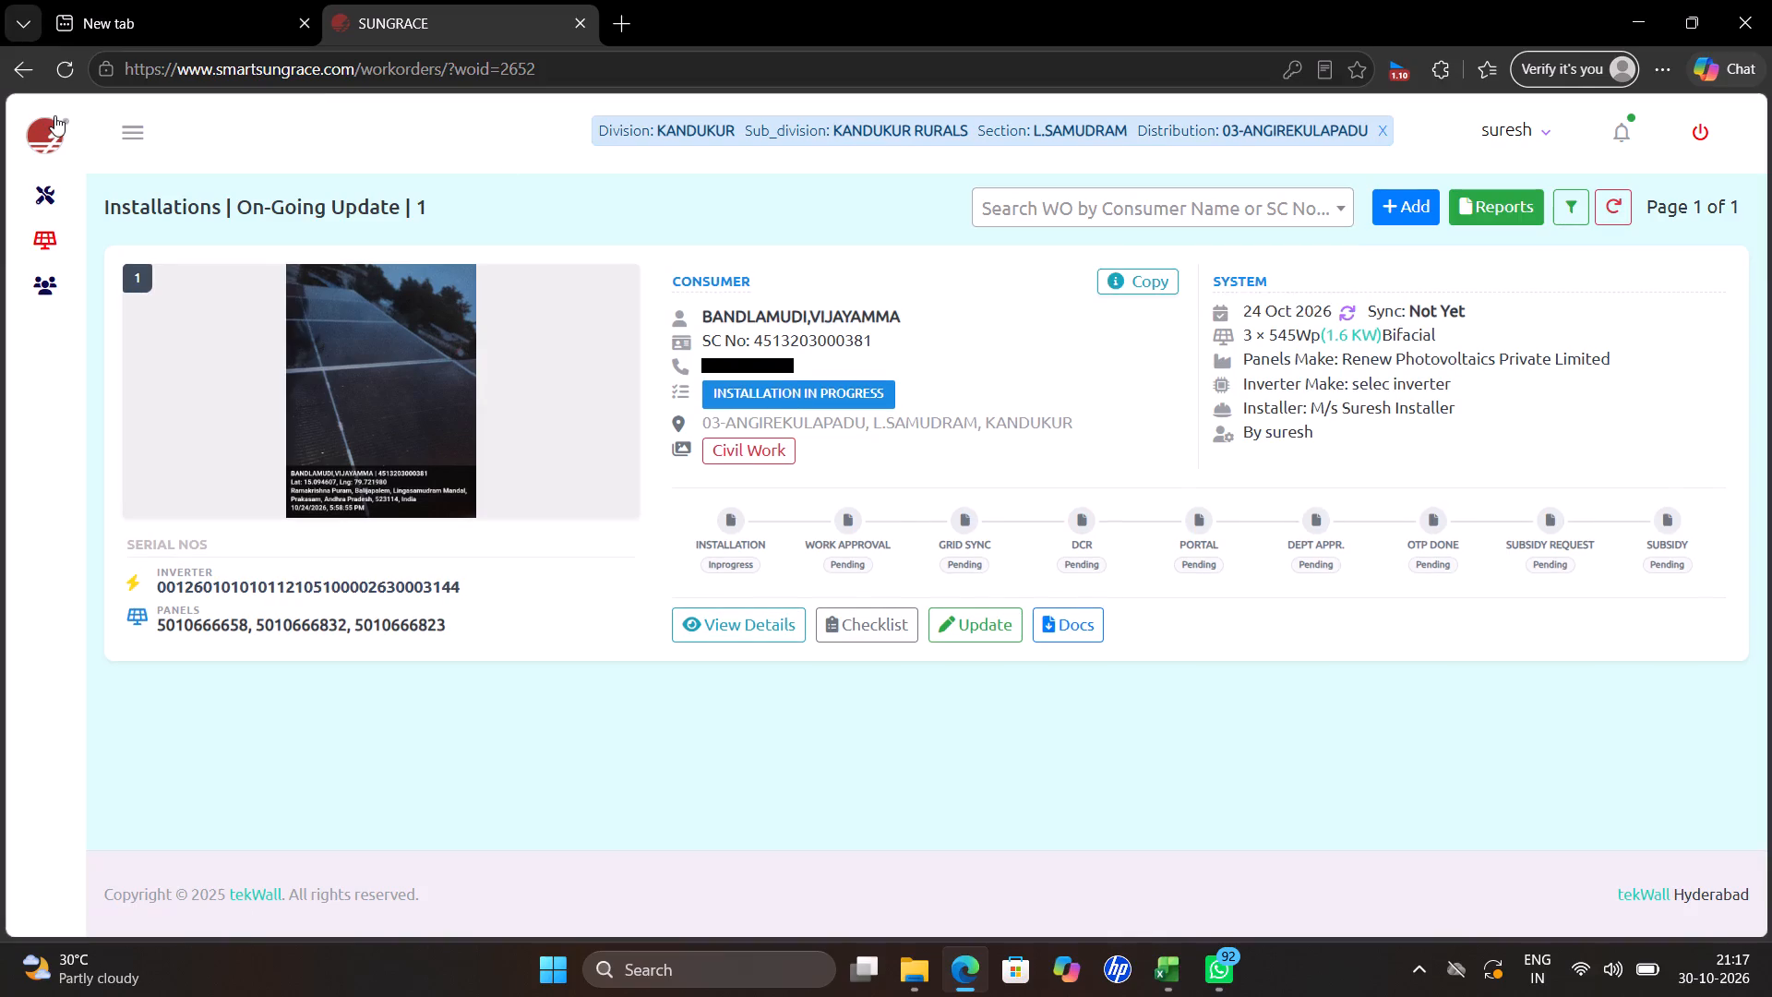
click(510, 361)
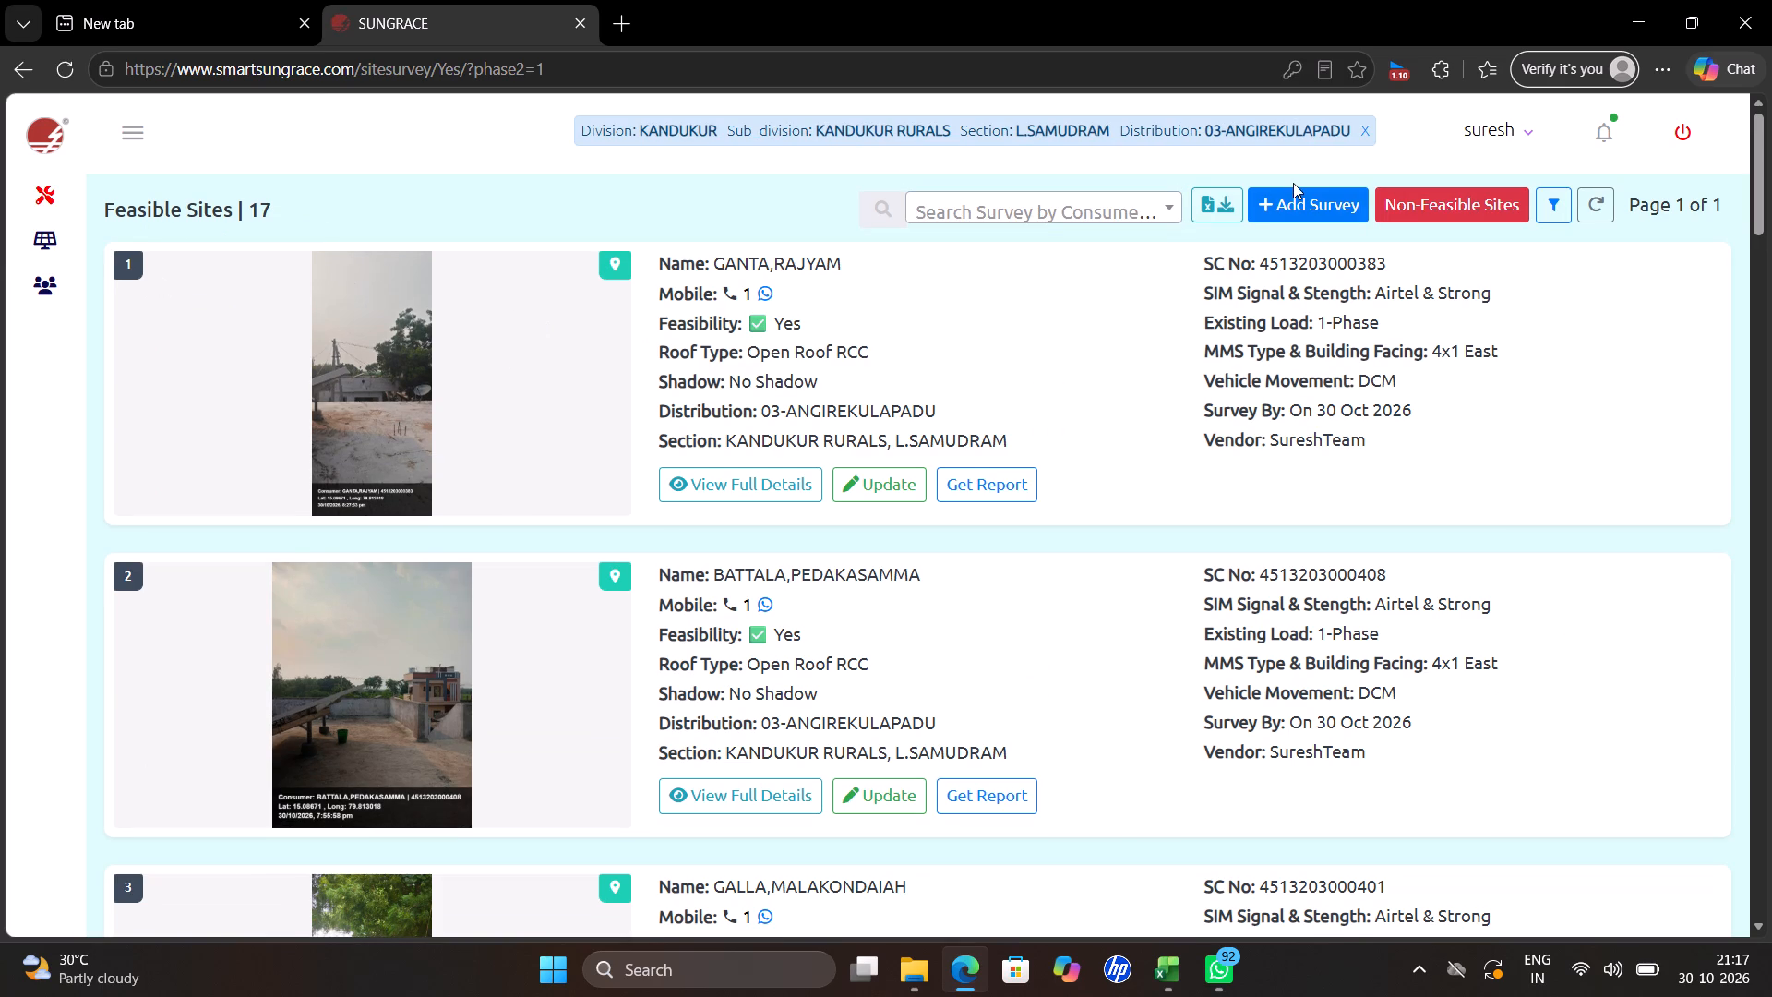
drag(1293, 183, 1296, 208)
click(1296, 208)
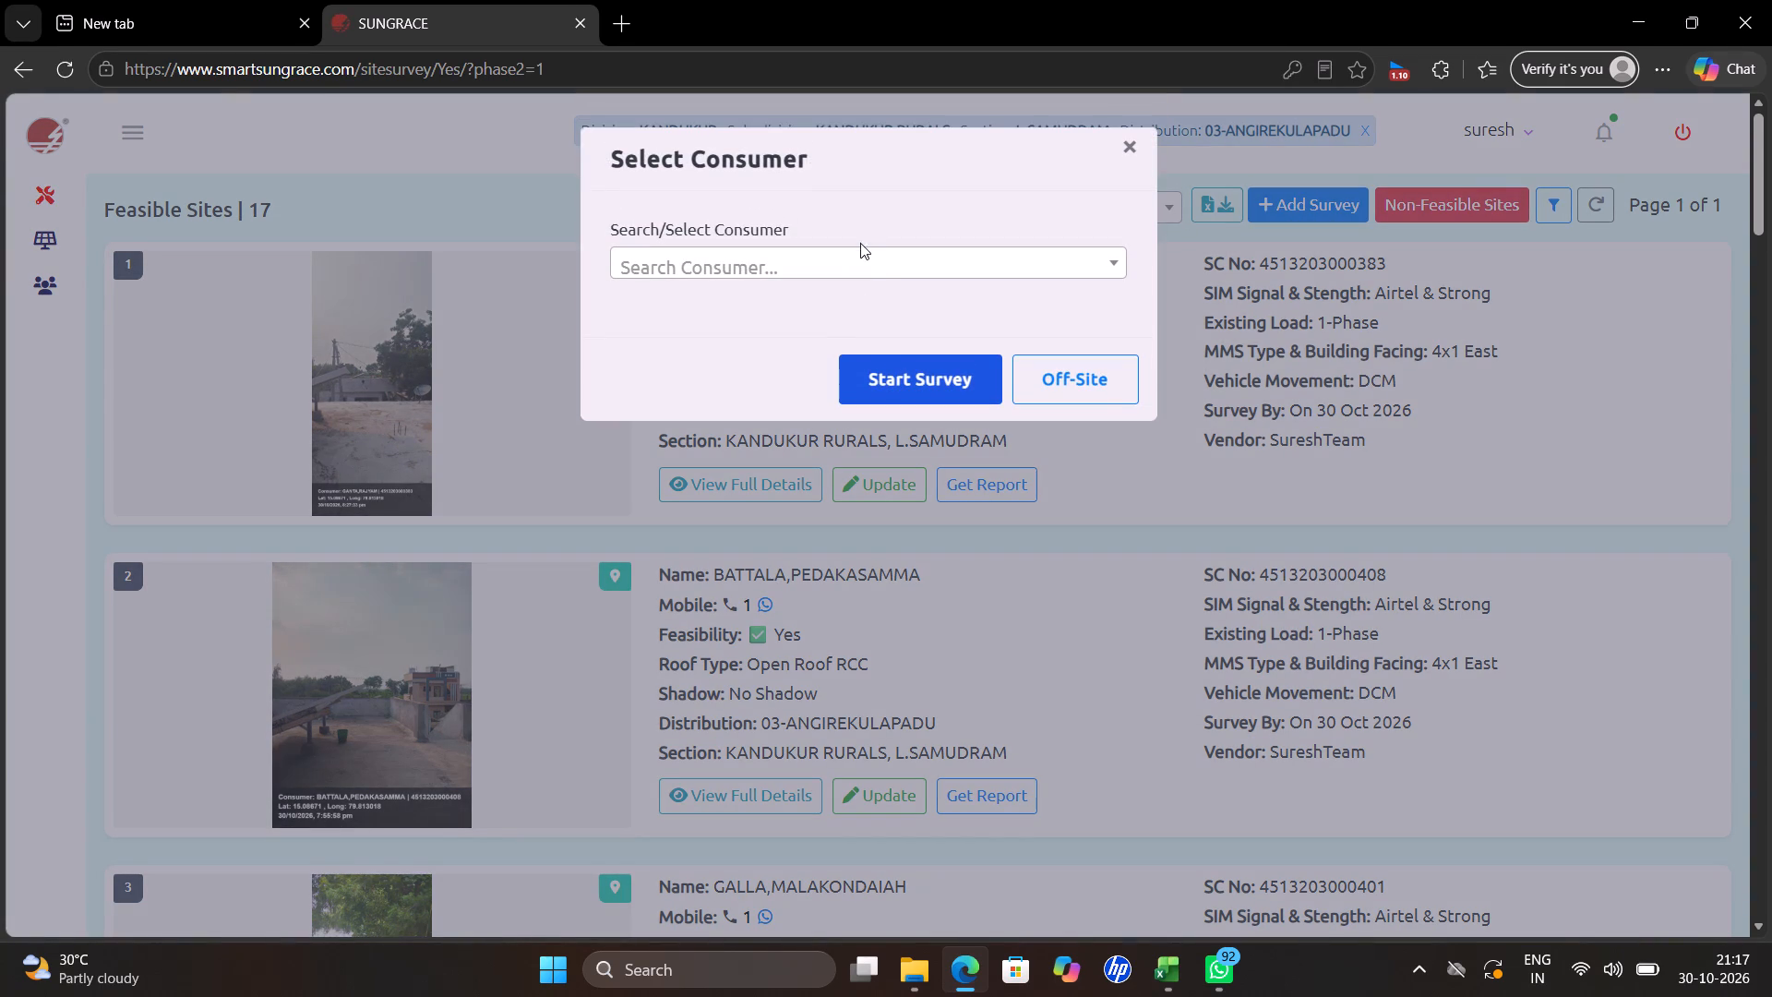
click(872, 269)
key(ctrl+v)
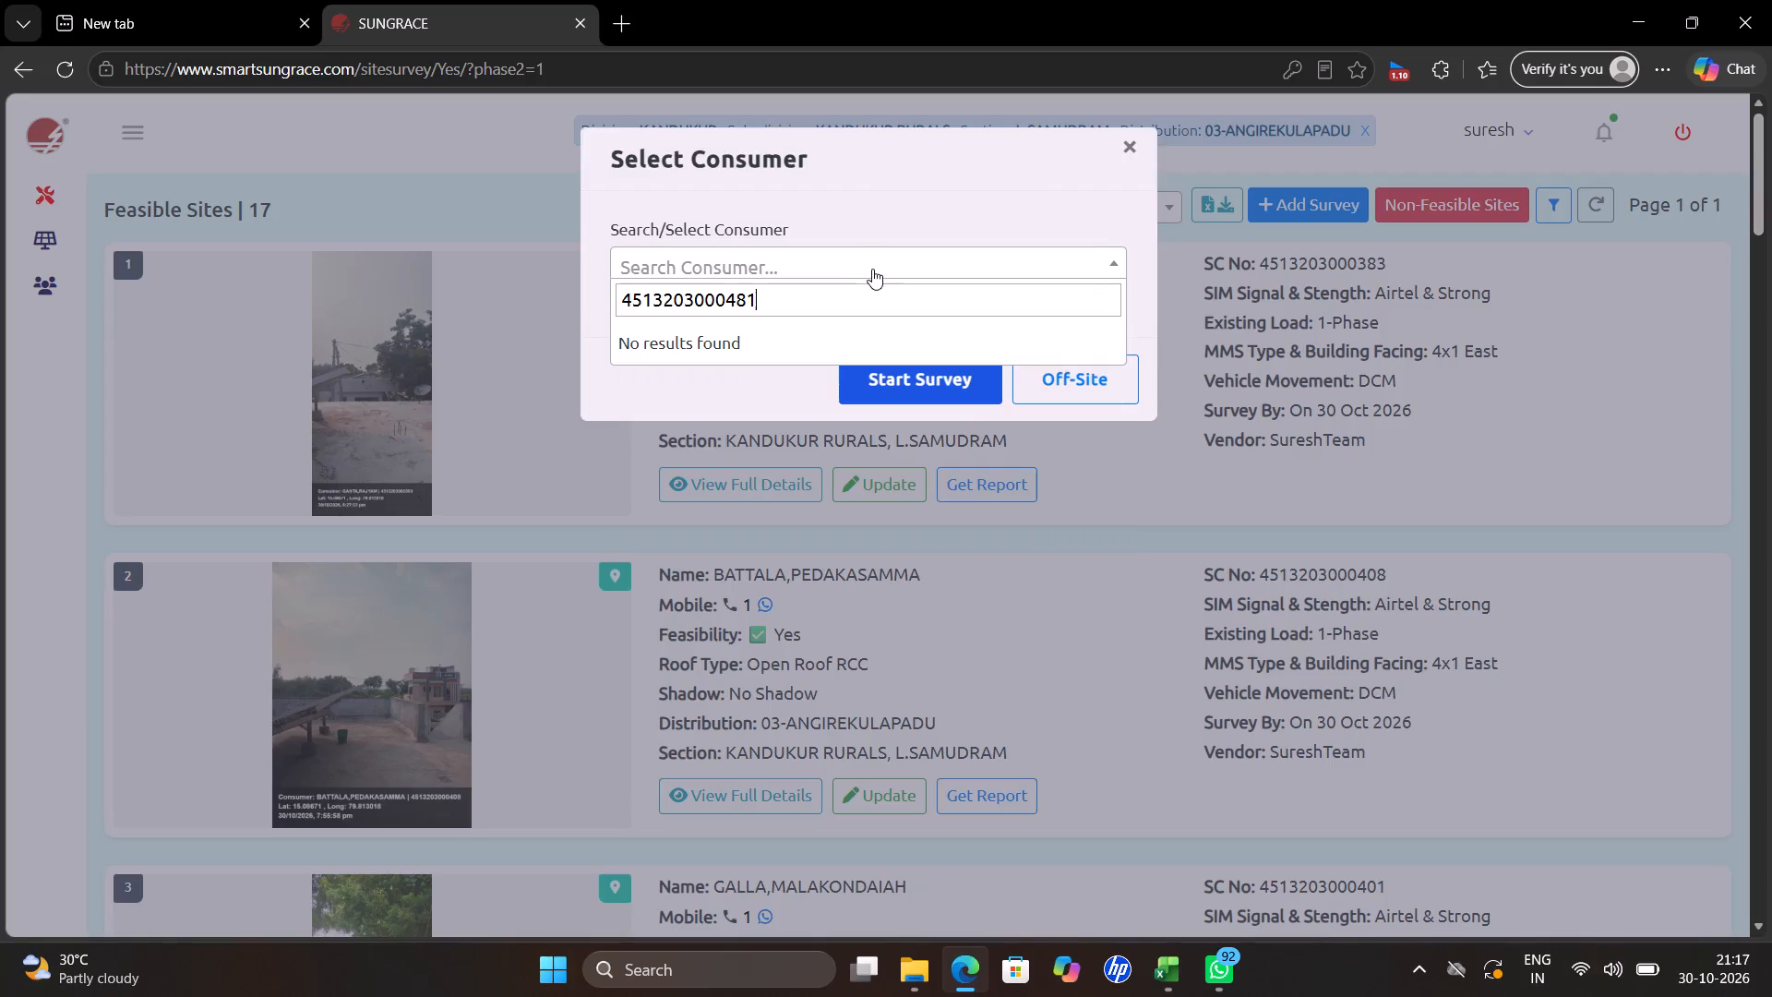
click(1132, 136)
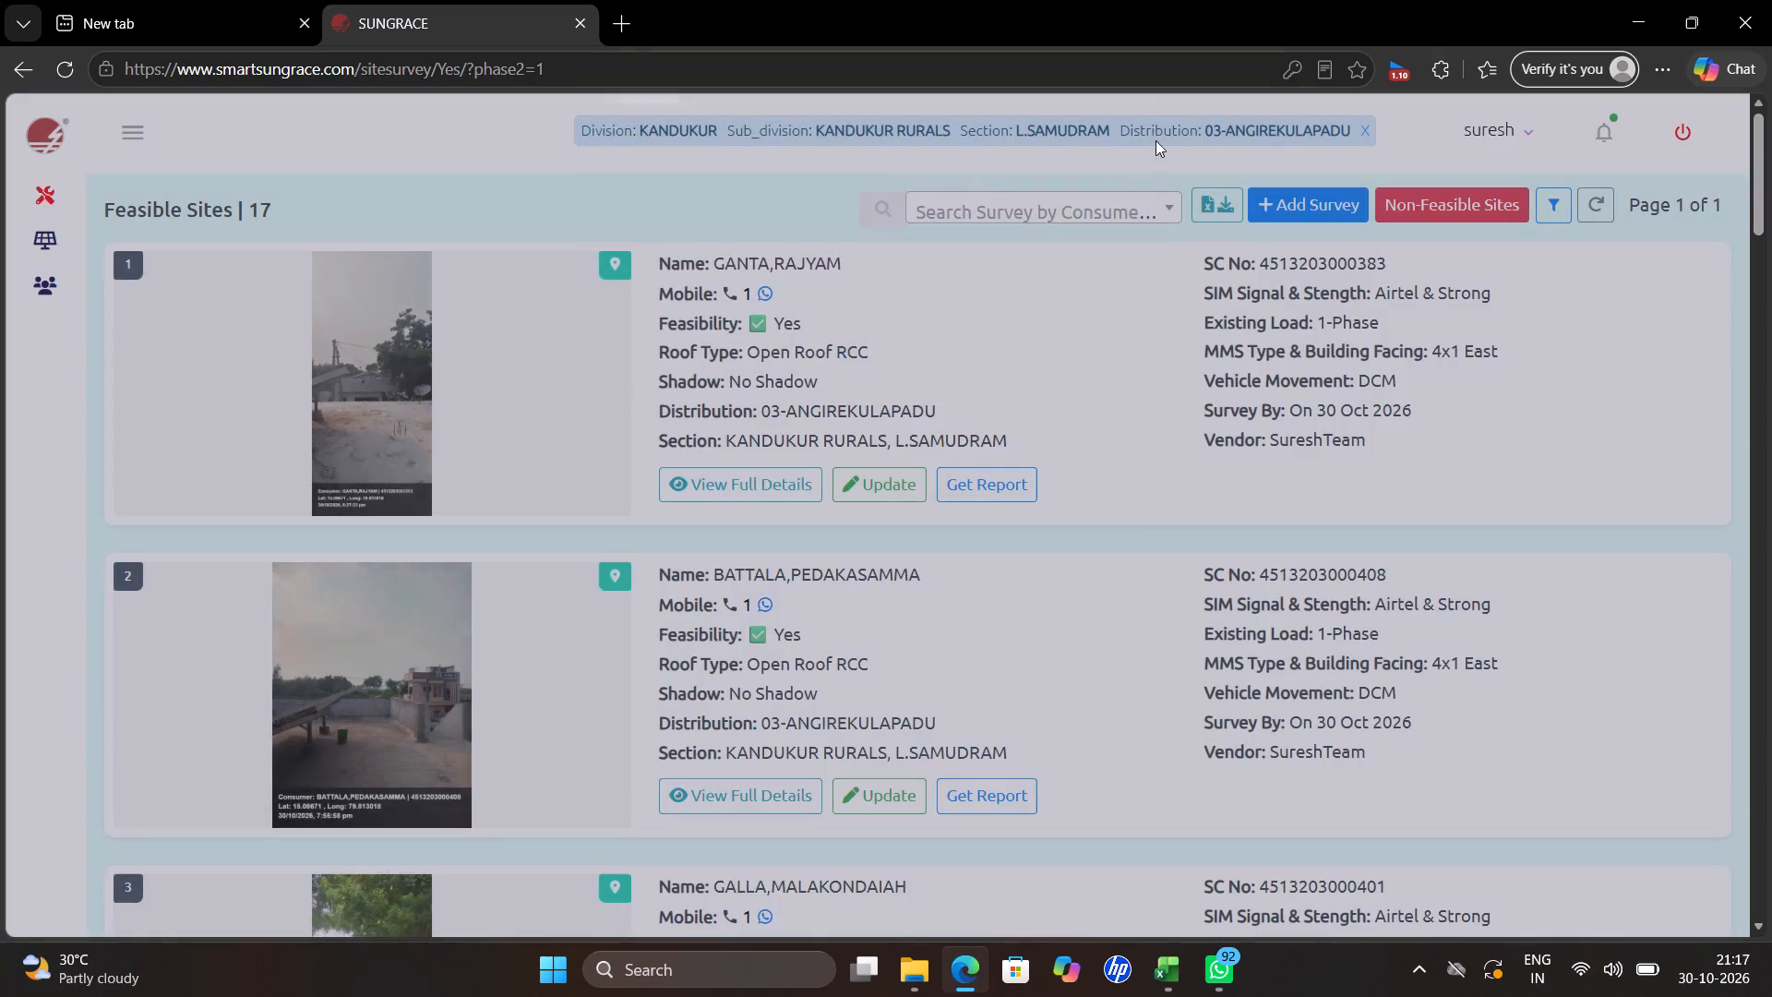
Search the Non-Feasible Sites surveys for the copied consumer number.
click(1387, 203)
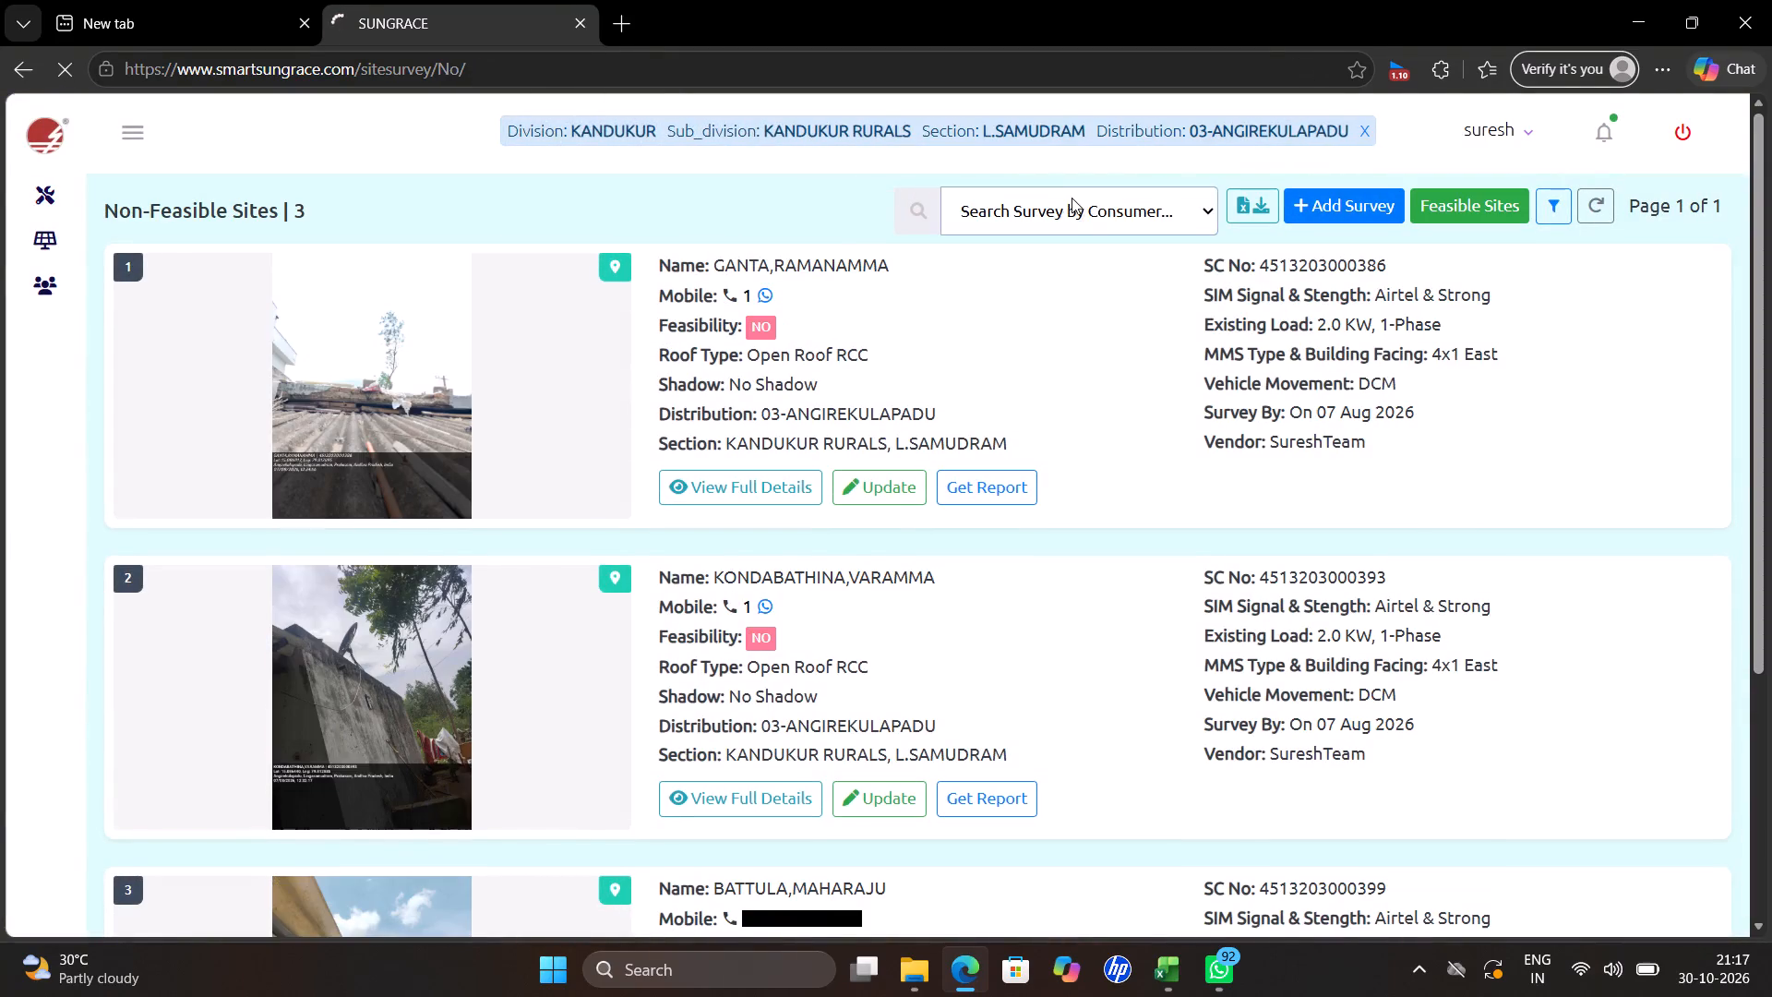
click(1054, 222)
key(ctrl+v)
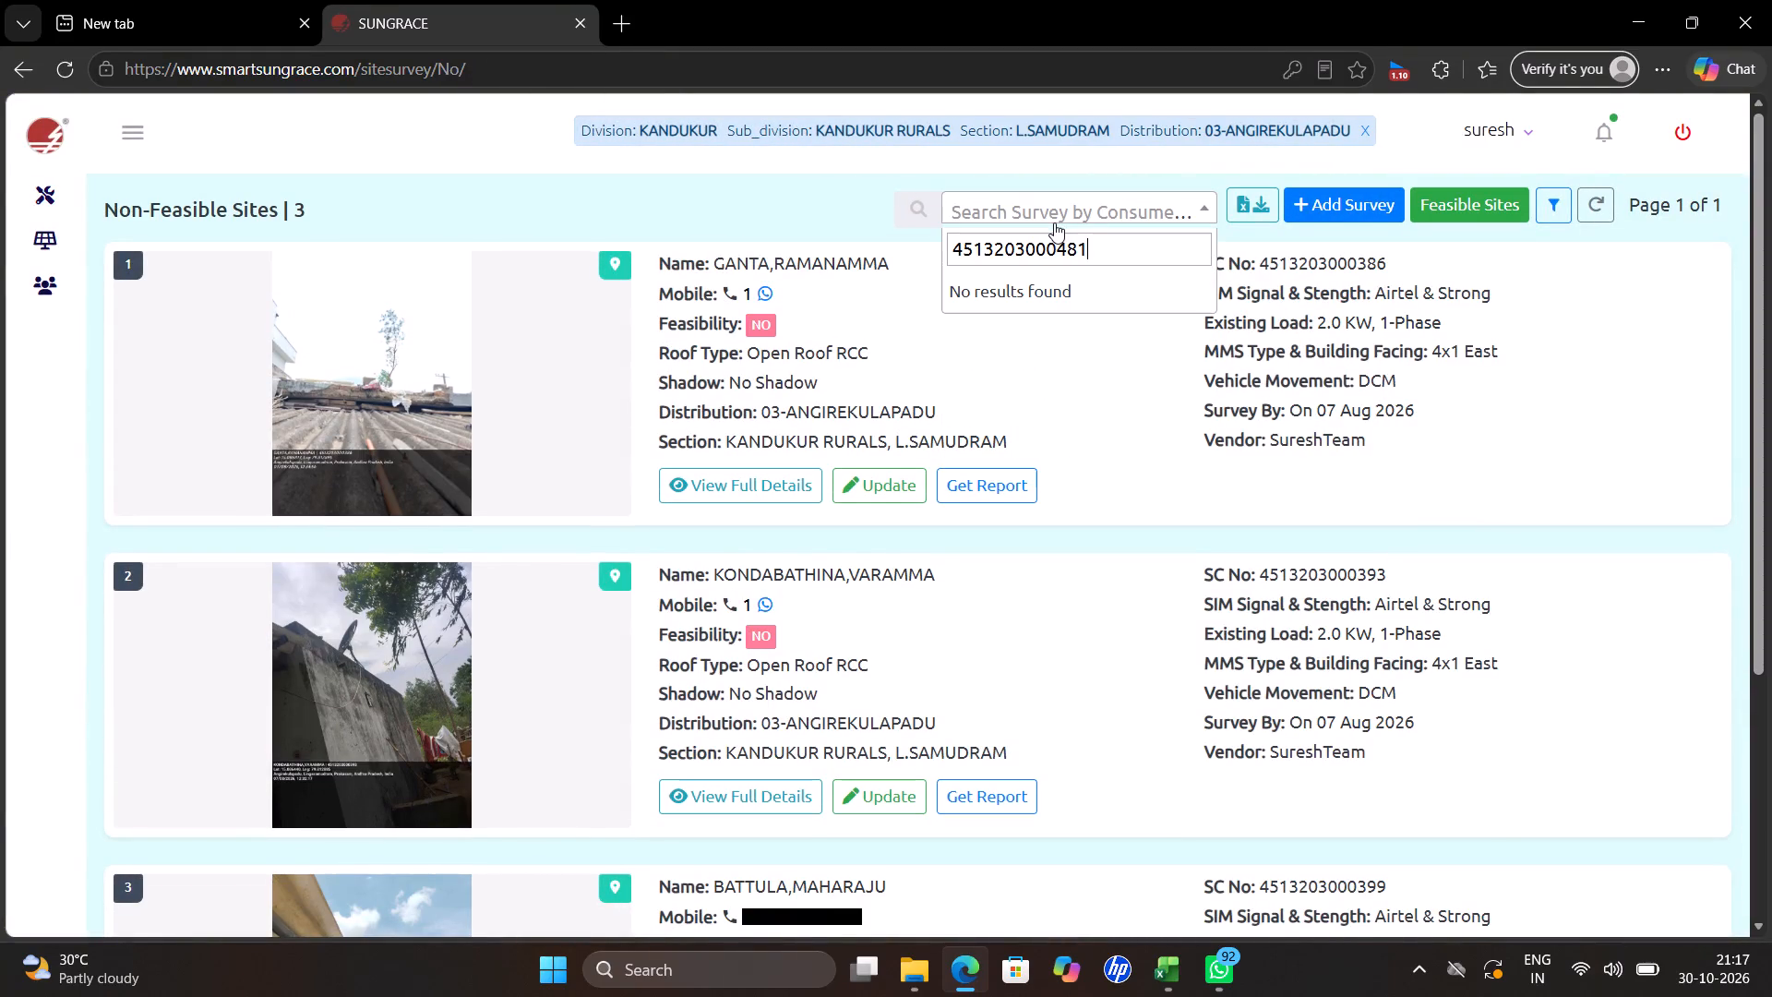
Open the full list of installations.
click(34, 202)
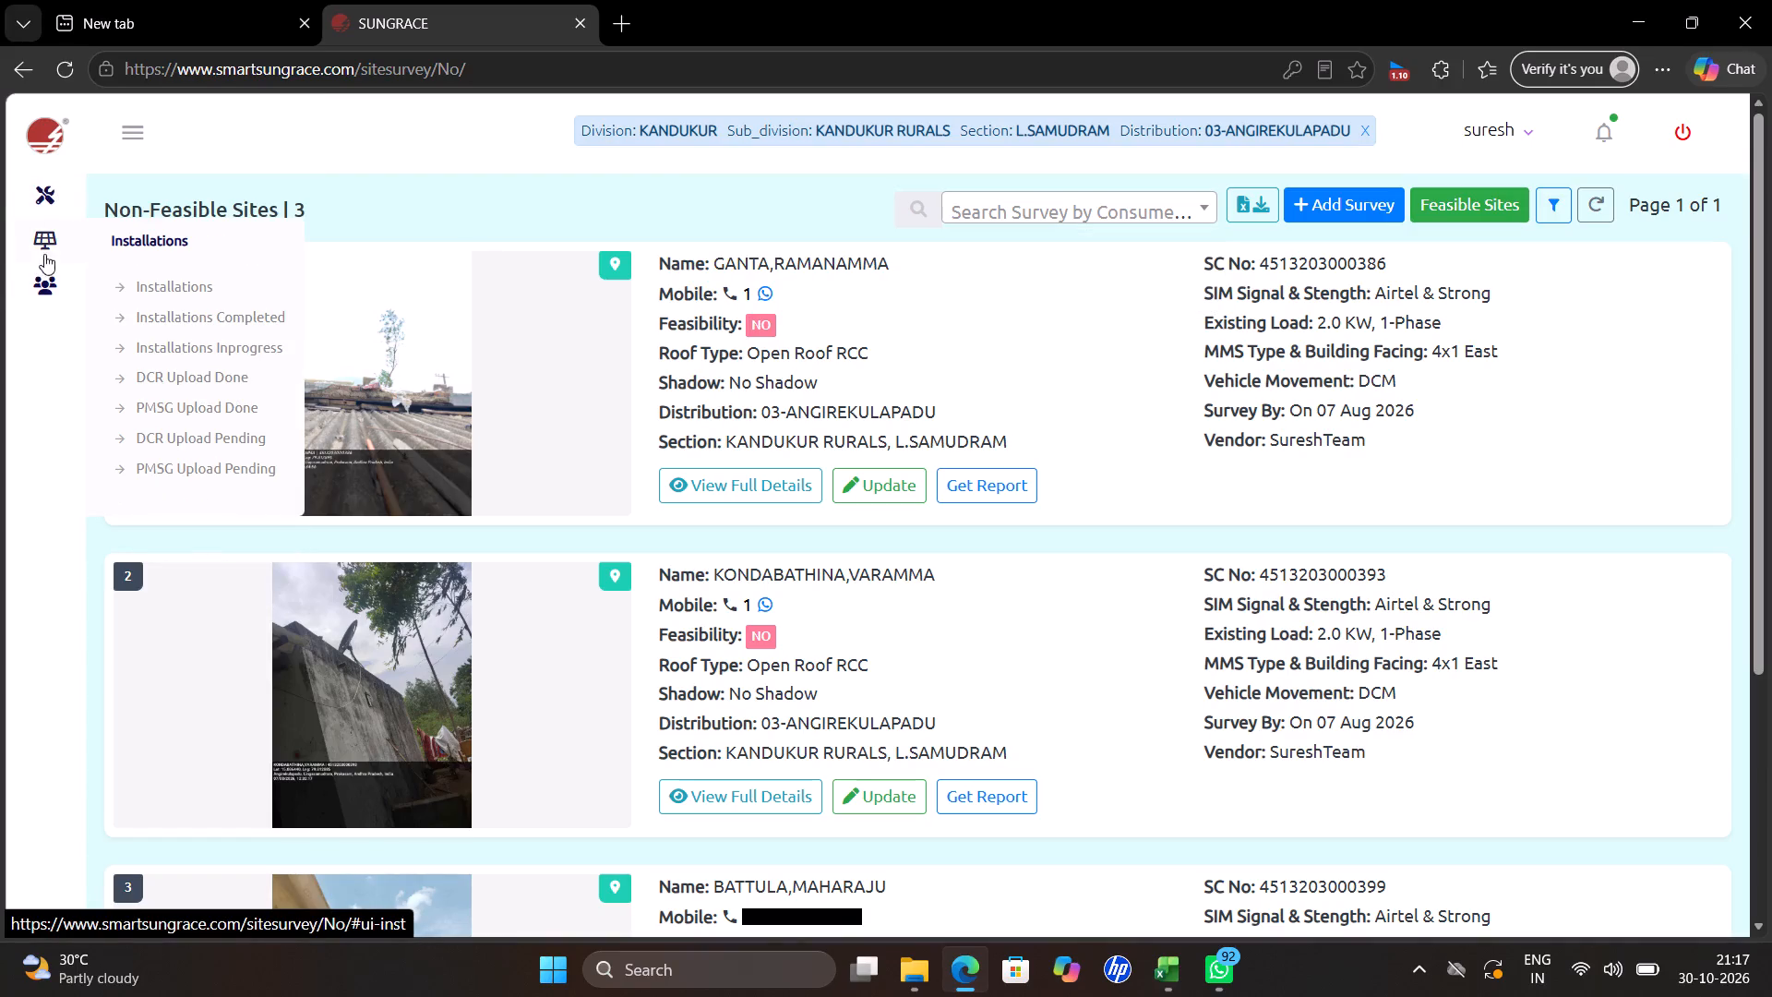
click(154, 277)
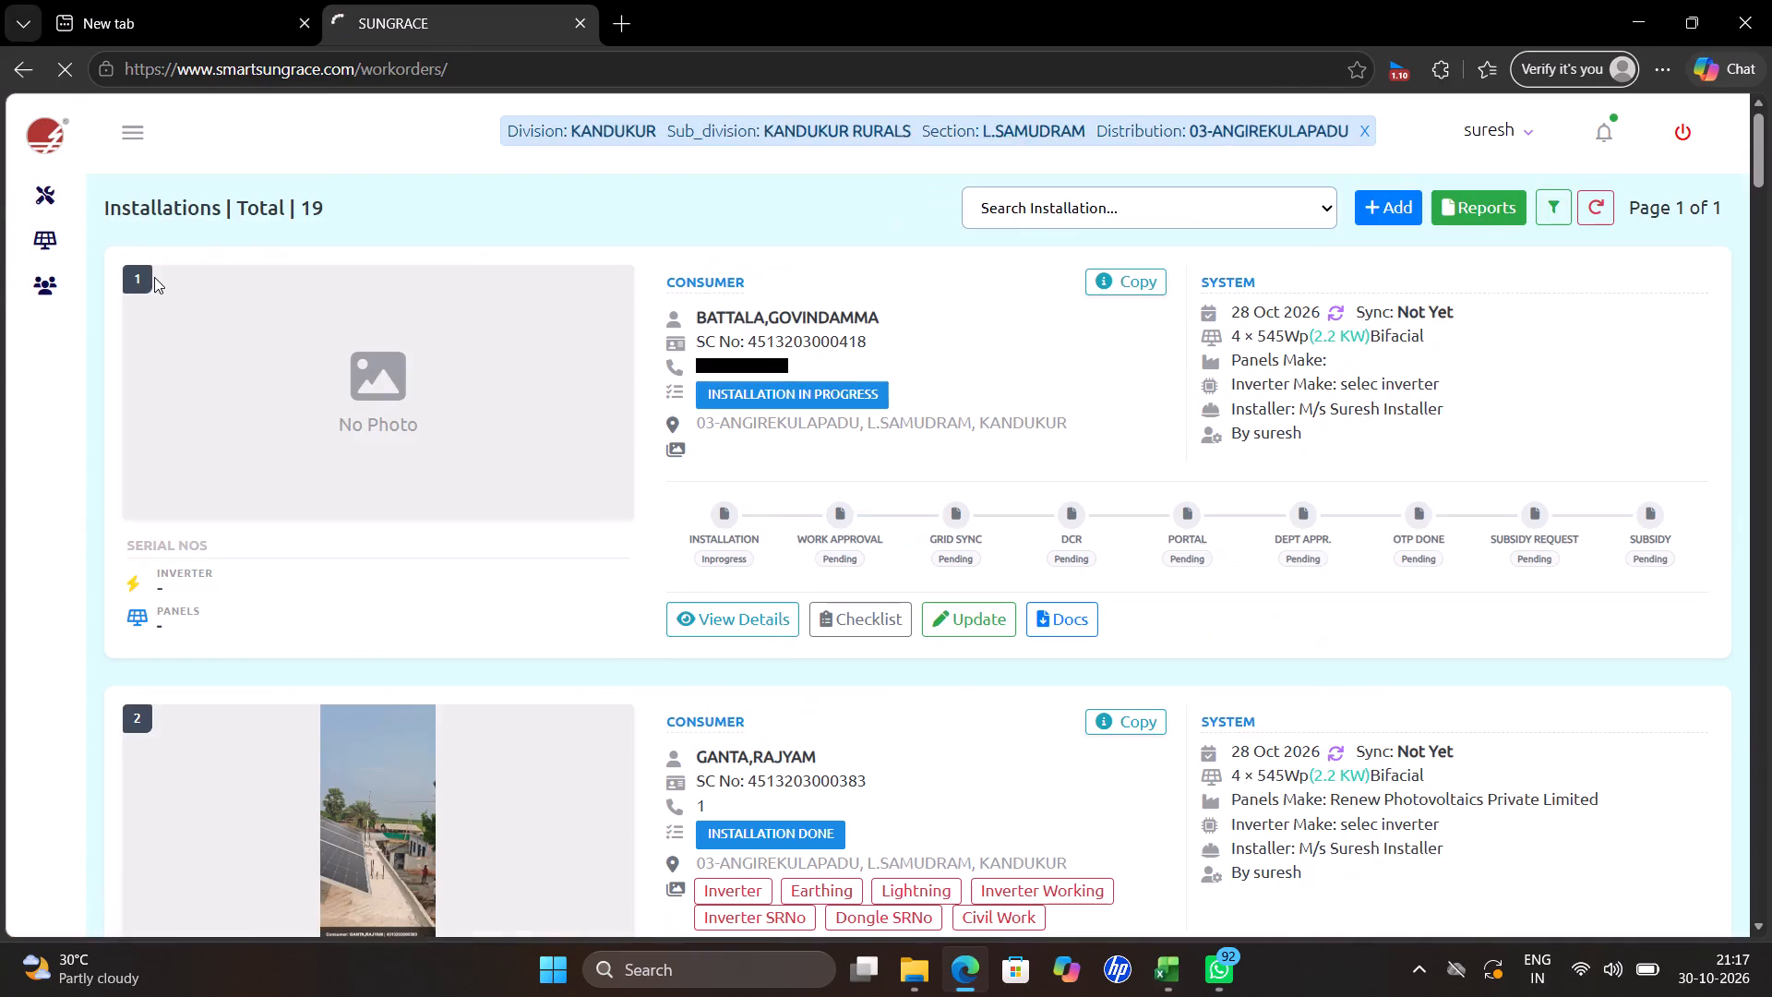
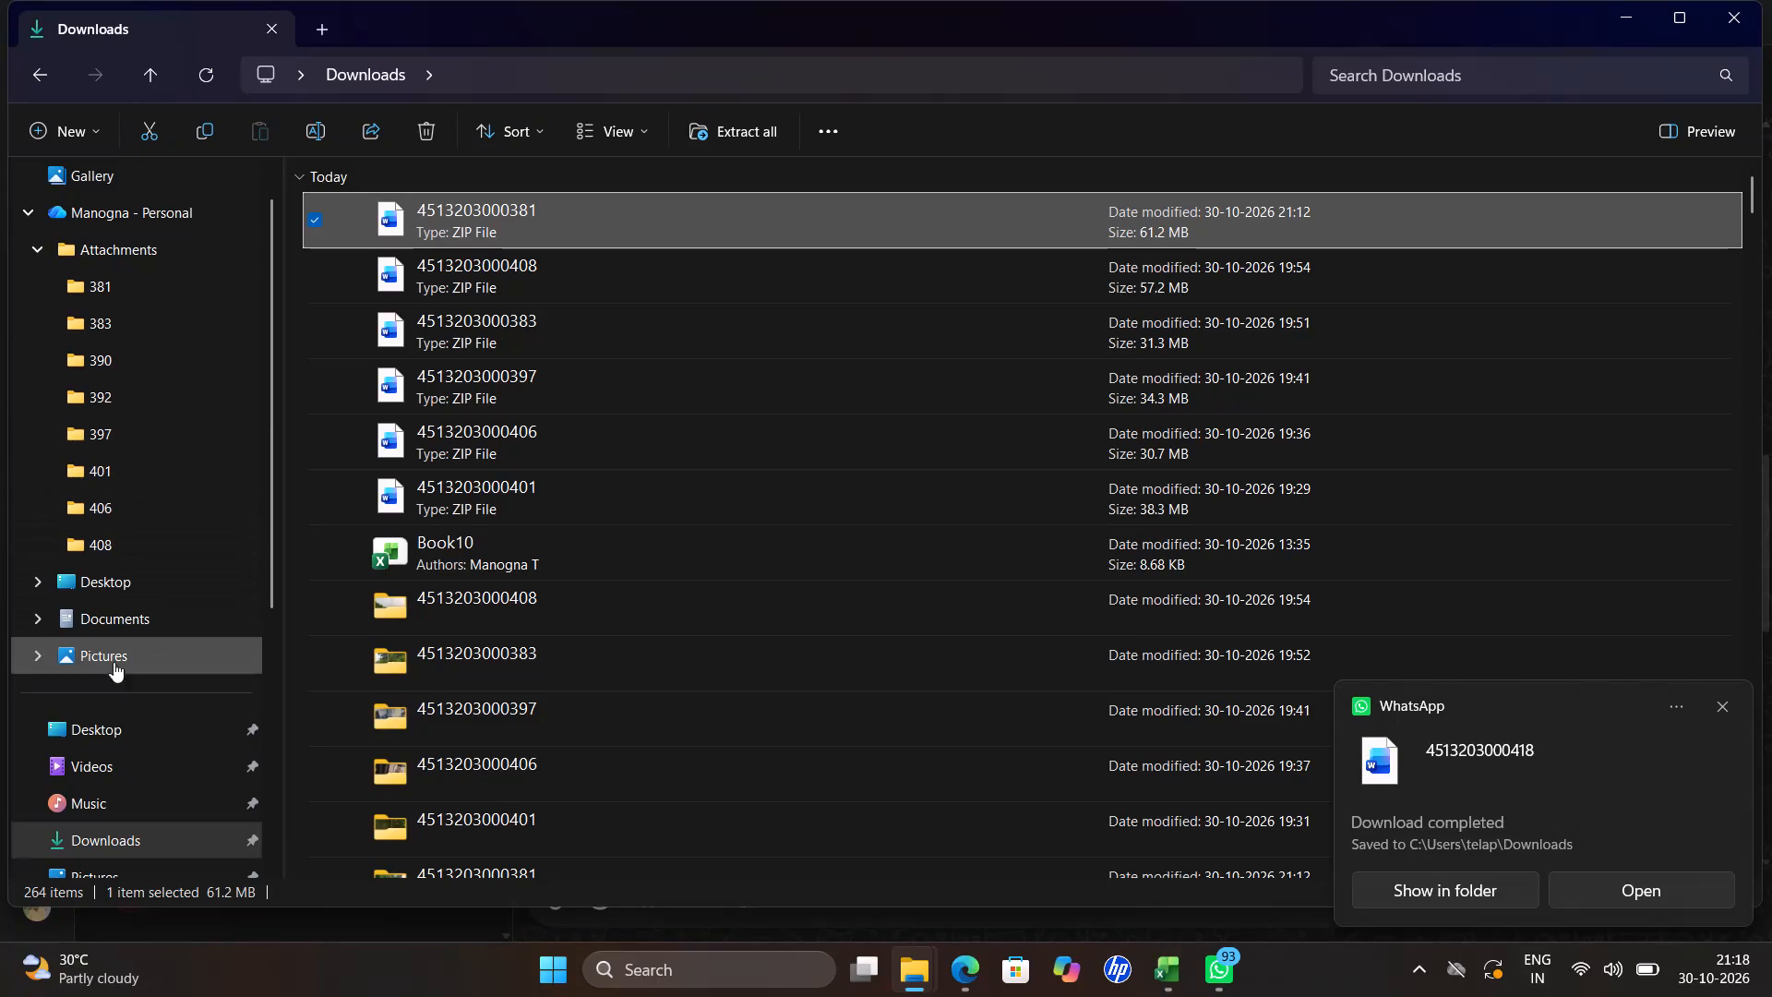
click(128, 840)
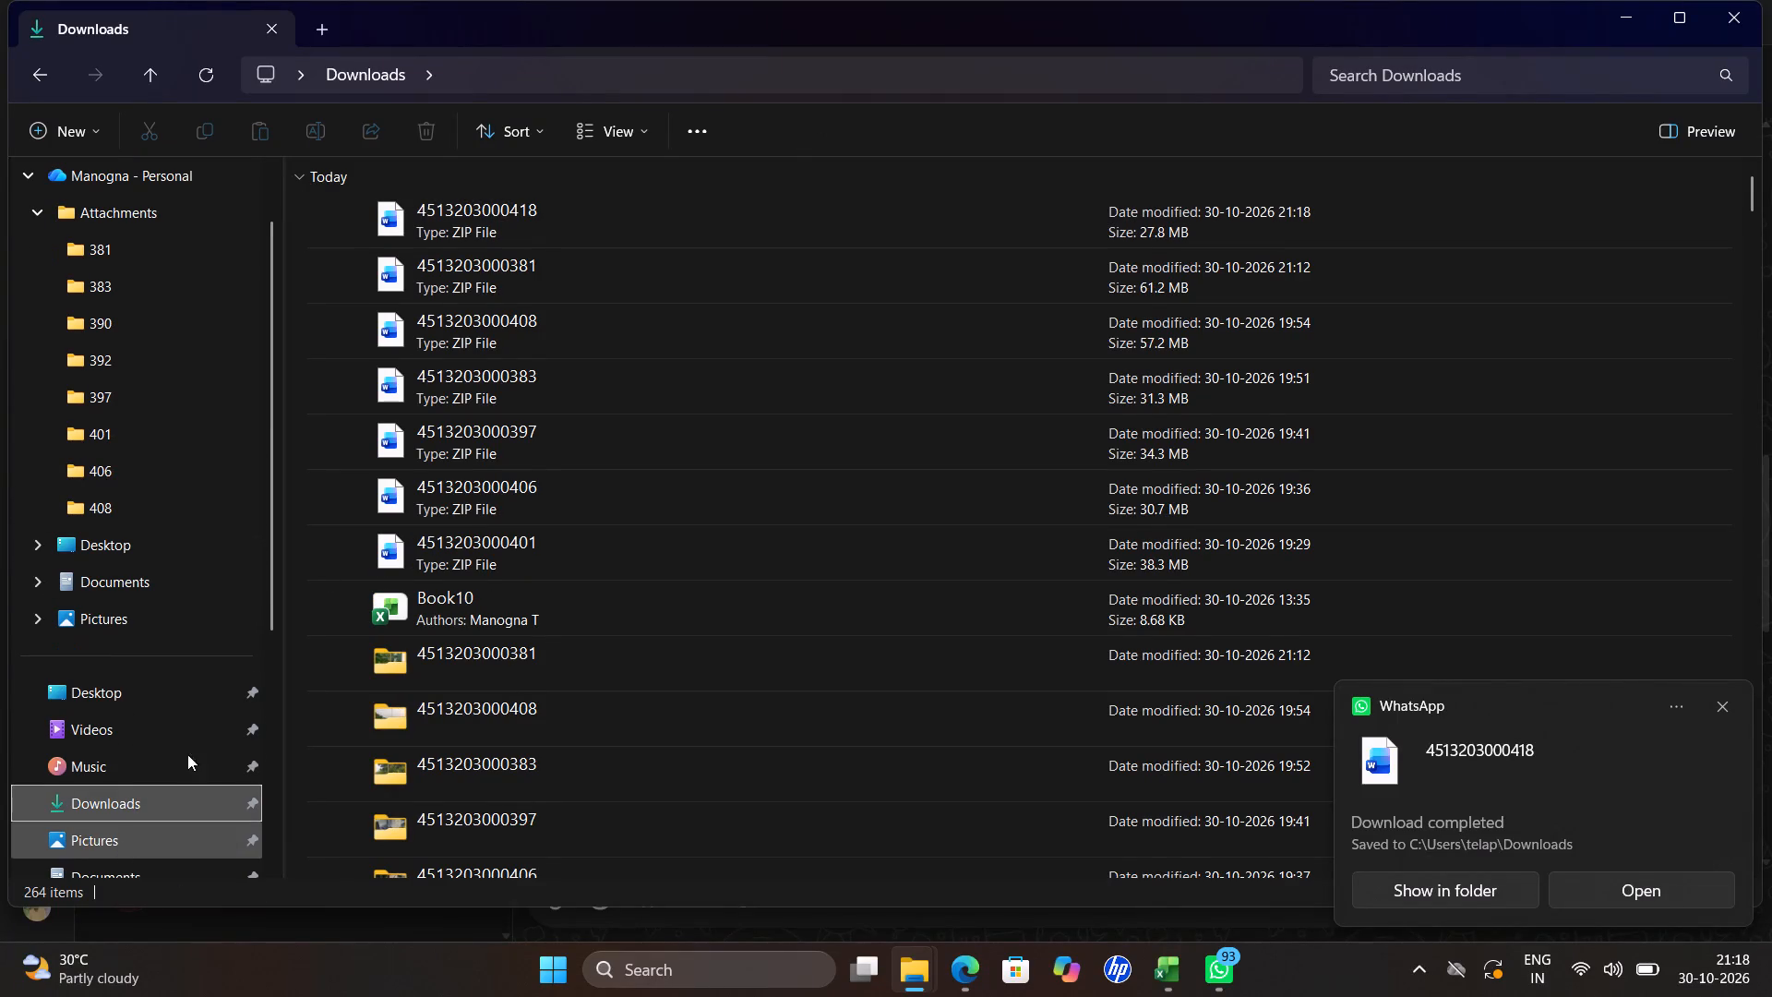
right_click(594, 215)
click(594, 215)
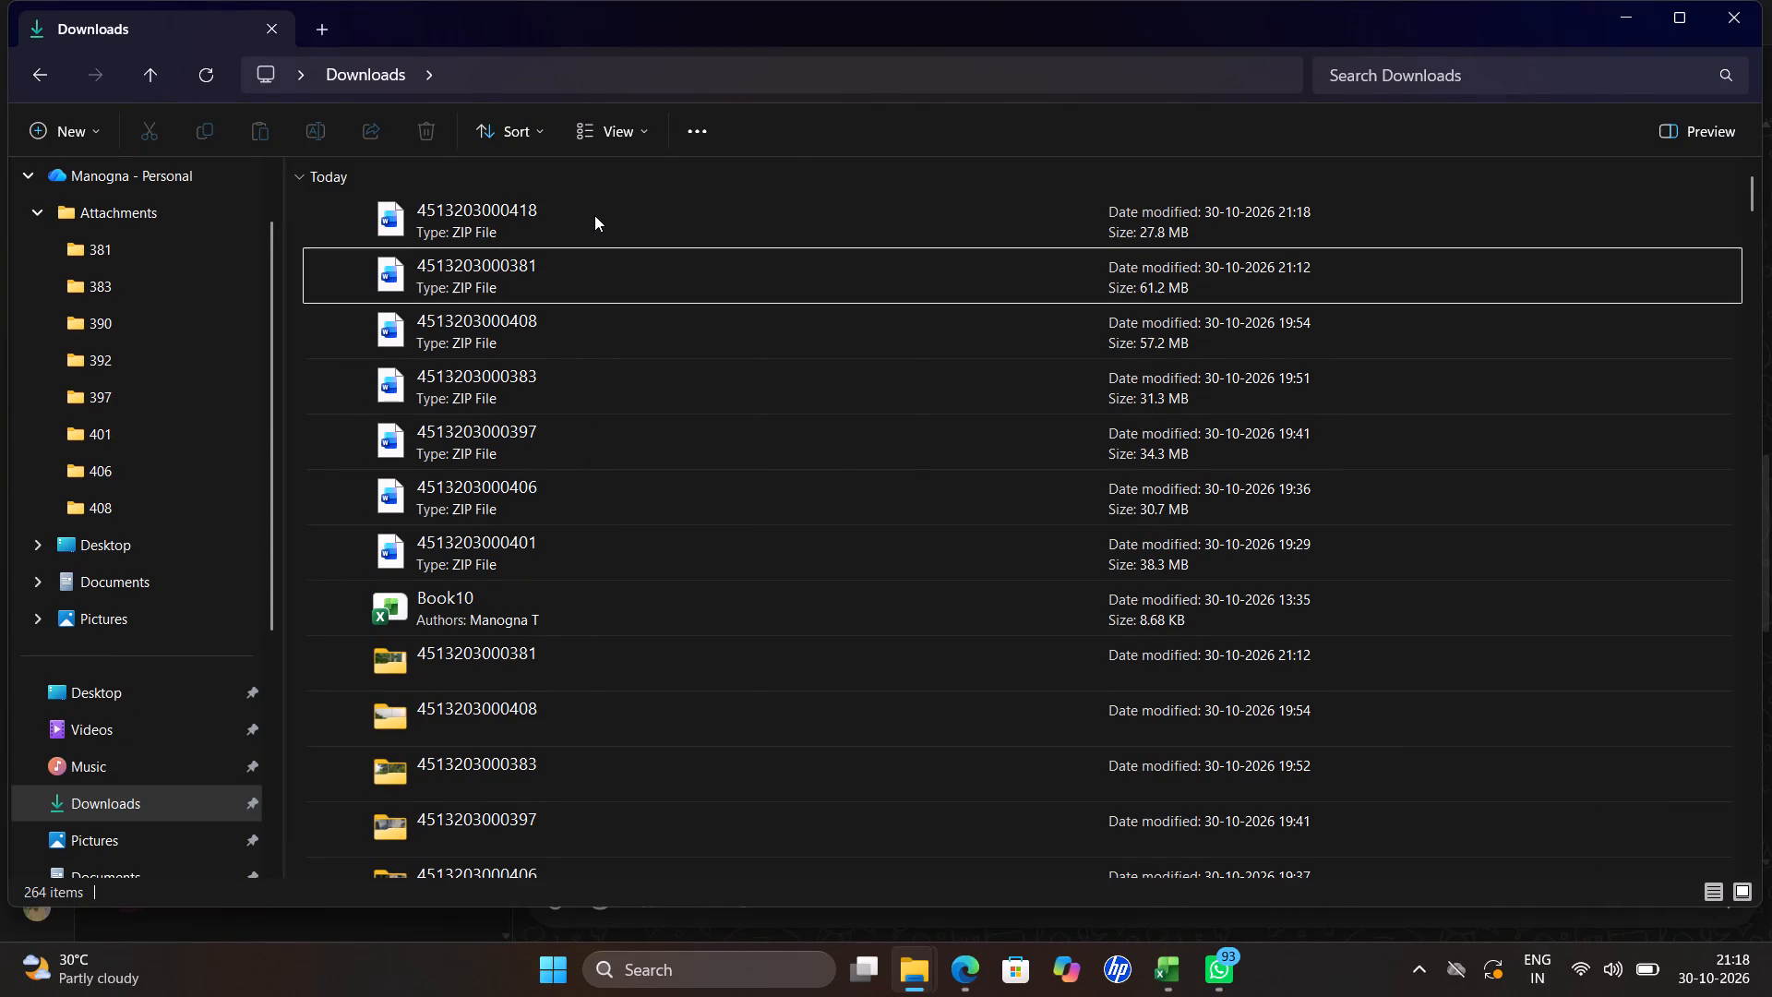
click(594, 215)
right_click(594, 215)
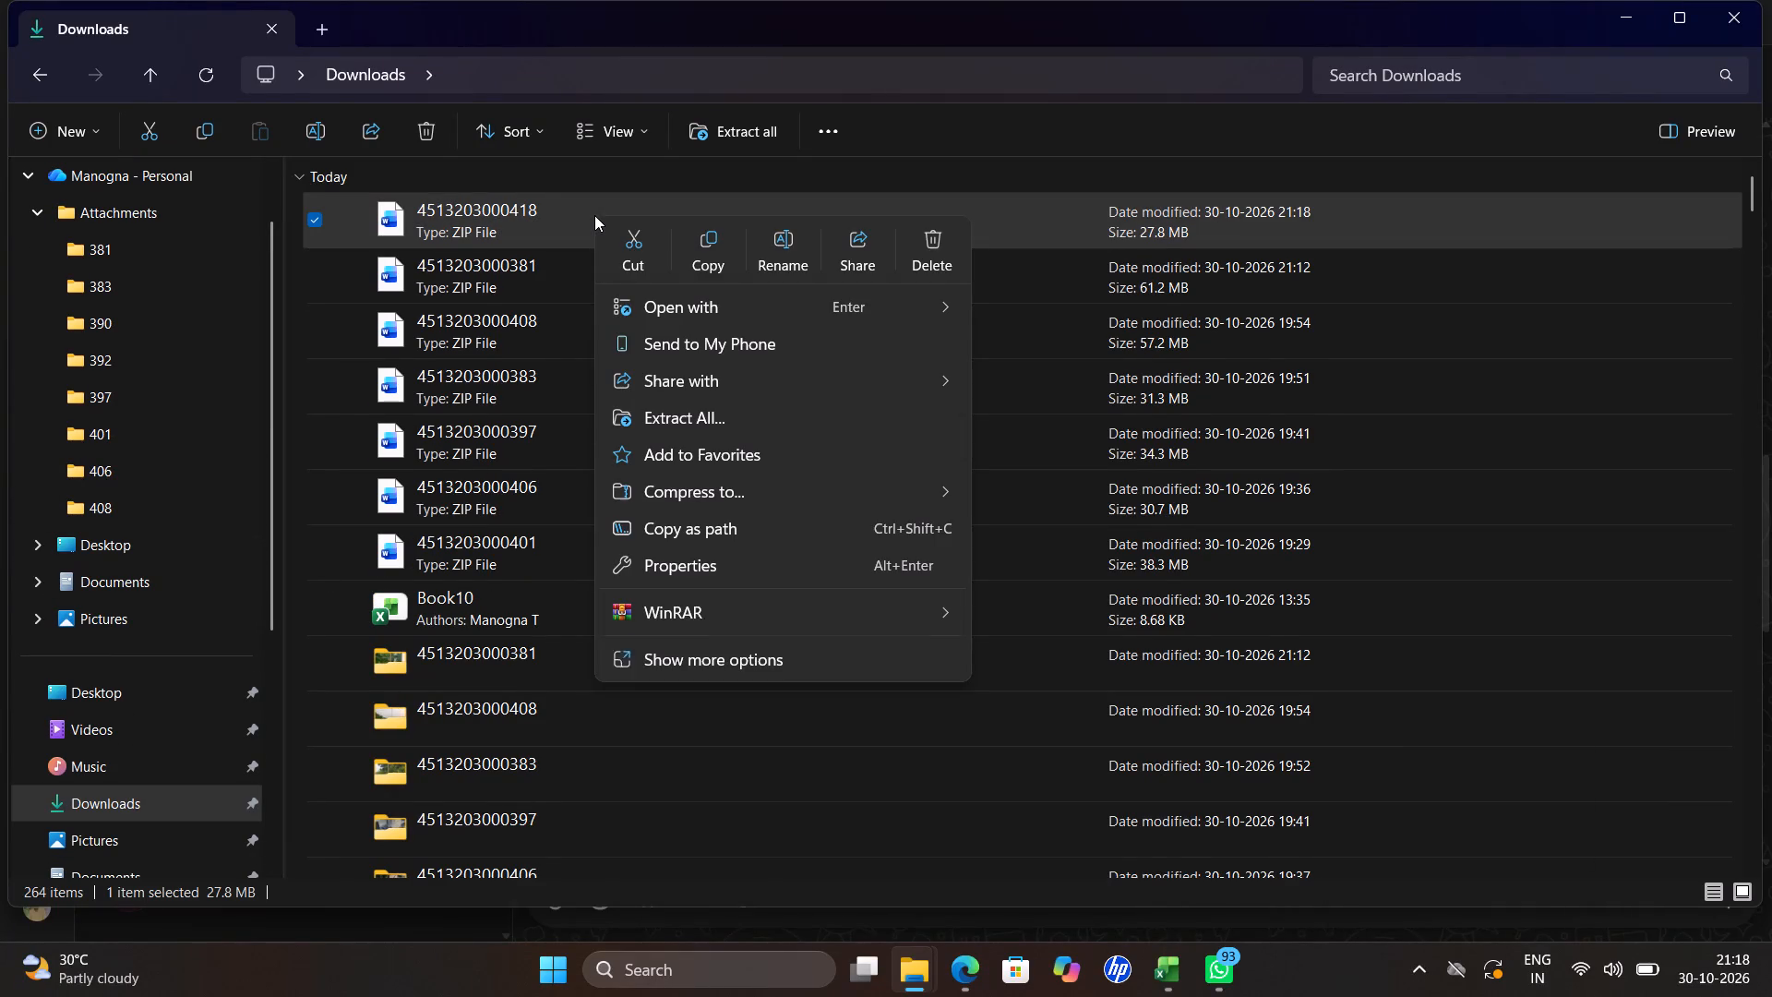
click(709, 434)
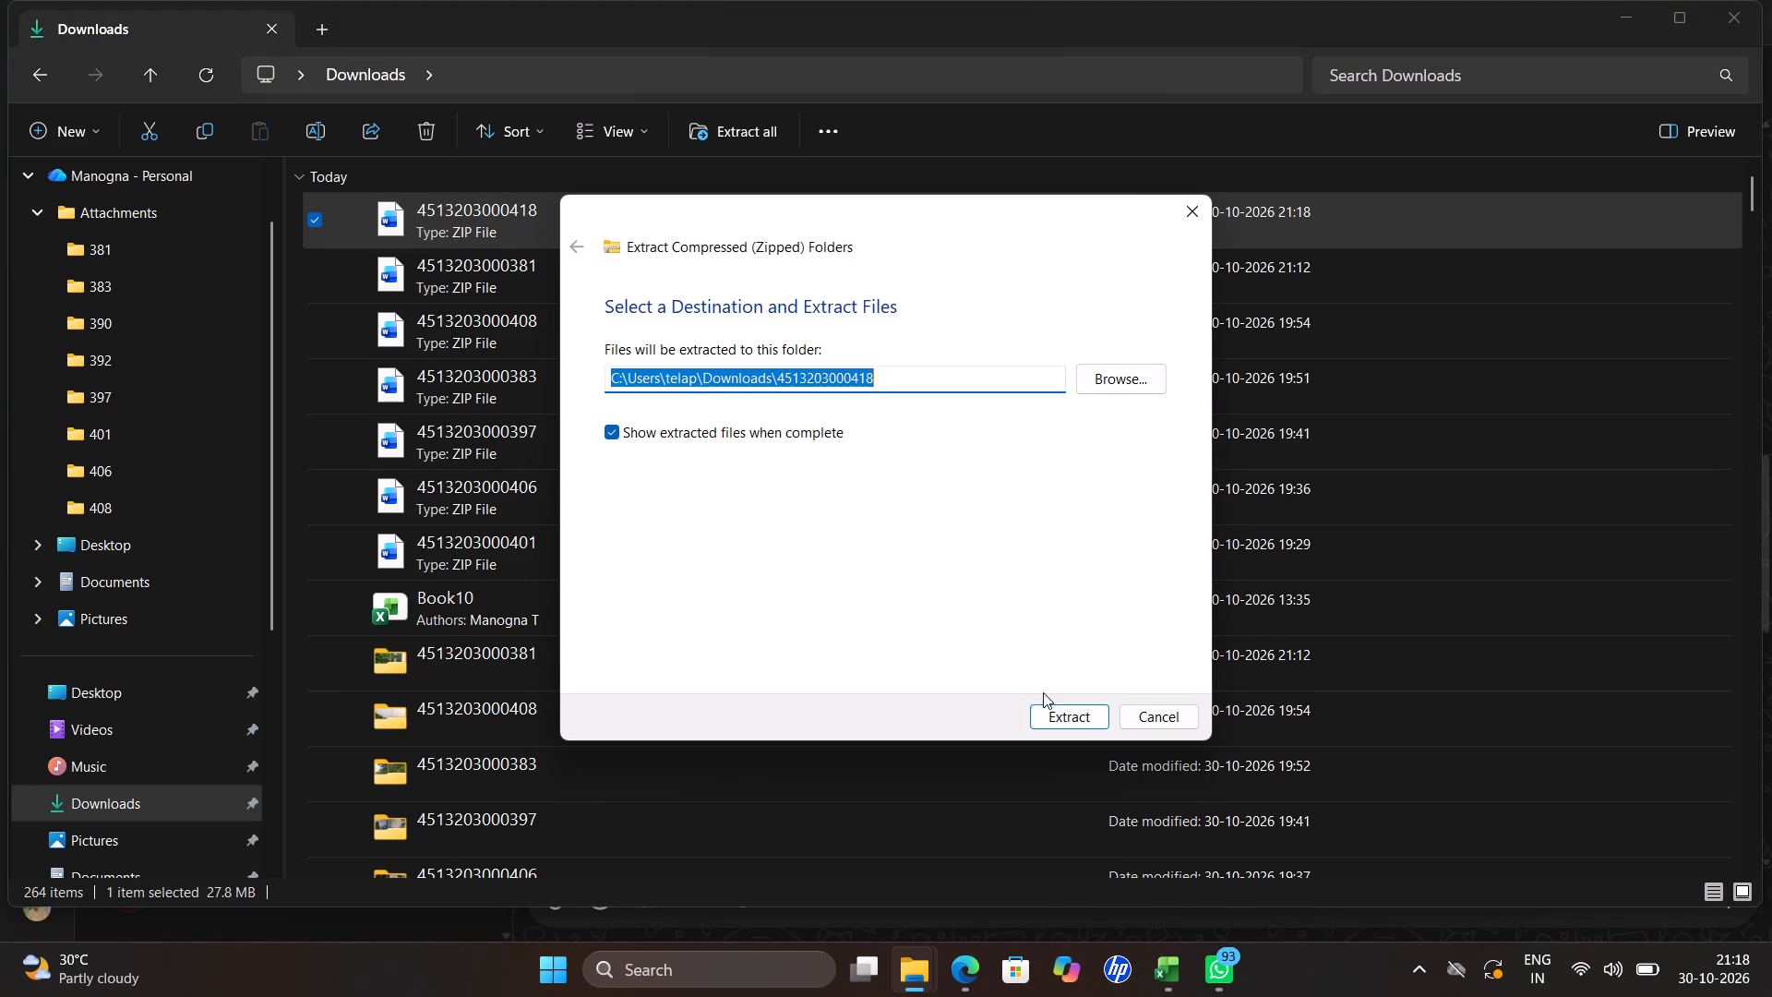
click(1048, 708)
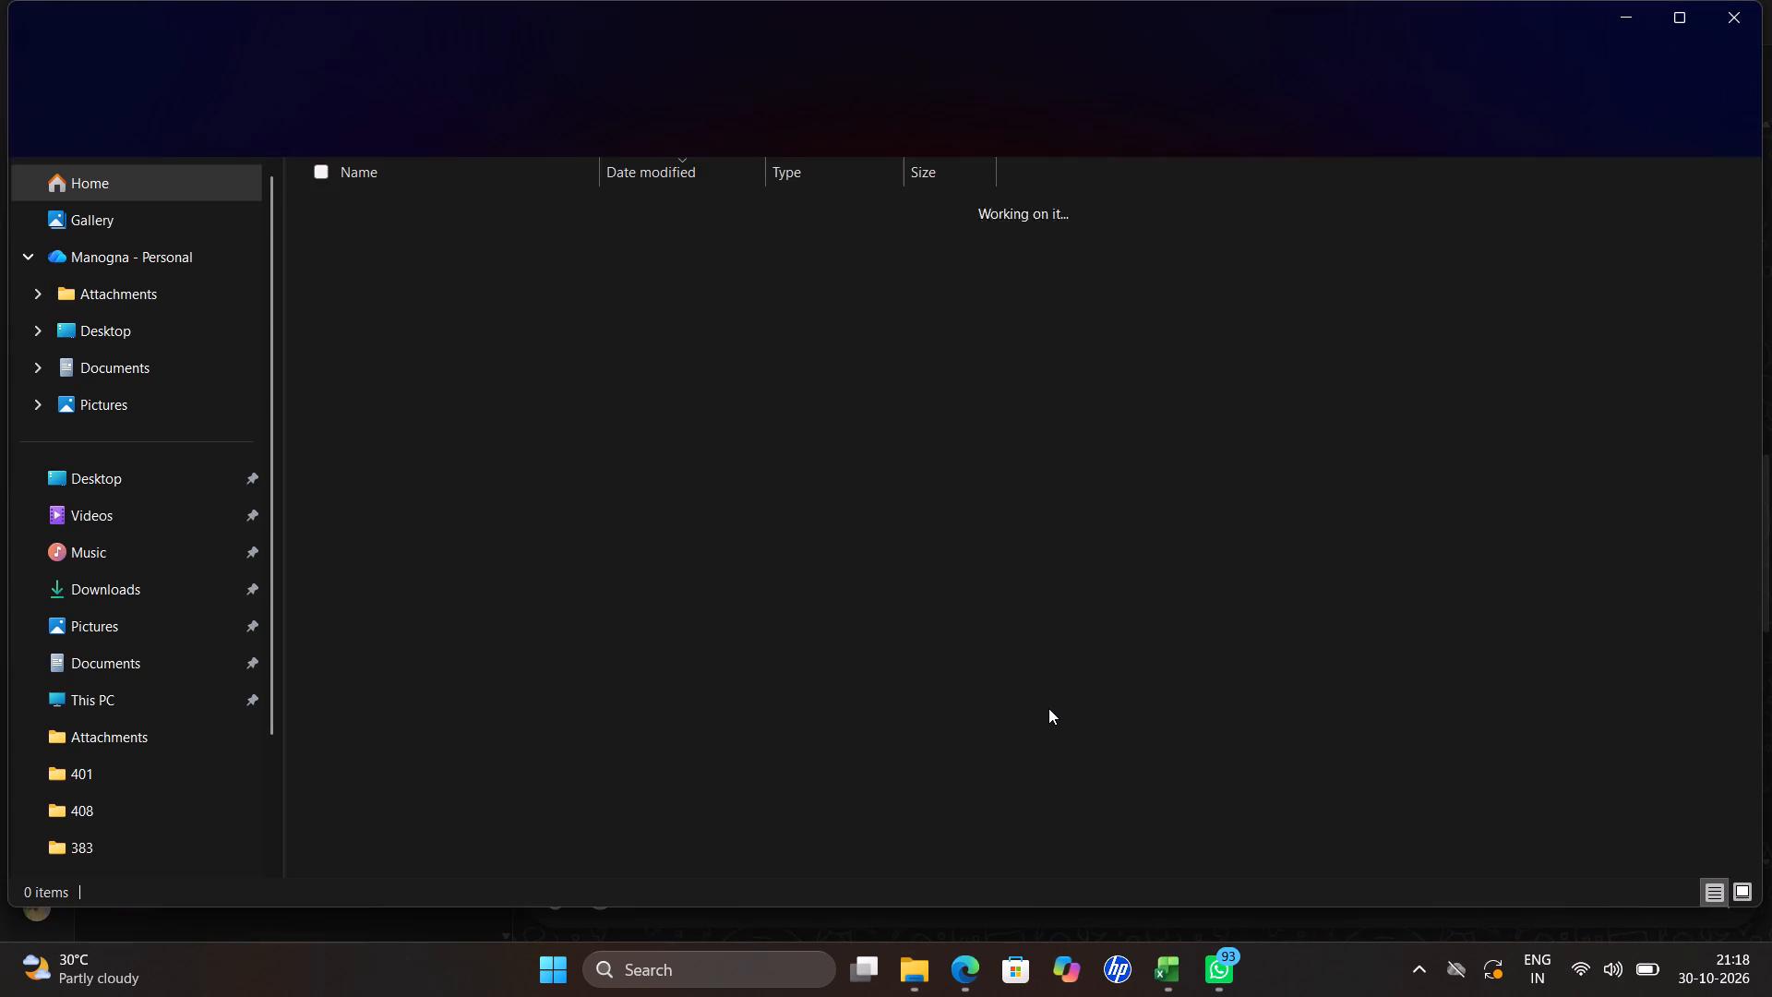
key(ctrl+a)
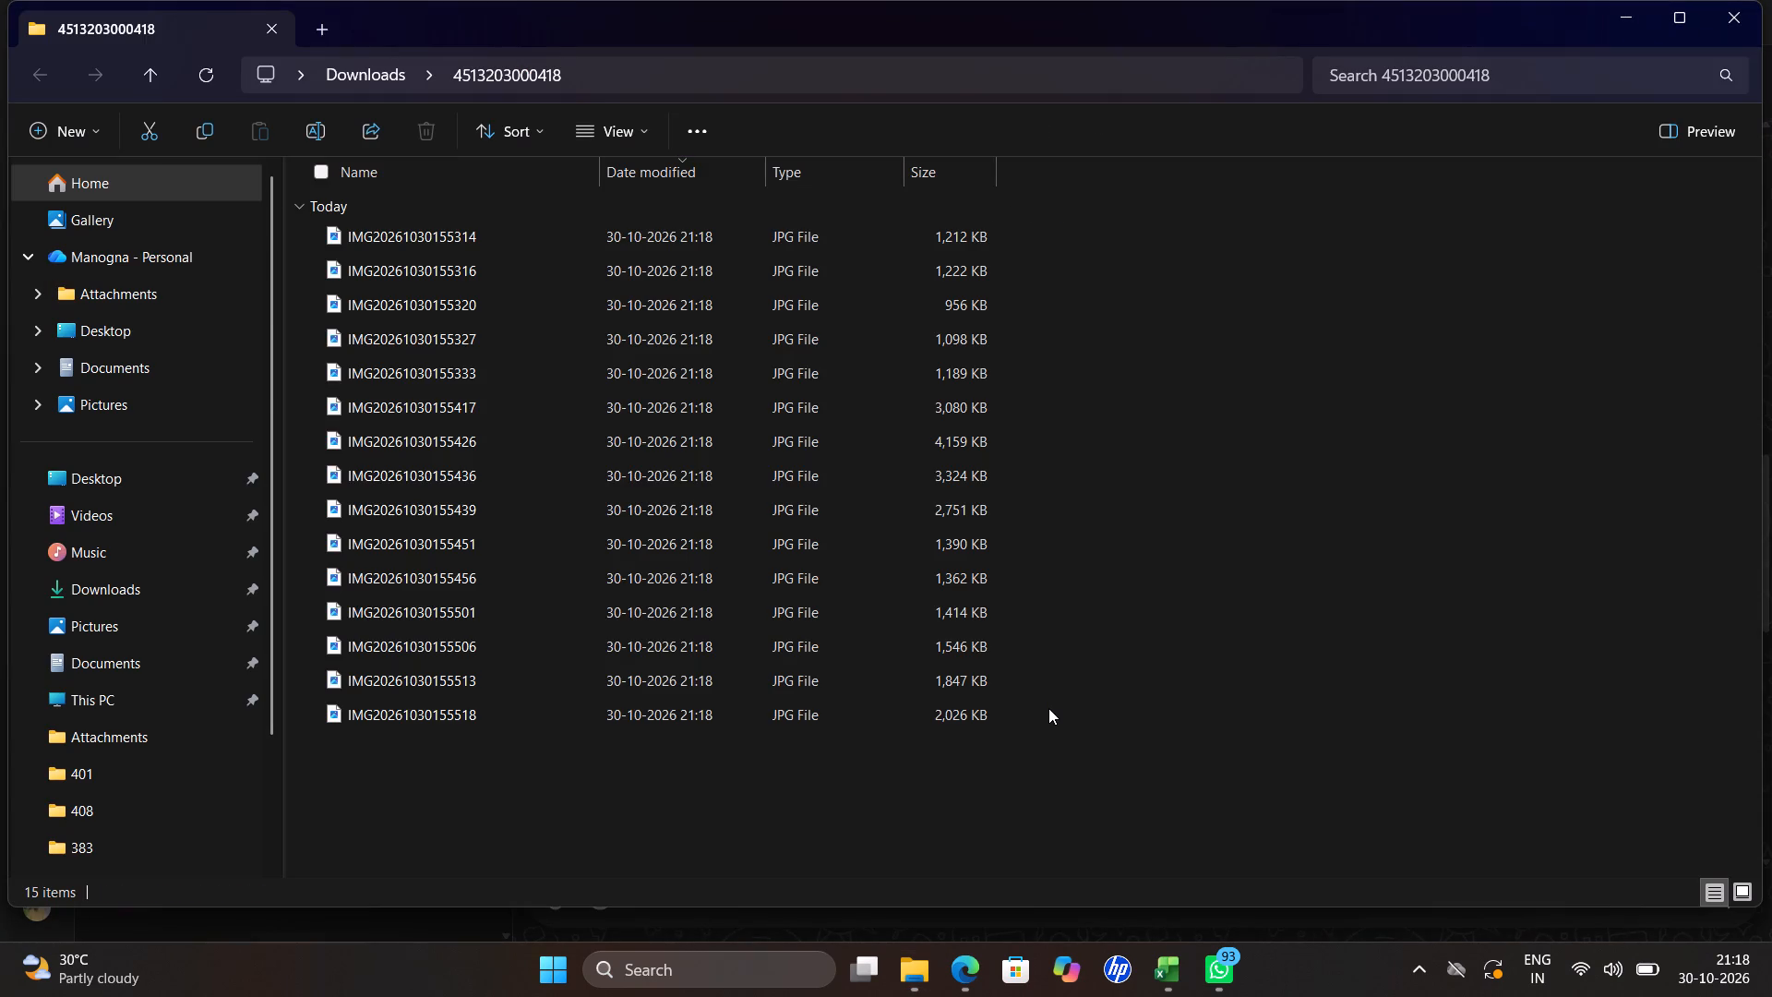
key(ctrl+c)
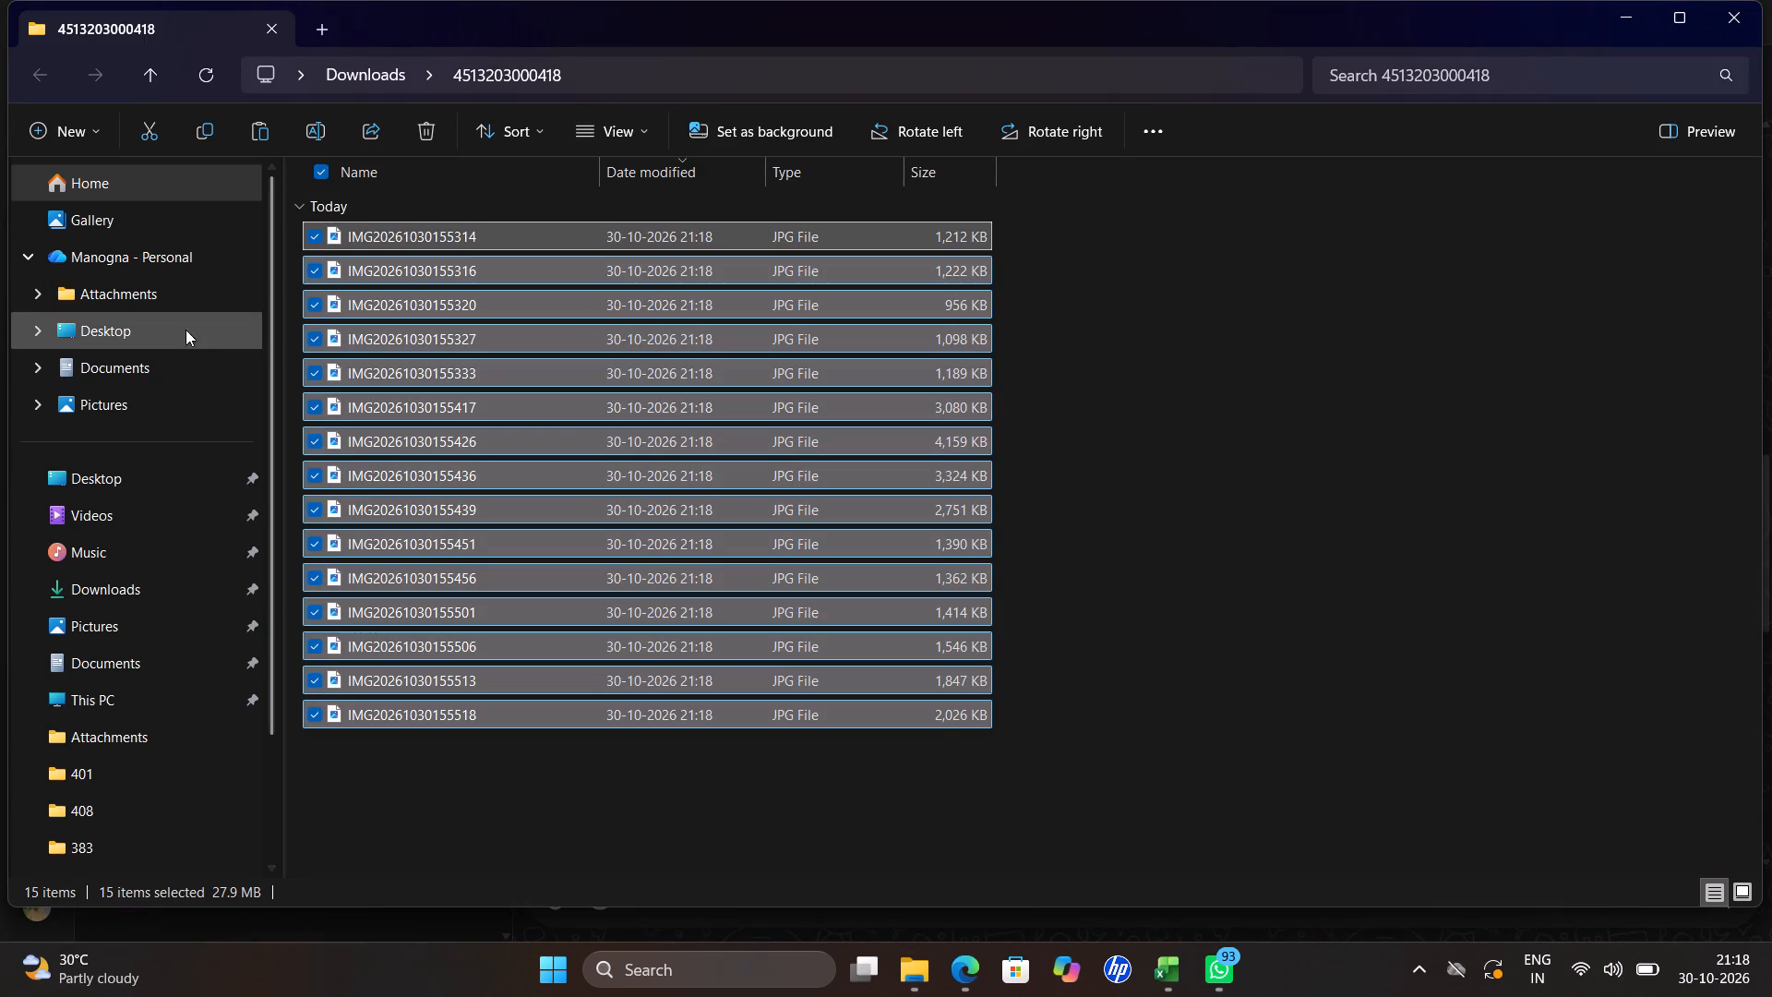
Create a new folder named 418 inside the Attachments folder.
double_click(181, 311)
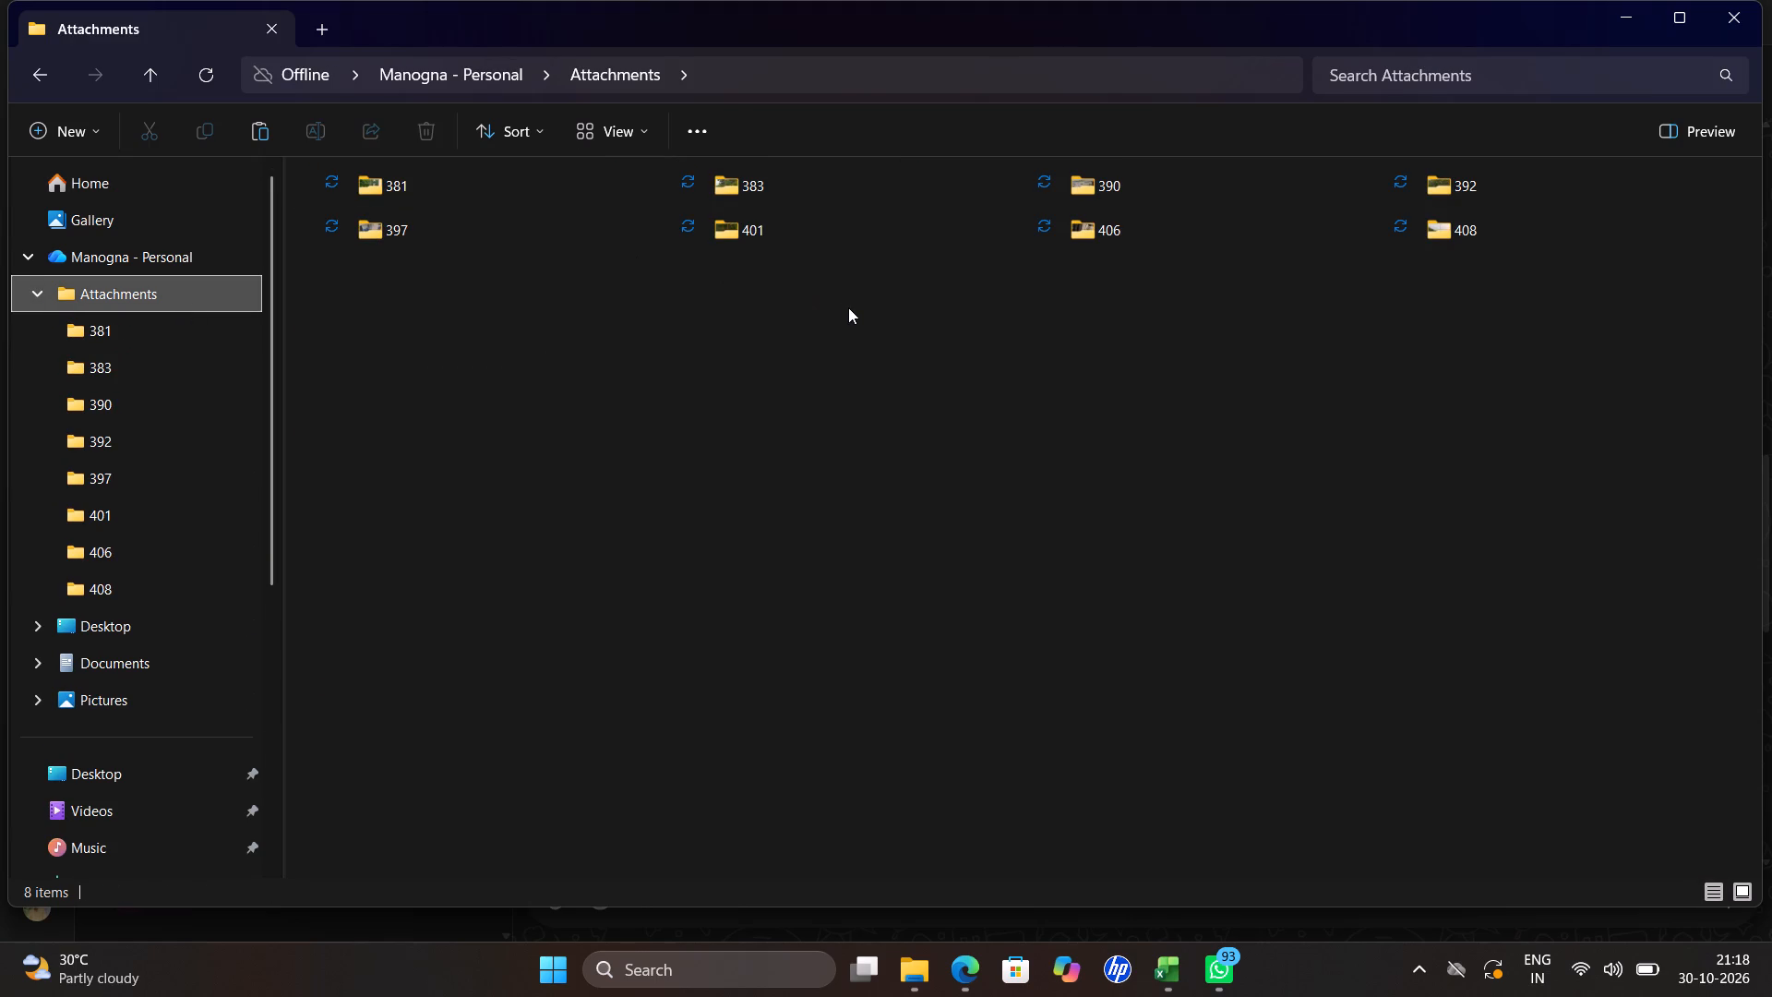
click(79, 126)
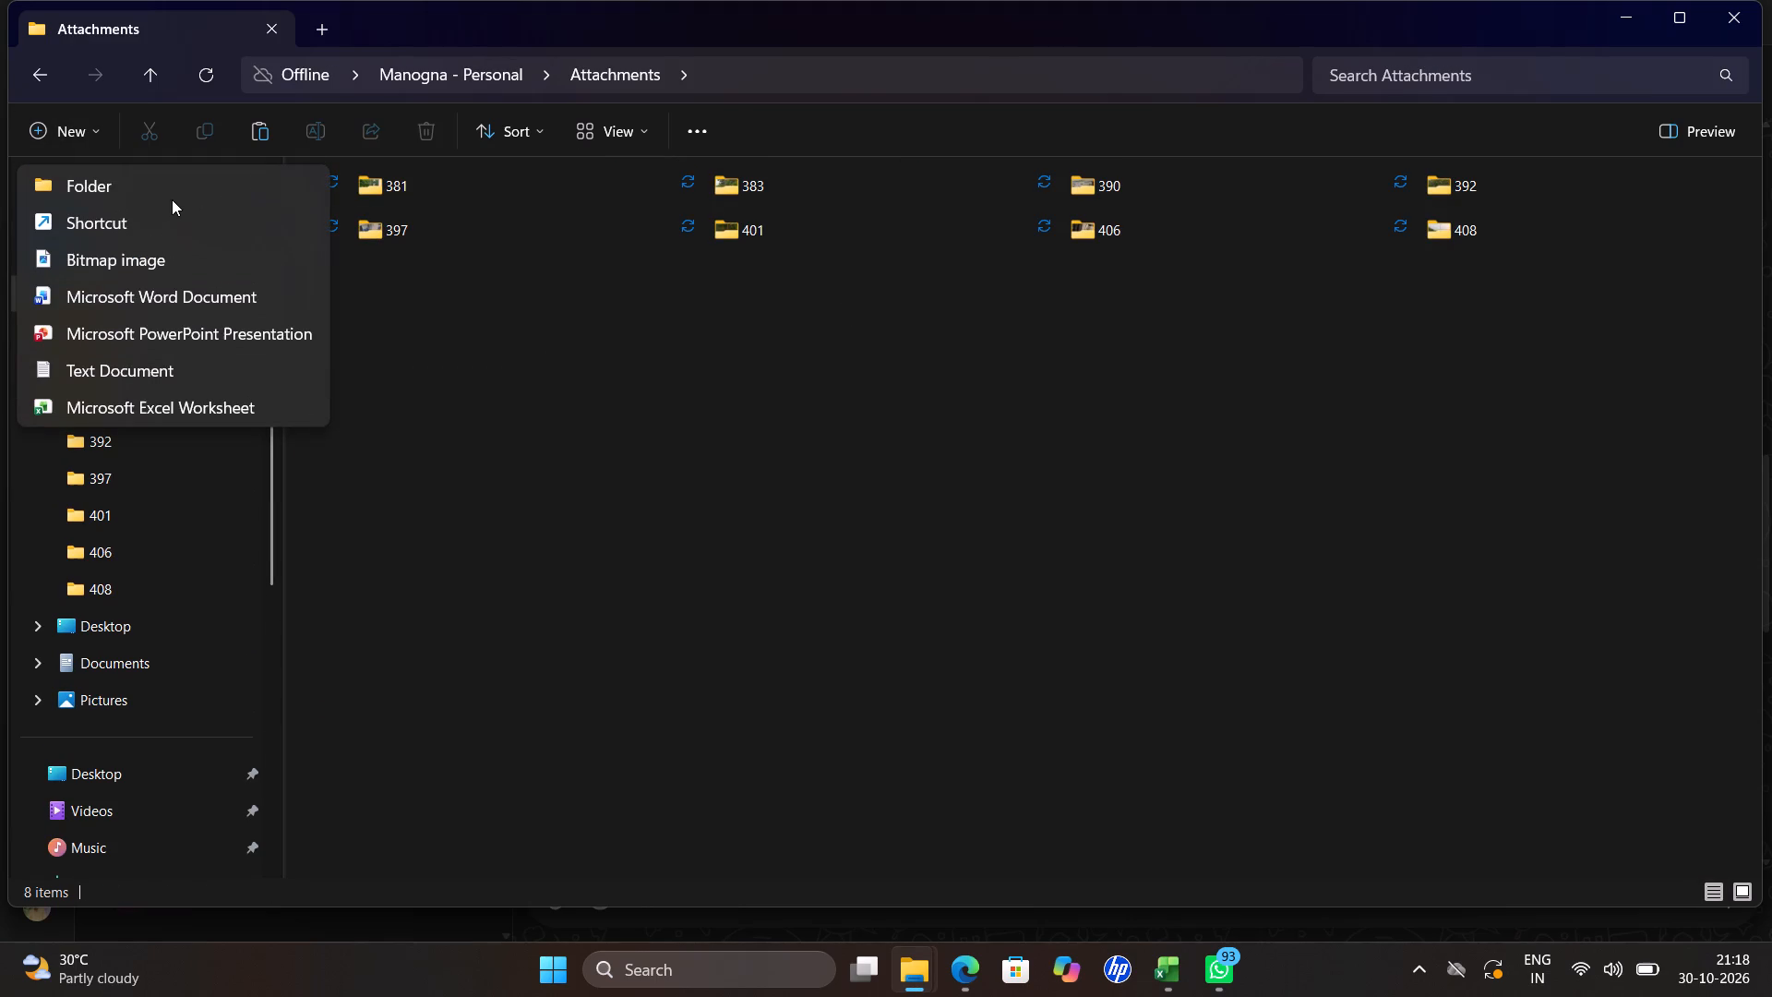
click(172, 199)
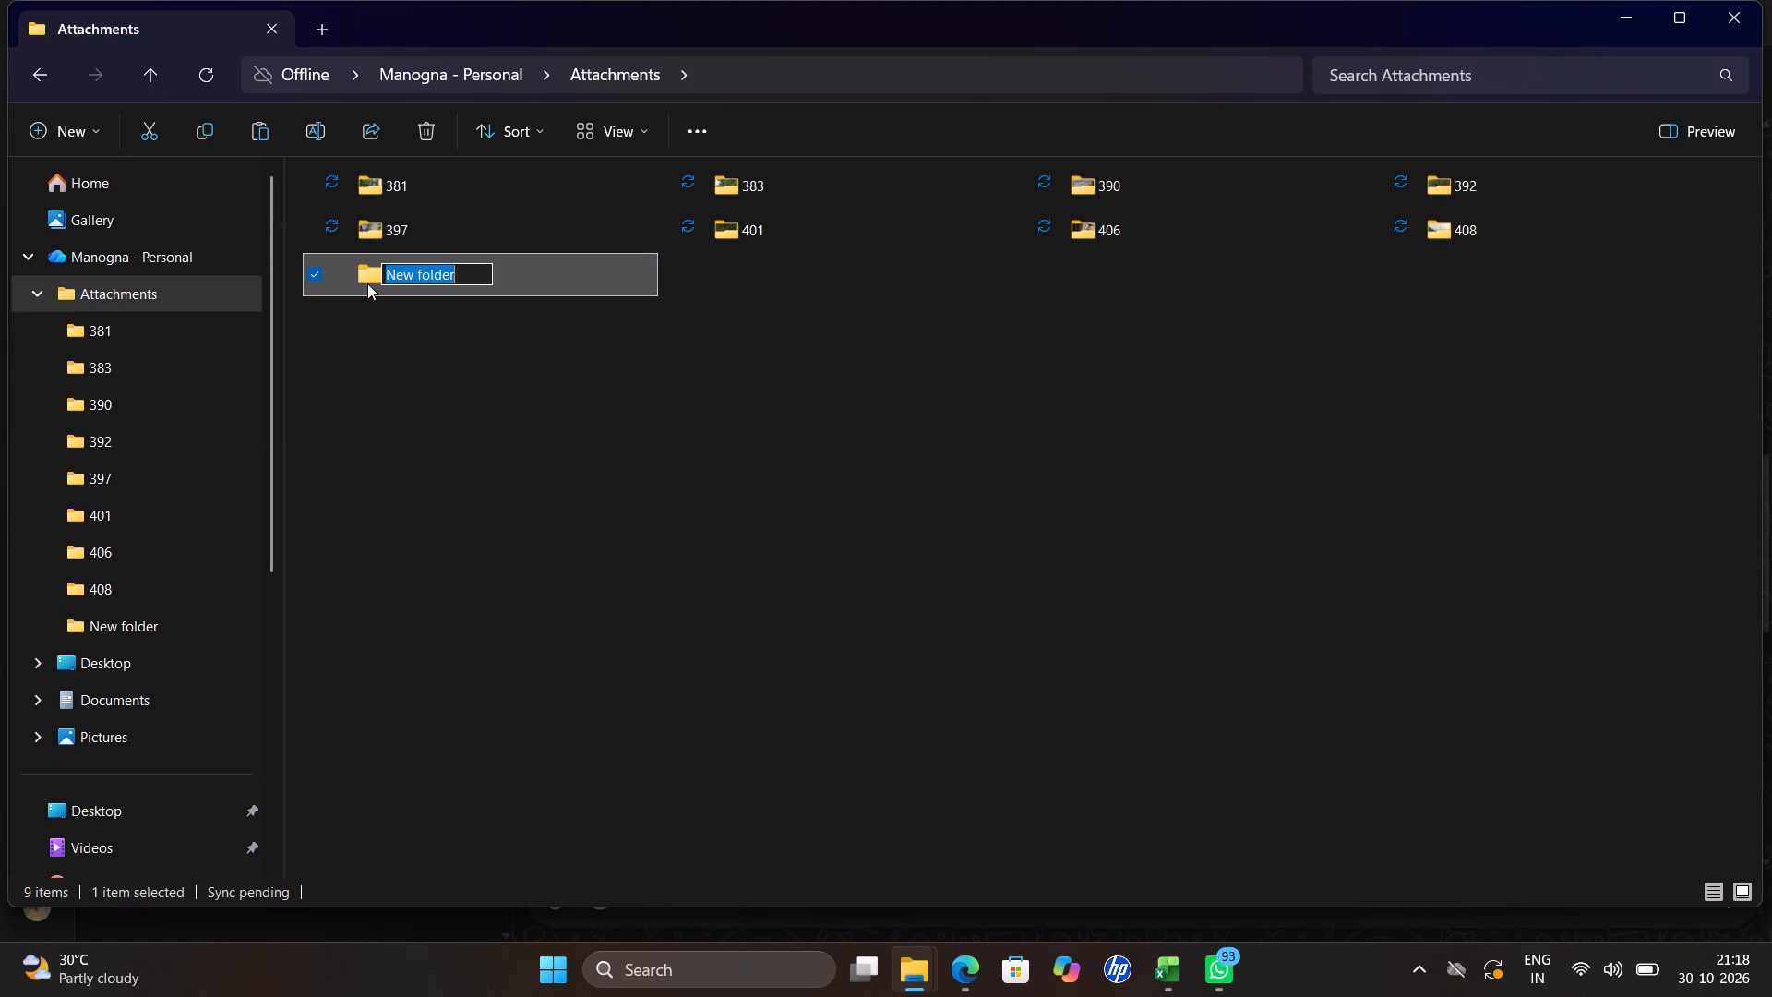
key(BackSpace)
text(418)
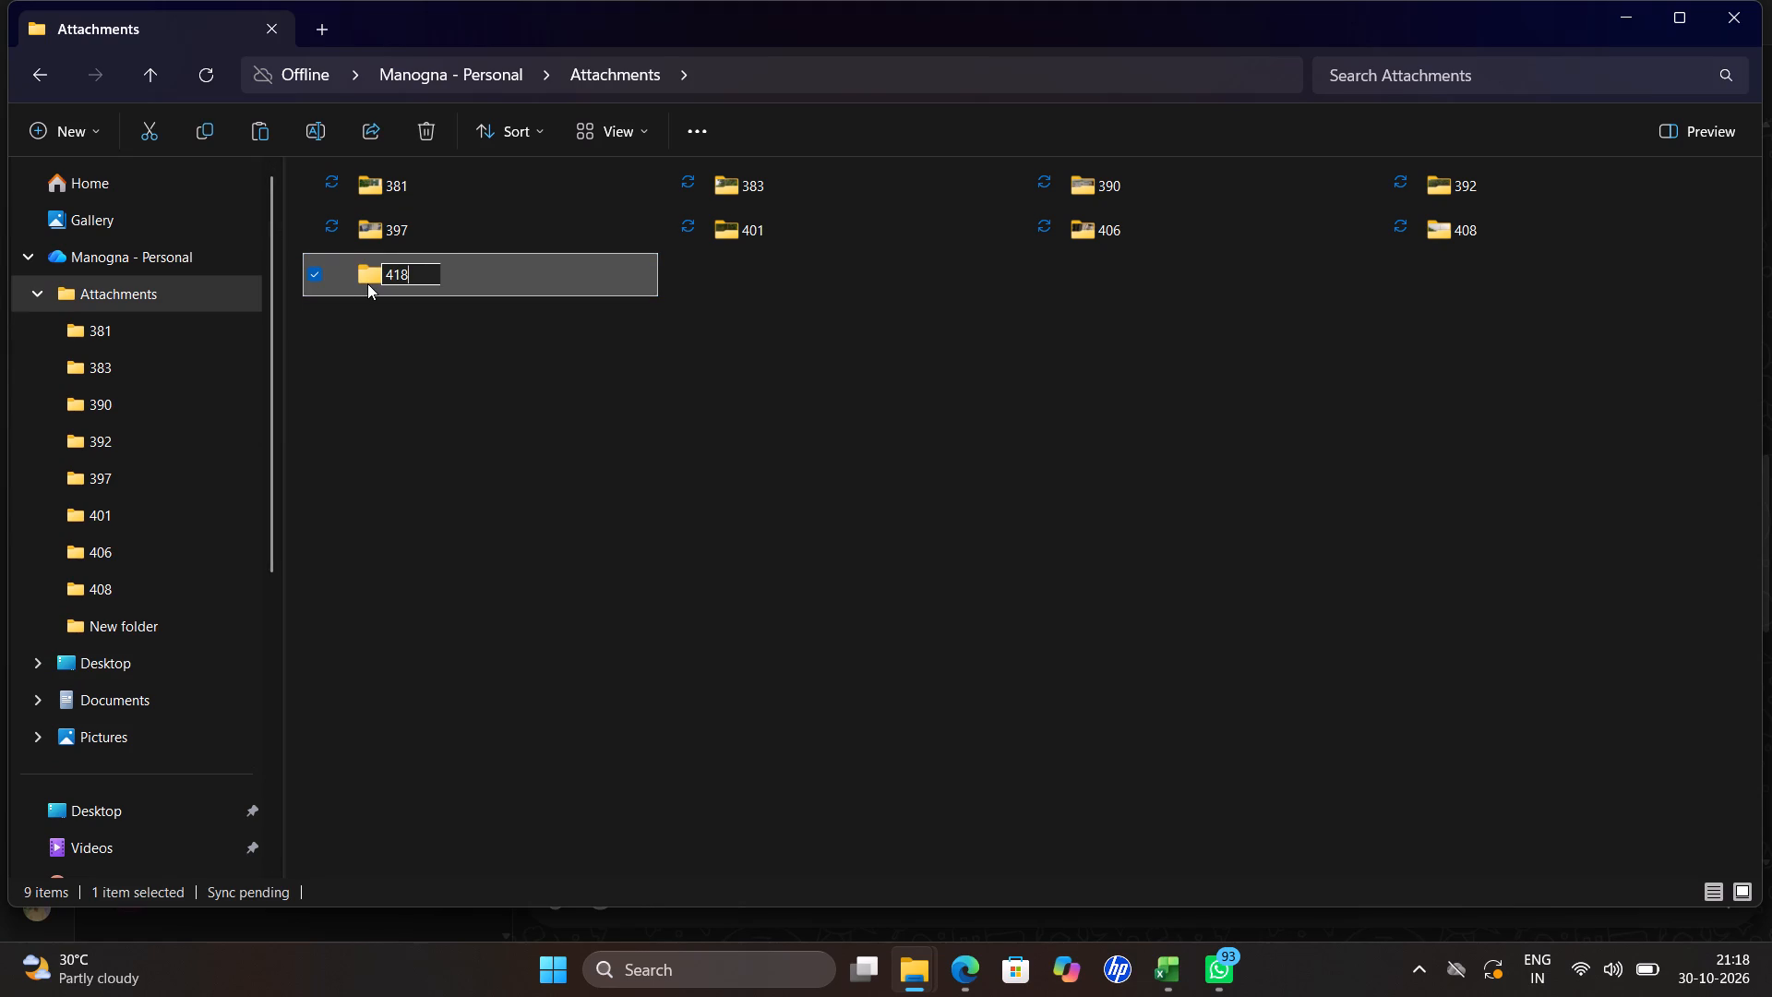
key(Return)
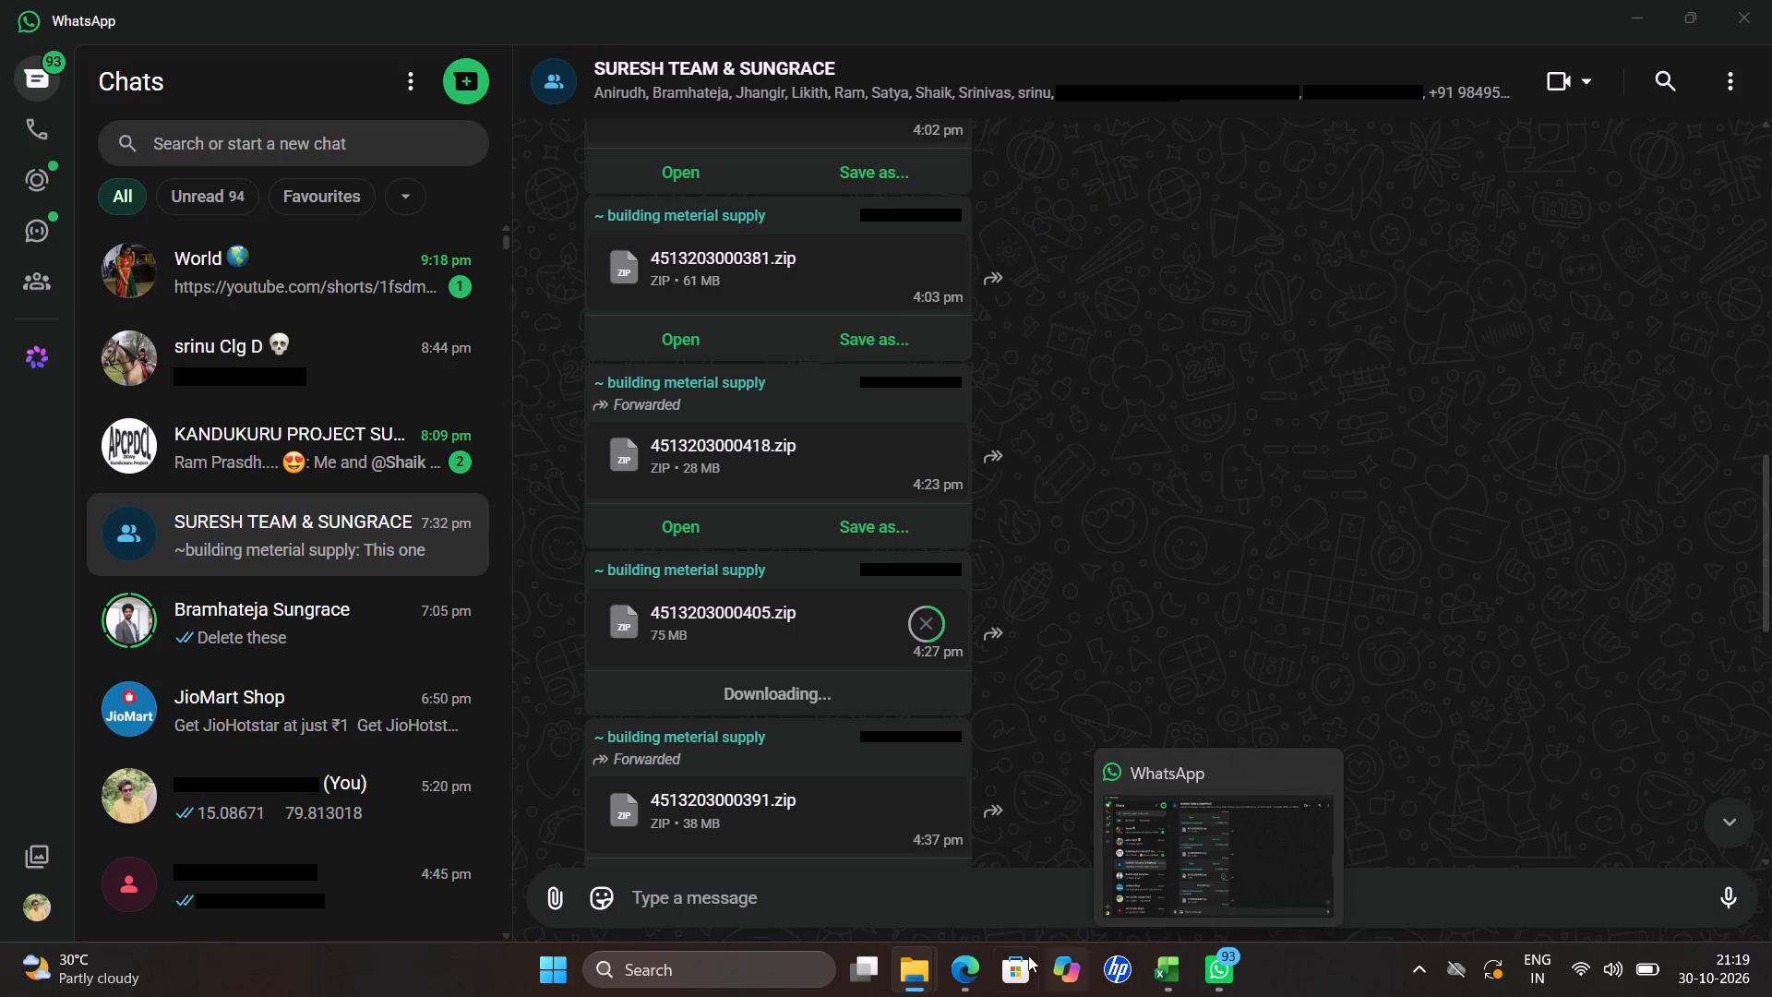
click(953, 968)
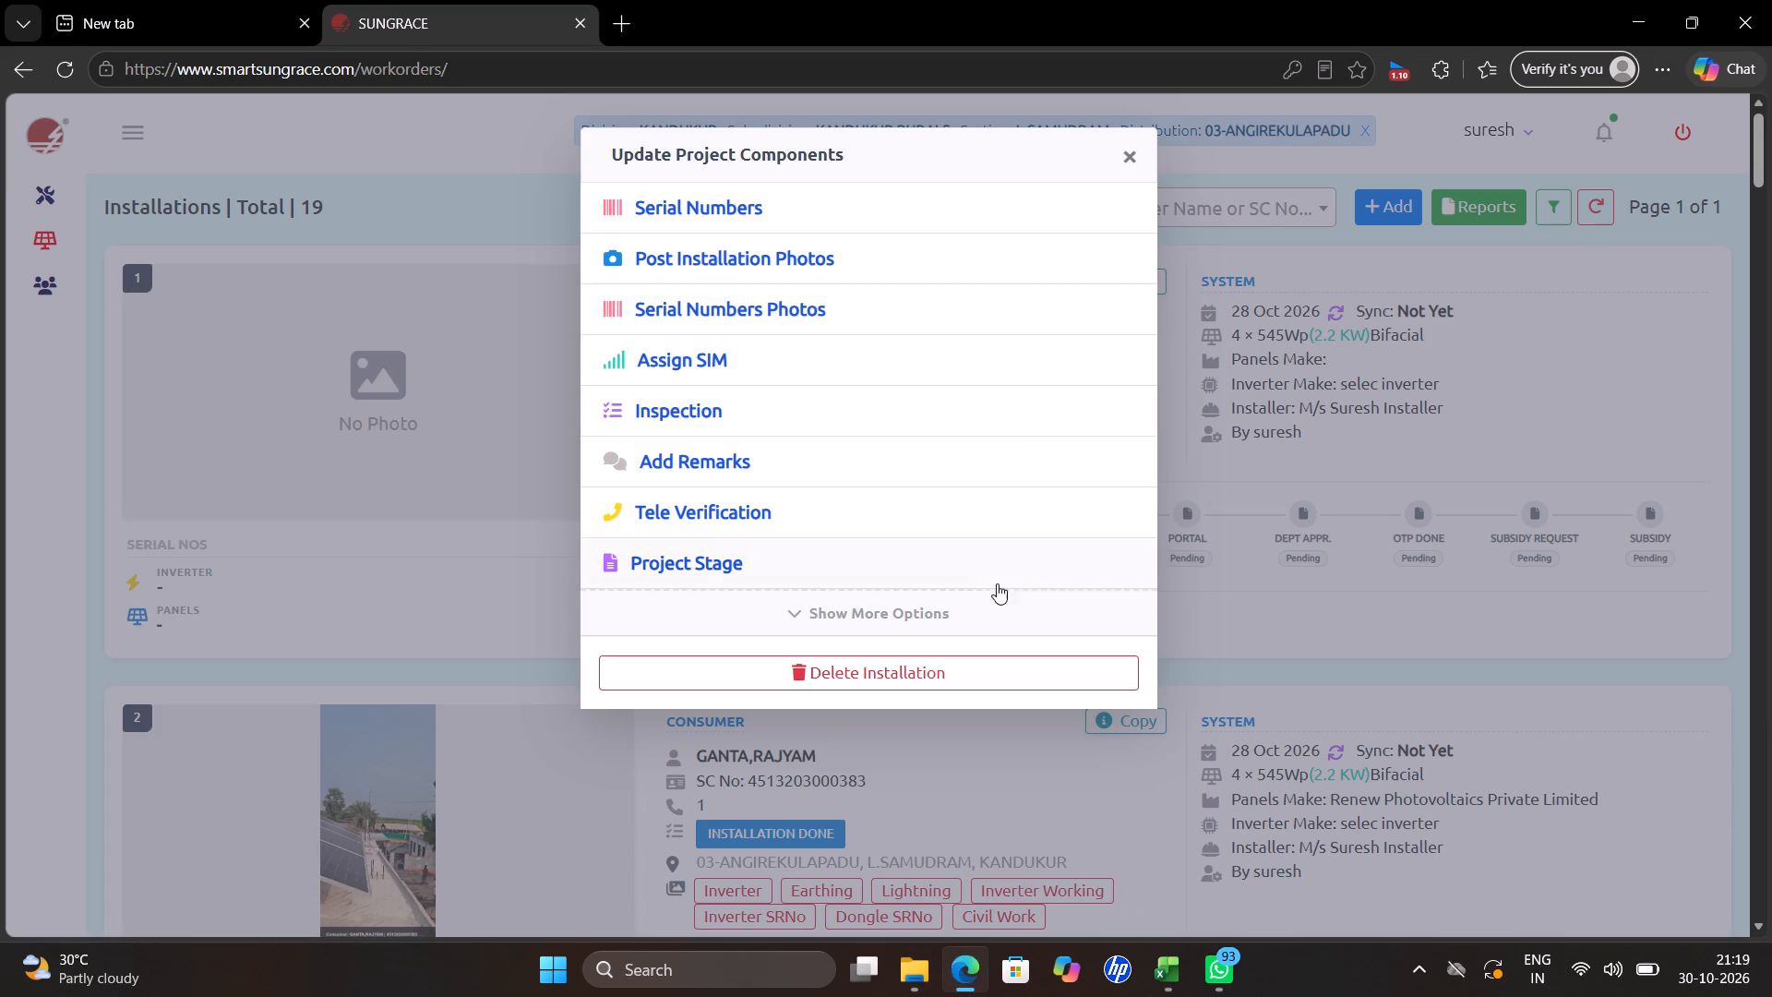
click(967, 603)
click(849, 642)
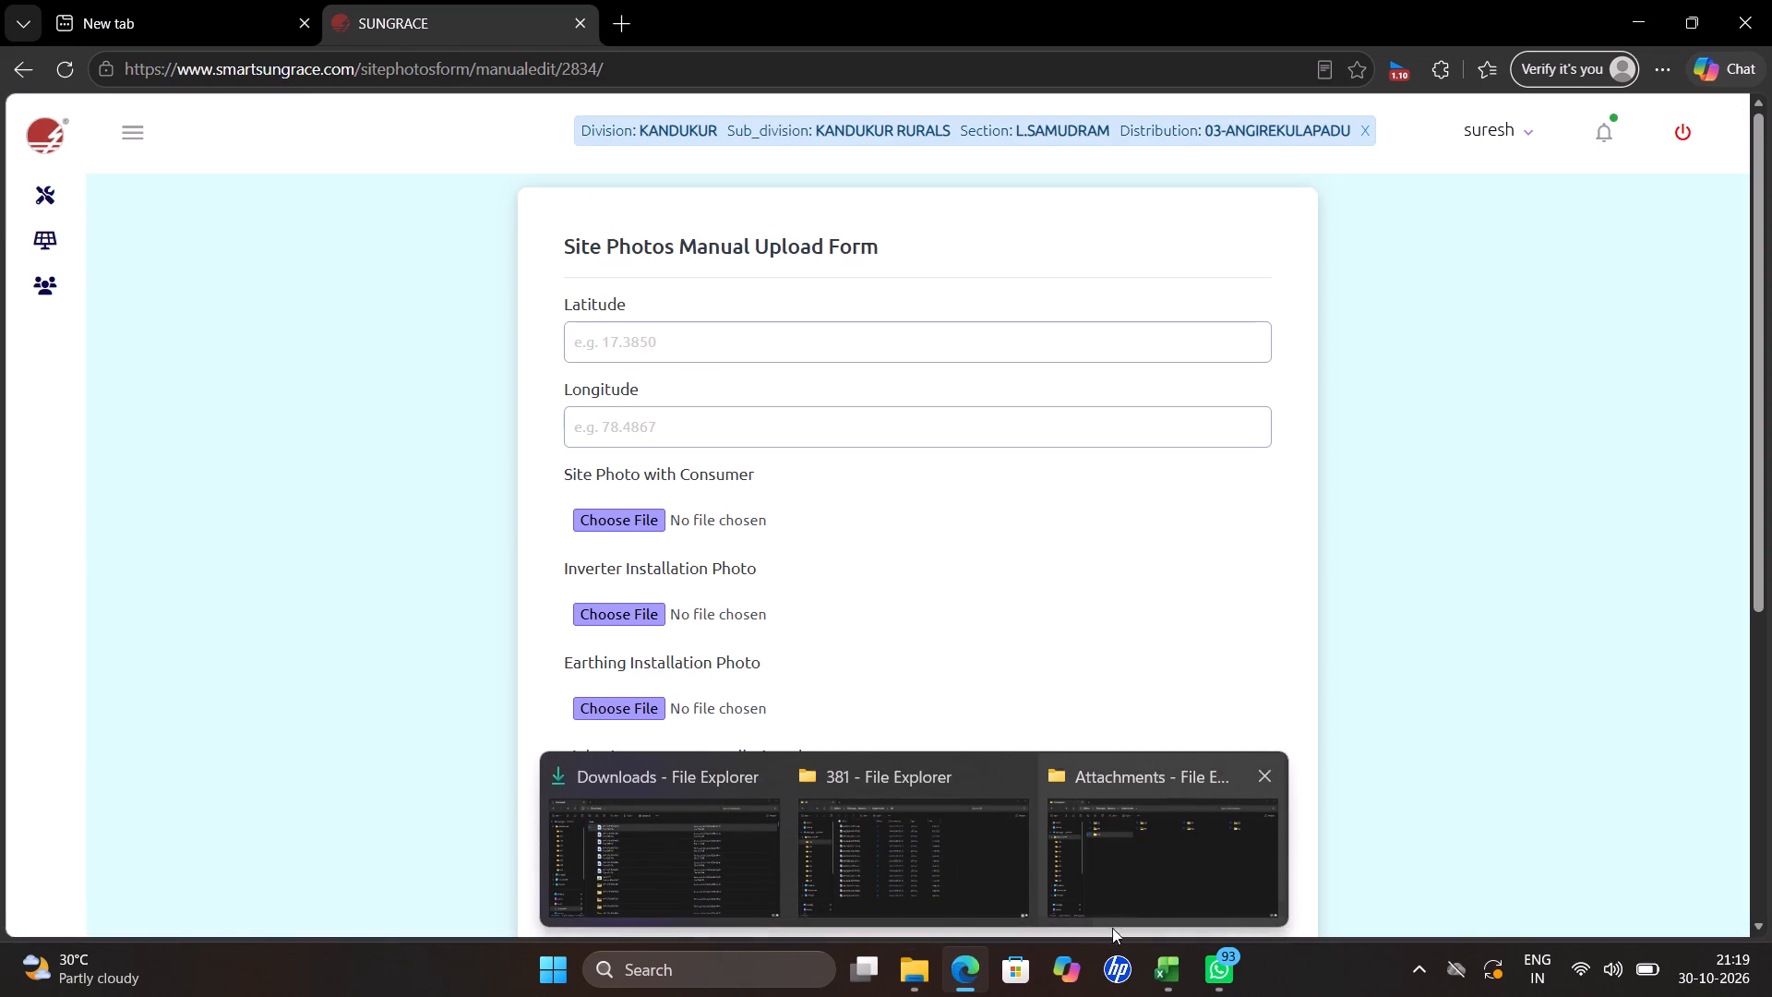
click(669, 329)
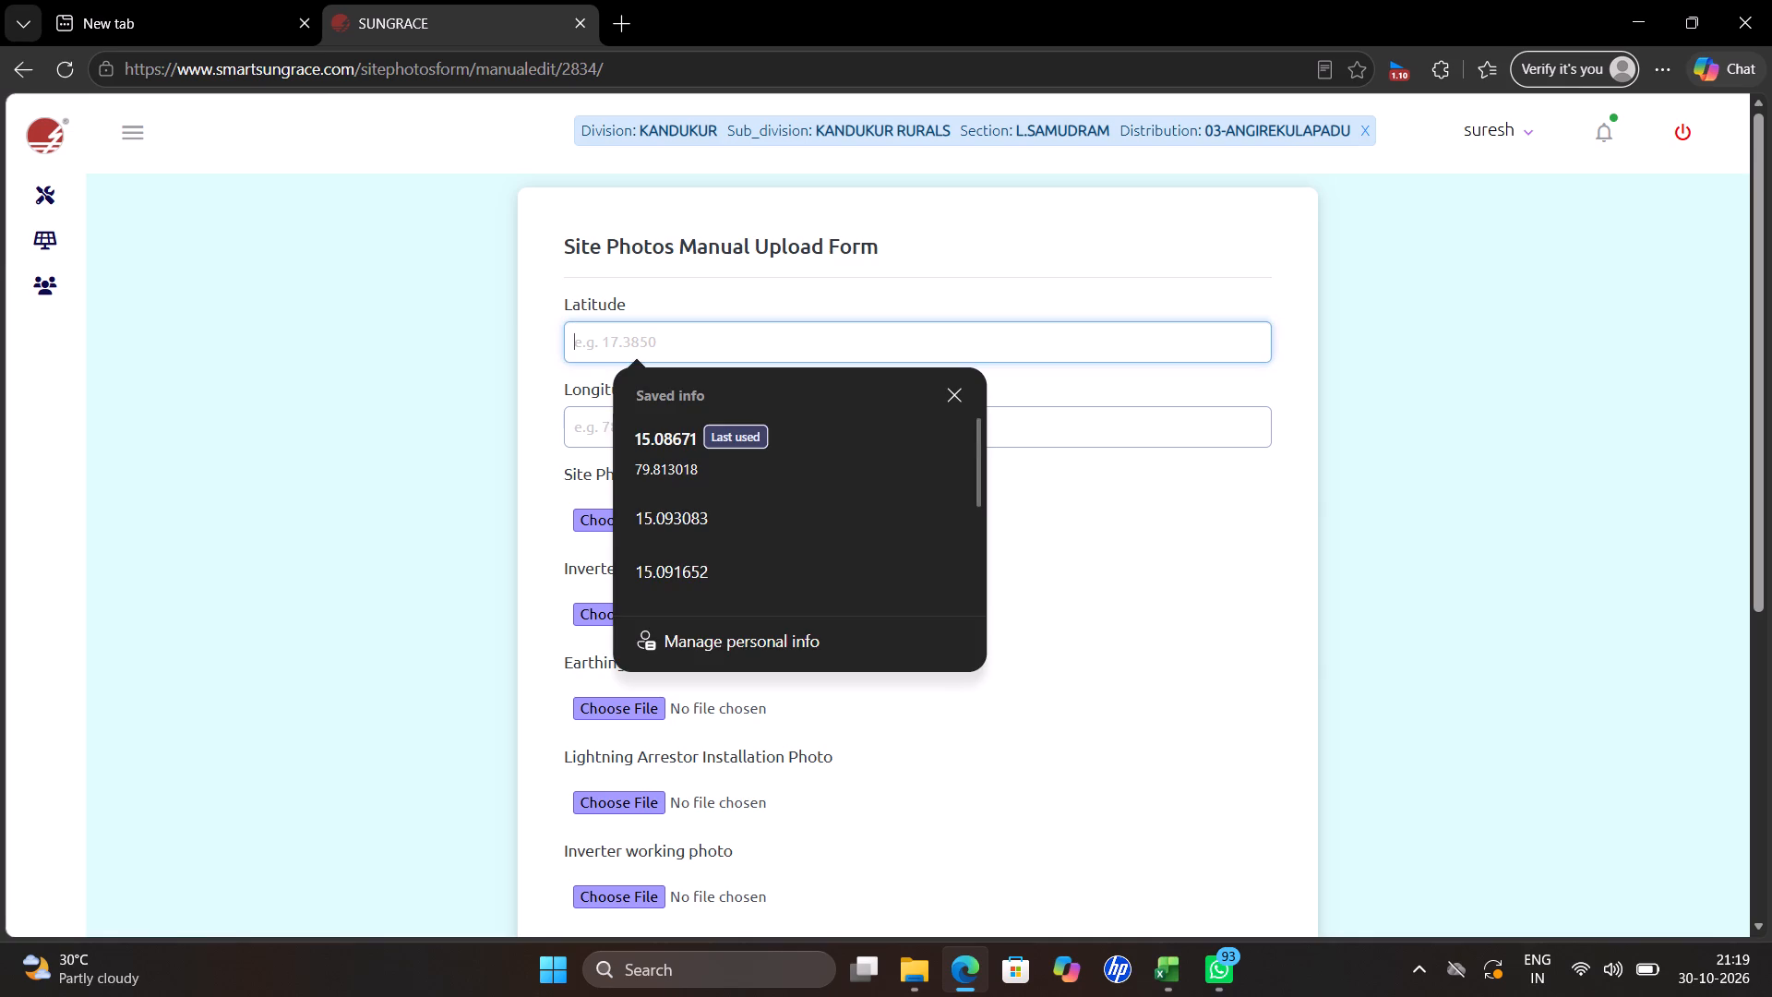
click(669, 427)
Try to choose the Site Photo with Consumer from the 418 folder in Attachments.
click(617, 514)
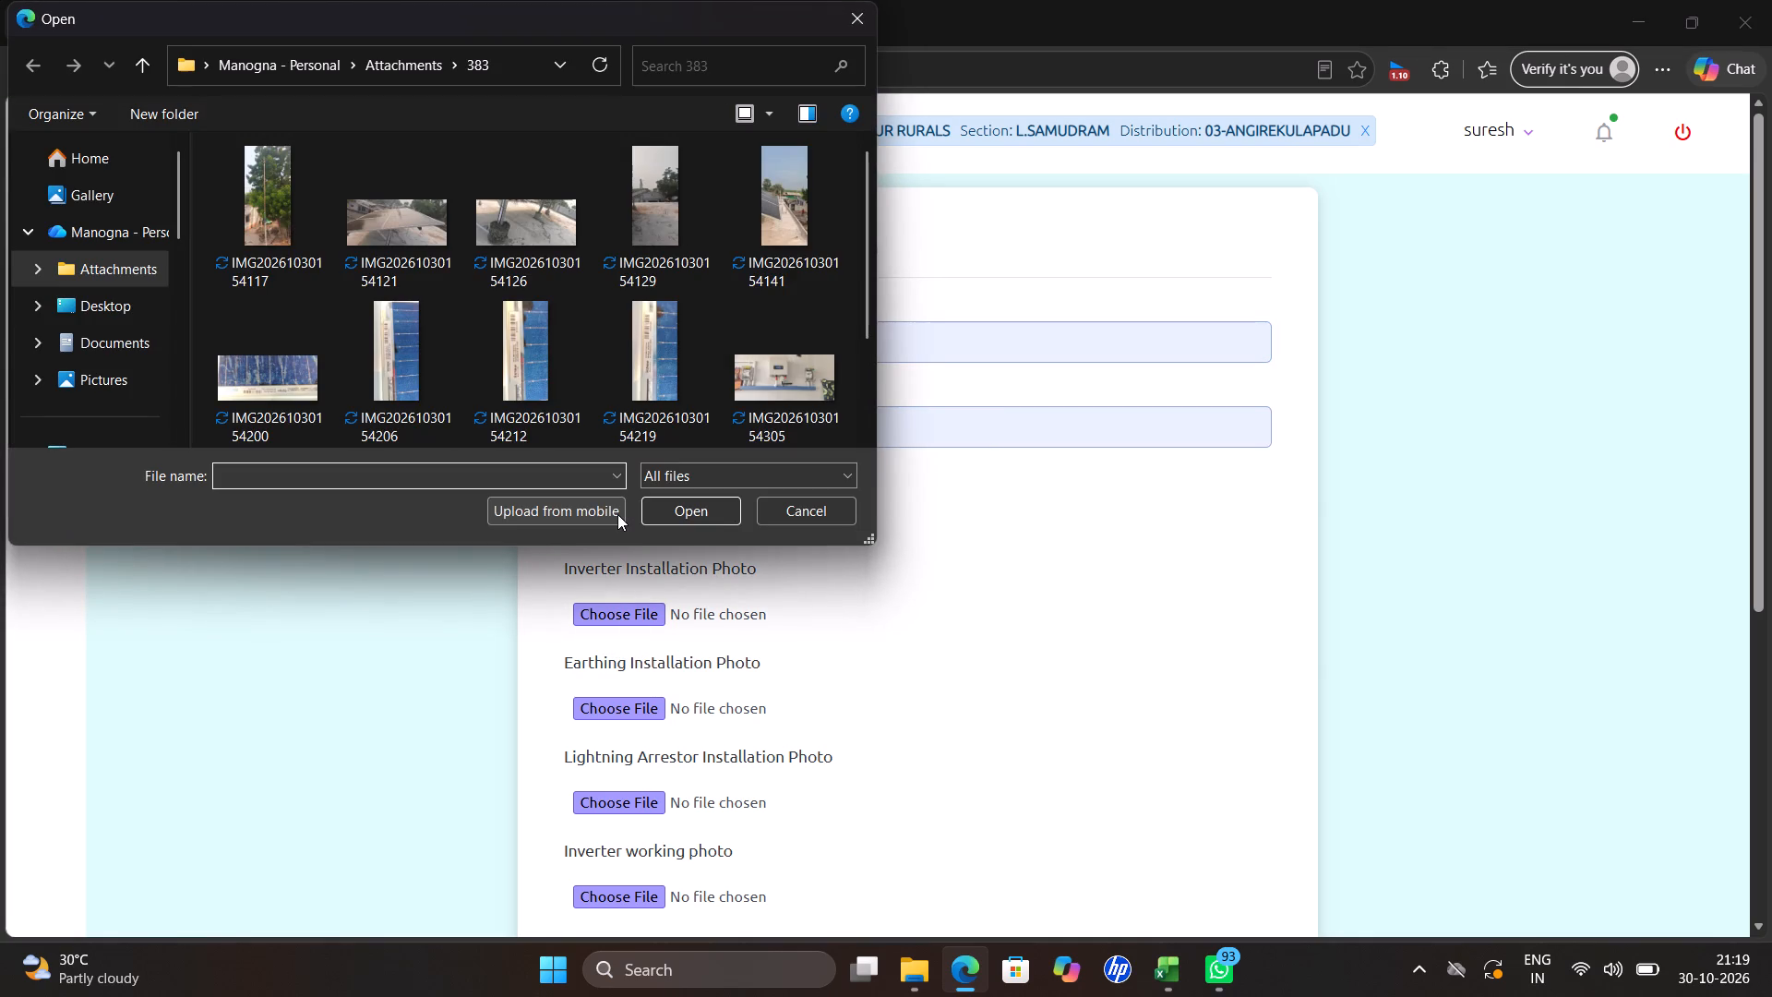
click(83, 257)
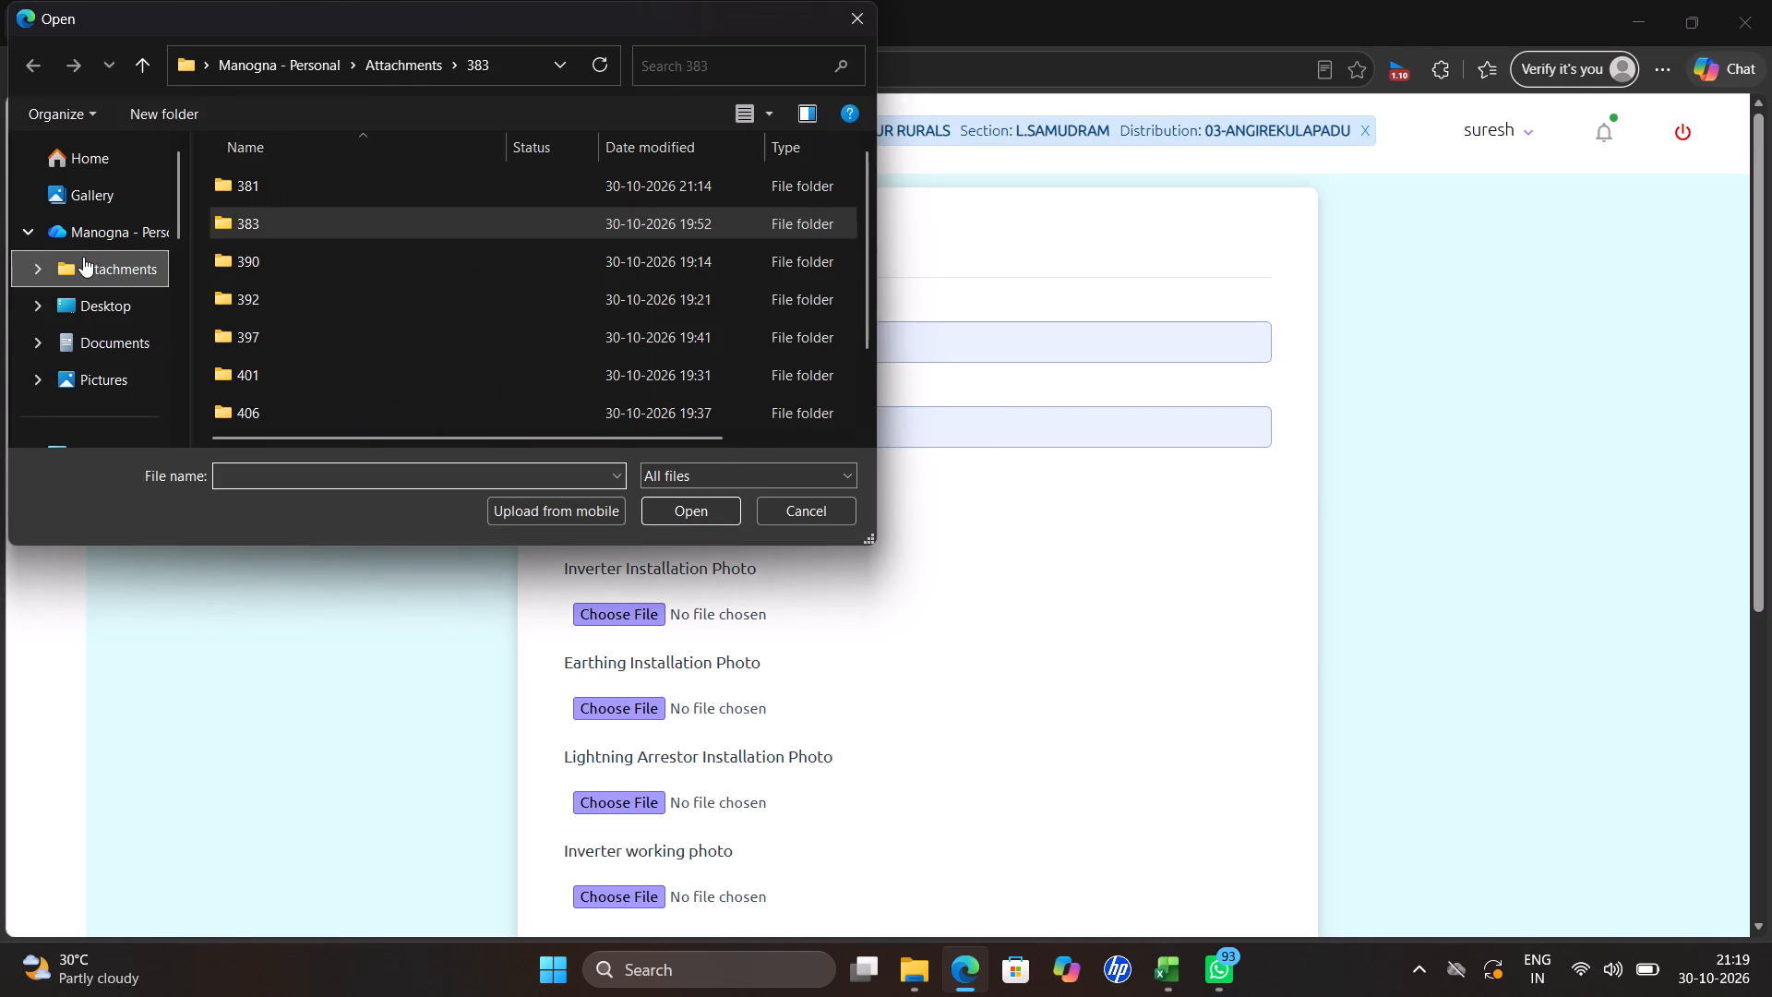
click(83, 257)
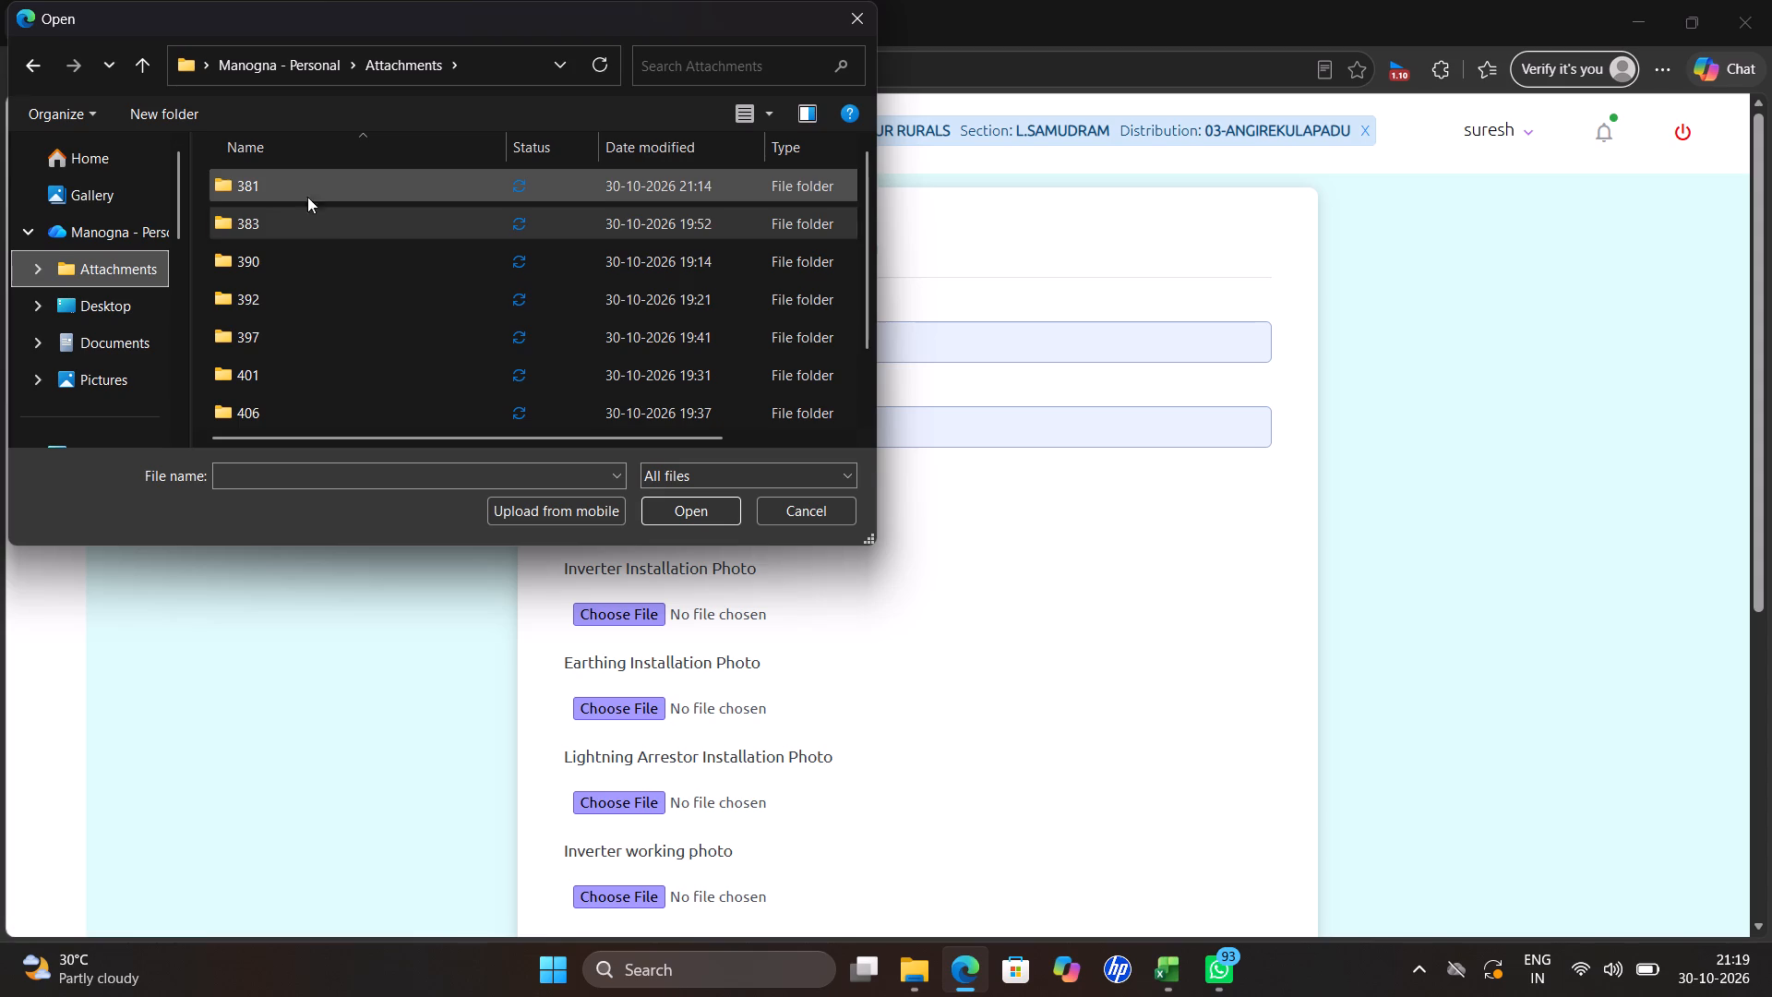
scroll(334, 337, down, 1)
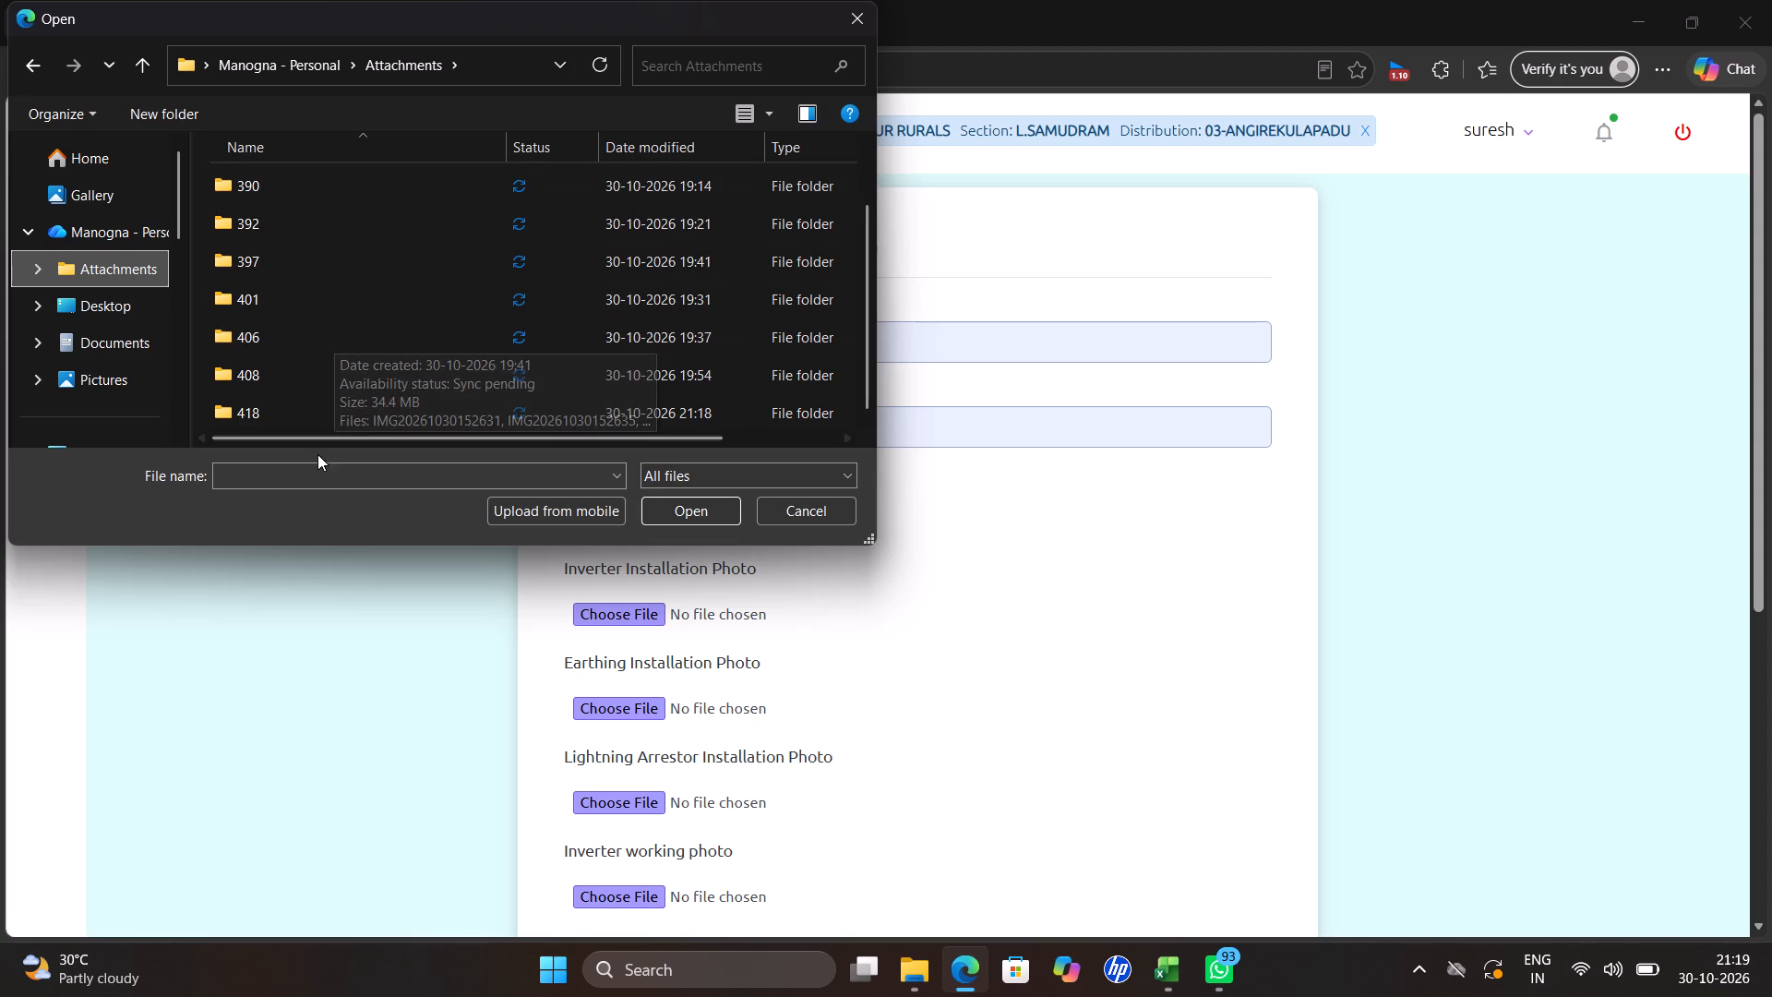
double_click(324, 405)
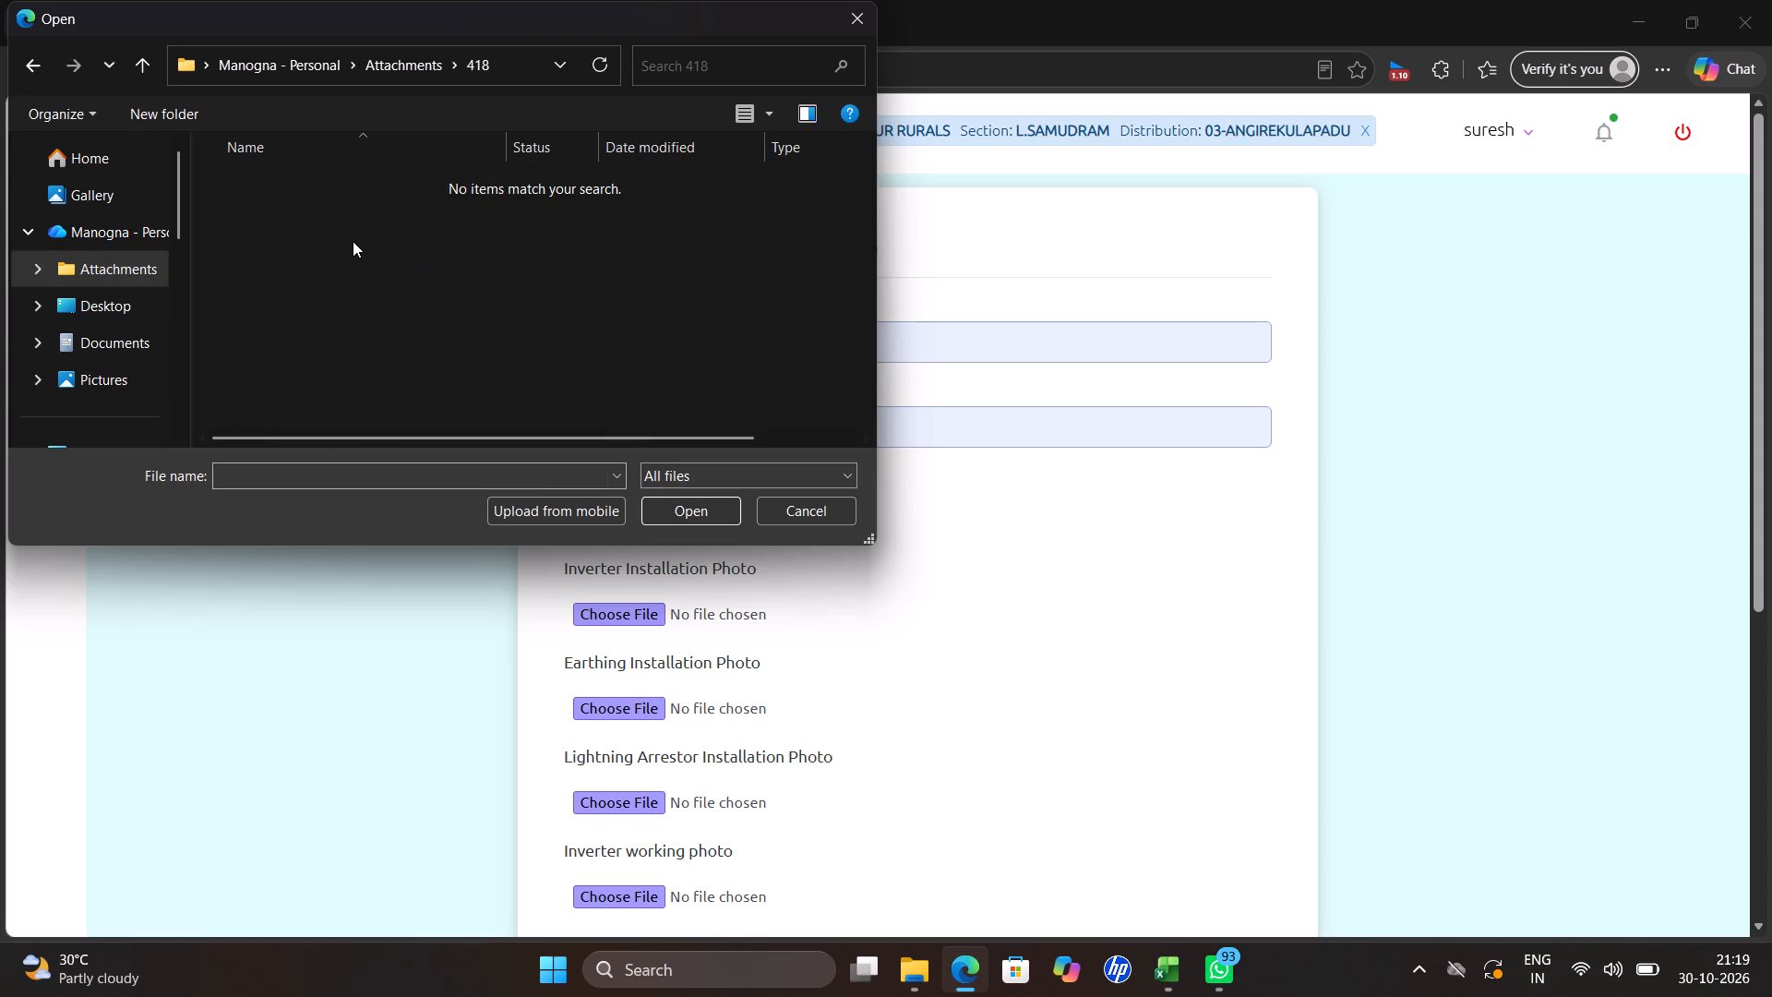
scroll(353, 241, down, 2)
click(916, 961)
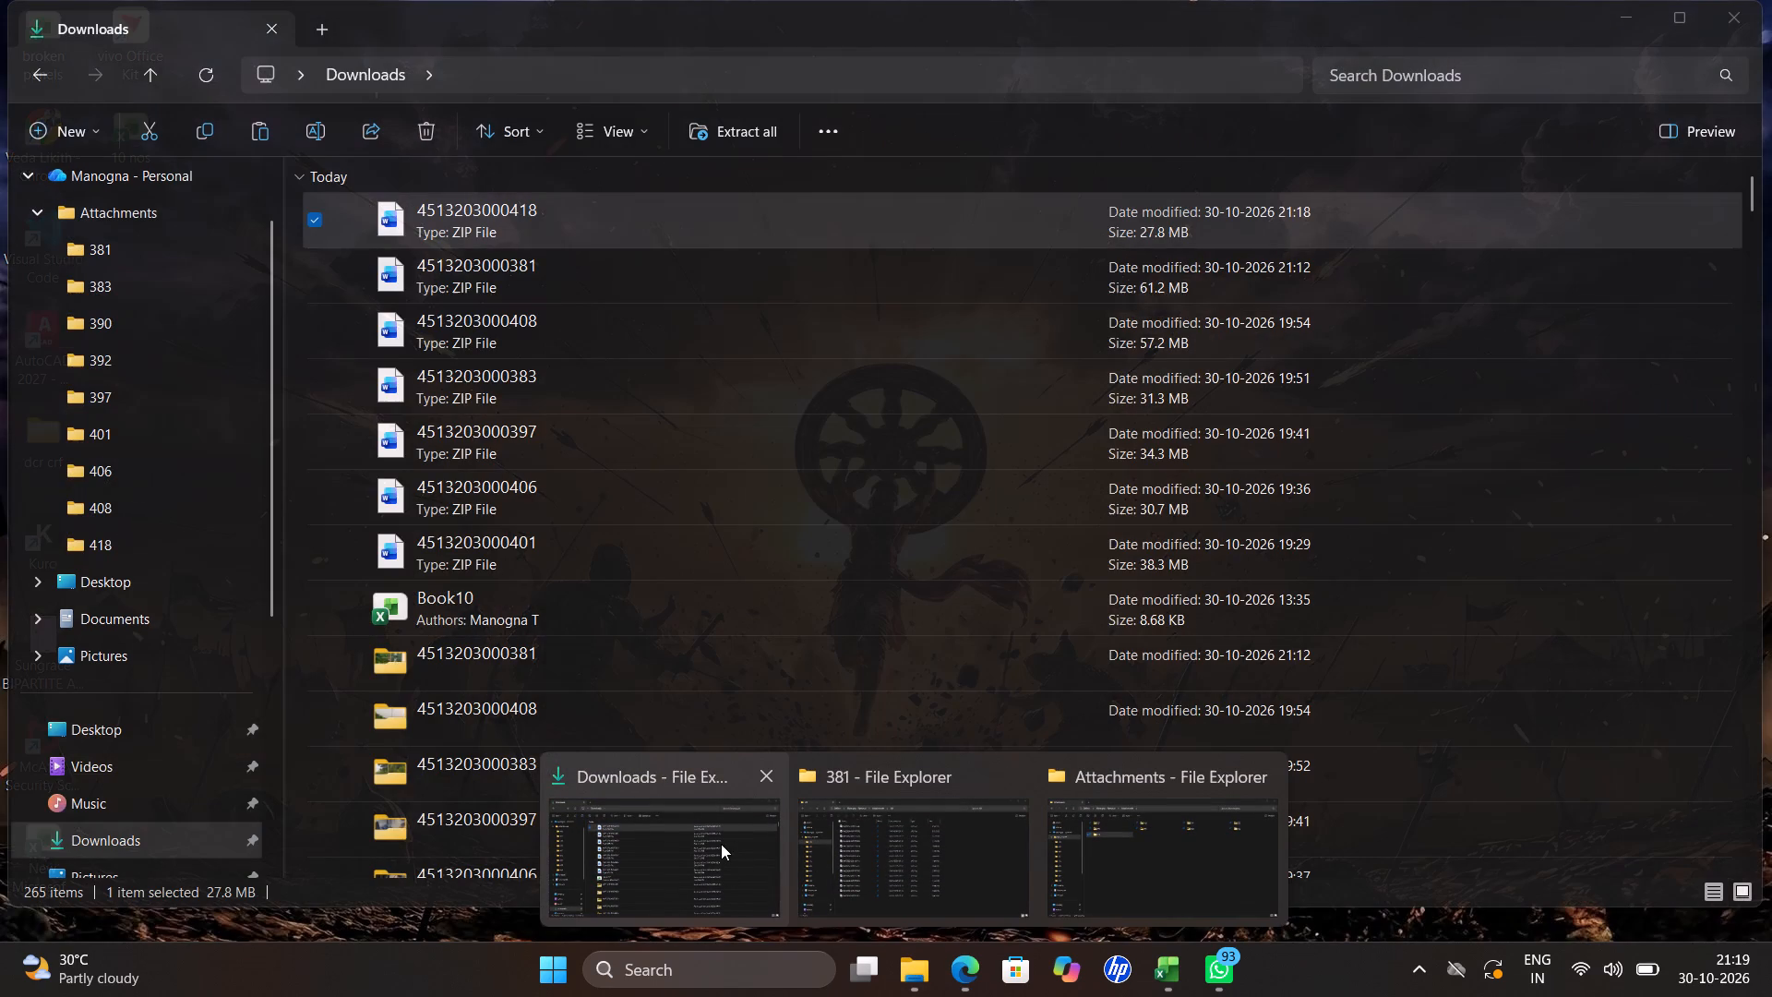
click(721, 844)
right_click(515, 210)
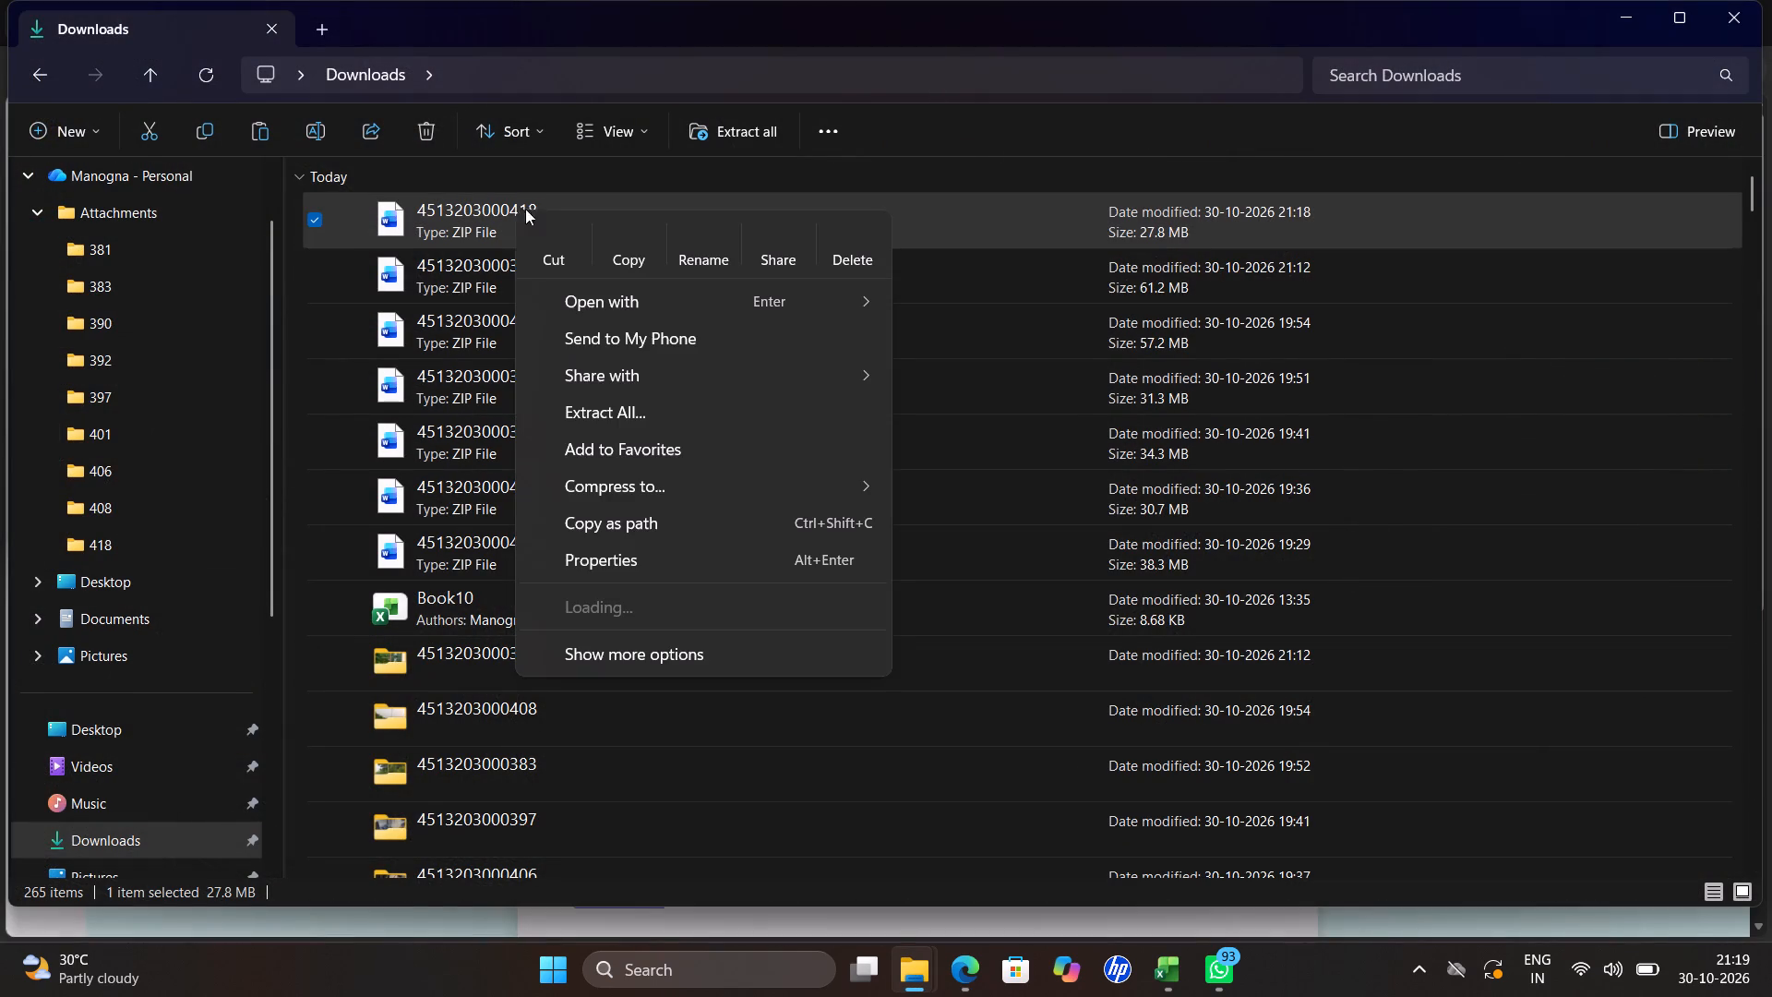
click(581, 408)
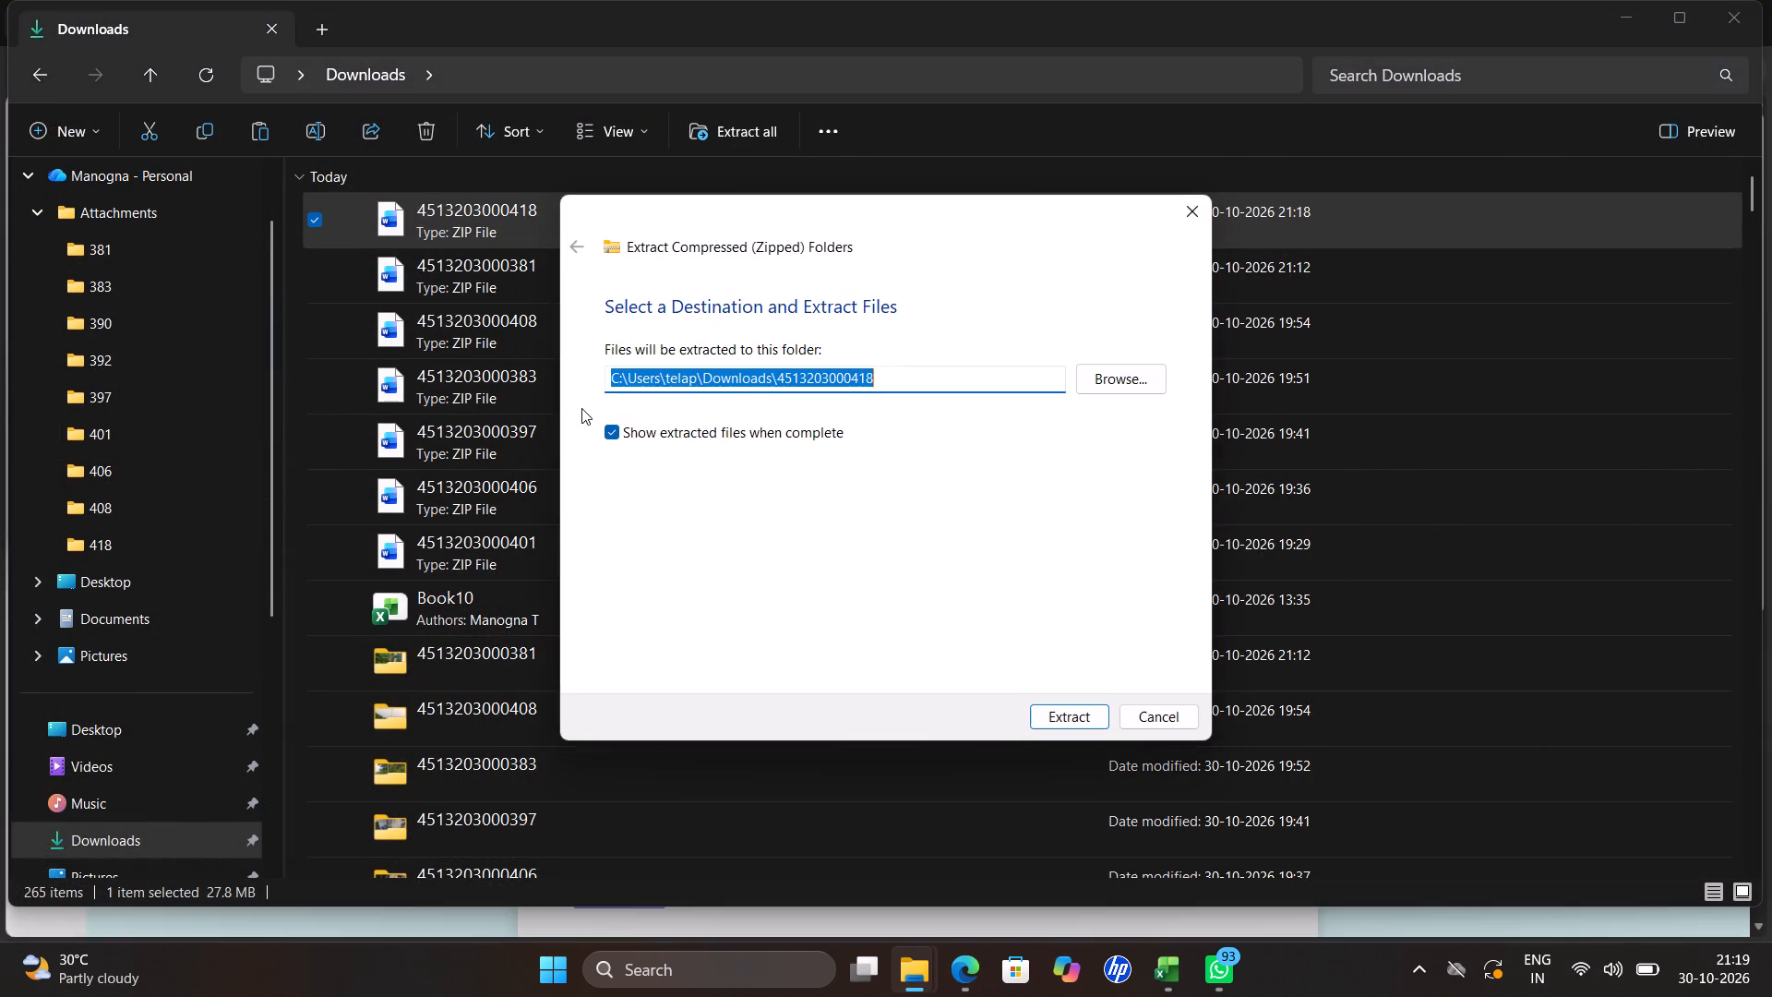
click(1057, 718)
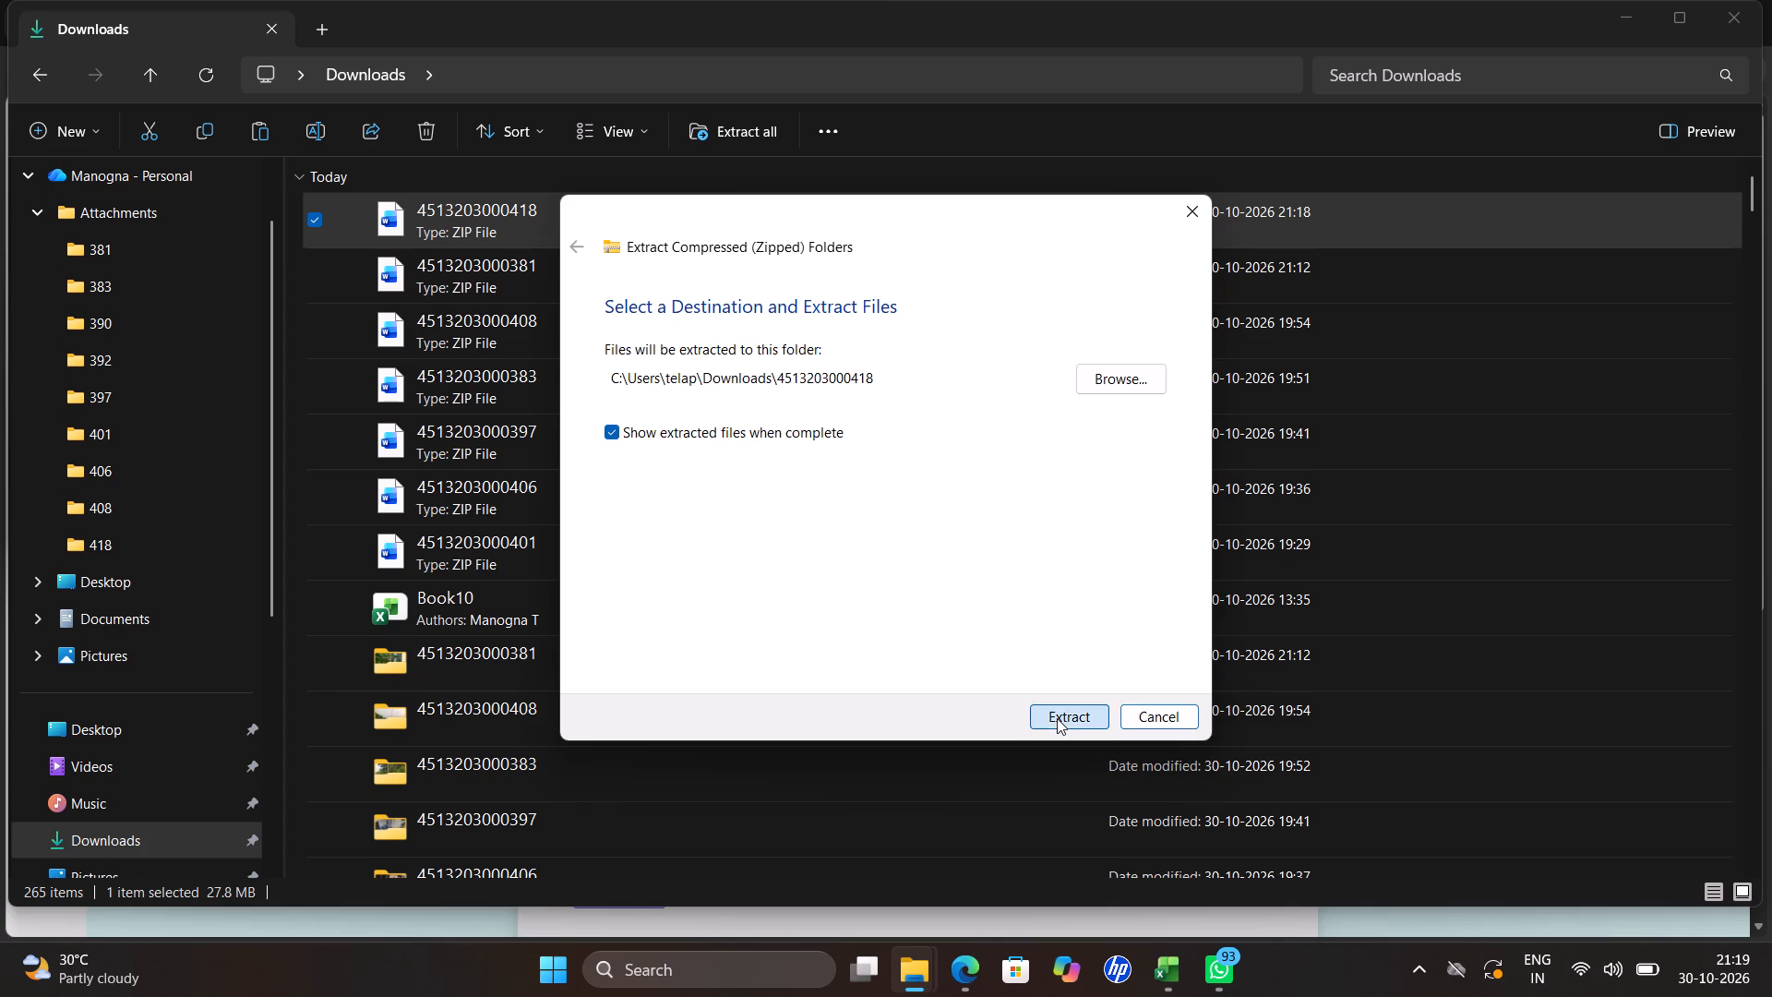
click(884, 357)
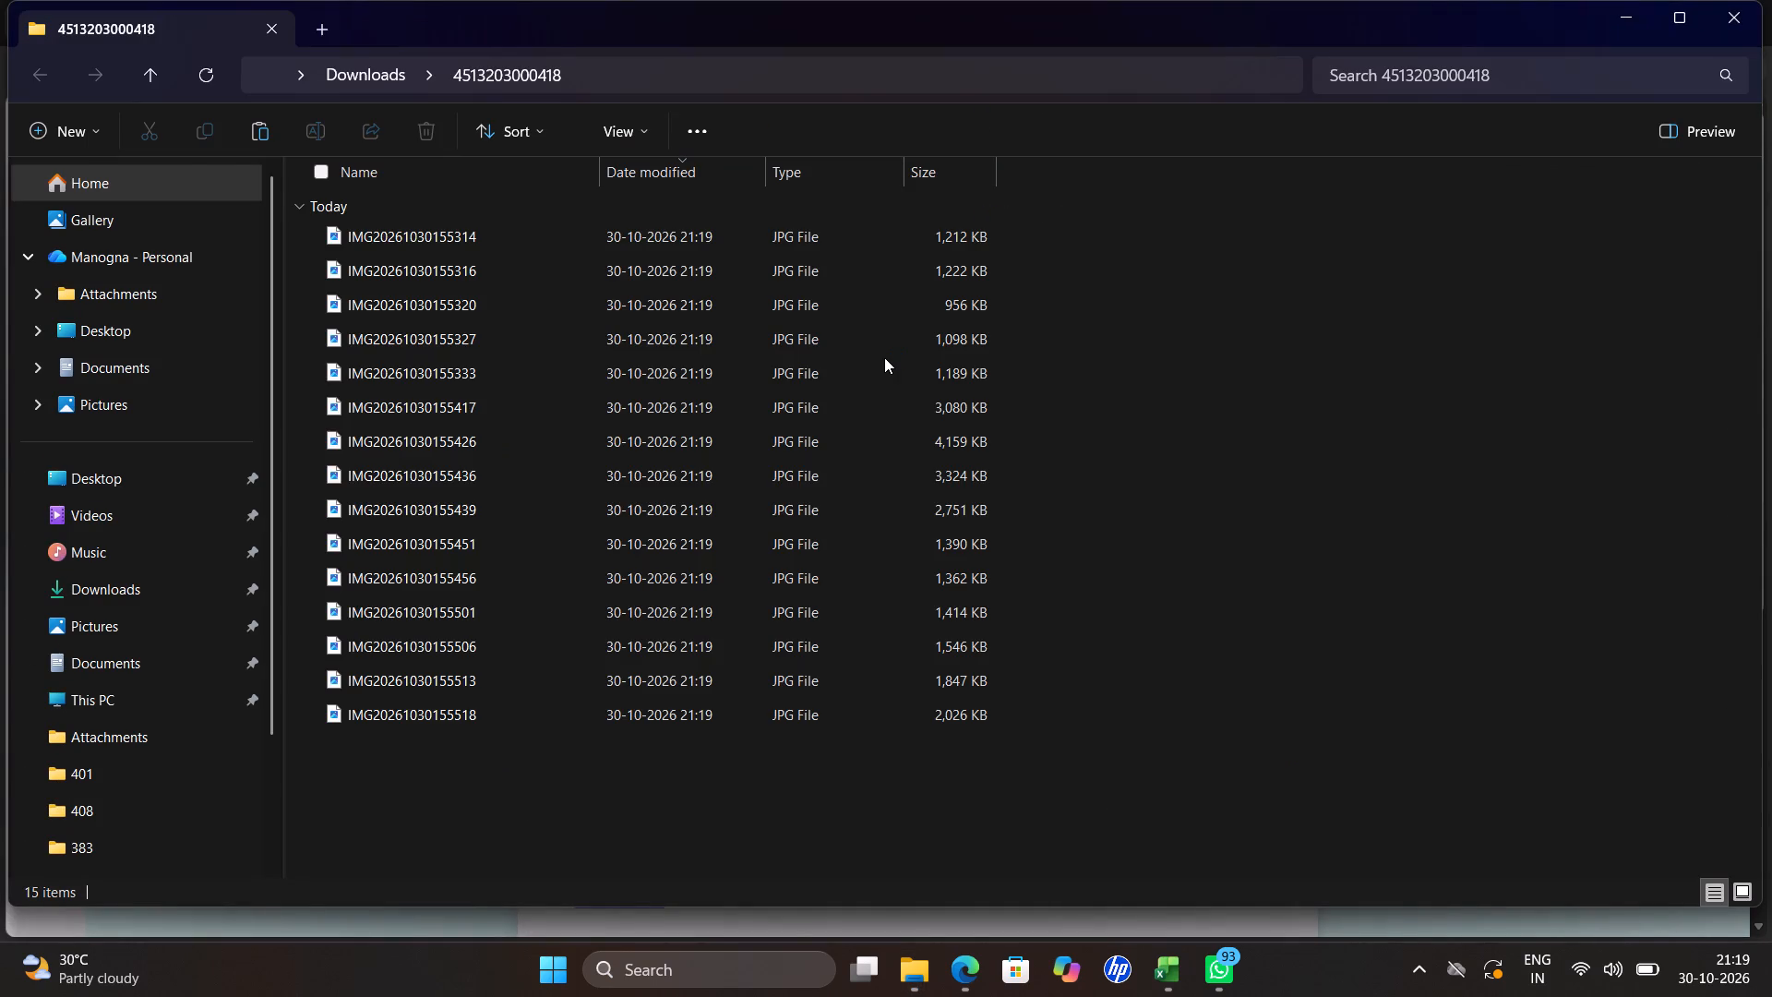
key(ctrl+a)
key(ctrl+c)
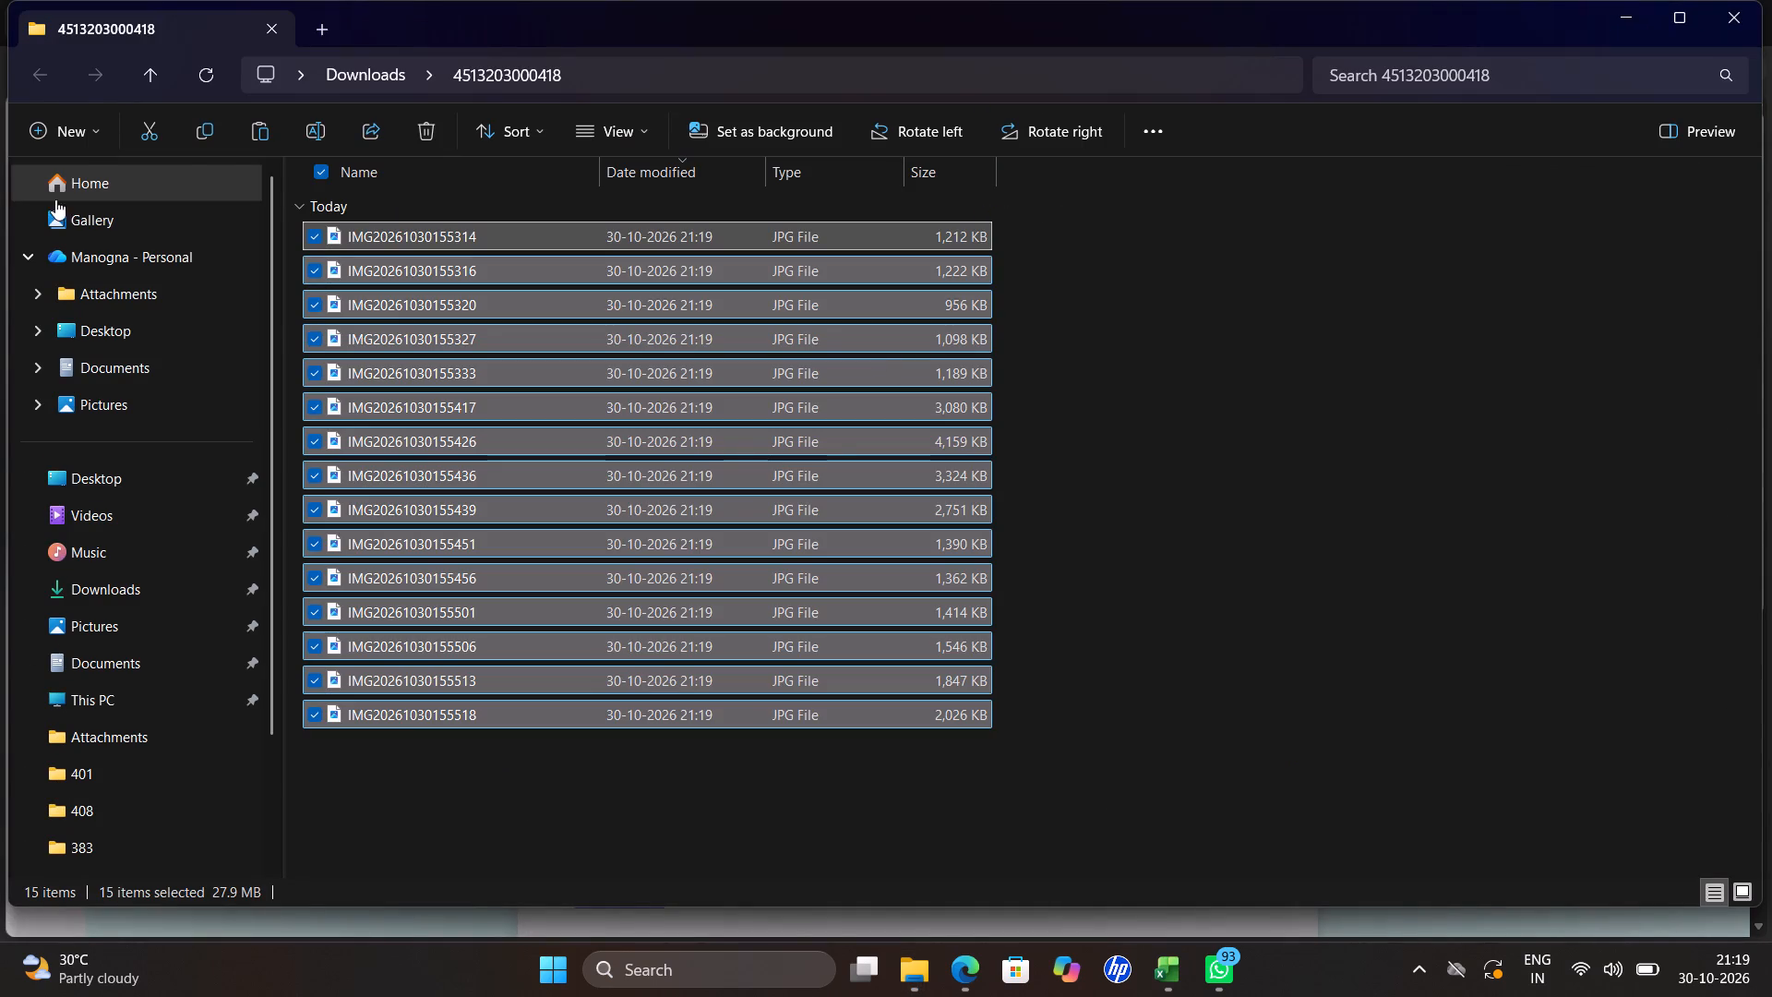
double_click(87, 311)
double_click(550, 279)
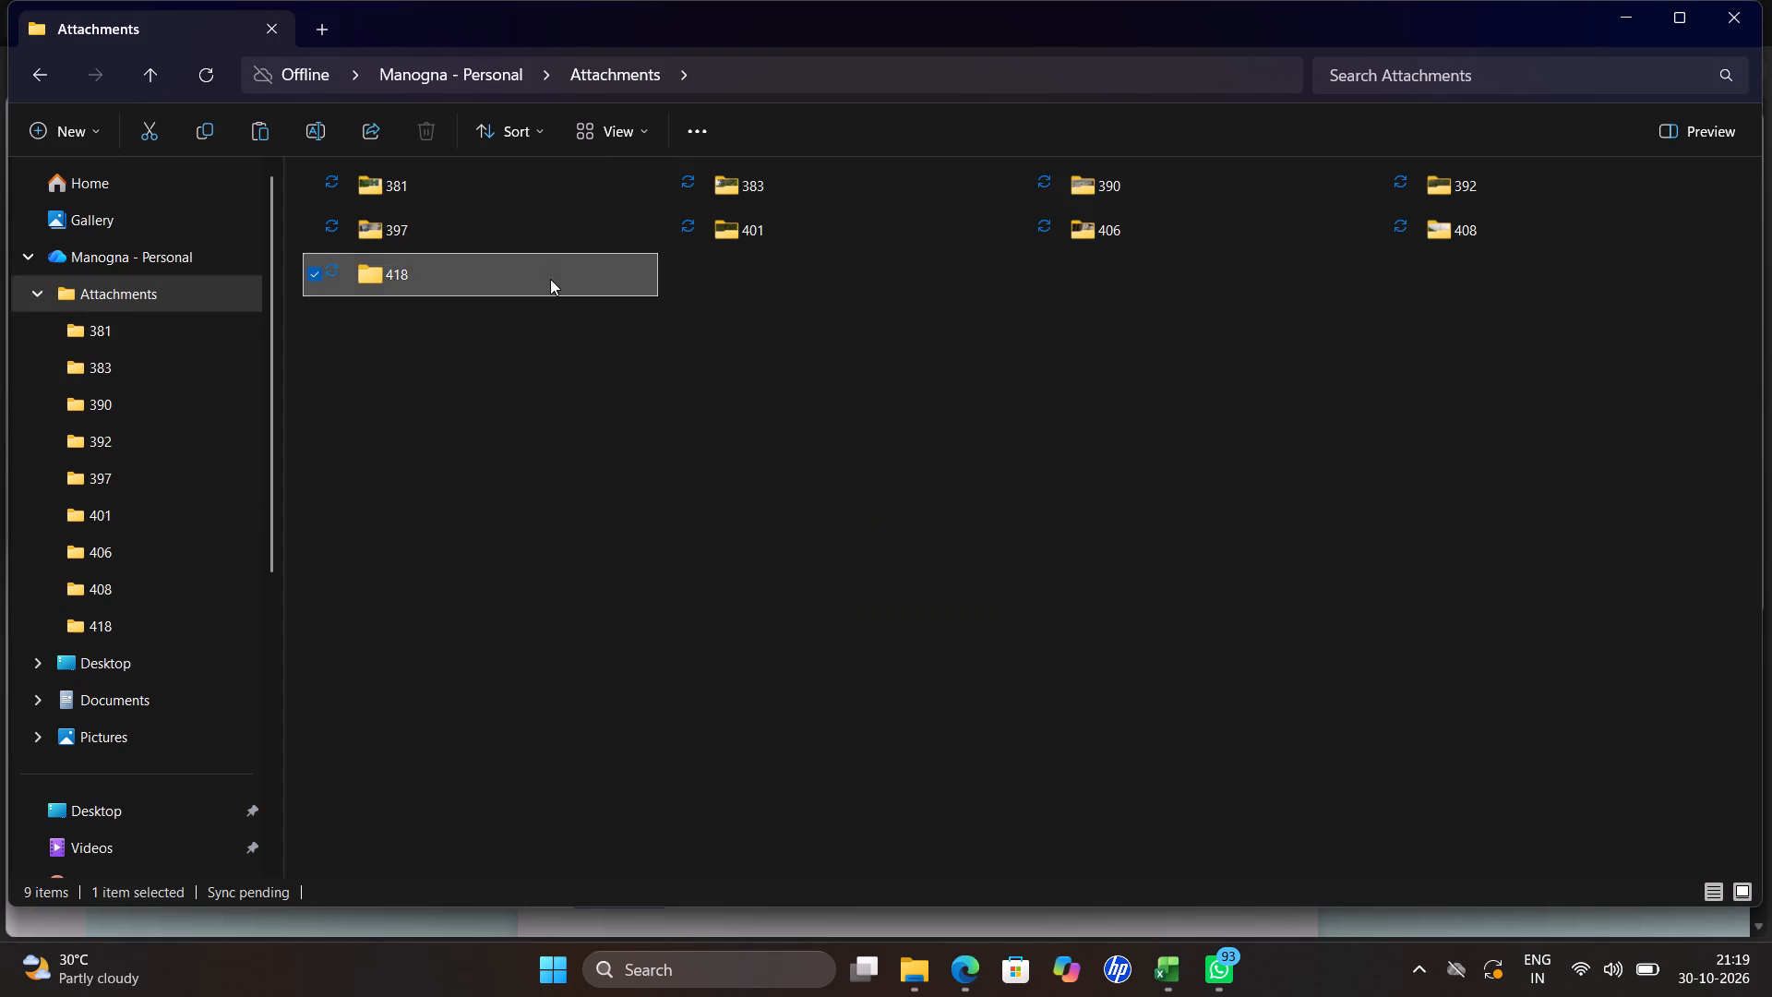
key(ctrl+v)
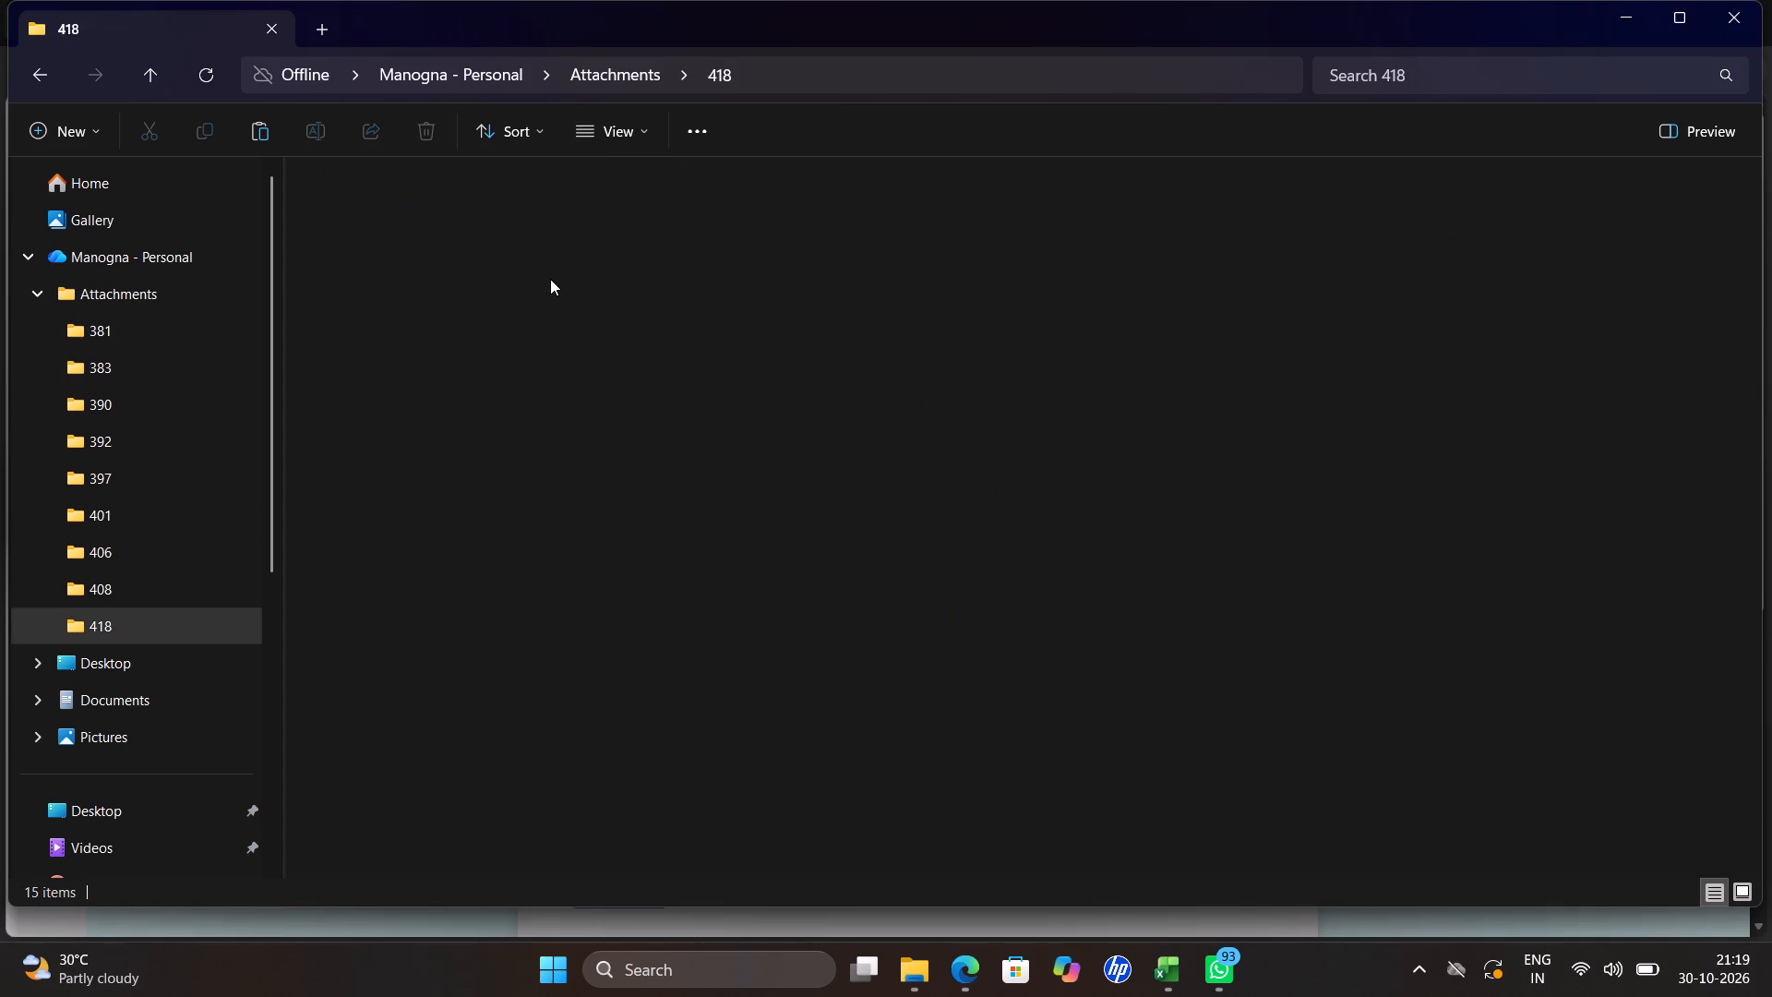
click(1211, 353)
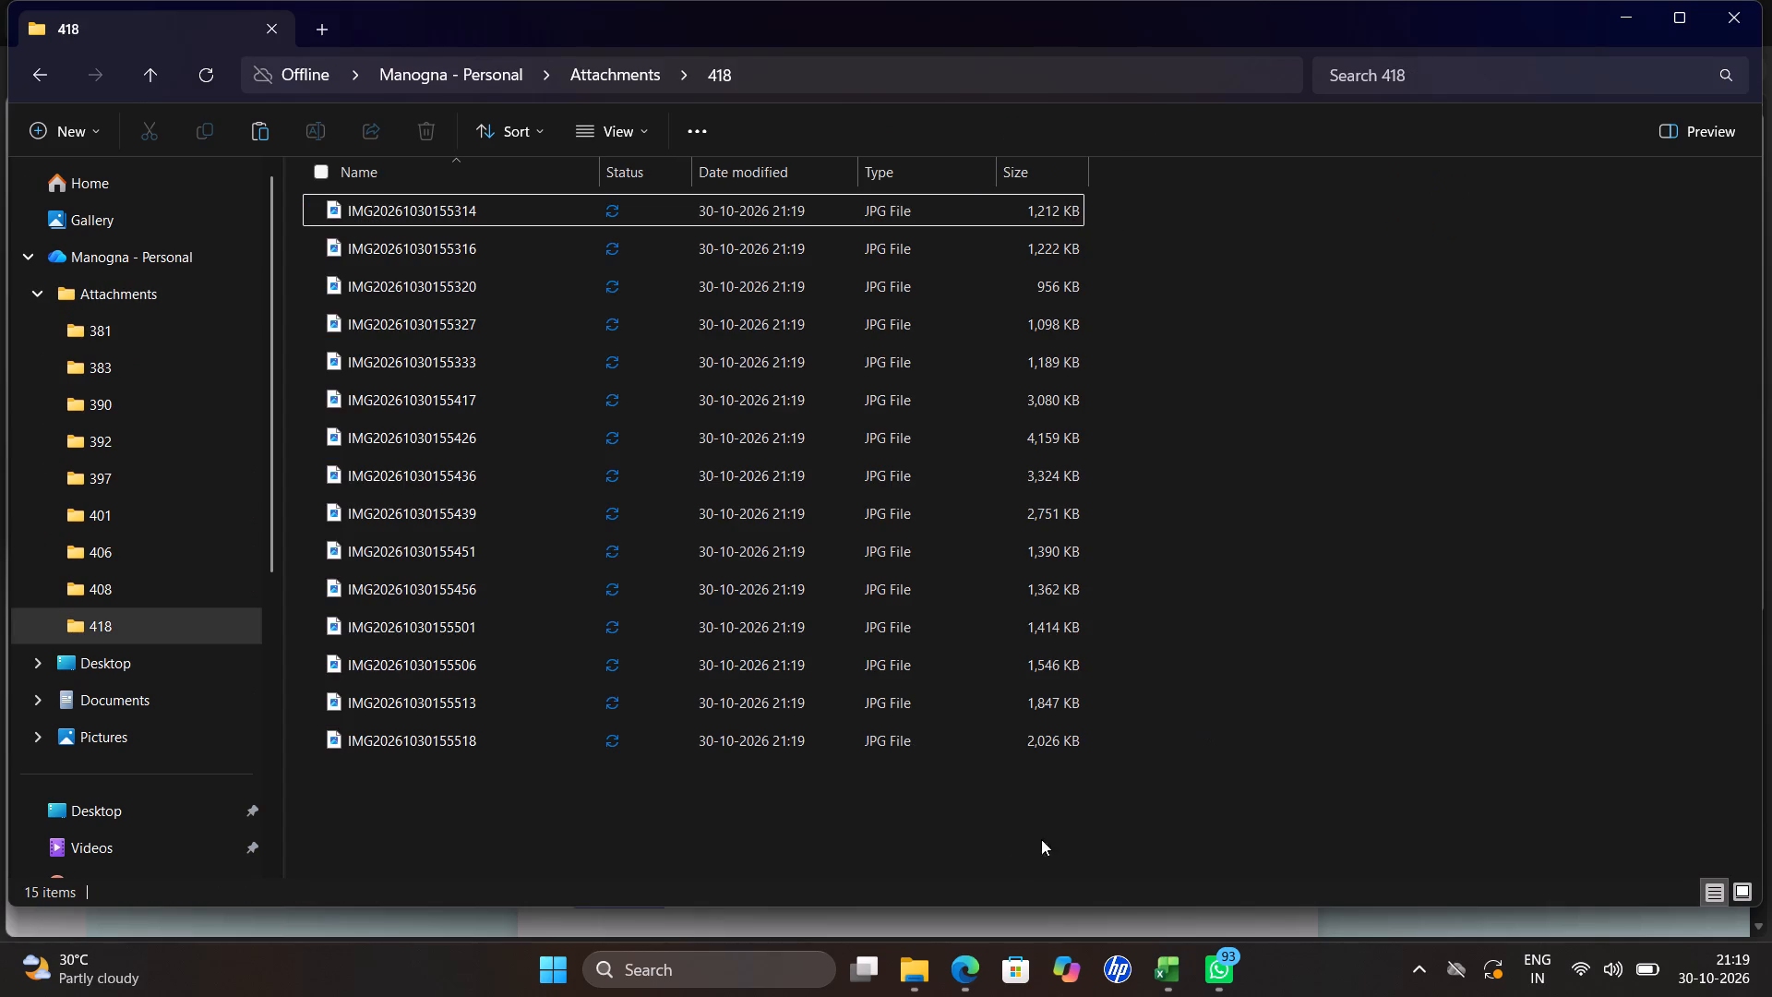
click(959, 970)
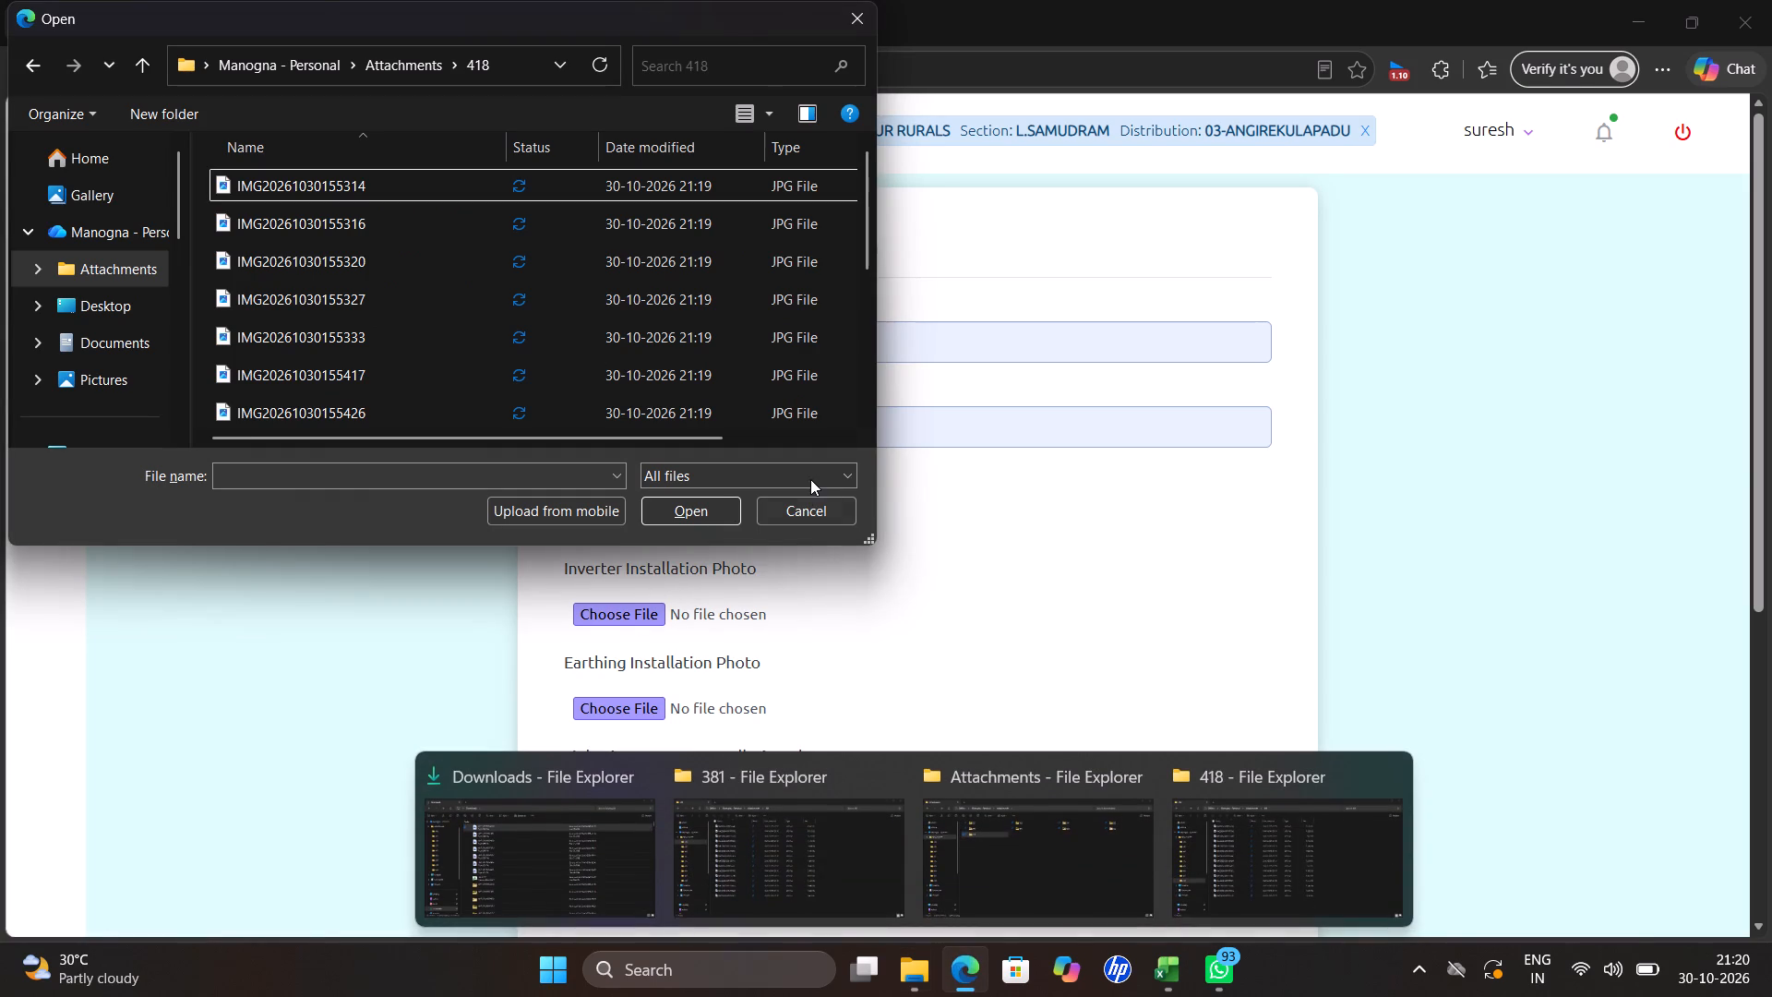
click(850, 10)
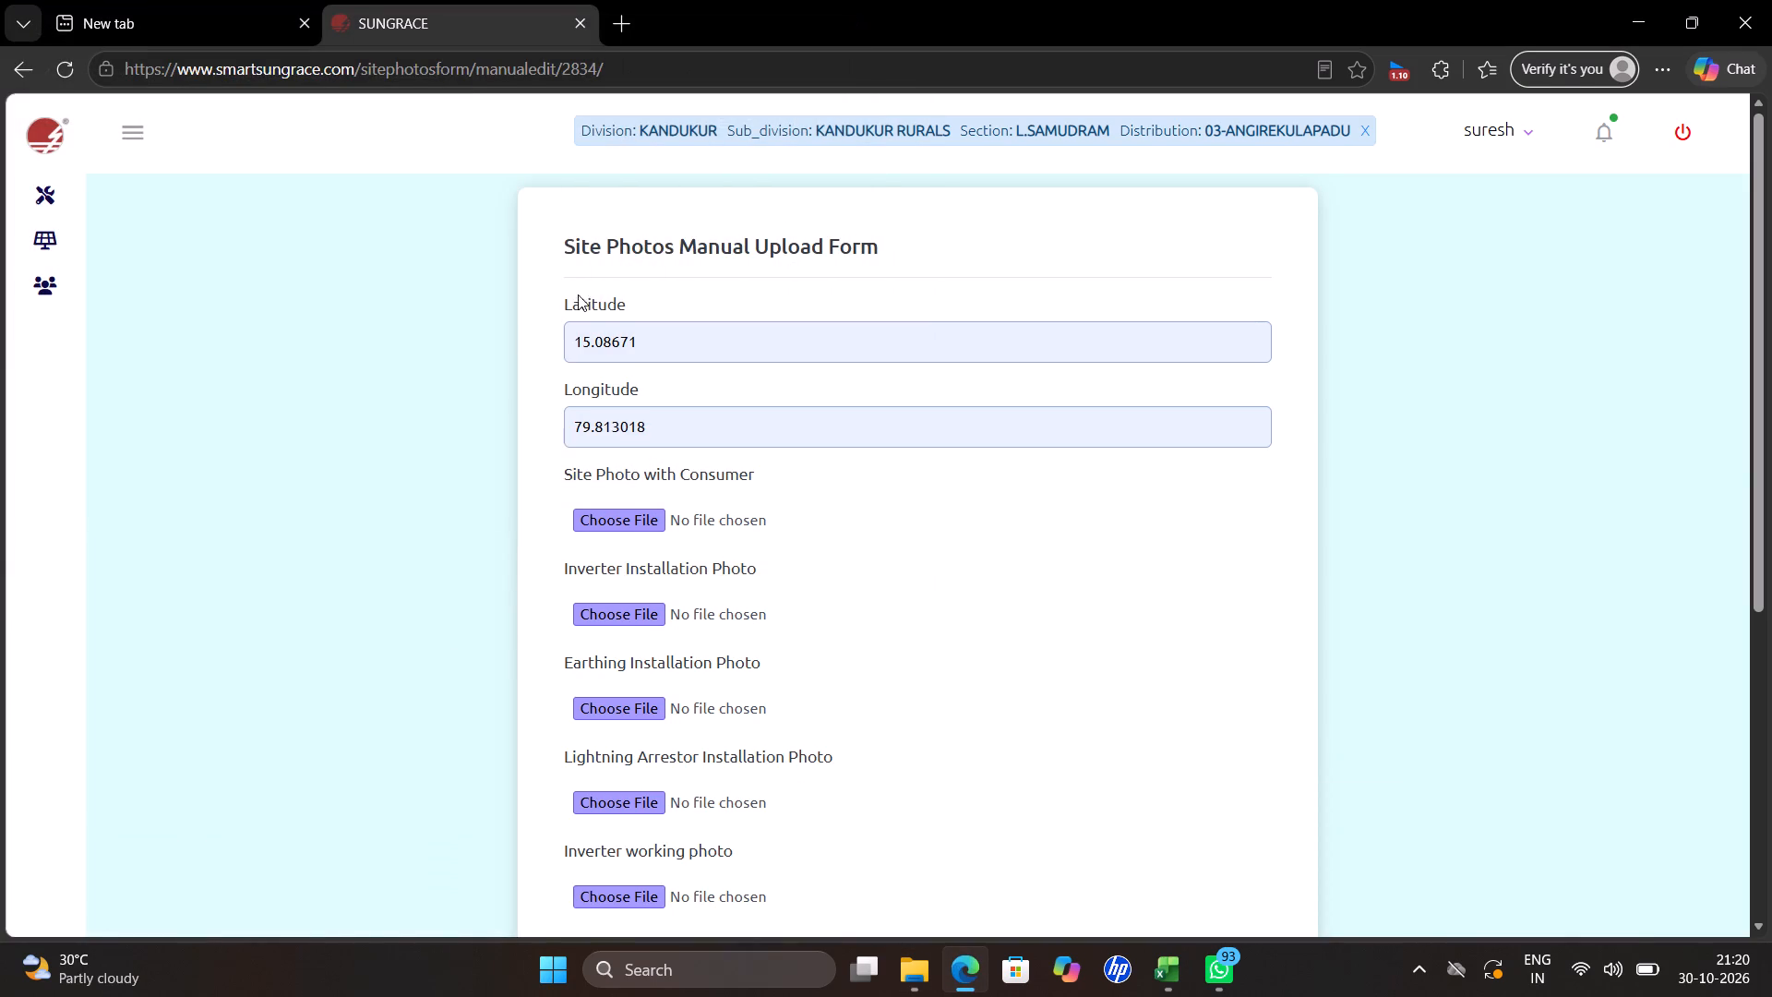
click(605, 526)
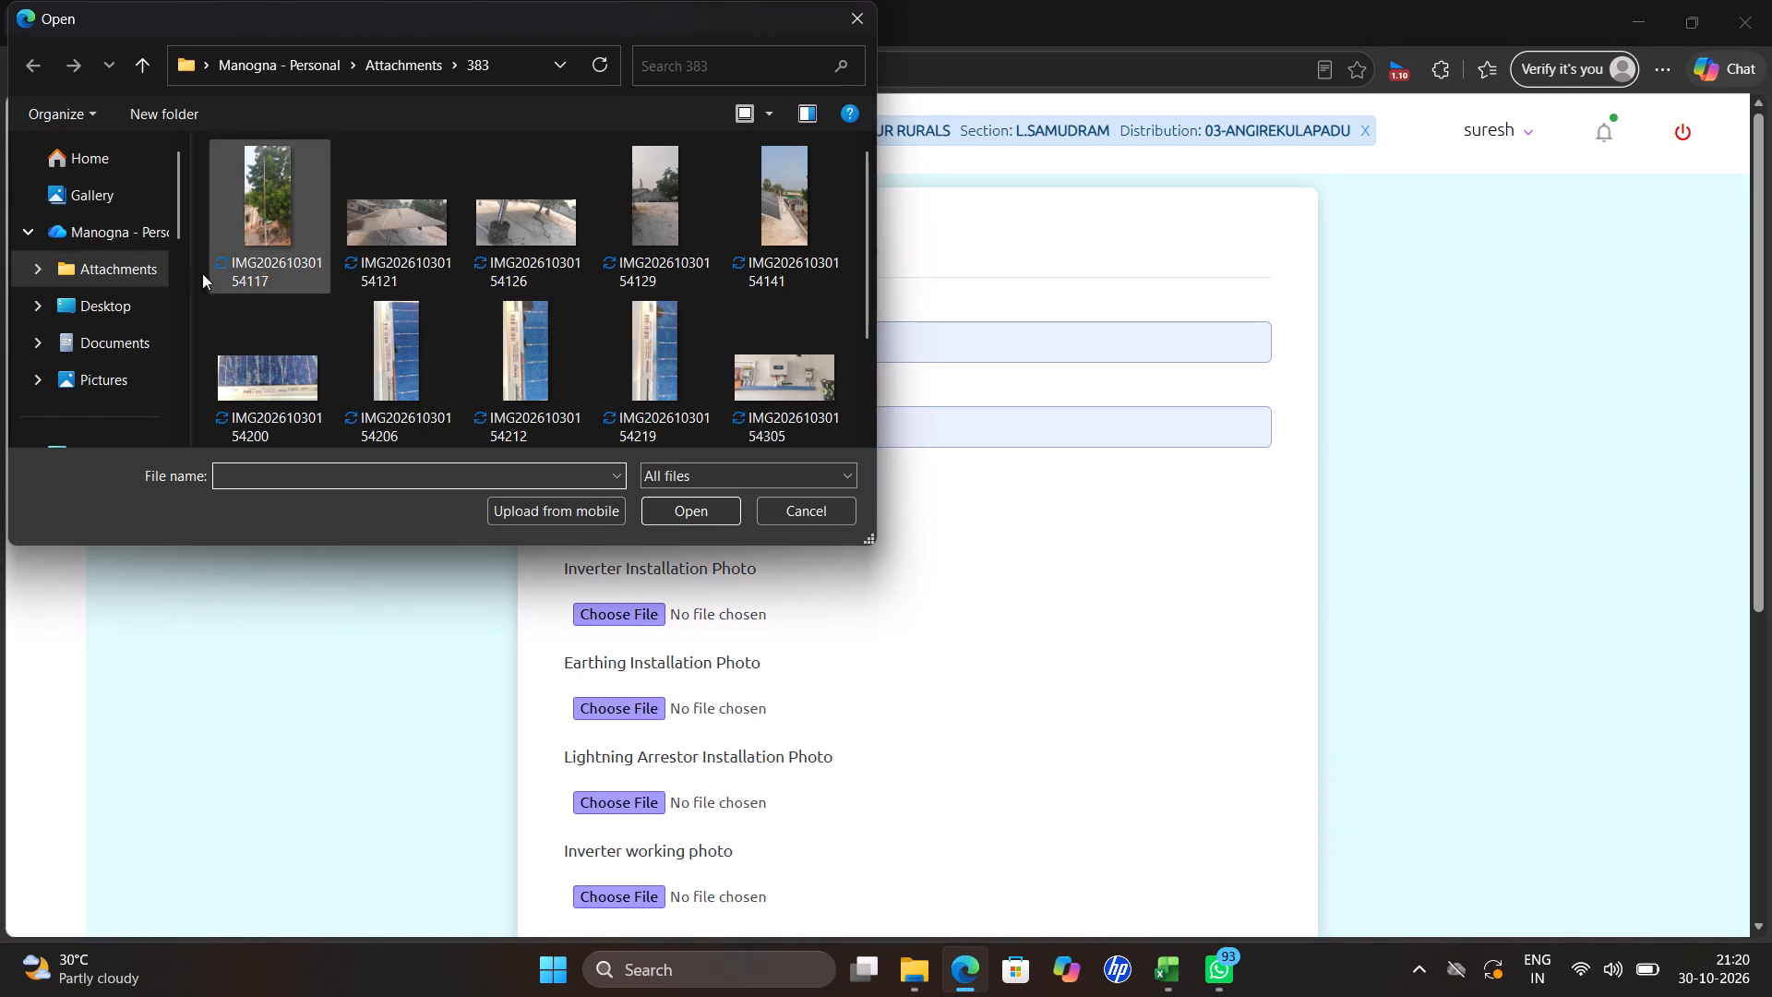
double_click(140, 268)
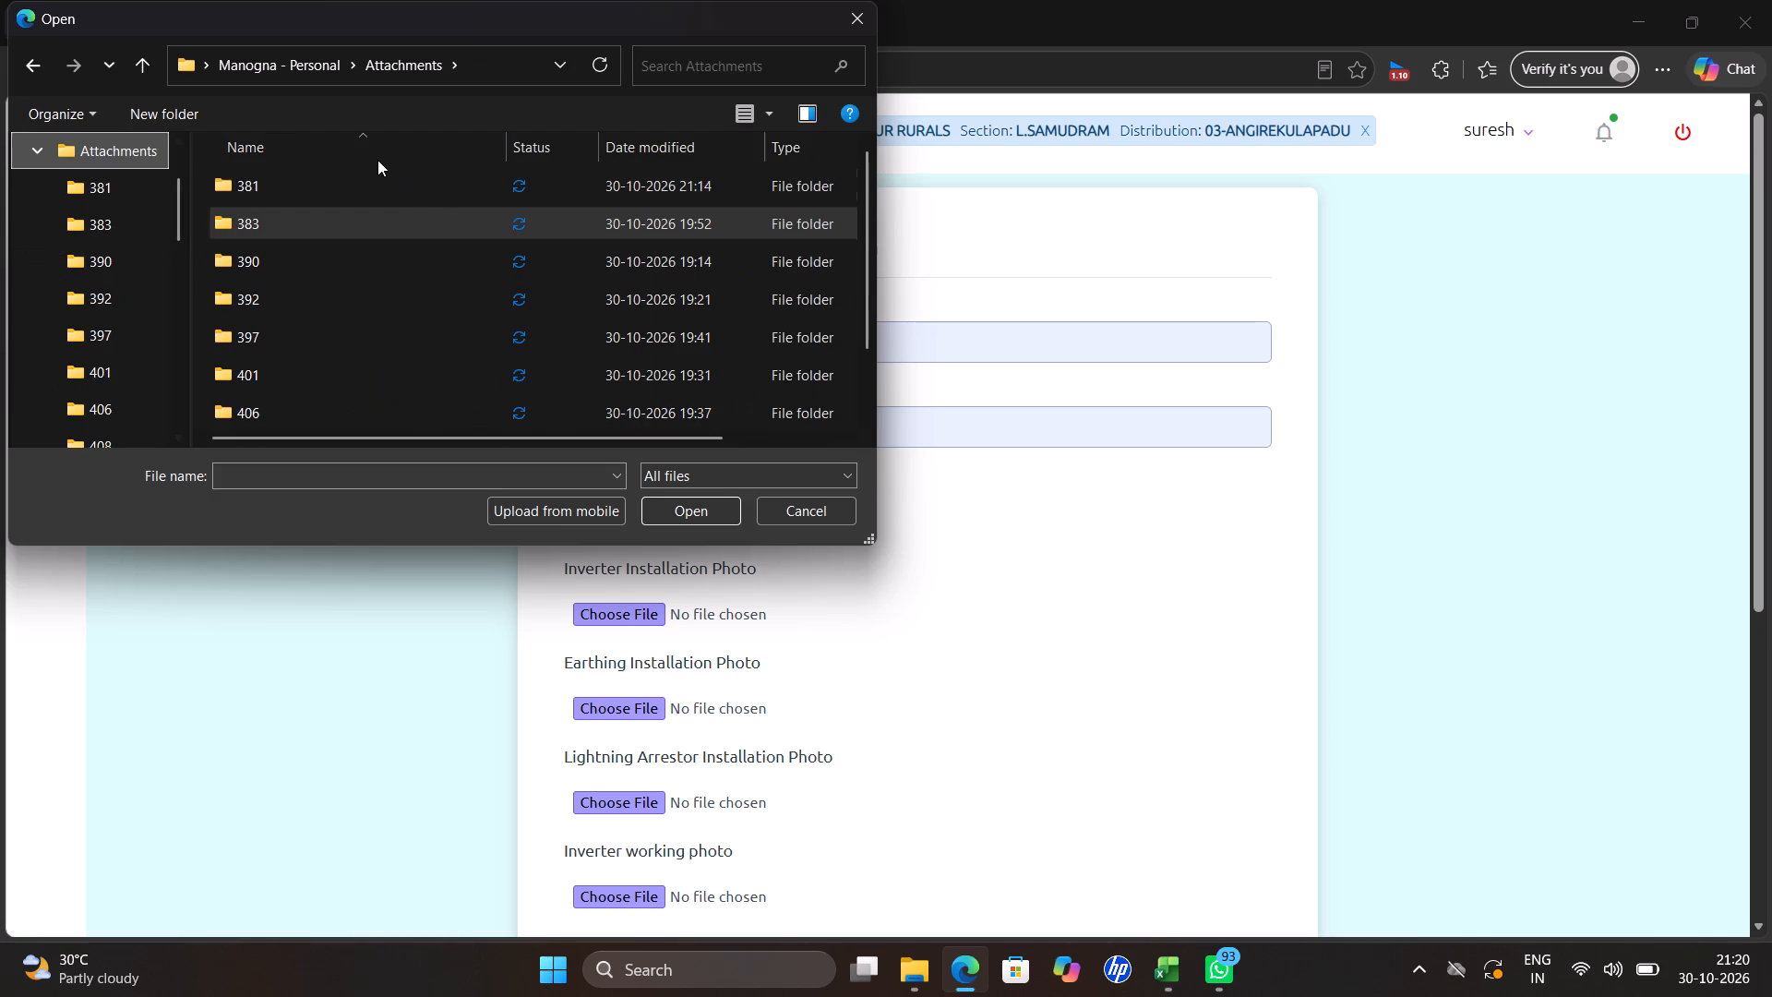
scroll(333, 366, down, 1)
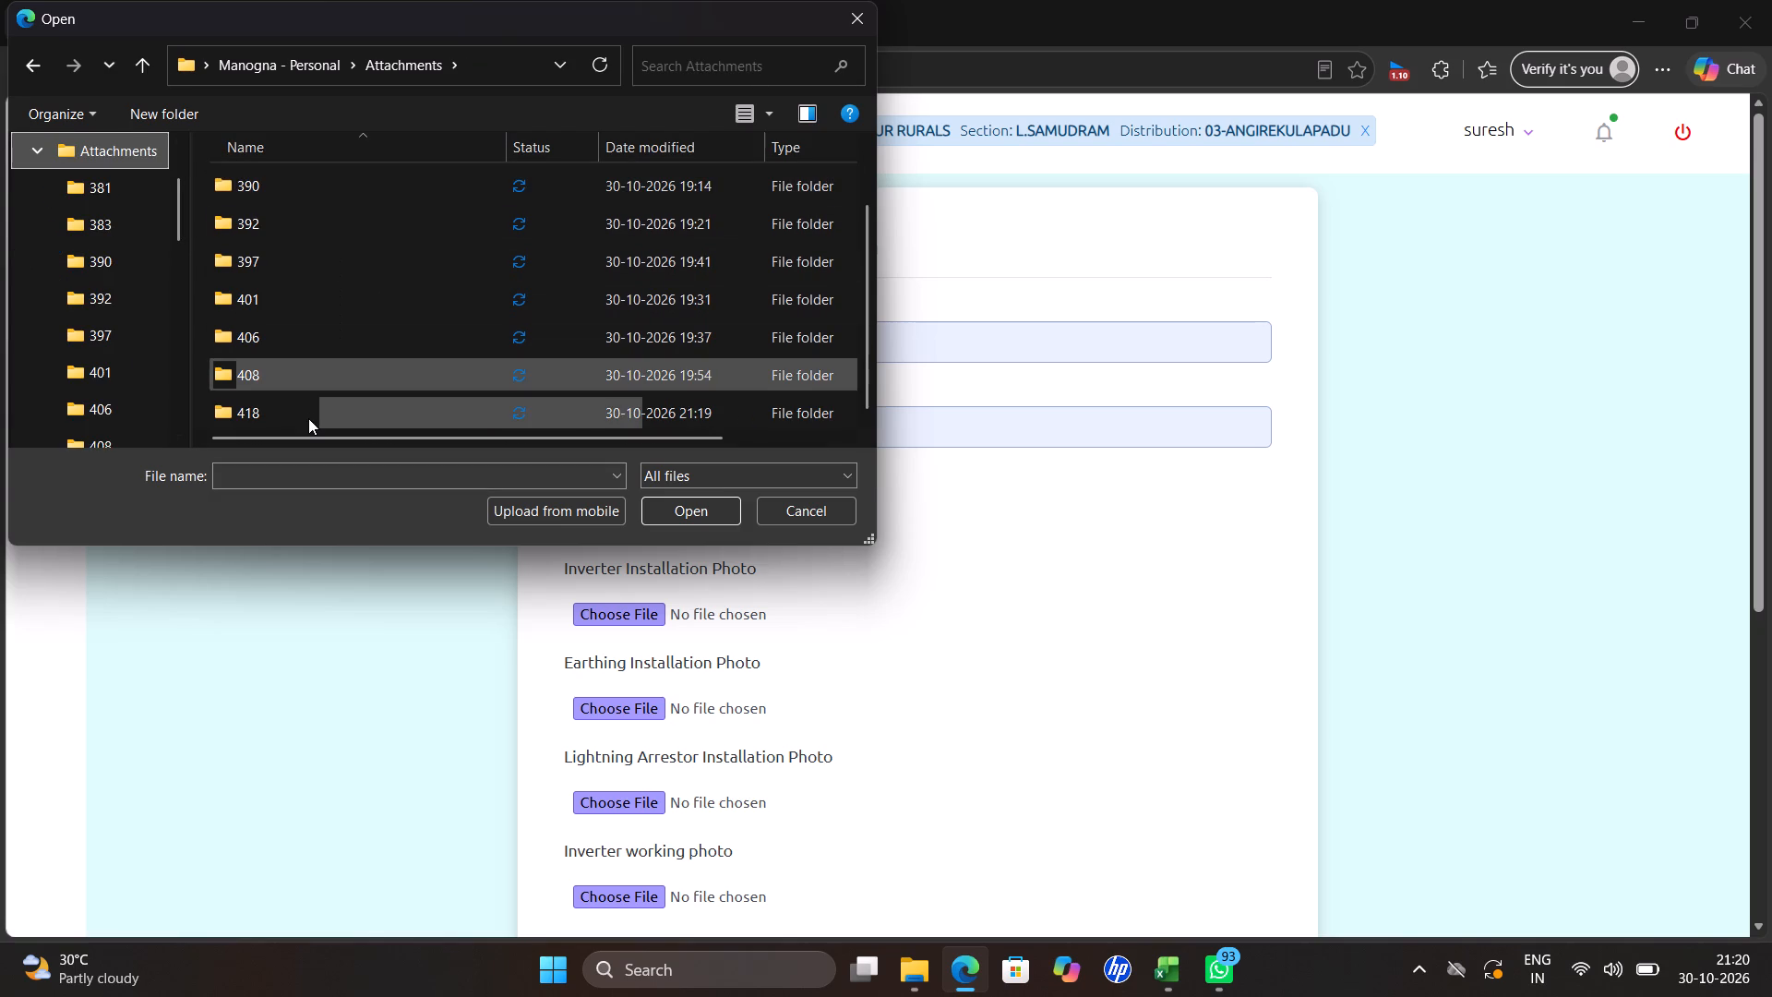
double_click(308, 418)
scroll(501, 359, down, 1)
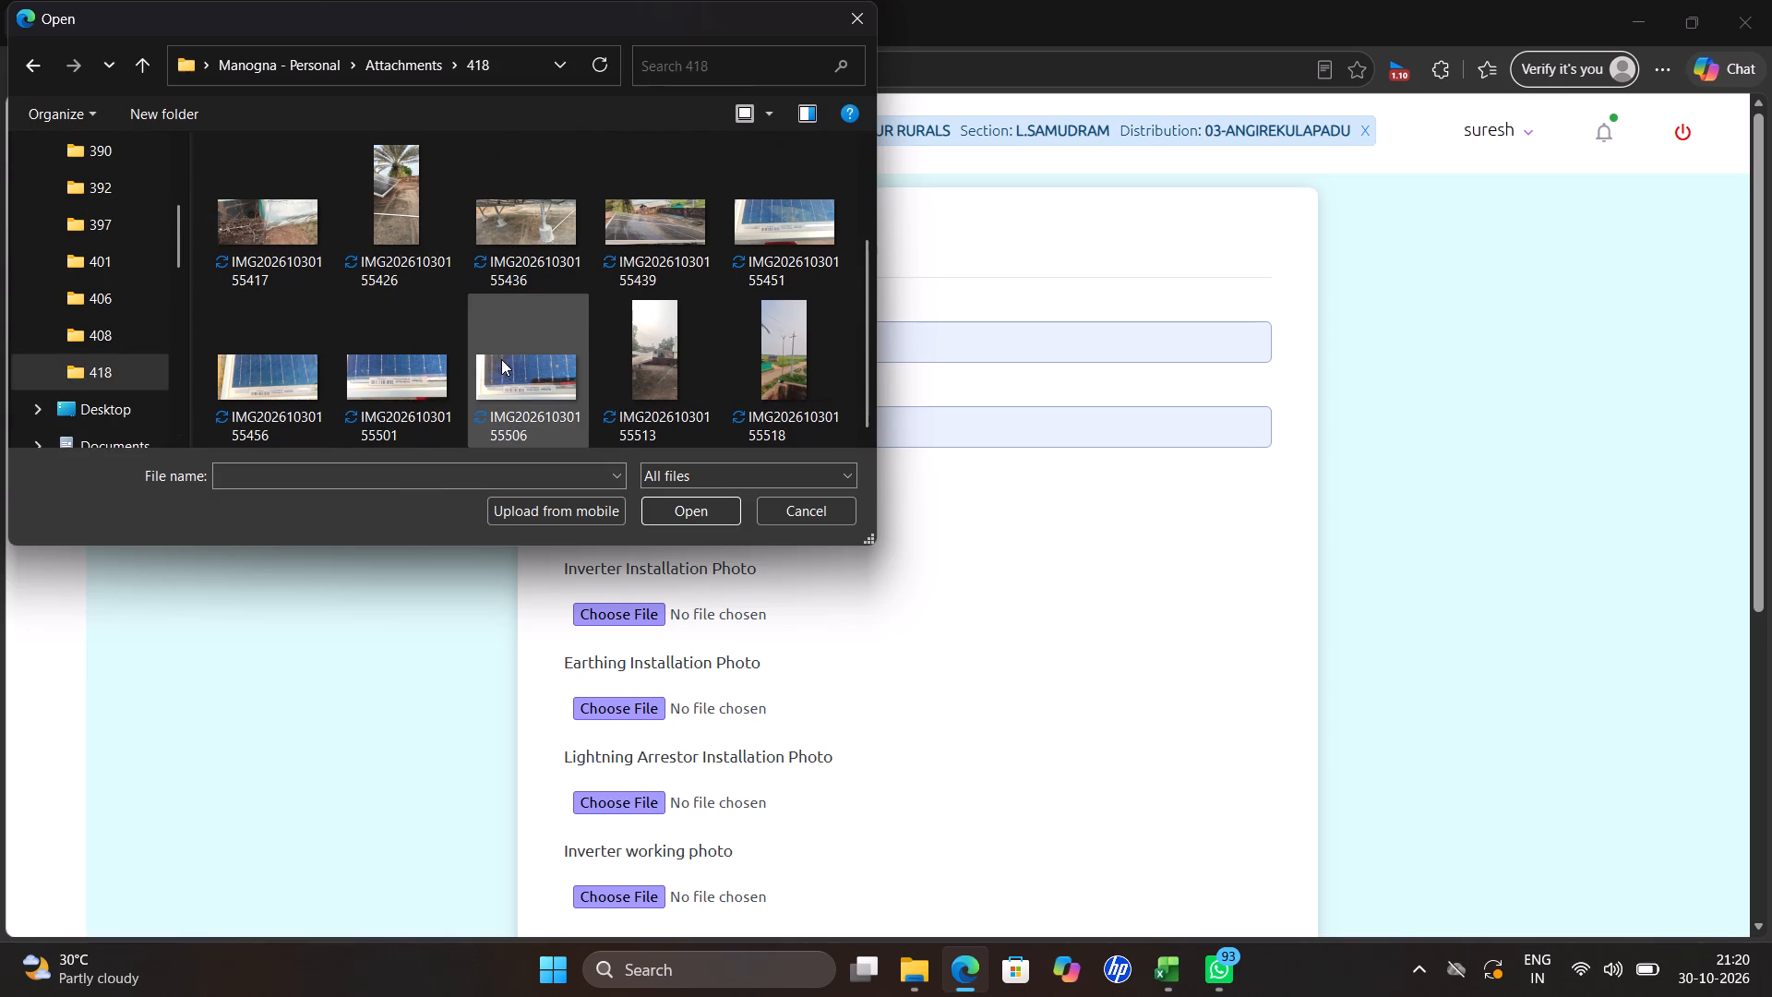
scroll(501, 359, down, 1)
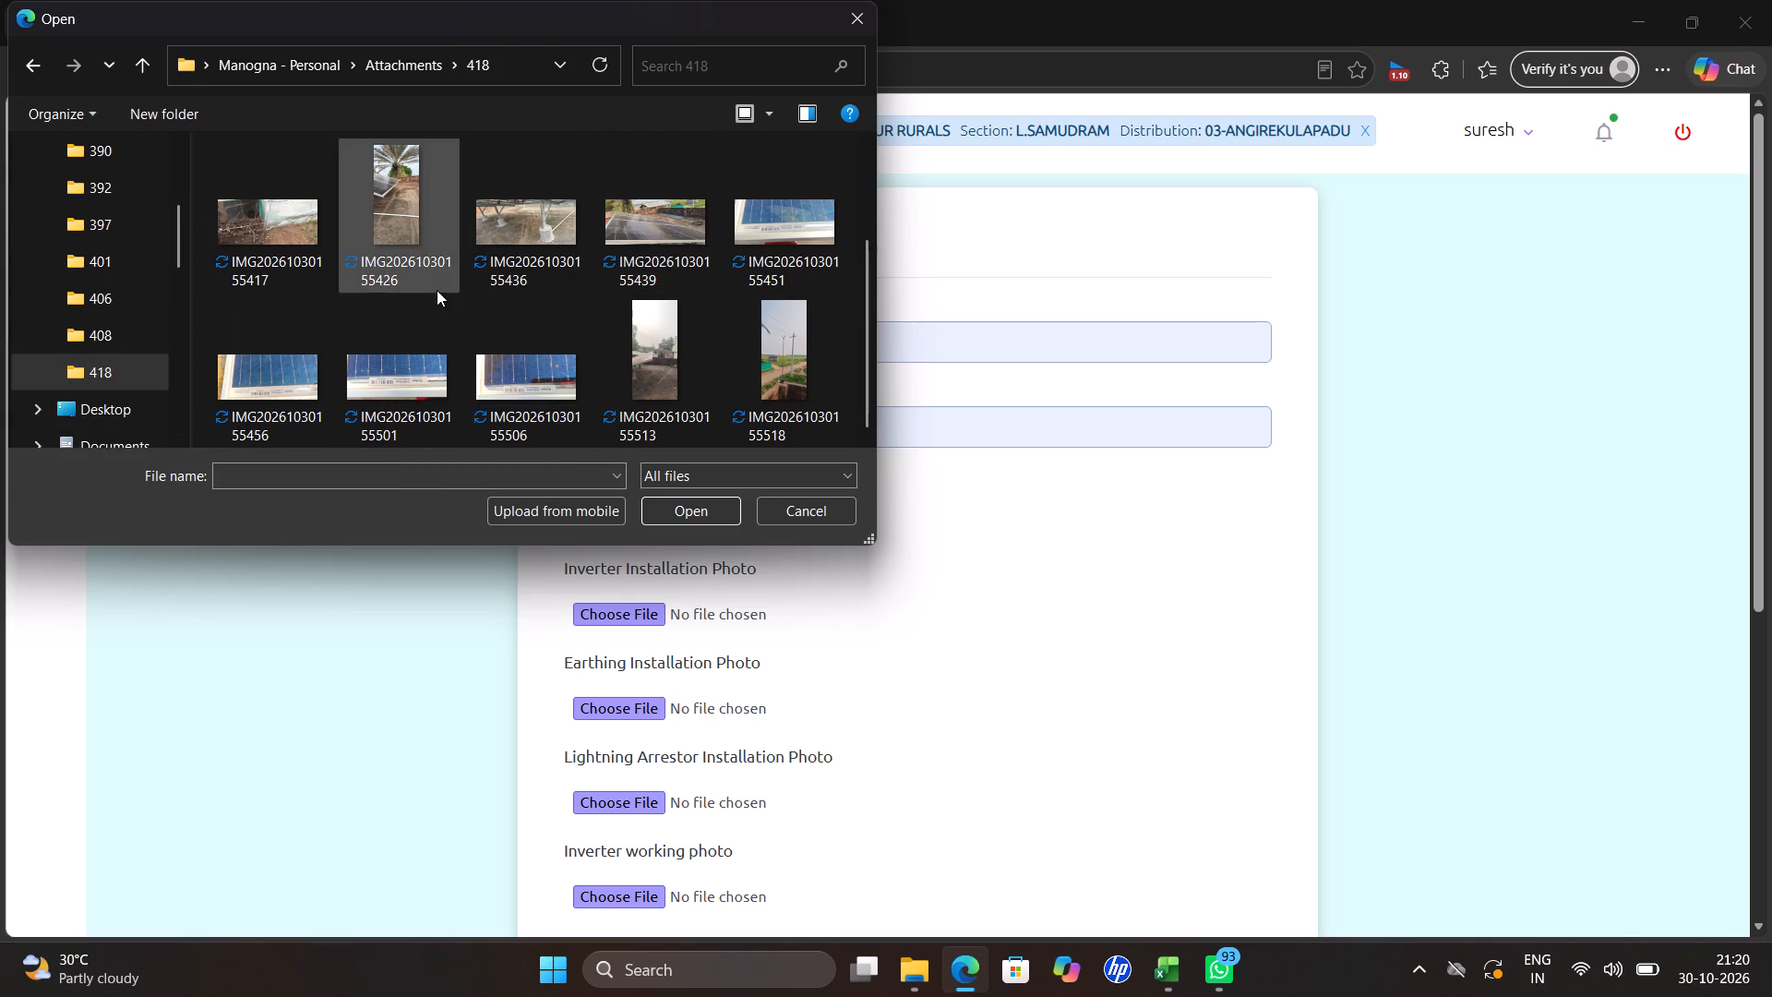
scroll(538, 293, up, 1)
double_click(636, 382)
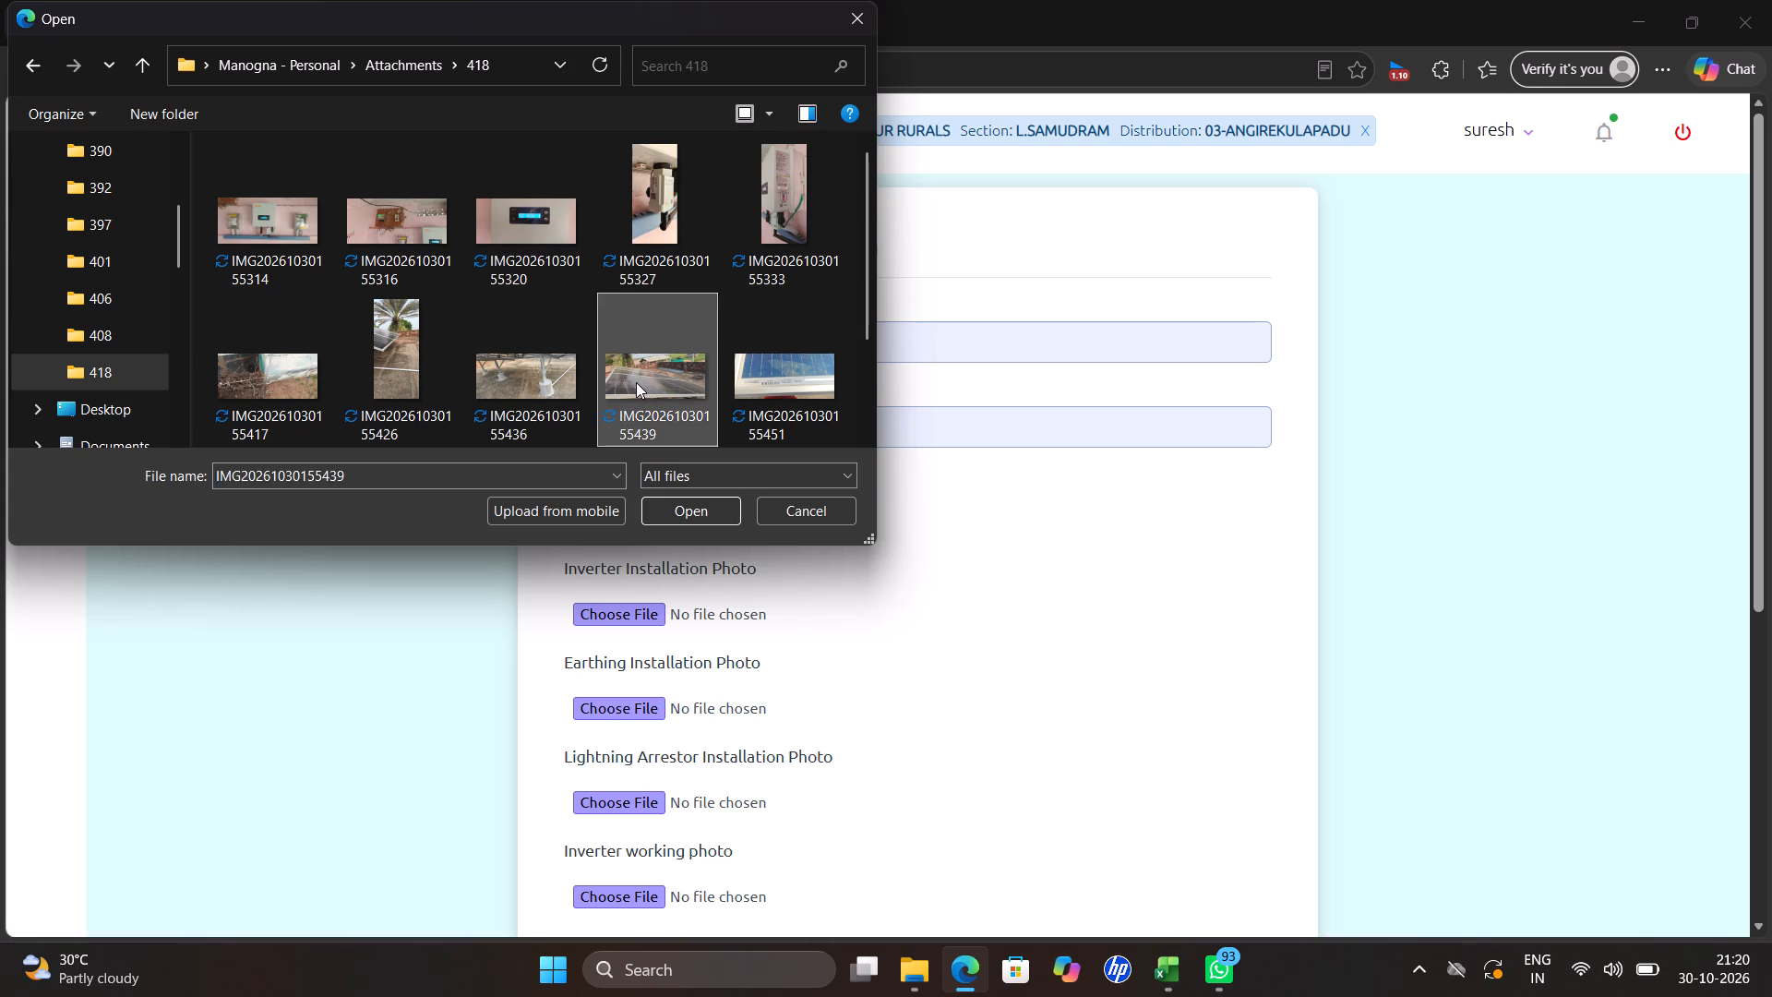
click(624, 617)
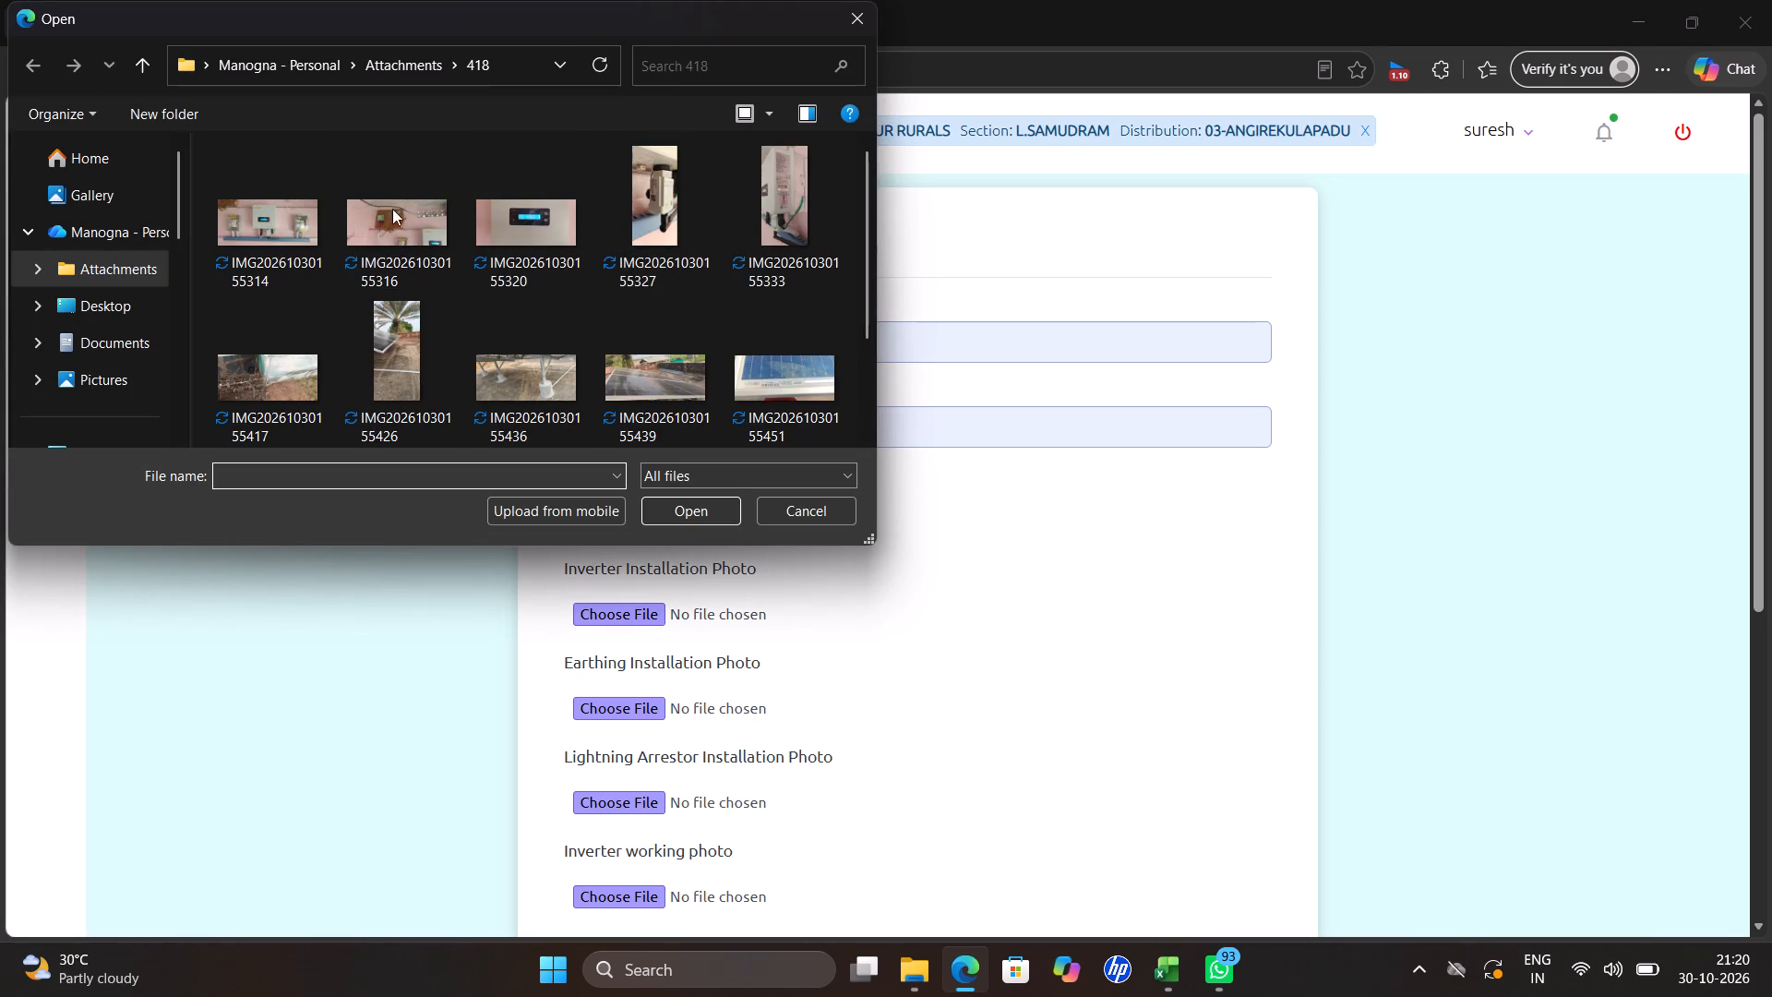
double_click(307, 211)
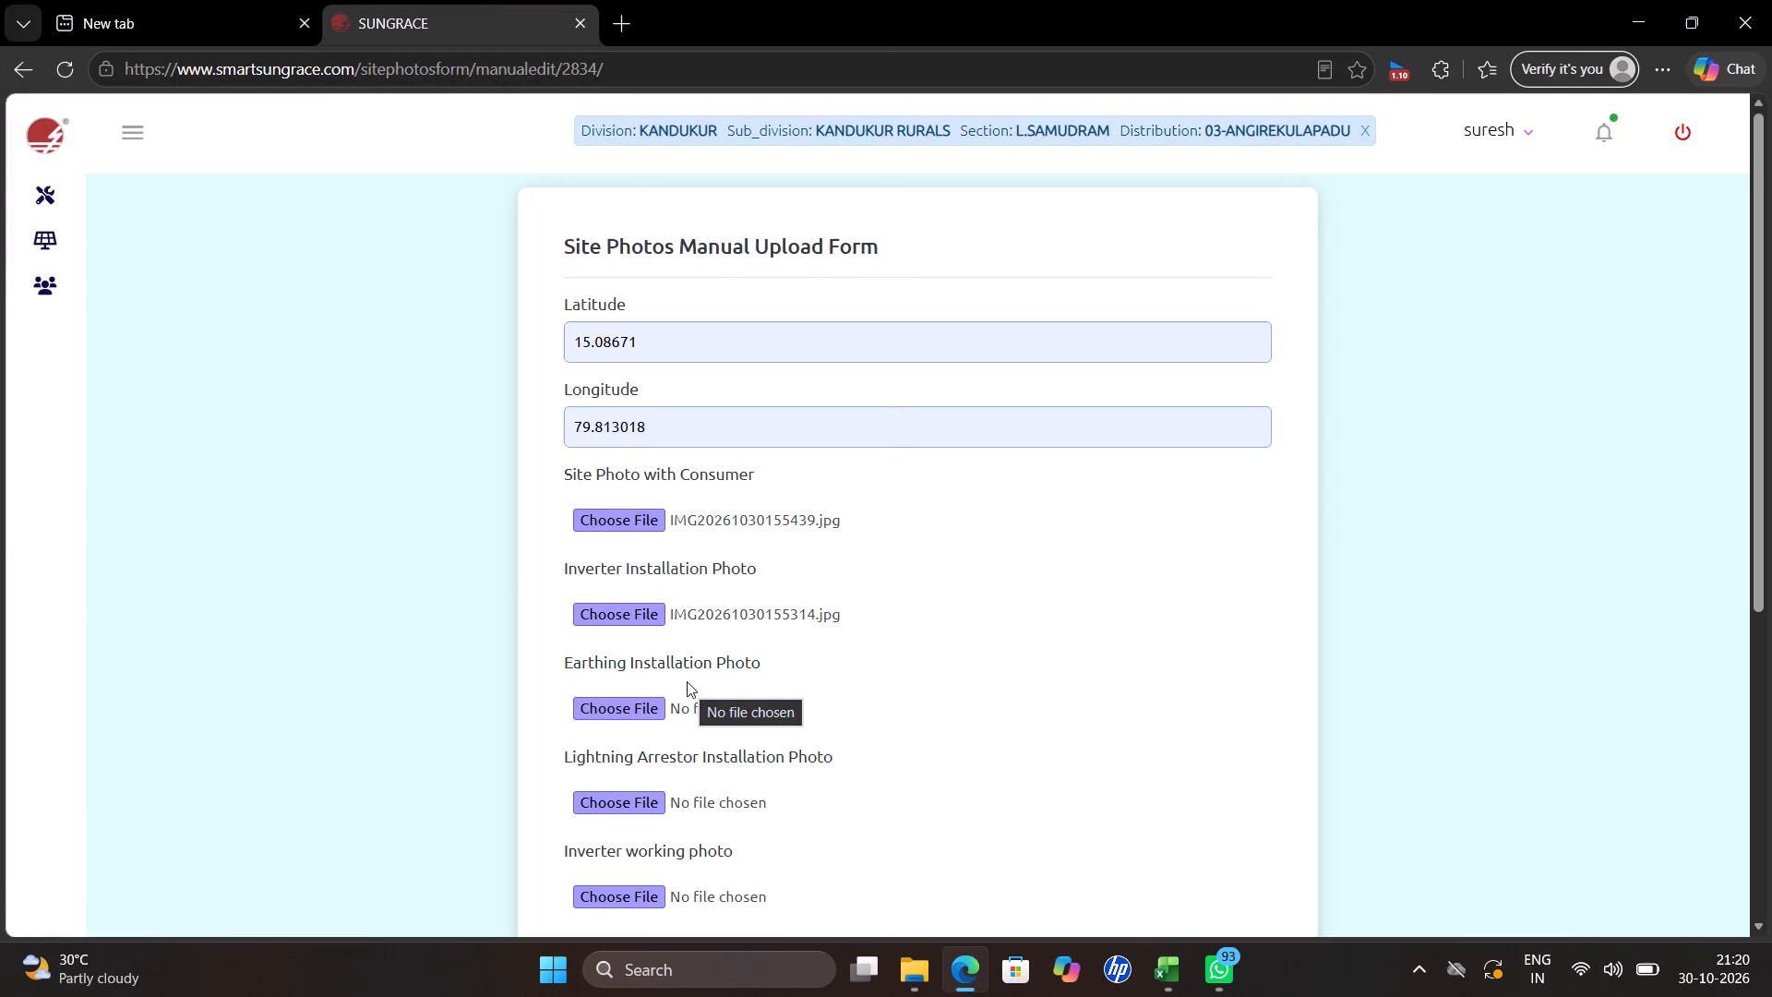
click(638, 711)
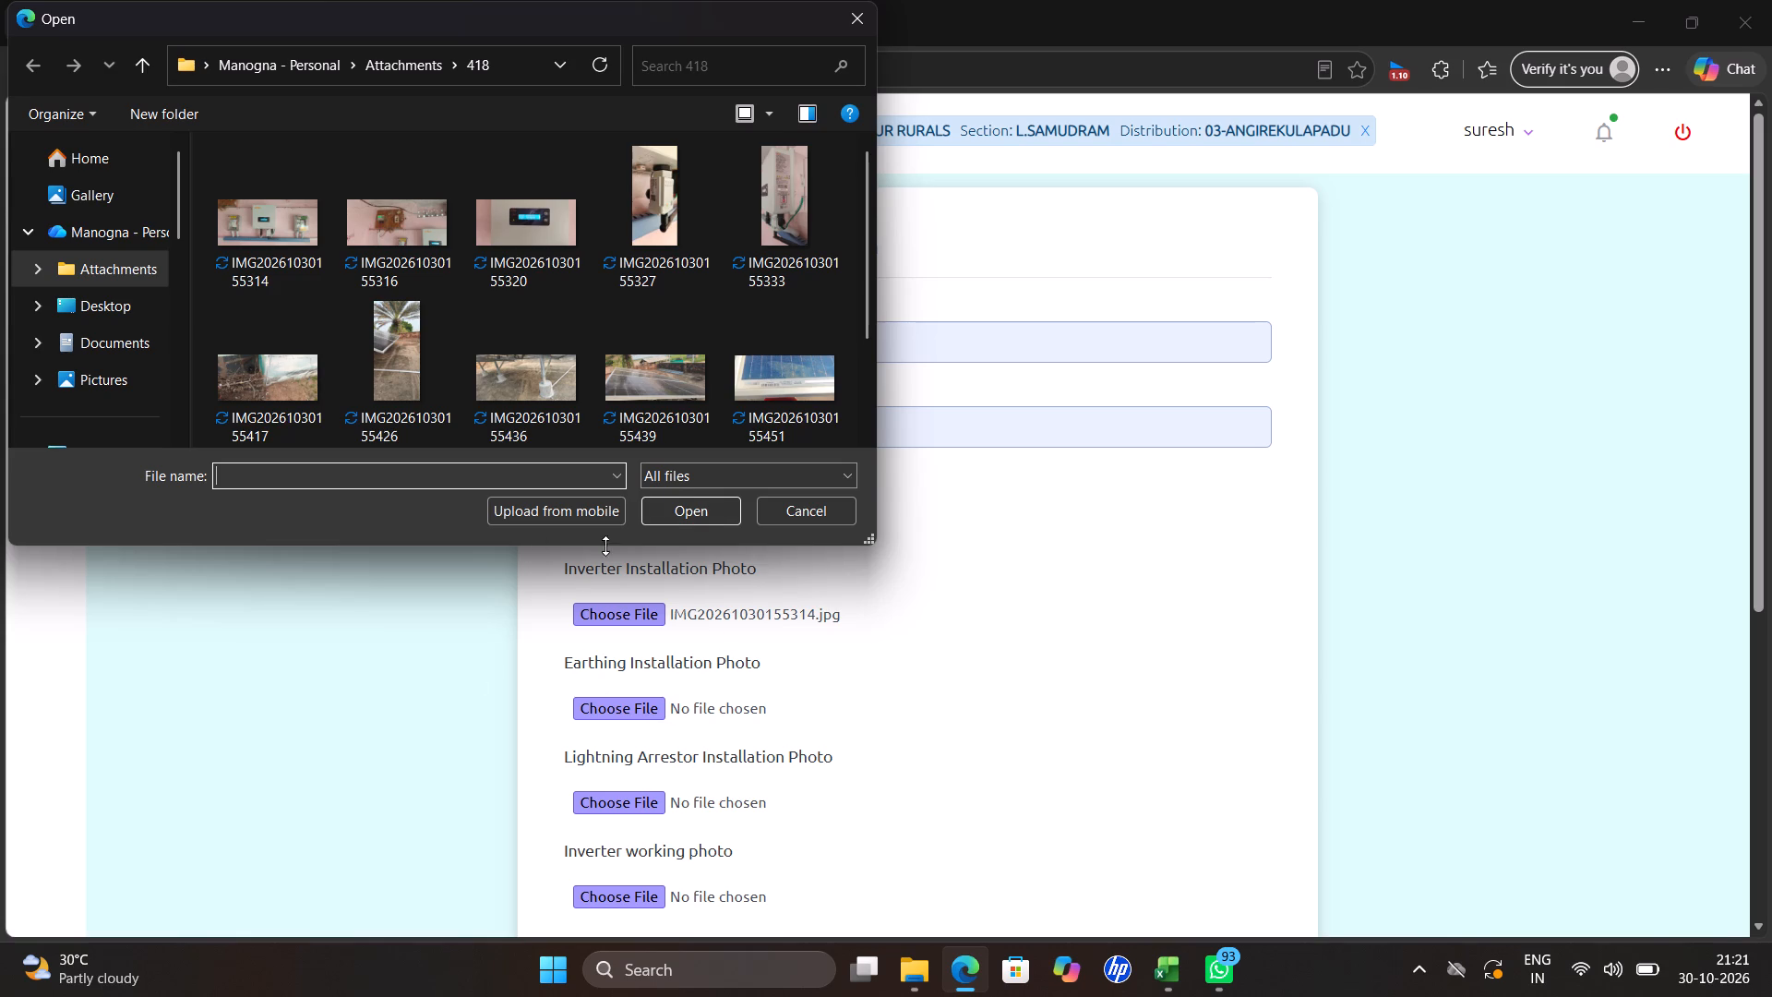
scroll(585, 274, down, 1)
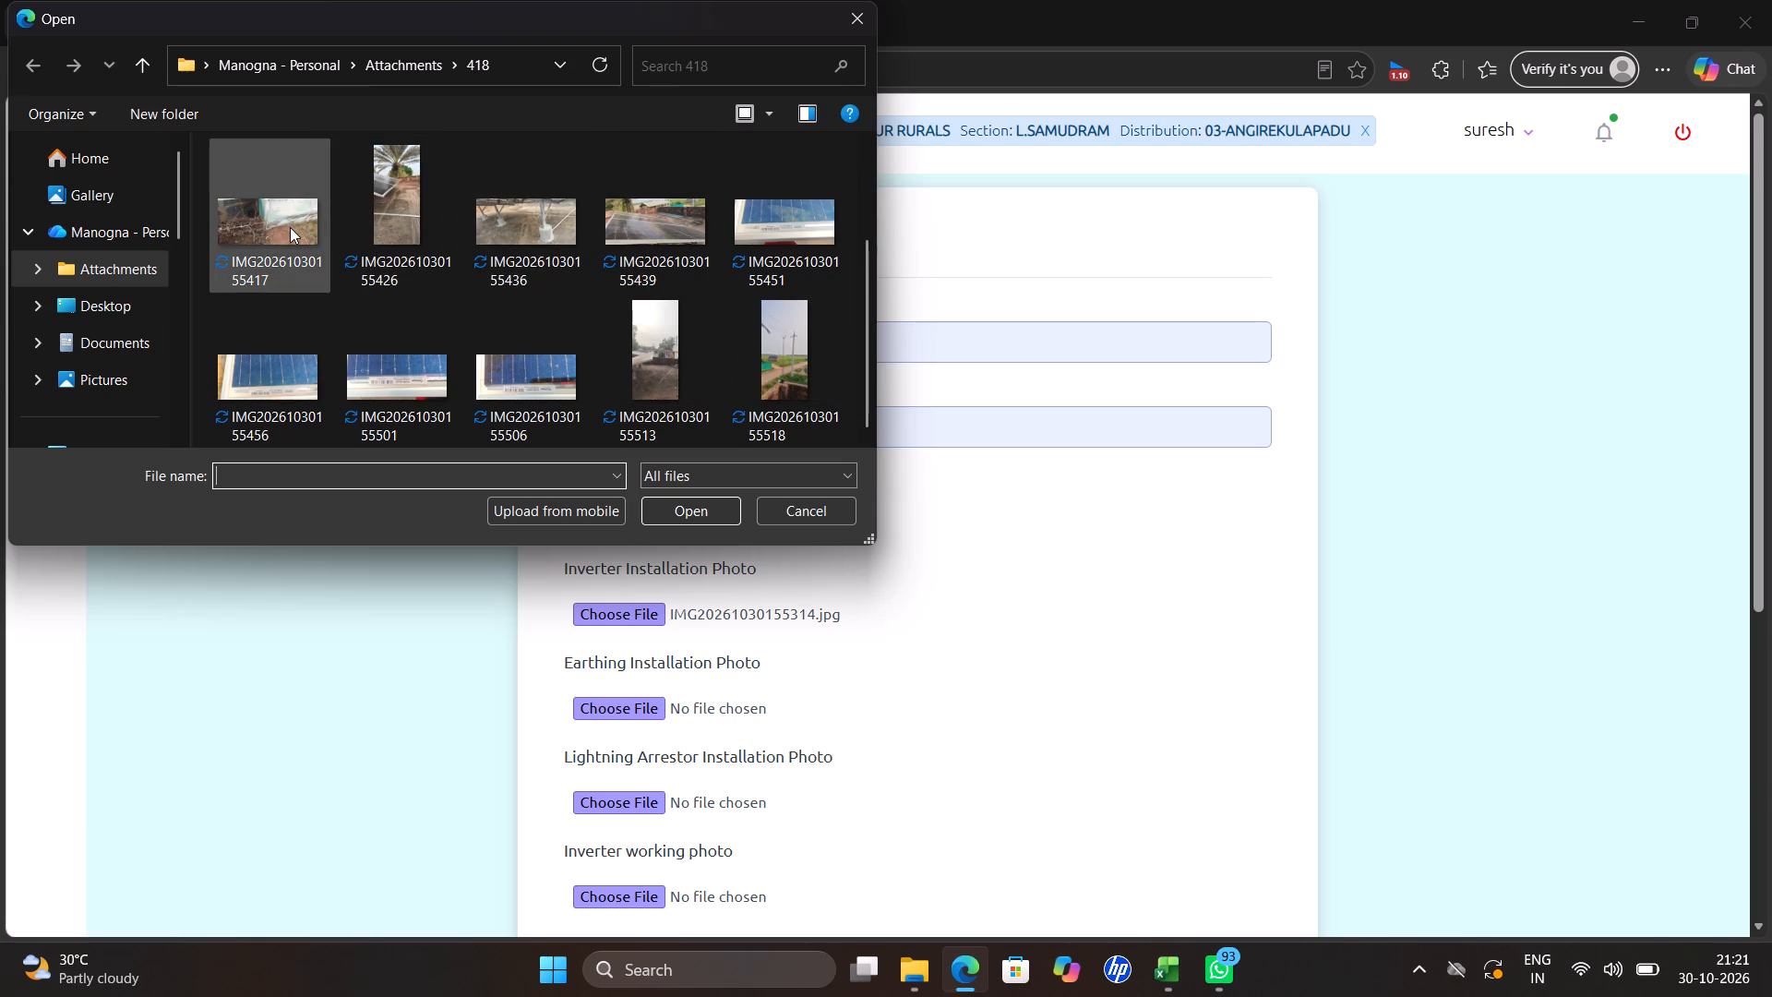
scroll(593, 343, down, 3)
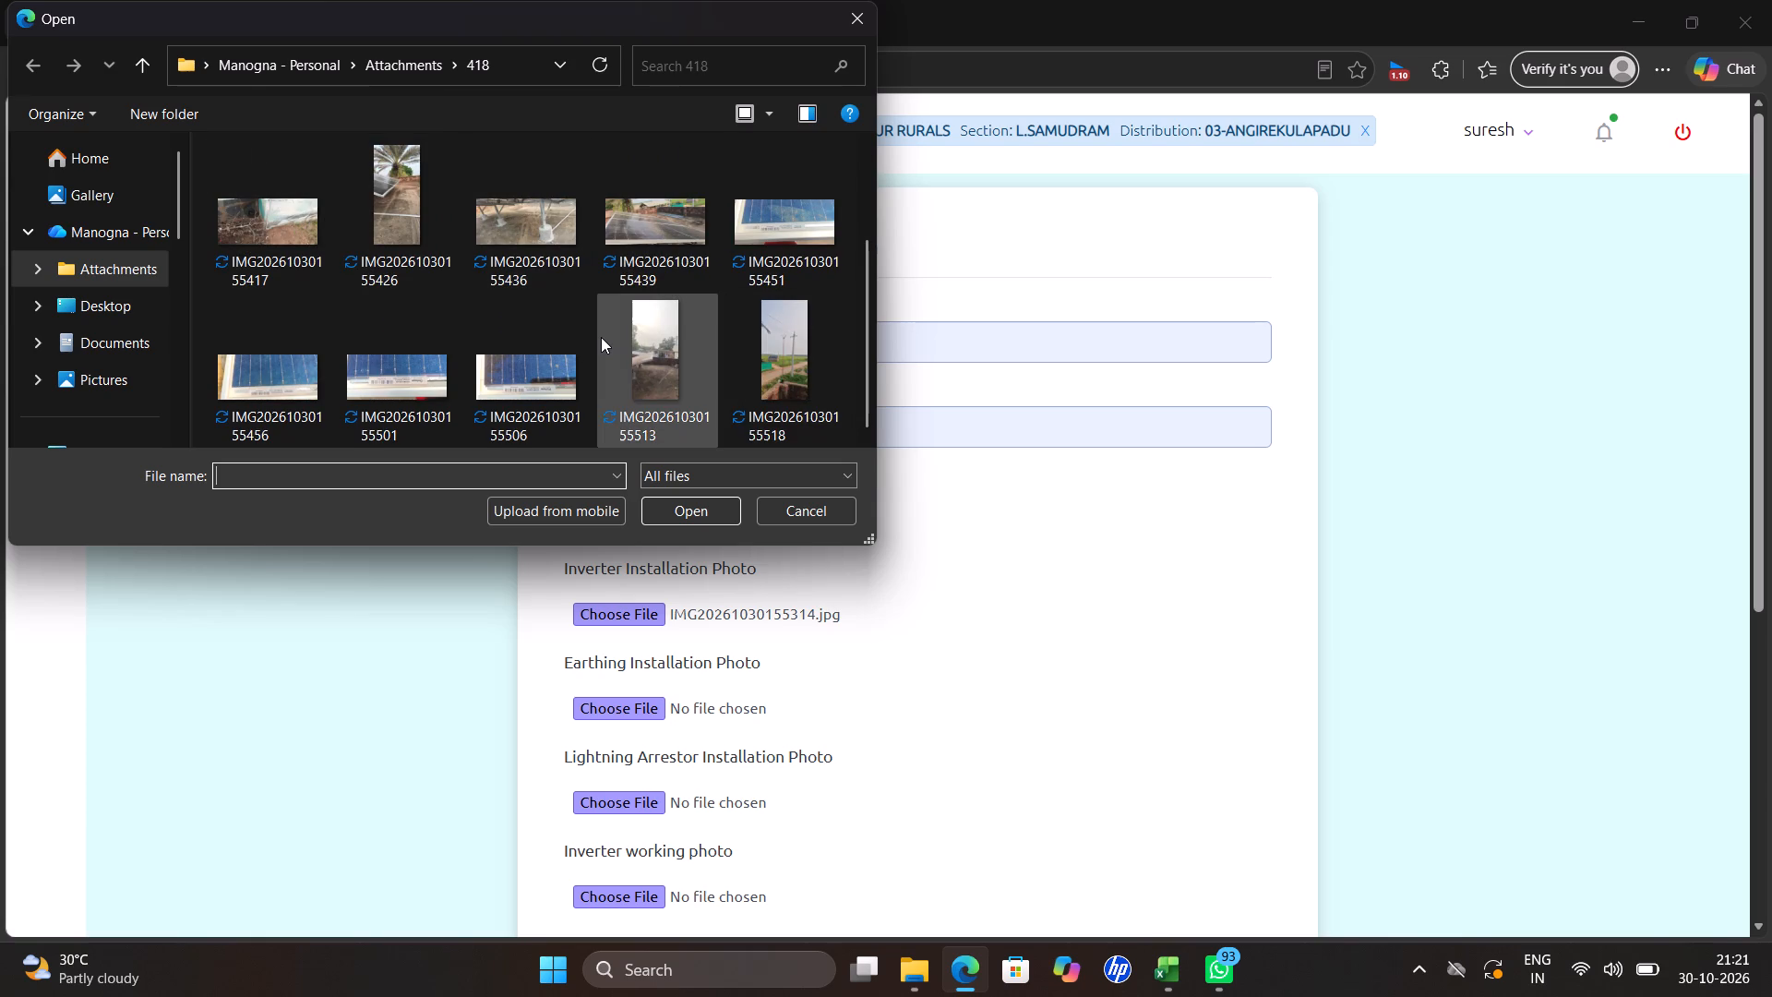
scroll(601, 337, up, 2)
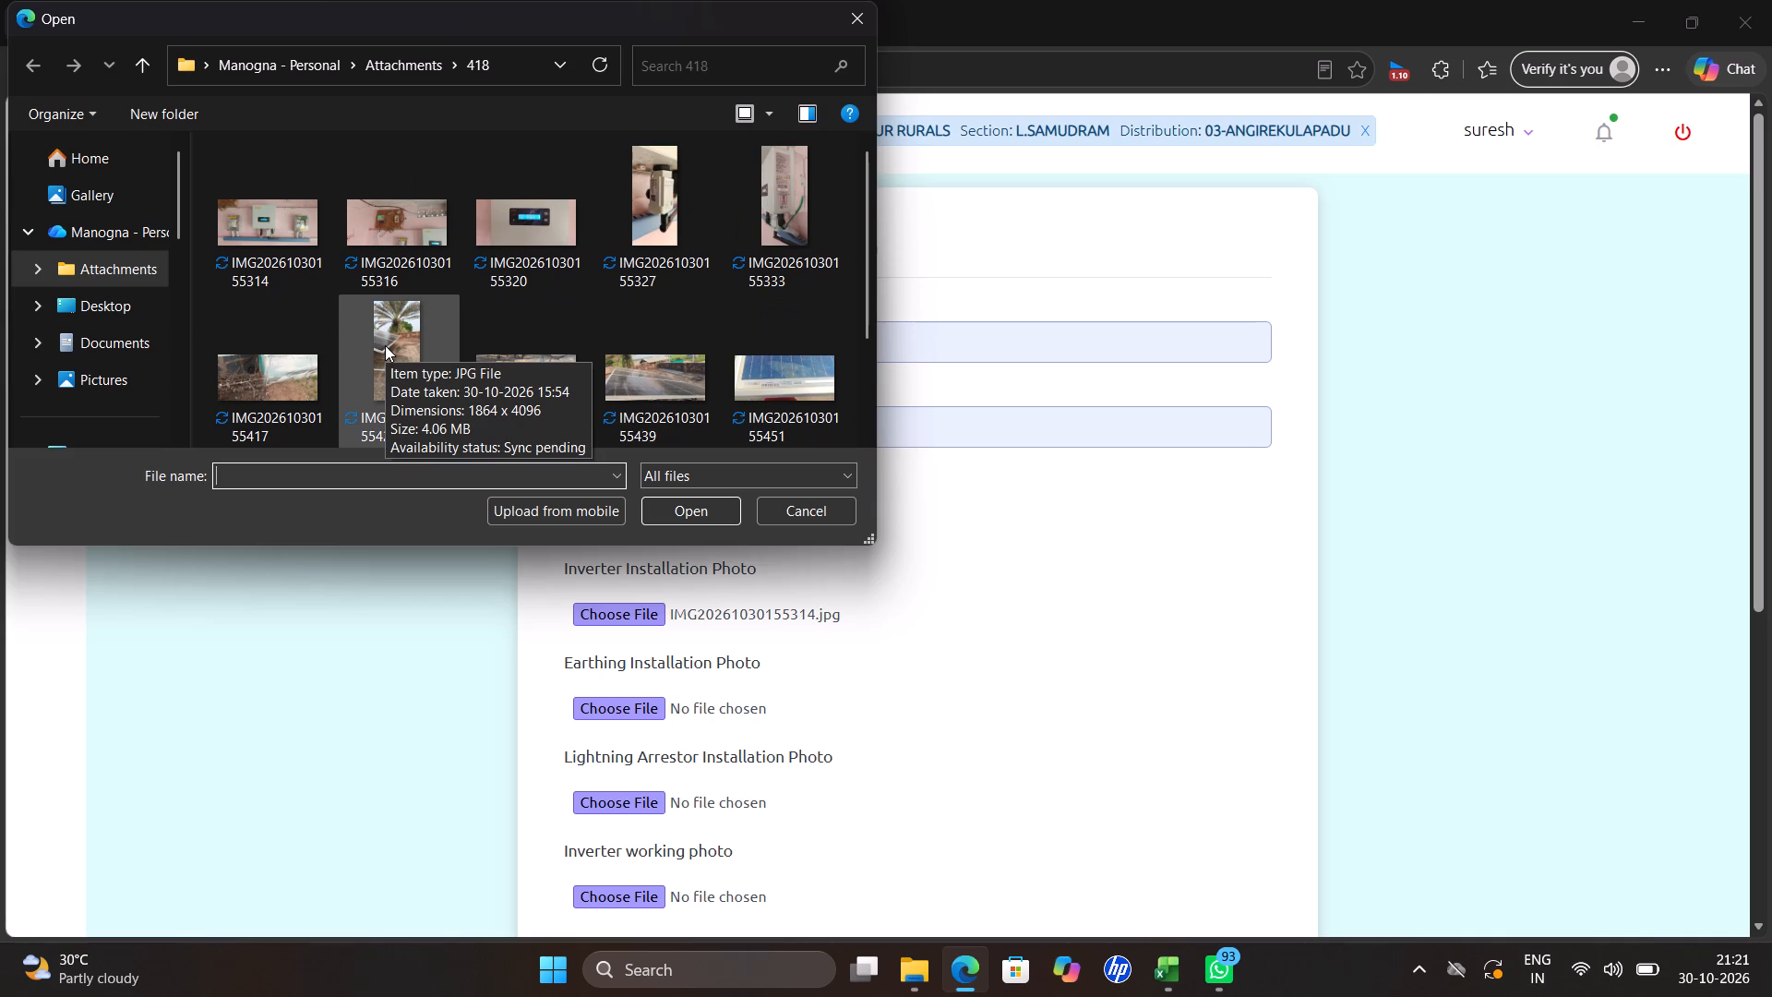
double_click(279, 393)
scroll(698, 613, down, 1)
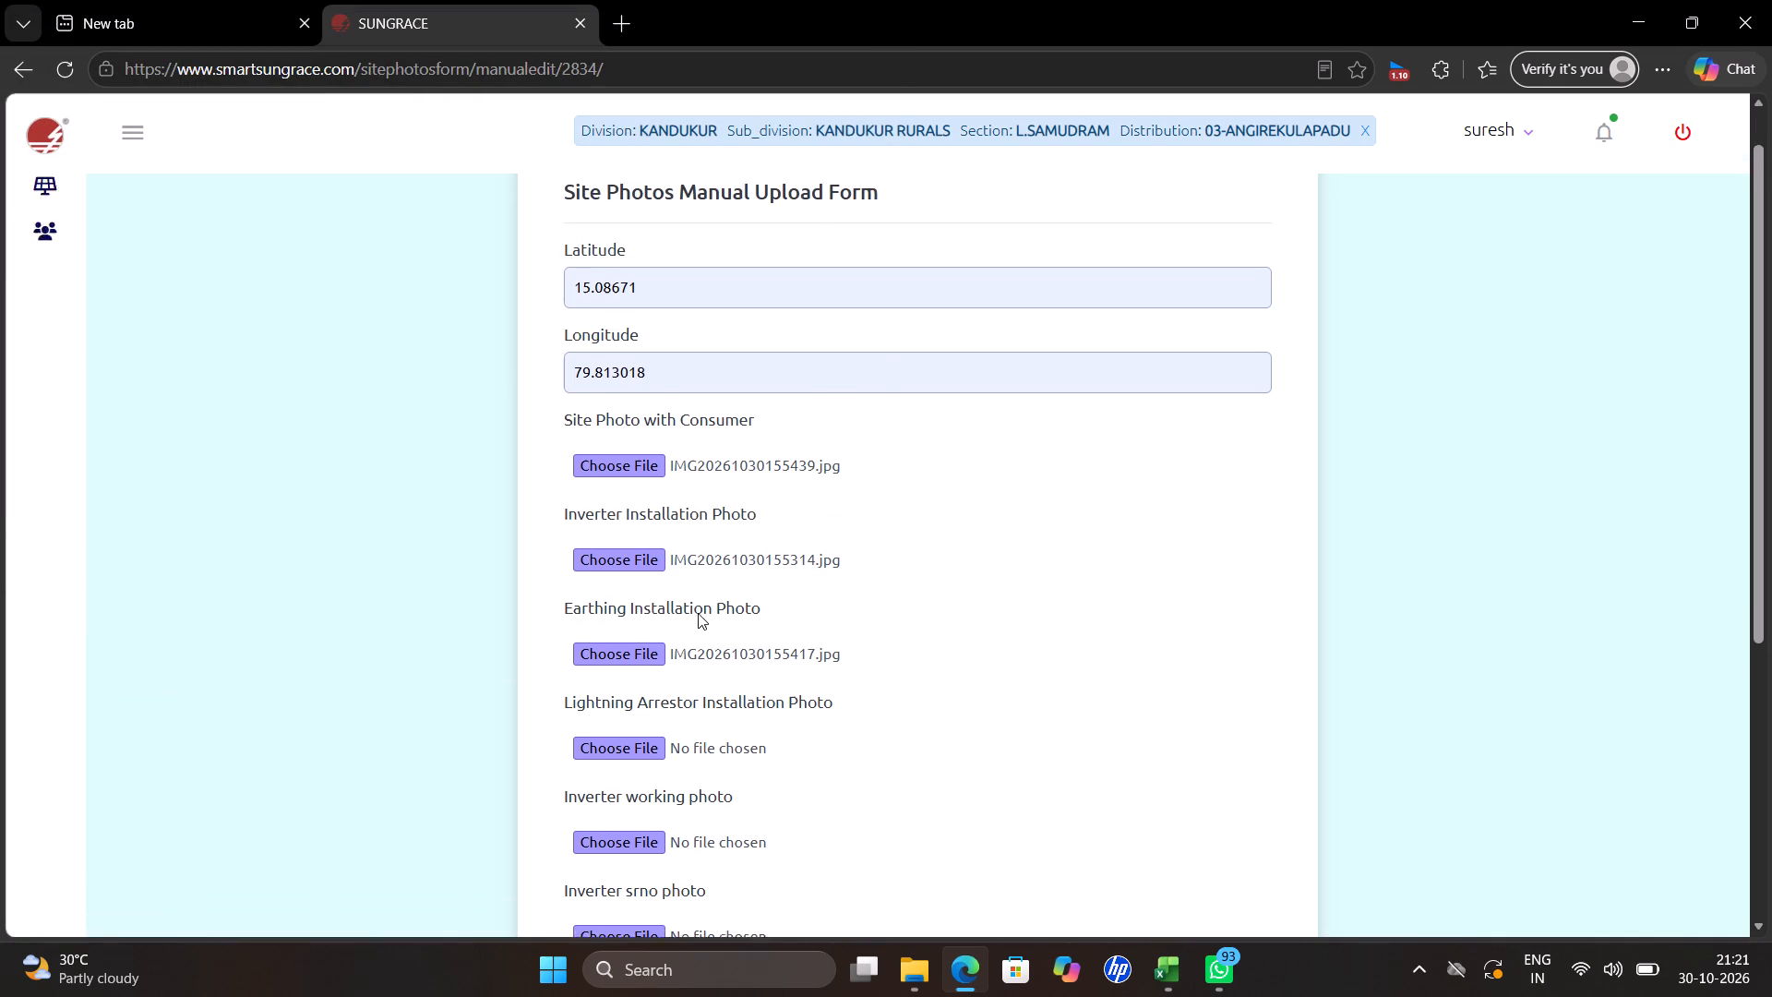
scroll(698, 613, down, 1)
click(616, 710)
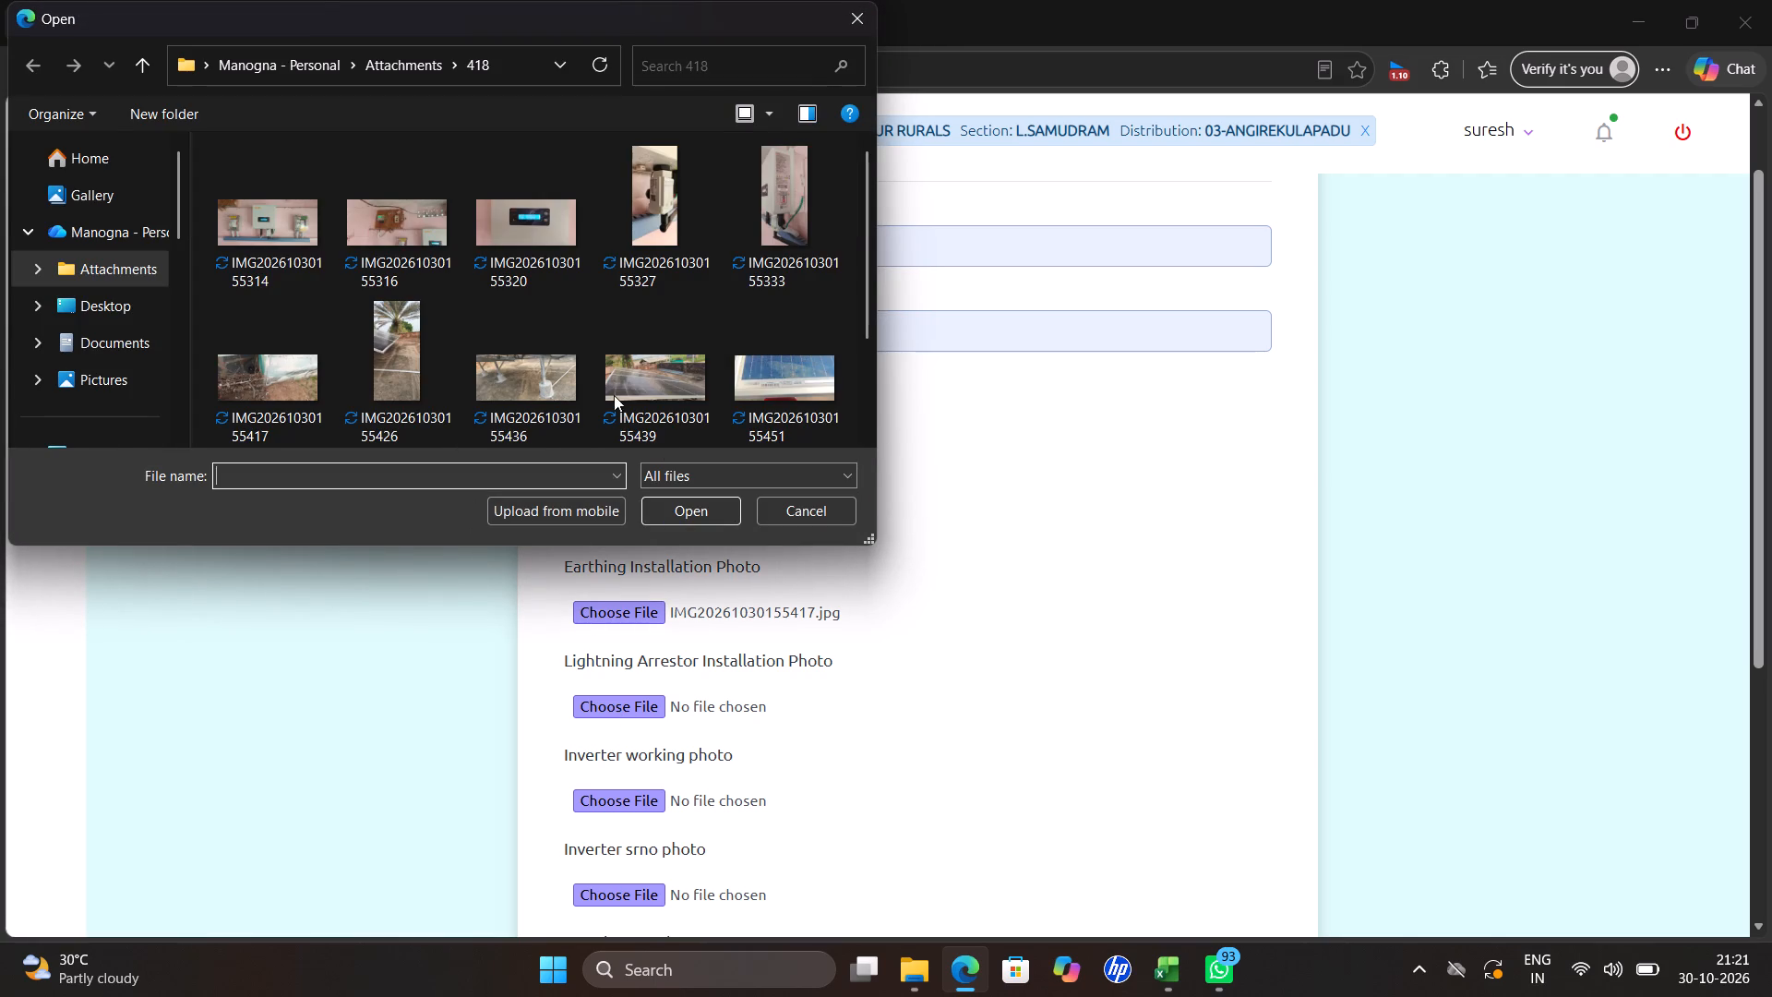
scroll(655, 341, down, 1)
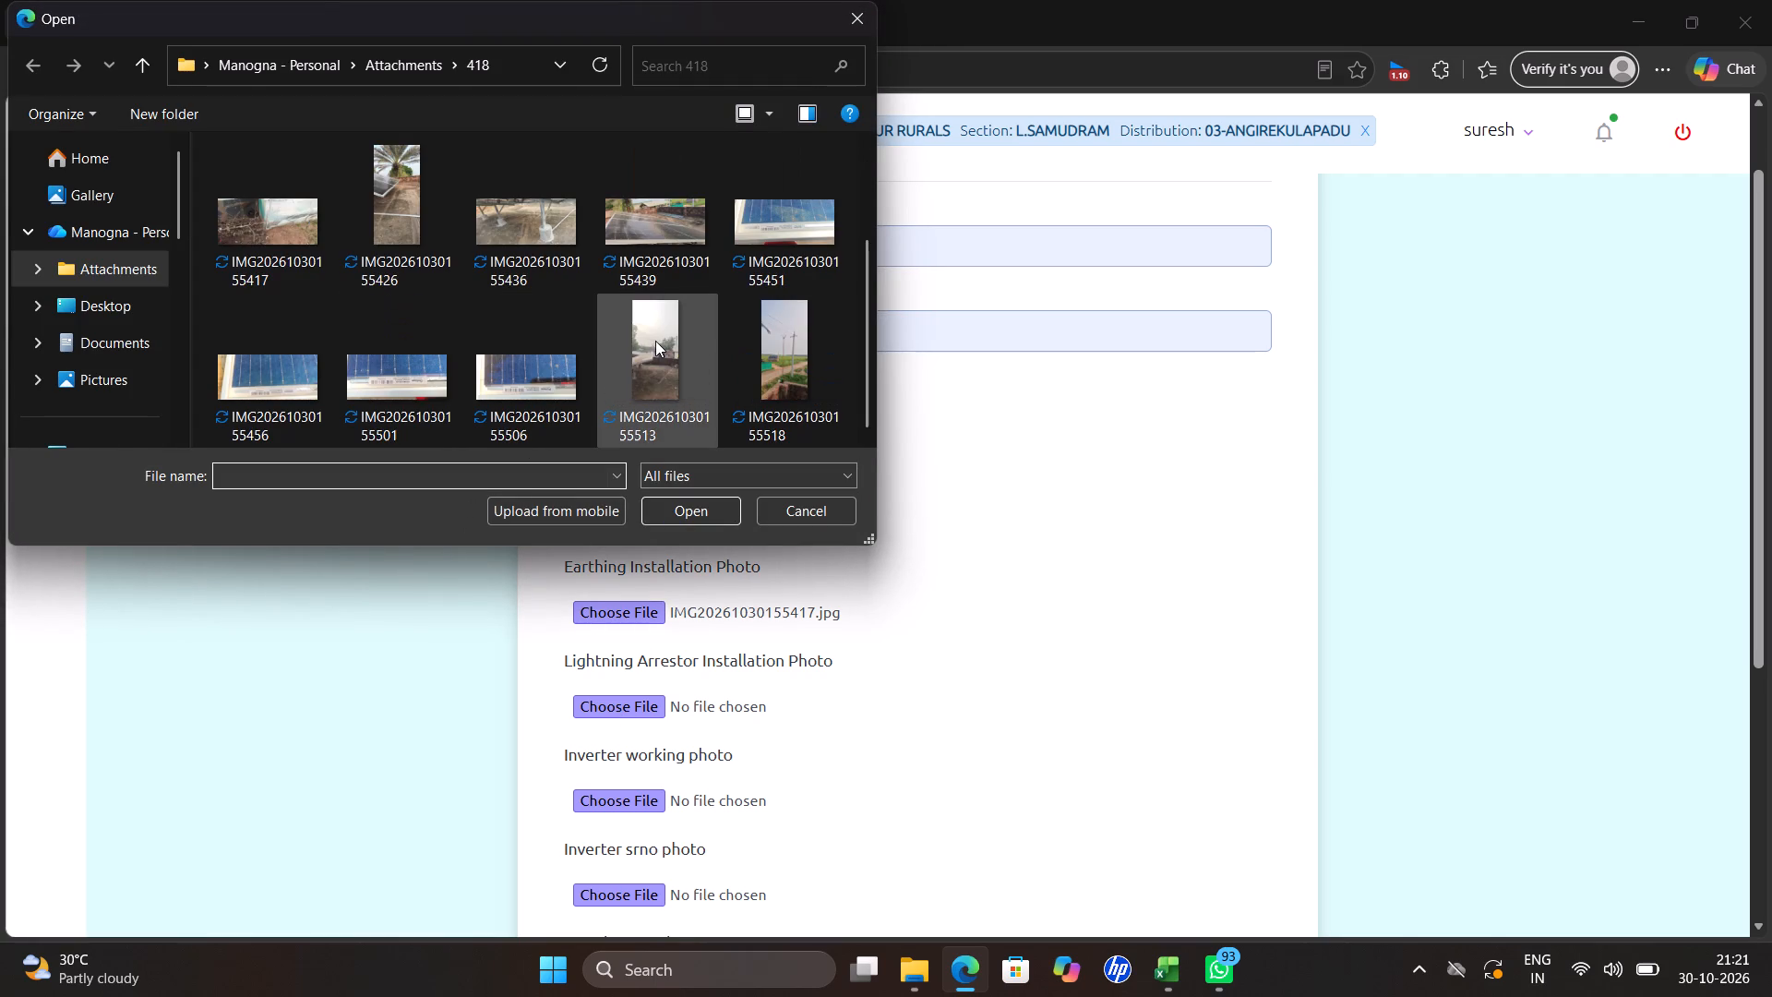
double_click(762, 376)
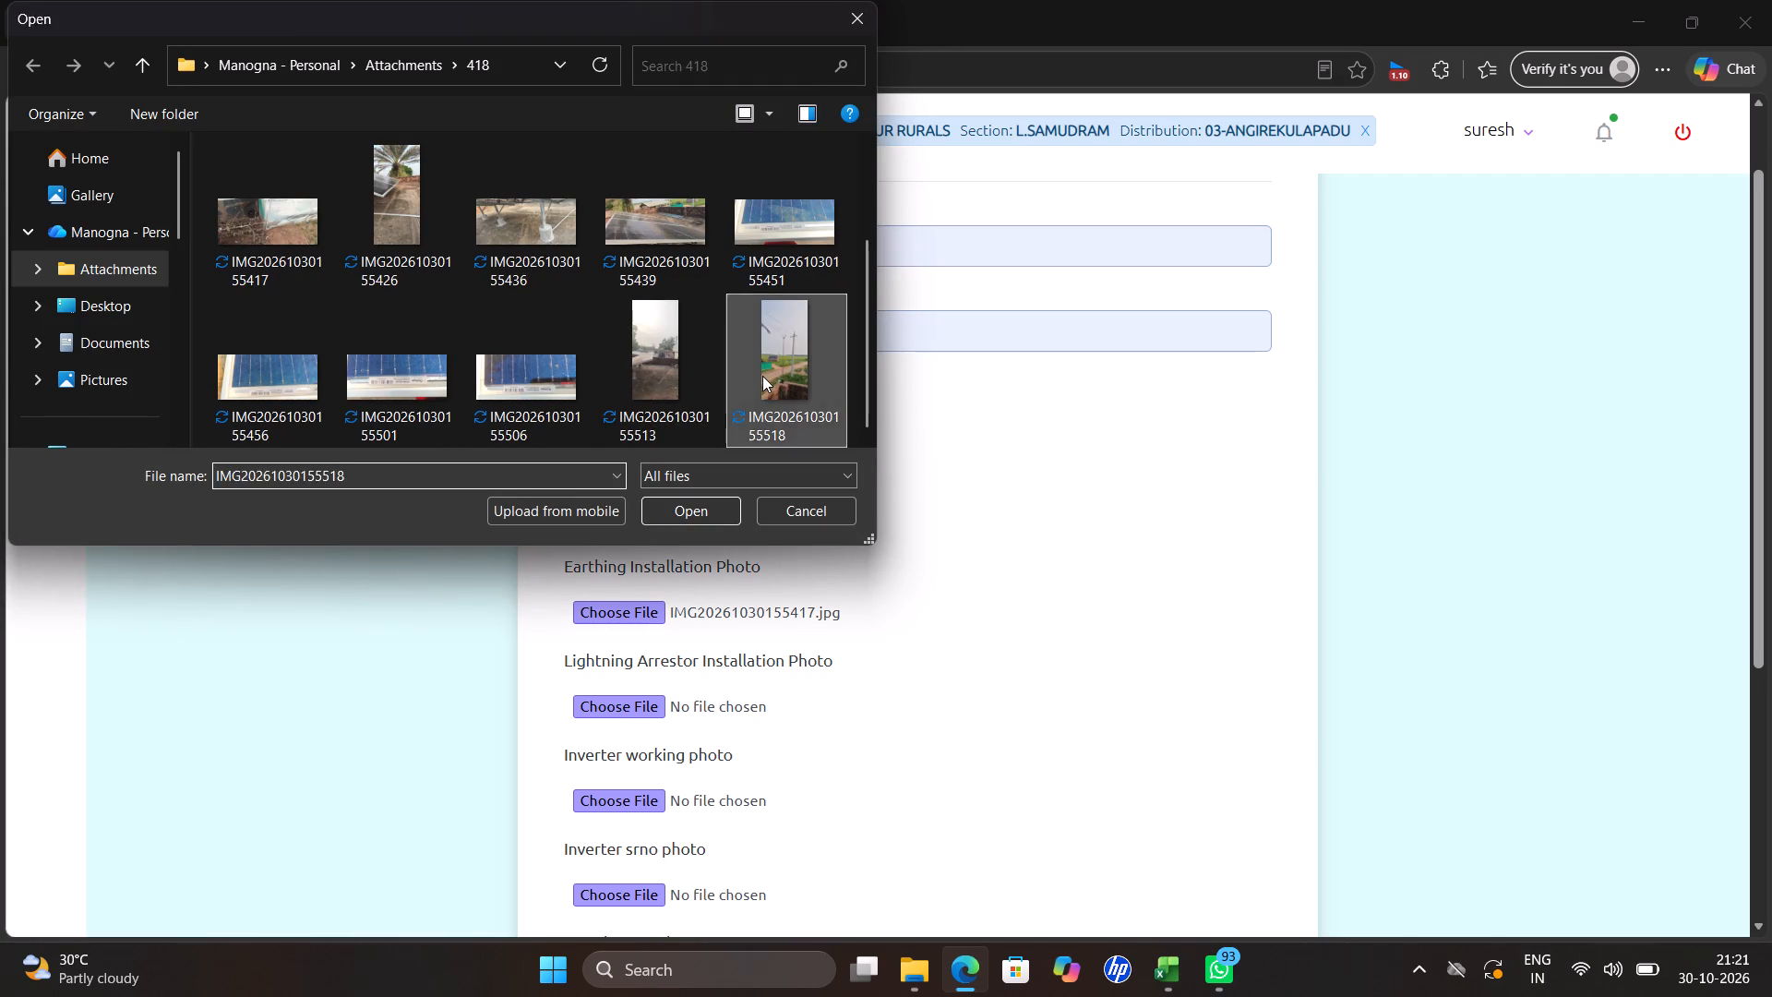
scroll(748, 673, down, 2)
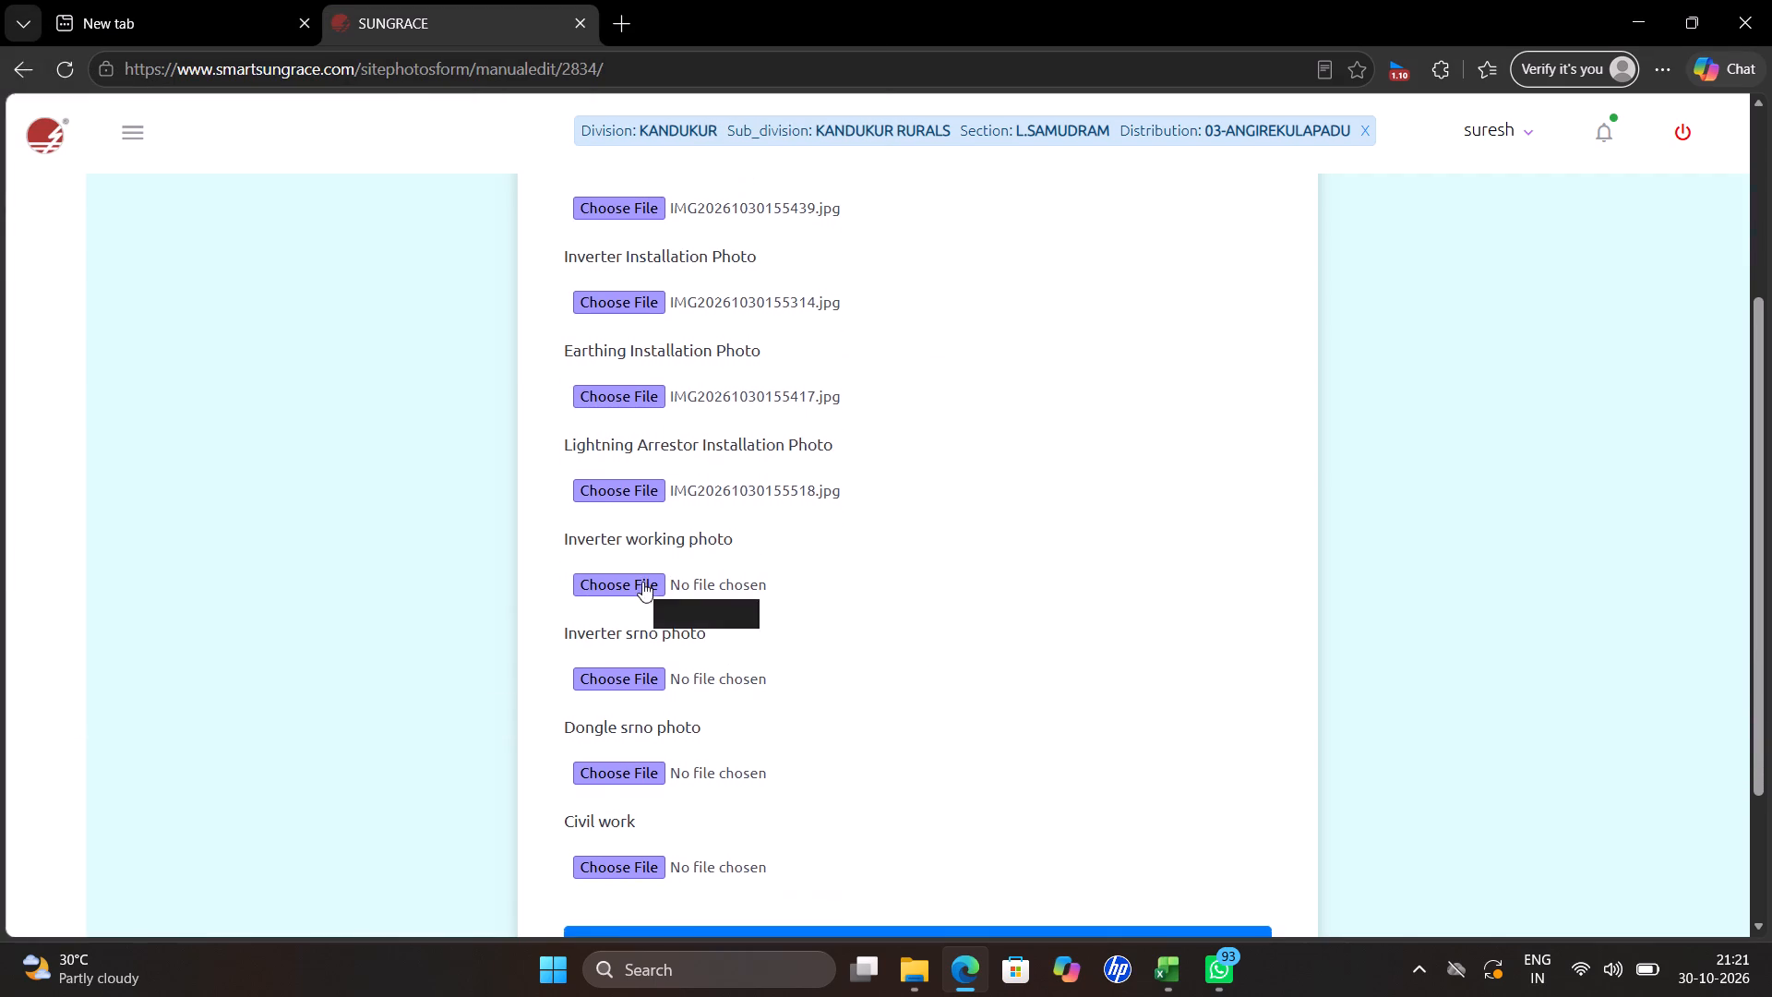
click(642, 582)
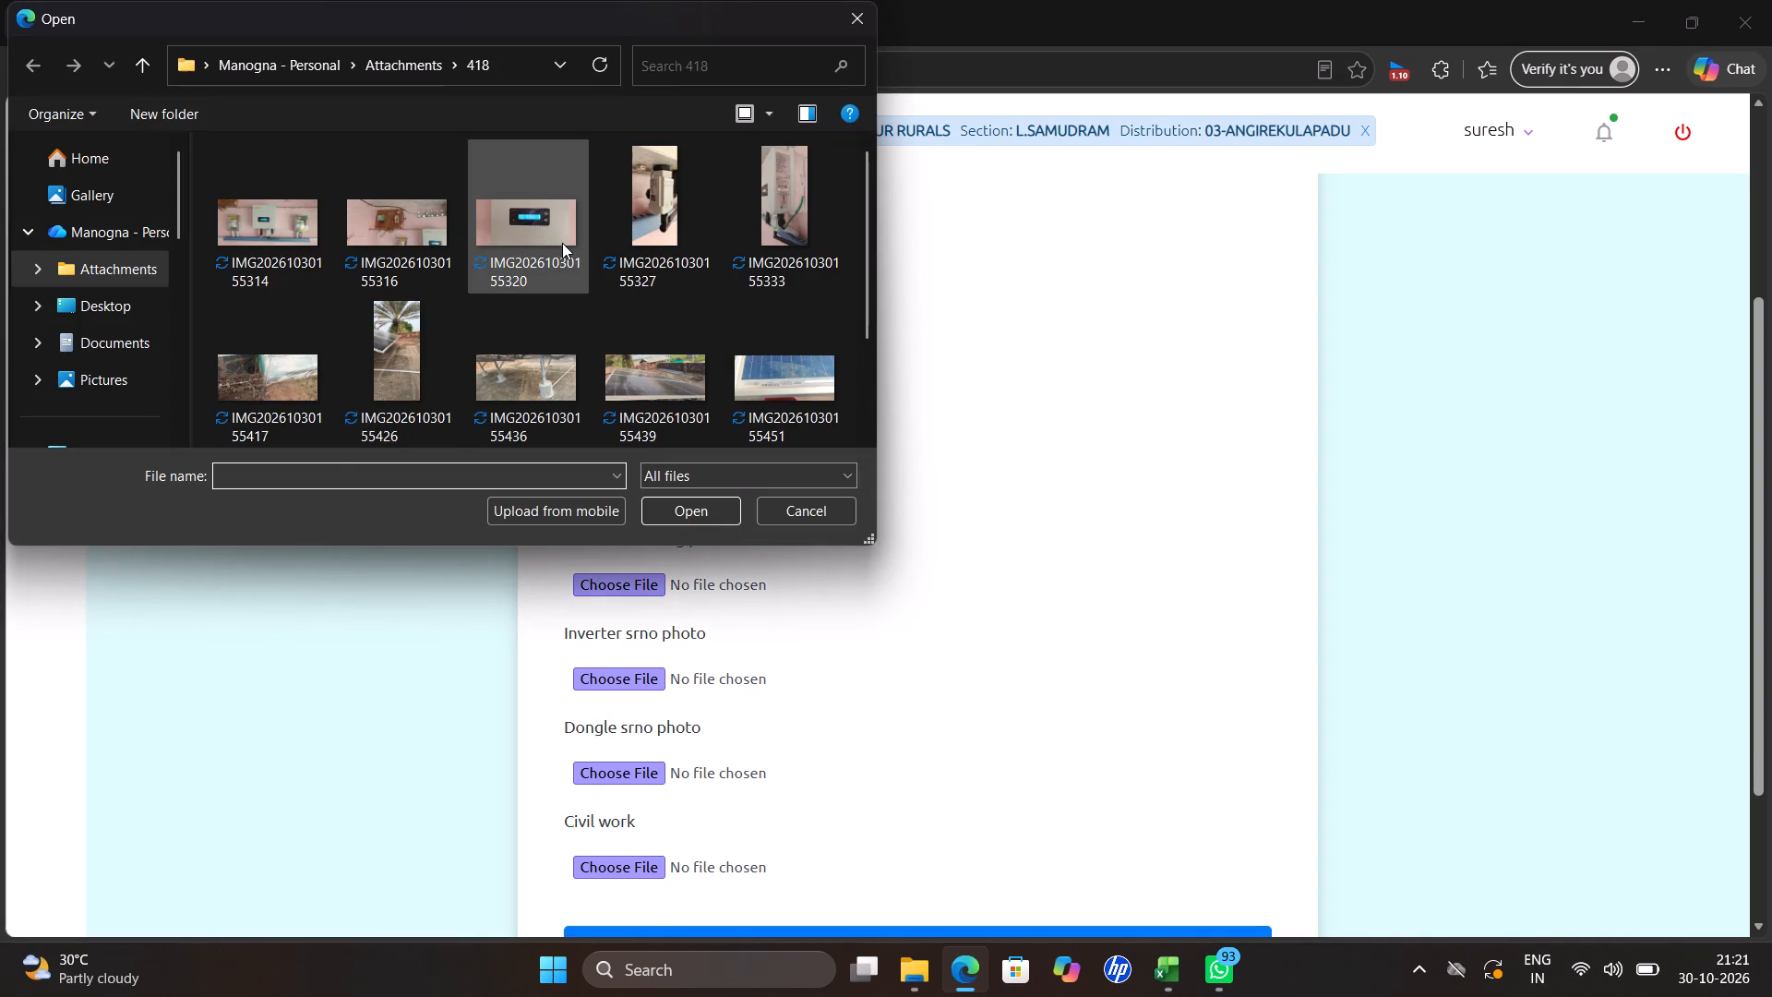
double_click(562, 243)
scroll(683, 635, down, 1)
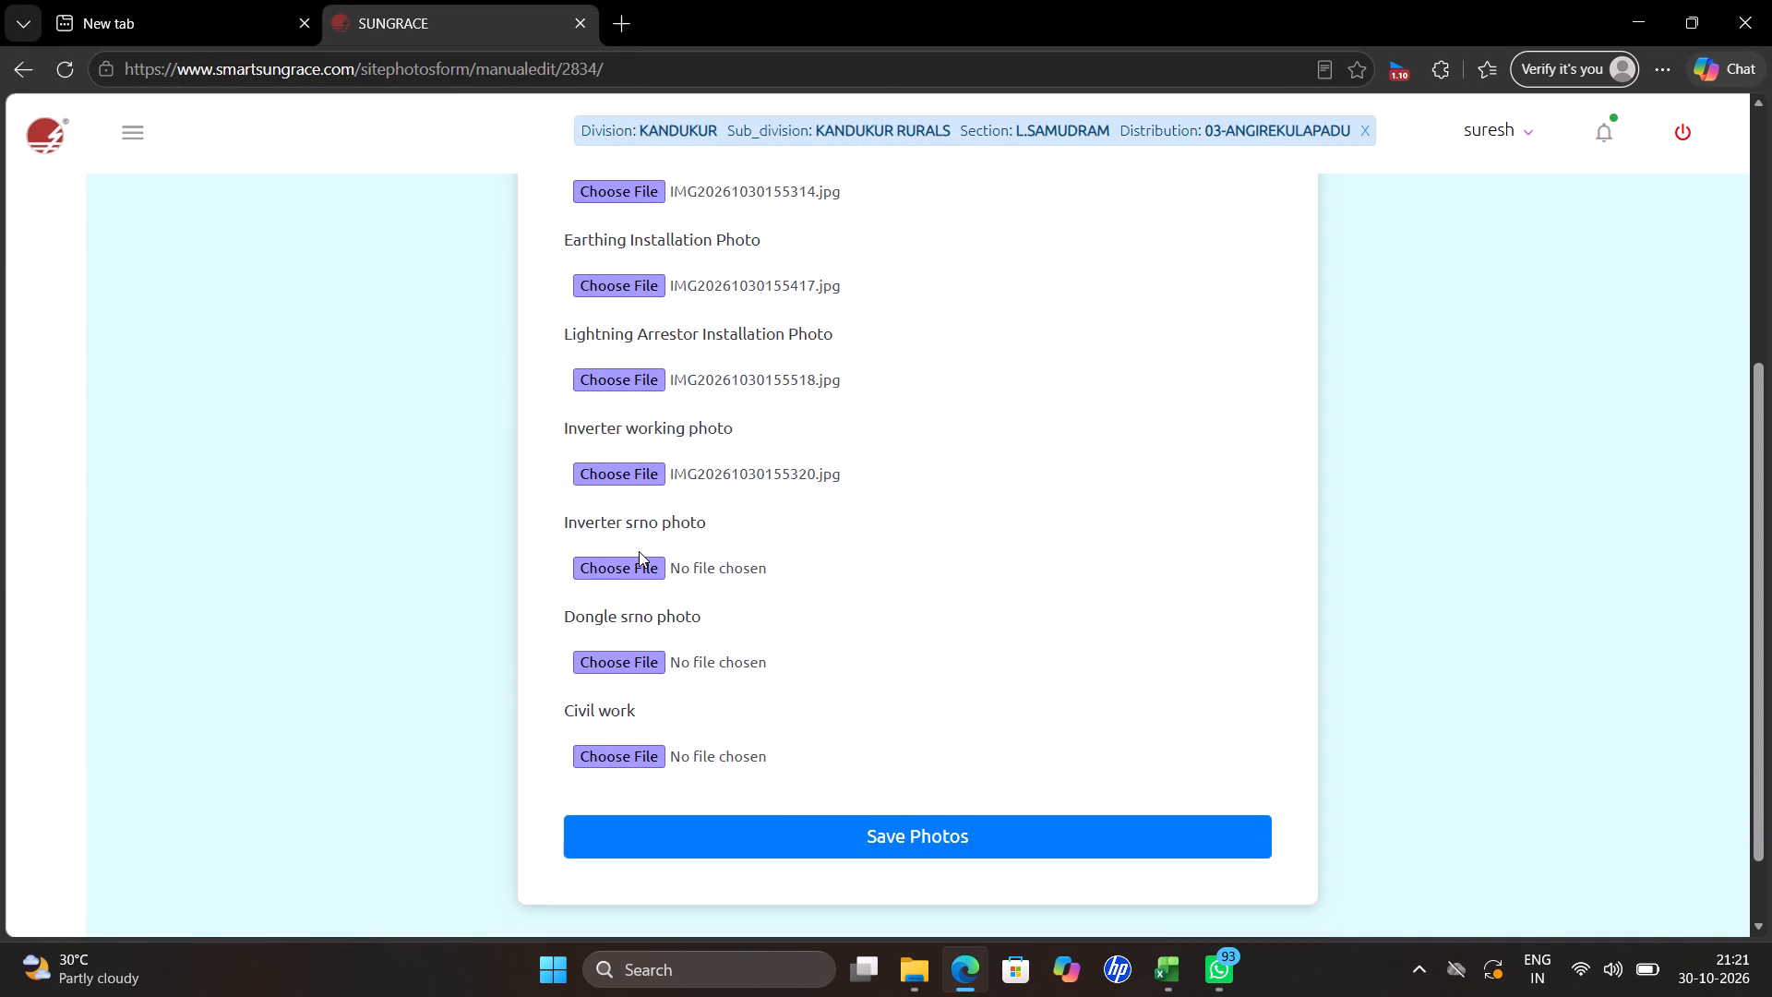
click(639, 563)
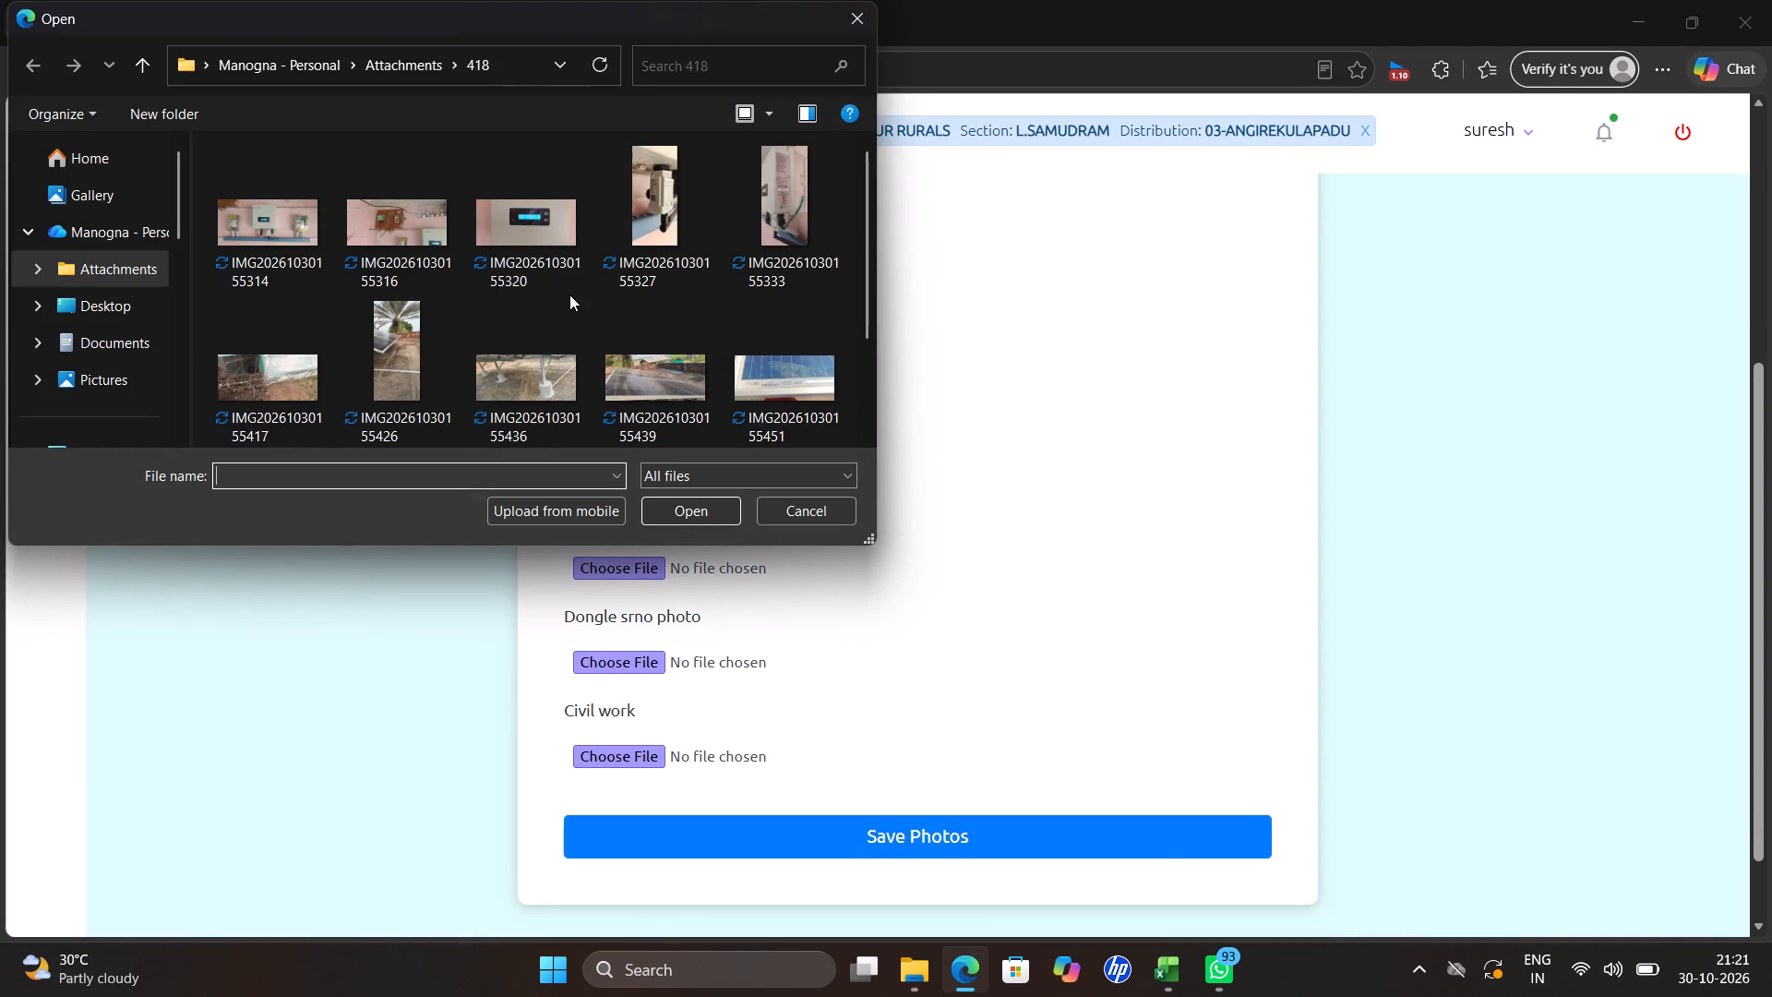
scroll(569, 294, down, 2)
scroll(569, 294, up, 1)
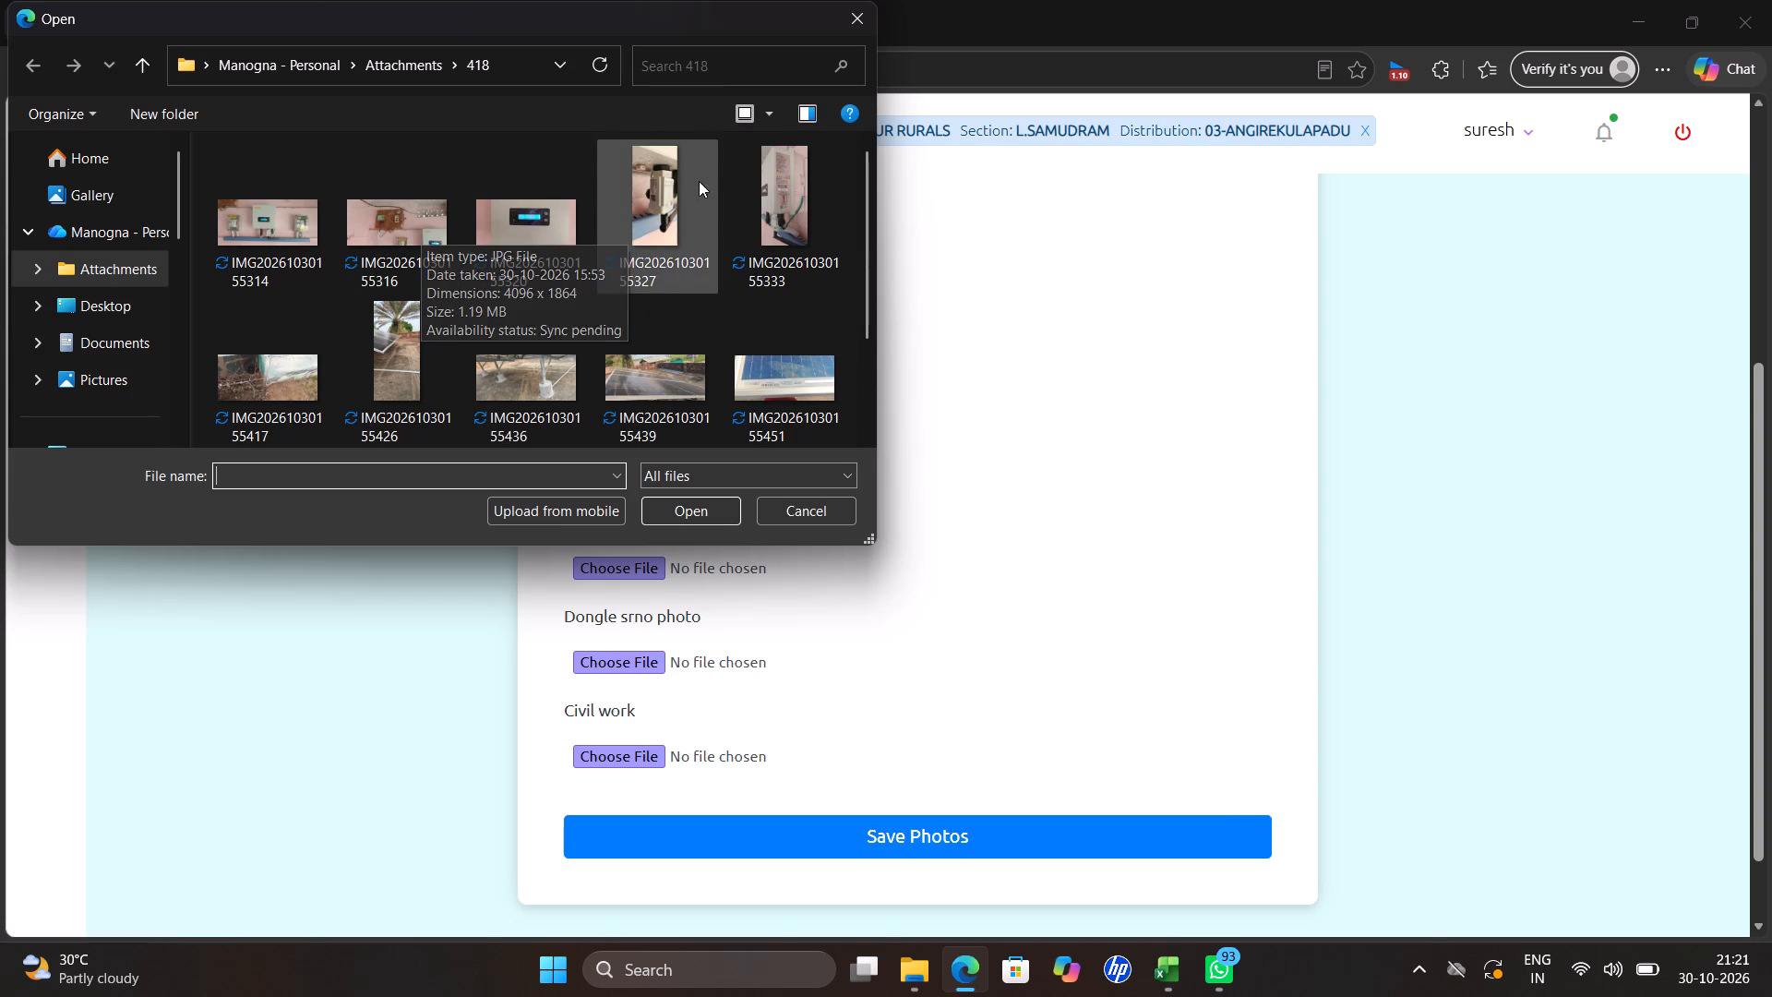
double_click(763, 193)
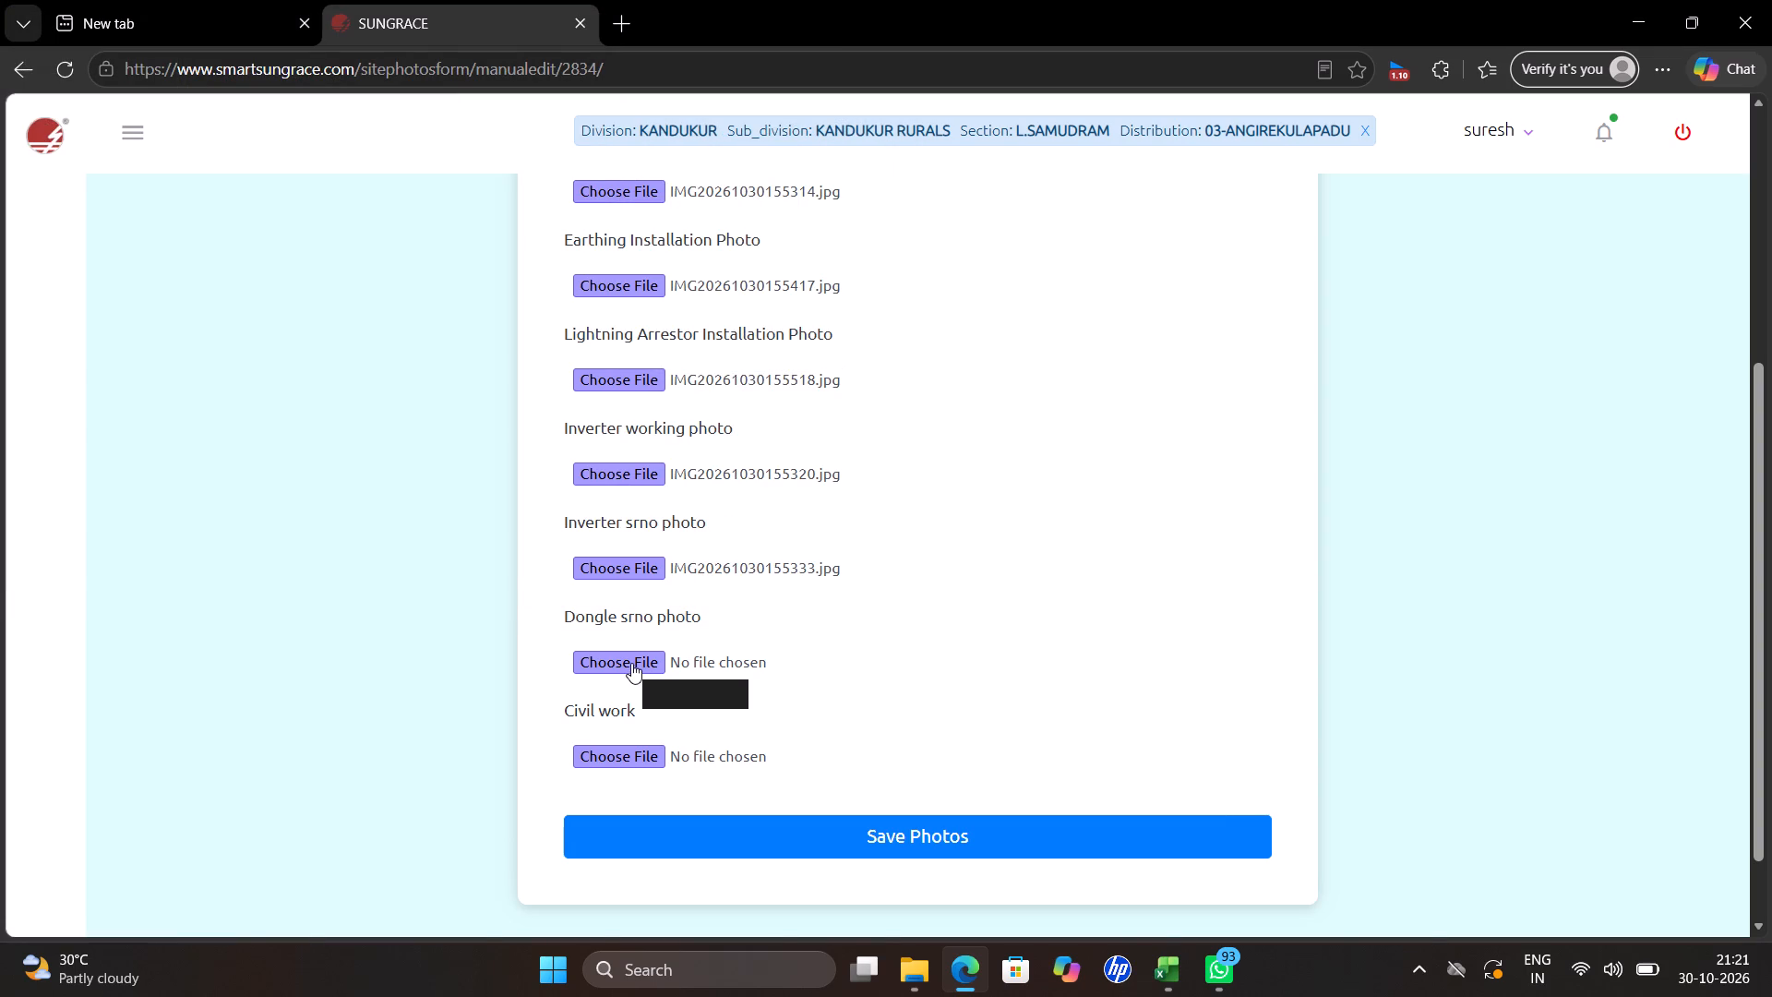
click(631, 663)
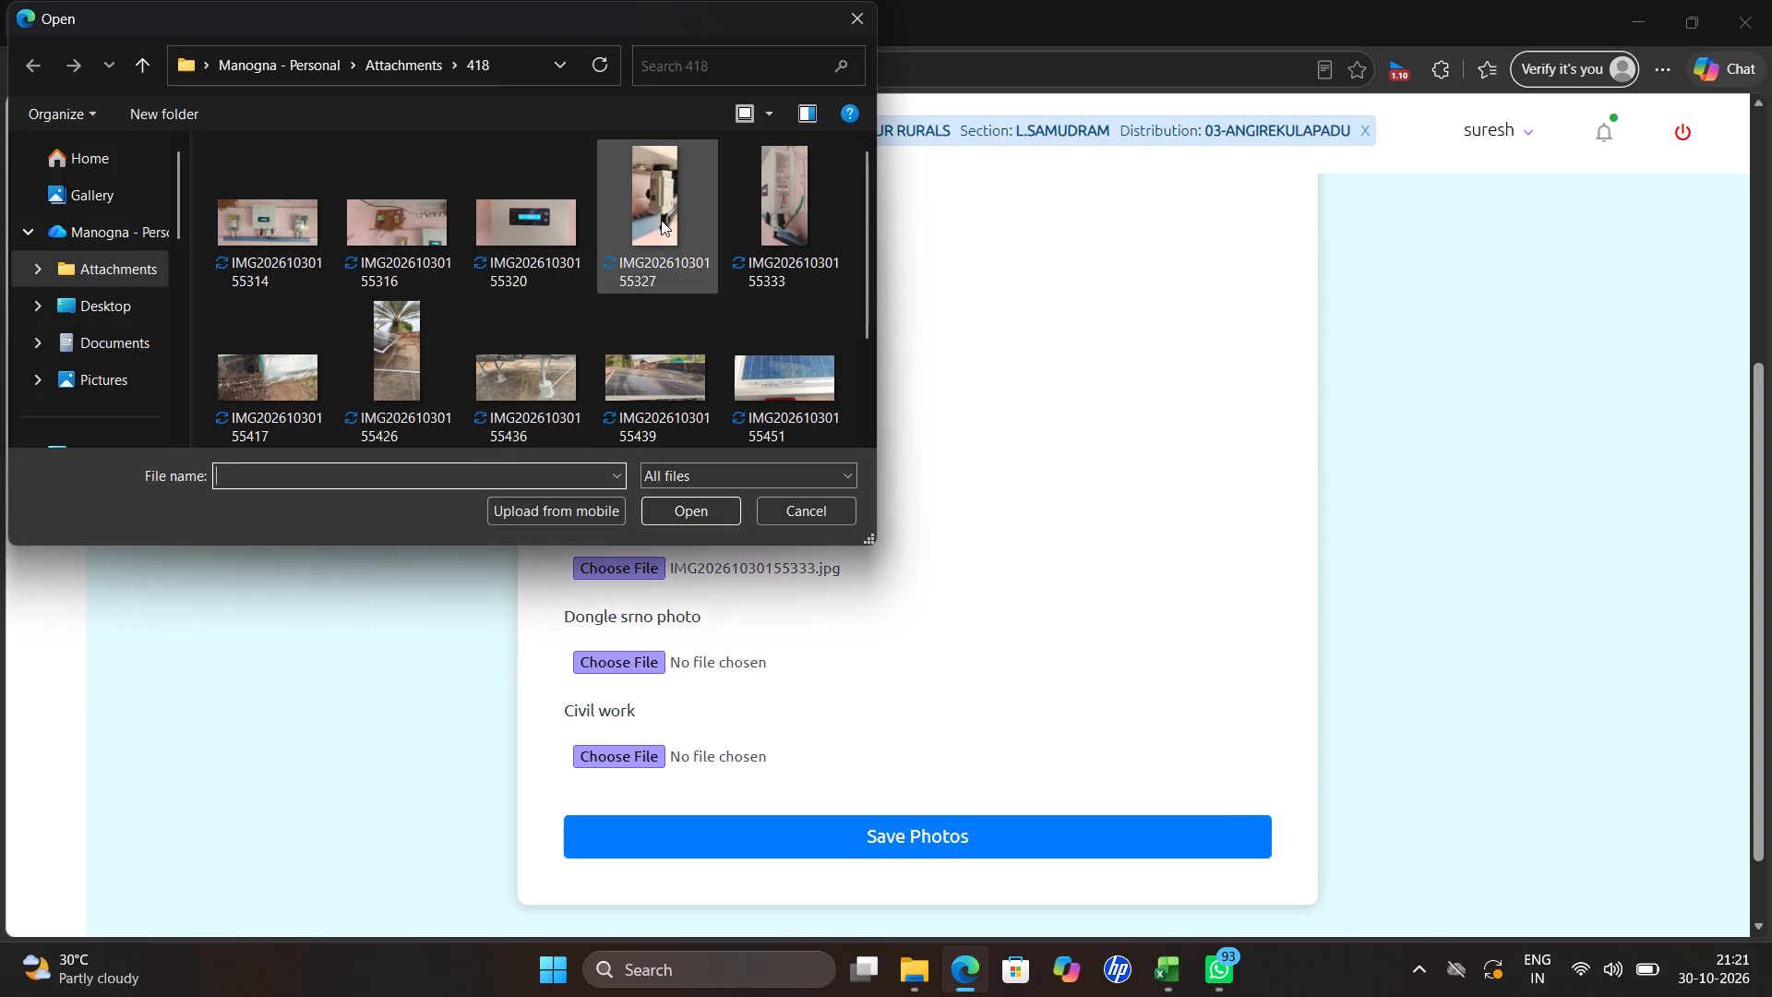
double_click(661, 220)
click(636, 756)
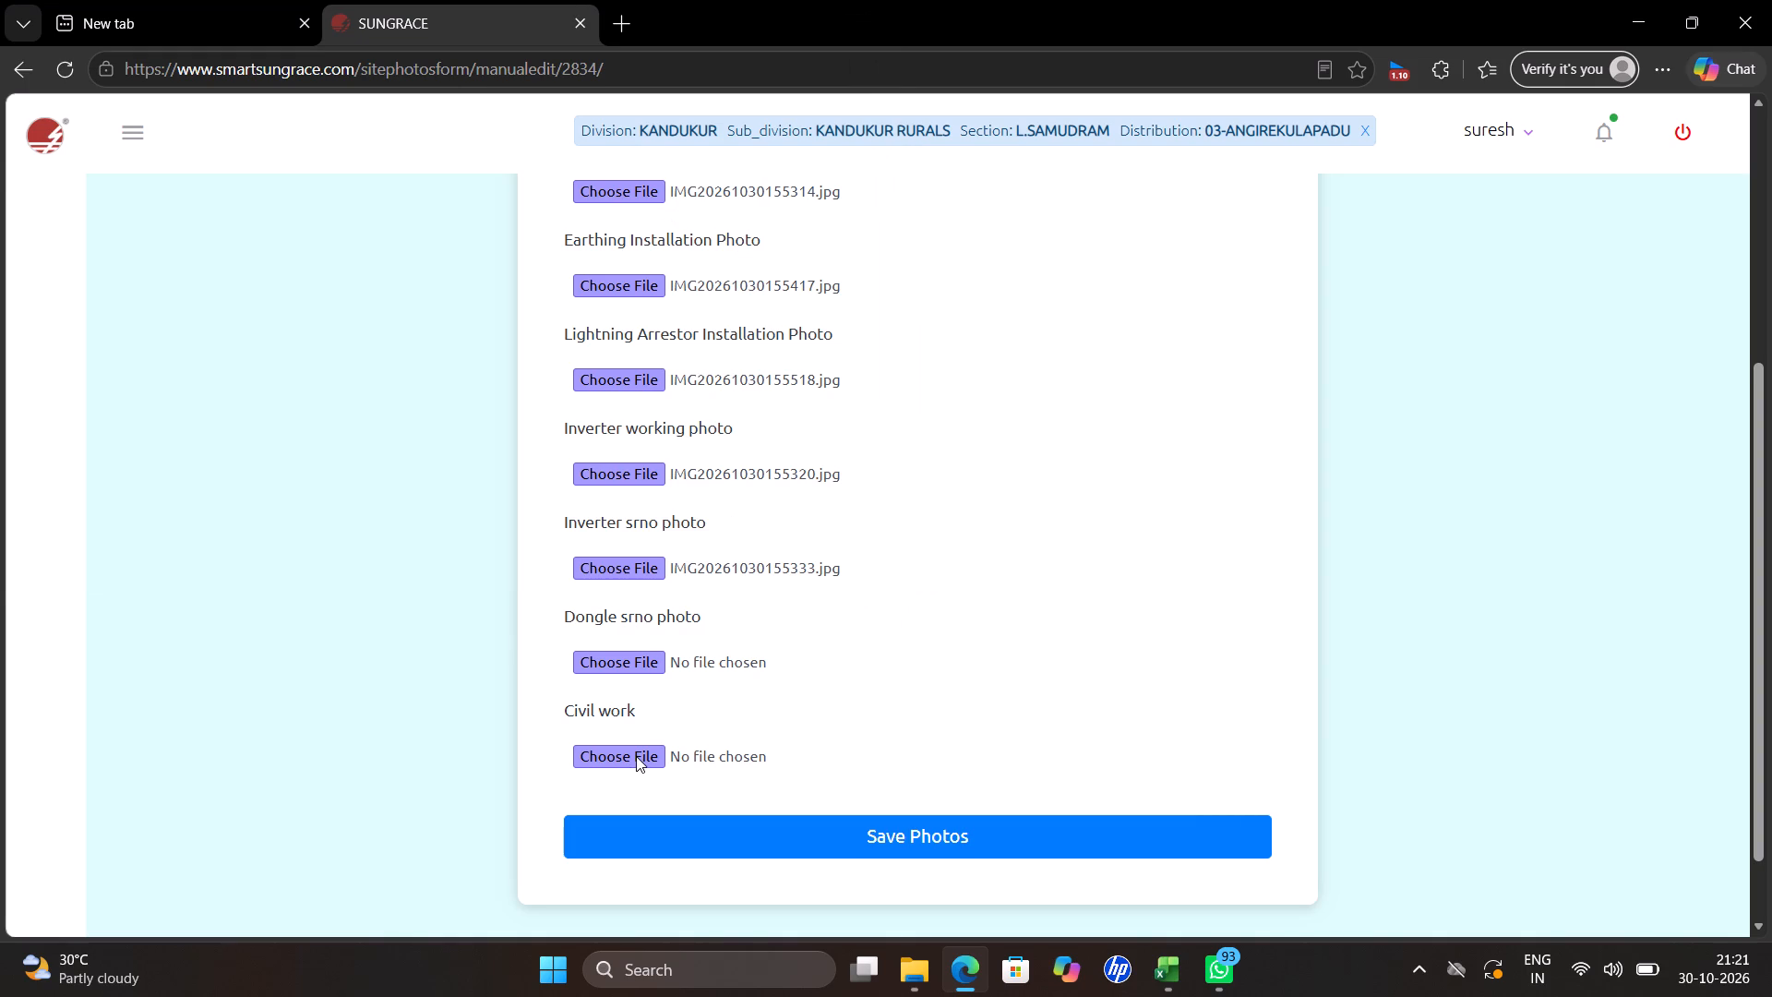
scroll(673, 317, down, 4)
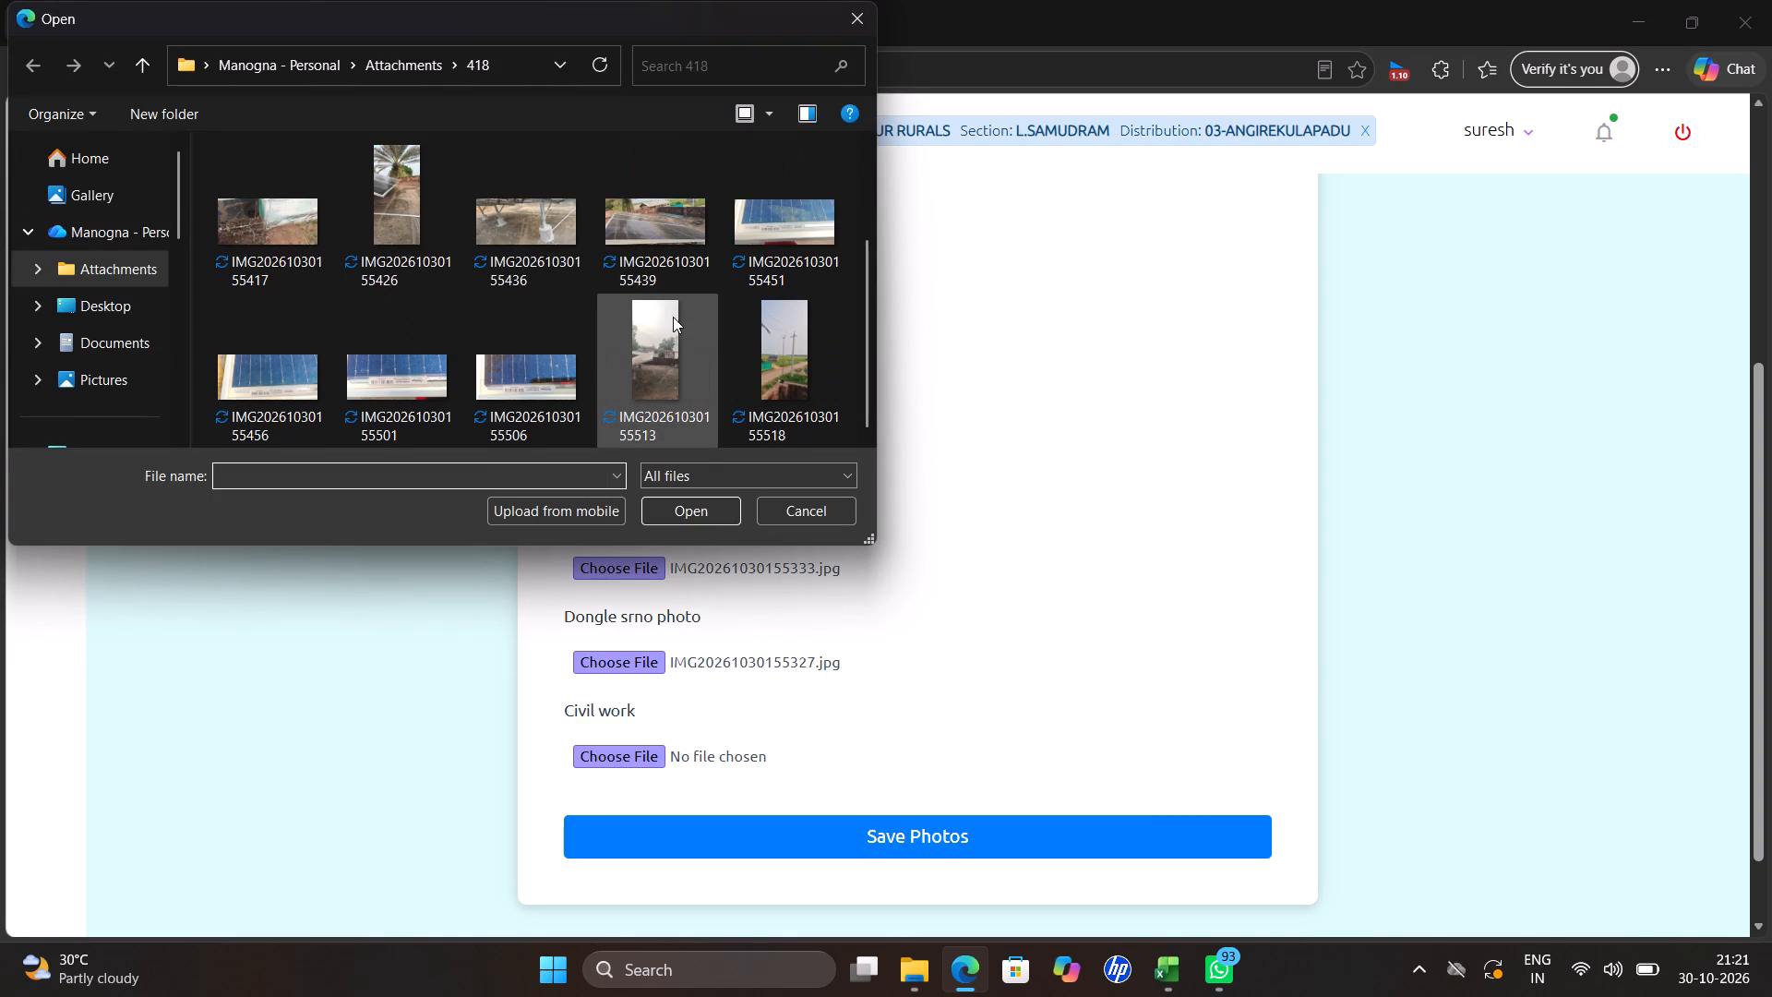
double_click(576, 258)
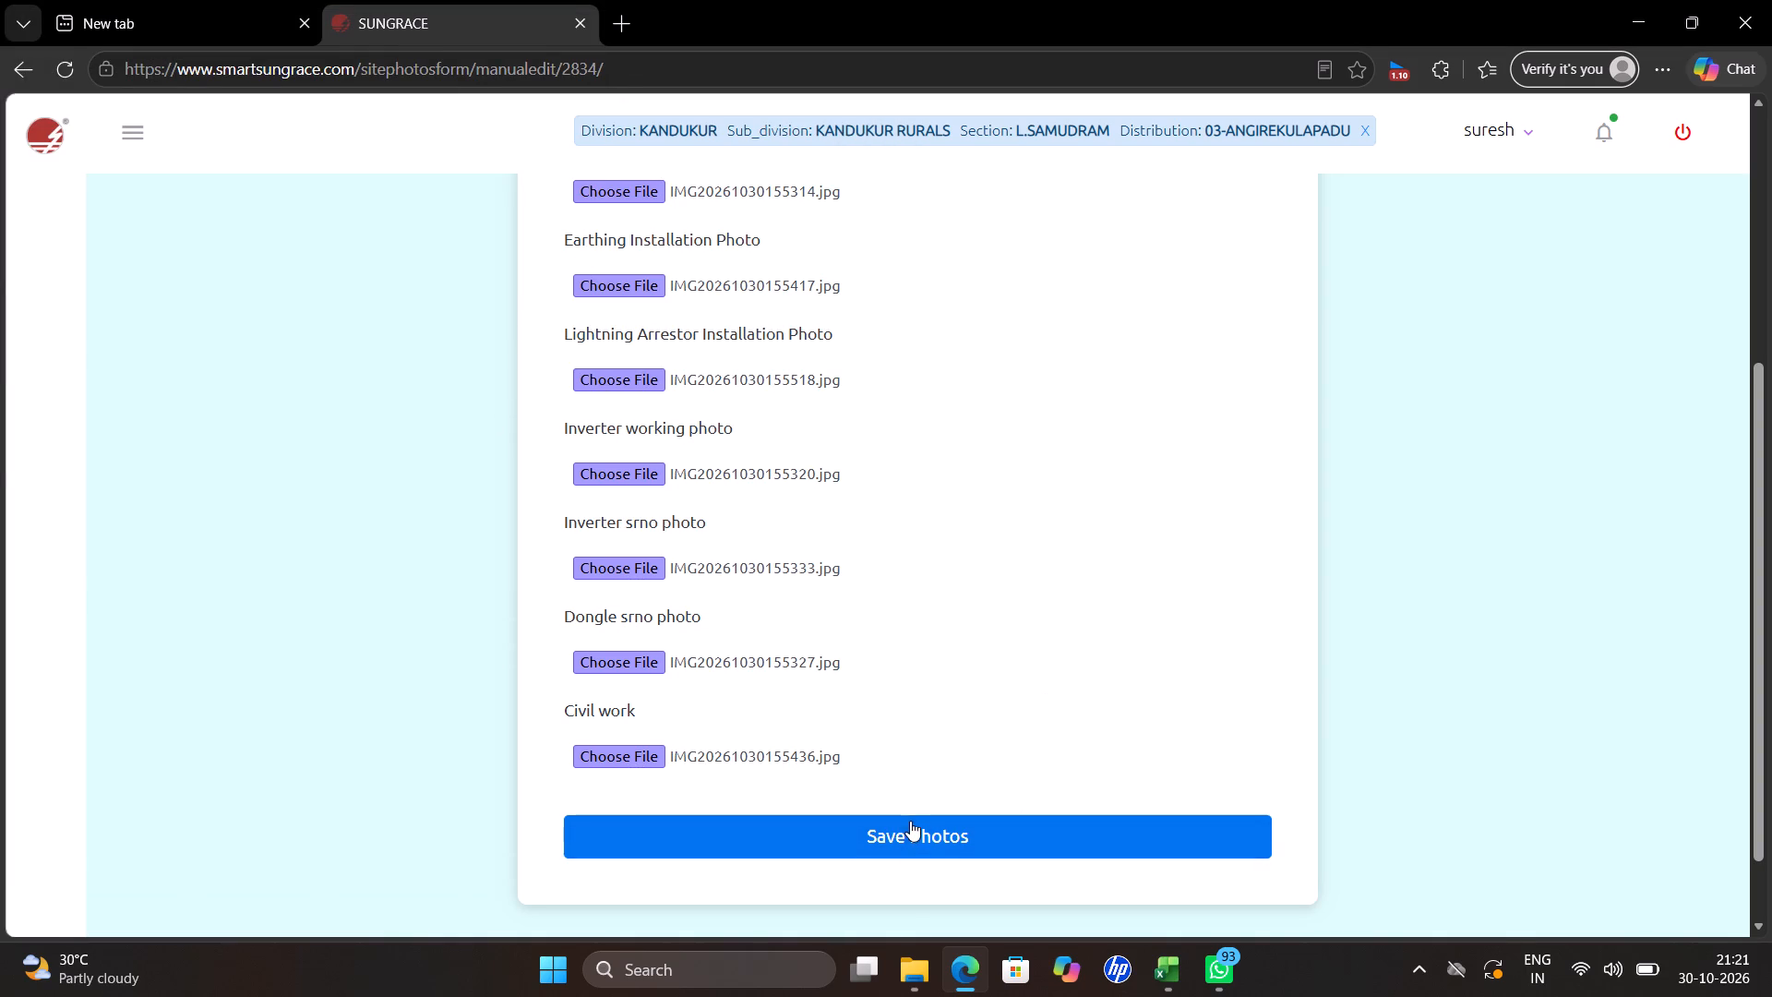
Save the site photos with the location overlay applied to all eight of them.
click(910, 827)
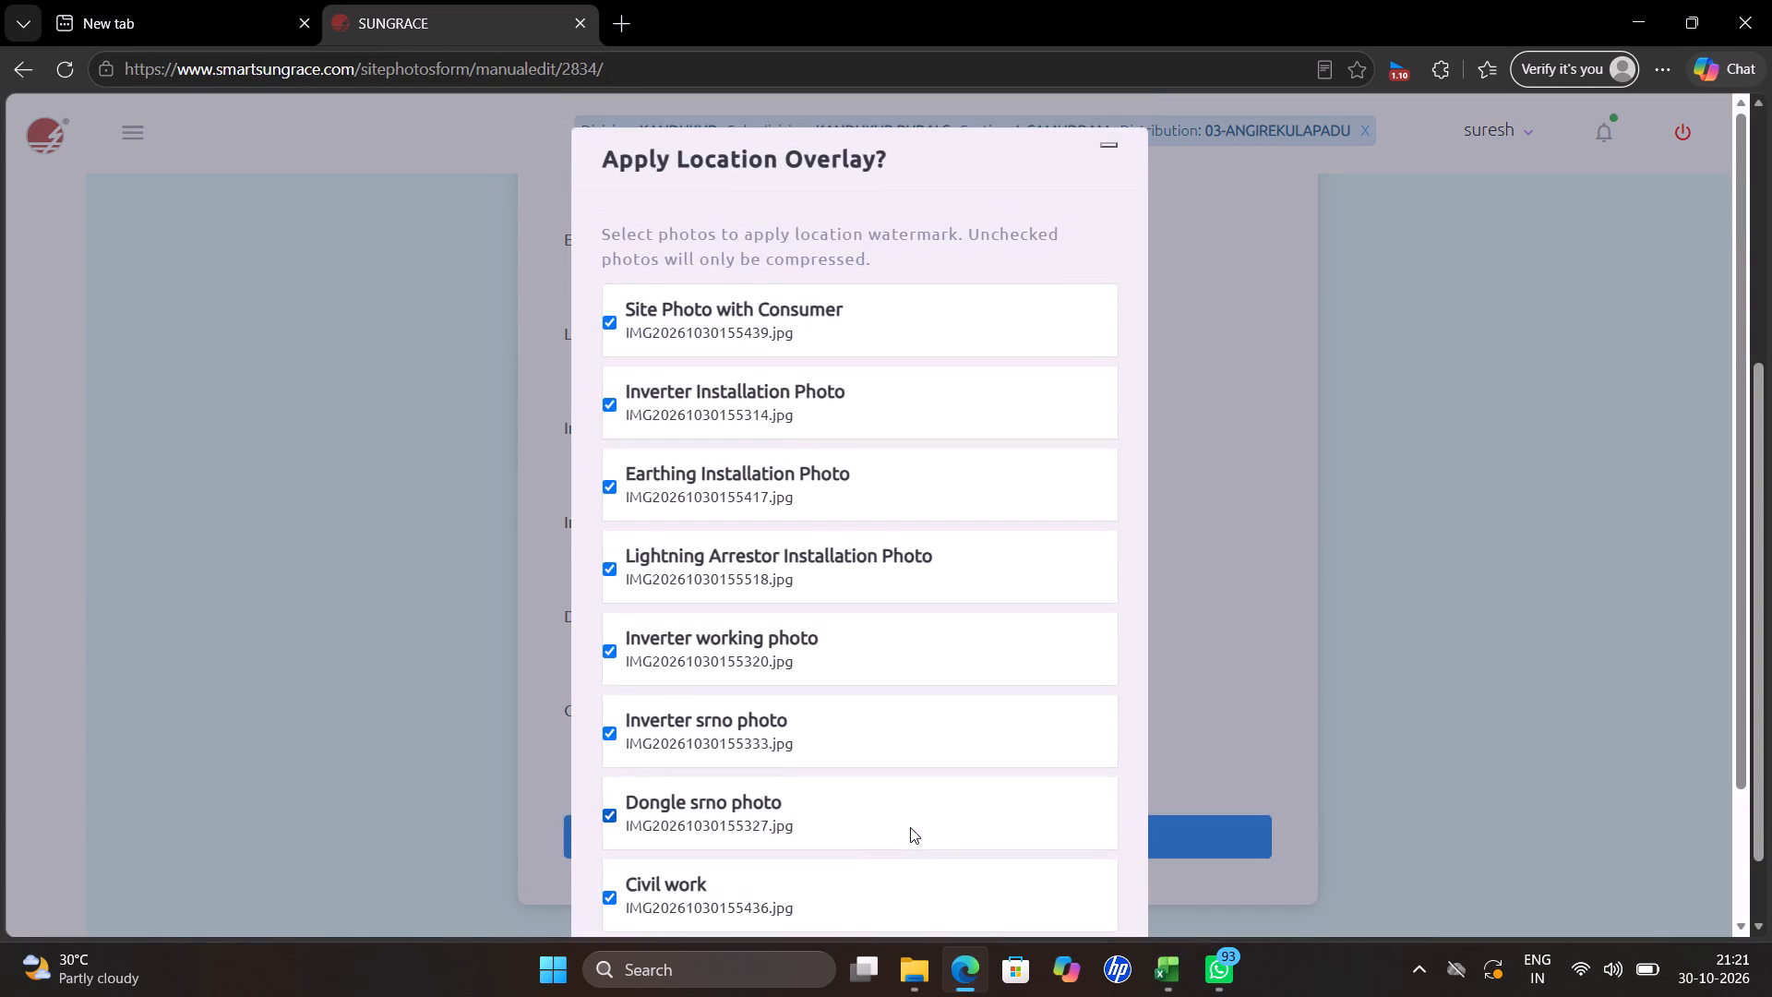
scroll(910, 827, down, 5)
click(878, 856)
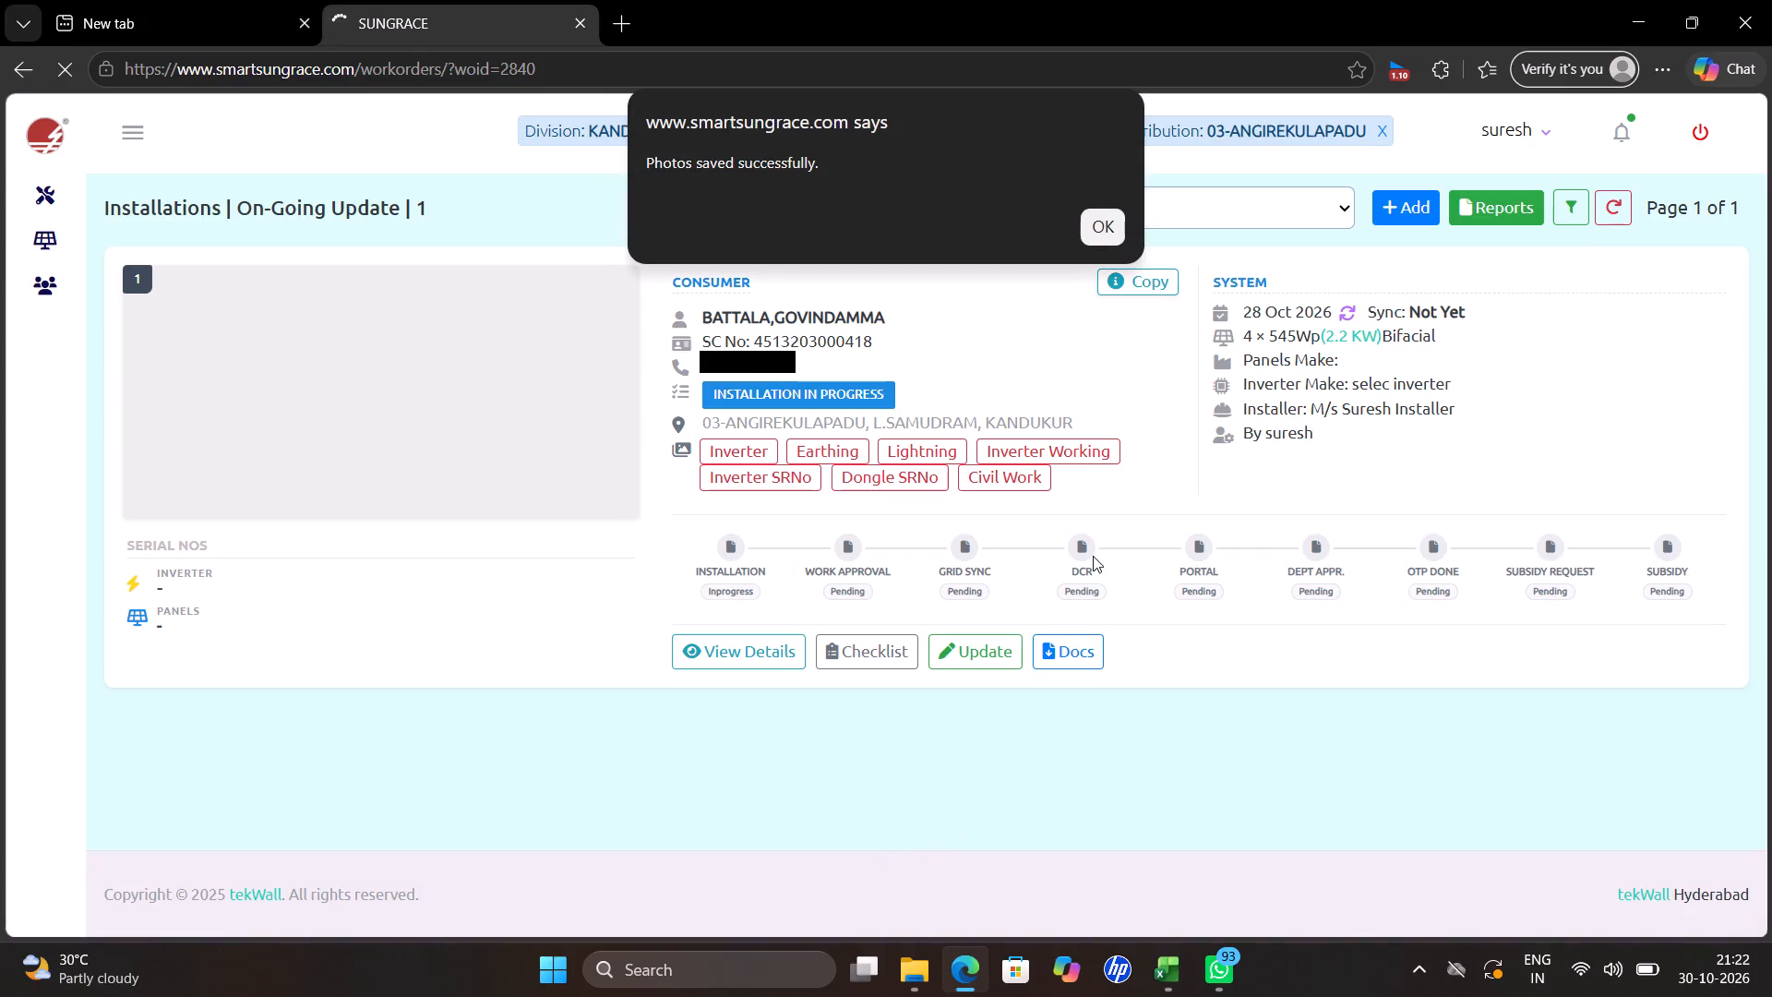
click(1105, 217)
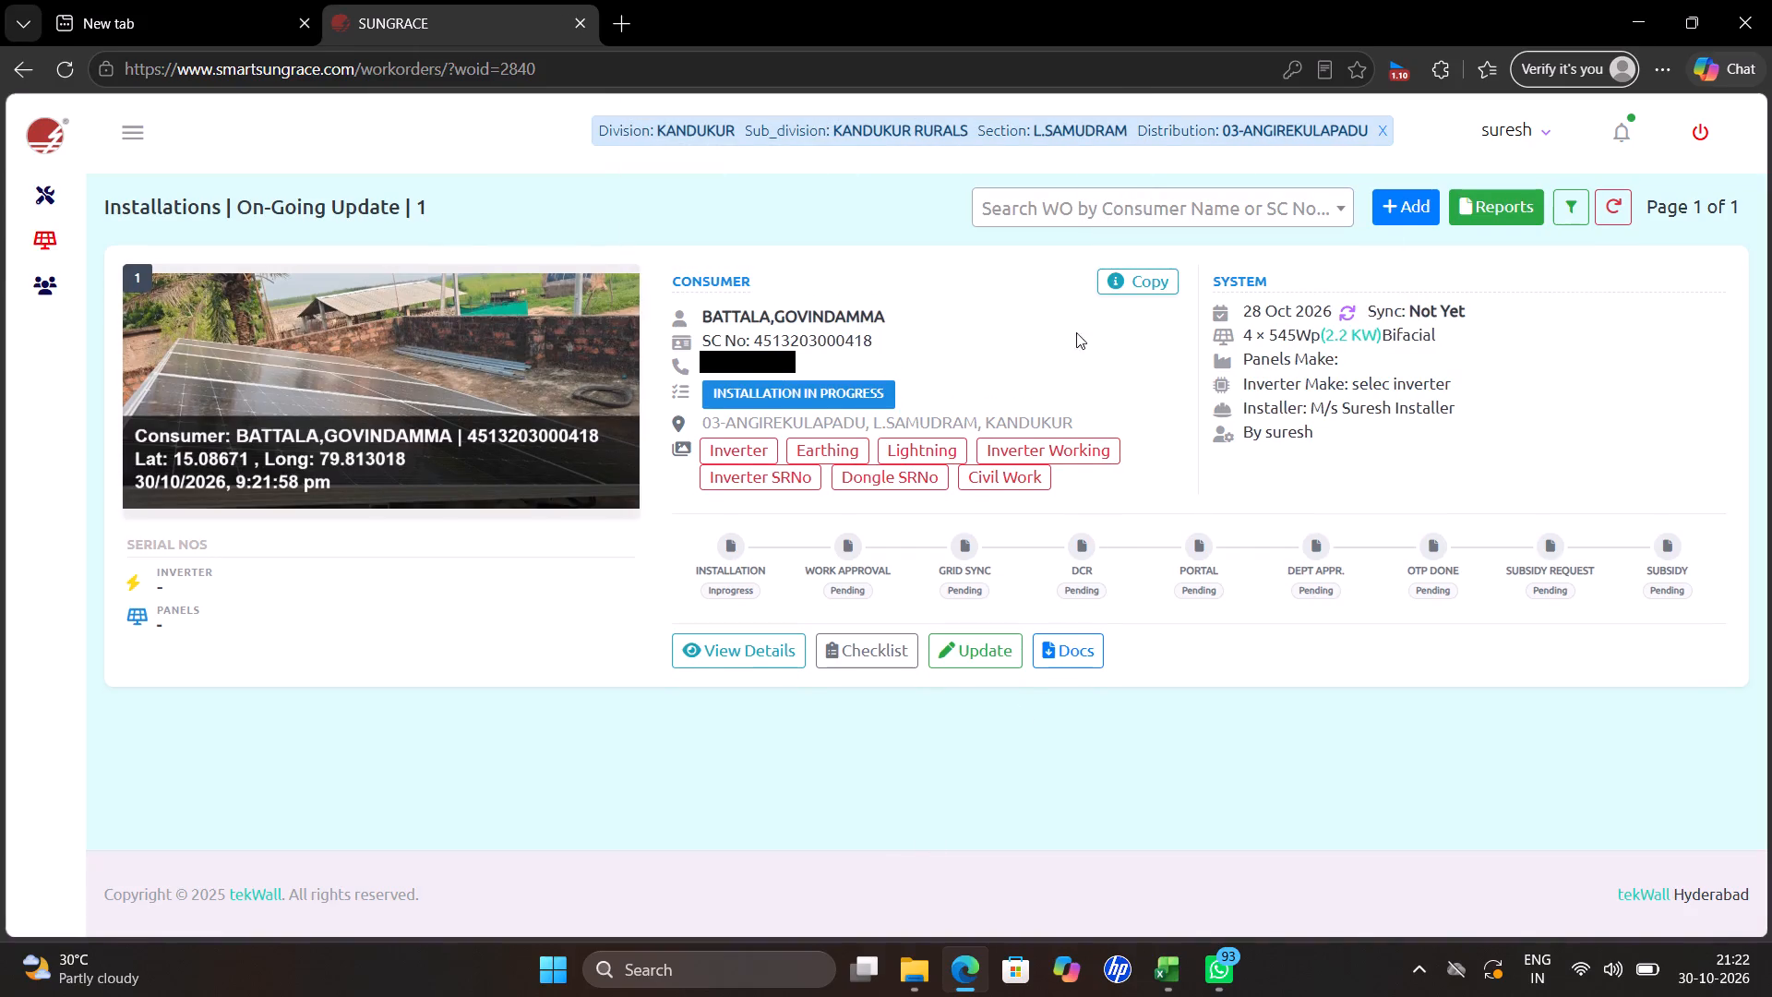
click(952, 643)
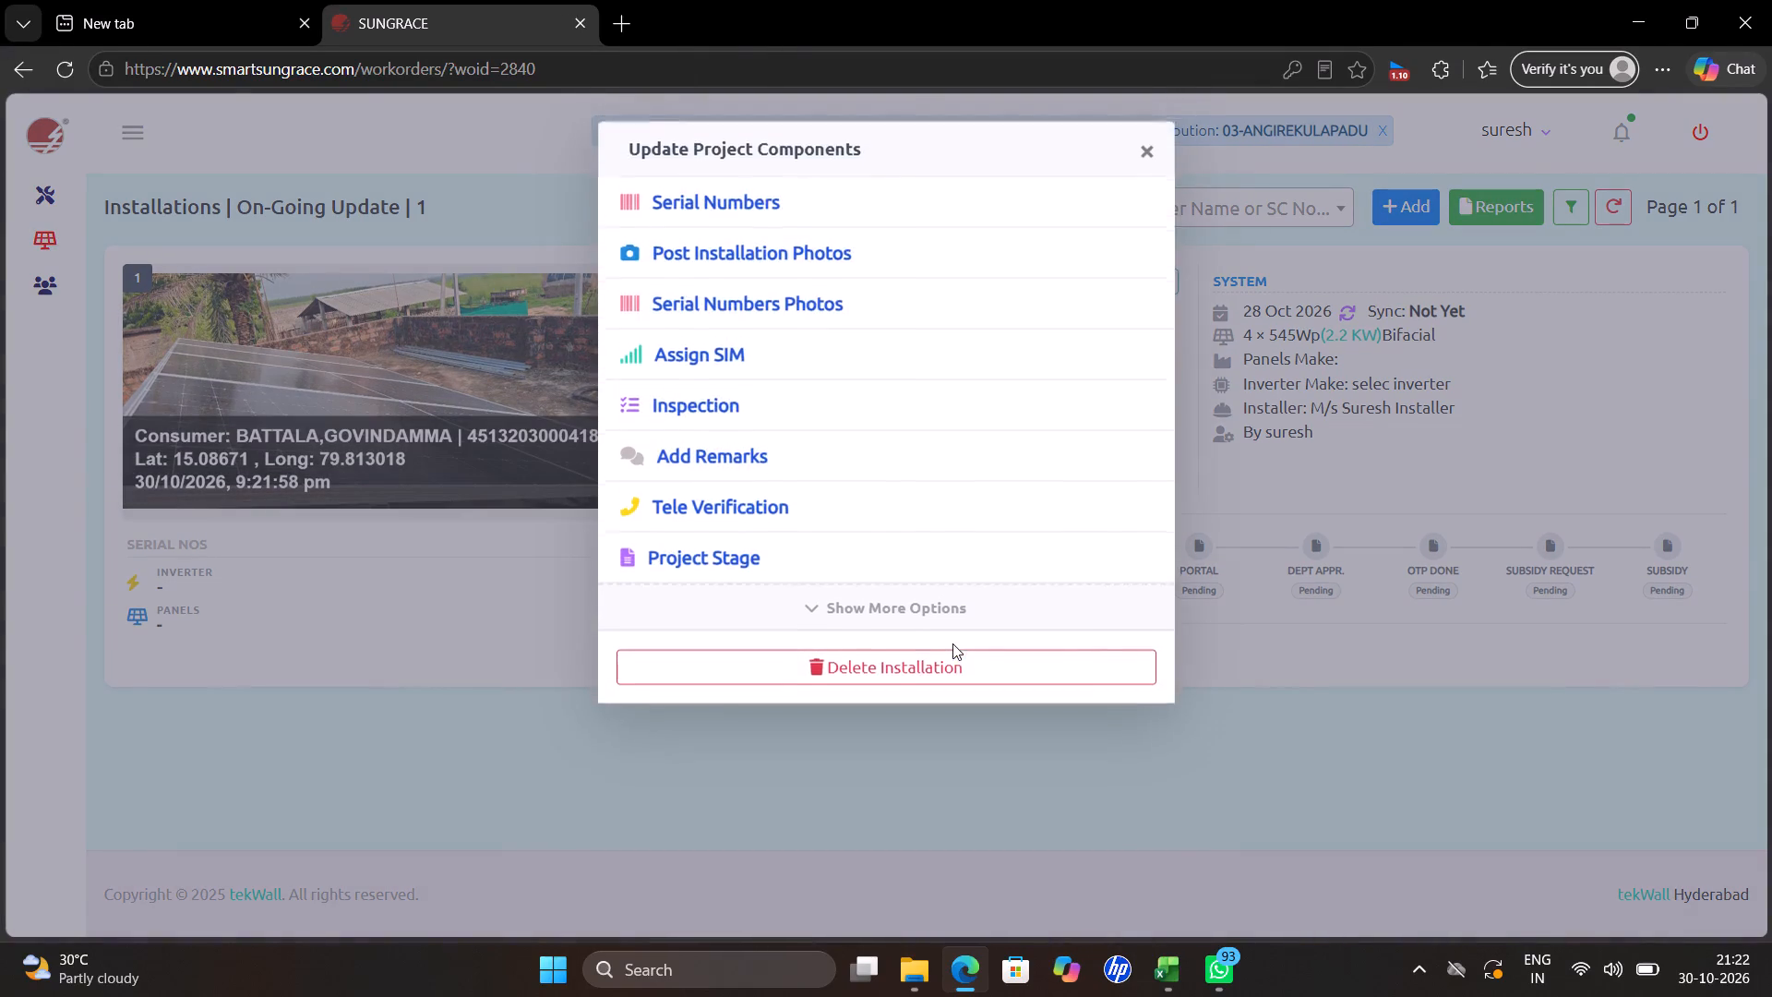
click(889, 218)
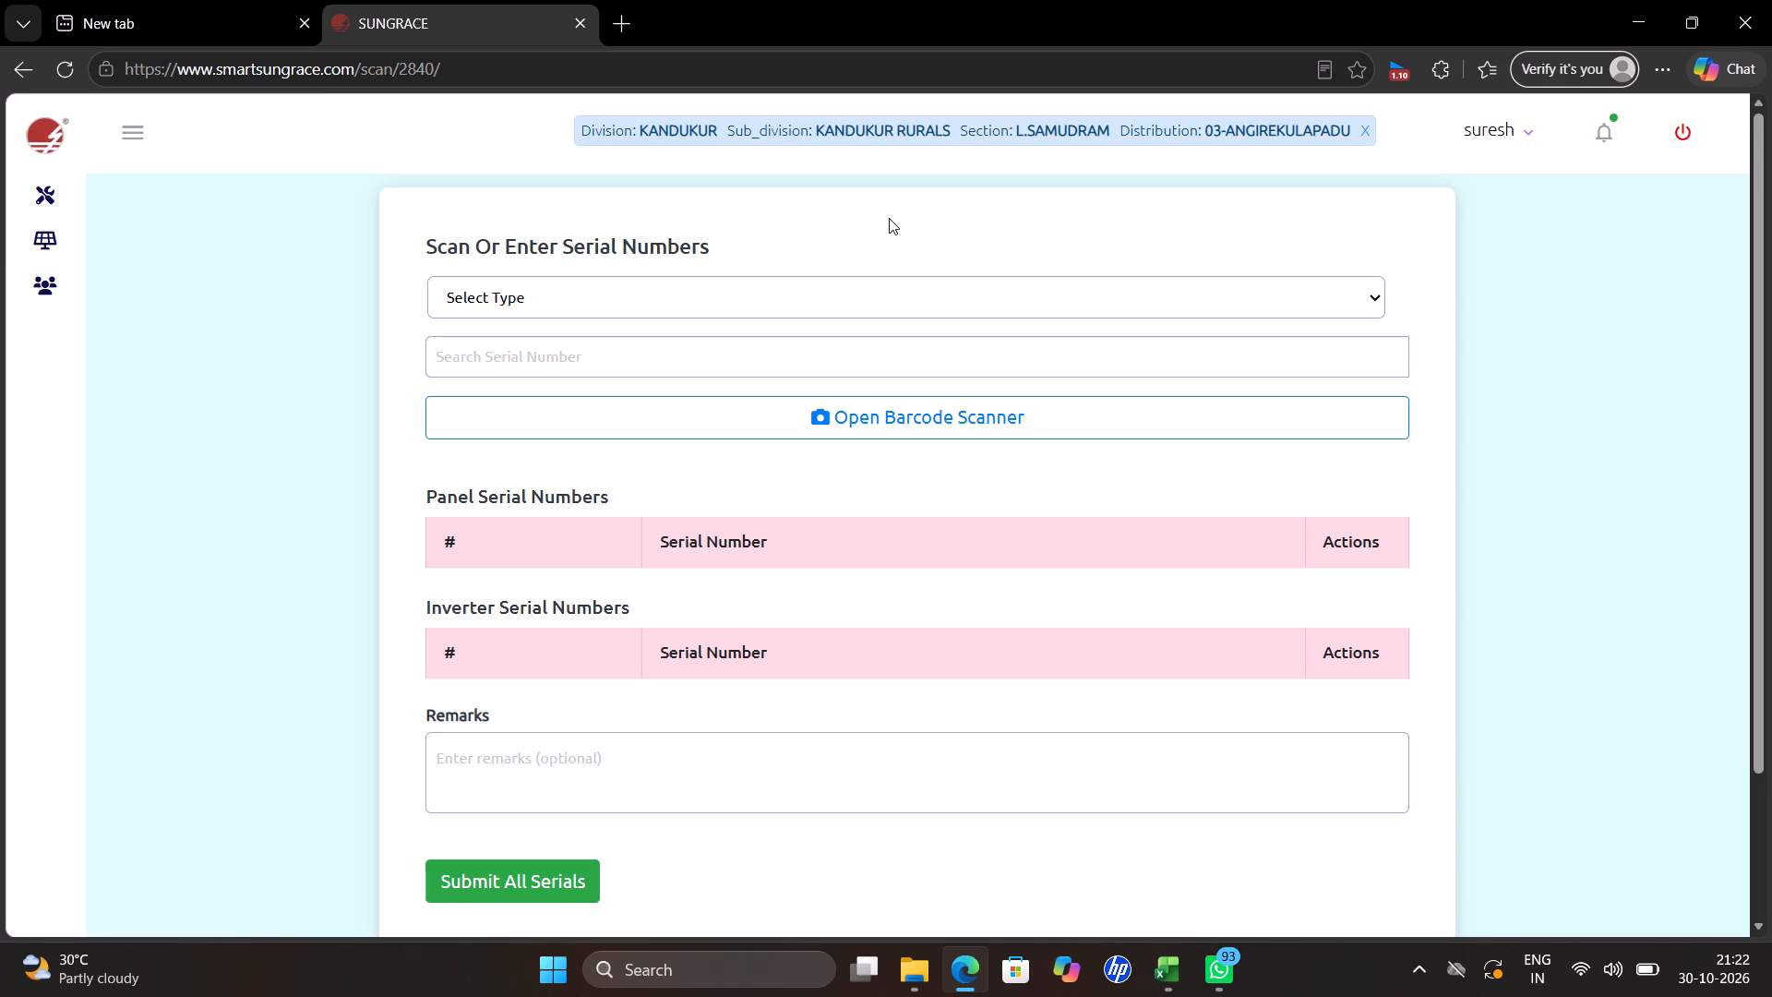
click(910, 303)
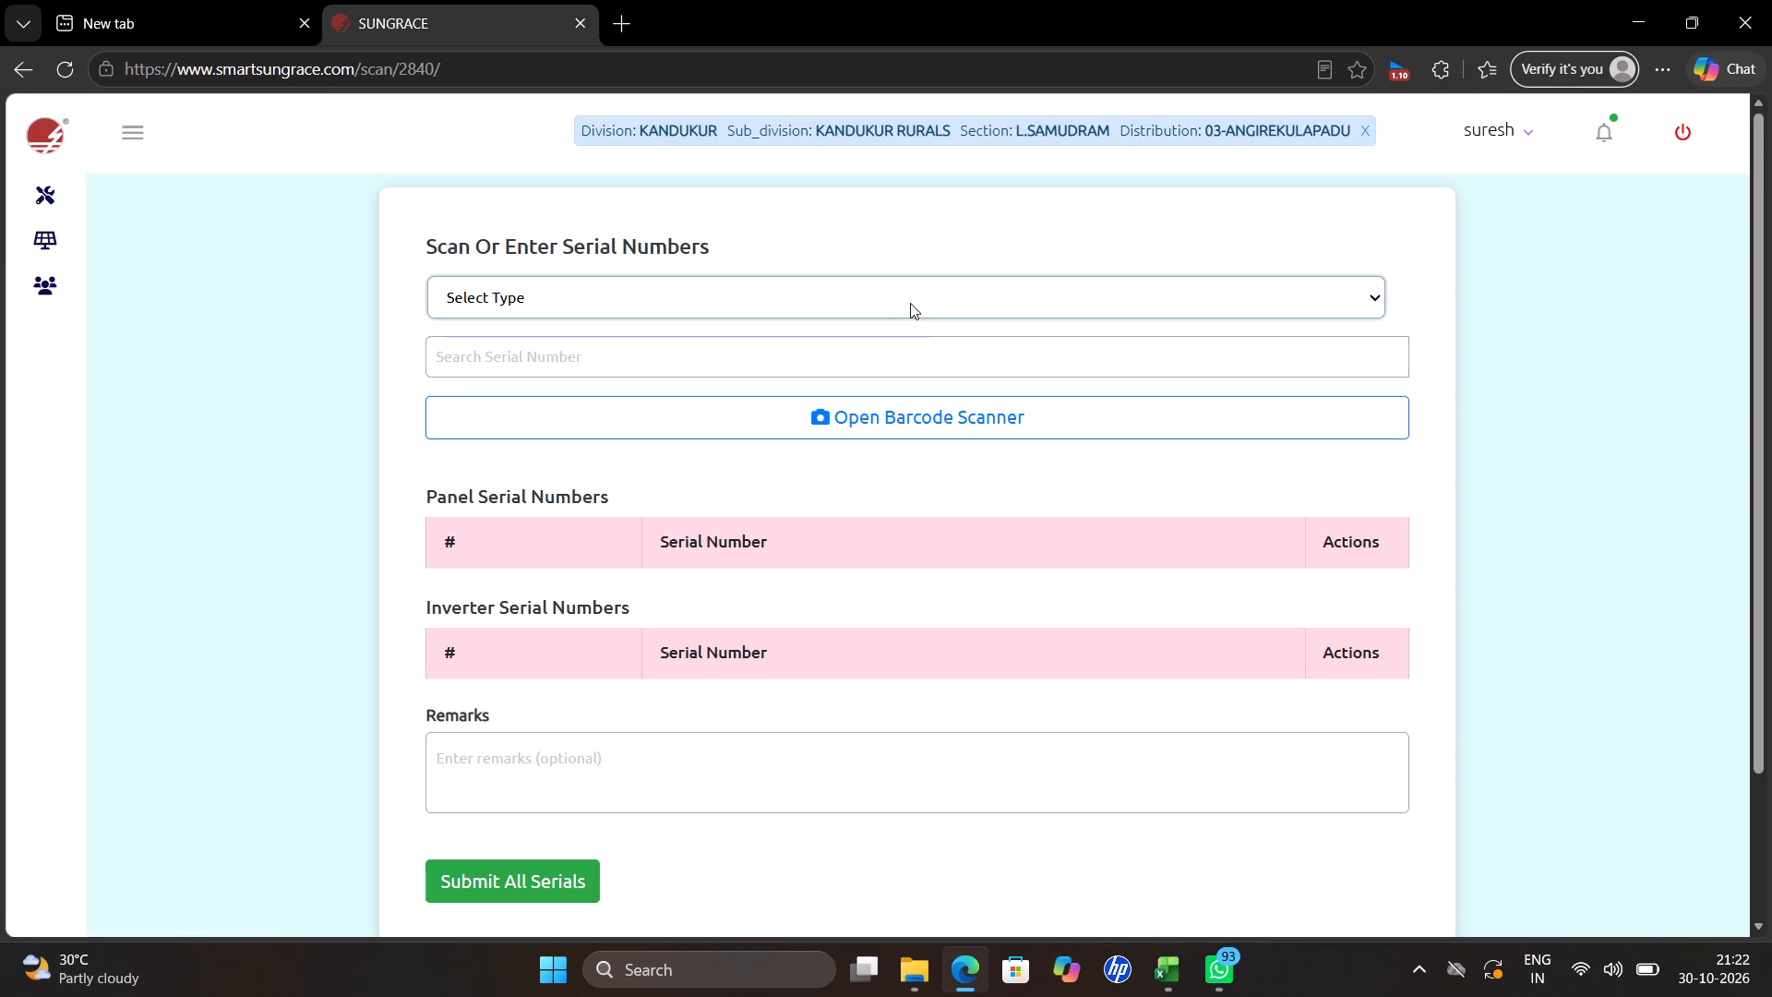
click(864, 360)
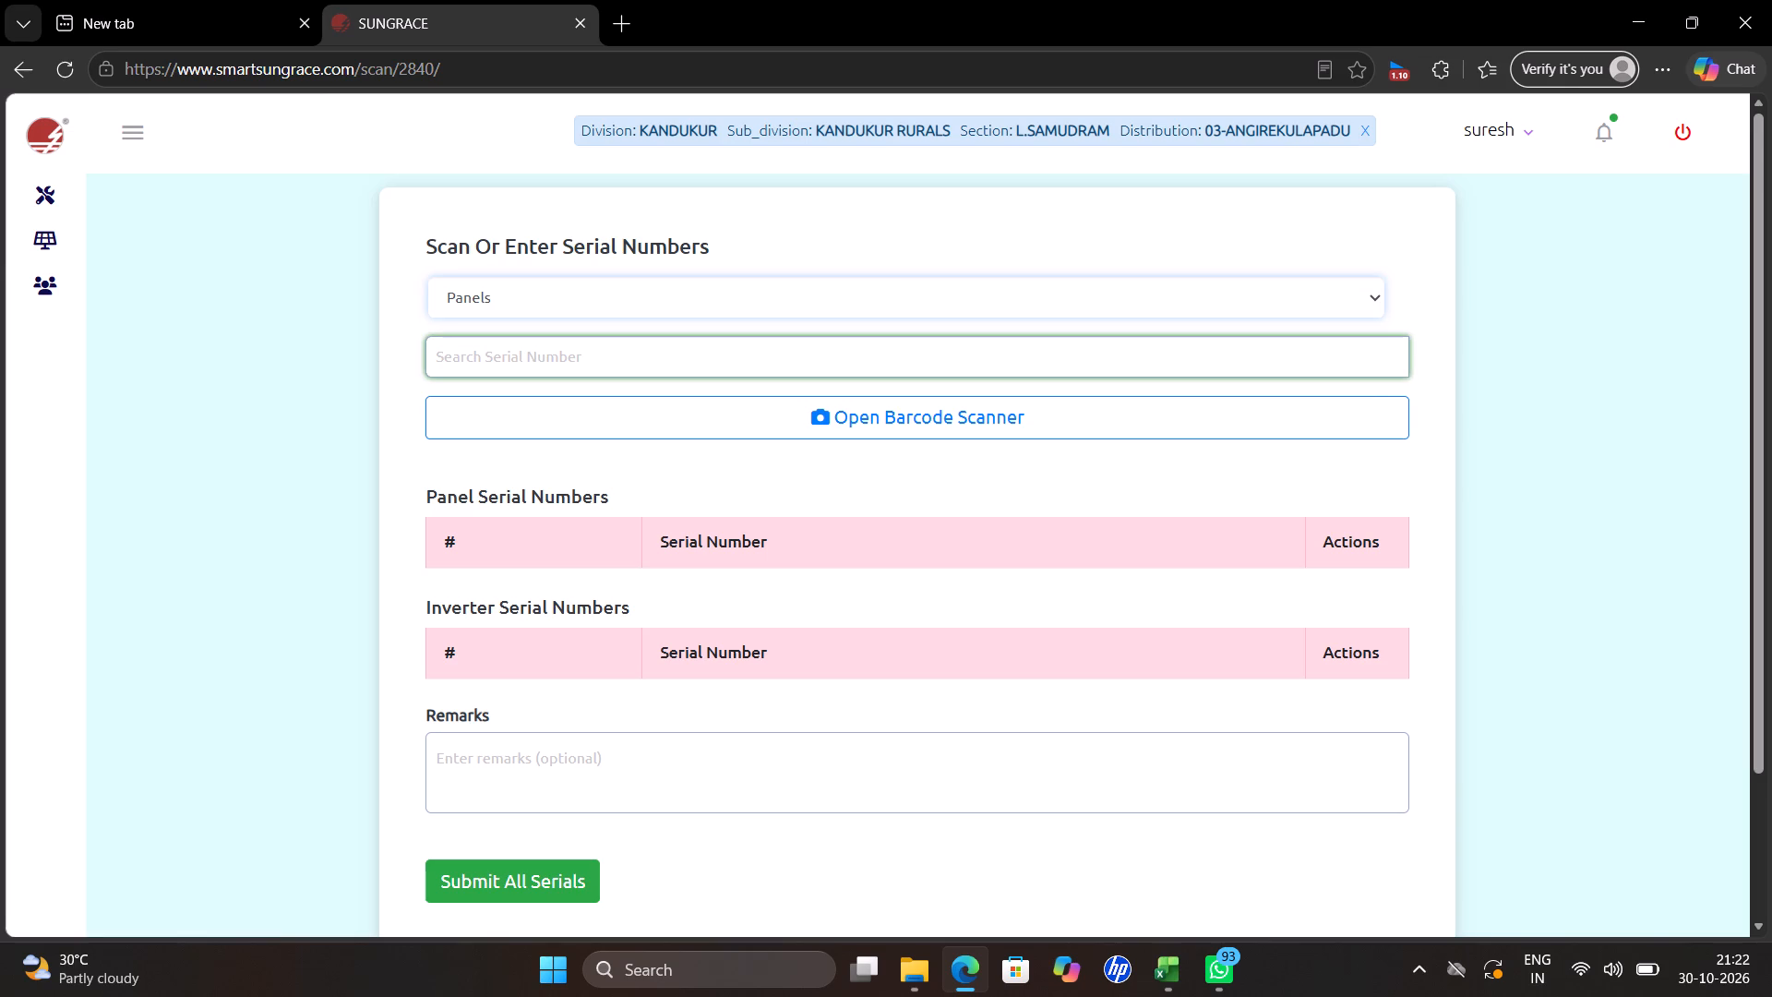
click(864, 360)
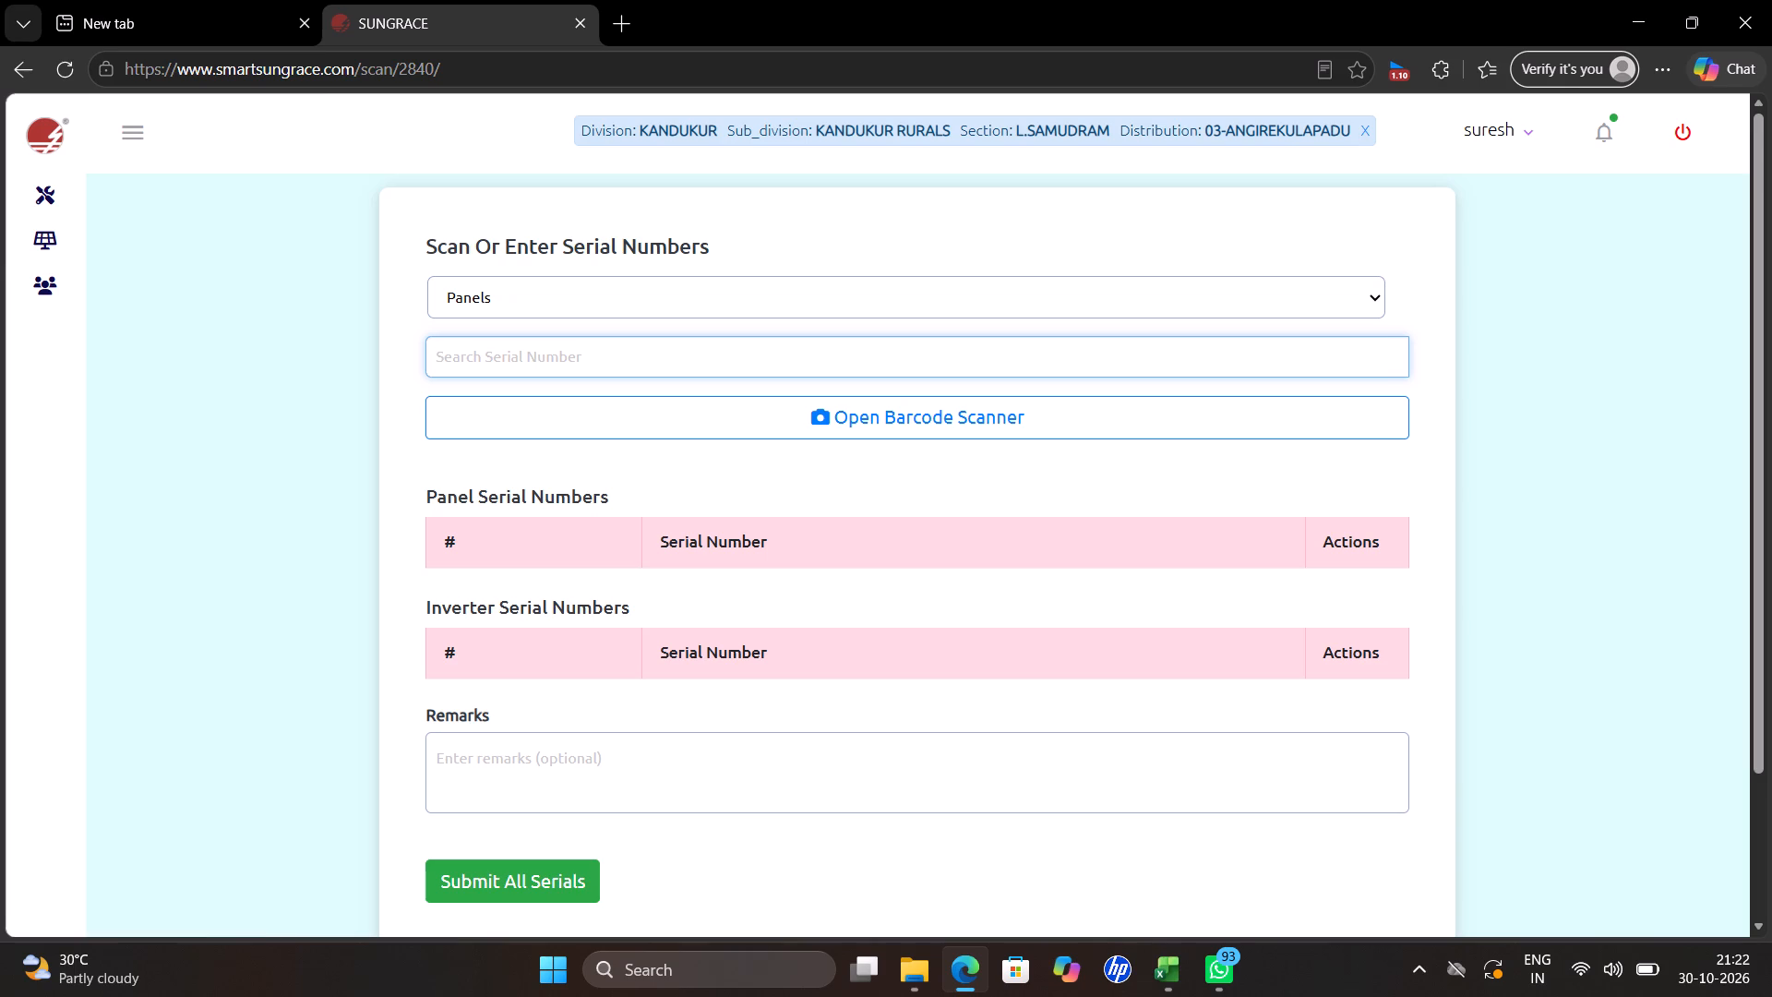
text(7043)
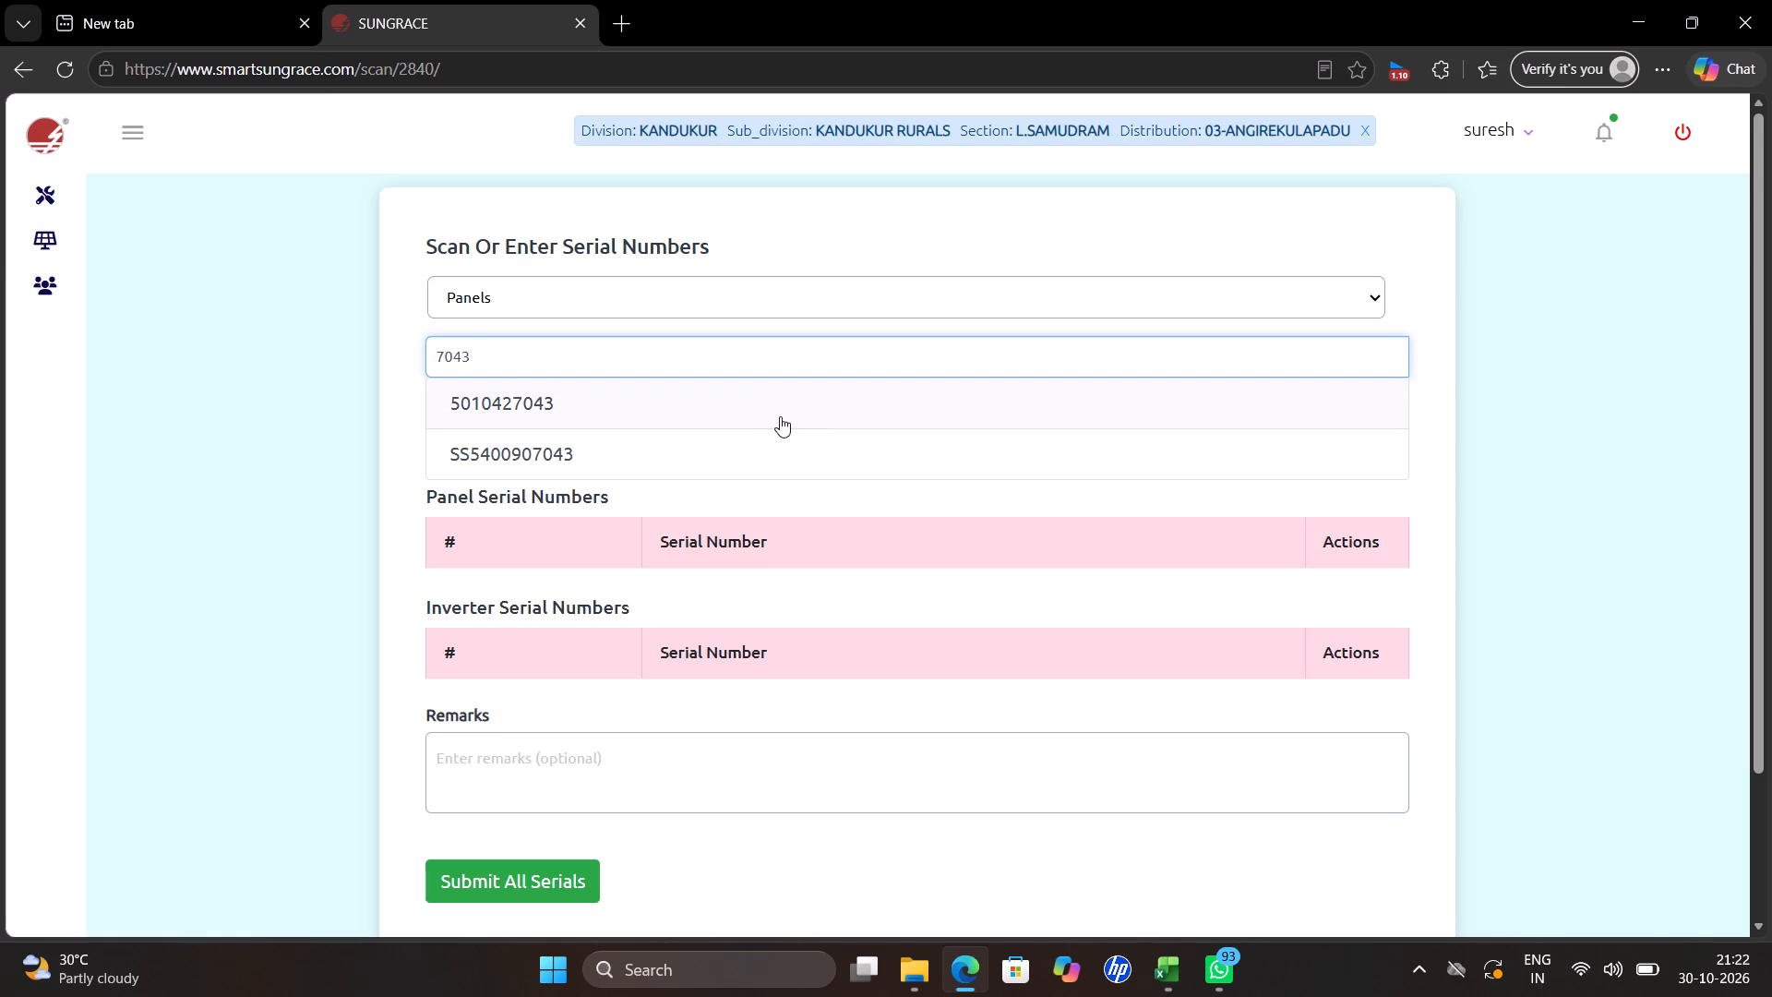
click(780, 416)
click(788, 353)
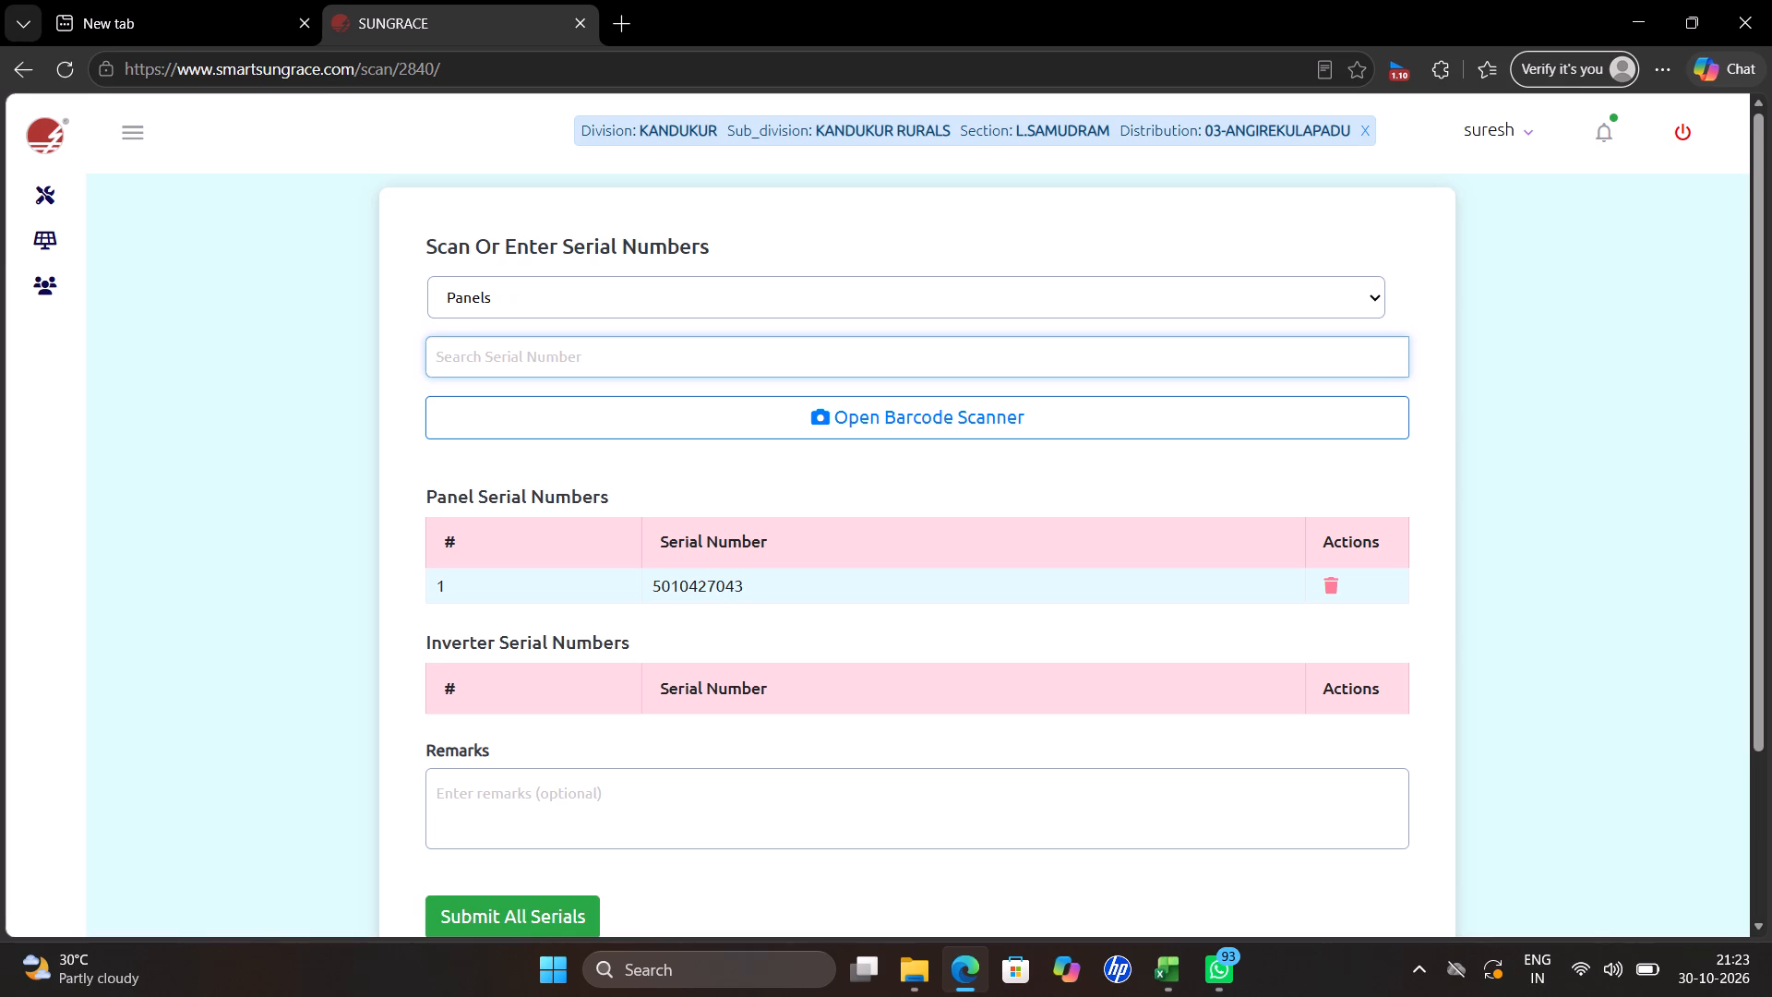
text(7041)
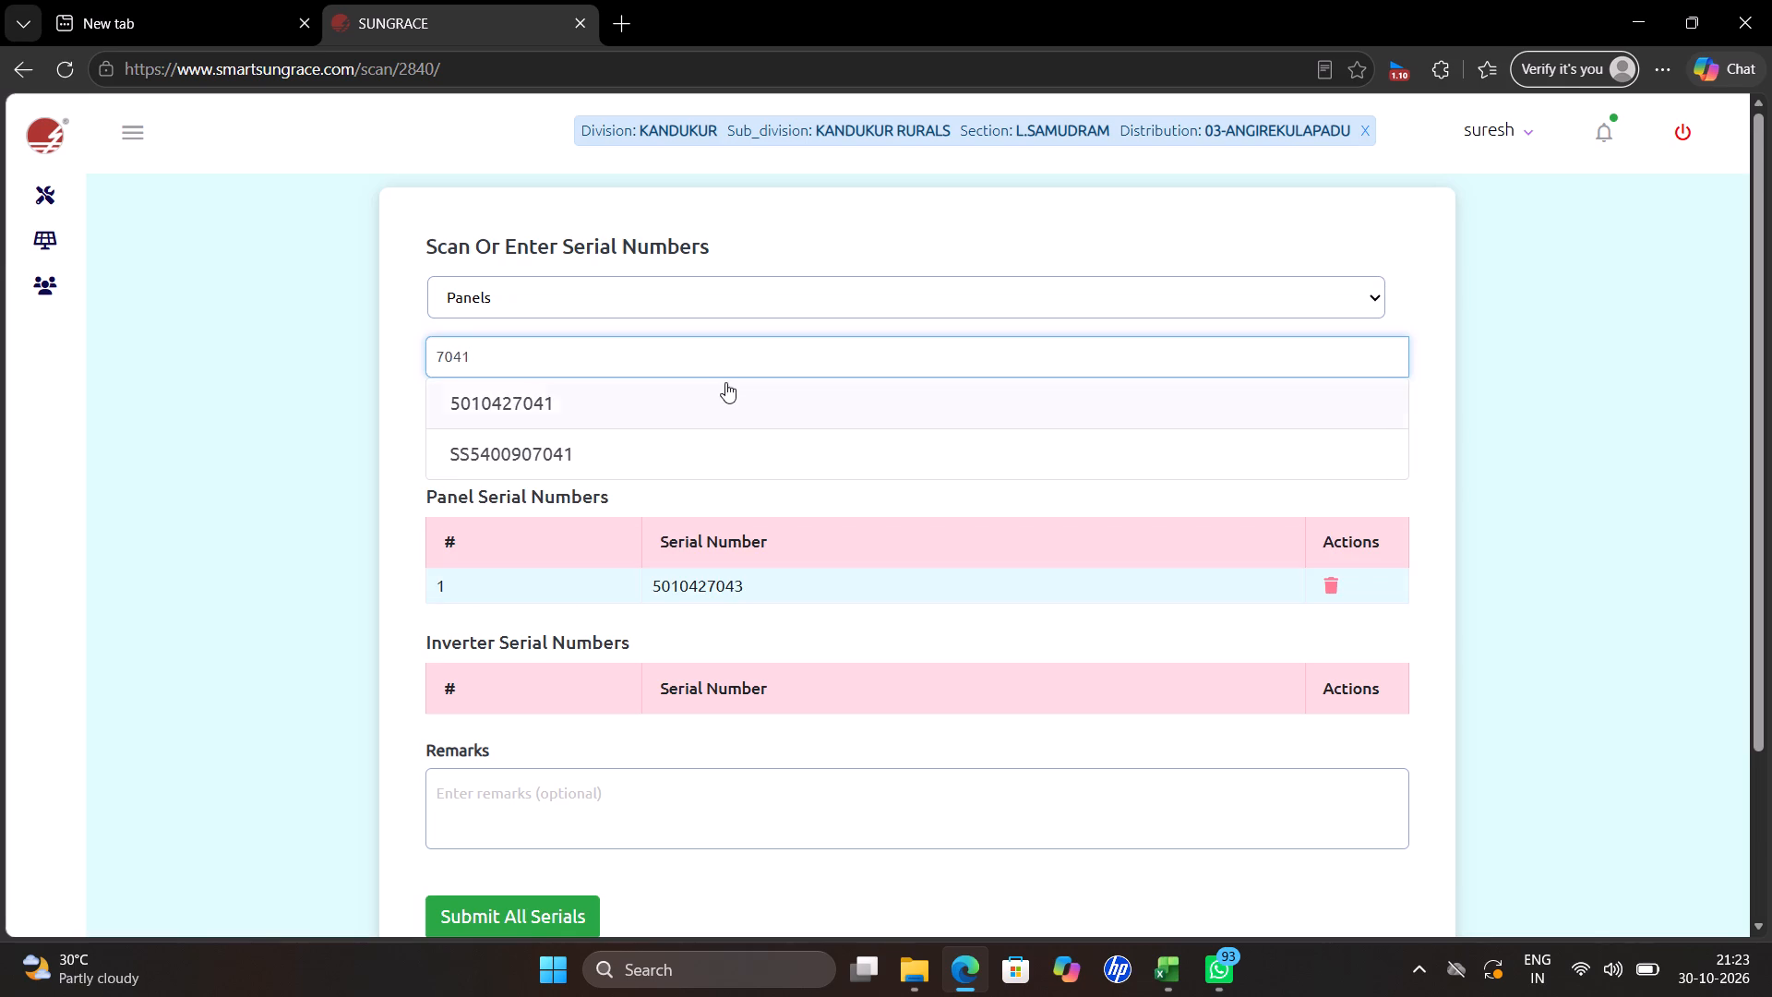
click(719, 408)
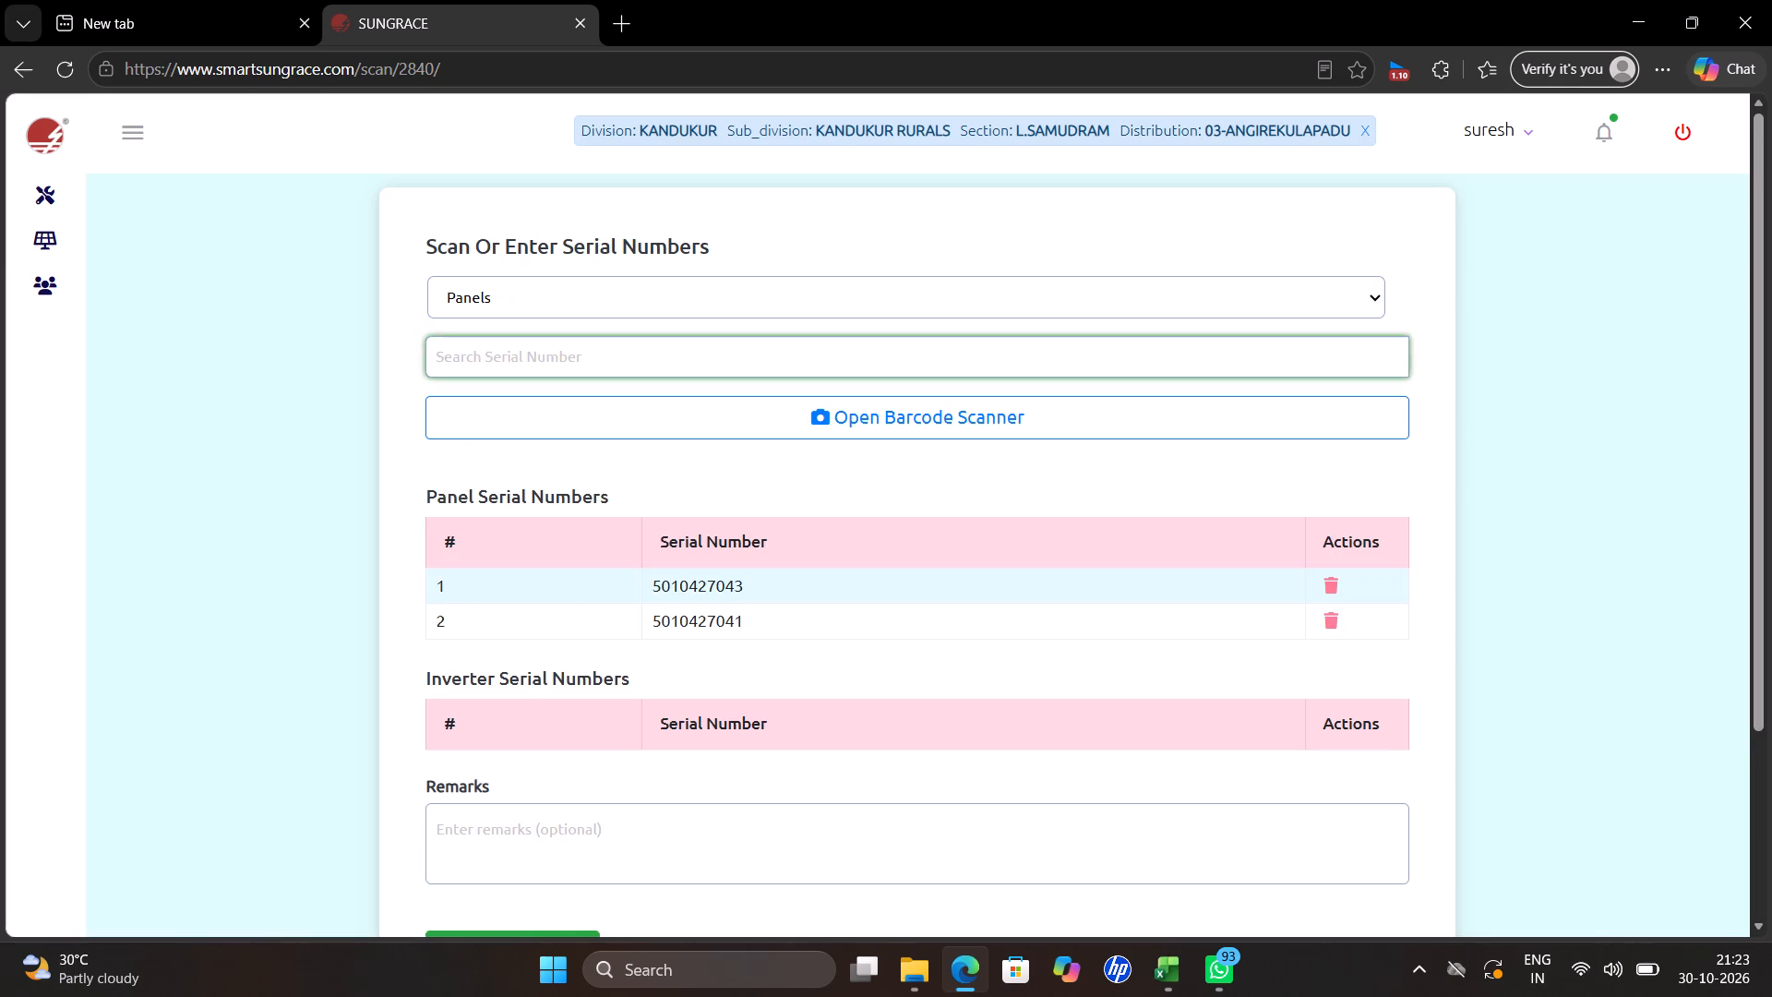
click(705, 351)
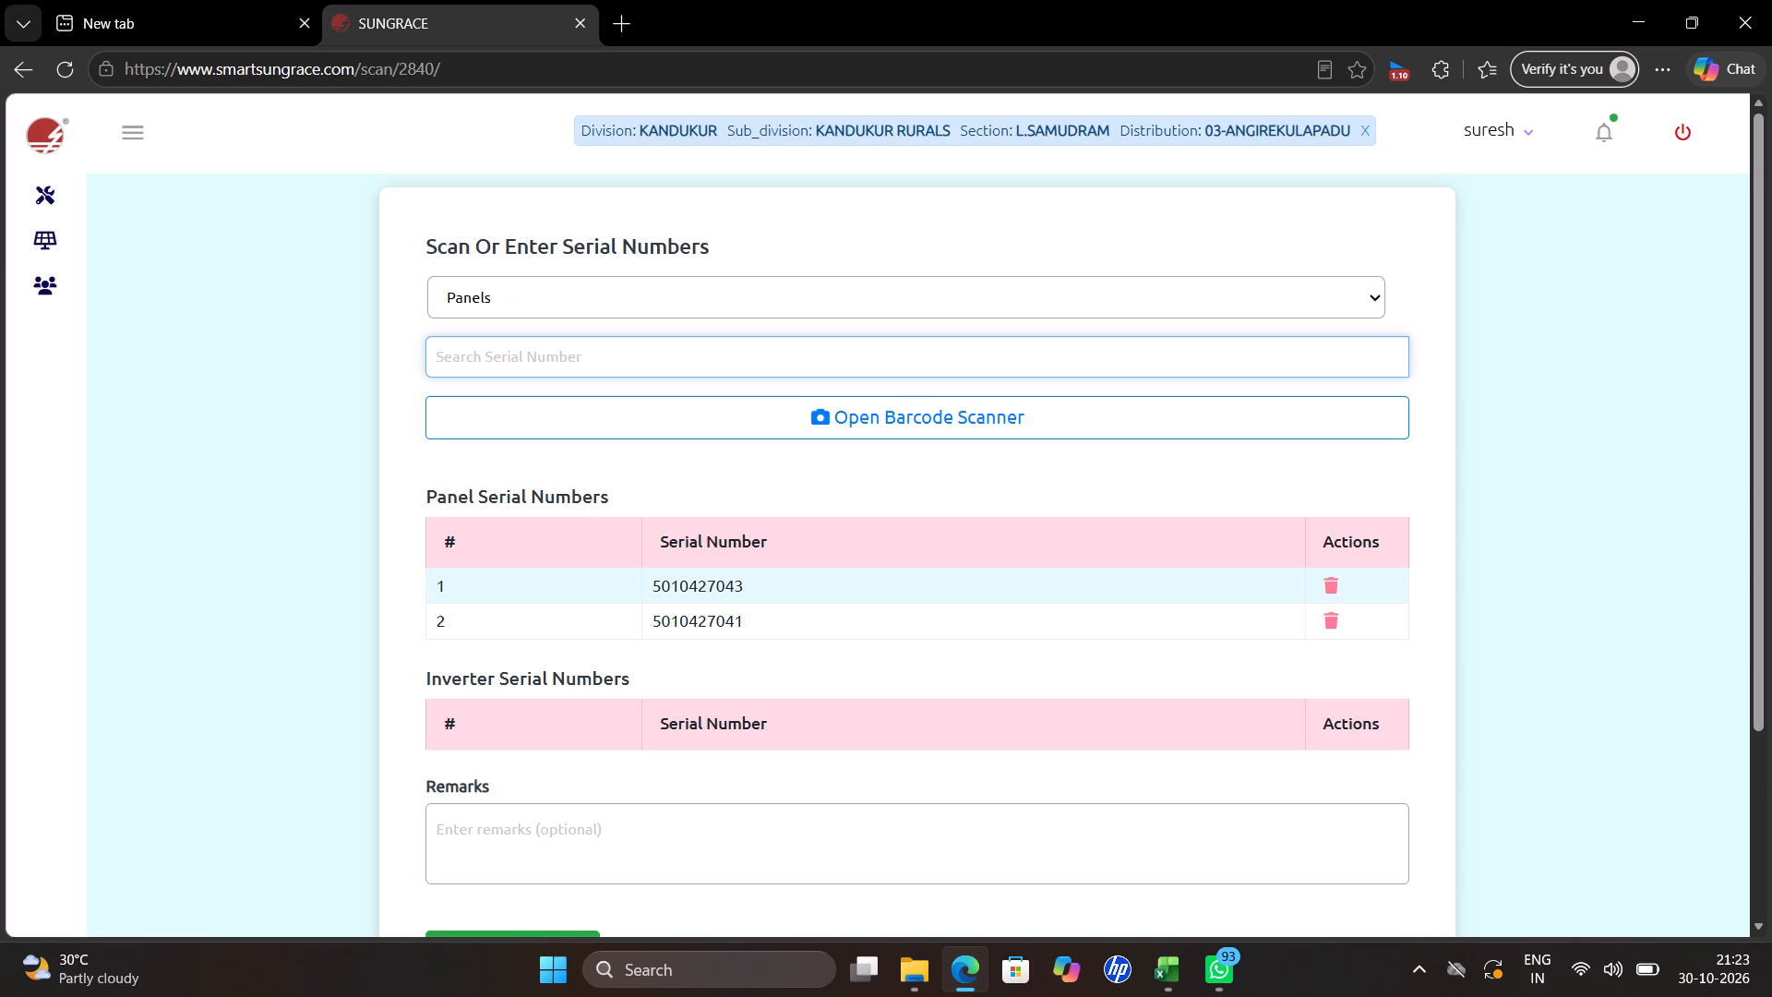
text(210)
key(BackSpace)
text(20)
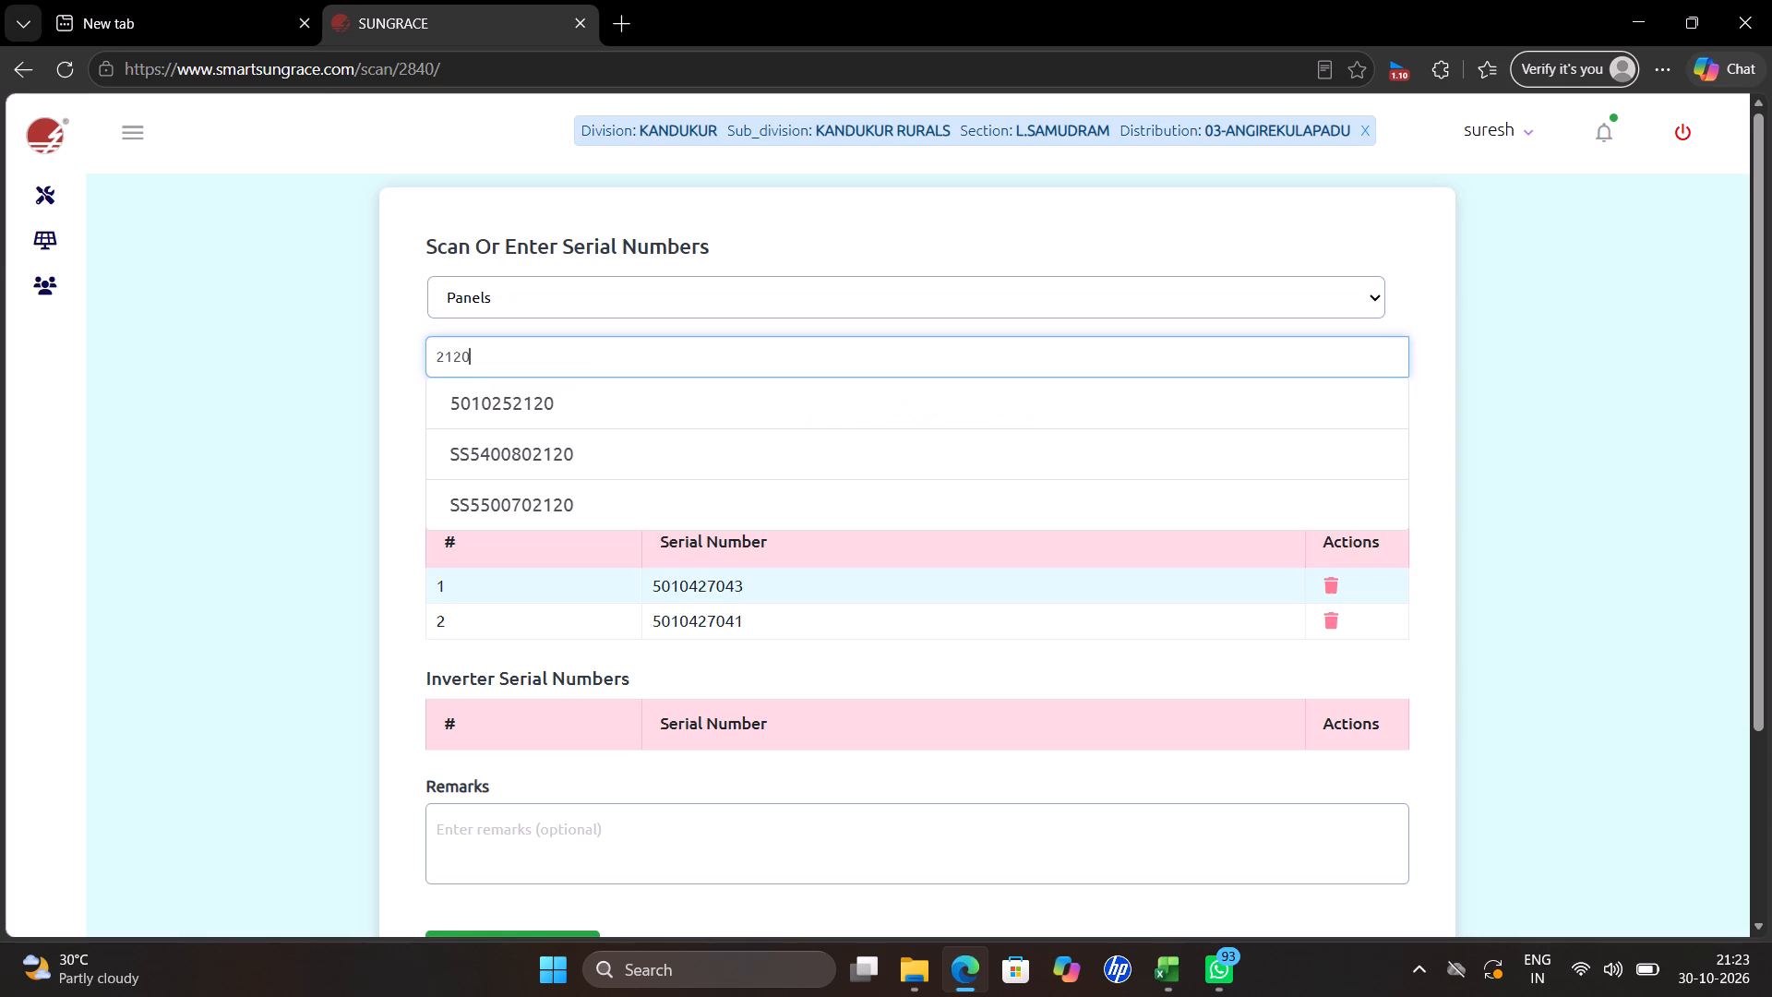
click(545, 390)
click(559, 368)
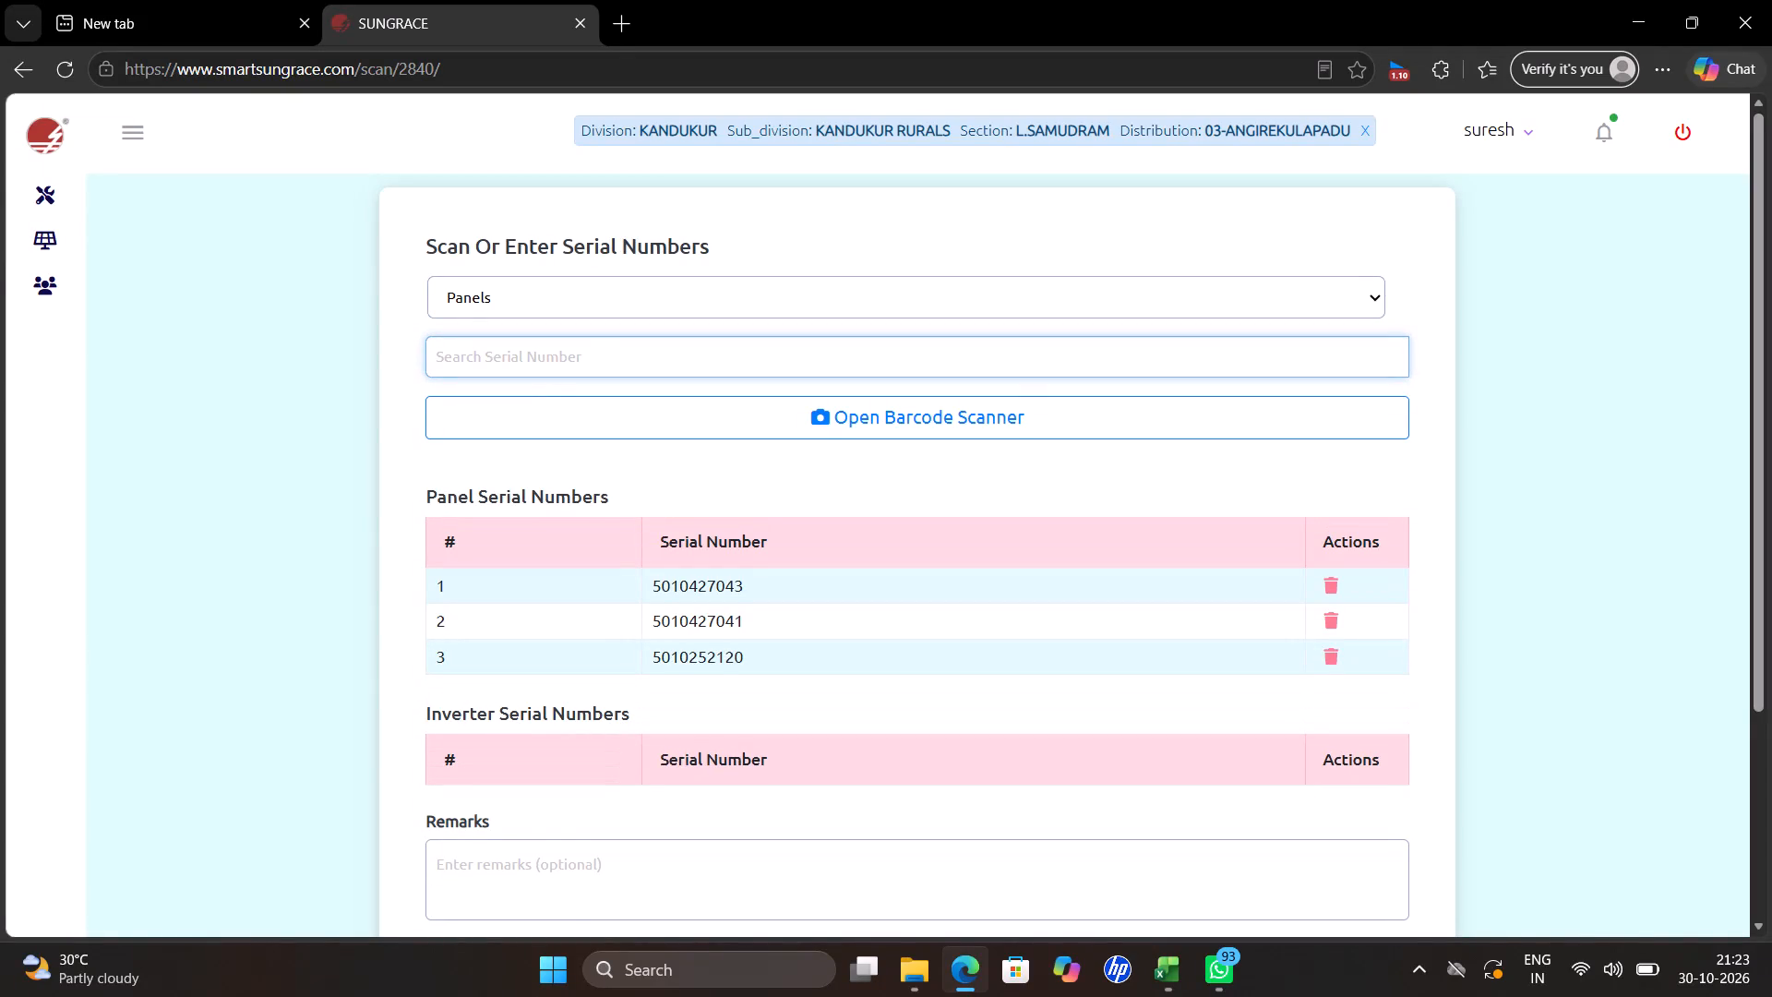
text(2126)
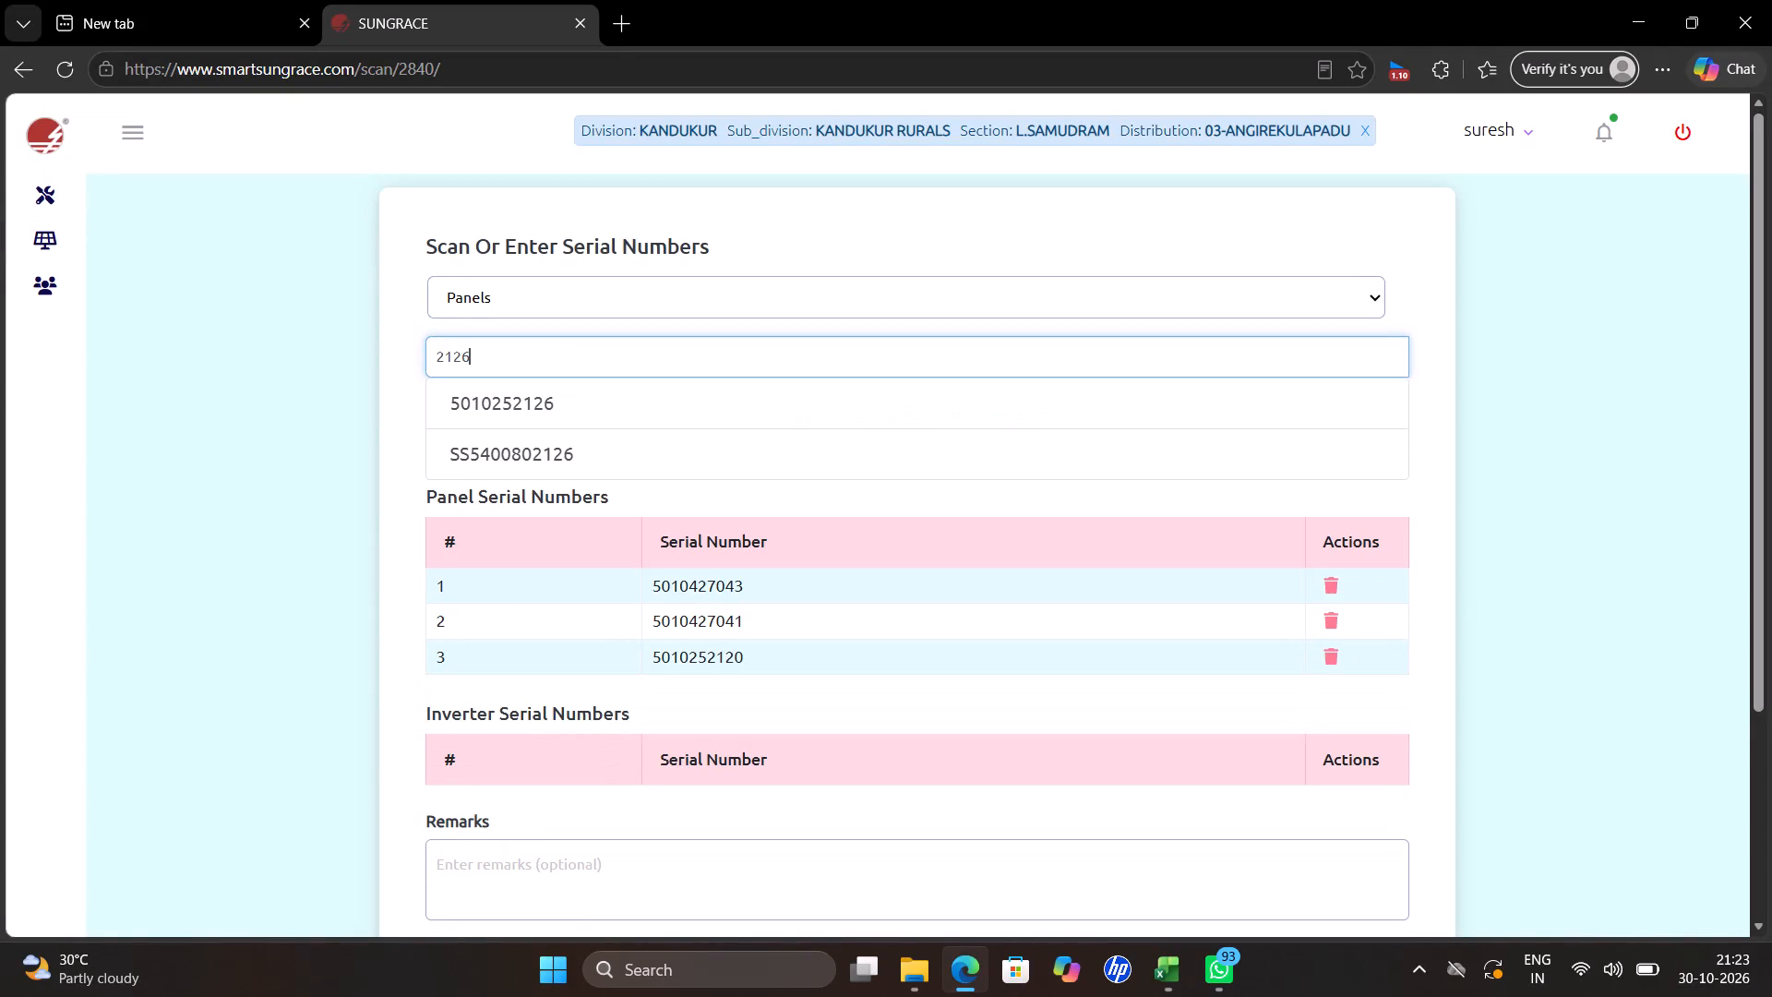
click(508, 403)
scroll(816, 549, down, 1)
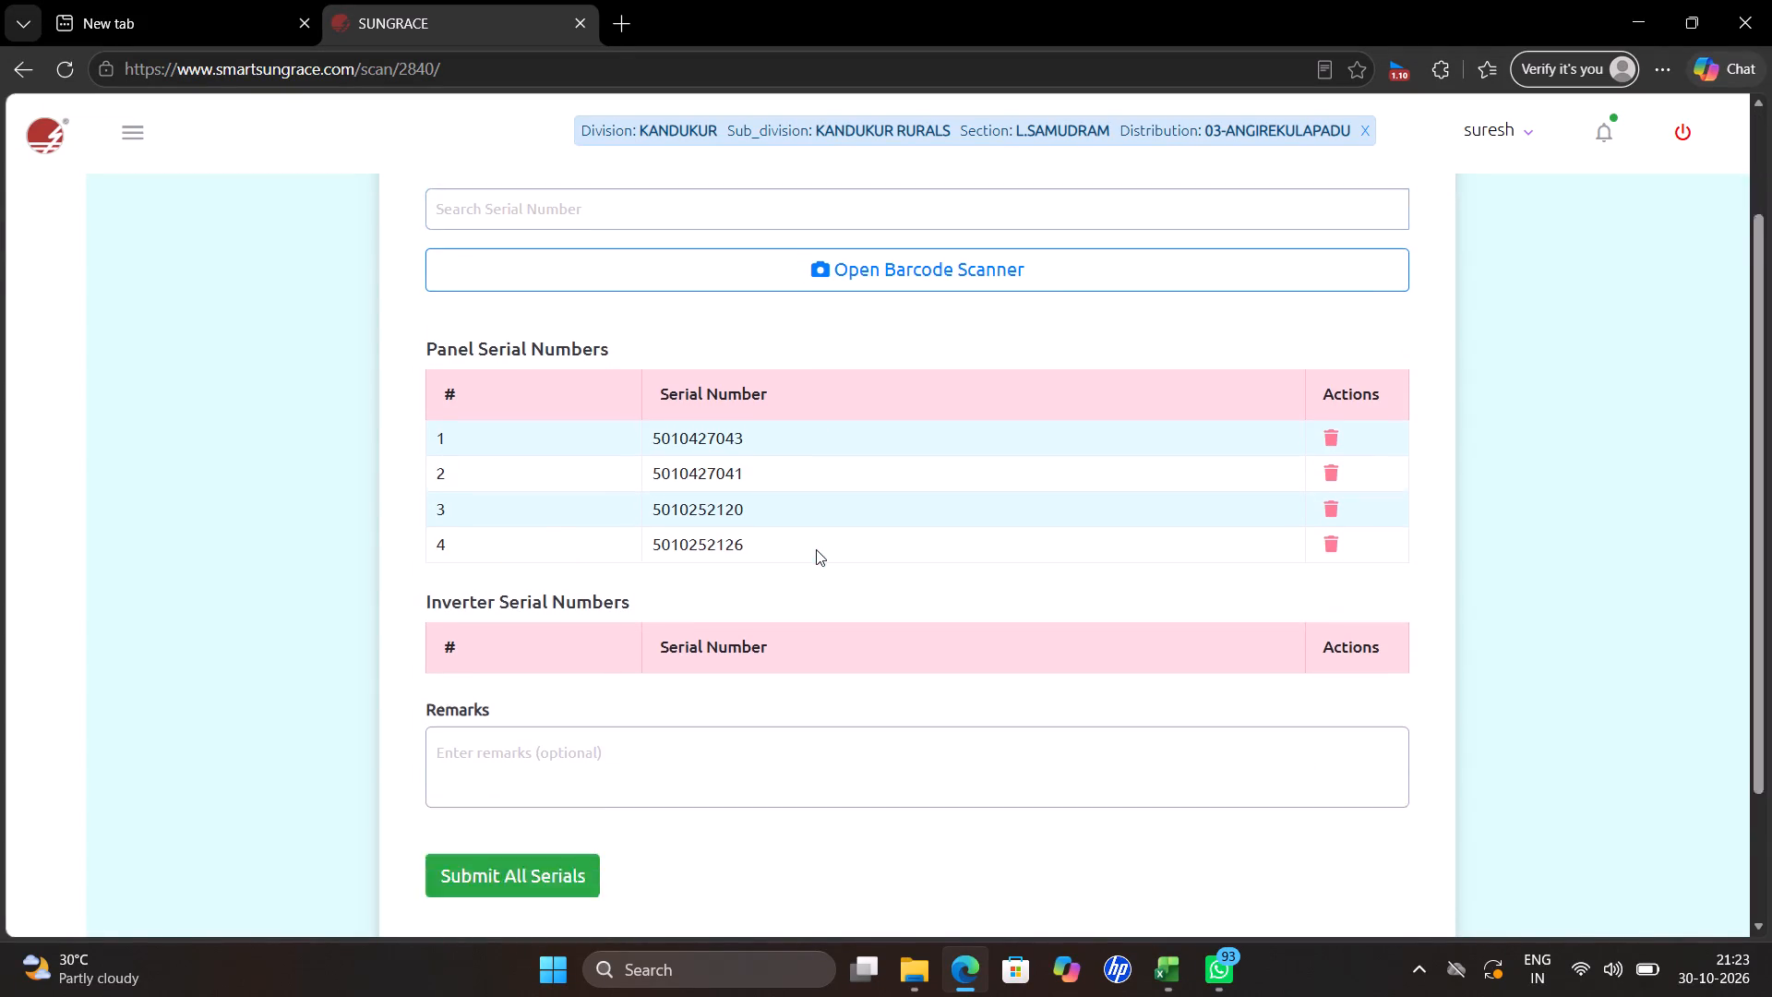
scroll(816, 549, down, 1)
scroll(724, 600, up, 2)
click(636, 273)
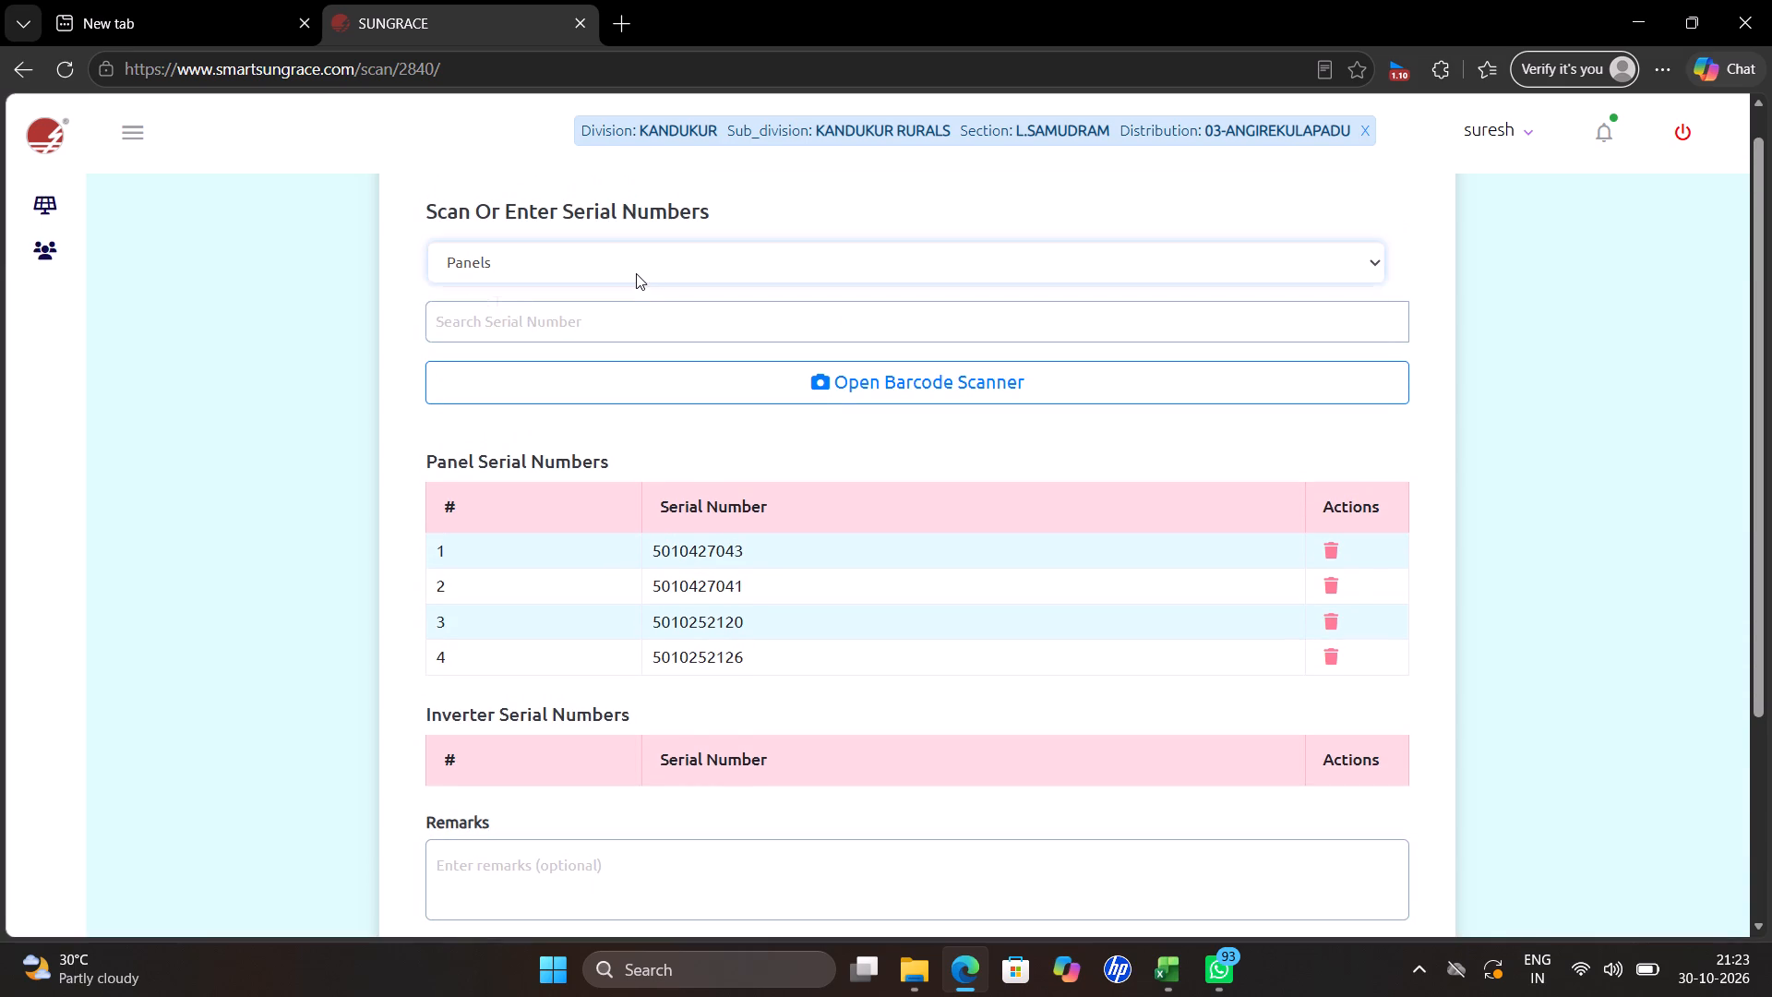
click(617, 356)
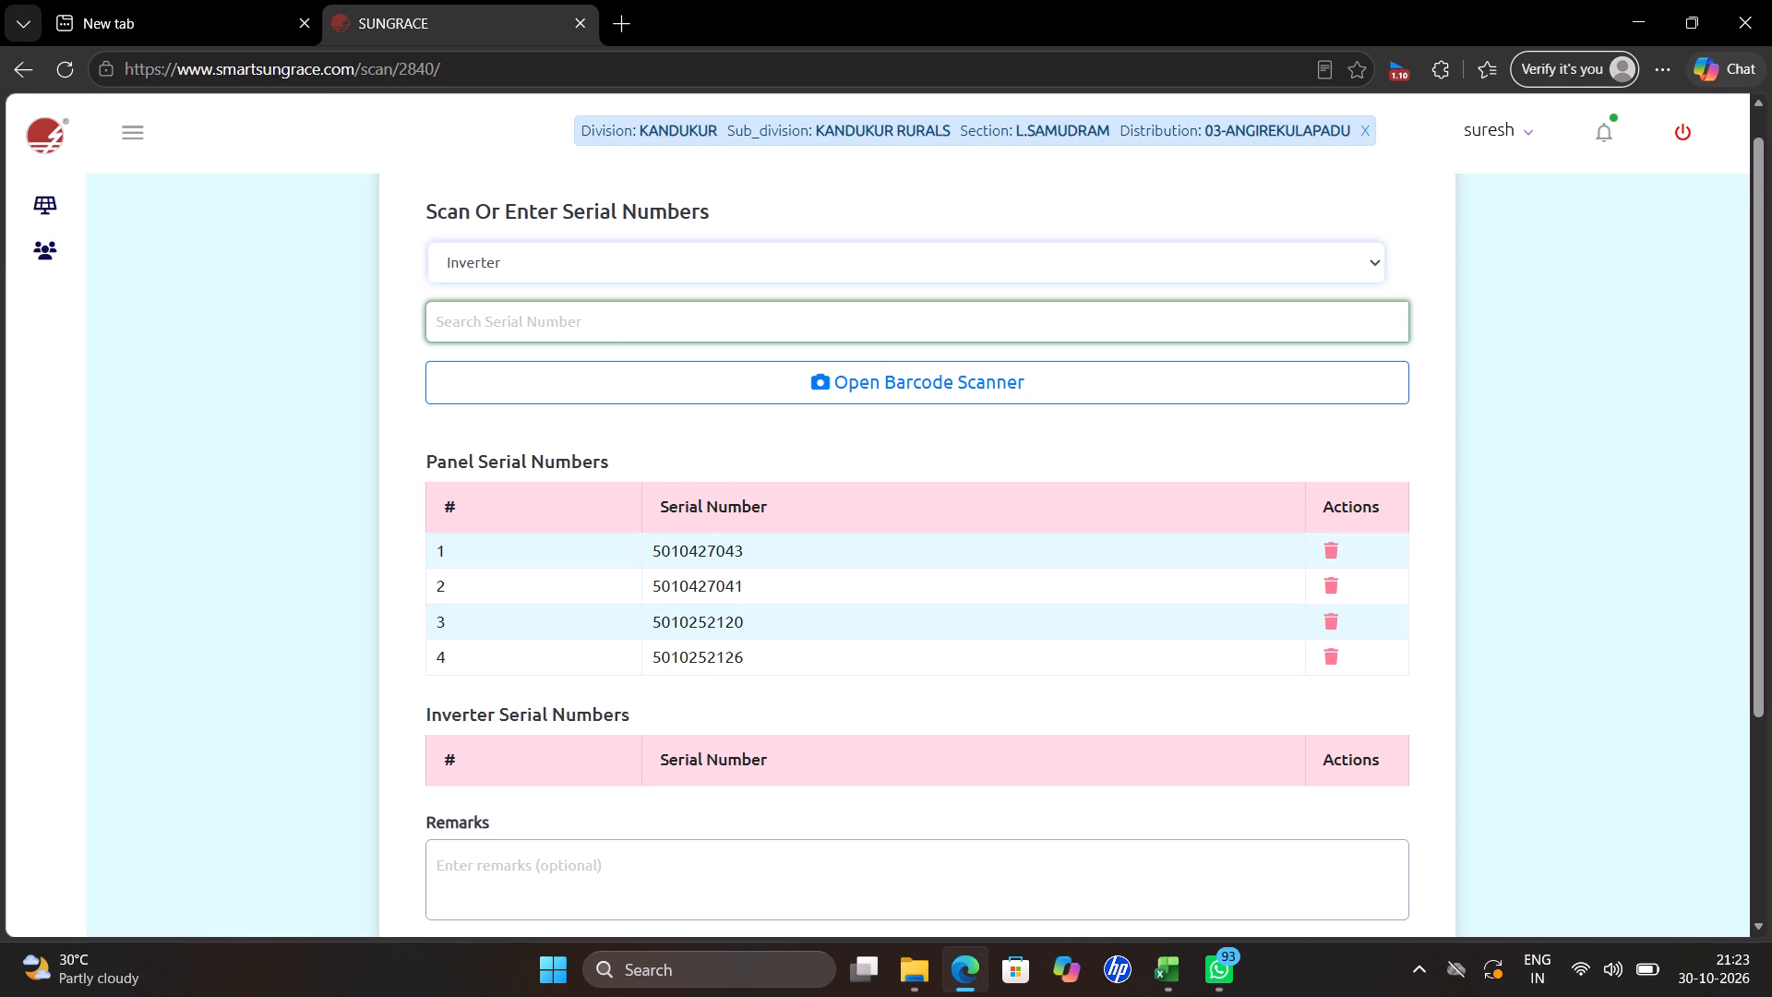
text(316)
click(621, 331)
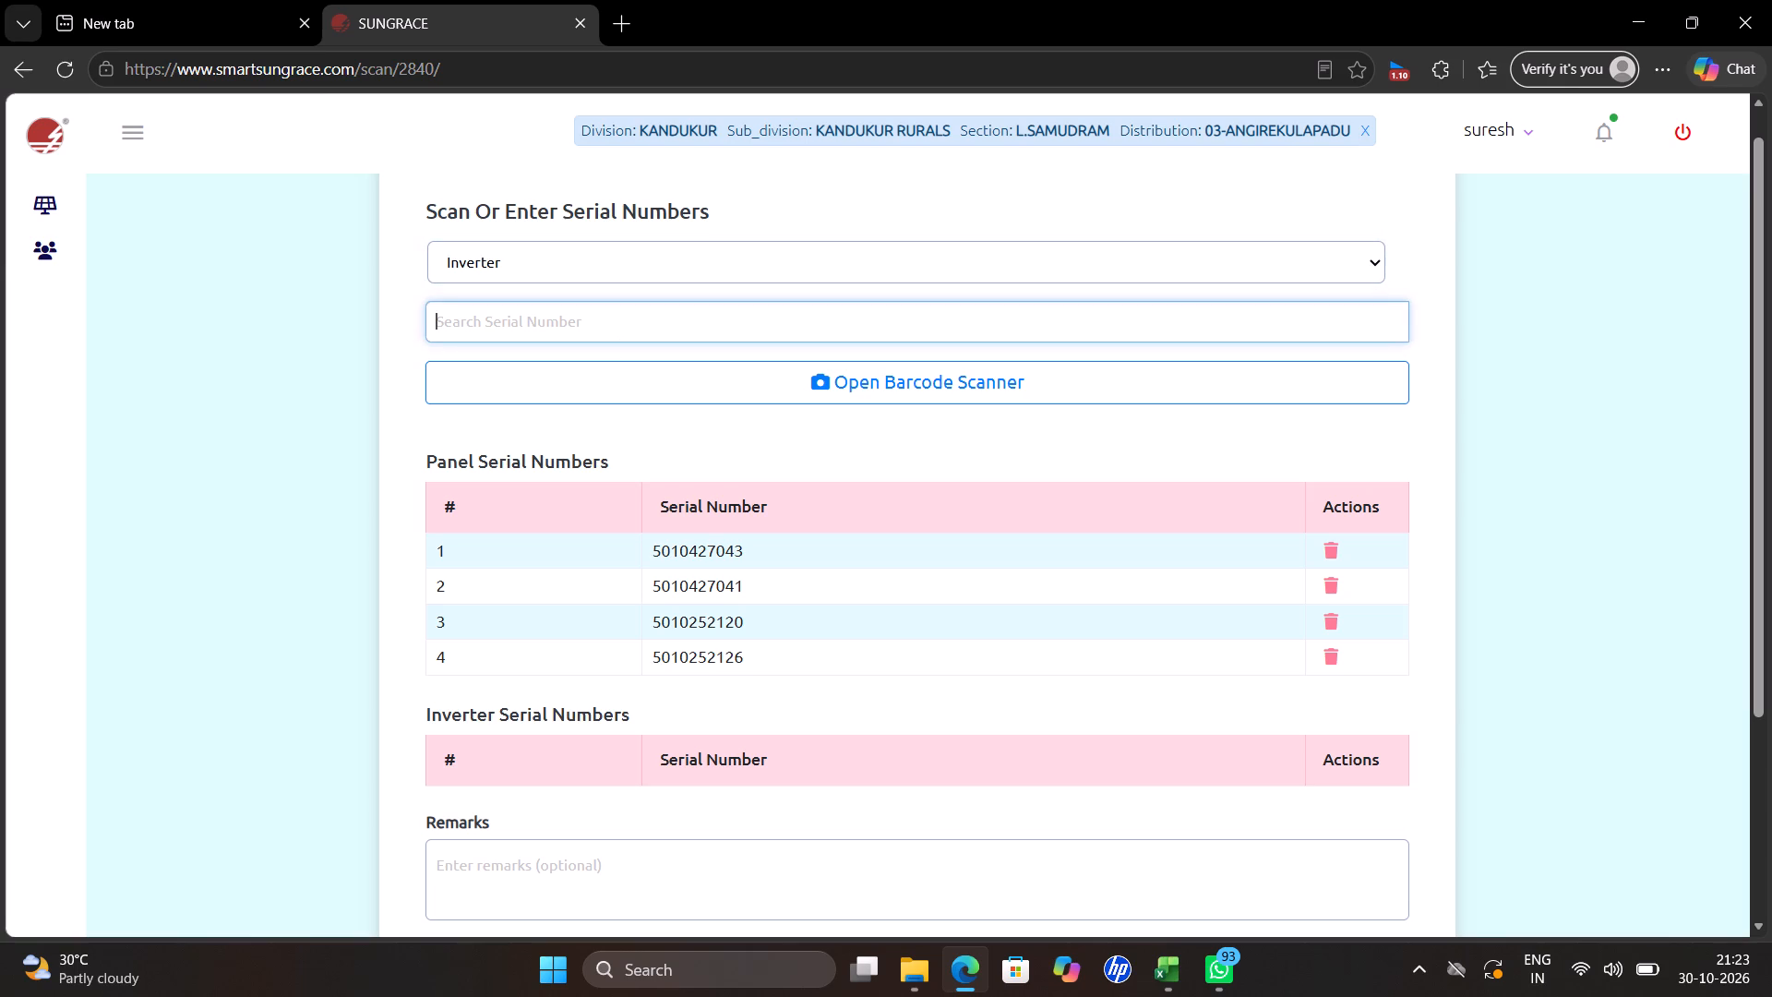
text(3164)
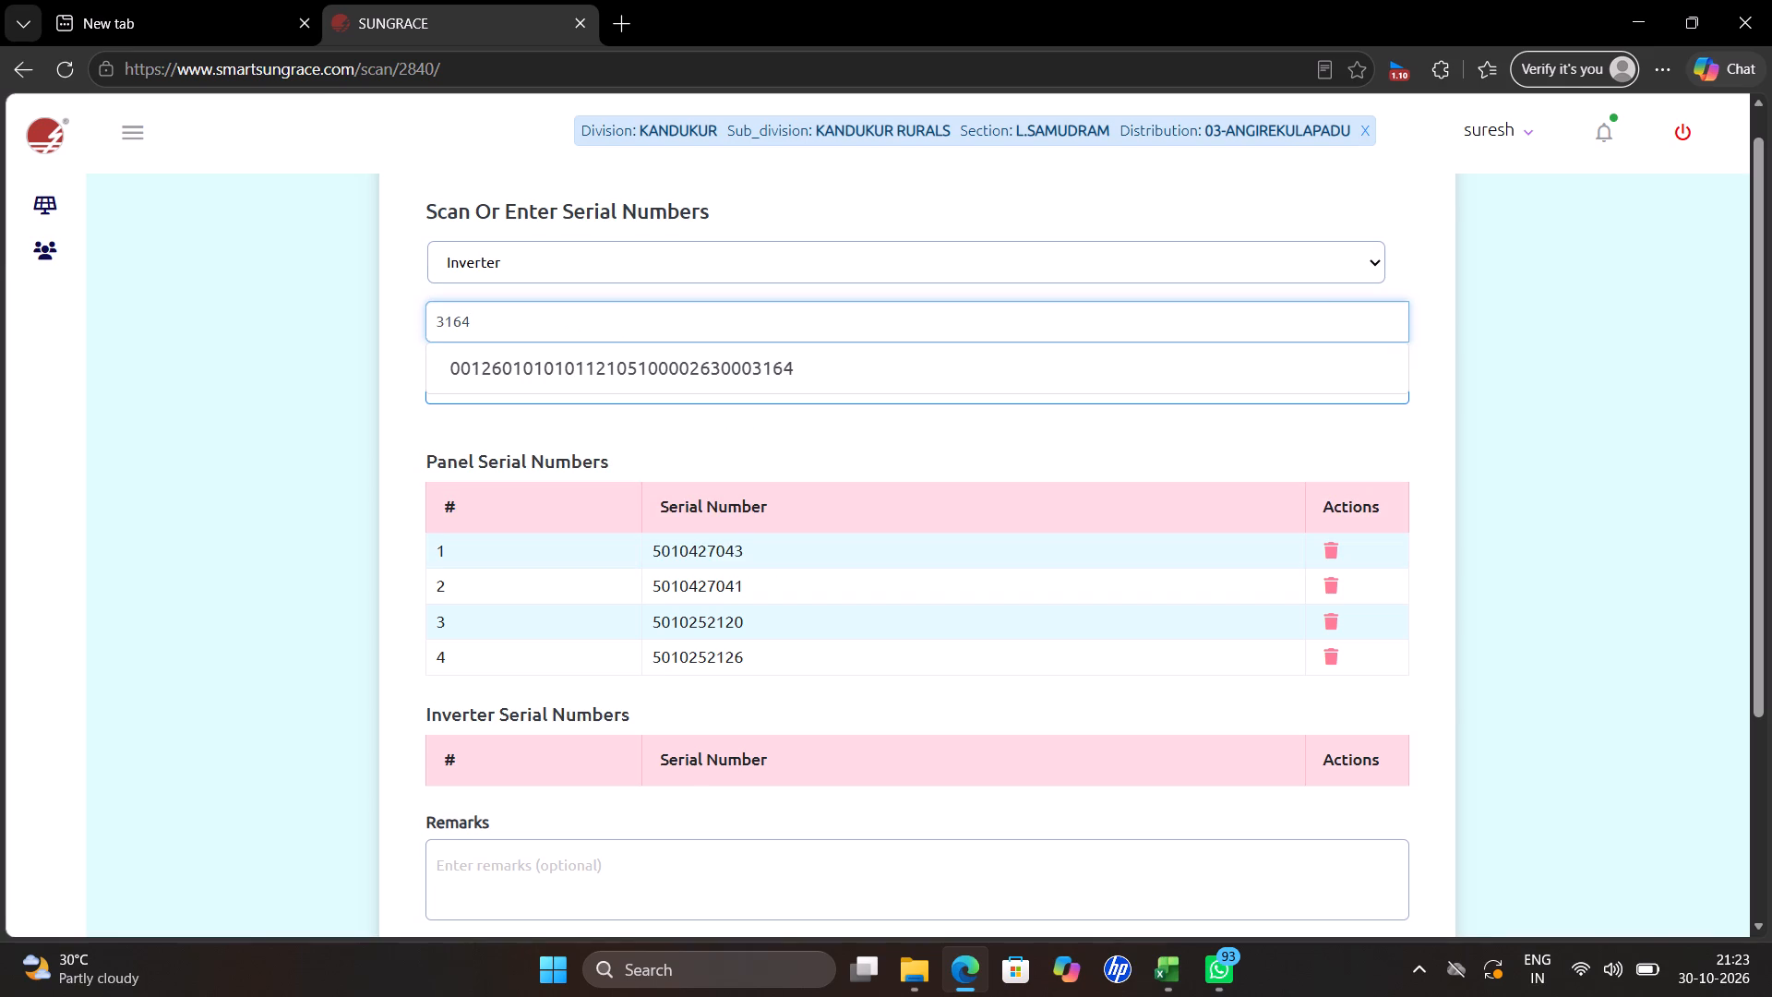
click(597, 377)
Submit all the panel and inverter serials for the 418 installation and return to its work order.
scroll(751, 474, down, 5)
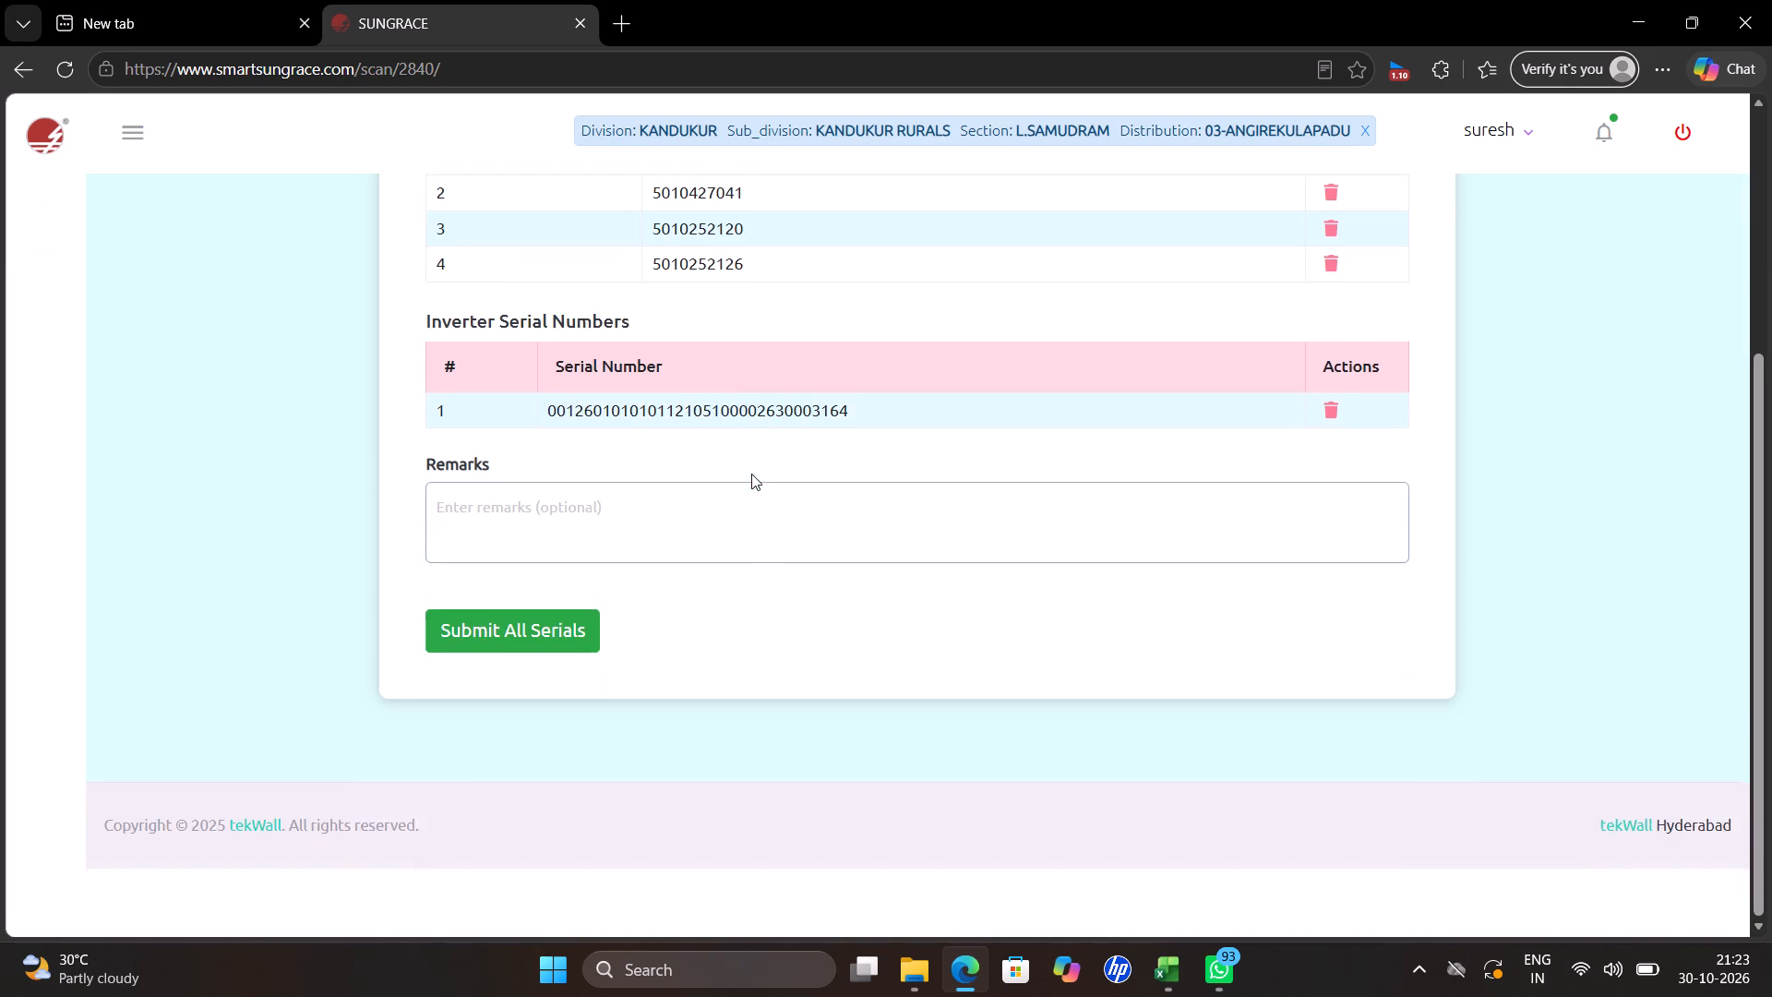
click(540, 694)
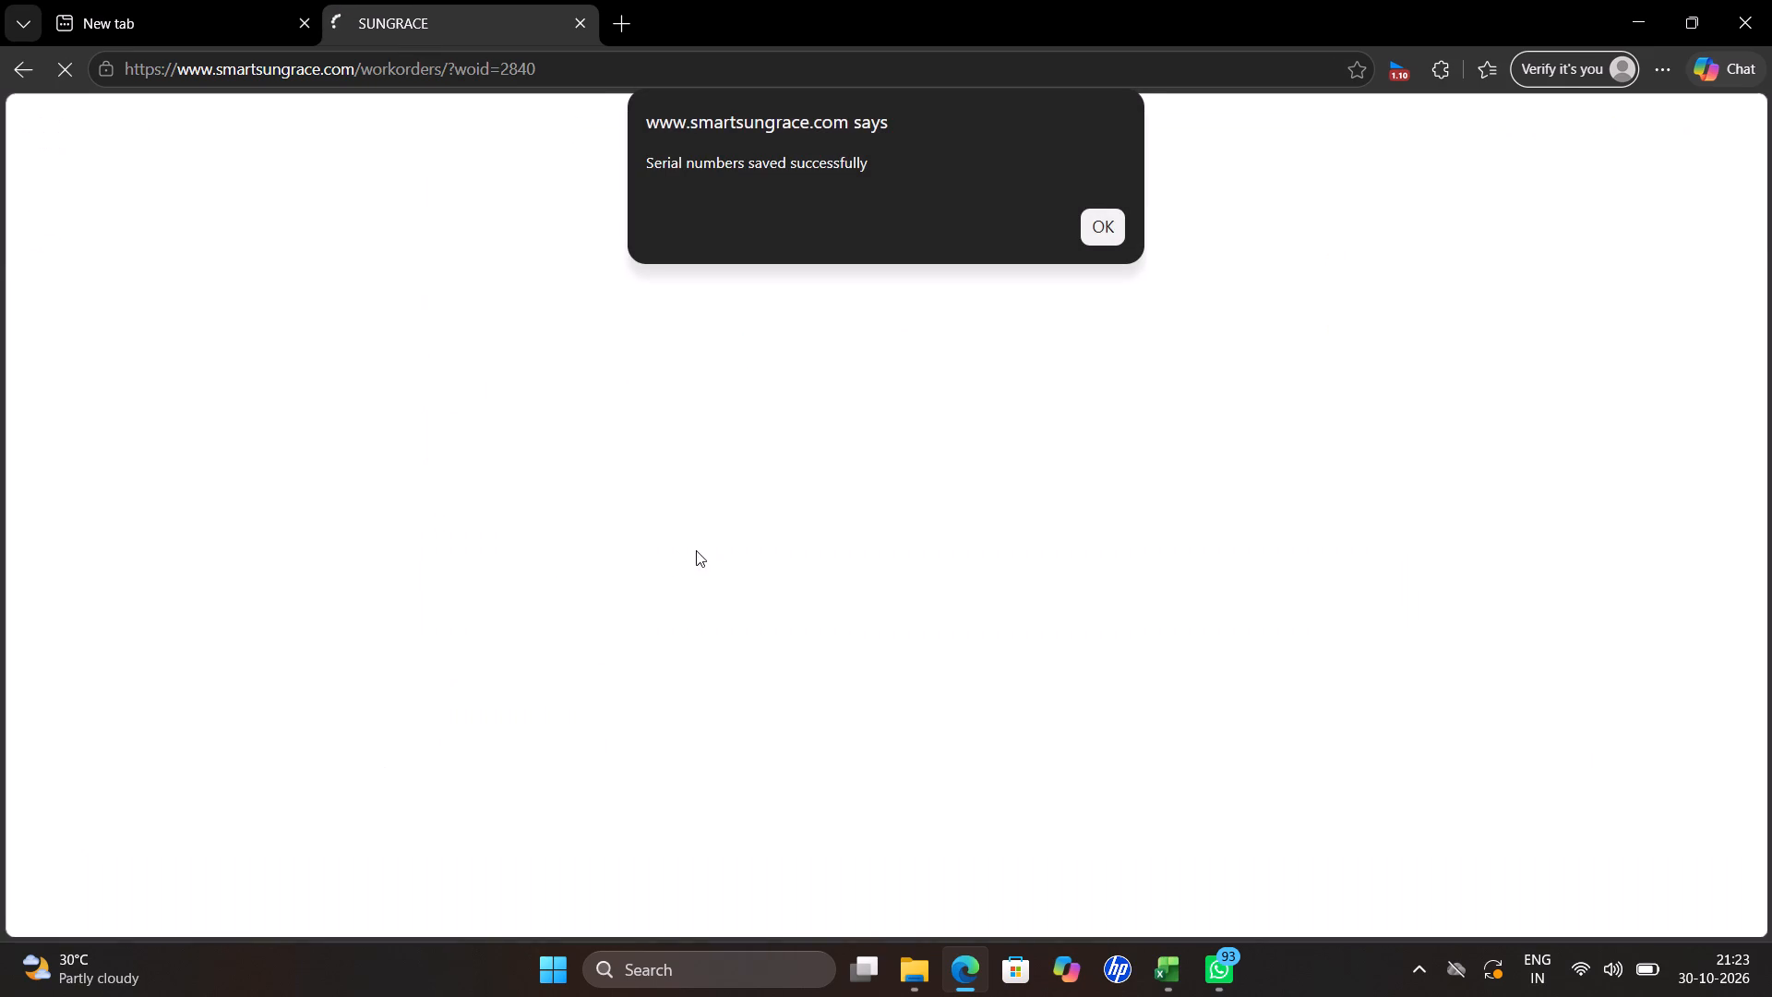
click(1092, 234)
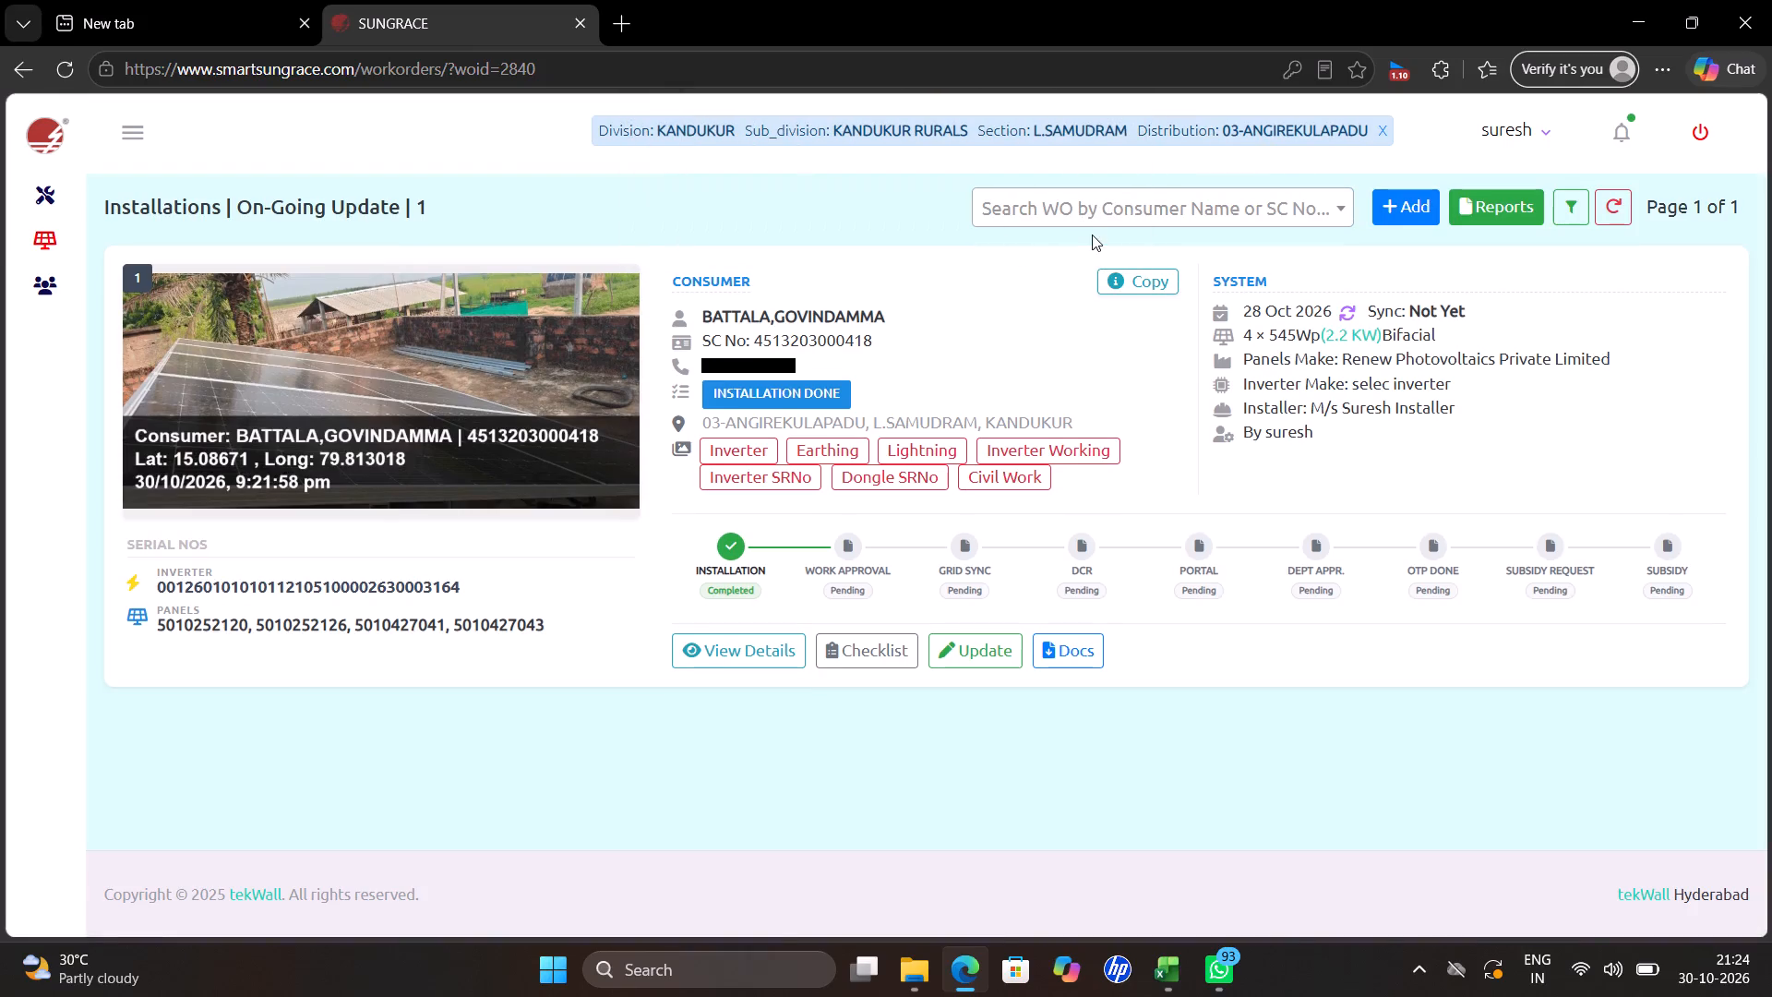
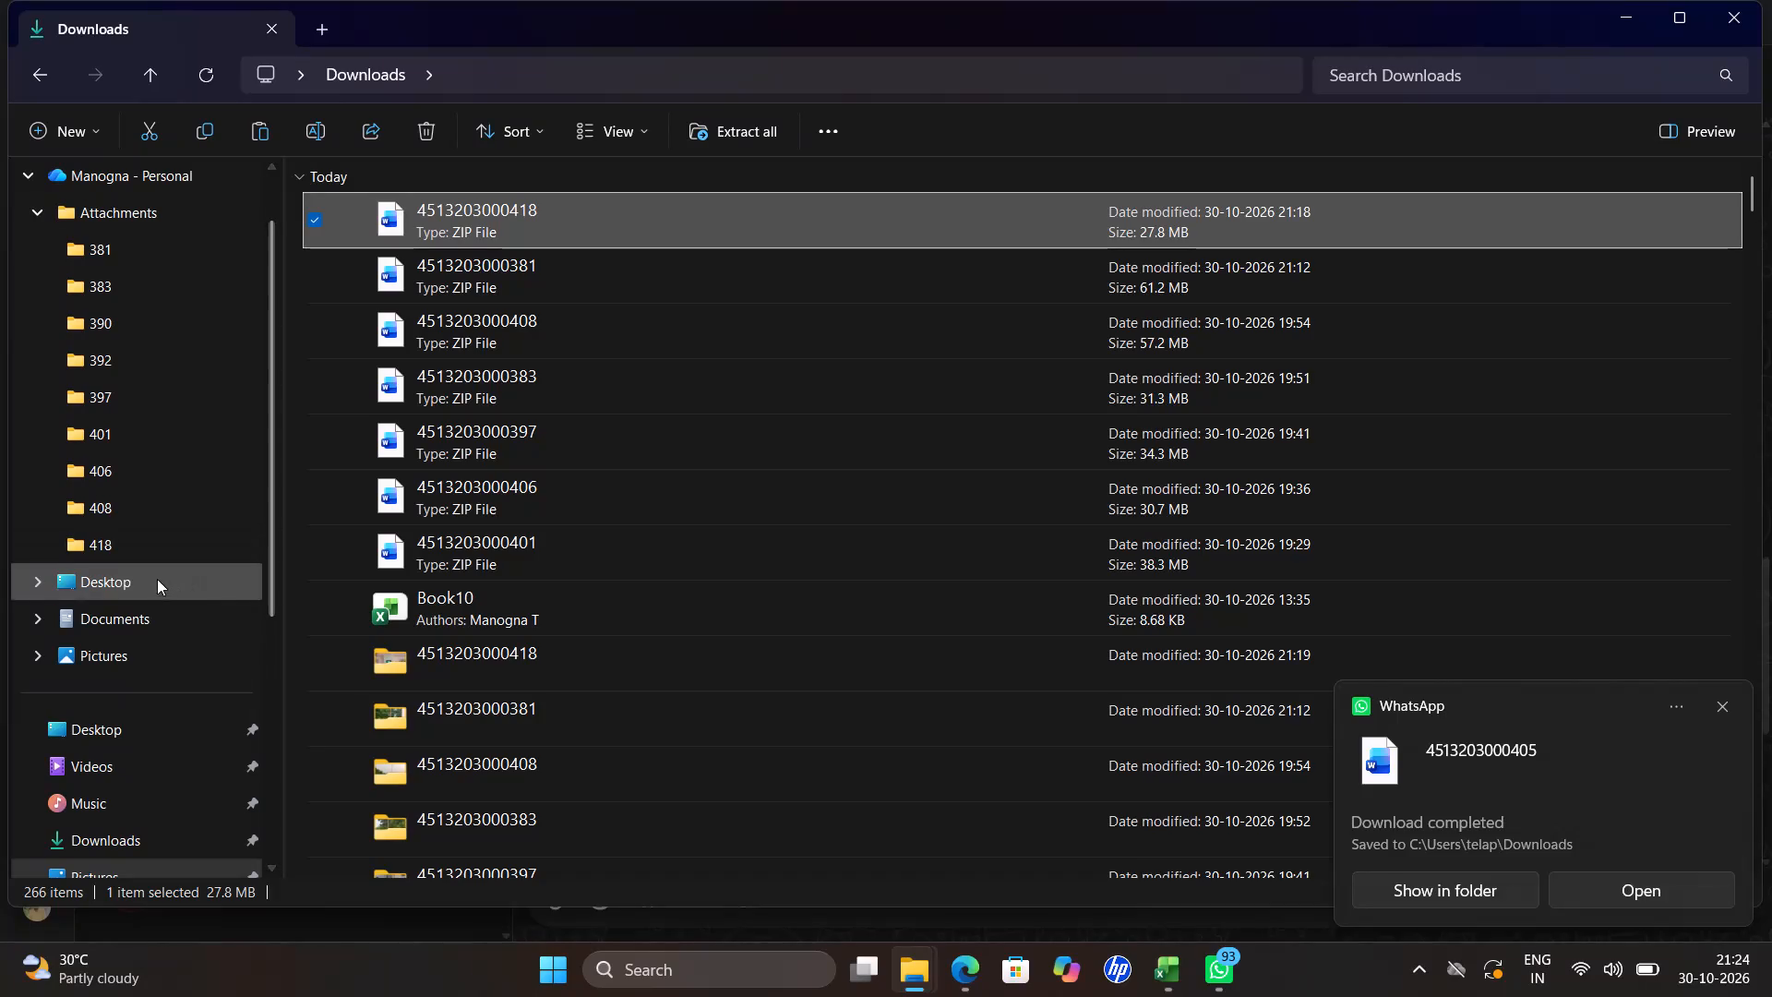
Extract the newly downloaded ZIP ending in 405 from Downloads into its own folder.
click(137, 845)
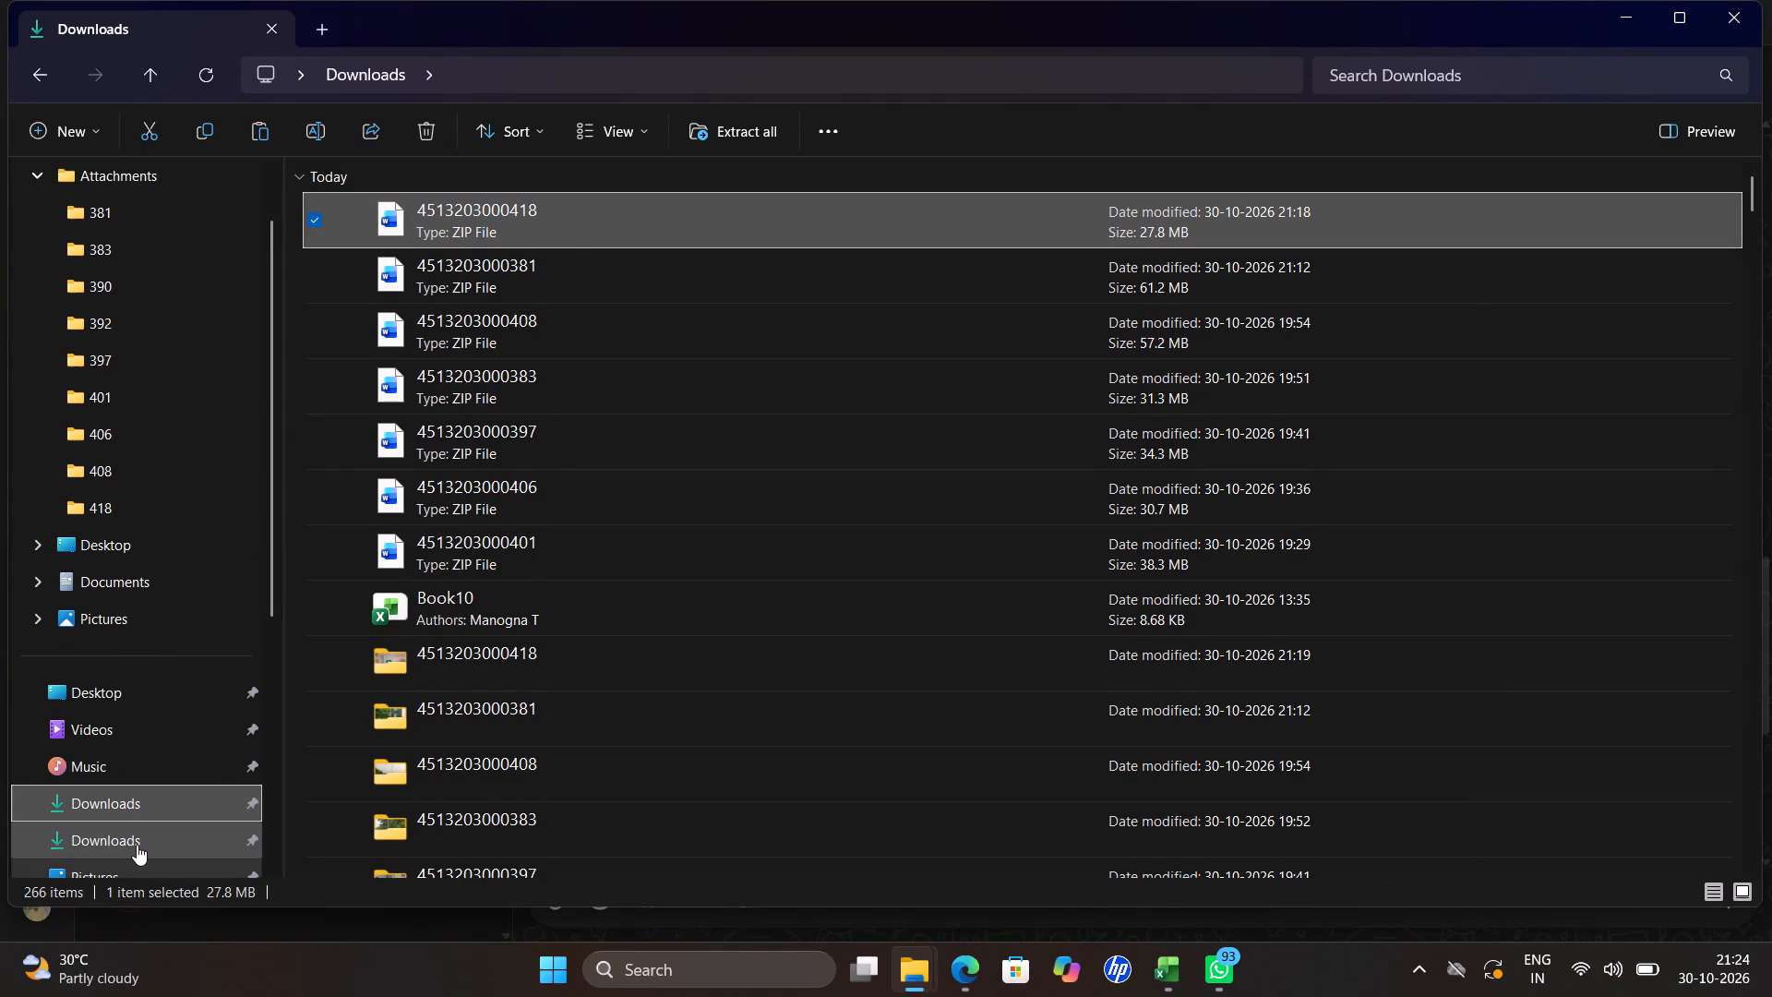
right_click(537, 222)
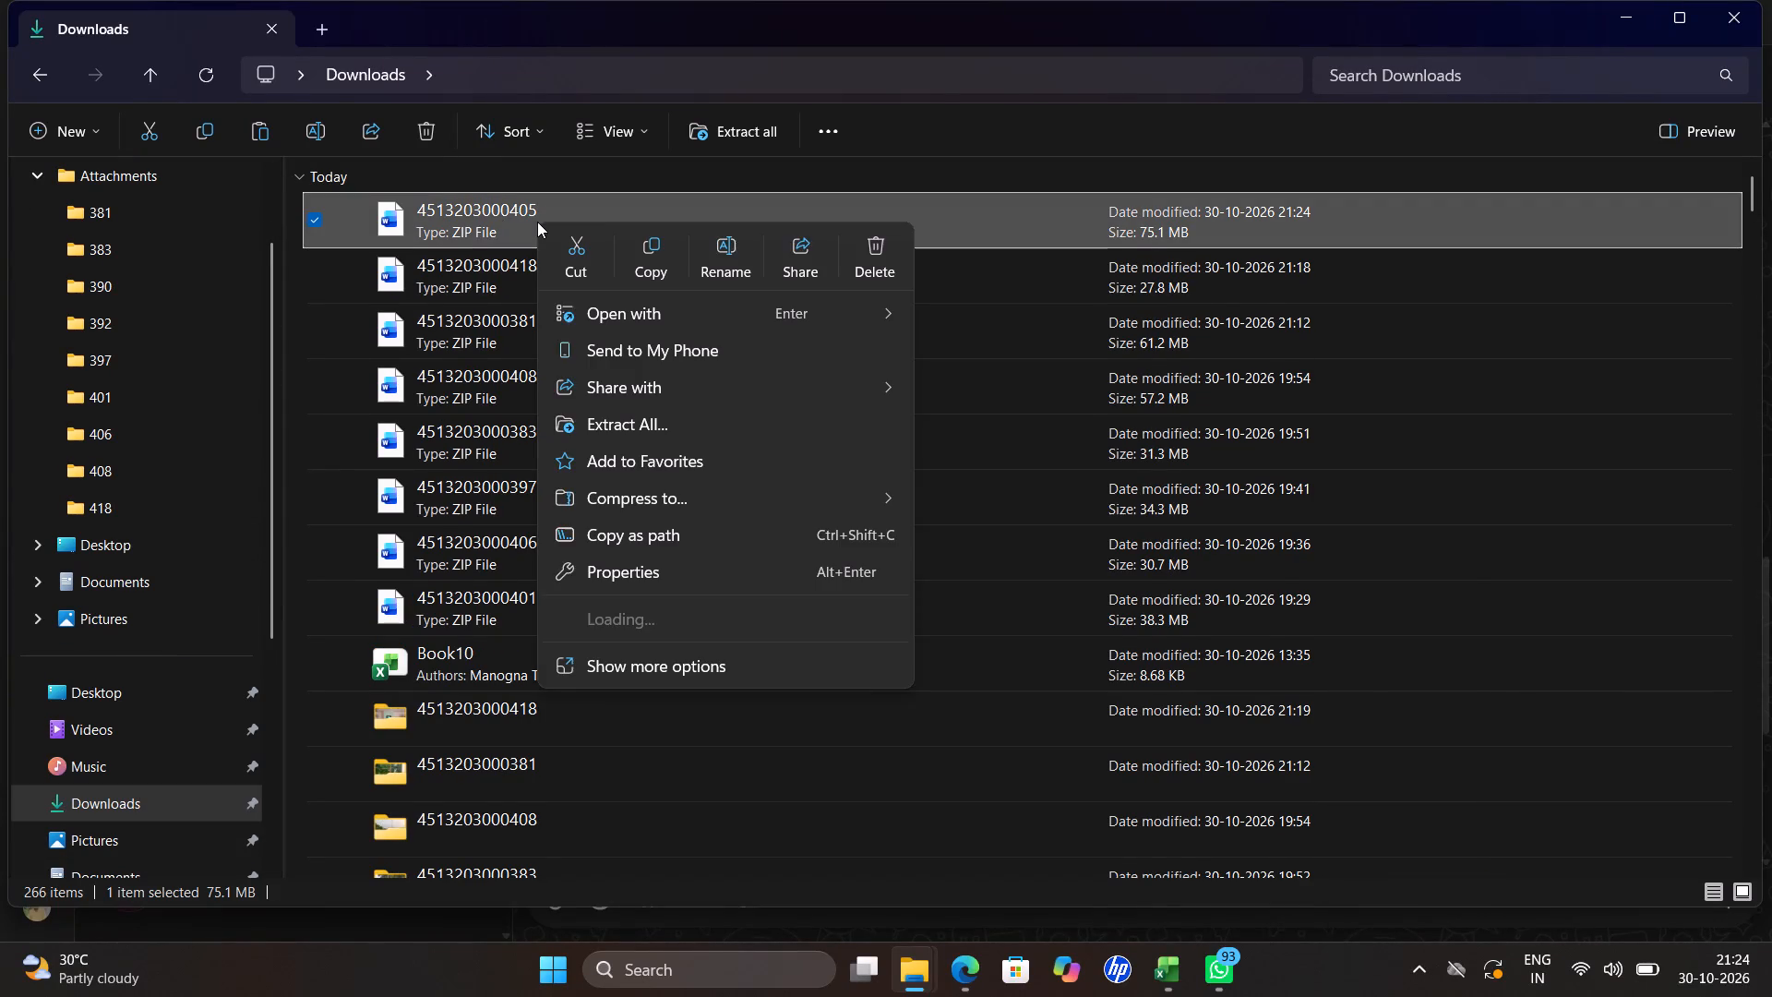
click(641, 428)
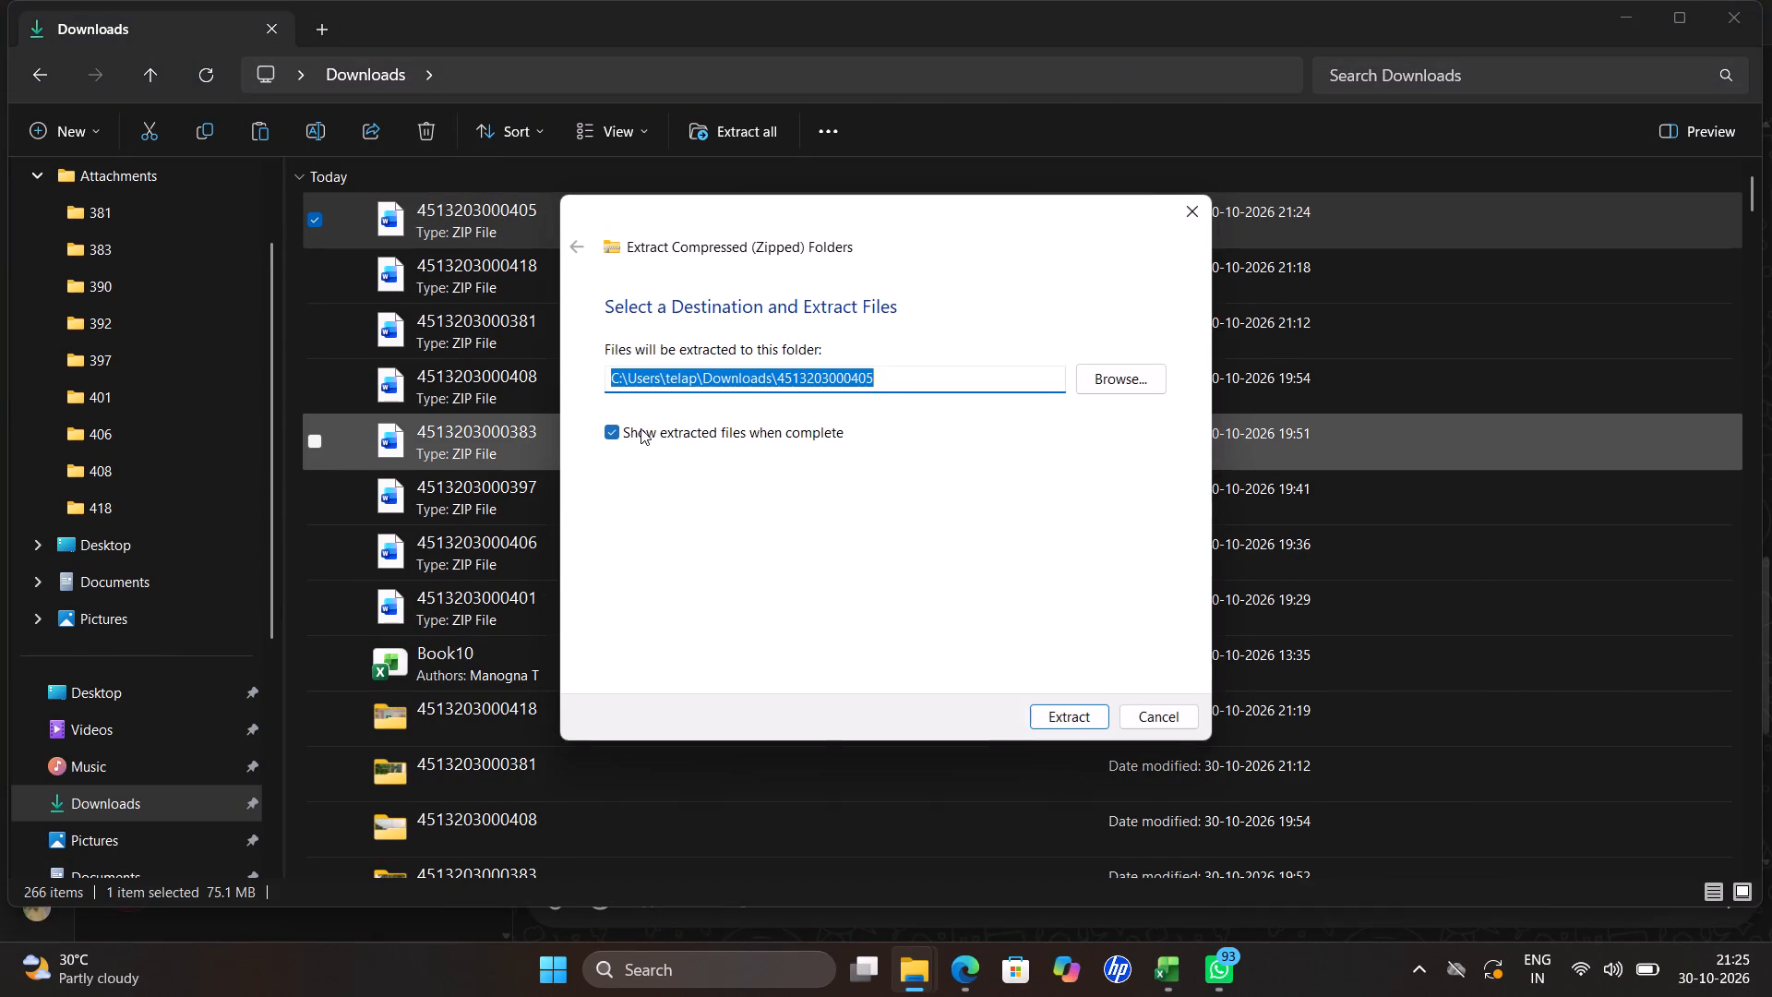
click(1076, 720)
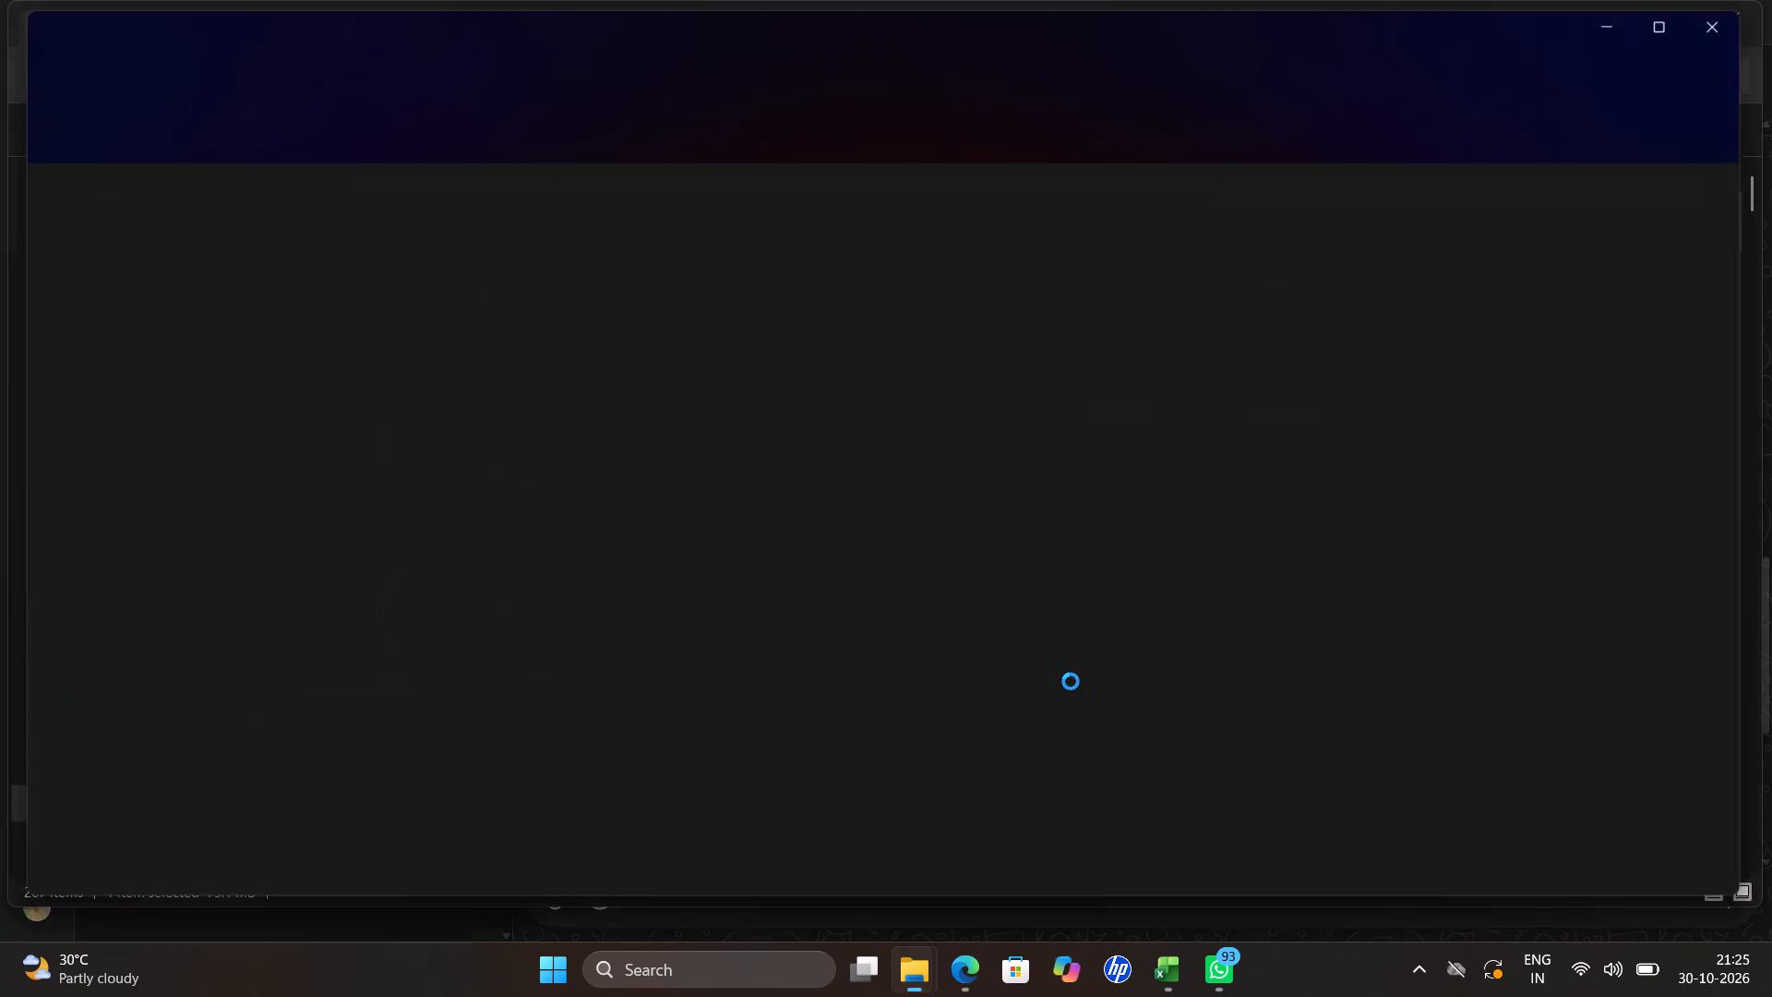
Copy all the extracted photos into a new folder named 405 inside the OneDrive Attachments folder.
key(ctrl+a)
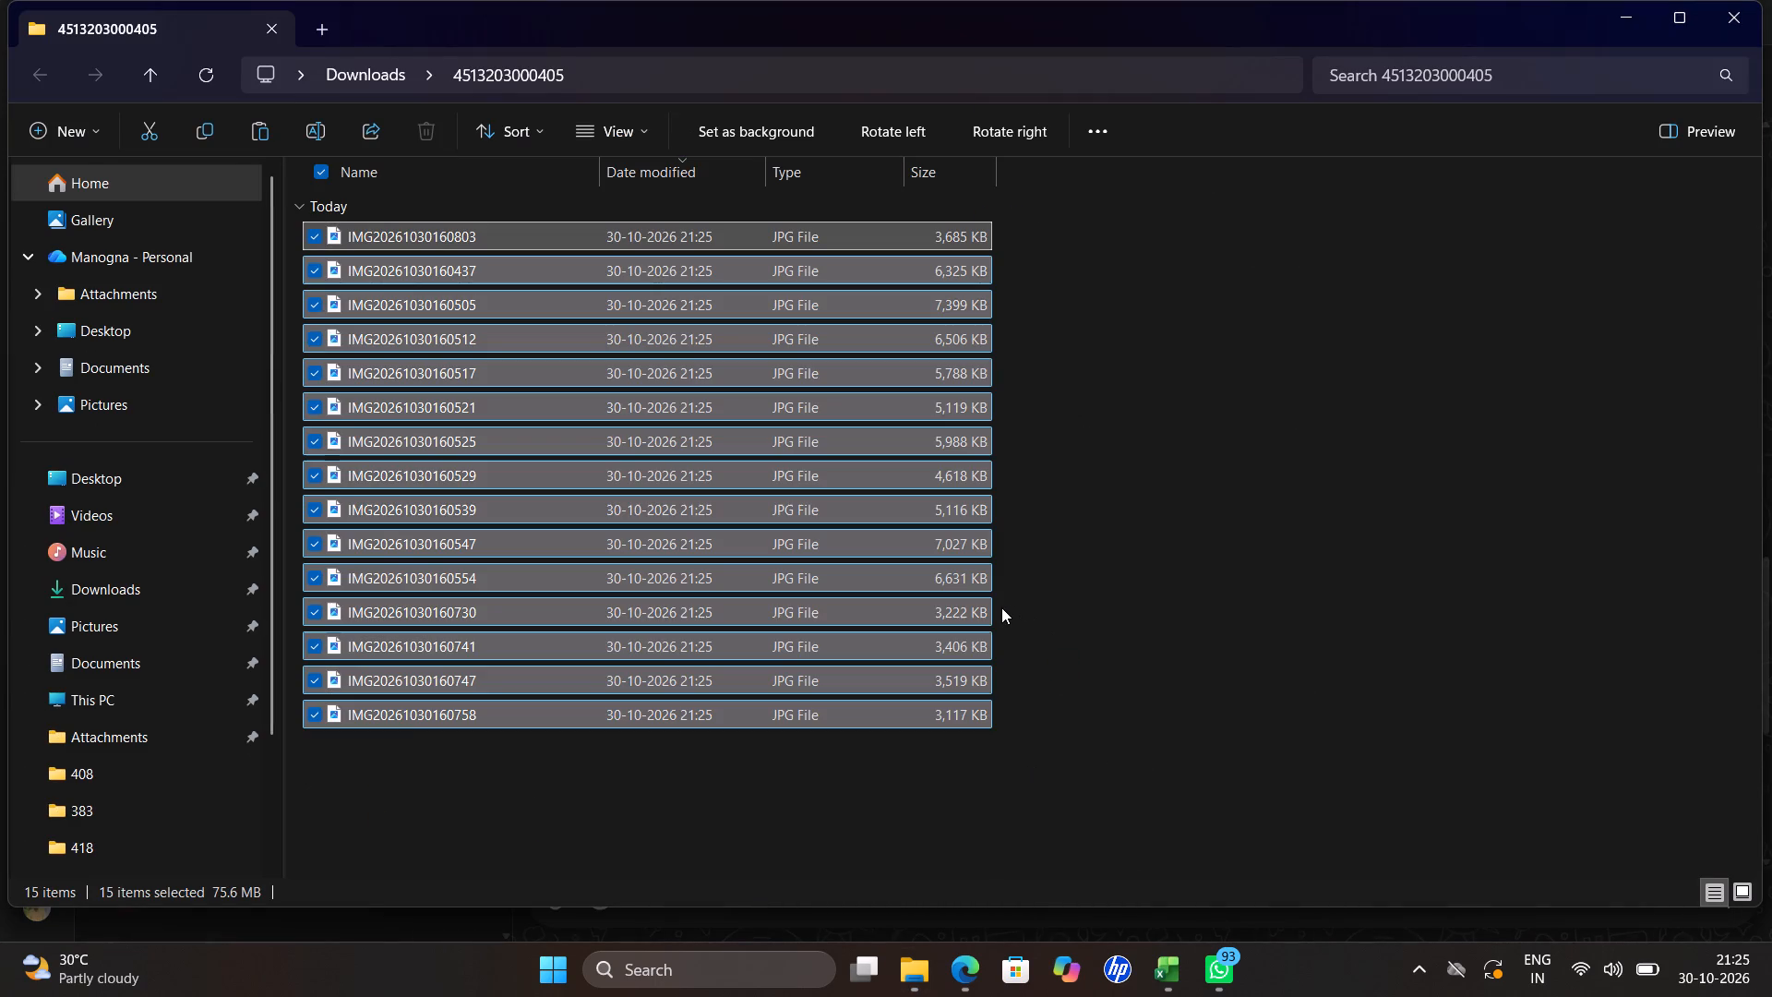
key(ctrl+c)
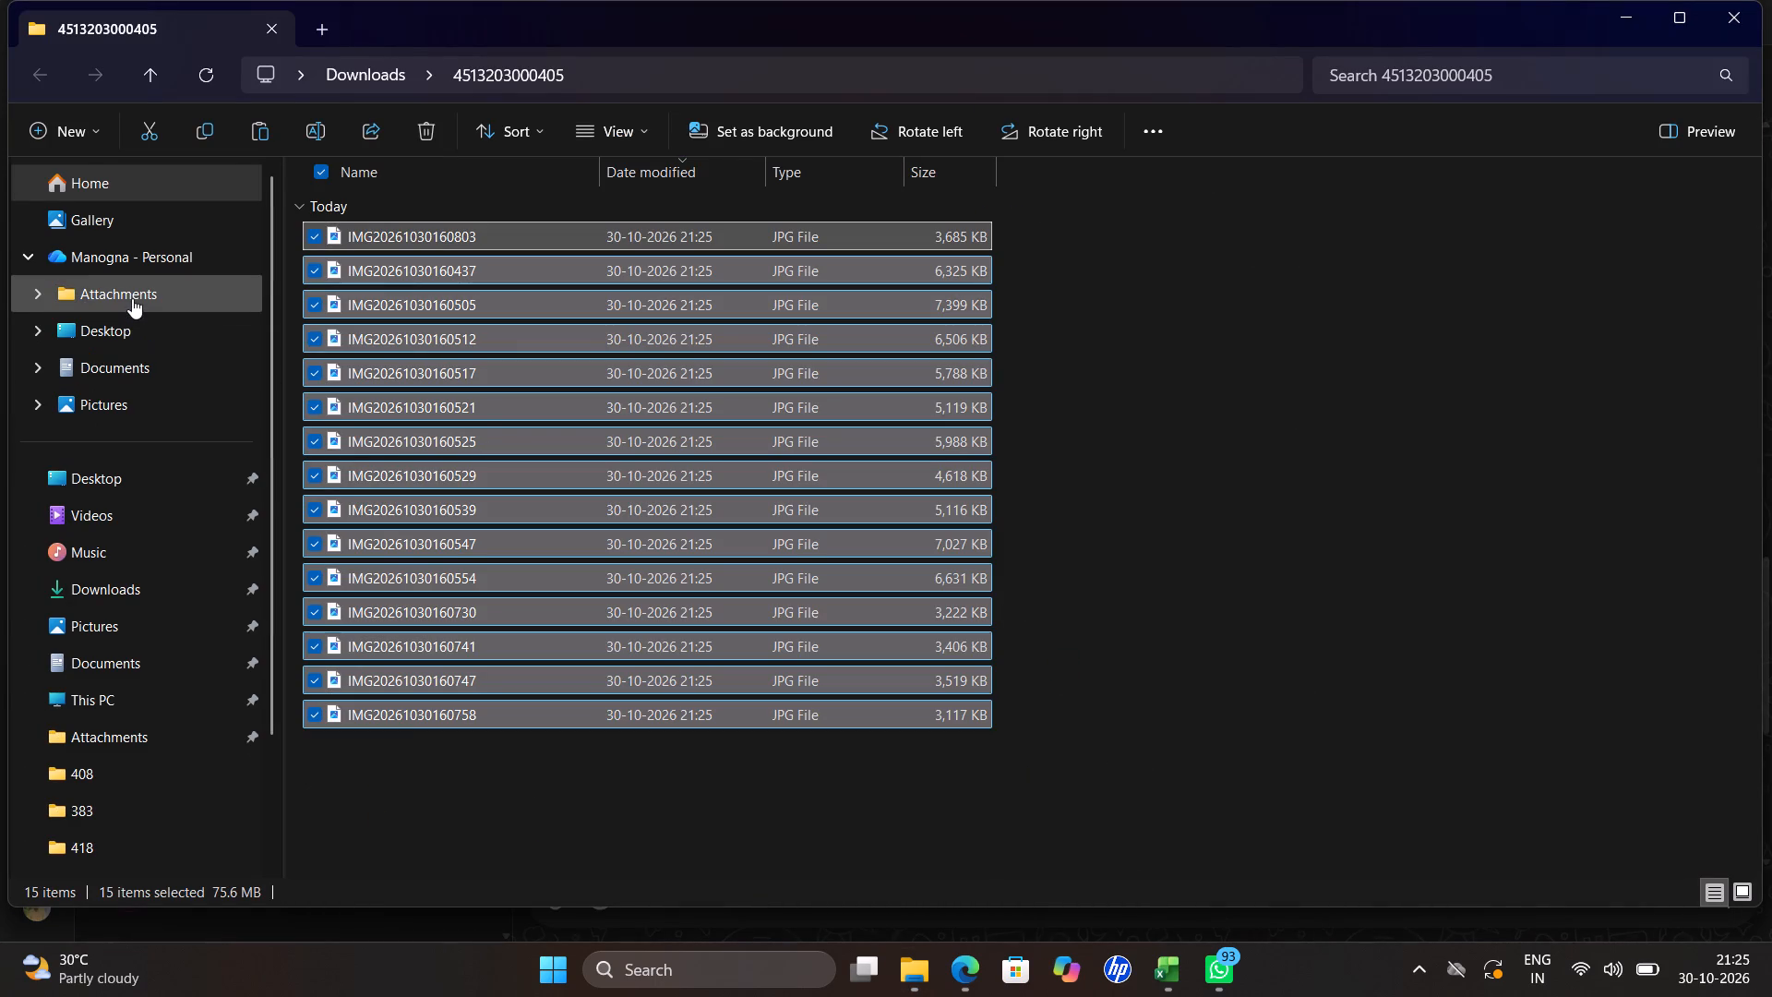
double_click(132, 298)
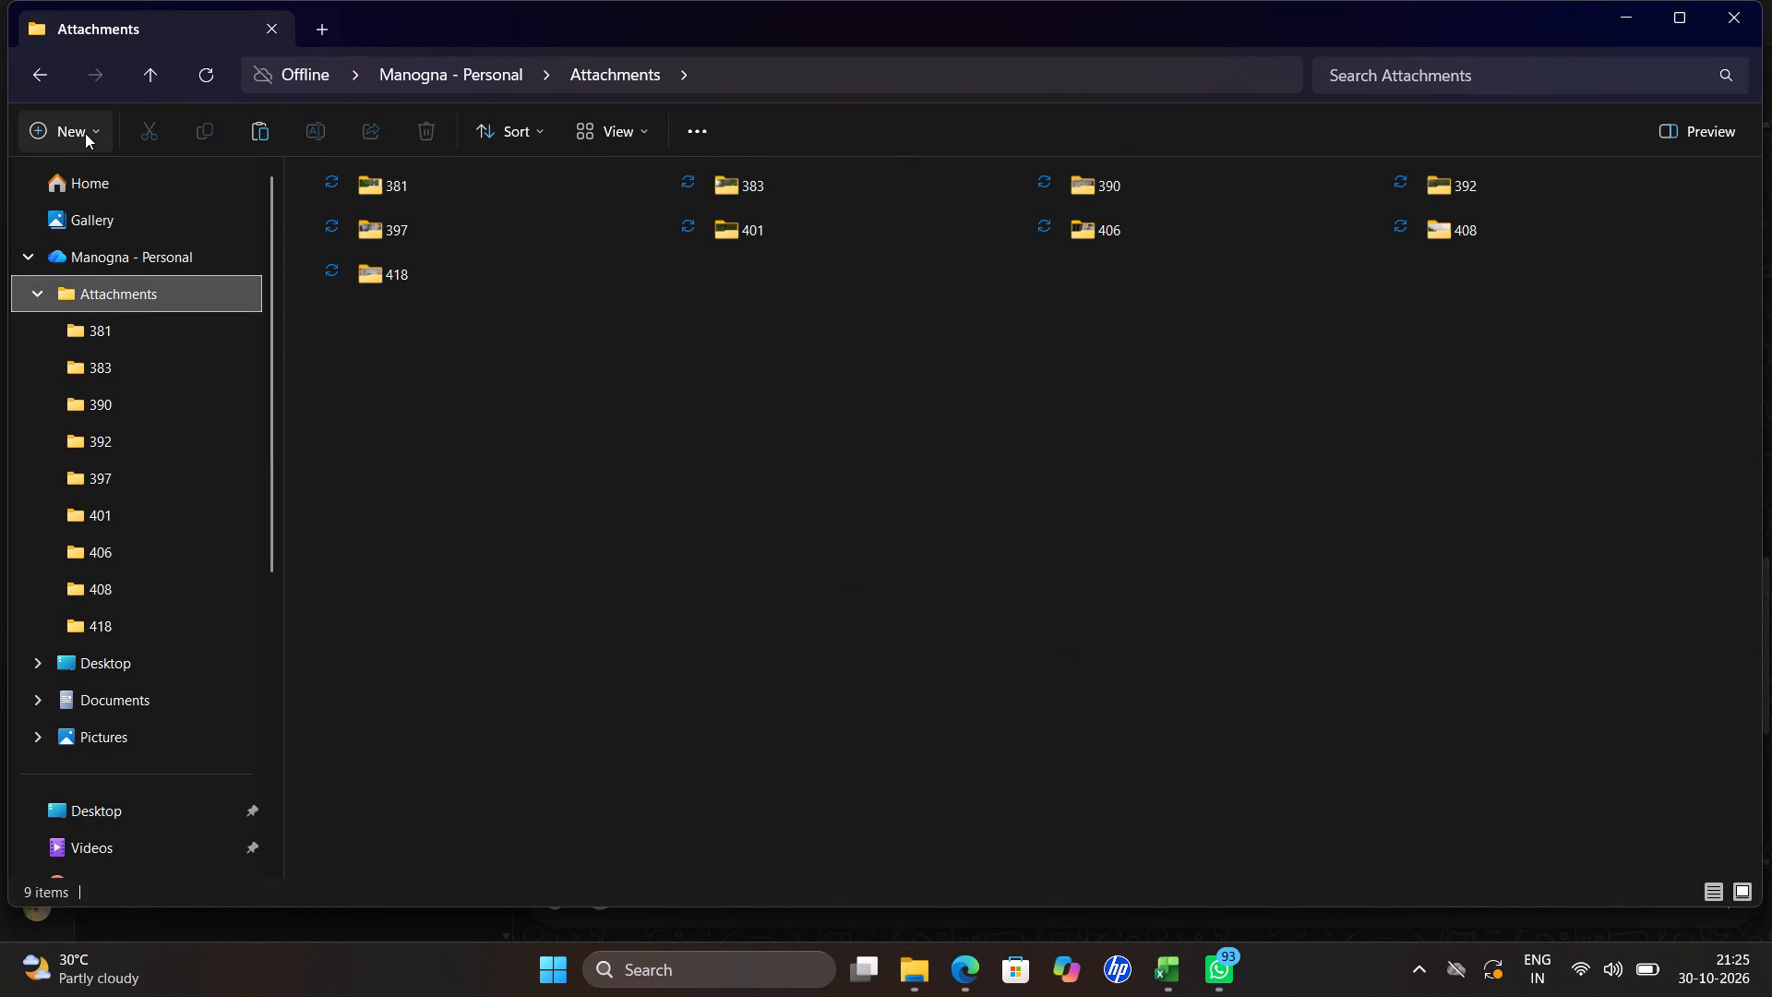
click(85, 133)
click(171, 191)
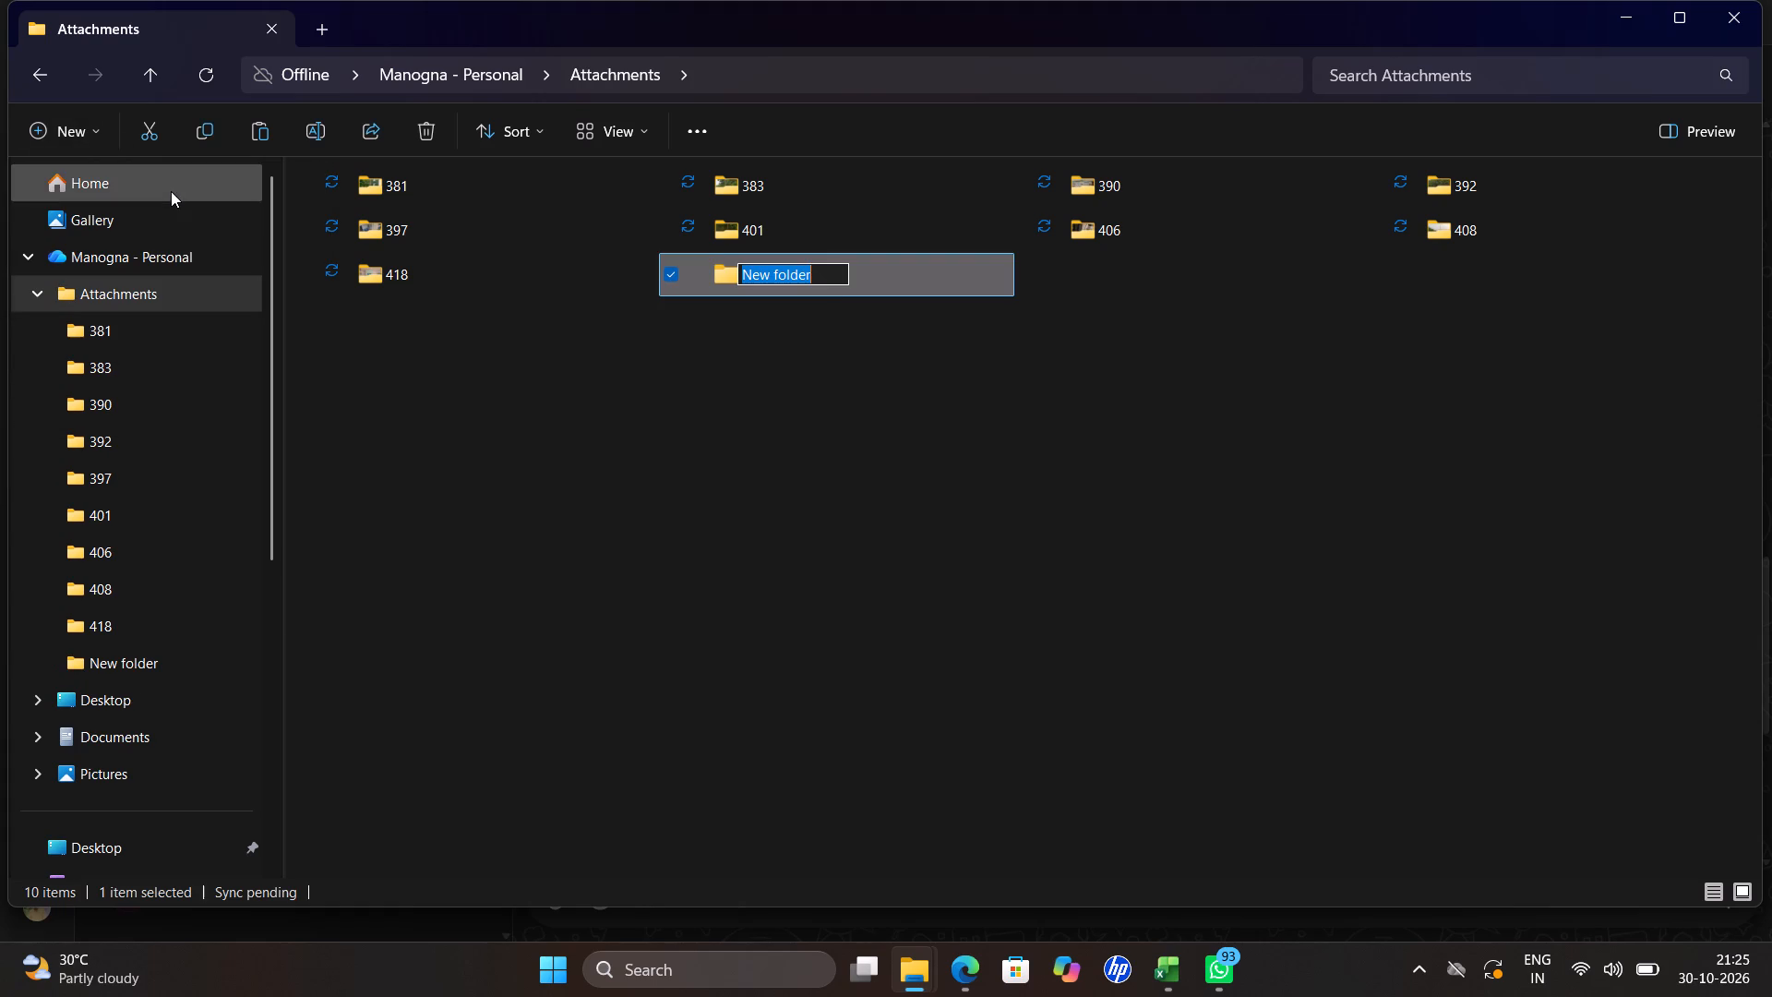
key(BackSpace)
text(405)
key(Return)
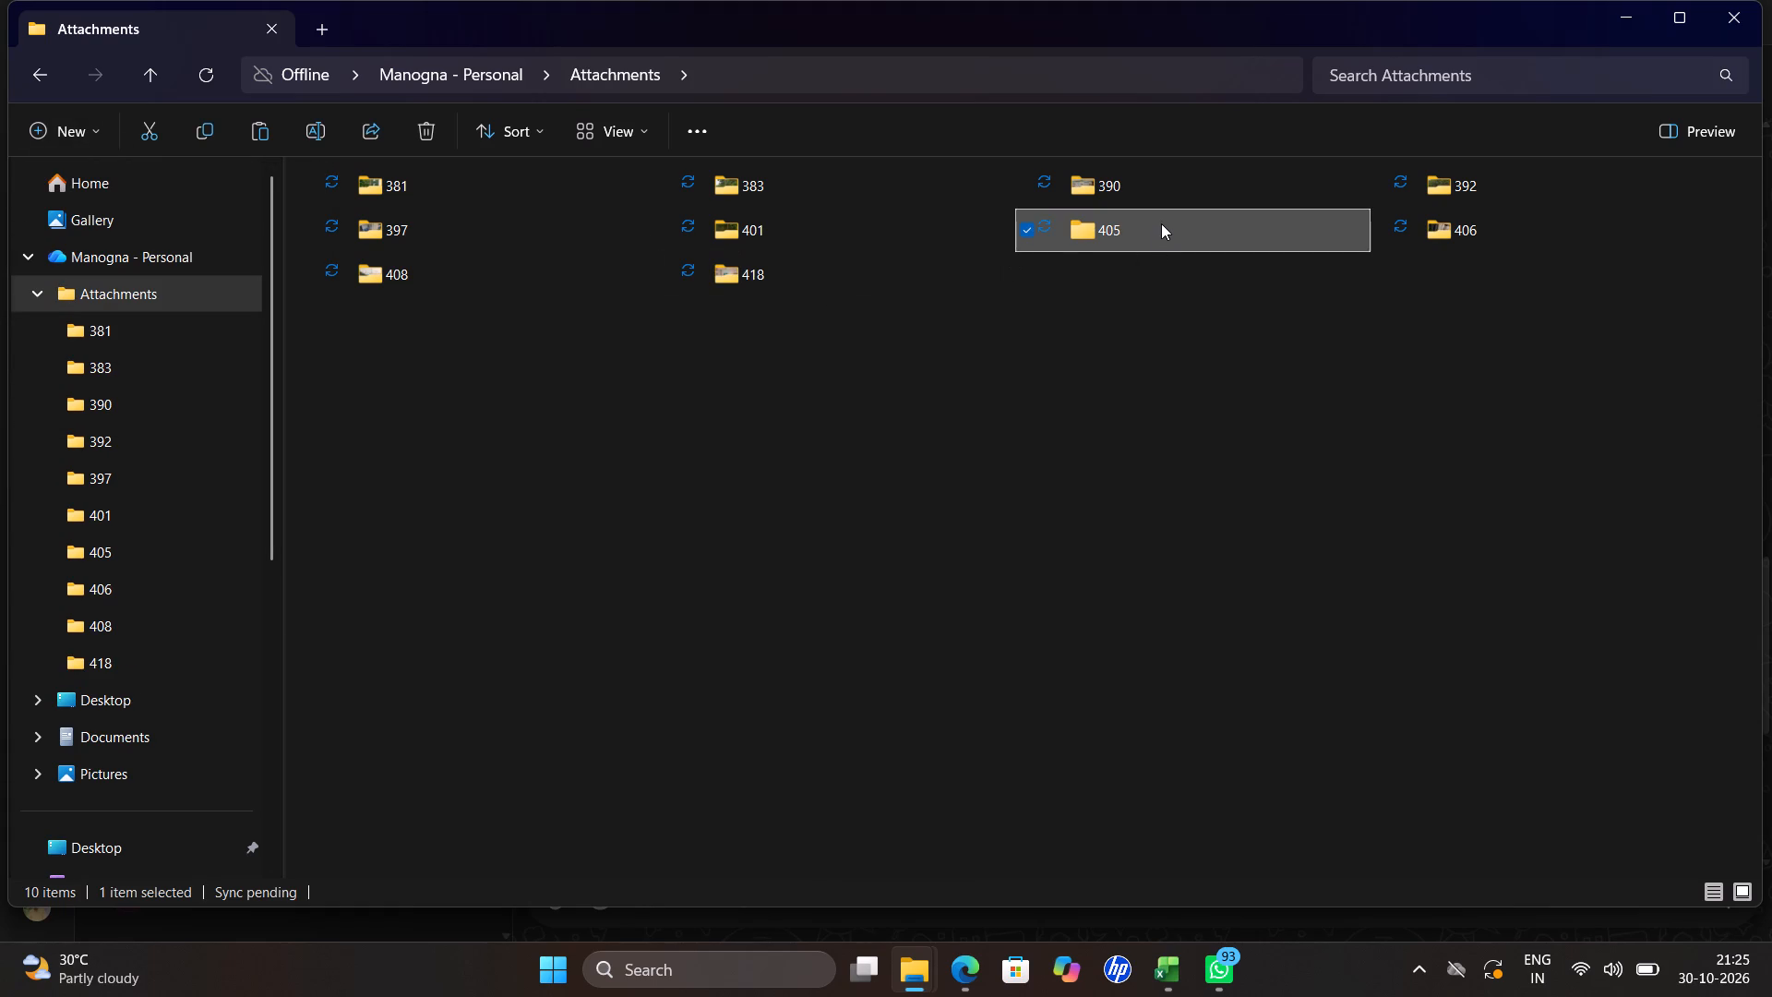
double_click(1161, 221)
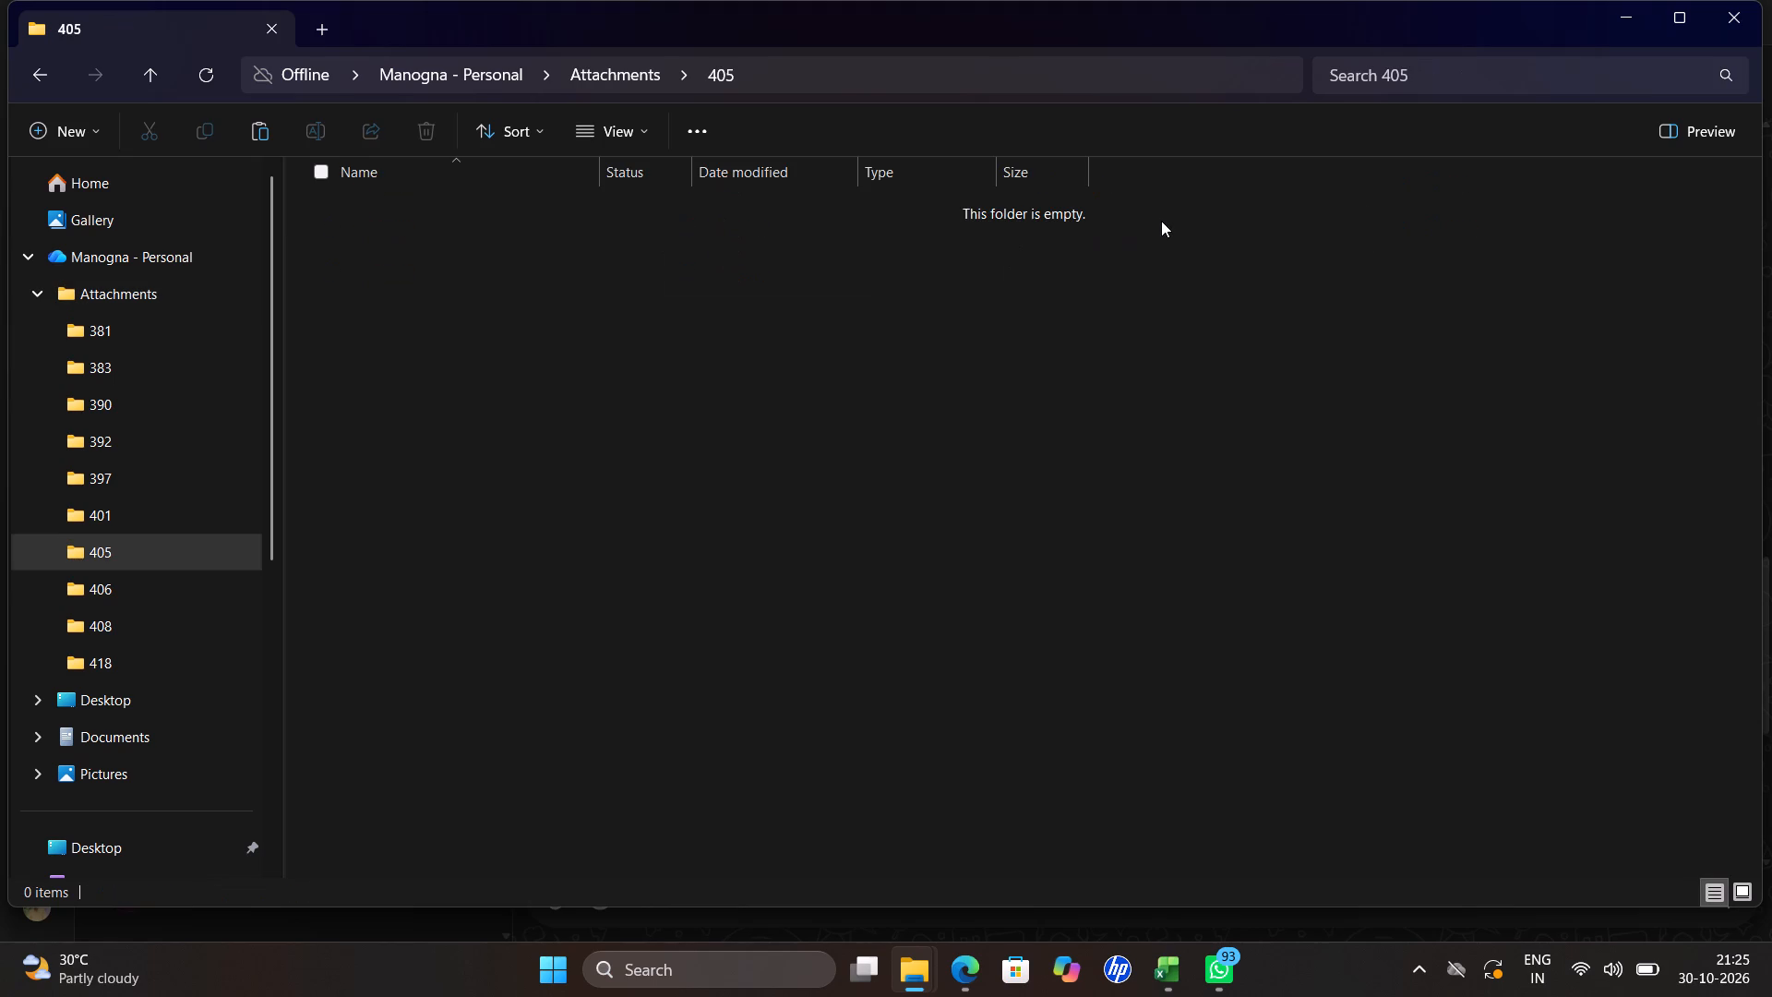
key(ctrl+v)
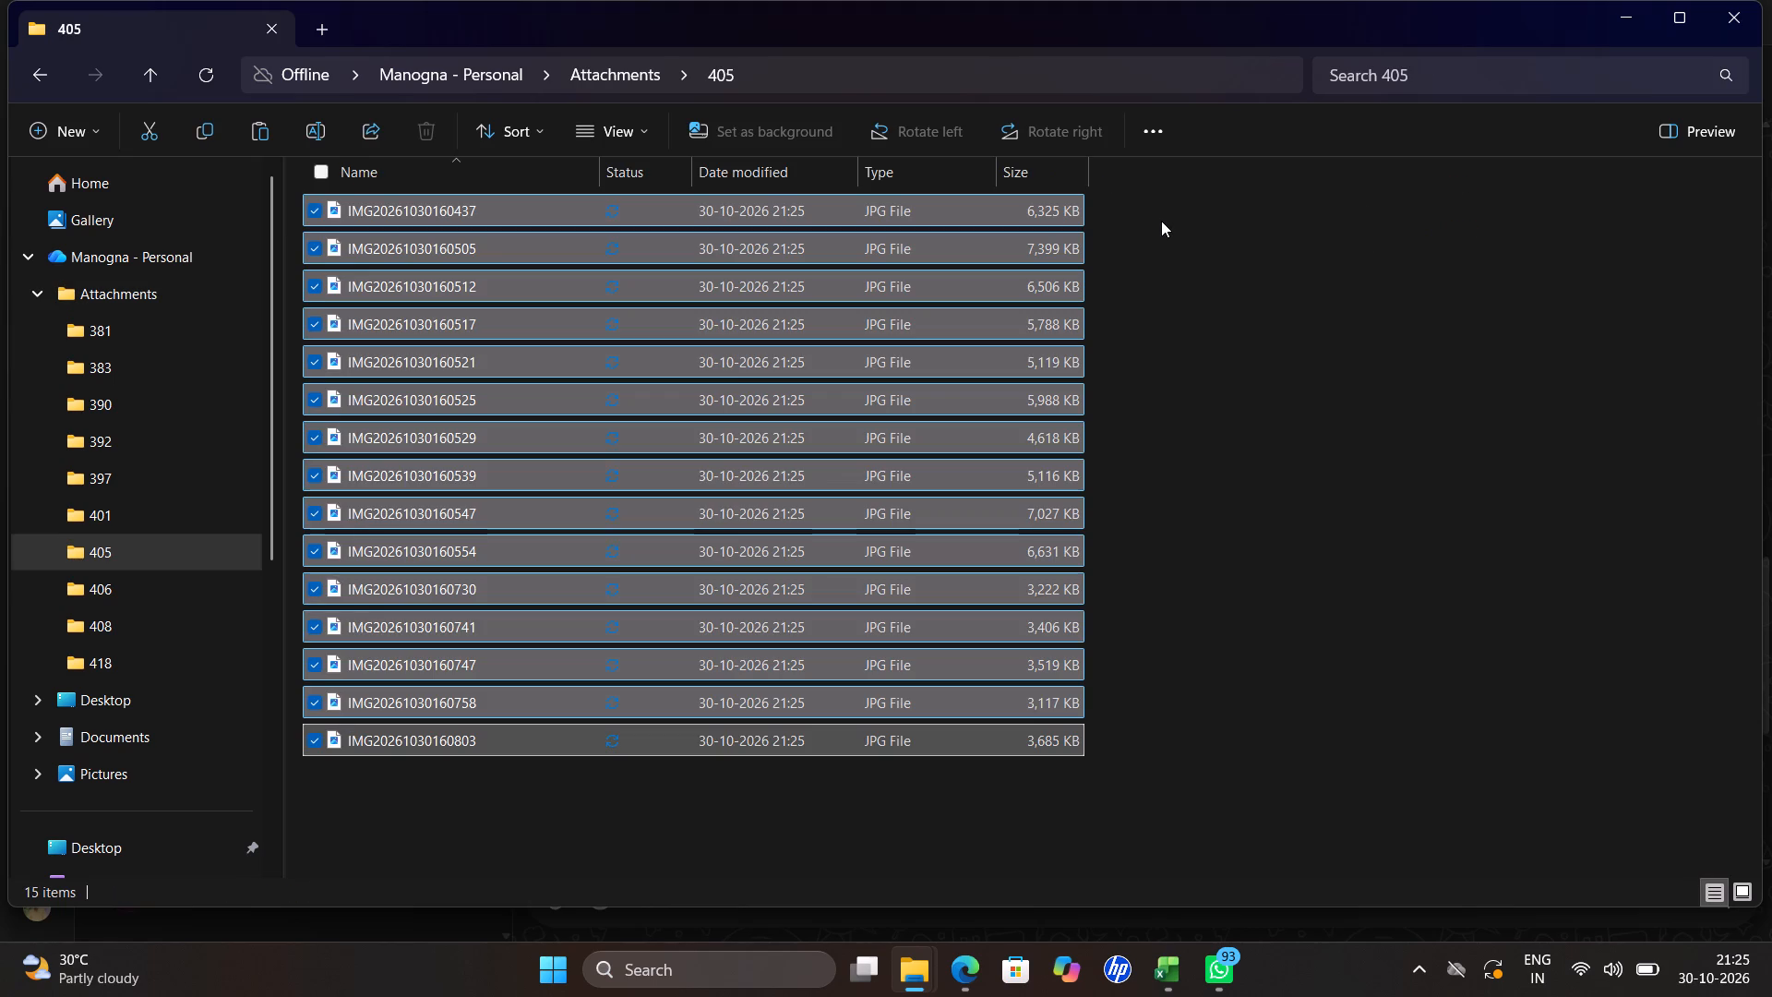
click(1215, 343)
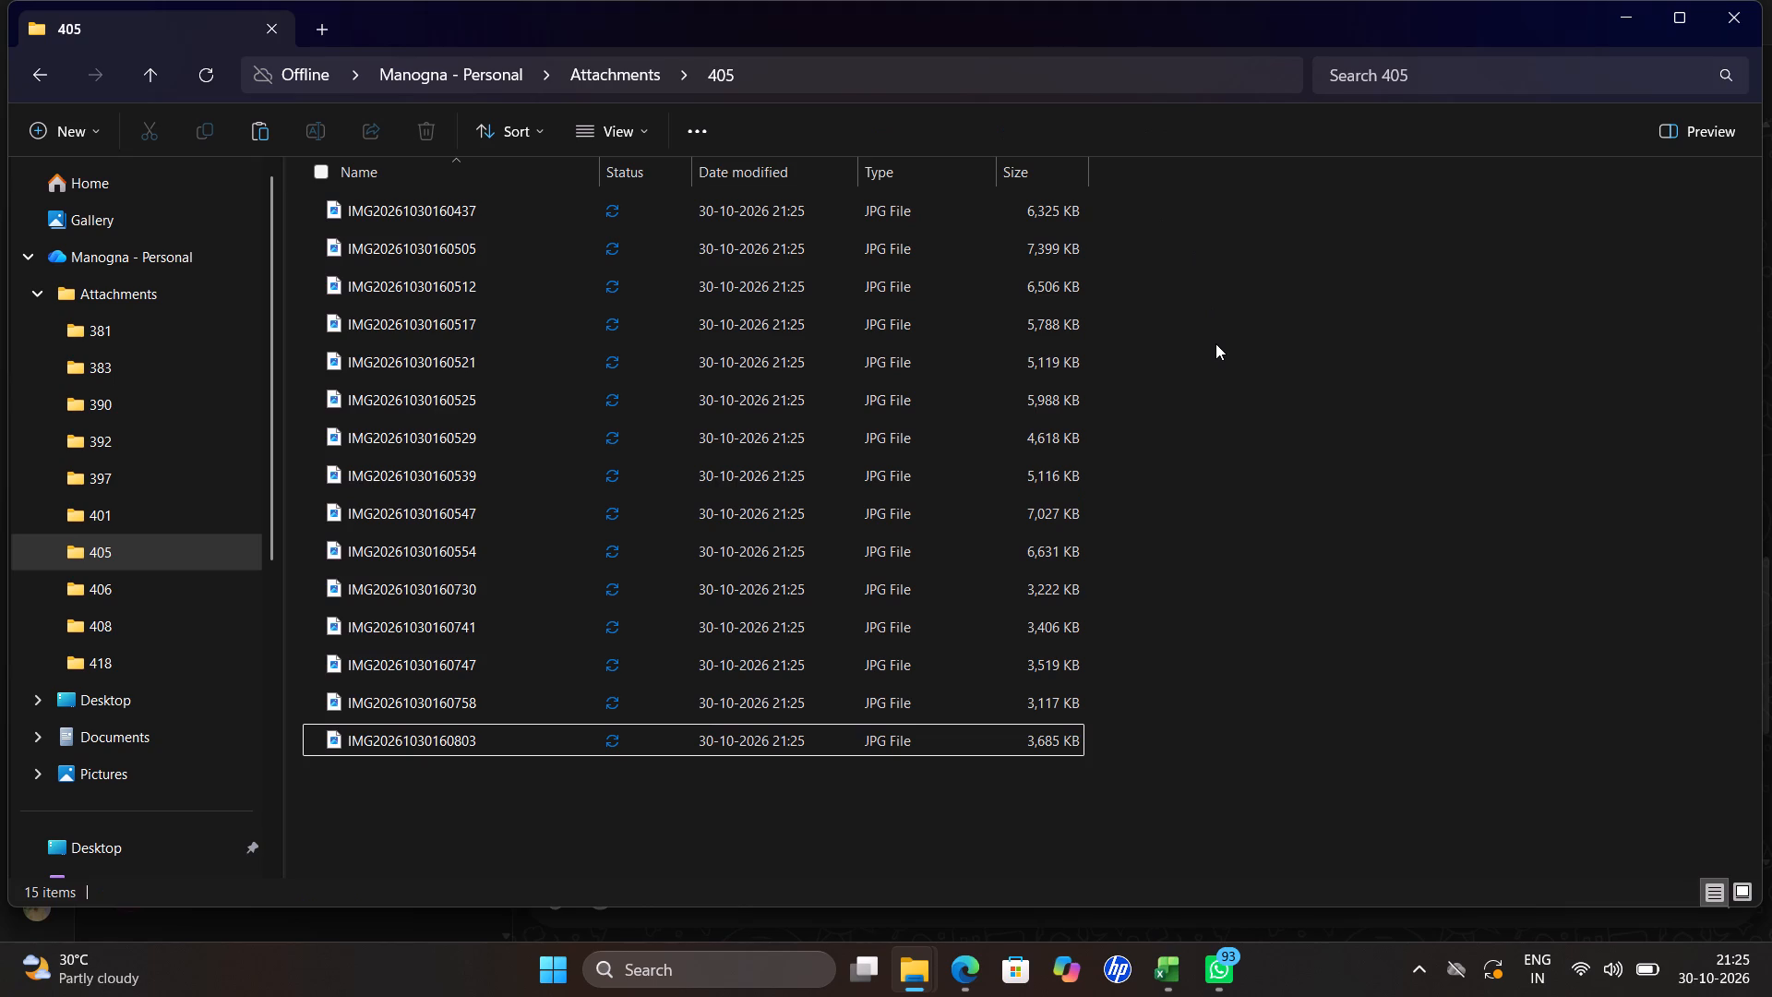
On the SUNGRACE site, add a new installation for the consumer ending in 405 with installation date 27-10-2026.
click(972, 979)
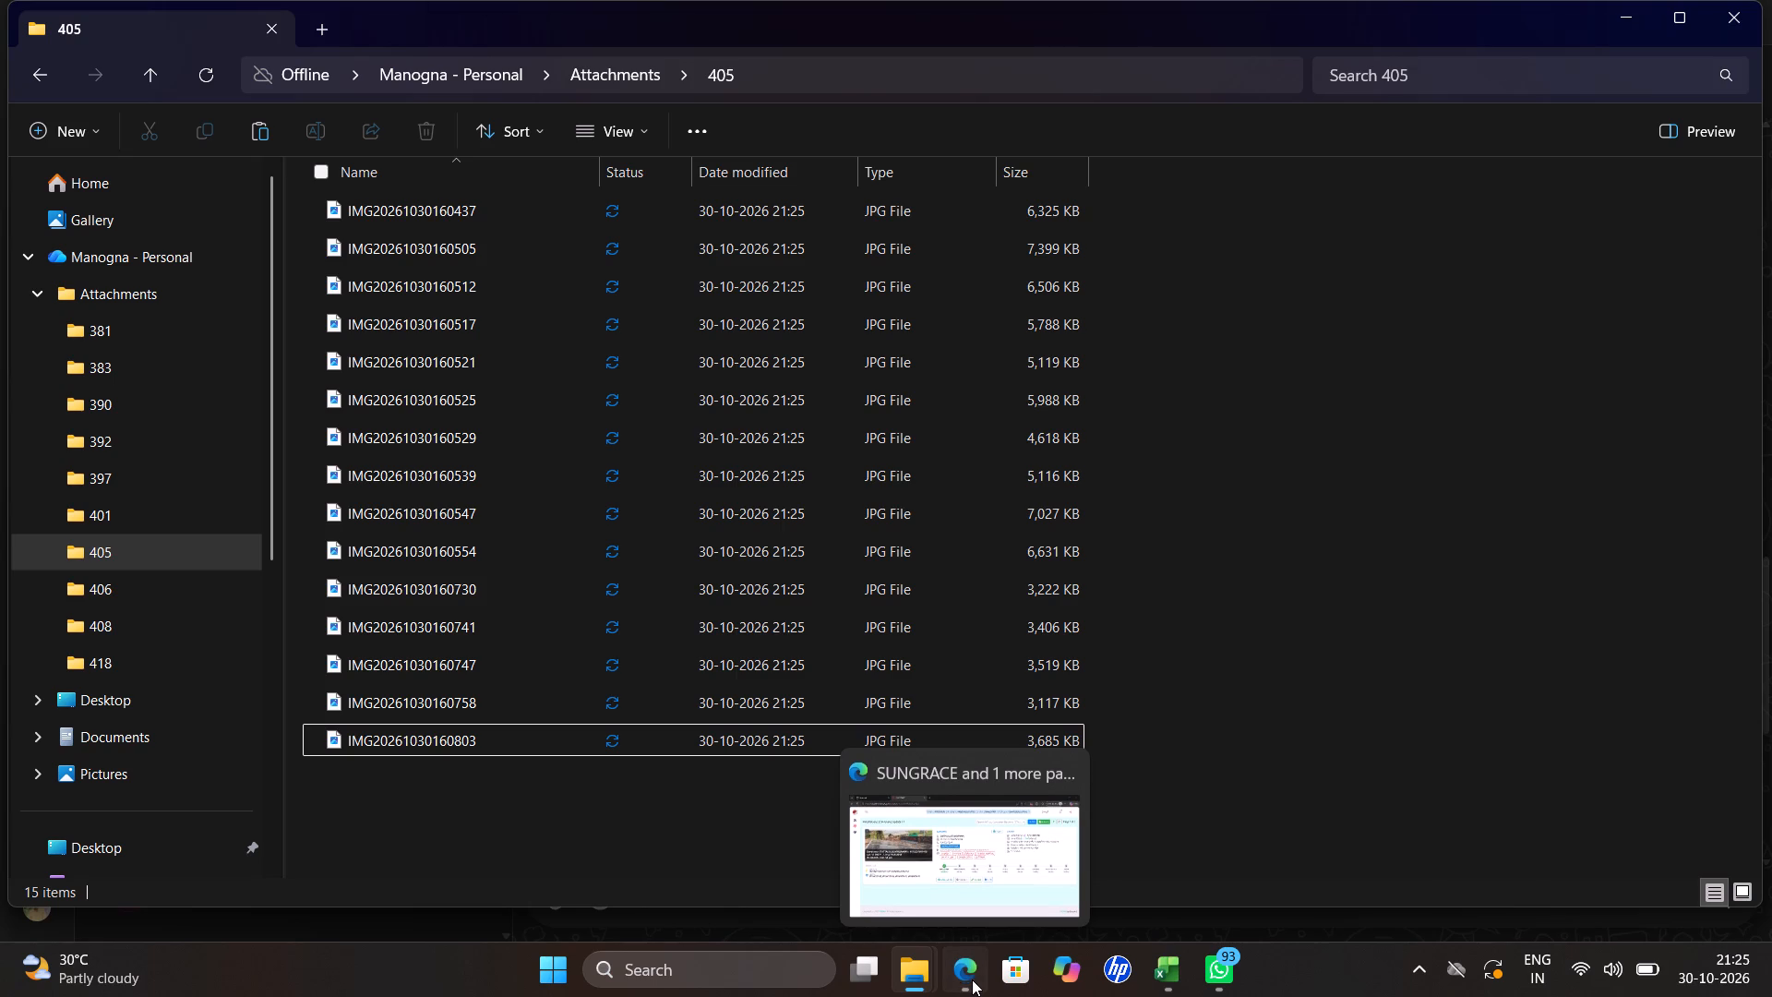
click(1422, 217)
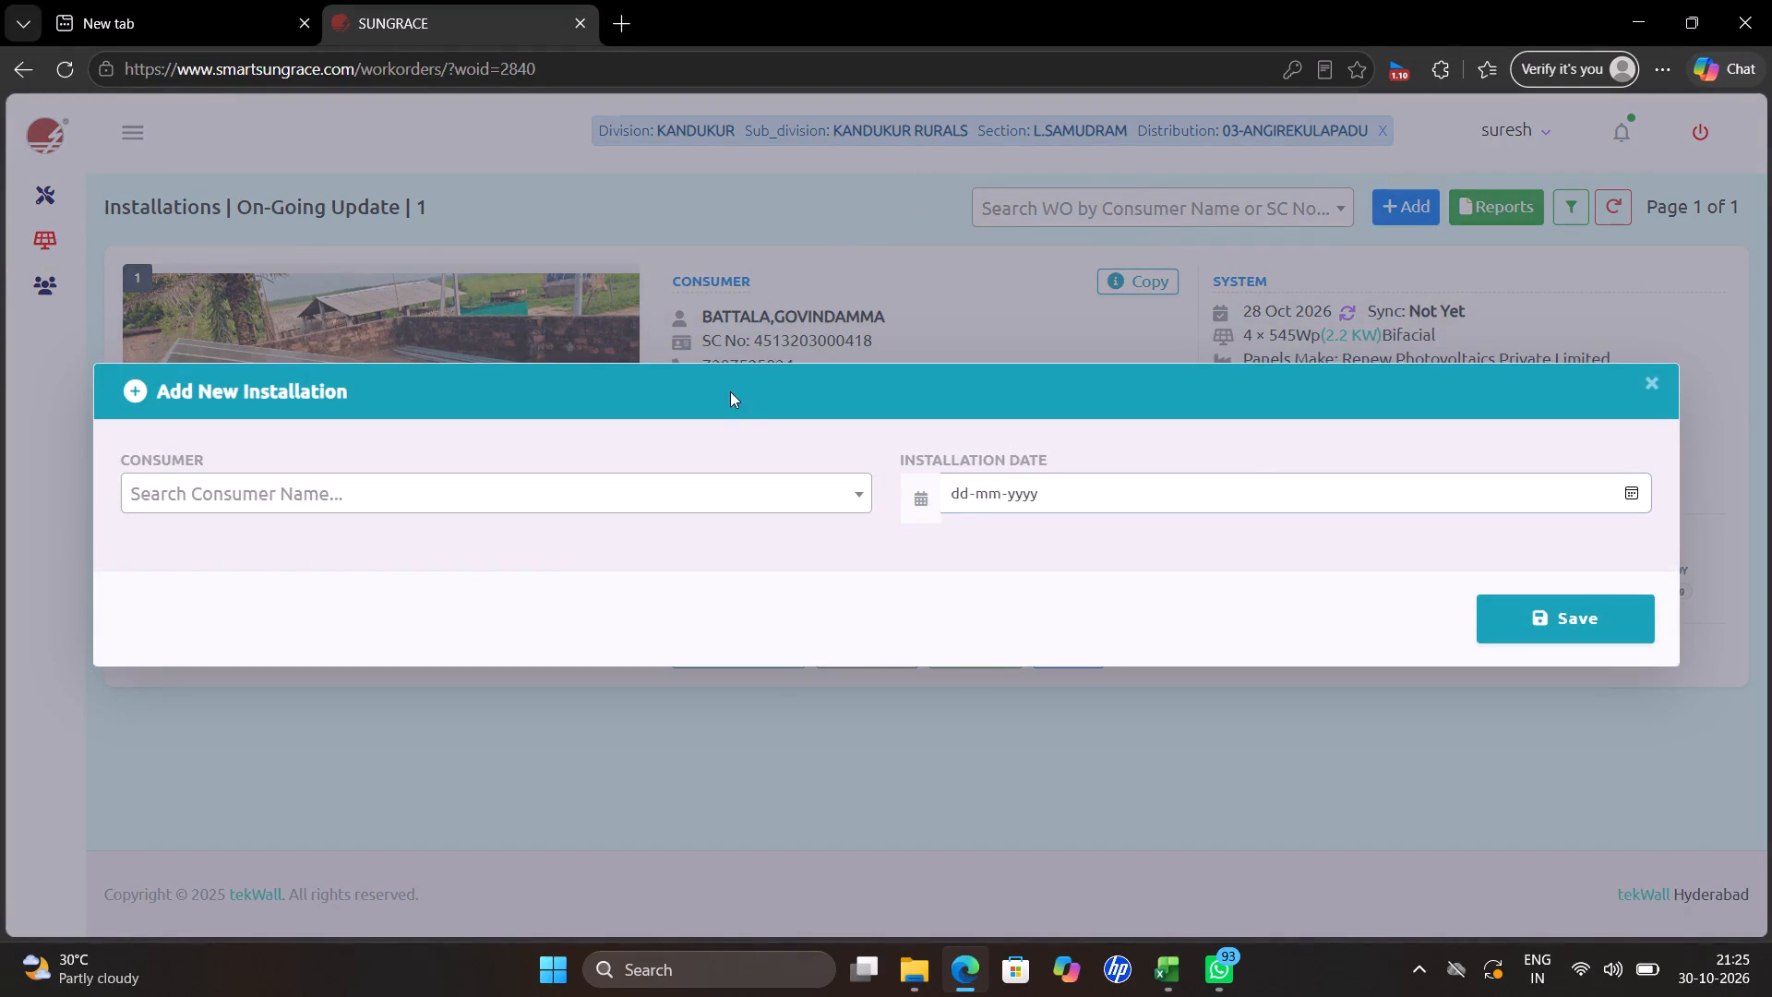
click(713, 466)
click(713, 495)
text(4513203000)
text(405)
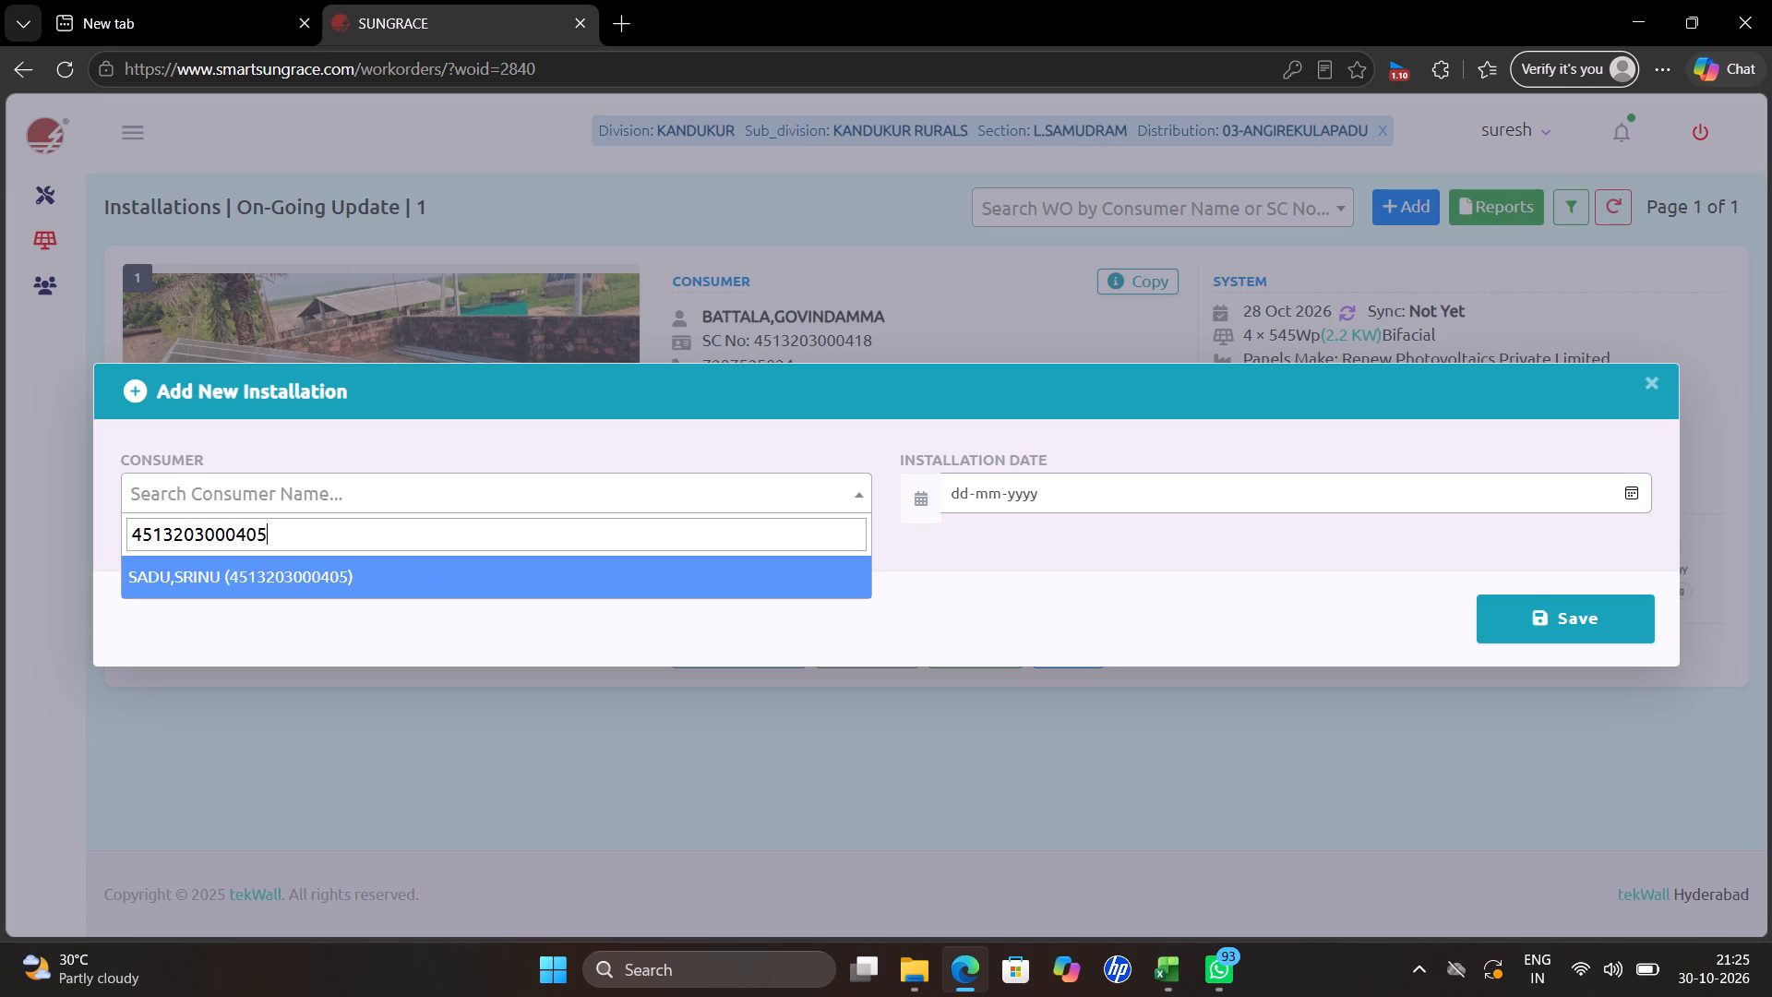
click(548, 569)
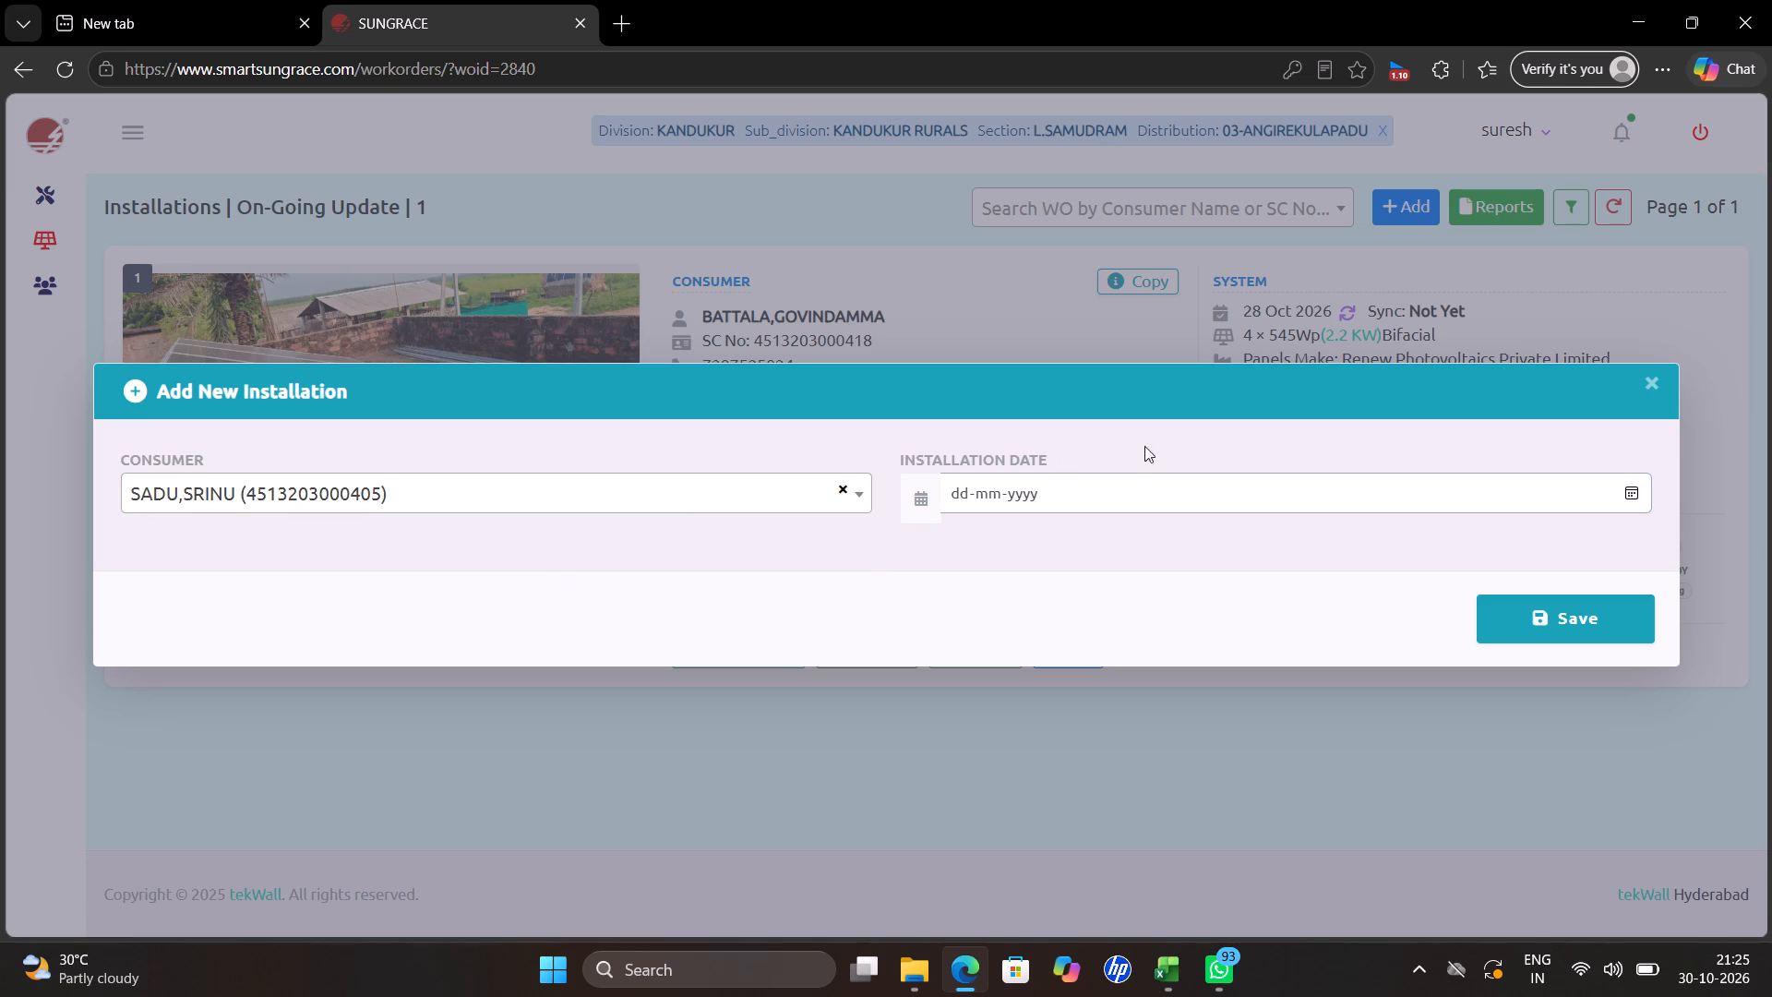
click(1628, 487)
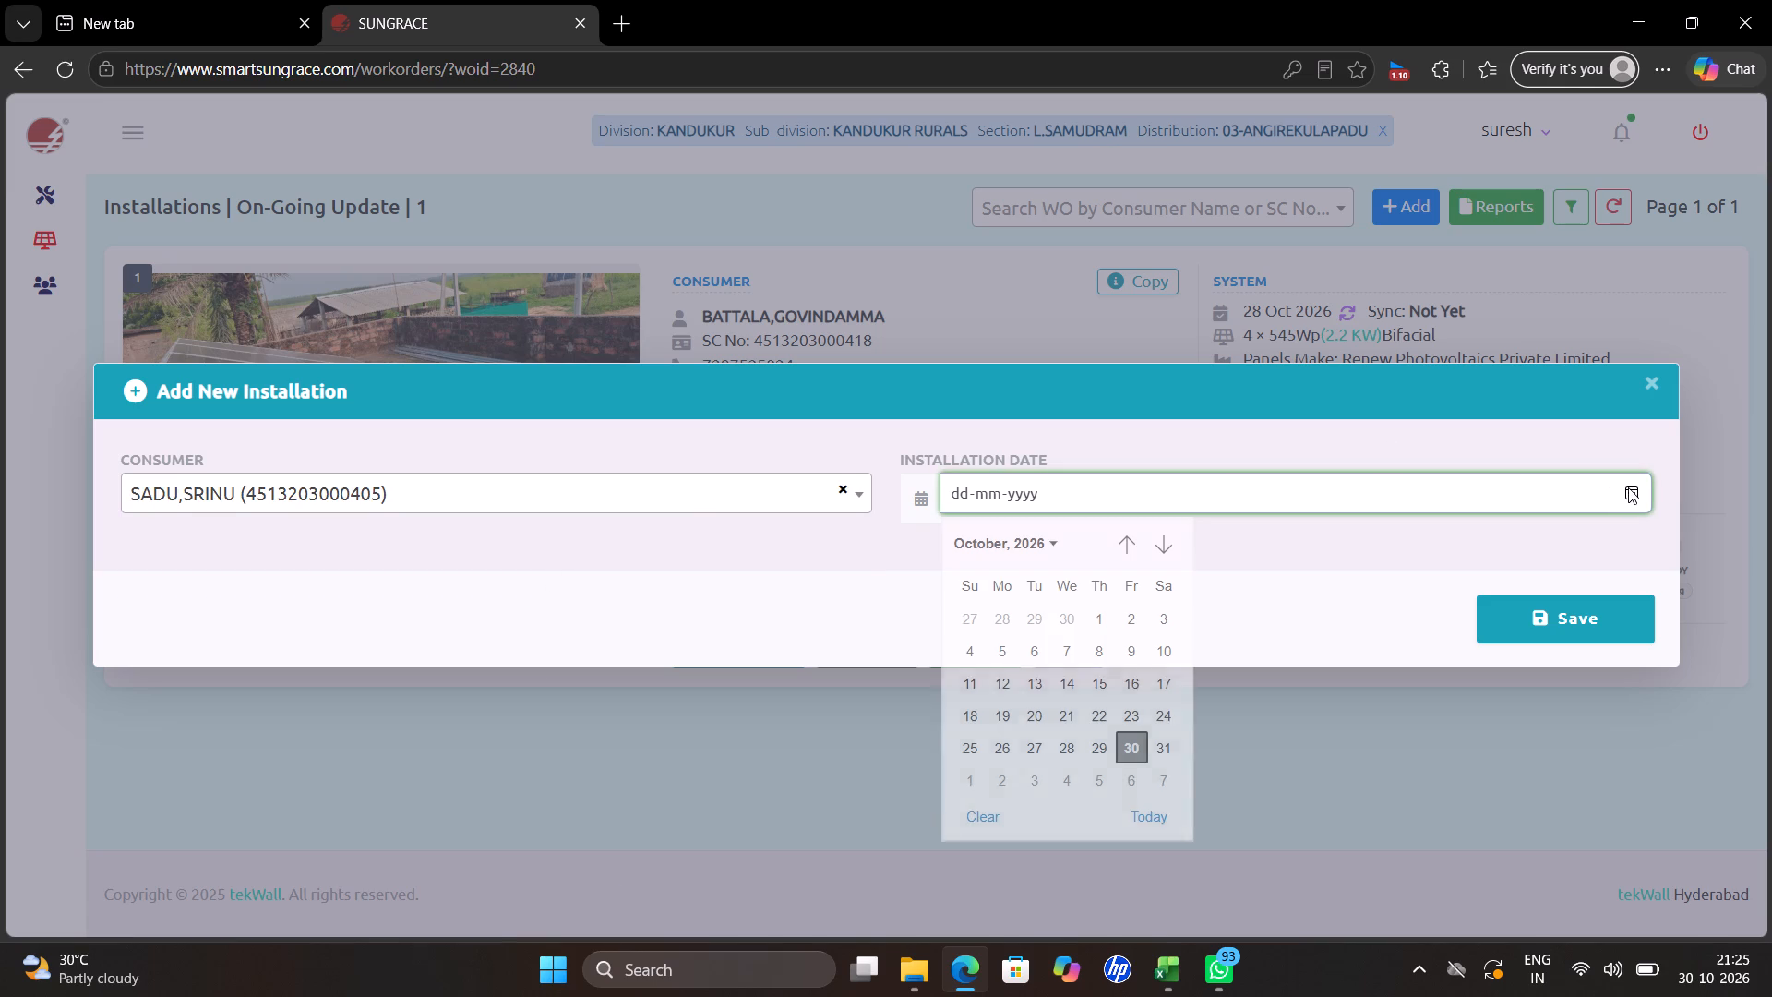
click(1035, 754)
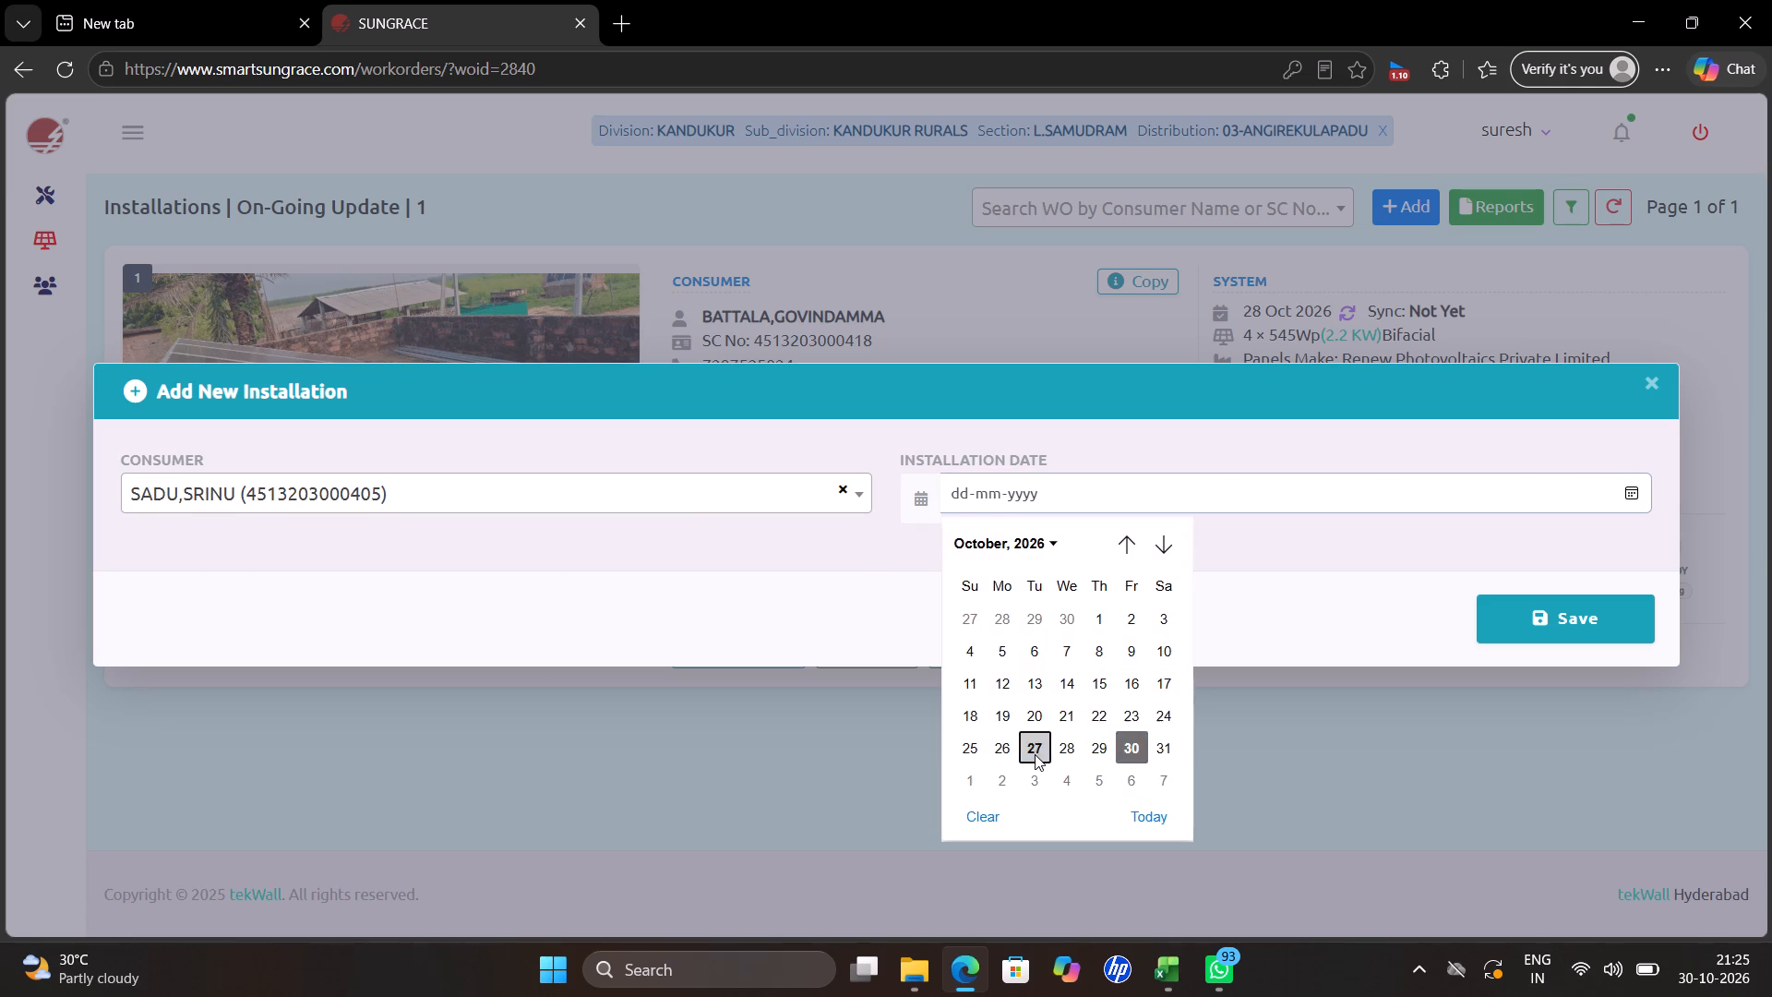
click(1552, 621)
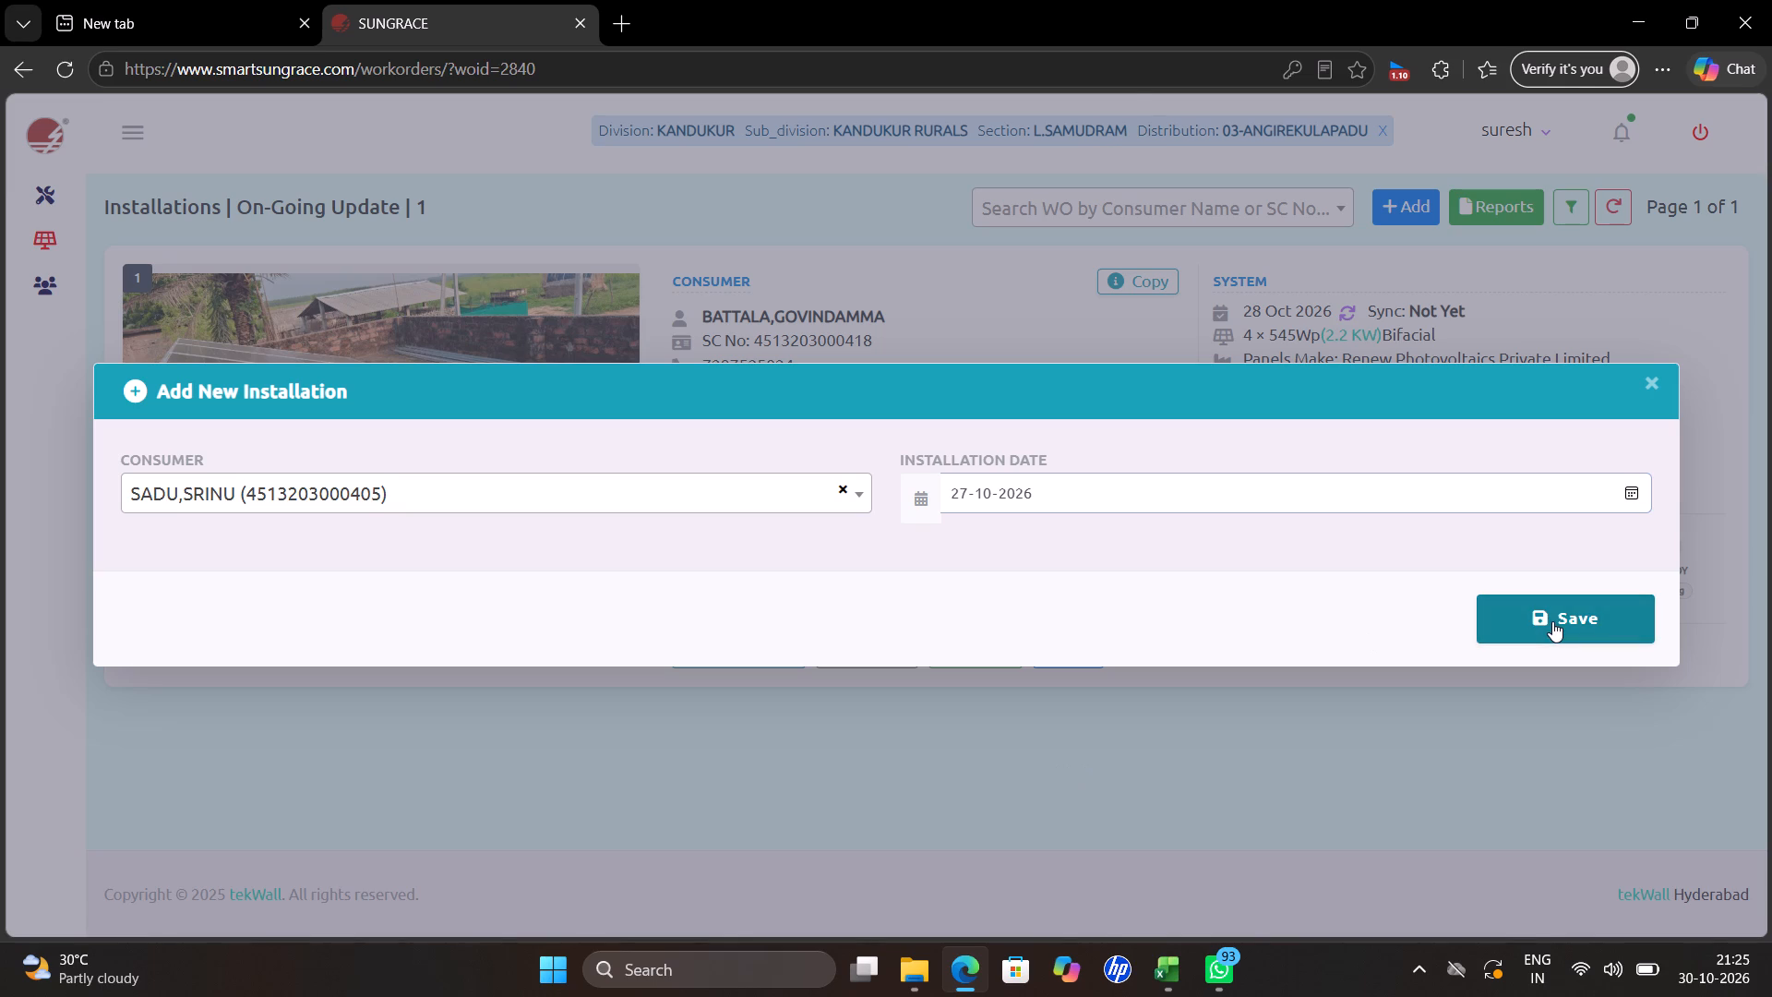
click(1103, 239)
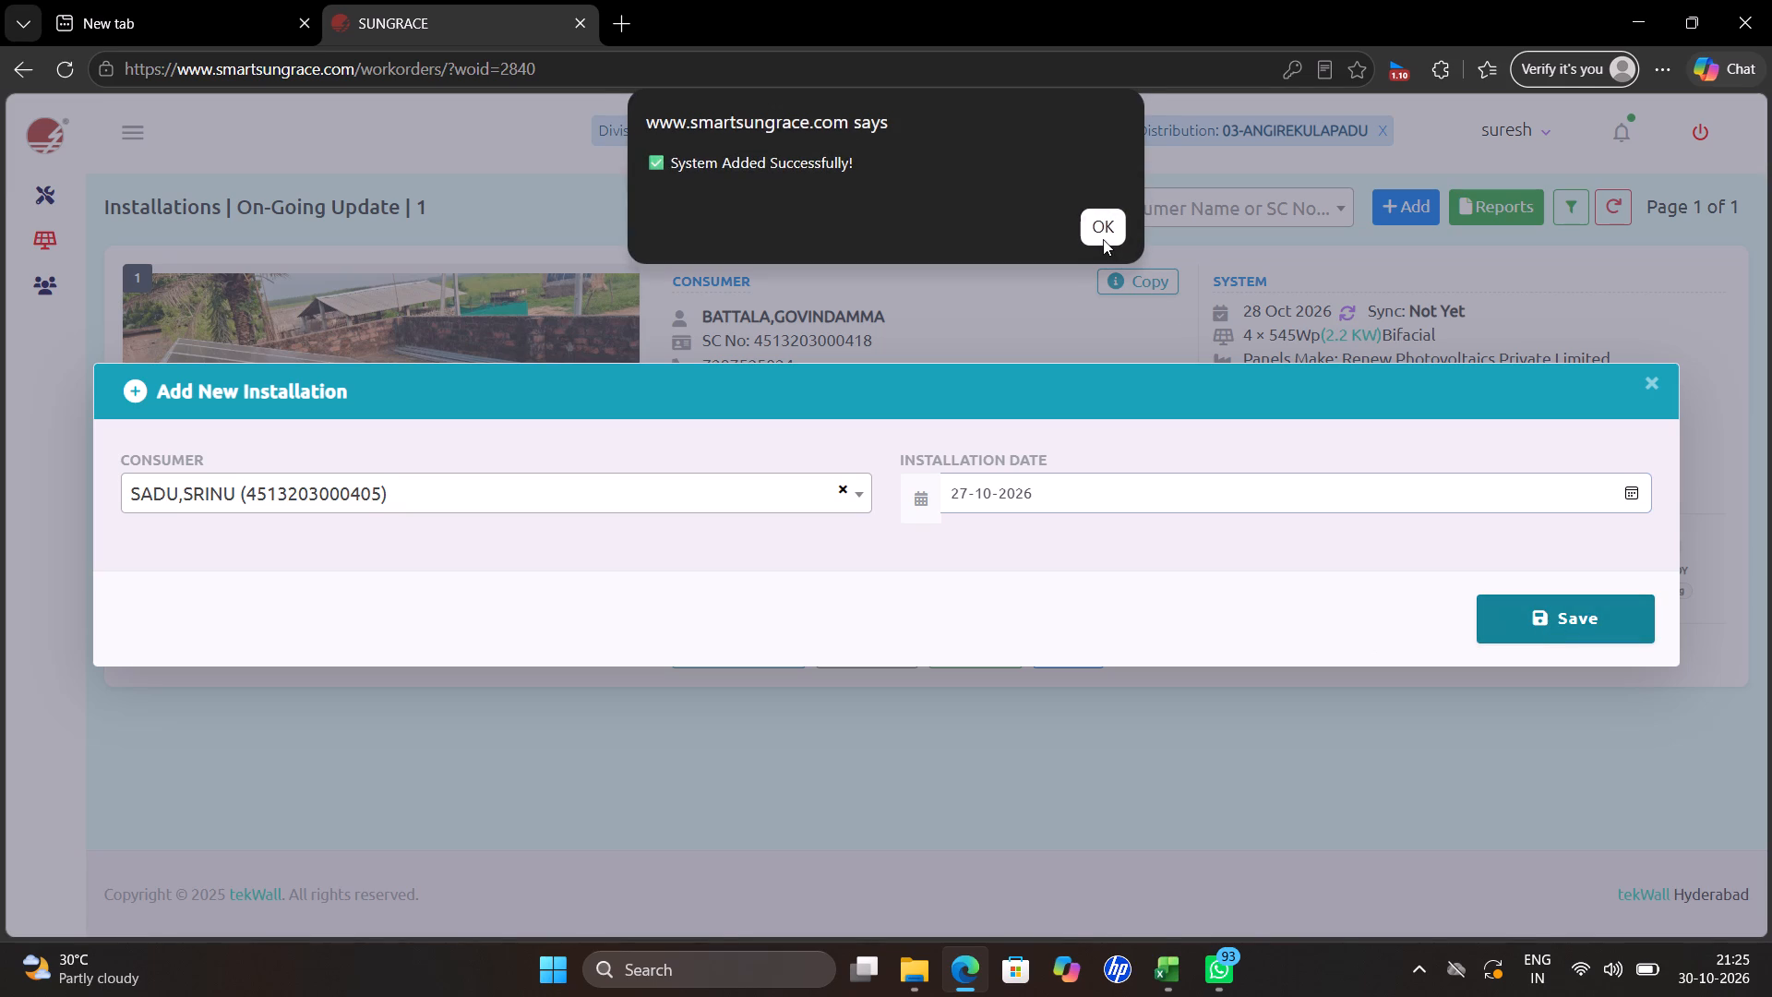
click(1153, 210)
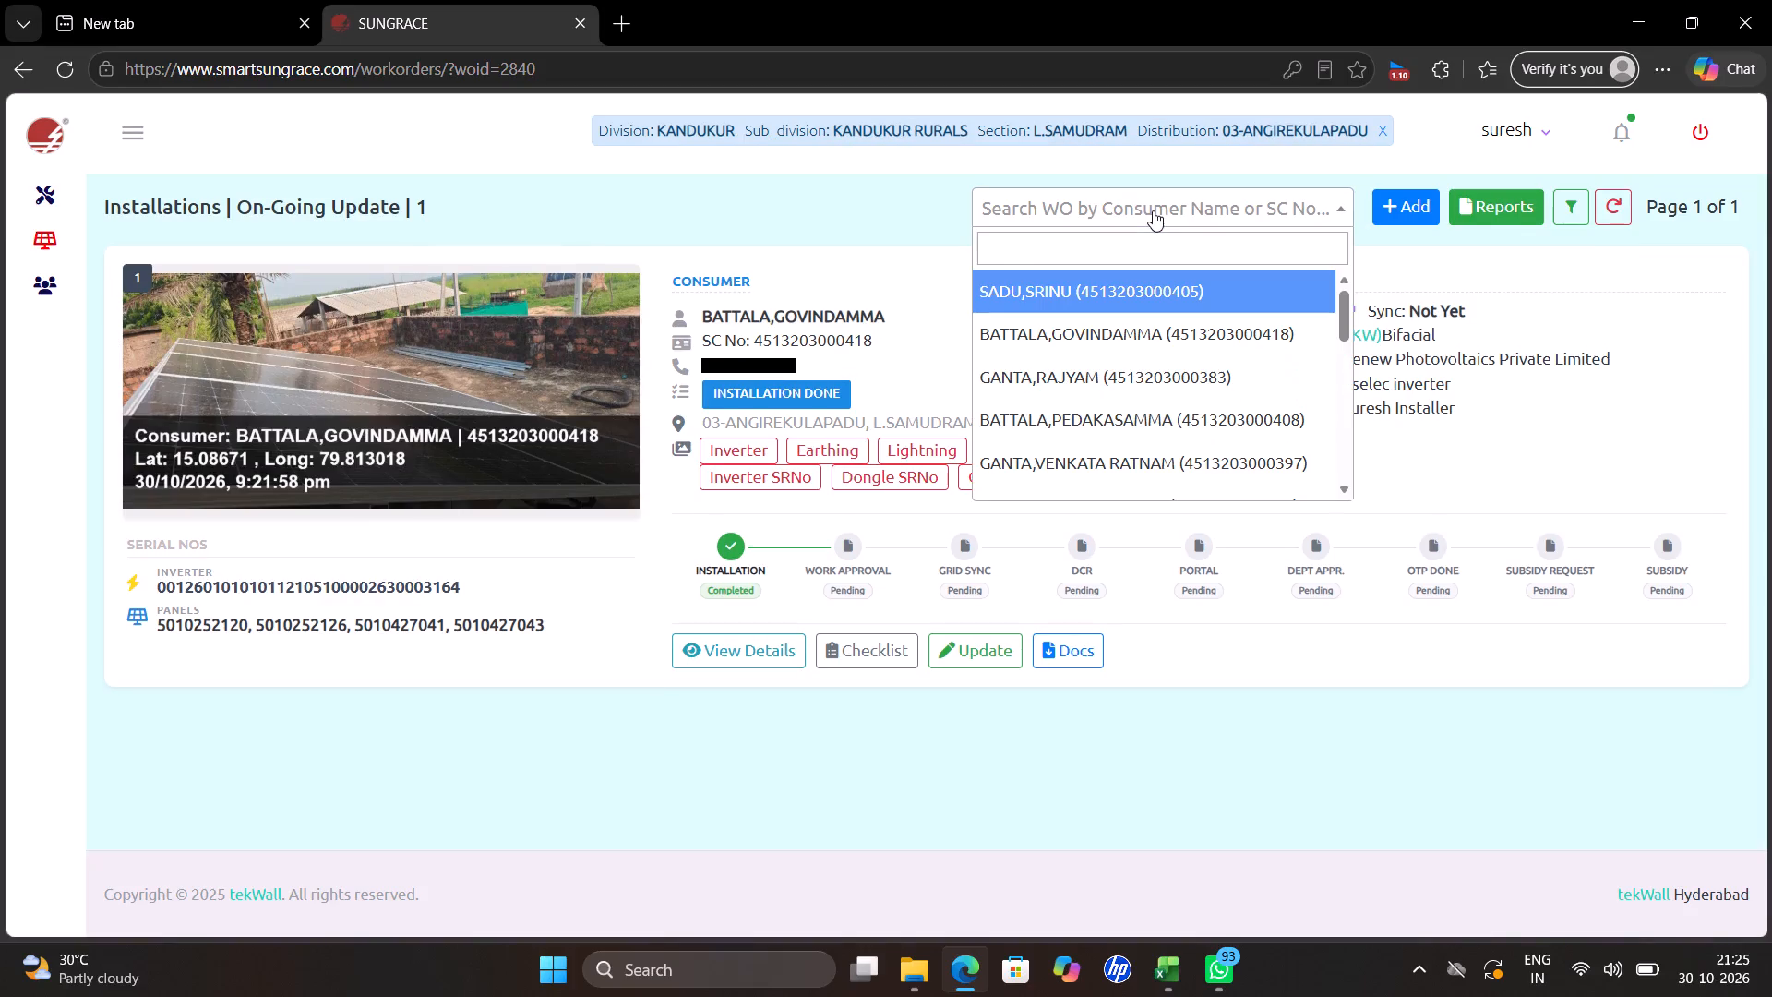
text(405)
click(1067, 282)
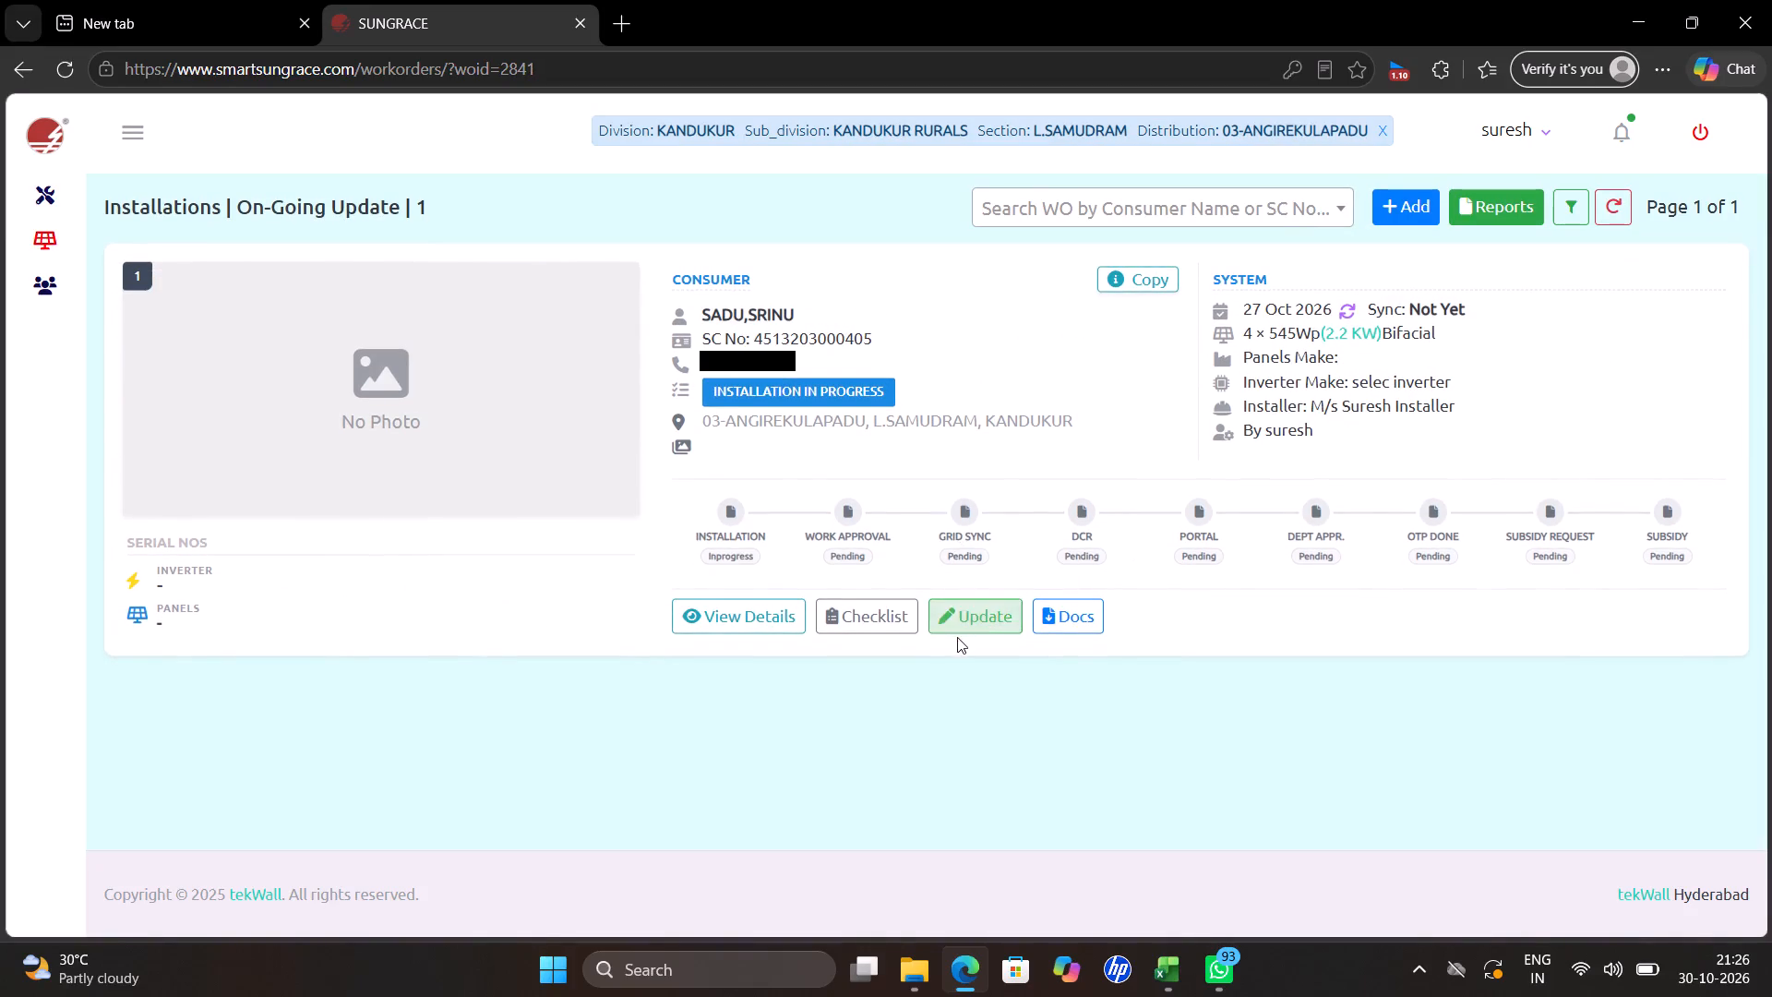
click(962, 630)
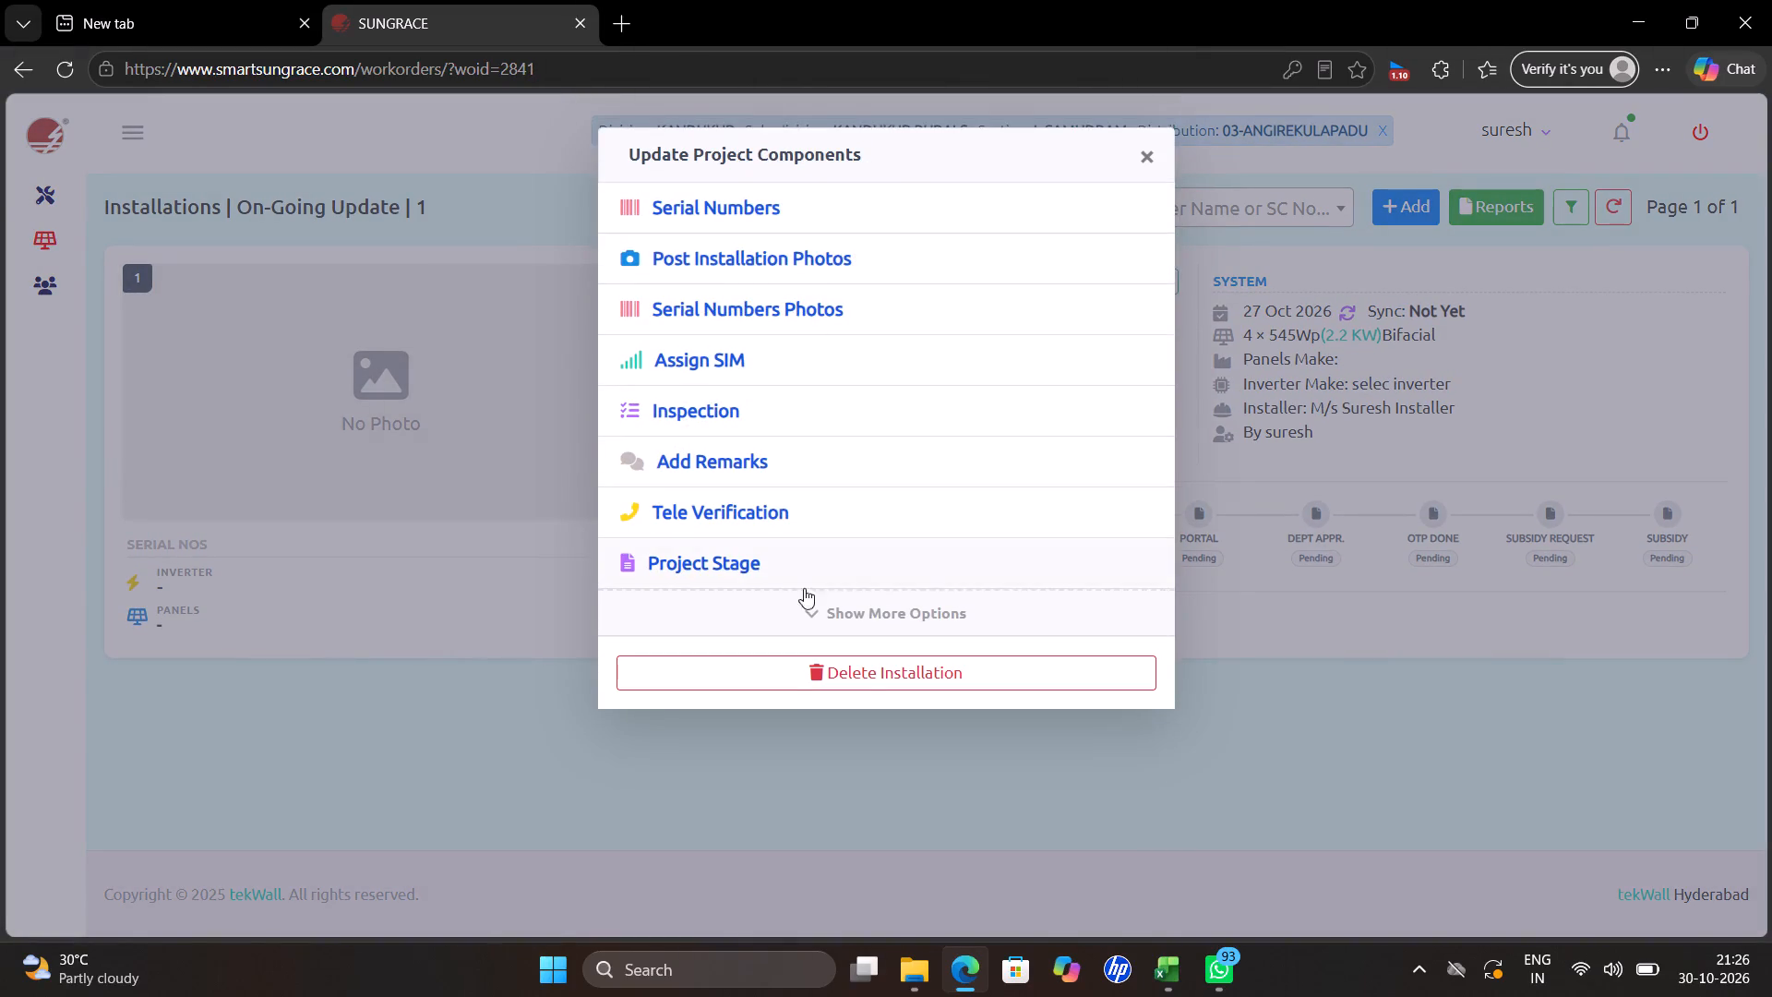
click(803, 619)
click(791, 667)
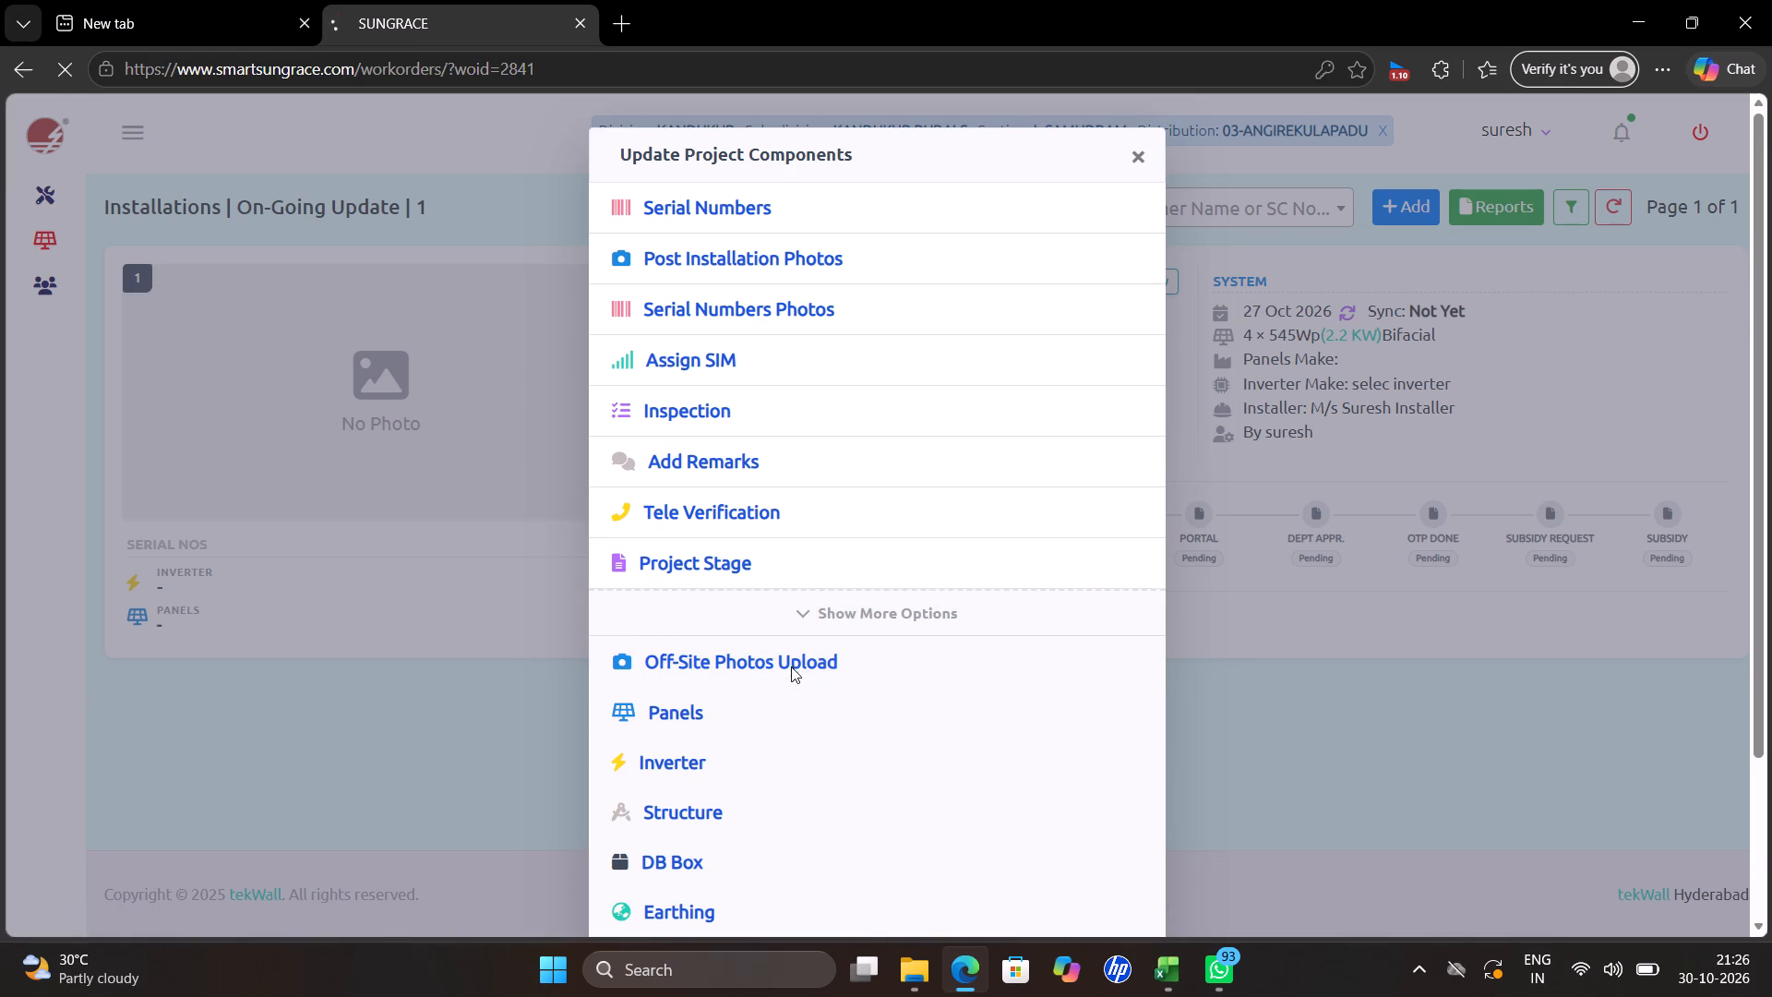
click(644, 352)
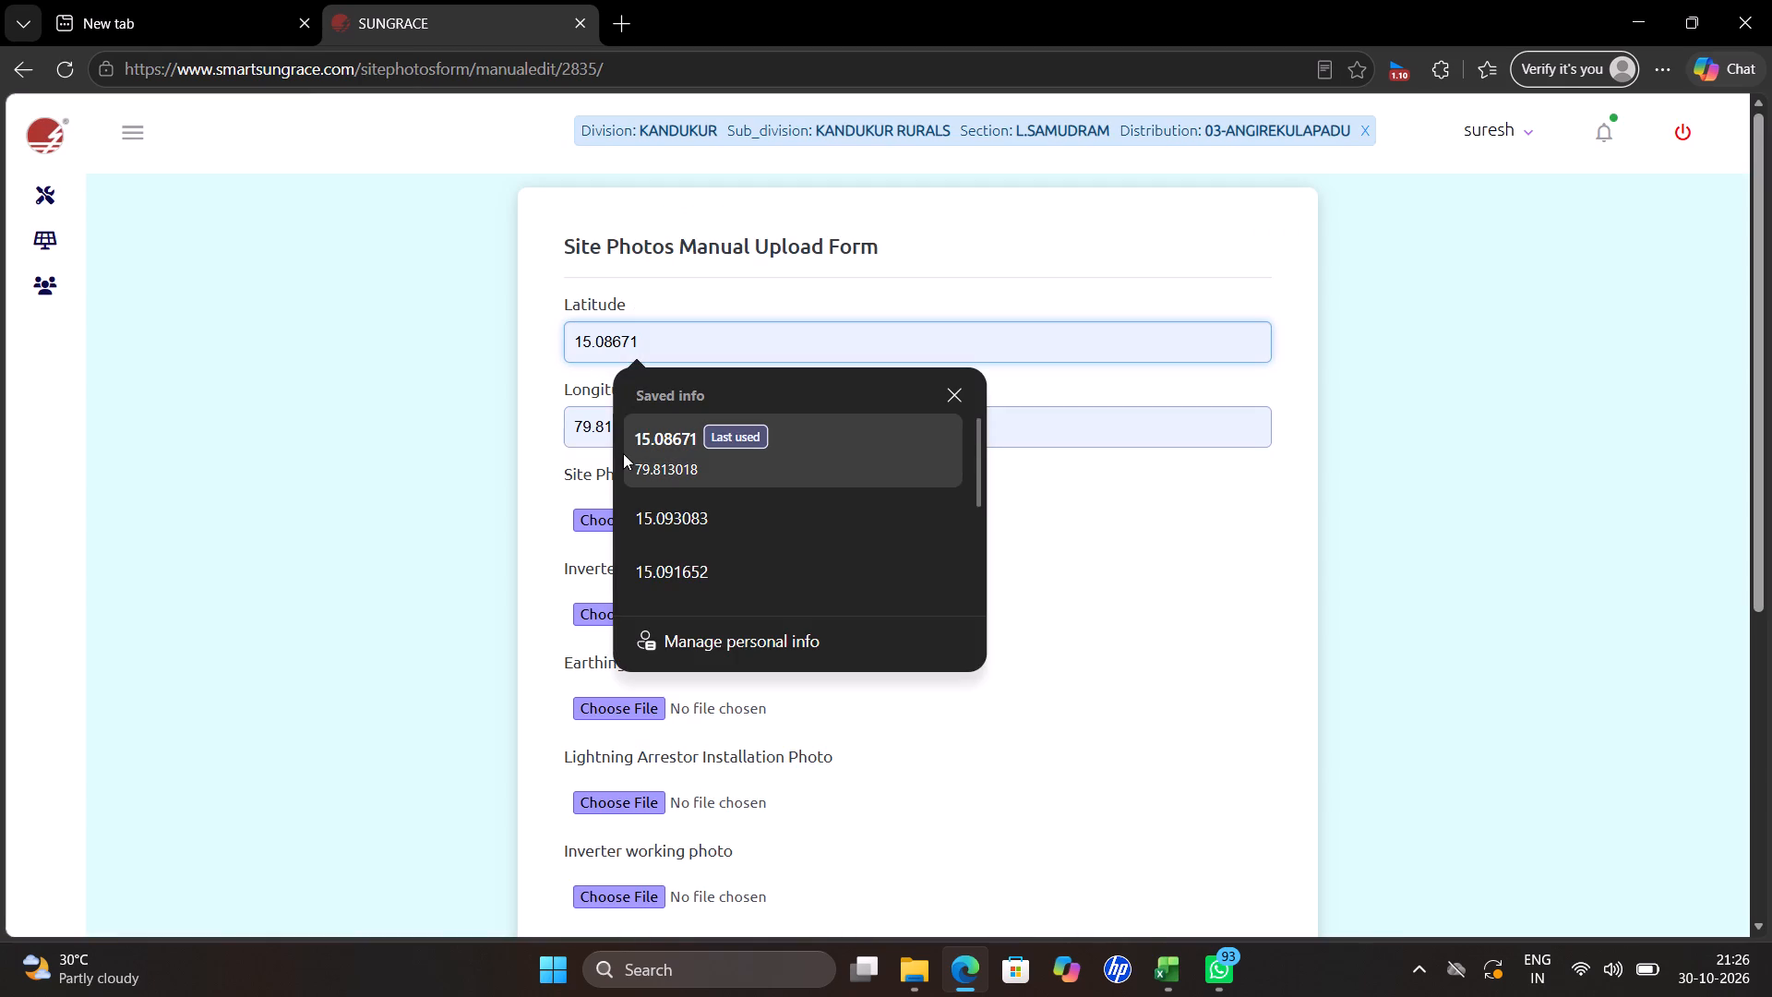
click(623, 453)
click(609, 523)
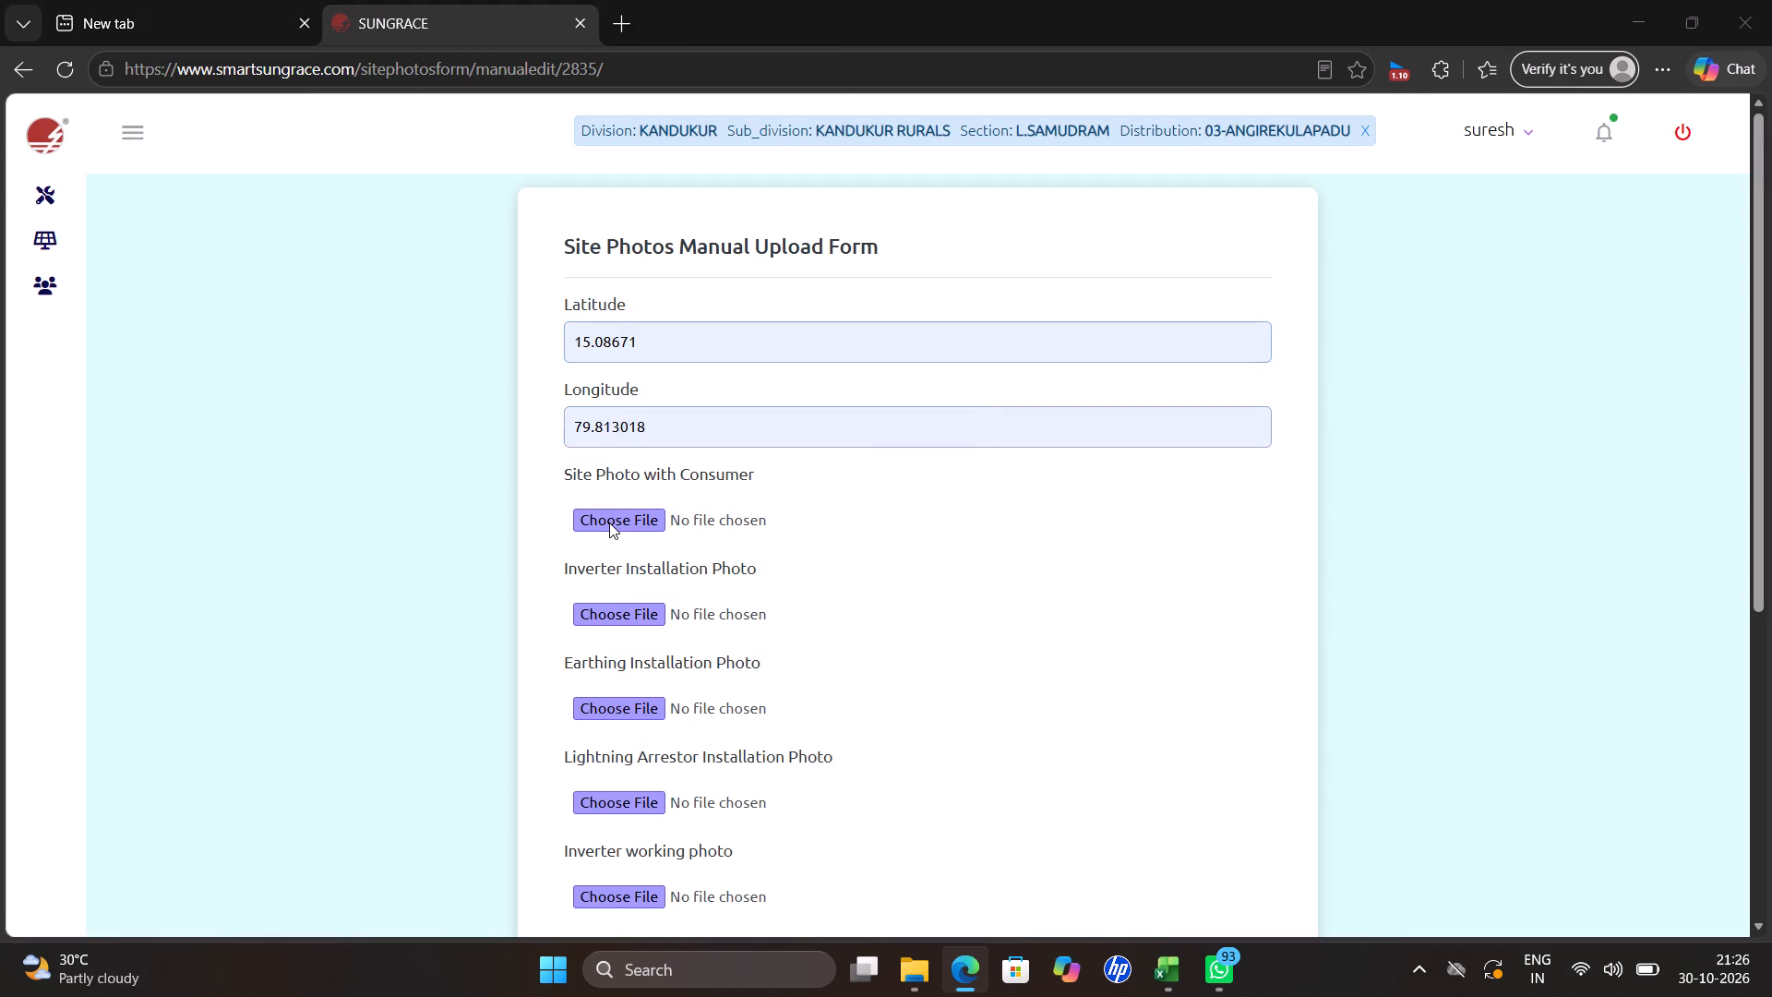
double_click(127, 277)
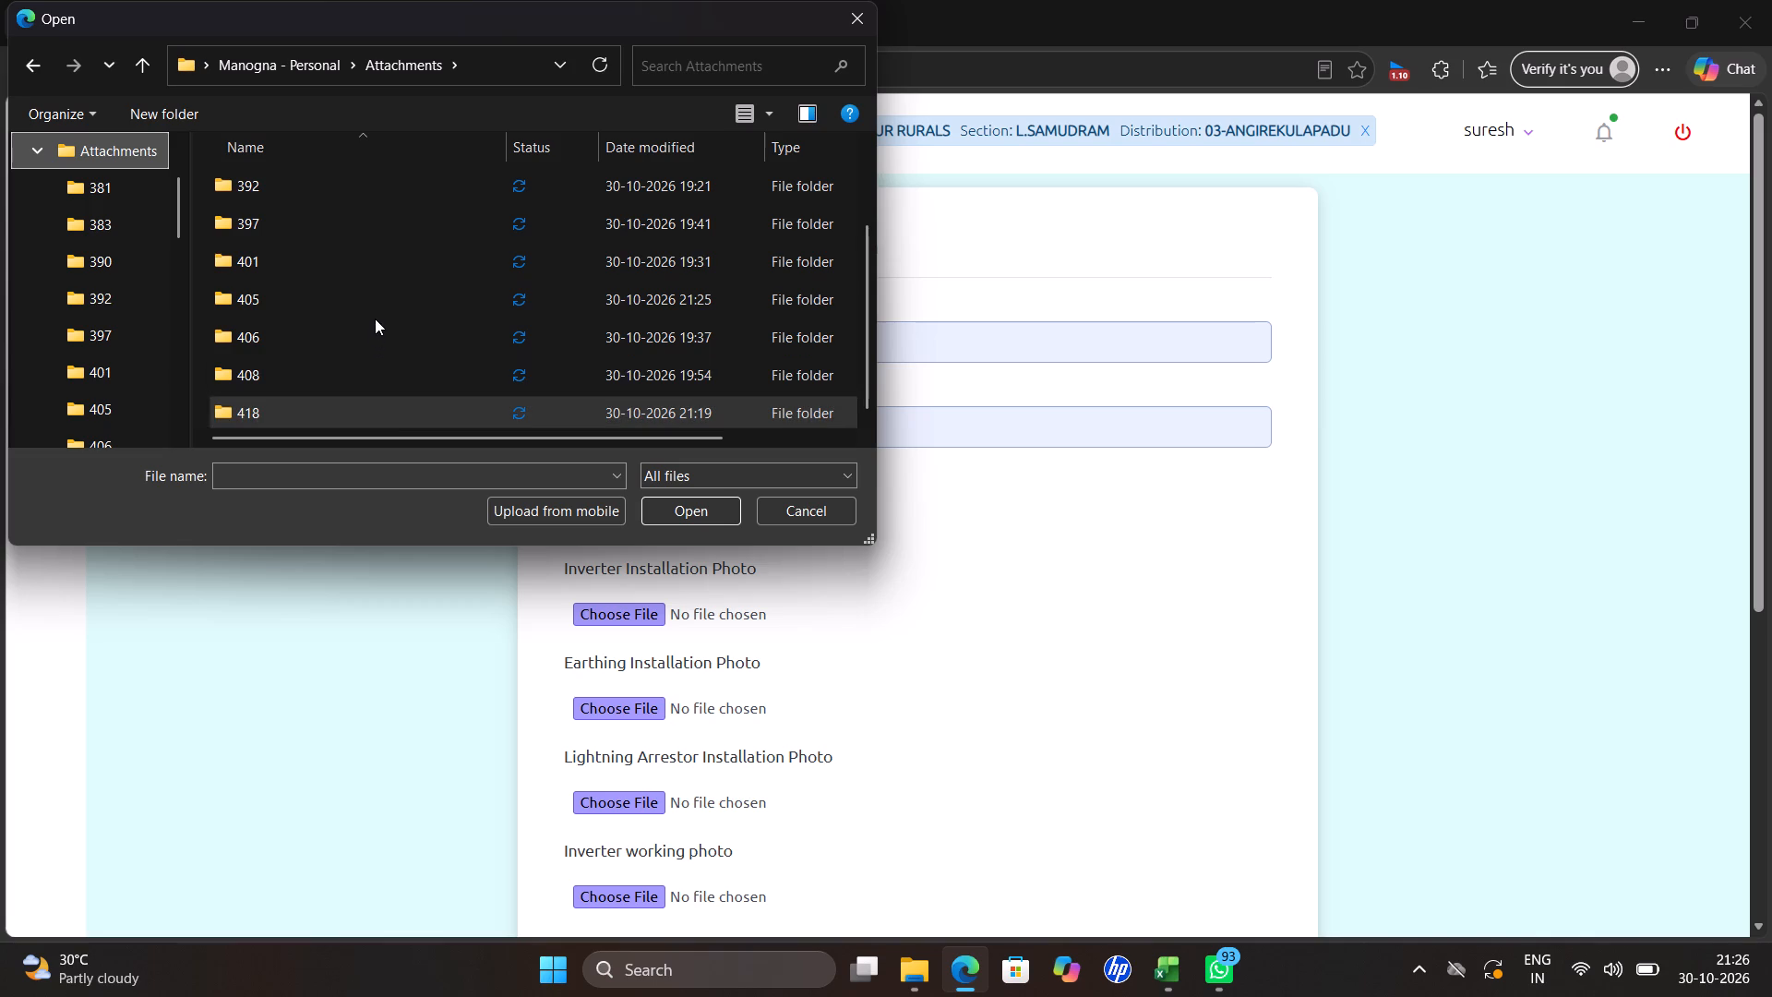
double_click(375, 306)
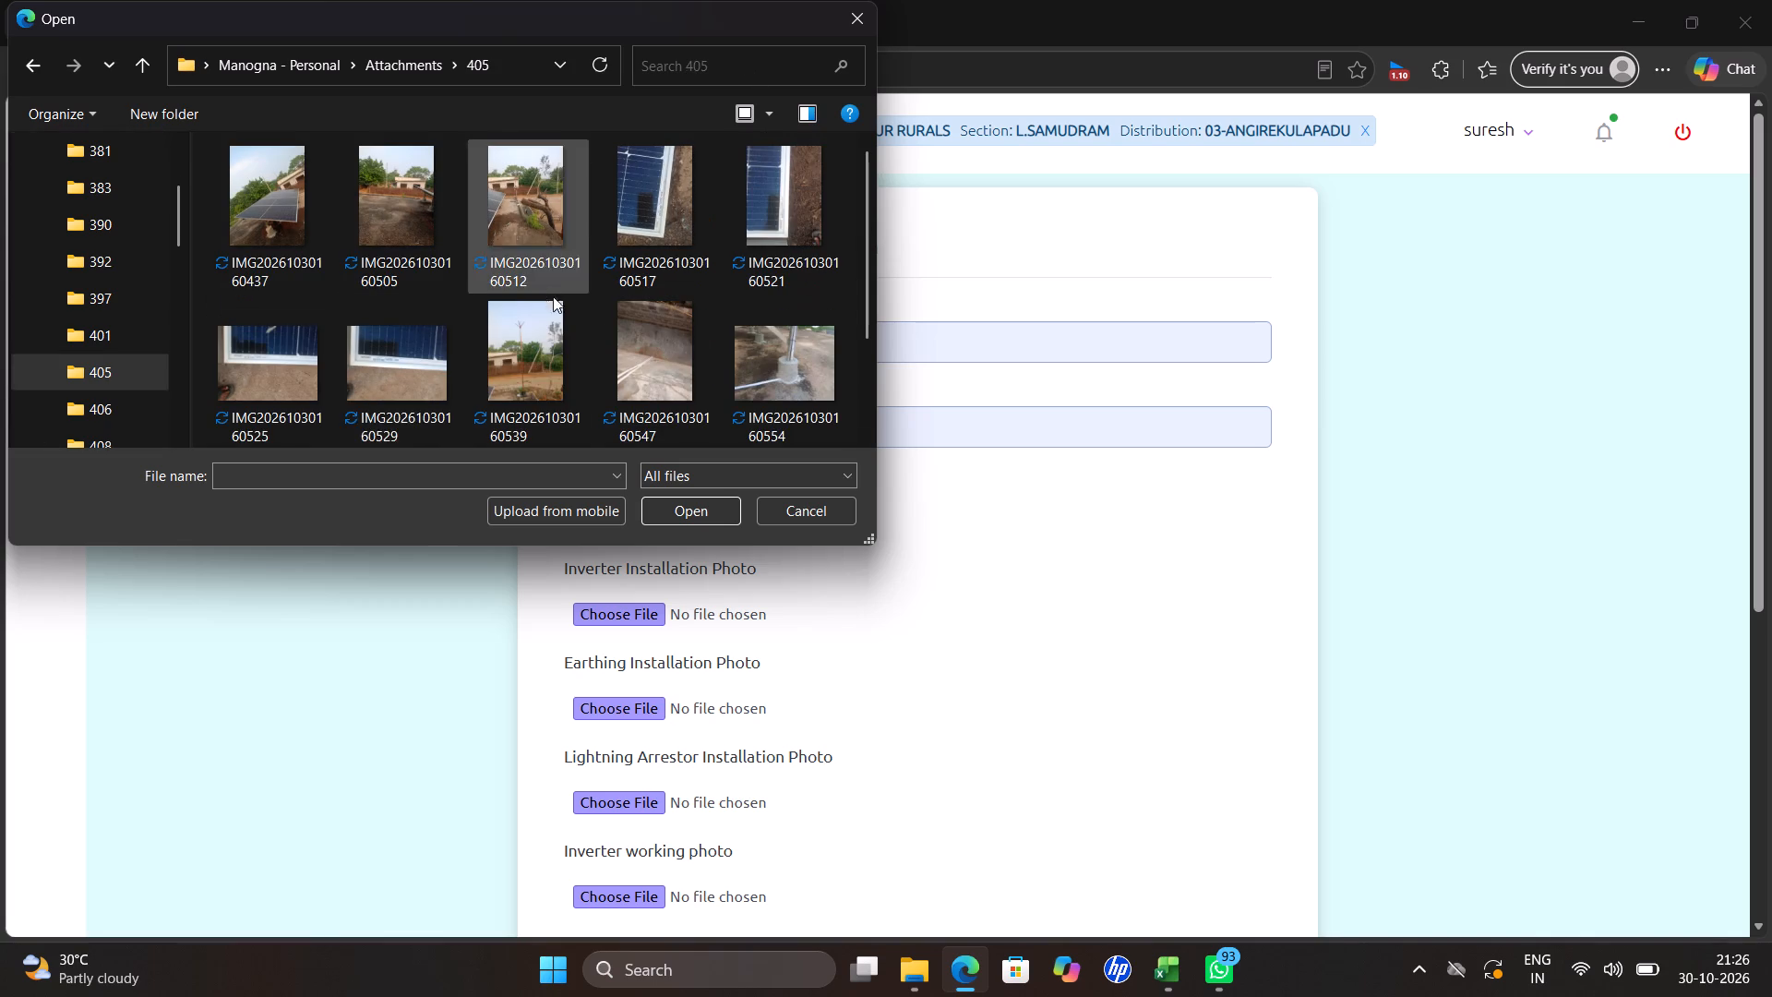
double_click(274, 202)
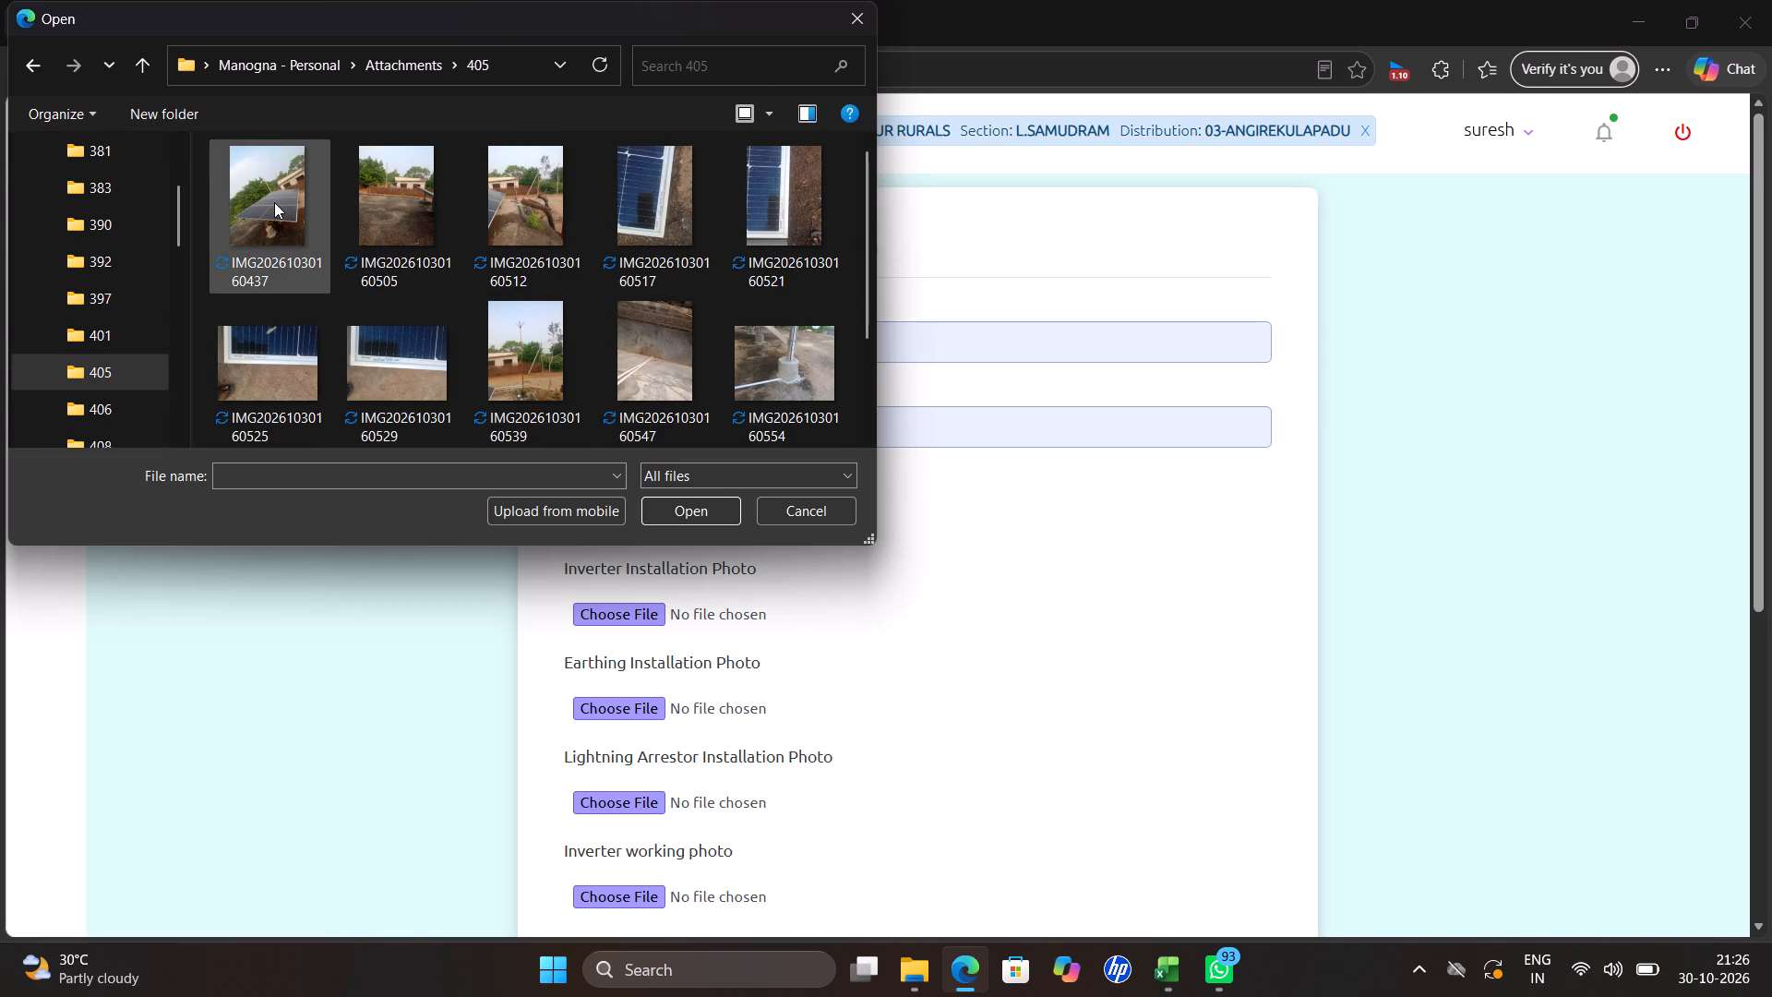
click(618, 610)
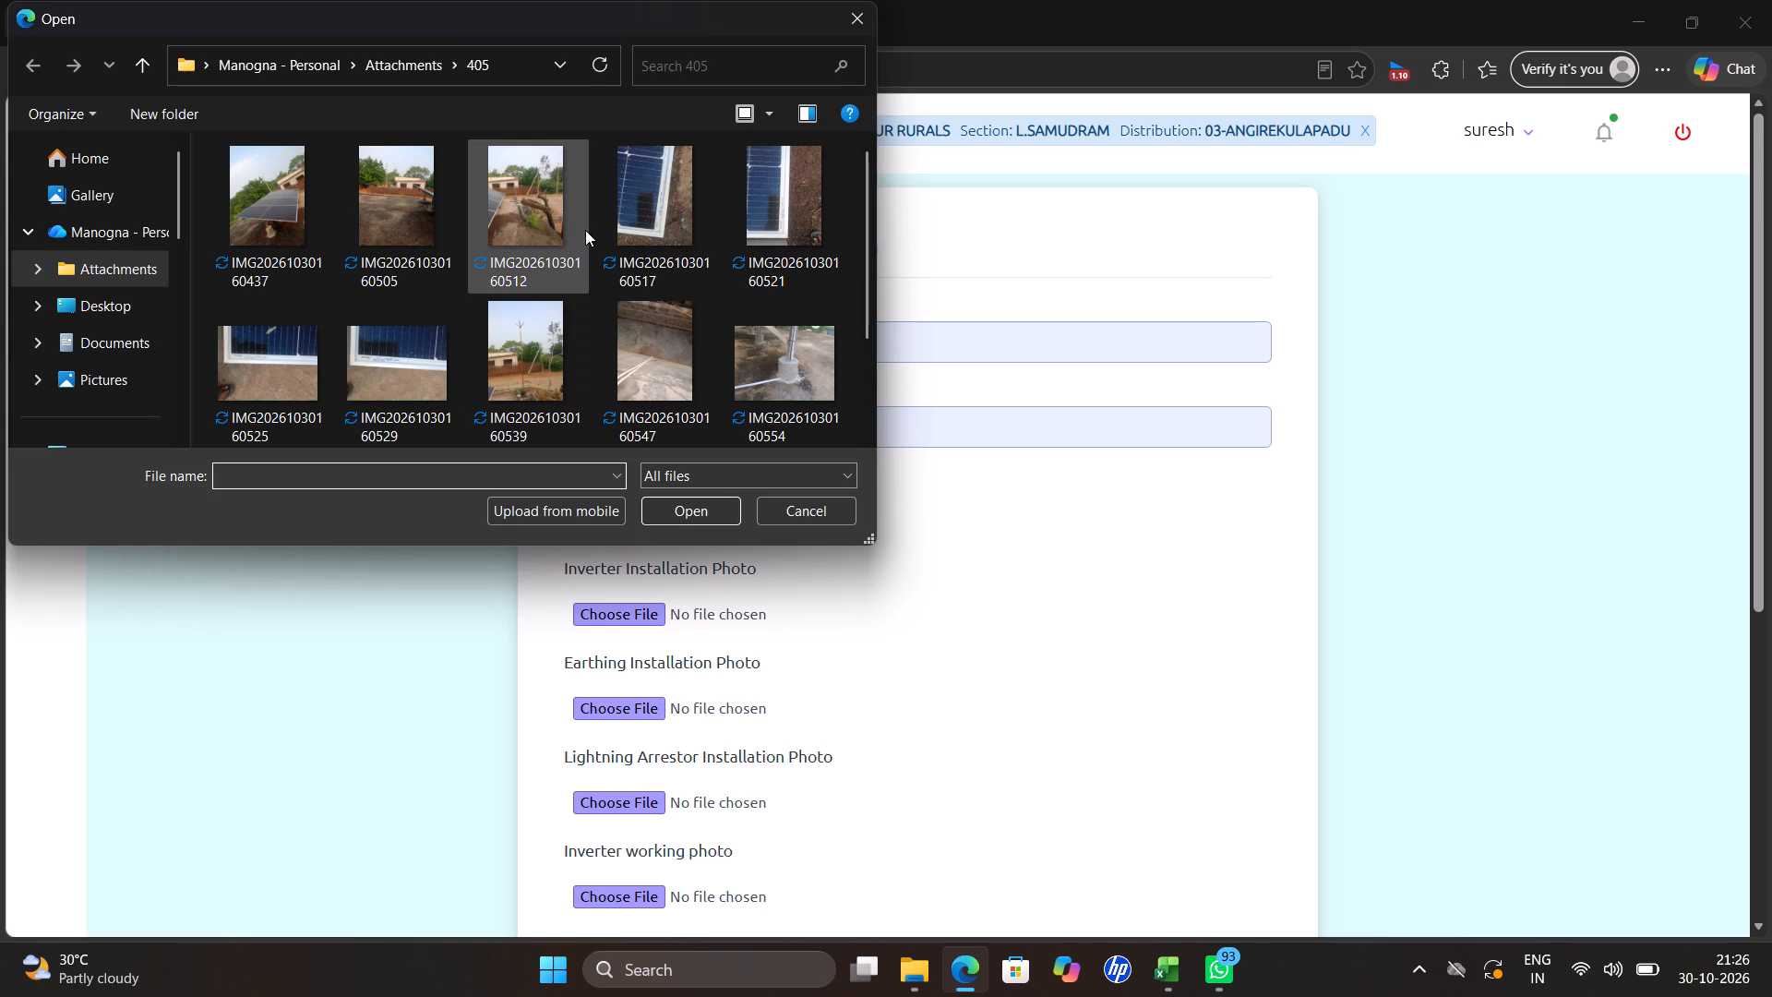
scroll(560, 306, down, 4)
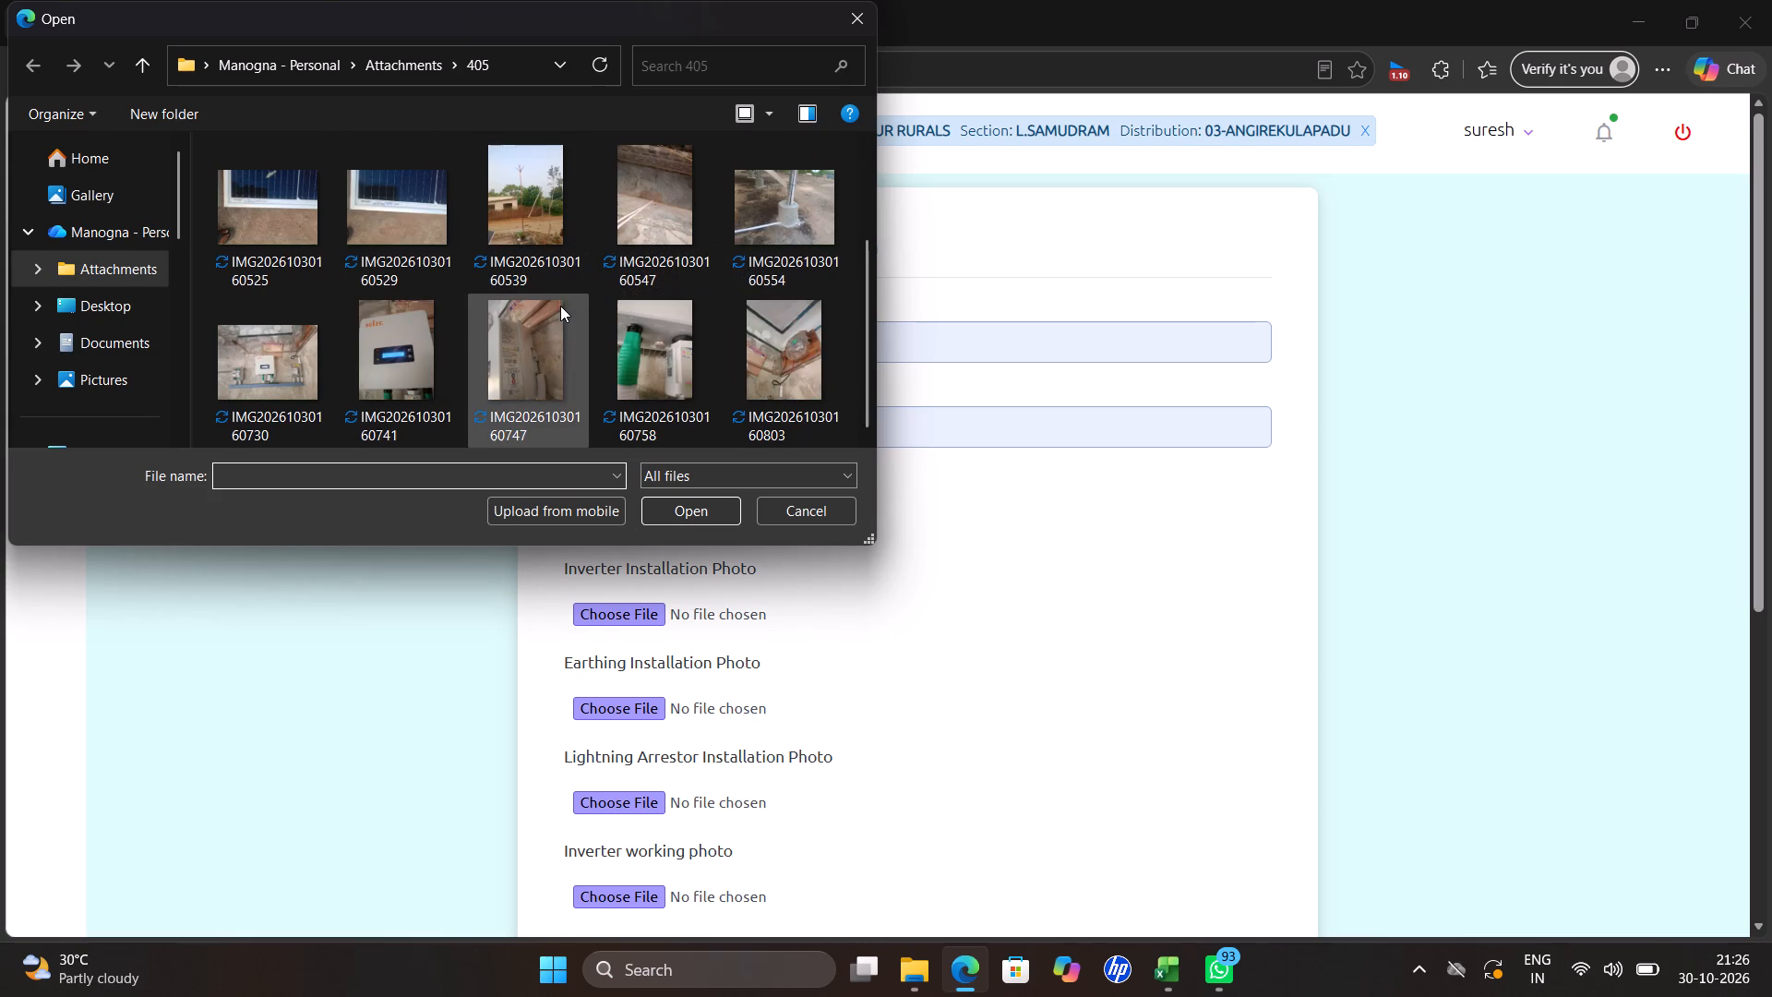
double_click(253, 343)
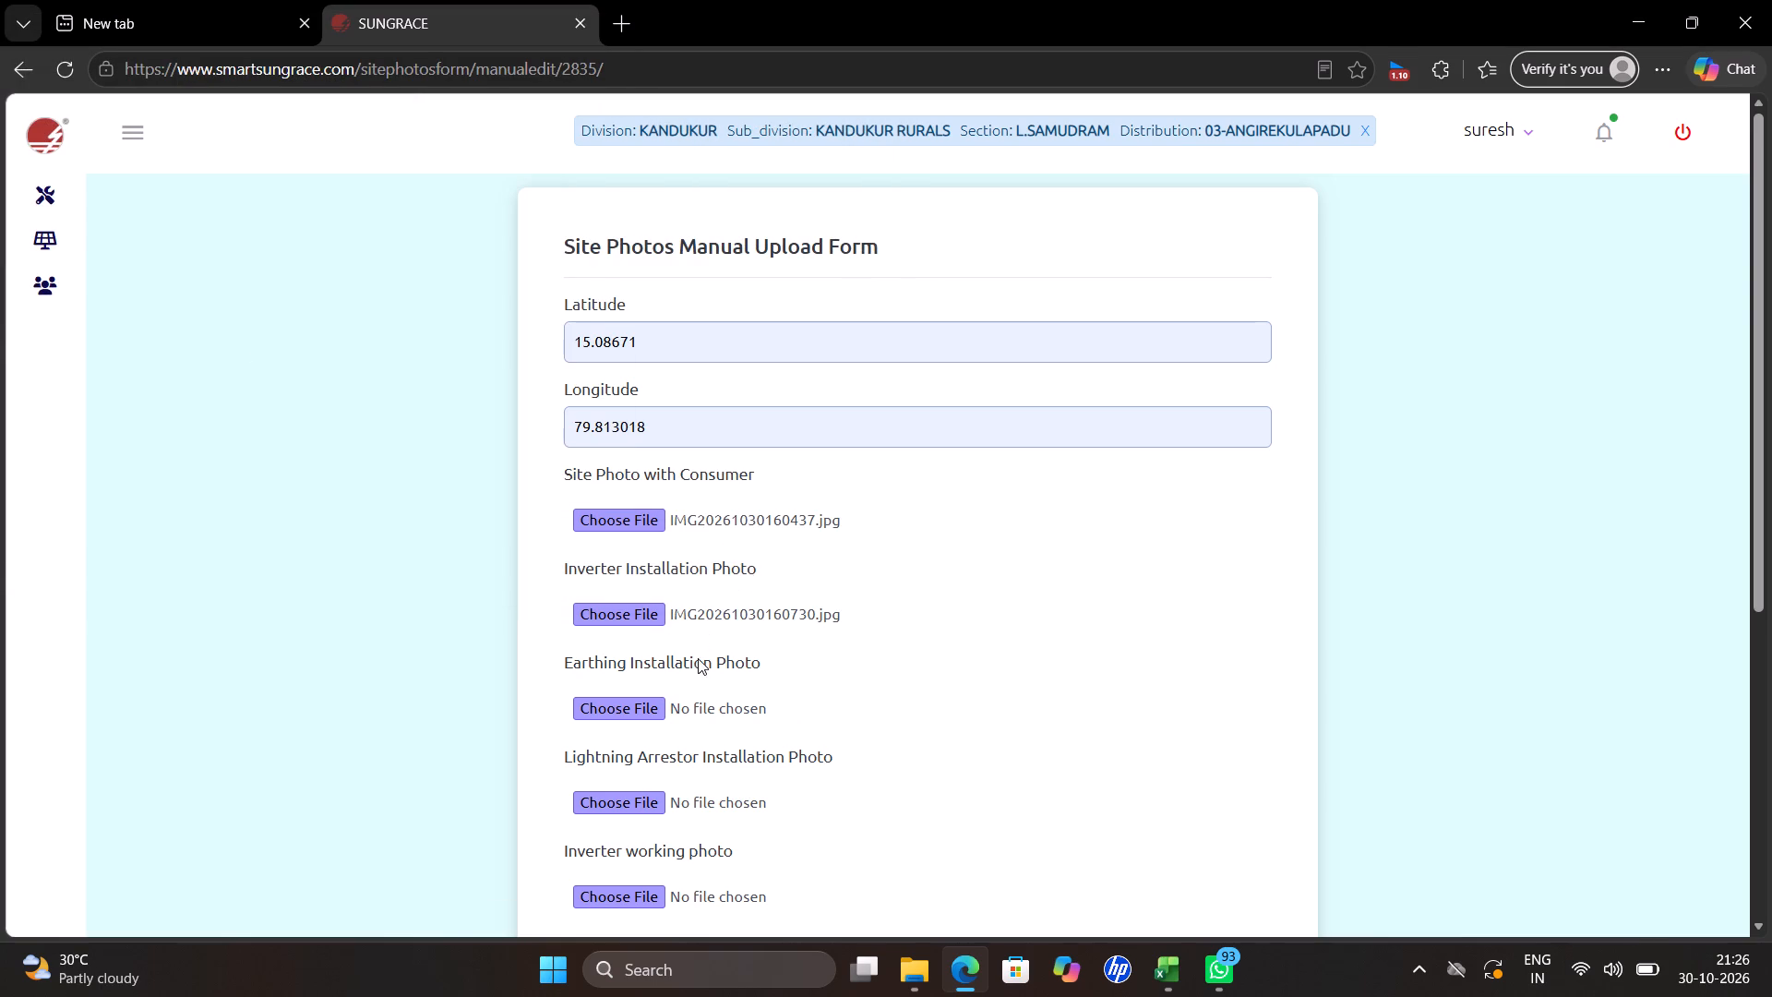
click(636, 708)
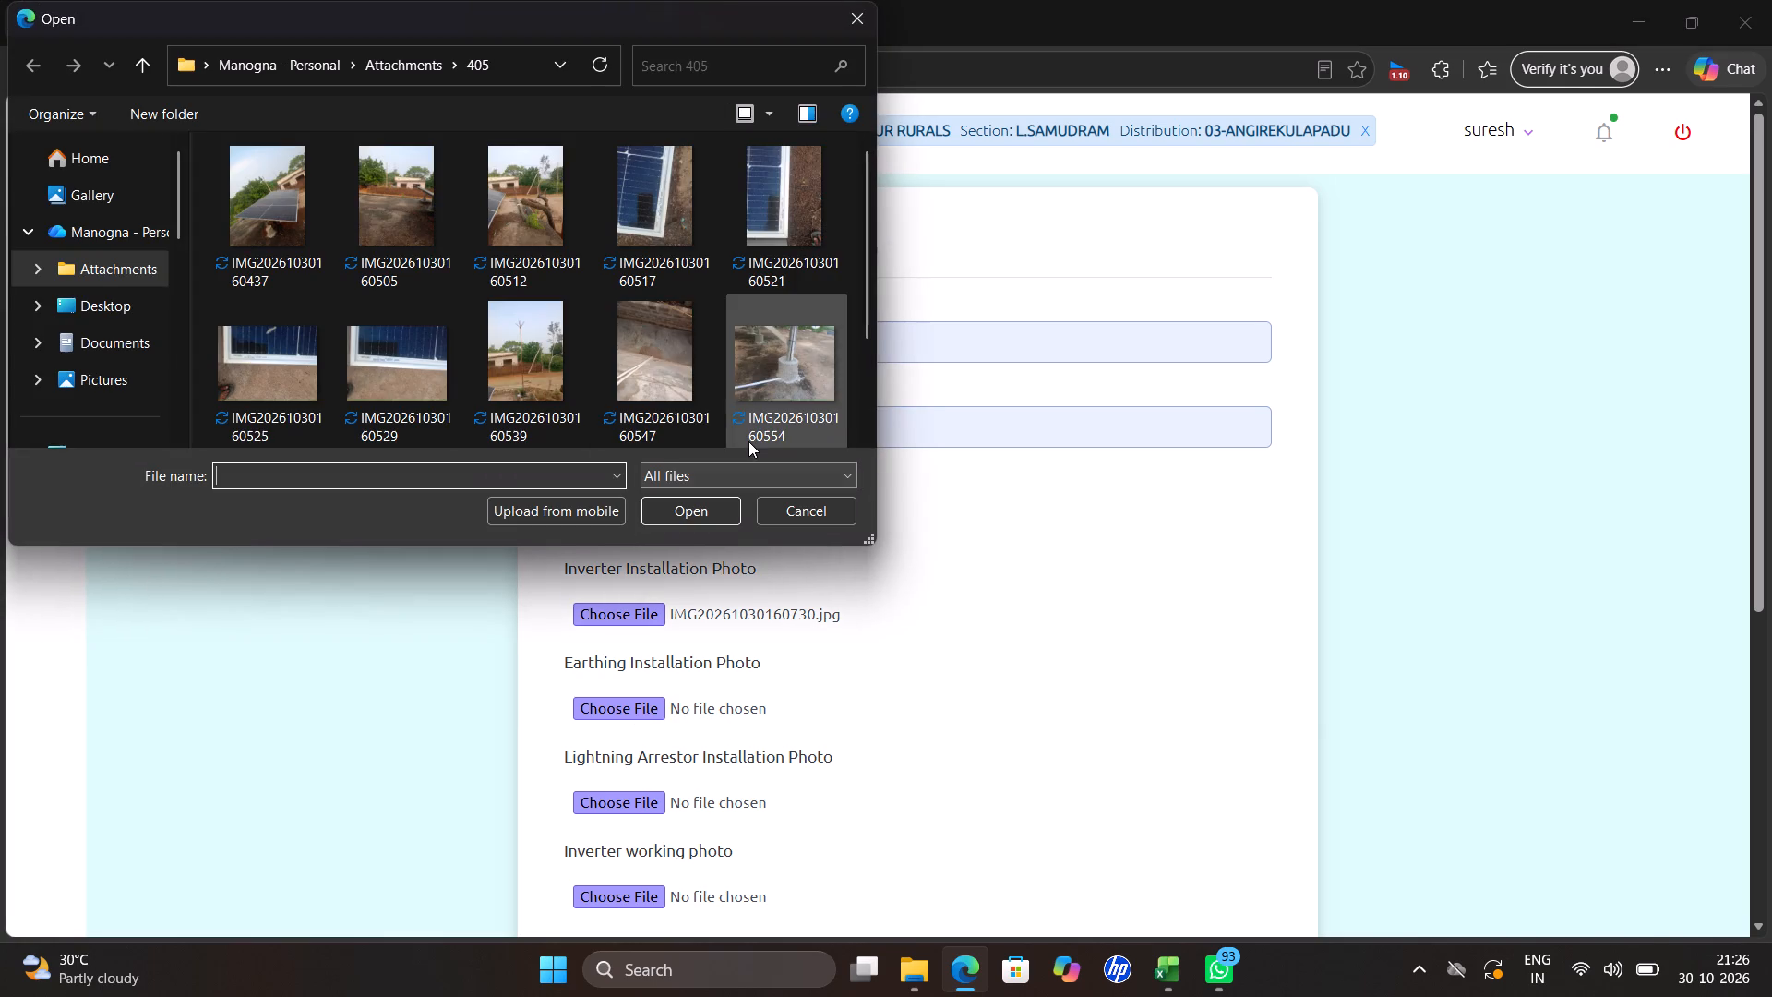
double_click(683, 366)
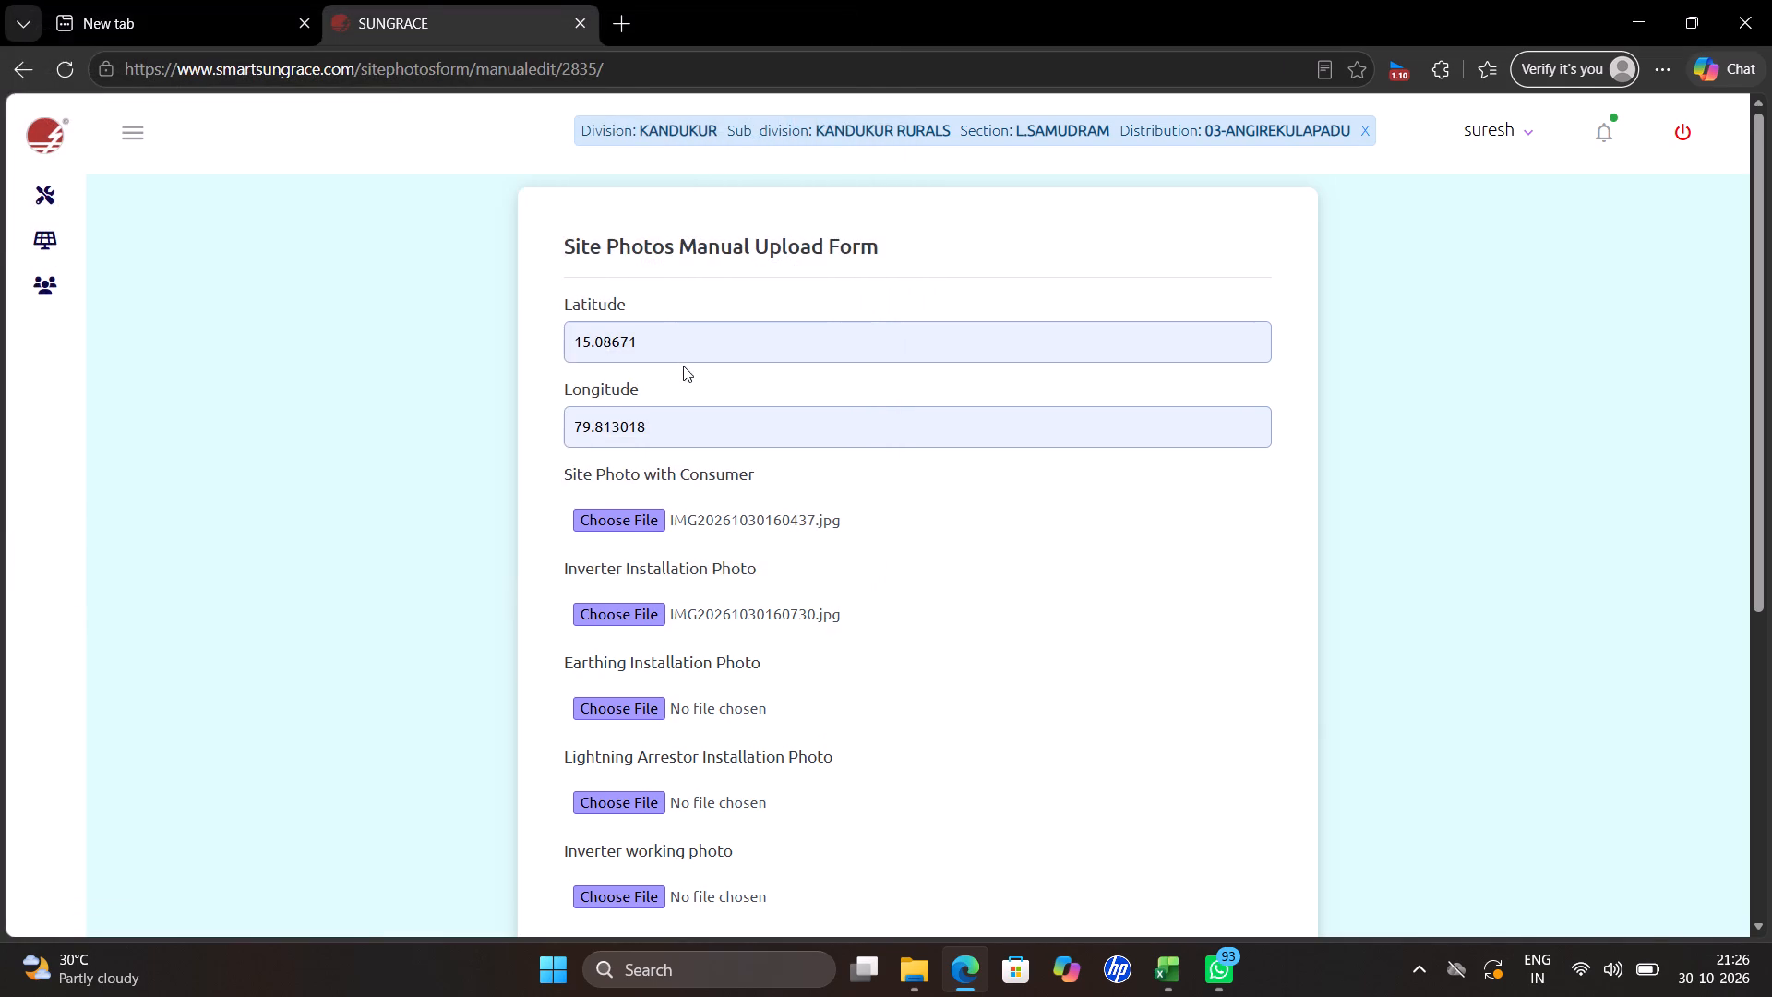
scroll(710, 636, down, 3)
click(641, 502)
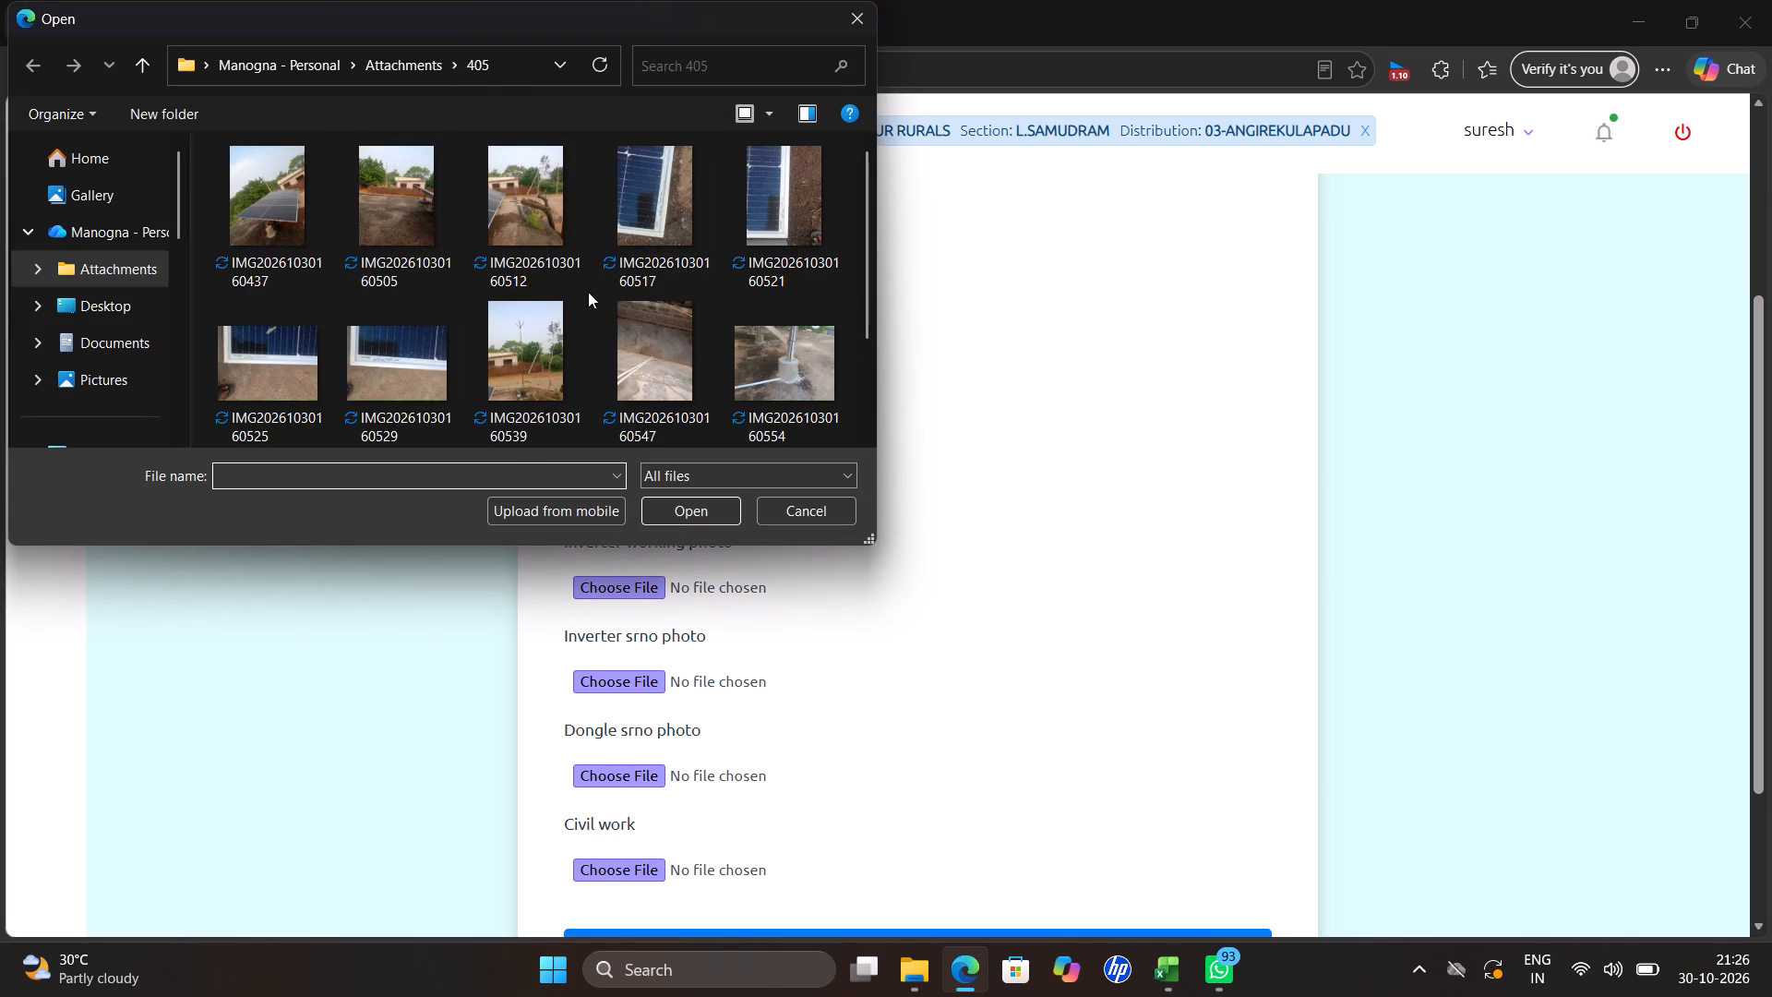
scroll(705, 298, down, 3)
double_click(545, 211)
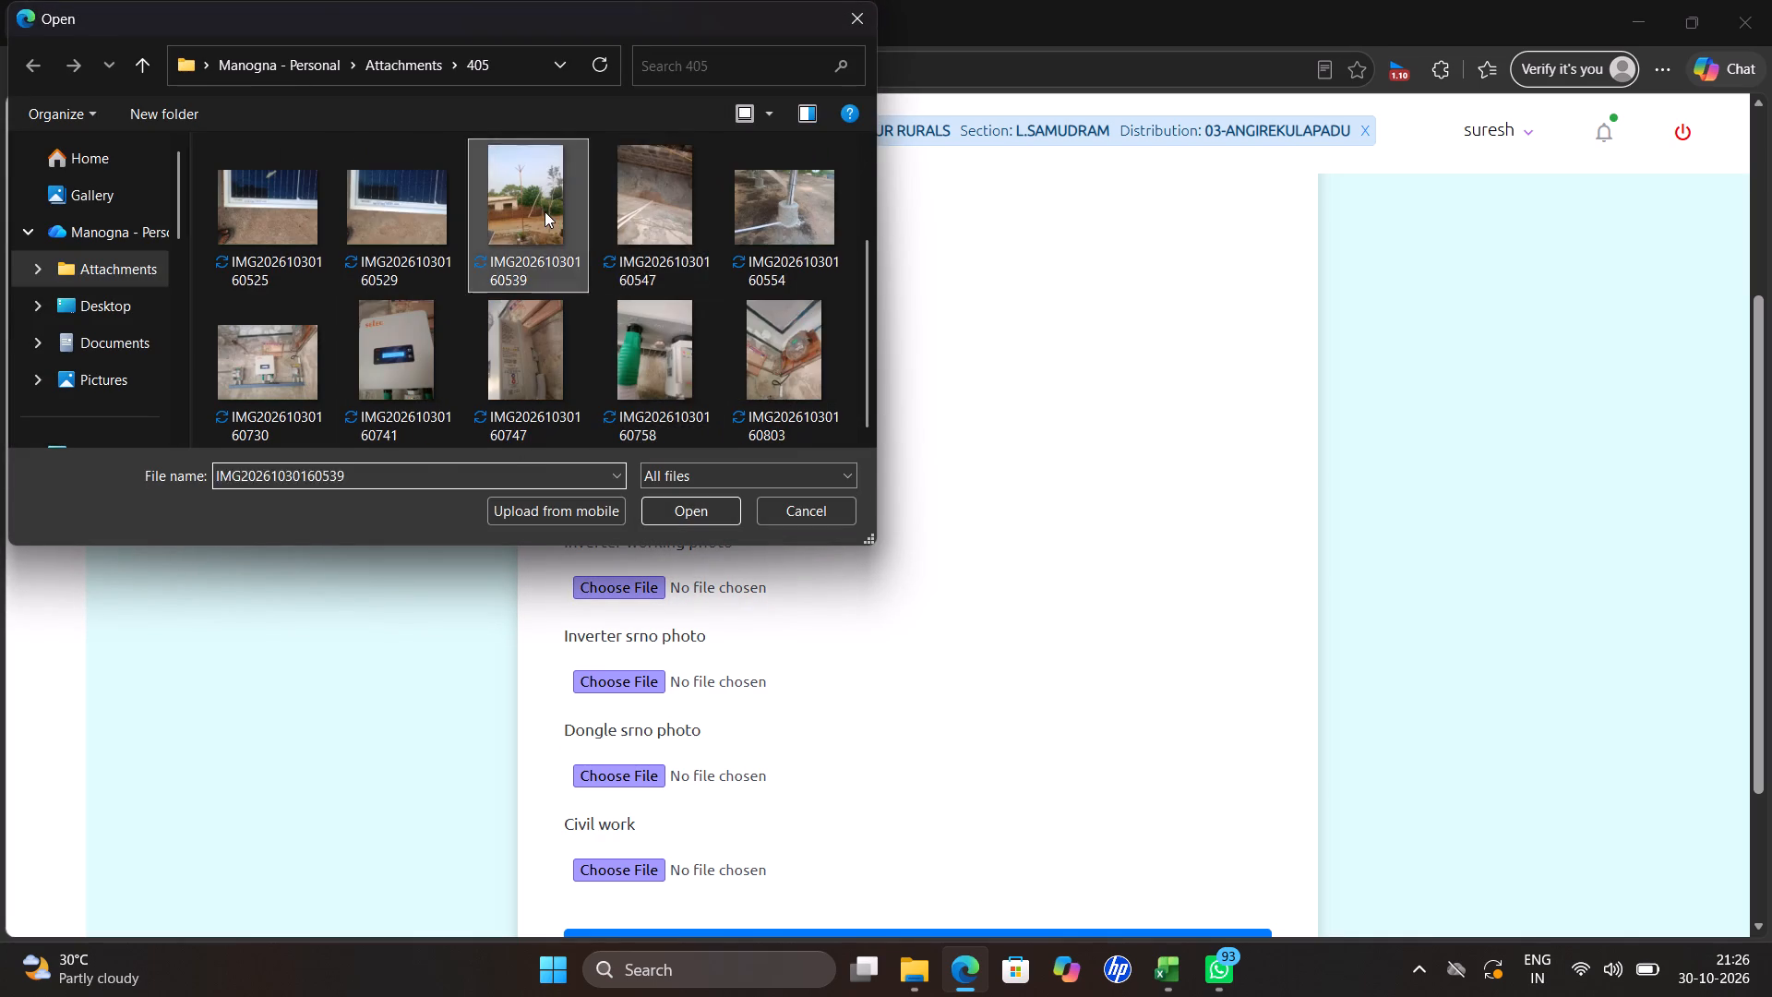
scroll(719, 511, down, 1)
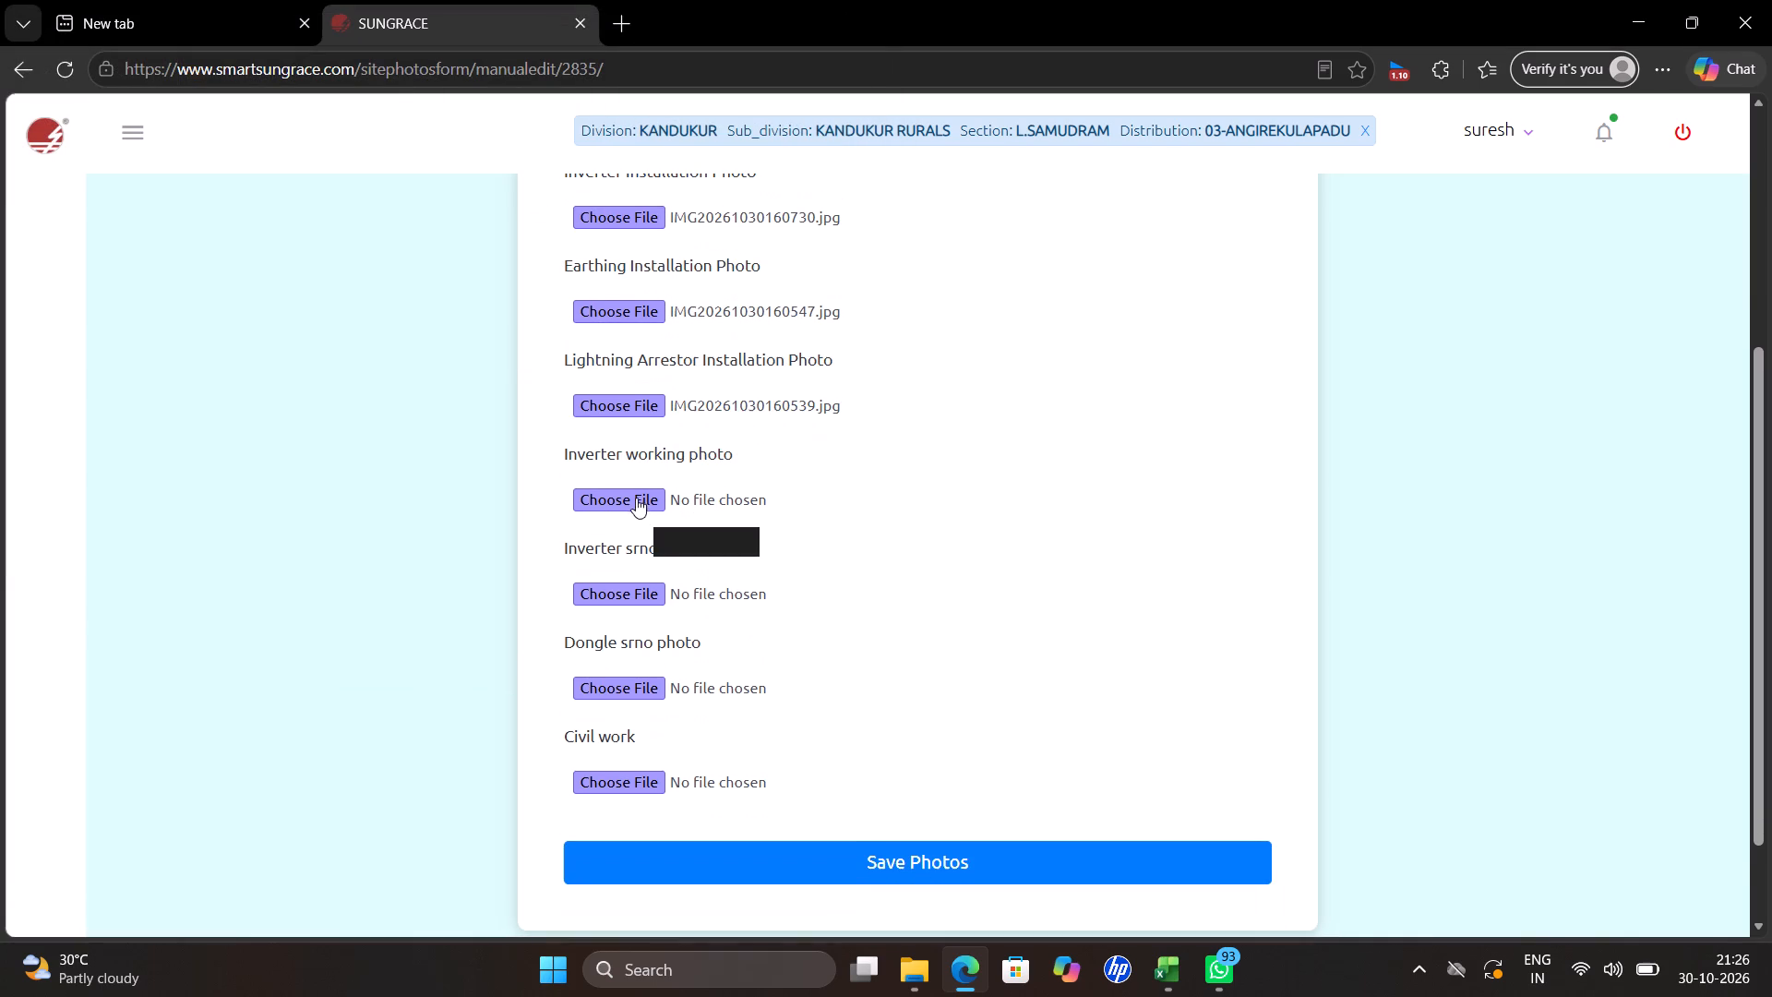
click(636, 497)
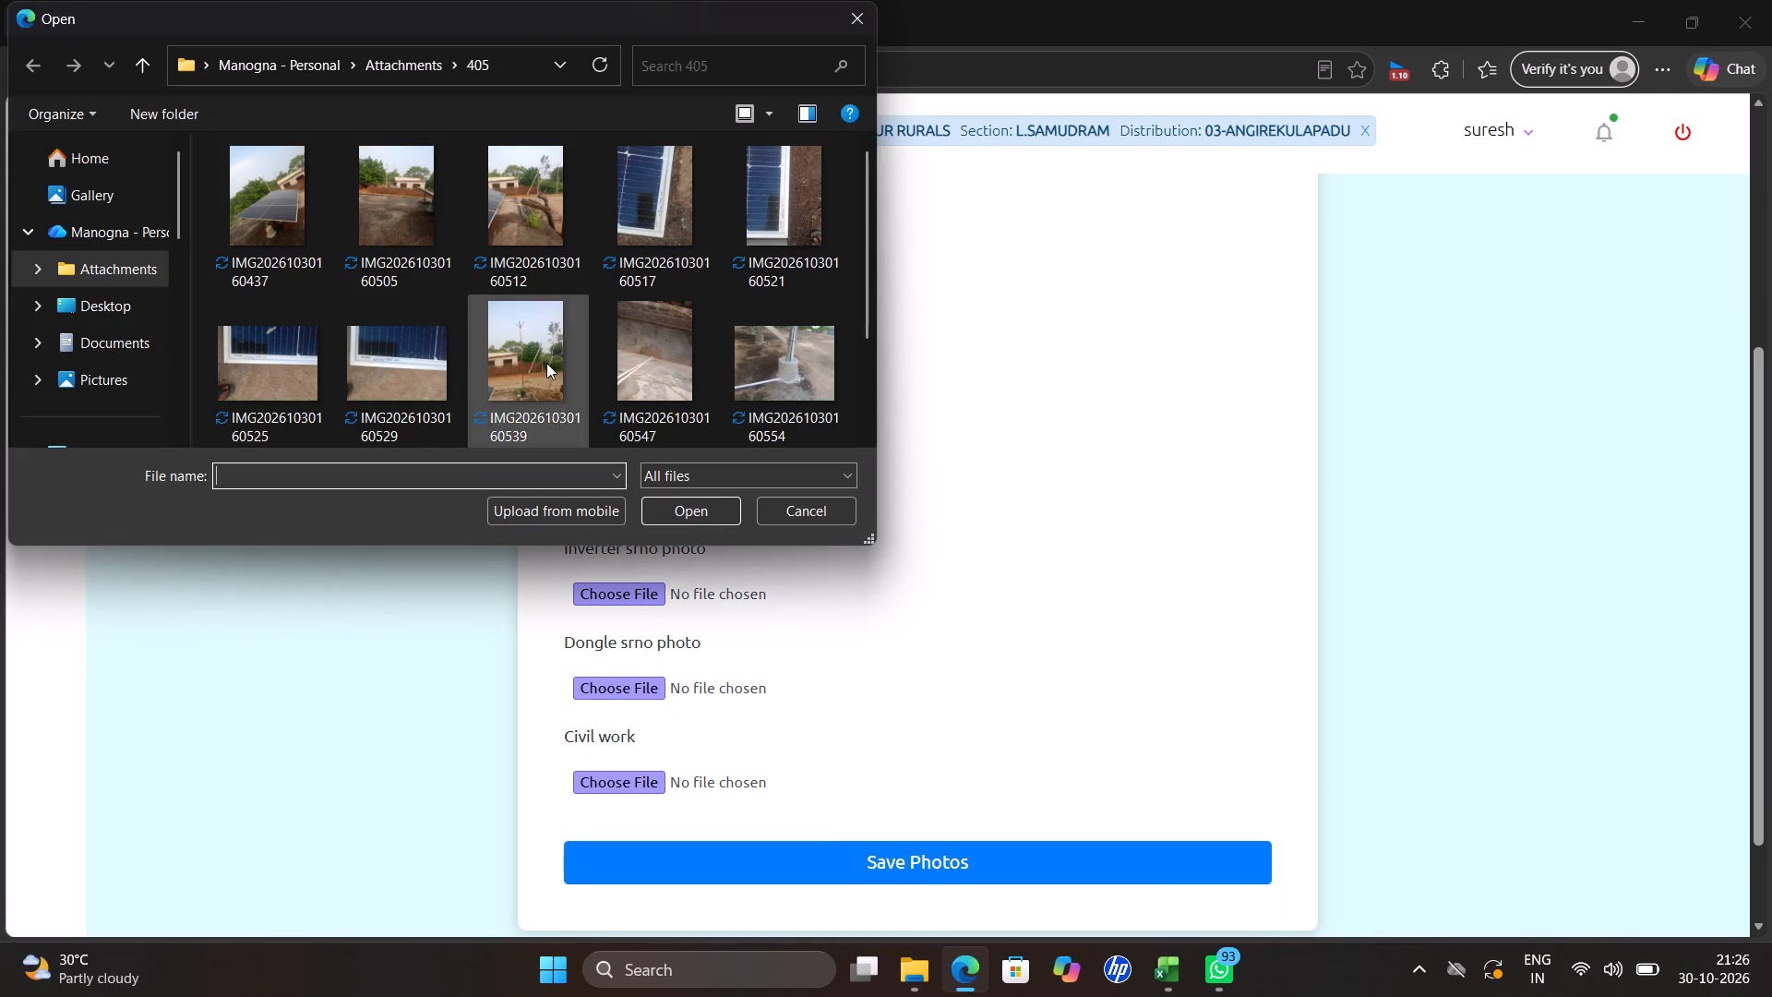
scroll(611, 285, down, 5)
click(375, 329)
drag(375, 329, 627, 597)
click(627, 597)
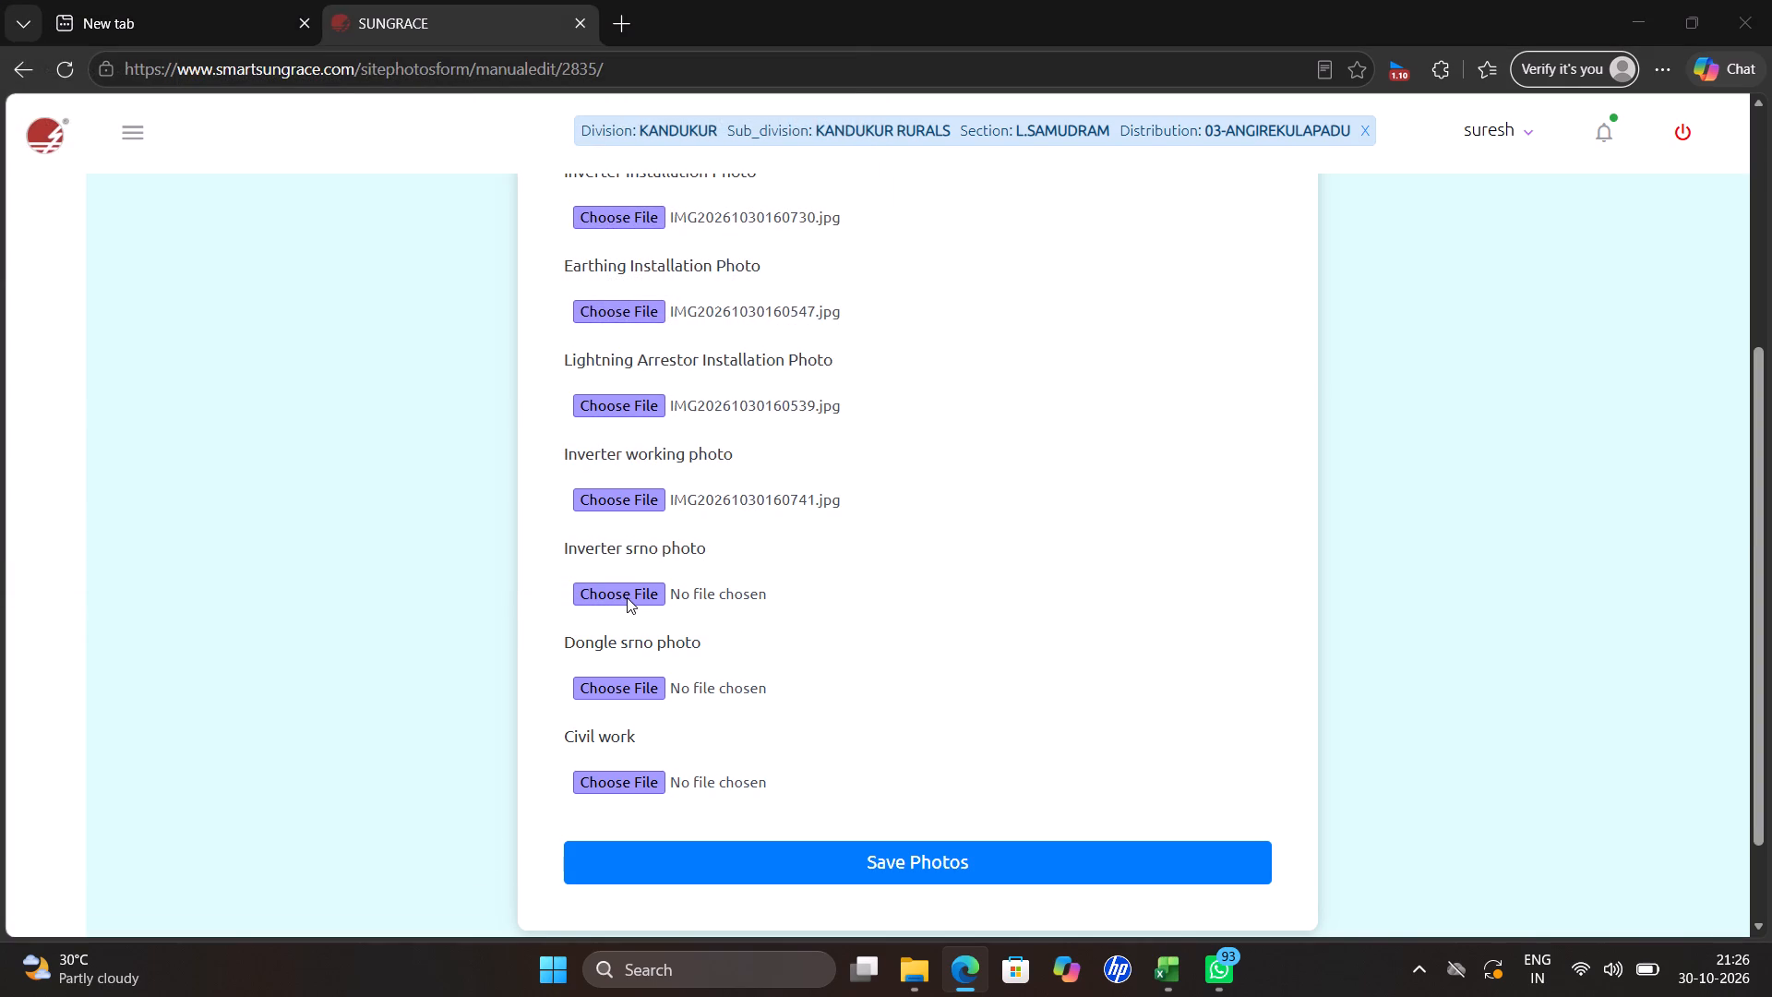
scroll(610, 368, down, 3)
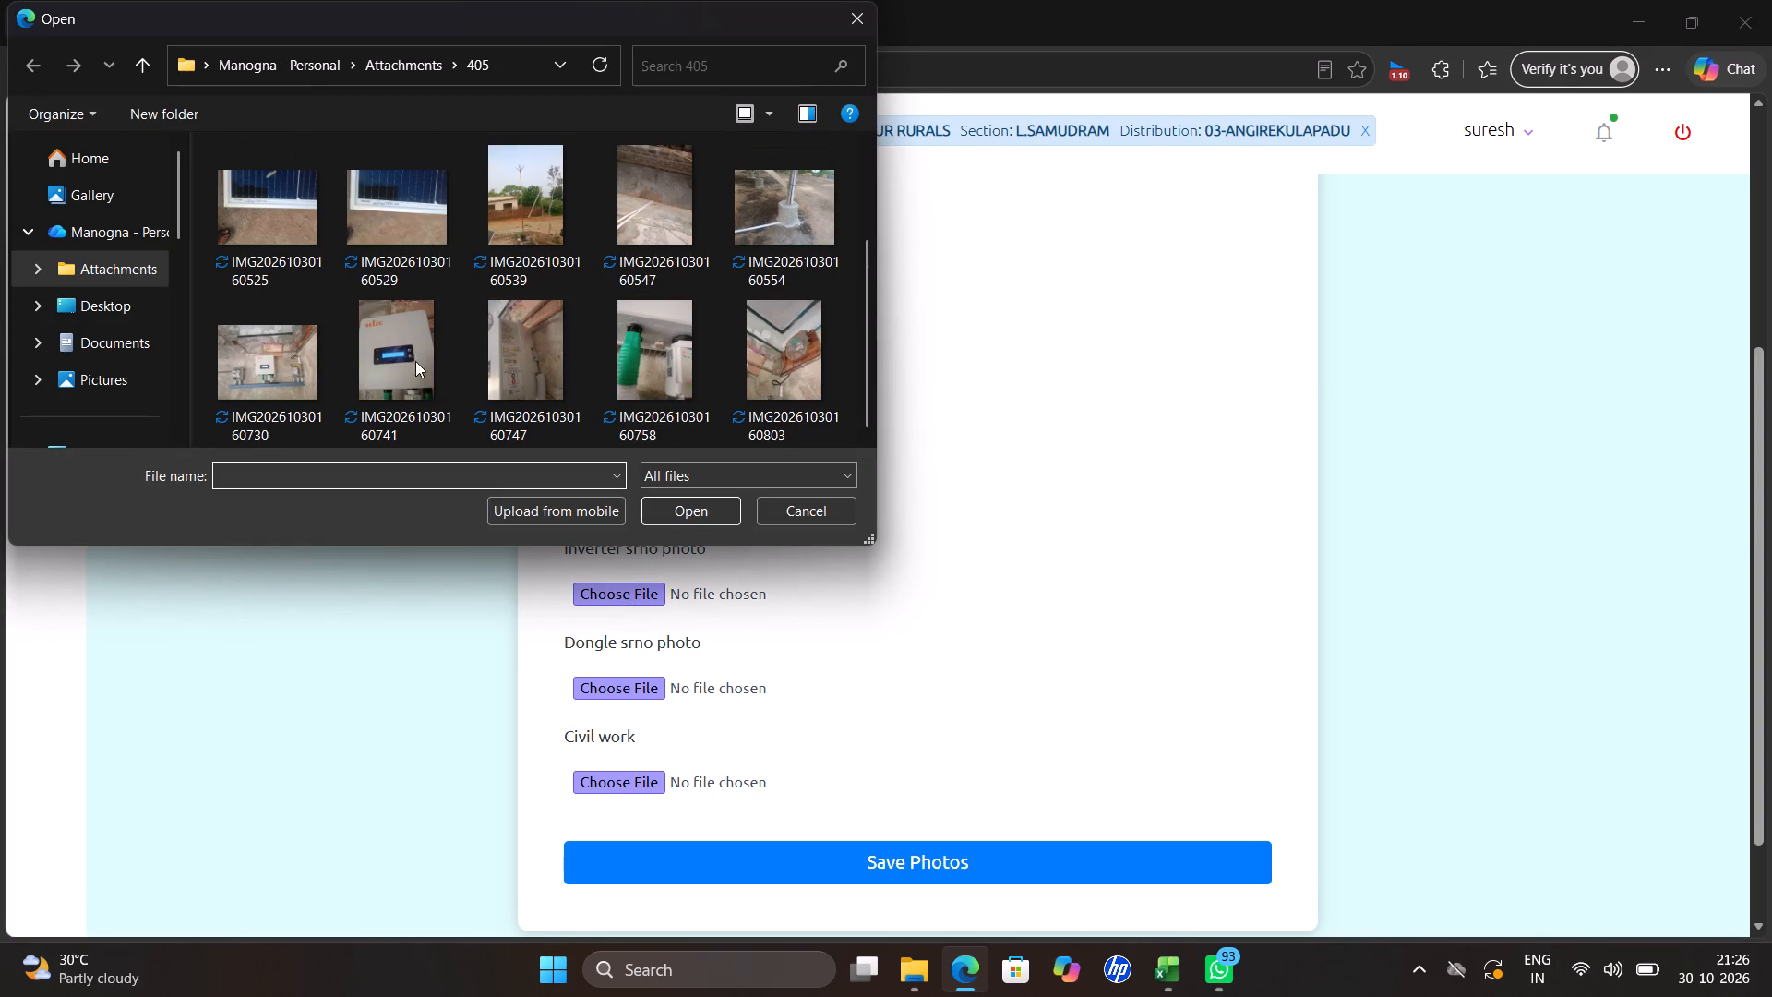
double_click(532, 352)
click(628, 682)
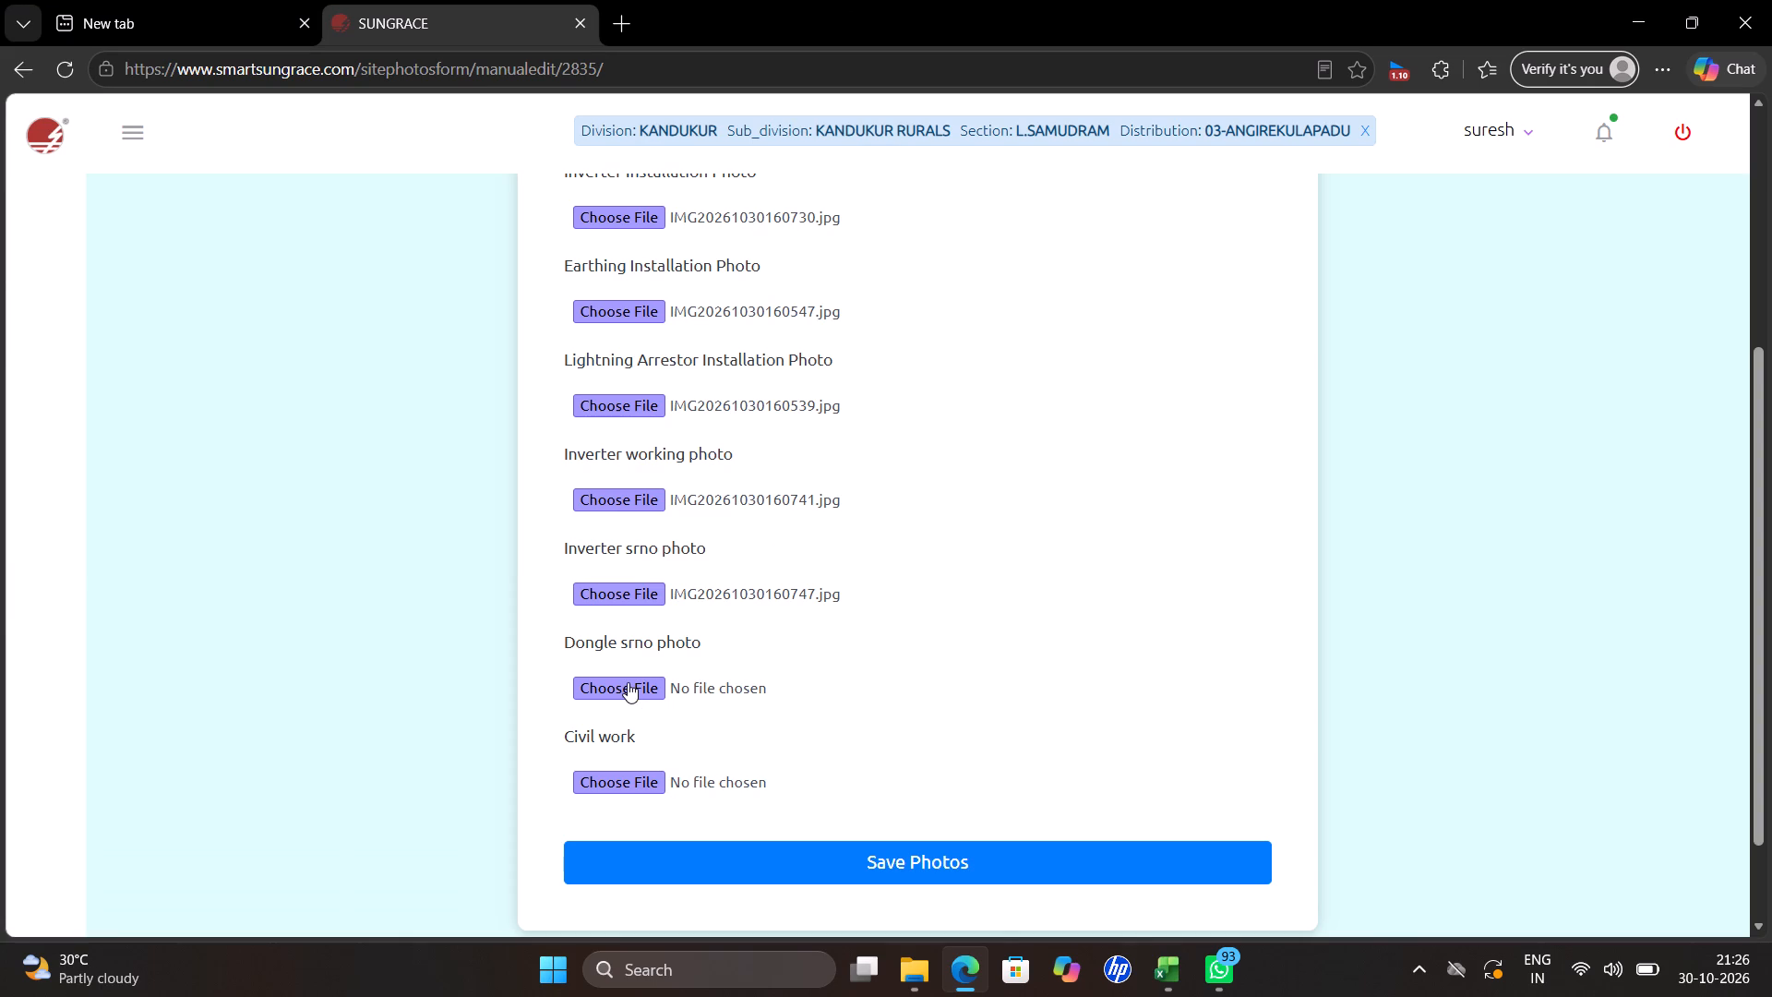
scroll(581, 274, down, 4)
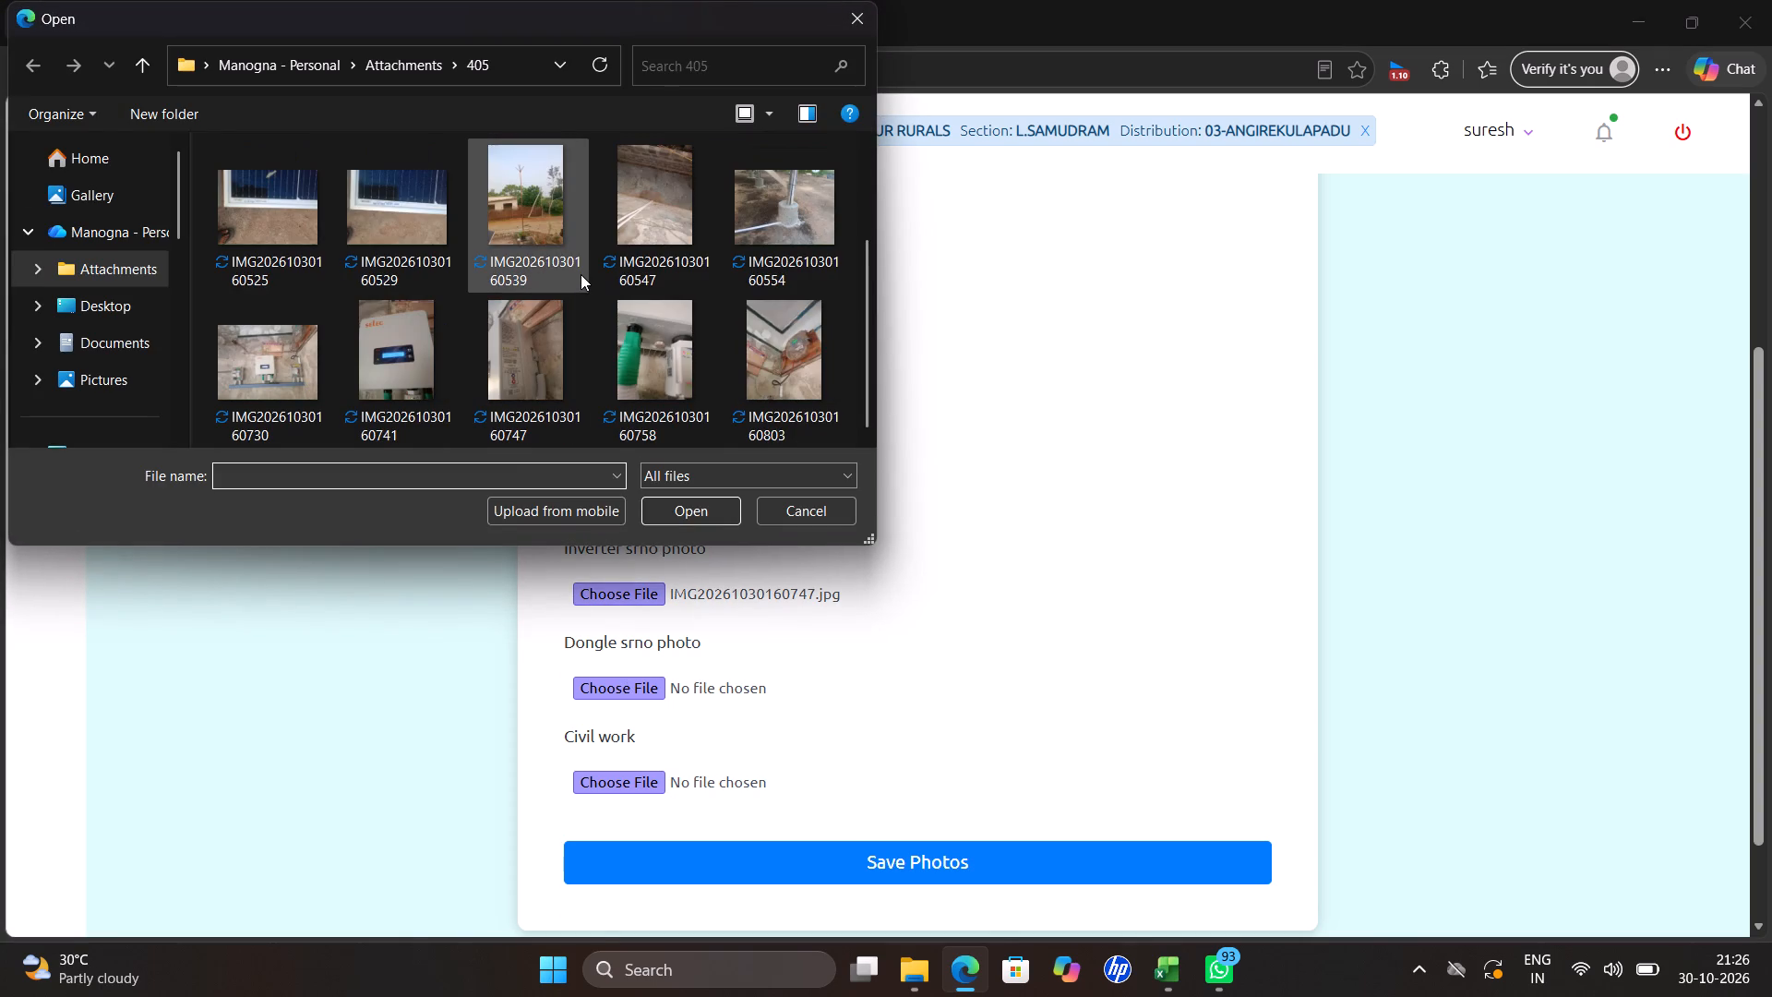
scroll(581, 274, down, 2)
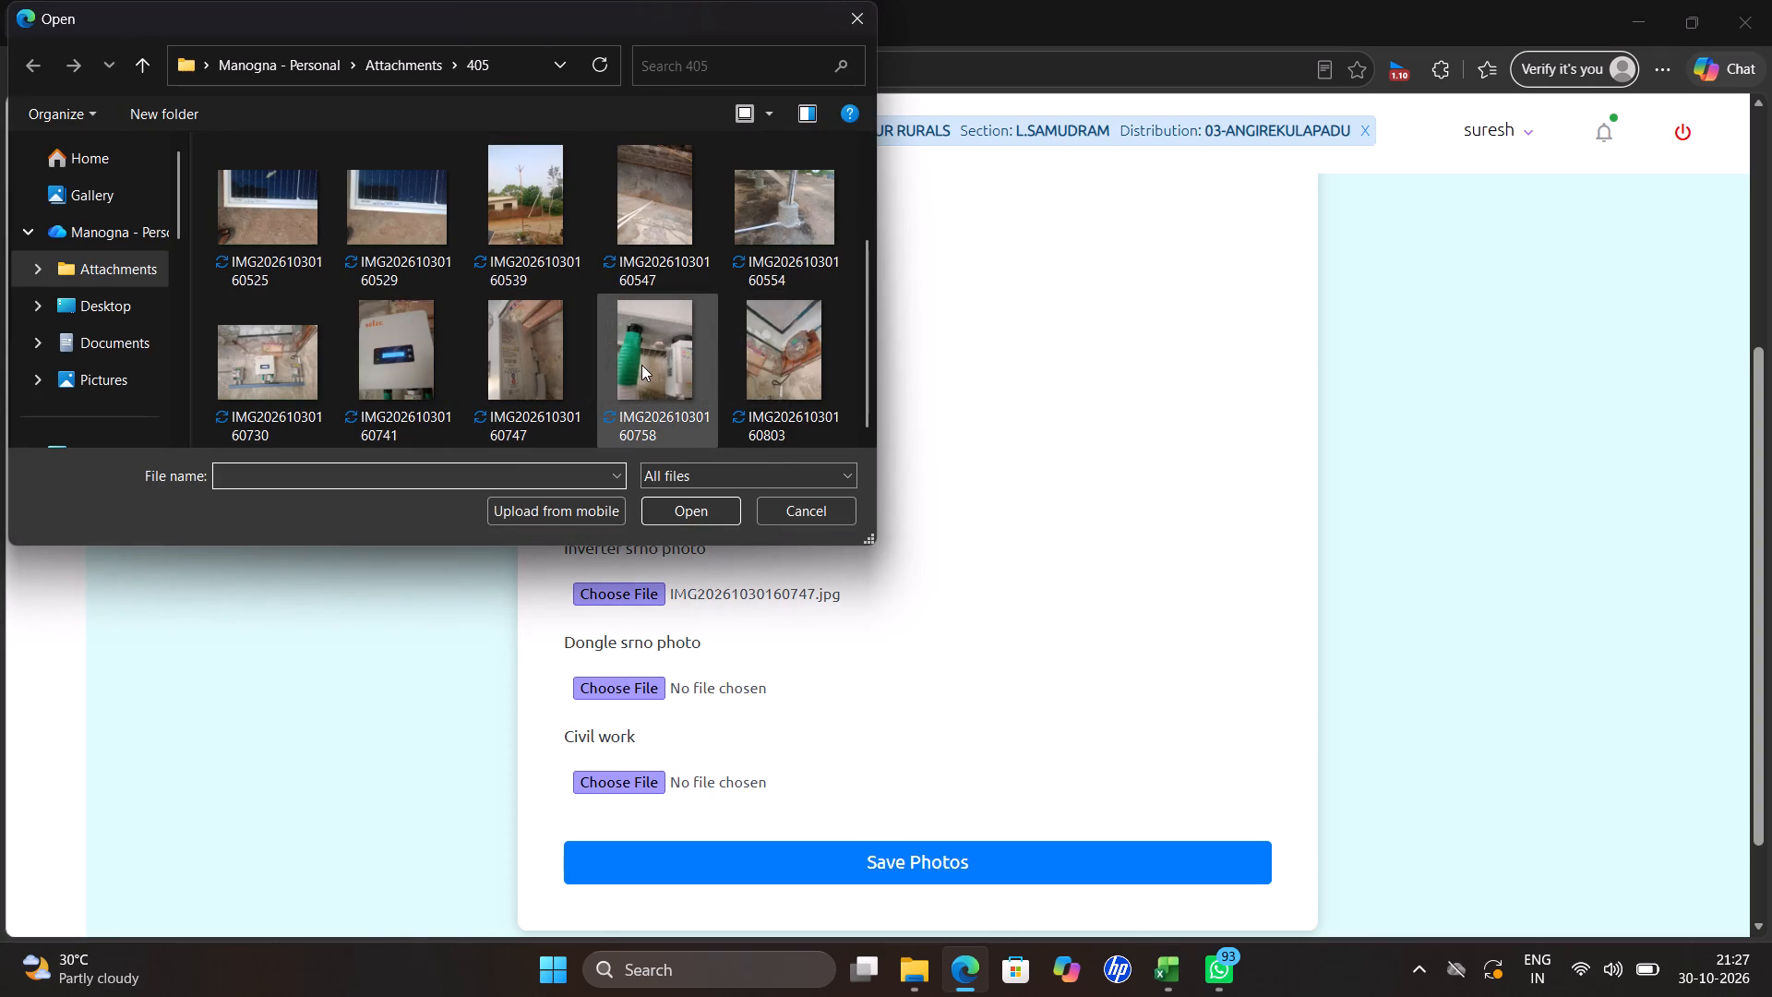
double_click(641, 365)
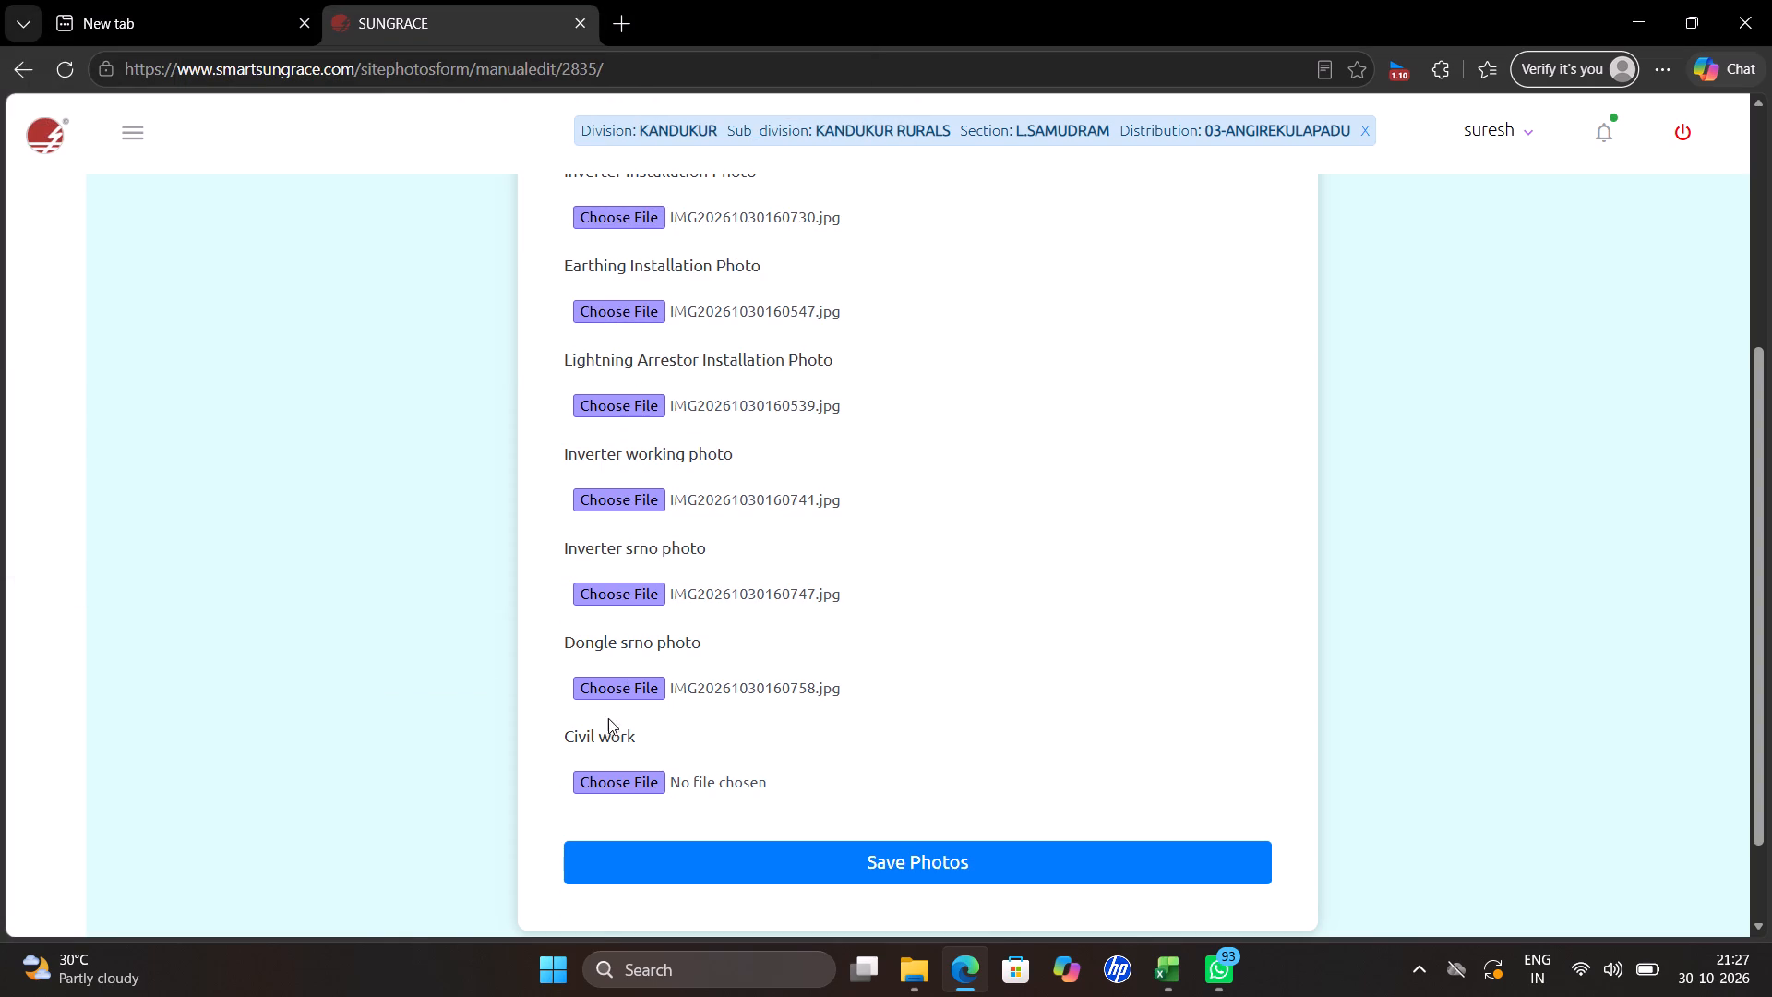
click(609, 784)
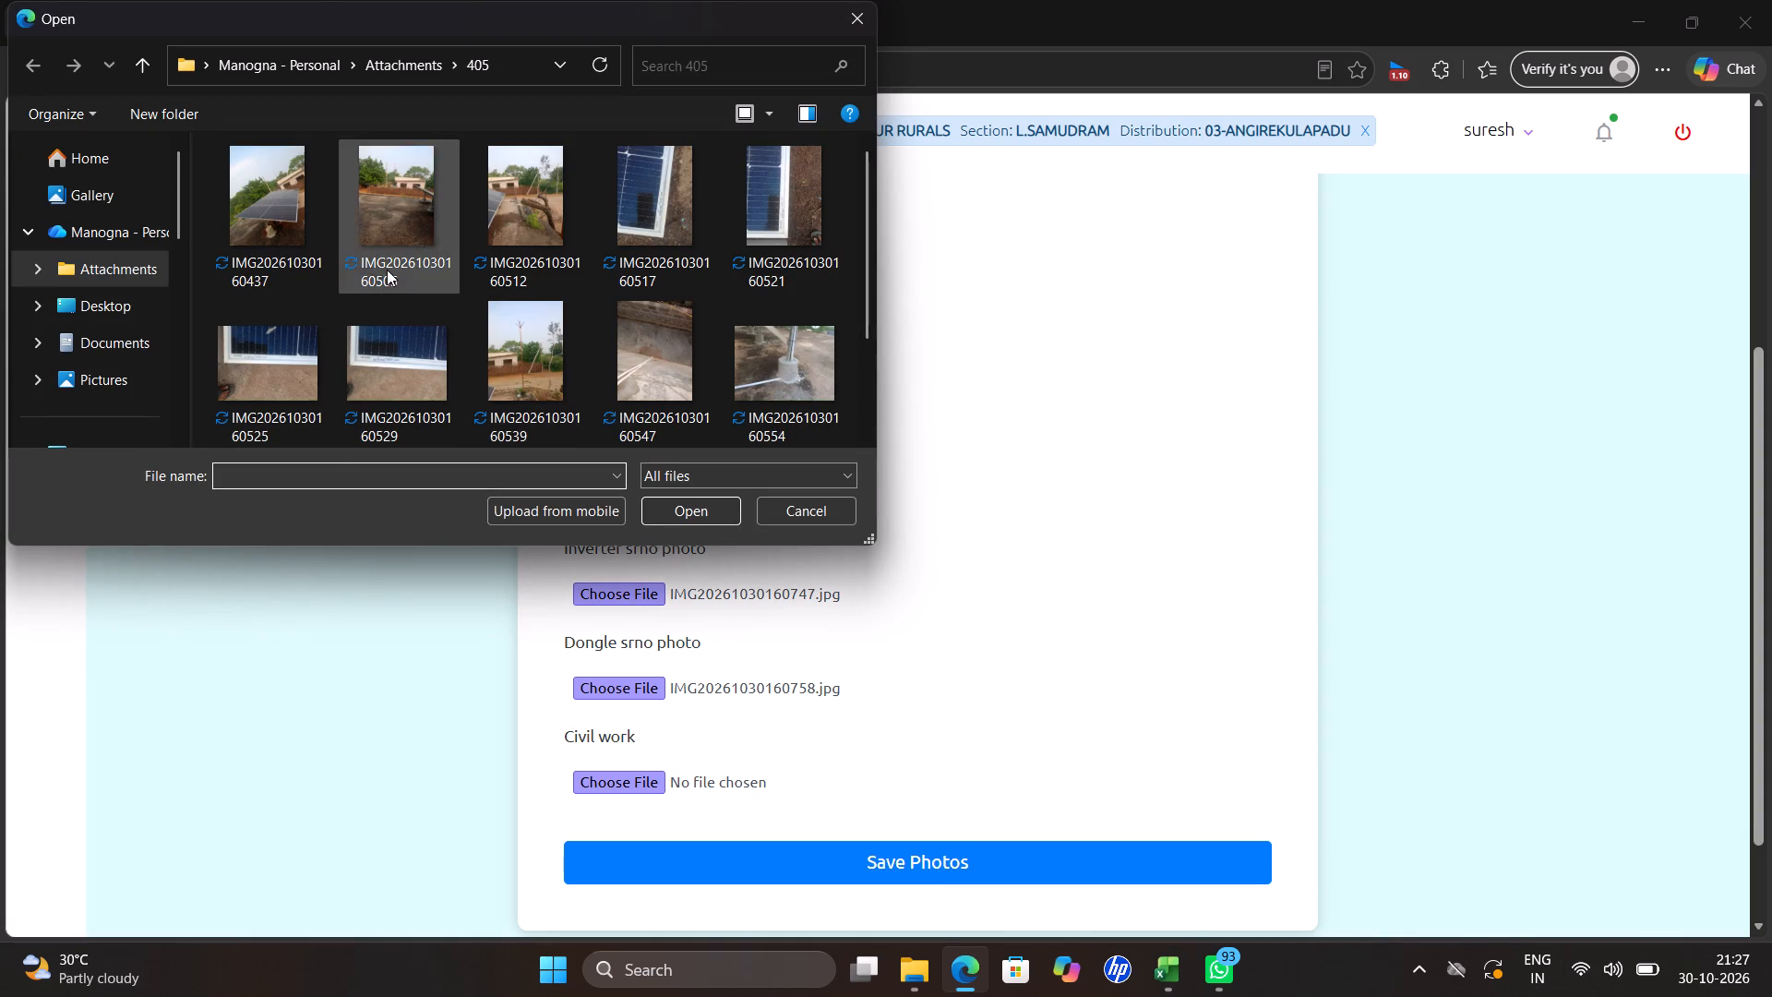
double_click(290, 231)
Save the site photos with the location overlay applied to all eight of them.
scroll(778, 645, down, 4)
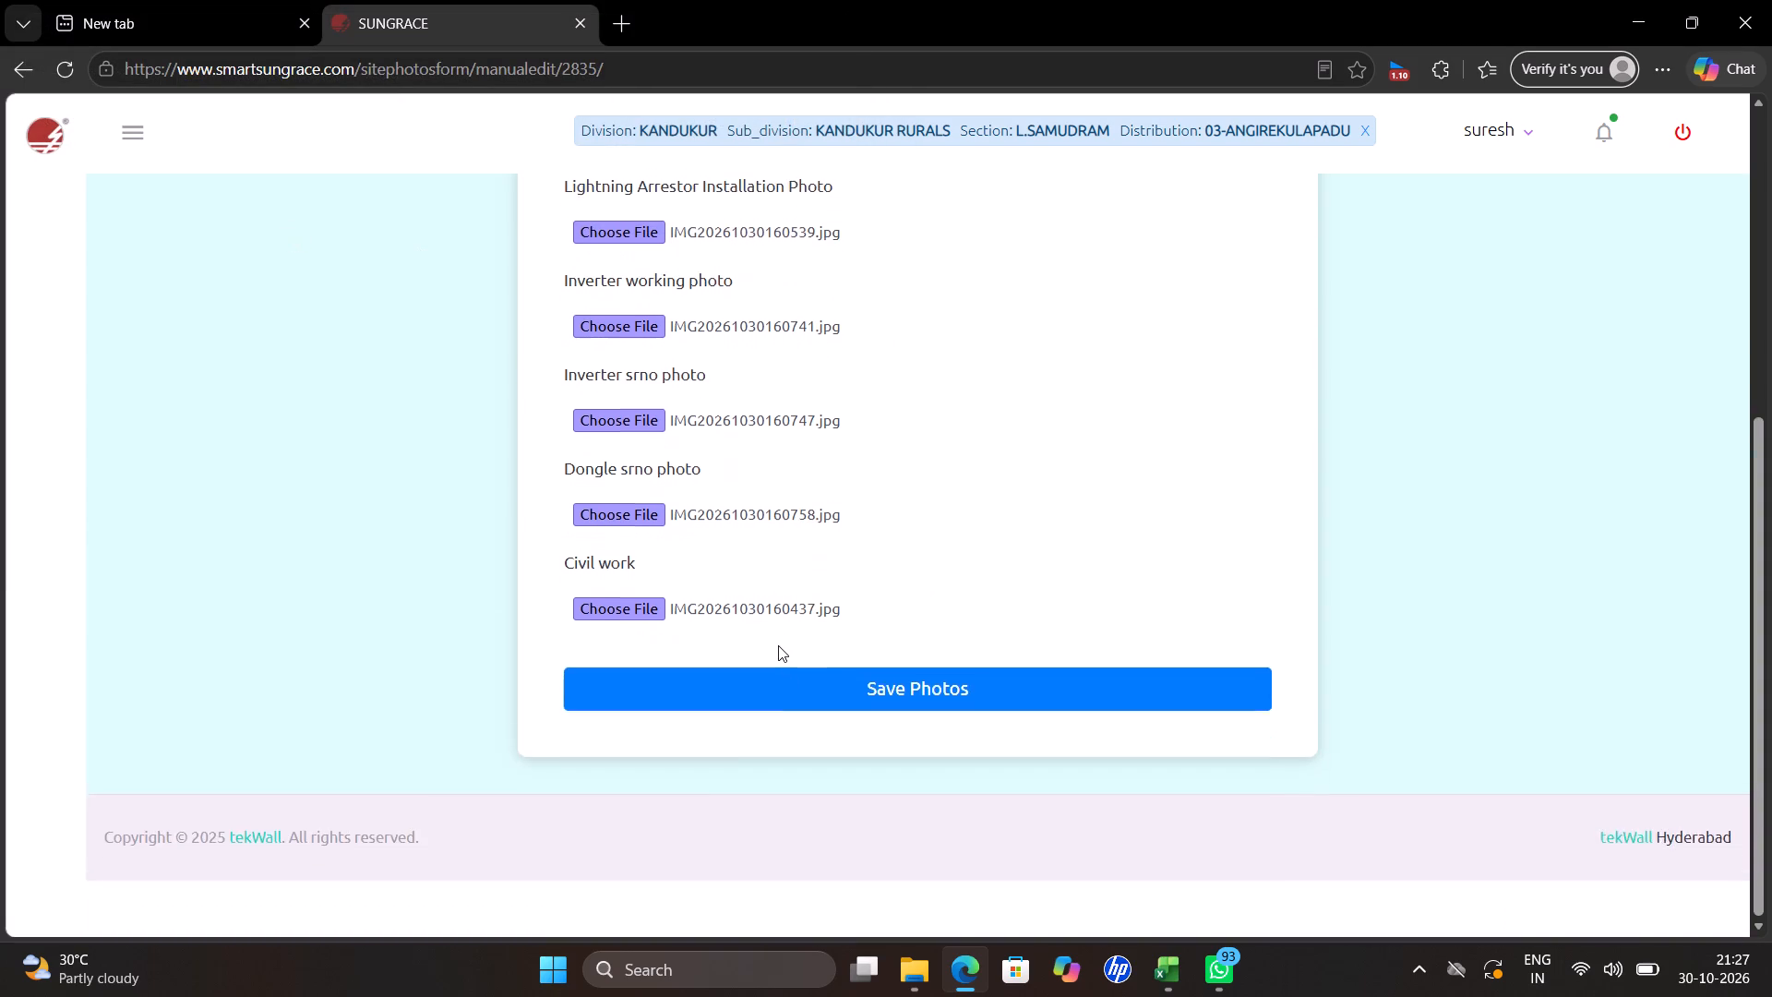
click(812, 735)
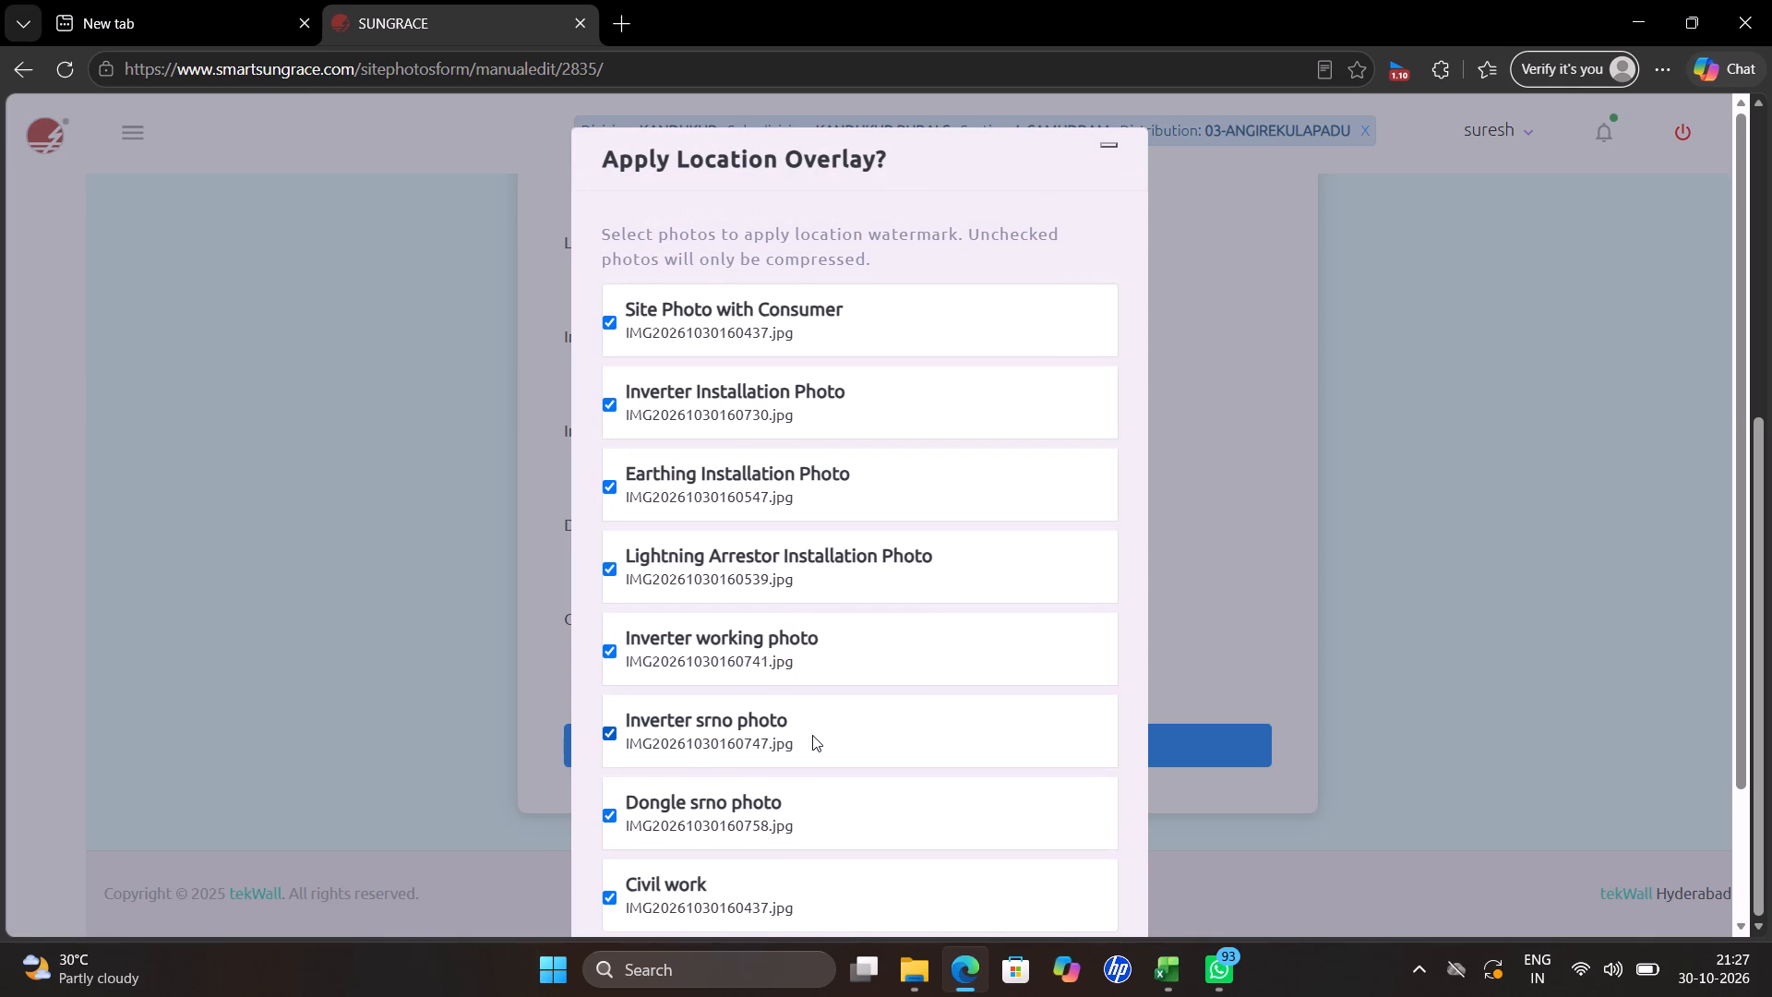
scroll(1015, 791, down, 5)
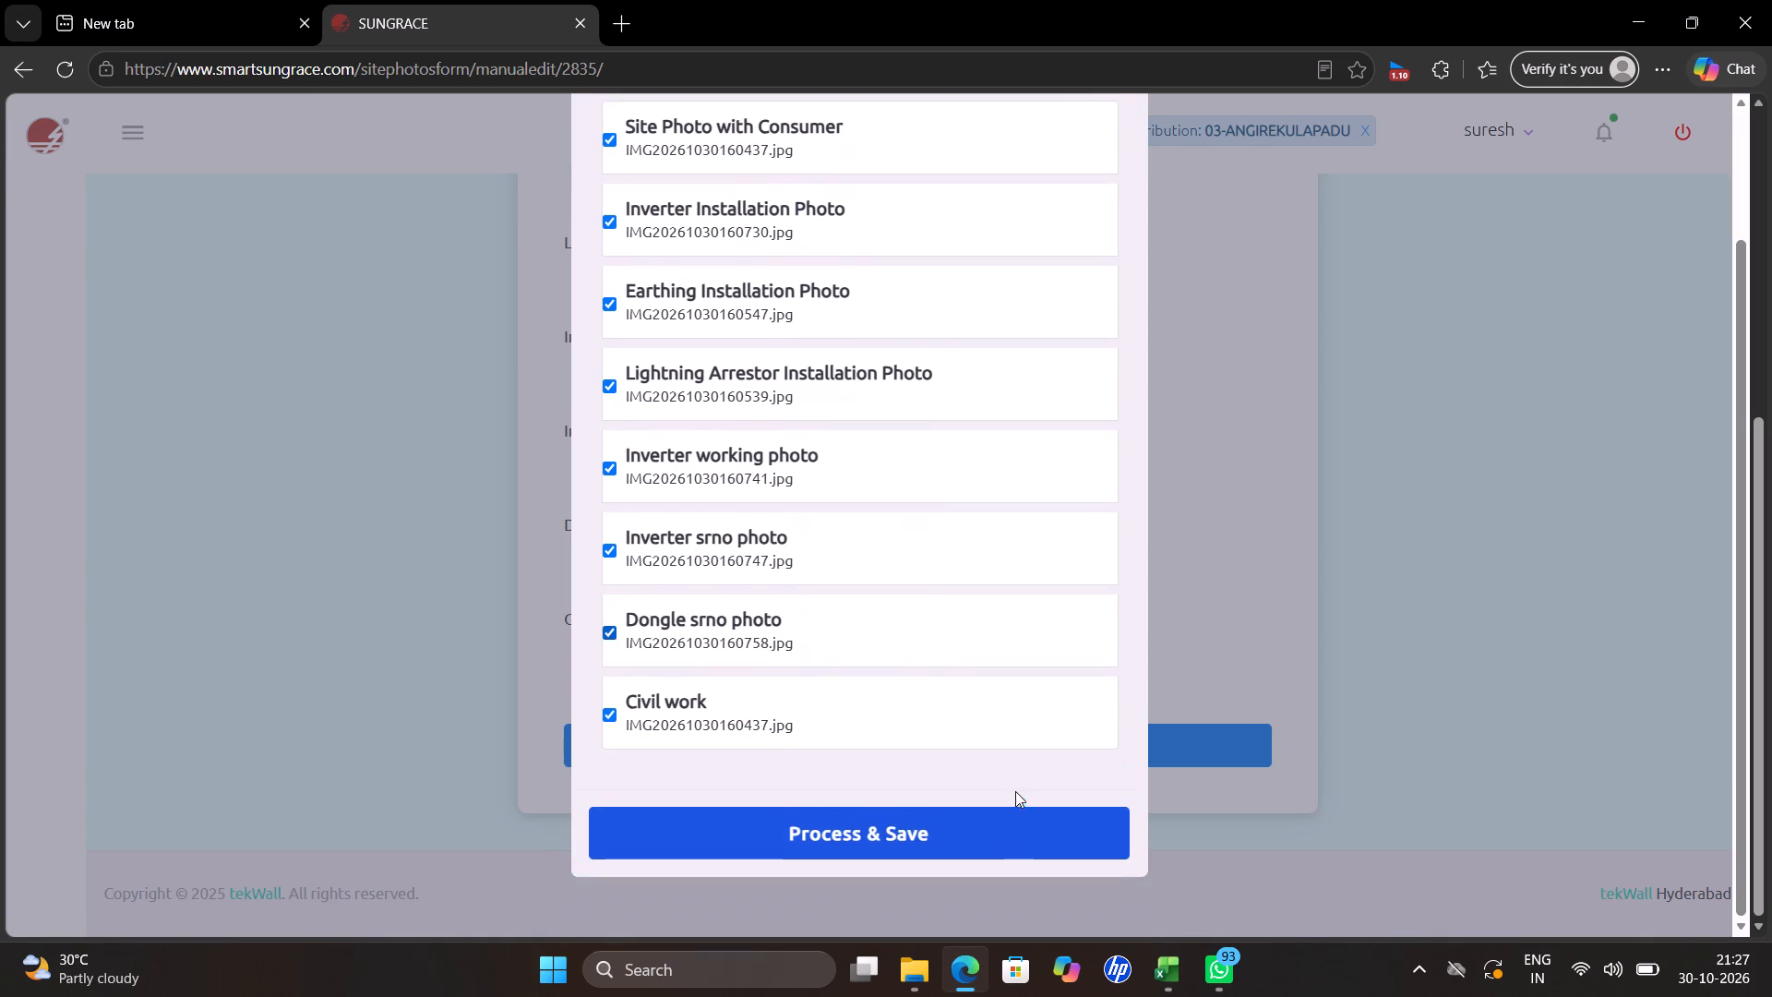
click(961, 864)
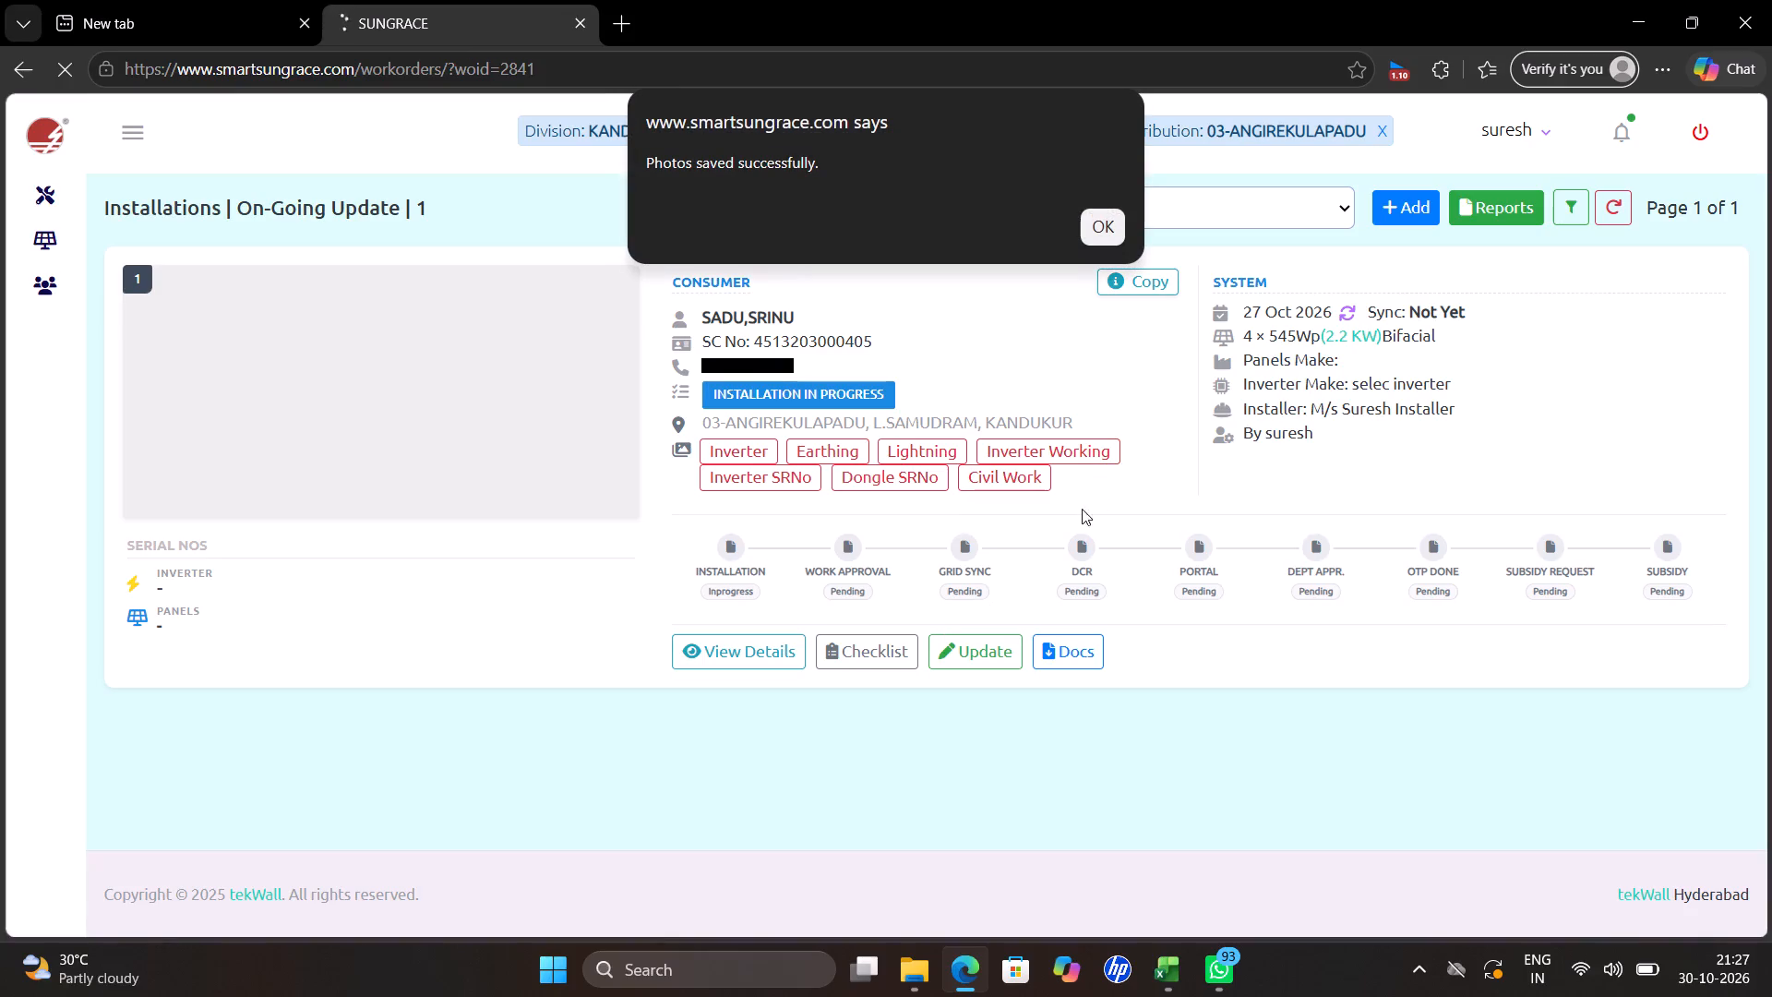
click(1099, 240)
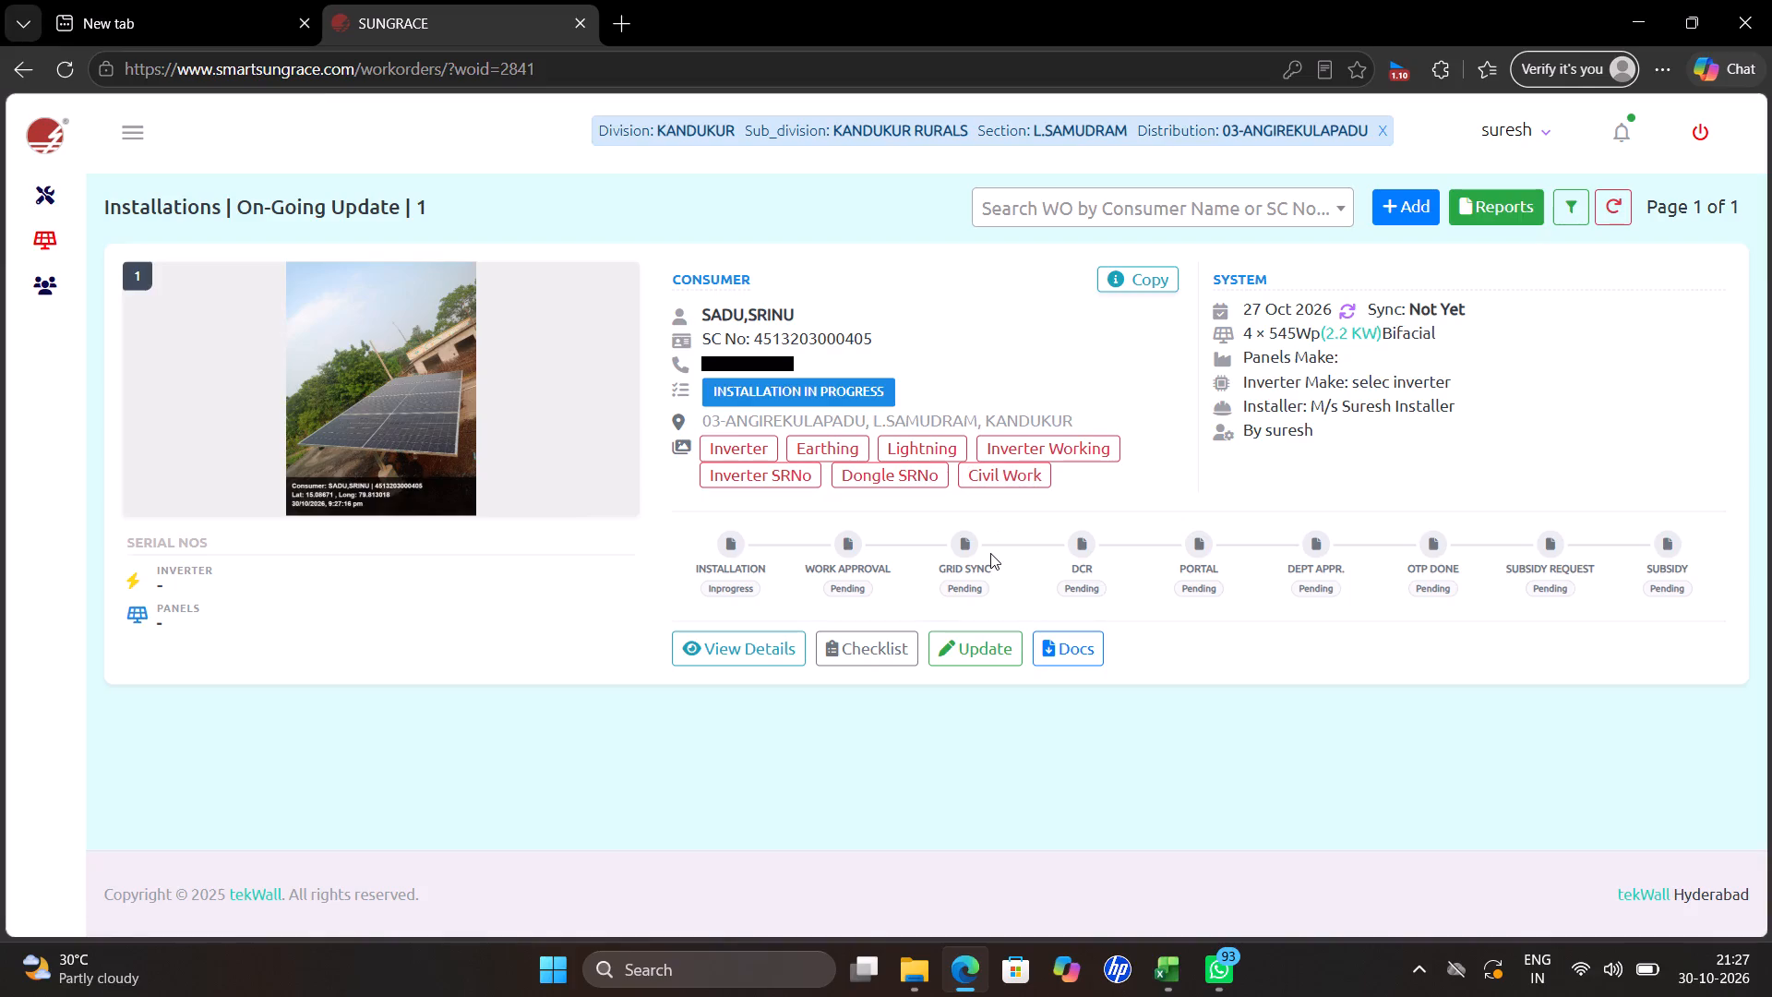
Open the serial number entry form of consumer 405's work order and select Panels as the serial type.
click(985, 649)
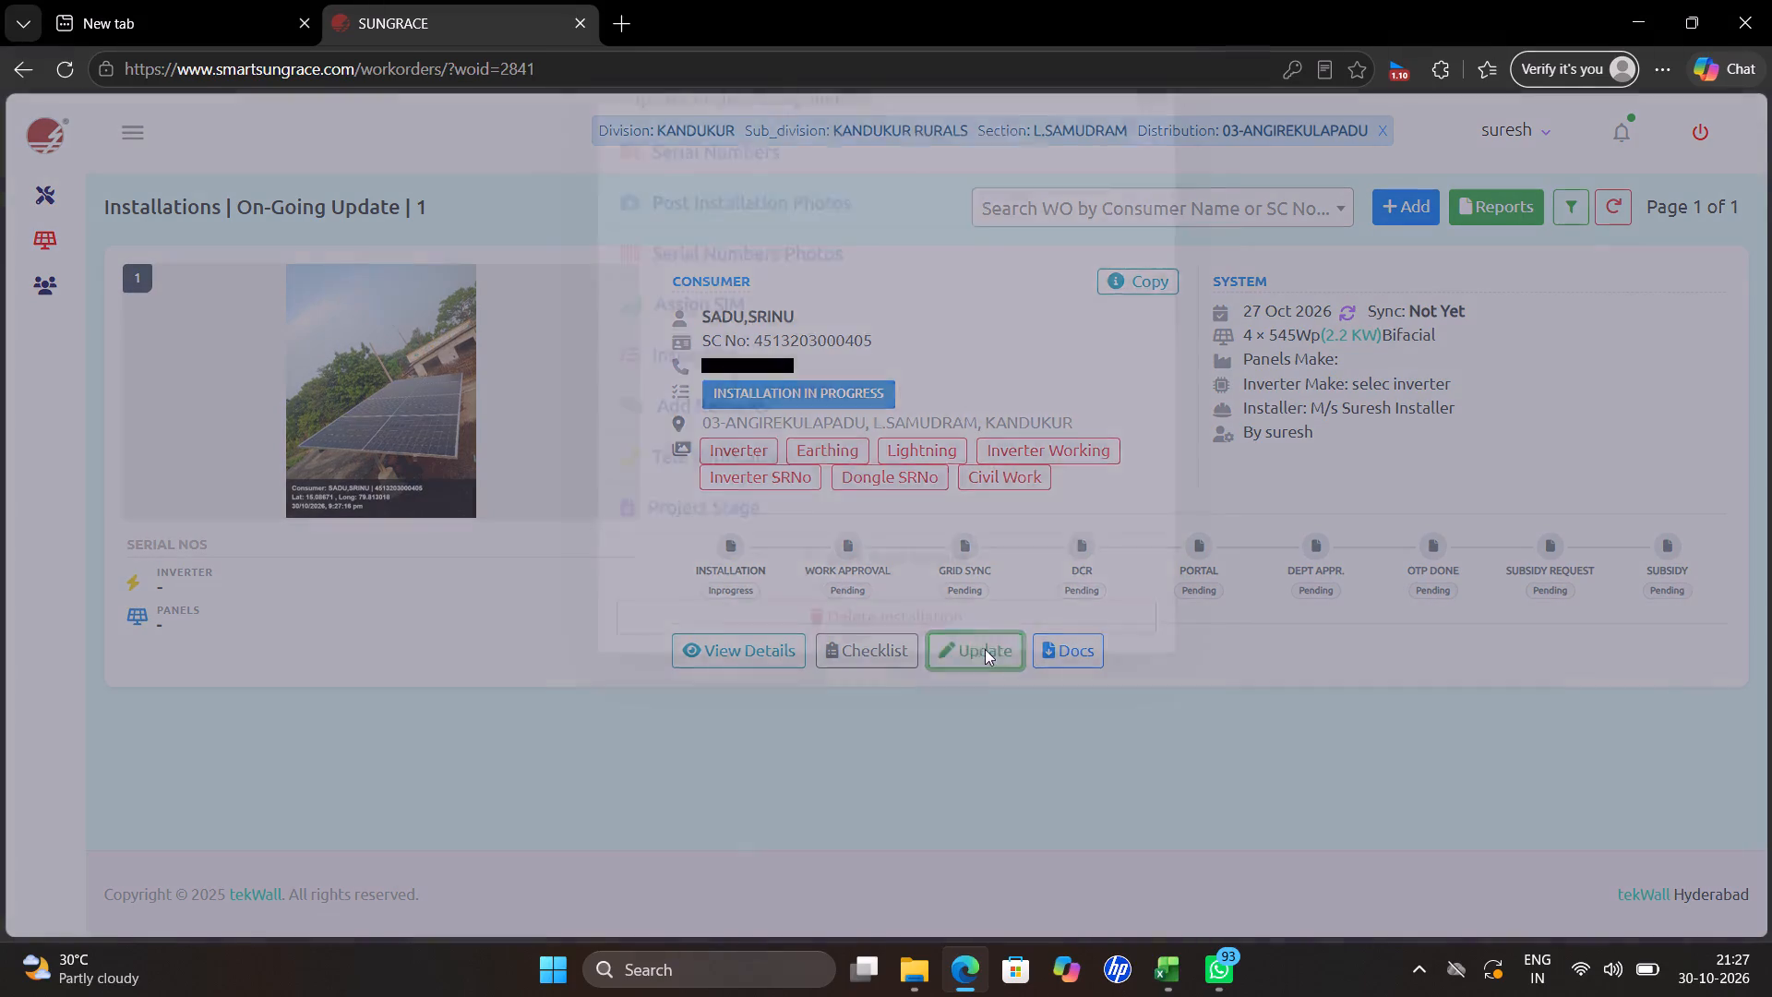
click(844, 225)
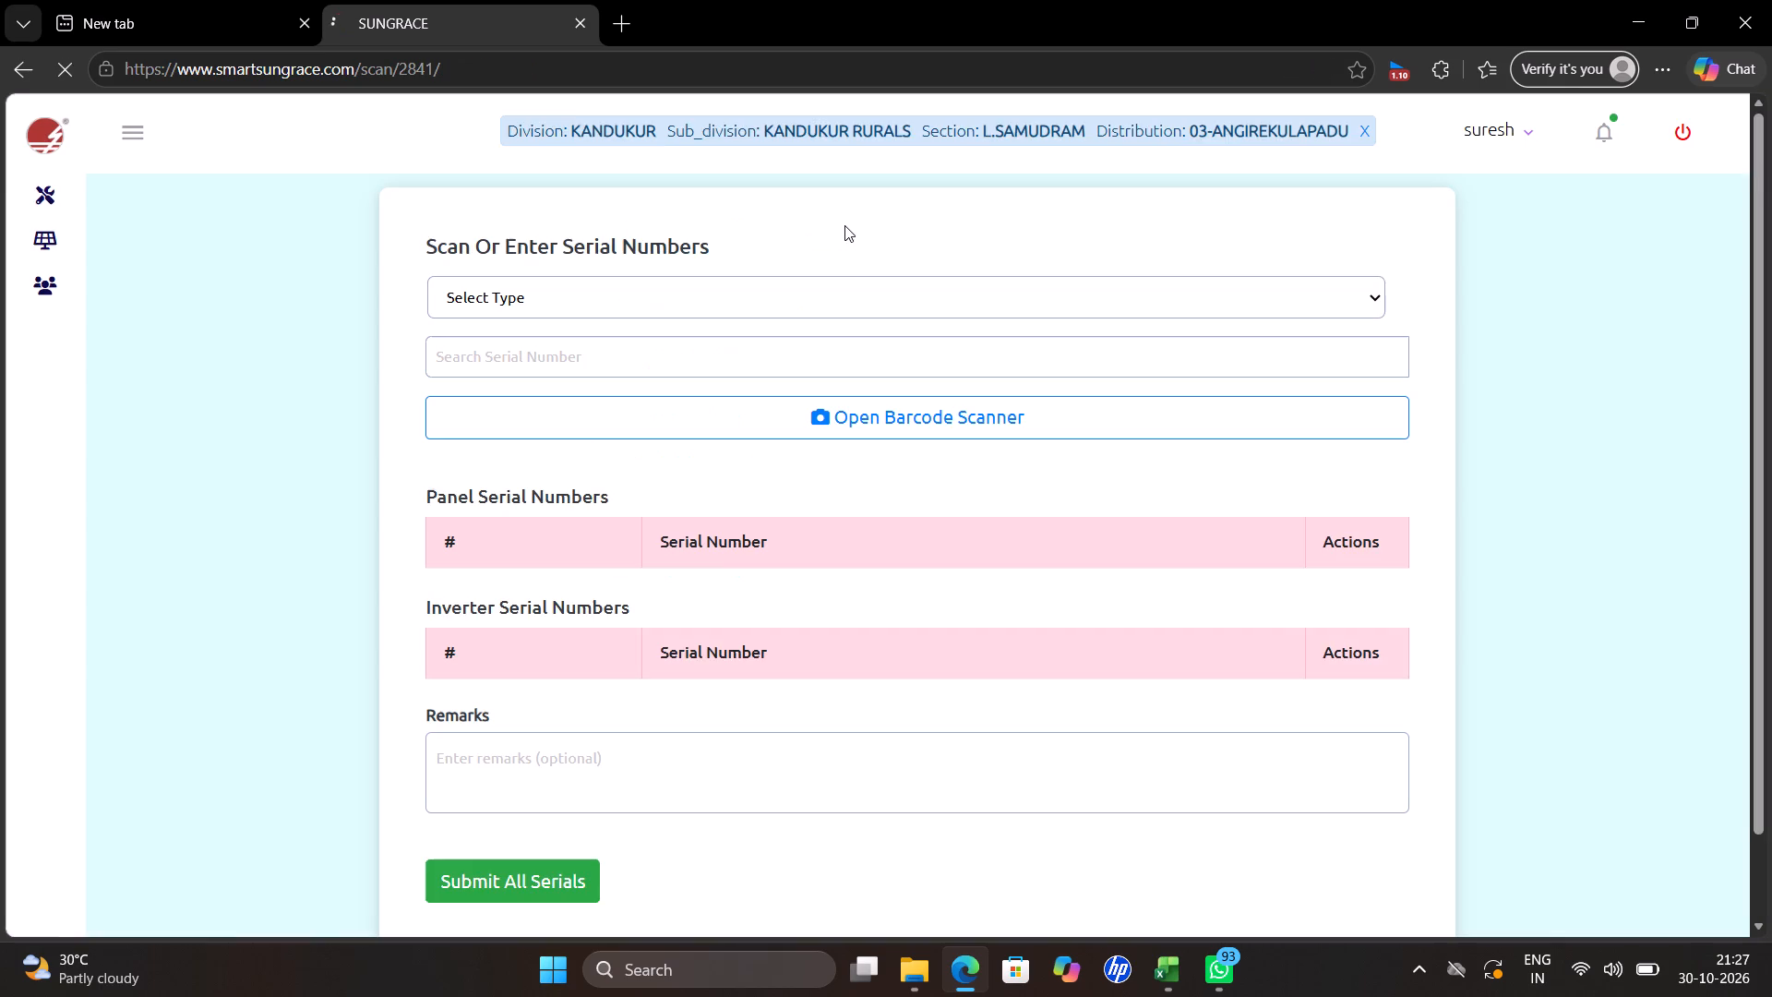
click(840, 291)
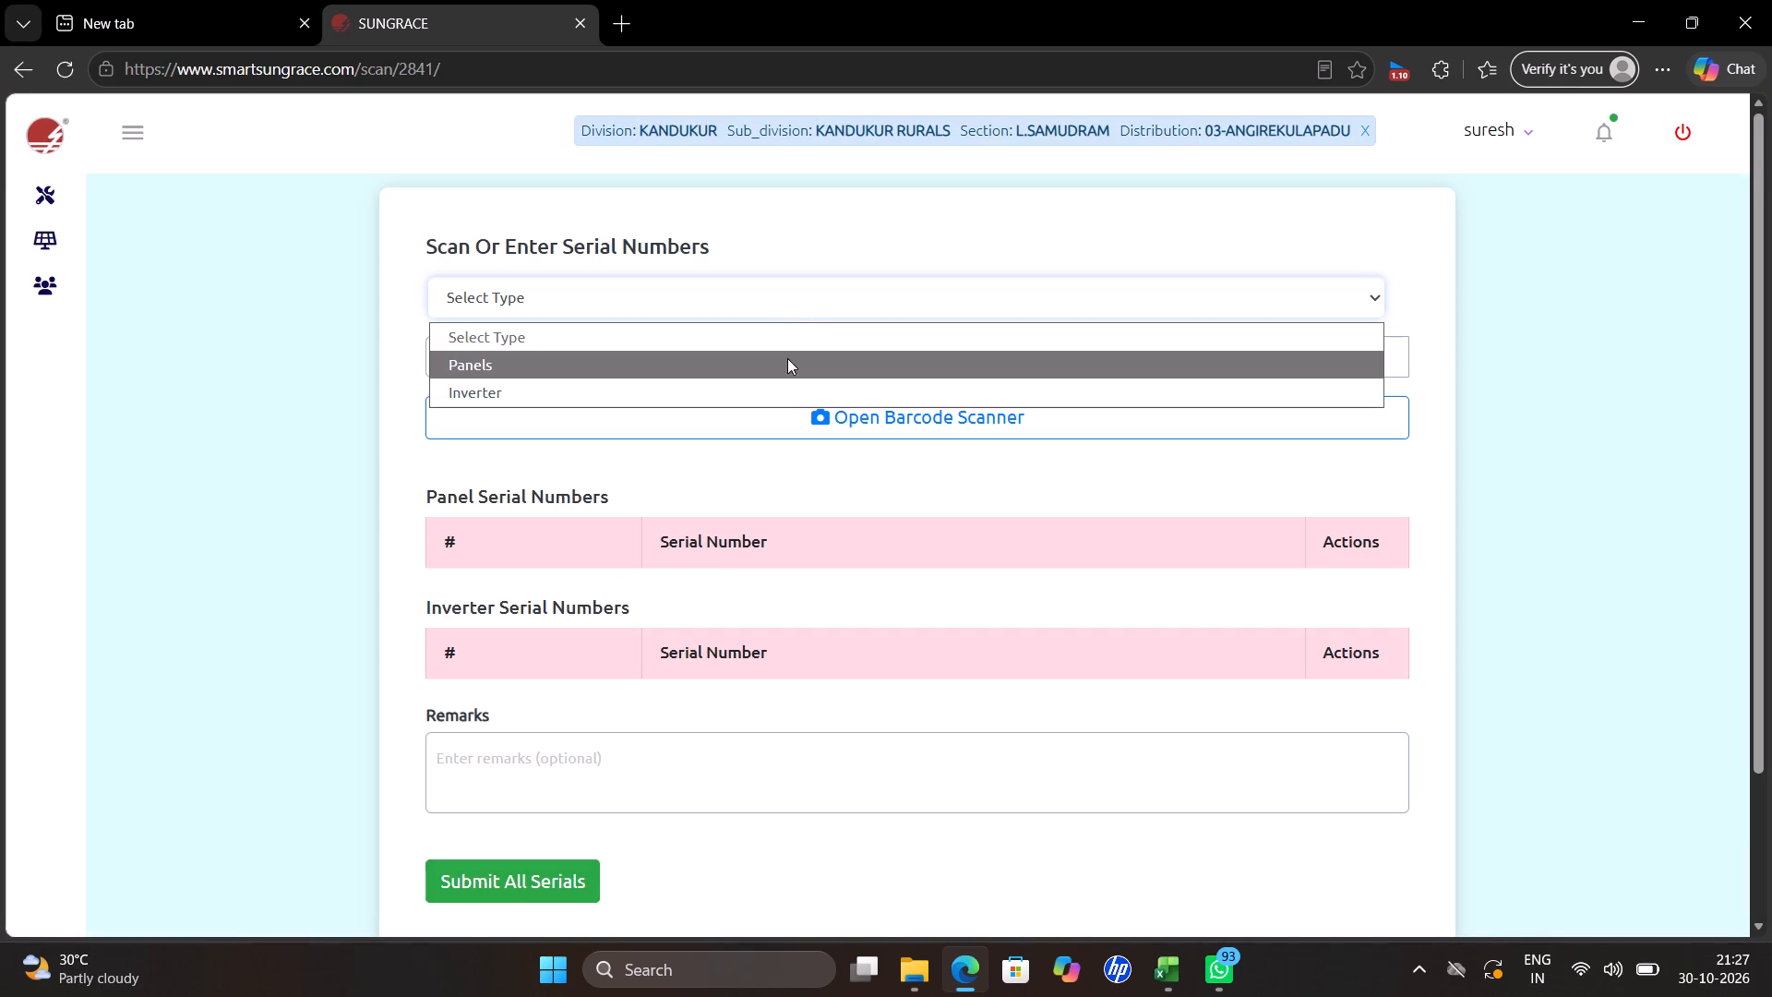
click(785, 359)
click(787, 335)
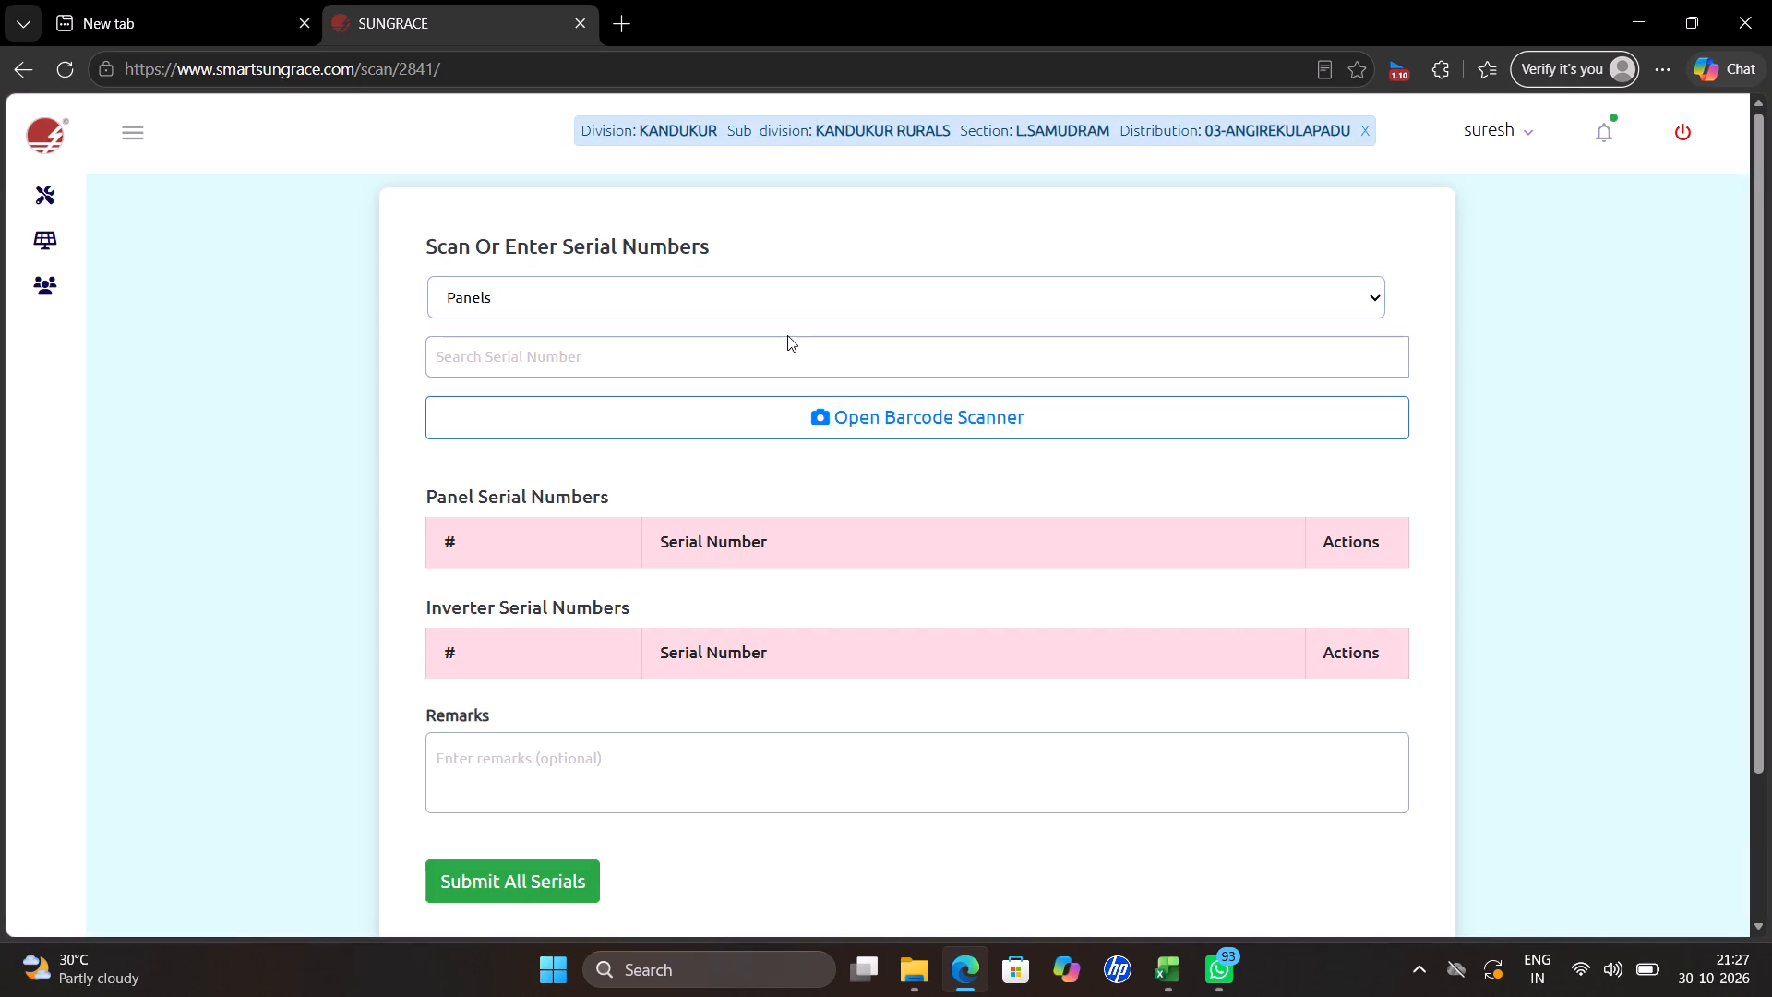
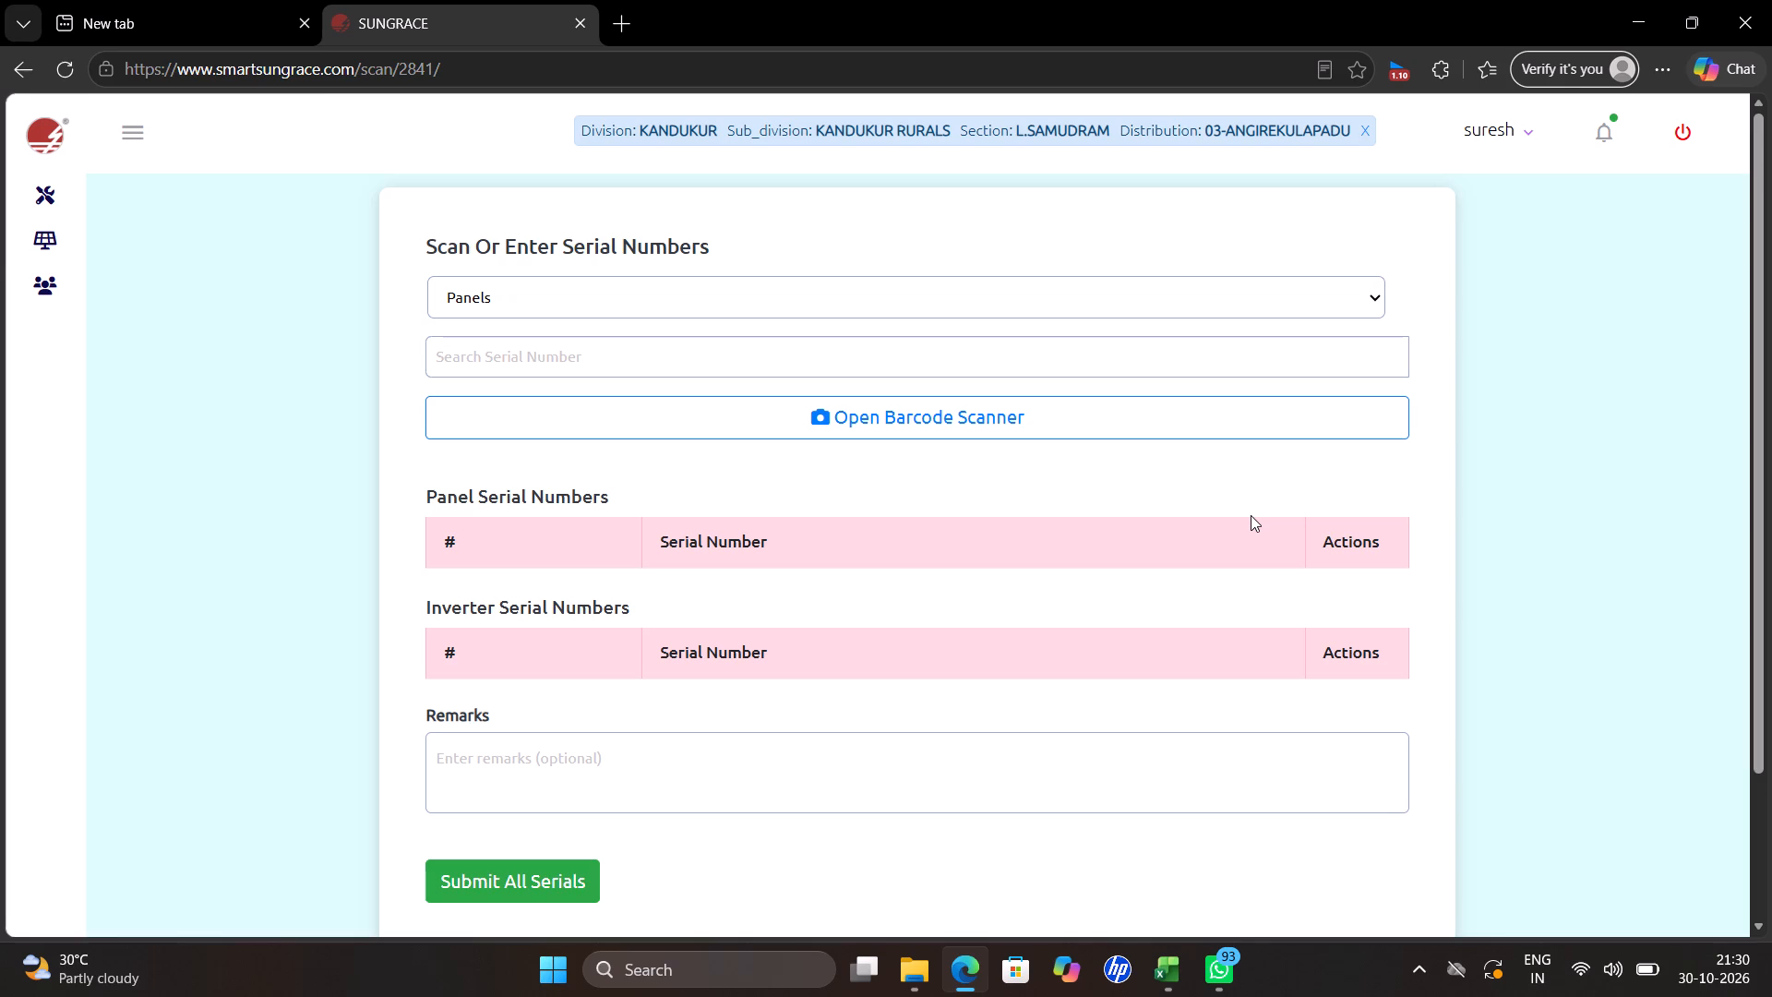
click(1155, 344)
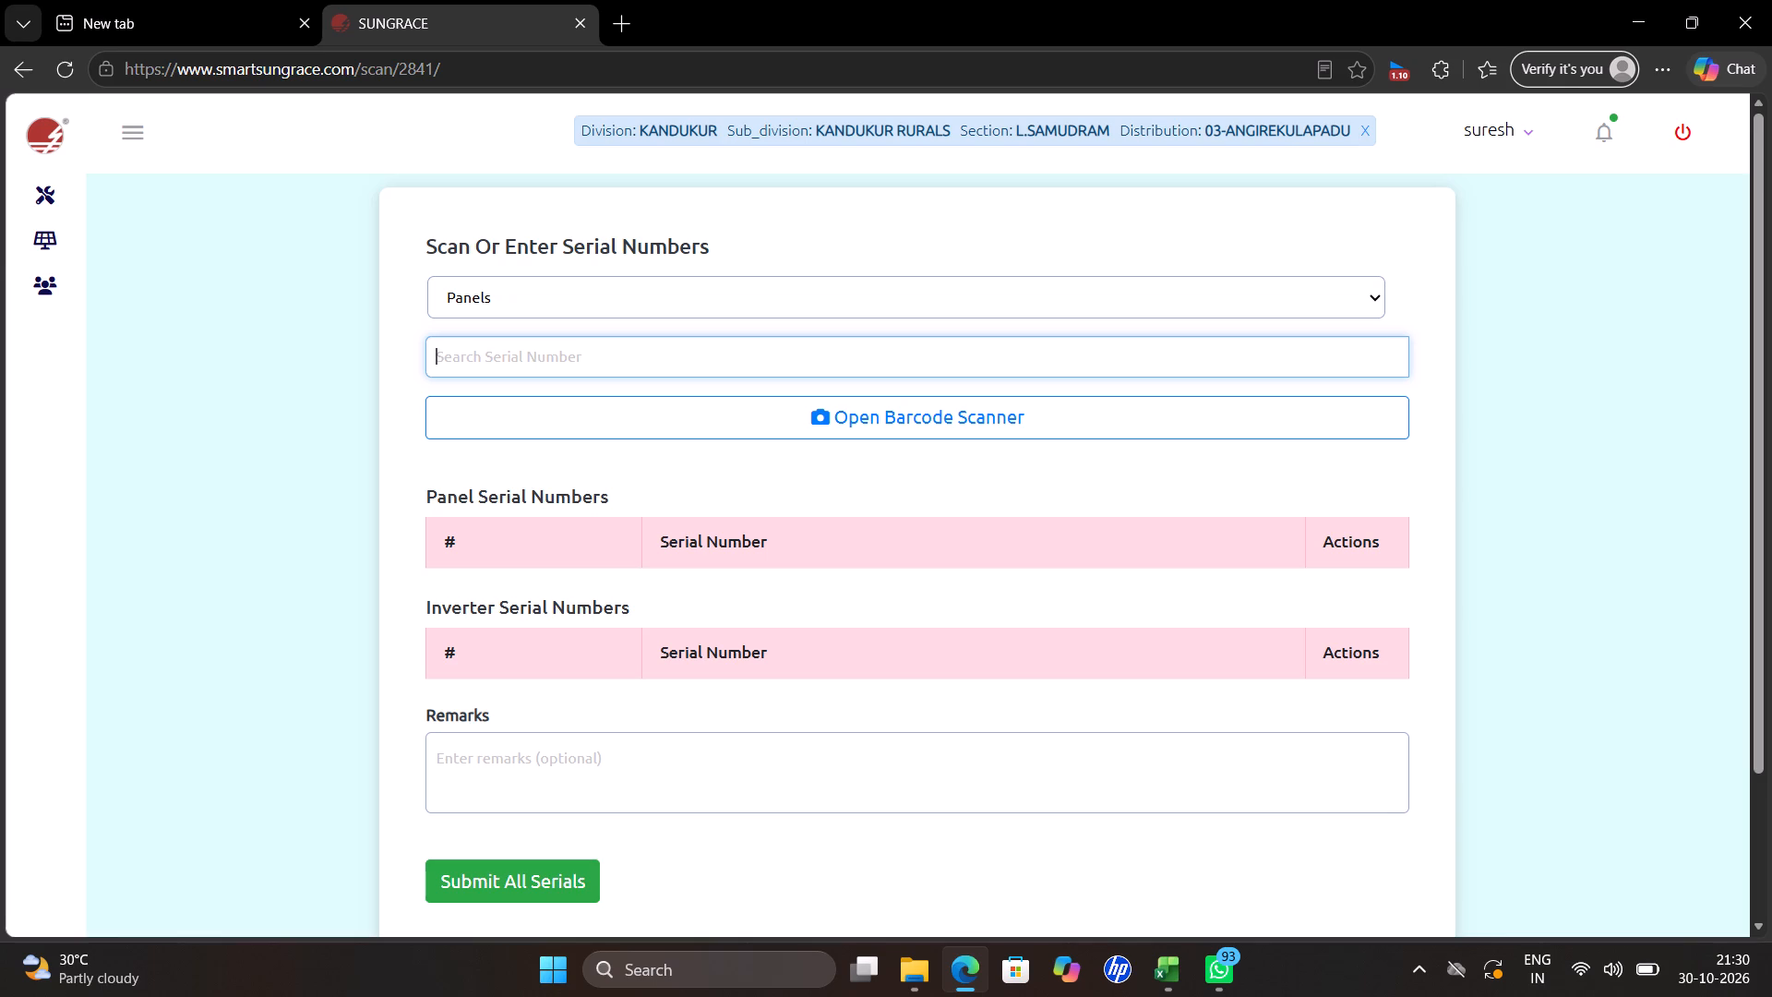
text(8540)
click(1017, 397)
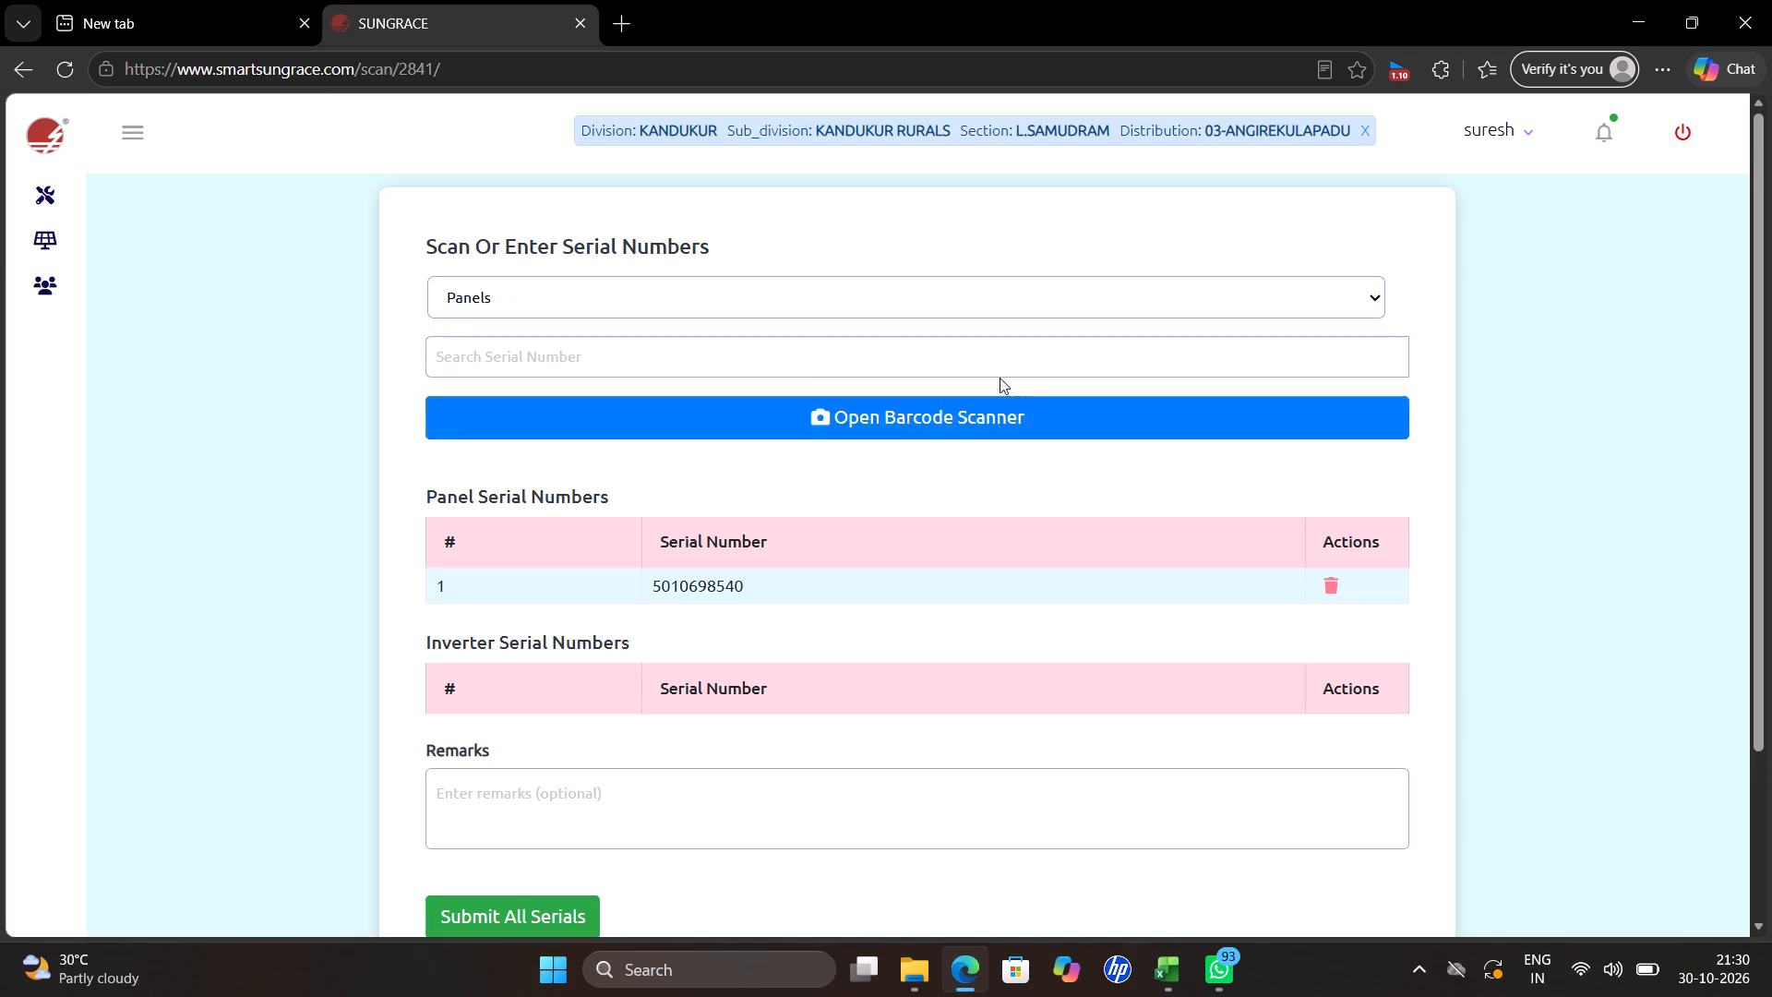
click(973, 340)
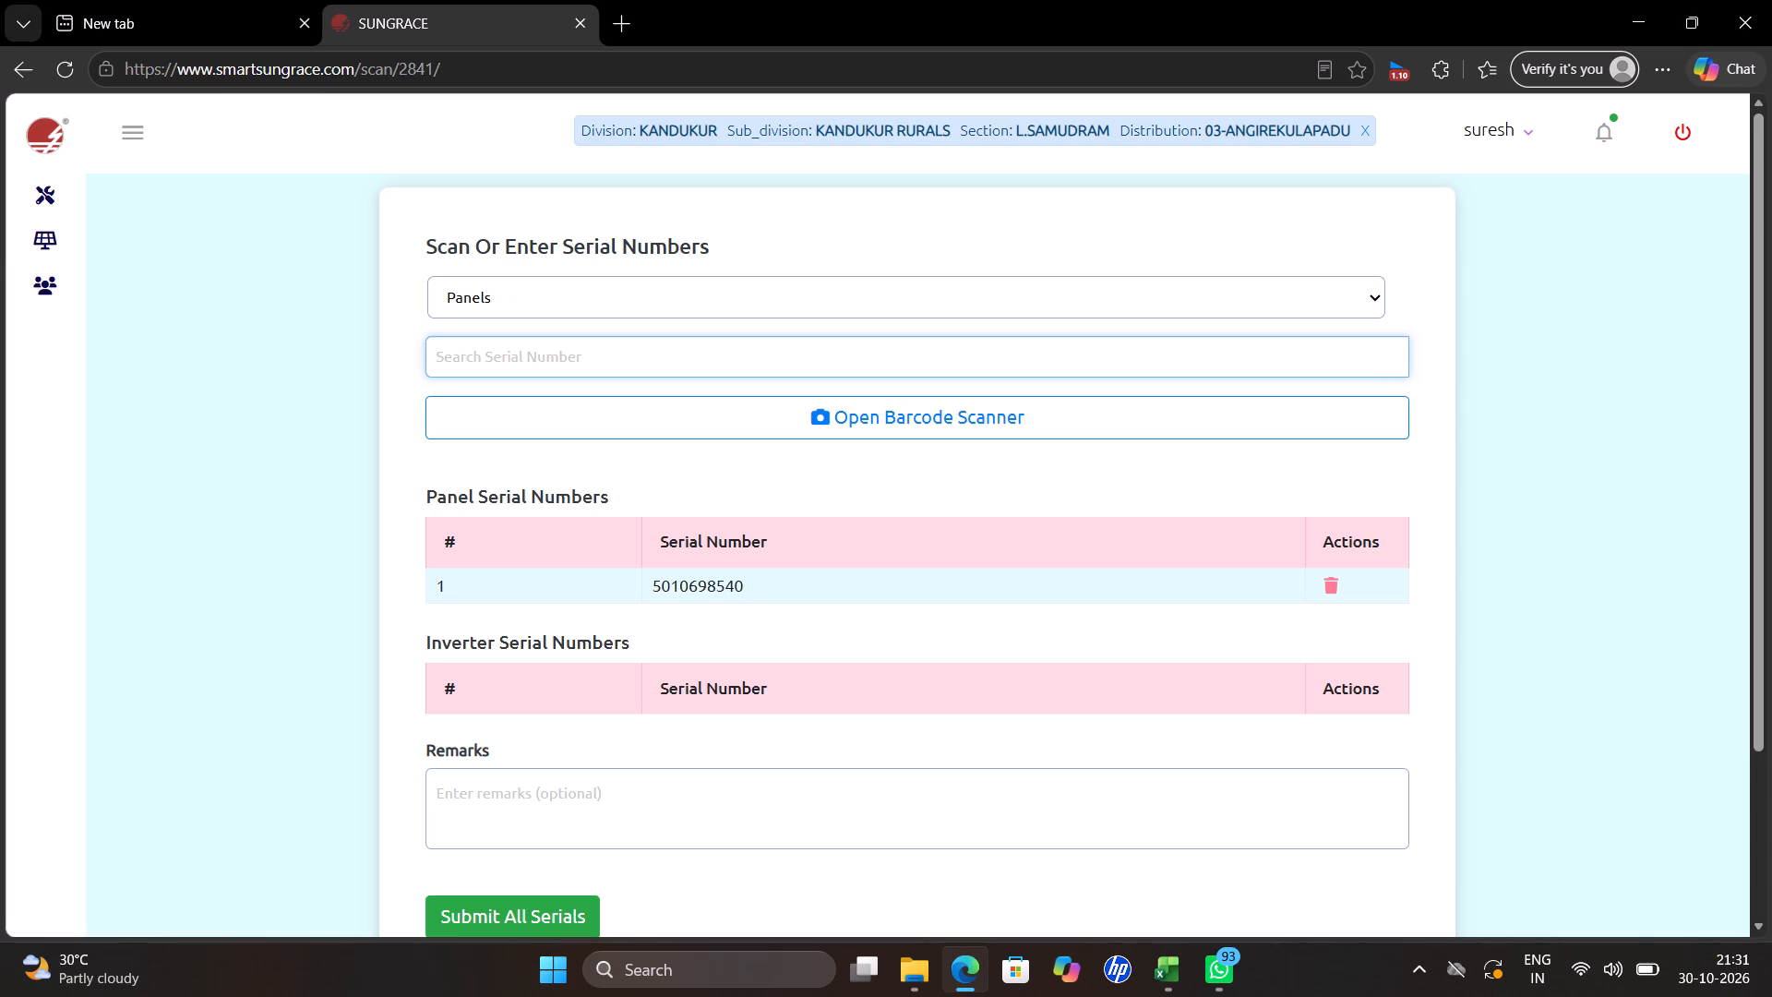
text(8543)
click(884, 394)
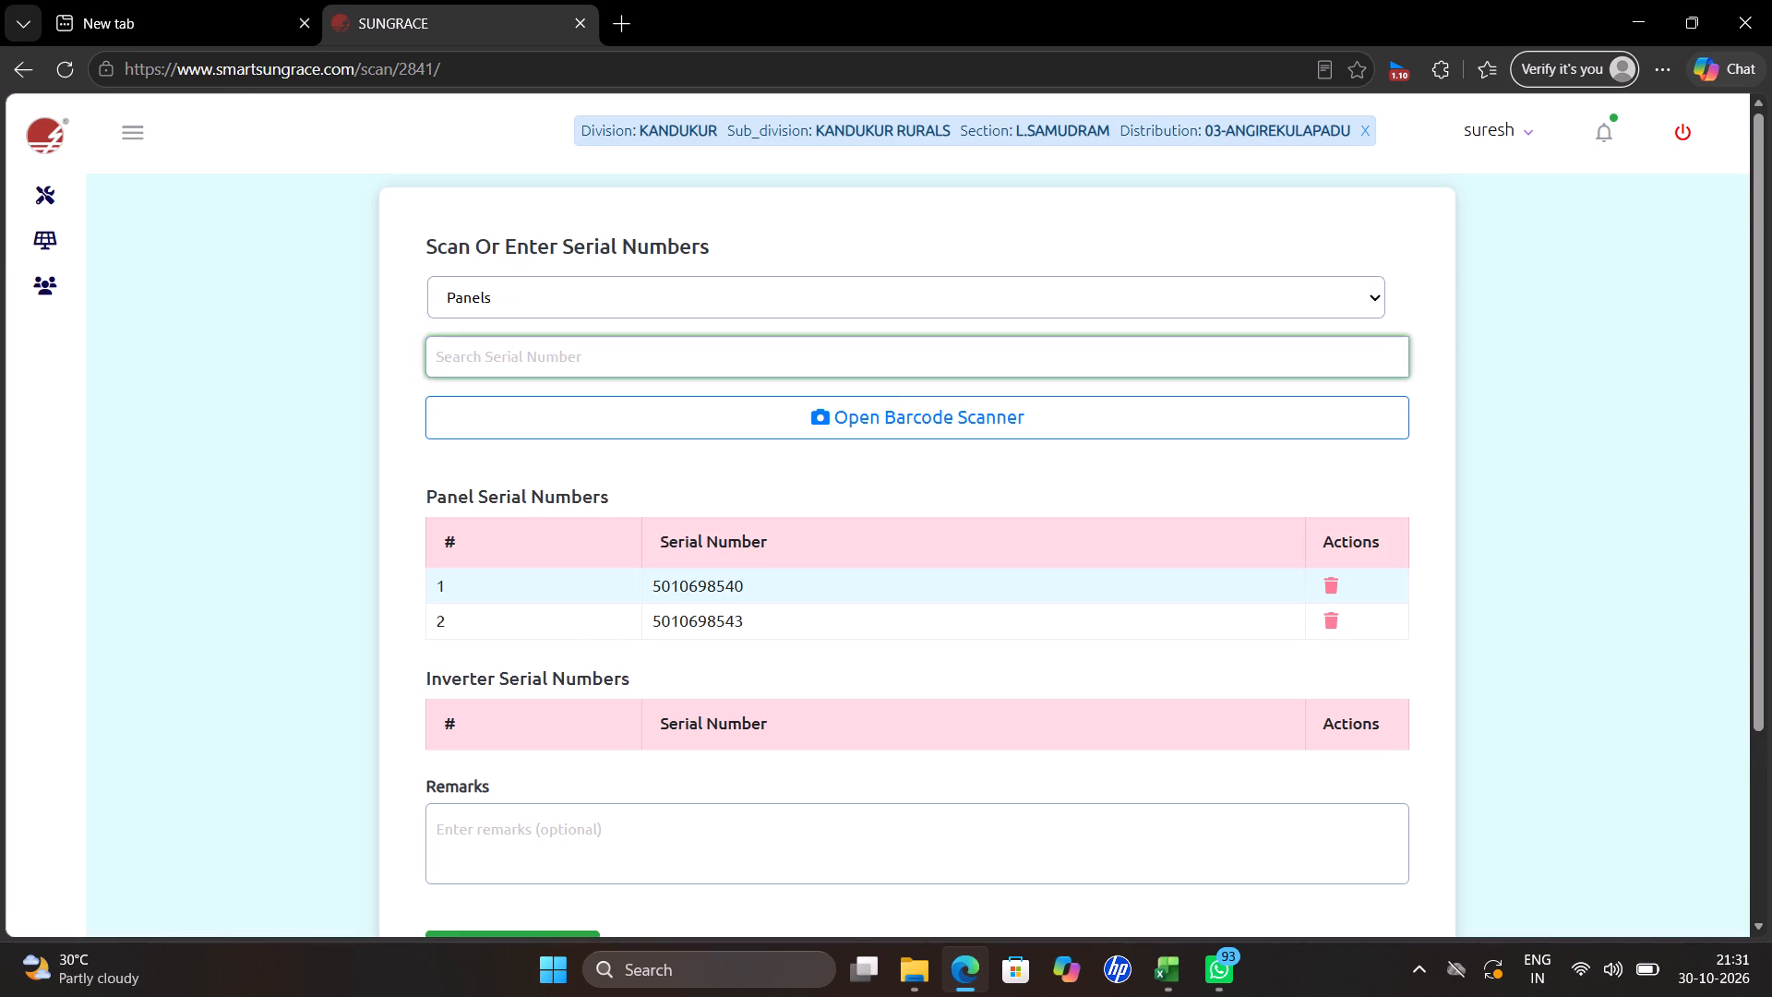
click(862, 356)
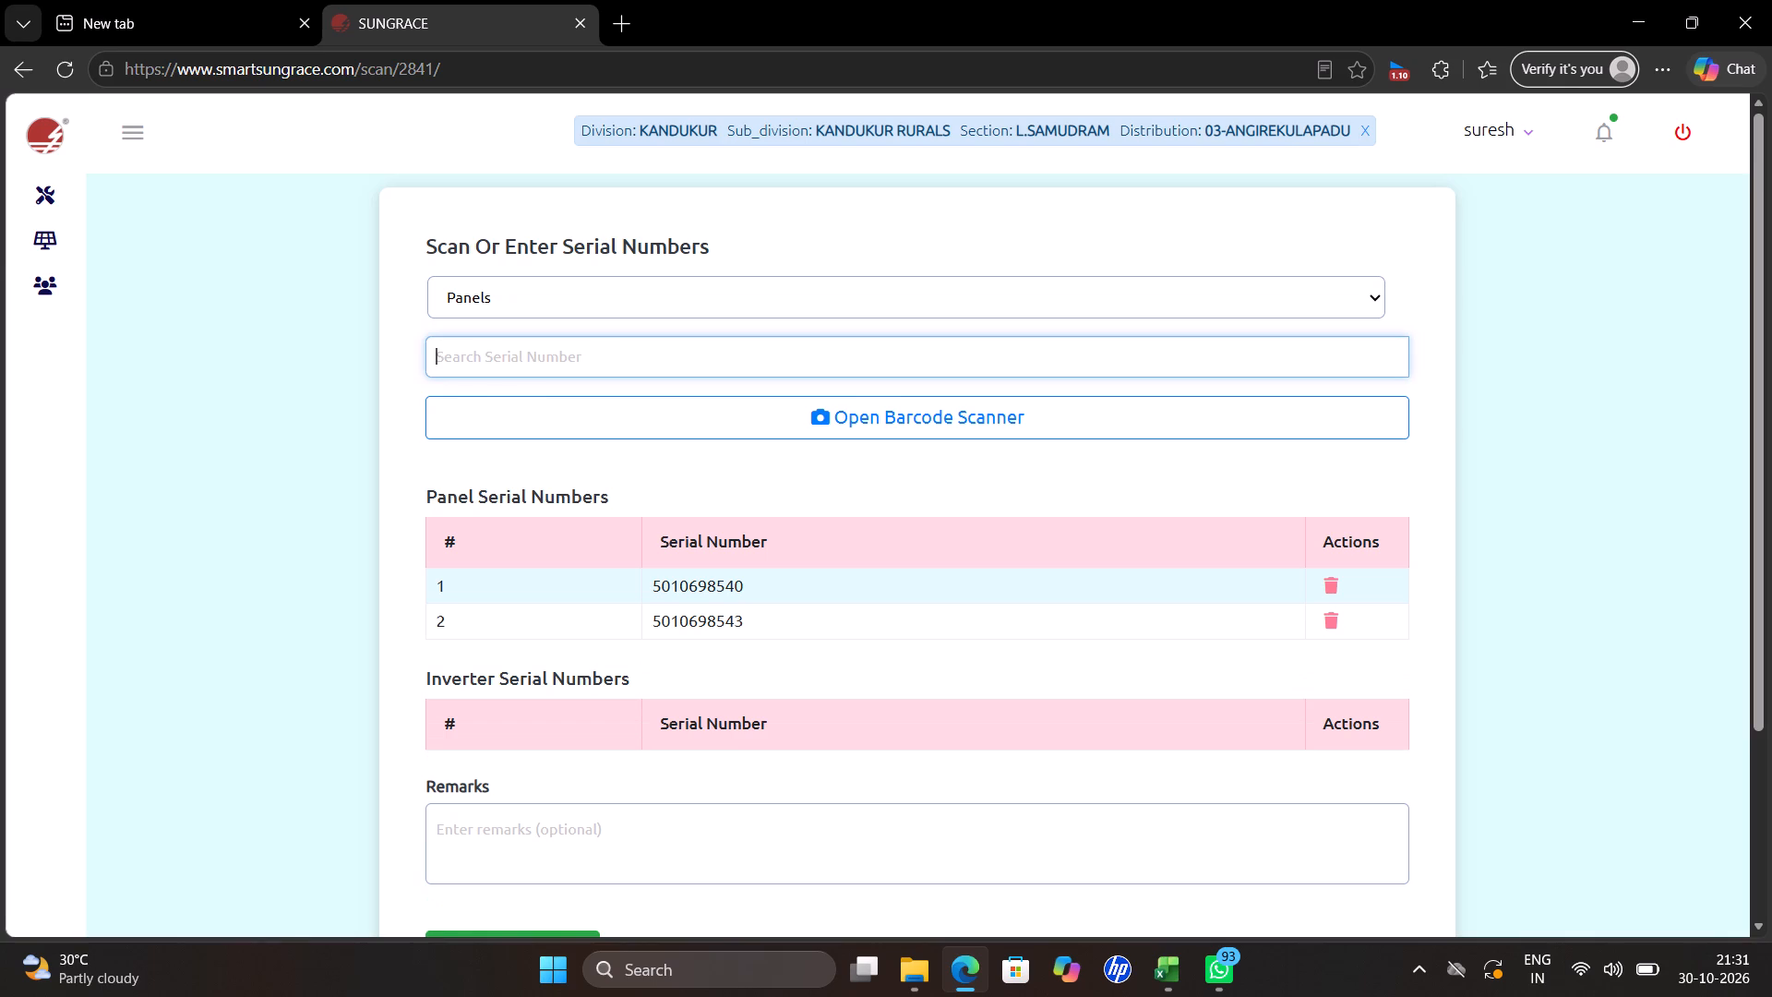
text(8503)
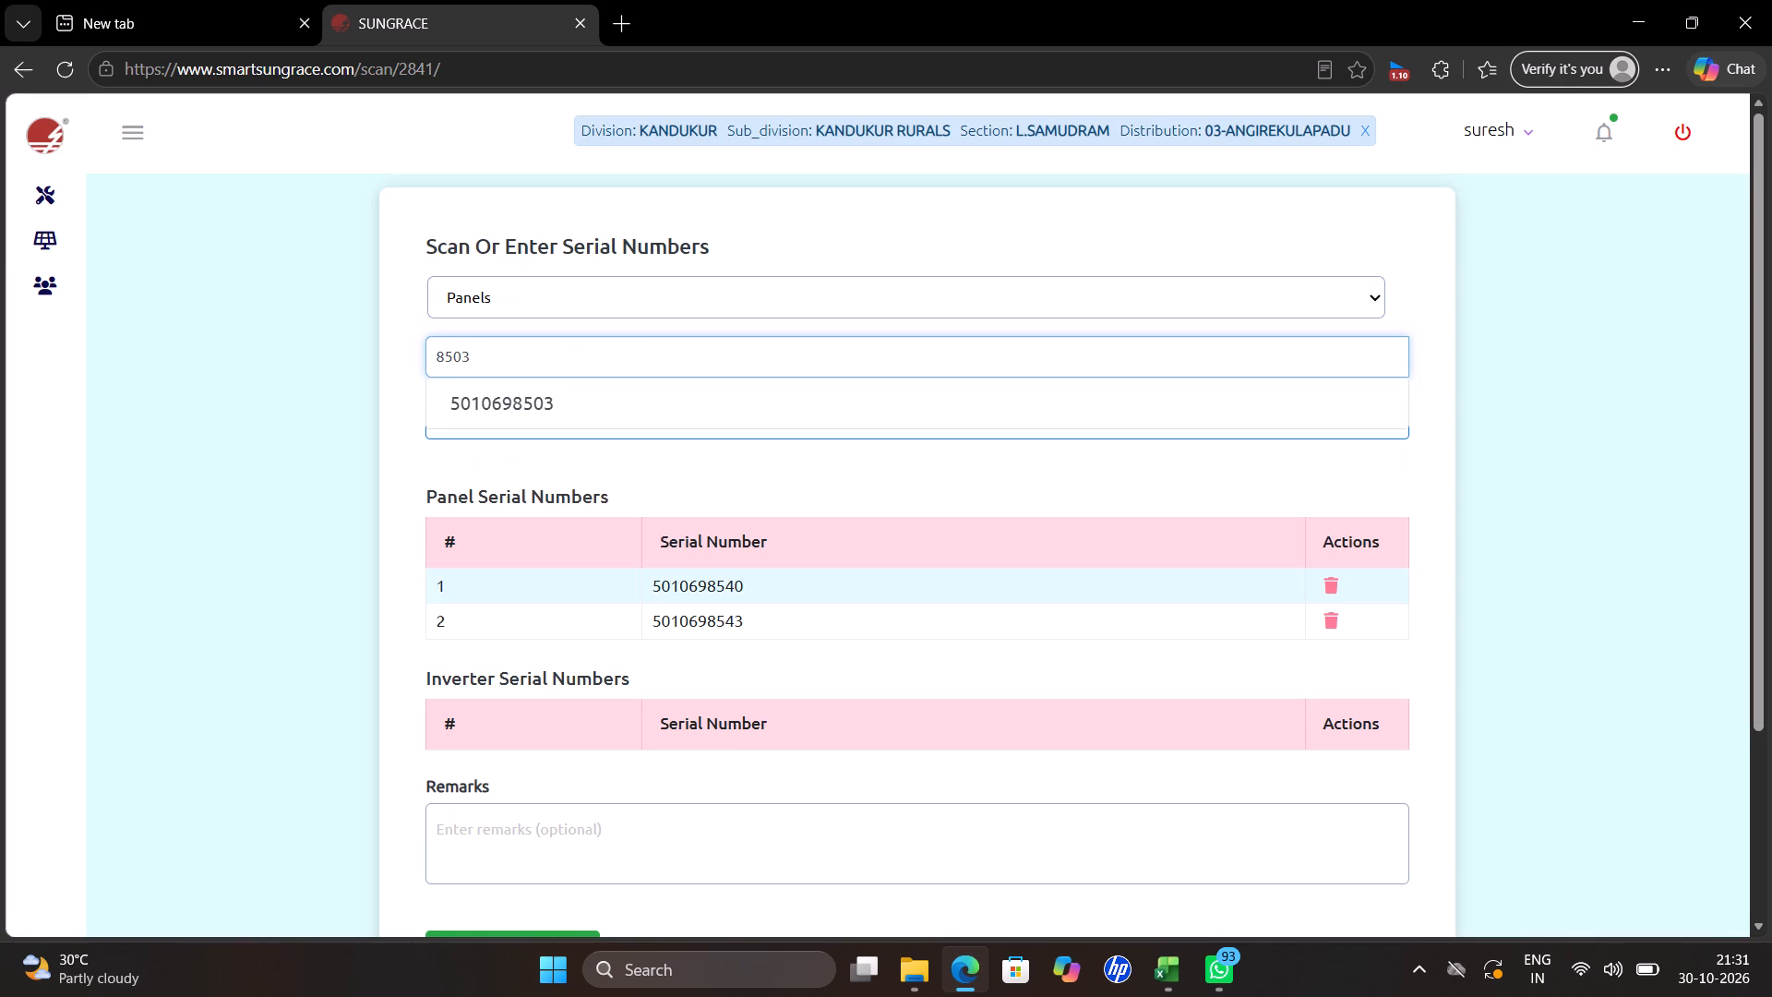
click(717, 391)
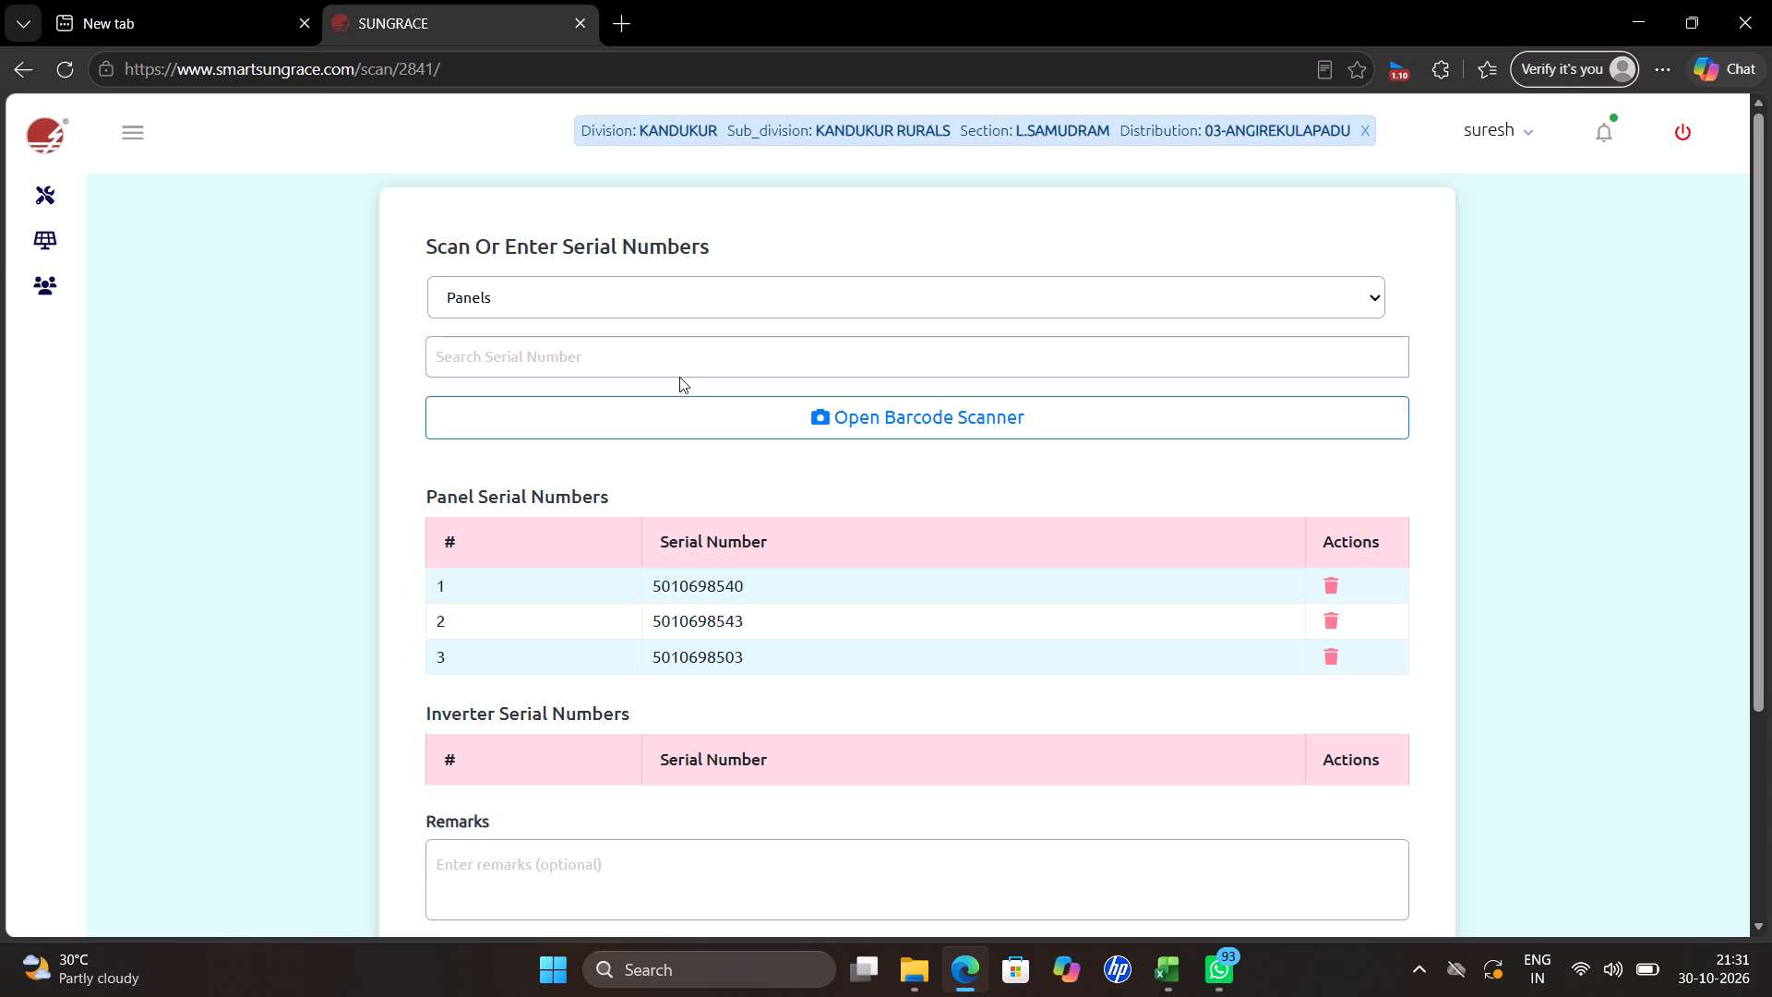
Switch the serial type to Inverter for consumer 405's inverter serial number entry.
click(613, 300)
click(595, 396)
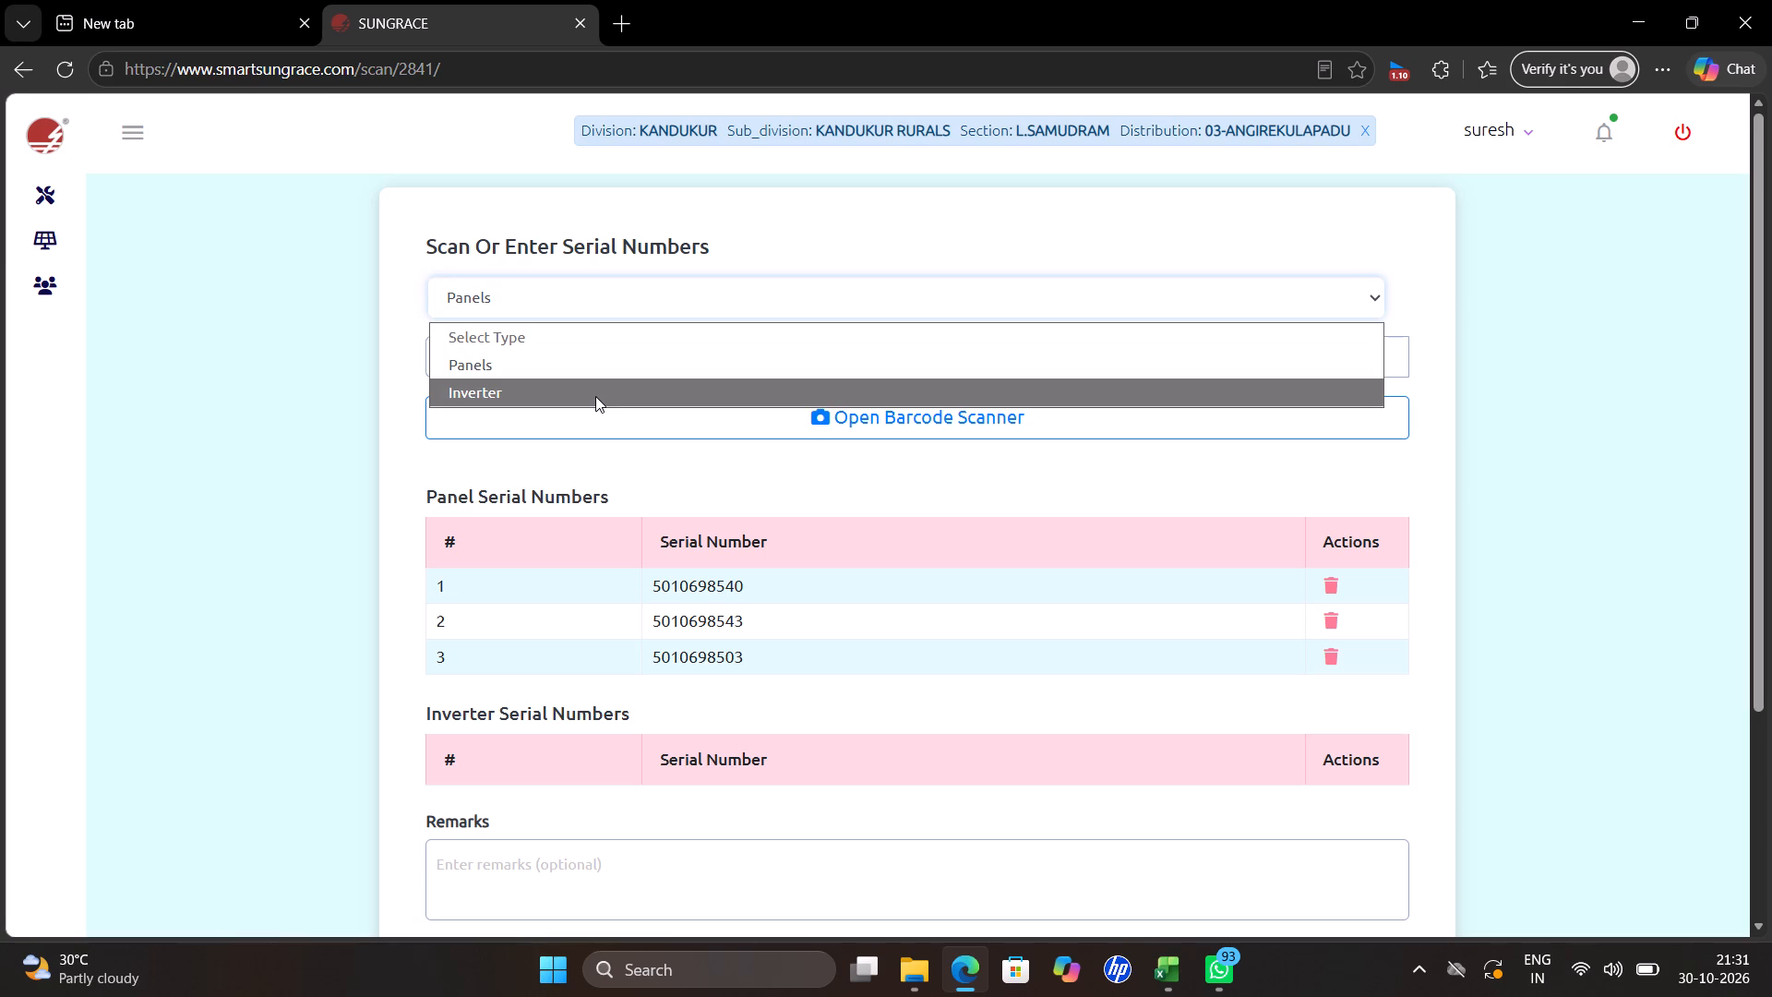
click(604, 348)
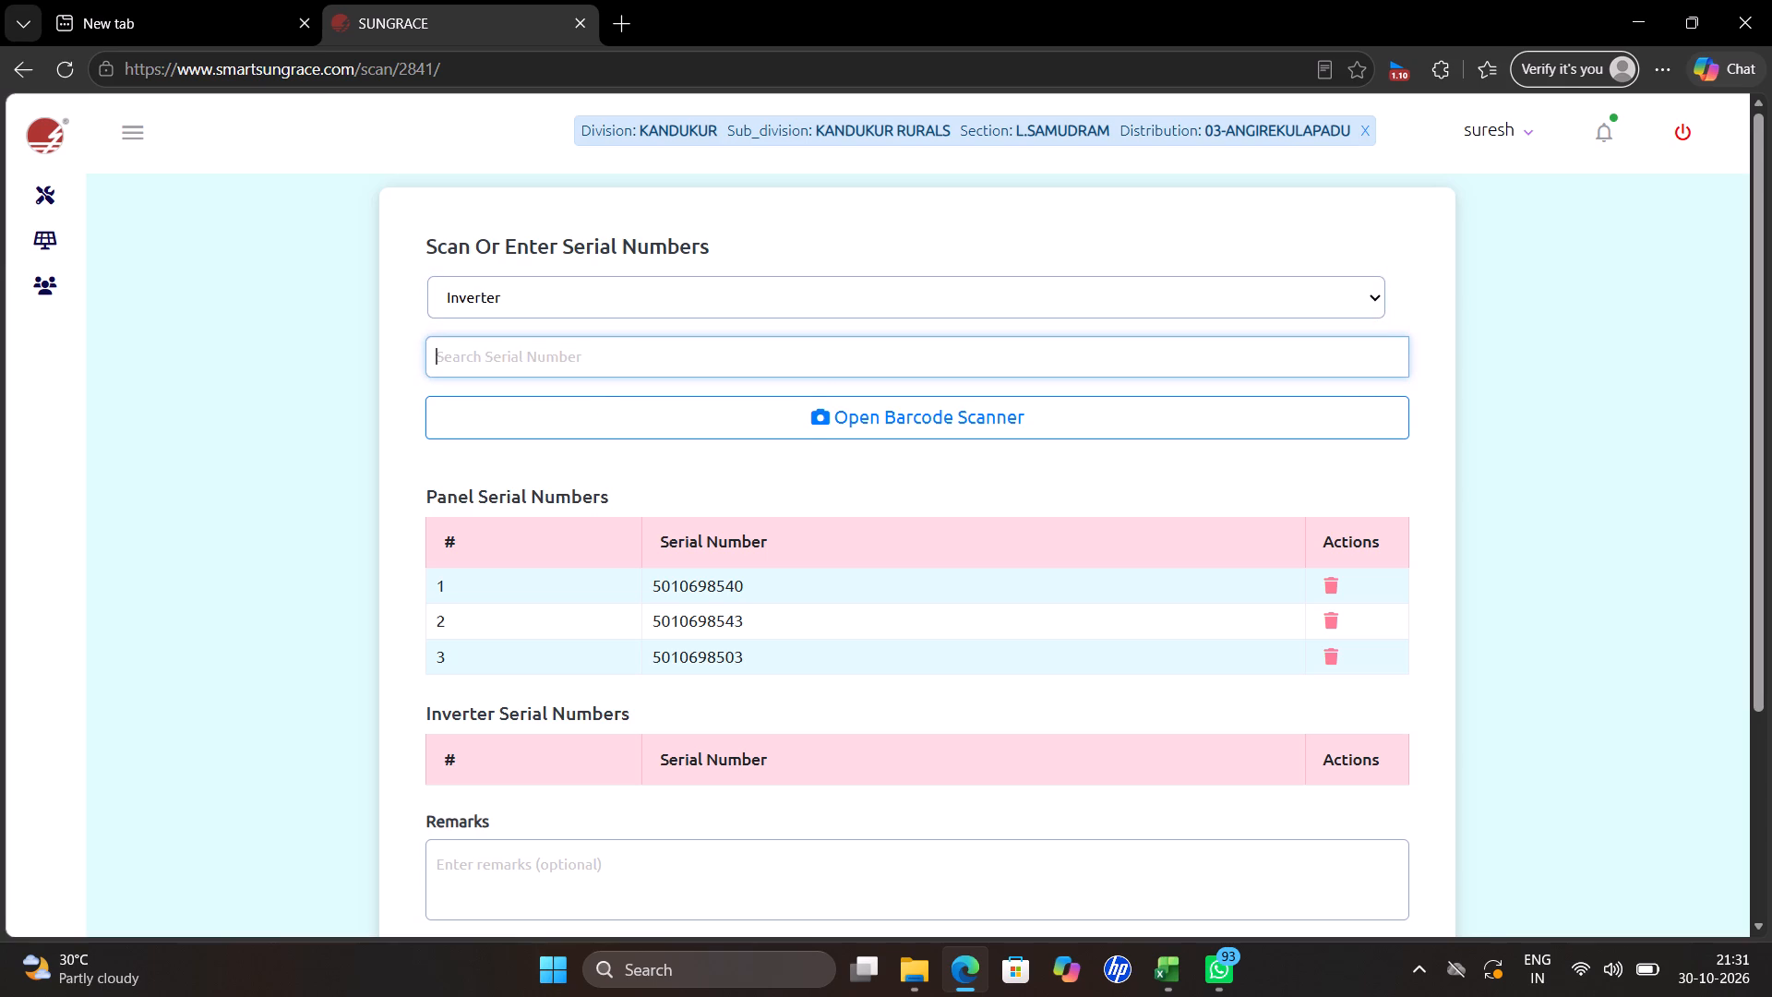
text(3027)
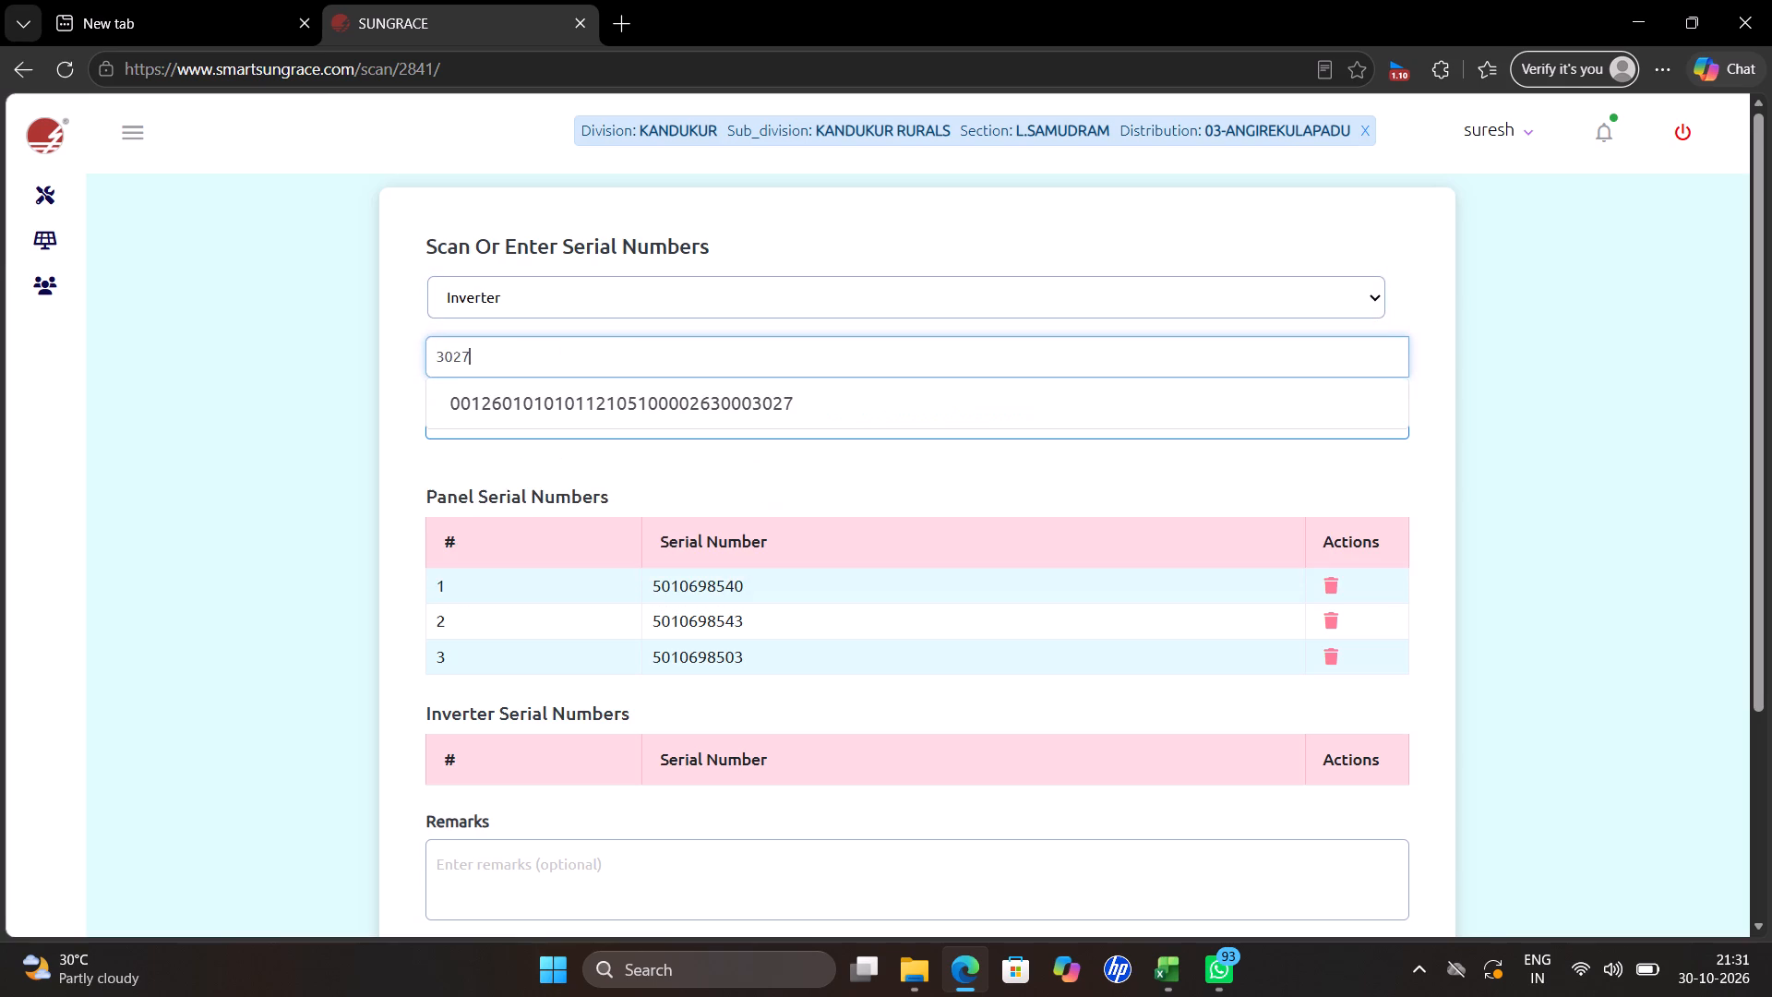
click(592, 398)
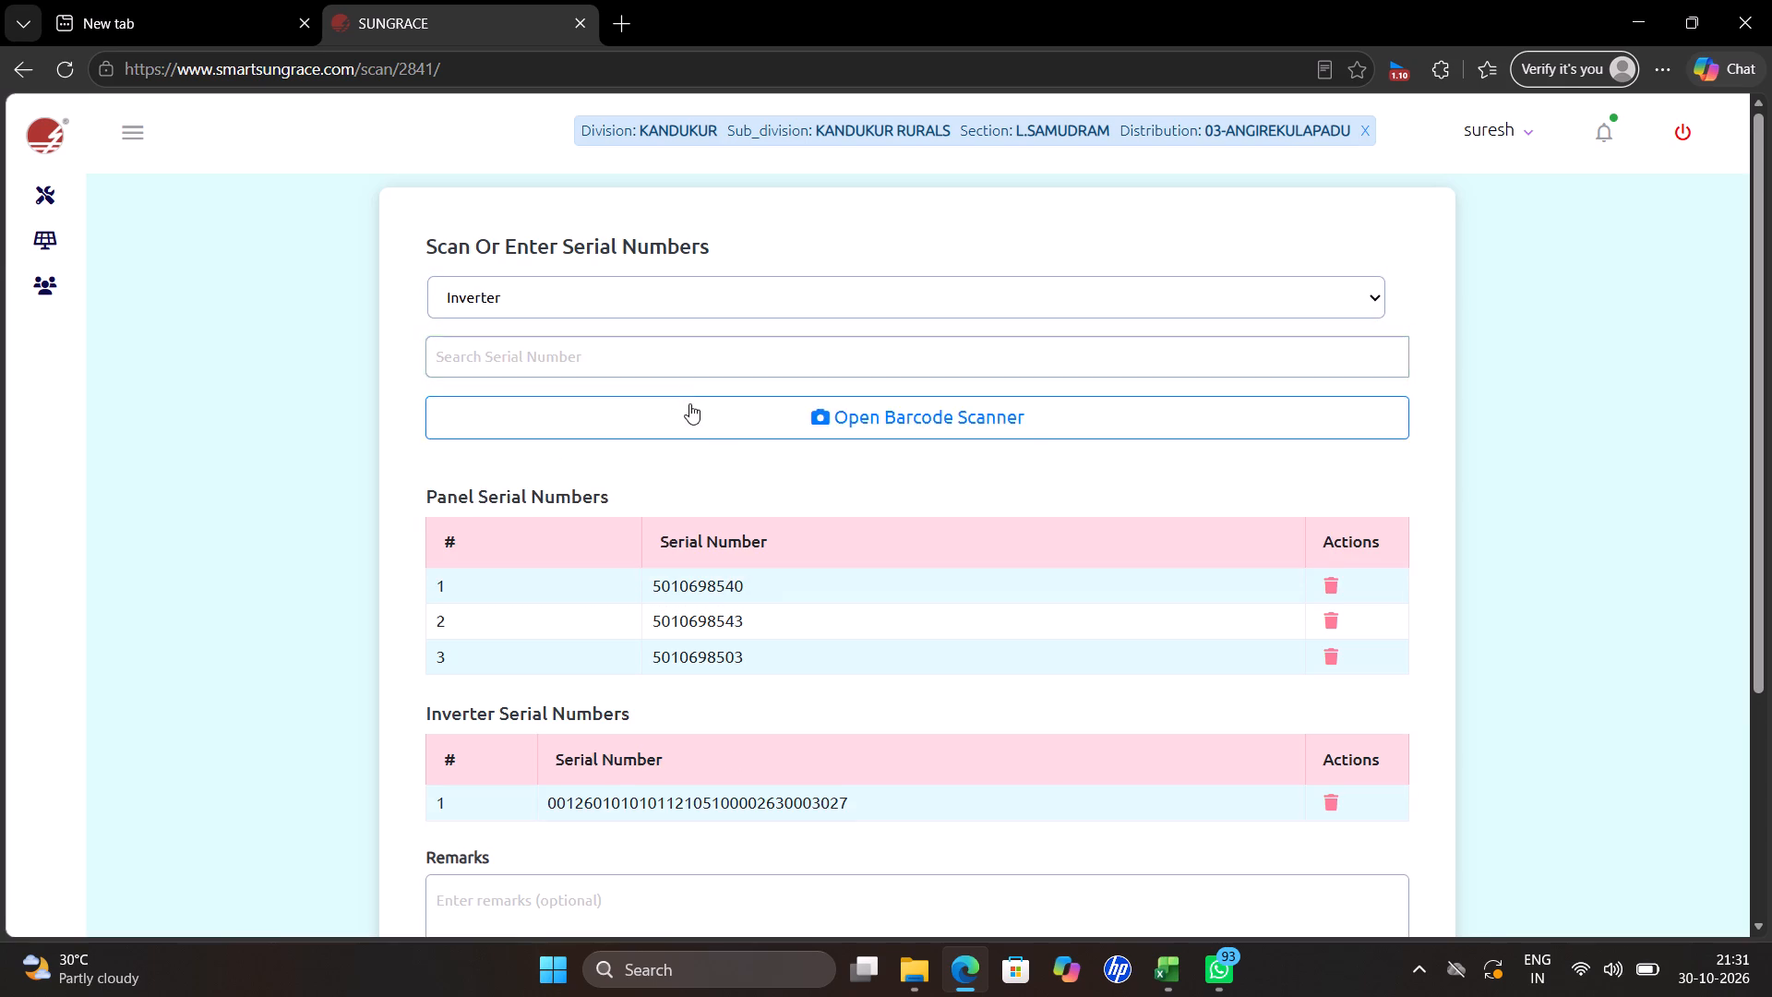
Submit all panel and inverter serial numbers for the work order, leaving the remarks empty, and acknowledge the site's message.
scroll(689, 403, down, 3)
click(547, 702)
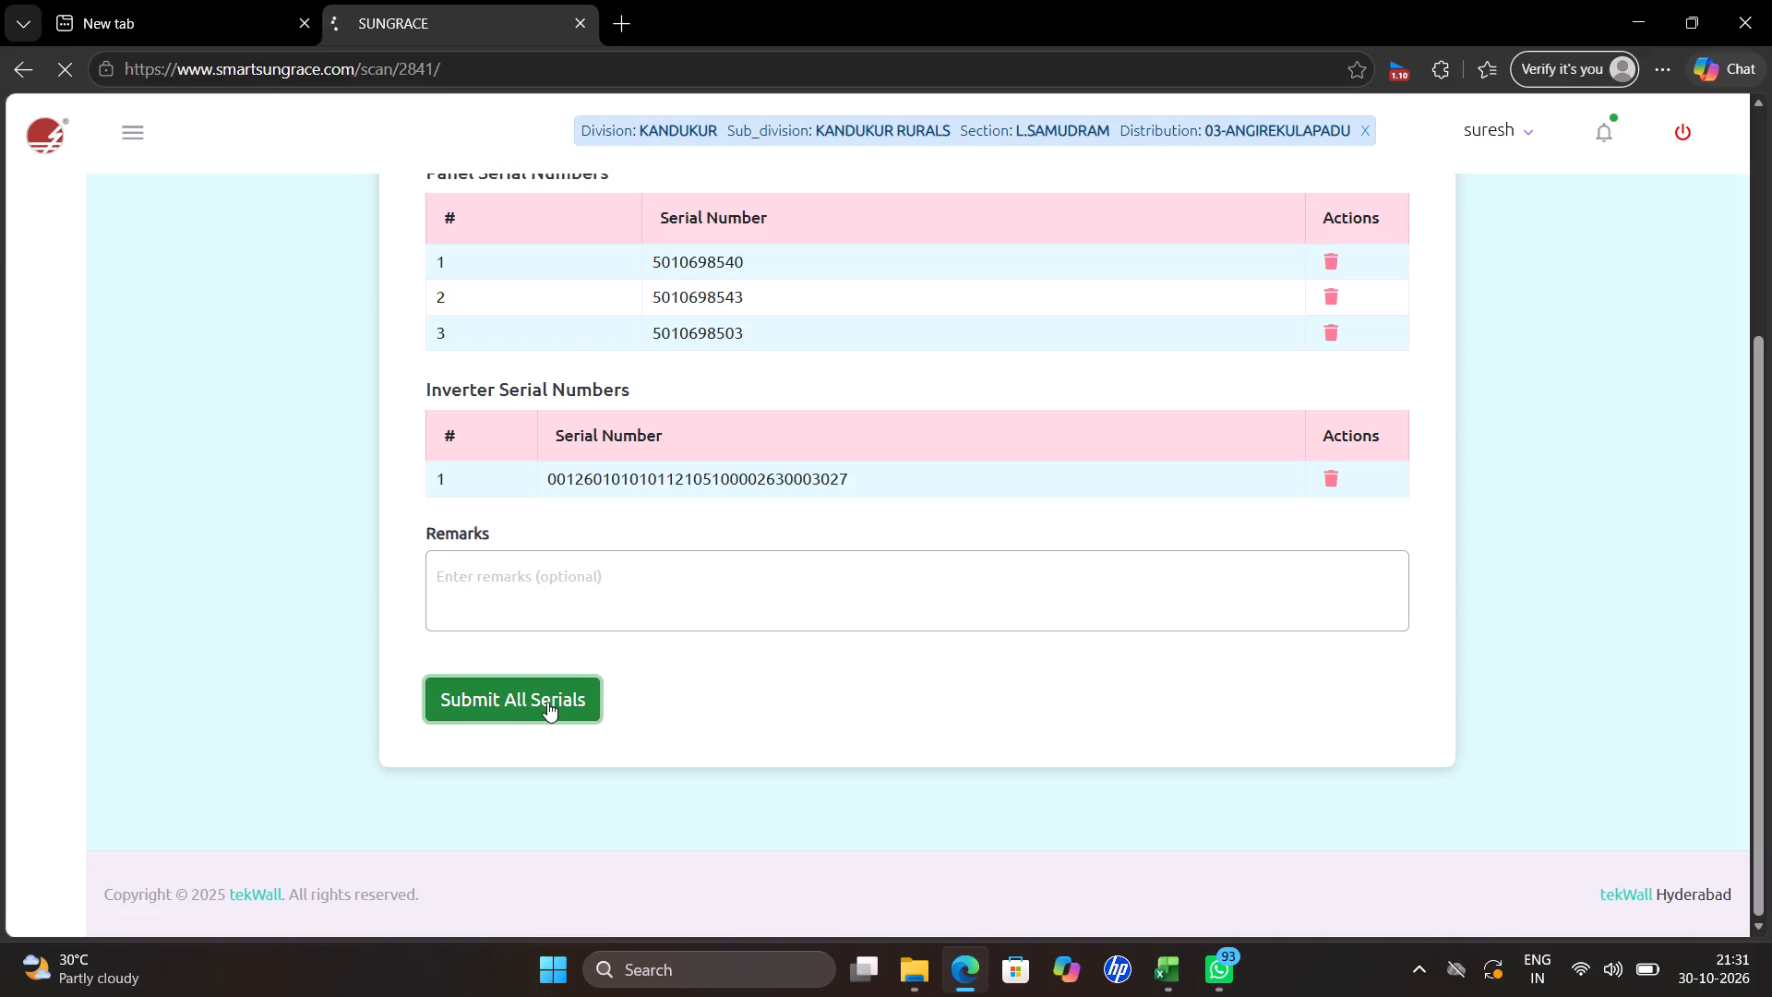
click(1117, 222)
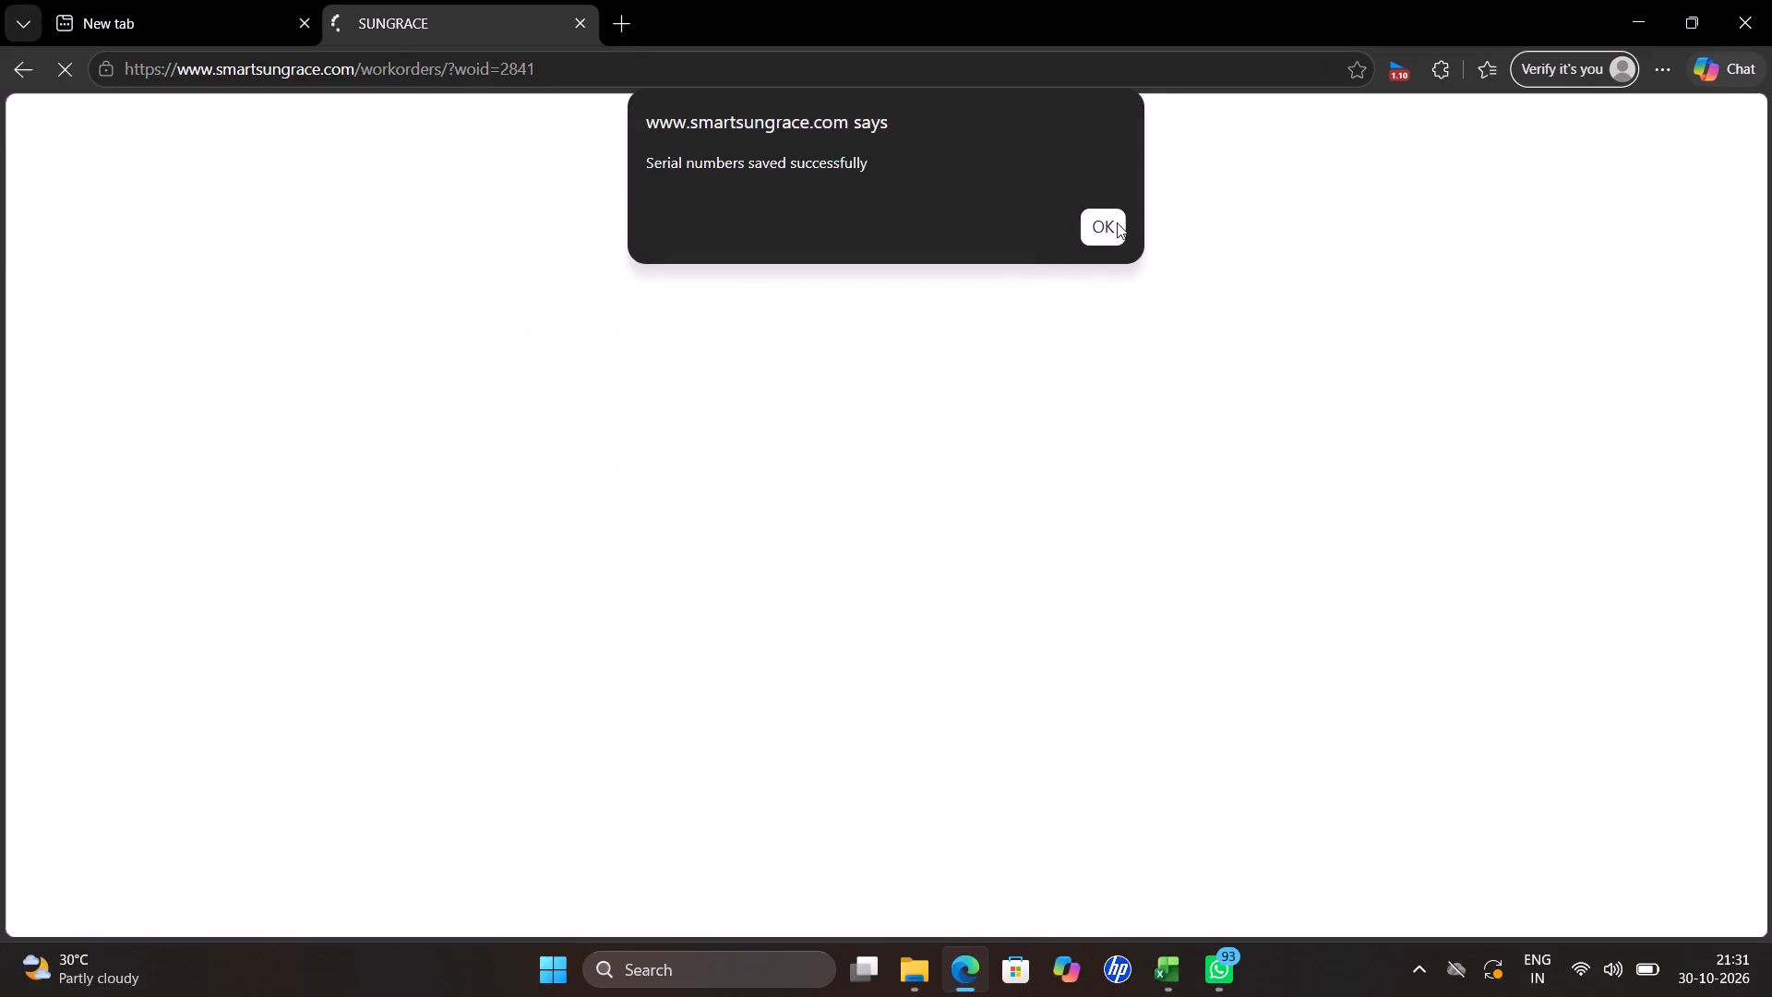
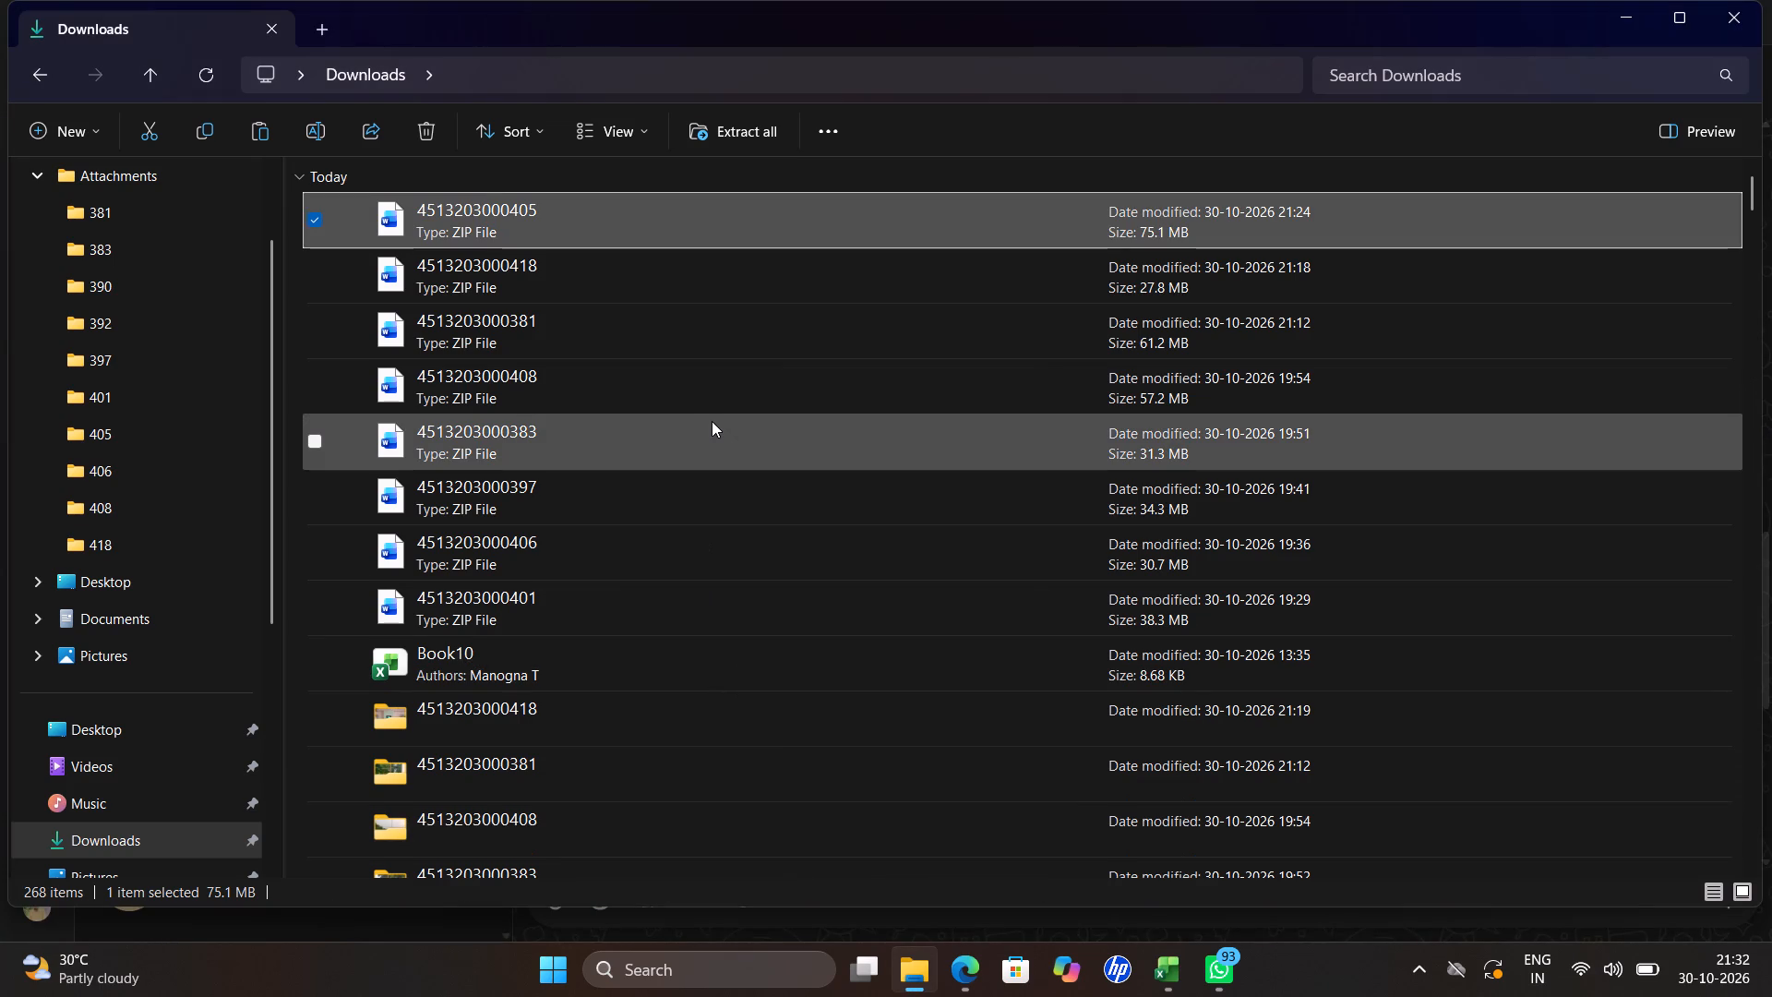
click(192, 840)
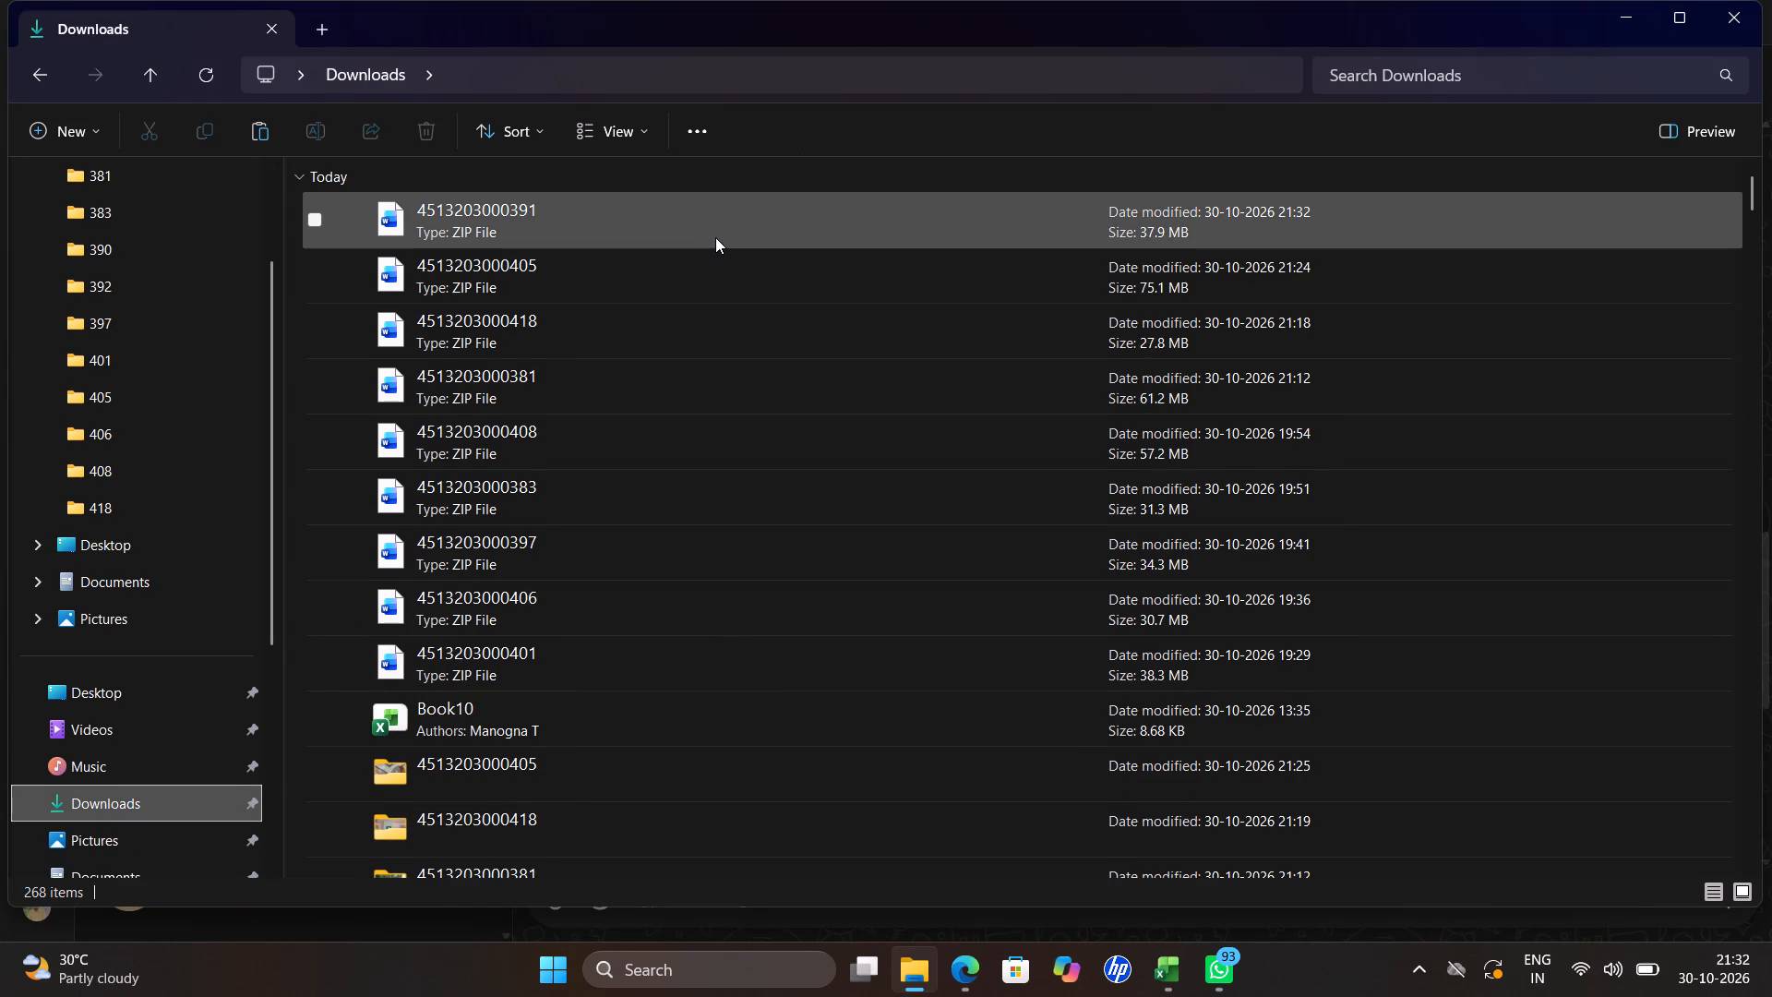
right_click(715, 237)
double_click(715, 237)
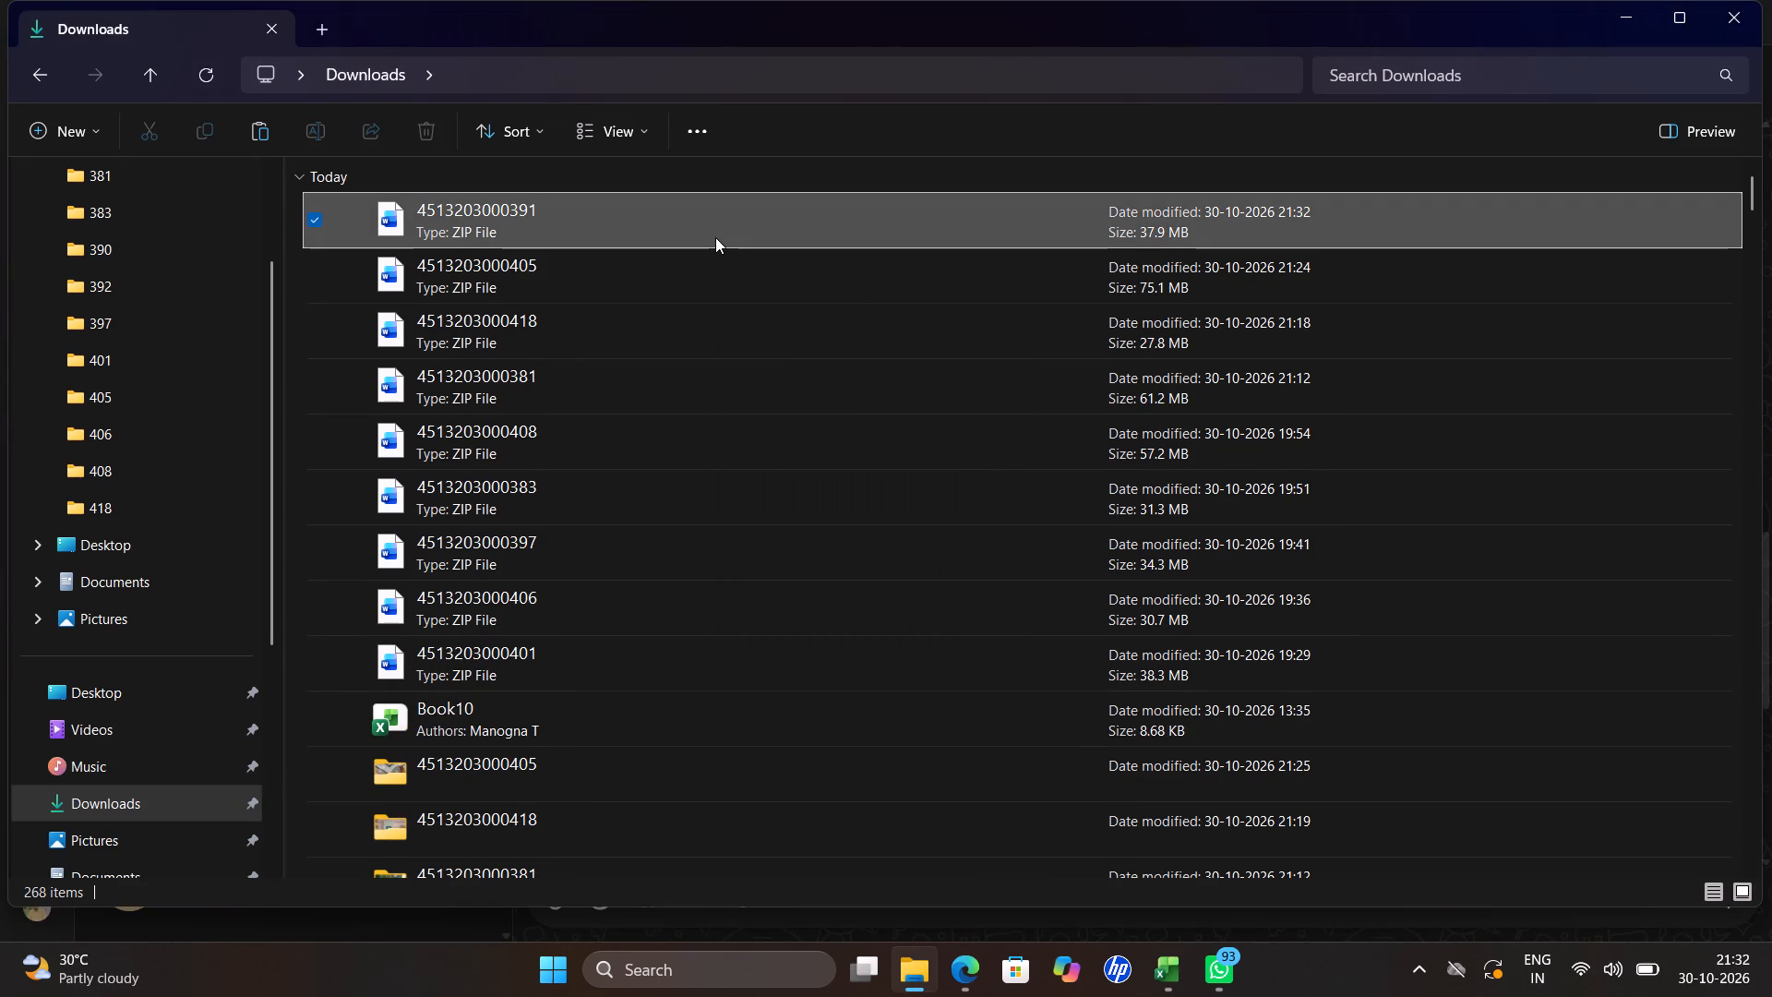
right_click(715, 237)
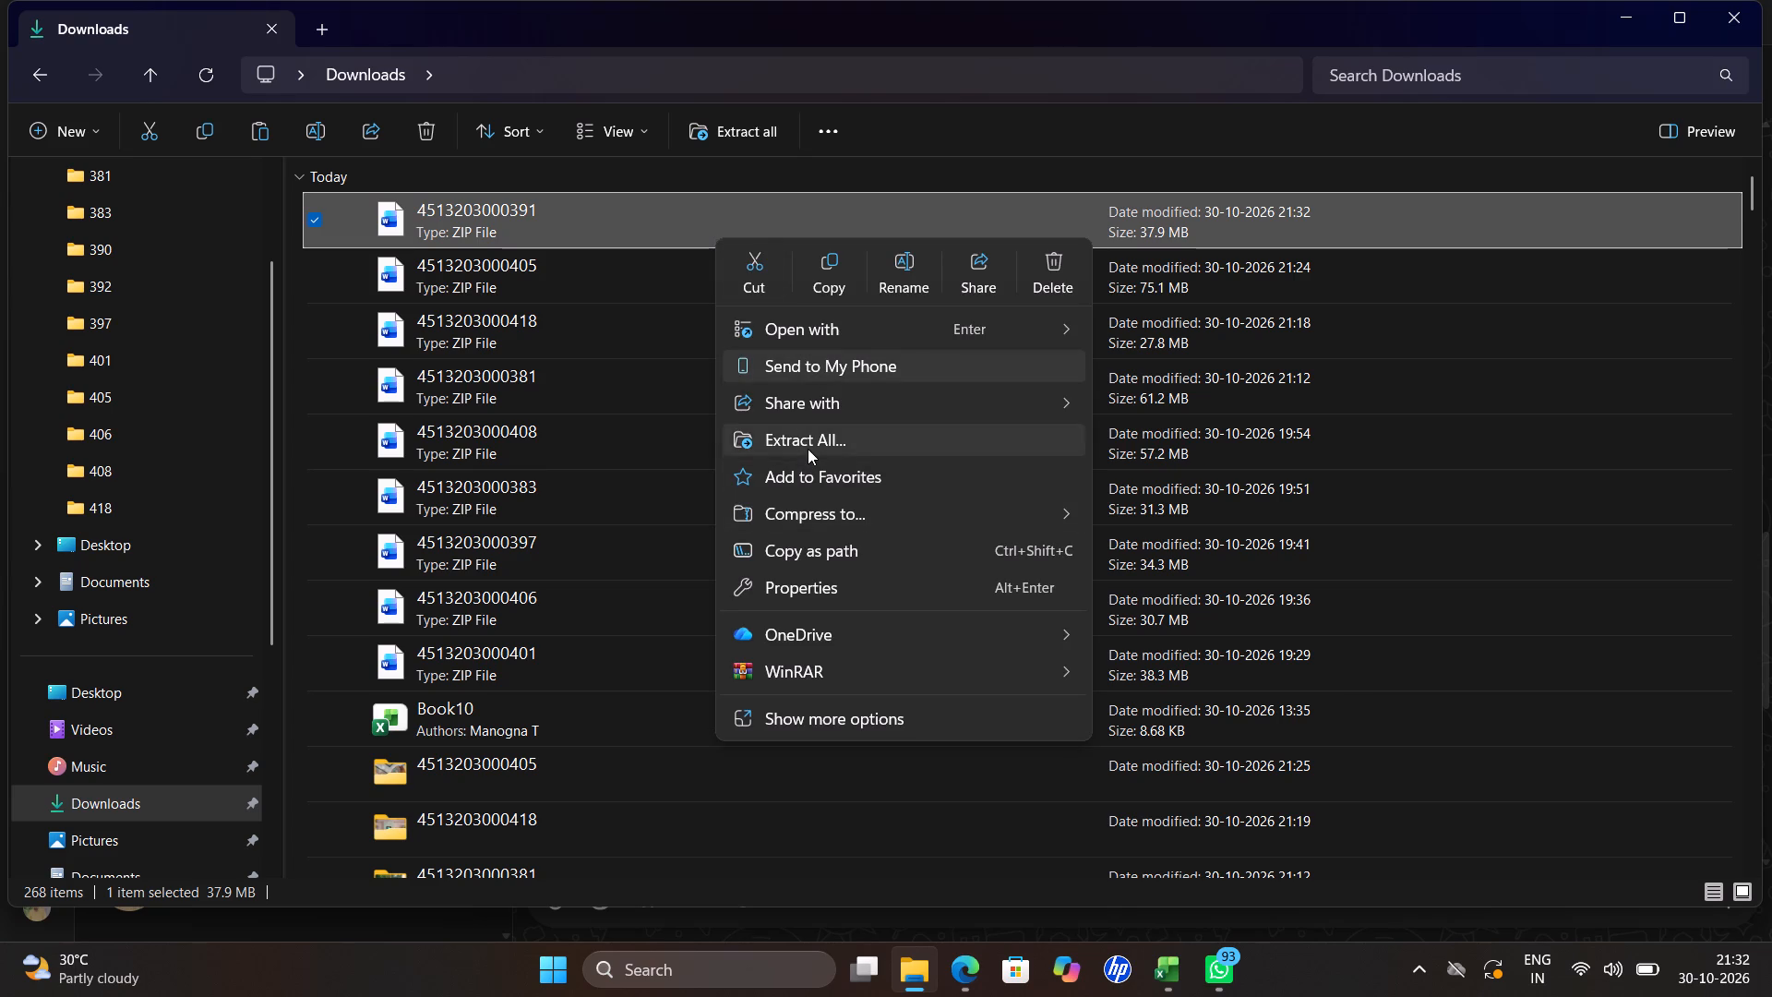
click(808, 449)
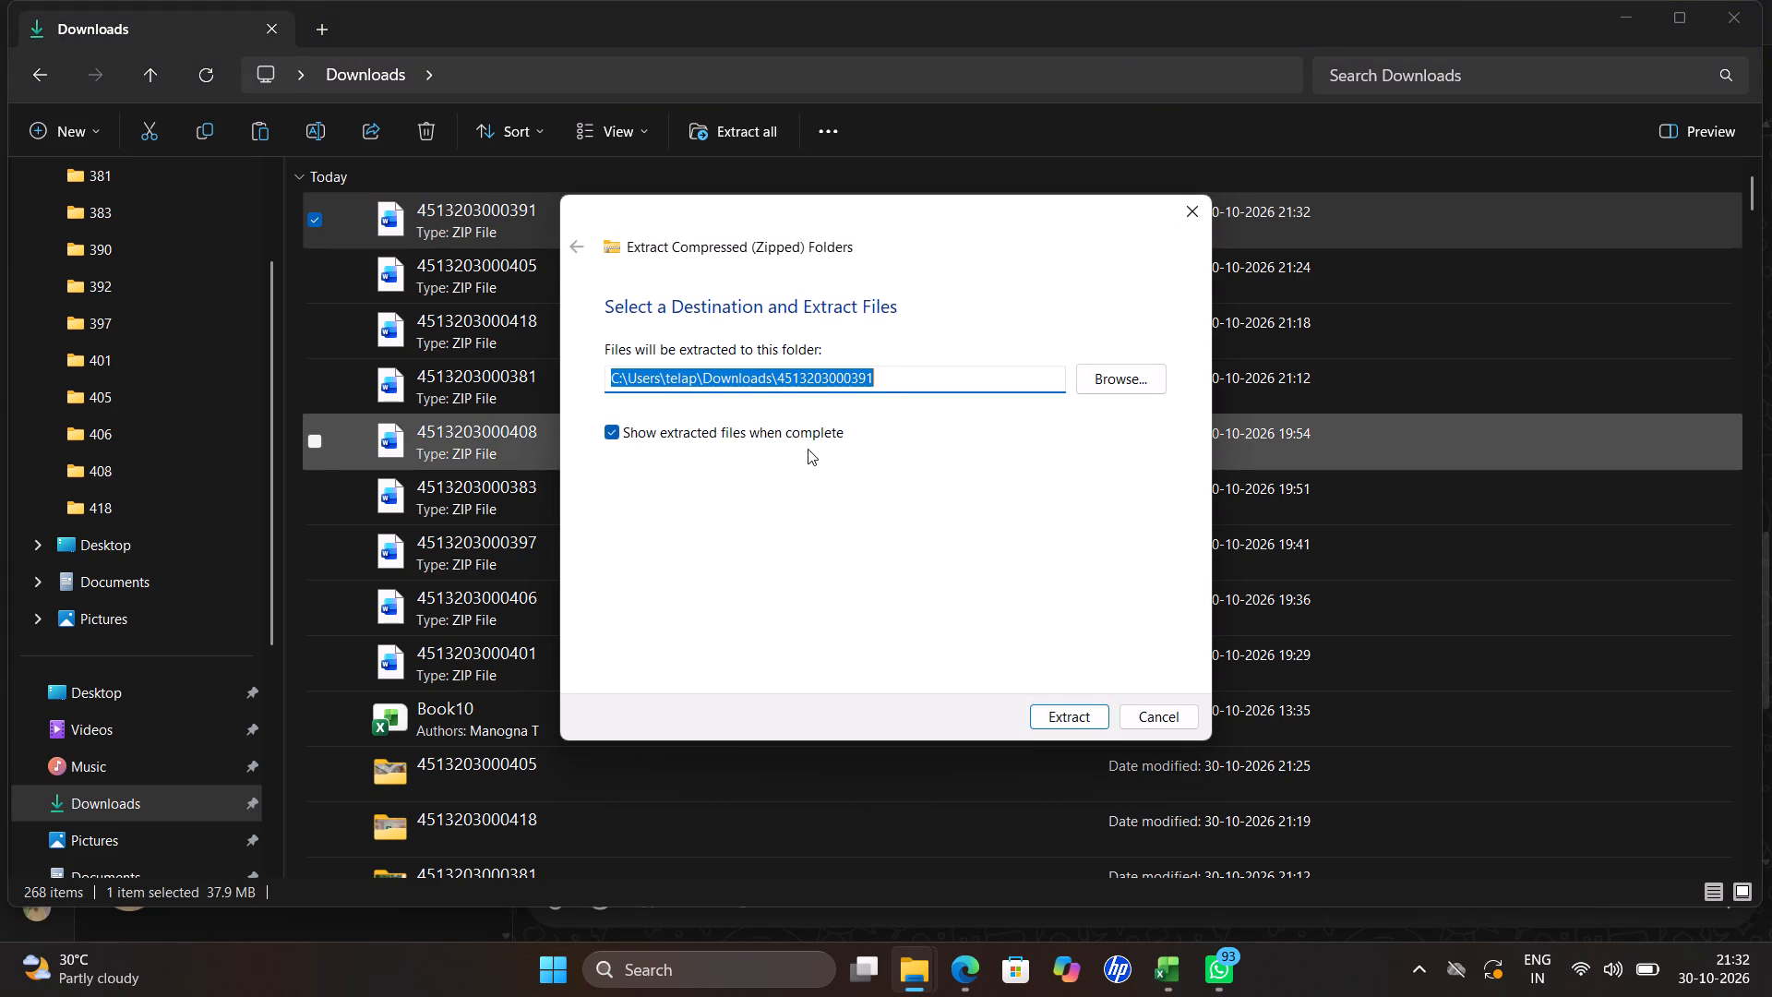
click(1074, 707)
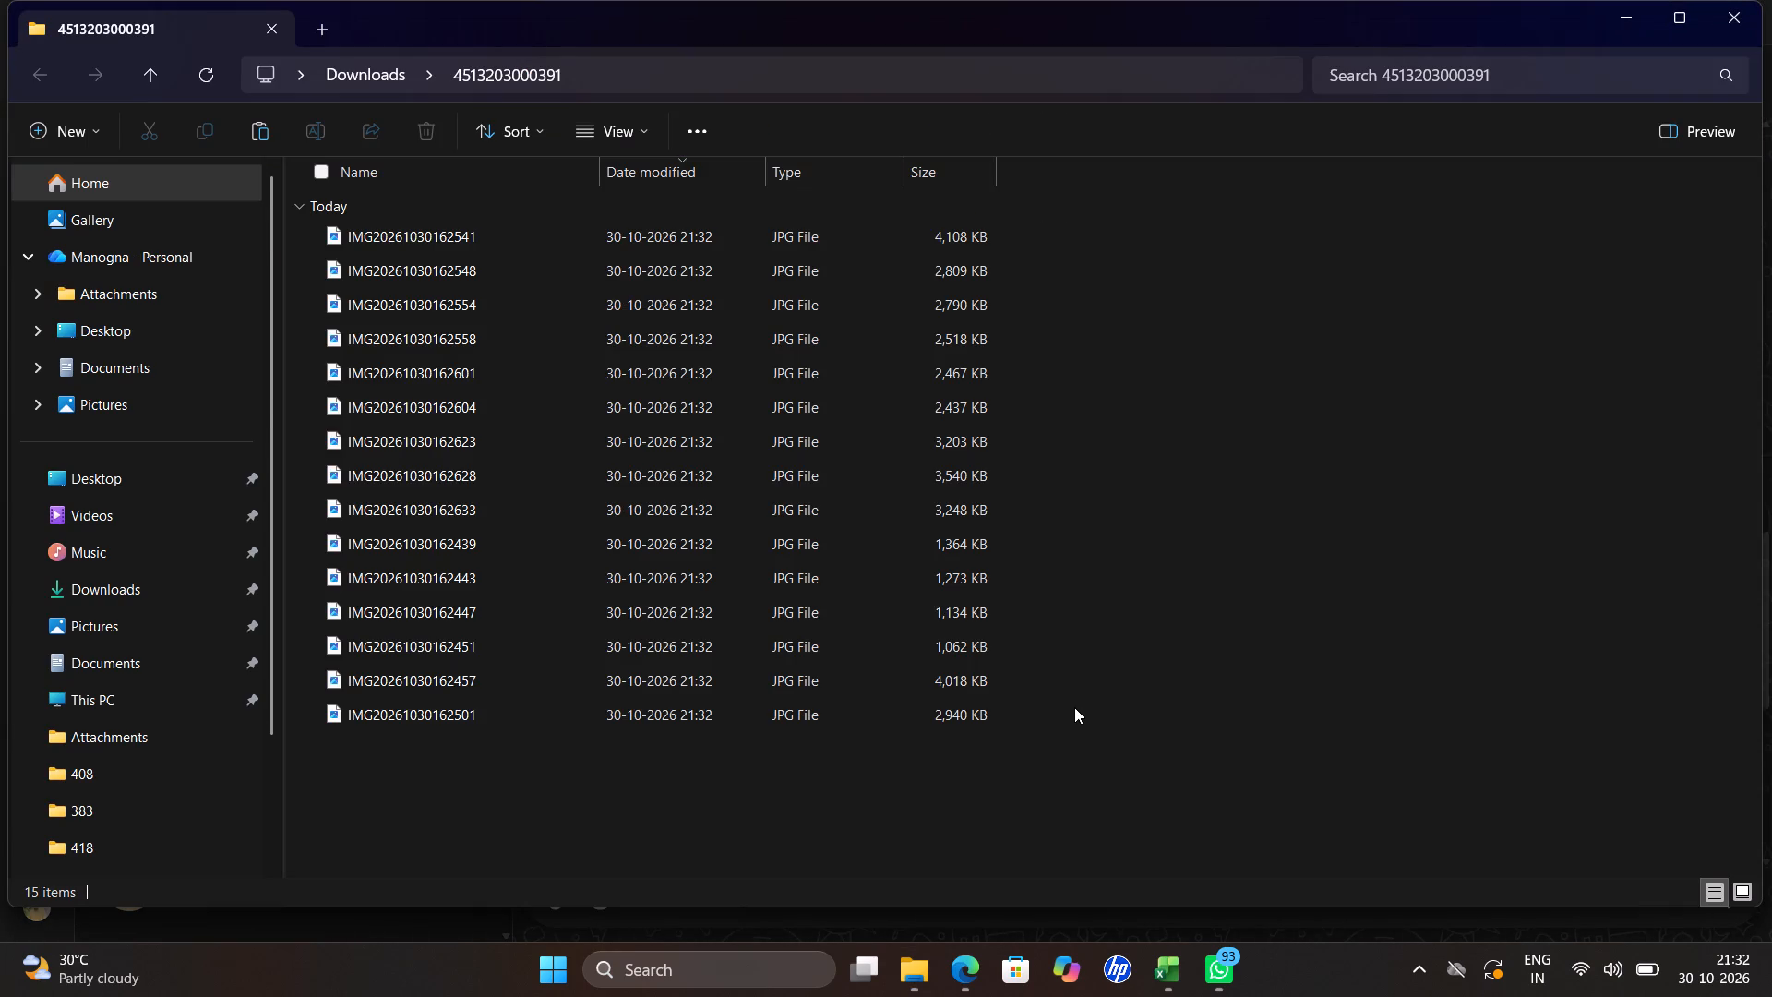
Copy all the photos from the extracted folder ending in 391.
key(ctrl+a)
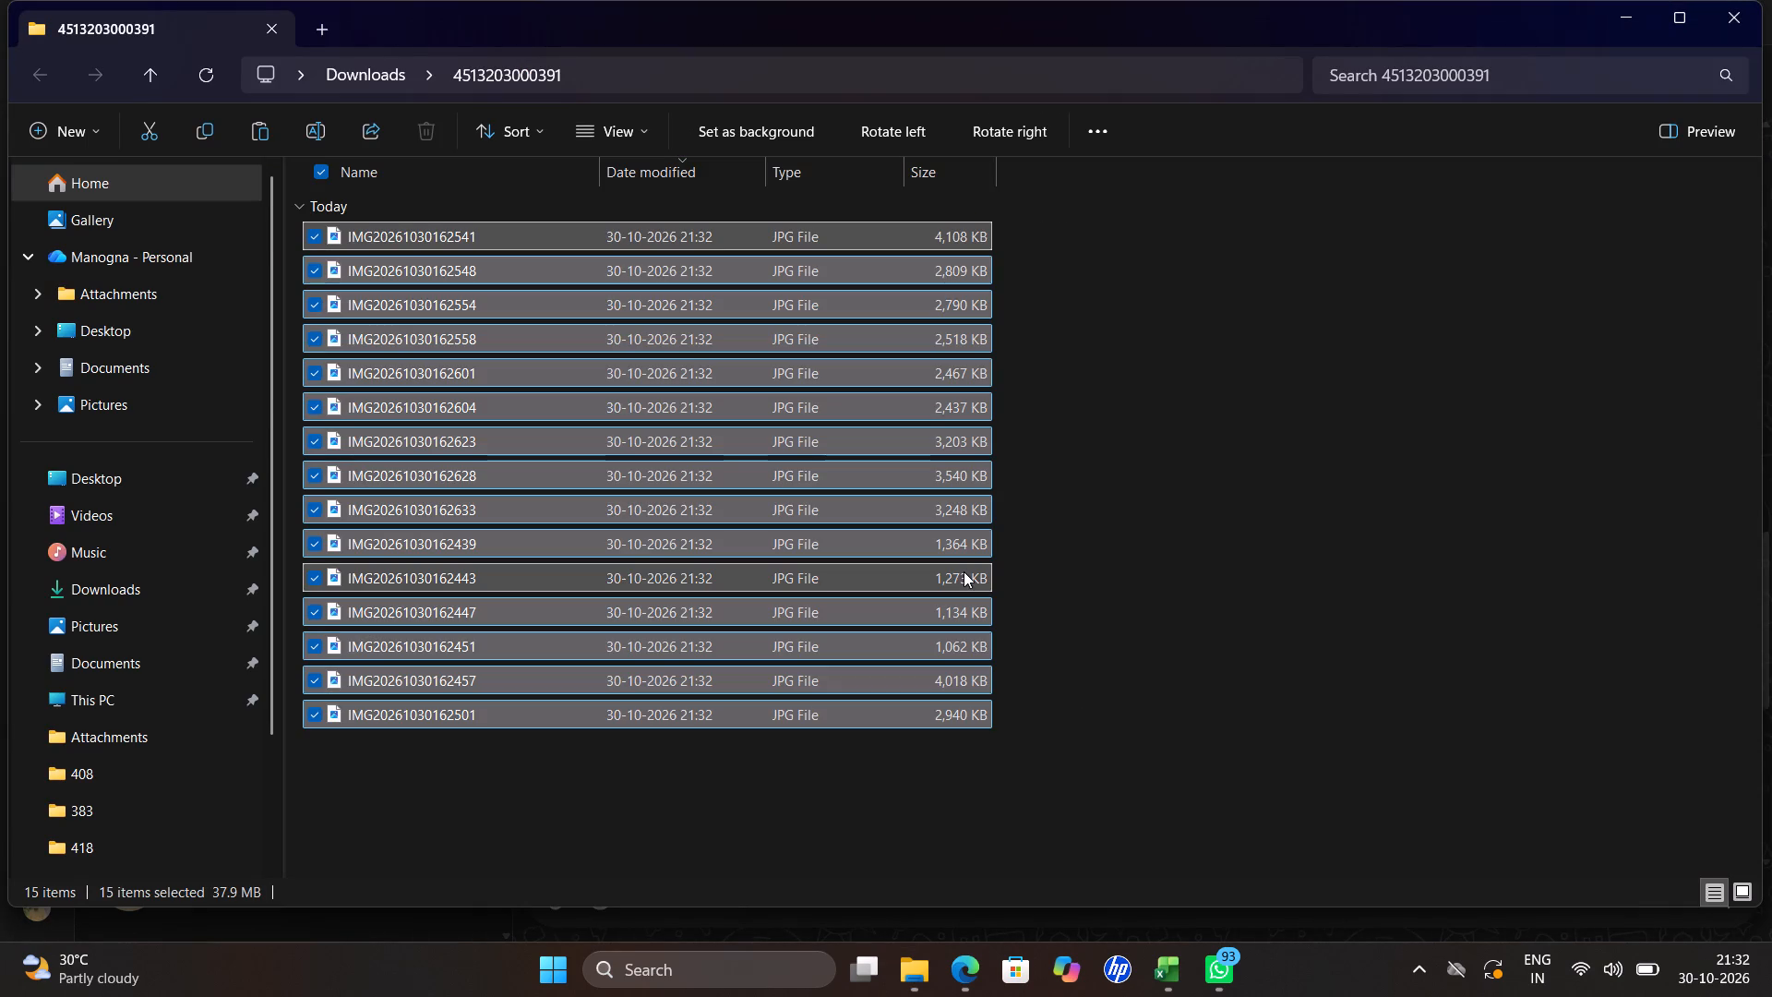
key(ctrl+c)
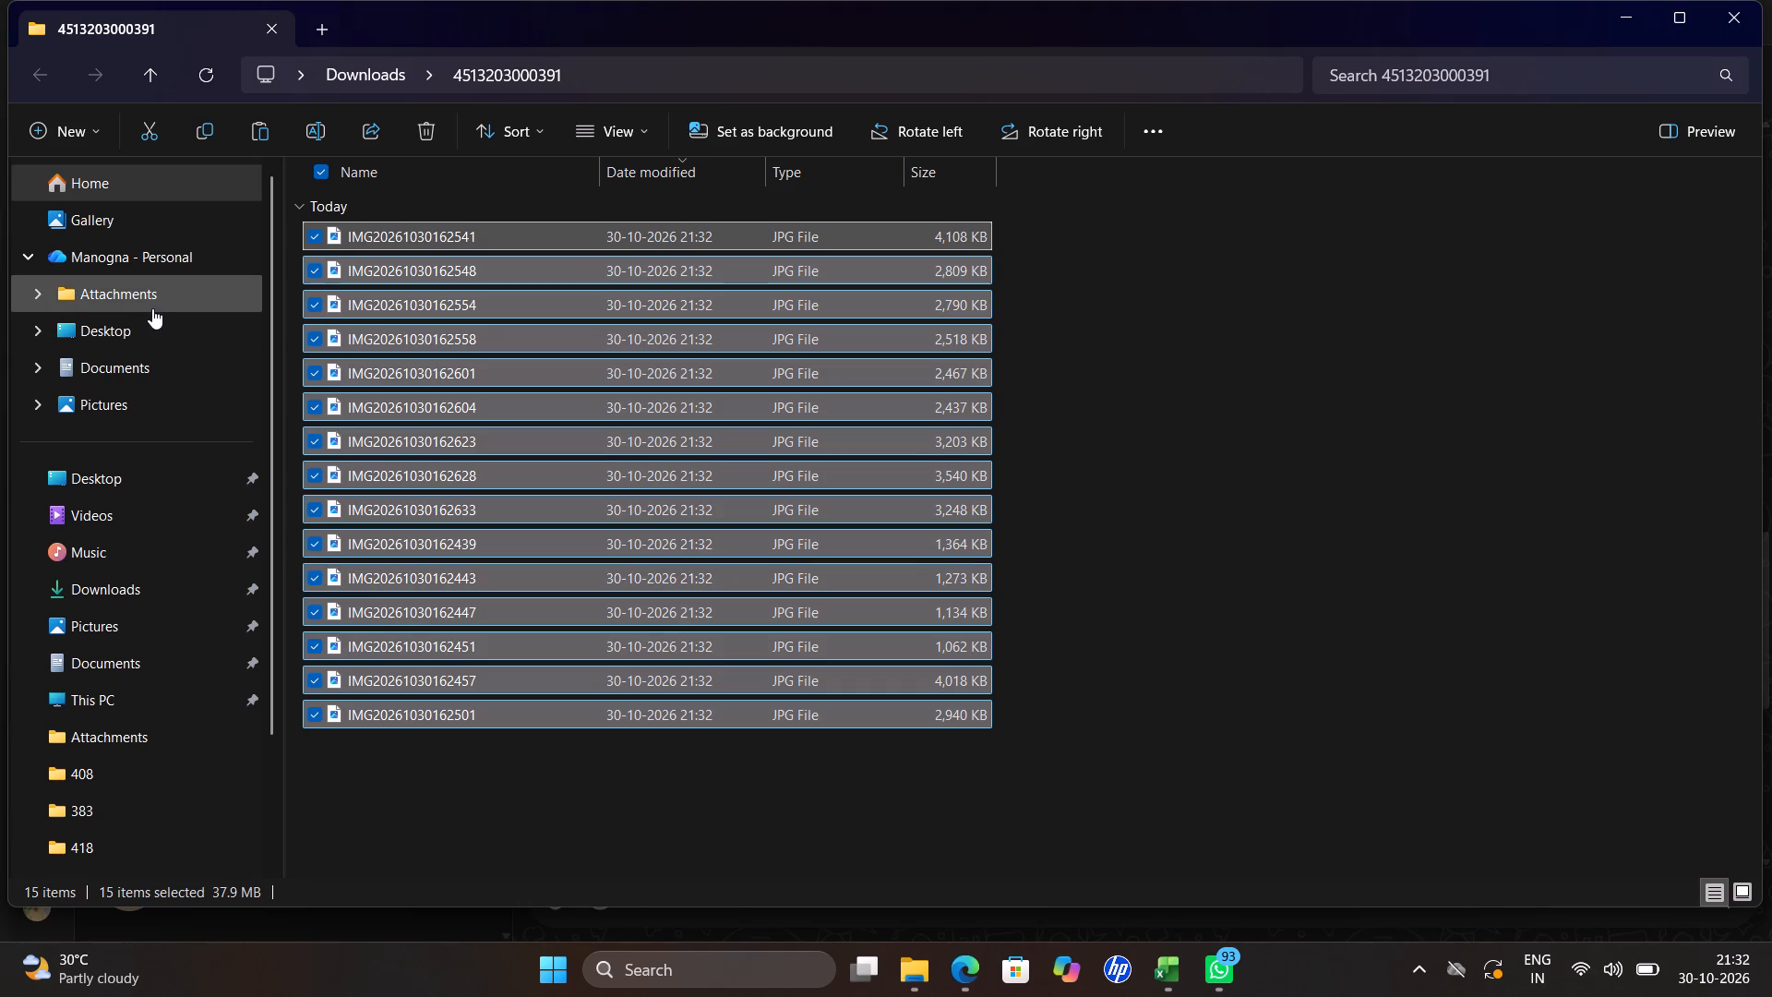
Go to the Attachments folder and start creating a new item there.
double_click(152, 308)
click(81, 146)
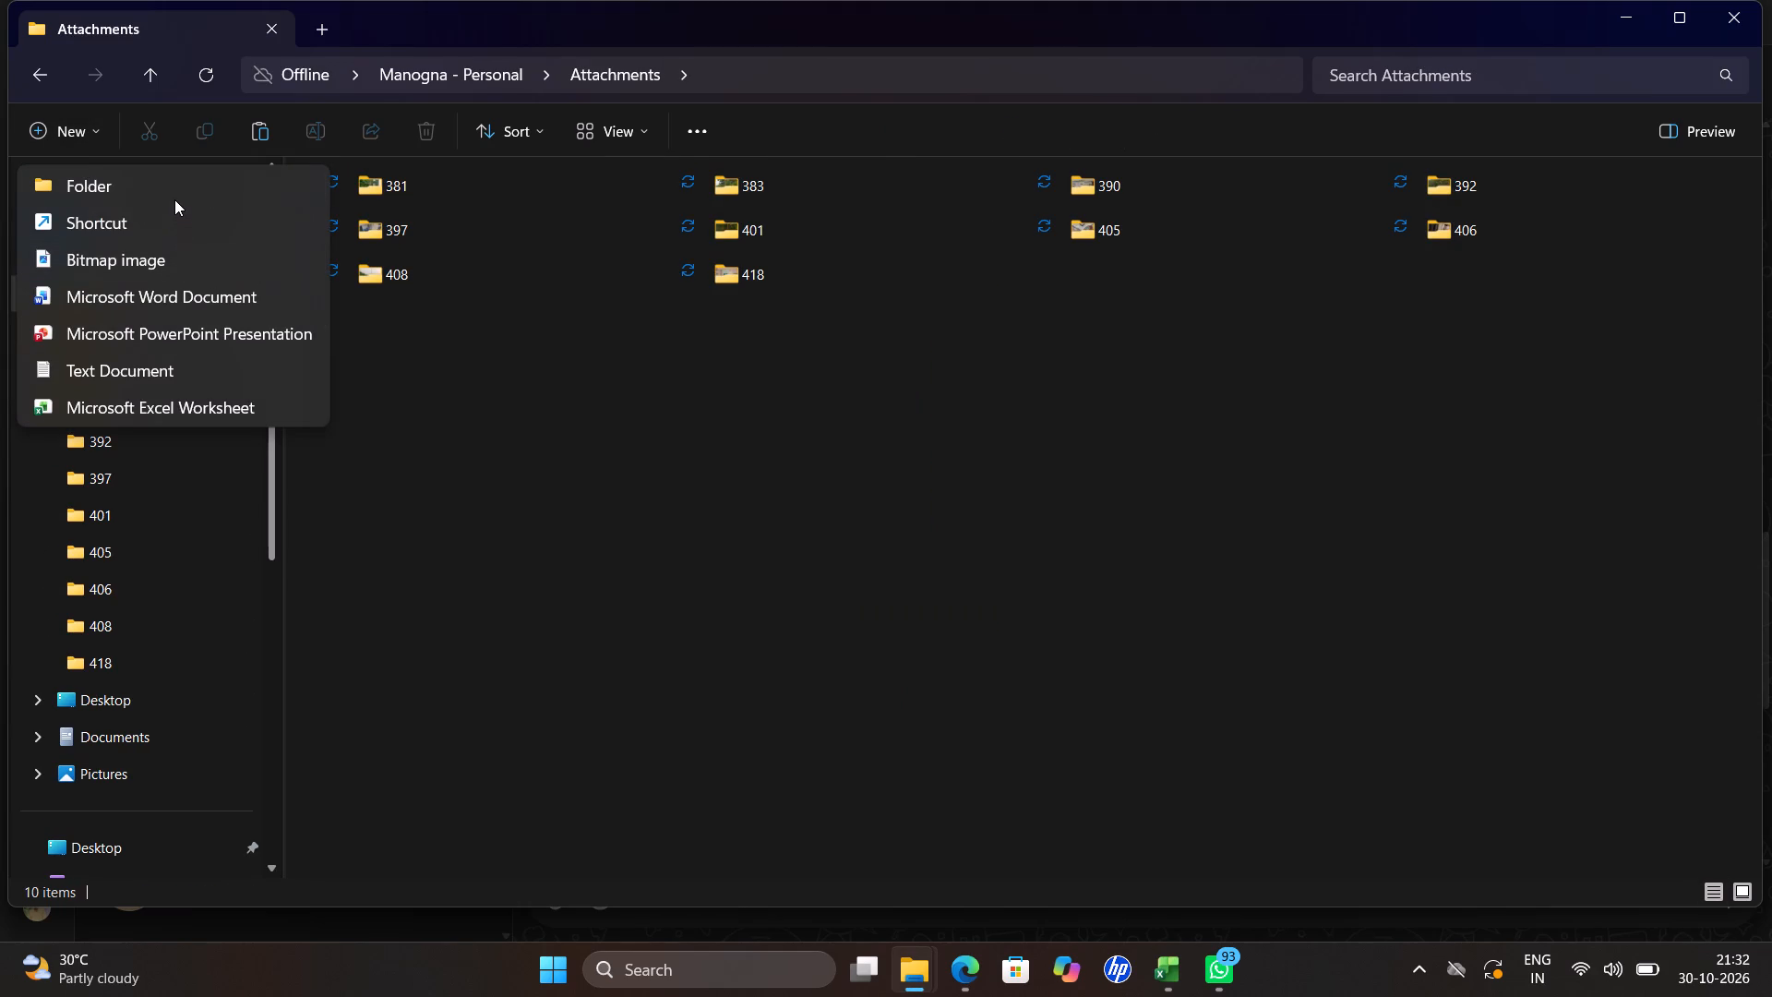
Create a new folder named 391 inside the Attachments folder.
click(174, 193)
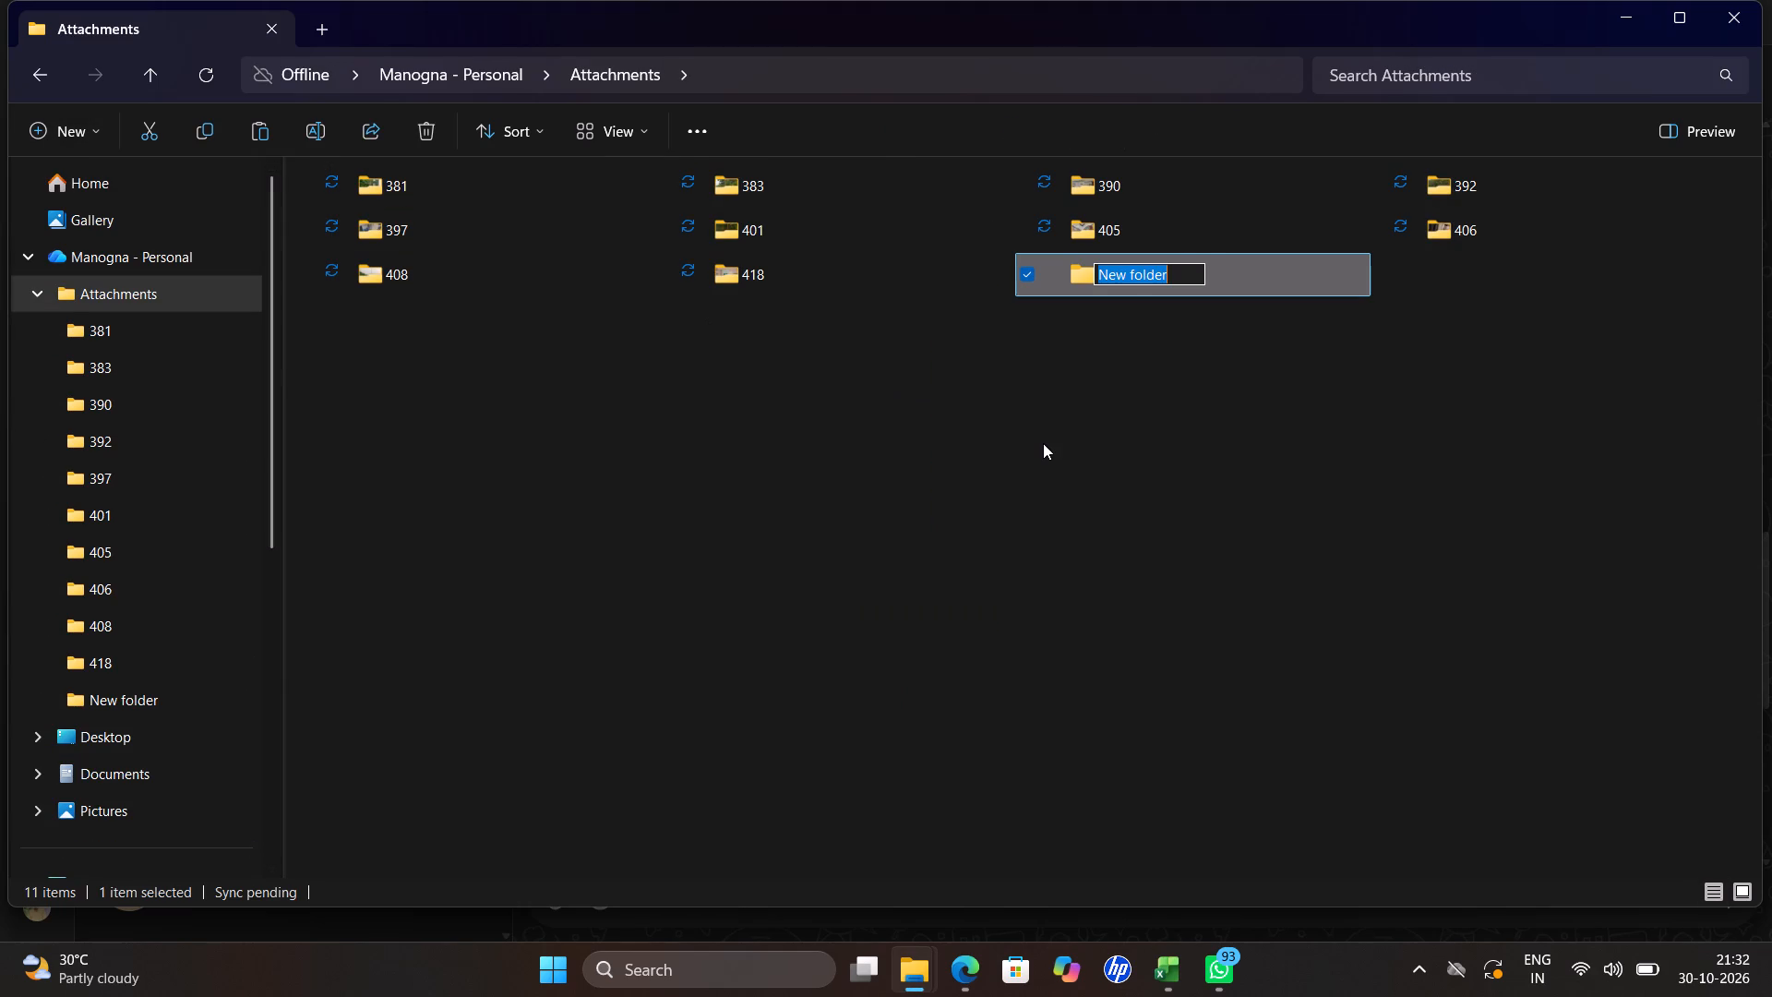
key(BackSpace)
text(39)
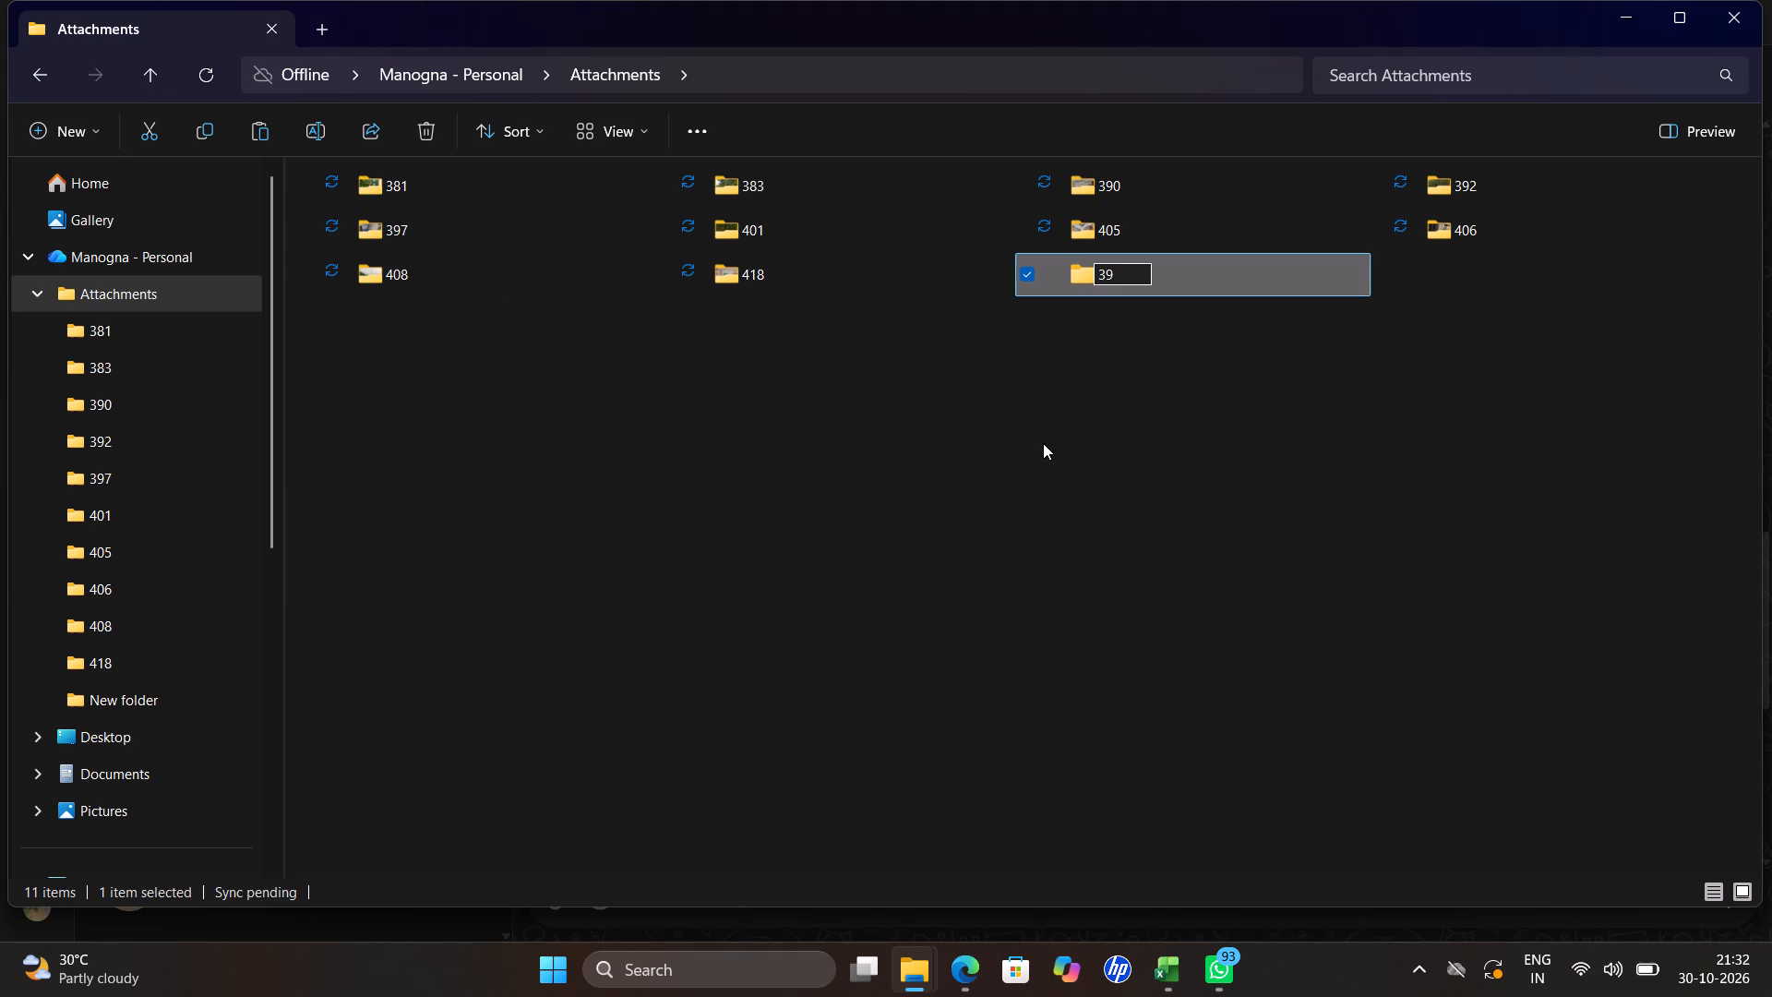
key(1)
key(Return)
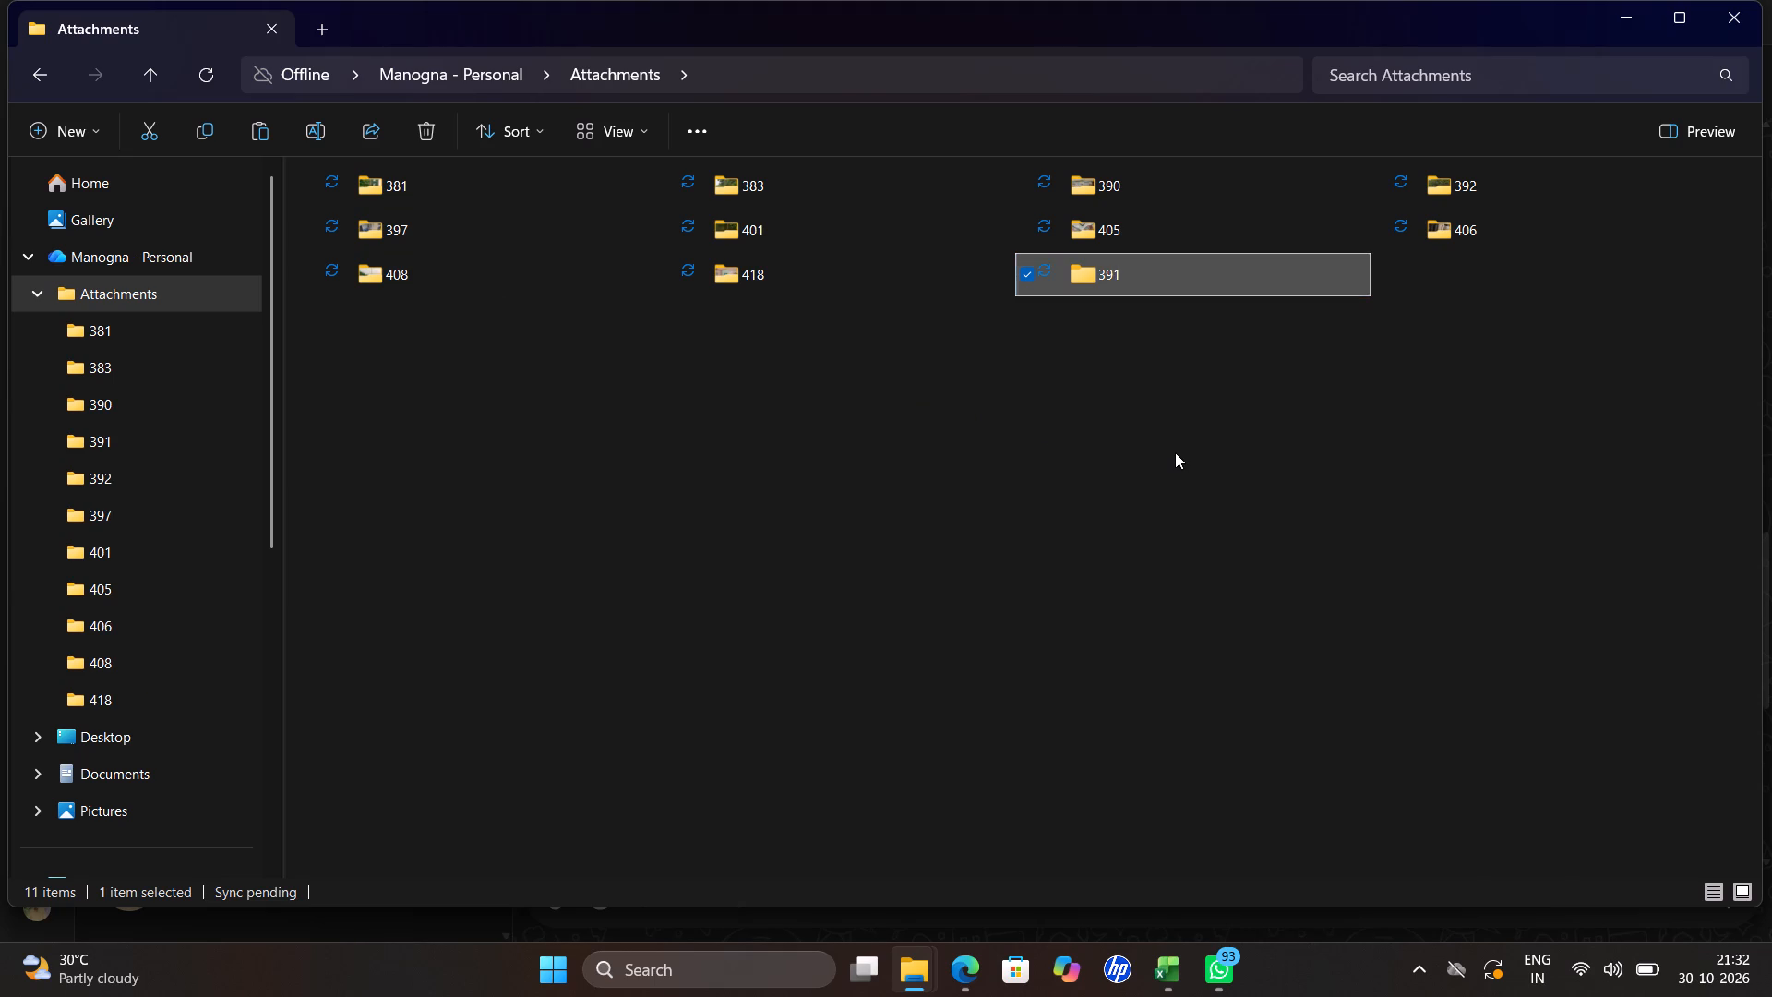
Paste the copied site photos into the new 391 folder.
double_click(1098, 281)
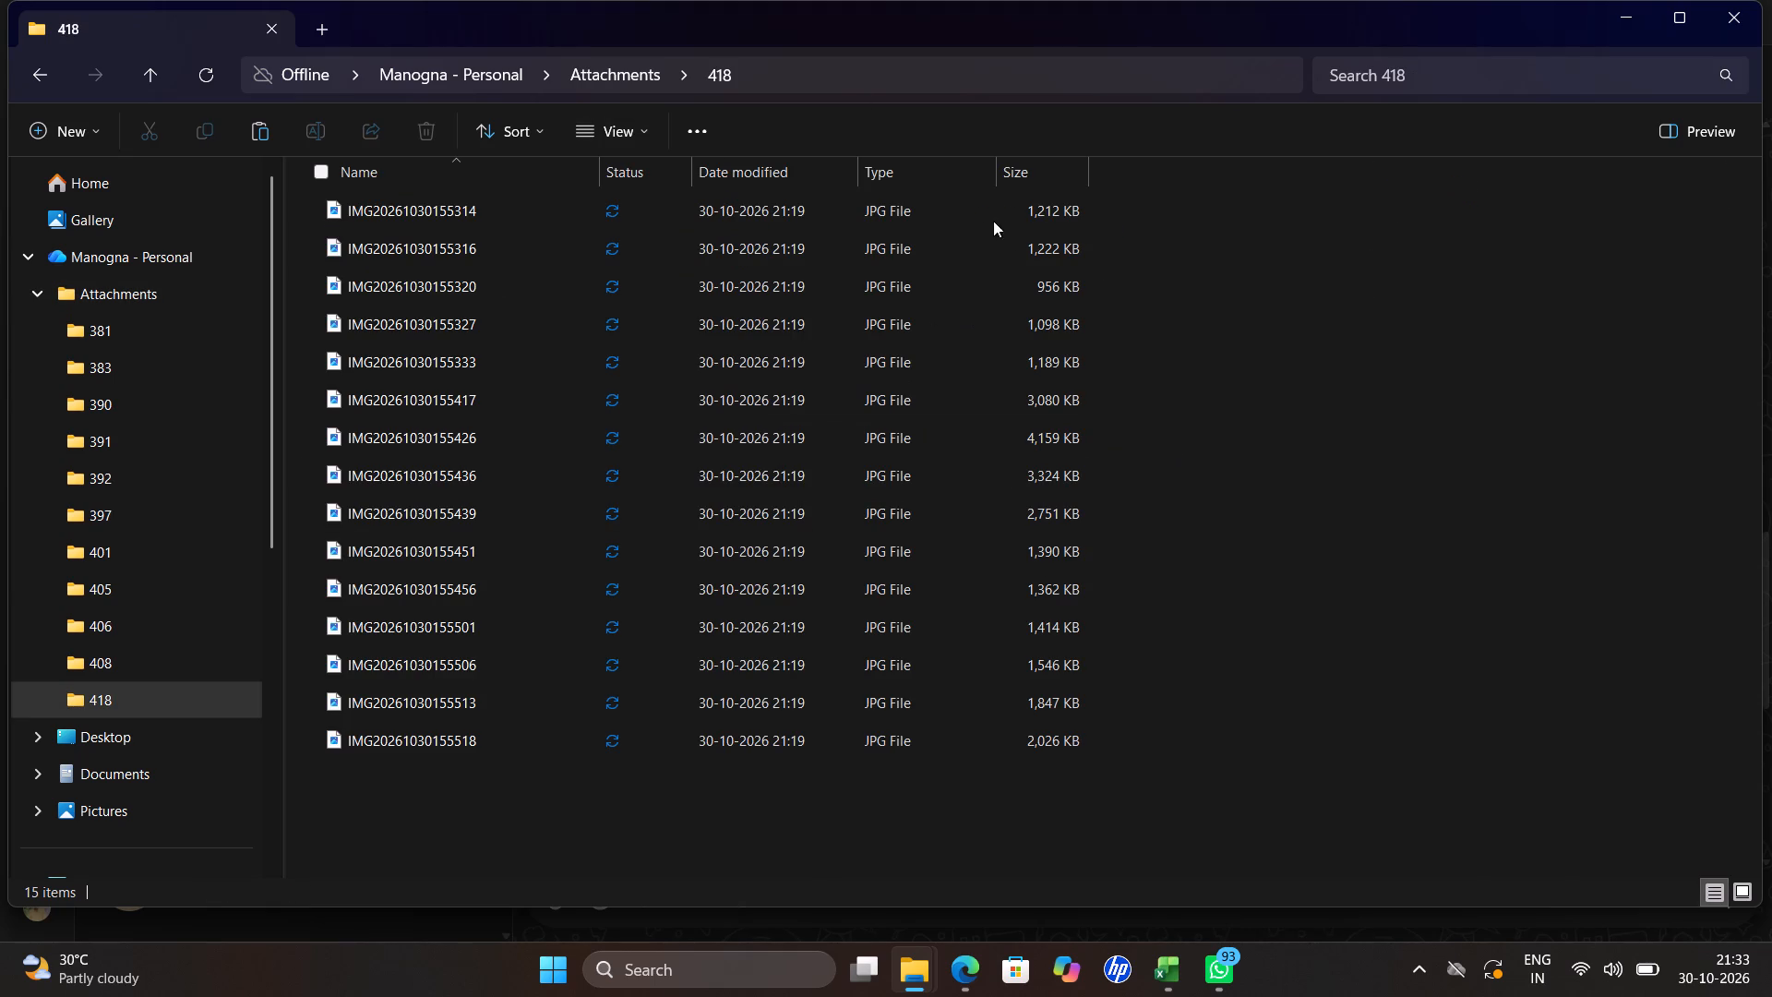
click(39, 78)
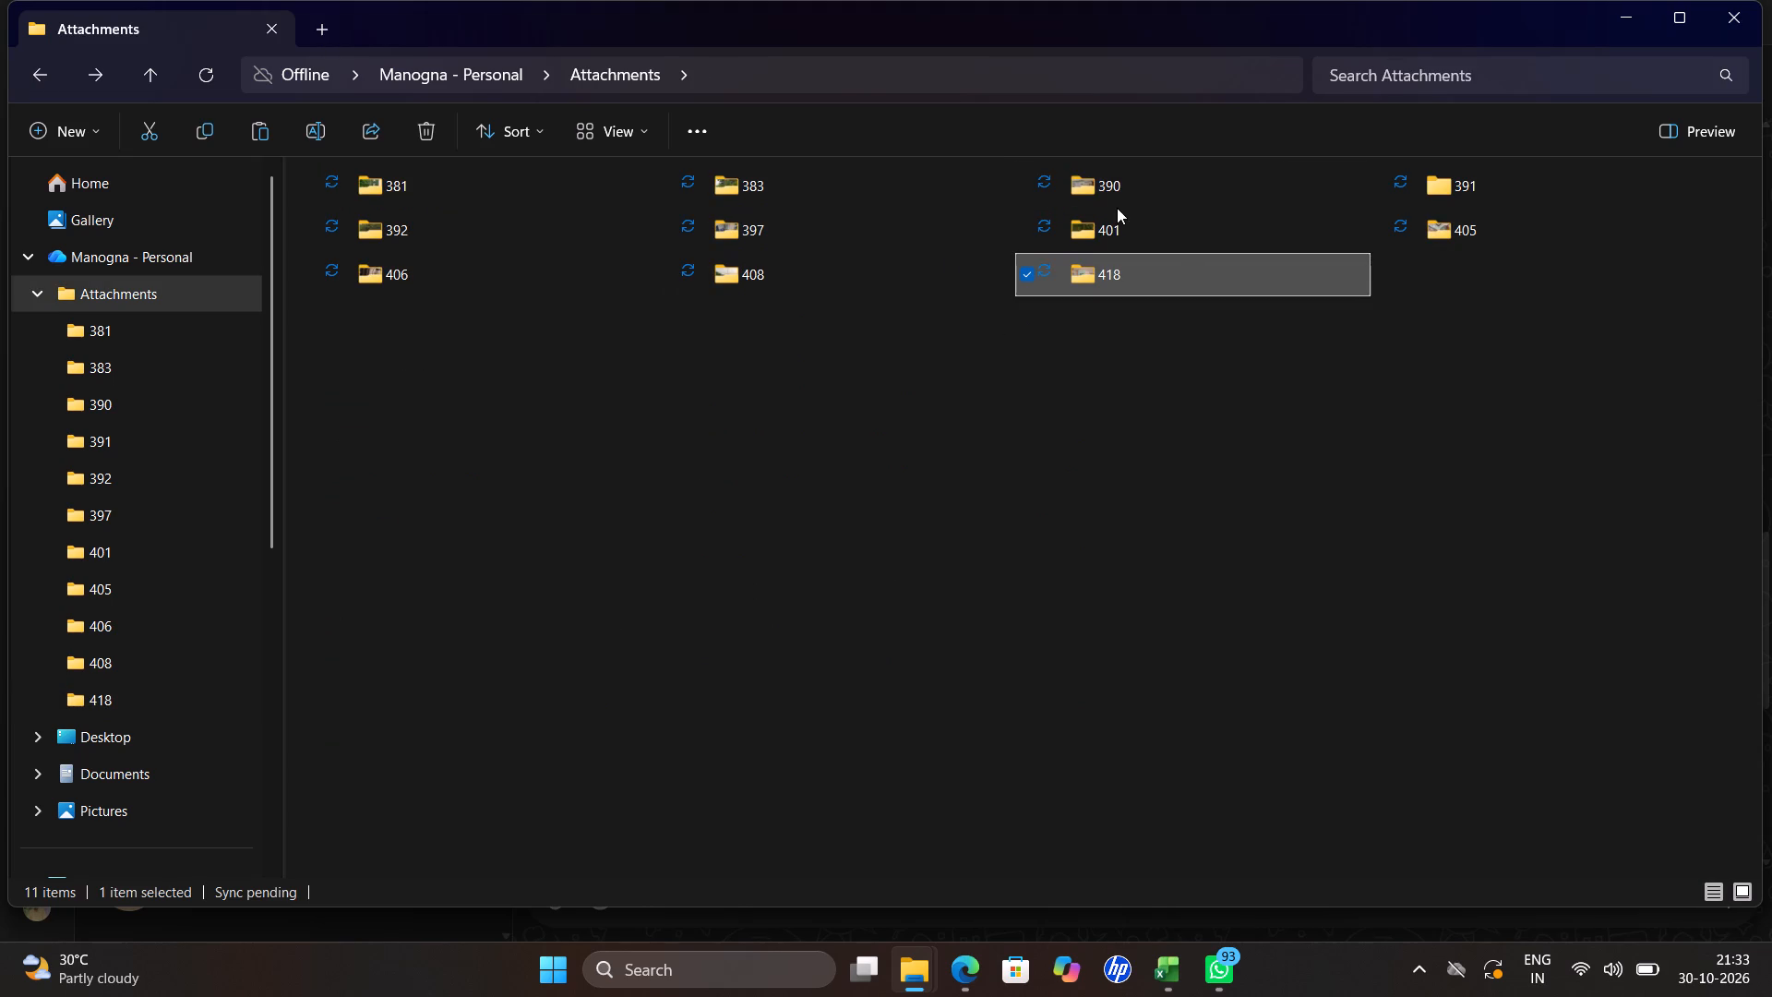
double_click(1383, 177)
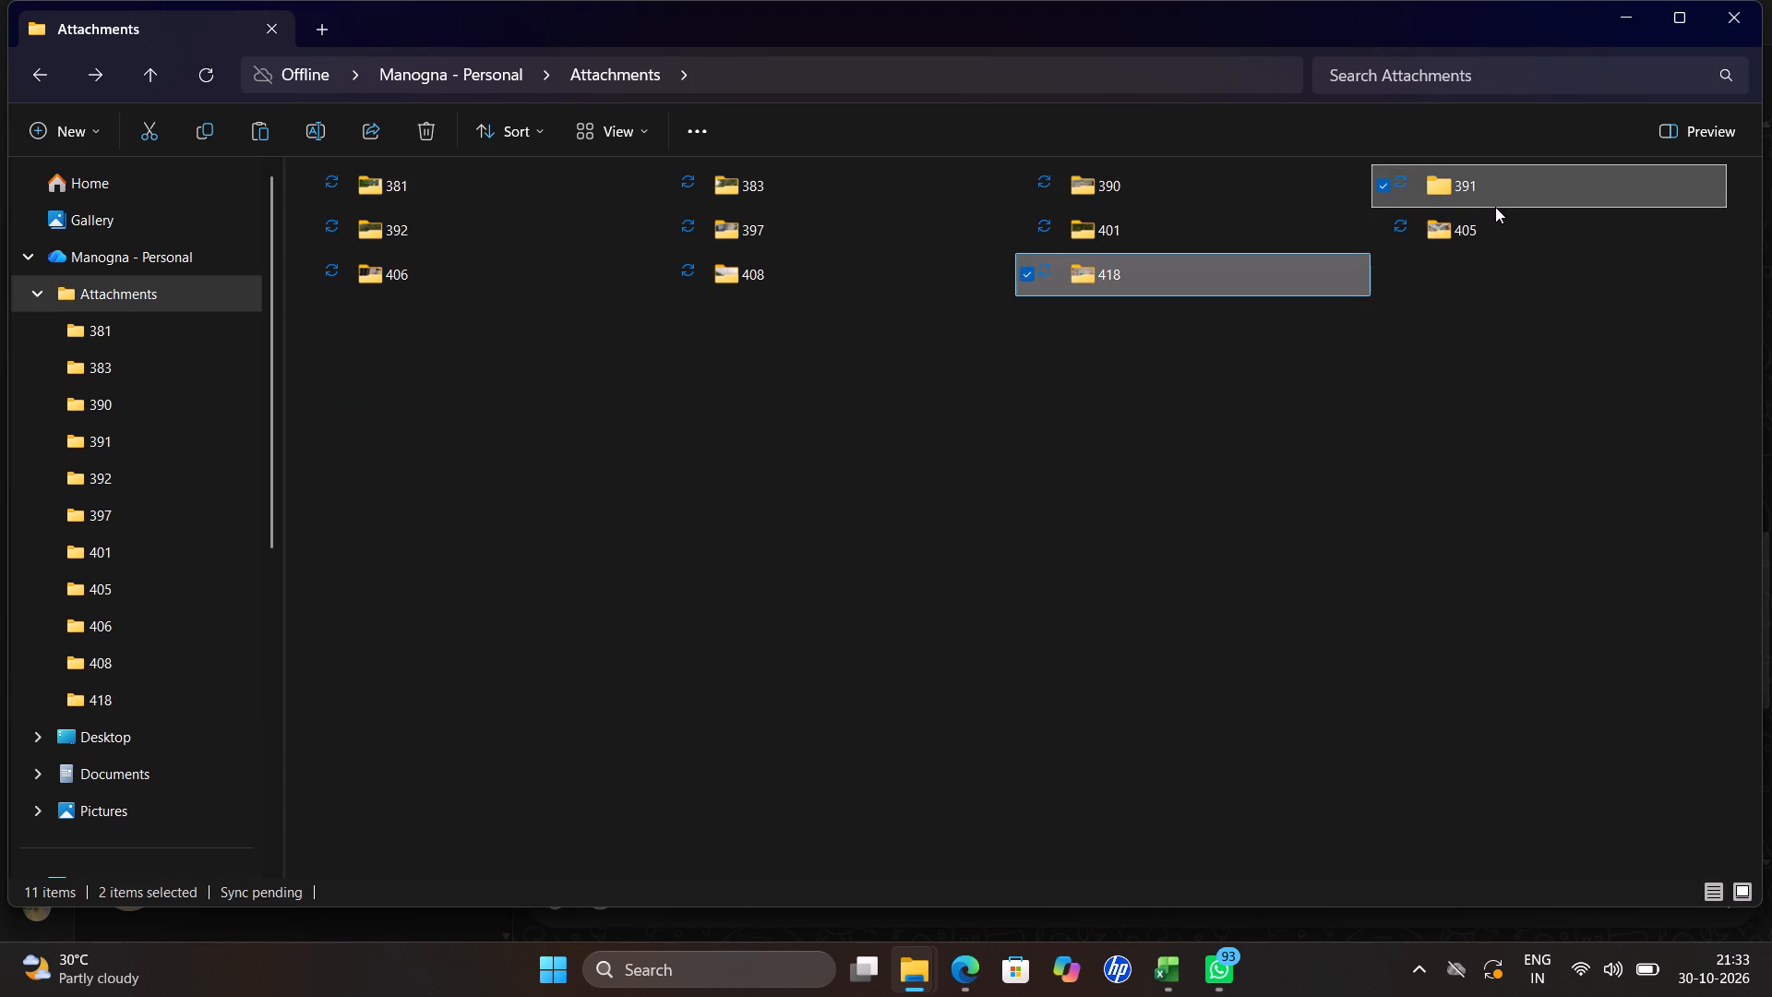
double_click(1495, 207)
key(ctrl+v)
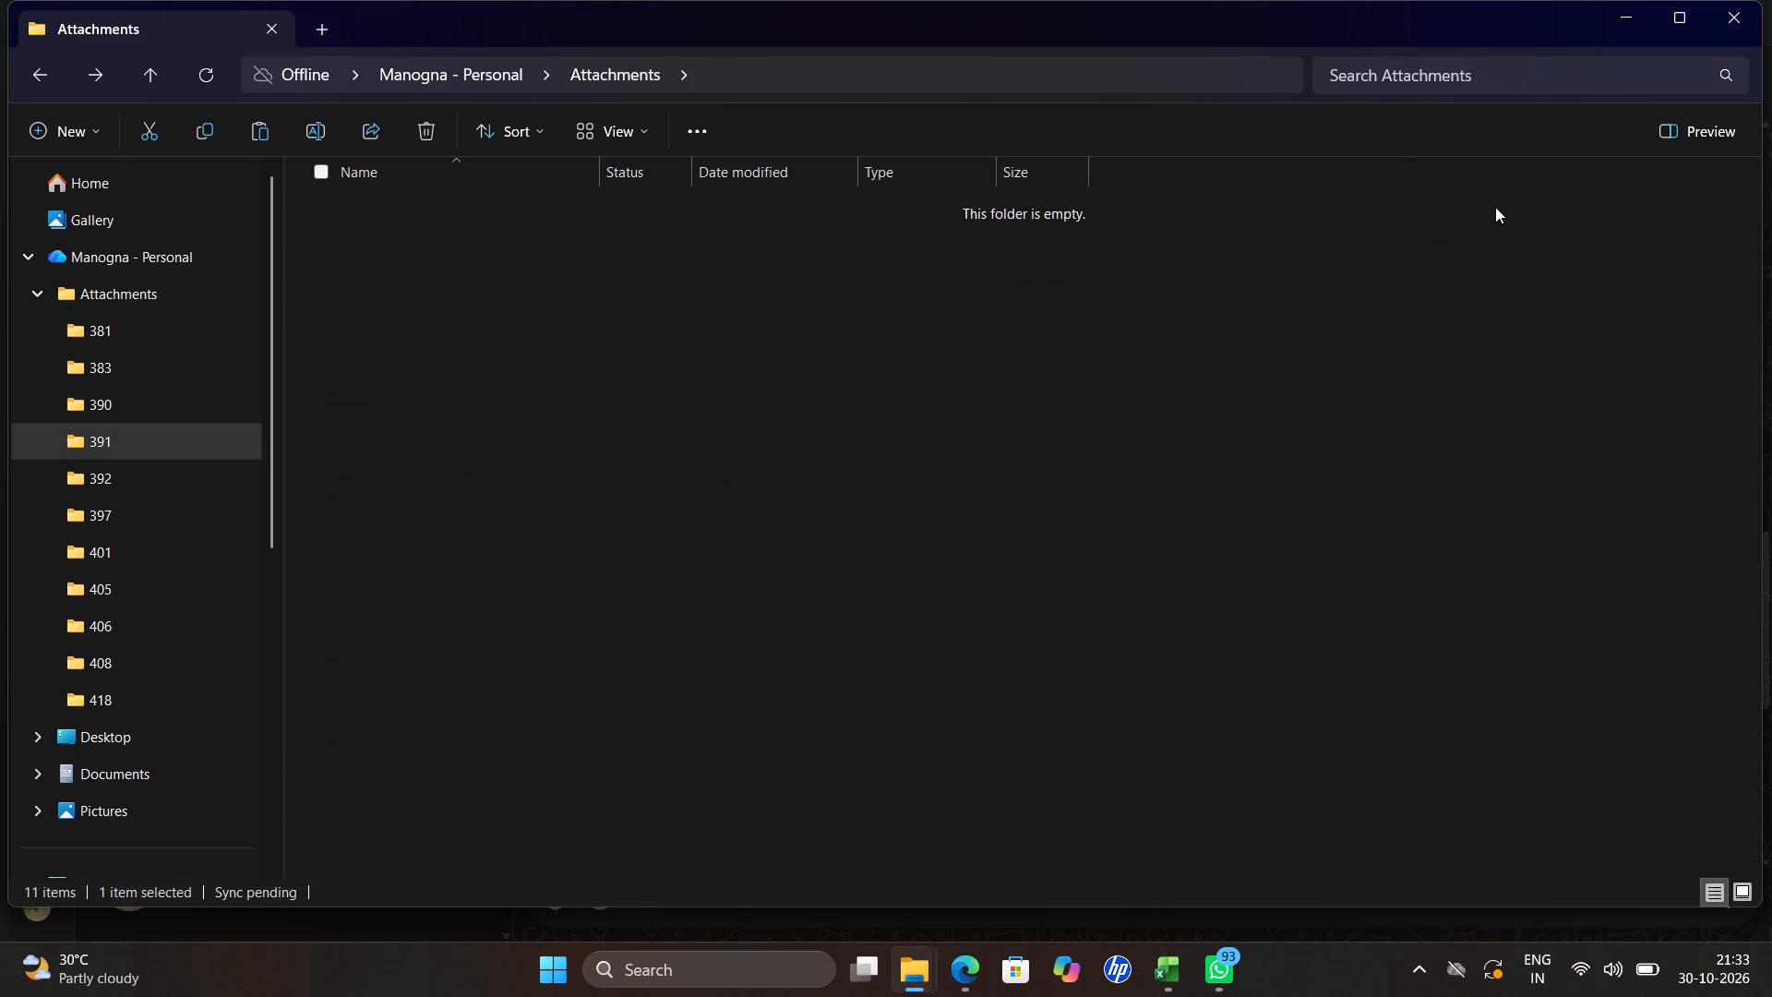
click(1195, 557)
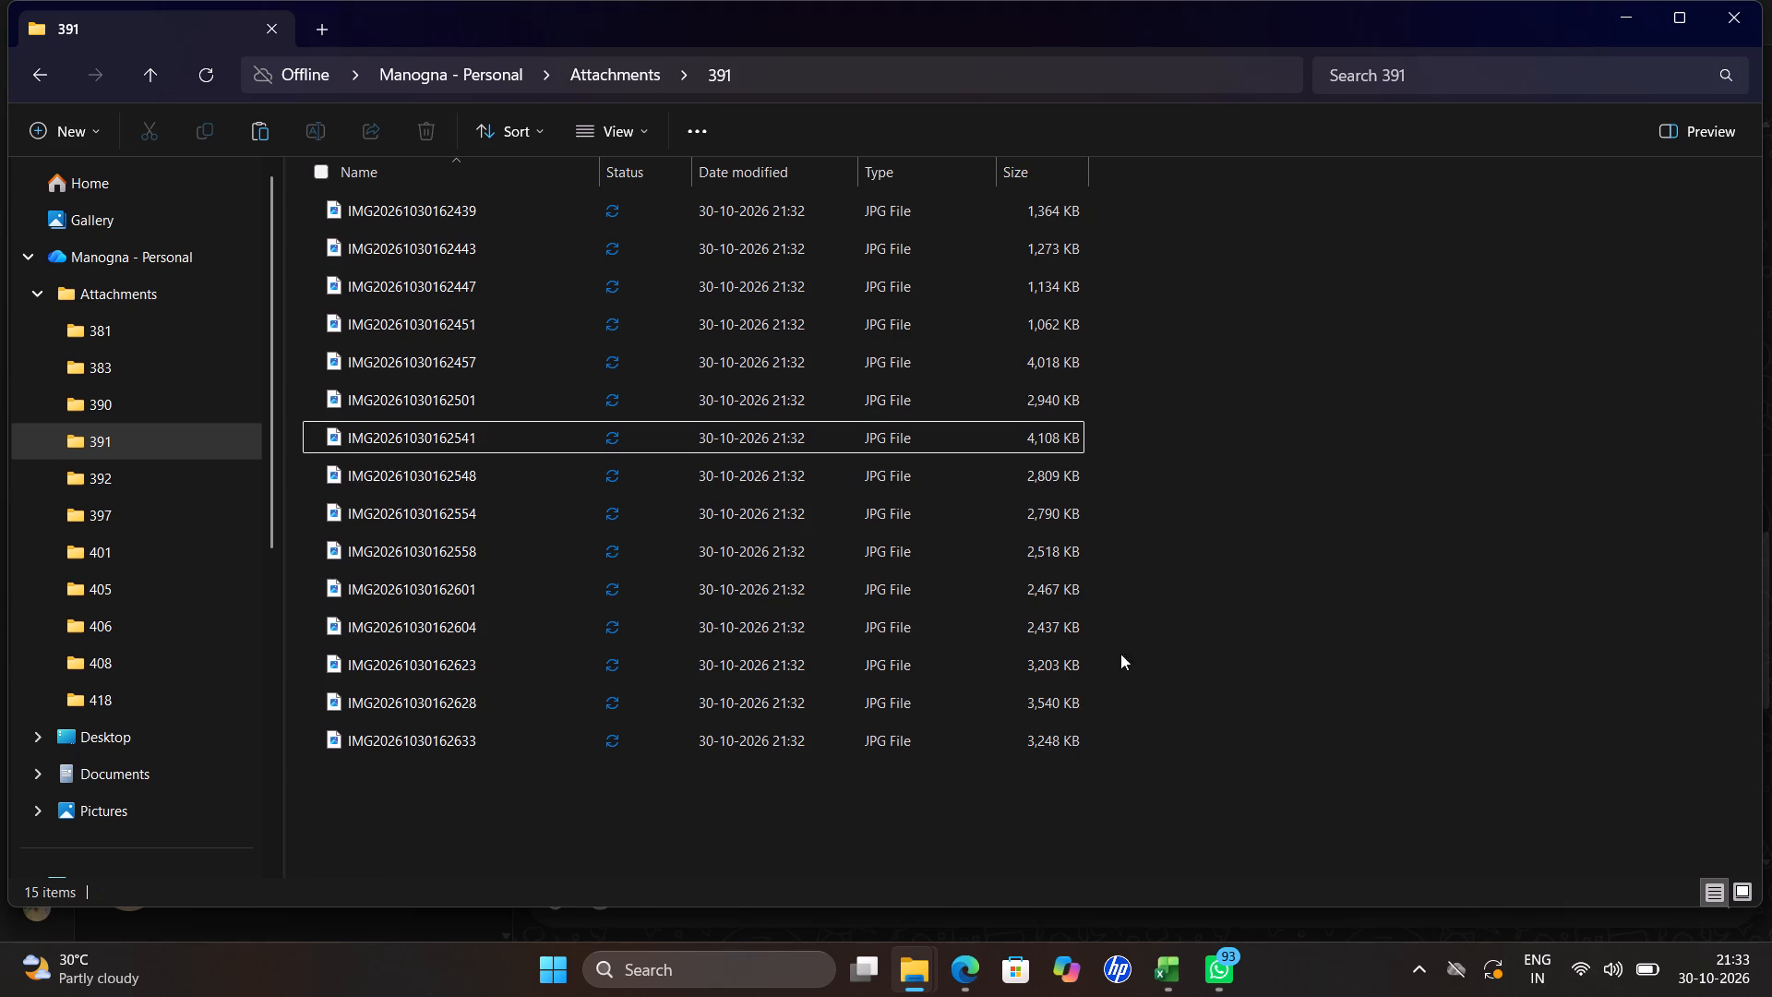
click(952, 963)
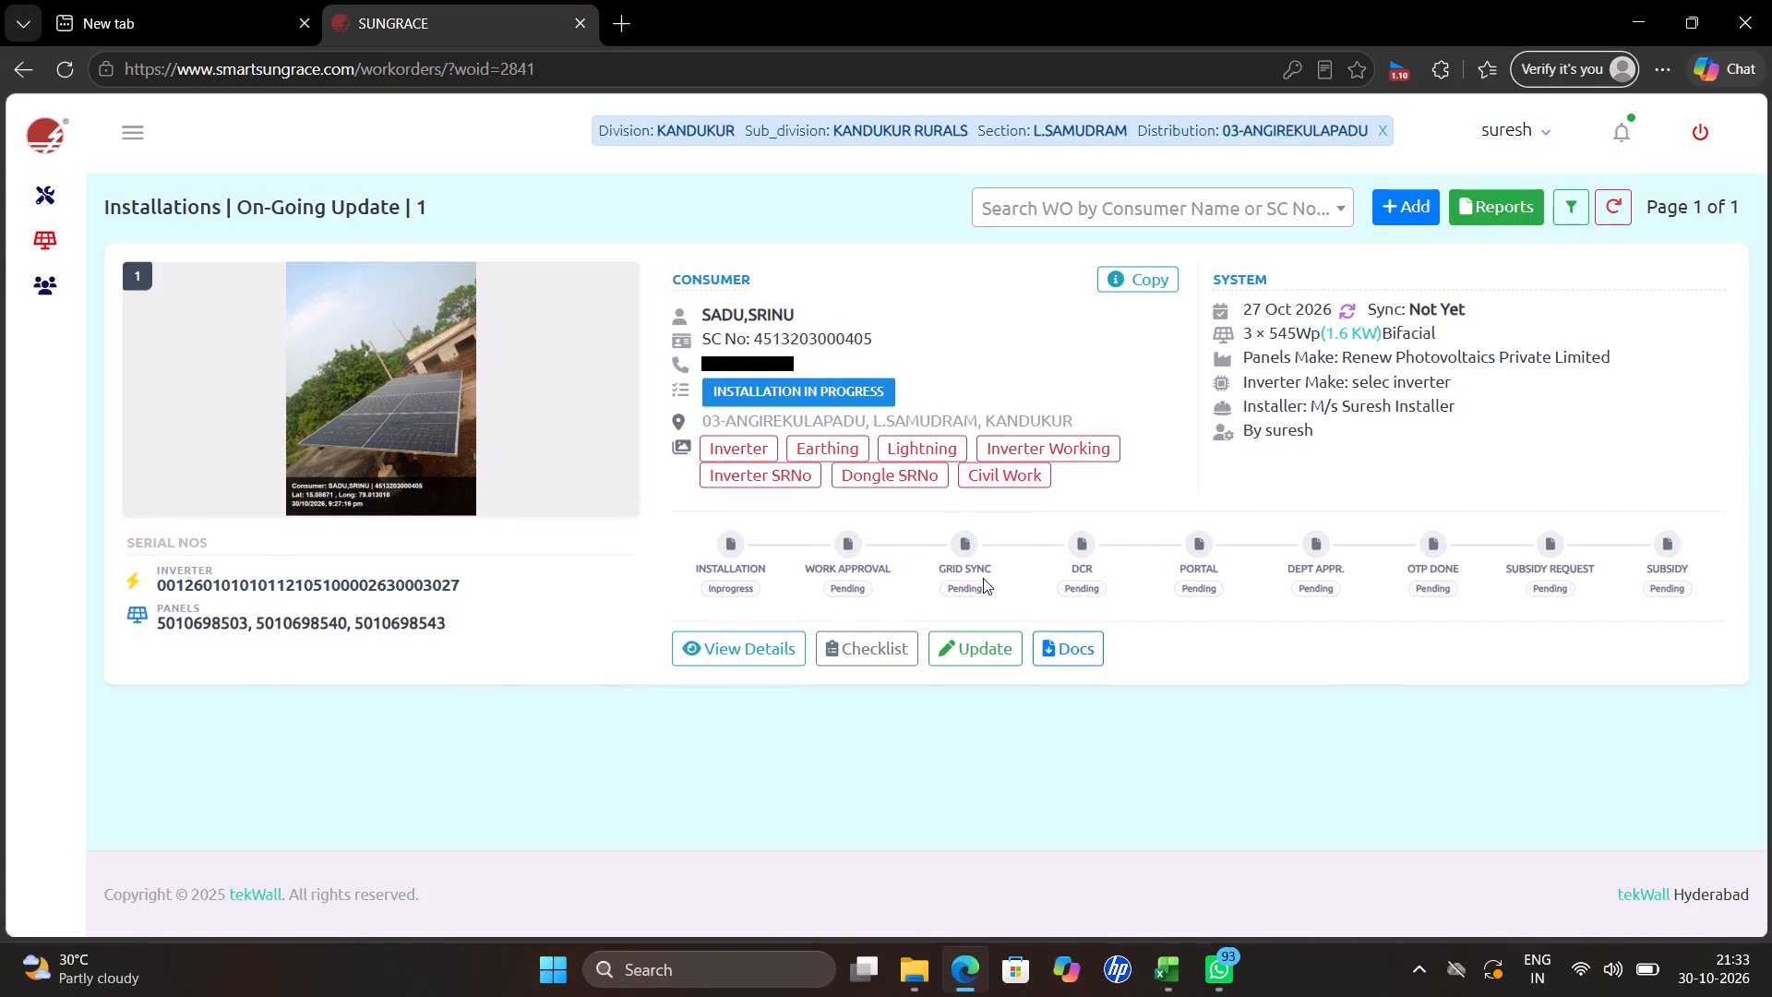
click(1417, 195)
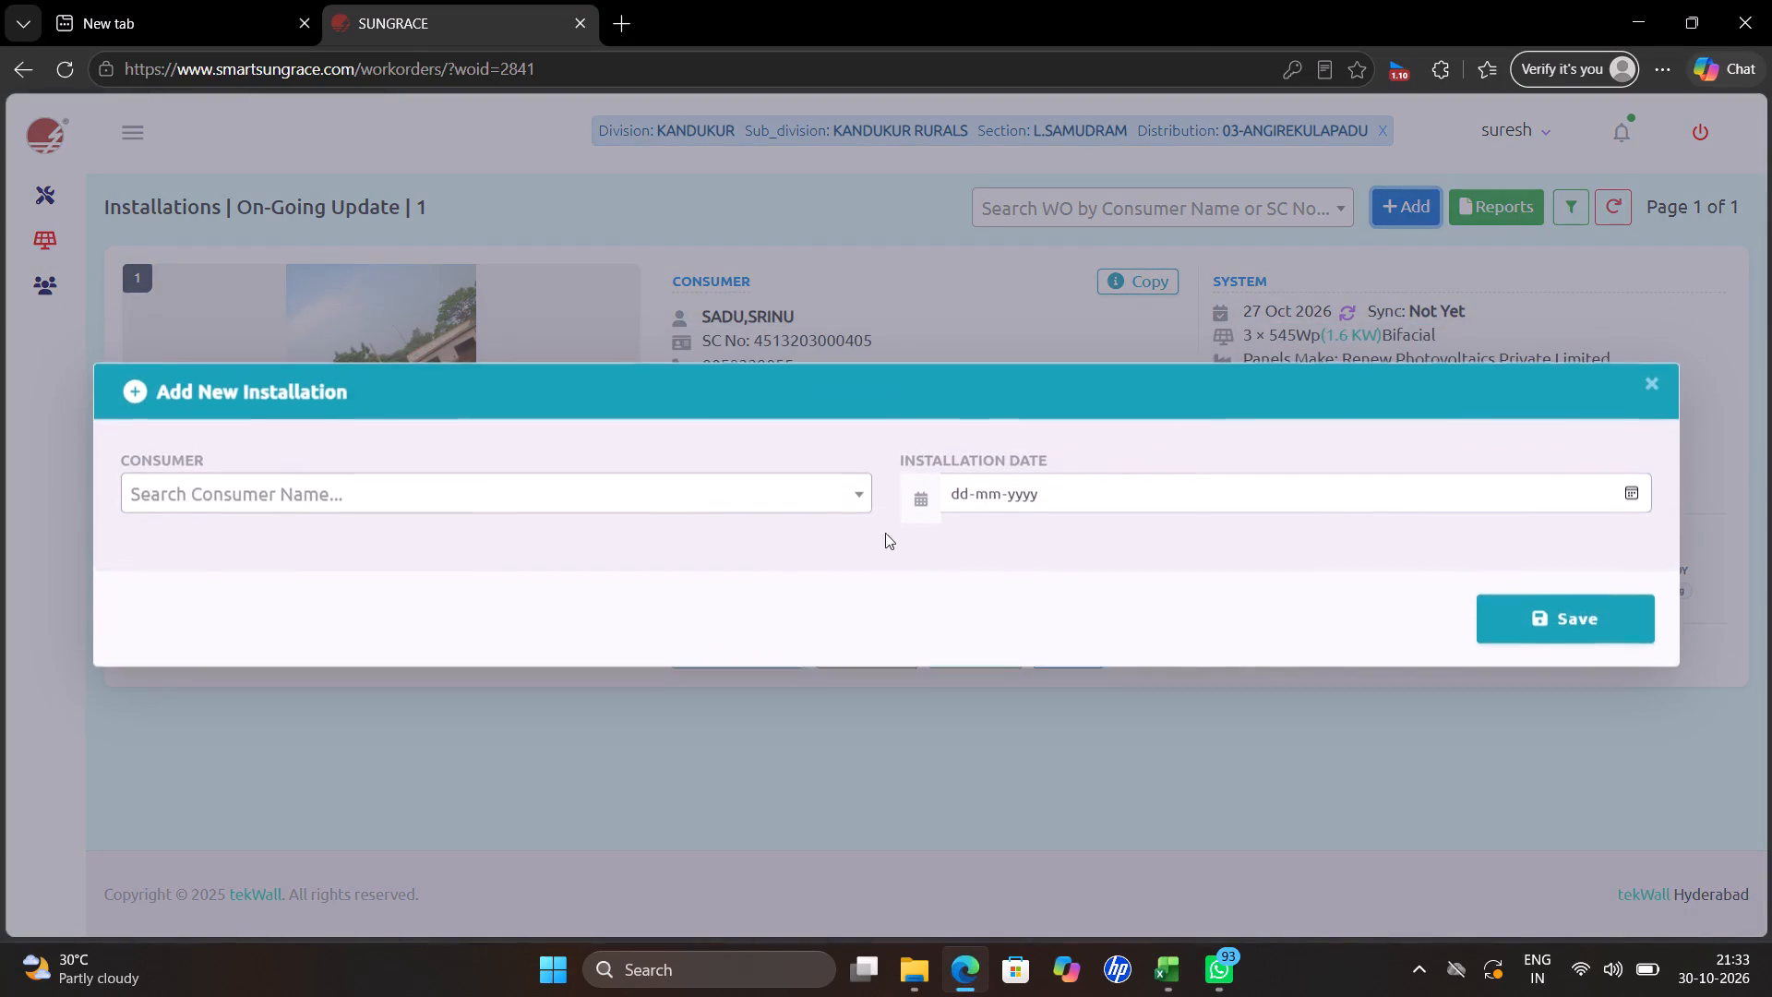
click(716, 505)
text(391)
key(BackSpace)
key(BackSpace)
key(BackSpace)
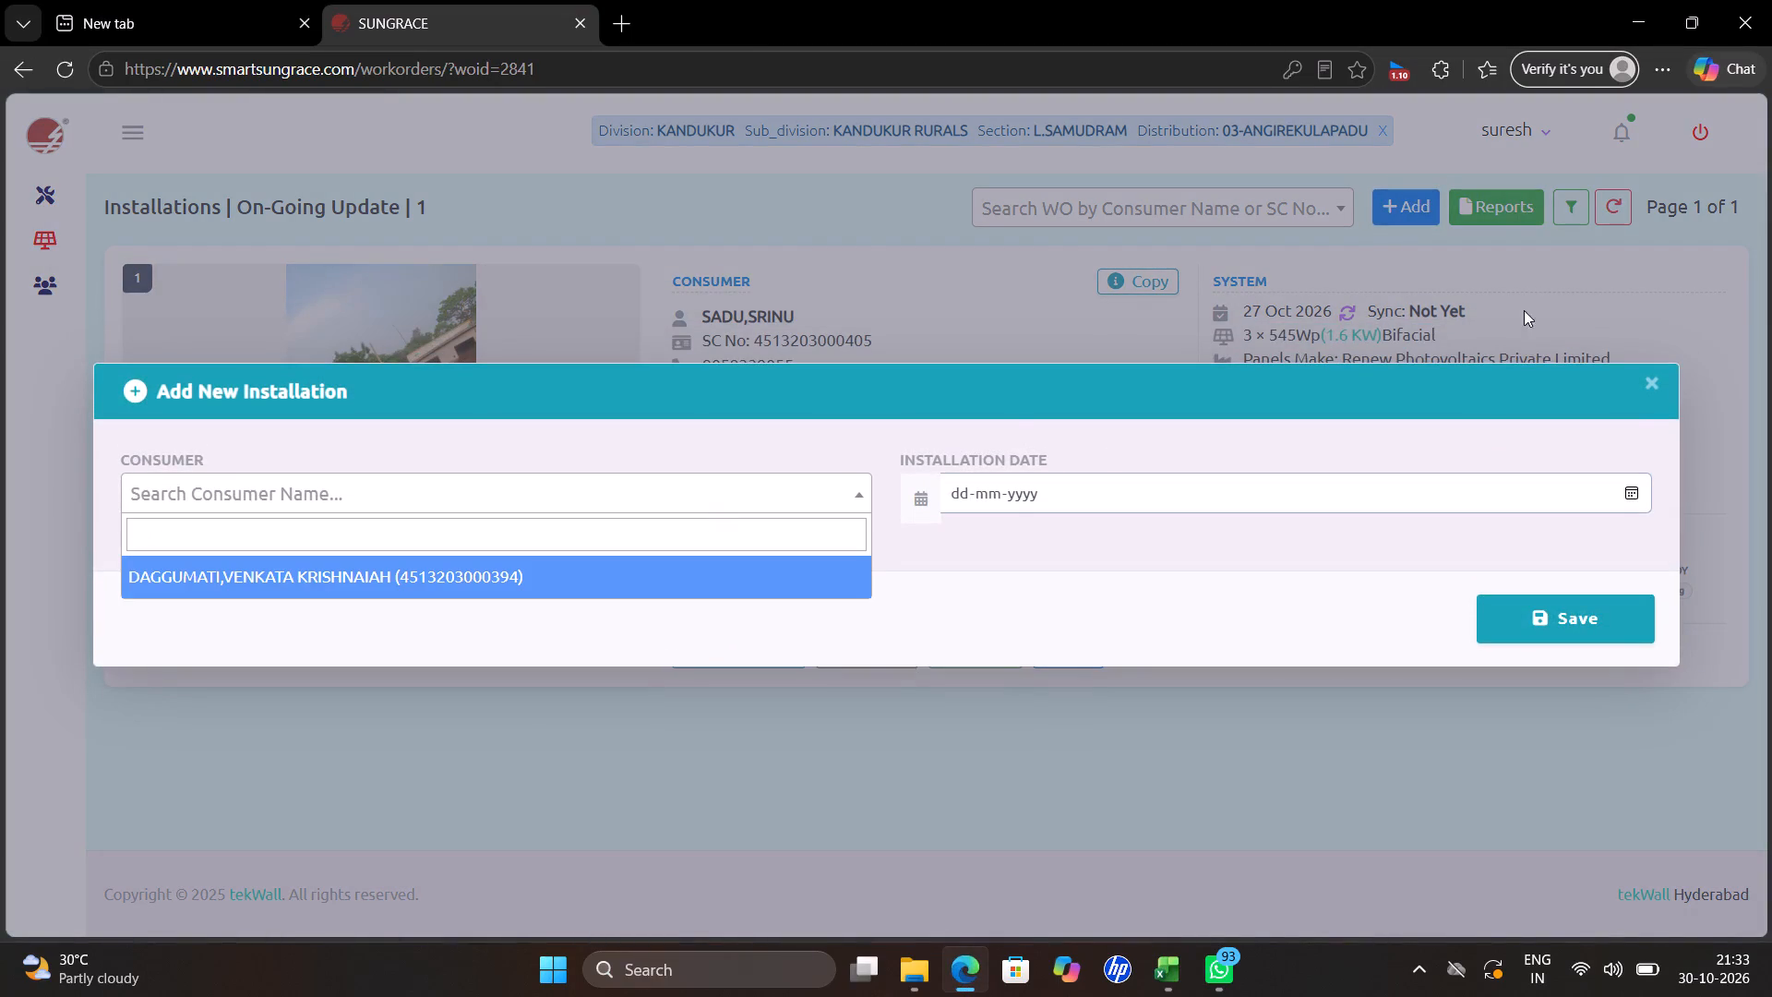
click(1646, 380)
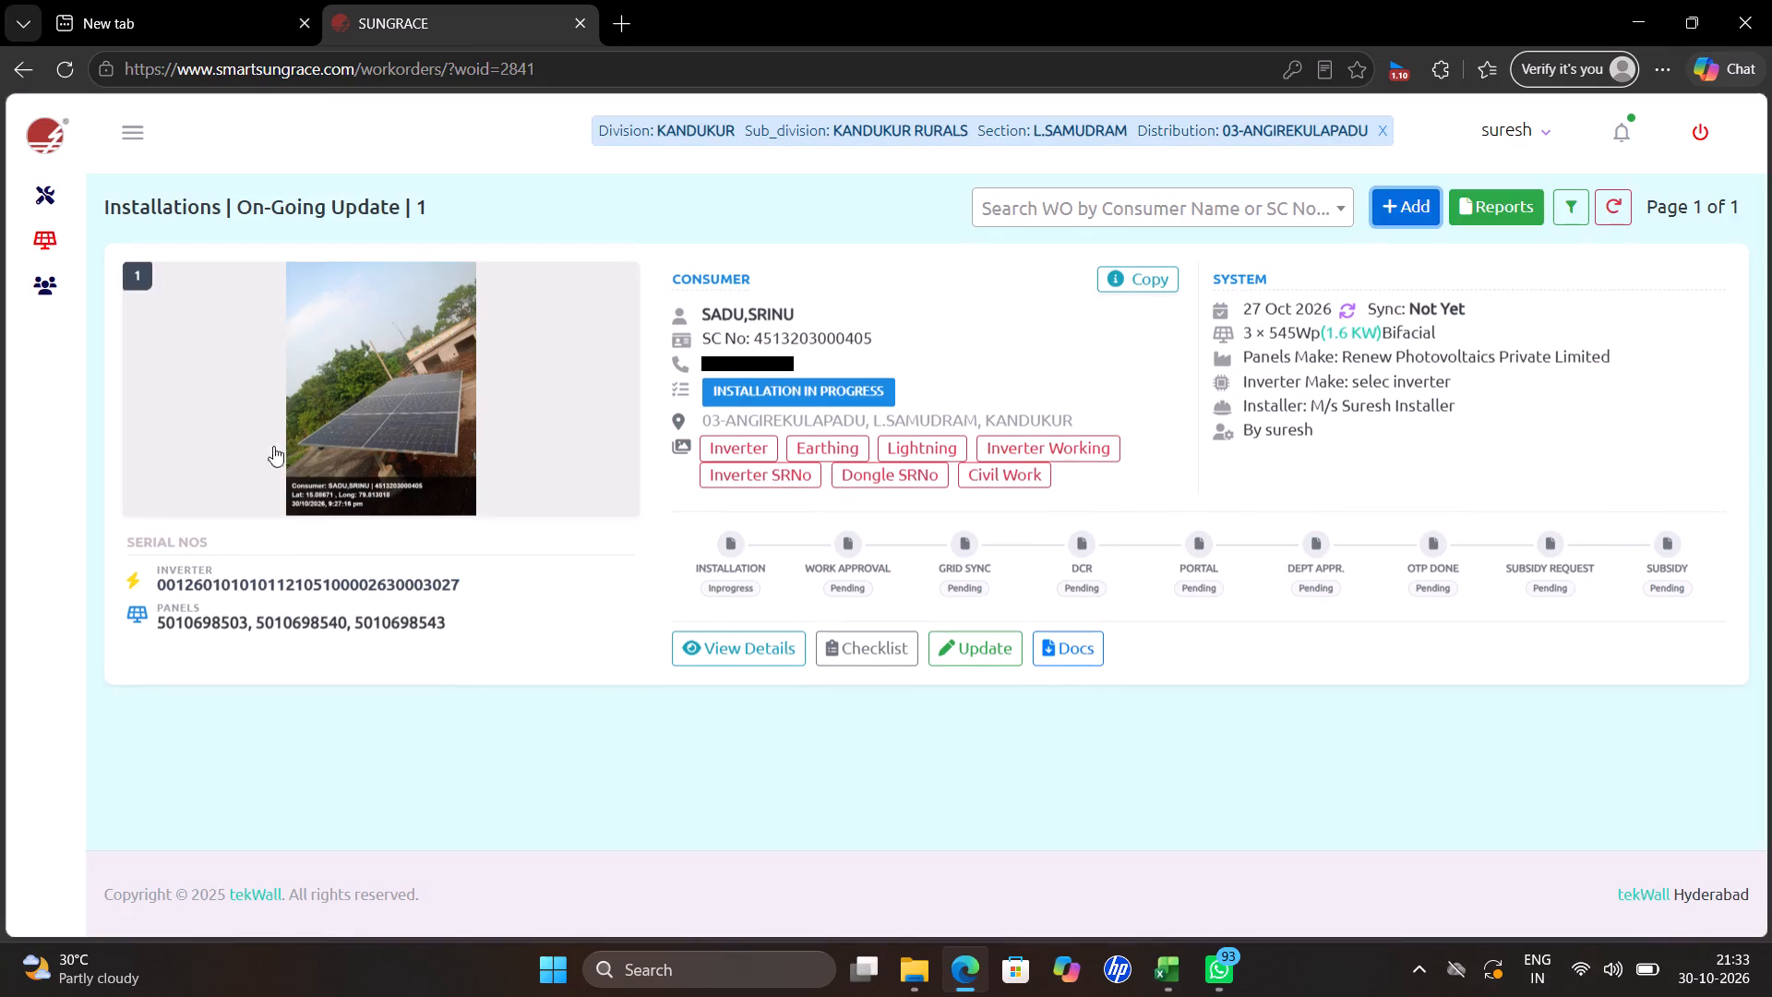
click(44, 198)
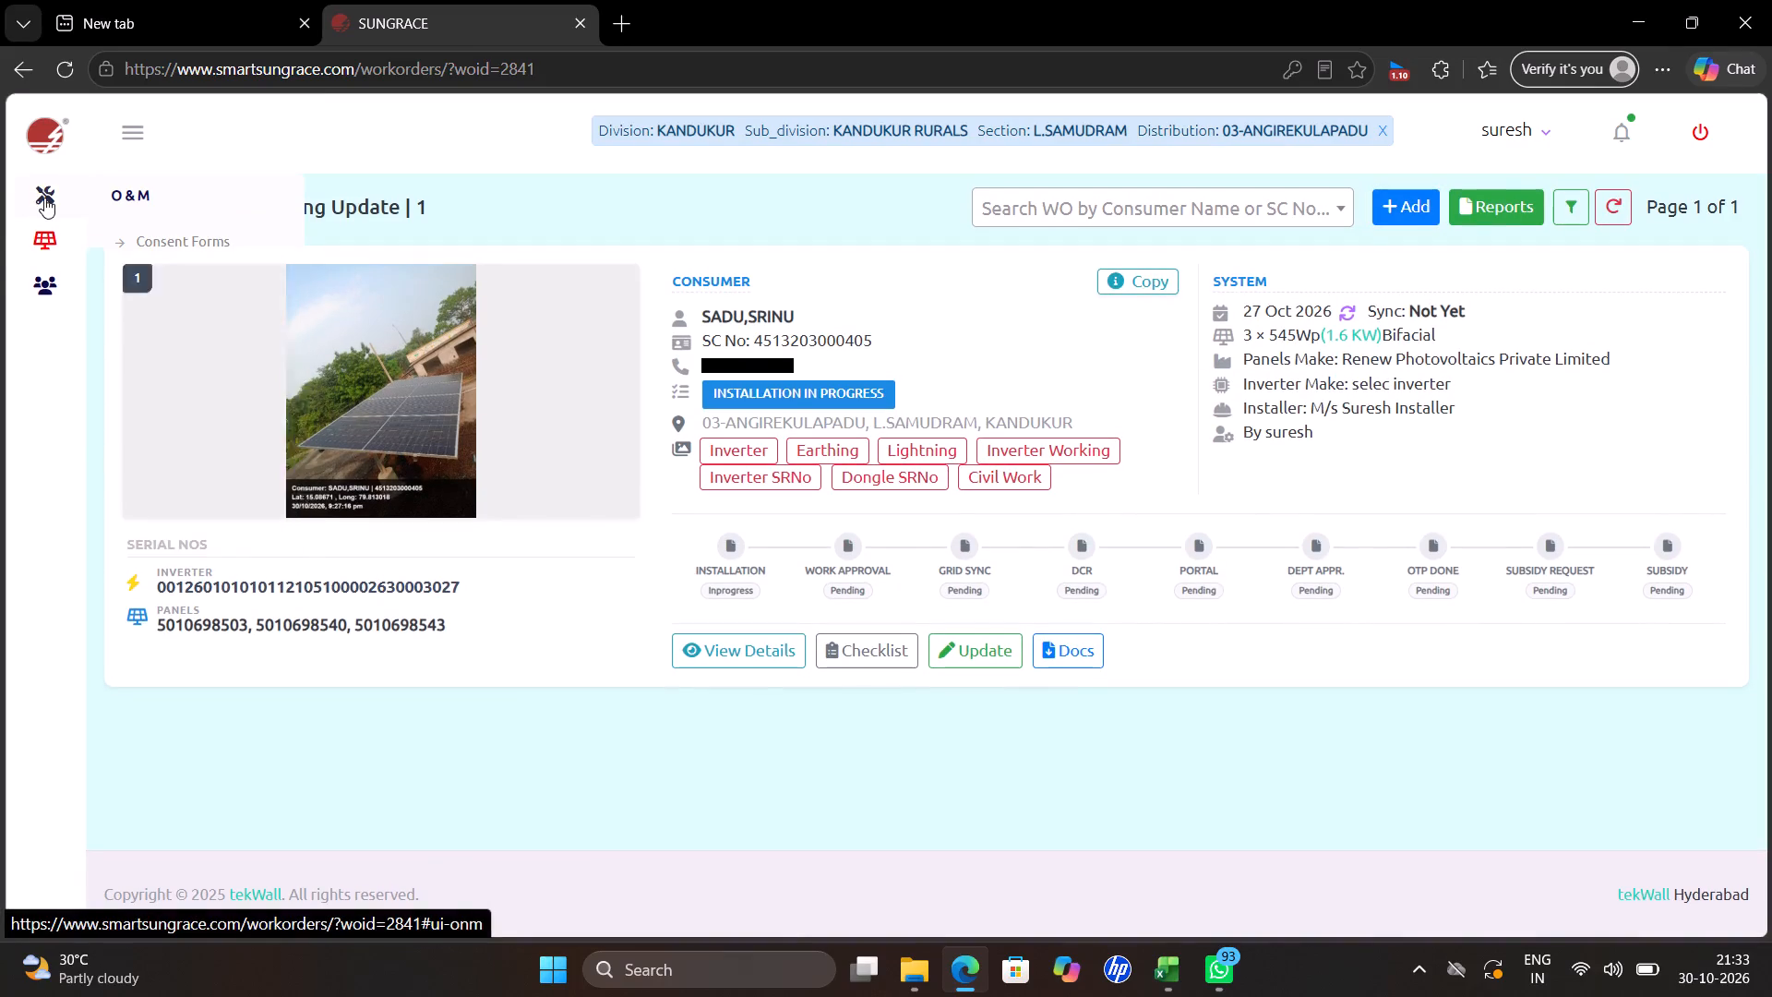
click(199, 267)
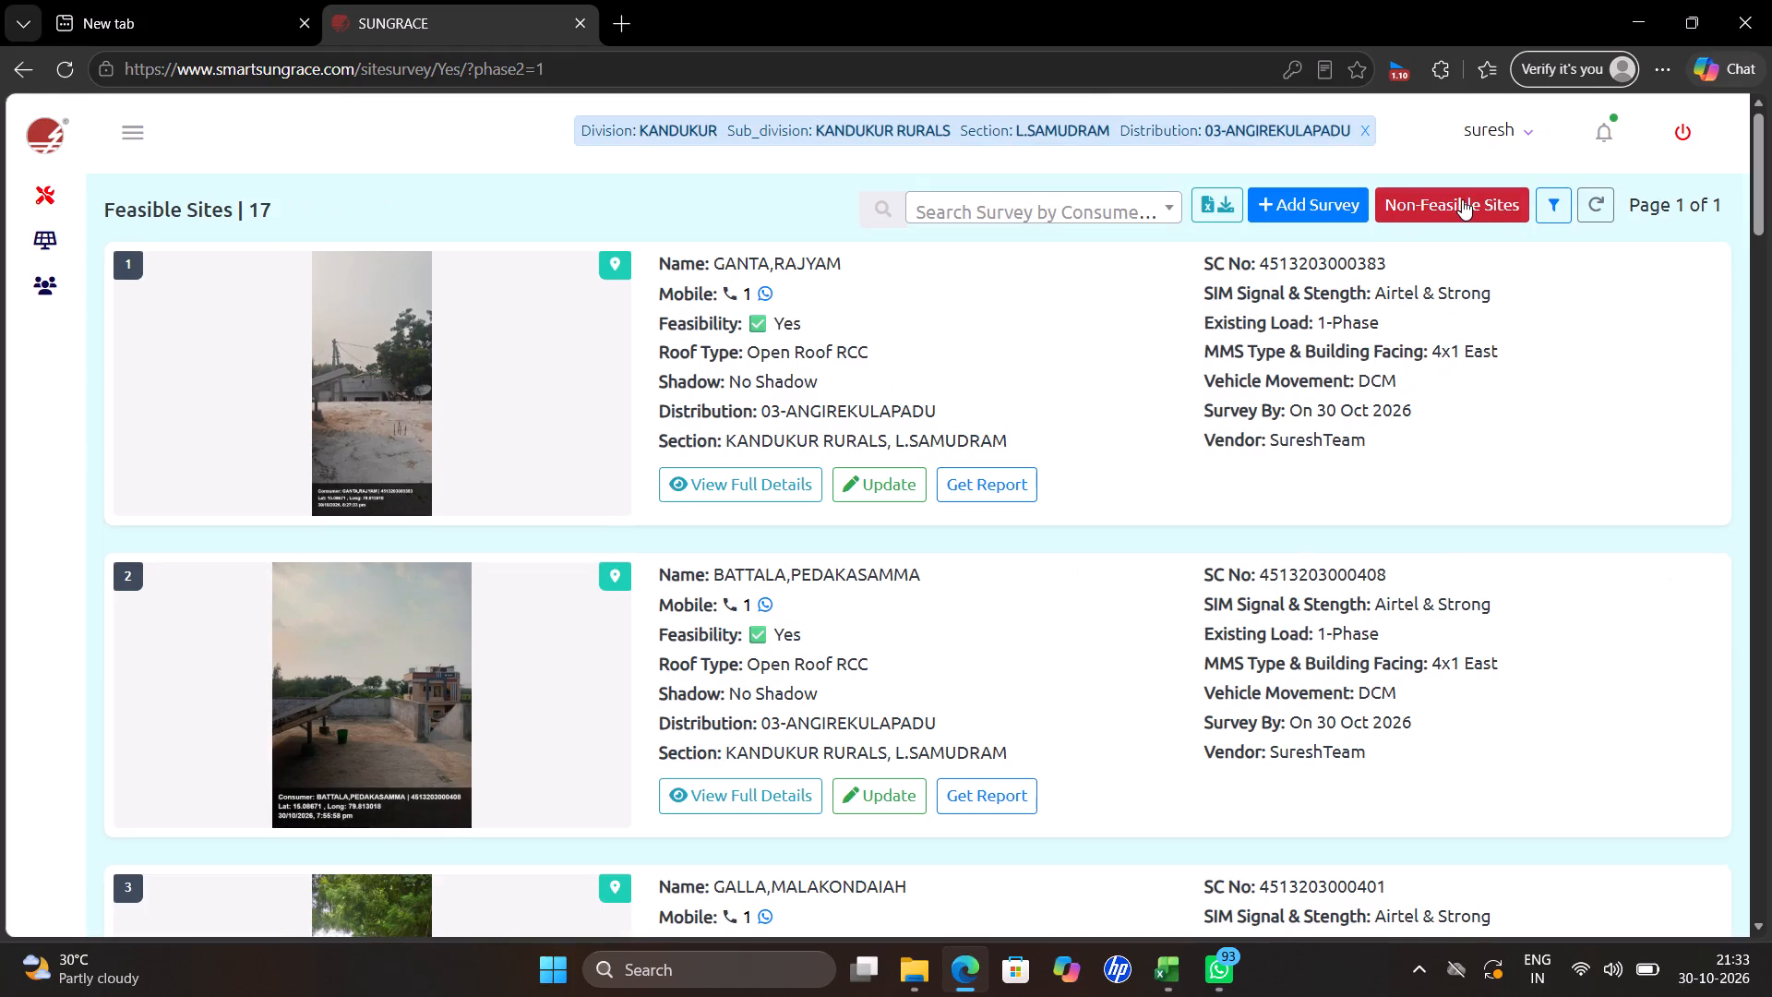
click(1462, 199)
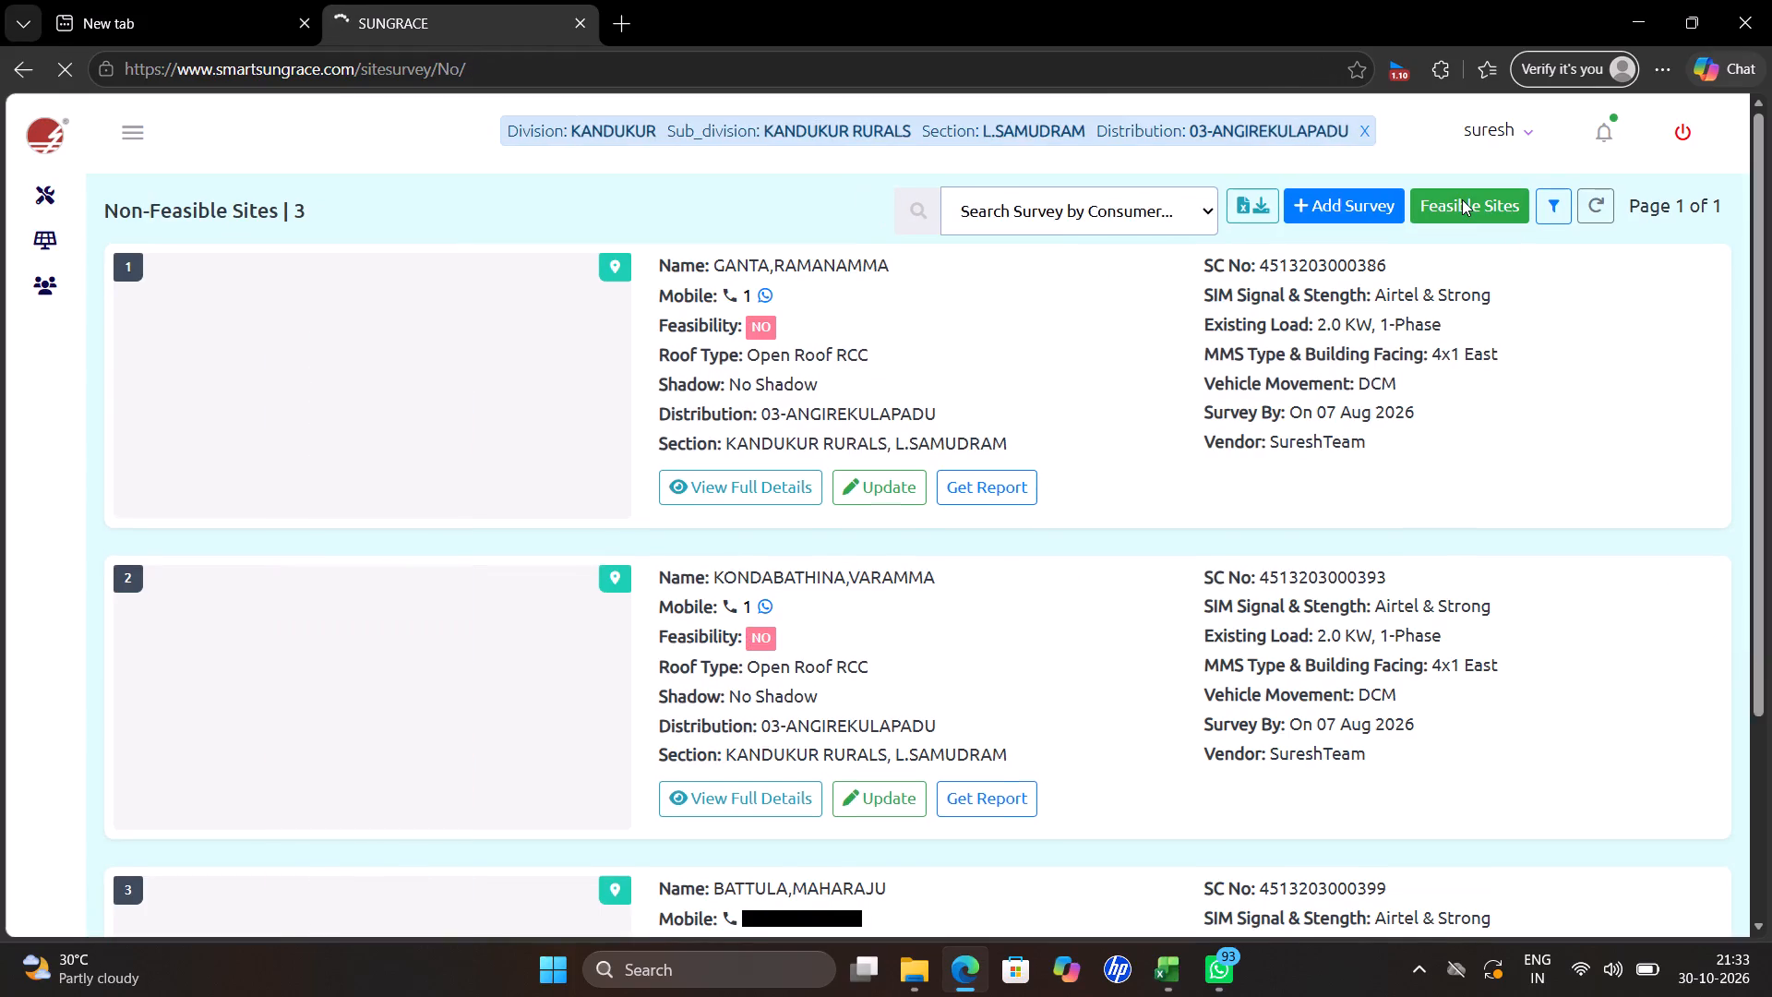
click(1136, 208)
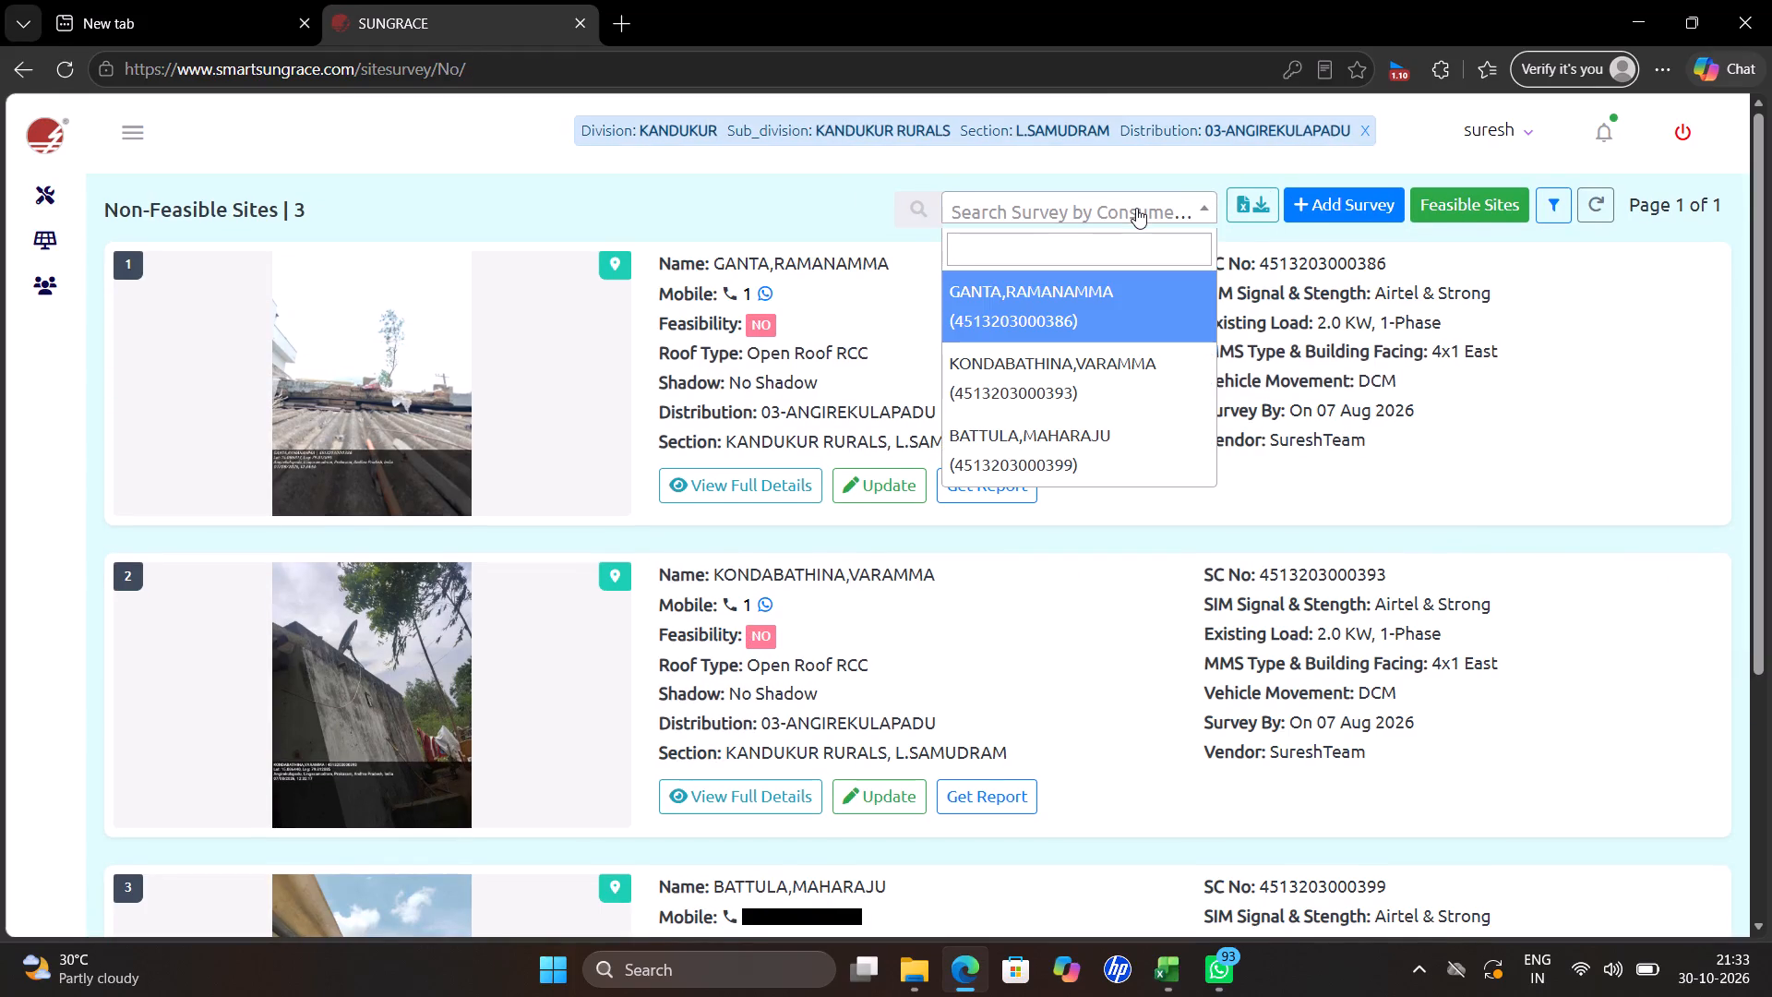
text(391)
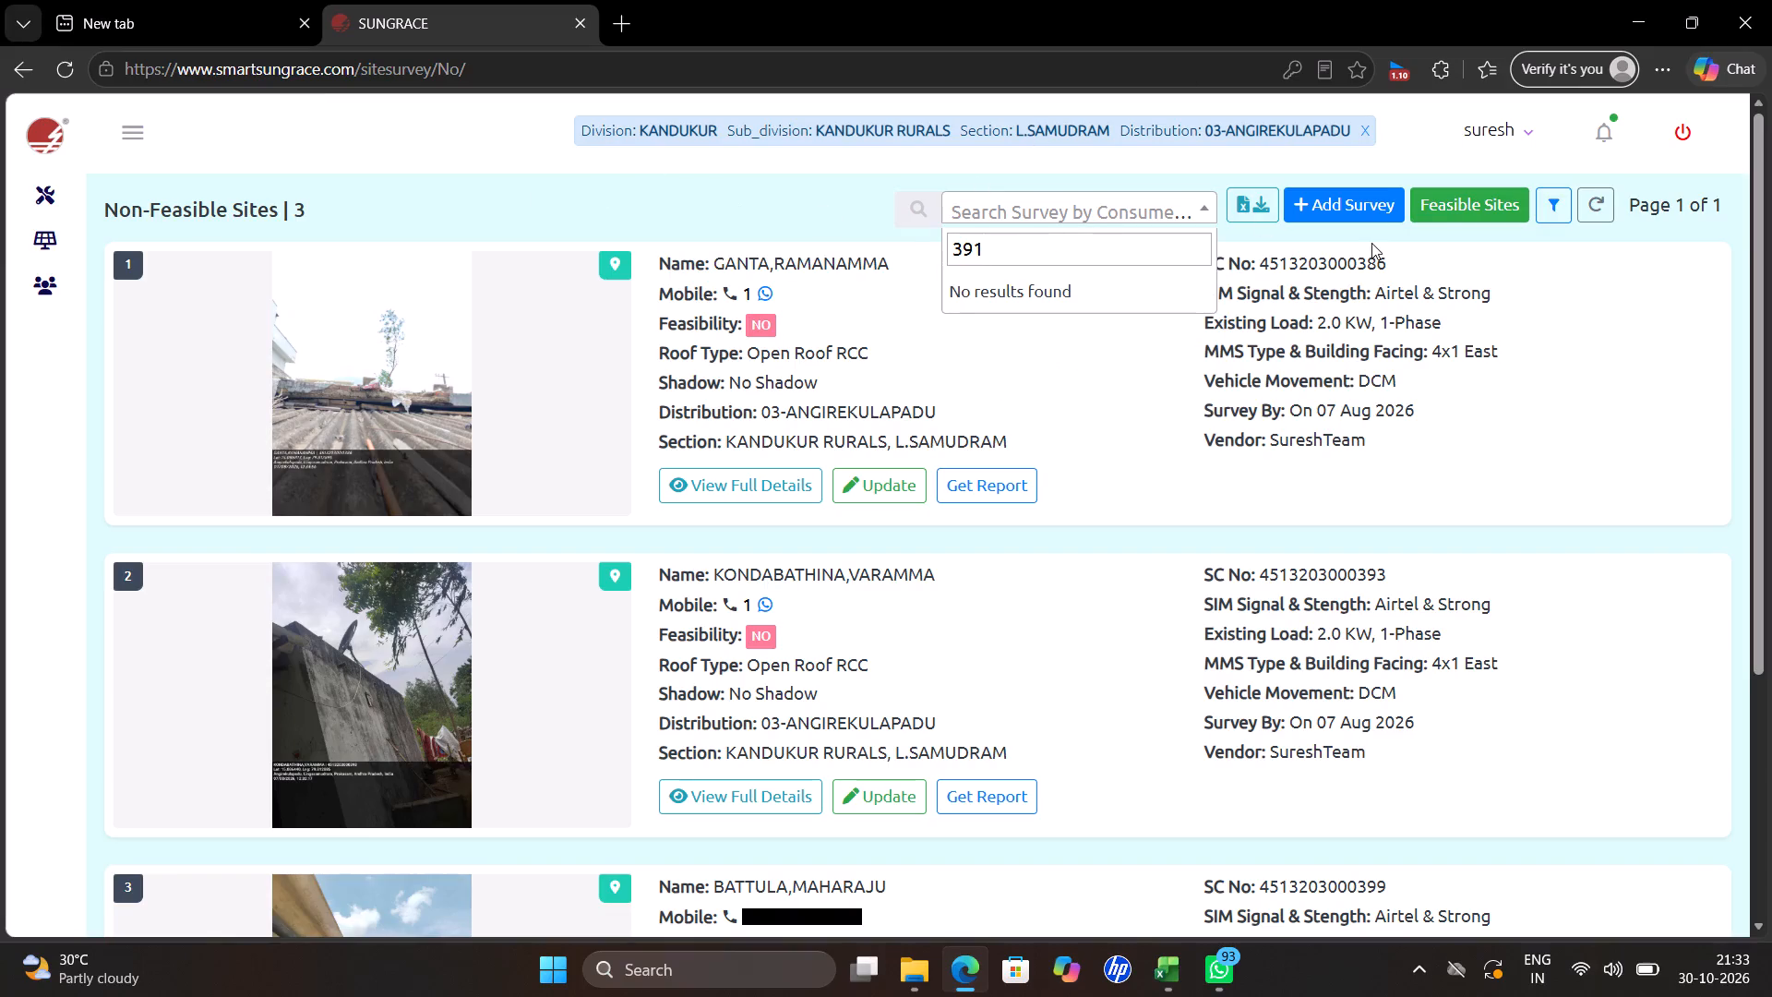
From the feasible sites page, add an off-site survey for the consumer whose service number ends in 391.
click(1445, 210)
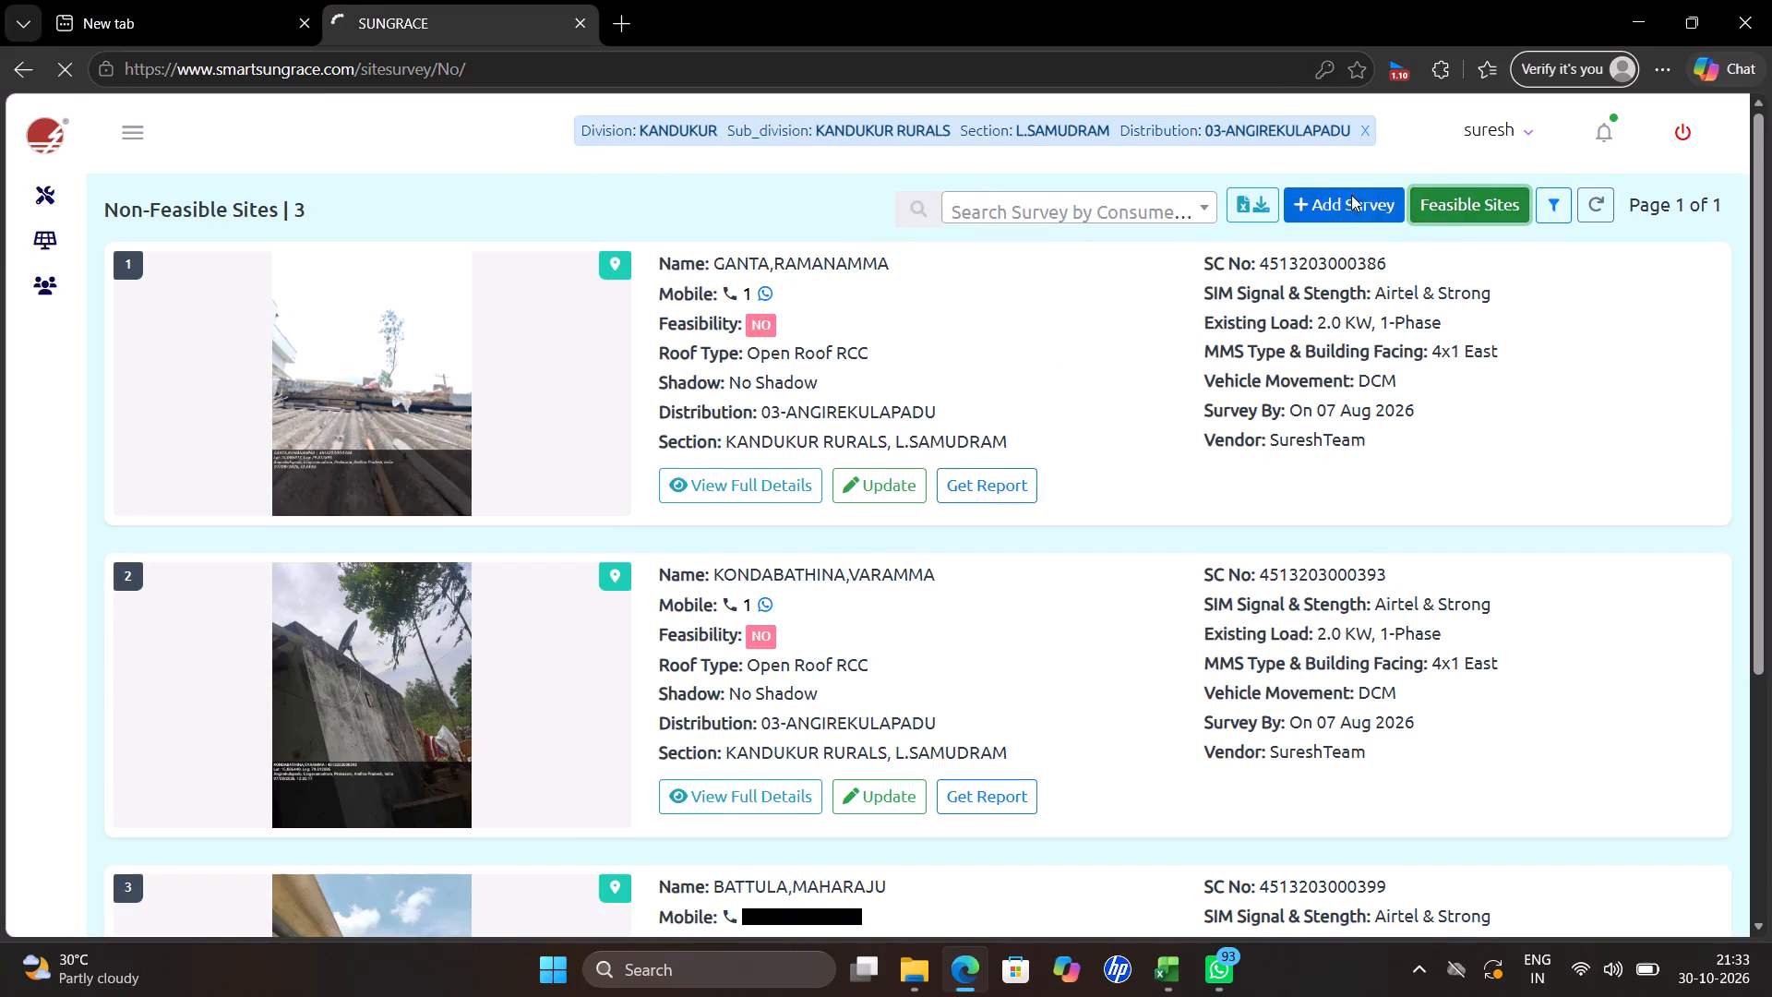
click(1341, 198)
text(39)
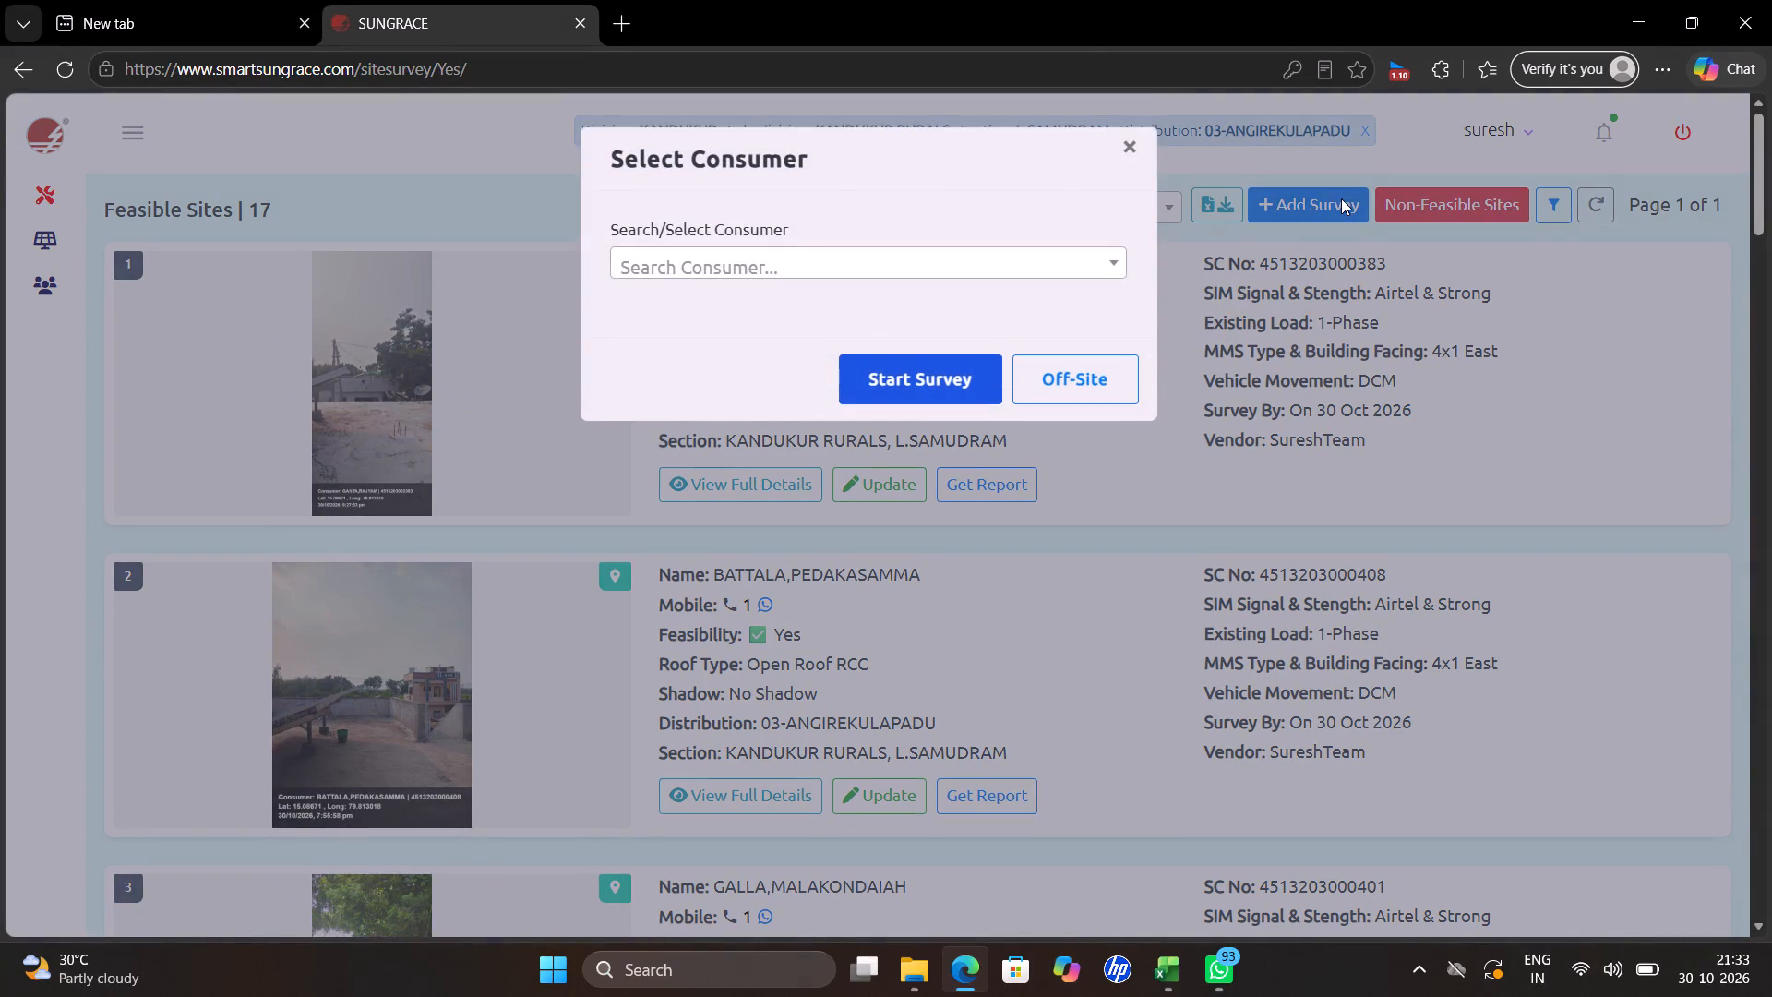
click(1066, 260)
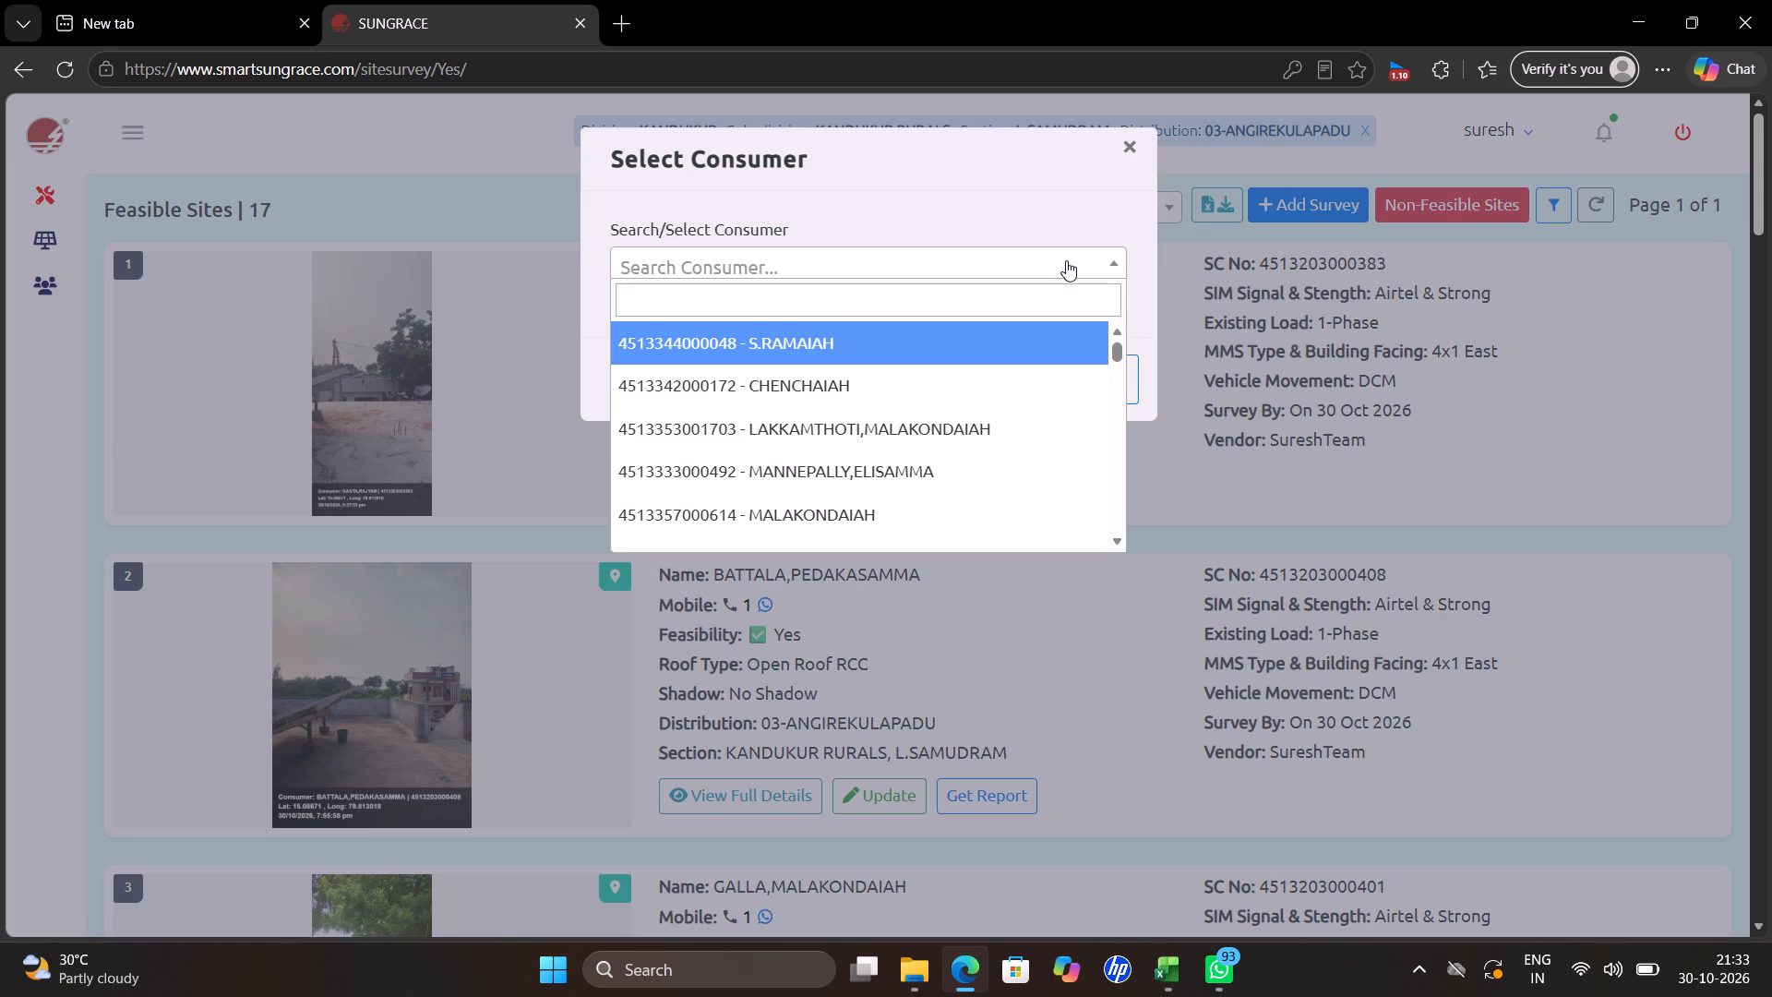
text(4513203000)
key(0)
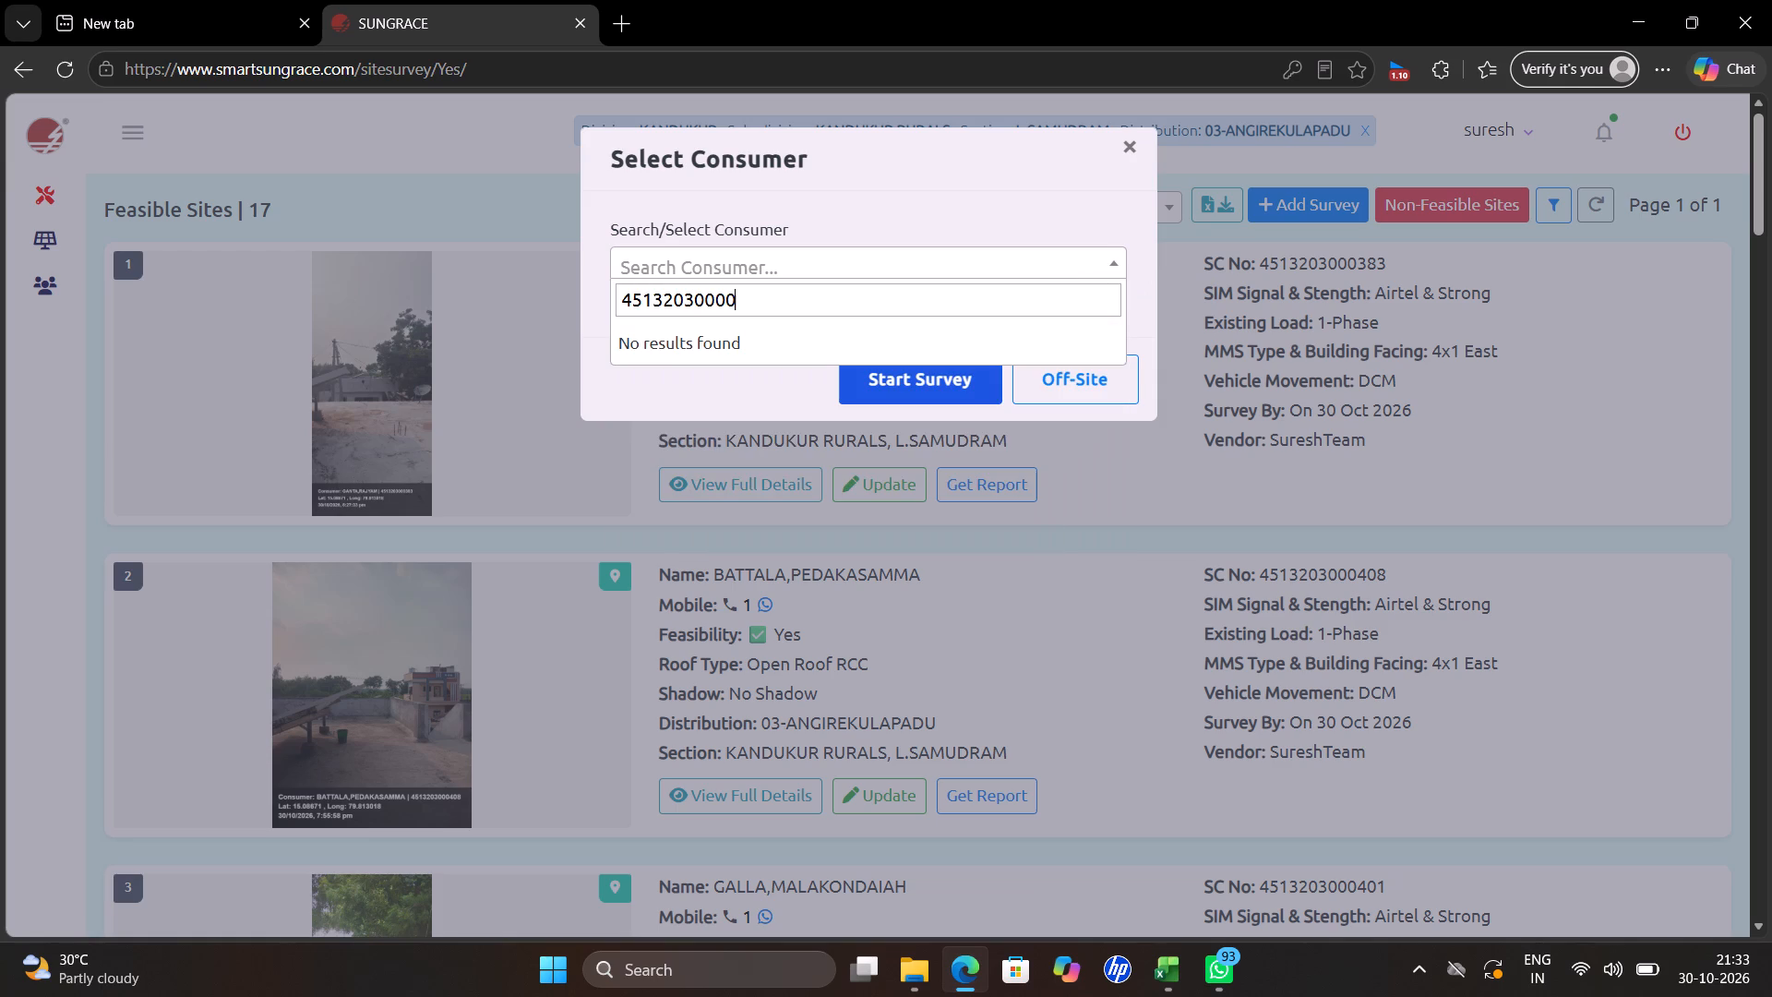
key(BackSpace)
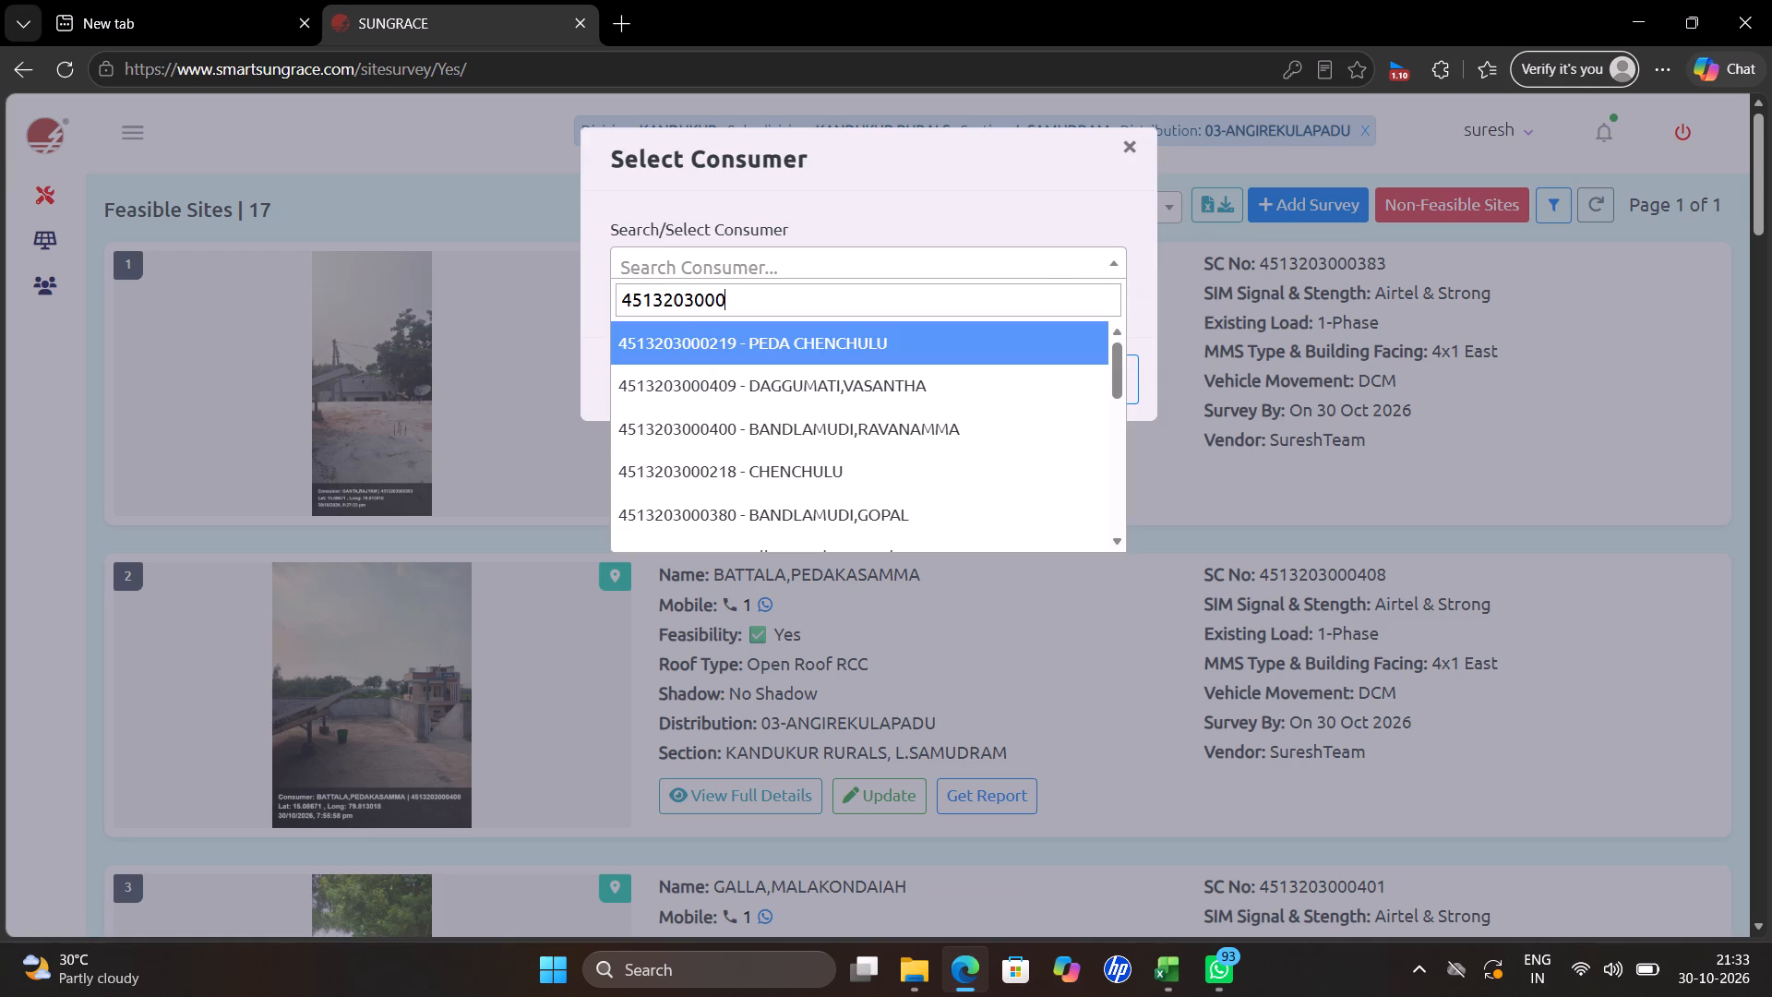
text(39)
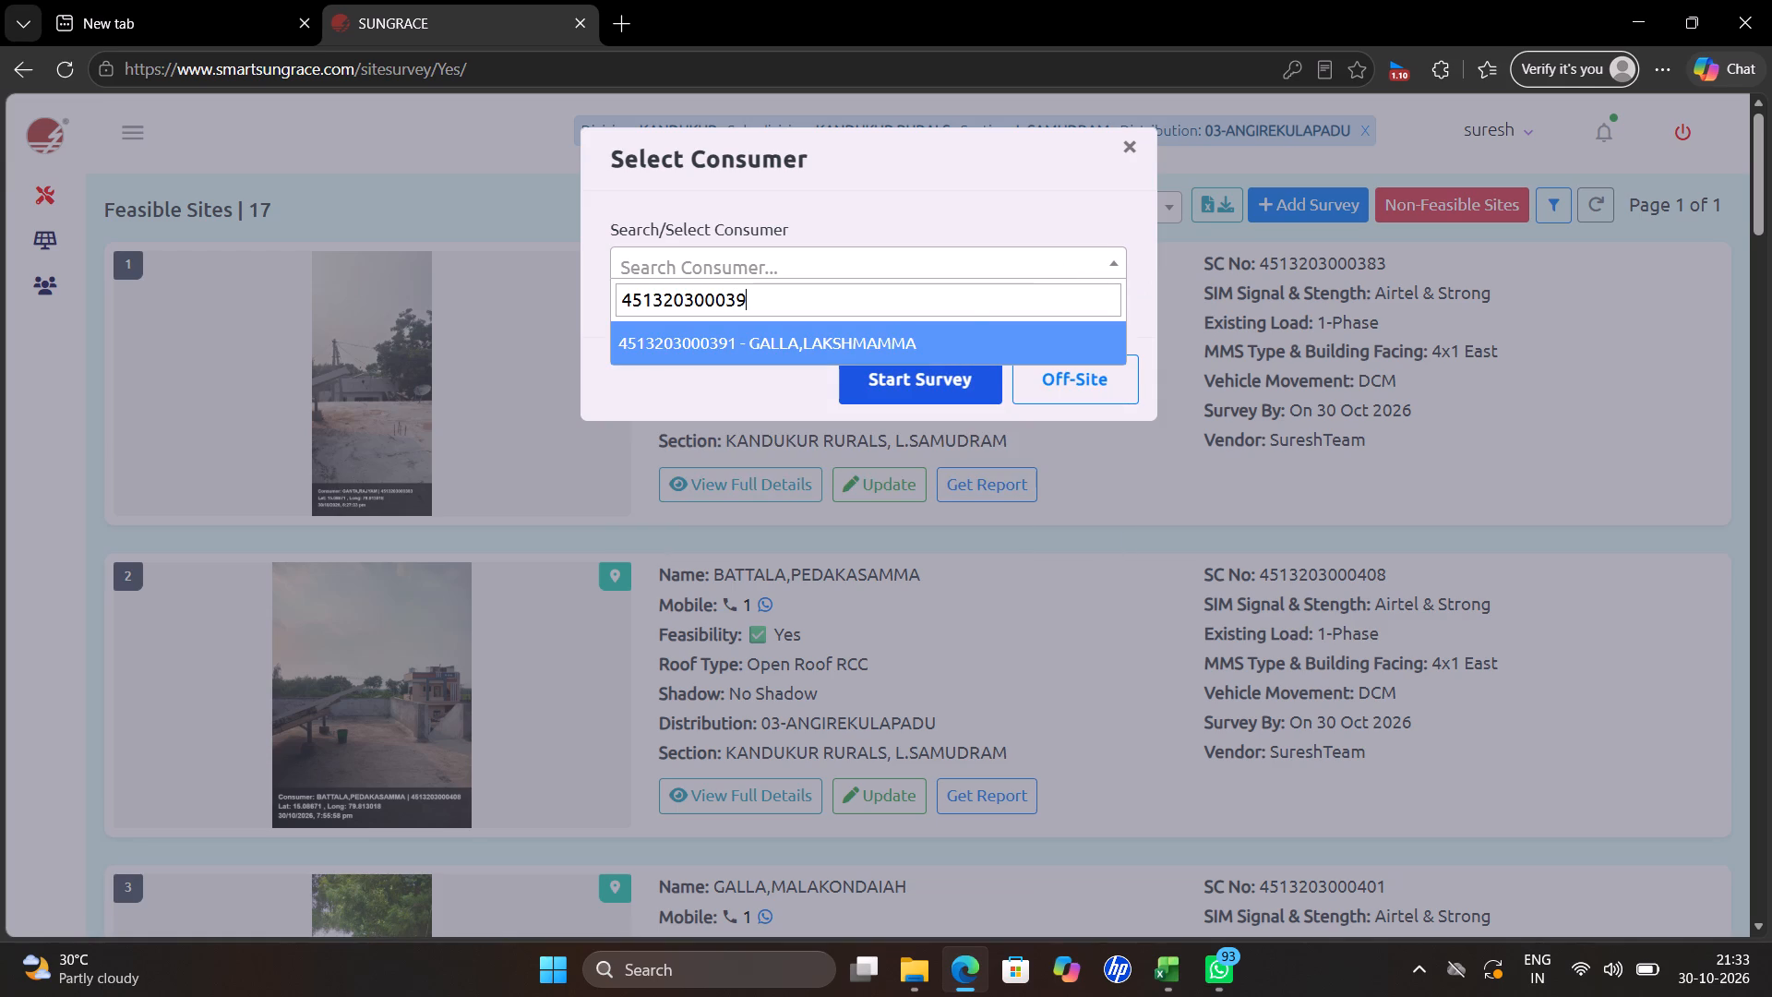
click(966, 349)
click(1036, 374)
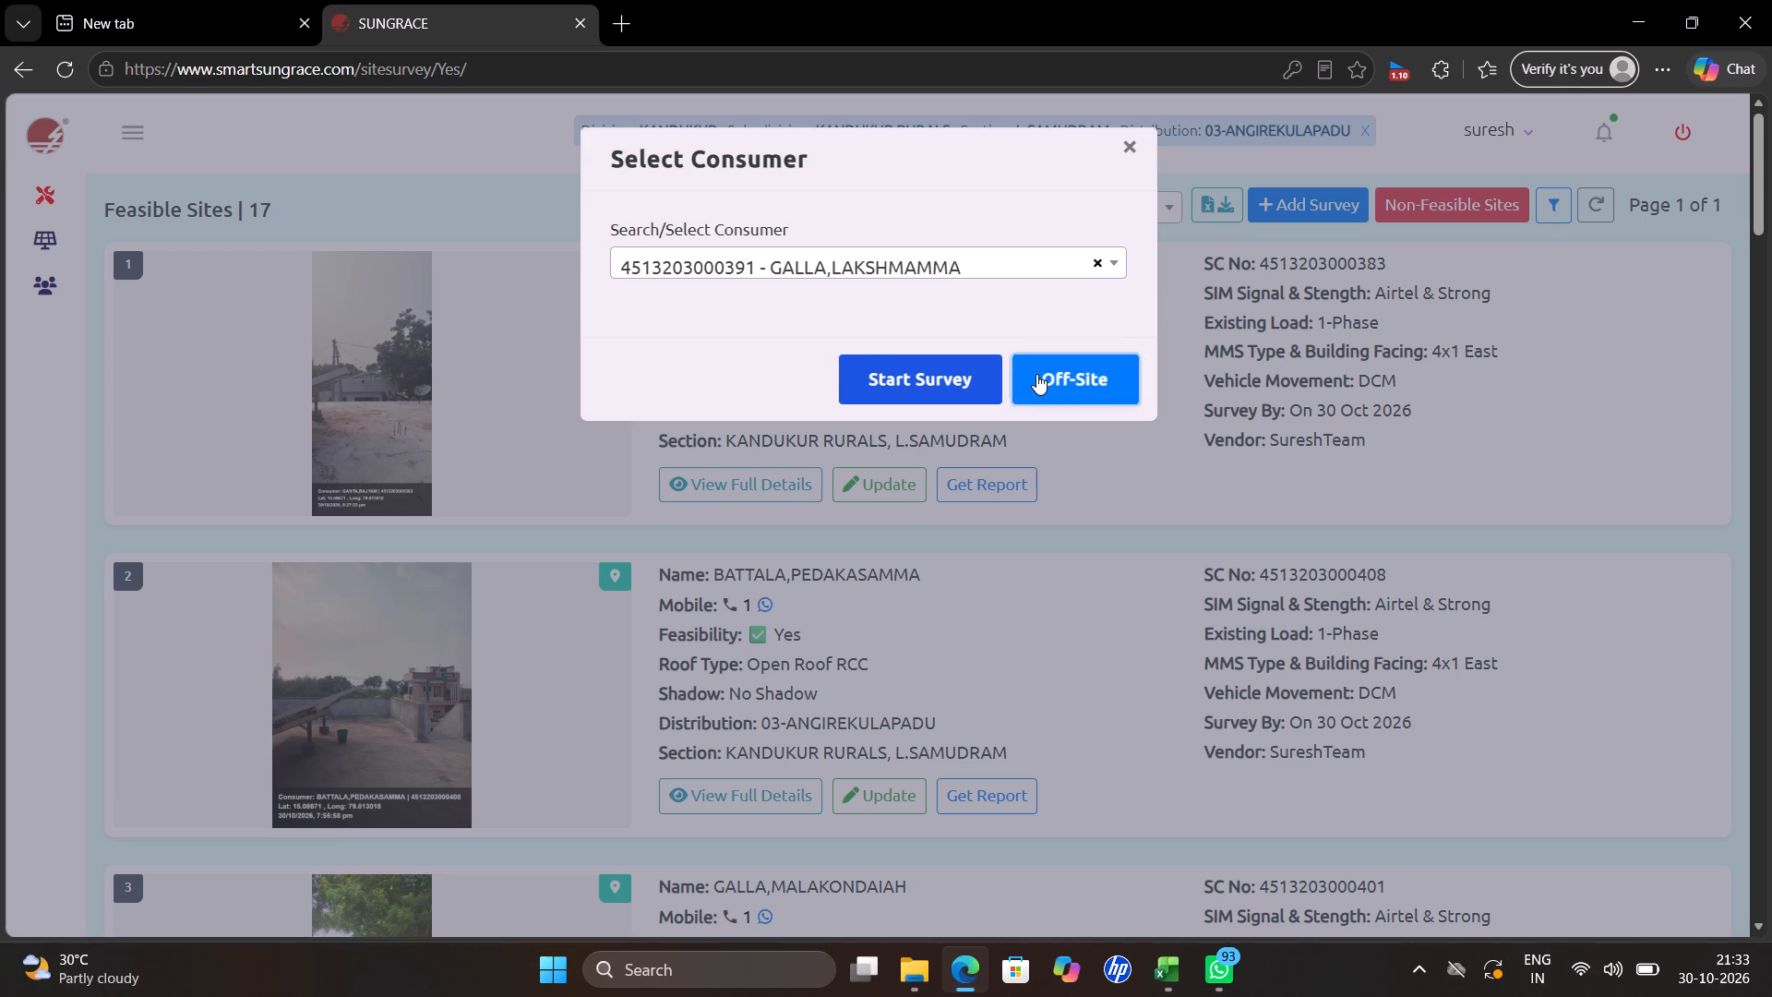
Fill the off-site survey form from the last-used saved entry with latitude 15.08671 and longitude 79.813018.
click(775, 343)
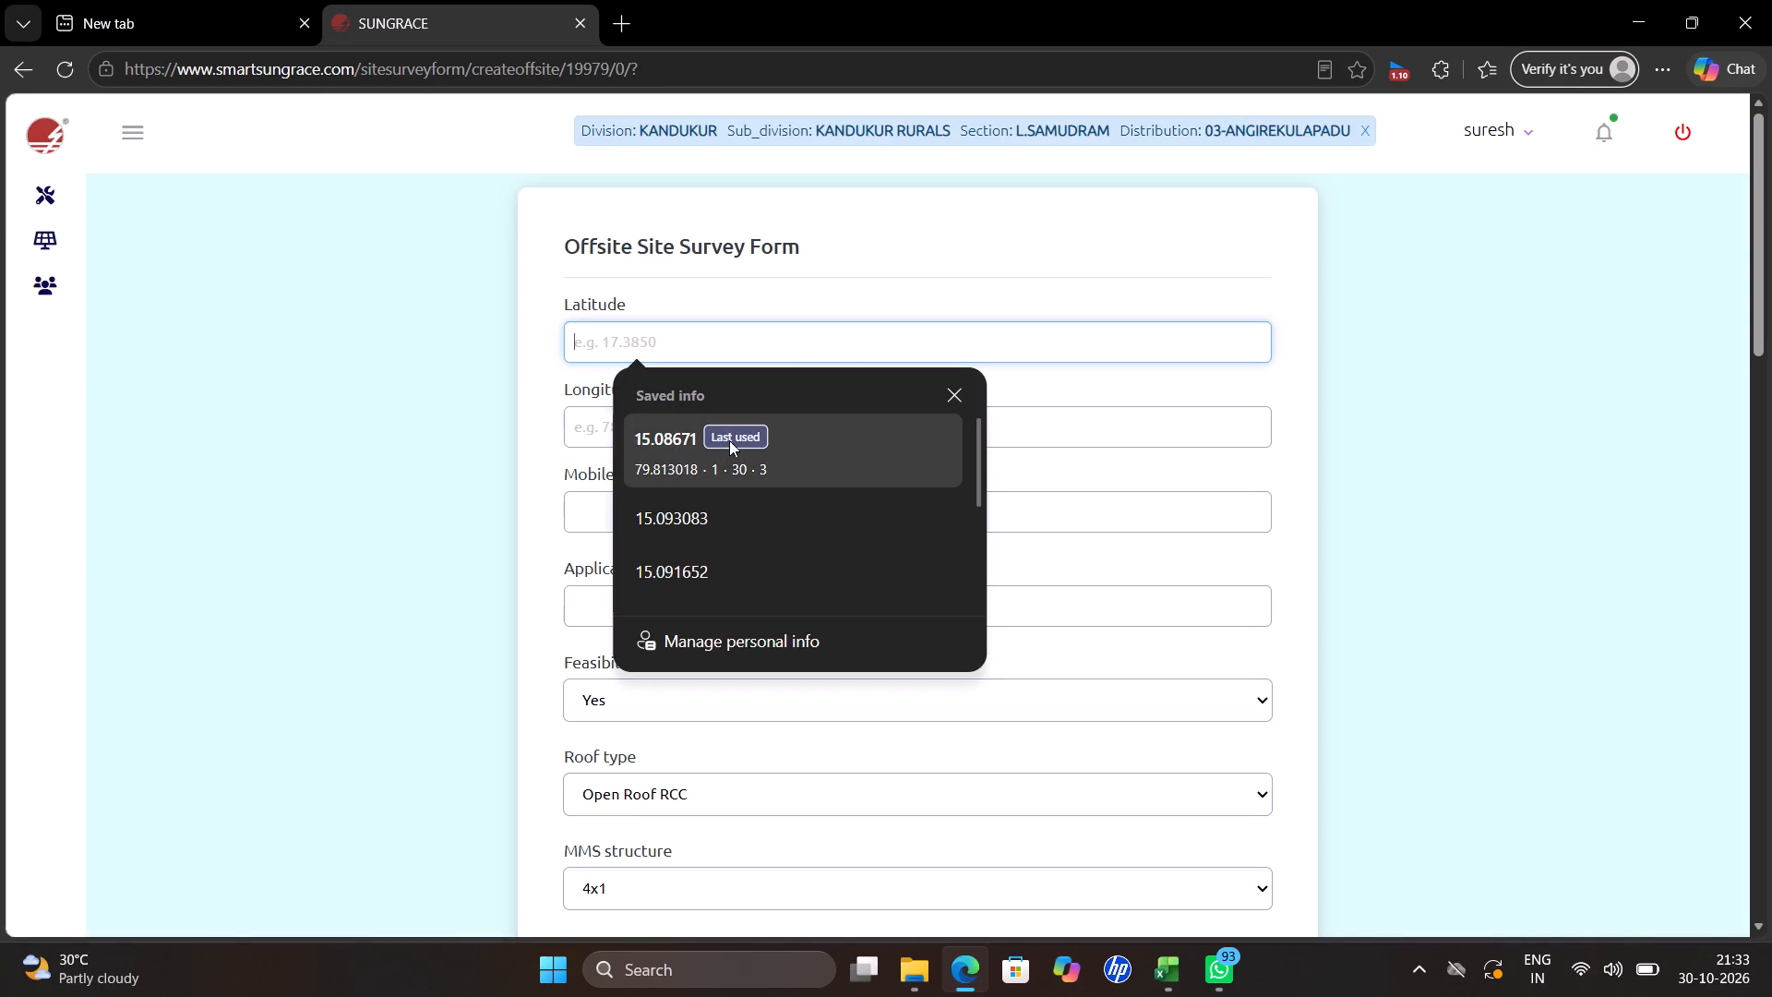
click(720, 450)
scroll(720, 450, down, 6)
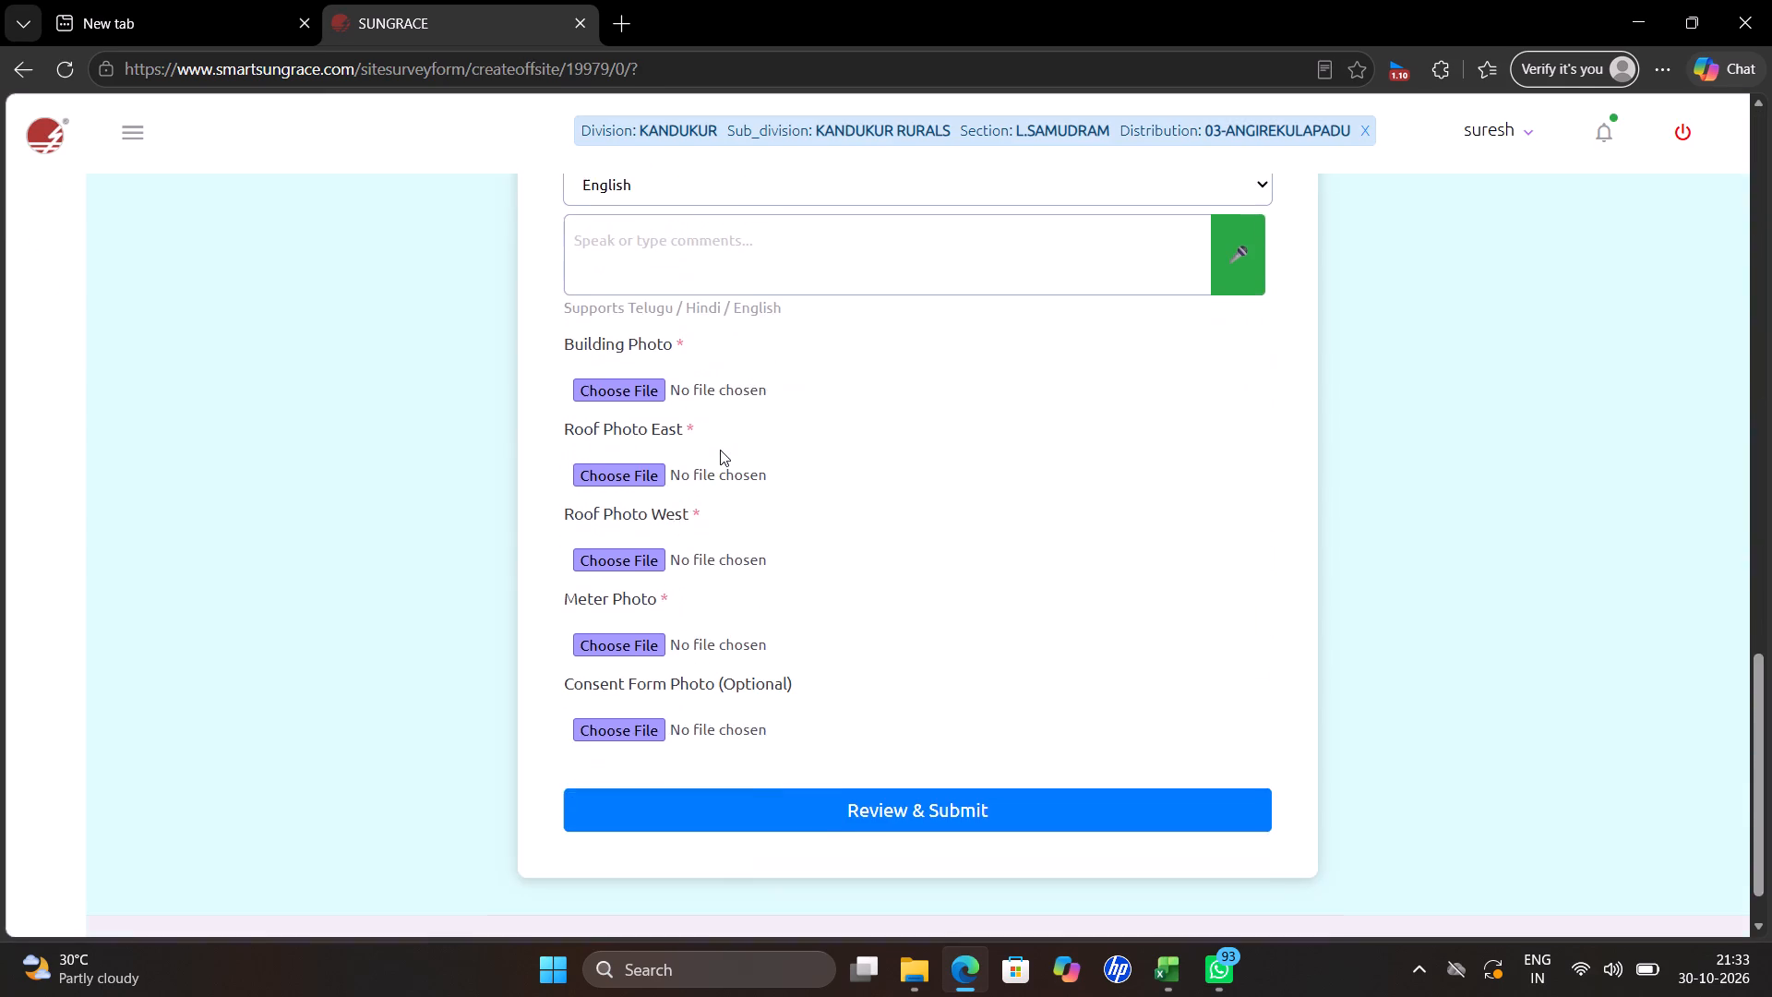
scroll(720, 450, down, 2)
click(646, 340)
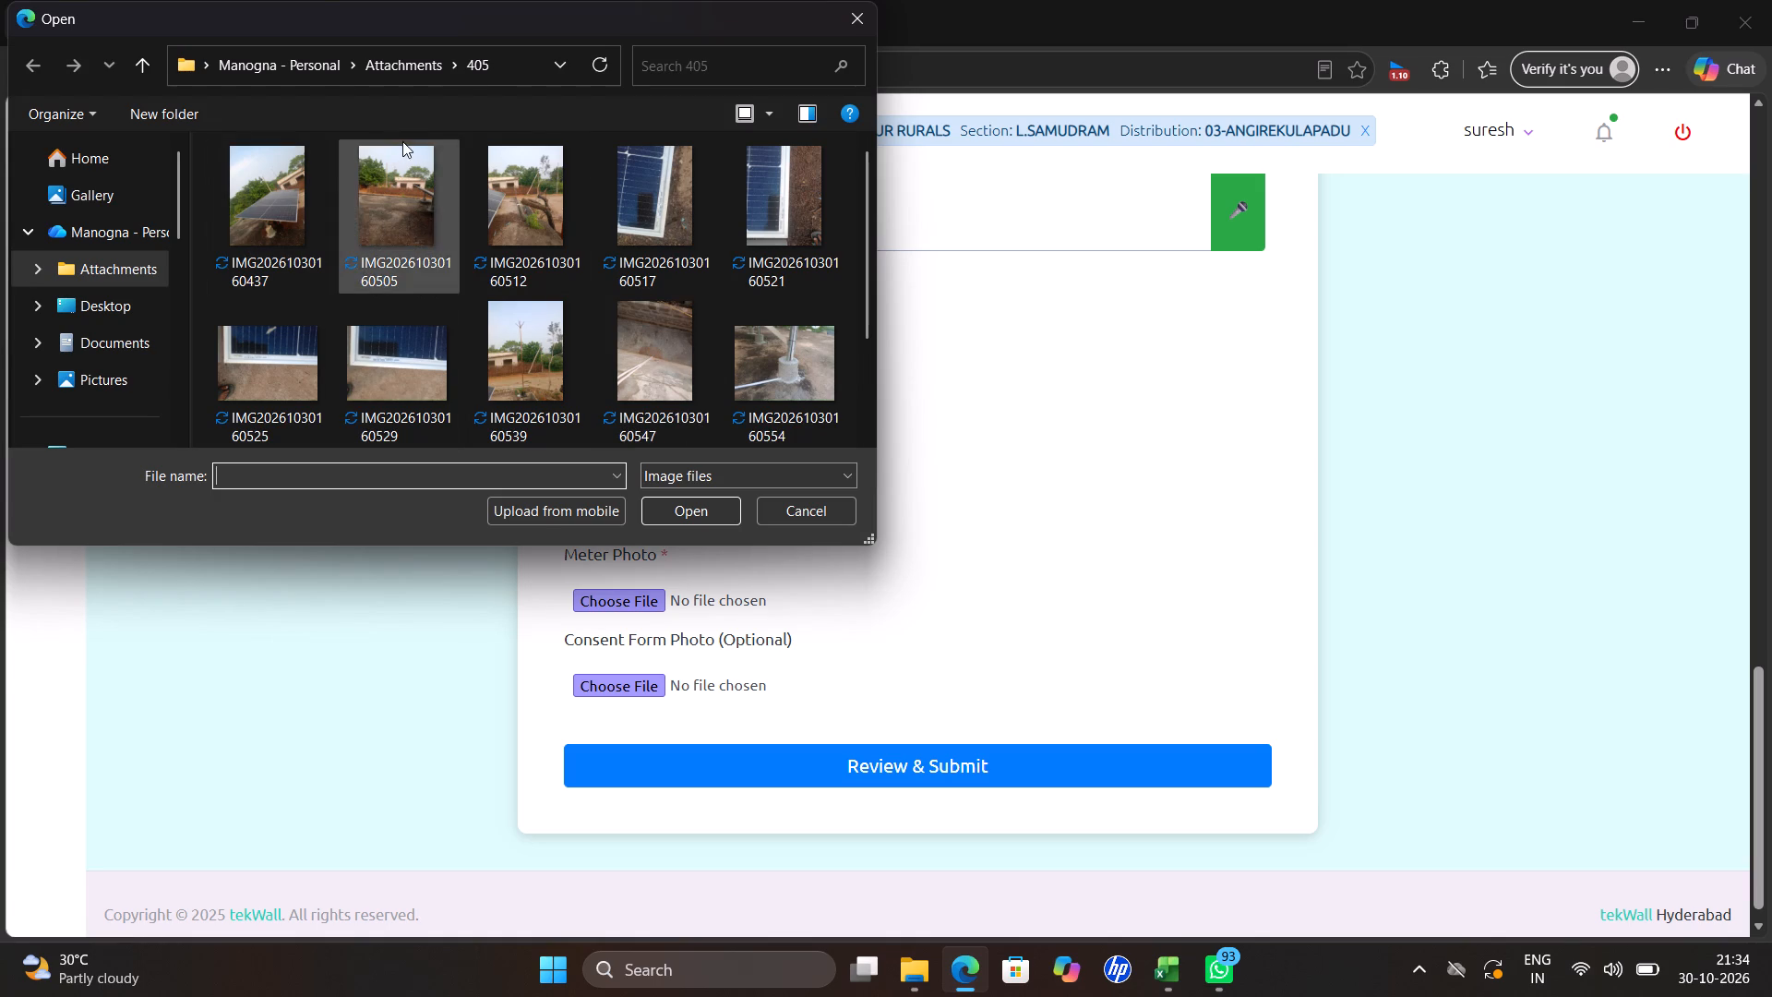
double_click(131, 270)
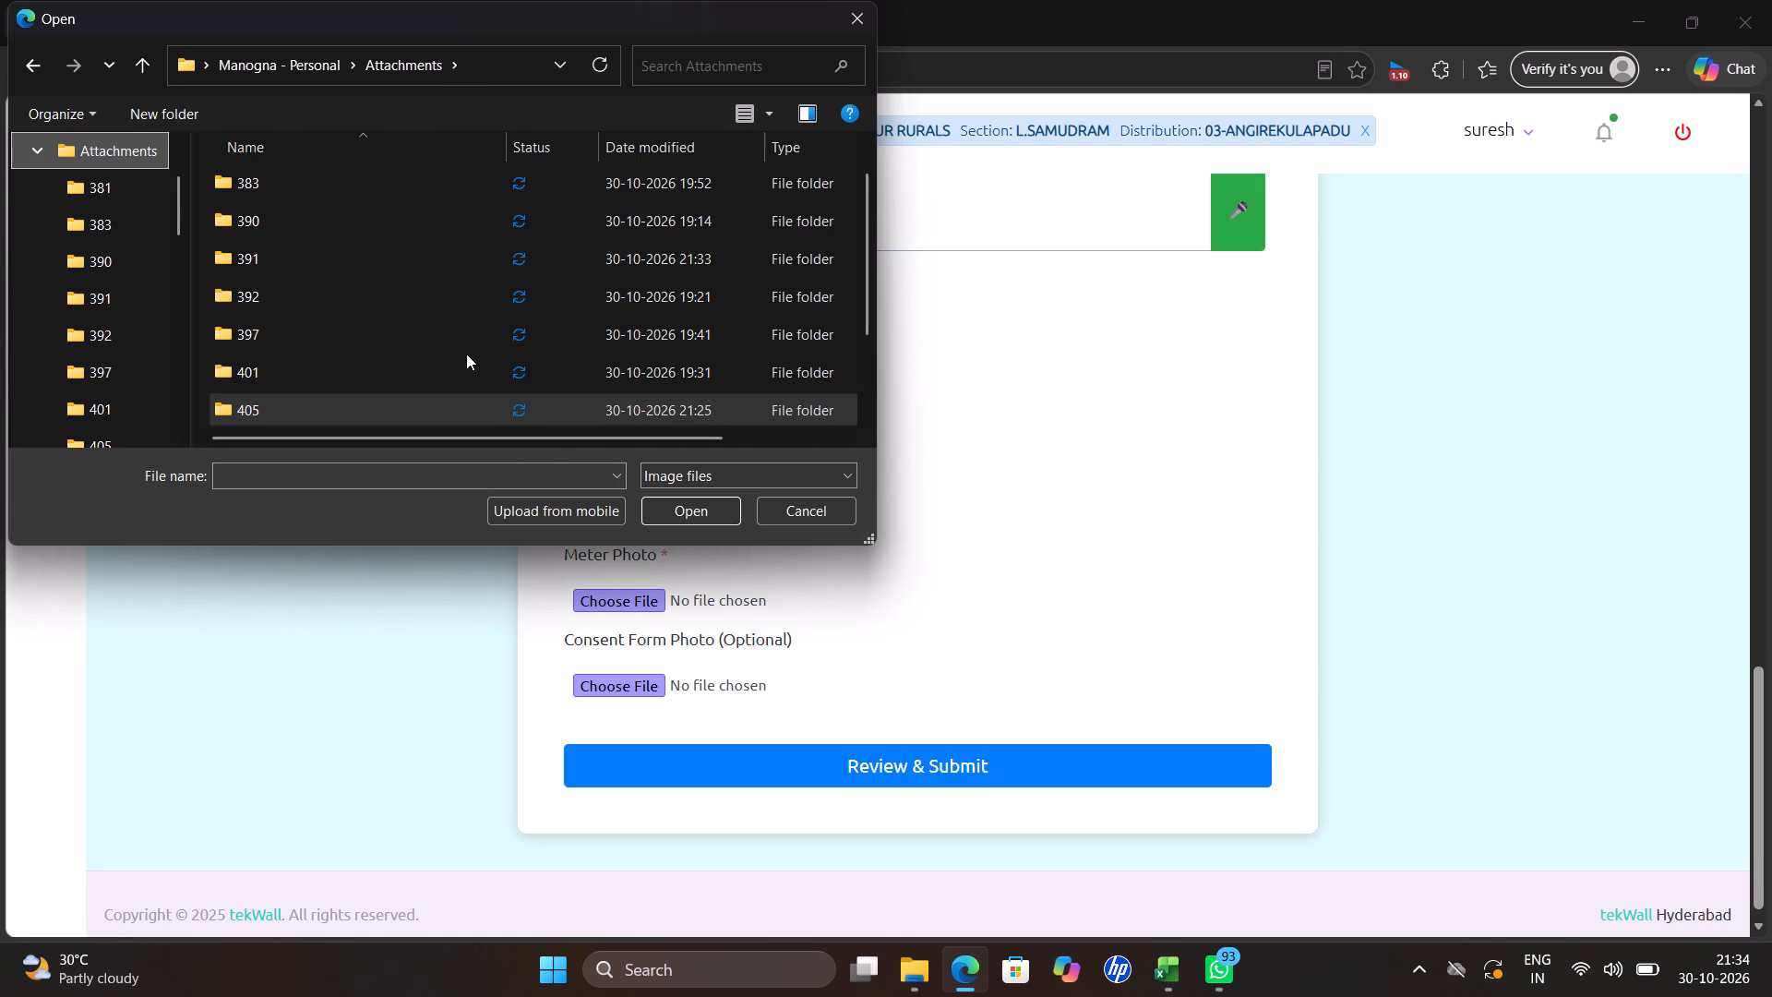
double_click(467, 260)
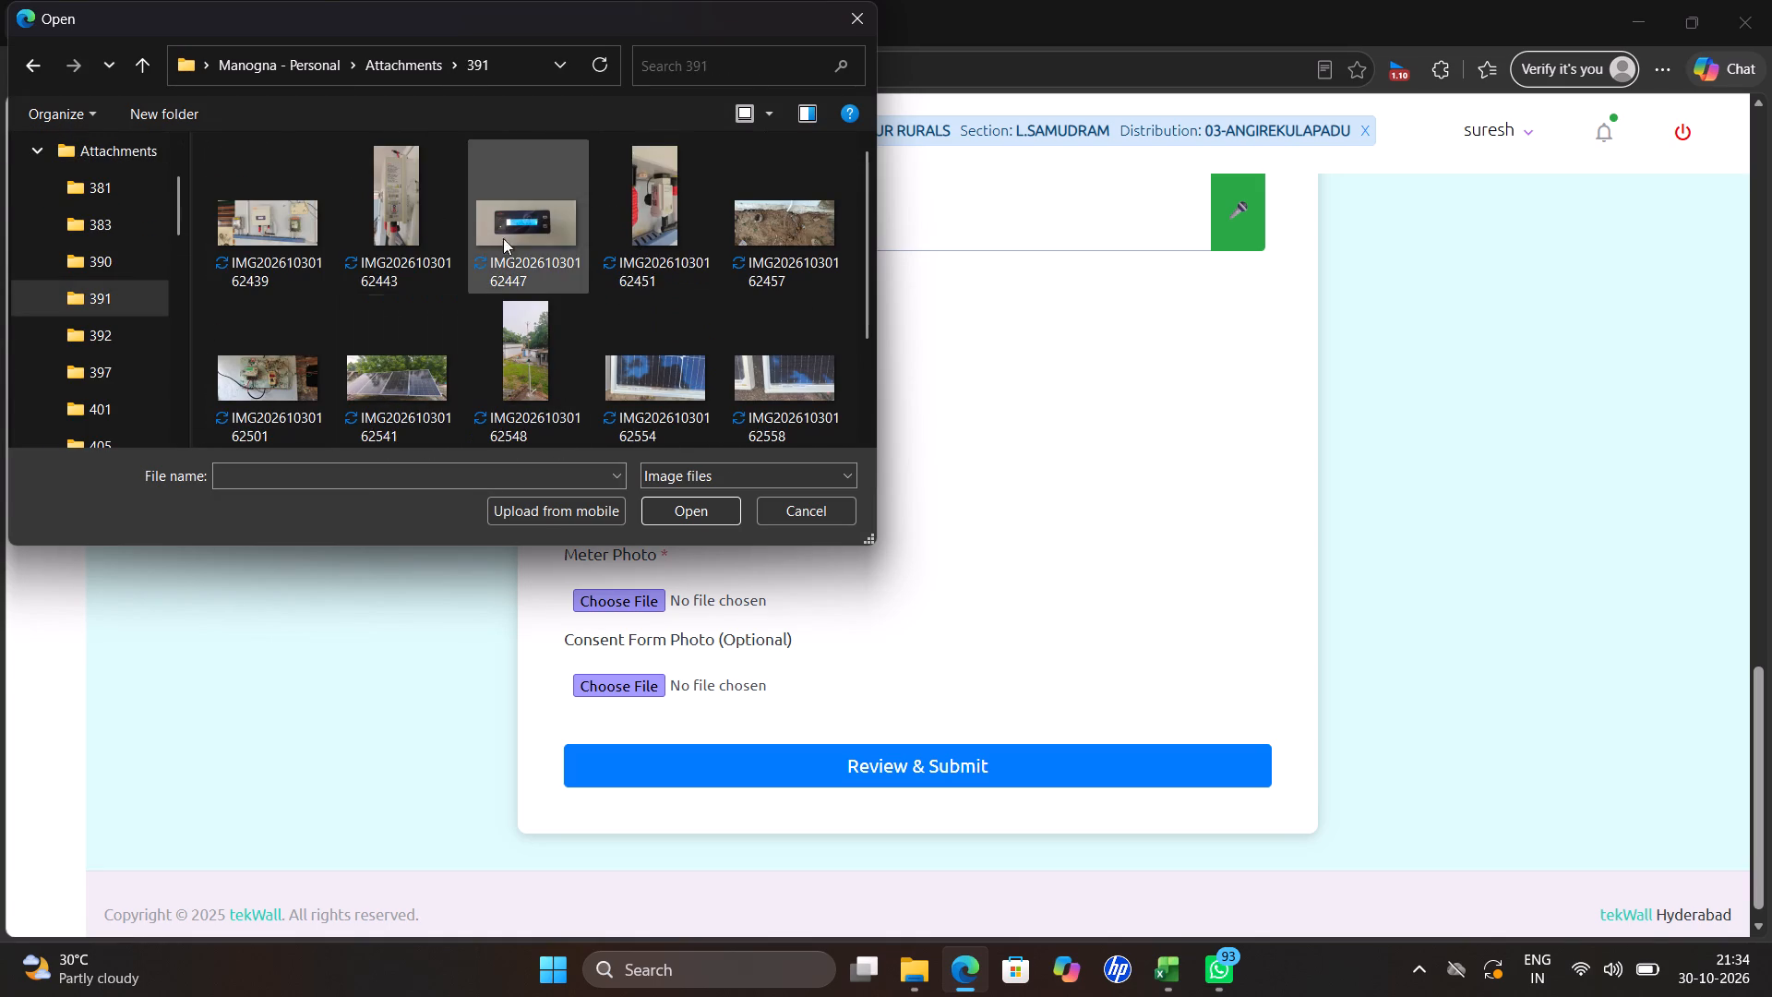
scroll(604, 246, down, 3)
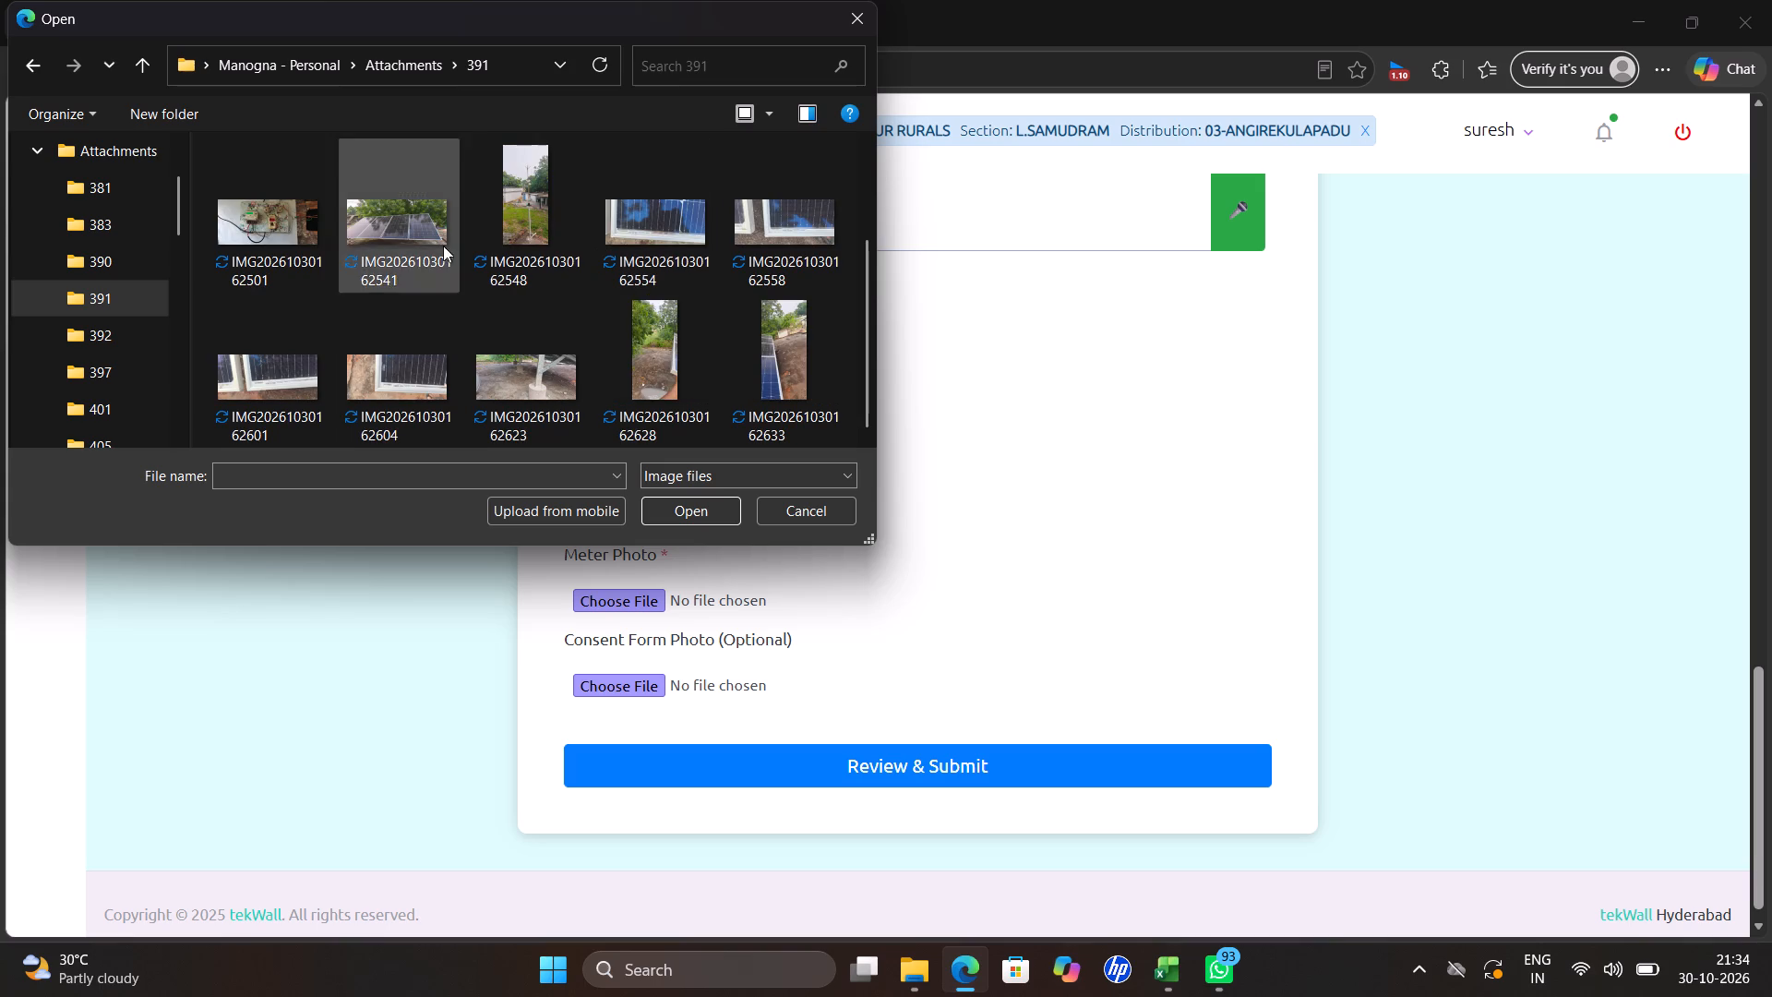
scroll(573, 322, up, 1)
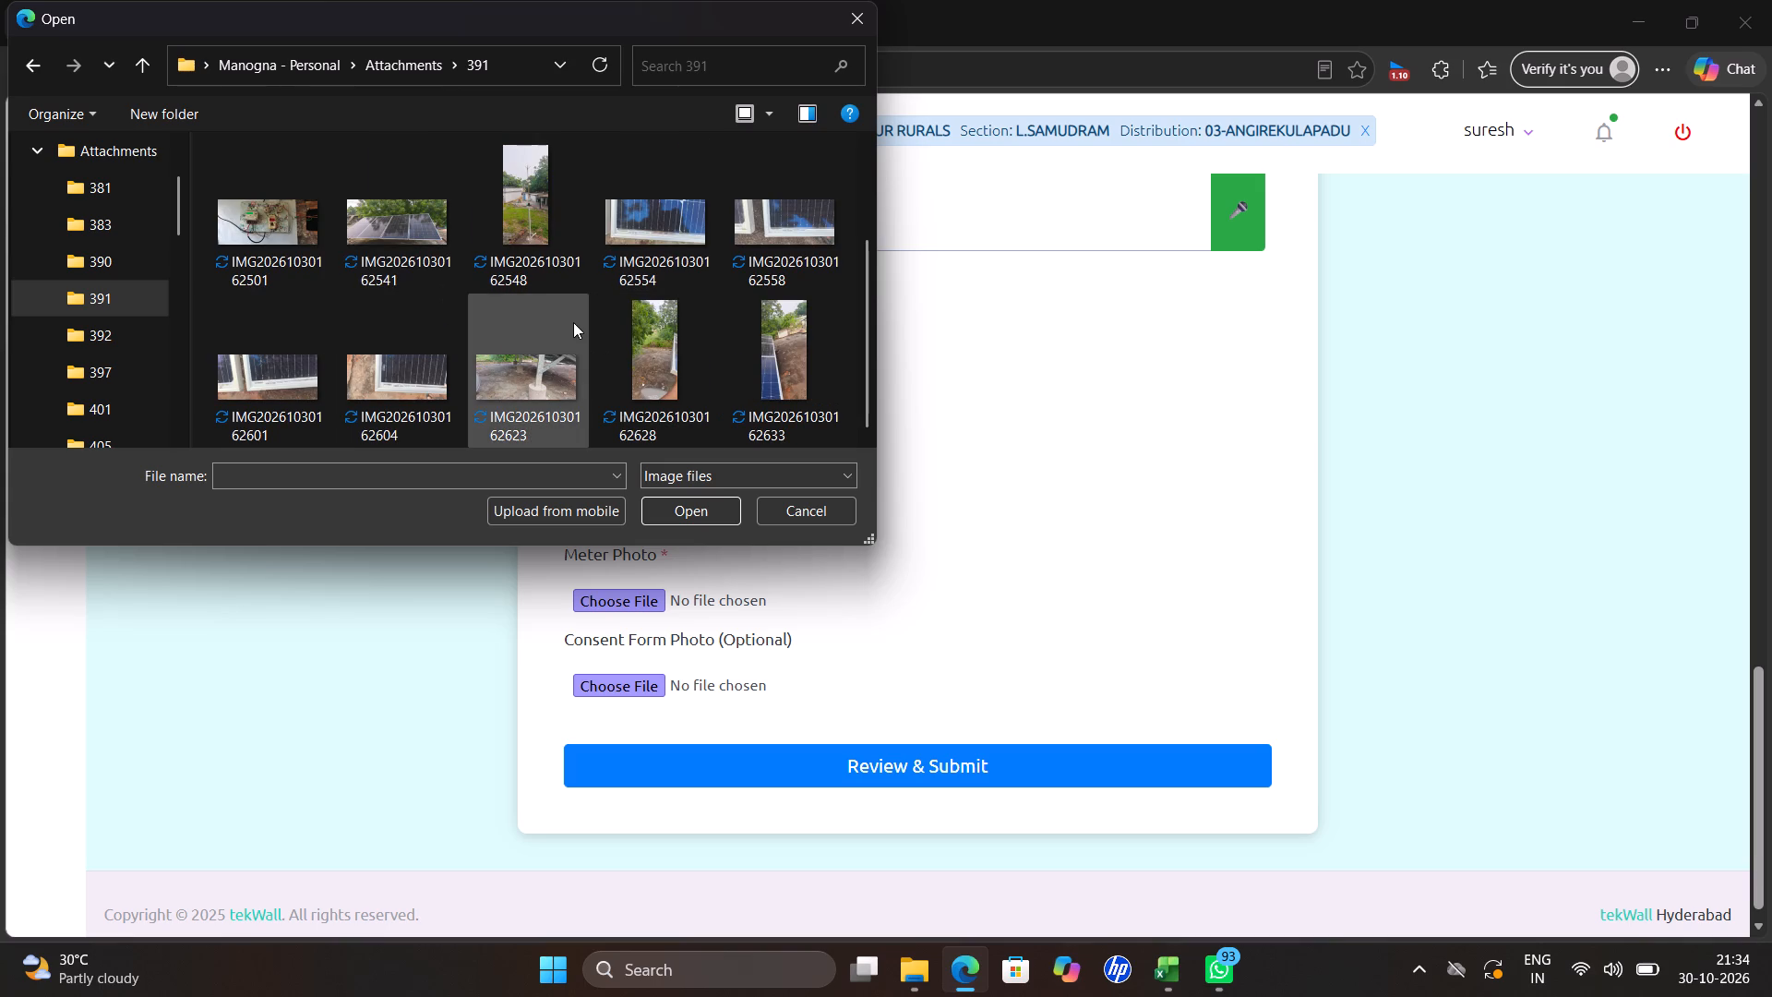
scroll(573, 322, up, 1)
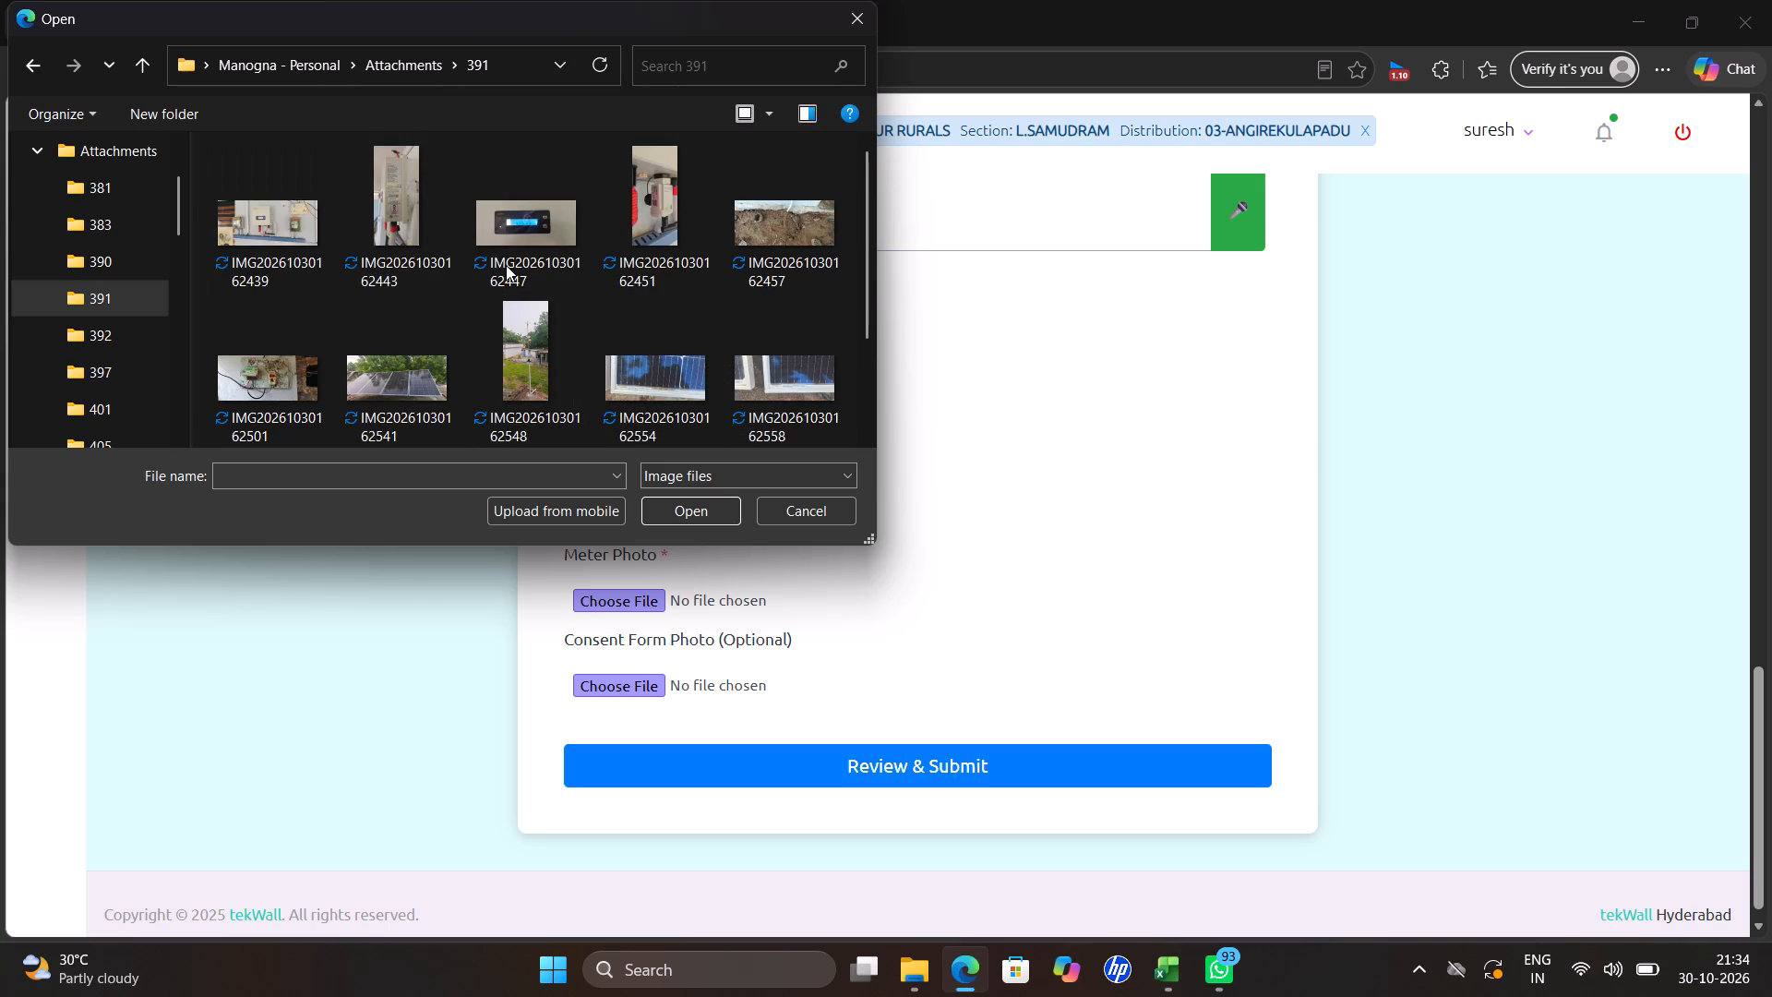
scroll(506, 265, down, 5)
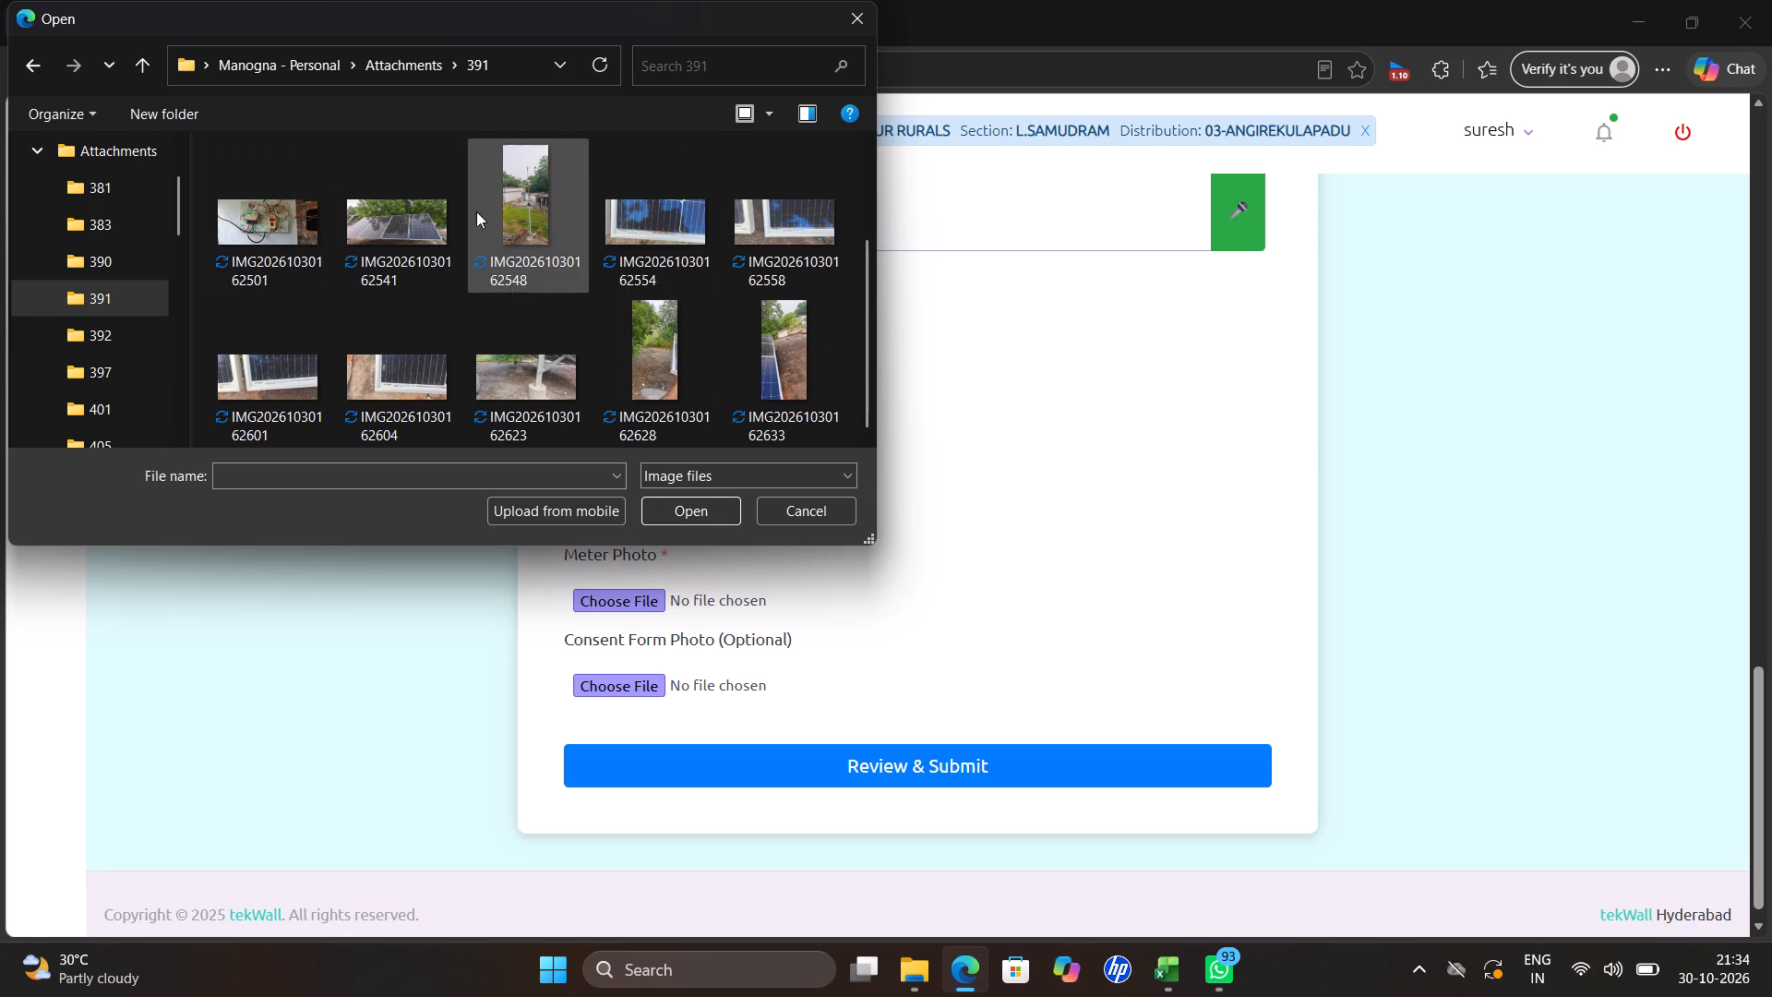
double_click(408, 250)
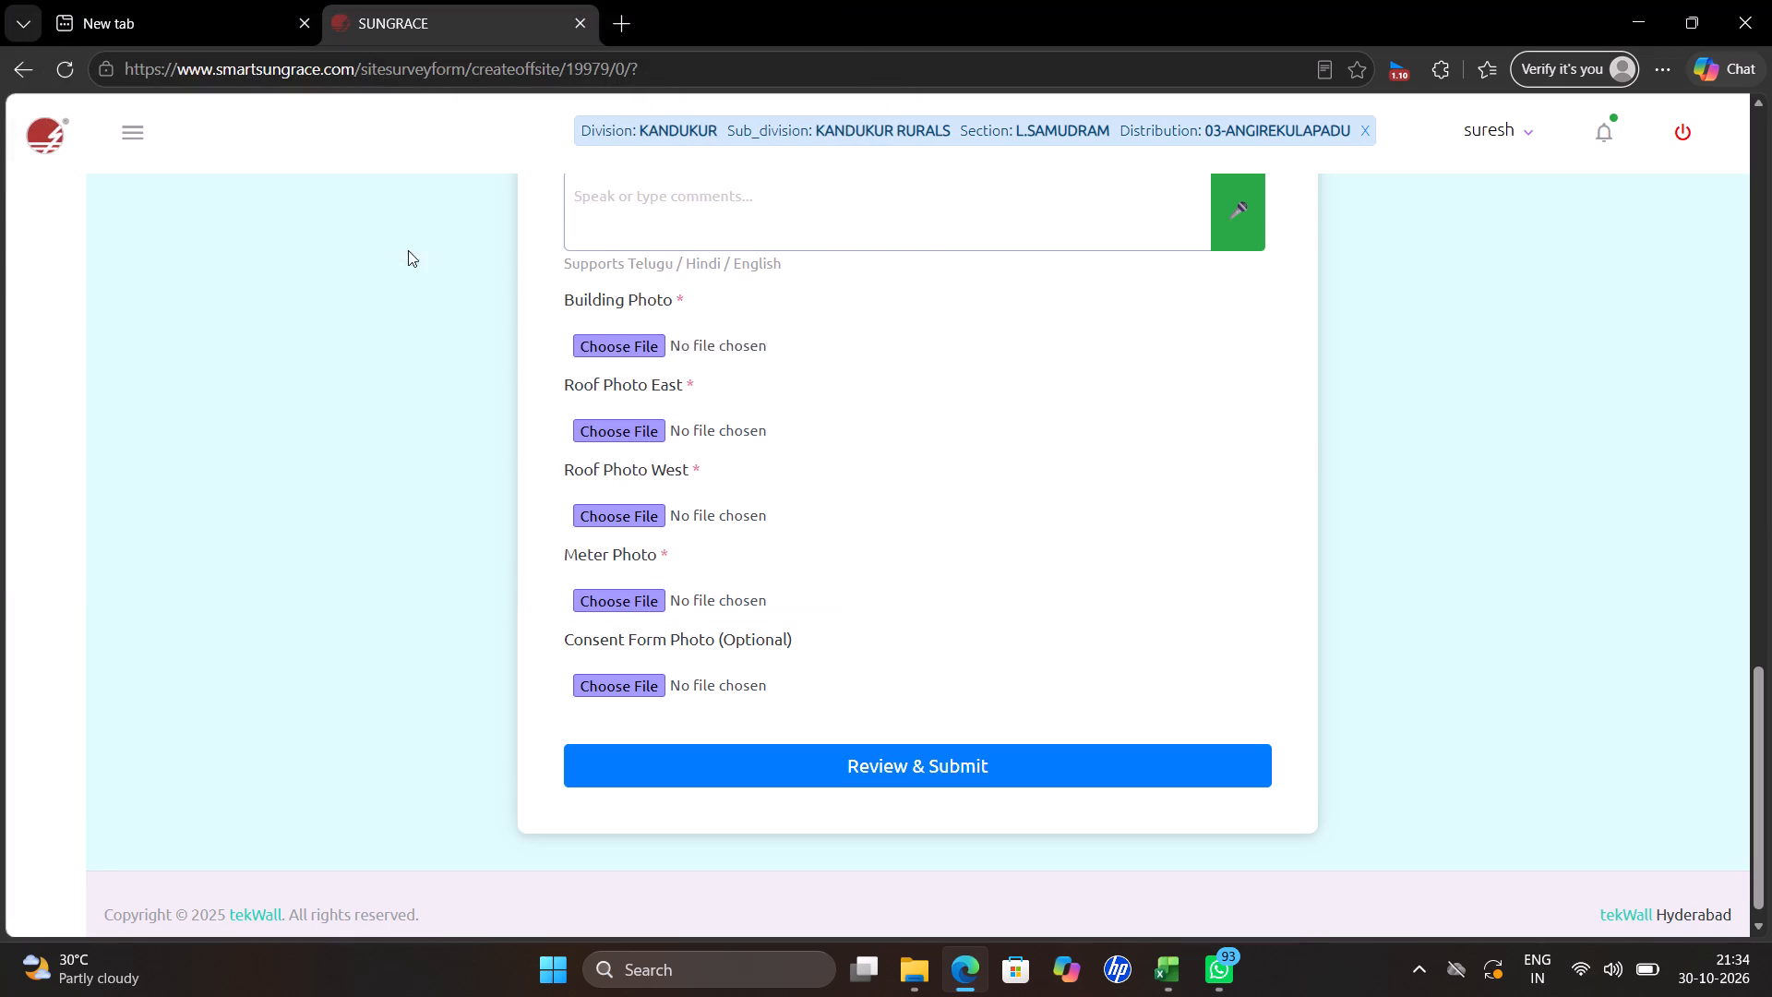
click(605, 426)
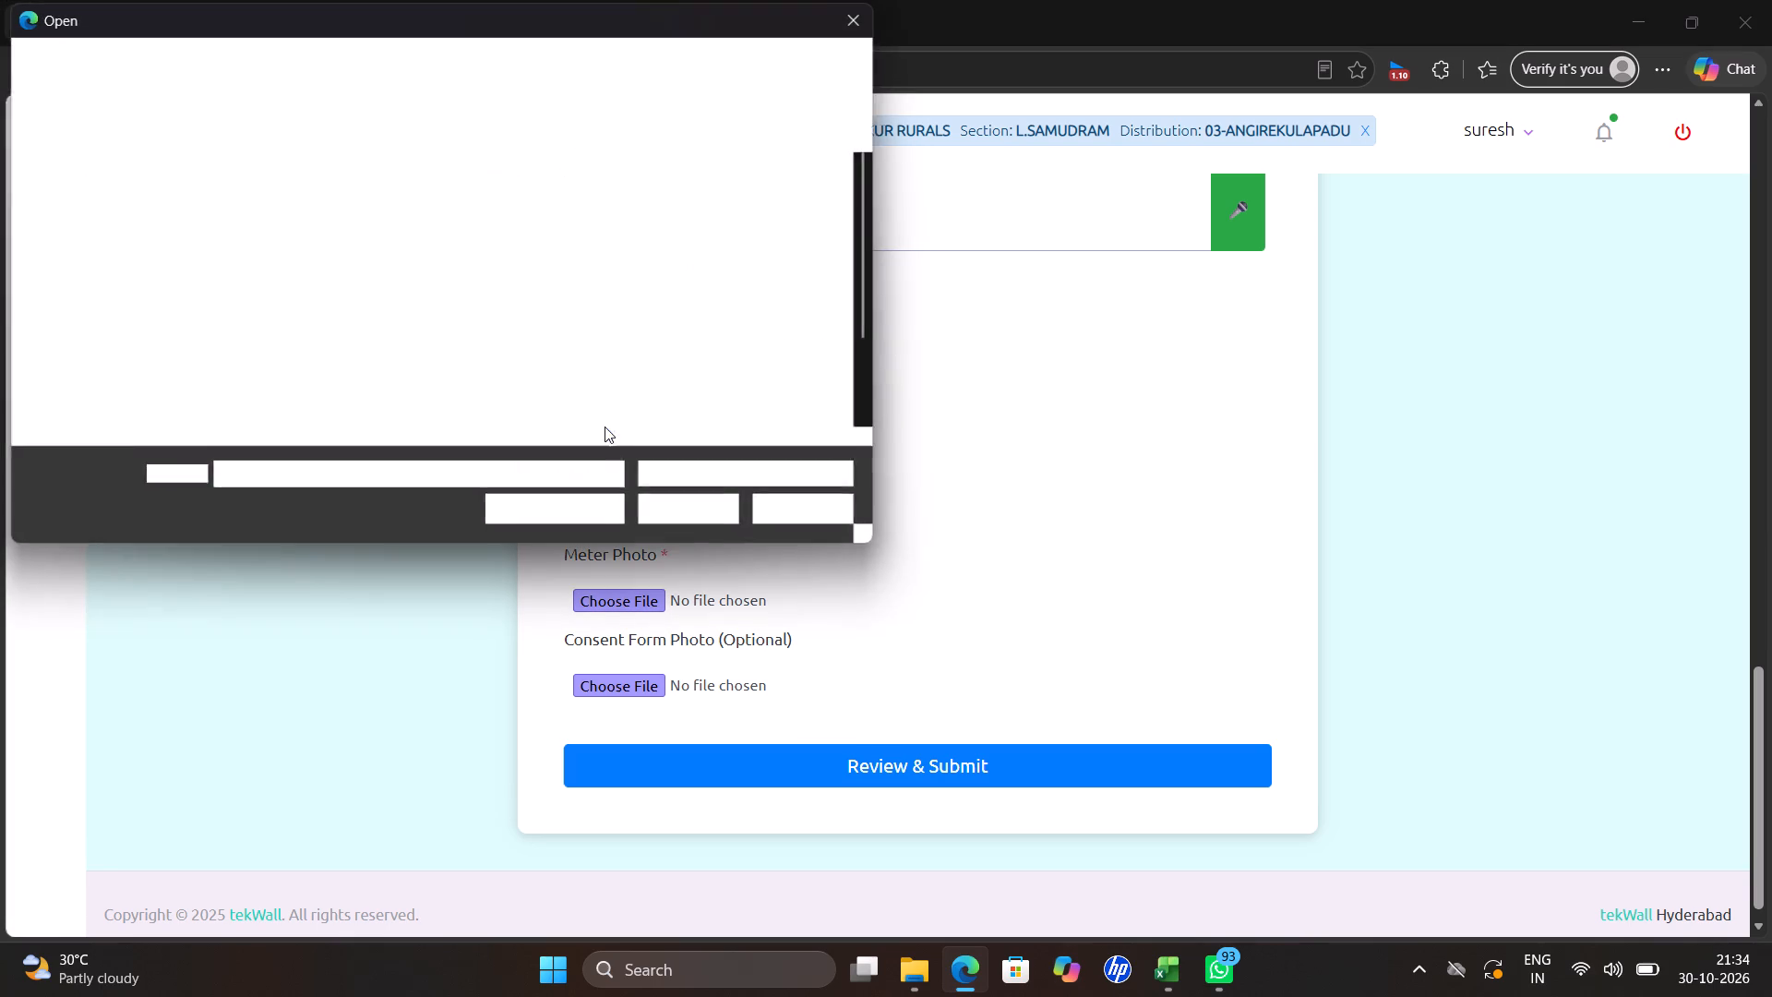
scroll(575, 344, down, 1)
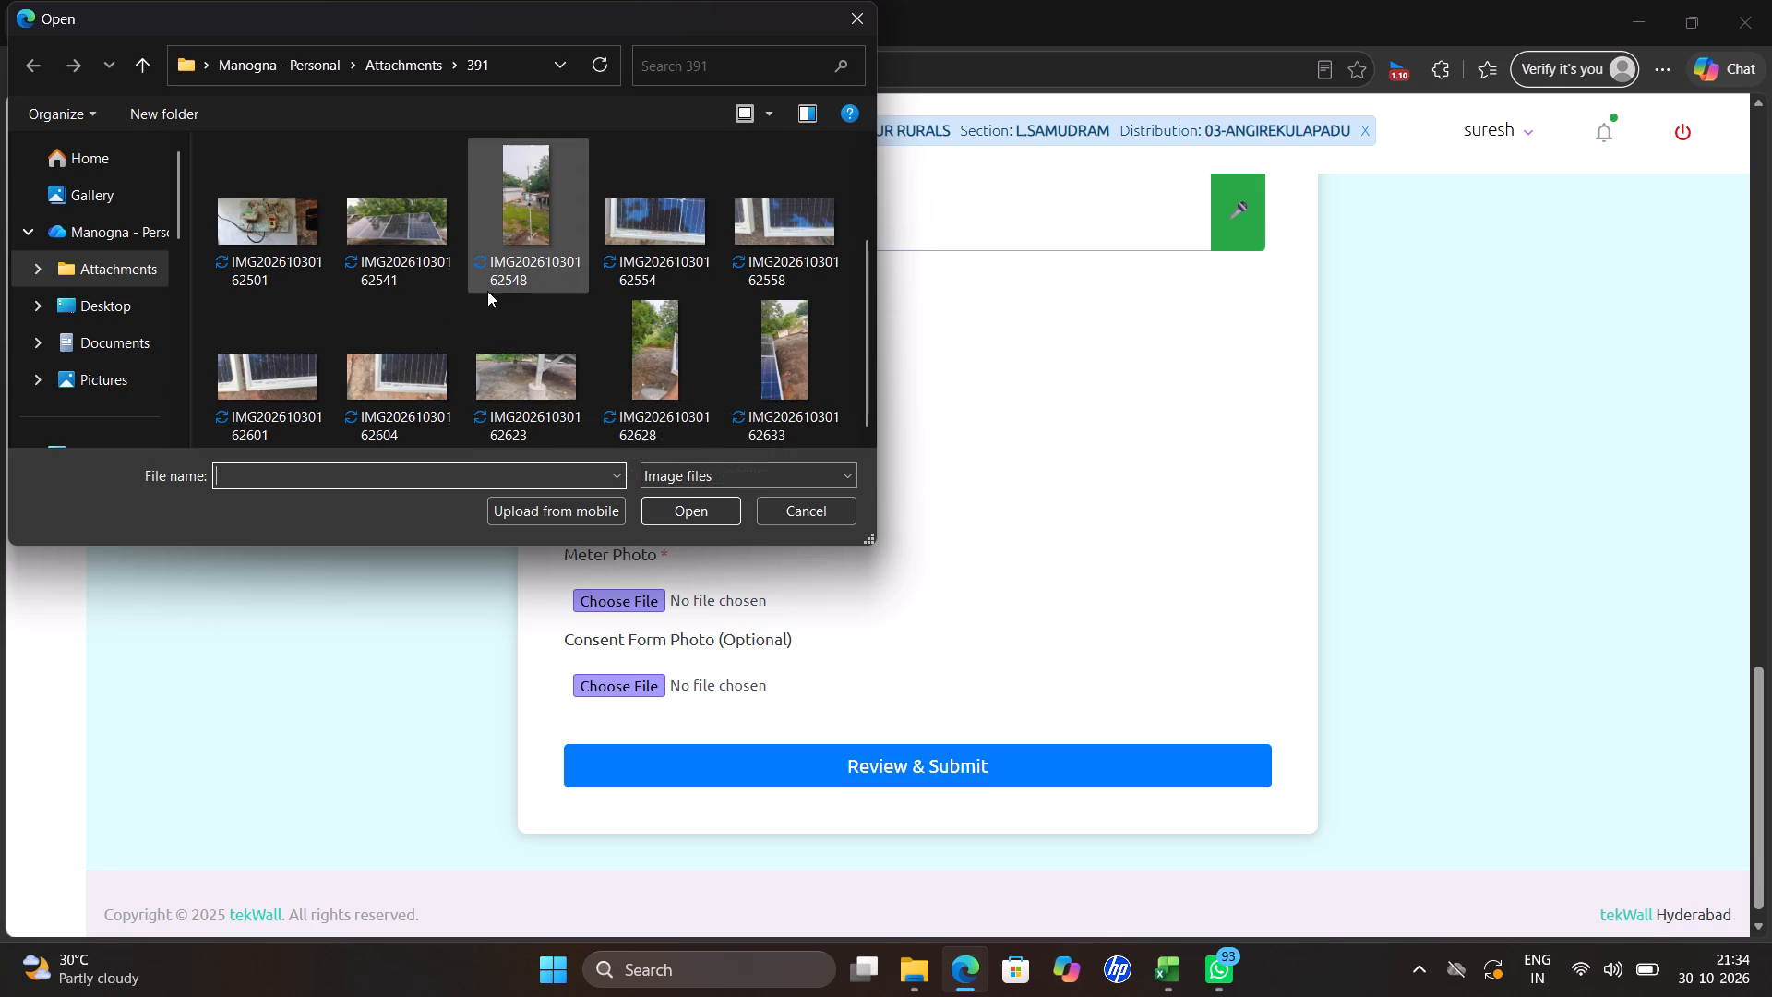
scroll(487, 291, down, 2)
scroll(658, 336, down, 3)
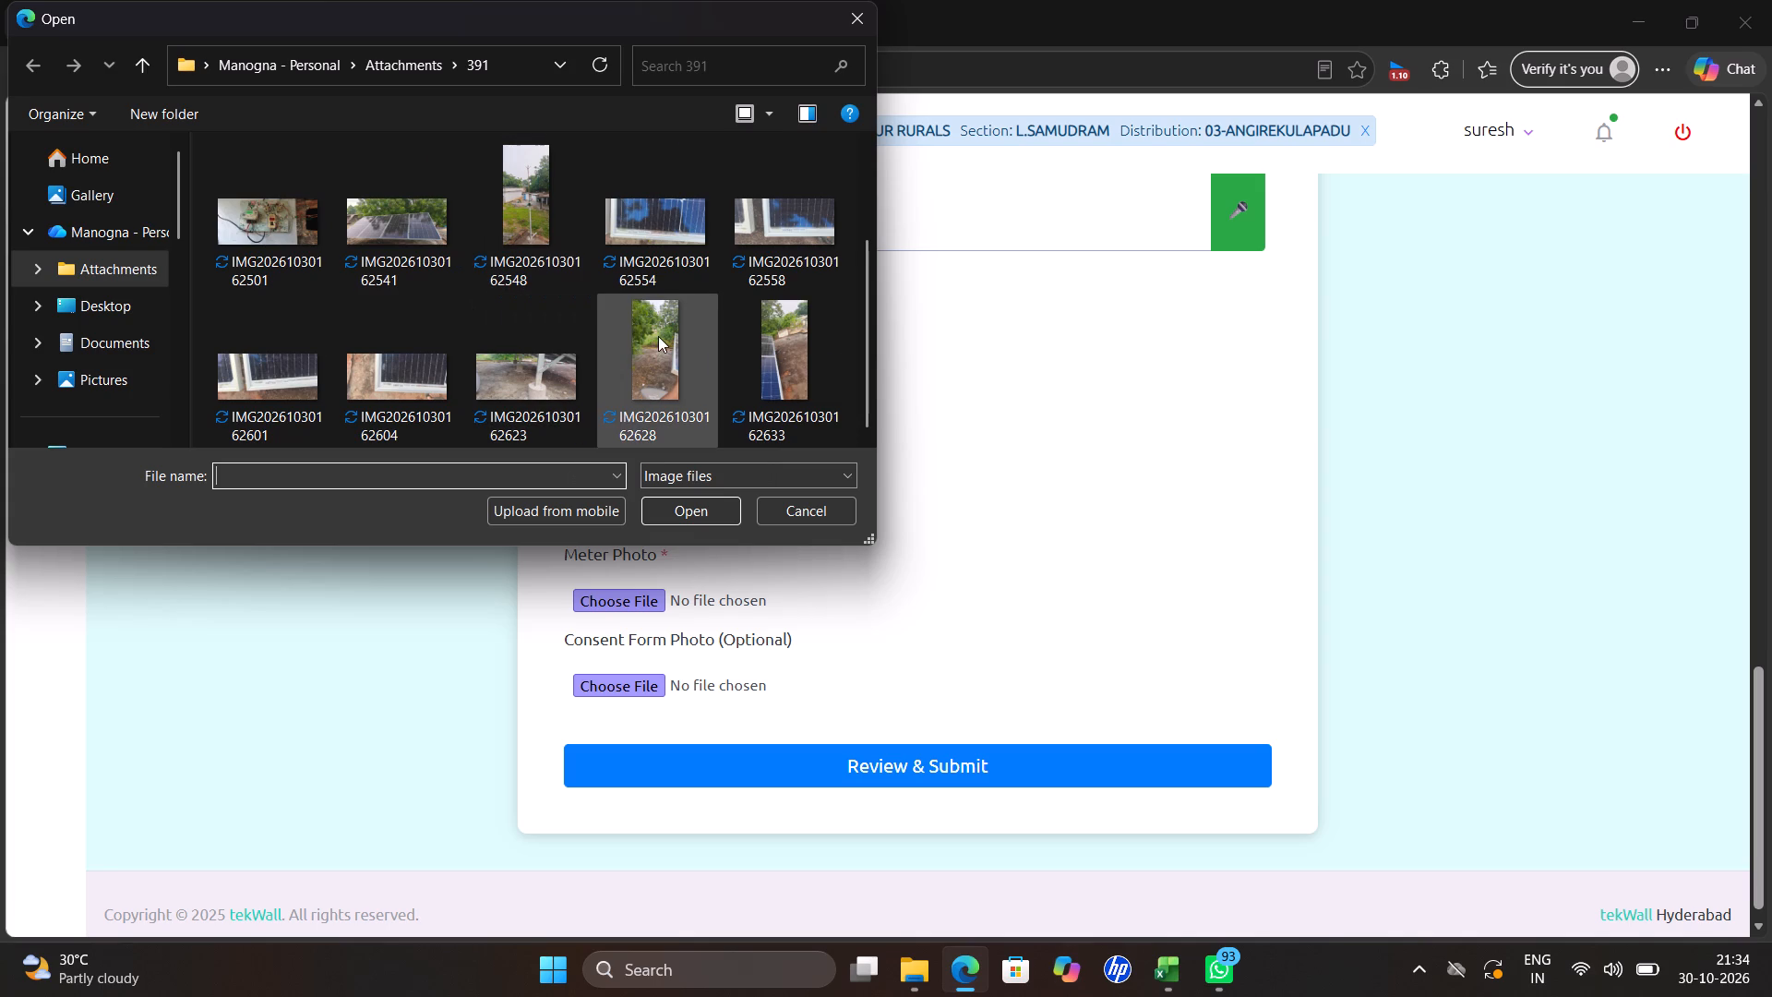
scroll(658, 336, up, 5)
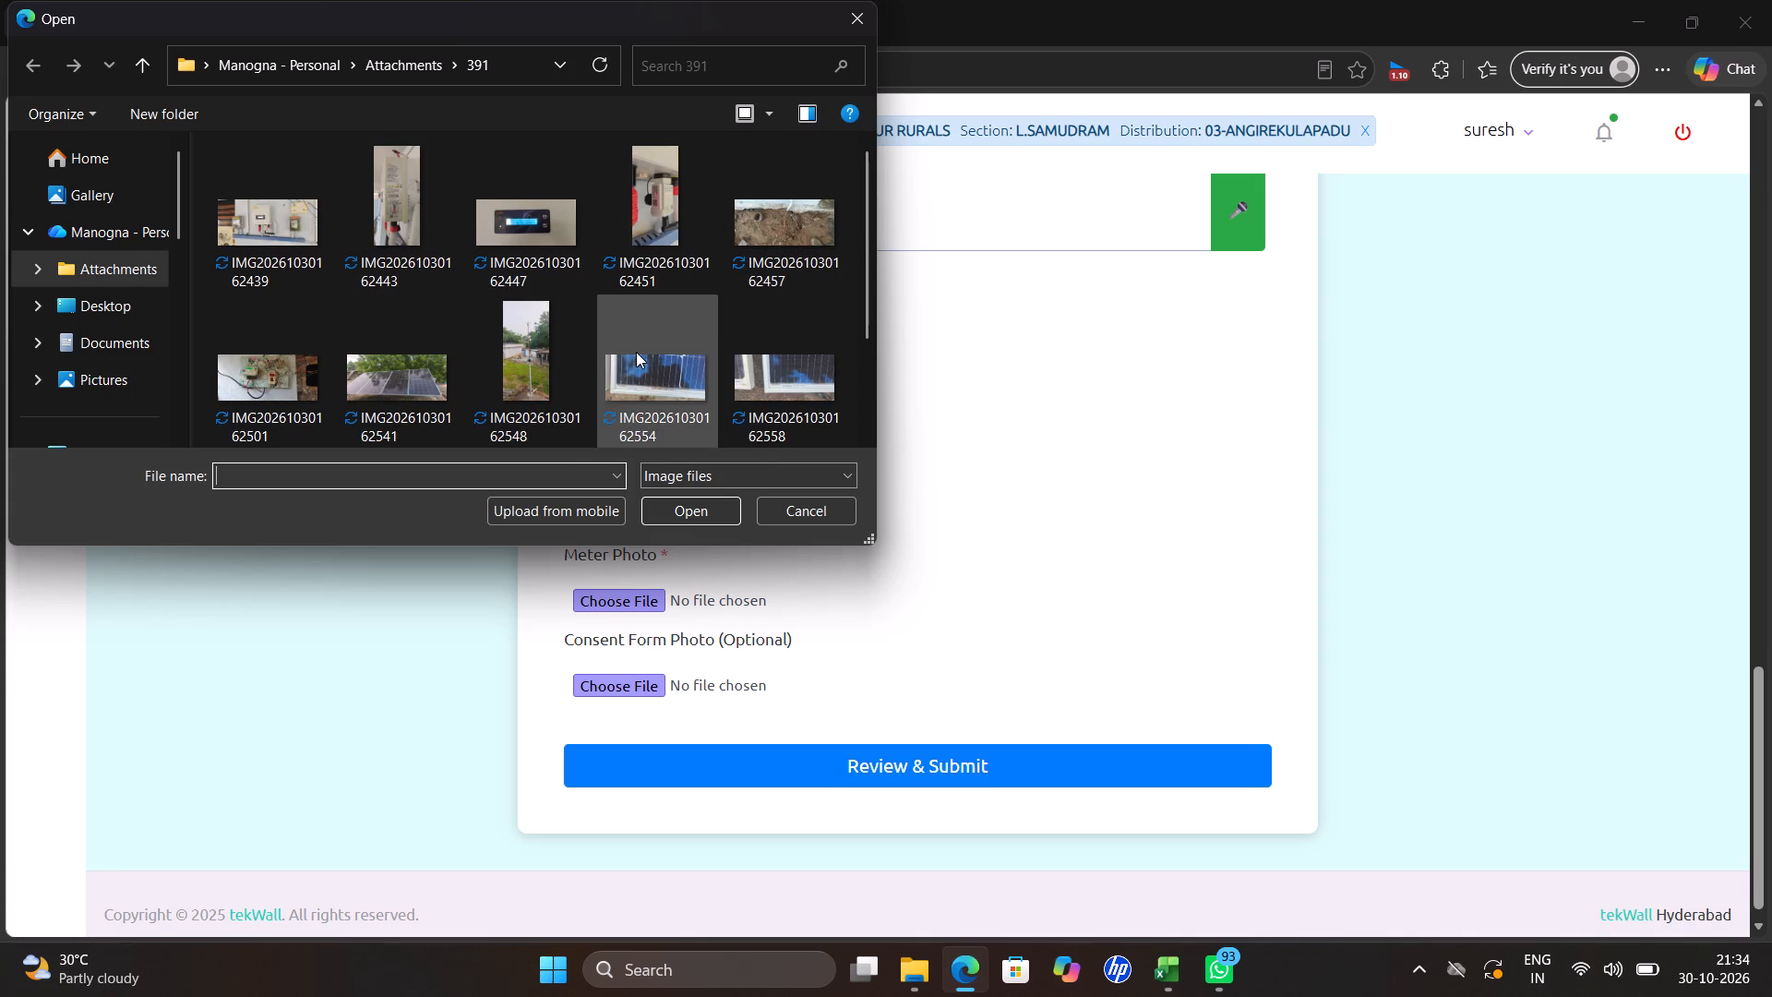
scroll(636, 352, down, 2)
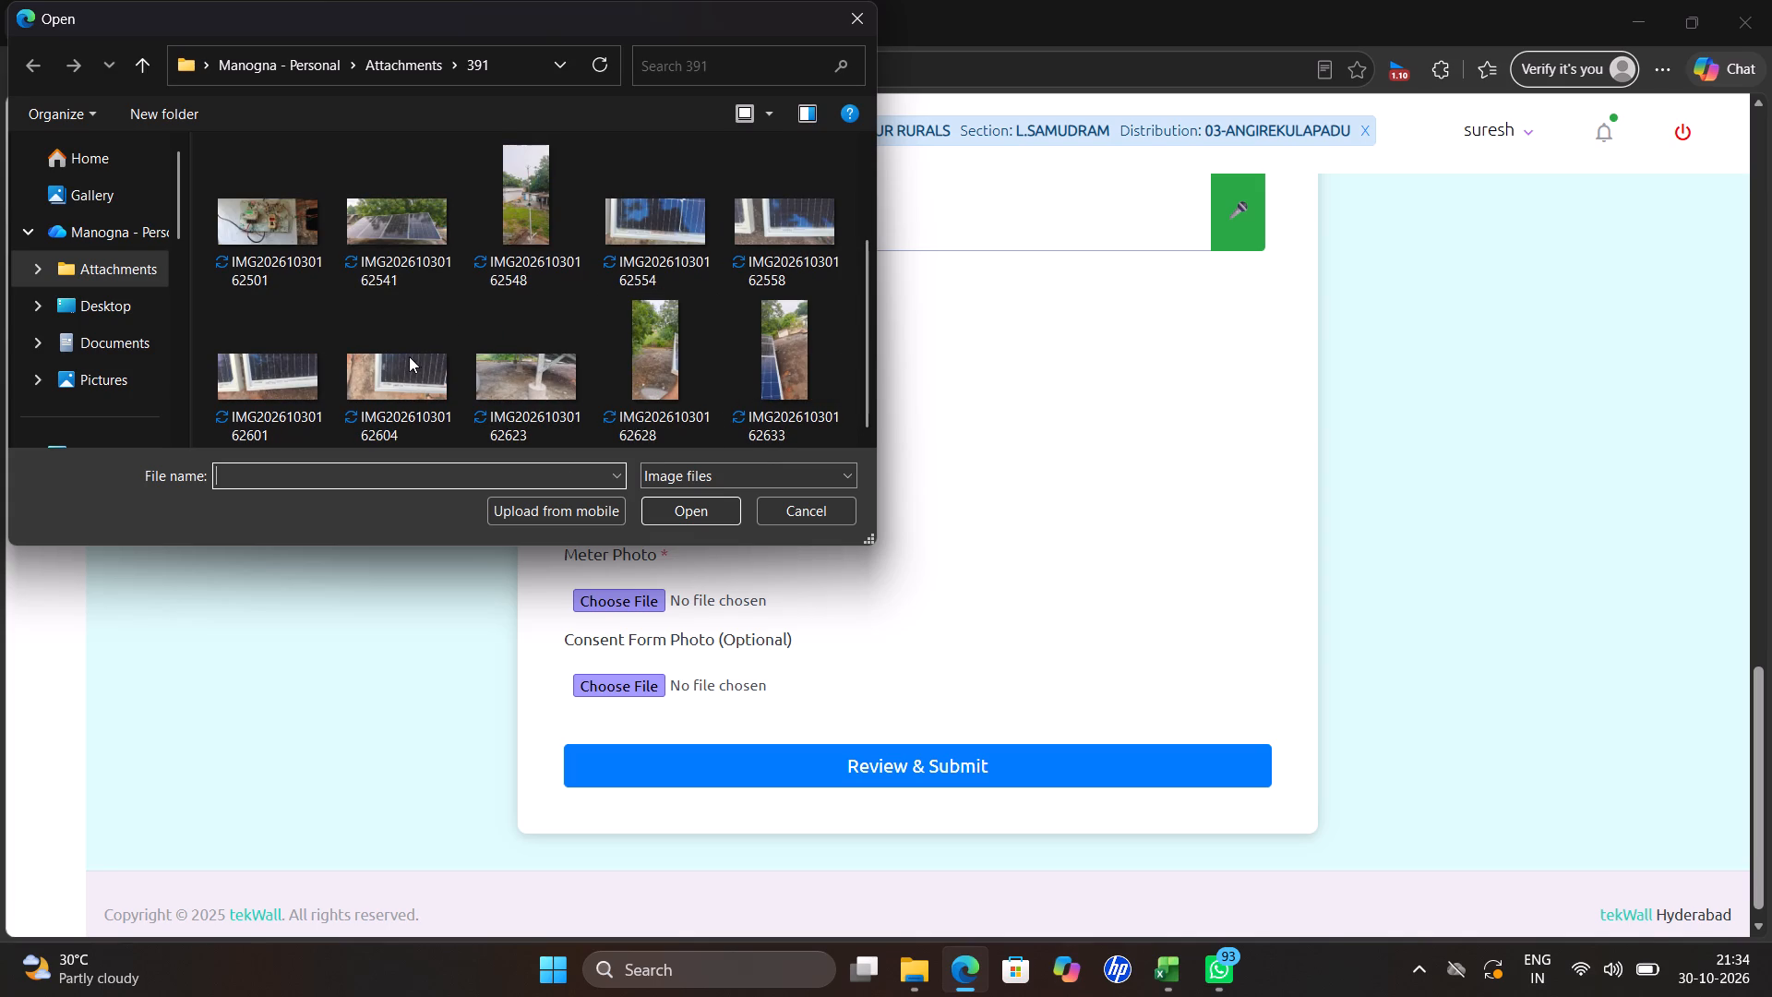
double_click(527, 378)
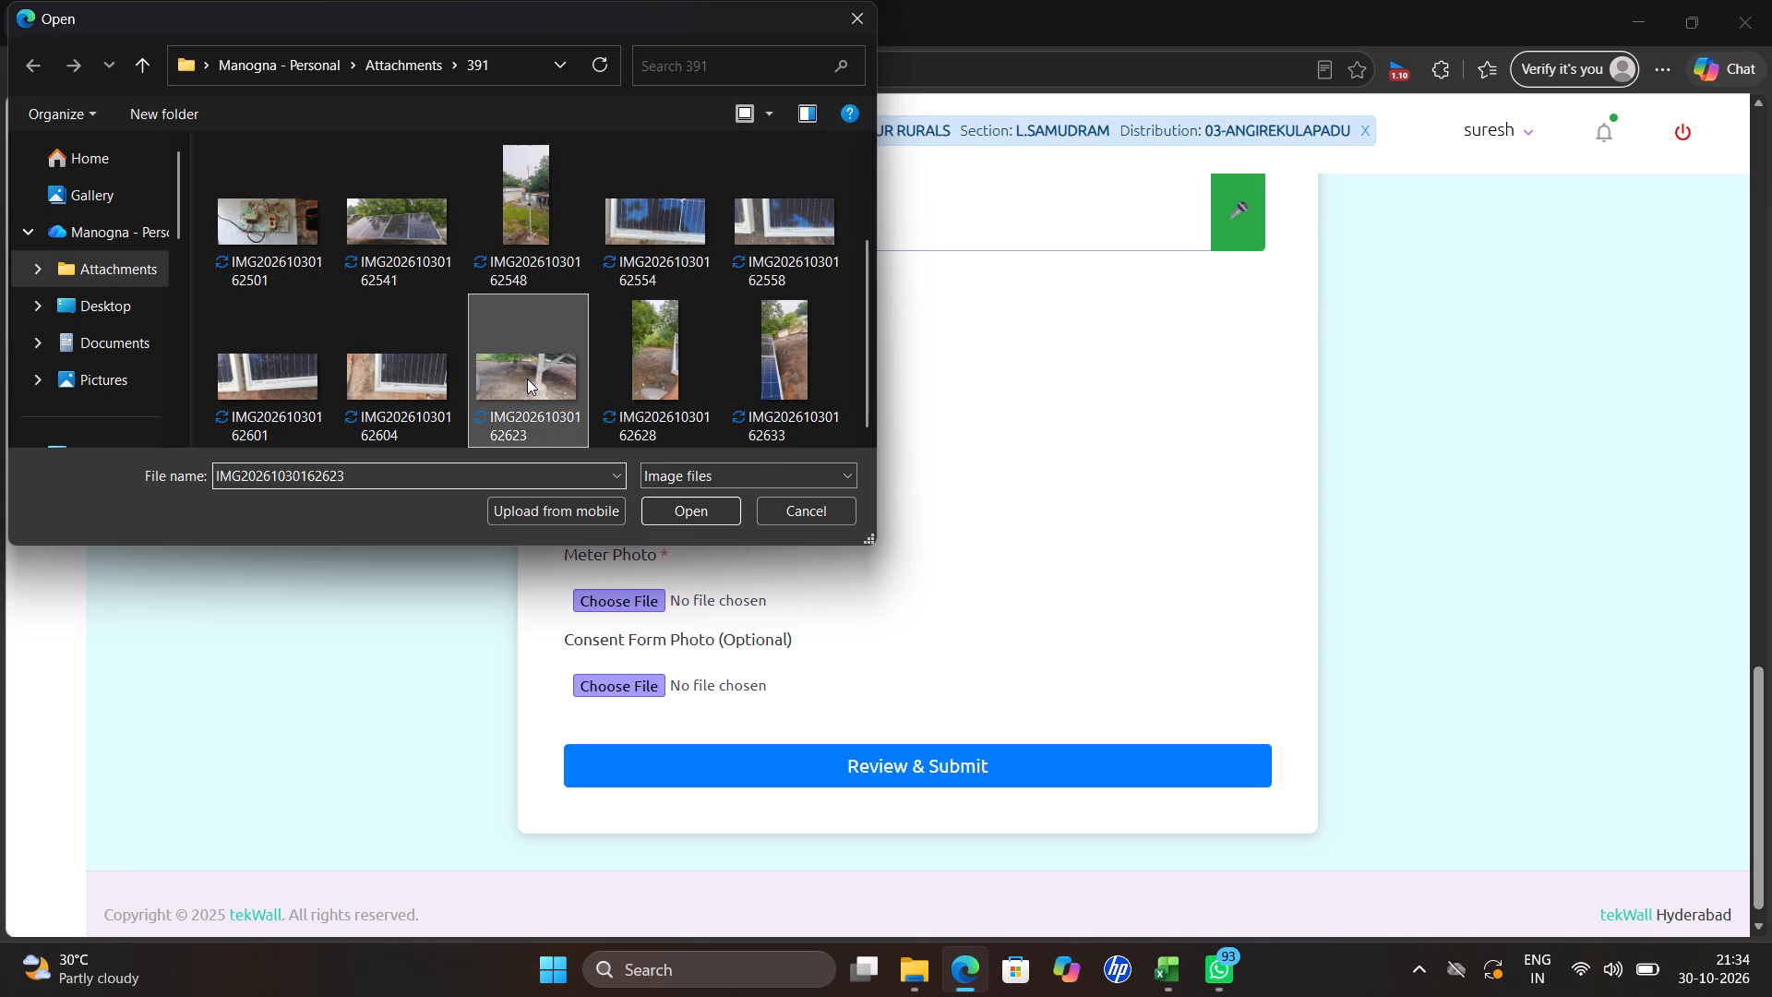
click(637, 510)
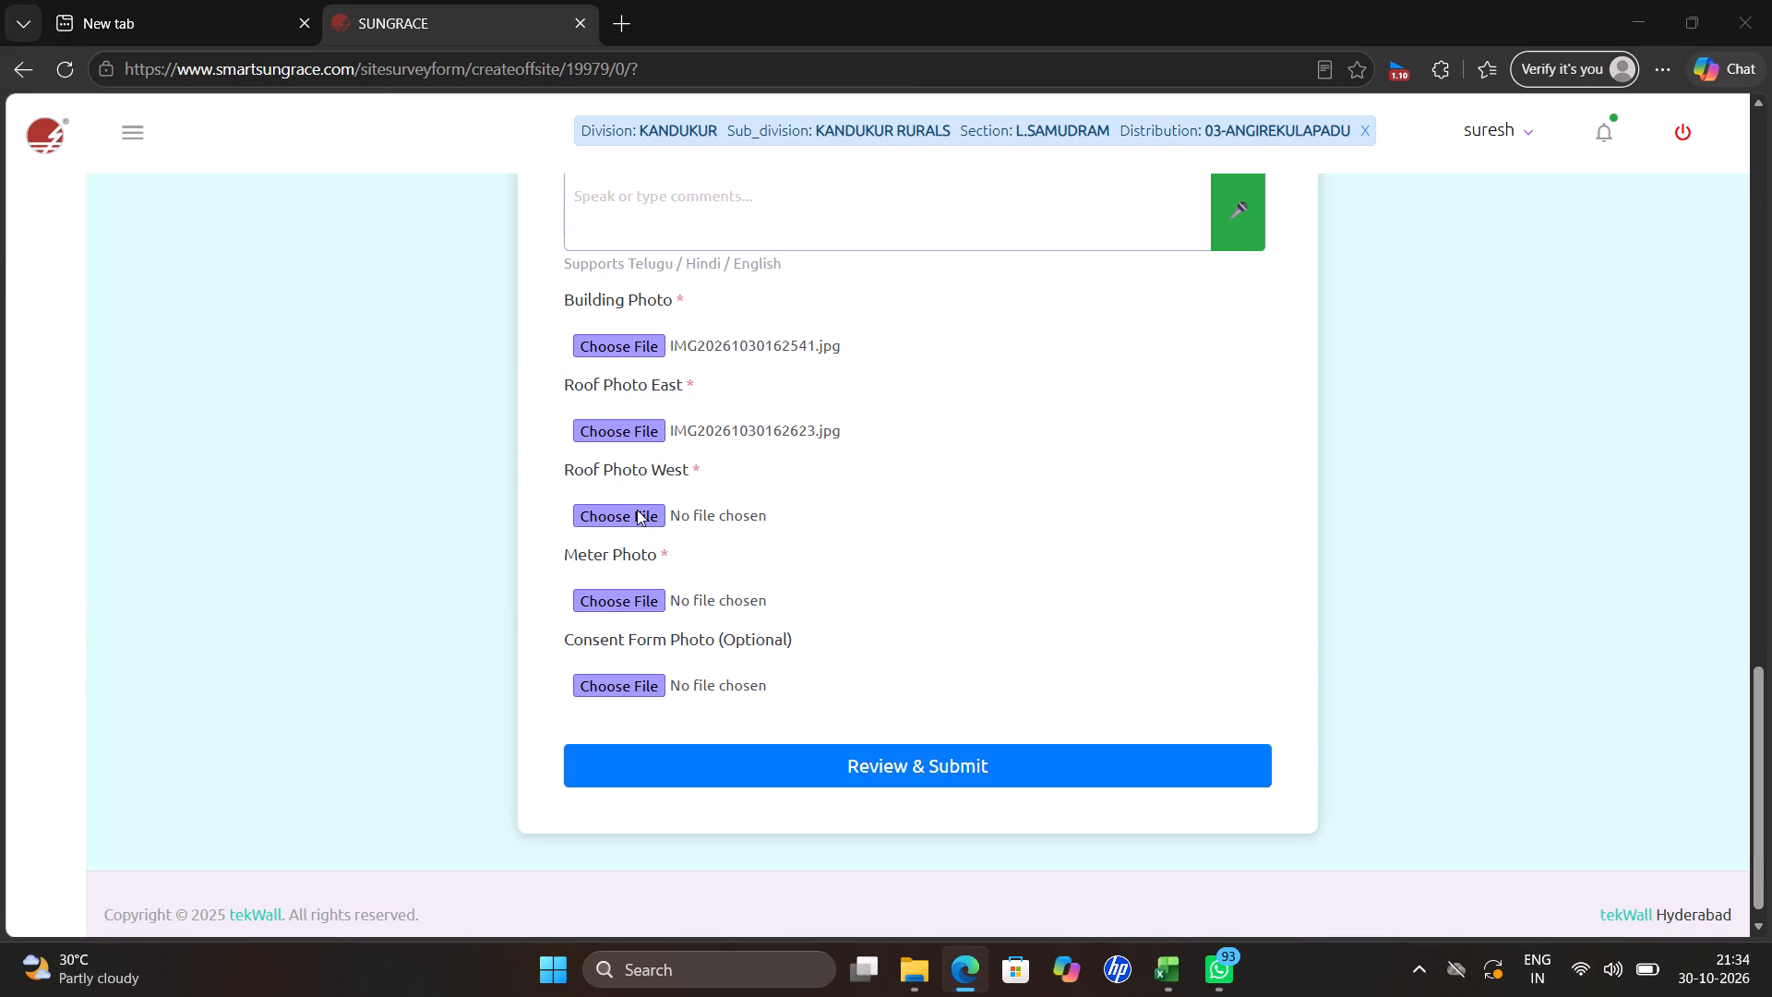
scroll(597, 386, down, 2)
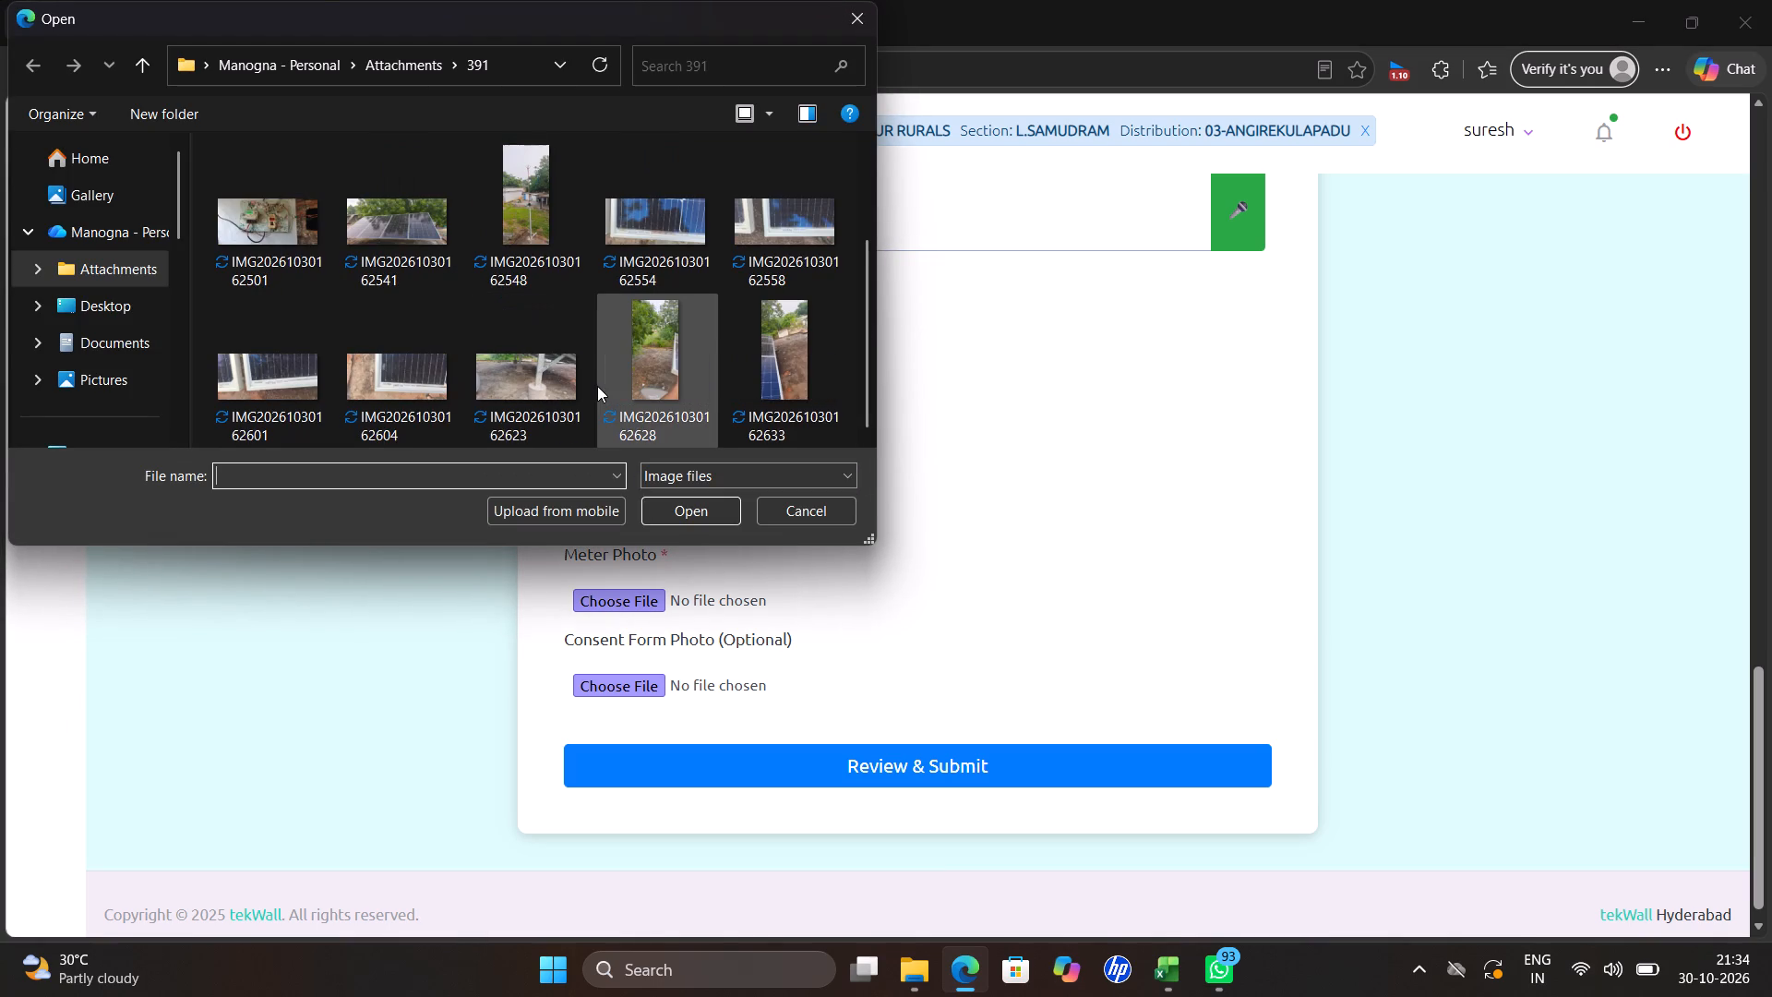
scroll(597, 386, down, 1)
double_click(664, 364)
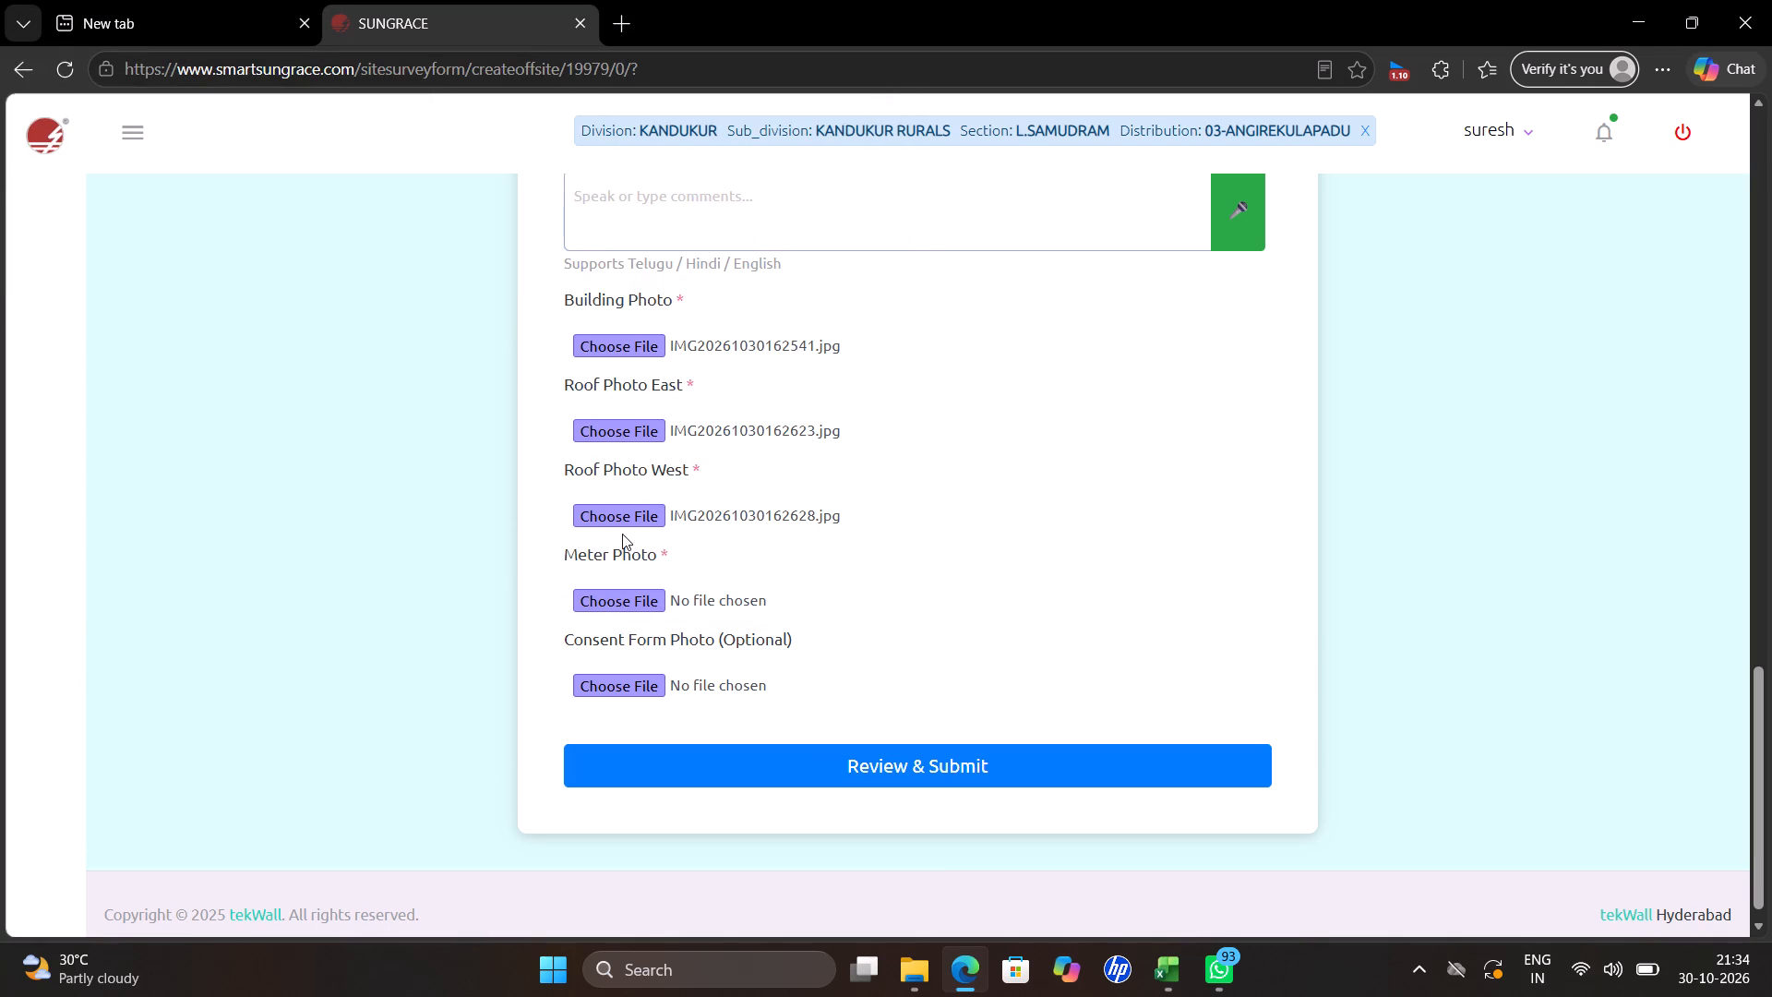
click(637, 594)
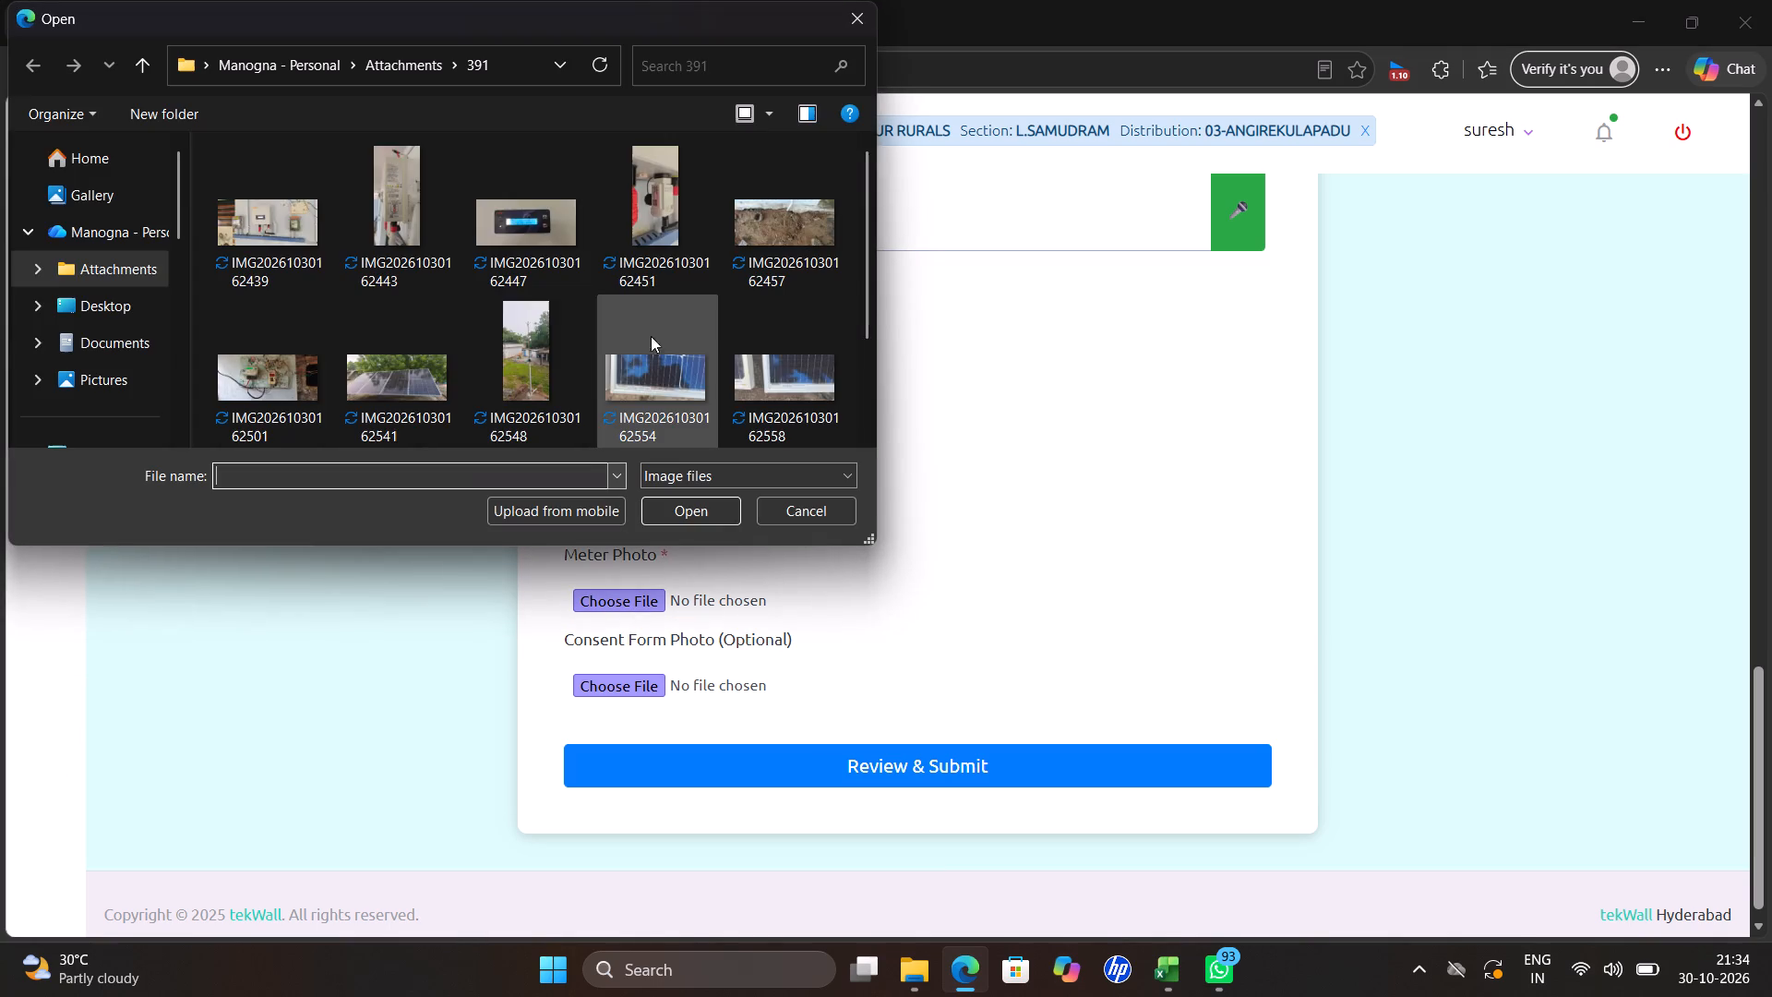
scroll(659, 301, down, 2)
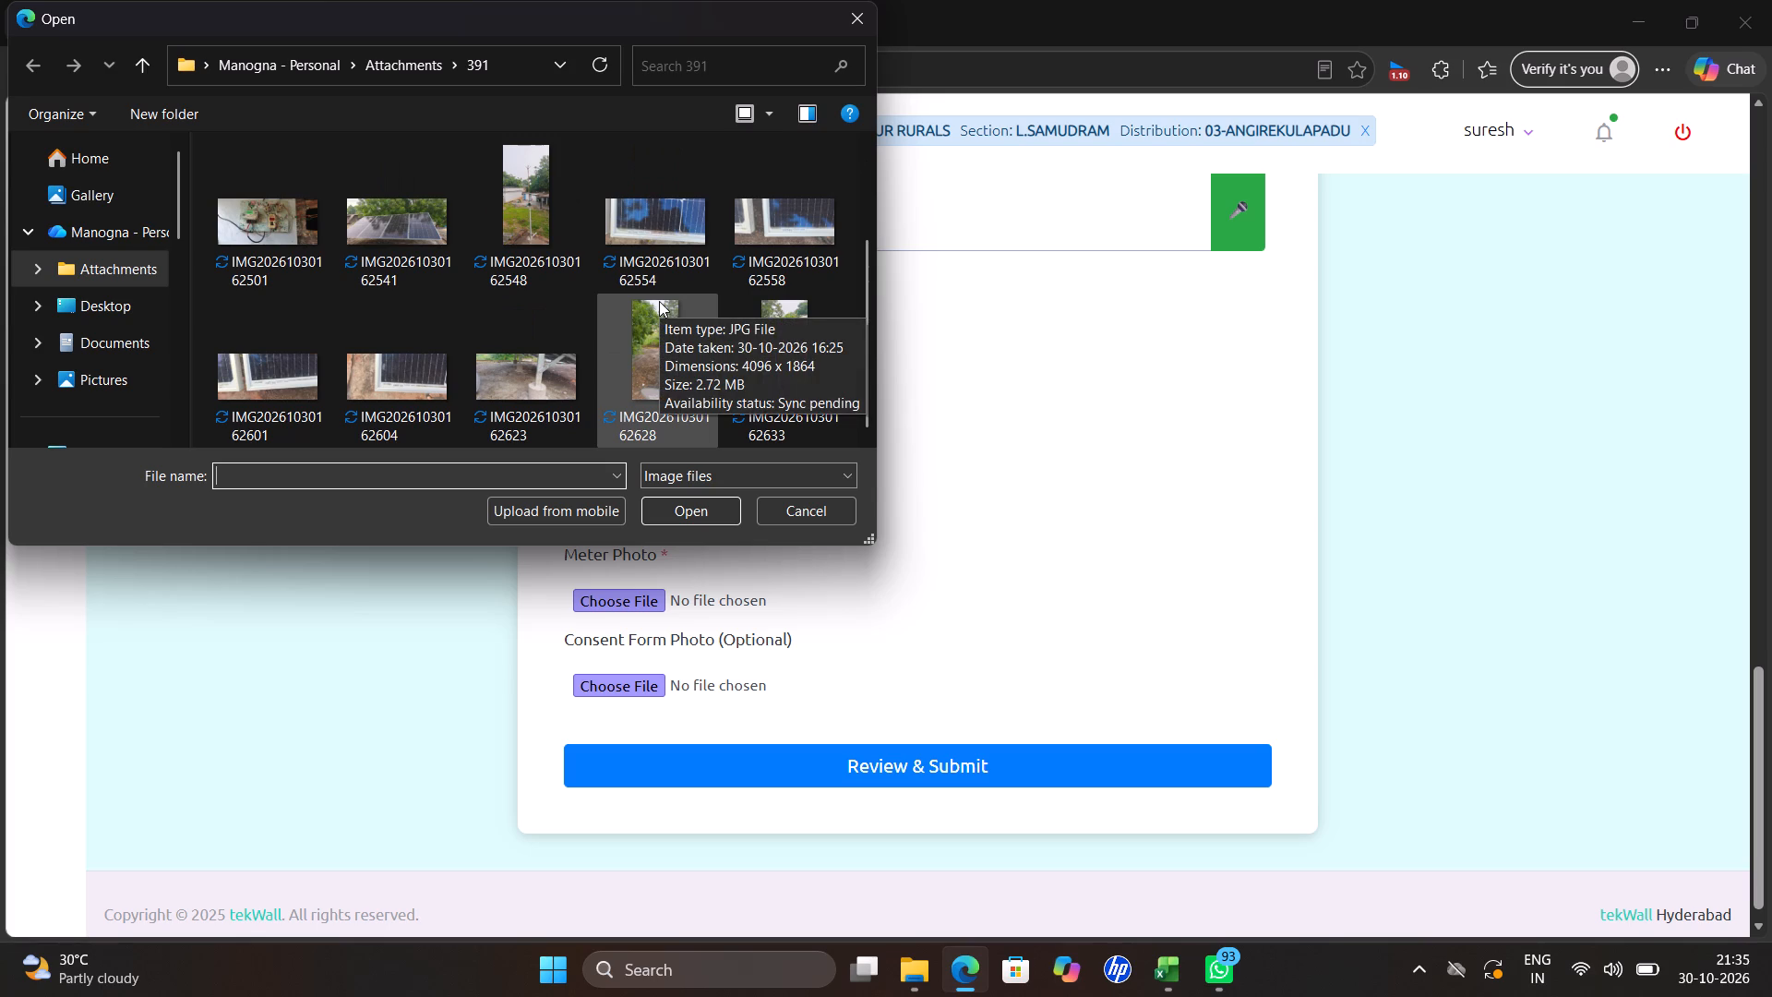
double_click(269, 223)
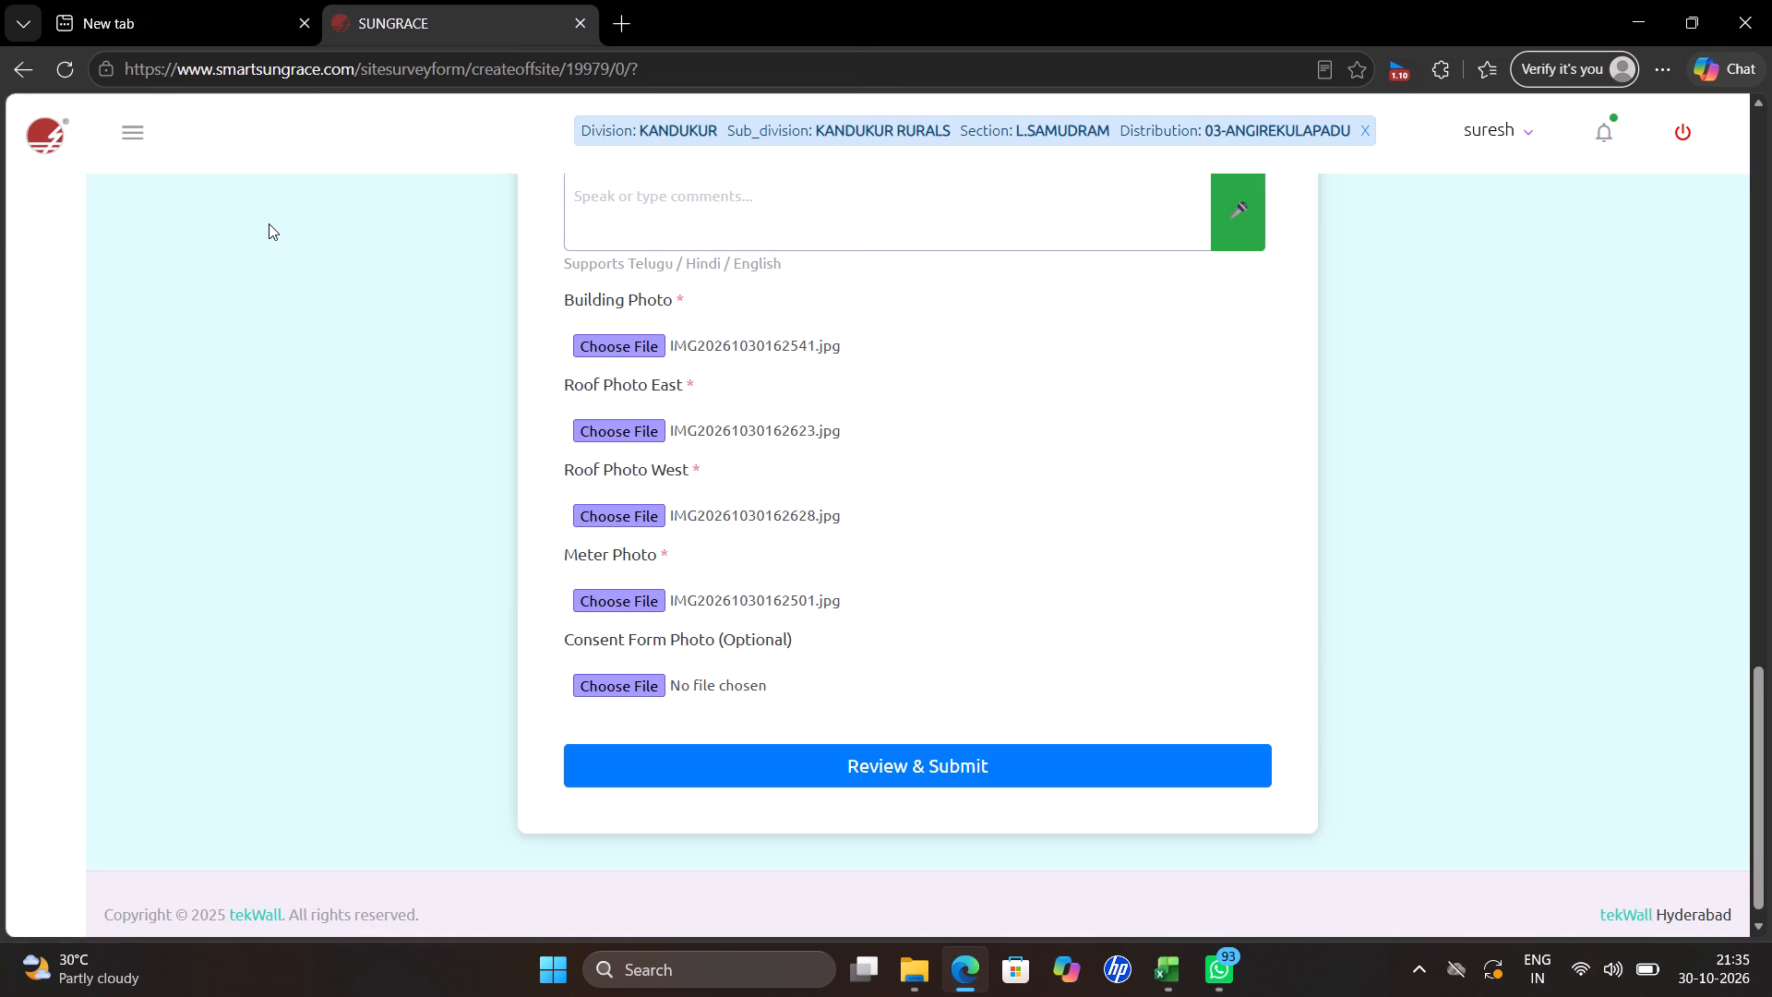
click(621, 684)
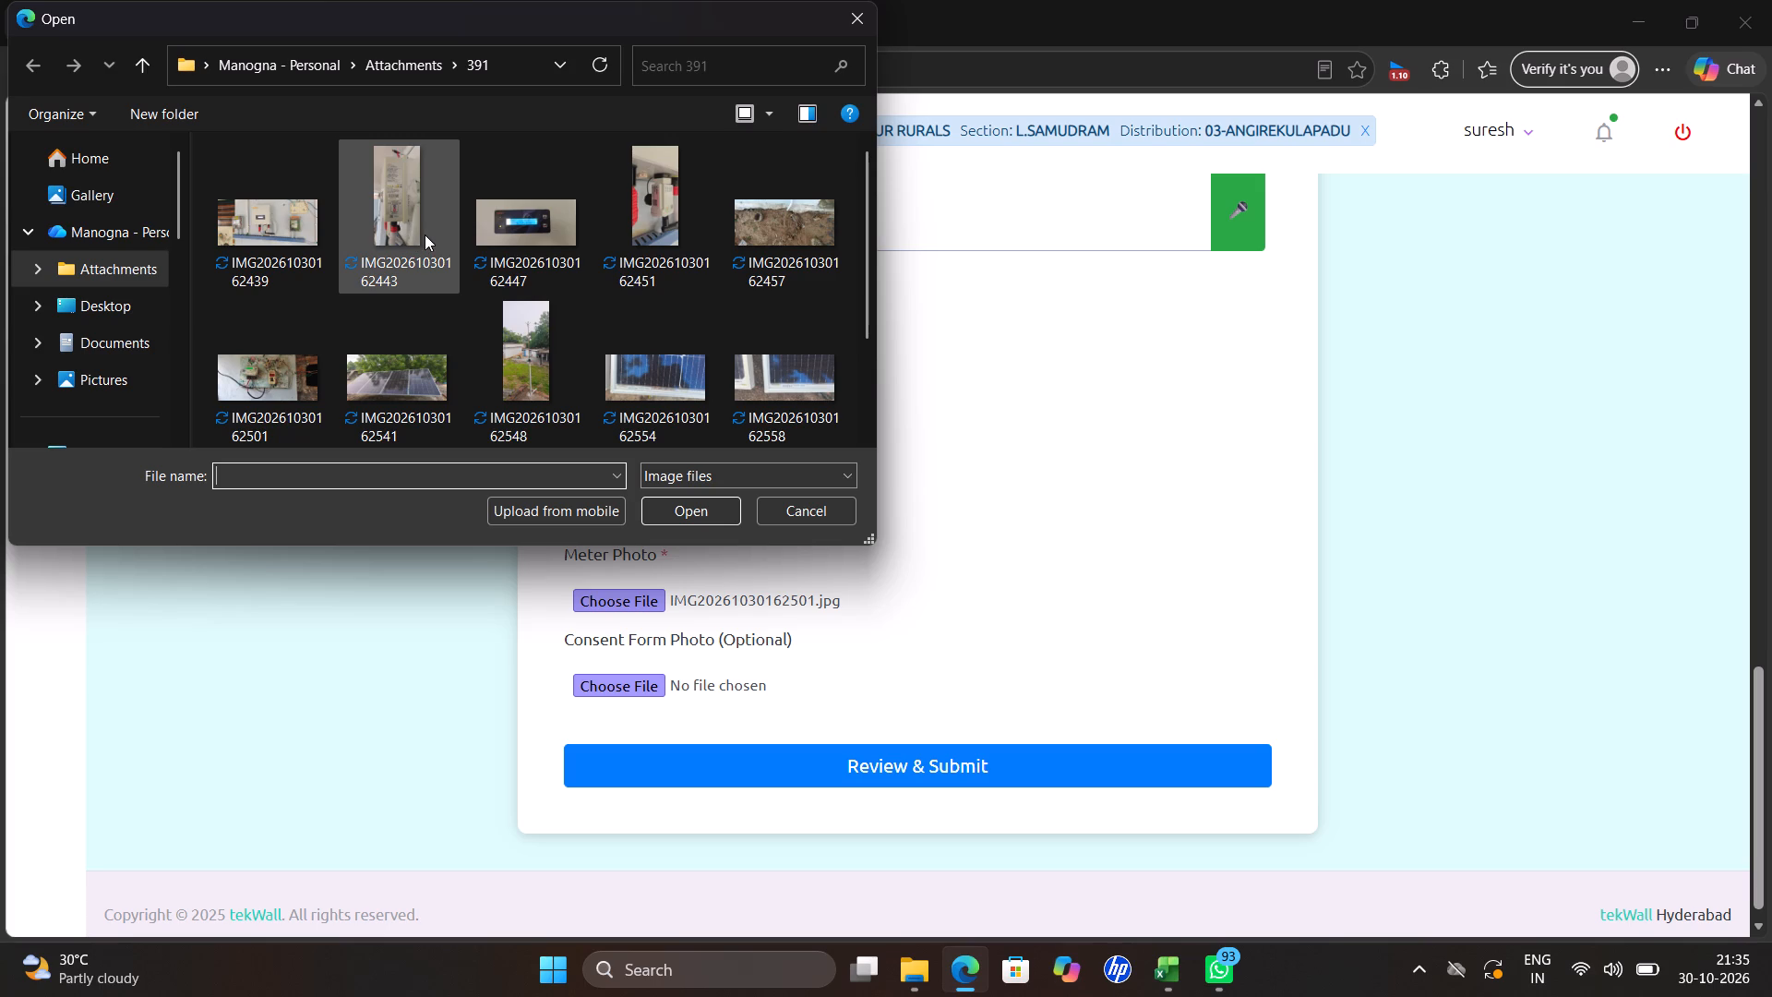
scroll(586, 274, down, 4)
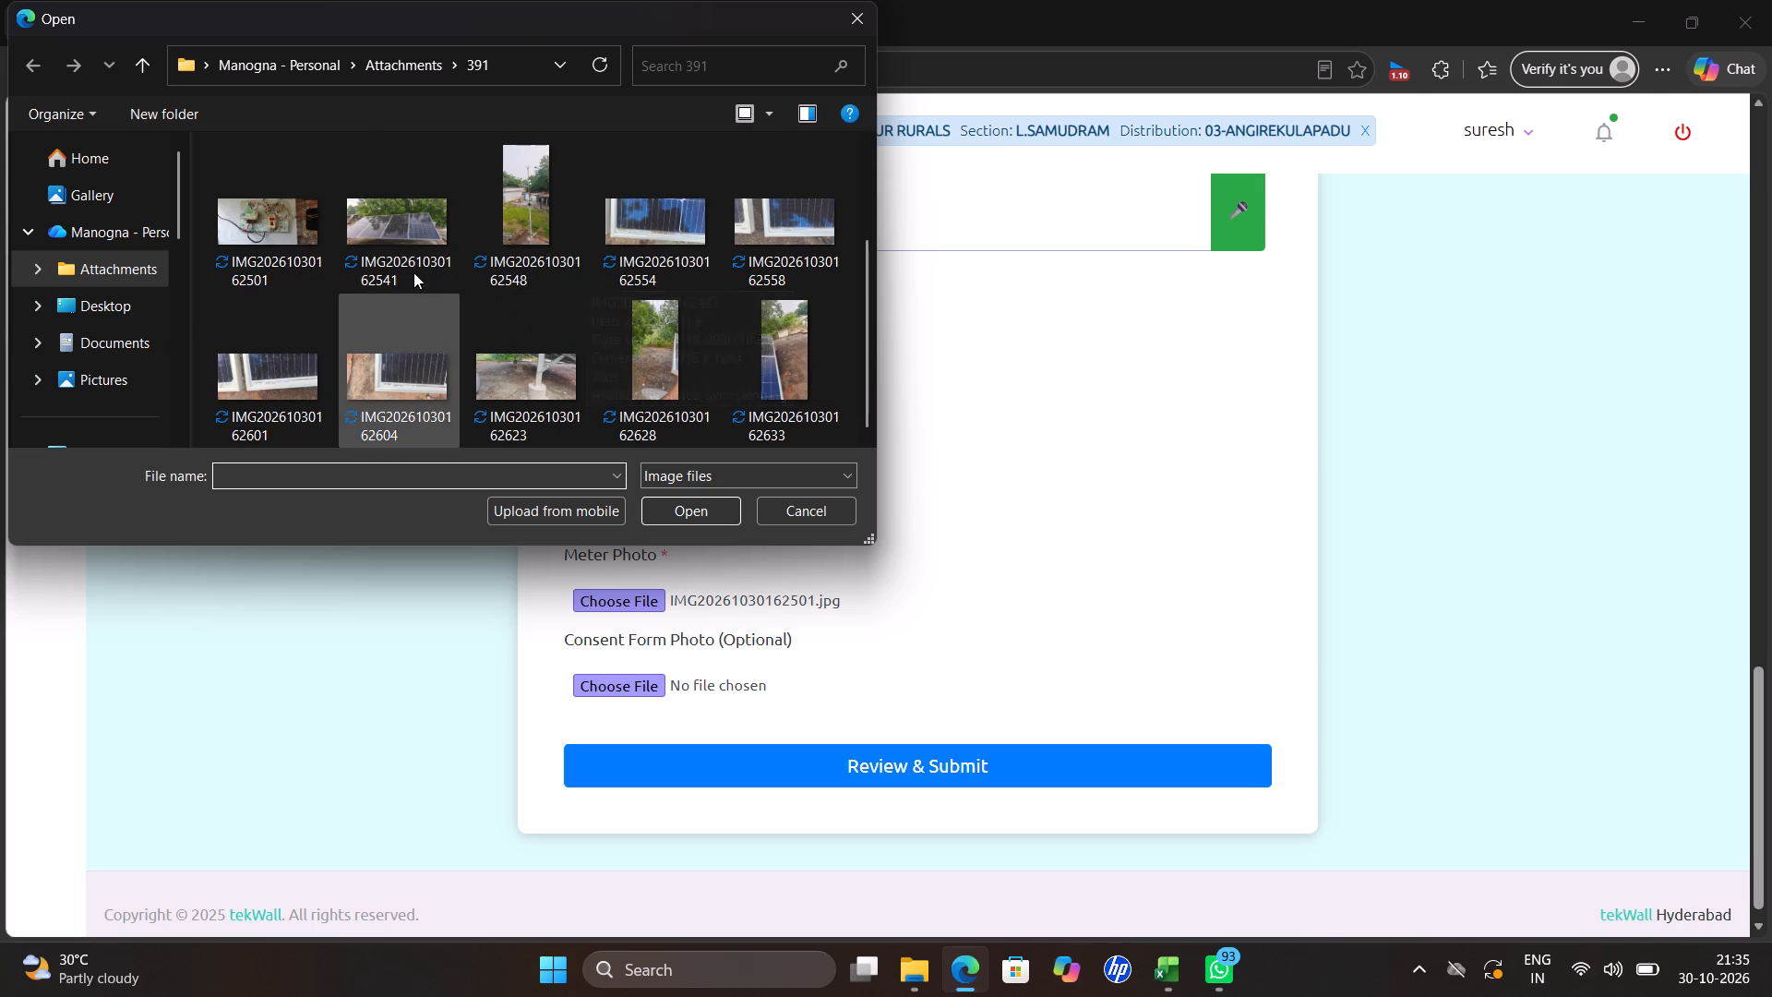
double_click(293, 242)
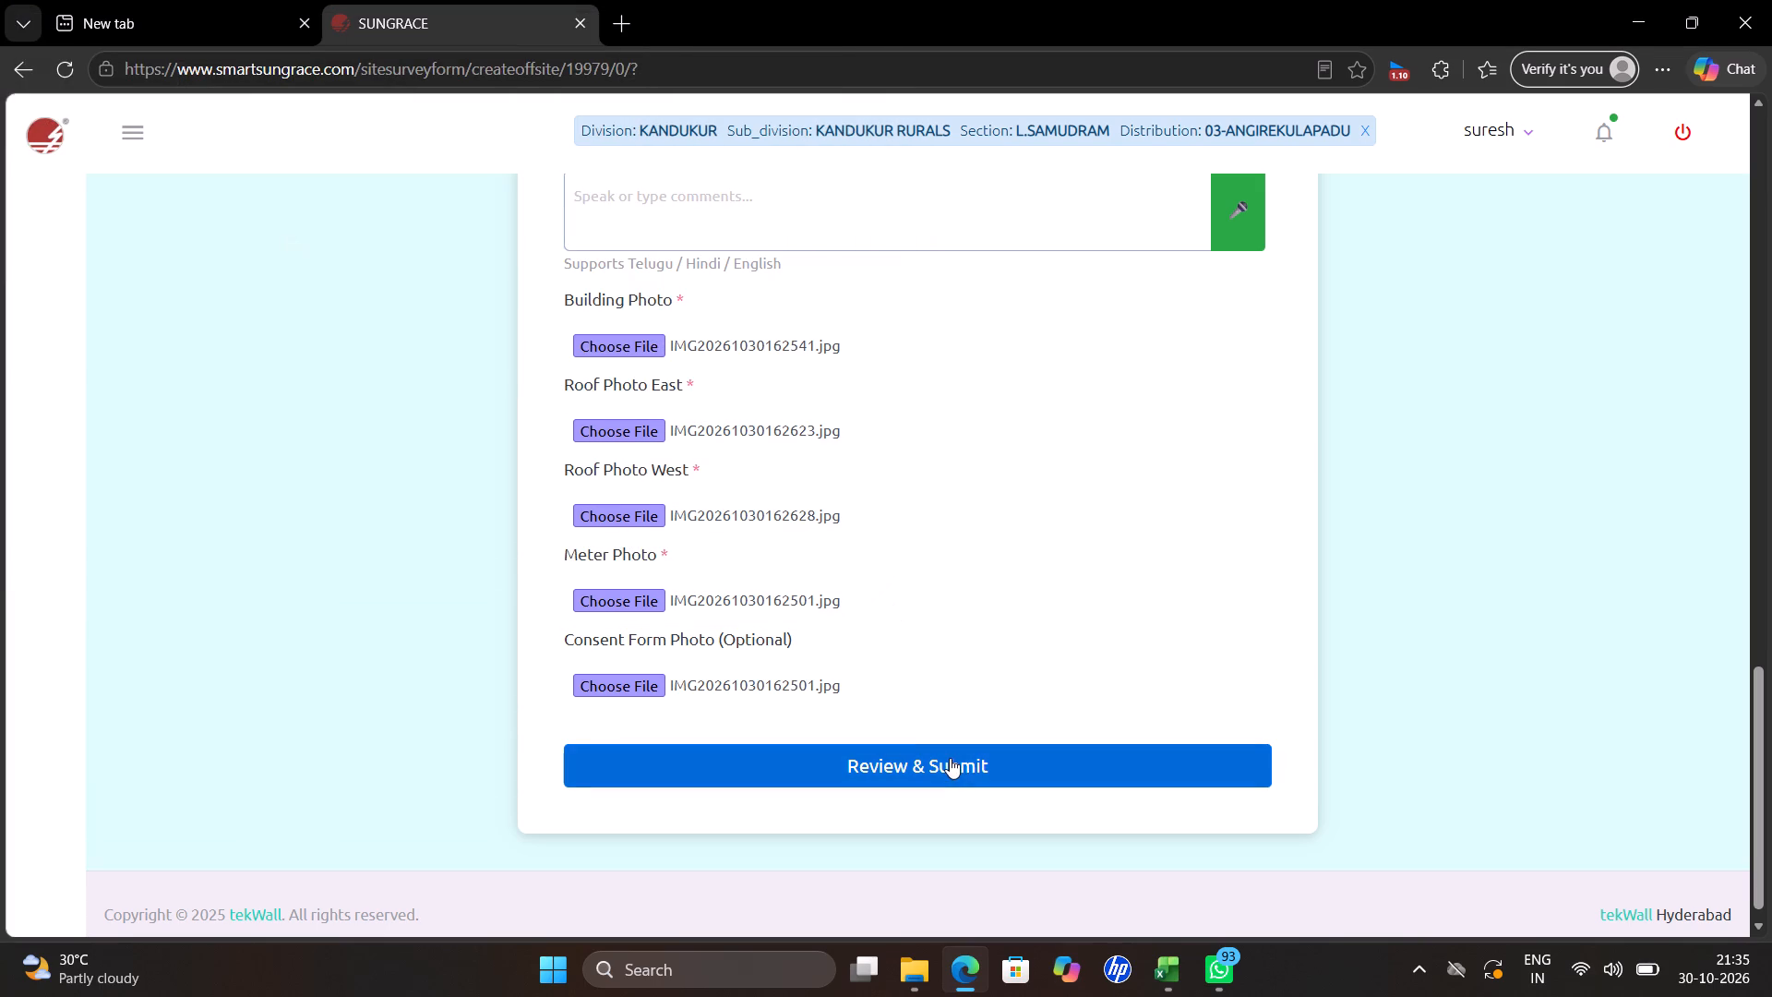
Submit the off-site survey, selecting location watermarks for the uploaded photos before processing and saving it.
click(950, 758)
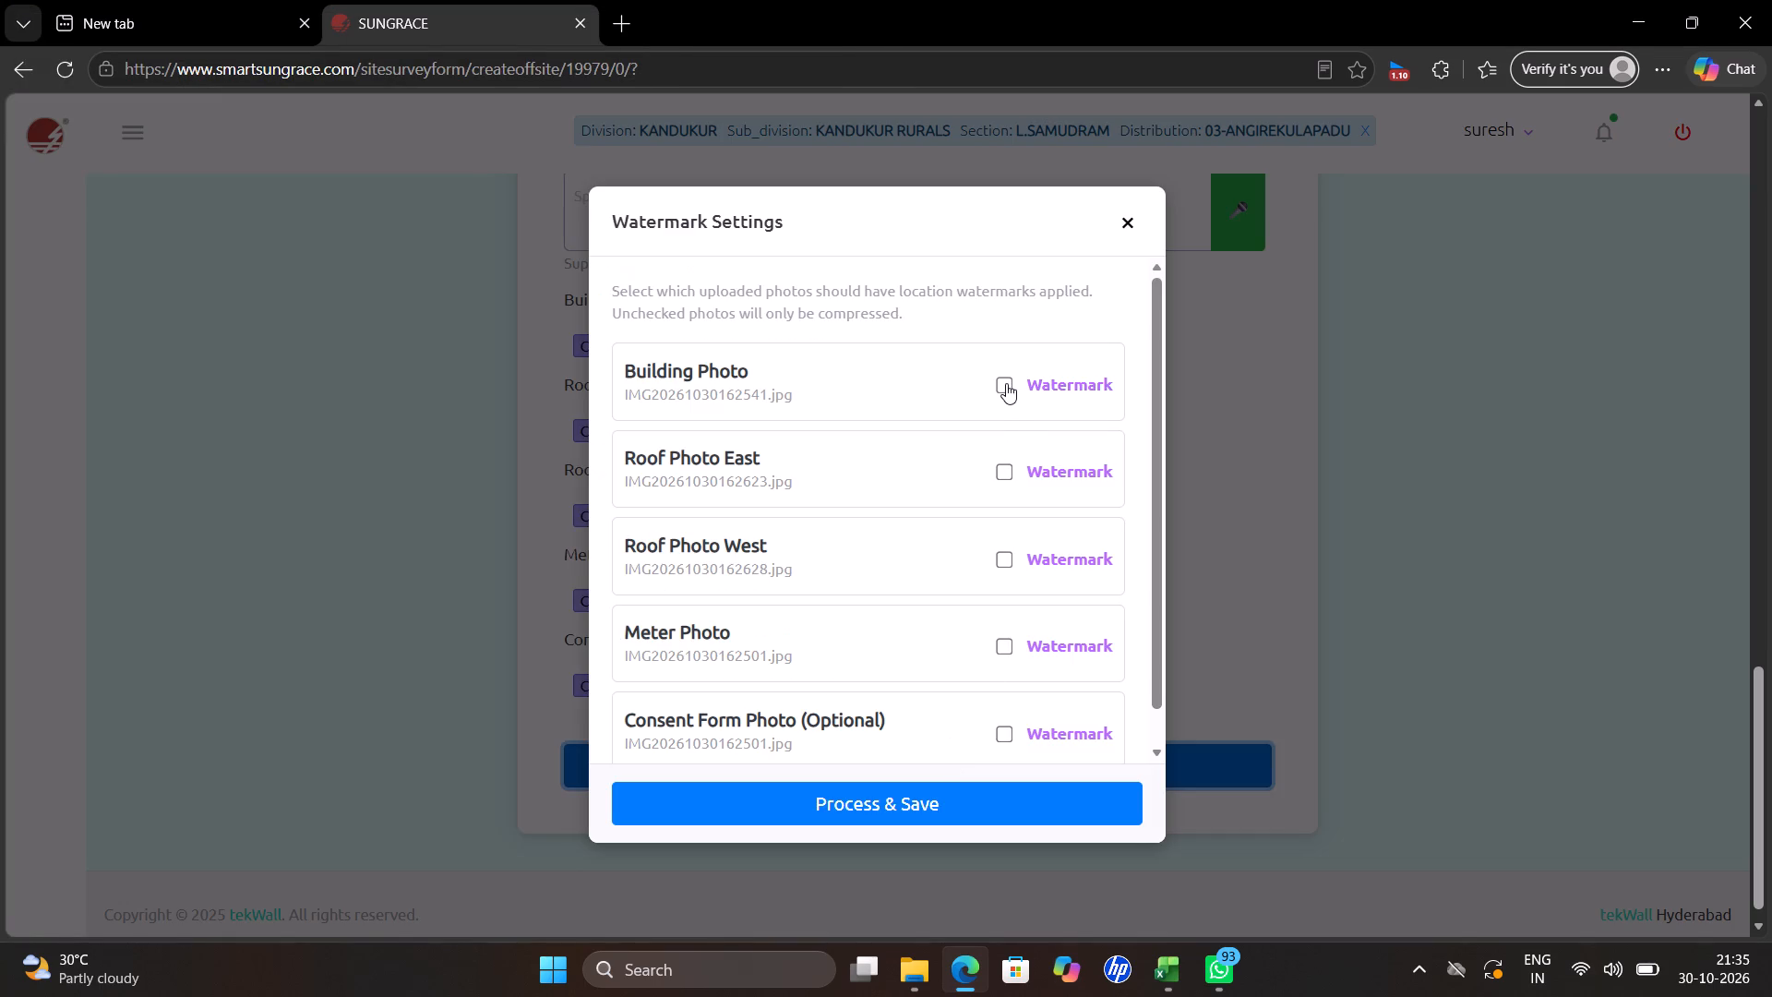
click(1006, 383)
click(1001, 474)
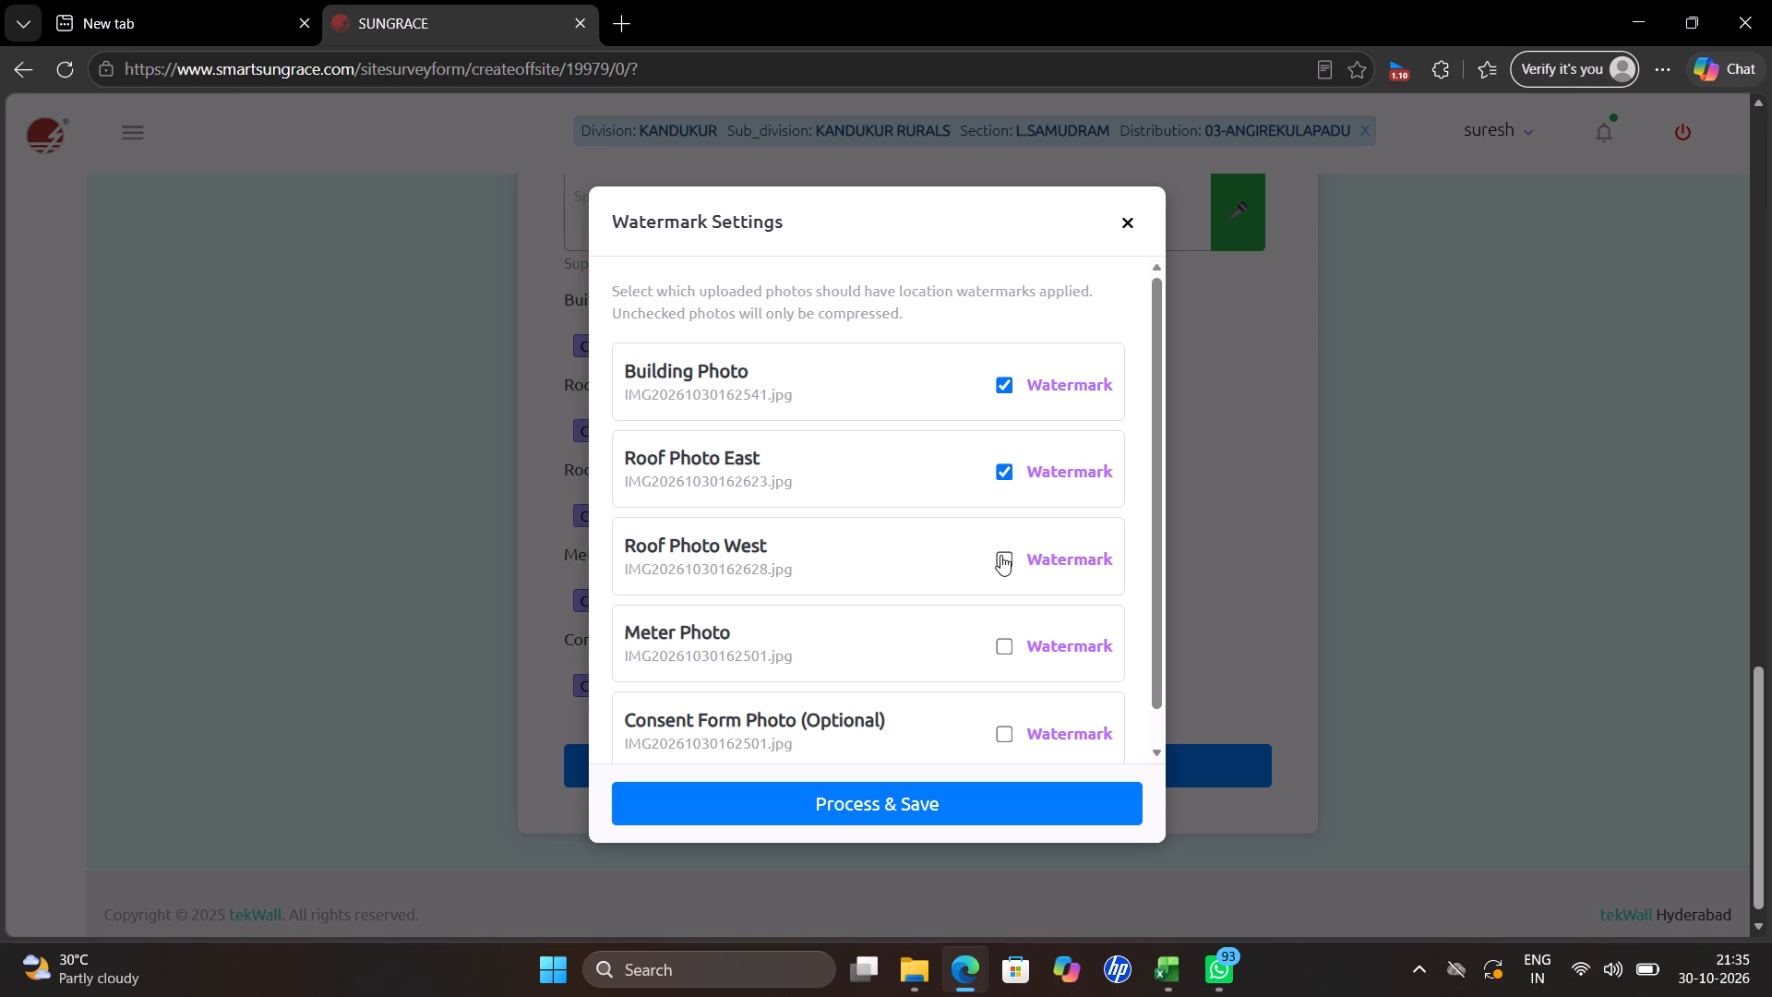
click(1000, 555)
drag(1007, 645, 1007, 731)
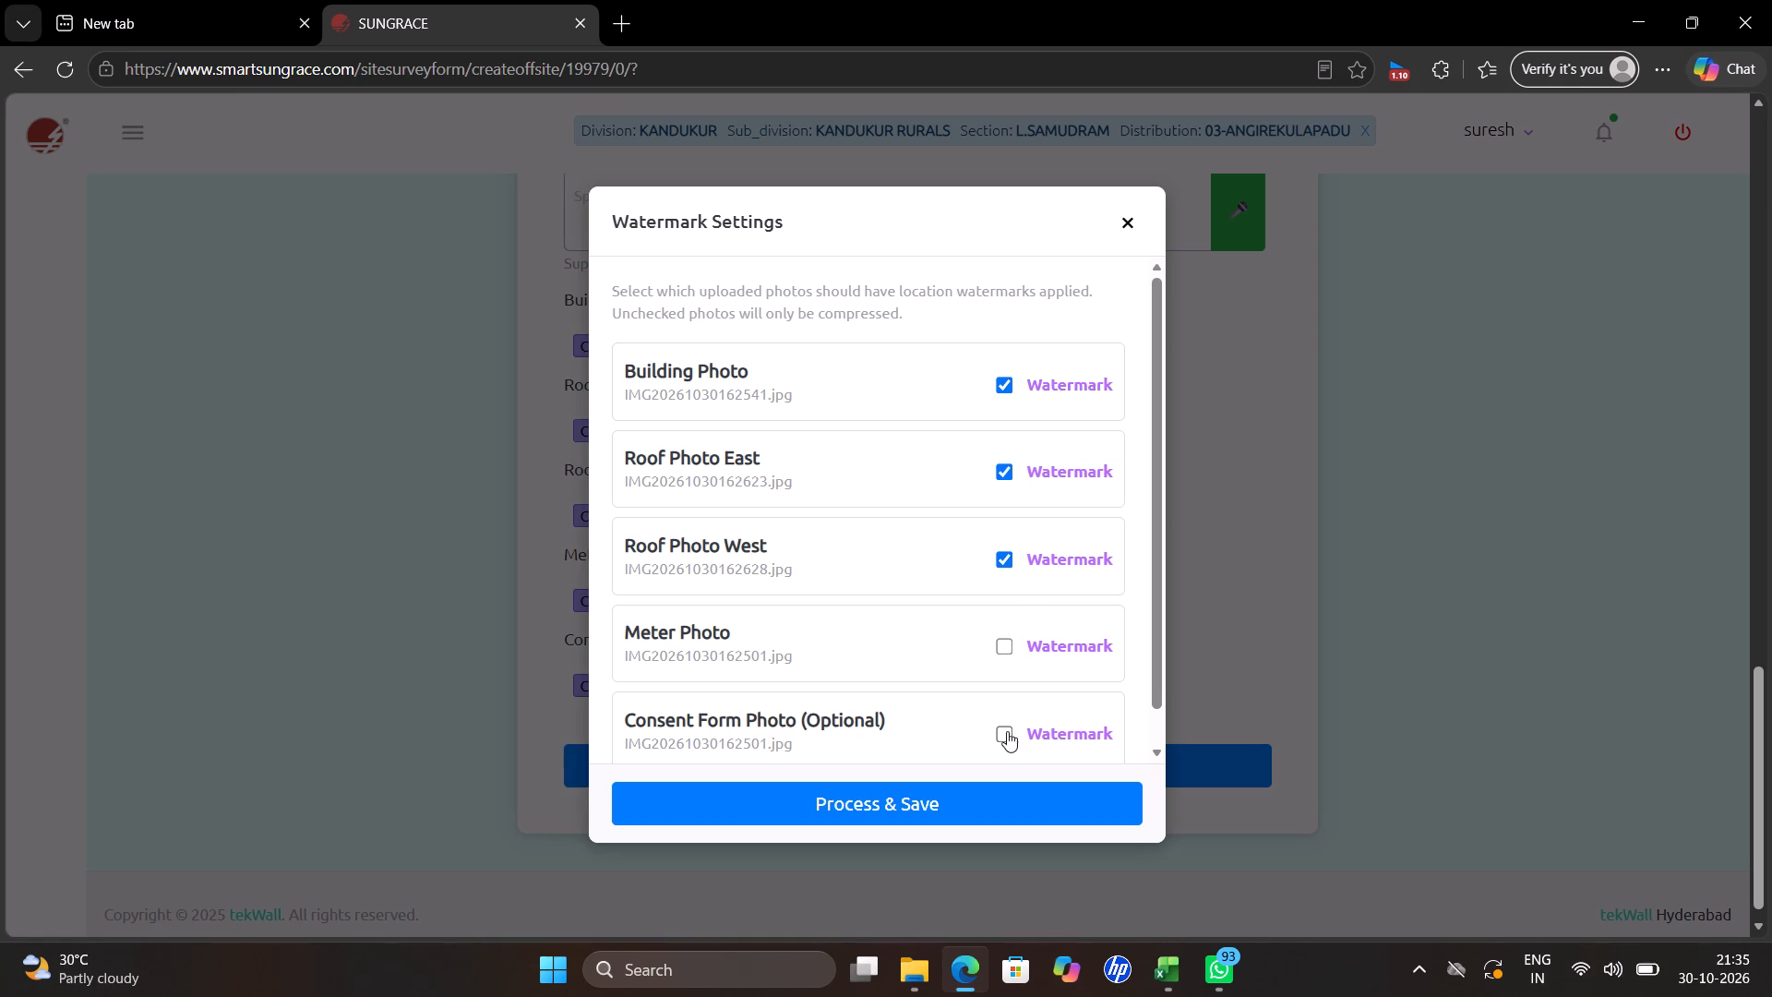
drag(1007, 731, 1003, 731)
click(1003, 731)
click(1004, 651)
click(1003, 805)
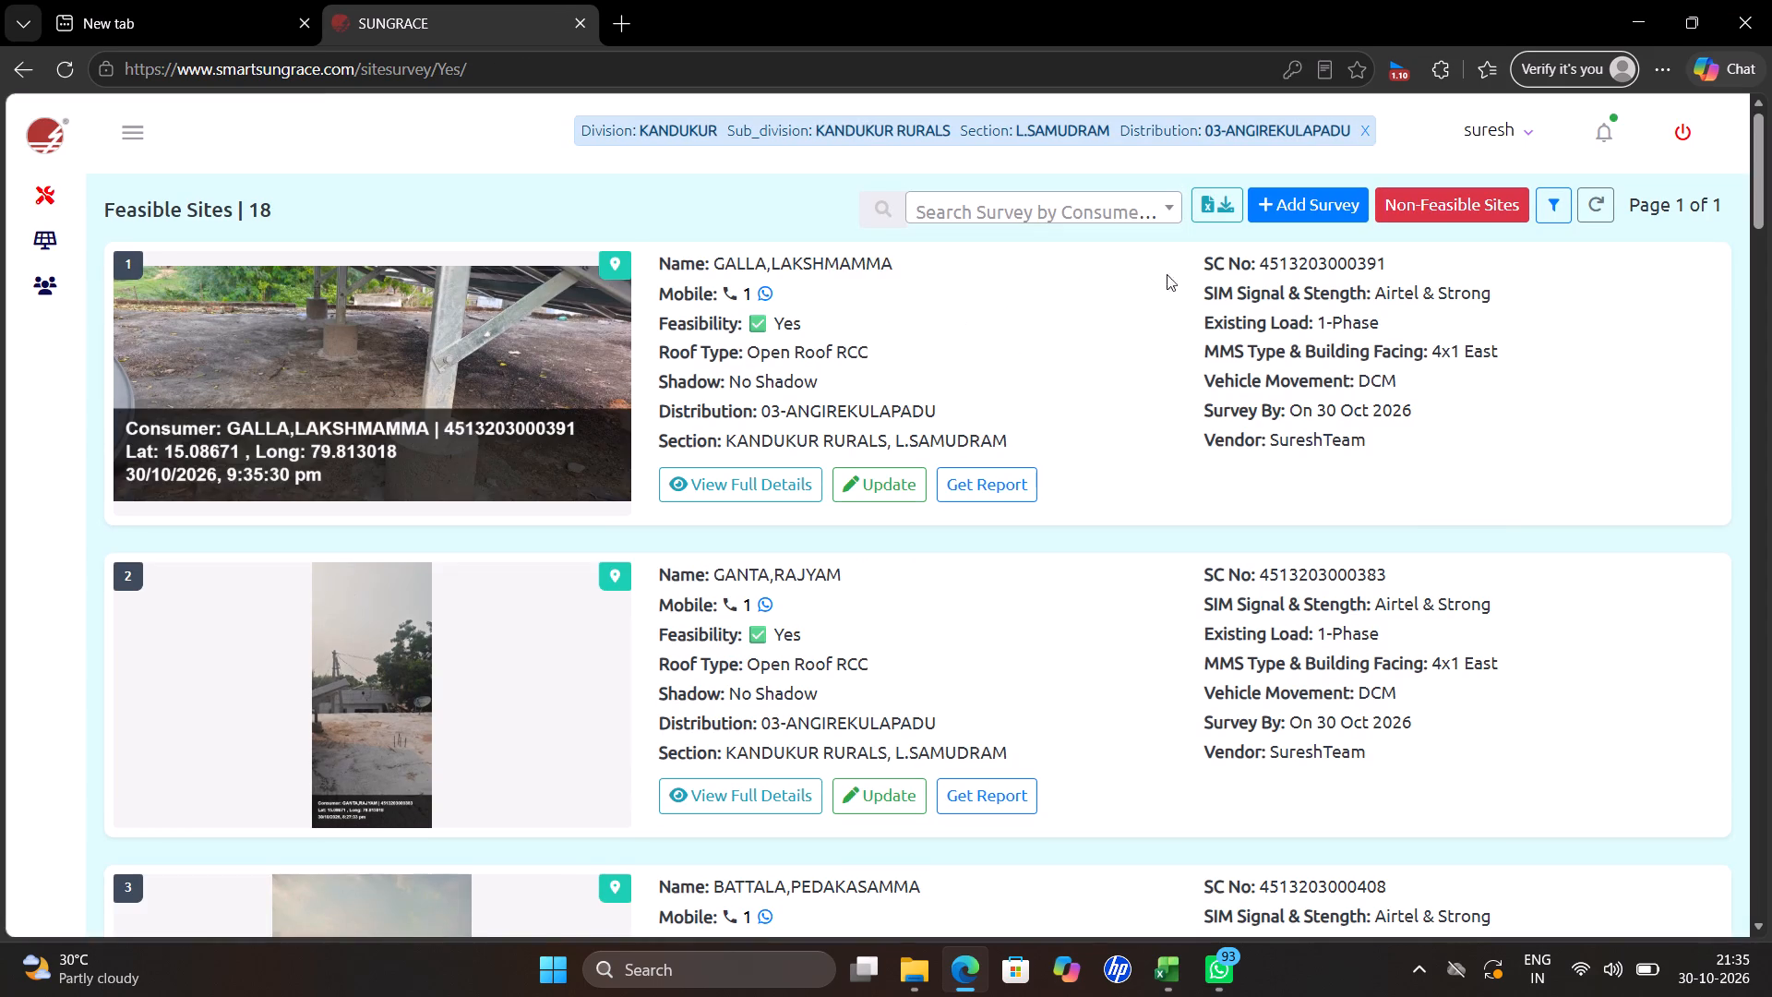
Copy the service number ending in 391 from the newest feasible site and go to the Installations page.
double_click(1319, 261)
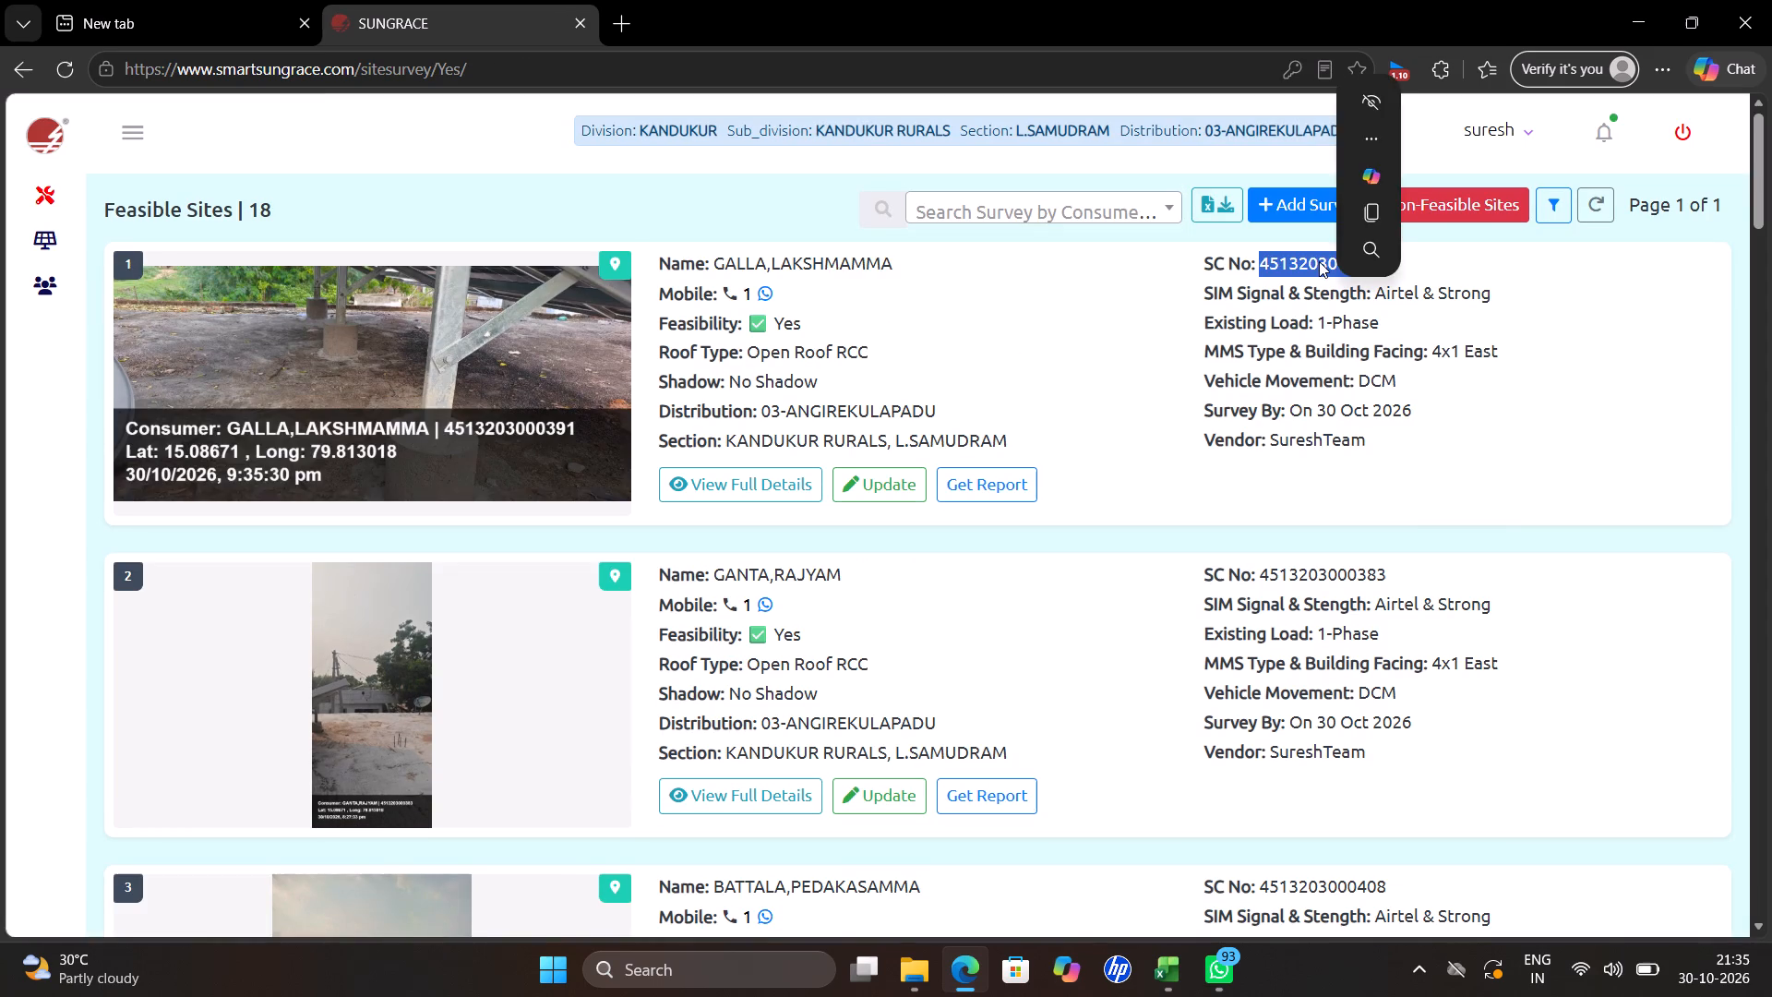
key(ctrl+c)
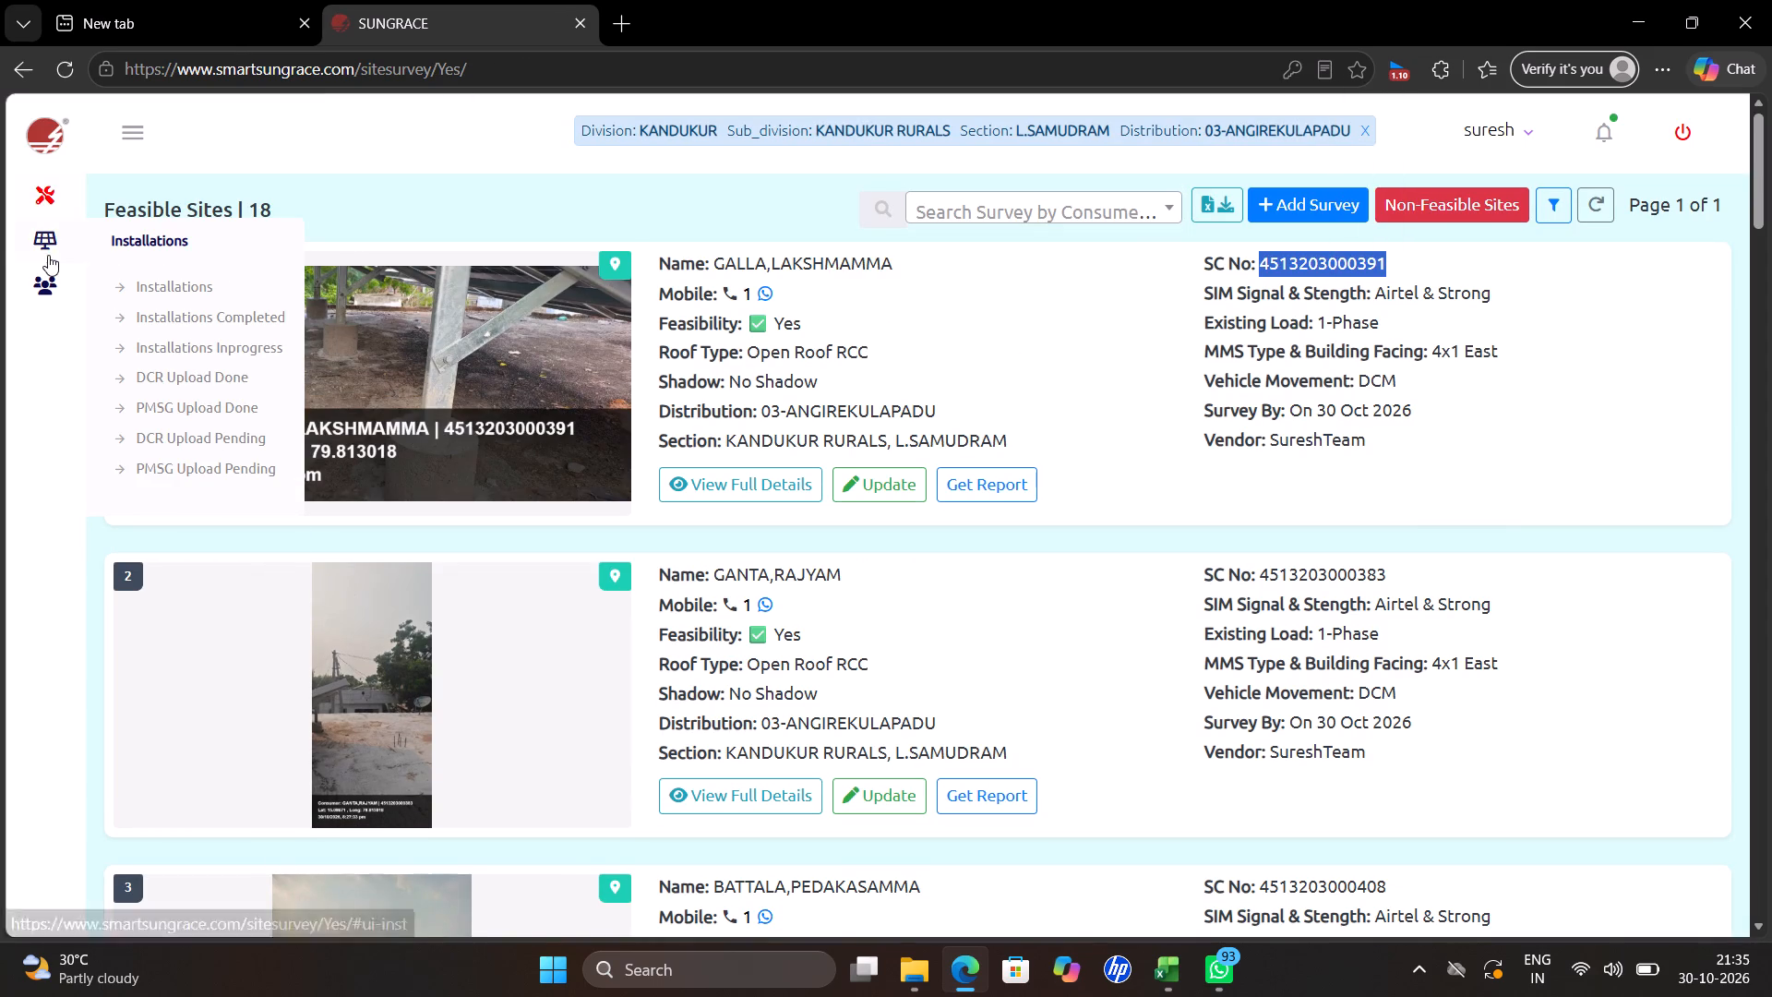
click(165, 279)
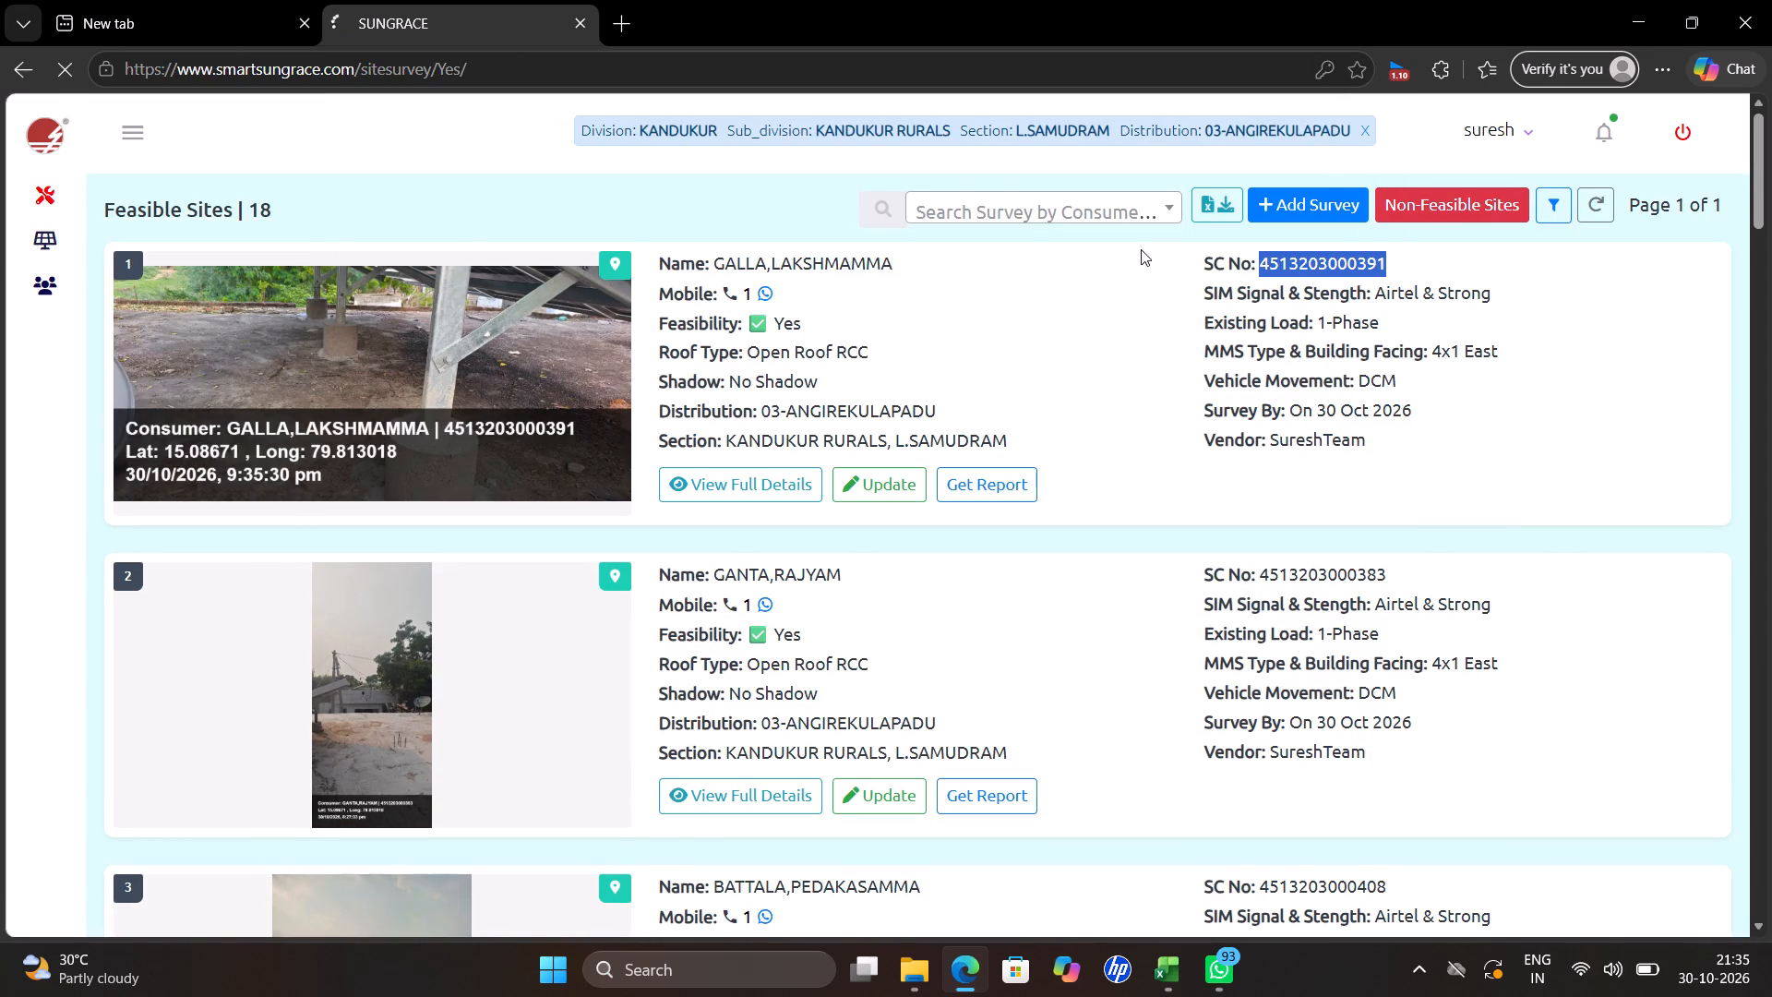
Add a new installation for the consumer whose service number ends in 391, with installation date 27-10-2026, and save it.
click(1399, 207)
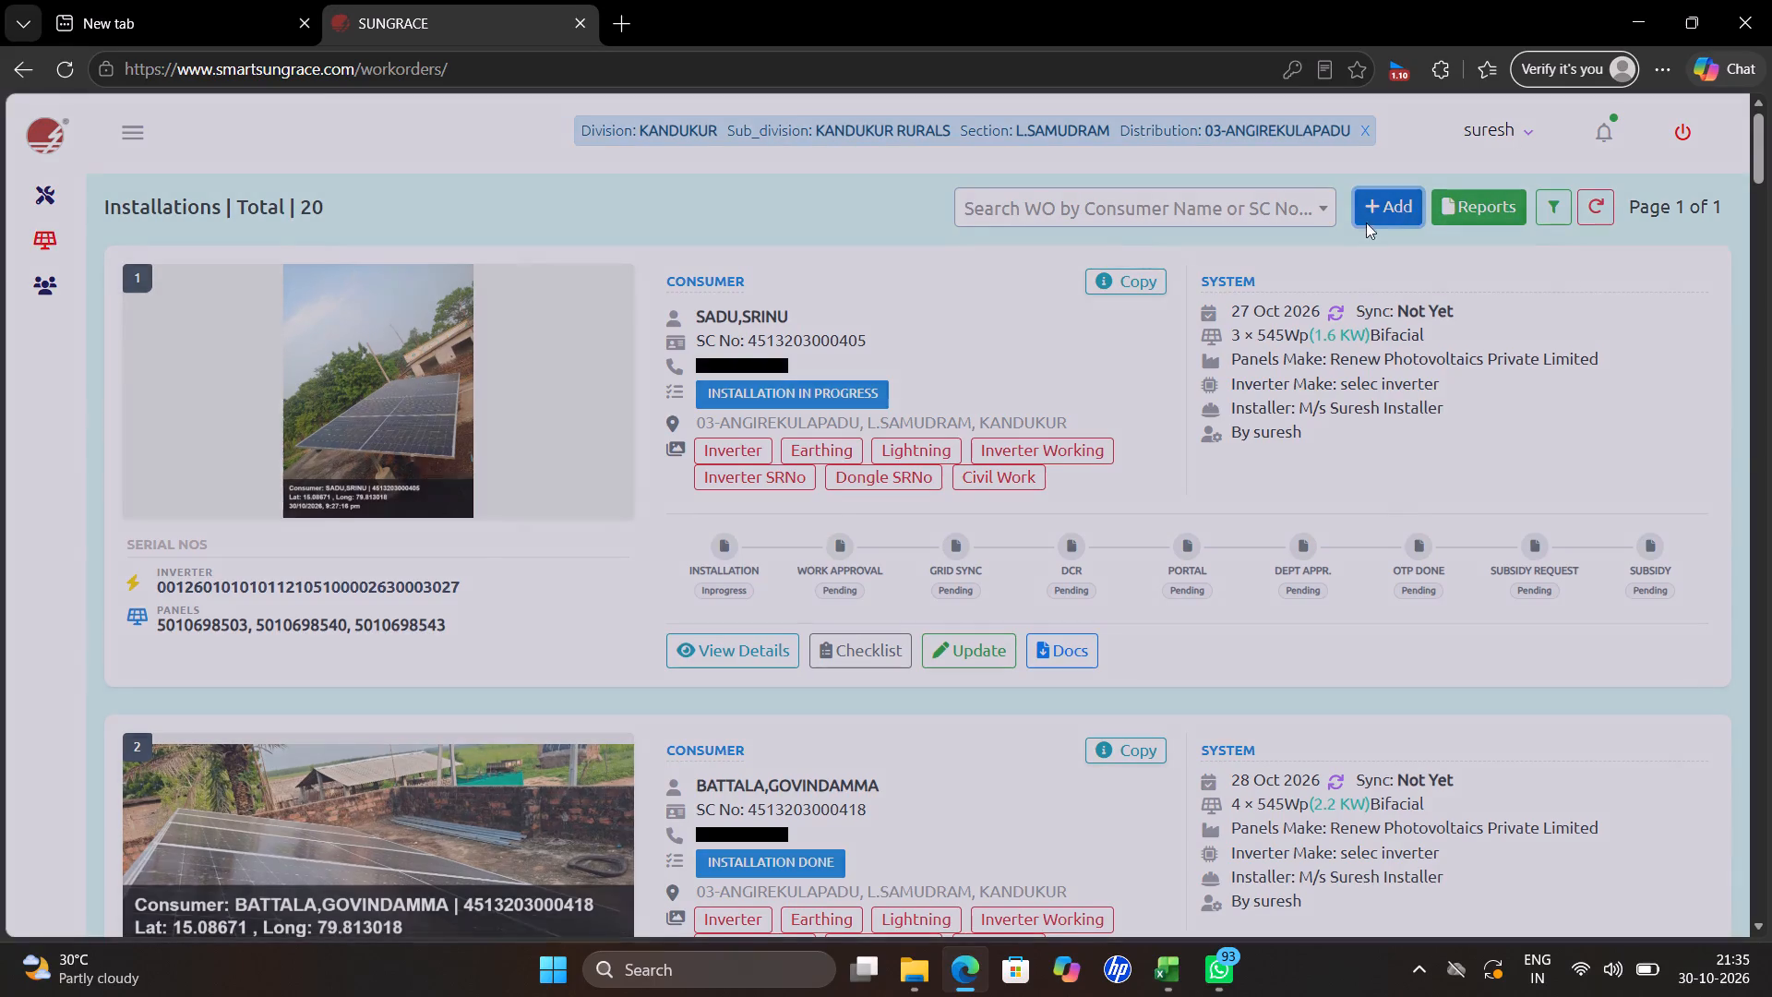
click(802, 500)
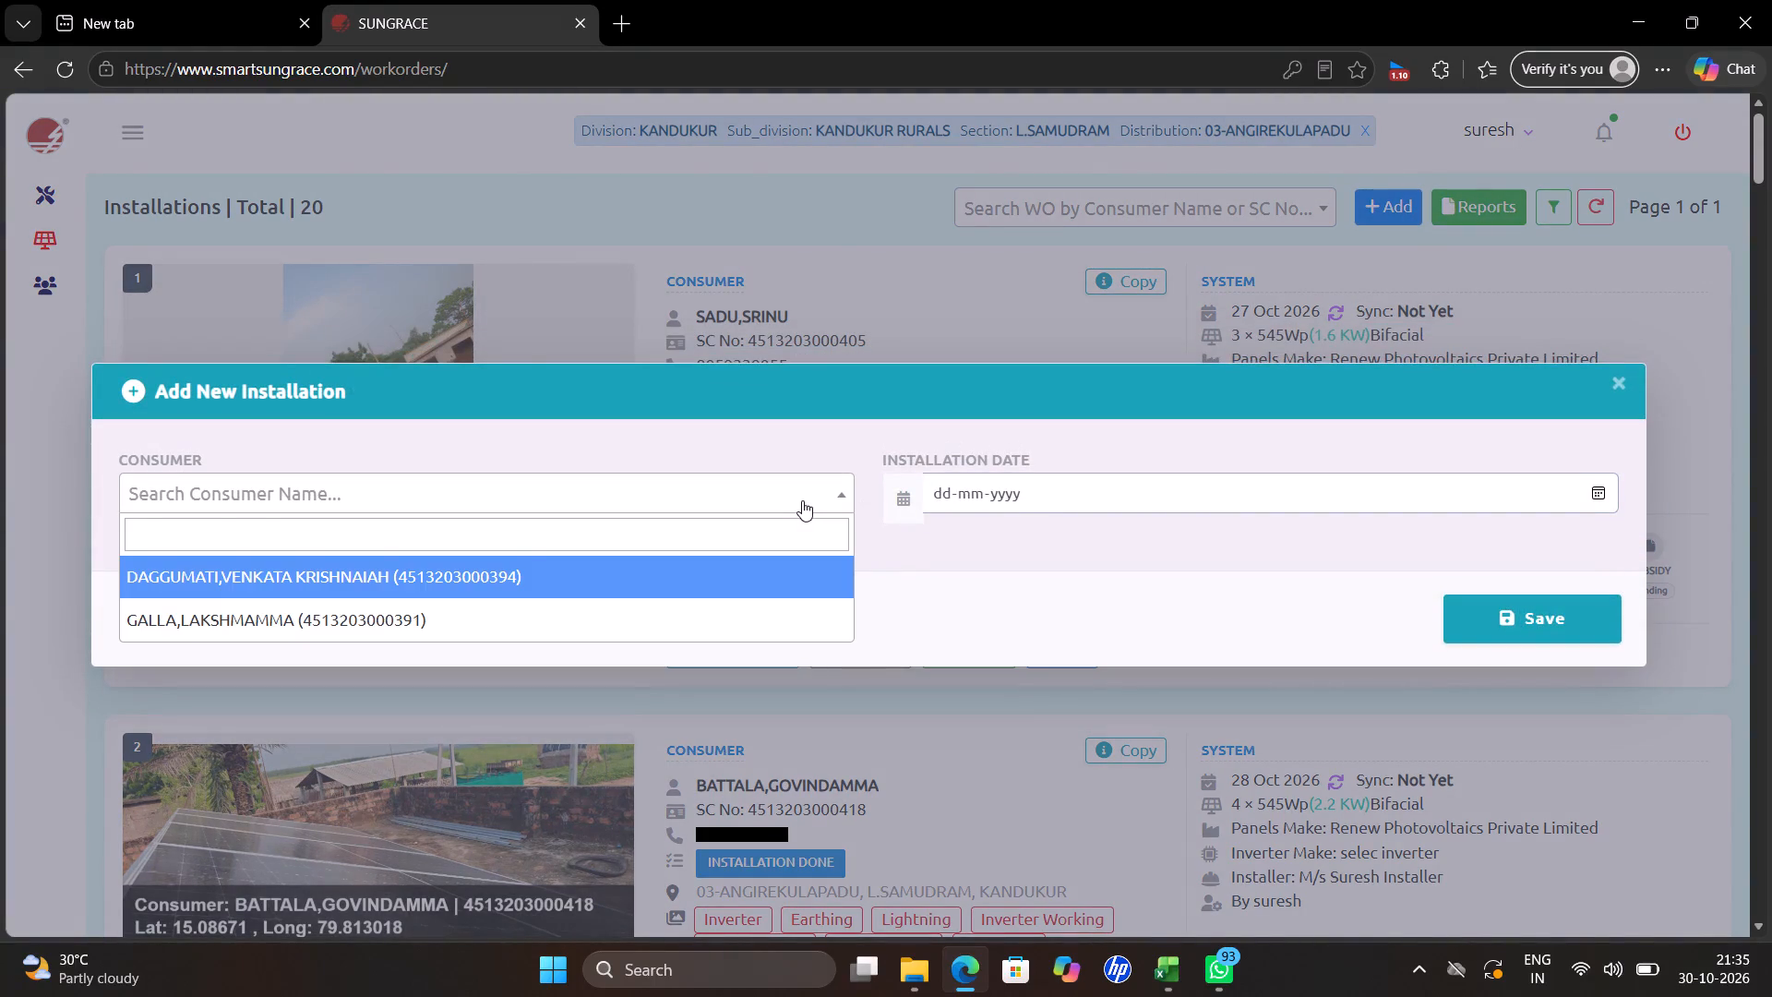
key(ctrl+v)
click(735, 572)
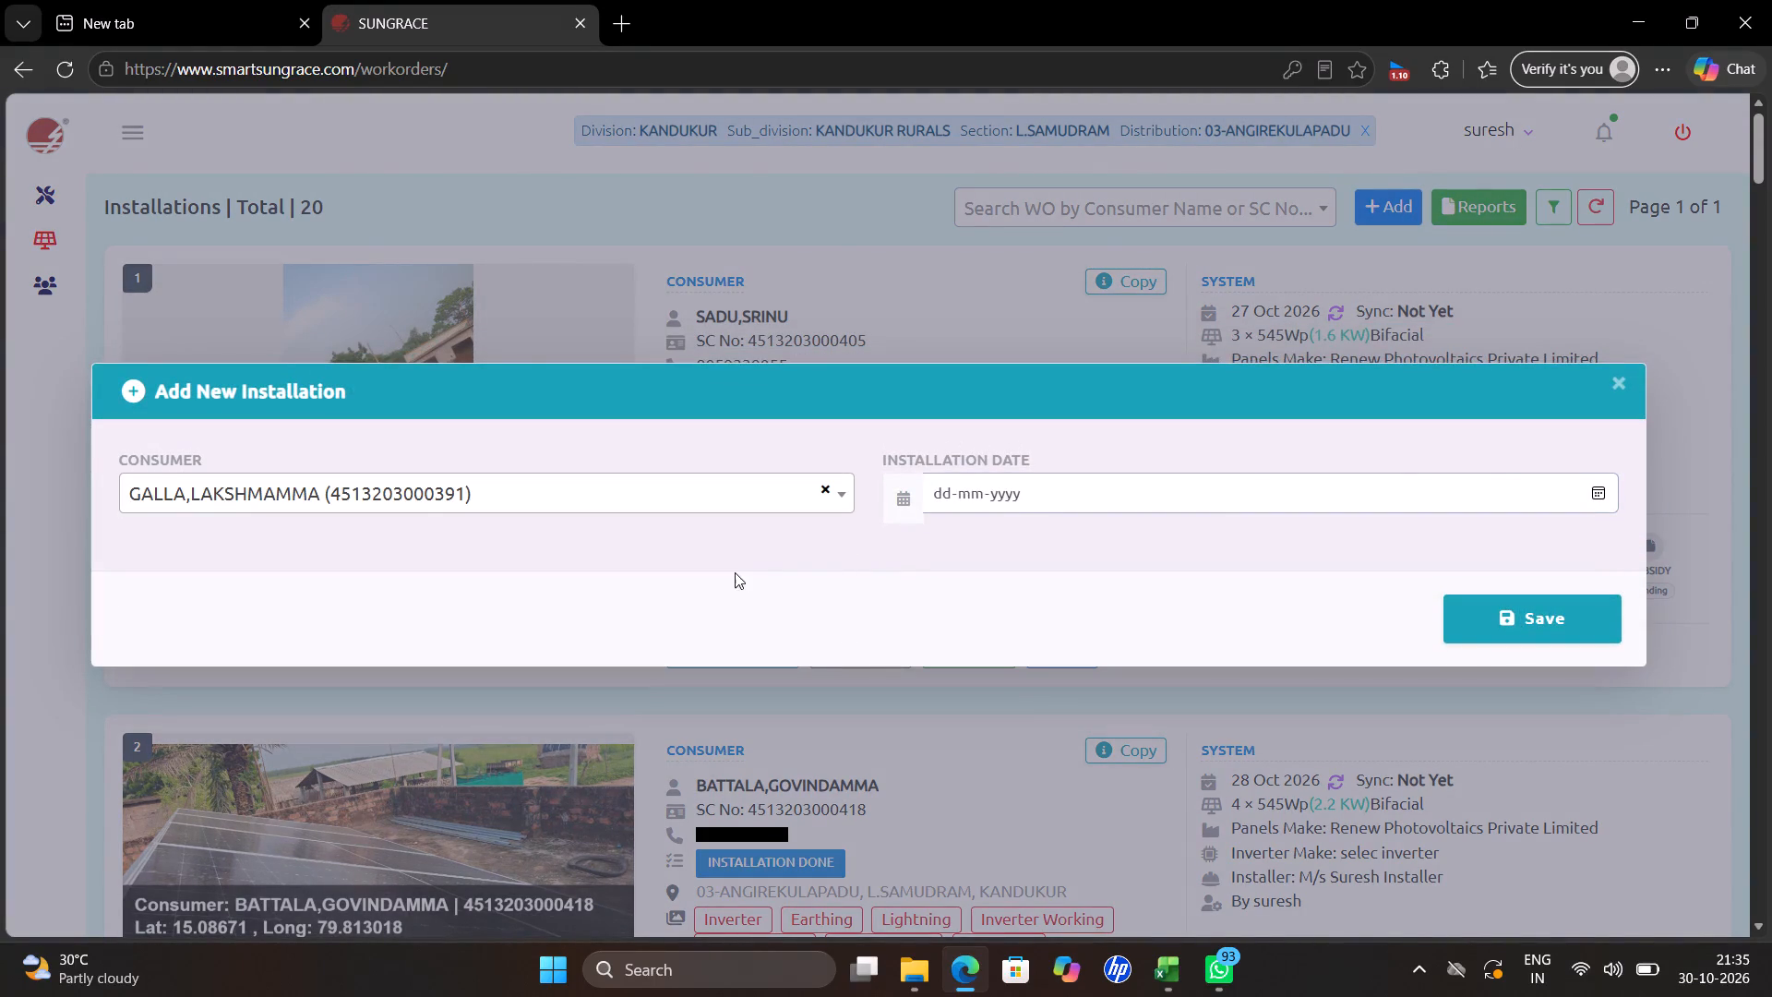
click(1593, 487)
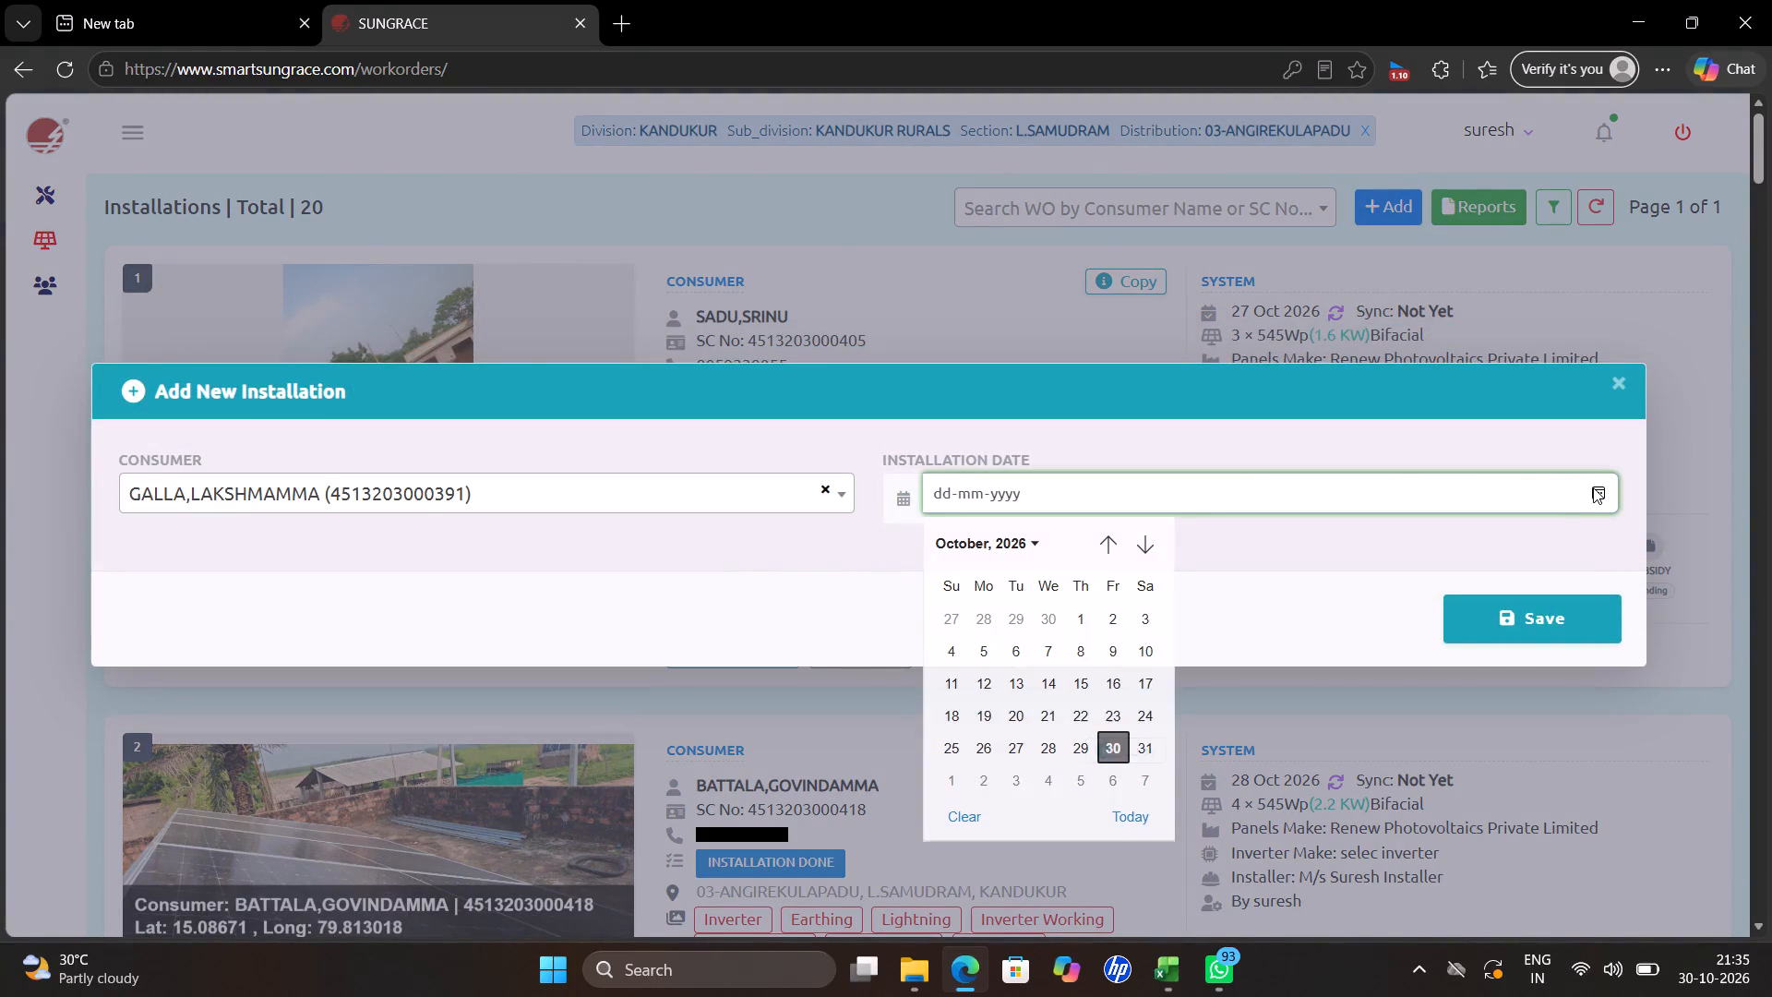
click(1018, 759)
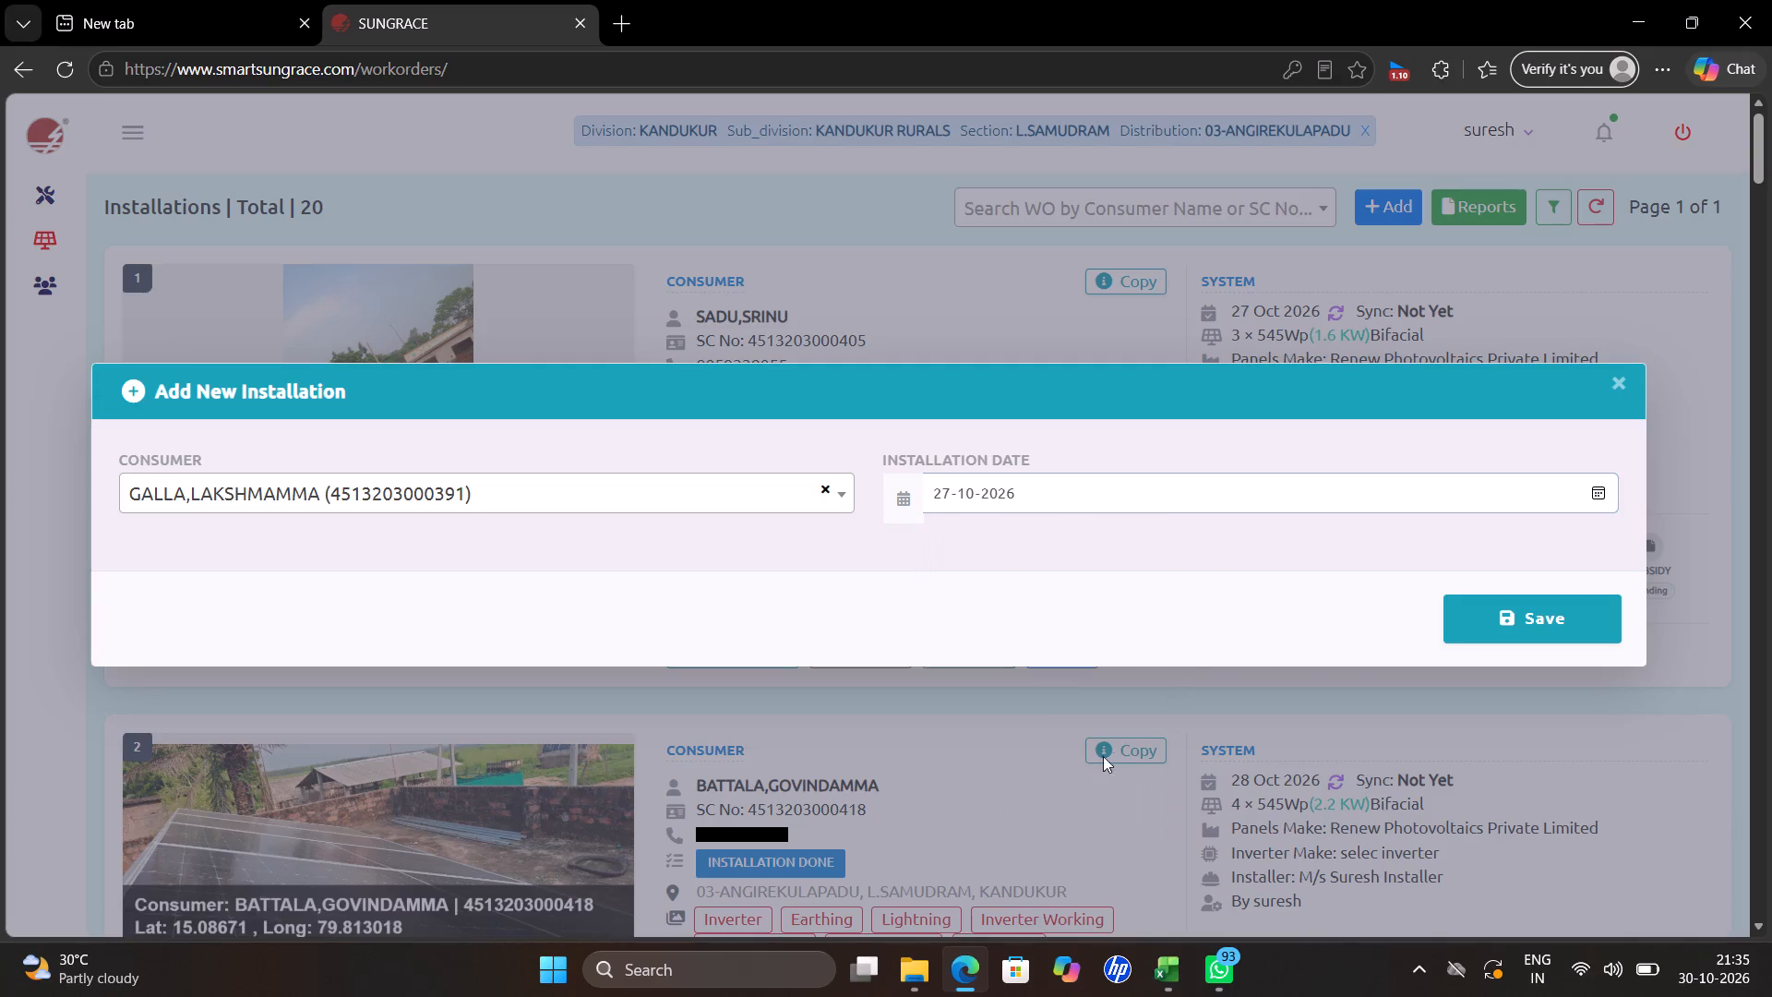
click(1488, 625)
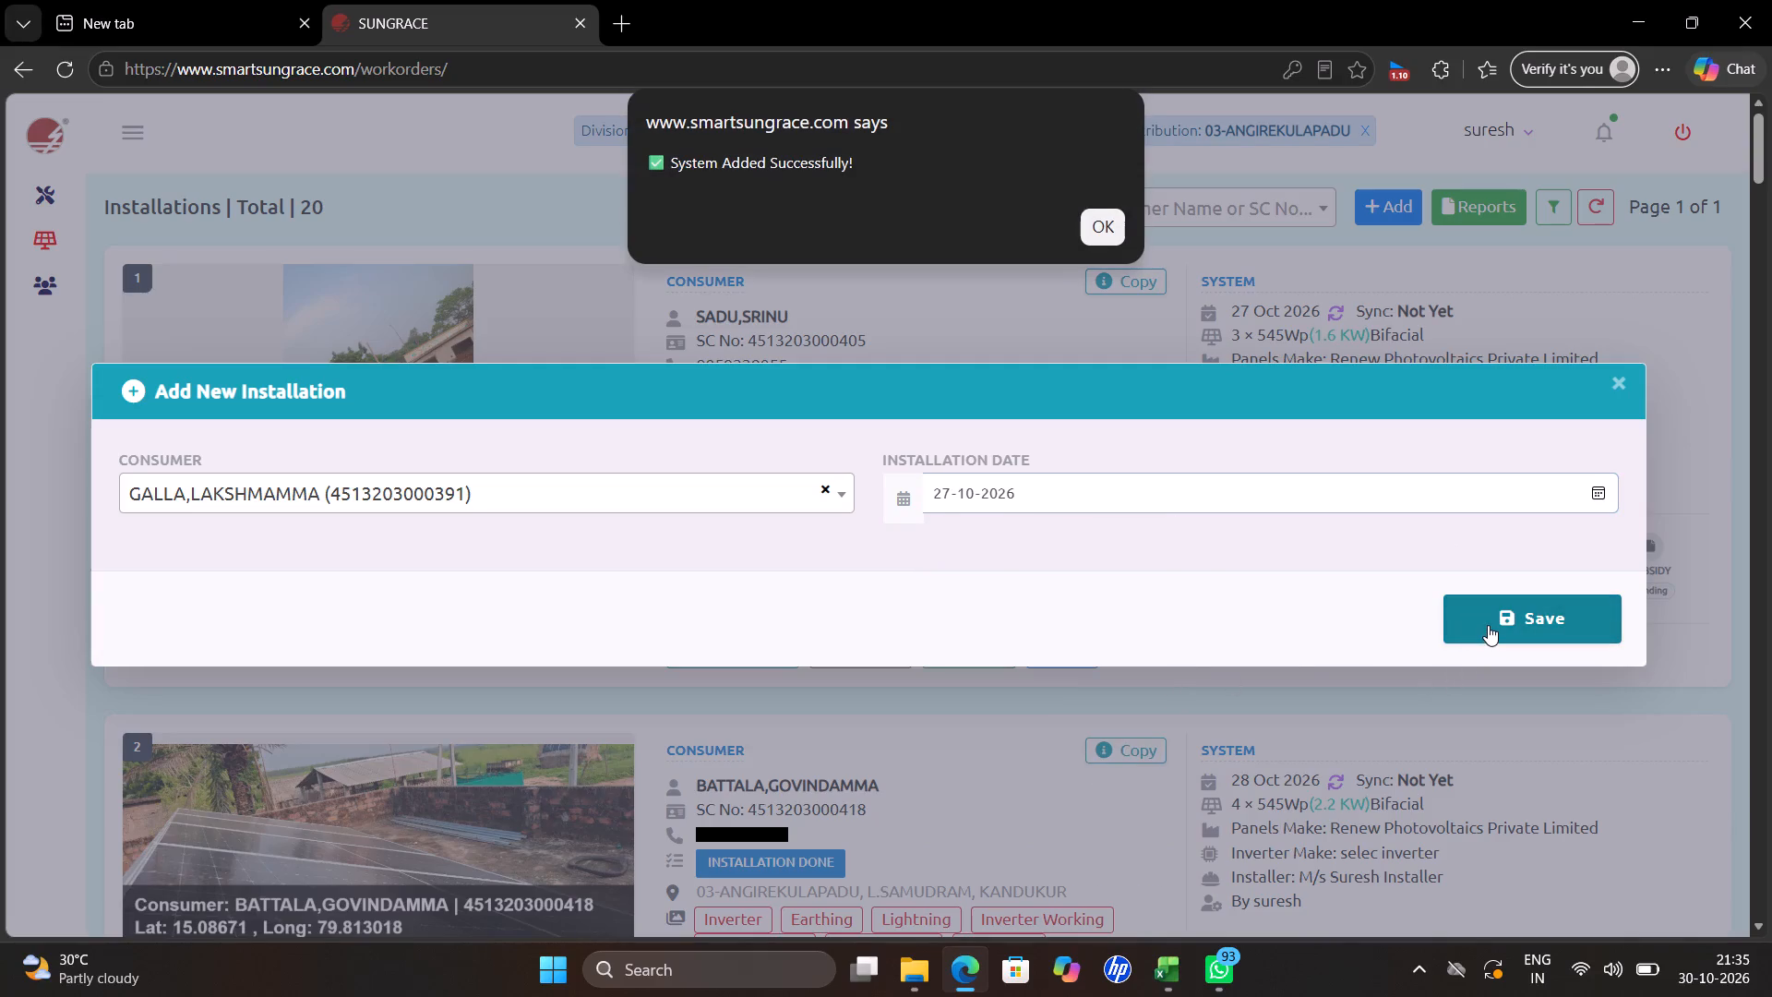
click(1124, 234)
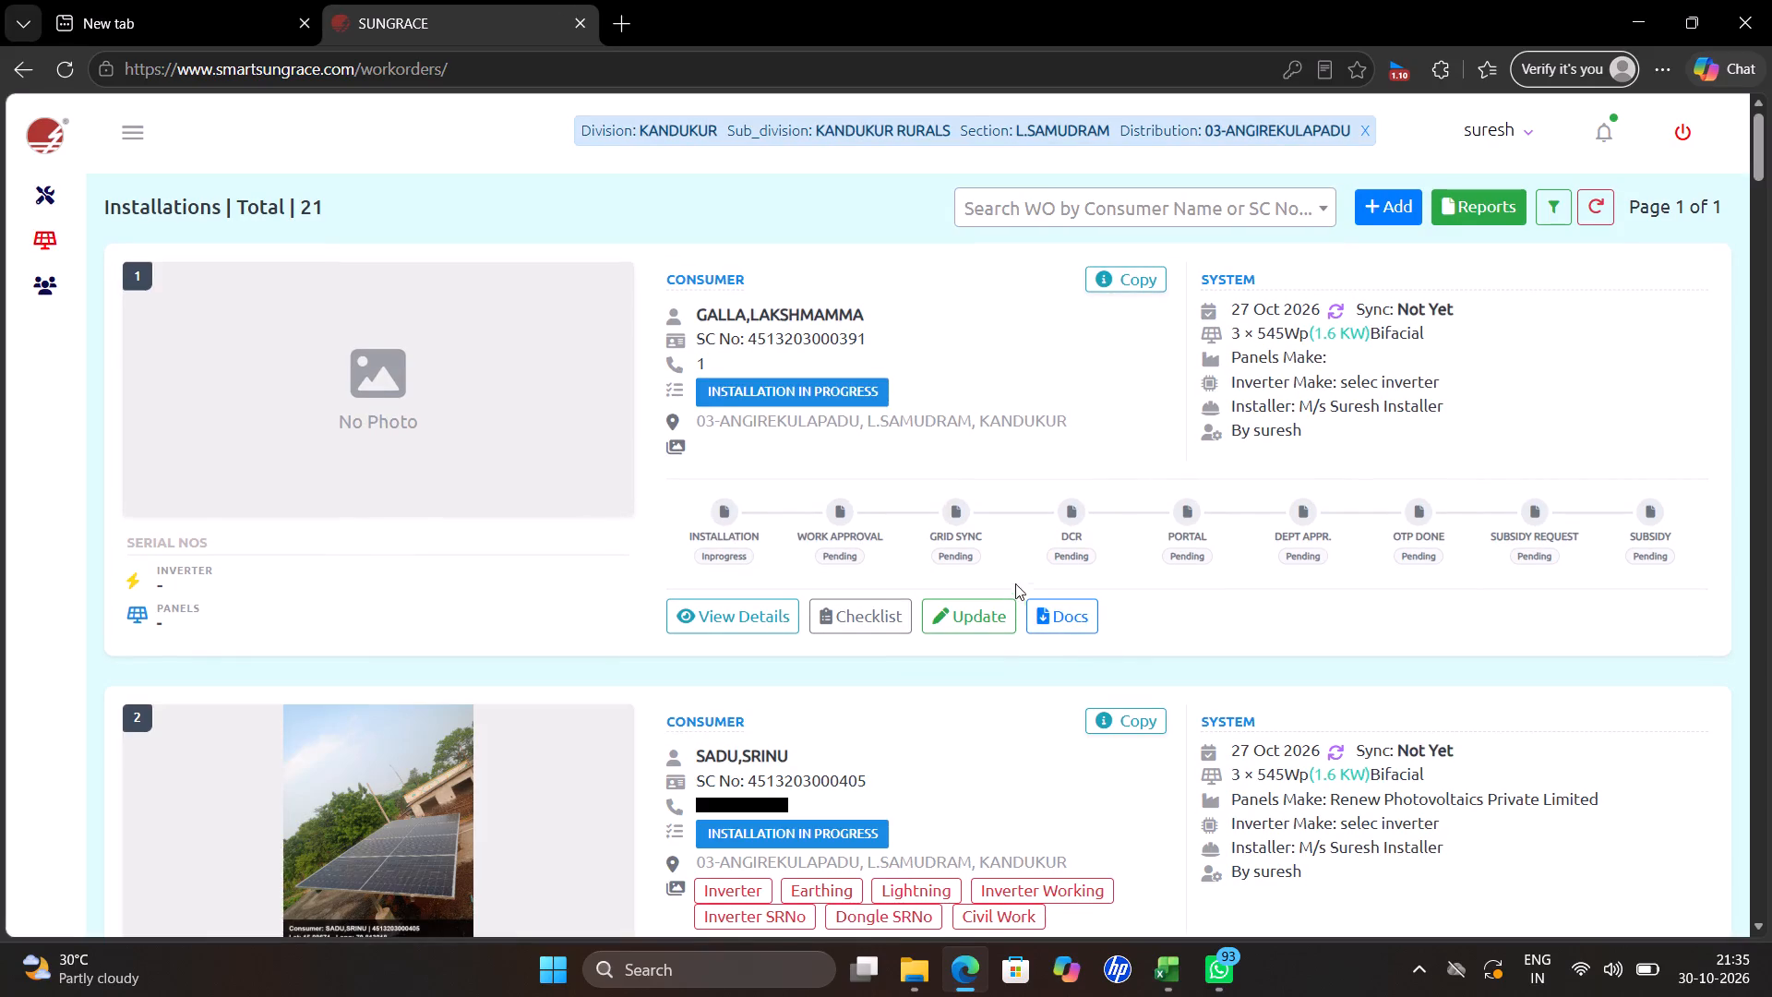
click(978, 611)
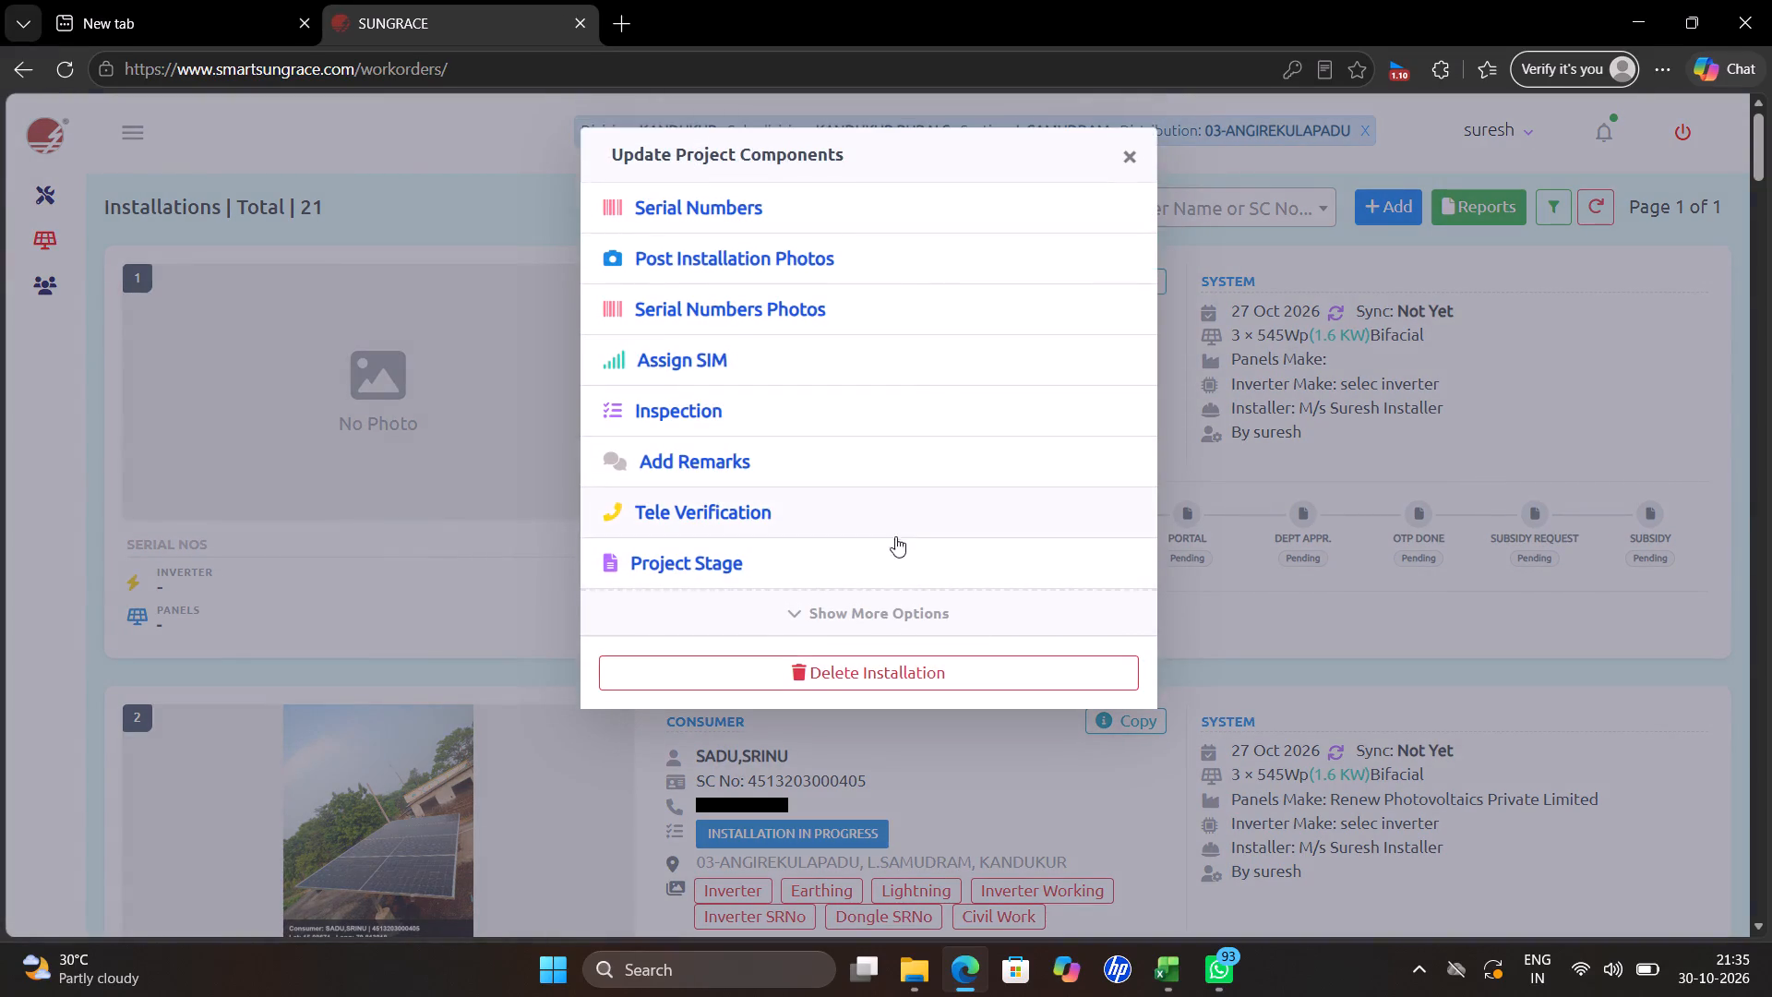
click(876, 602)
click(844, 643)
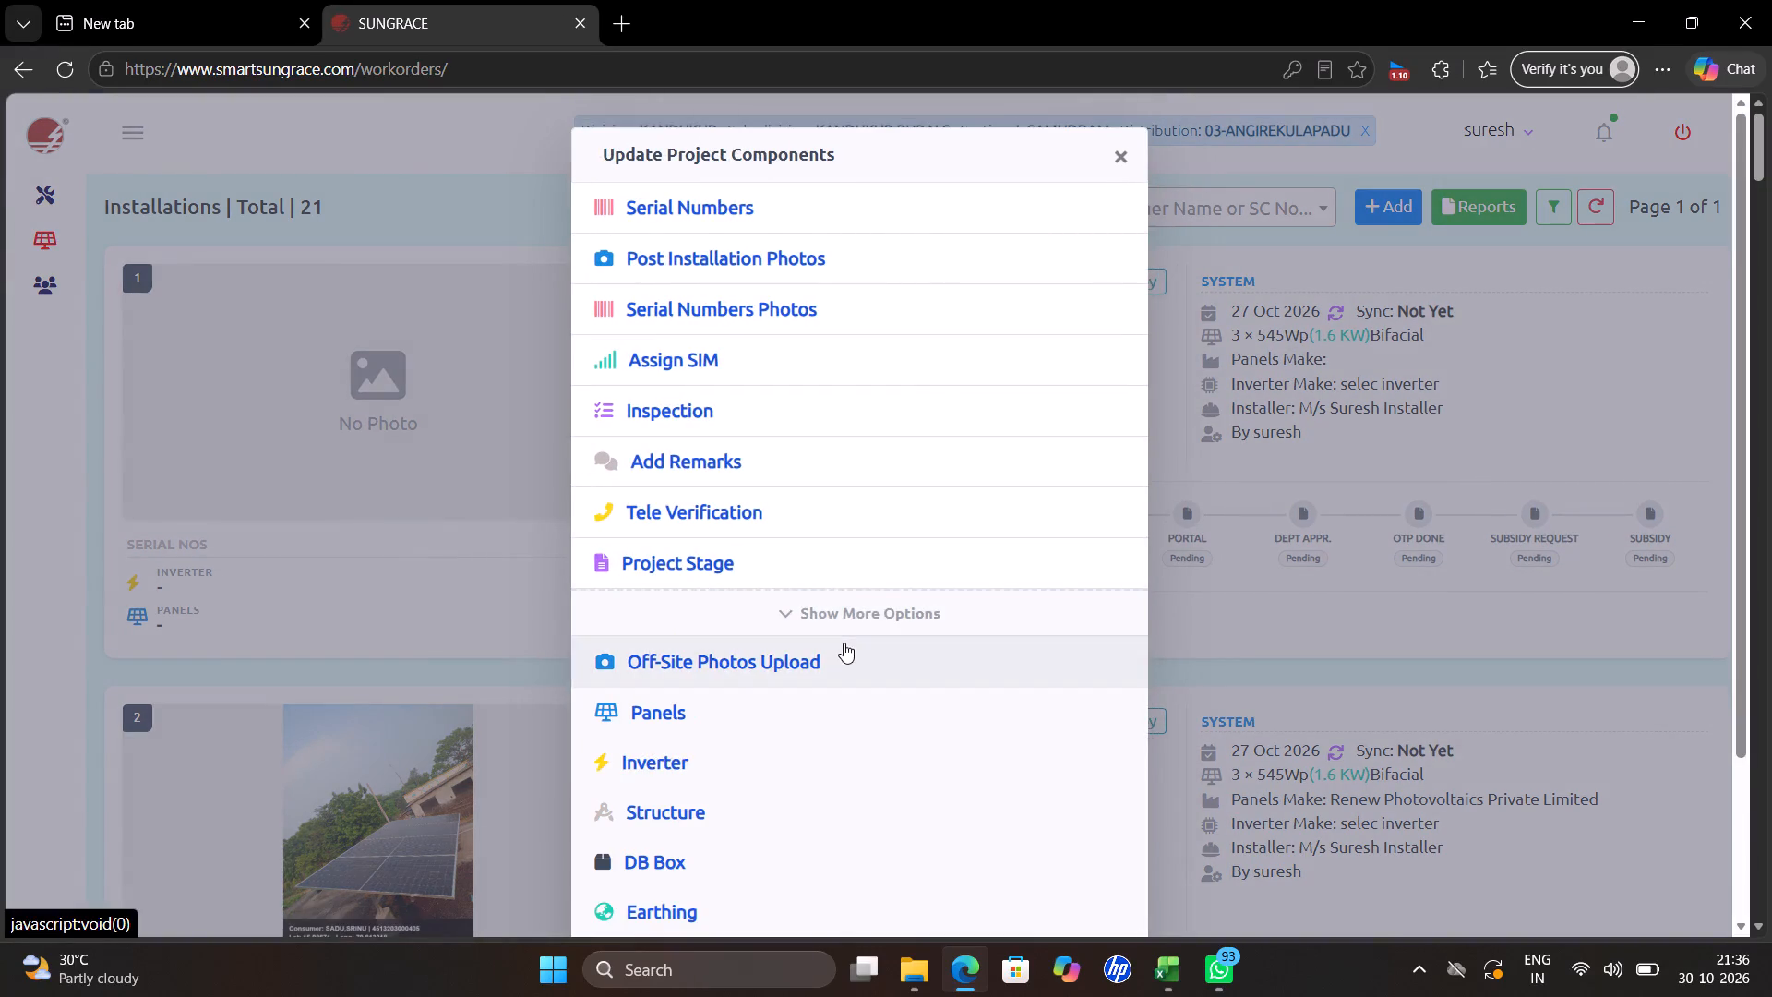
click(866, 349)
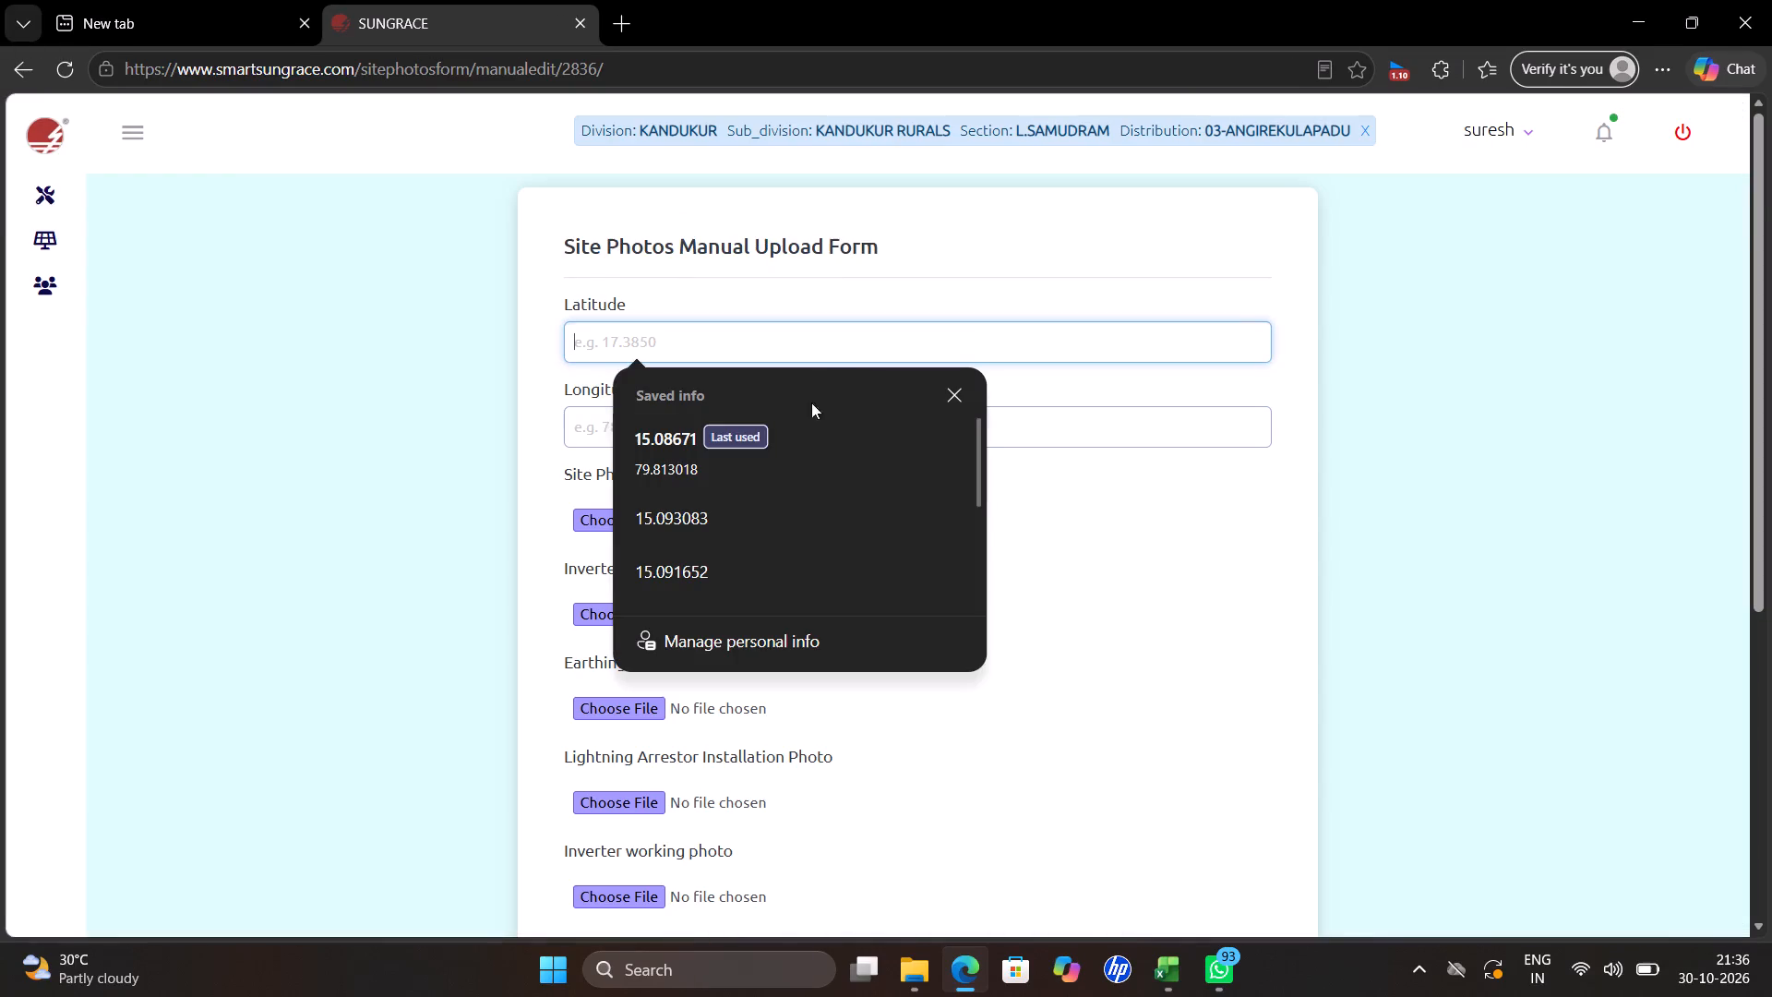
click(714, 472)
click(605, 513)
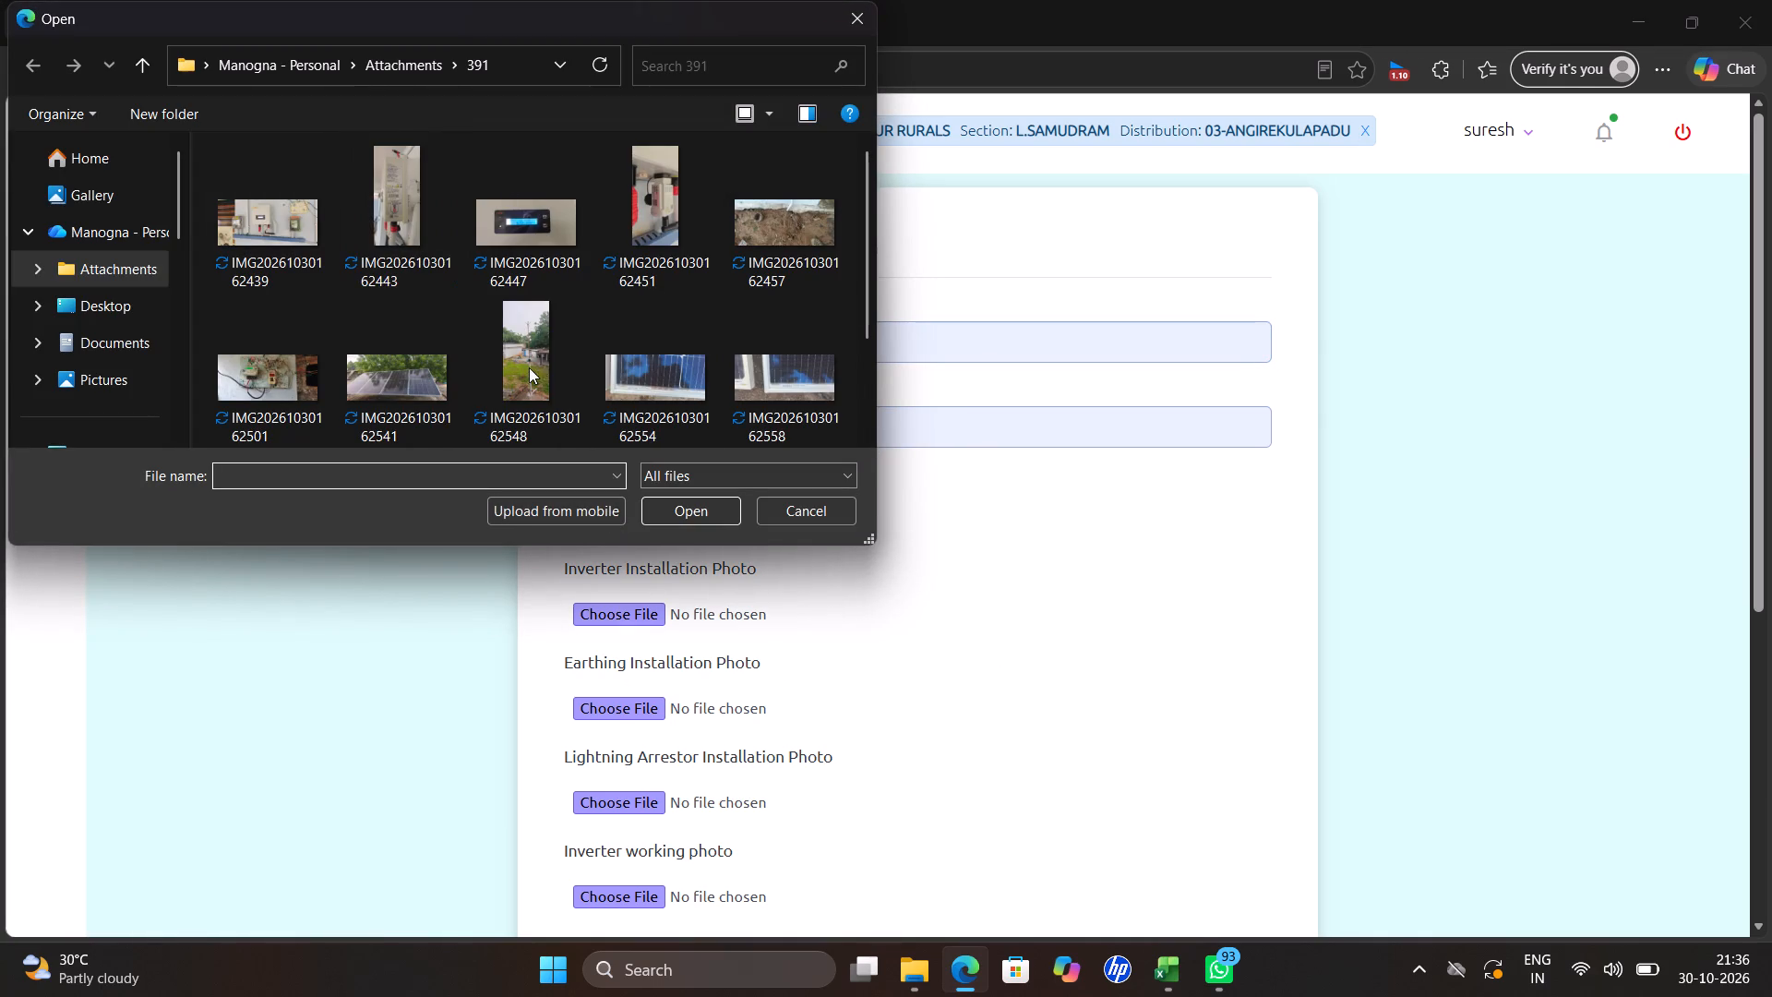
double_click(433, 353)
click(579, 620)
double_click(325, 224)
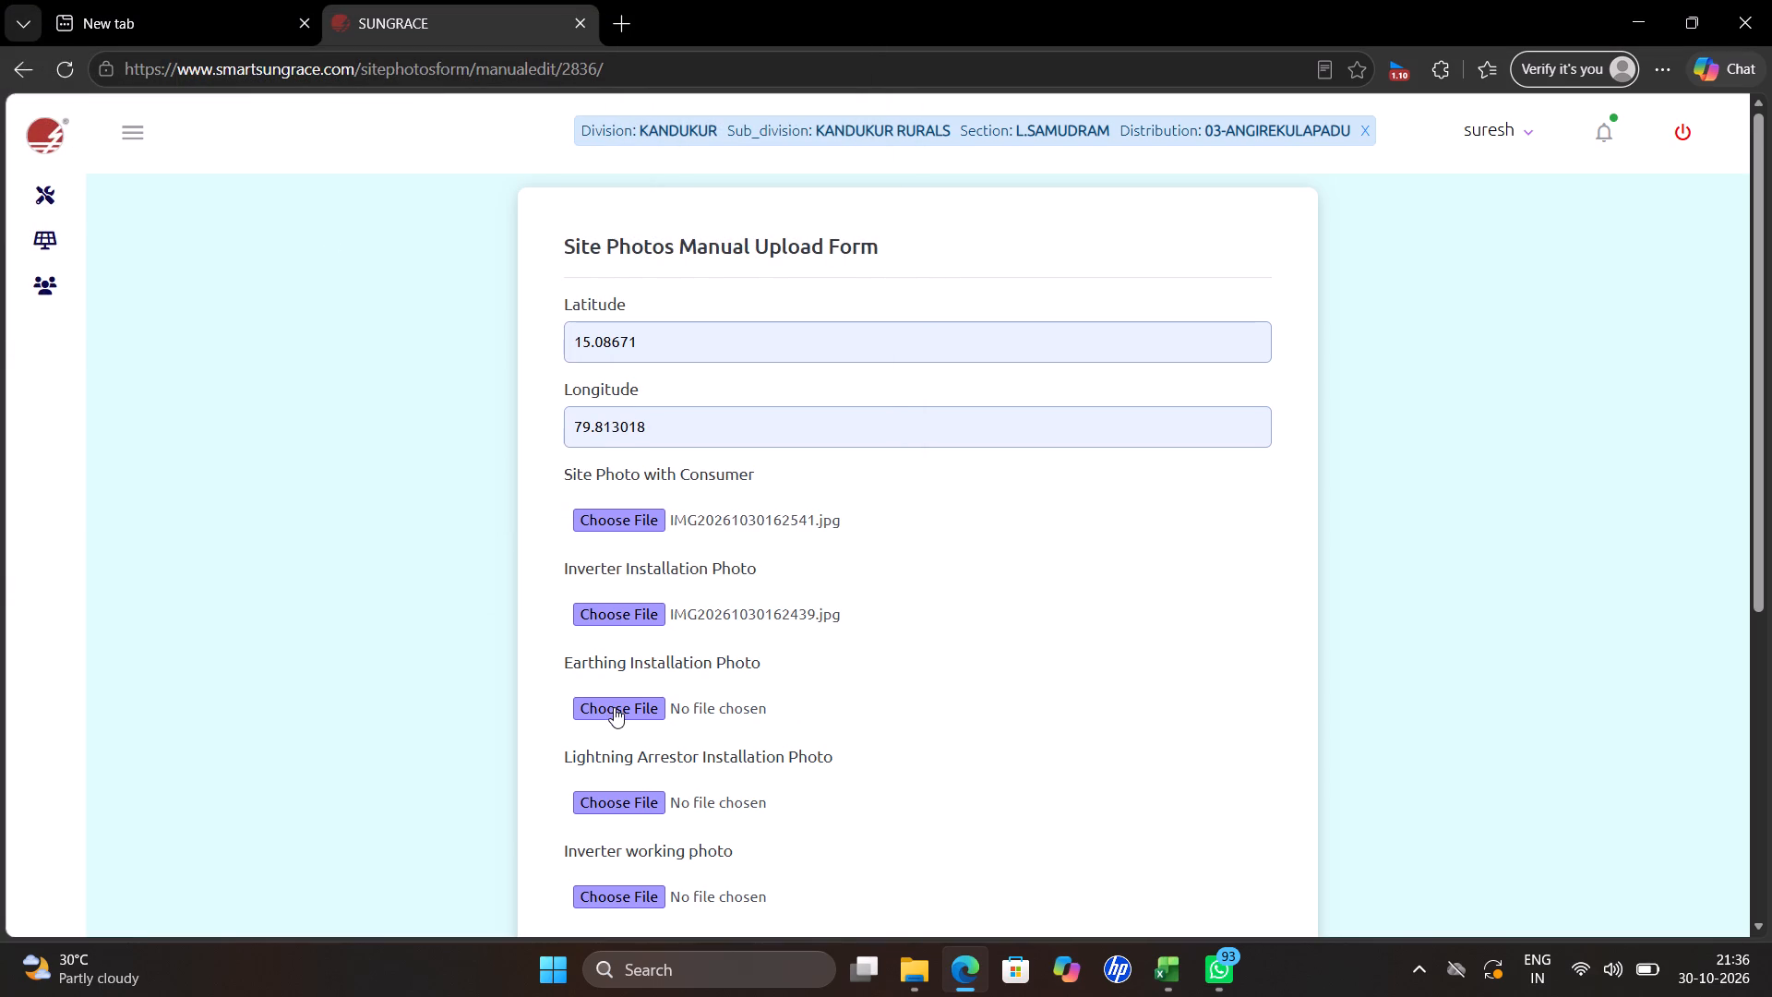
click(614, 707)
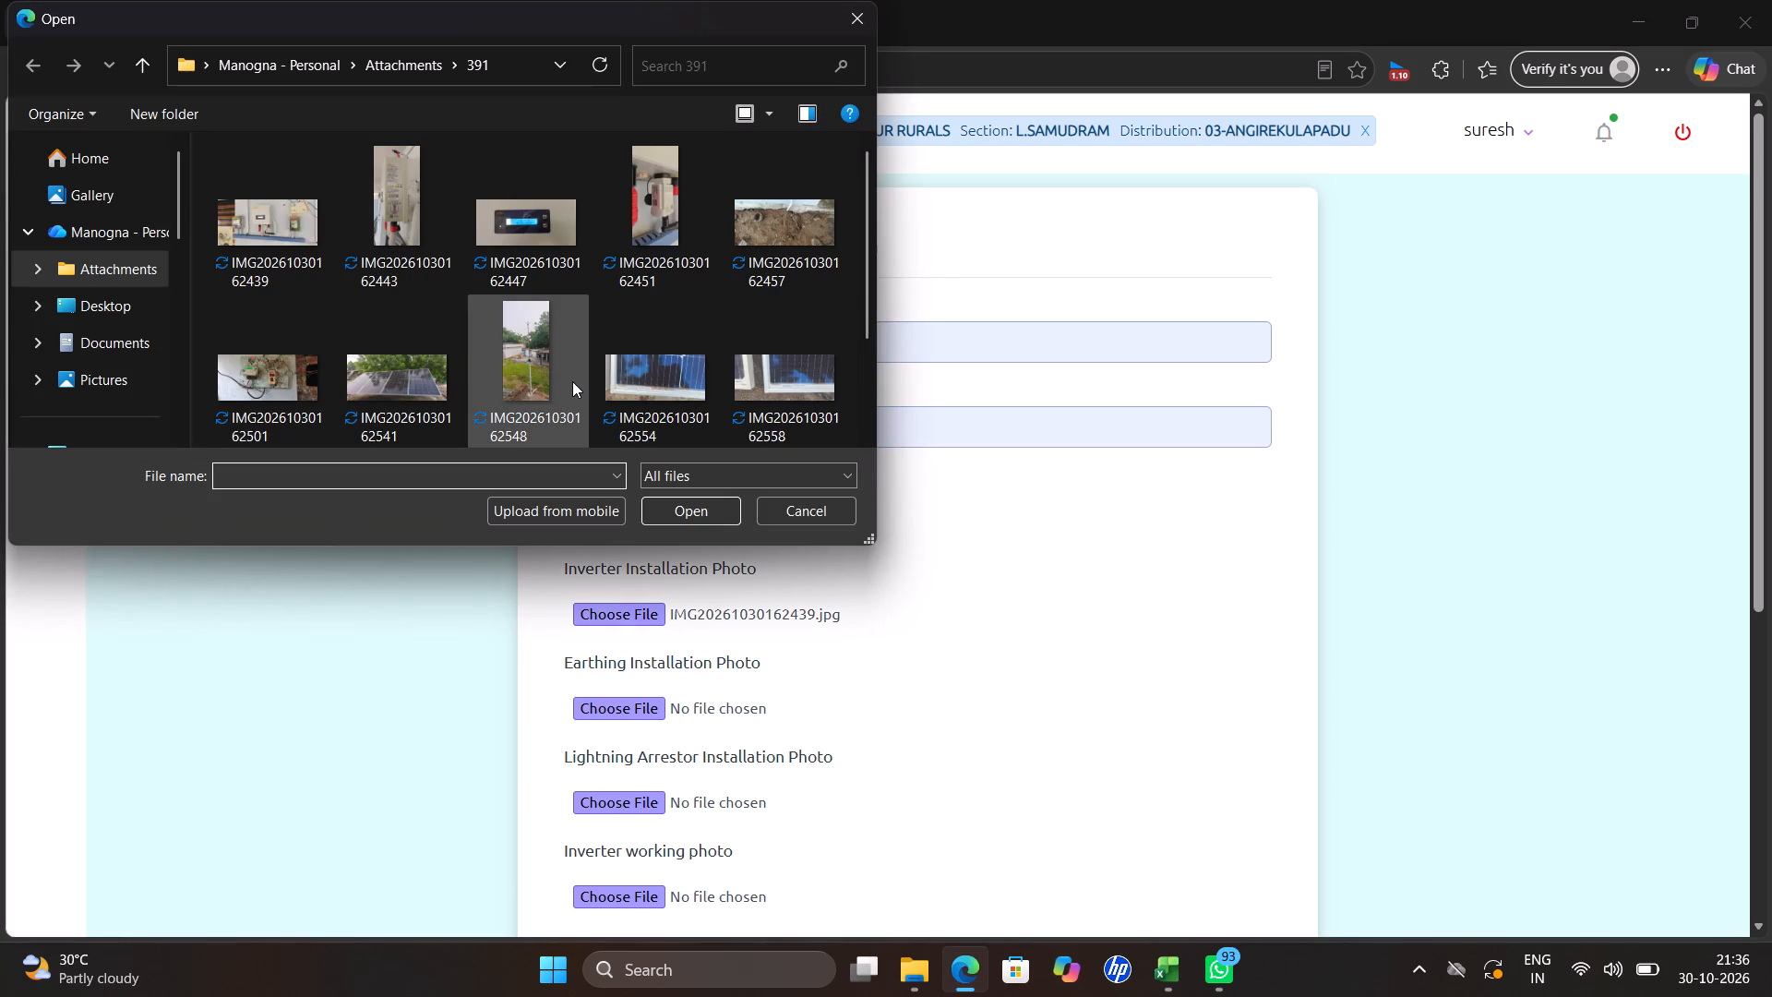
double_click(786, 250)
scroll(753, 576, down, 1)
click(631, 584)
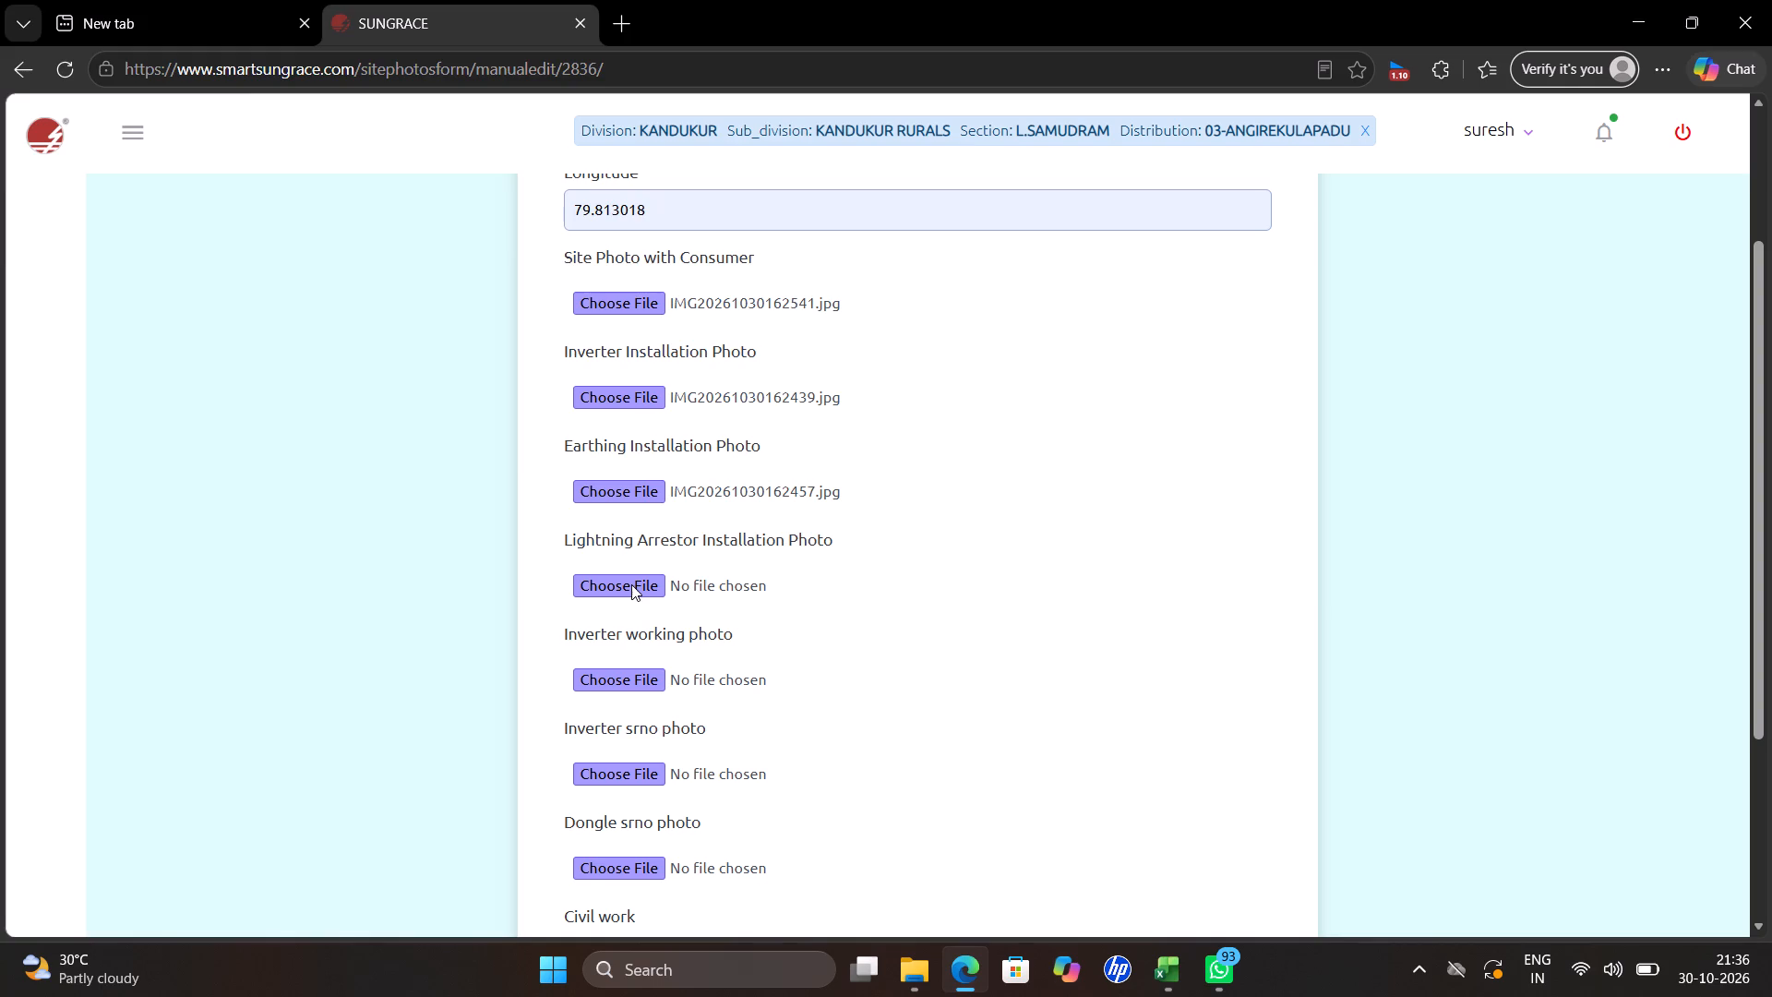
double_click(546, 366)
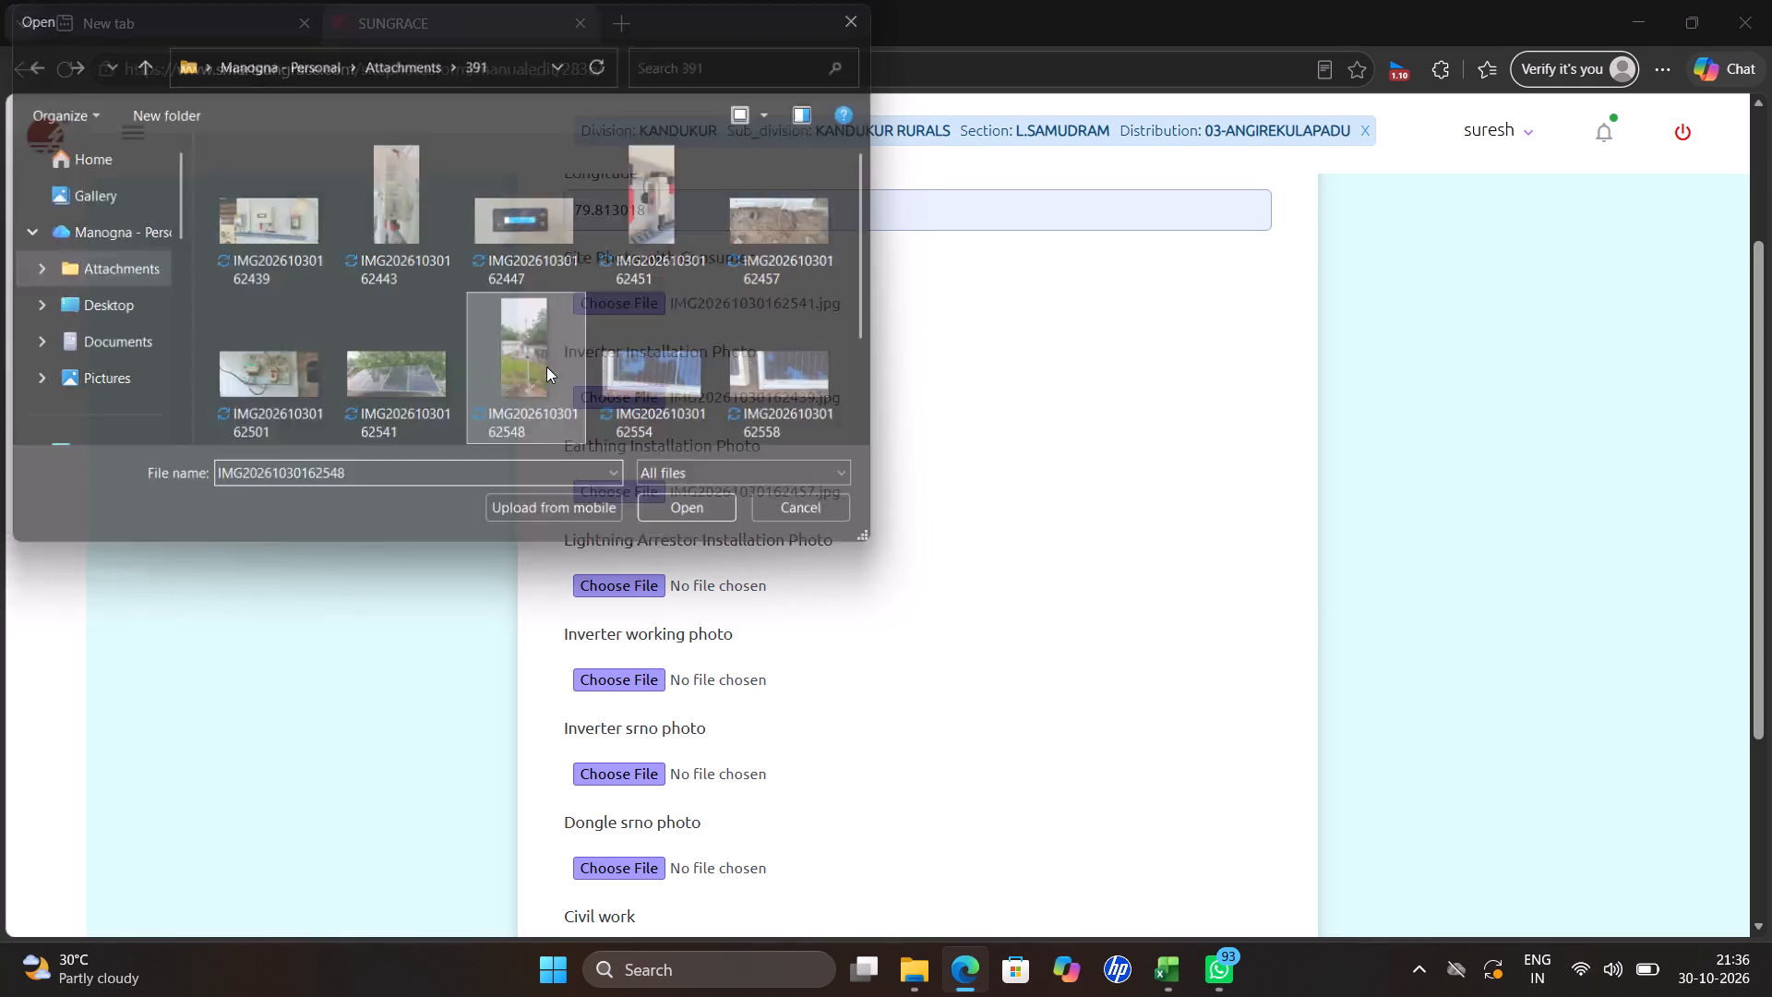
click(618, 679)
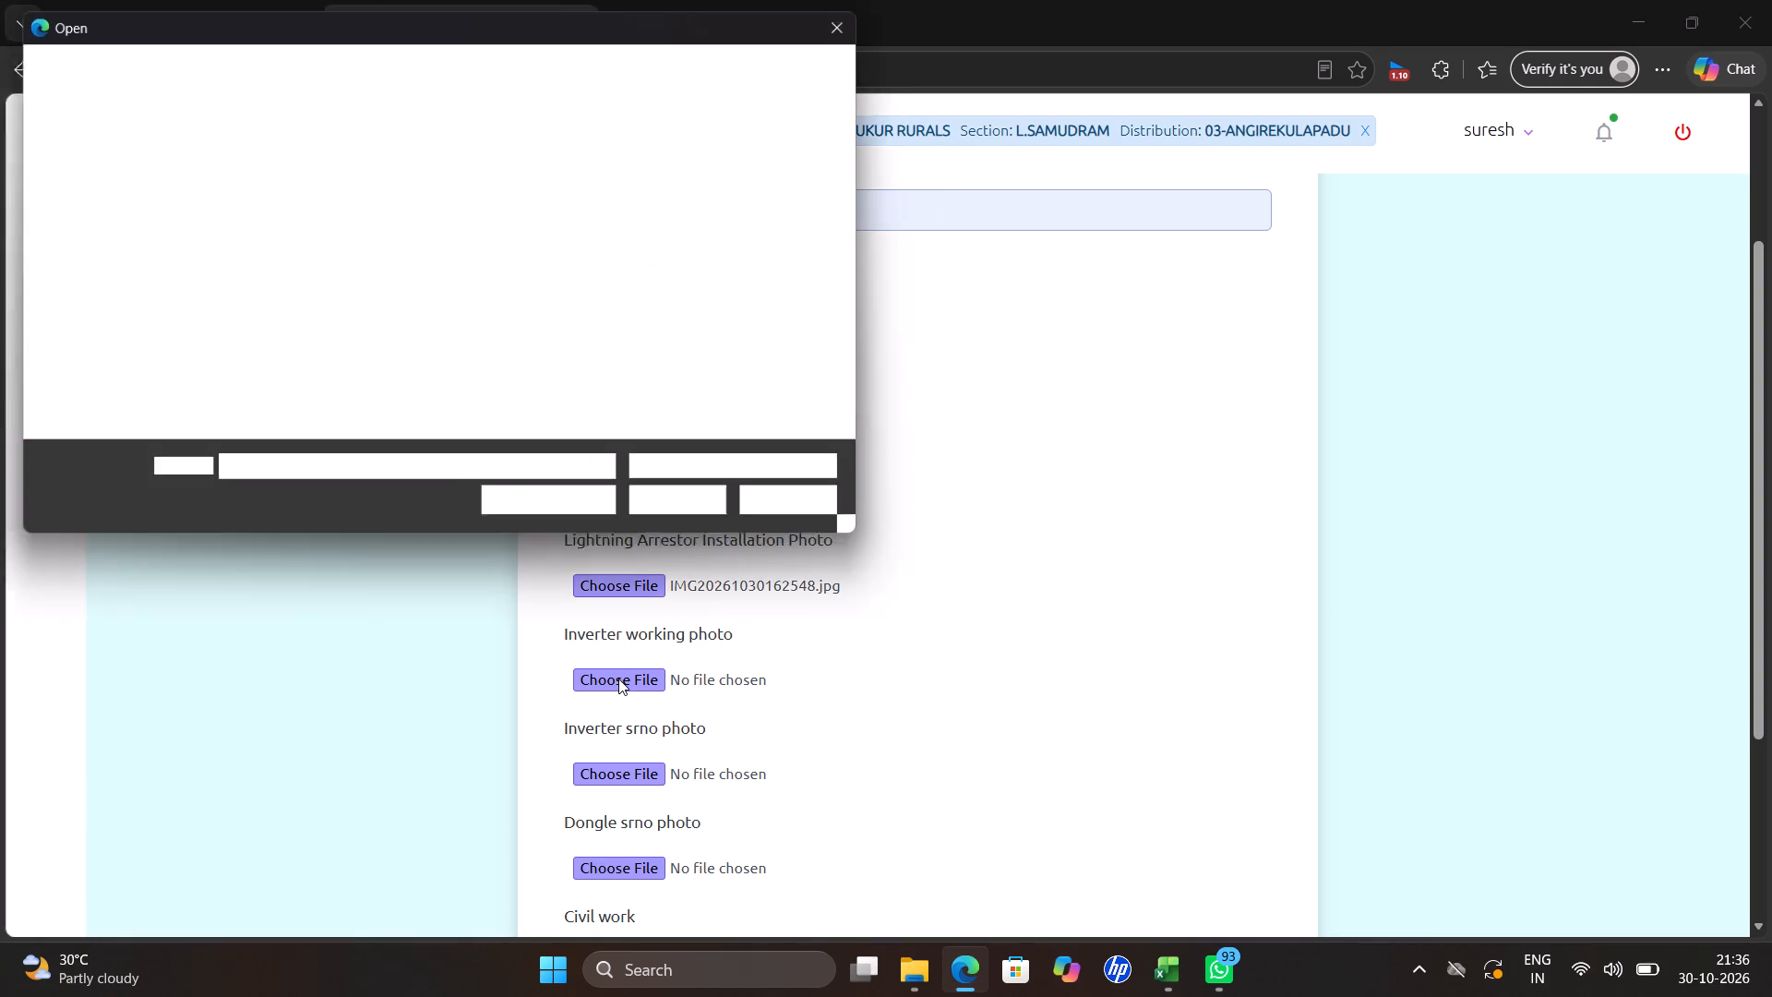
click(501, 223)
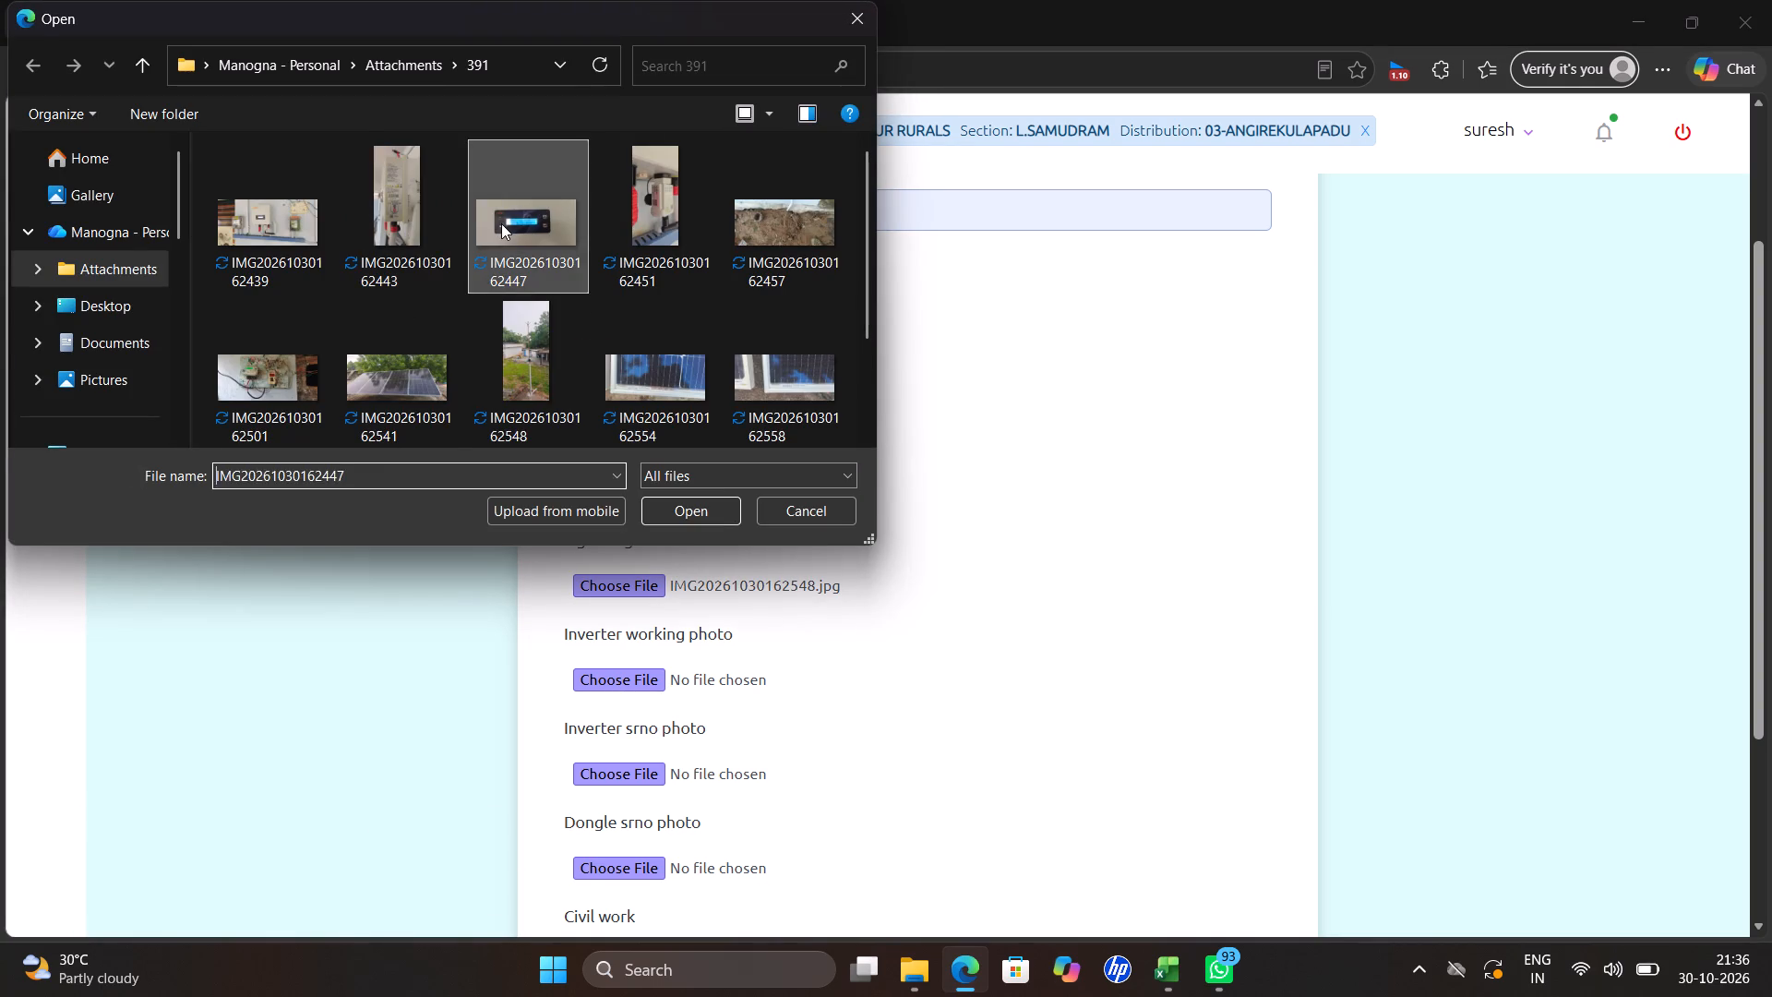
drag(501, 223, 670, 585)
scroll(670, 585, down, 1)
click(647, 559)
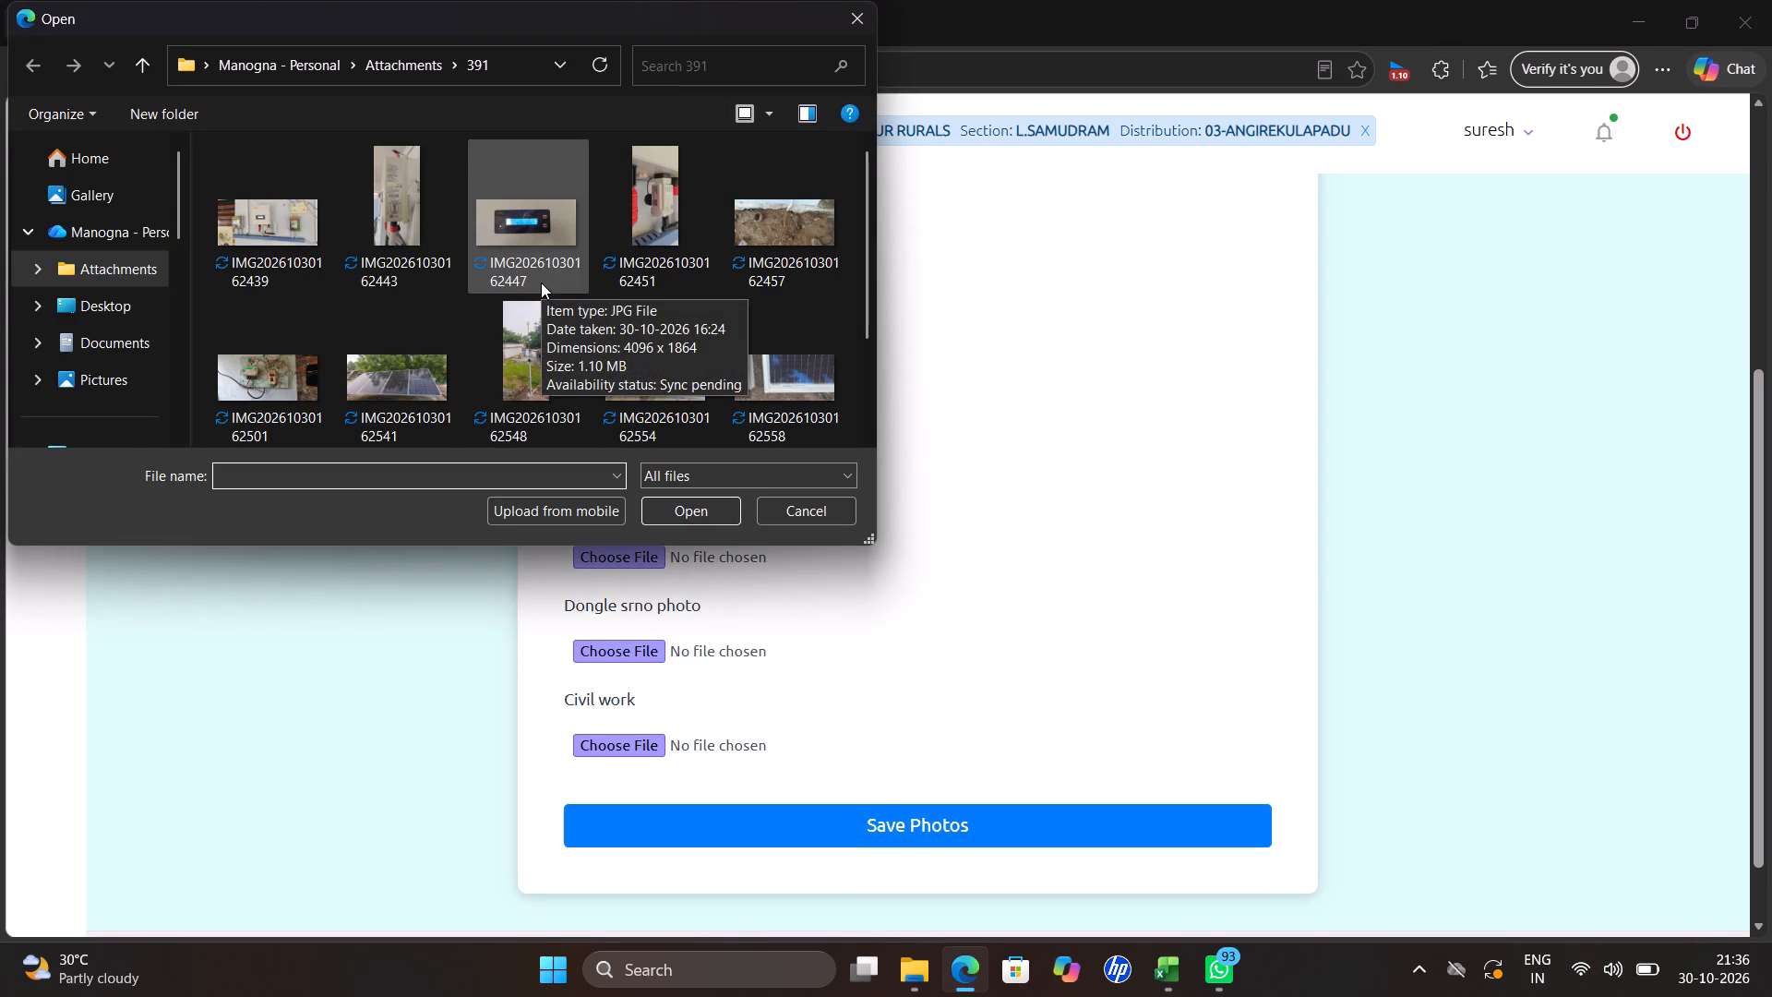
double_click(416, 222)
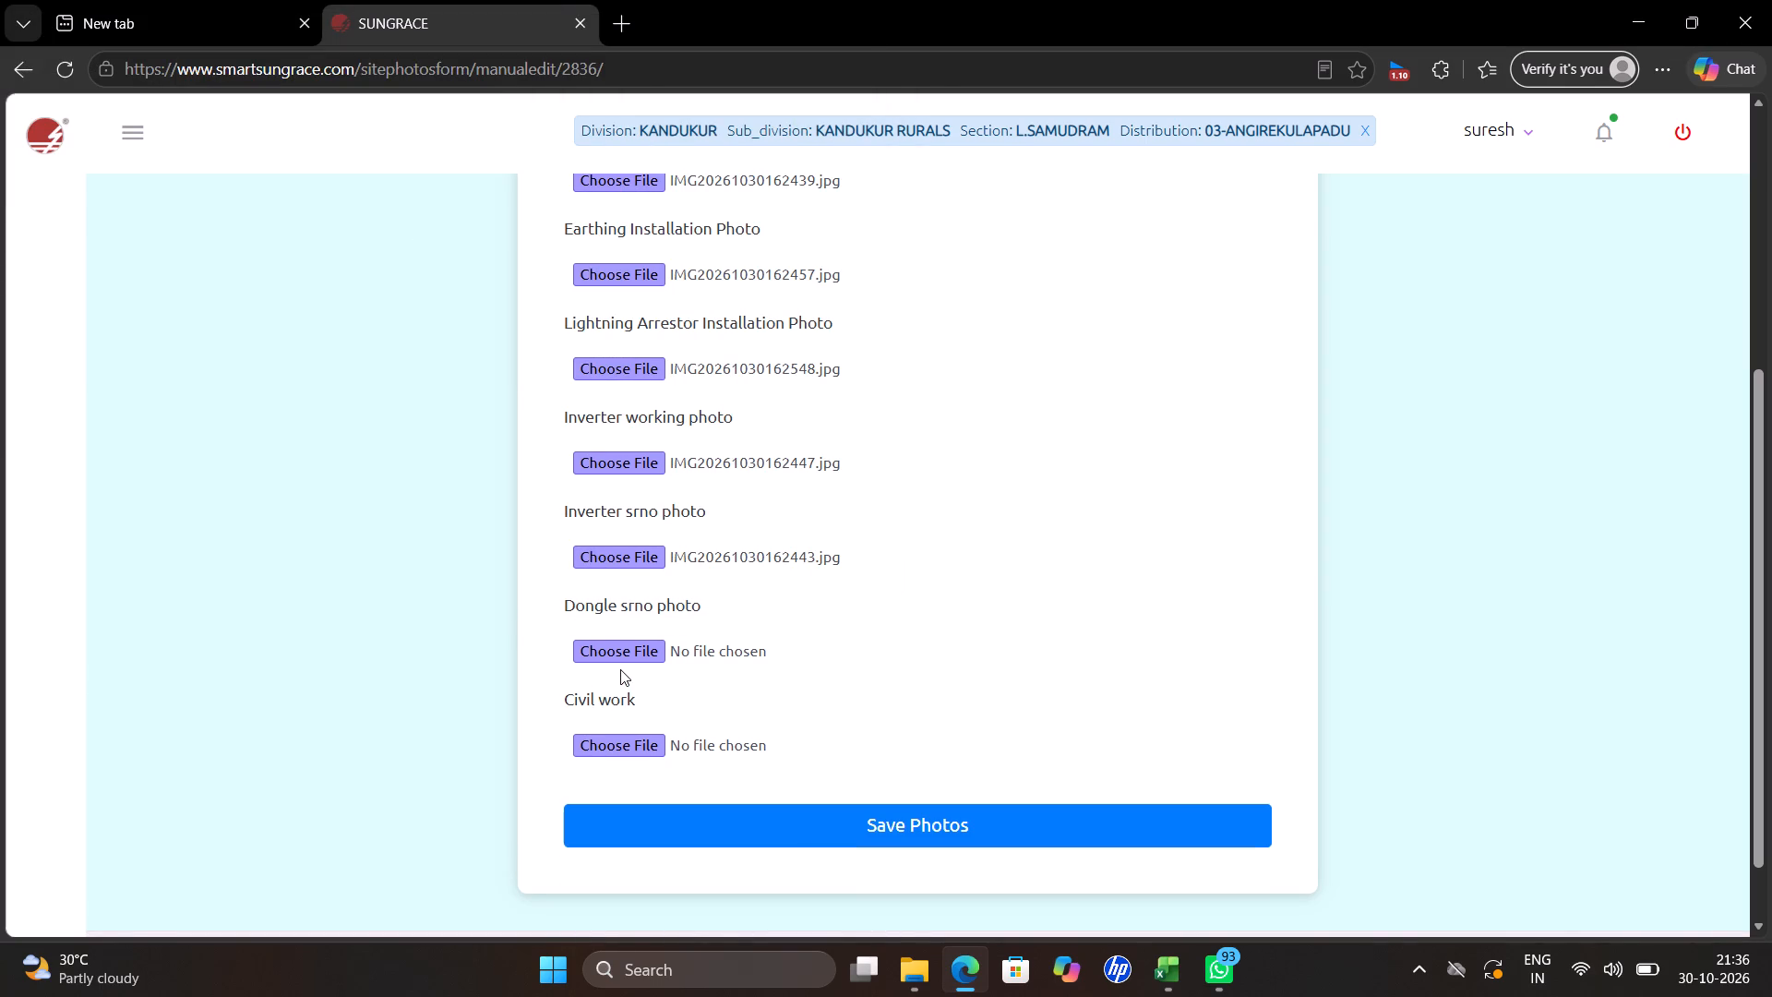
click(620, 669)
click(623, 660)
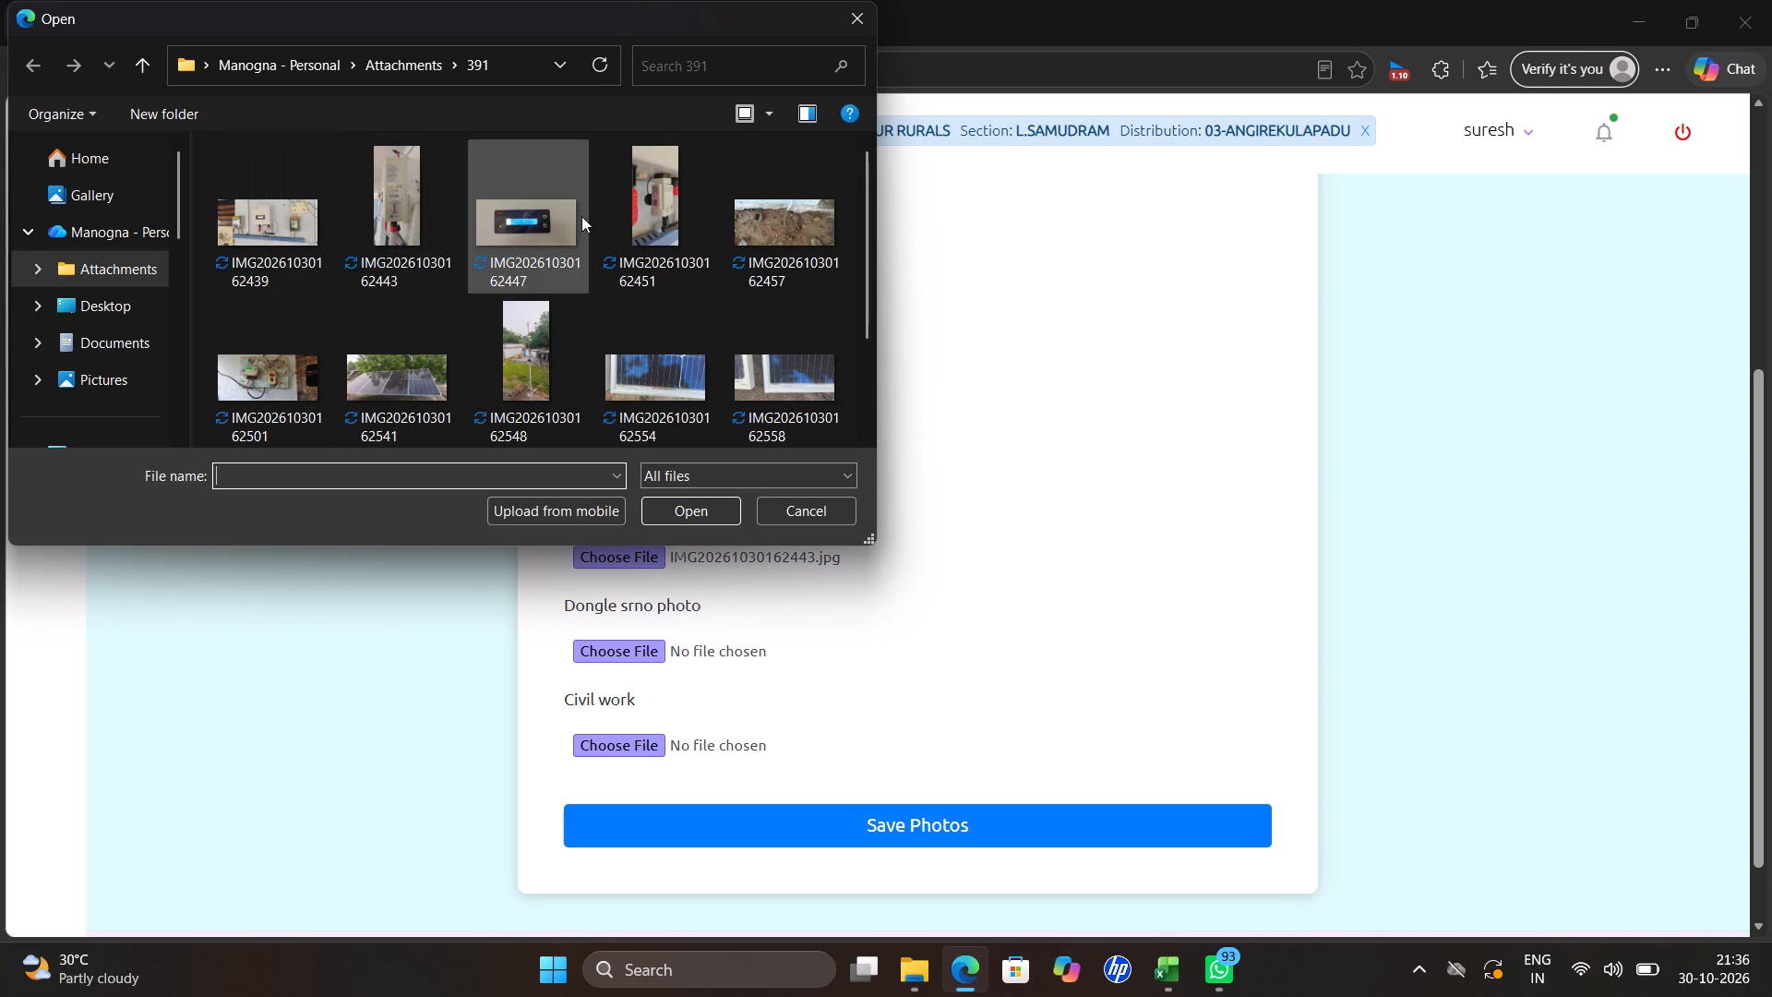
double_click(643, 221)
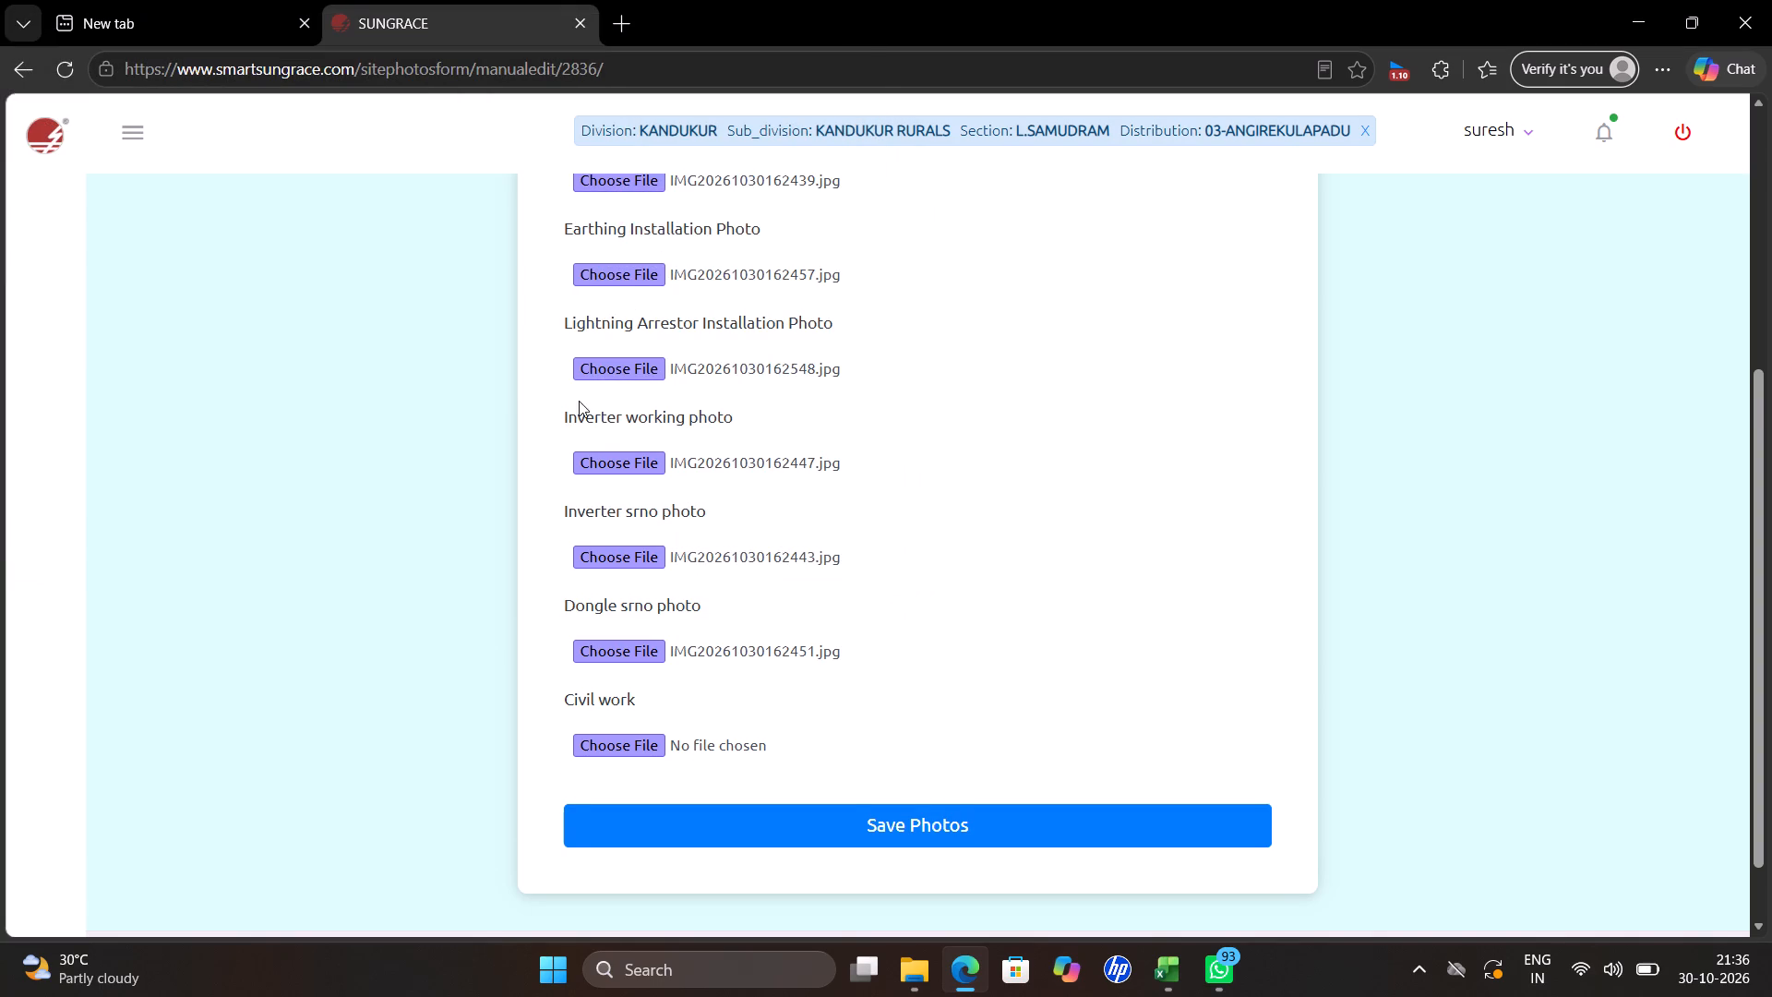
scroll(579, 401, down, 2)
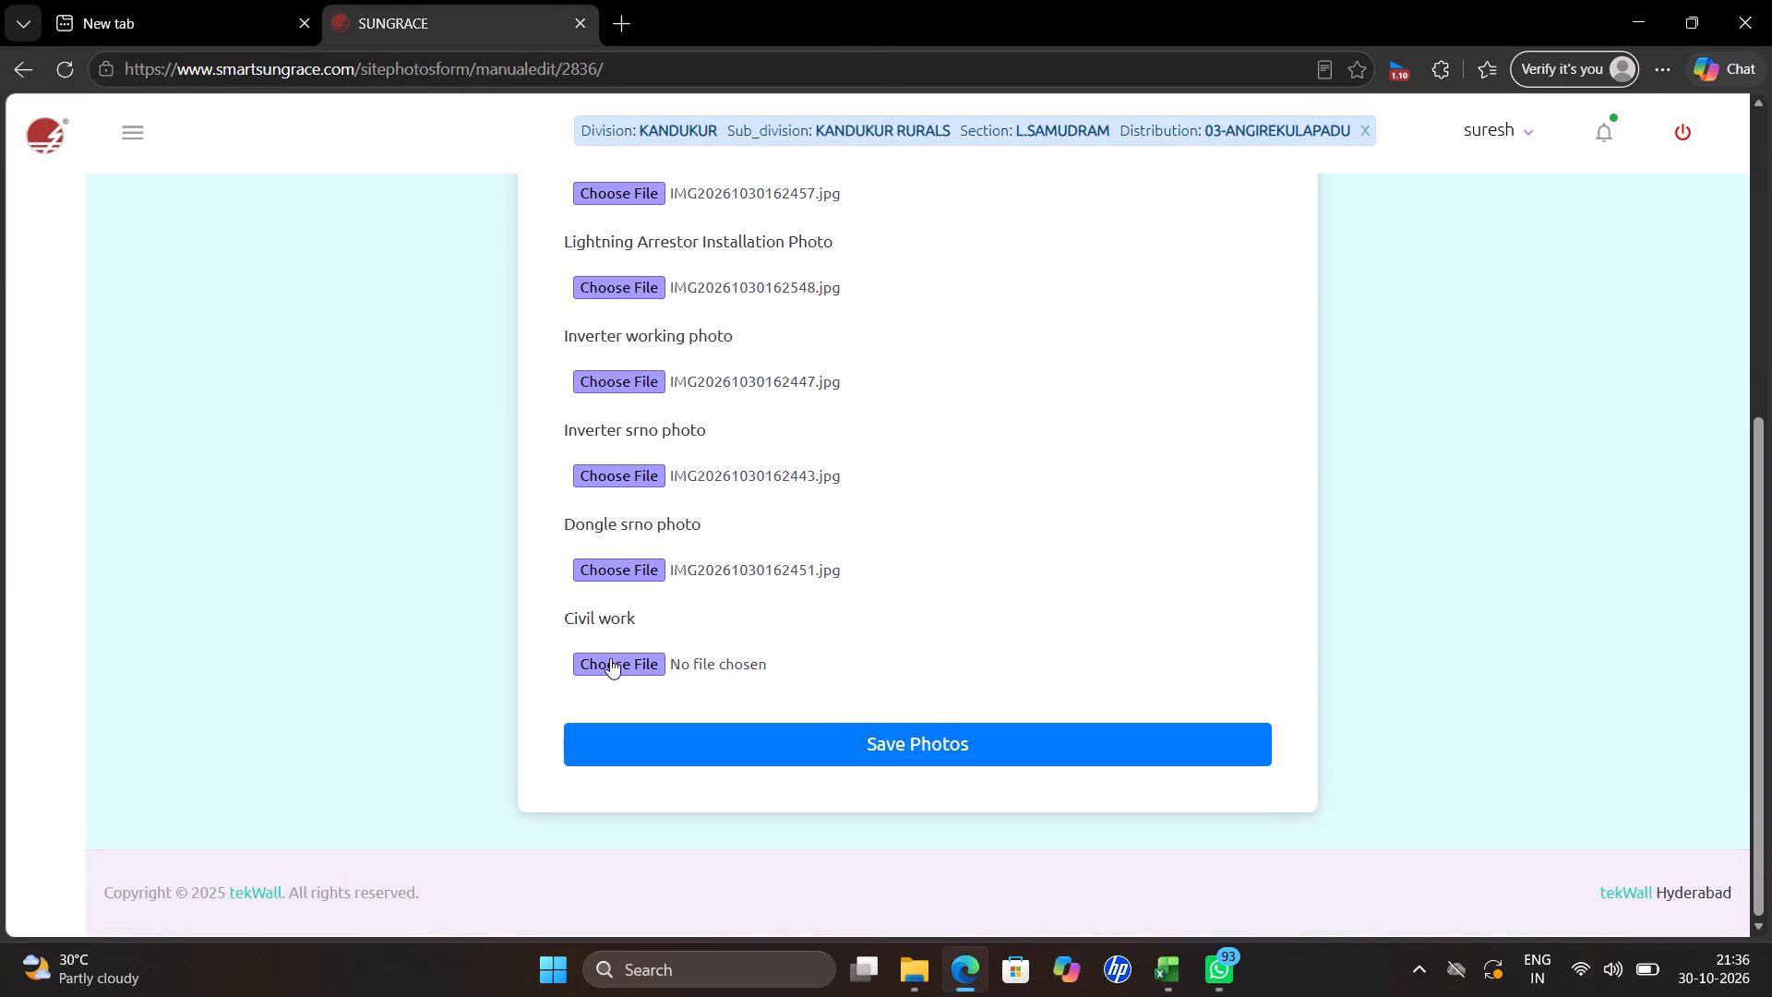
click(610, 658)
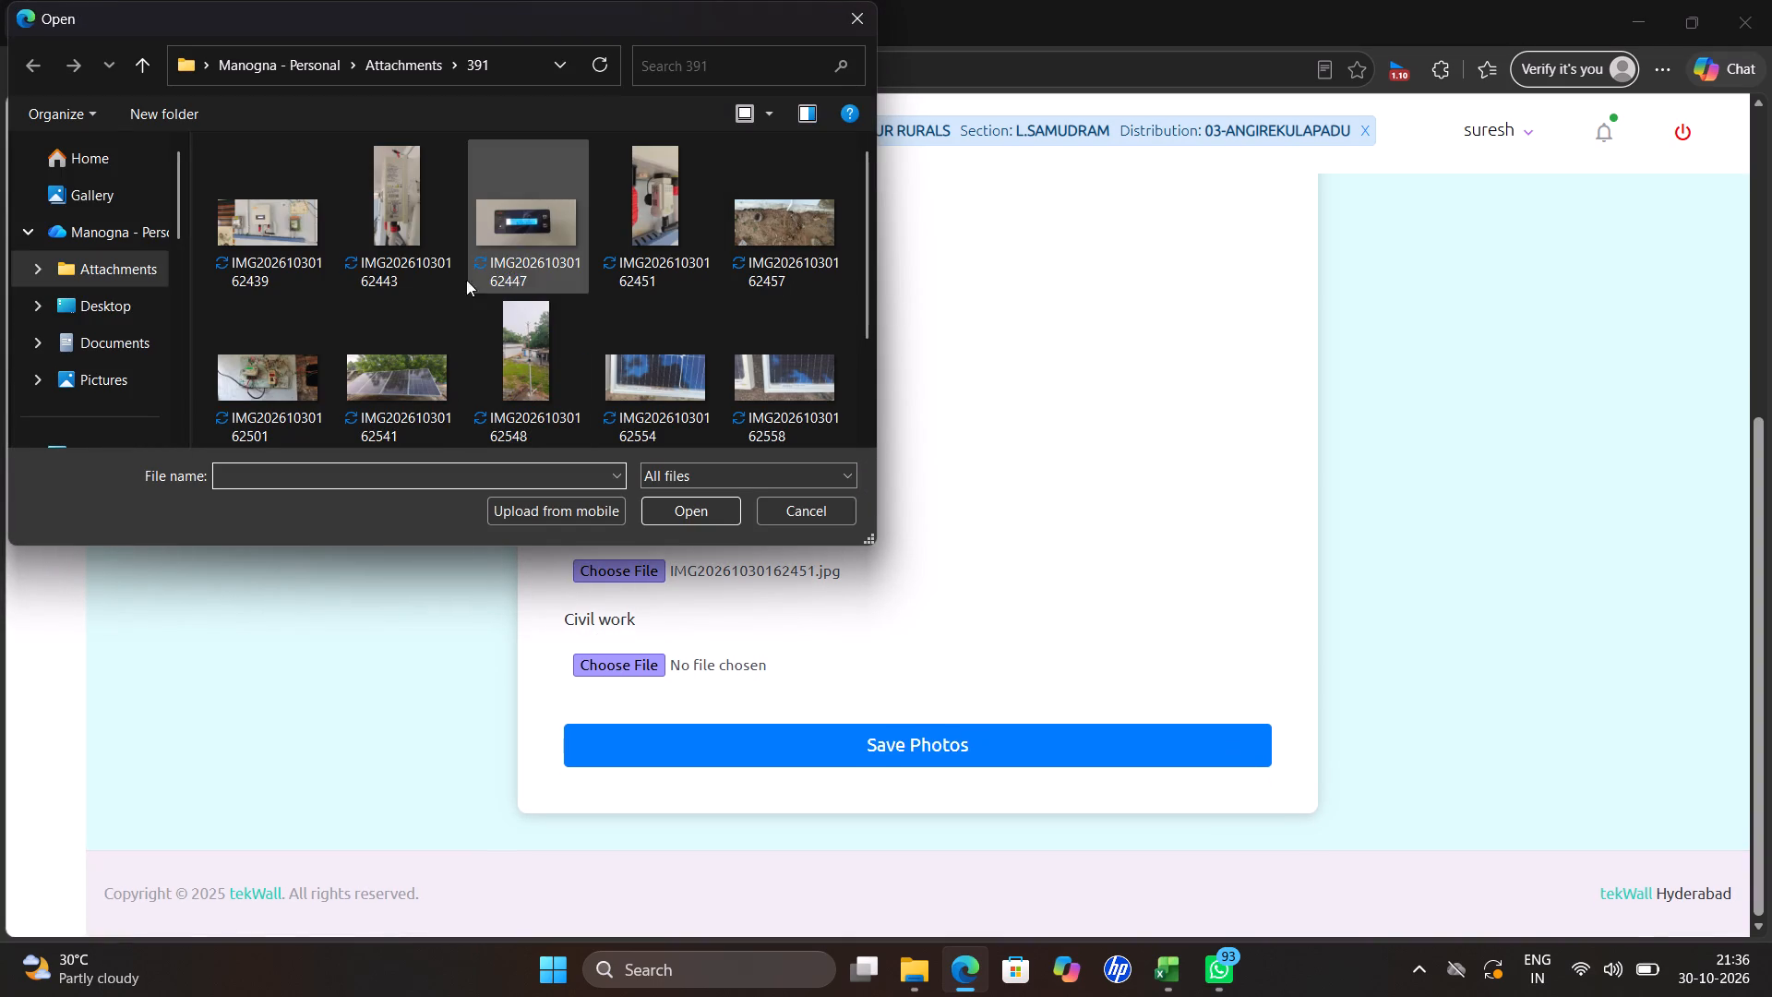
scroll(608, 259, down, 3)
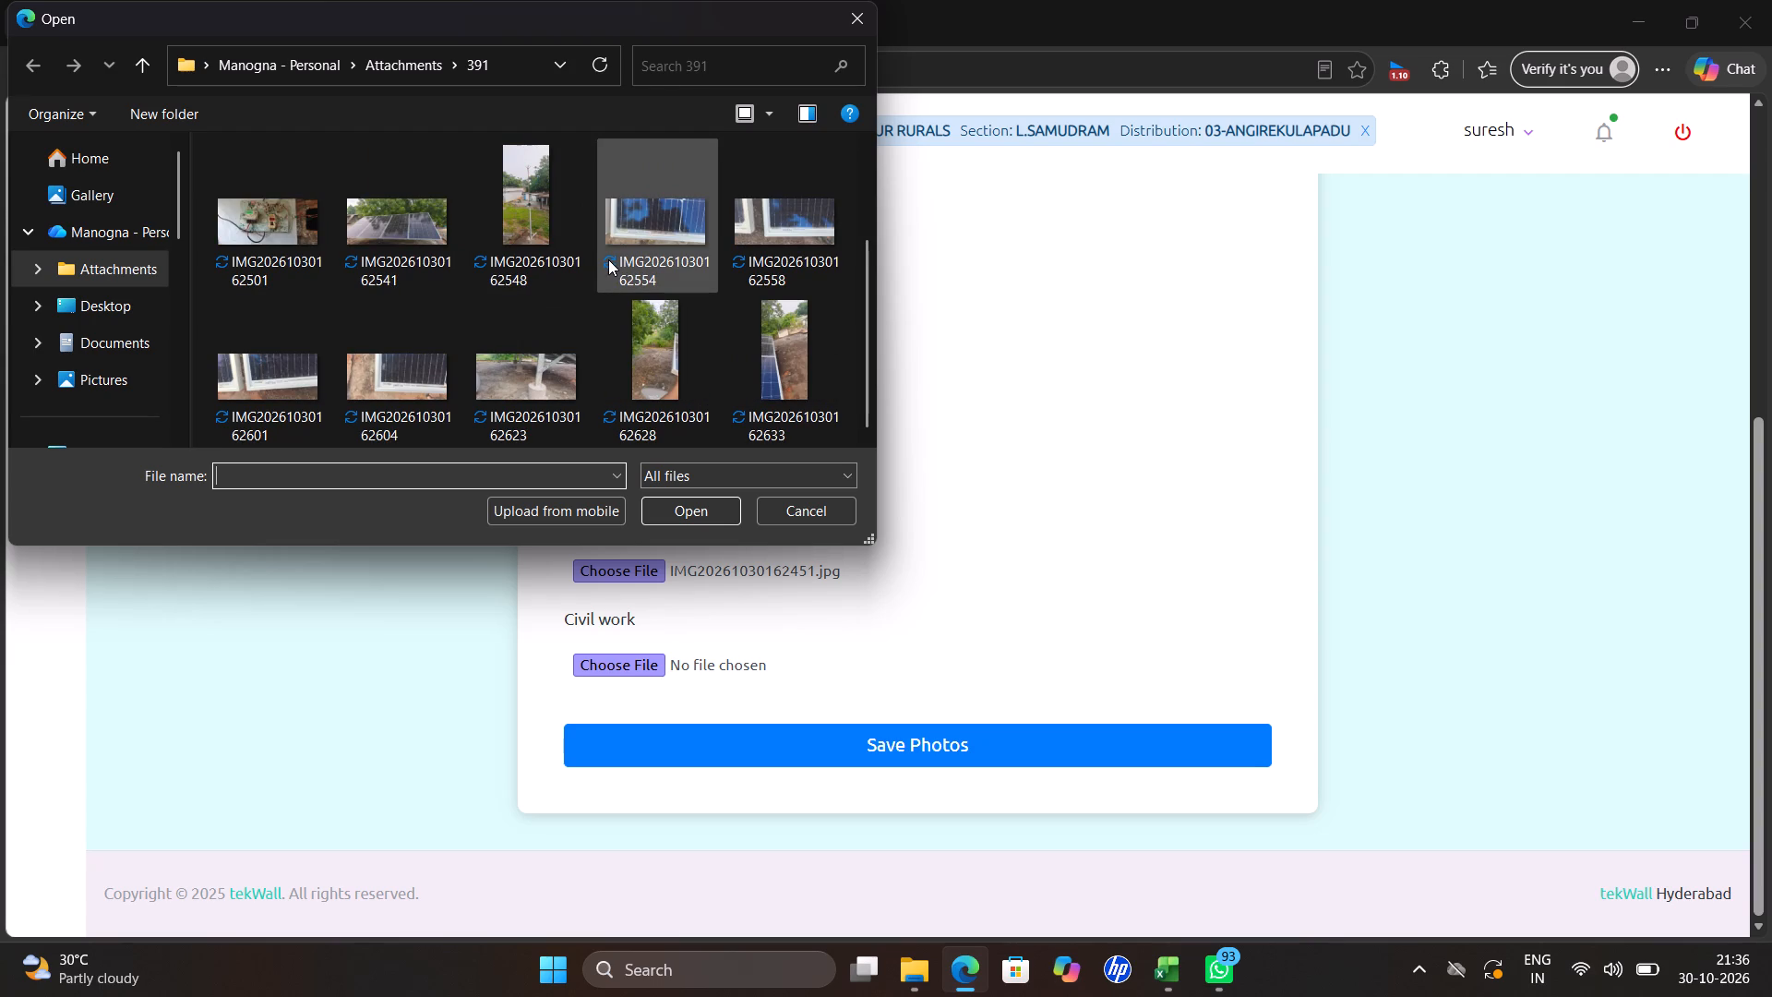
scroll(620, 230, down, 3)
double_click(530, 378)
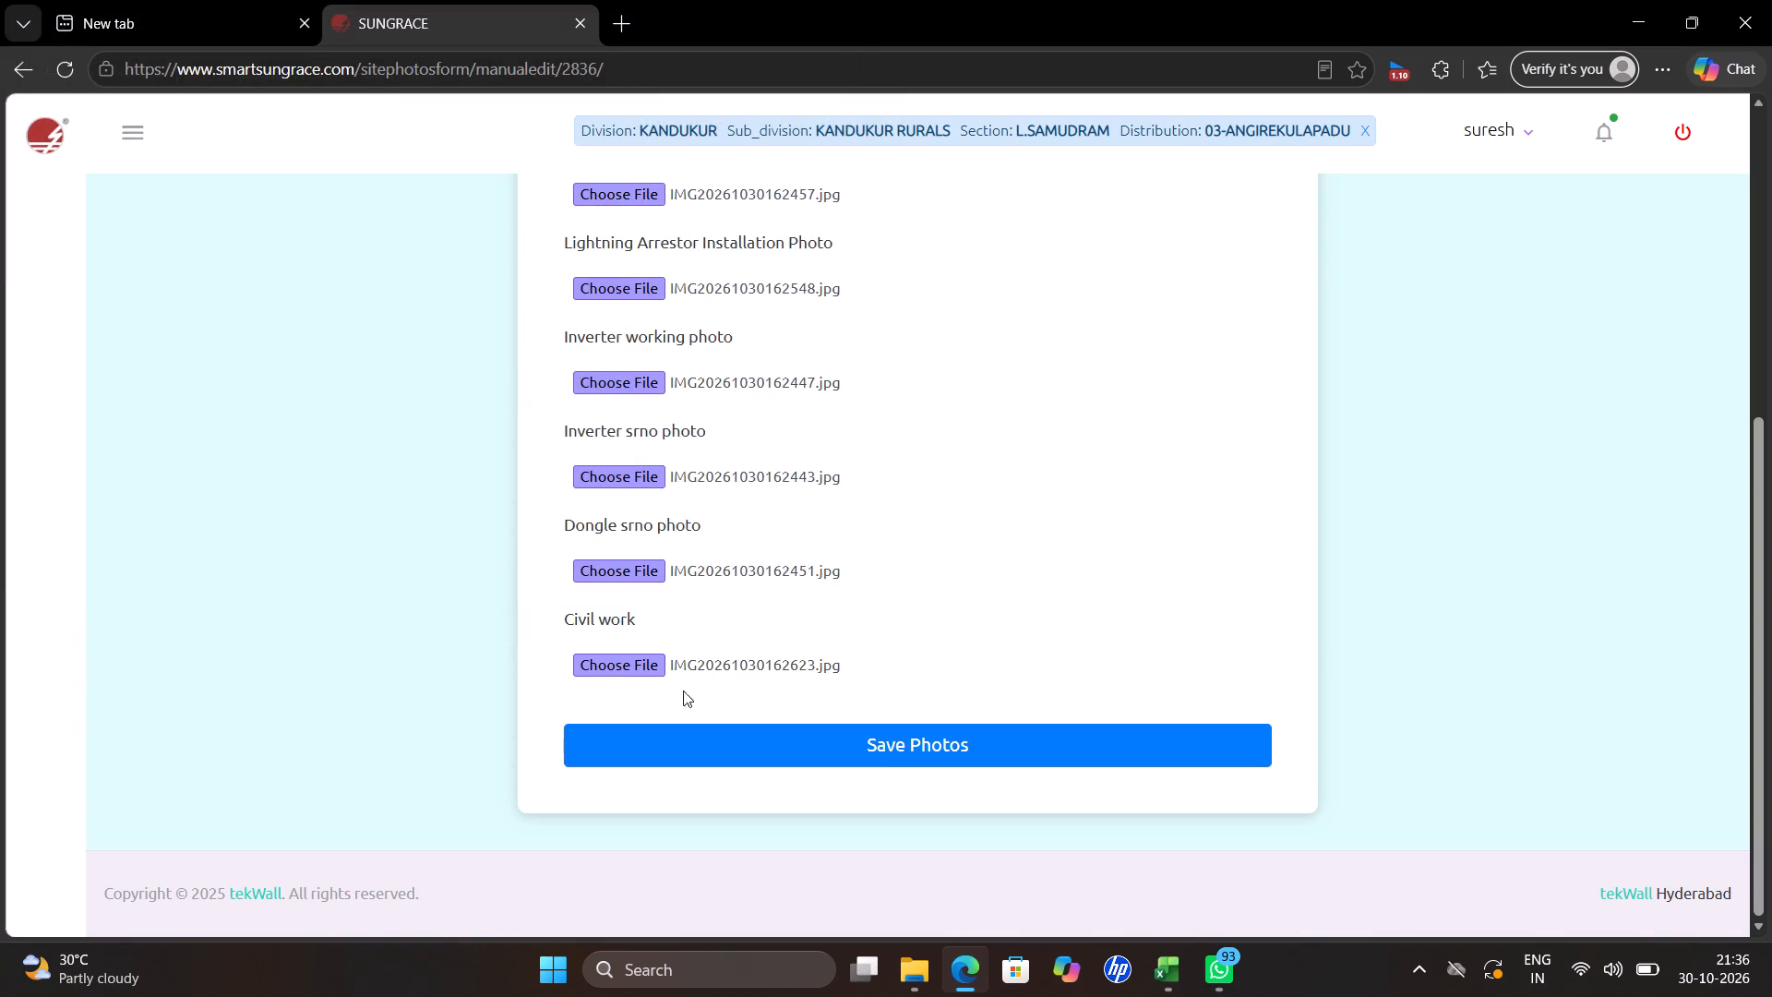
click(683, 731)
scroll(887, 623, down, 5)
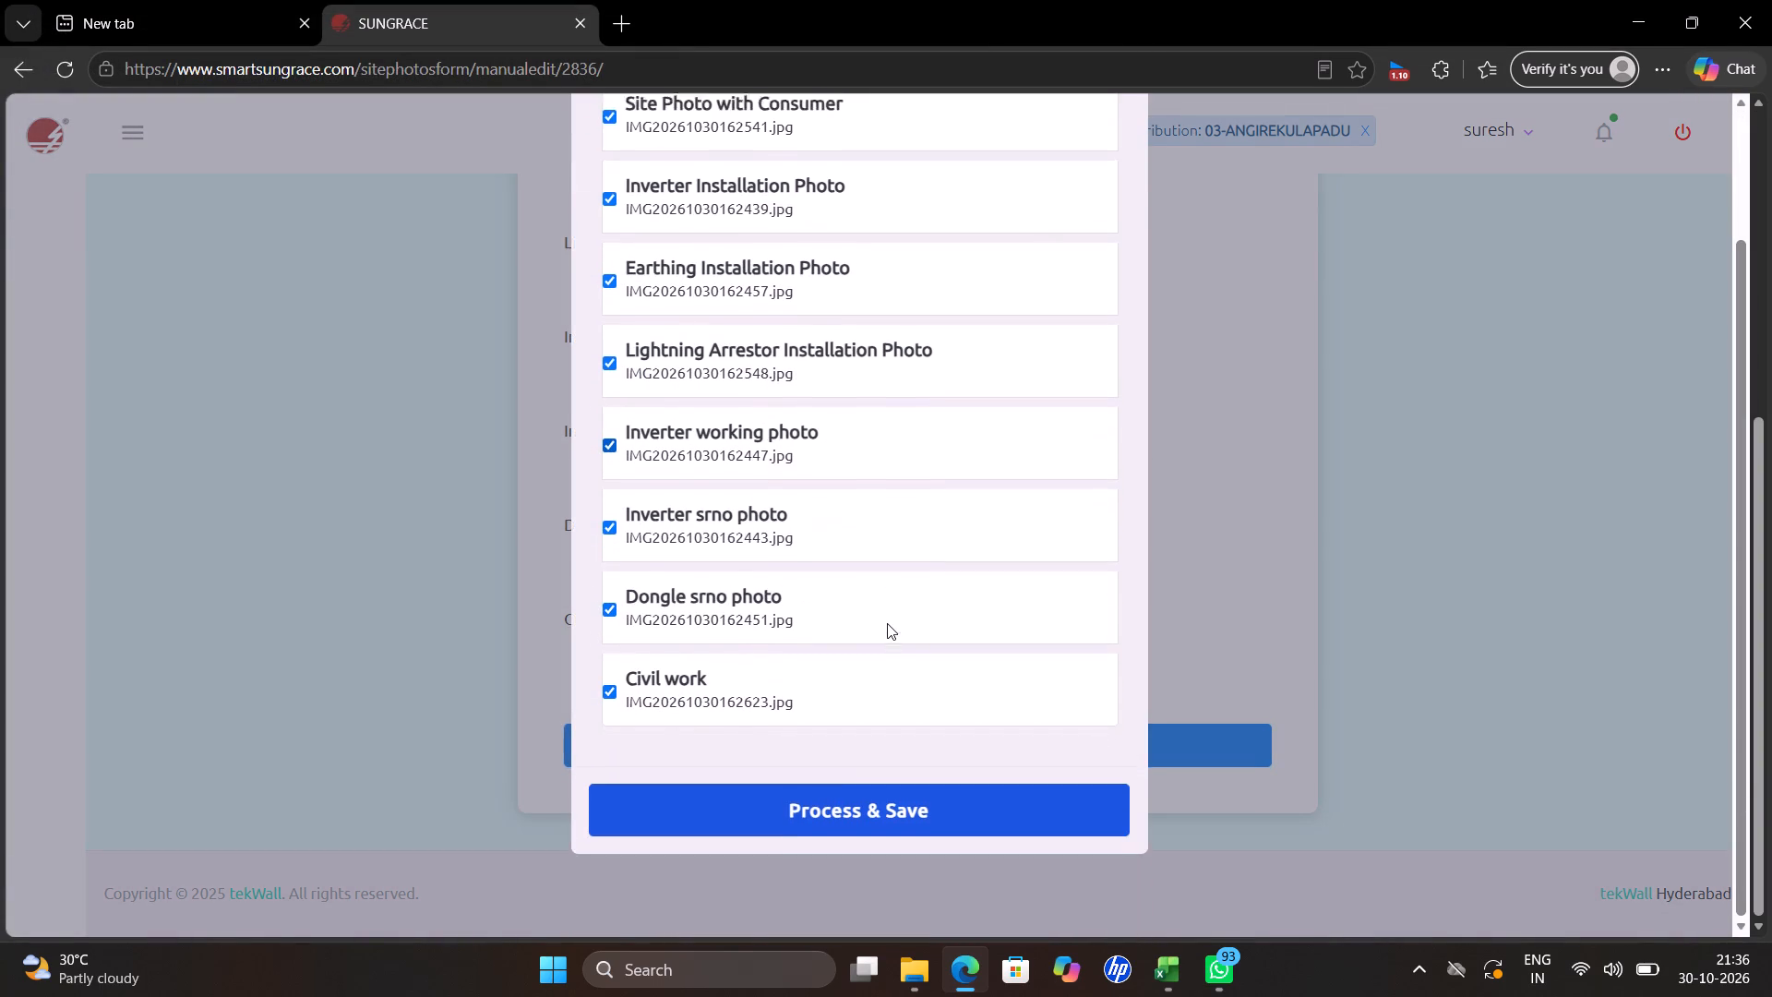
click(864, 847)
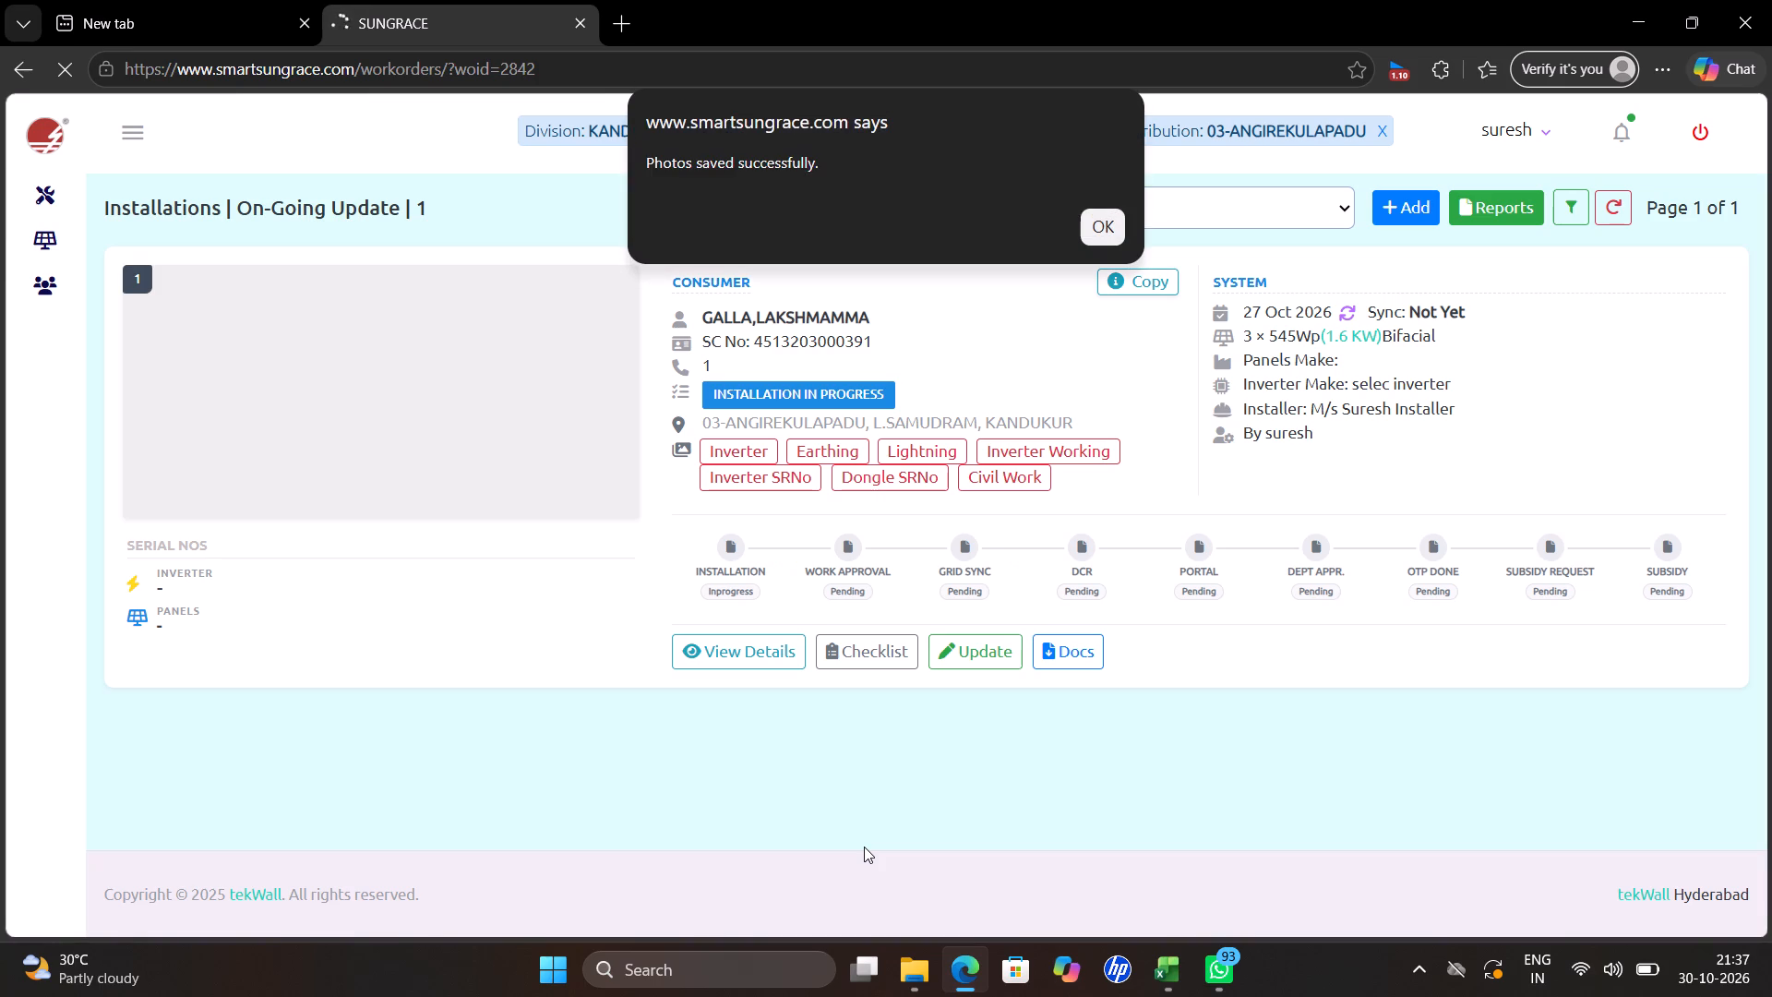
click(1093, 227)
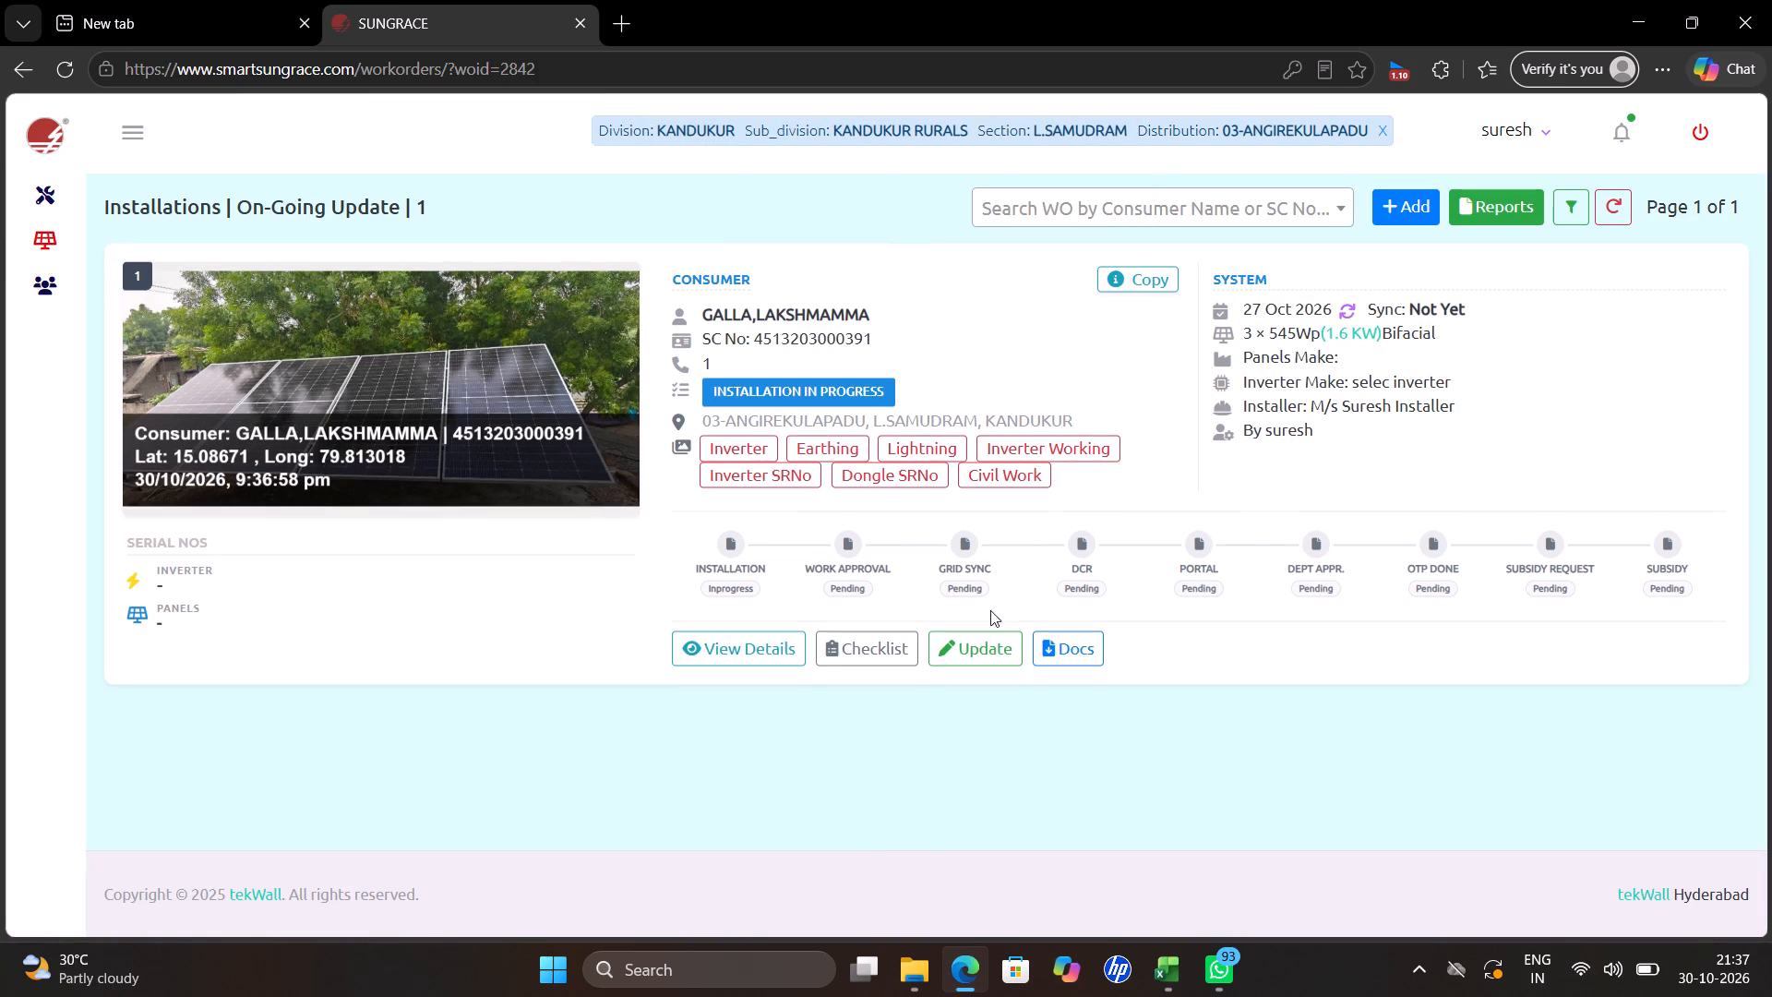
click(975, 635)
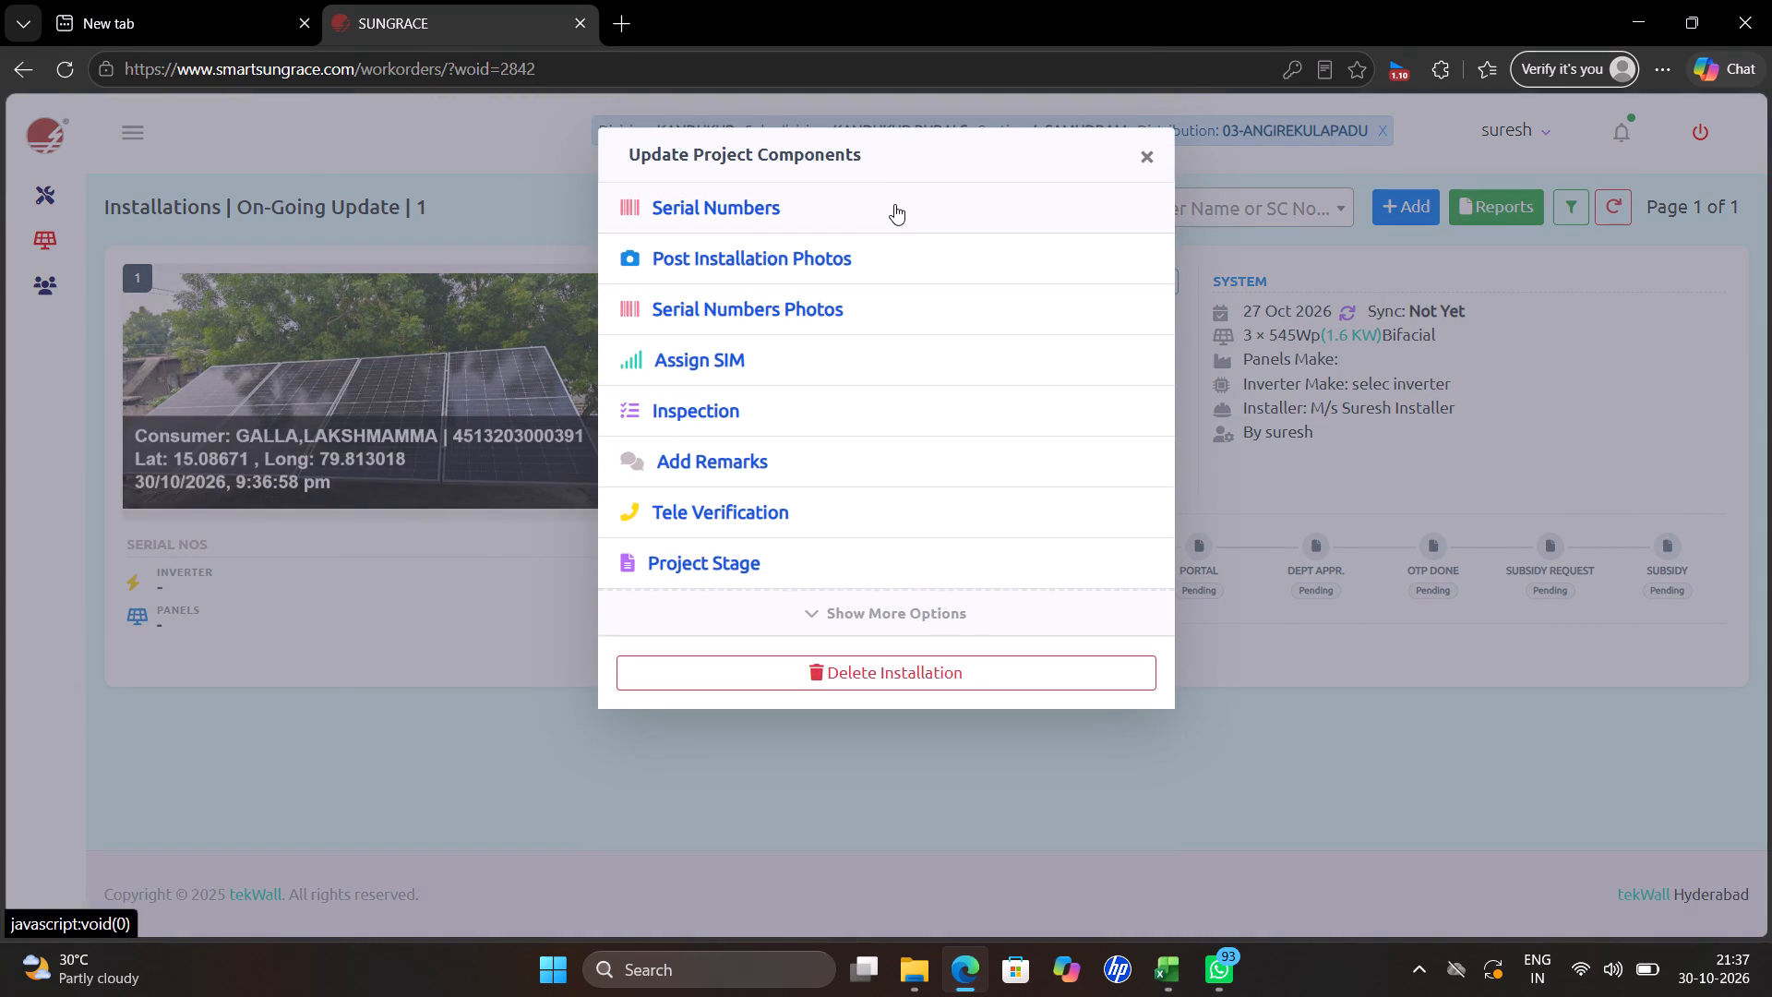
click(894, 204)
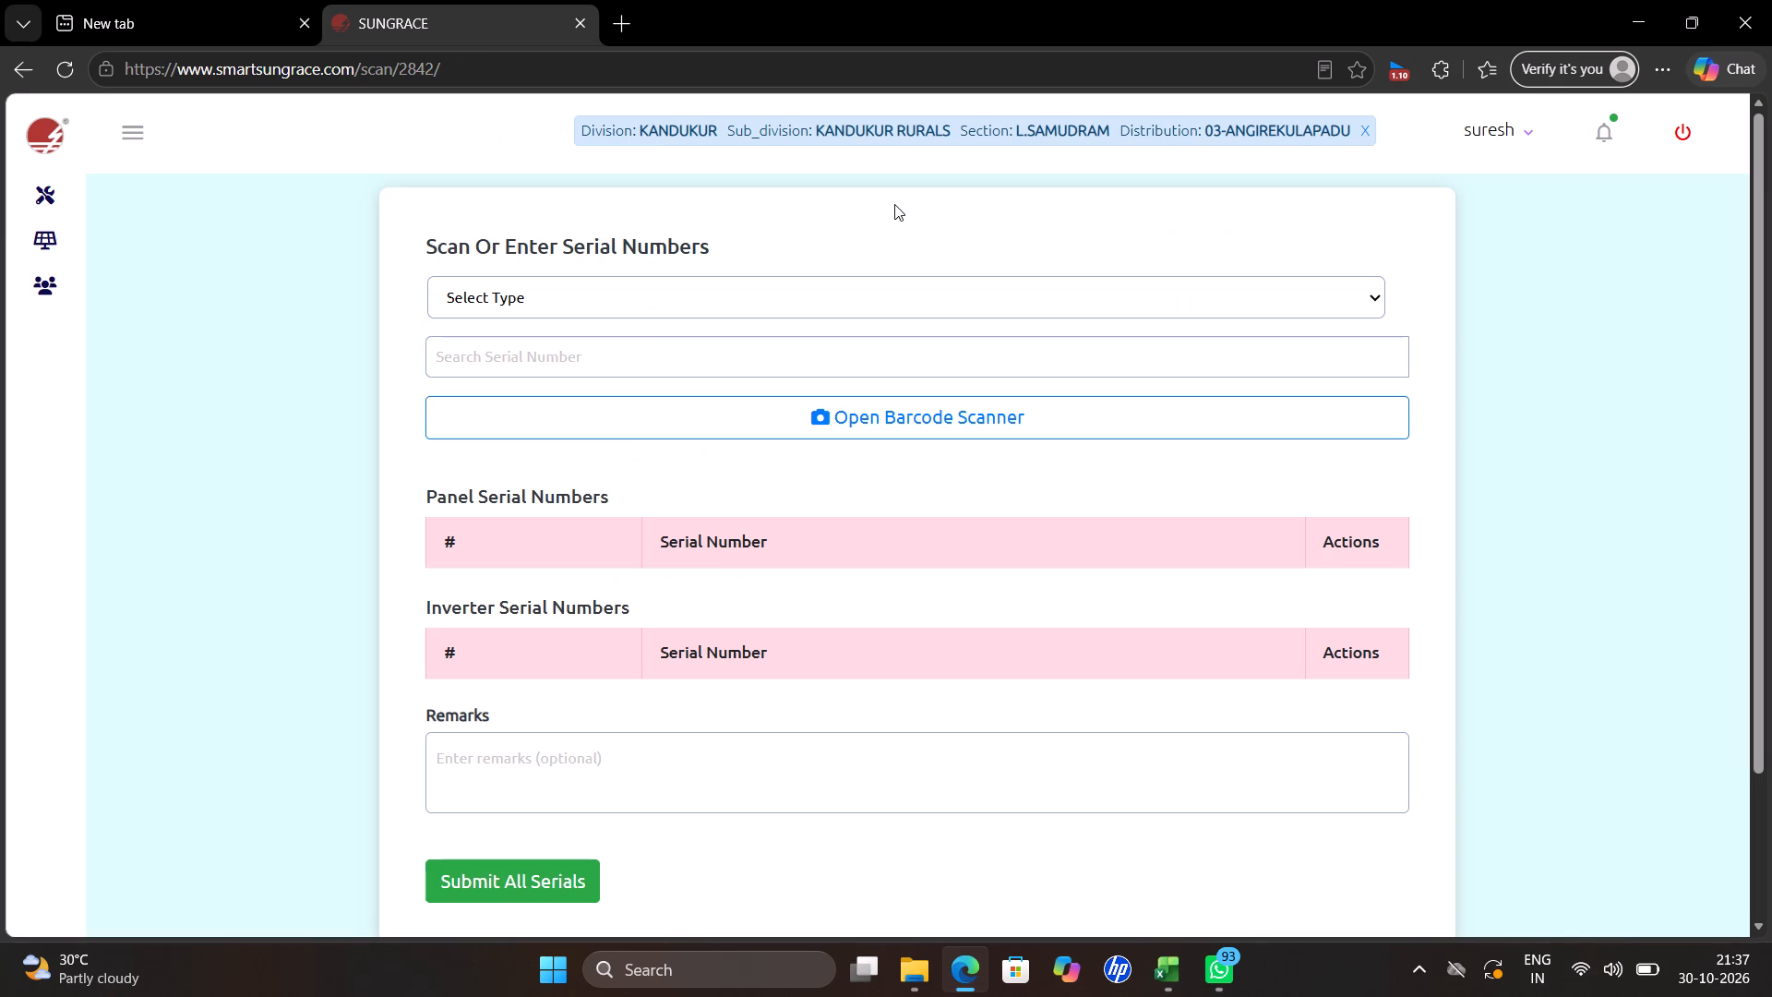
click(856, 294)
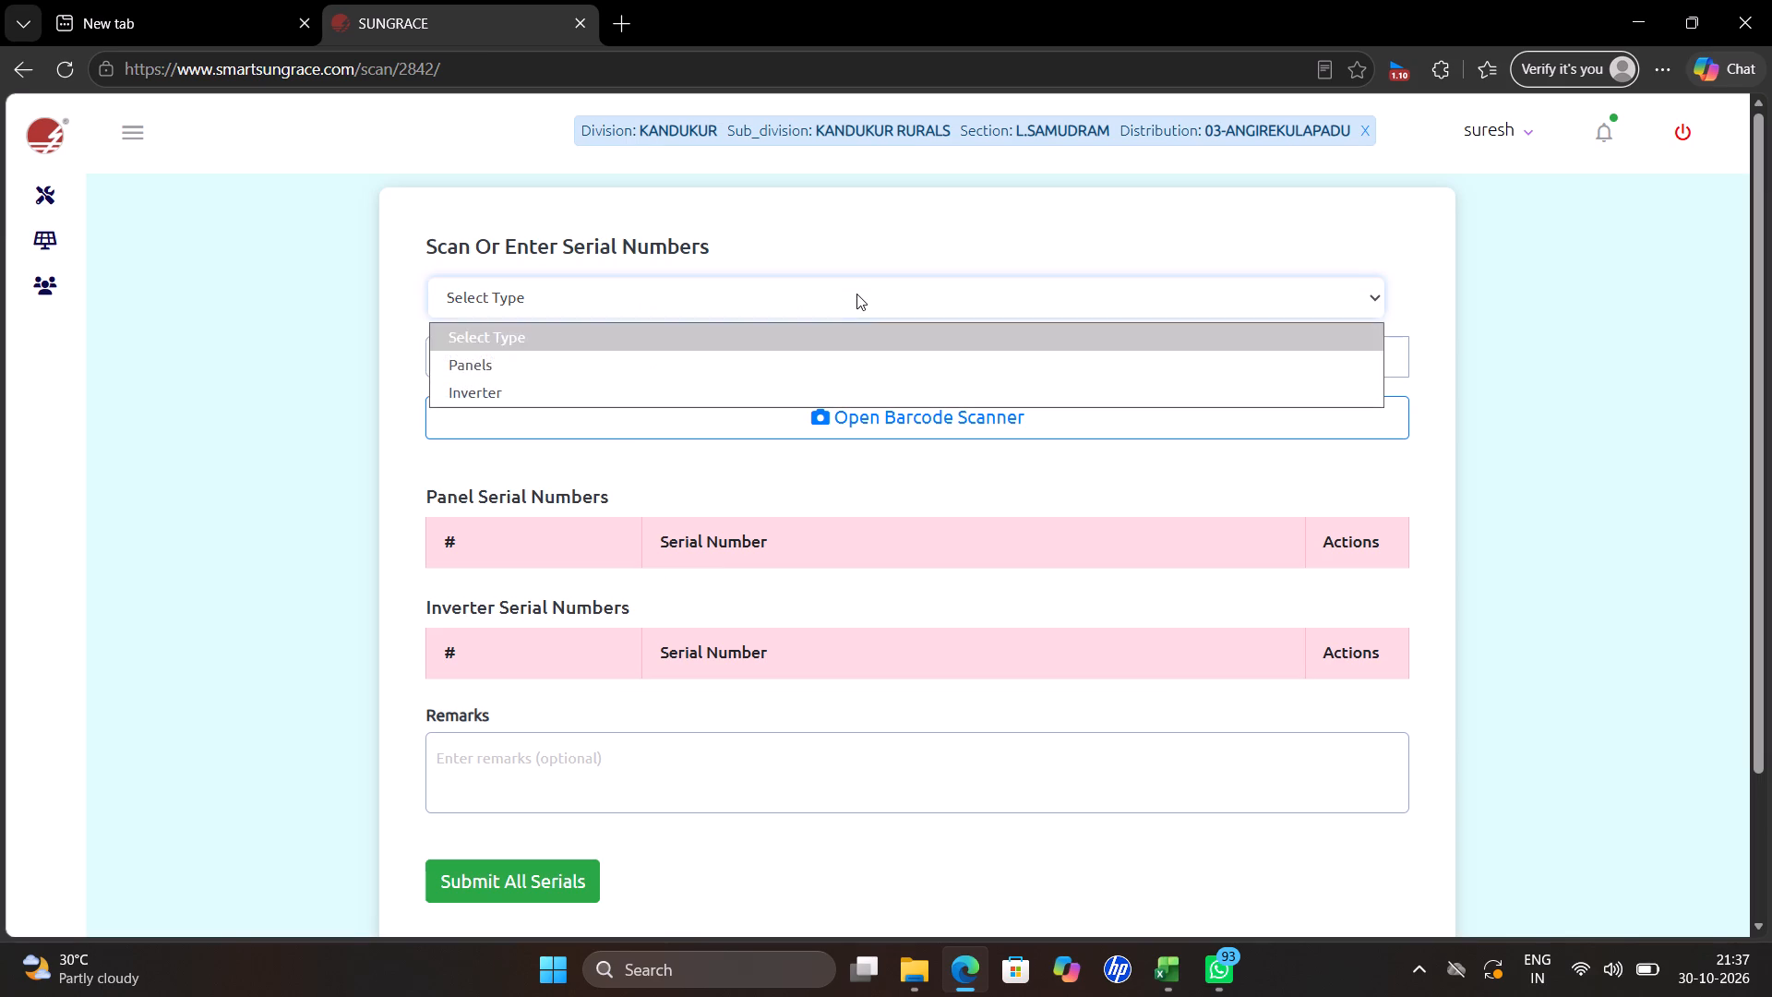
click(792, 362)
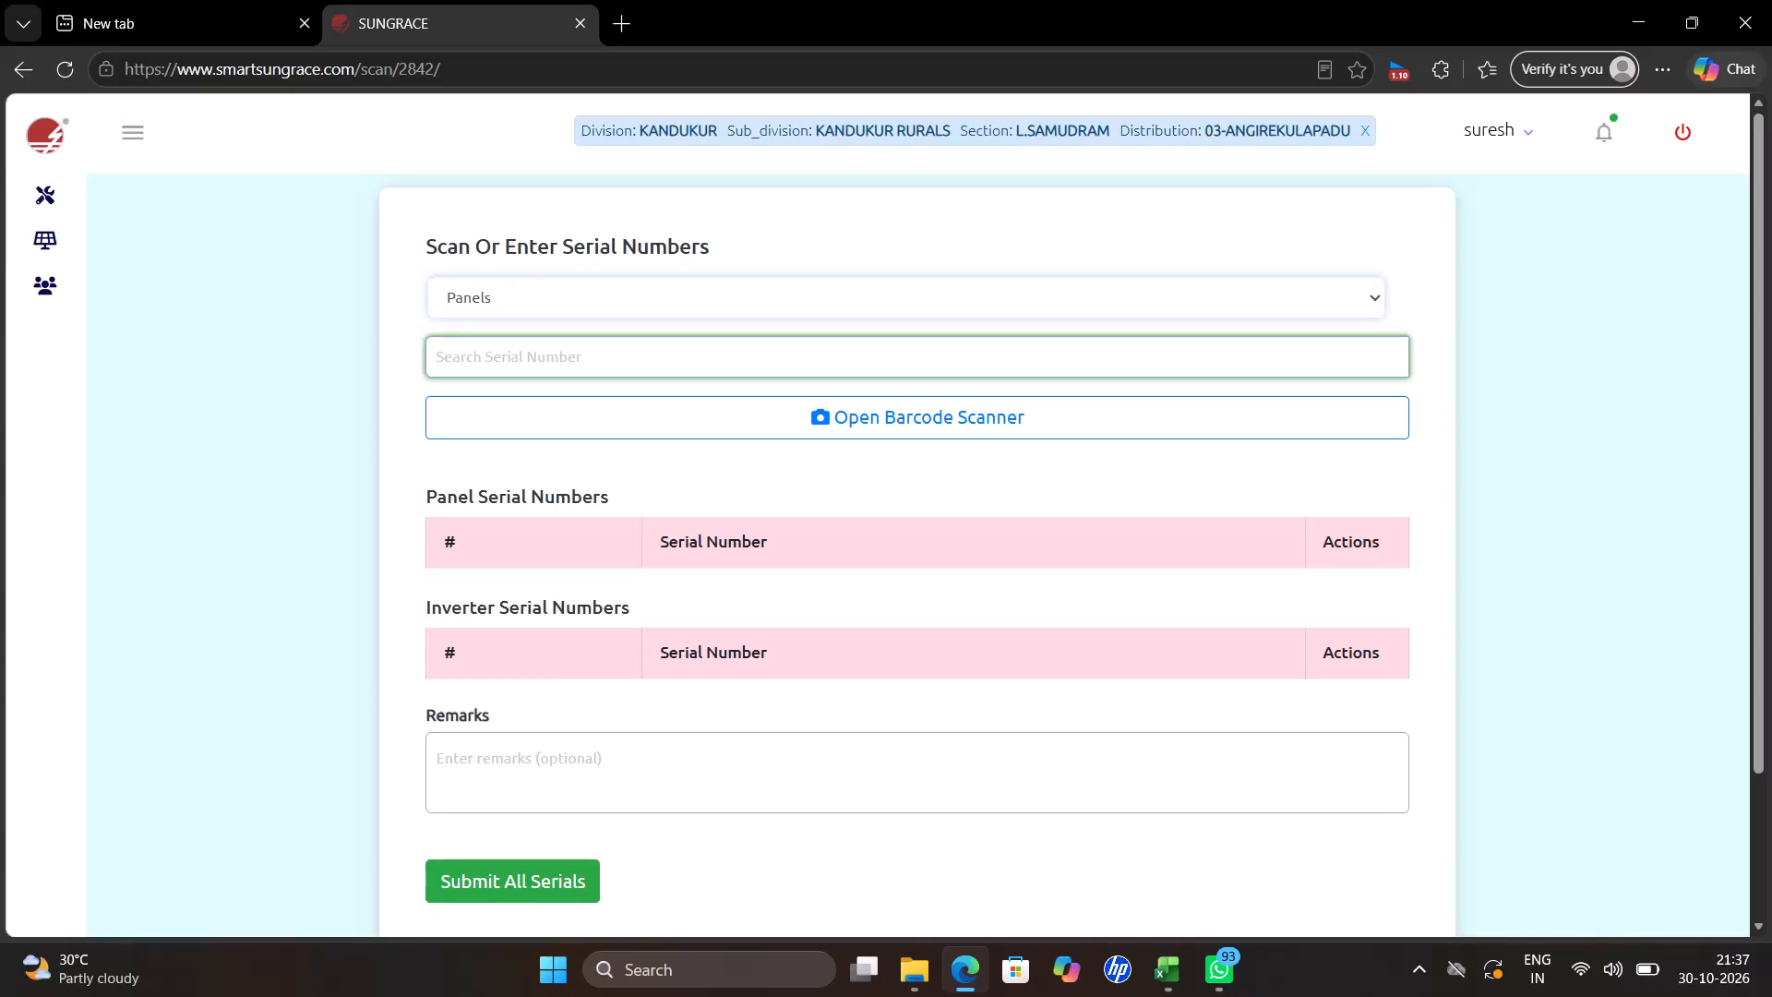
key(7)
click(792, 362)
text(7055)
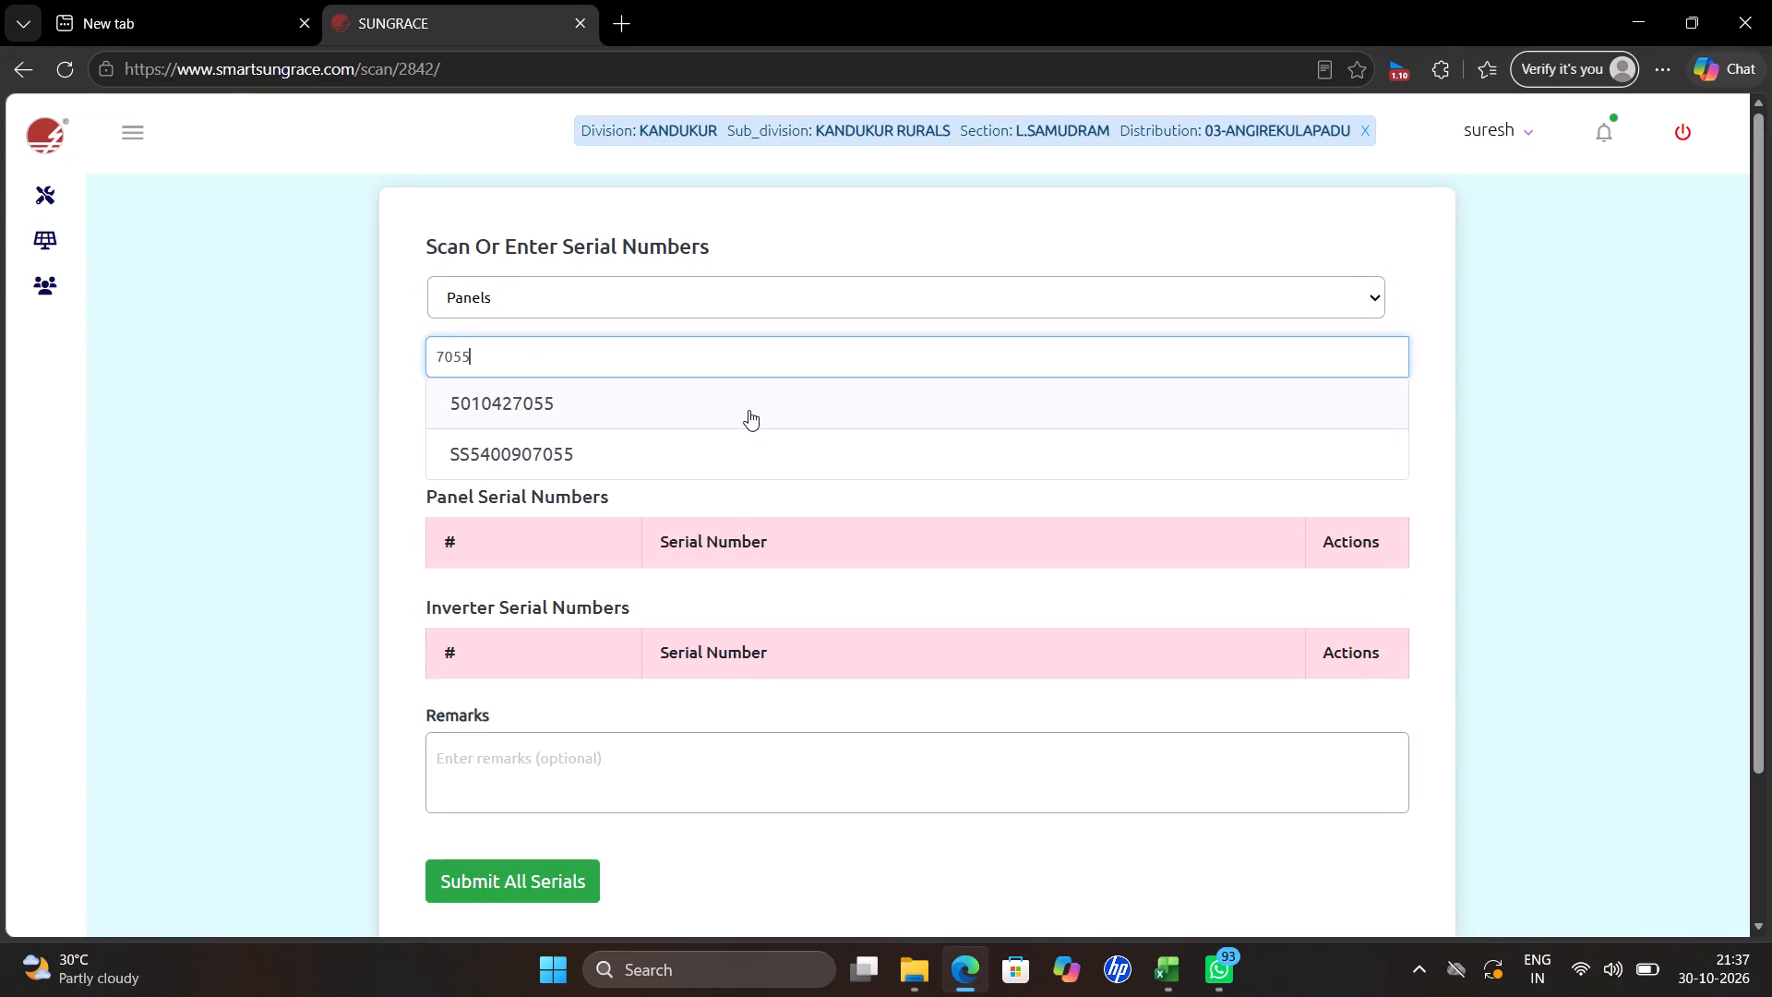
click(747, 409)
click(735, 344)
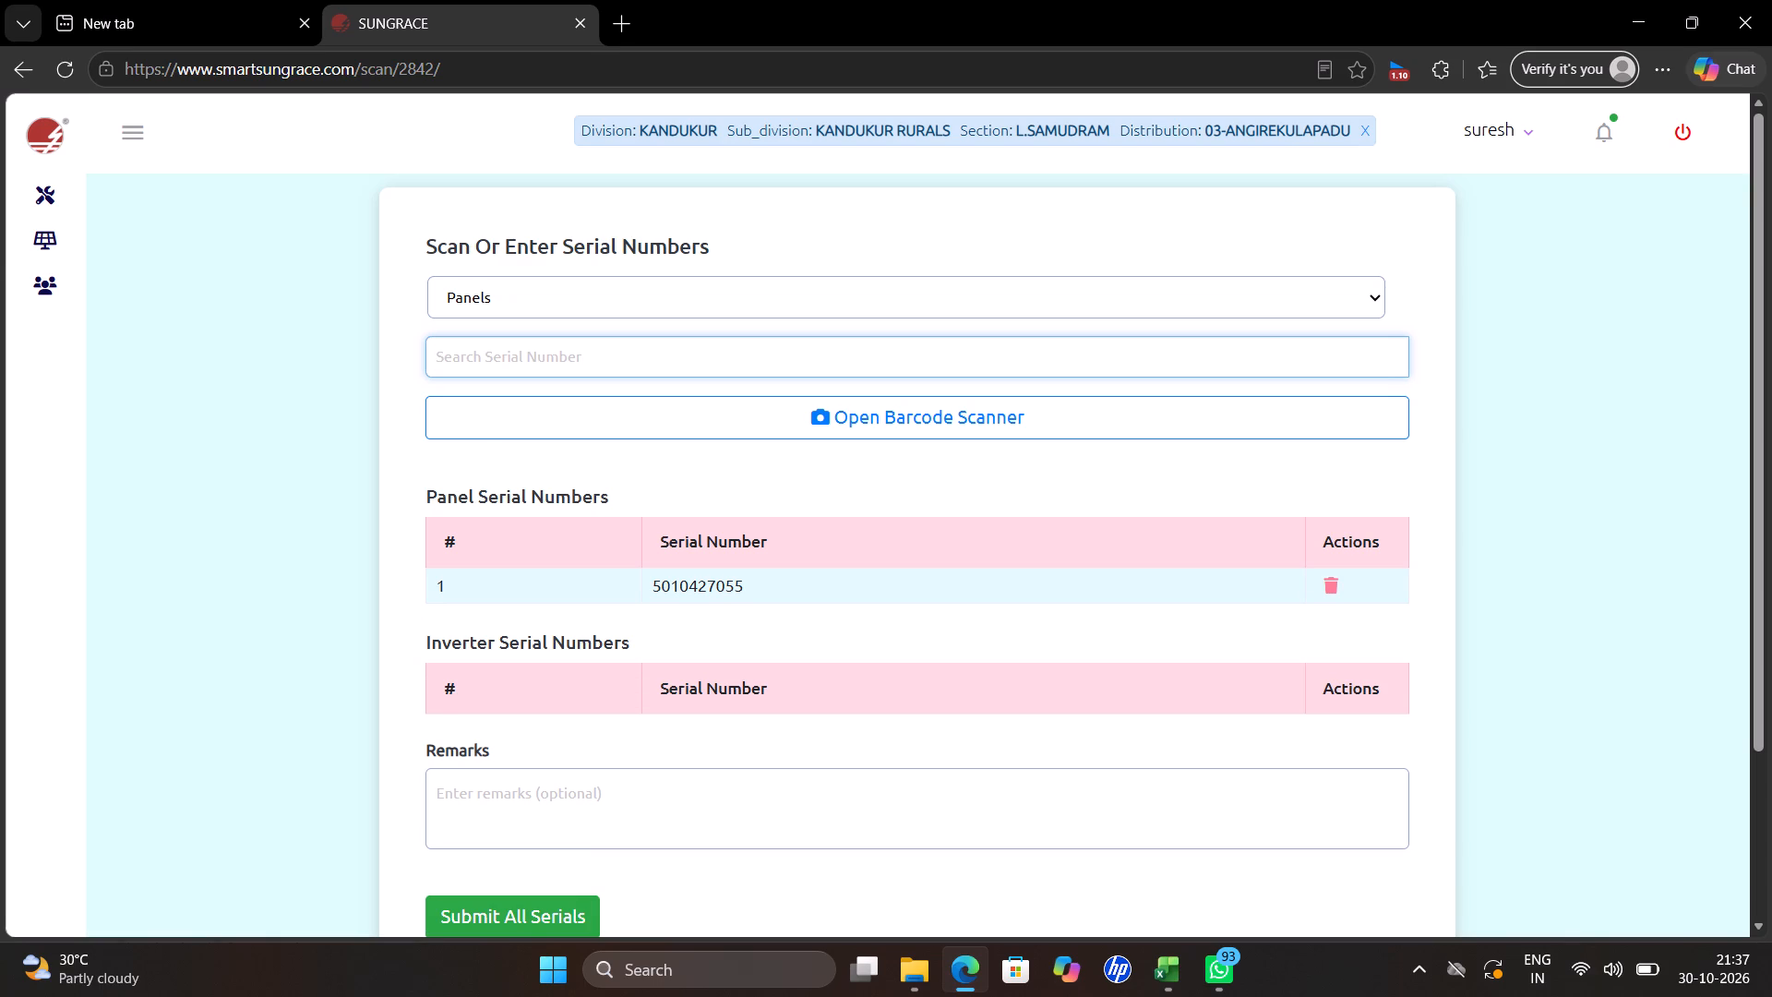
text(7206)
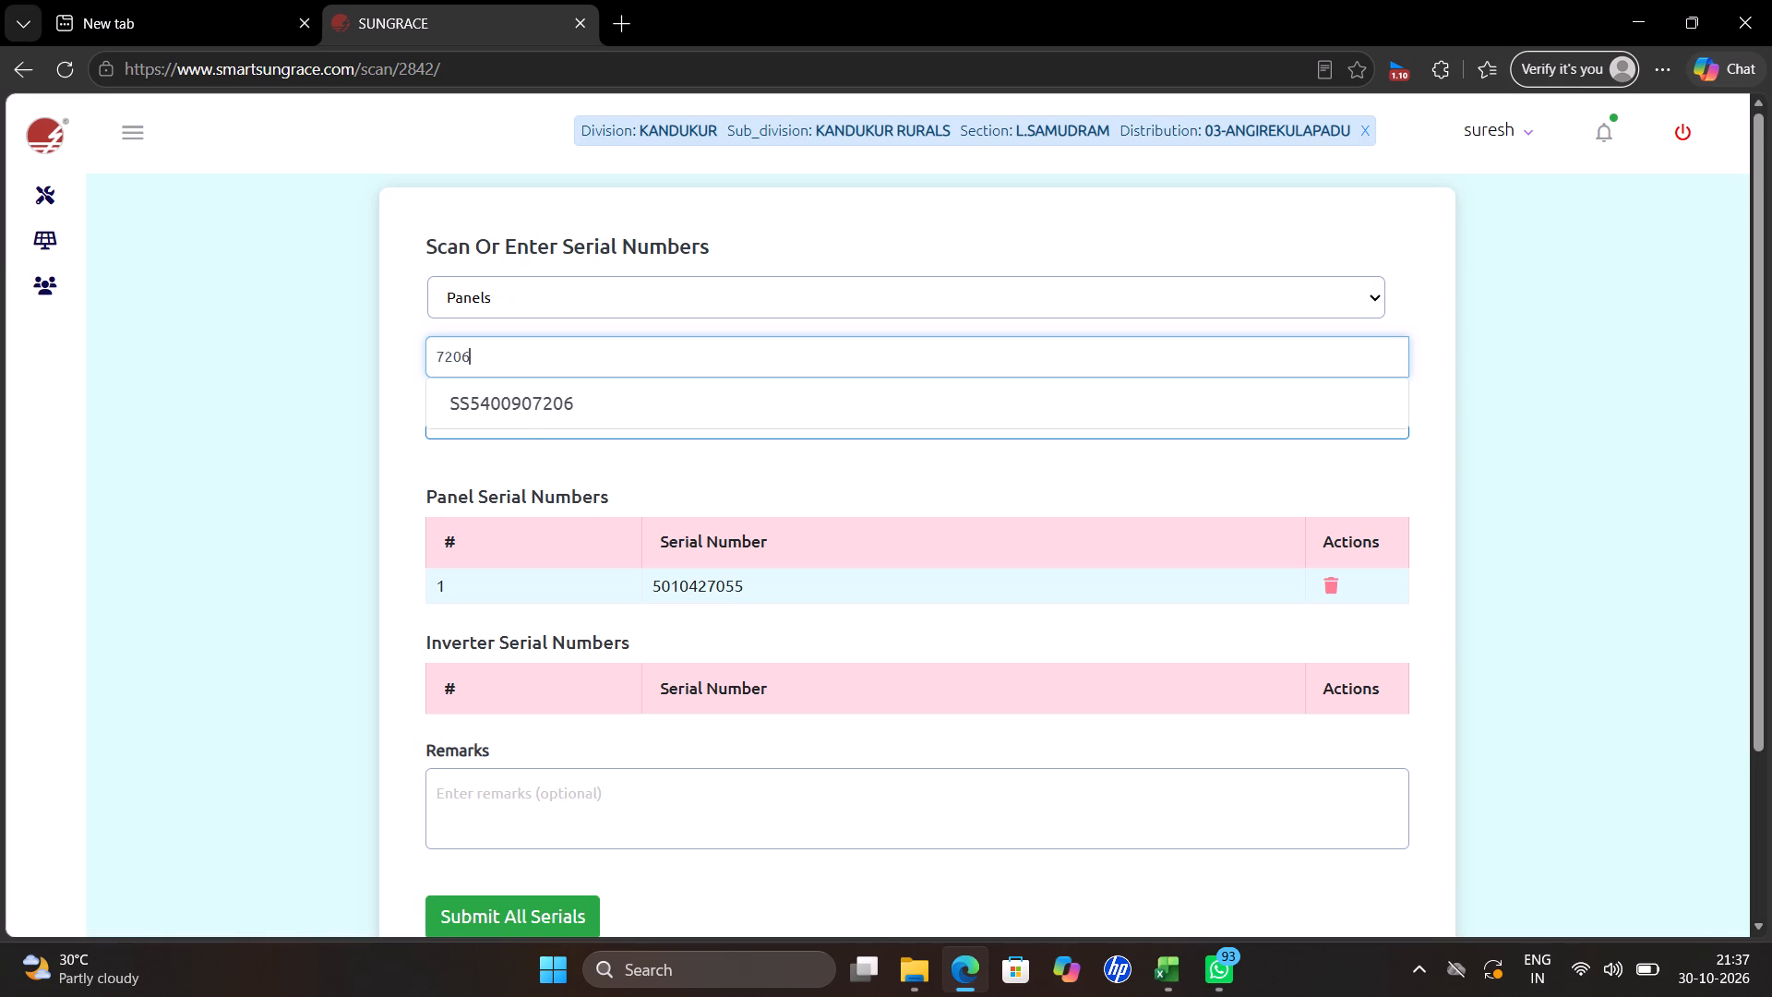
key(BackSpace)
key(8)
click(653, 404)
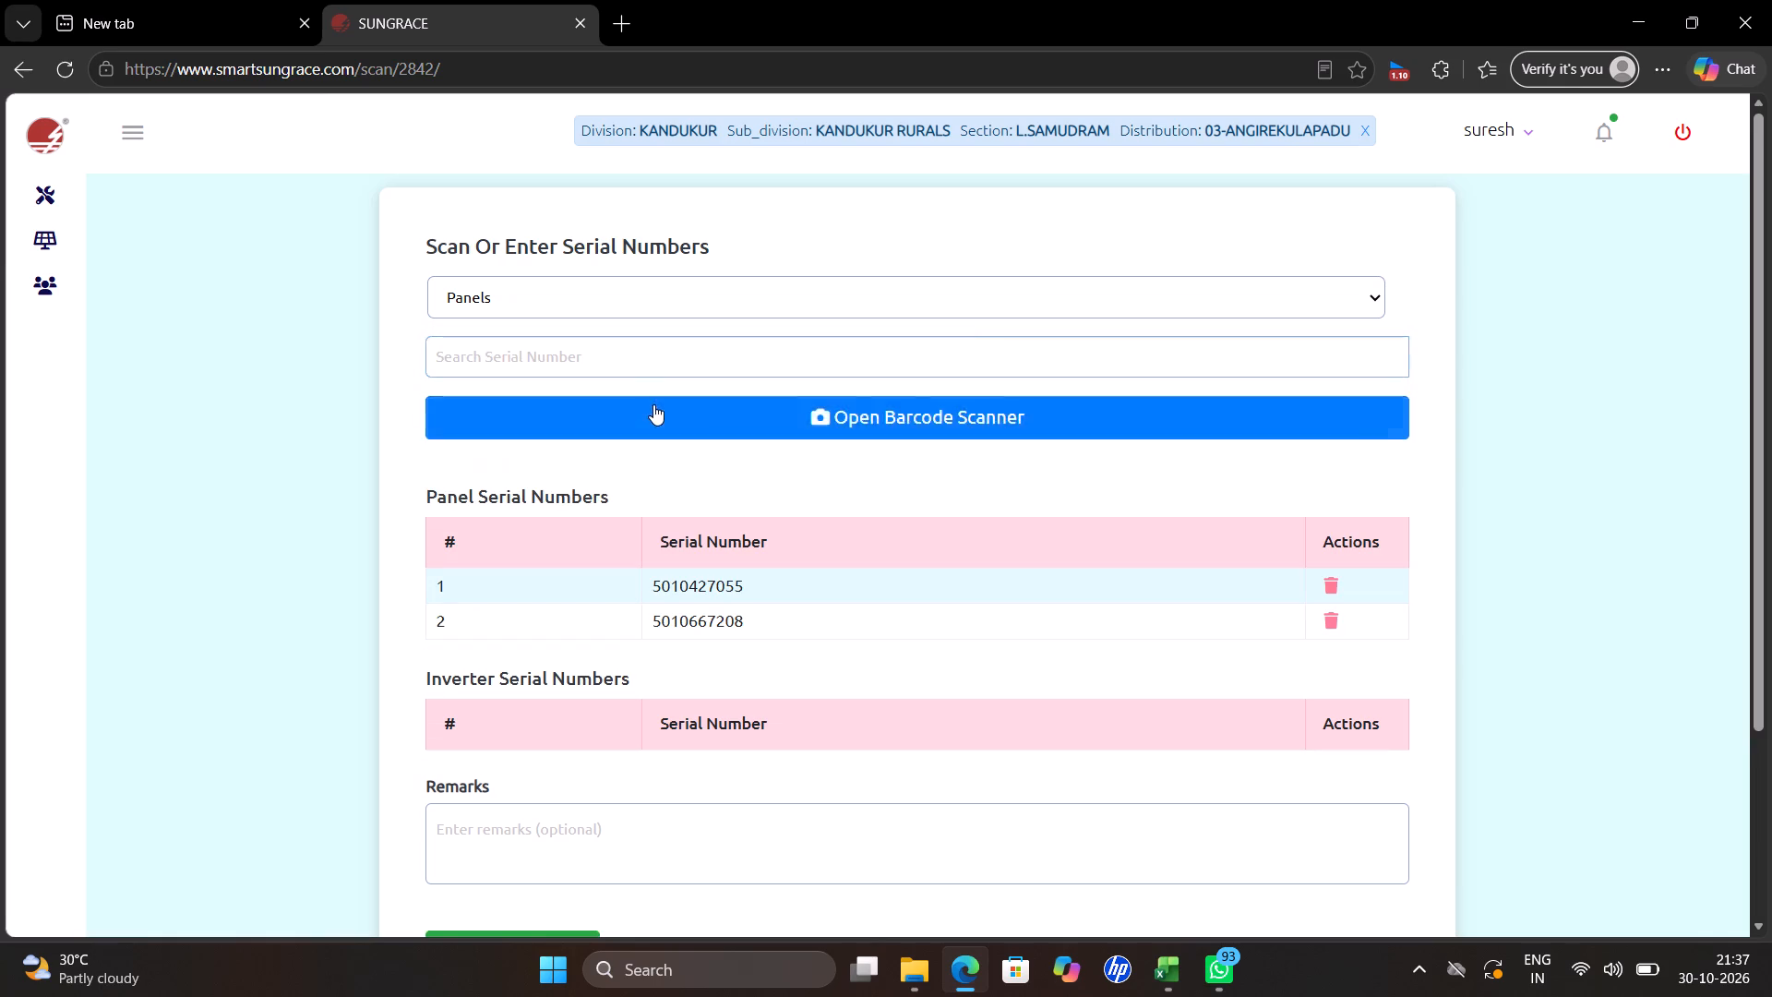
click(653, 348)
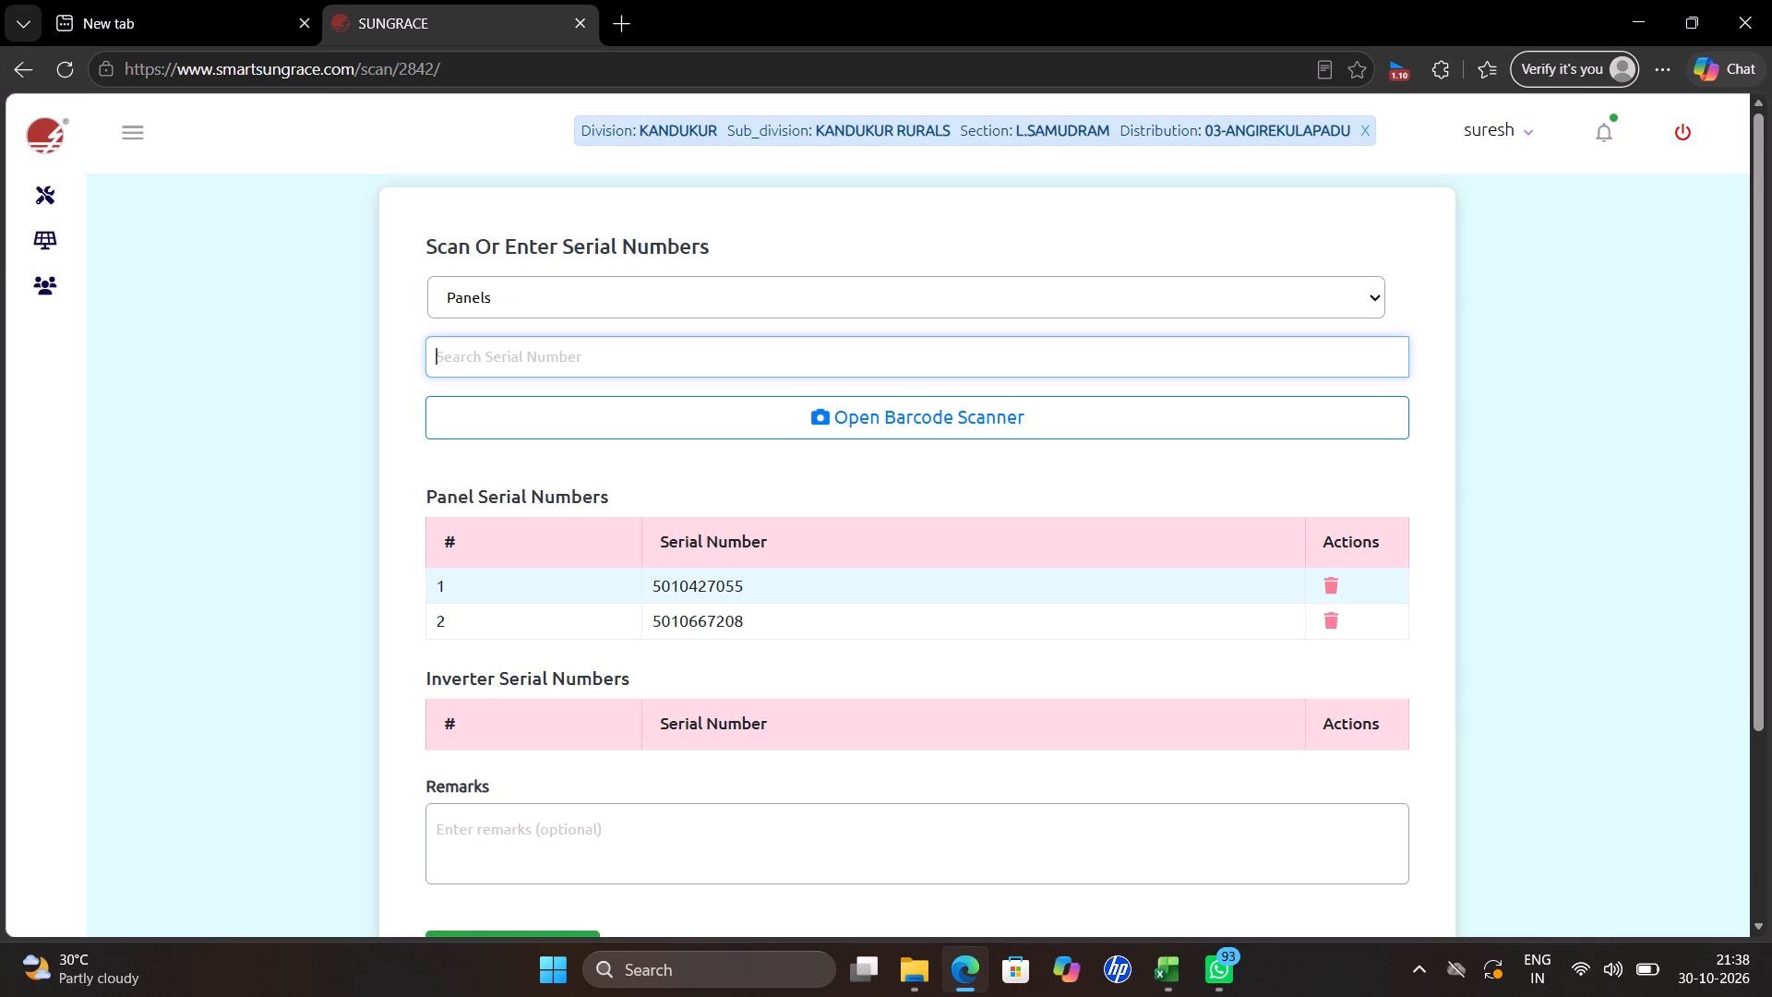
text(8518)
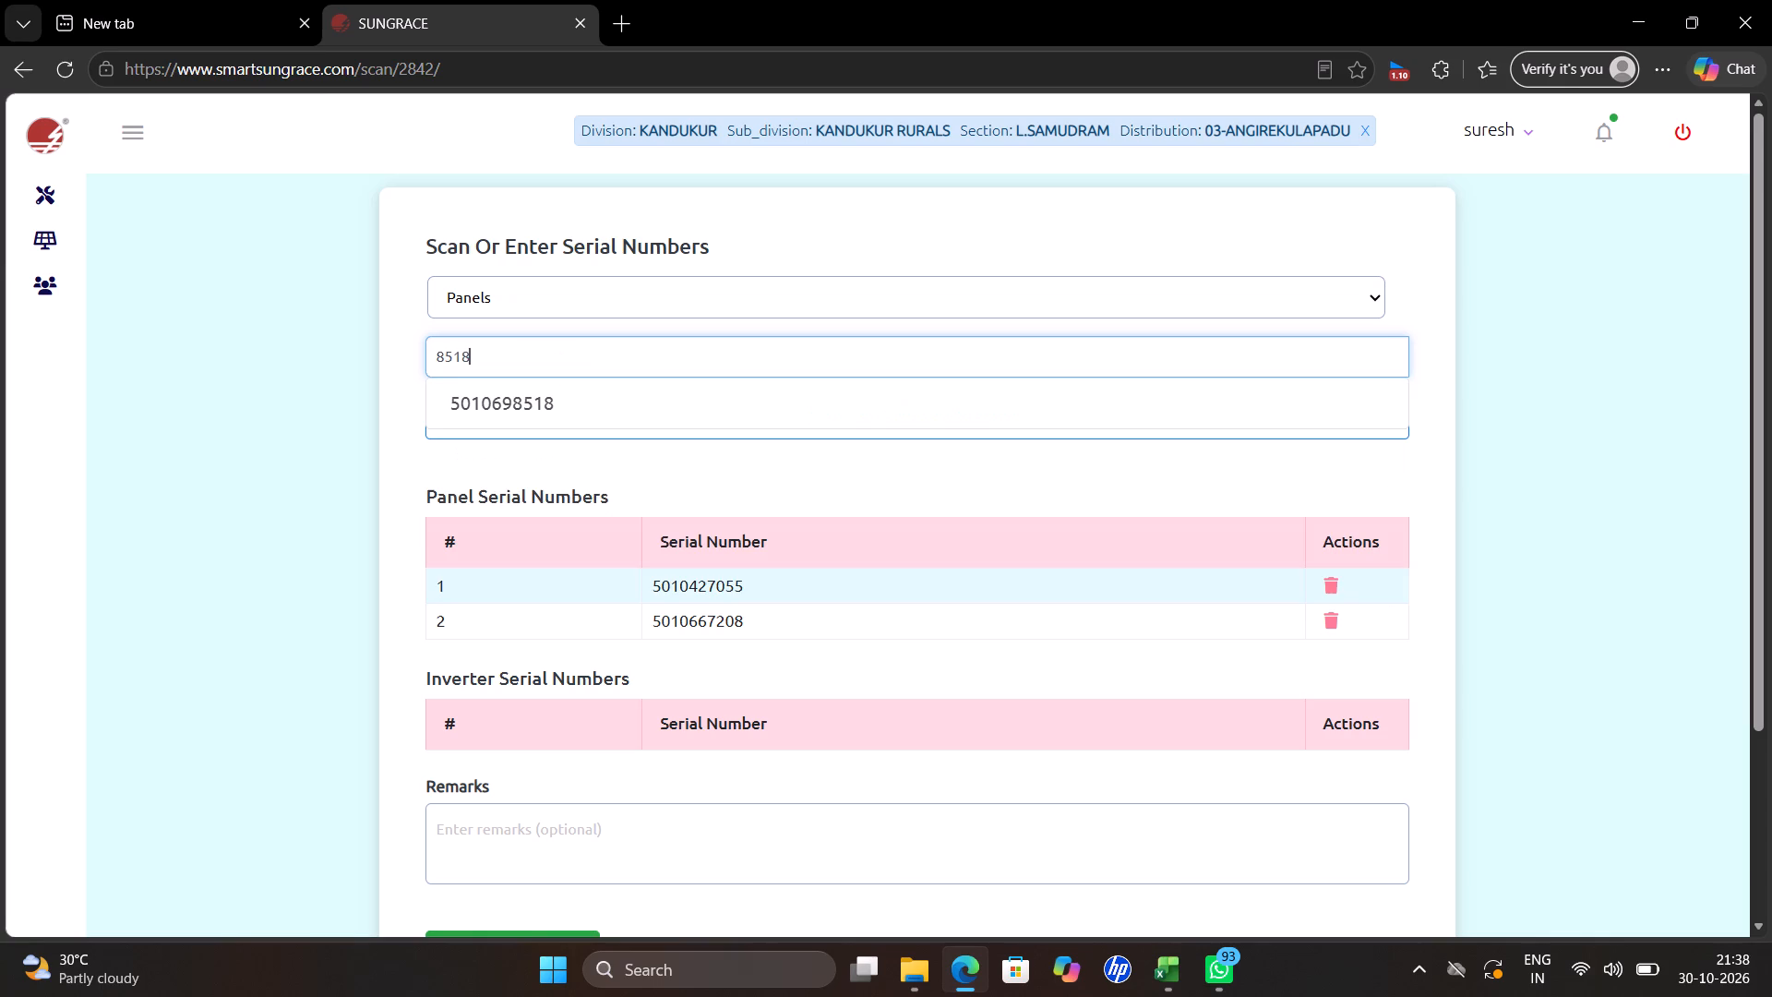
click(540, 380)
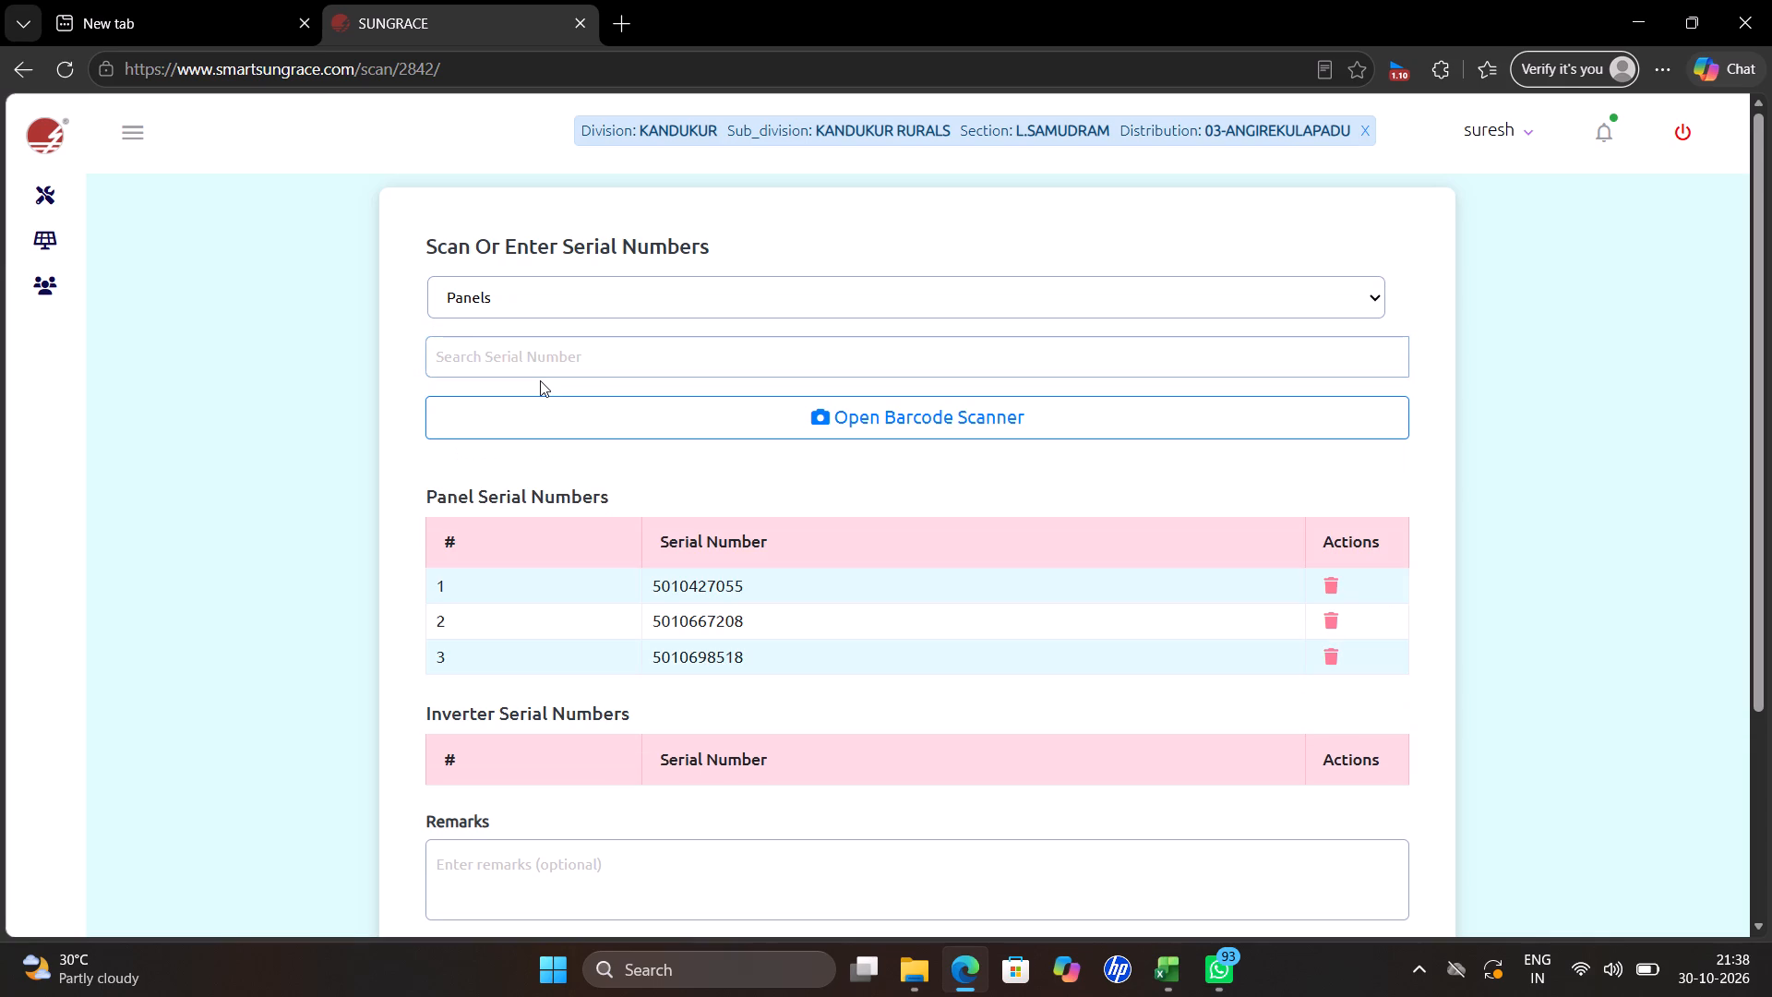
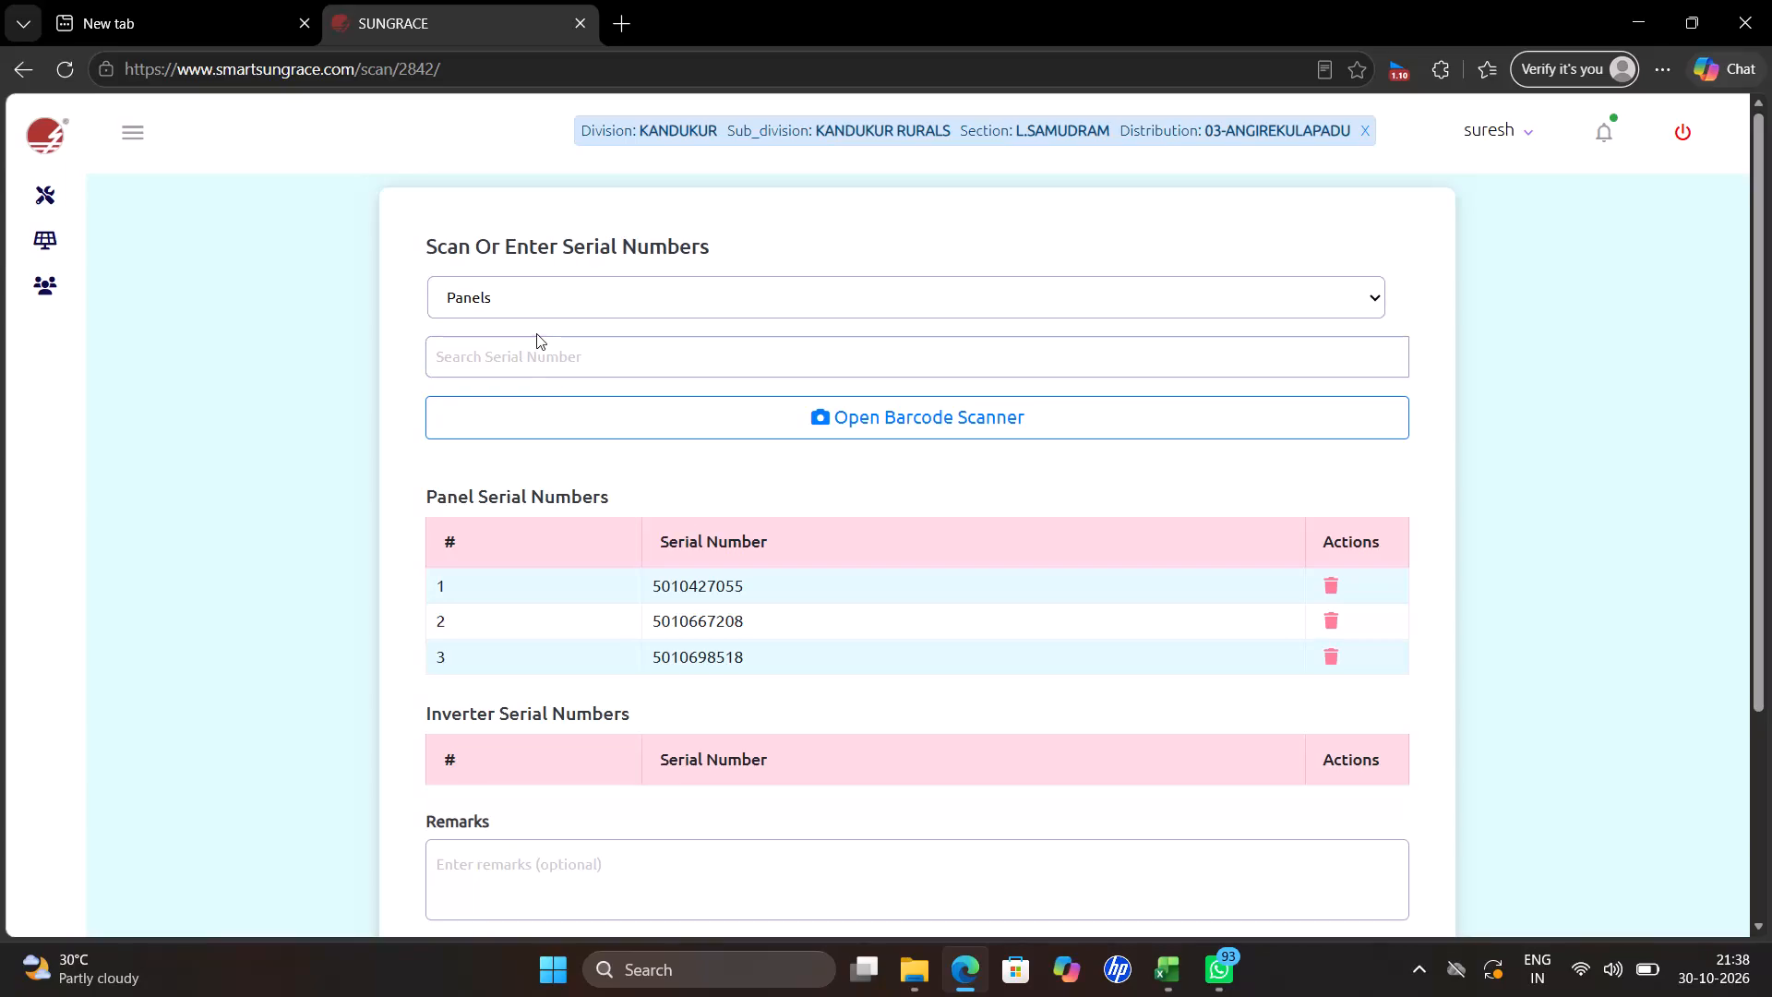
drag(536, 332, 521, 366)
click(521, 366)
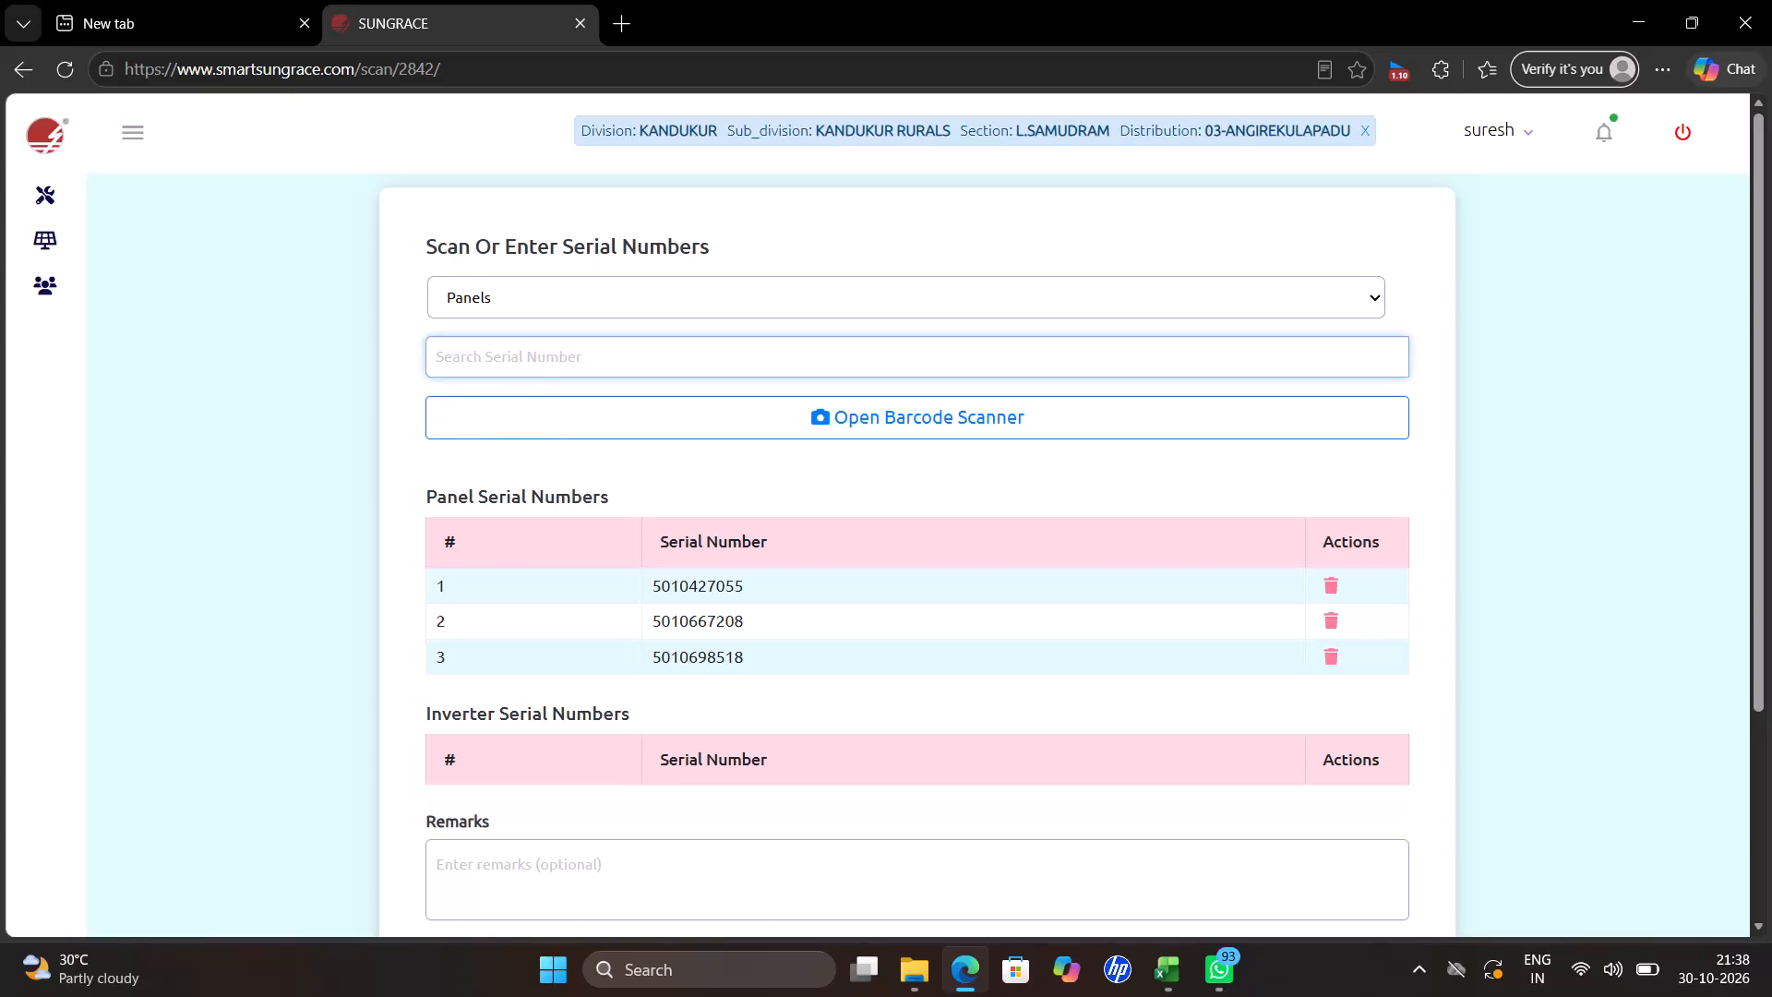
text(6934)
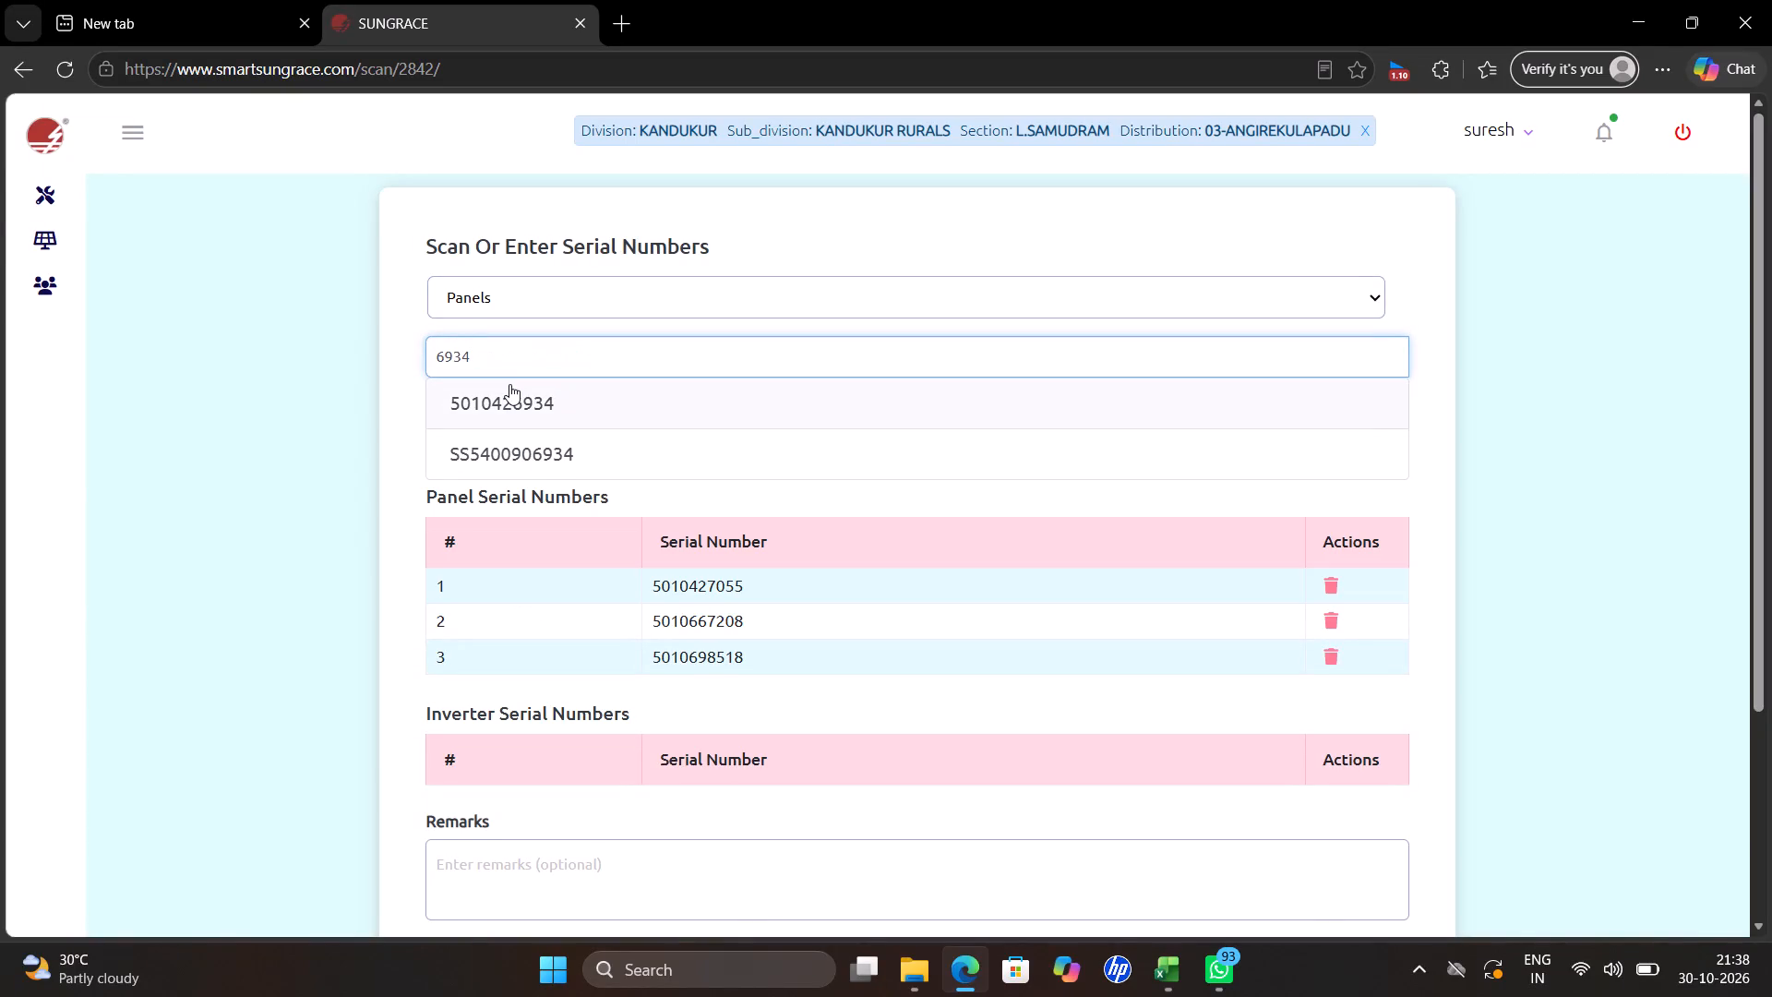
click(509, 384)
click(710, 301)
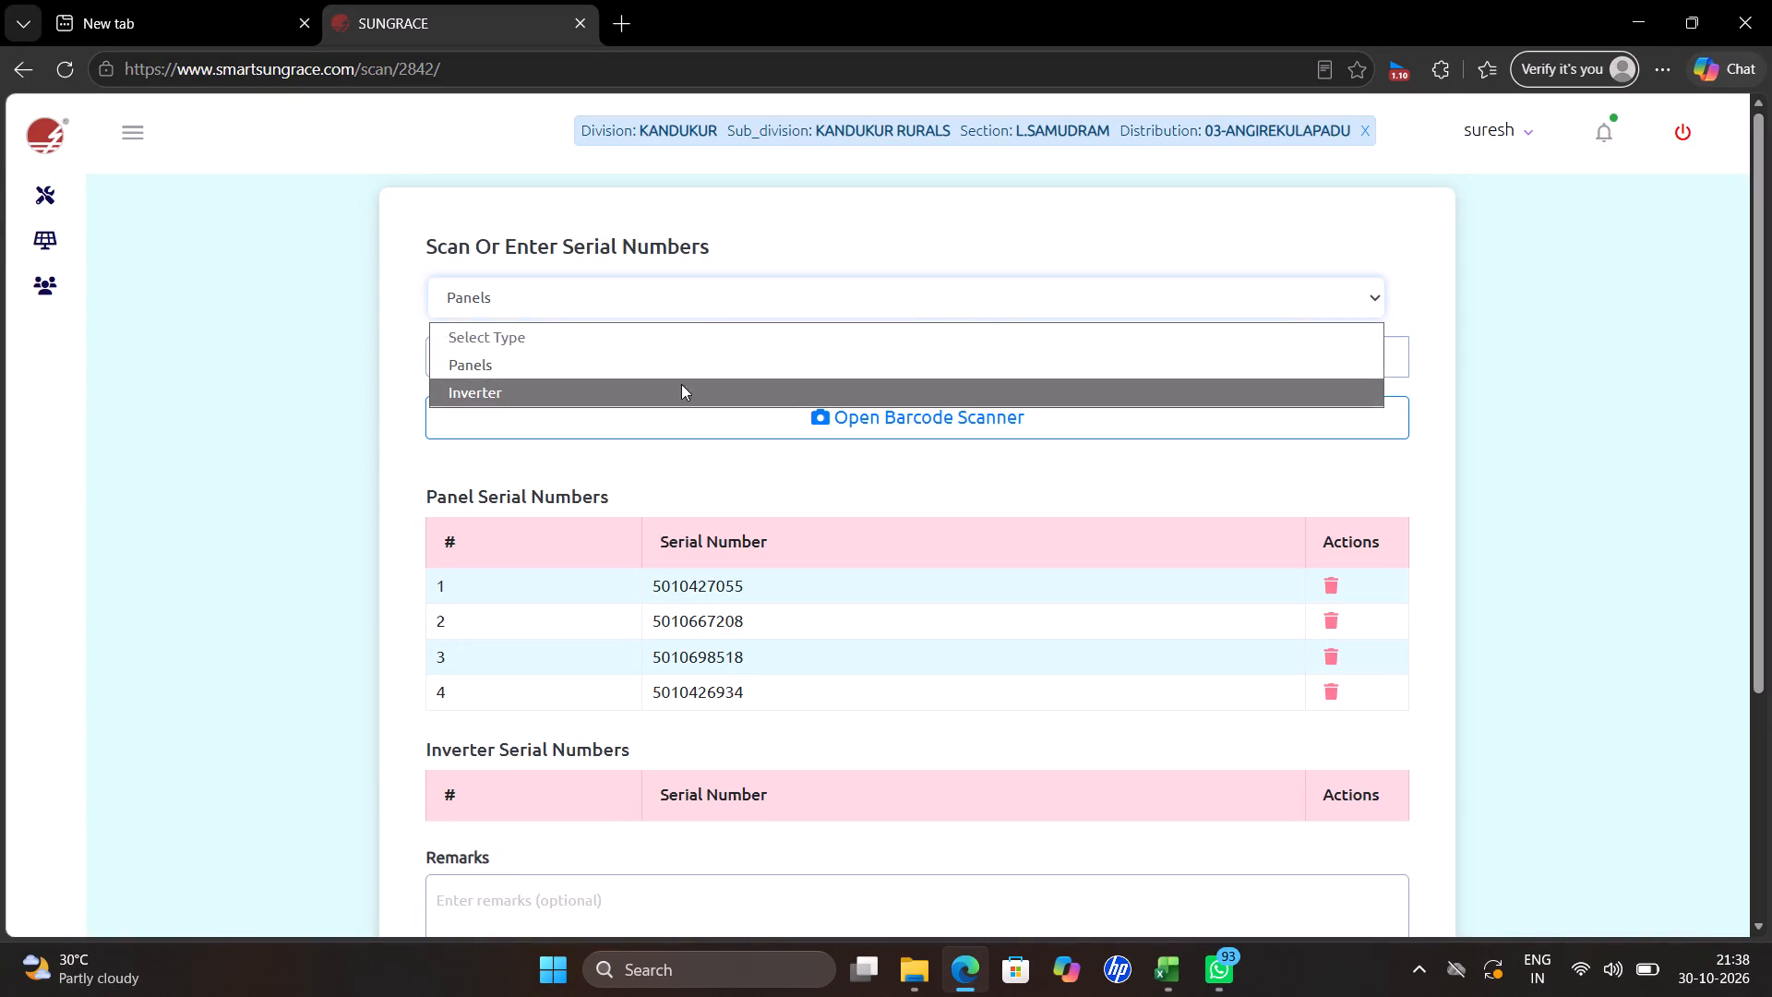
click(679, 391)
click(757, 373)
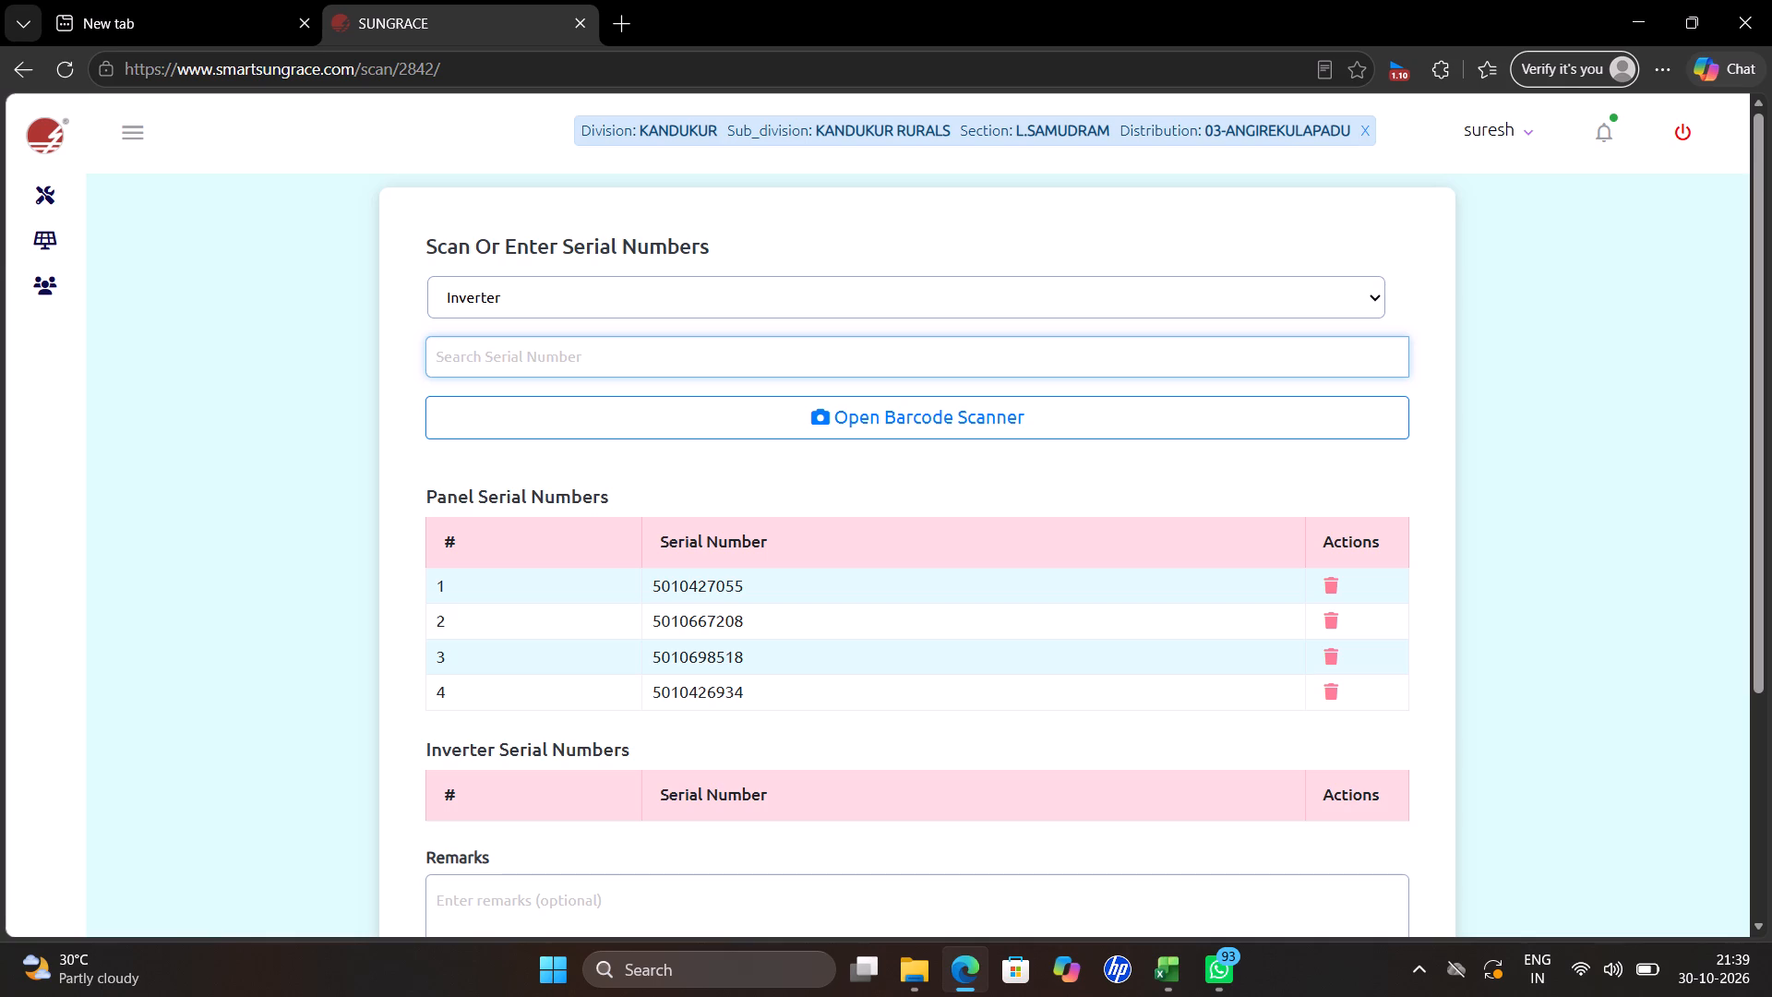
text(33)
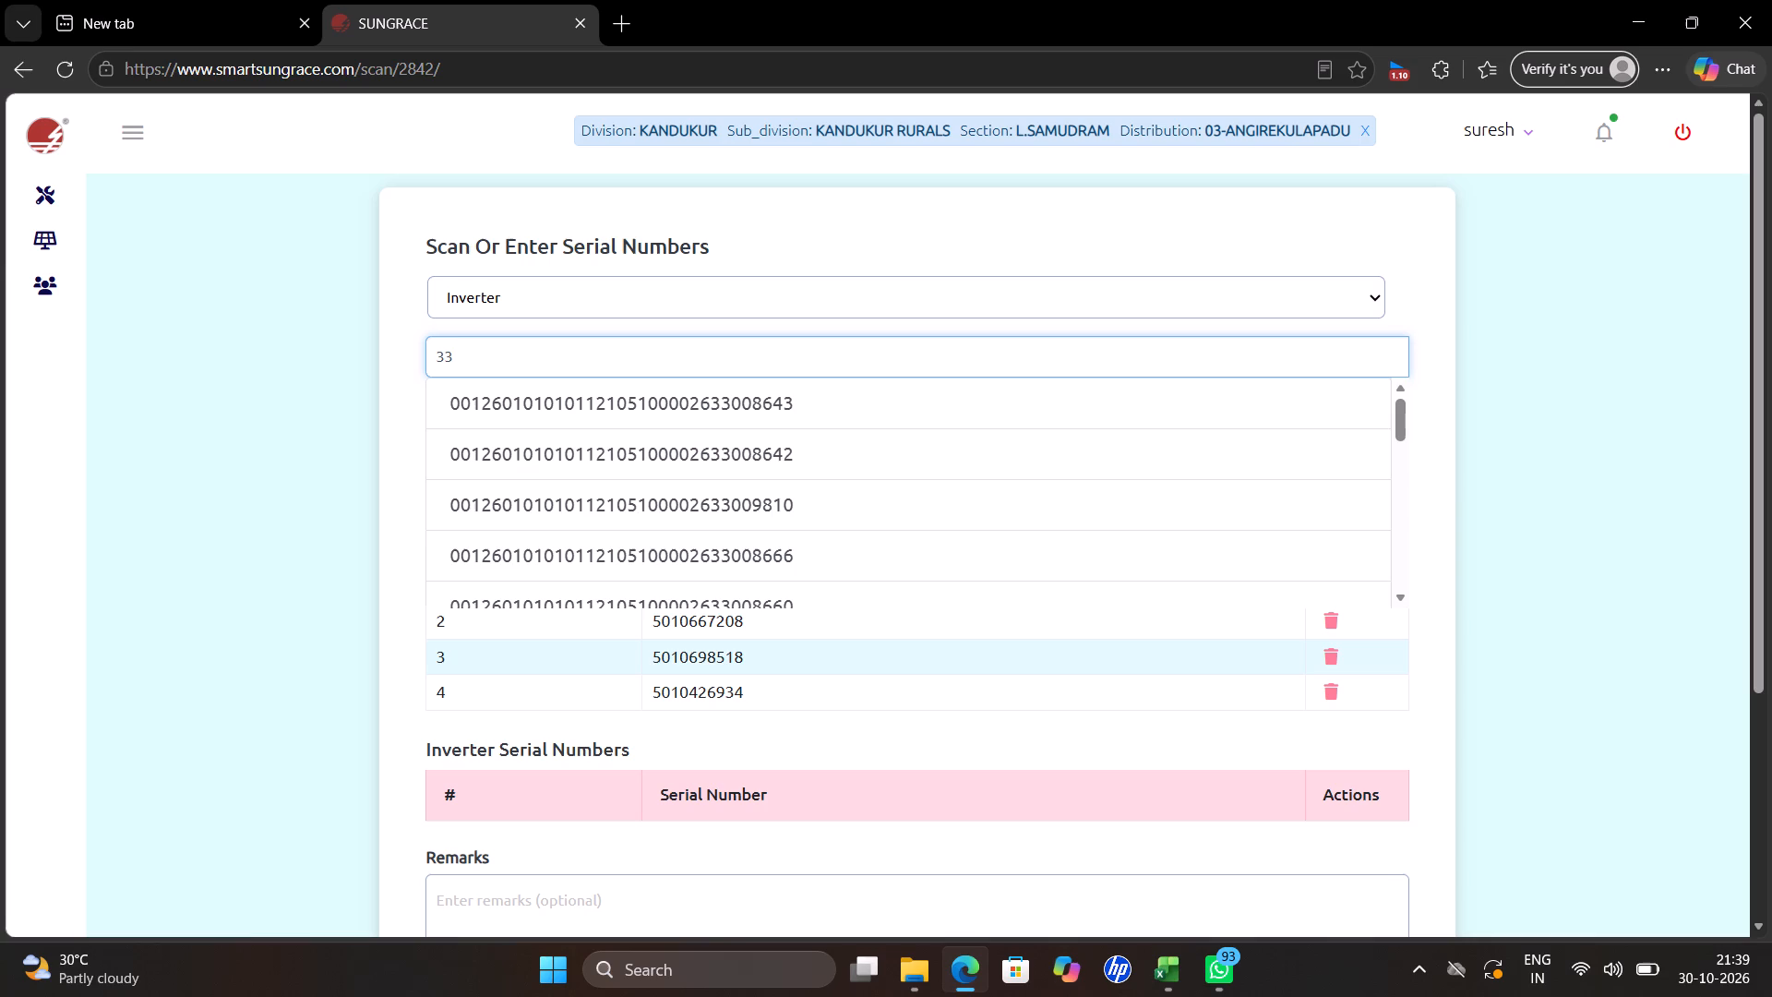
text(76)
click(732, 400)
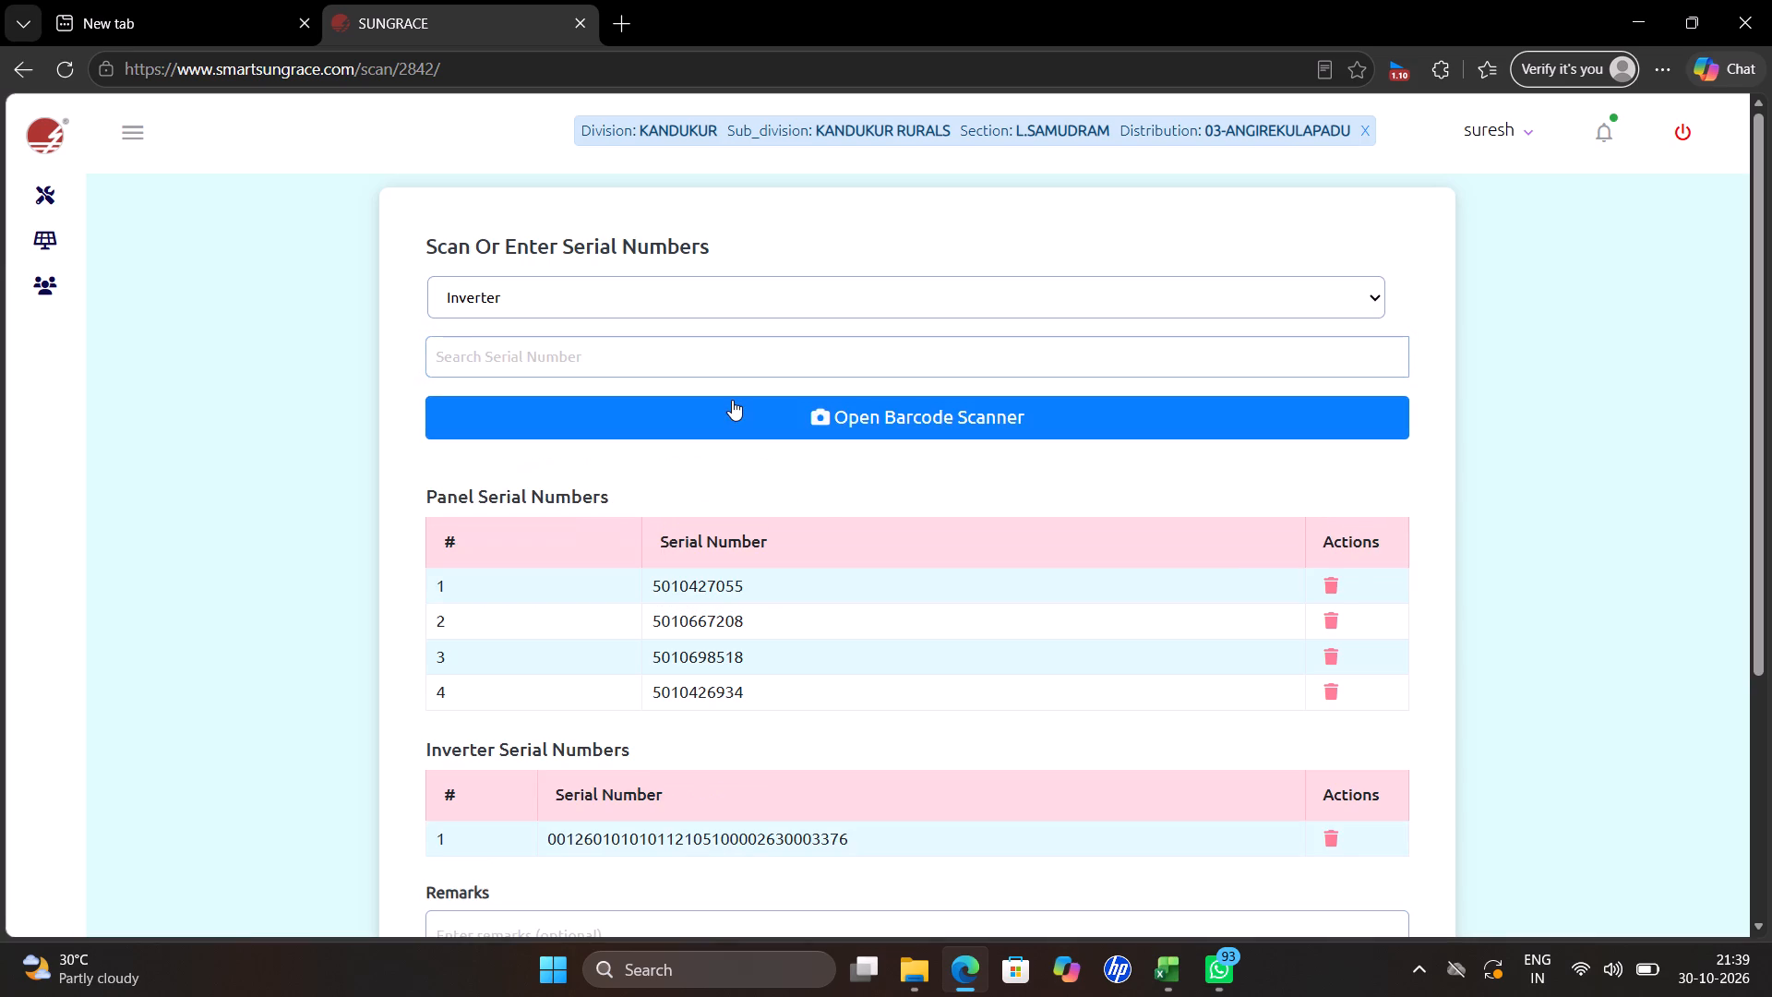
Save the panel and inverter serial numbers for the installation and acknowledge the save.
scroll(732, 400, down, 2)
click(551, 722)
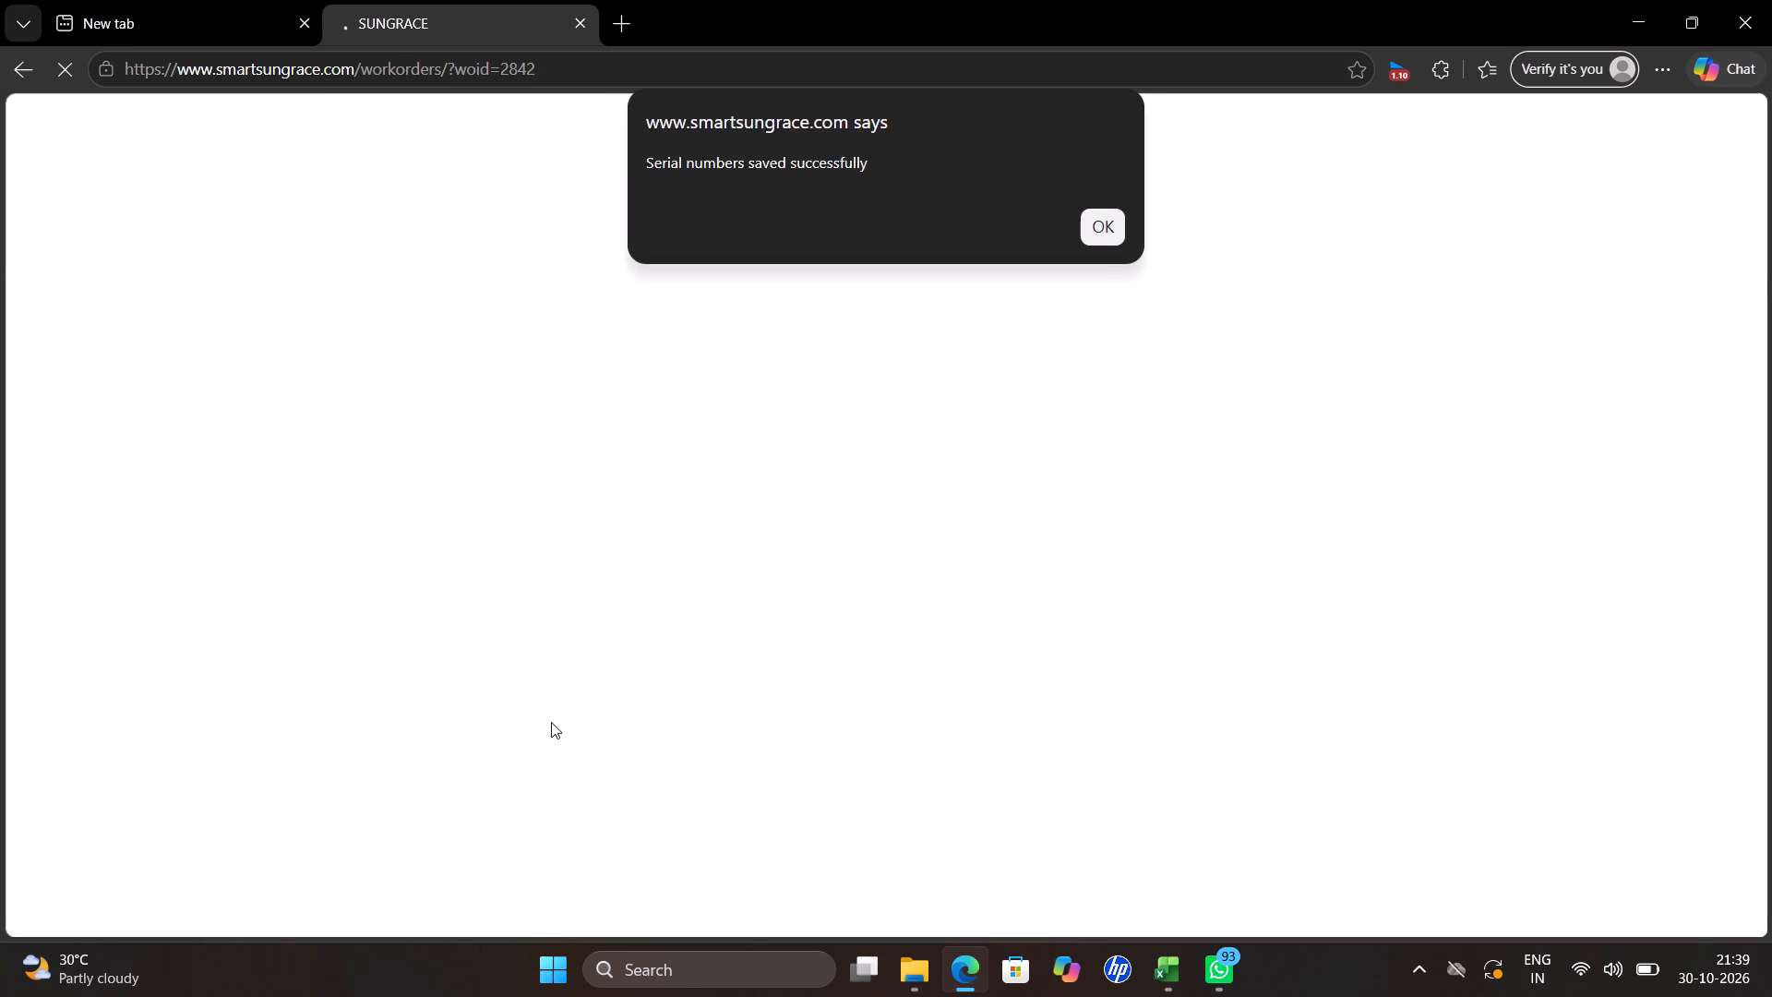
click(1093, 229)
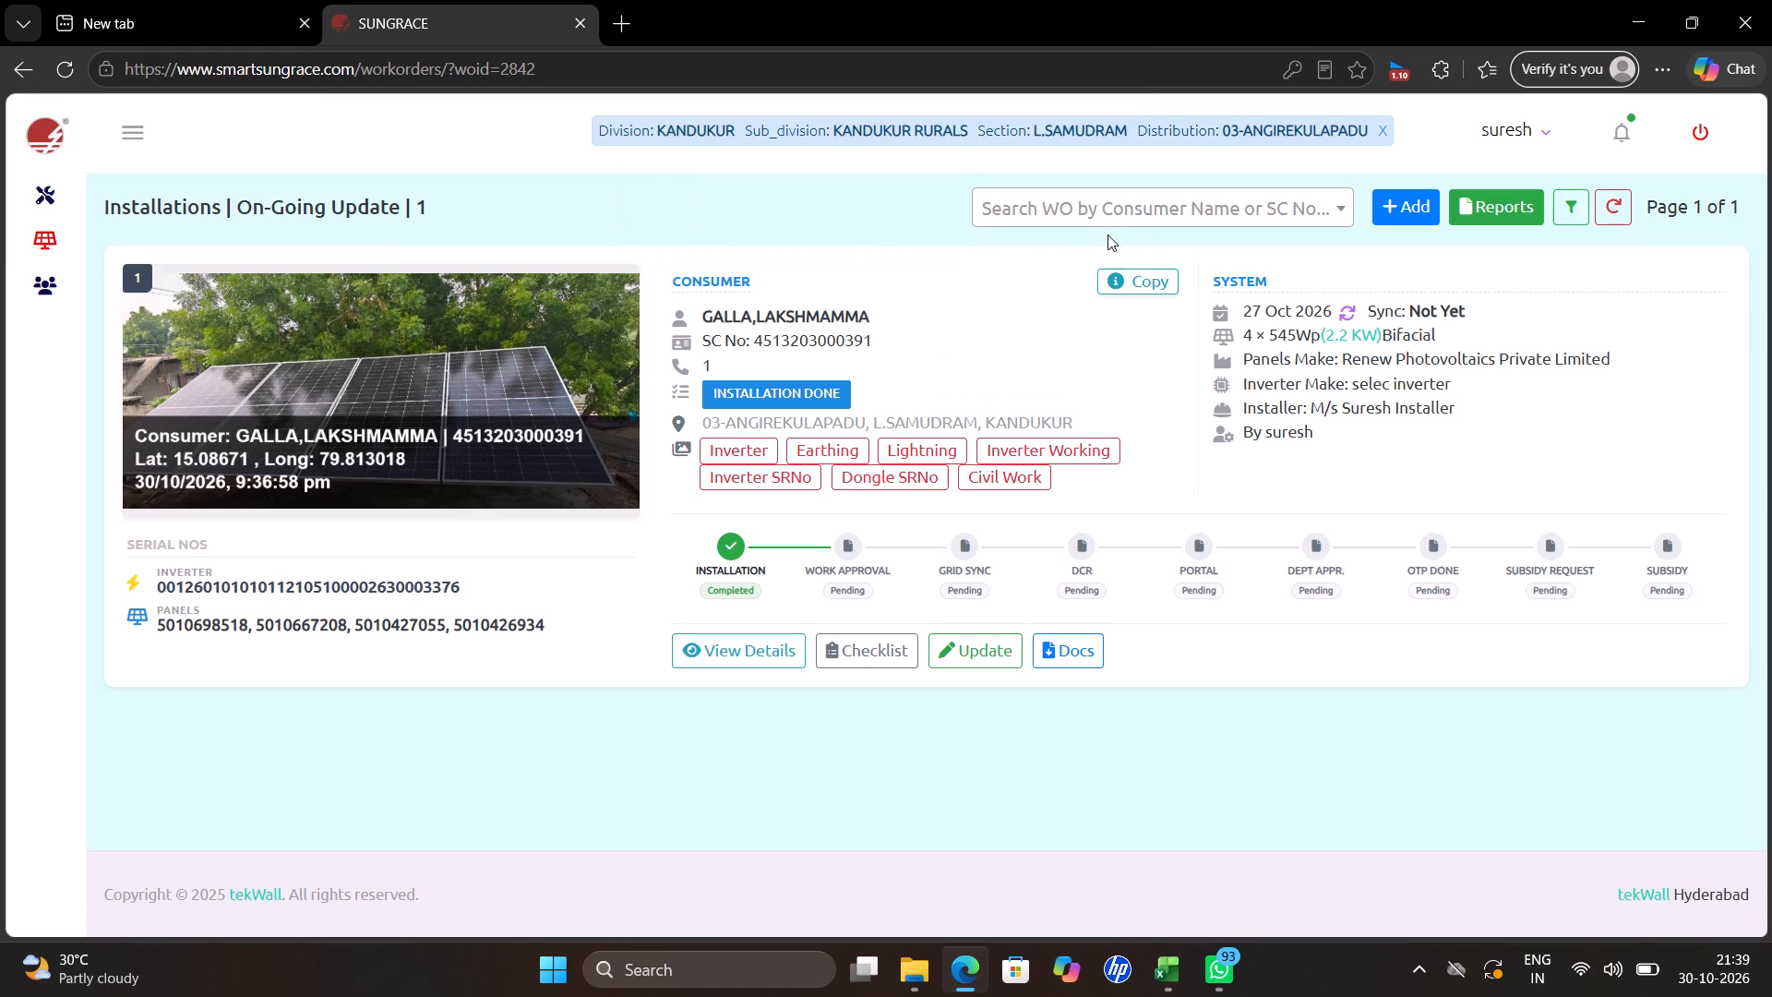
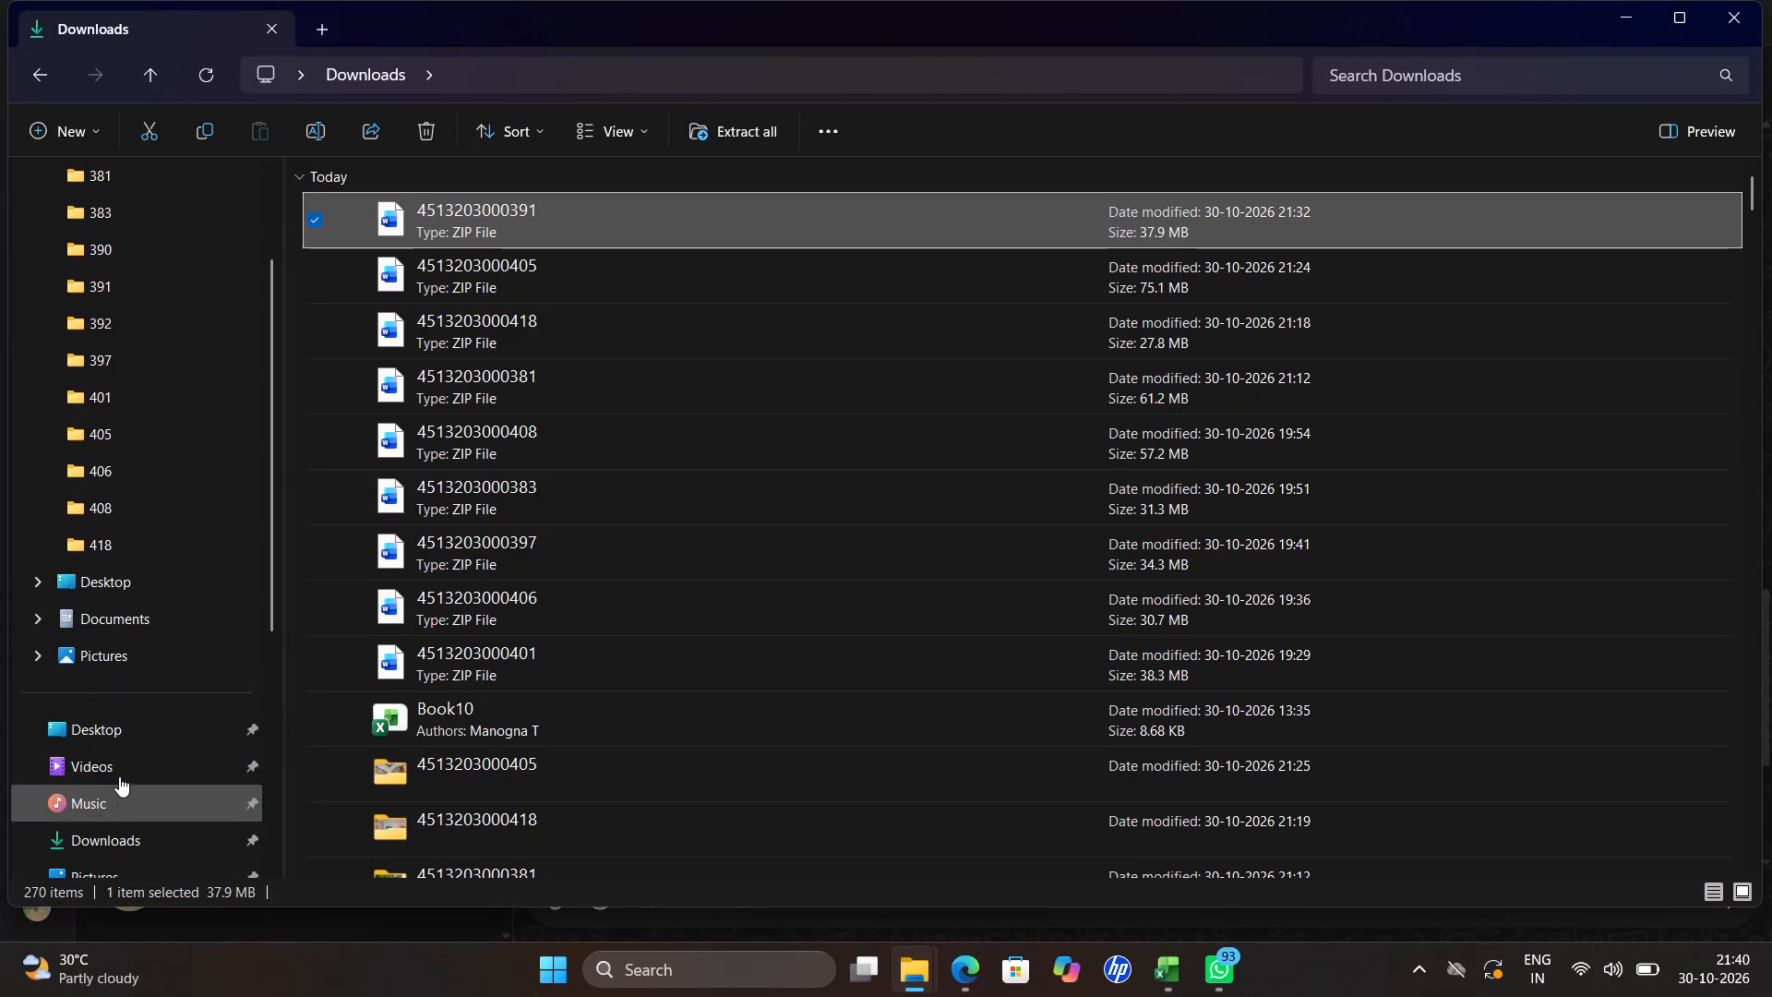
In the Downloads folder, extract the newest ZIP archive, whose name ends in 394, to its default destination folder.
click(179, 843)
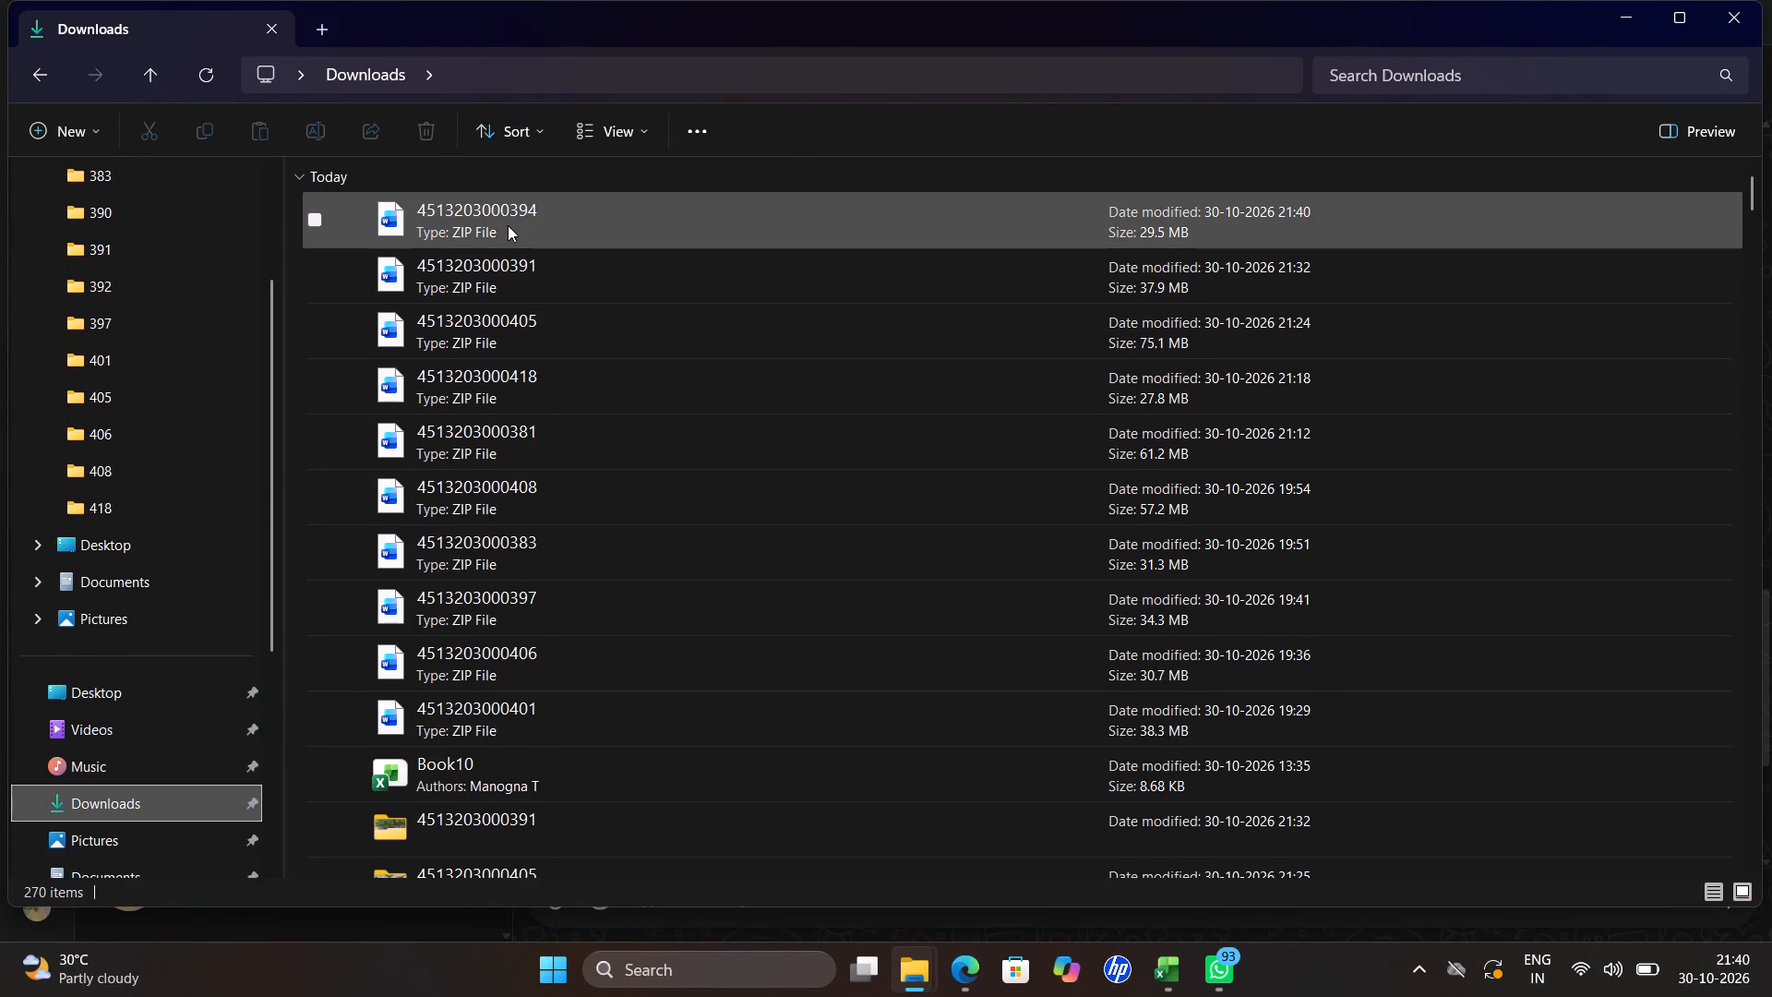
click(508, 225)
right_click(508, 225)
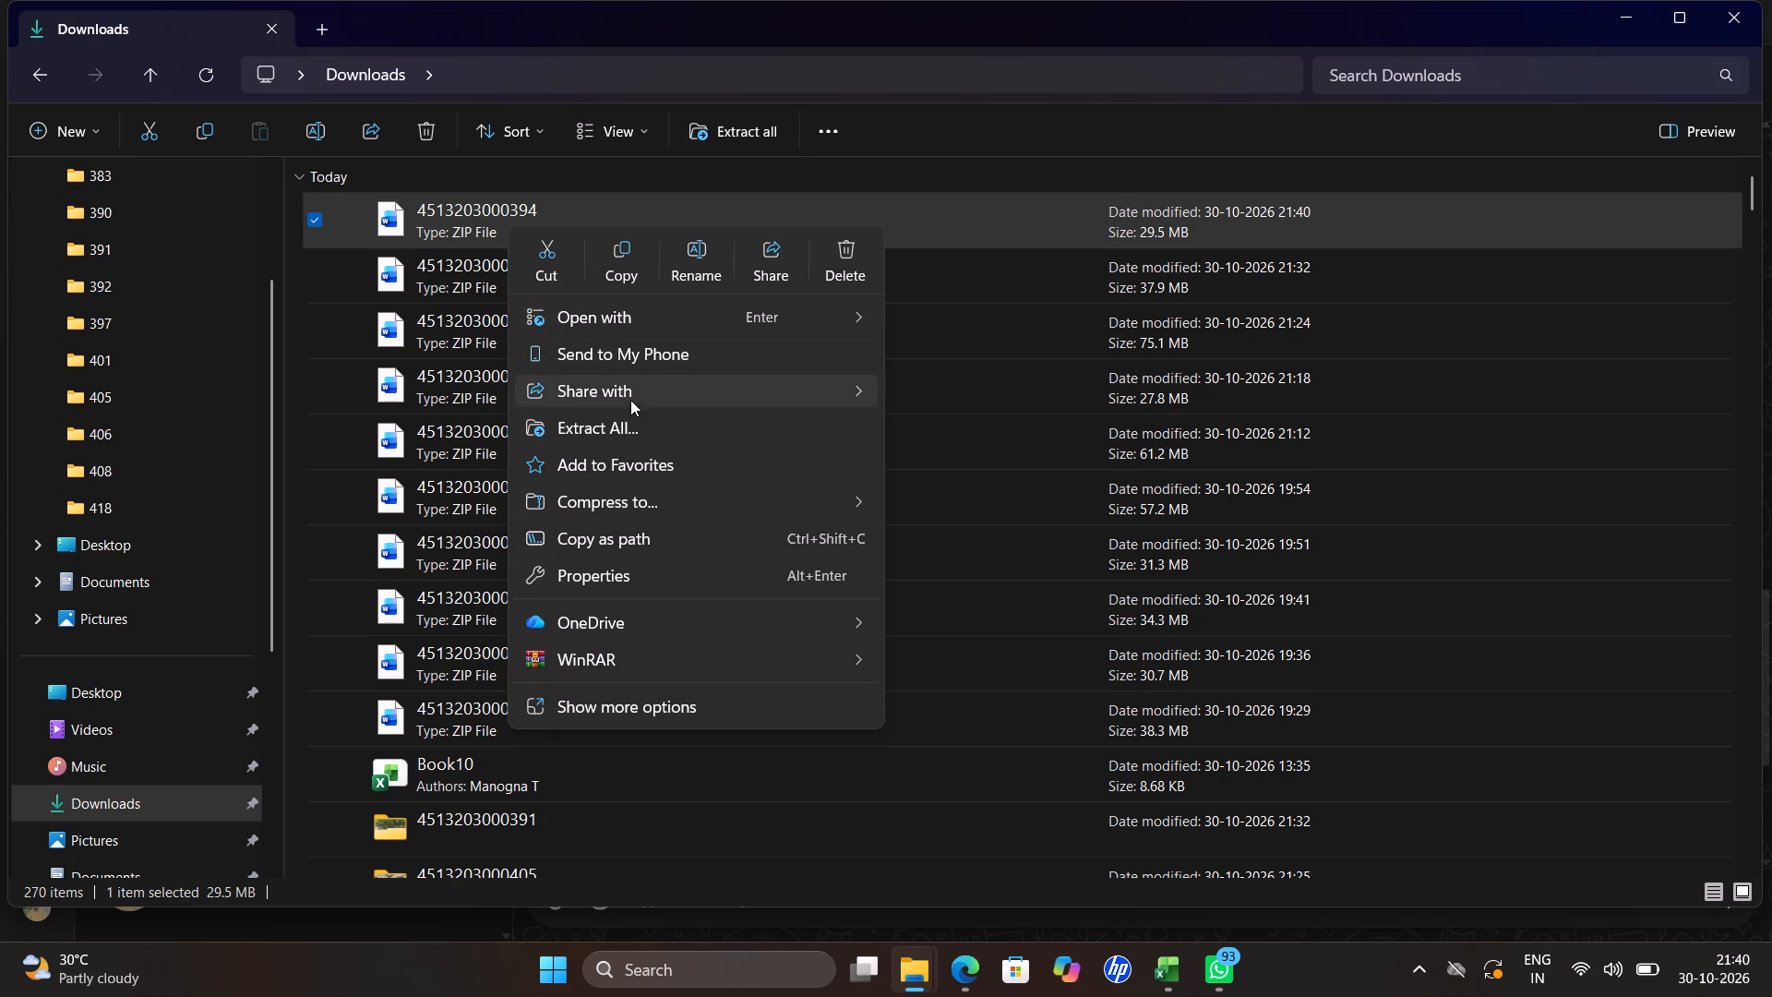
click(624, 416)
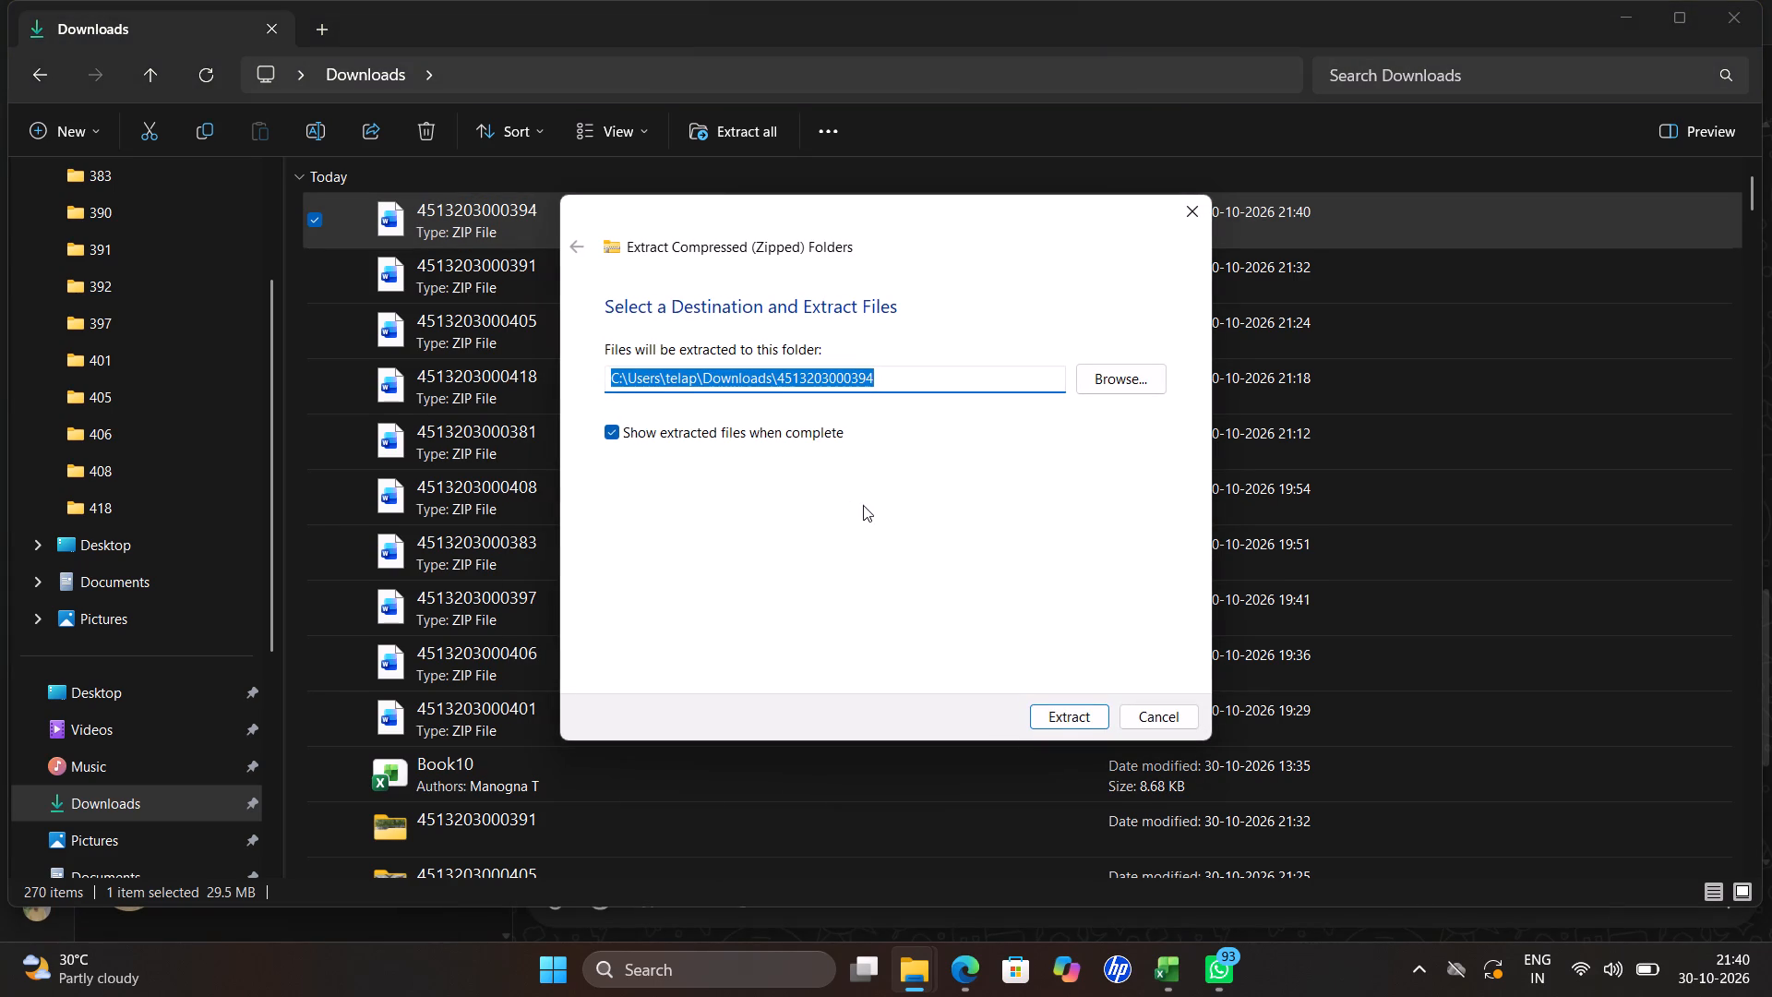
Extract the downloaded ZIP file ending in 394 to its default folder in Downloads.
click(1059, 725)
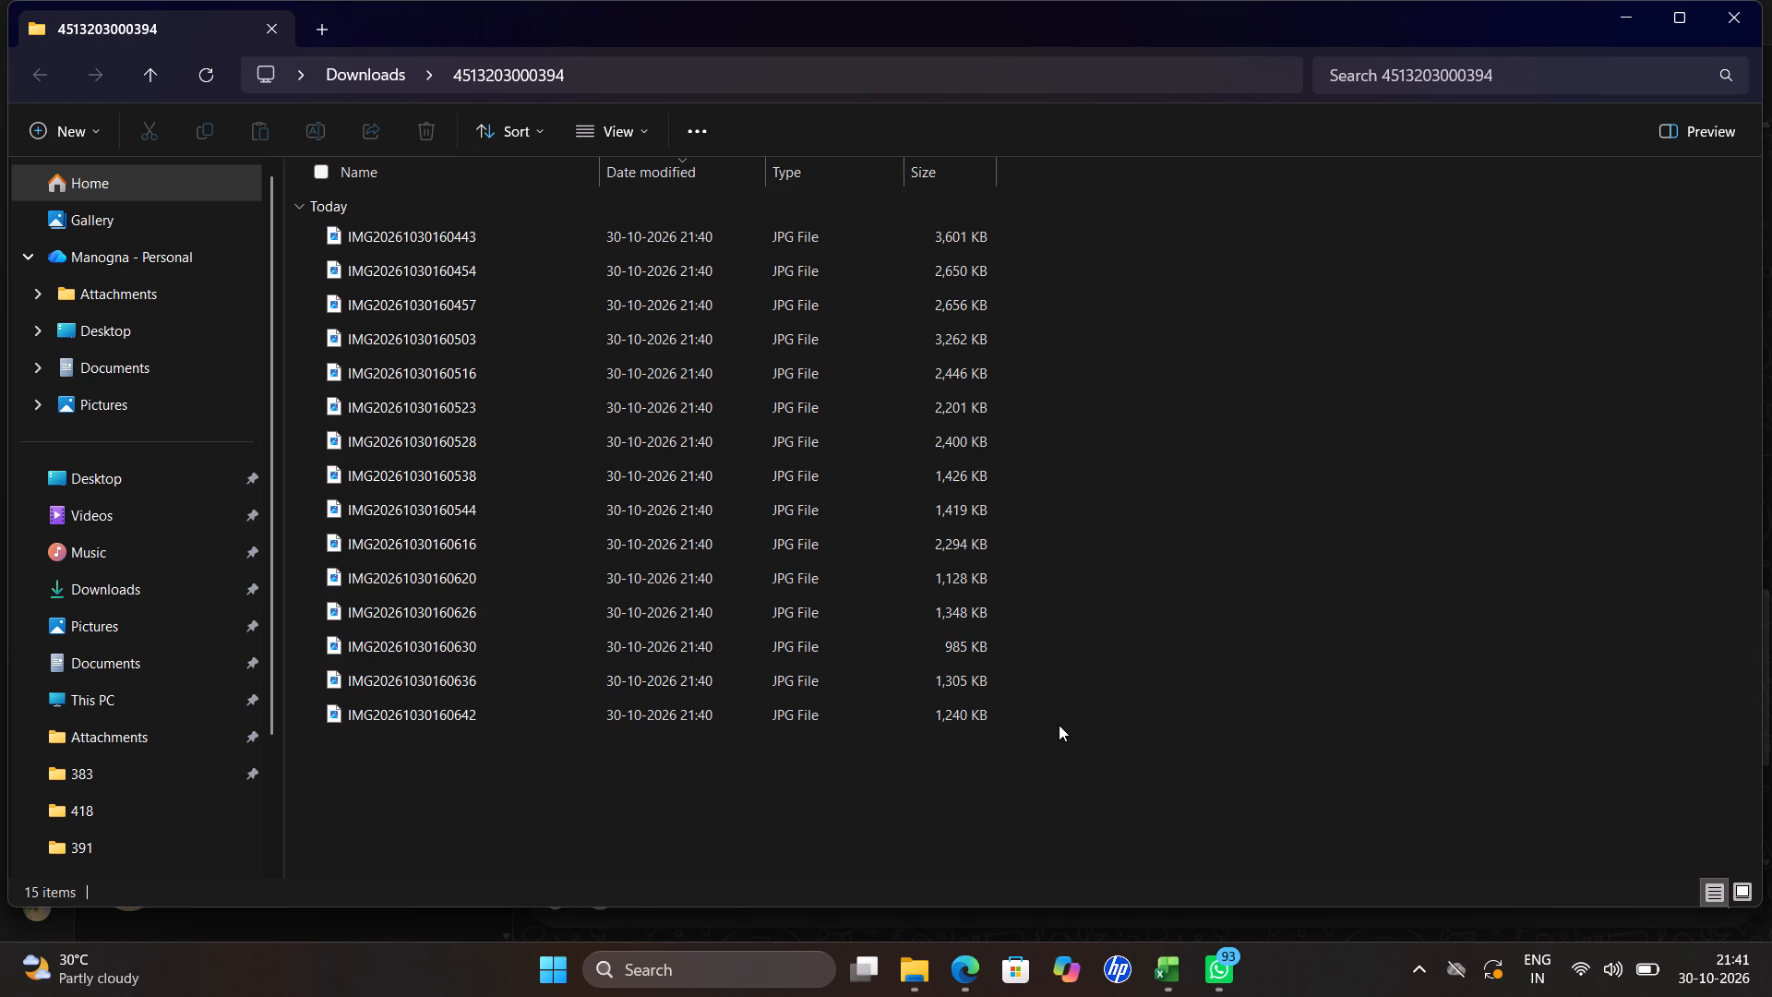
Copy all the extracted photos into a new folder named 394 inside the OneDrive Attachments folder.
key(ctrl+a)
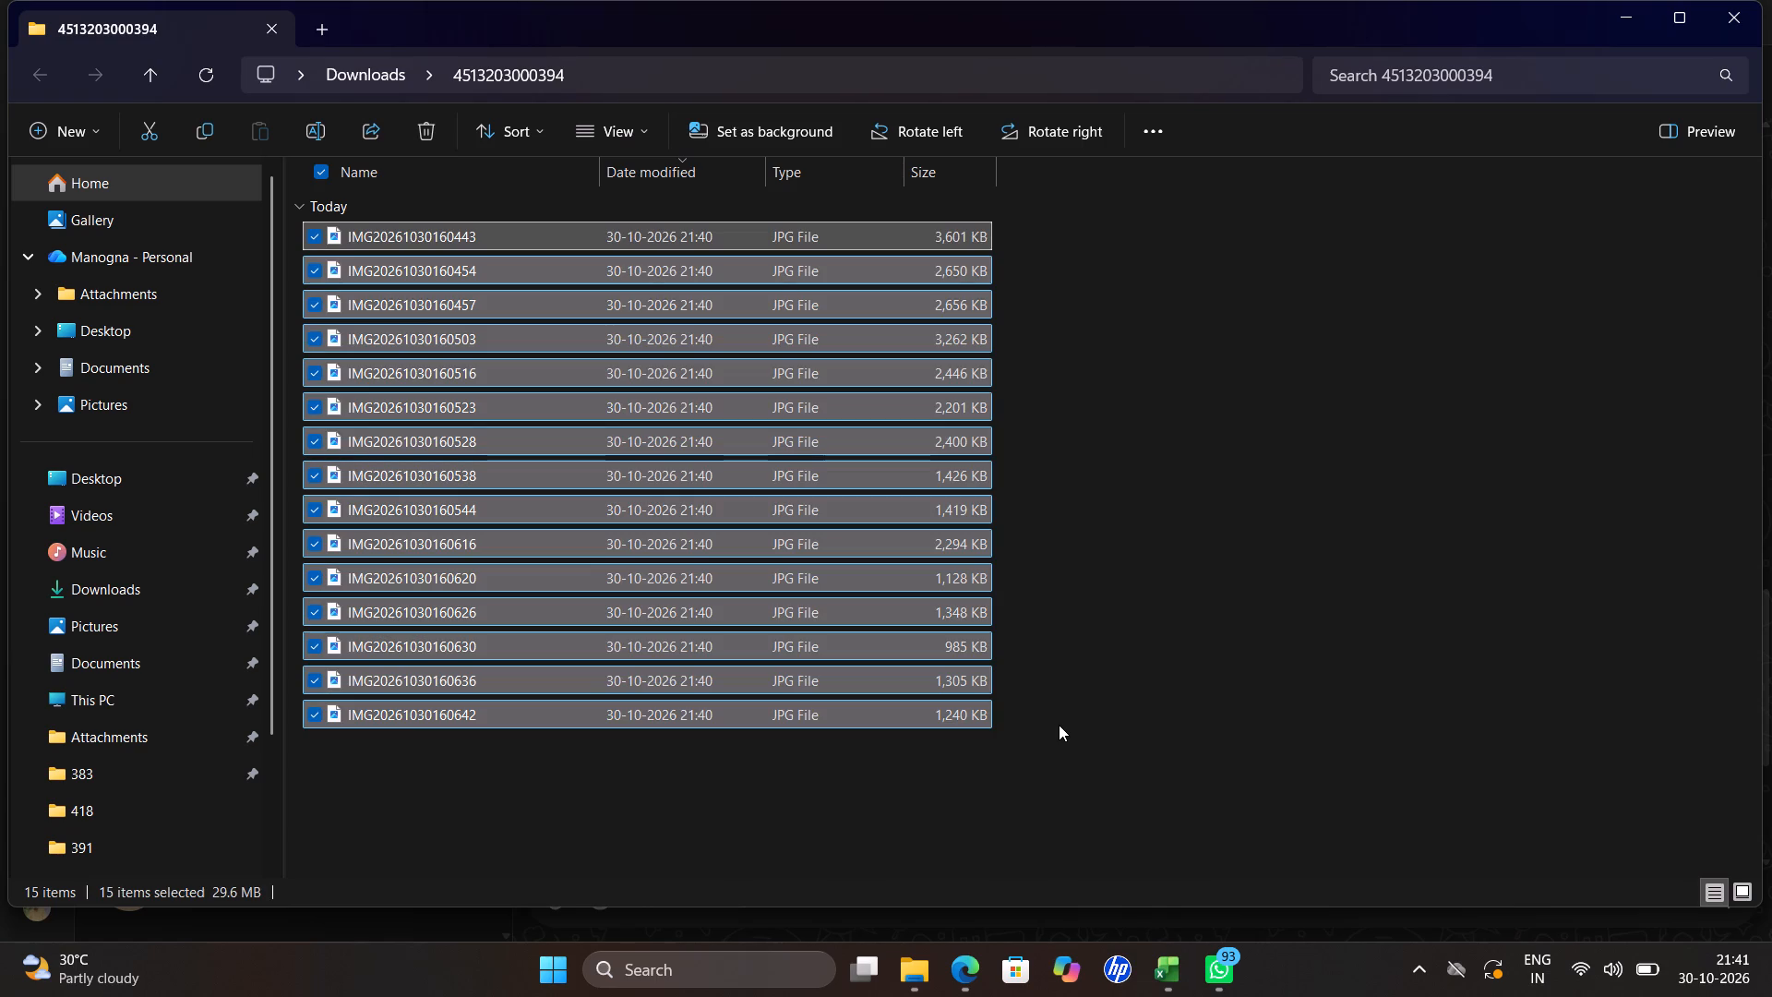
key(ctrl+c)
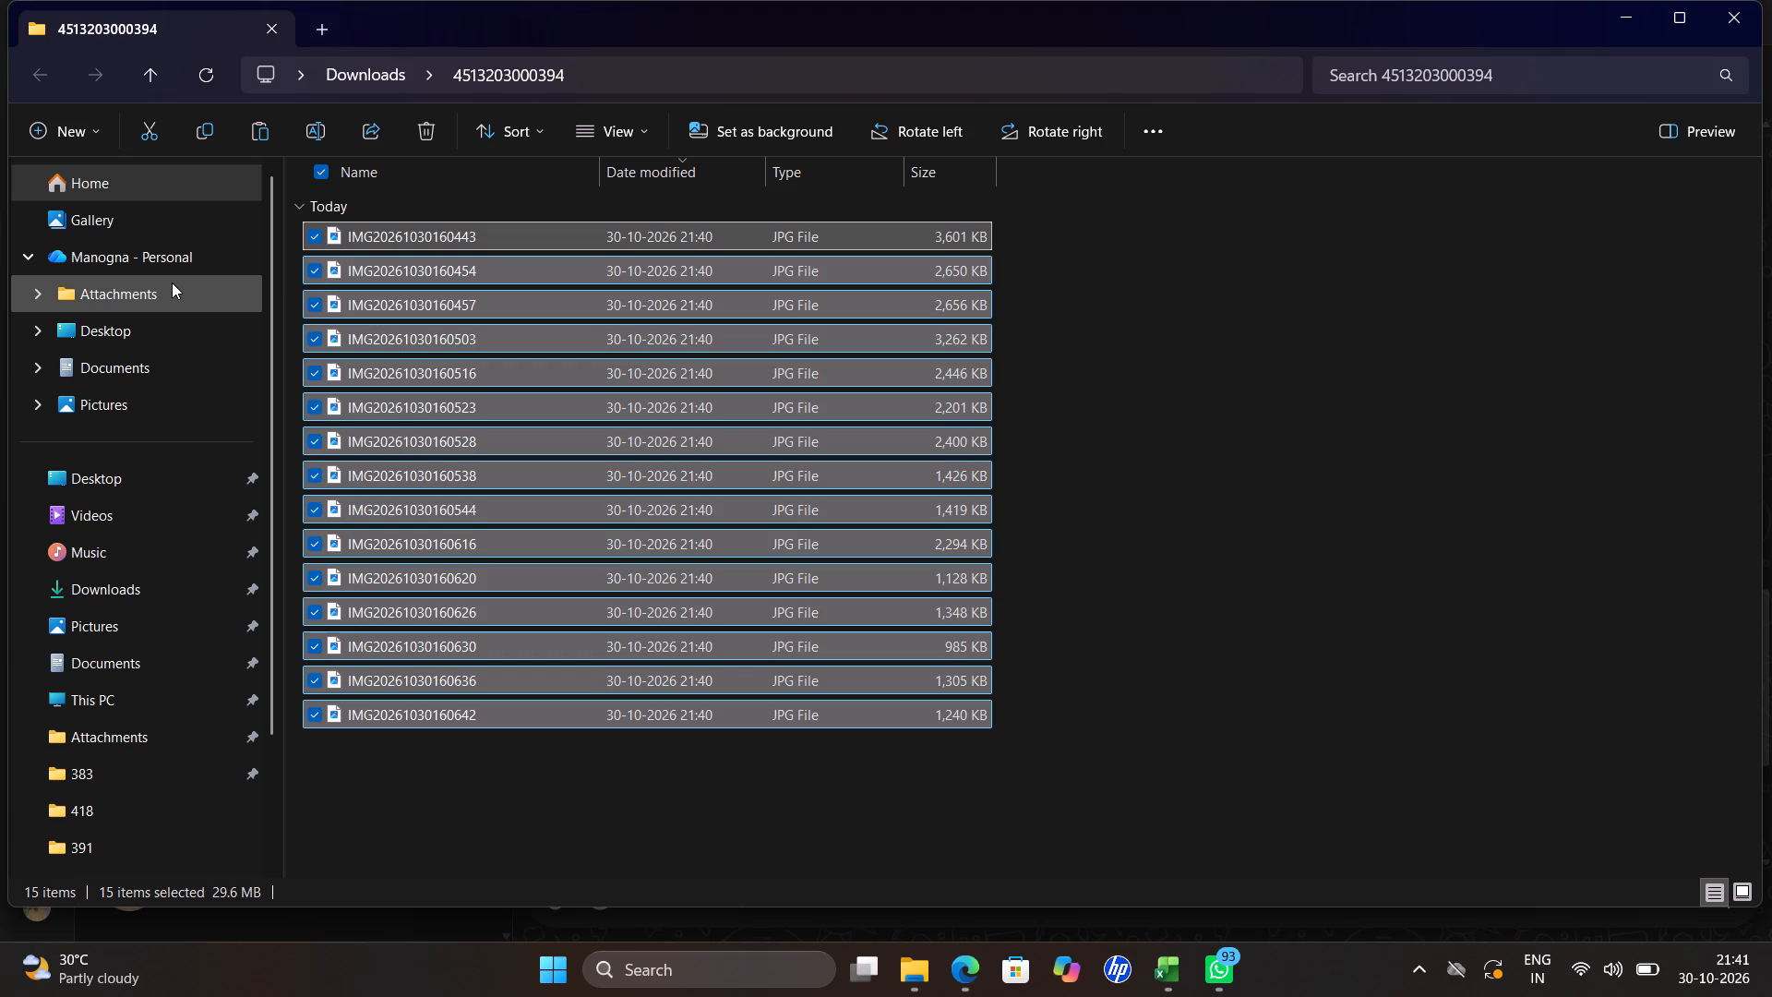
double_click(146, 296)
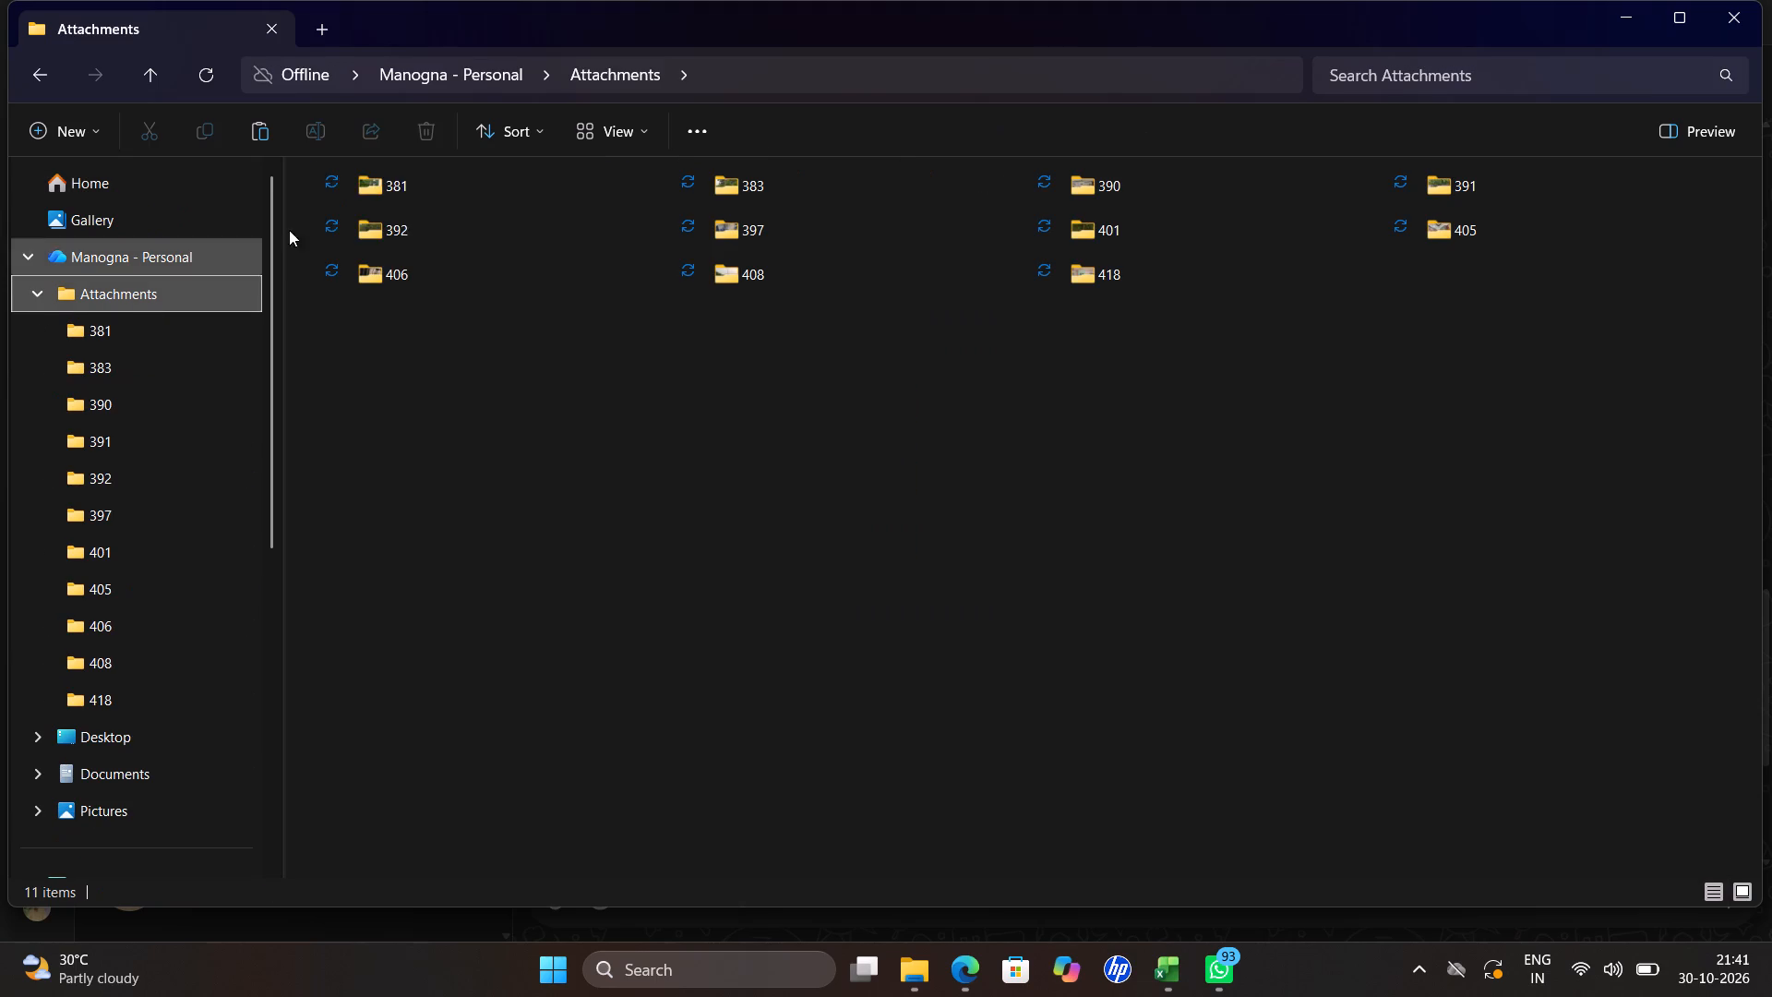
click(81, 137)
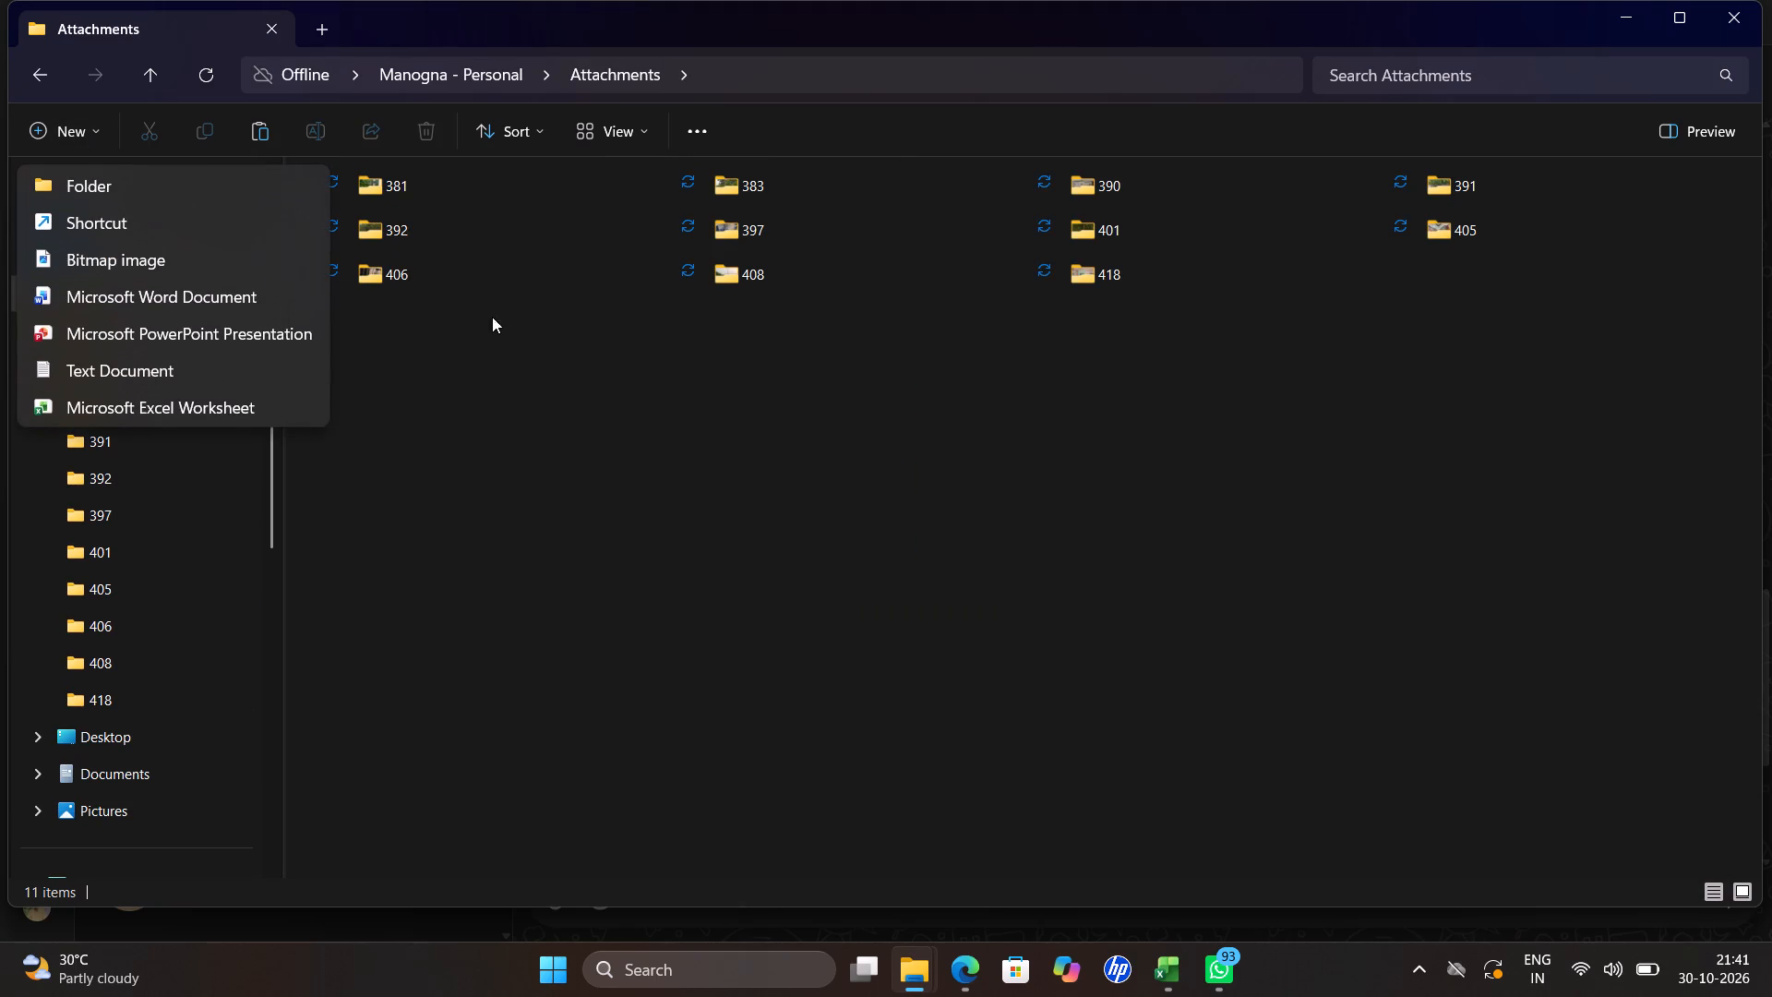
click(147, 188)
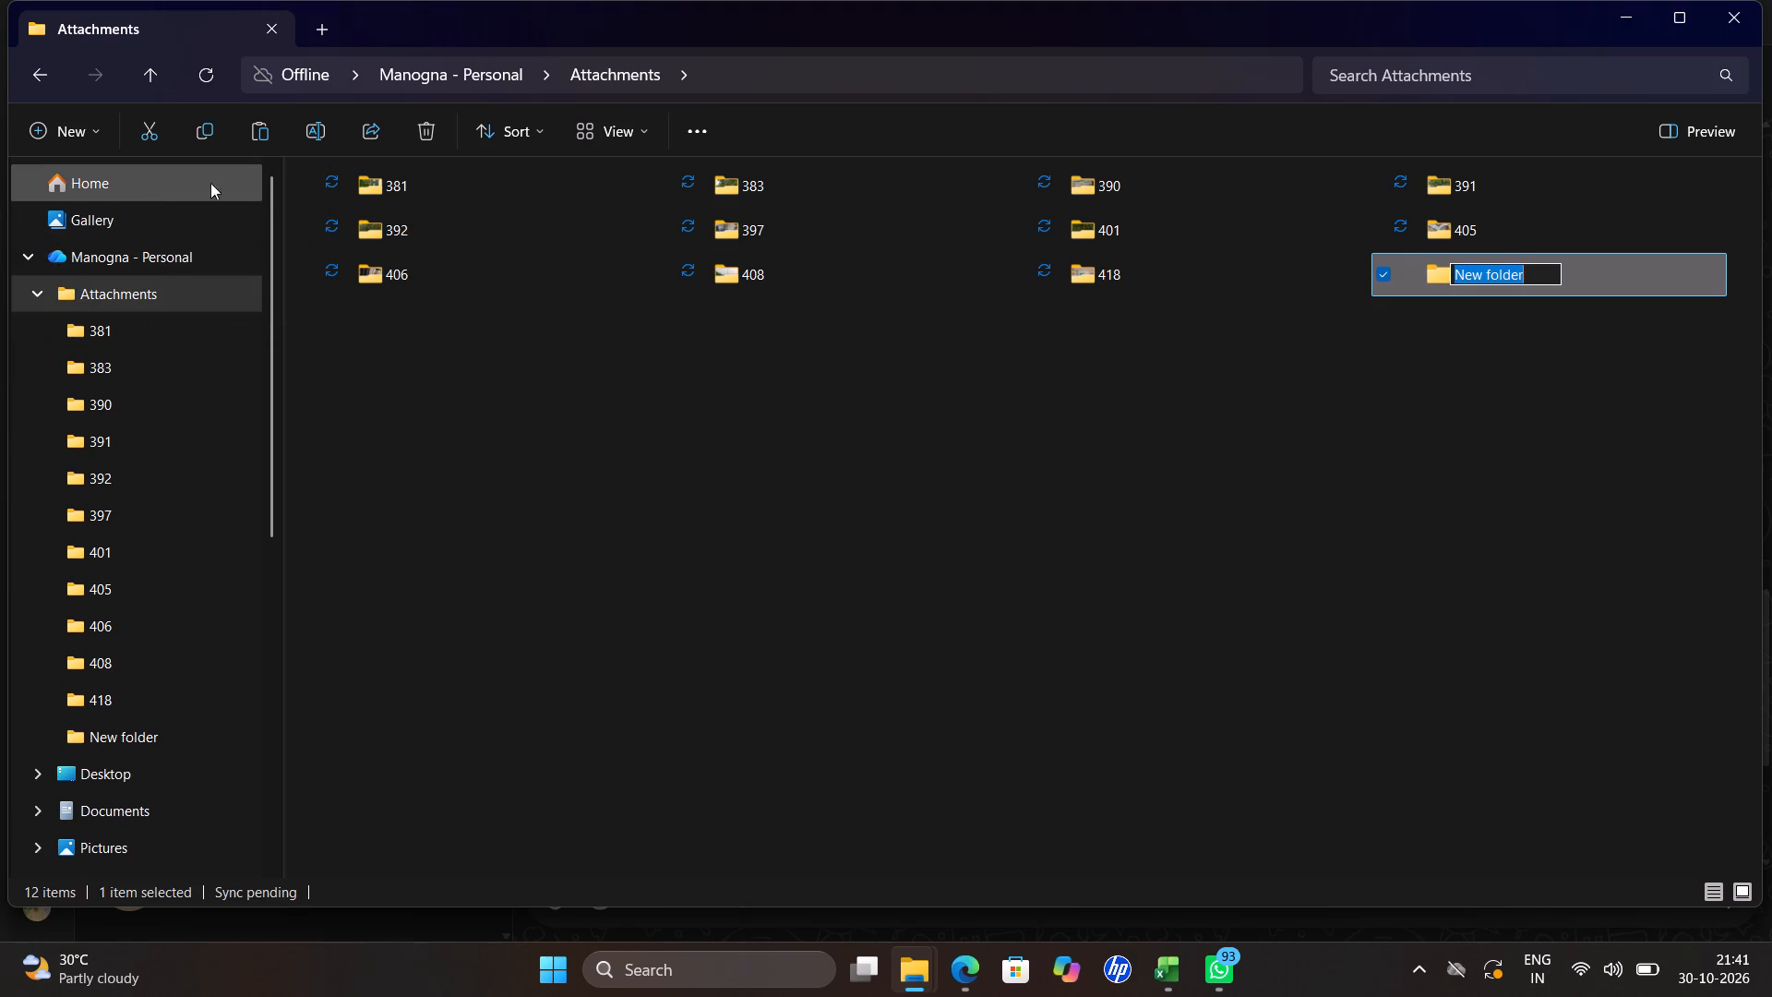
key(BackSpace)
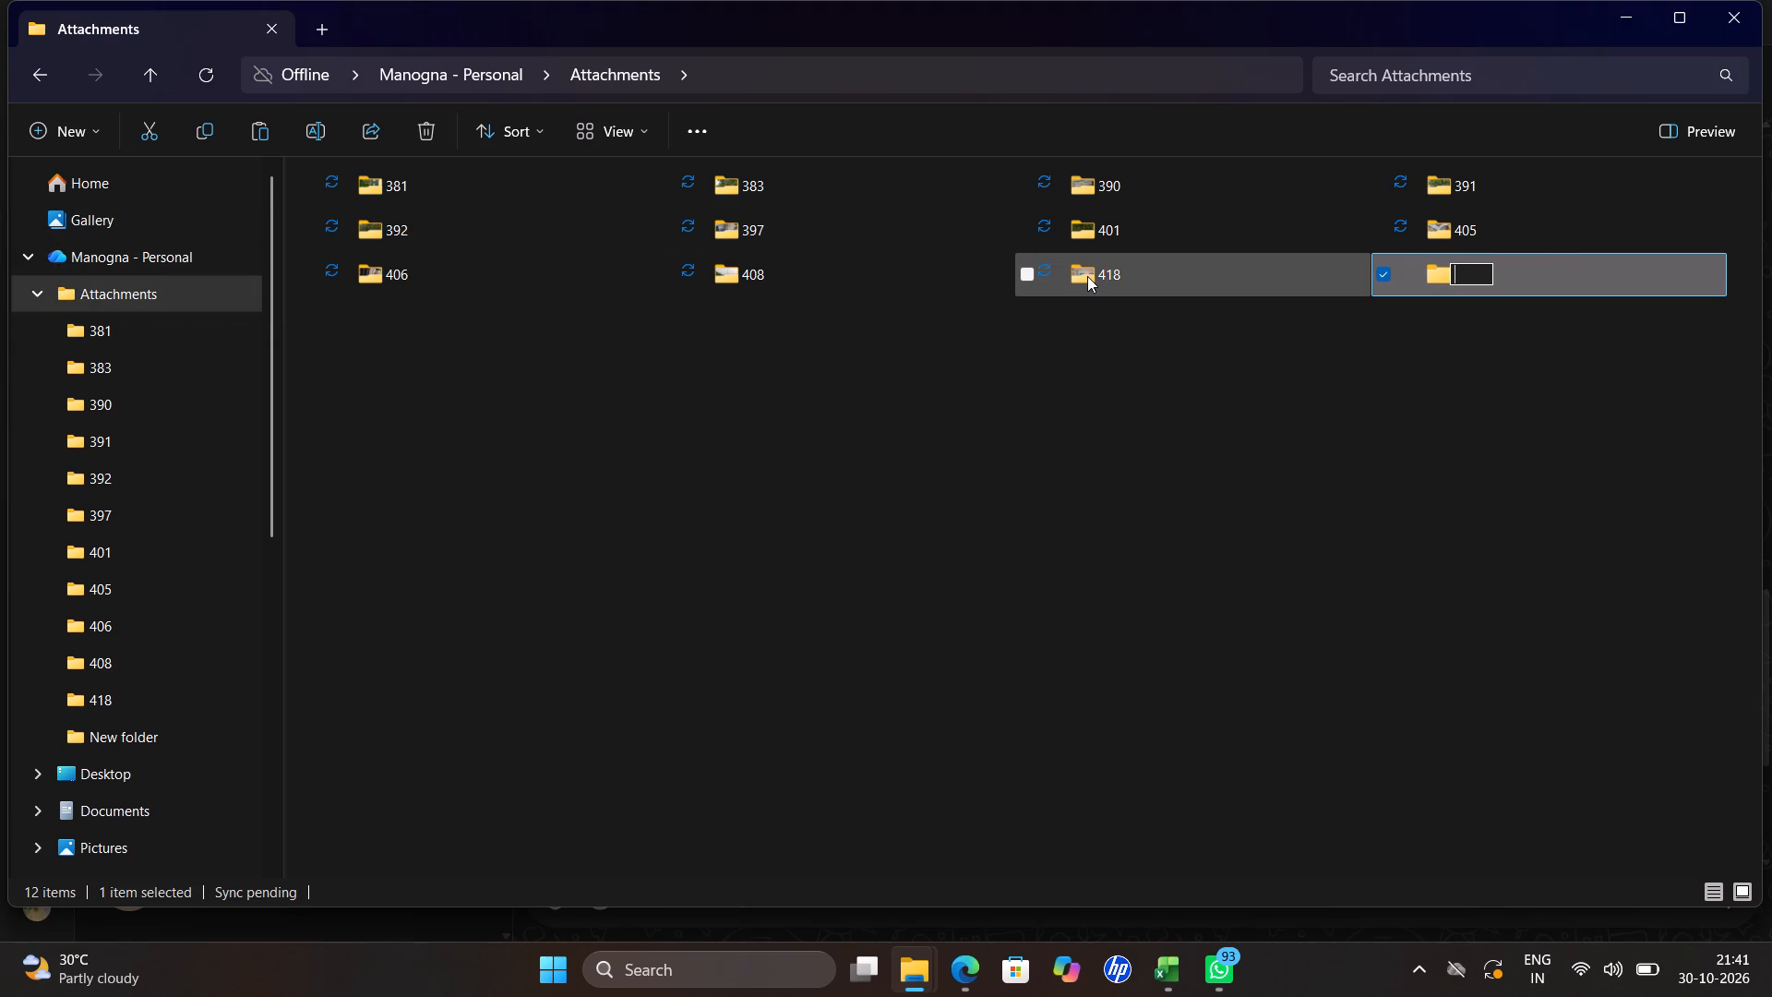
text(394)
key(Return)
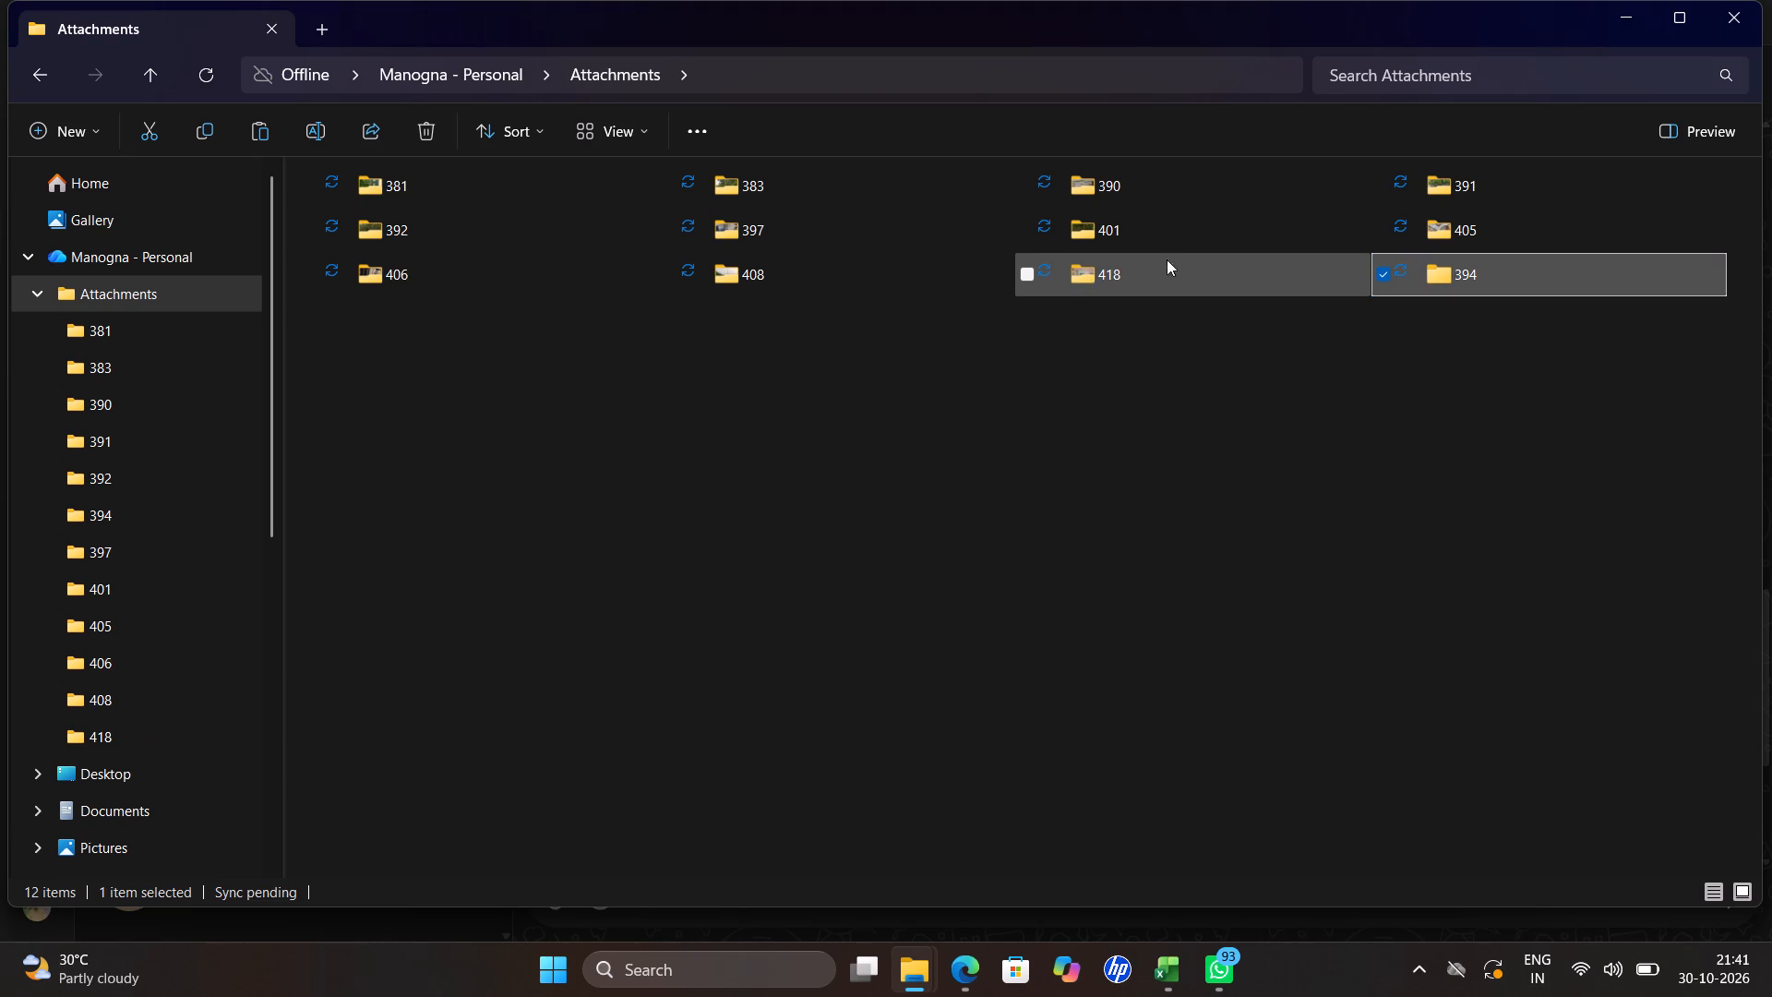
double_click(1540, 278)
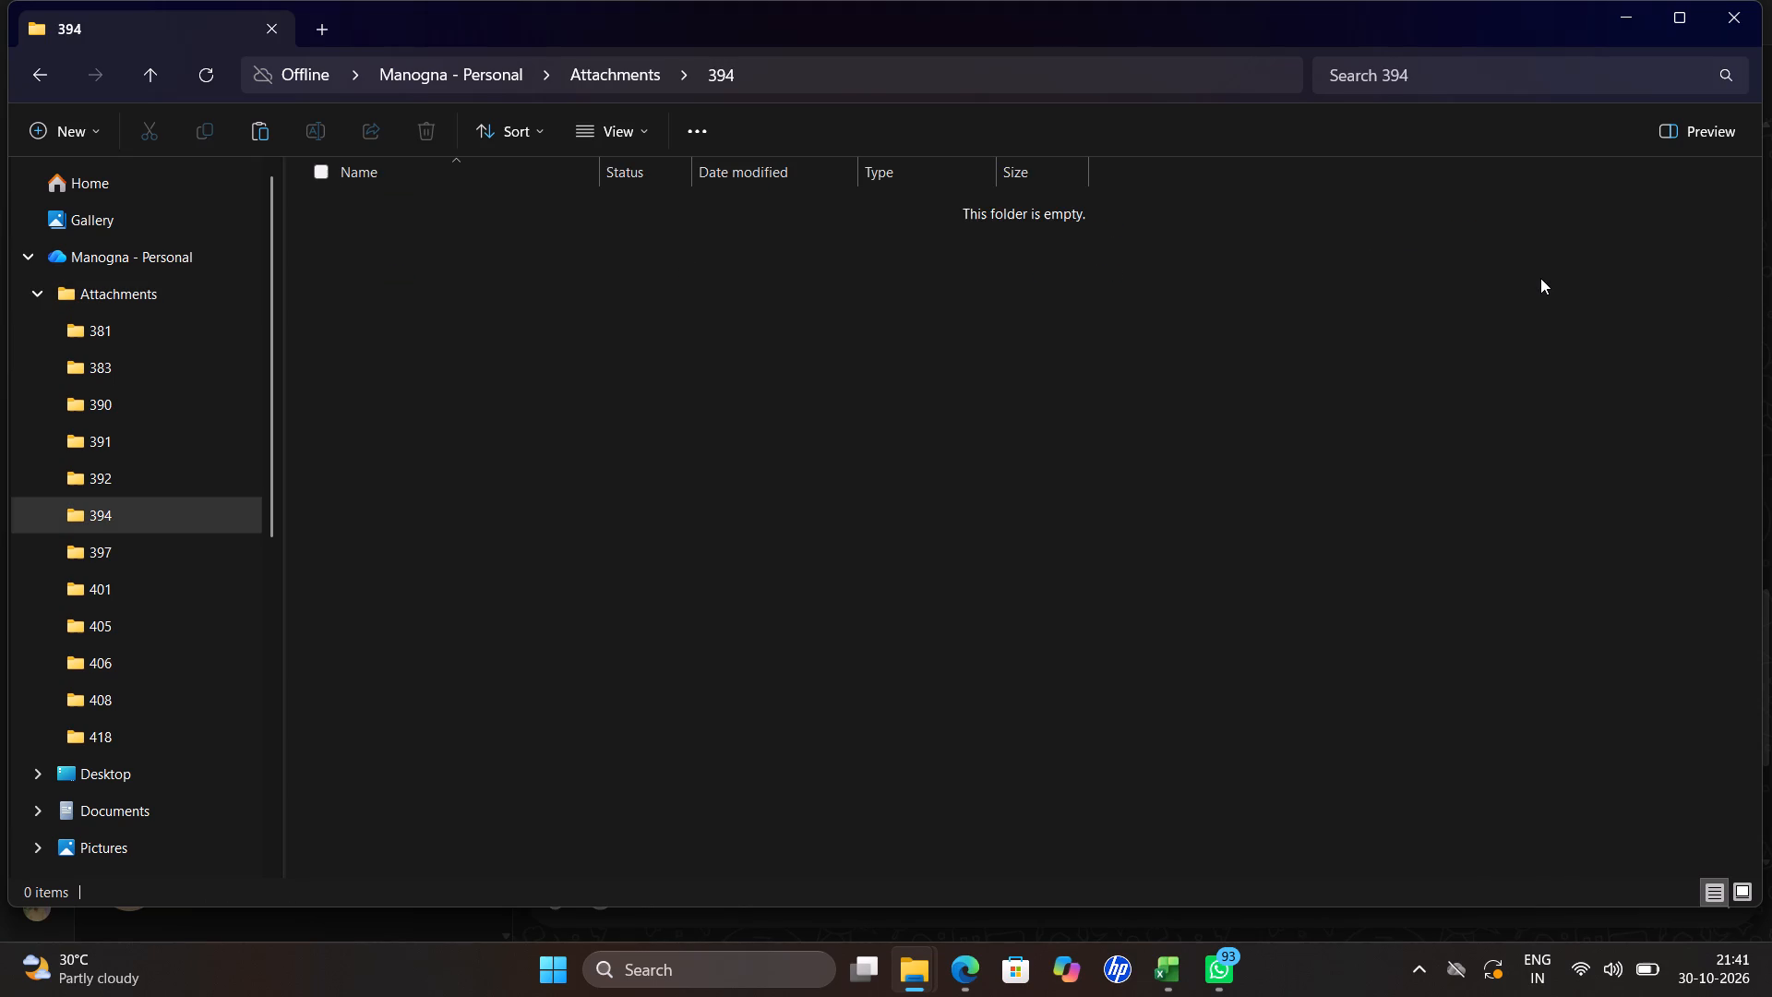
key(ctrl+v)
click(1368, 402)
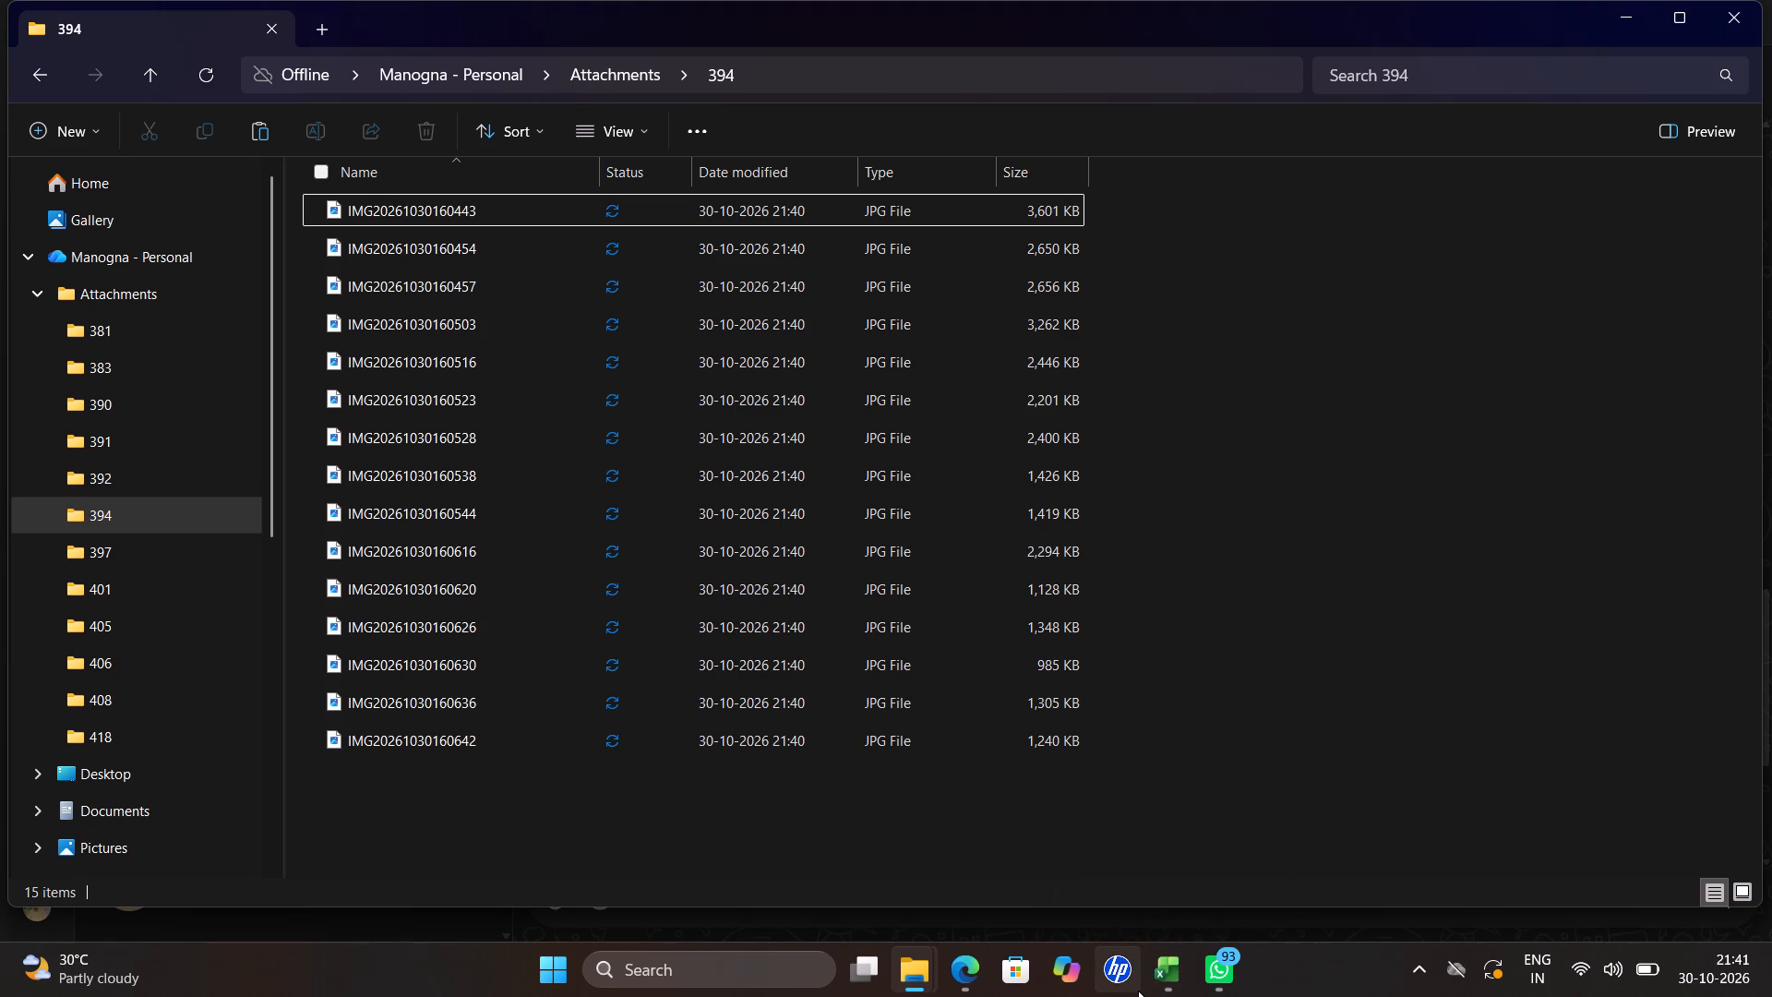
Switch to the SUNGRACE page in Edge and add a new installation for the consumer ending in 394, dated 28-10-2026.
click(956, 970)
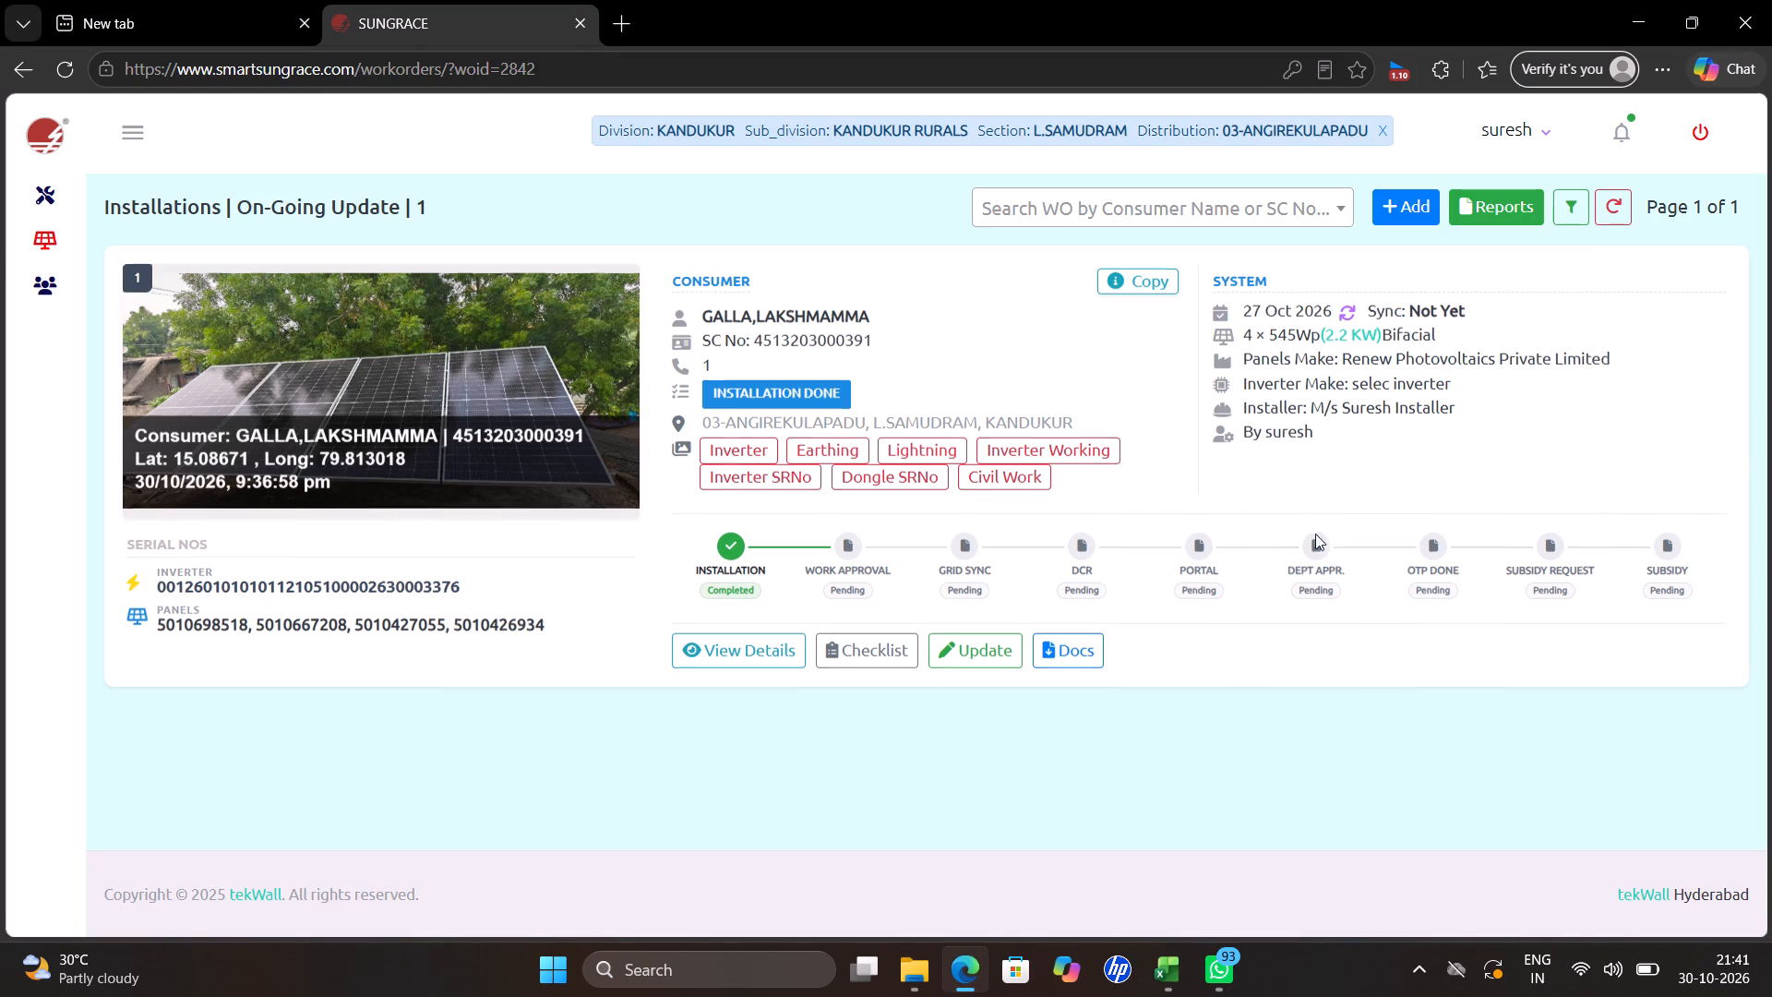
click(1410, 213)
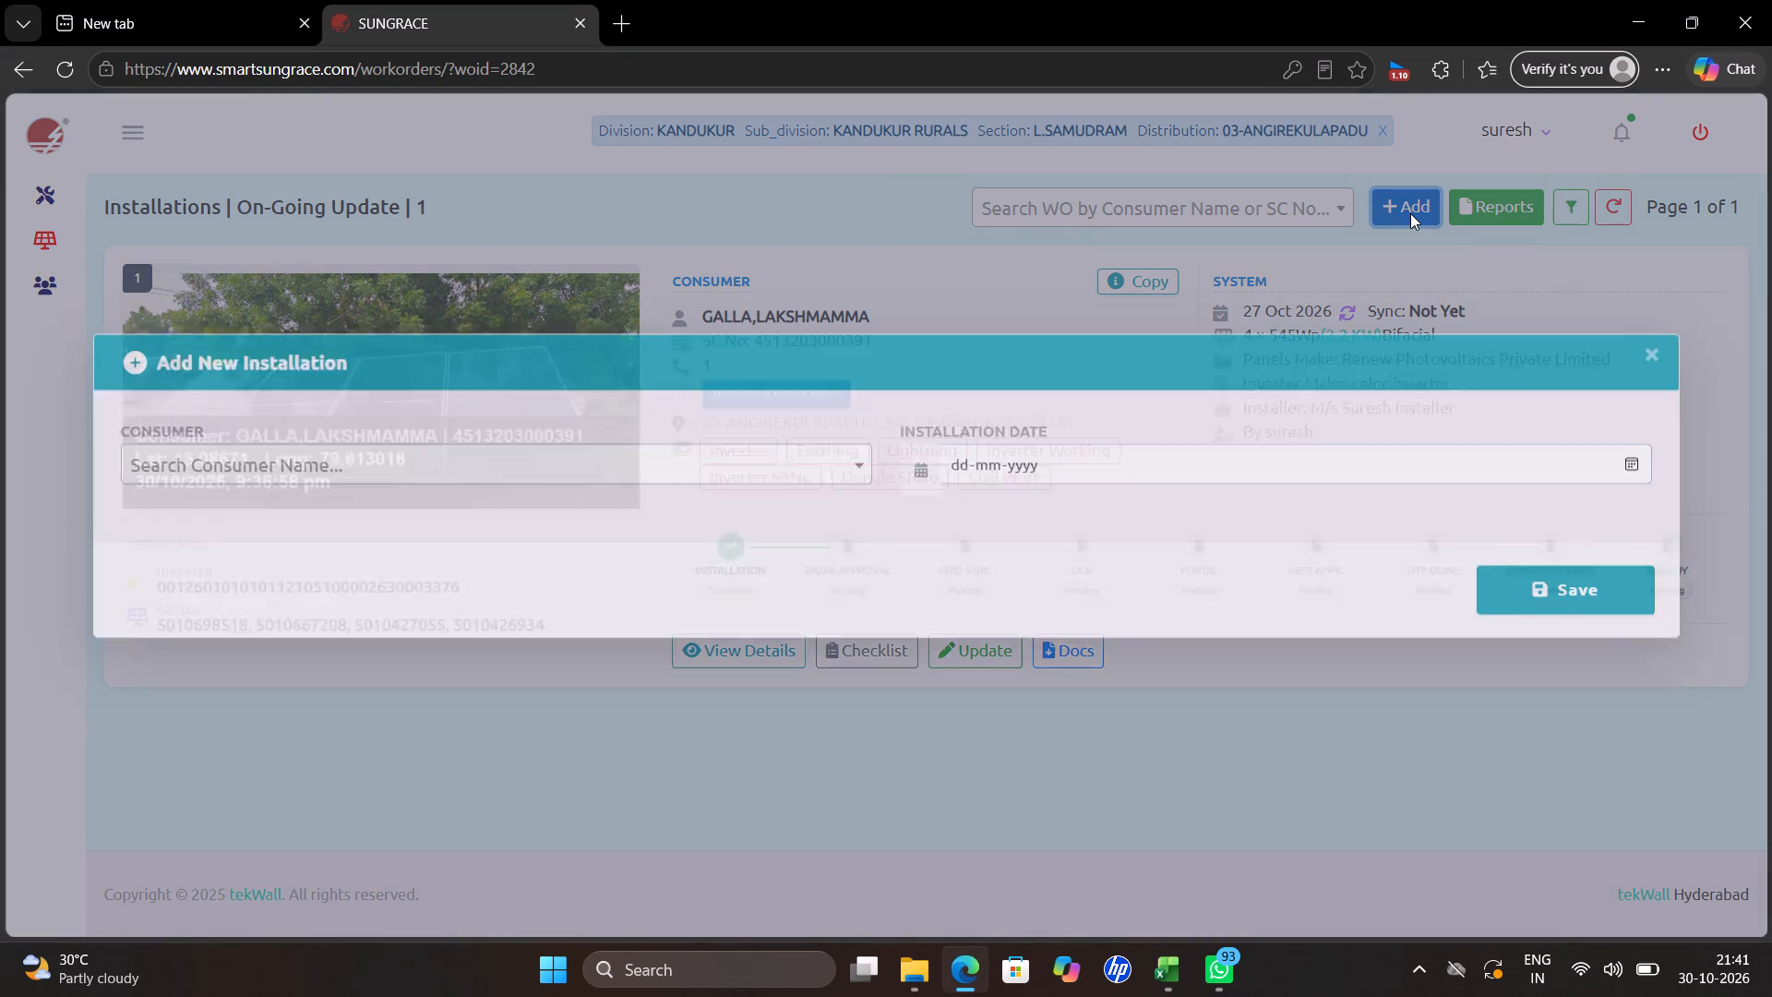
click(758, 488)
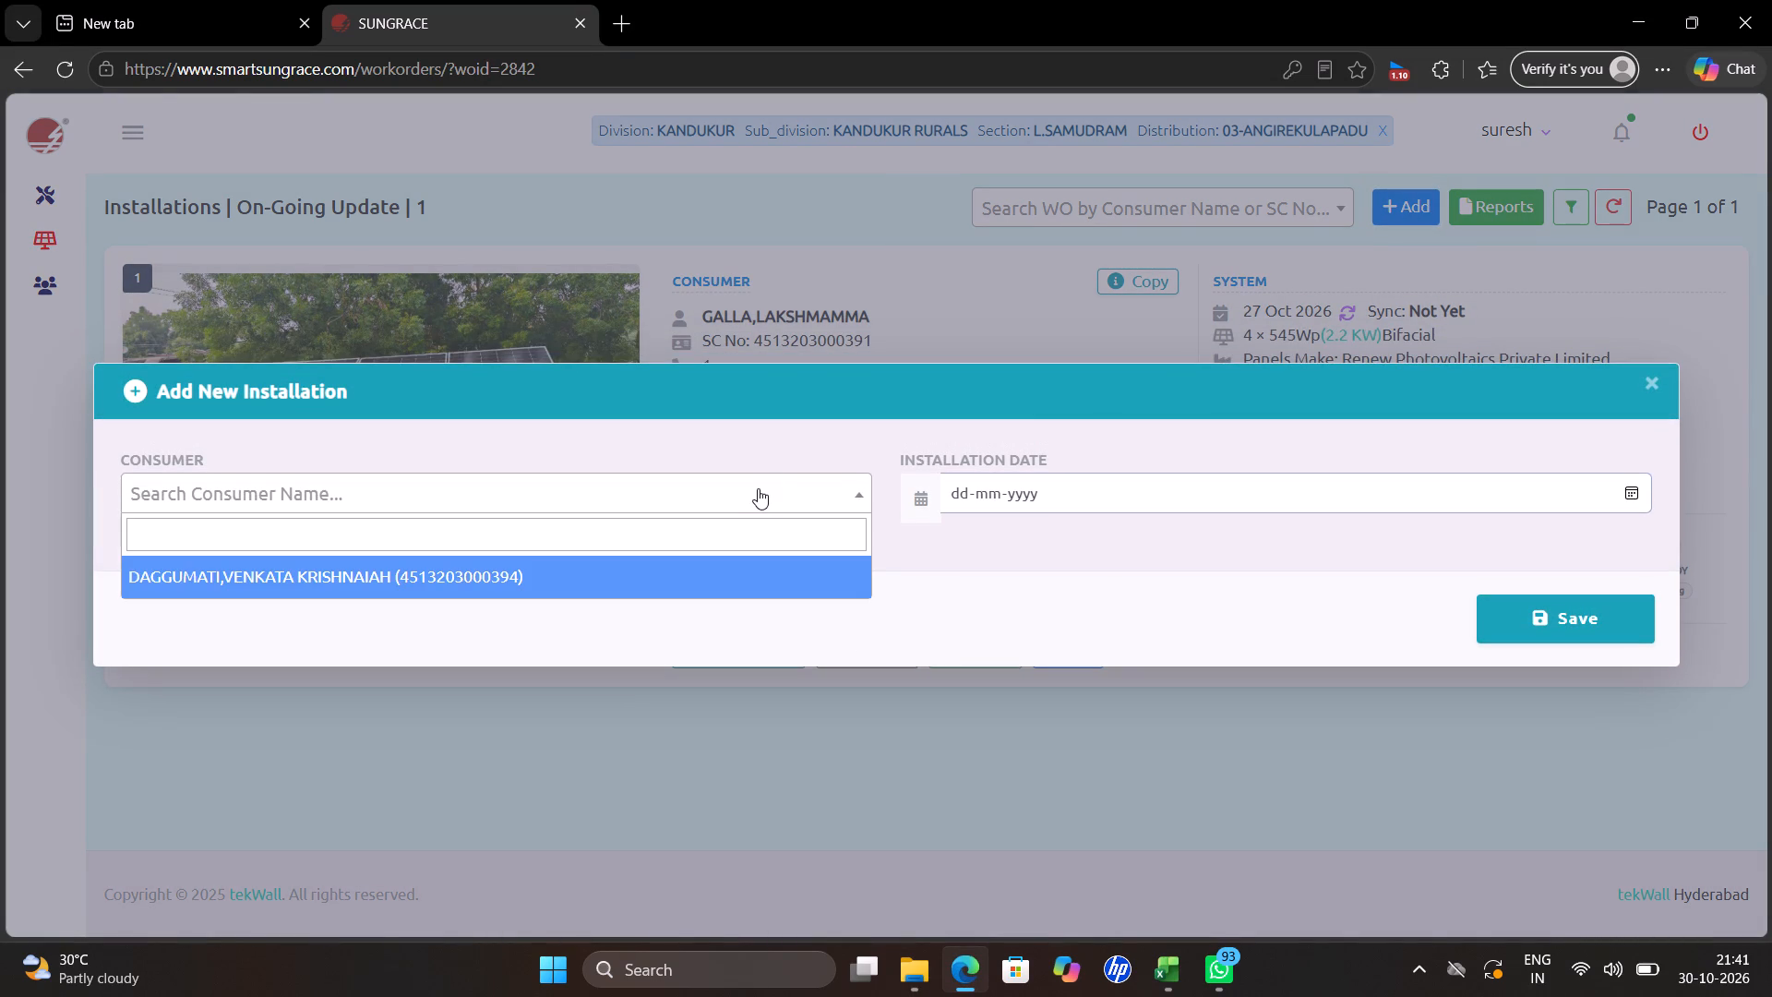
key(3)
click(645, 563)
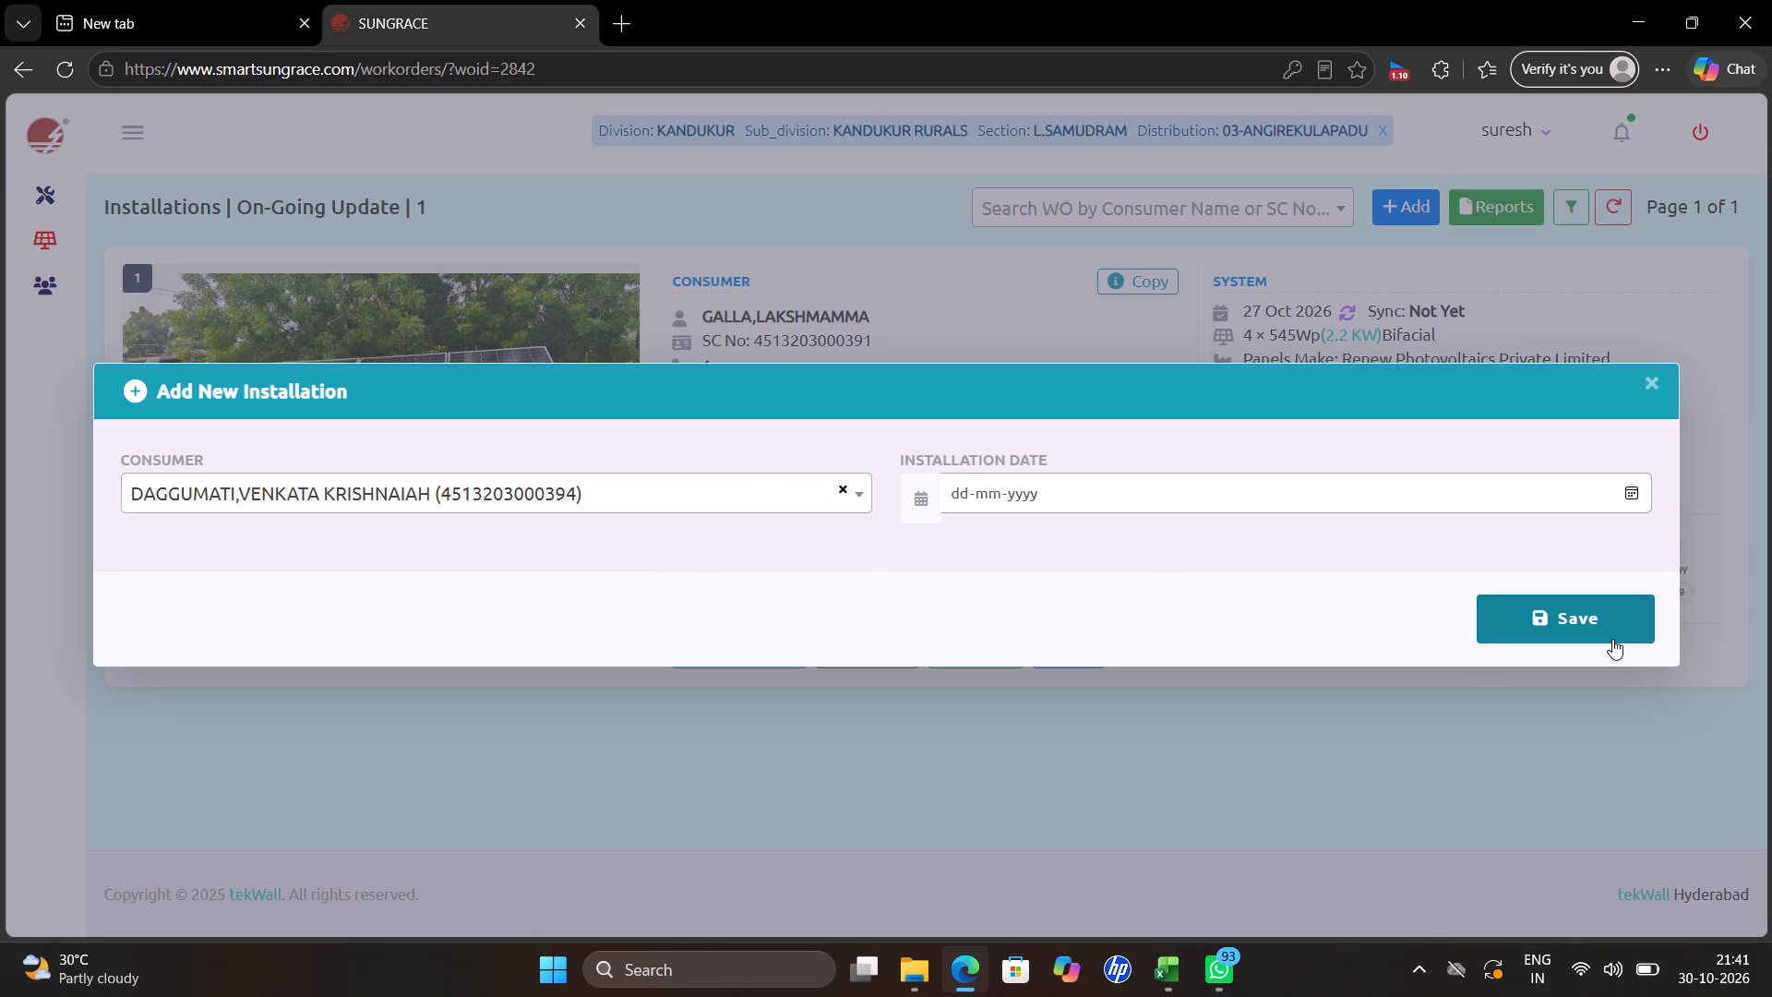
click(1641, 490)
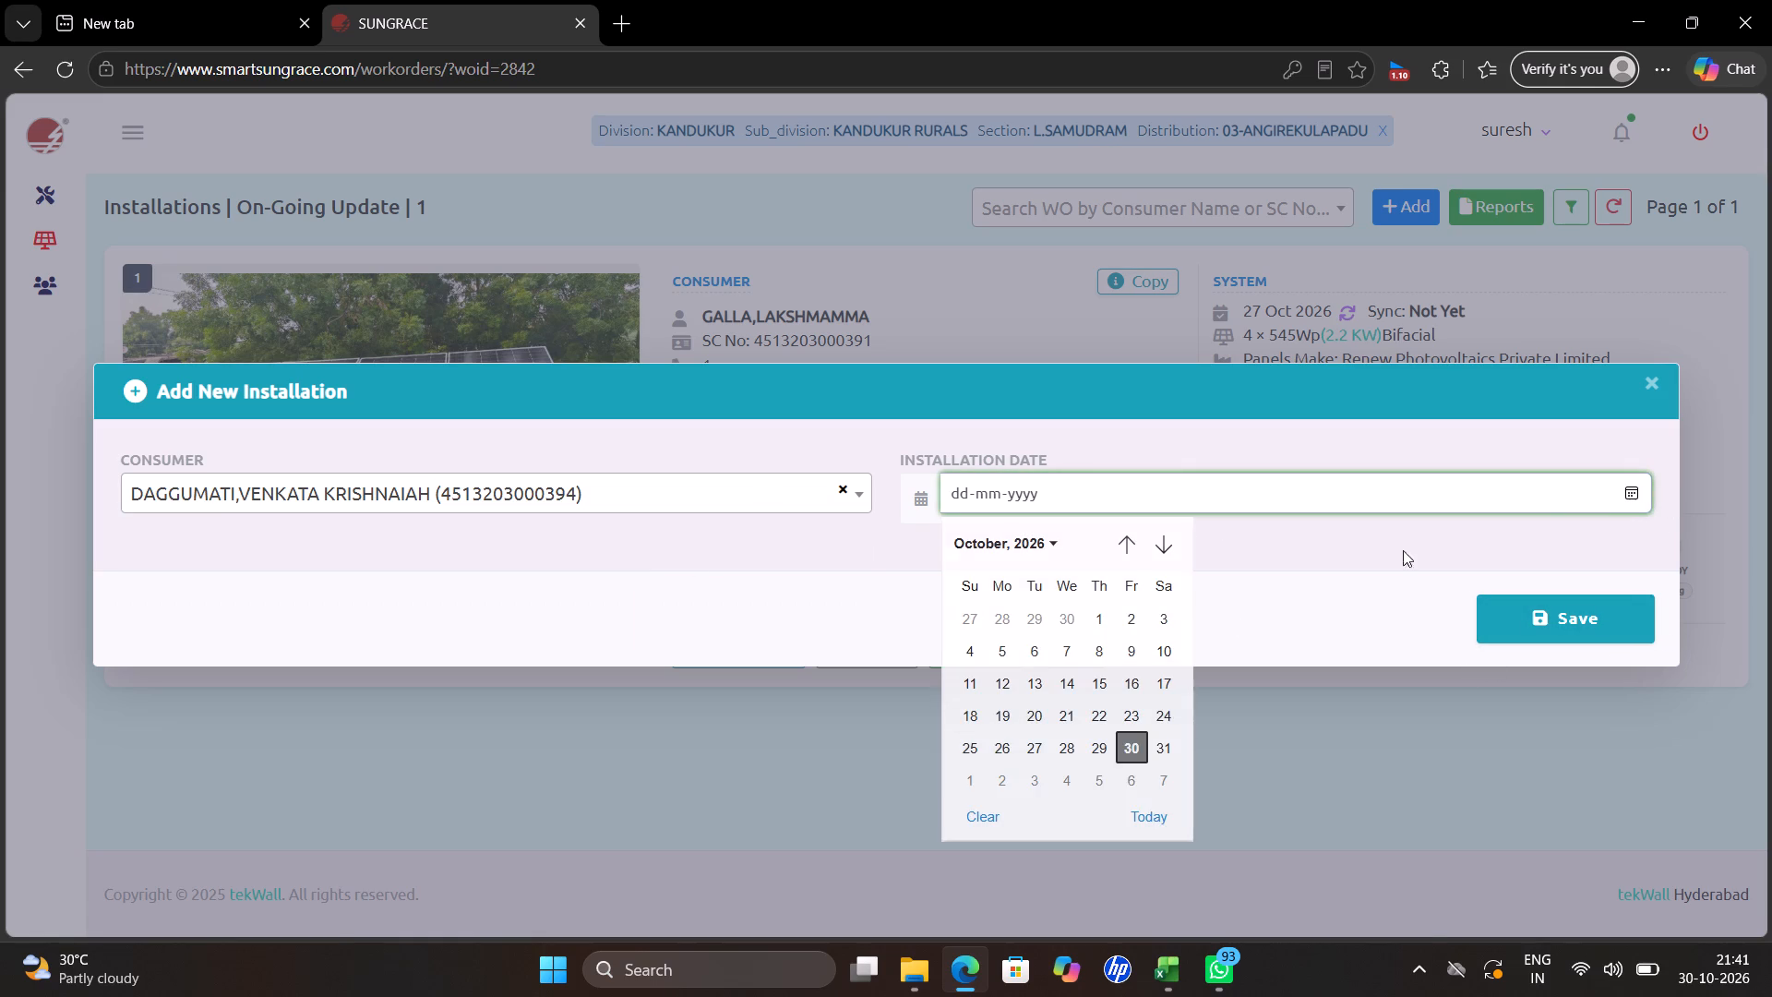
click(1054, 761)
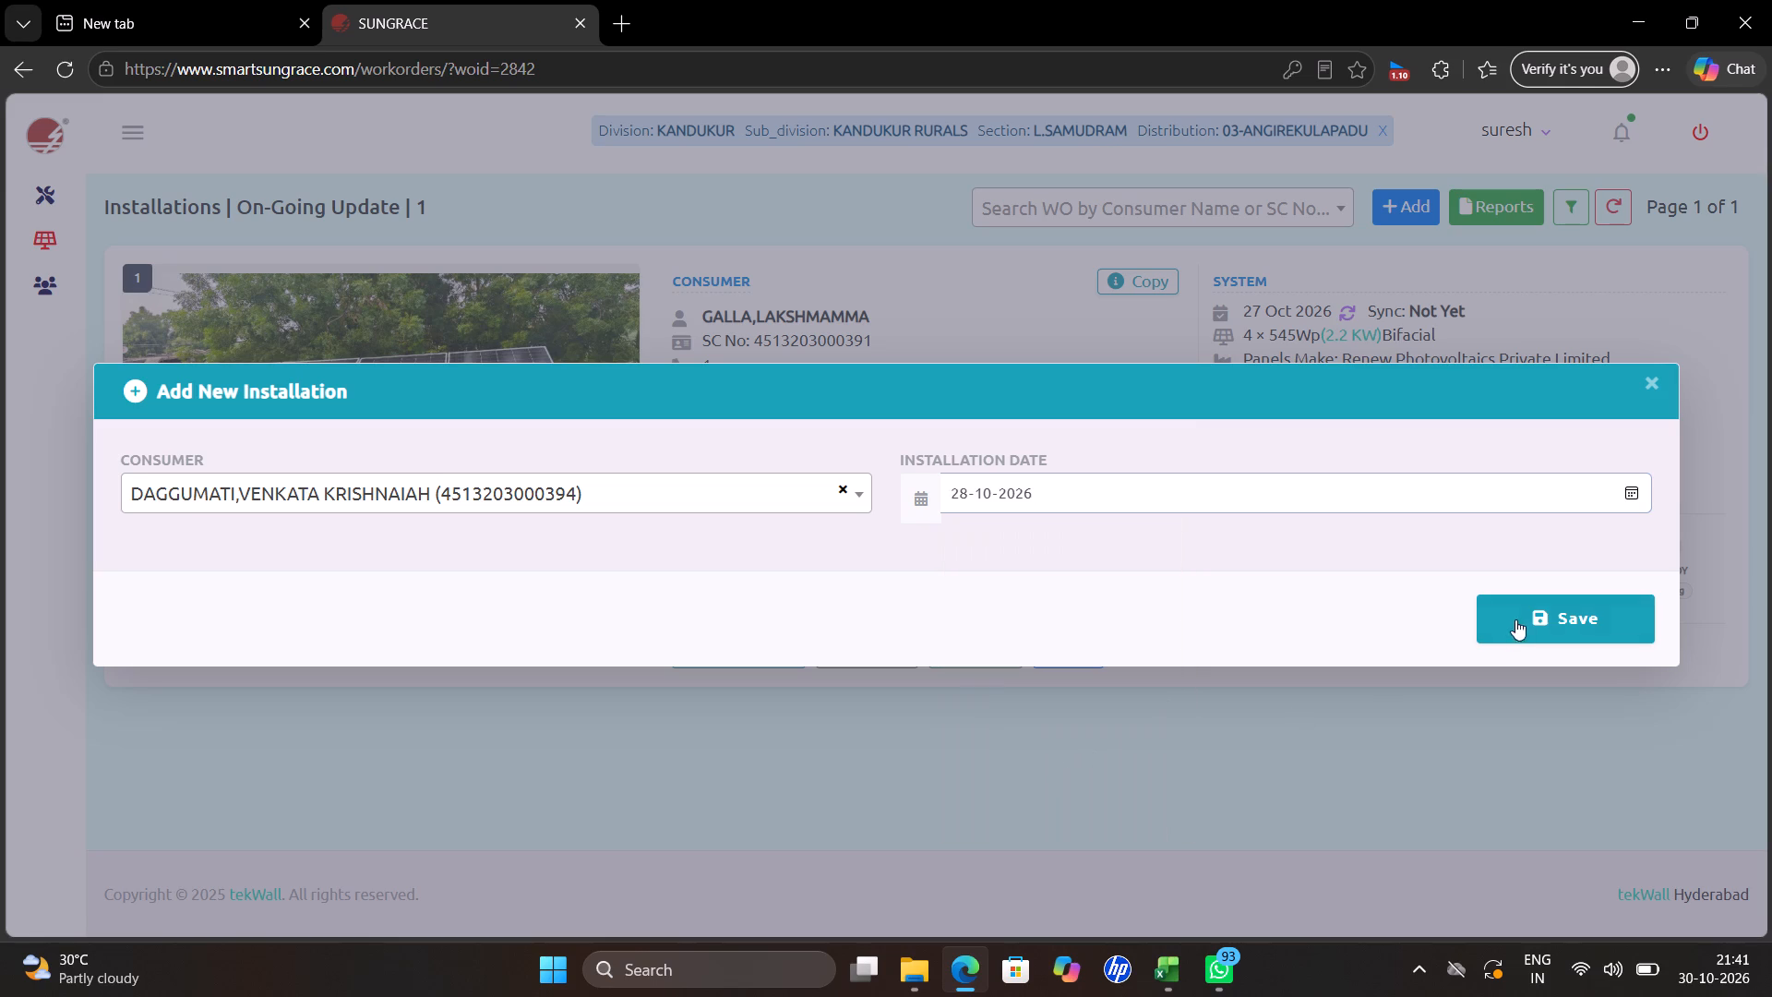
click(1532, 612)
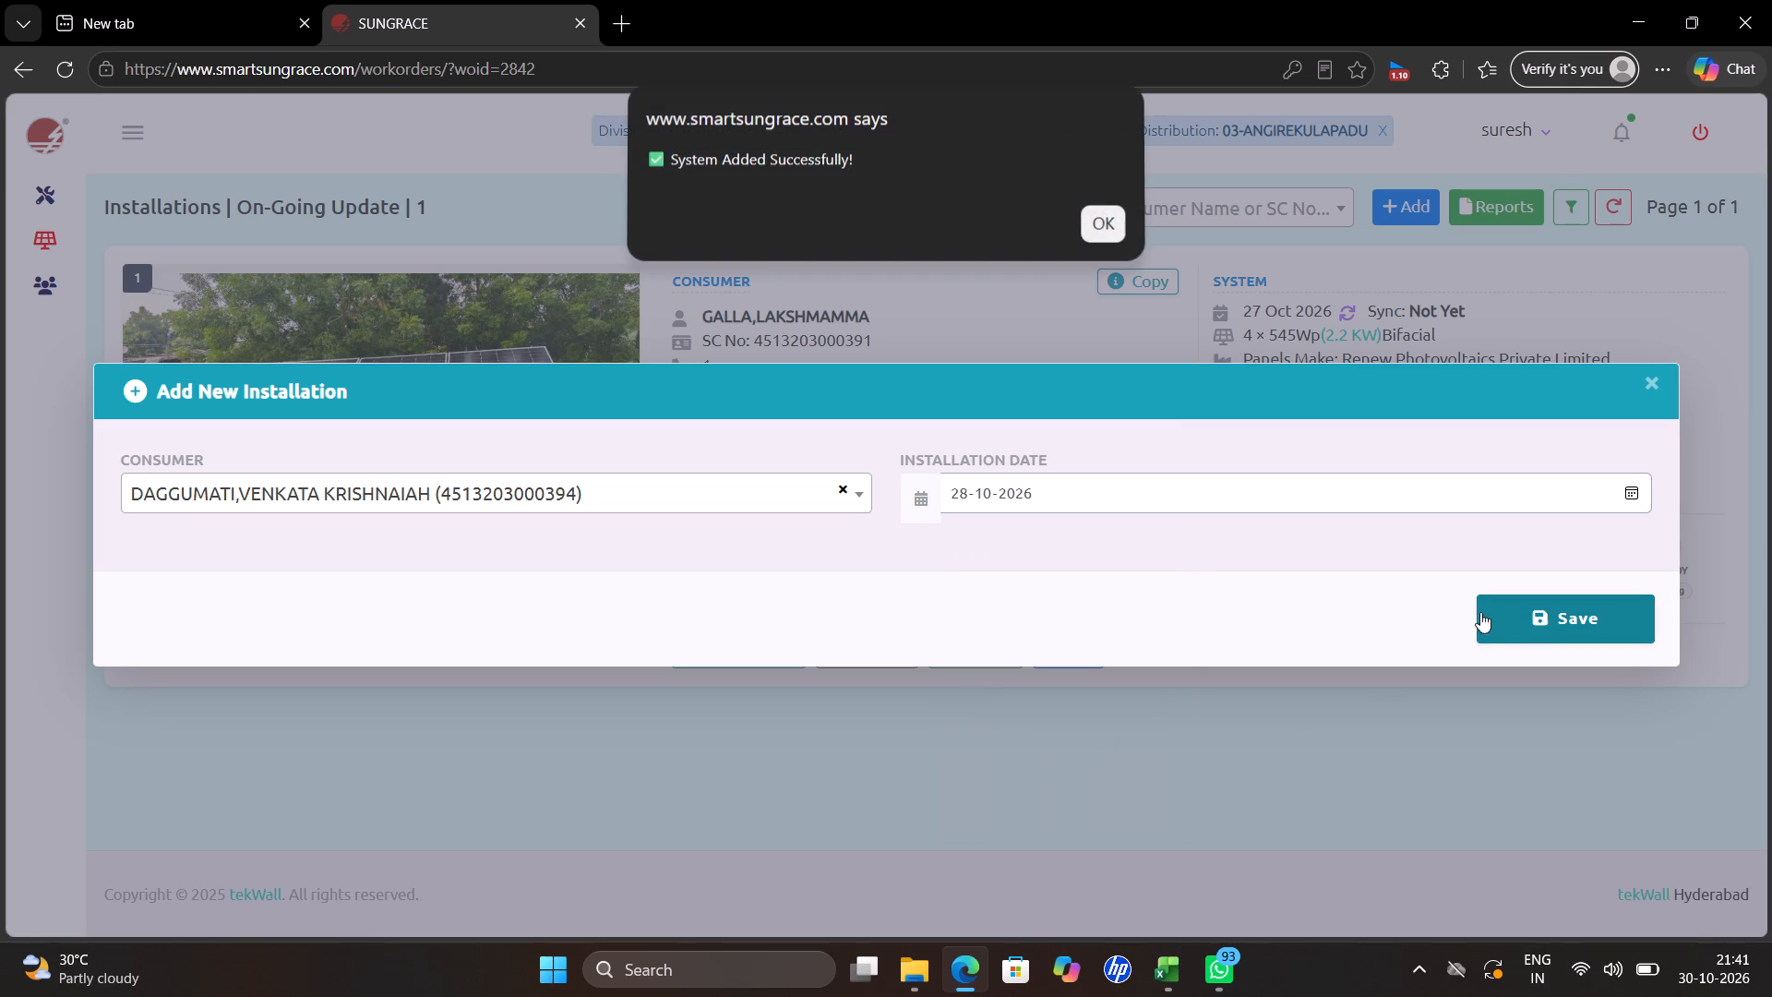
click(1112, 232)
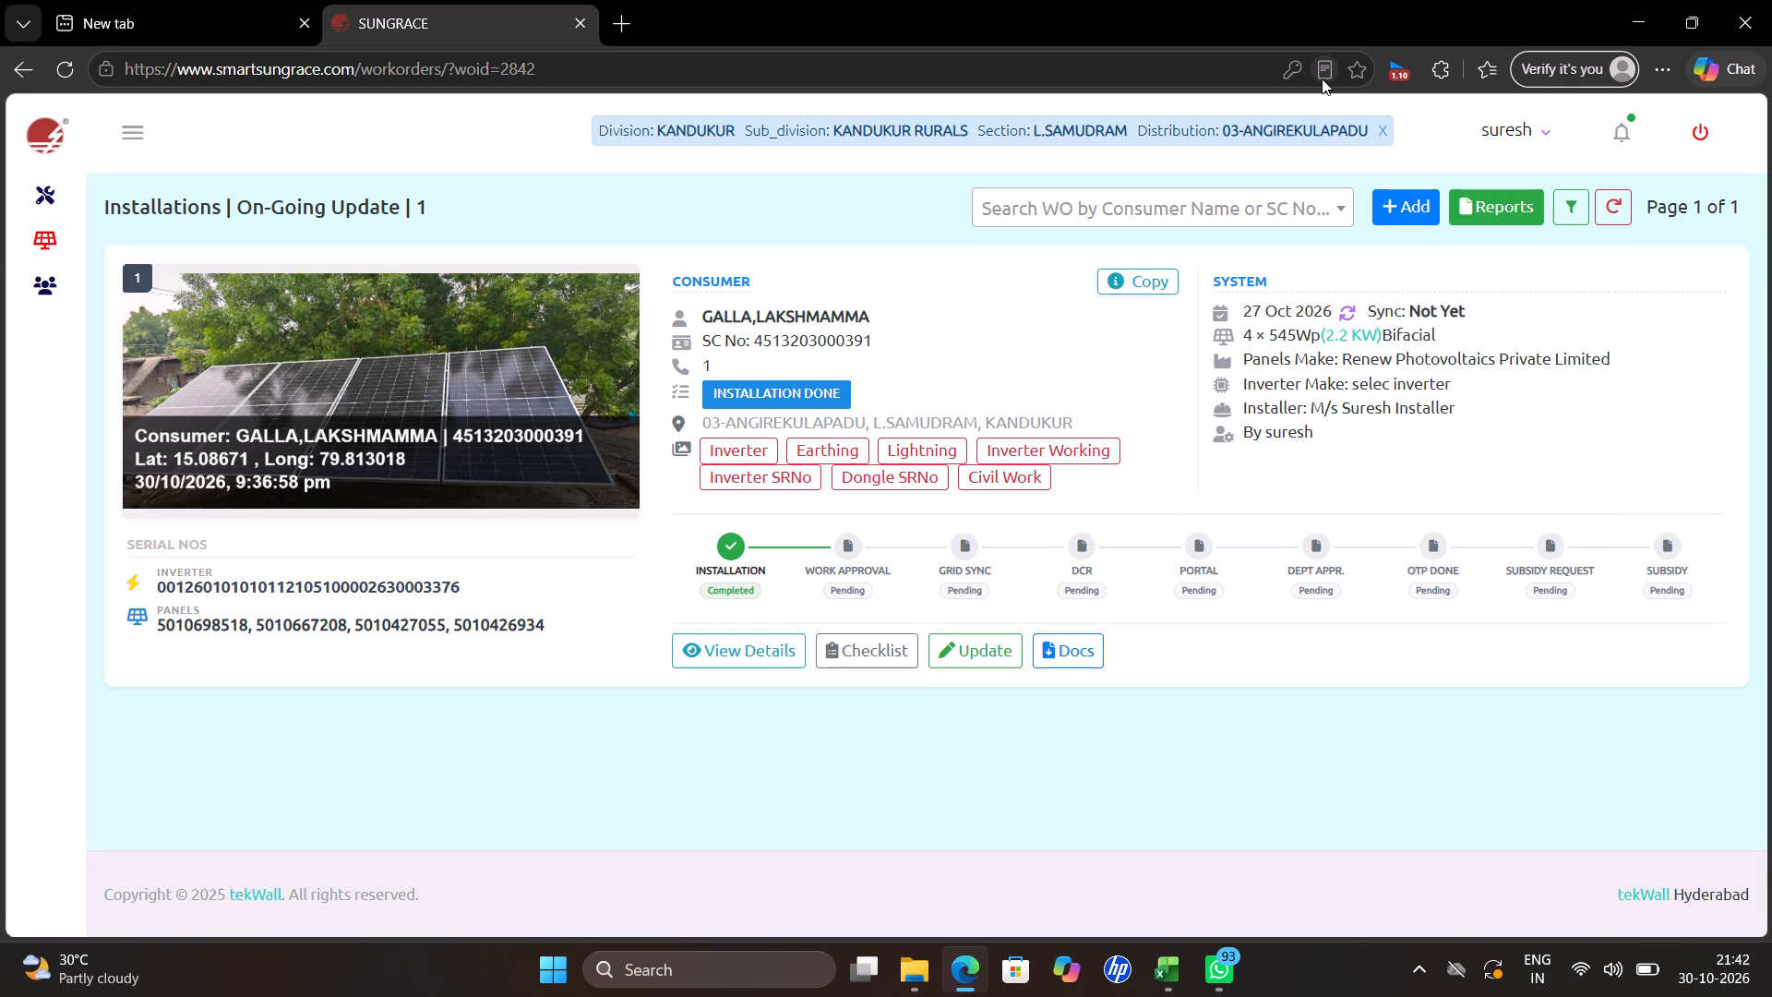
click(1231, 220)
text(394)
click(1138, 296)
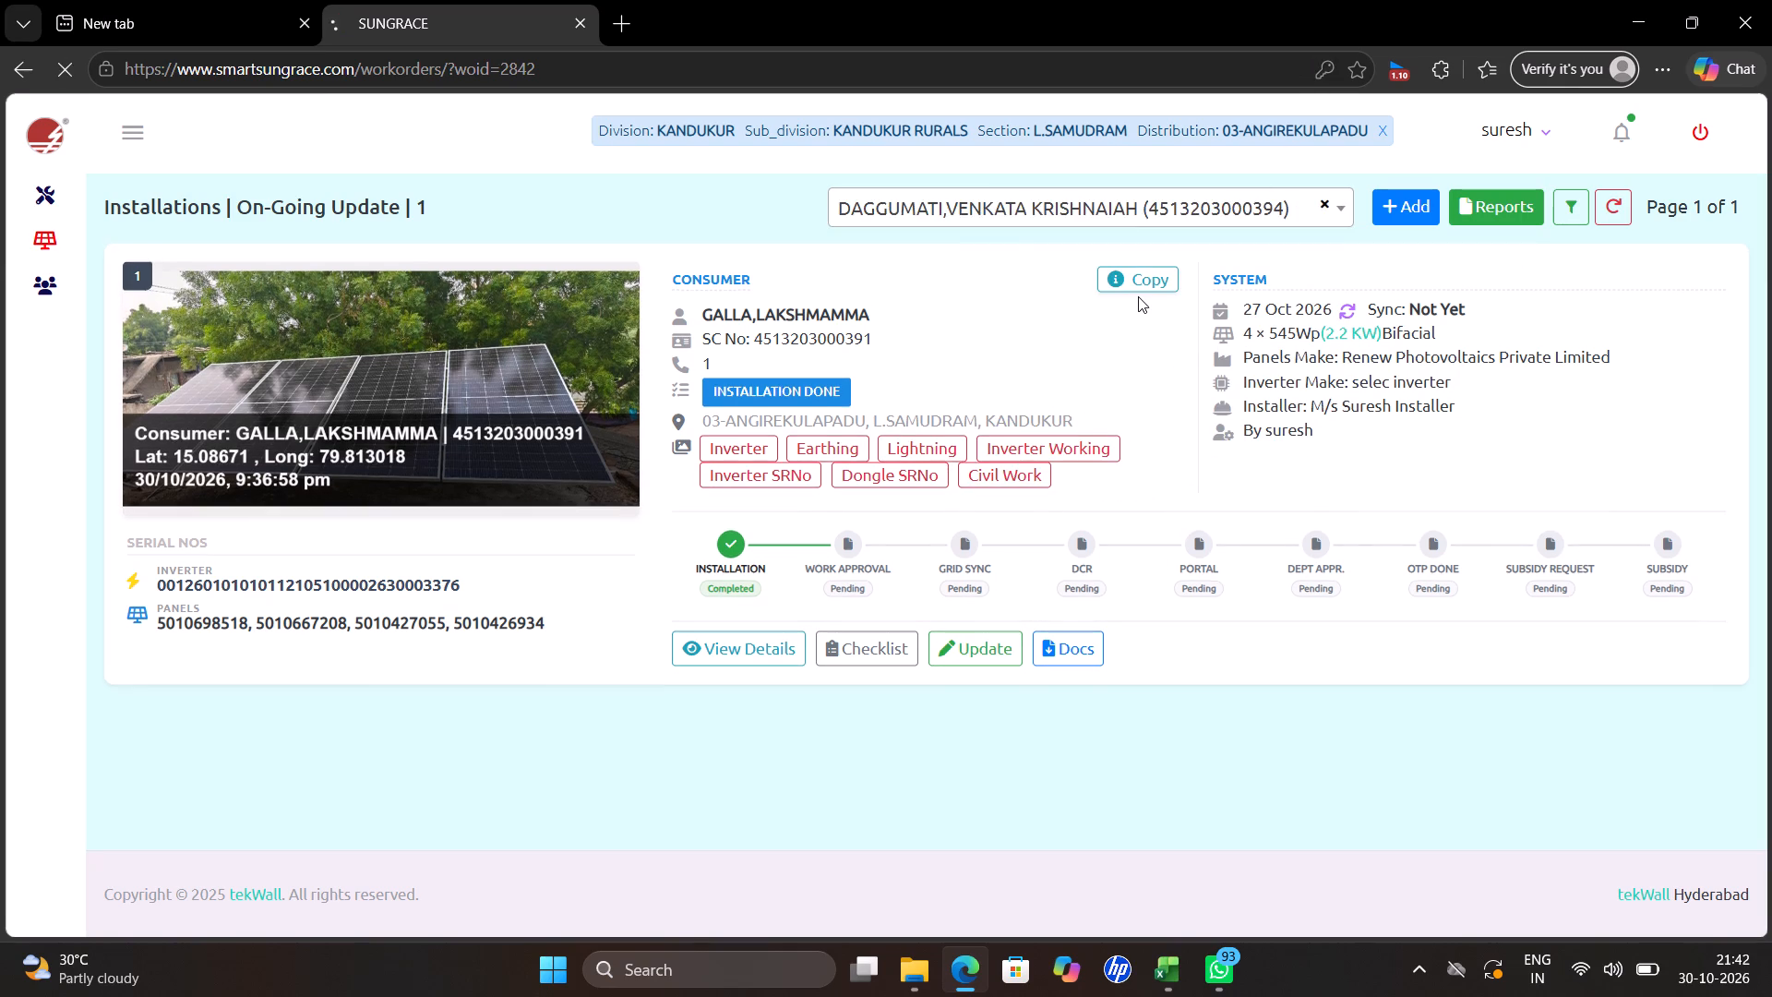
click(977, 613)
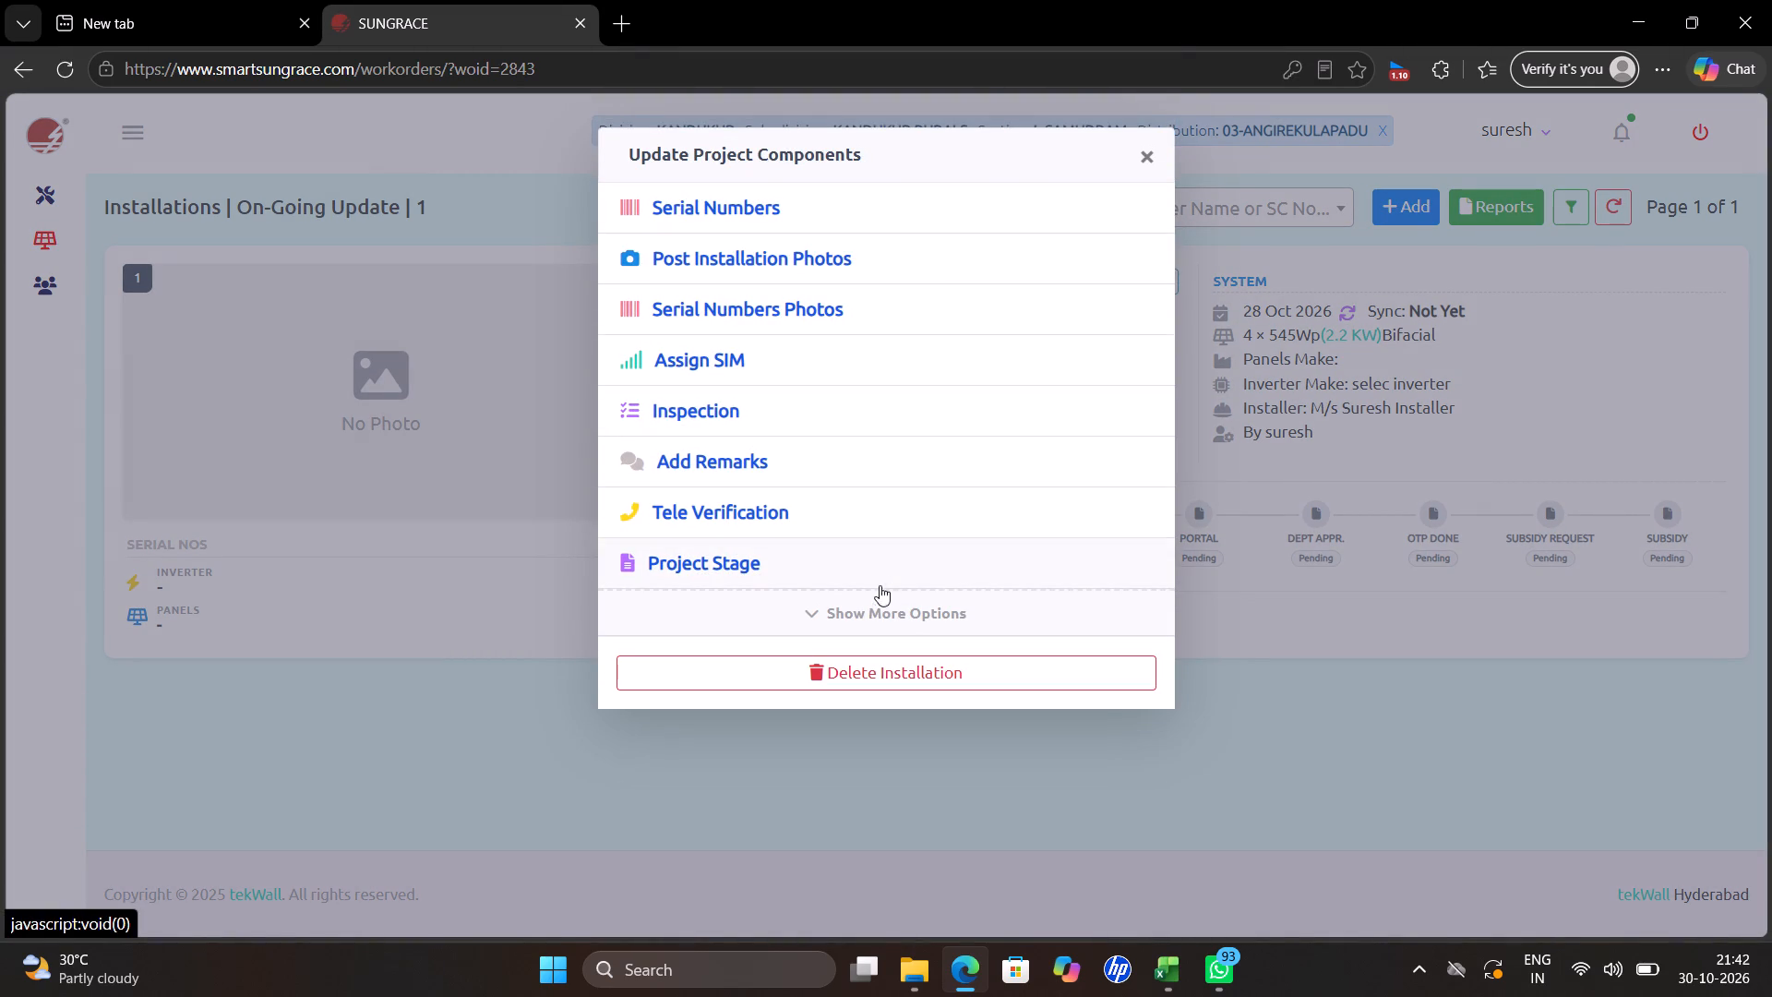
click(873, 605)
click(832, 660)
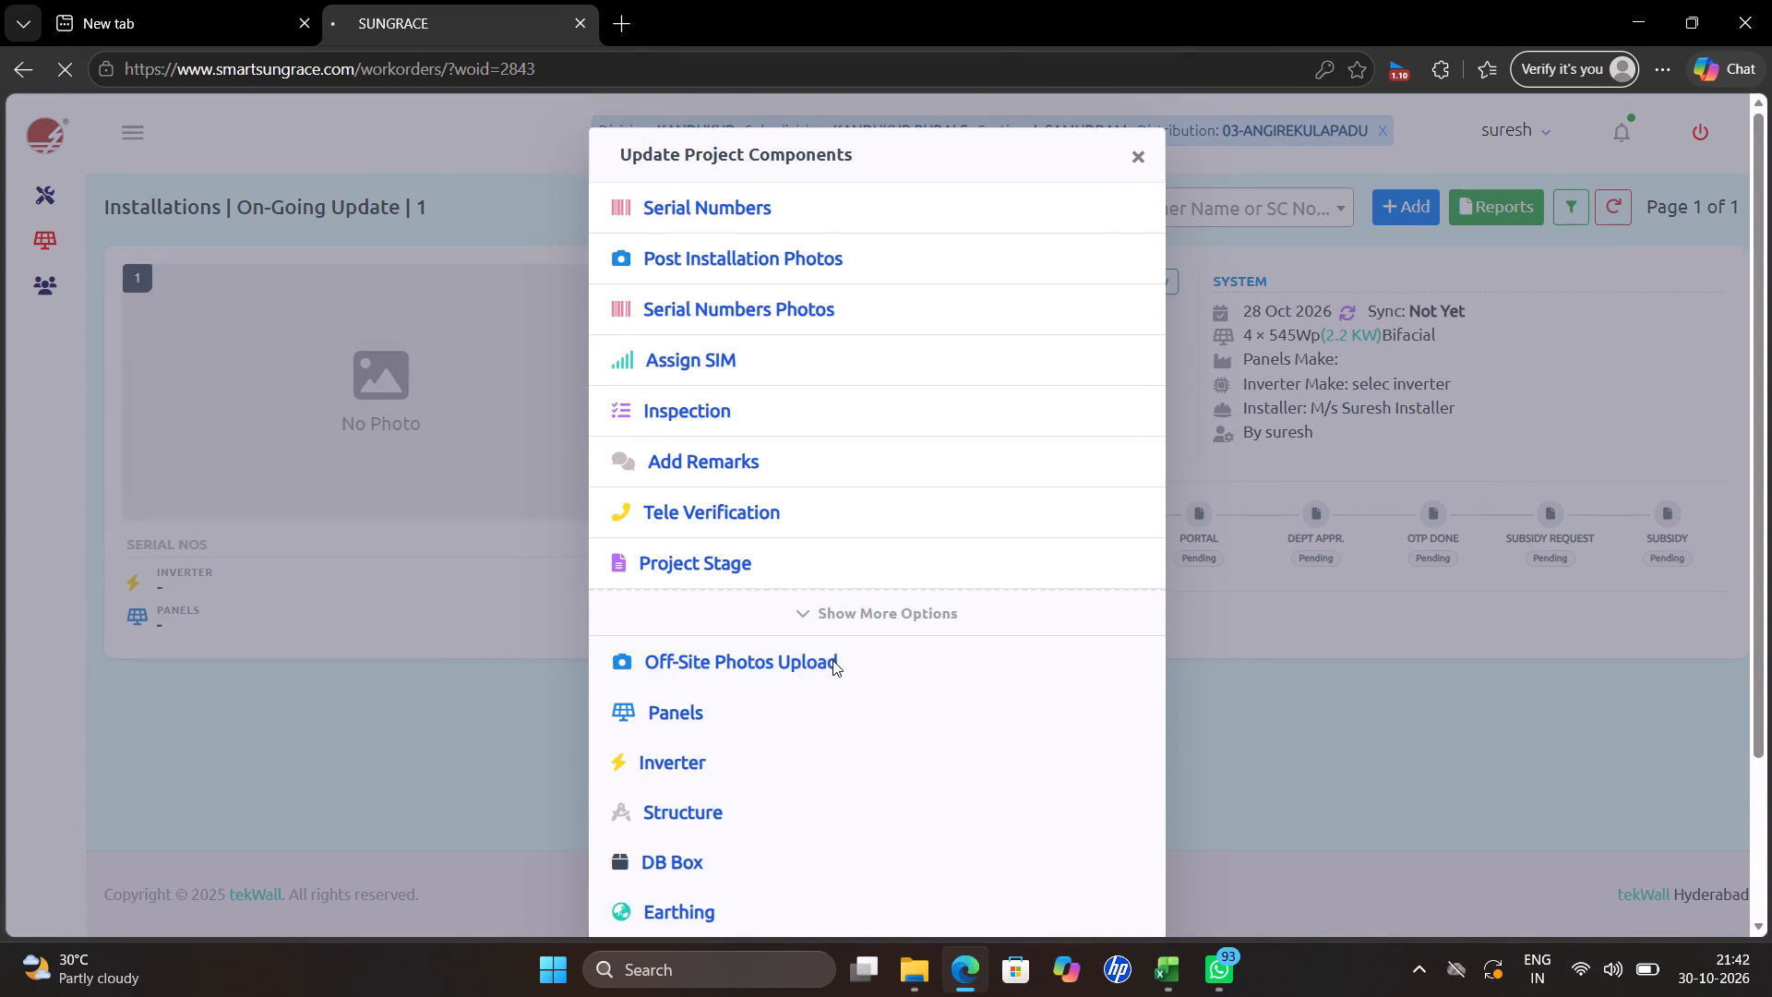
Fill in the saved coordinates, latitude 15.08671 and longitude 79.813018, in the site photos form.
click(638, 355)
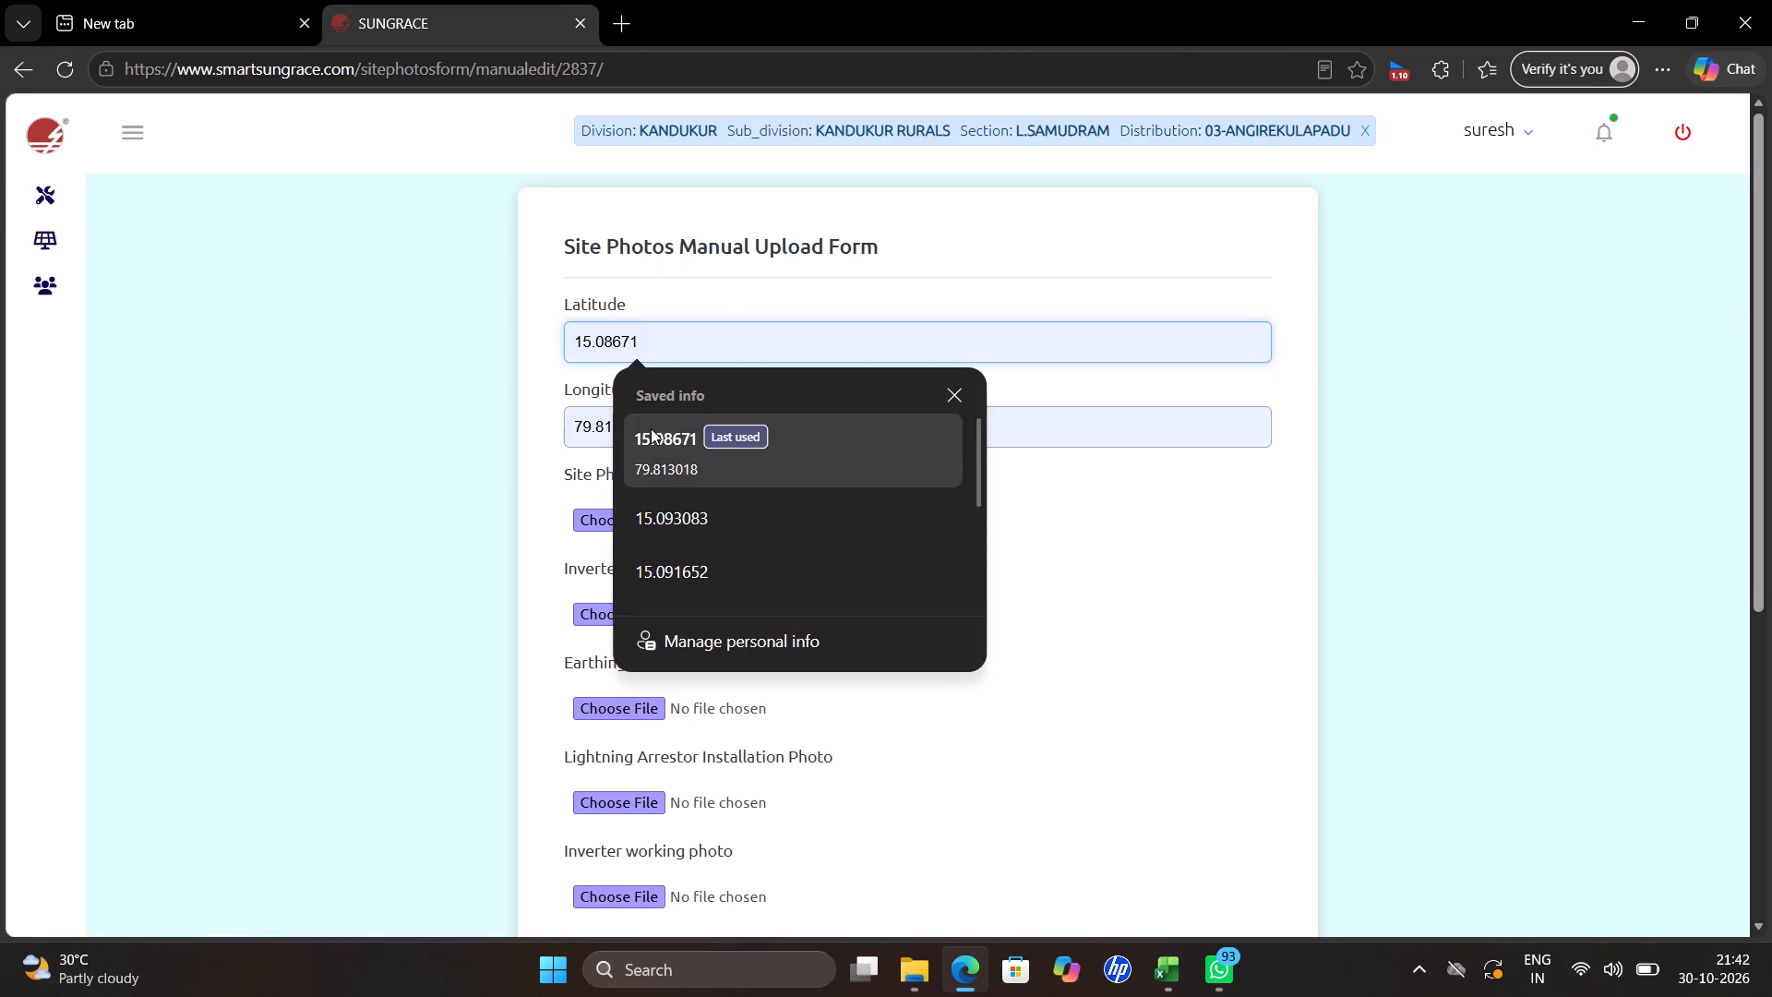
click(651, 428)
Attach IMG20261030160454.jpg from the Attachments folder 394 as the Site Photo with Consumer.
click(630, 524)
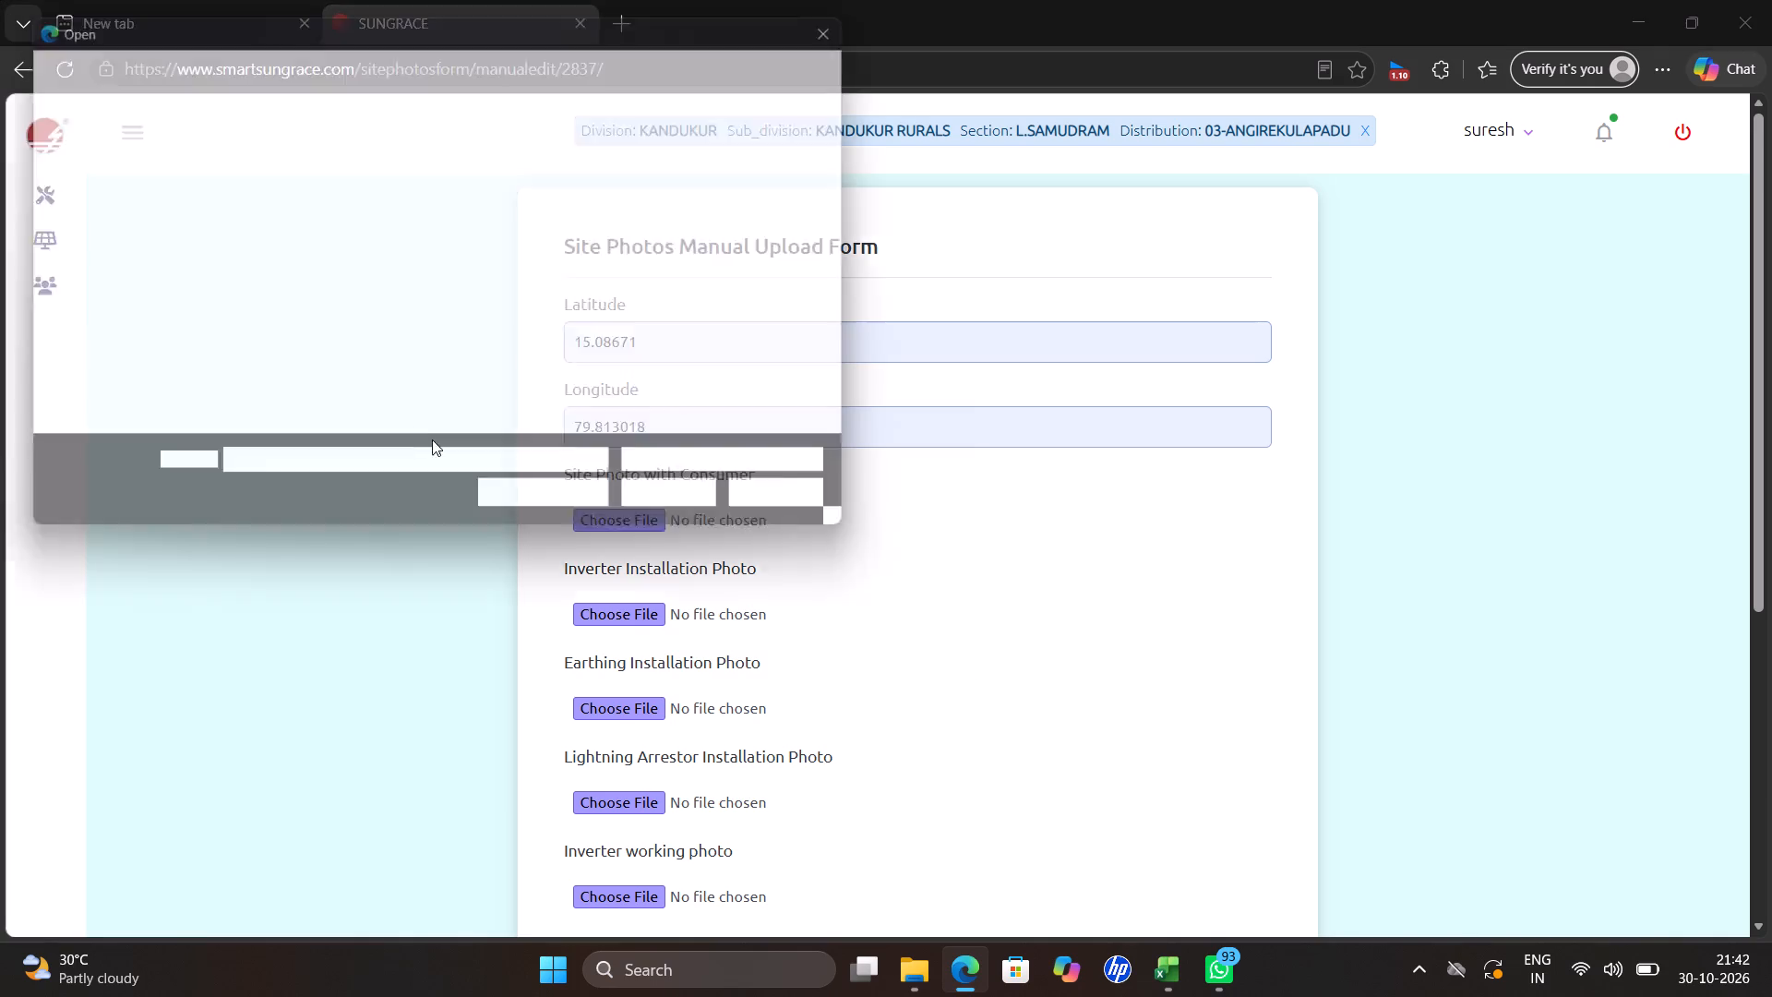
double_click(109, 266)
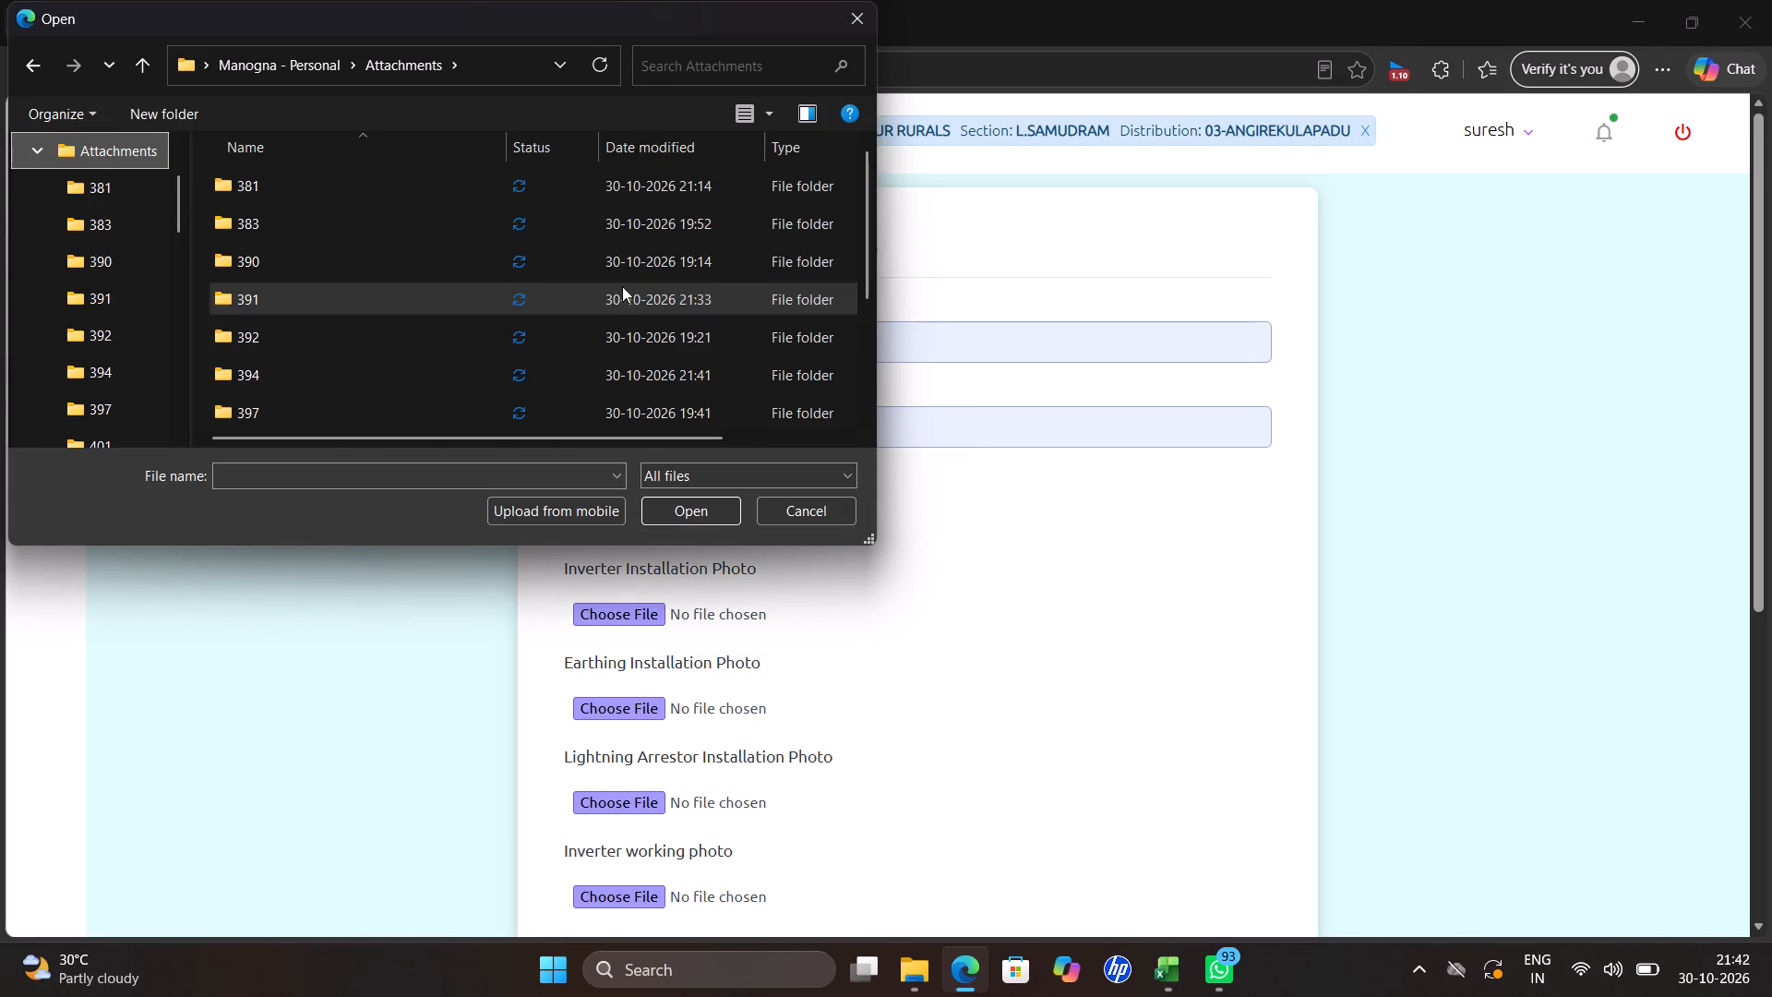
scroll(529, 323, down, 2)
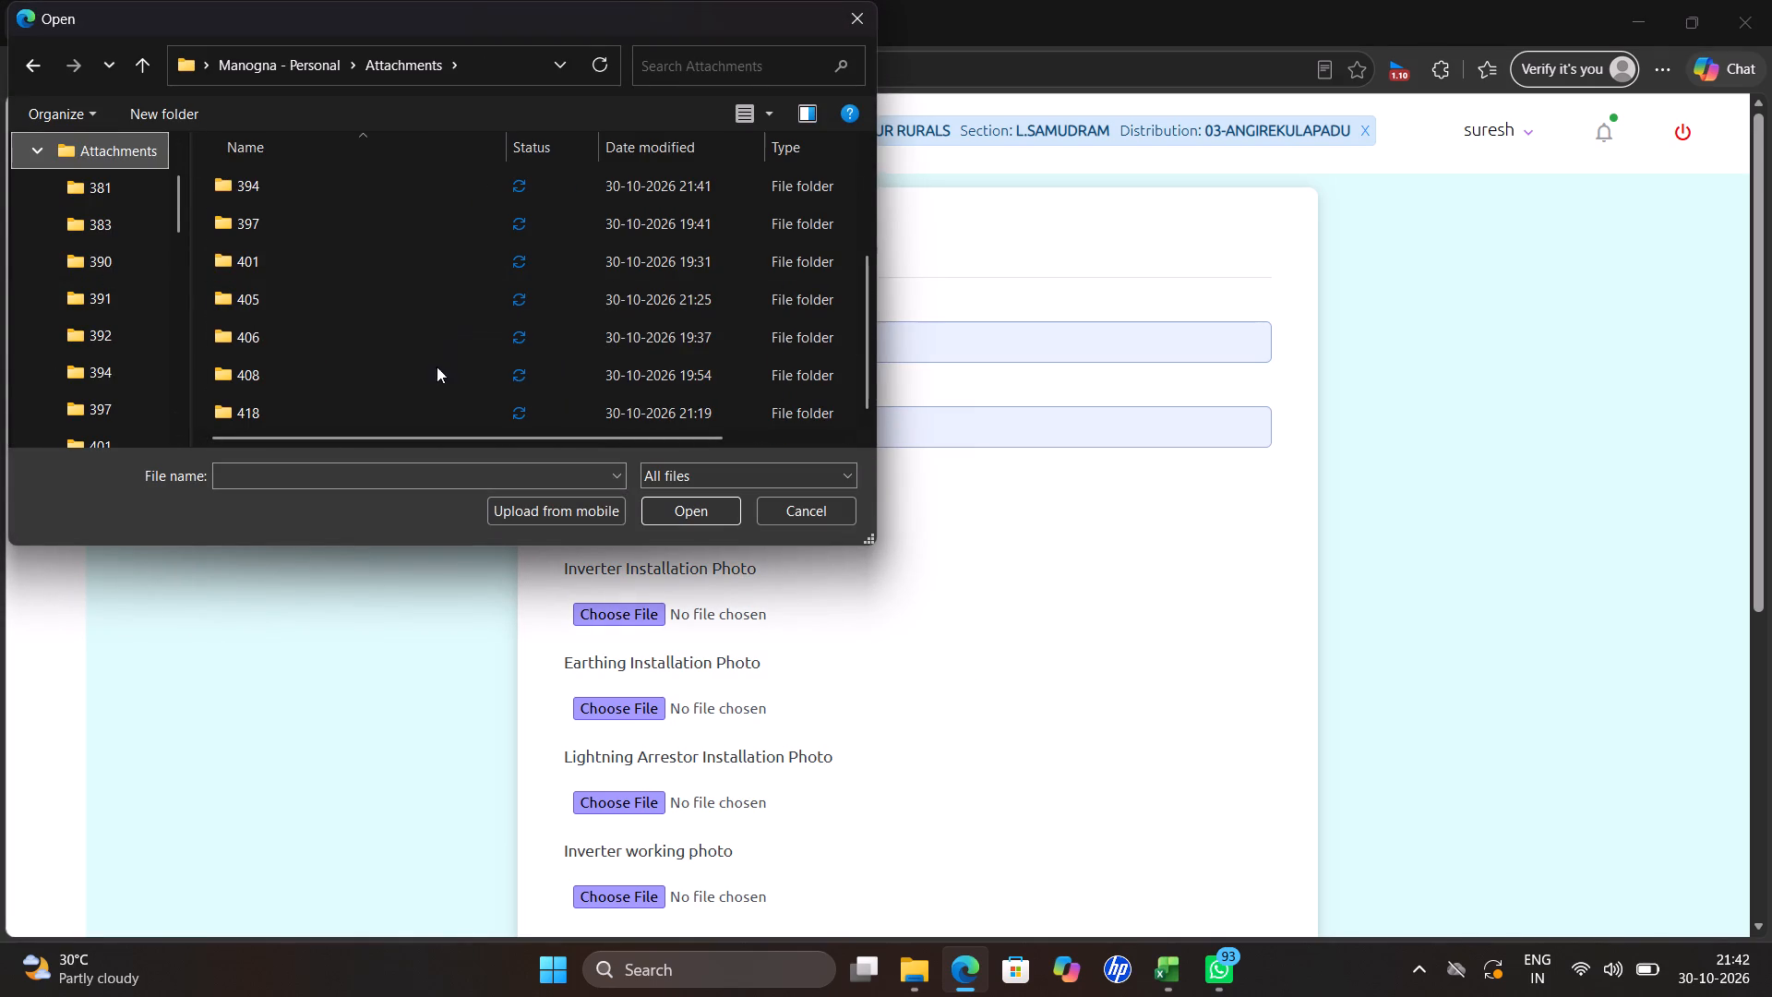
double_click(409, 195)
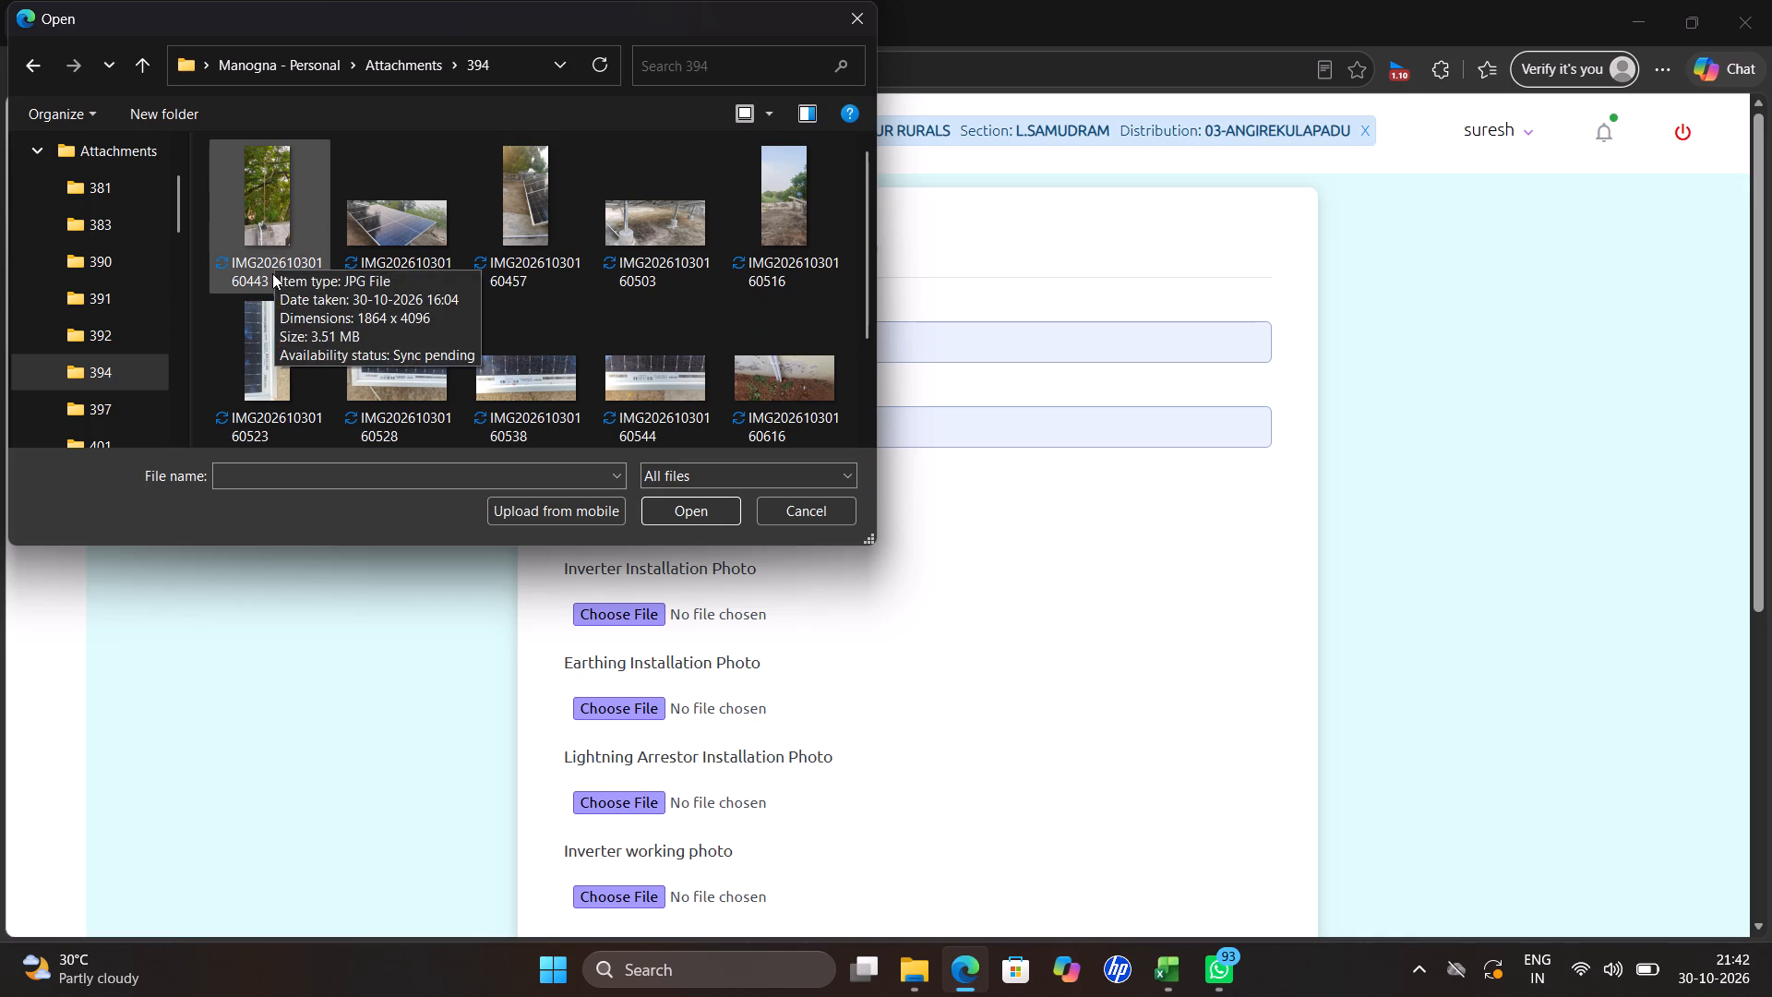
double_click(419, 209)
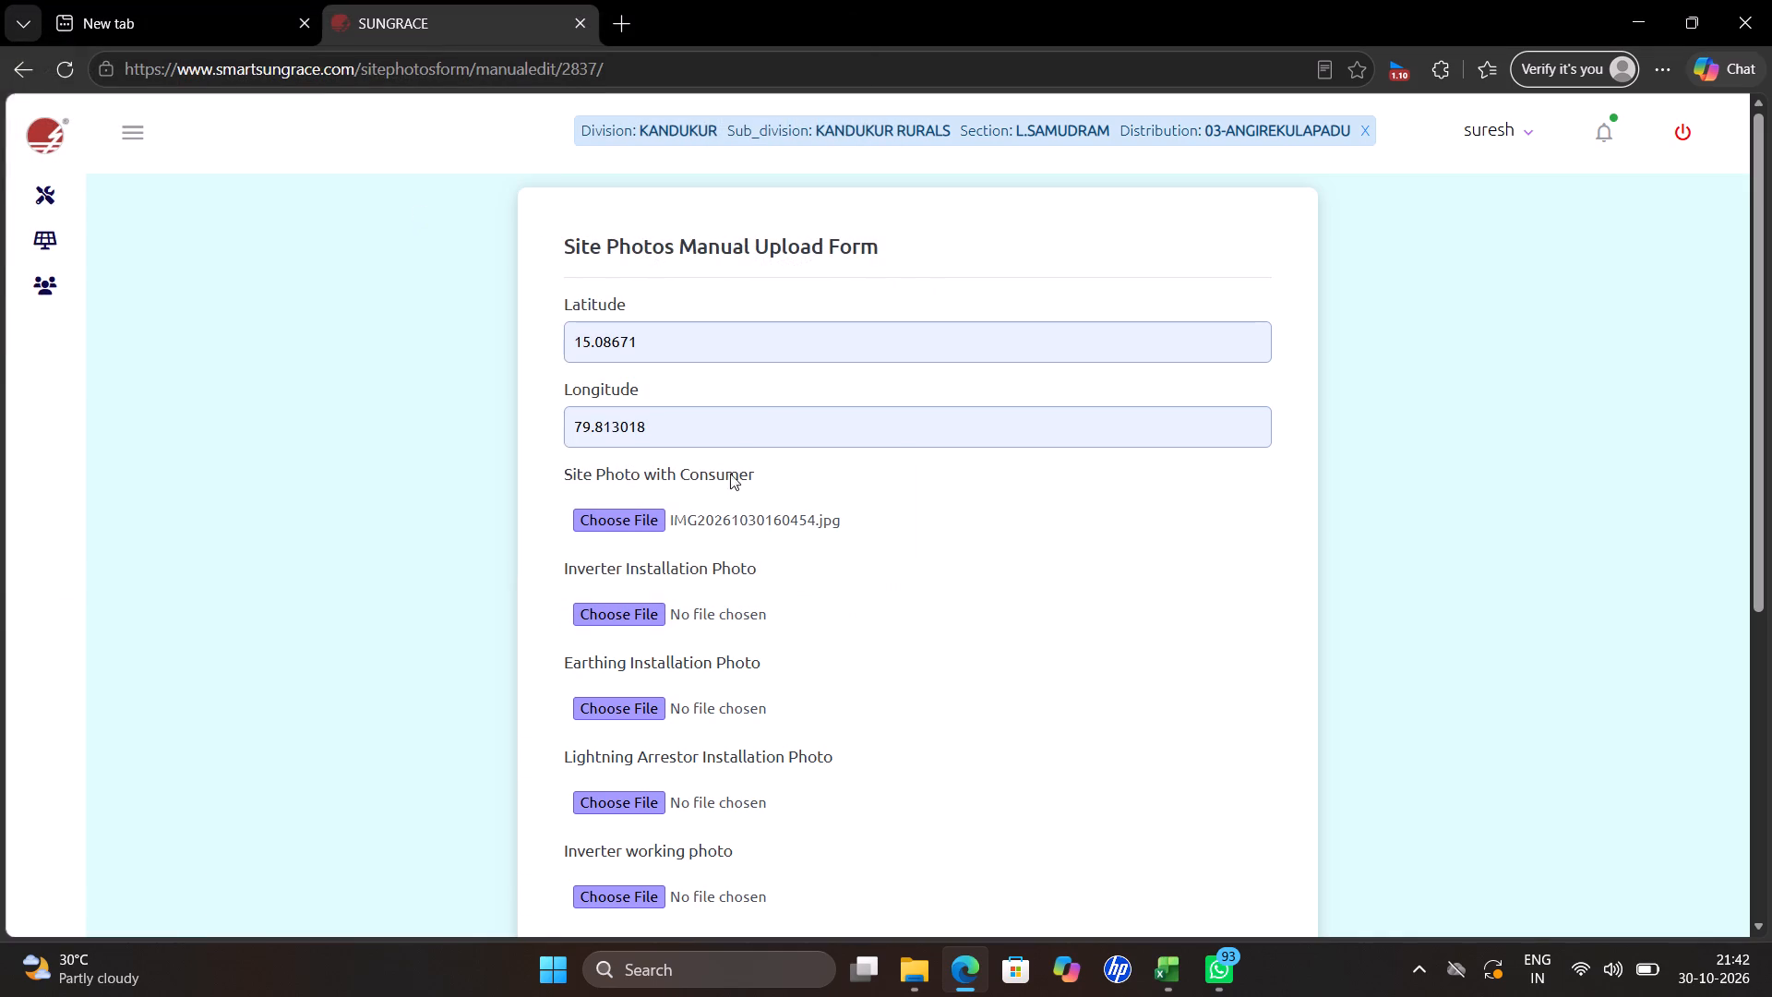
Attach IMG20261030160620.jpg from folder 394 as the Inverter Installation Photo.
click(631, 624)
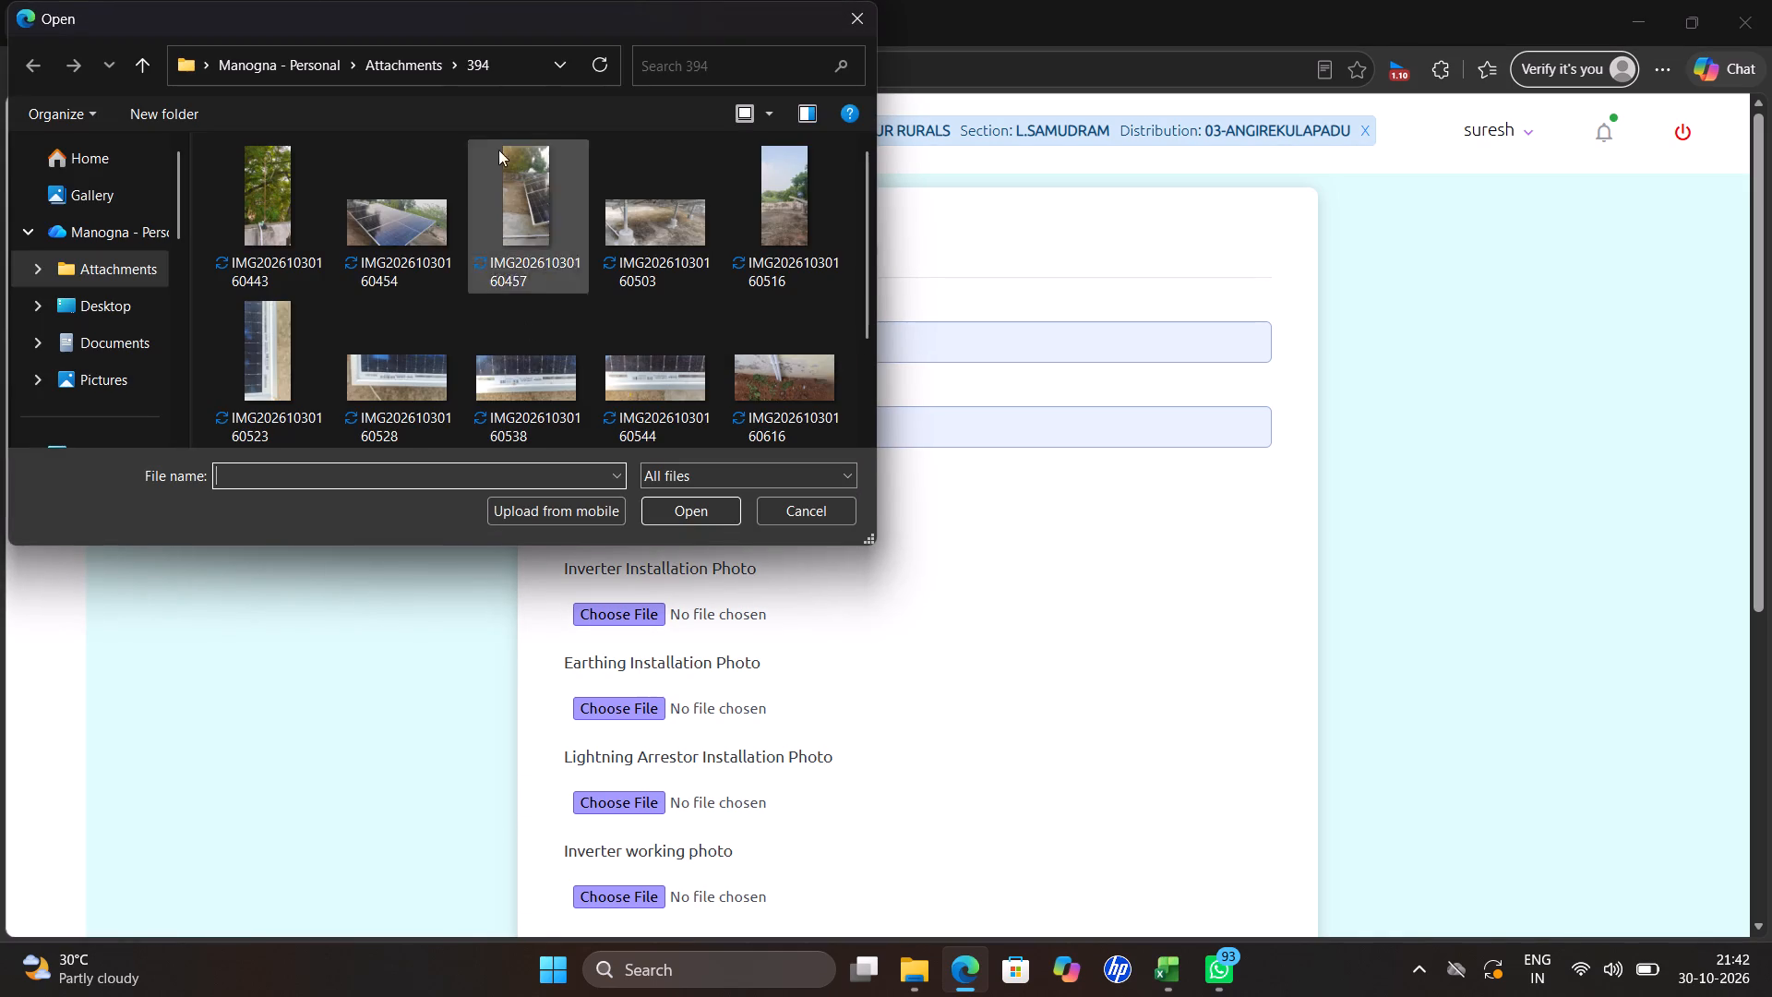
scroll(387, 342, down, 3)
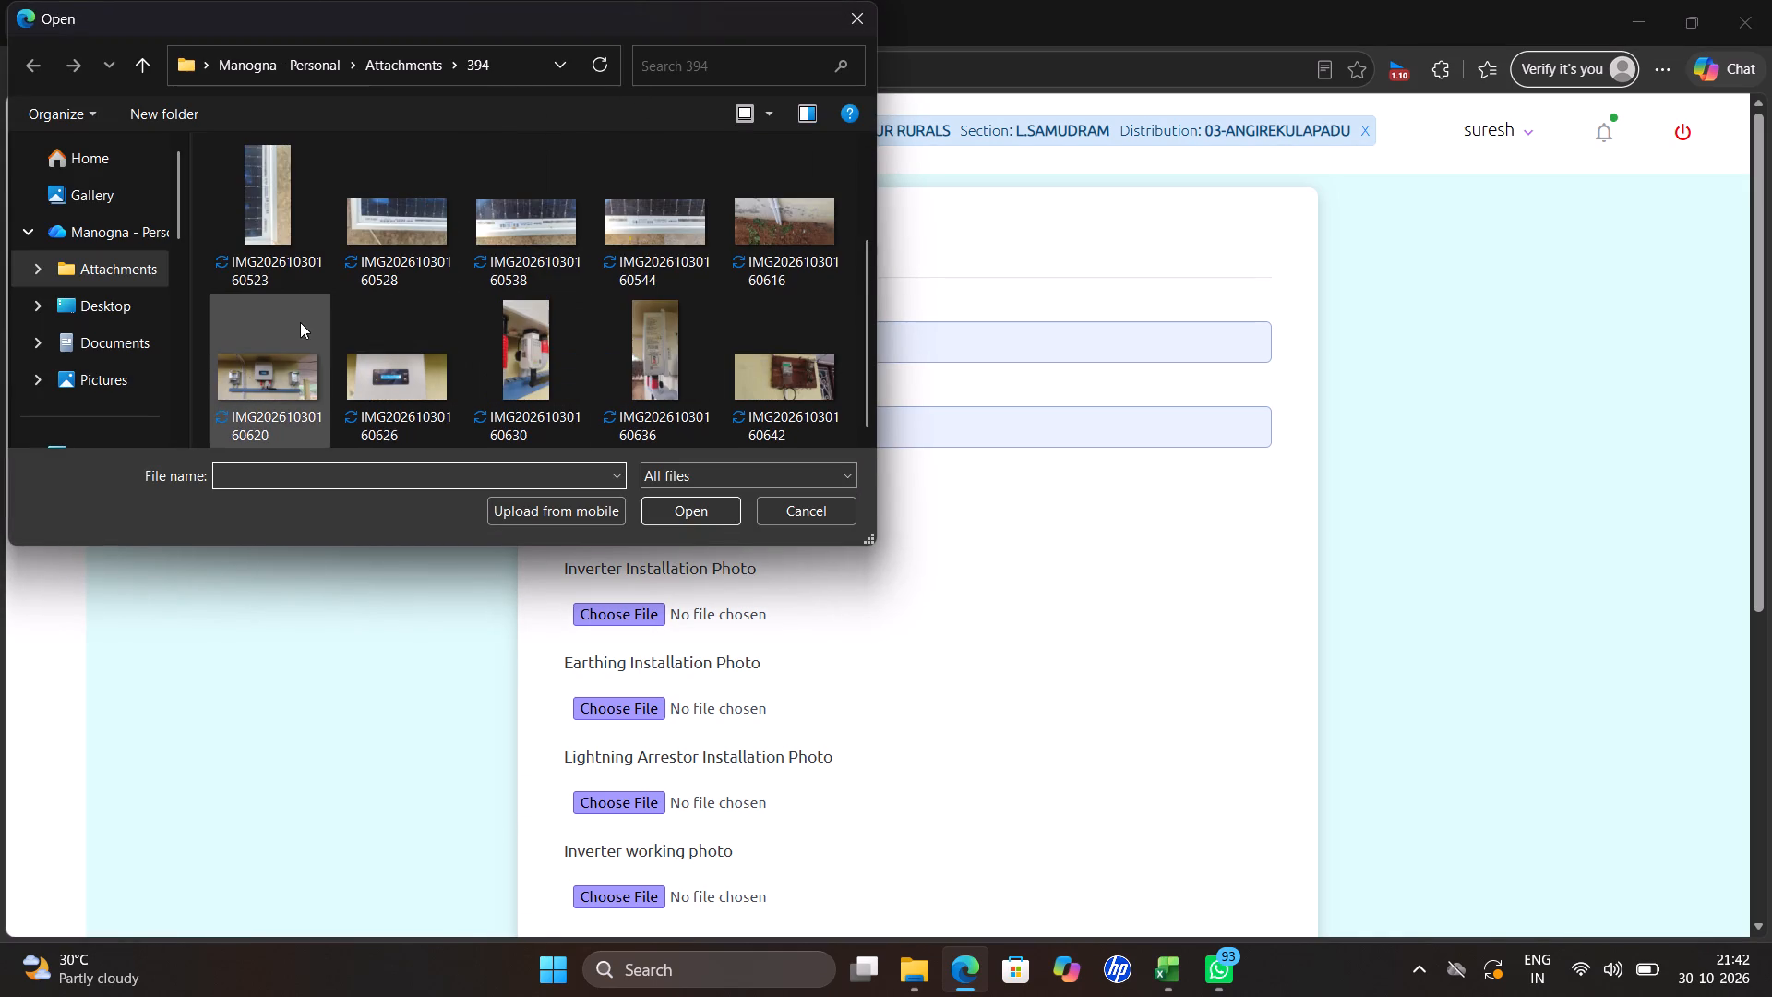
double_click(290, 385)
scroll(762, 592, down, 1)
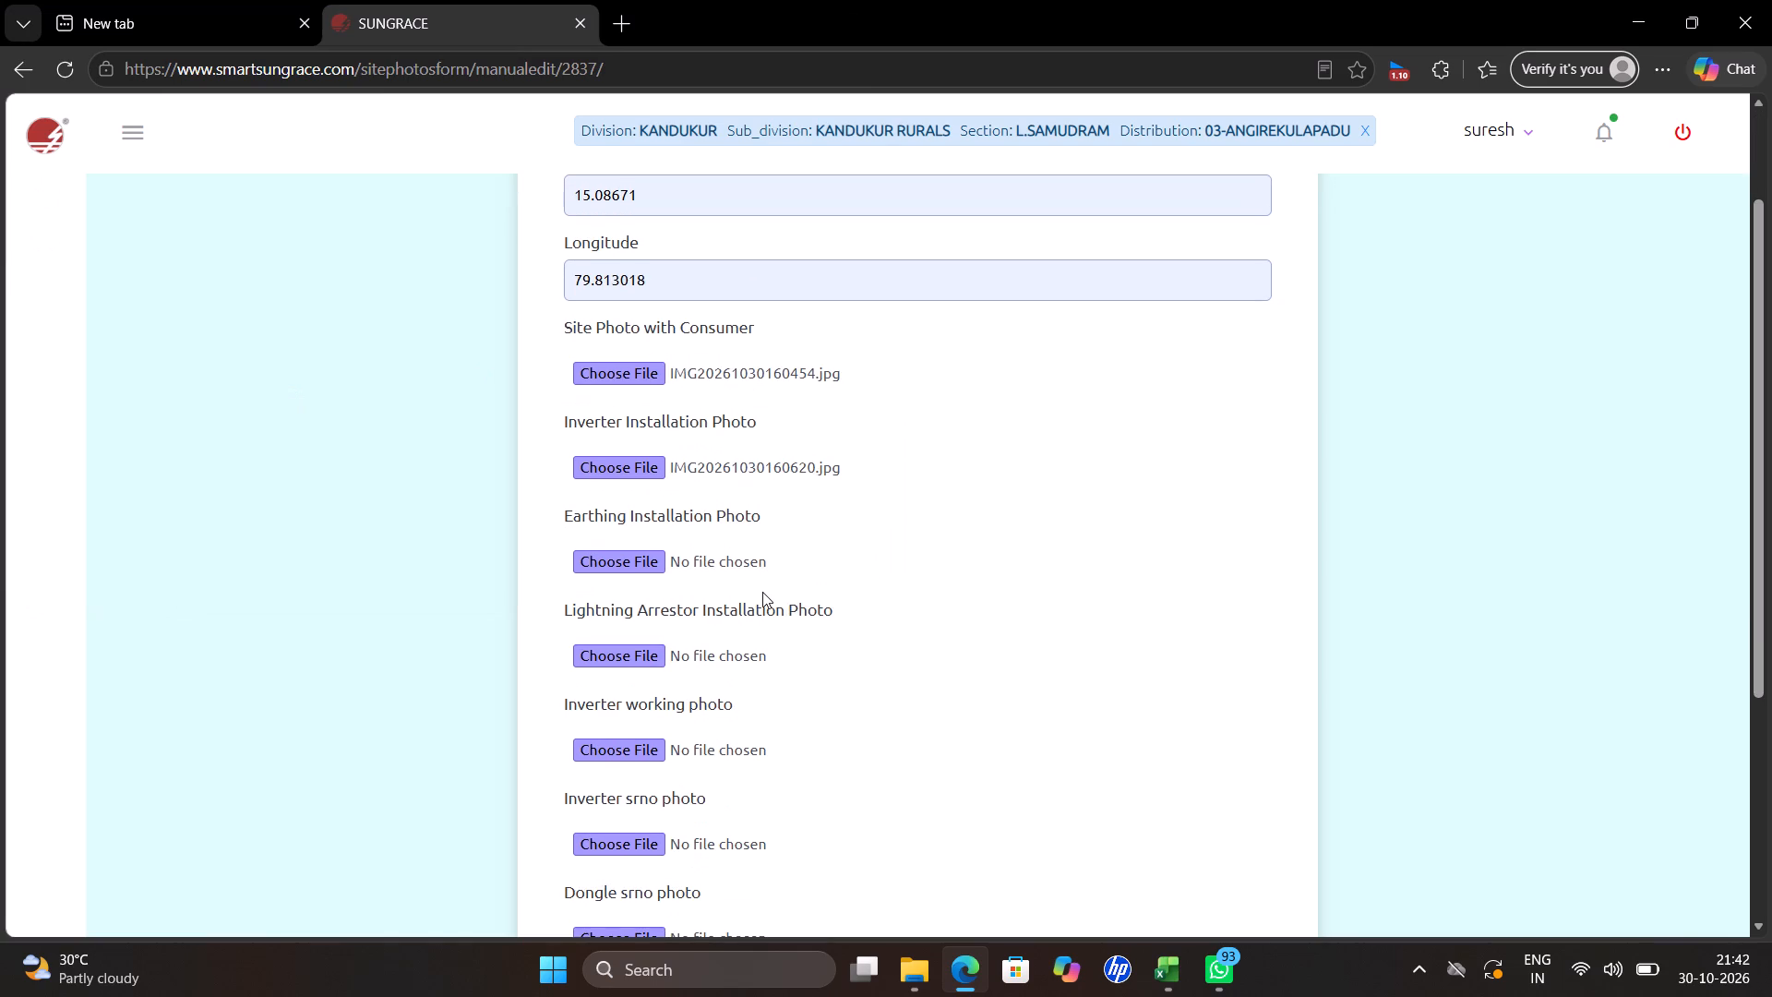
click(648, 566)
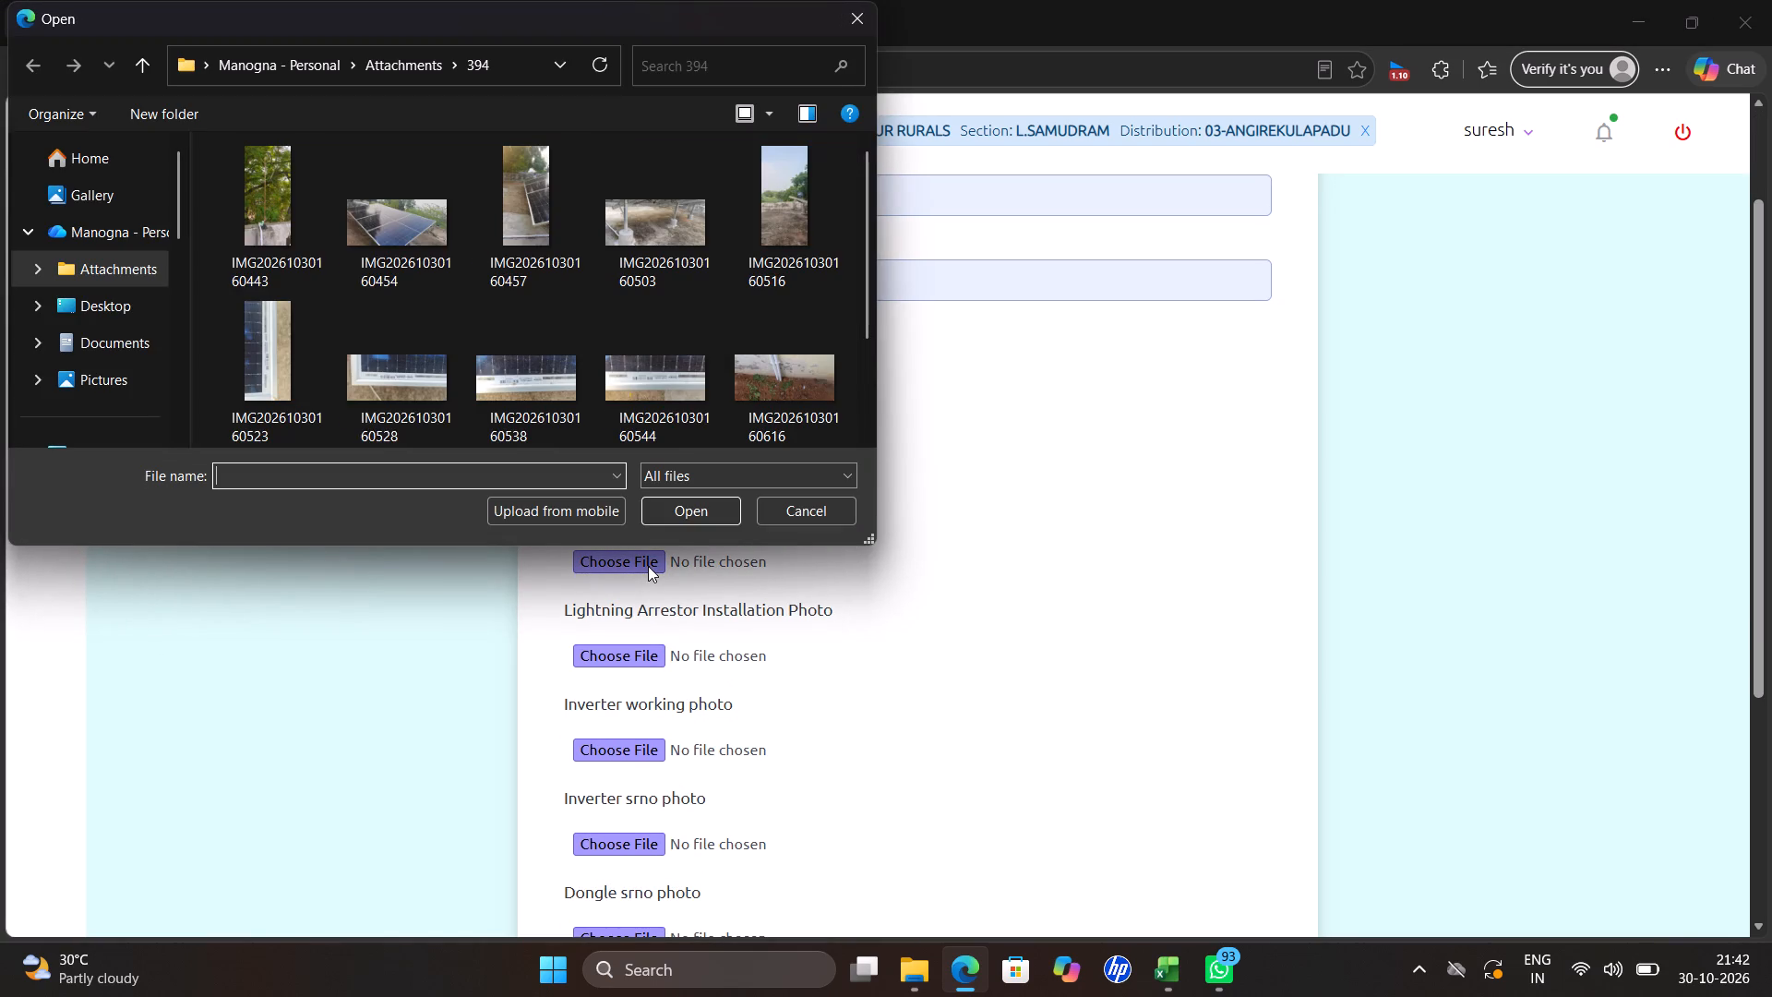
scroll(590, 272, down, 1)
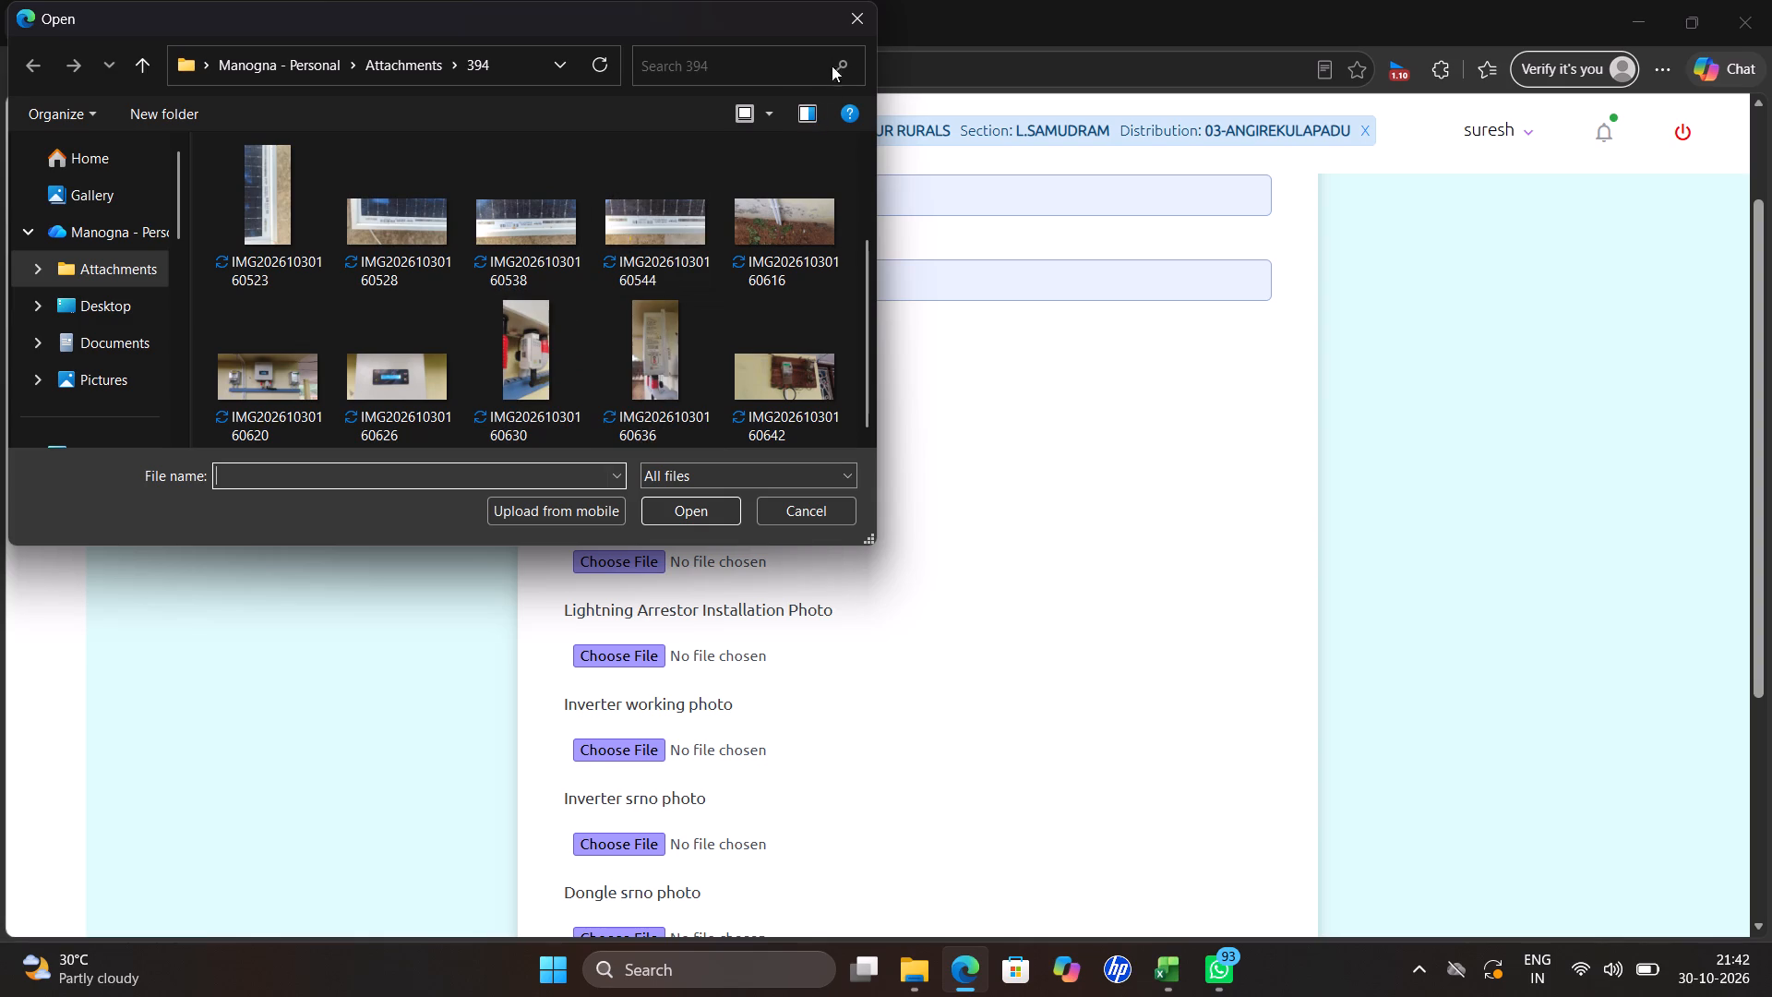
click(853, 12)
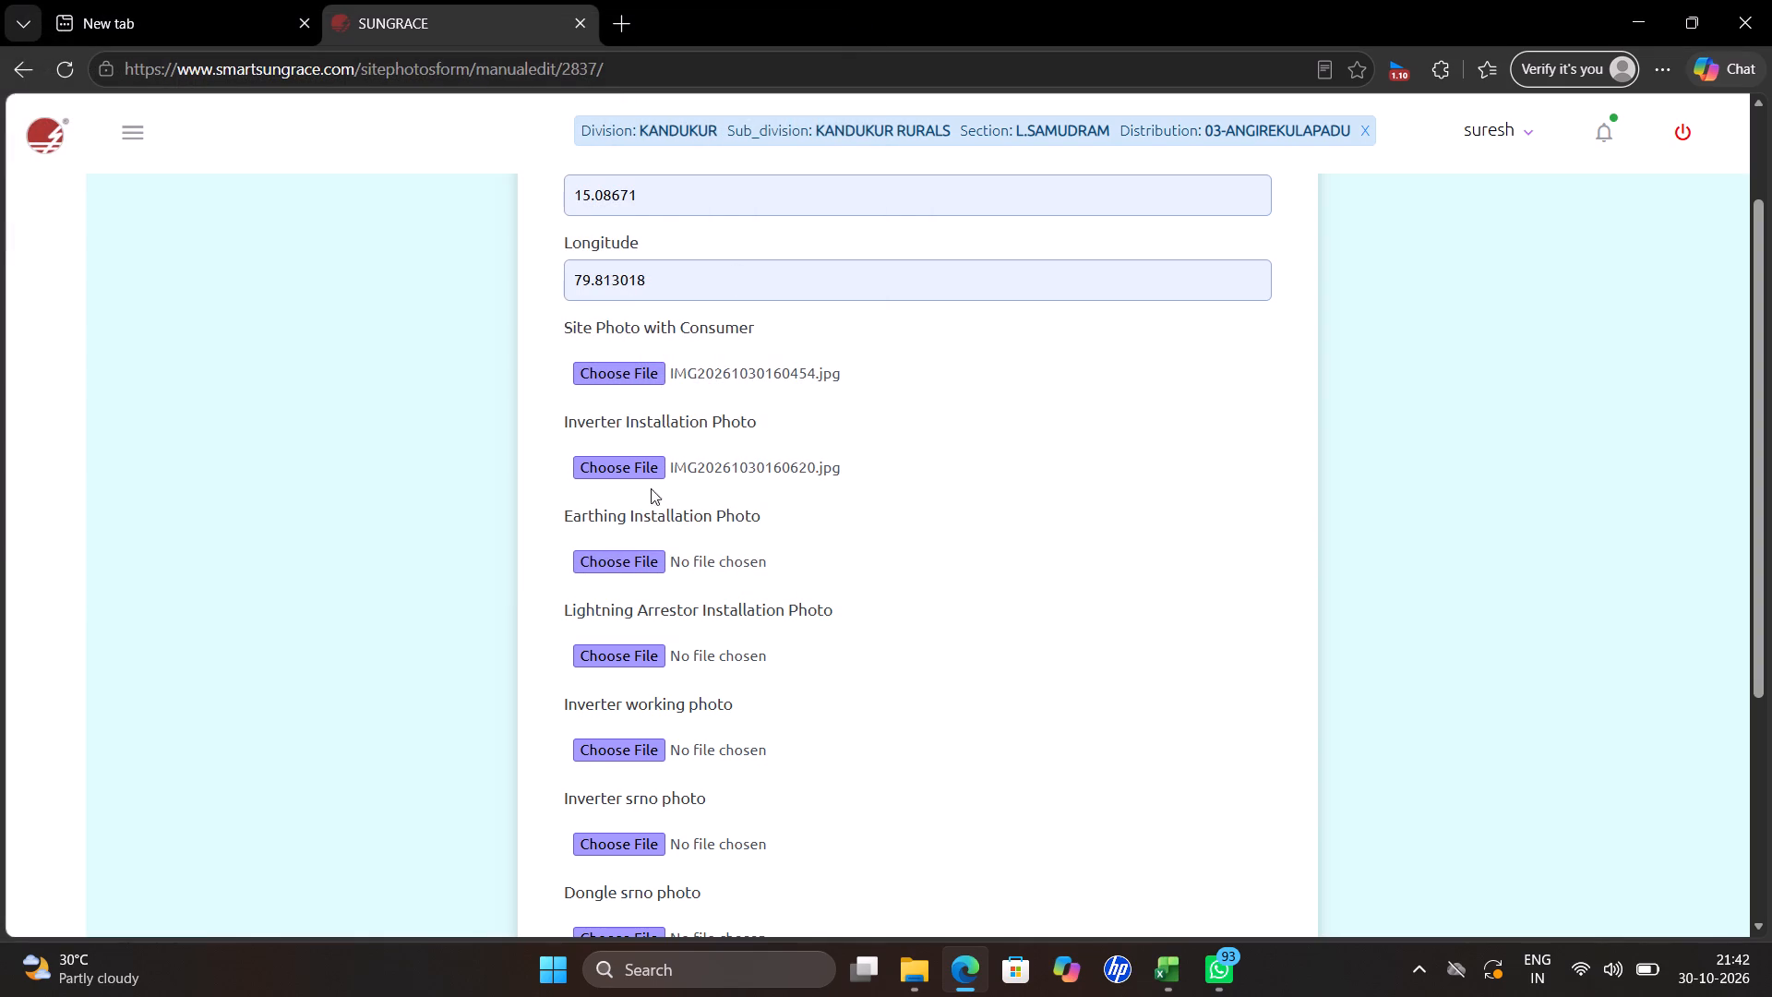
Attach IMG20261030160616.jpg from folder 394 as the Earthing Installation Photo.
click(638, 569)
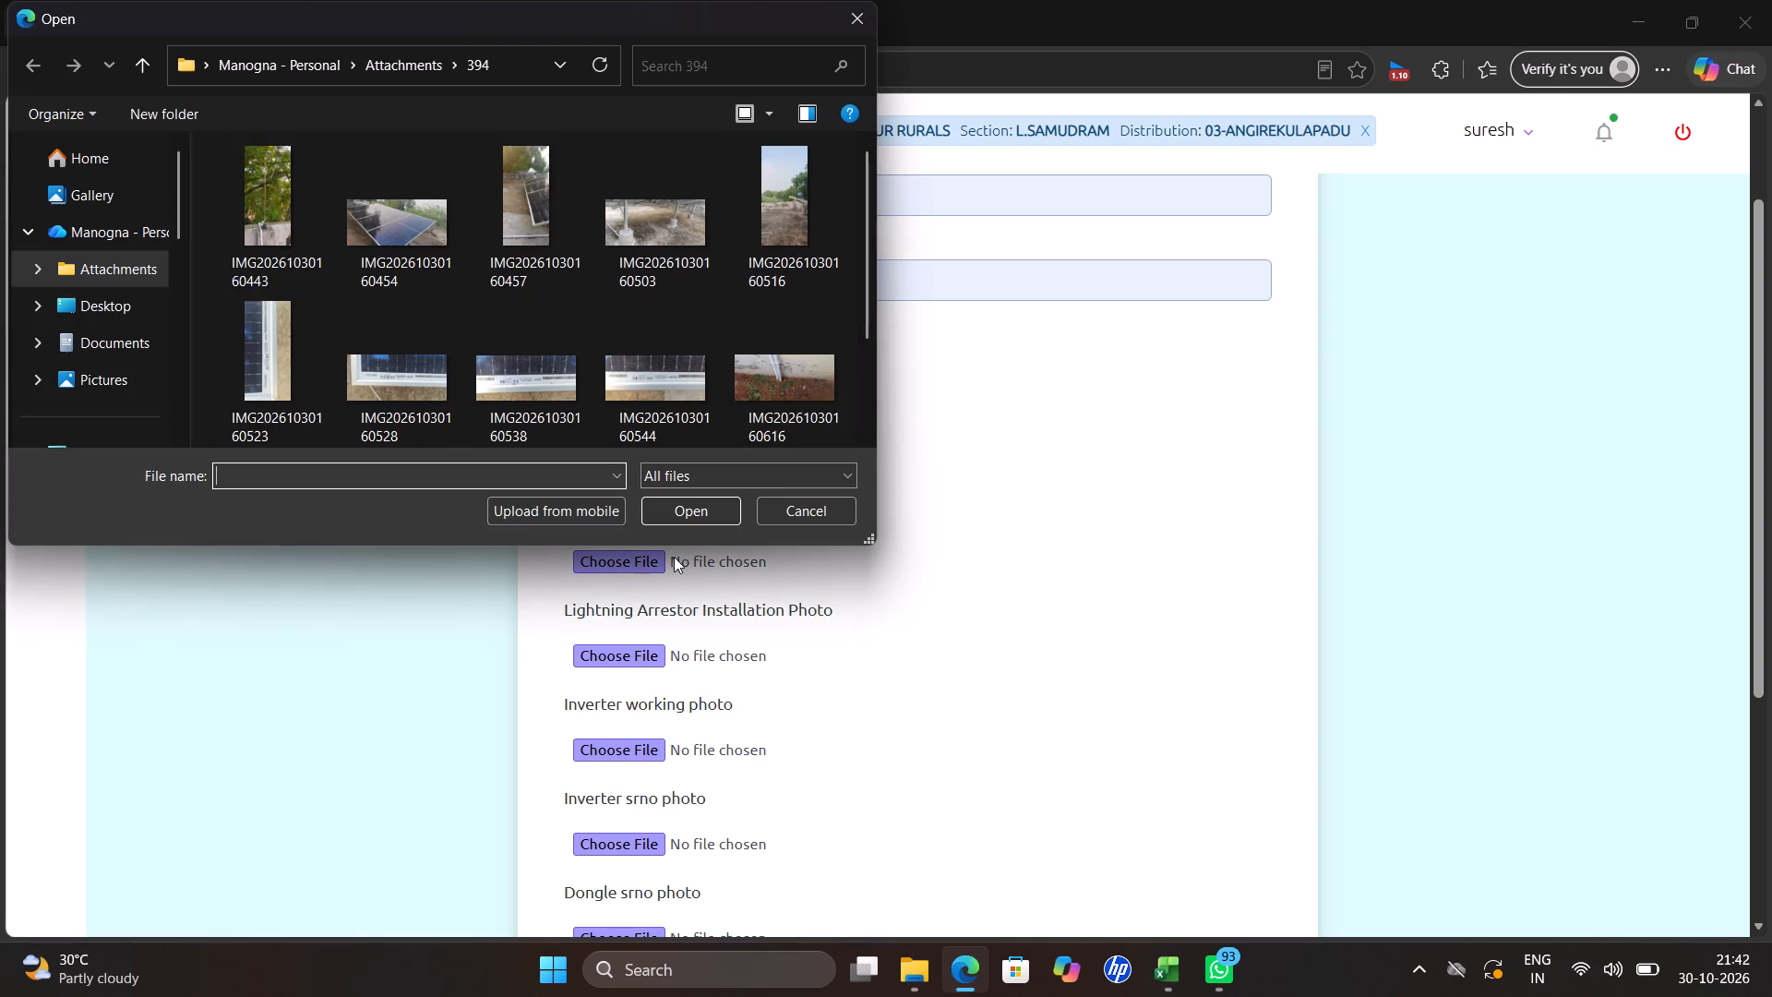
double_click(768, 357)
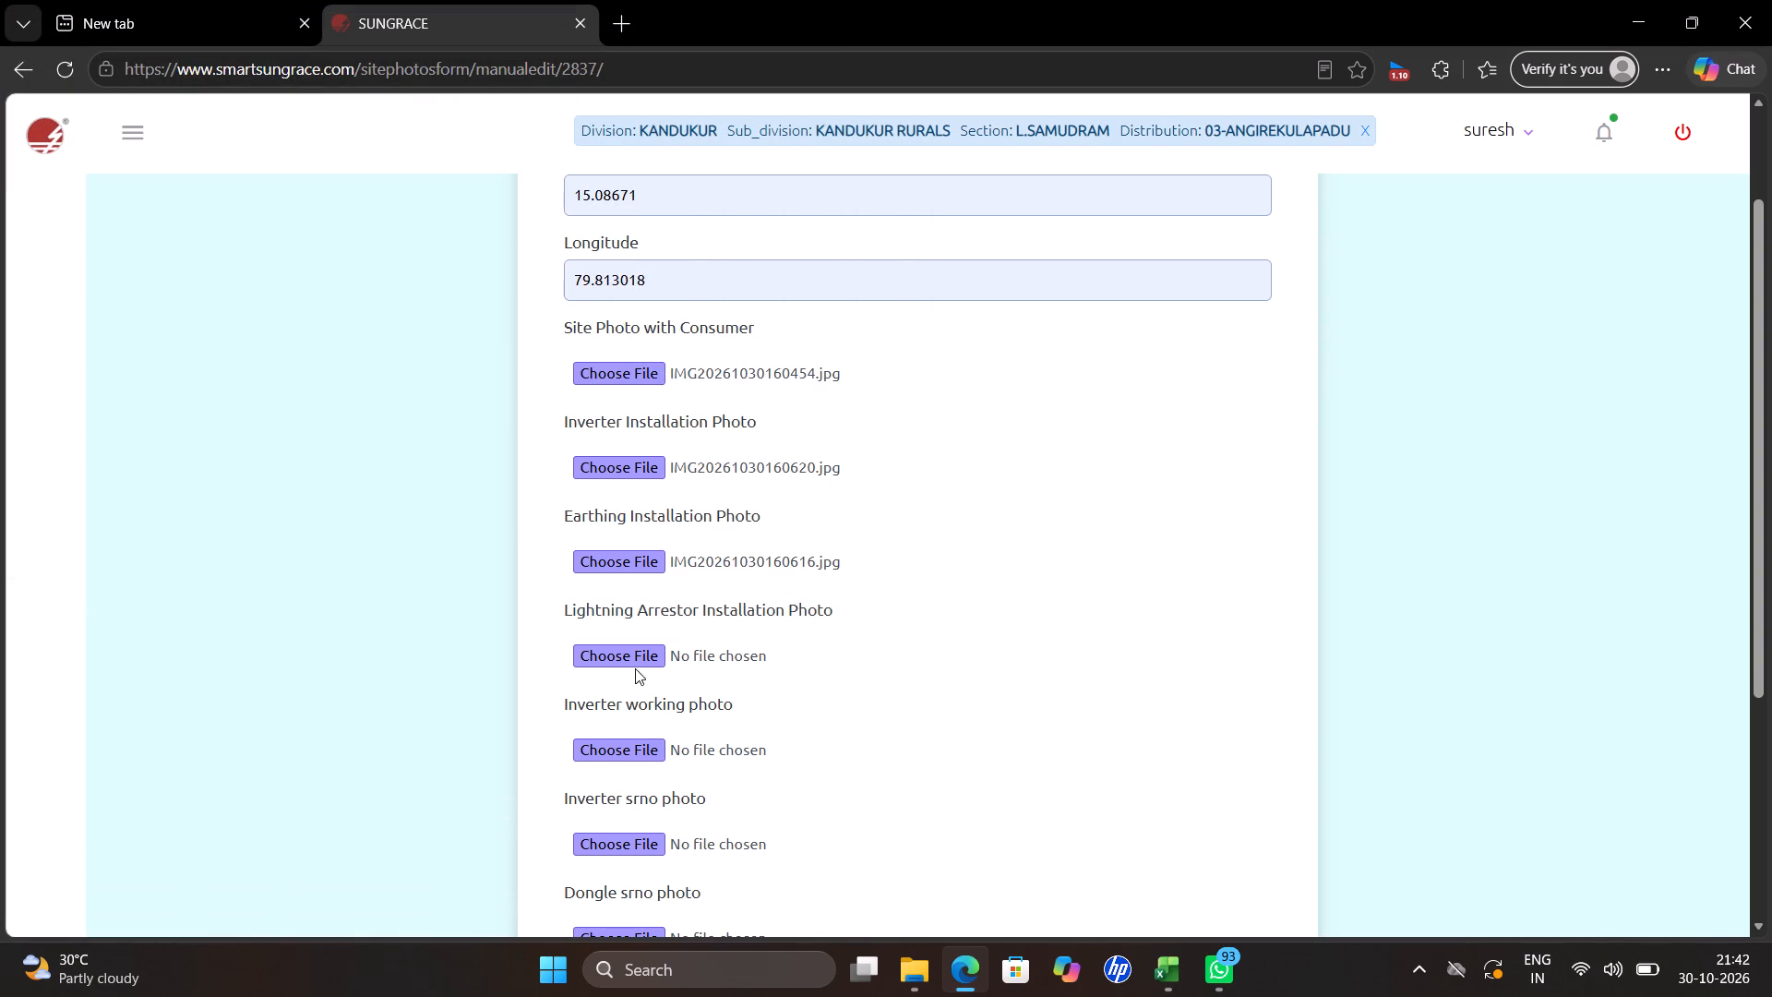
Attach IMG20261030160443.jpg from folder 394 as the Lightning Arrestor Installation Photo.
click(638, 651)
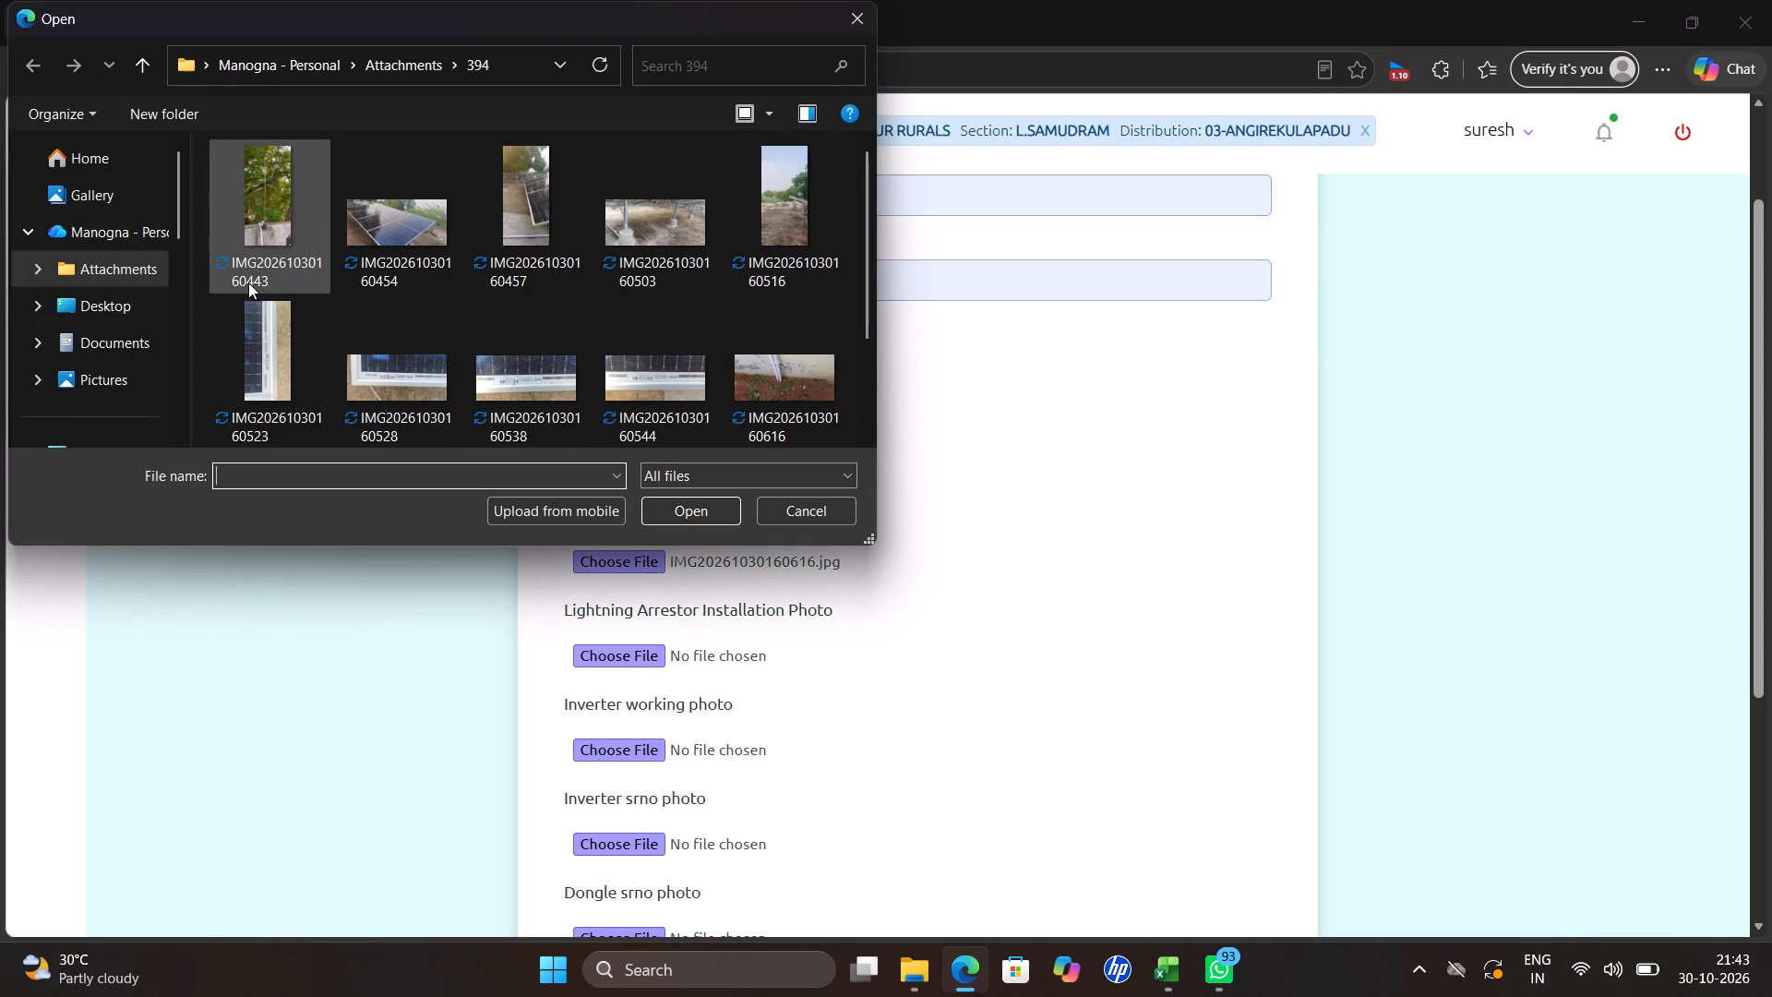
click(278, 208)
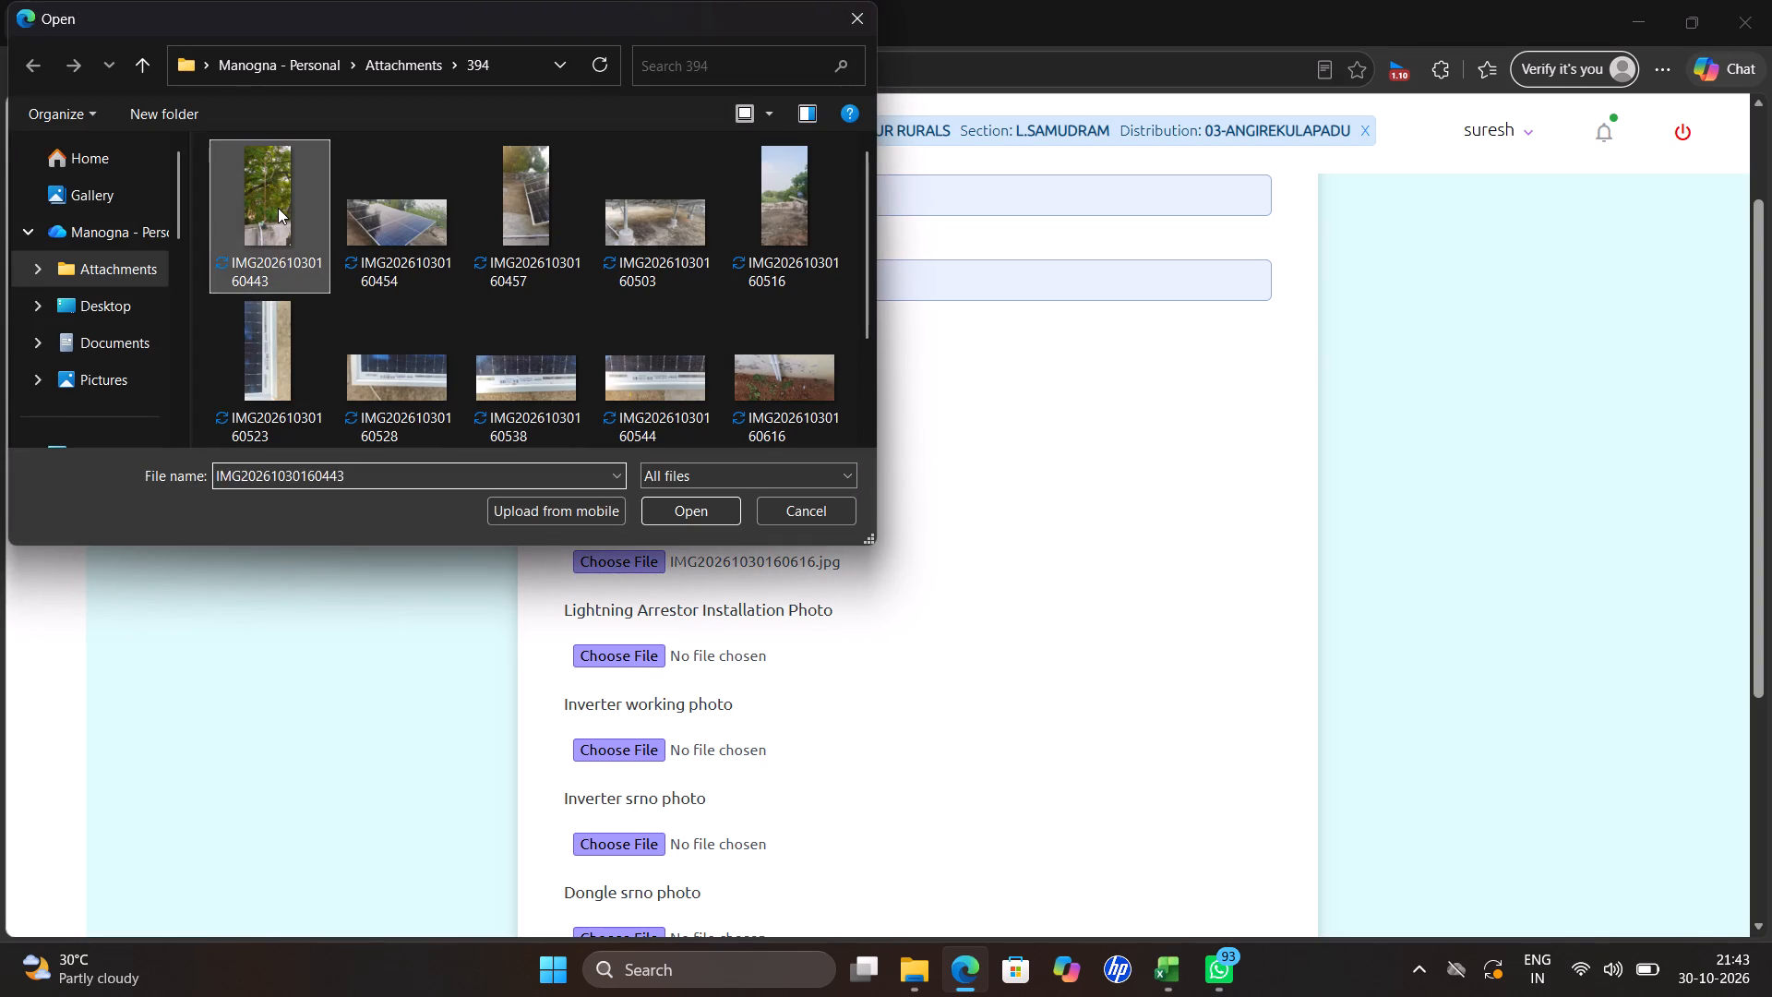
double_click(278, 208)
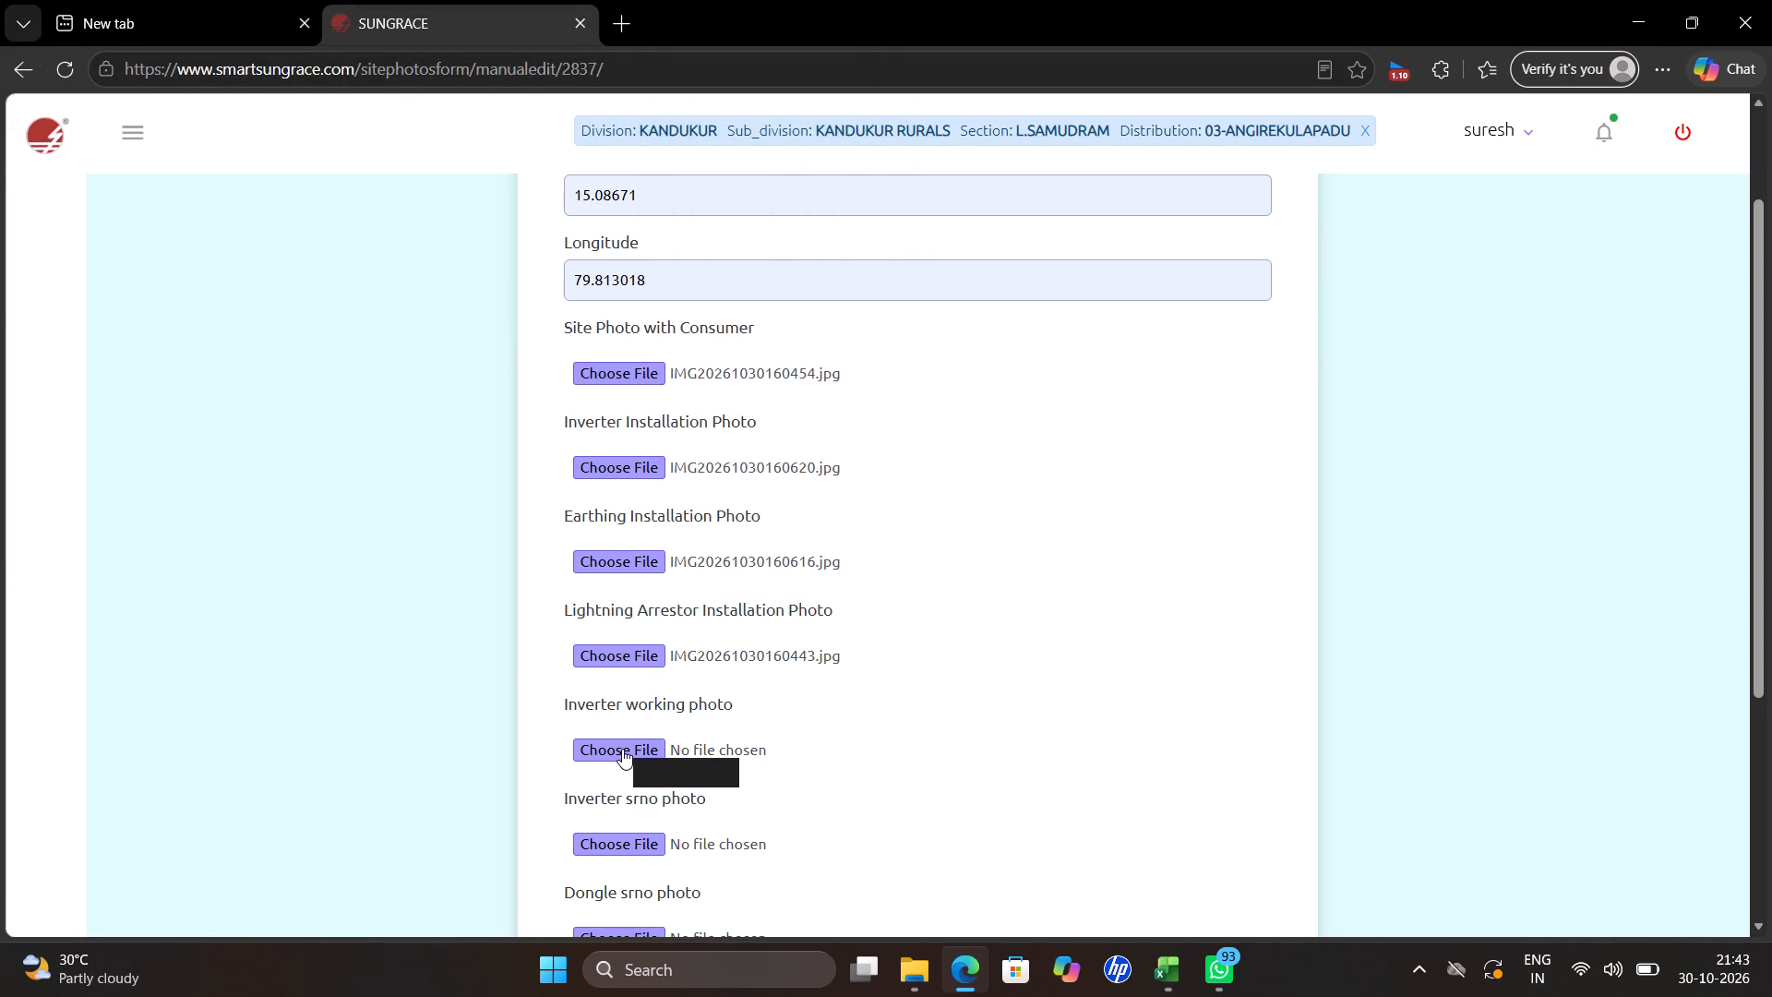
Attach IMG20261030160626.jpg from folder 394 as the Inverter working photo.
click(622, 749)
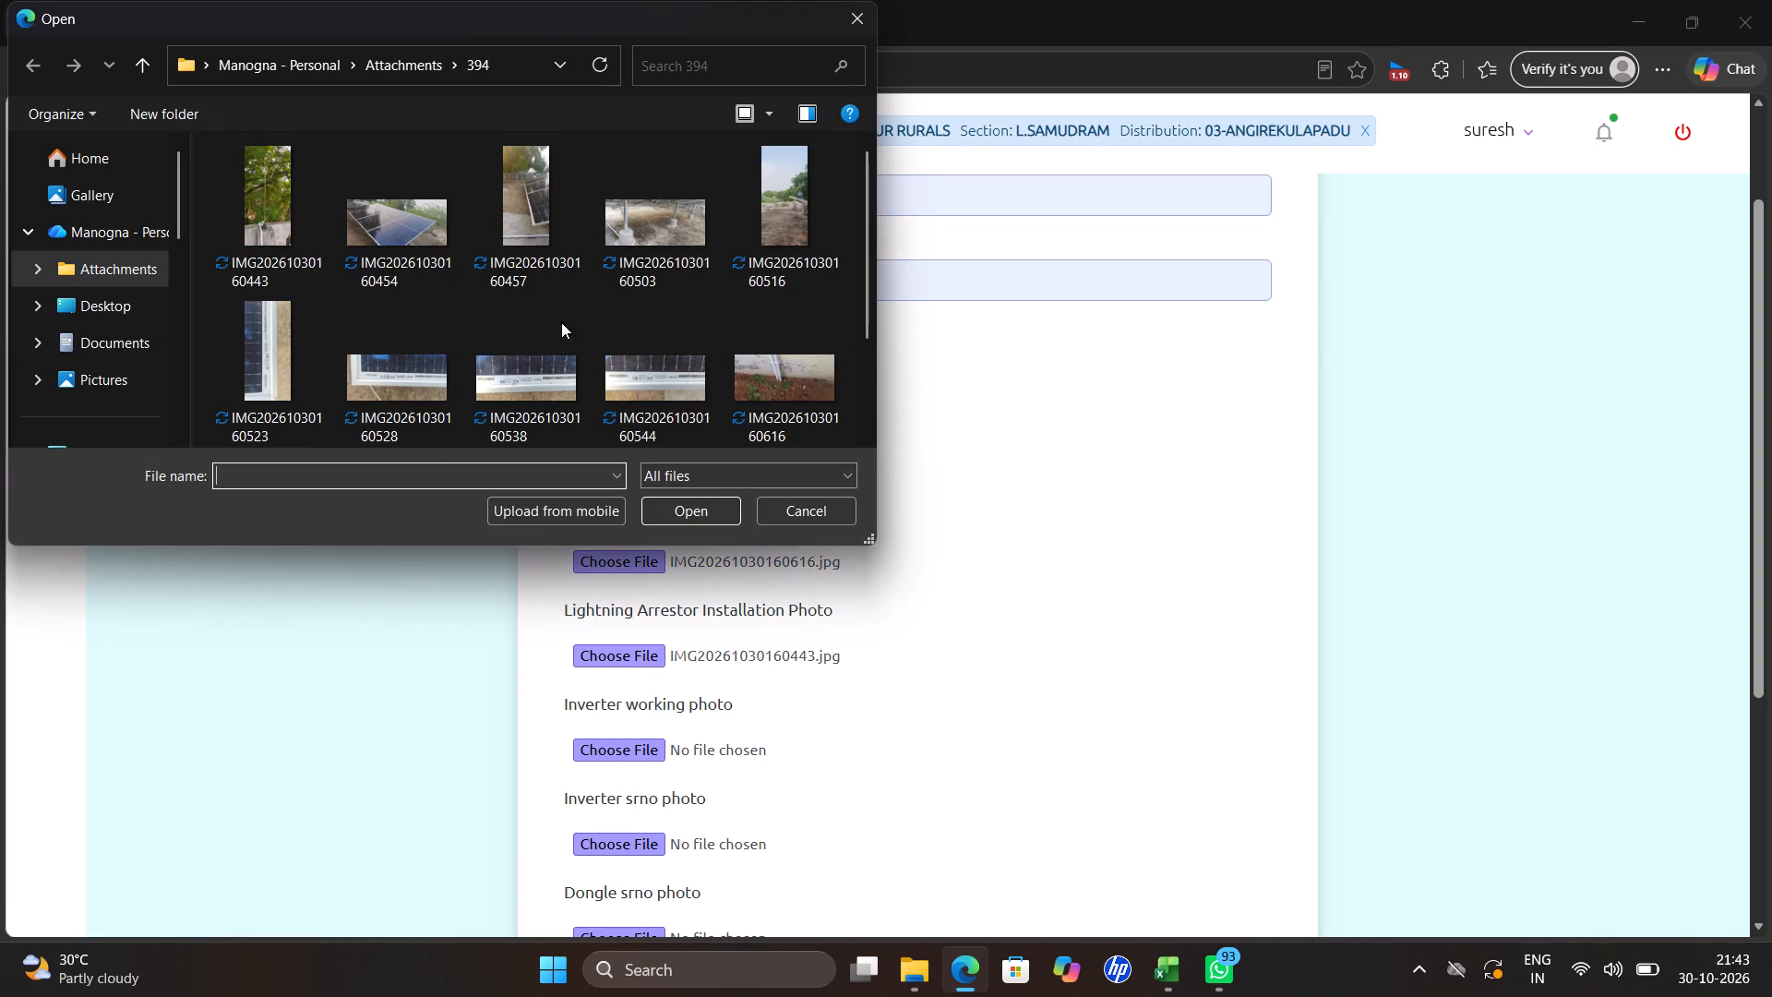
scroll(595, 351, down, 4)
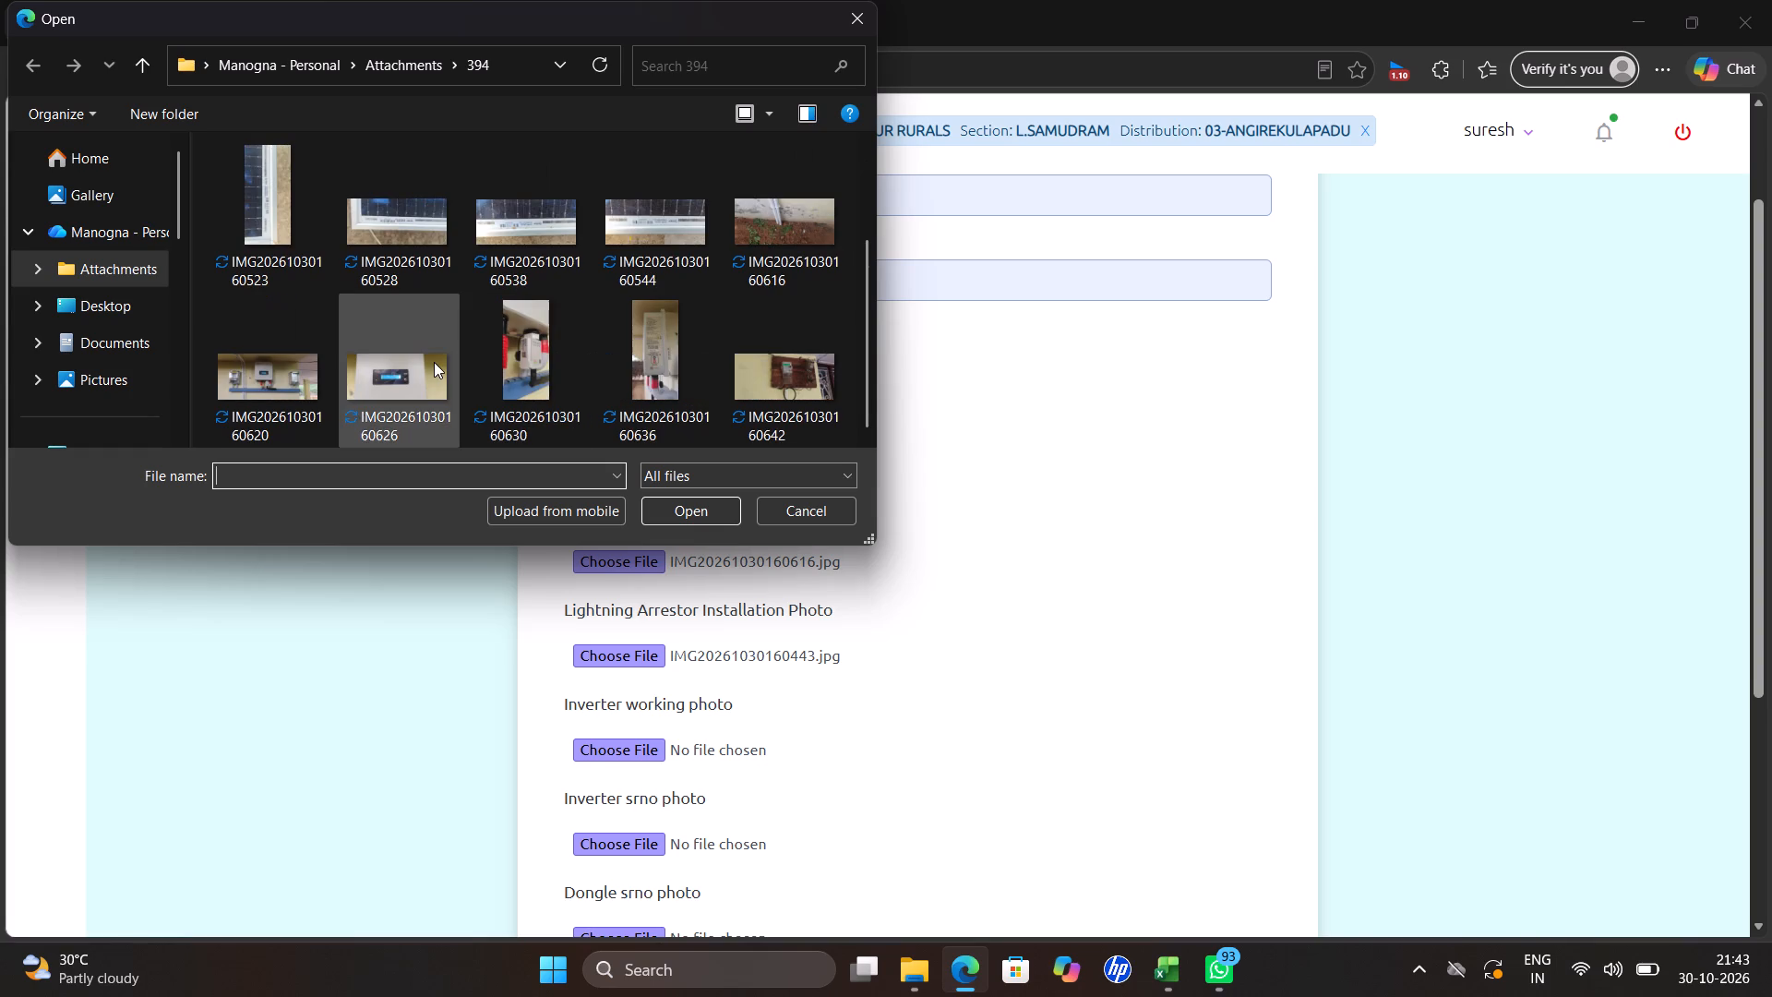
double_click(434, 362)
Attach IMG20261030160636.jpg from folder 394 as the Inverter srno photo.
scroll(716, 727, down, 1)
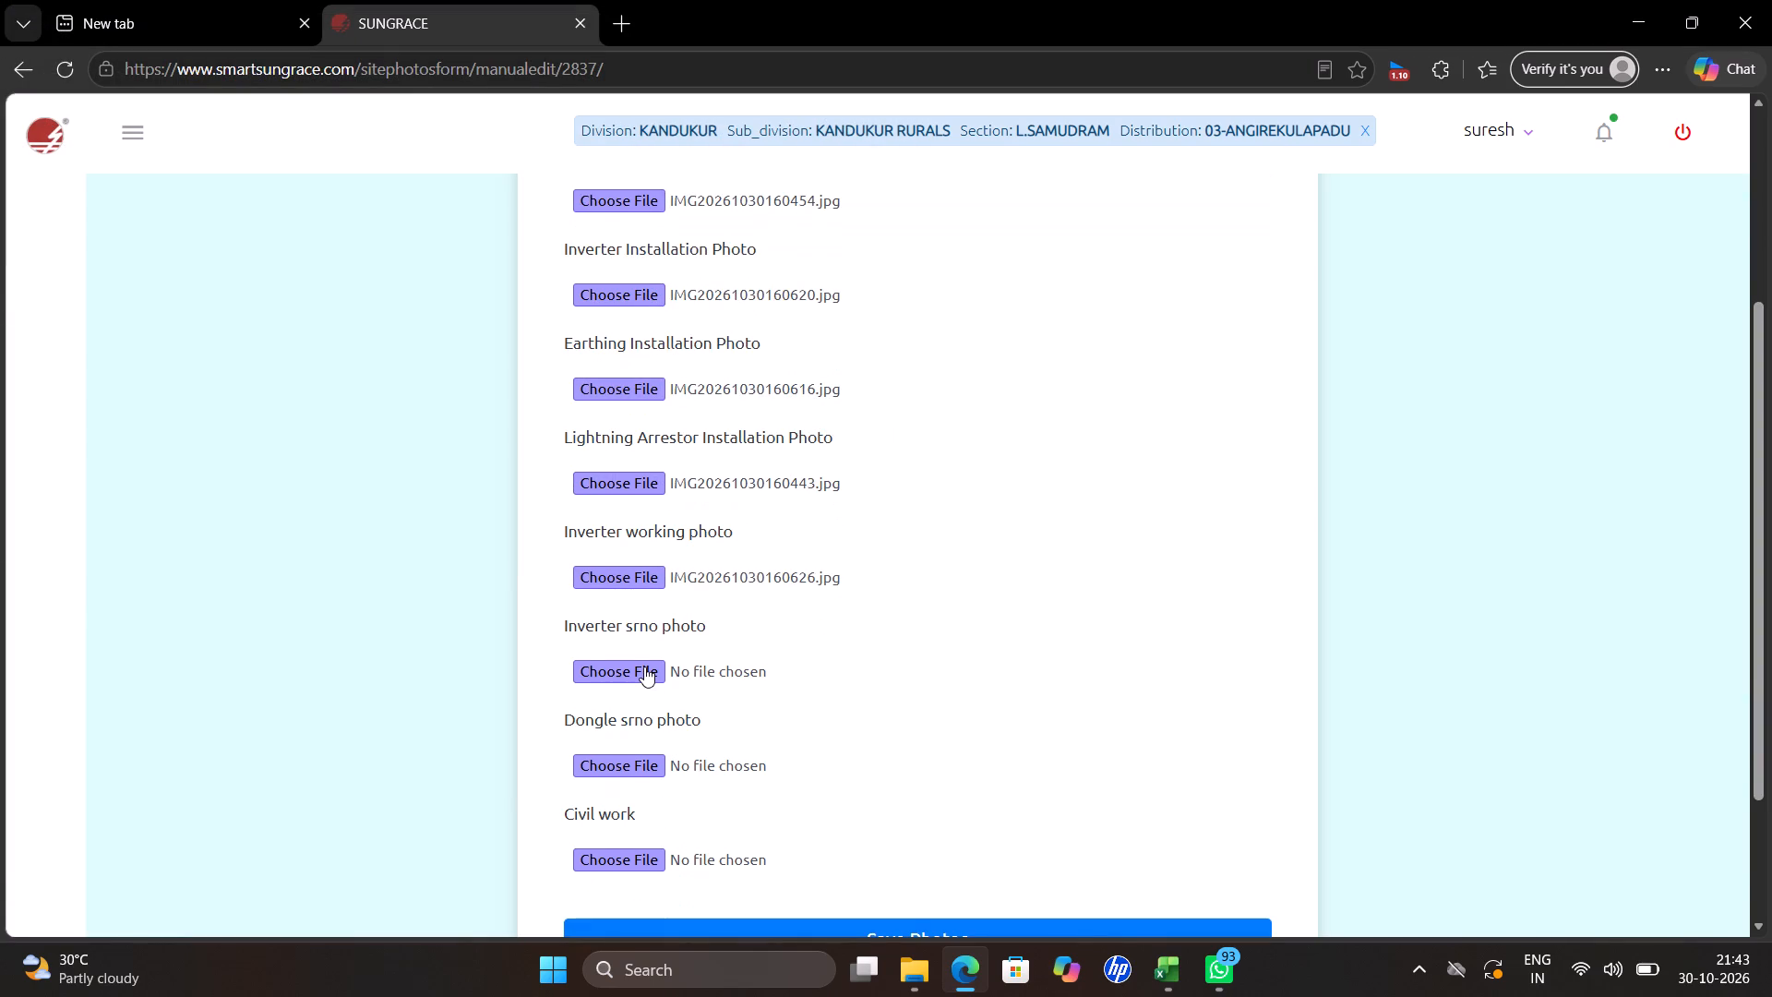
click(644, 667)
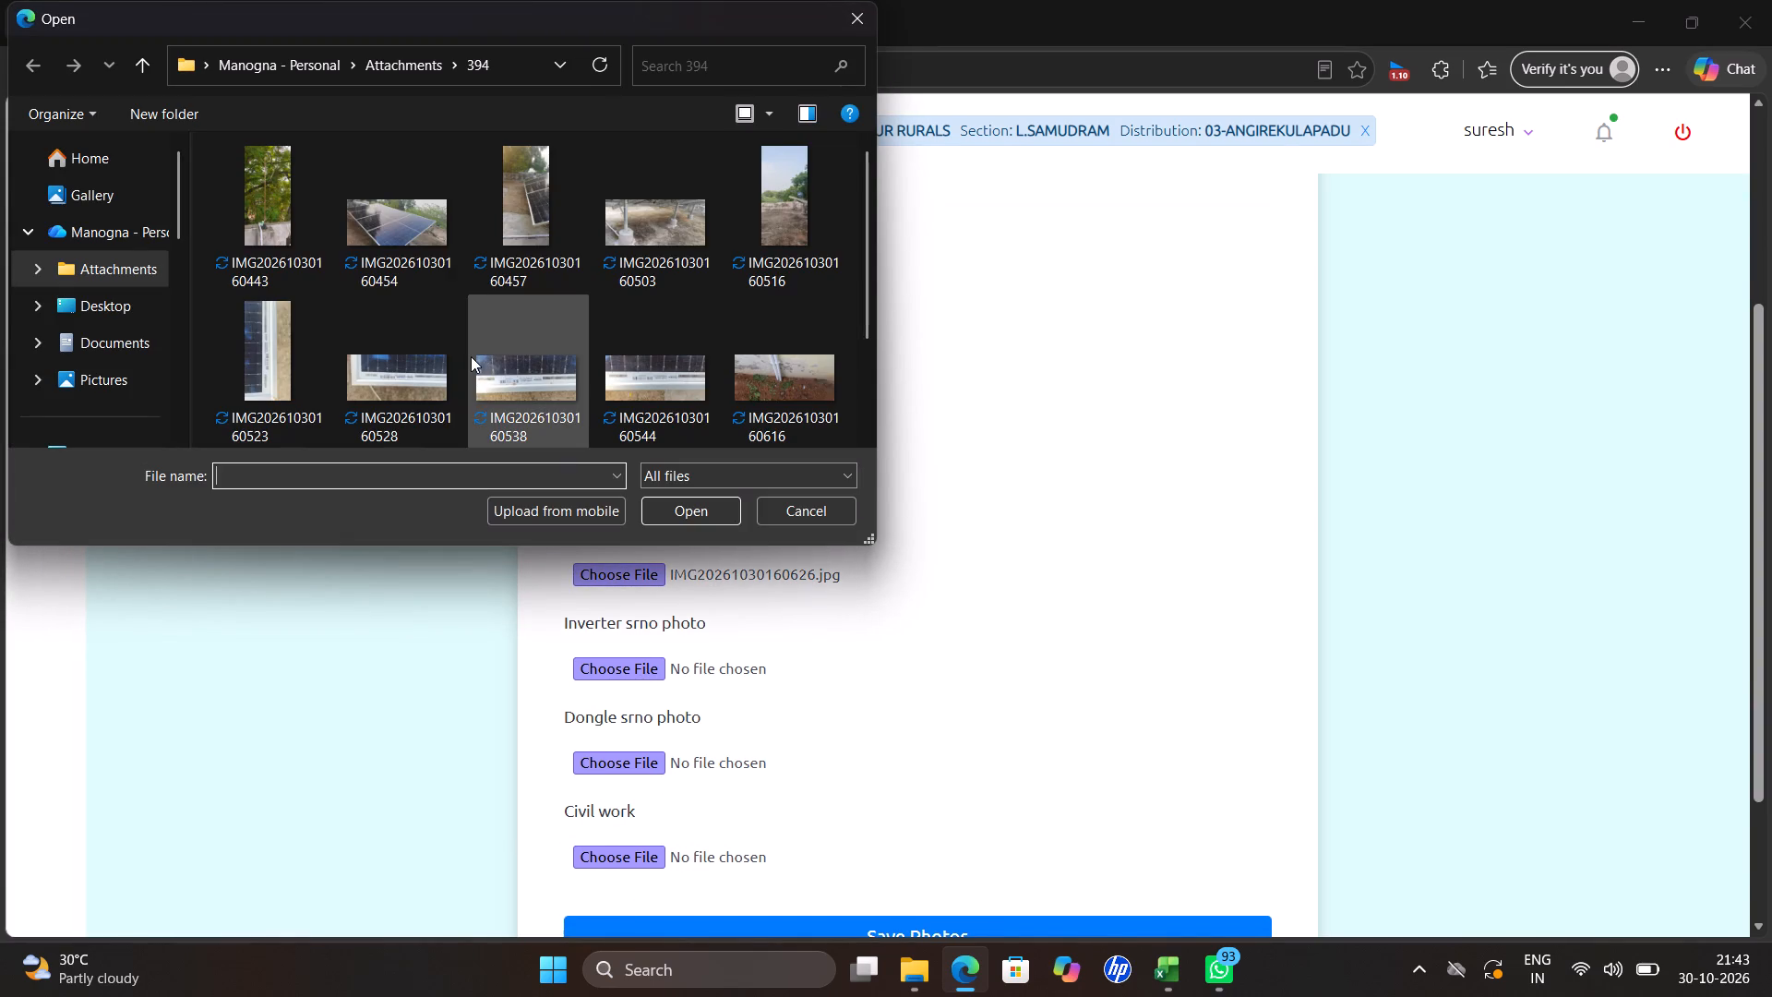
scroll(619, 319, down, 4)
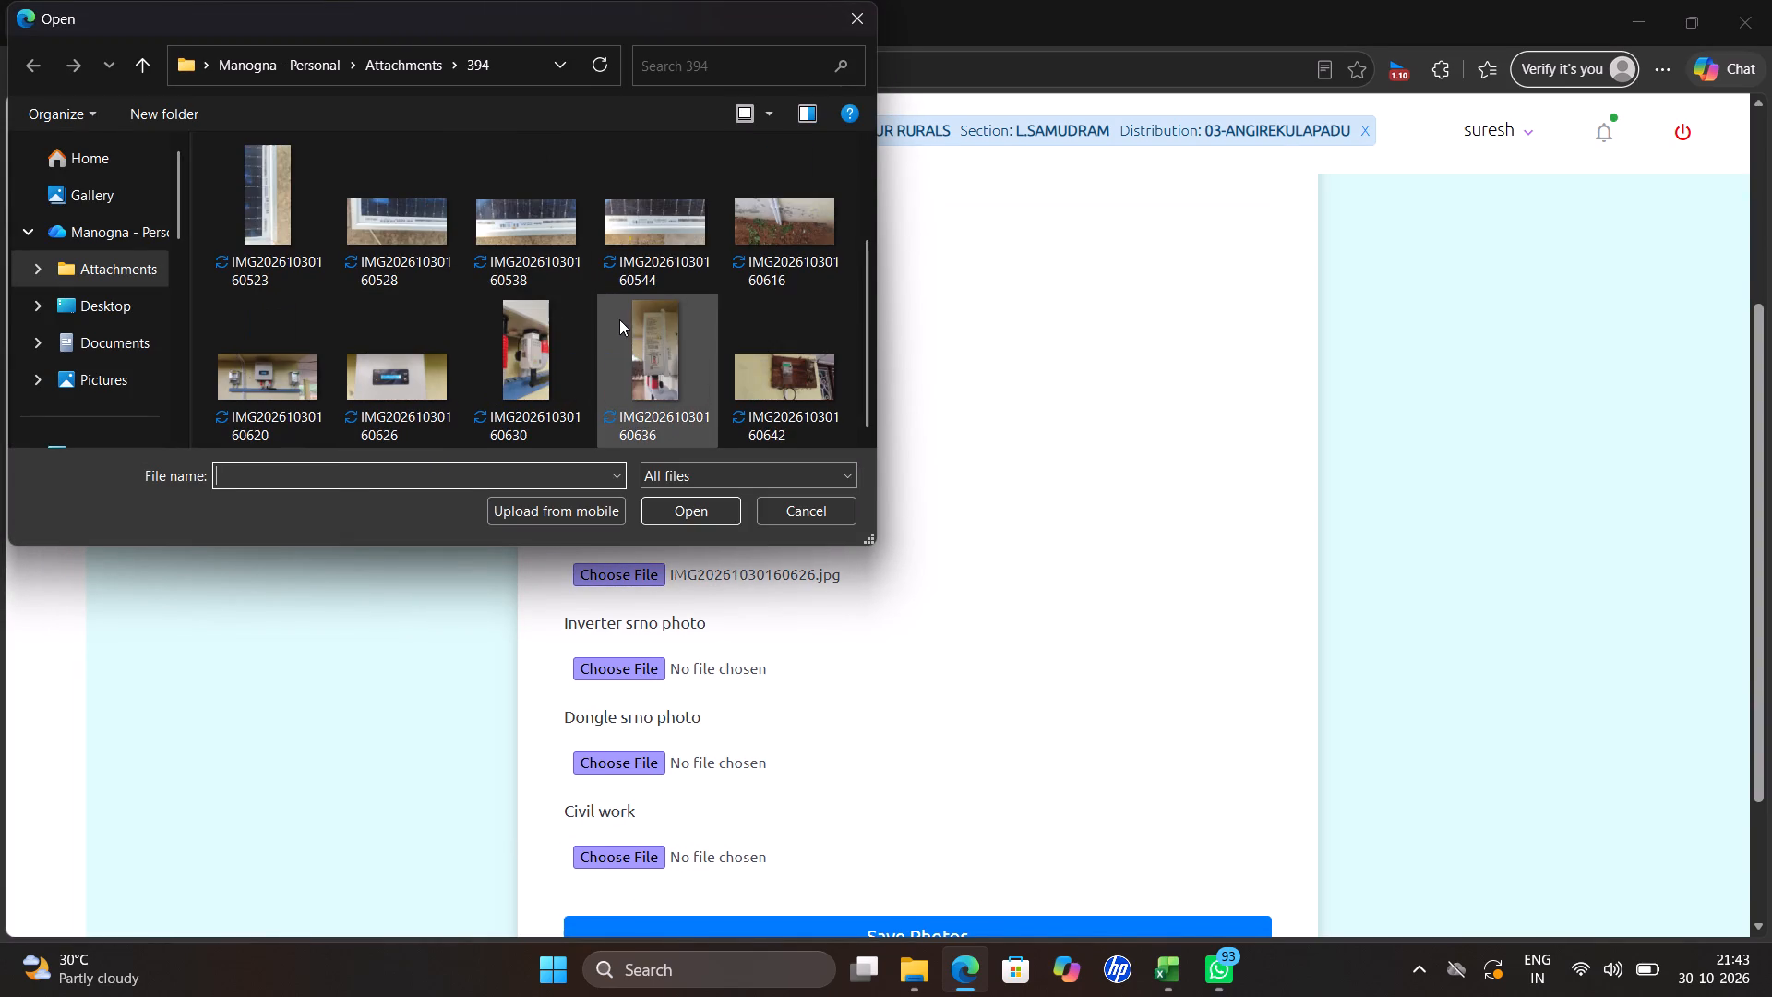
double_click(670, 358)
Attach IMG20261030160630.jpg from folder 394 as the Dongle srno photo.
scroll(701, 729, down, 1)
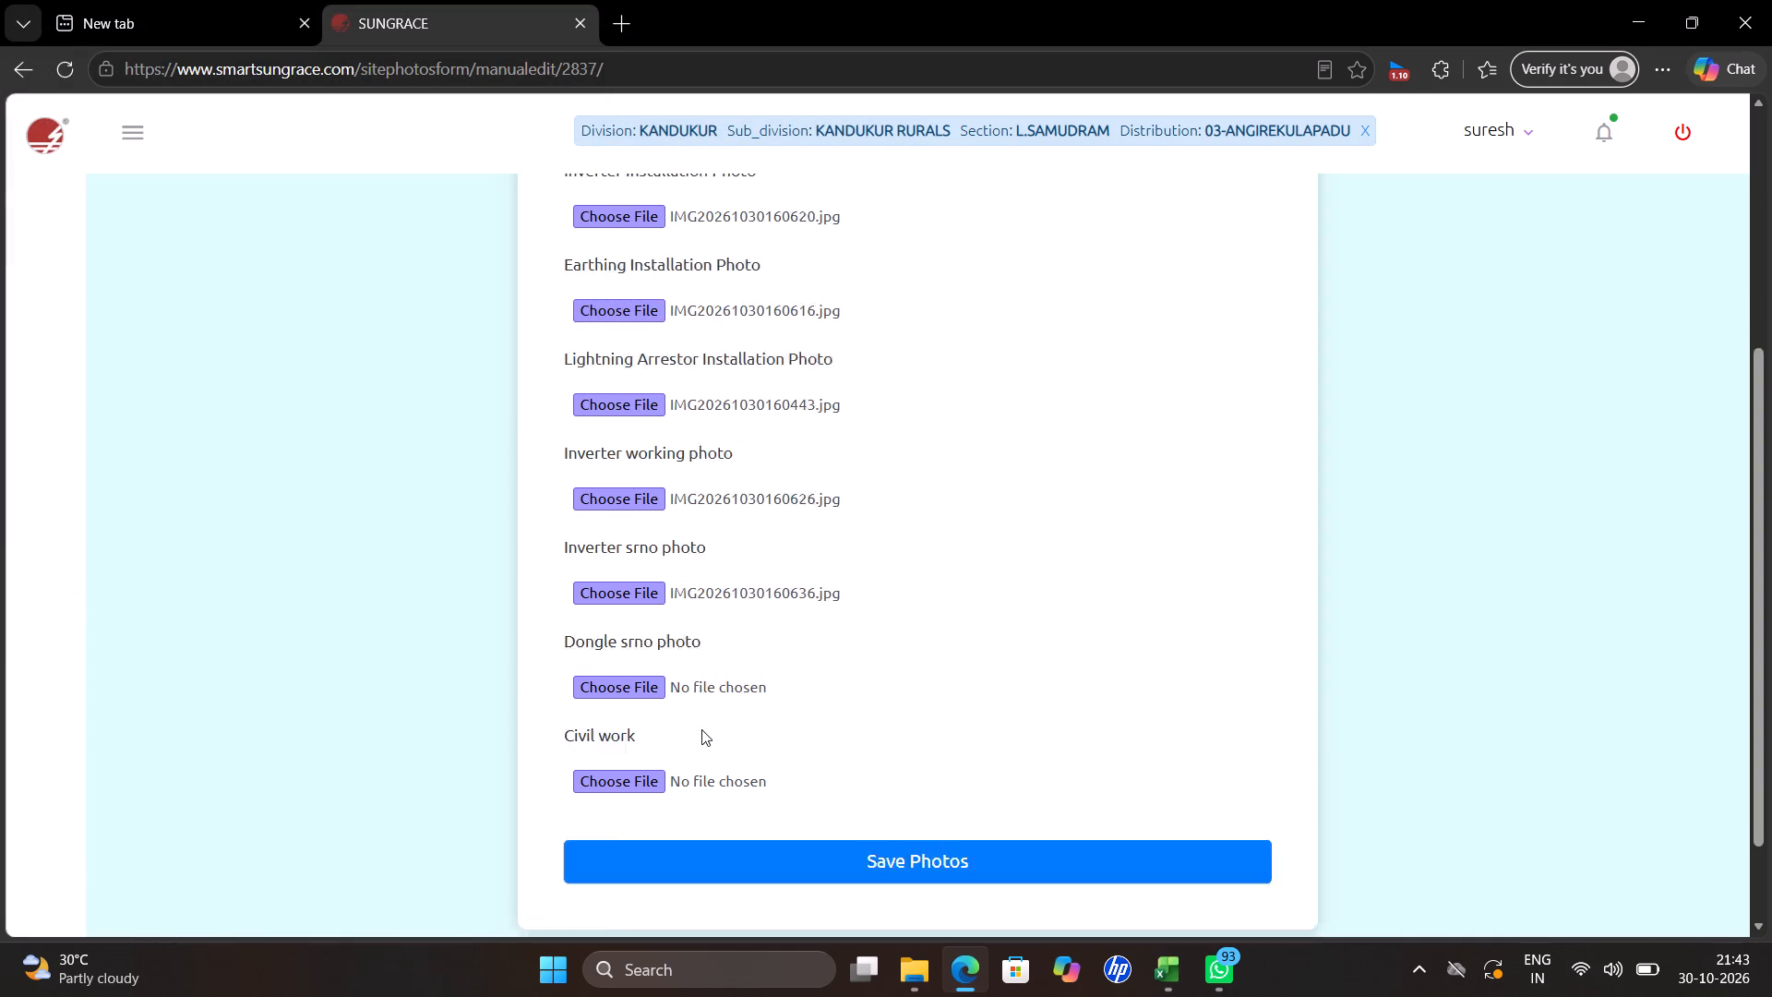
scroll(701, 729, down, 1)
click(642, 566)
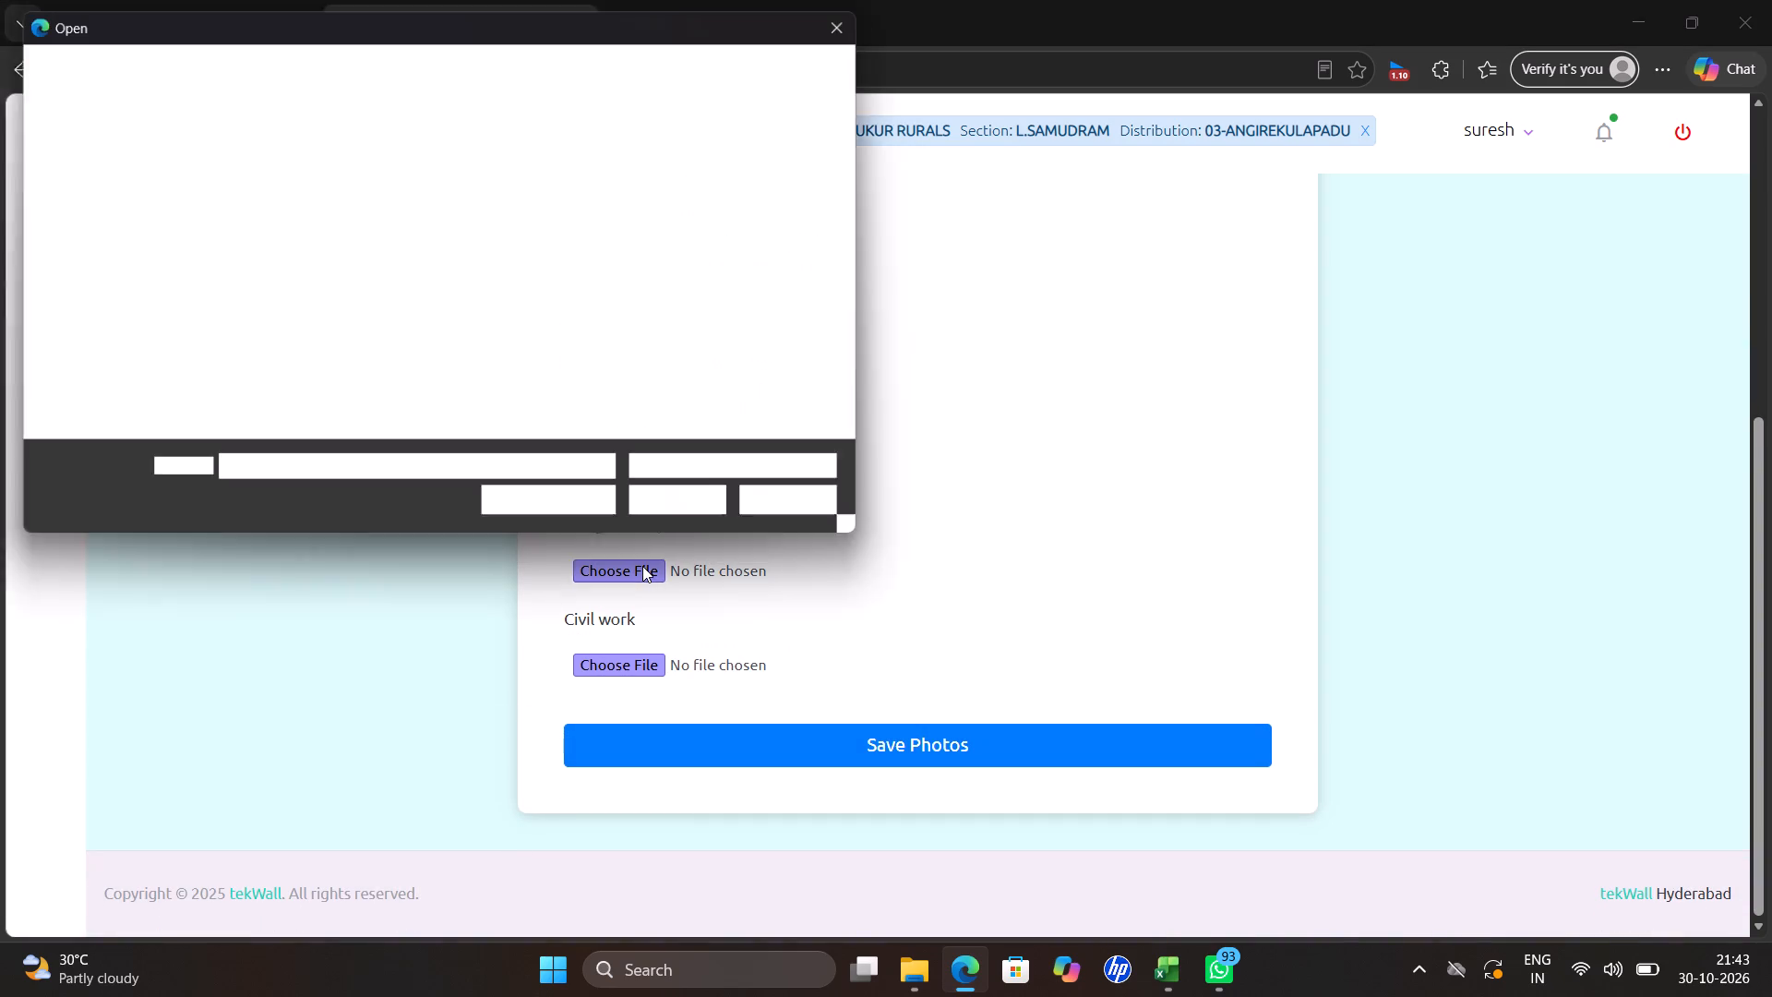
scroll(553, 332, down, 4)
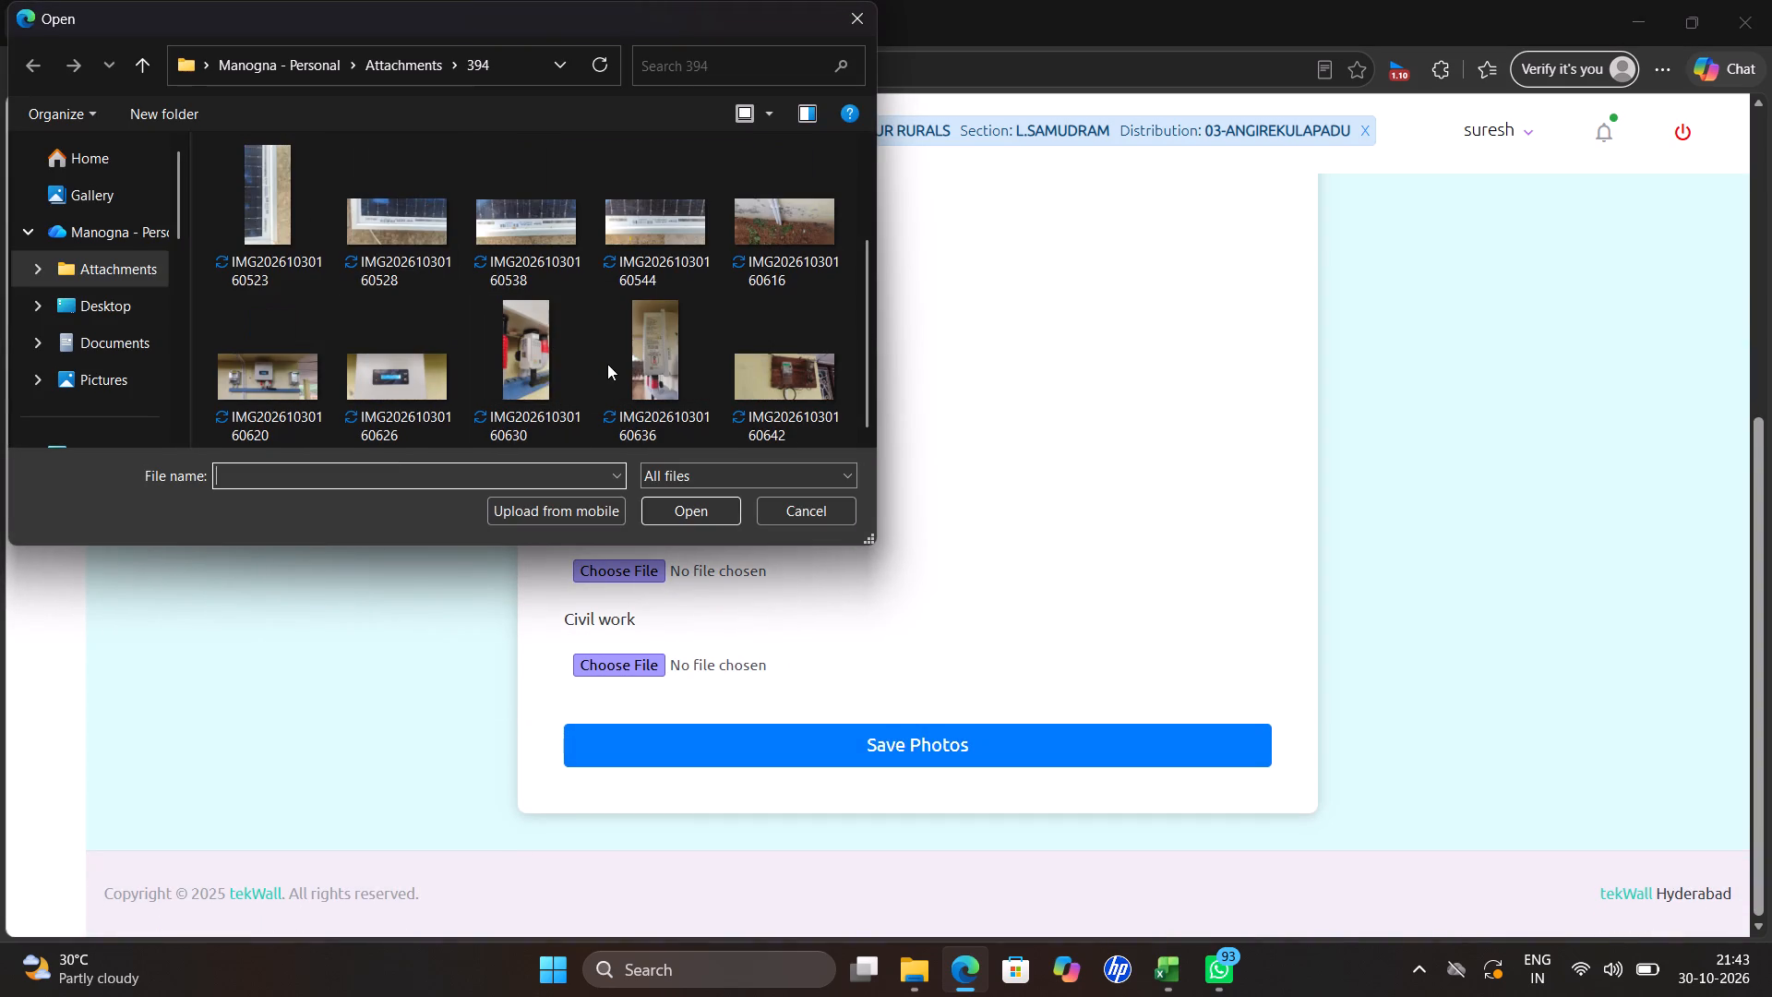
double_click(537, 354)
Attach IMG20261030160503.jpg from folder 394 as the Civil work photo.
scroll(716, 545, down, 1)
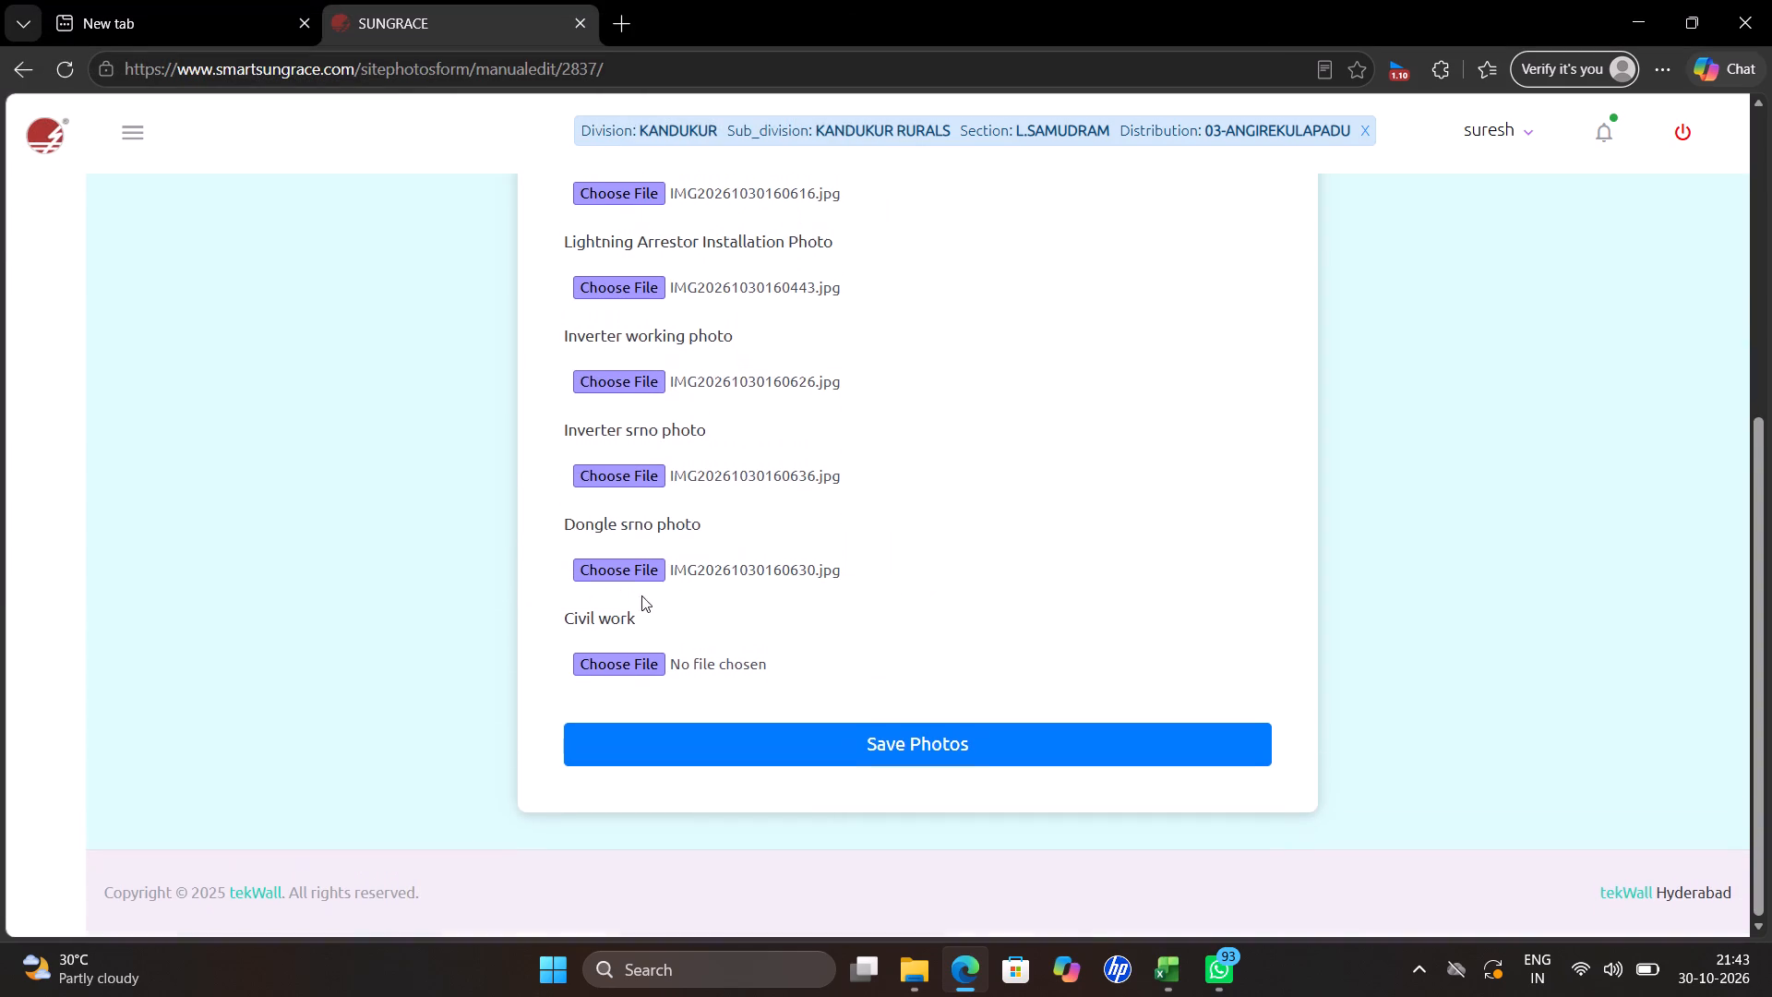
click(615, 663)
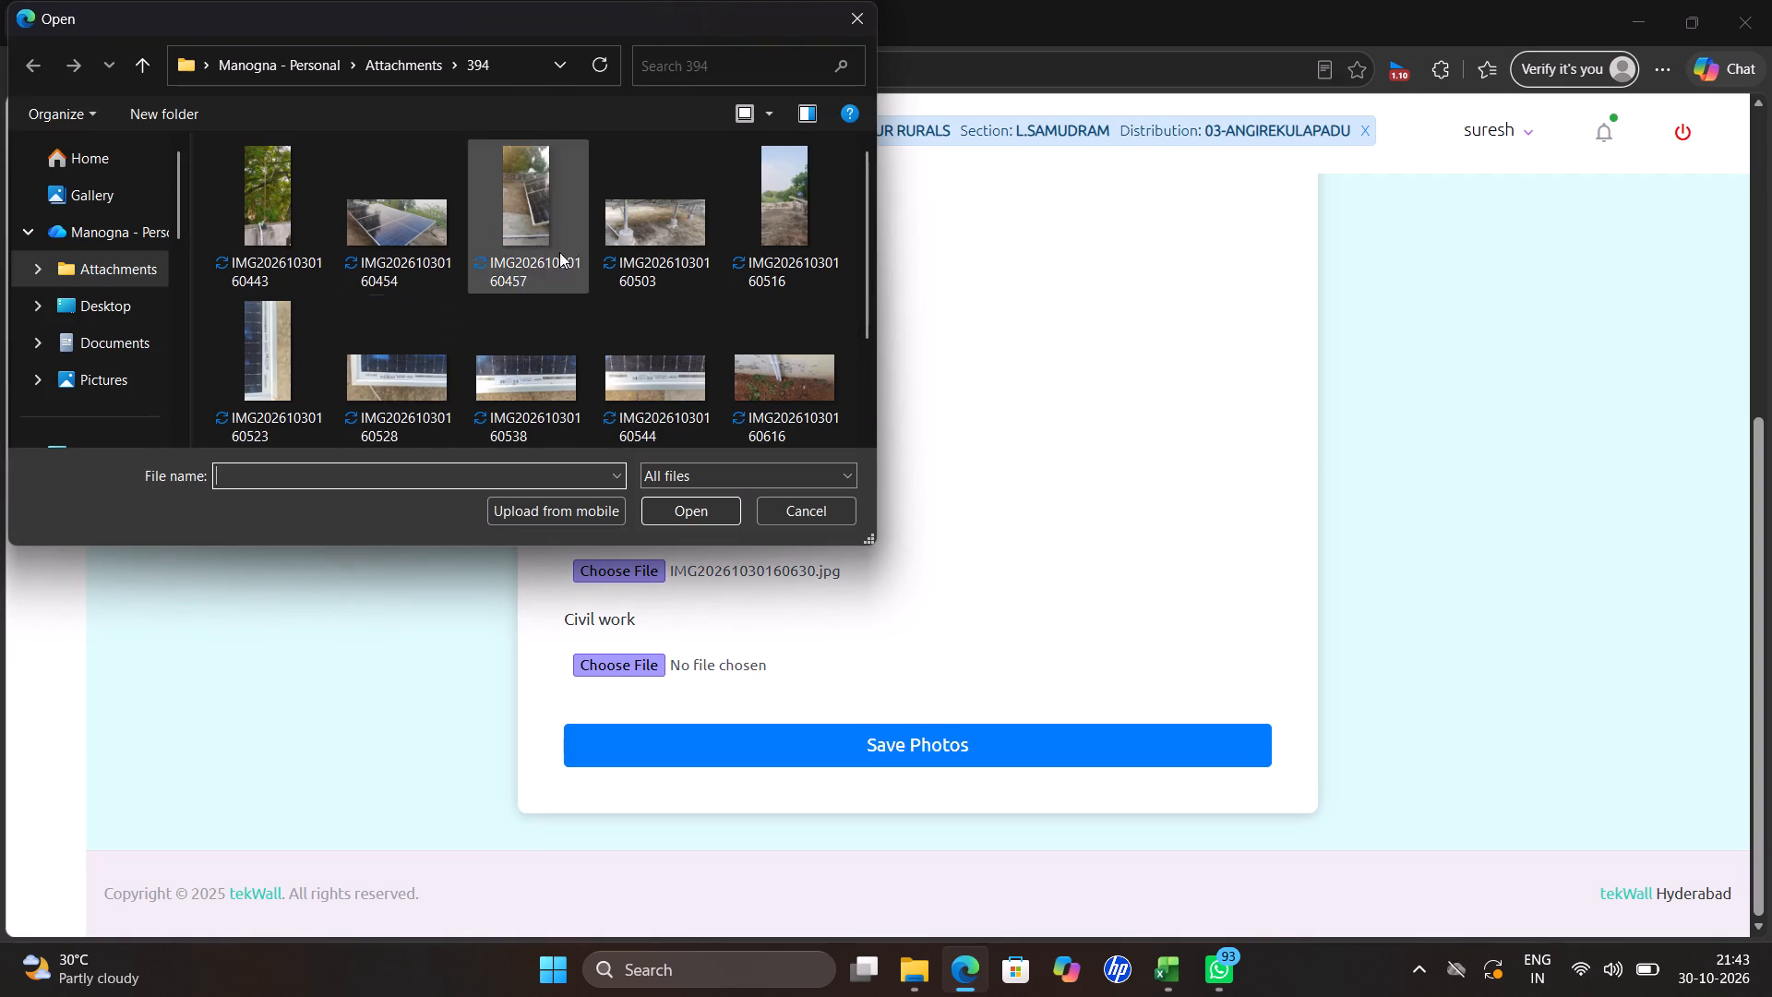
scroll(549, 329, down, 3)
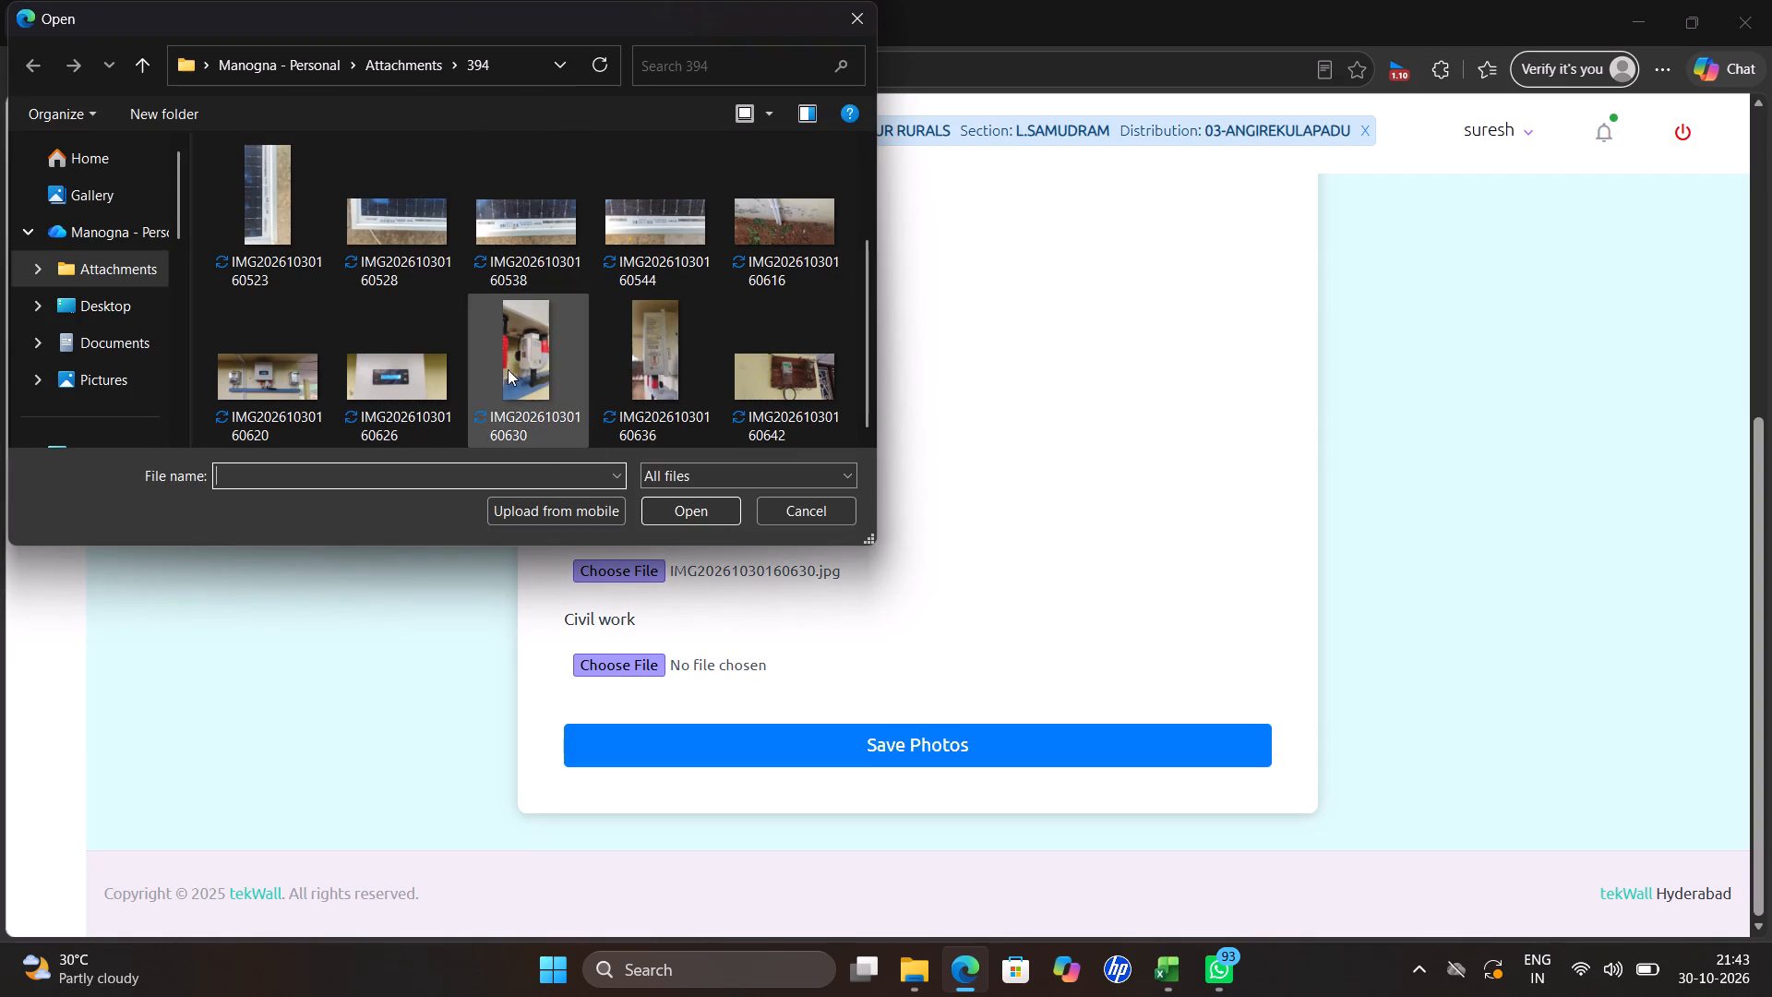
scroll(771, 330, up, 3)
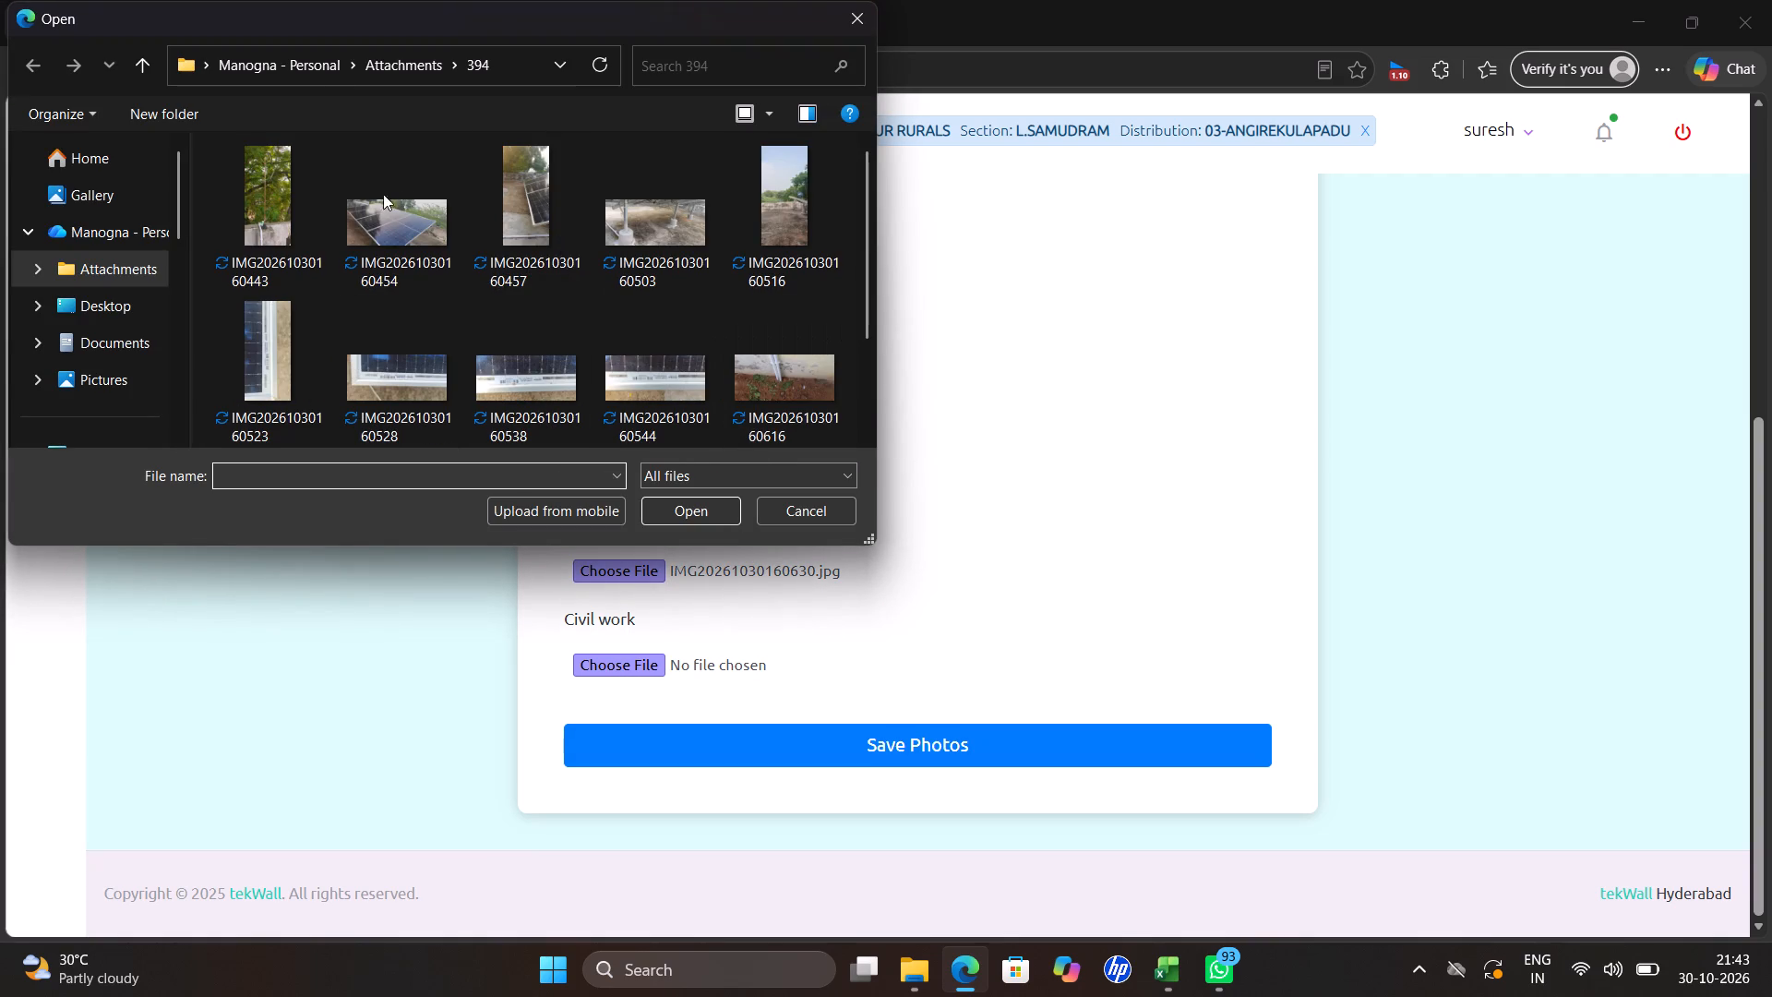
double_click(672, 222)
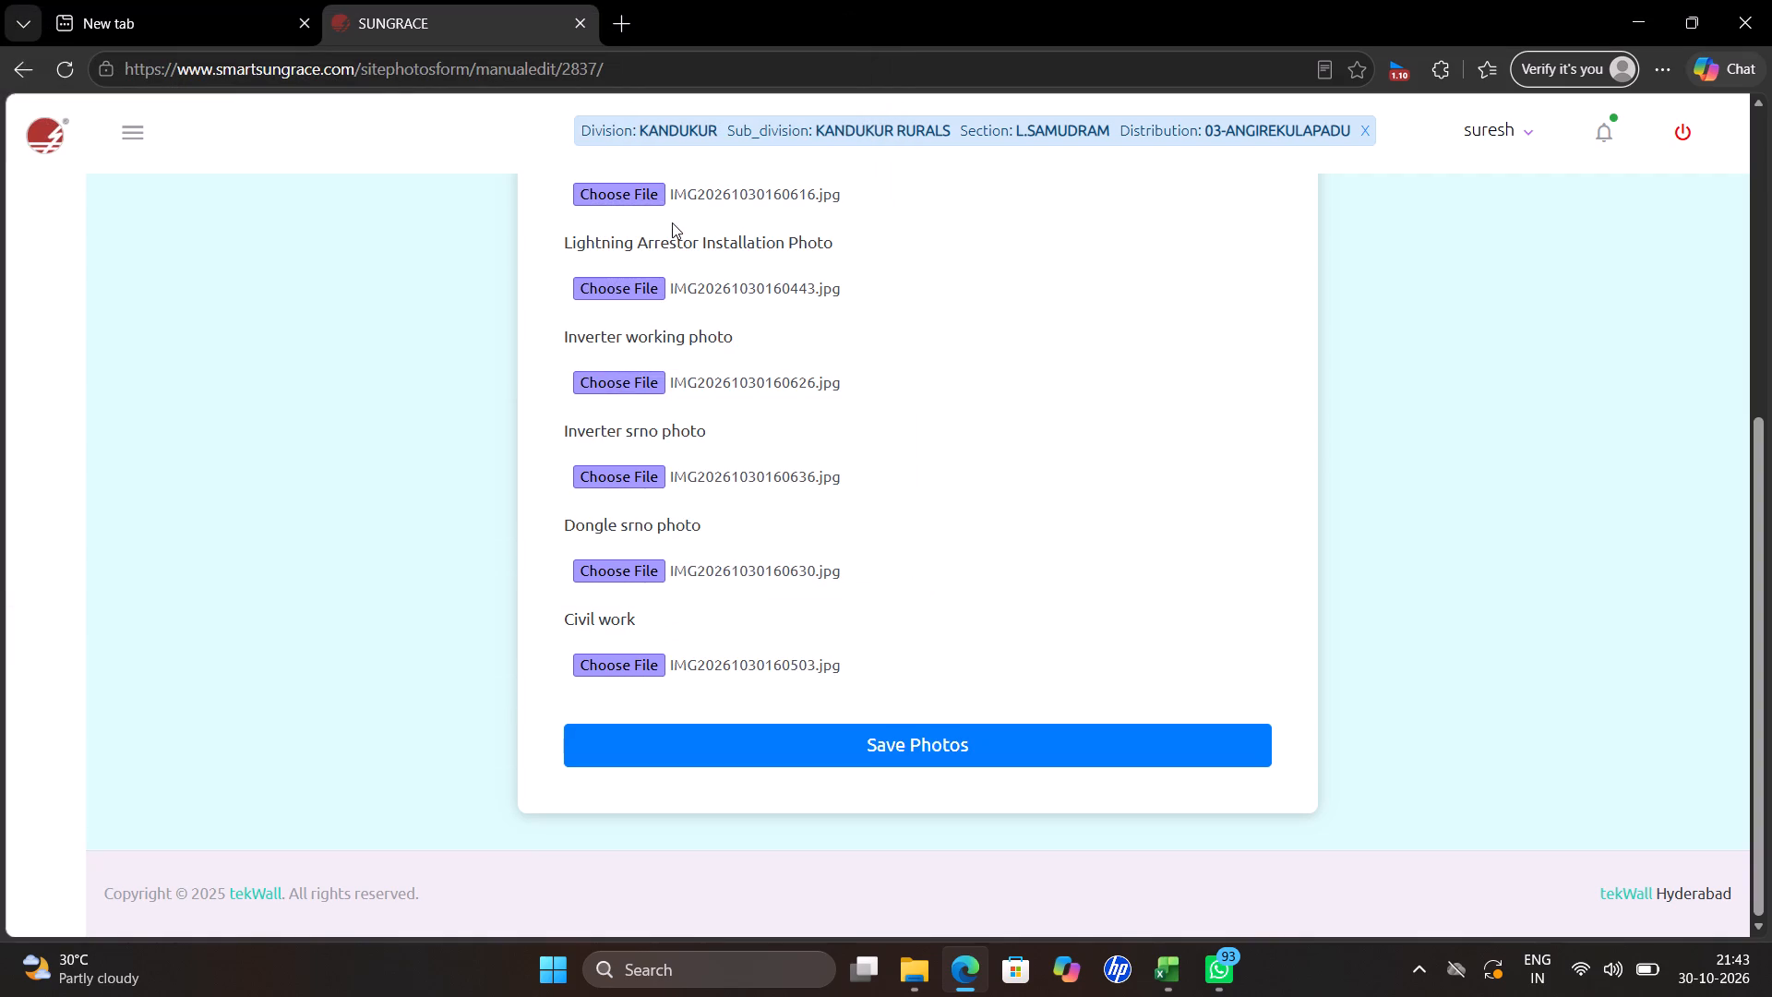
Save the site photos with the location overlay applied to all eight of them.
click(893, 730)
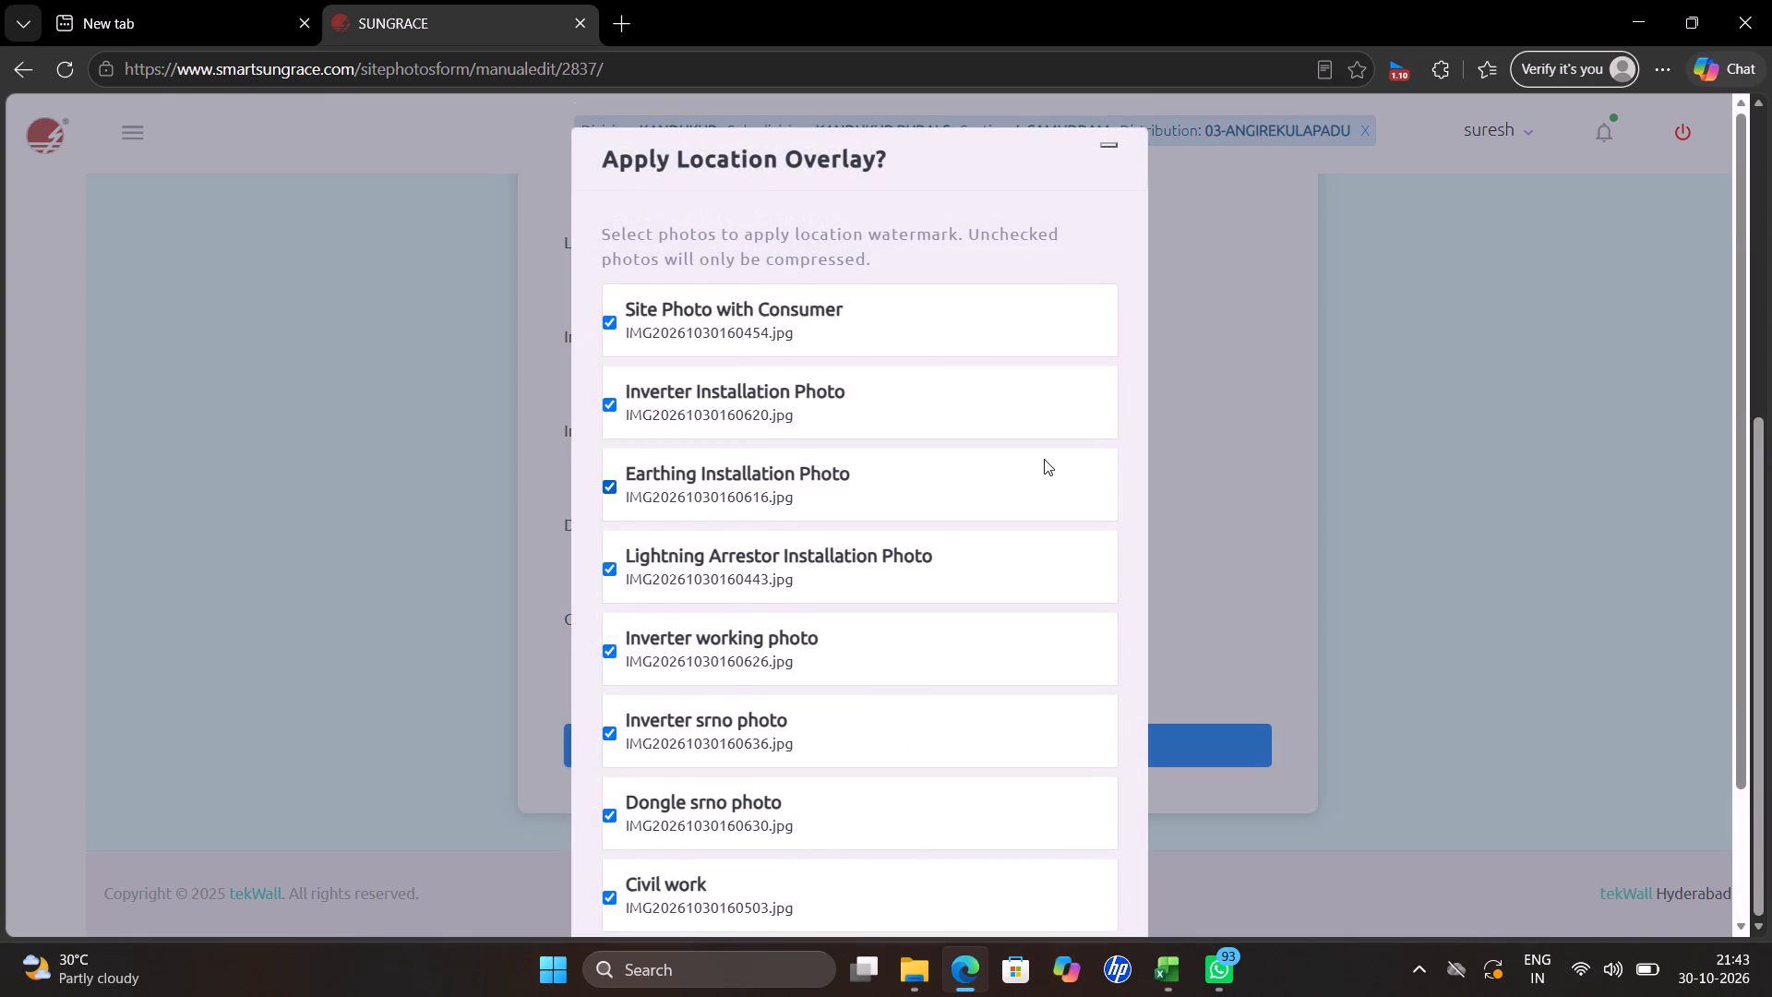
scroll(1044, 459, down, 5)
click(904, 882)
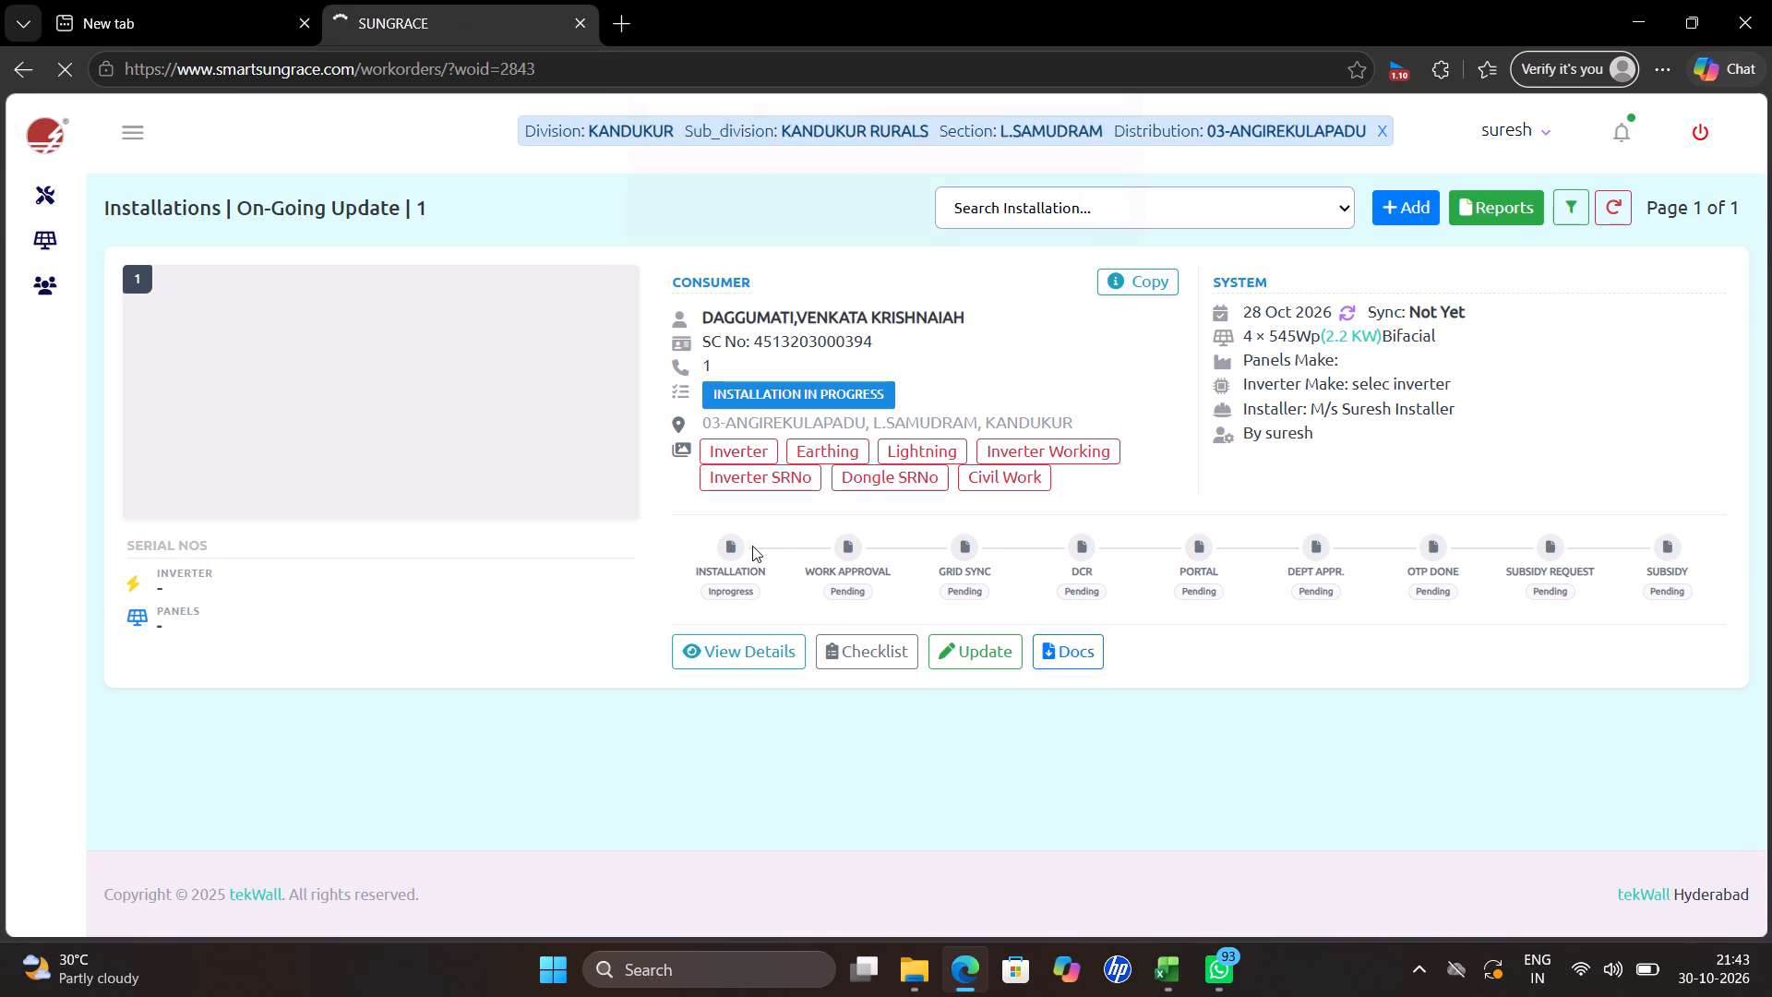
click(1102, 219)
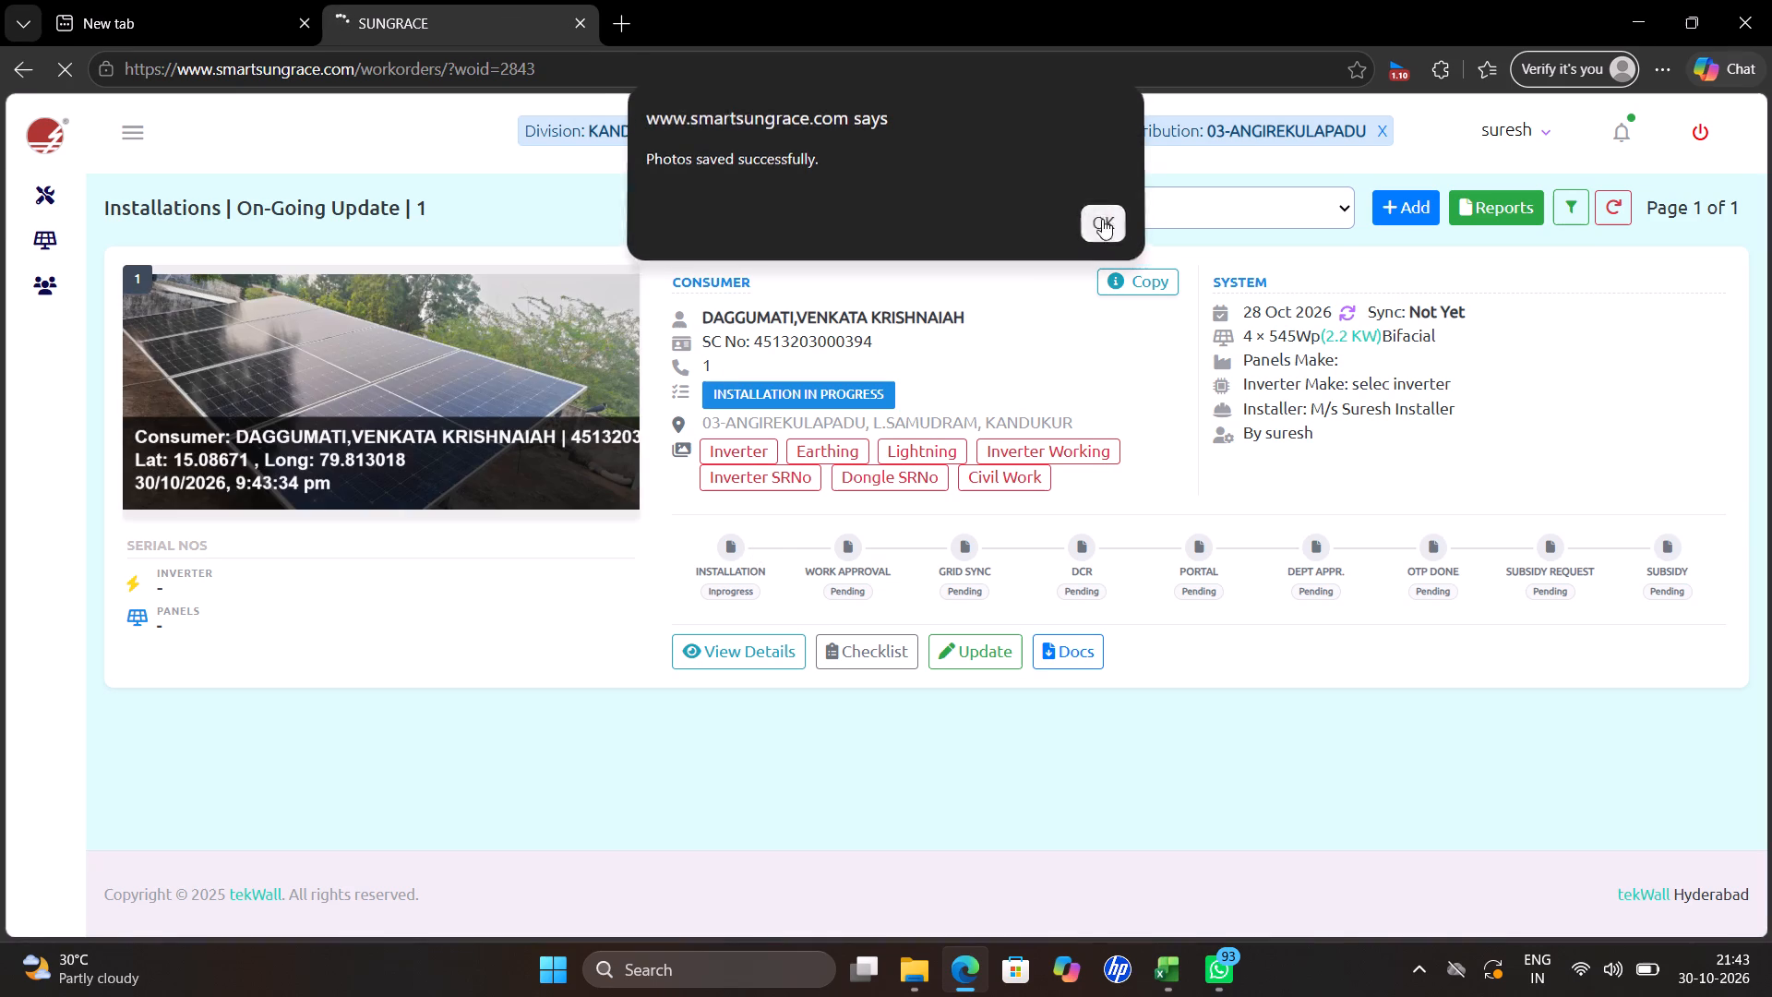
click(966, 639)
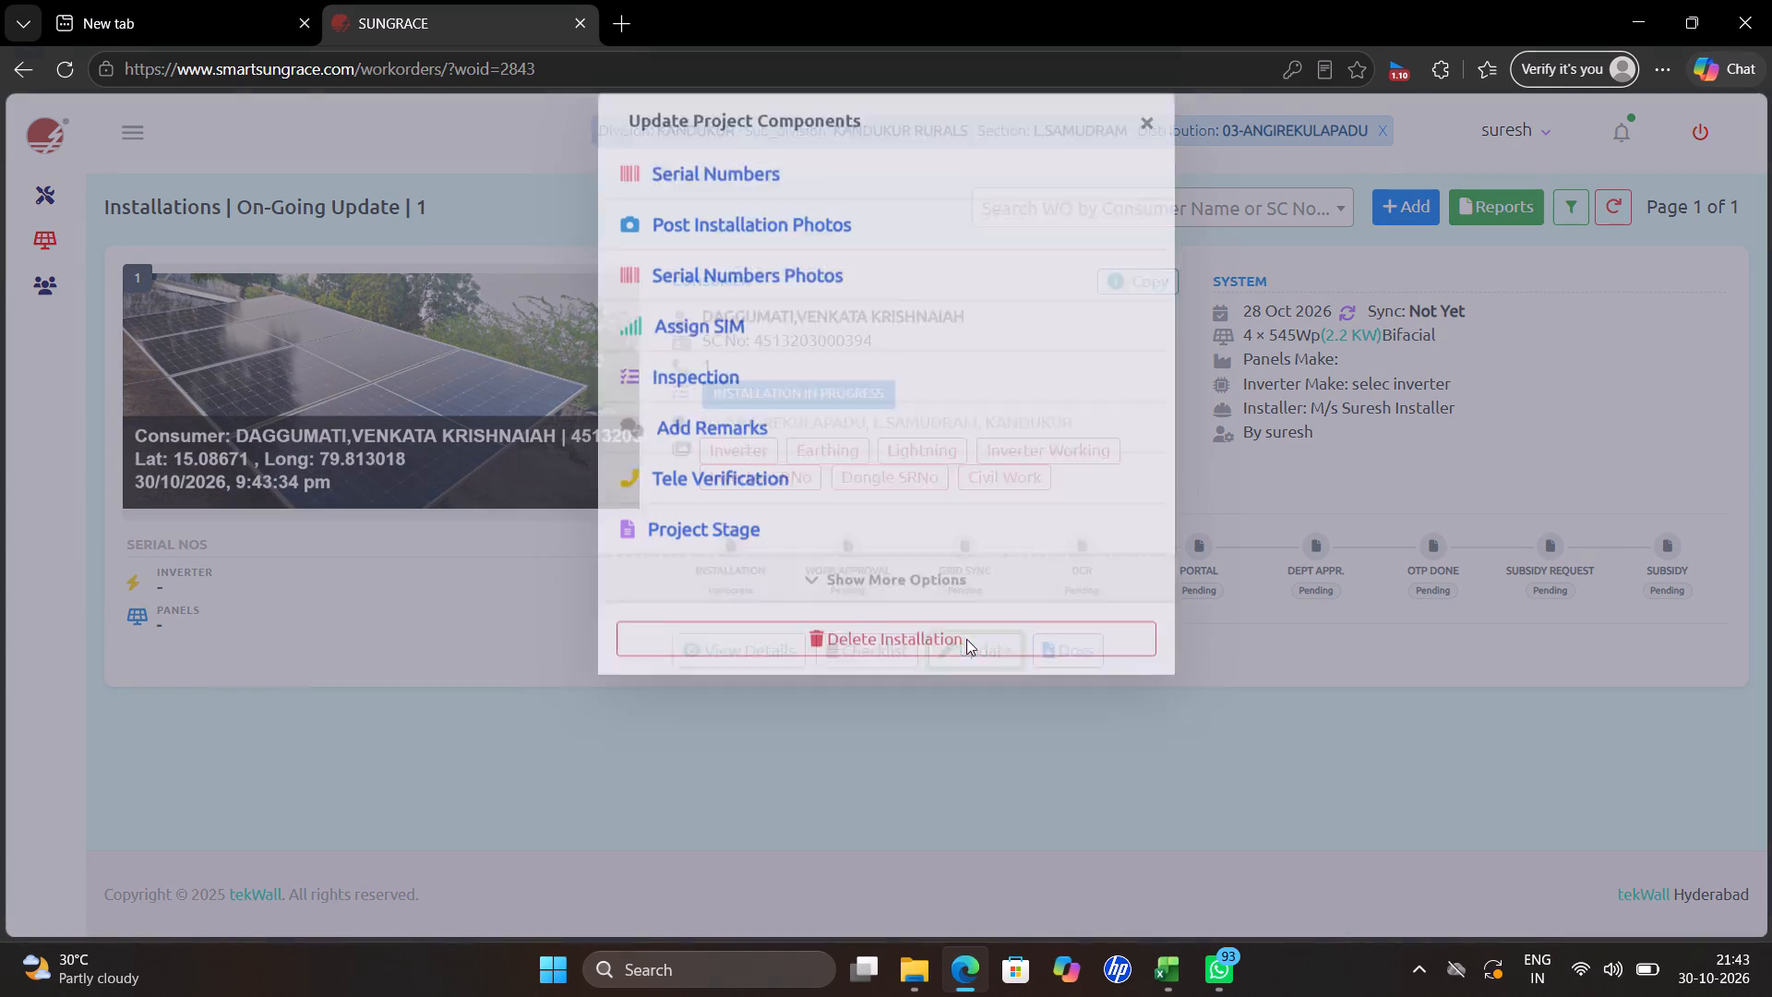
click(872, 213)
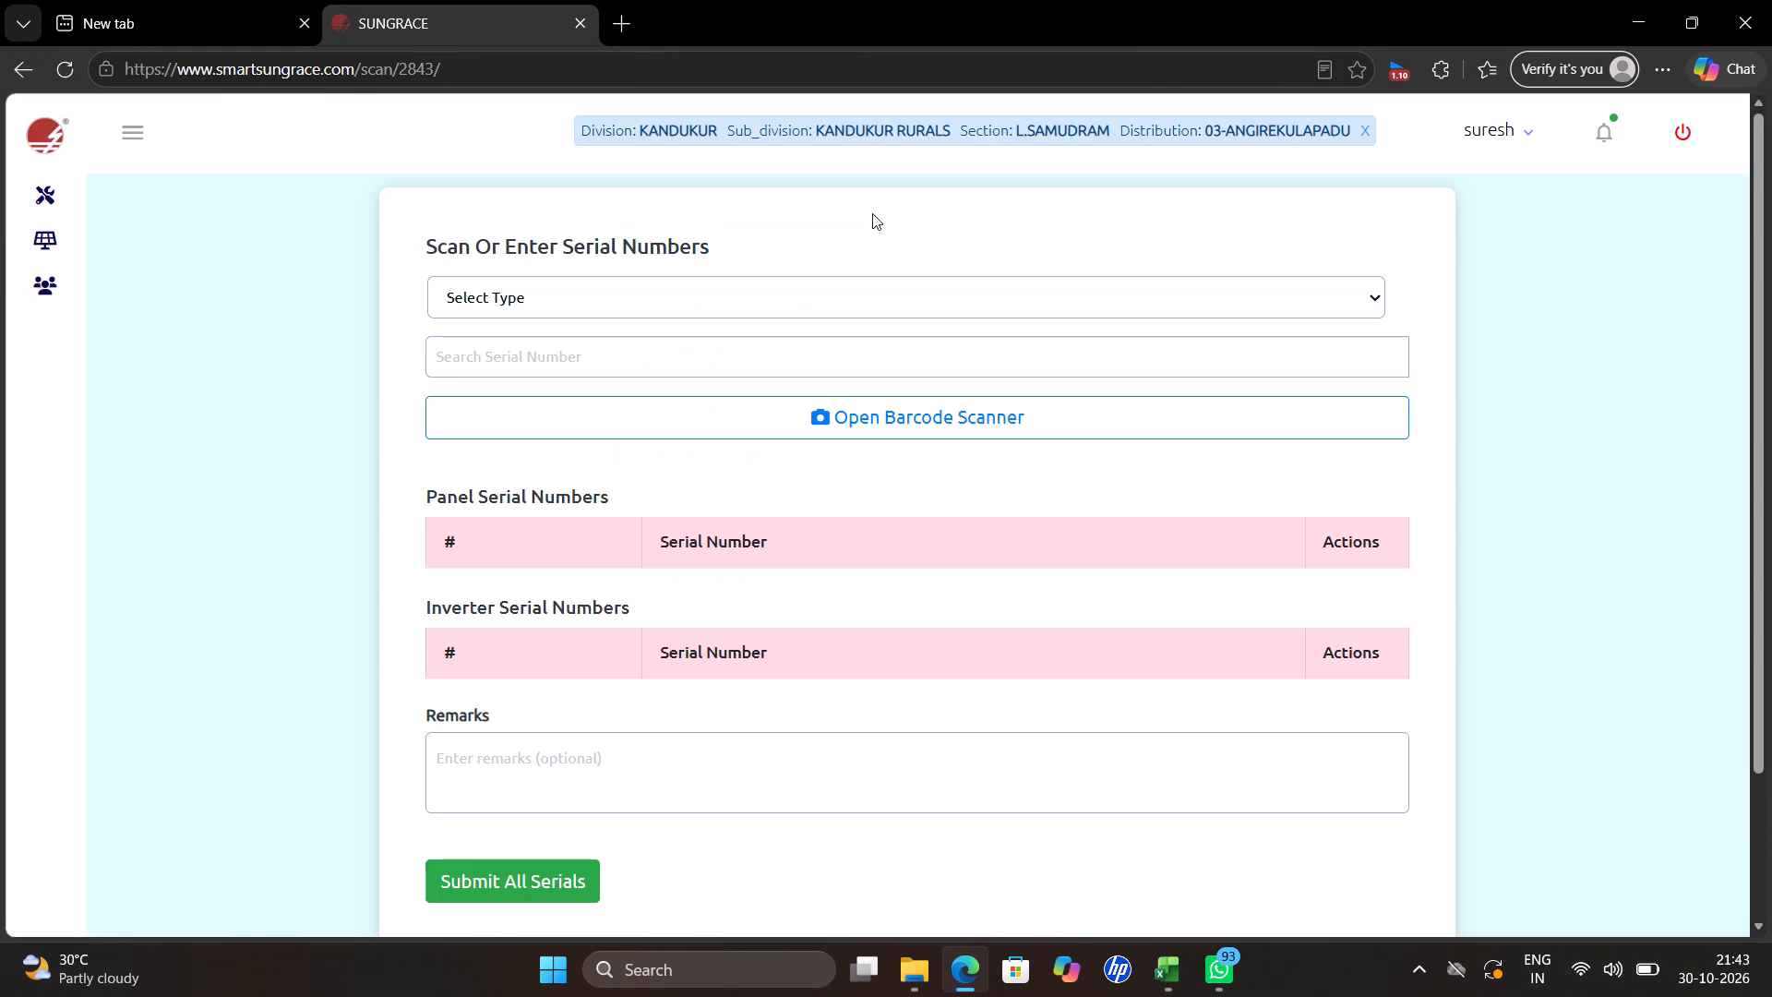
click(850, 301)
click(798, 370)
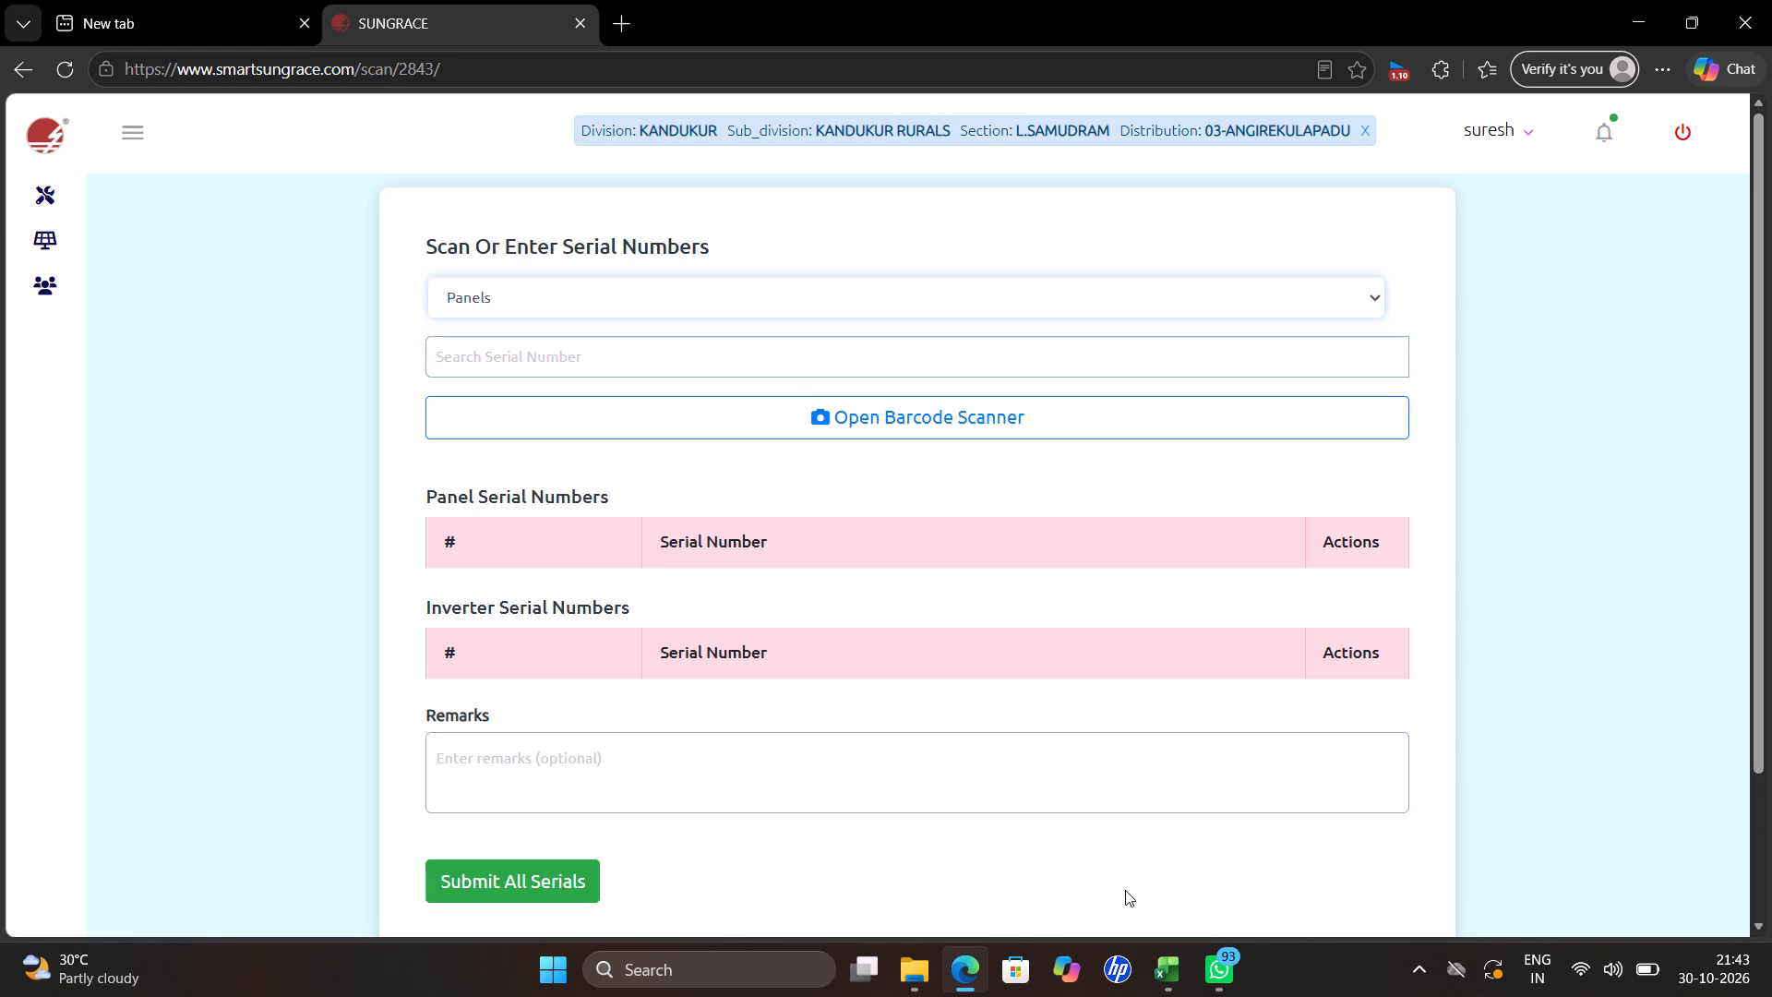
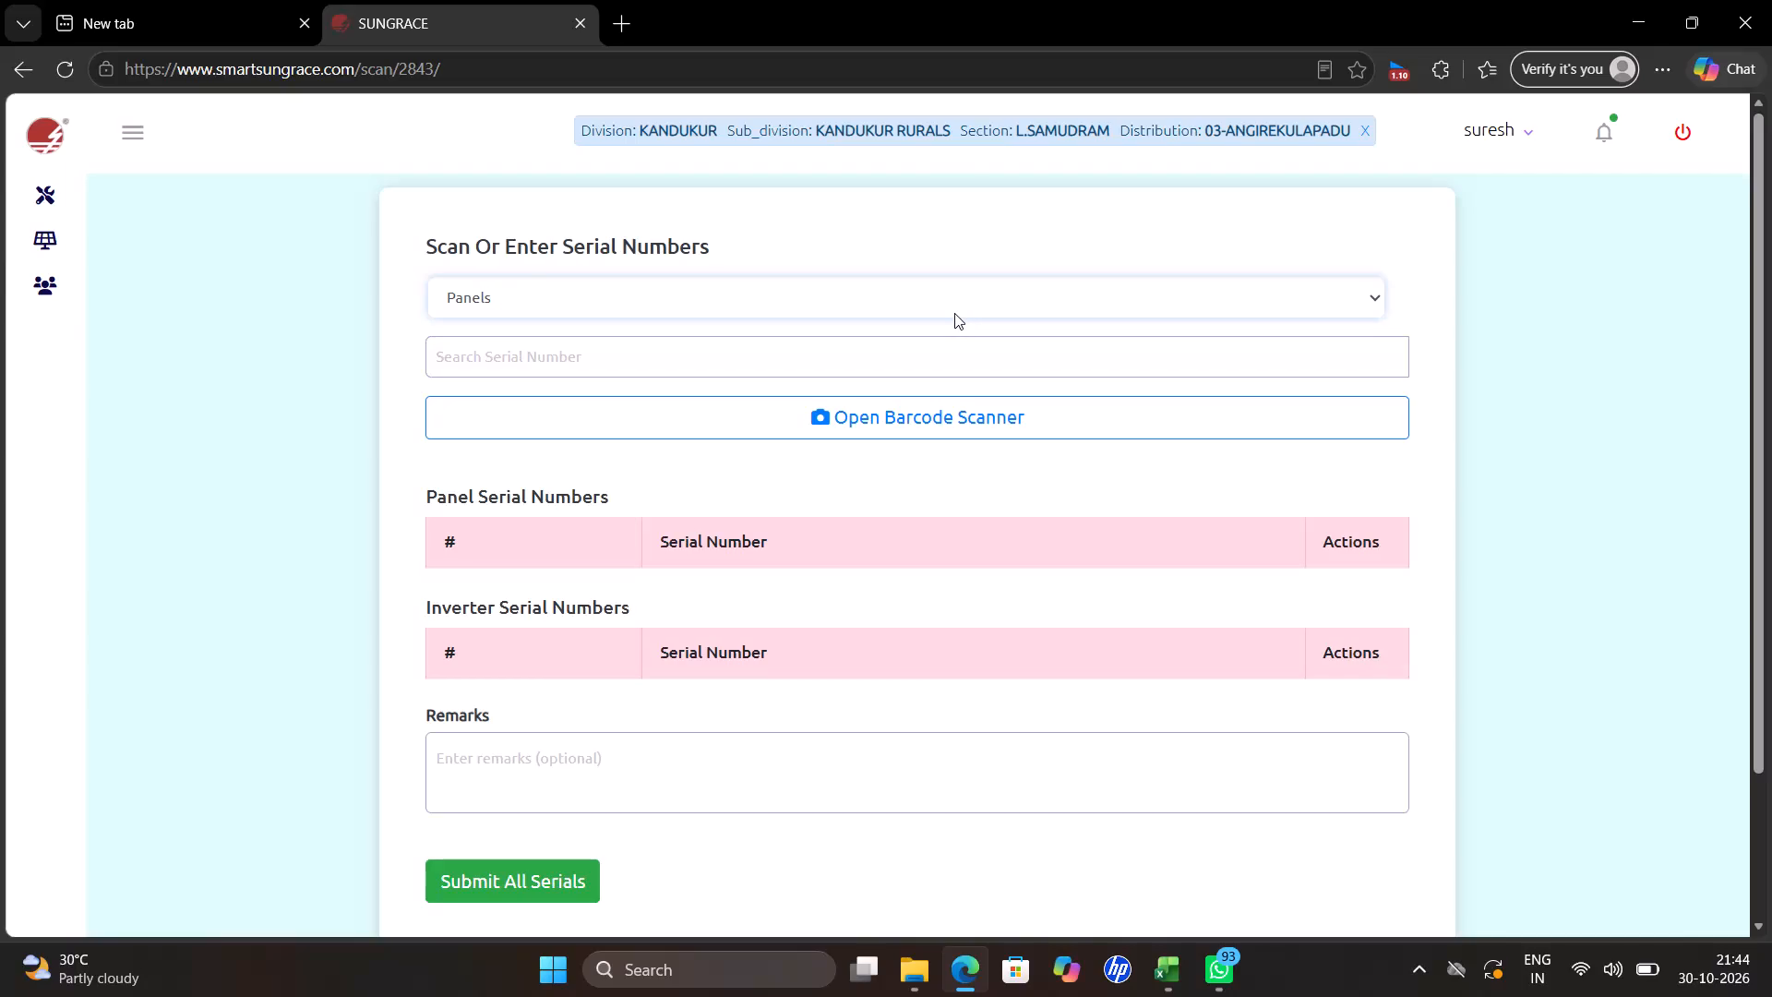
click(954, 313)
click(895, 350)
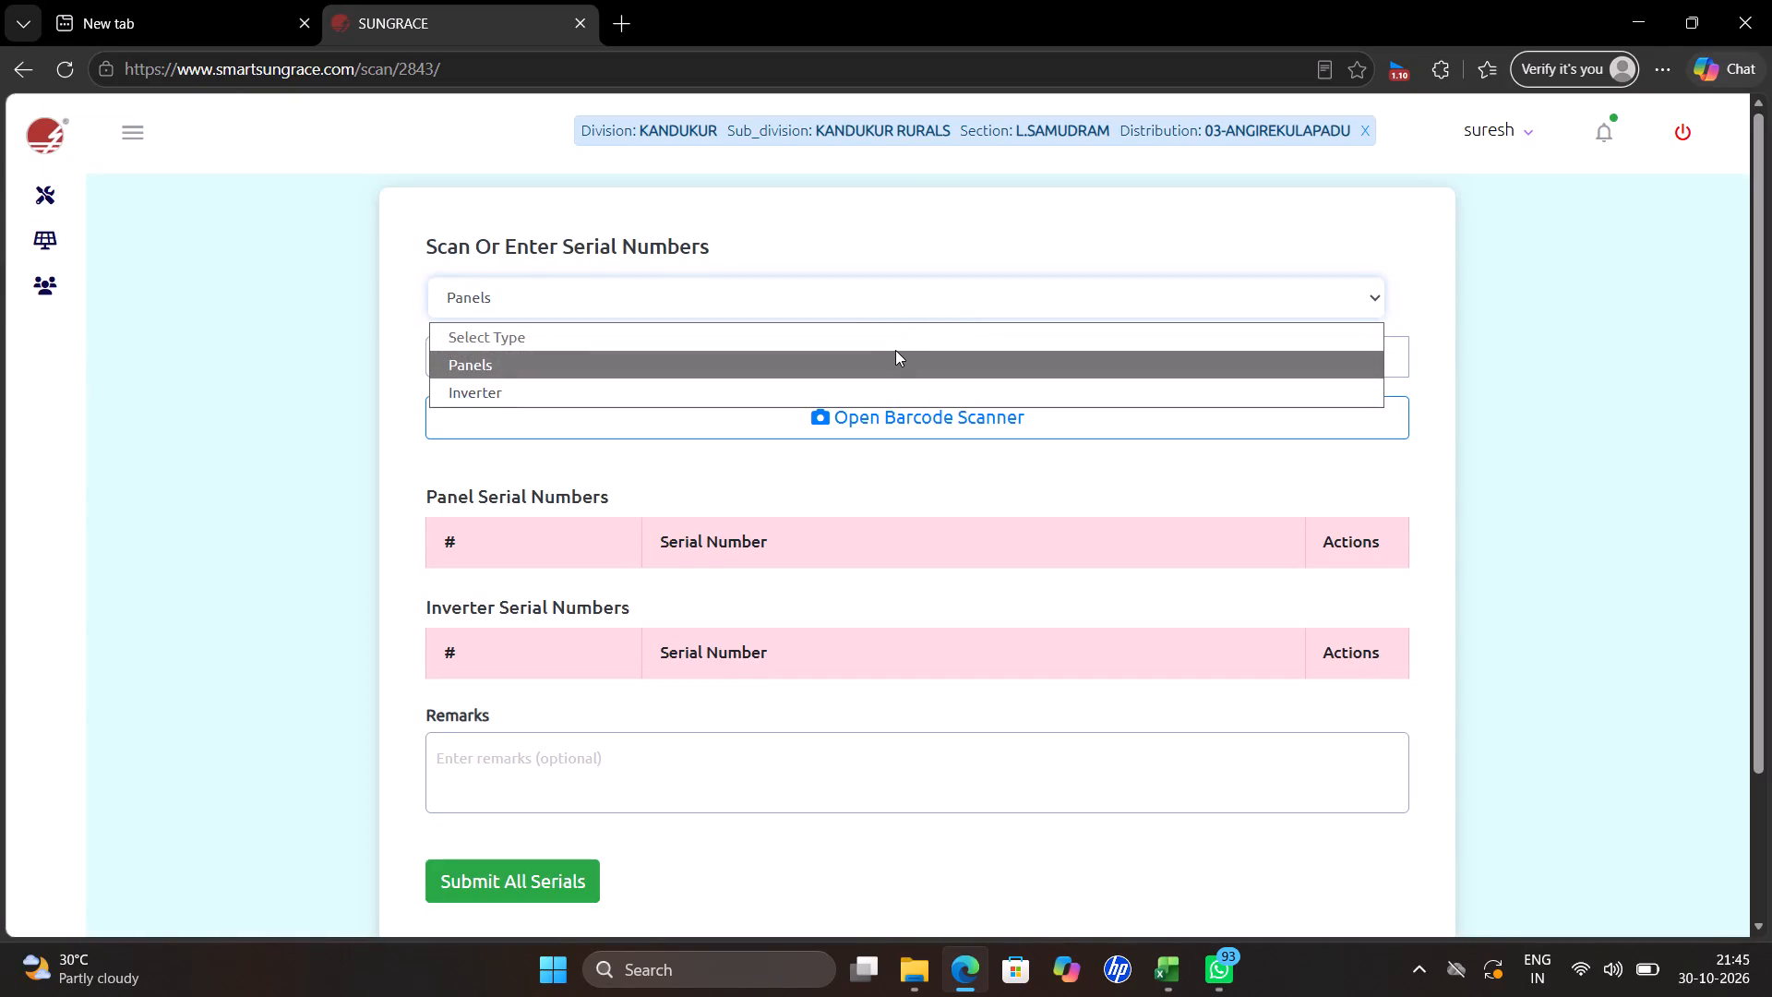
click(892, 356)
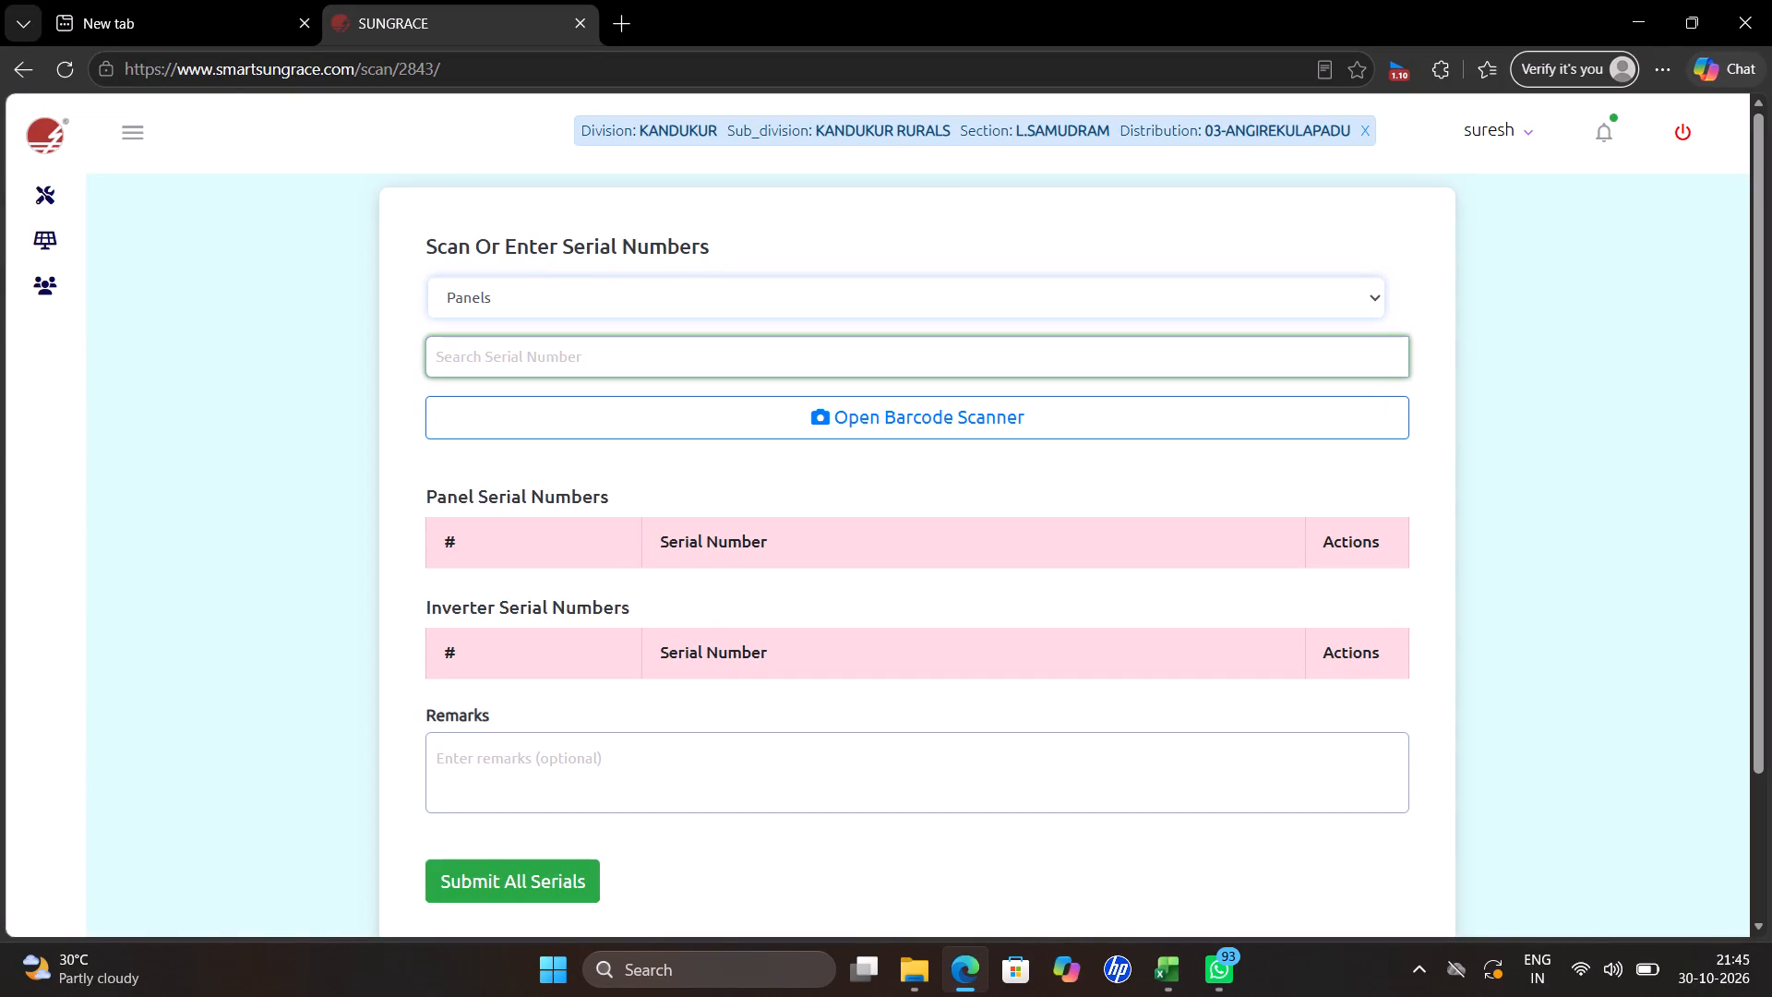
click(858, 367)
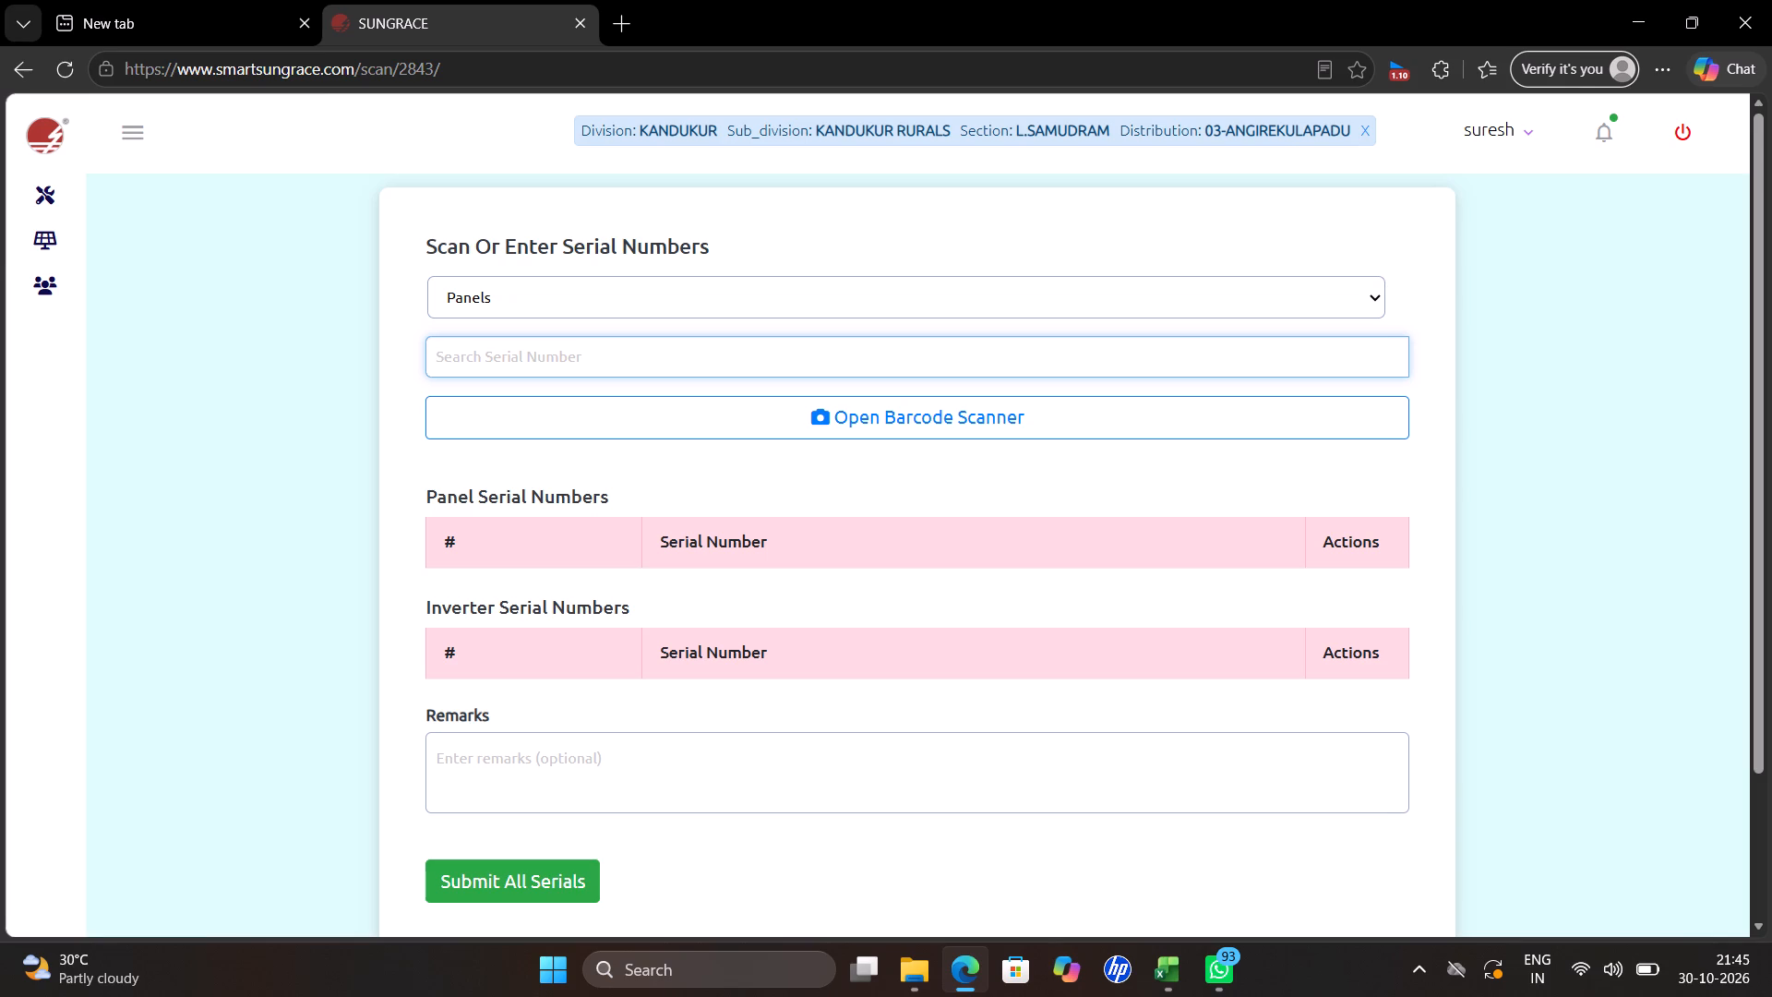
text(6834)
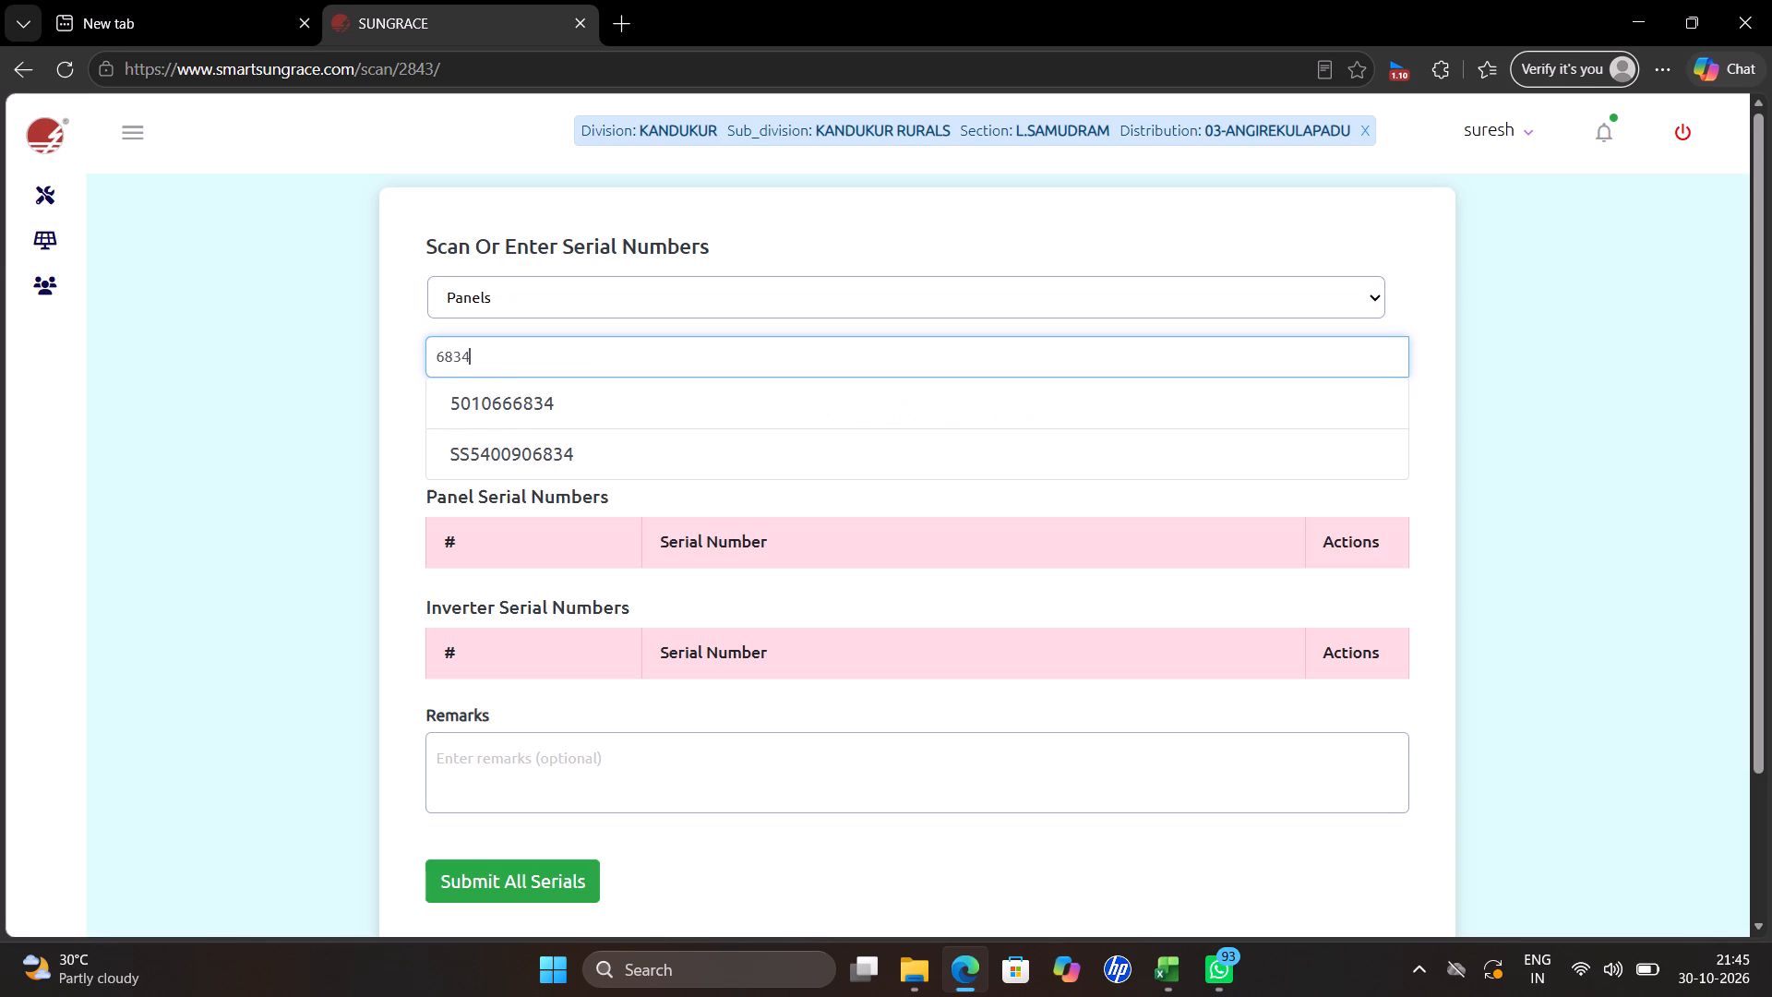
click(666, 390)
click(677, 365)
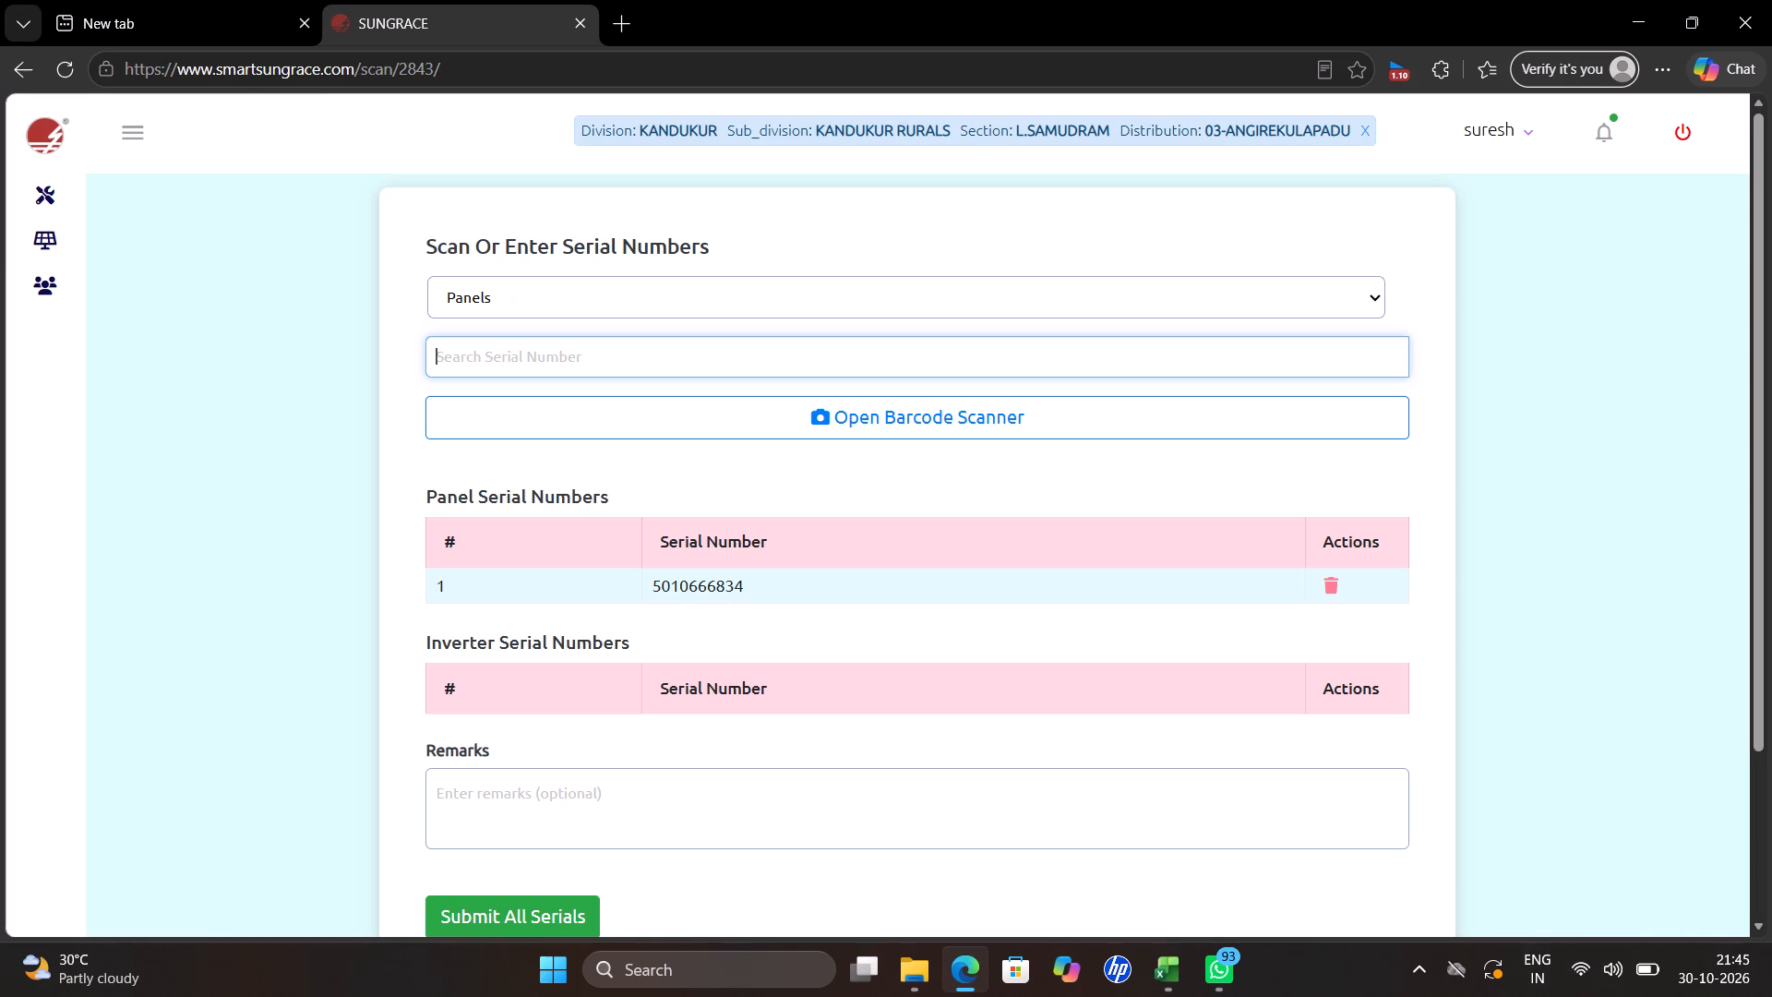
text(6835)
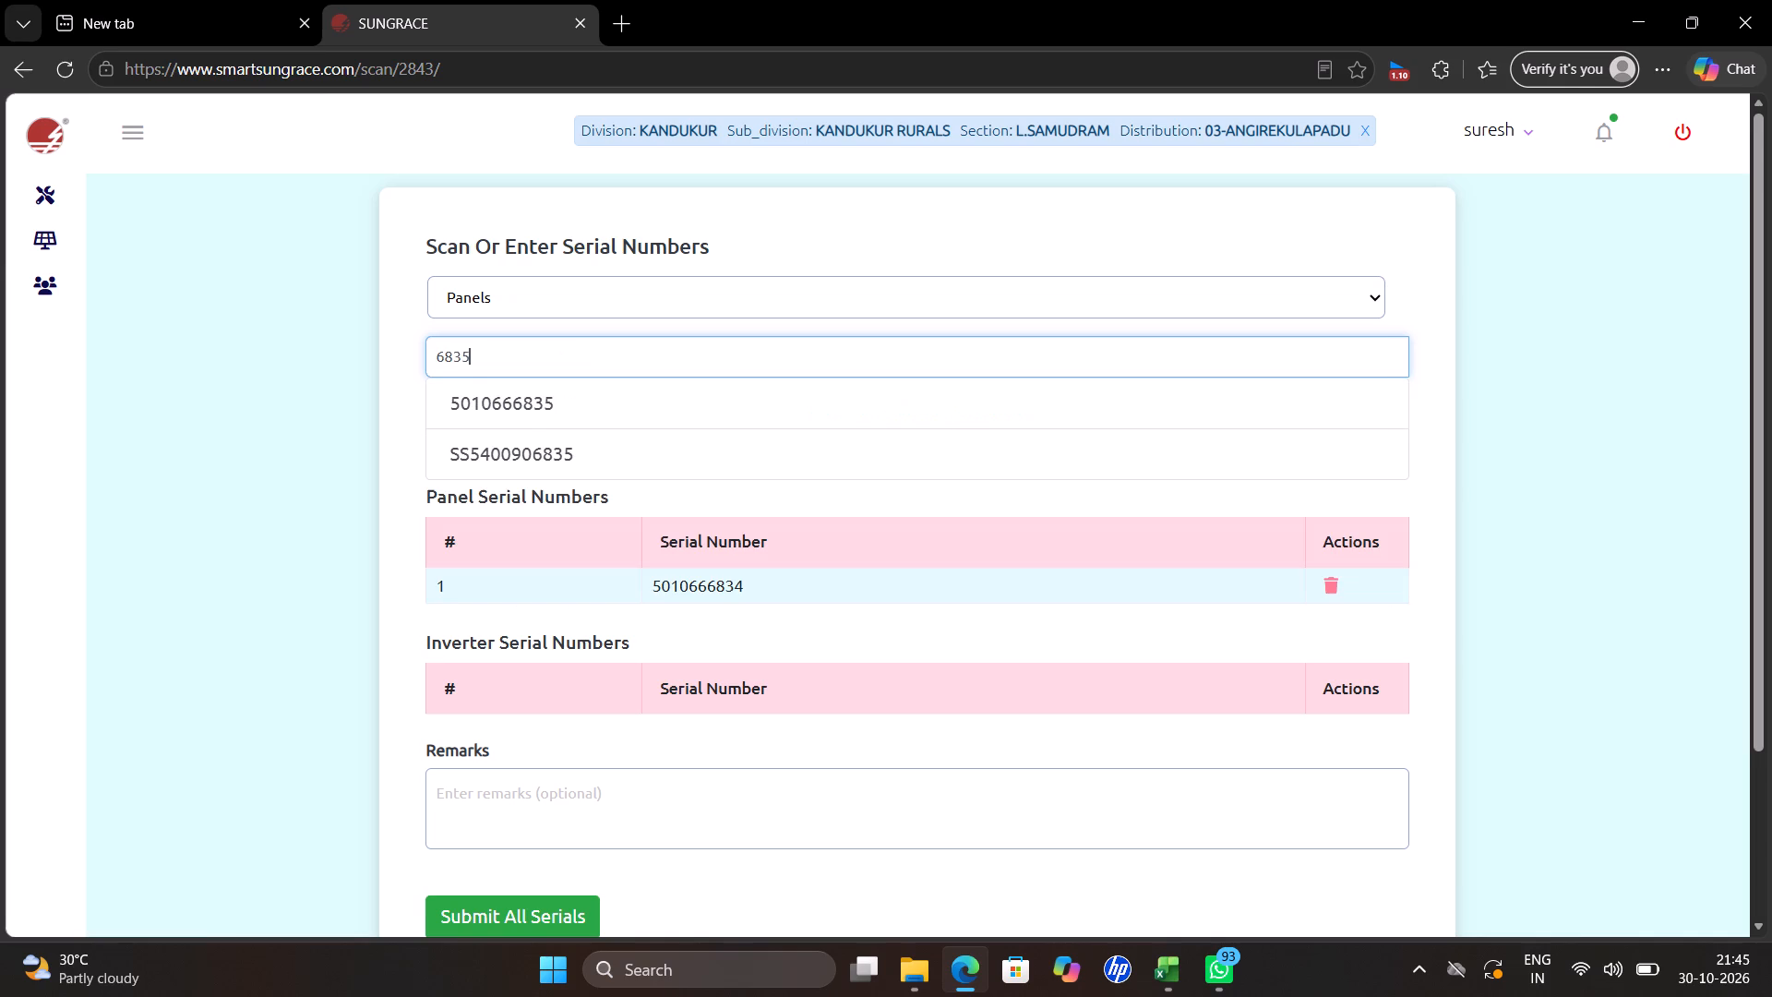
click(599, 403)
click(595, 355)
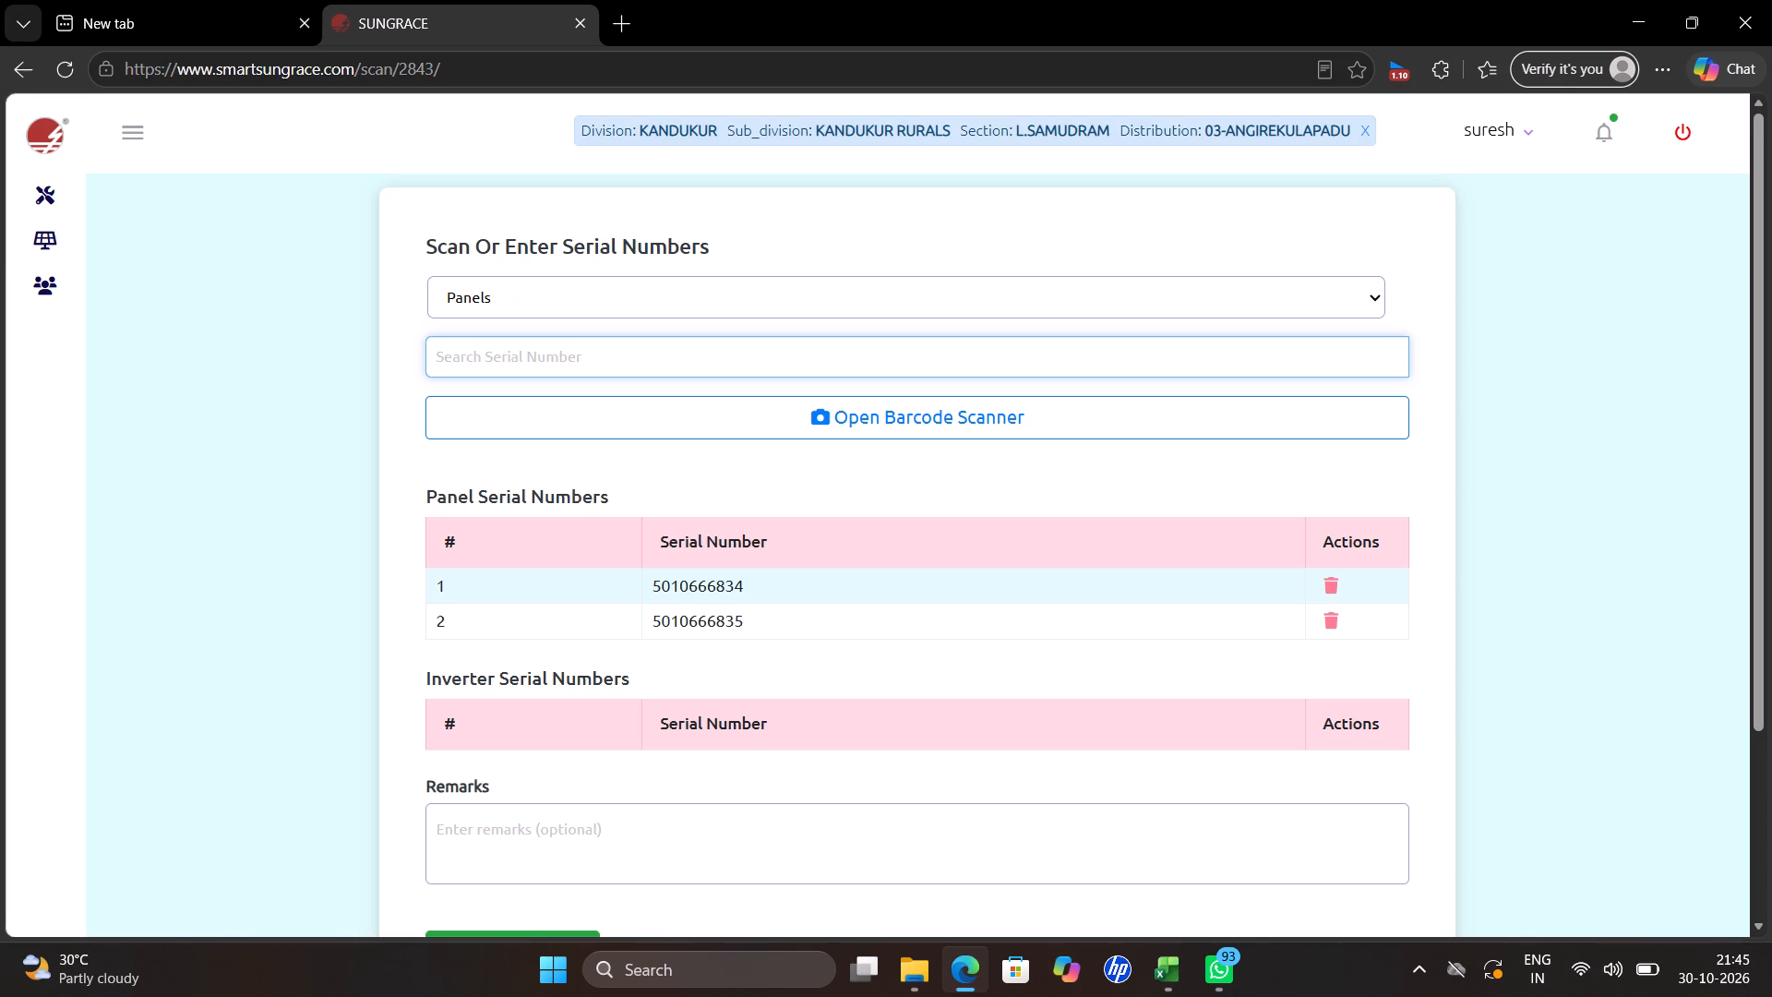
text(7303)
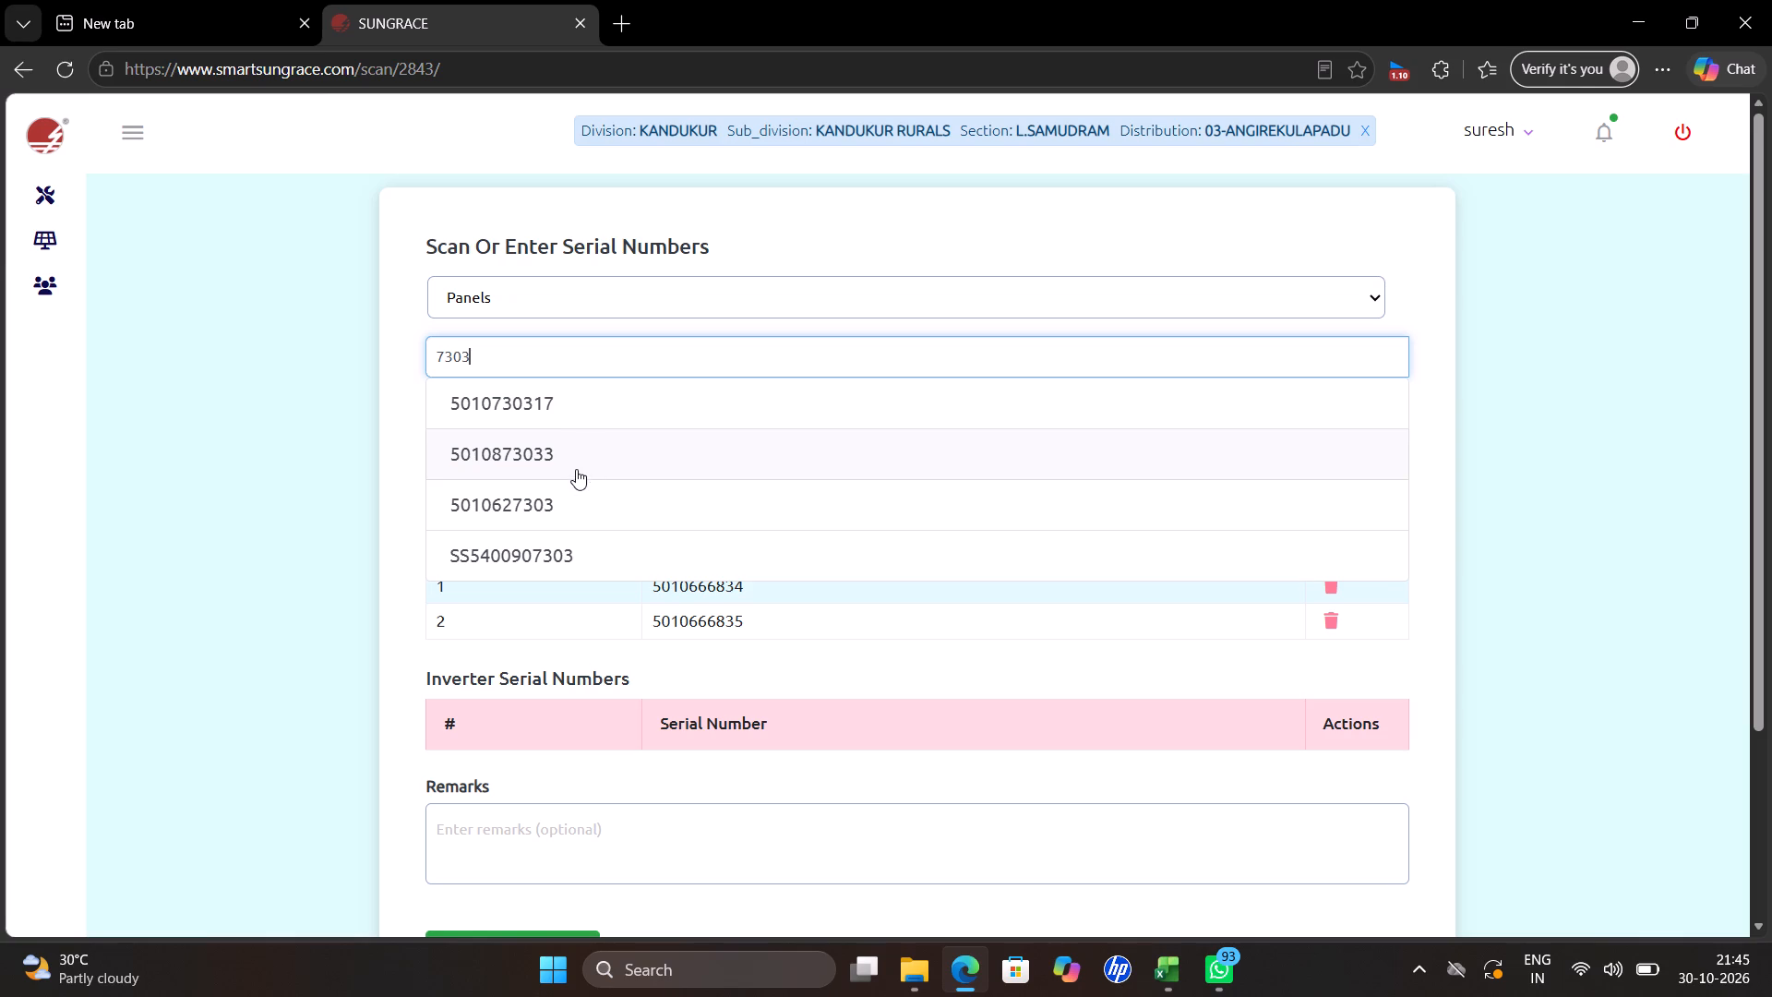
click(563, 497)
click(596, 376)
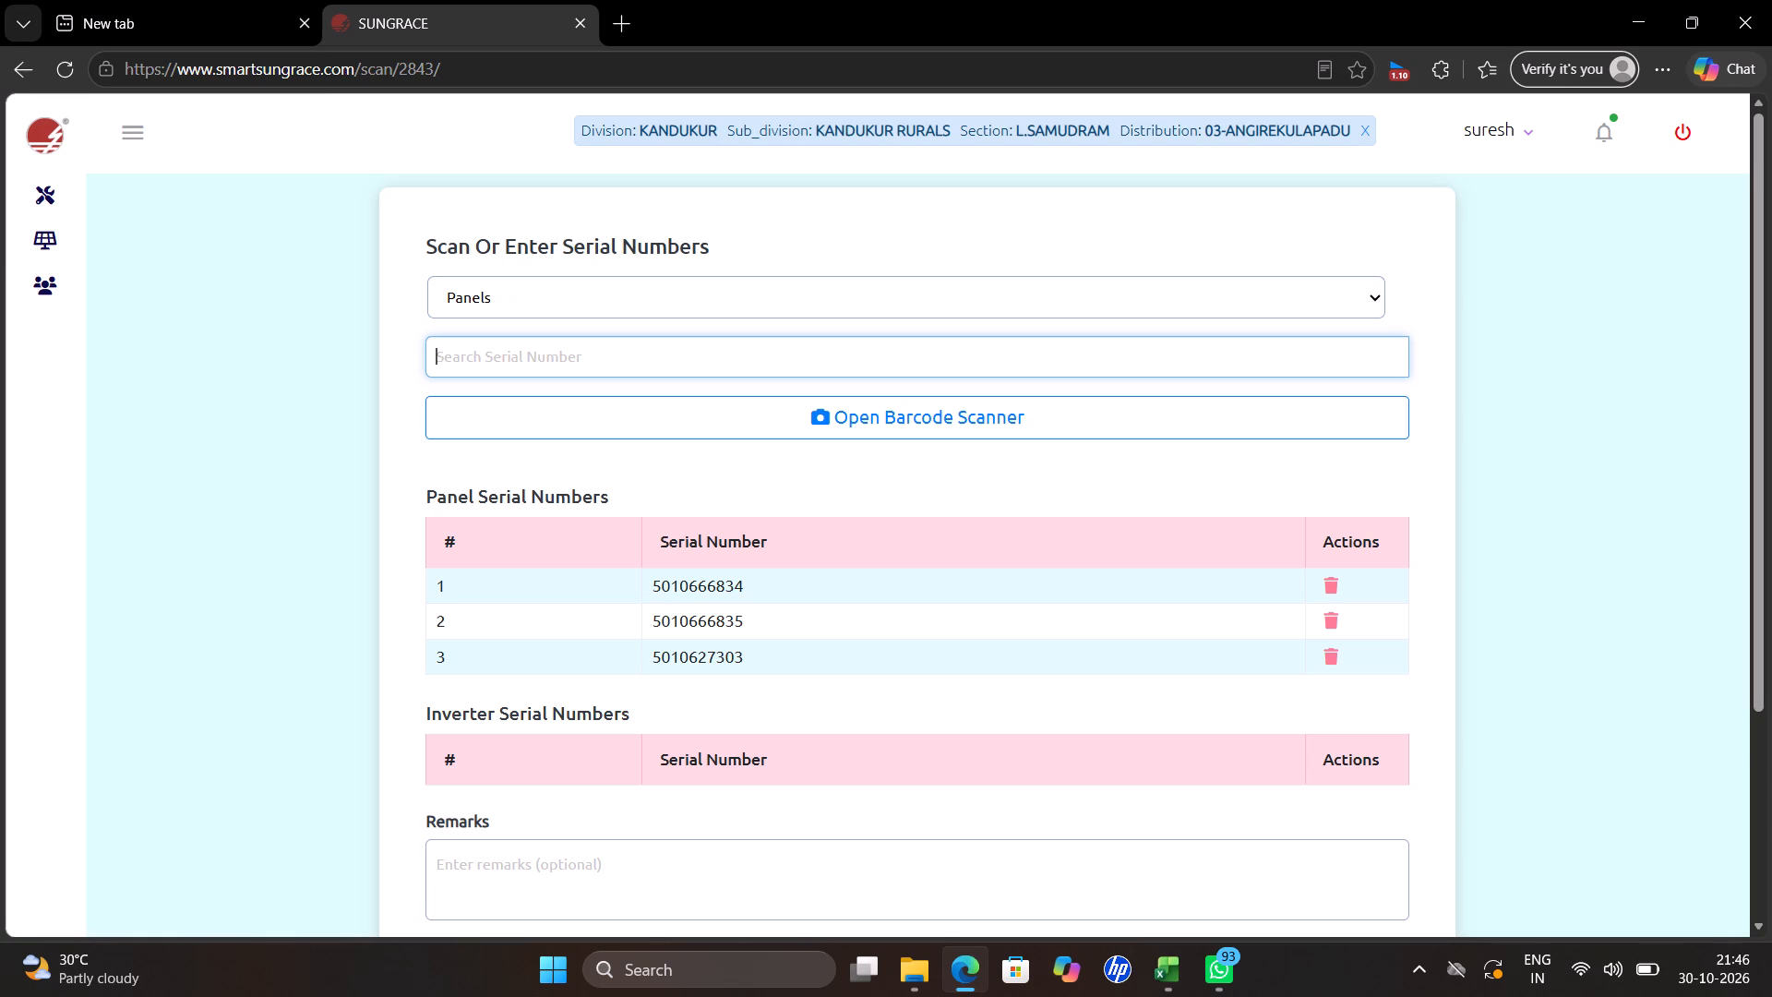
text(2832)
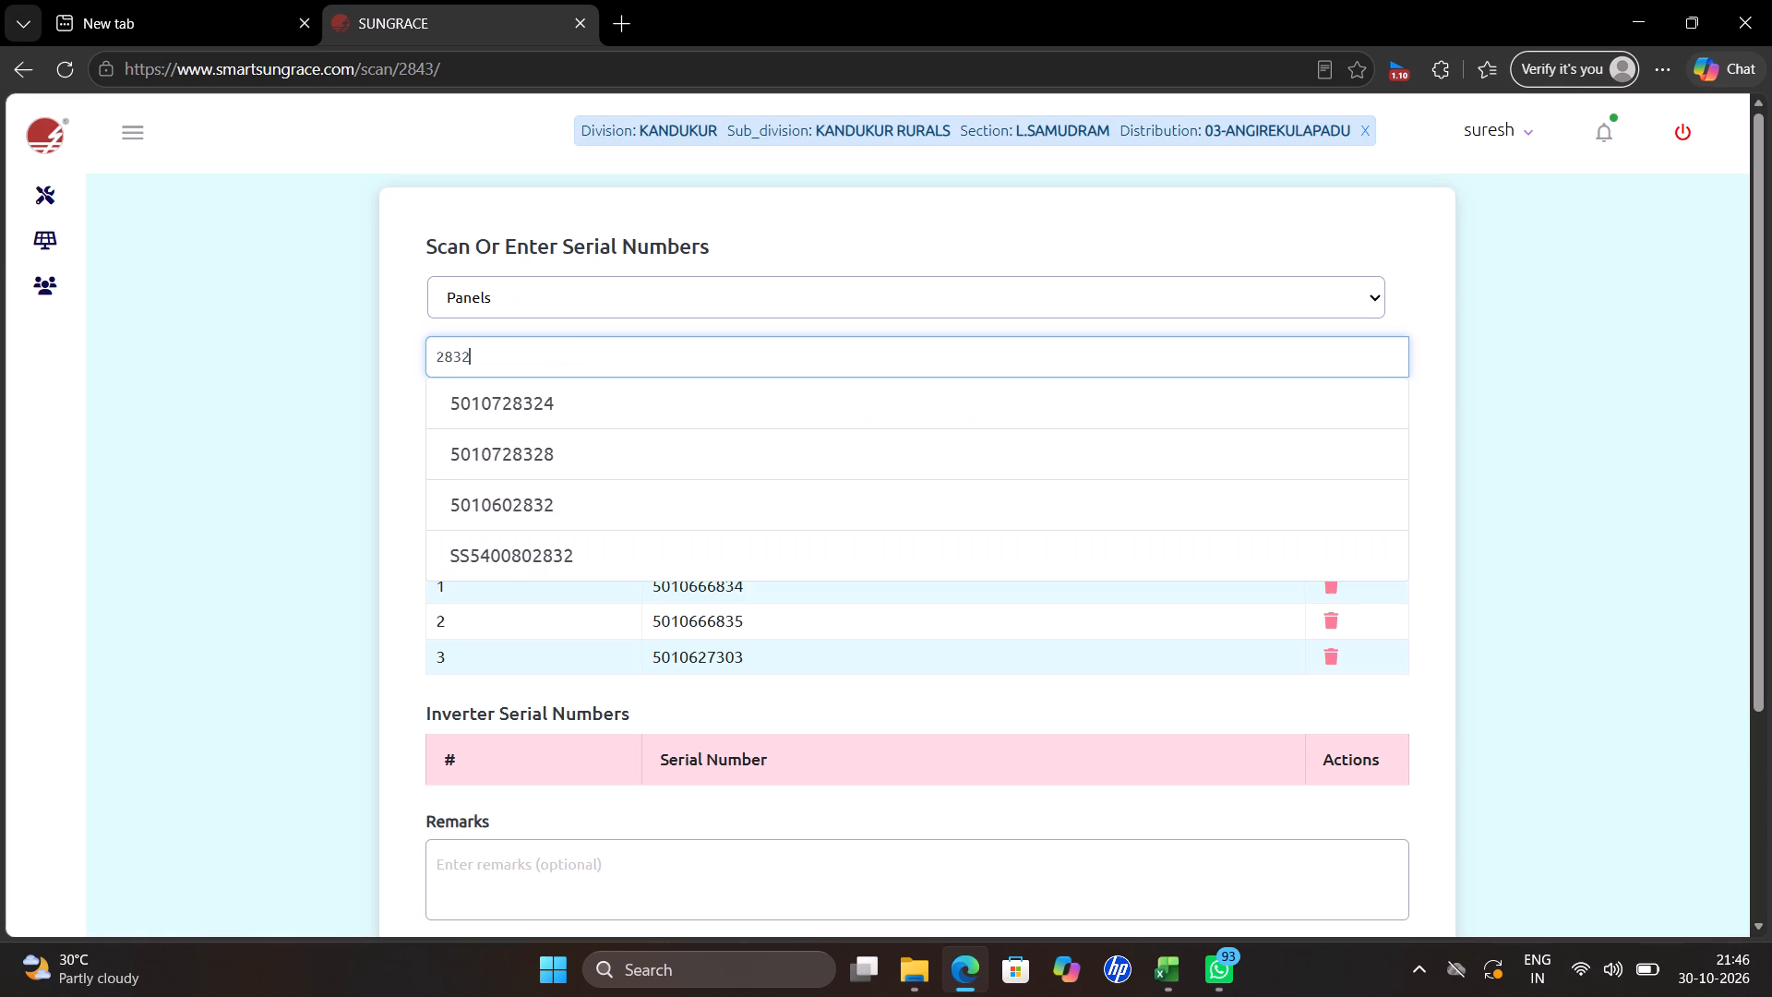
click(574, 508)
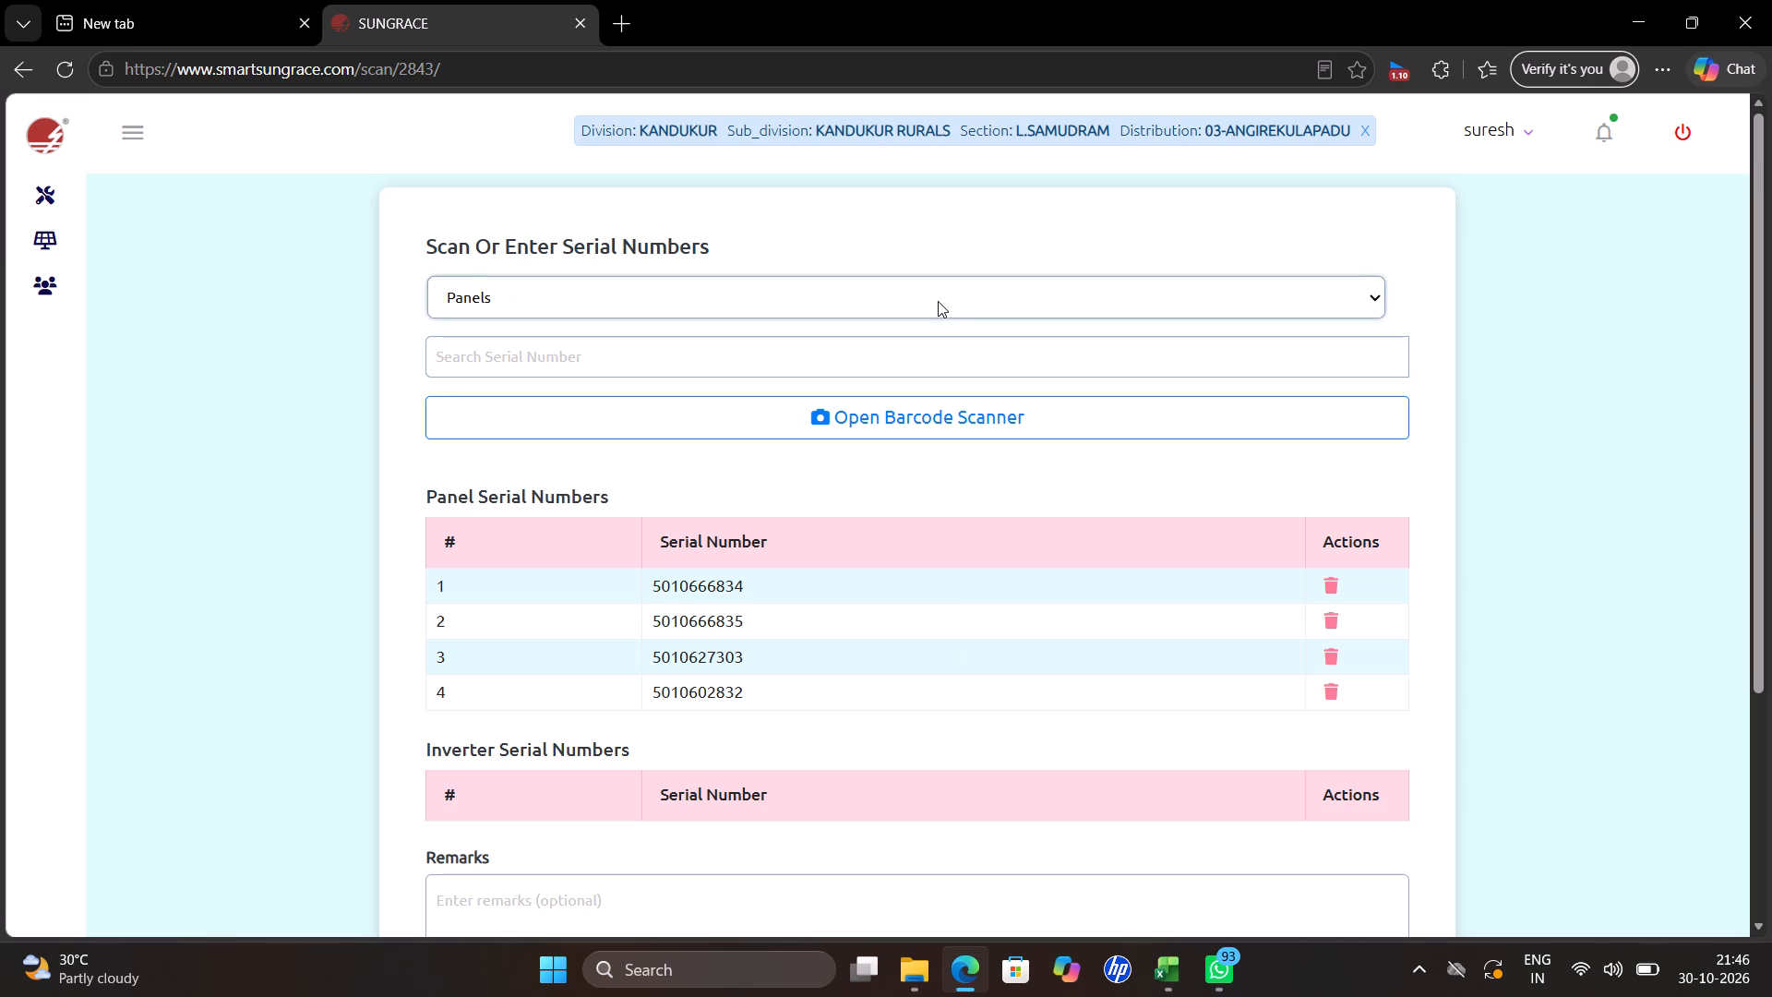
Switch the serial type to Inverter for the inverter serial number entry.
click(938, 301)
click(837, 390)
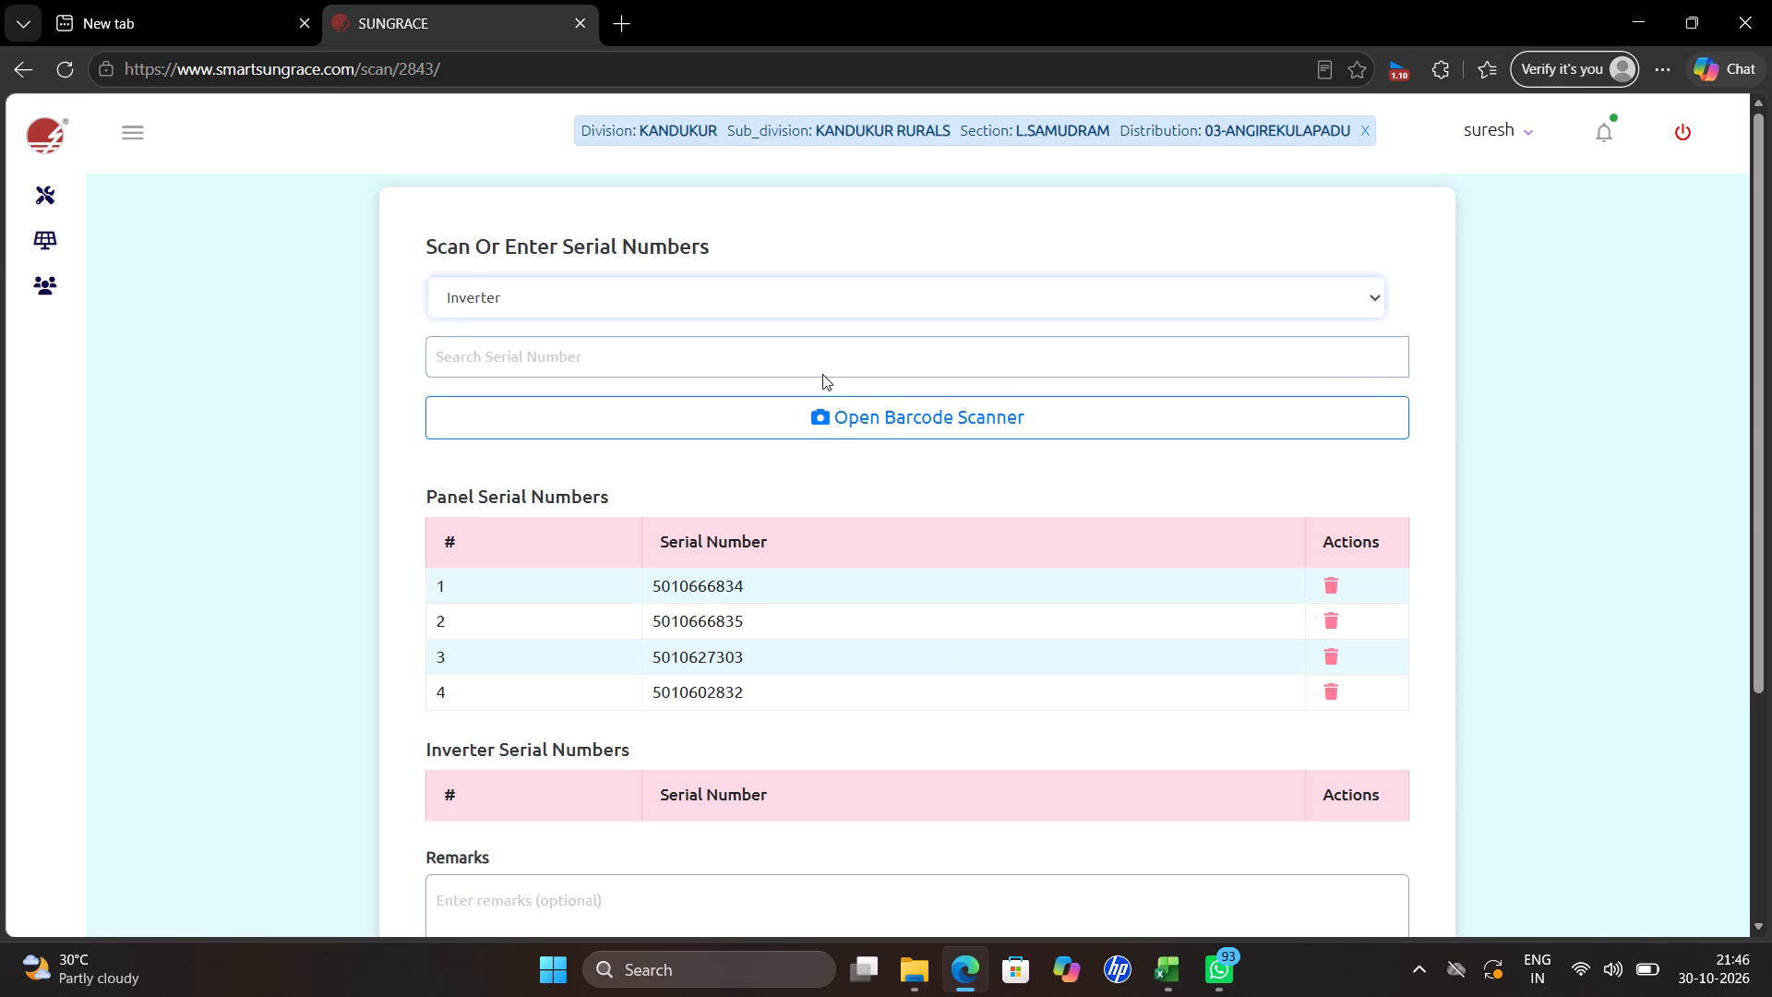
click(814, 356)
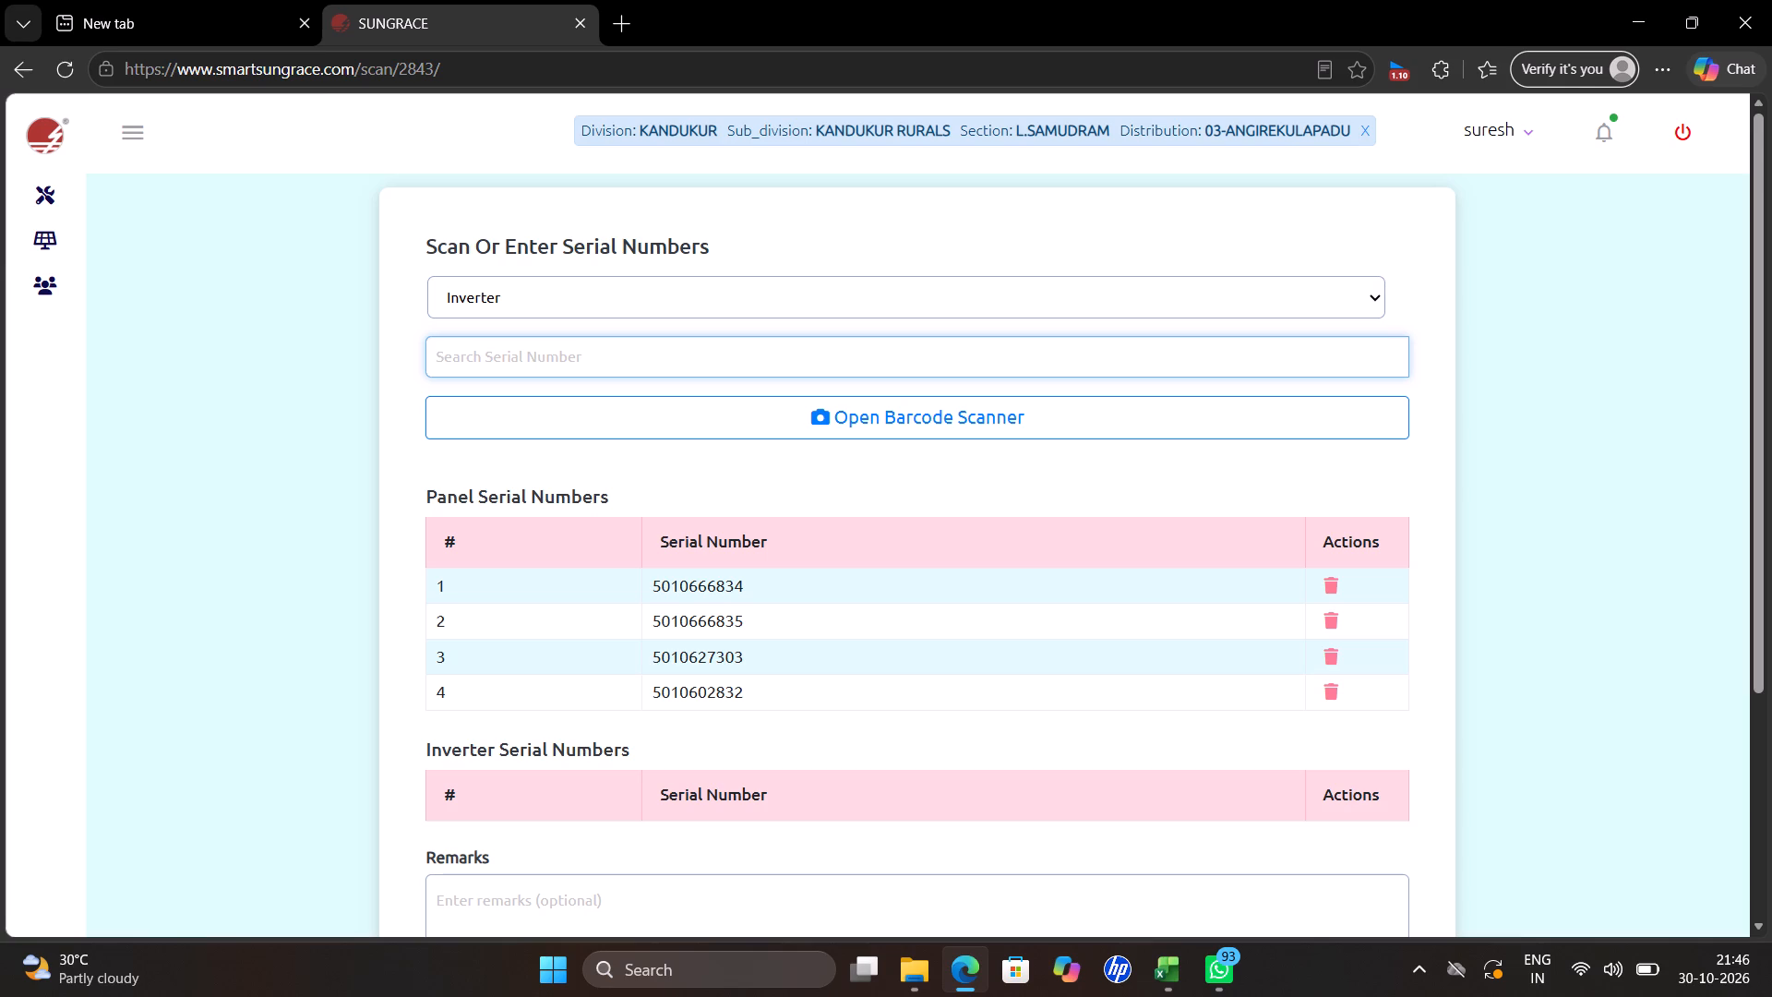
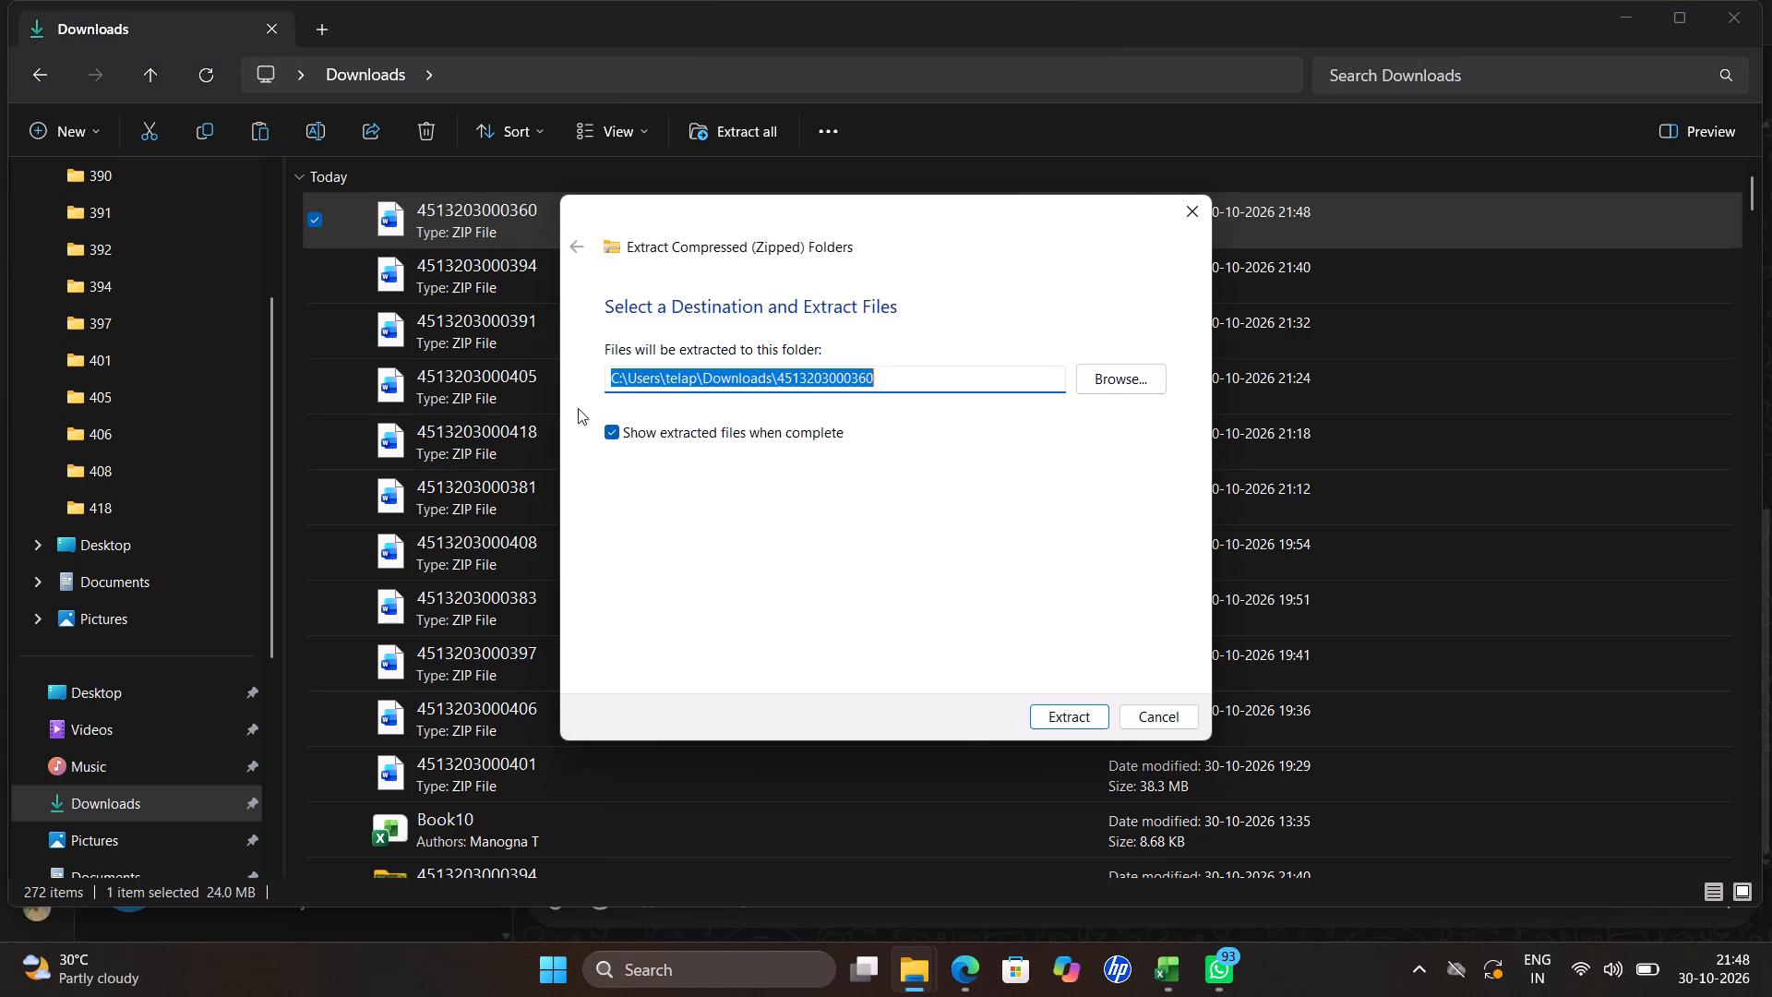
click(1056, 717)
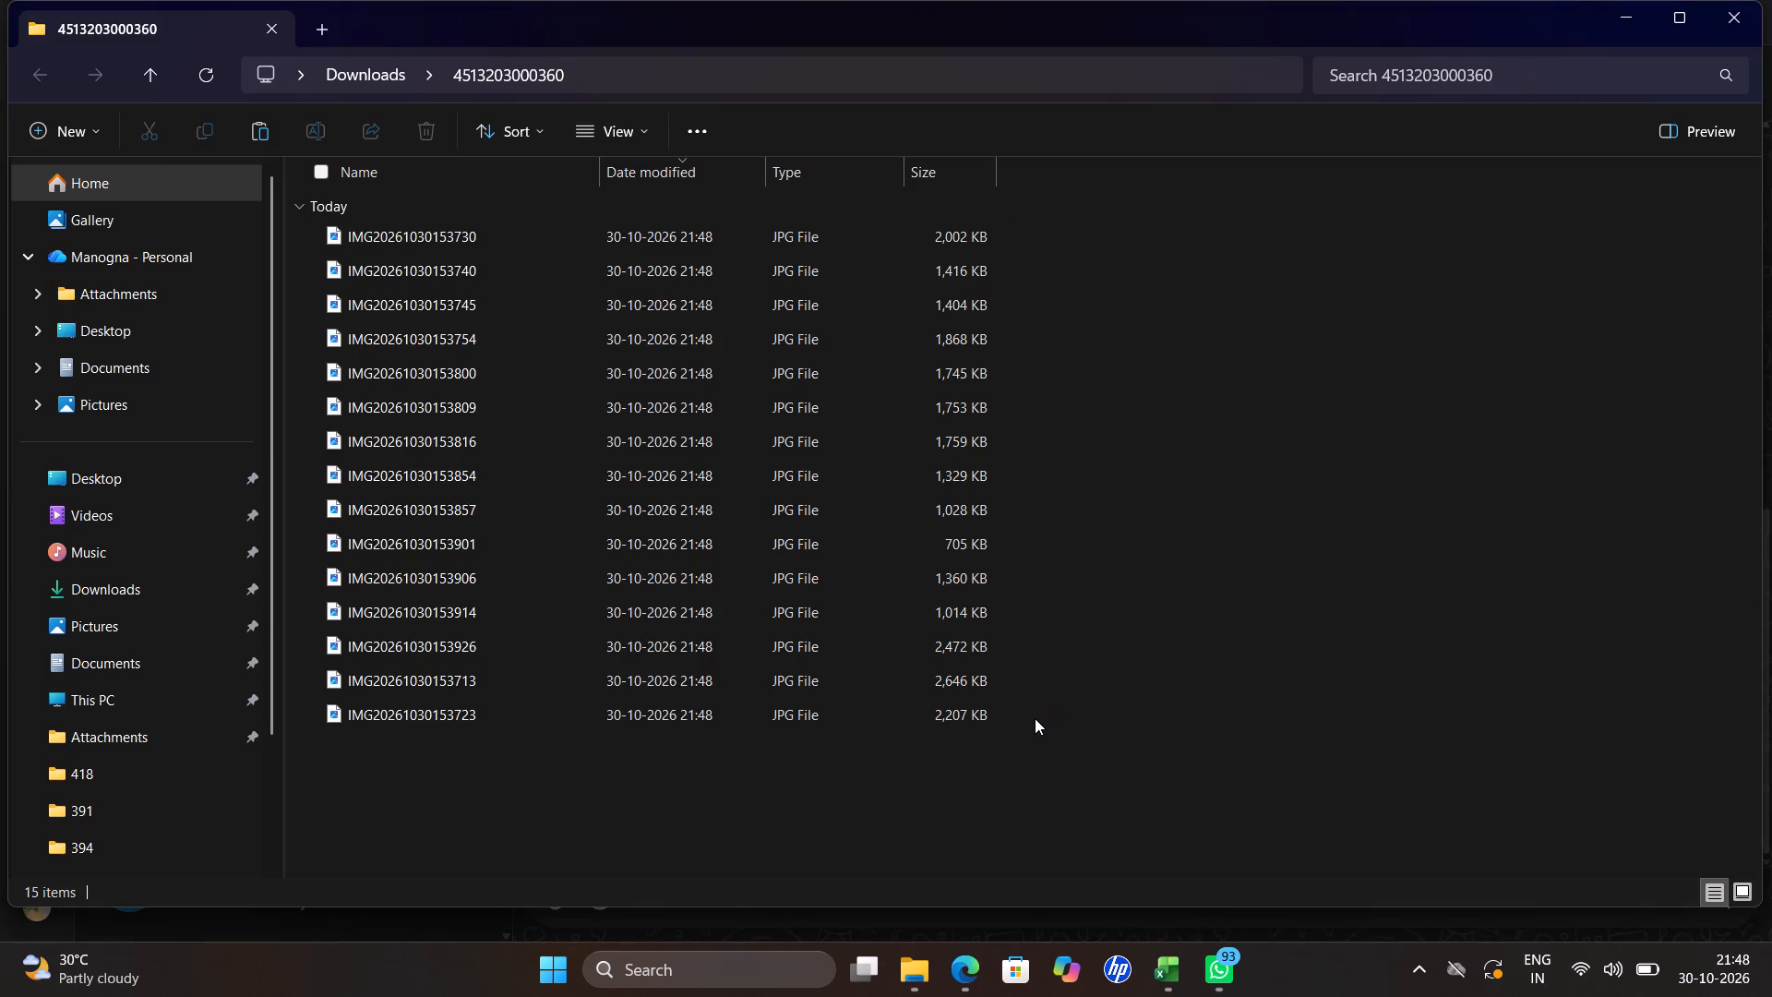
key(ctrl+a)
key(ctrl+c)
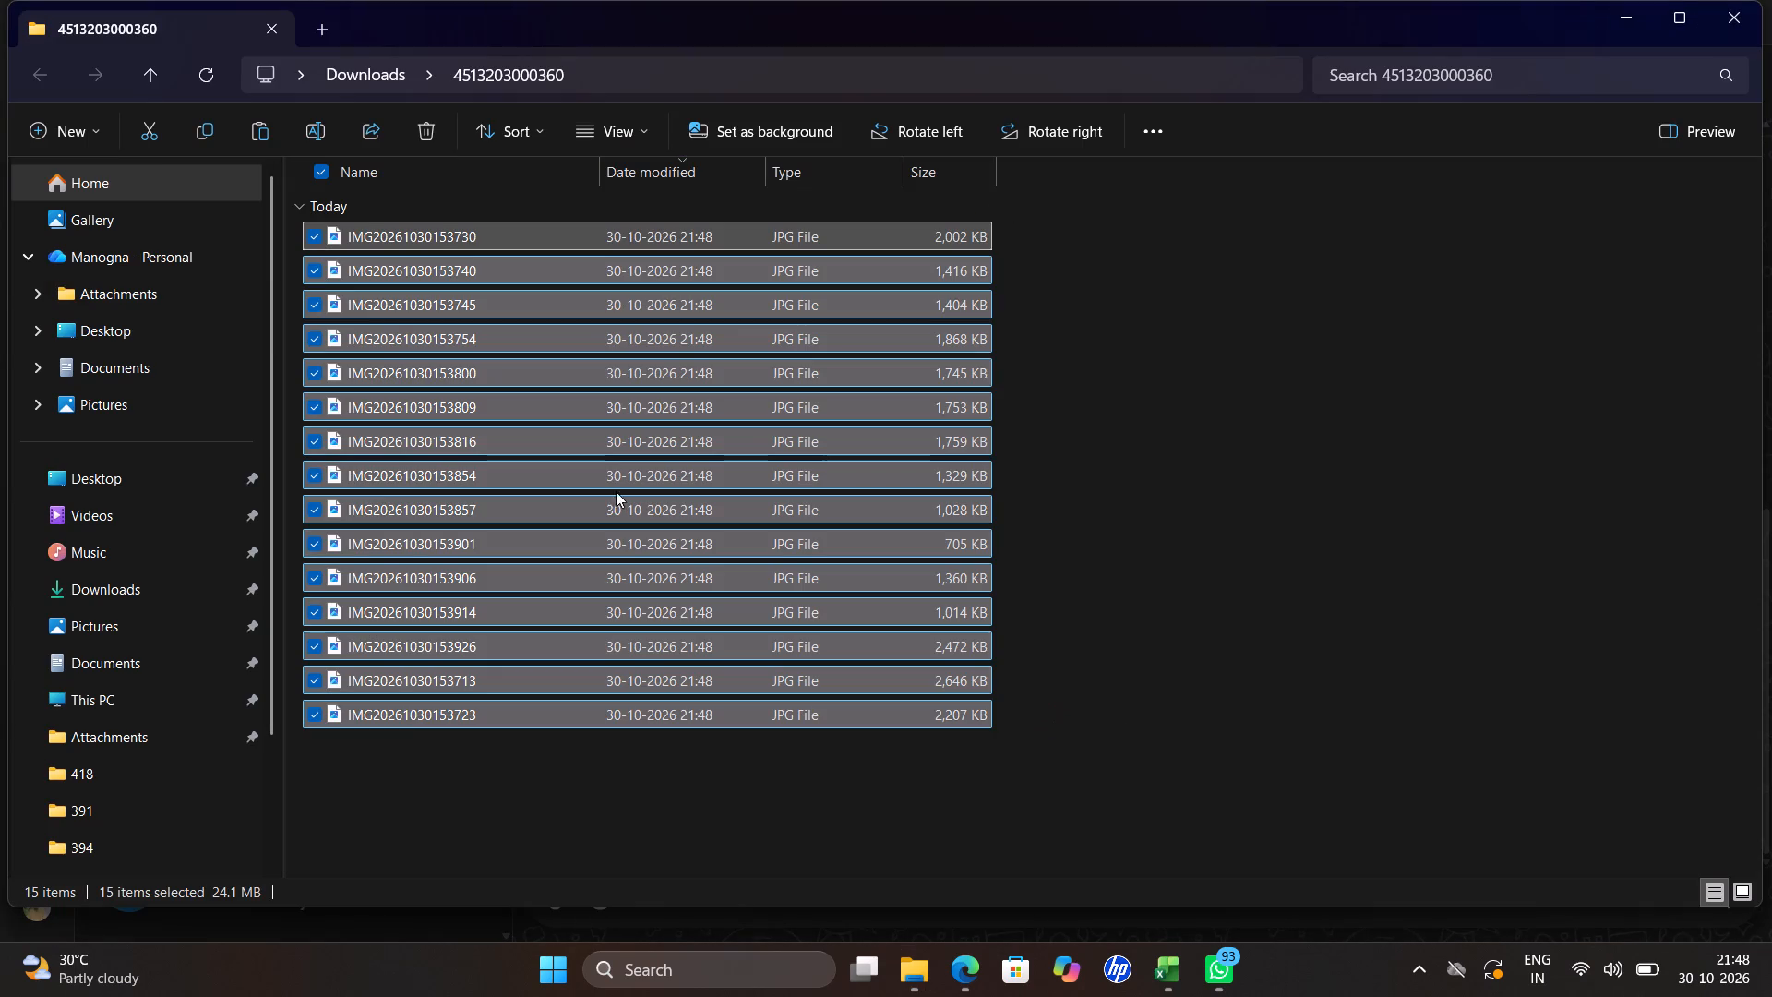
double_click(184, 308)
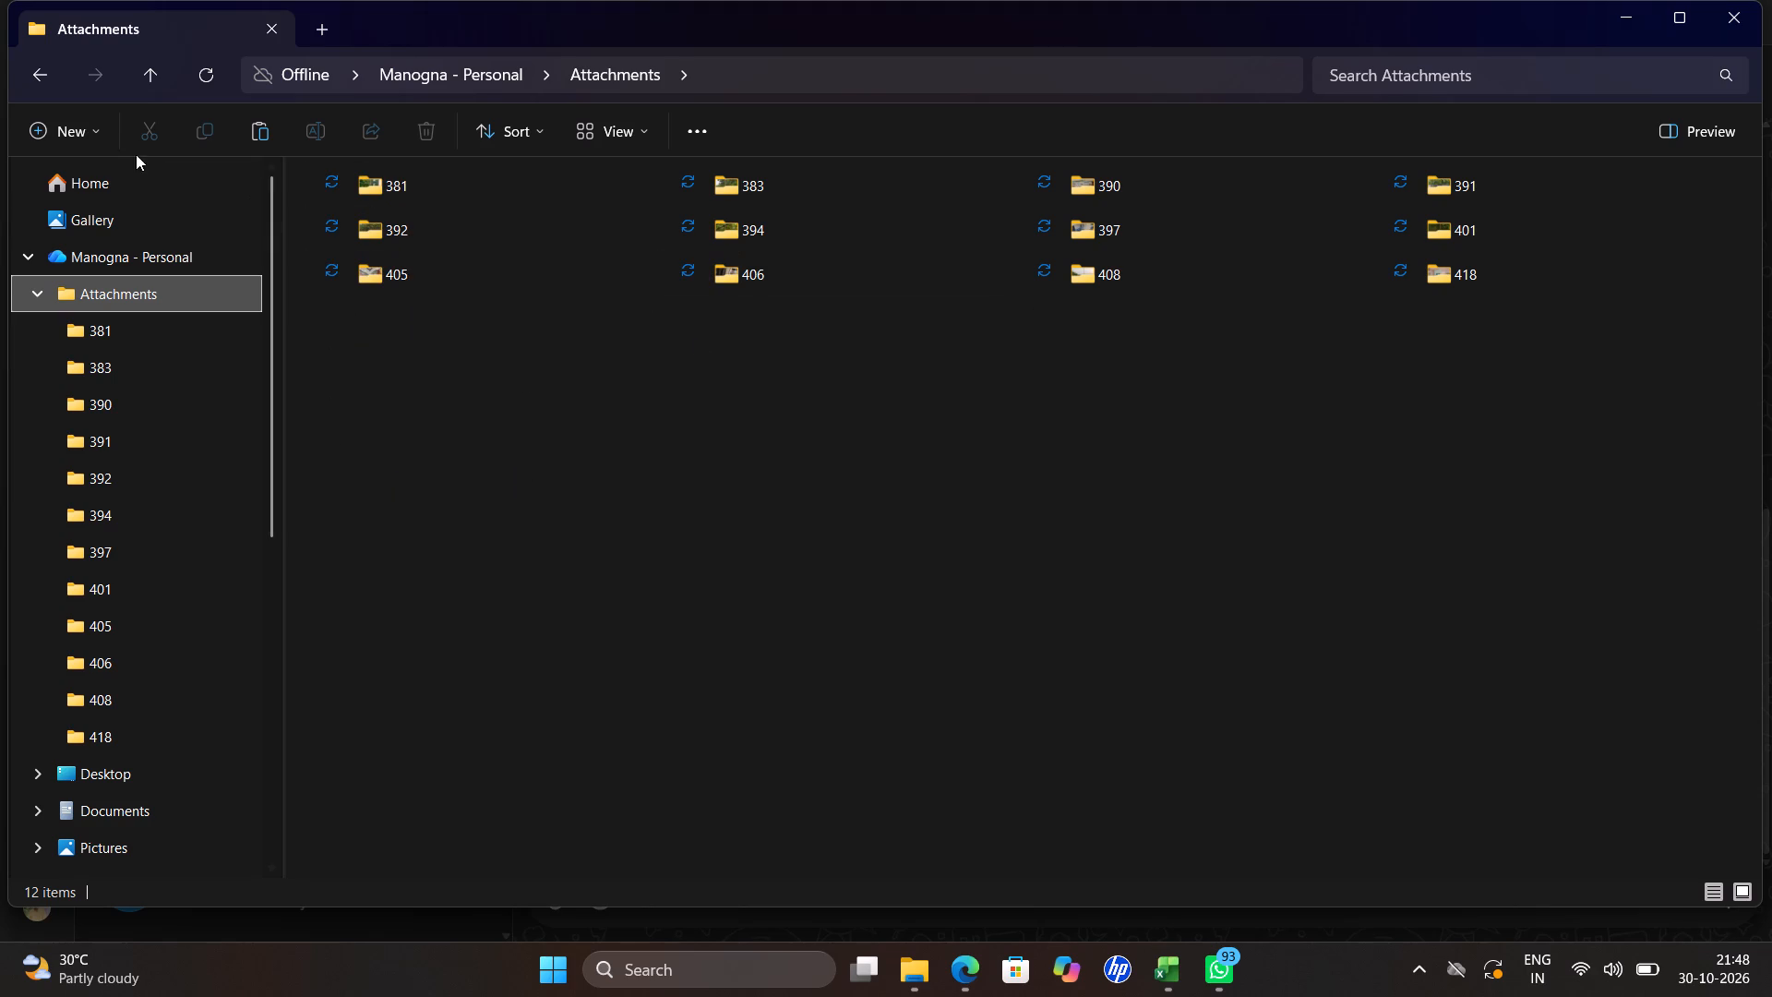
click(89, 137)
click(114, 184)
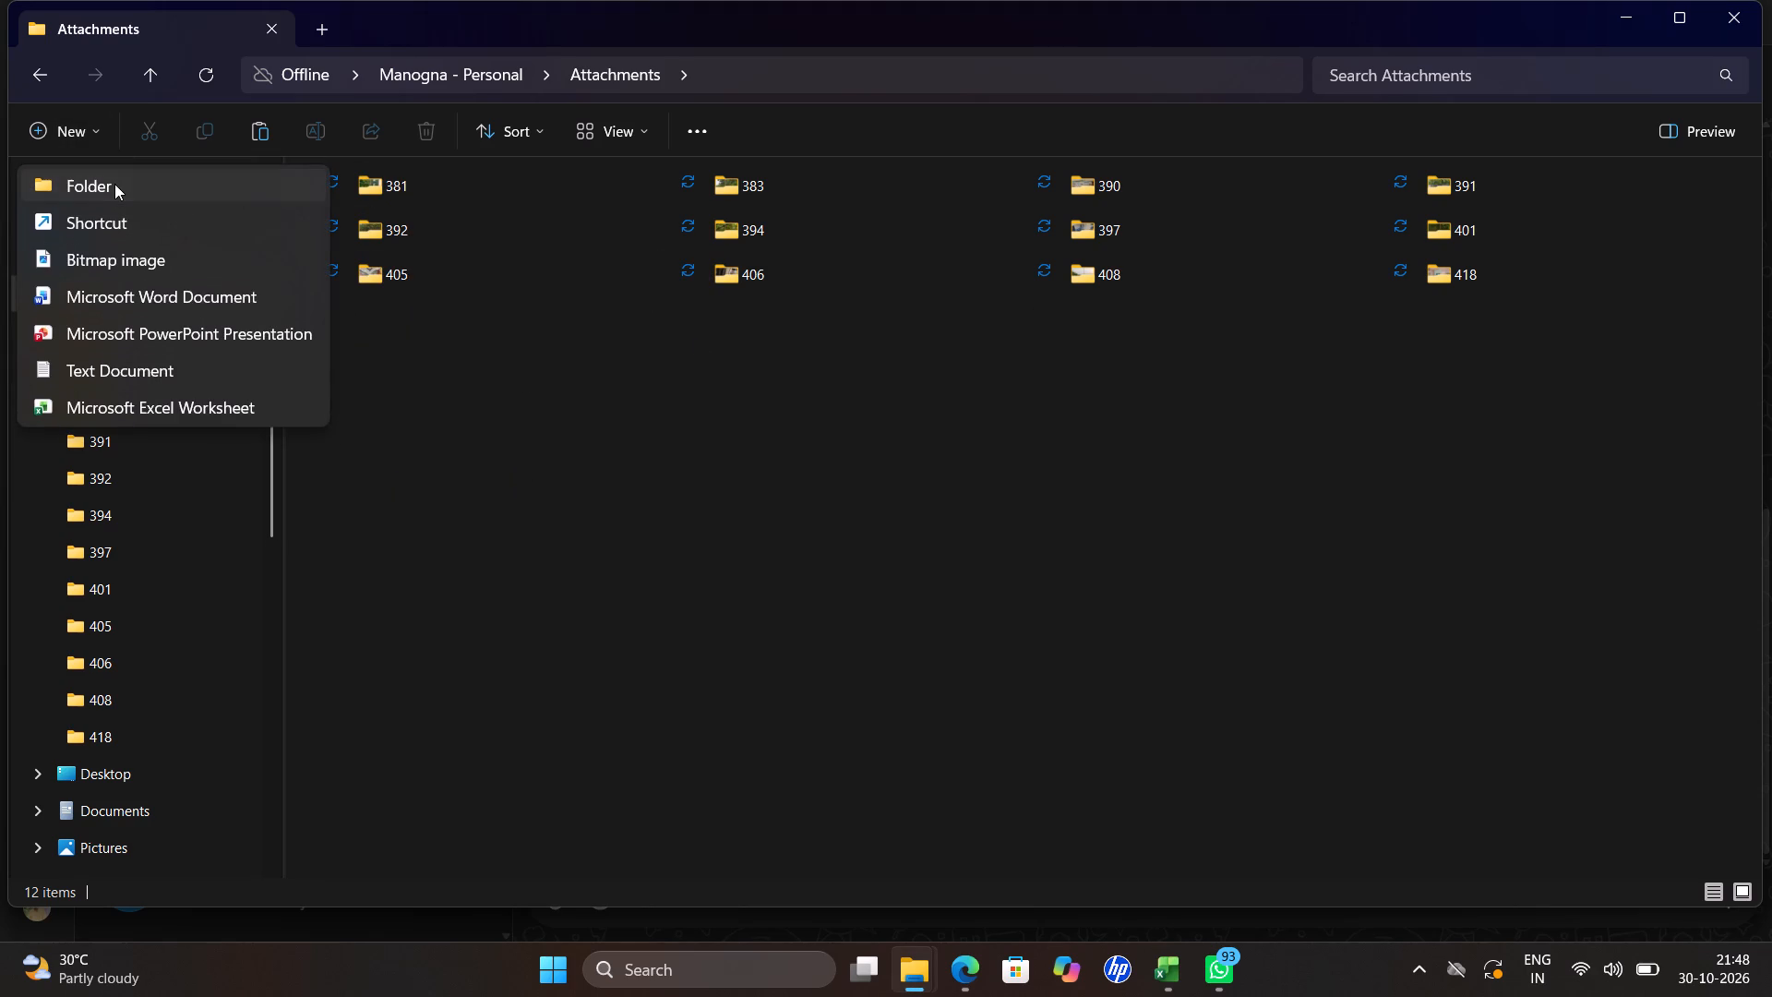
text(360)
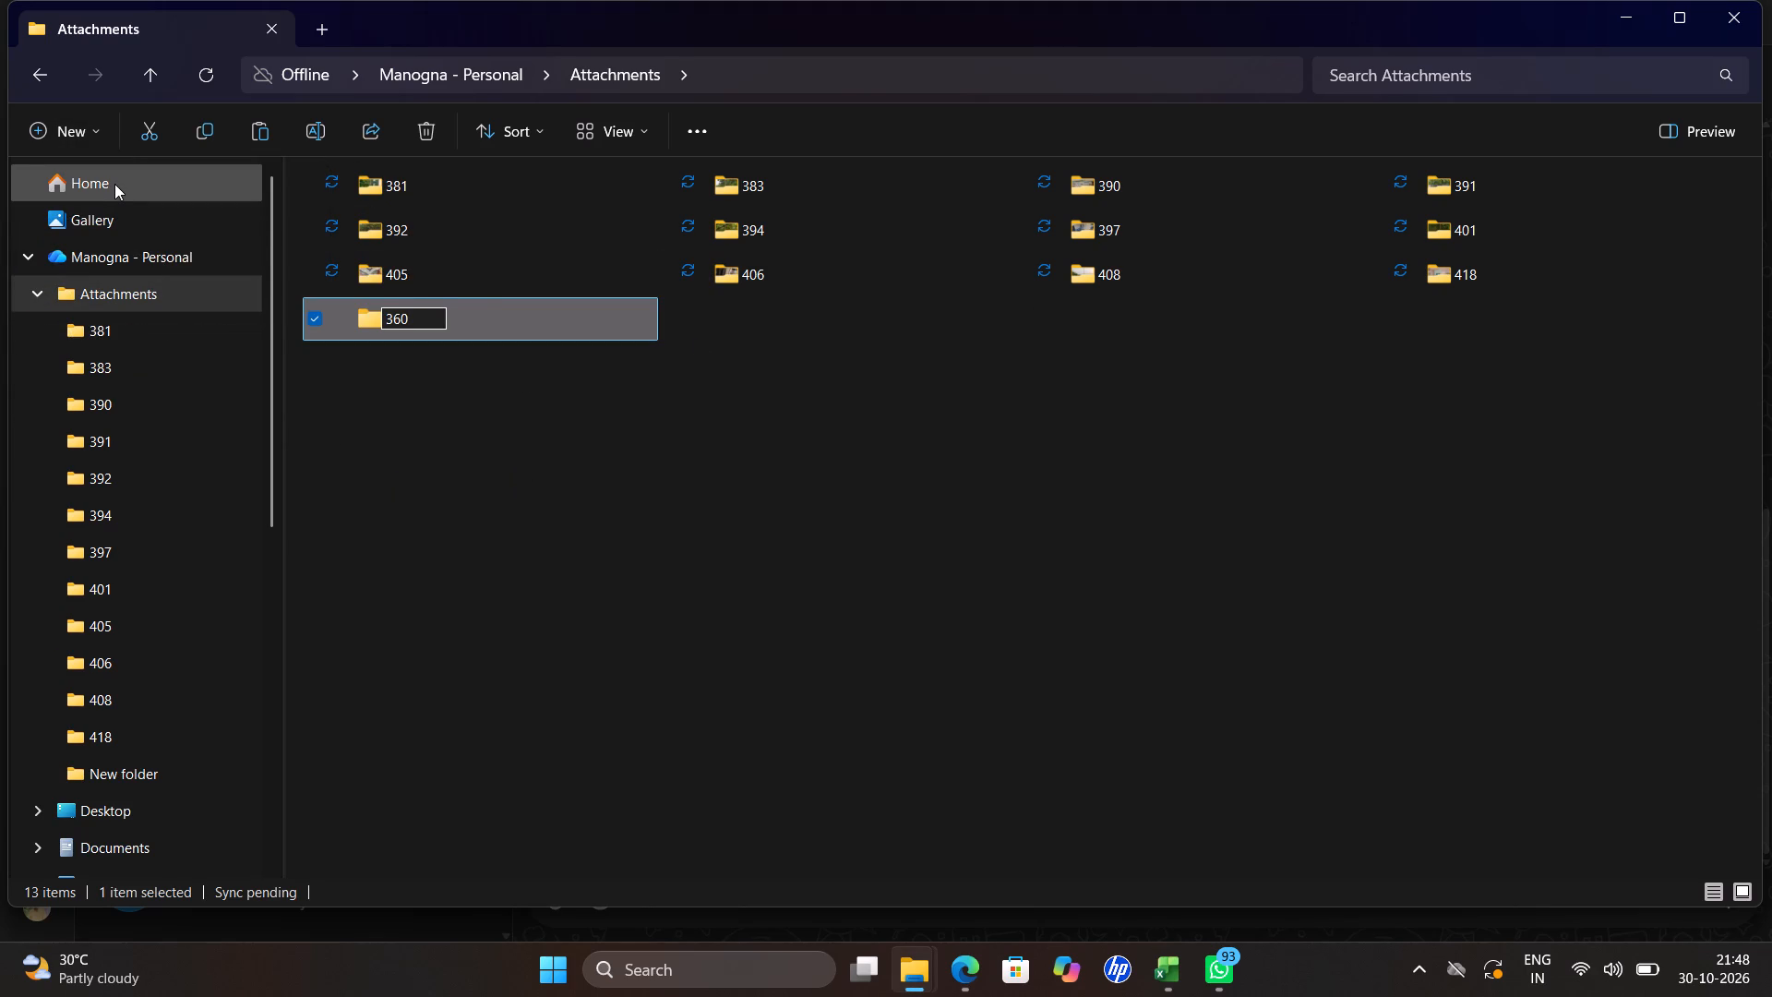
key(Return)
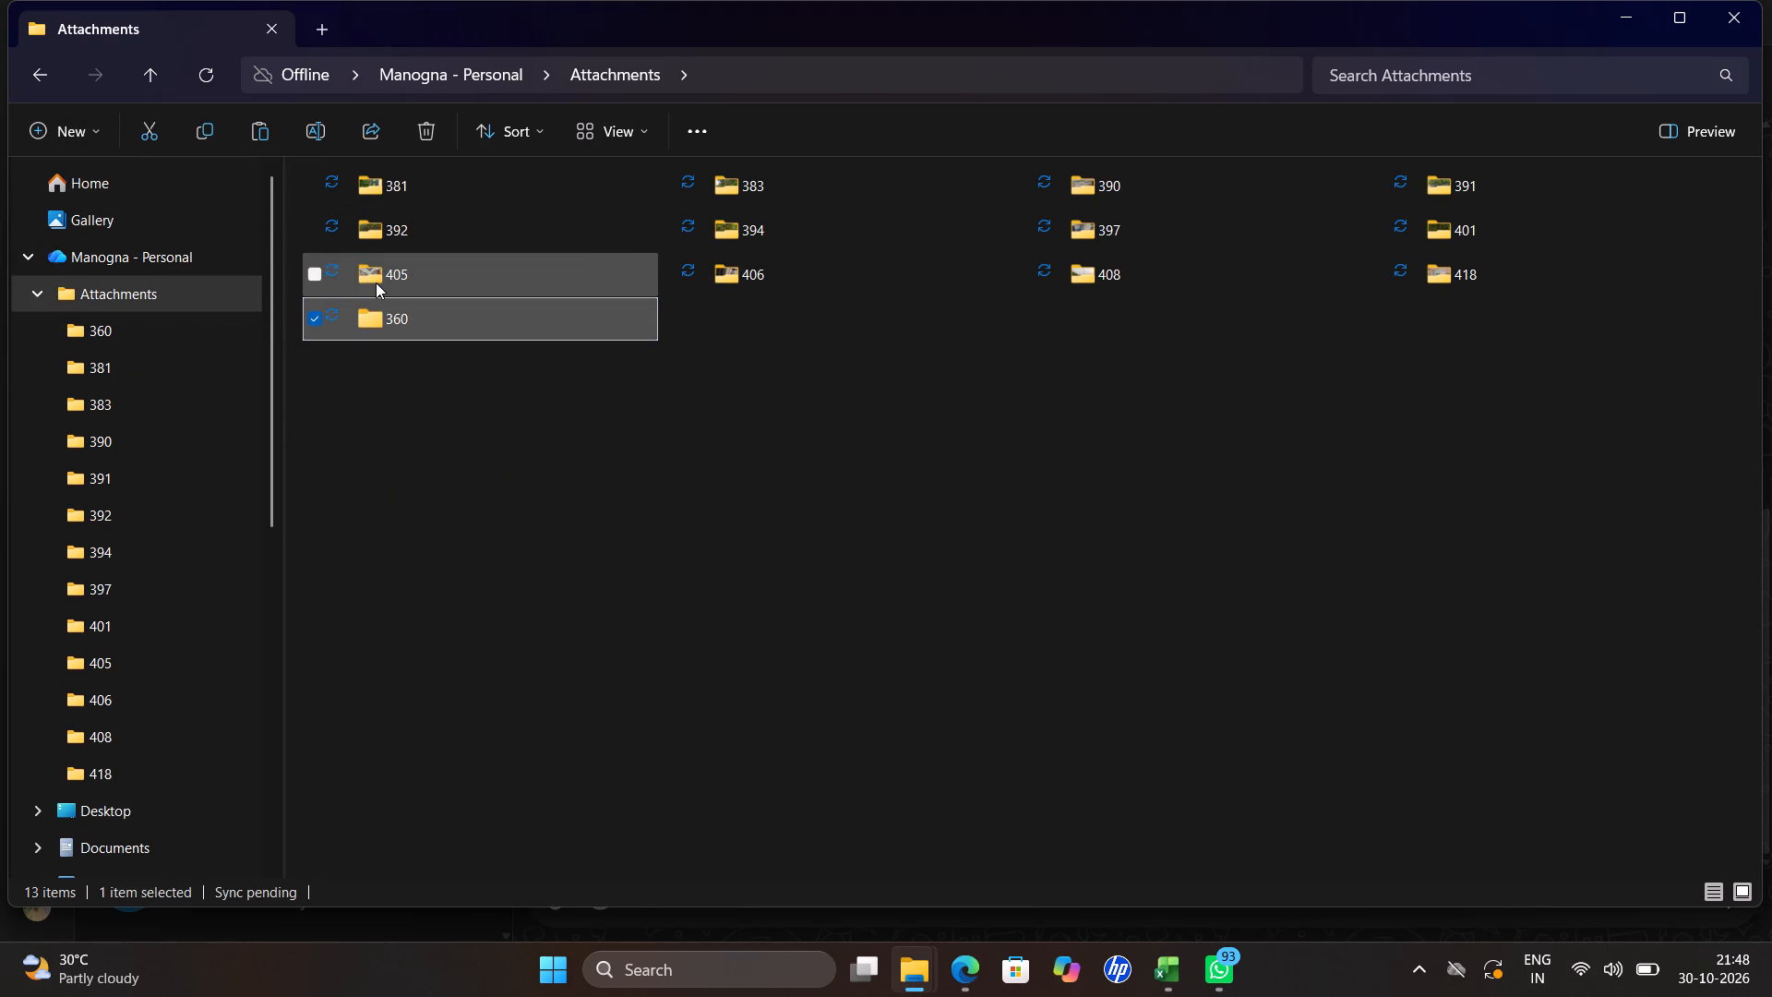
double_click(385, 318)
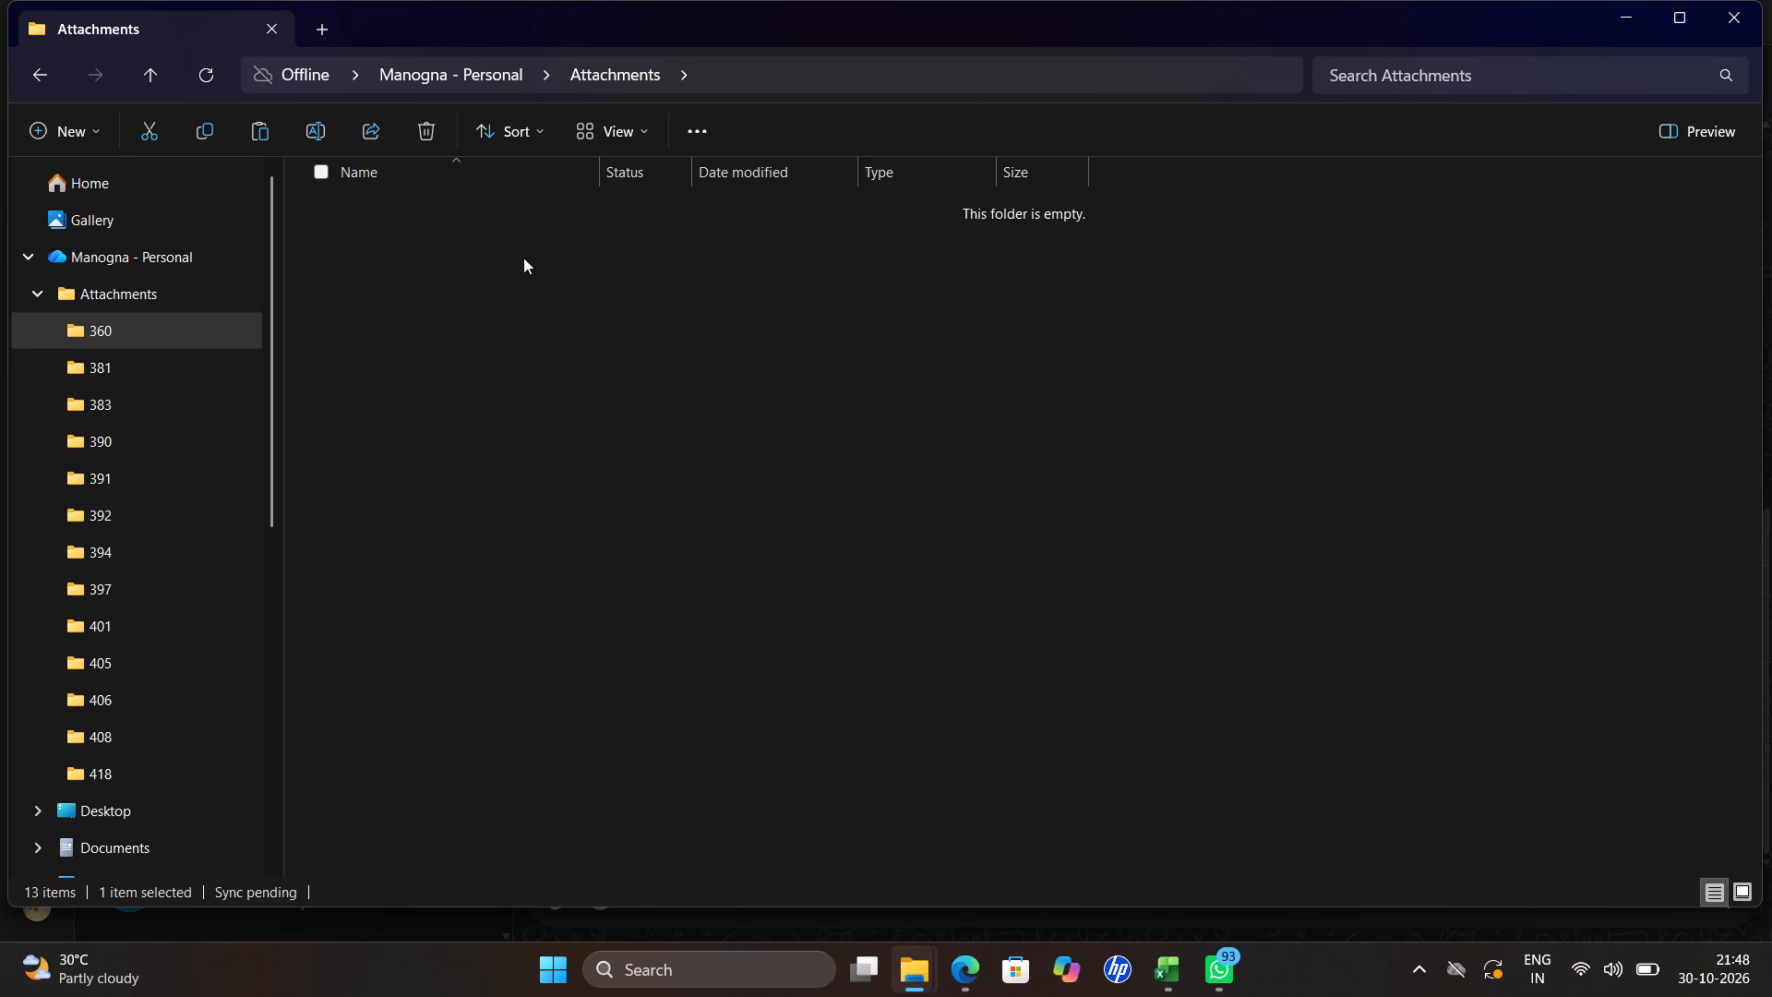
key(ctrl+v)
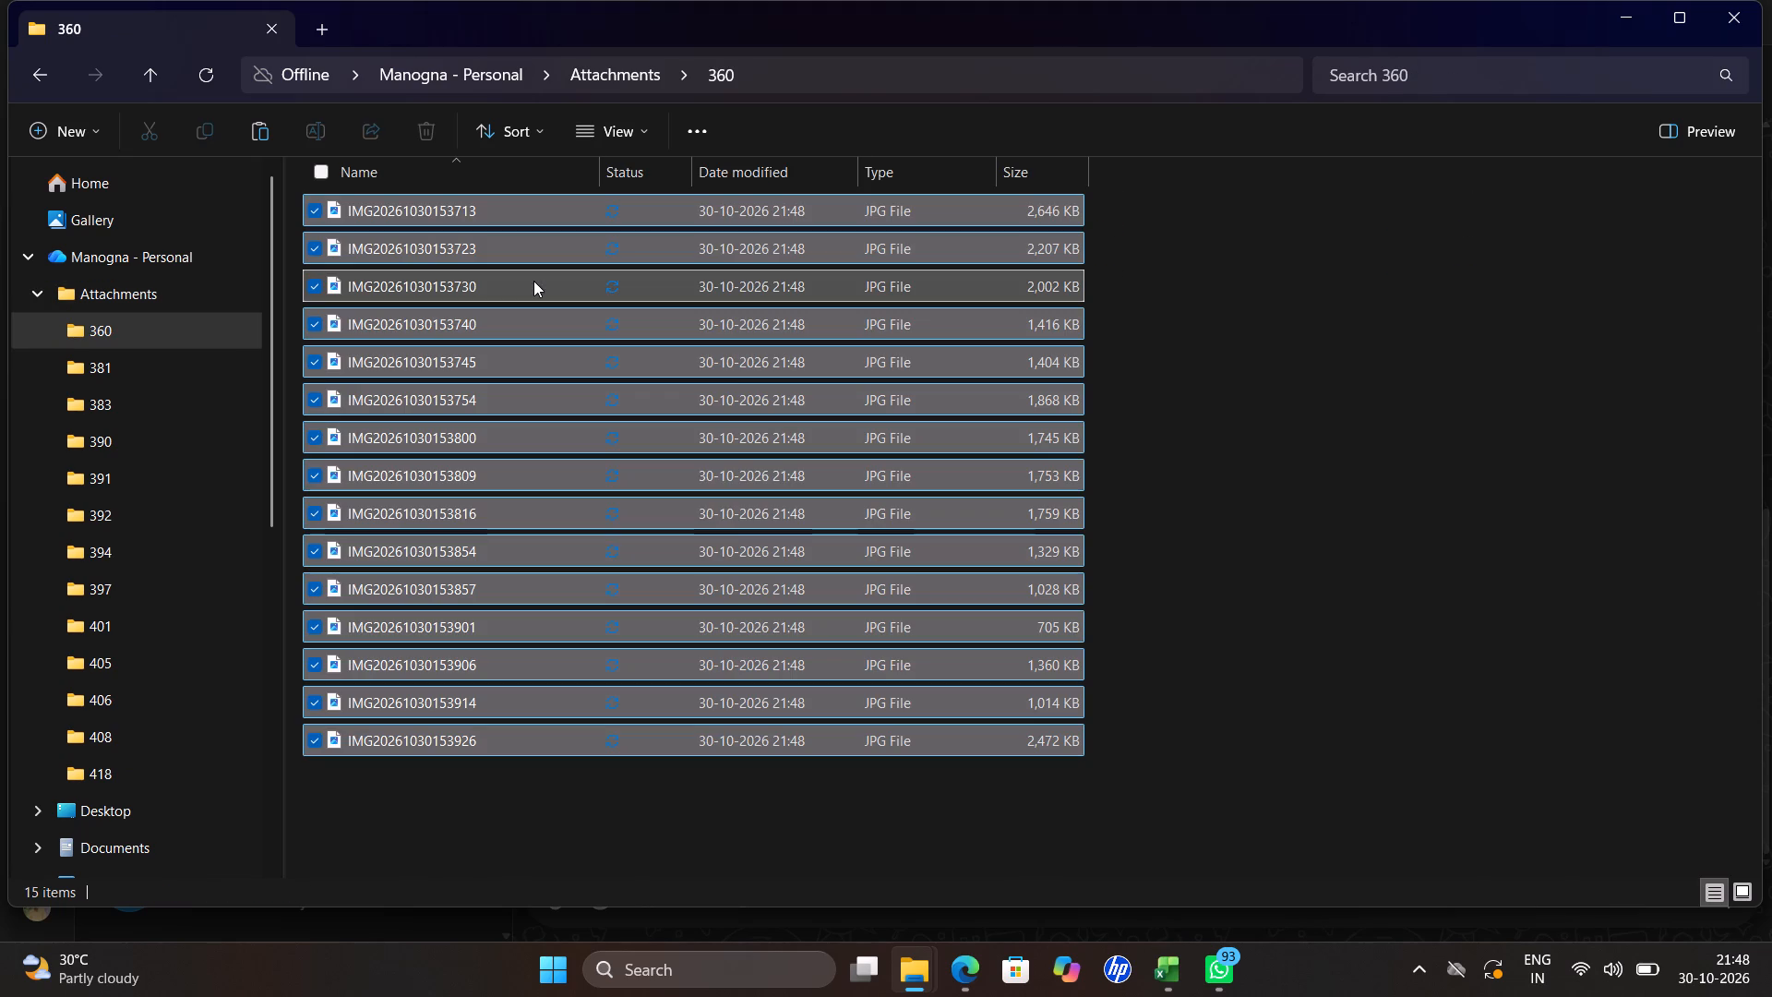
click(1210, 523)
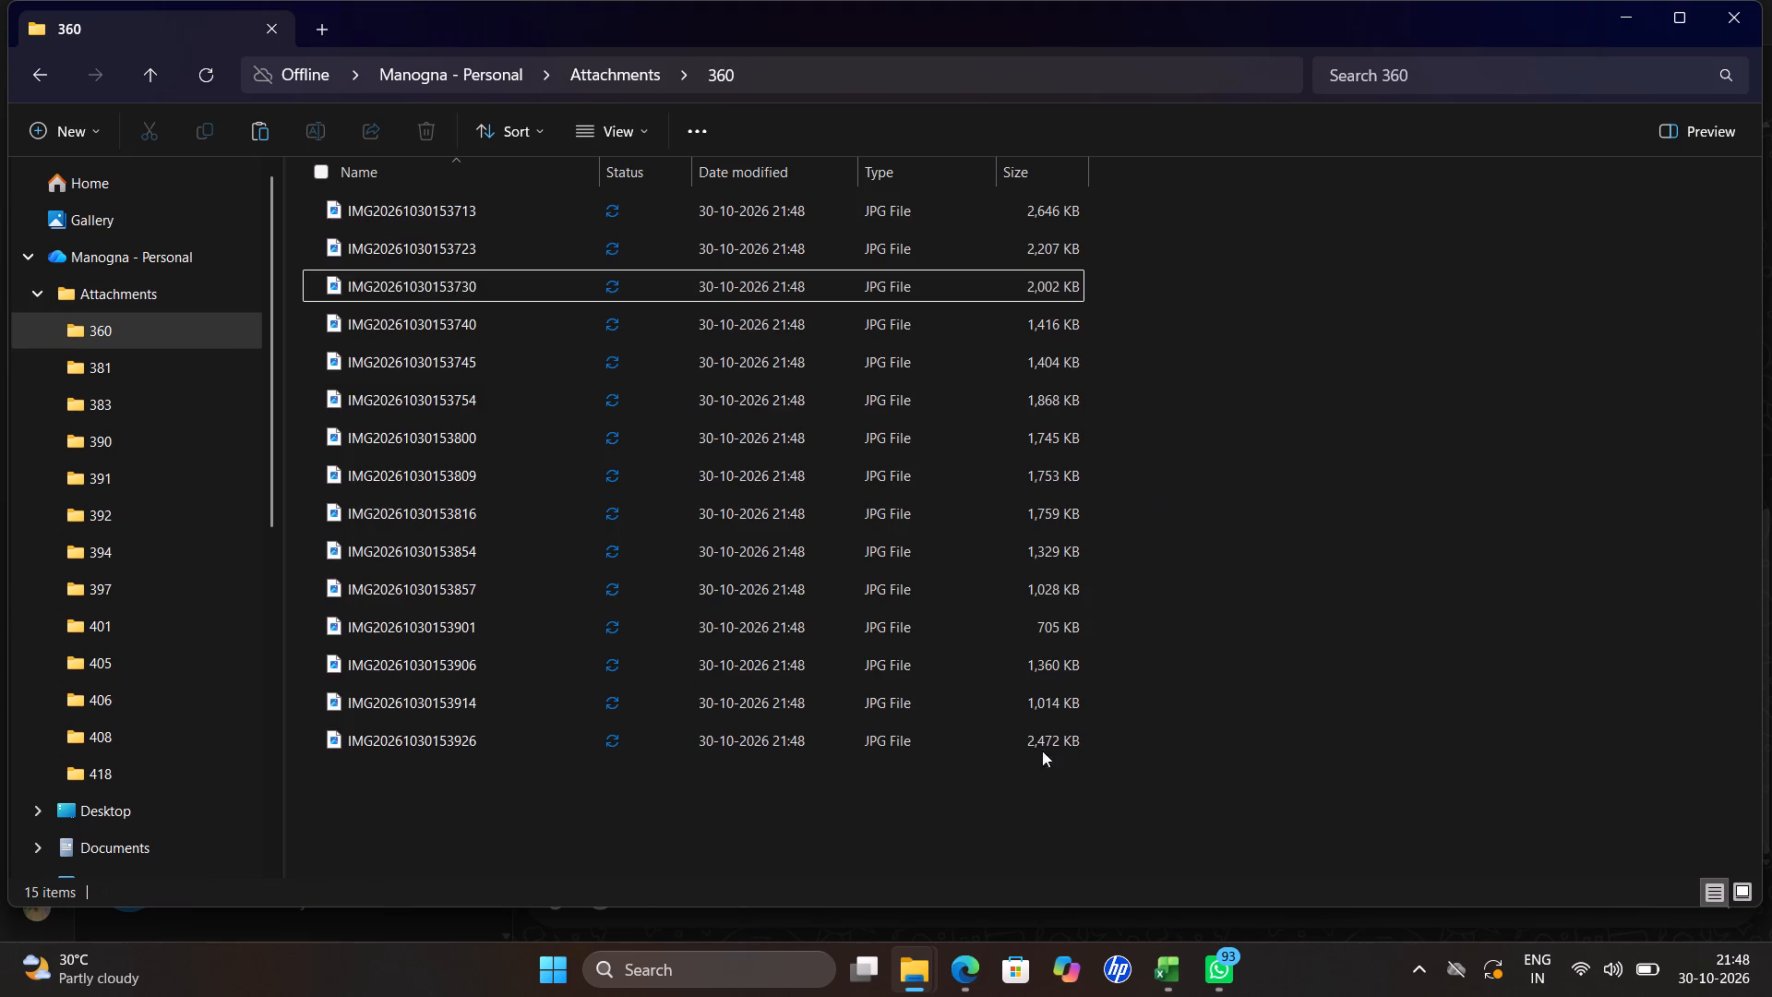
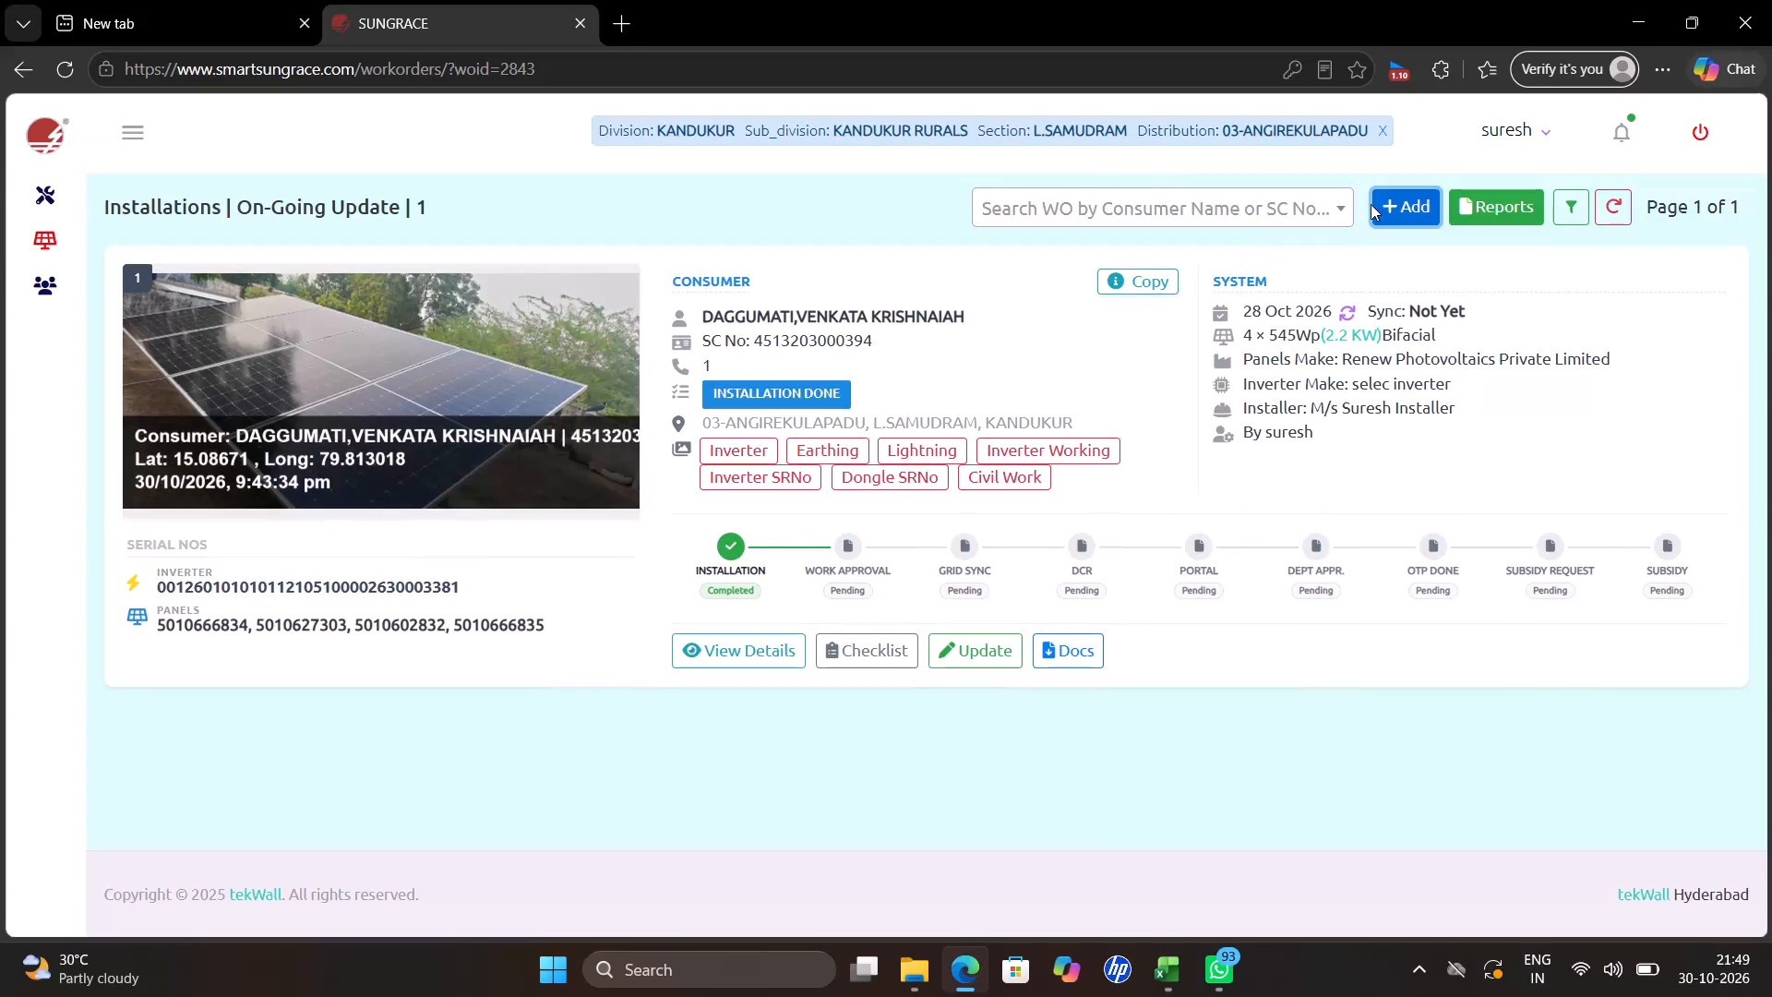
Start a new installation record and look up its consumer by the service connection number ending in 360.
click(1399, 193)
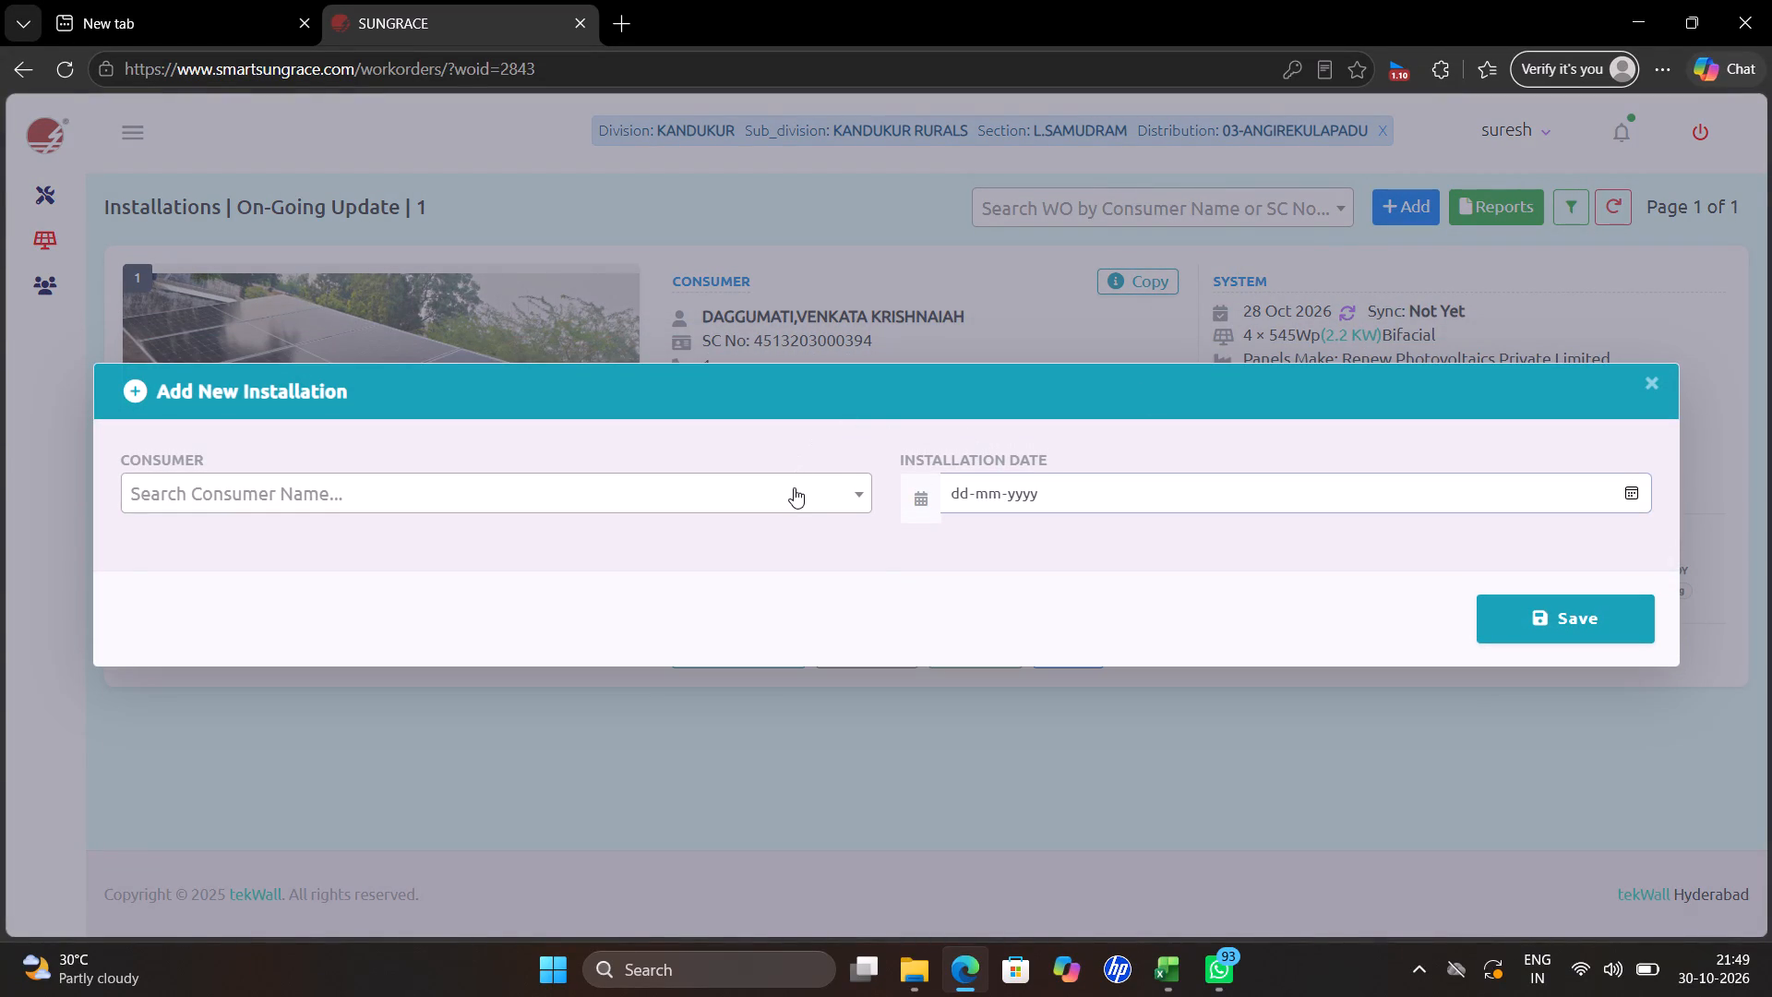
click(794, 487)
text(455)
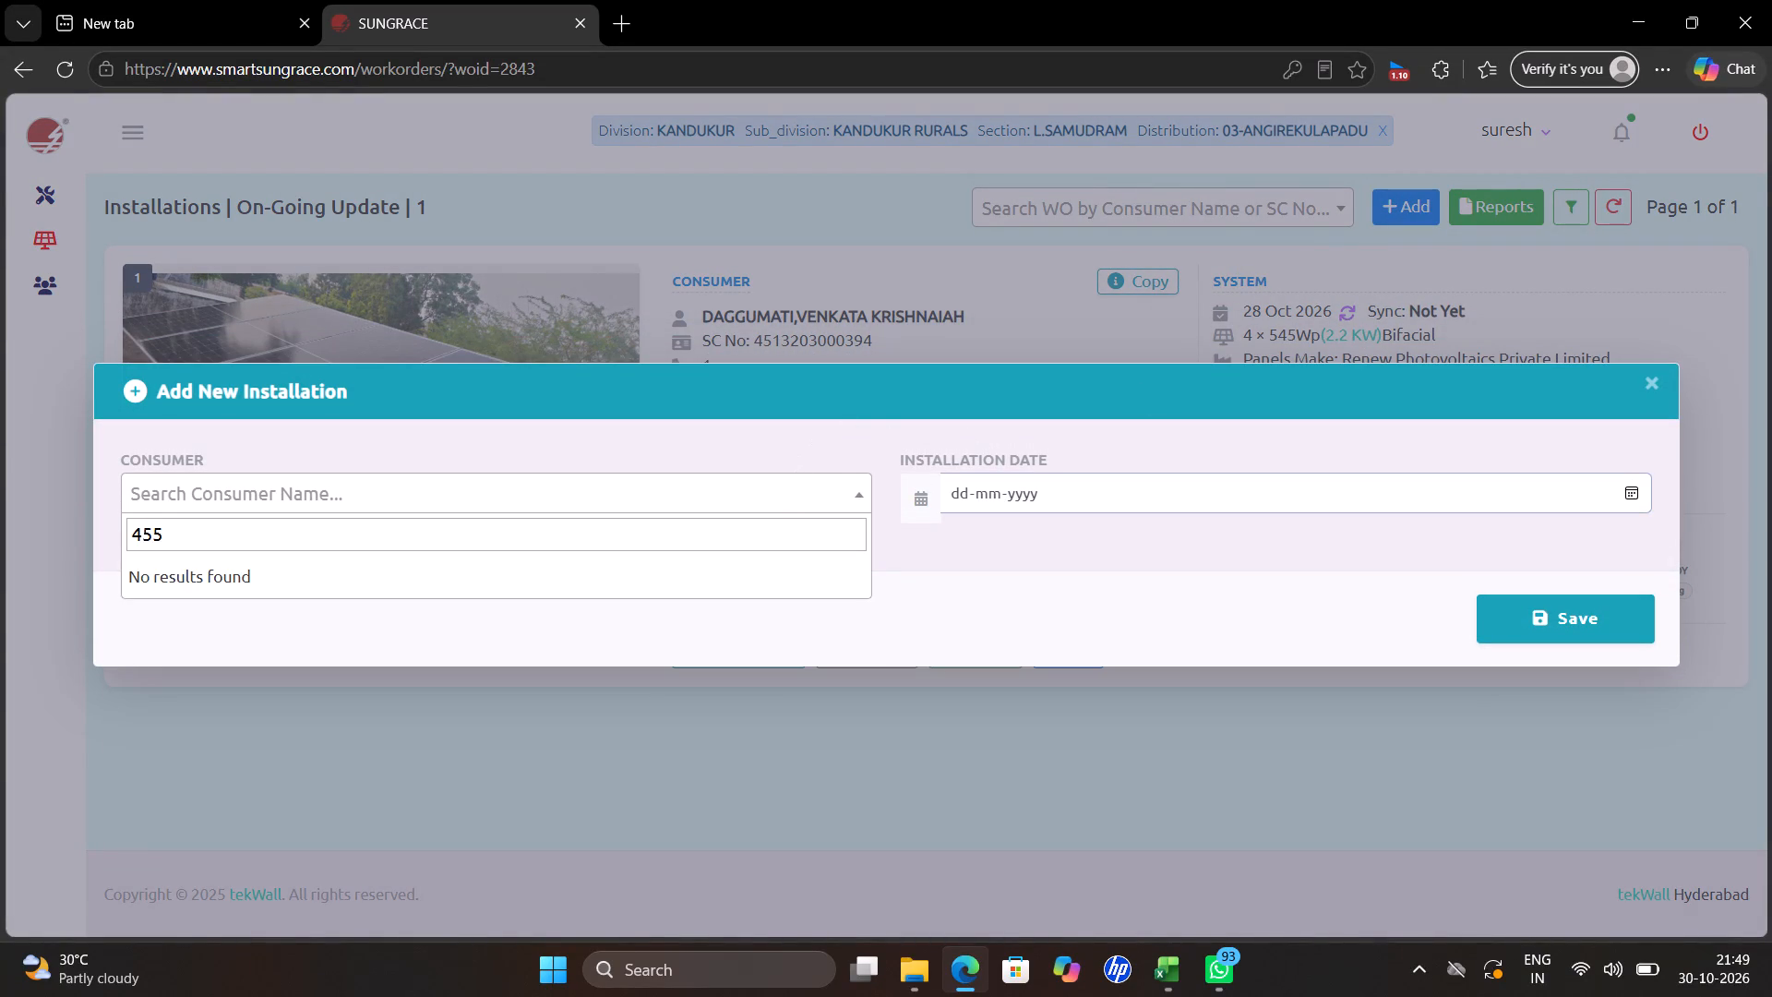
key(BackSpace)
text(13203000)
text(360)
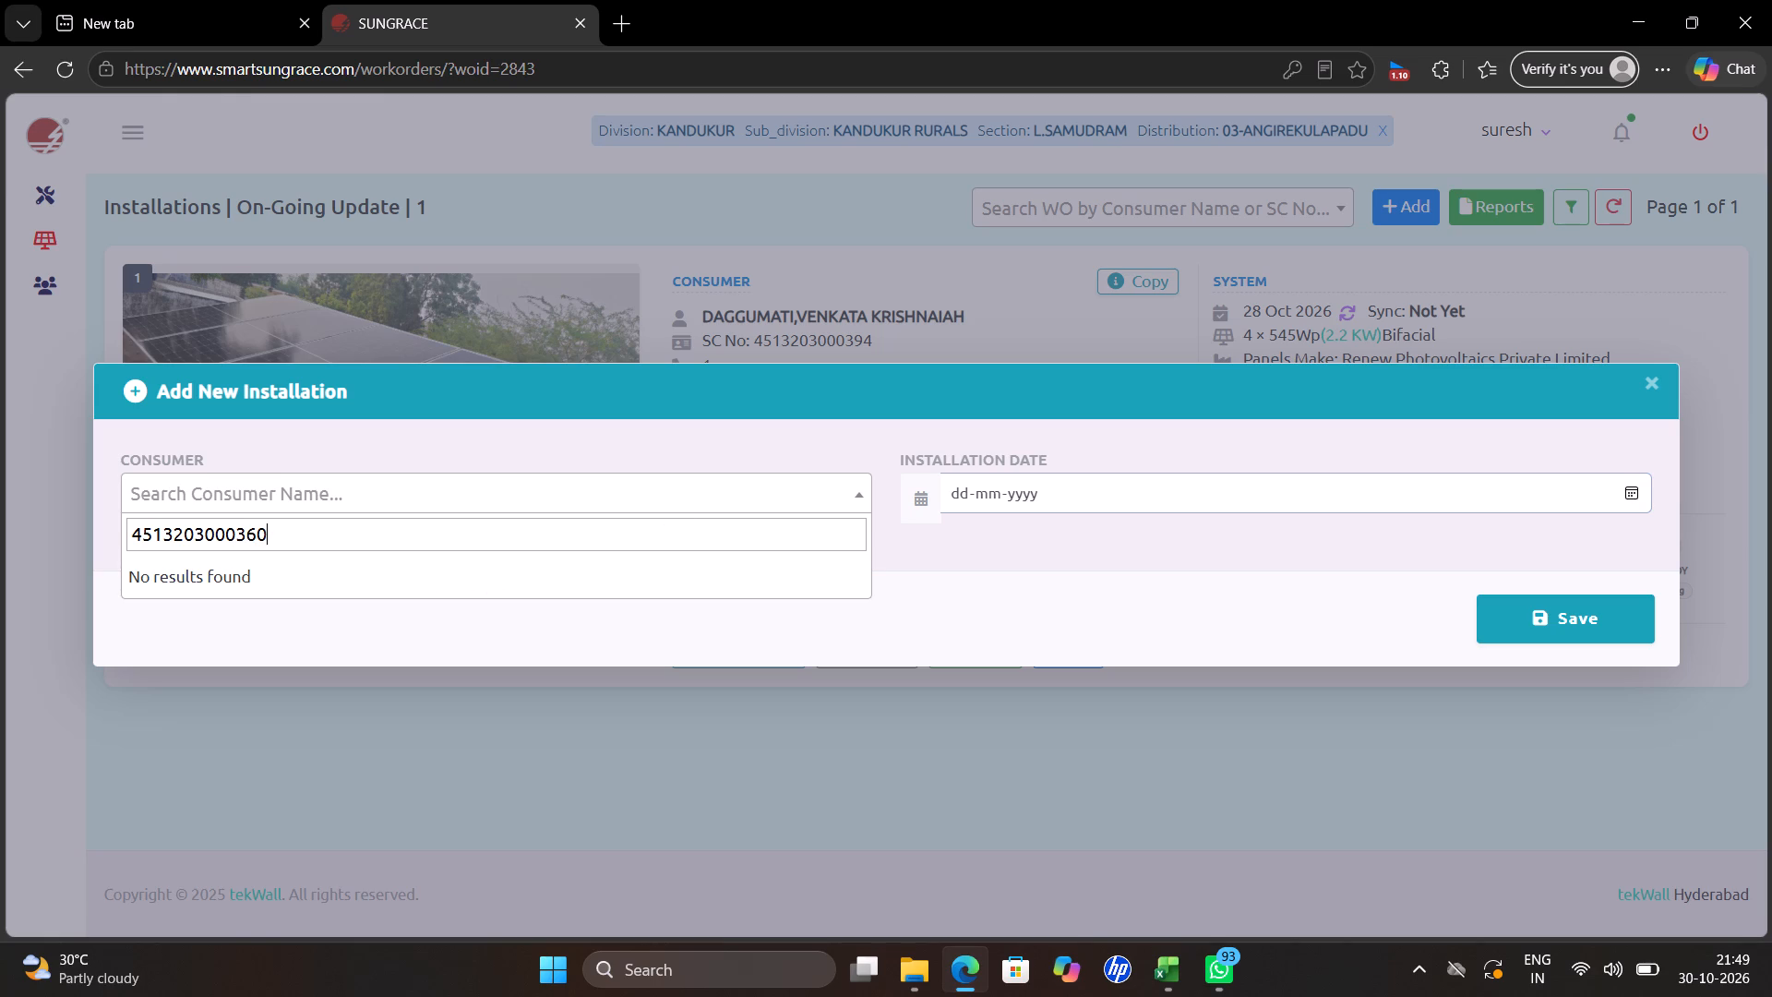
Copy the service number from the installation consumer search and start an off-site survey for consumer 360.
double_click(173, 526)
key(ctrl+c)
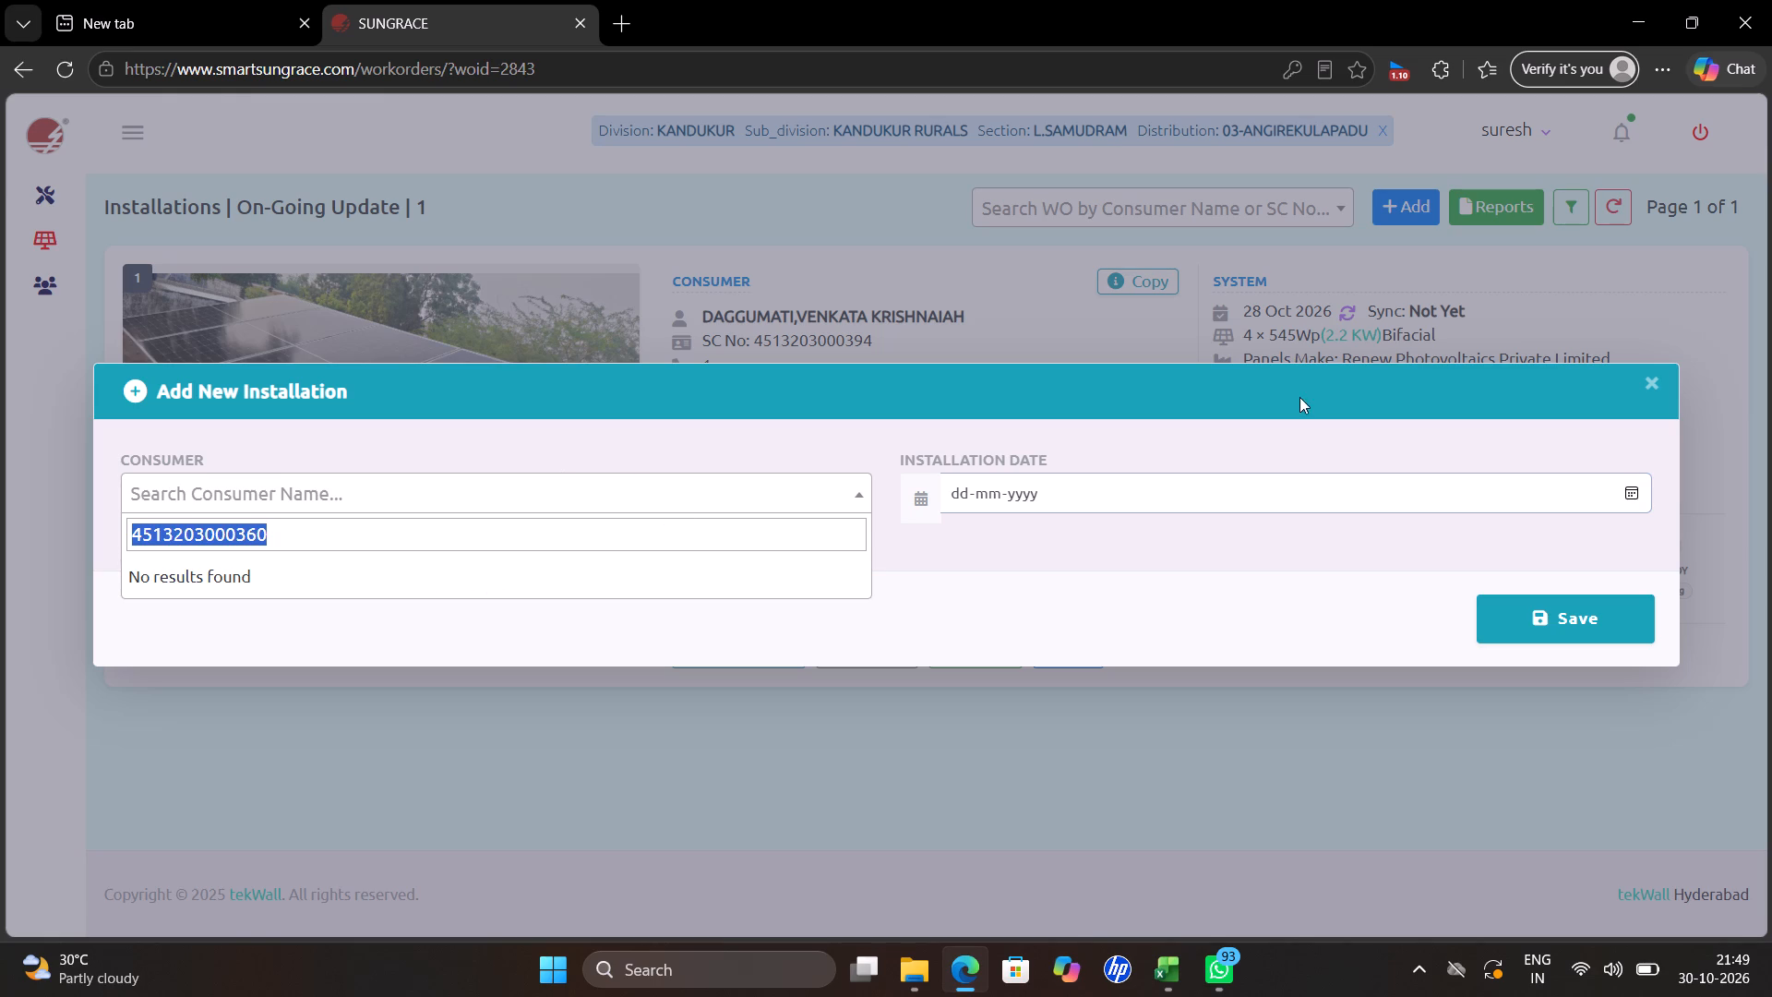
click(1642, 374)
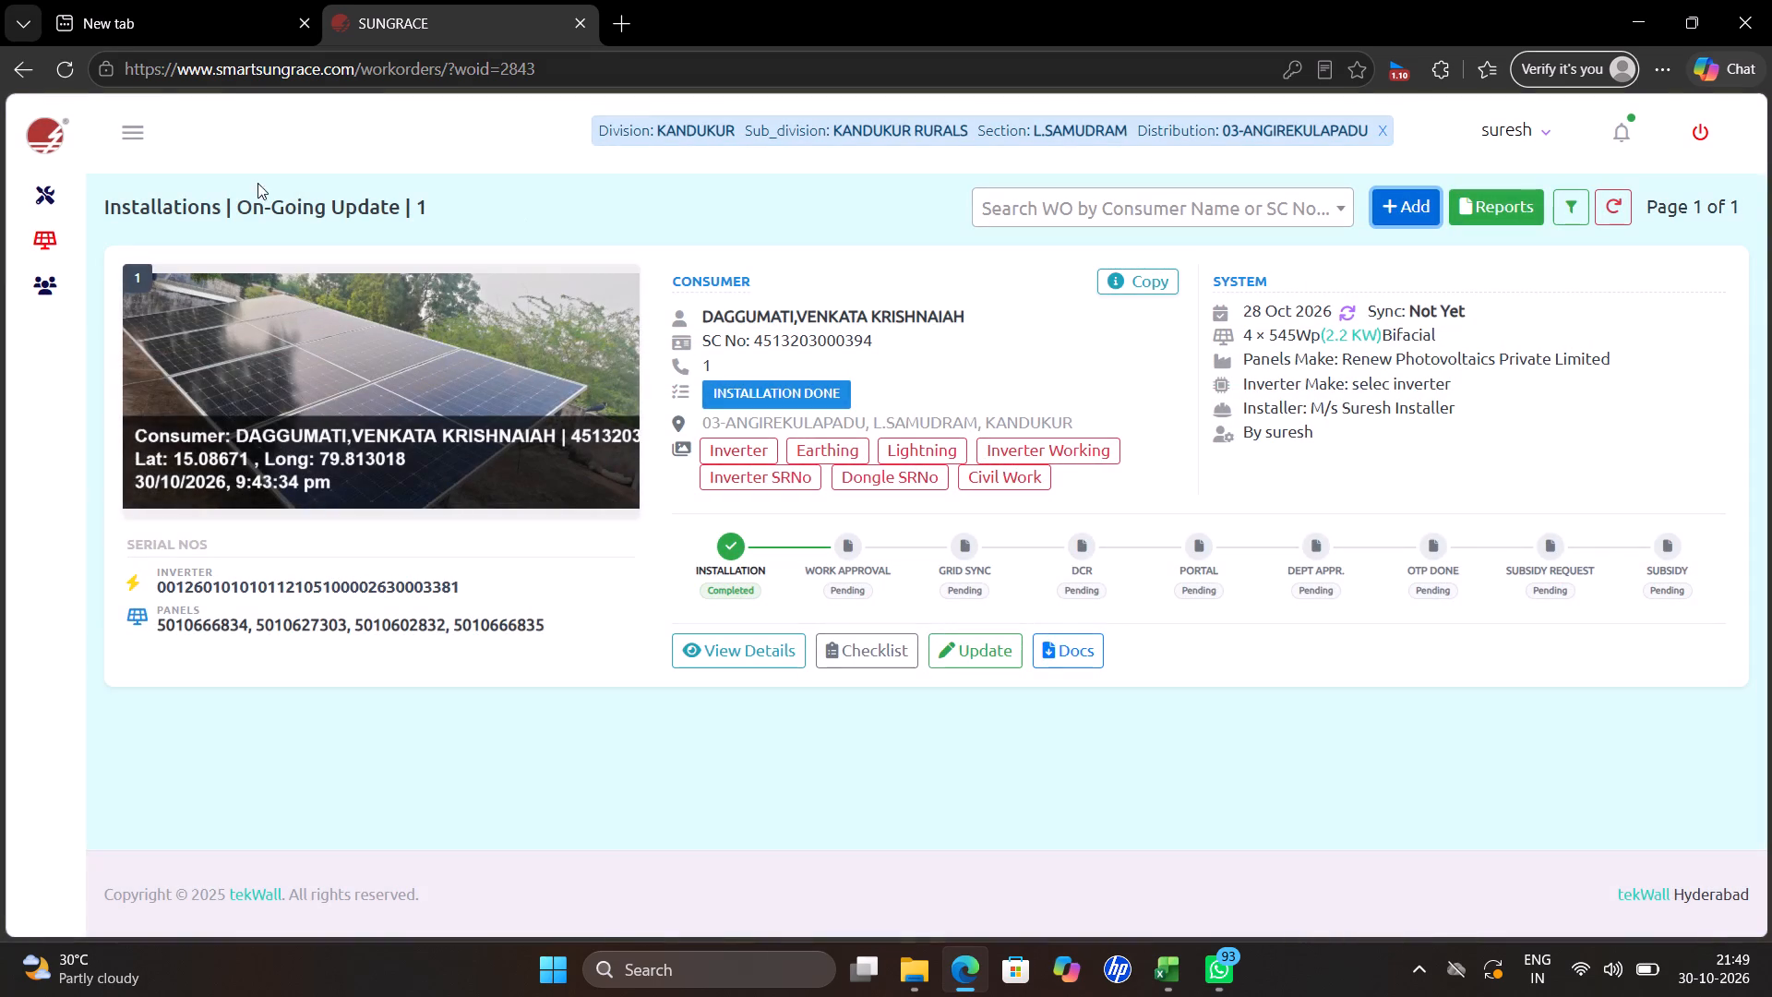
click(246, 268)
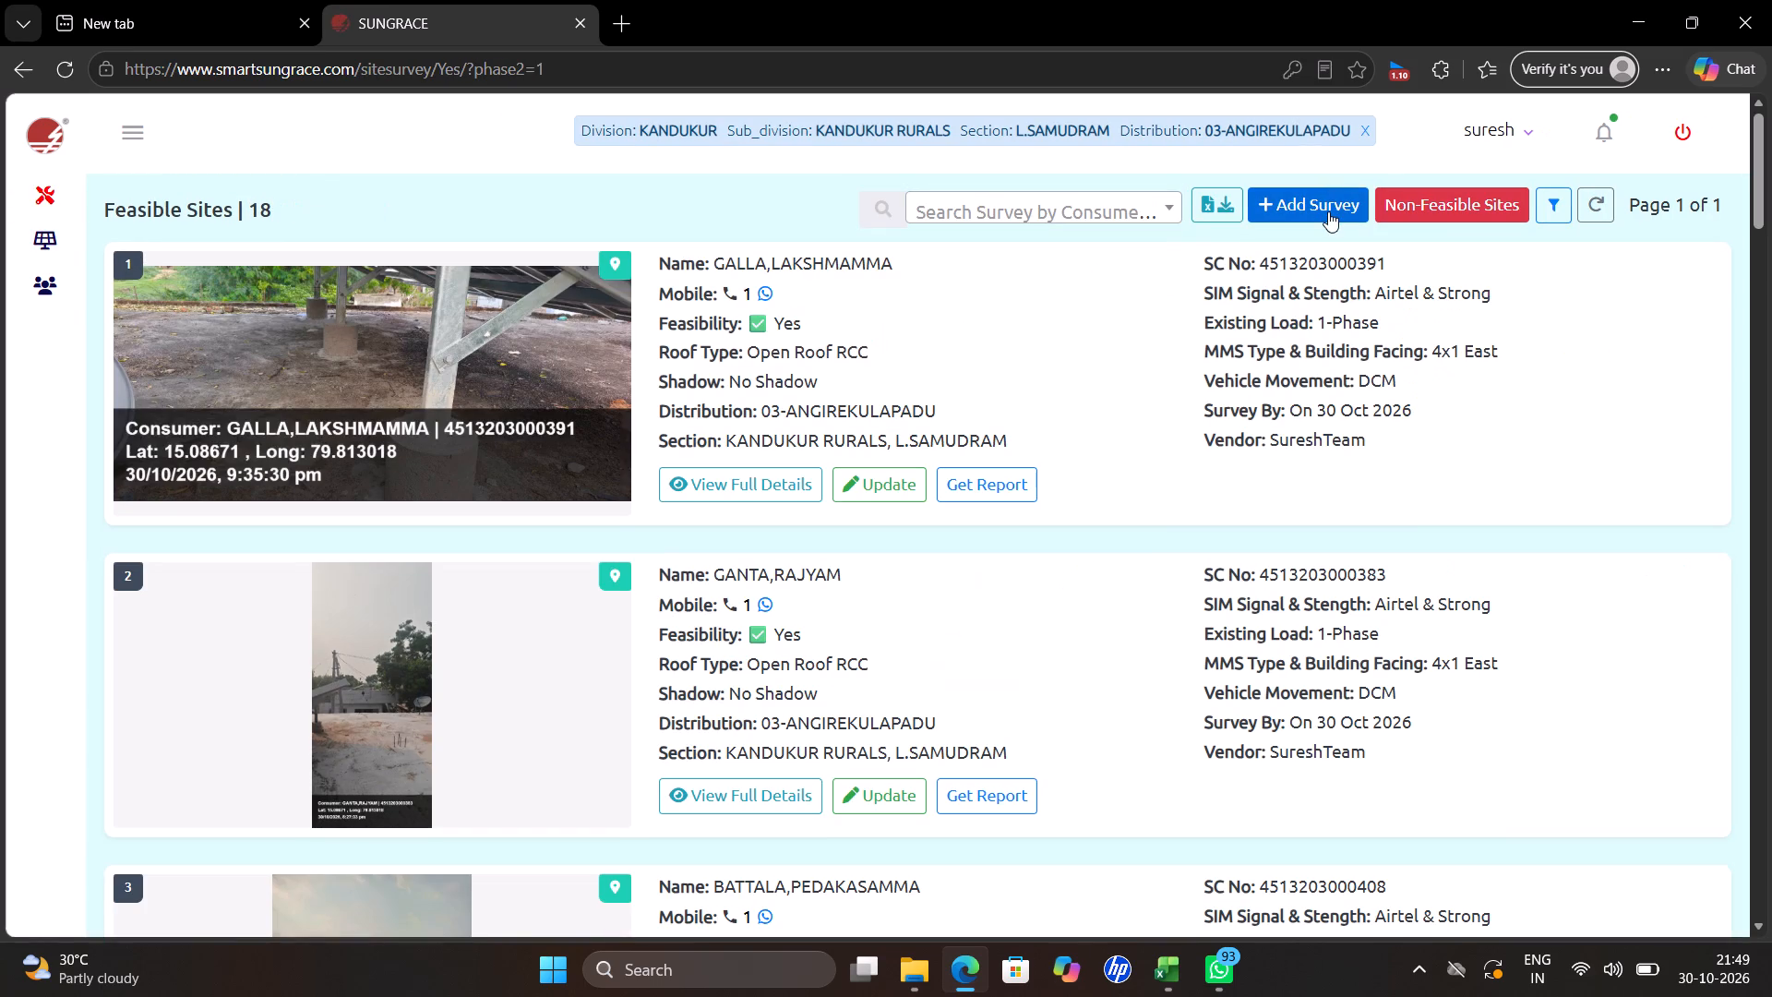
click(1328, 211)
click(844, 267)
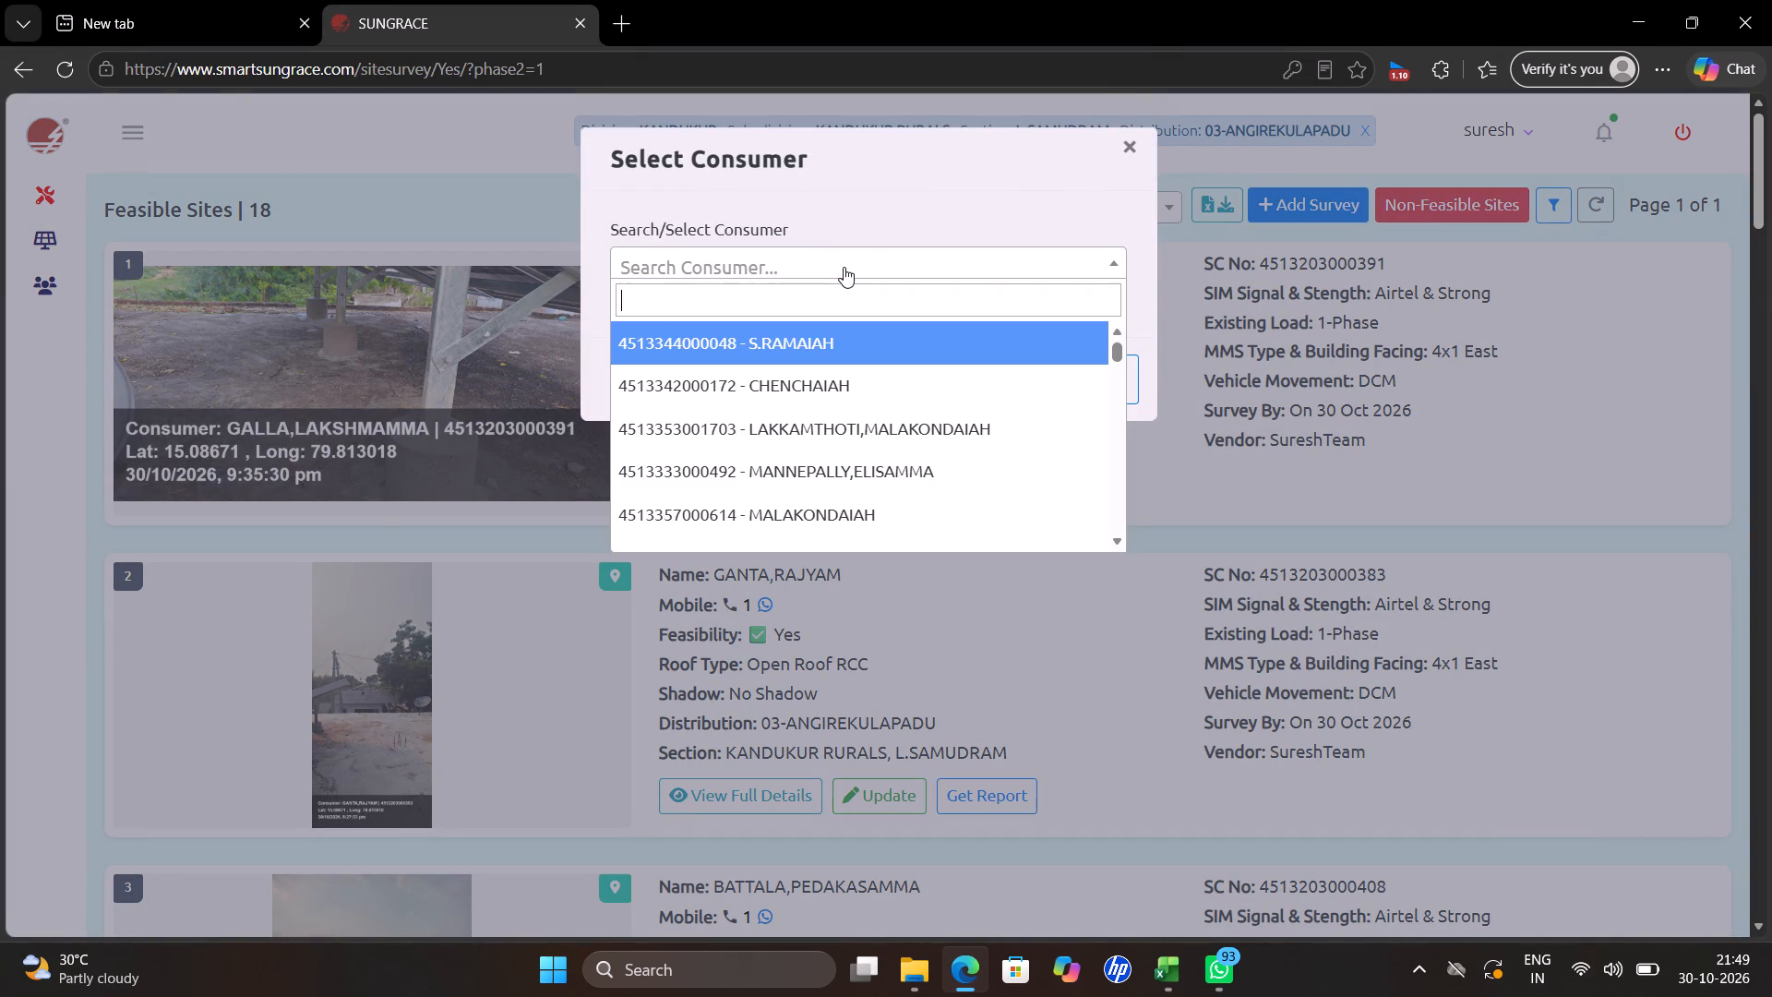
key(ctrl+v)
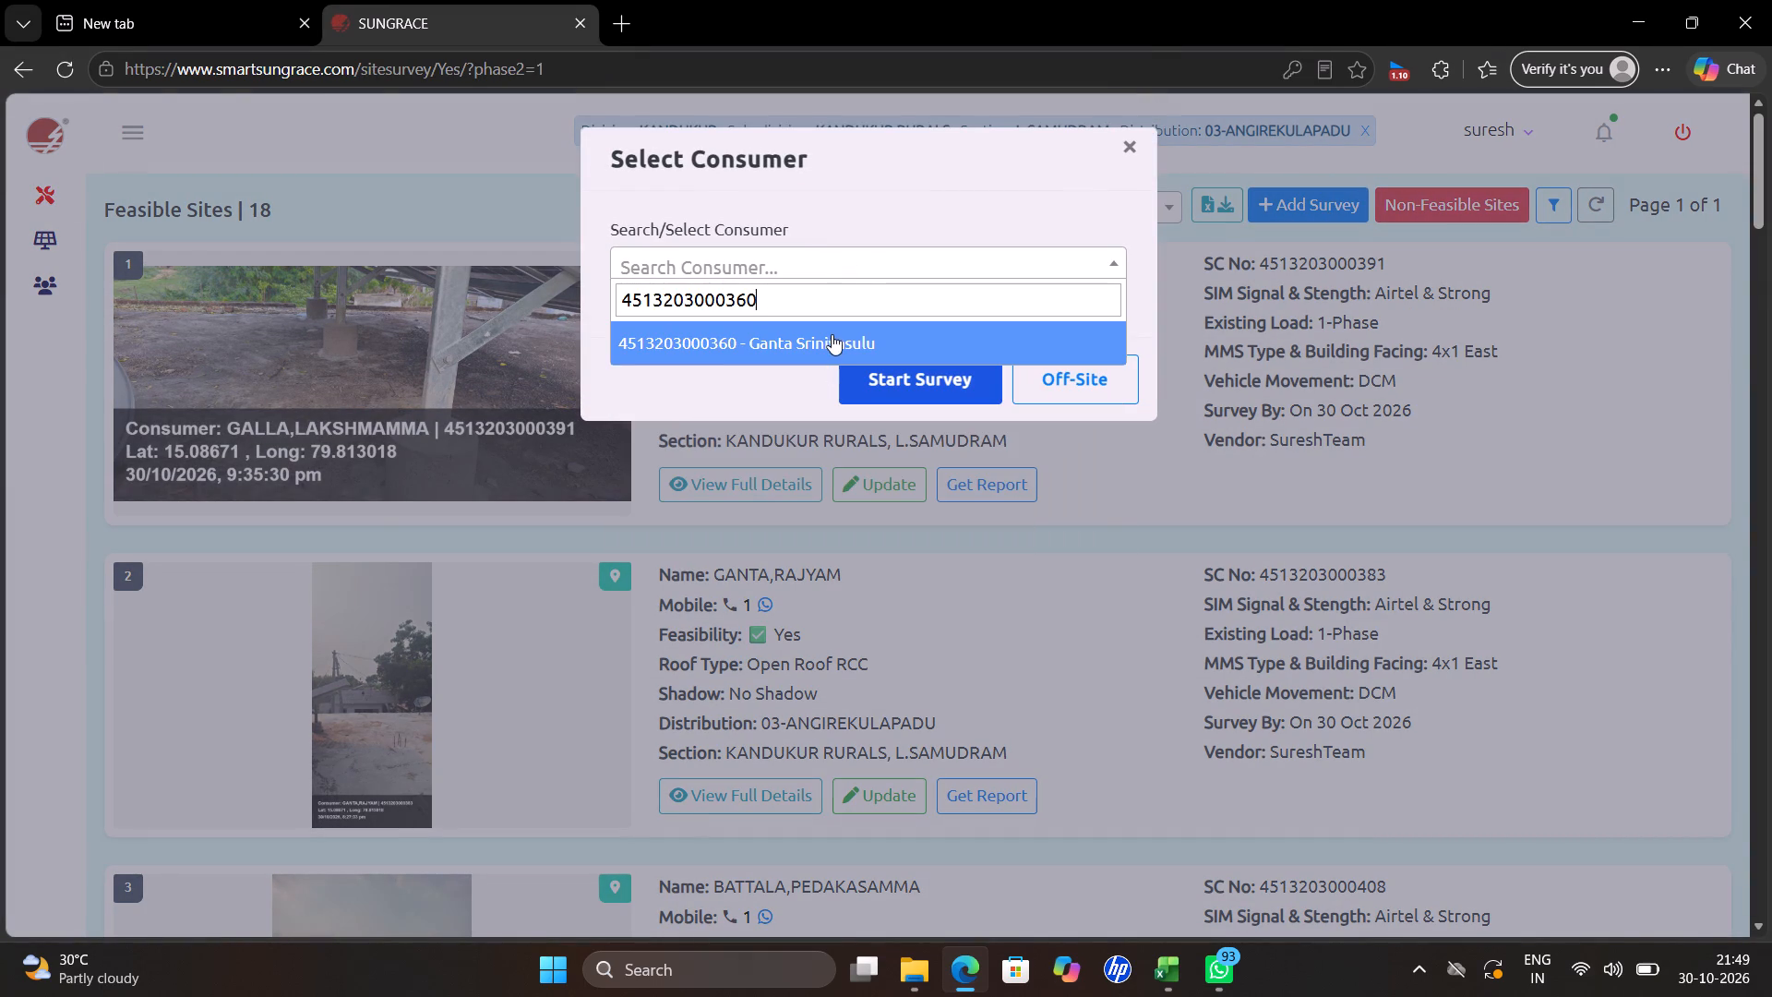
click(832, 333)
click(1073, 370)
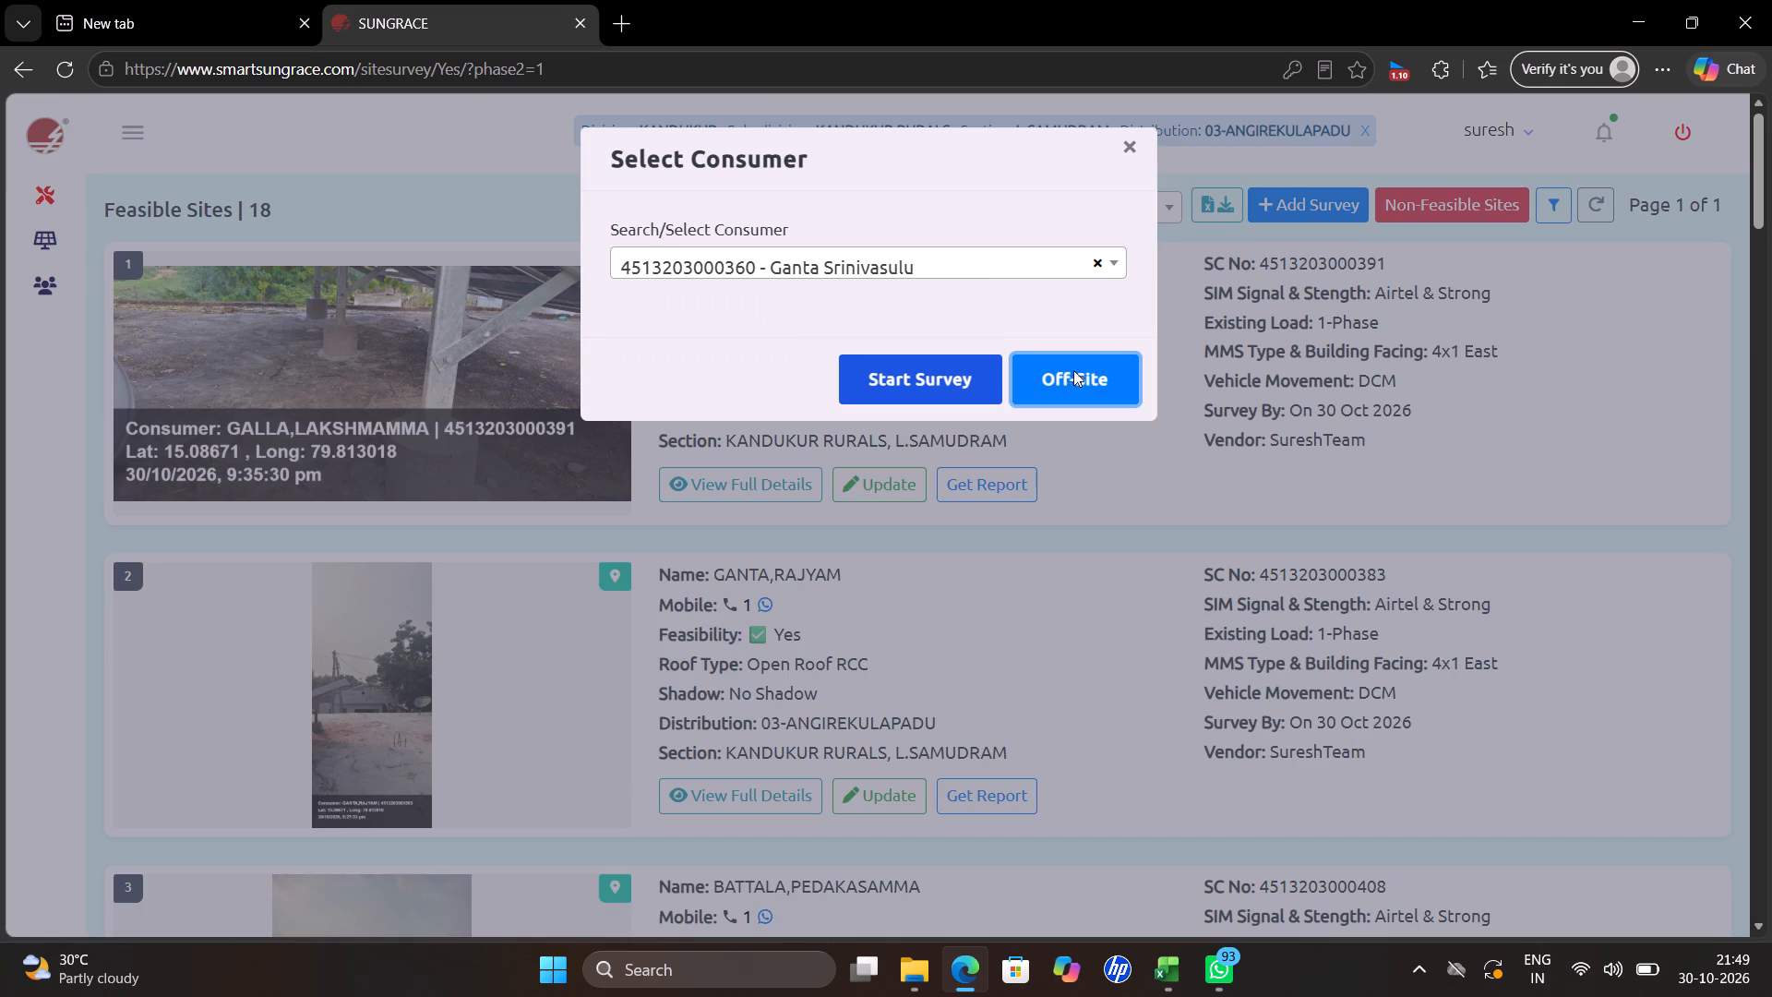
click(740, 342)
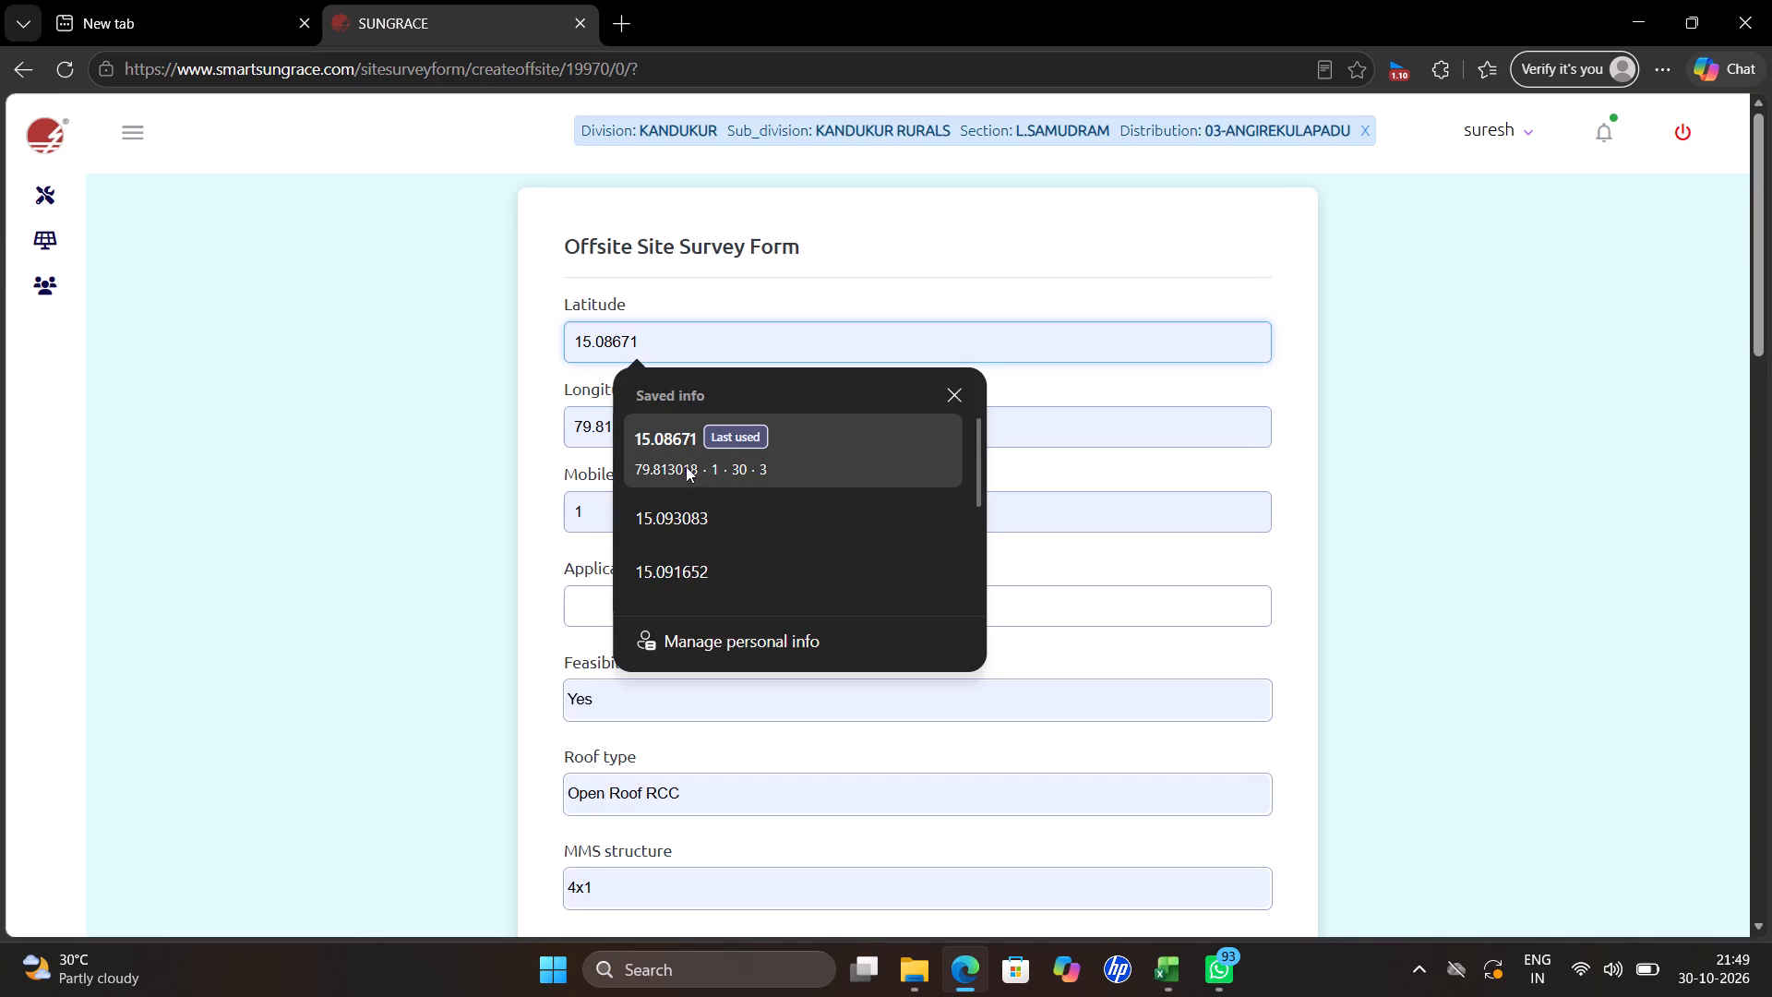
click(684, 466)
scroll(763, 594, down, 3)
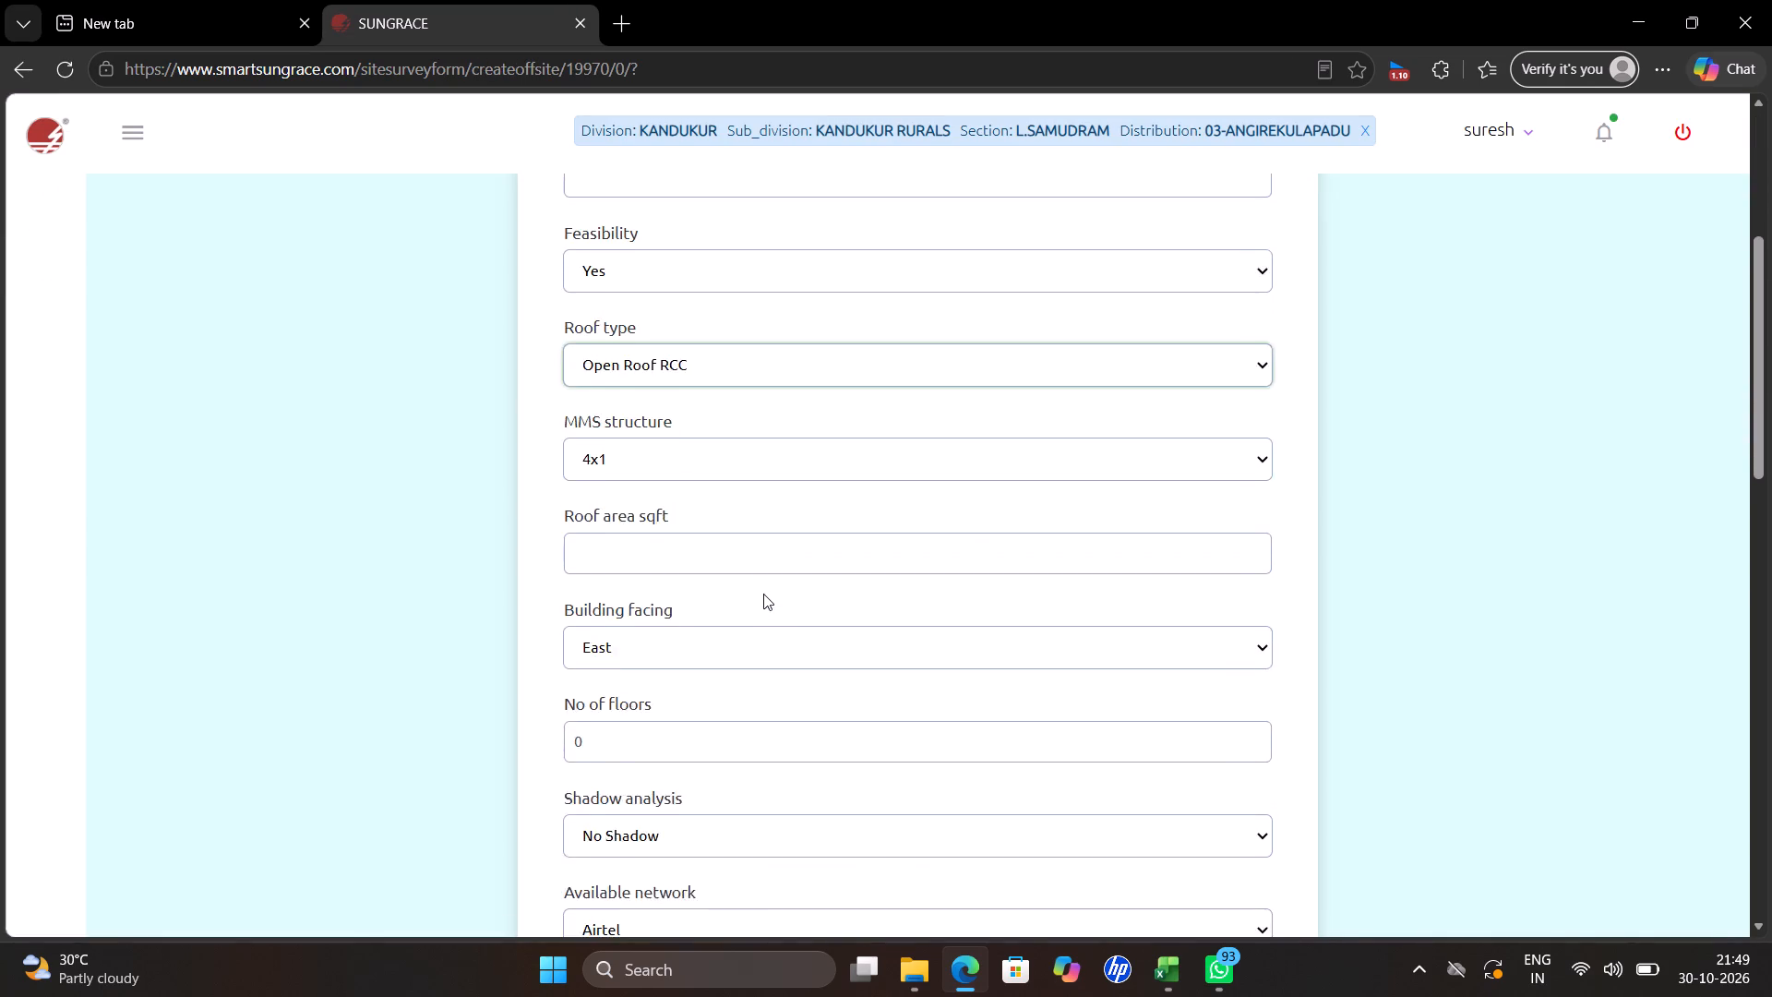
scroll(763, 594, down, 4)
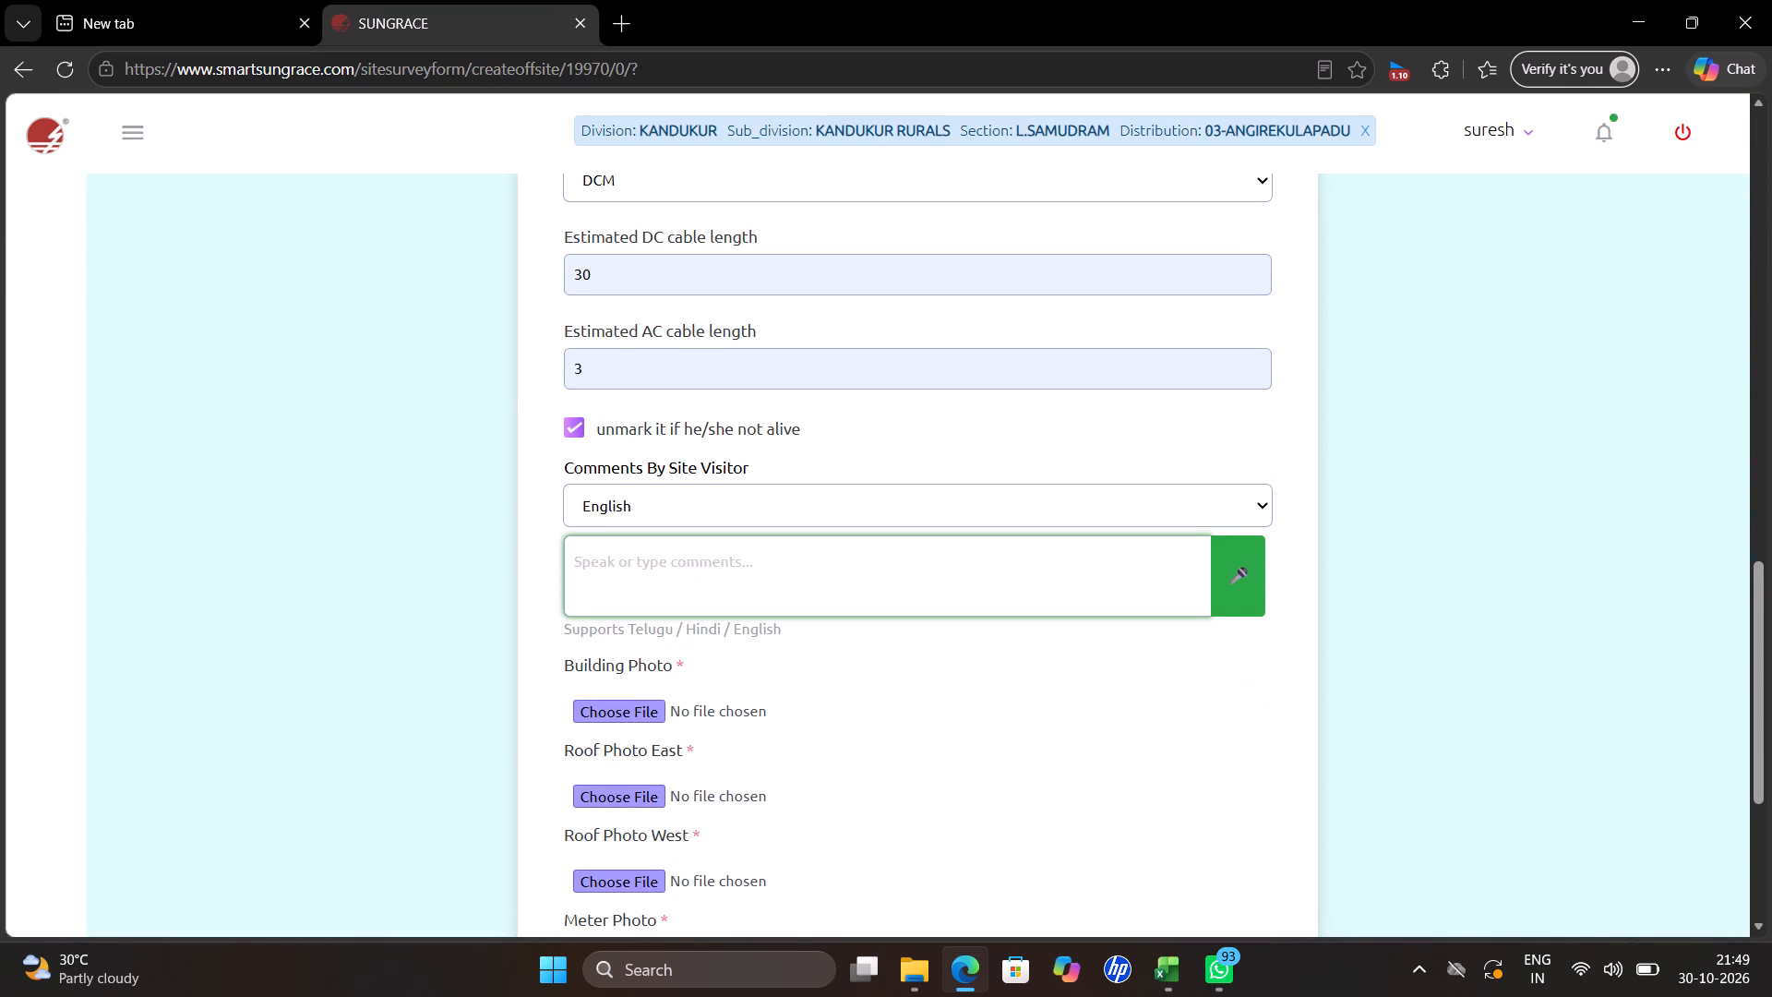
click(630, 711)
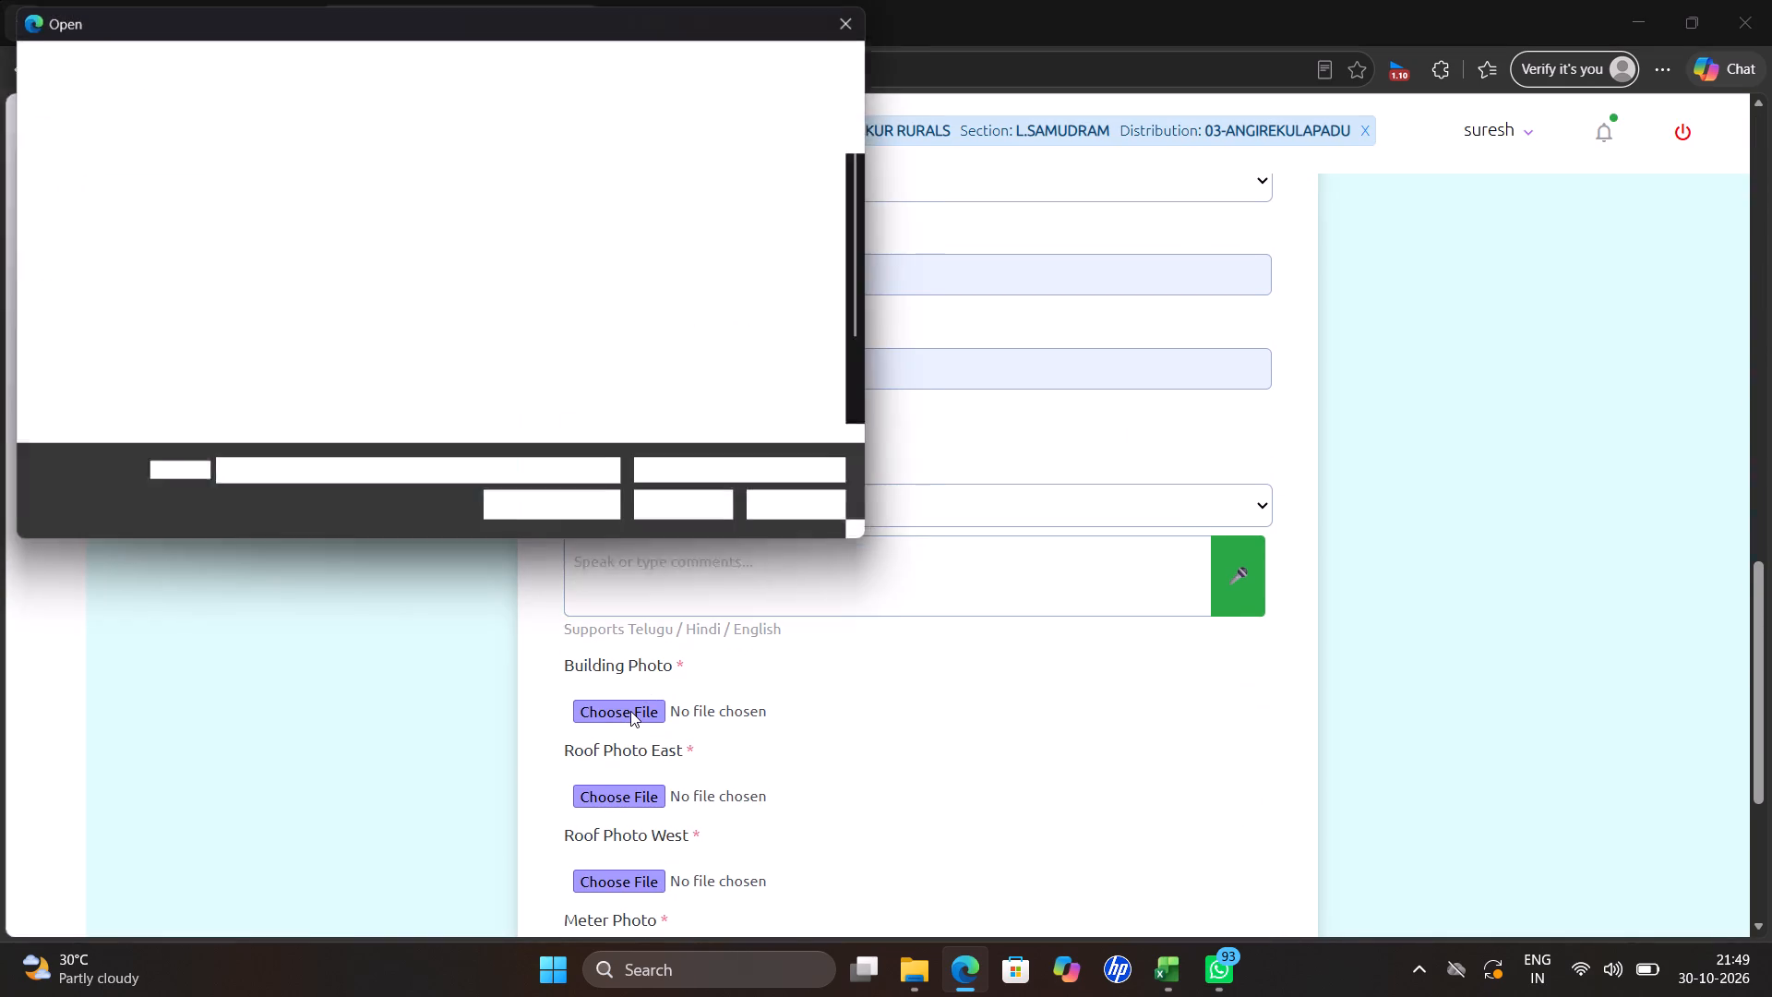
double_click(144, 265)
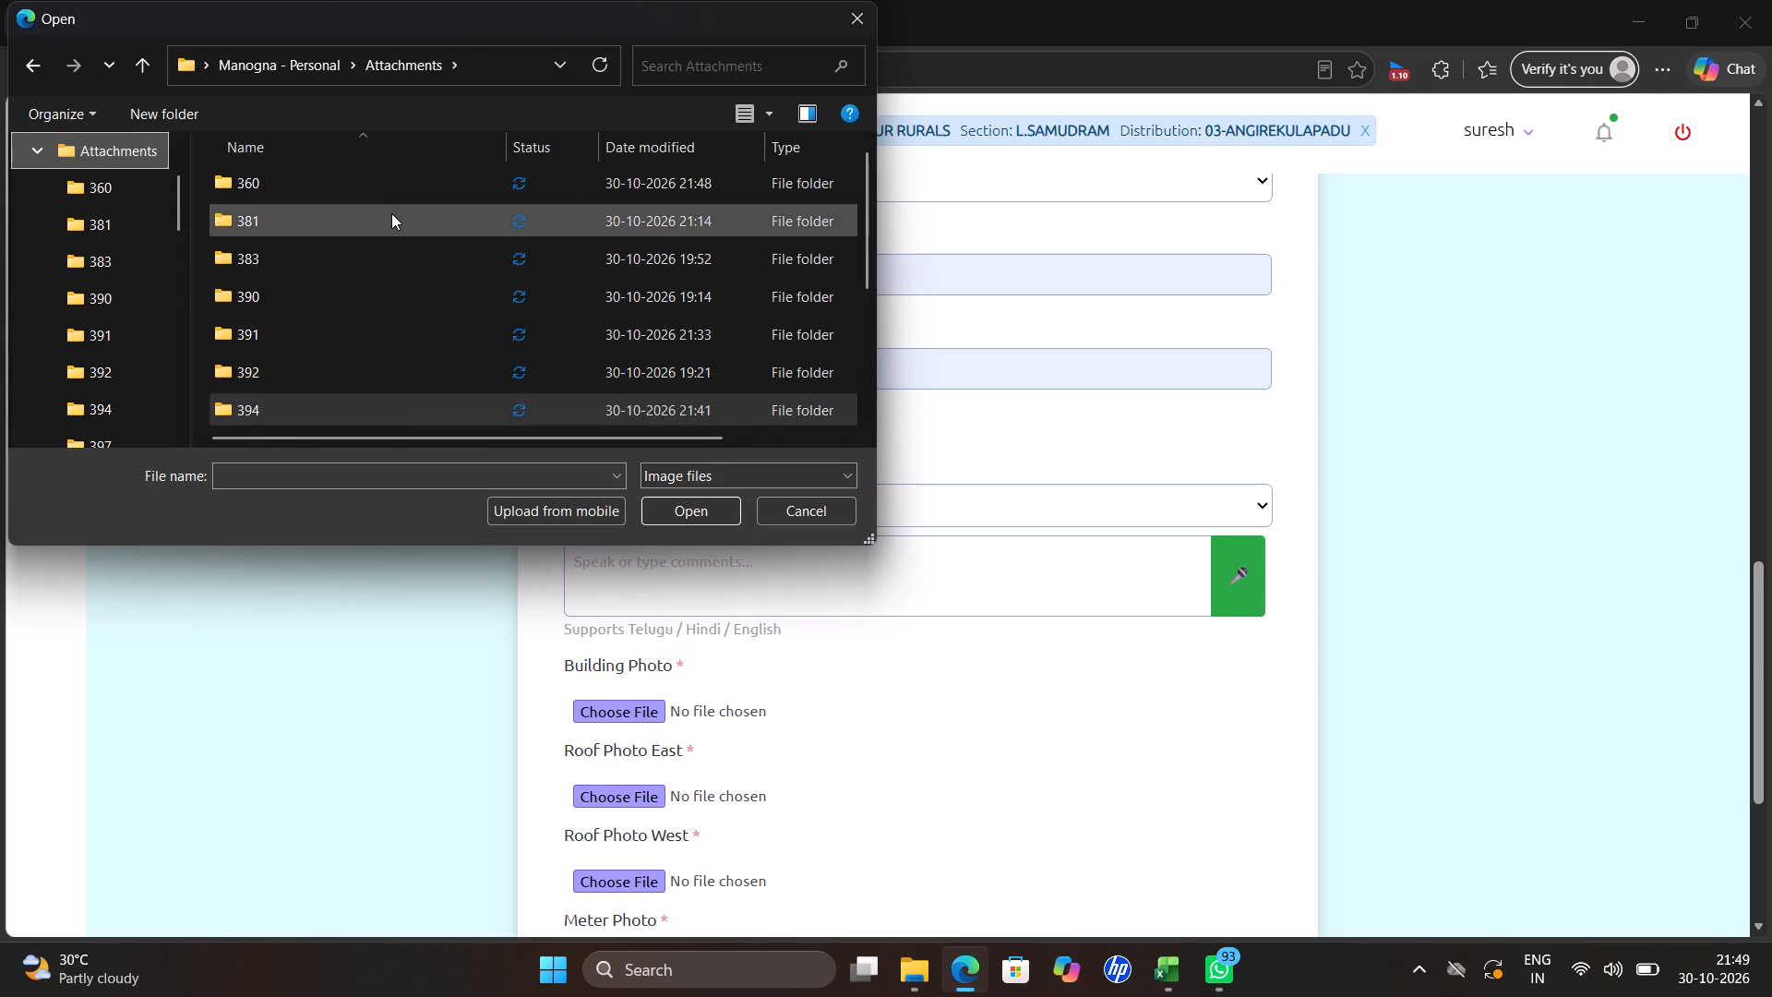
double_click(391, 189)
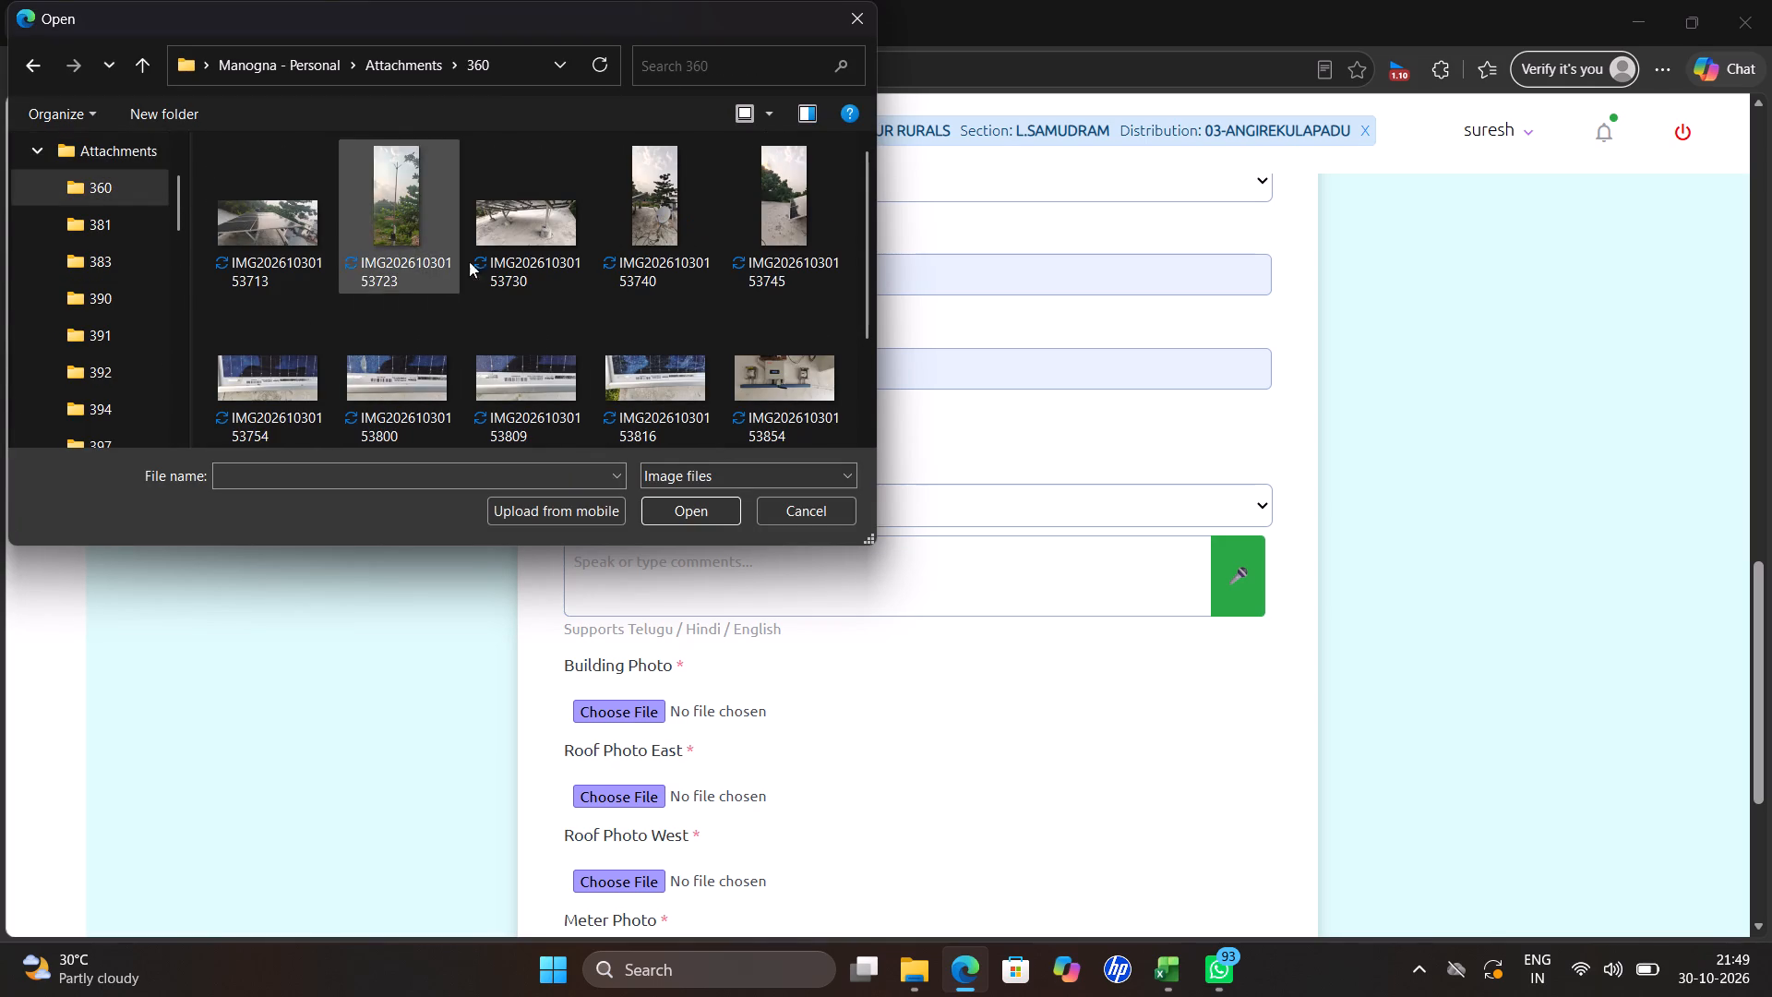
double_click(312, 212)
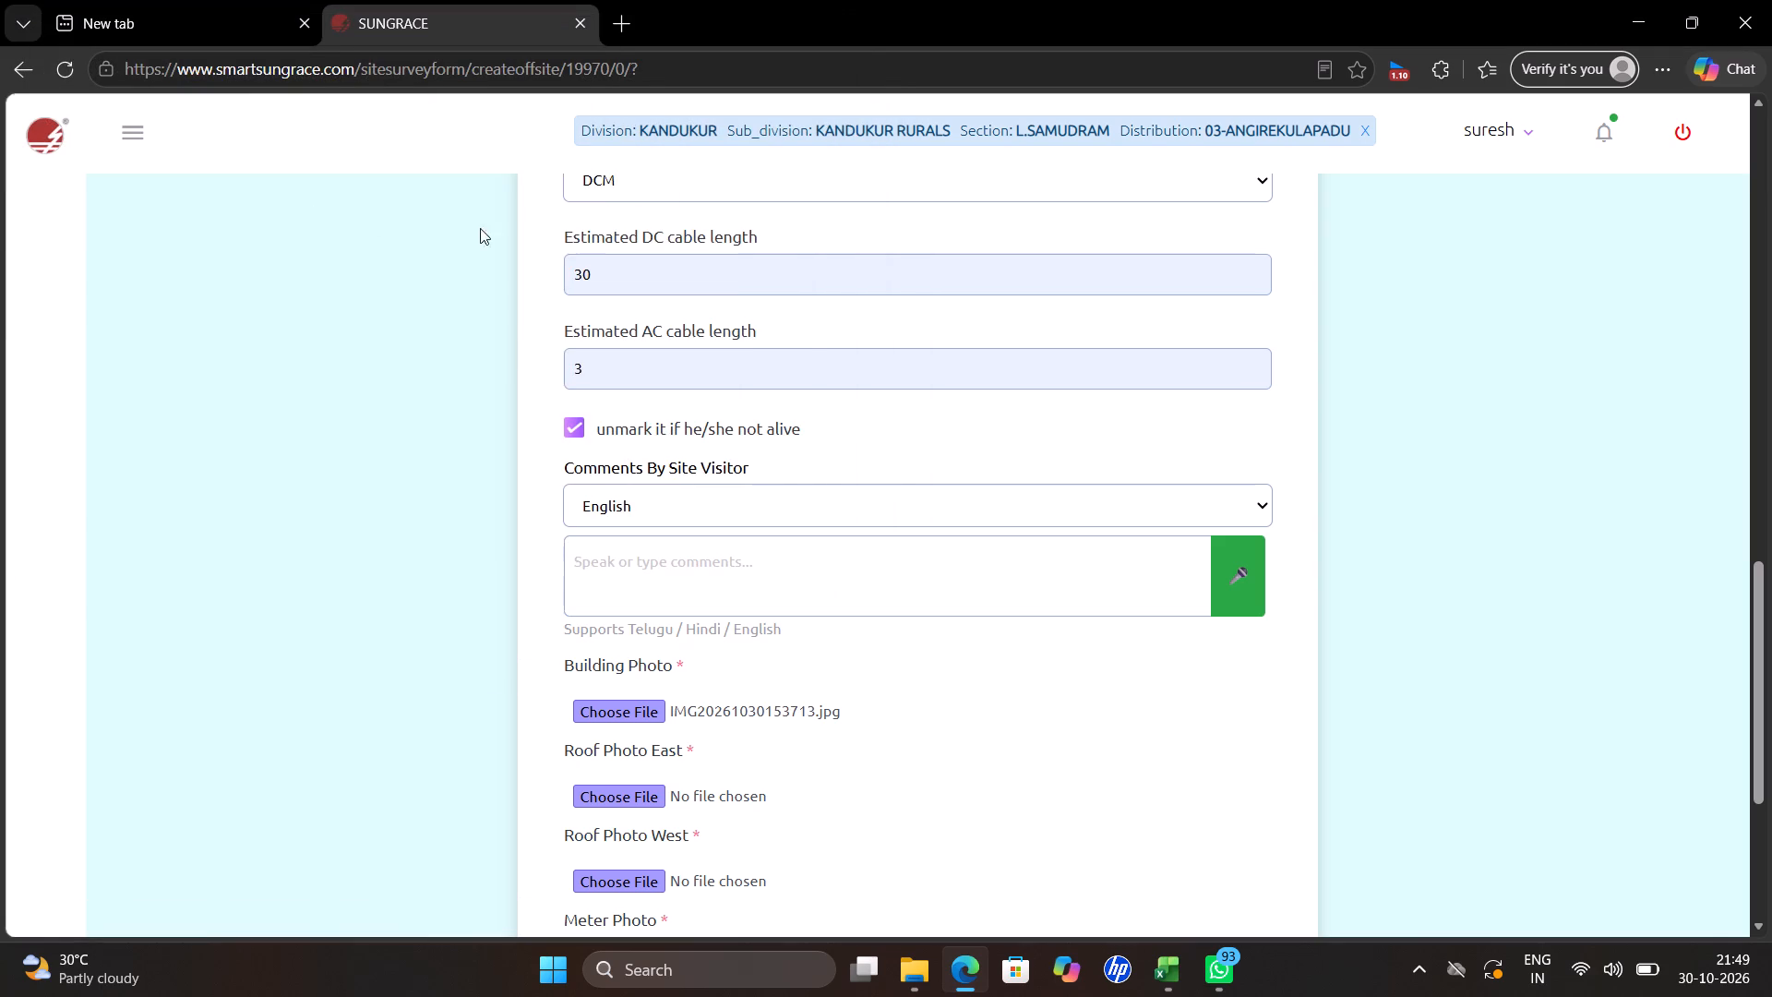
scroll(651, 643, down, 1)
click(633, 648)
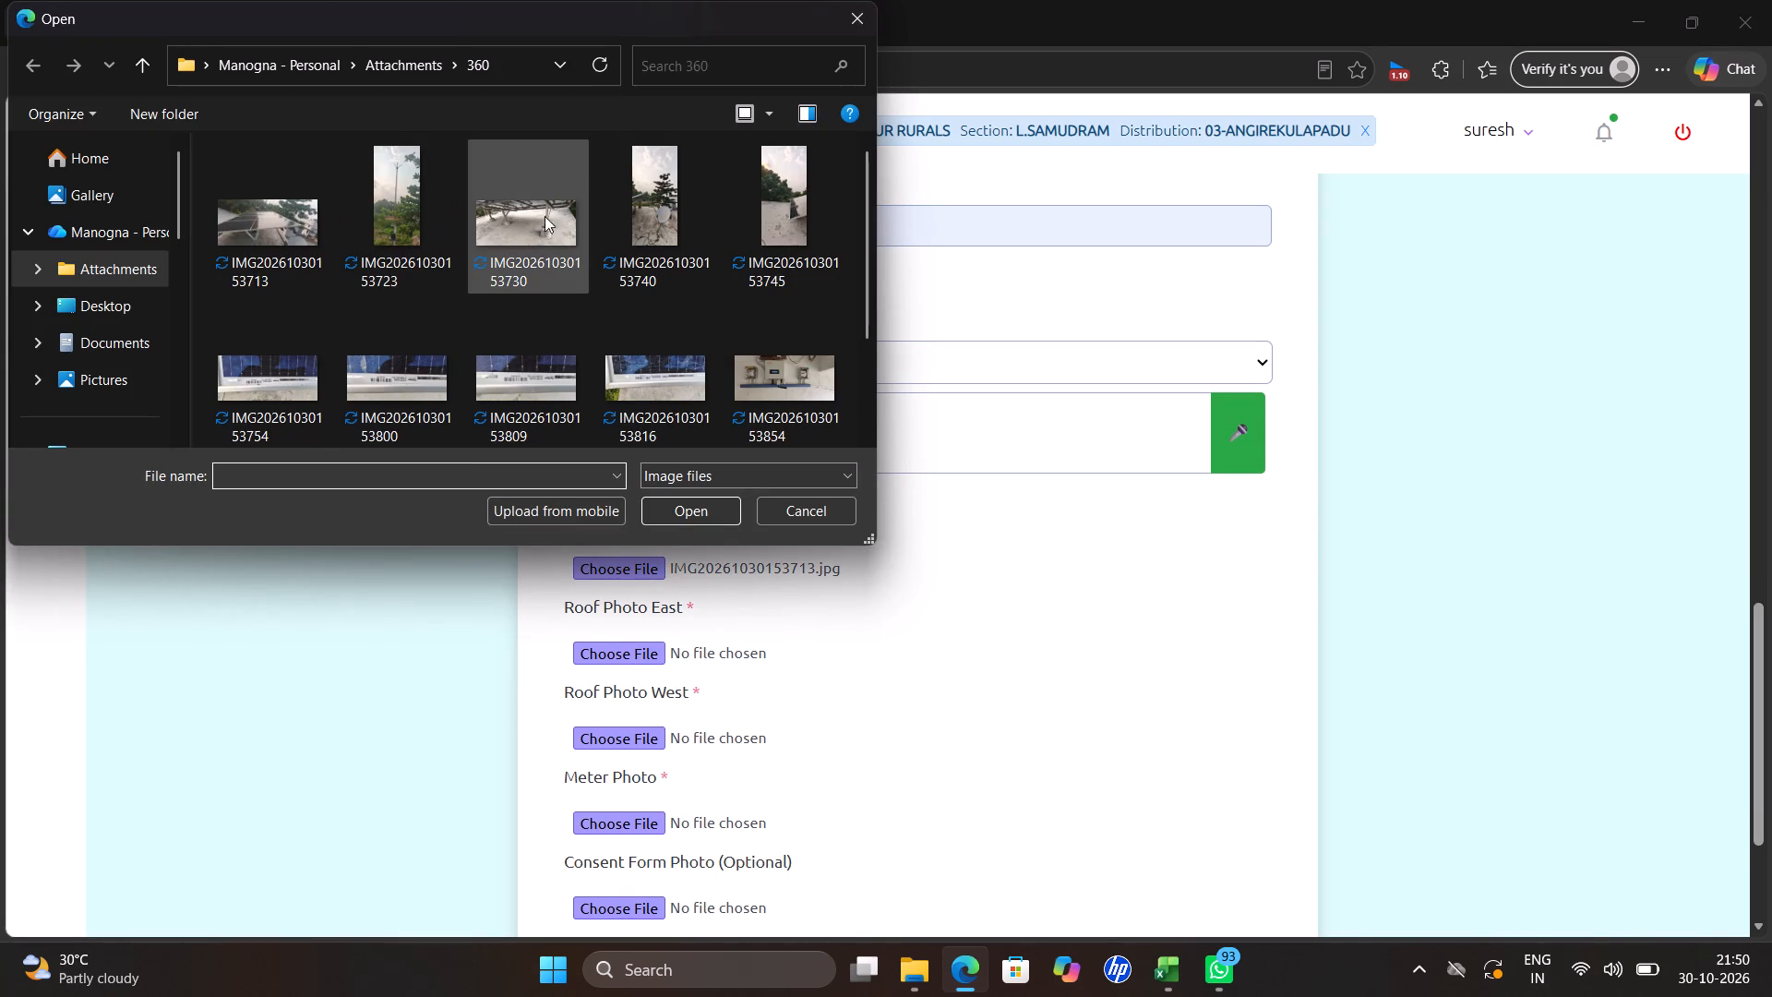
double_click(671, 228)
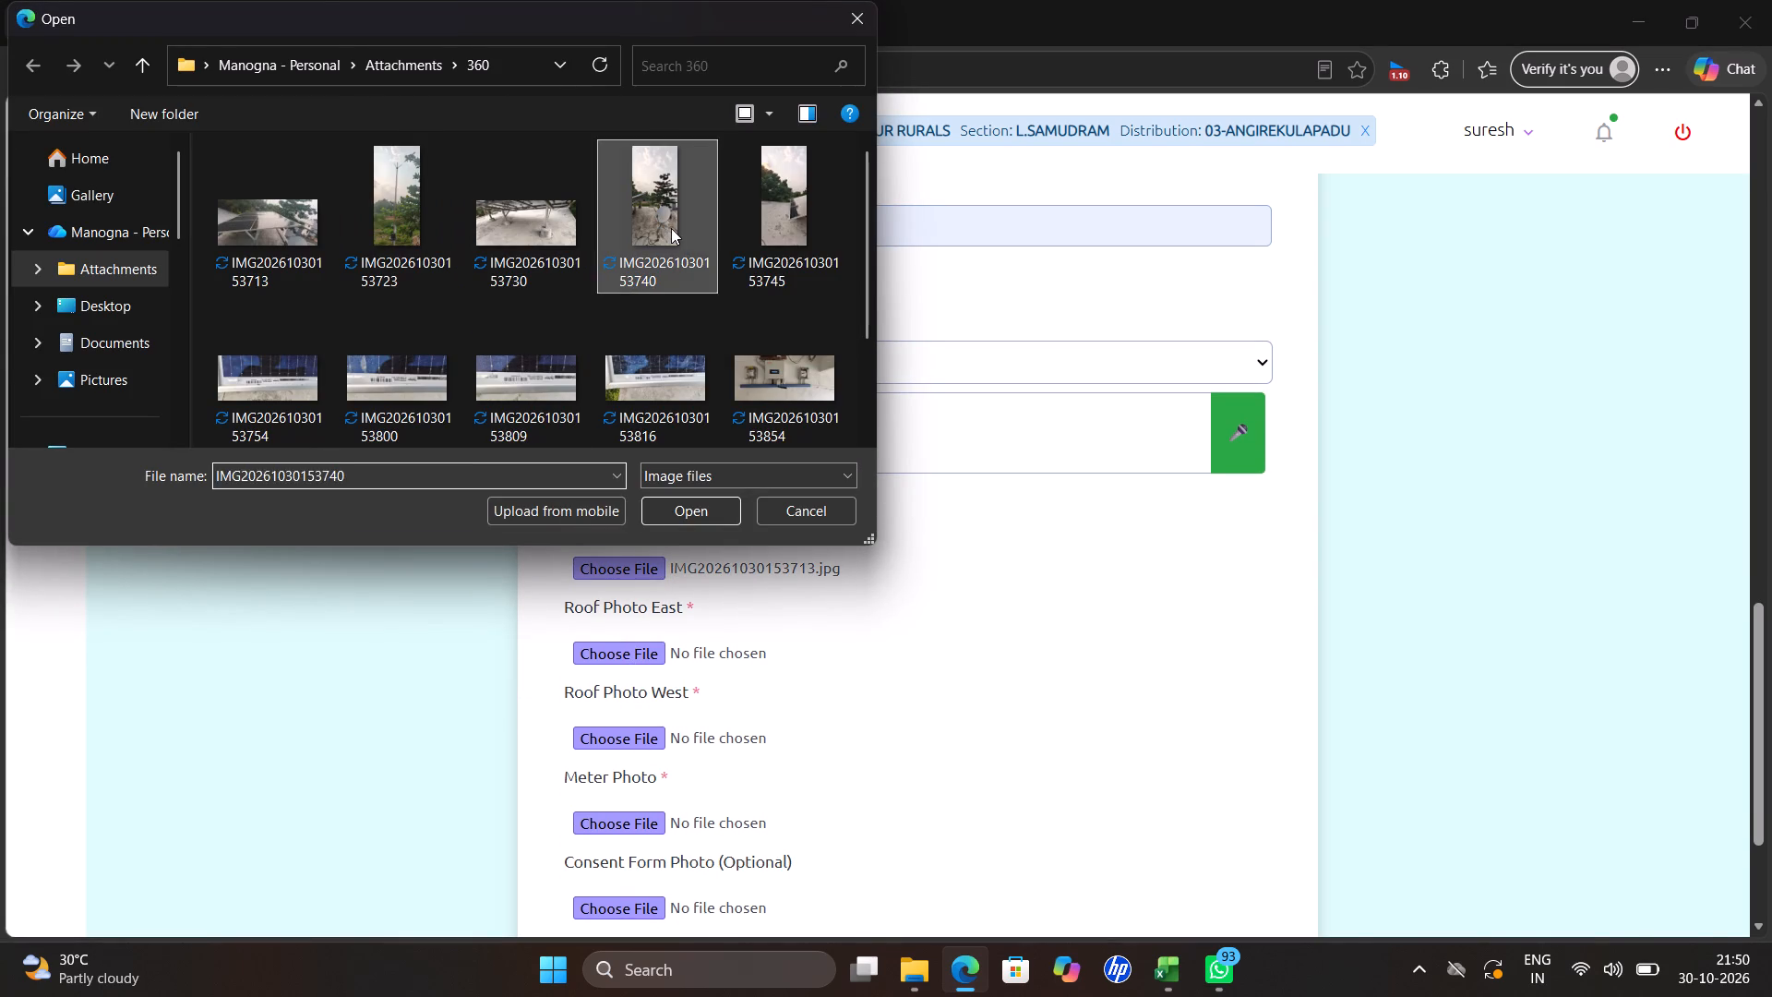
click(613, 734)
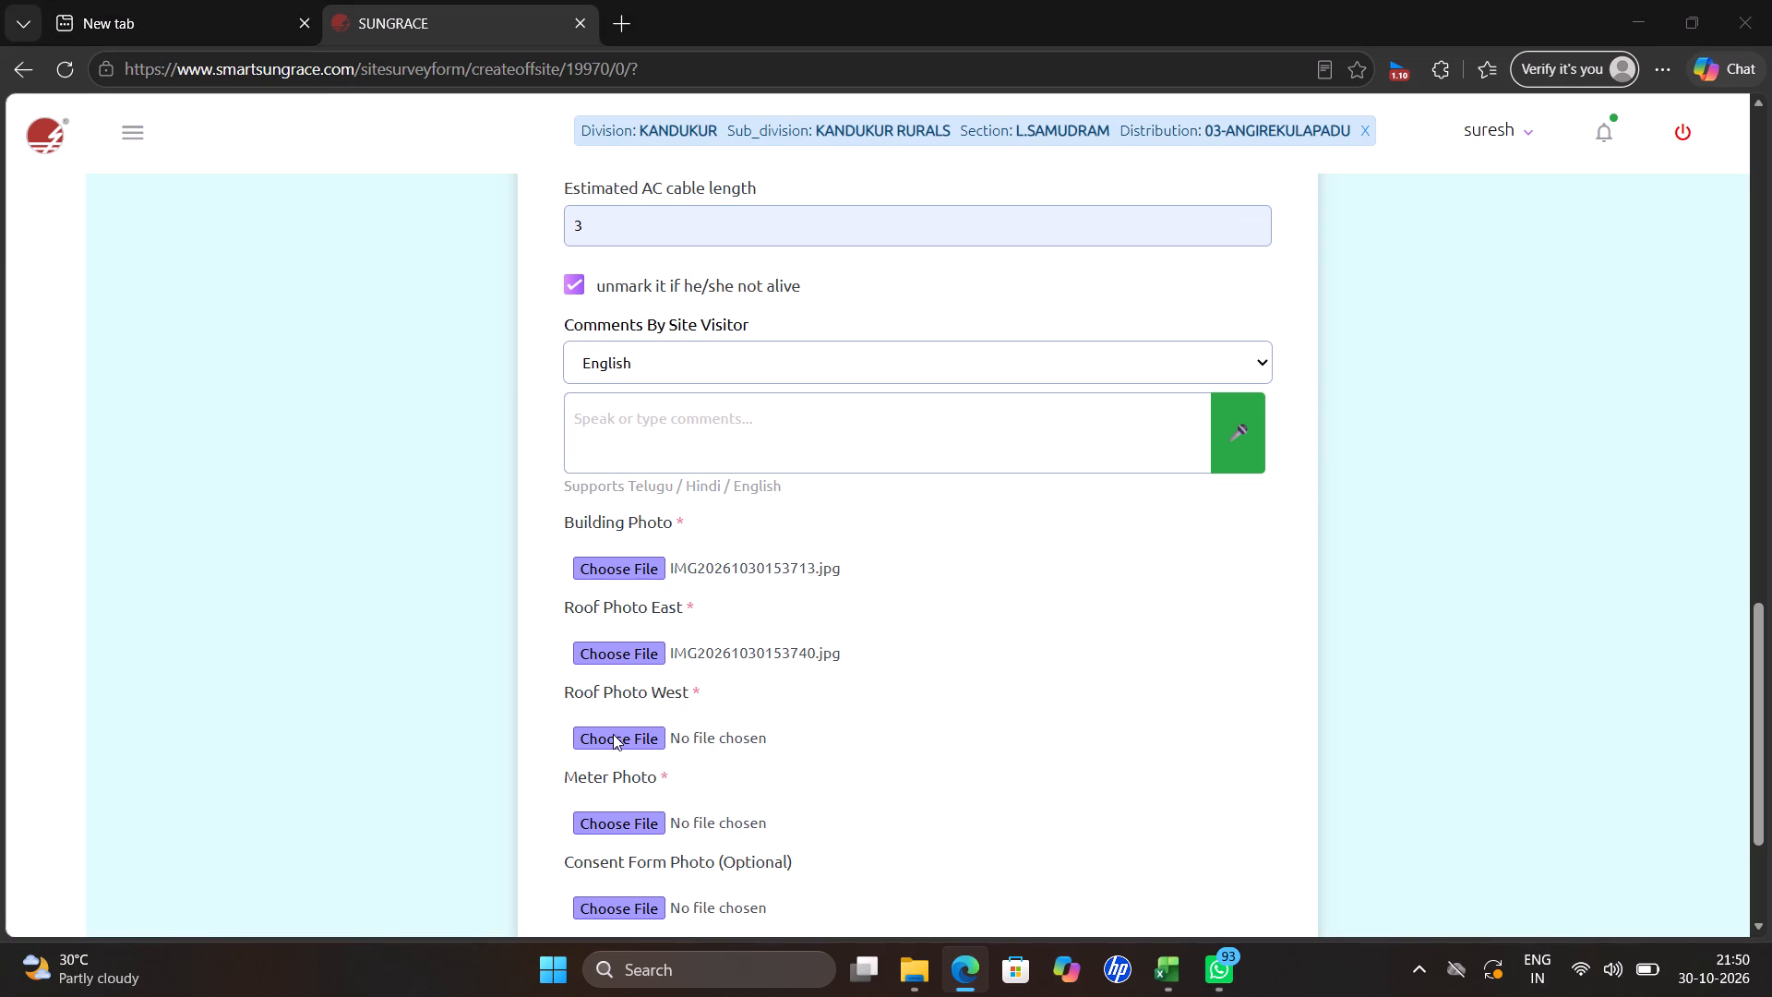
double_click(770, 271)
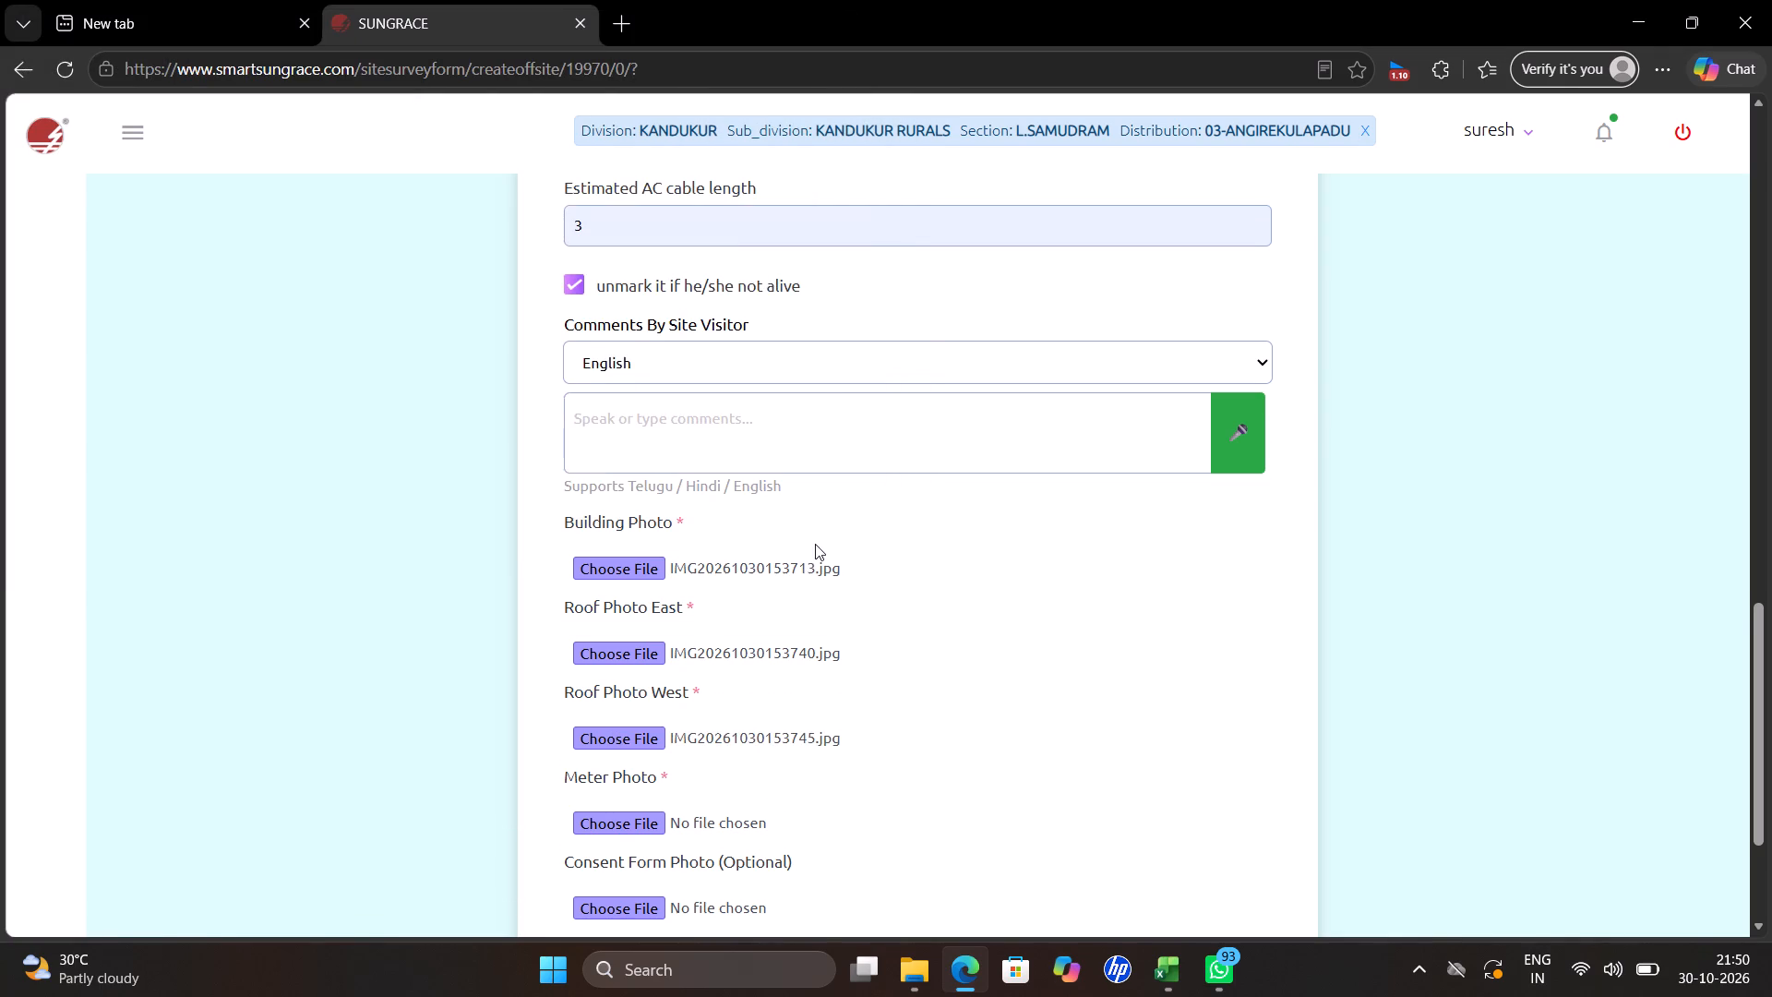
scroll(815, 544, down, 2)
click(632, 602)
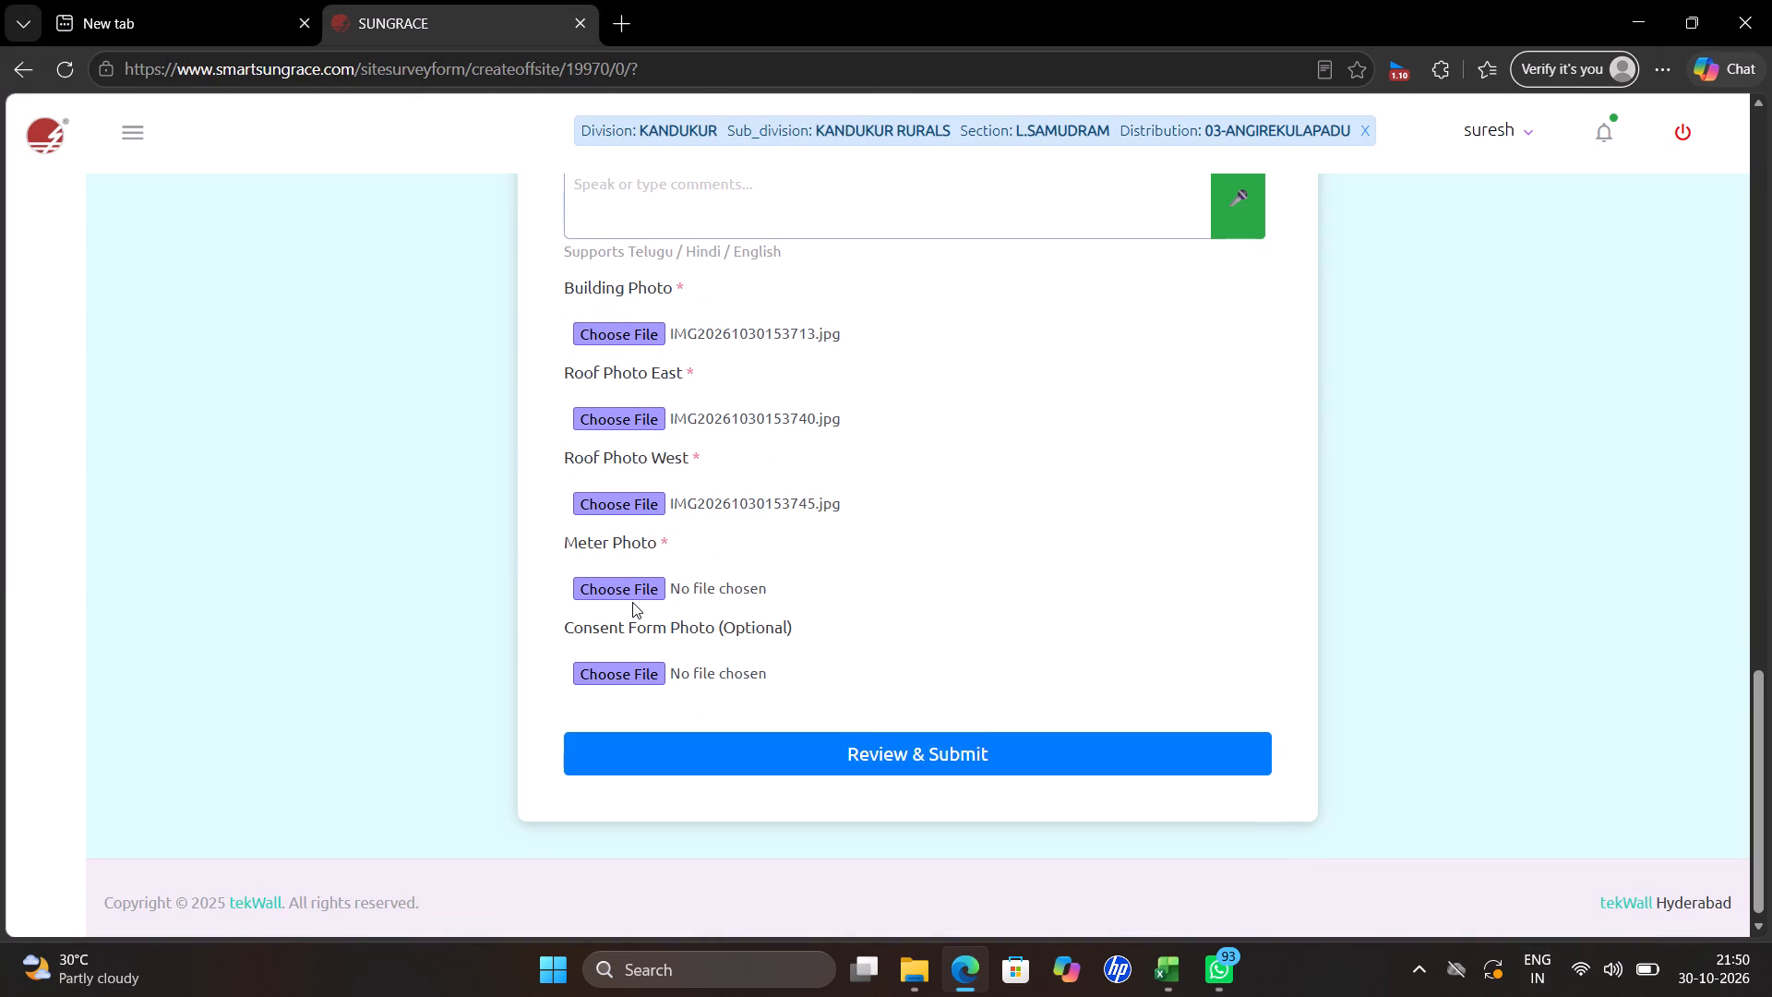
click(633, 594)
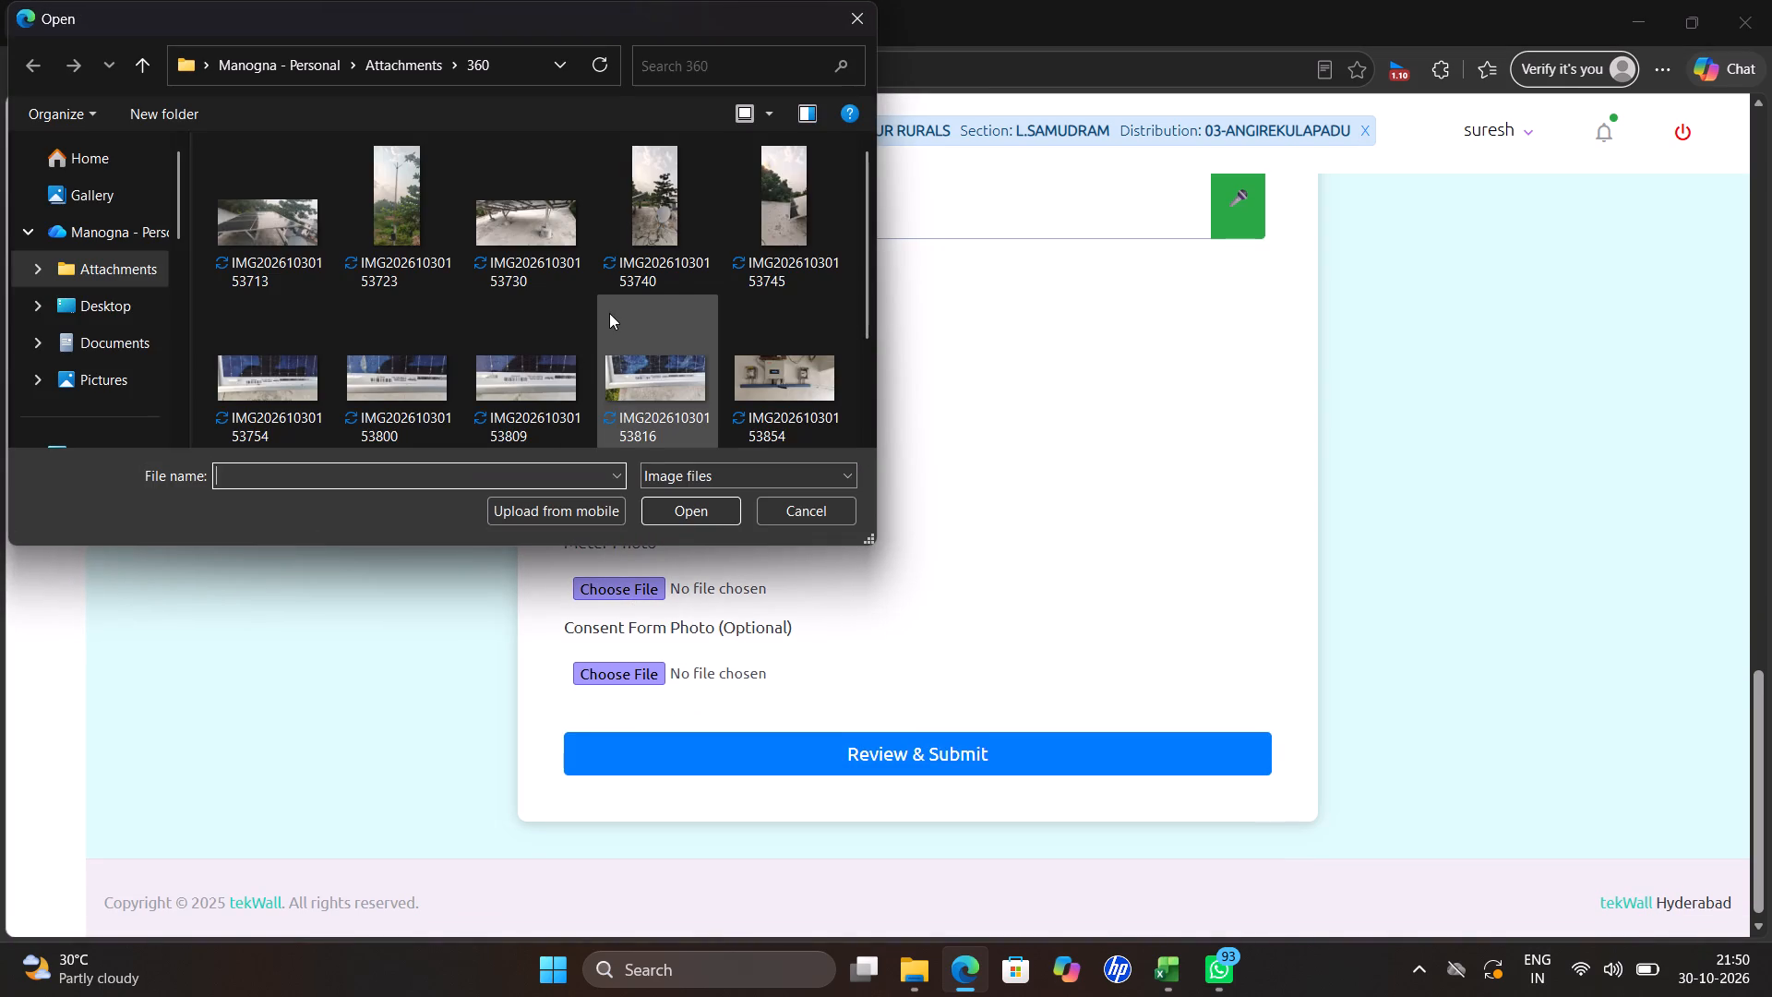
scroll(609, 313, down, 3)
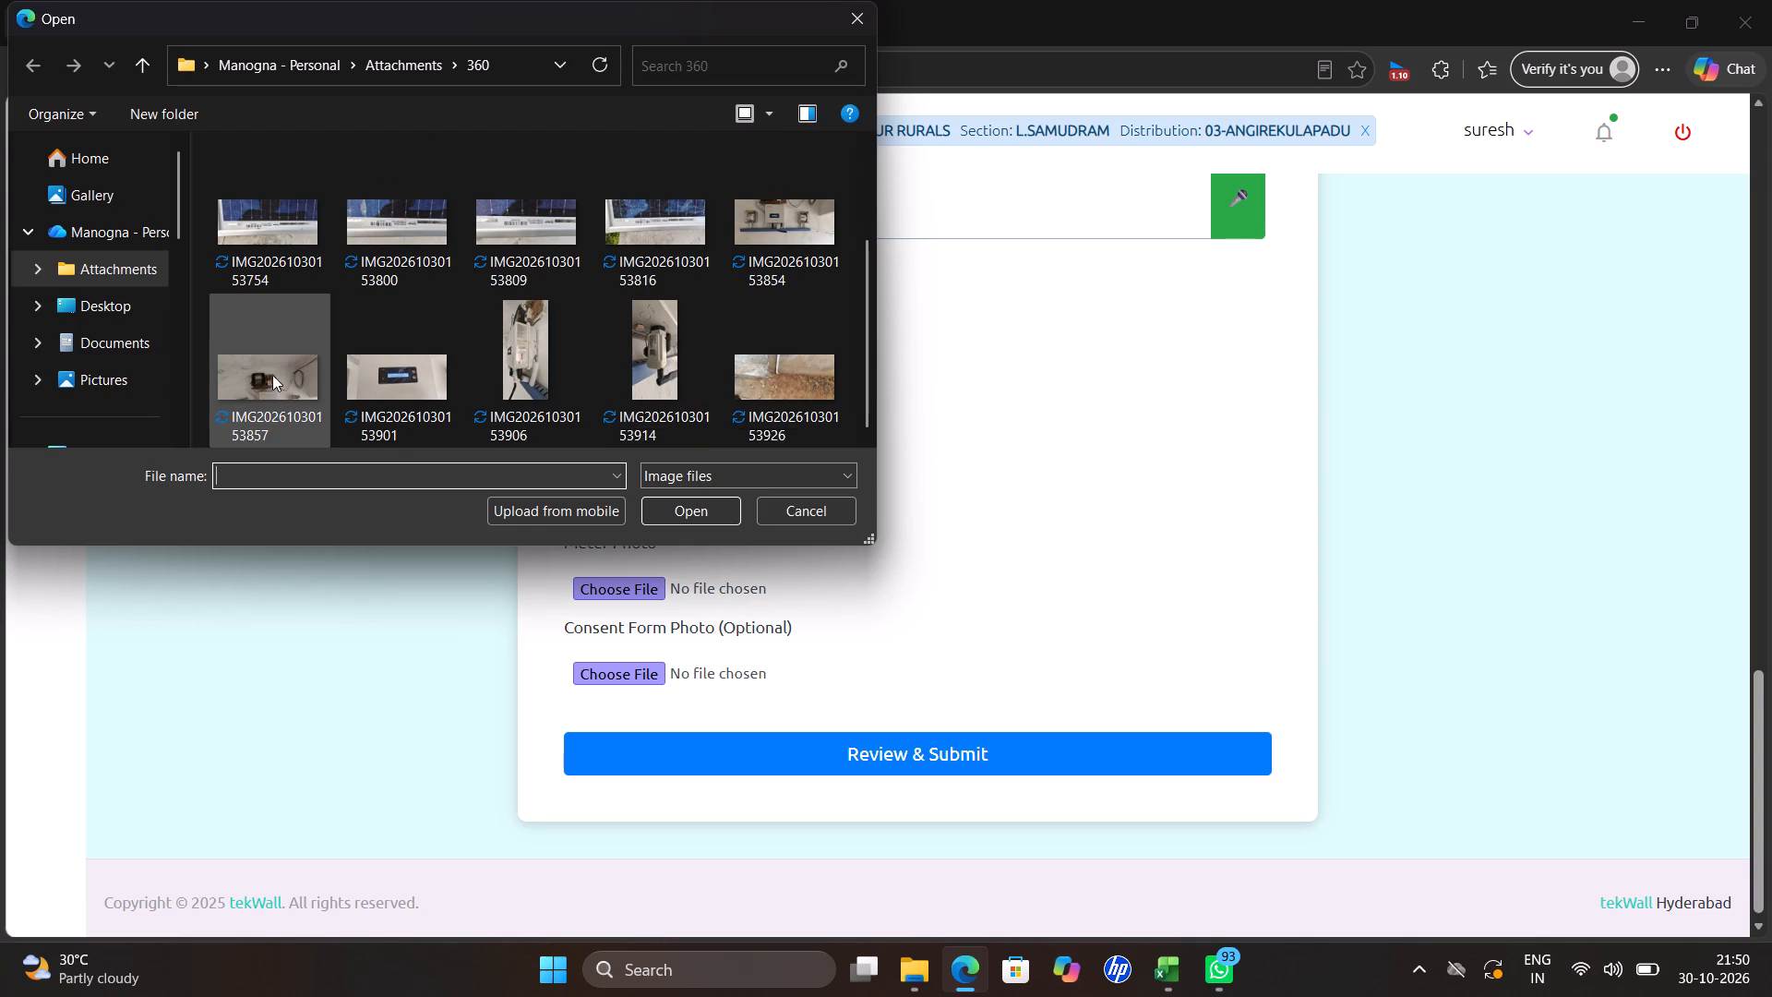
click(258, 380)
double_click(258, 380)
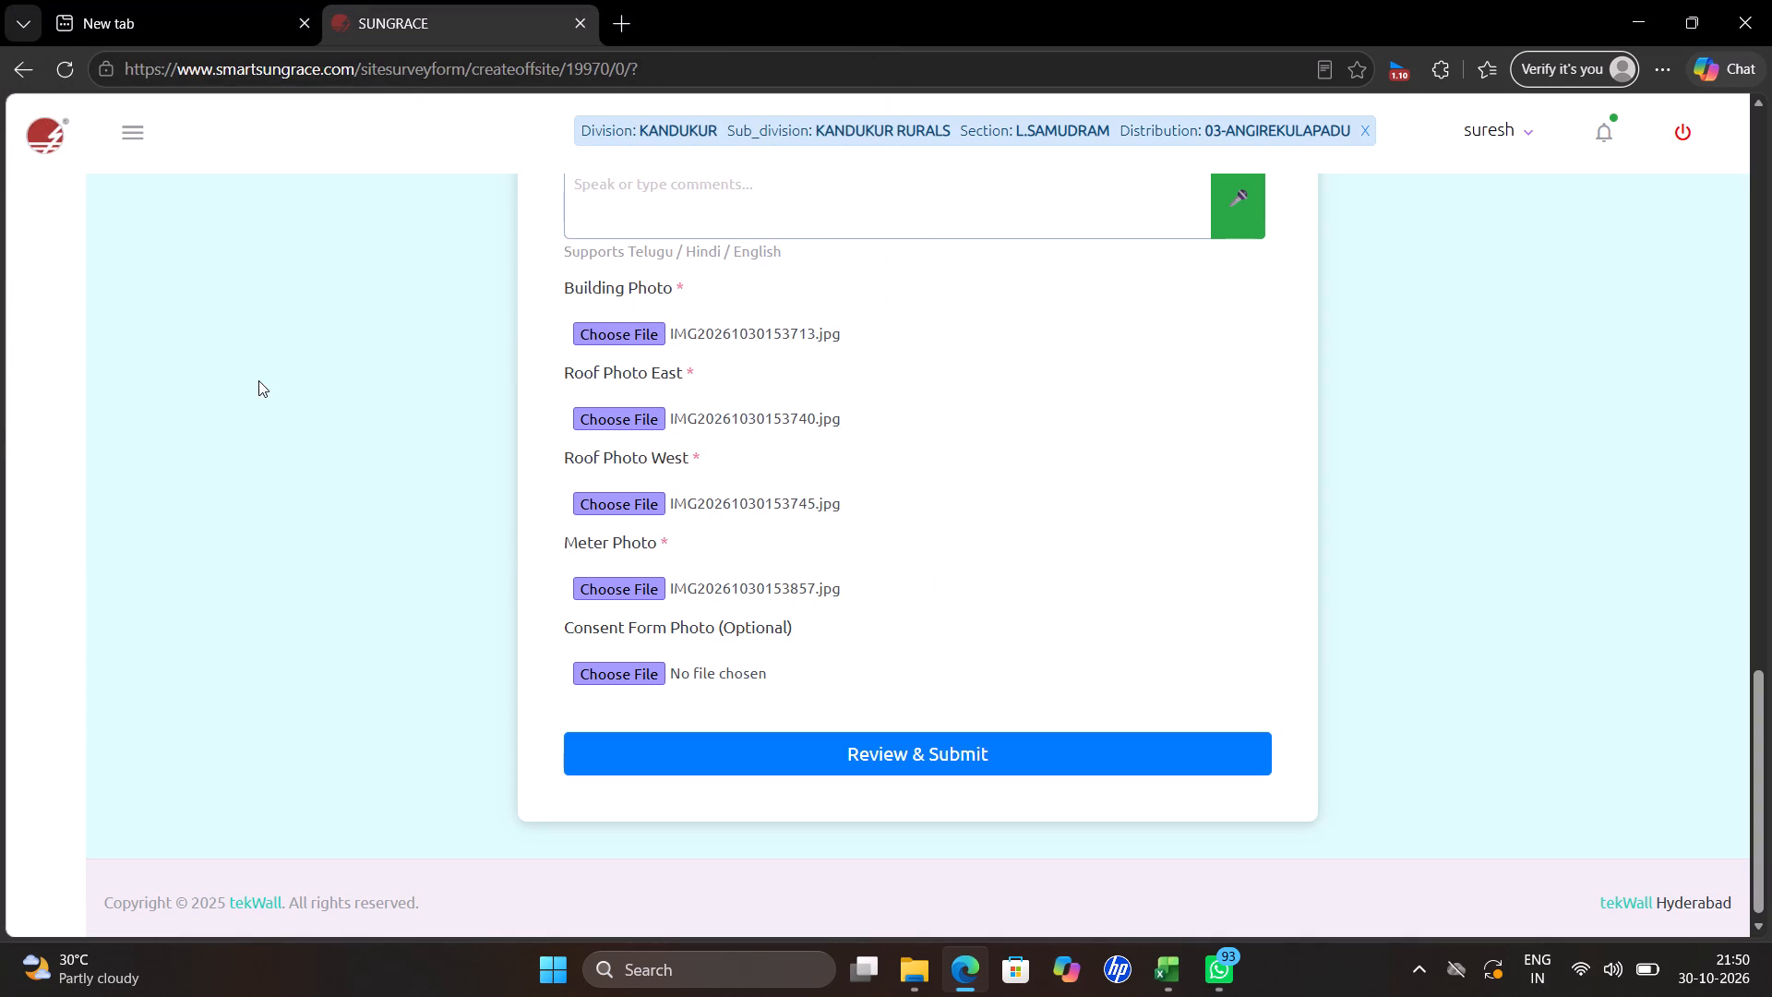
click(643, 669)
scroll(574, 296, down, 4)
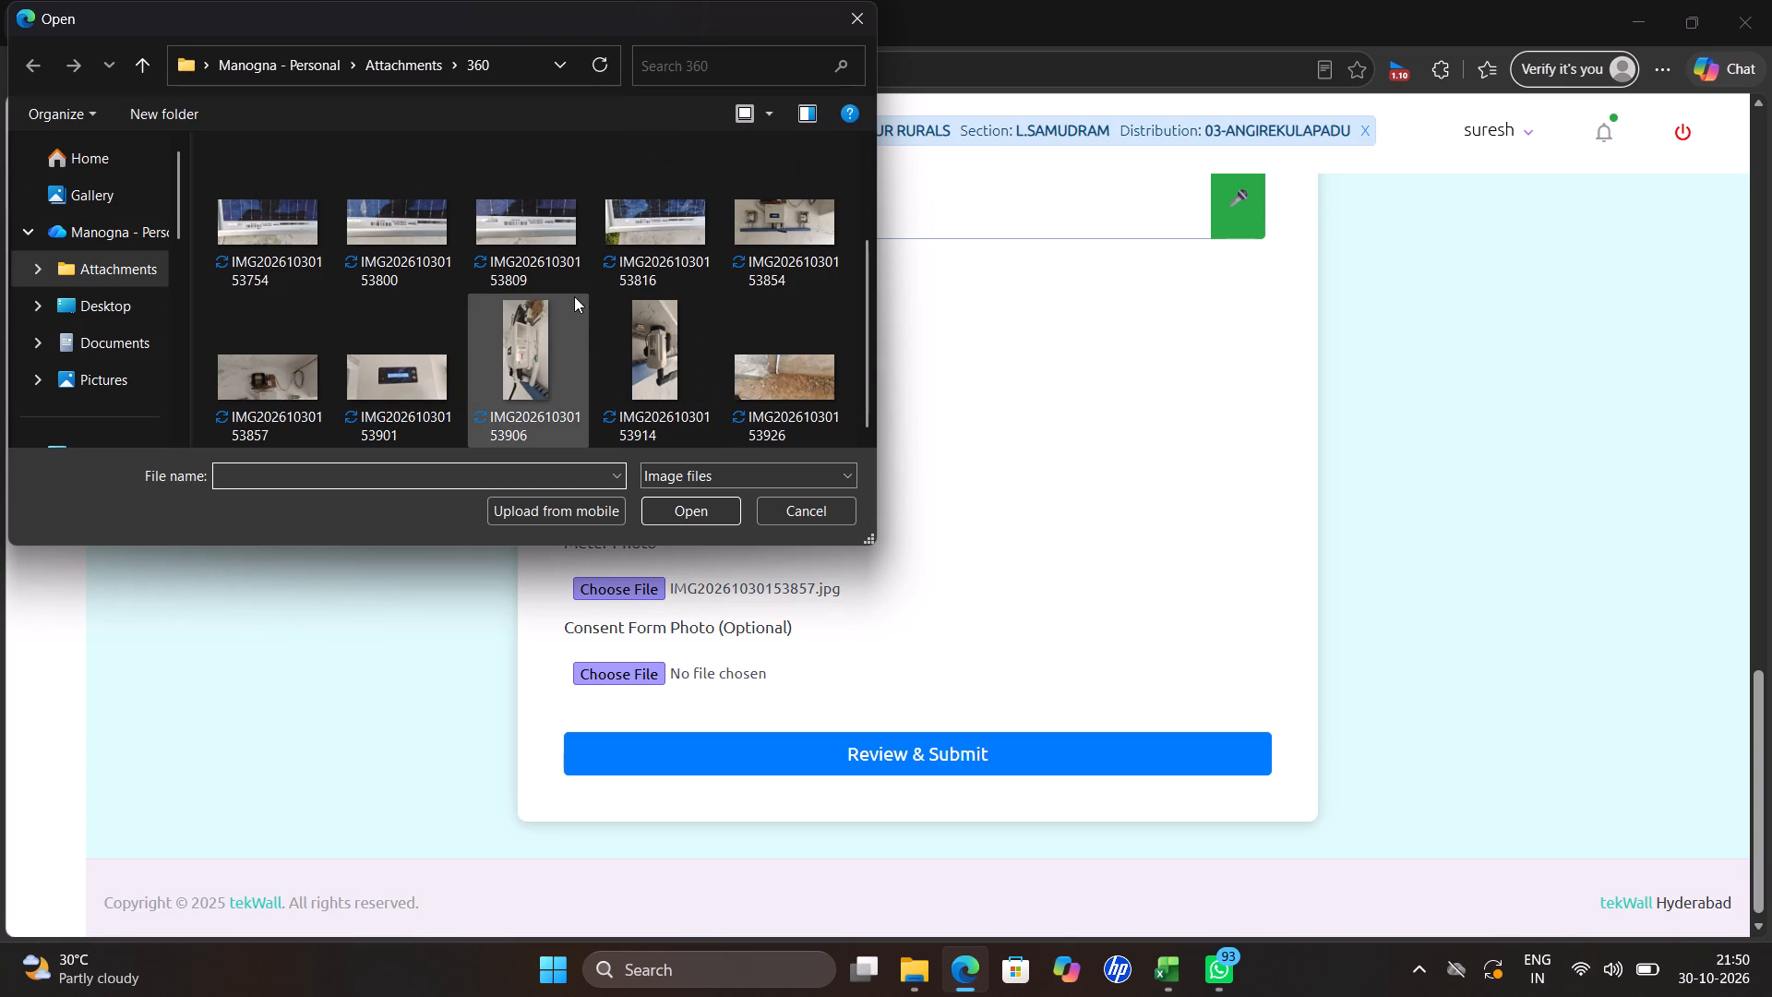
double_click(304, 390)
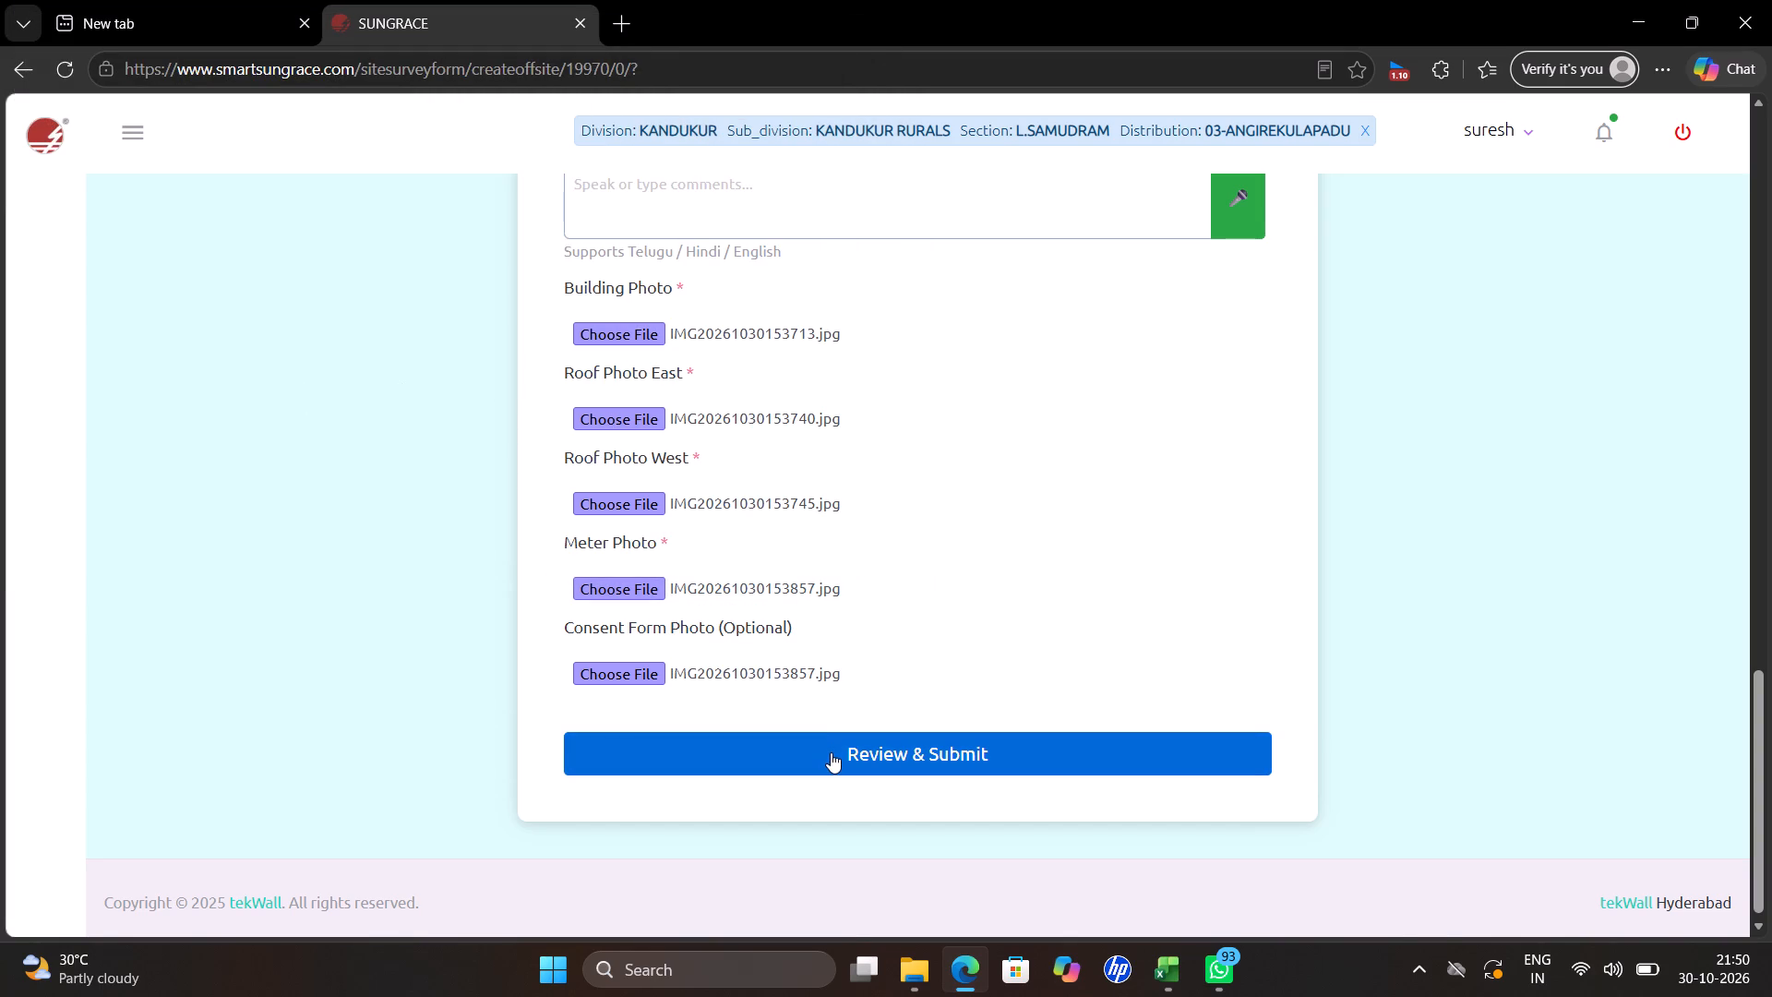
Submit the survey for consumer 360 with location watermarks enabled on all five photos.
click(831, 752)
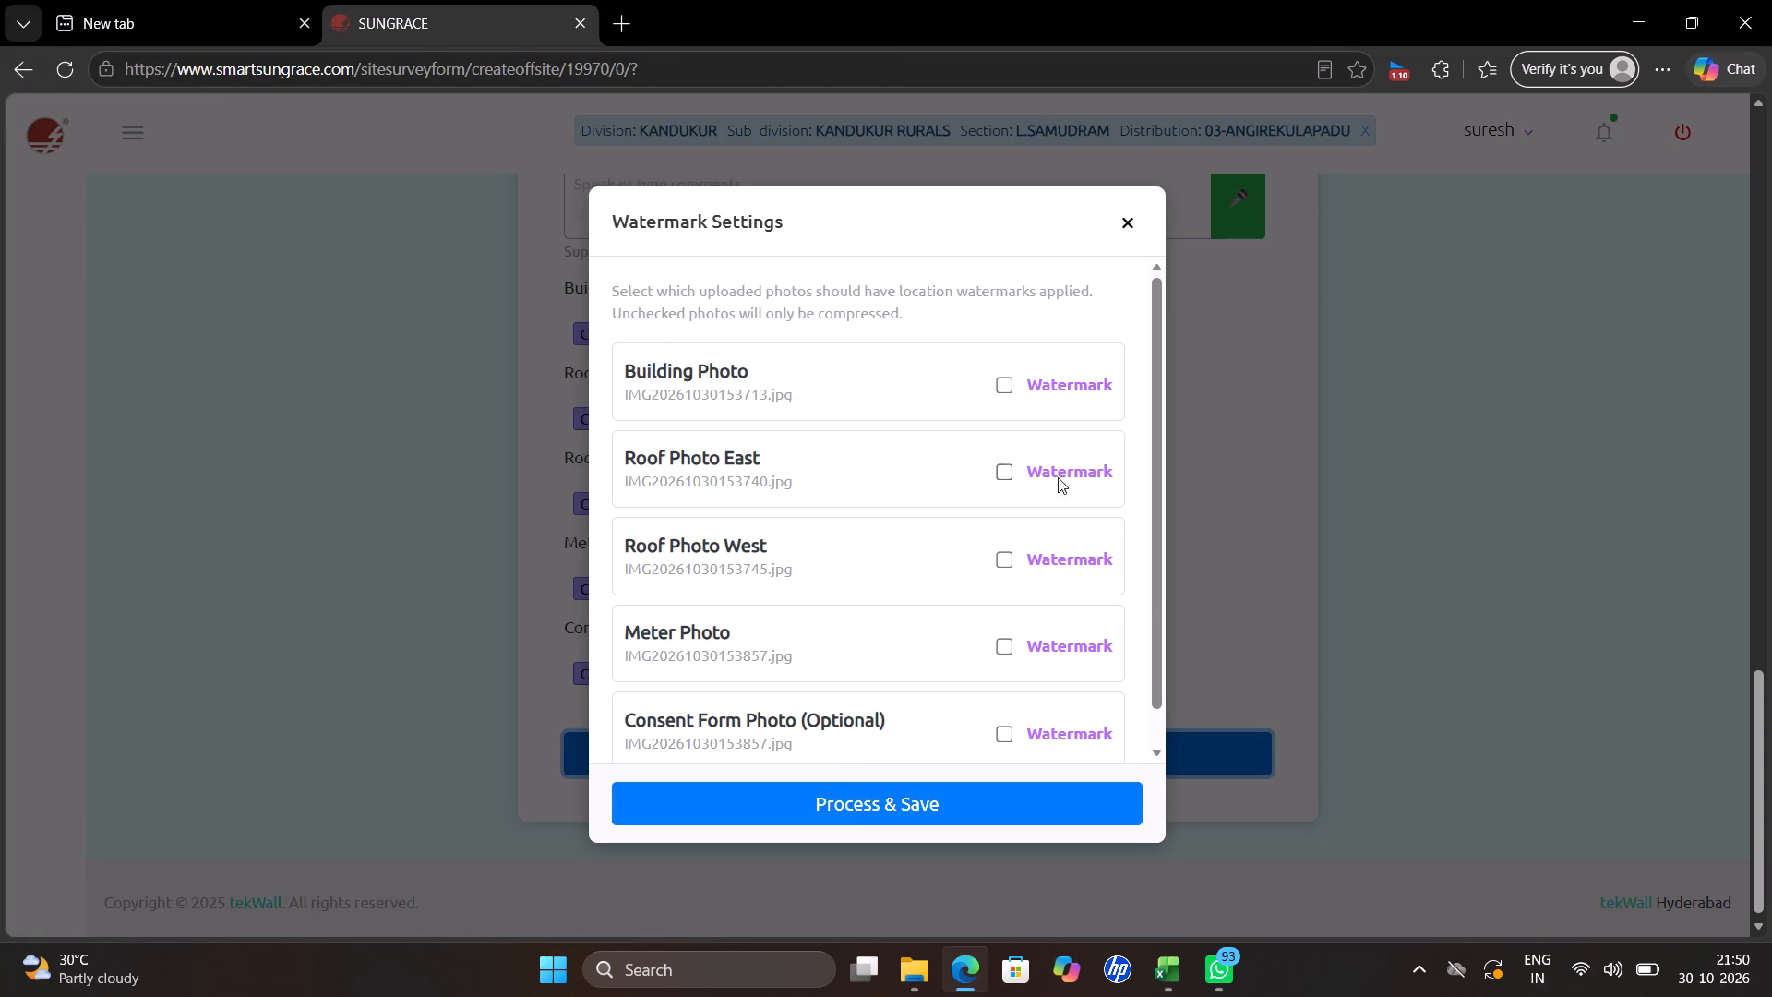
click(997, 382)
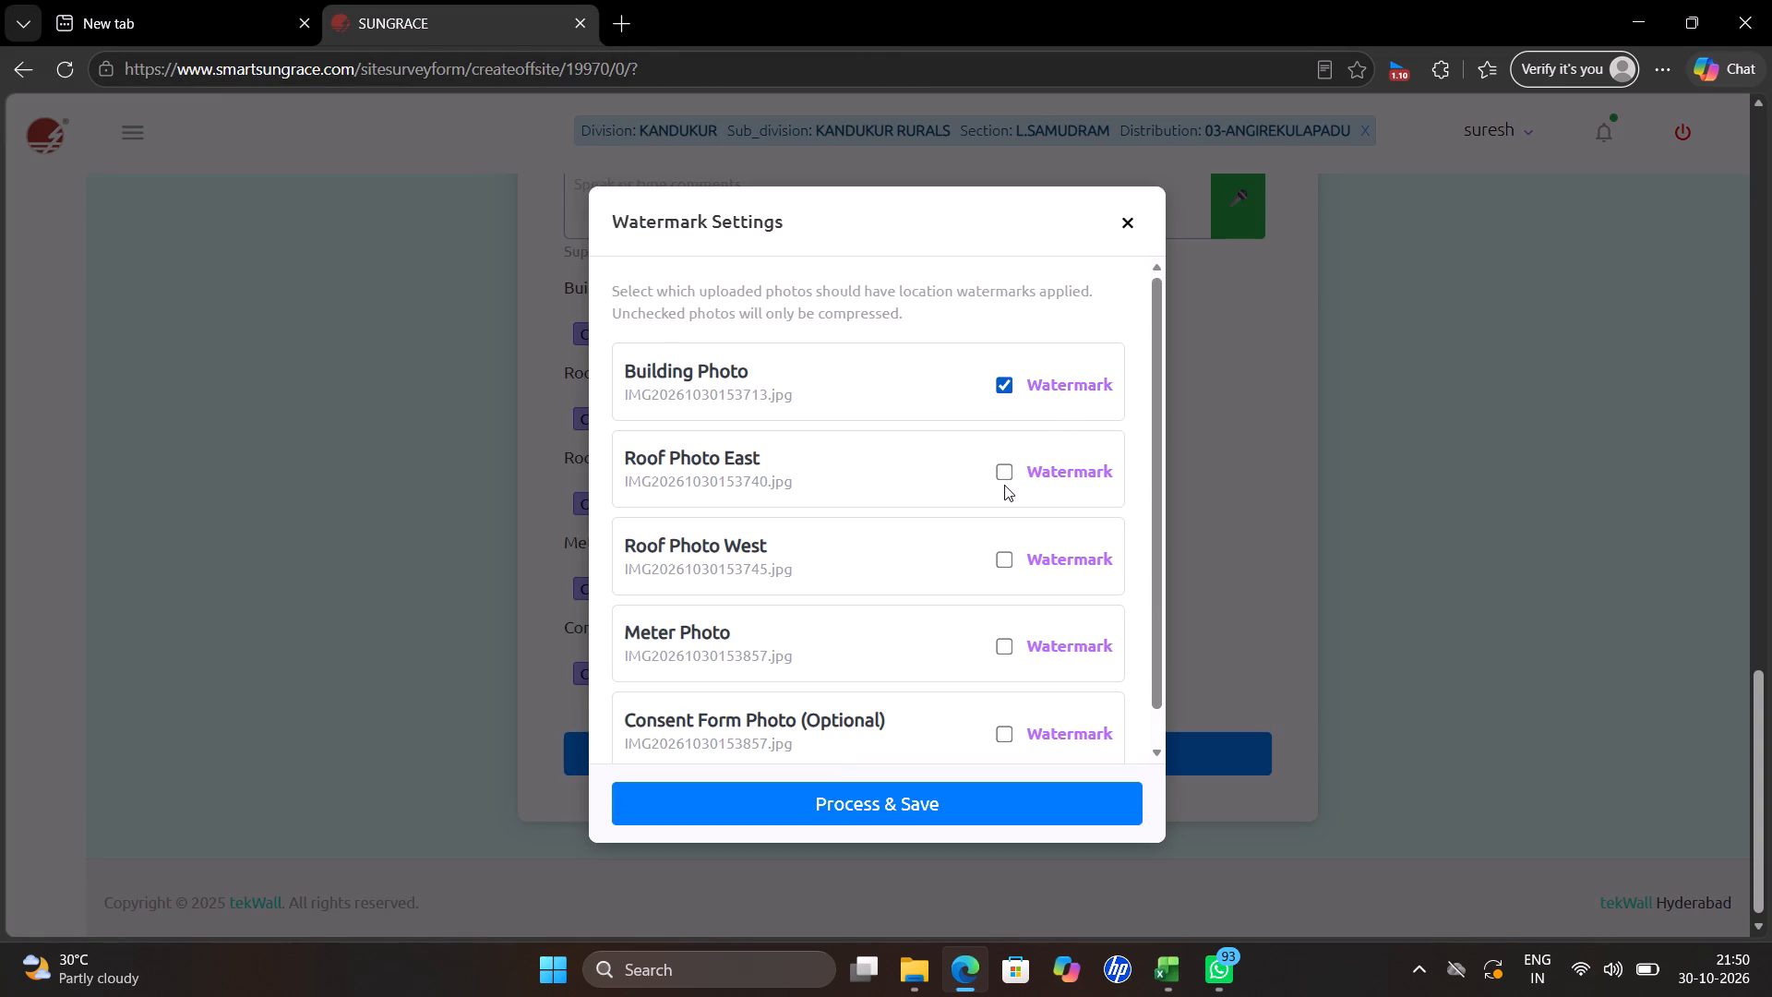
click(999, 474)
click(999, 559)
click(997, 647)
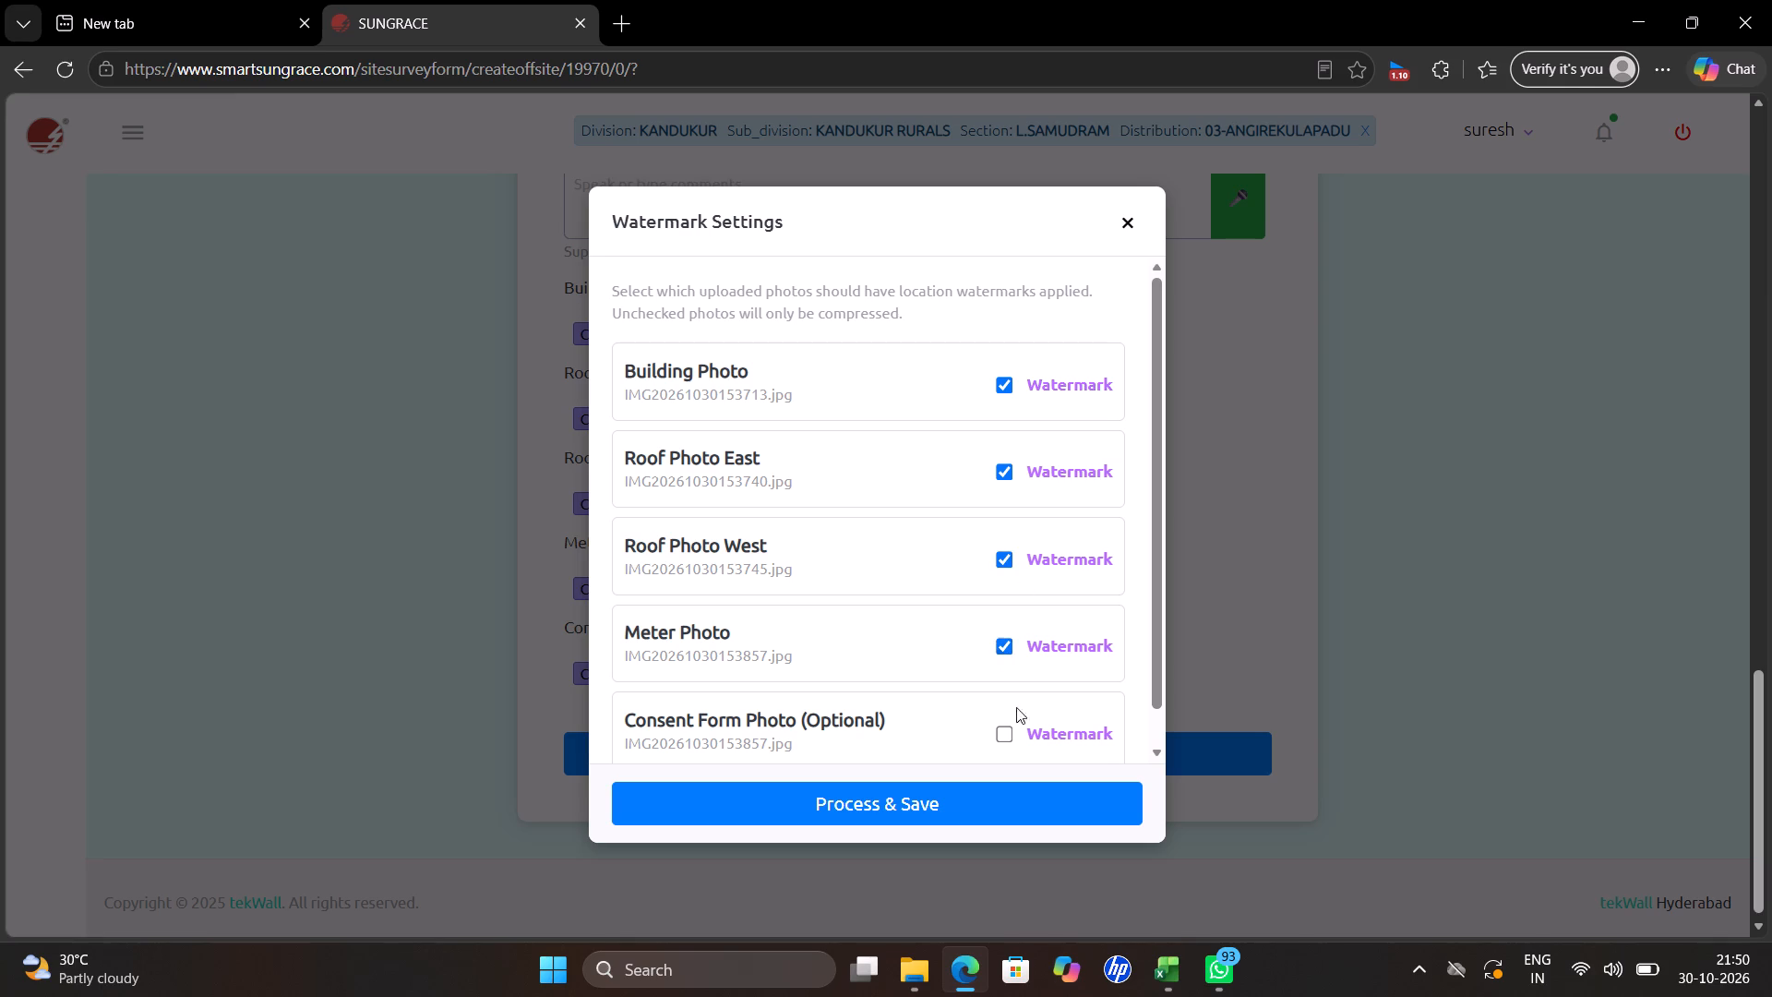
click(1004, 731)
scroll(1004, 731, down, 2)
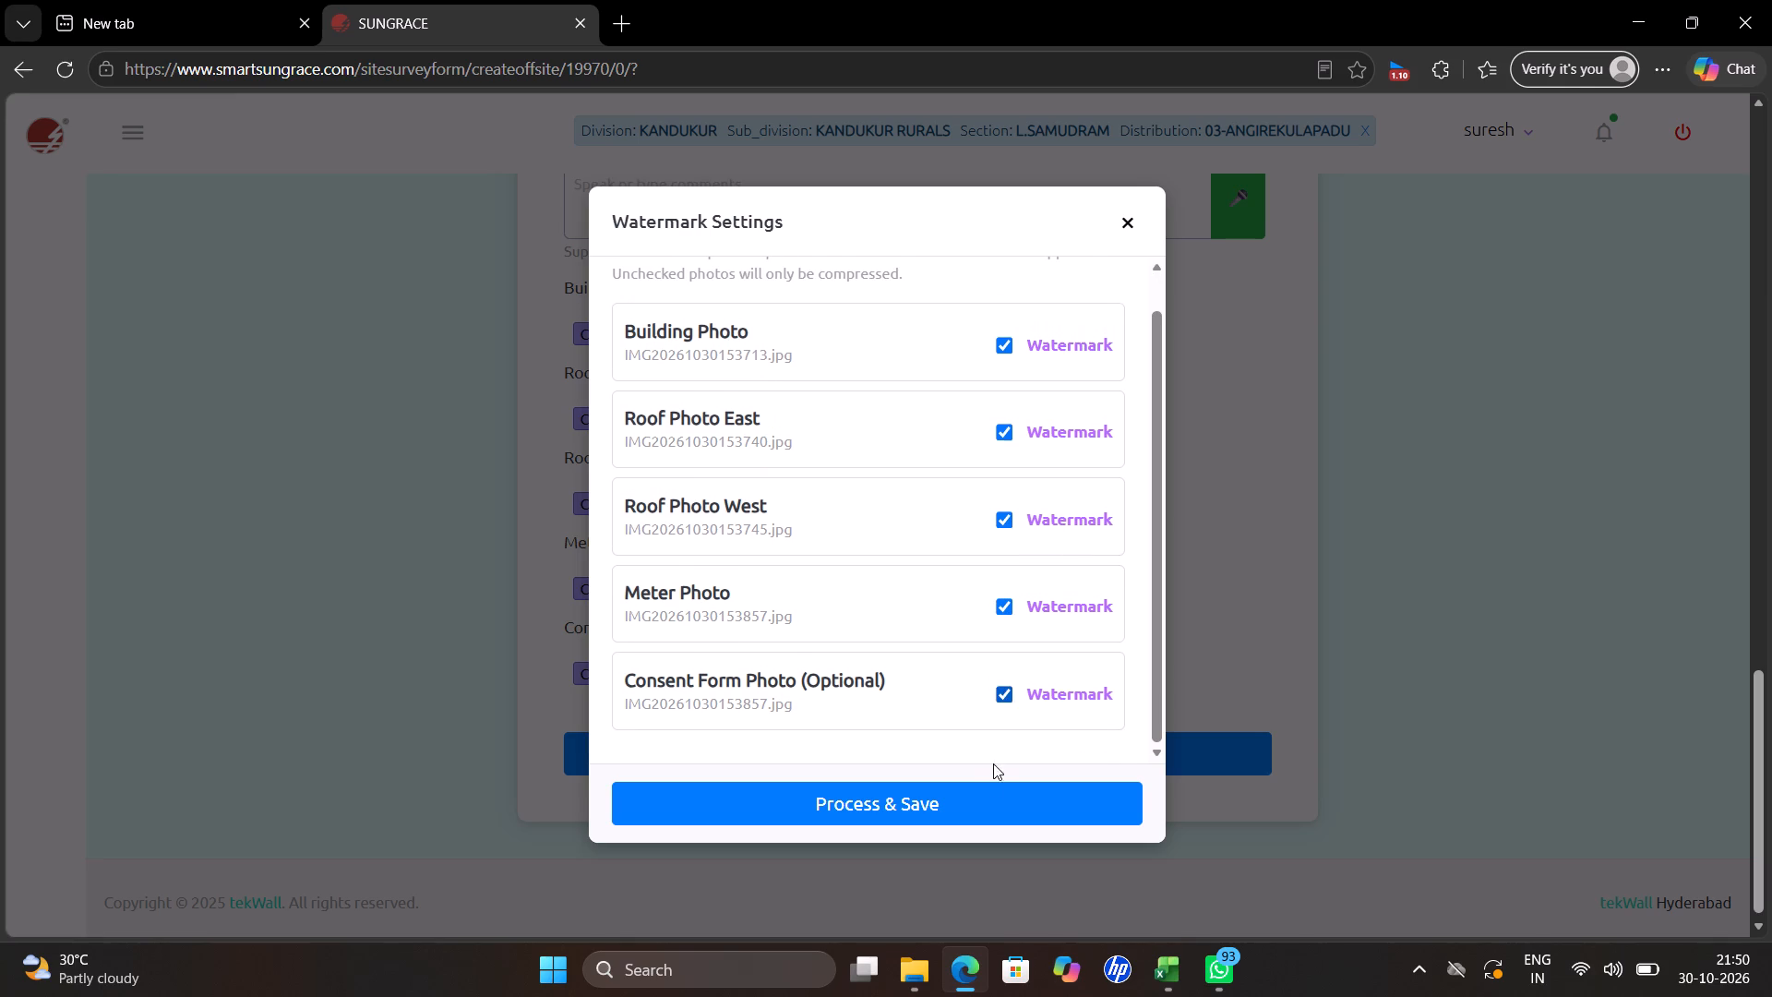
click(962, 825)
click(962, 805)
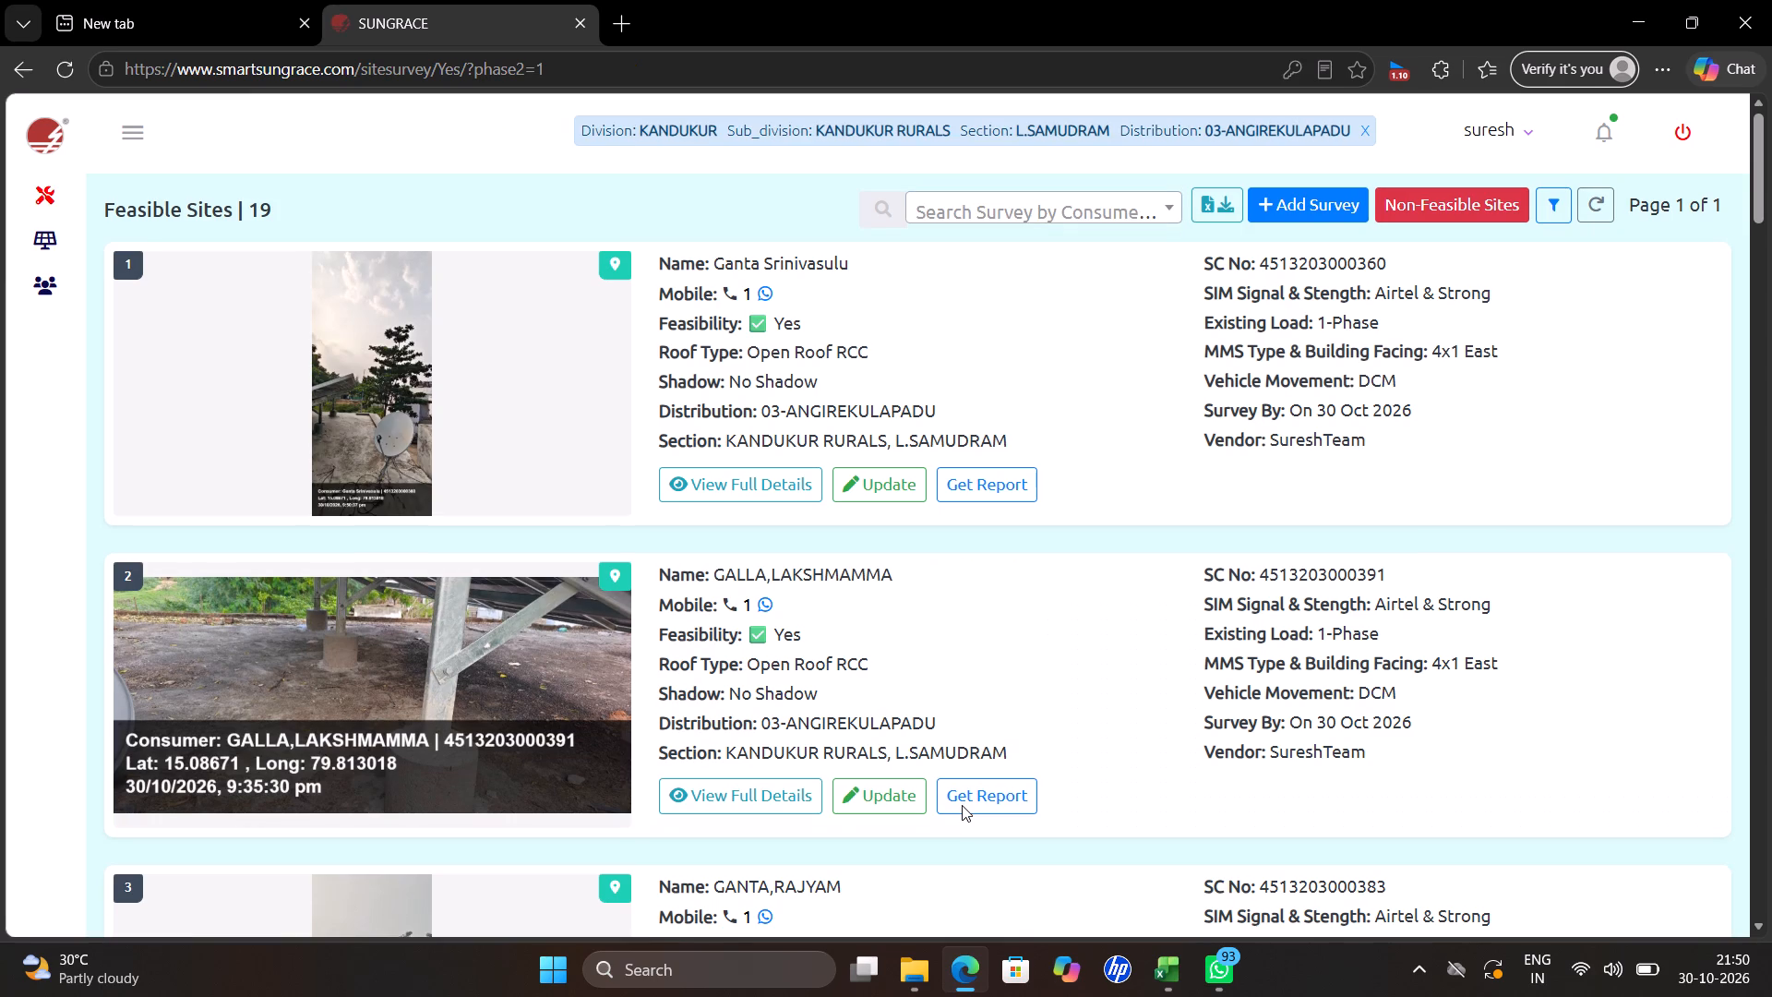
double_click(1322, 263)
key(ctrl+c)
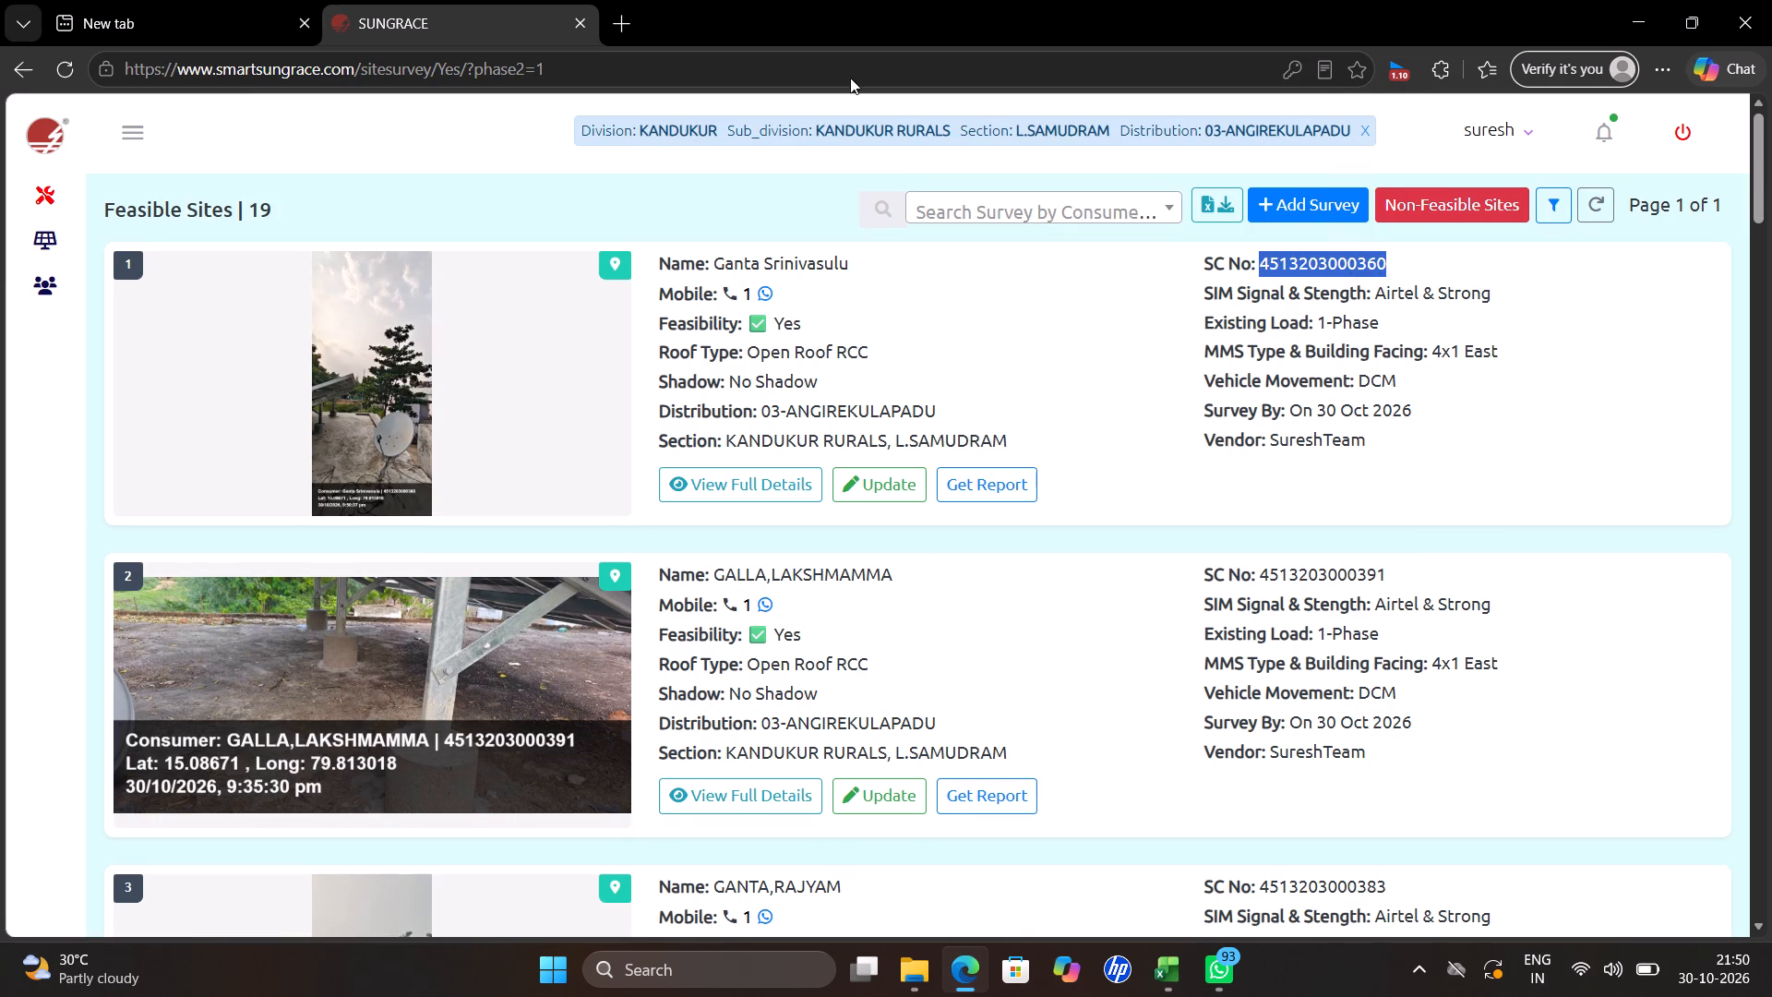
click(55, 233)
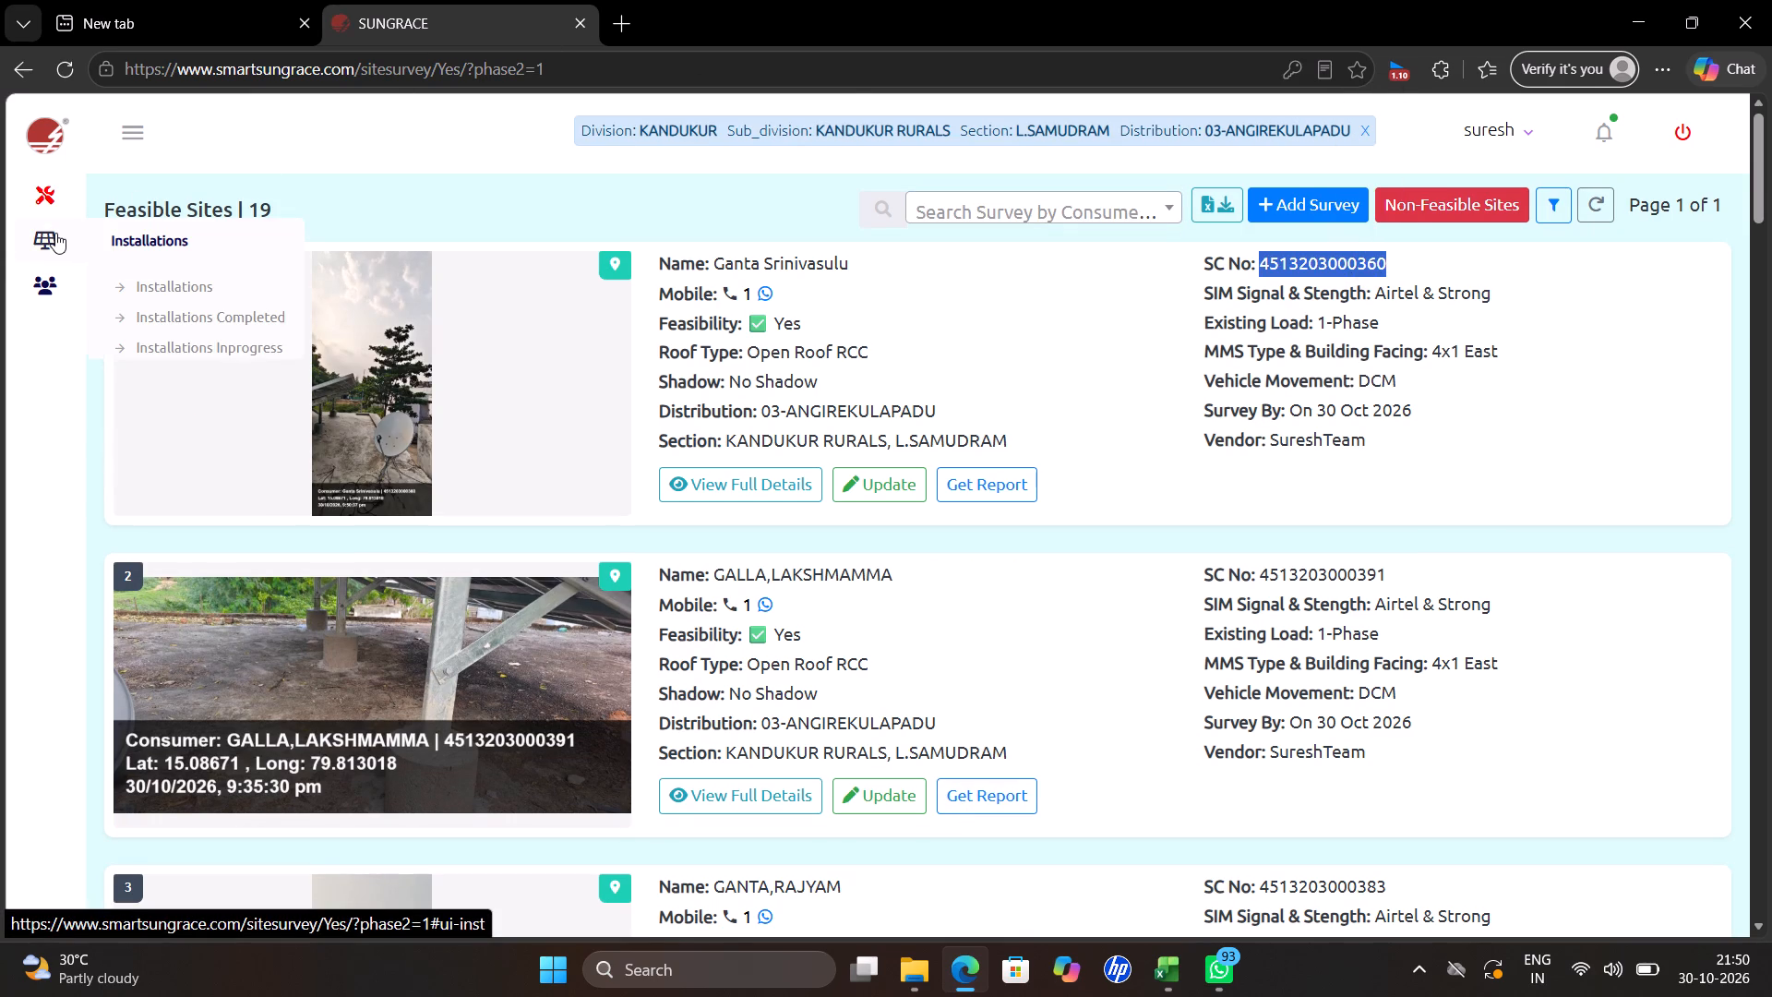
click(159, 281)
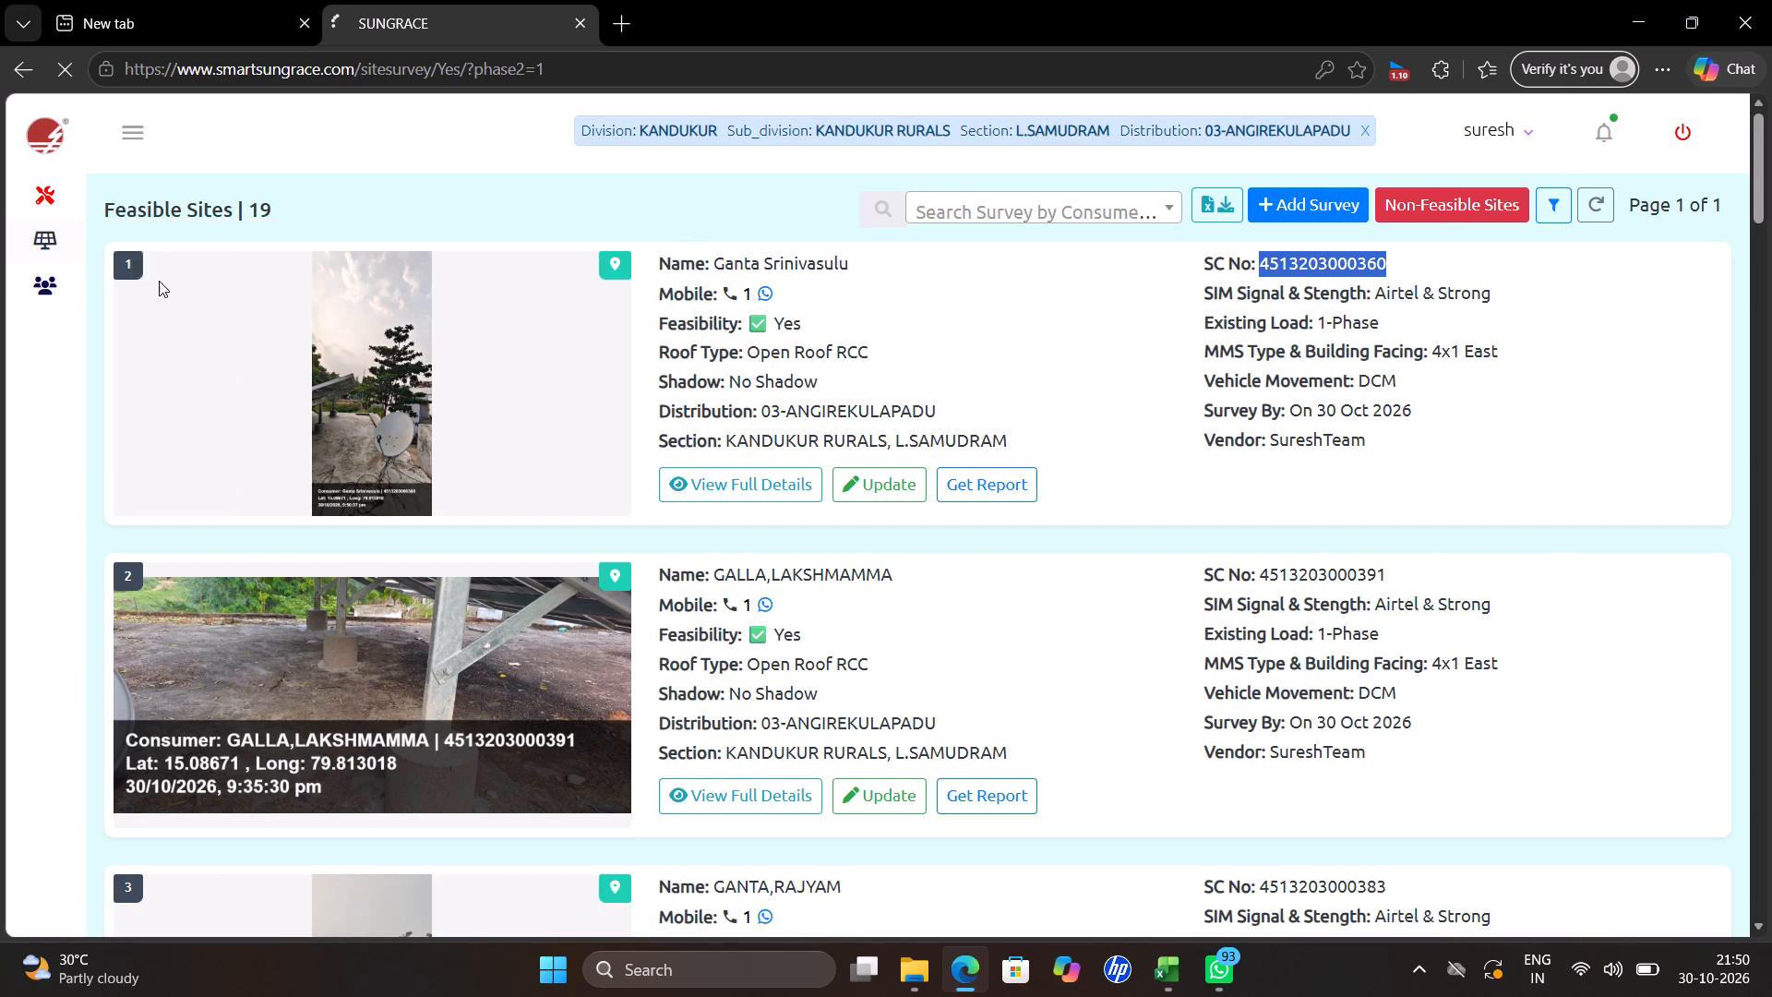
click(1393, 206)
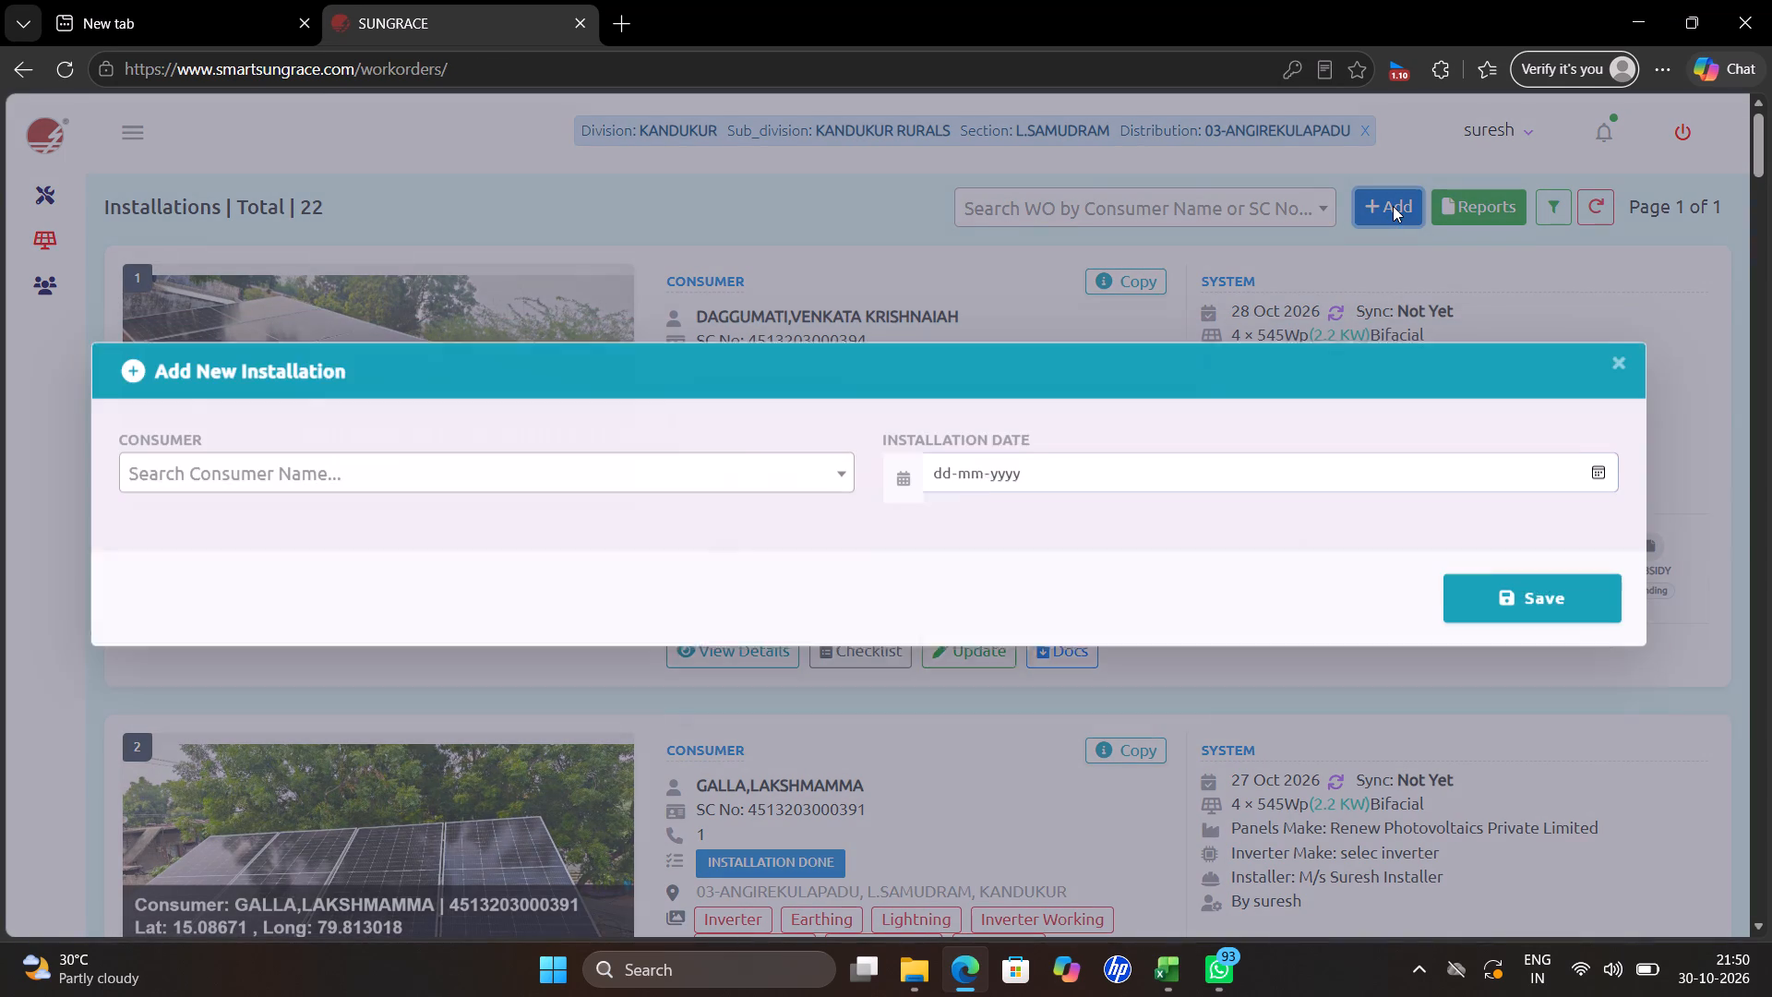
click(567, 488)
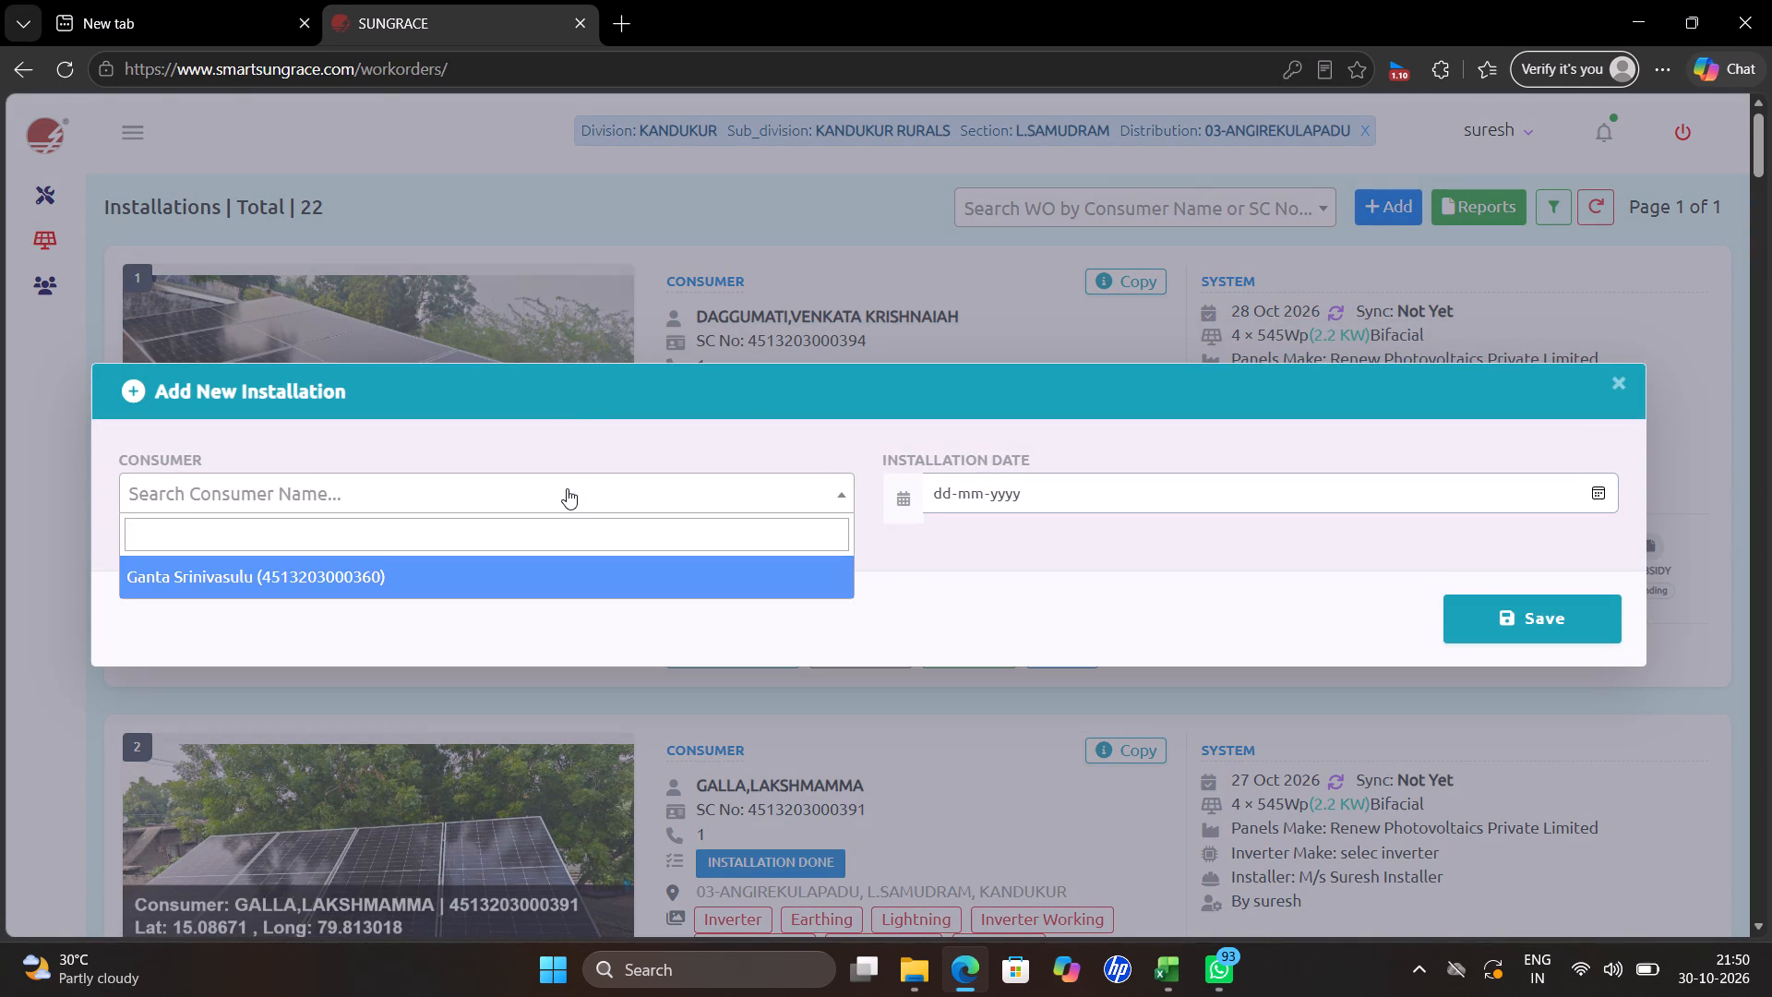
key(ctrl+v)
click(591, 578)
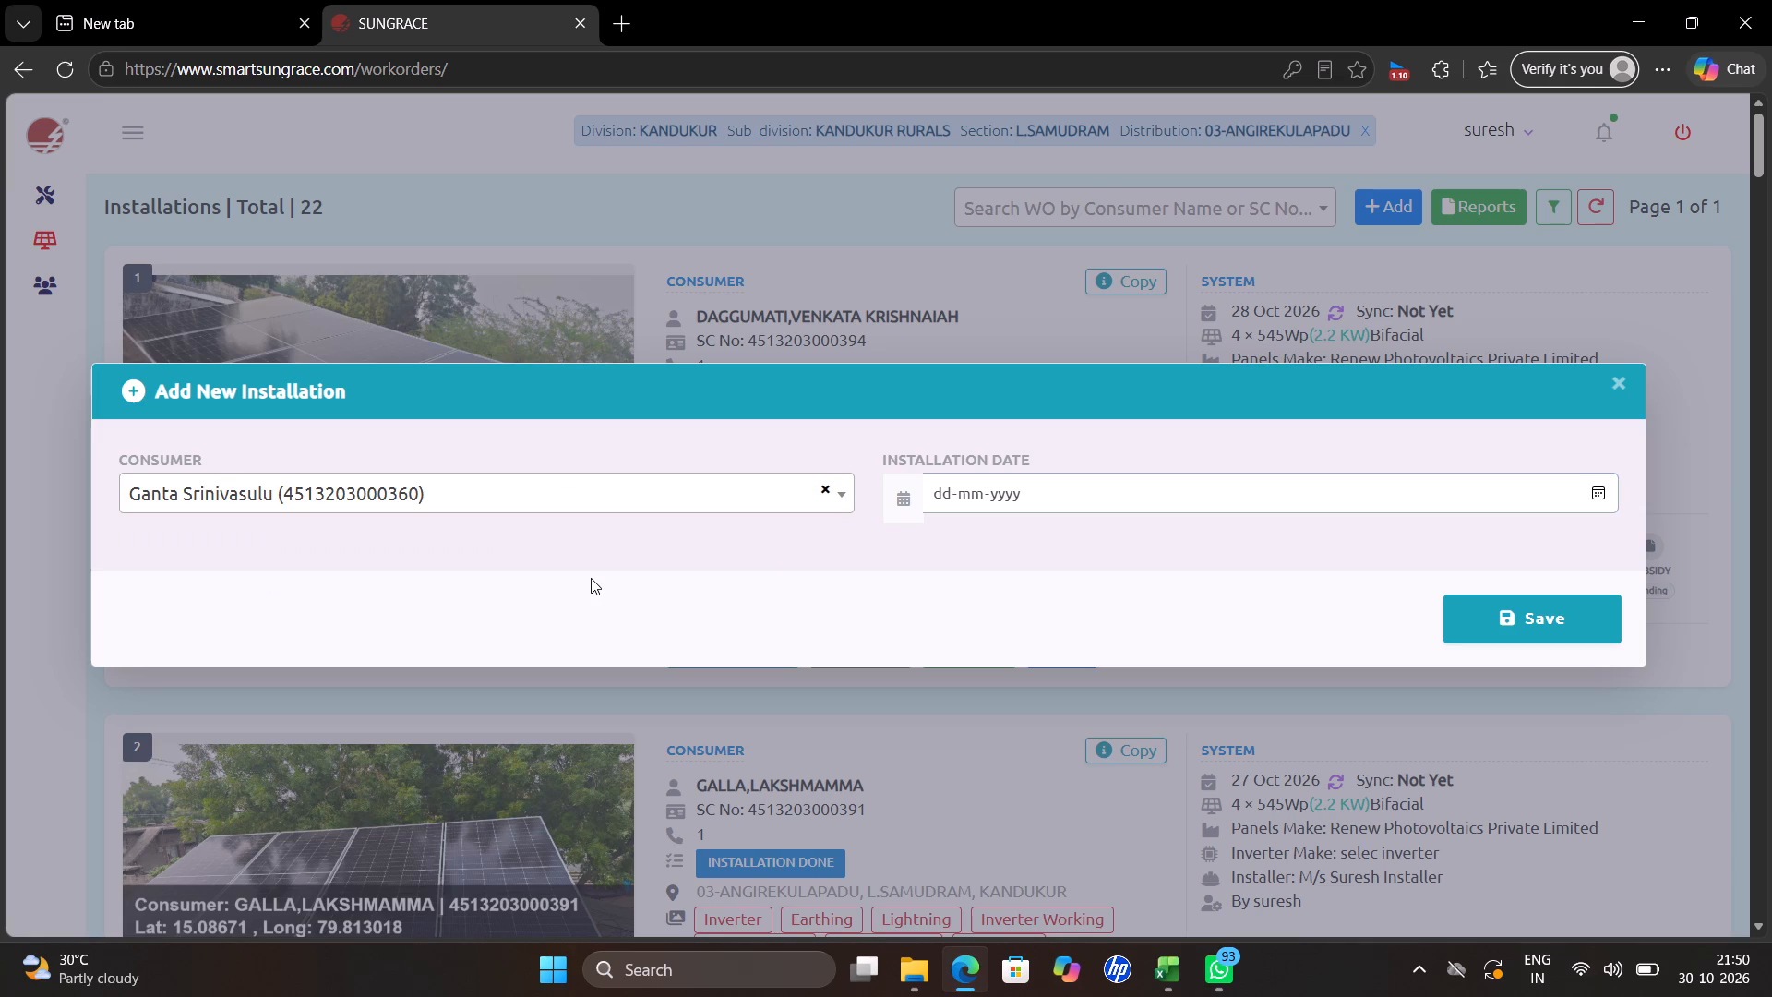
click(1506, 610)
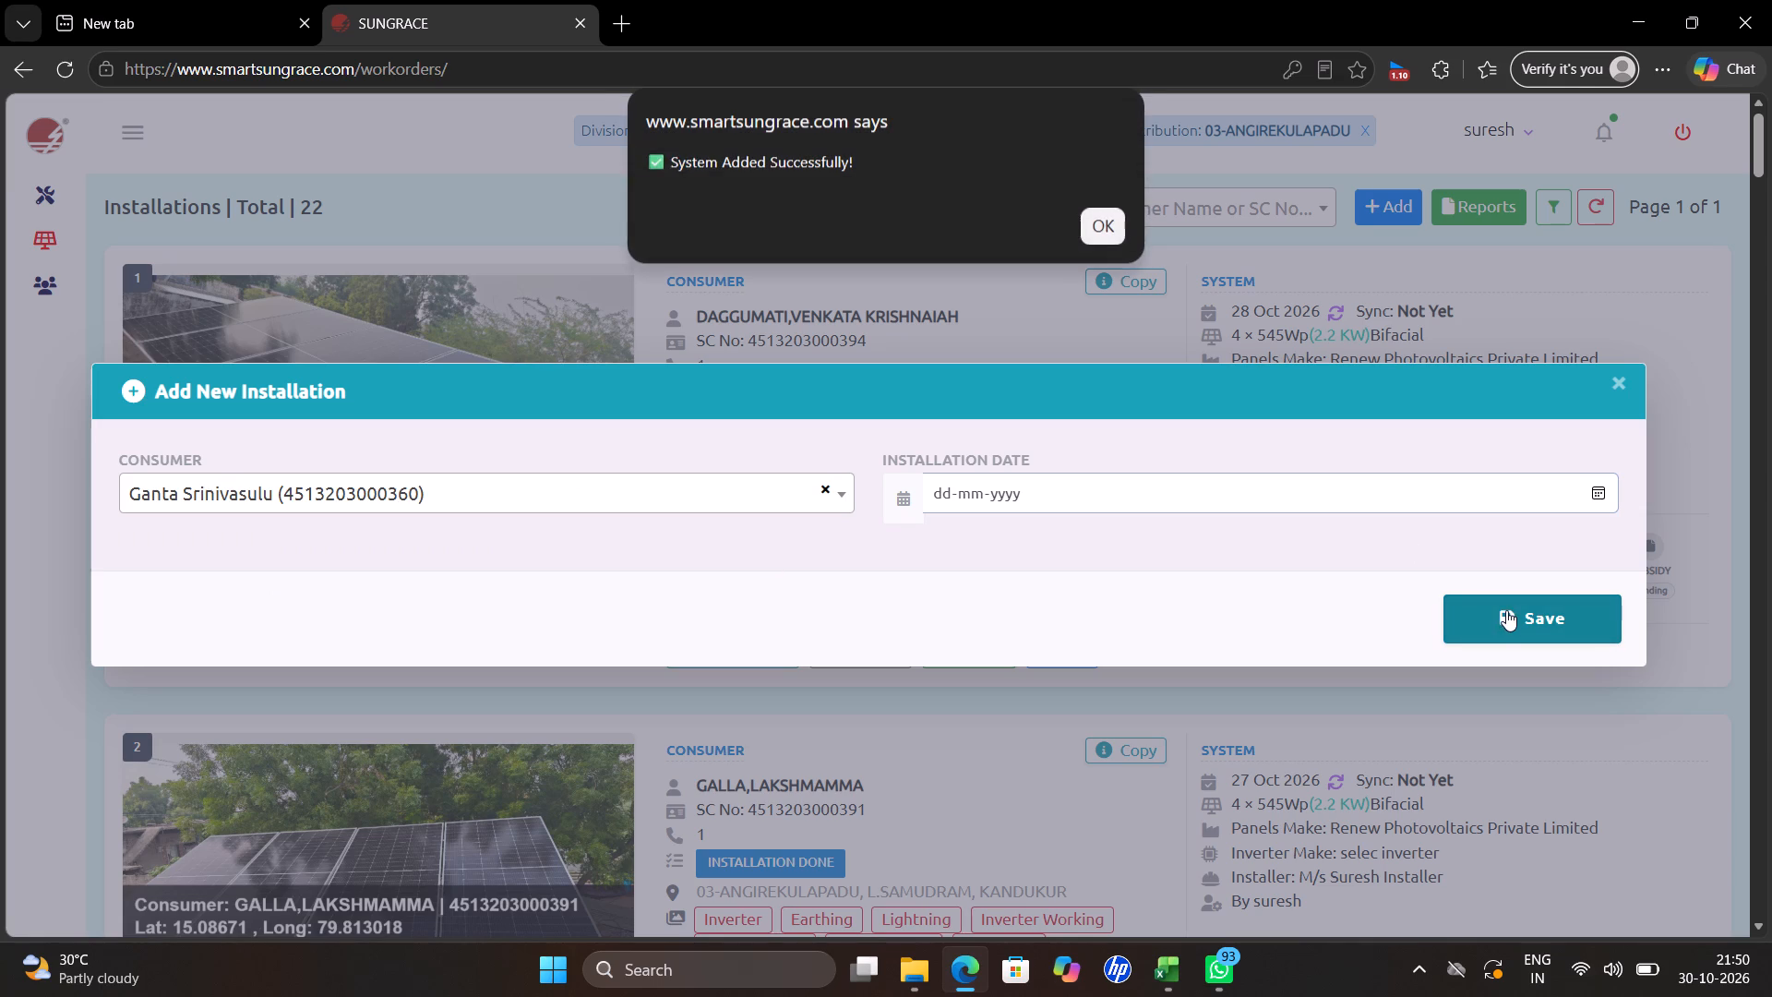
click(1107, 234)
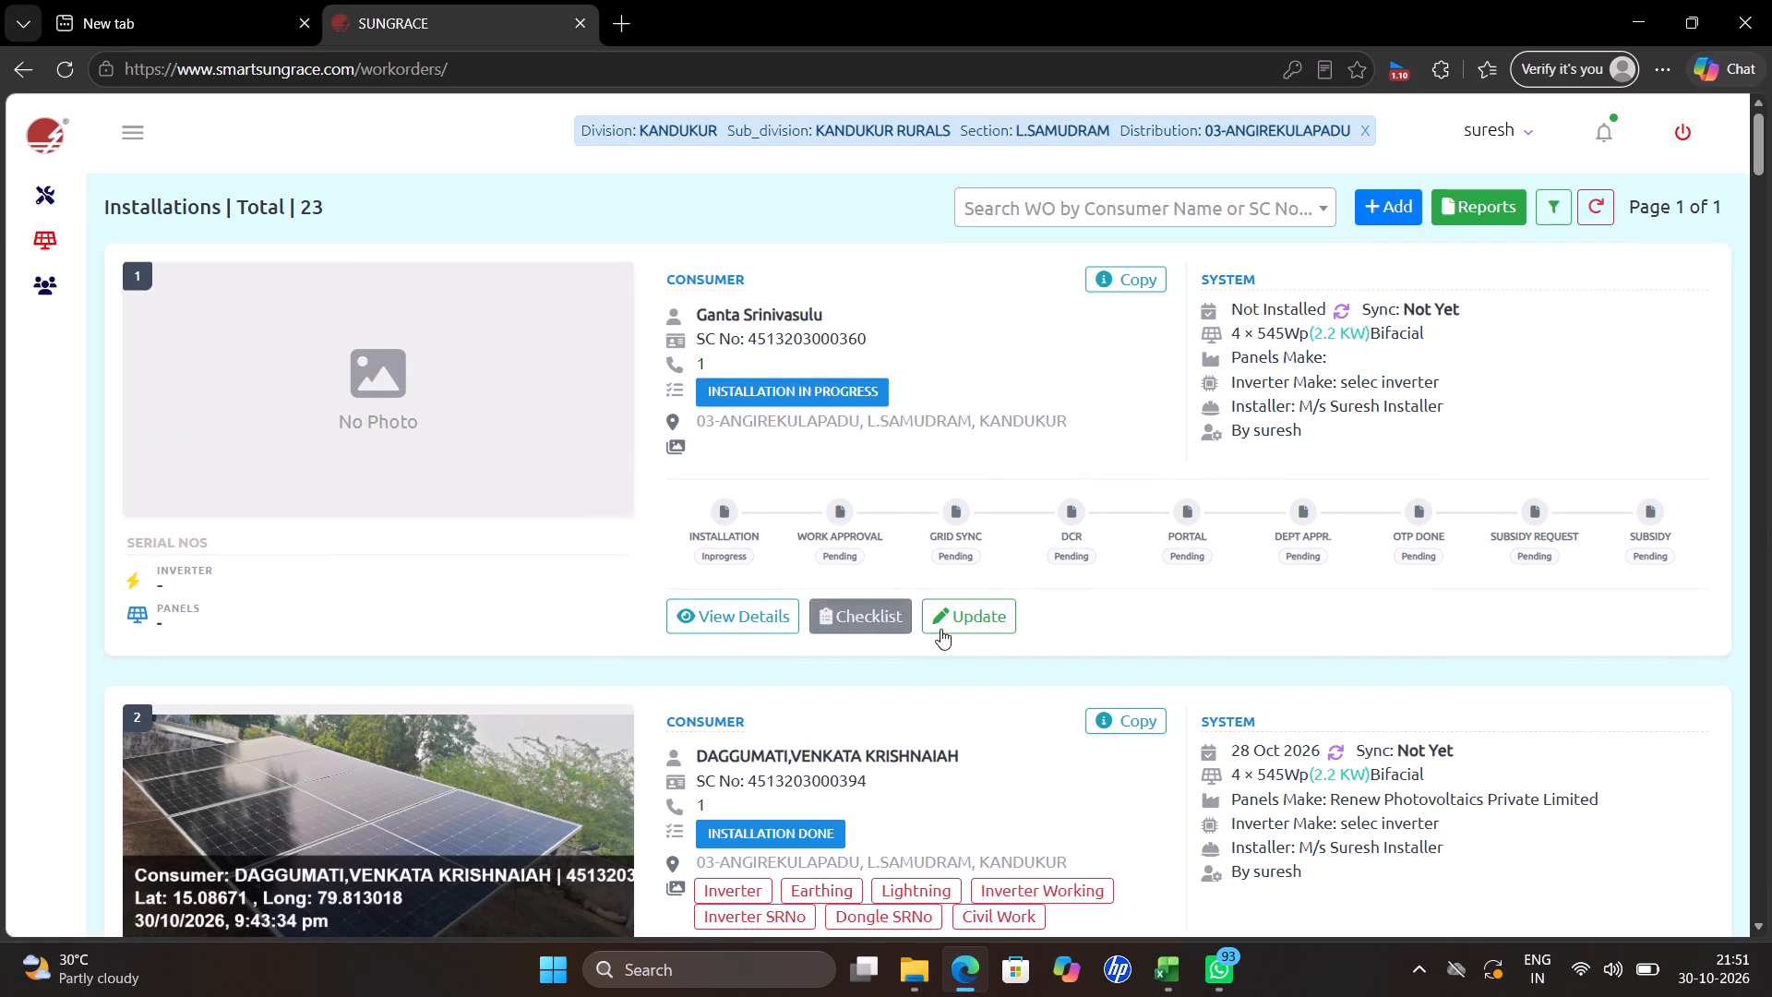
click(979, 611)
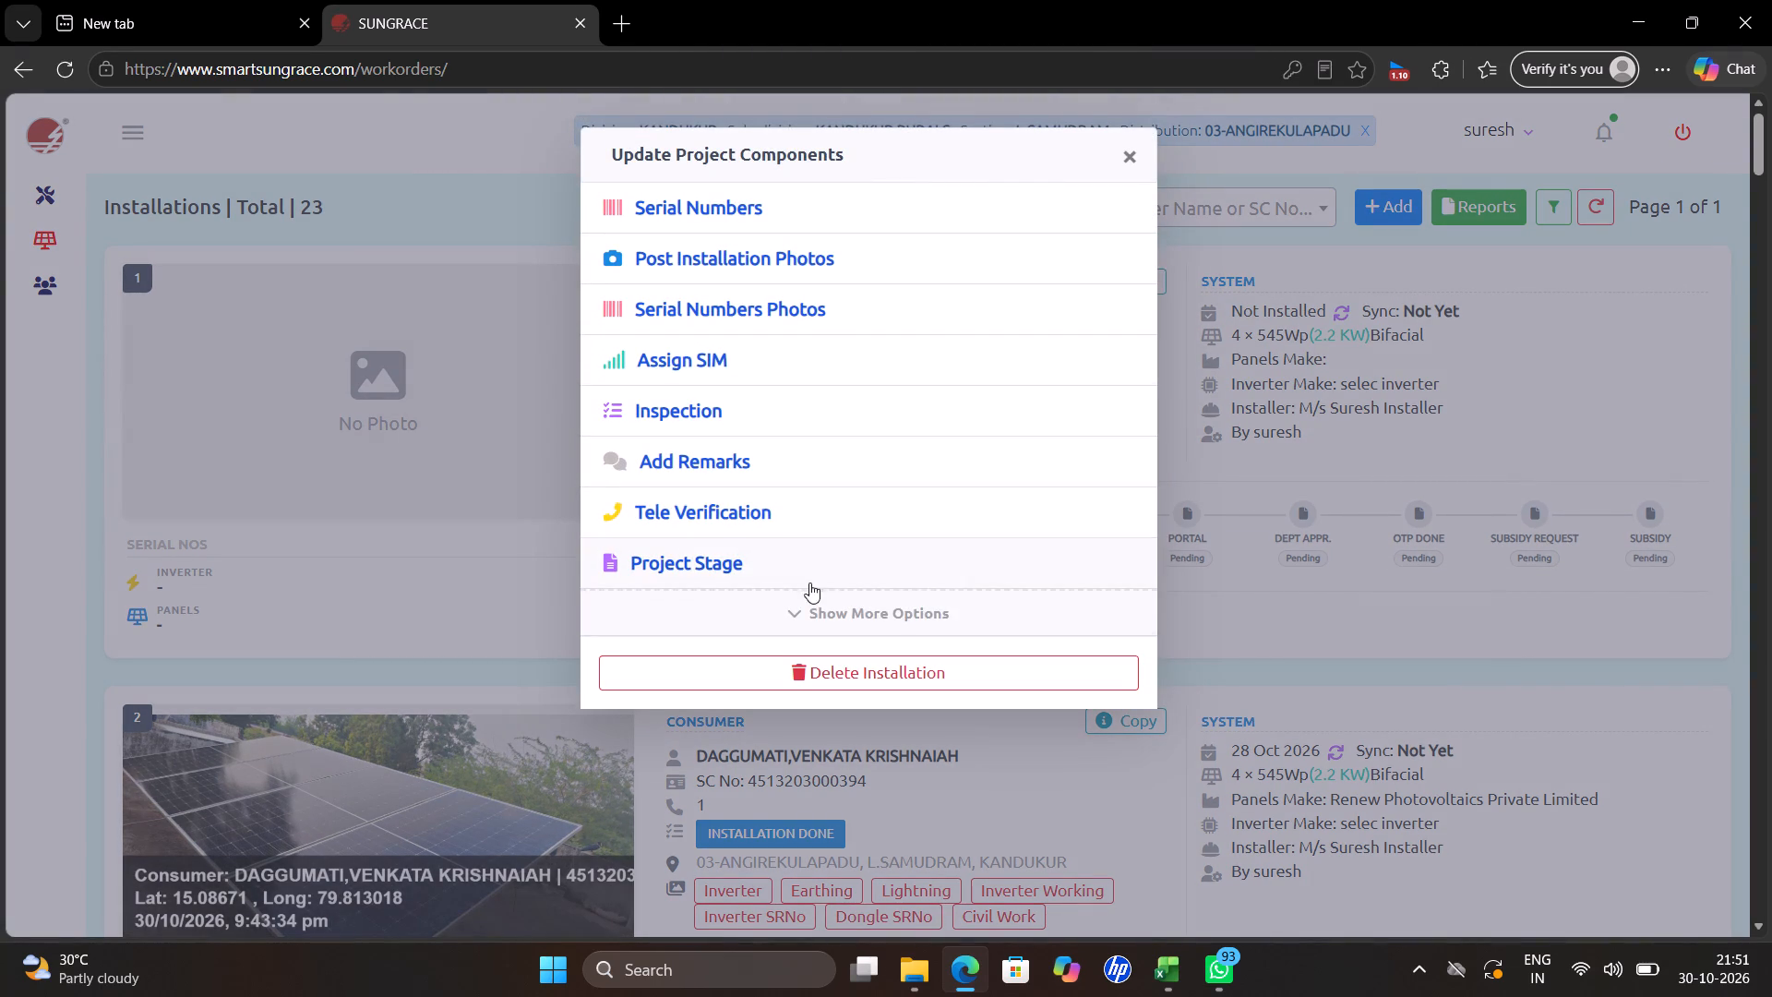
click(809, 609)
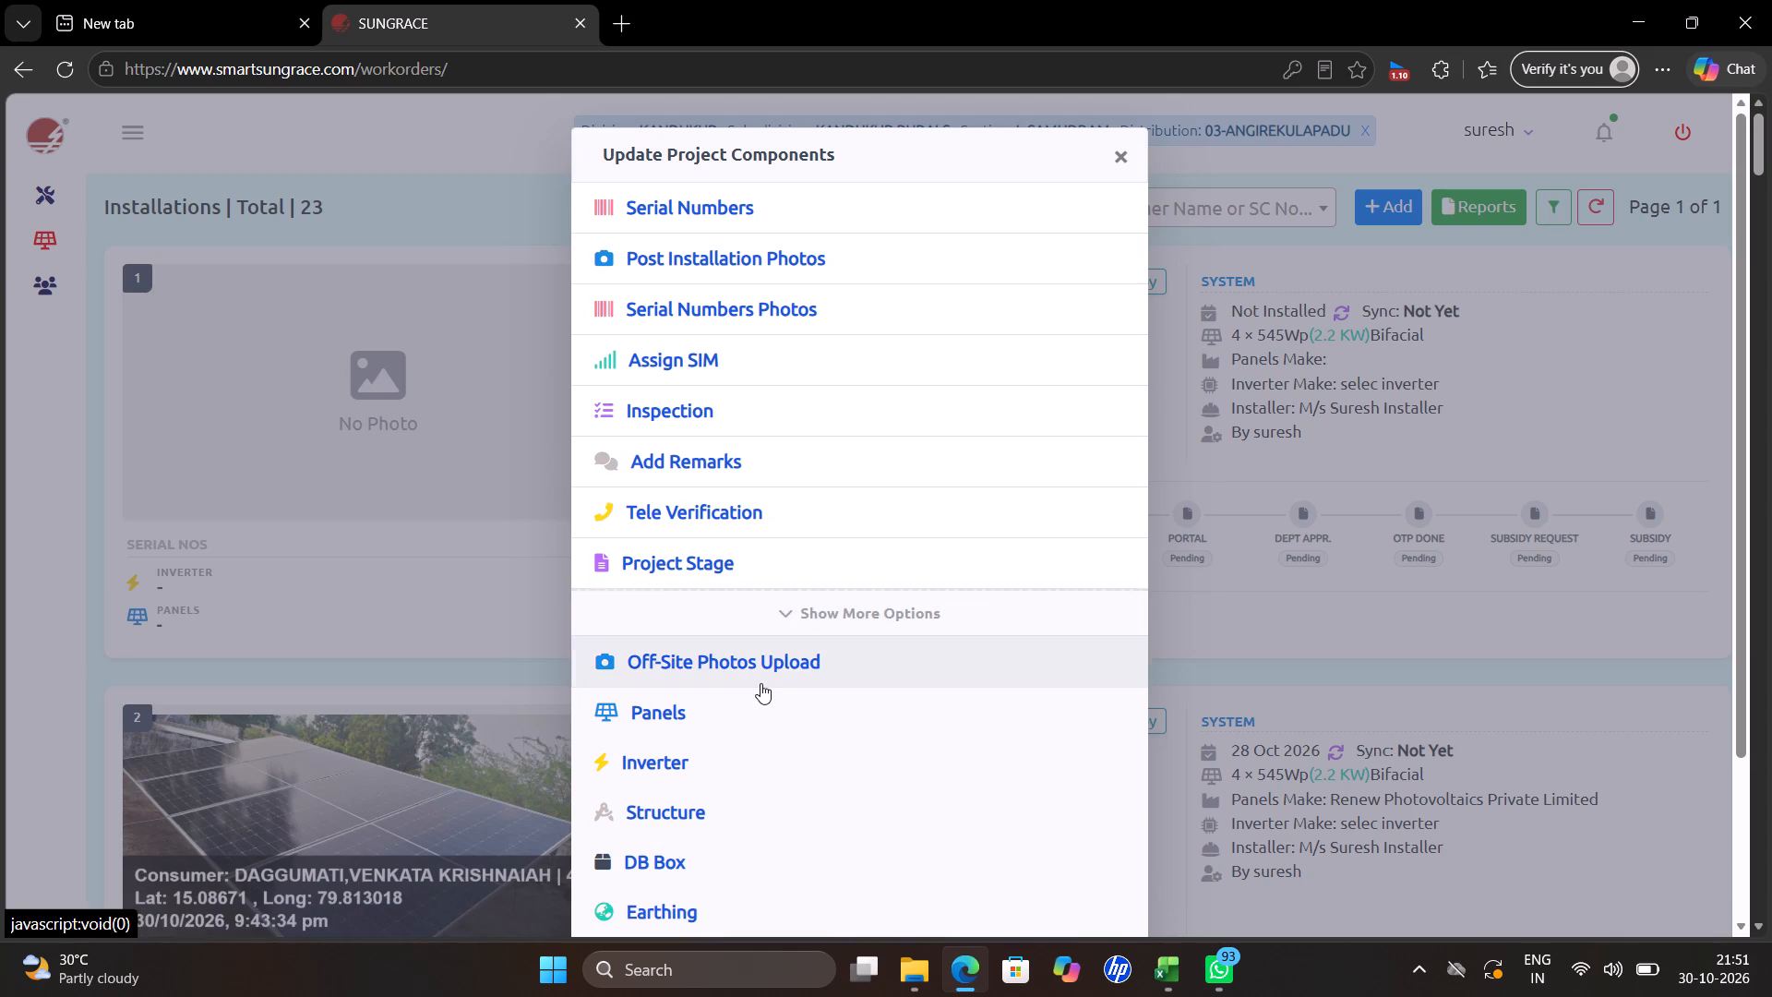
click(760, 683)
click(655, 342)
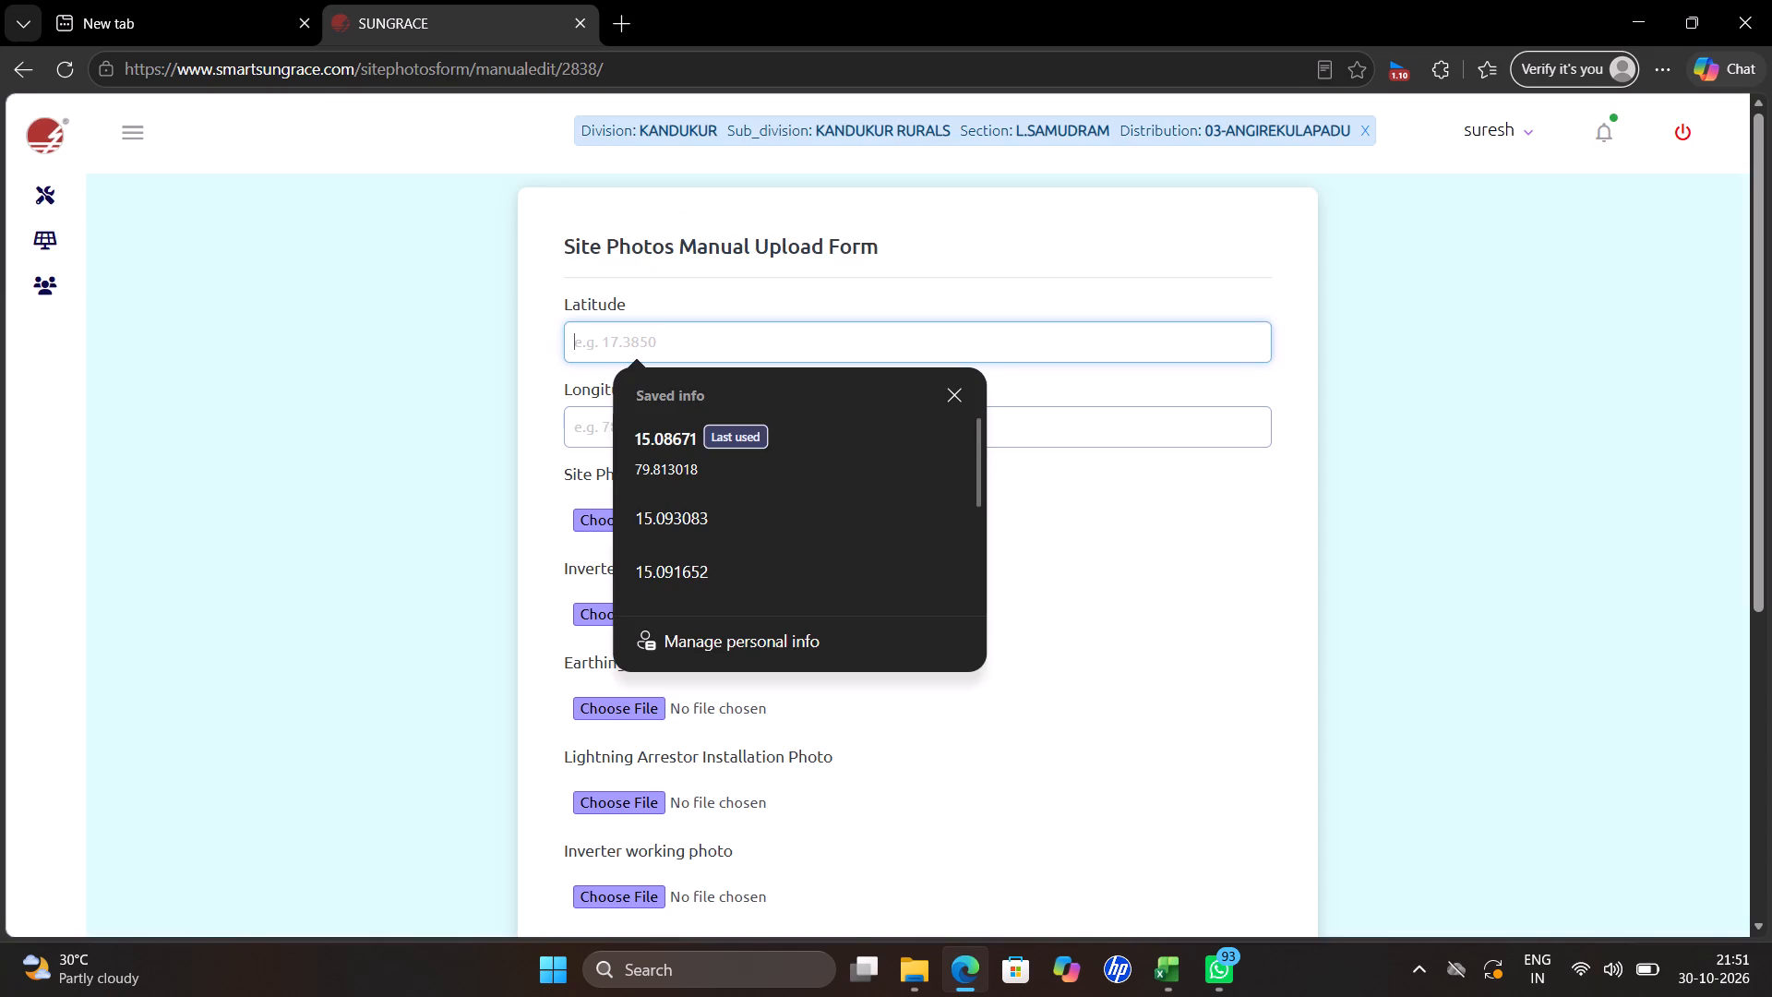
click(639, 451)
Choose the site photo for the installation from the Attachments folder.
click(602, 517)
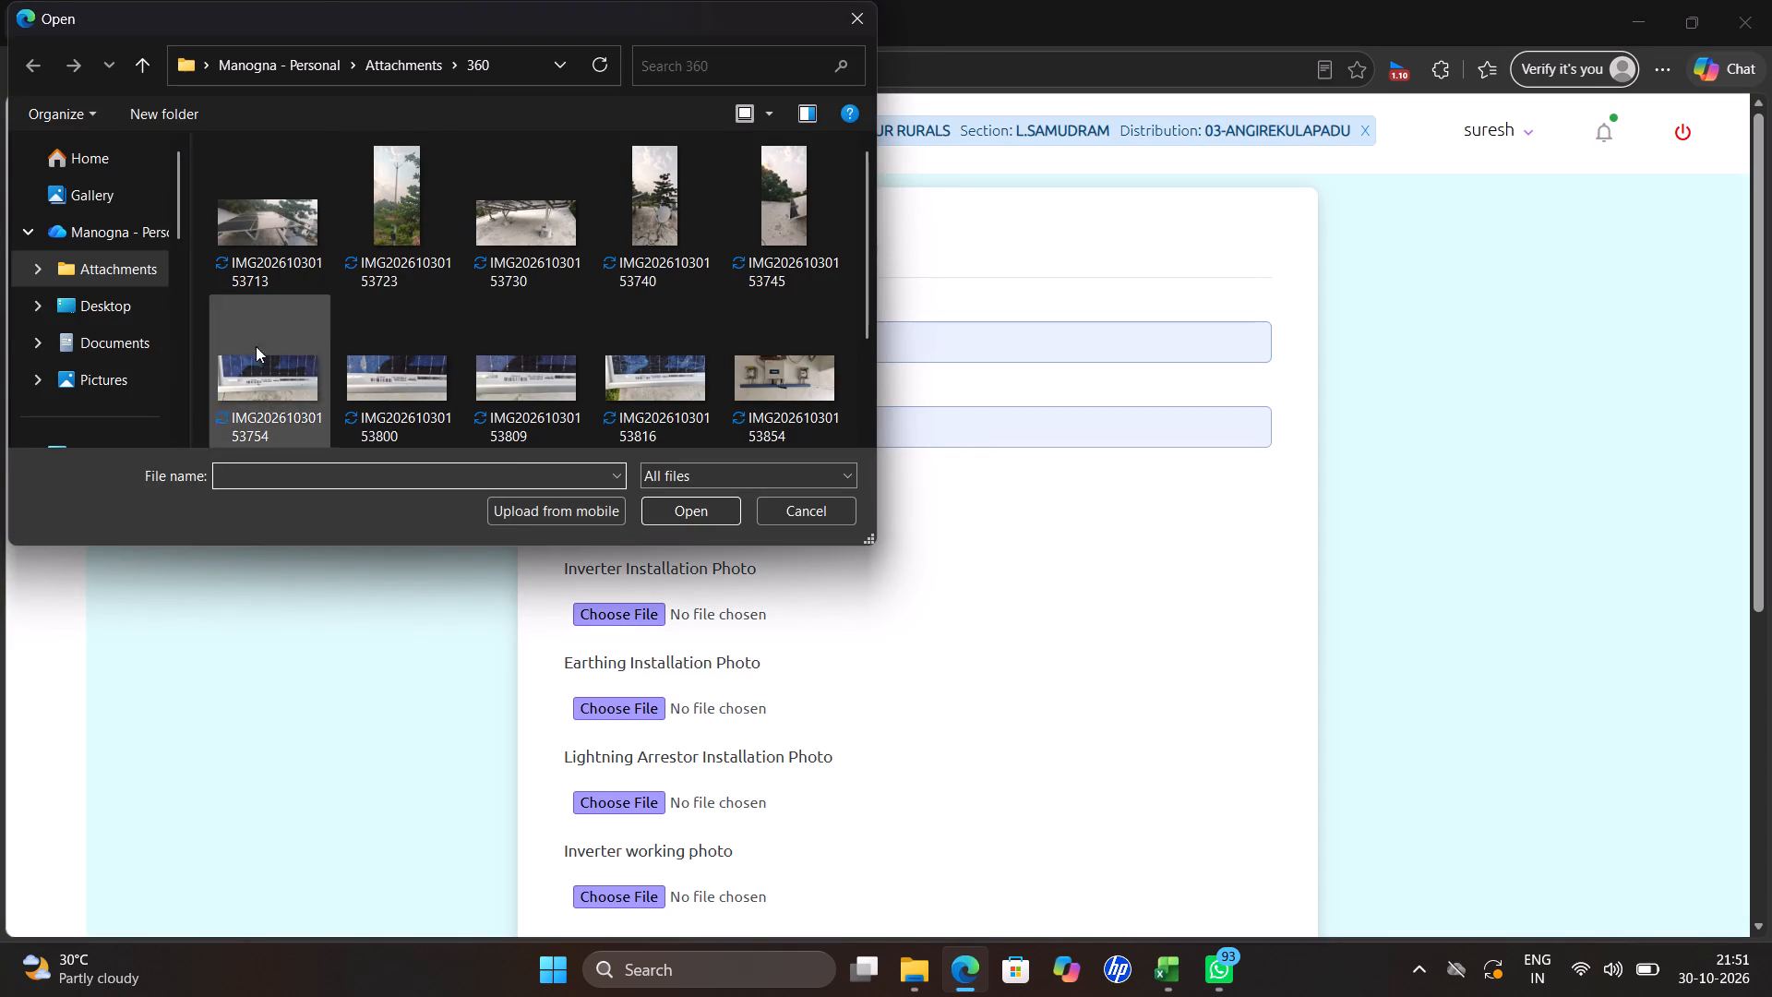
double_click(135, 262)
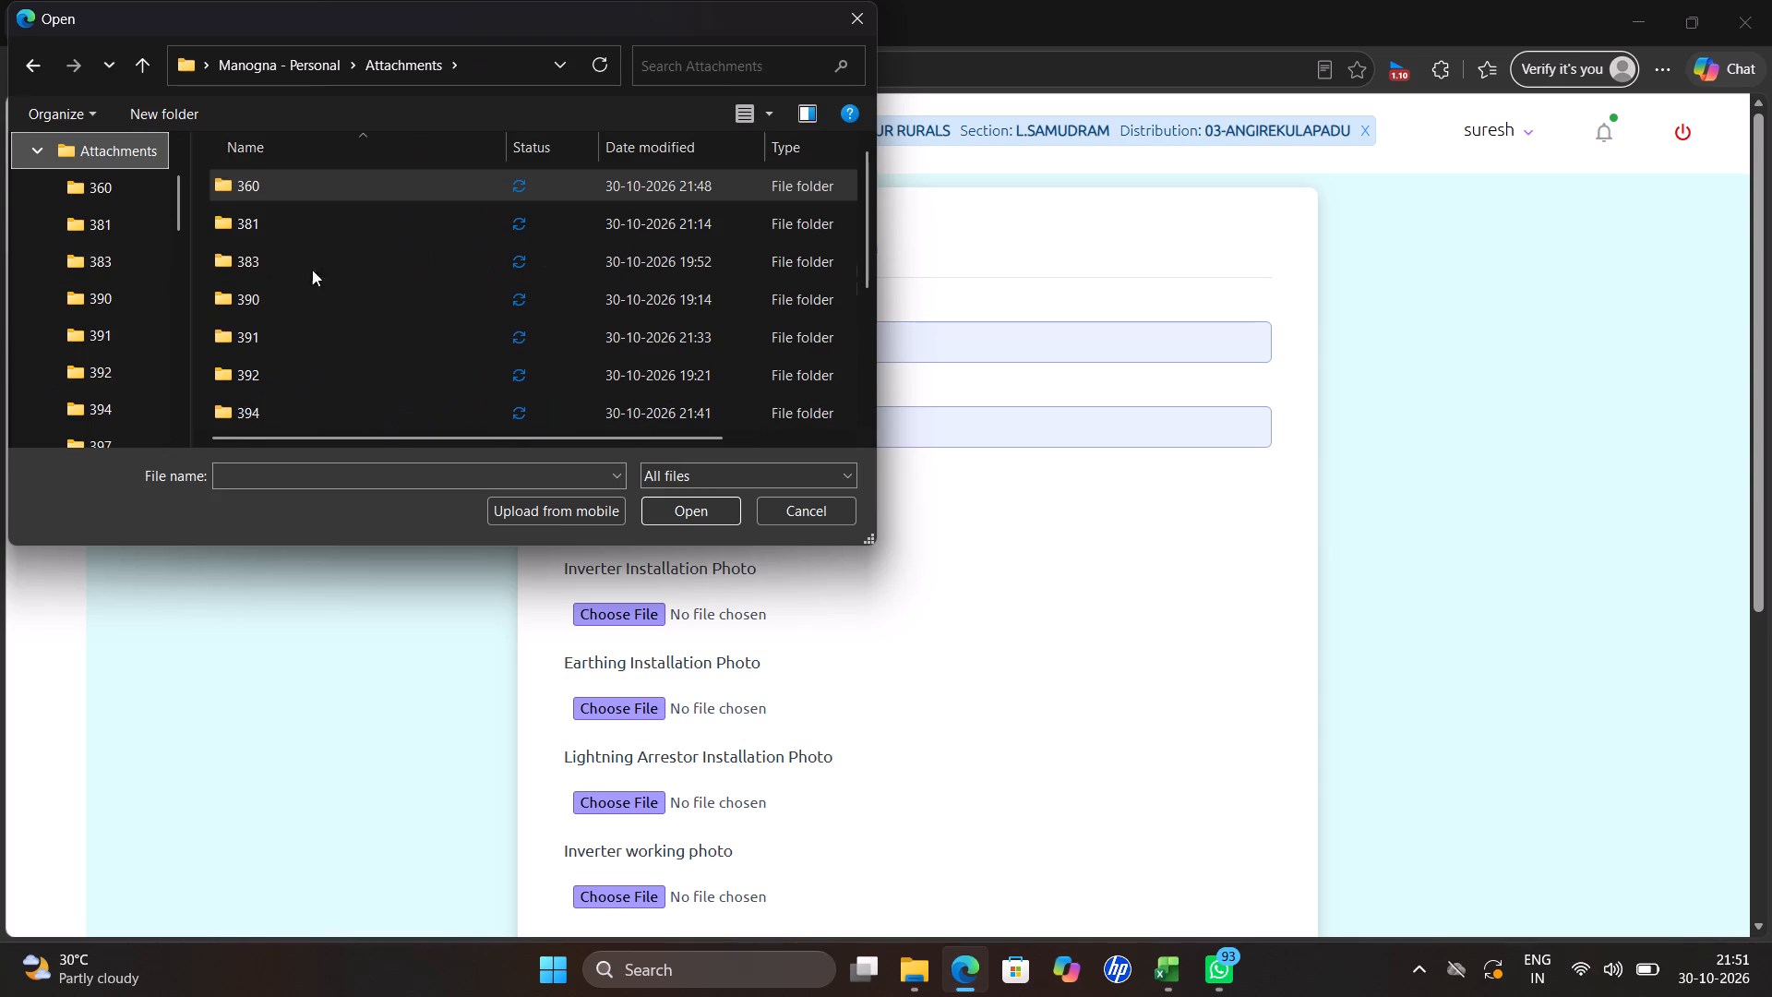
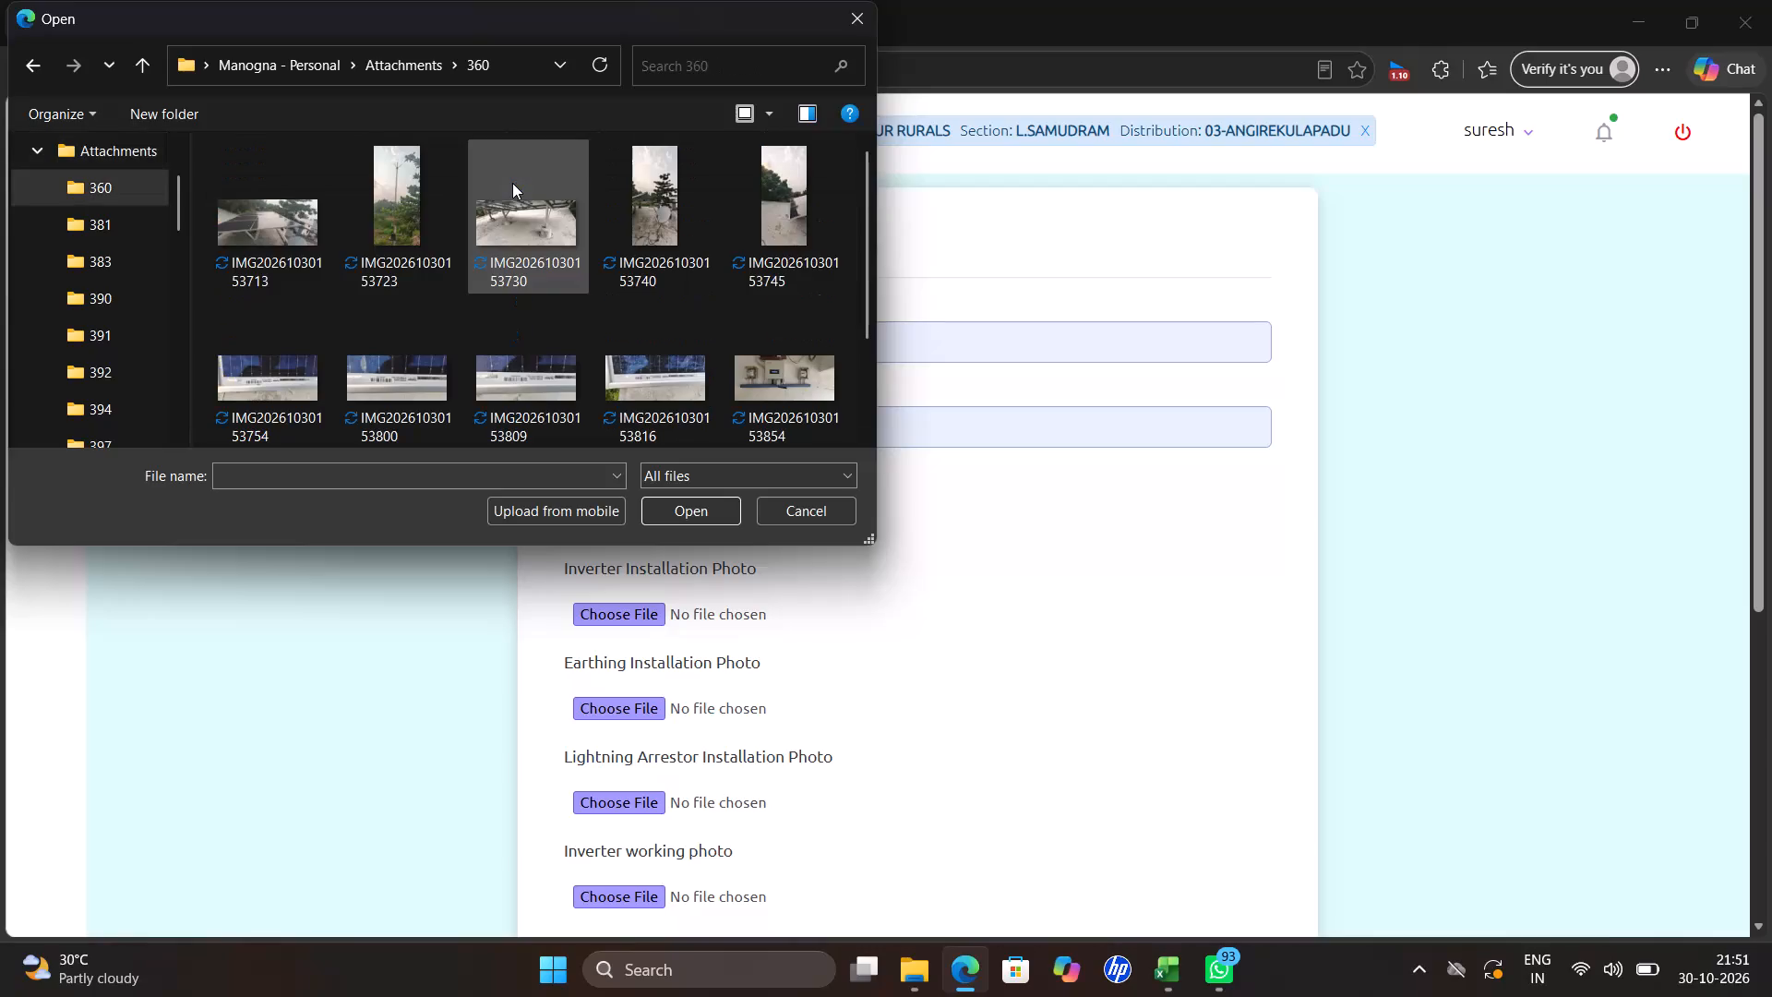
Attach IMG20261030153713.jpg as the site photo with consumer and IMG20261030153854.jpg as the inverter installation photo from the 360 folder.
double_click(300, 195)
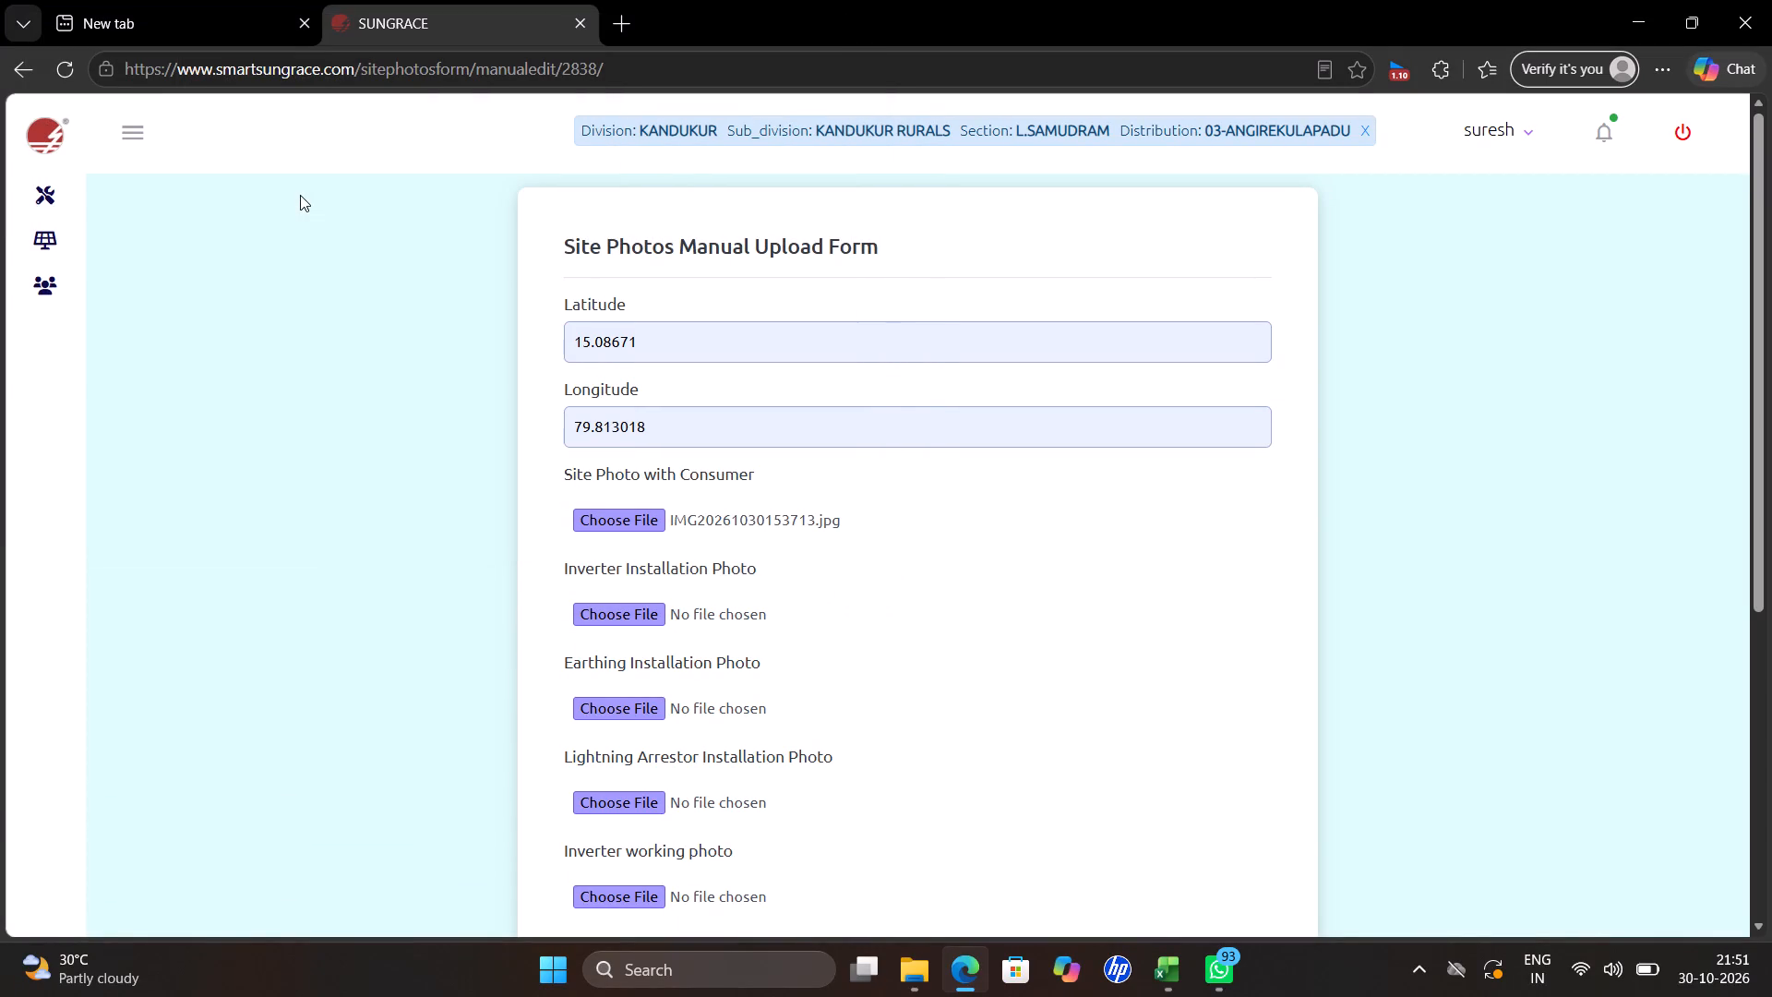
click(639, 607)
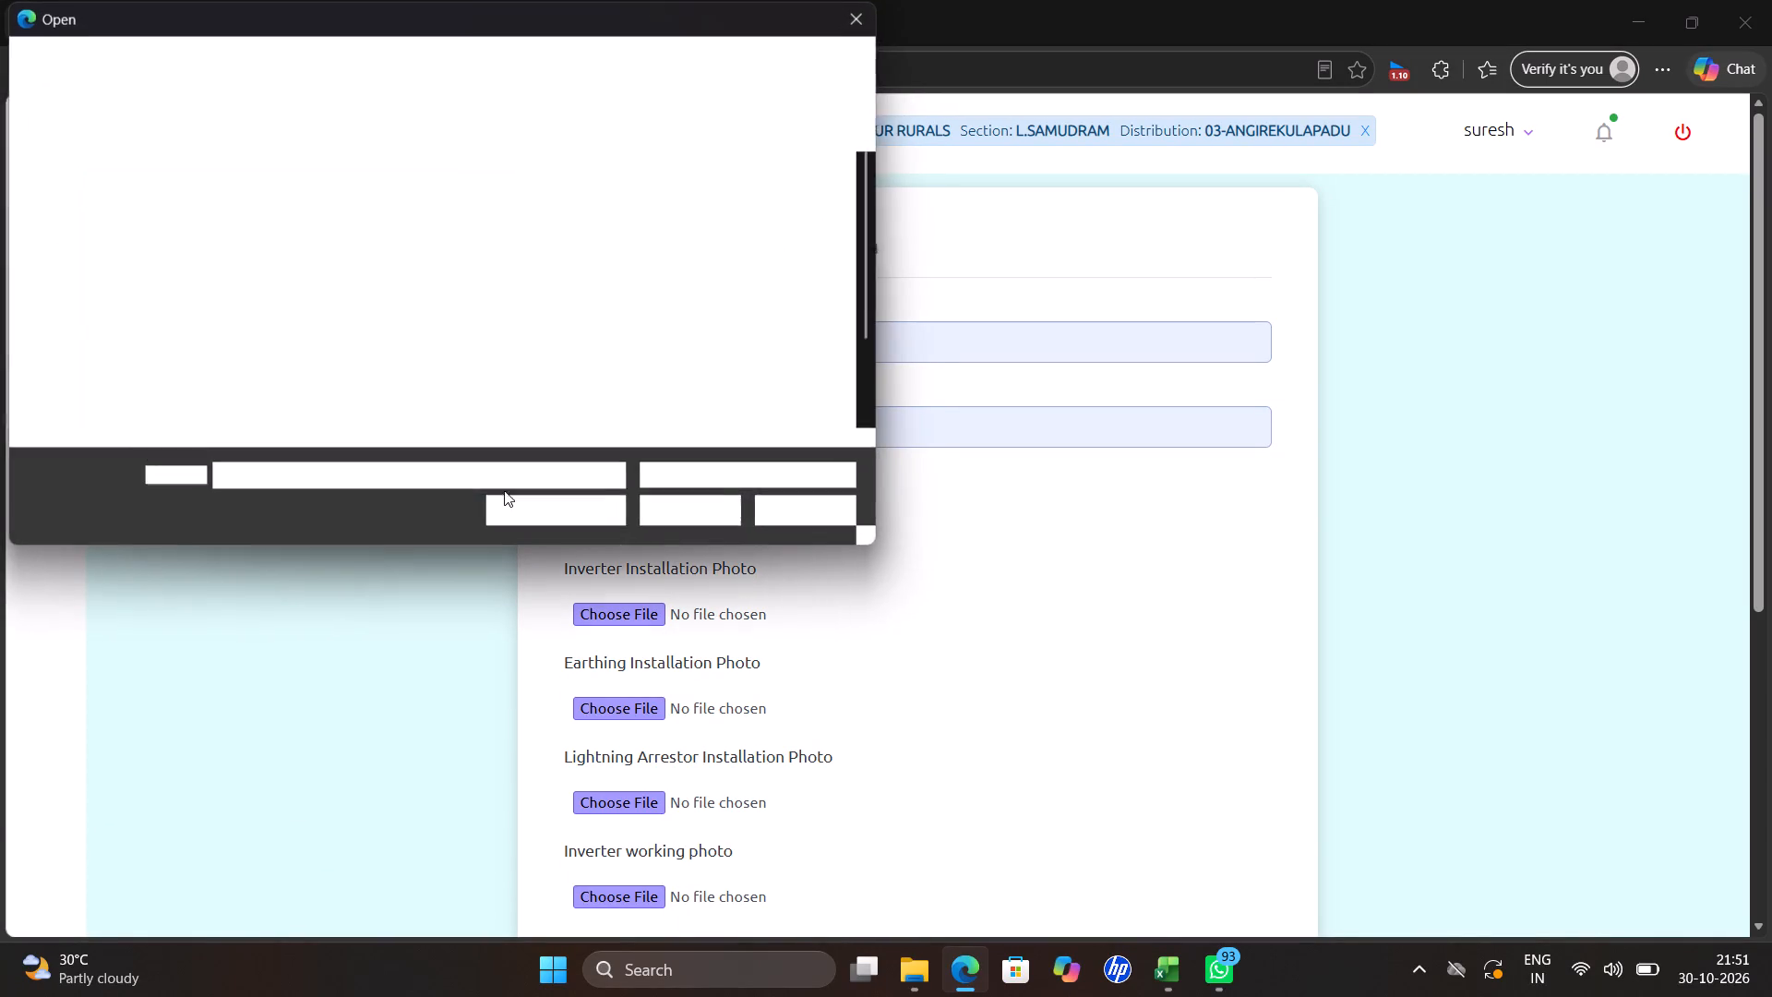
scroll(688, 187, down, 1)
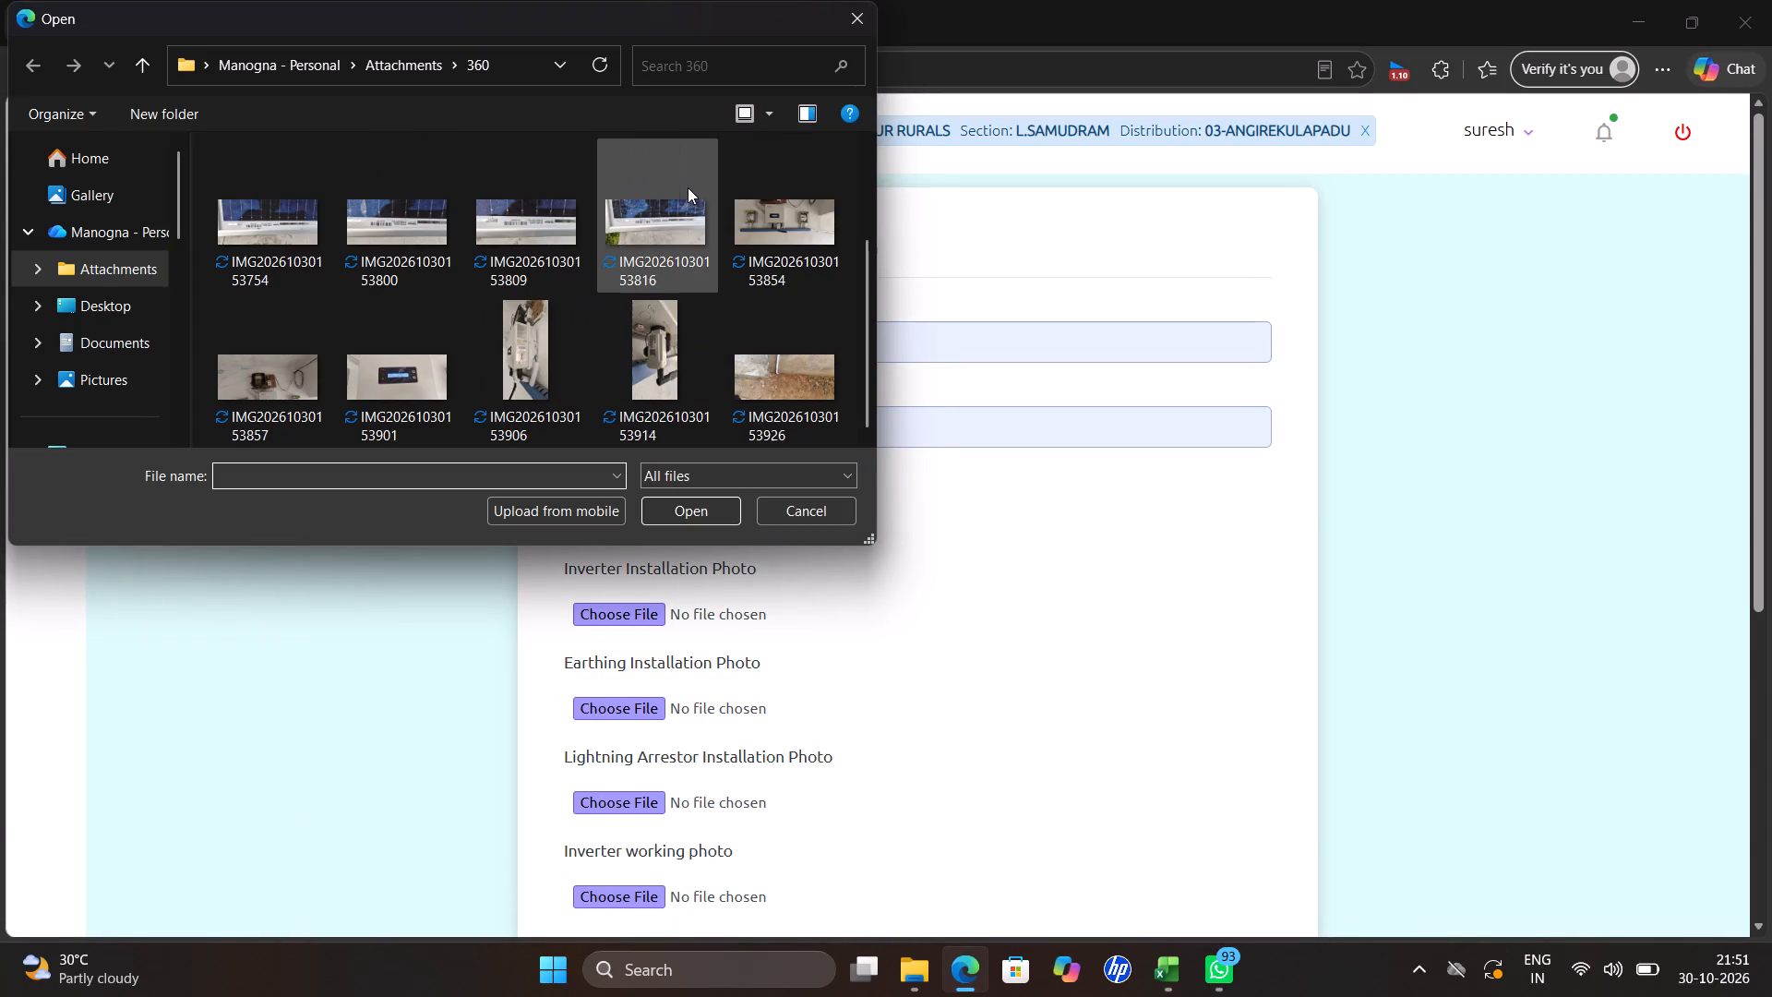
scroll(688, 187, down, 1)
double_click(783, 230)
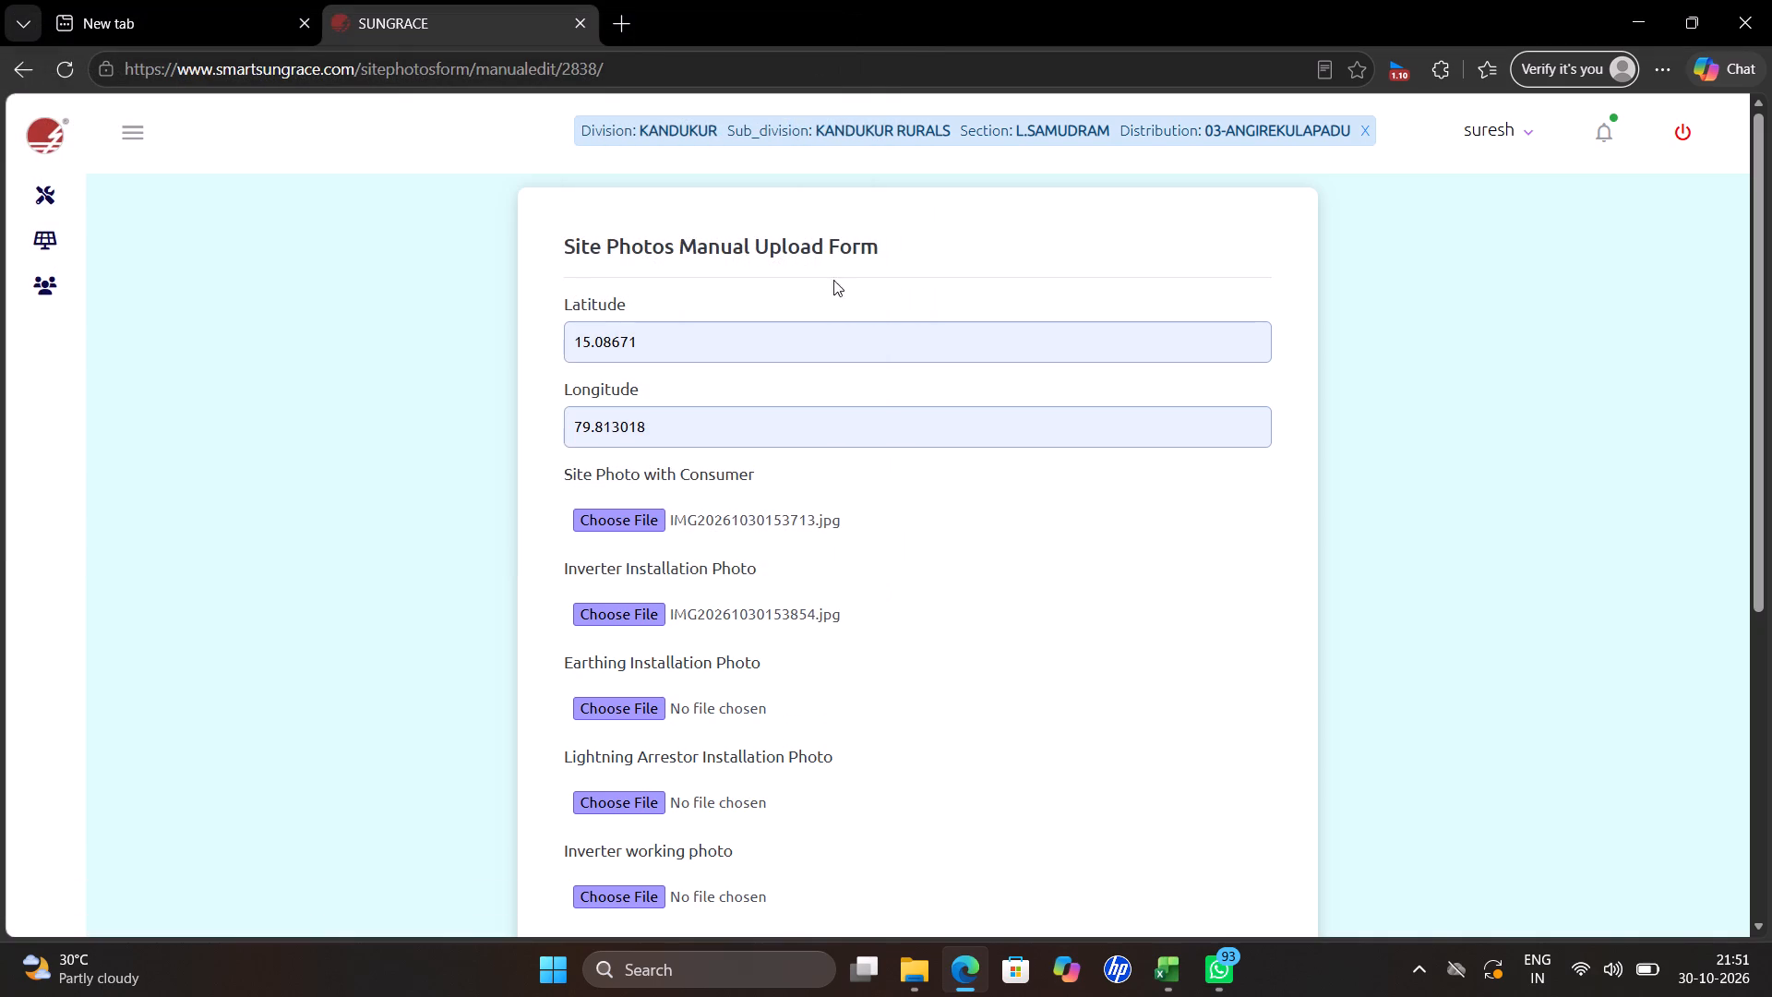
Attach IMG20261030153926.jpg as the earthing installation photo and IMG20261030153723.jpg as the lightning arrestor installation photo.
click(602, 707)
scroll(624, 330, down, 1)
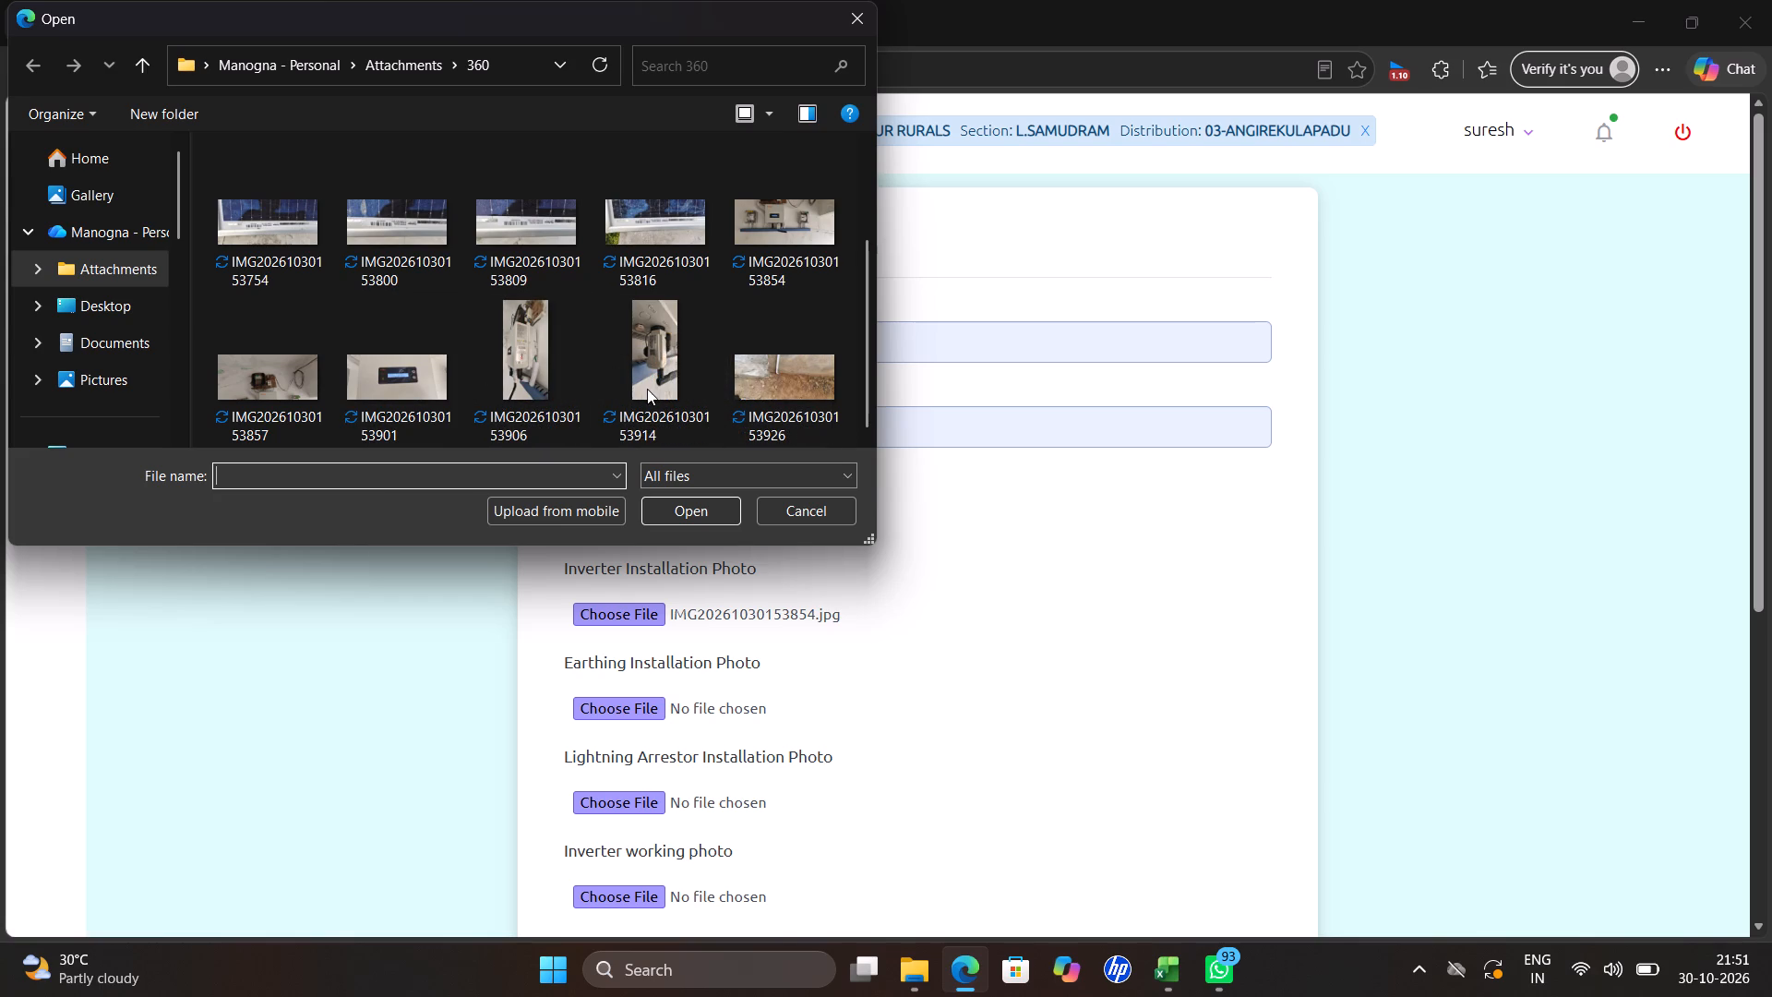
double_click(763, 385)
click(629, 808)
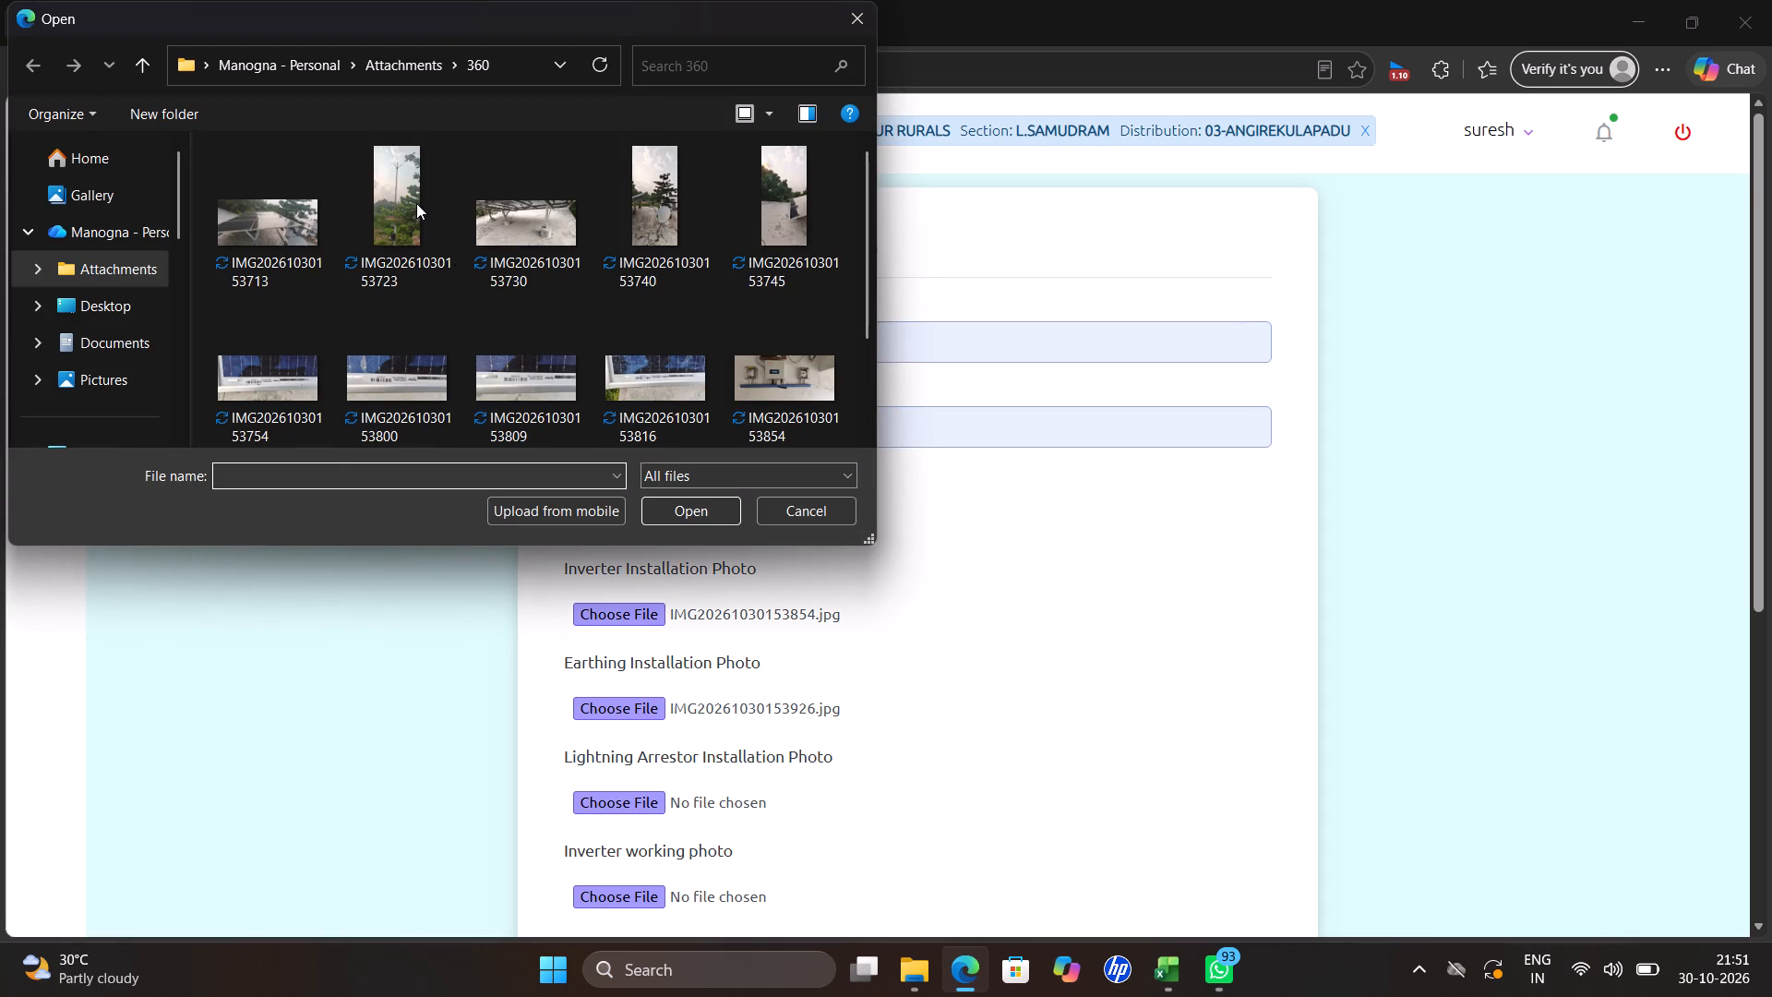
double_click(416, 203)
Attach IMG20261030153854.jpg as the inverter working photo and IMG20261030153906.jpg as the inverter serial number photo.
scroll(658, 619, down, 2)
click(610, 679)
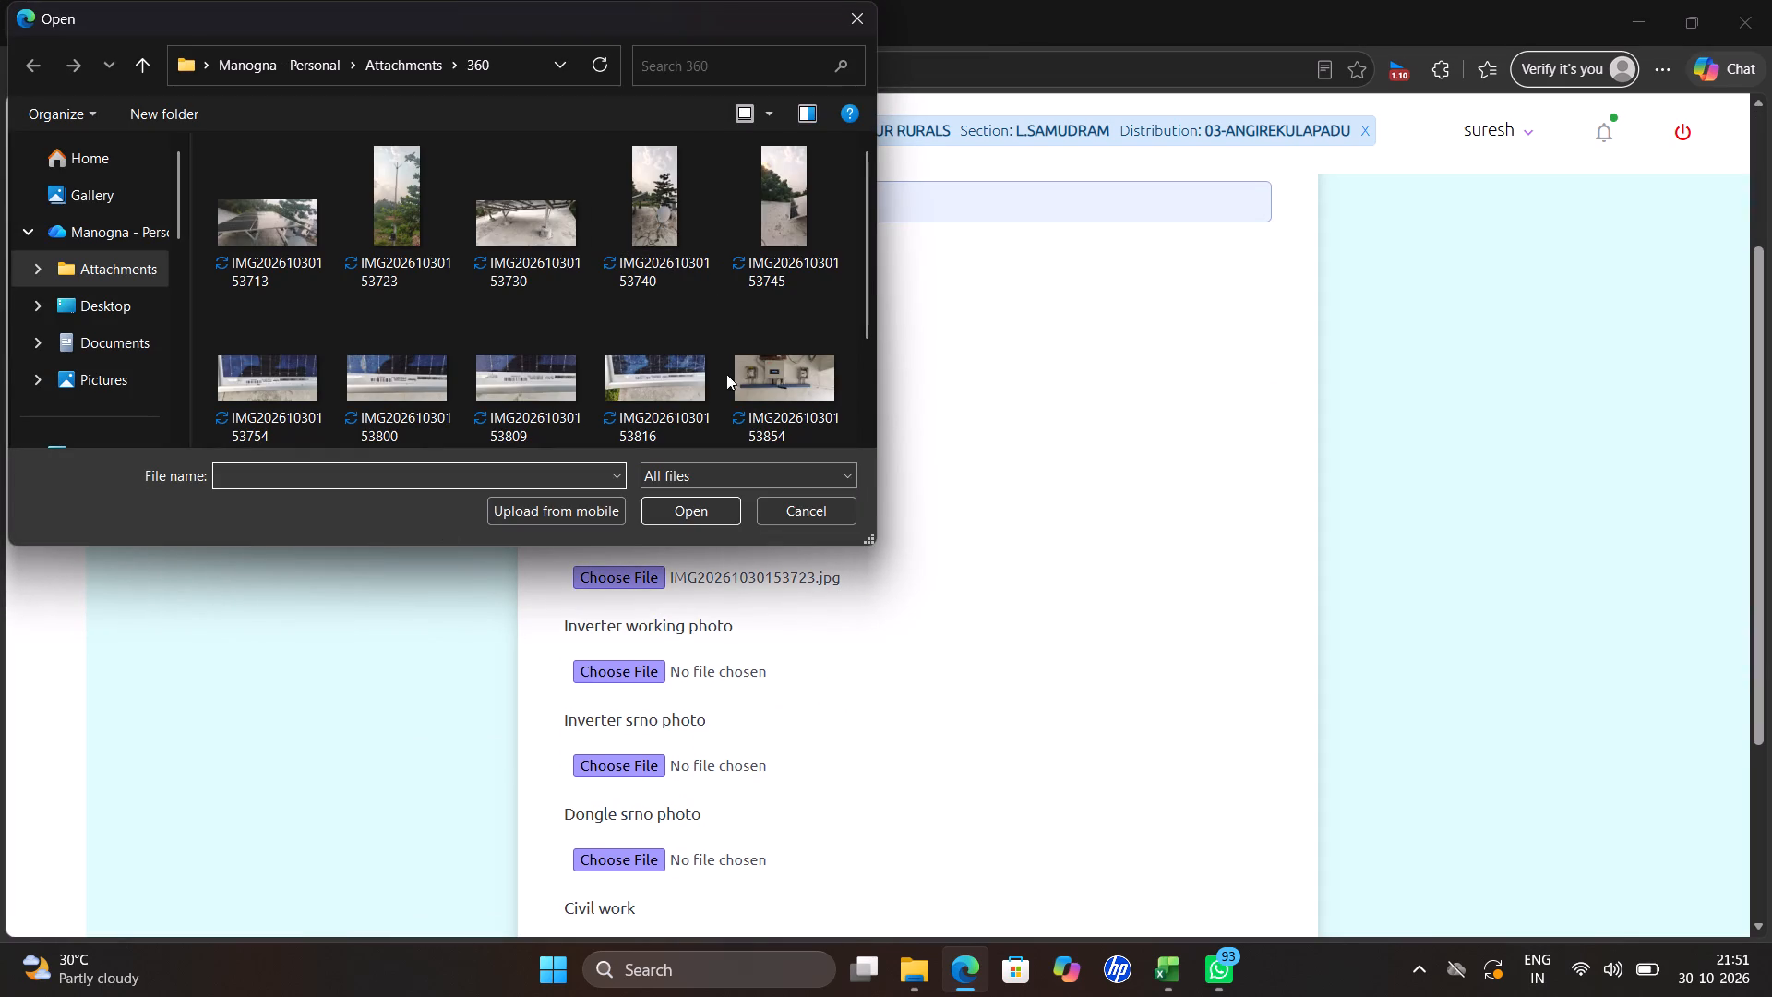
double_click(760, 396)
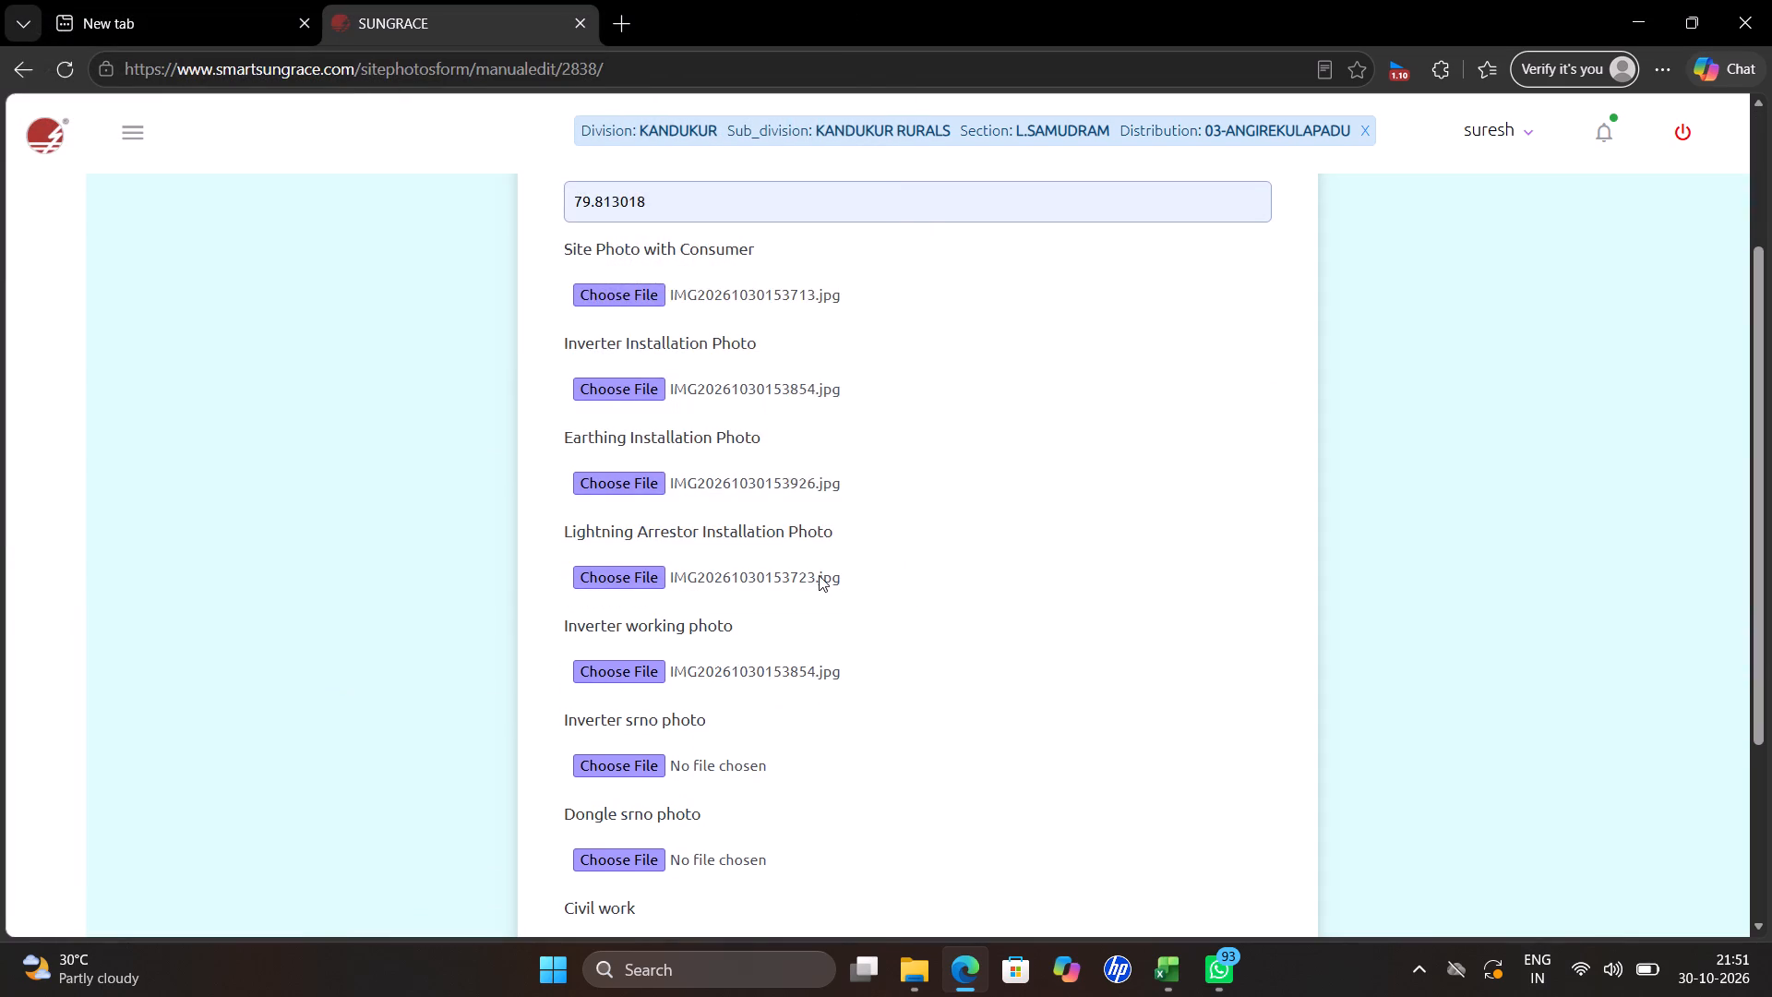
scroll(819, 575, down, 1)
click(648, 586)
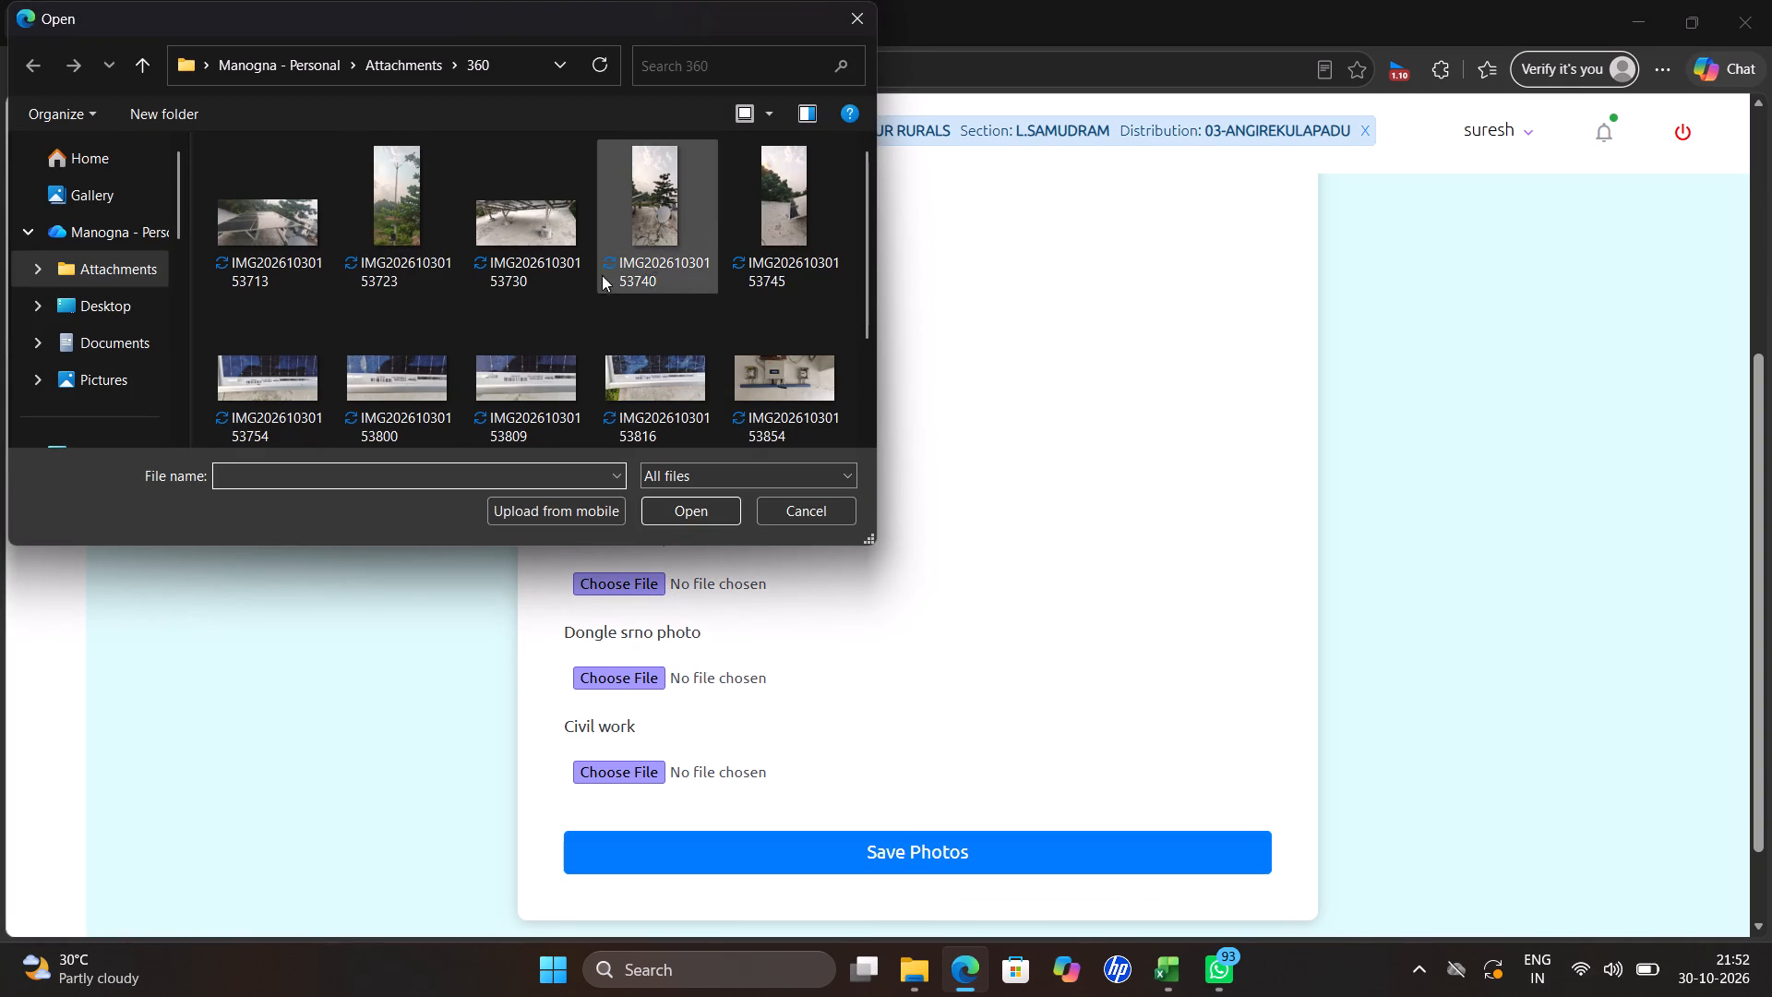
scroll(518, 321, down, 4)
click(547, 376)
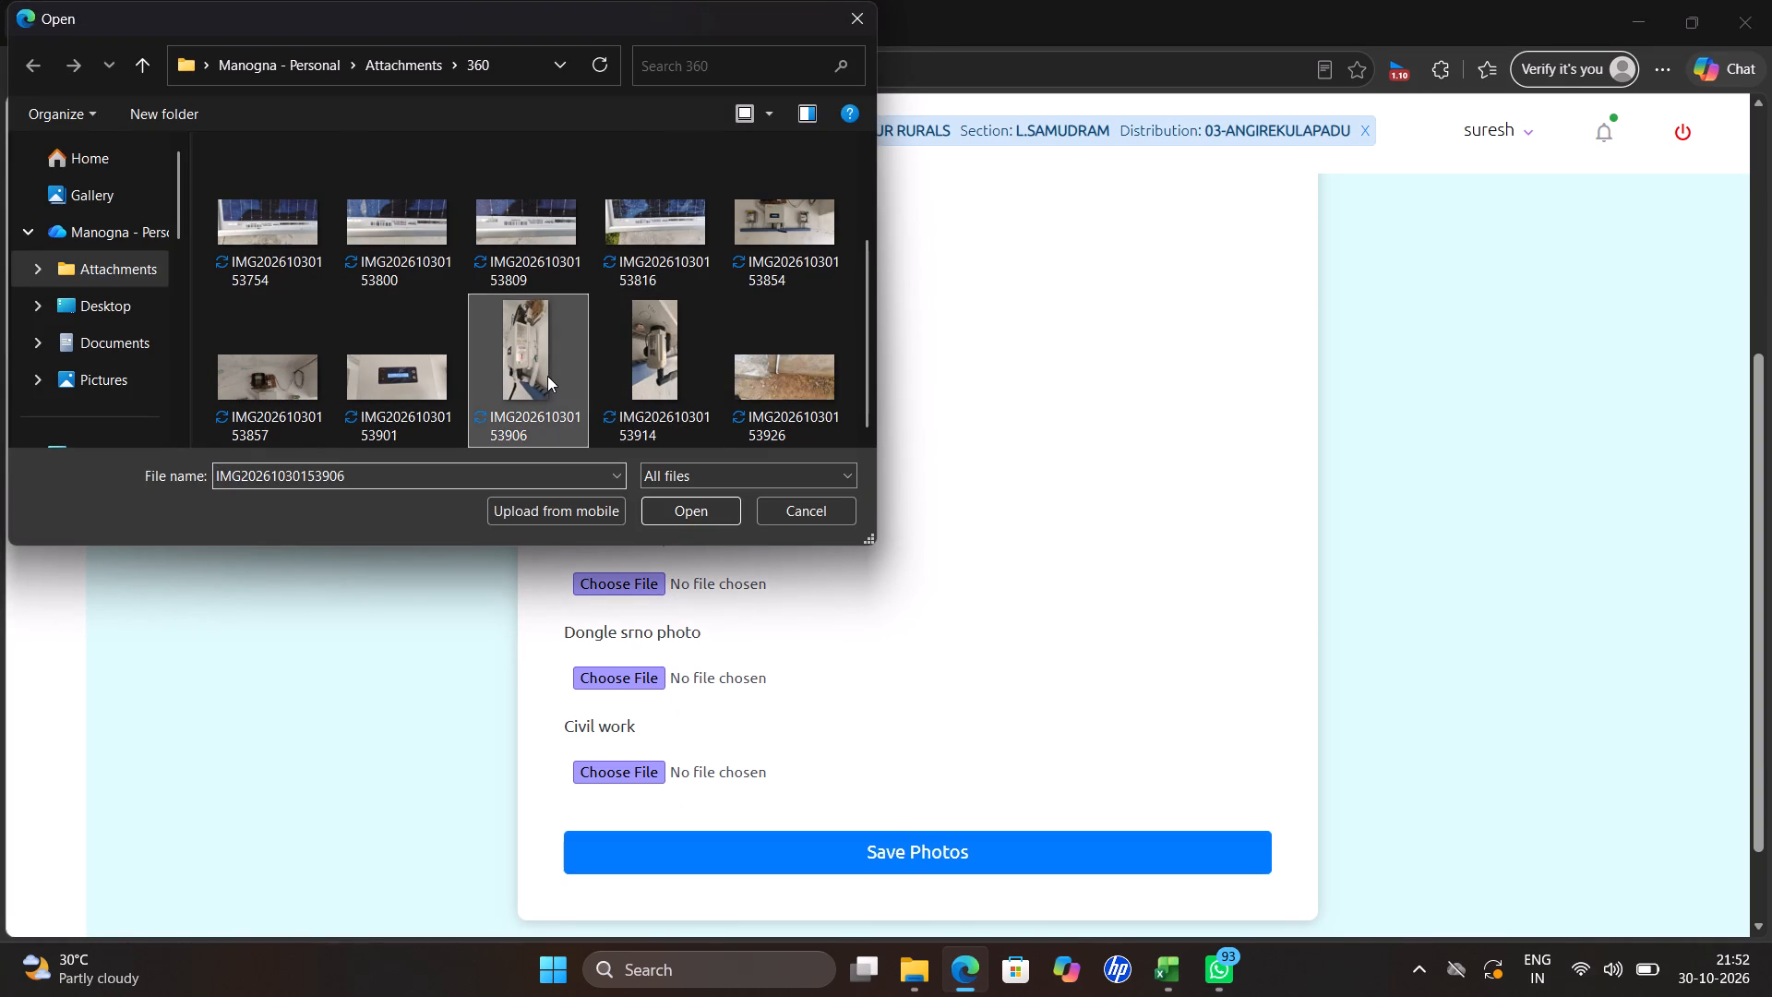
double_click(547, 376)
Attach IMG20261030153914.jpg as the dongle serial number photo and IMG20261030153730.jpg as the civil work photo.
click(633, 685)
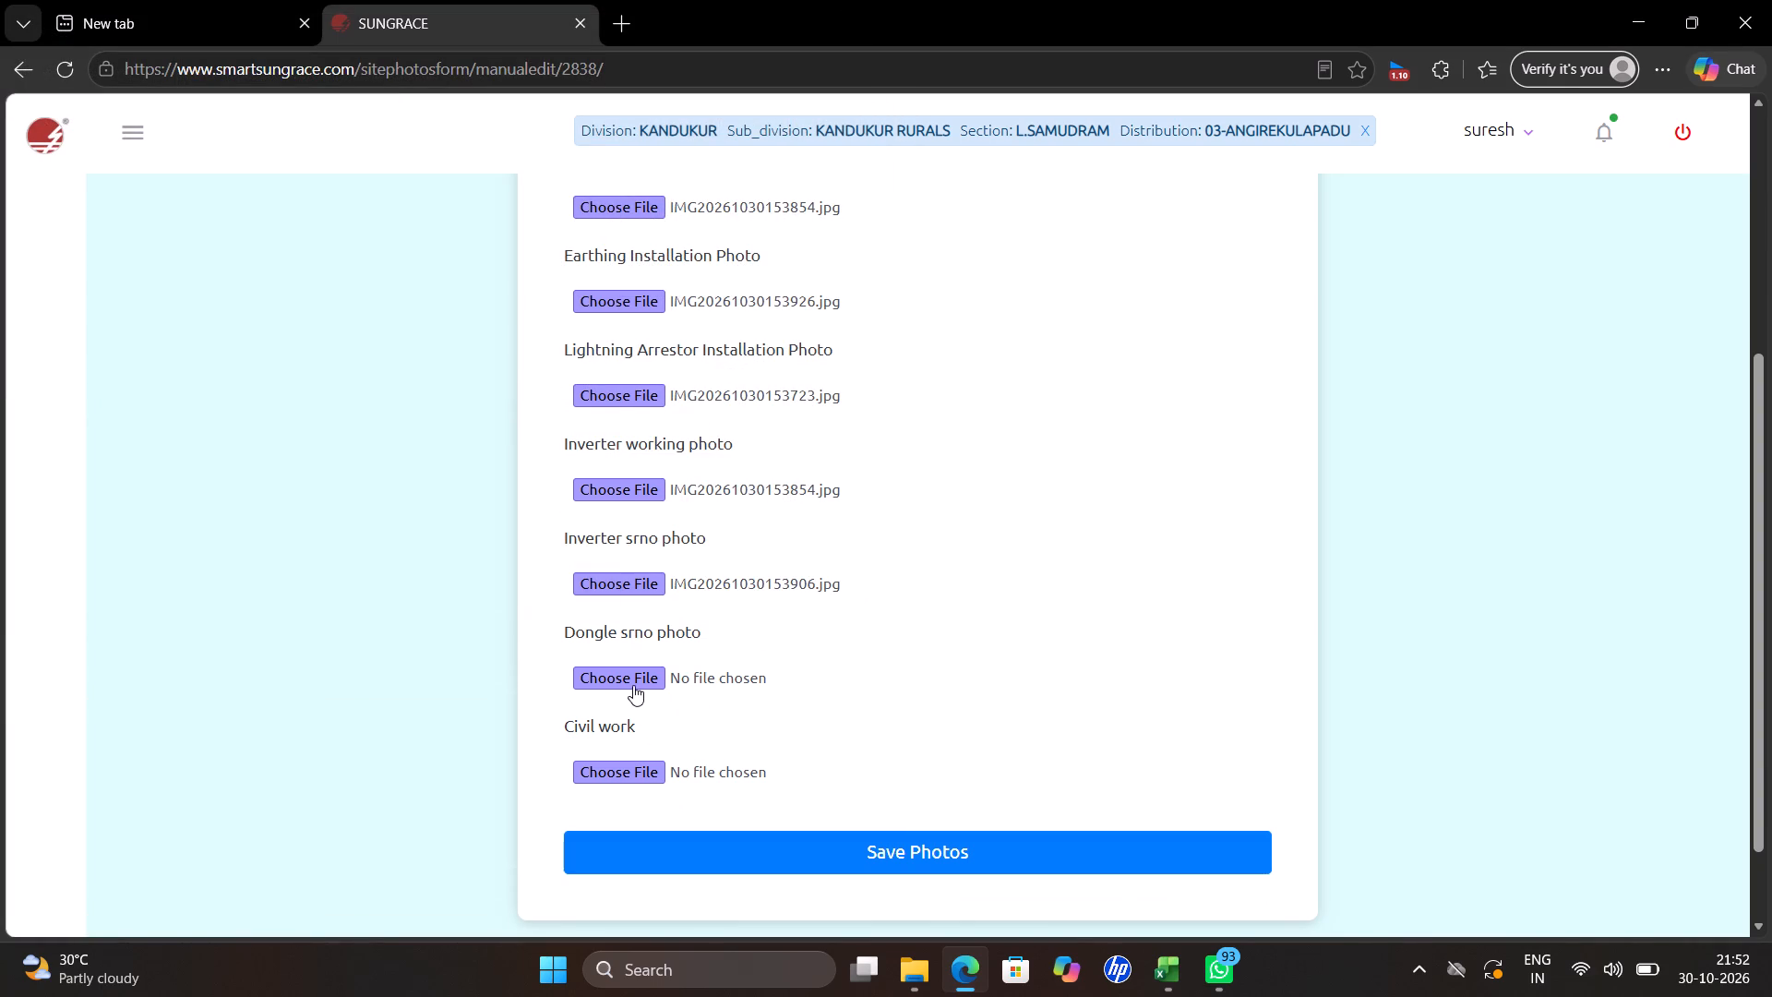
scroll(582, 383, down, 3)
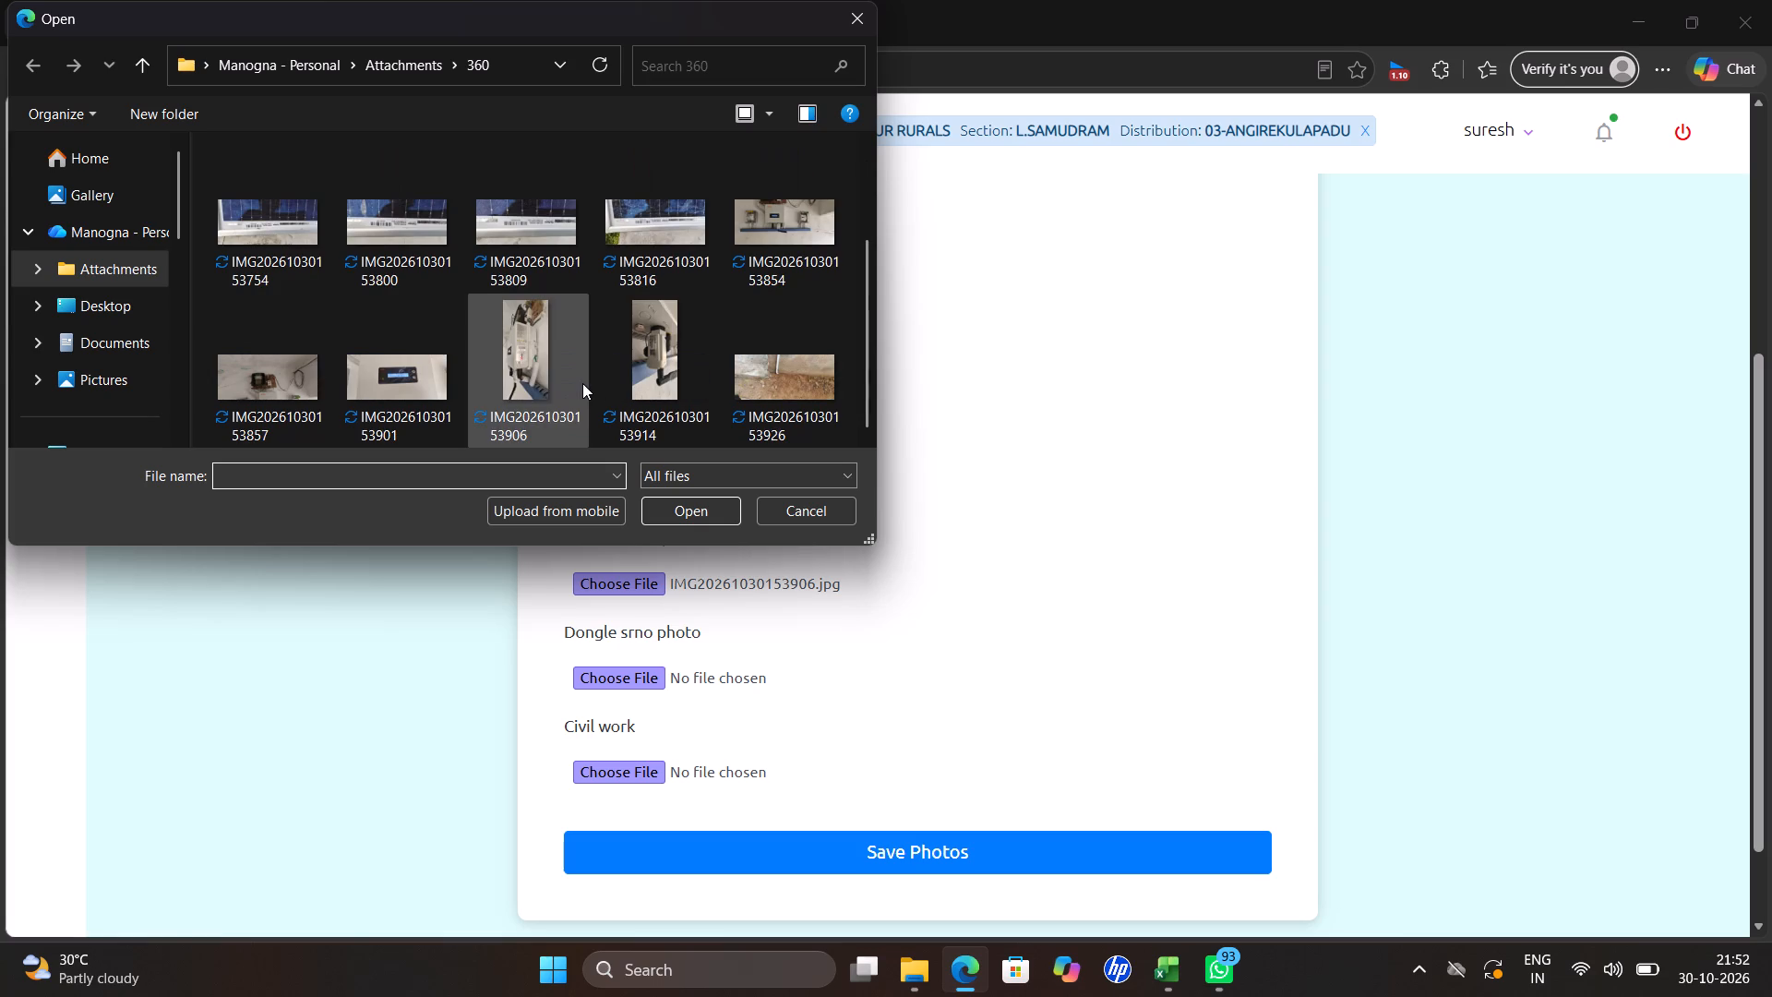
click(643, 366)
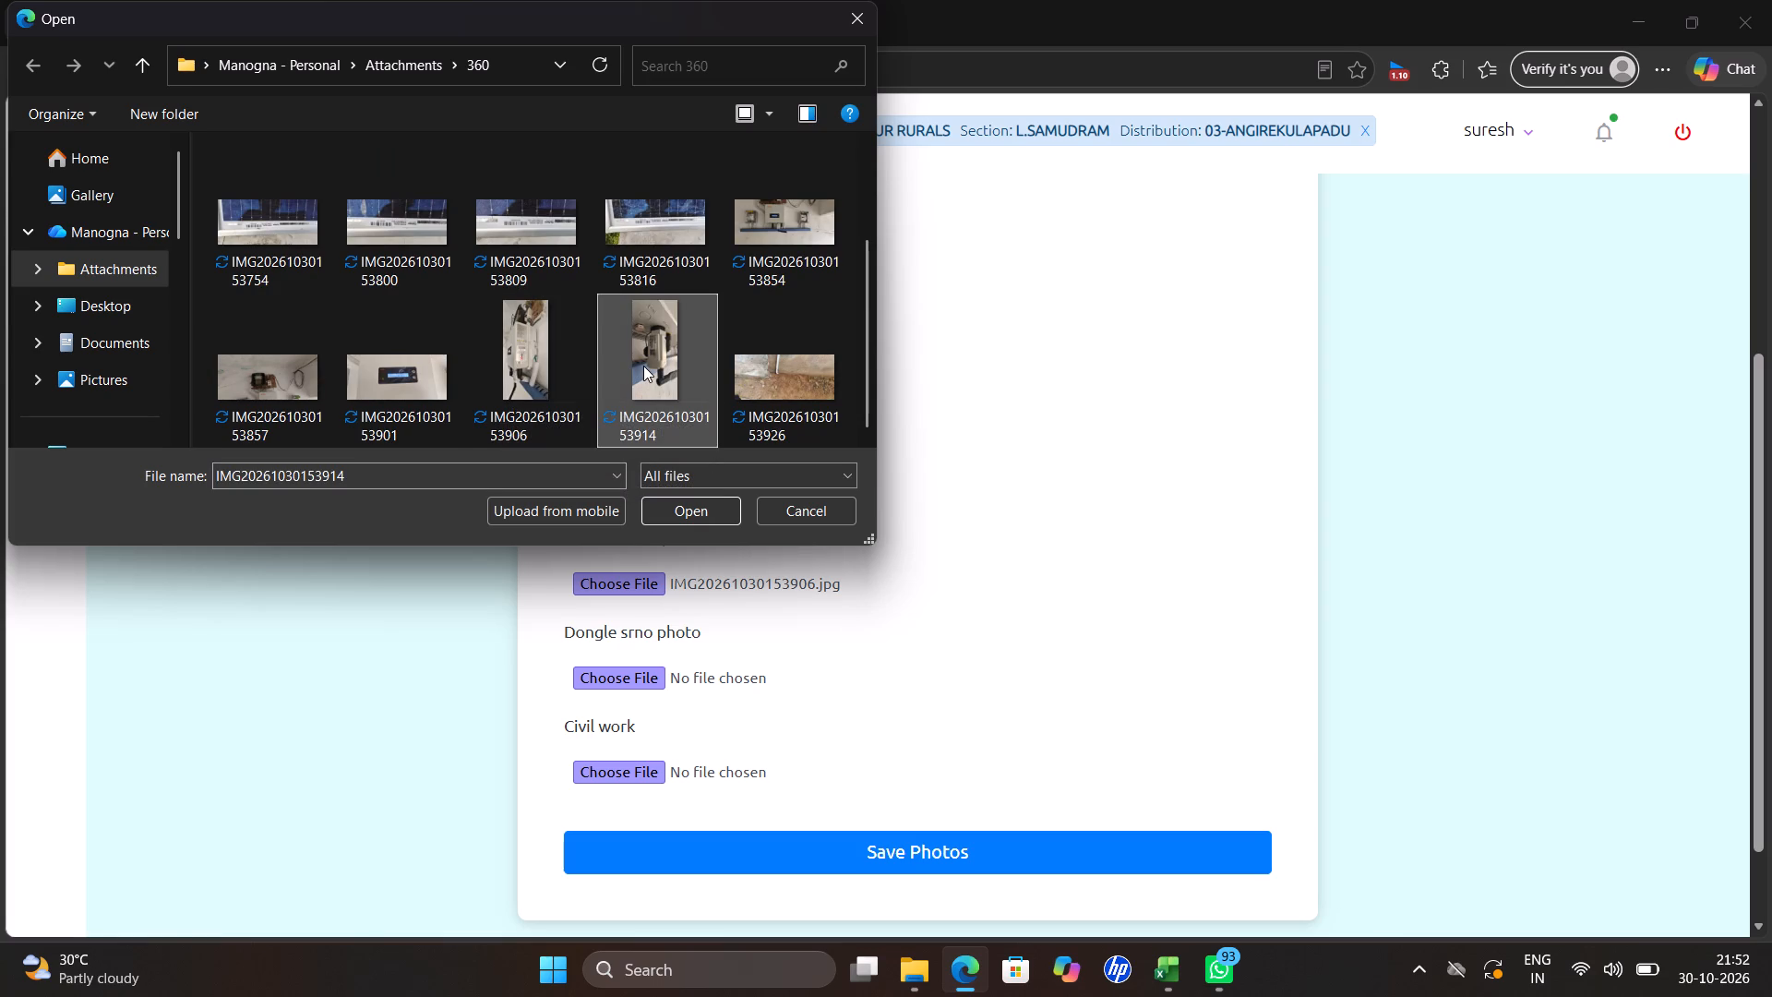
double_click(643, 366)
click(613, 769)
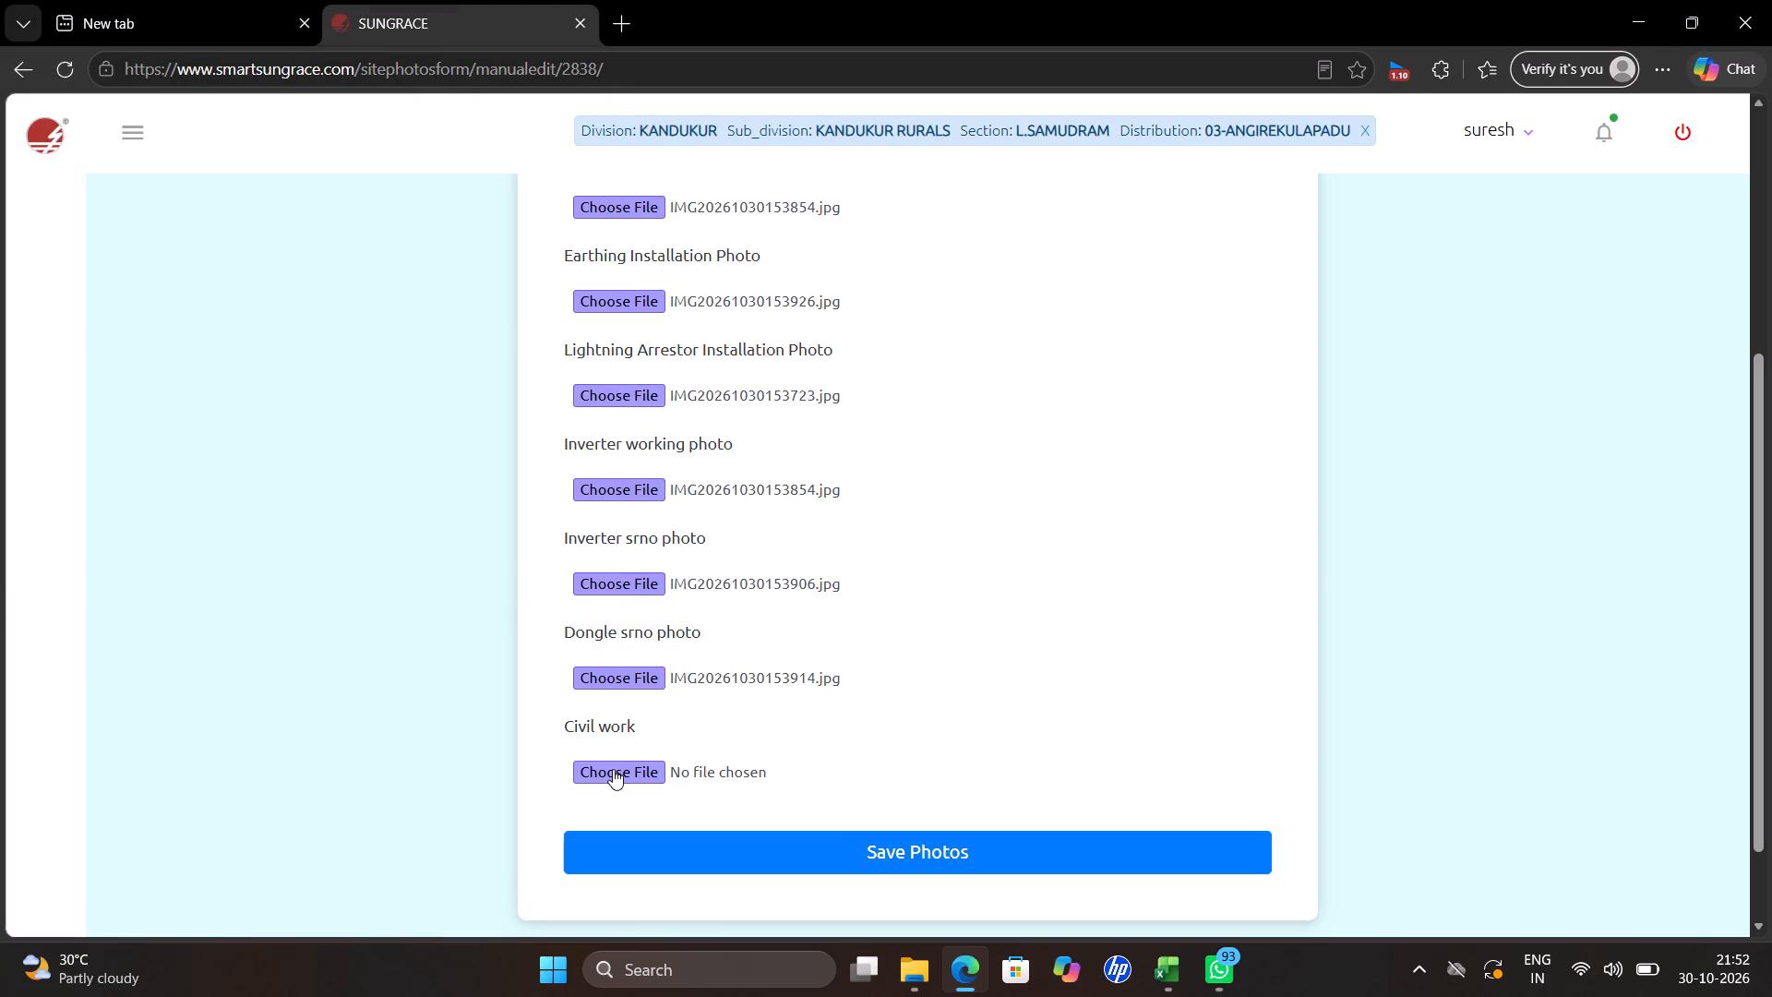
scroll(557, 170, down, 4)
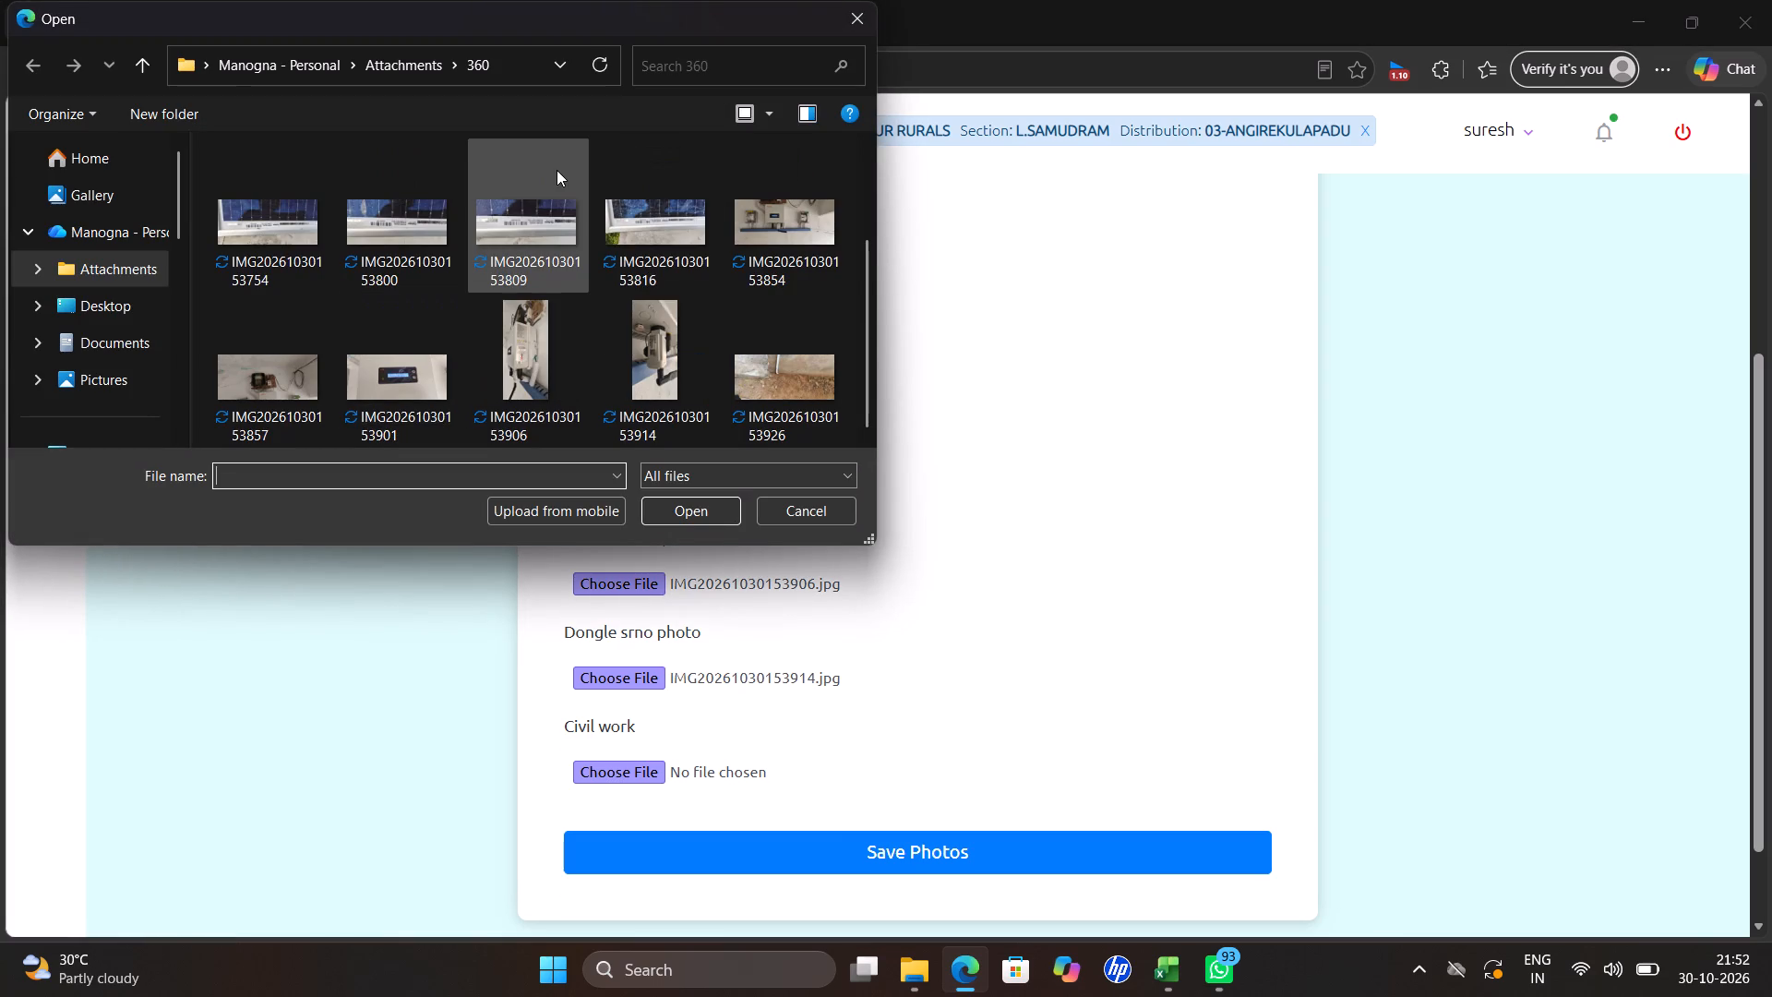
scroll(405, 275, up, 3)
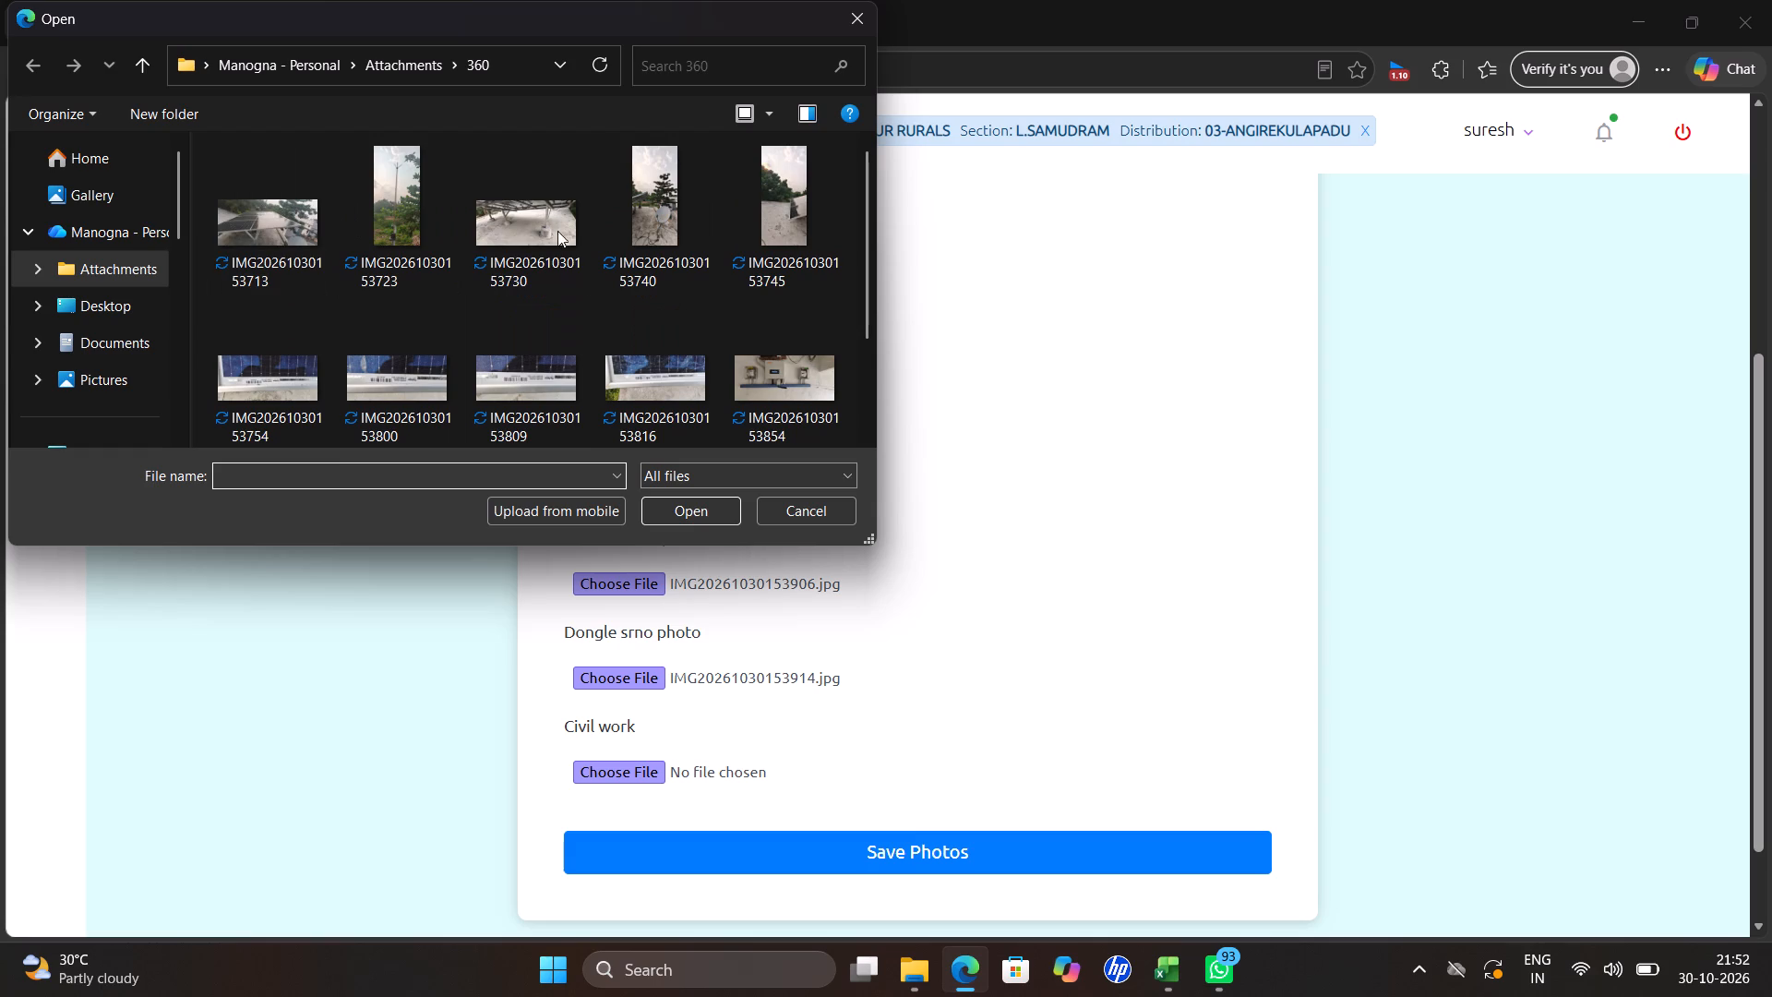
double_click(565, 231)
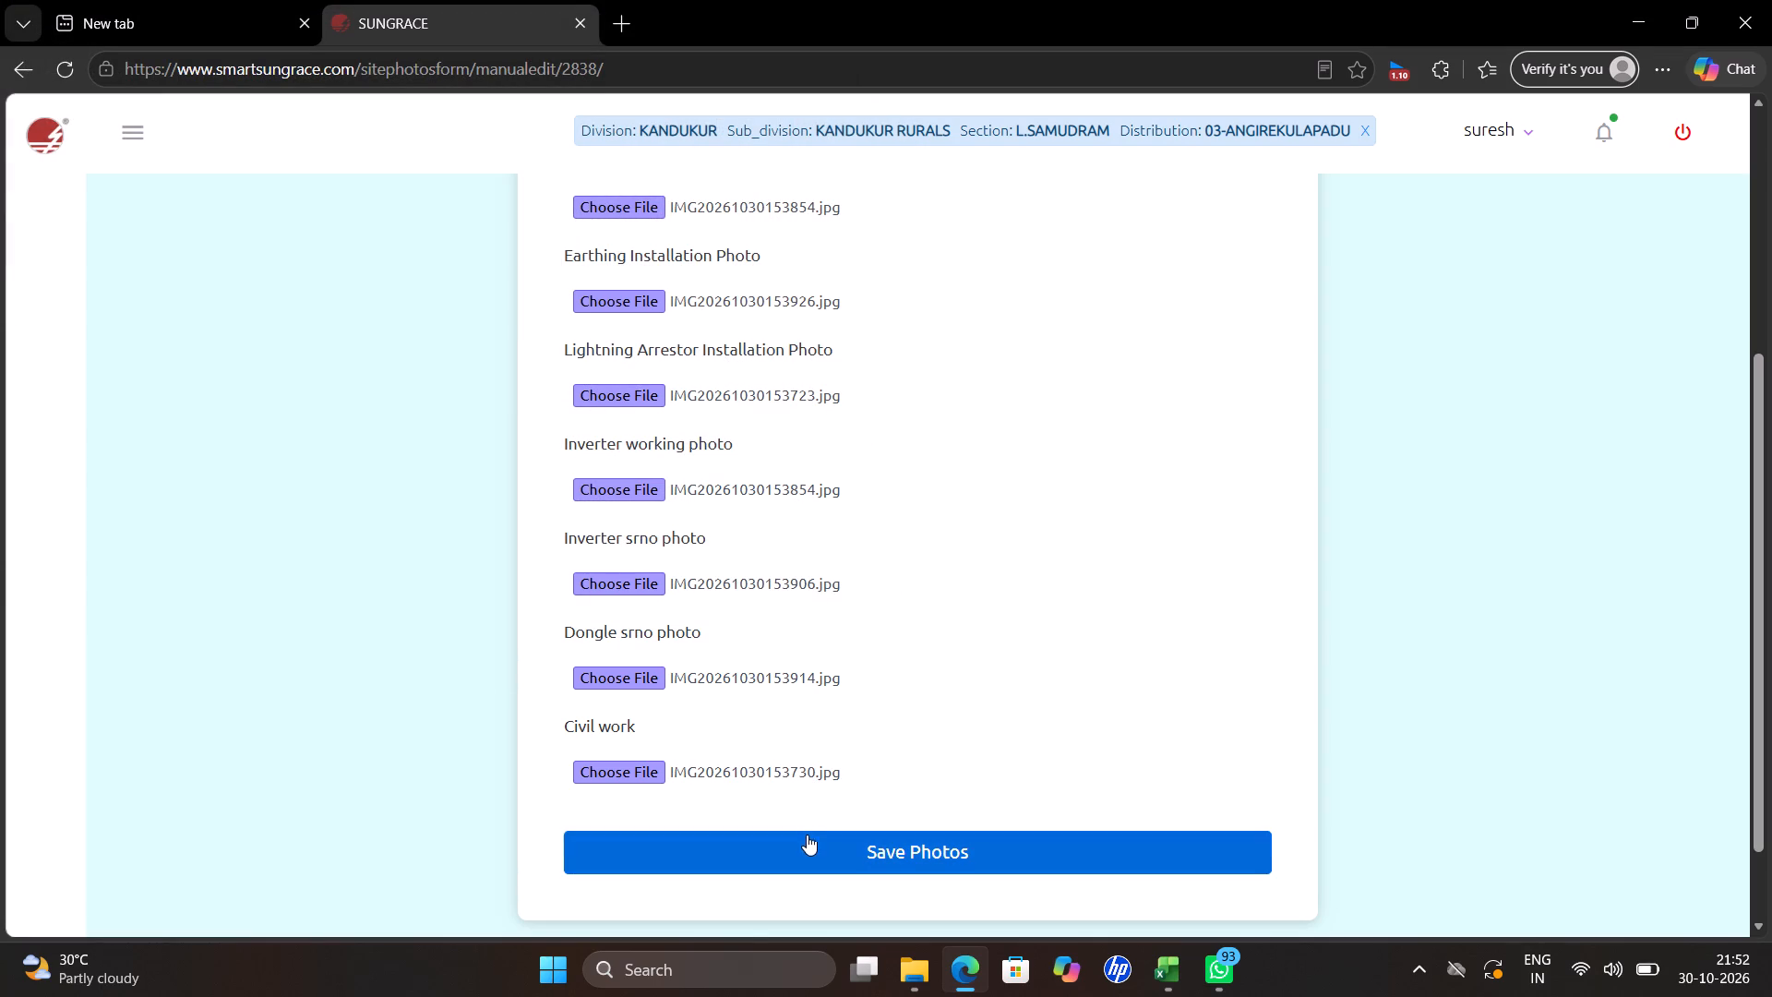
Process and save the installation photos with all listed photos kept ticked.
click(807, 844)
scroll(934, 643, down, 5)
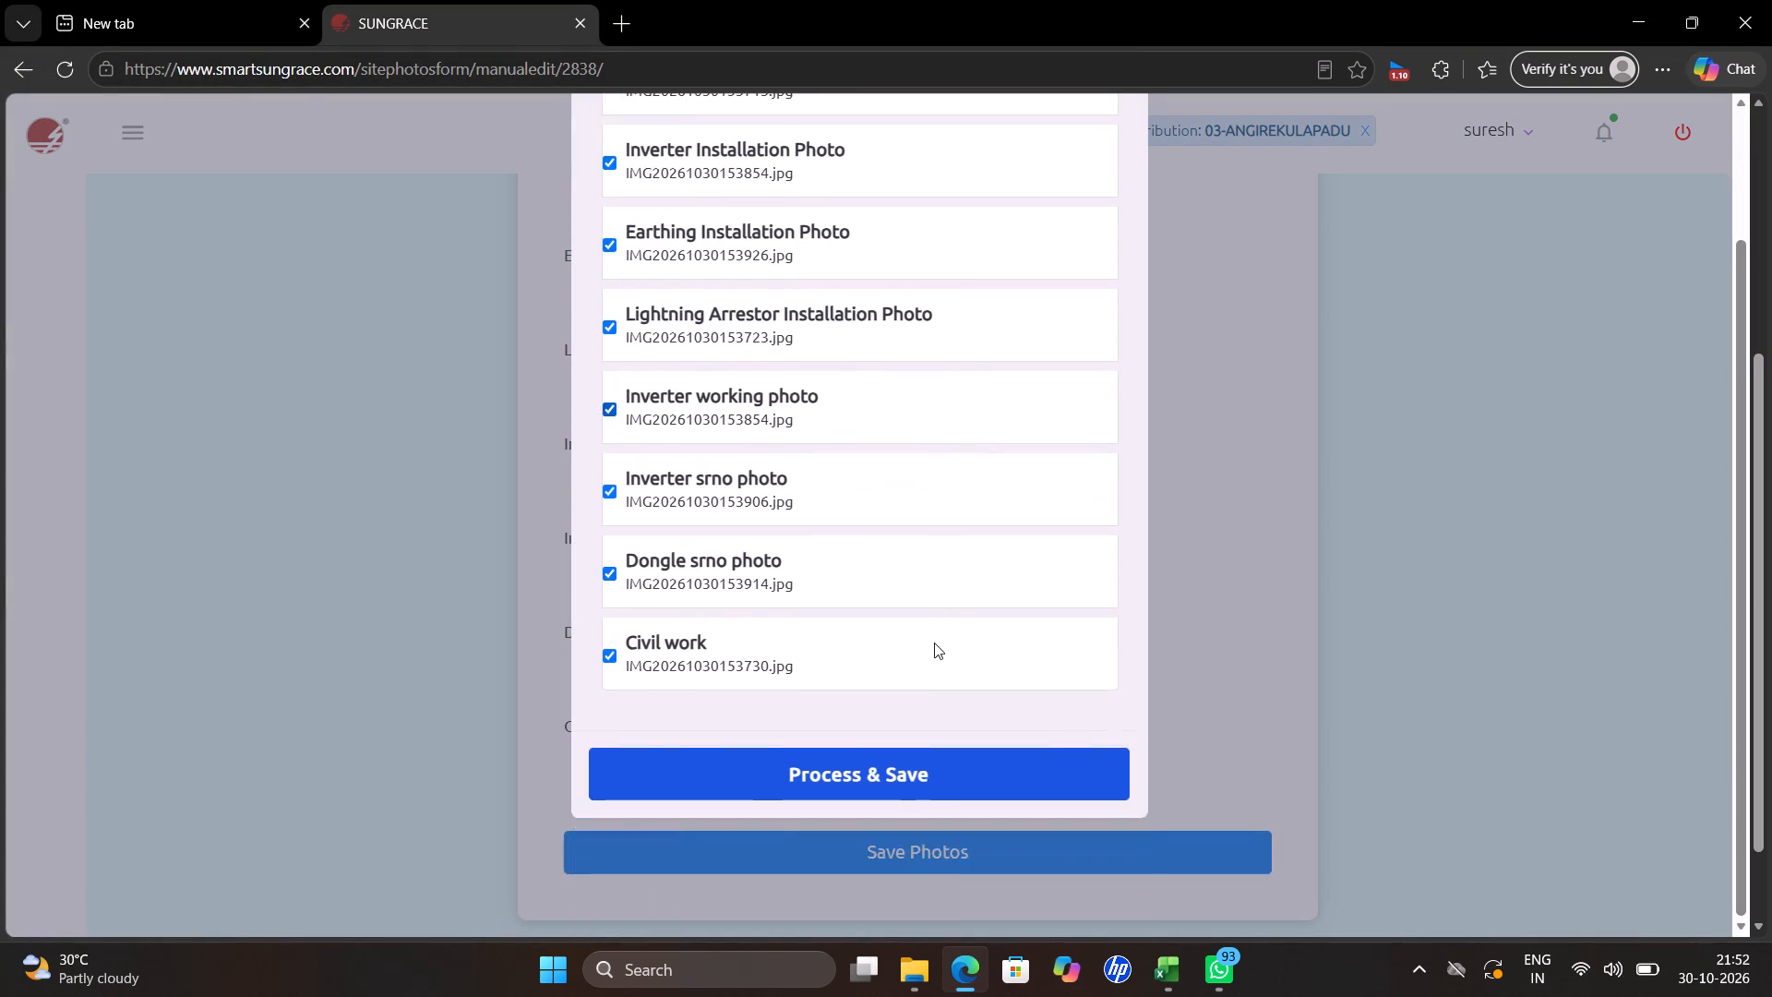
click(895, 849)
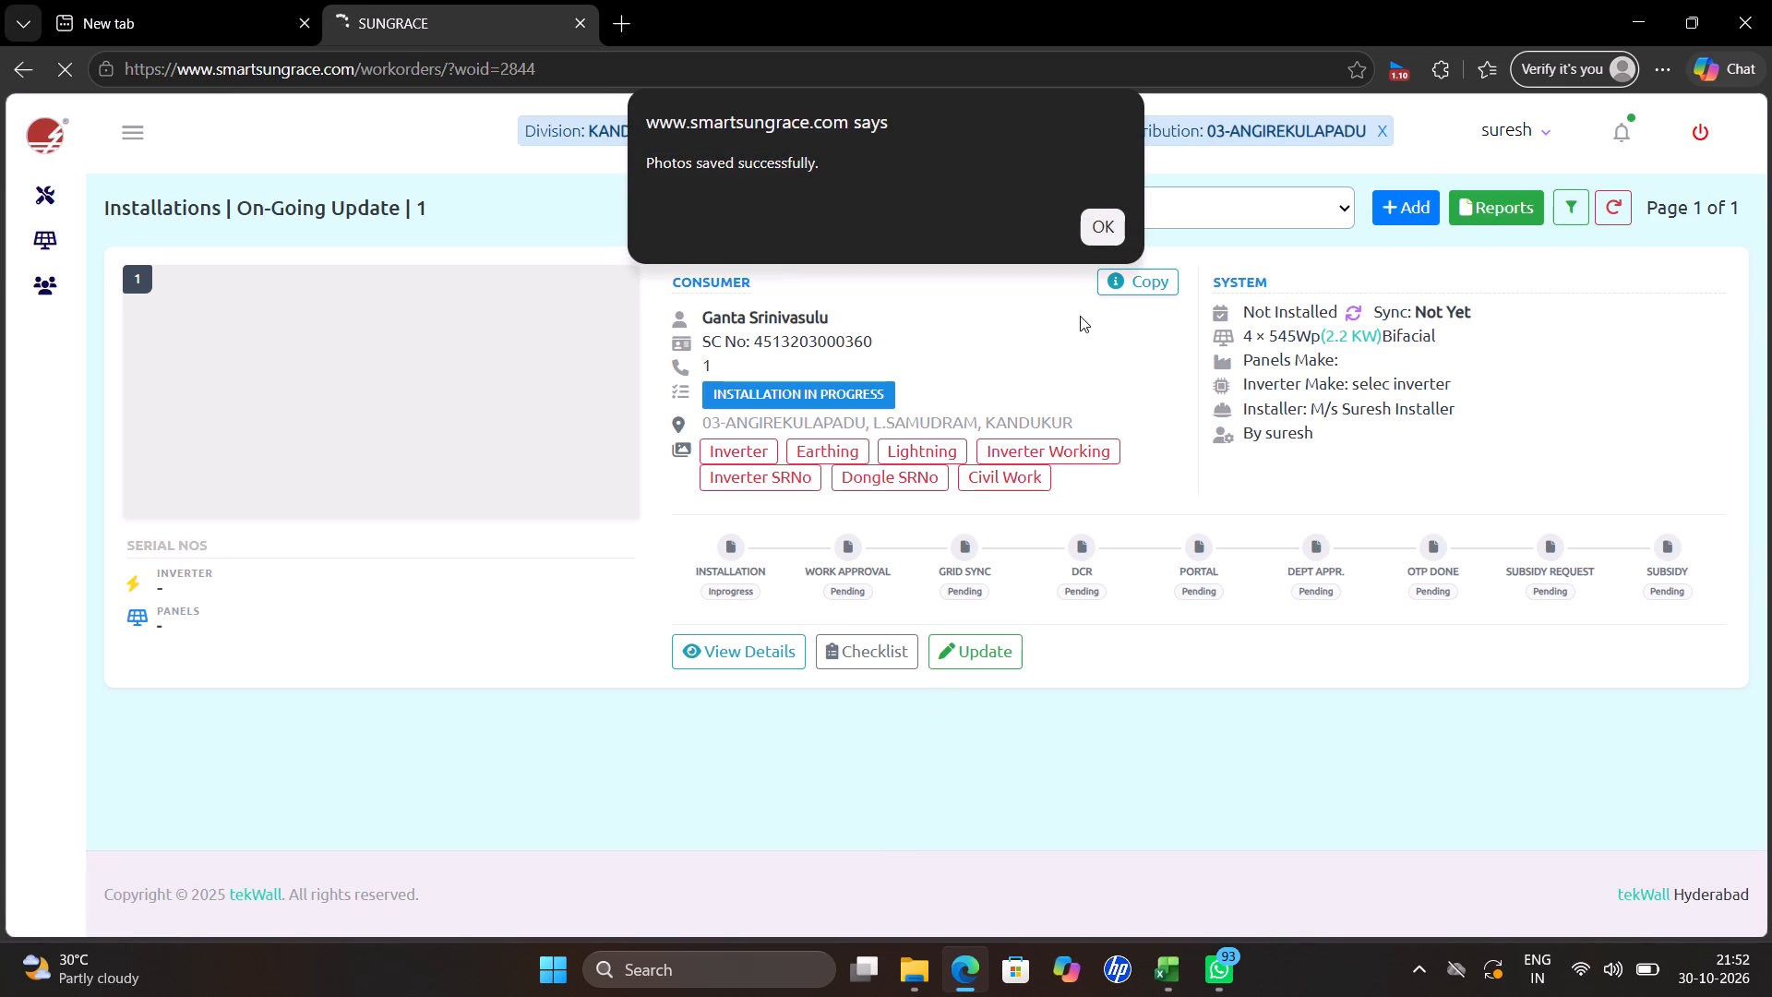
click(1097, 215)
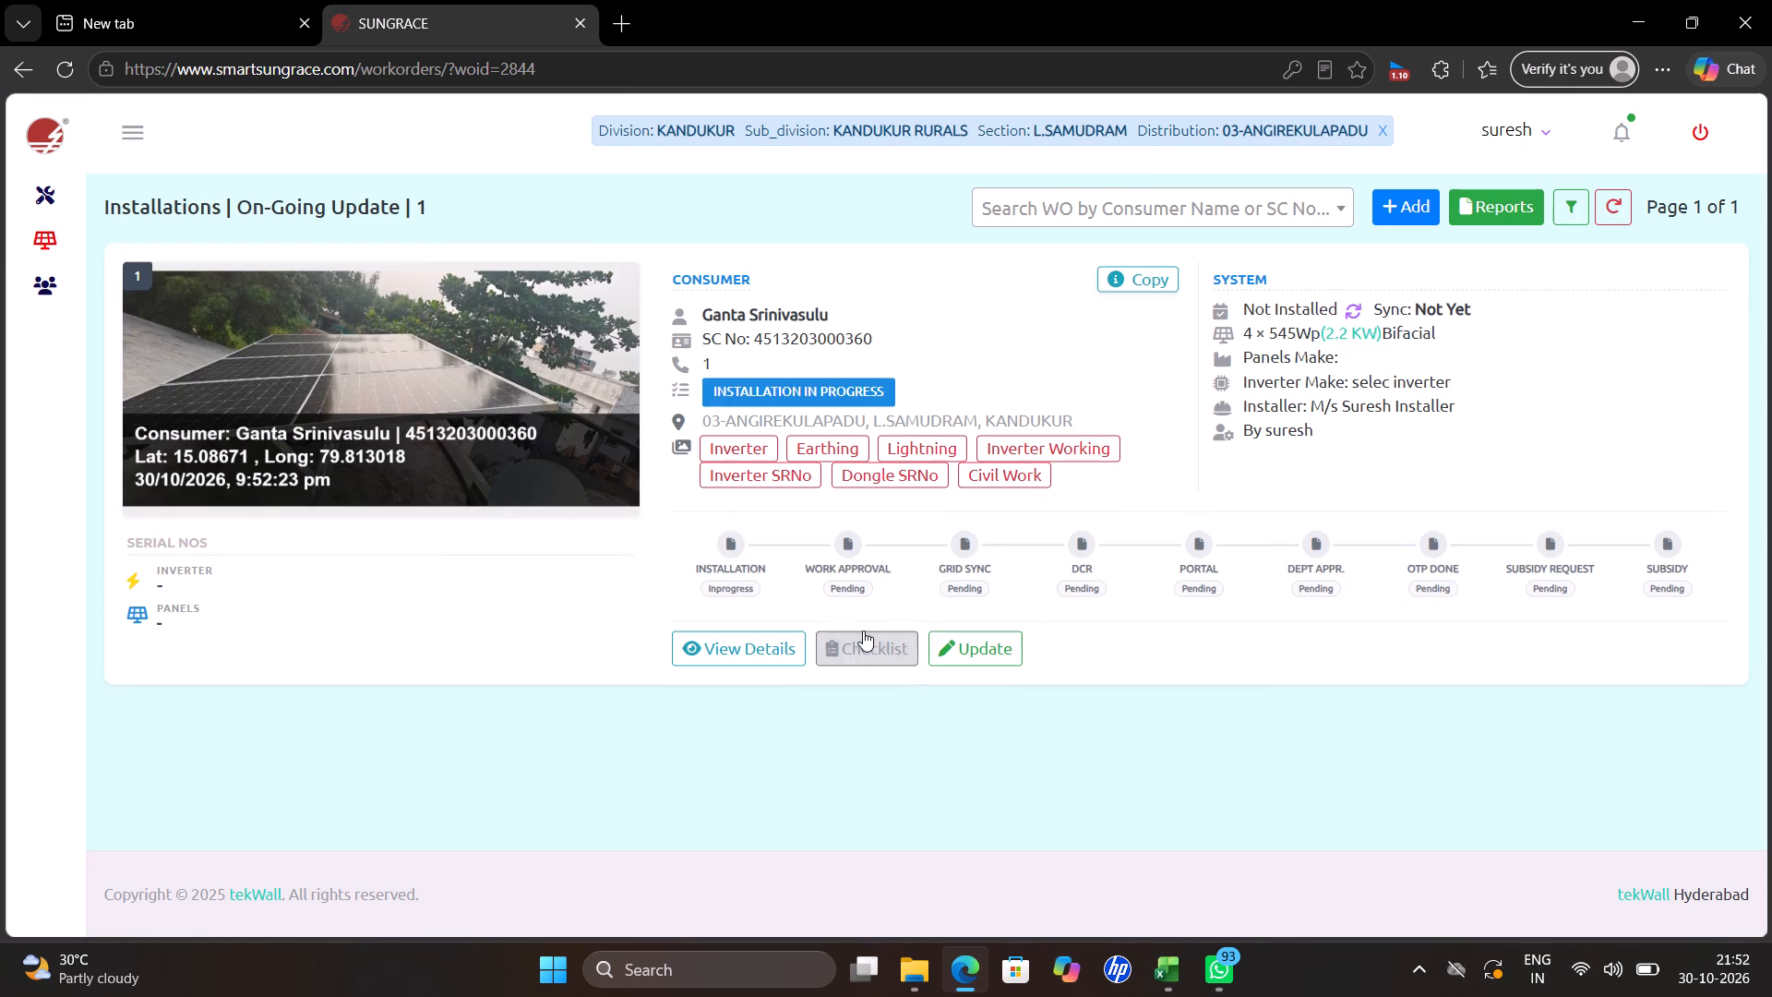
click(993, 656)
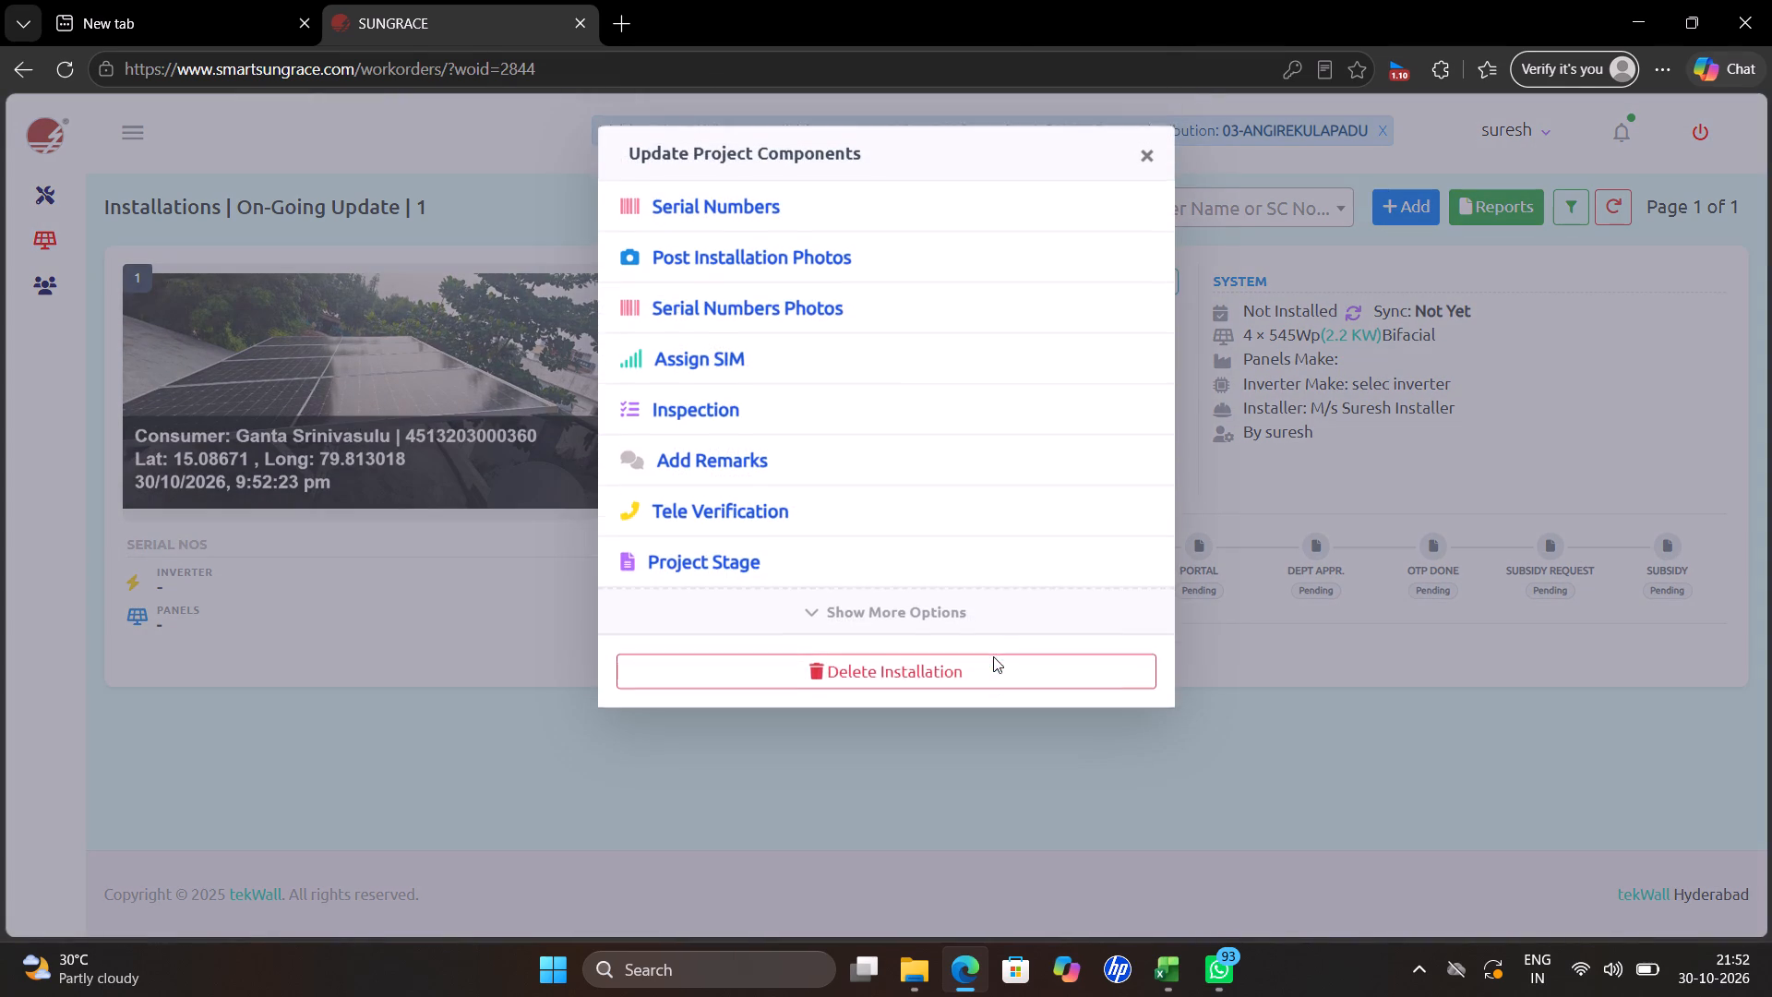
click(923, 219)
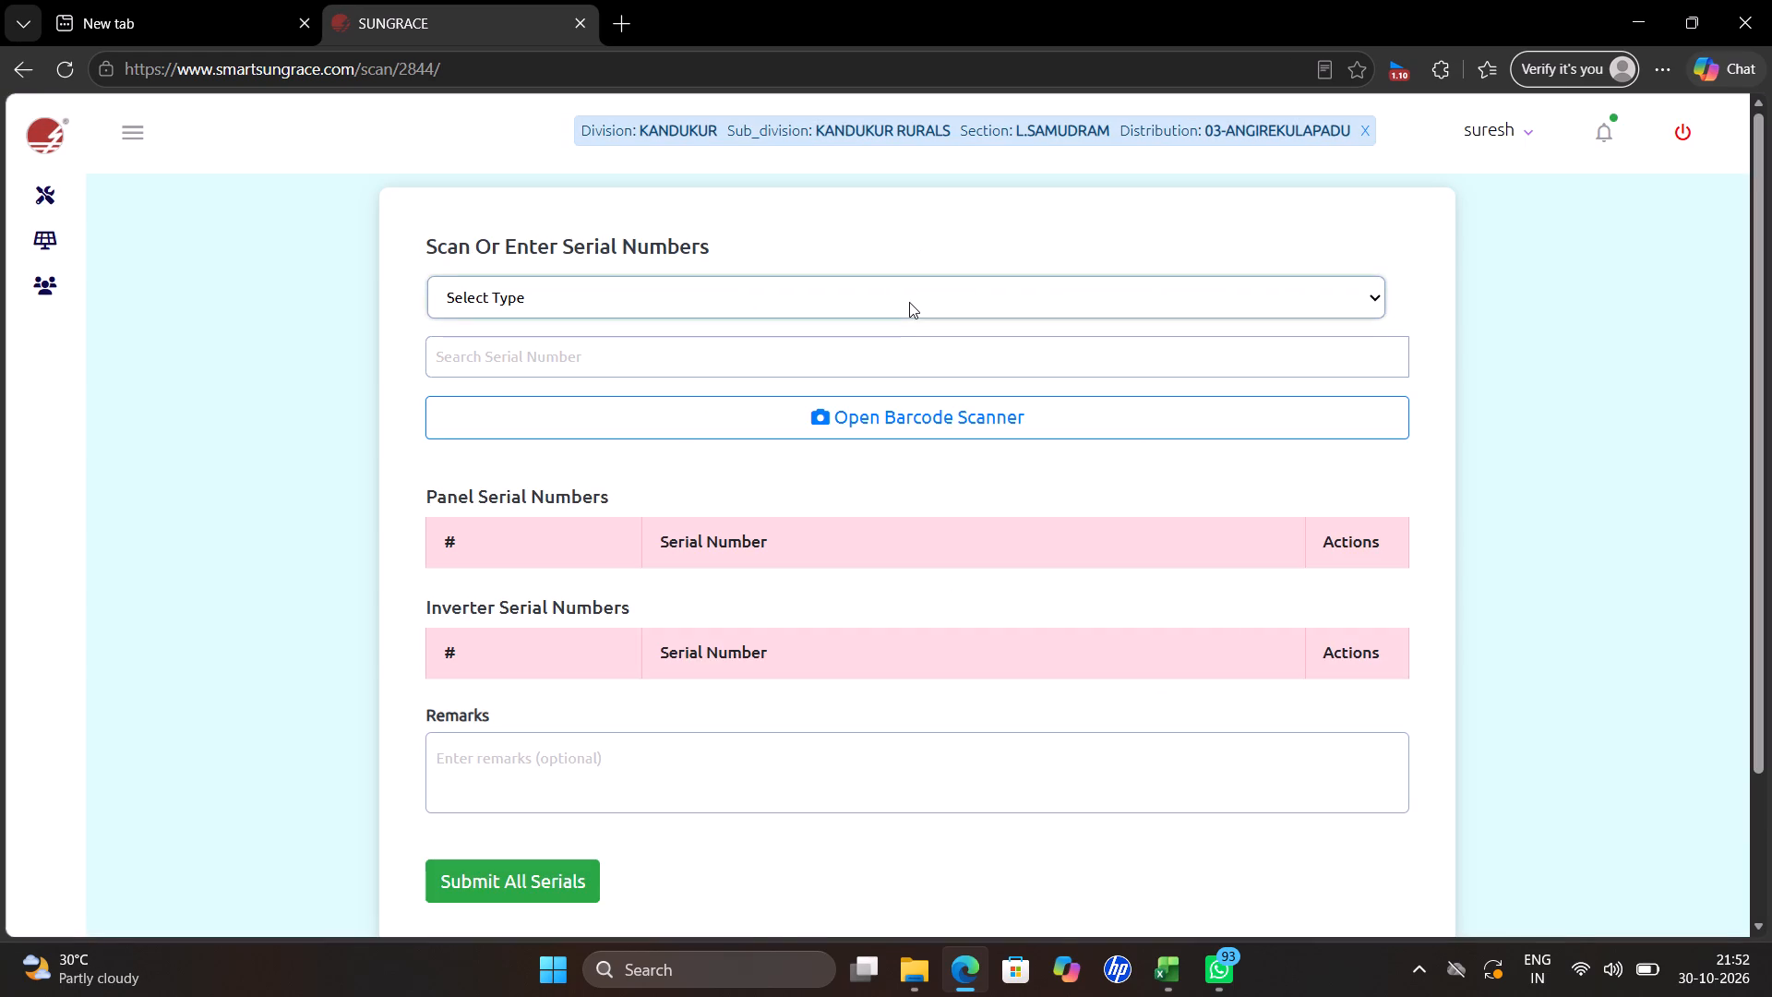
click(909, 302)
click(839, 375)
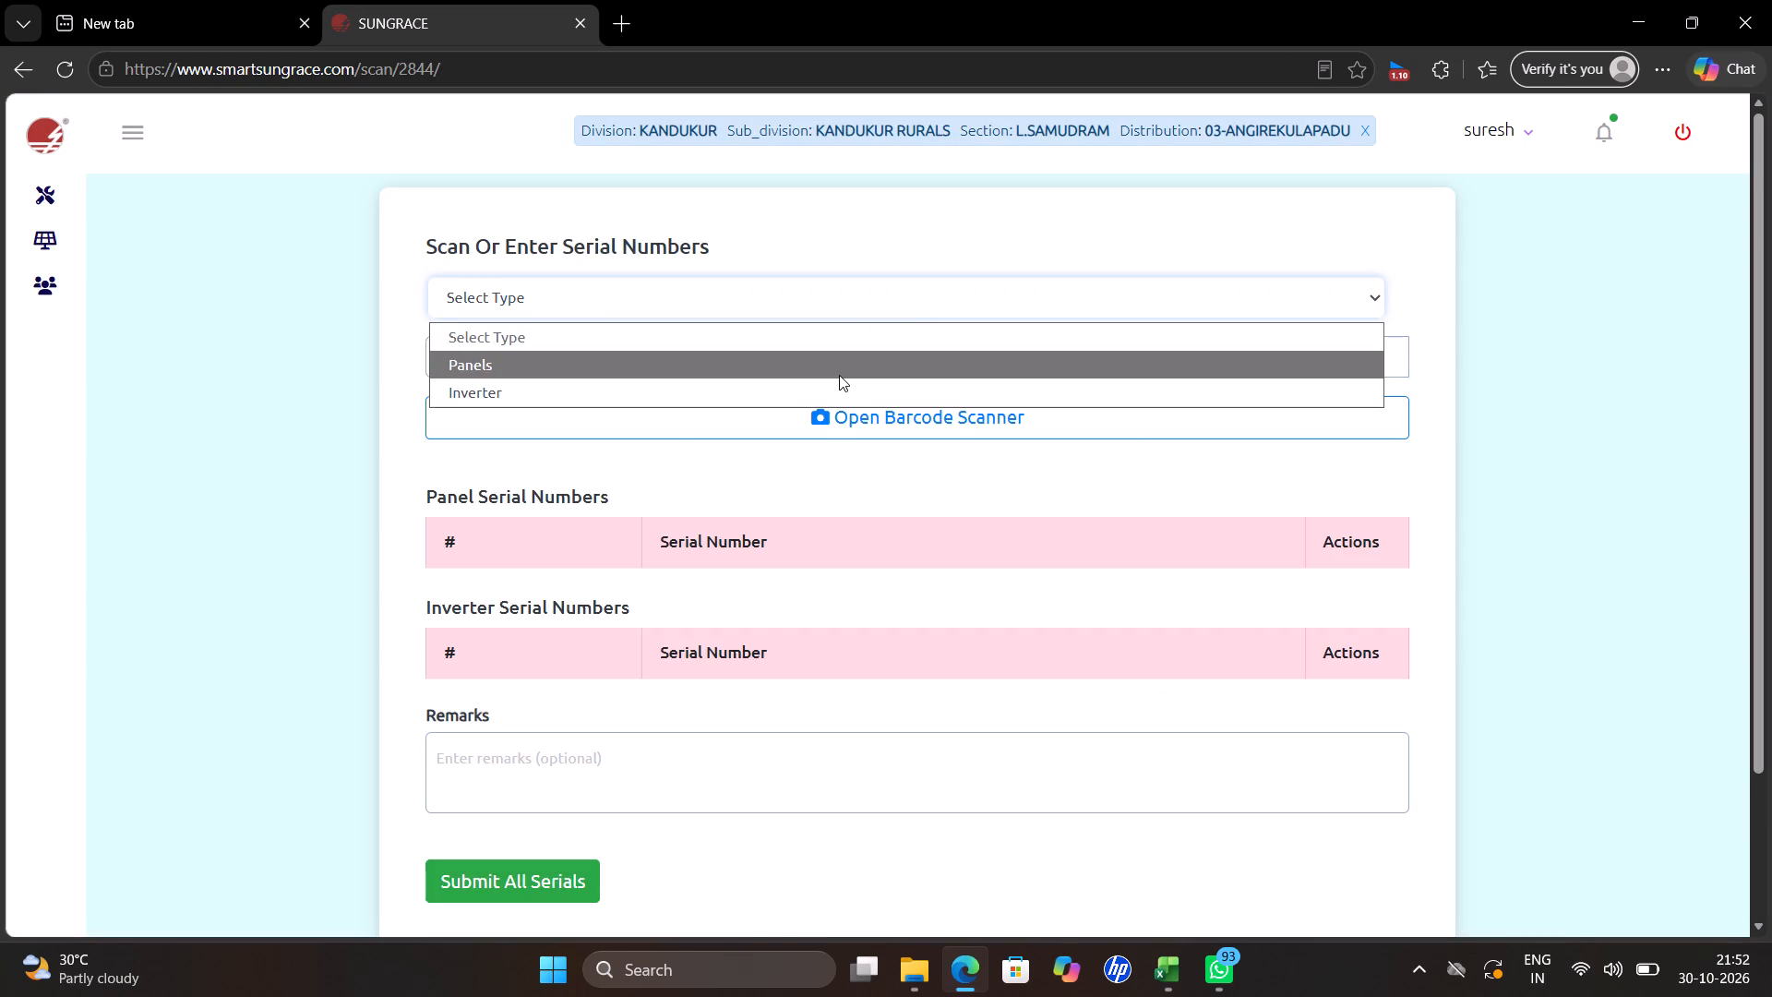
click(839, 373)
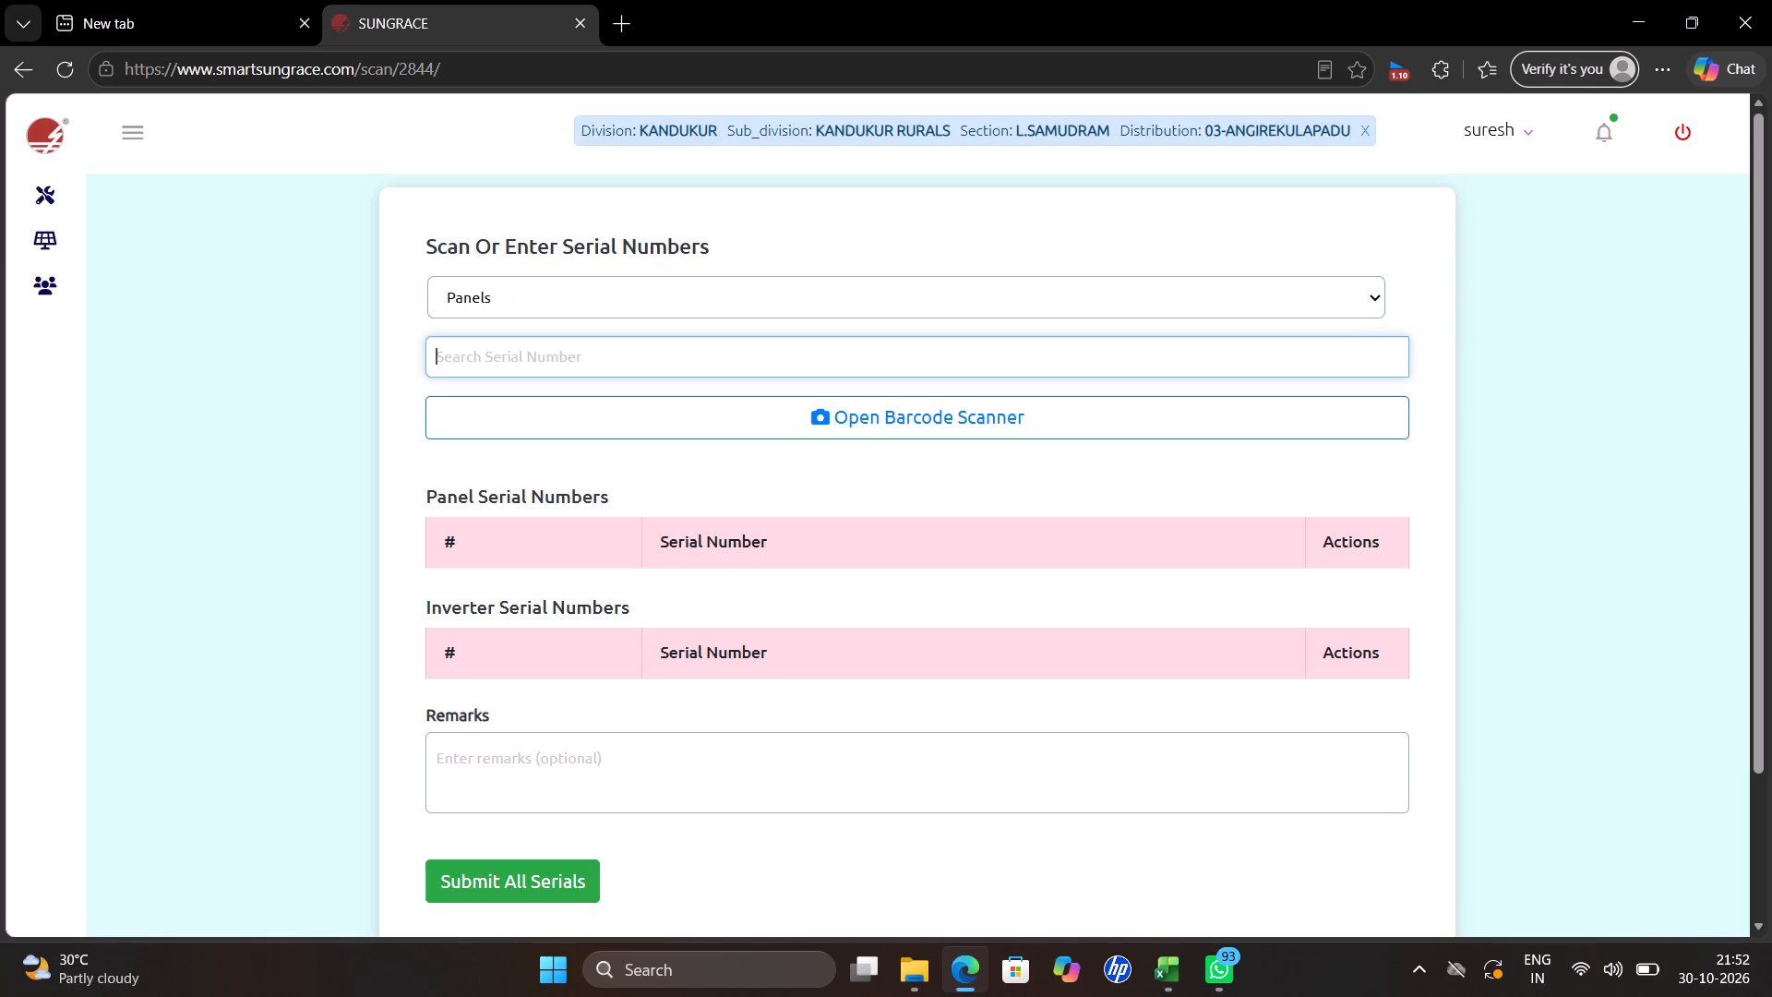
text(7630)
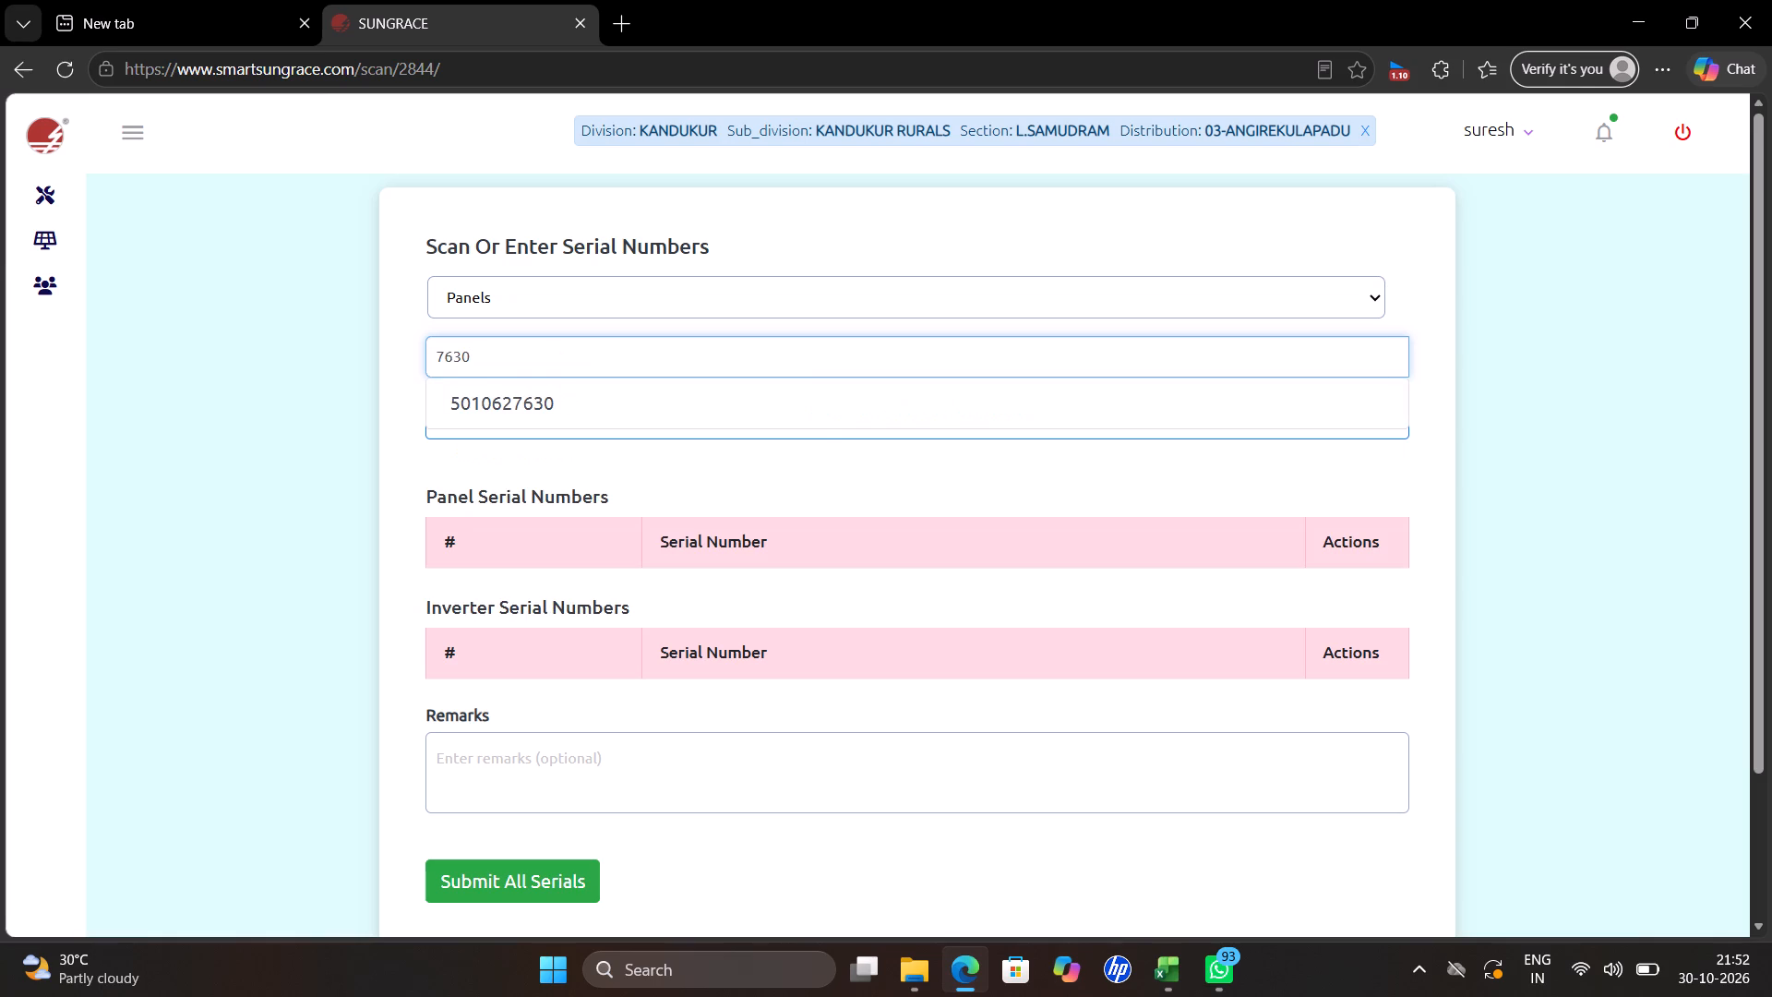
click(820, 410)
click(822, 365)
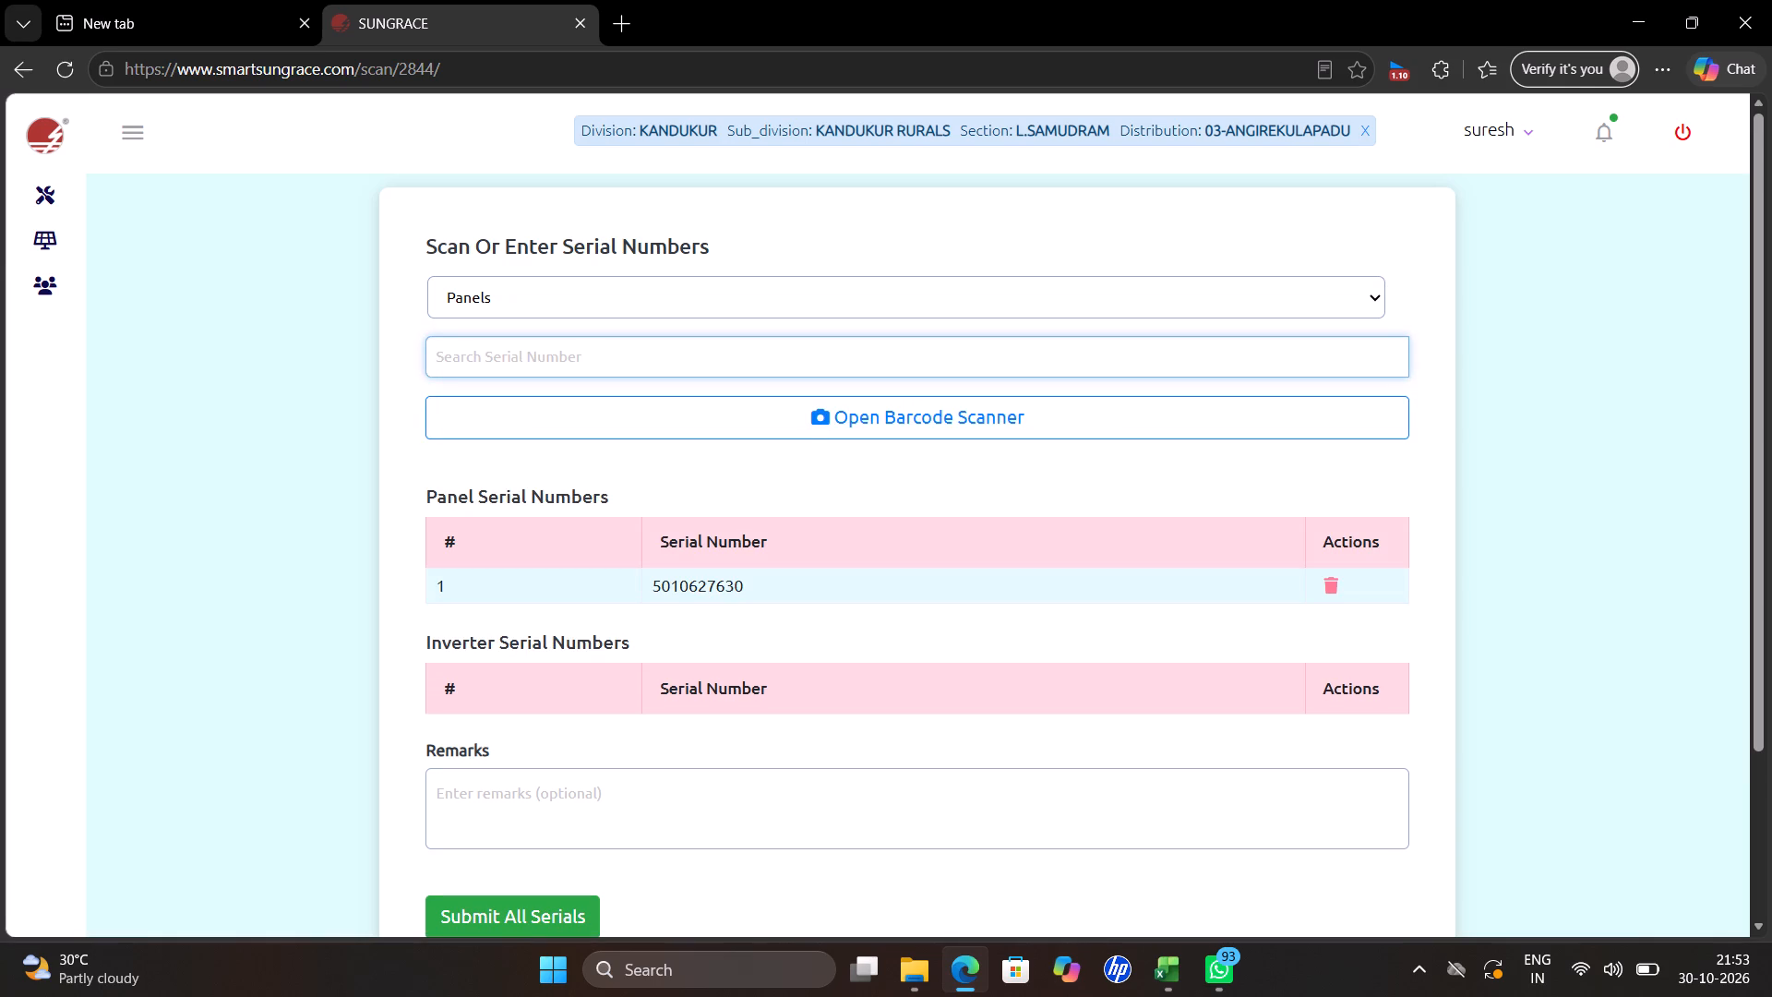
text(88)
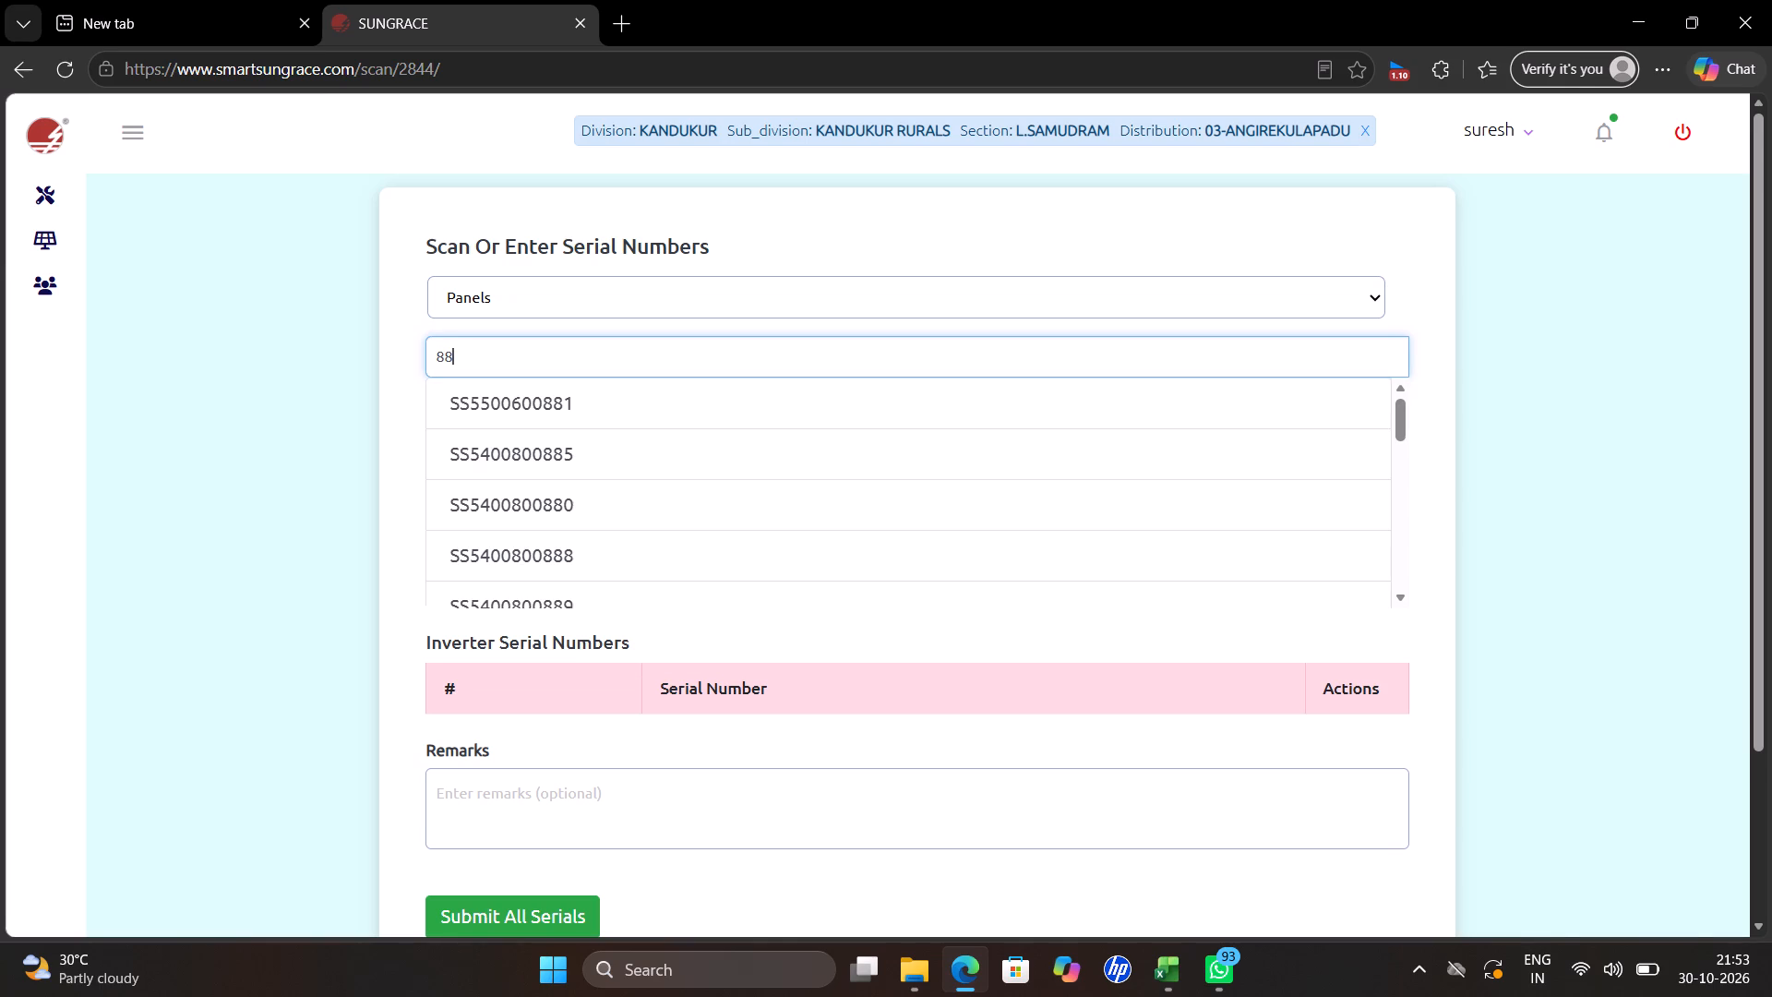
text(07)
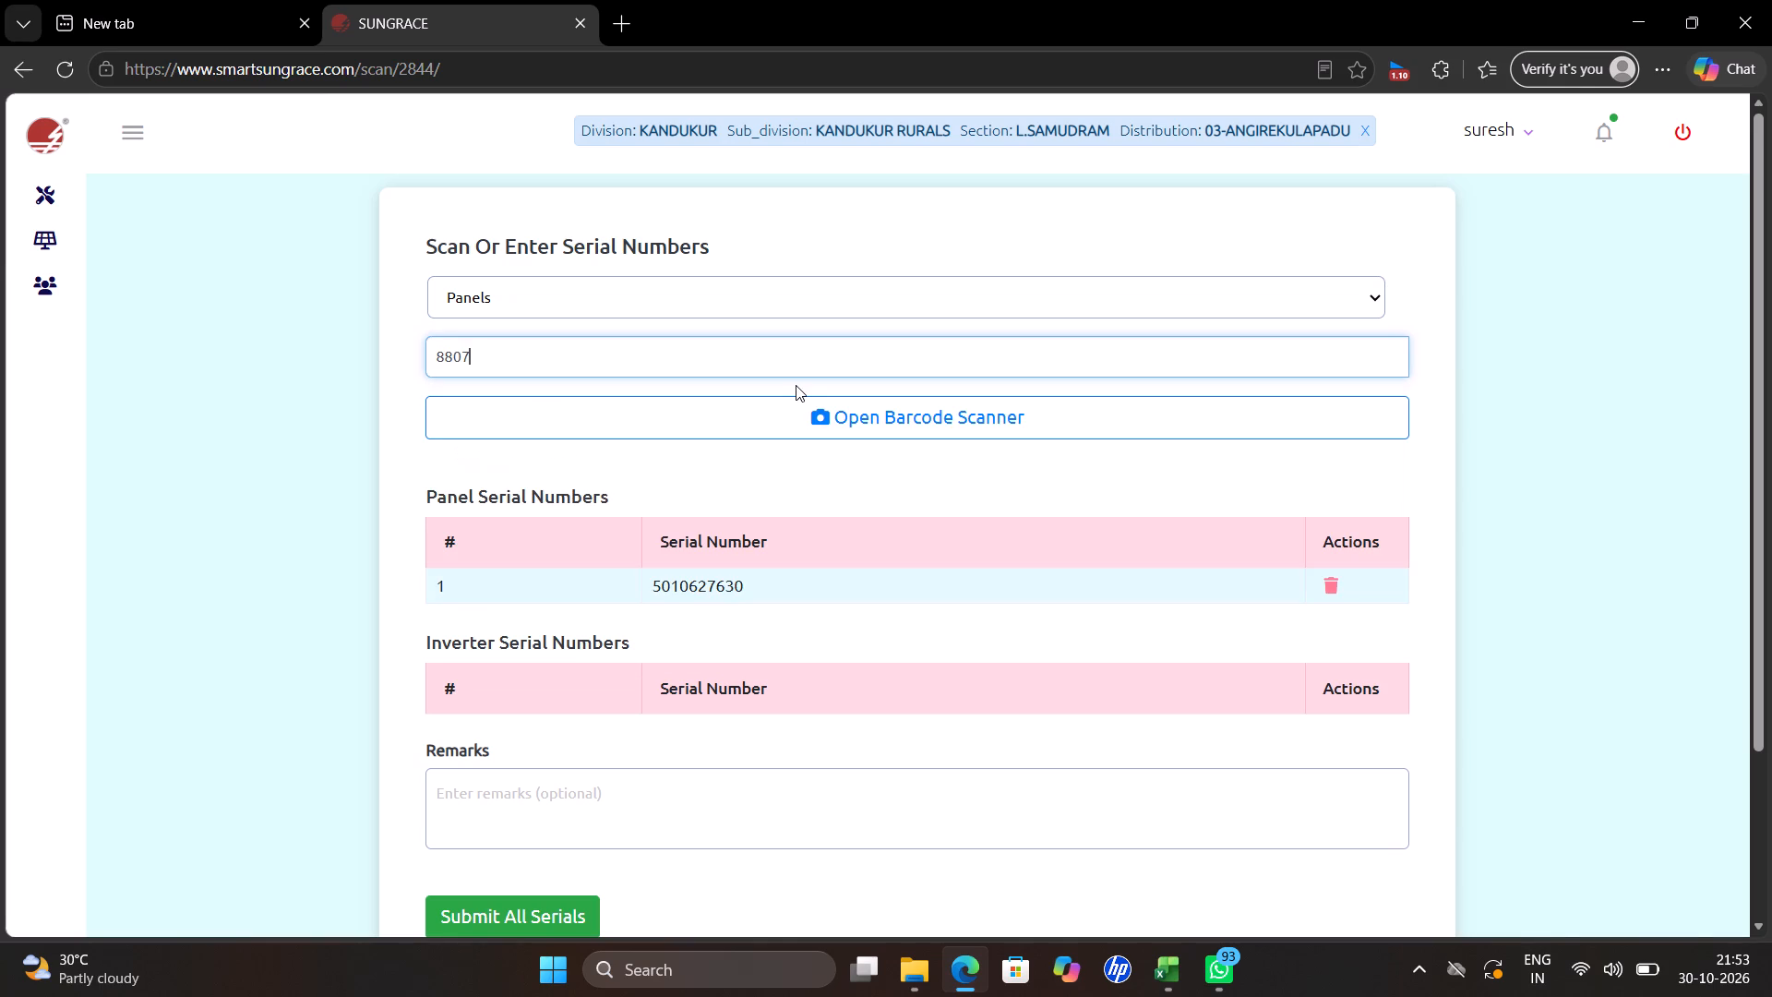
key(Left)
key(Left)
key(Left)
key(BackSpace)
key(6)
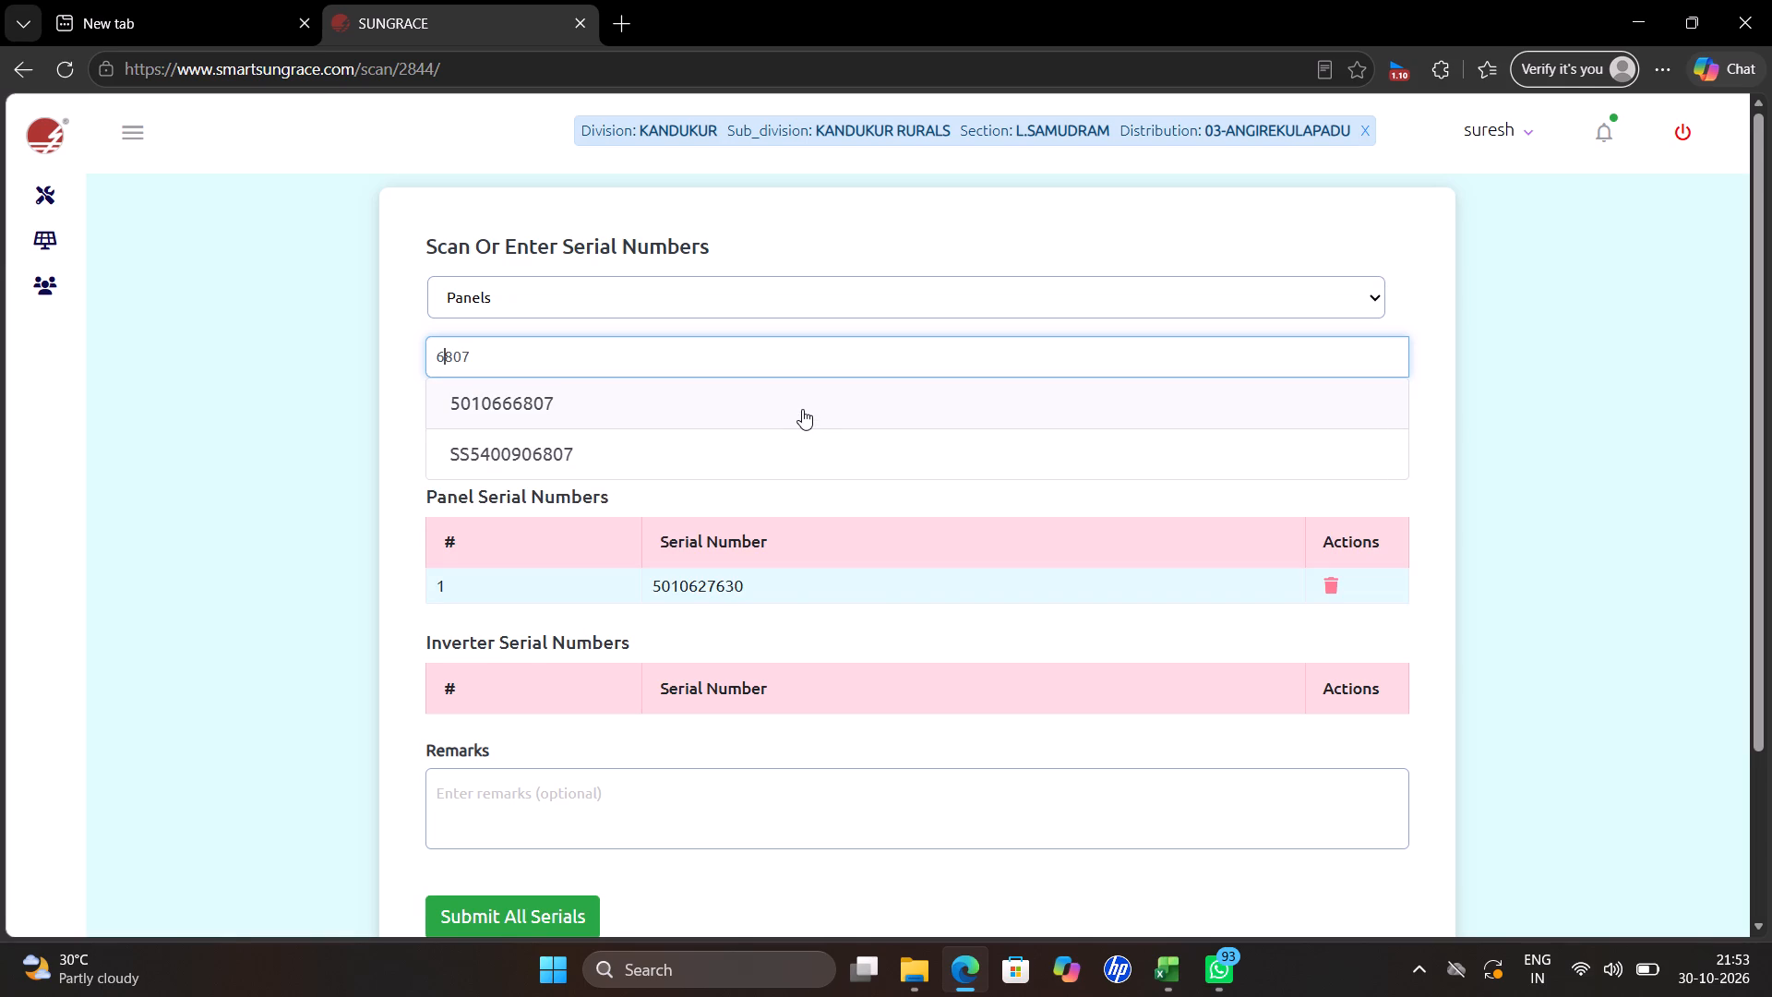
click(802, 409)
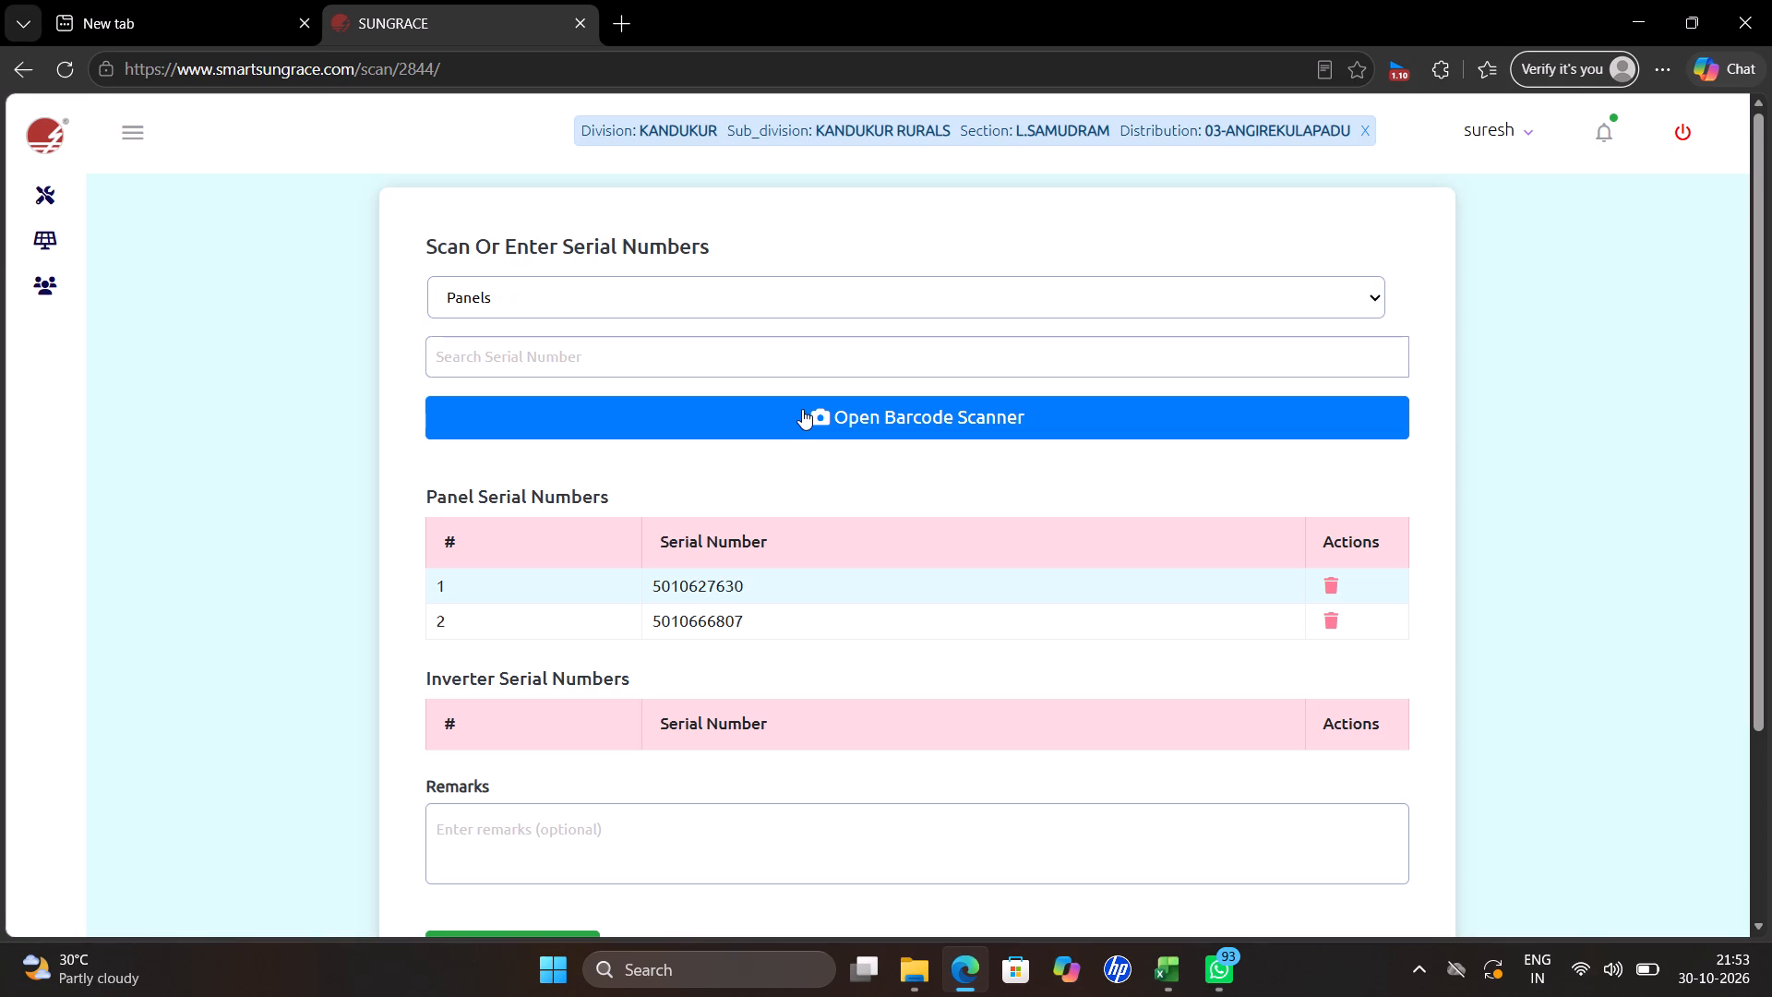
text(68)
click(773, 366)
text(6818)
click(714, 406)
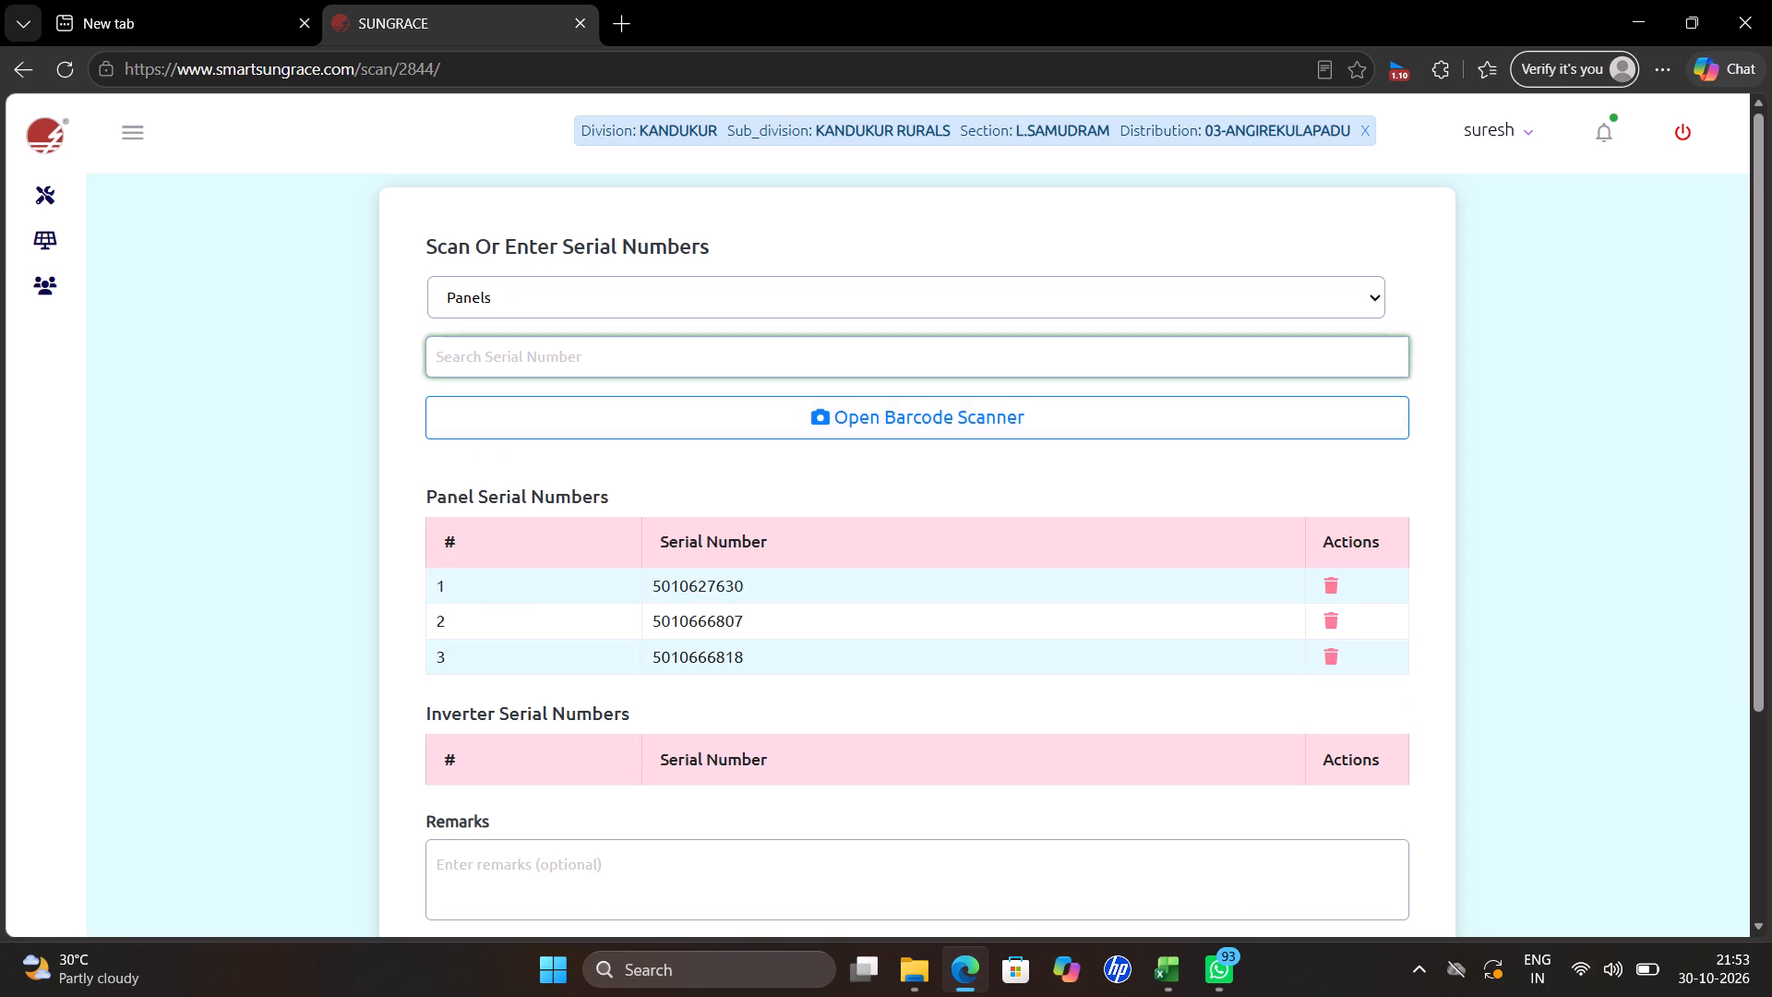
click(714, 353)
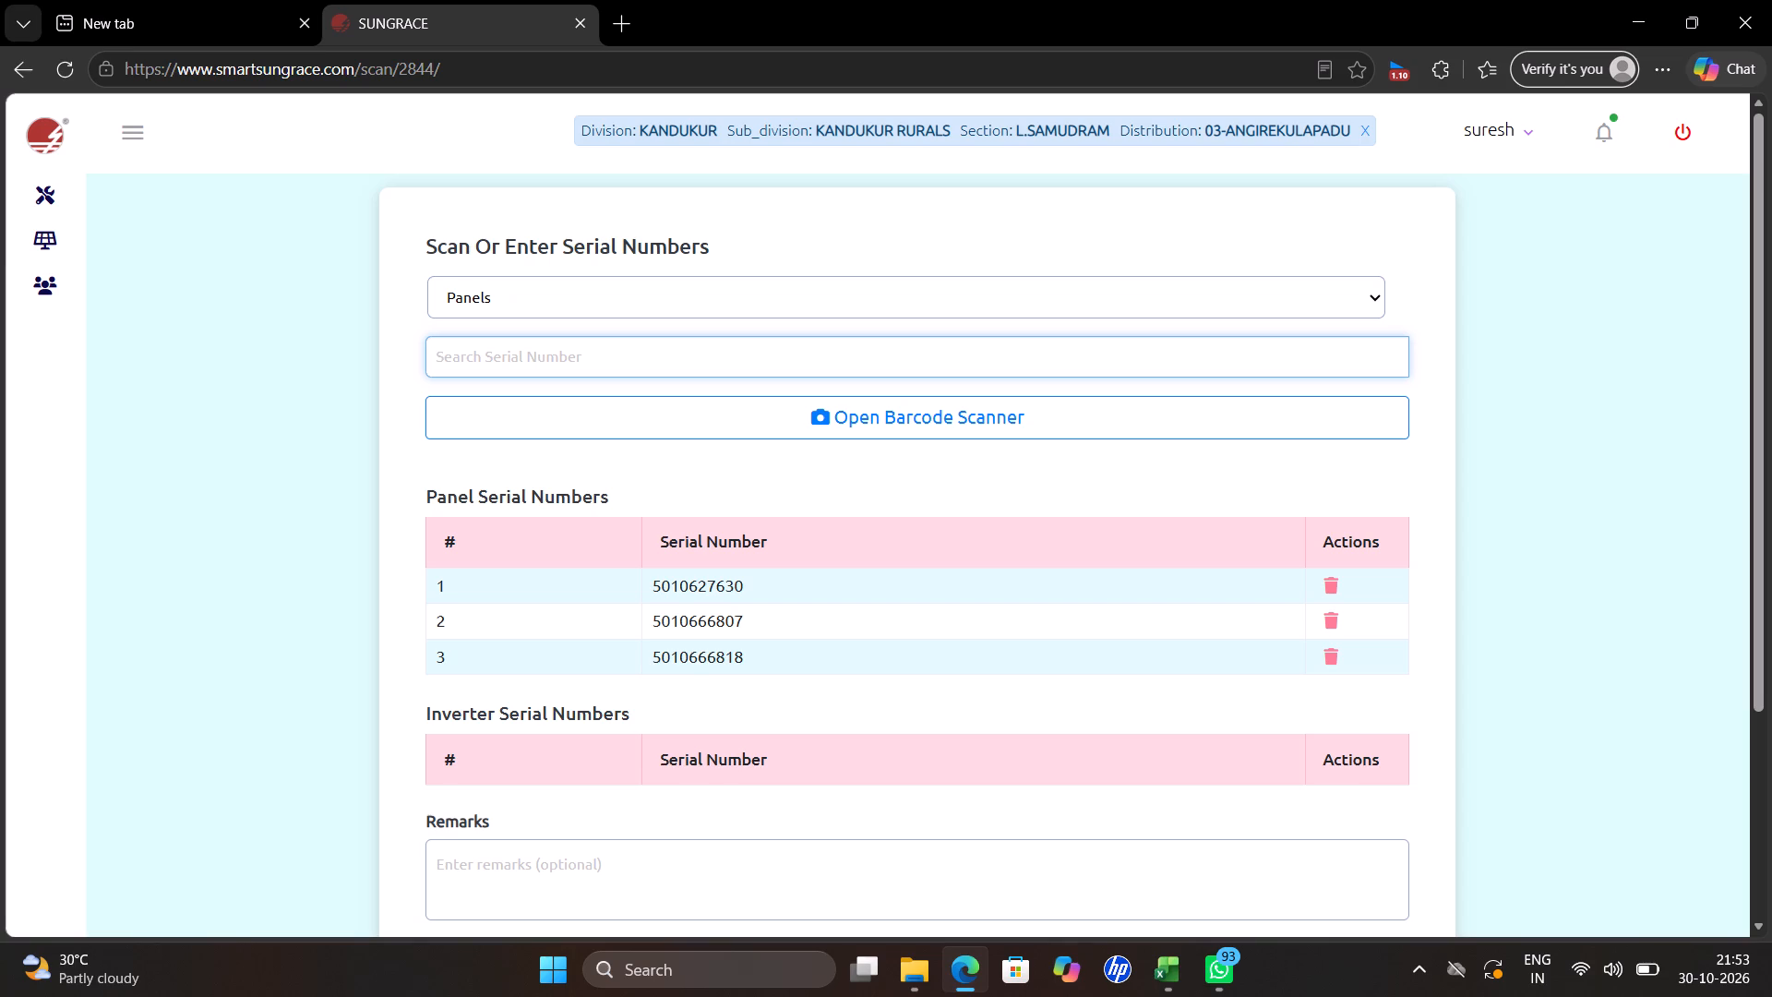
text(7291)
click(639, 396)
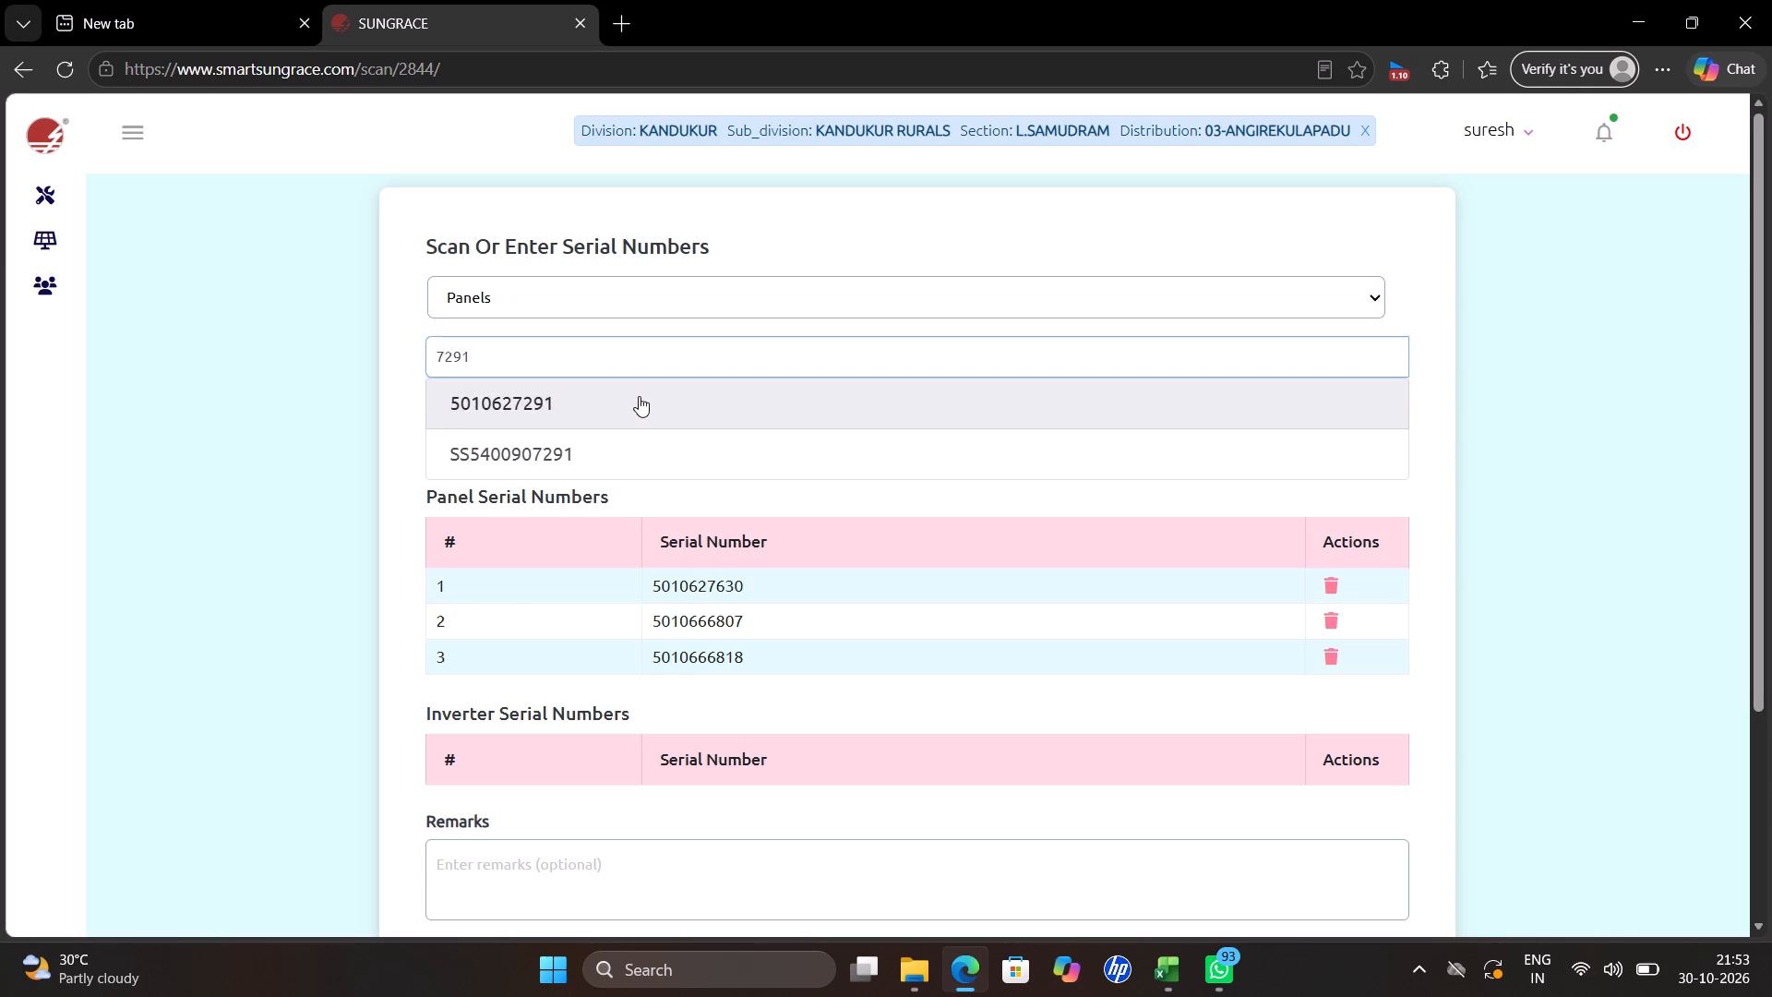
scroll(896, 543, down, 2)
scroll(838, 390, up, 2)
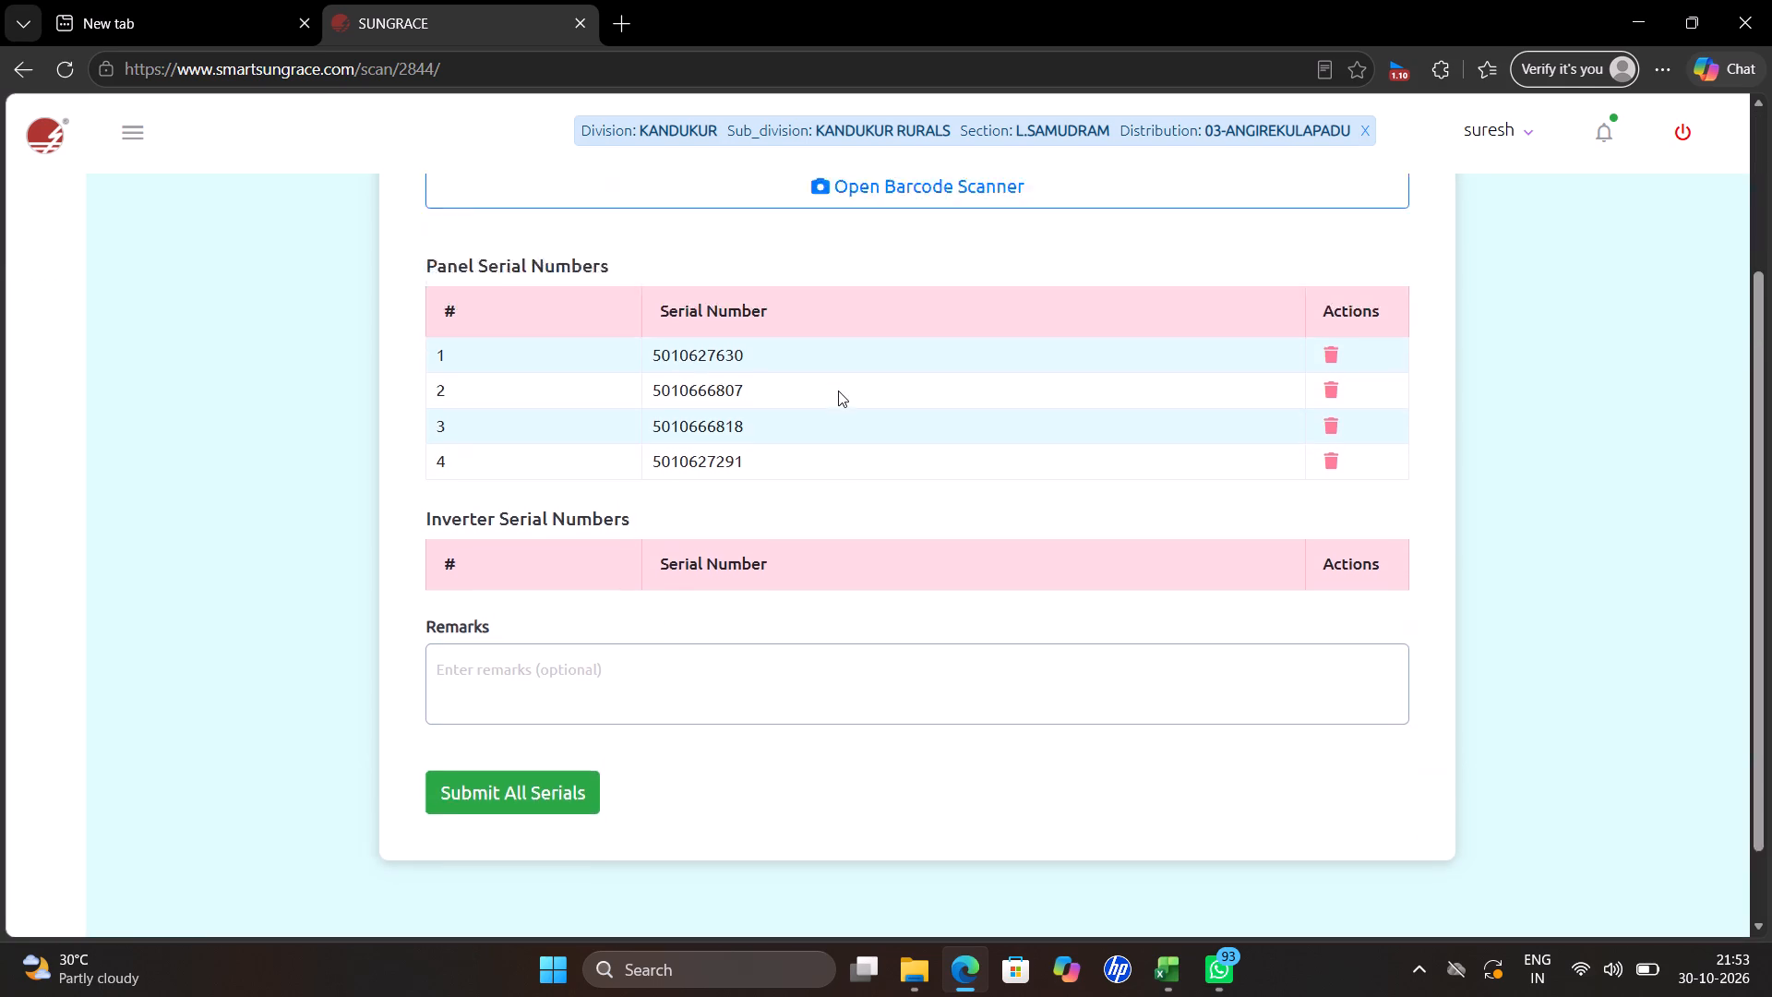
scroll(838, 390, up, 1)
click(808, 294)
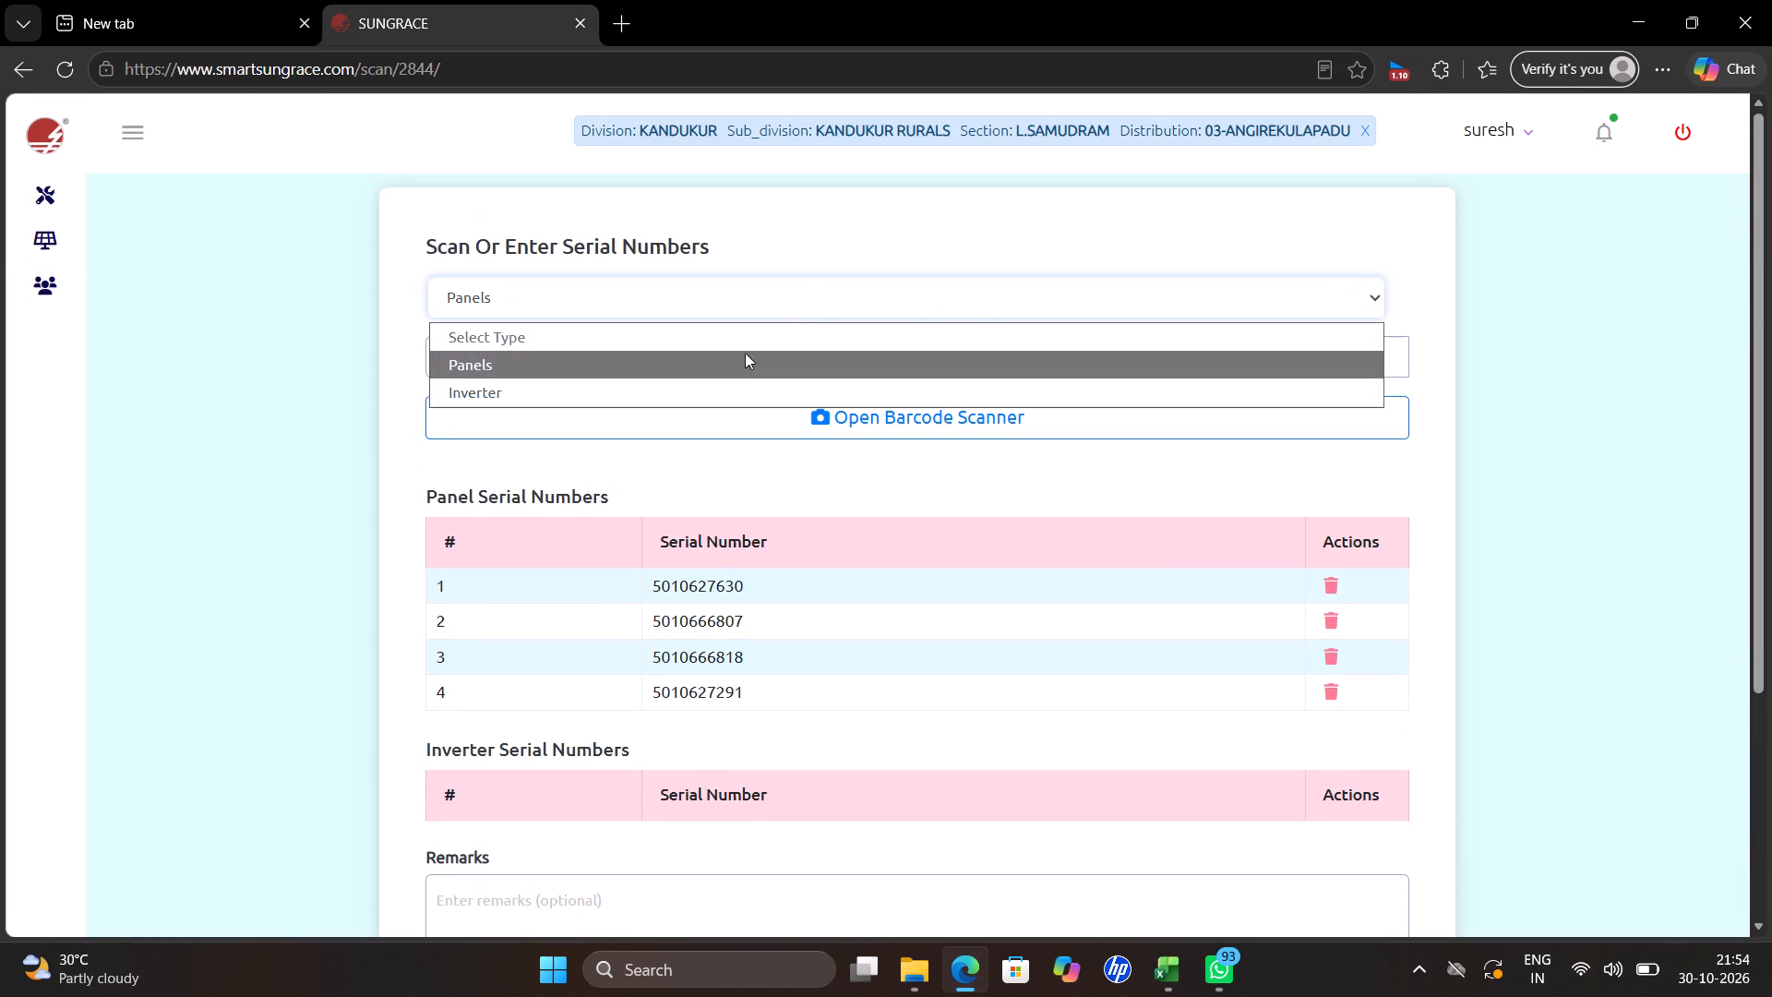
click(719, 386)
click(719, 367)
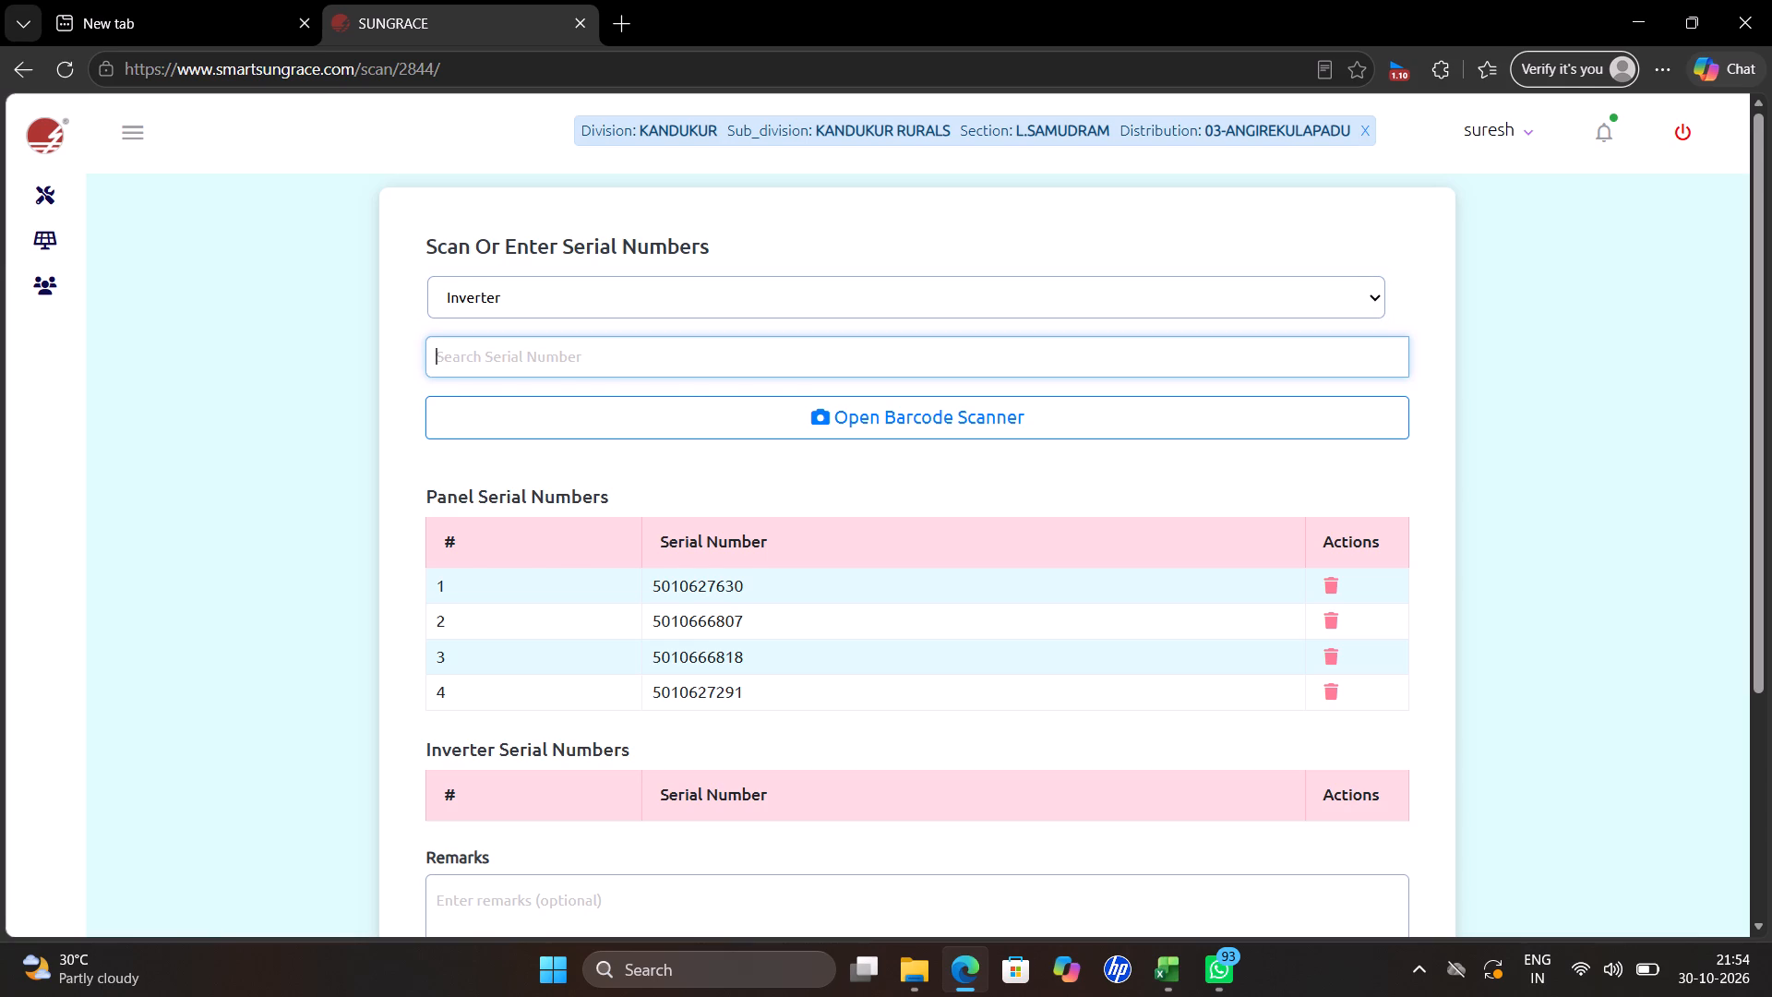
text(2900)
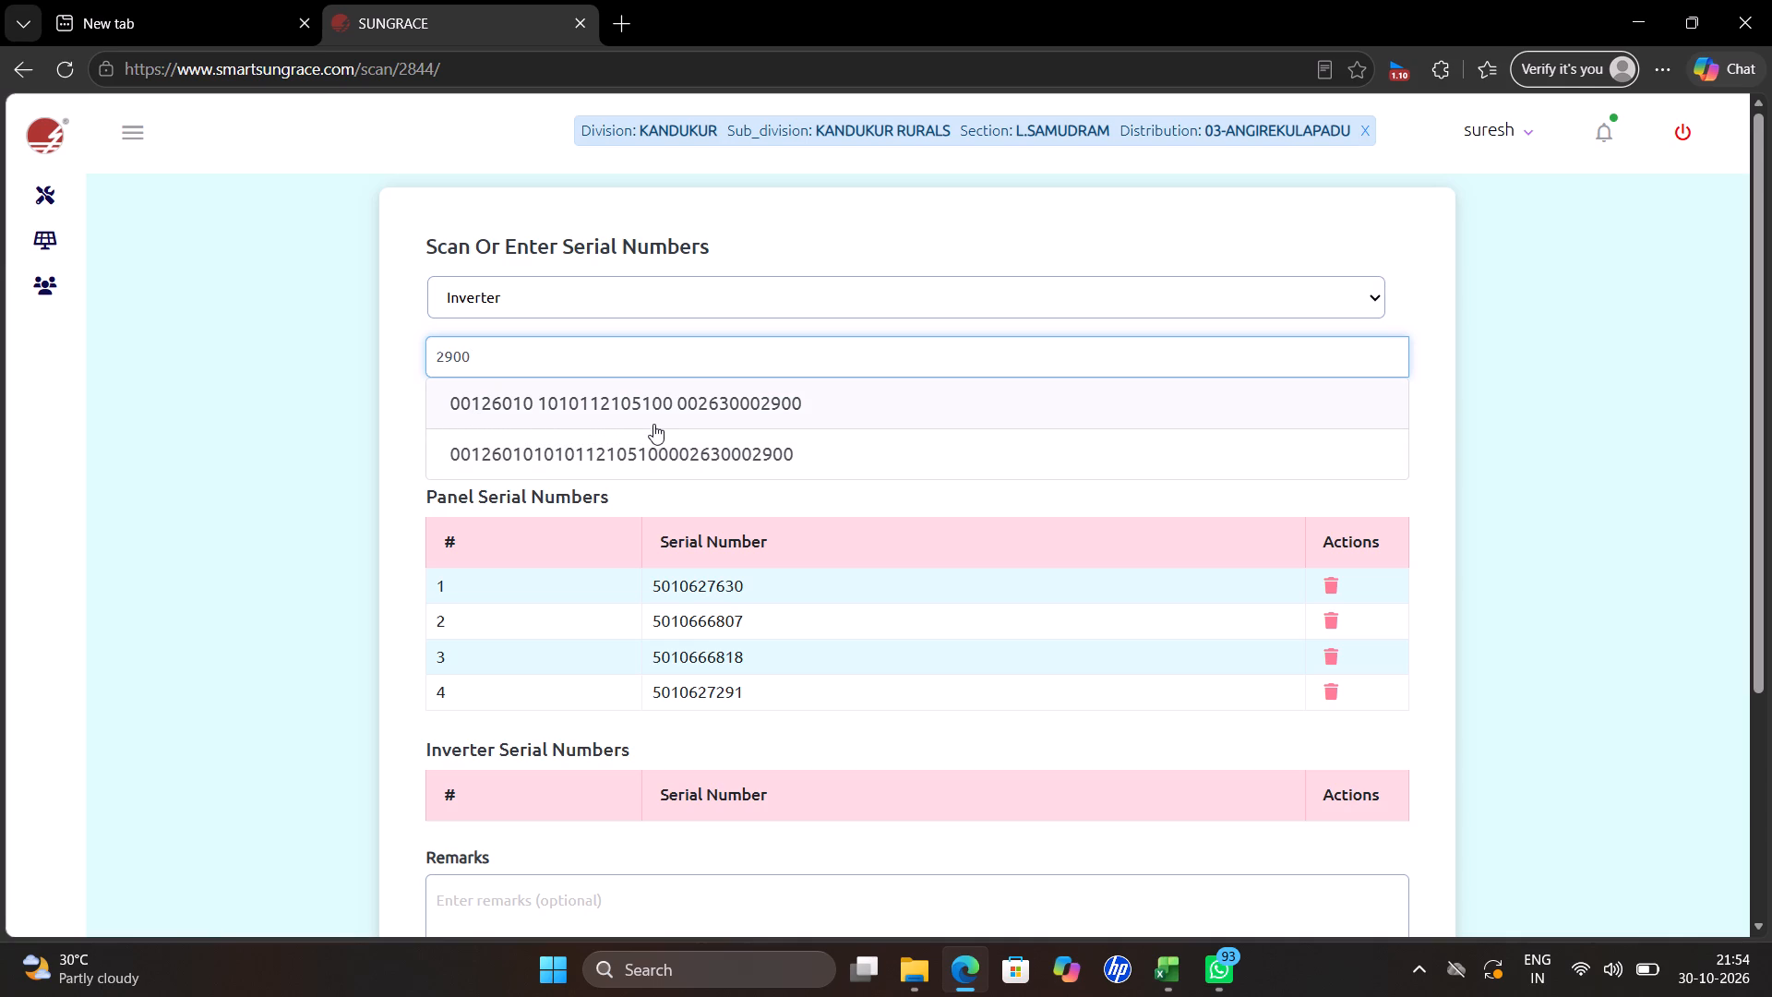
click(684, 443)
Submit all panel and inverter serials for the 360 installation, leaving the remarks empty.
scroll(1018, 626, down, 5)
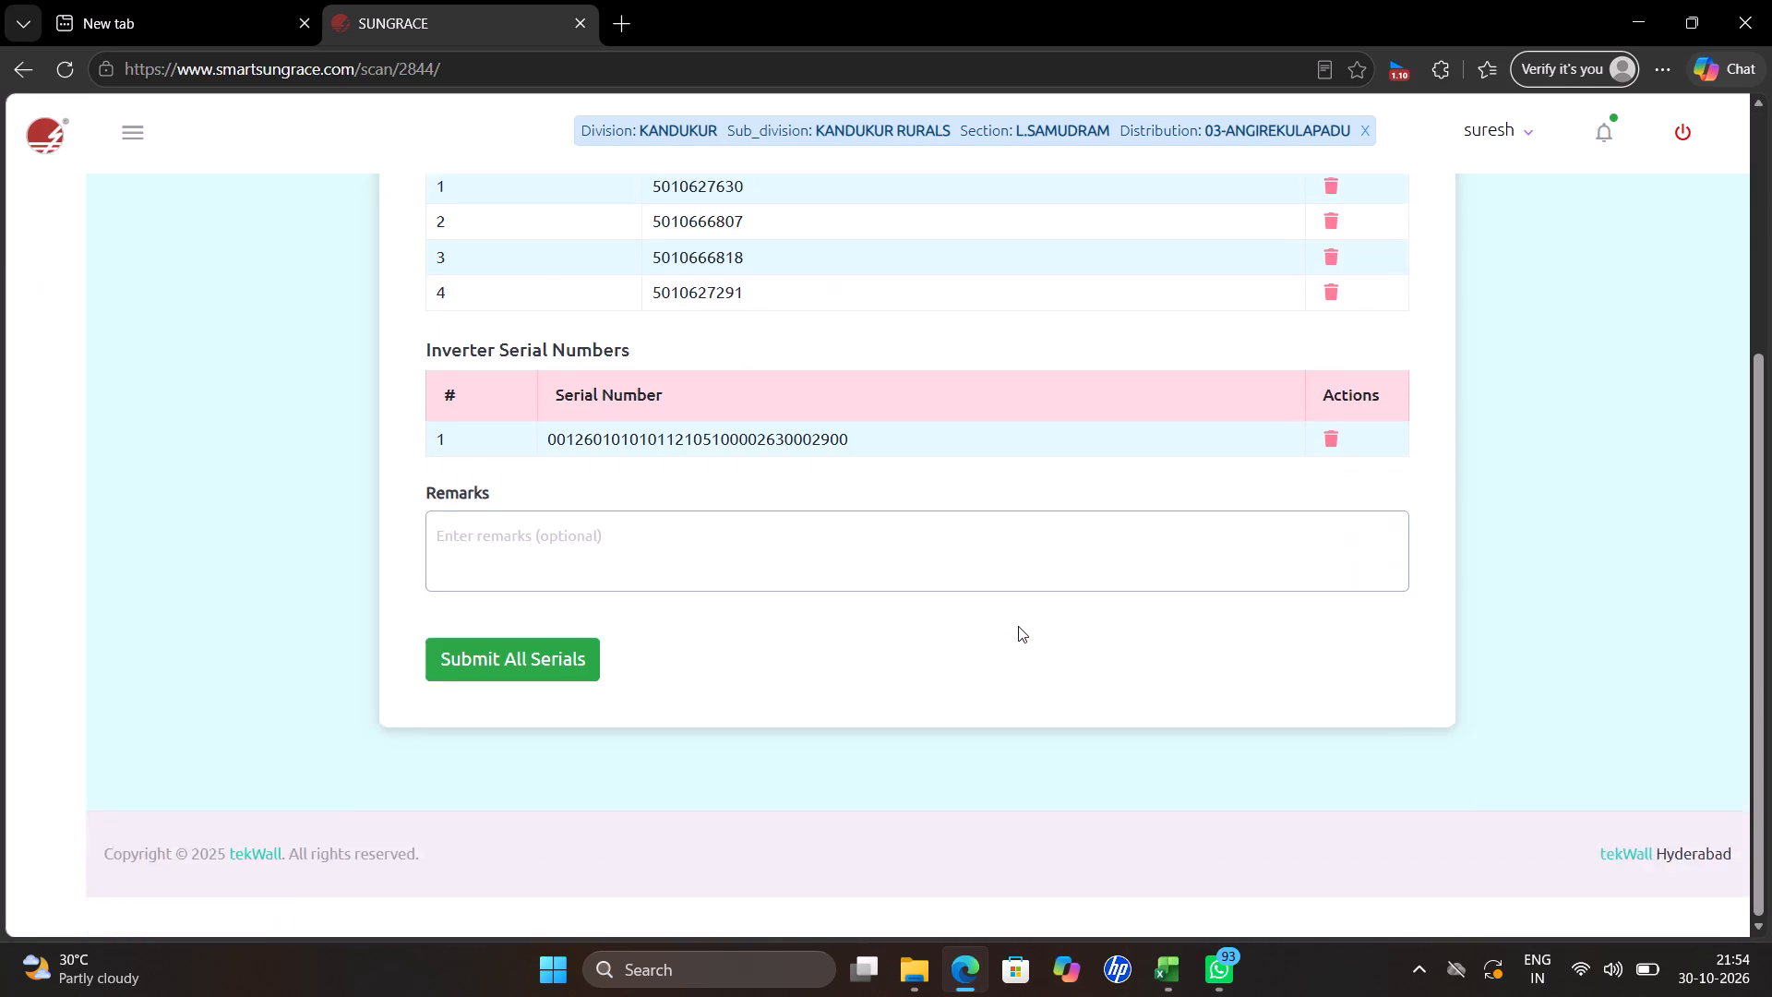
click(549, 700)
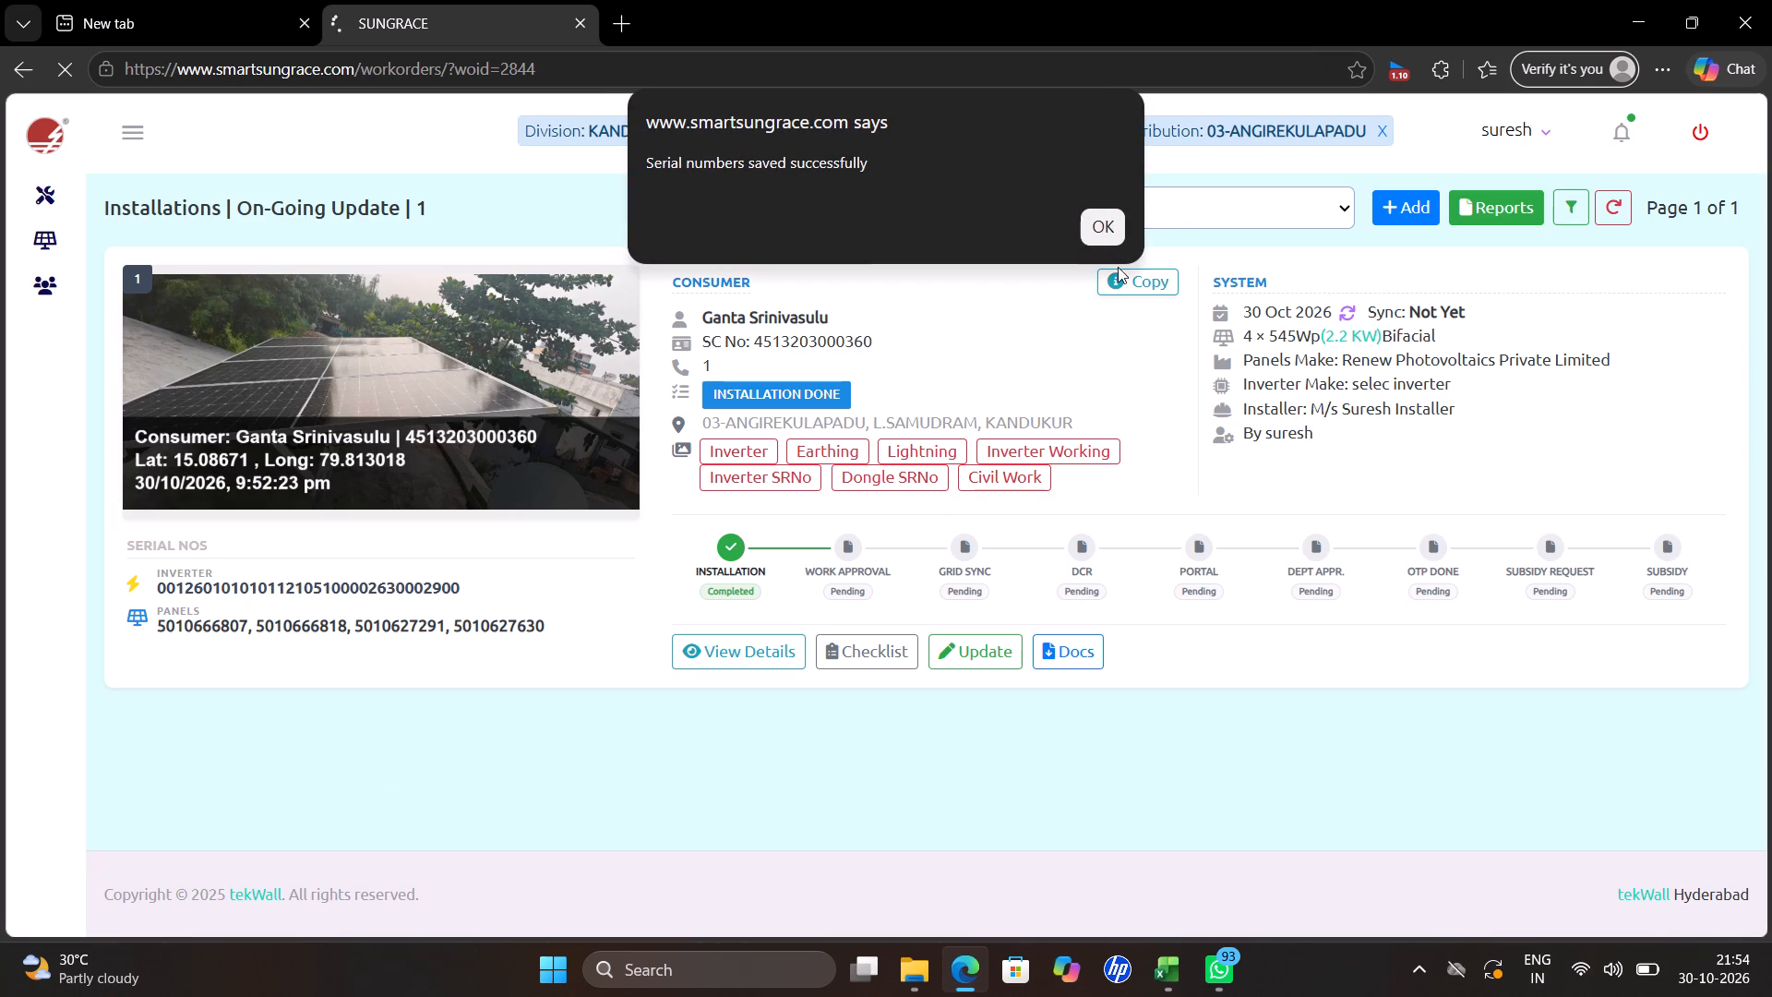
click(1098, 218)
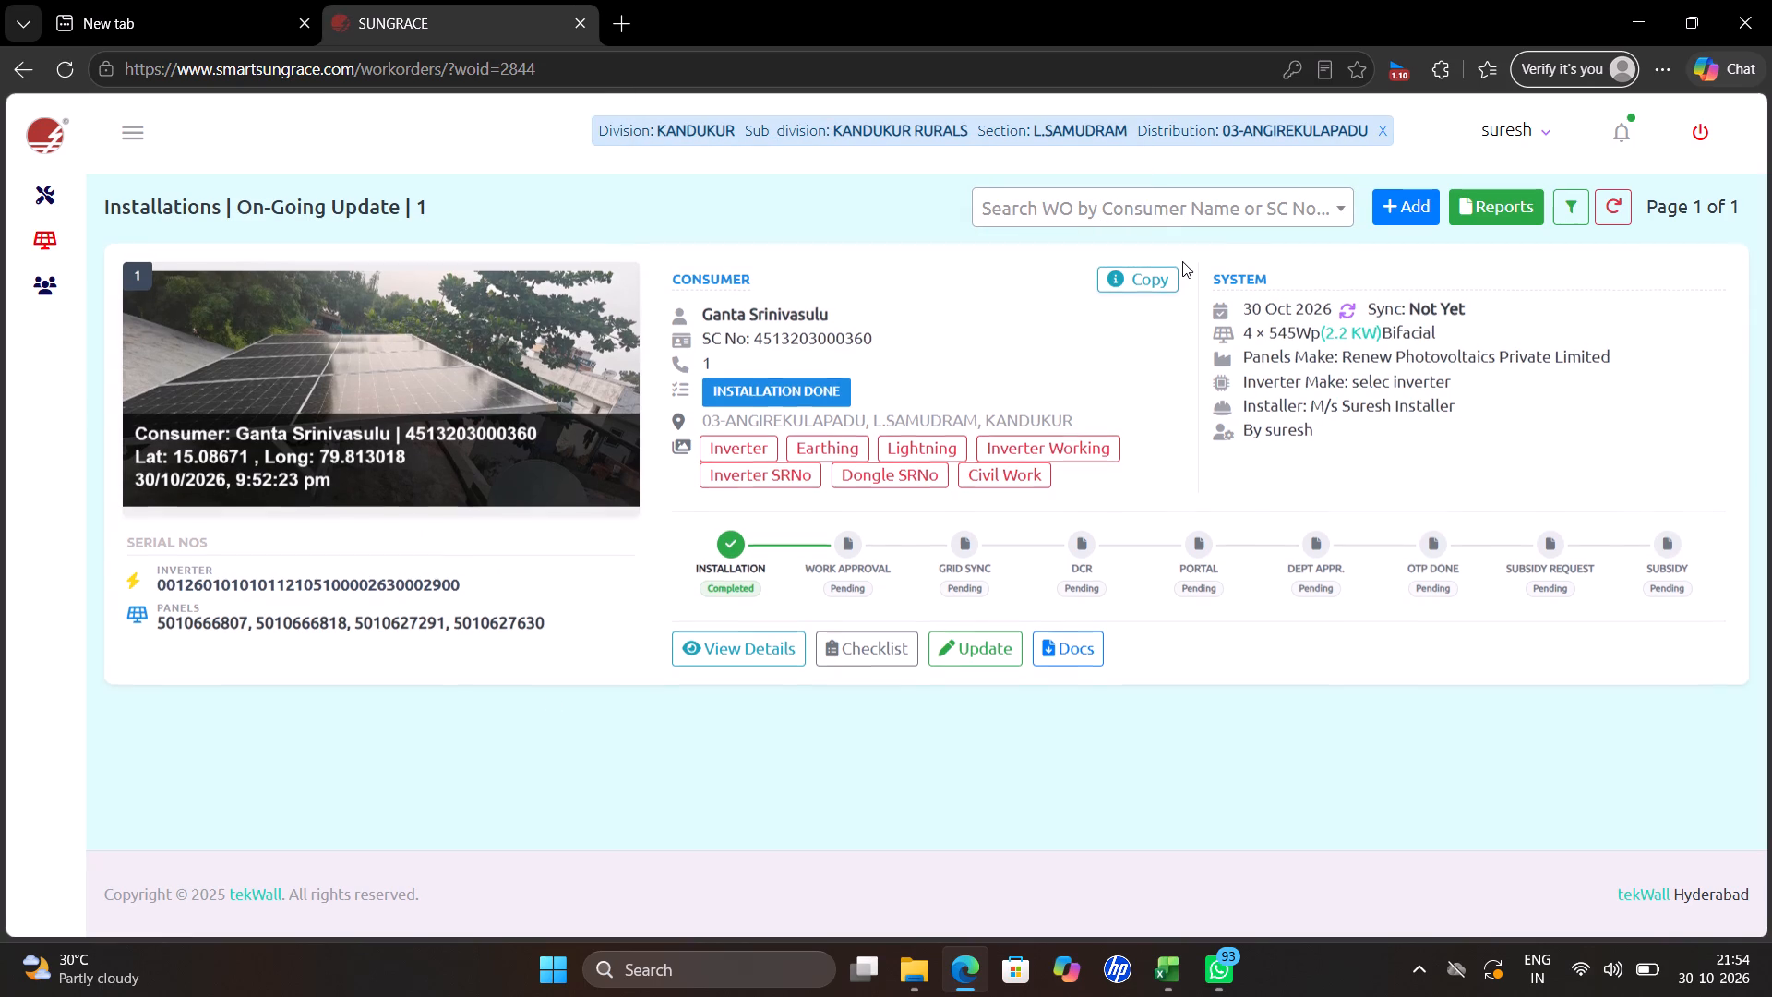
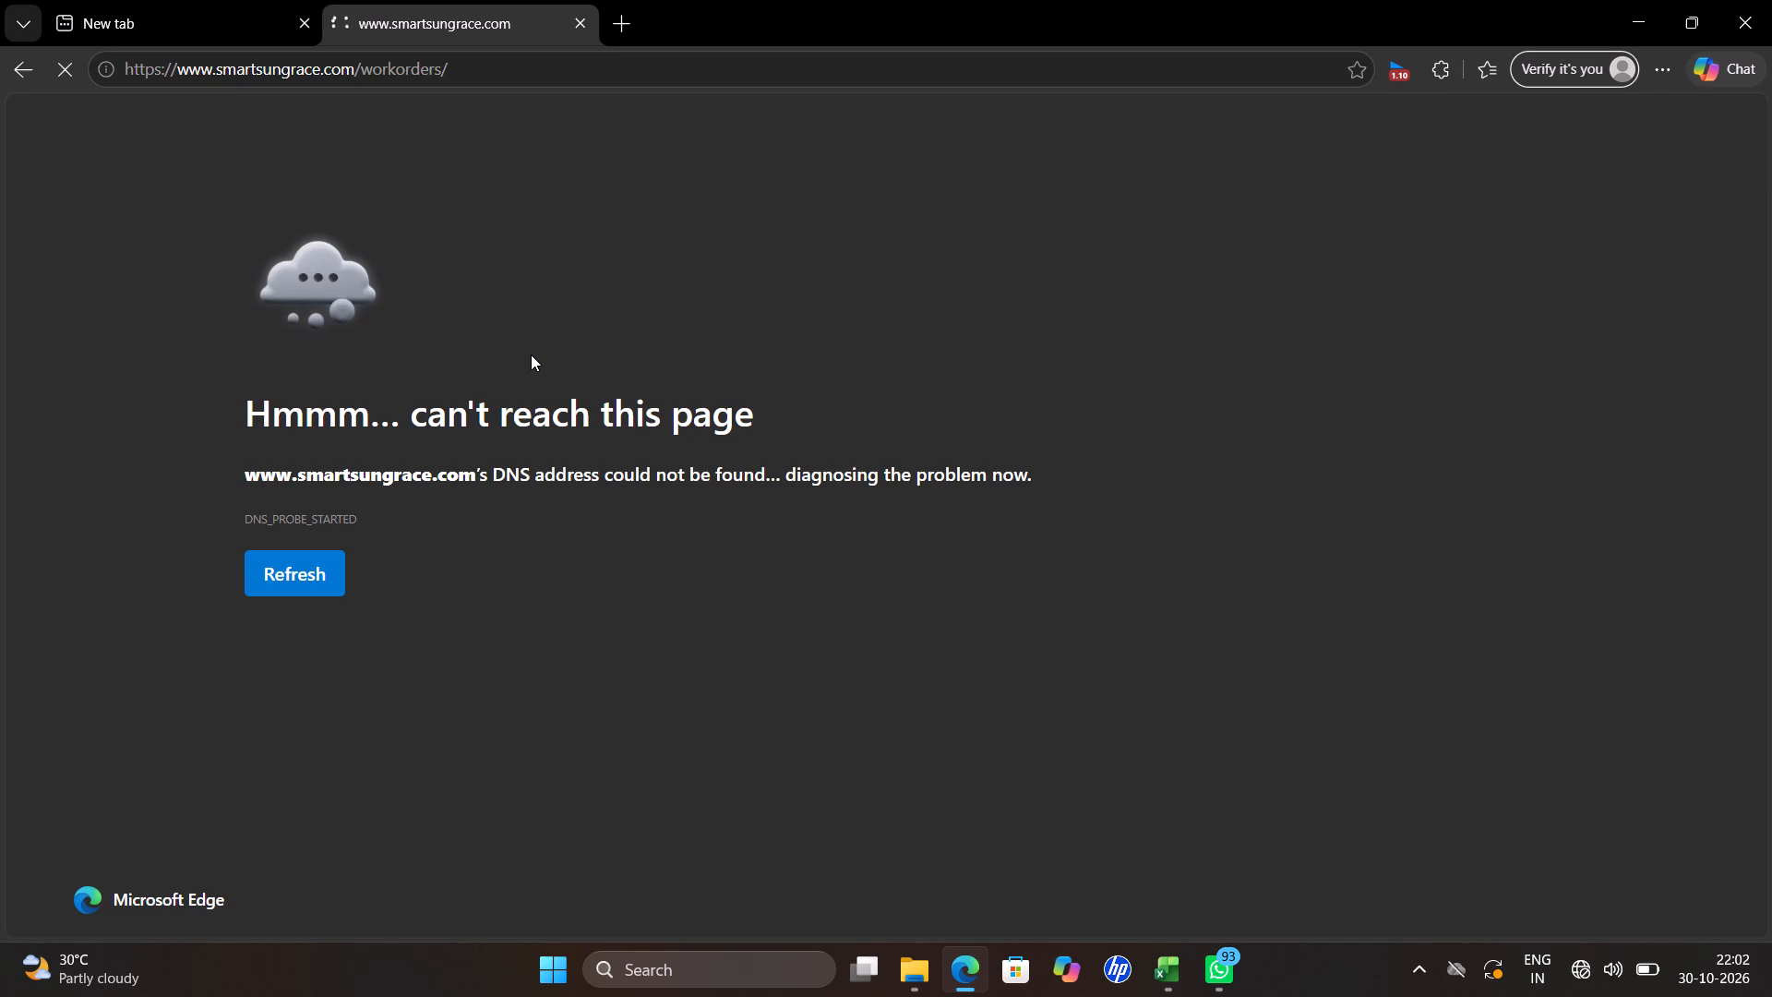
Check the Wi-Fi connection and run the network troubleshooter until the SUNGRACE workorders page can be reached.
click(1578, 977)
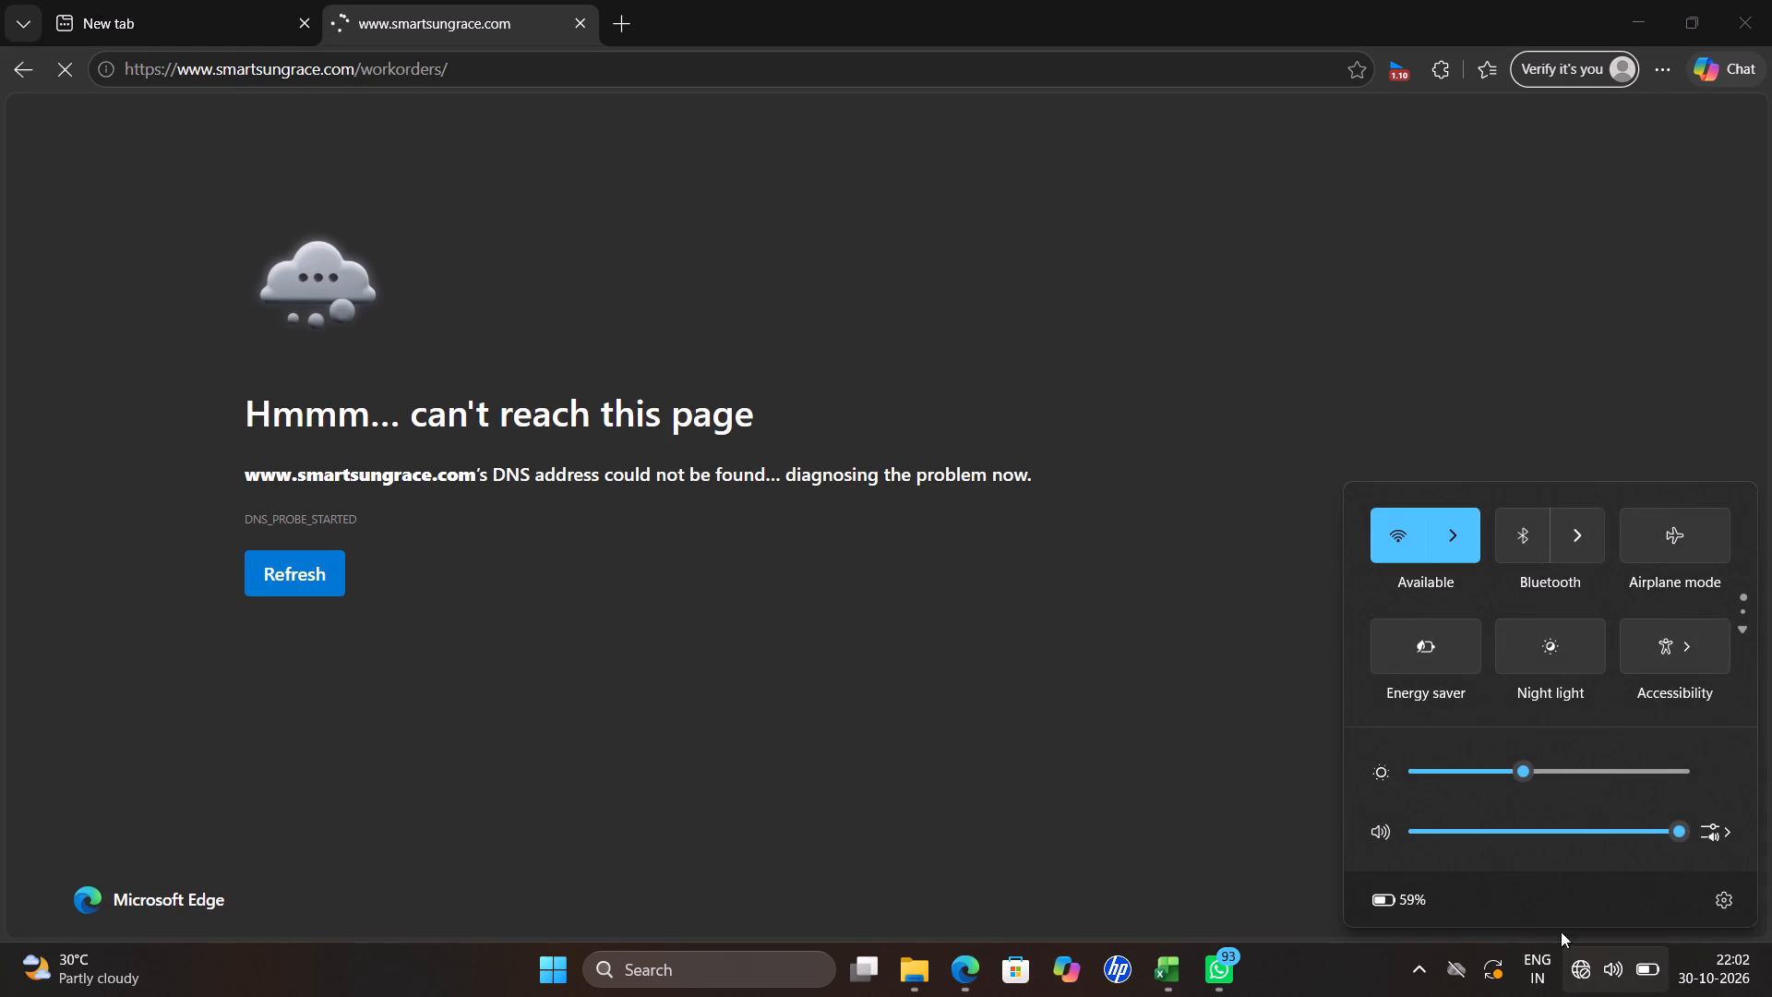
click(1460, 547)
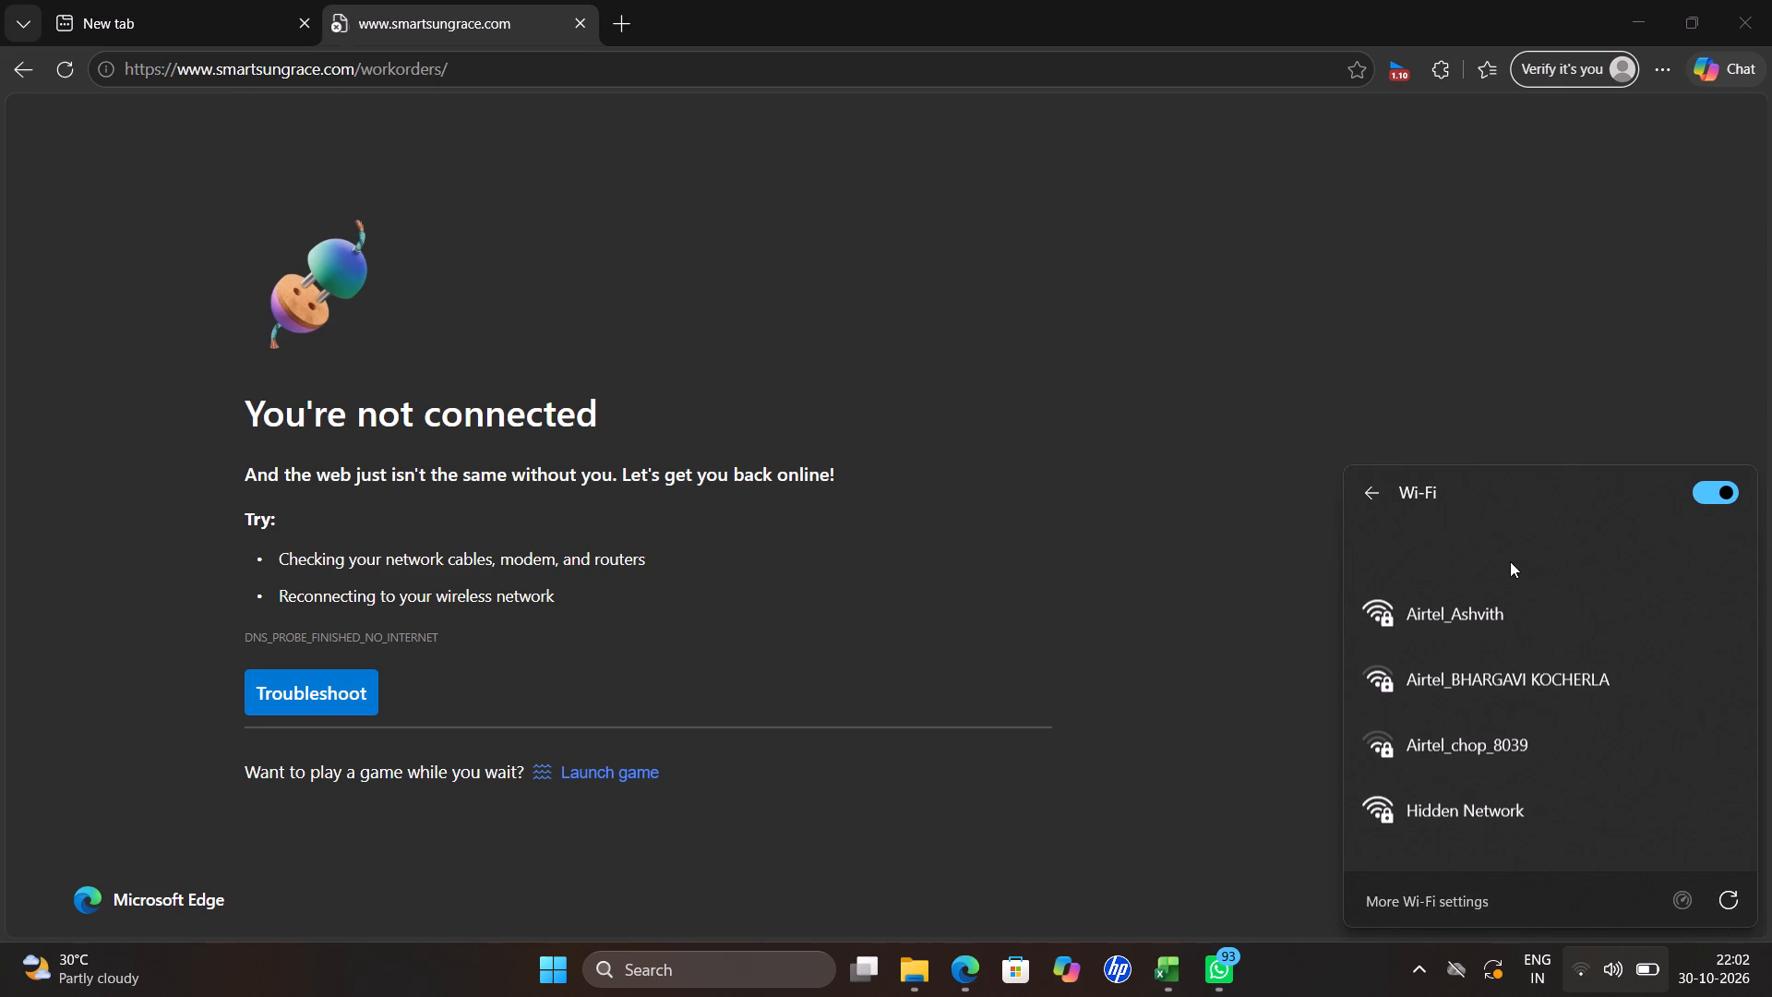
click(1173, 628)
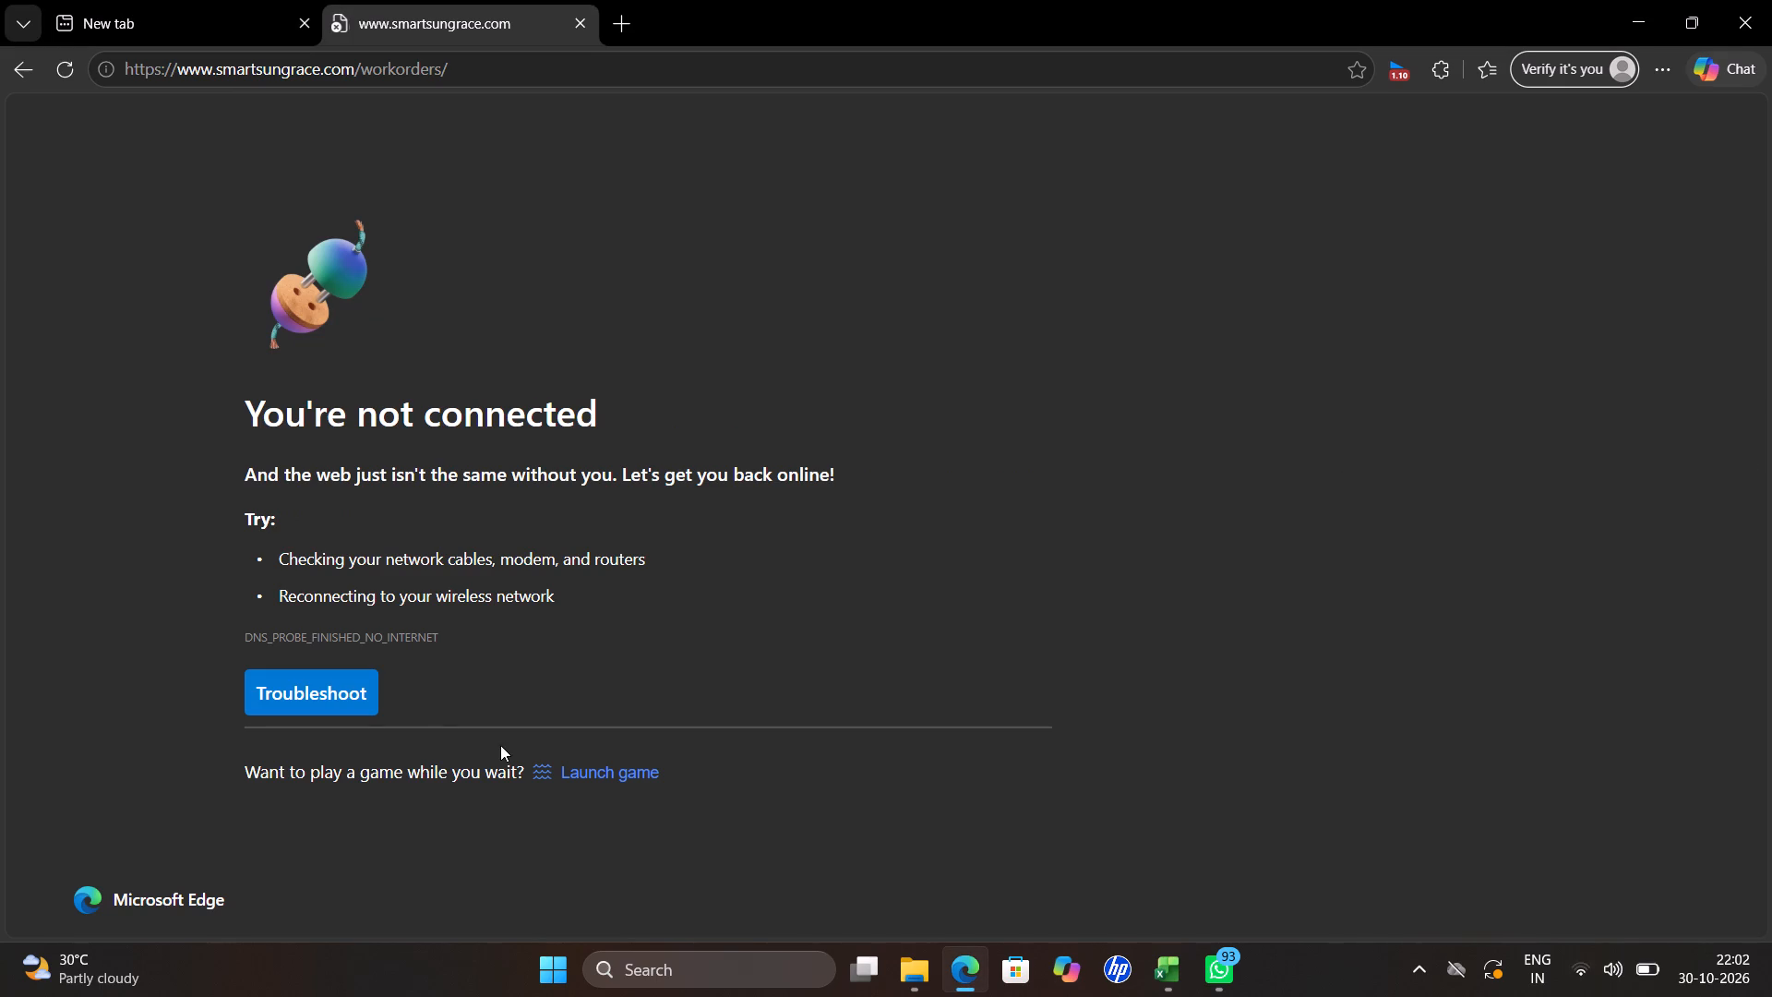
click(368, 688)
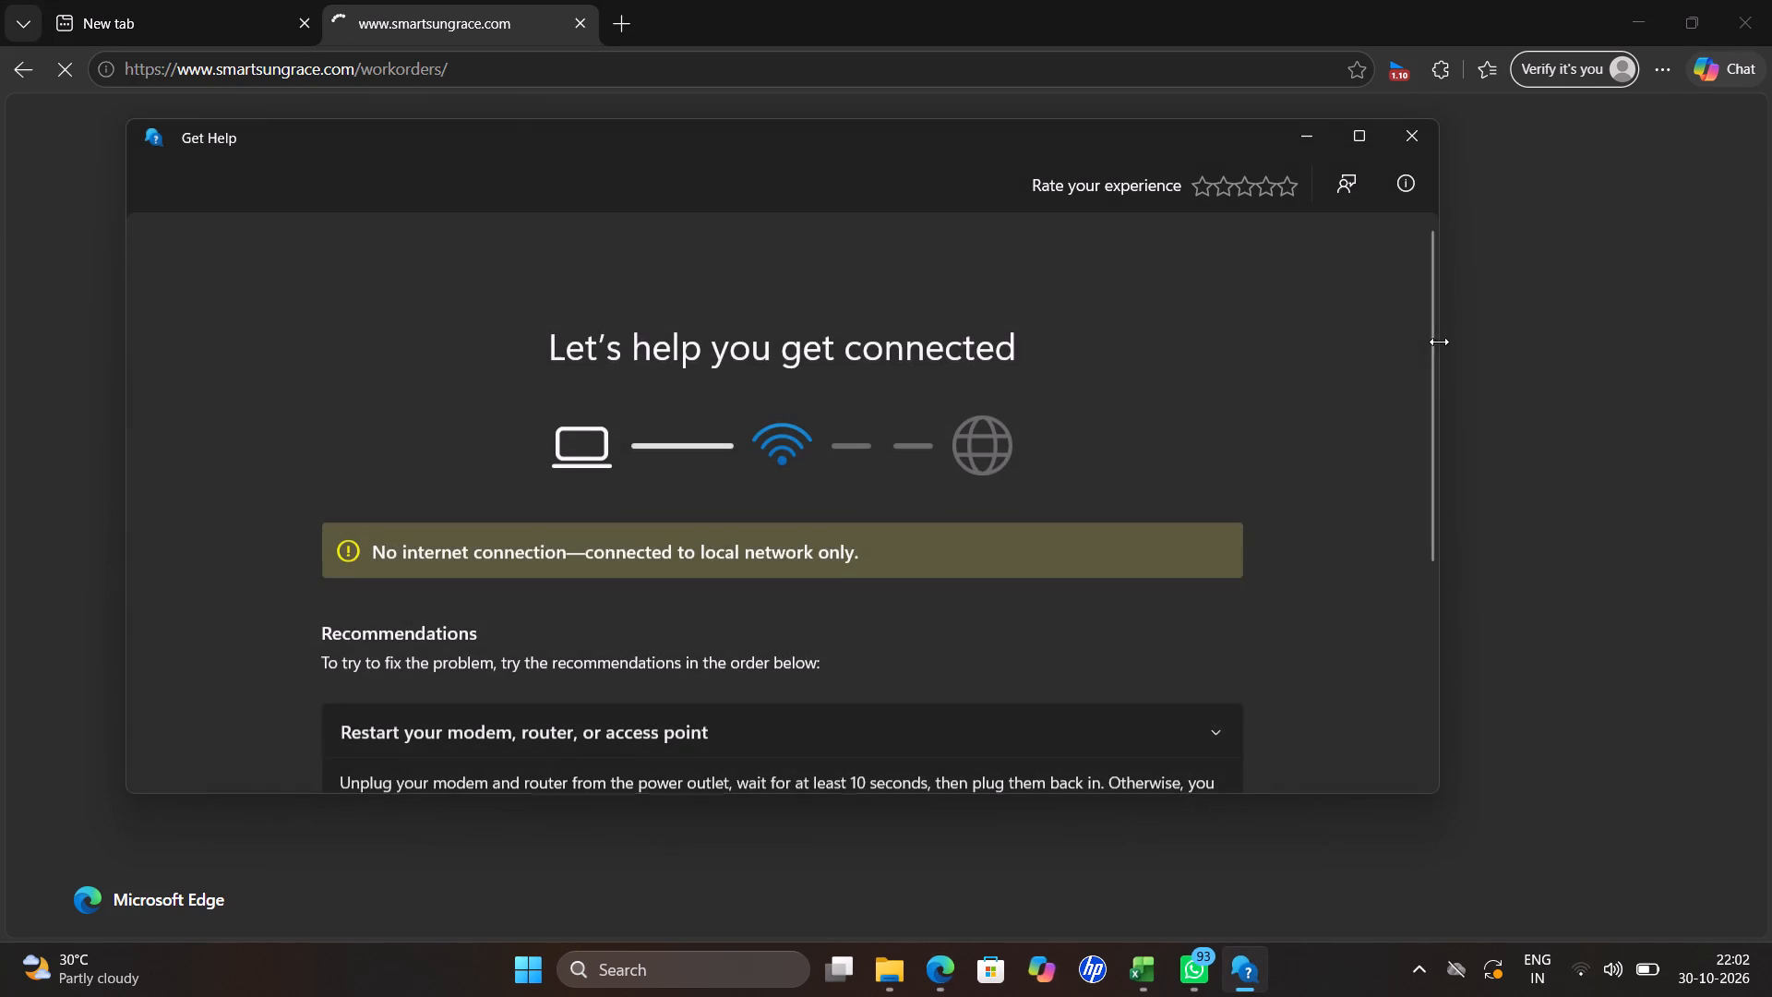
click(1401, 128)
click(332, 679)
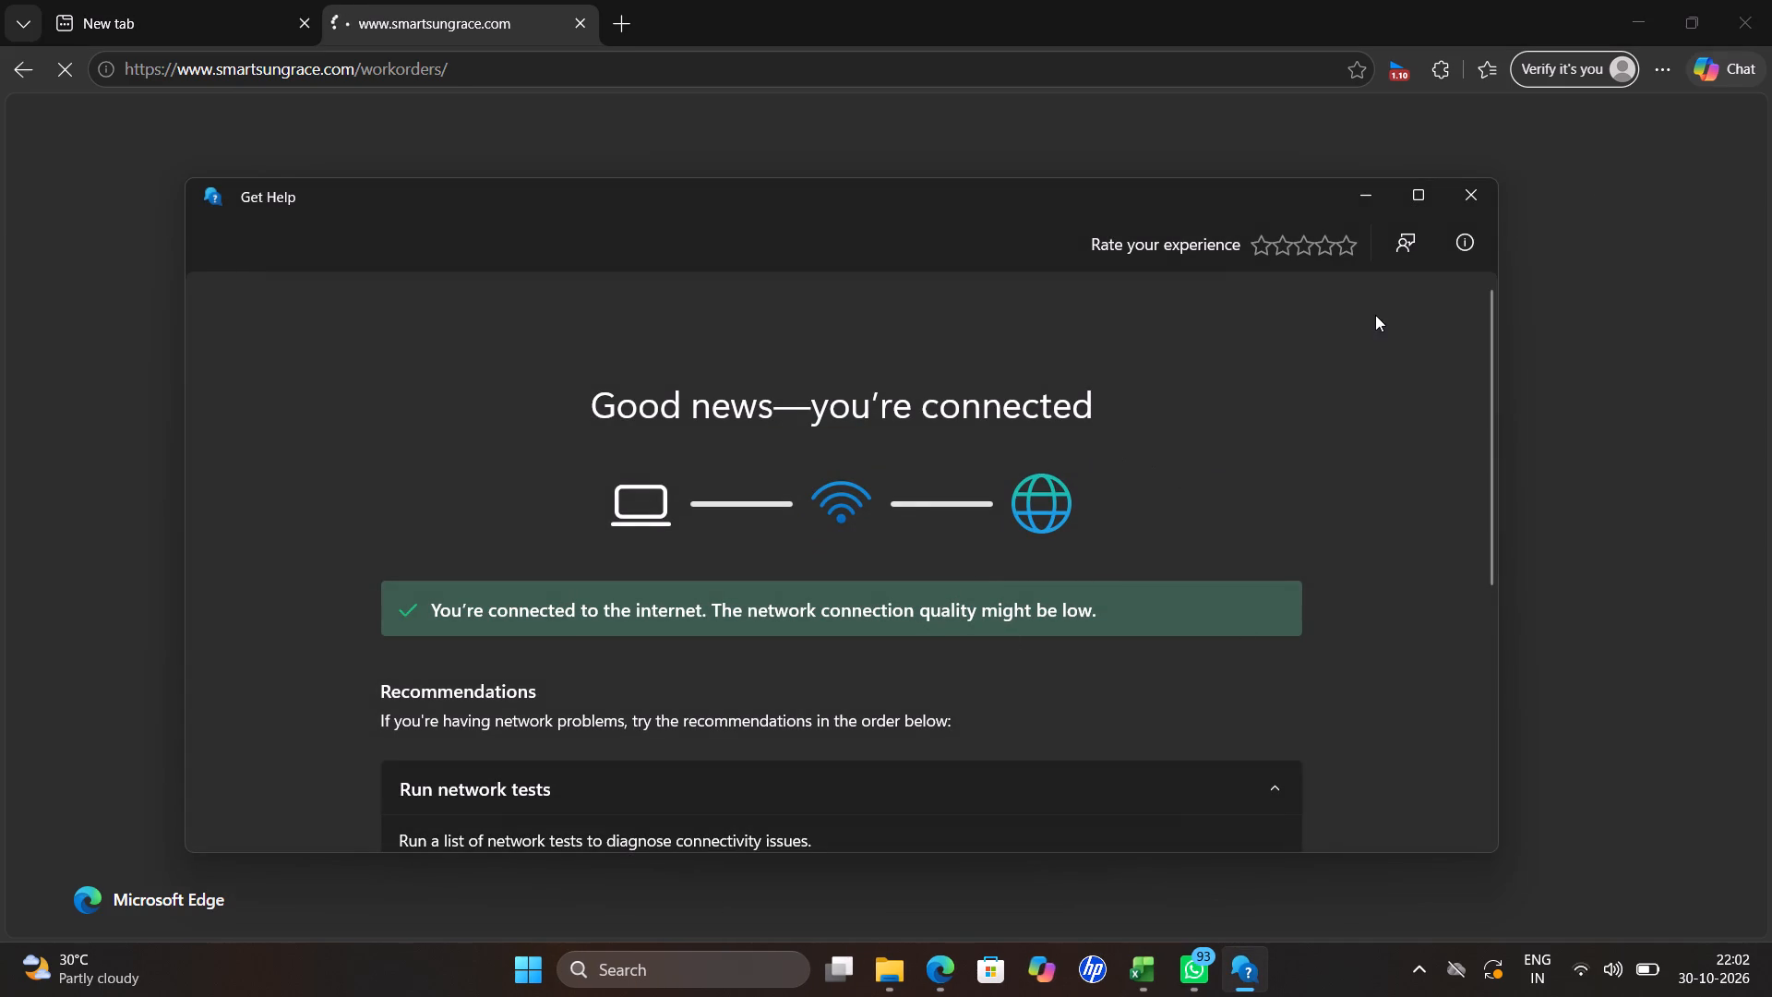
click(1461, 209)
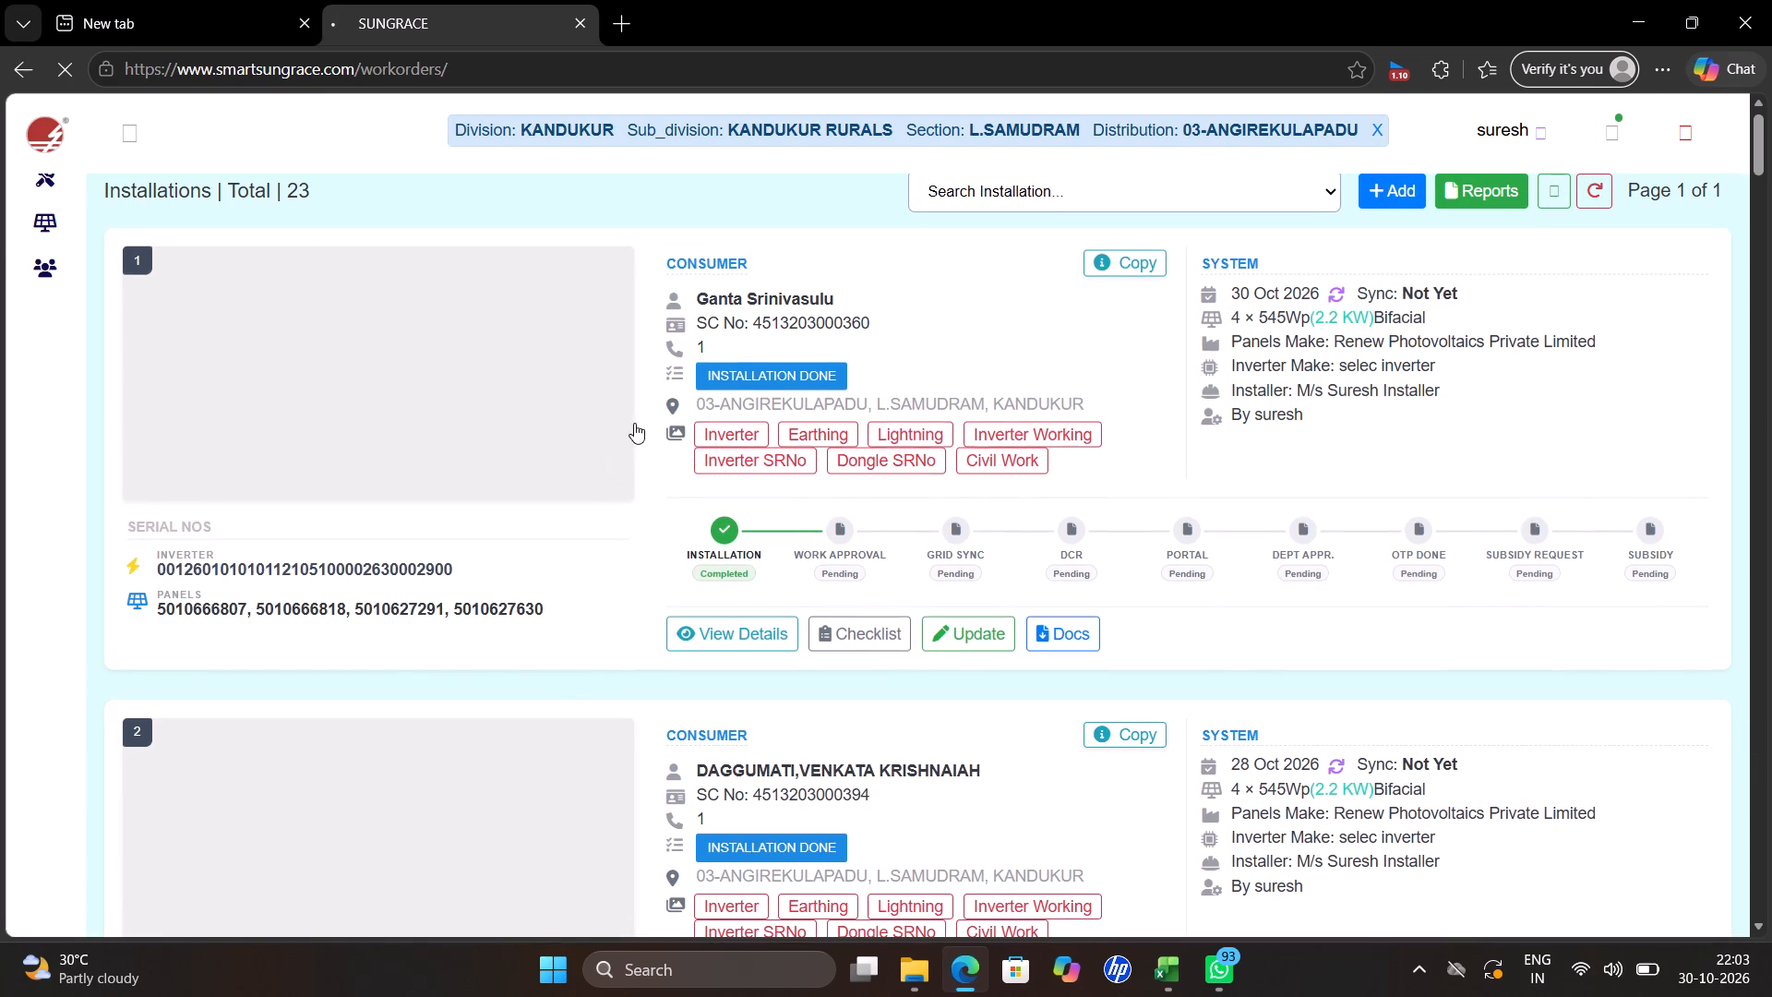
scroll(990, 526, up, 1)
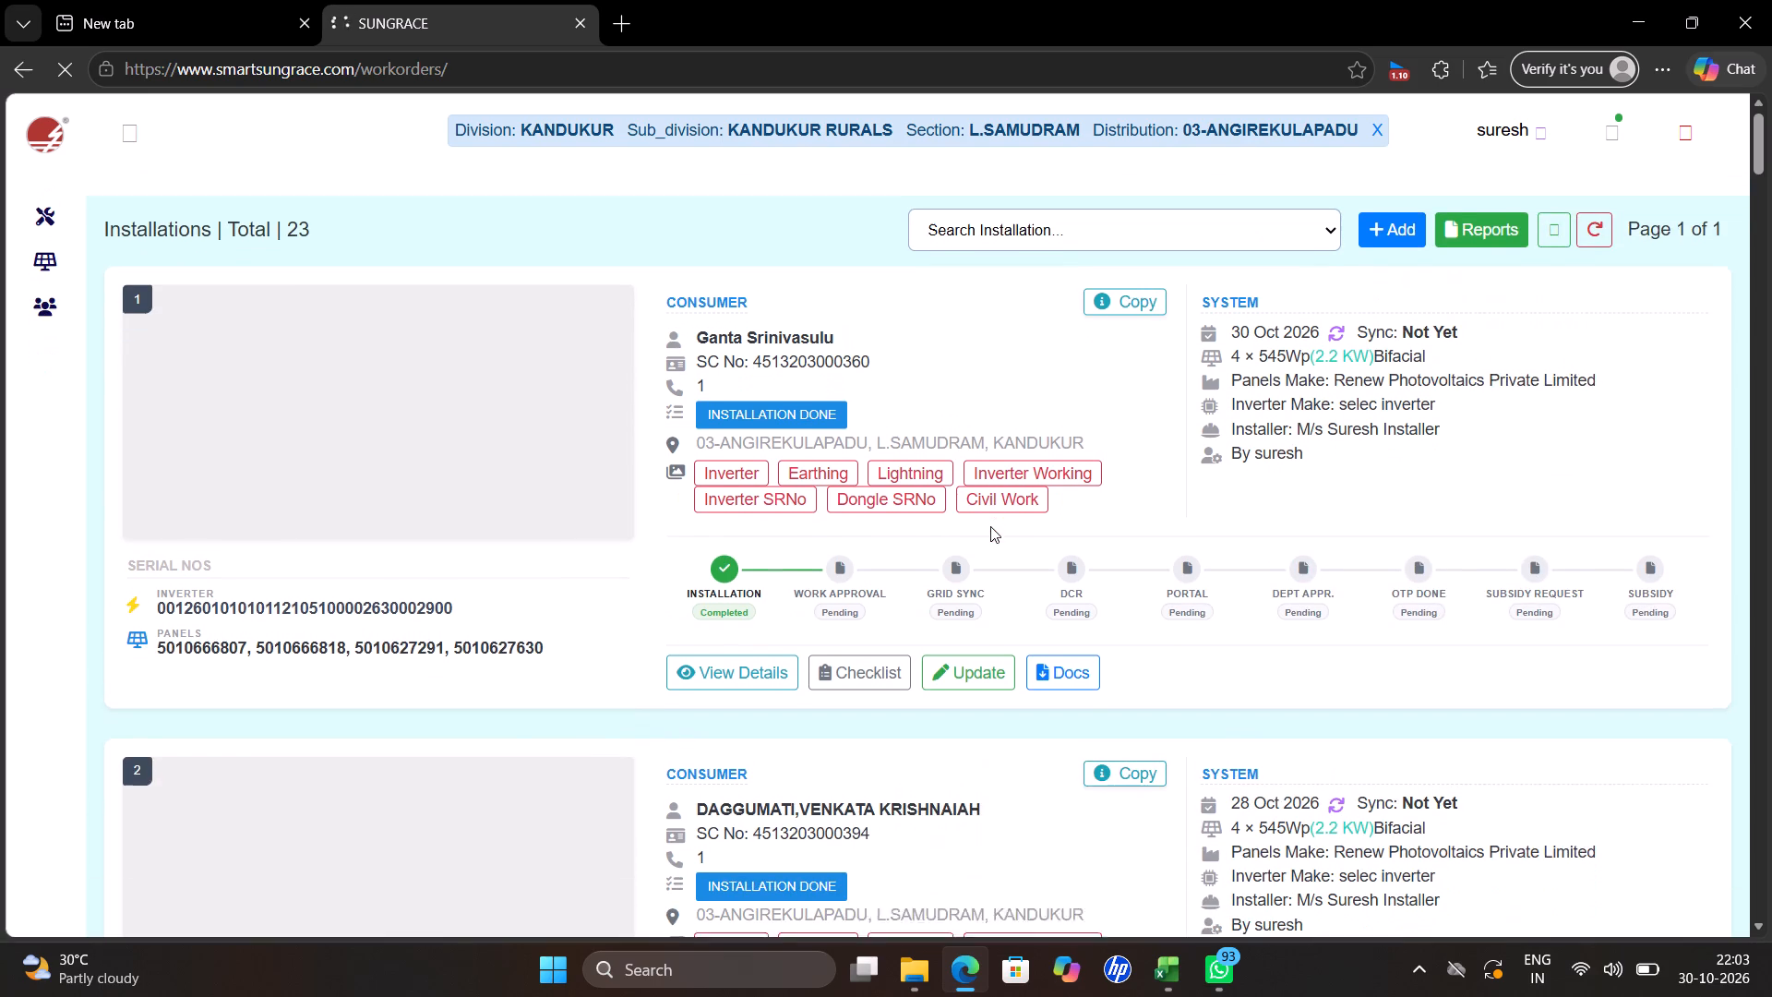
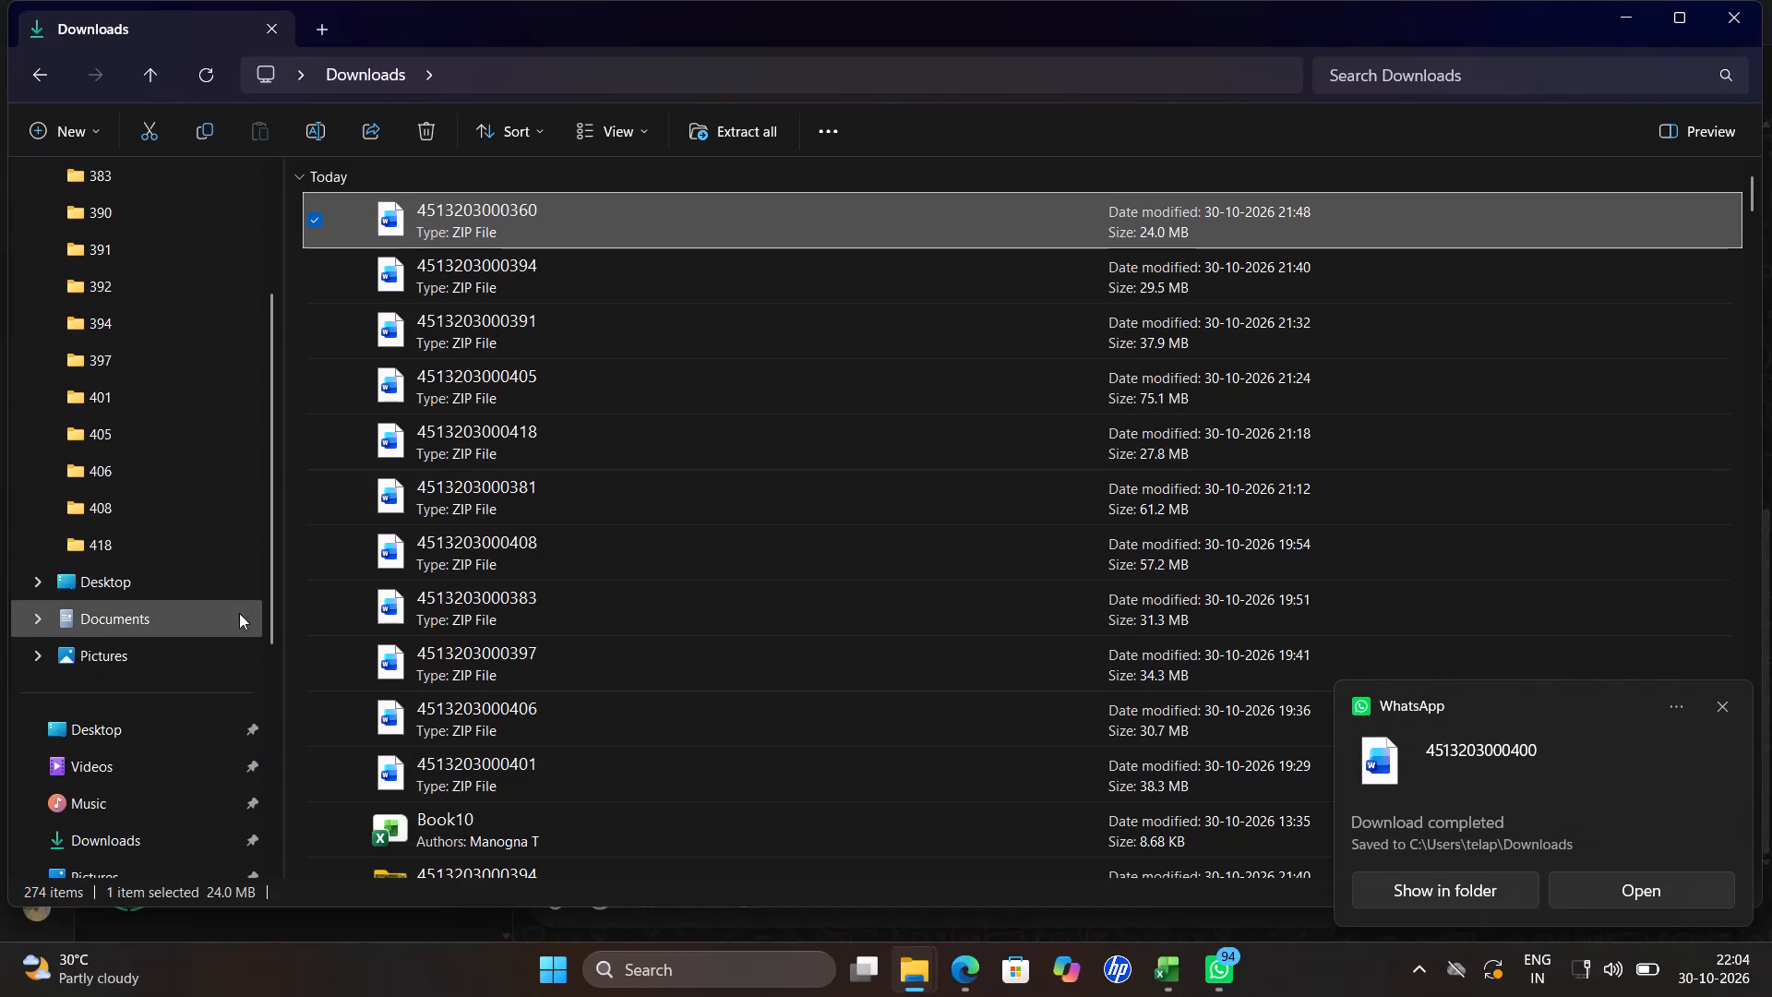
click(150, 839)
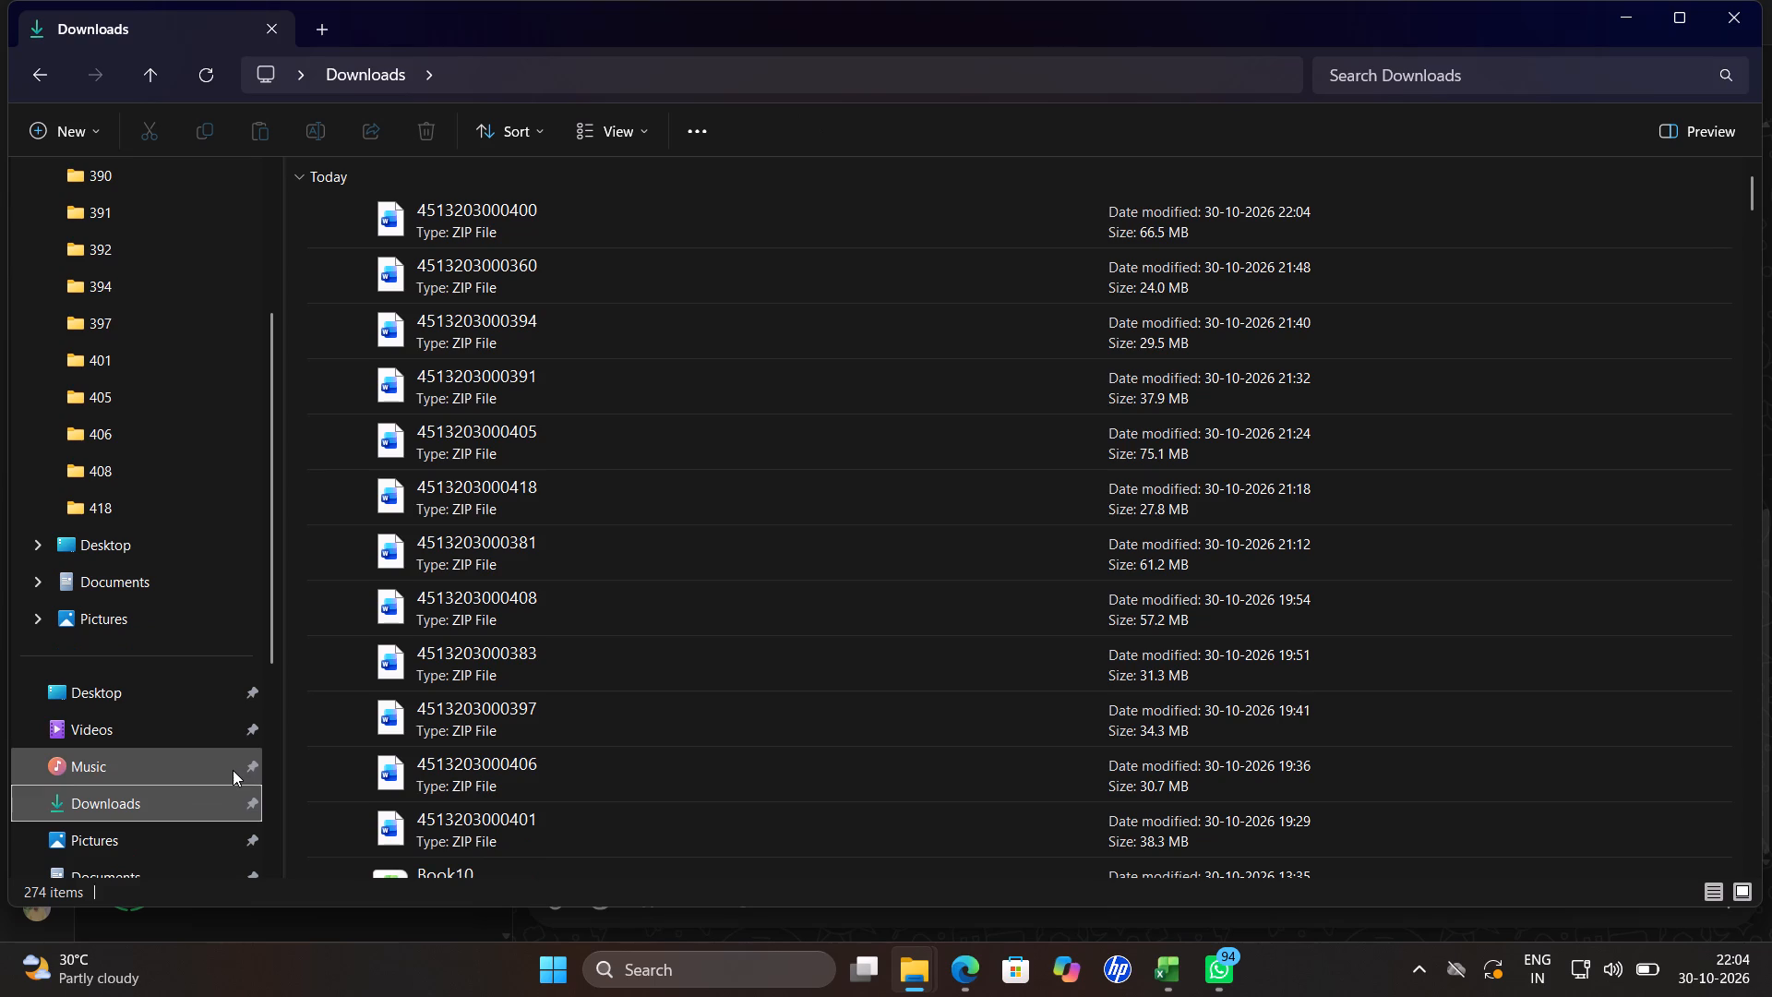
click(562, 210)
right_click(562, 210)
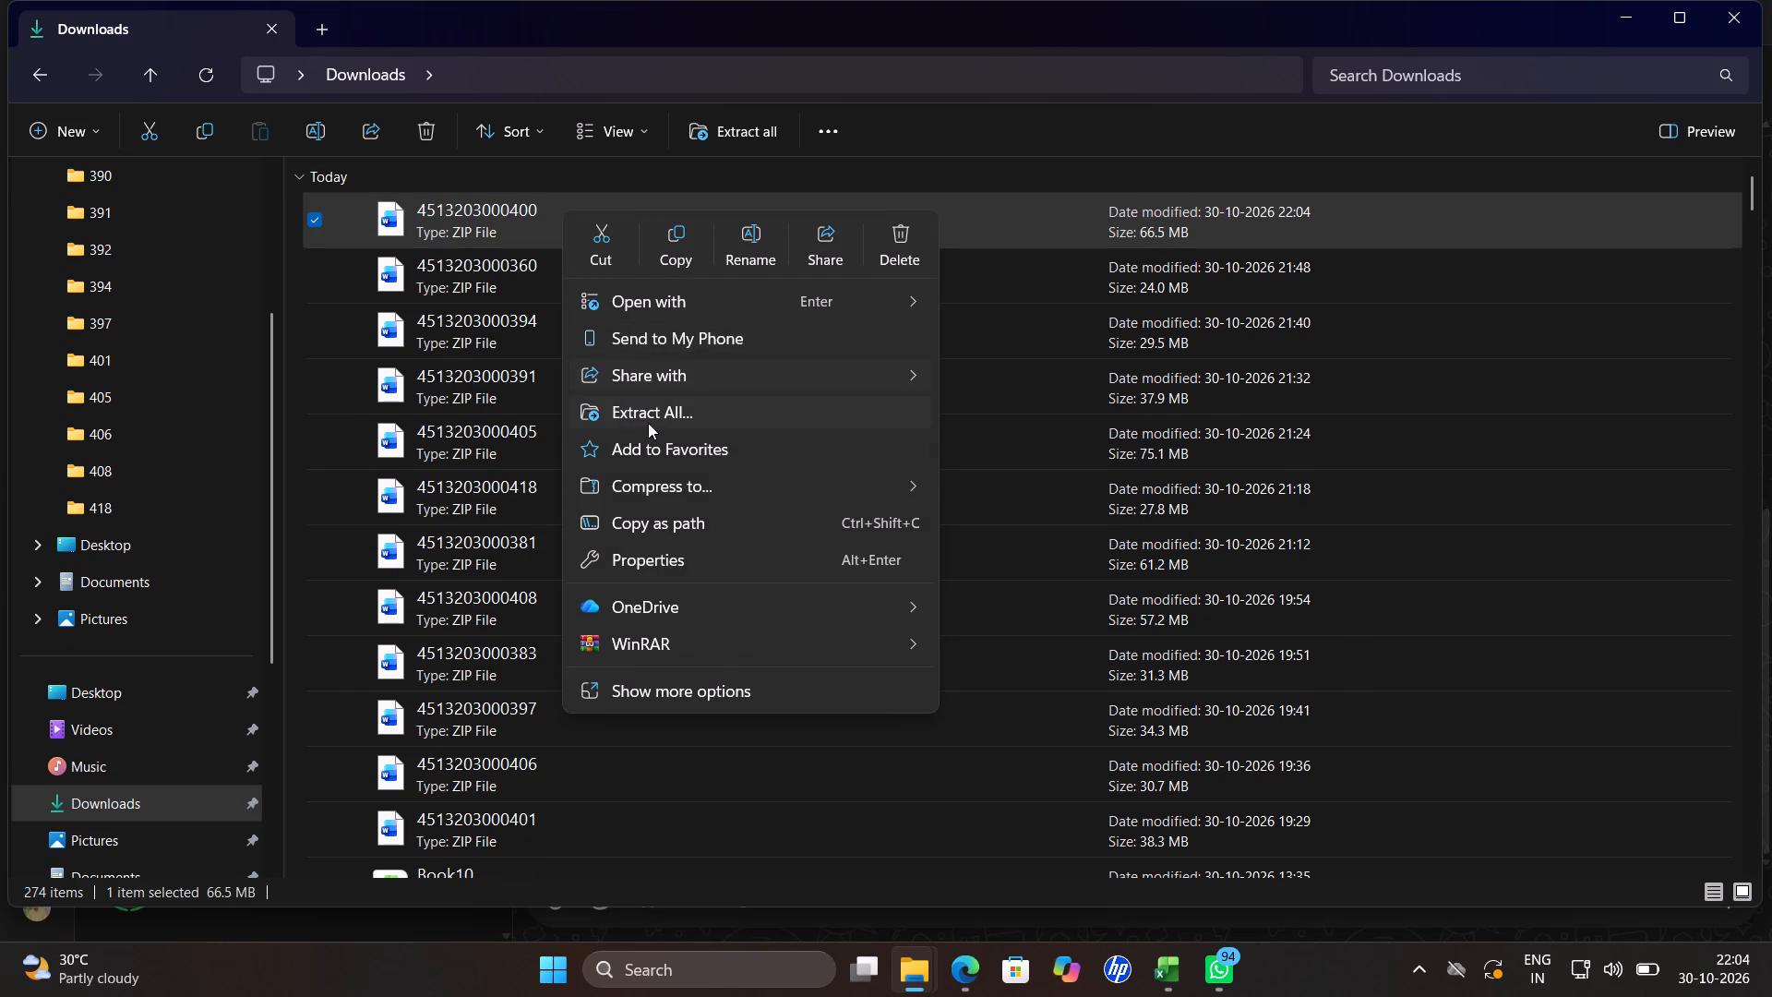
click(682, 404)
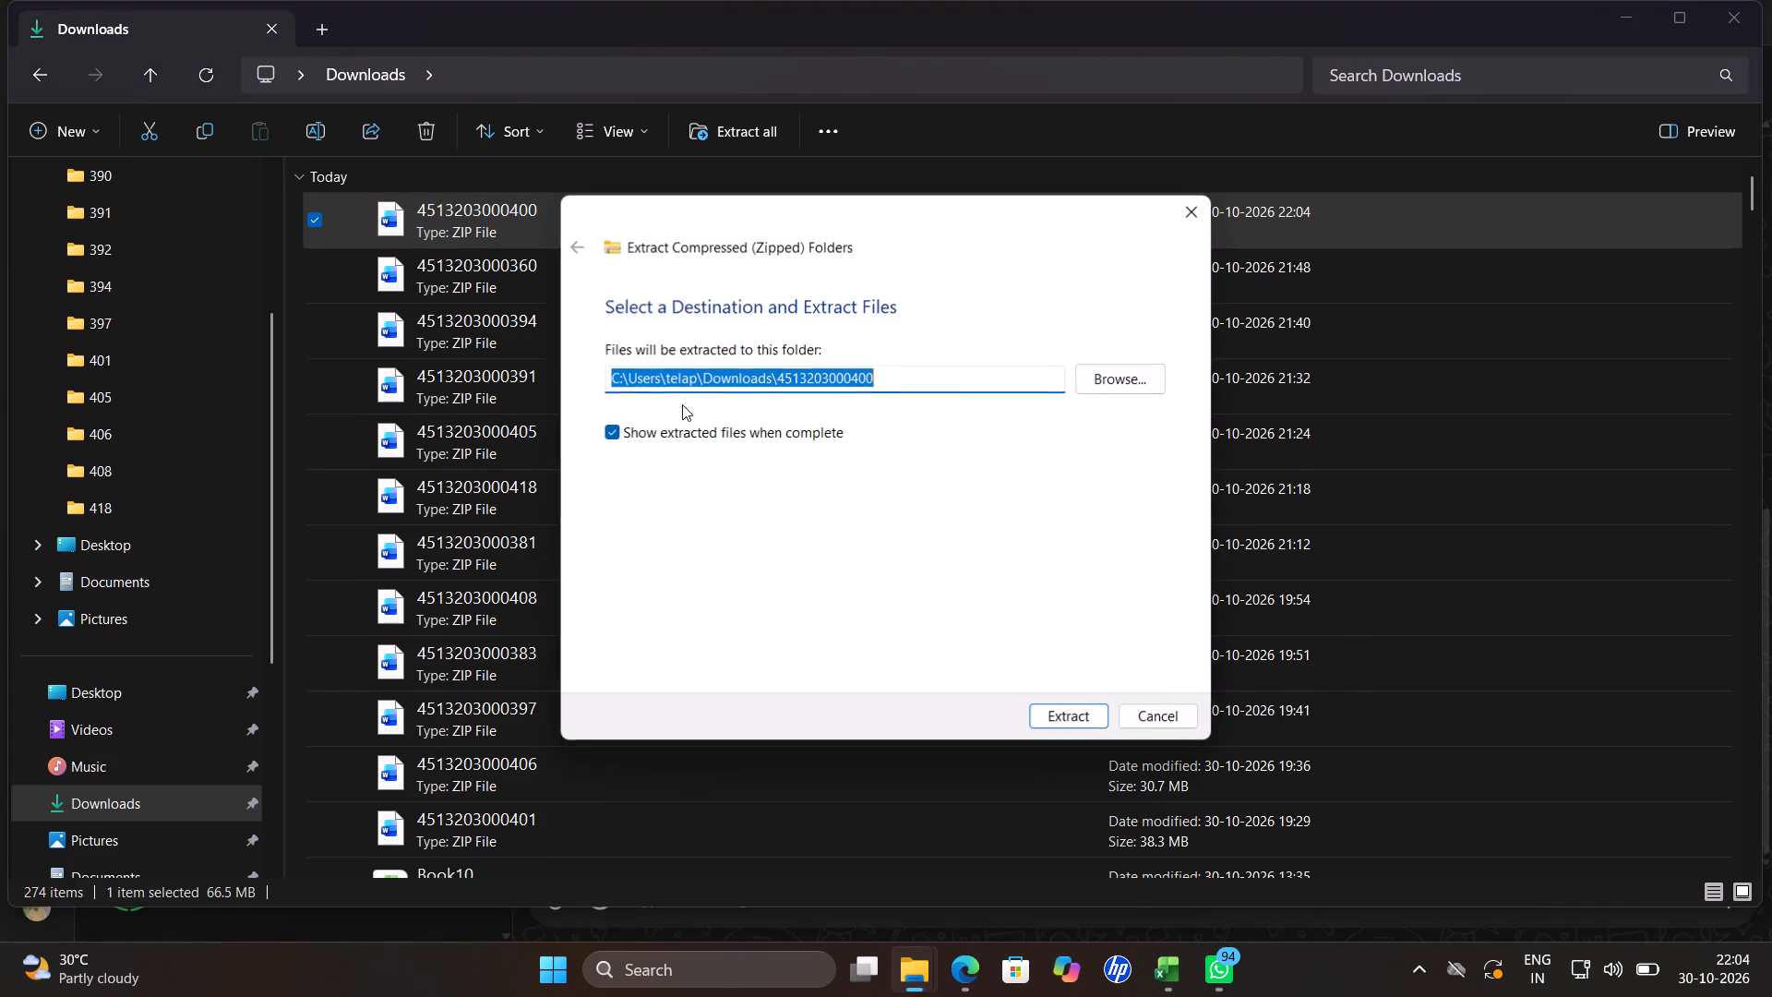
Extract the downloaded archive ending in 400 and copy all of its photos.
click(1056, 713)
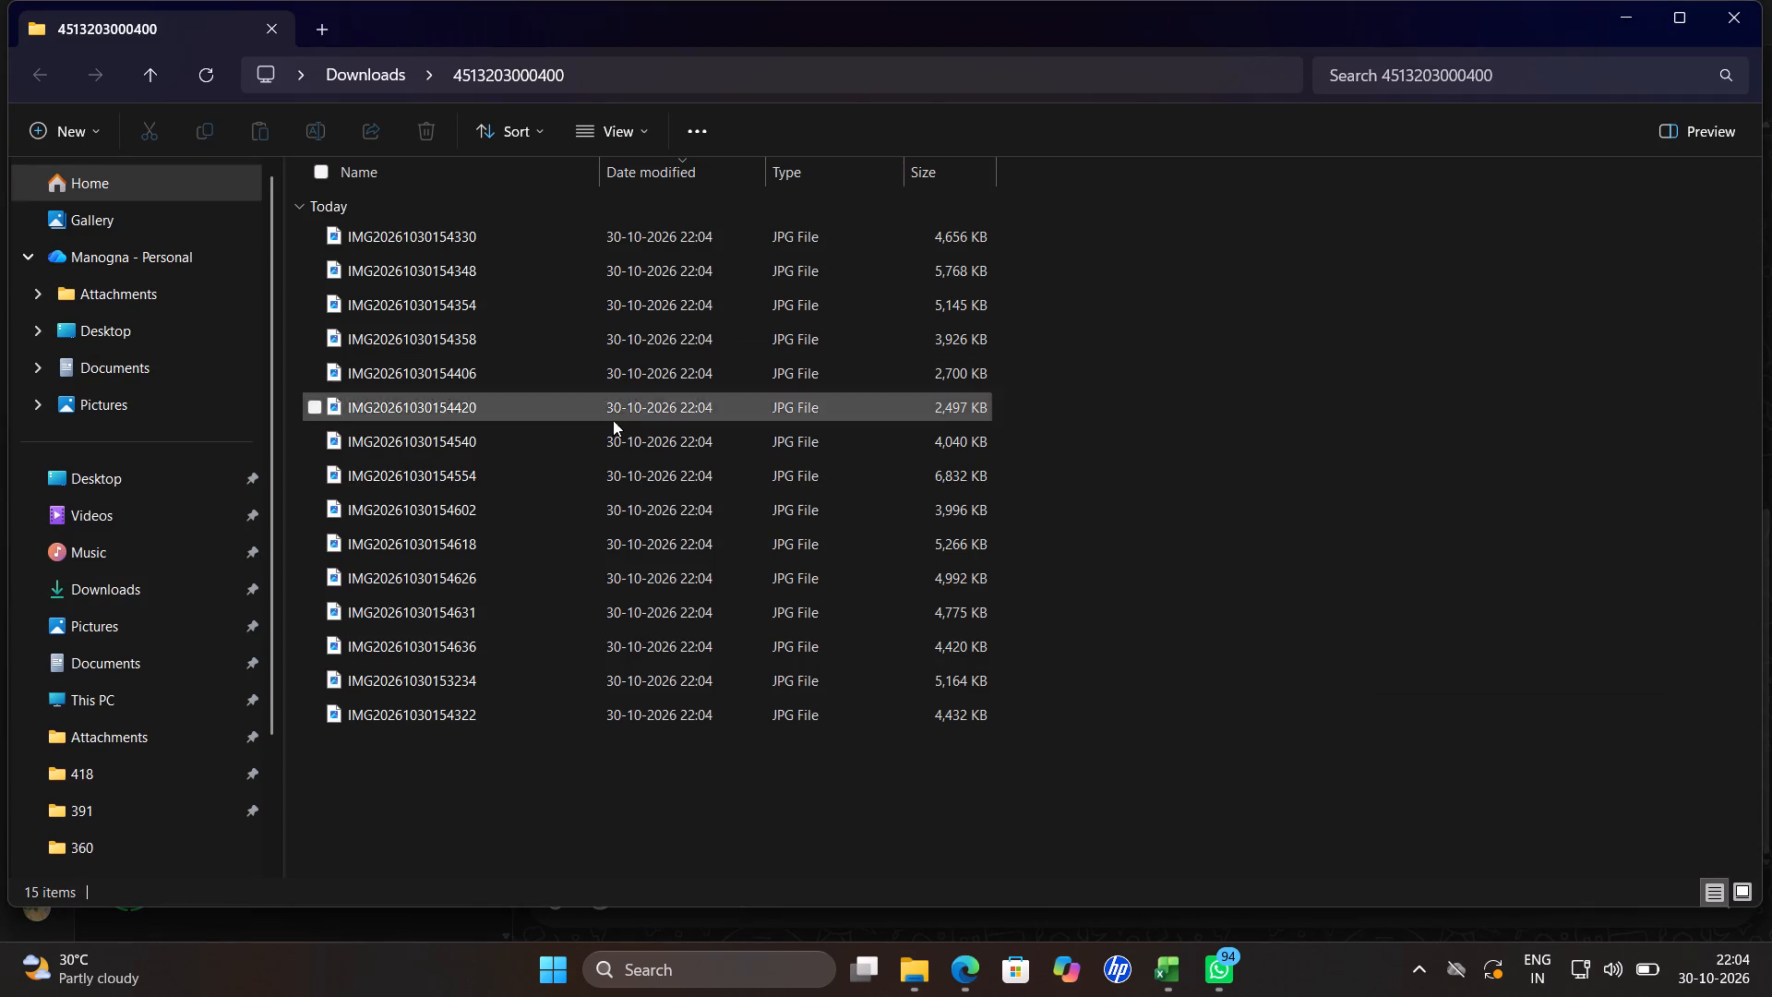
key(a)
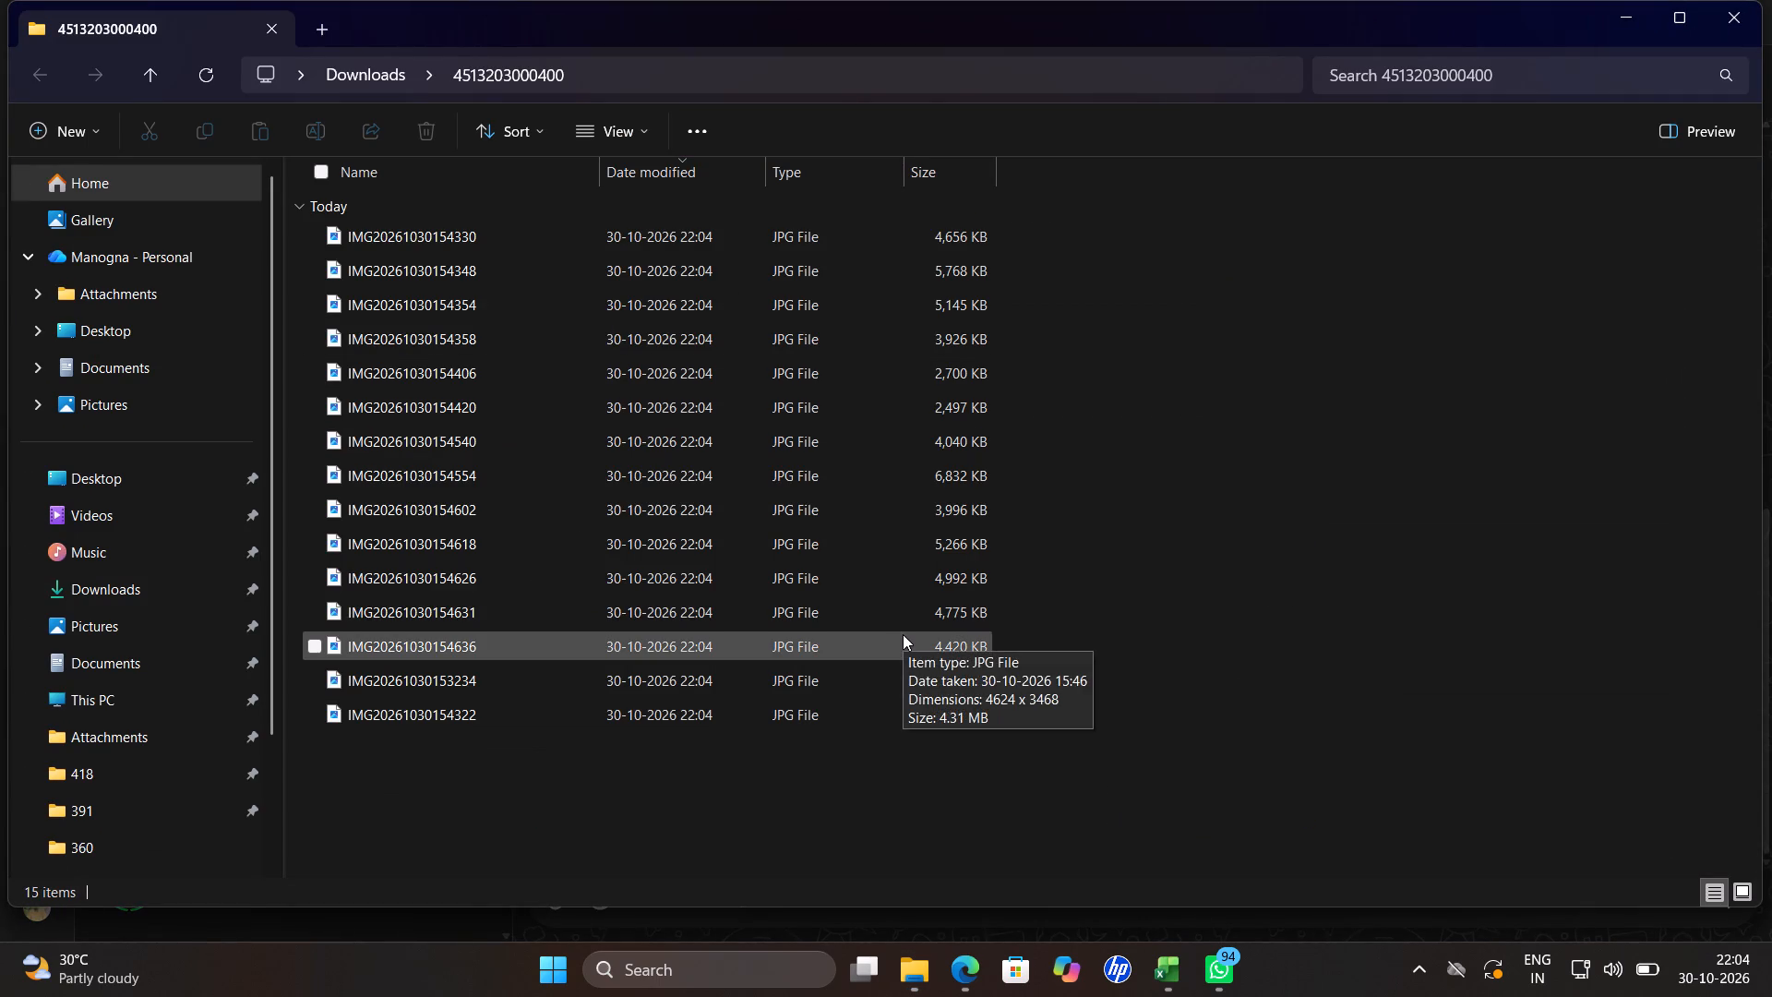
key(ctrl+a)
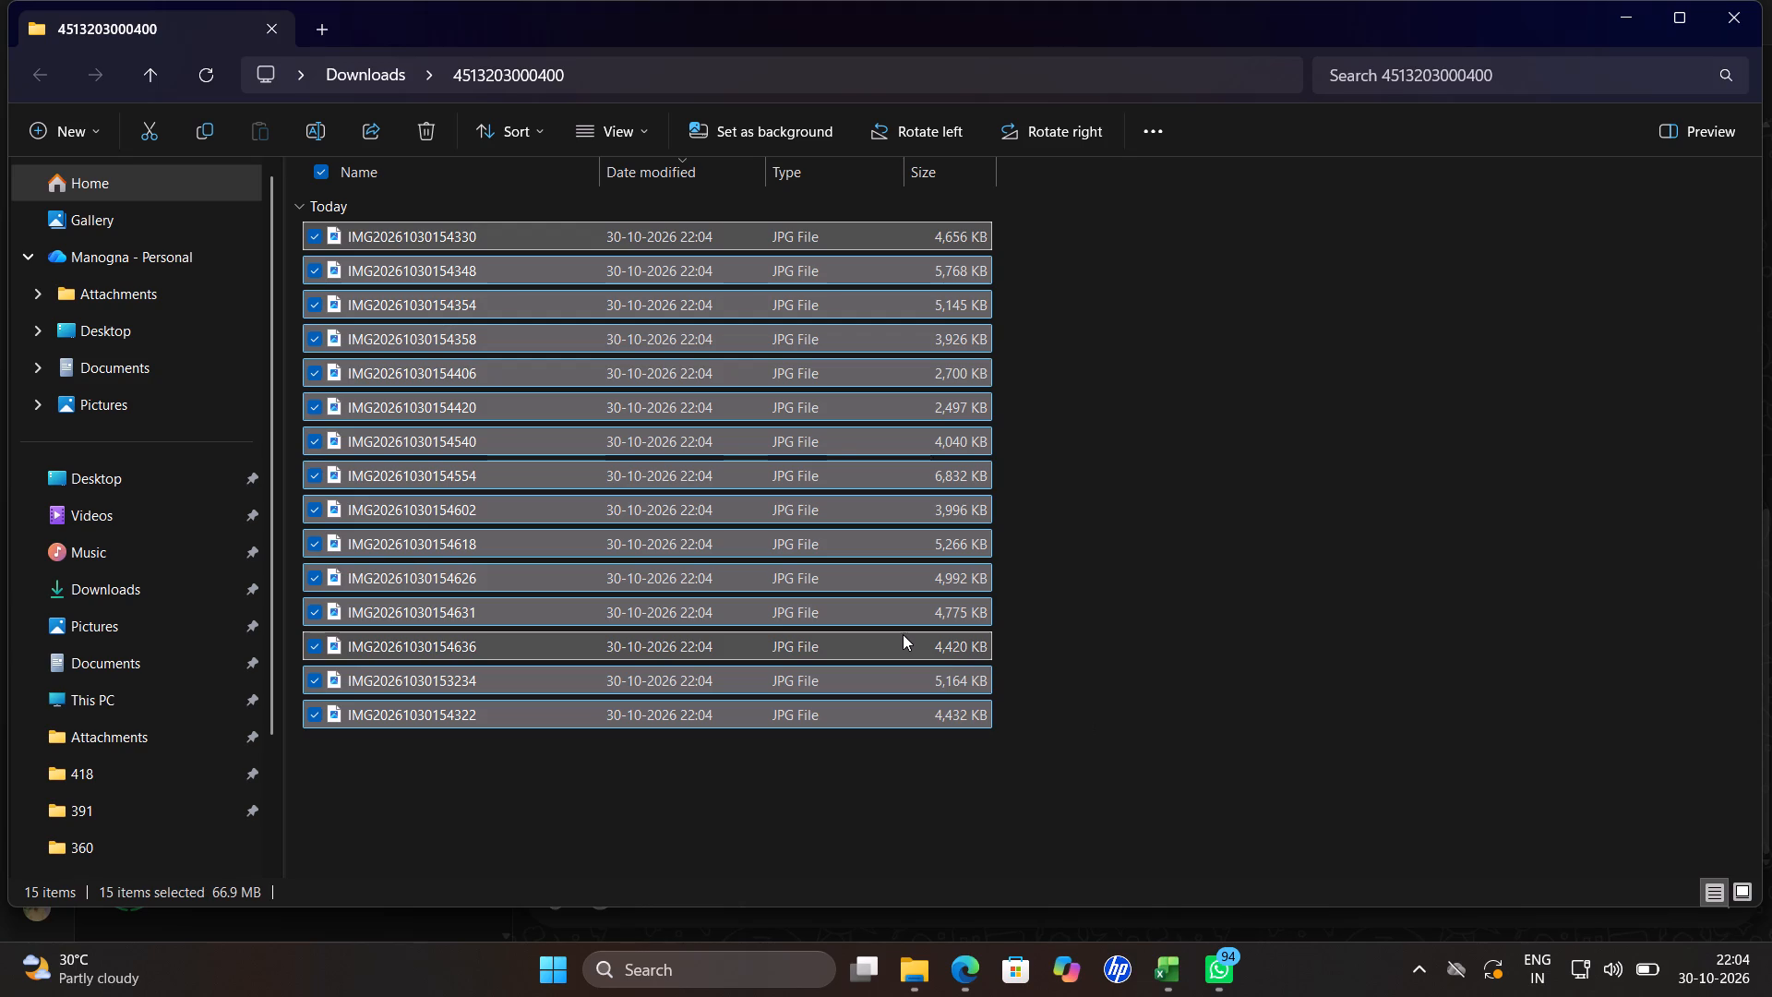
key(ctrl+c)
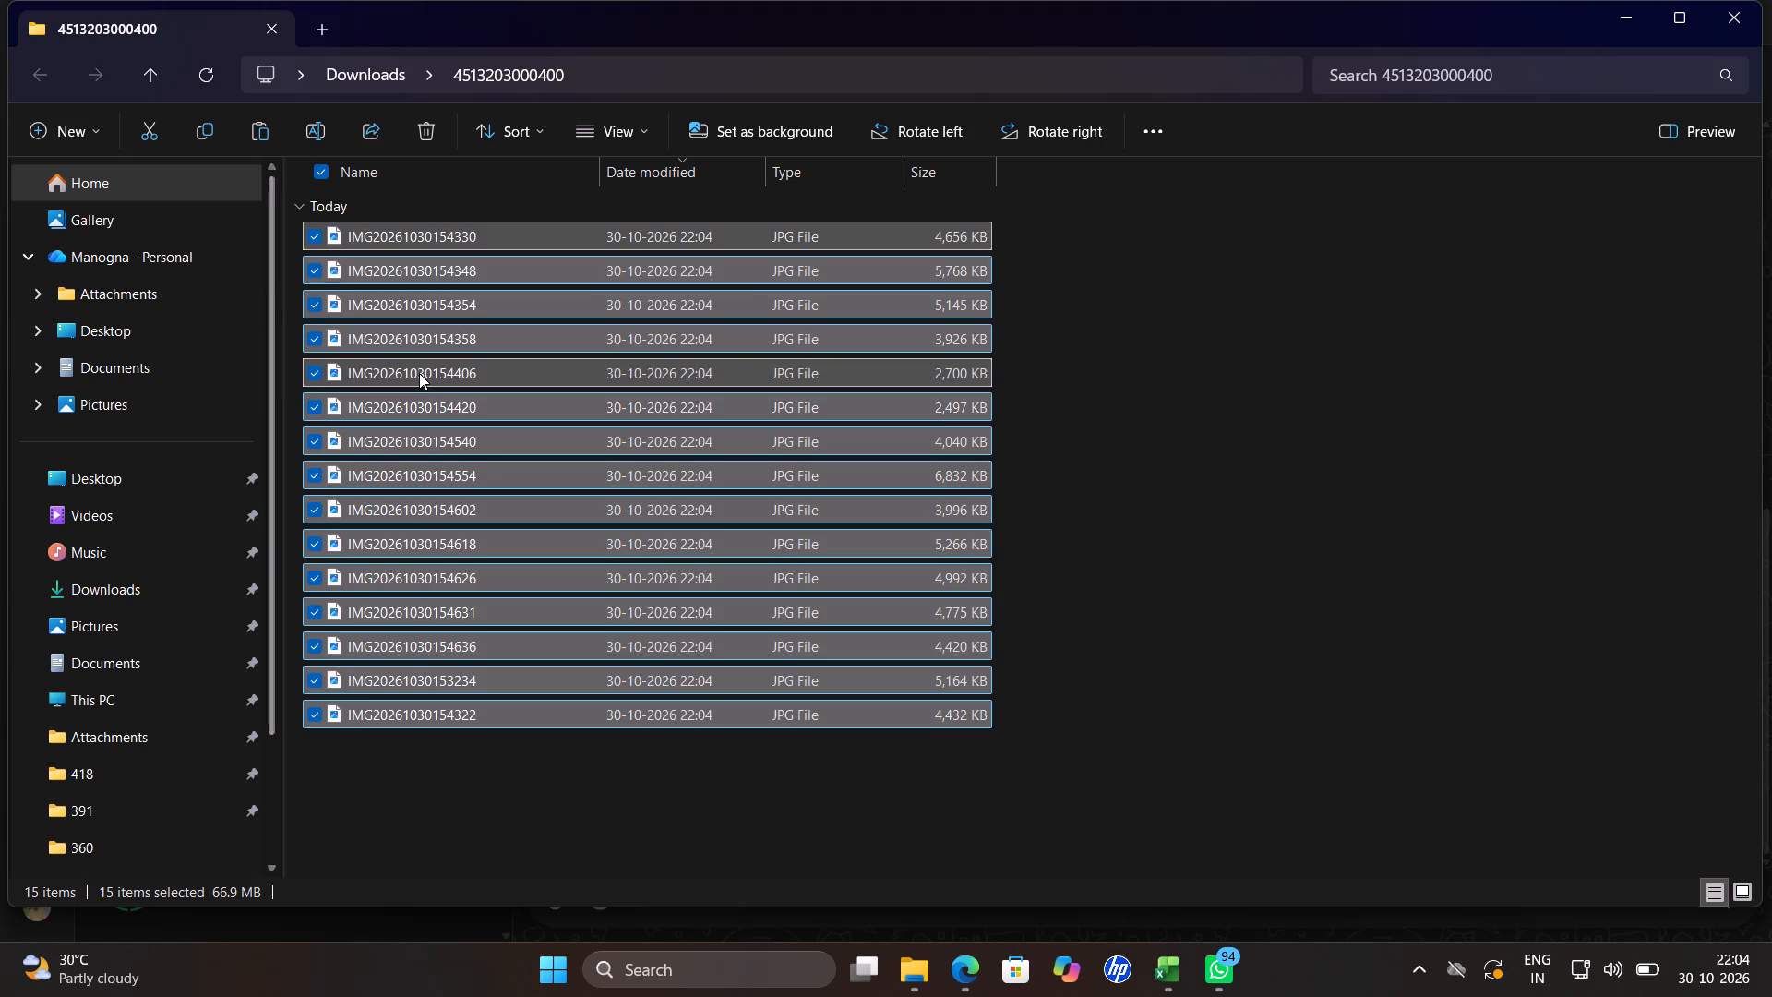
key(ctrl+c)
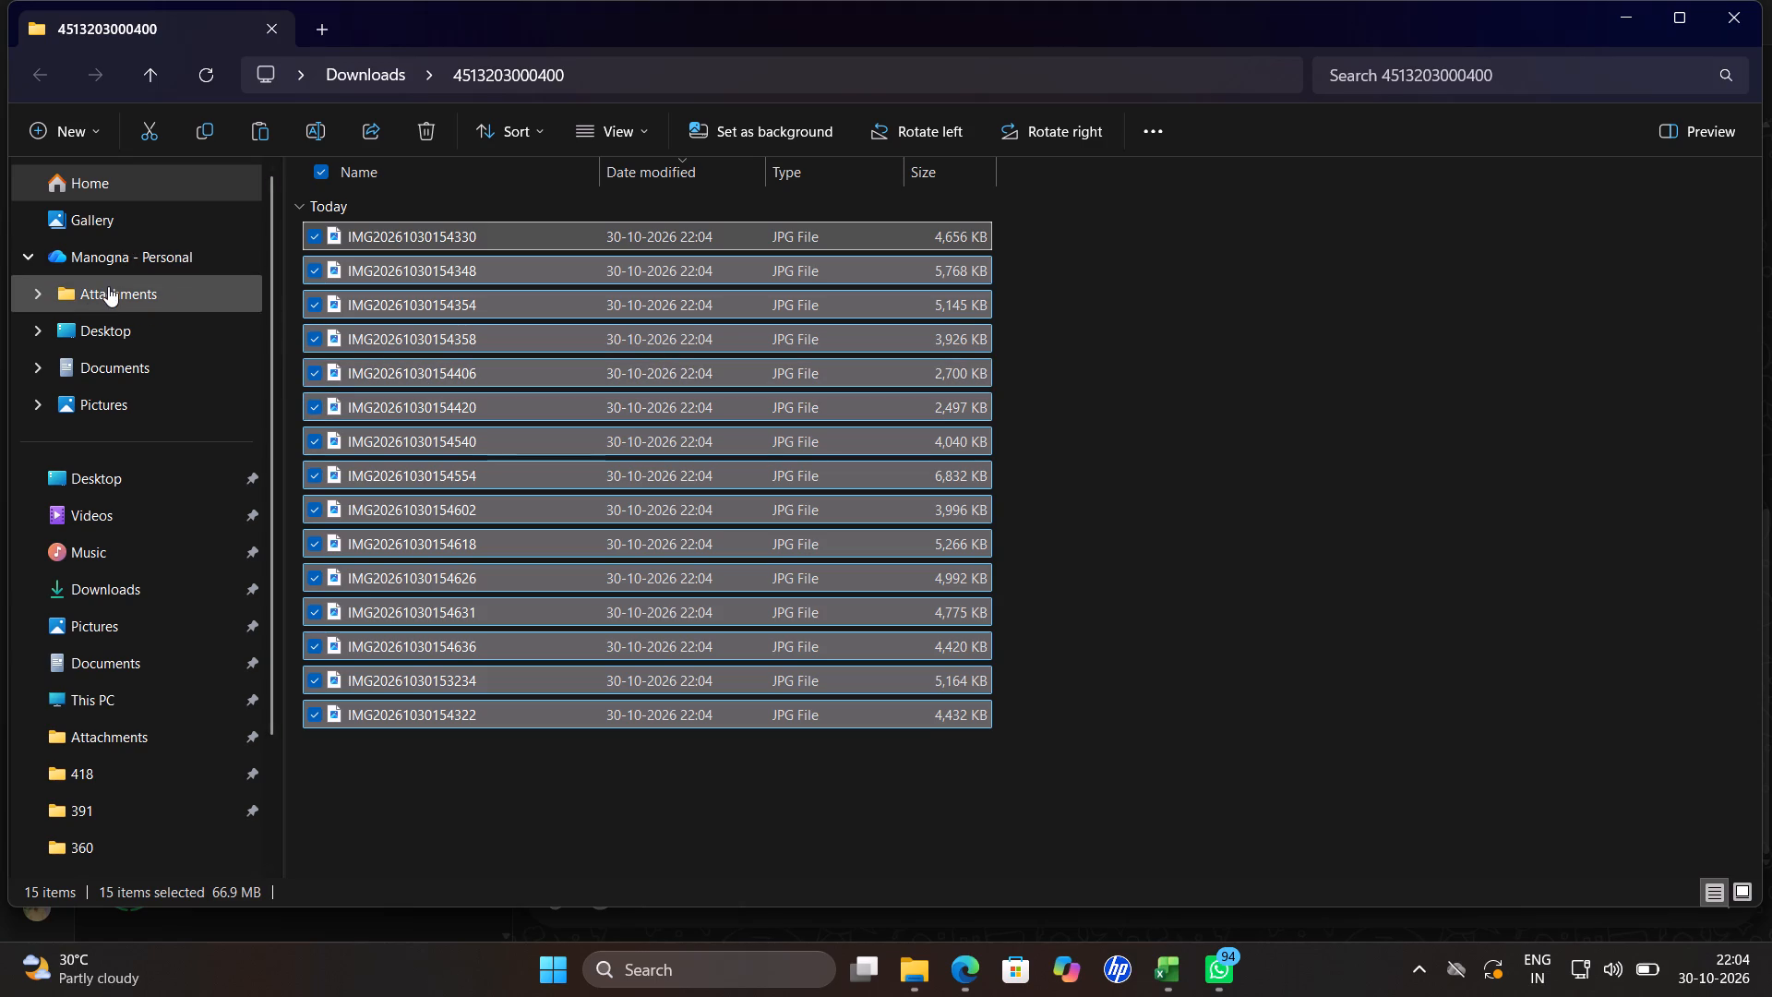
Create a folder named 400 inside the Attachments folder.
double_click(108, 286)
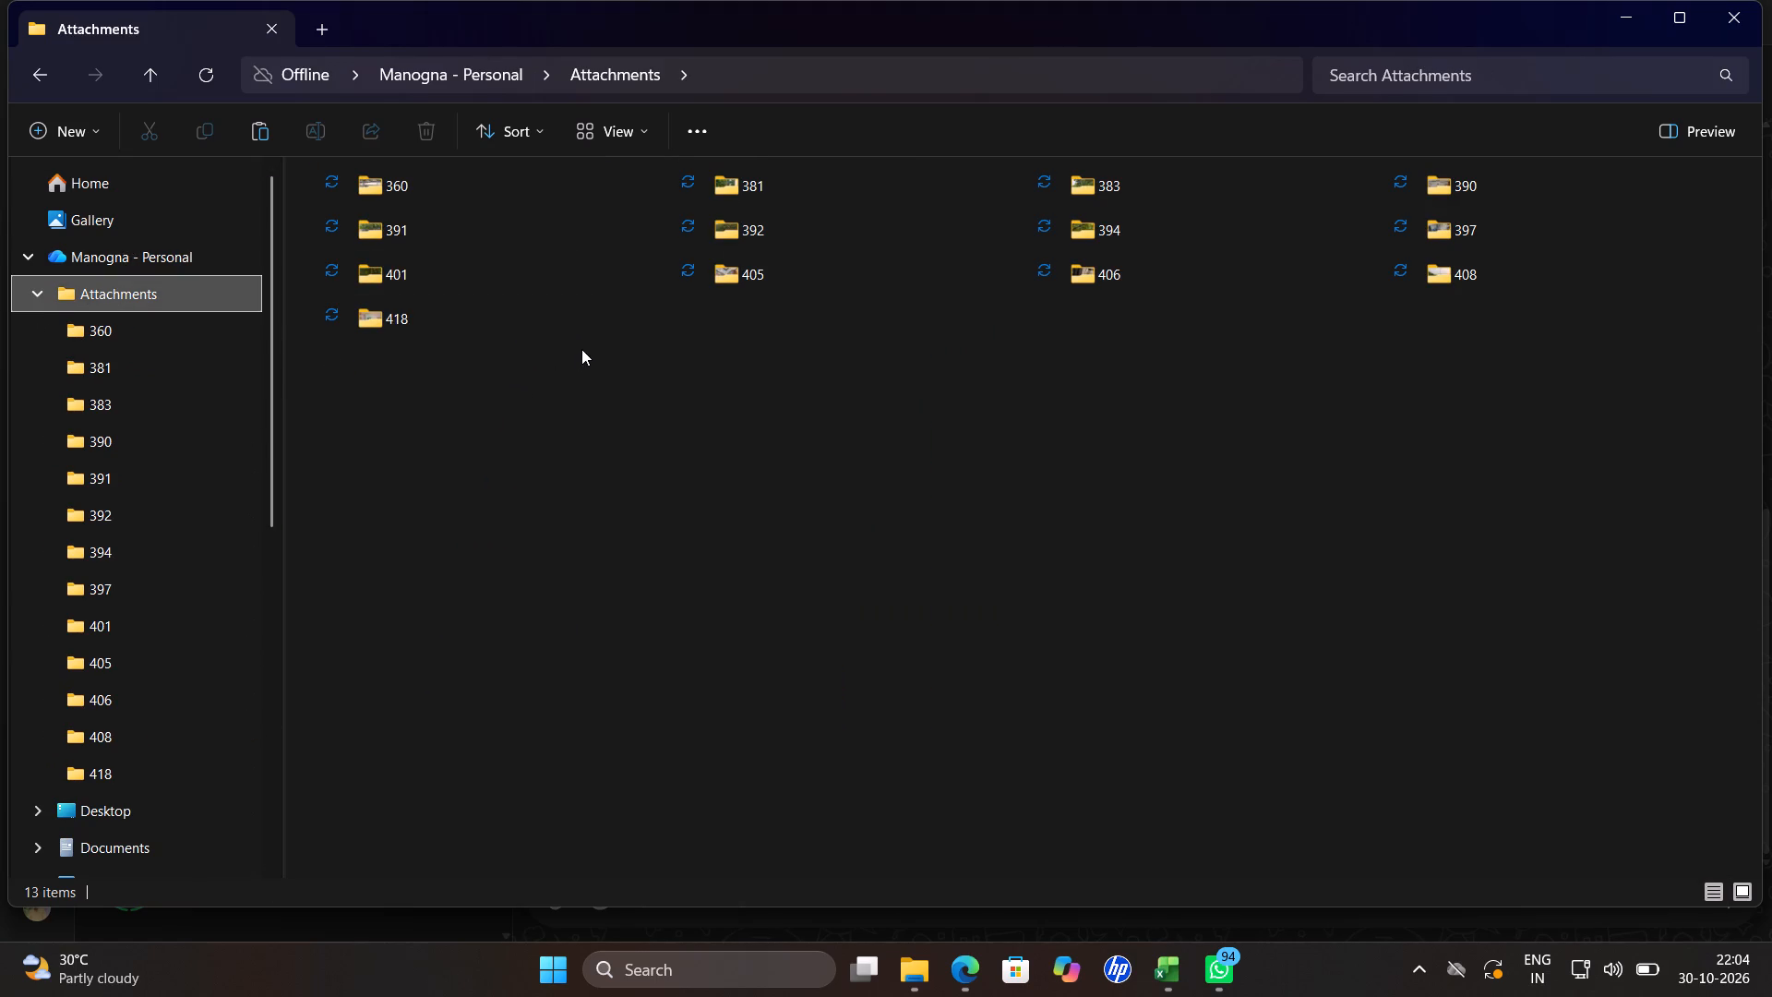
click(74, 150)
click(158, 195)
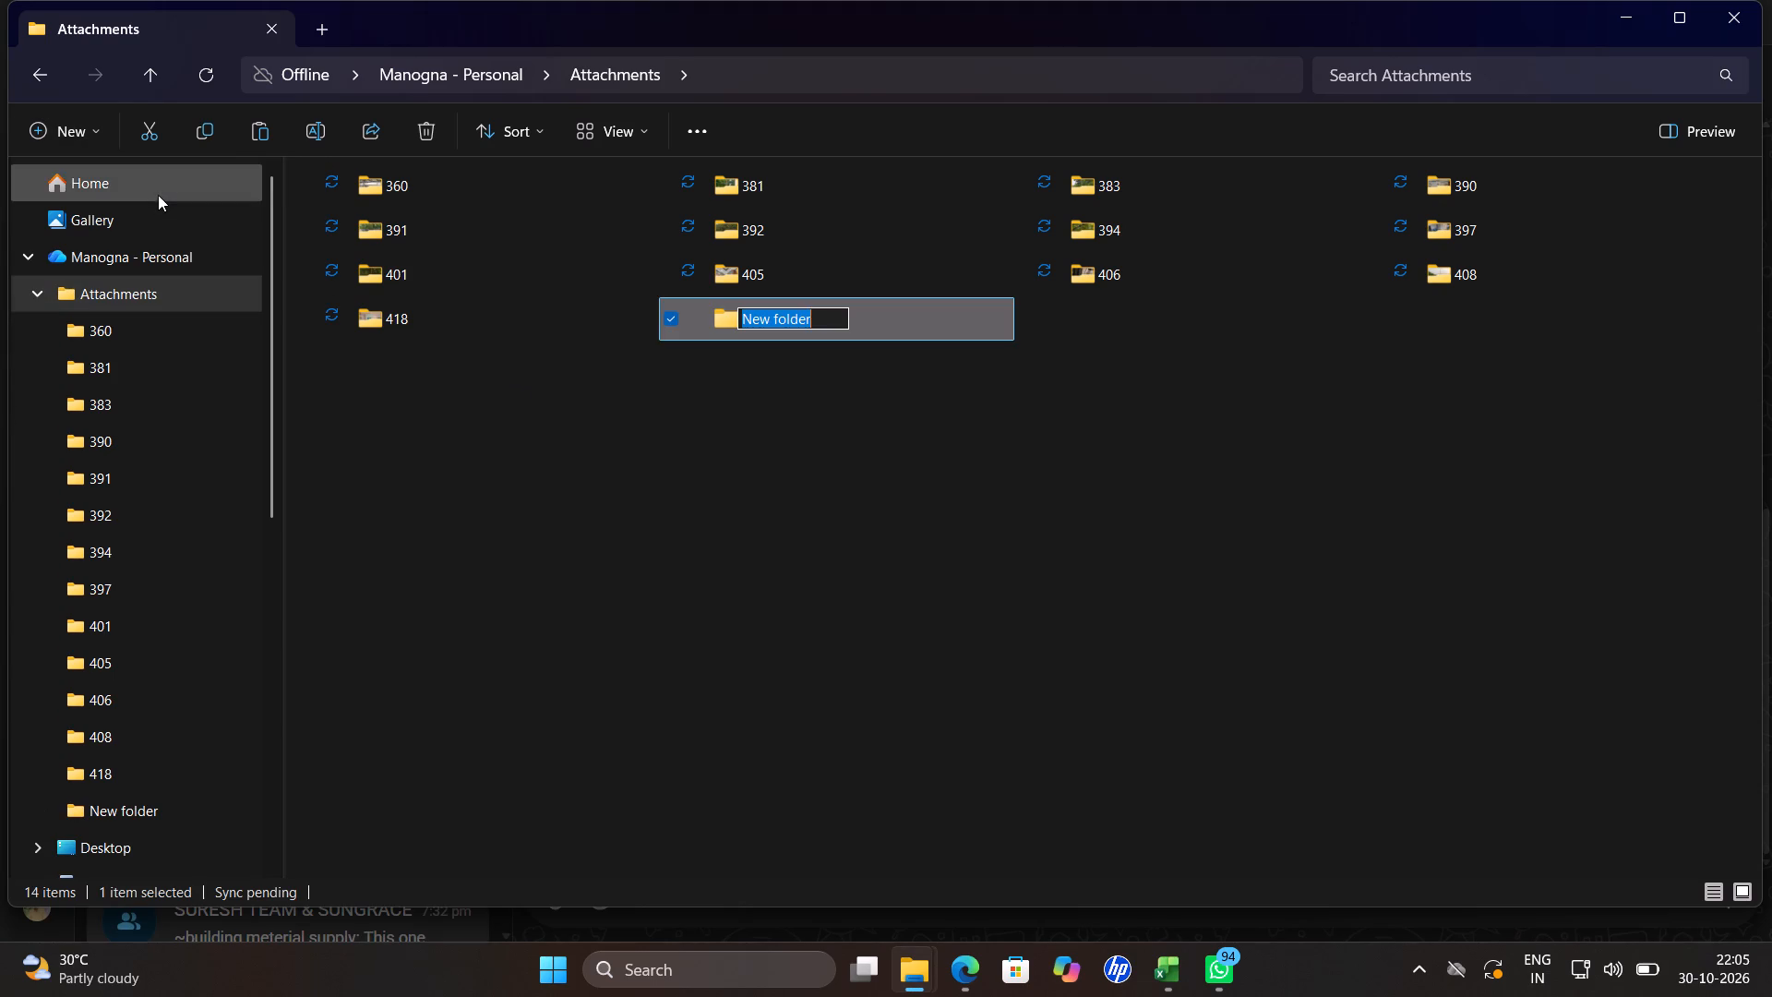
key(BackSpace)
text(400)
key(Return)
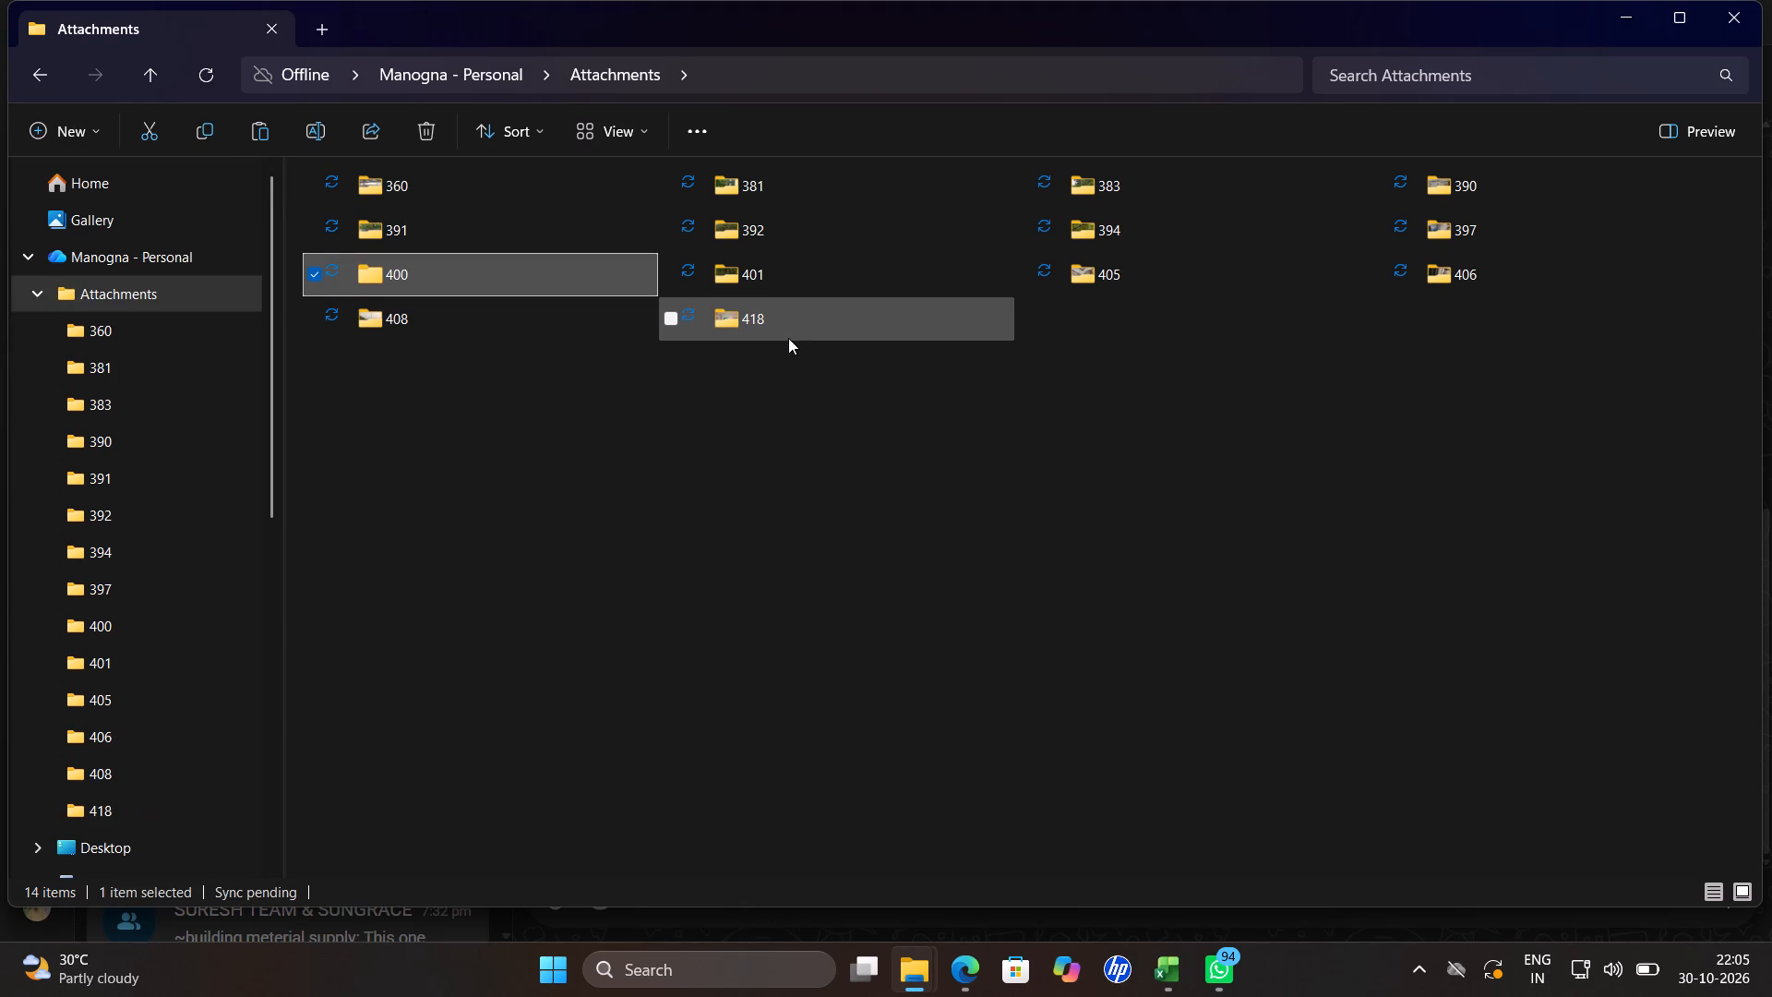
Paste the copied photos into the 400 folder in Attachments.
double_click(792, 331)
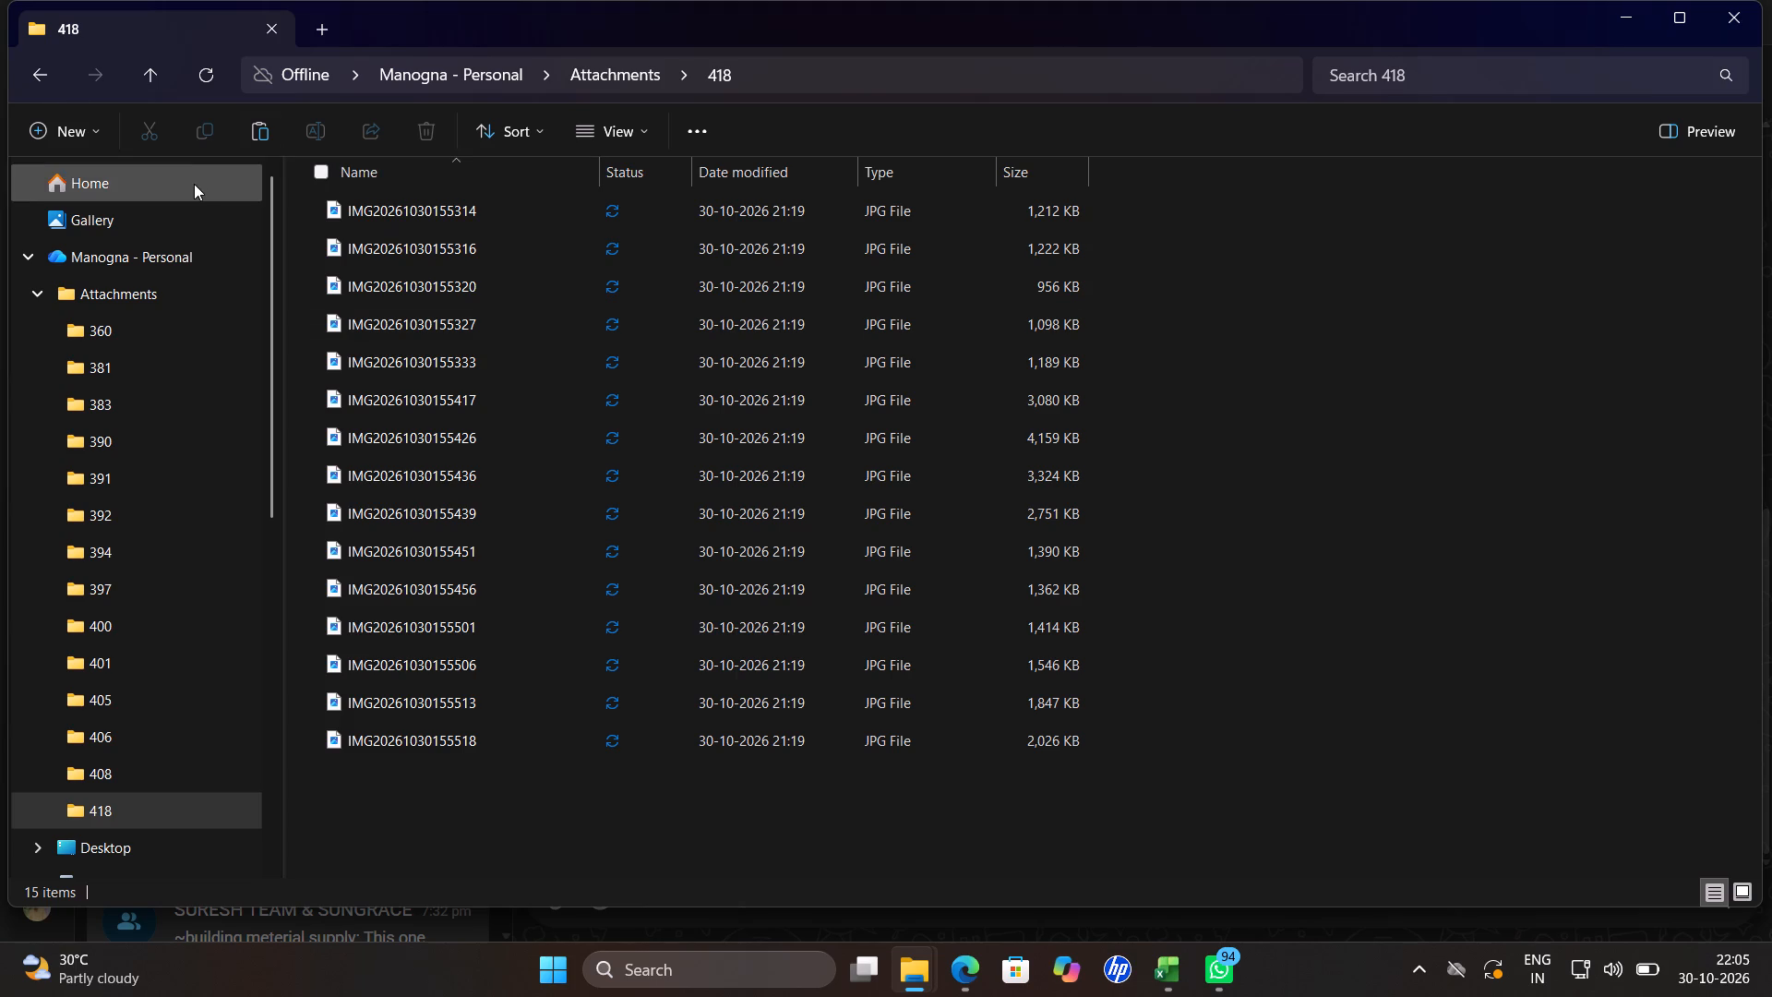
click(44, 65)
double_click(389, 277)
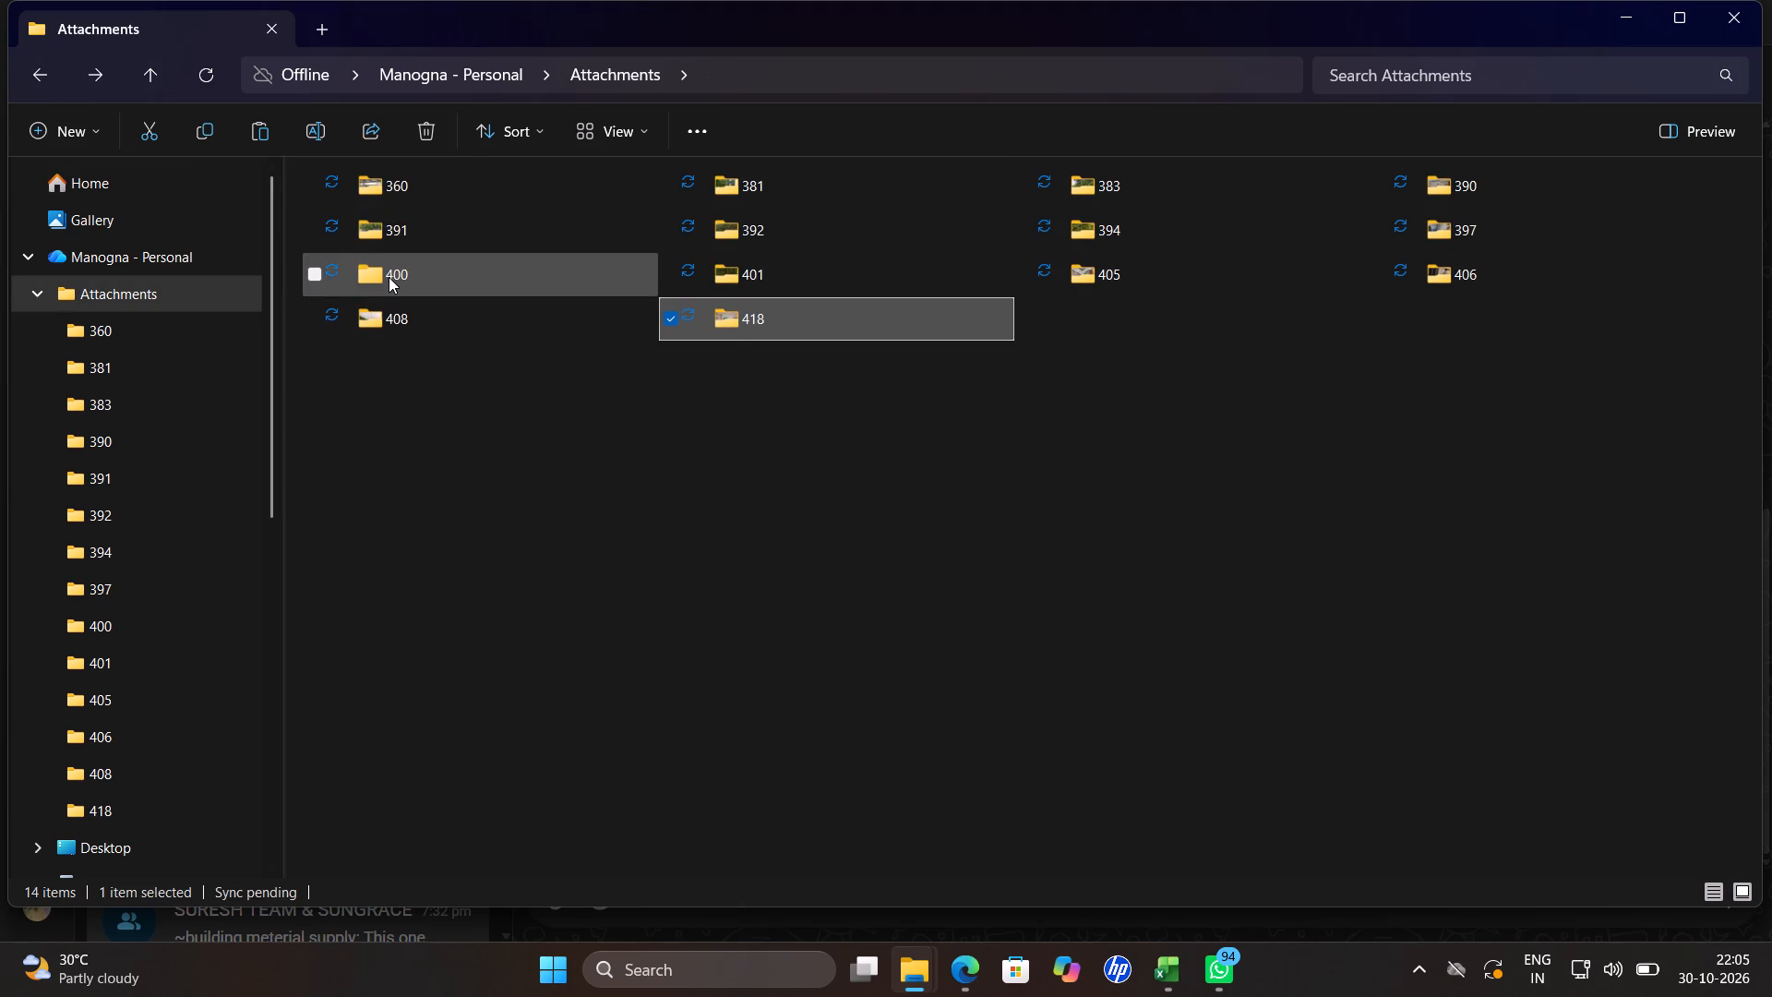
key(ctrl+v)
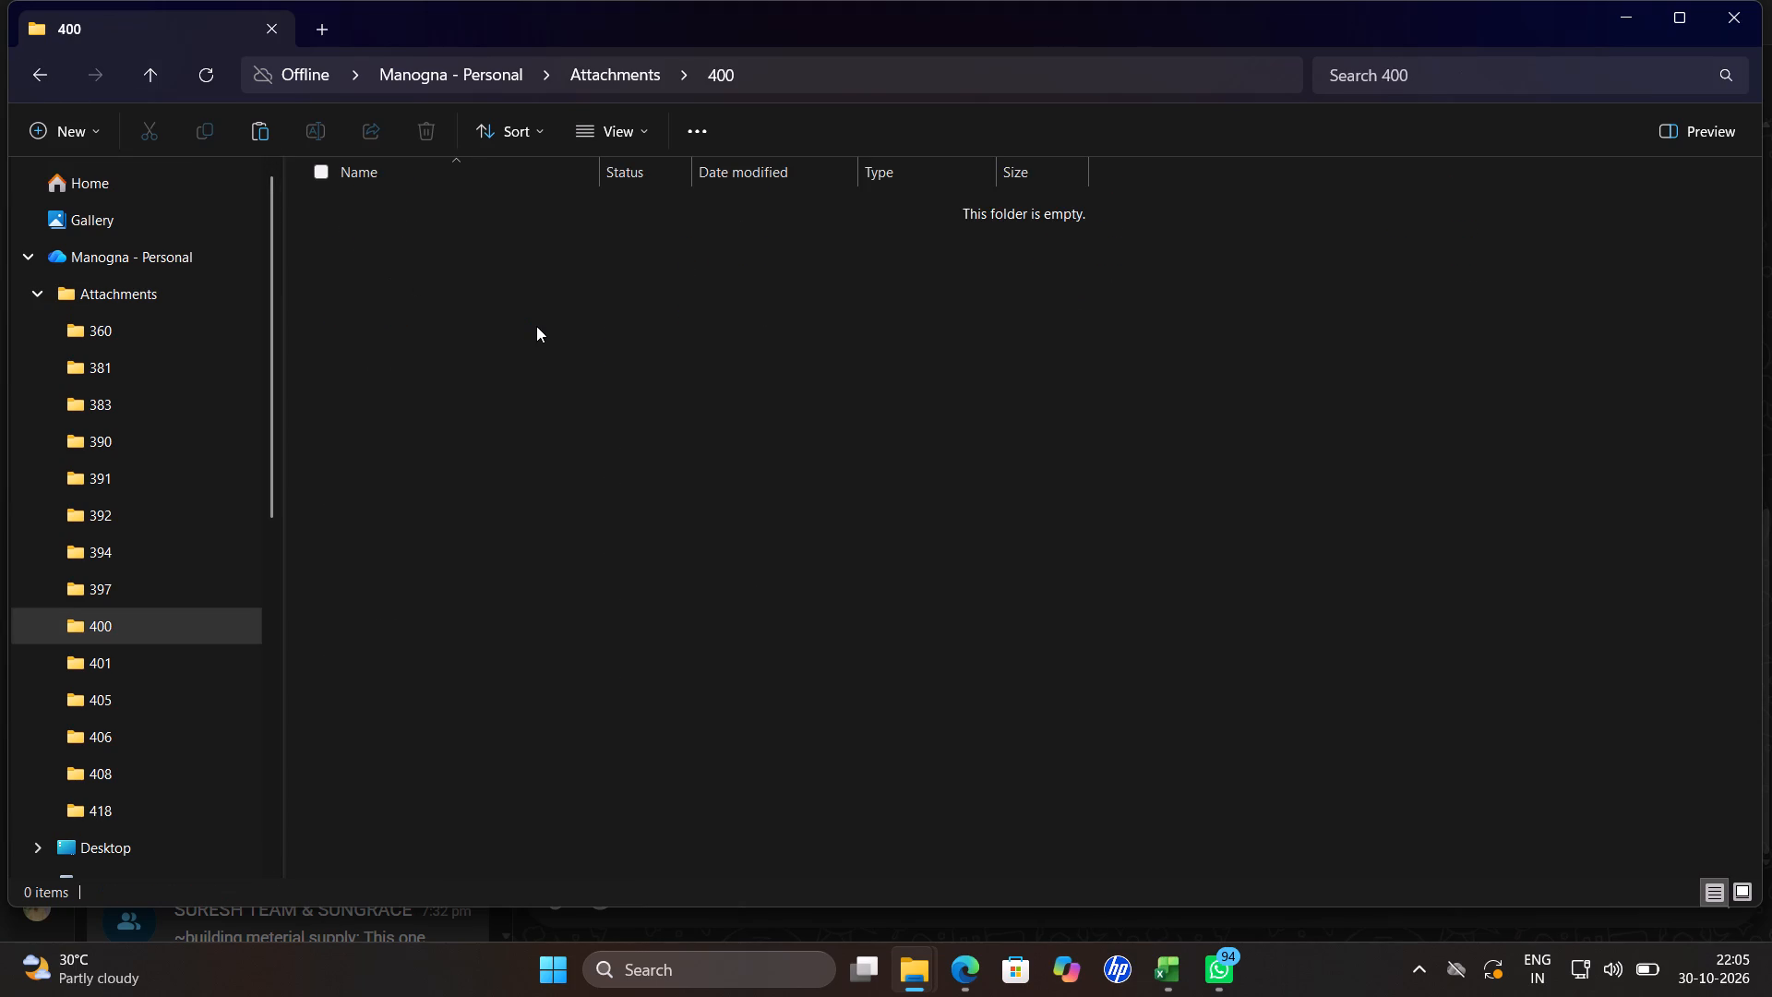
click(1133, 286)
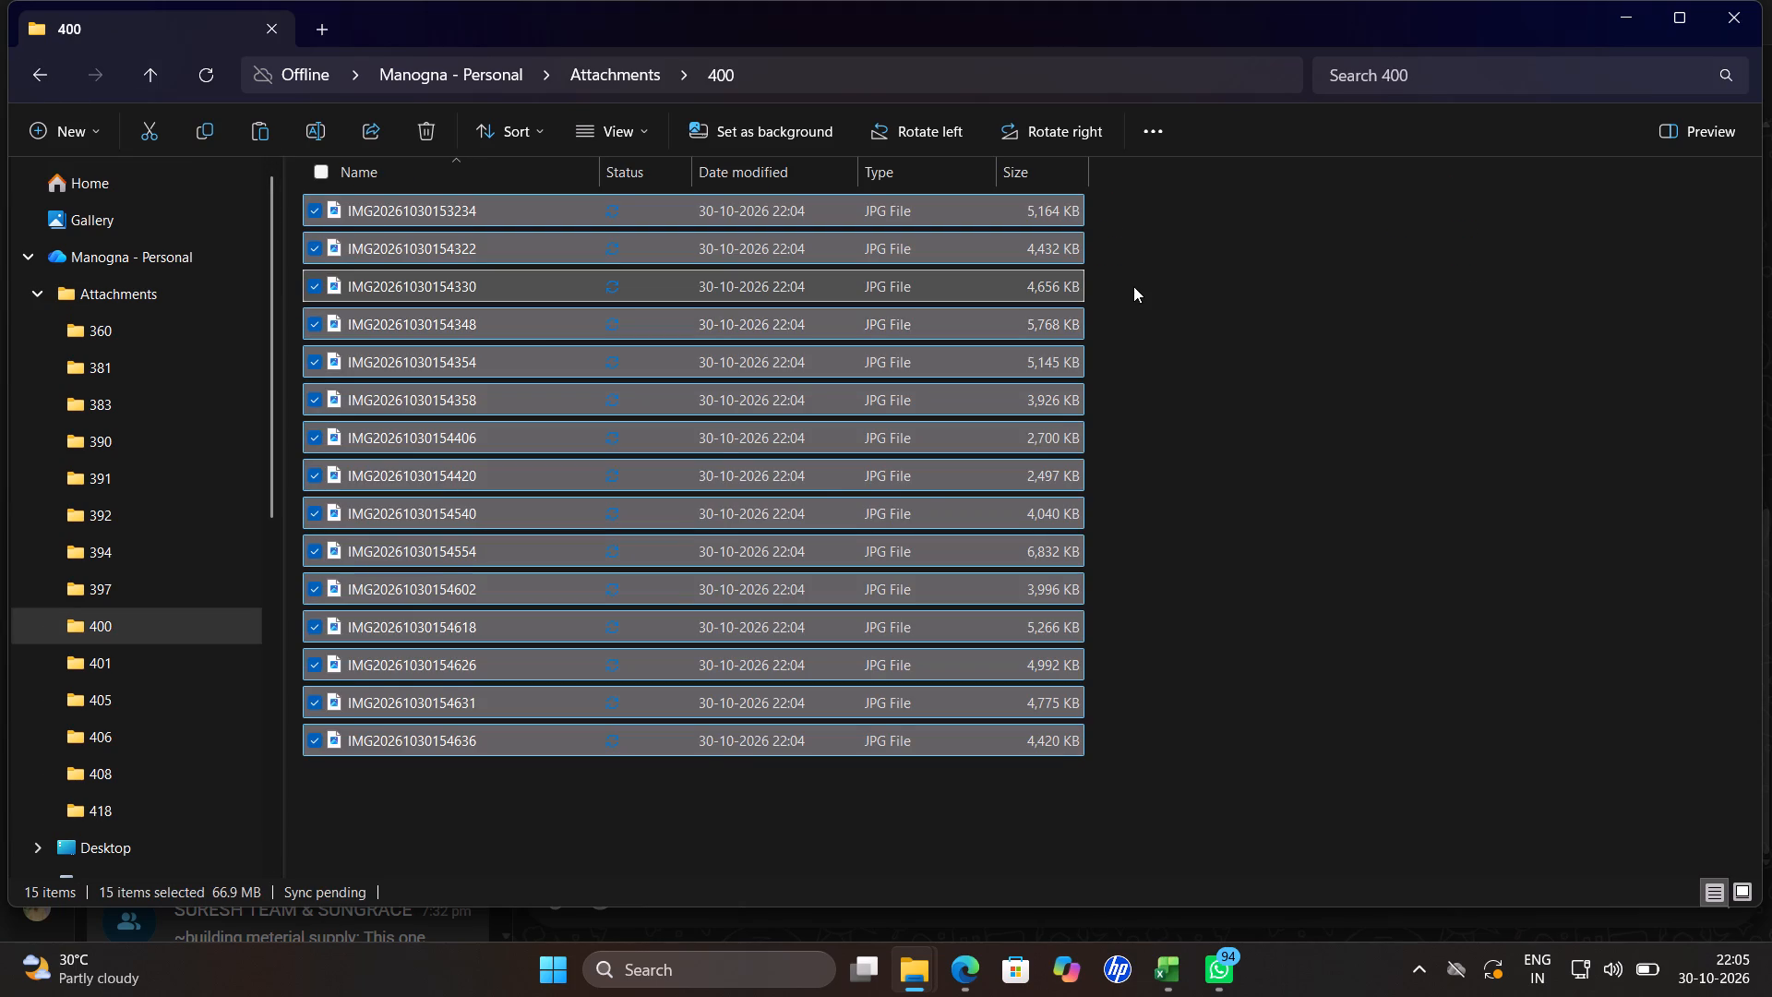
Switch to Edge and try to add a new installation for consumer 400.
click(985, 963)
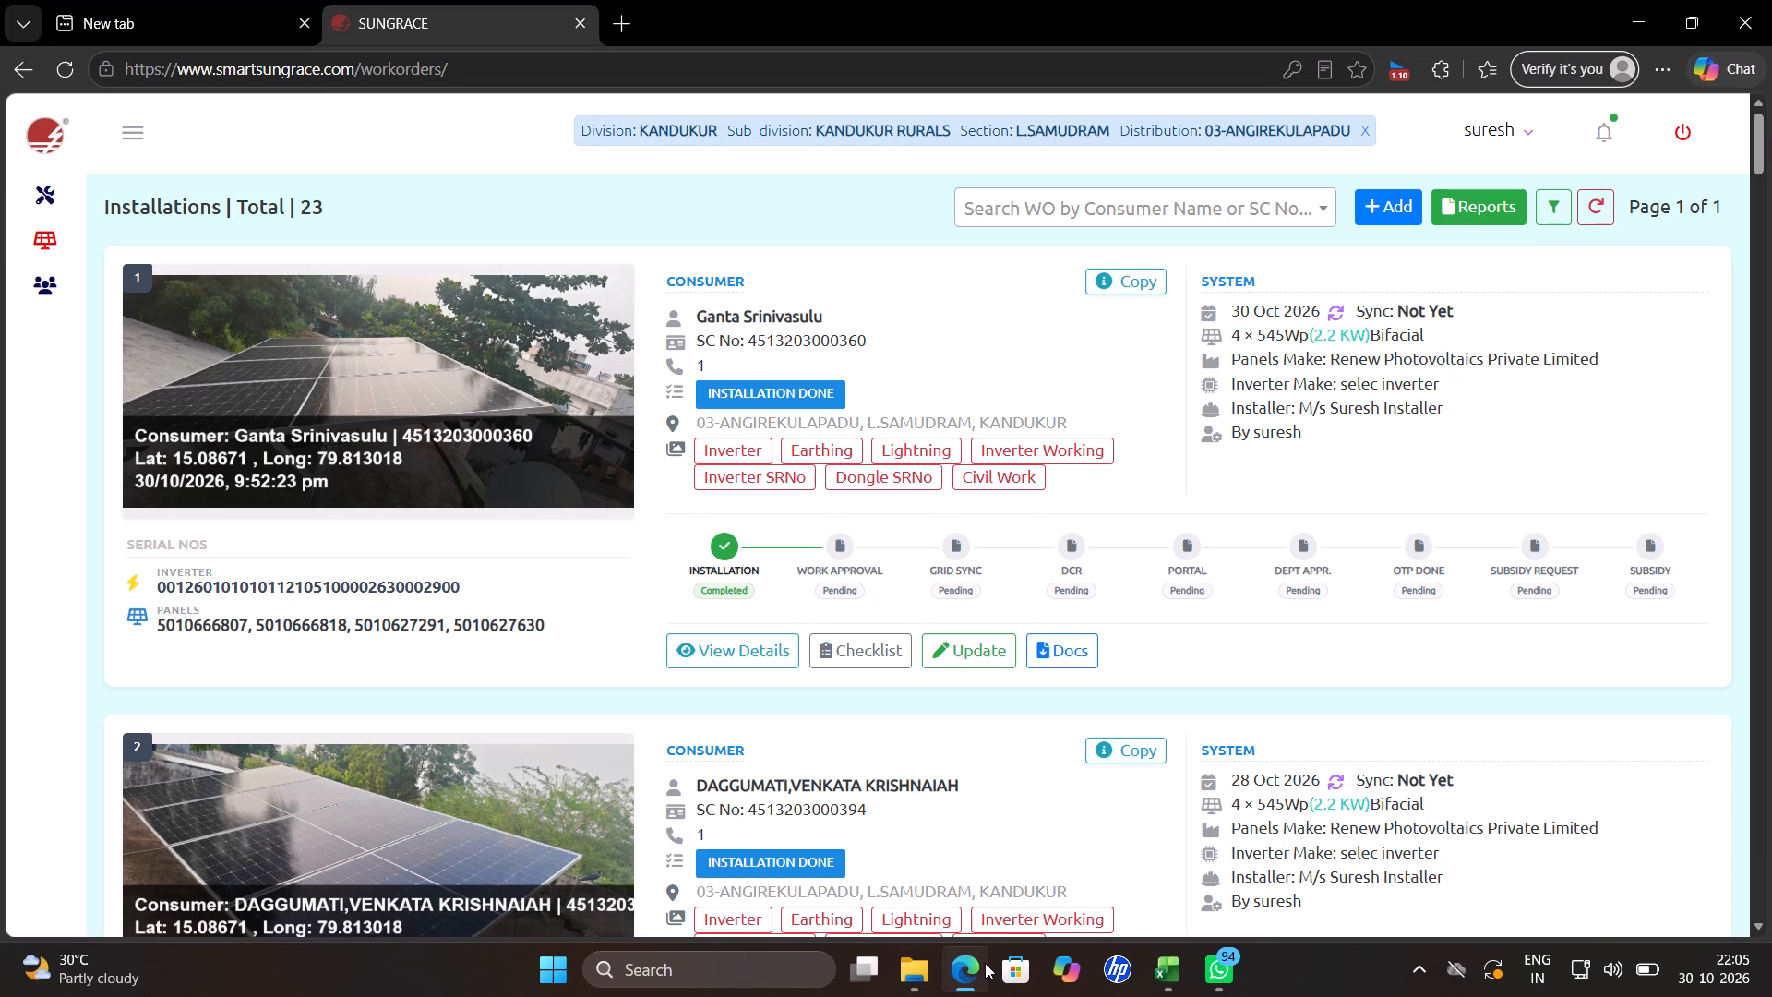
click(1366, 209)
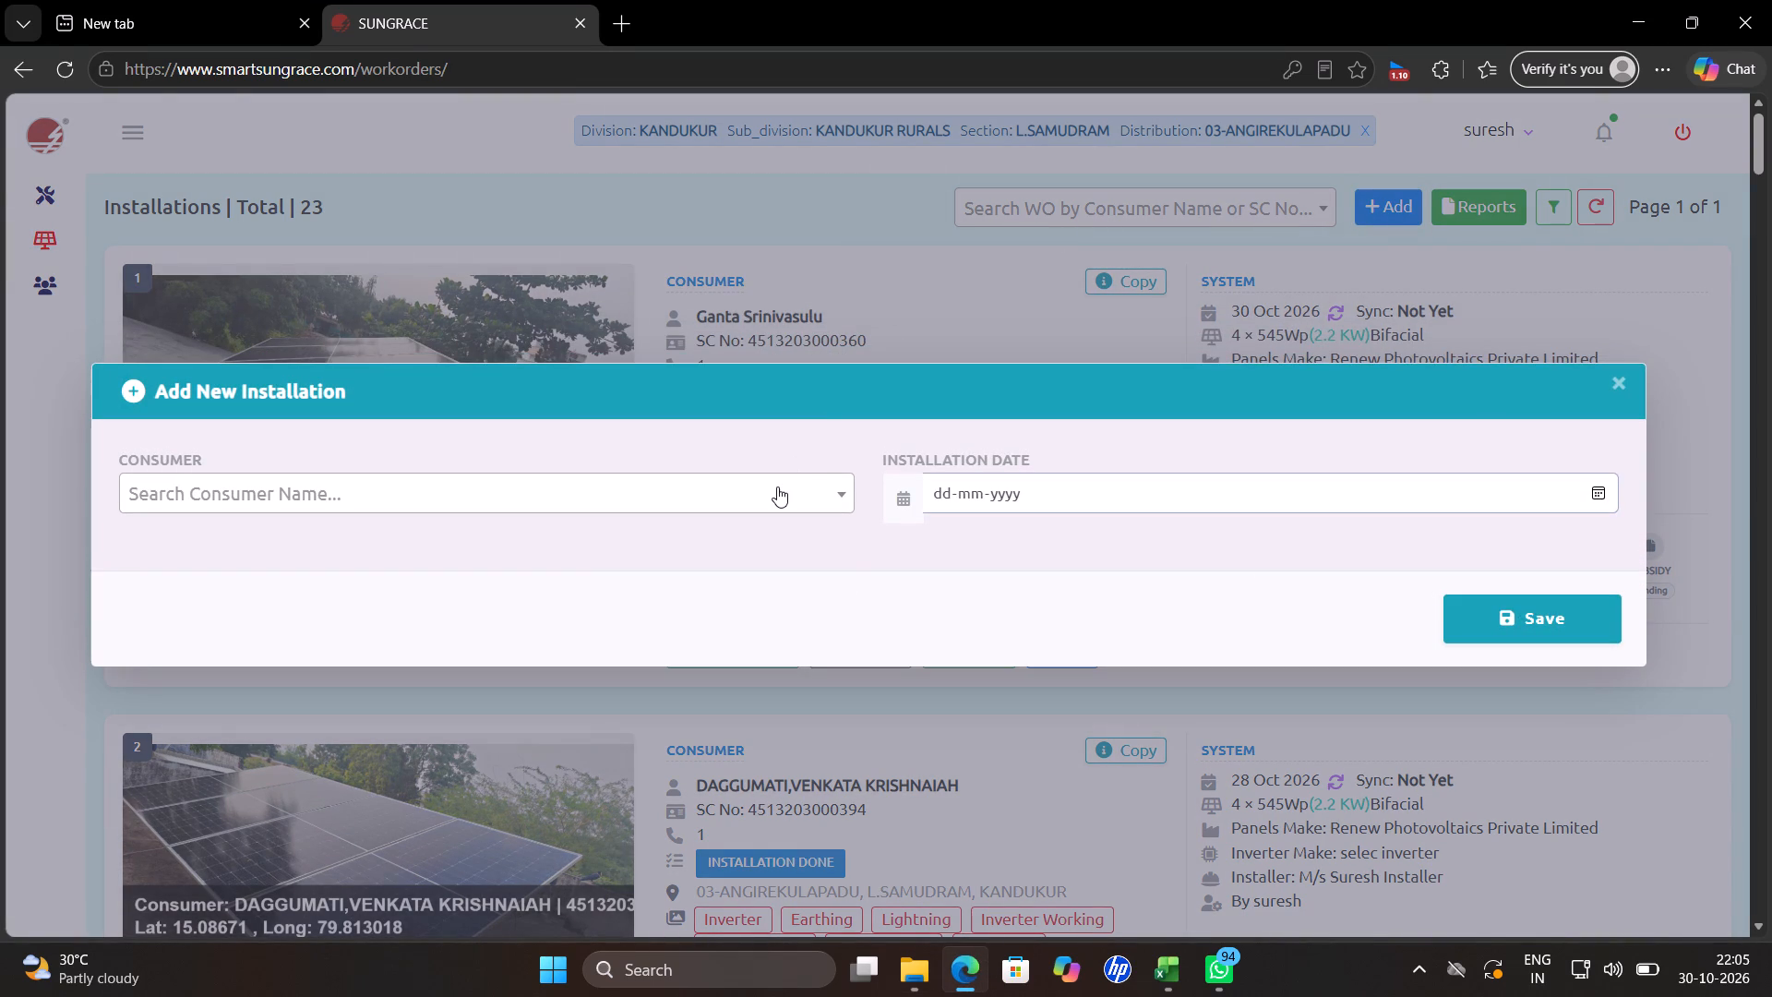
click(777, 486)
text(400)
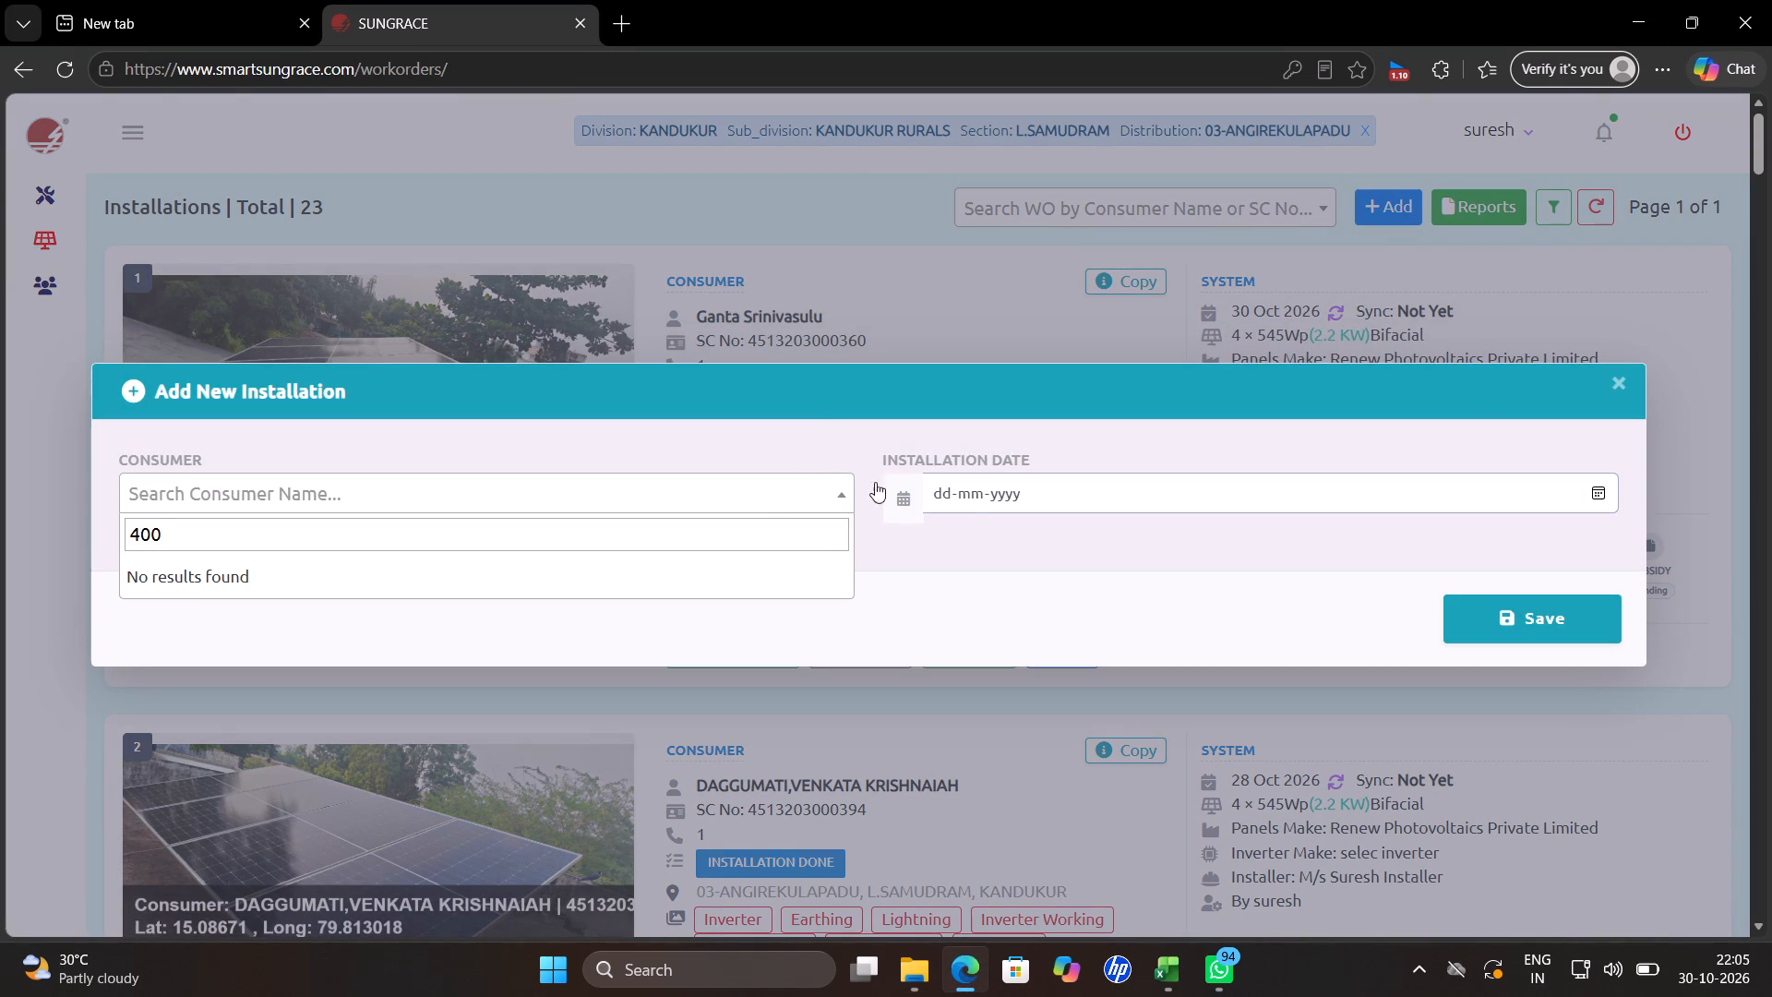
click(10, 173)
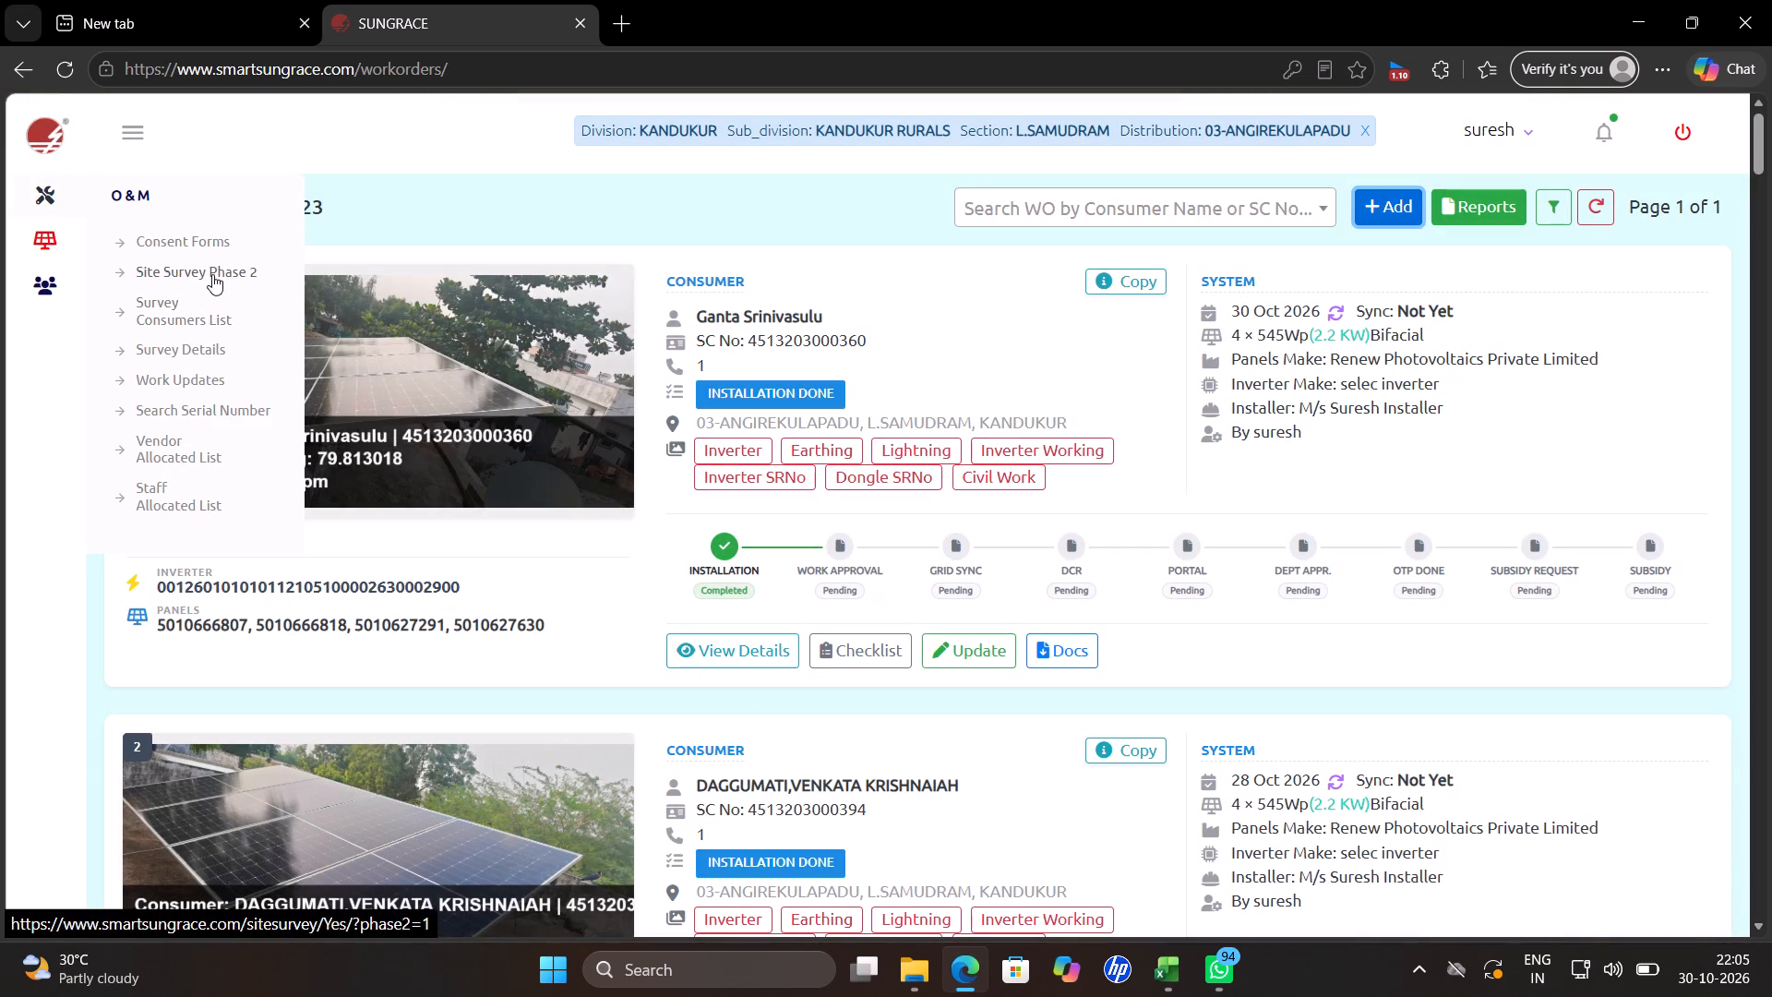
click(212, 274)
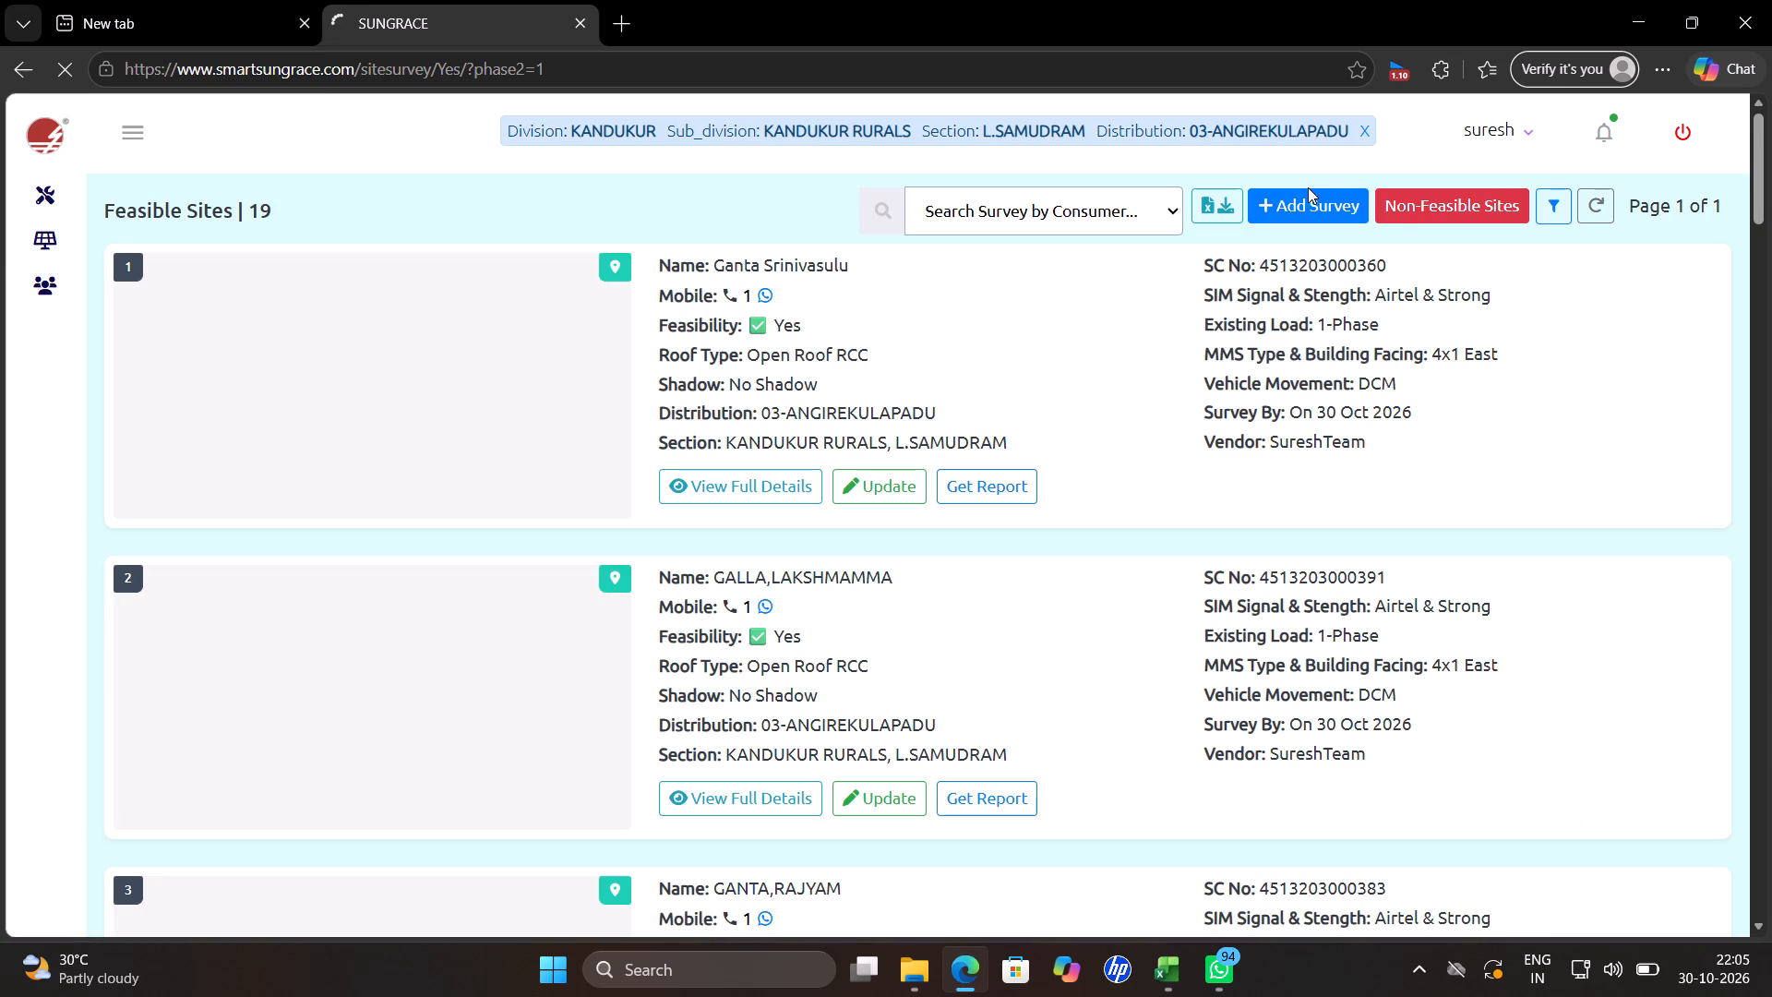
click(1308, 187)
click(1308, 195)
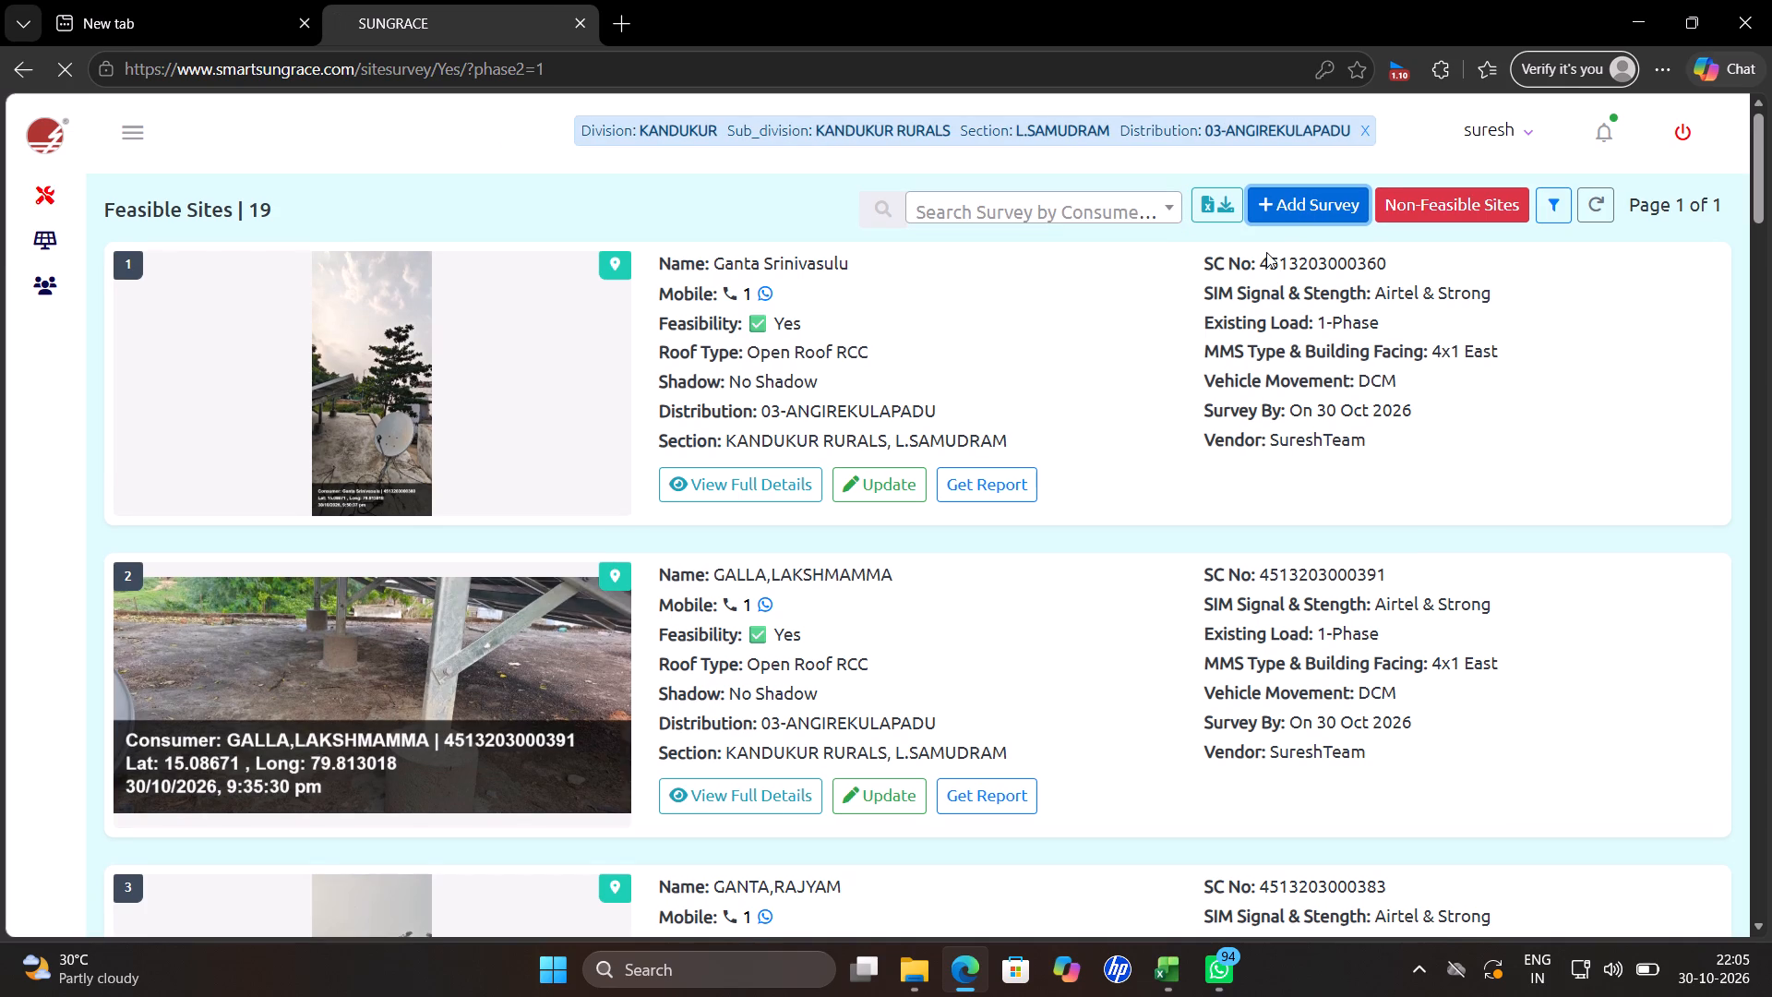
click(1317, 200)
click(885, 264)
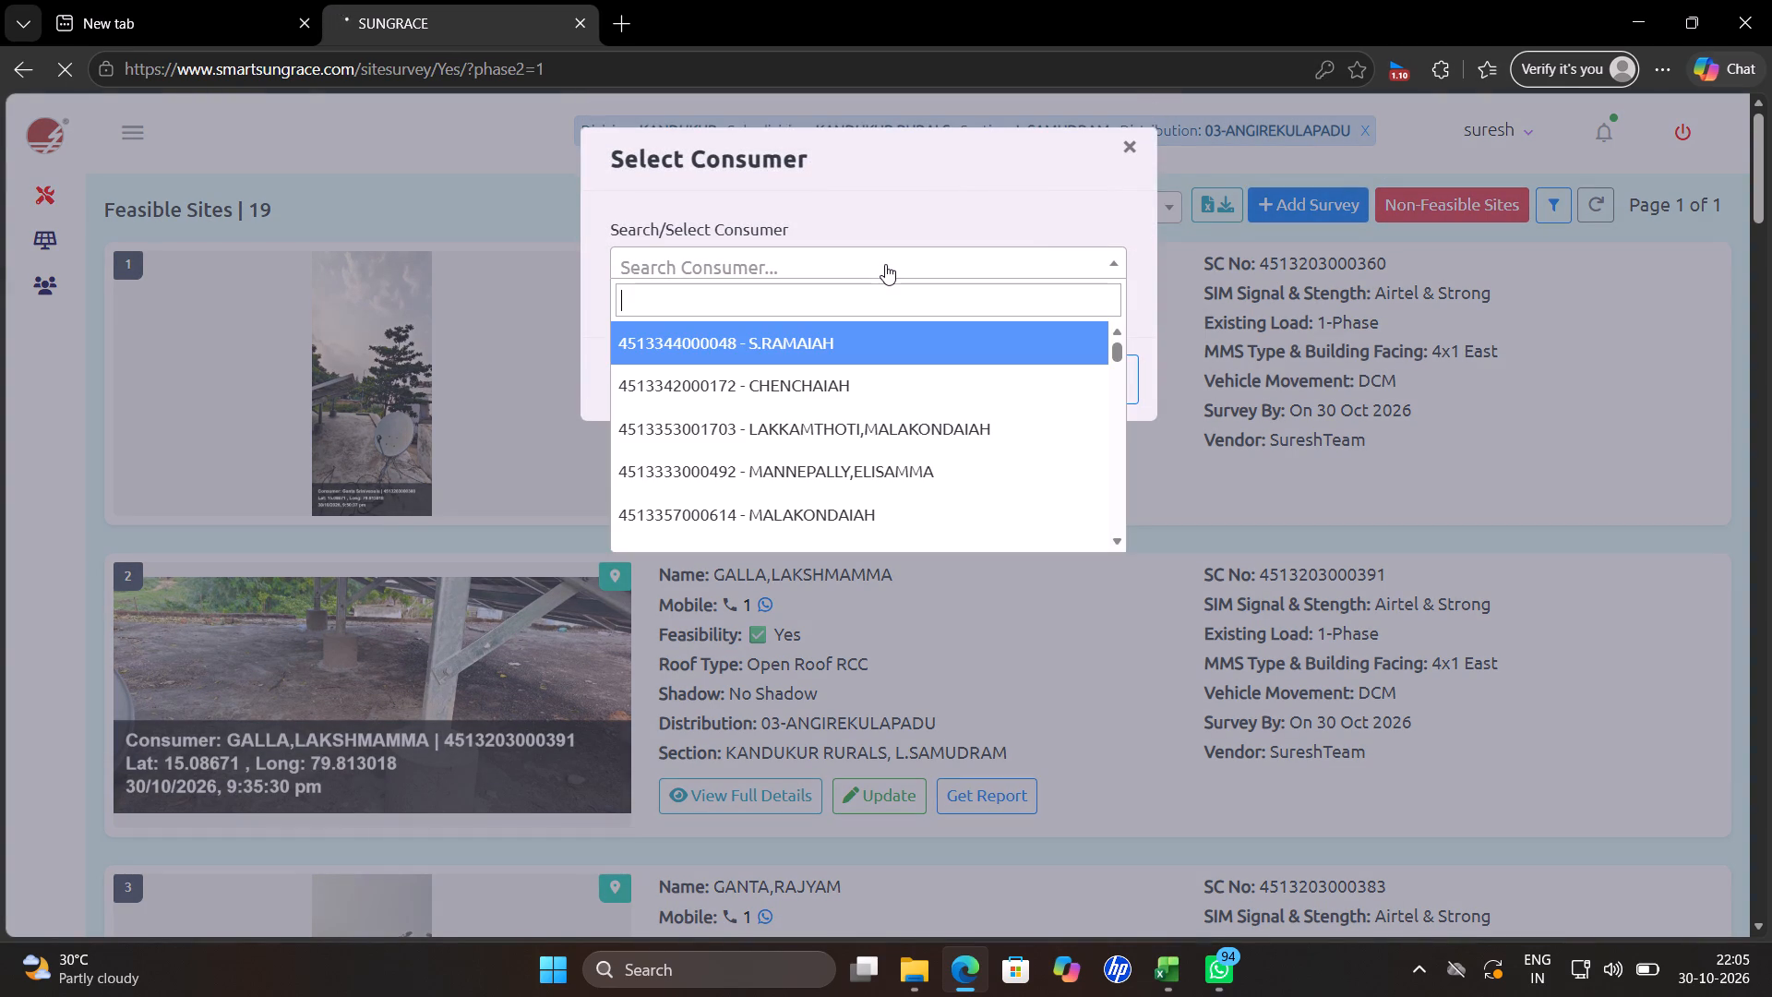
text(400)
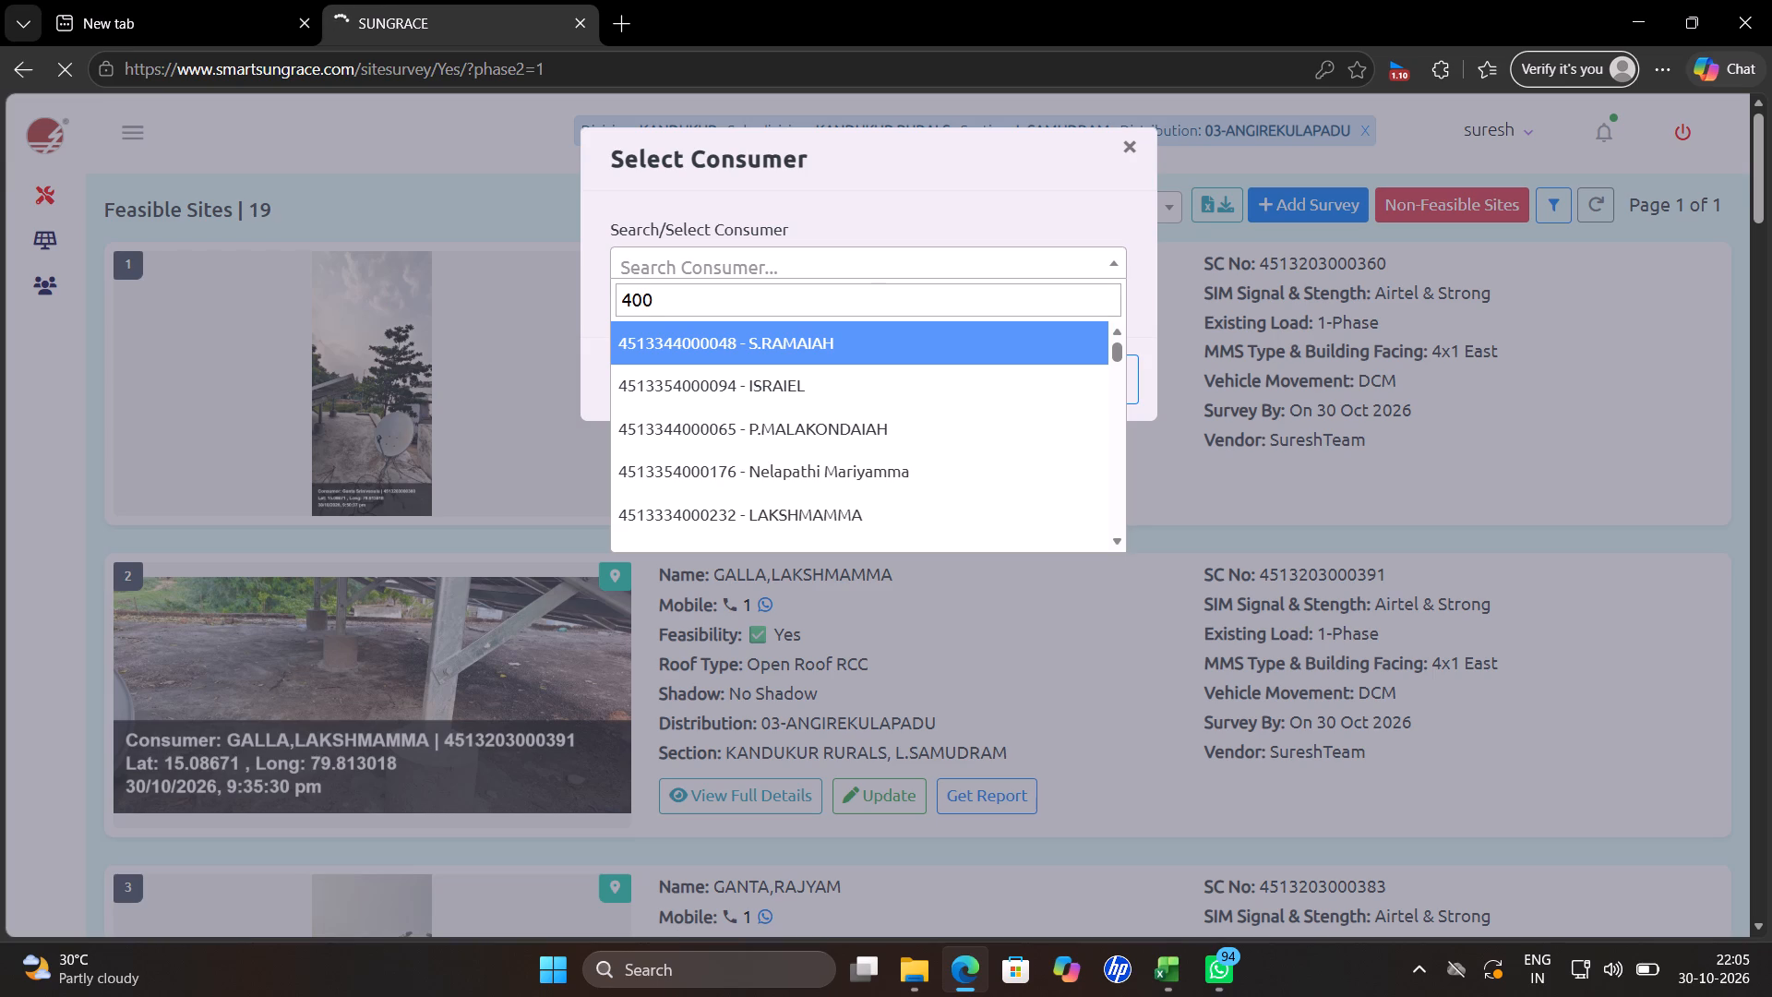
click(617, 303)
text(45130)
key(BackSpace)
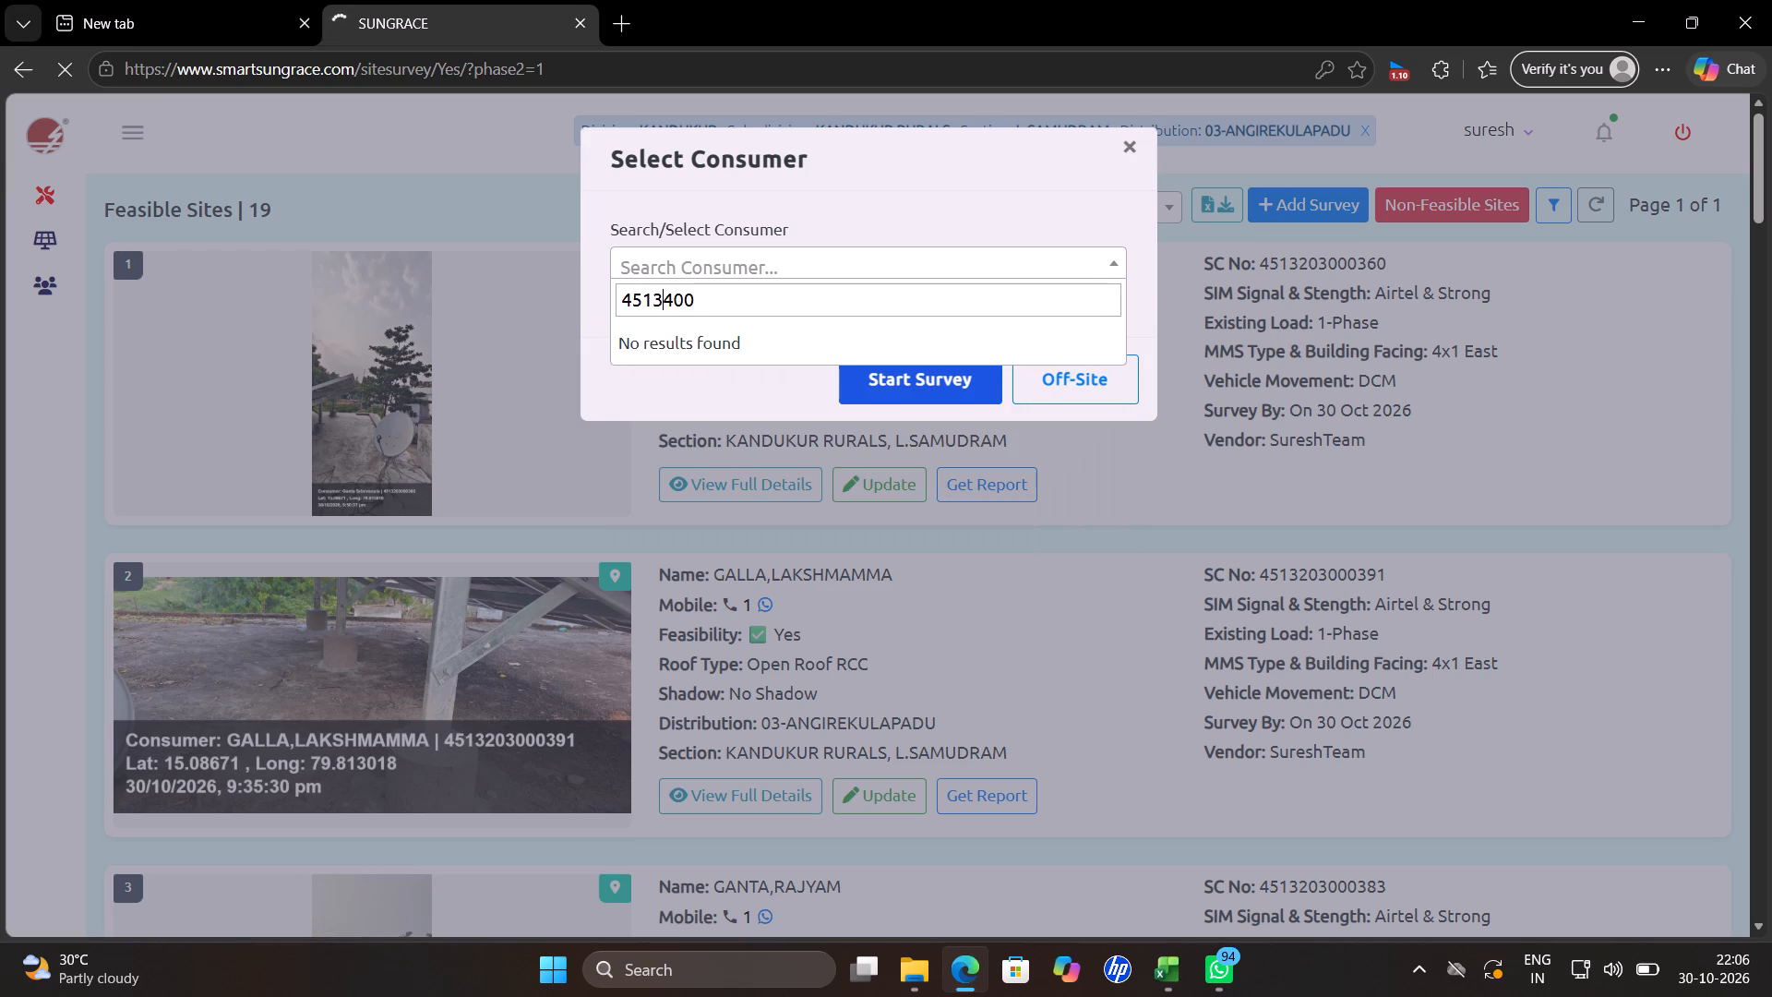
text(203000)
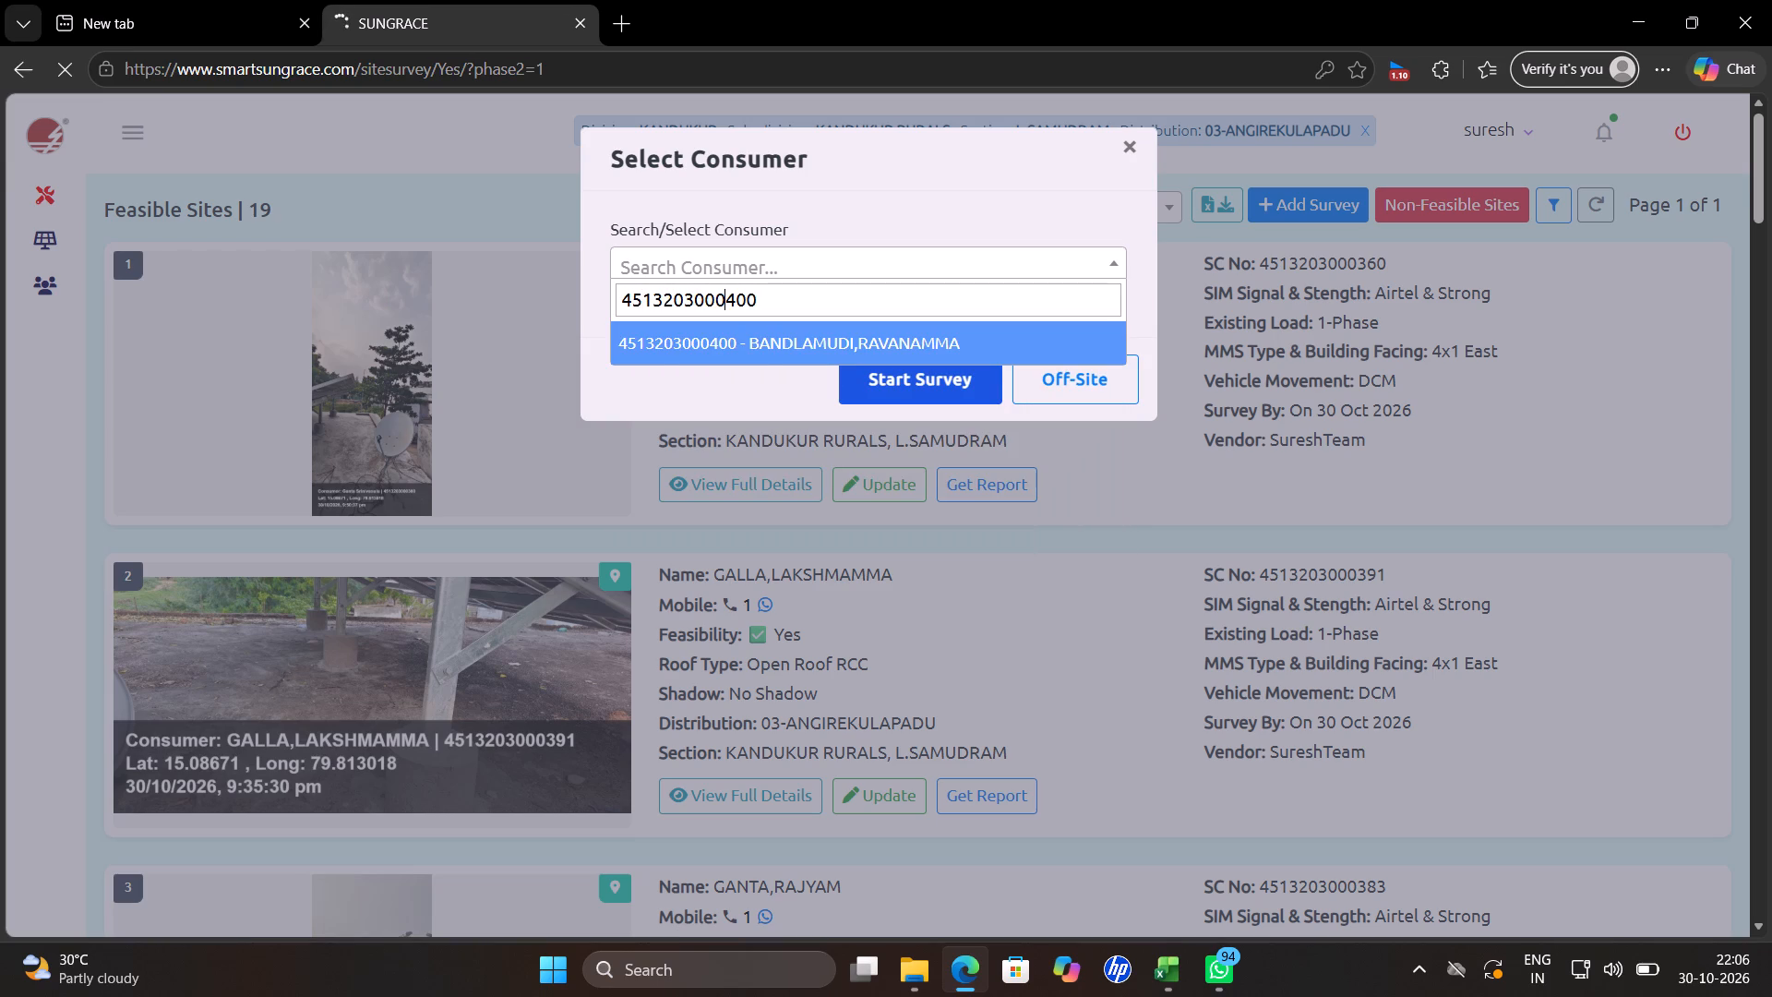
click(688, 343)
click(1059, 401)
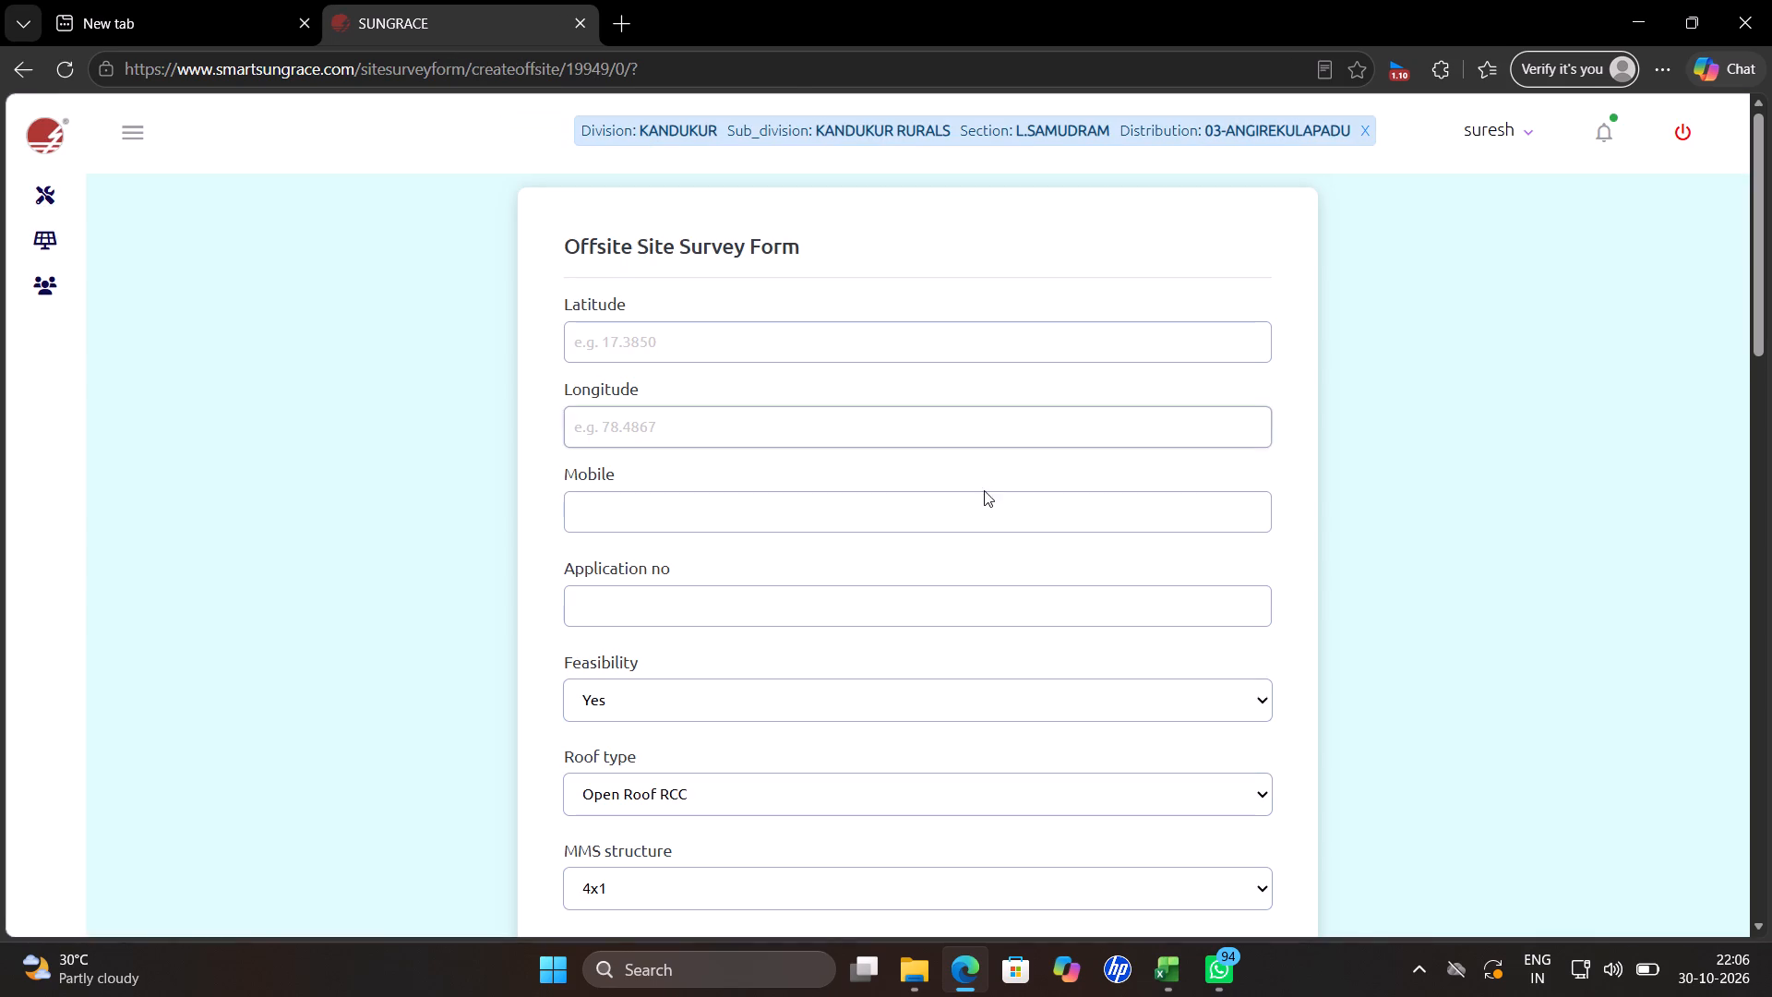
click(850, 330)
click(733, 462)
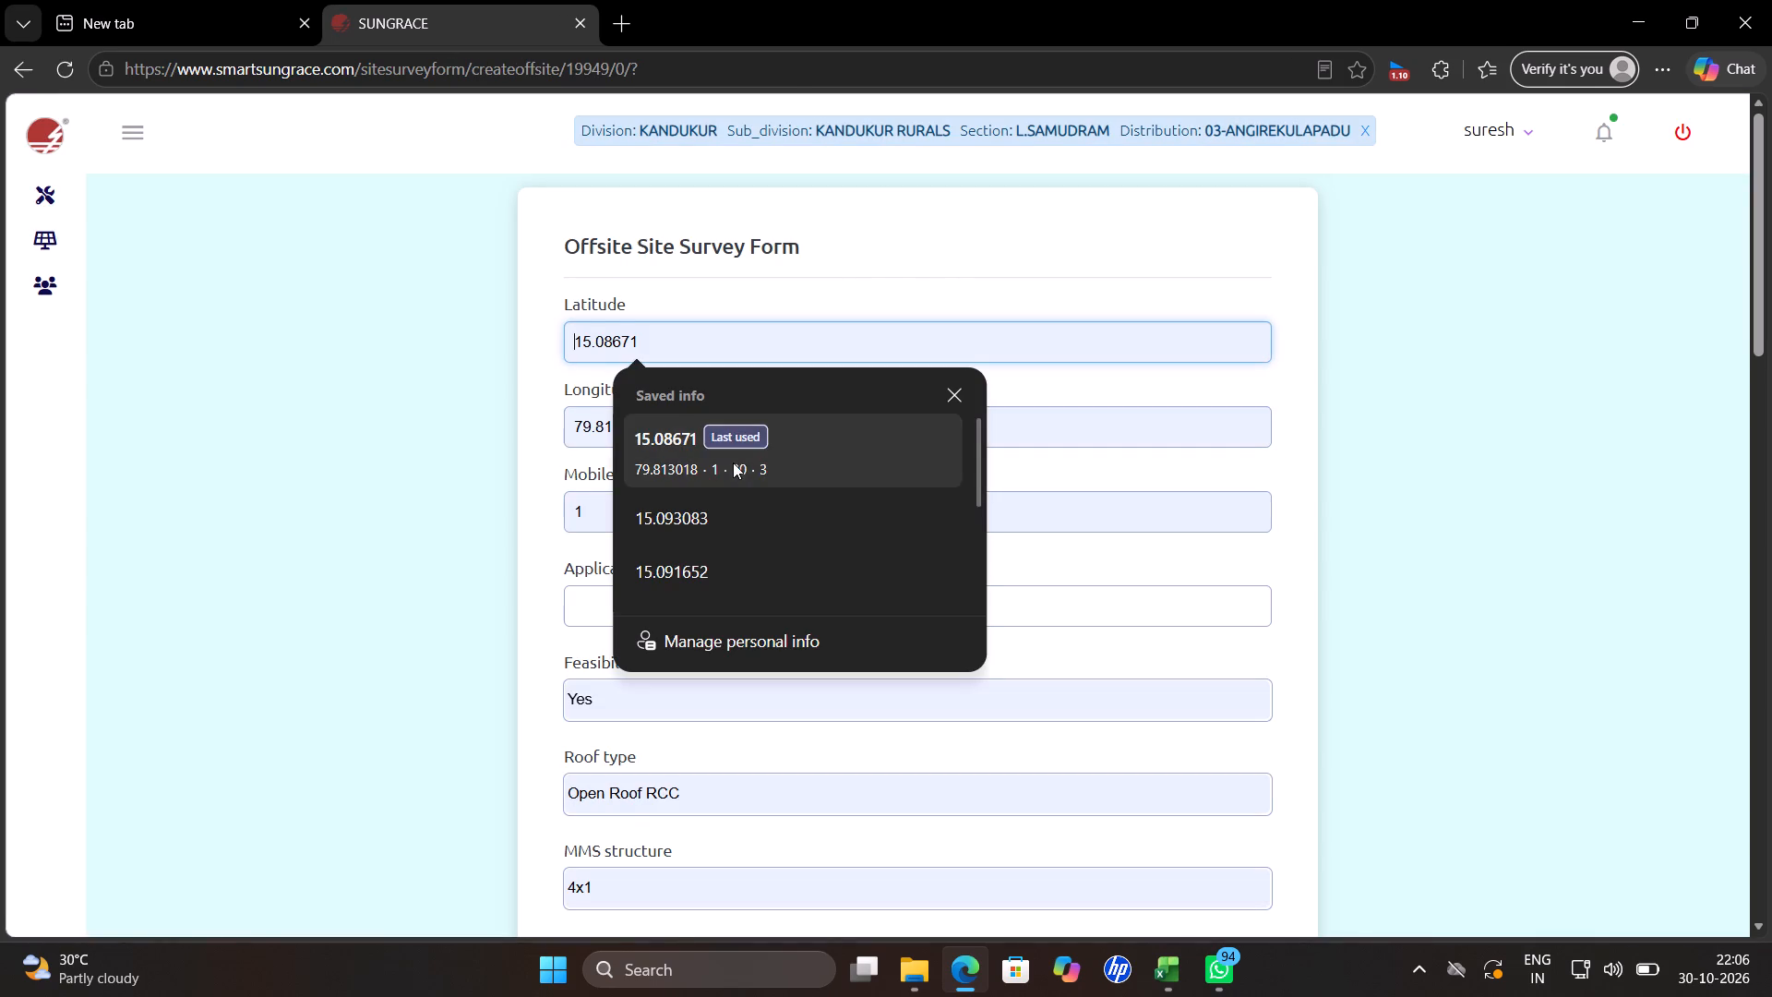
scroll(912, 373, down, 5)
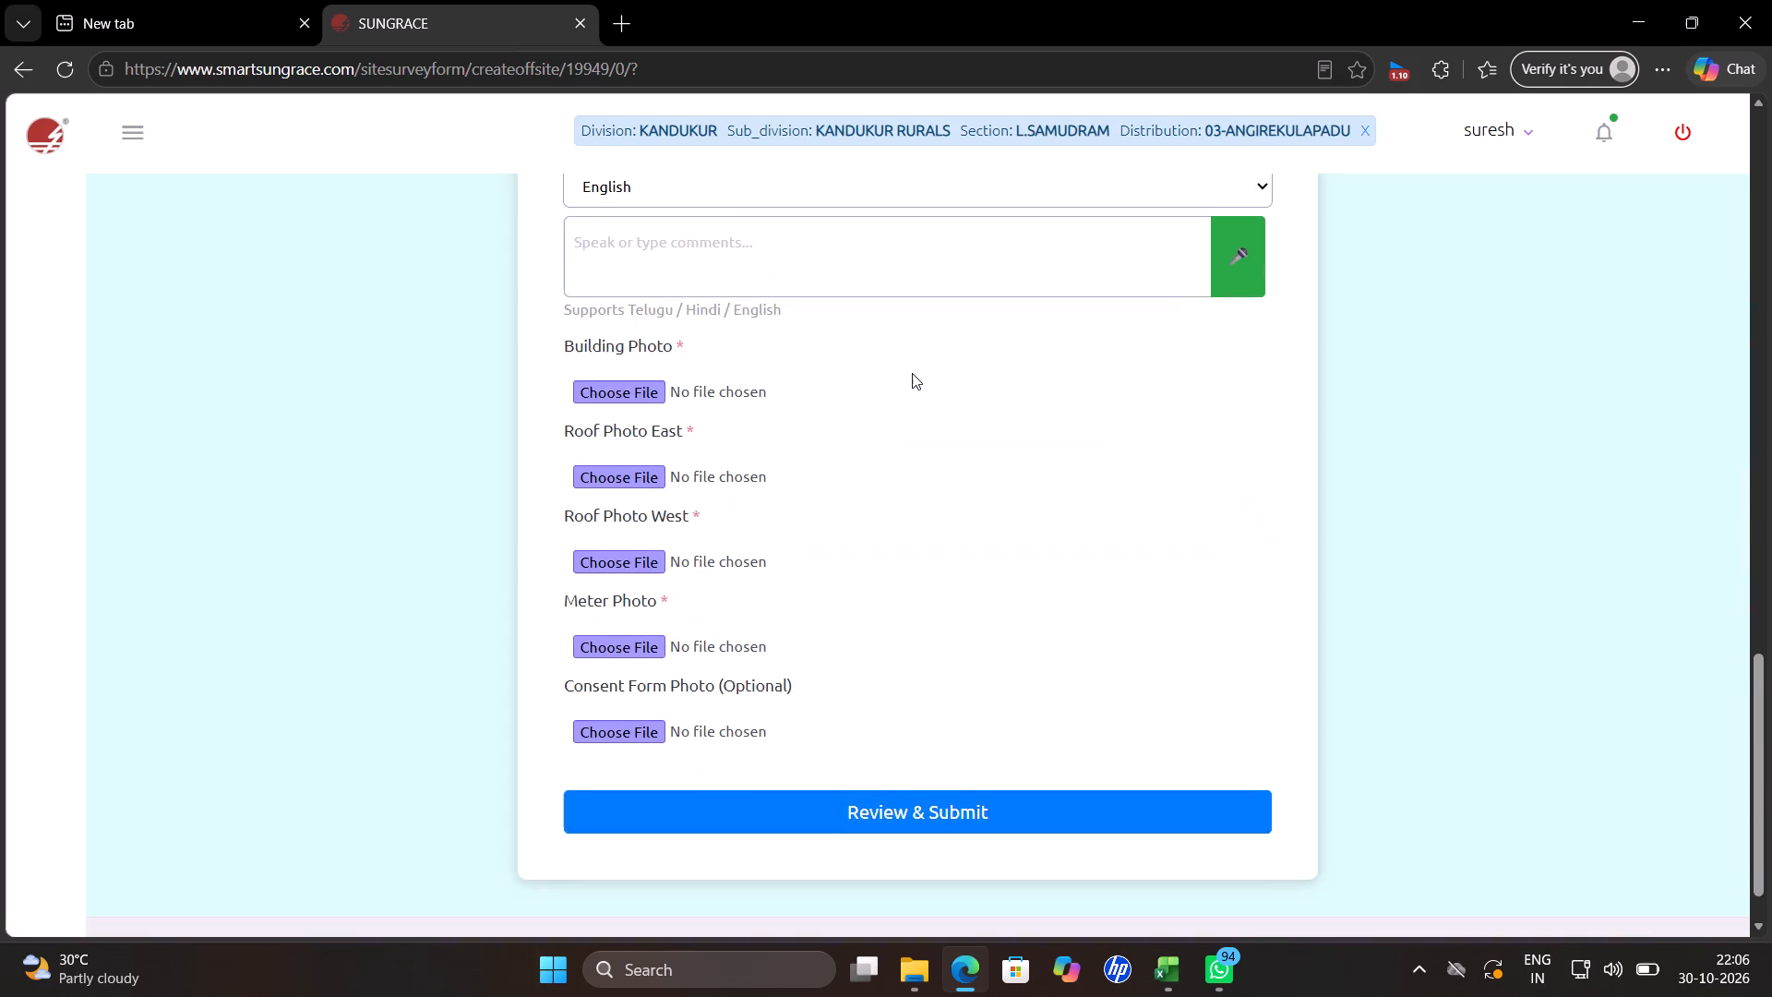
click(643, 350)
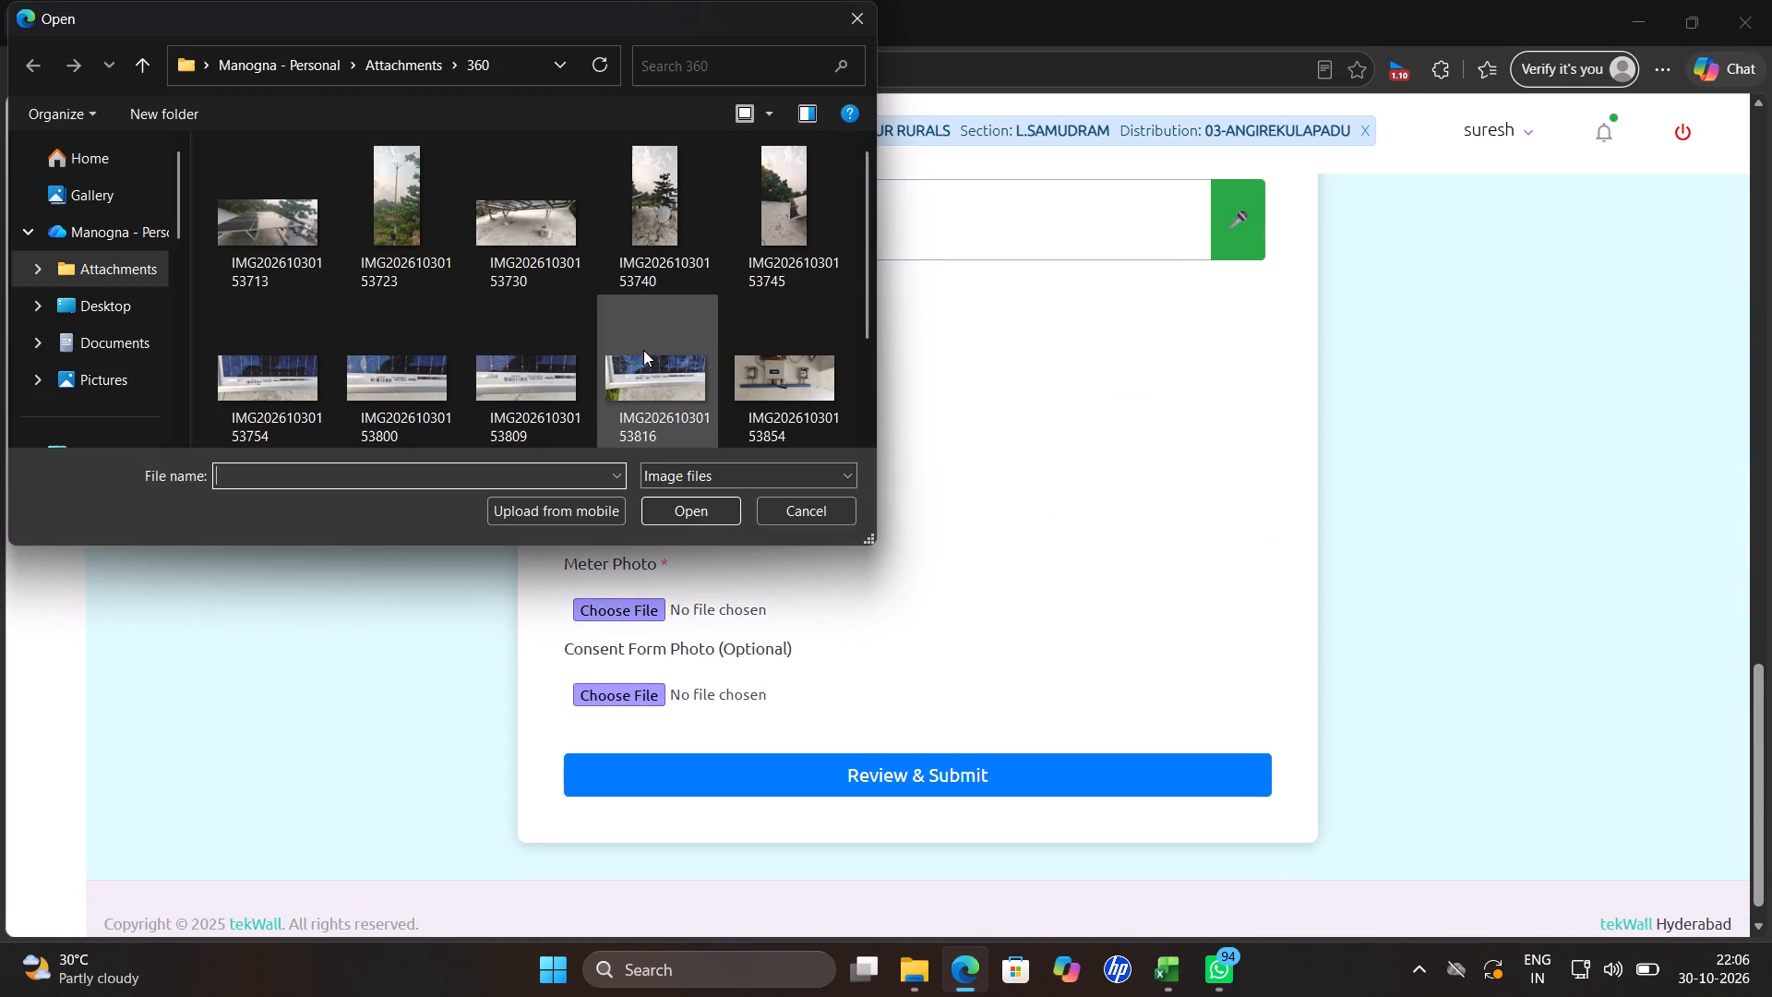
double_click(105, 270)
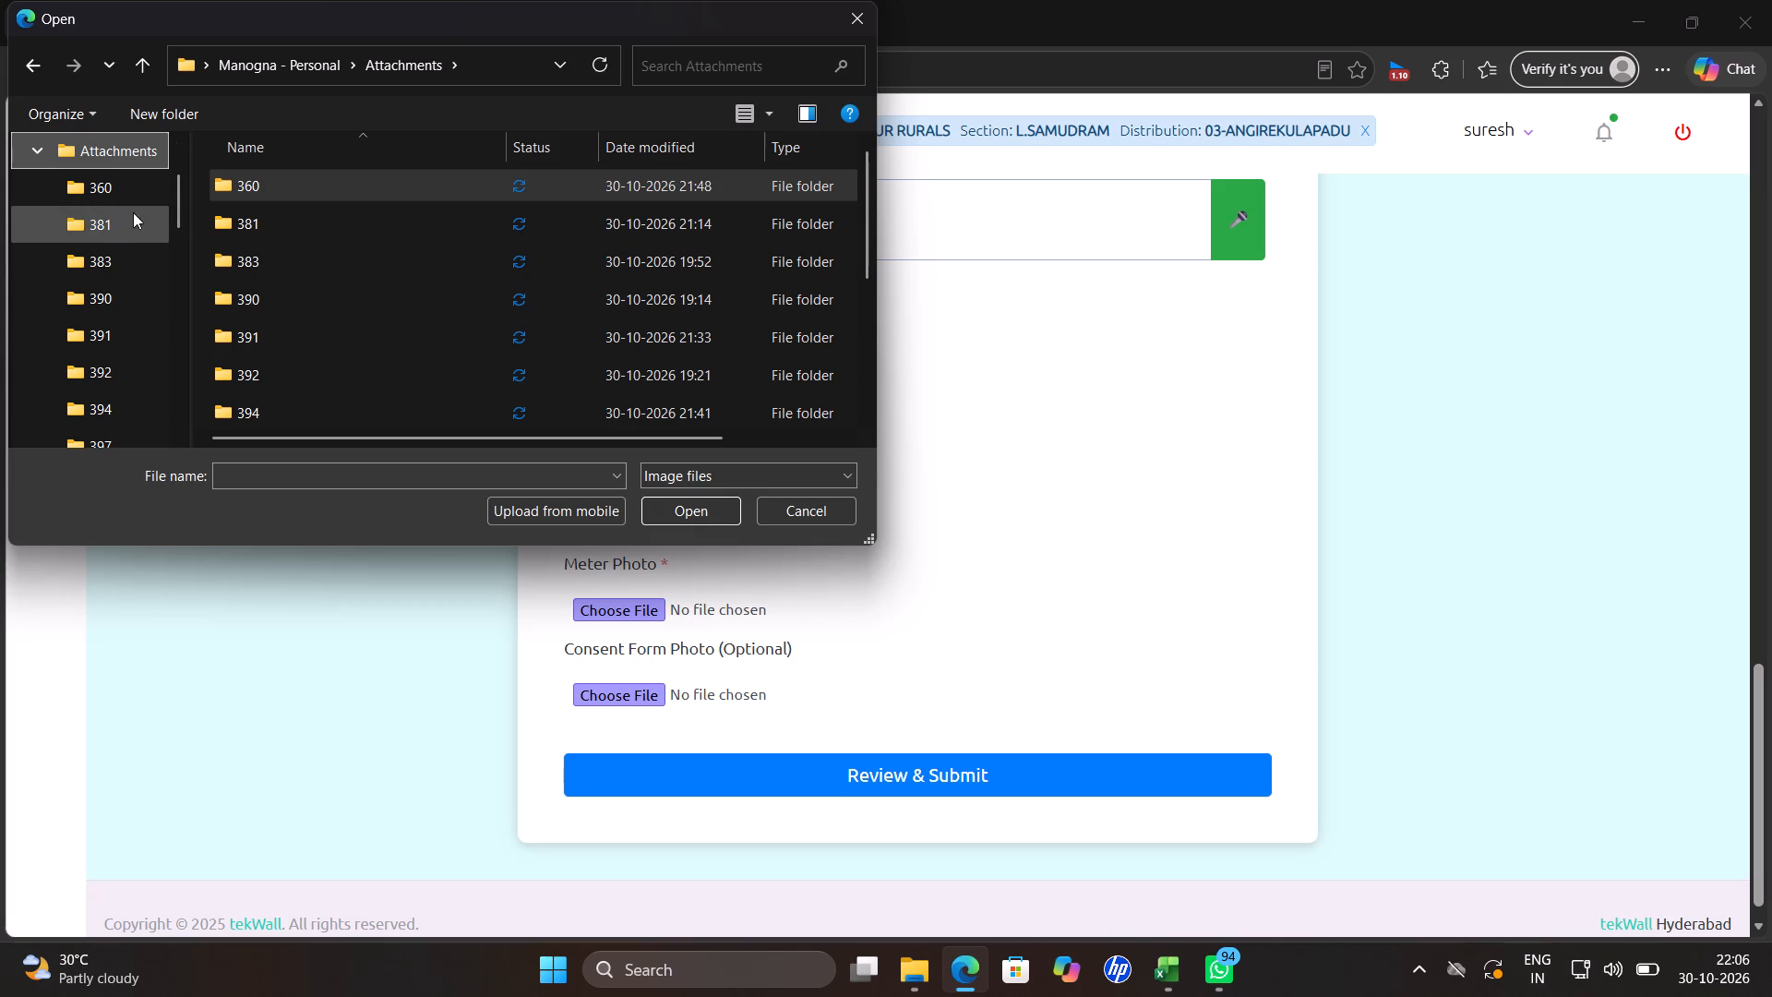
scroll(124, 330, down, 1)
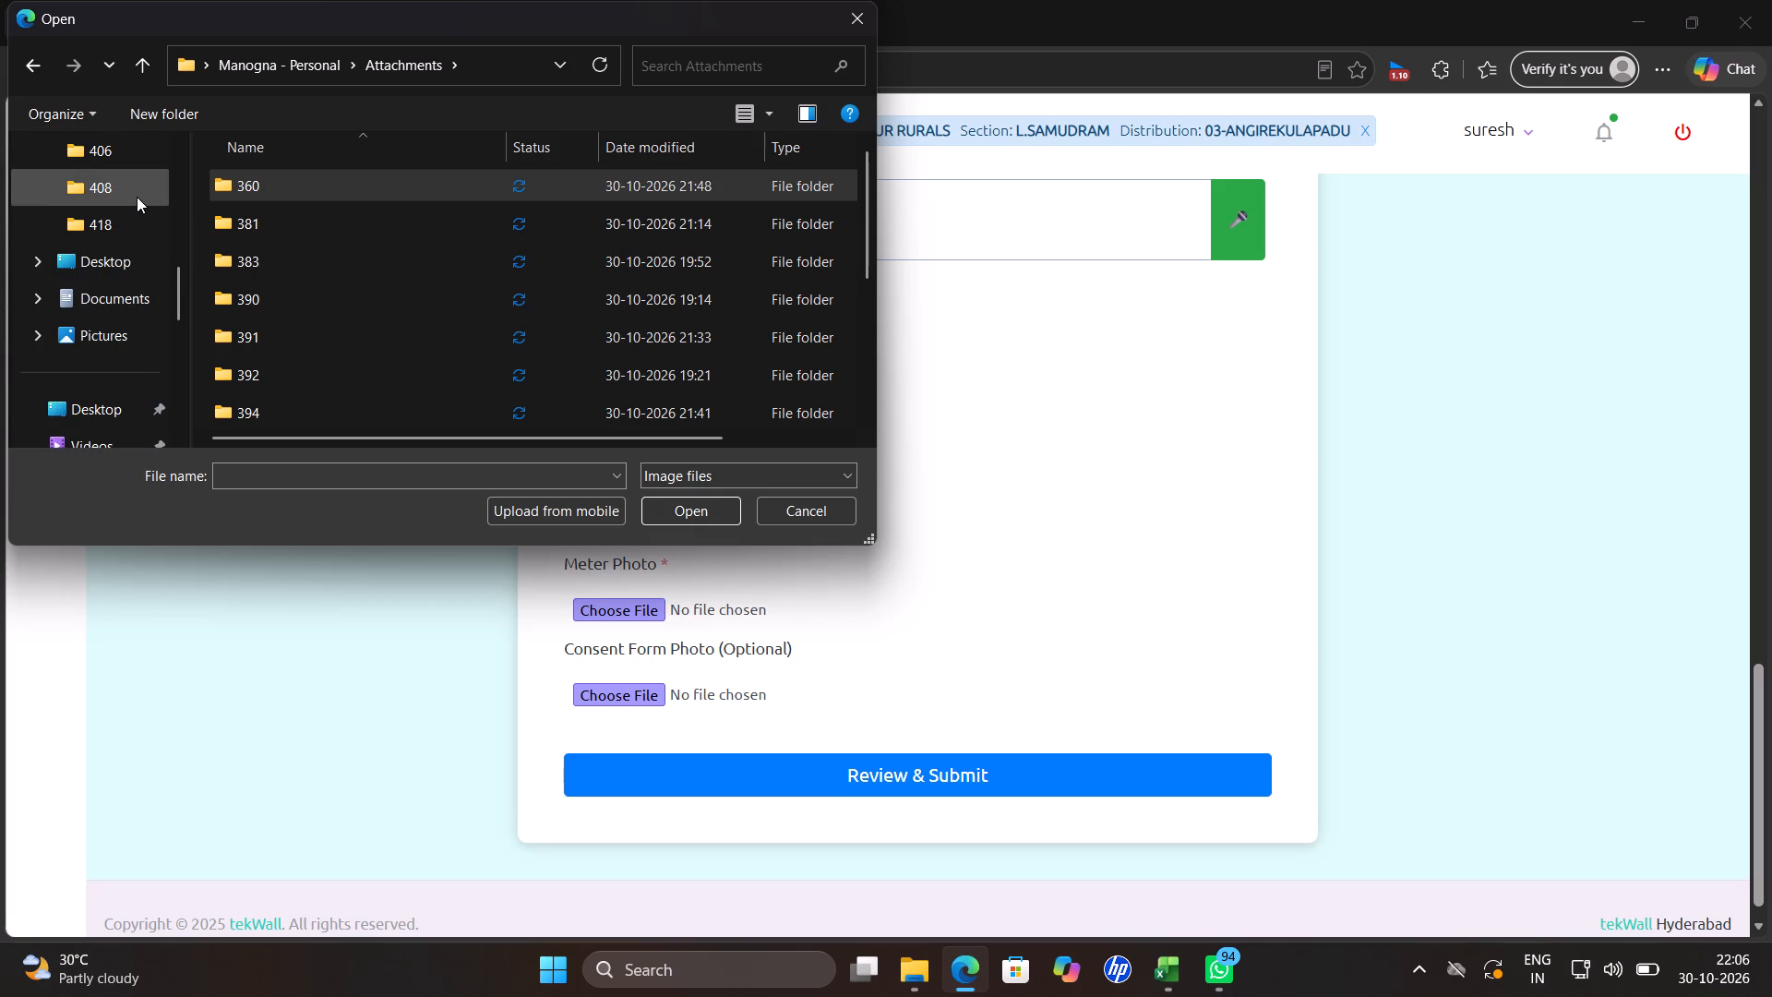
scroll(137, 197, up, 2)
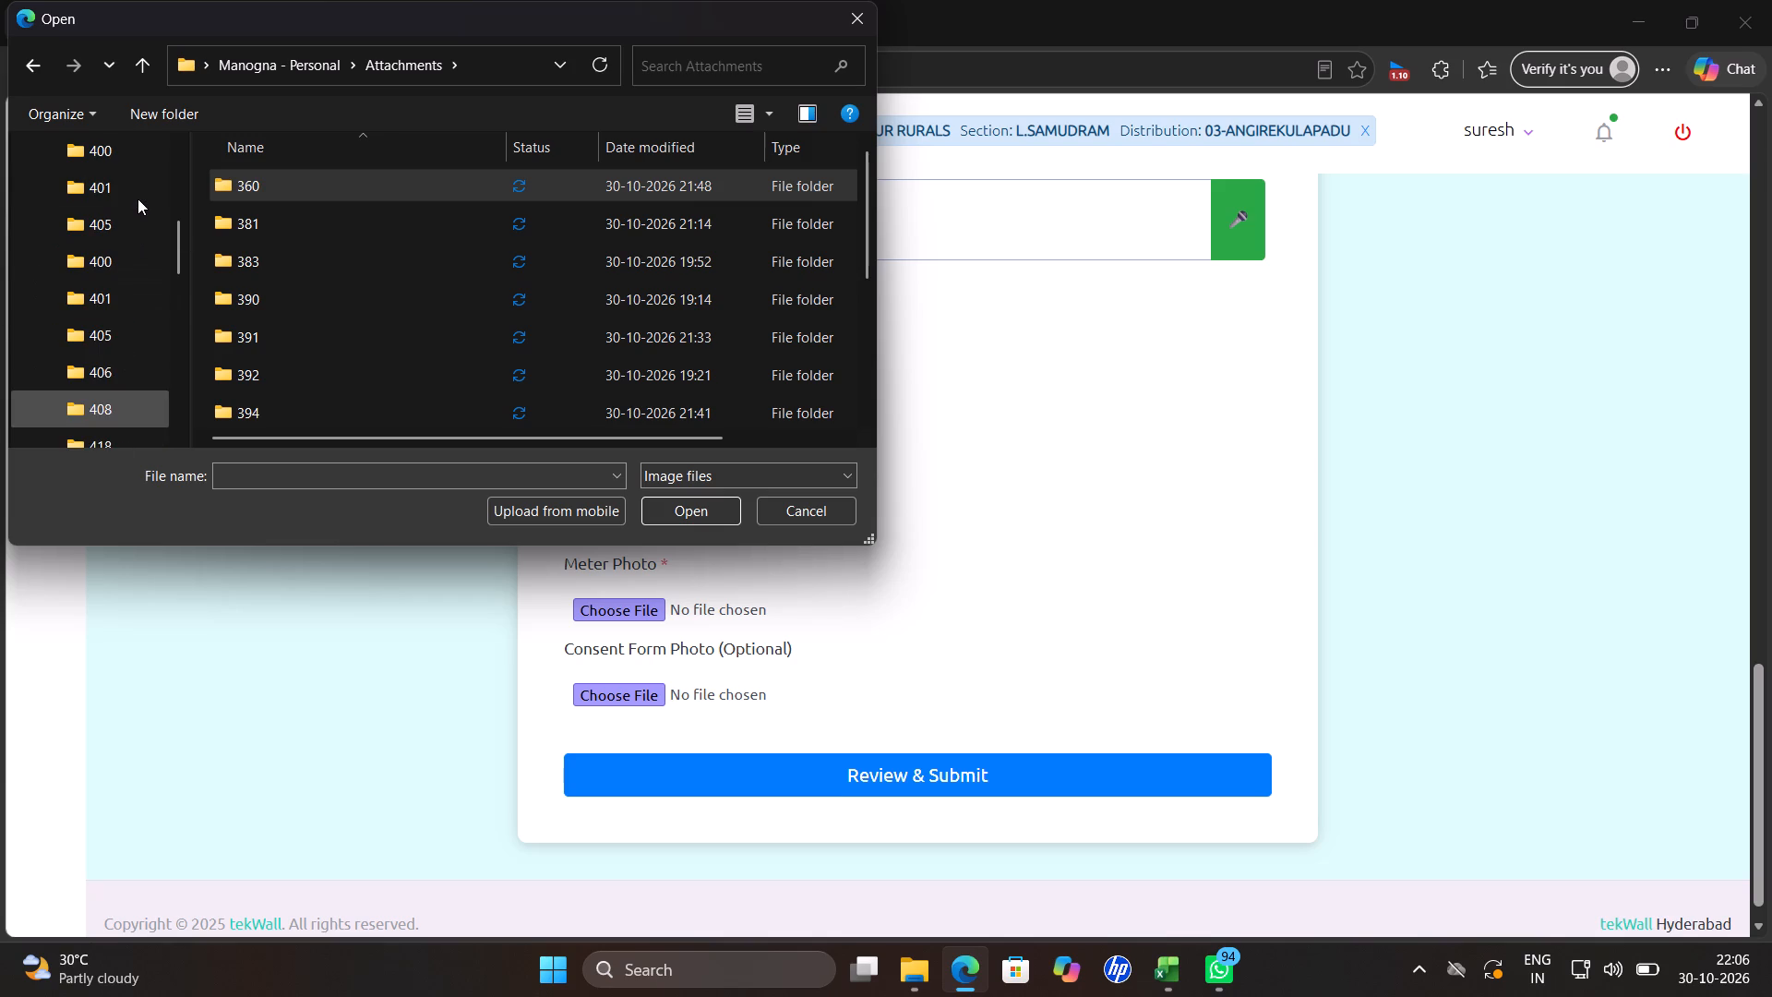
double_click(127, 263)
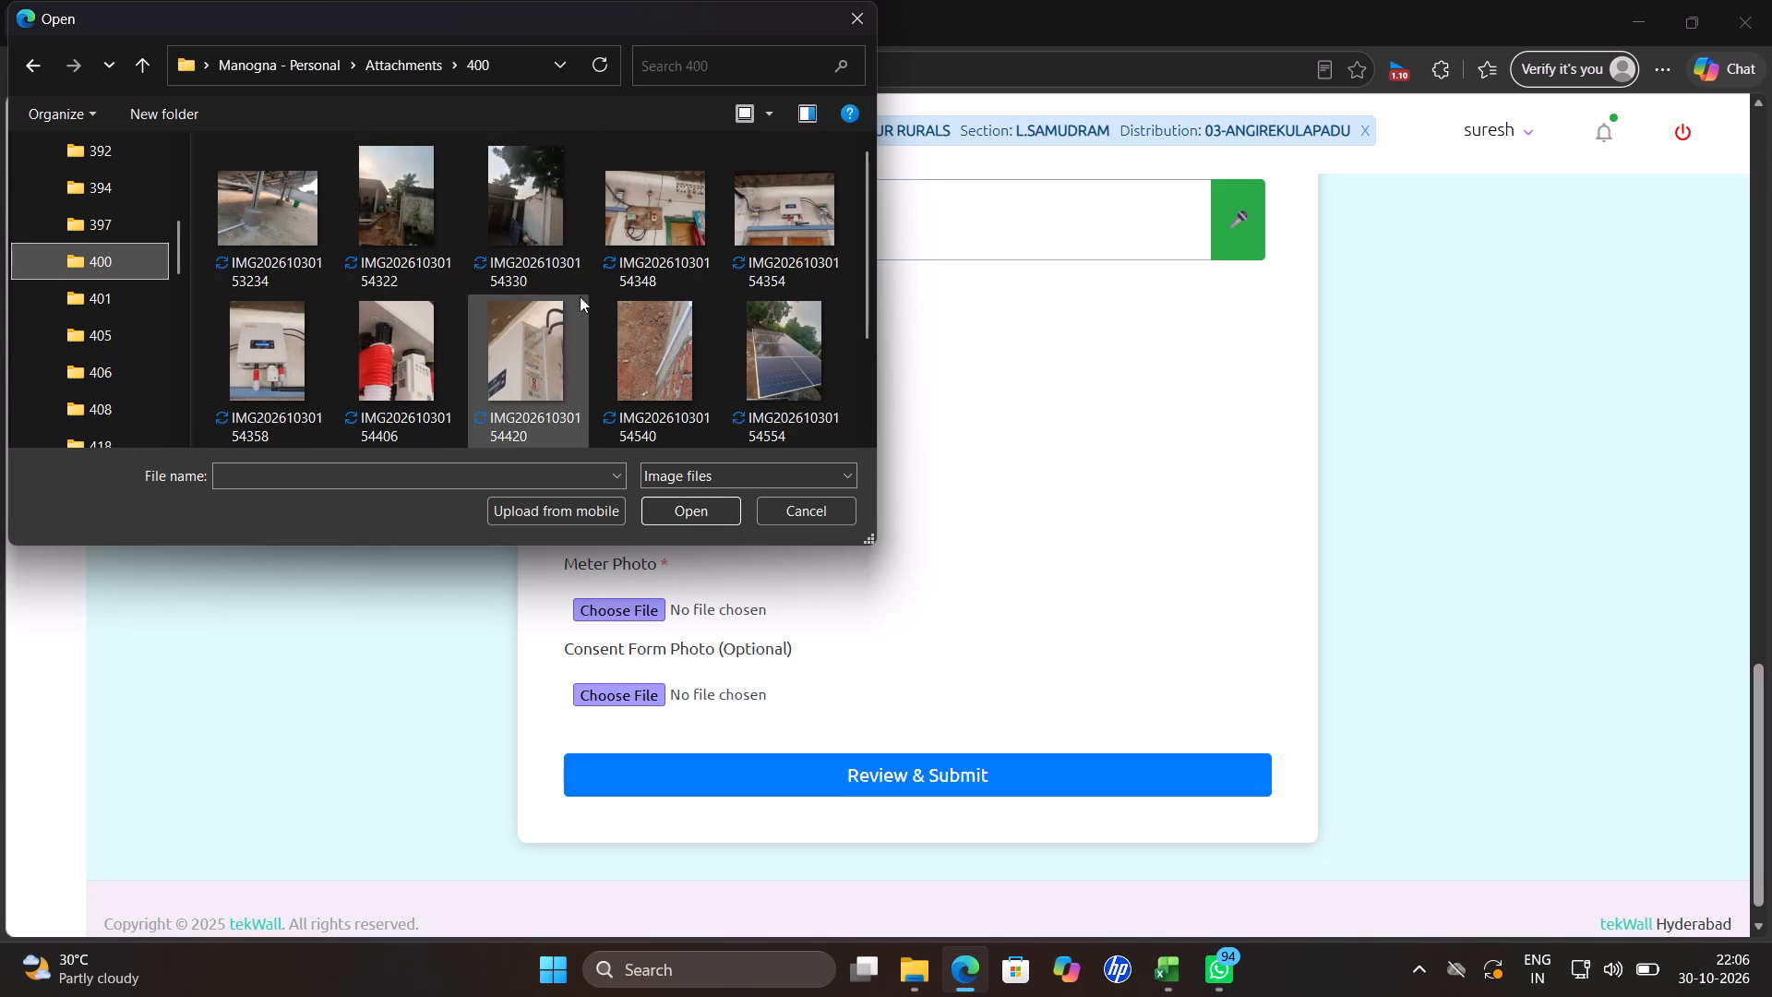
double_click(757, 353)
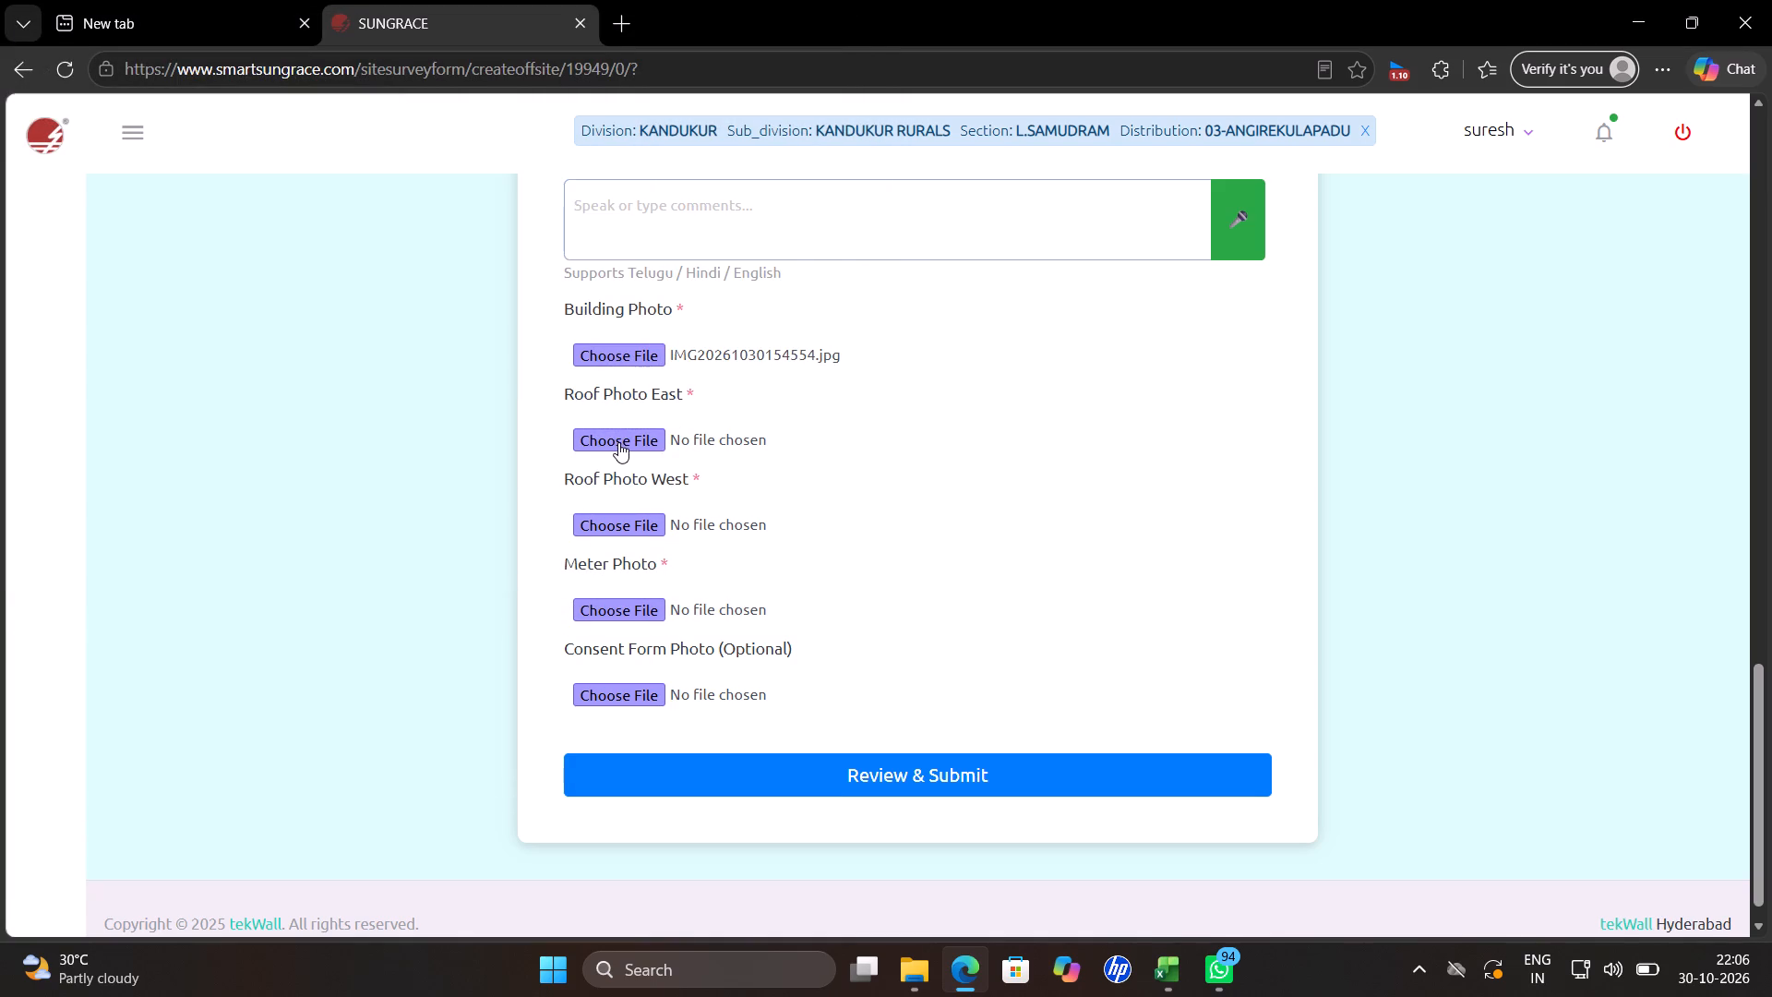
click(618, 442)
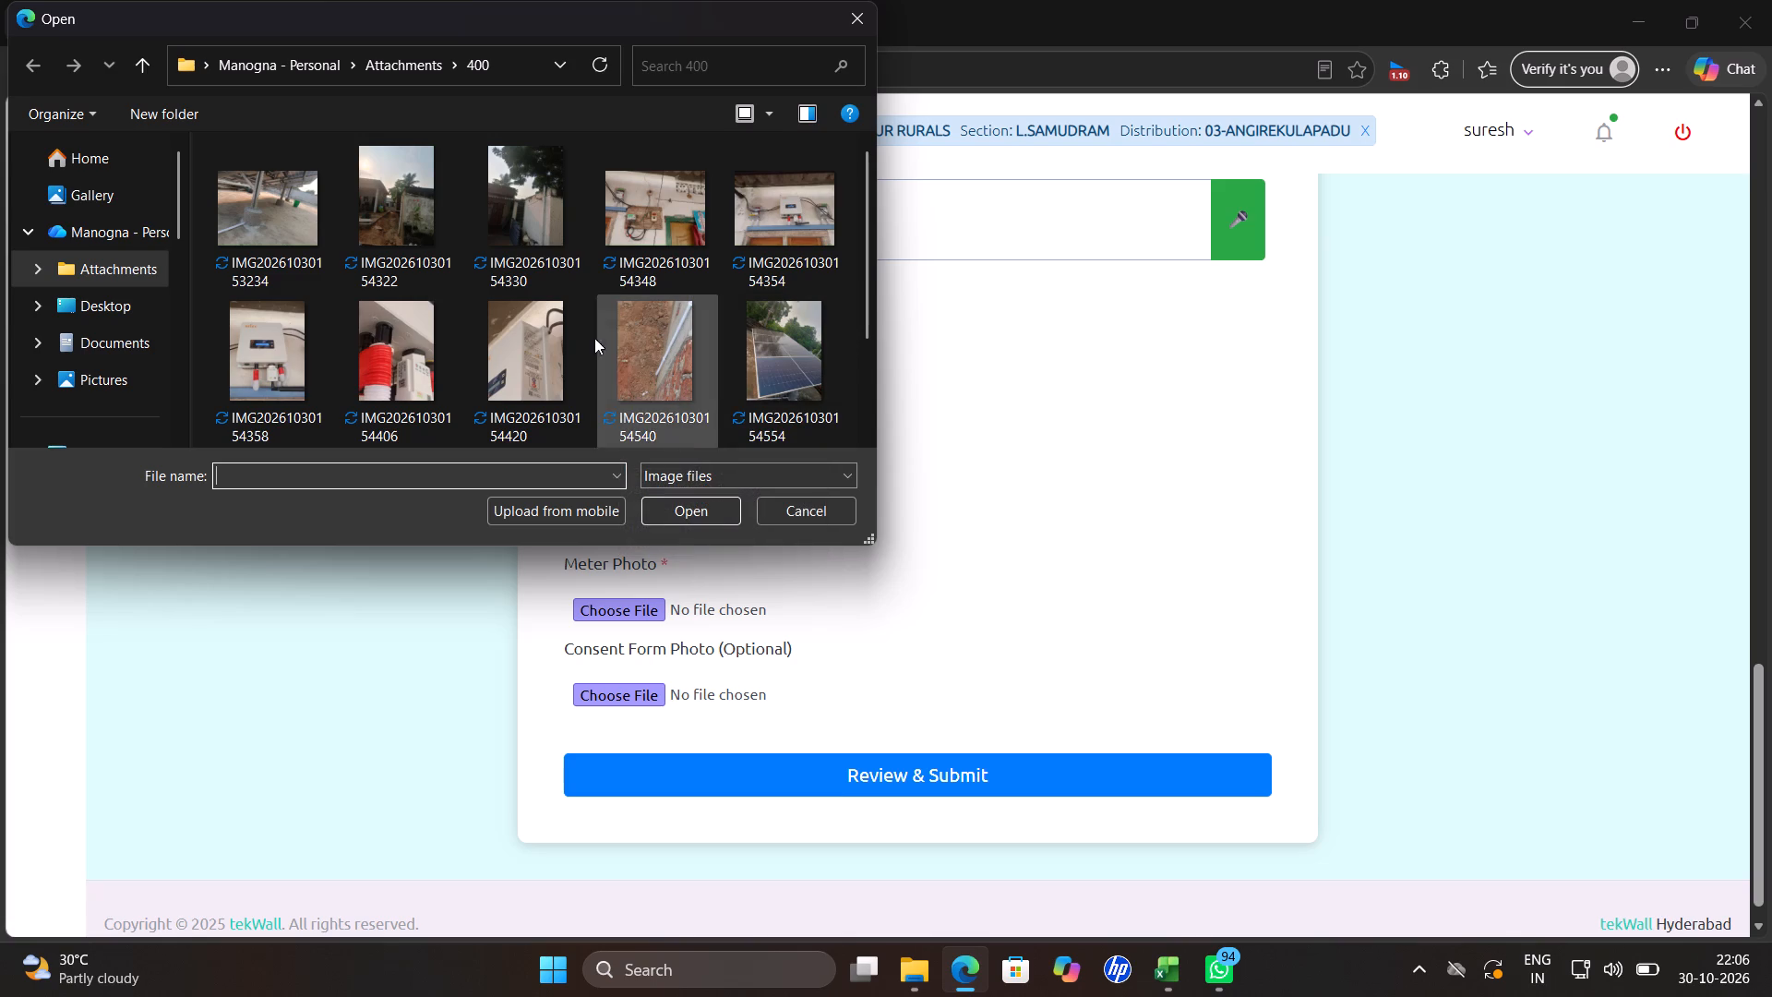
scroll(593, 338, down, 1)
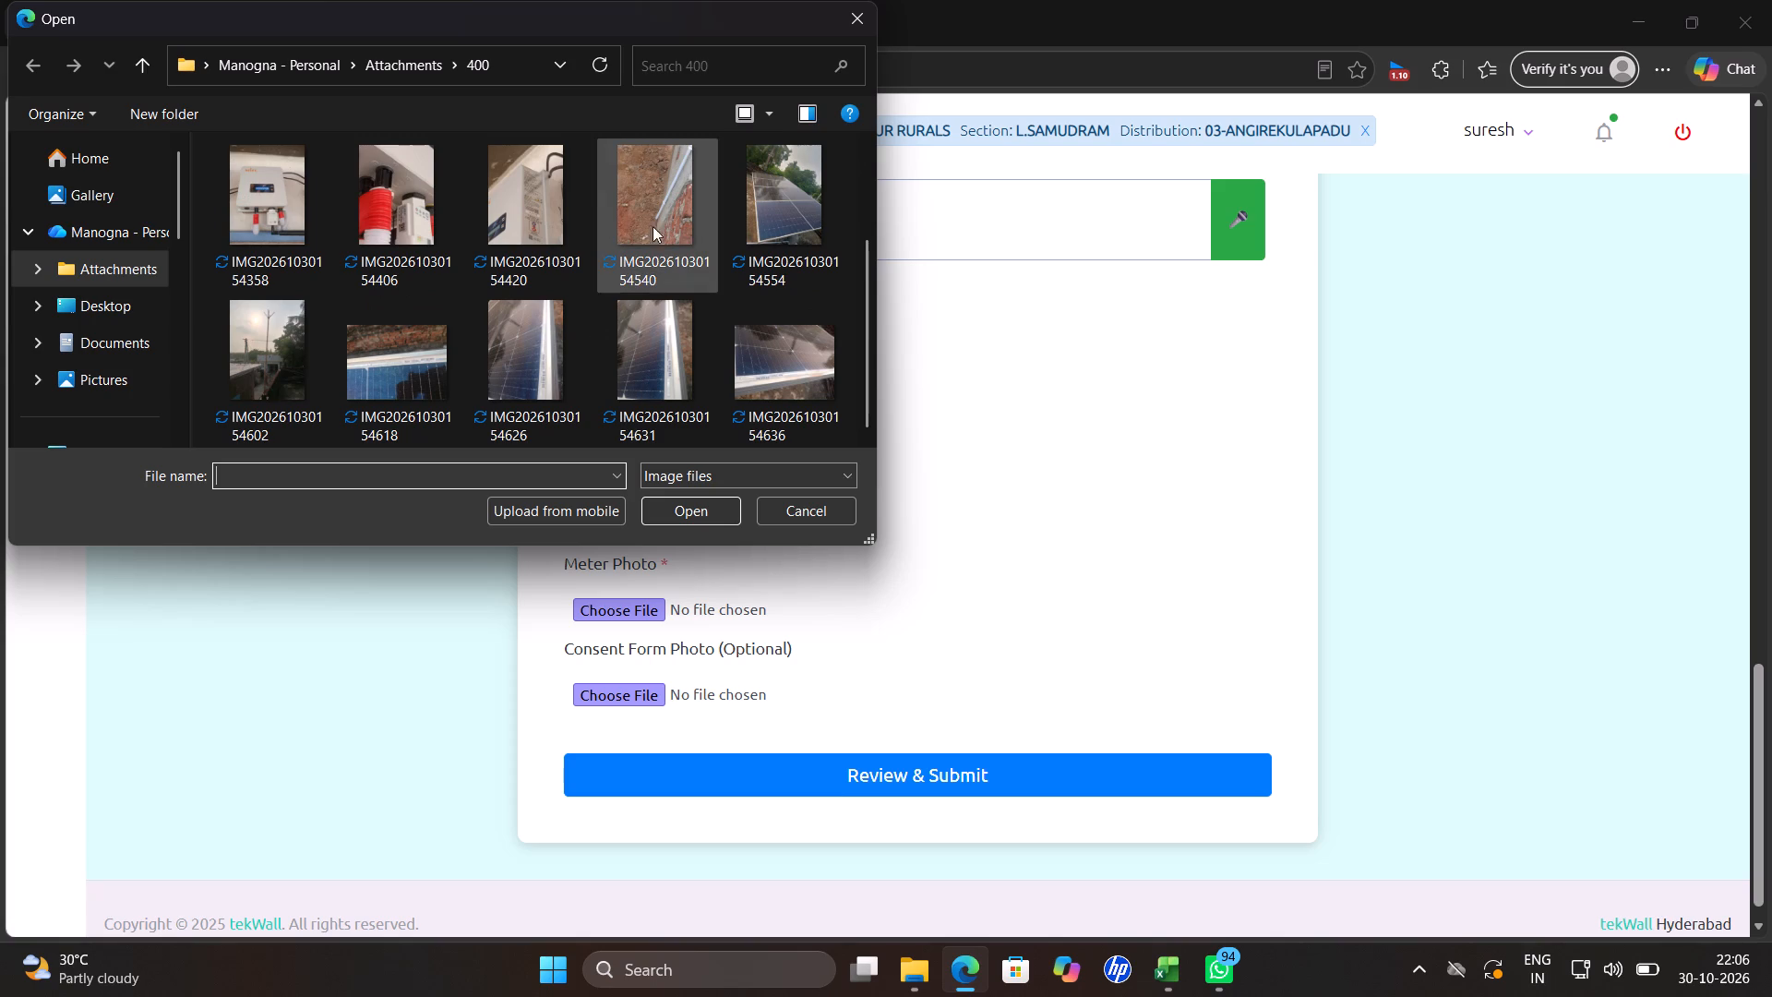
scroll(645, 250, down, 3)
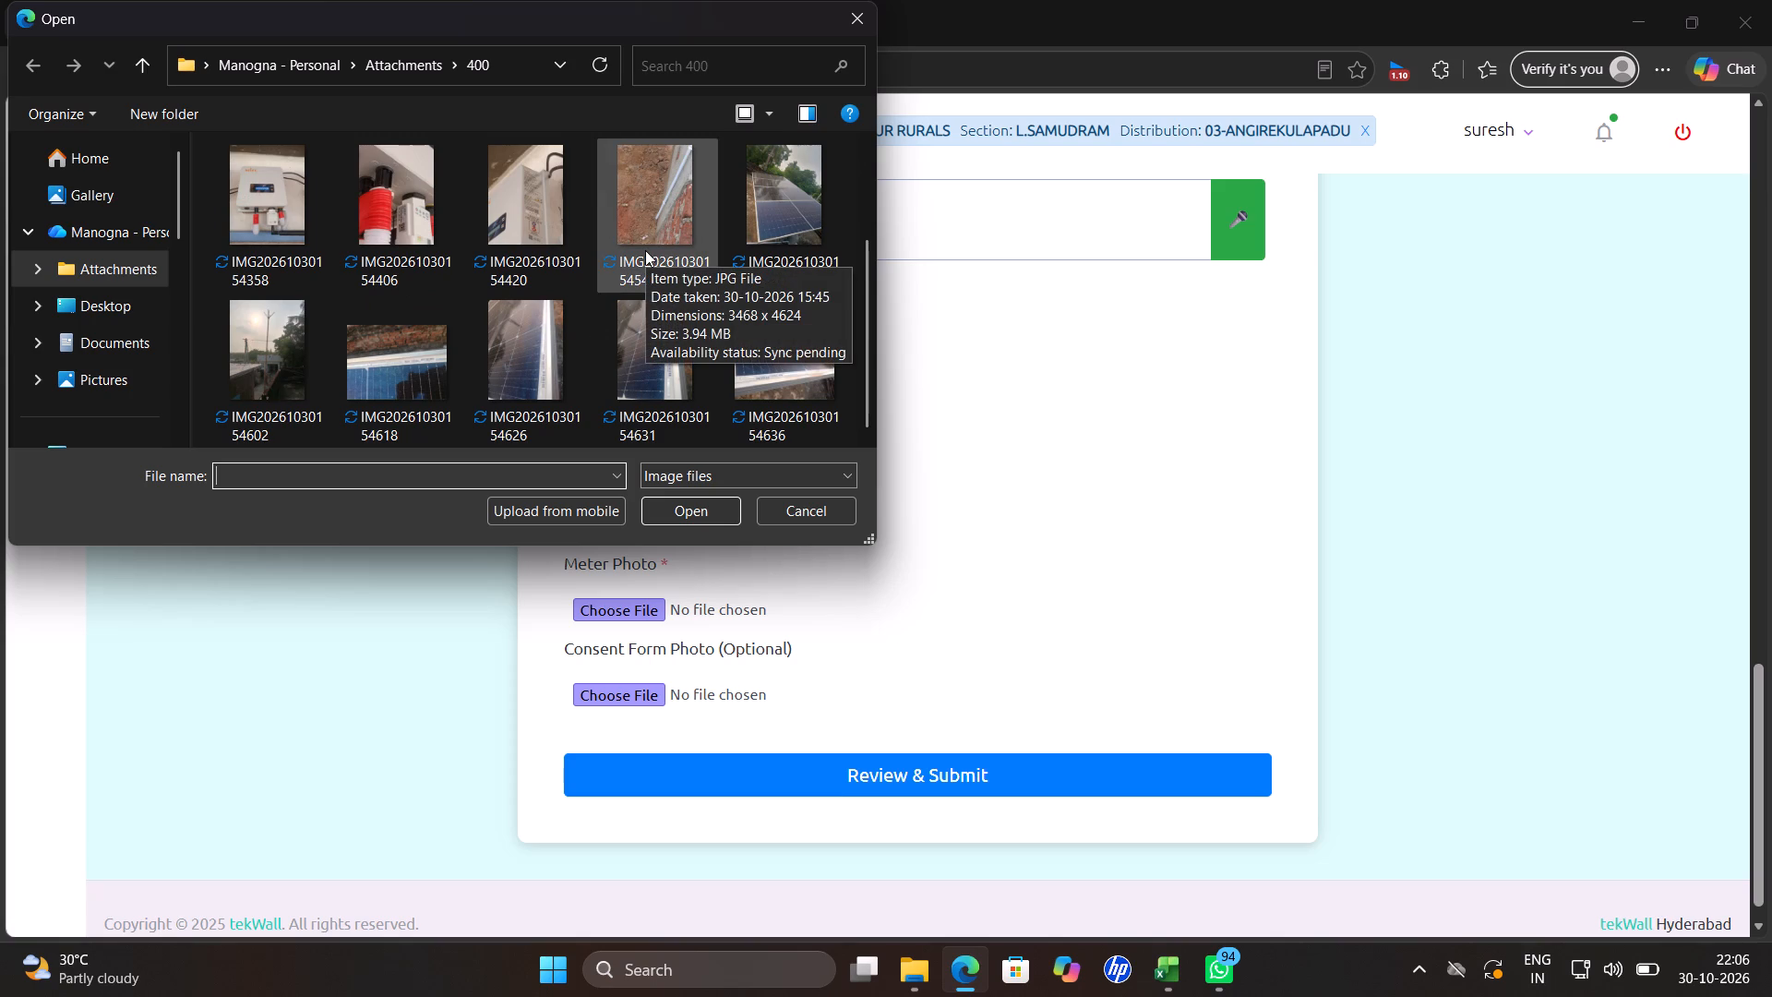
scroll(645, 250, down, 3)
scroll(562, 310, up, 3)
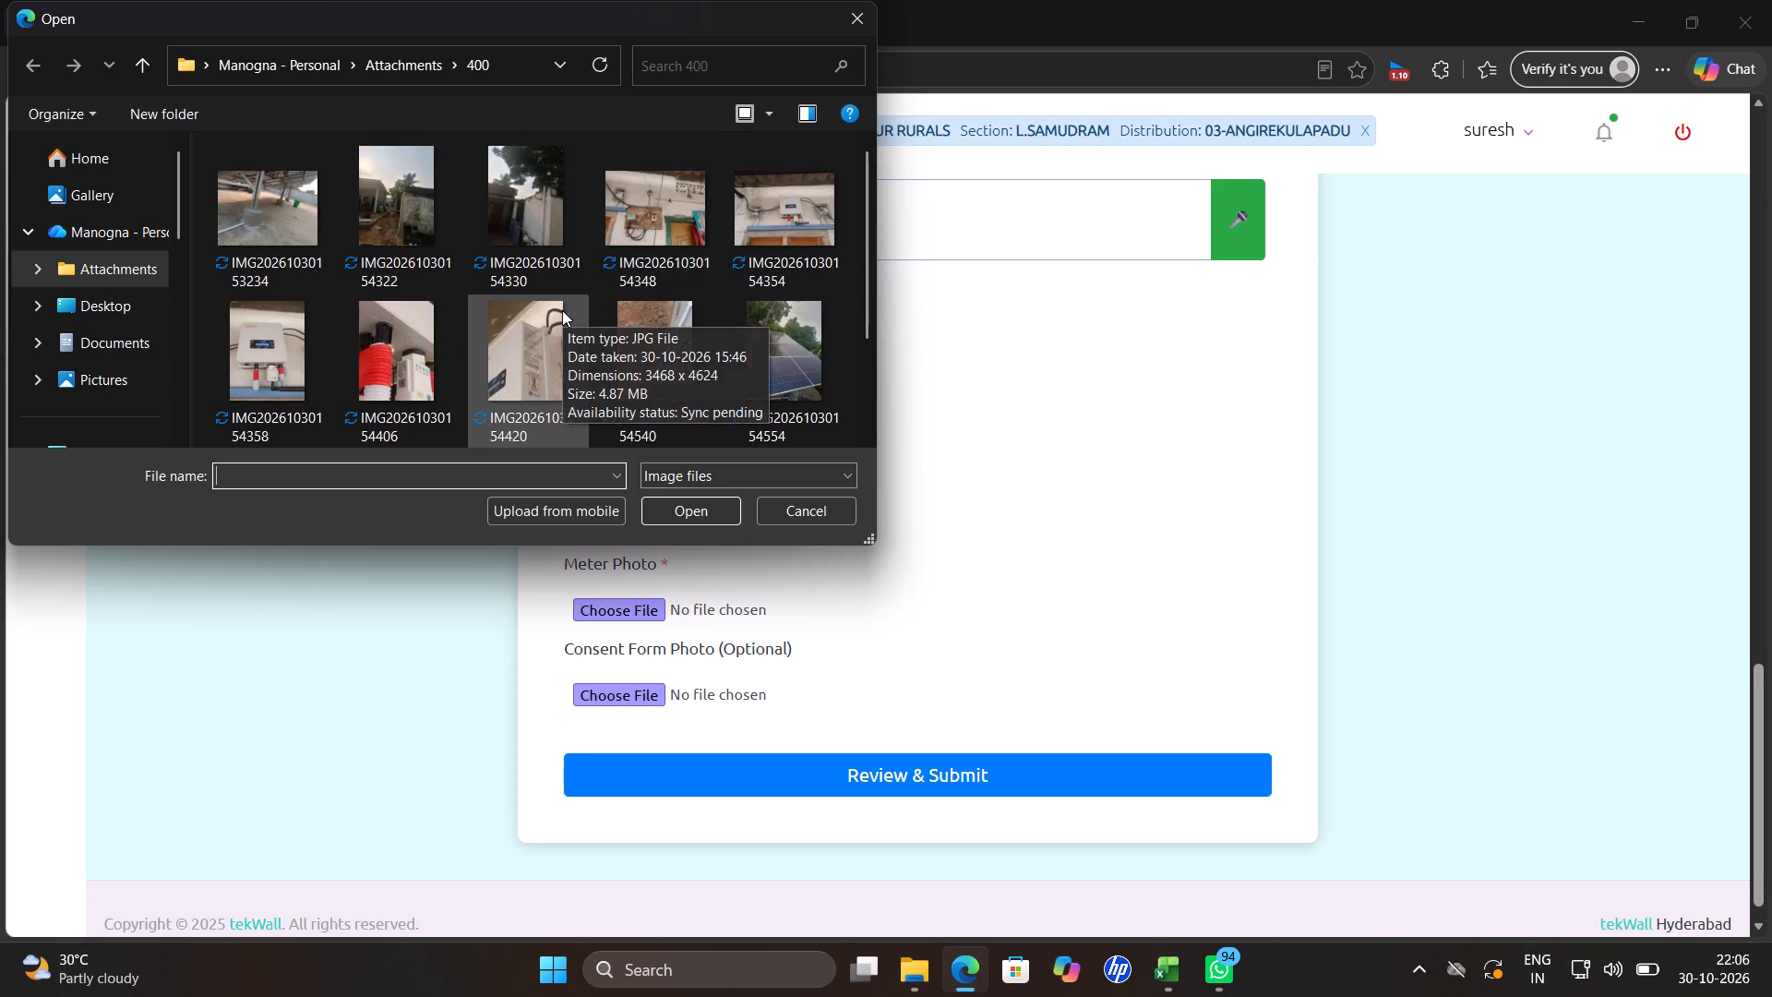
double_click(414, 188)
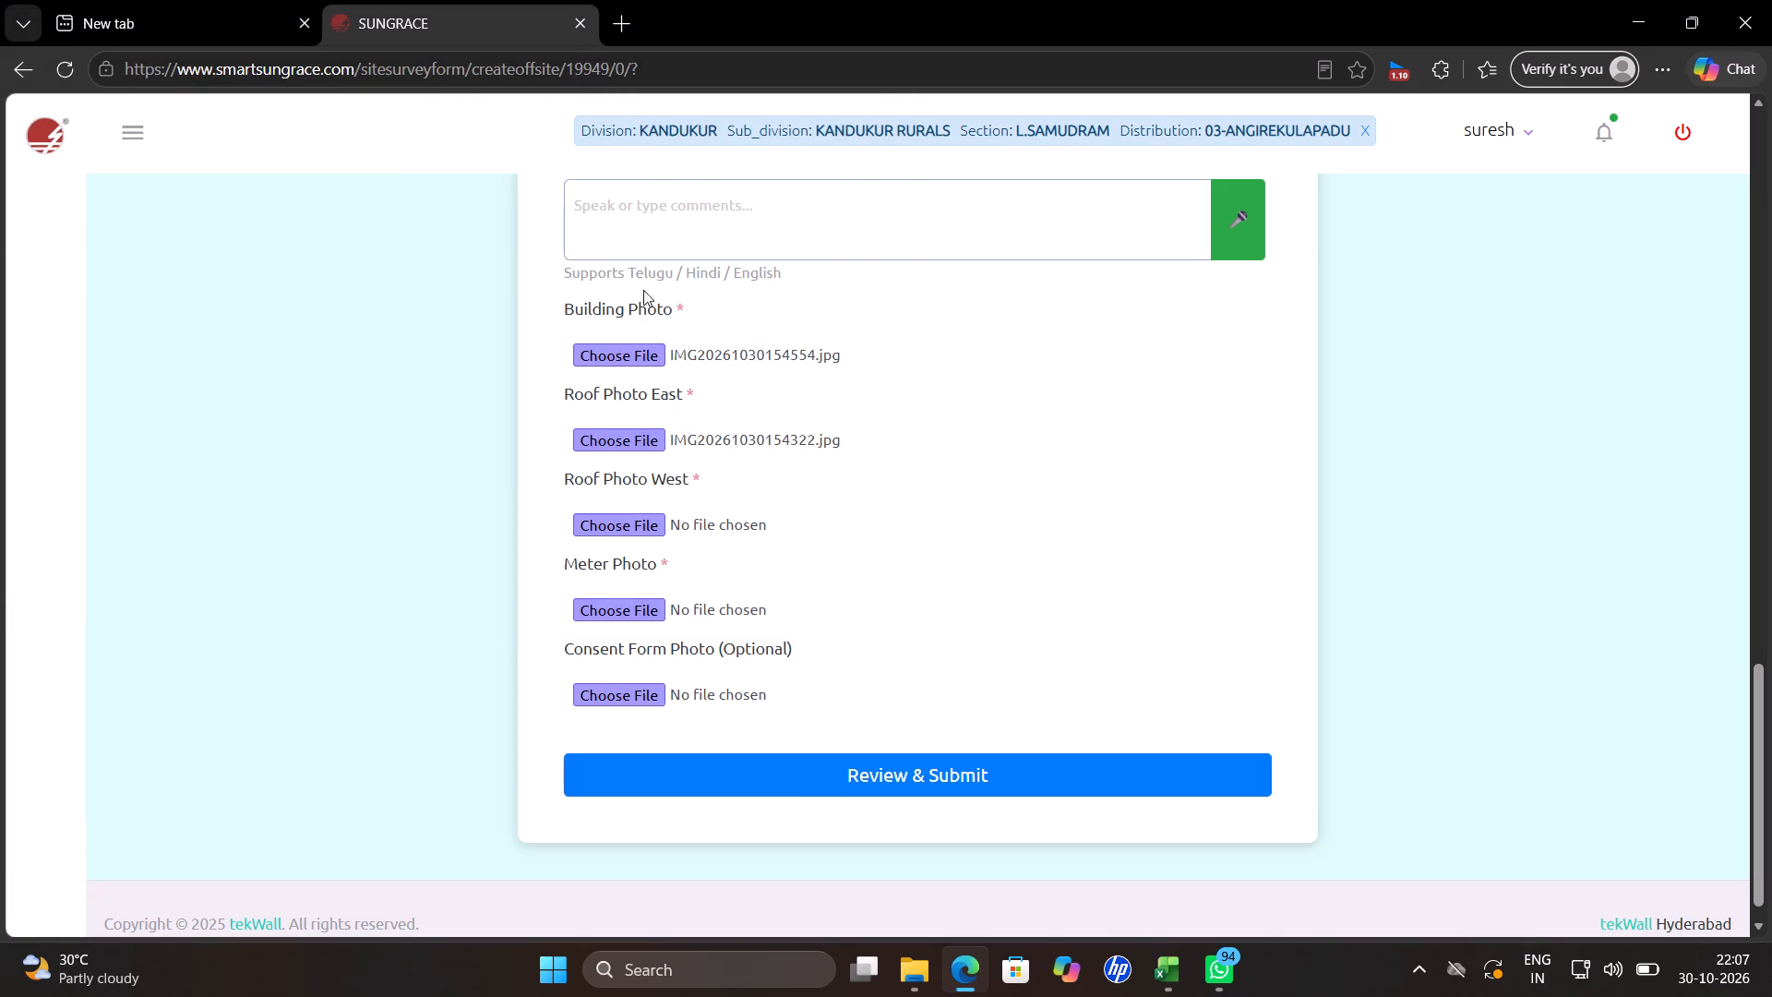
click(642, 533)
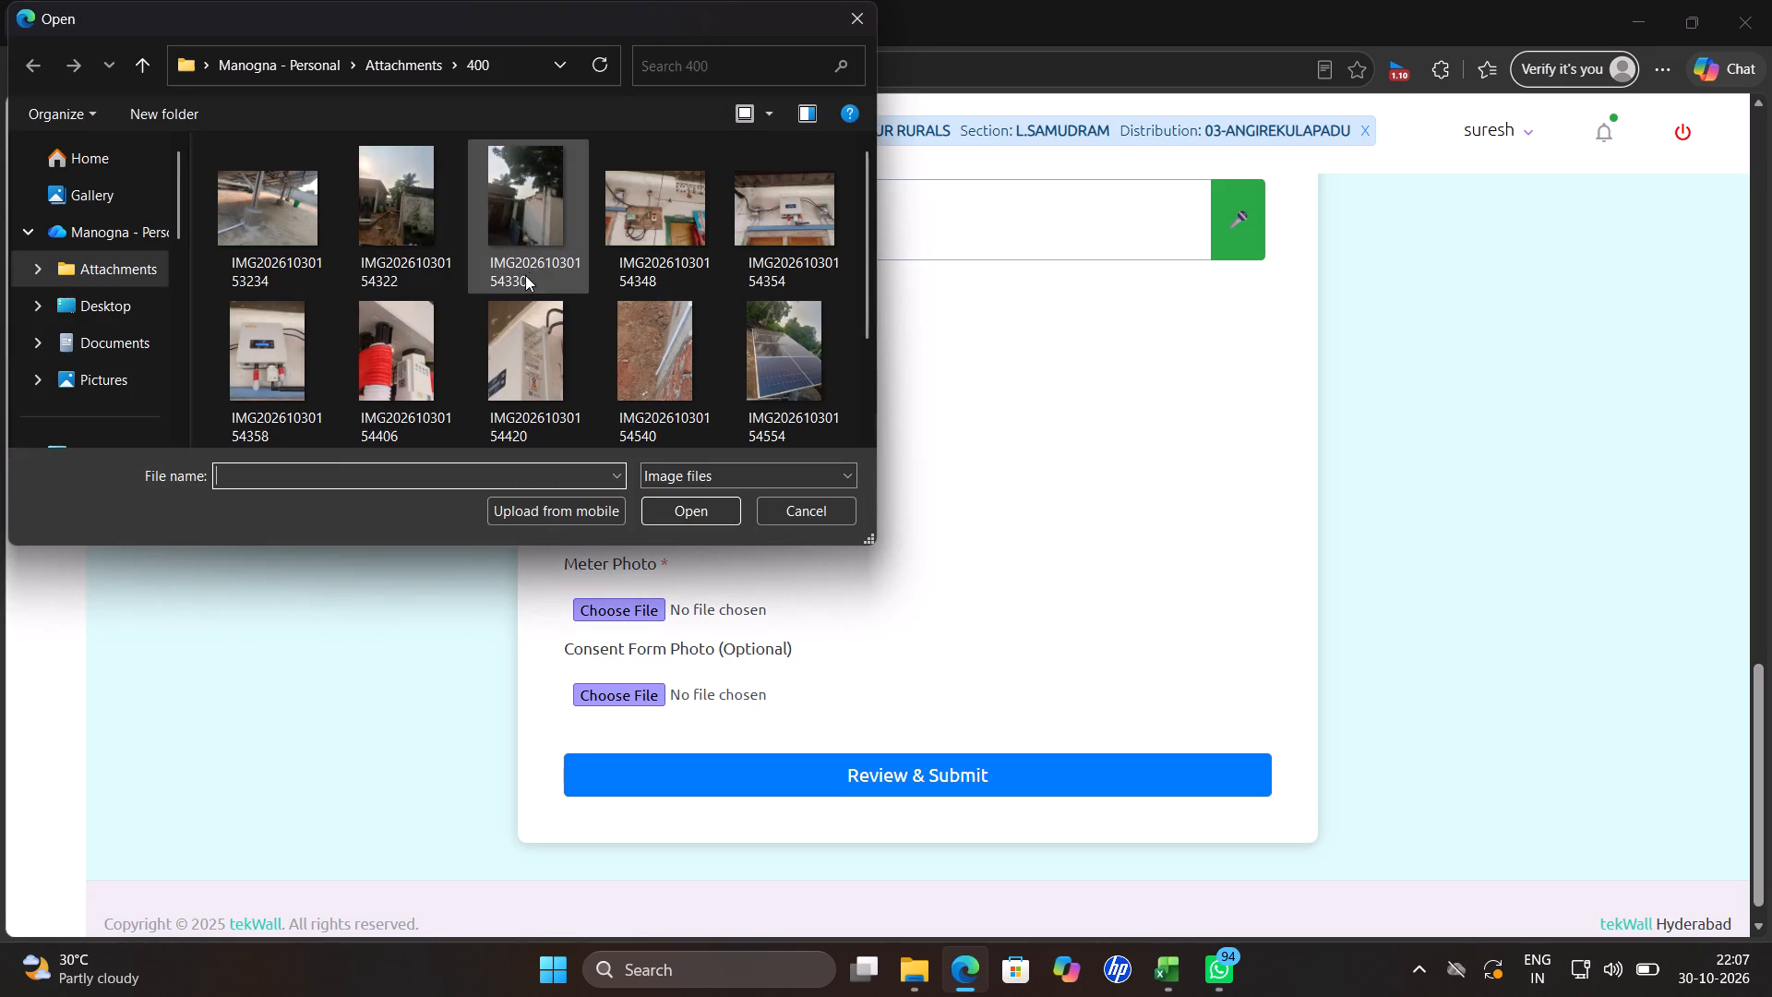
double_click(548, 239)
scroll(649, 545, down, 1)
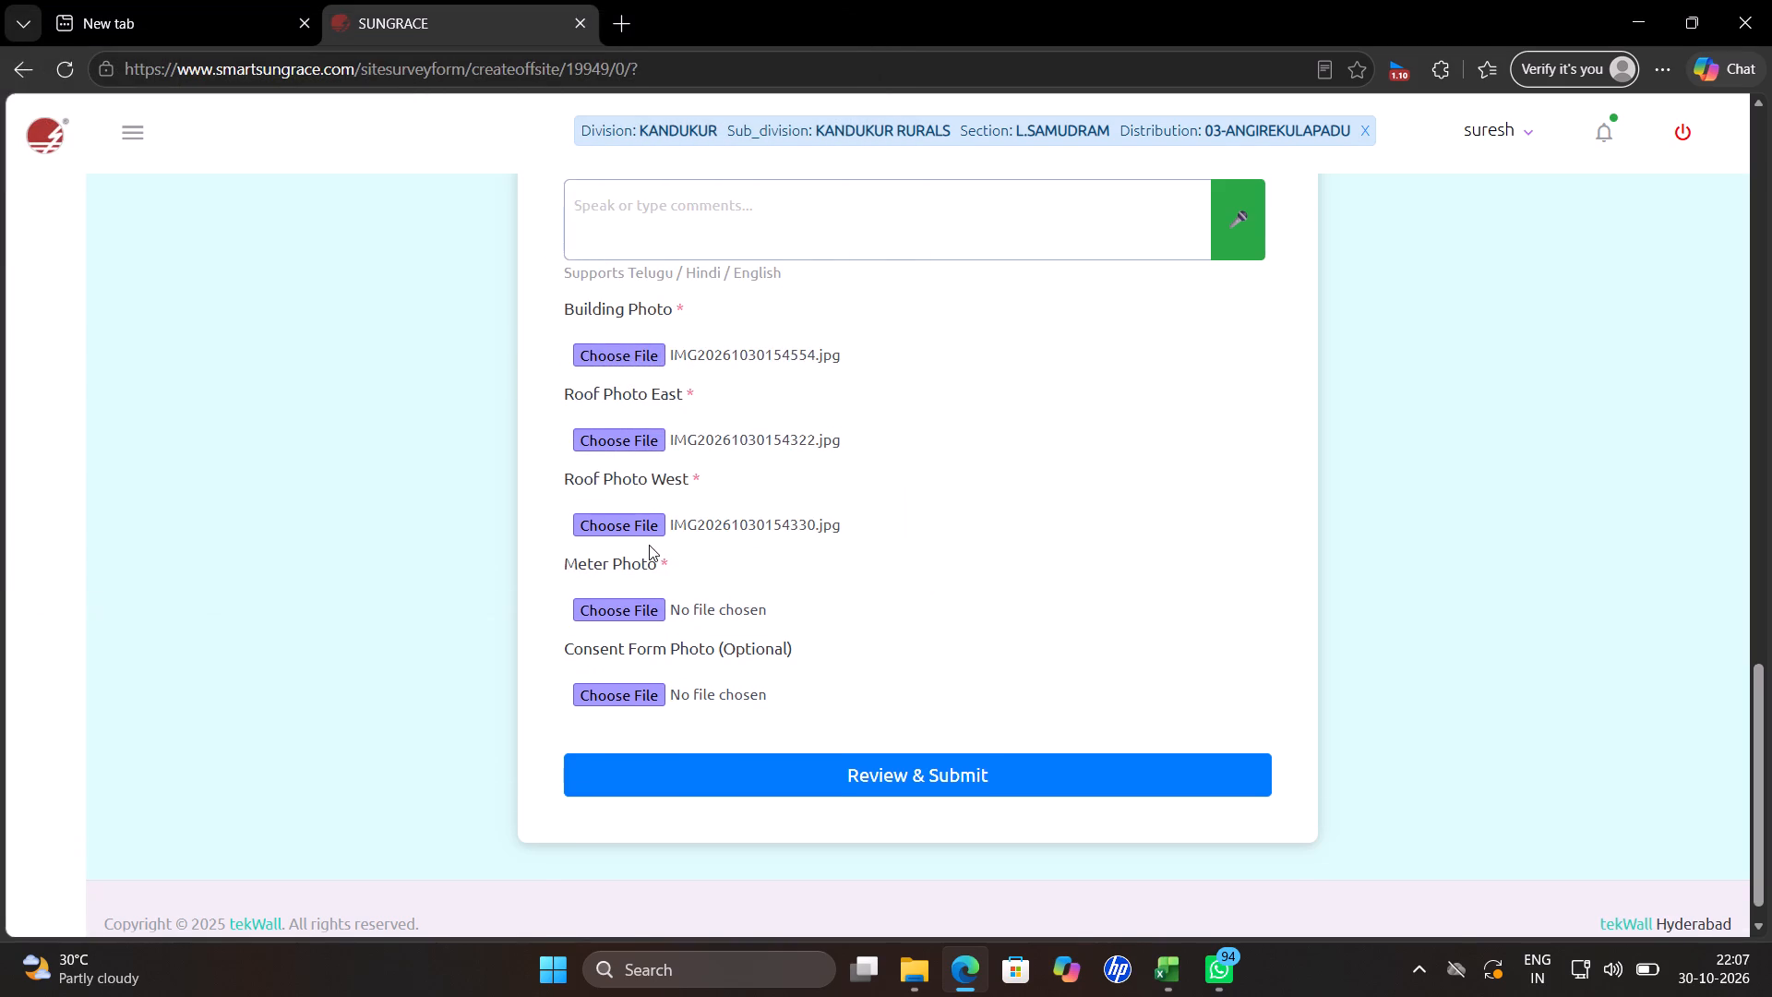
scroll(649, 545, down, 1)
click(617, 589)
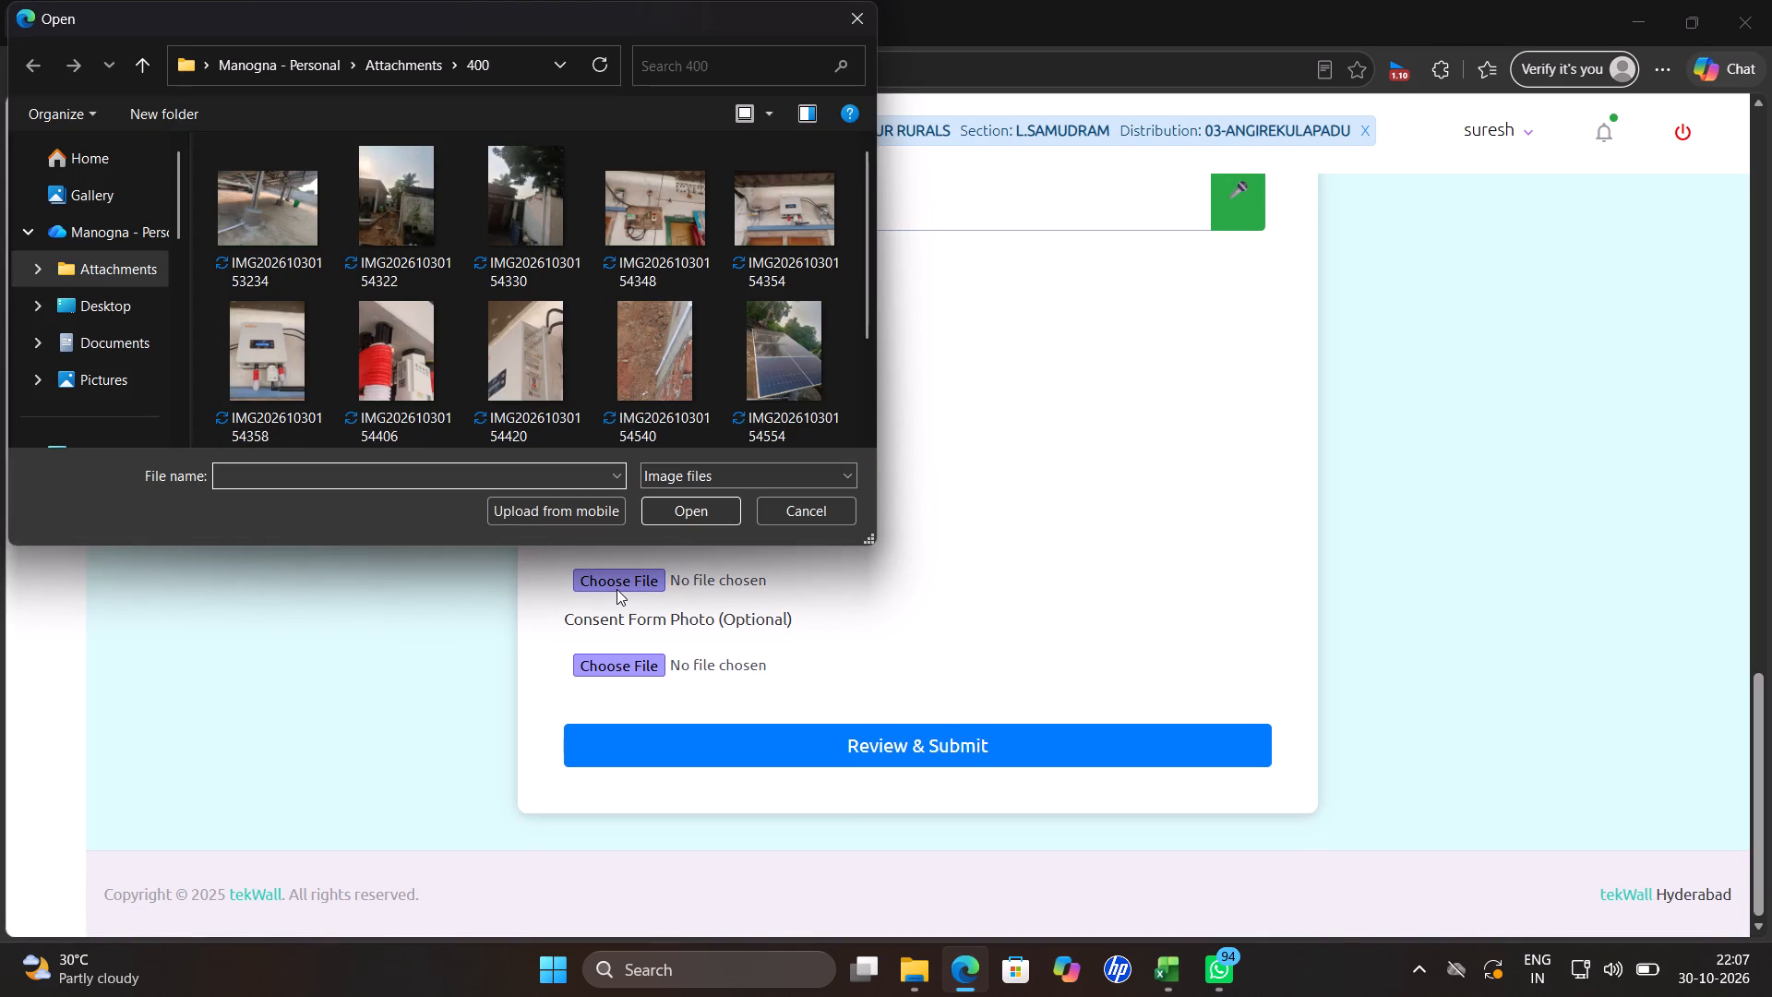
double_click(668, 183)
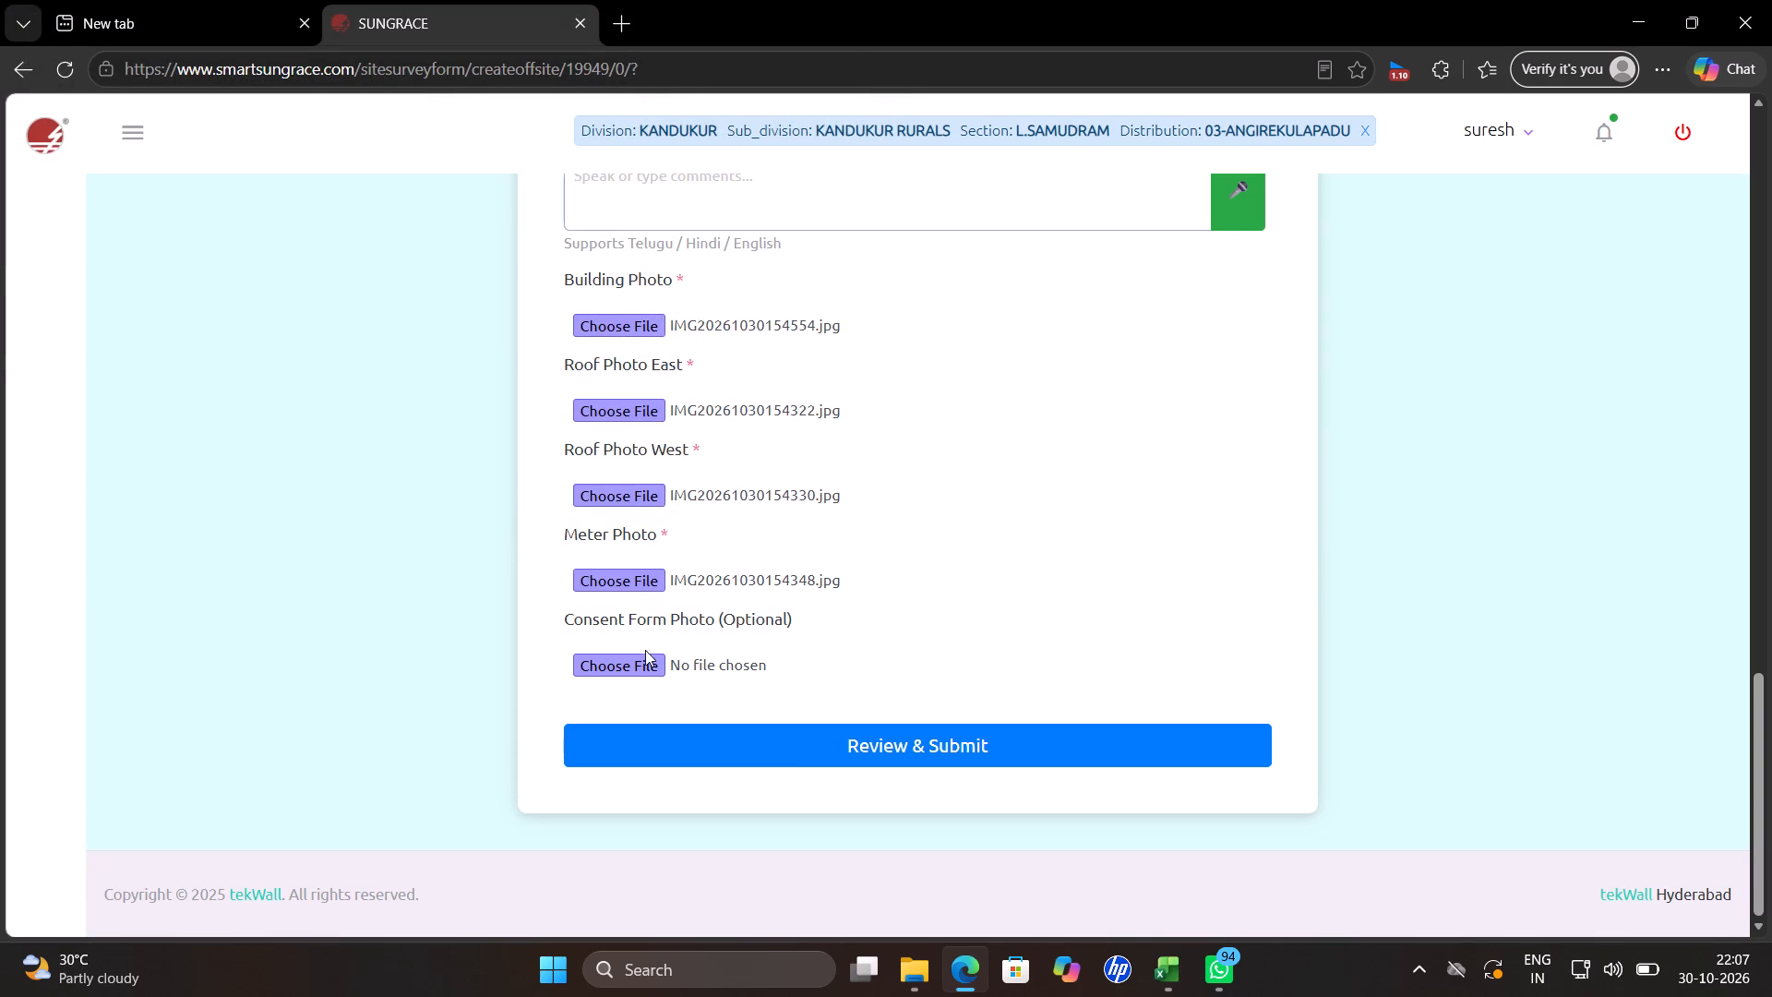
click(645, 667)
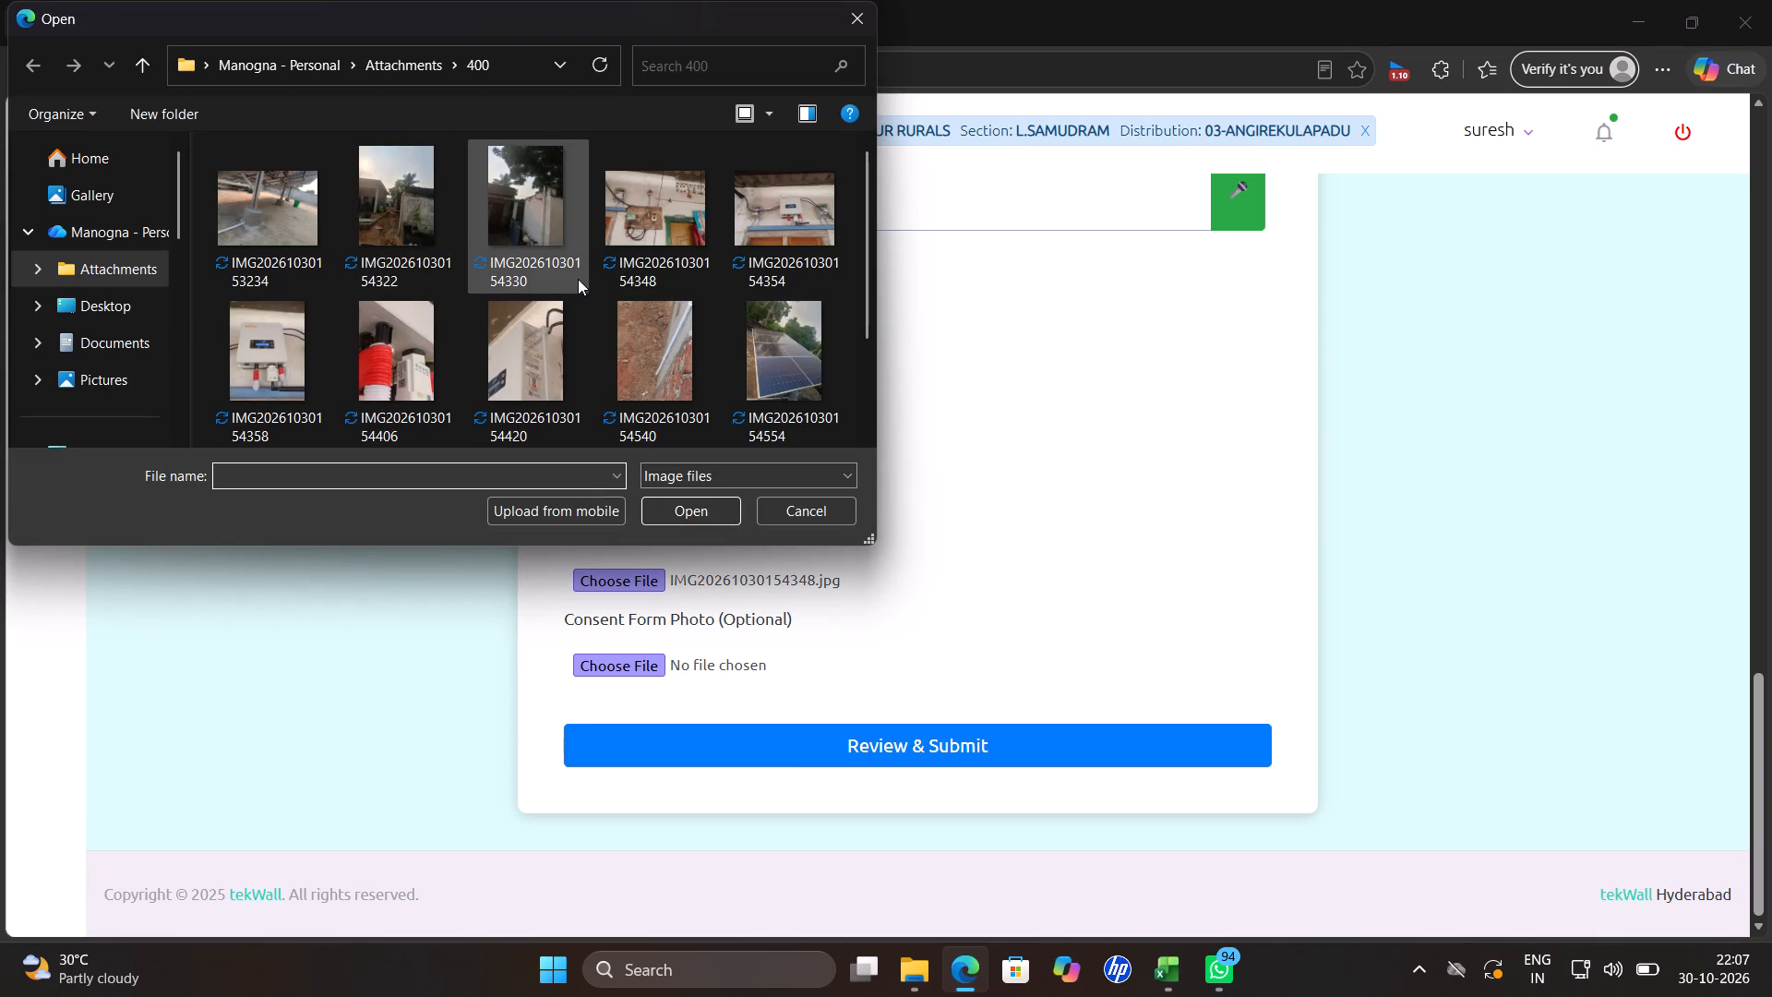
double_click(604, 248)
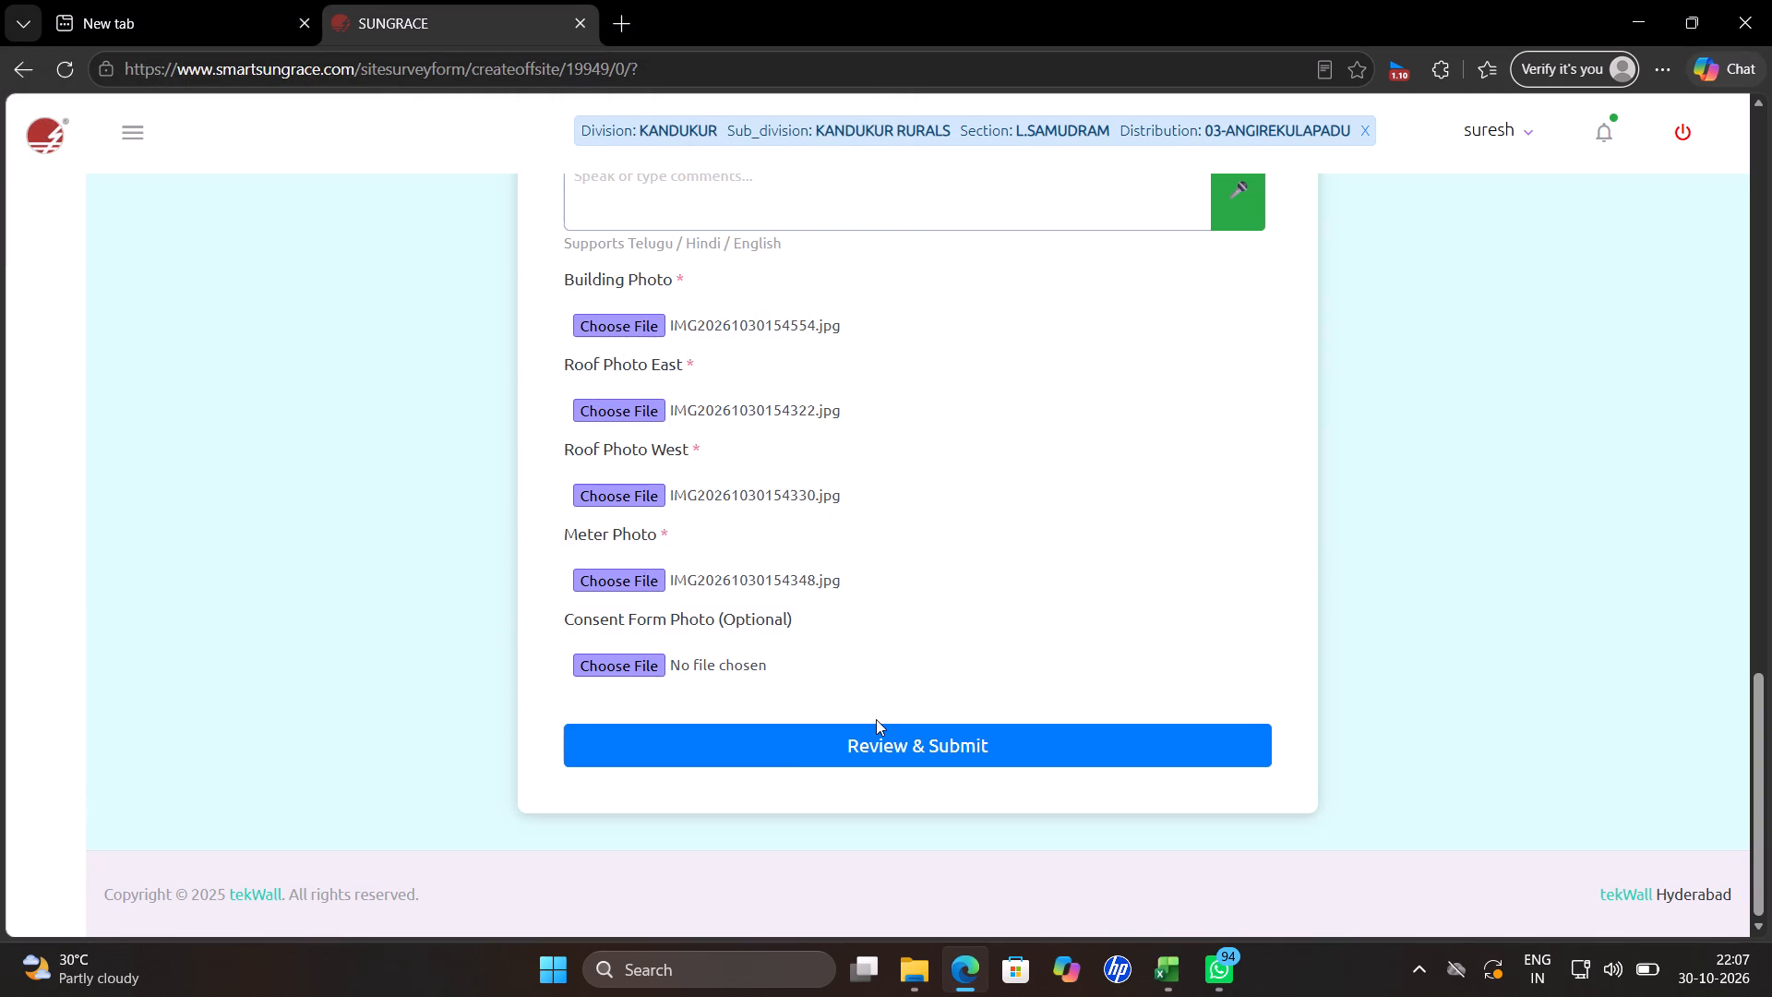
Submit the survey with location watermarks enabled on all five photos: Building, Roof East, Roof West, Meter and Consent Form.
click(874, 728)
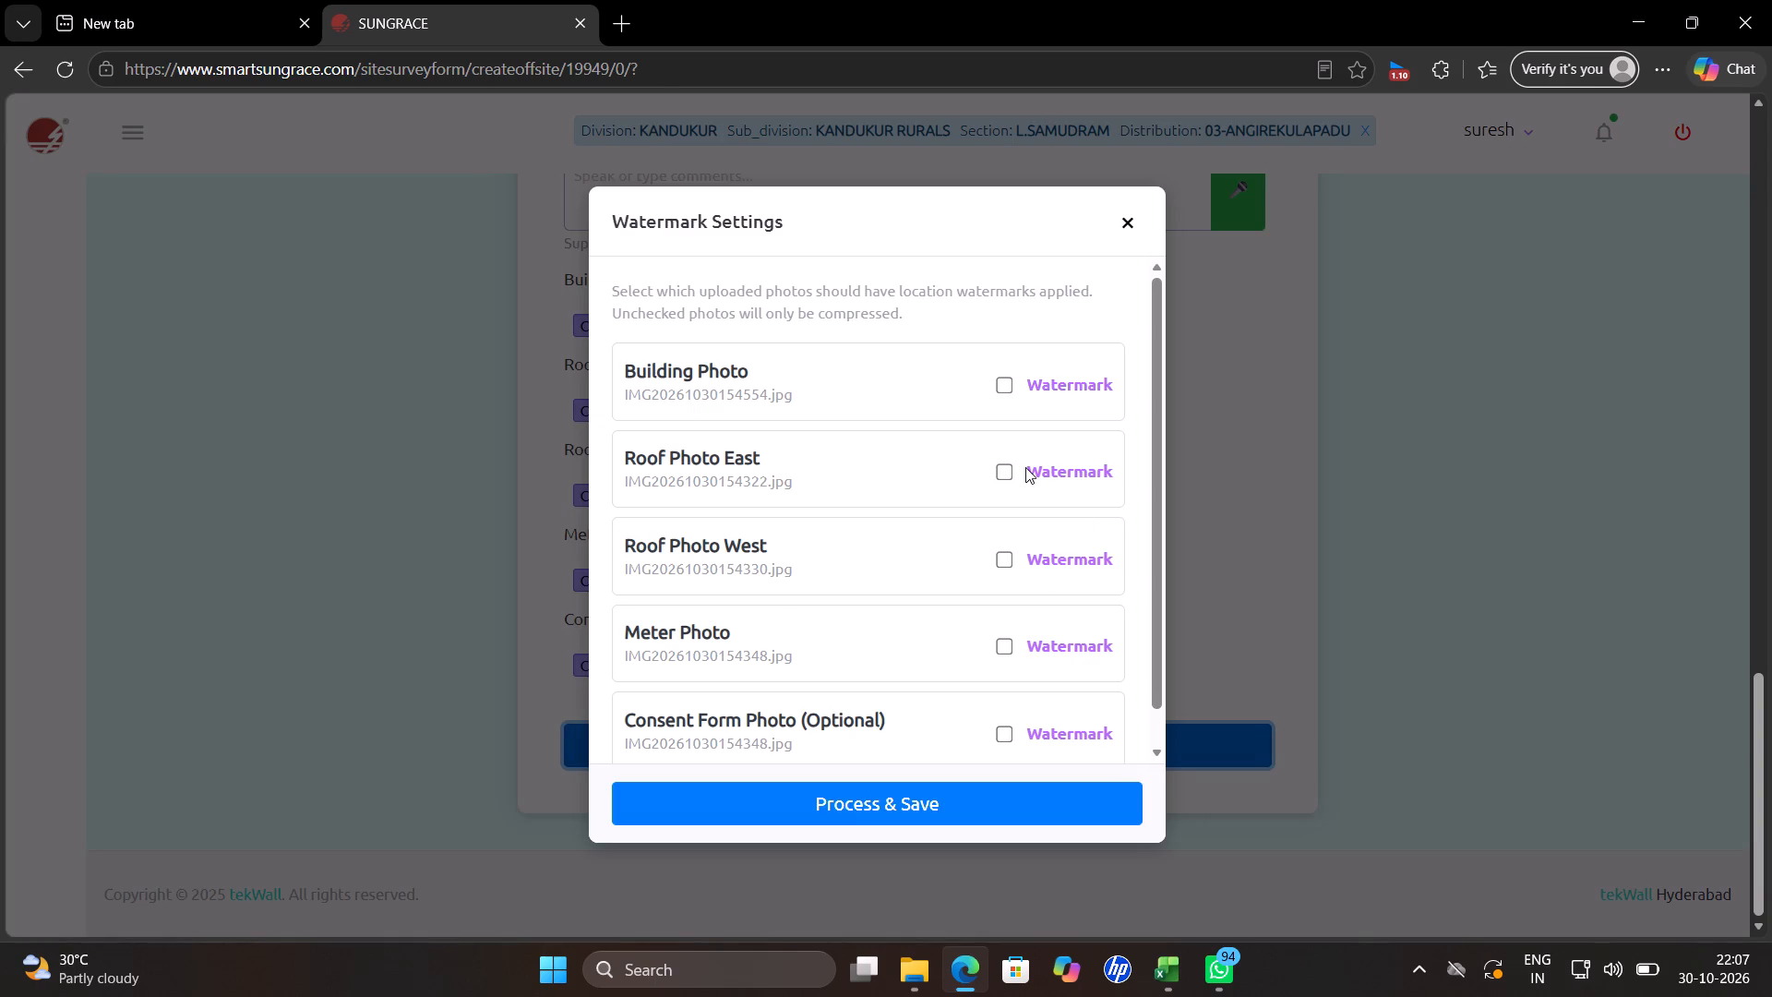
click(996, 380)
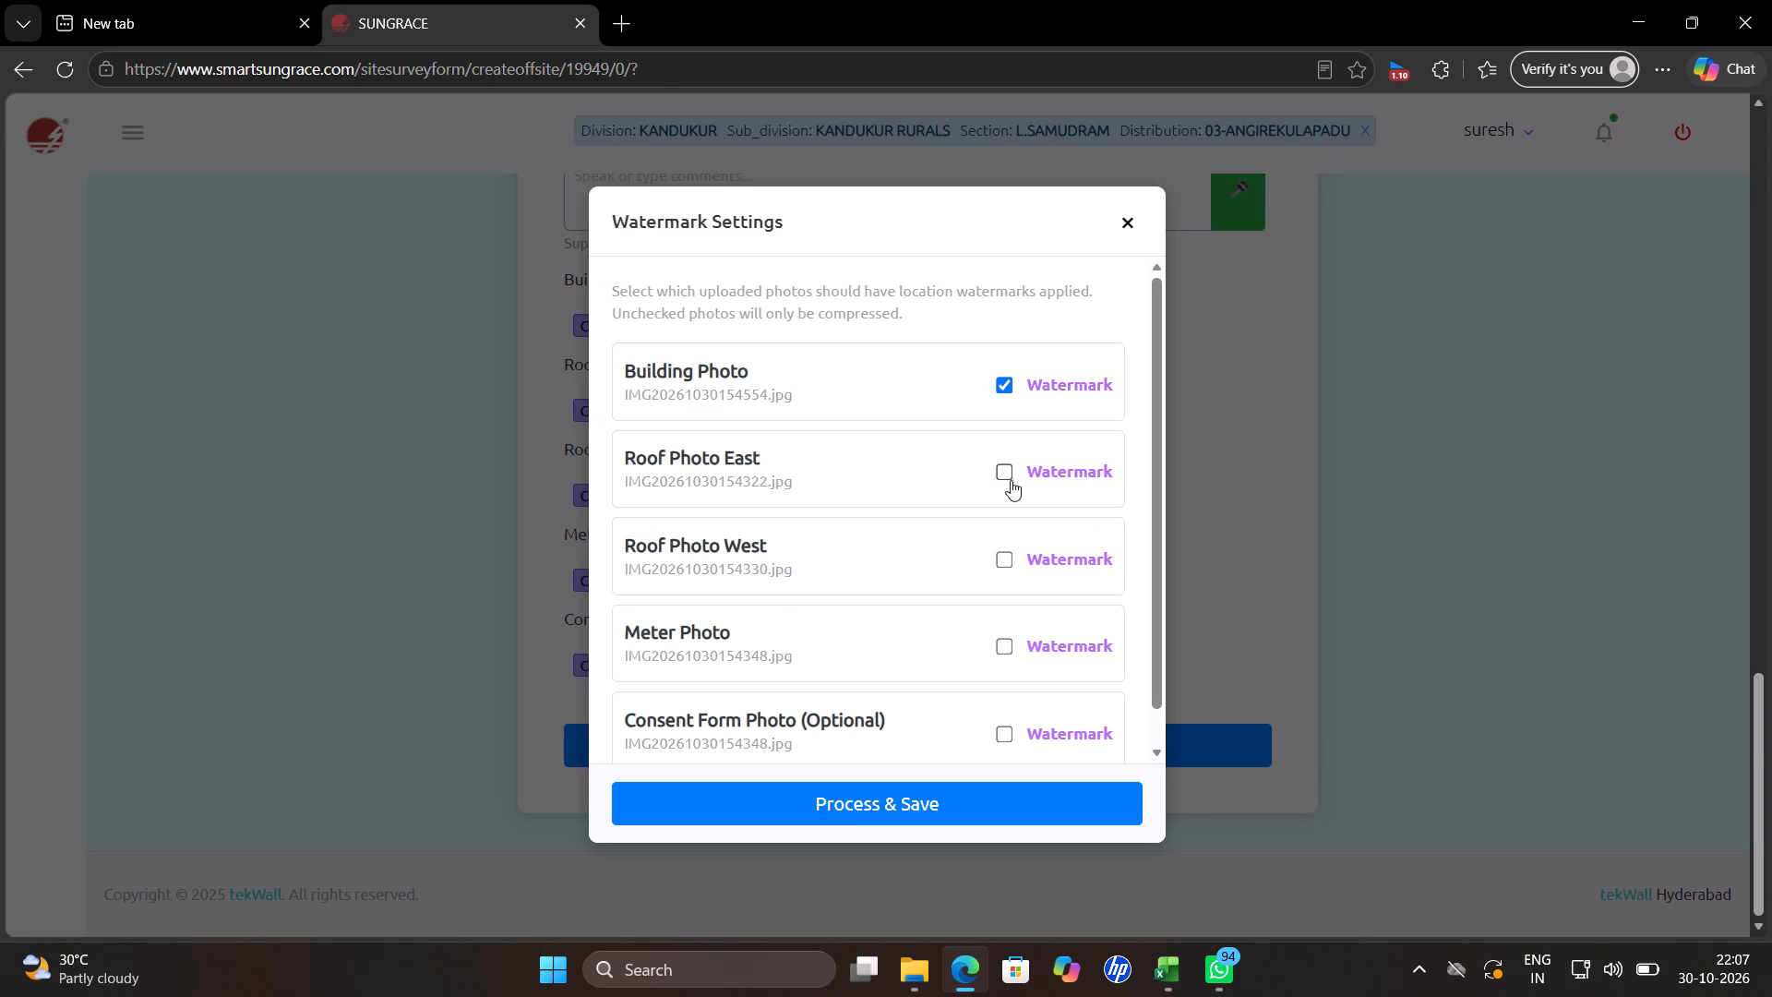
click(1010, 480)
click(1007, 563)
click(1002, 651)
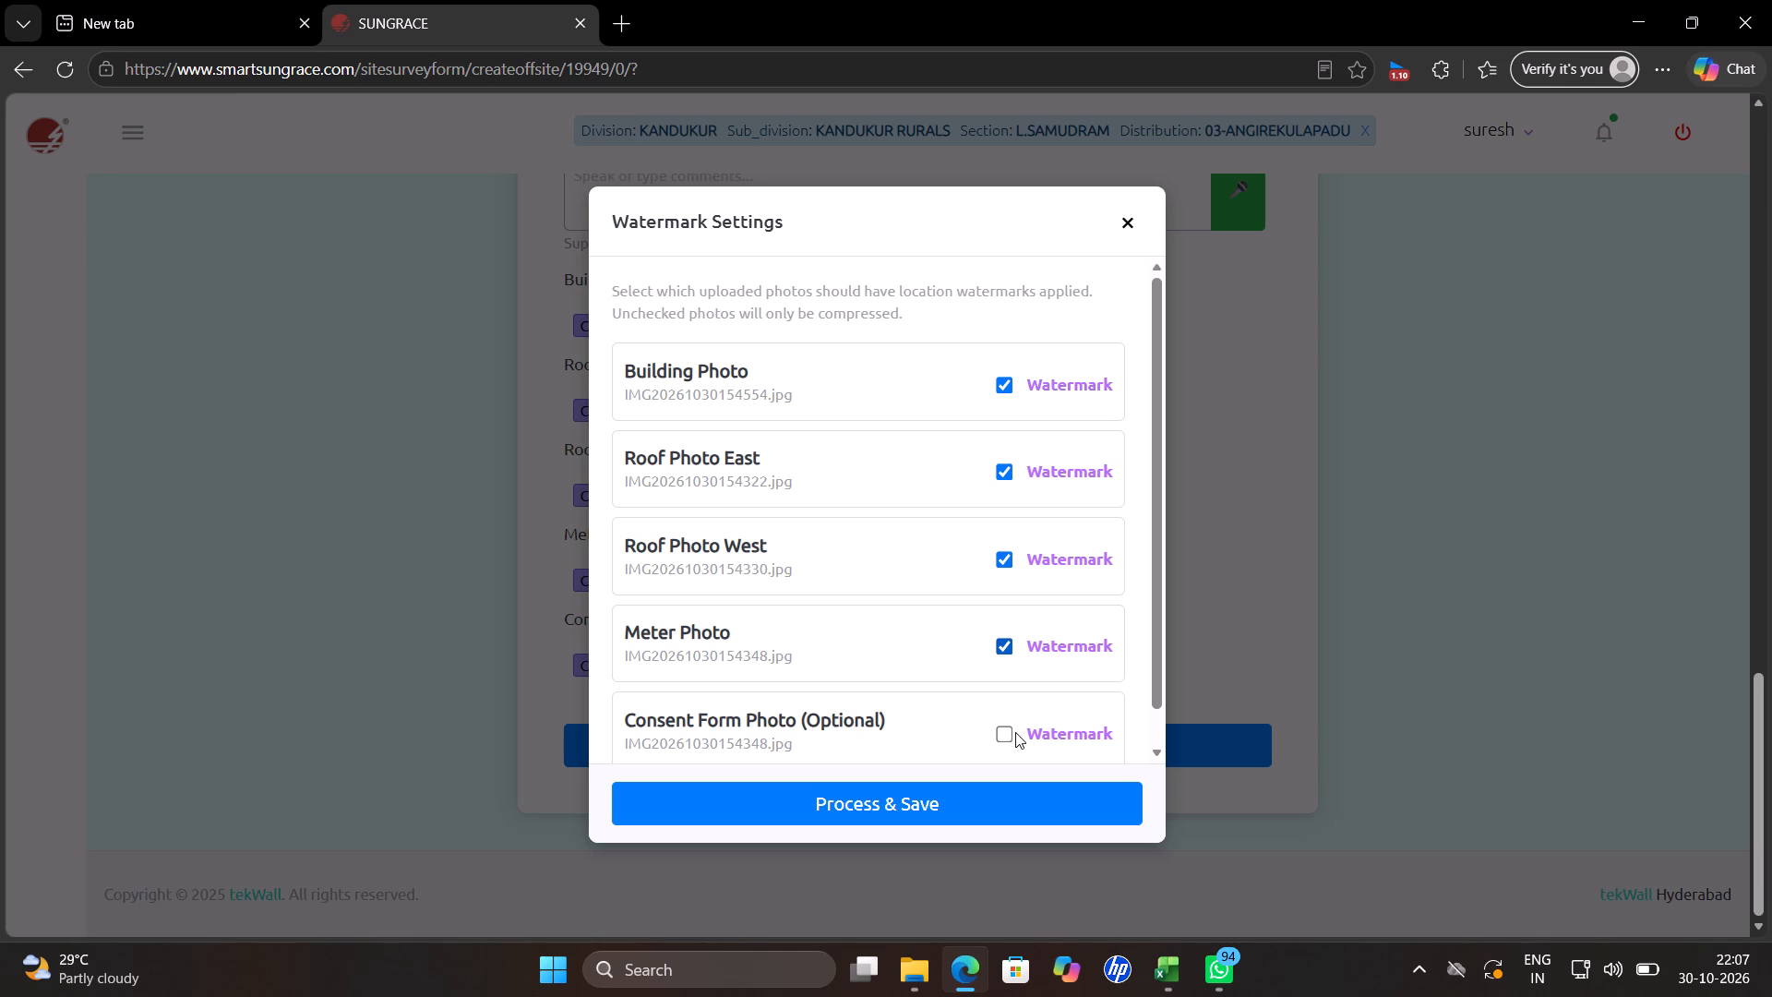
click(1009, 732)
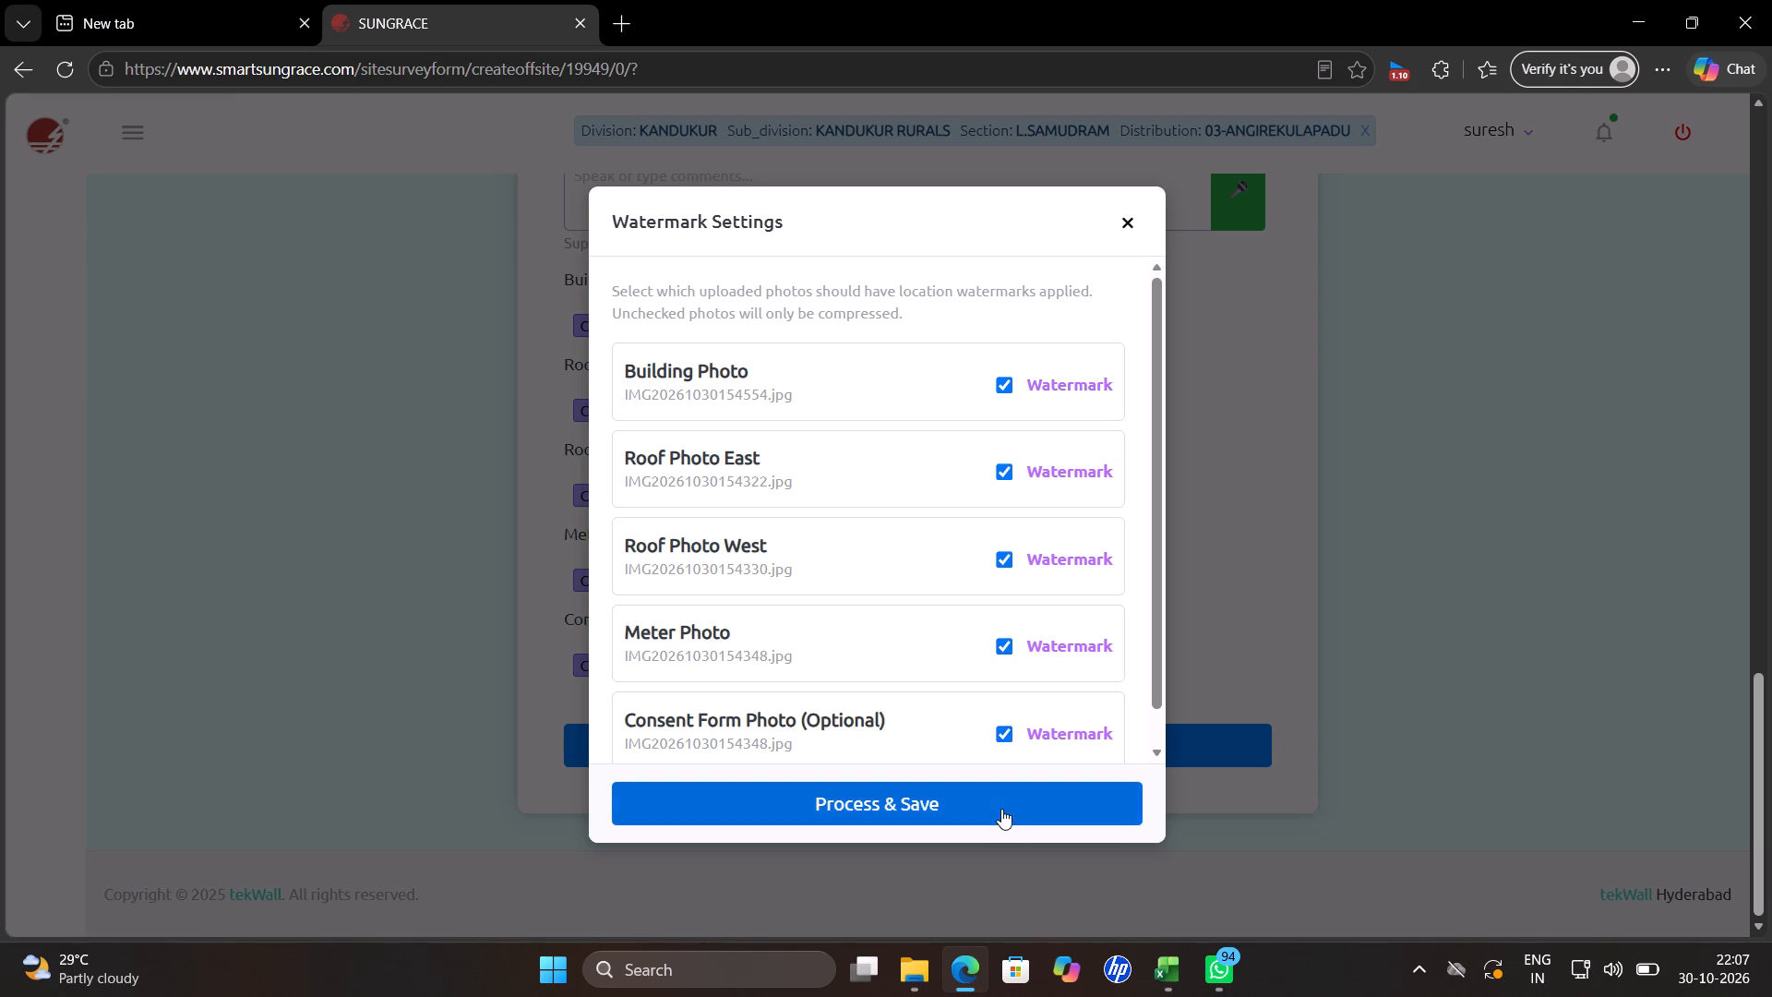
click(1001, 809)
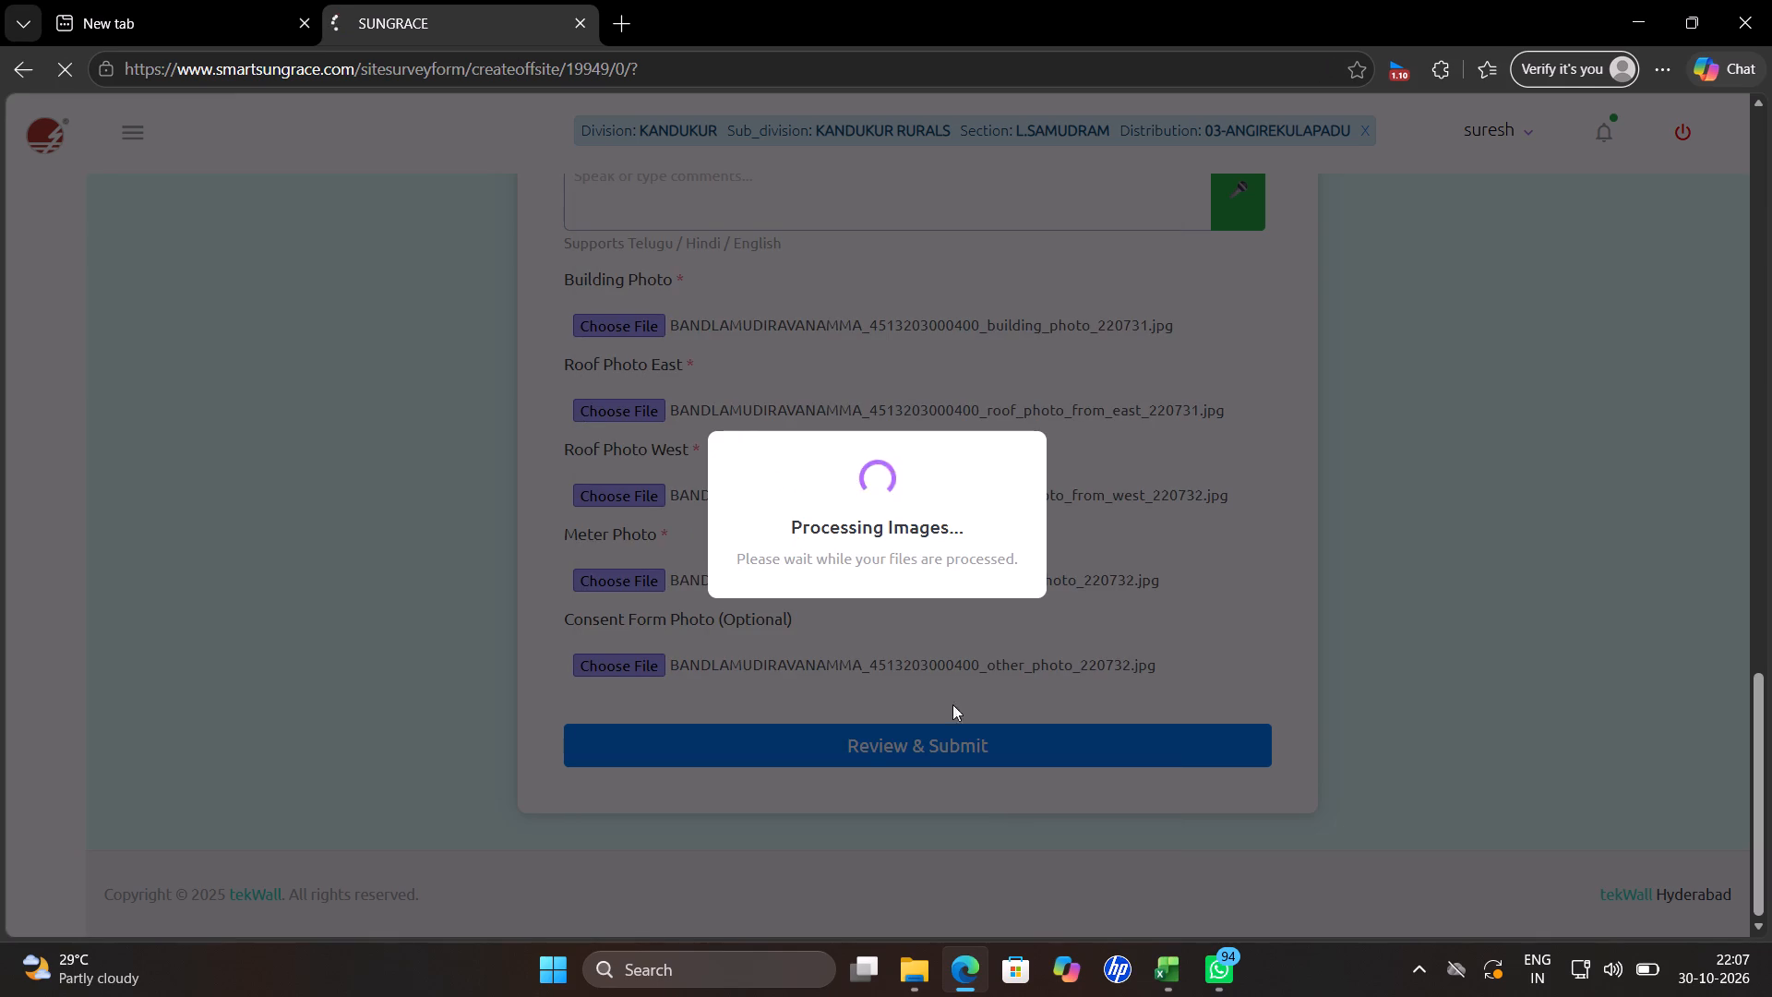
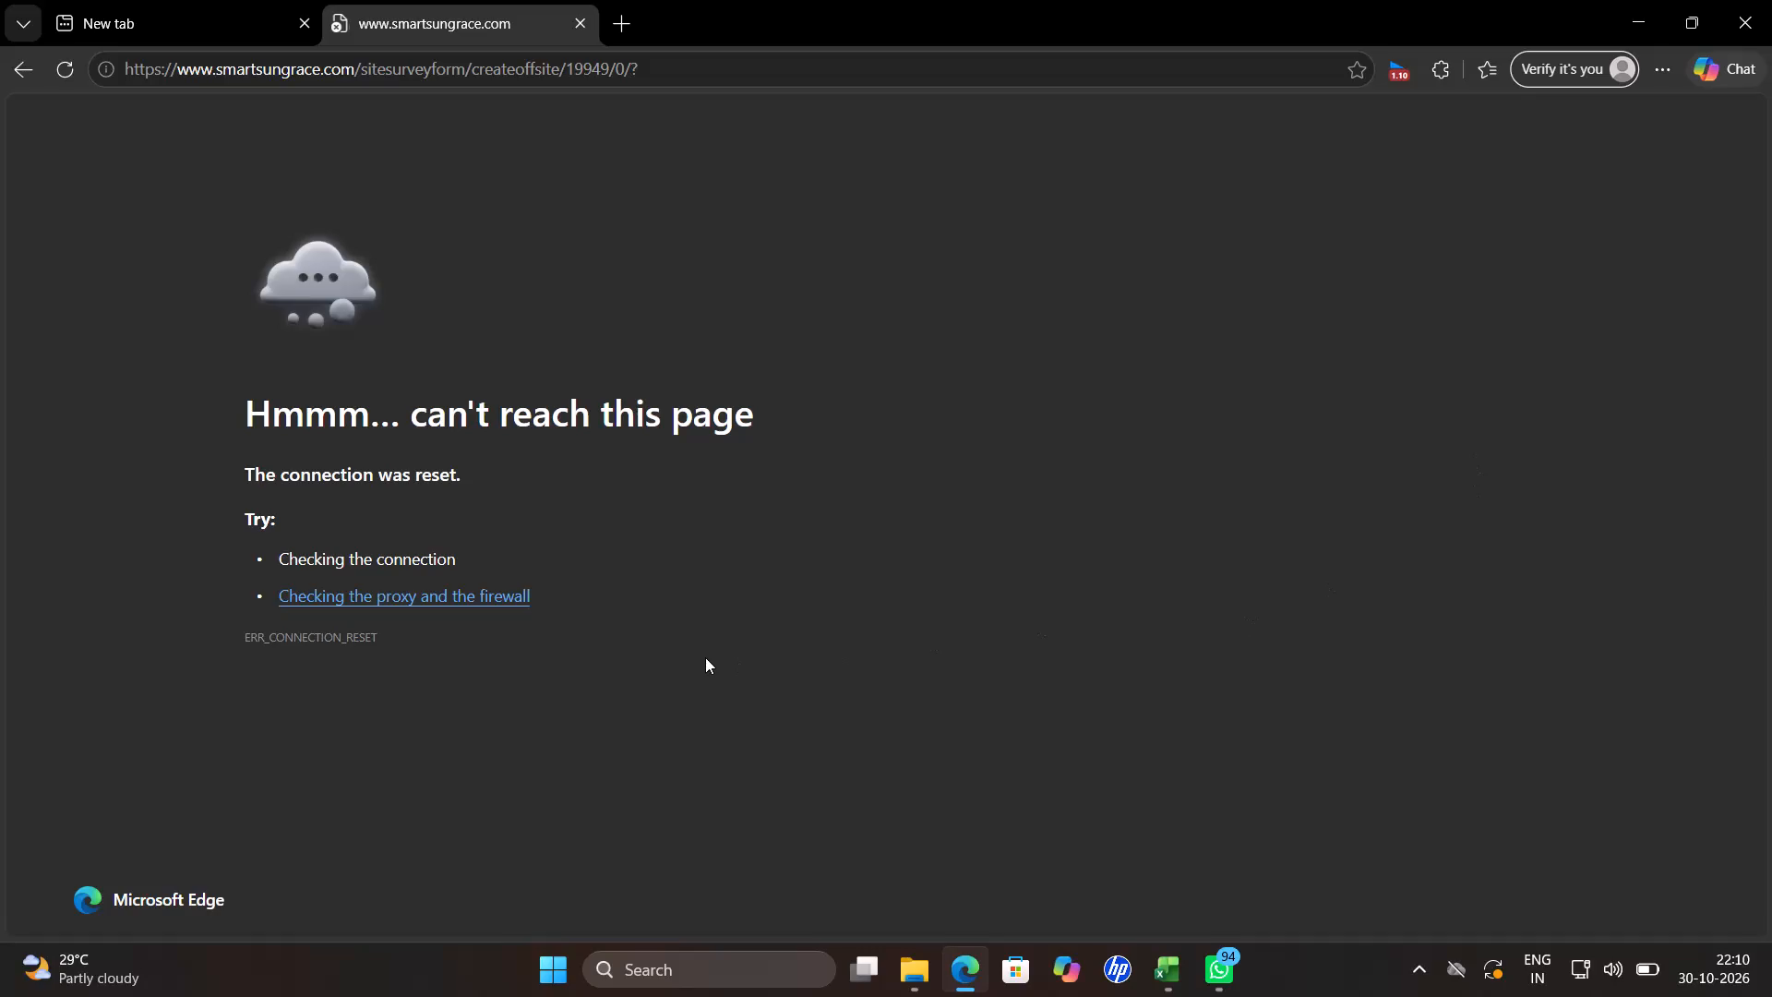
Reload the unreachable off-site survey page, resubmitting its form data, and dismiss the resulting alert.
click(511, 593)
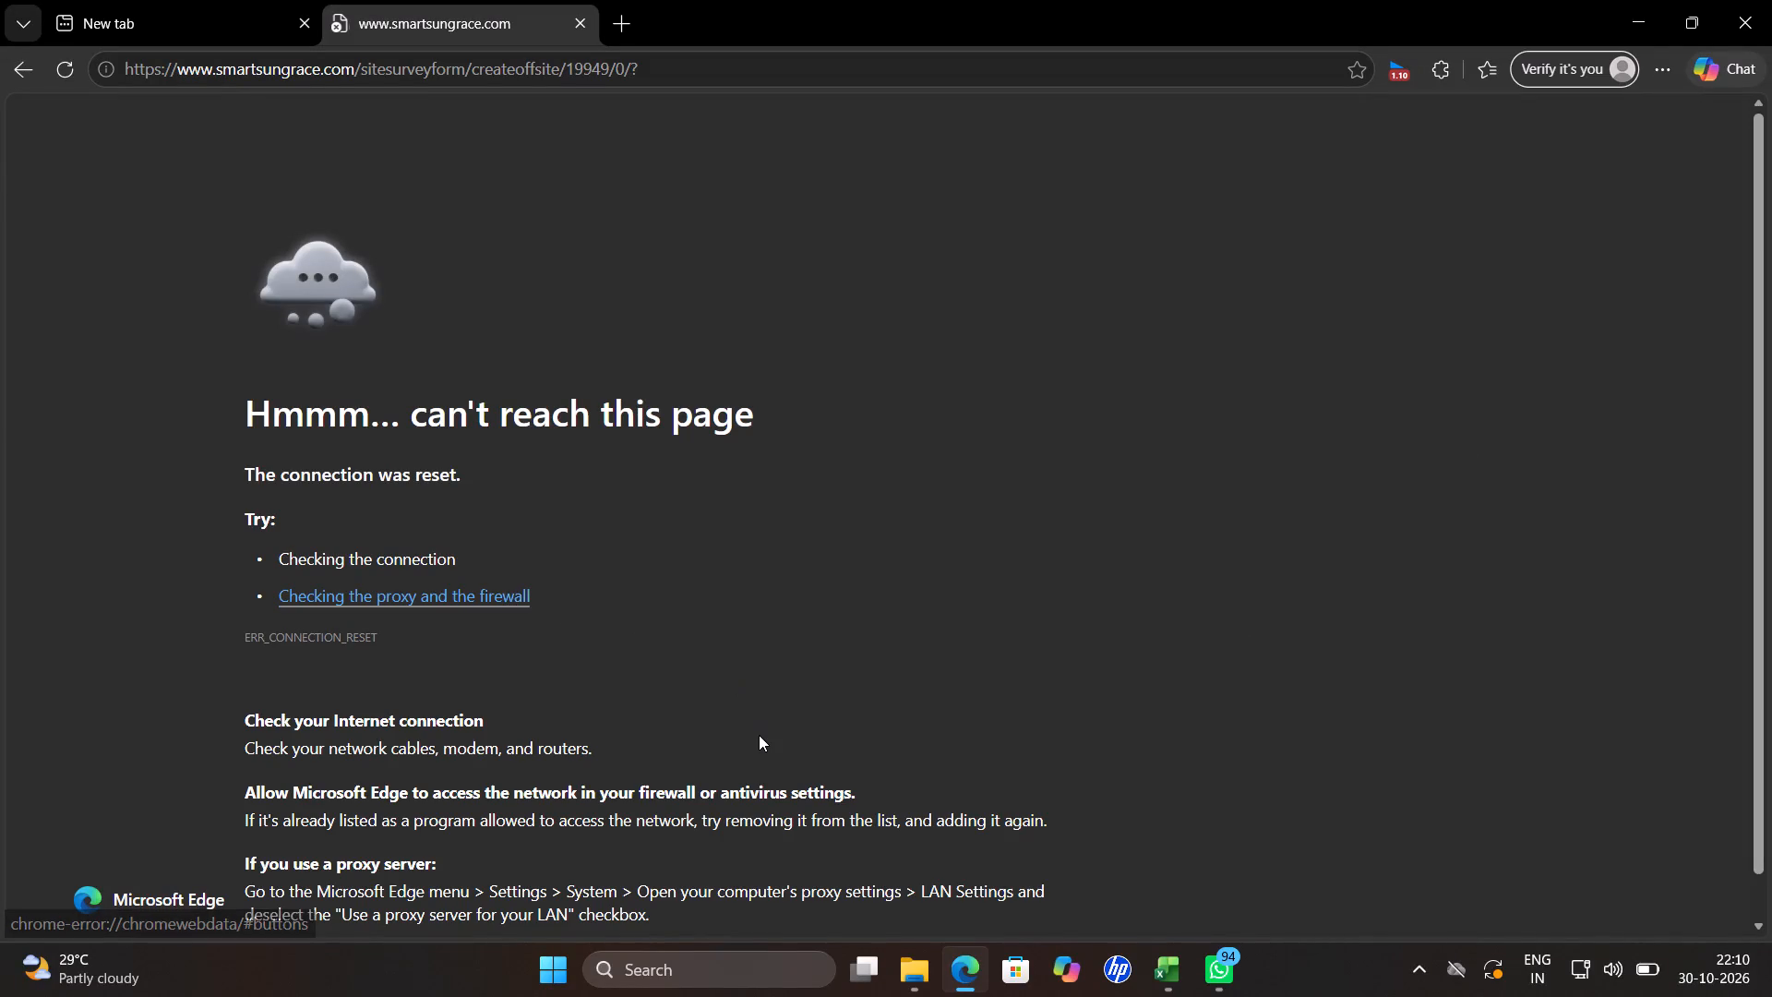
scroll(759, 735, down, 2)
scroll(759, 735, up, 5)
click(57, 53)
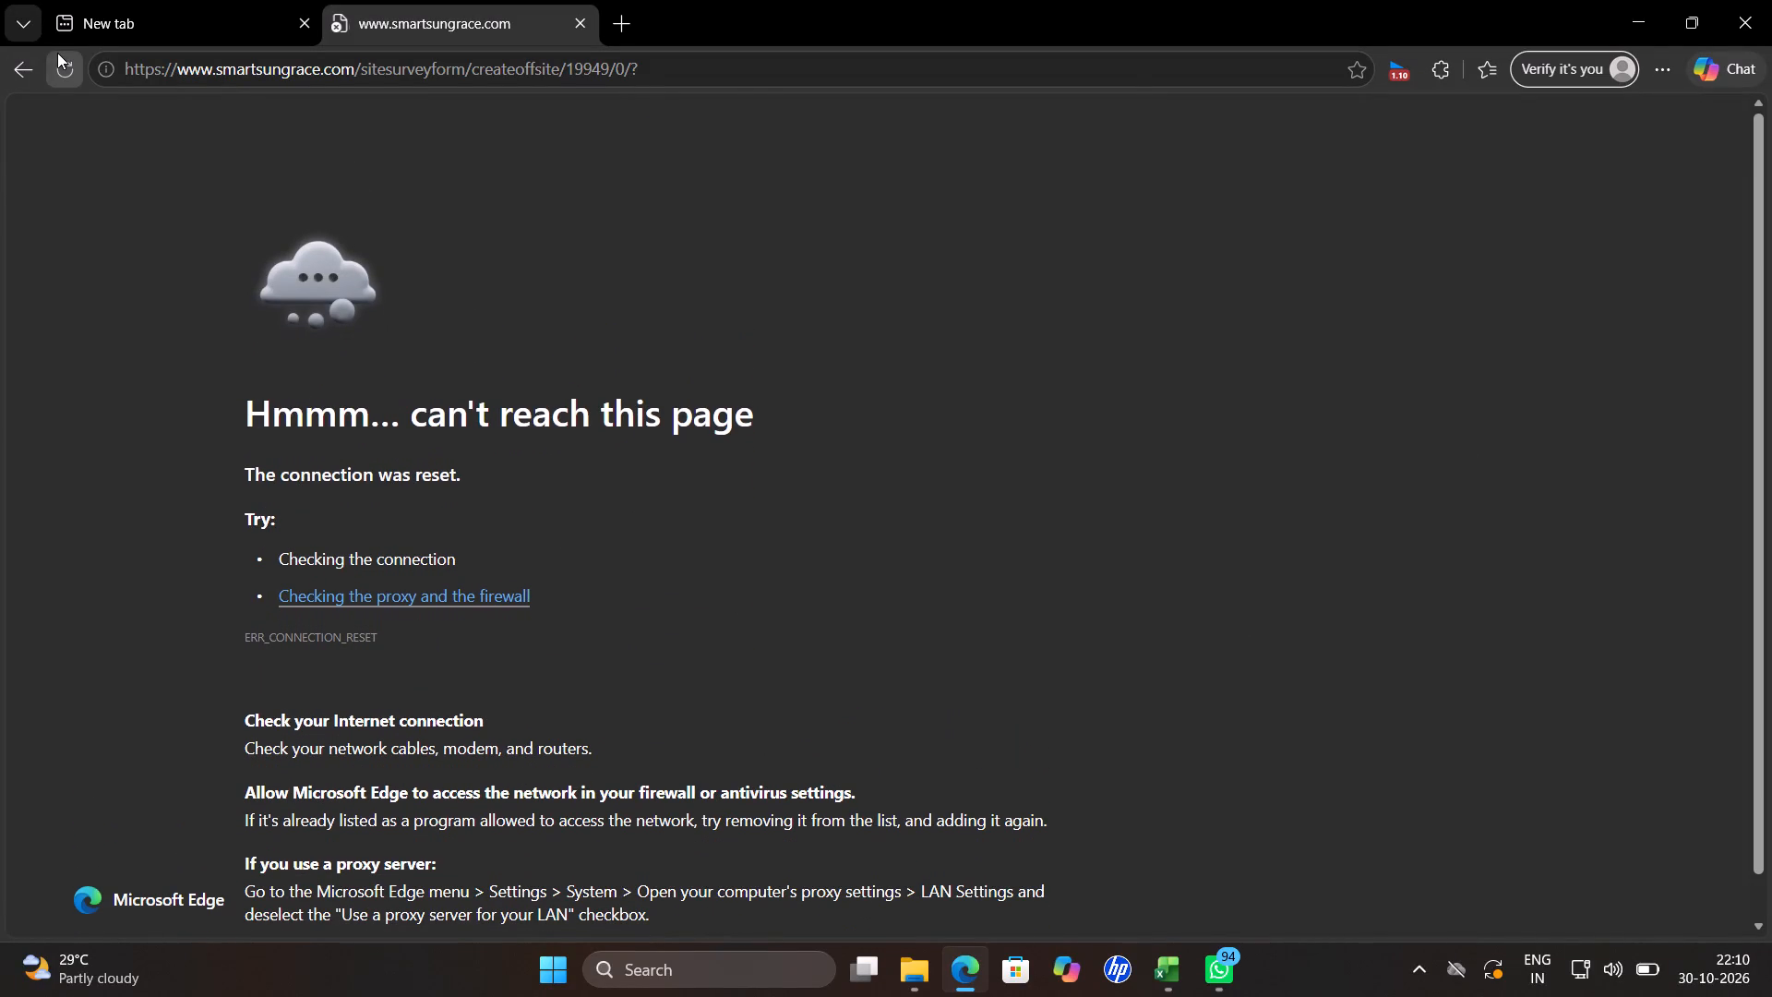
click(974, 274)
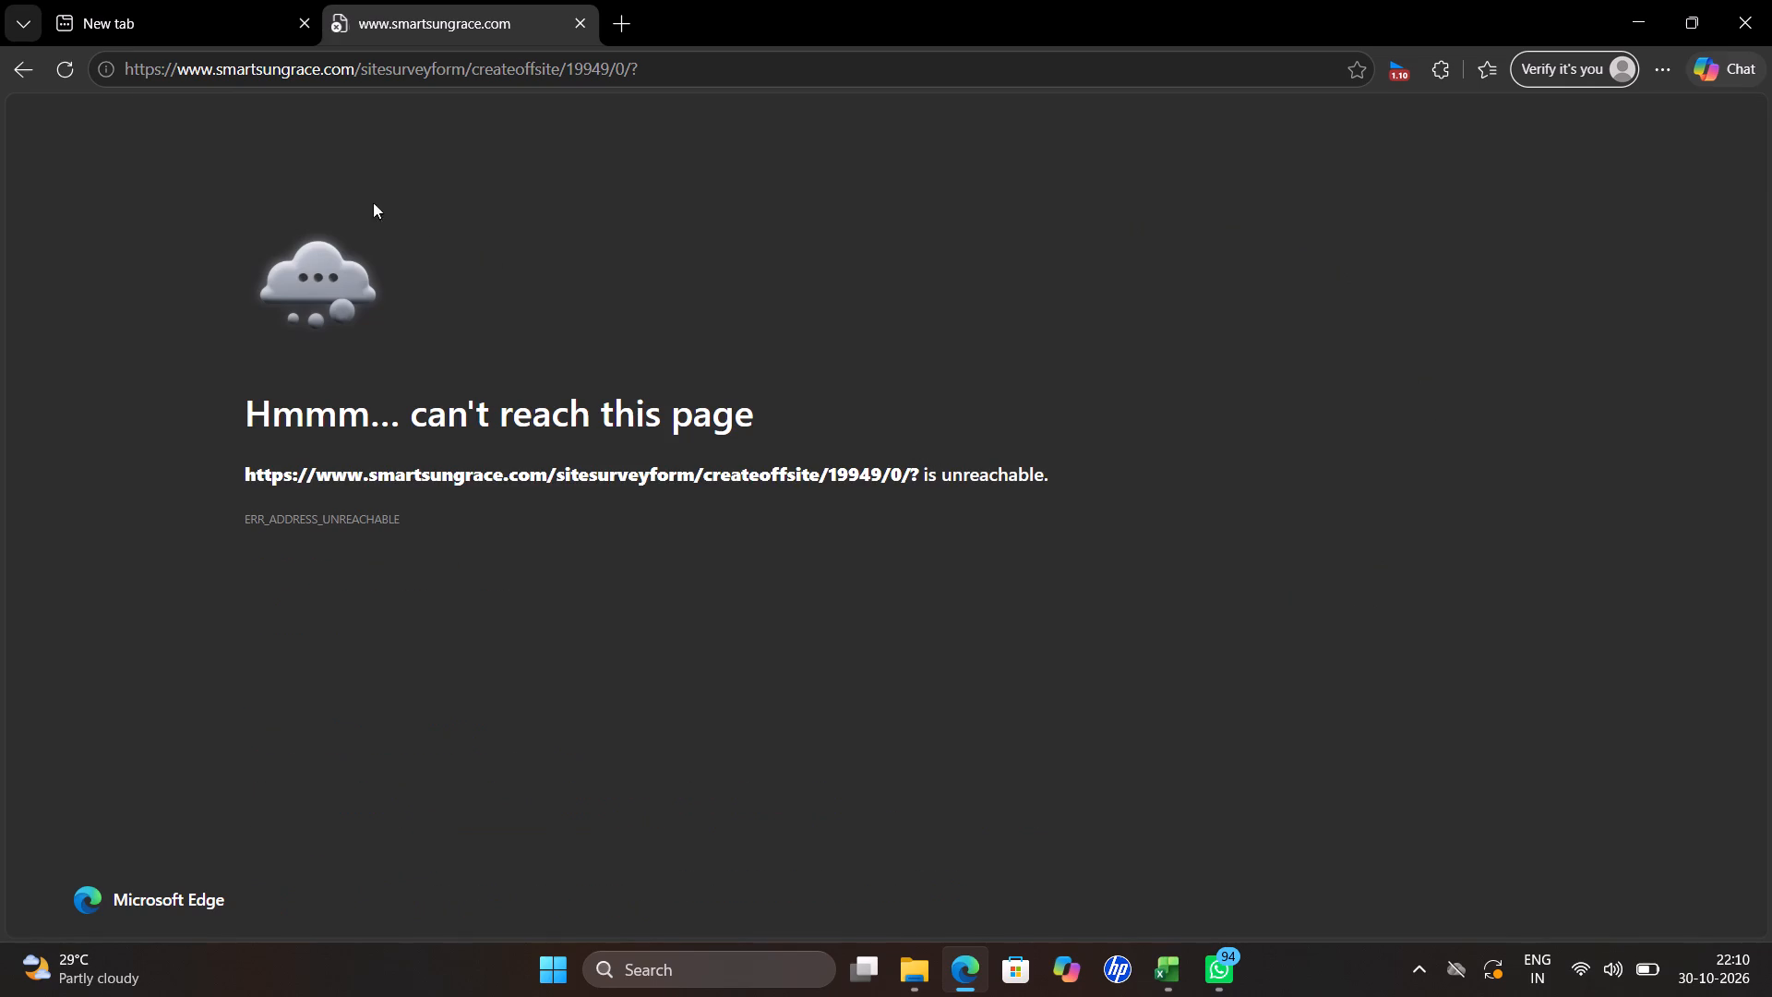
click(58, 69)
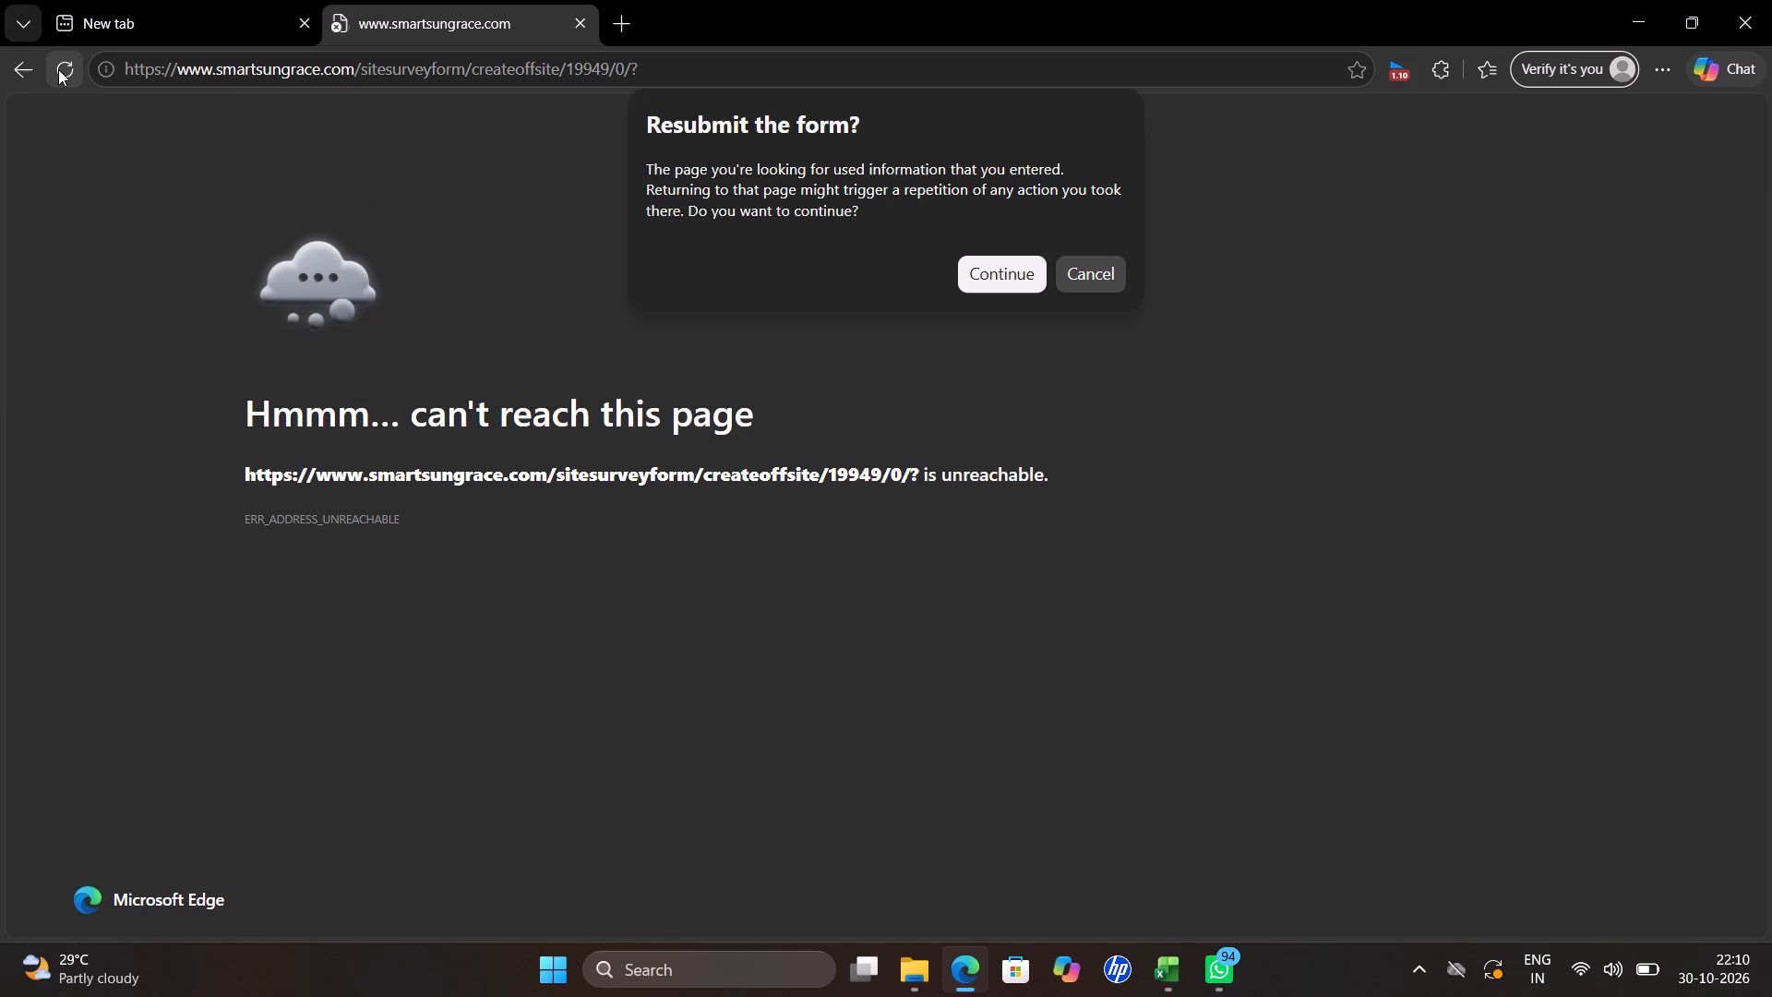
key(Return)
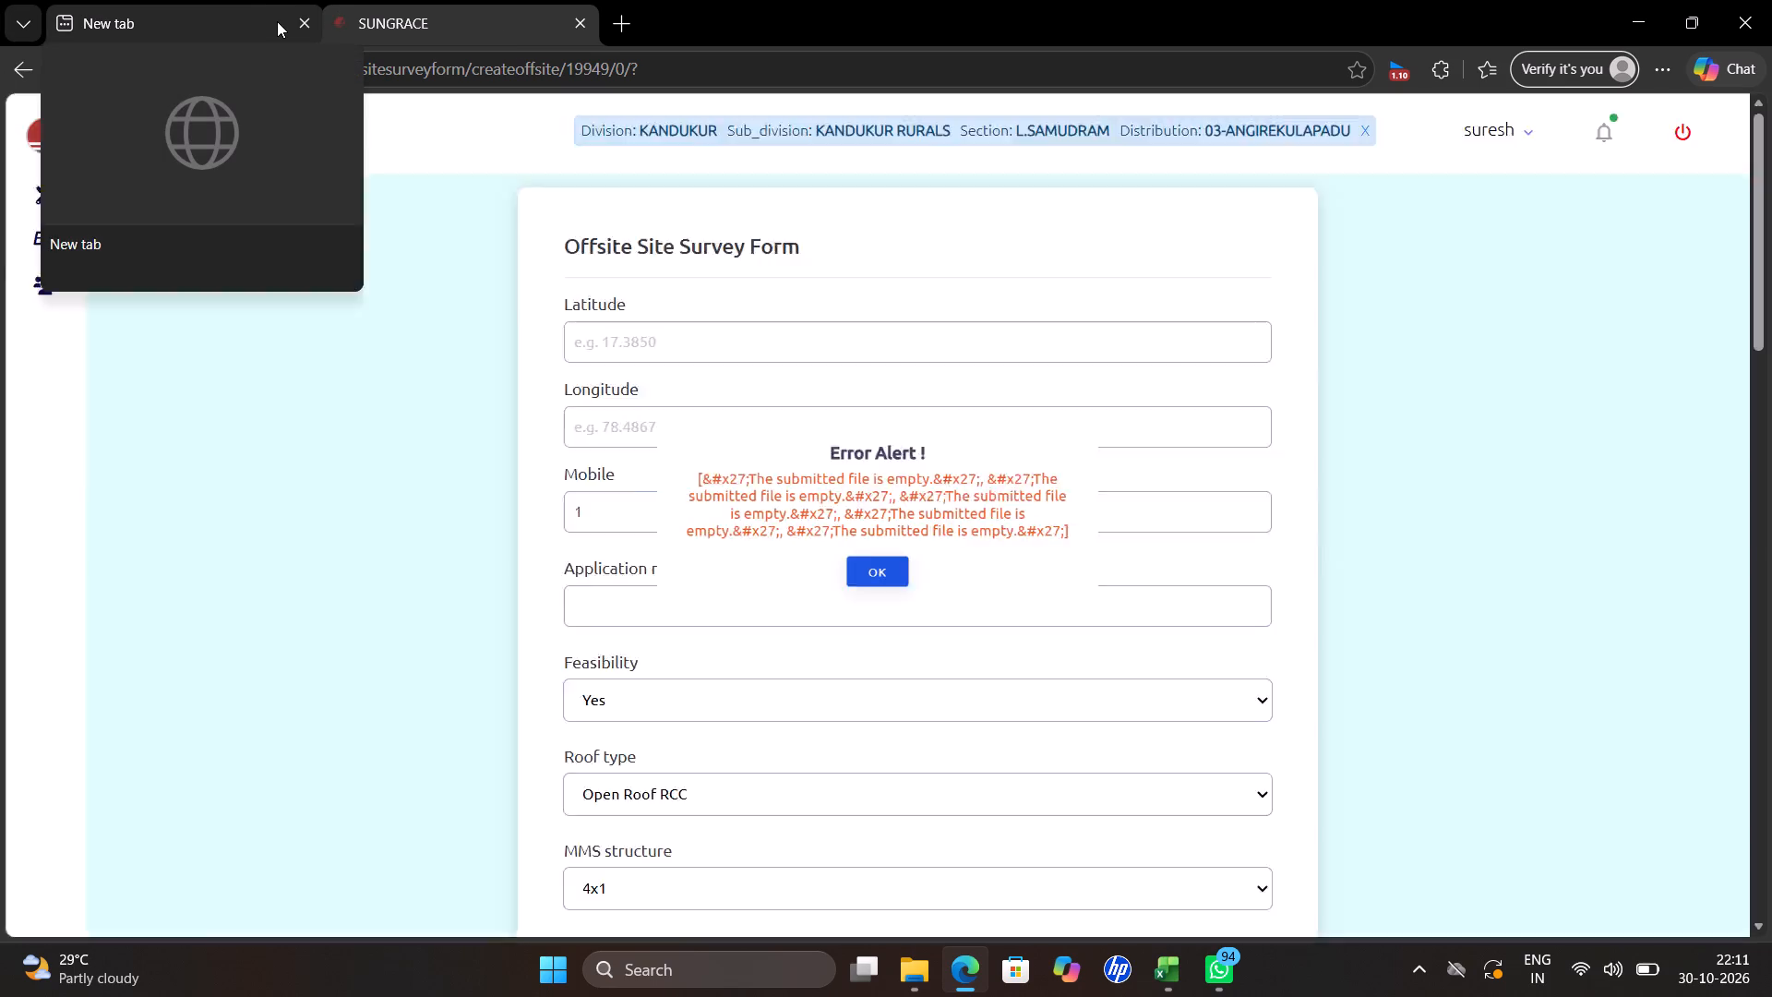
click(875, 583)
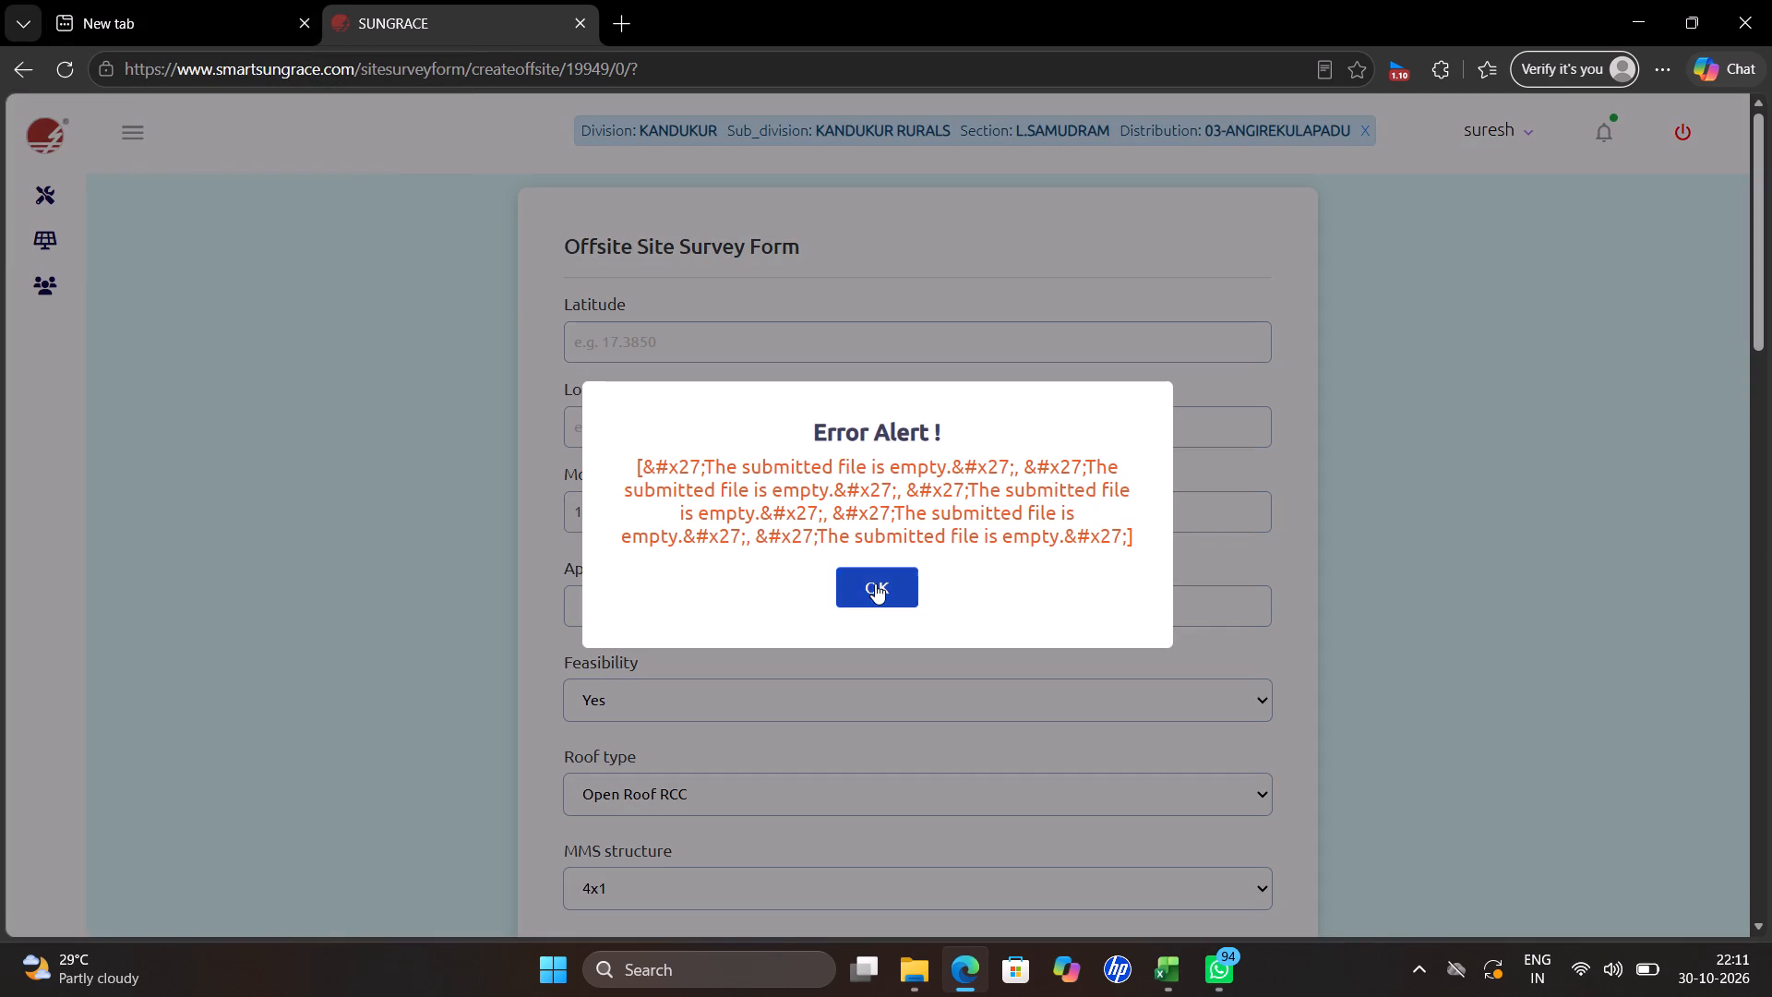
scroll(1040, 583, down, 10)
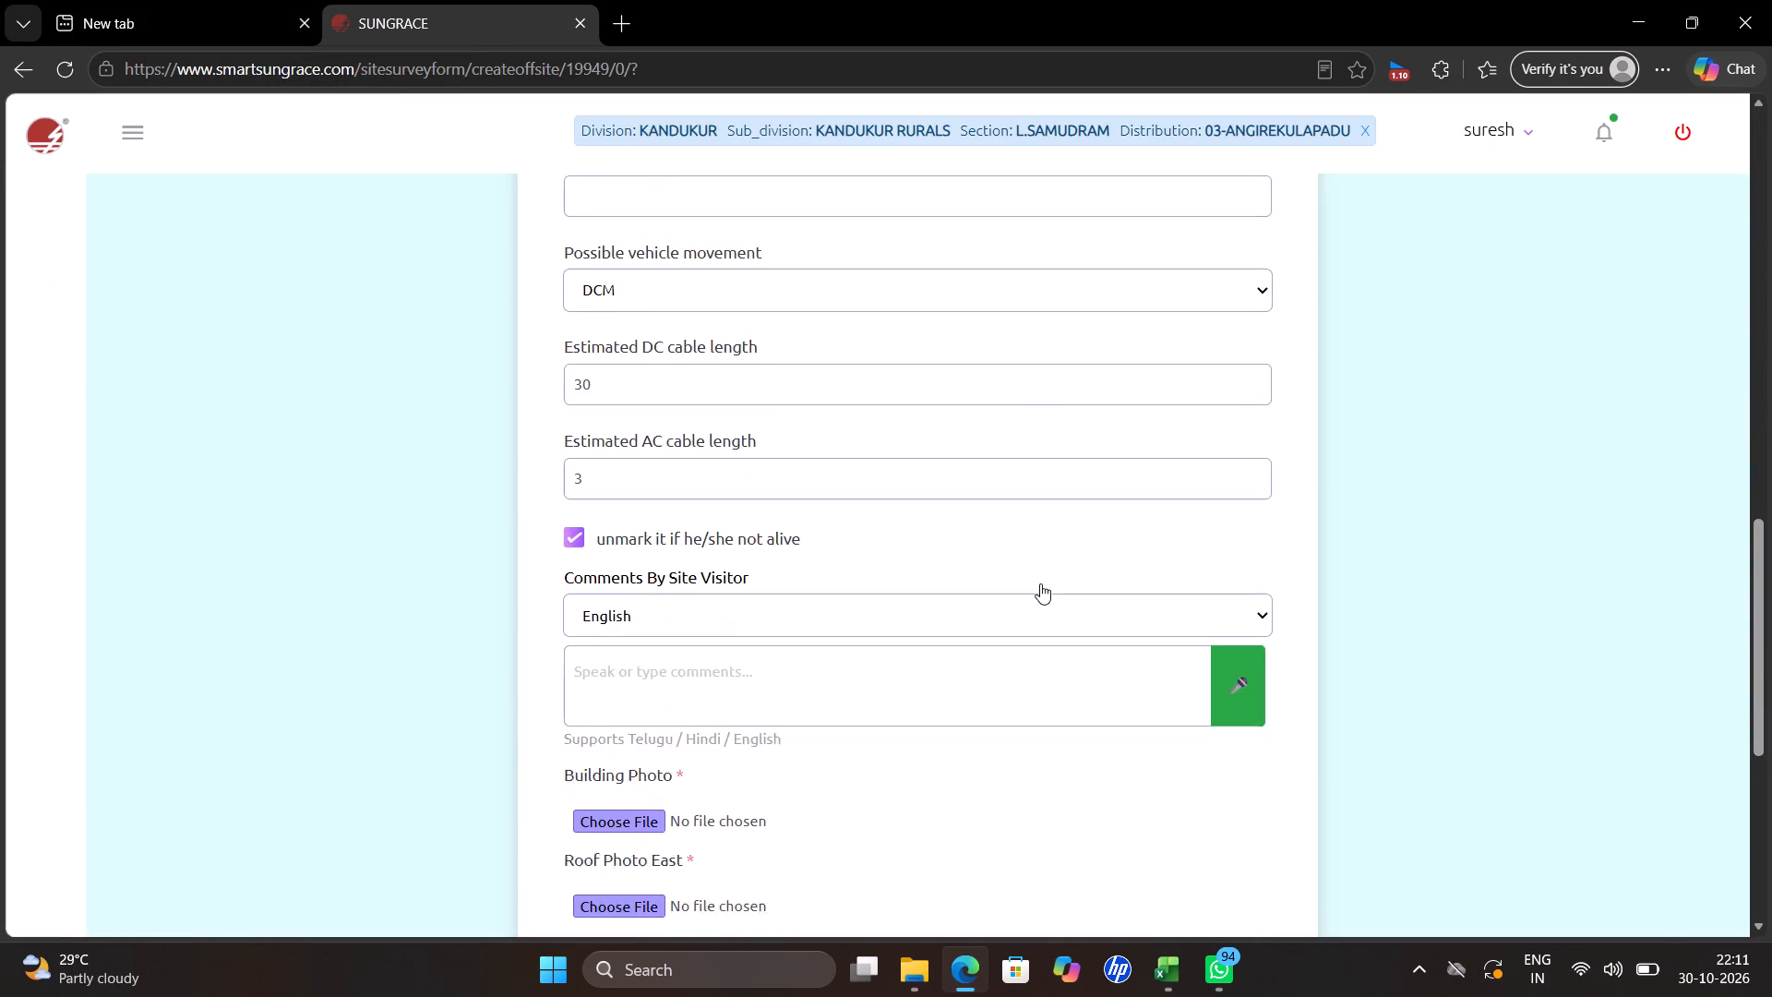
scroll(1040, 583, down, 2)
click(844, 742)
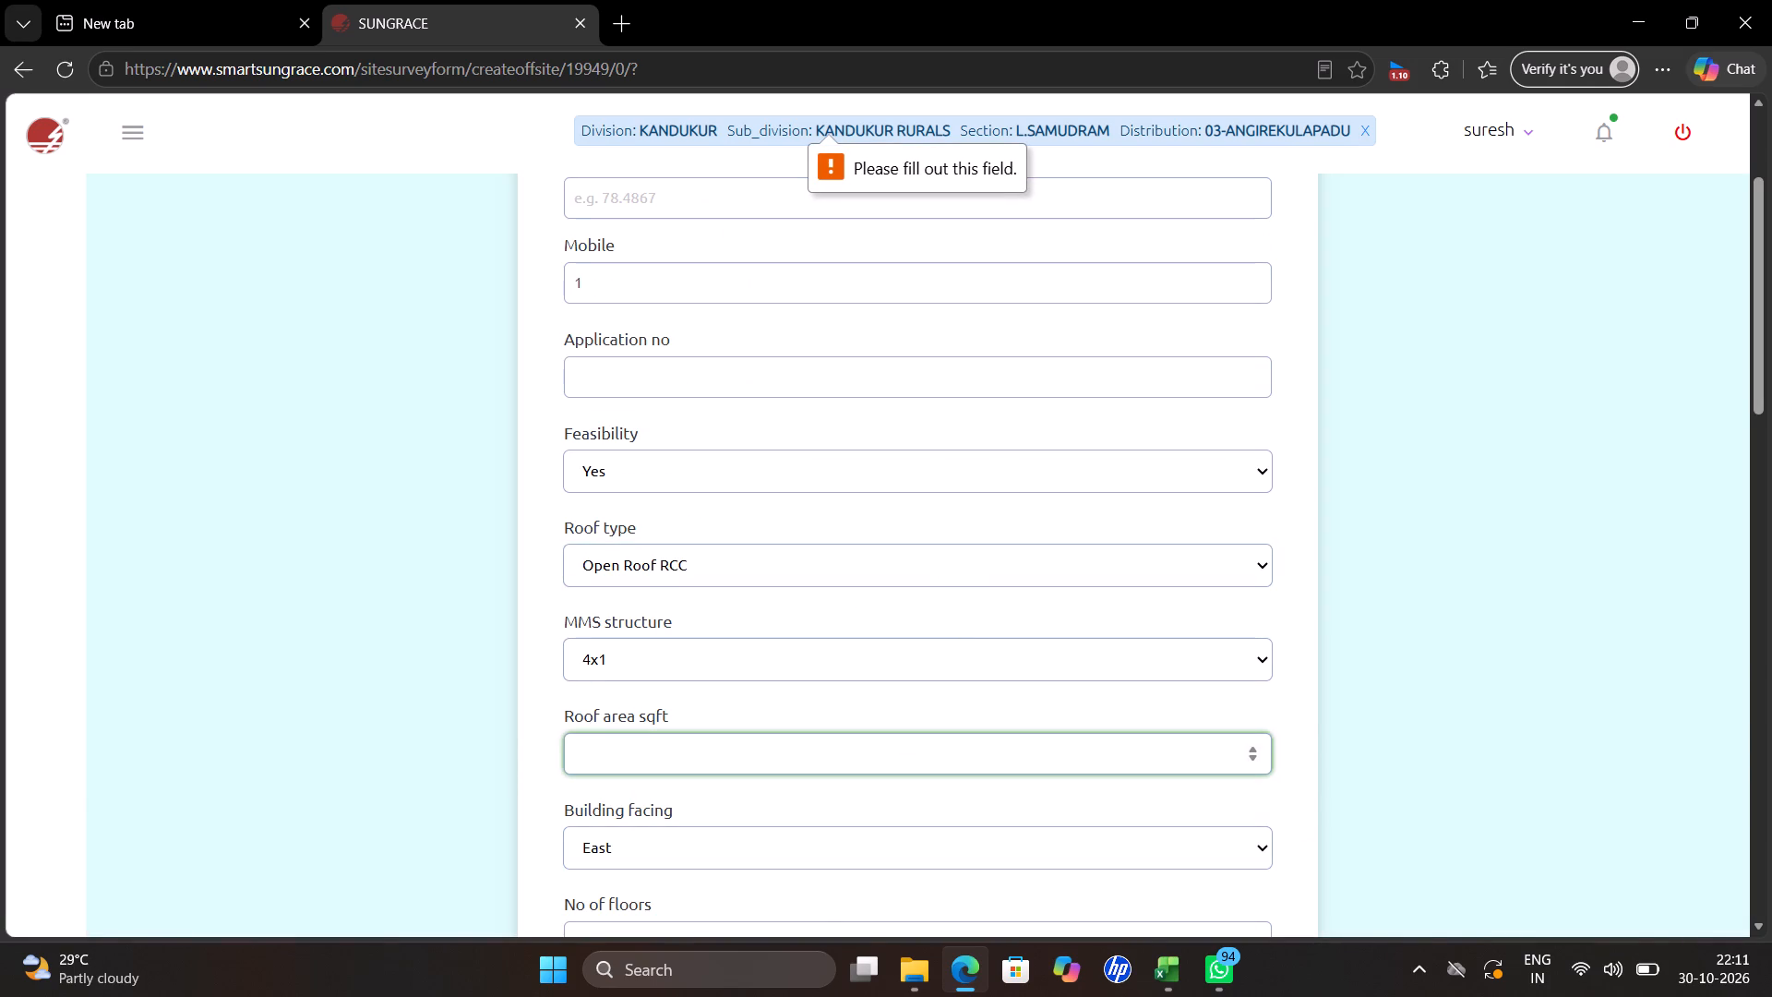
scroll(826, 747, down, 5)
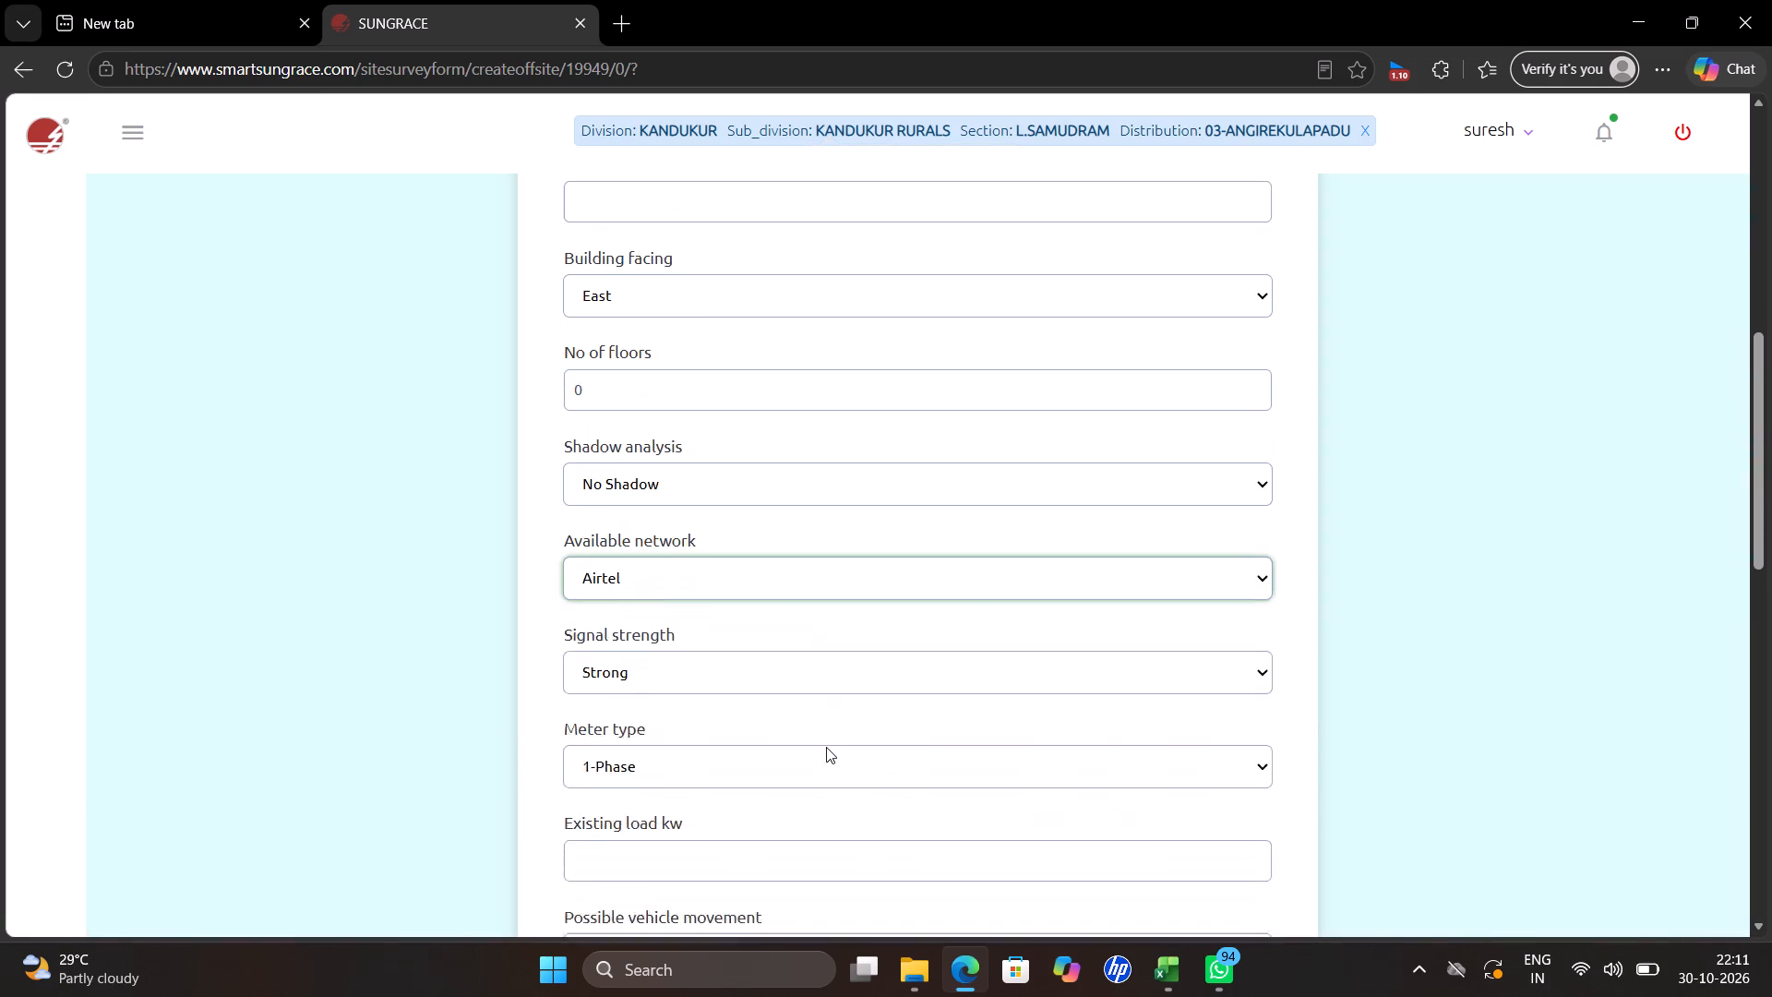
scroll(826, 747, down, 1)
scroll(826, 747, up, 5)
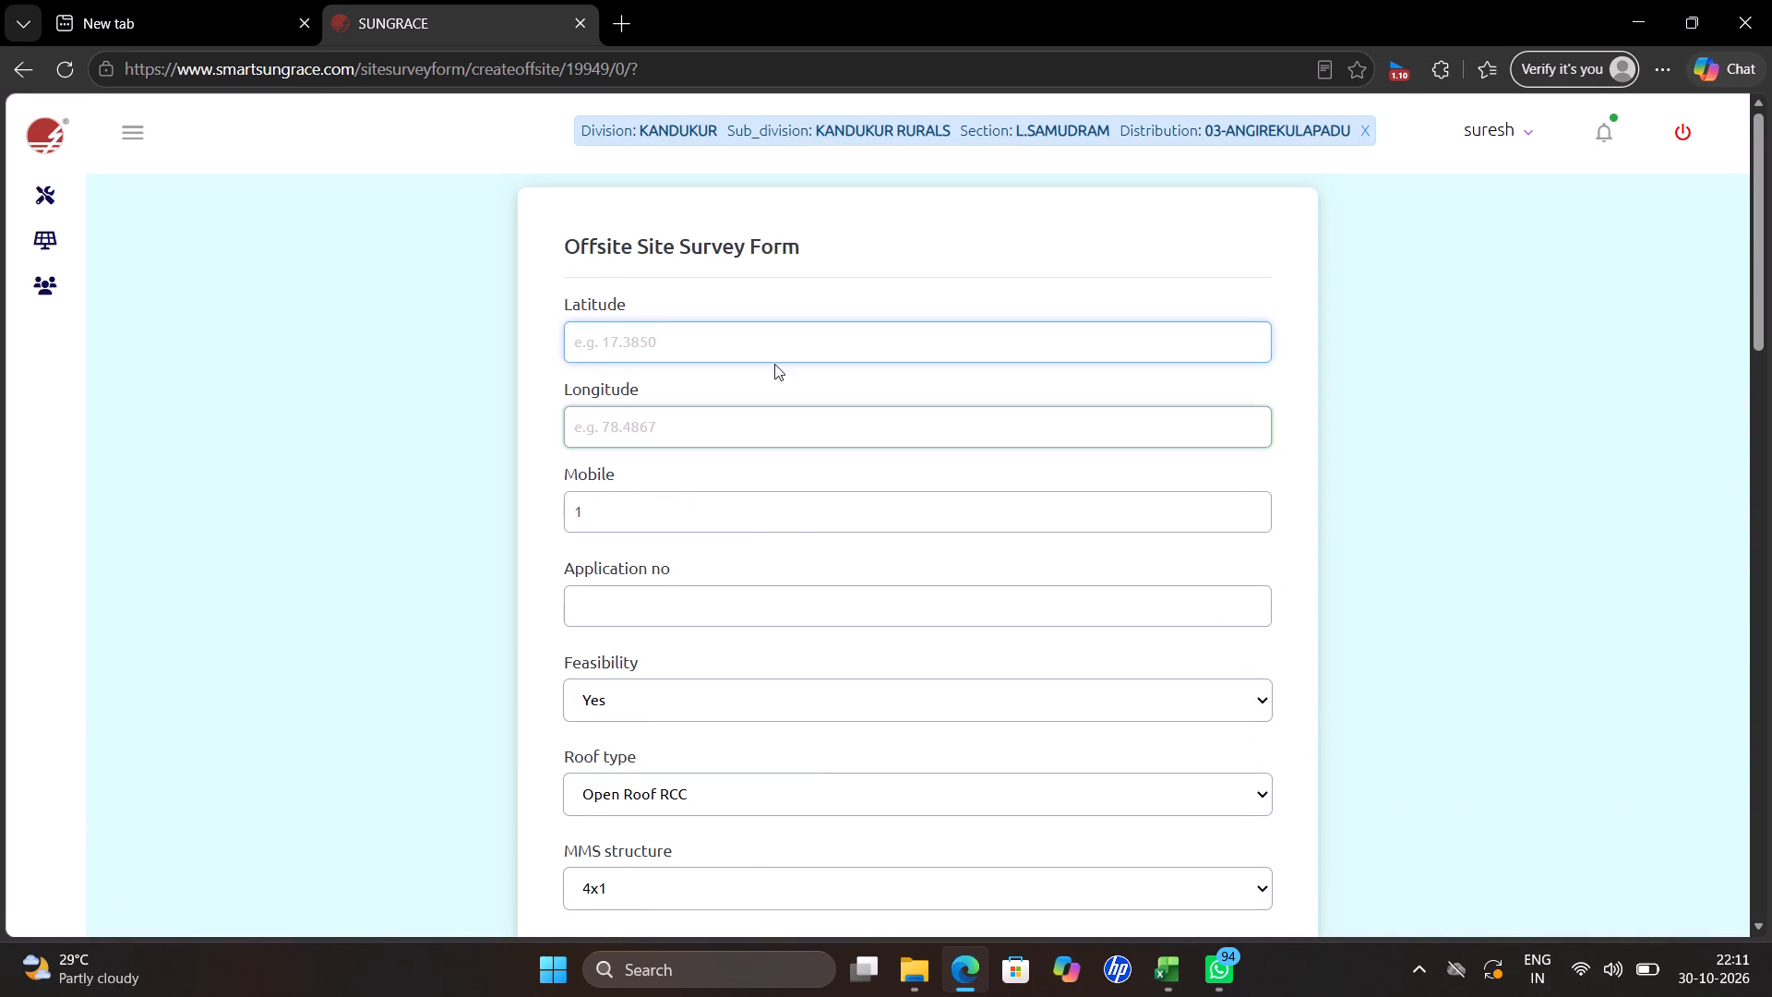
click(771, 344)
click(694, 455)
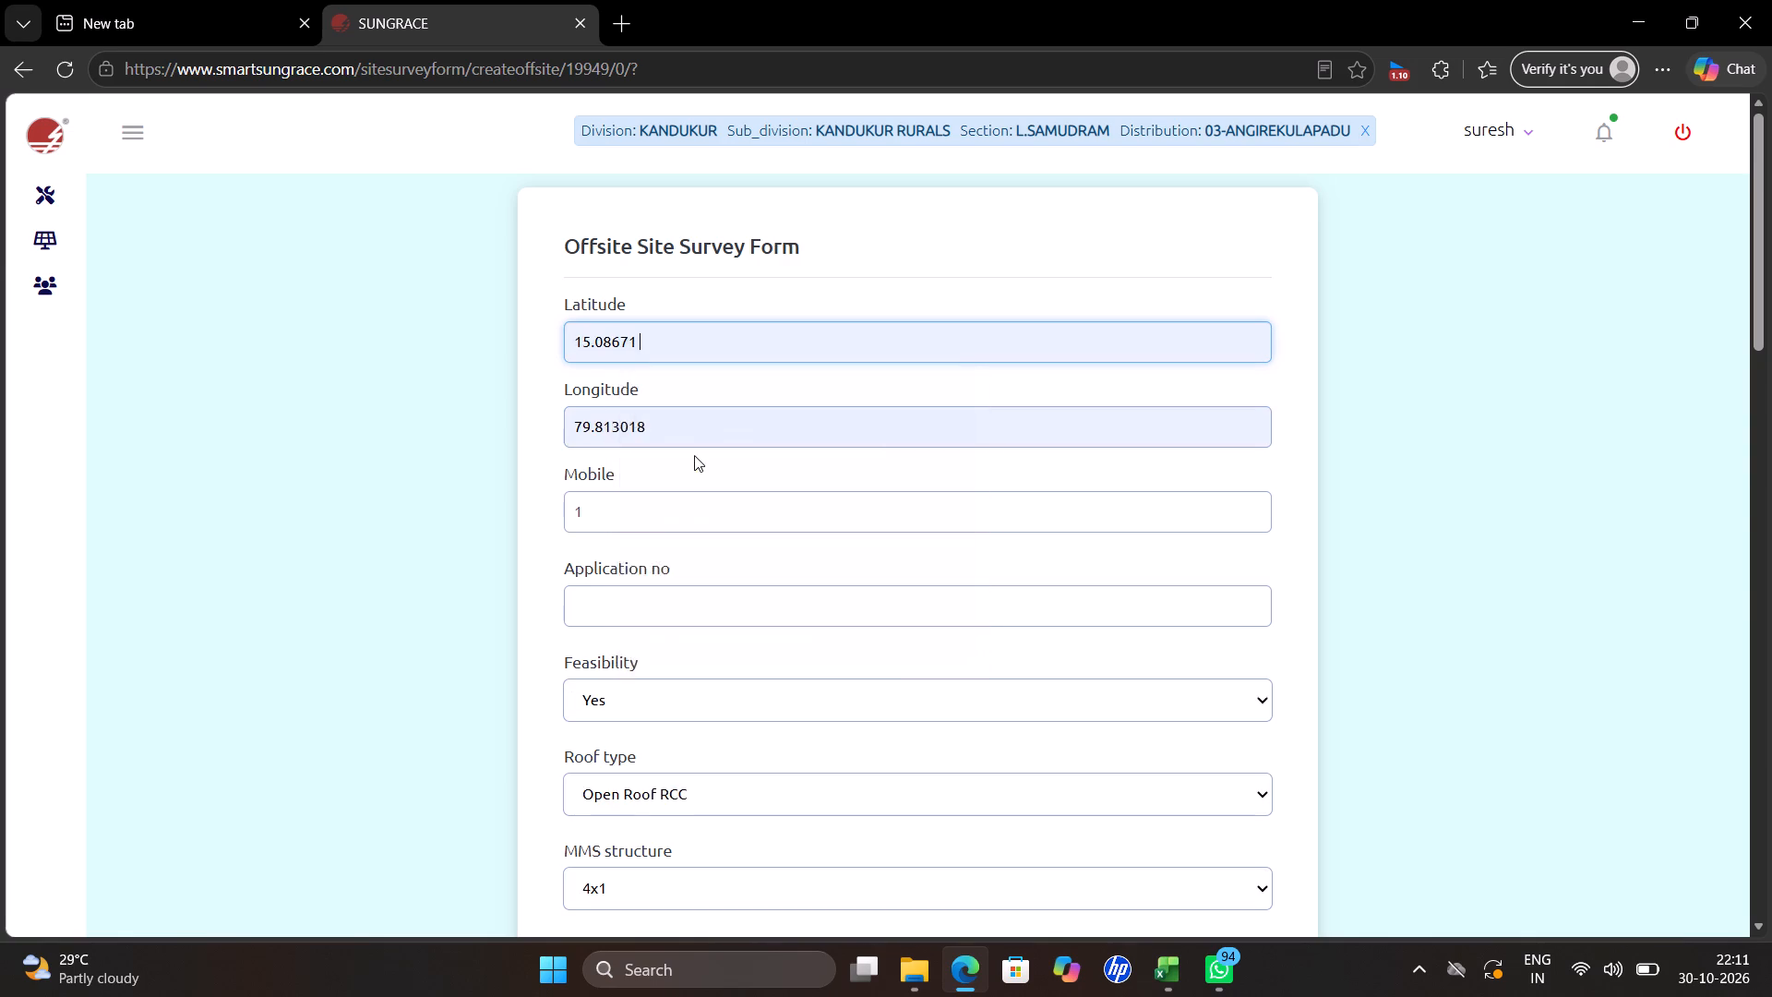
scroll(694, 455, down, 9)
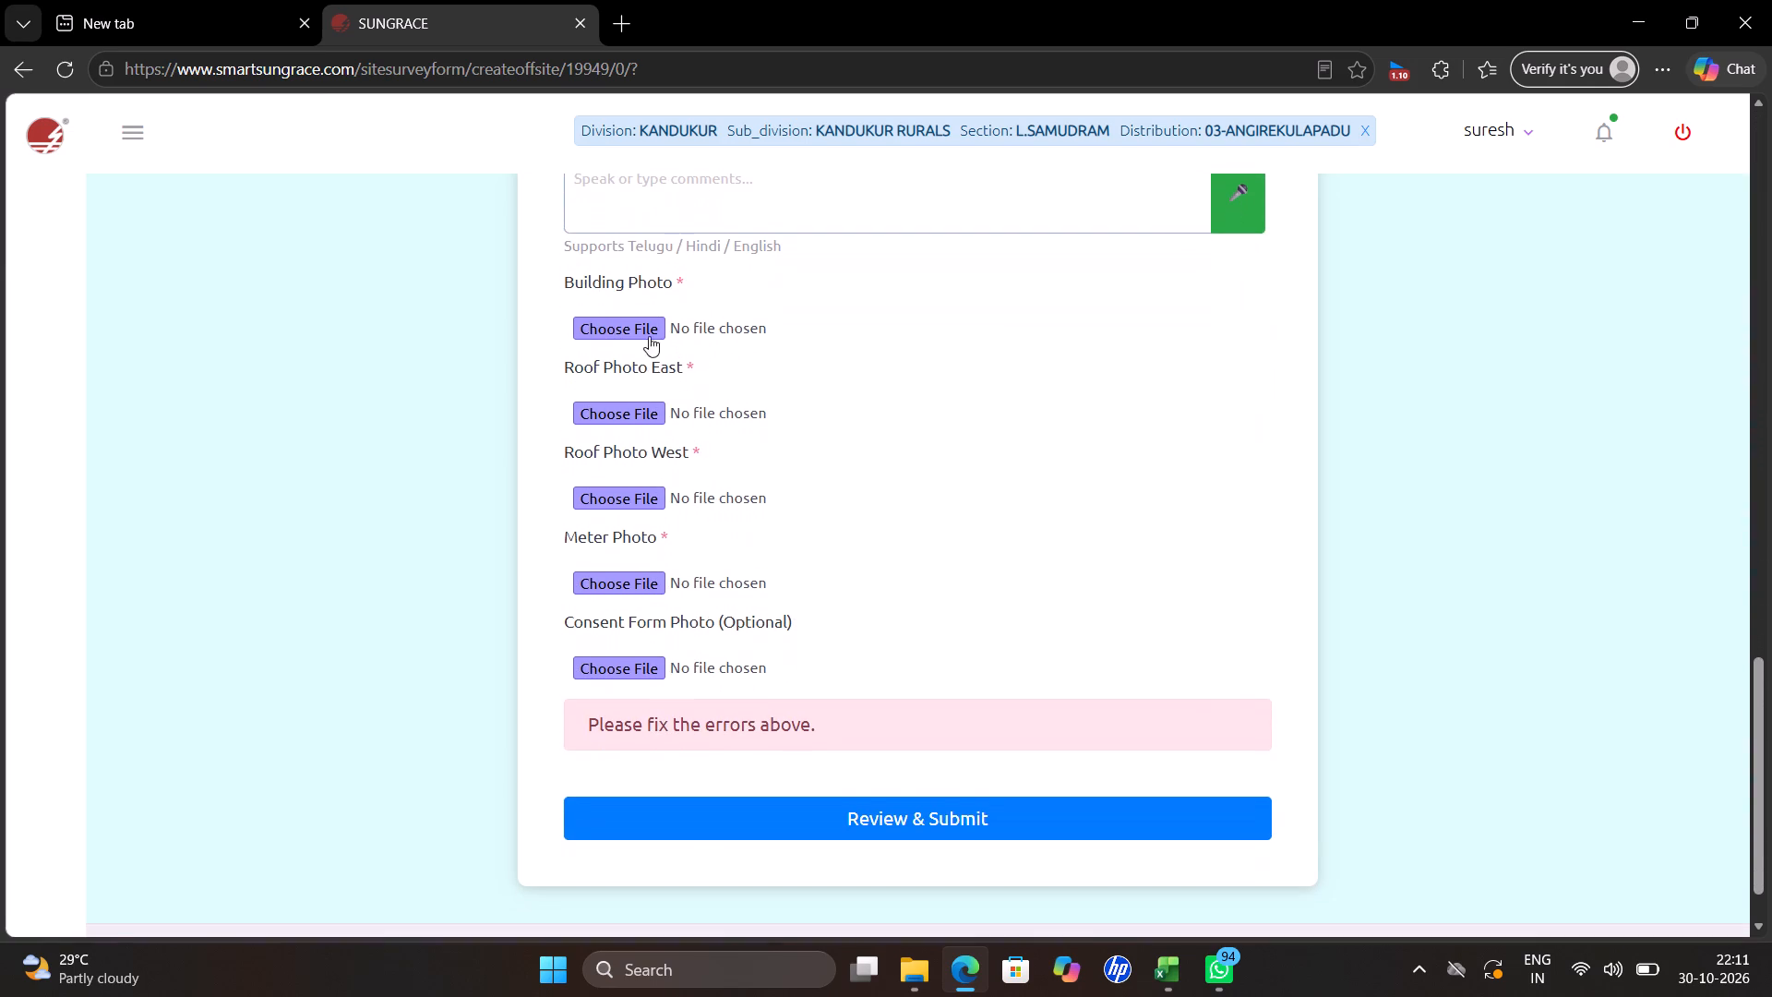
click(638, 323)
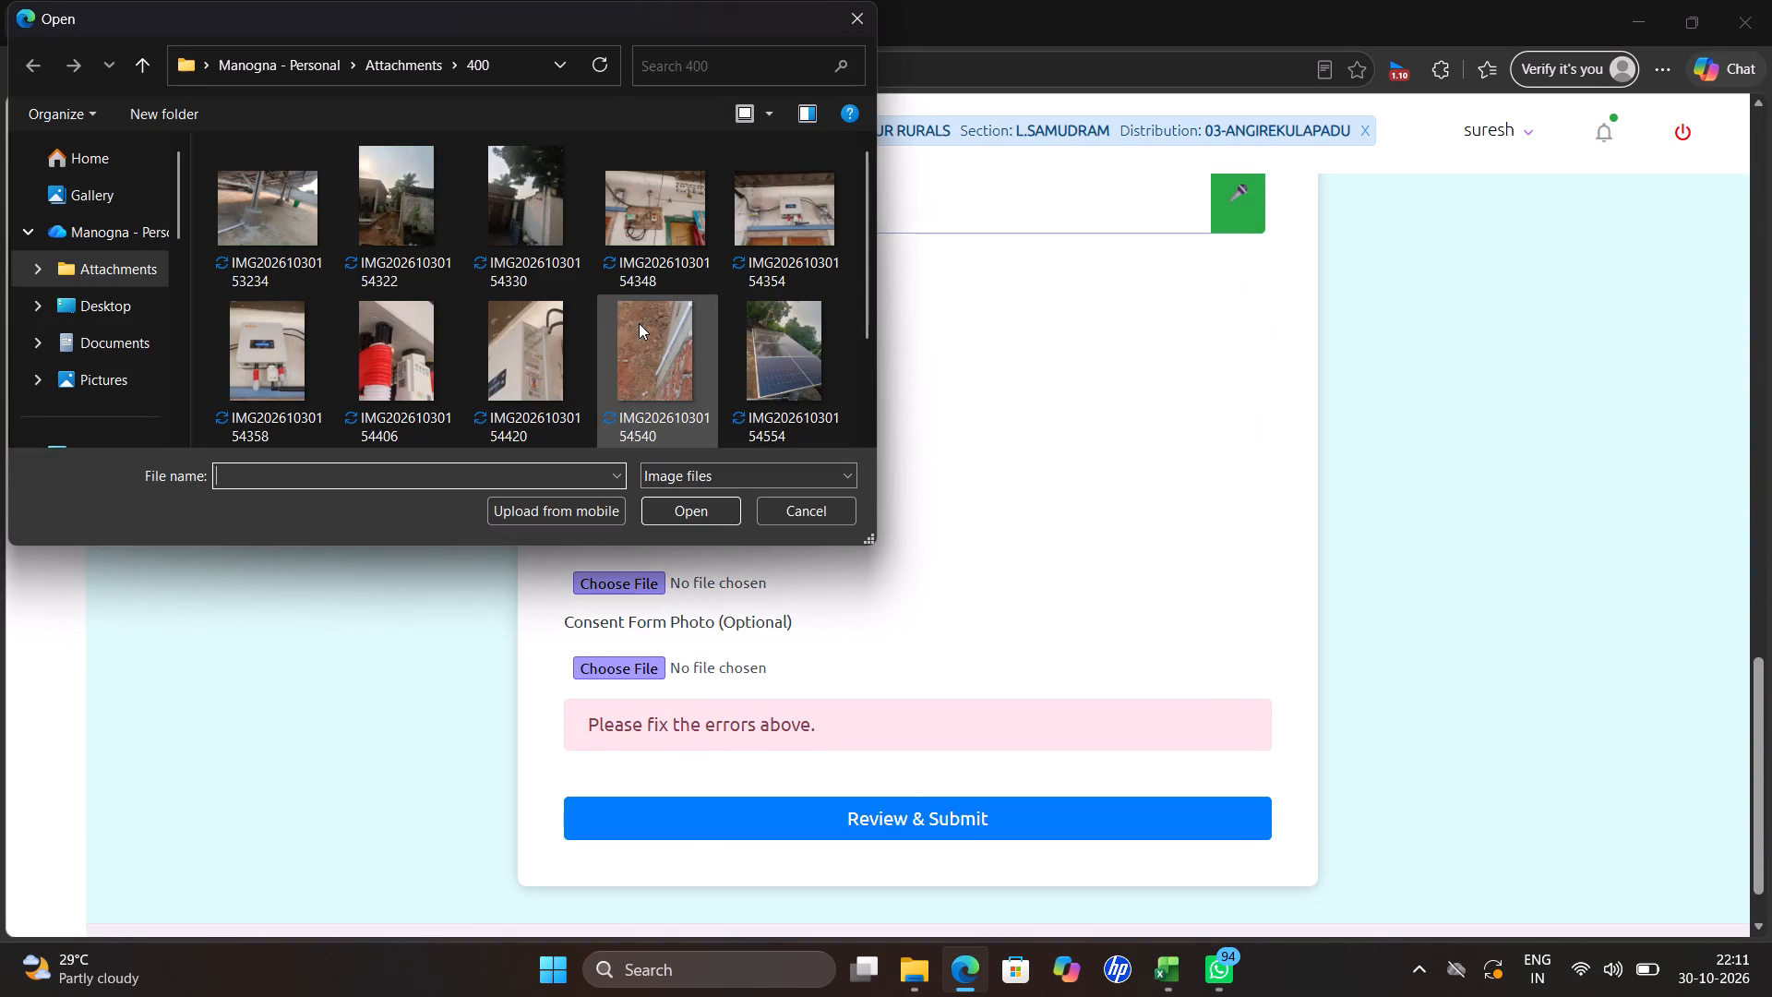
double_click(281, 234)
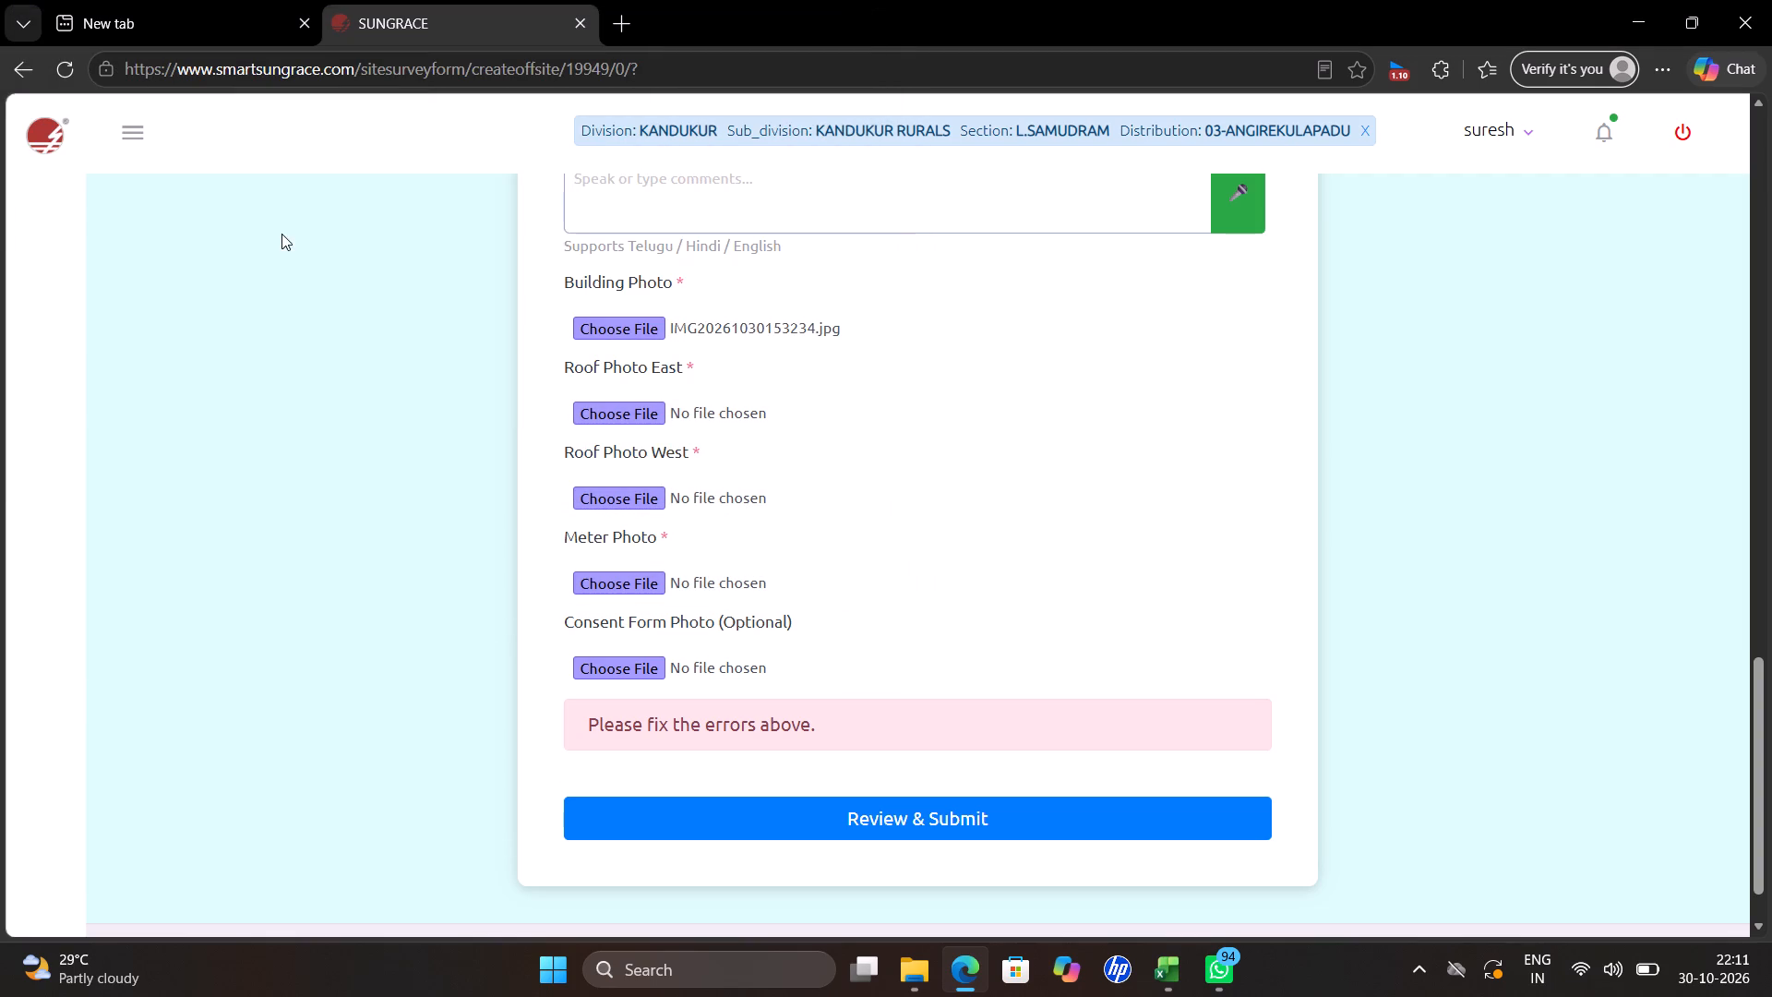
click(621, 412)
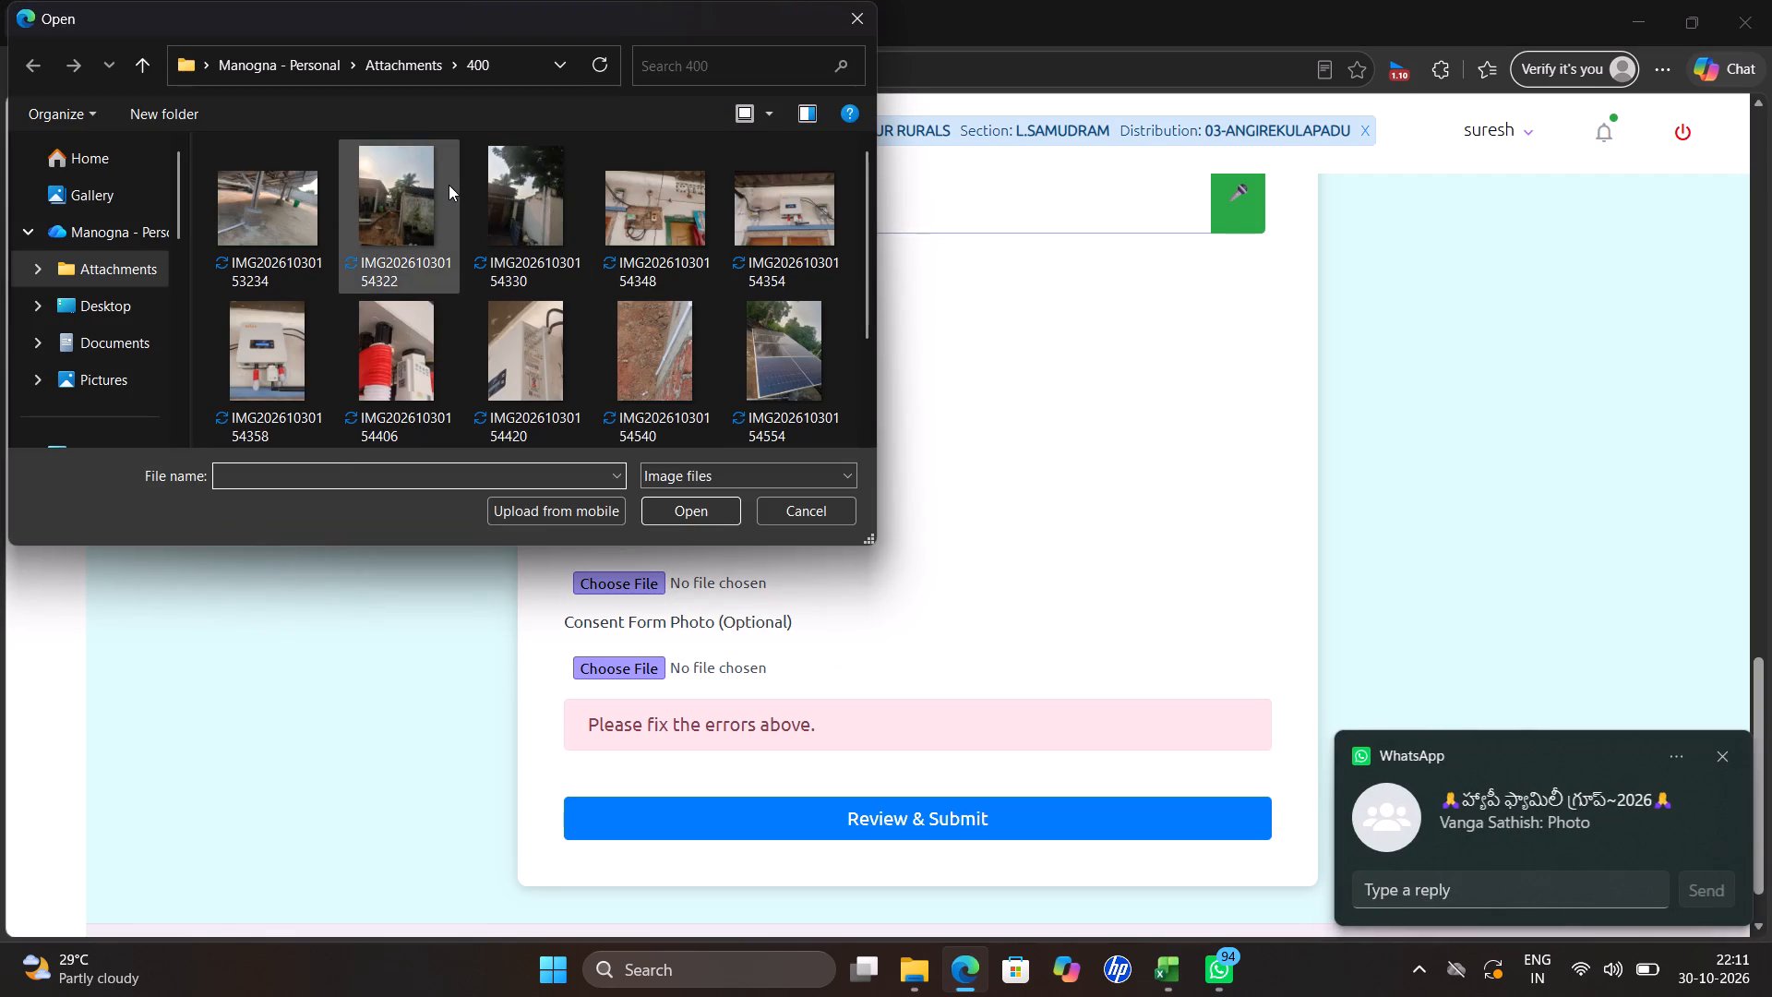
double_click(449, 185)
click(640, 498)
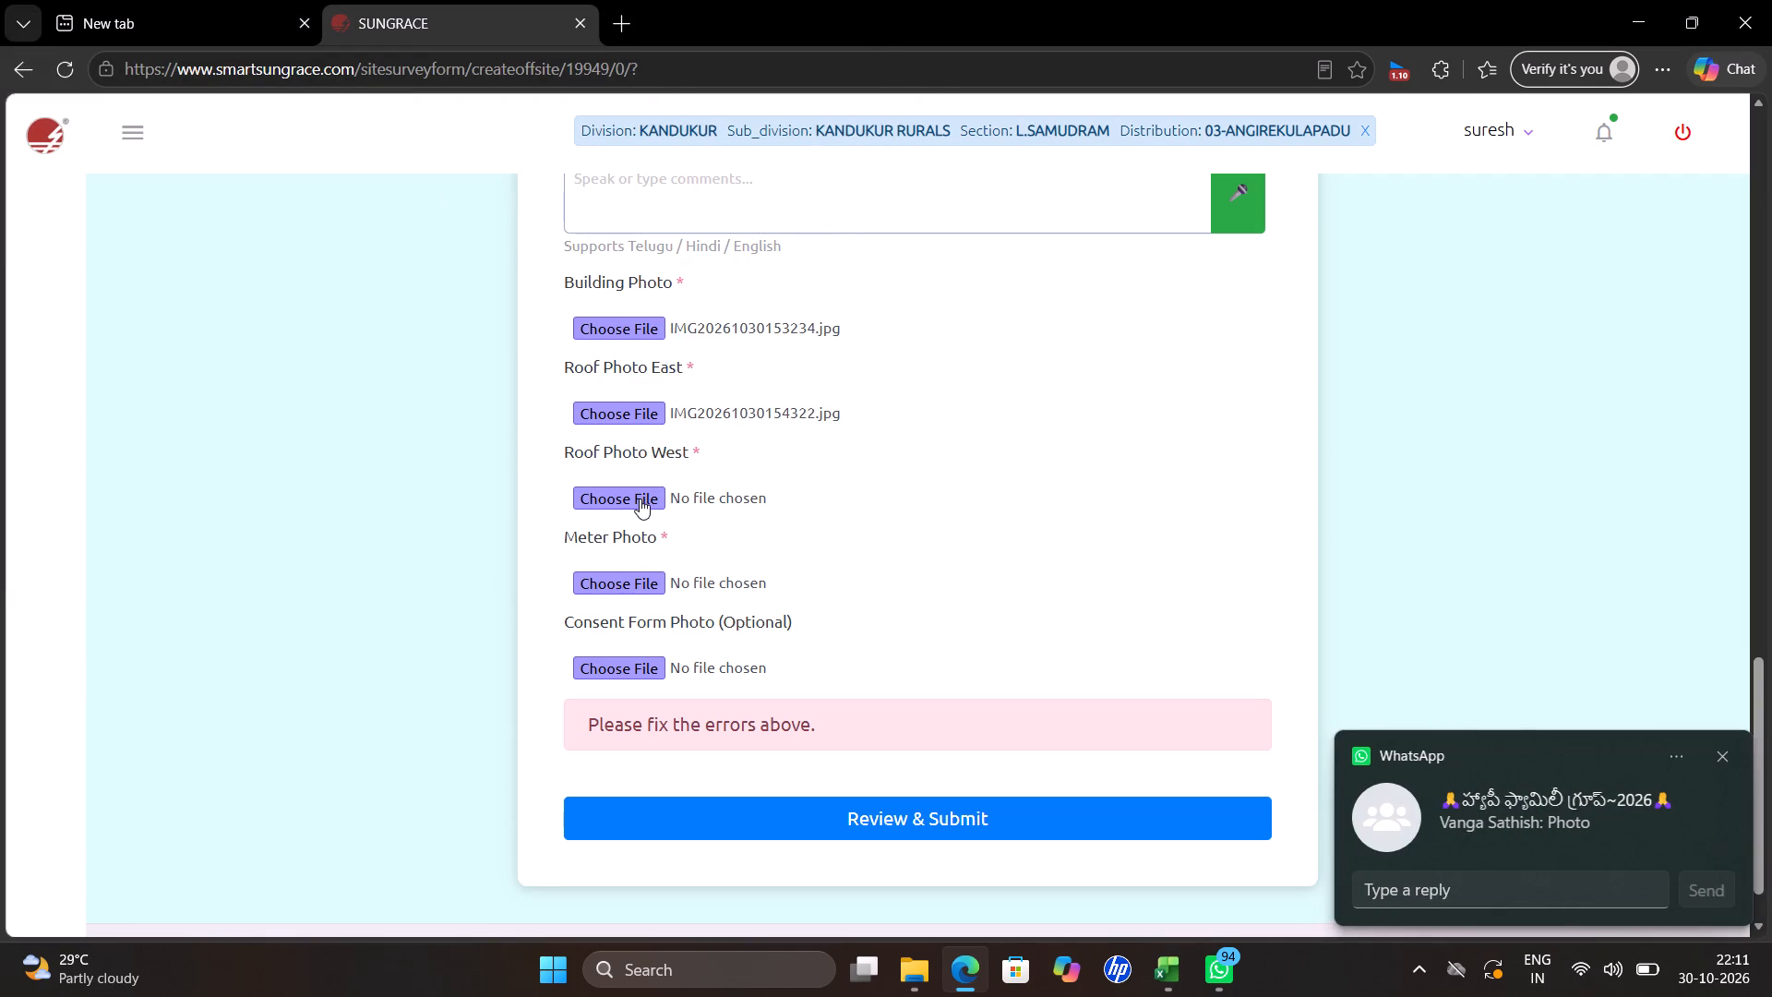
double_click(504, 234)
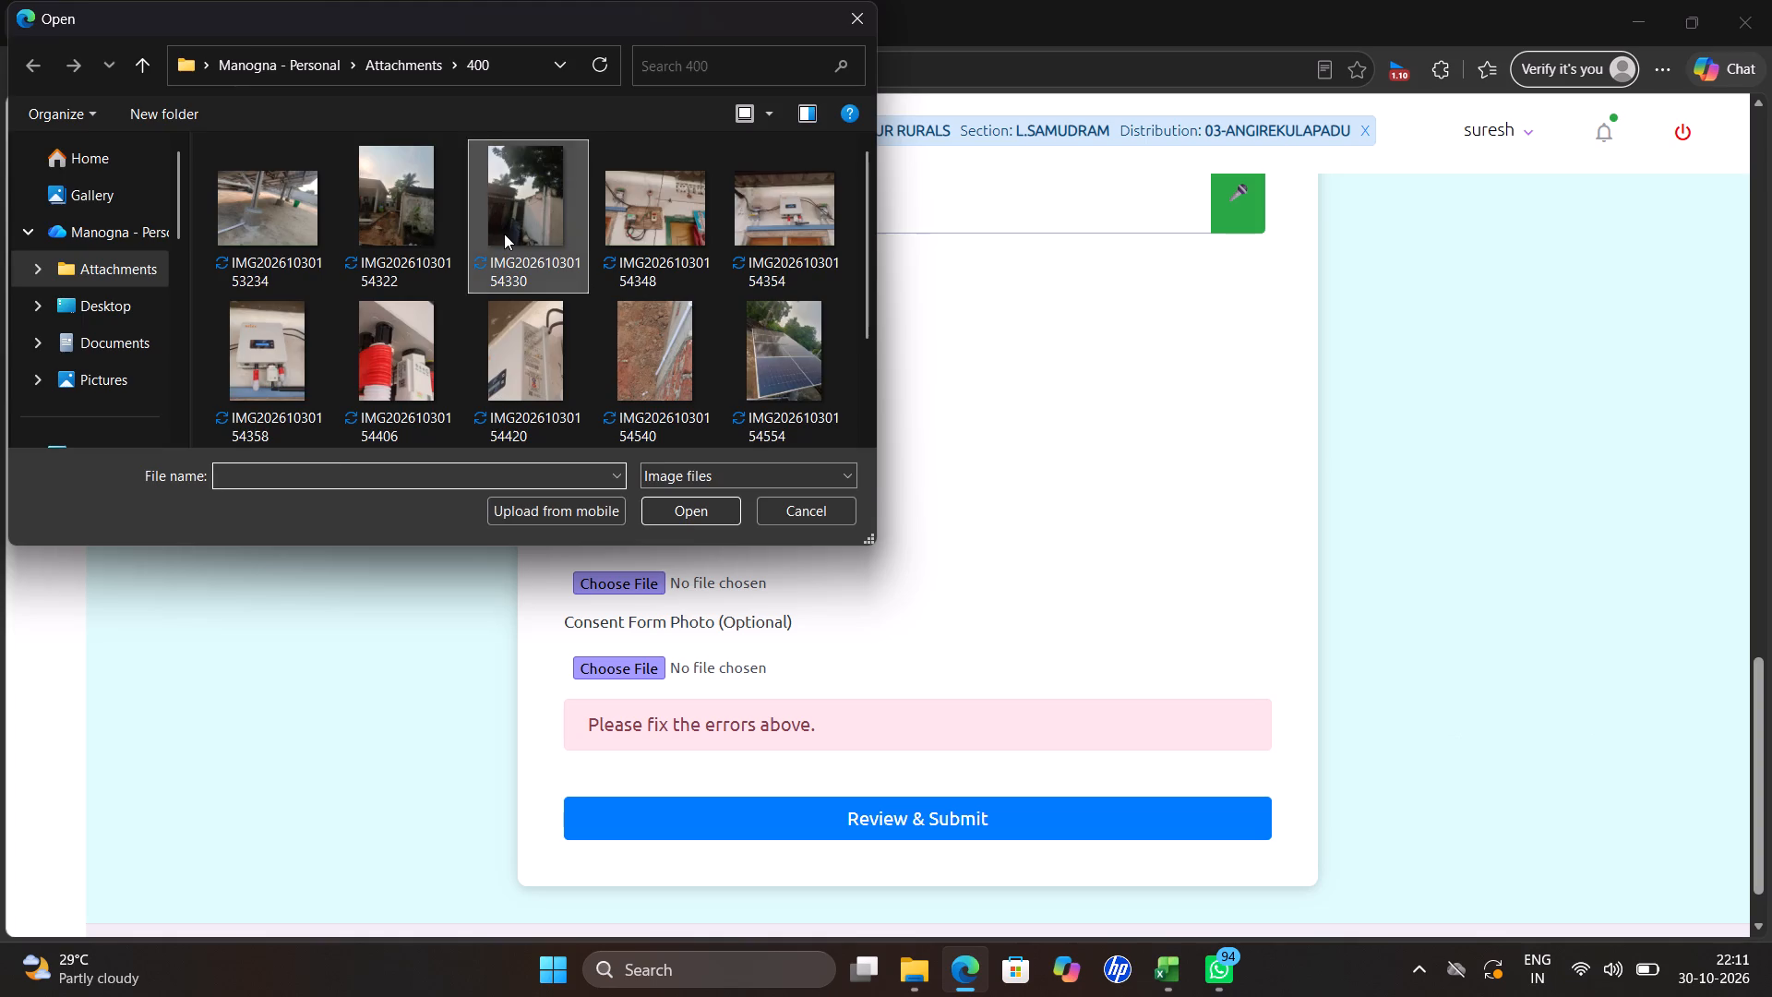
click(619, 587)
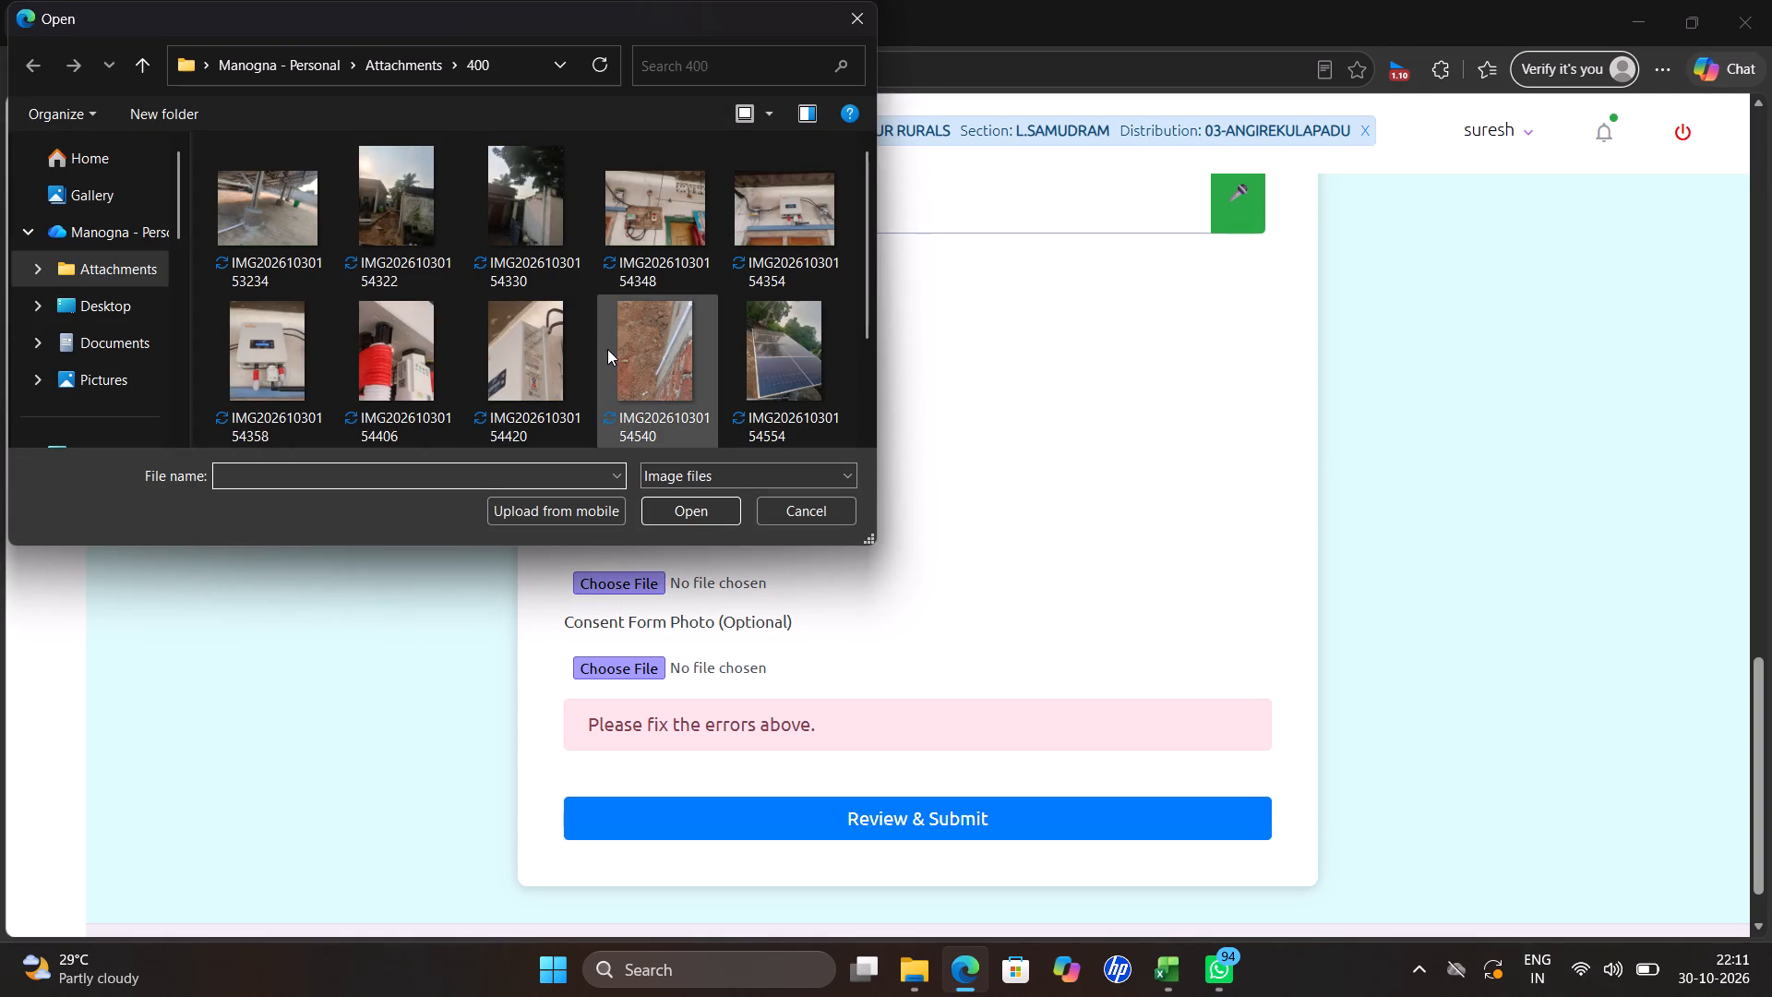
double_click(617, 218)
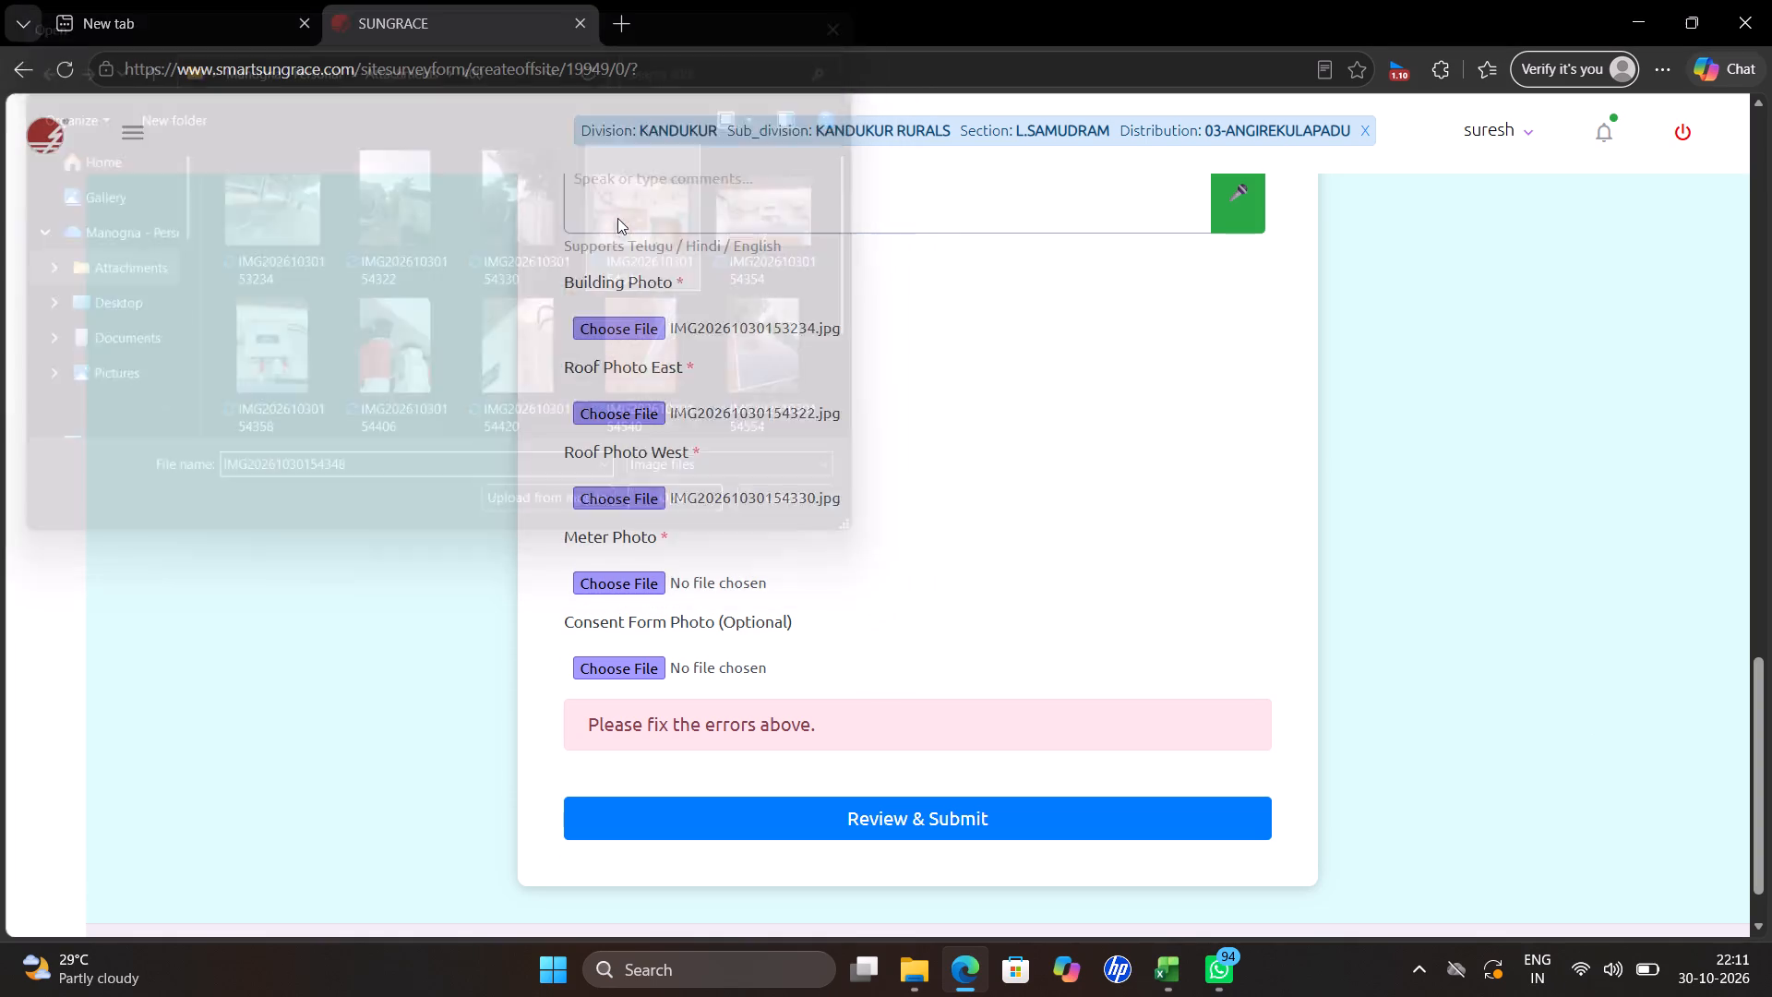
click(618, 667)
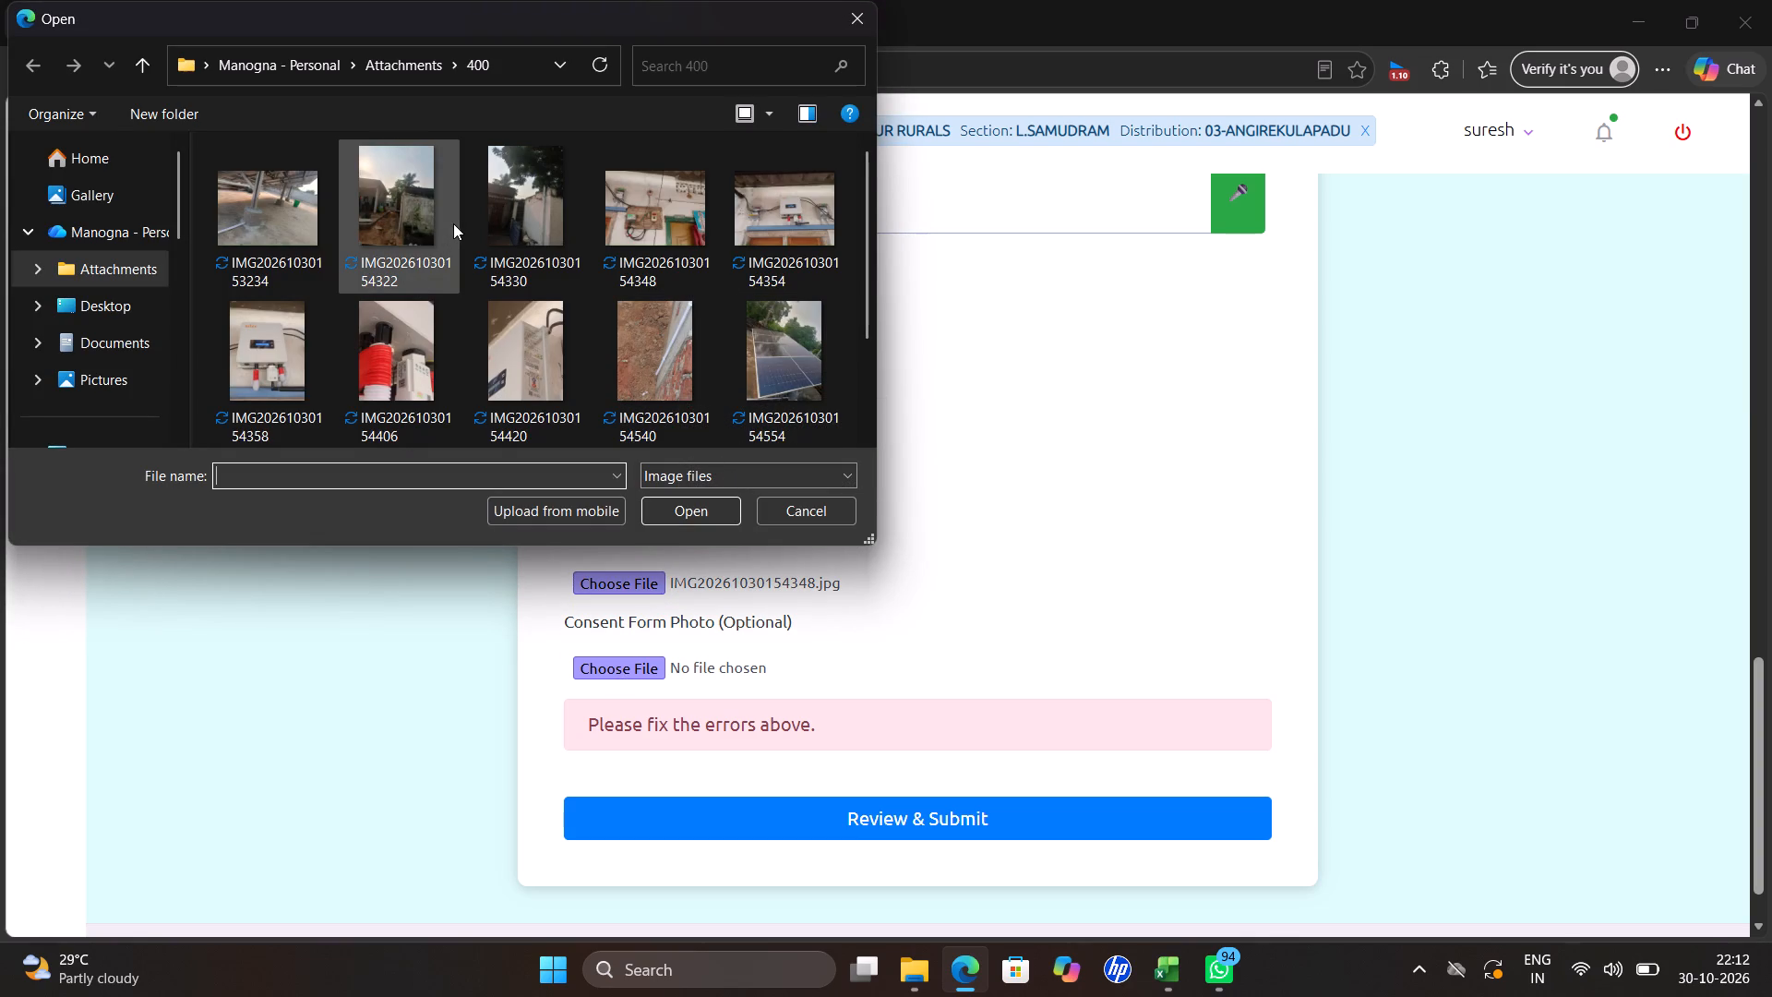
double_click(621, 203)
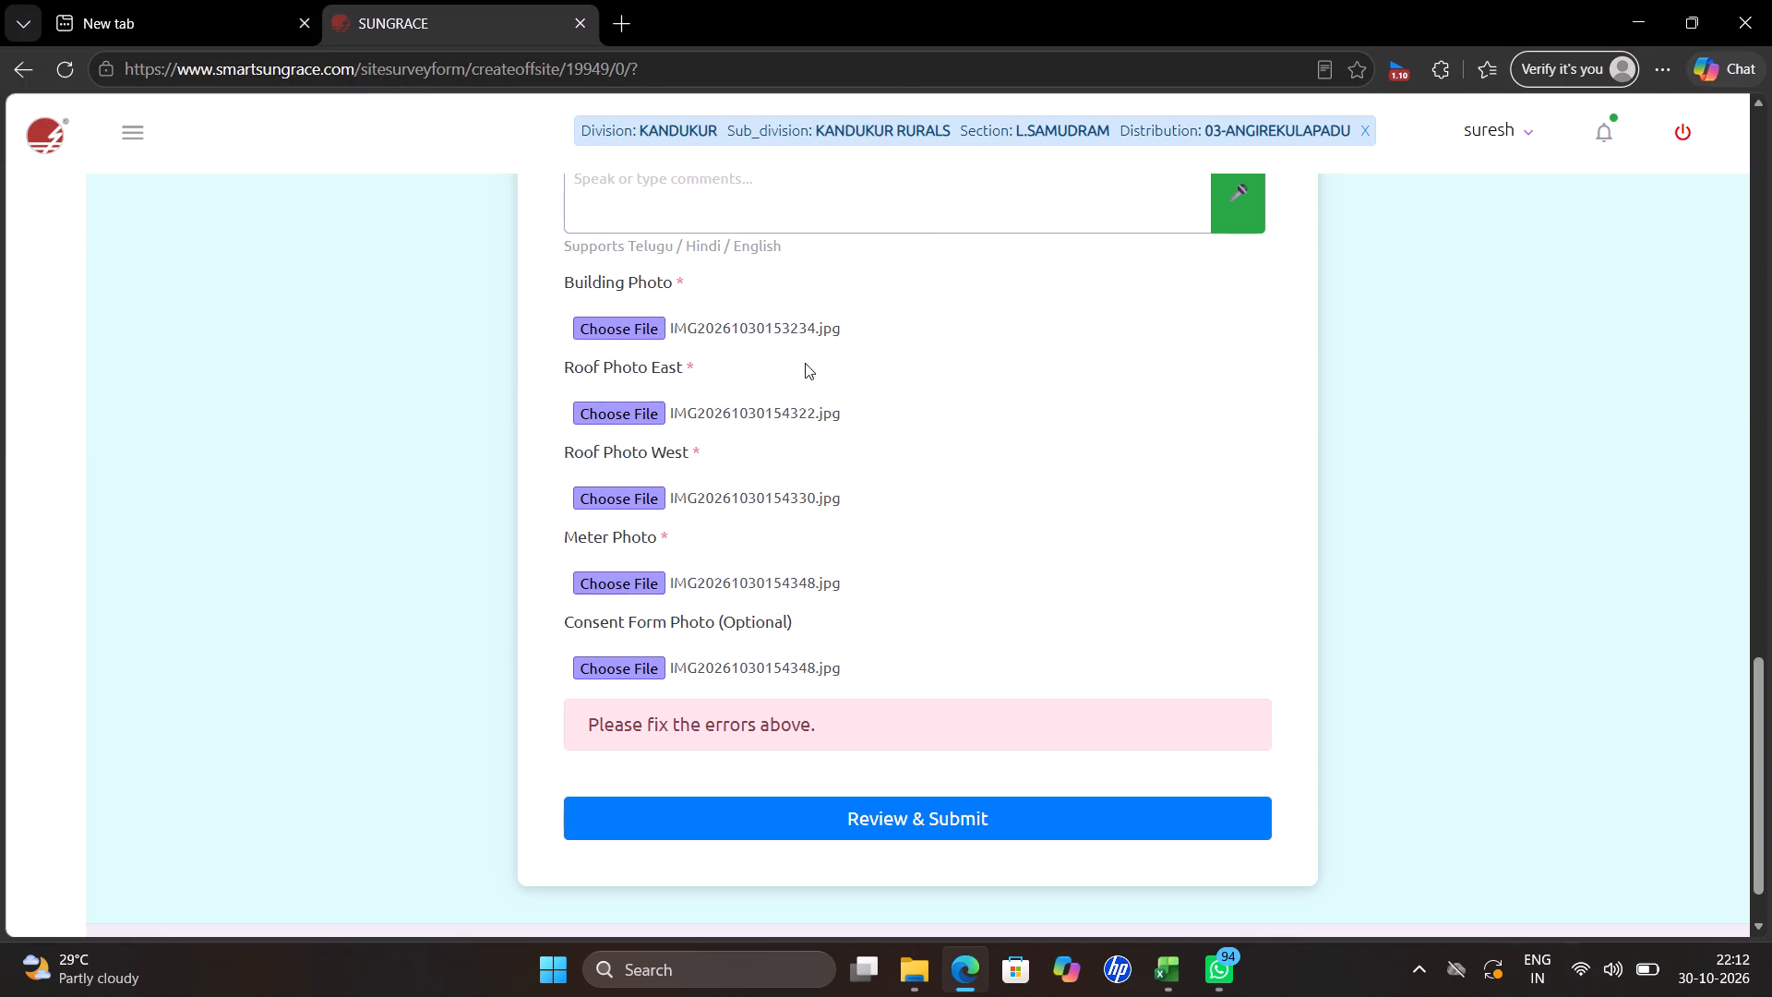
Submit the survey with location watermarks enabled on all five photos: Building, Roof East, Roof West, Meter and Consent Form.
click(852, 811)
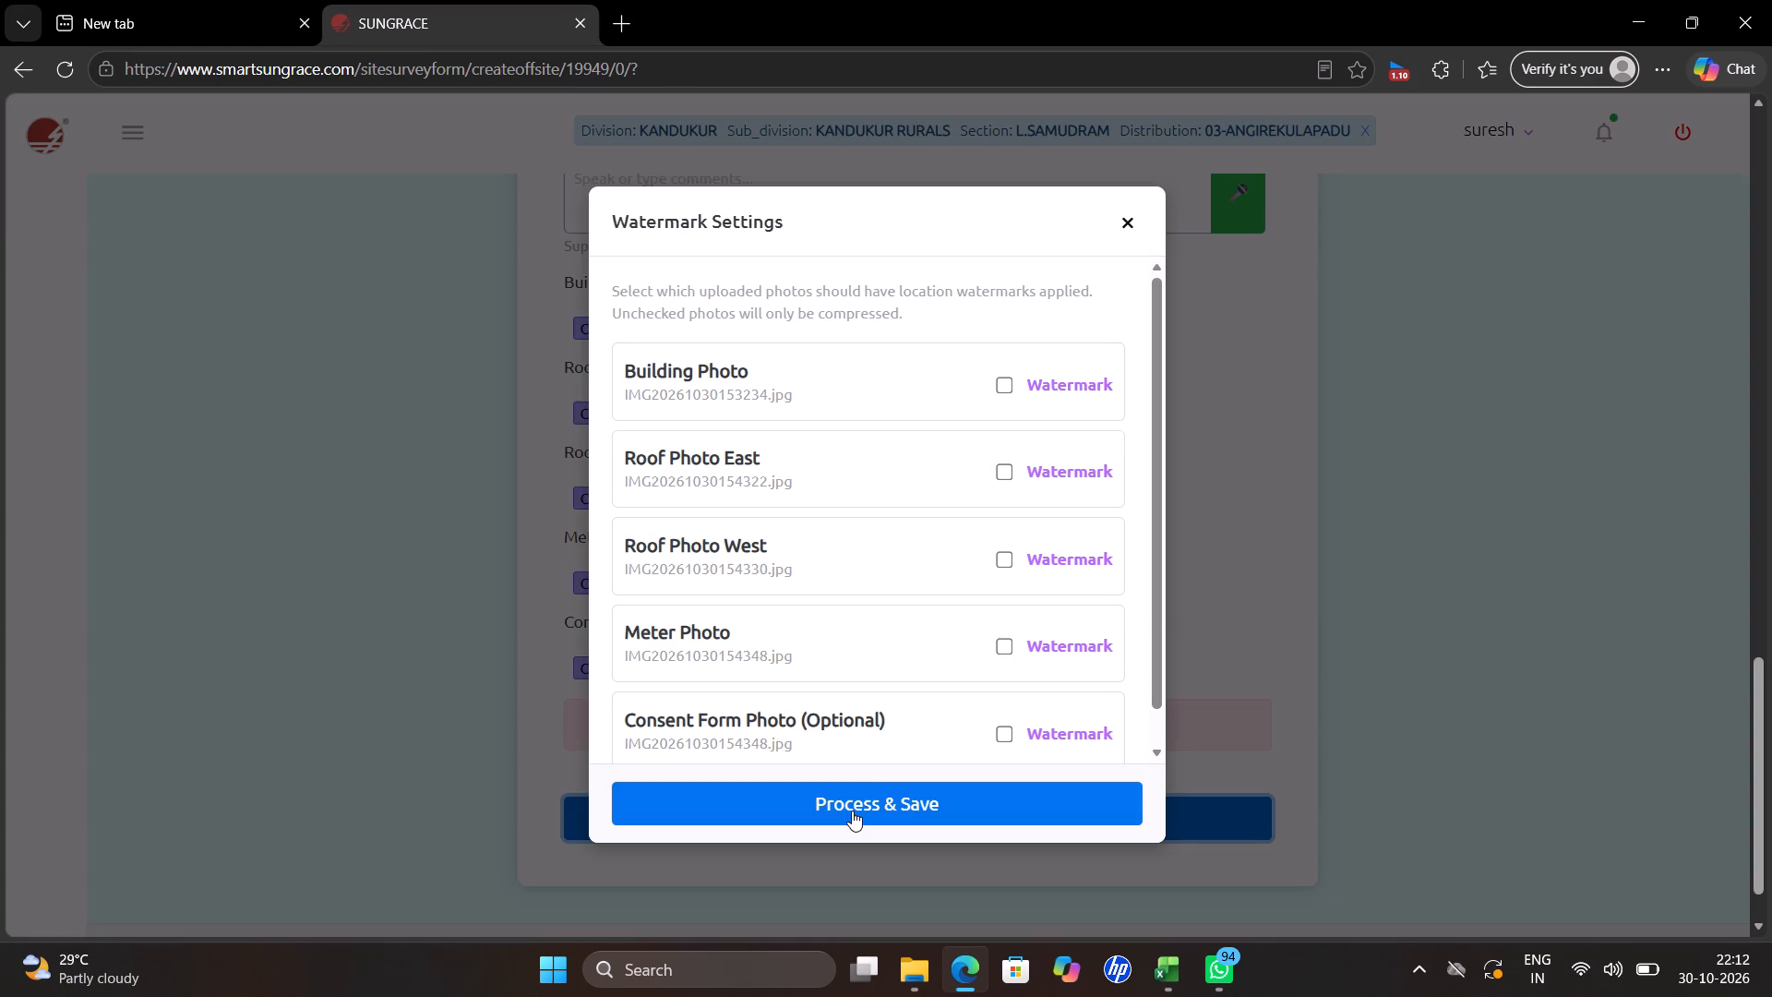
click(995, 394)
click(1008, 464)
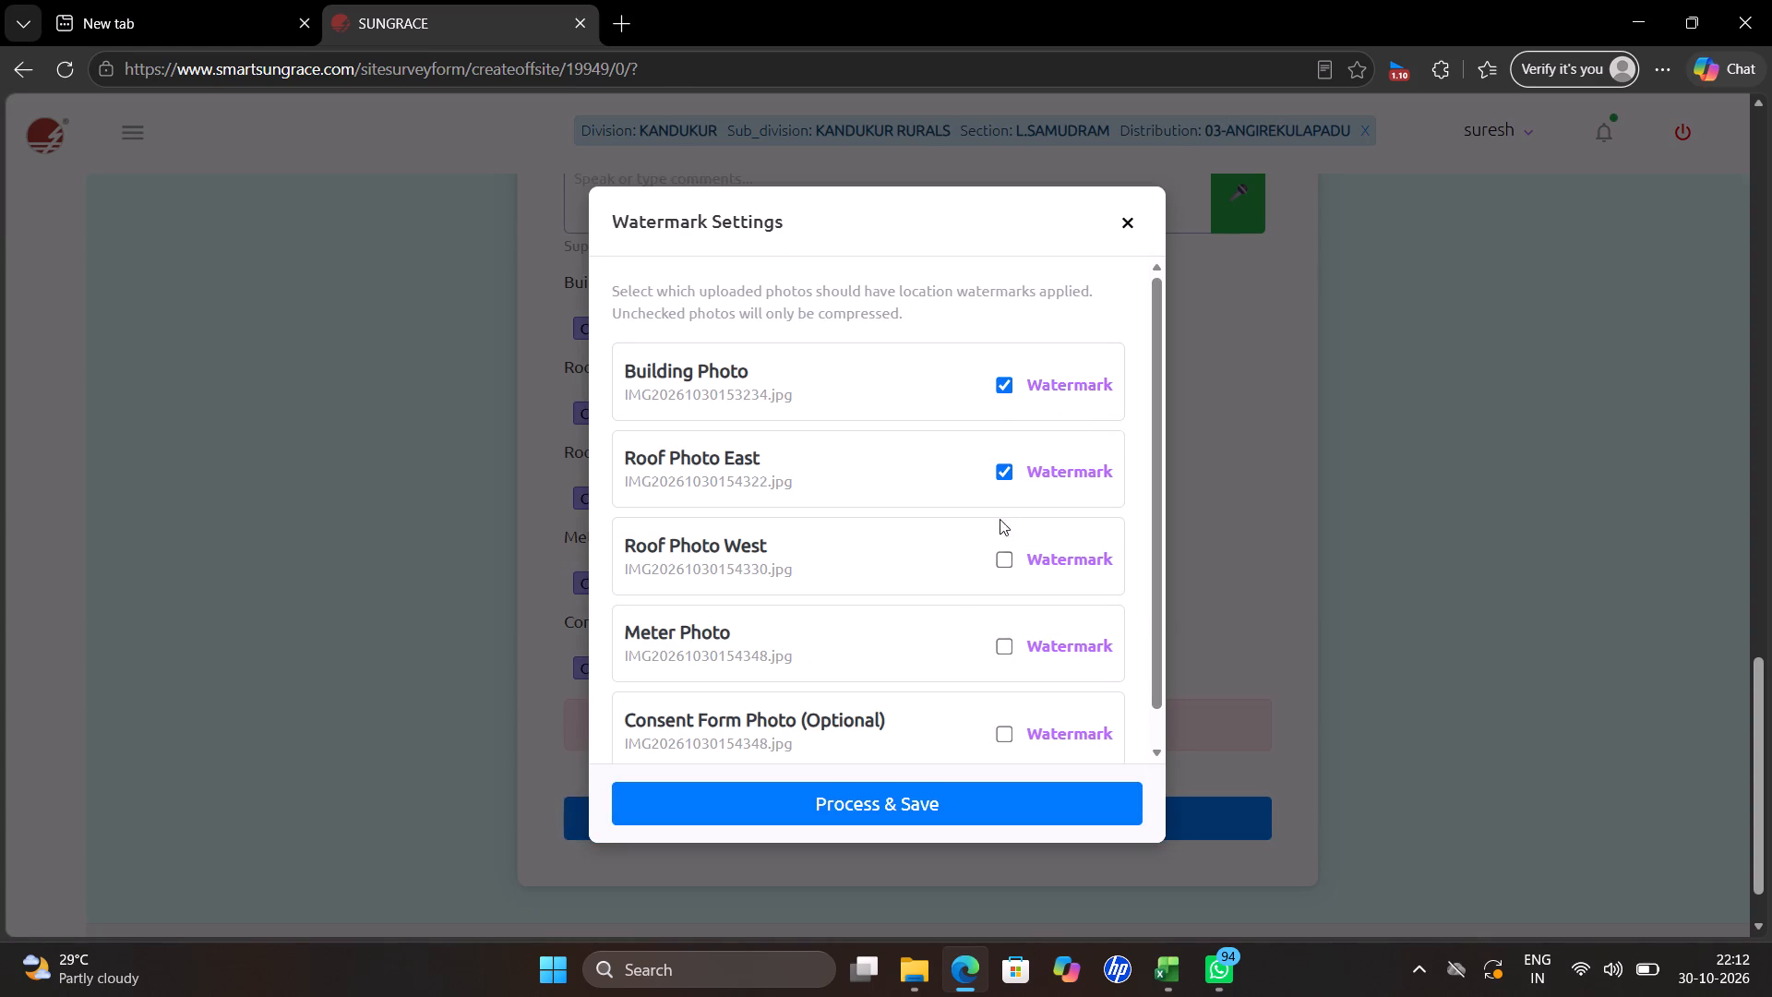
click(1000, 549)
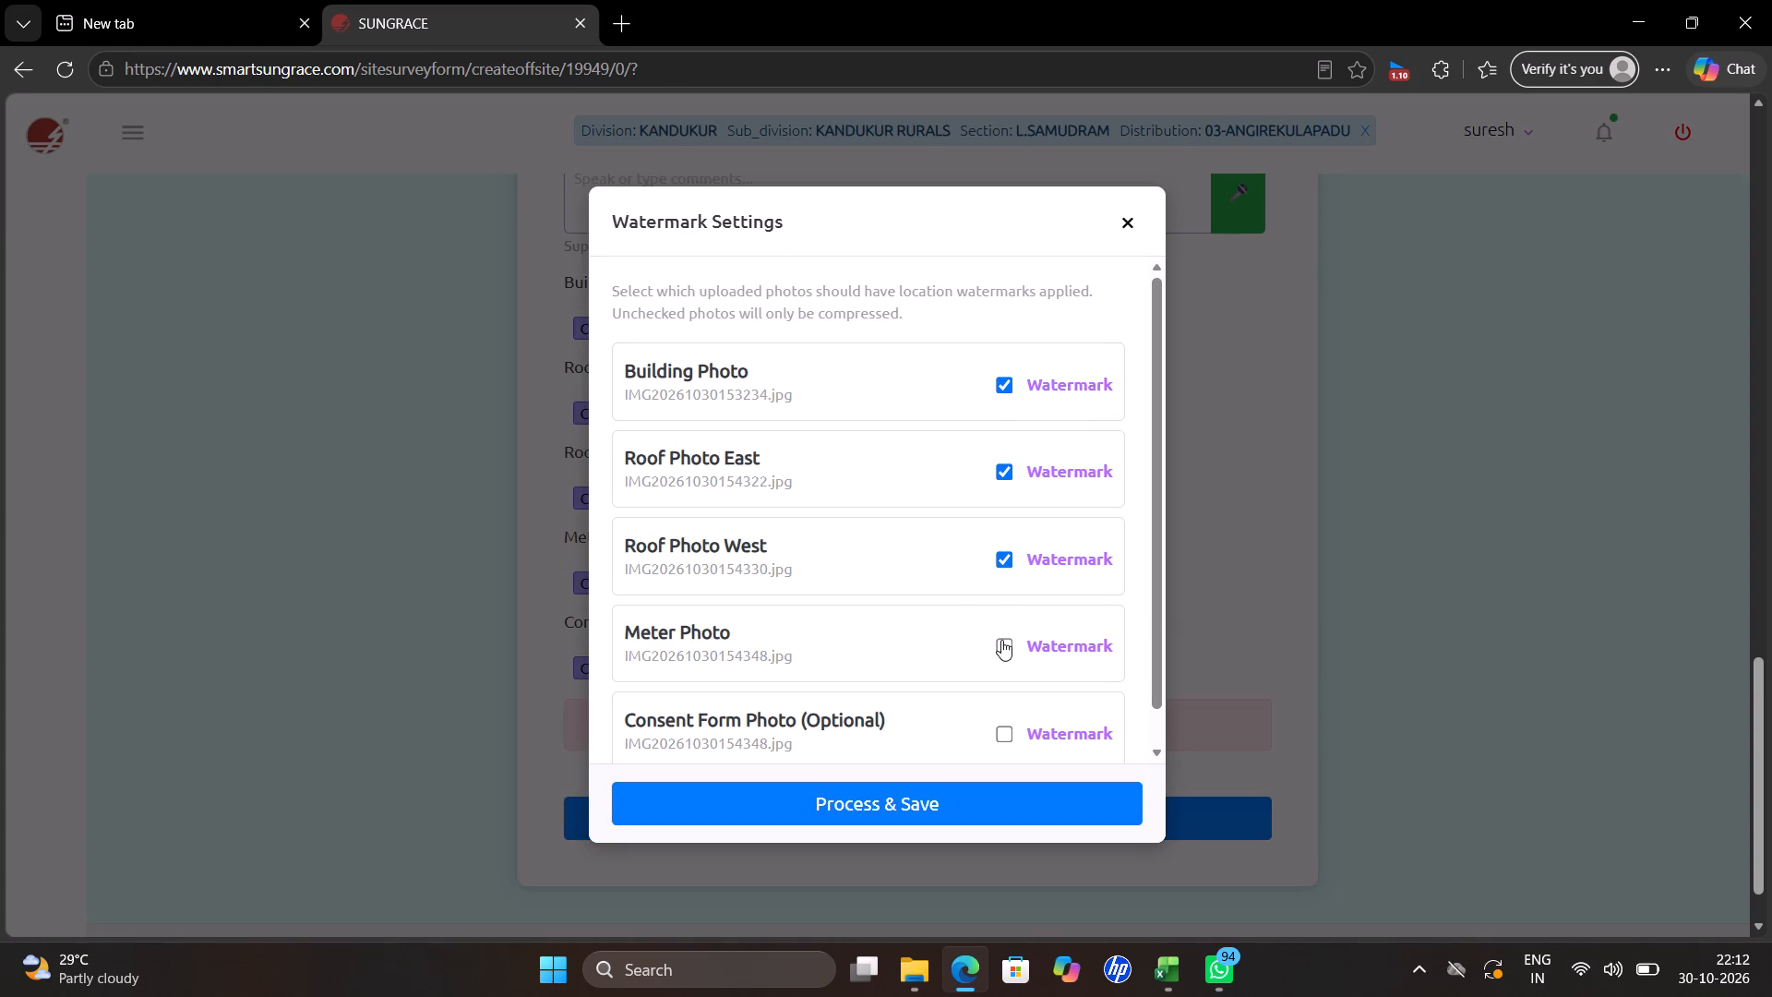
click(1001, 640)
click(1010, 729)
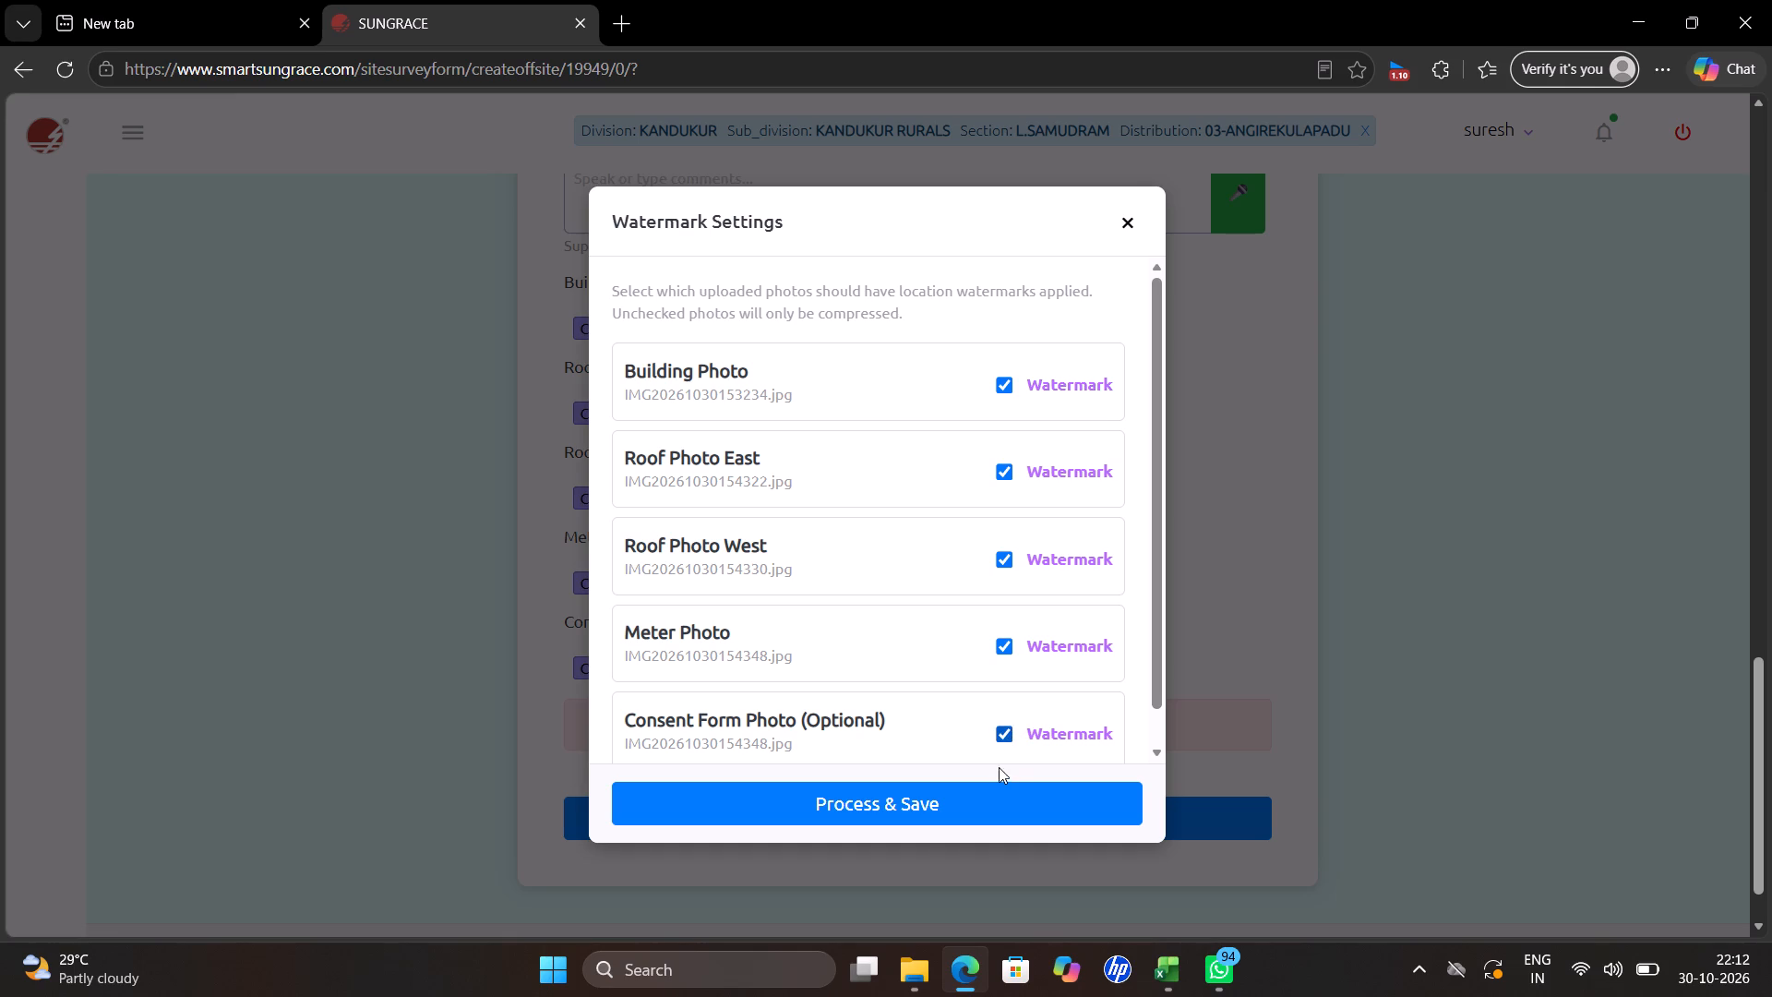
click(995, 776)
click(989, 796)
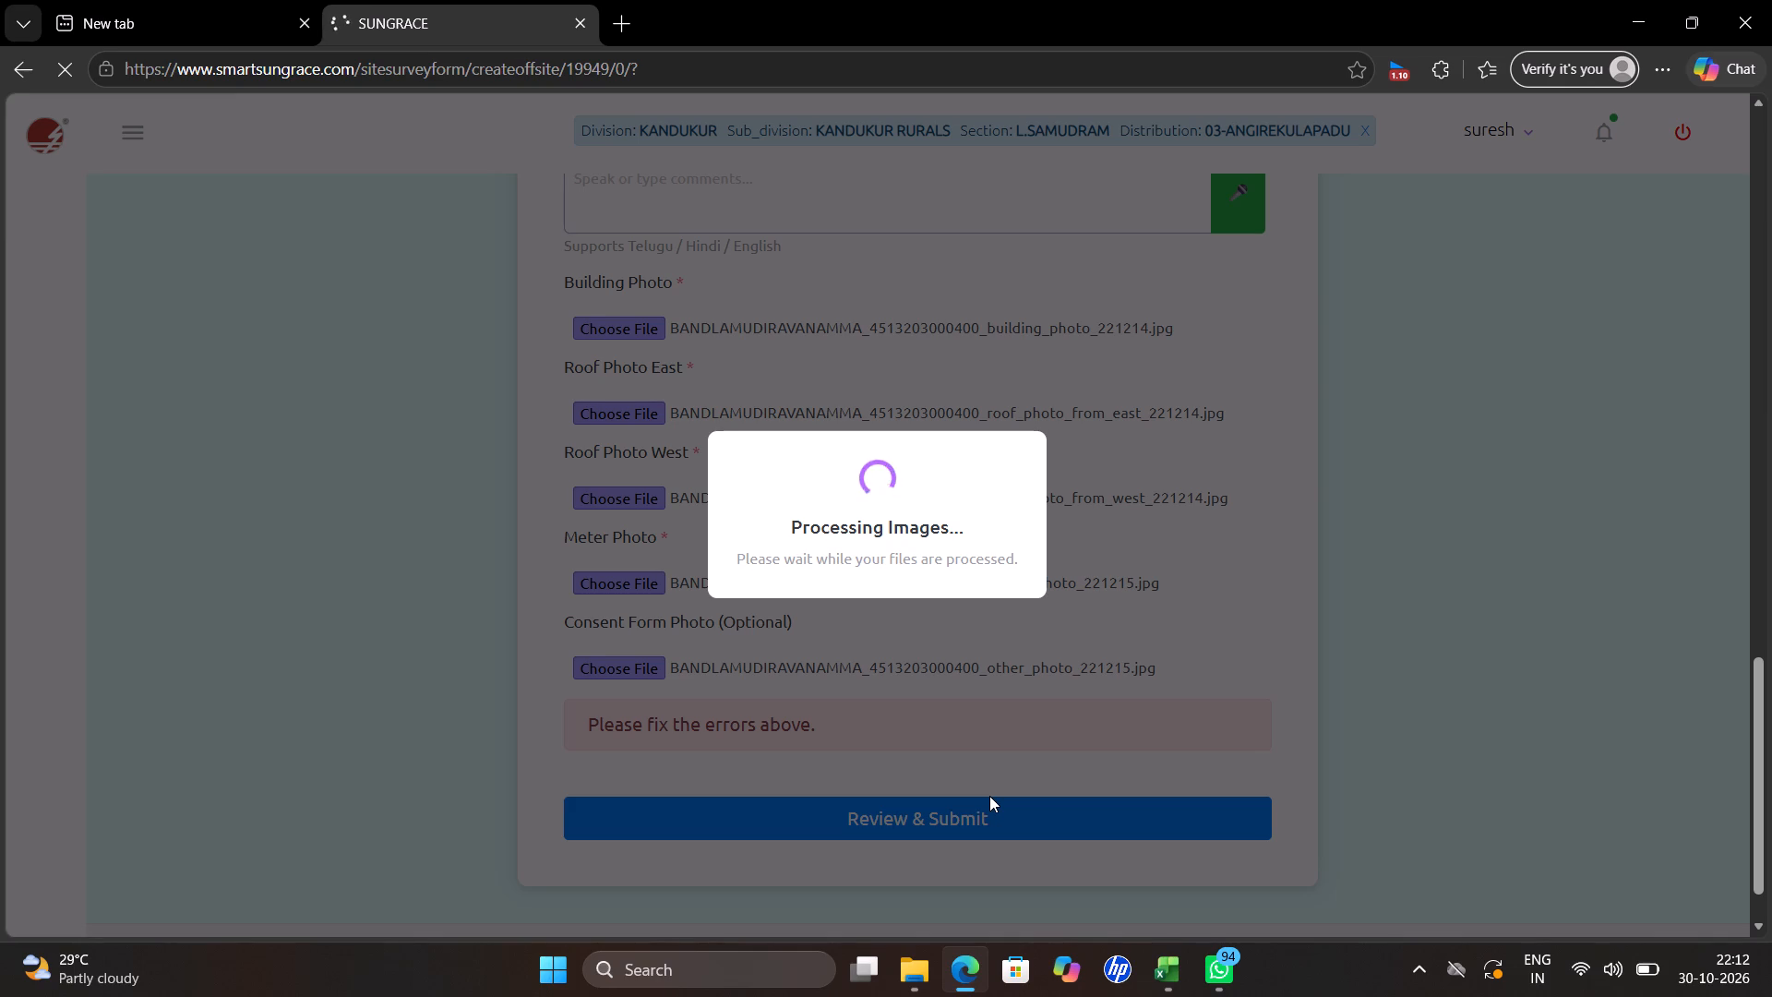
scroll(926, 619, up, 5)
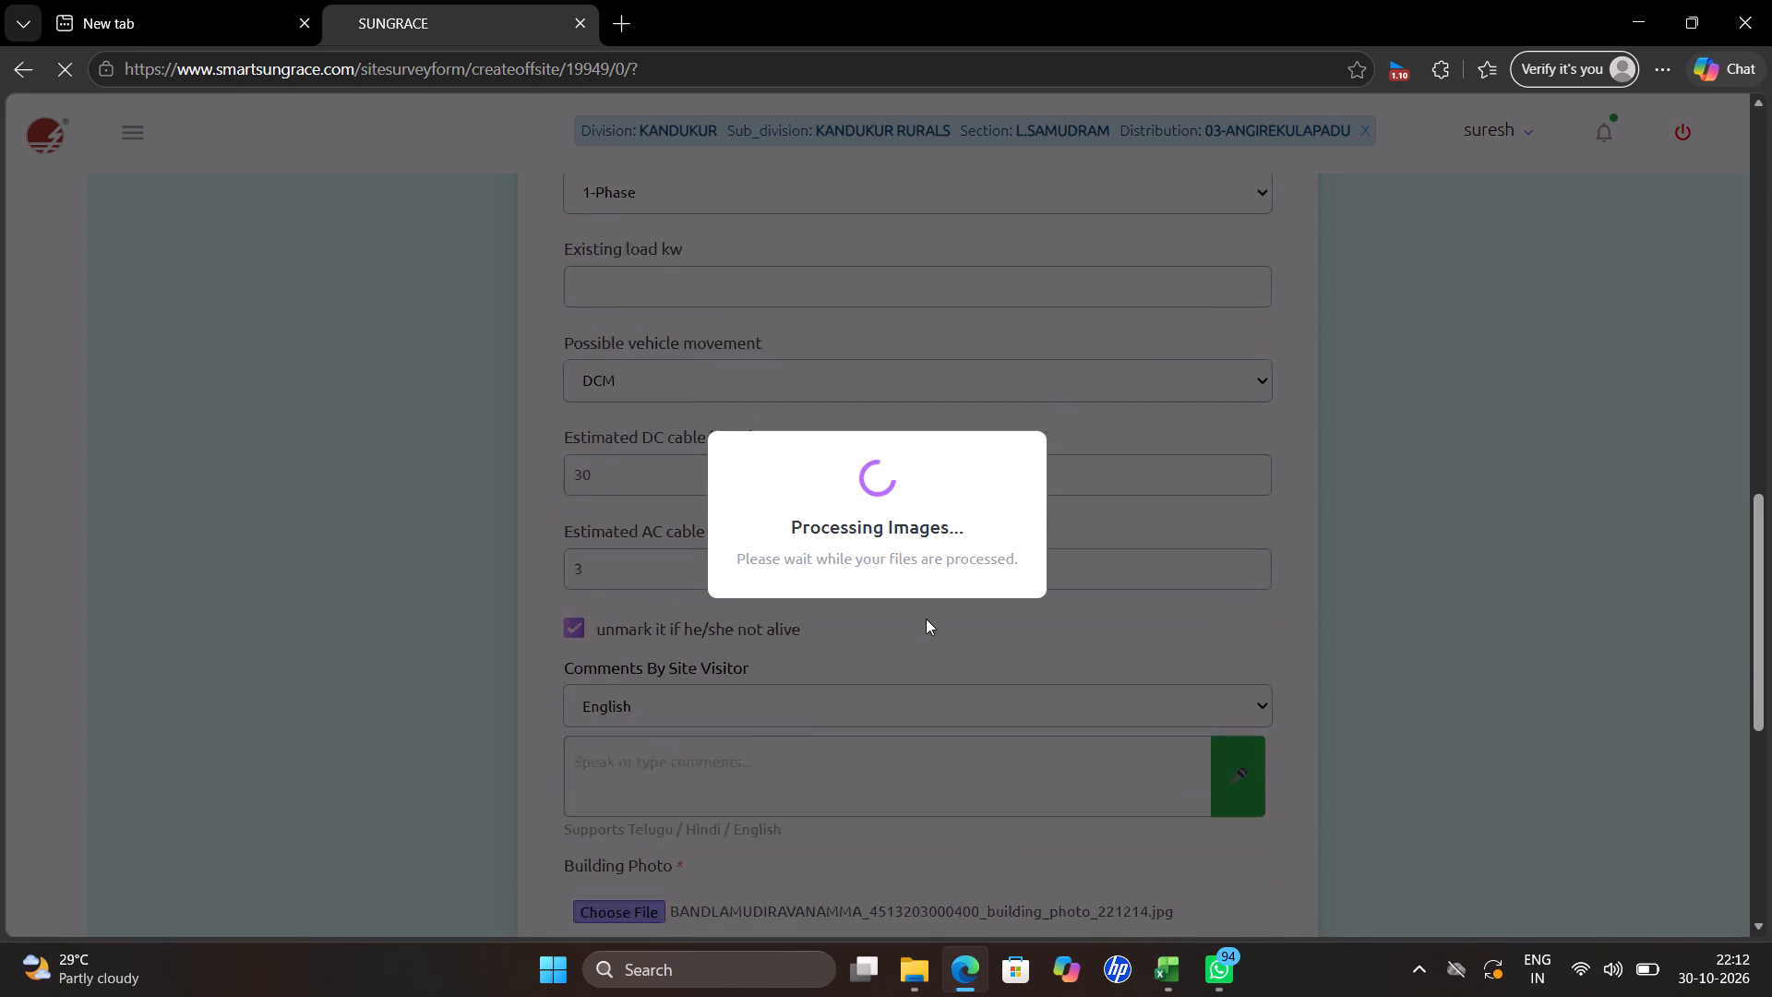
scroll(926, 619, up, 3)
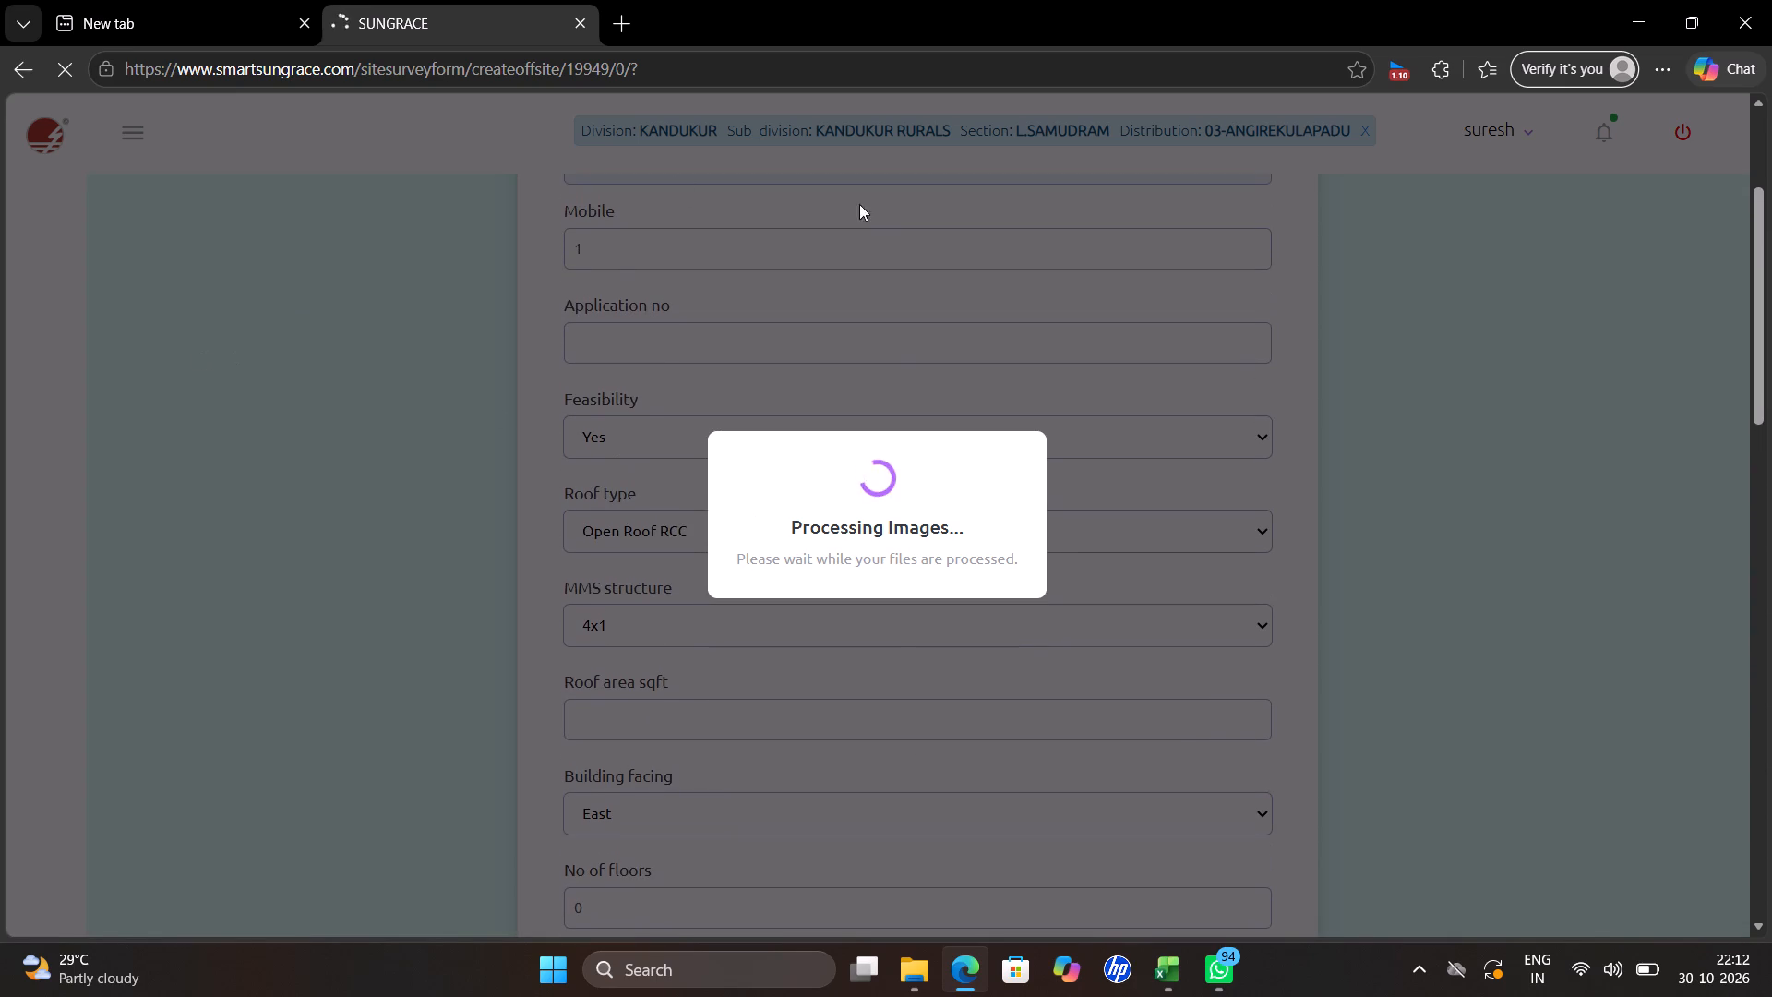
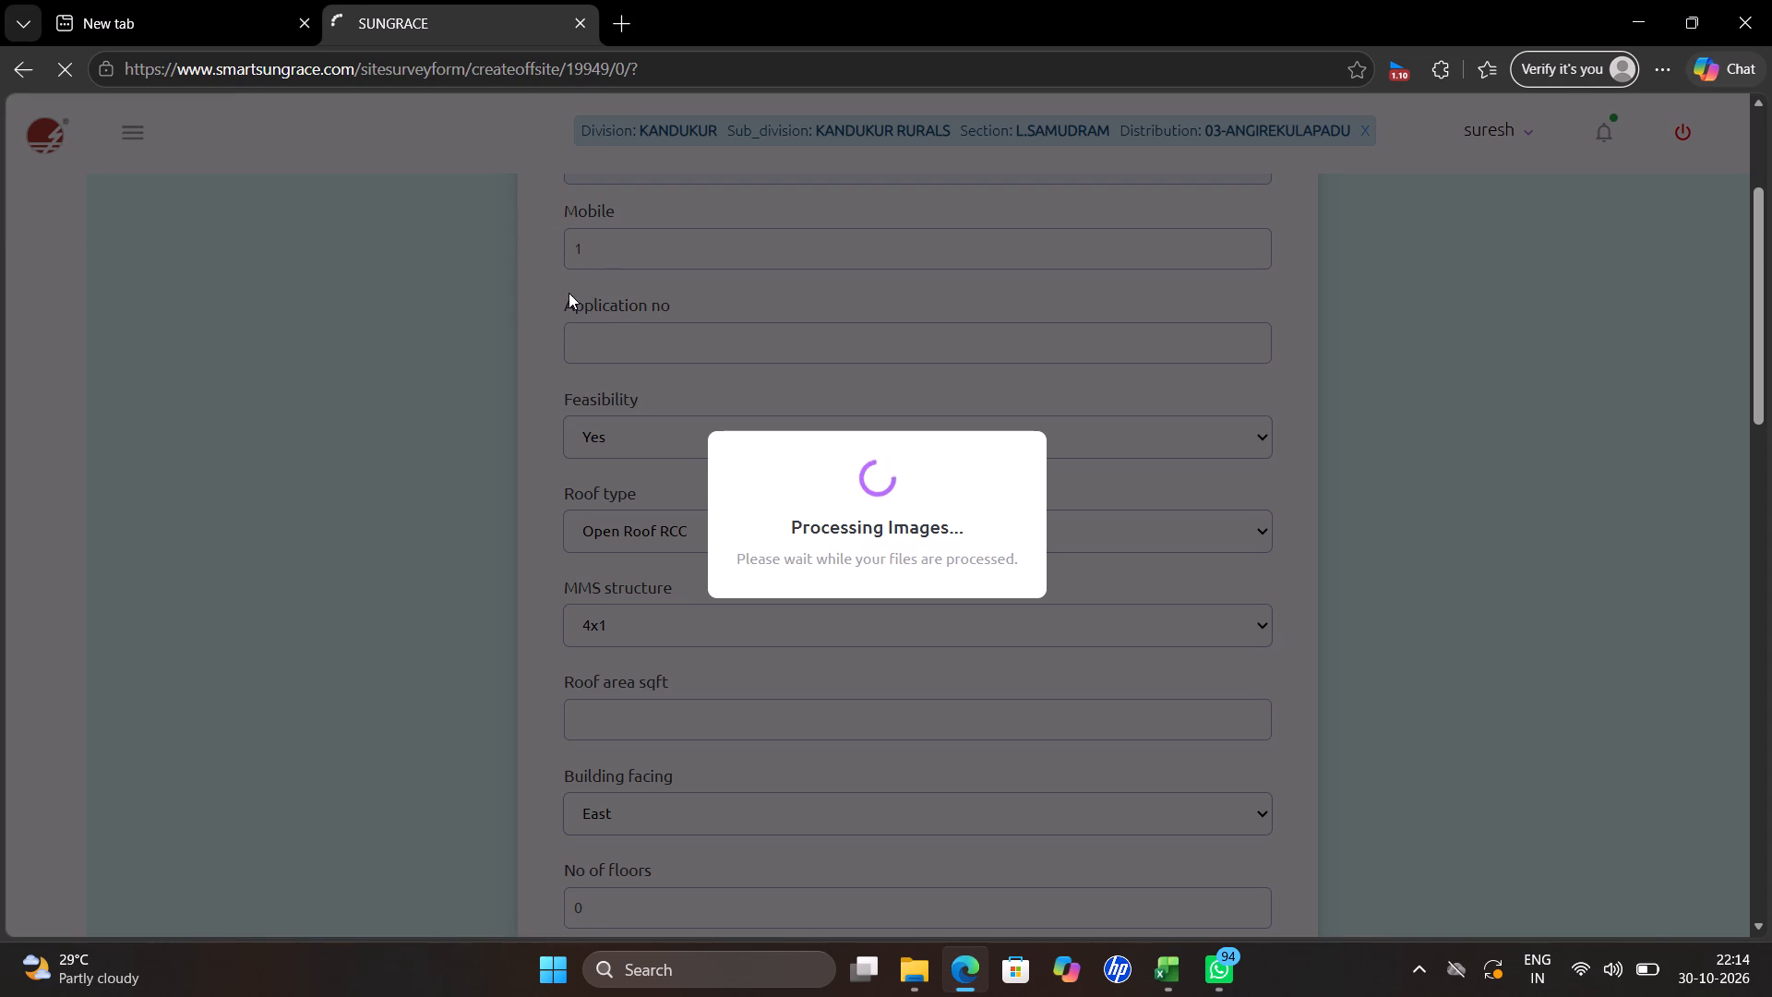
Leave the survey form and download the Installation Report from the Installations page for distribution 03-ANGIREKULAPADU.
click(41, 70)
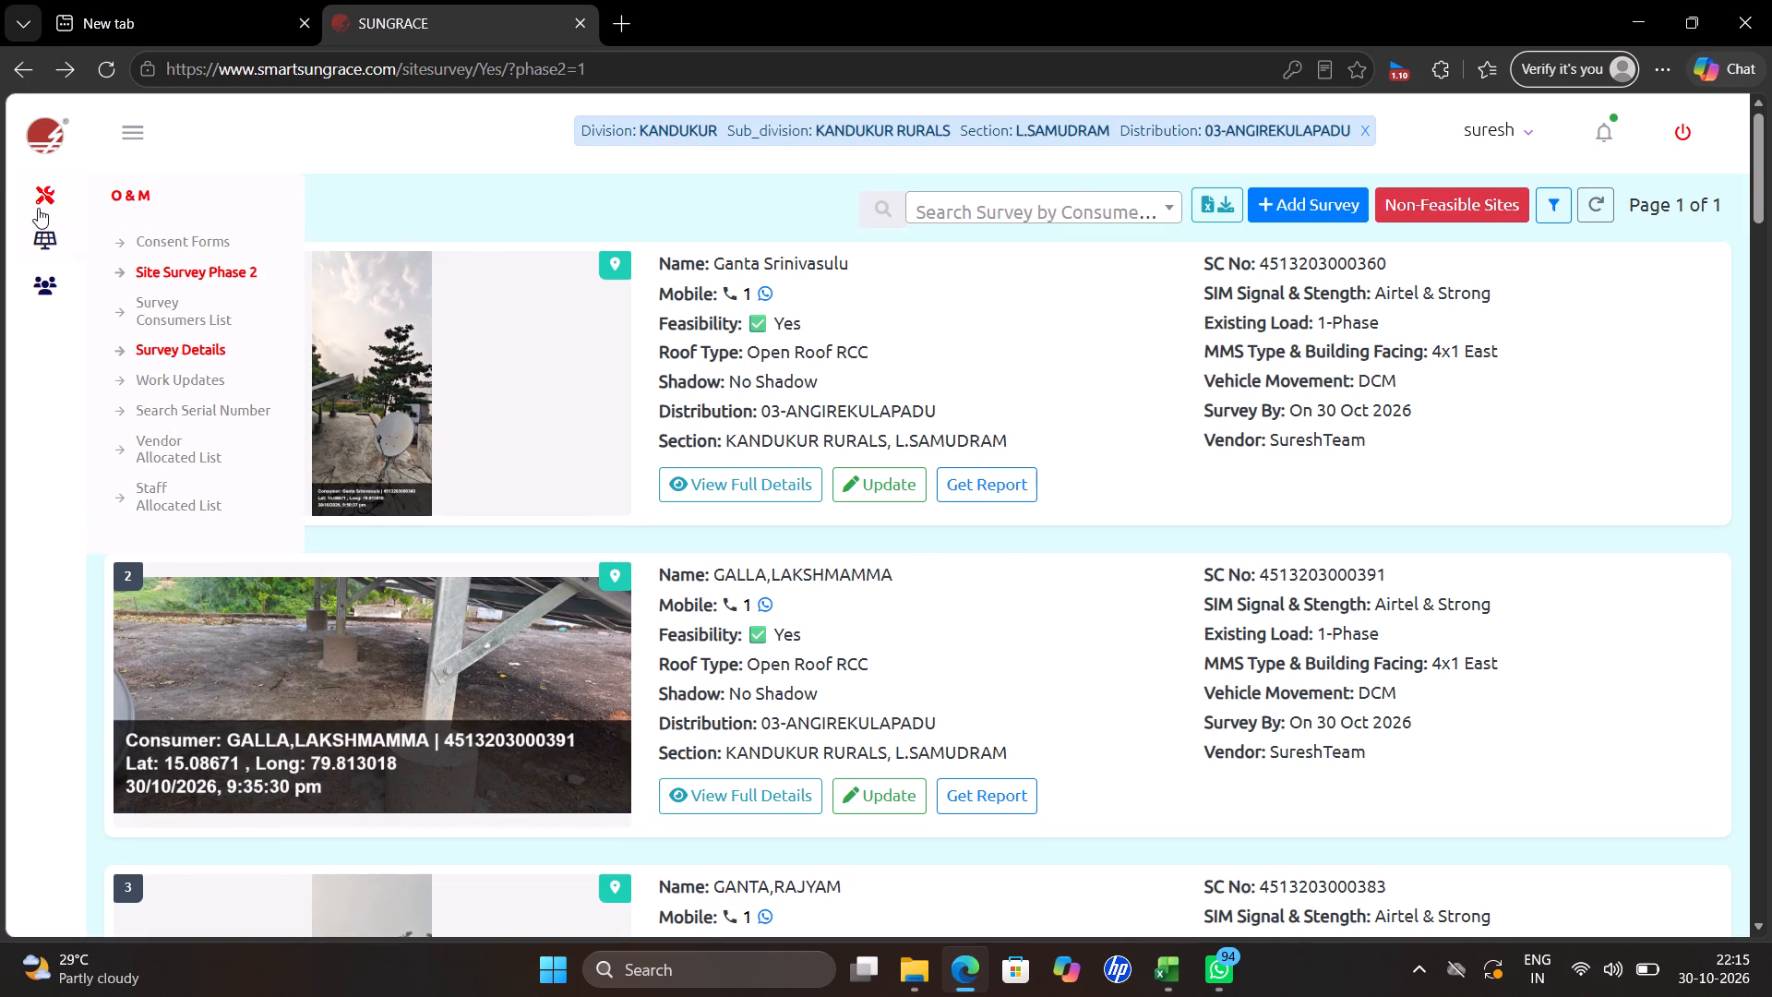
click(187, 282)
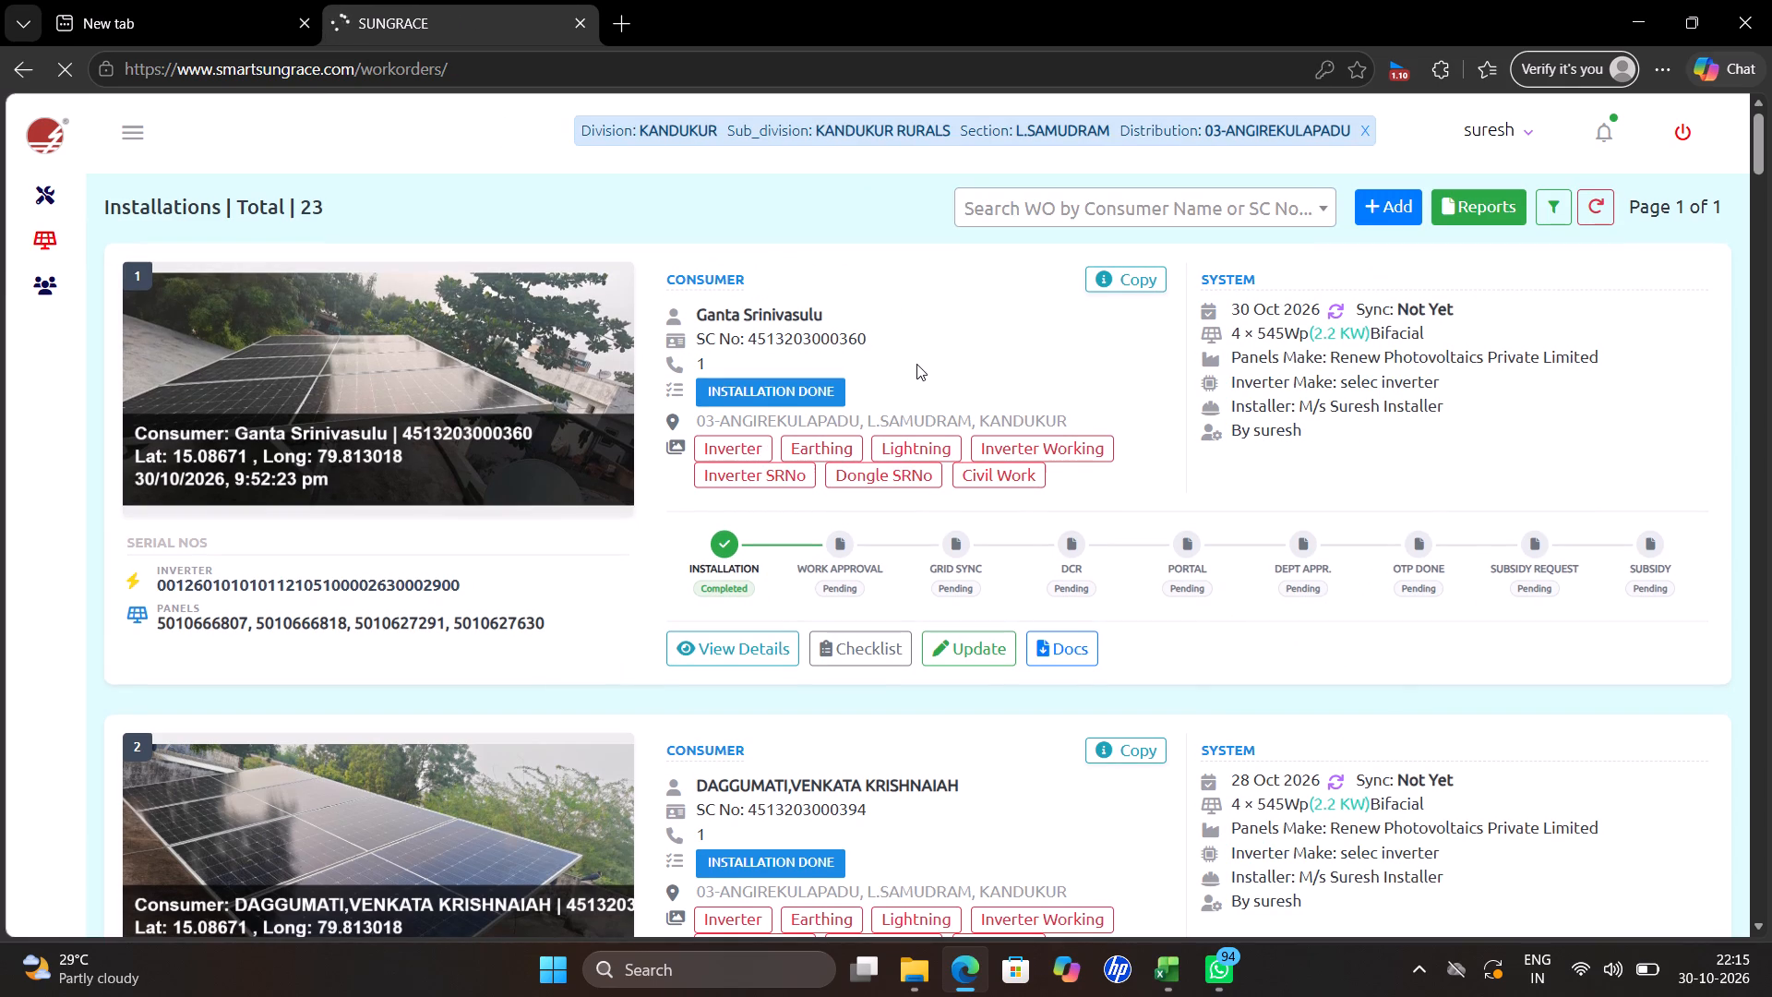
click(1497, 222)
click(956, 242)
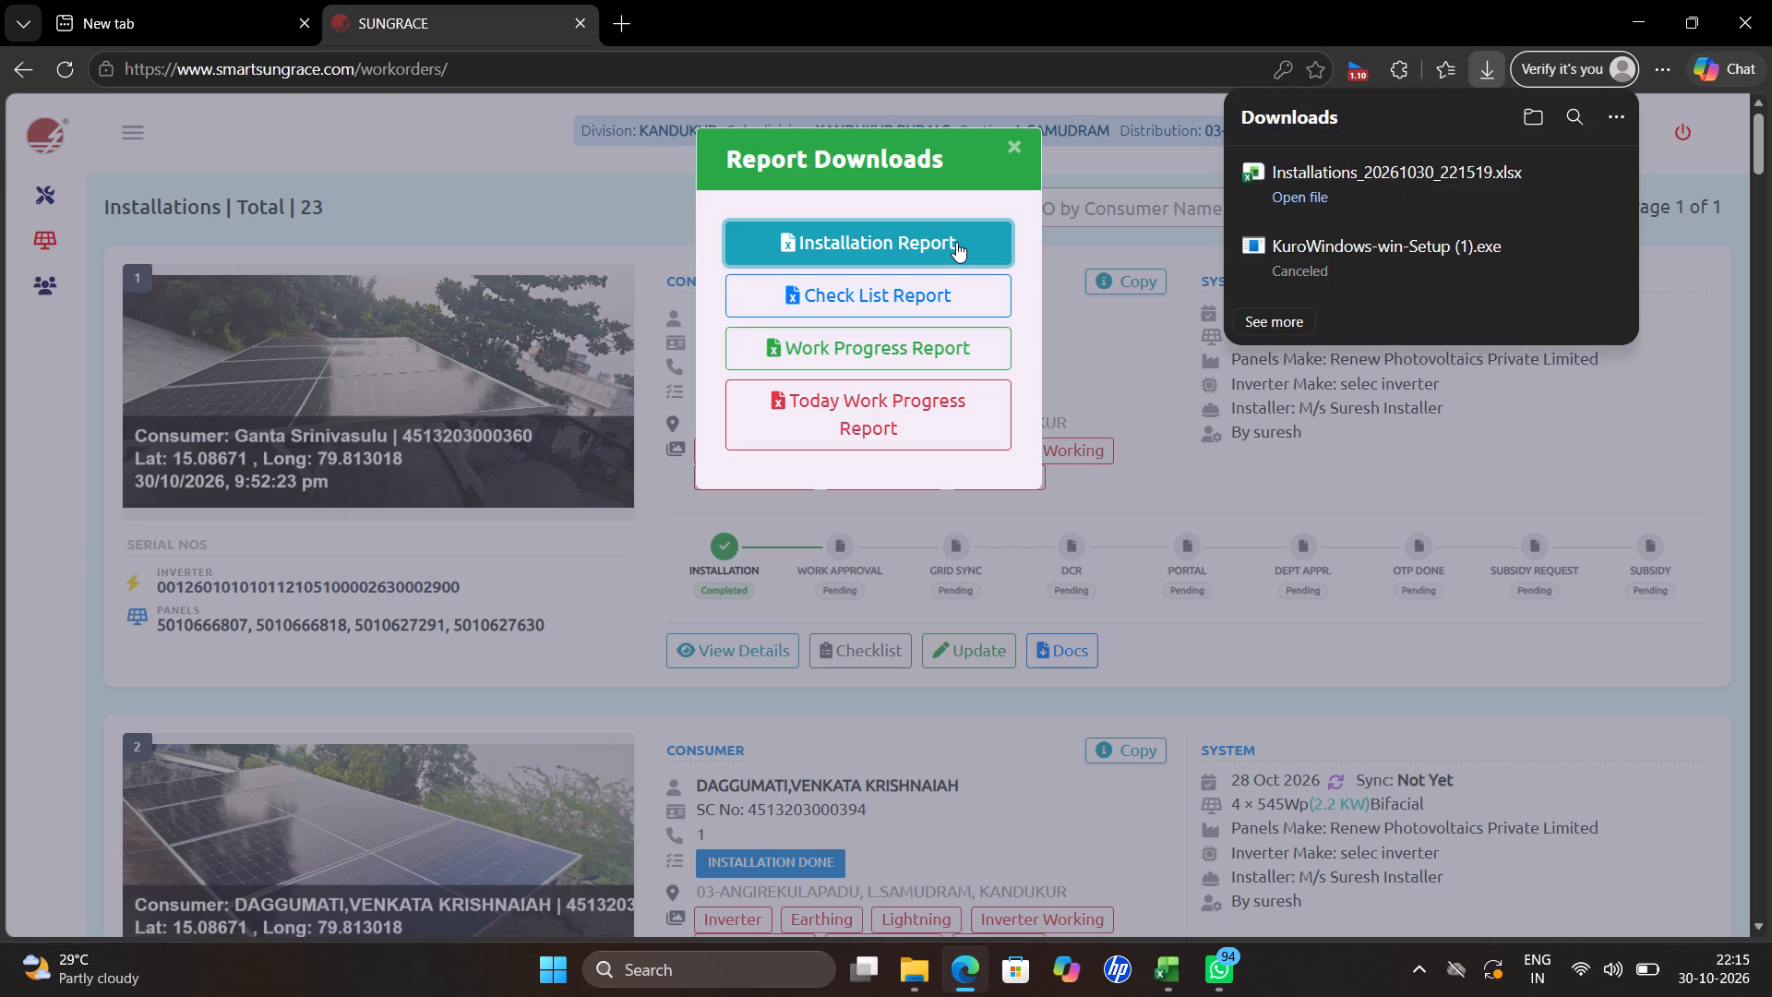
Open the downloaded workbook Installations_20261030_221519 from the Downloads folder in Excel.
click(1552, 194)
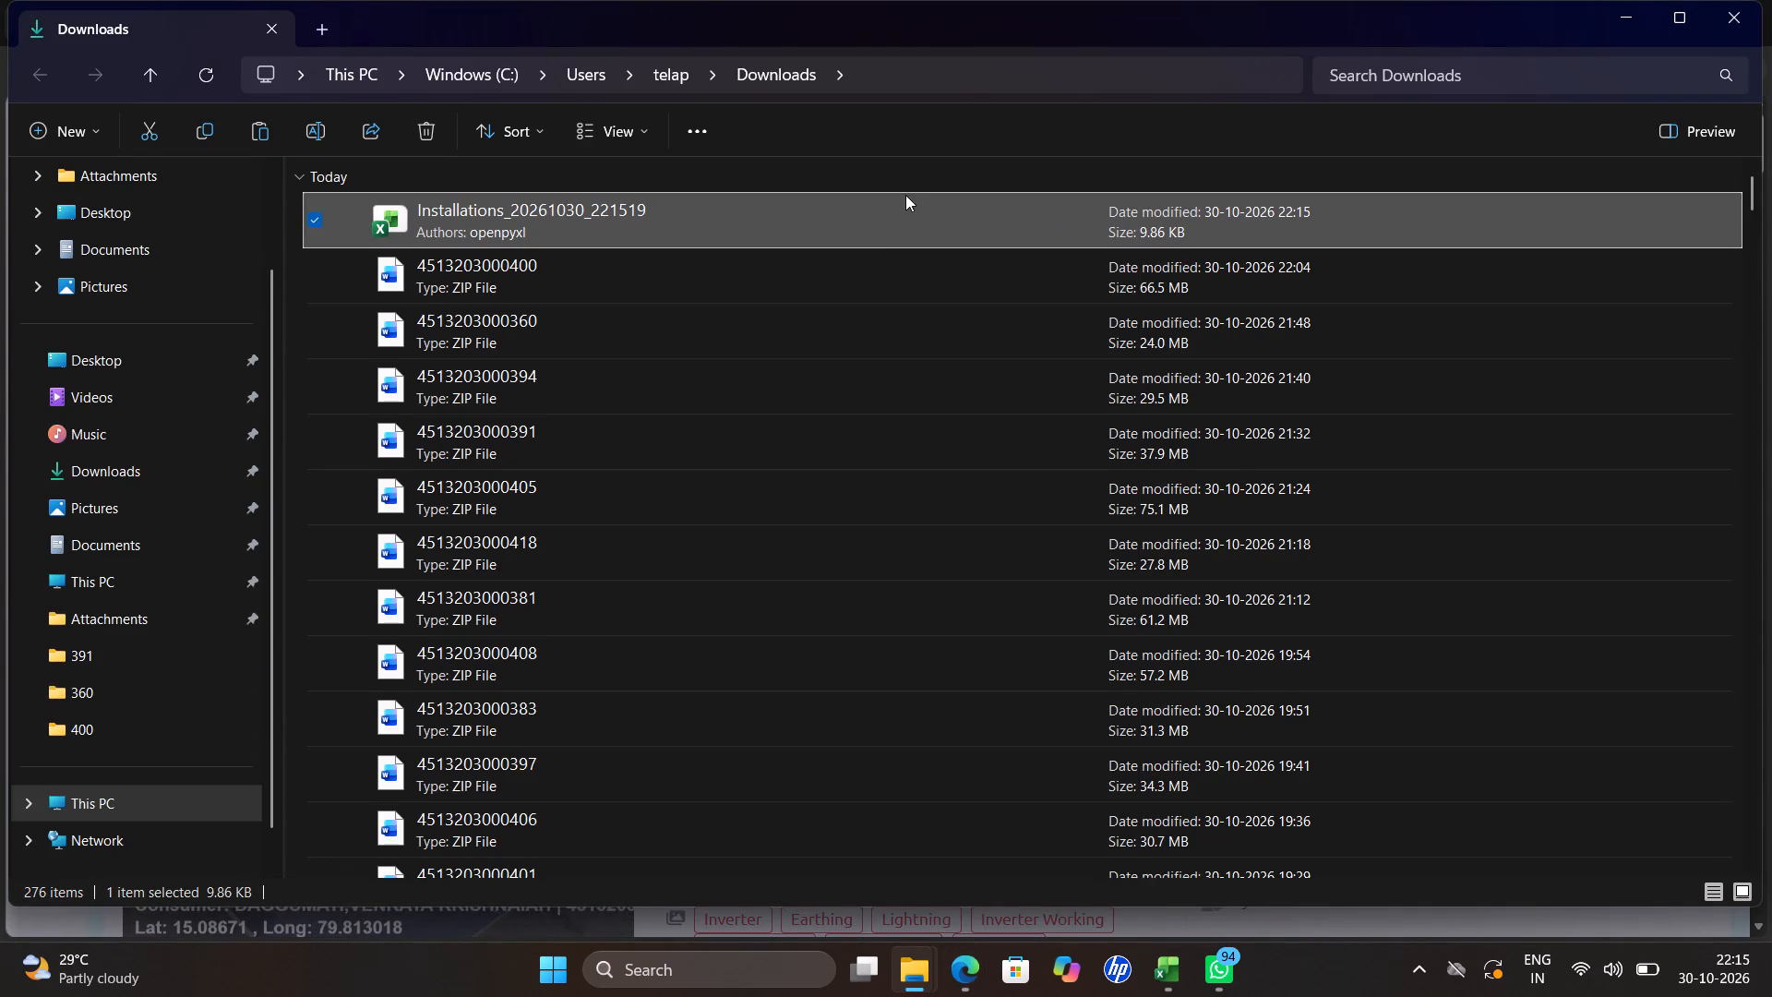
double_click(891, 226)
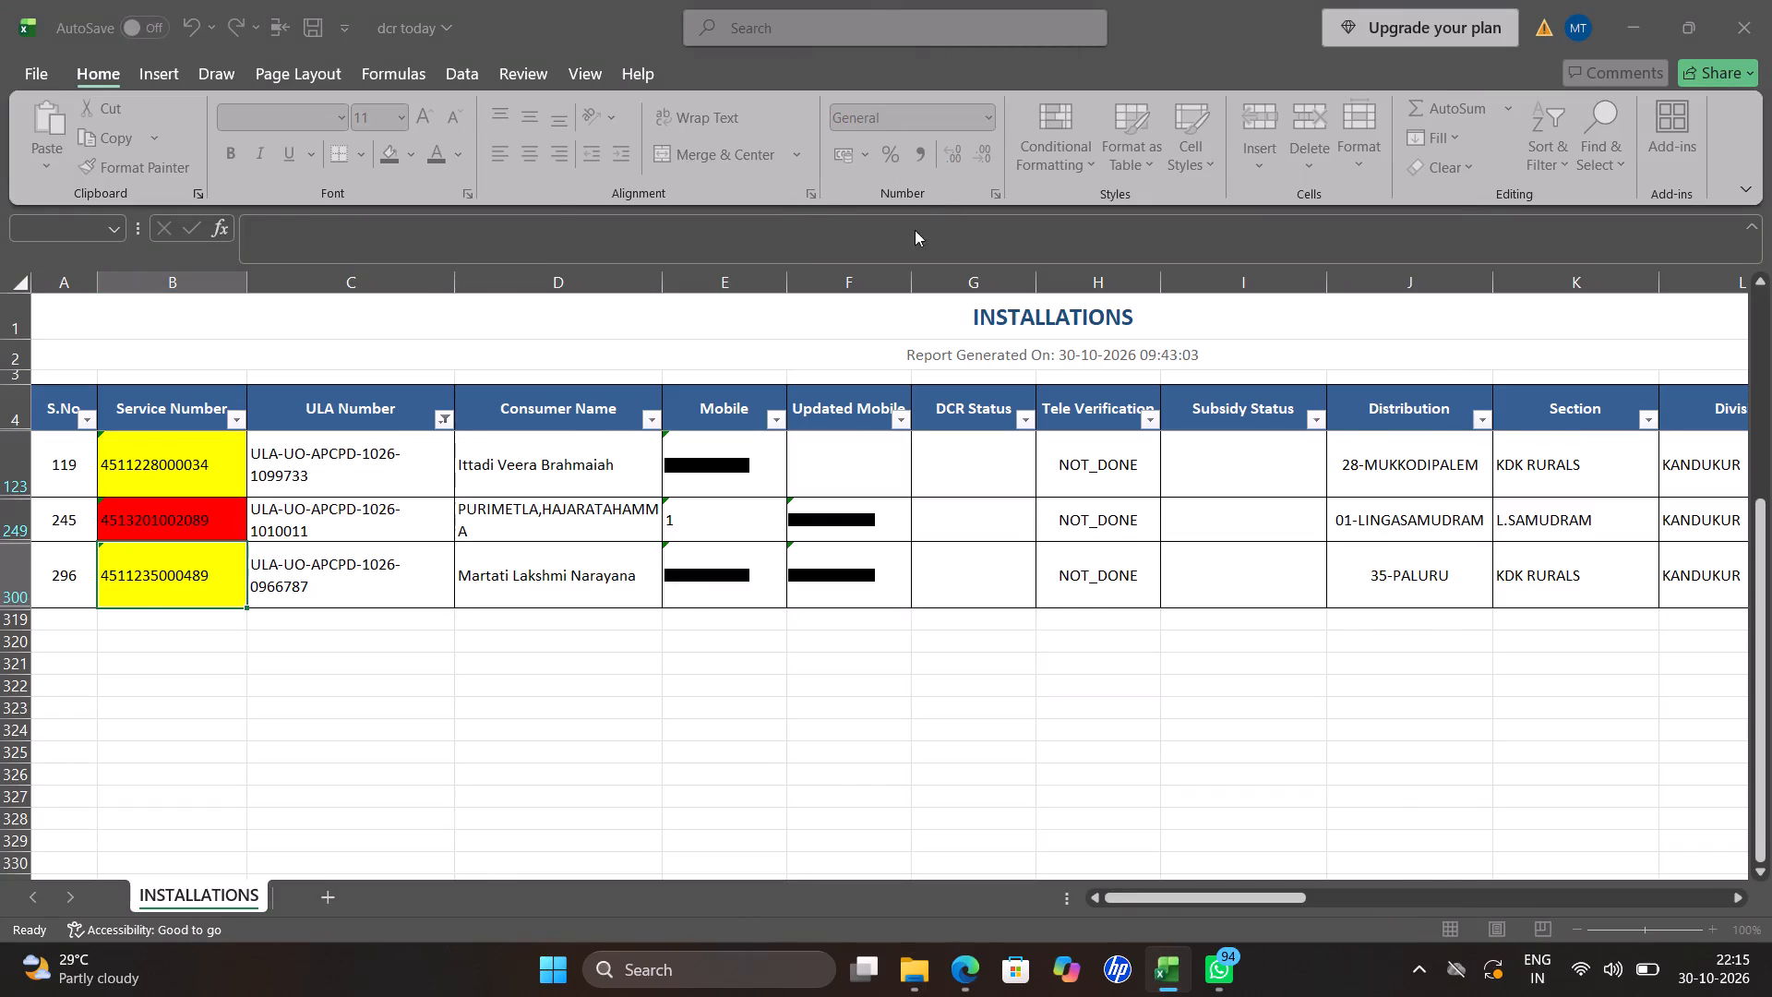
click(939, 108)
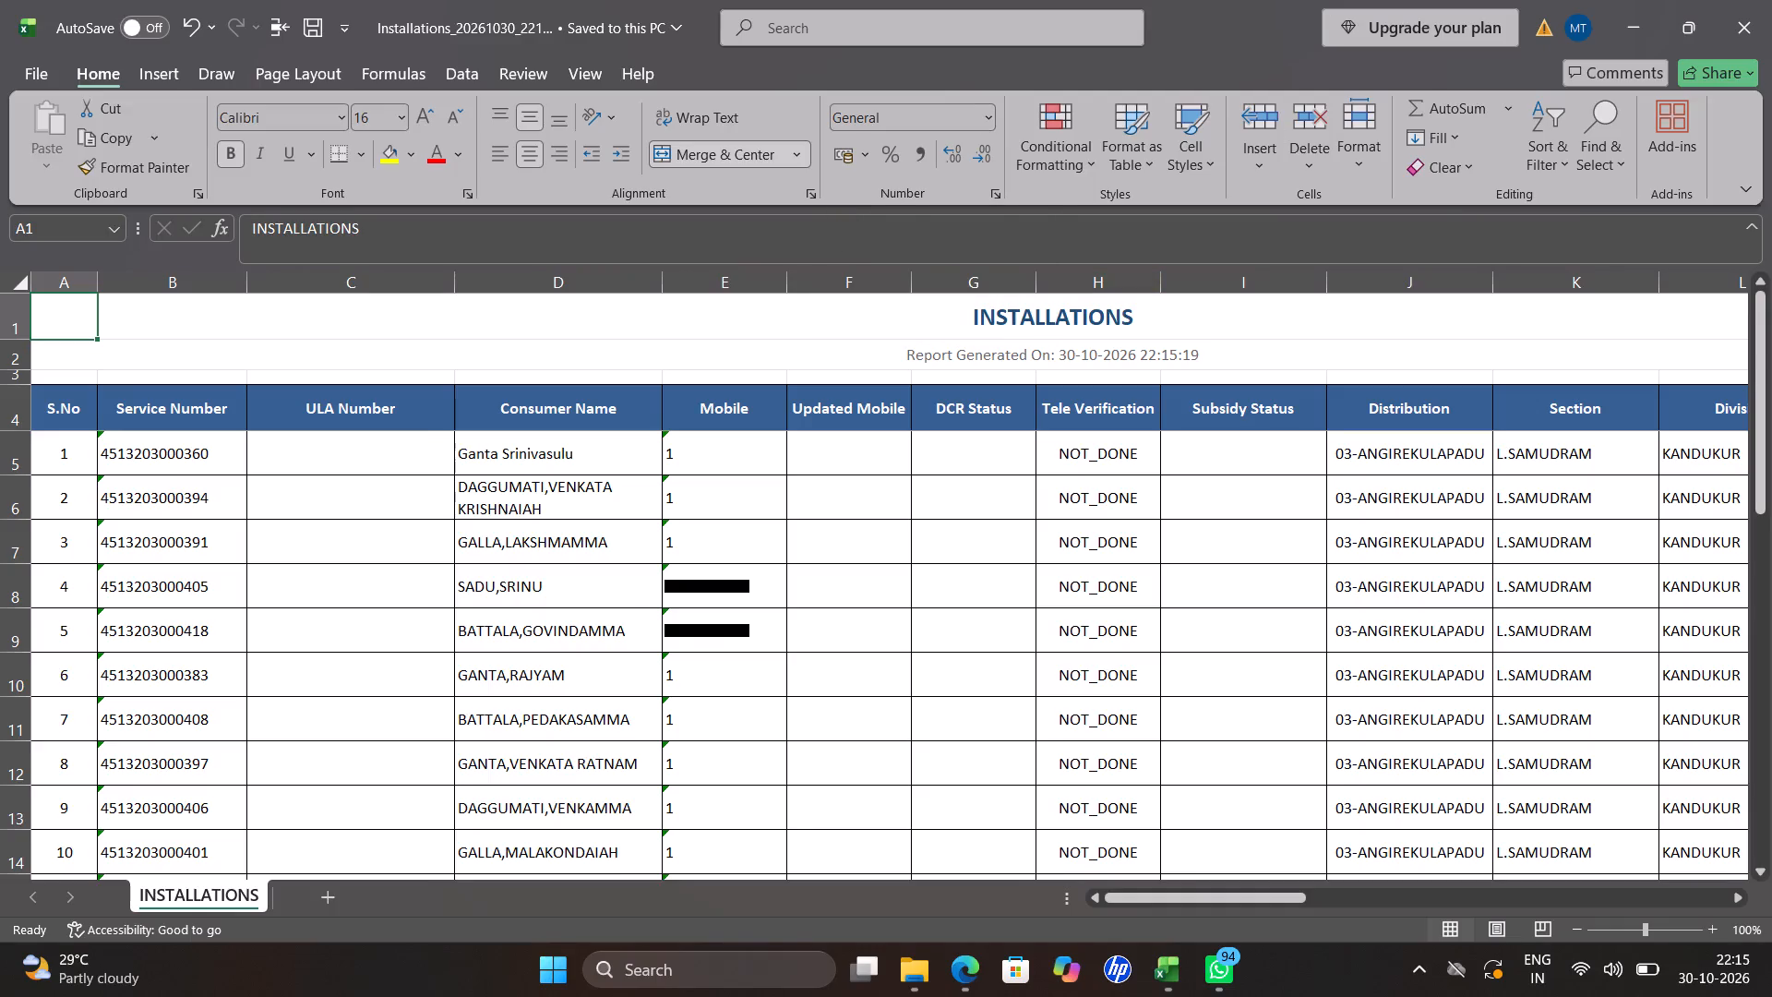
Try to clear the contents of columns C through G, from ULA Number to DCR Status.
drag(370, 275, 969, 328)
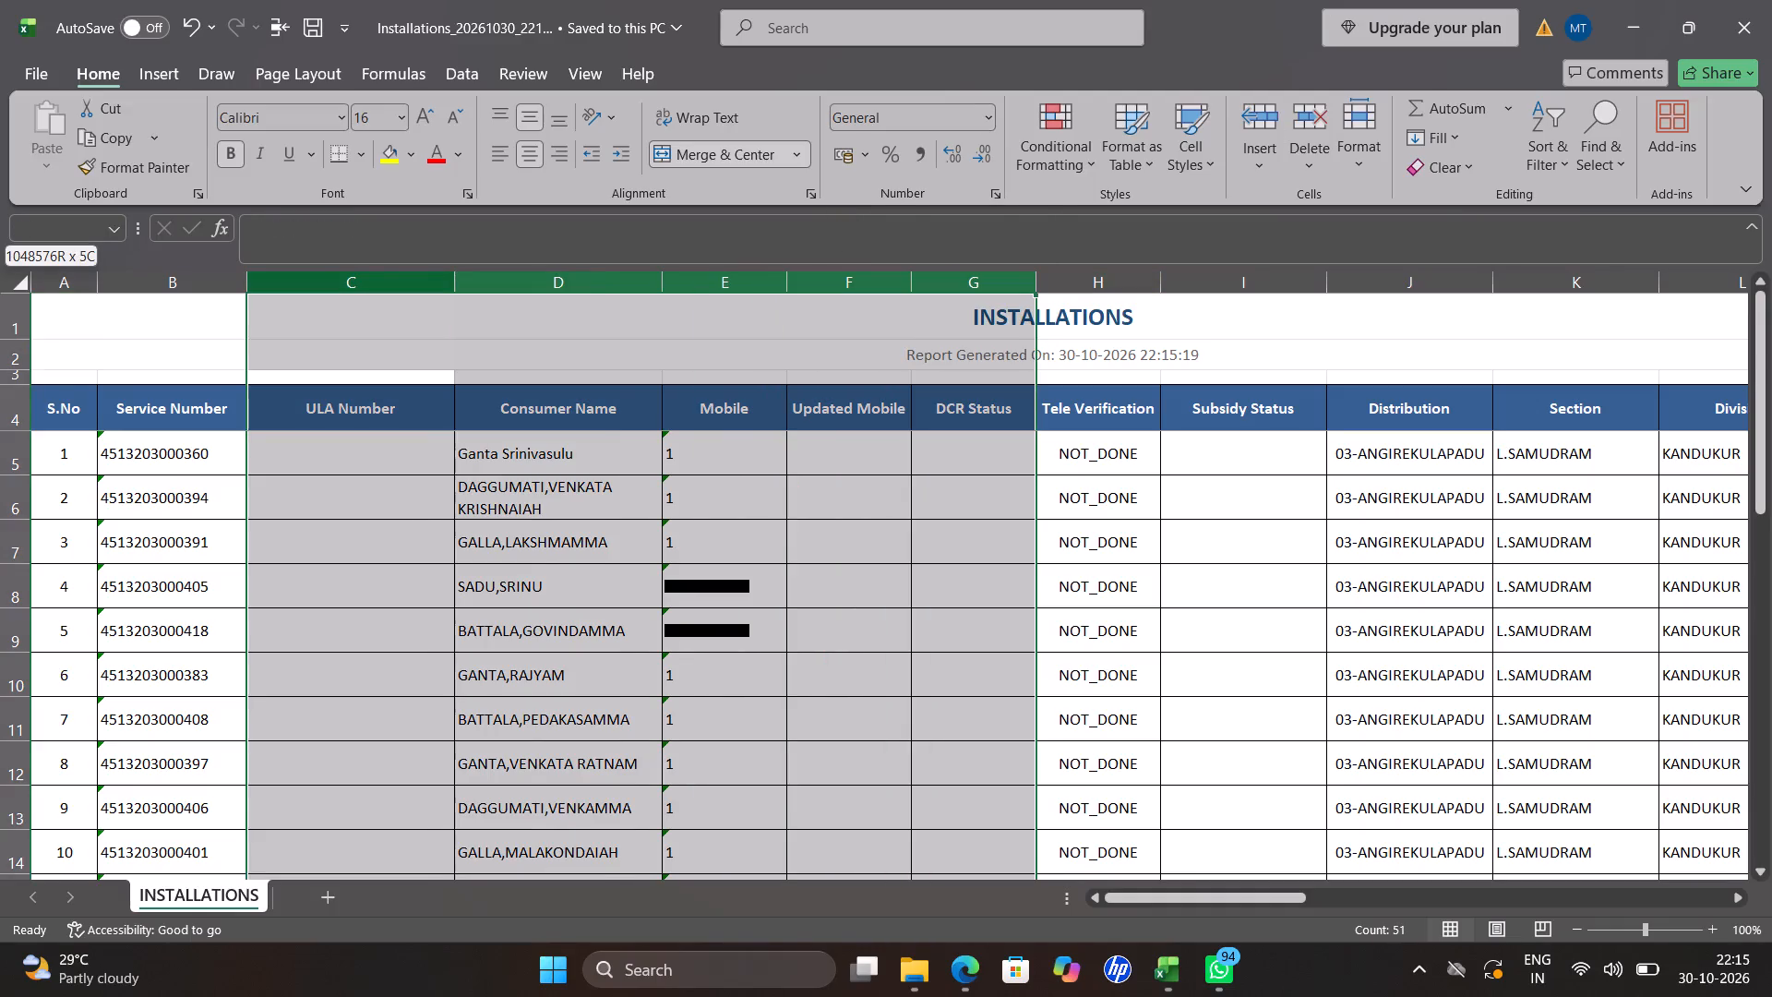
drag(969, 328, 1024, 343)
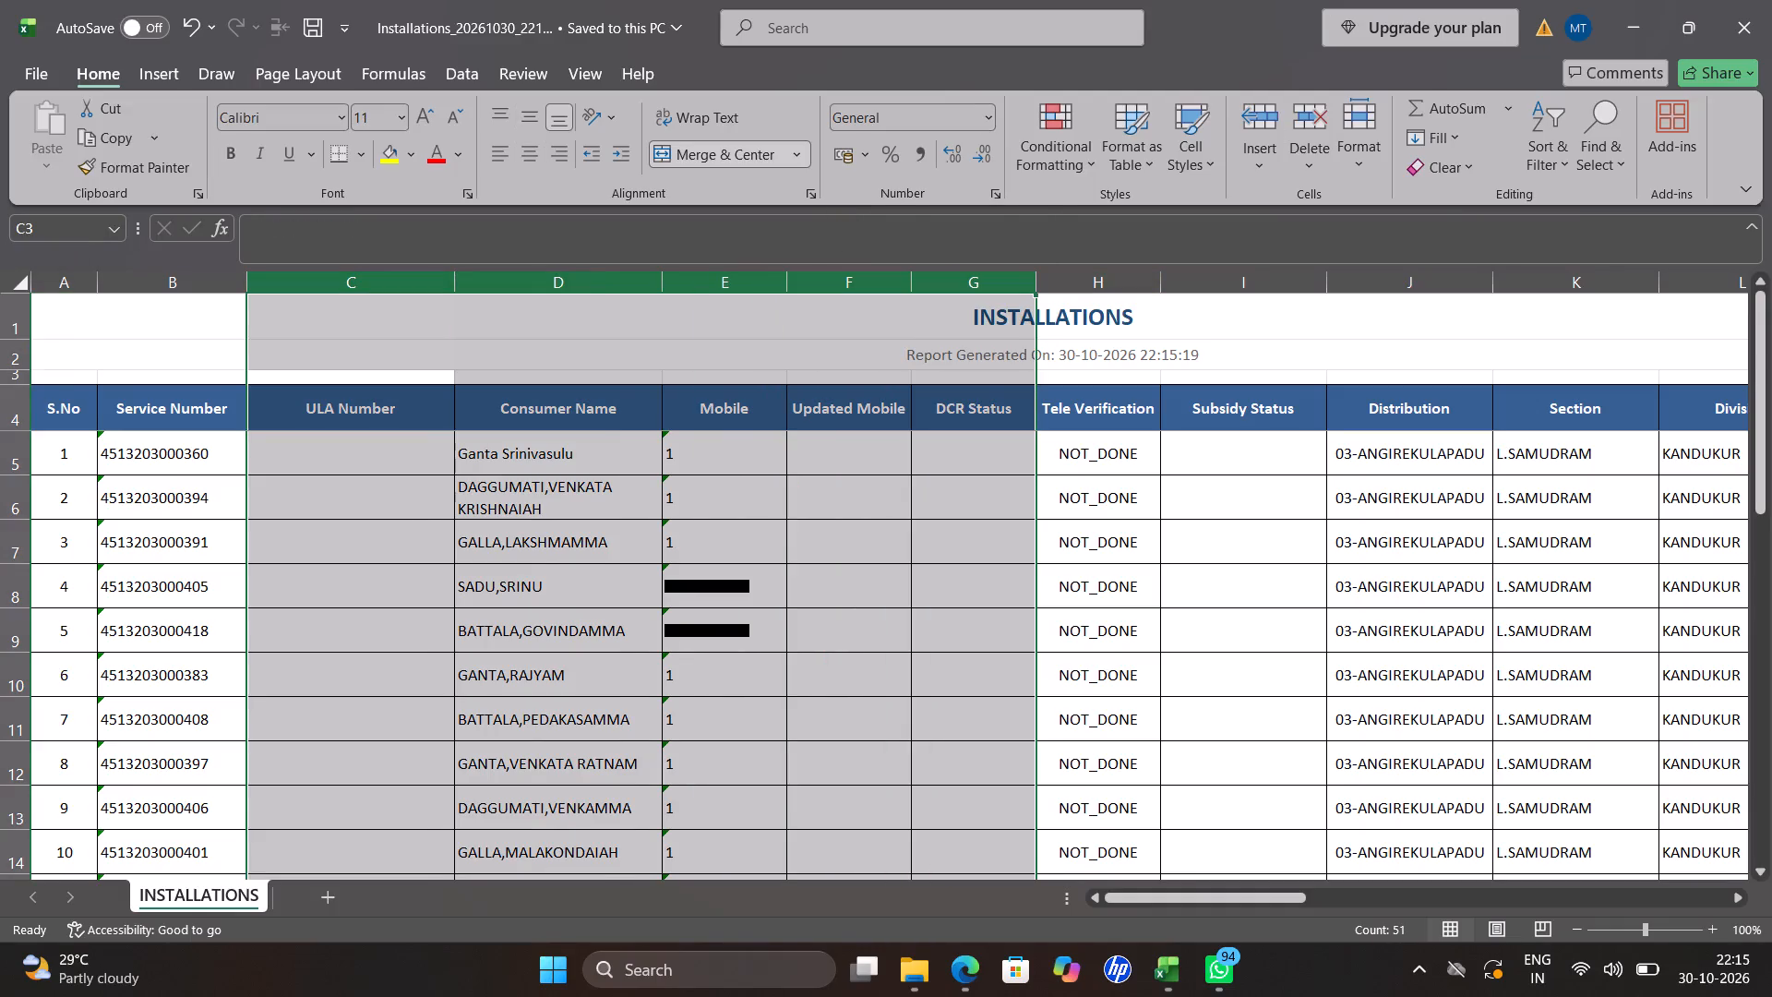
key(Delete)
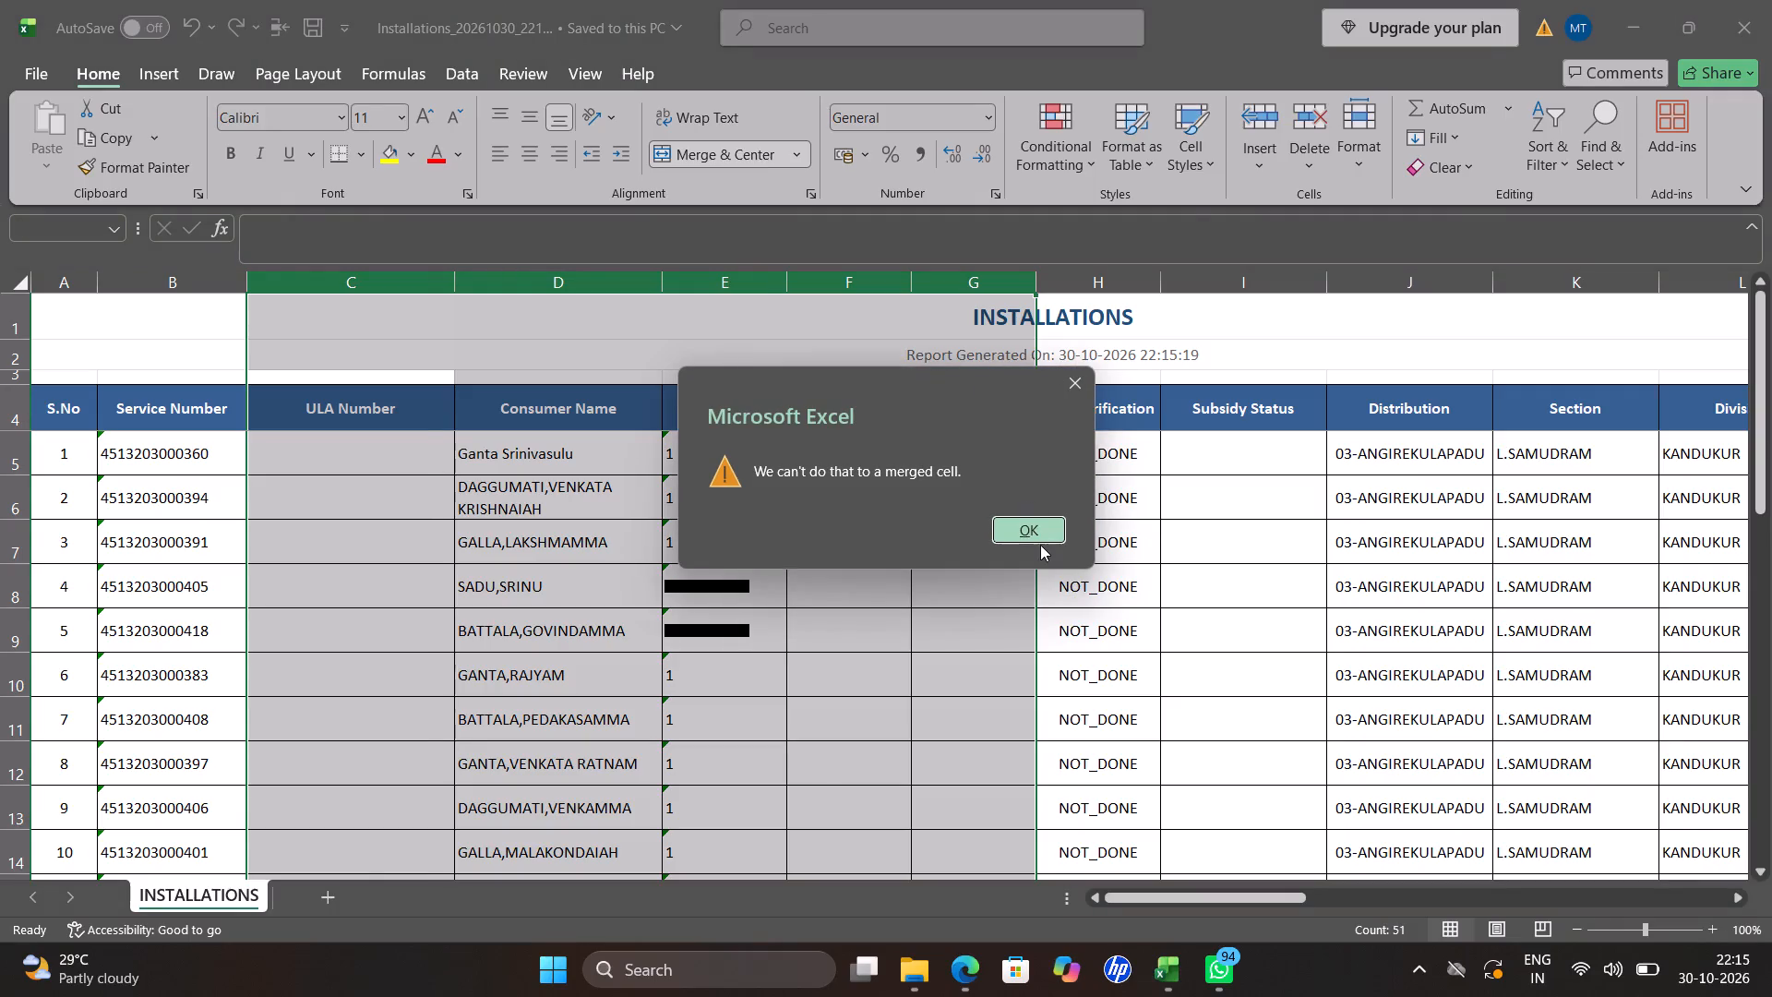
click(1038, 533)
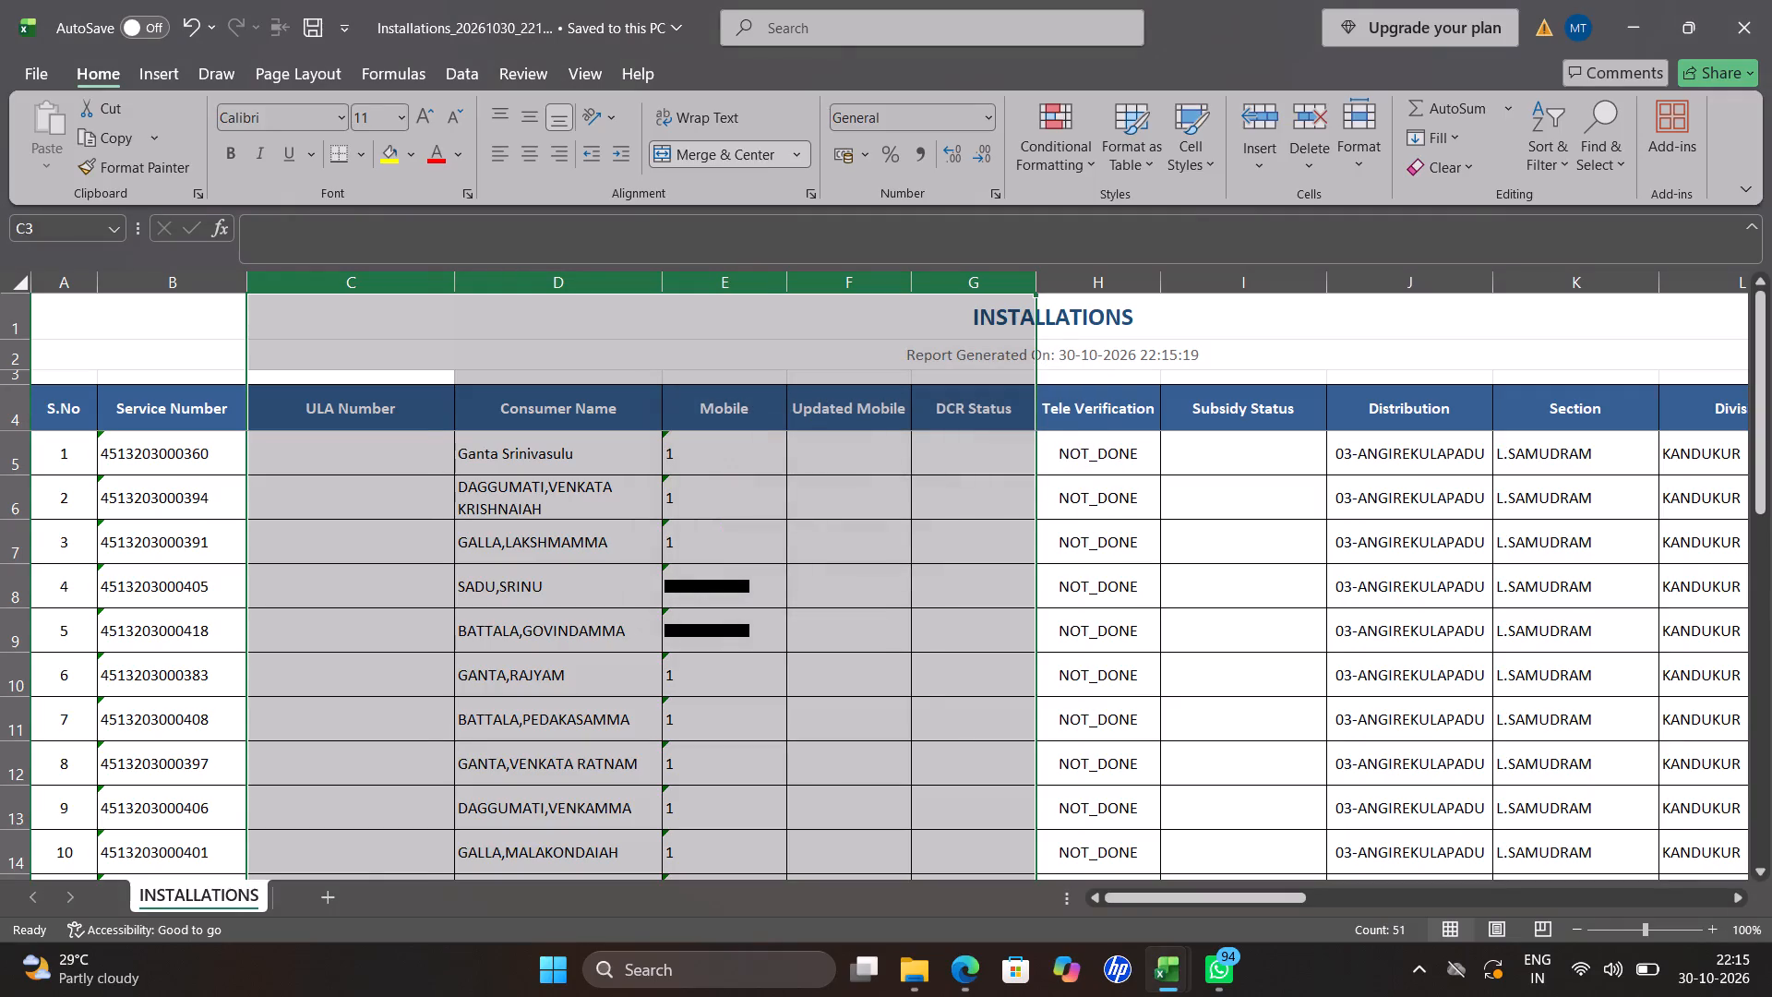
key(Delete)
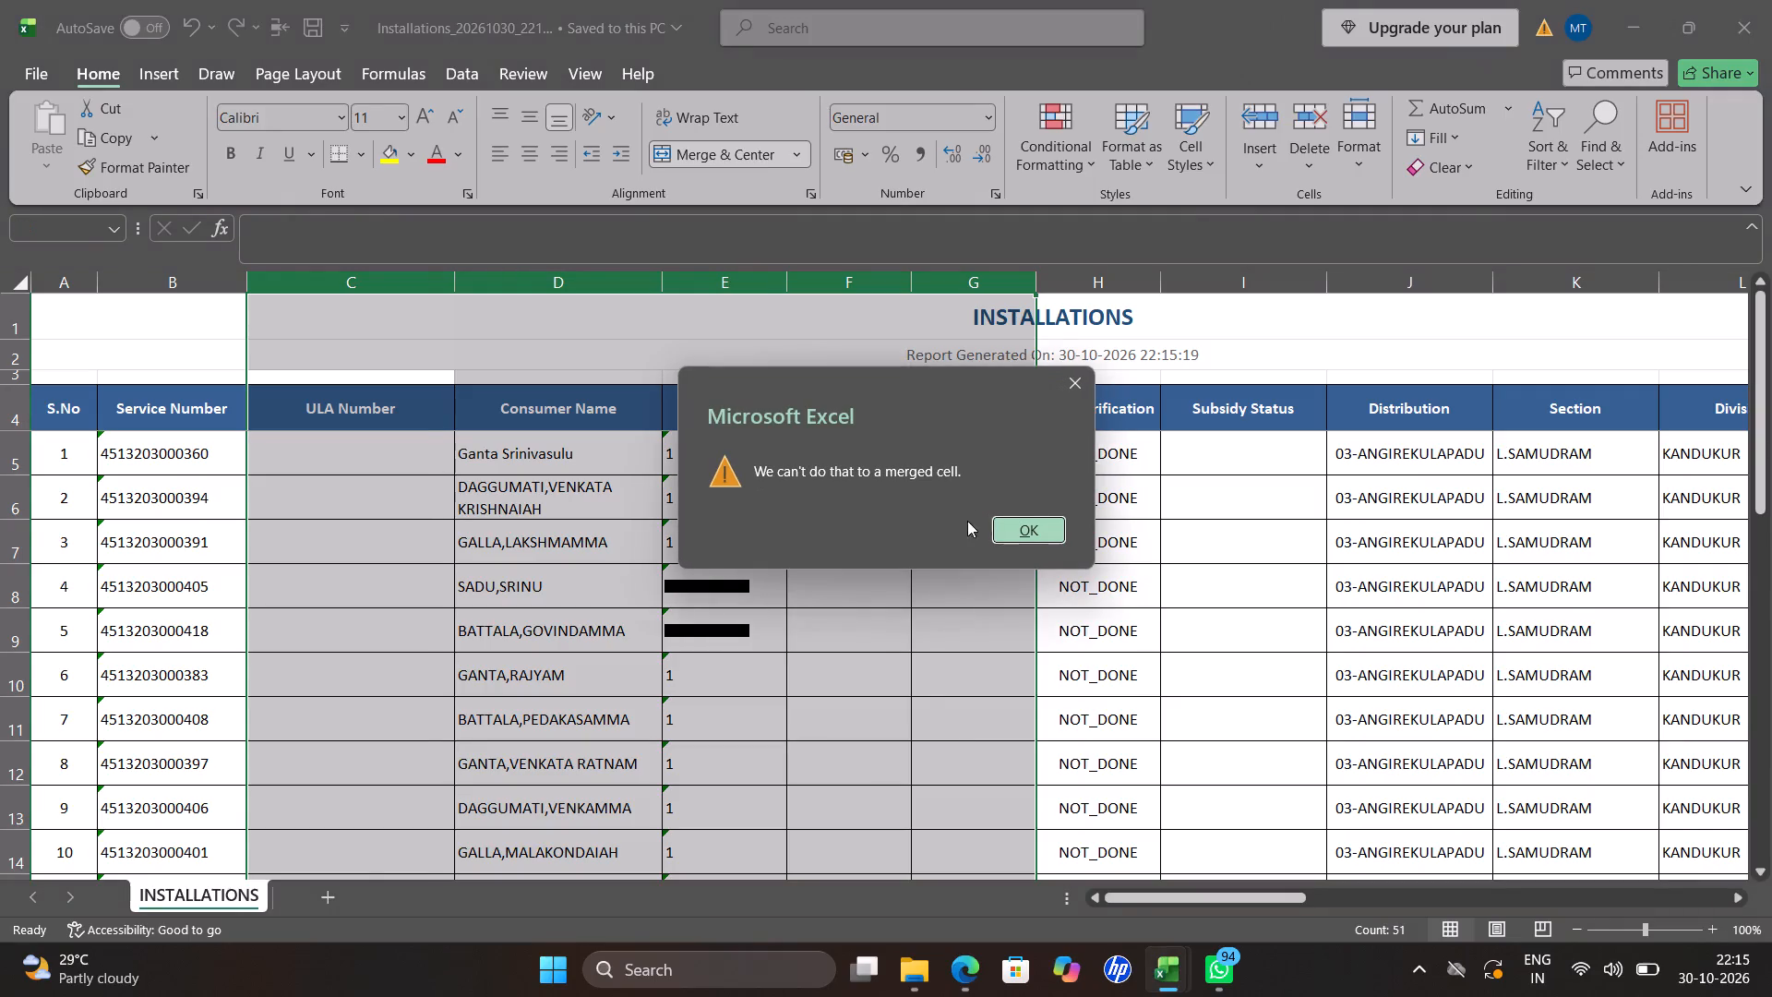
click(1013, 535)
Delete the merged "Report Generated On" cell in row 2, shifting cells left.
right_click(692, 334)
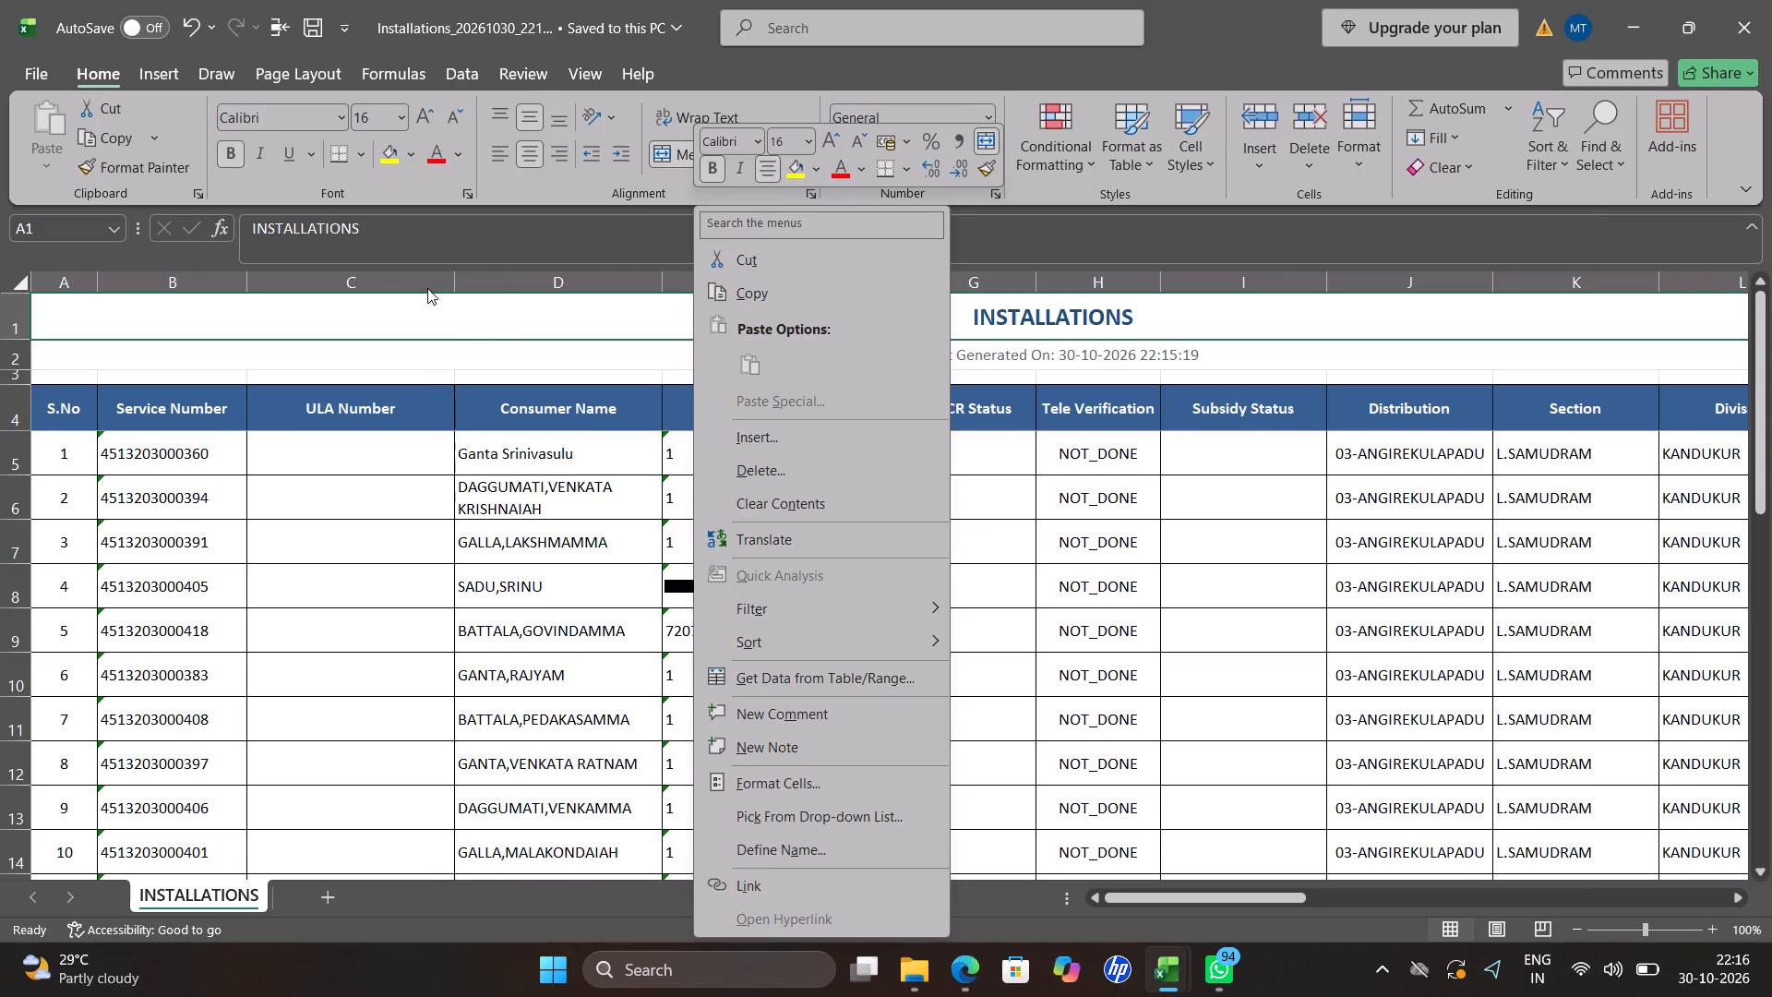
drag(420, 271, 394, 309)
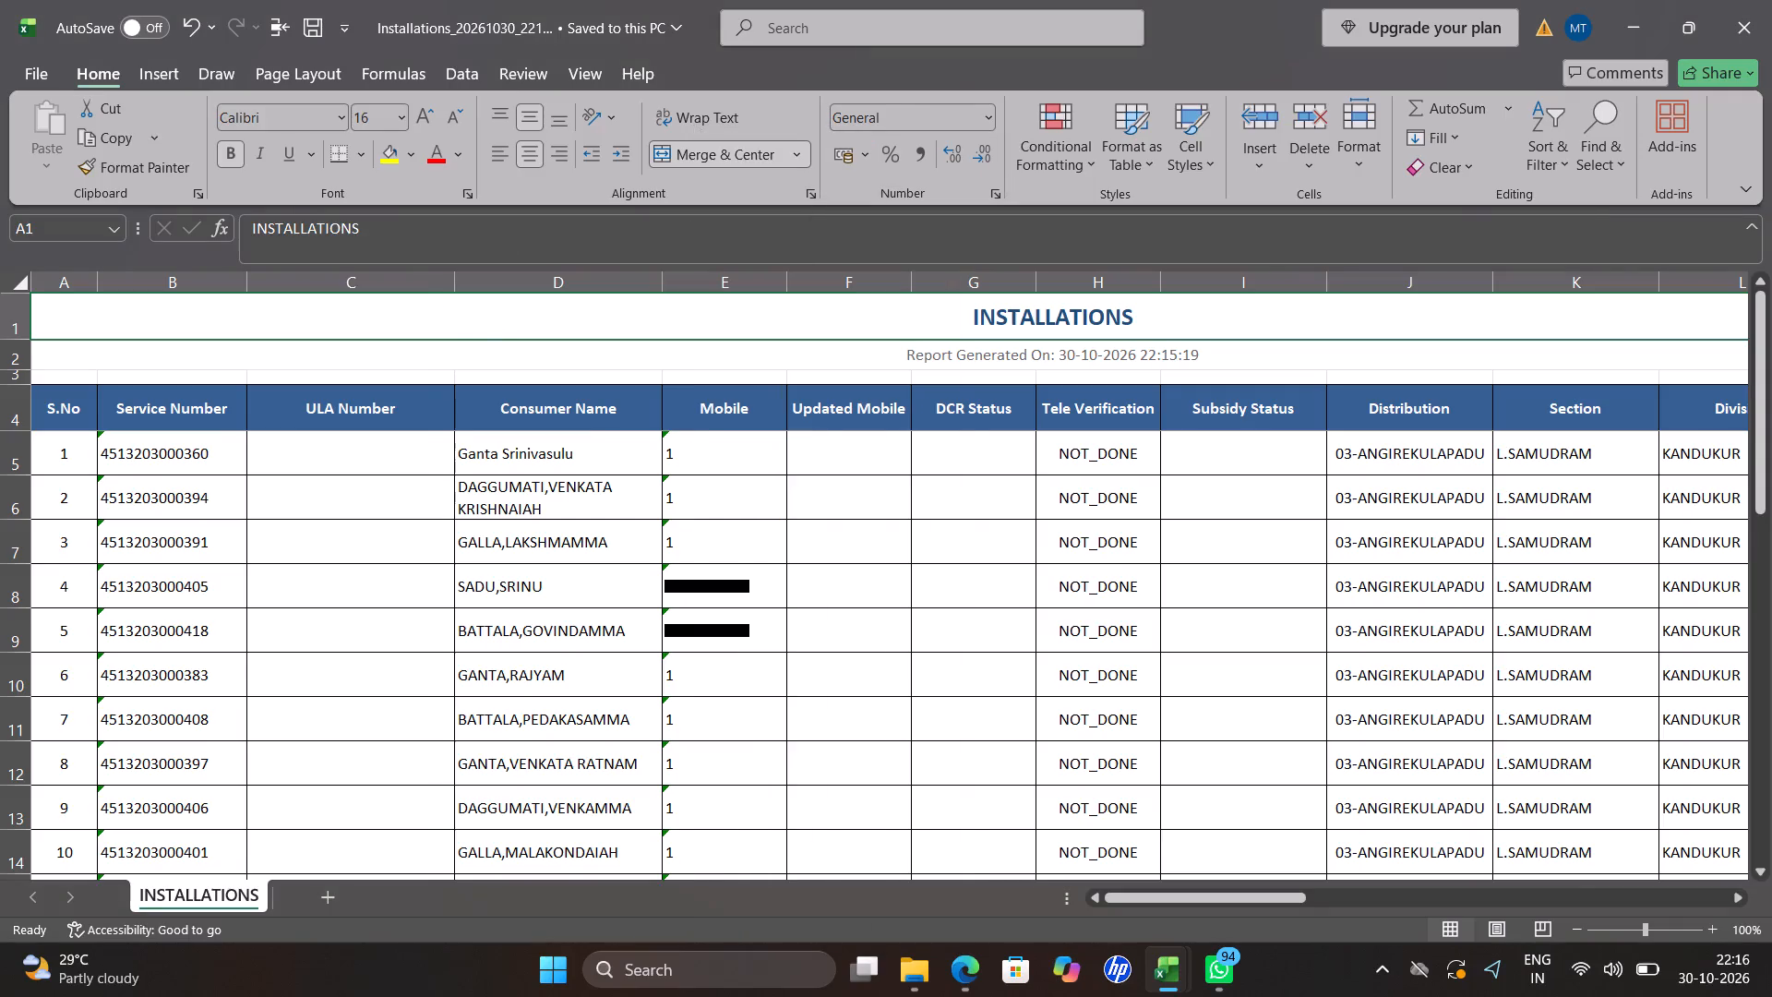
drag(394, 309, 400, 289)
drag(400, 289, 915, 327)
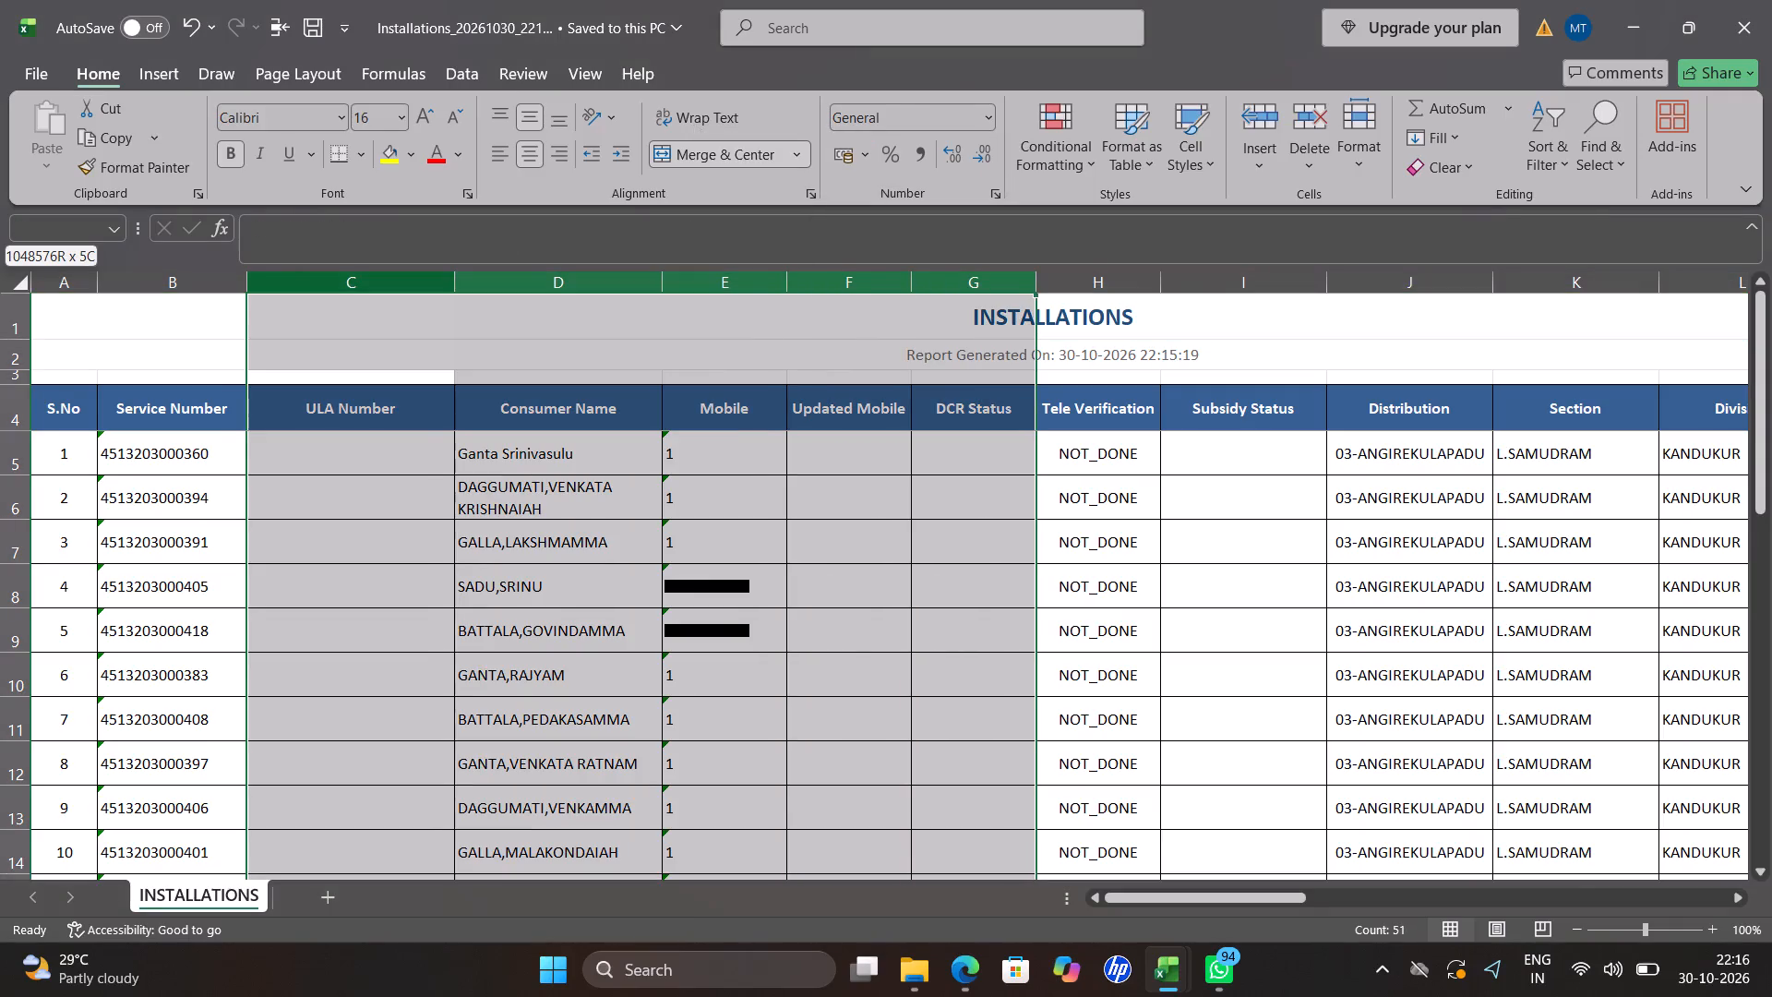
drag(915, 327, 1198, 292)
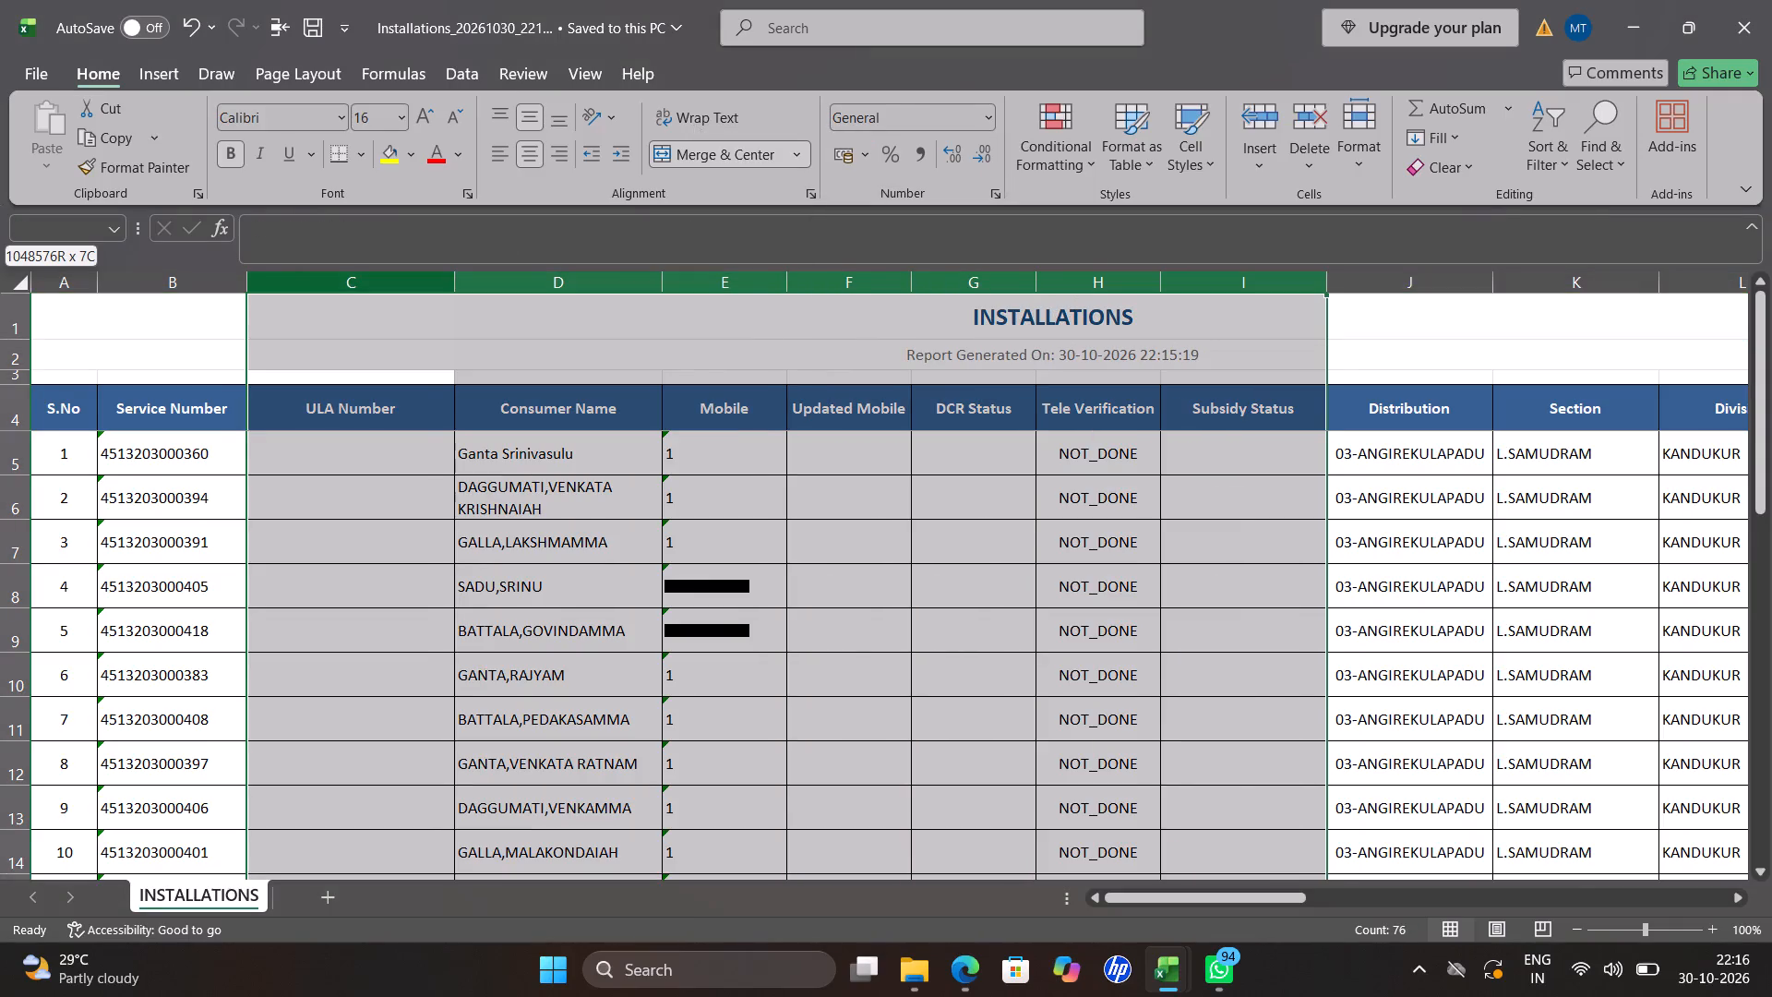
drag(1198, 292, 1224, 311)
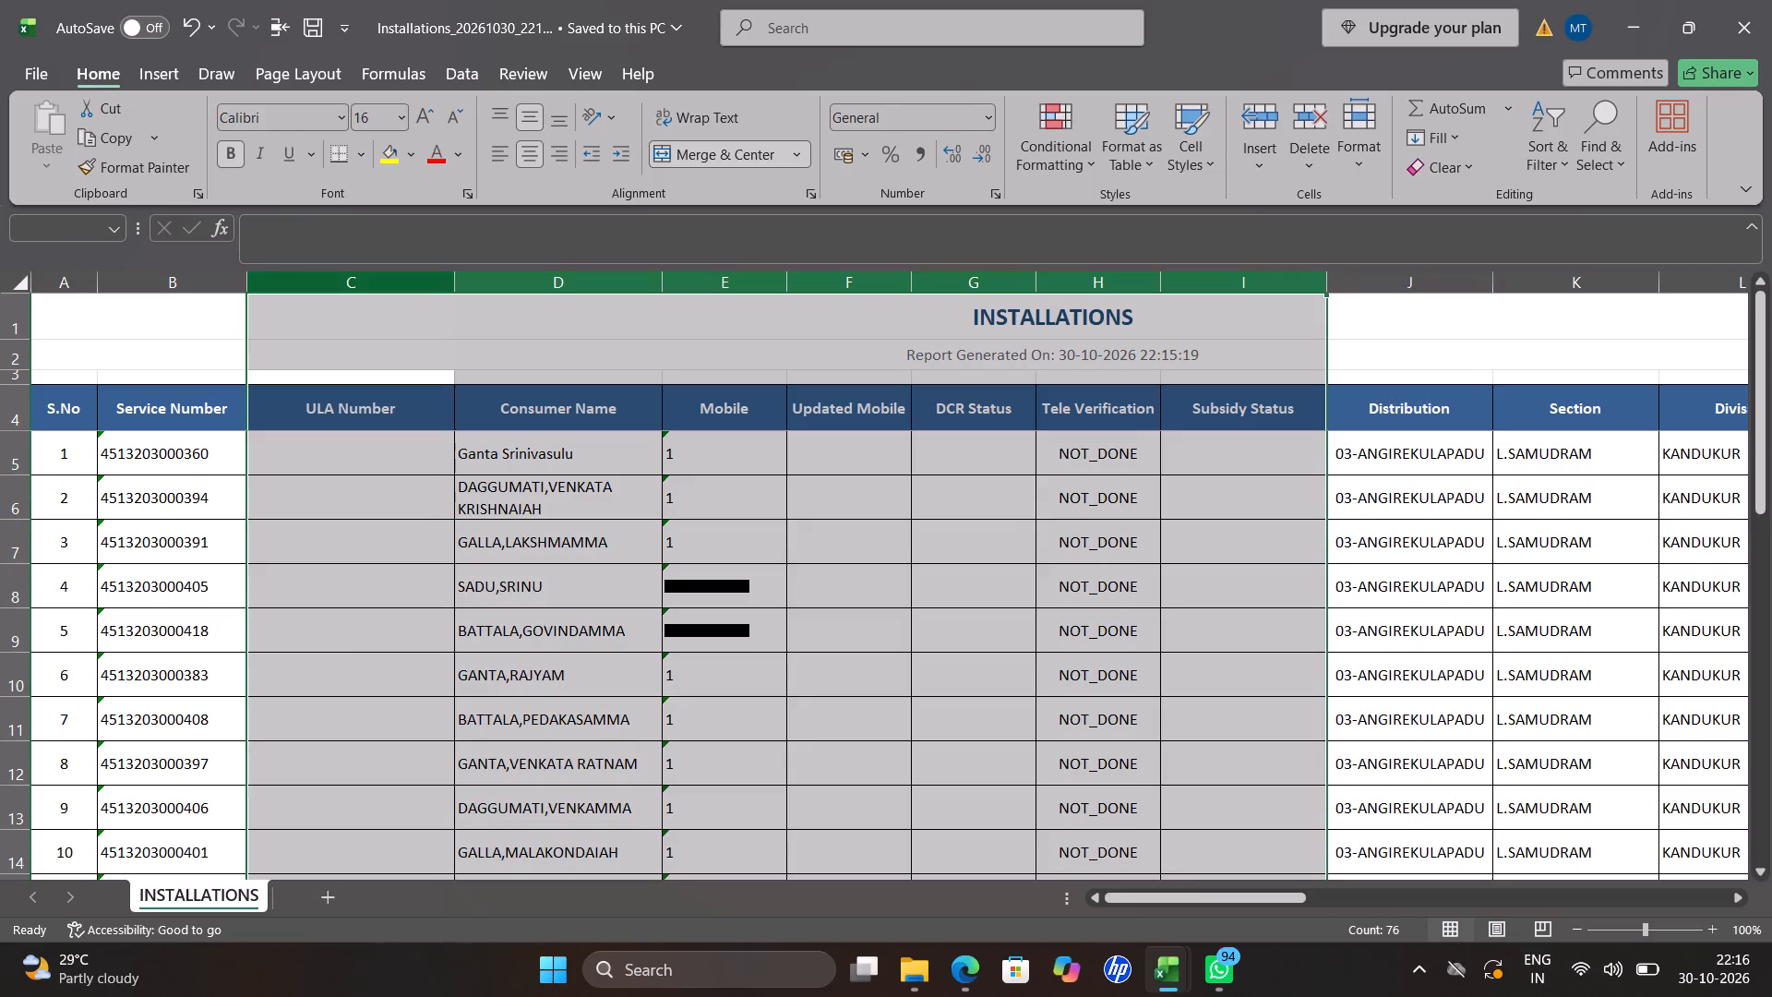
right_click(851, 356)
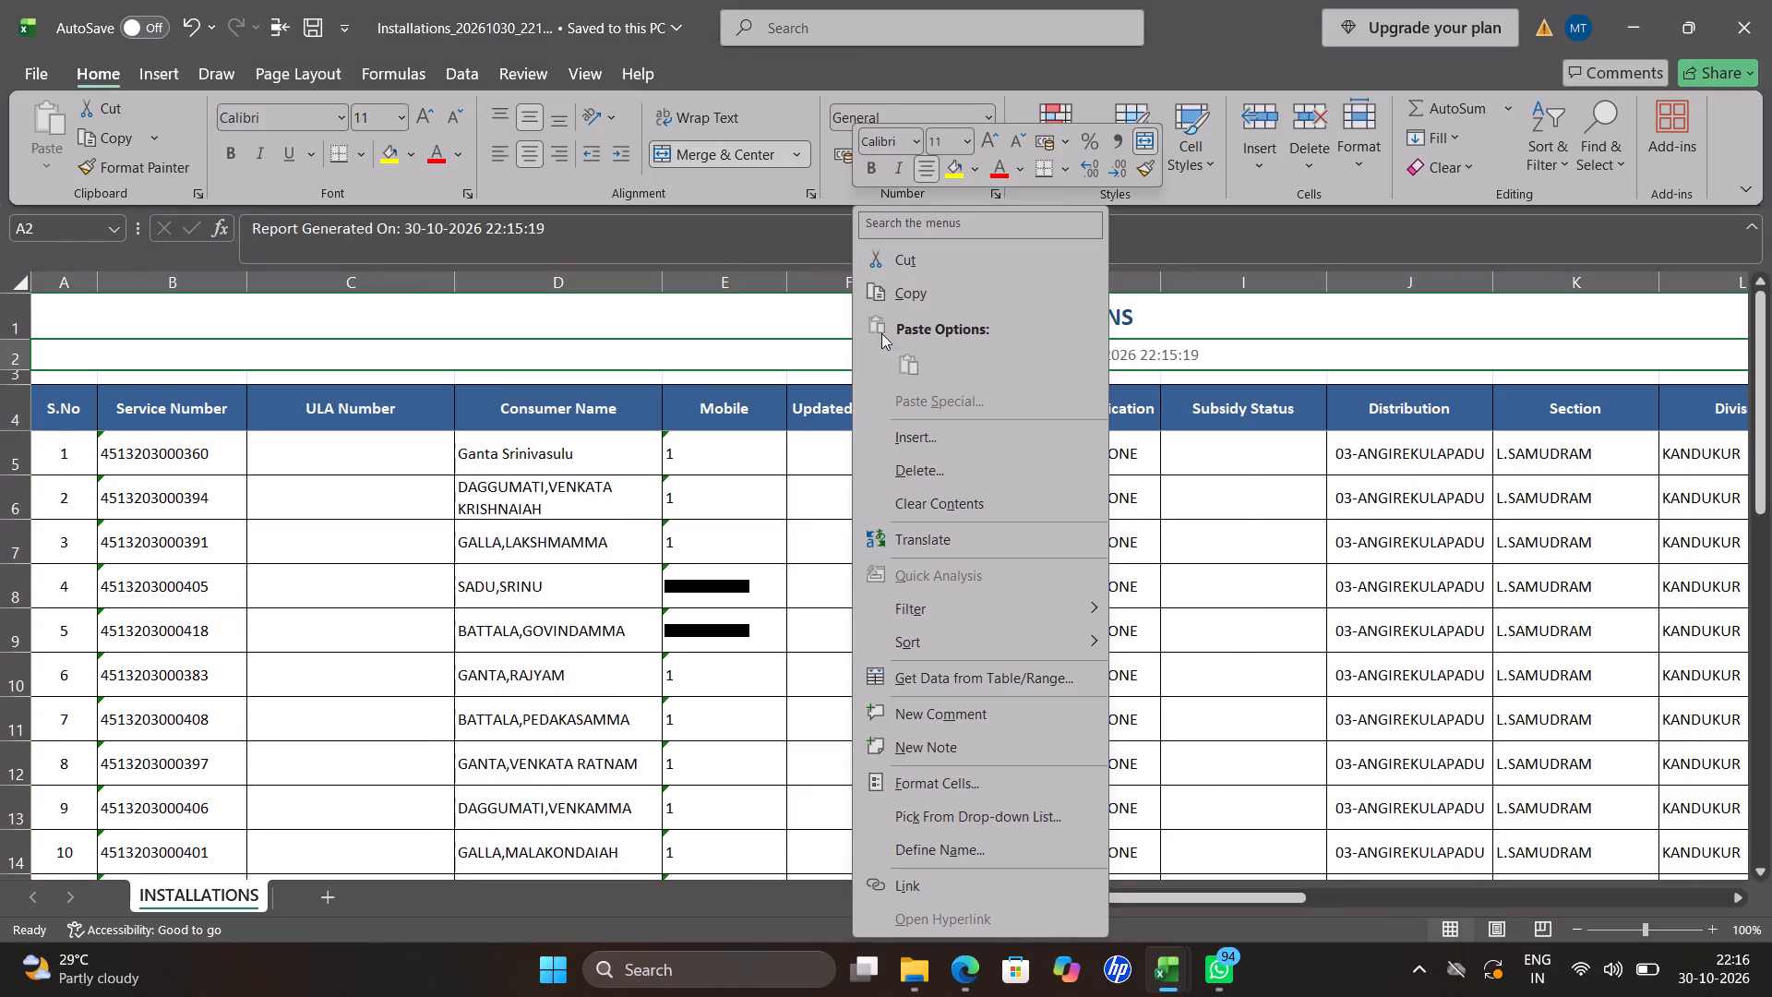
click(981, 474)
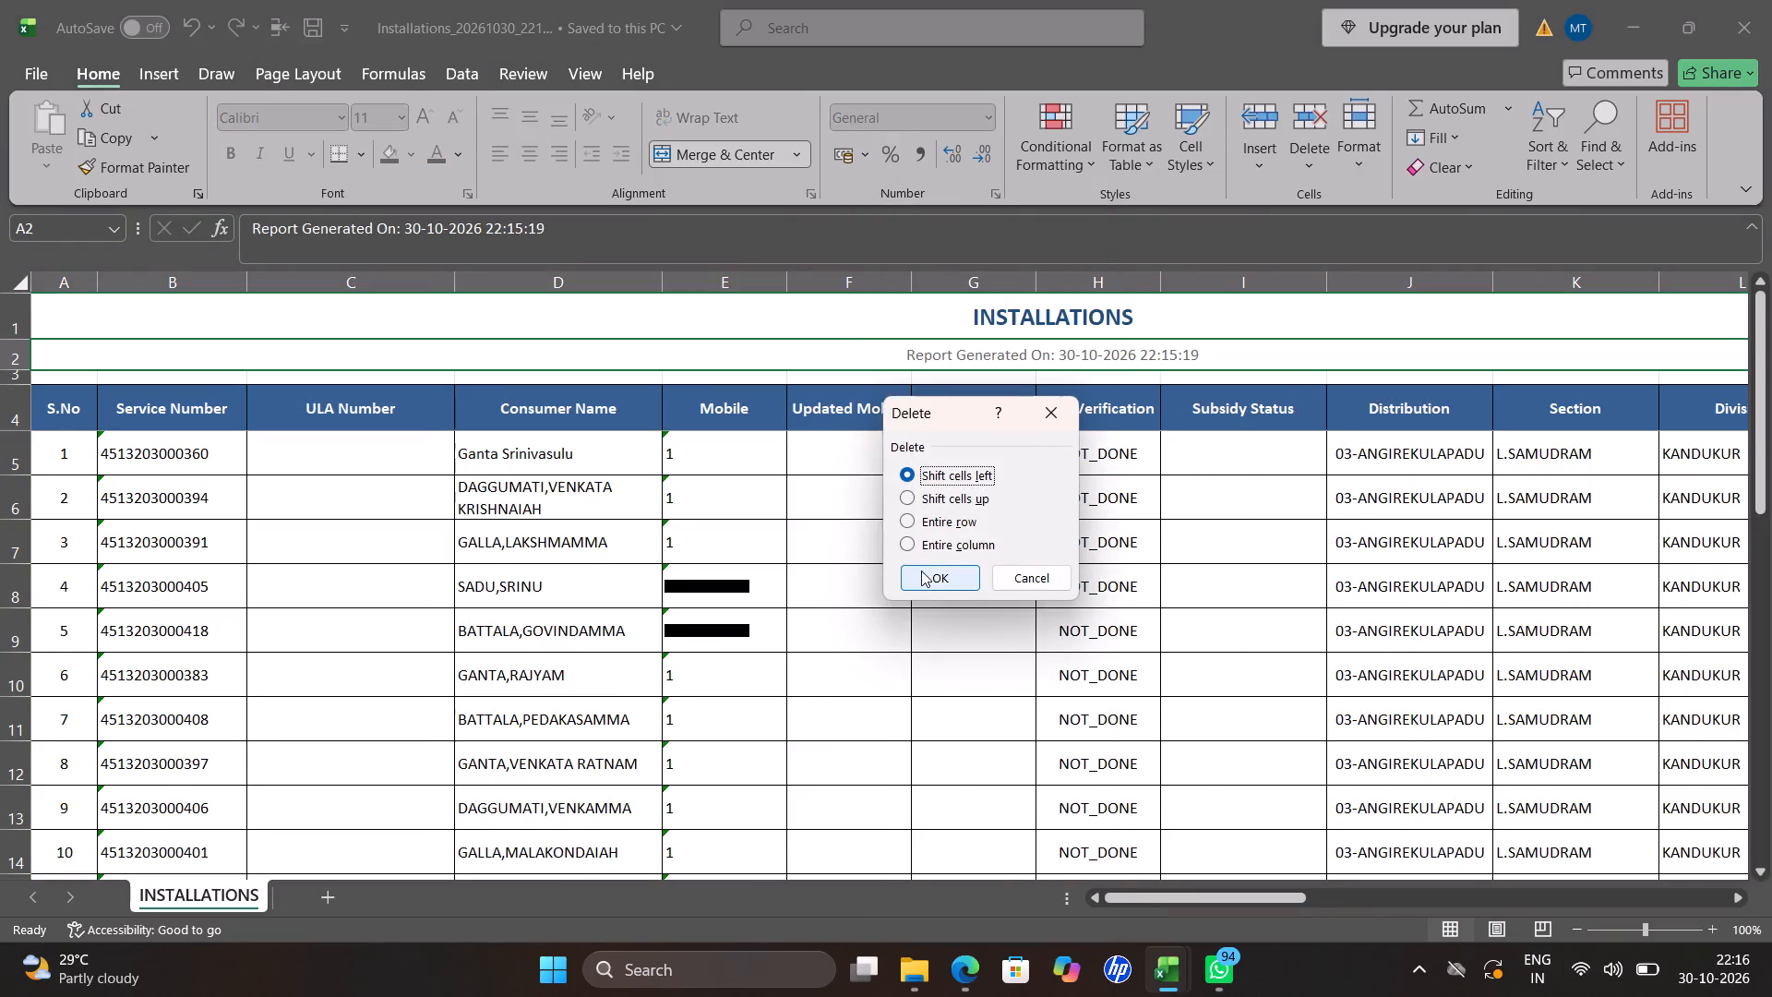
click(921, 571)
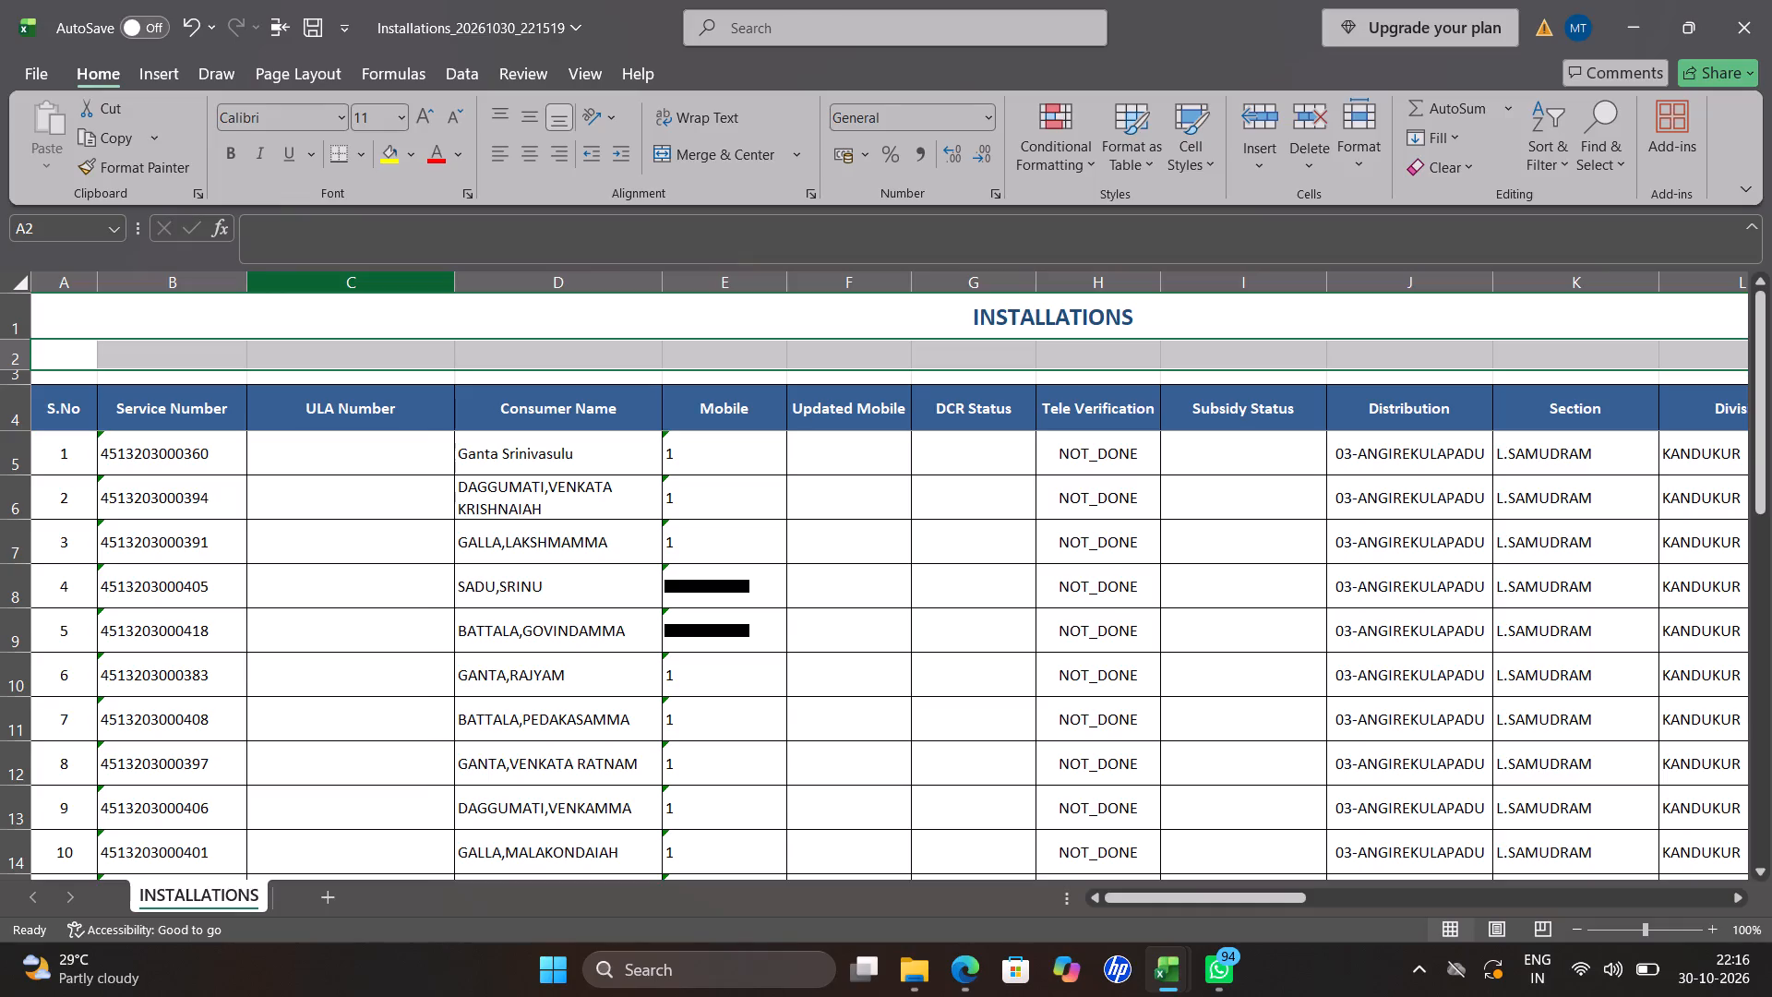
Delete the entire columns C through I, from ULA Number to Subsidy Status.
drag(337, 287, 881, 314)
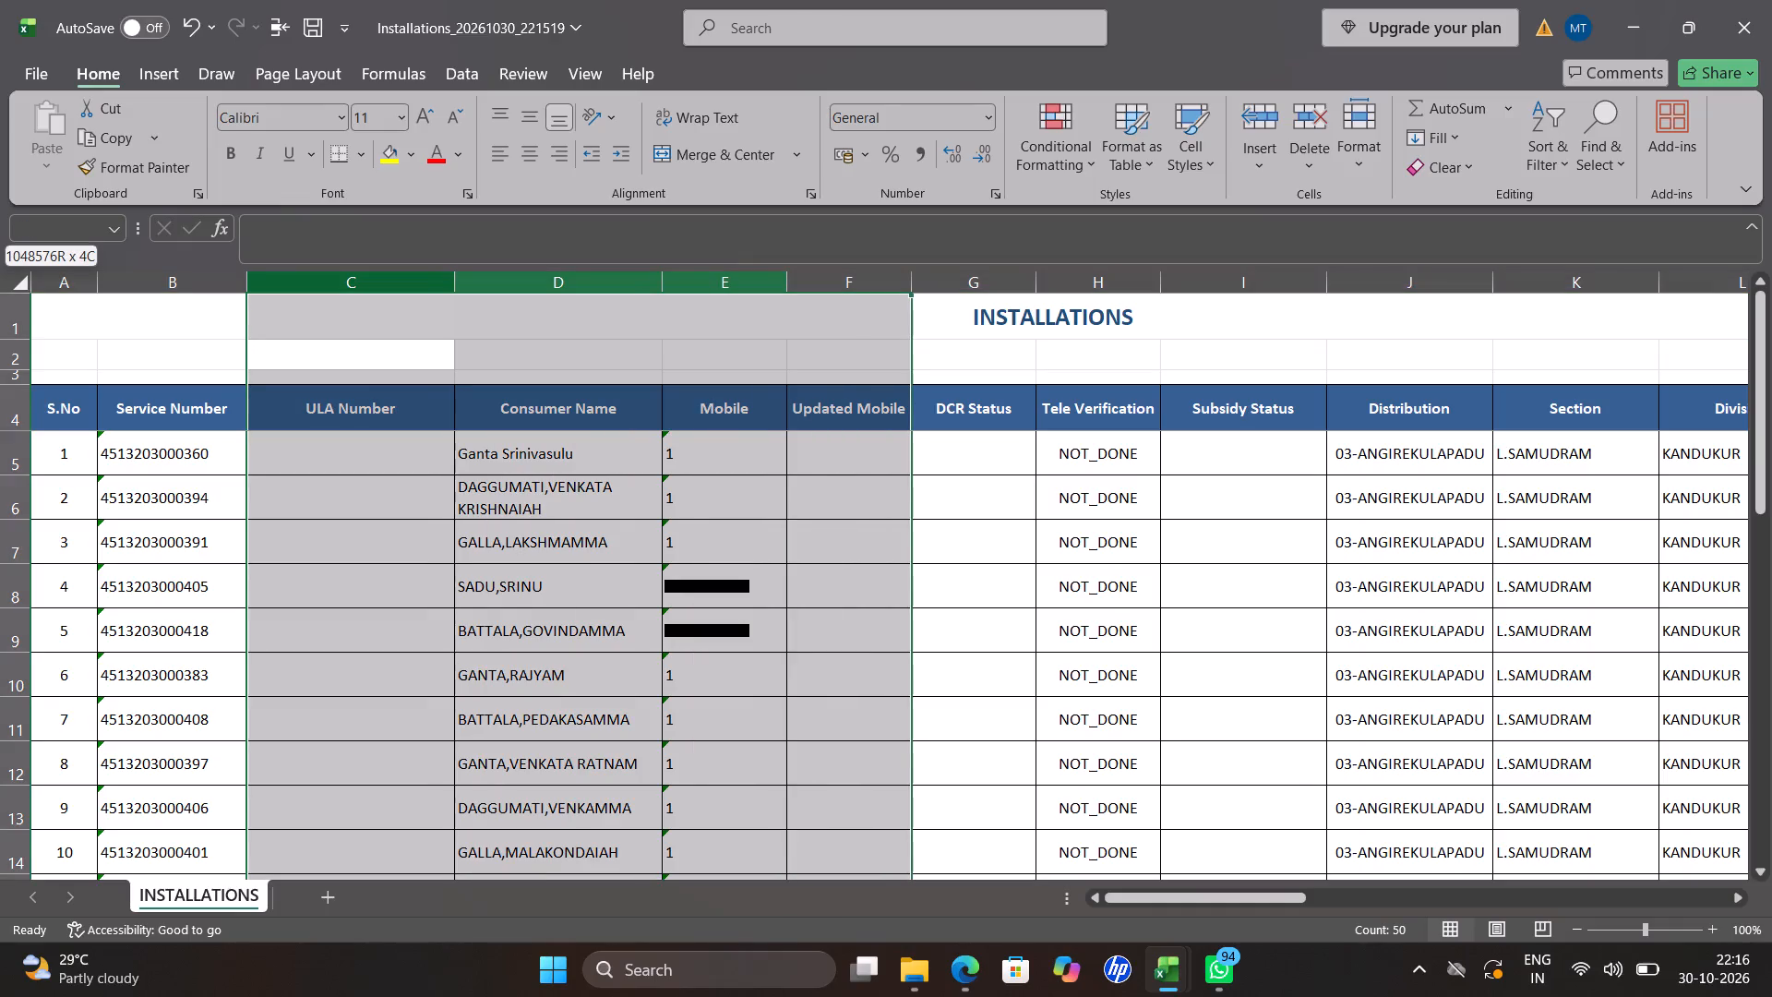
drag(881, 314, 1111, 307)
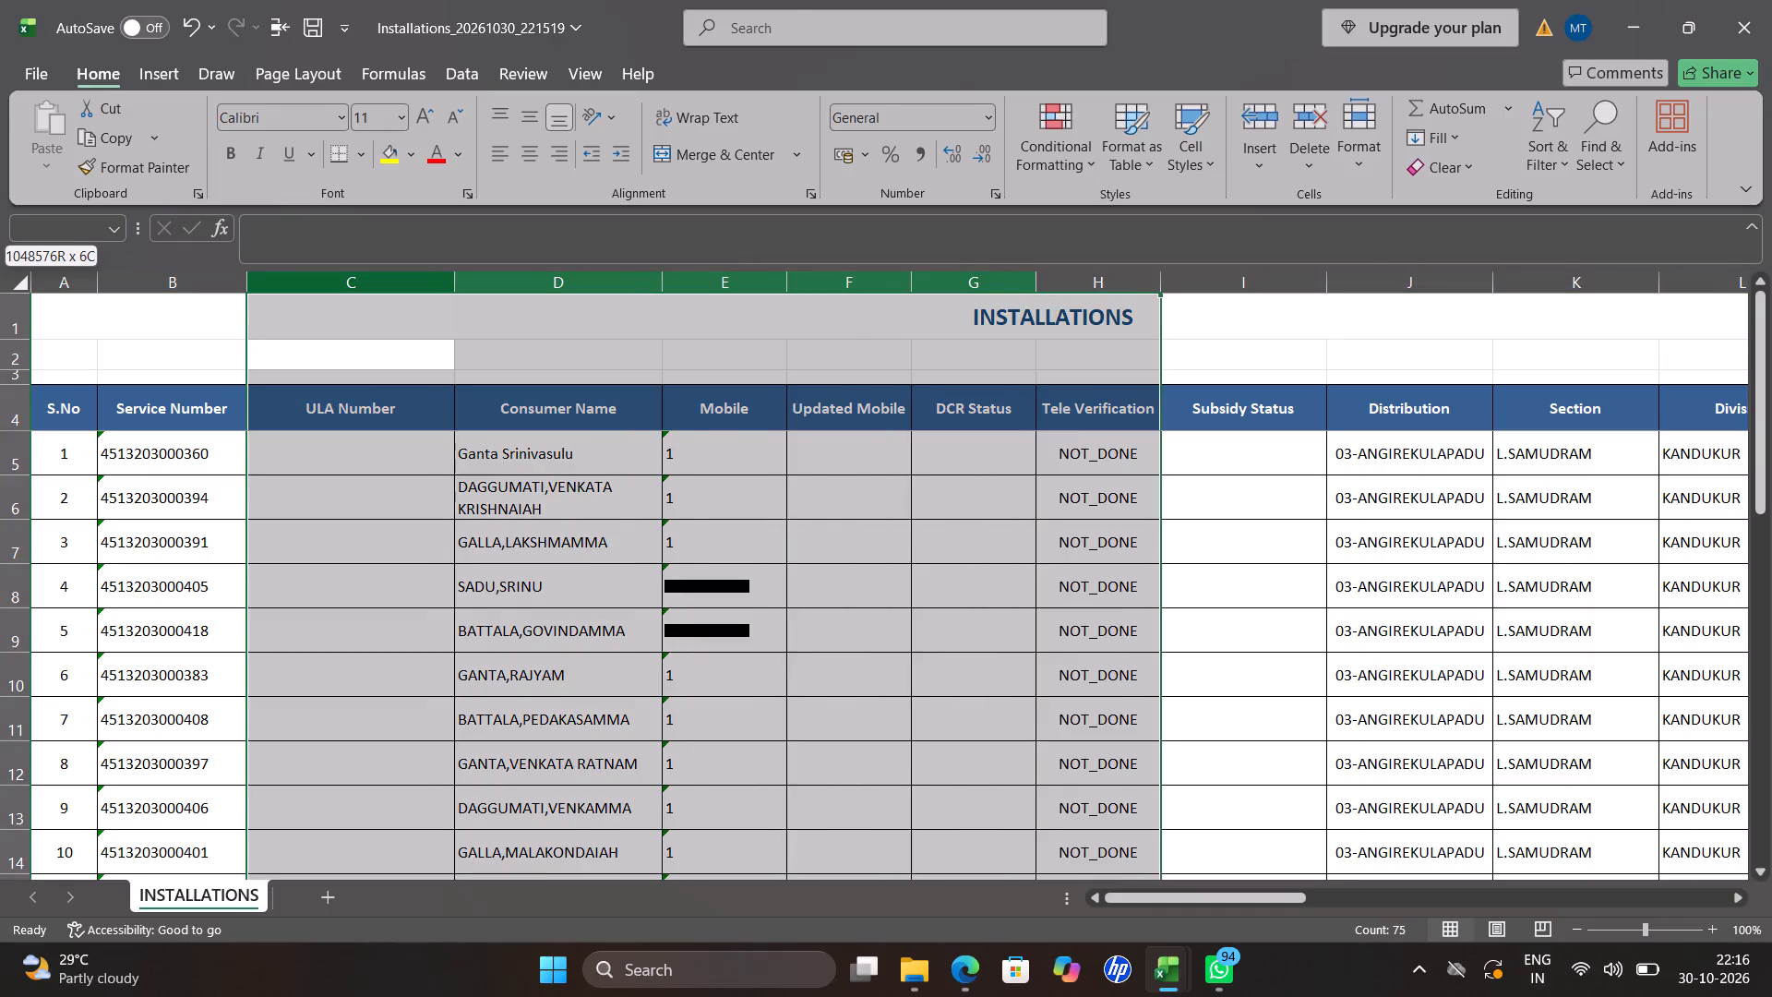
drag(1111, 307, 1227, 321)
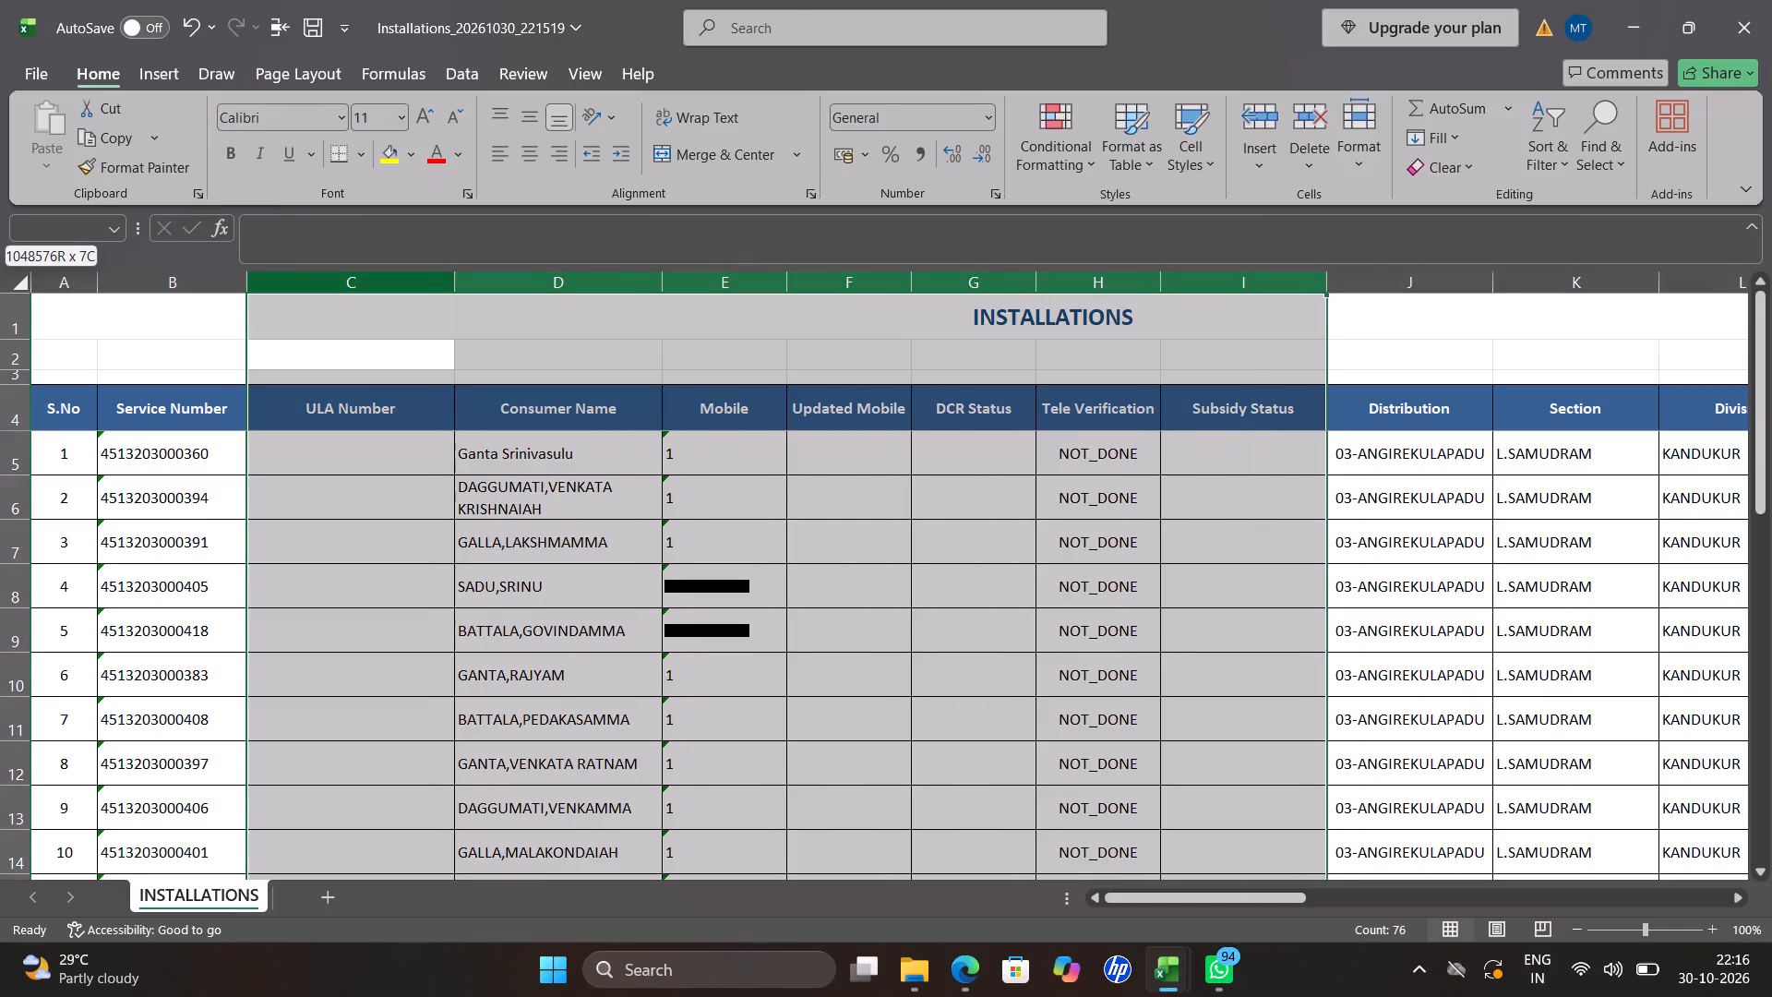
drag(1227, 321, 1272, 318)
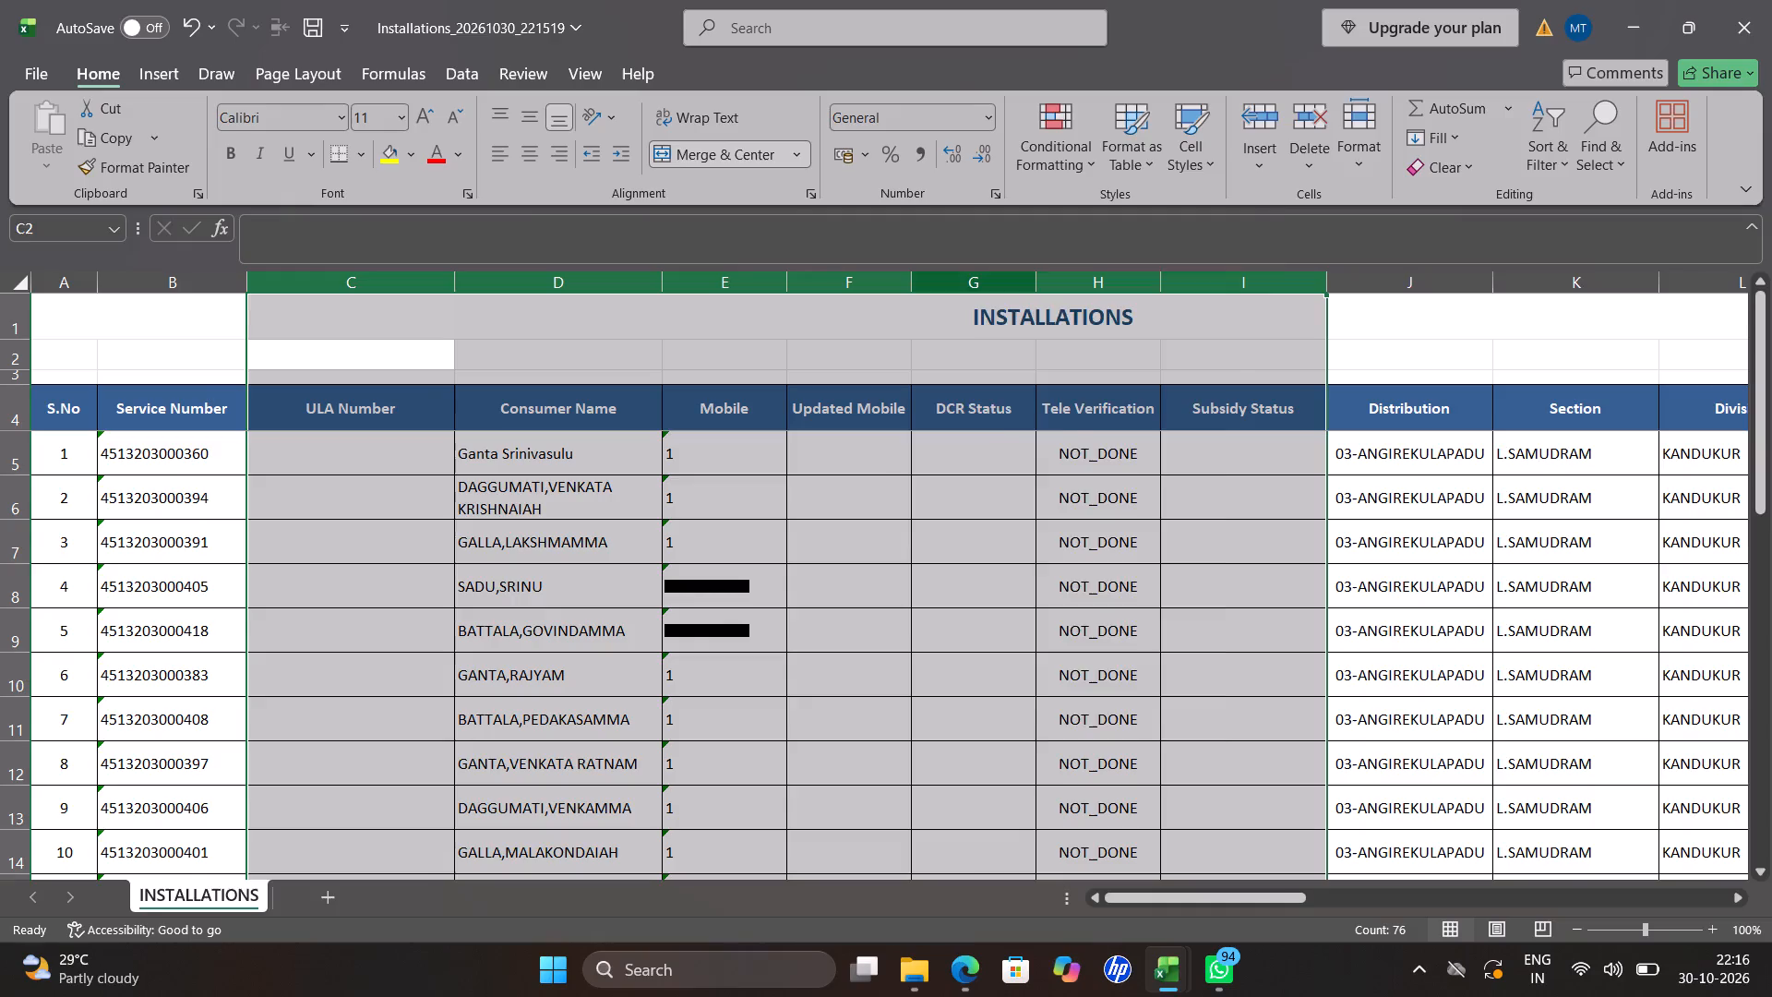
right_click(965, 289)
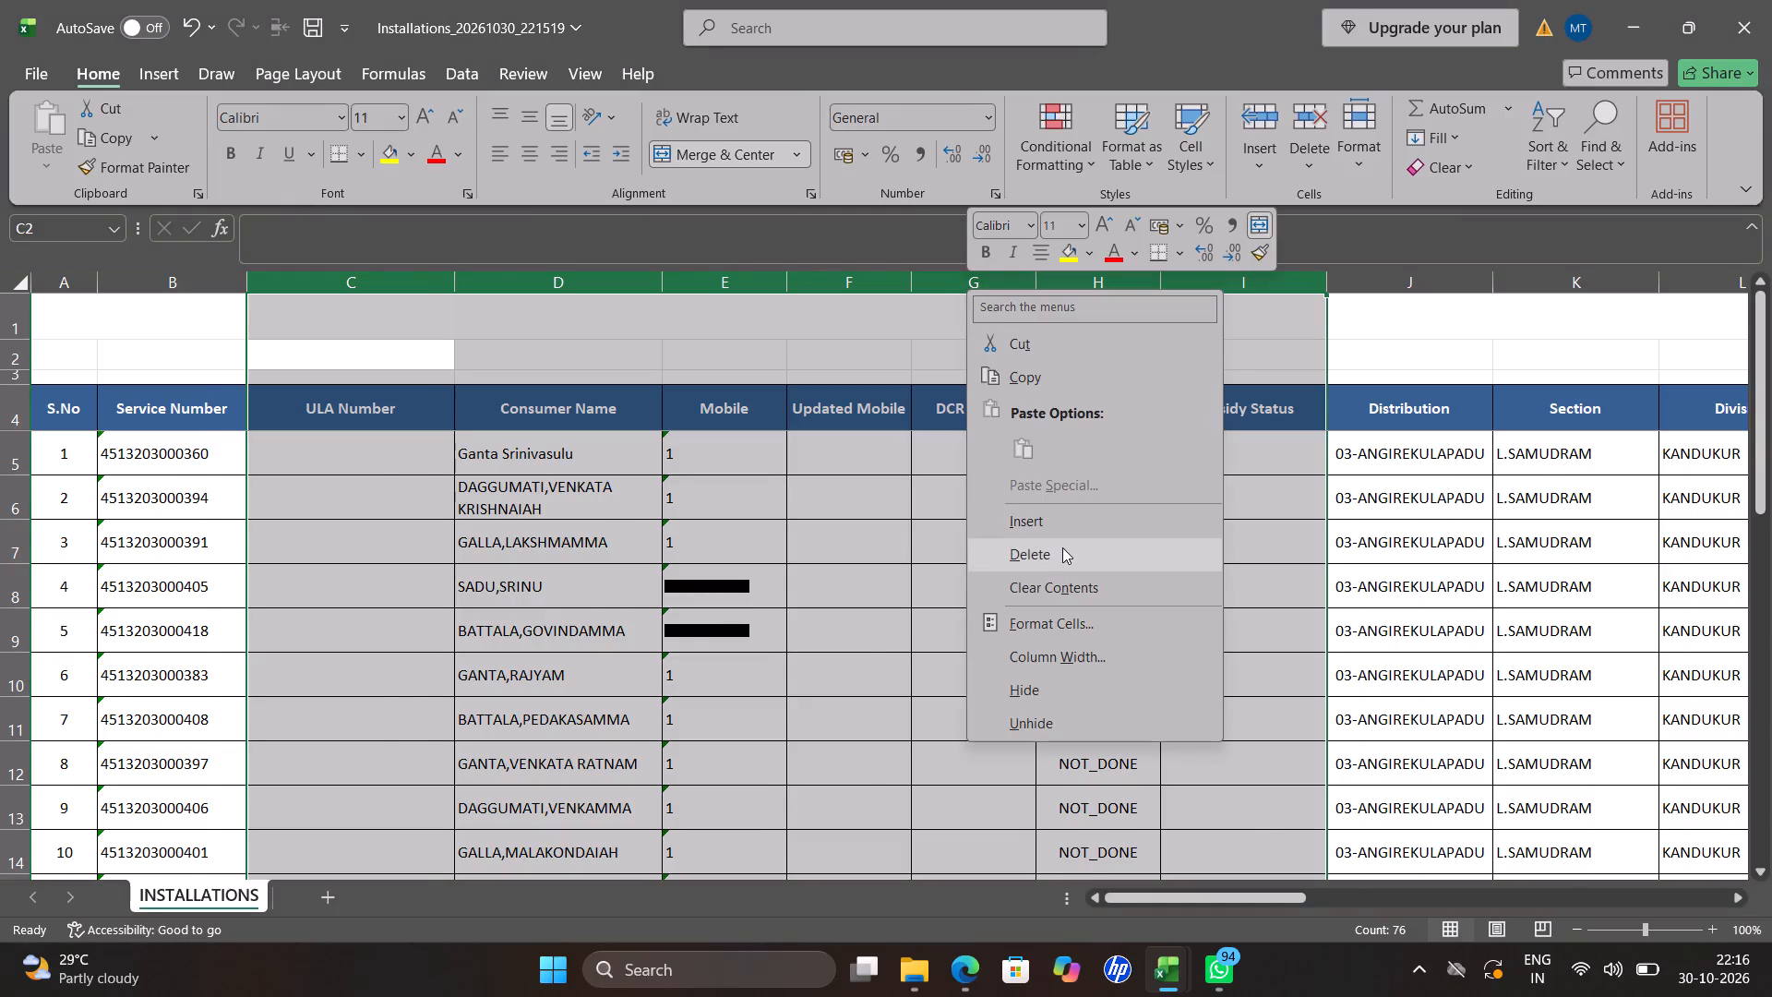
click(1062, 547)
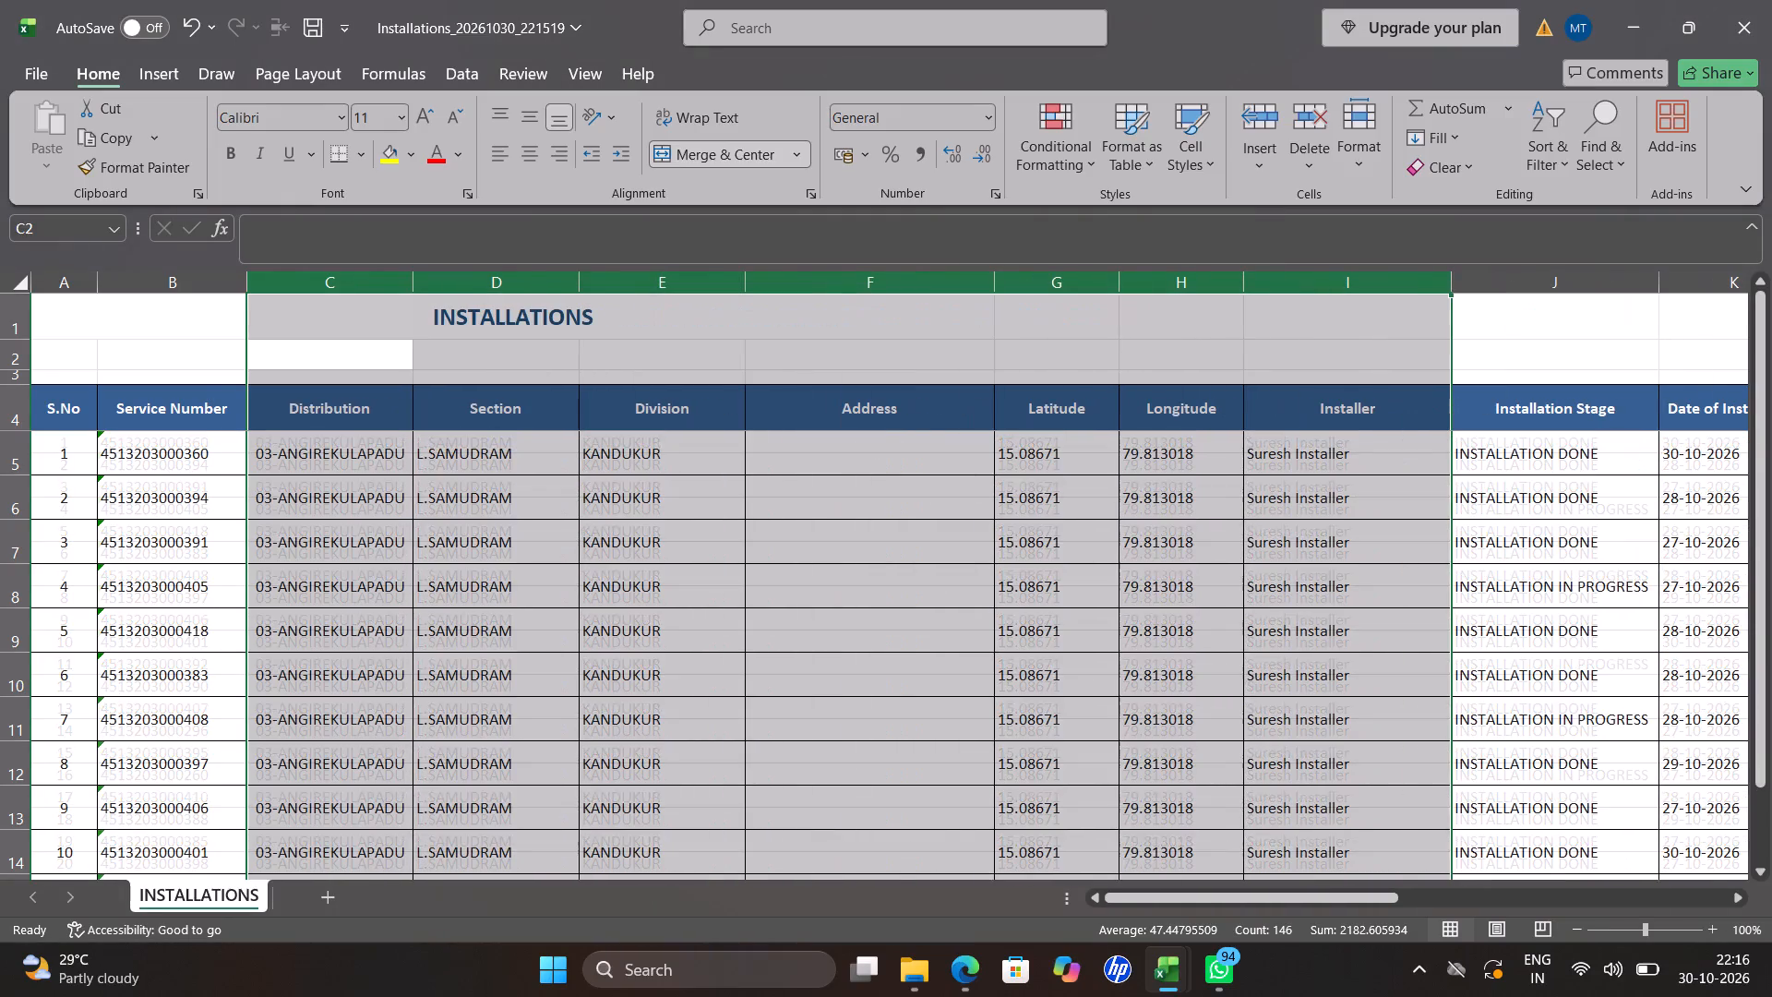
Delete the entire Address column from the installations sheet.
click(805, 391)
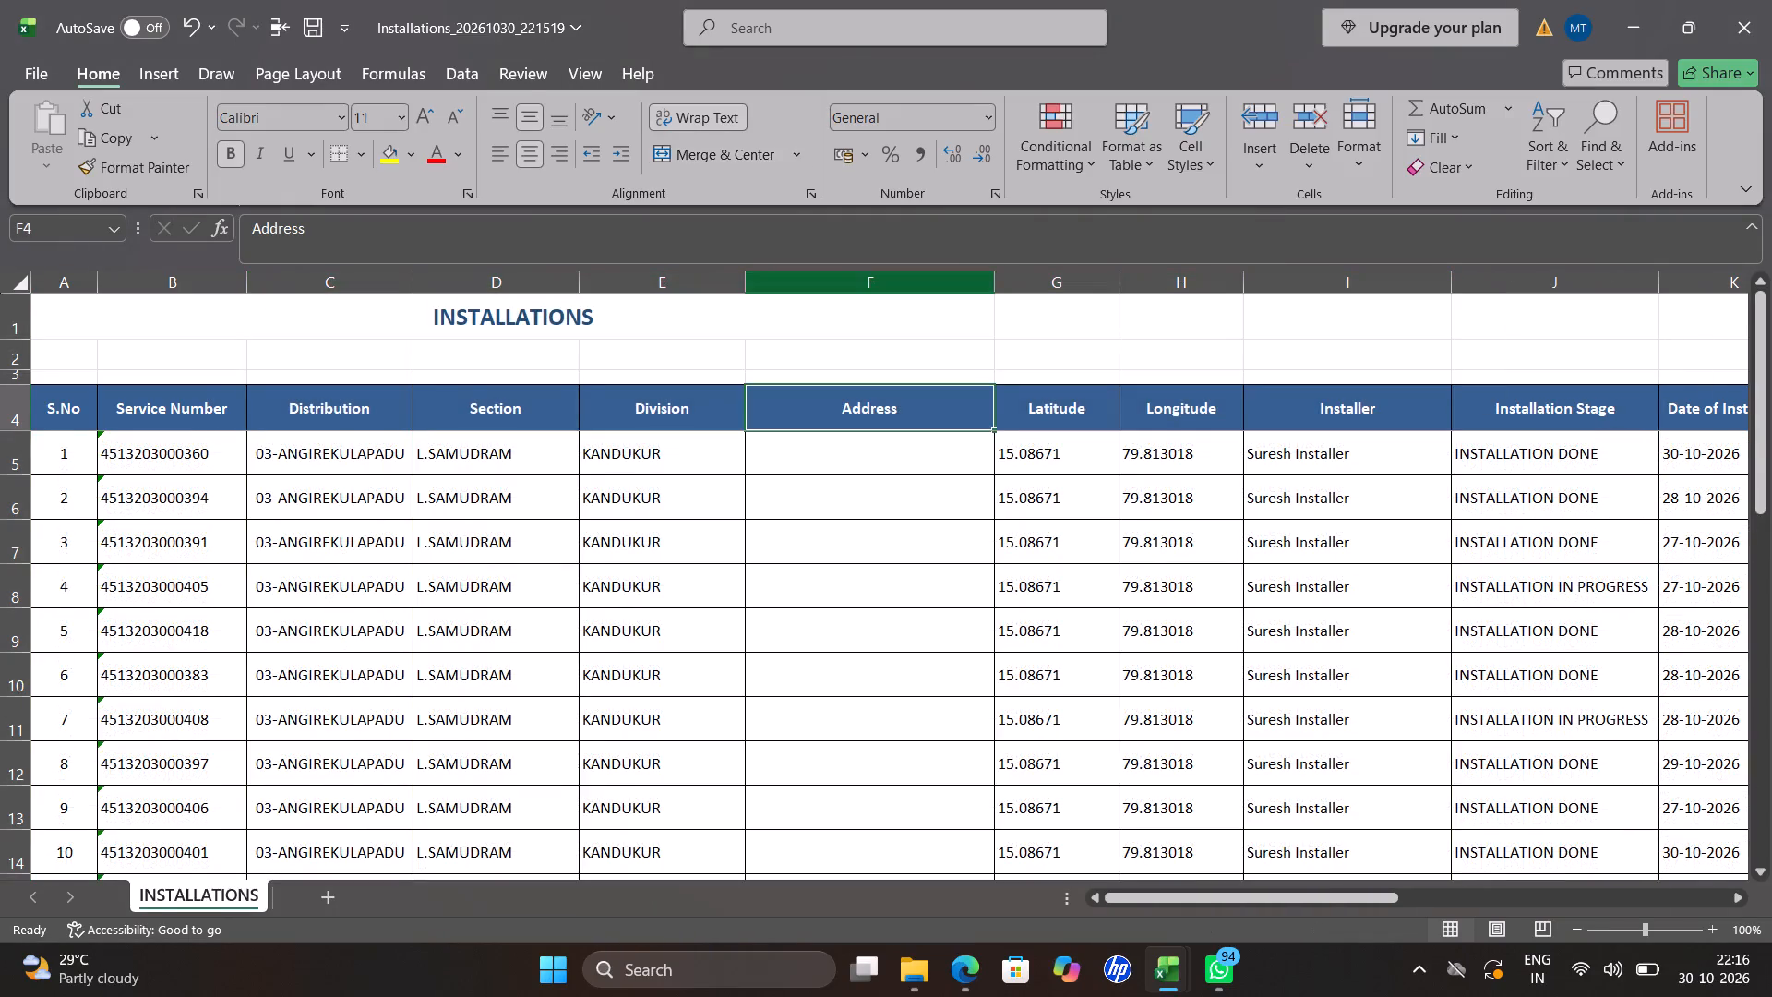
click(843, 290)
right_click(843, 290)
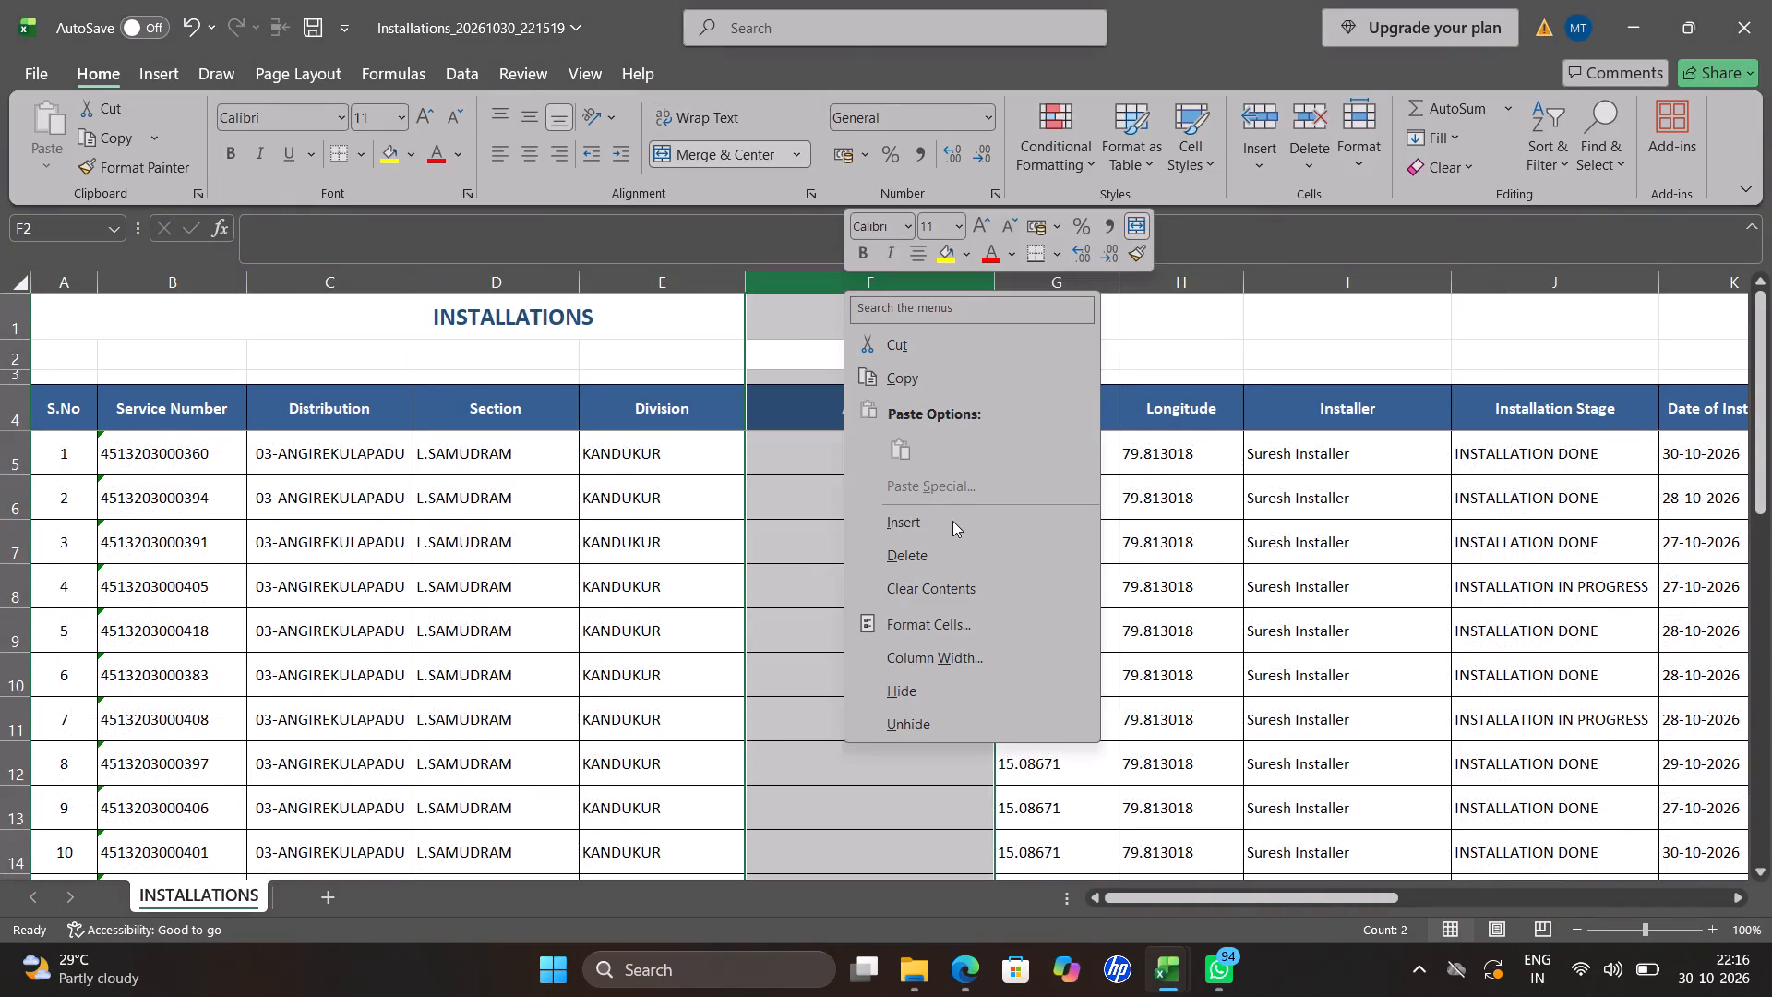
click(938, 552)
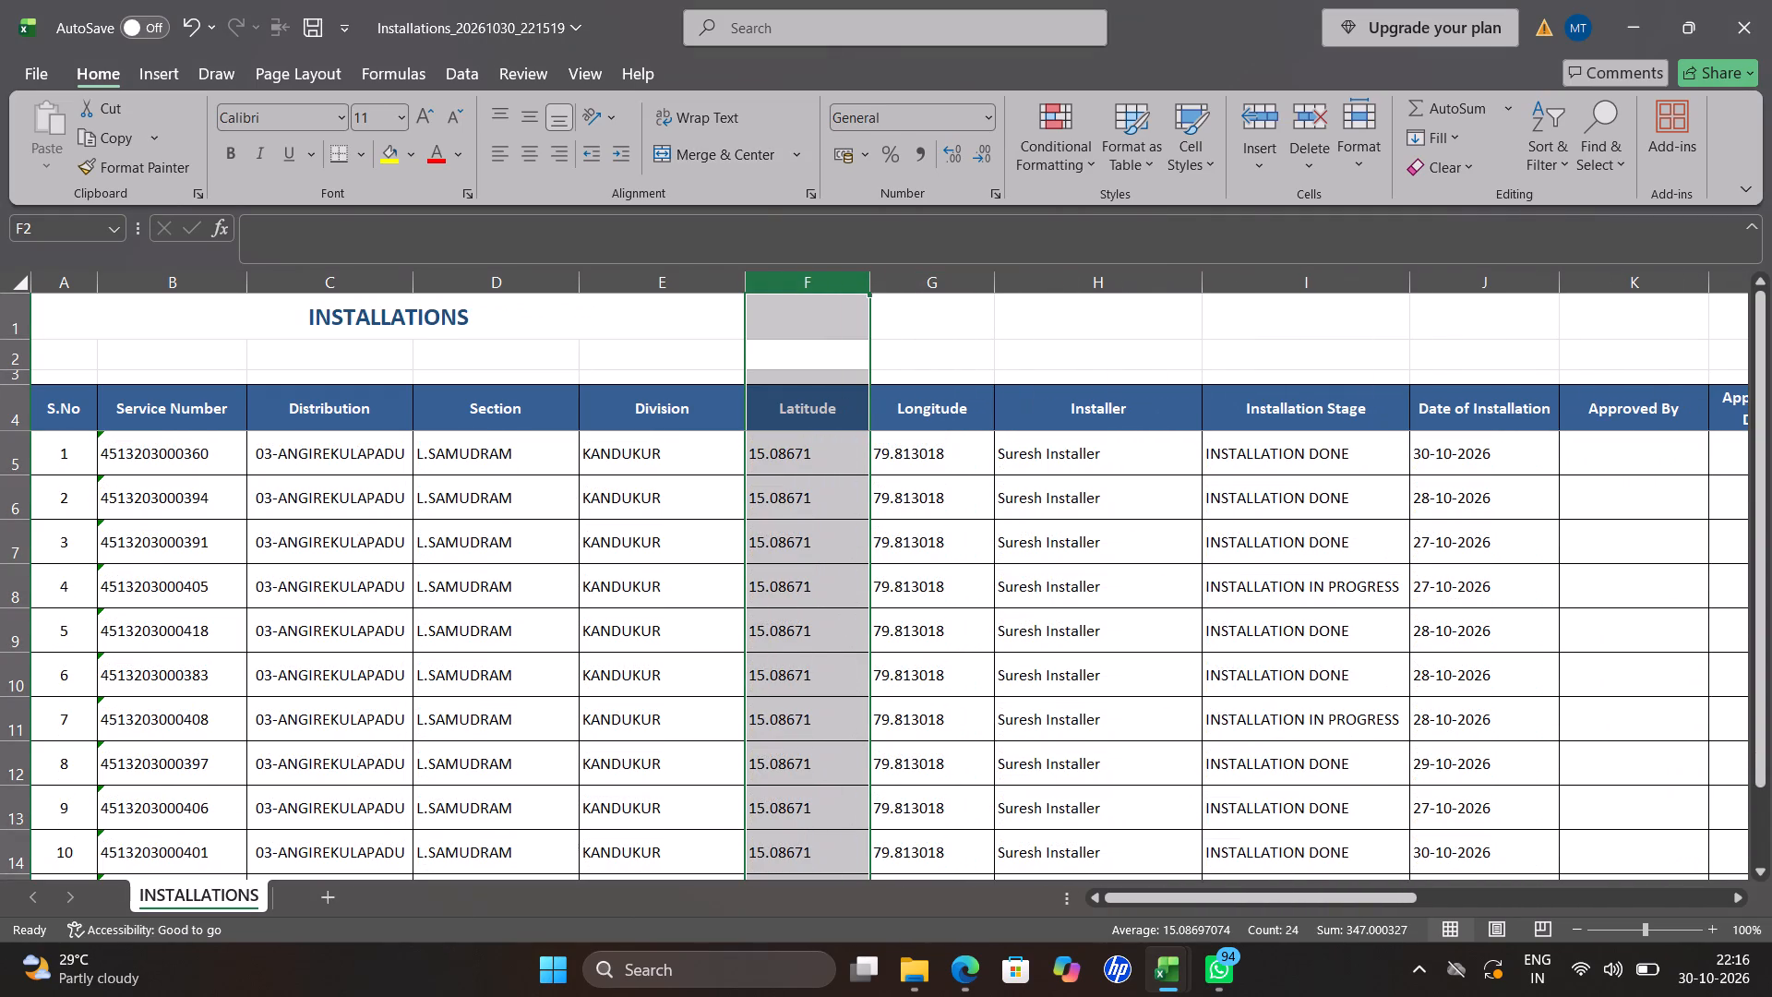
Delete the Latitude, Longitude and Installer columns from the installations sheet.
drag(776, 281, 950, 270)
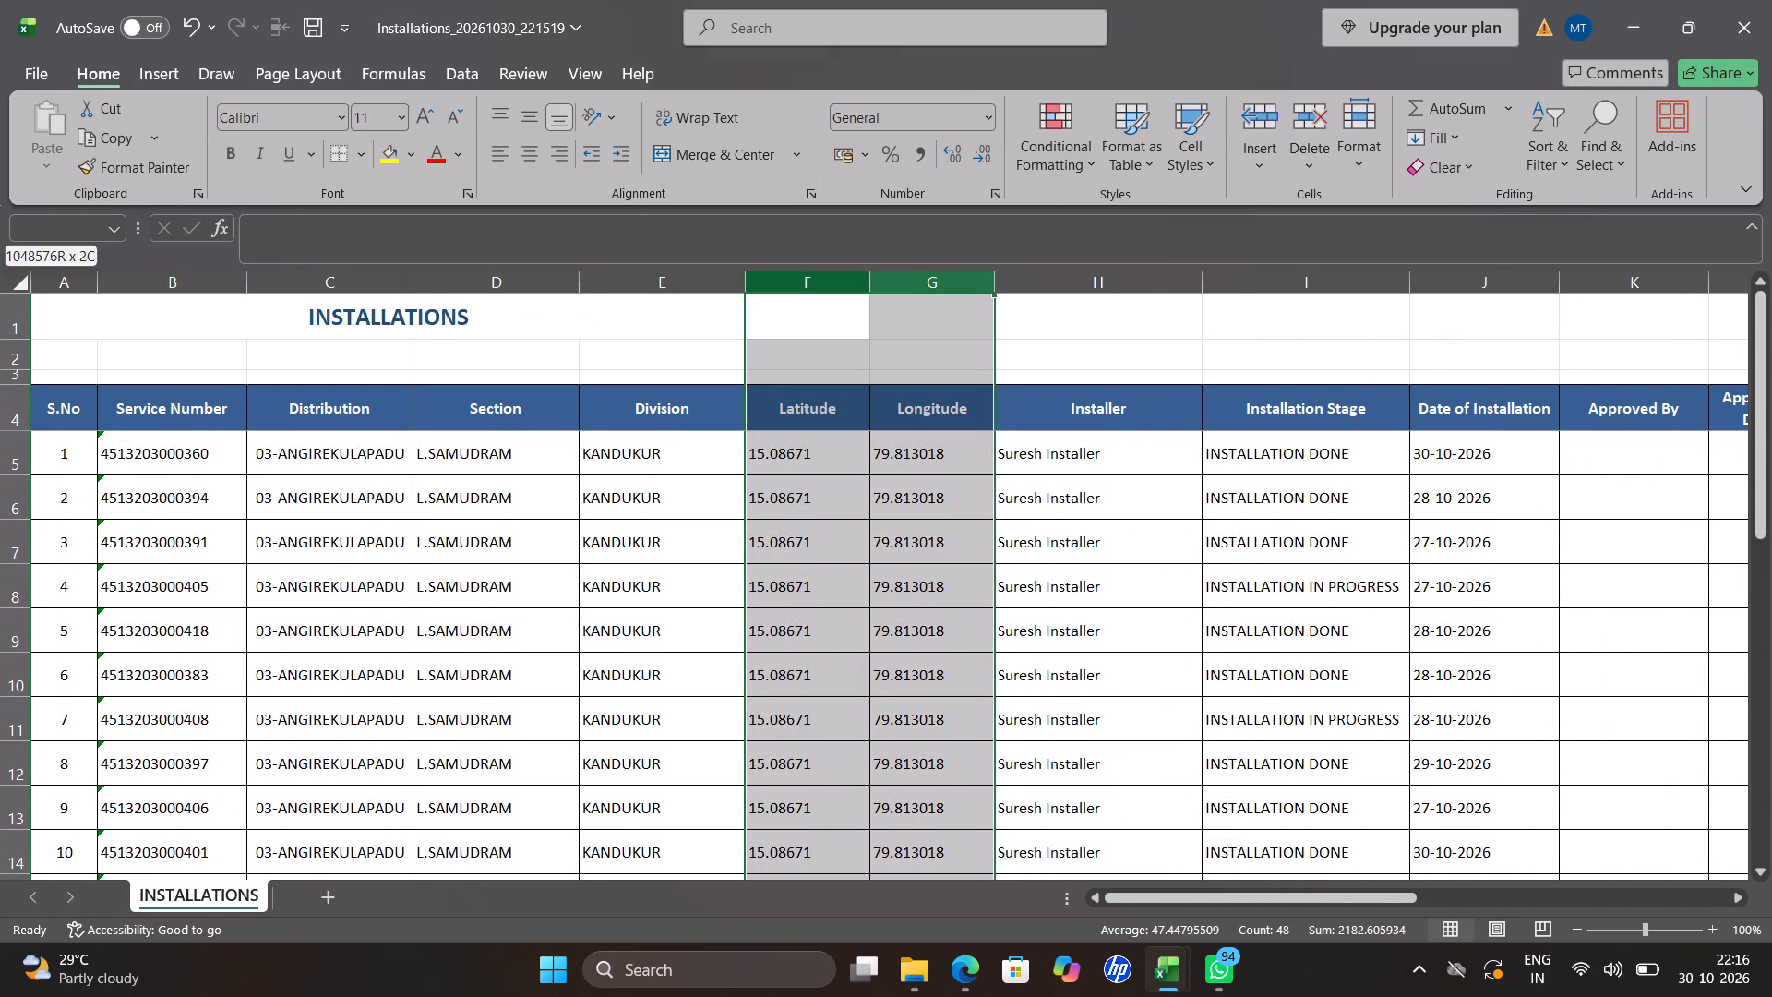
drag(950, 270, 1044, 268)
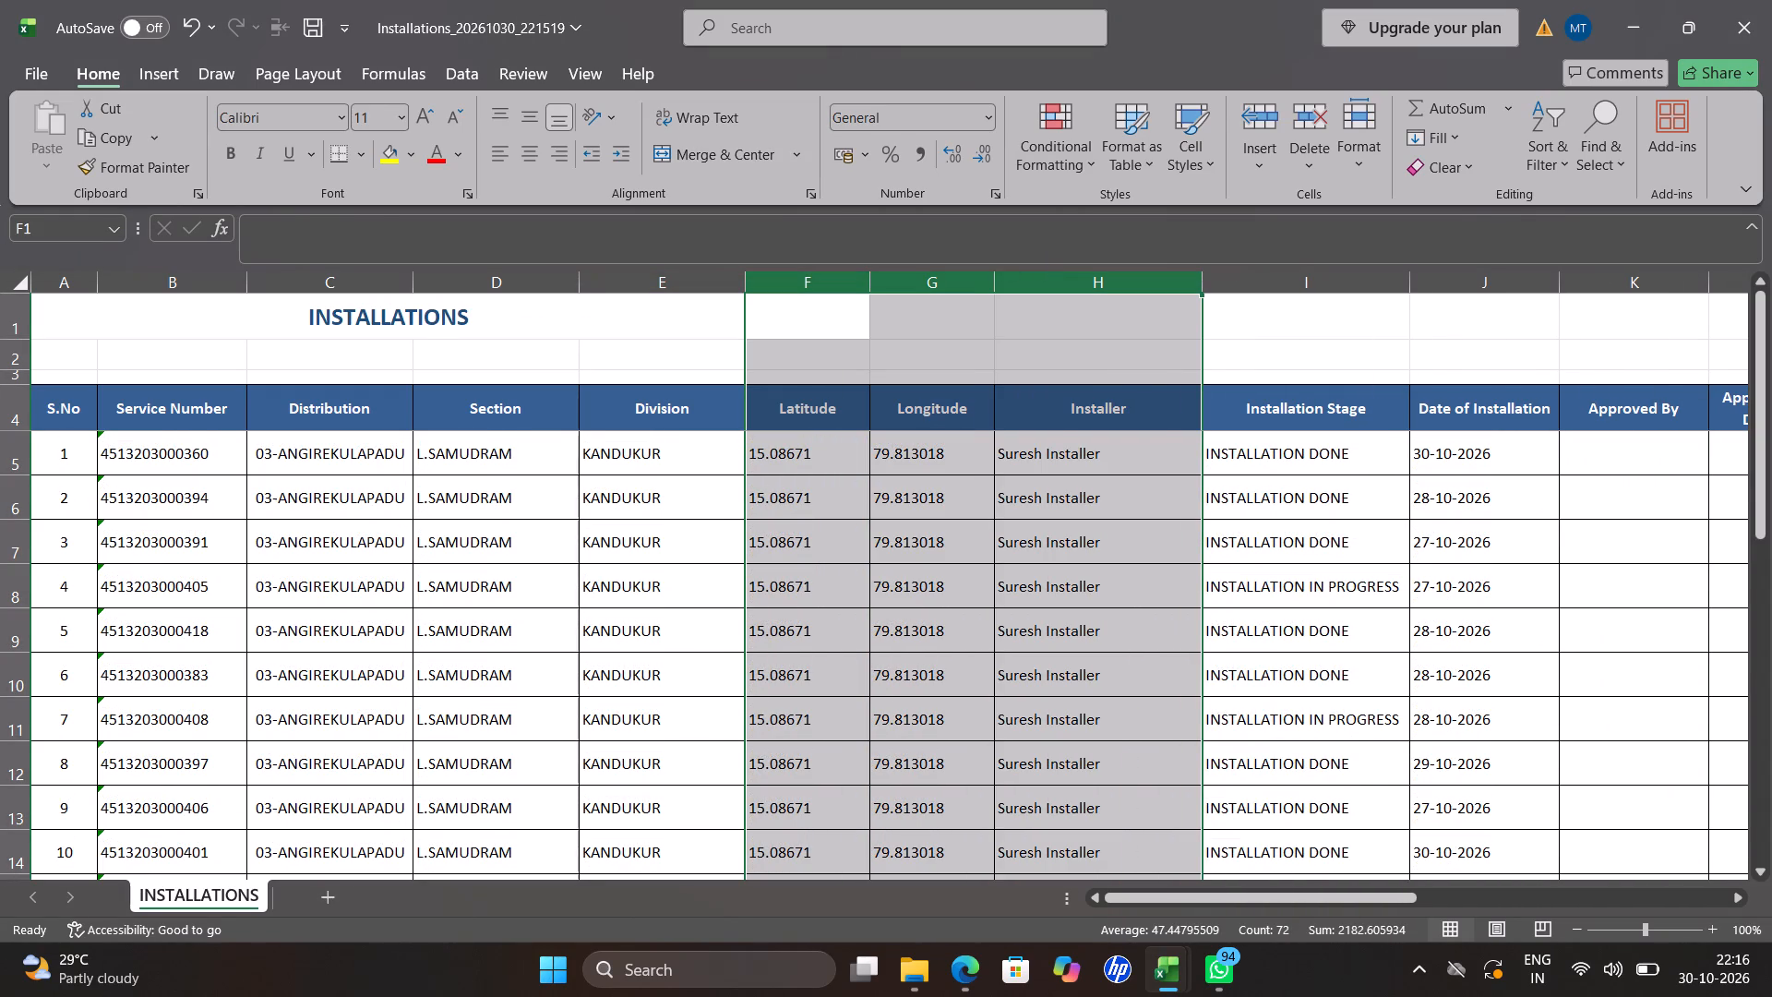
right_click(989, 271)
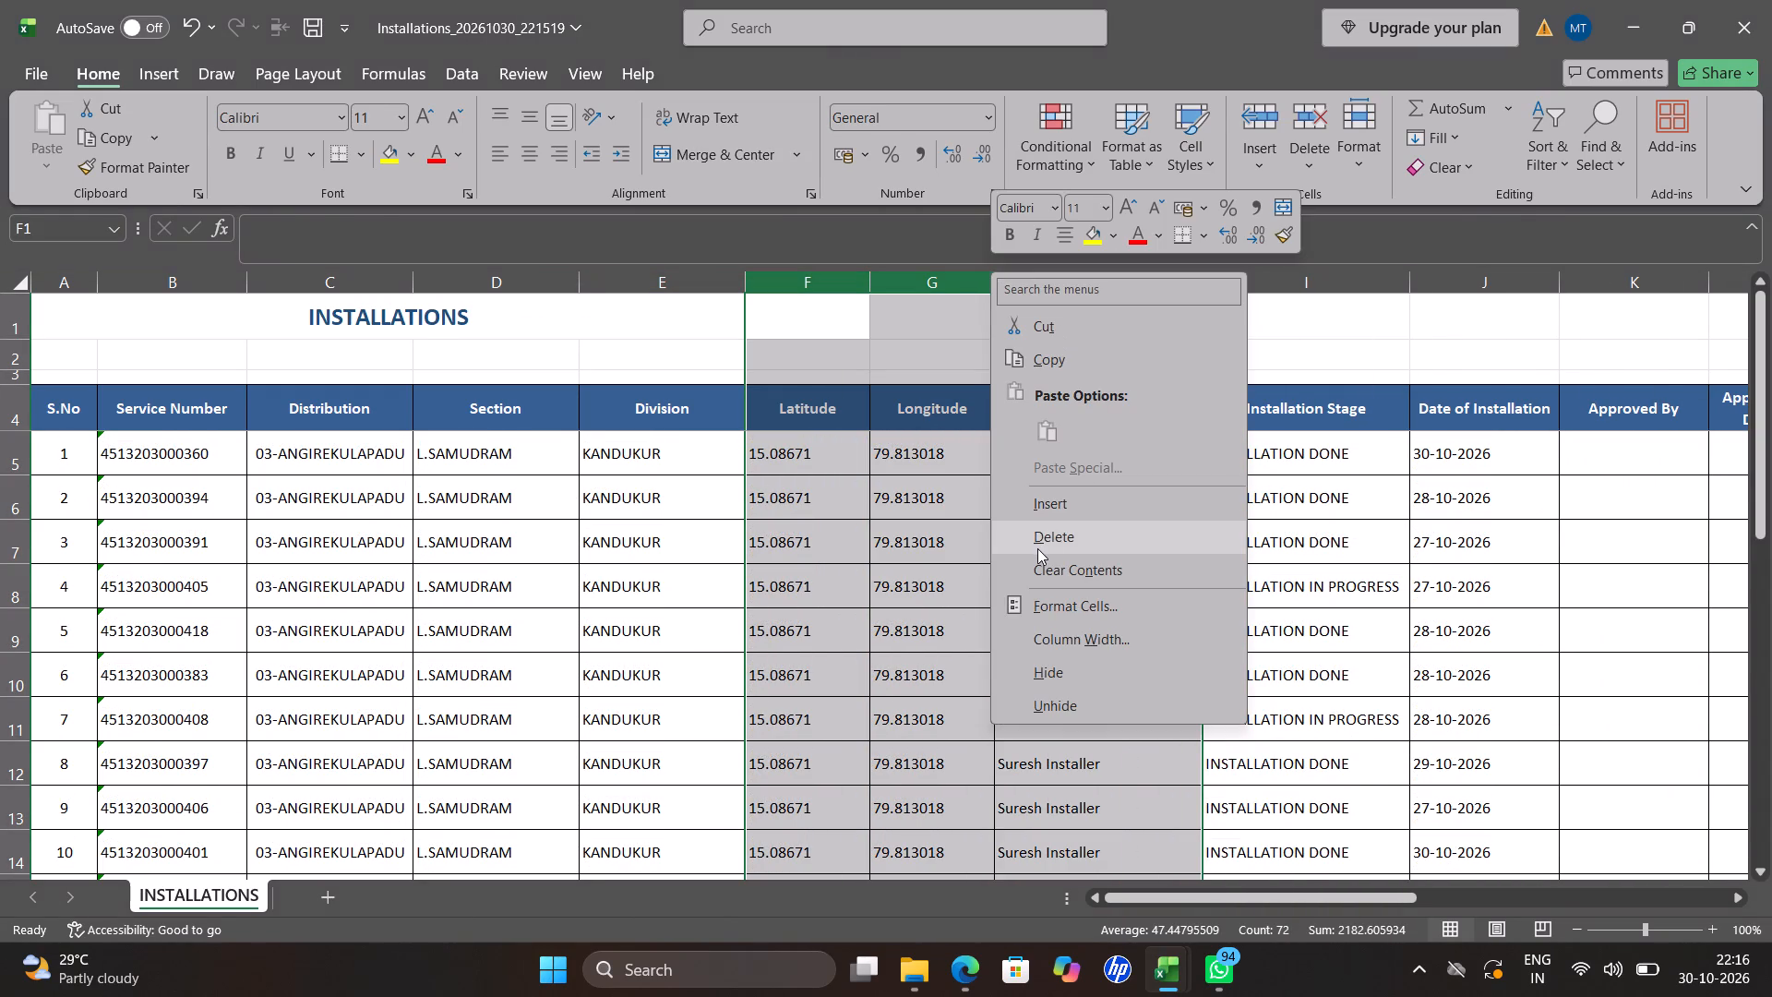
click(1037, 548)
click(1073, 353)
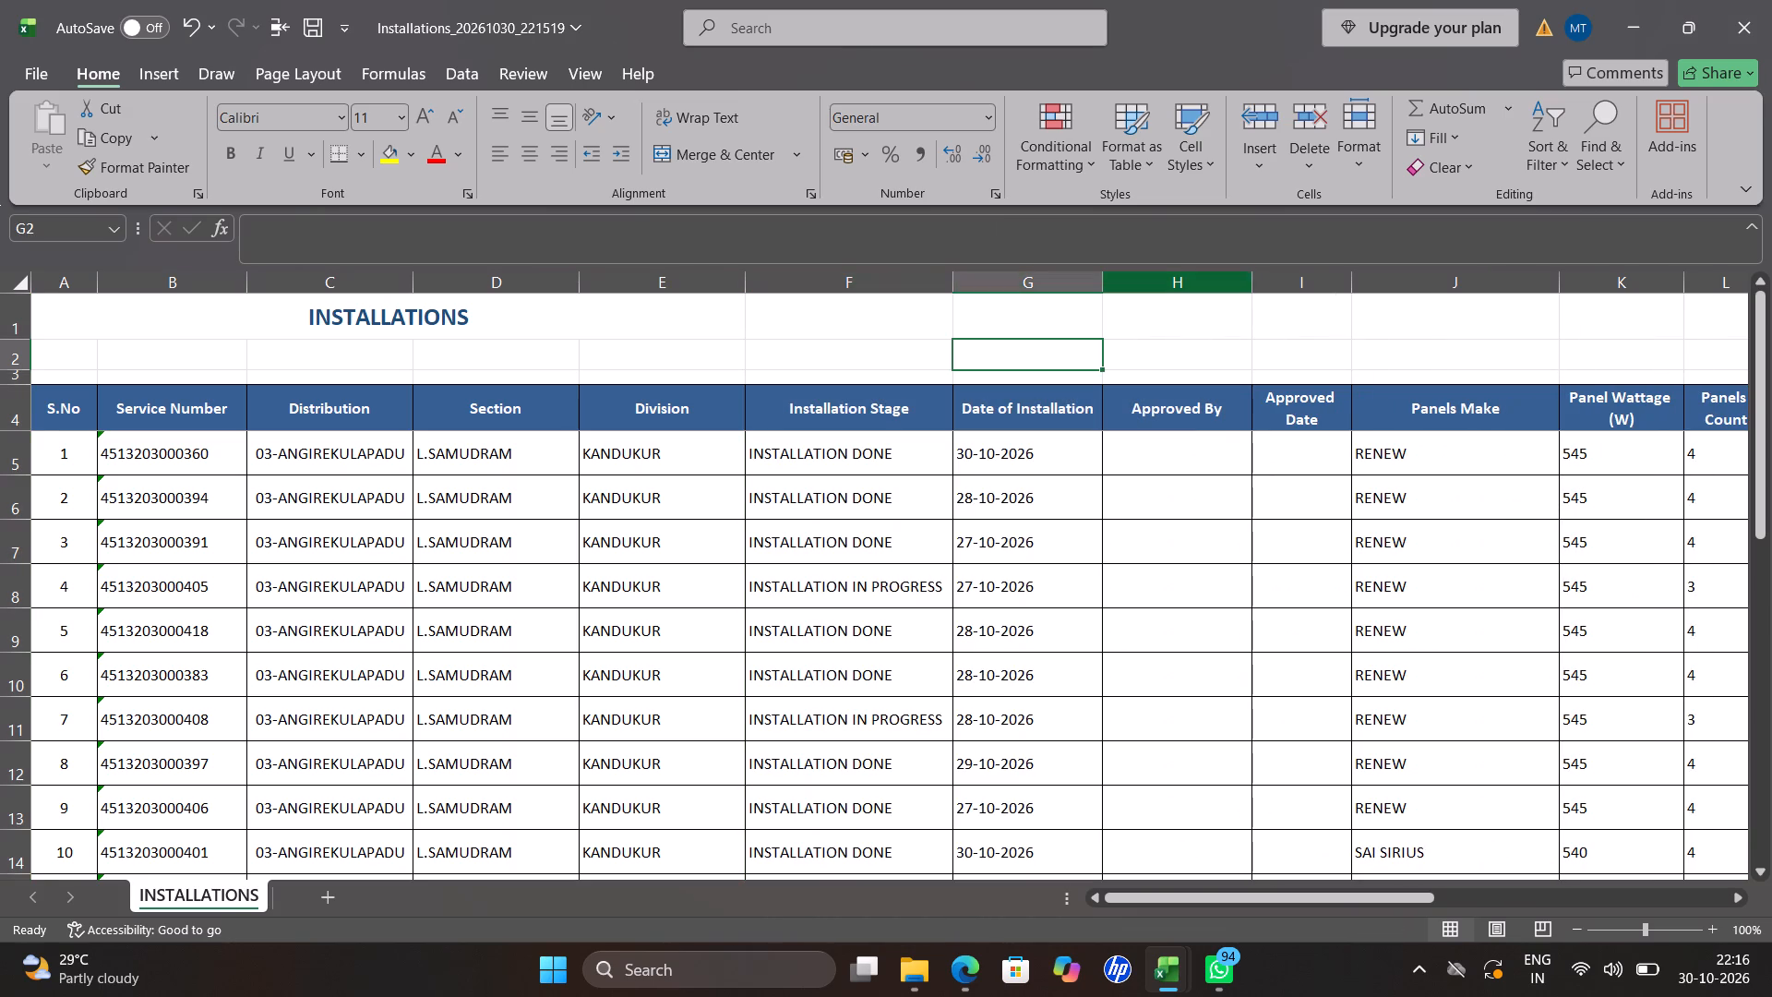
Delete the entire columns G through W, from Date of Installation to SCAT.
drag(1073, 284, 1204, 276)
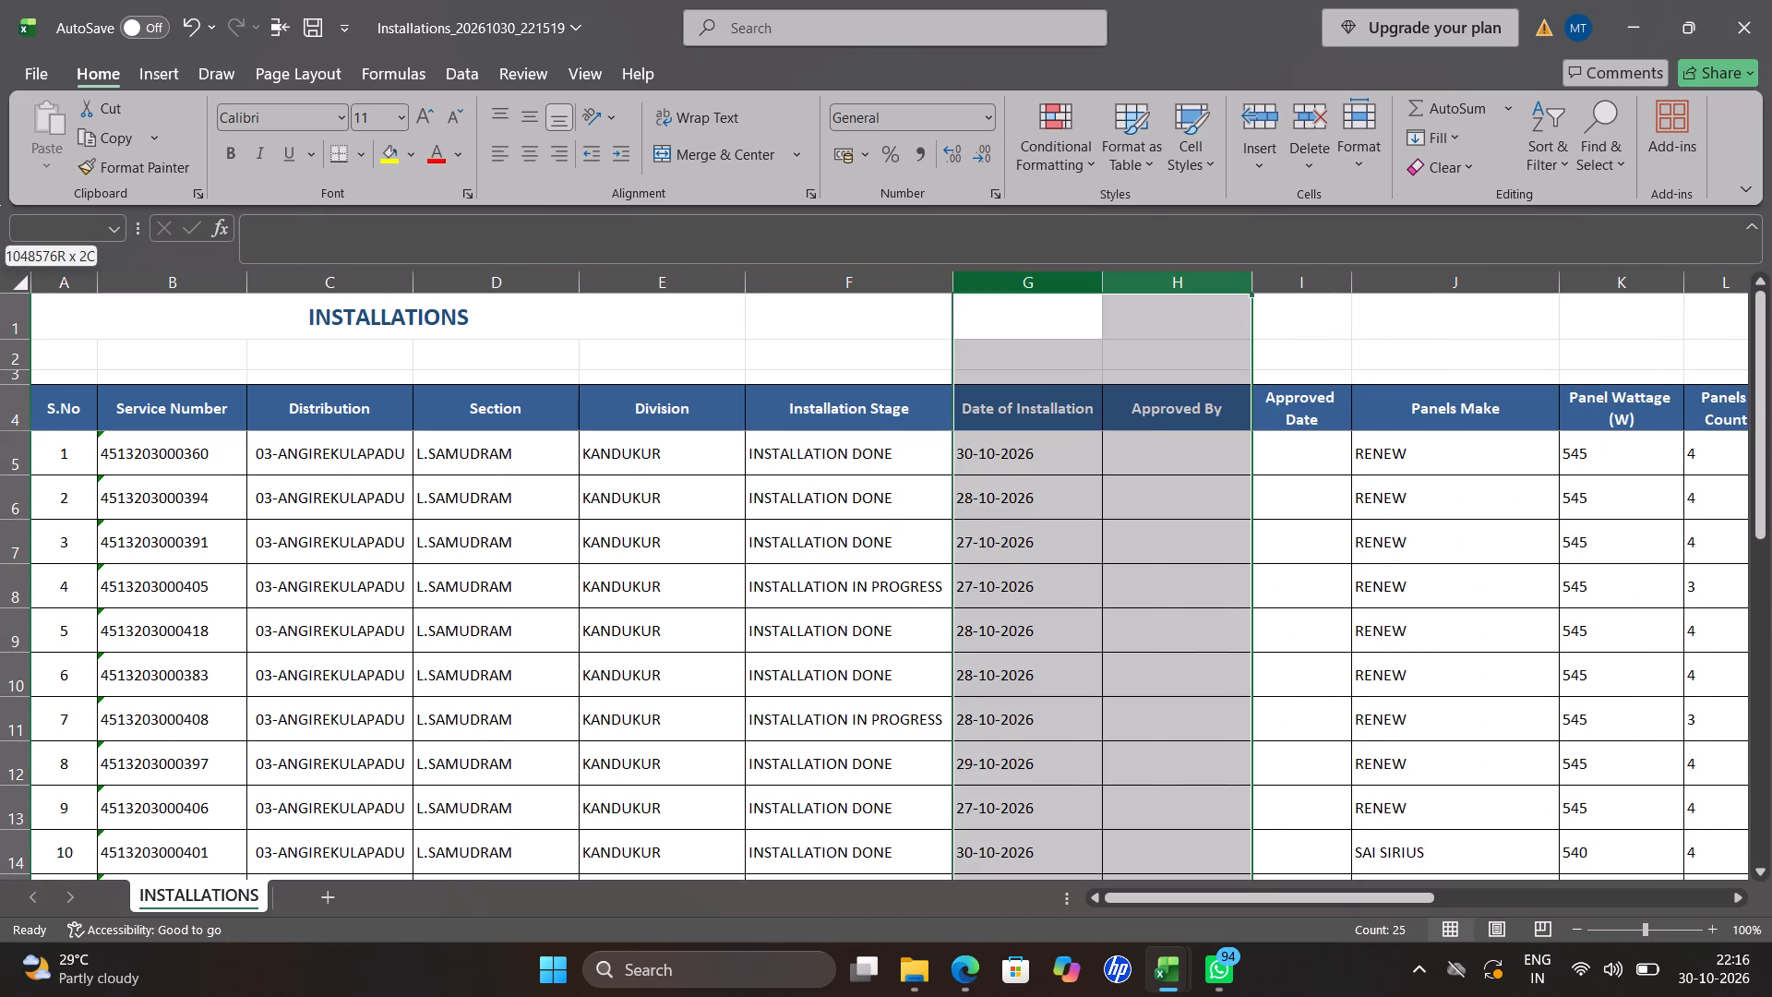
drag(1204, 276, 1585, 256)
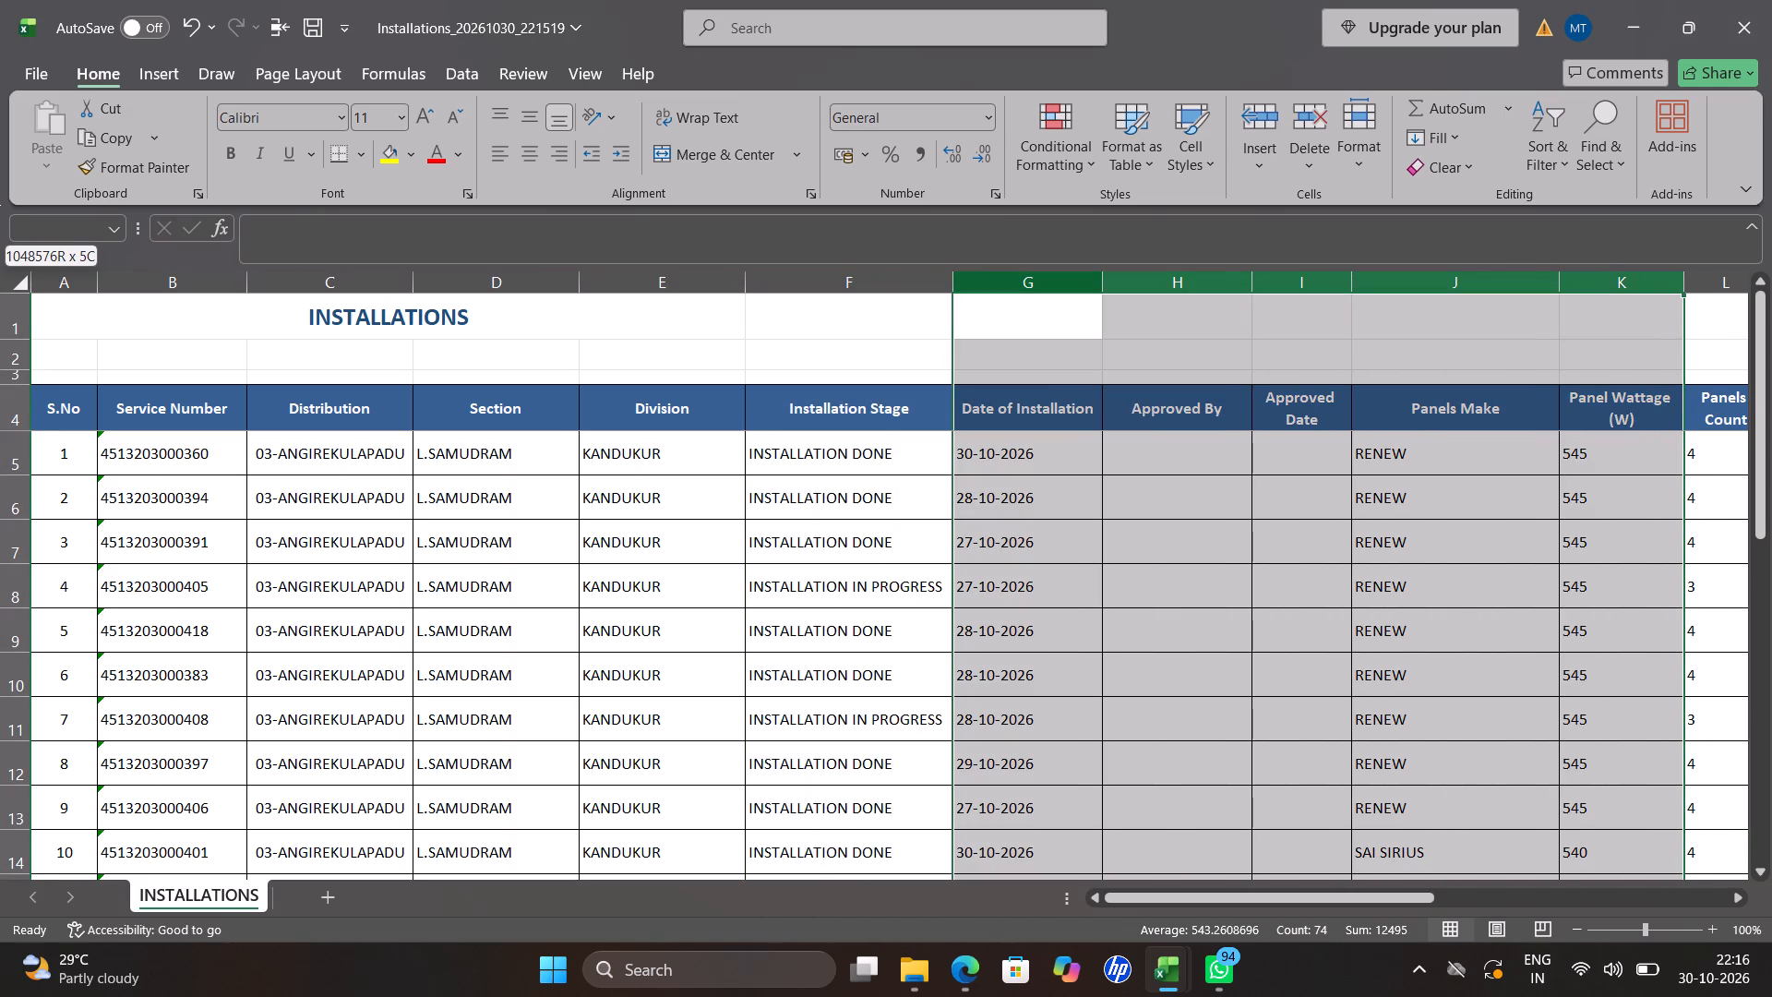
drag(1585, 256, 1771, 271)
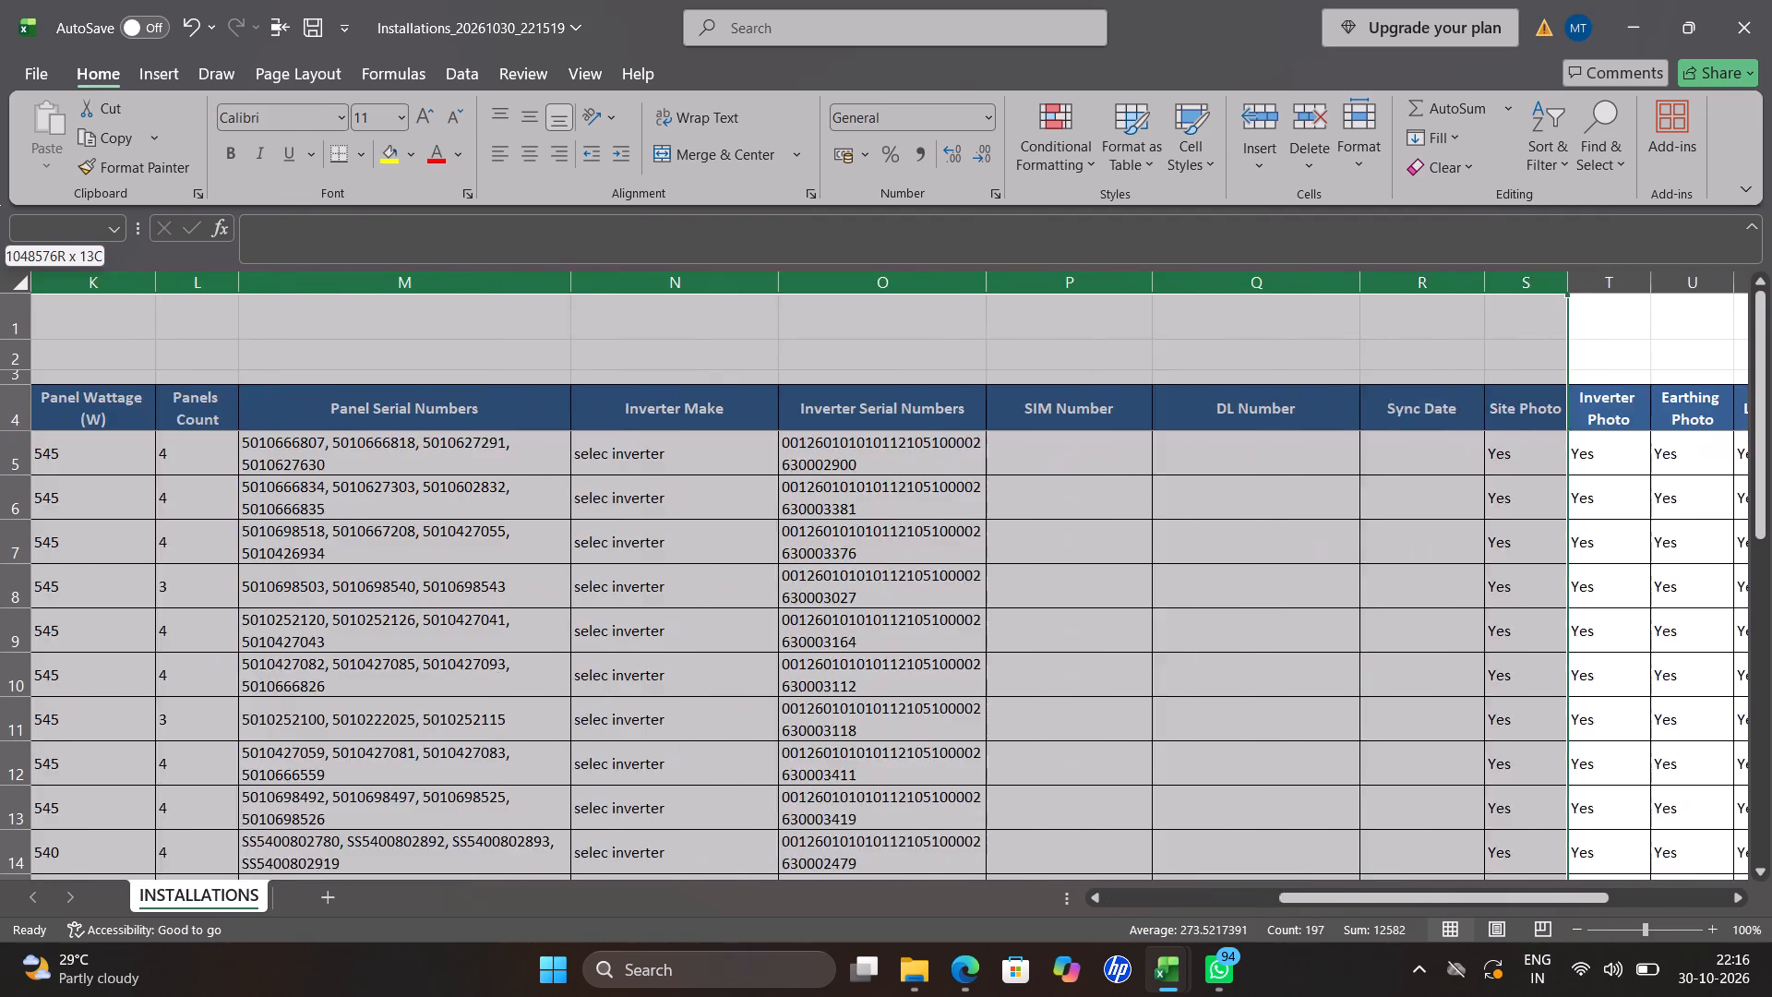
drag(1771, 271, 1296, 252)
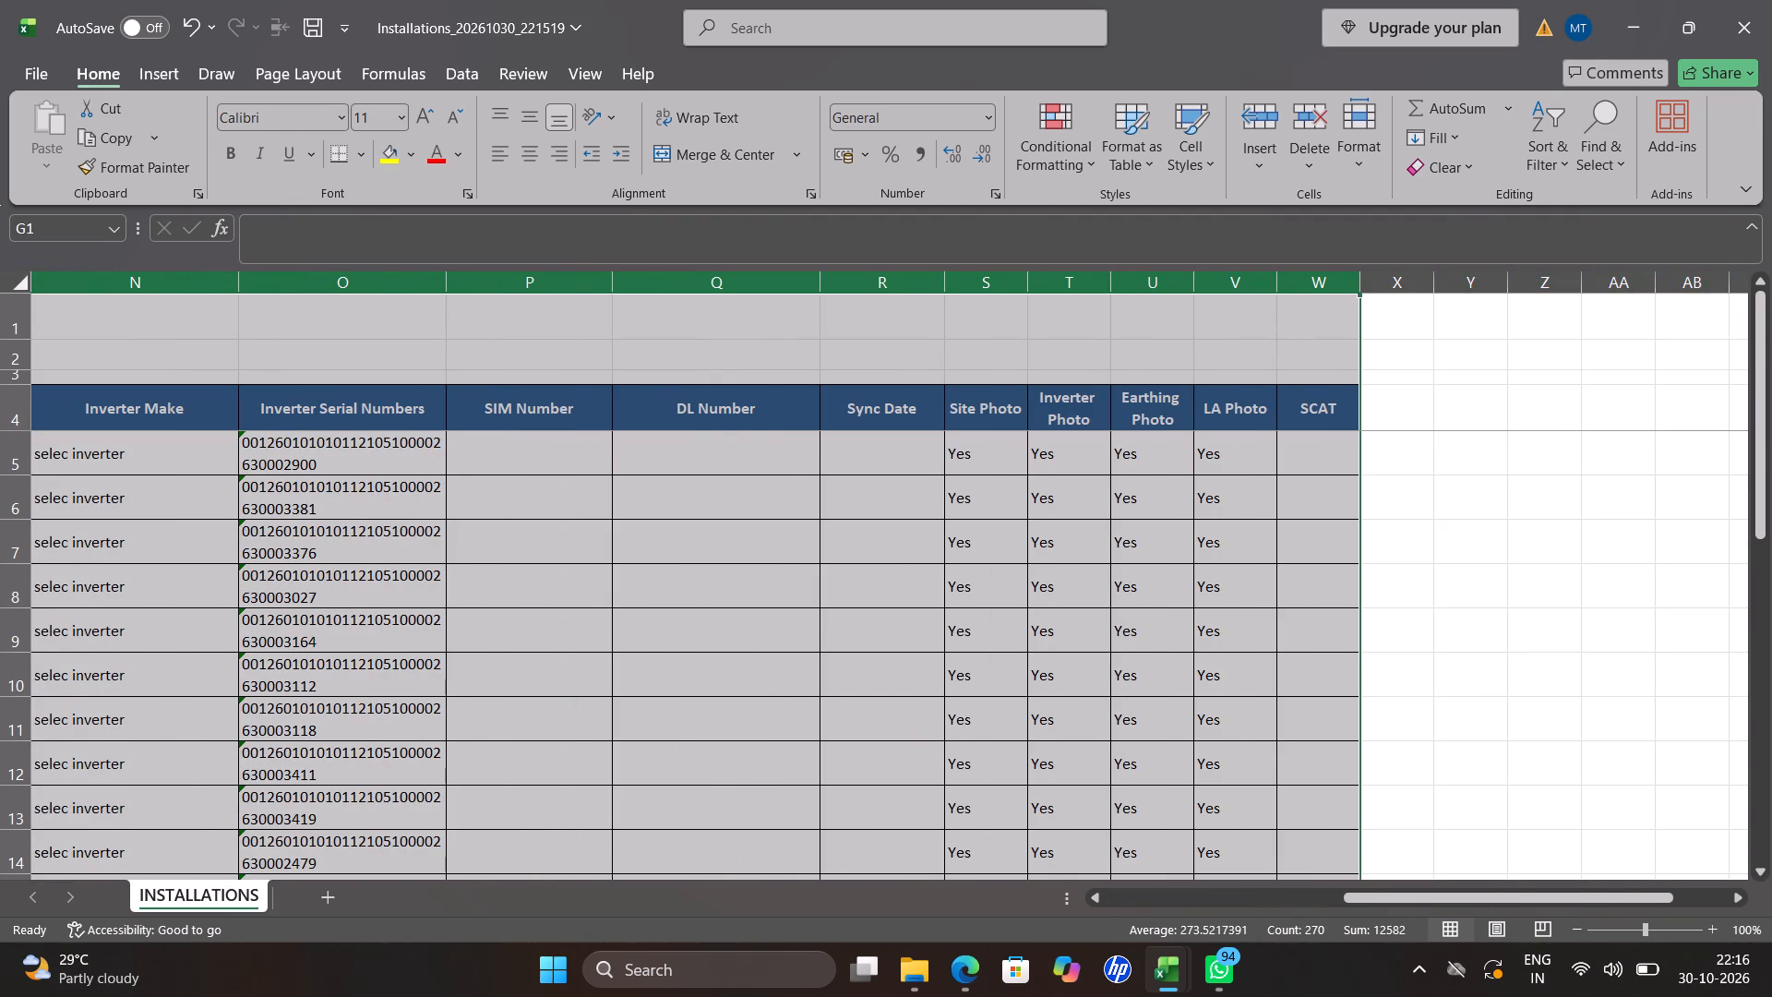
right_click(708, 466)
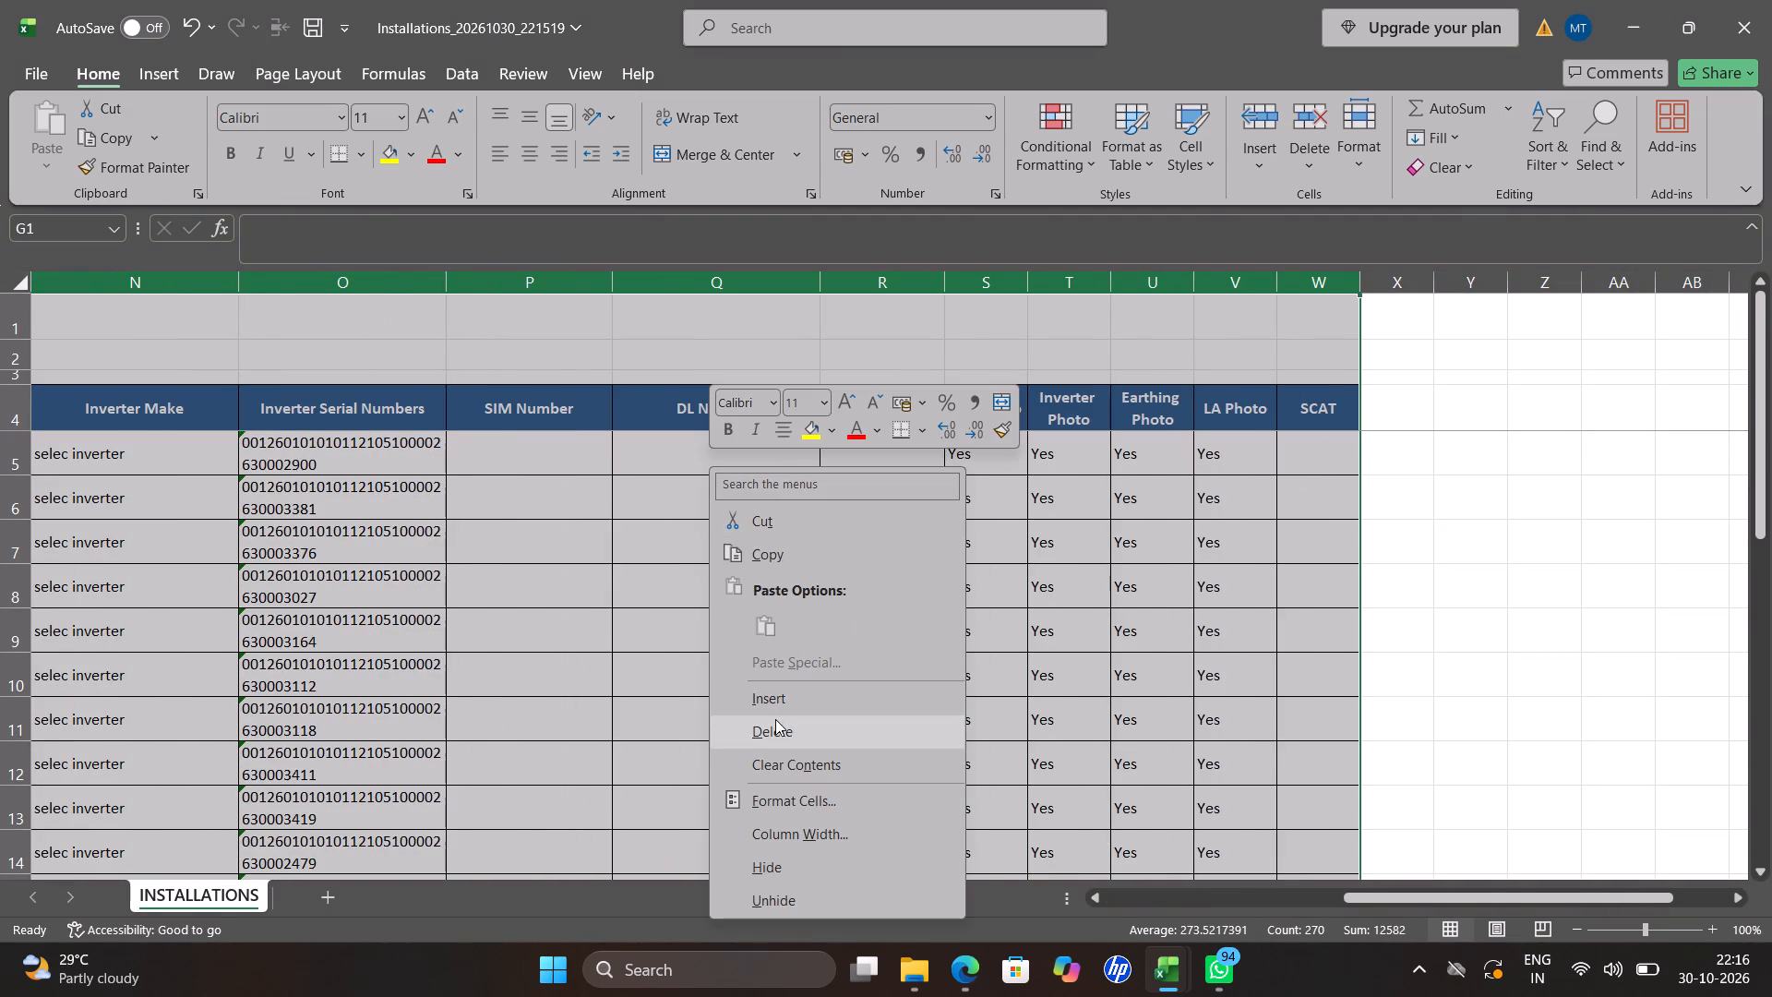
click(775, 719)
click(1060, 339)
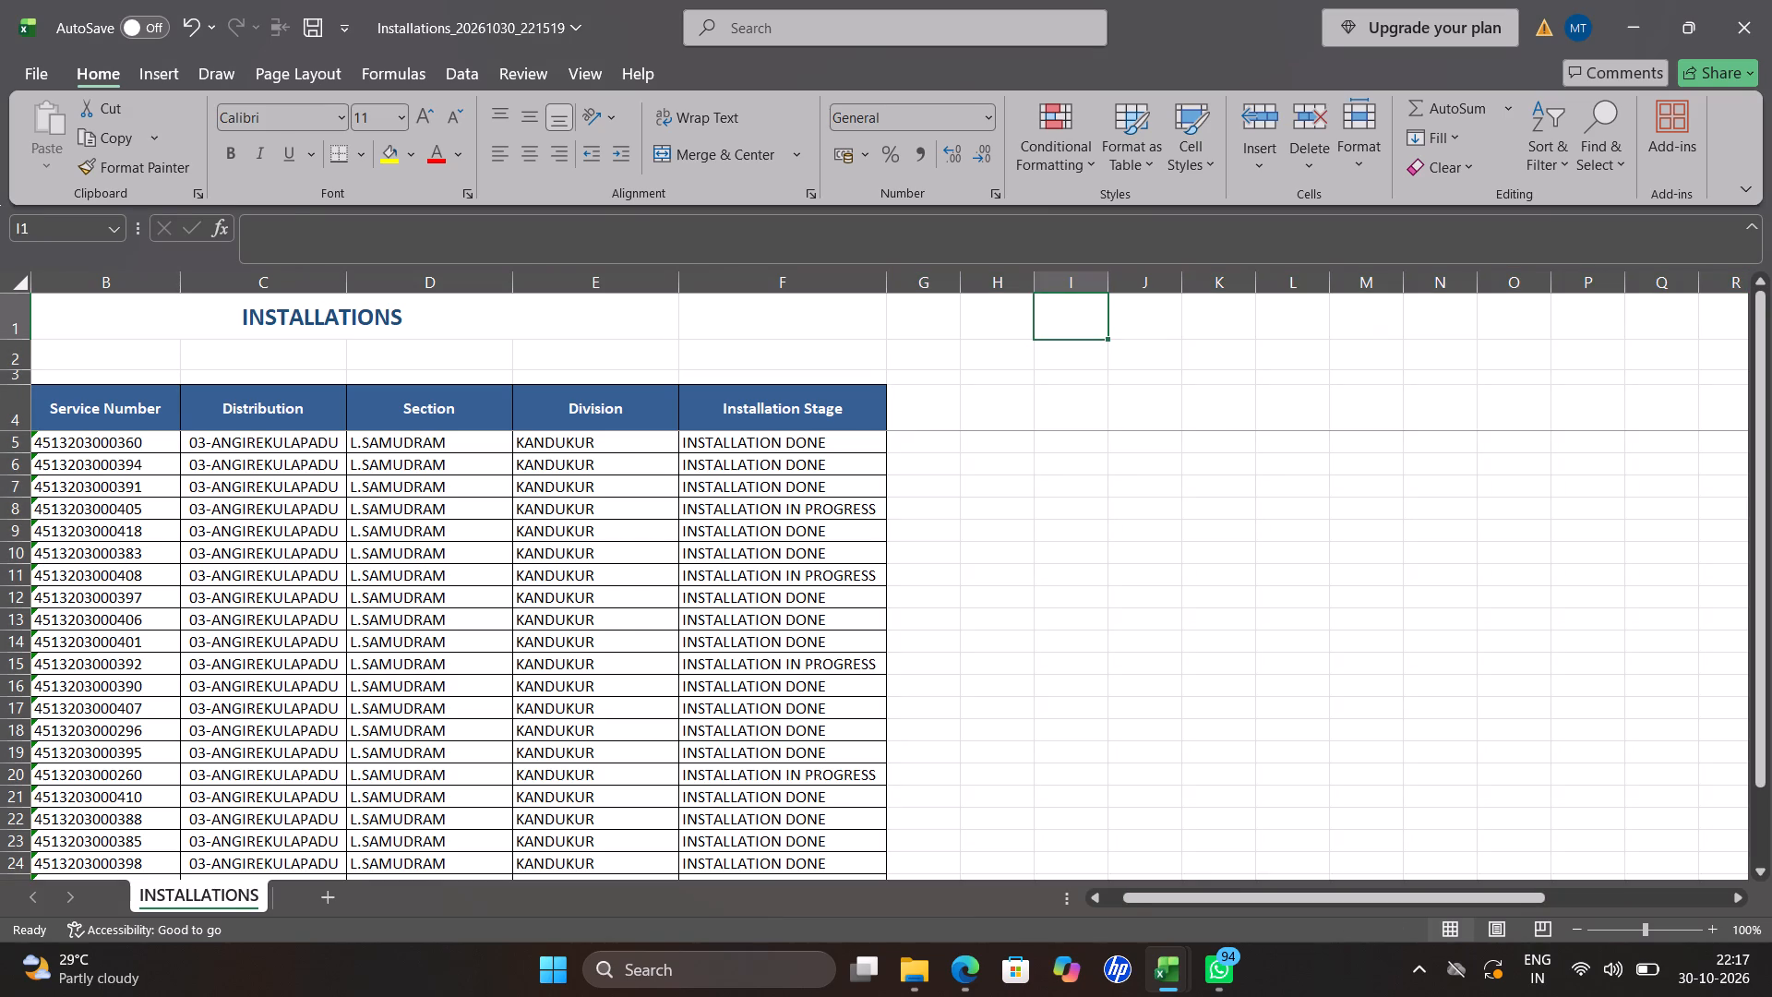
scroll(673, 411, right, 3)
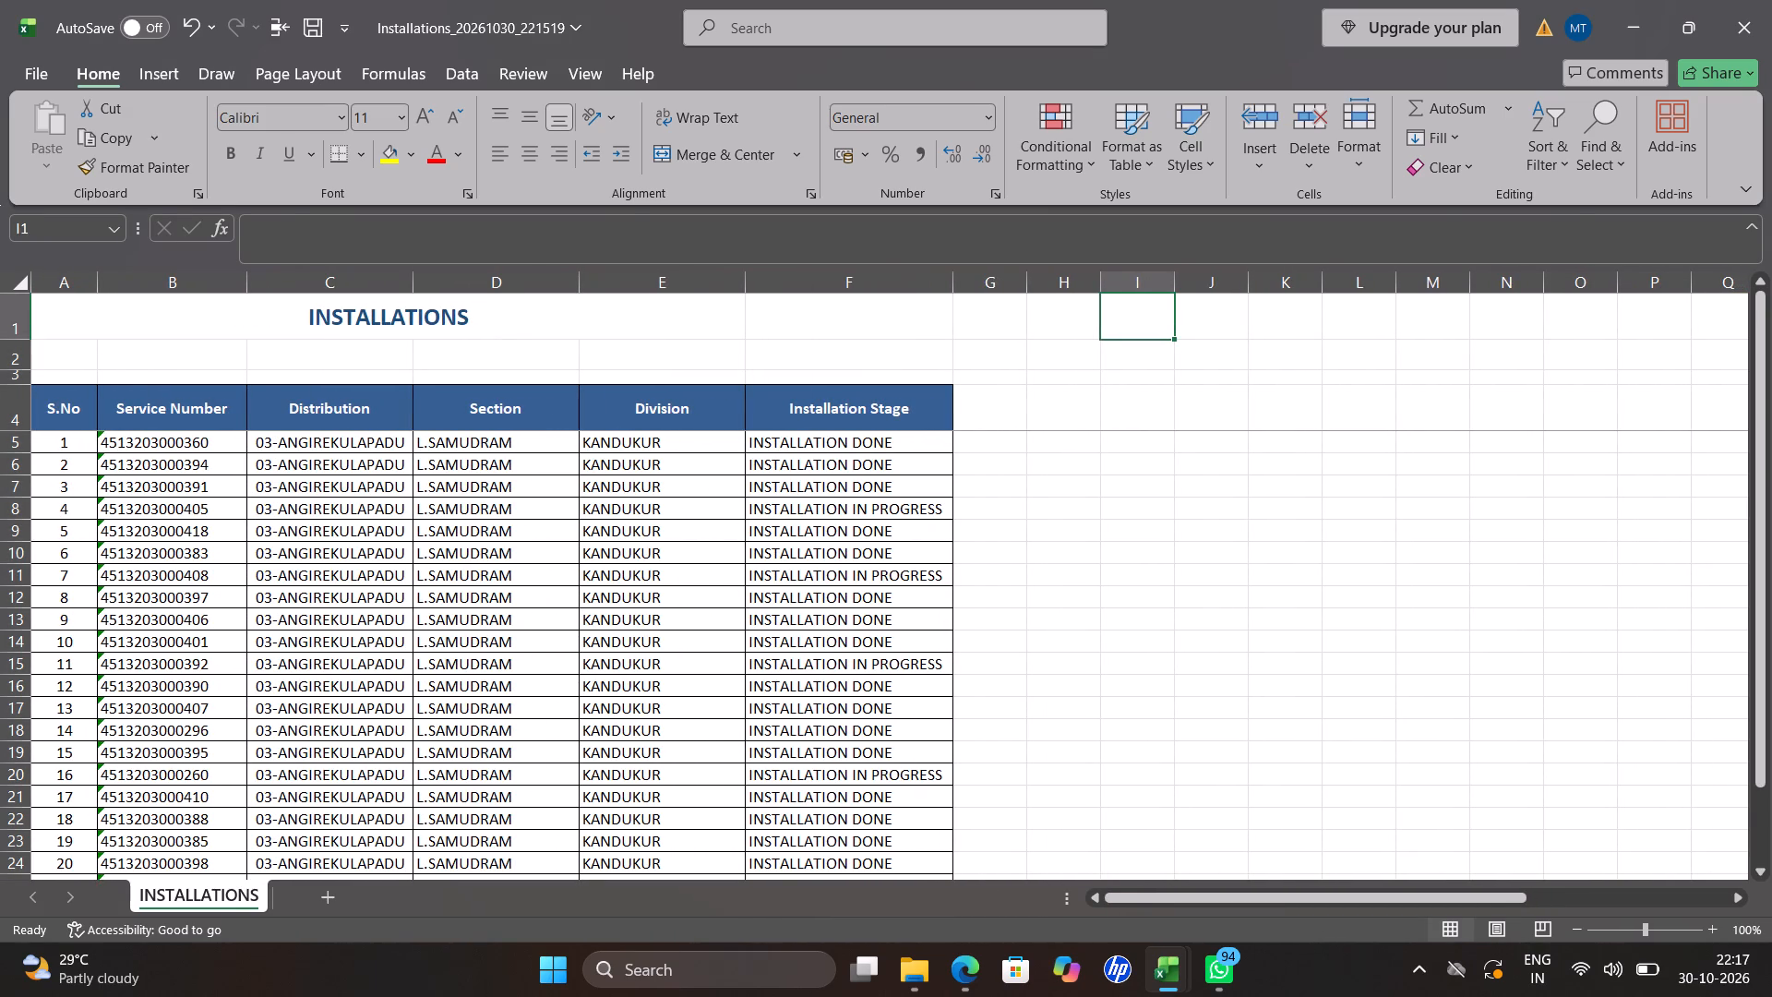
Delete the entire Installation Stage column so that Division is the last column of the table.
right_click(828, 390)
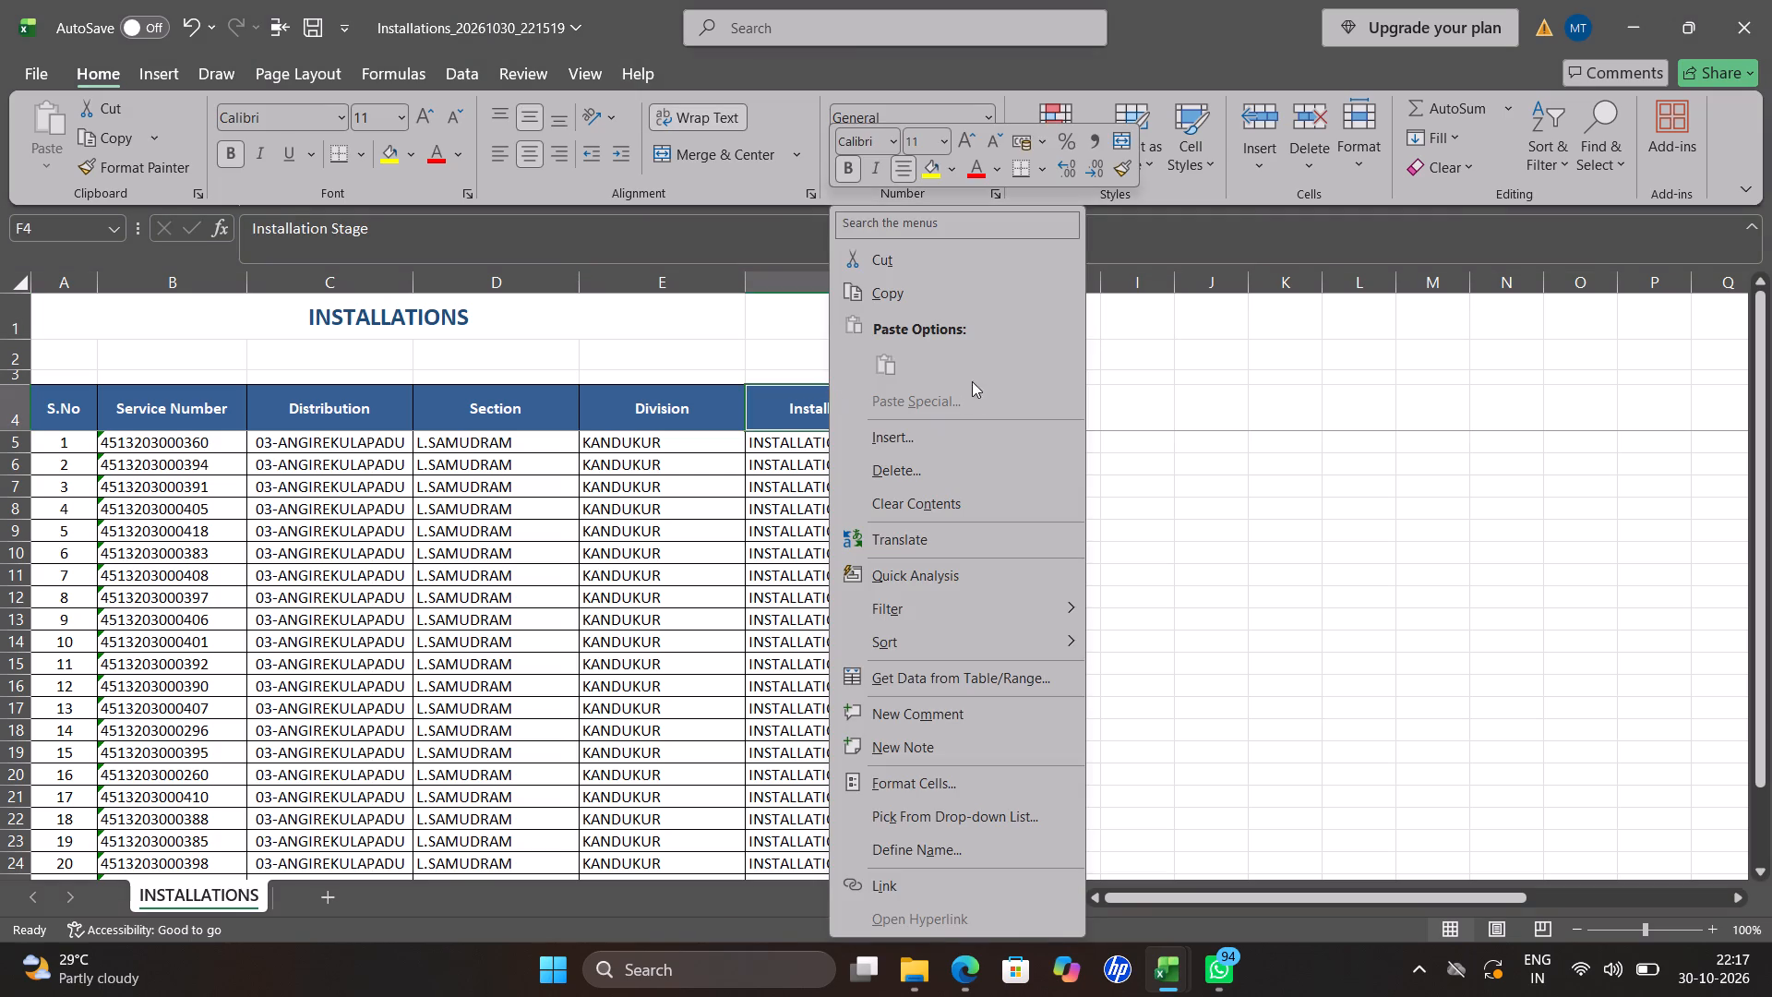
click(917, 462)
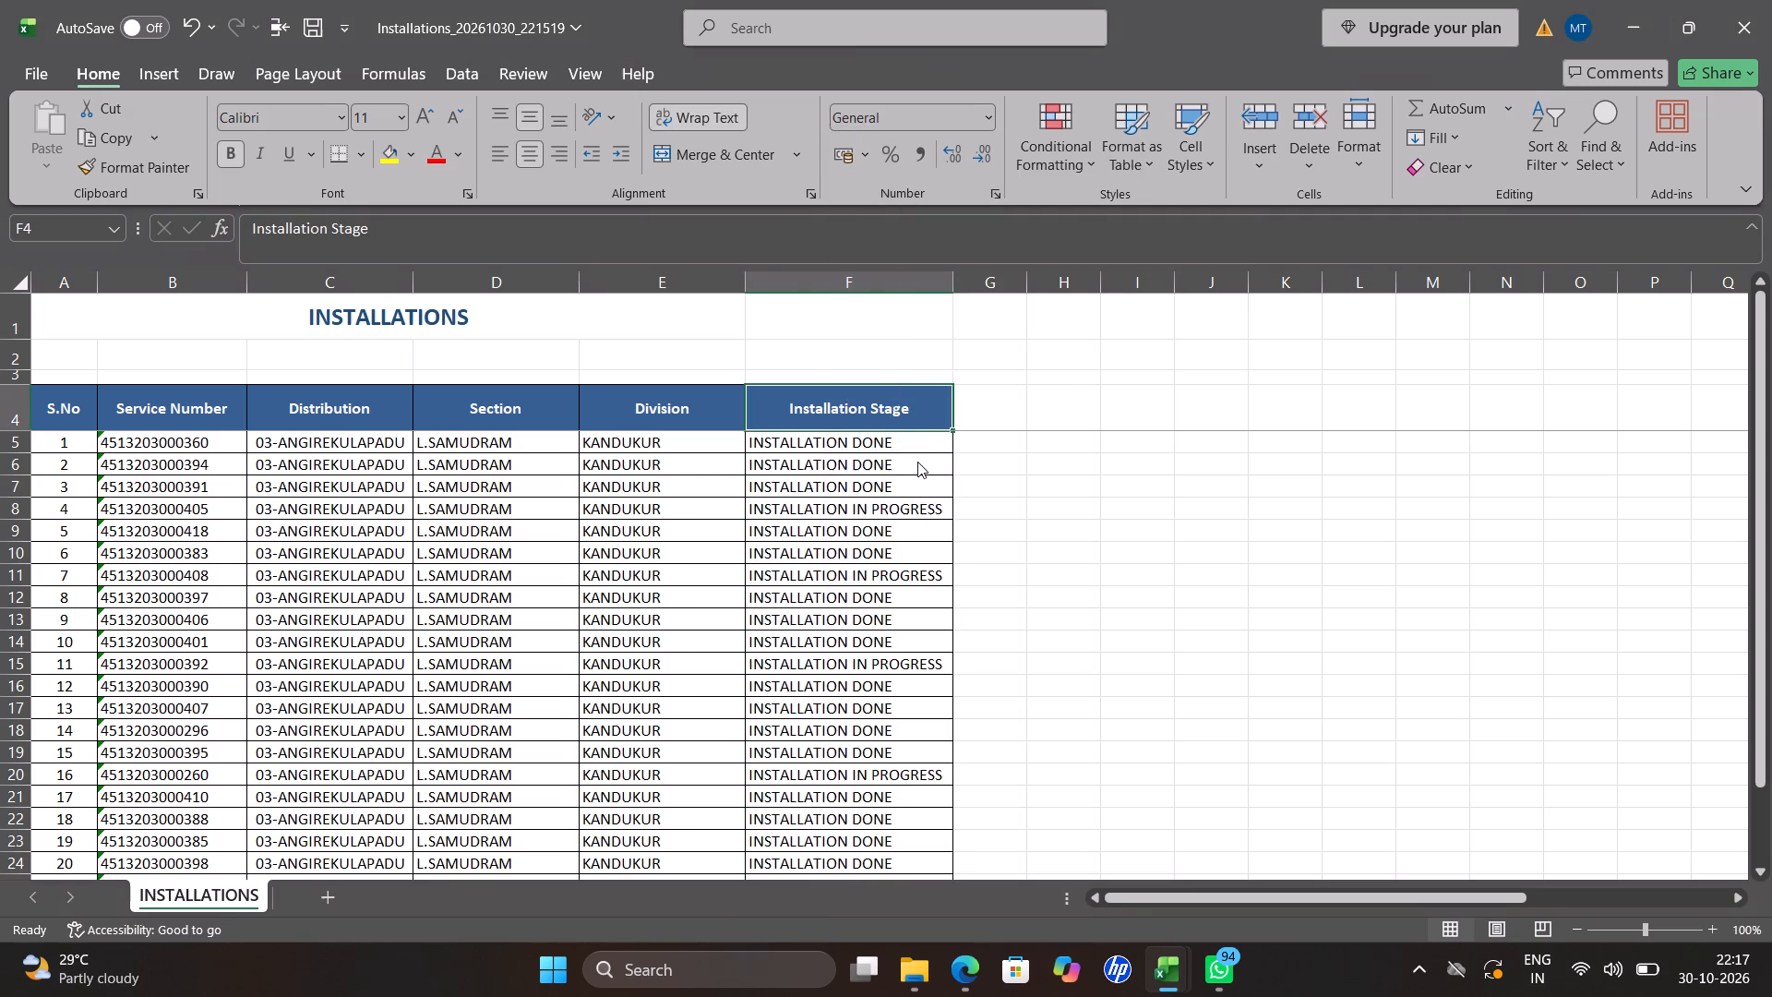
click(882, 559)
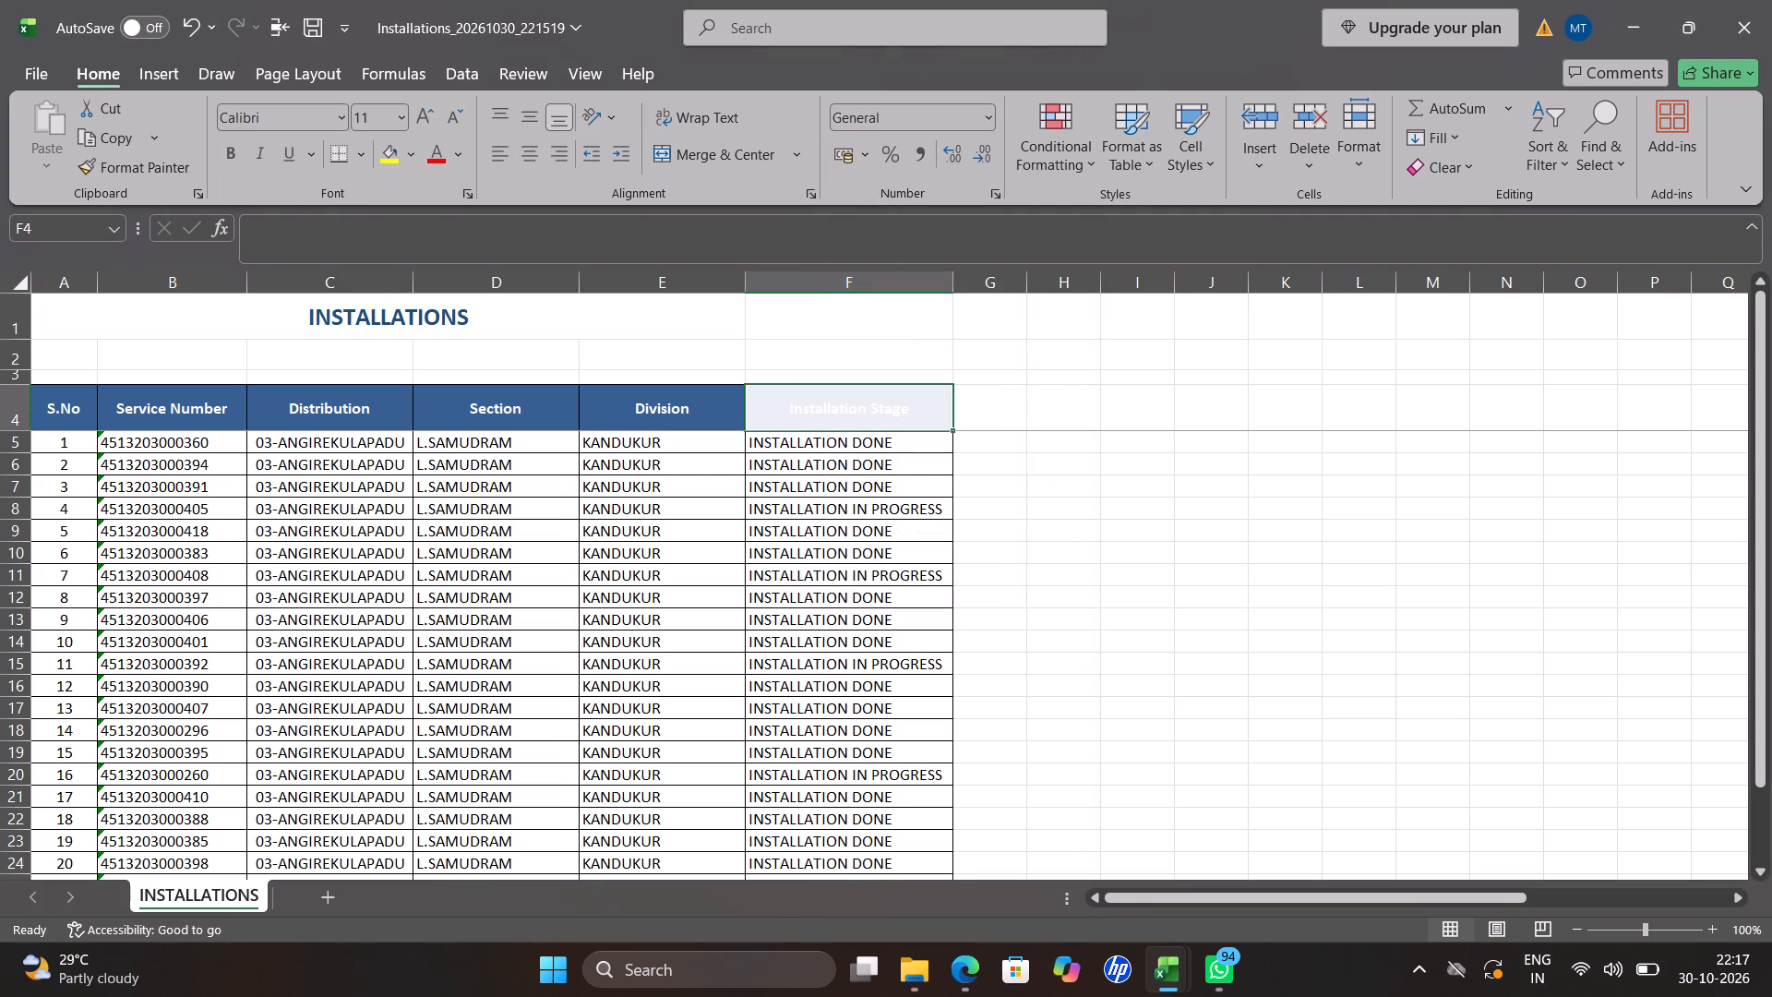
click(854, 283)
right_click(854, 283)
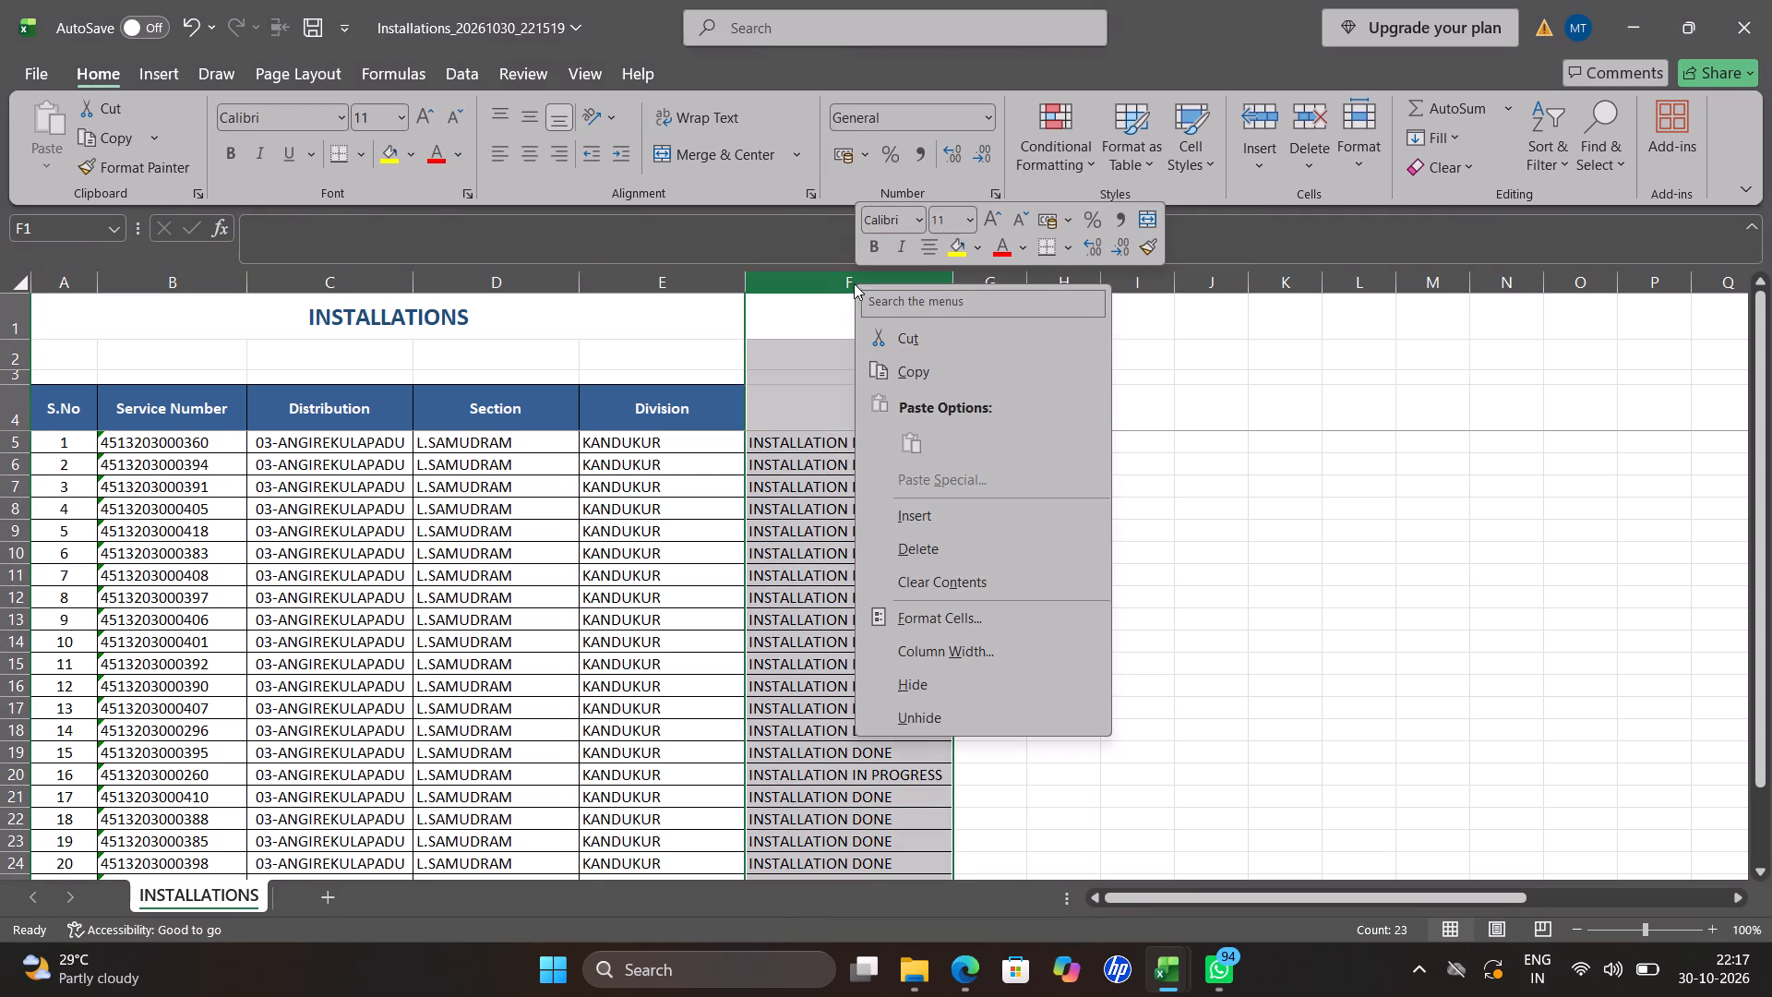
click(916, 547)
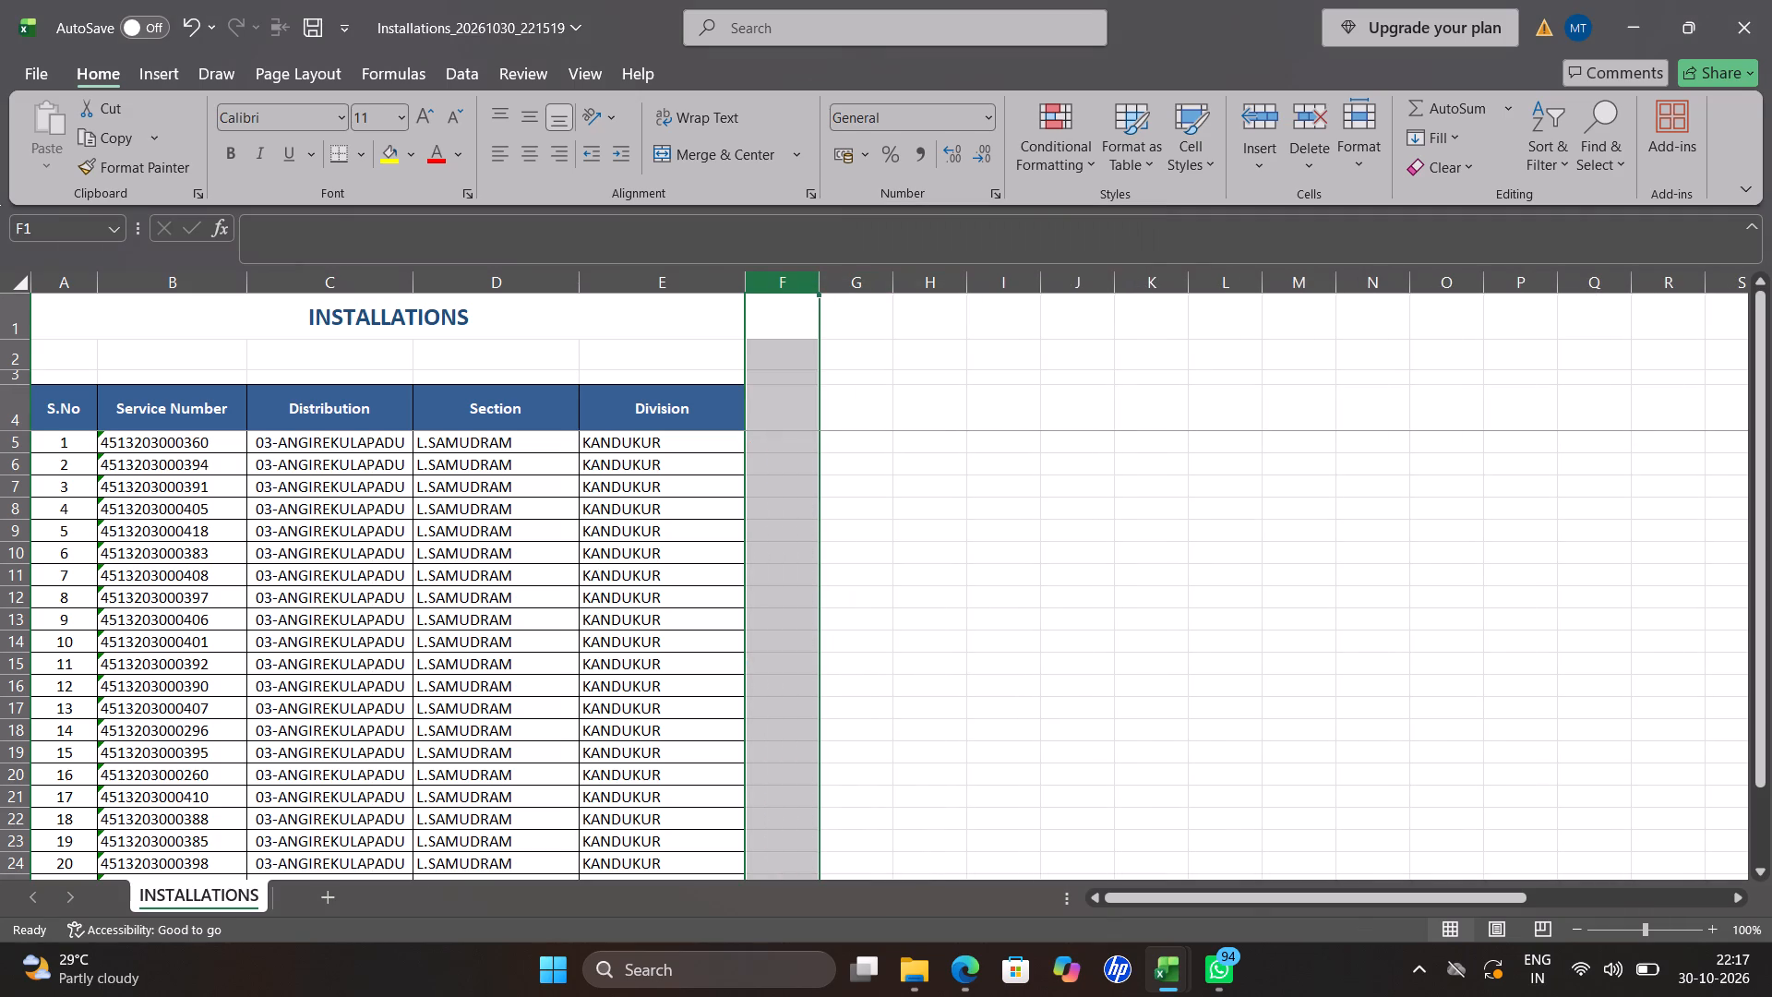
click(929, 471)
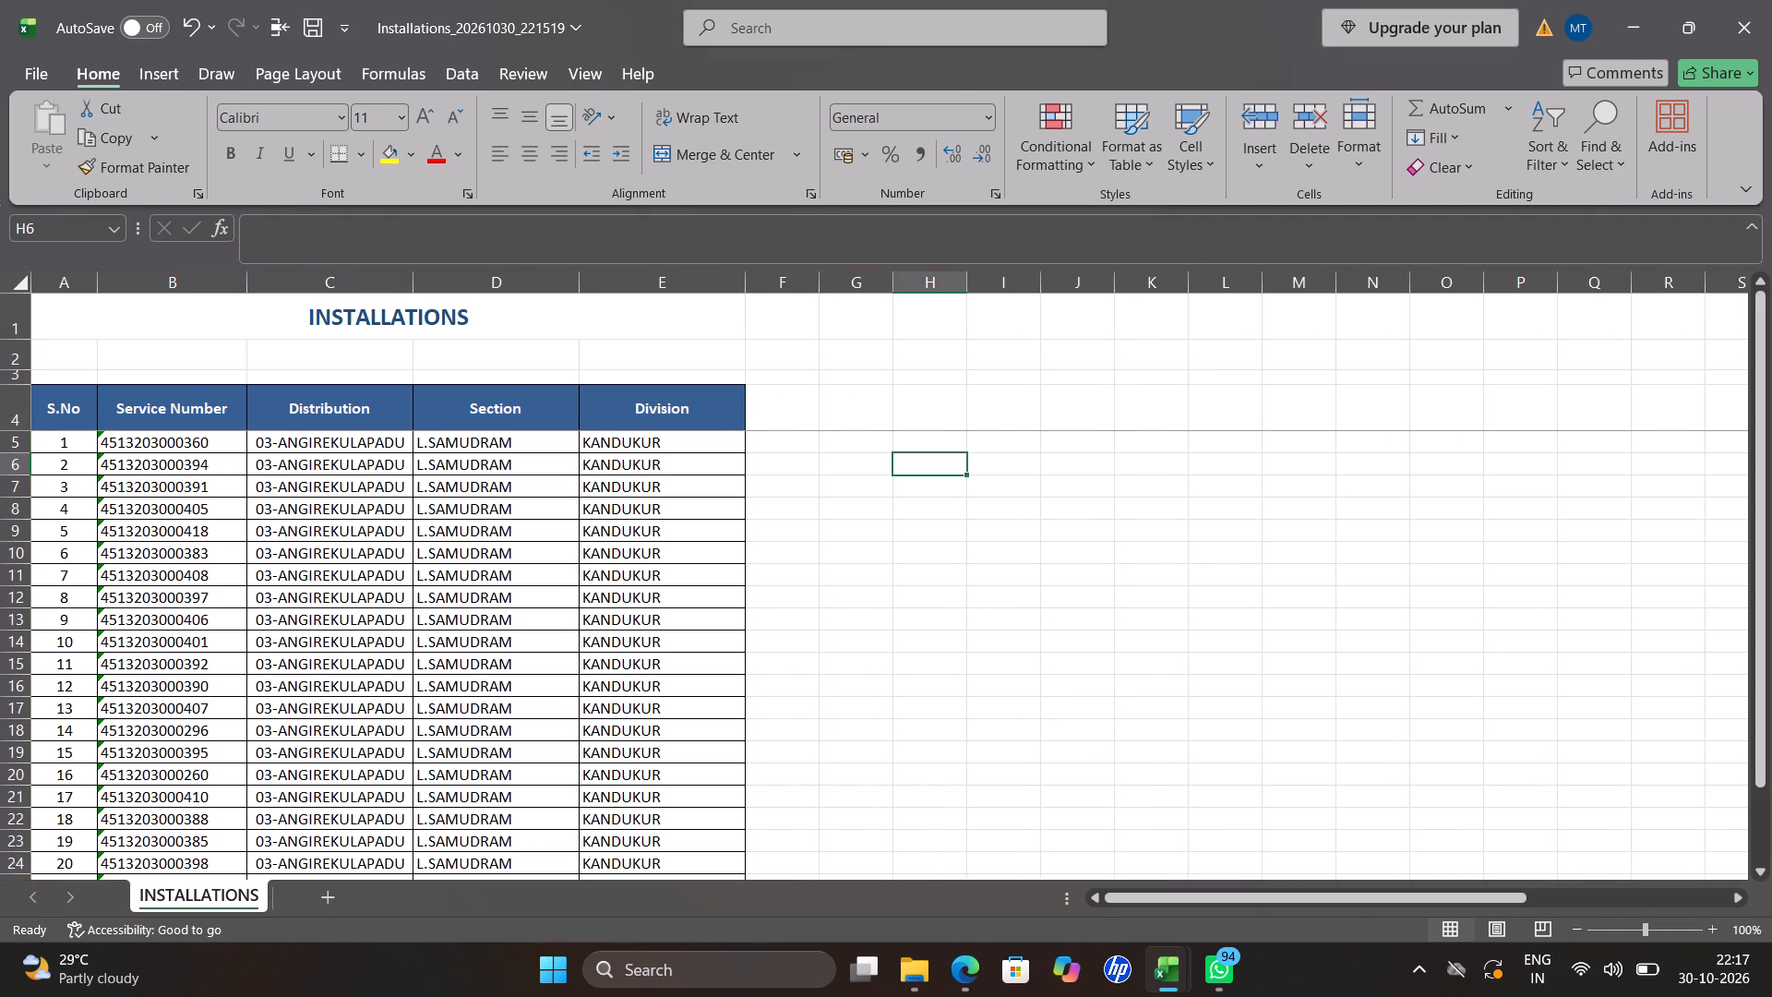
Check the trimmed table down to its last row and save the workbook under its existing name.
click(784, 406)
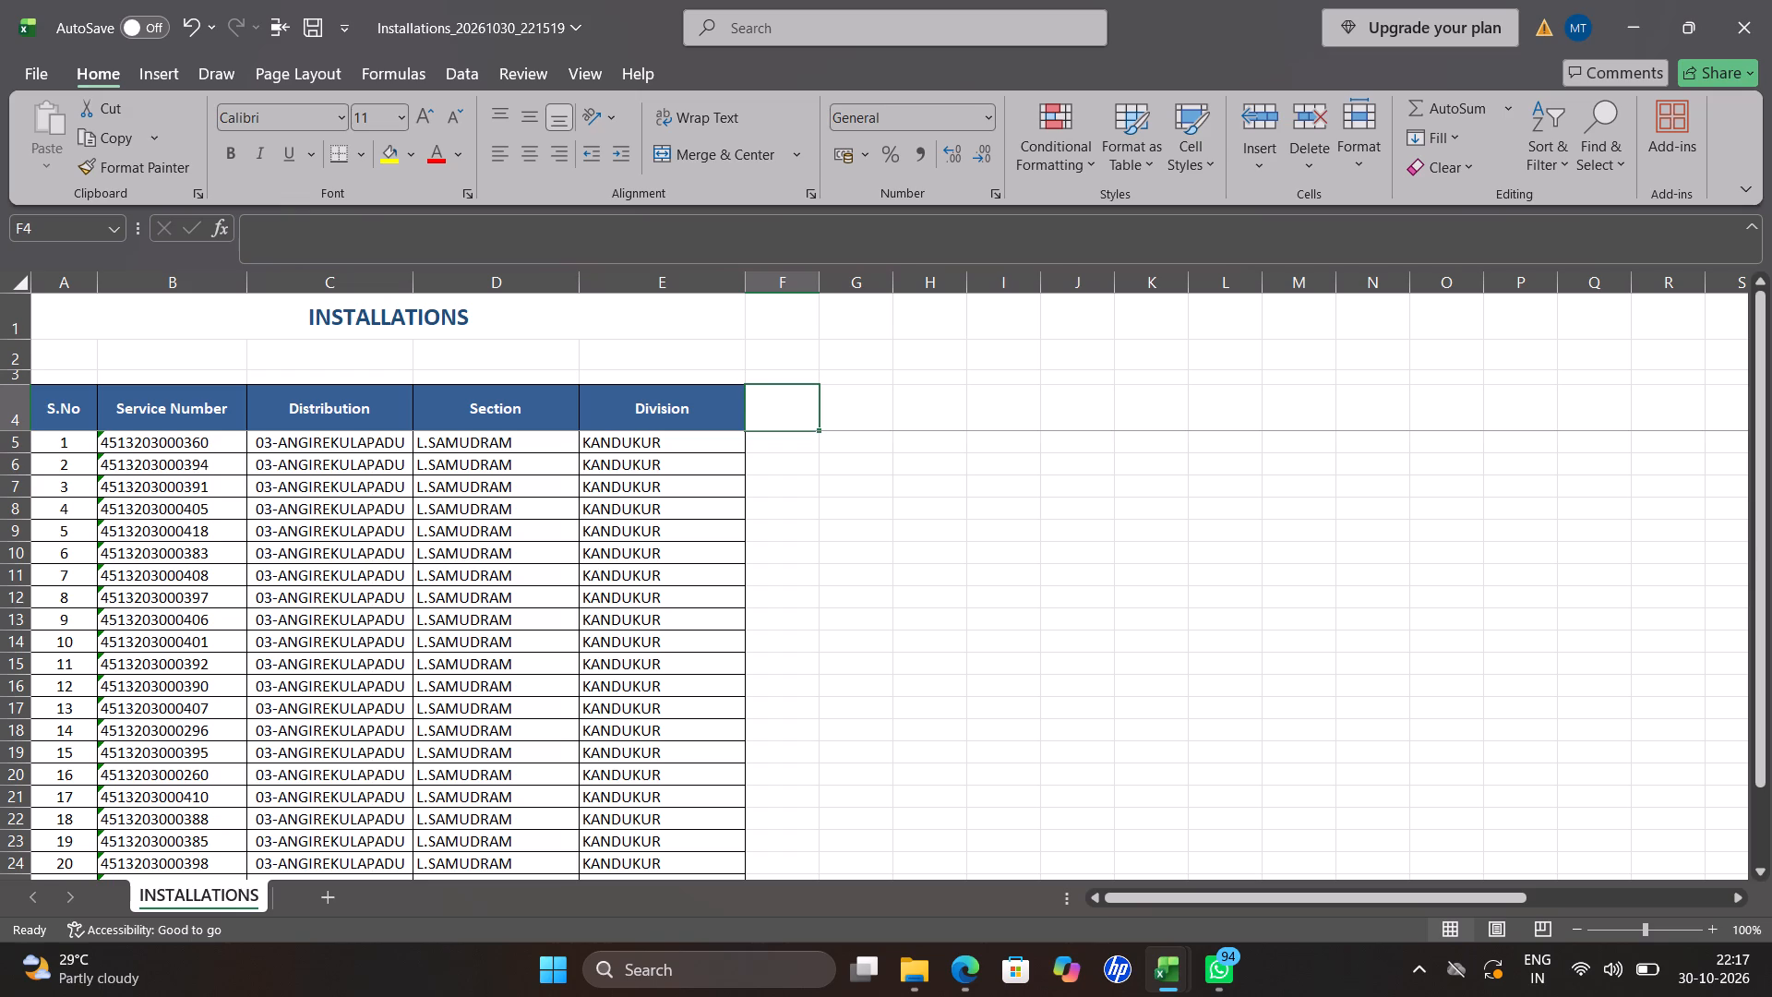
click(883, 637)
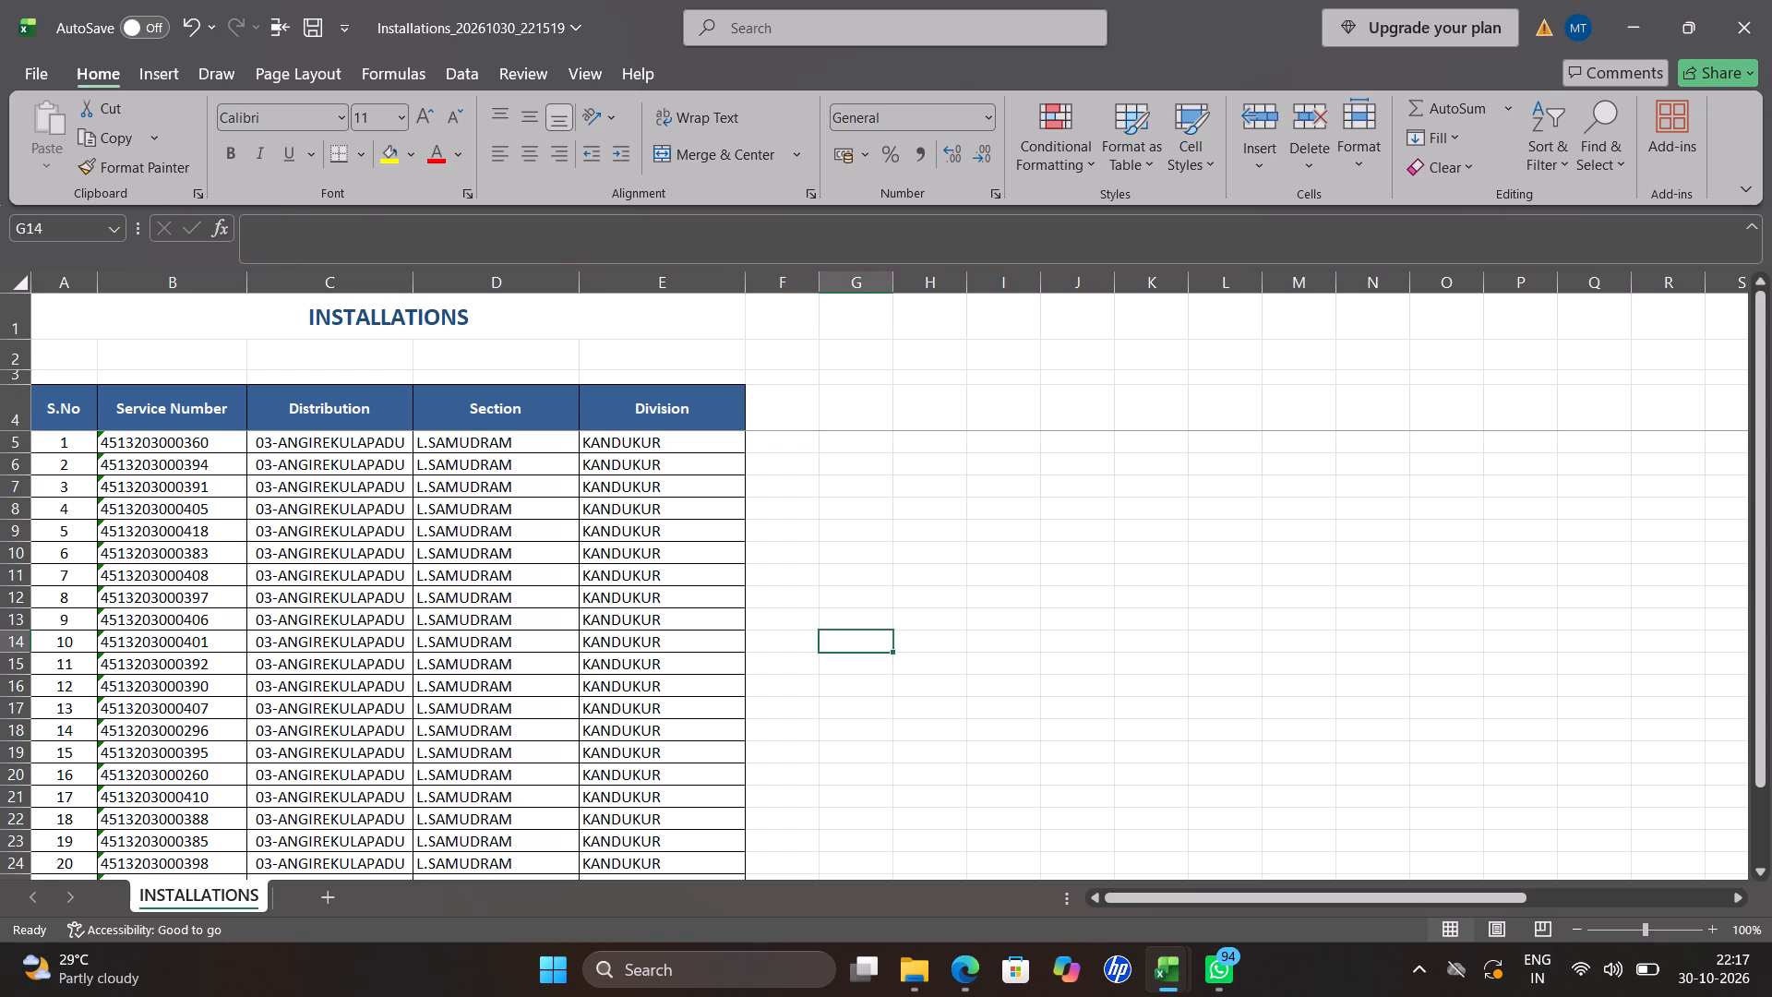
scroll(788, 559, down, 3)
scroll(788, 559, up, 5)
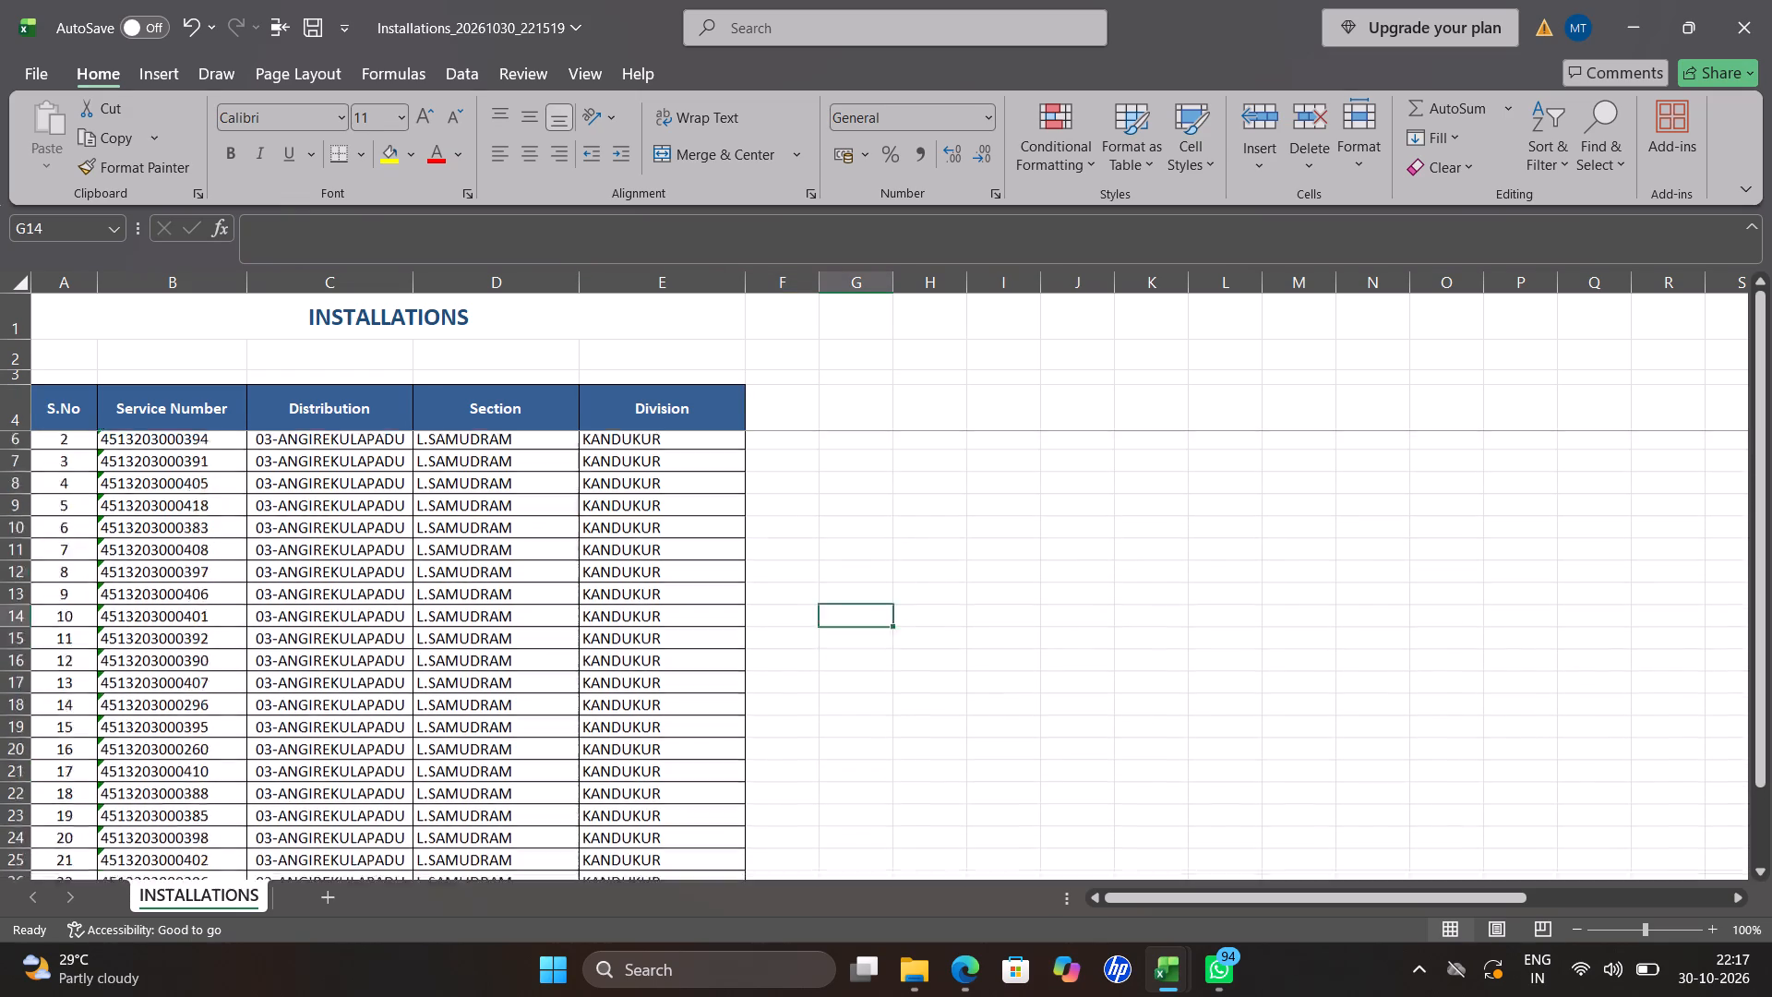
scroll(848, 655, down, 2)
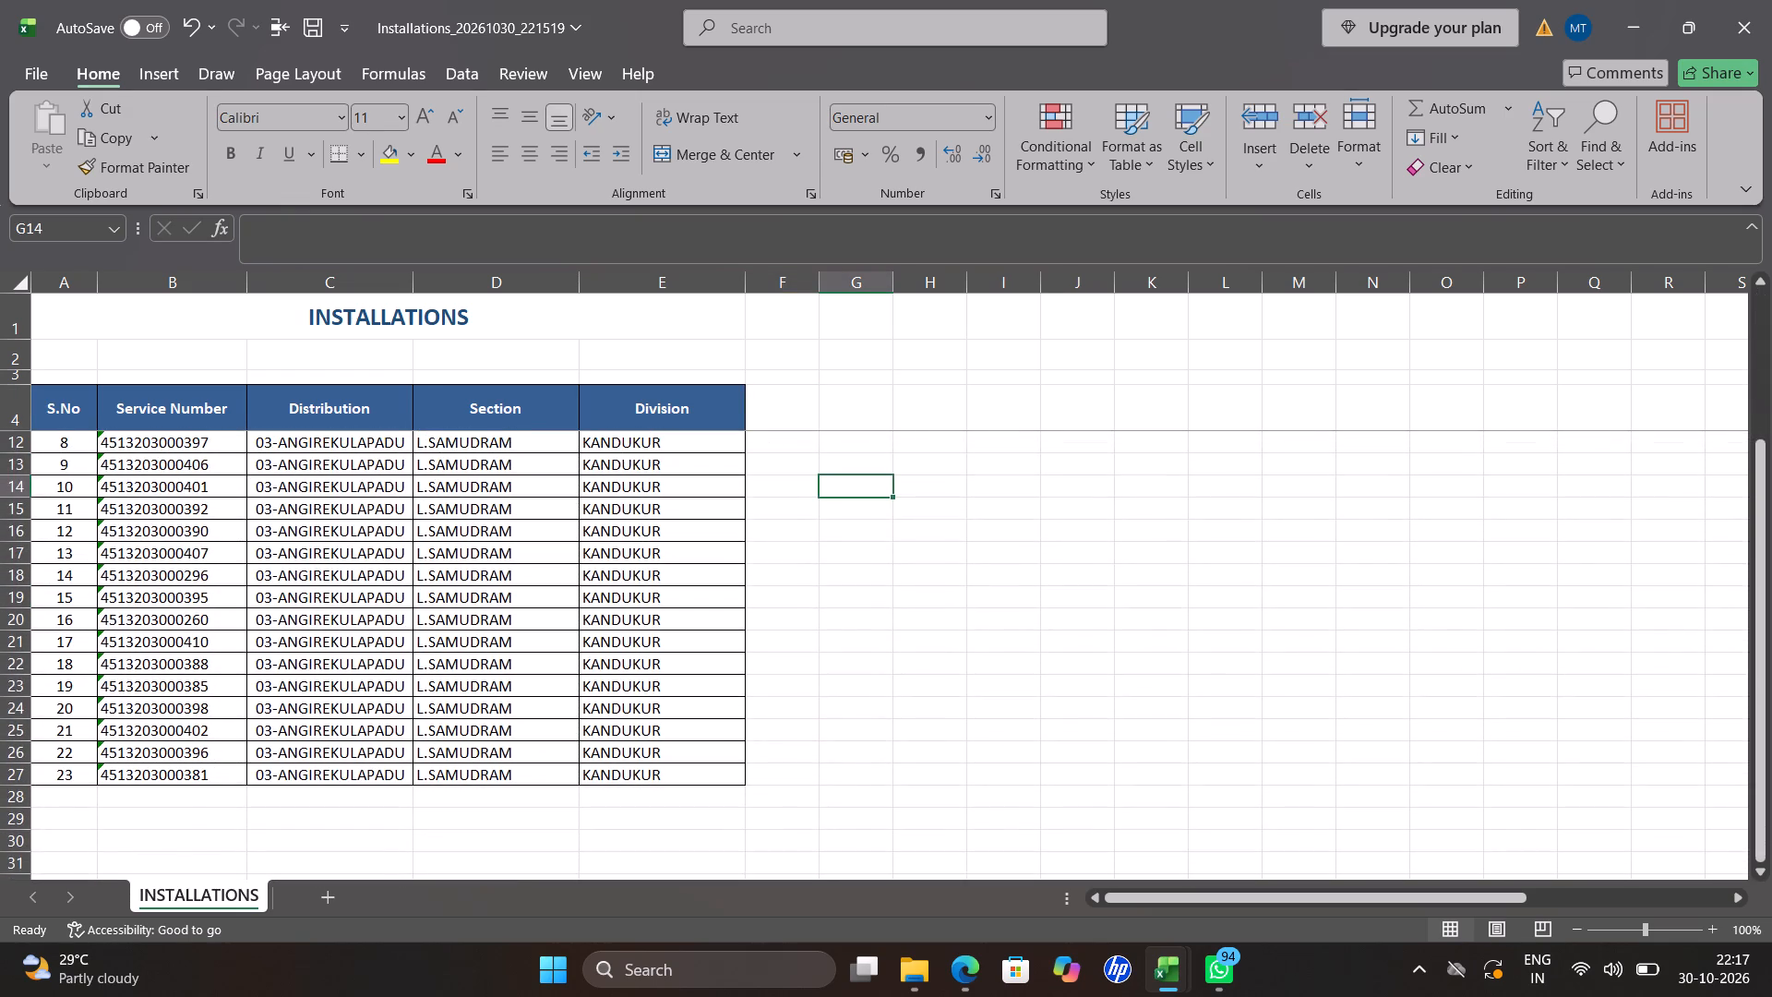
scroll(669, 683, up, 2)
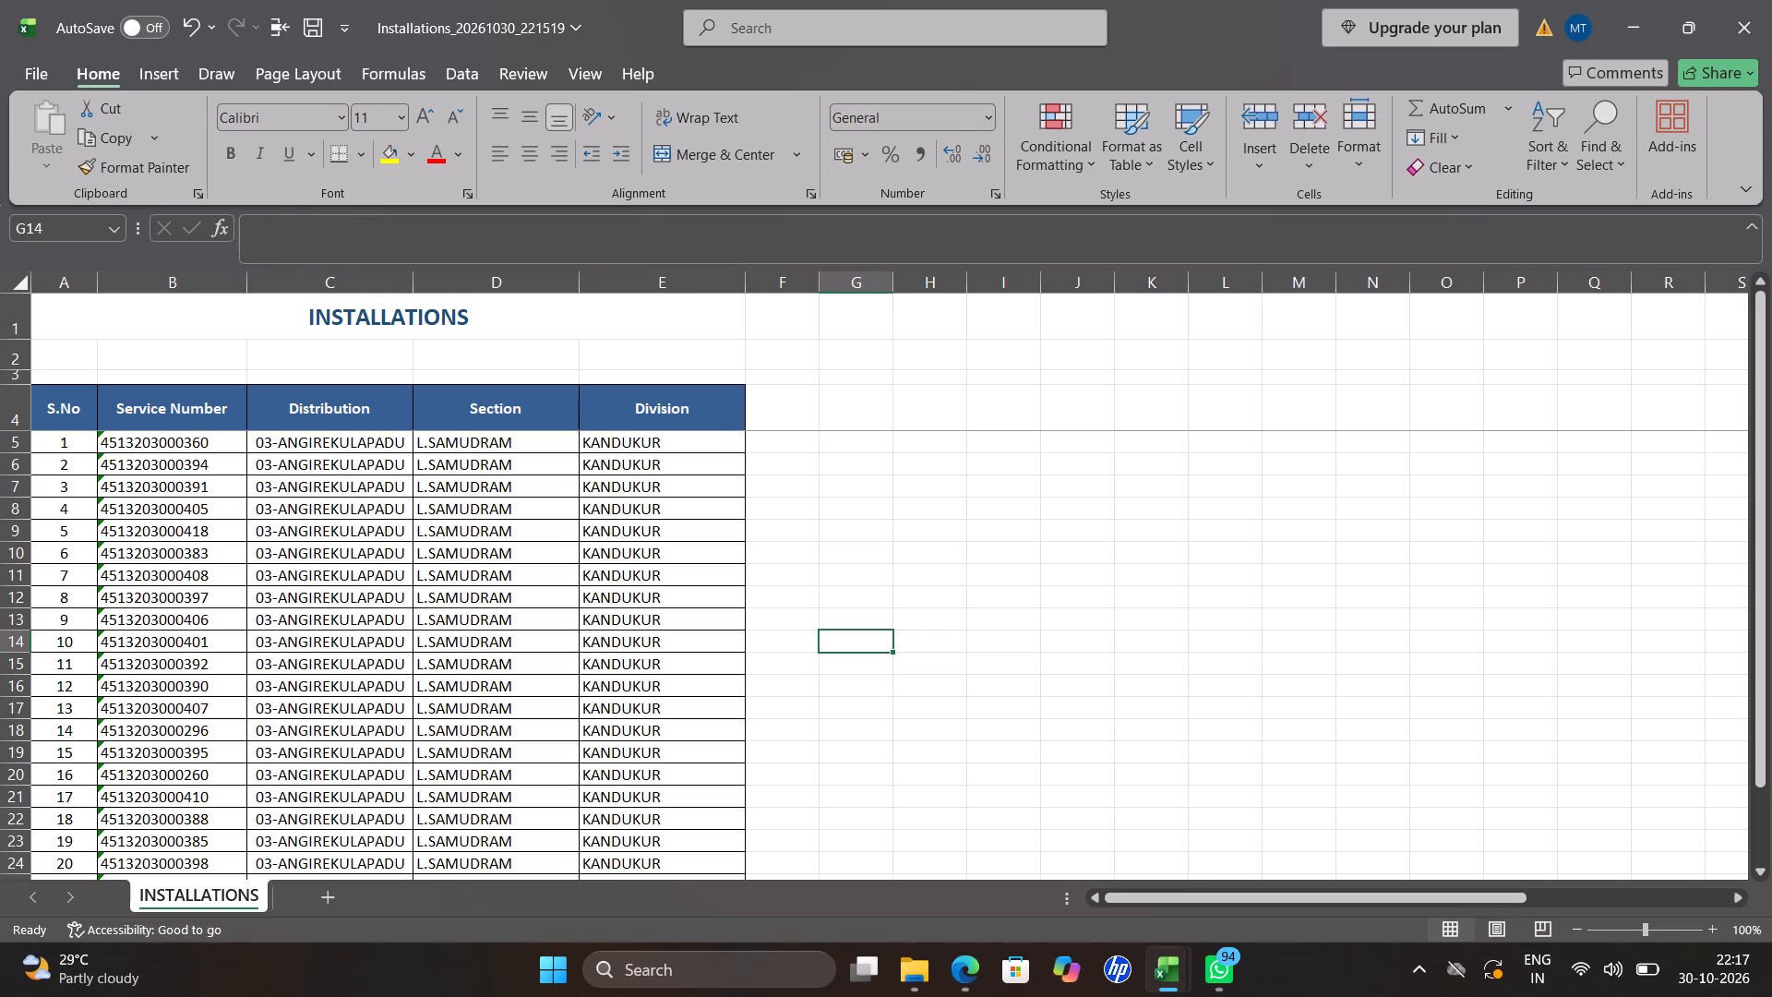
key(ctrl+s)
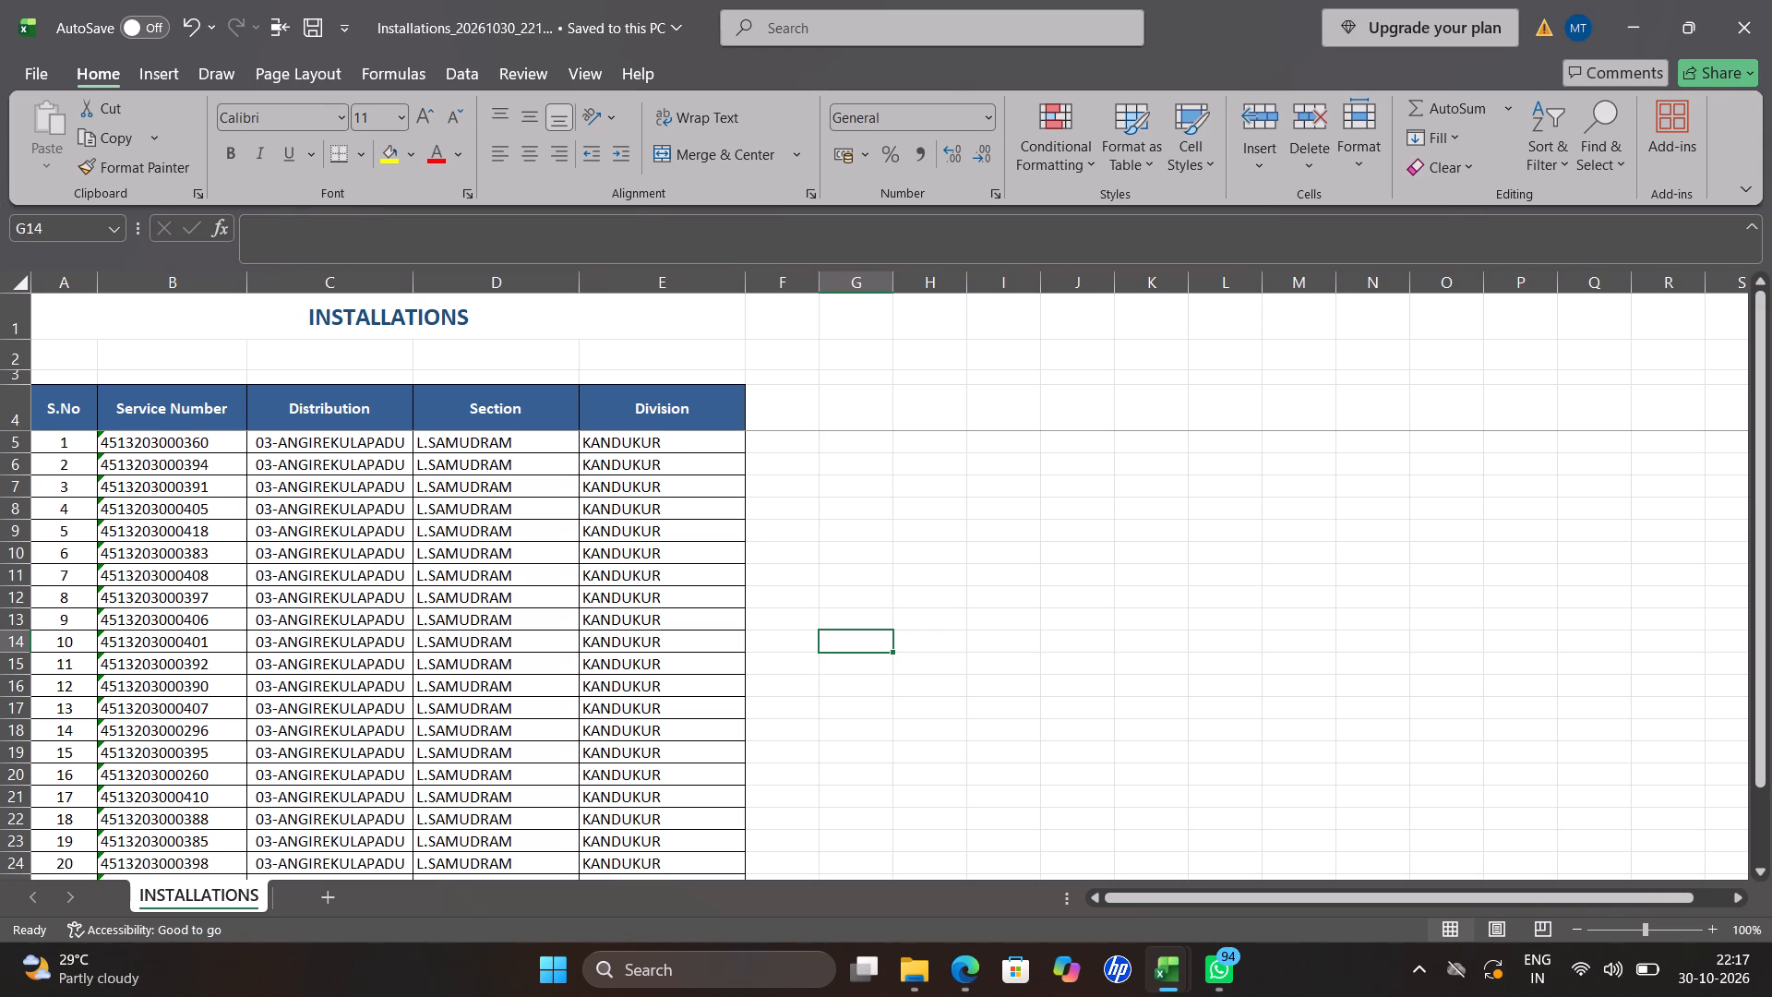
key(ctrl+s)
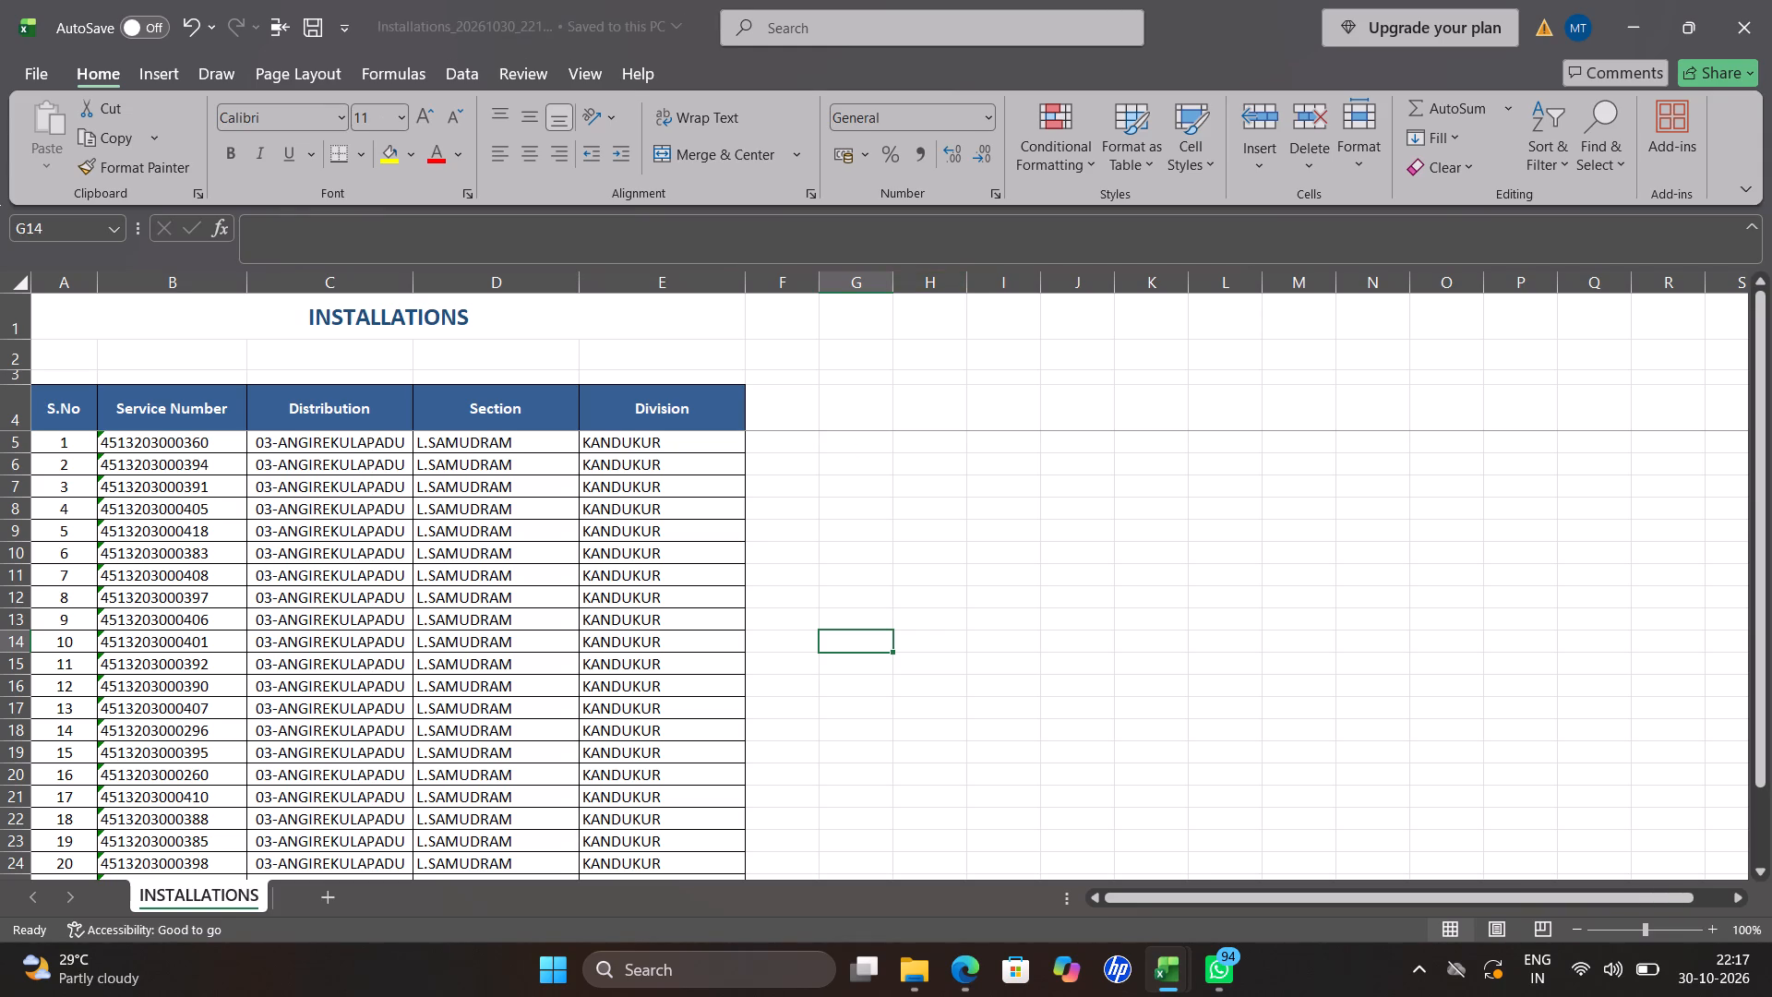
click(305, 32)
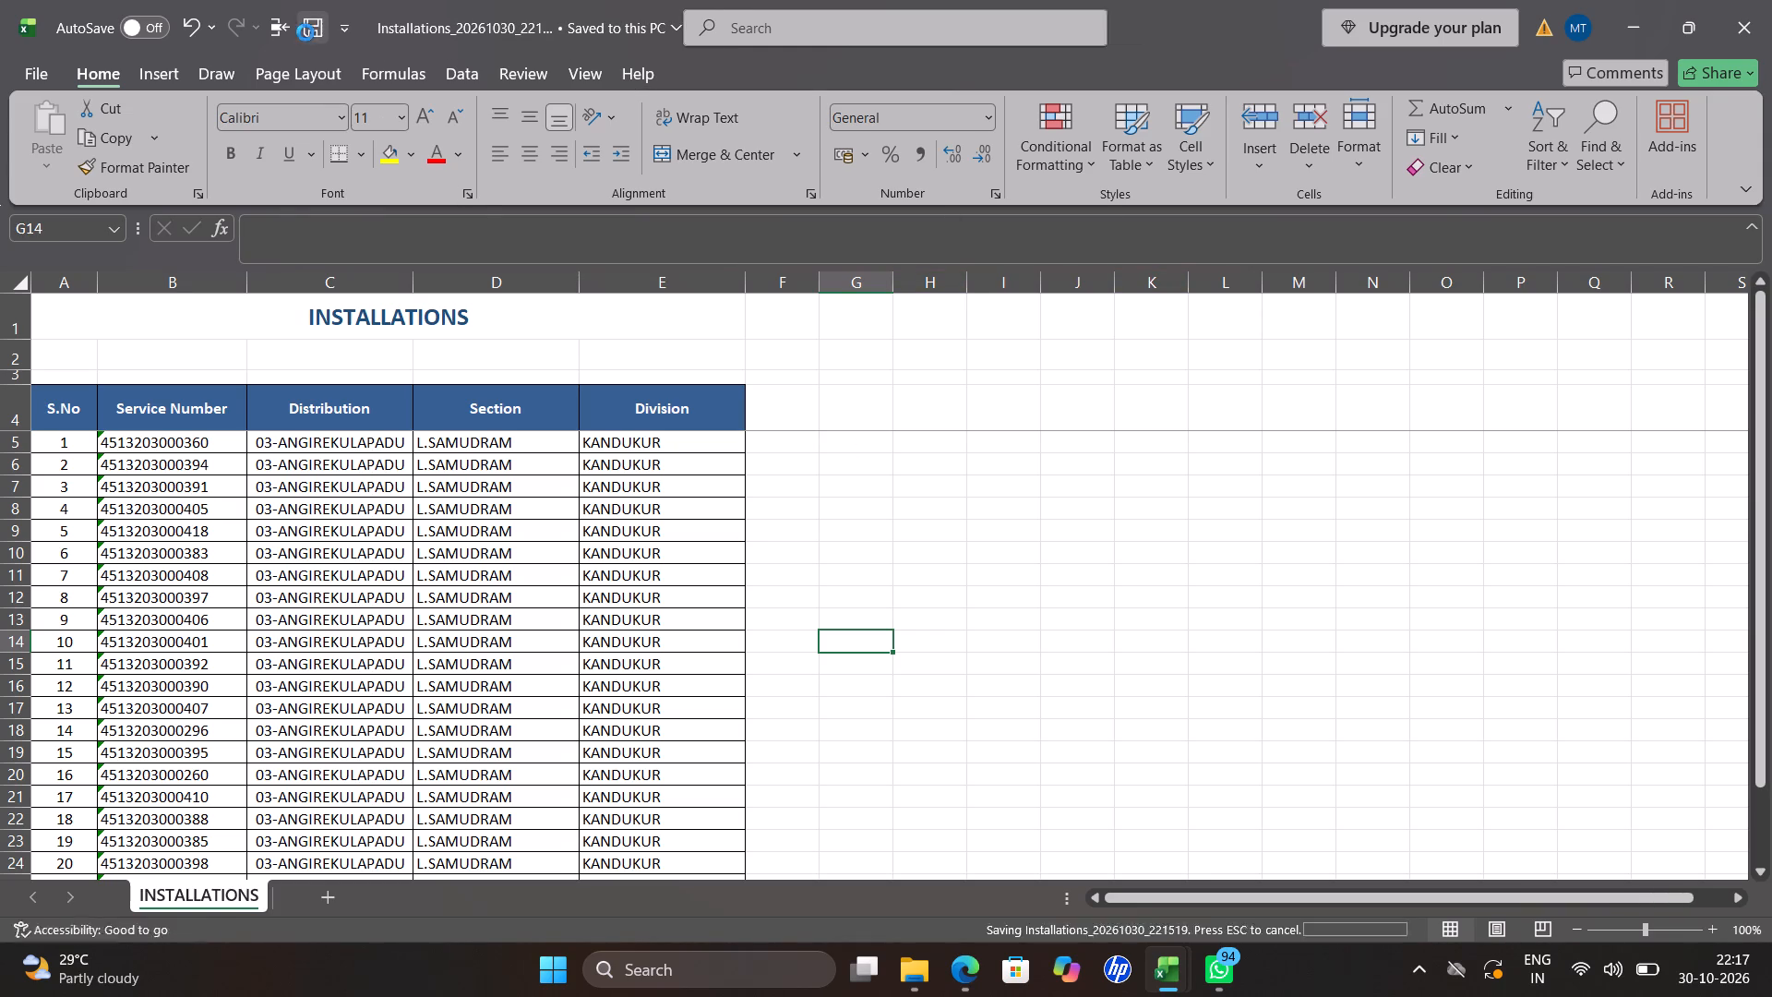
click(314, 24)
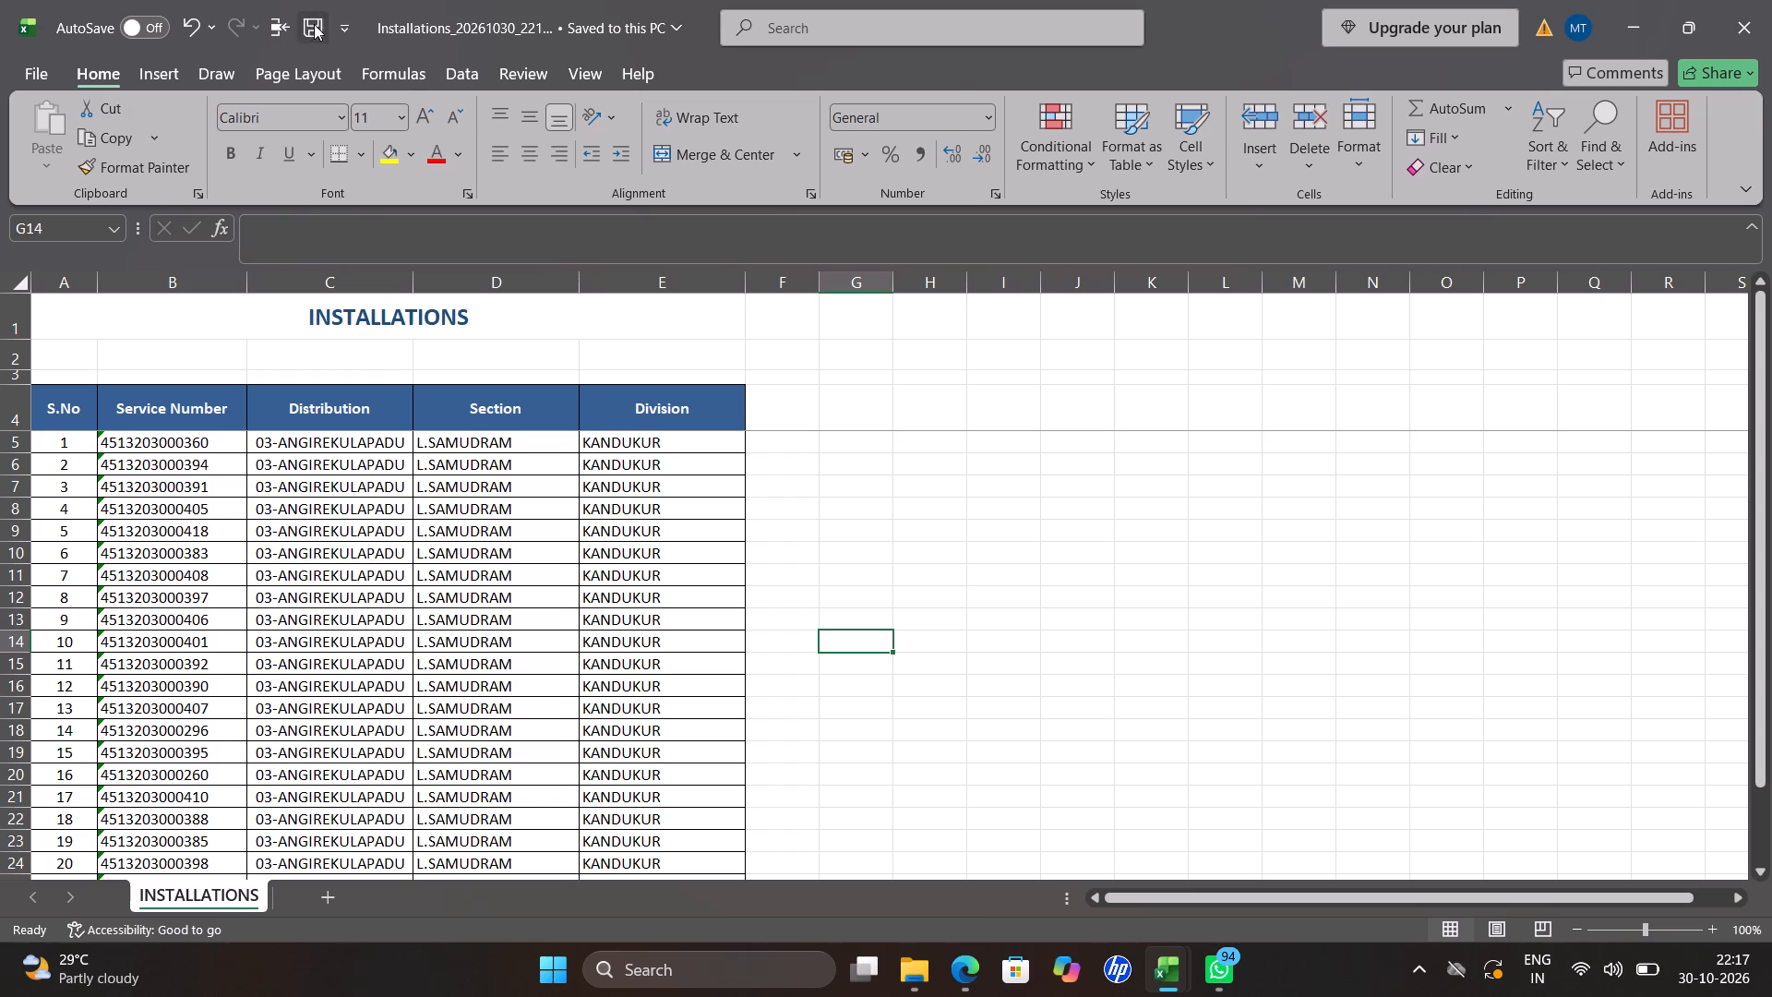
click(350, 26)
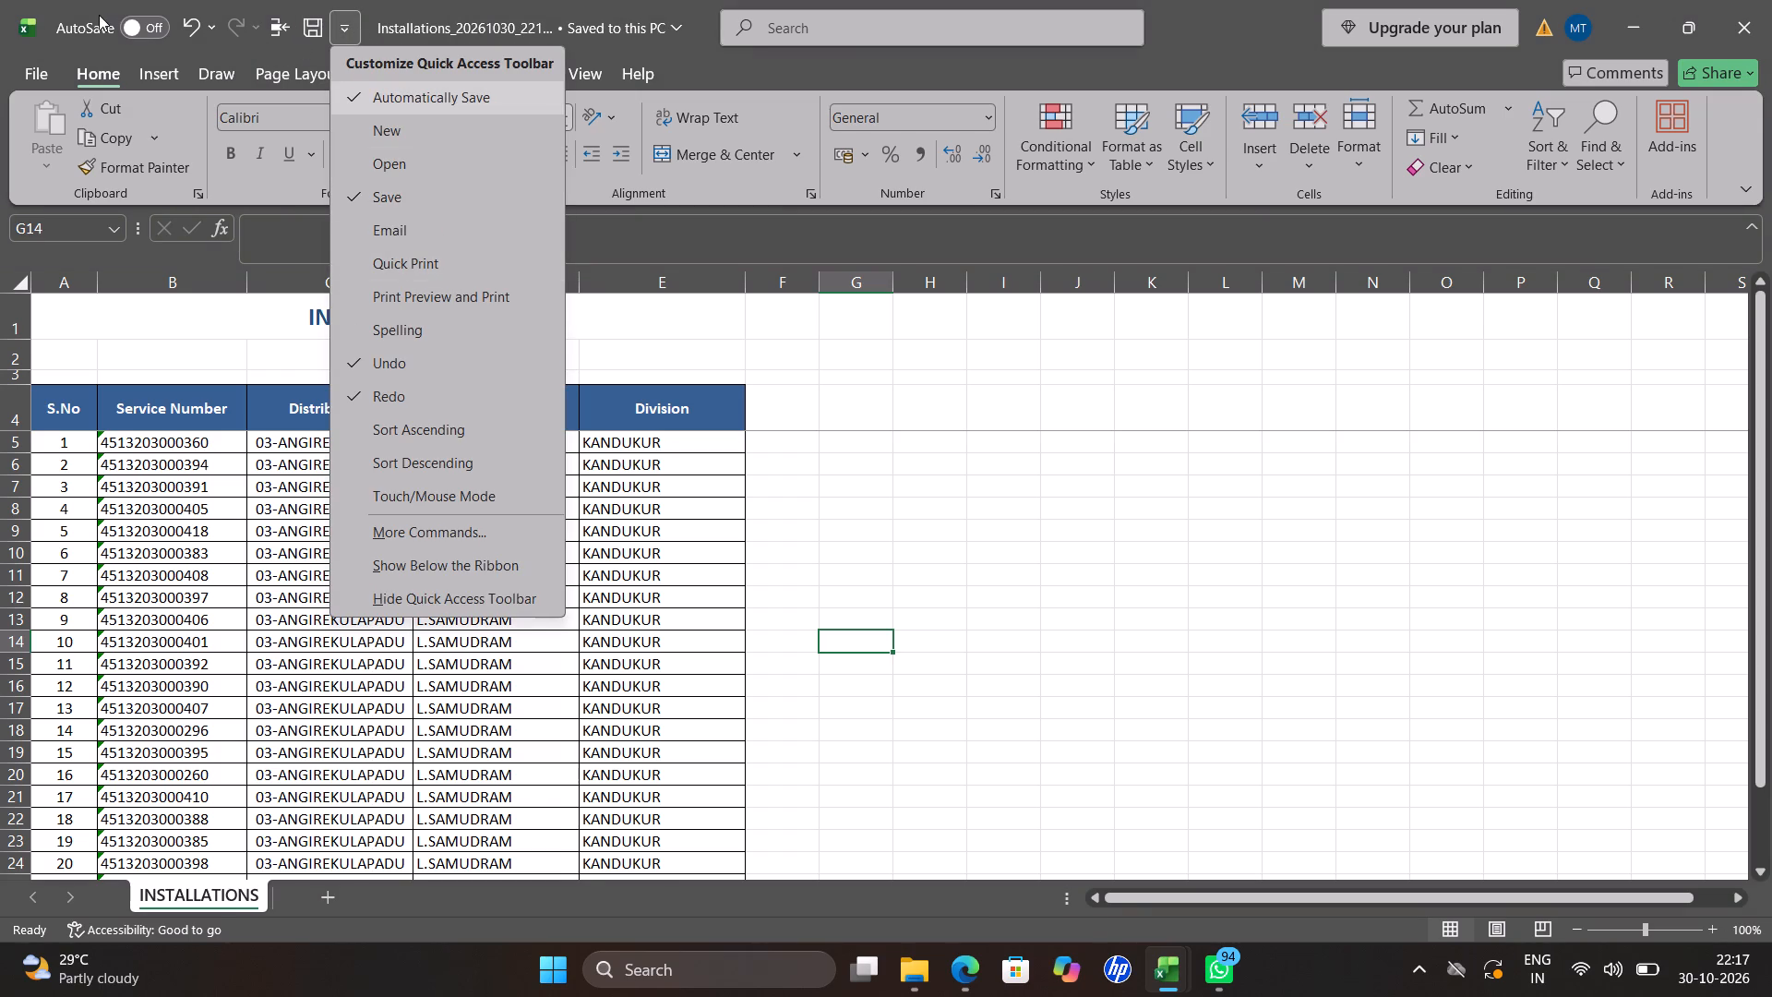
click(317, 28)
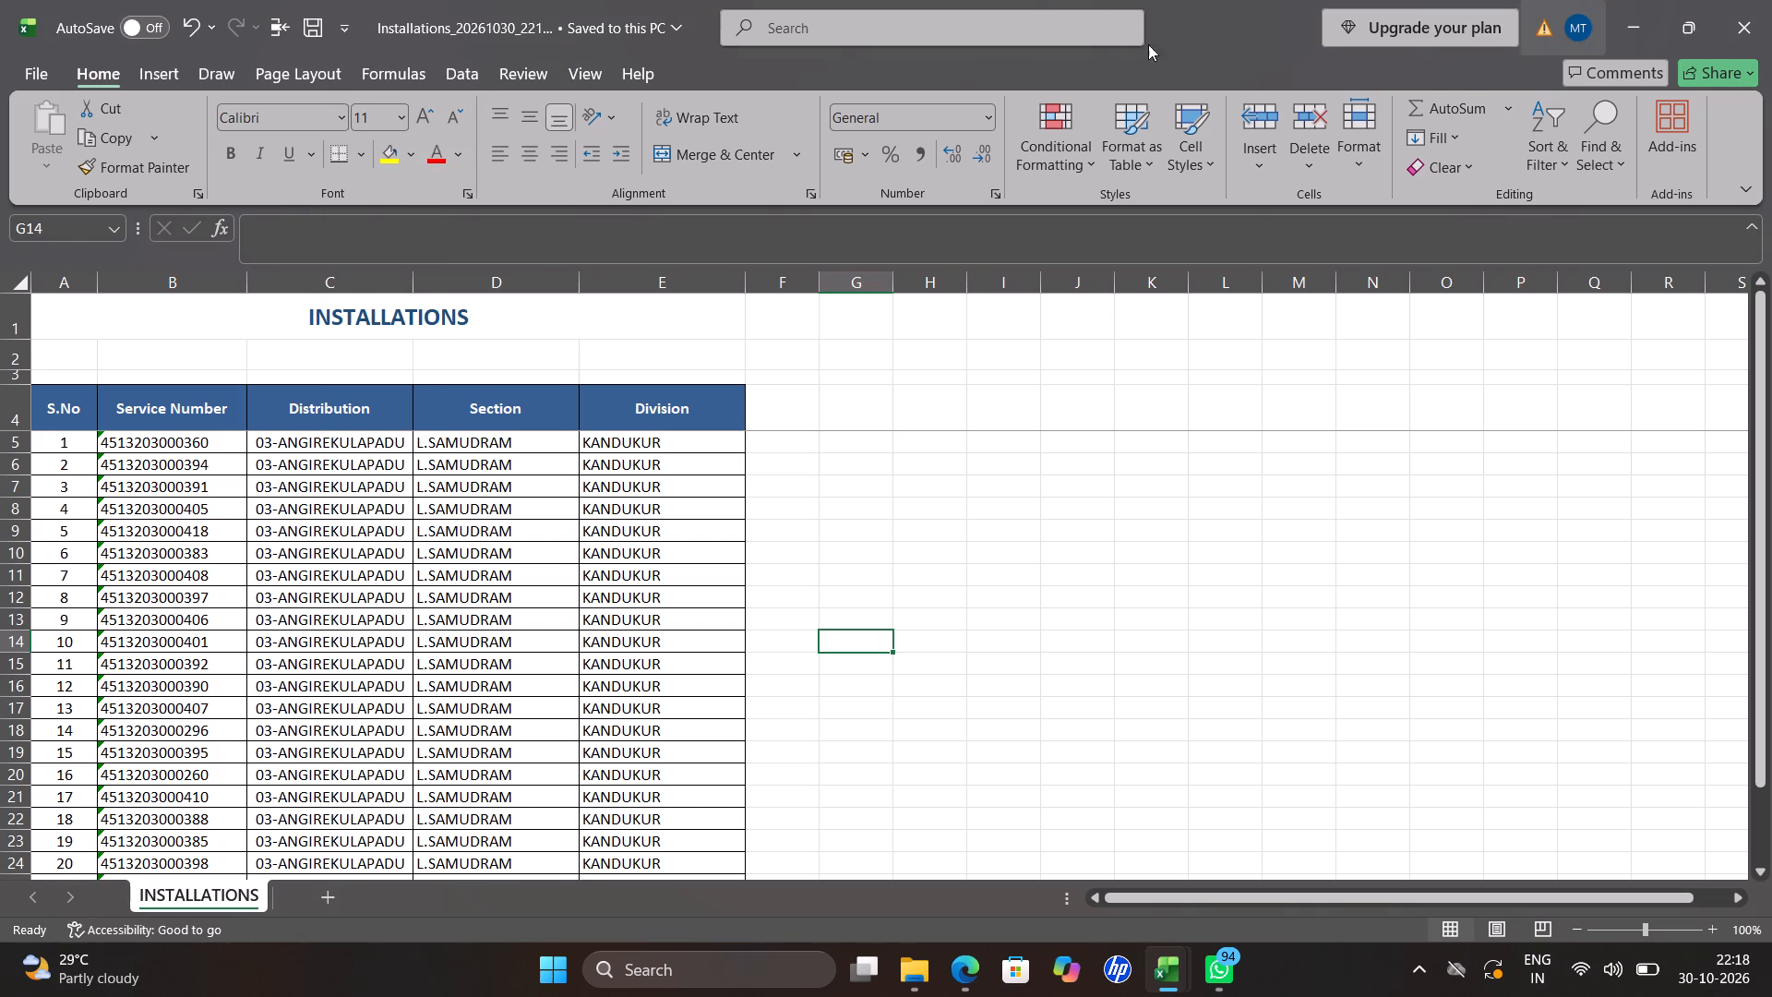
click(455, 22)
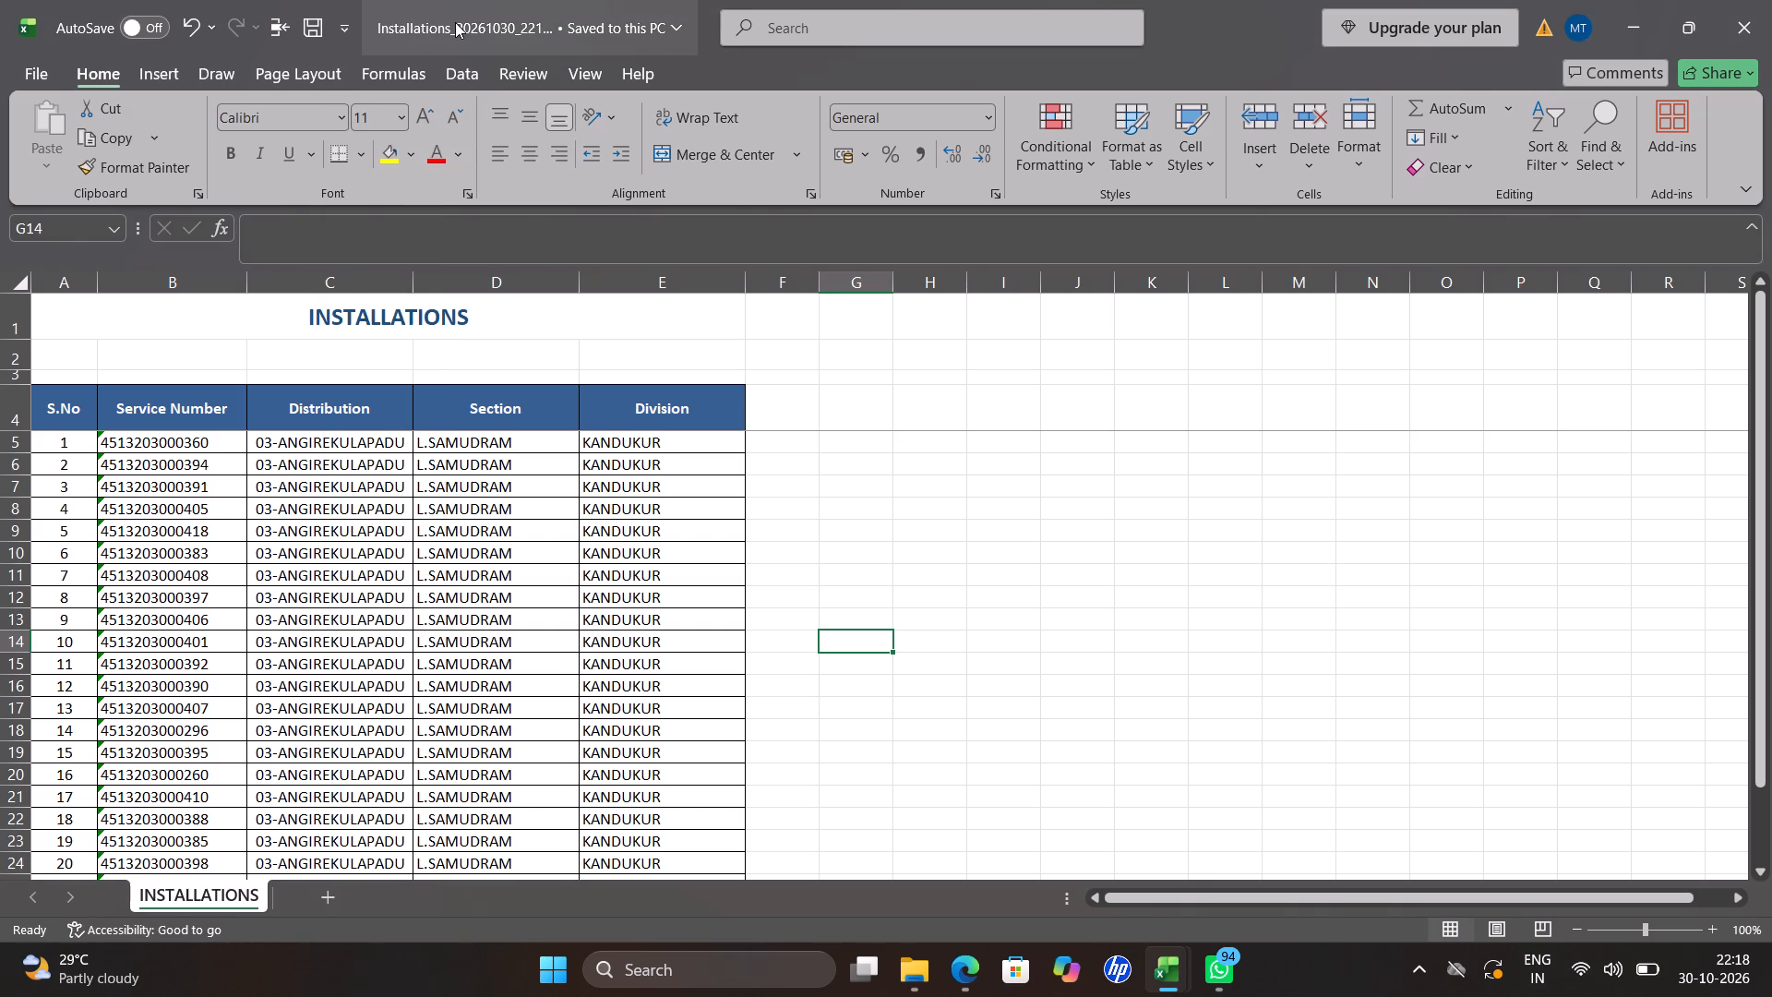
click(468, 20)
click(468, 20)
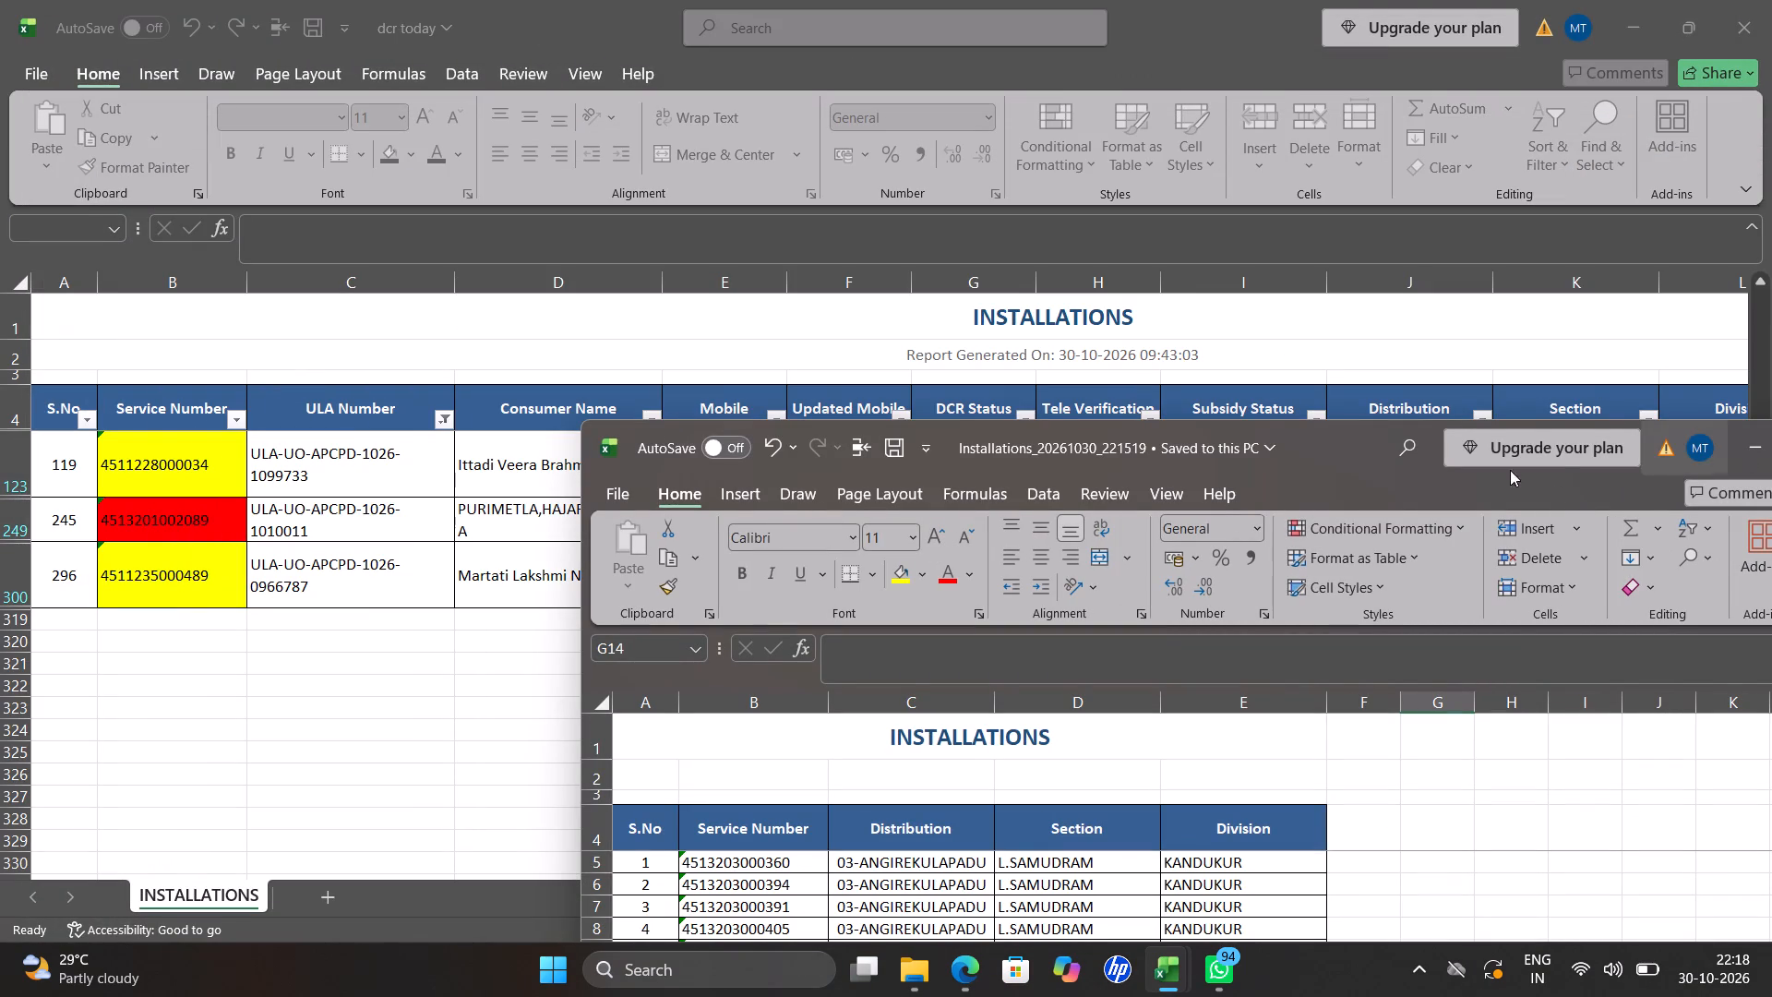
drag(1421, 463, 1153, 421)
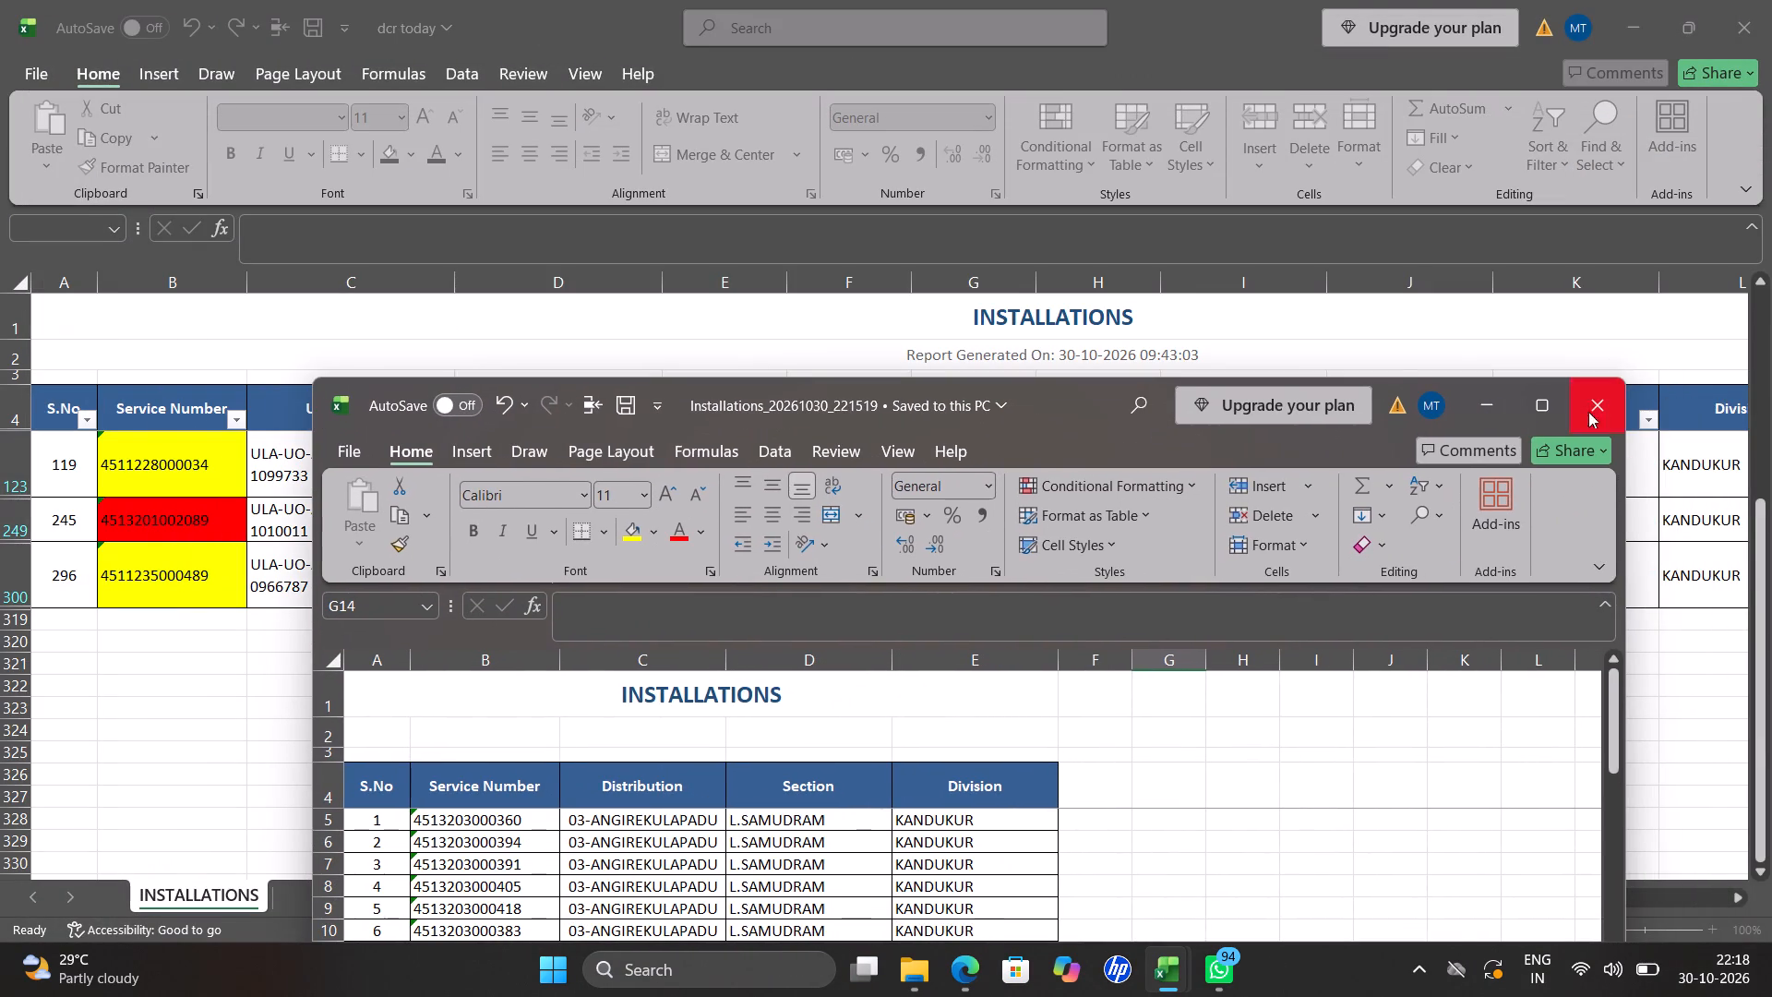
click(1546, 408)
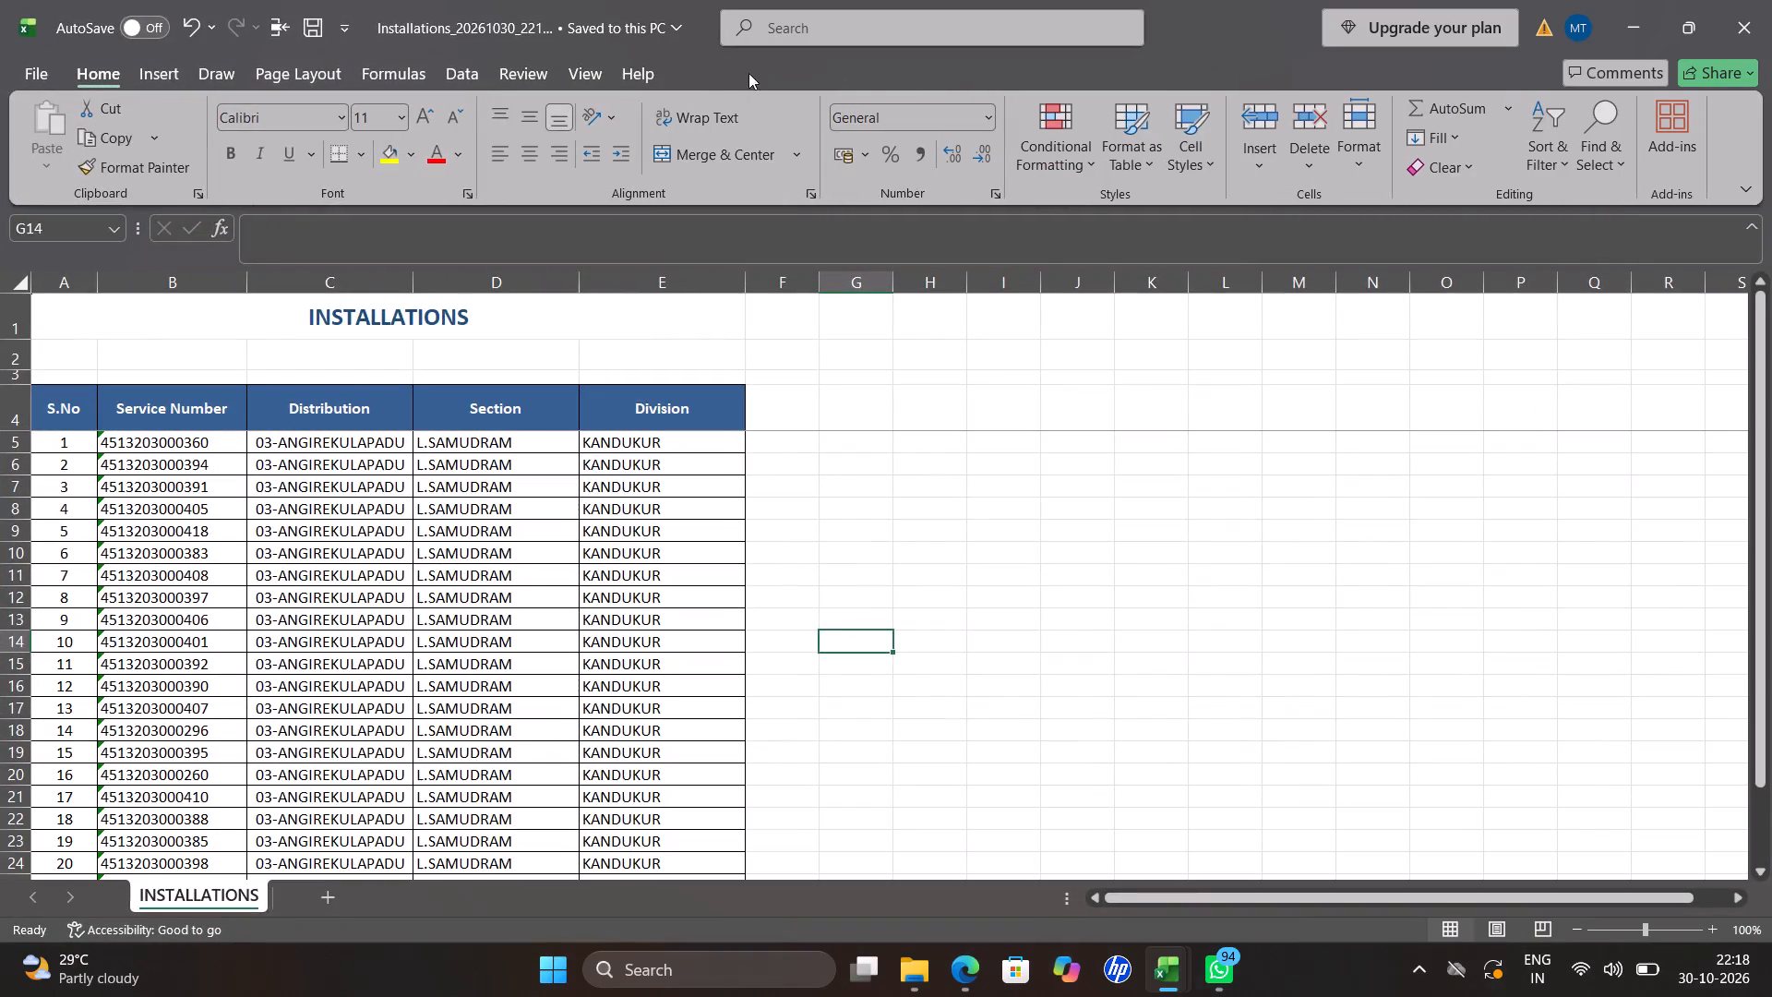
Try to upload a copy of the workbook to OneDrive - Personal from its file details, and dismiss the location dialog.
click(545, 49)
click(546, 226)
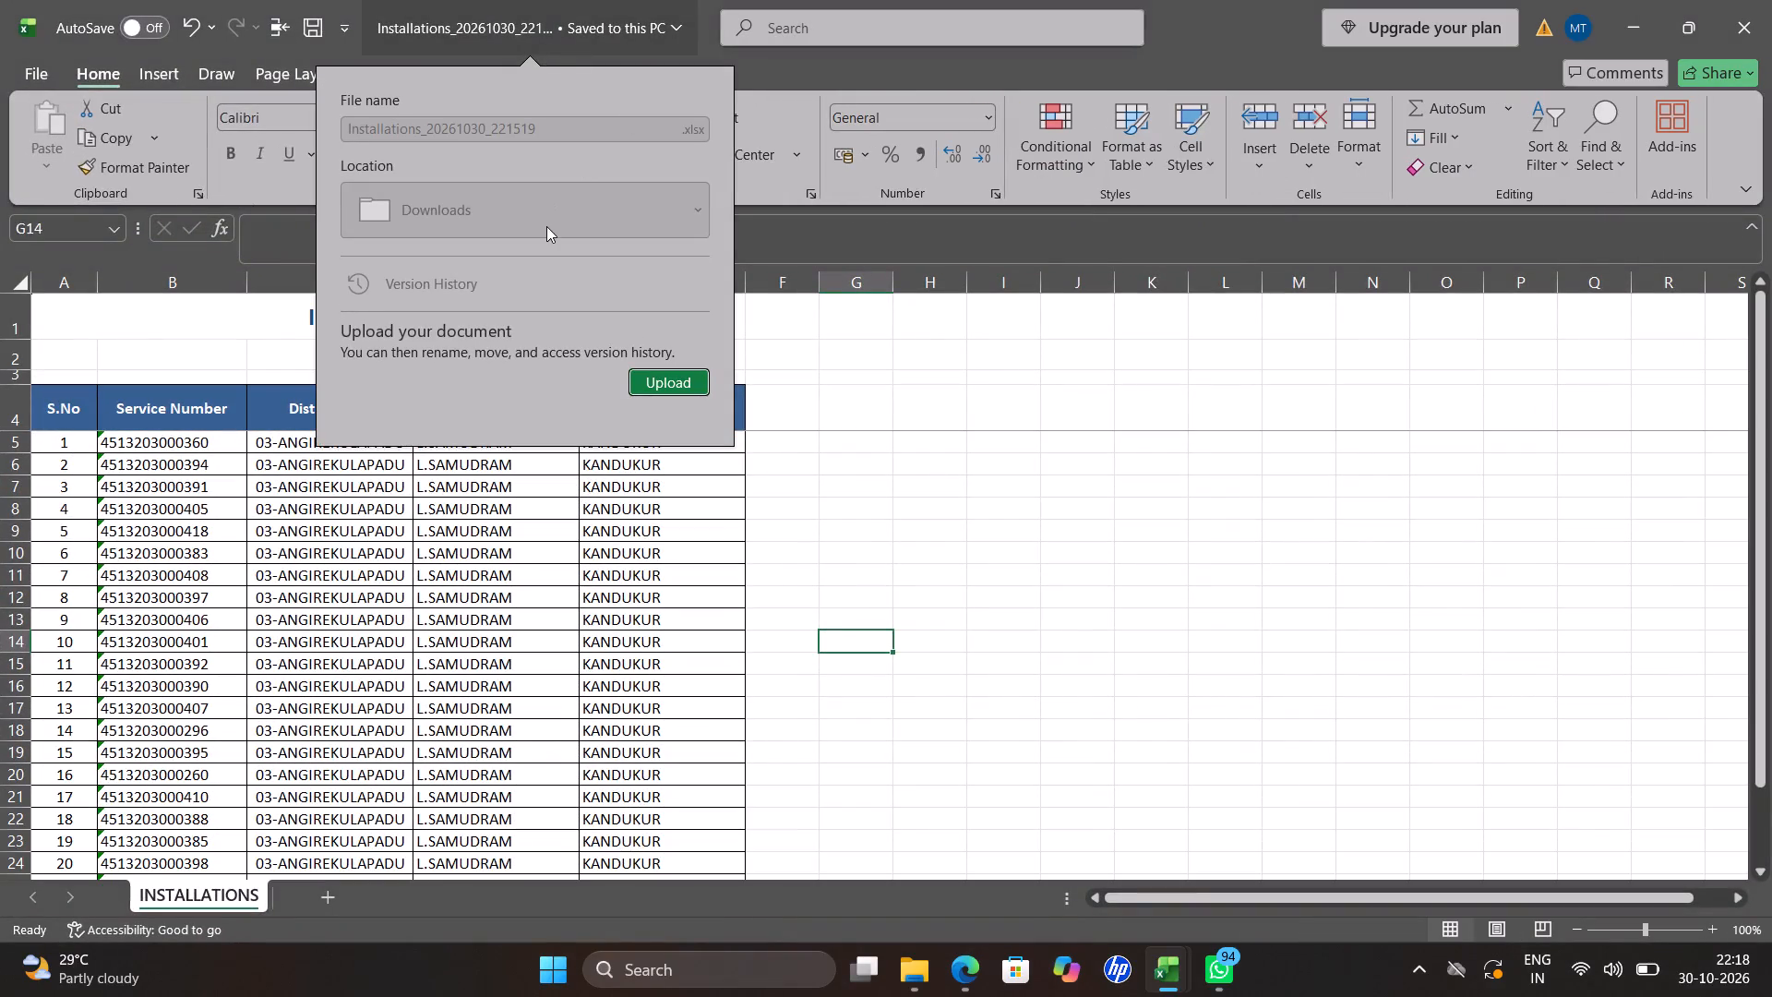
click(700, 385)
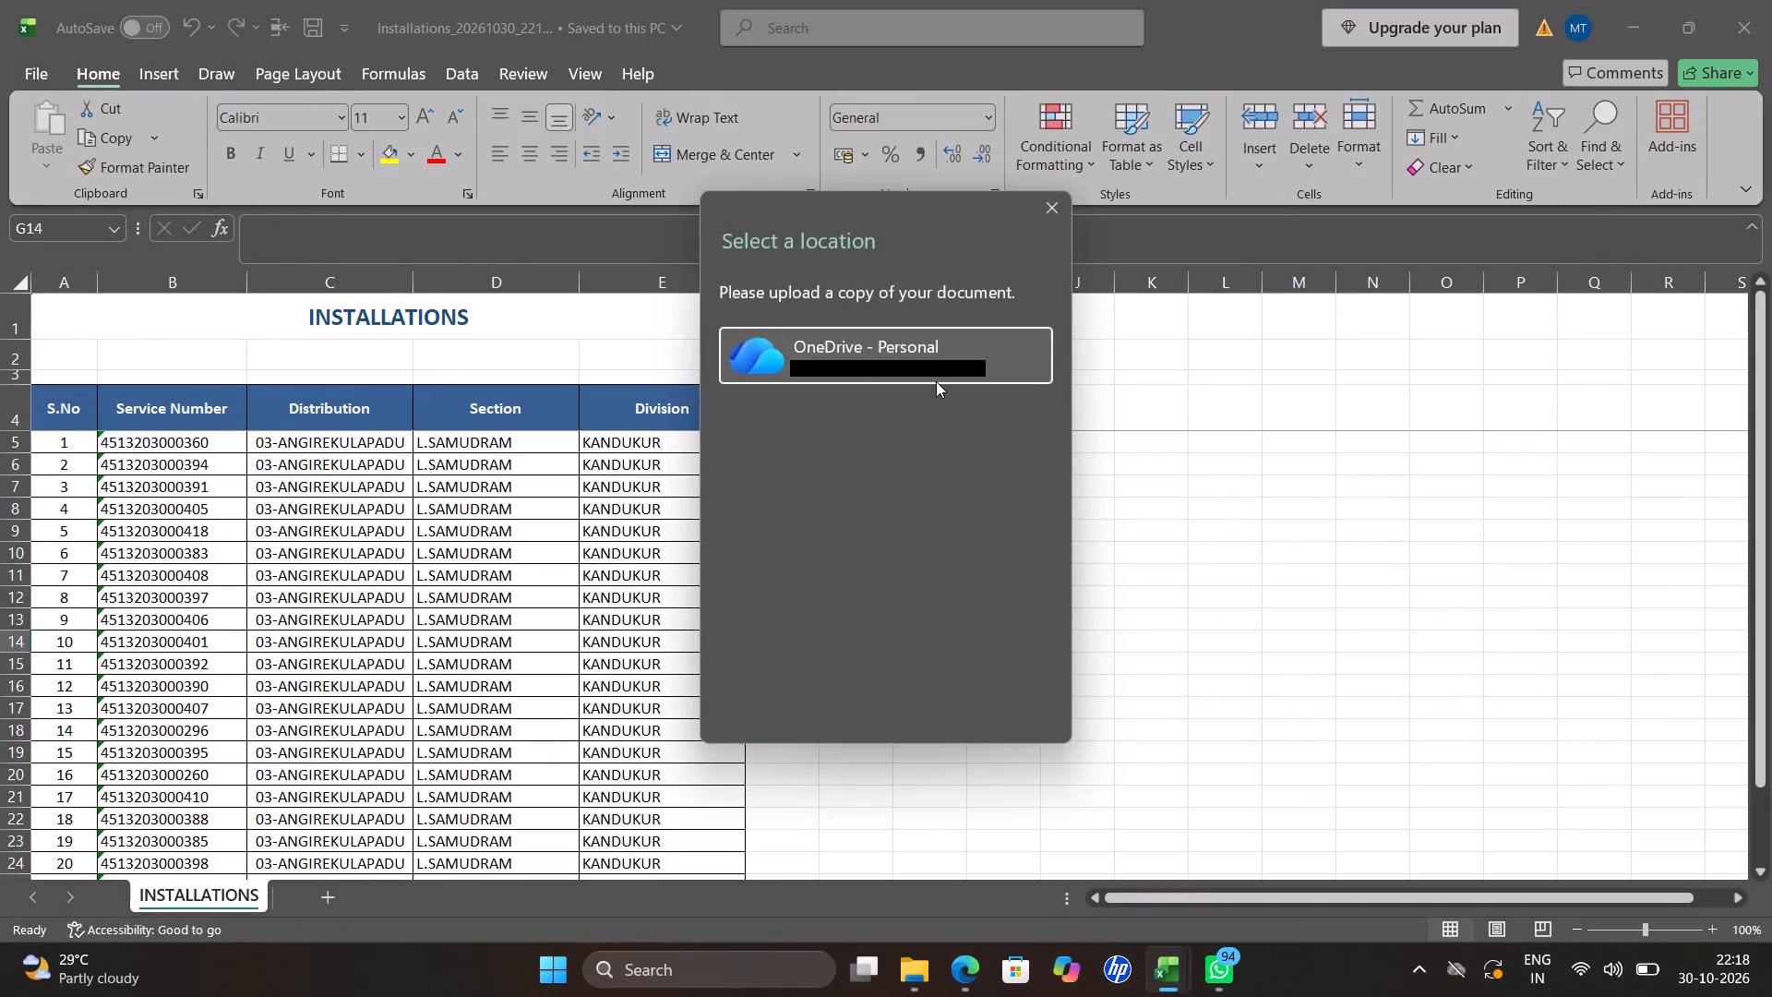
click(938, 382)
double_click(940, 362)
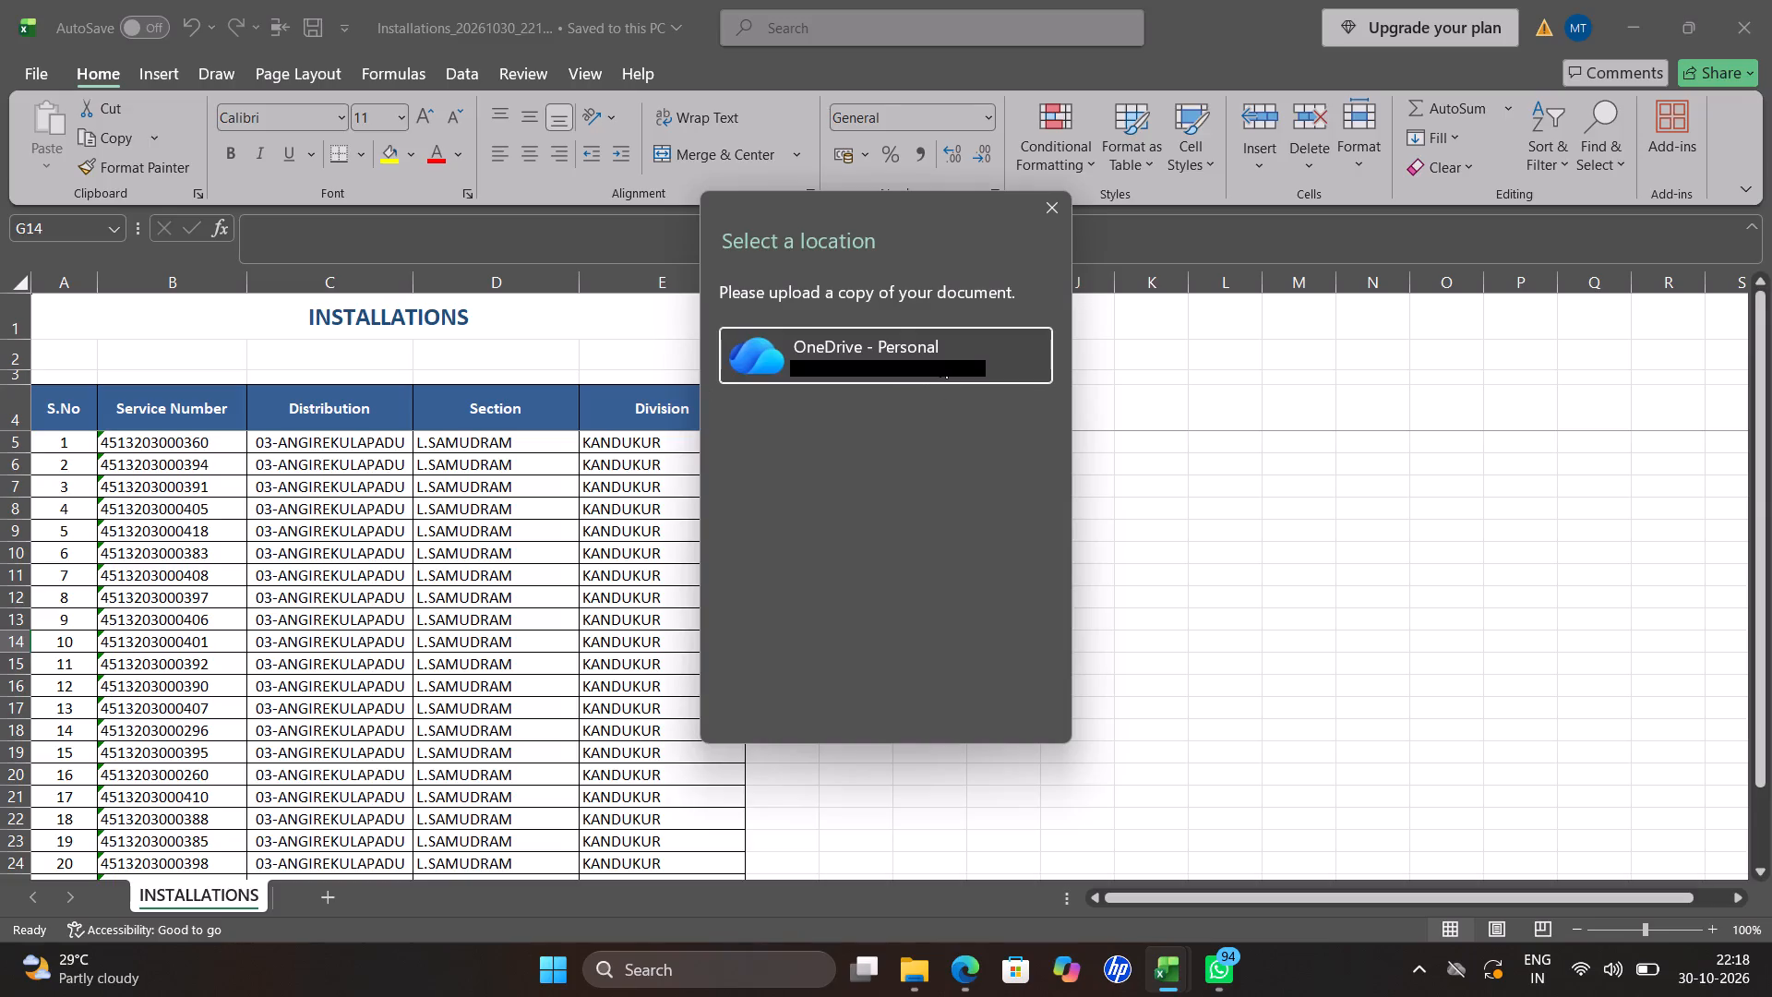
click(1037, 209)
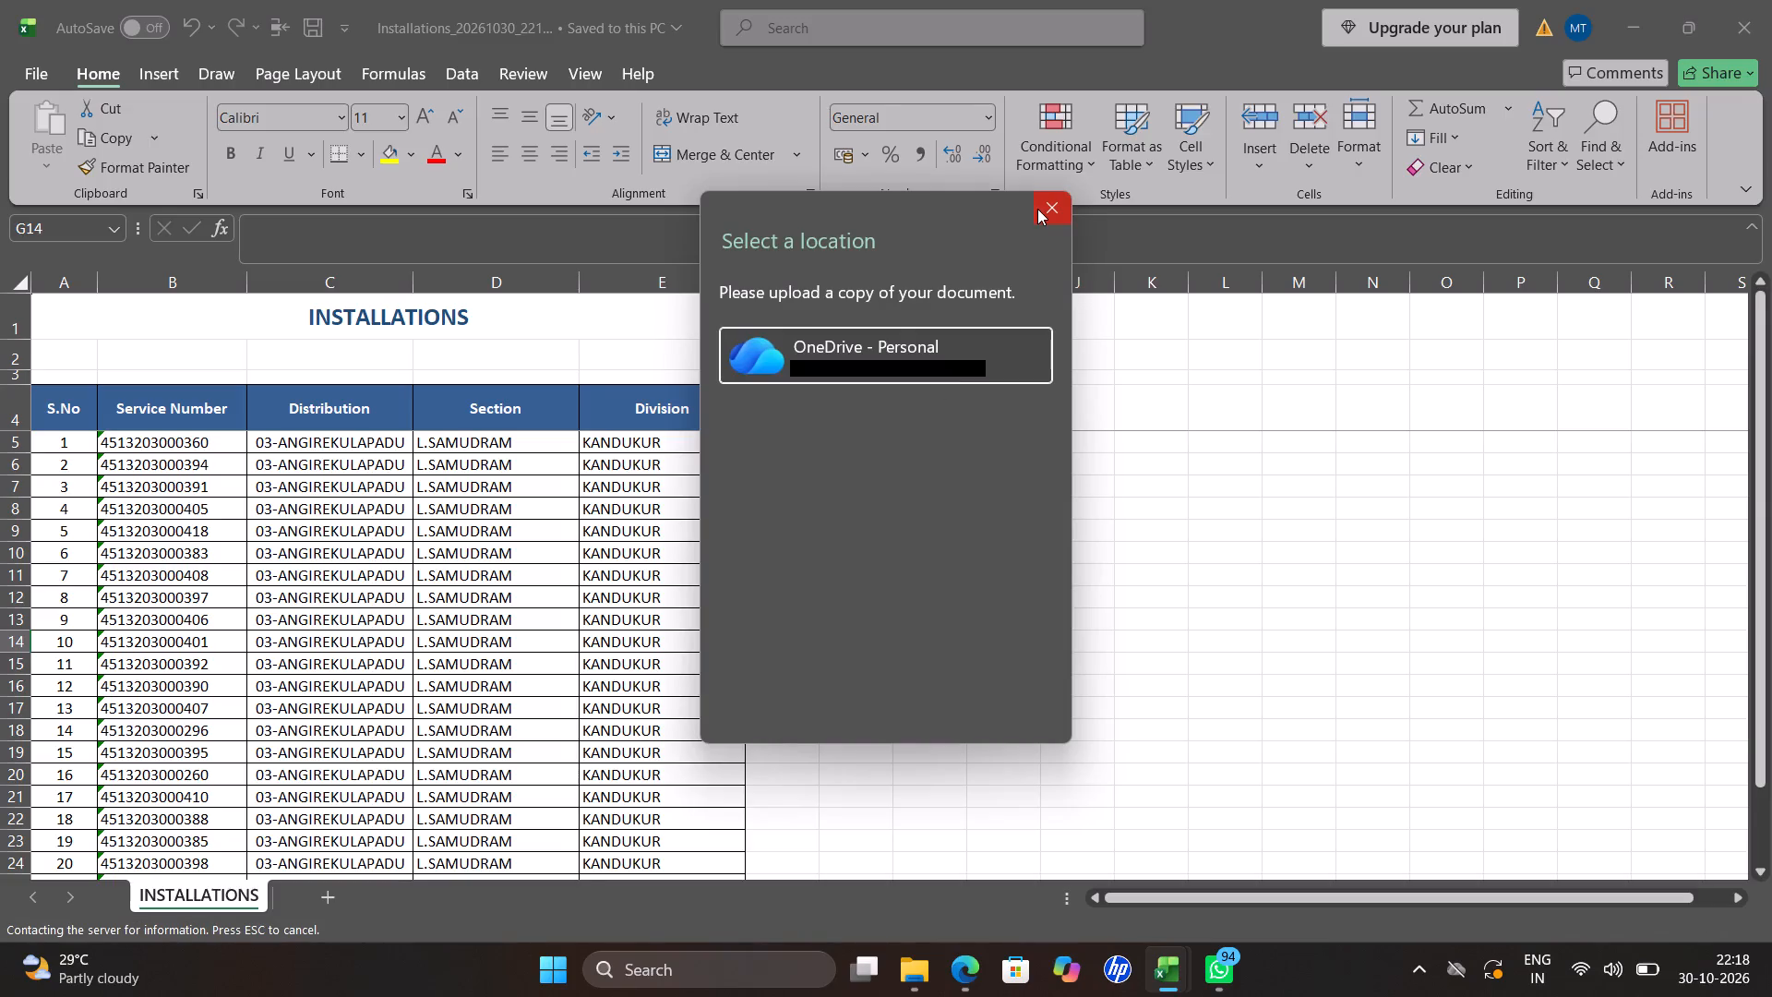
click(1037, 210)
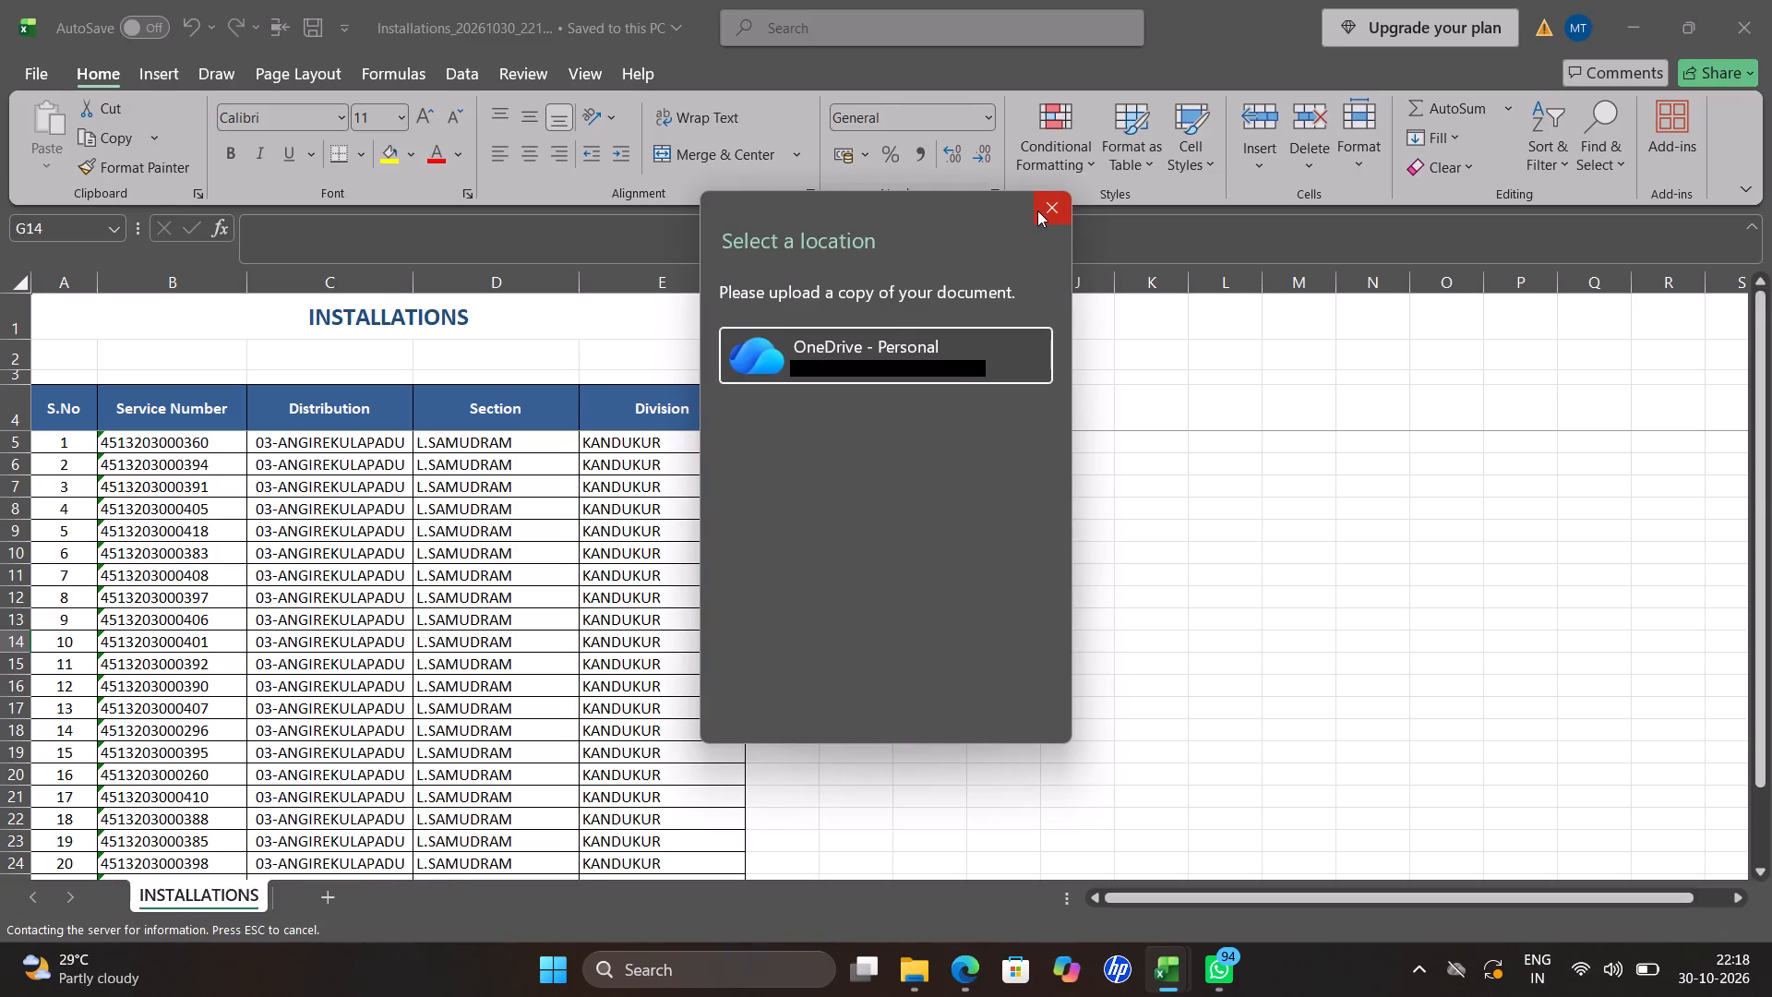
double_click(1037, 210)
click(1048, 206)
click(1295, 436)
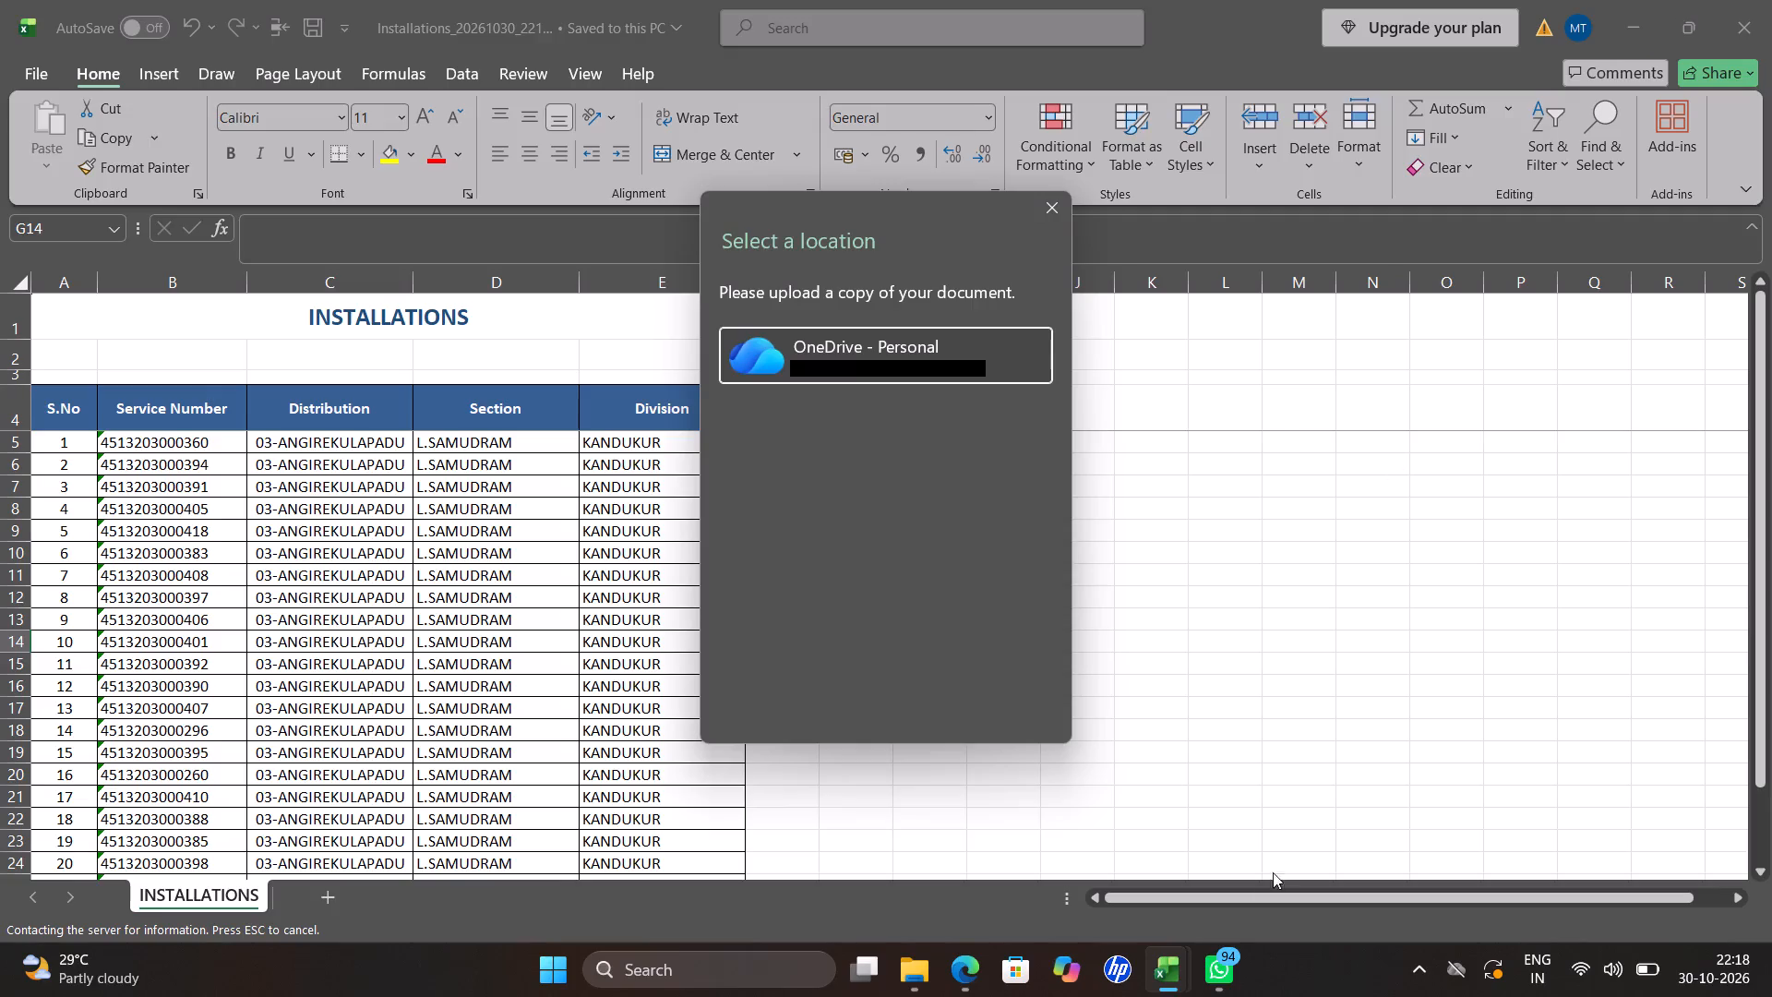
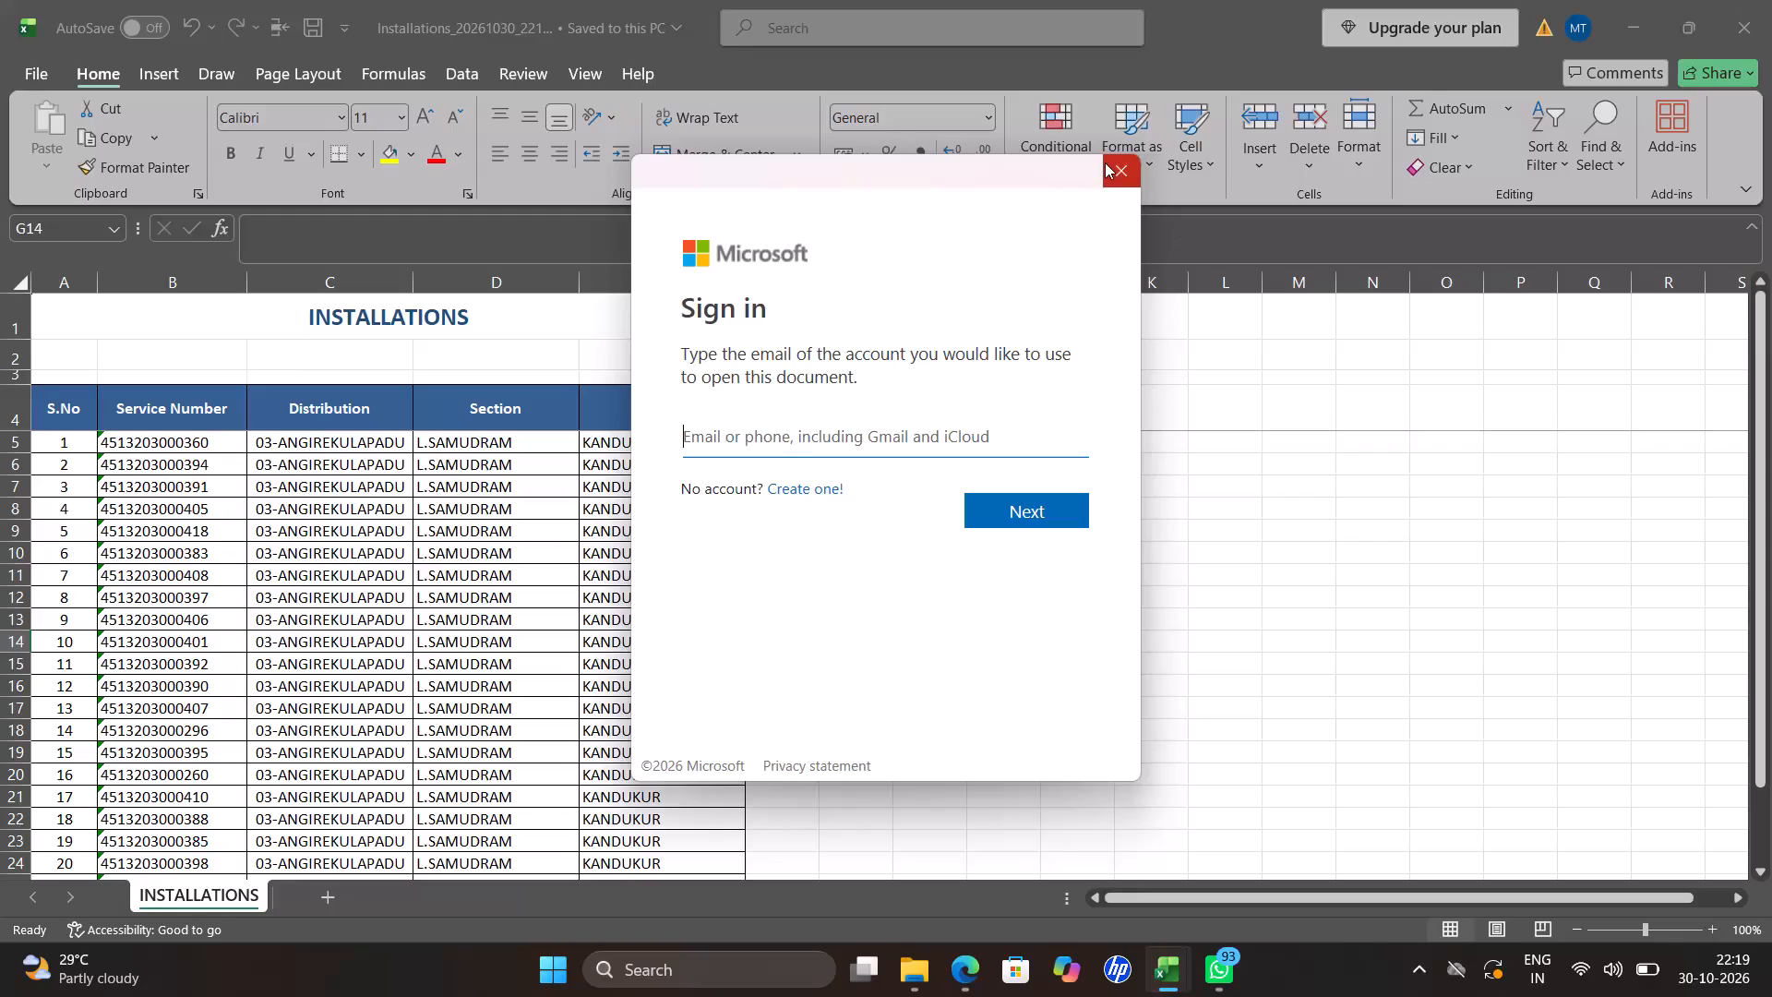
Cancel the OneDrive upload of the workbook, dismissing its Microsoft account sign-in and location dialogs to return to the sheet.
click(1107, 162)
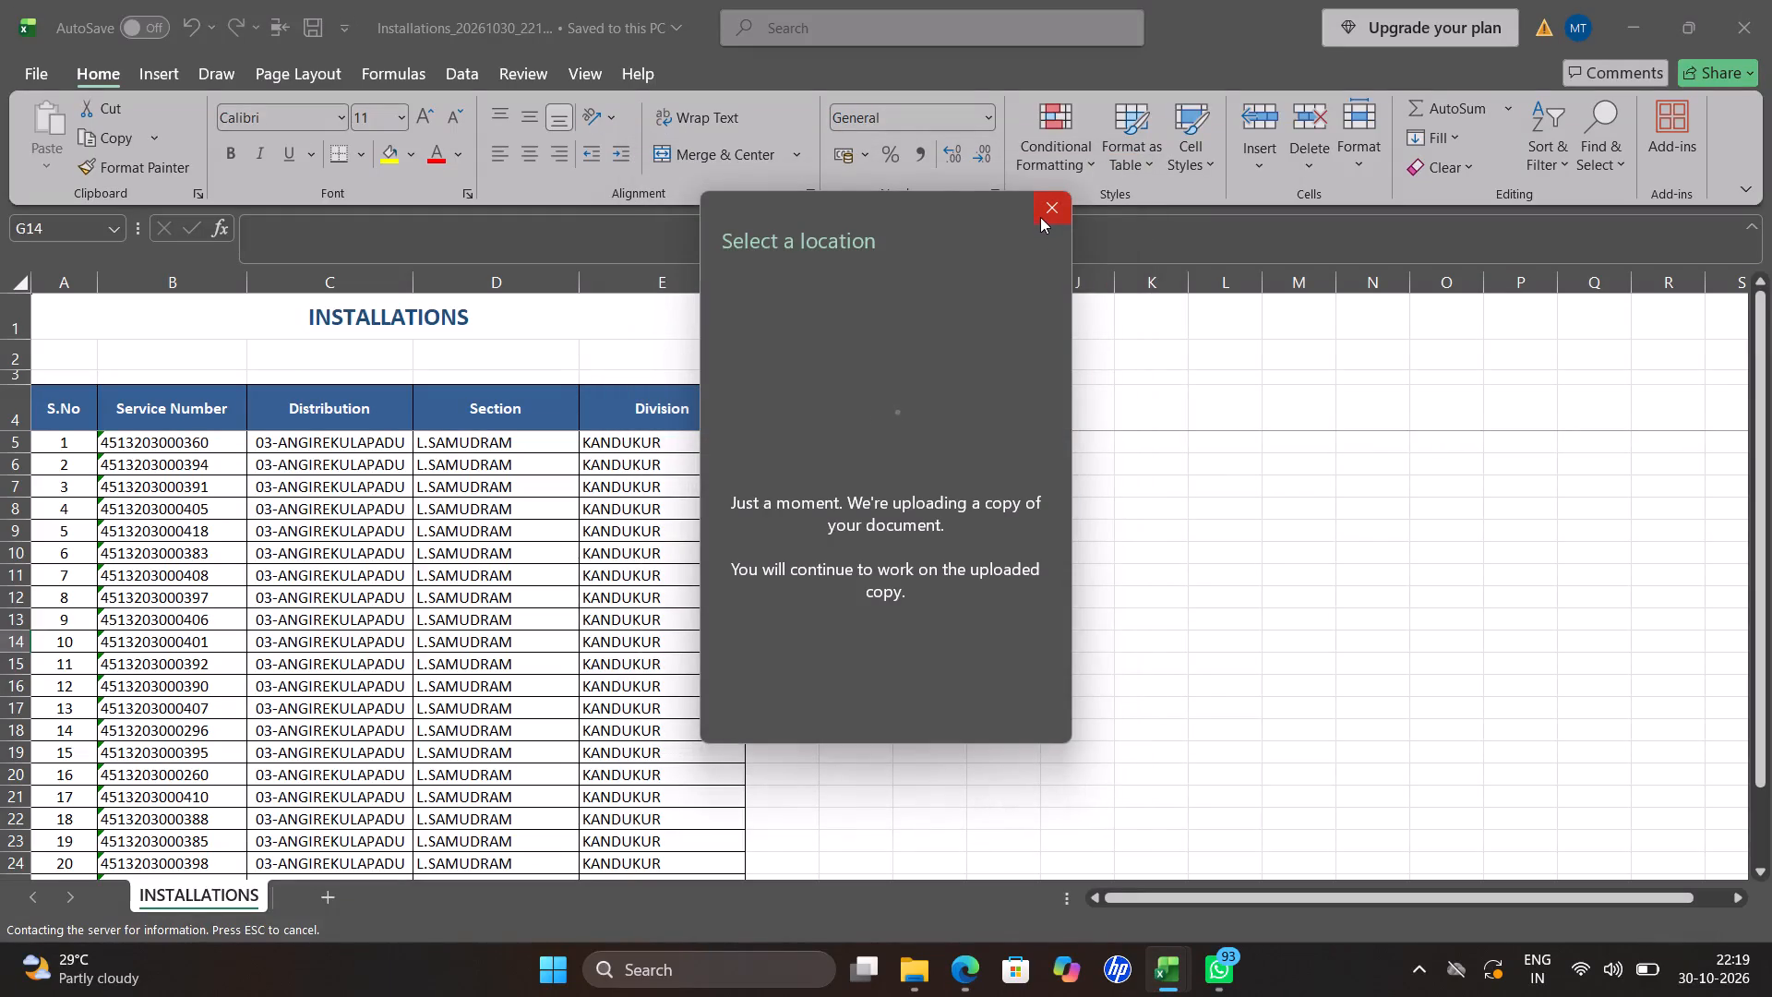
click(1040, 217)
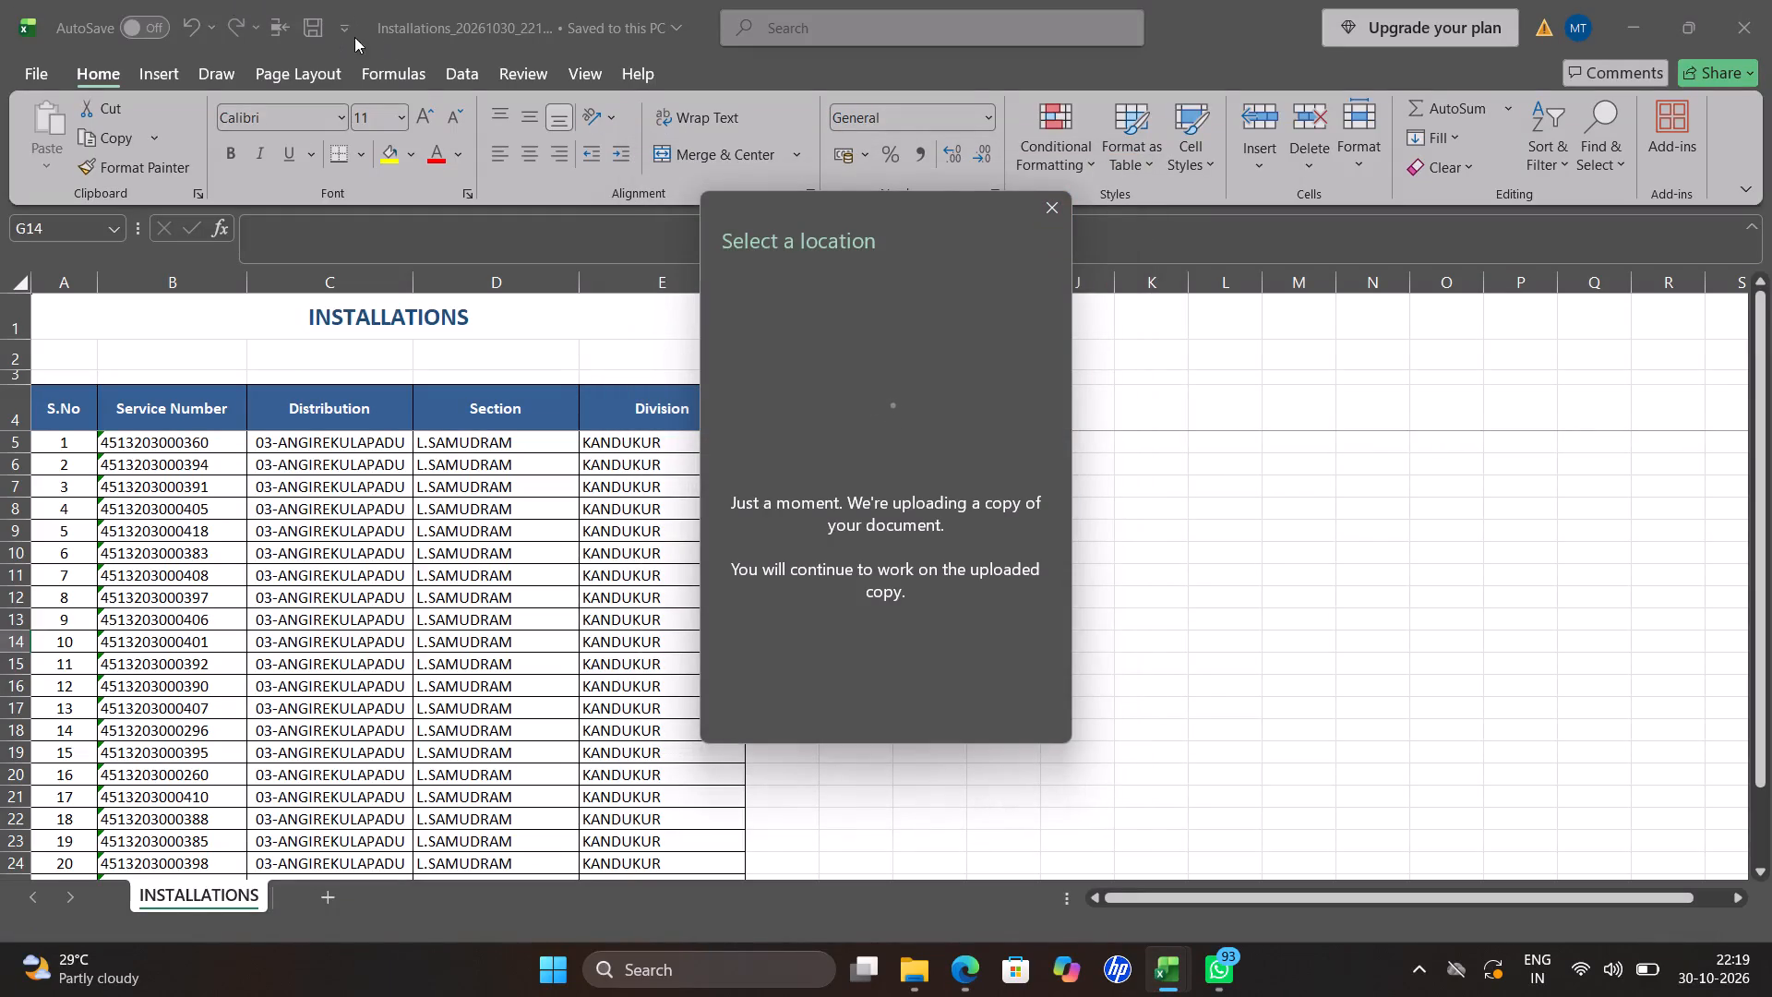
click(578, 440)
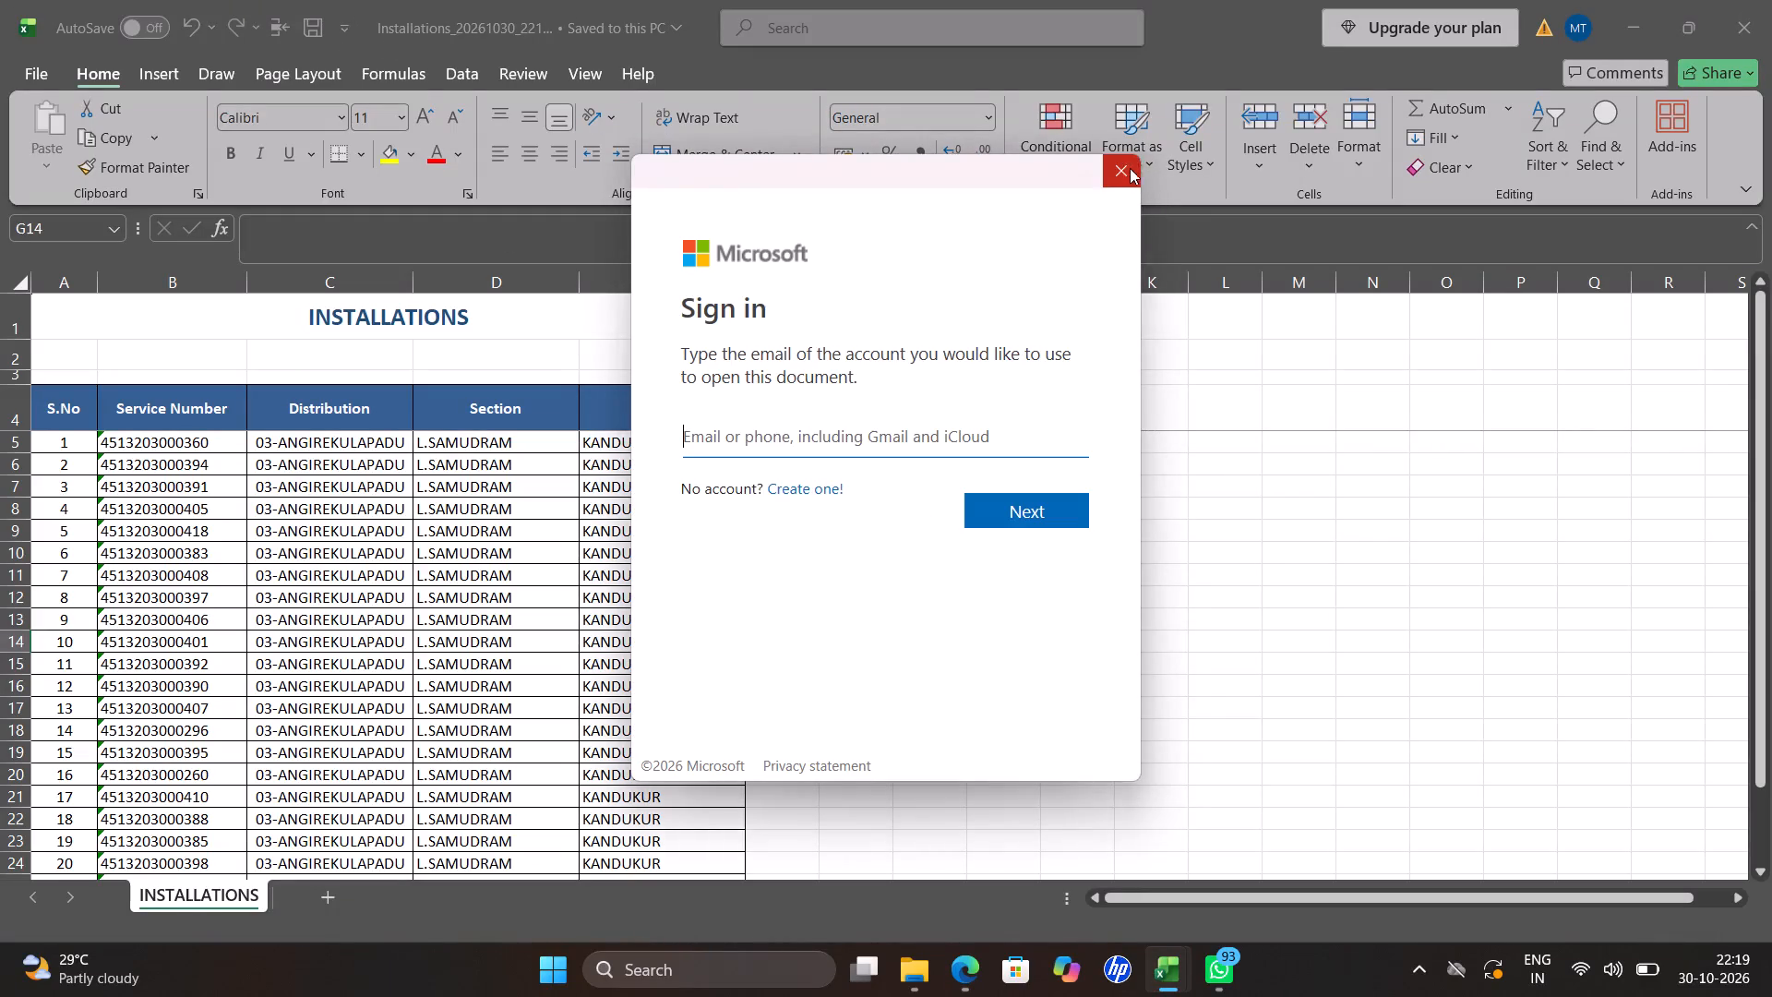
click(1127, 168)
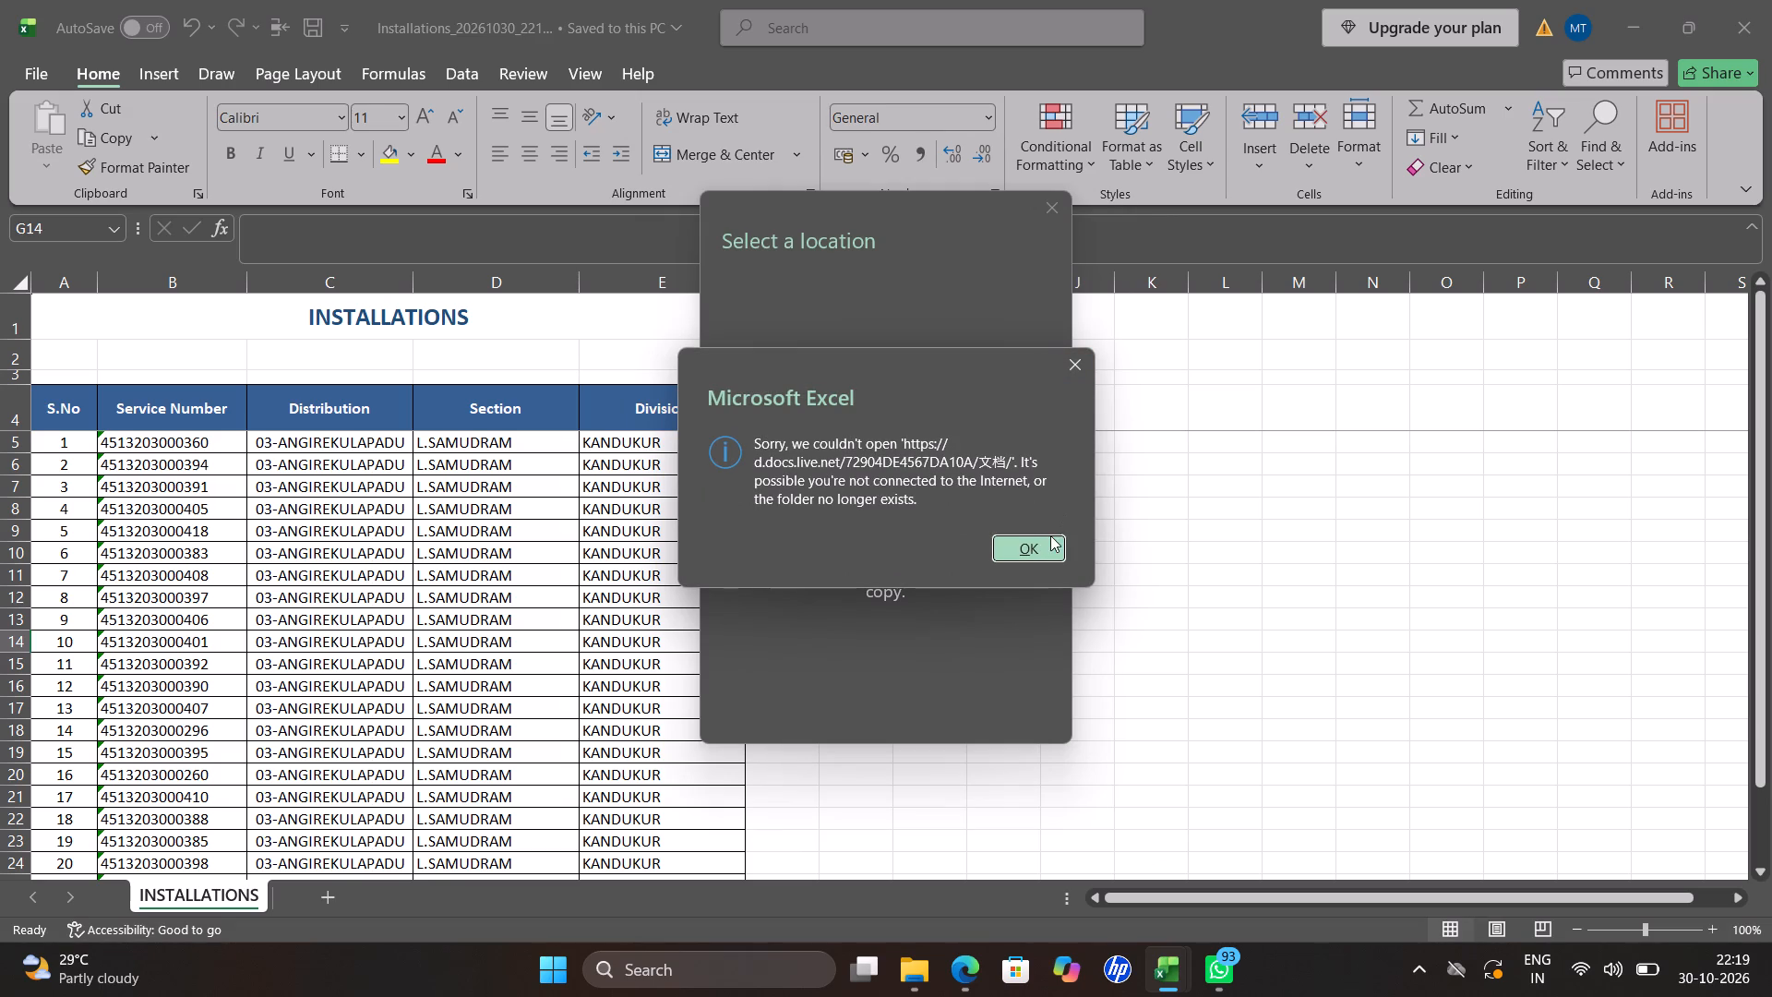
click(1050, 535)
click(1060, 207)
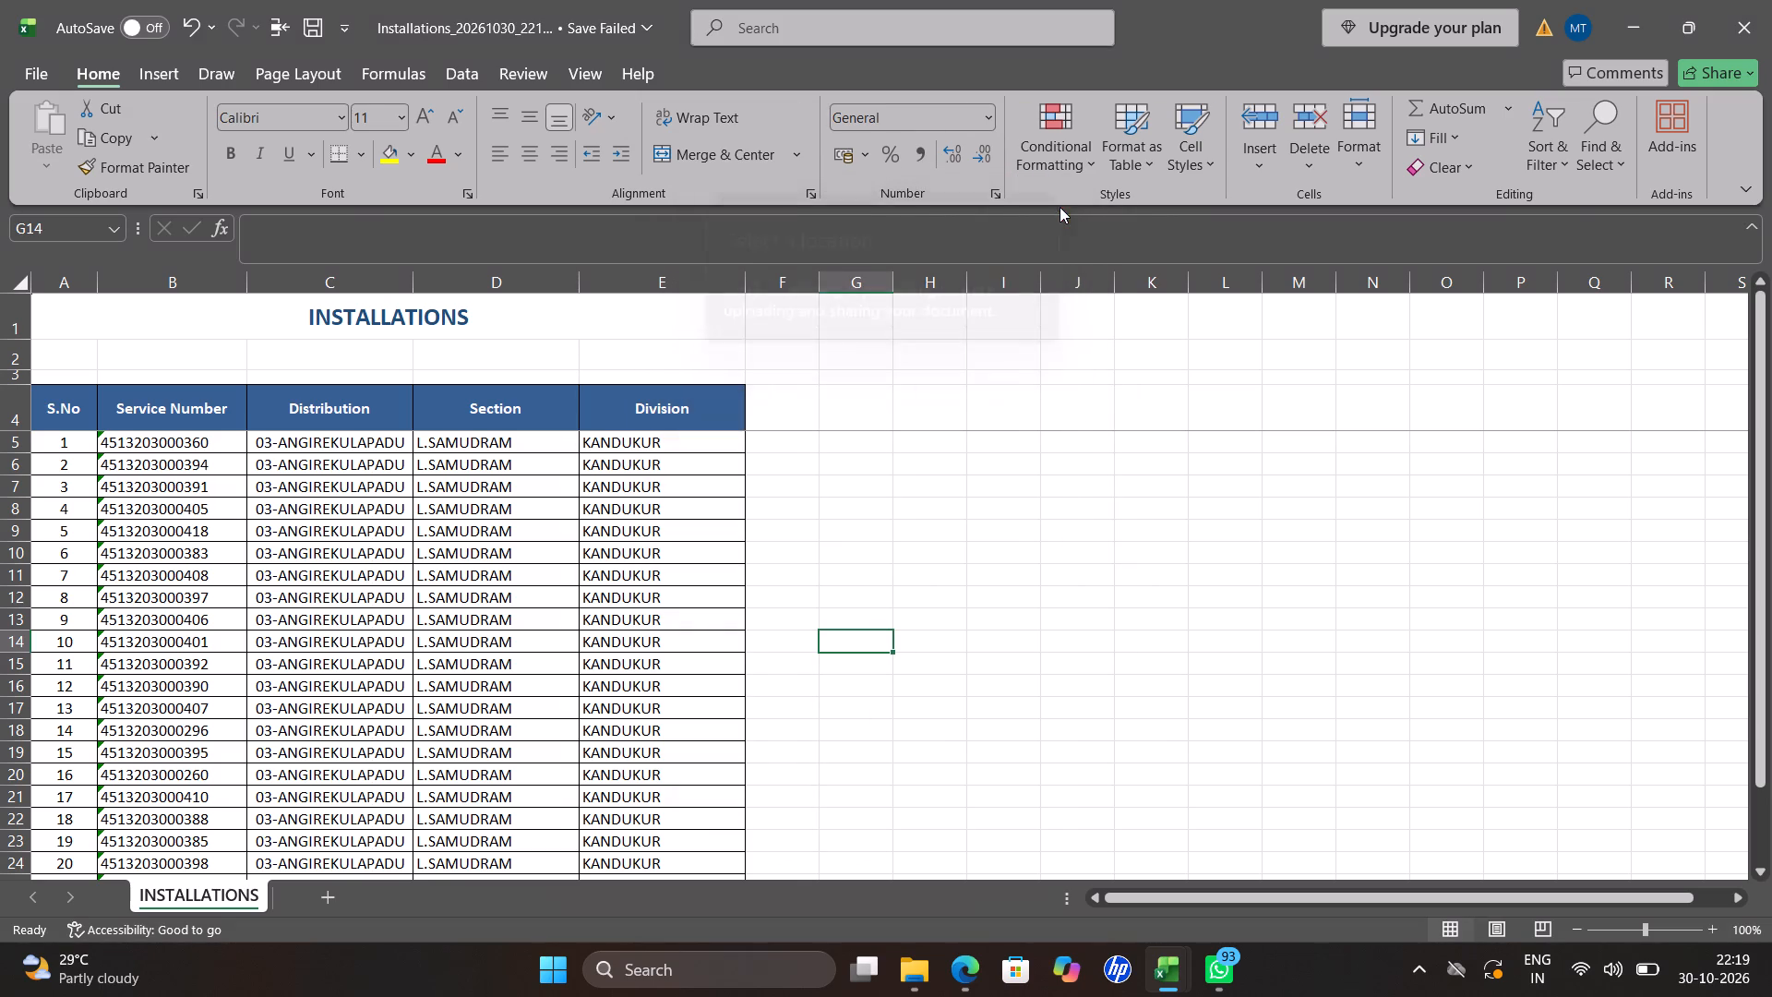
Save the trimmed Installations workbook under its existing name and close it.
click(306, 18)
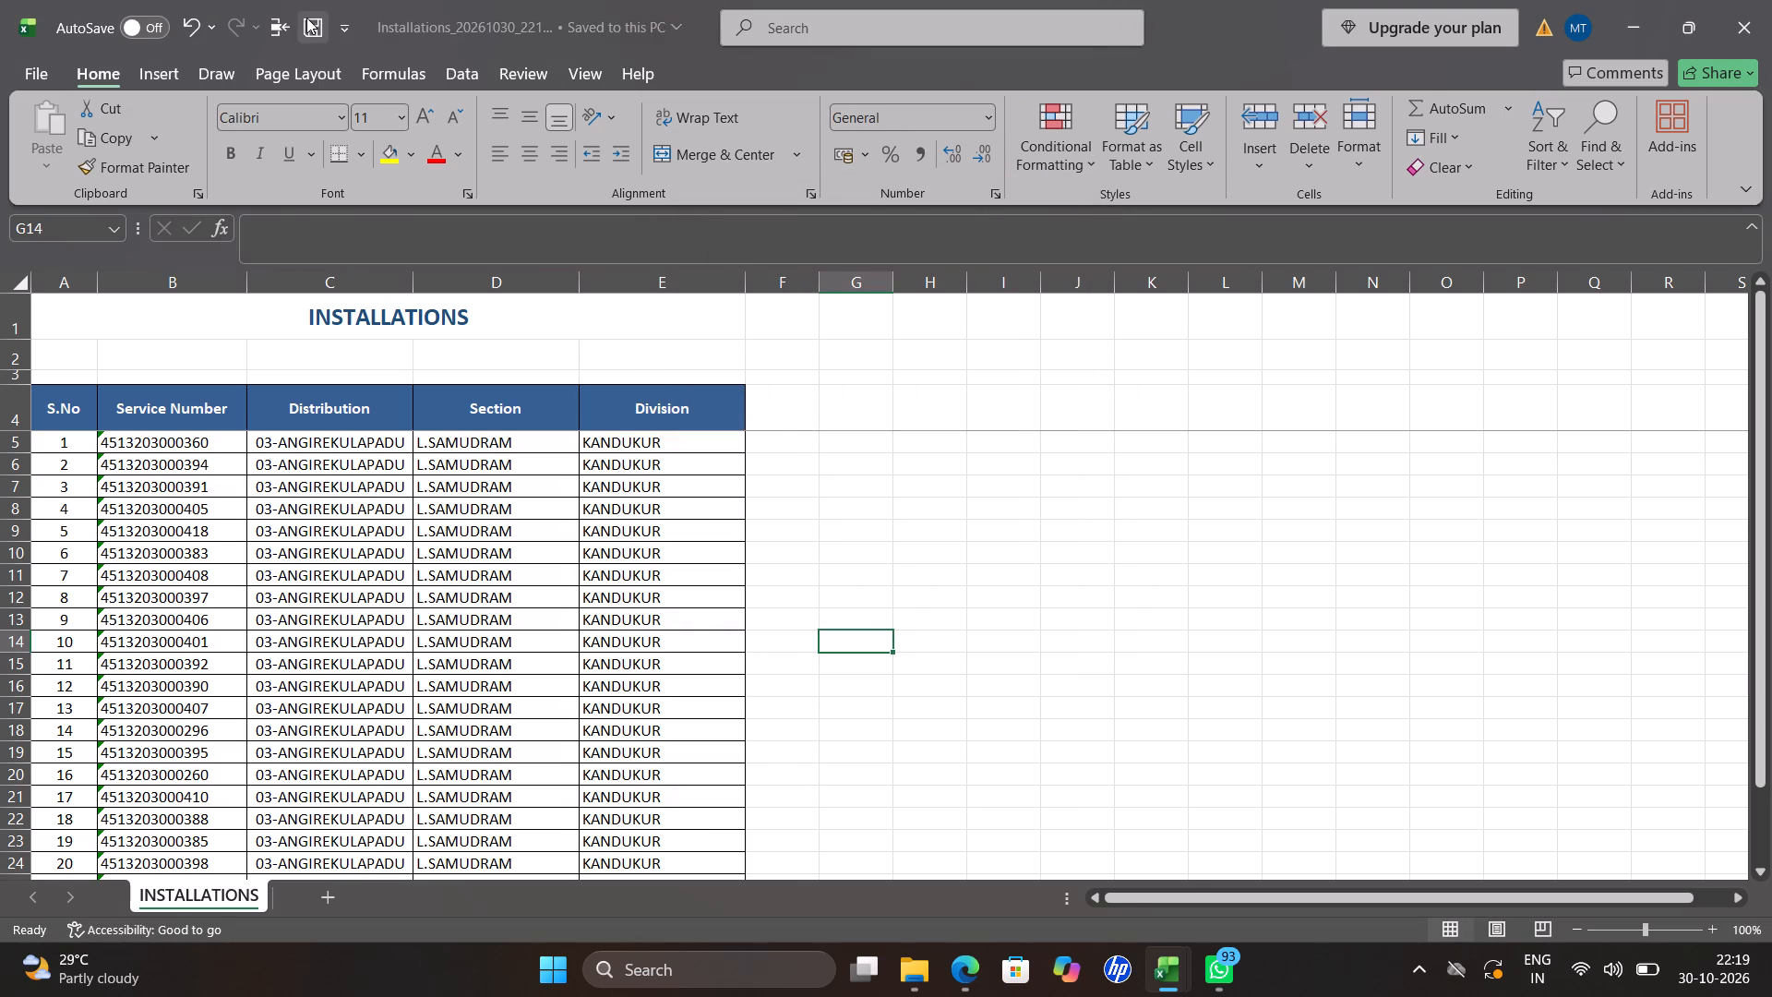
key(ctrl+s)
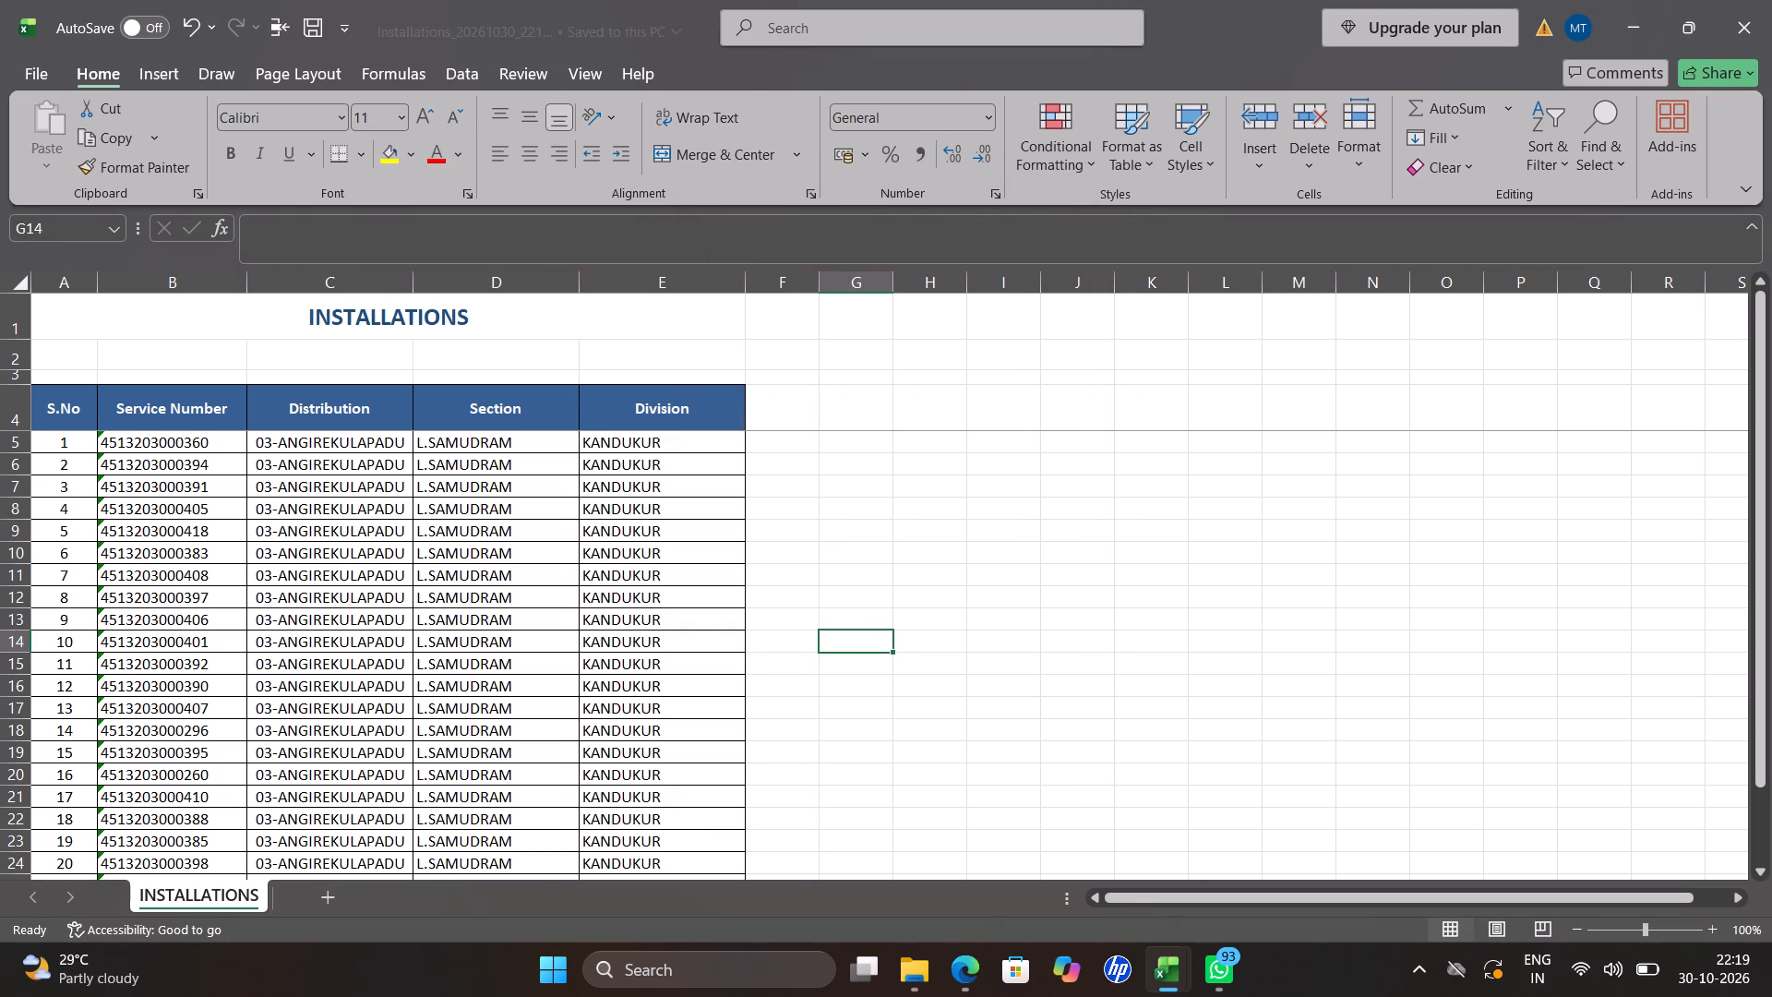
click(1770, 0)
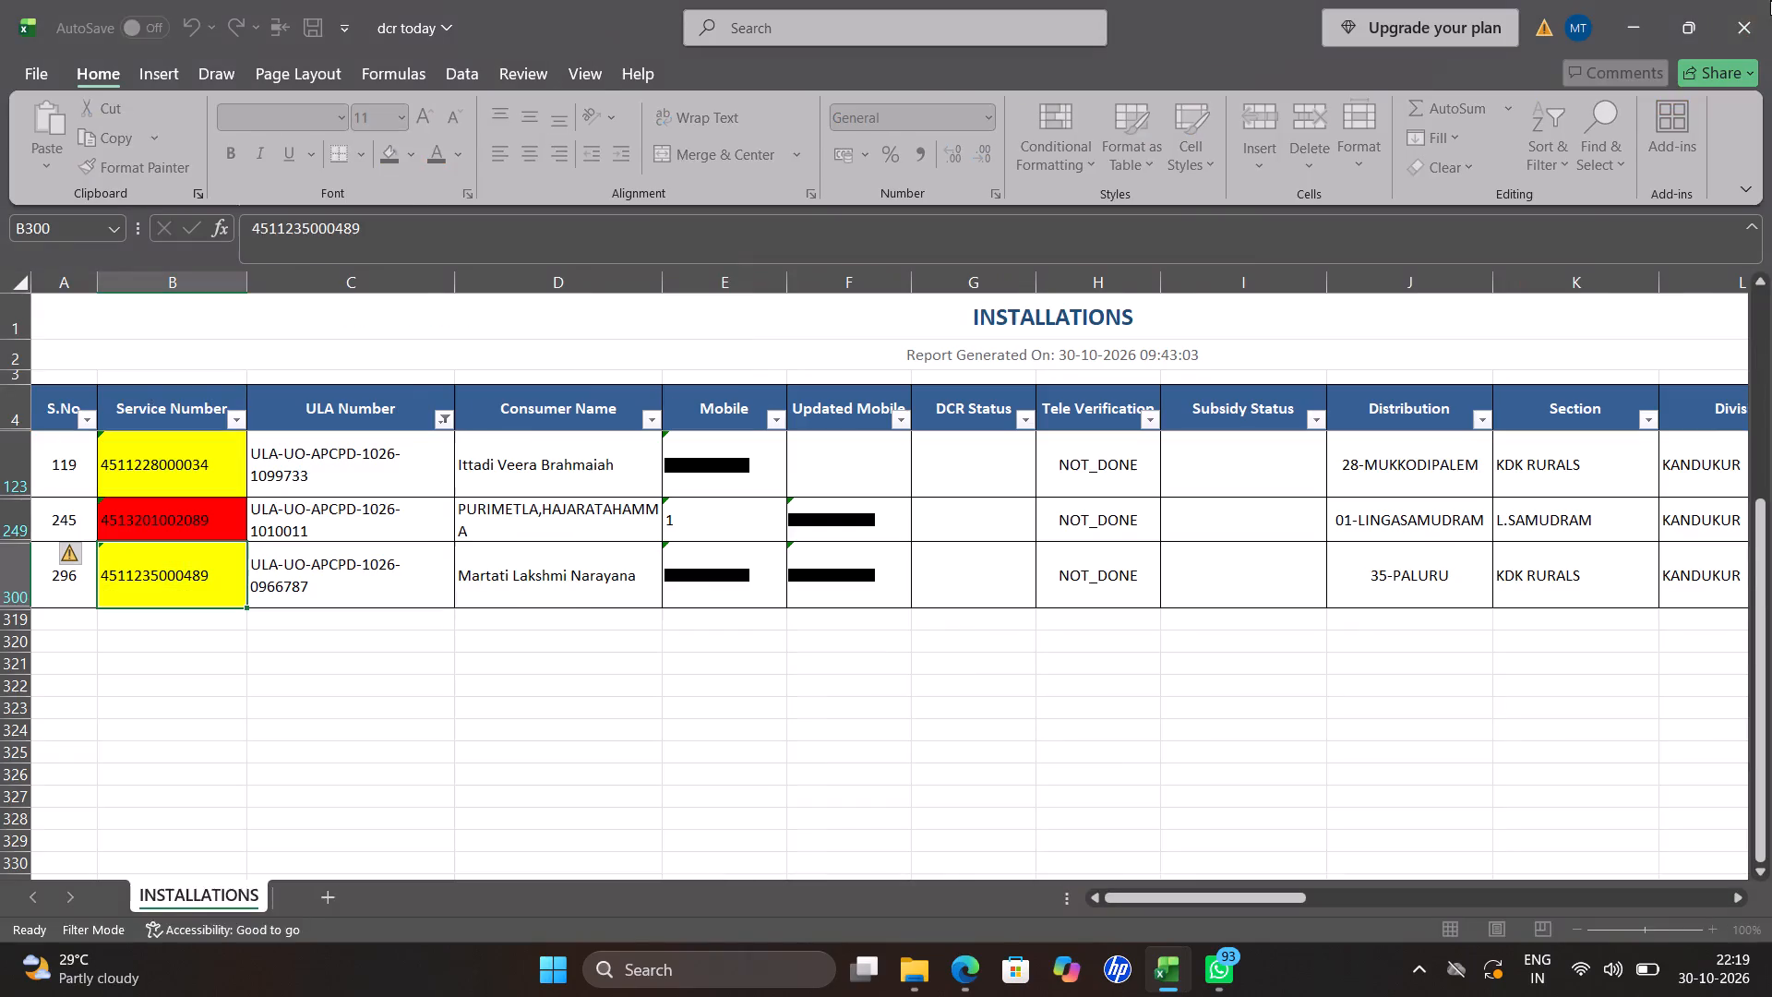
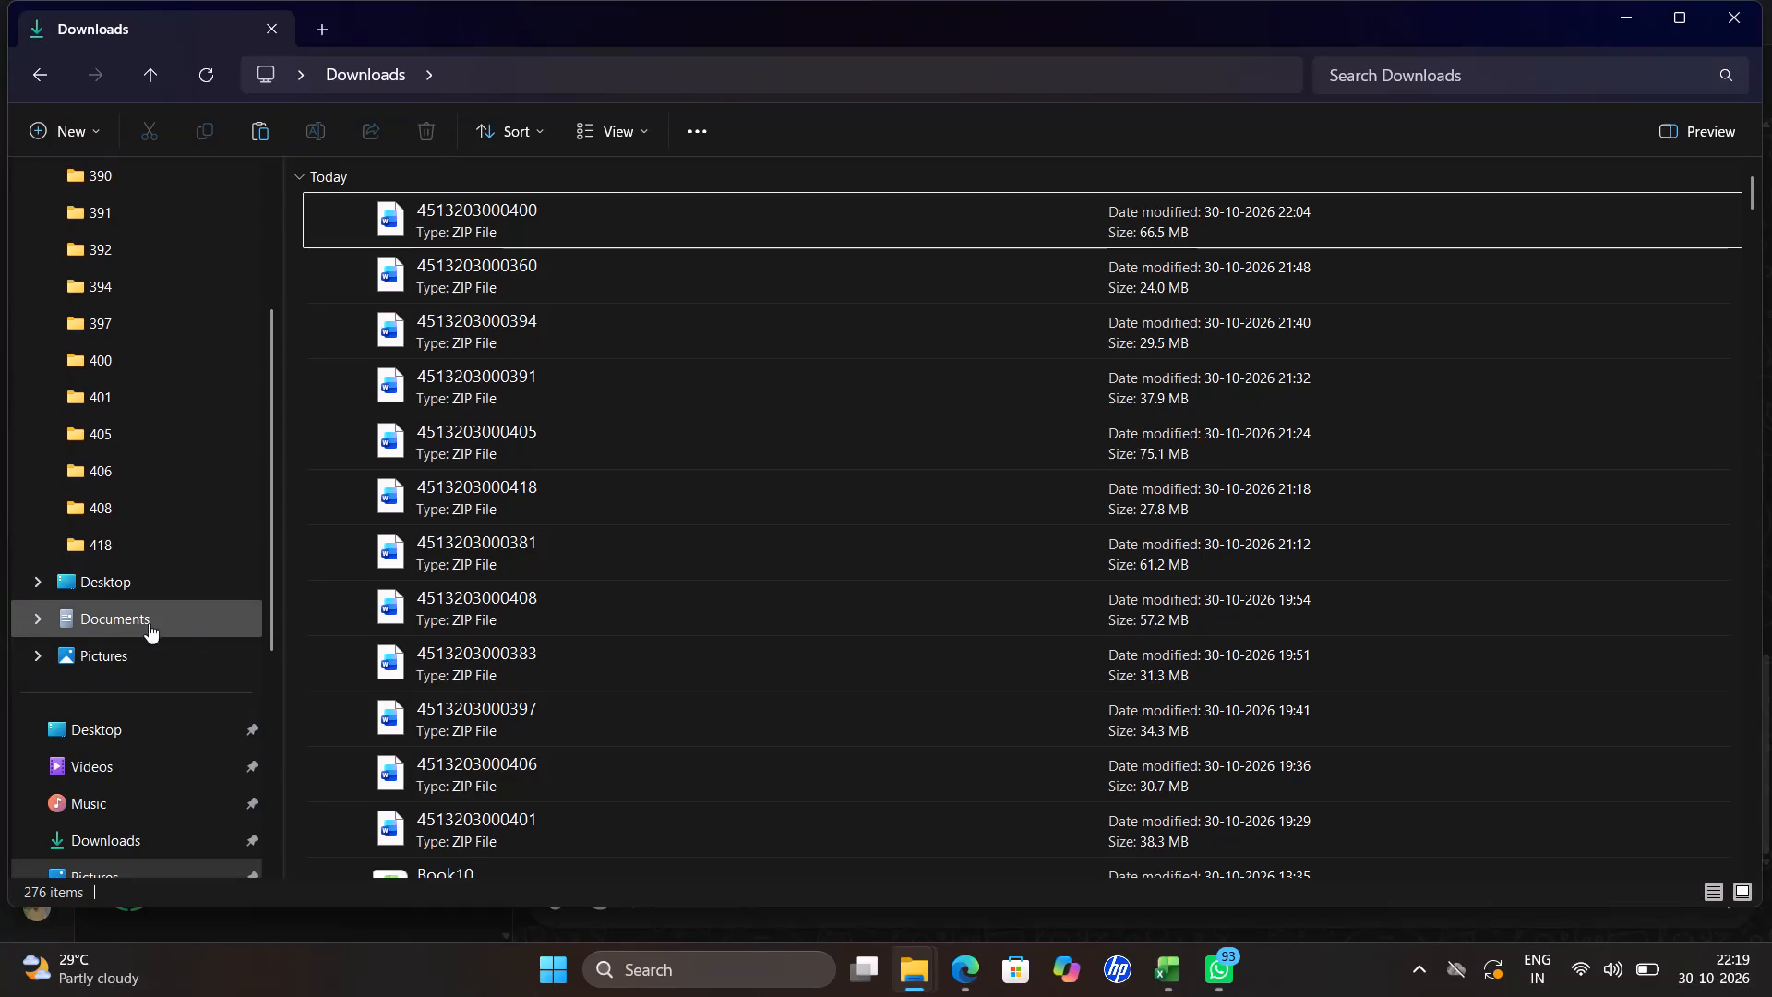
Find the saved Installations_20261030_221519 workbook in the Downloads folder and open it to check its trimmed columns, closing it after the check.
click(154, 607)
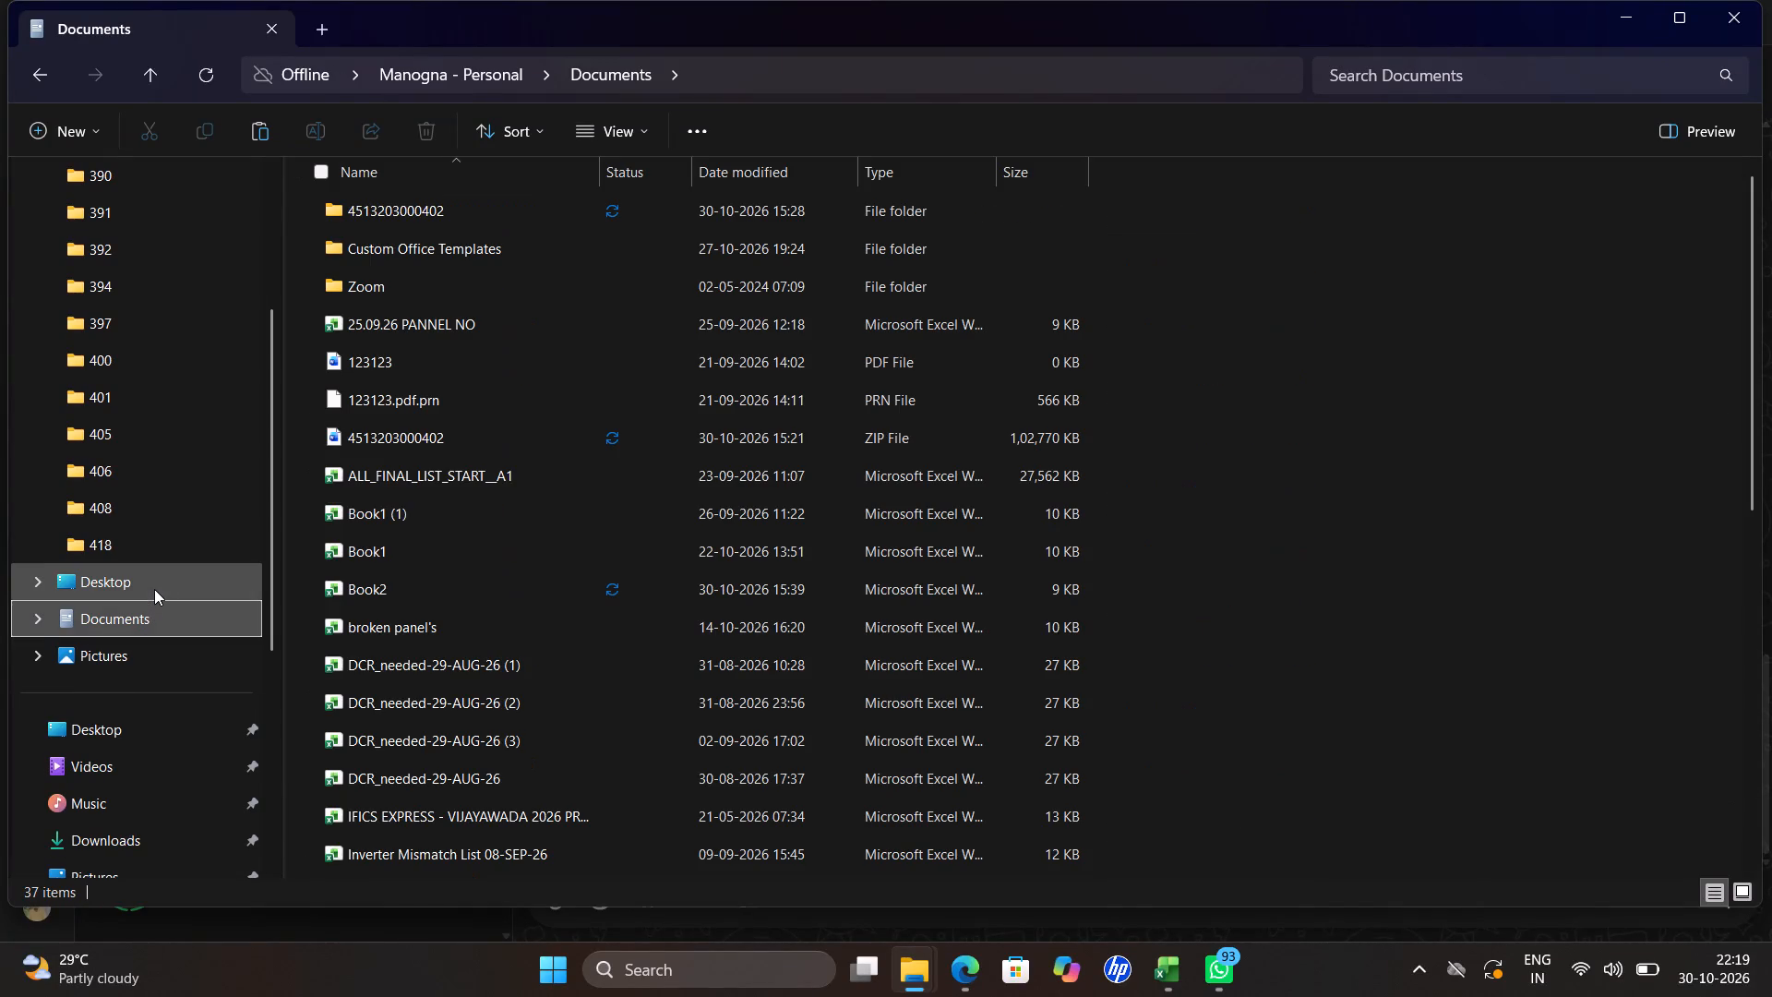
click(154, 589)
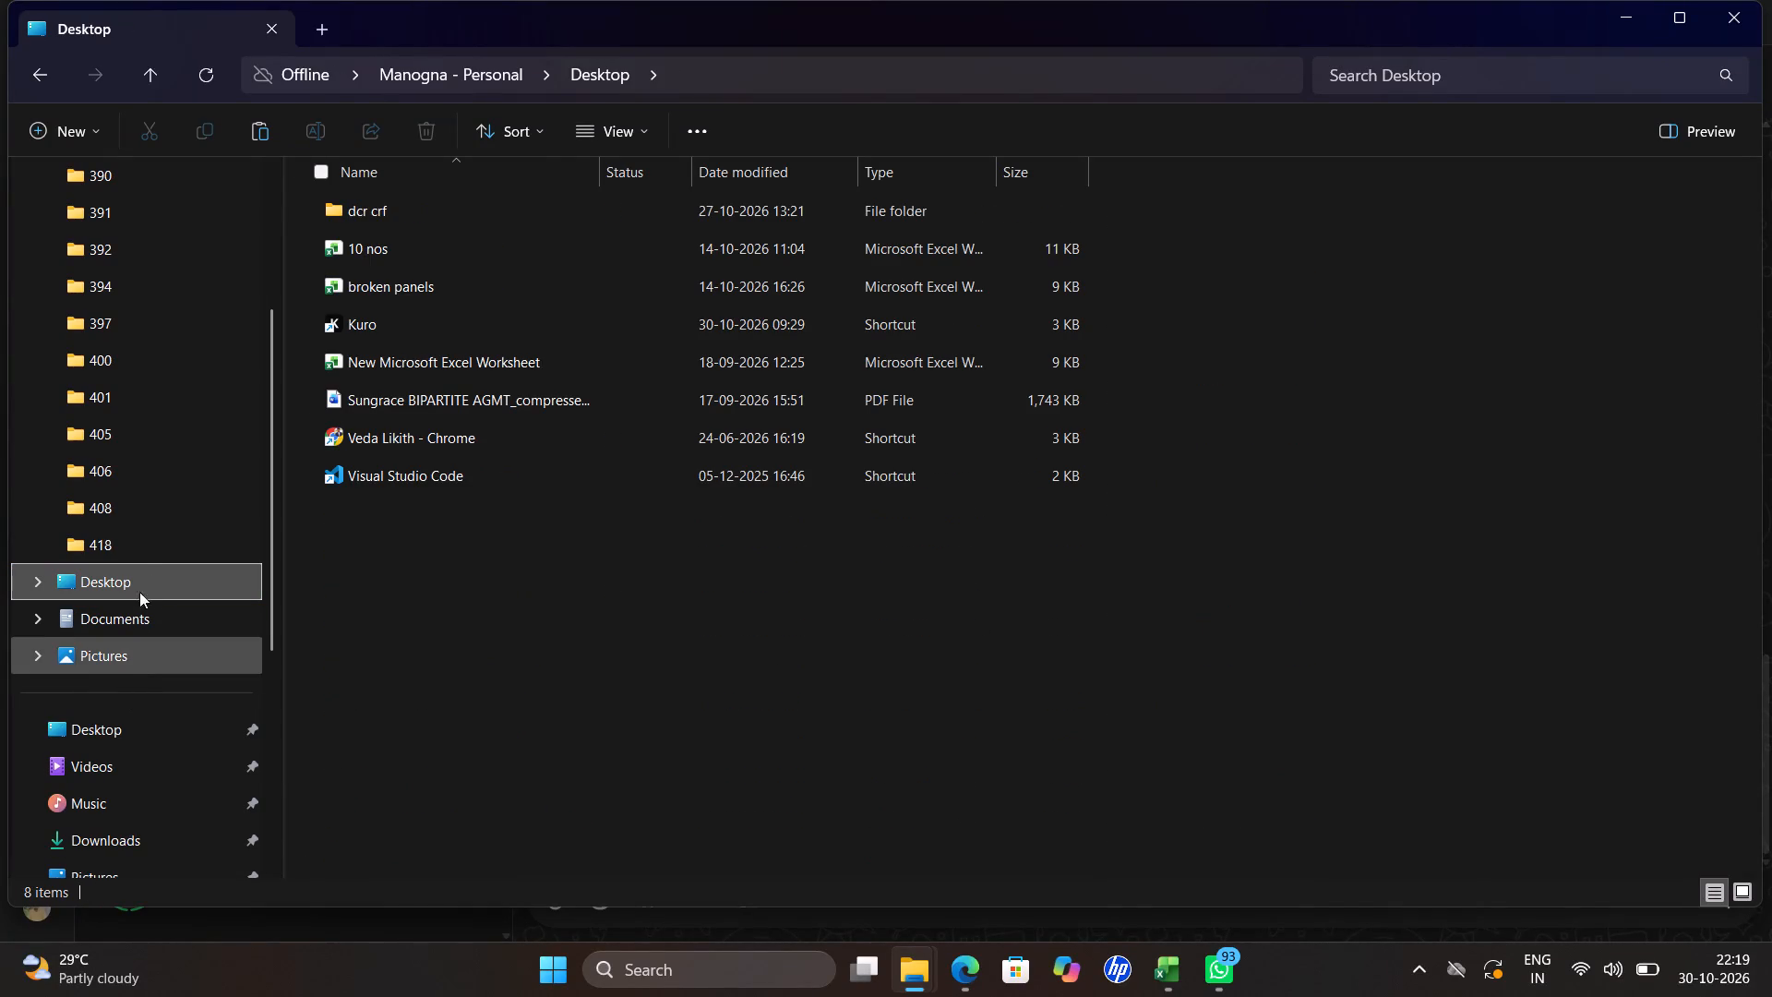
click(140, 837)
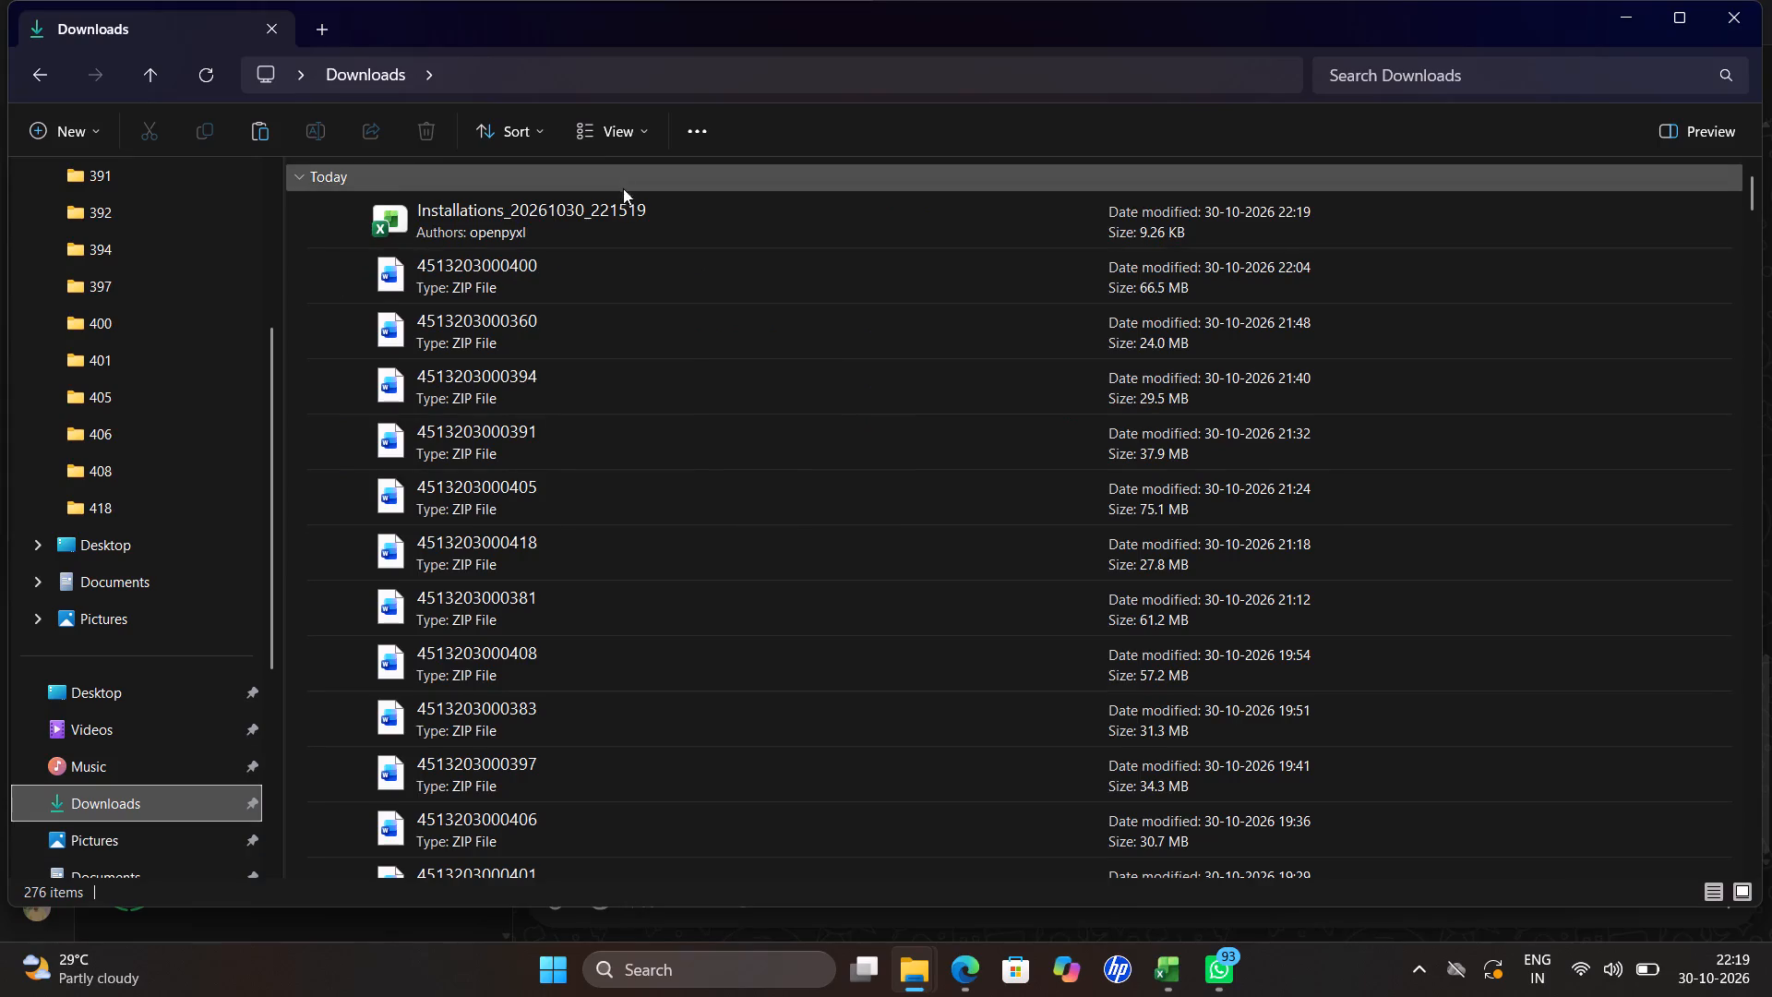
double_click(624, 201)
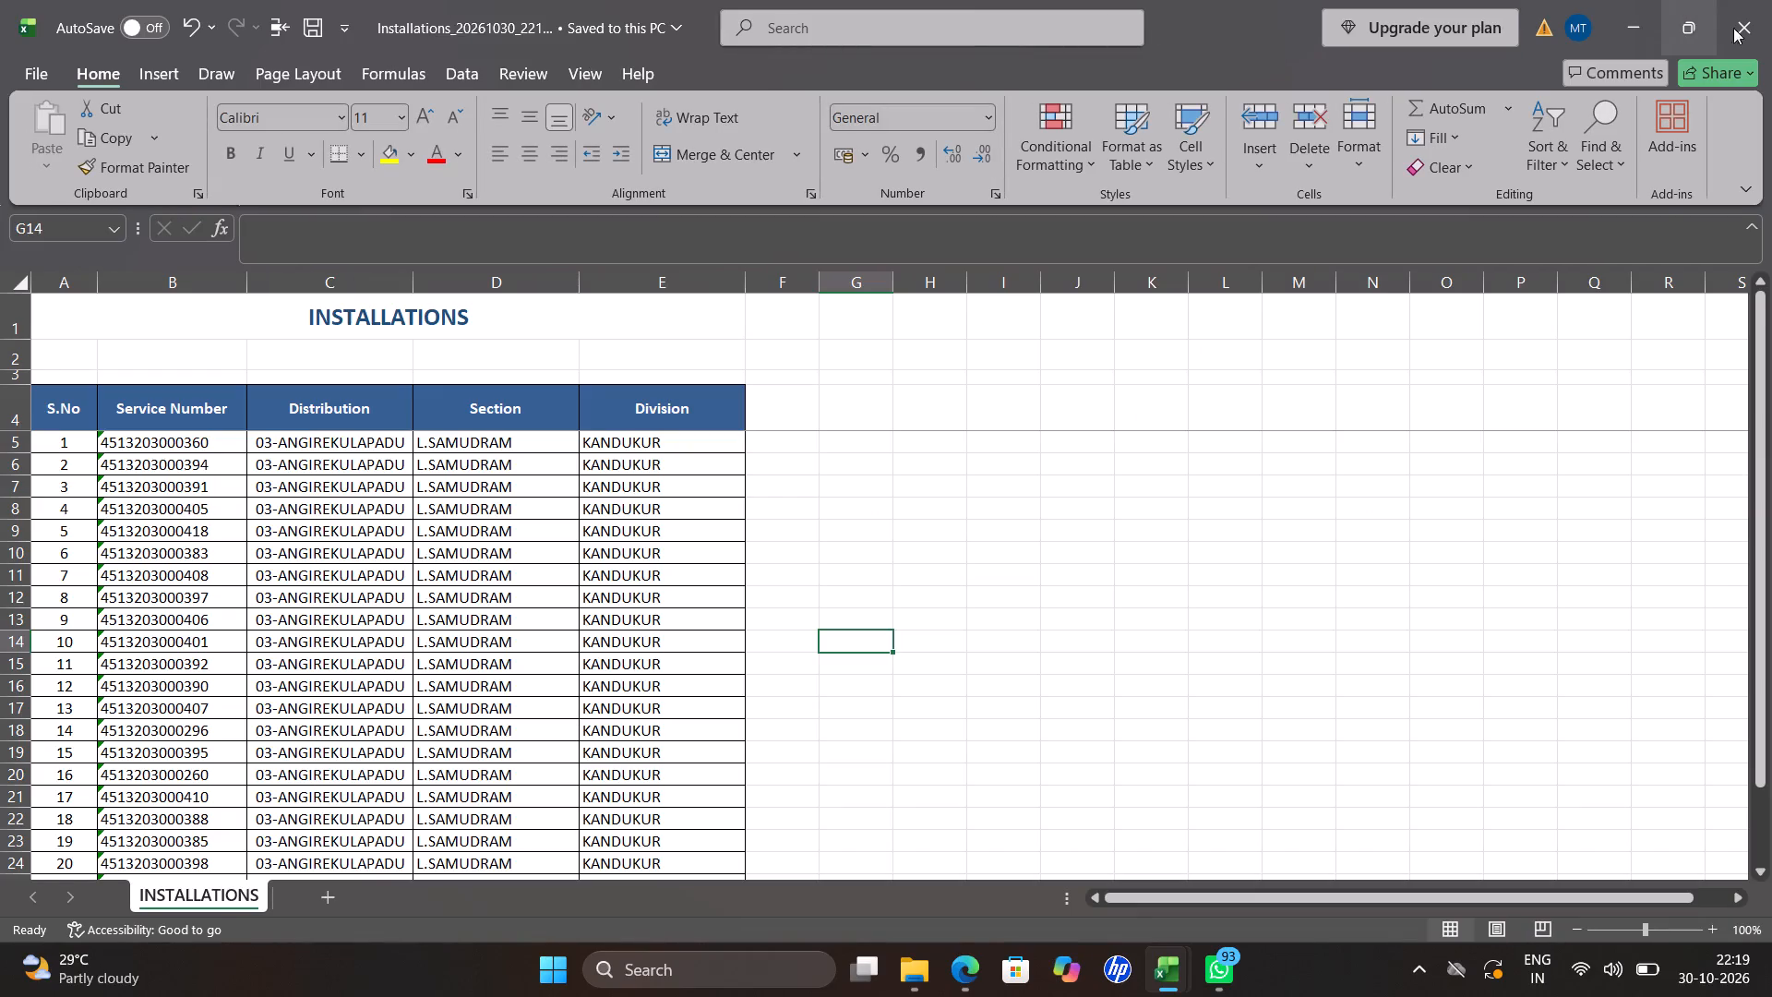
click(1744, 27)
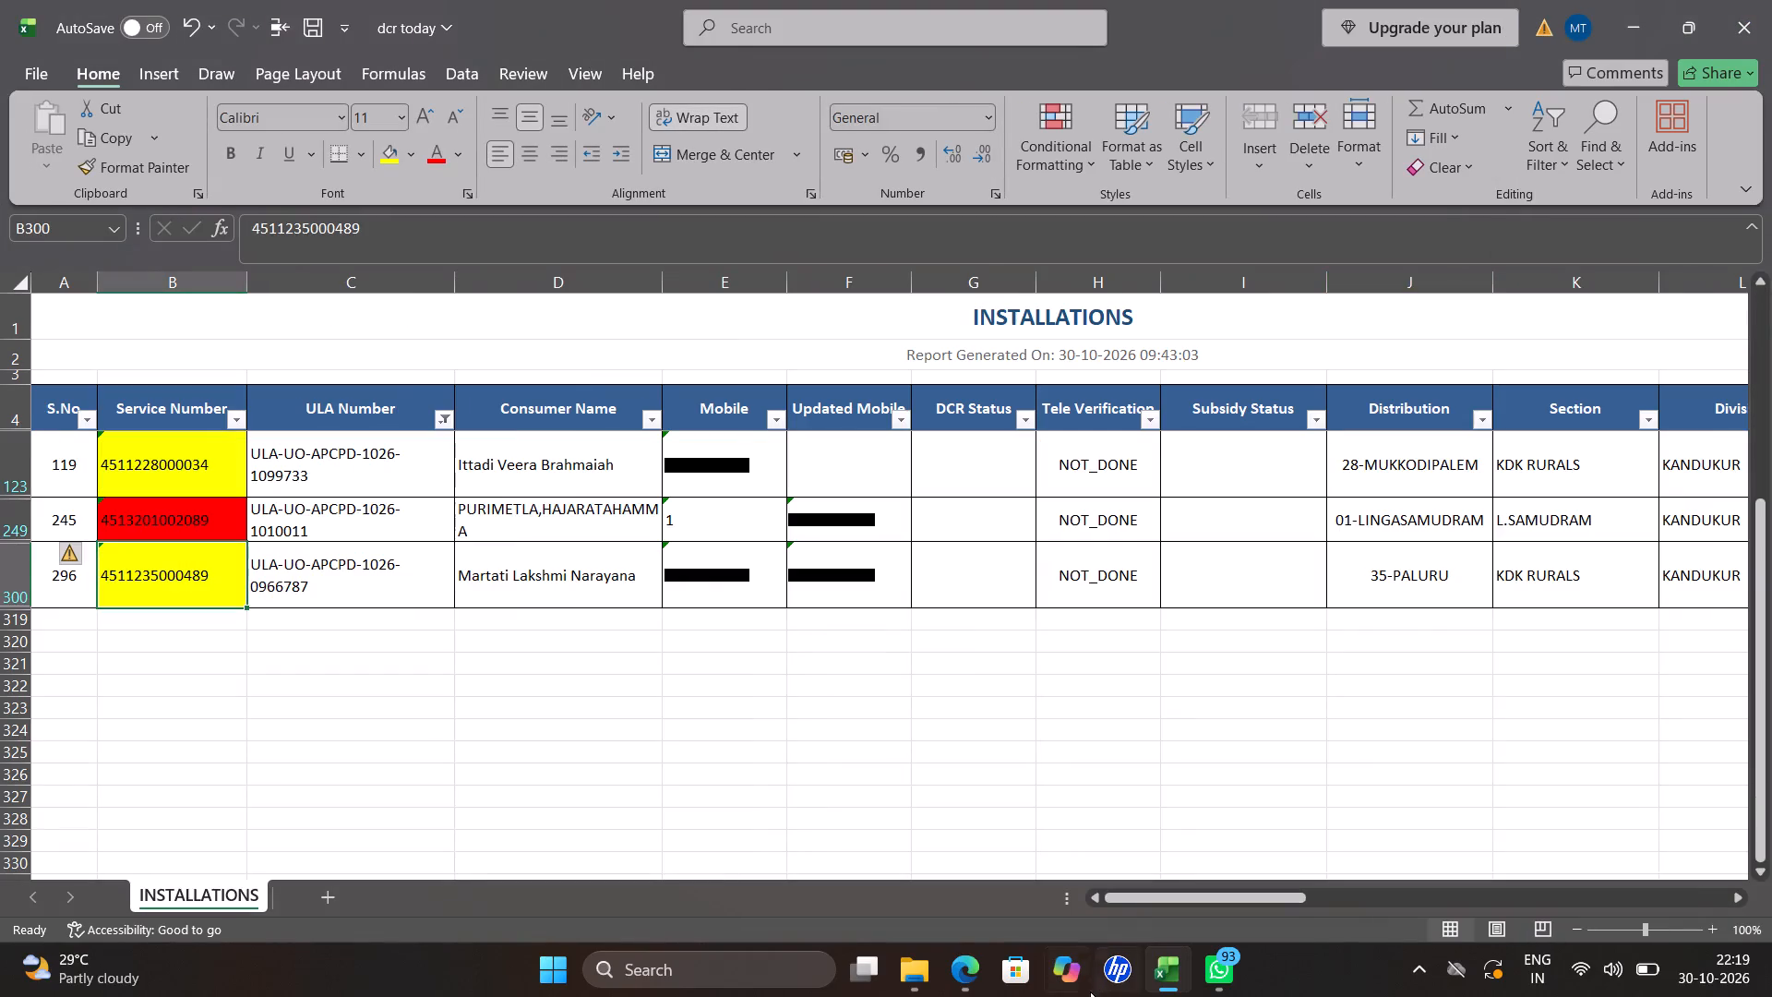
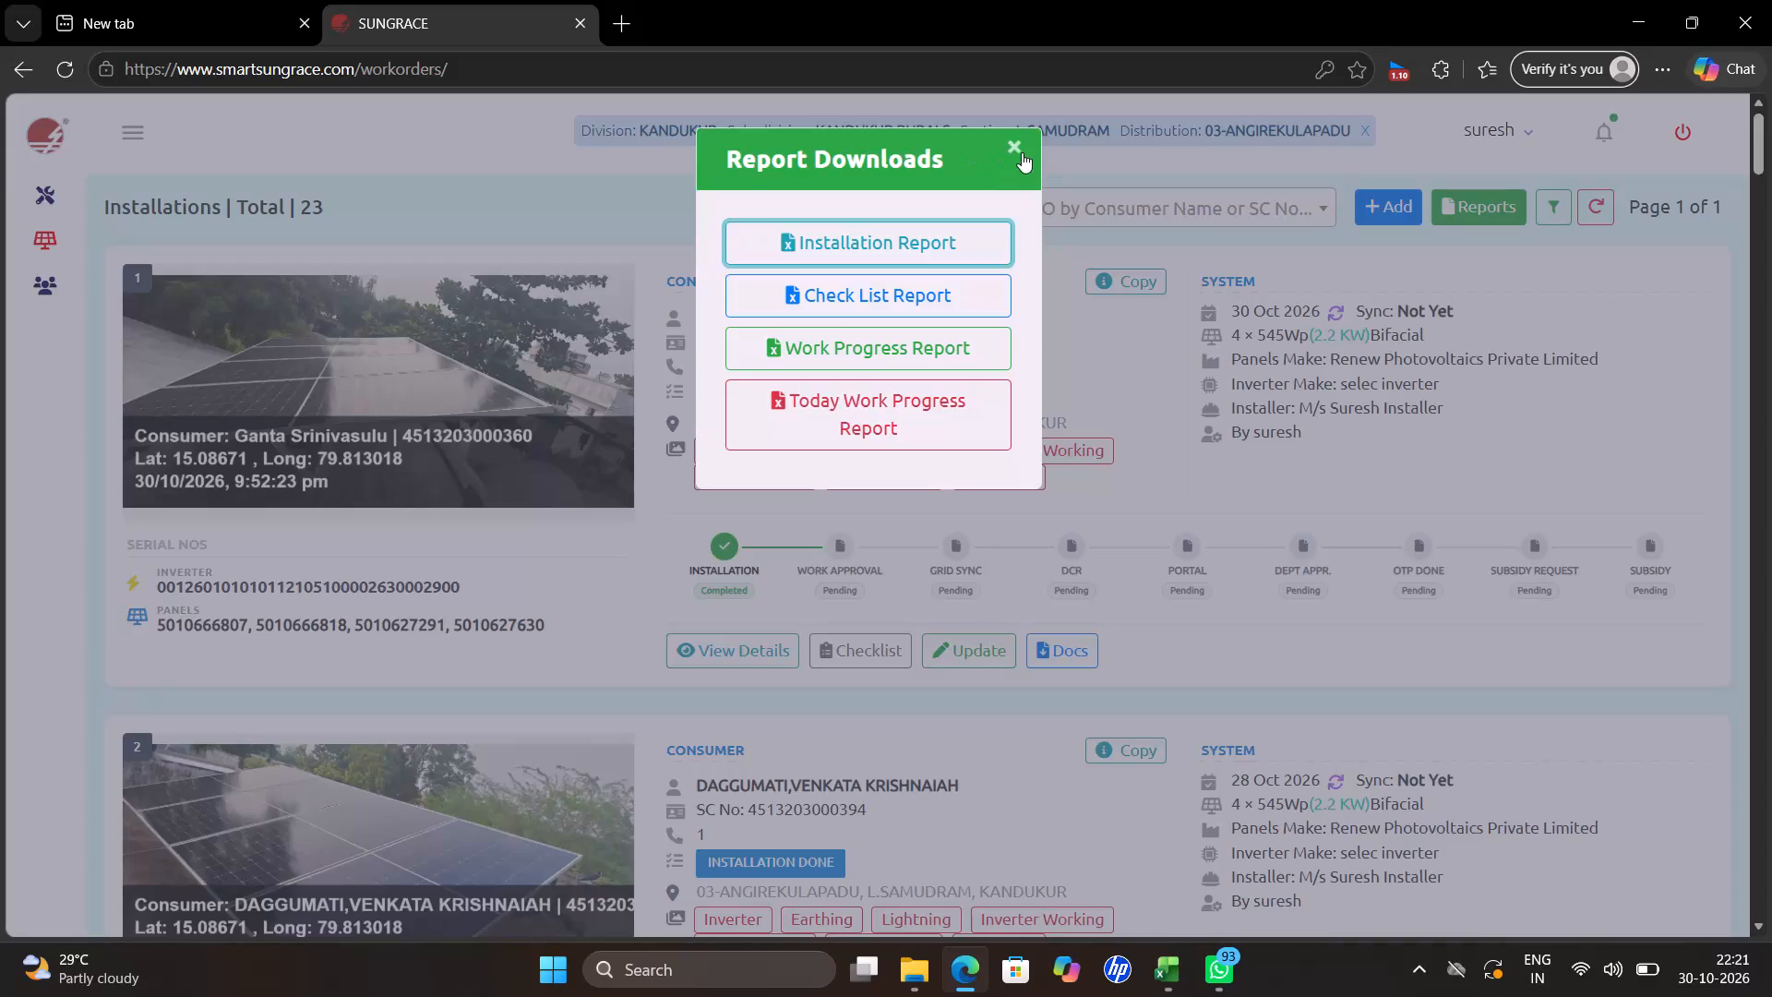
Close the Report Downloads dialog on the Installations page.
click(1022, 152)
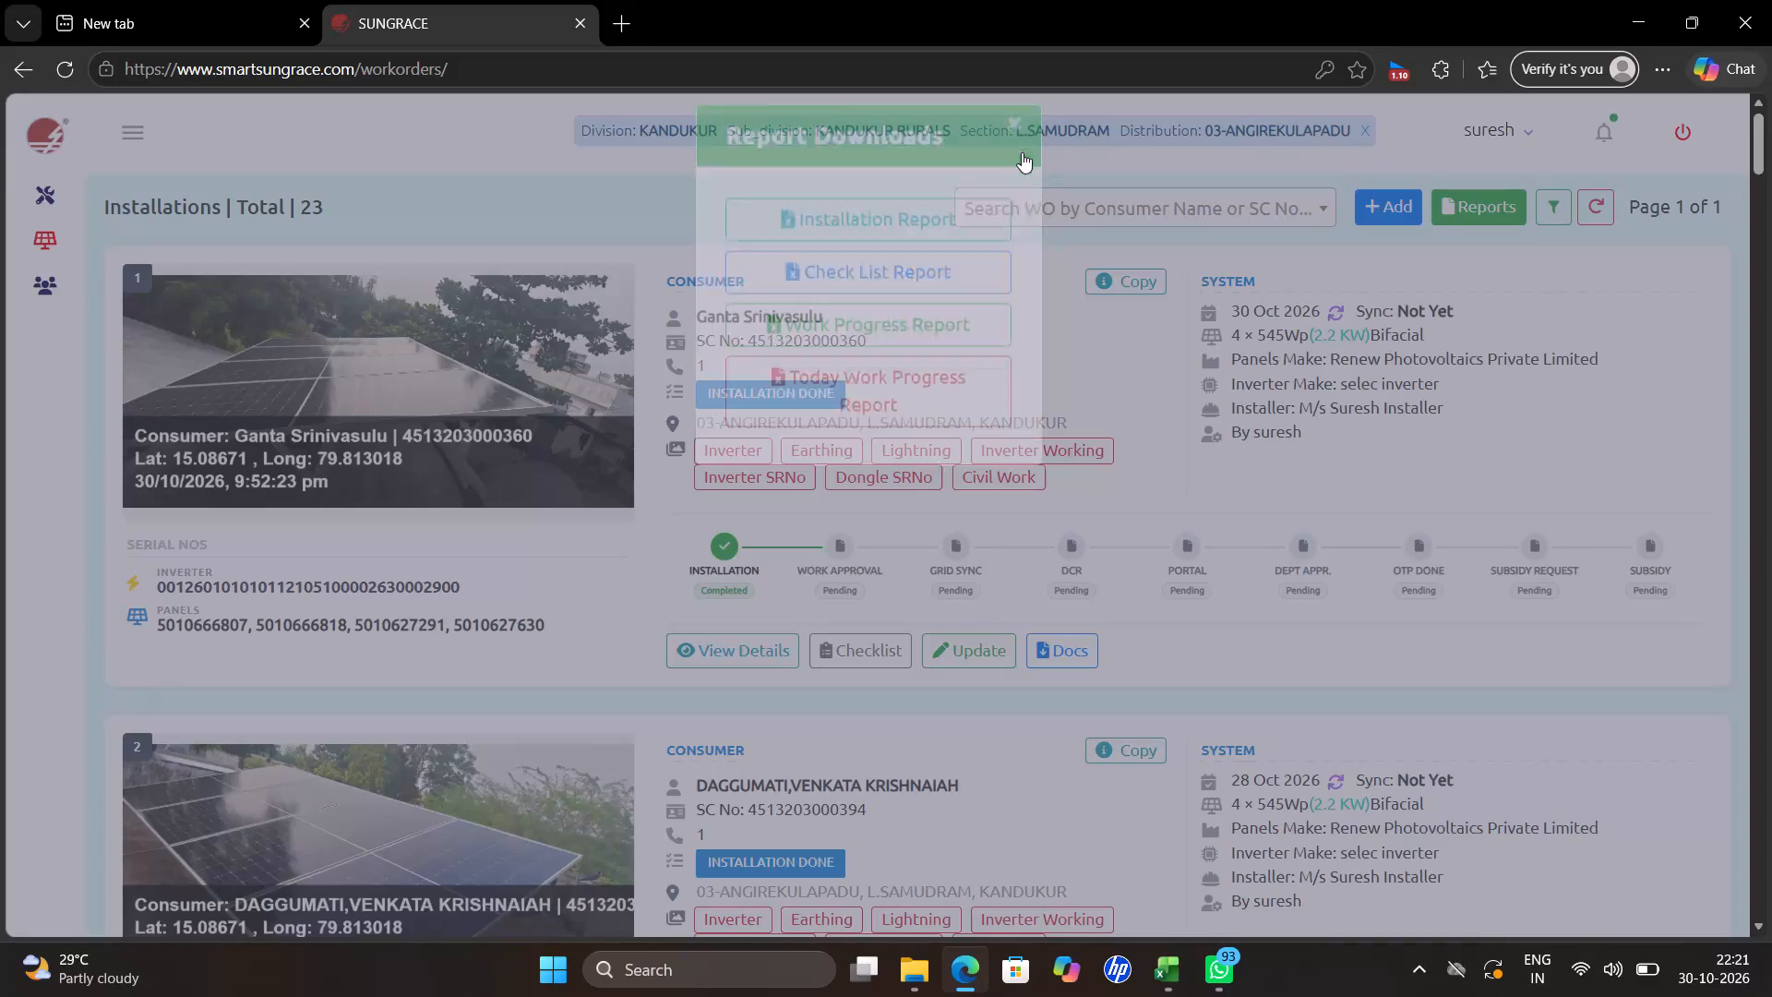
Search the web for "telugu to english" in a new browser tab.
click(627, 17)
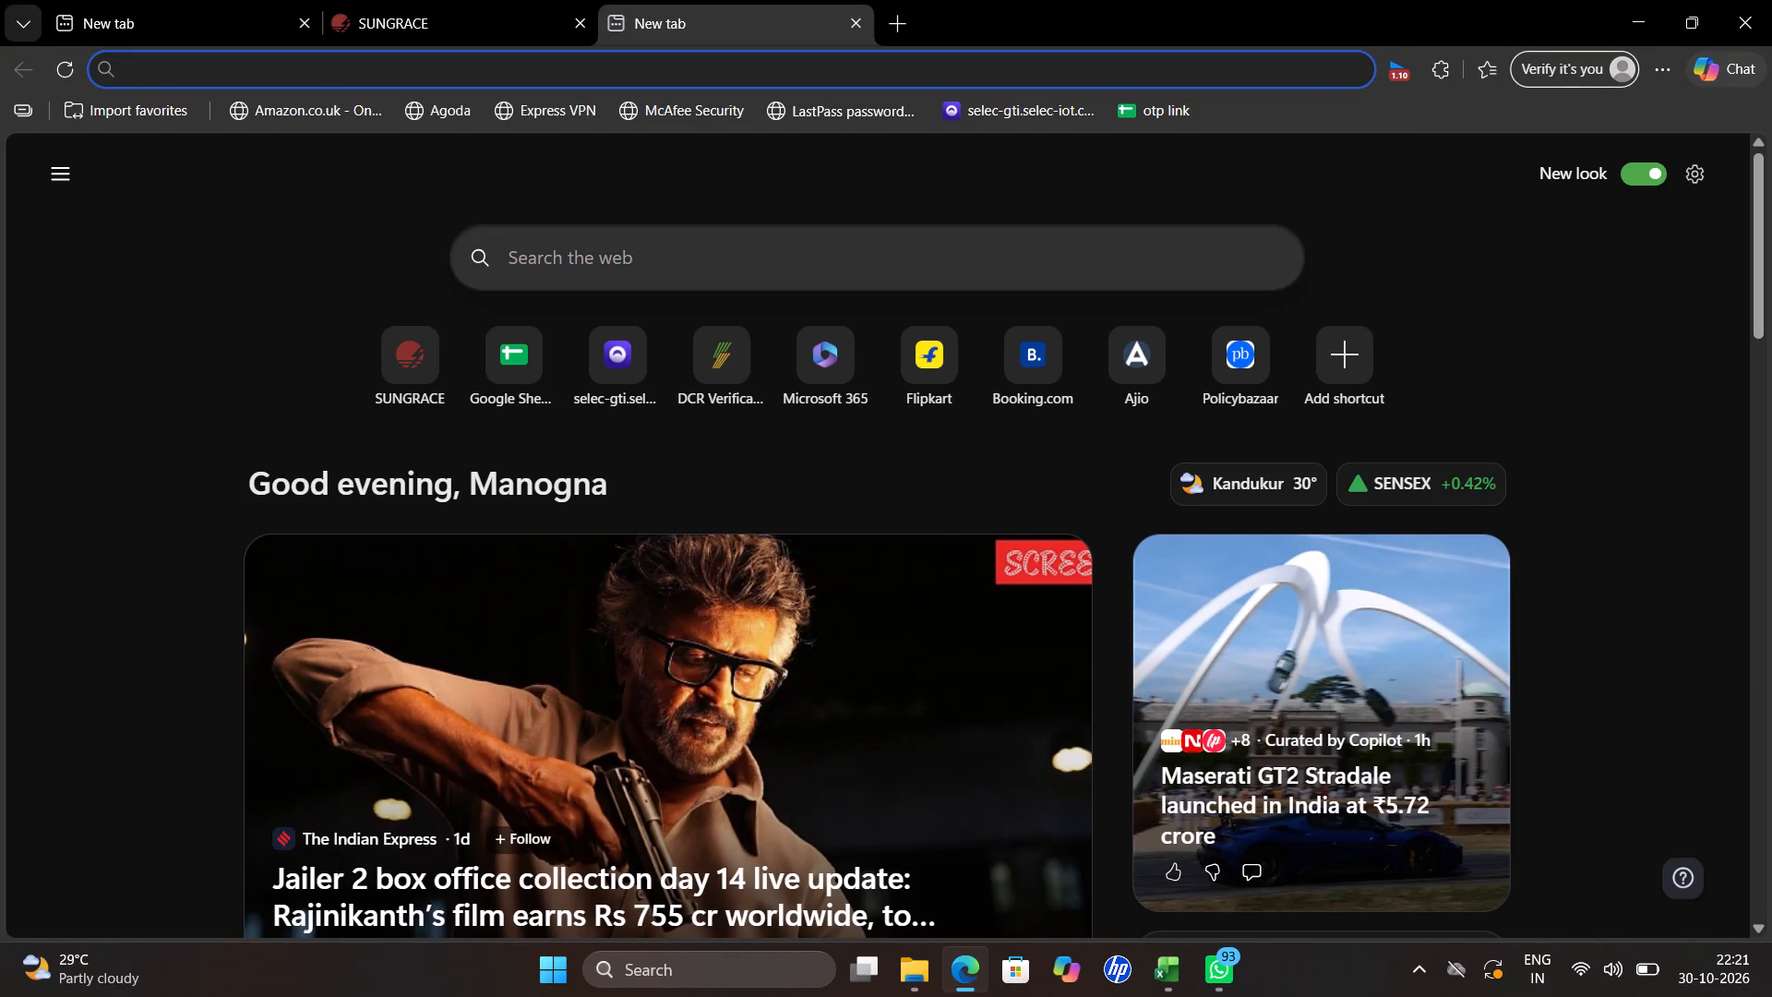
click(744, 271)
text(telu)
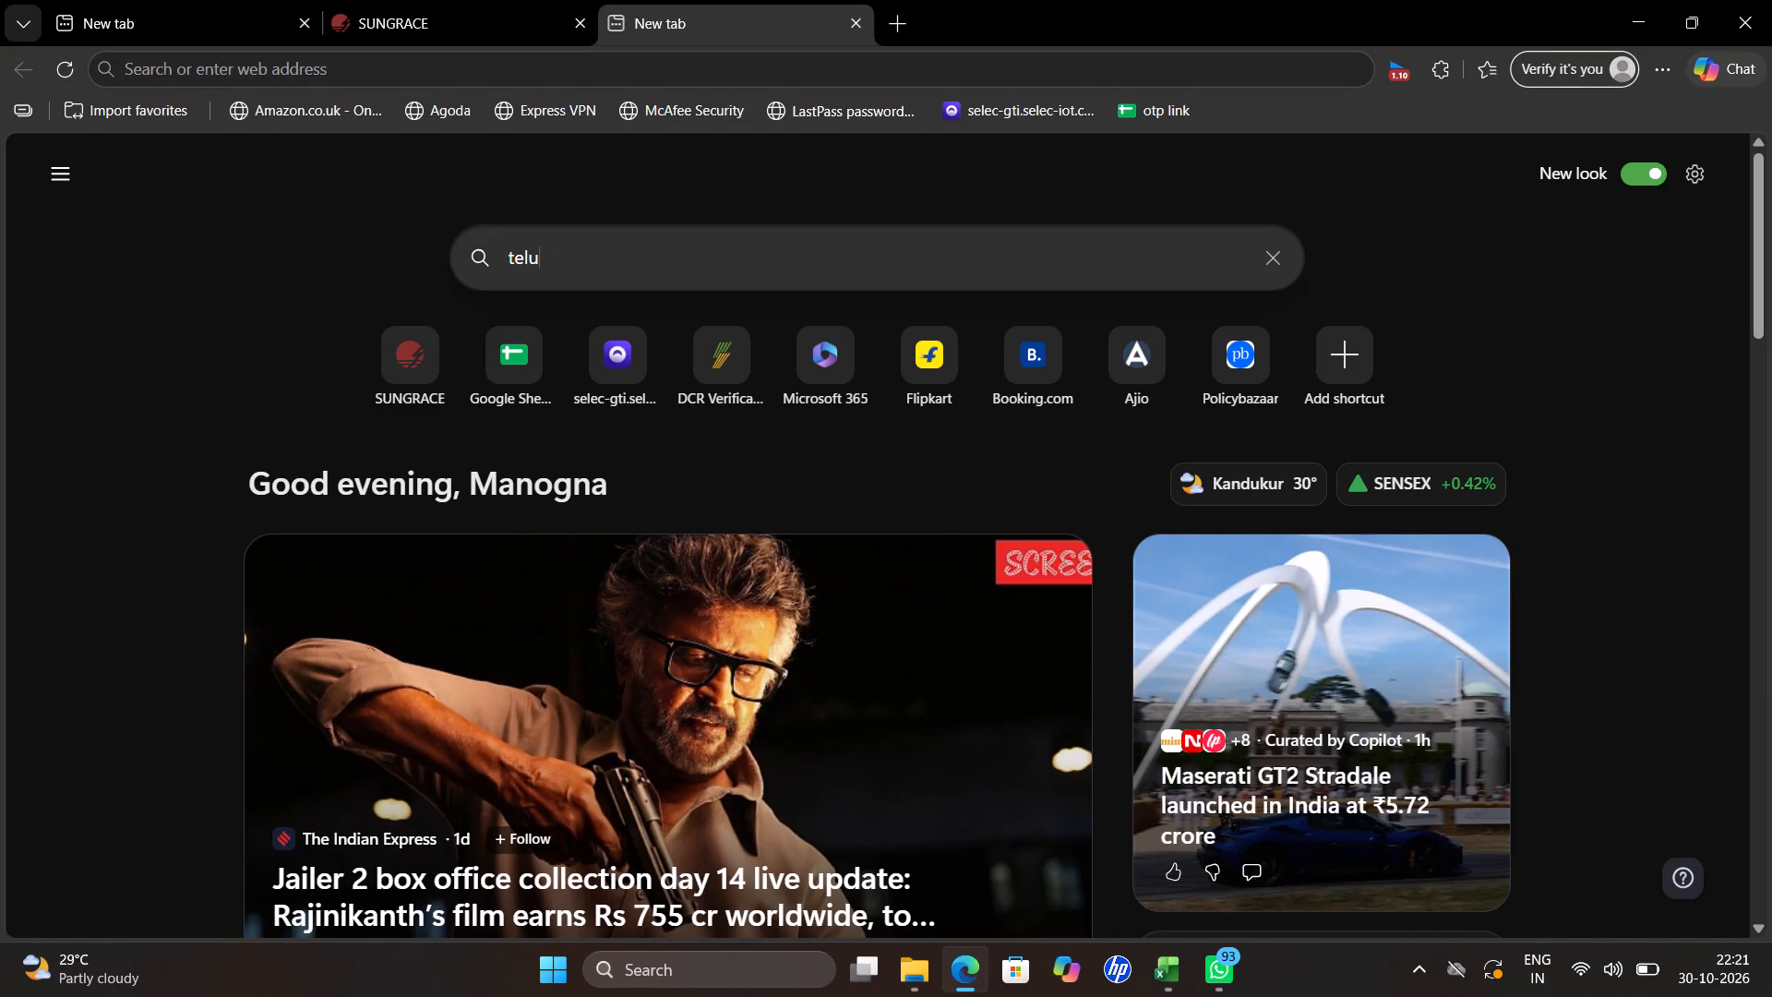
text(gu)
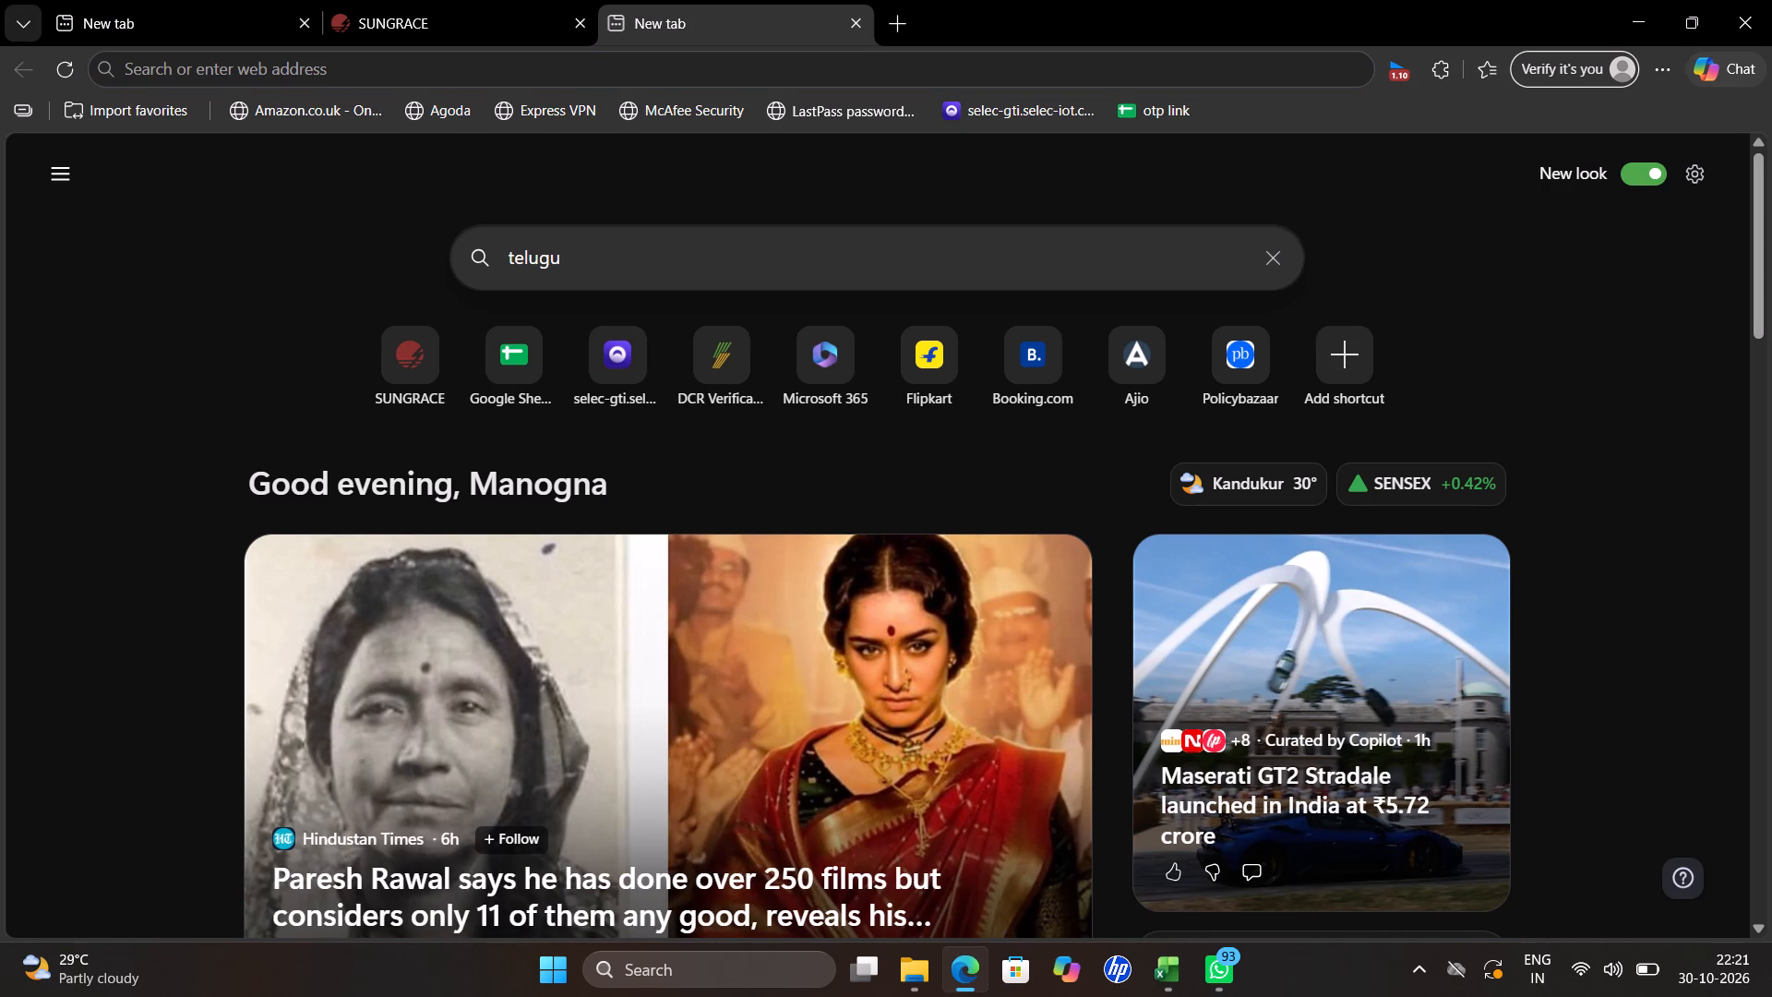
key(space)
text(to)
key(space)
text(english)
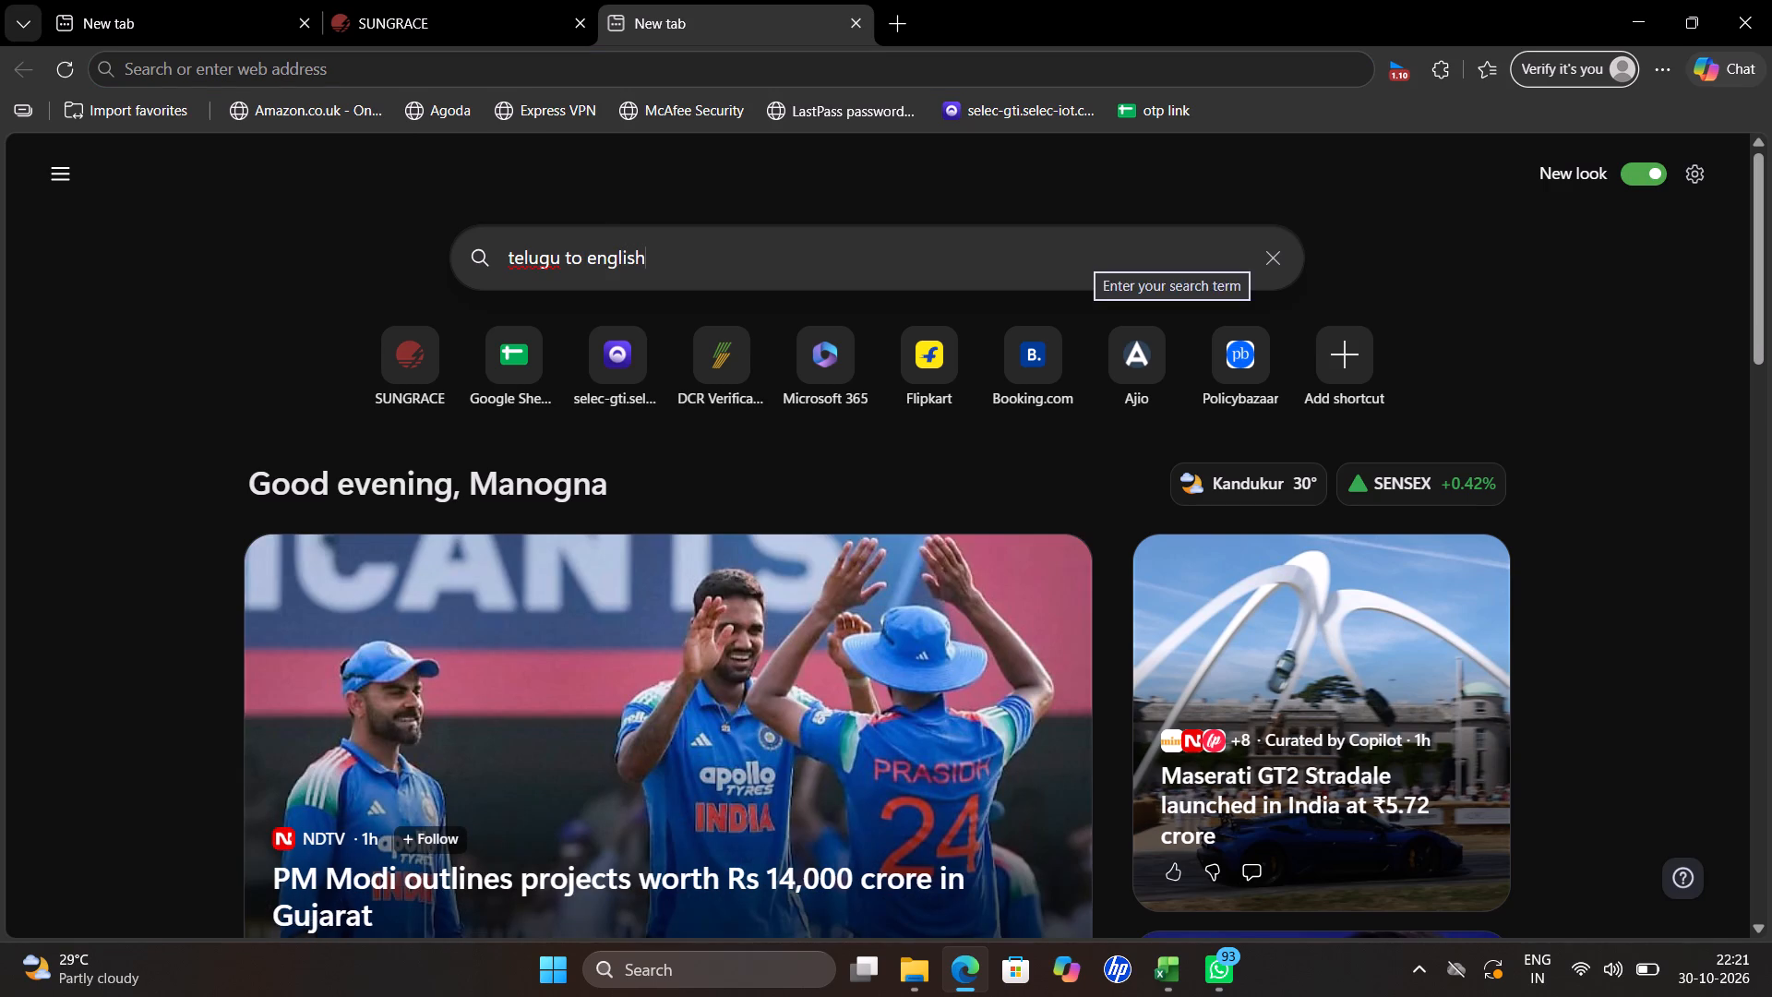
key(Return)
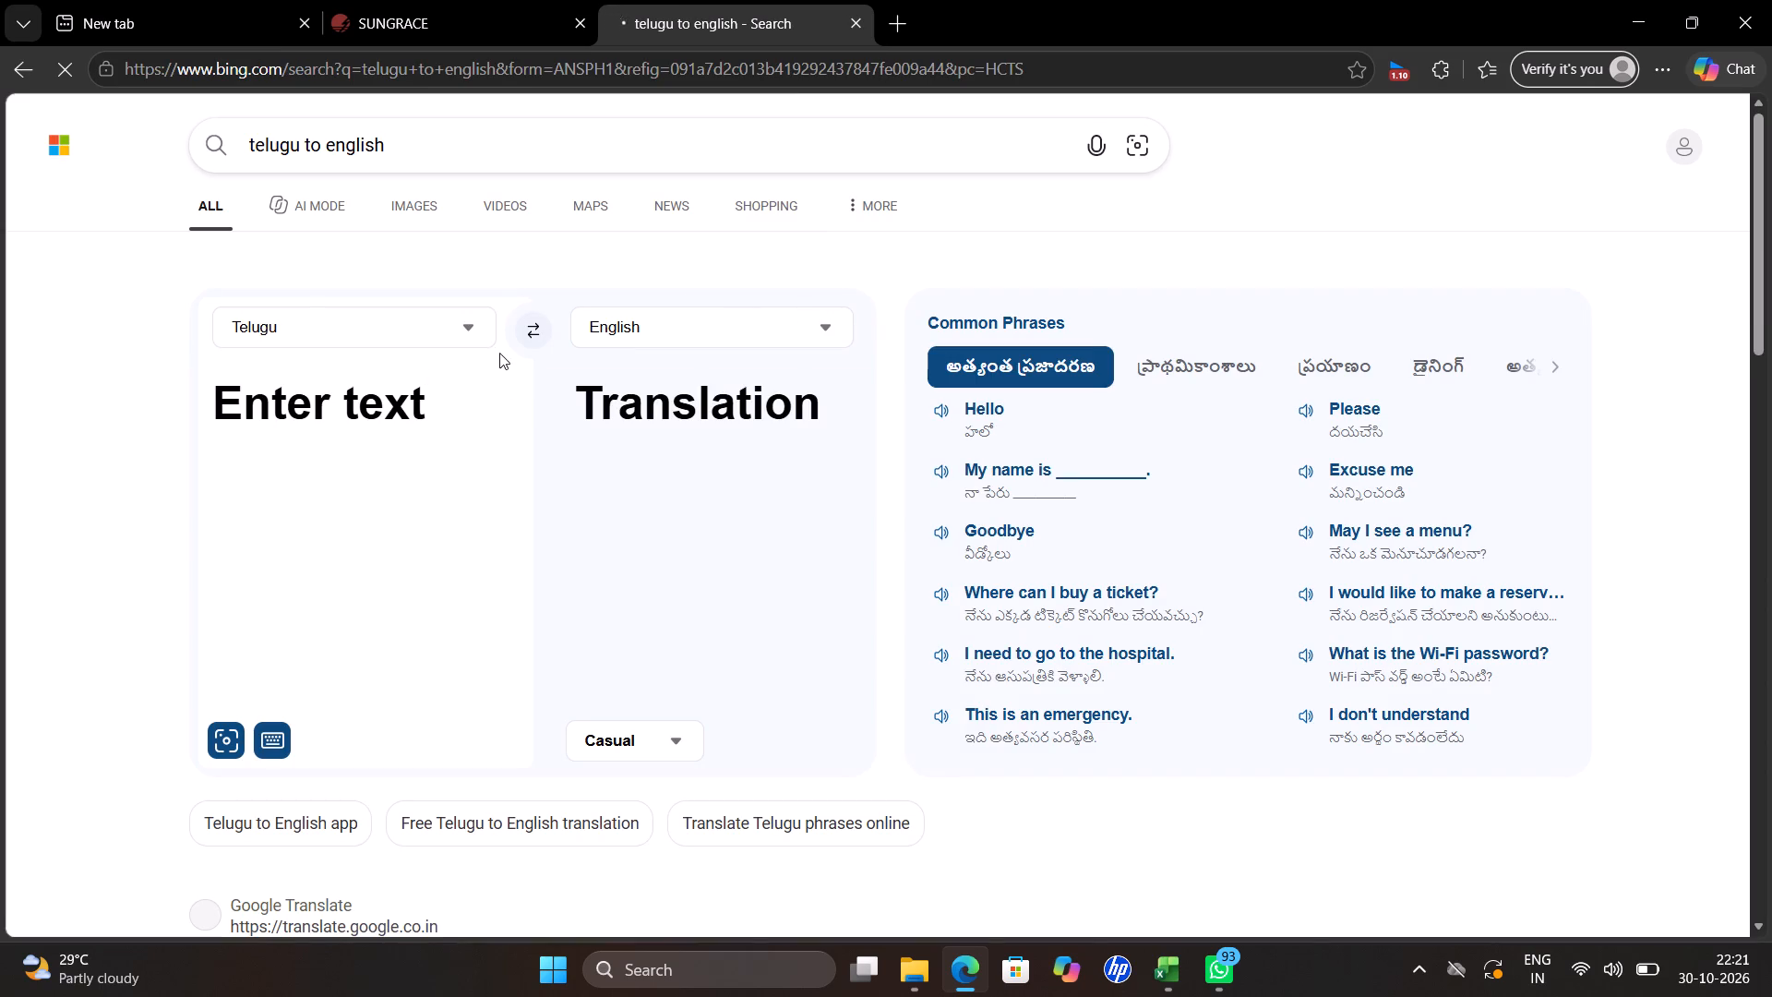
Start the Telugu source text in the translator with "sir nenu Off".
click(406, 381)
text(sir)
key(space)
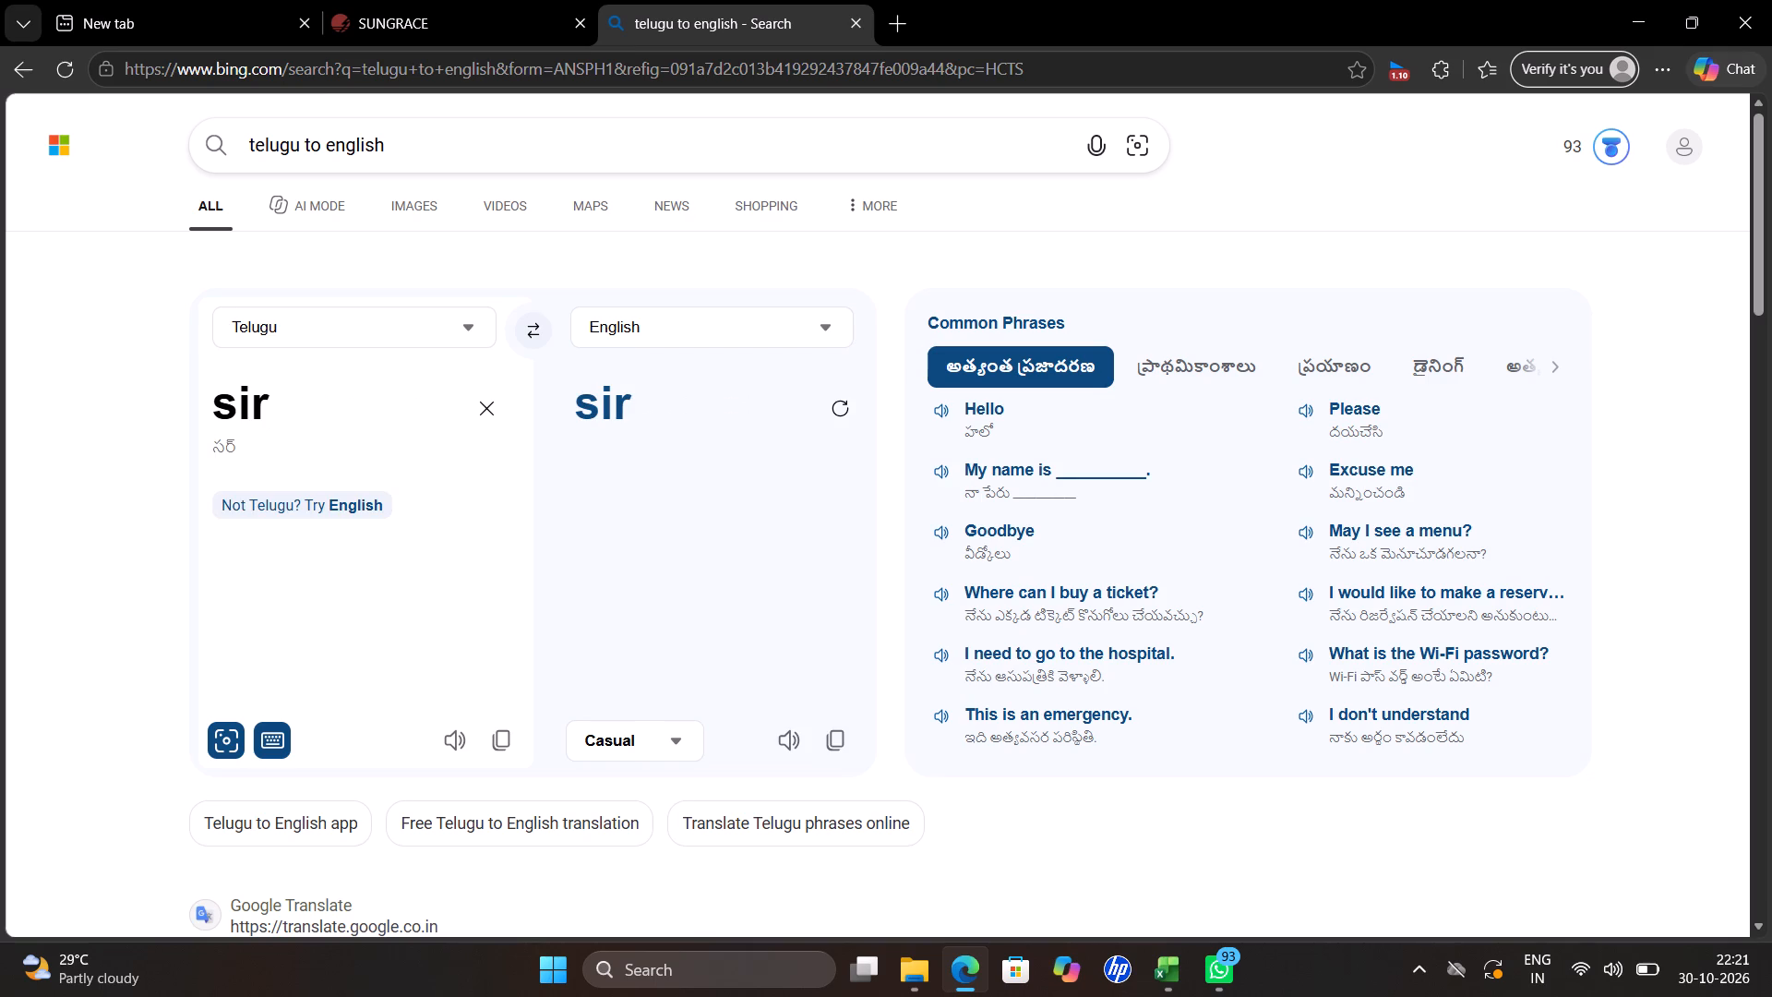
text(nen)
text(u)
key(space)
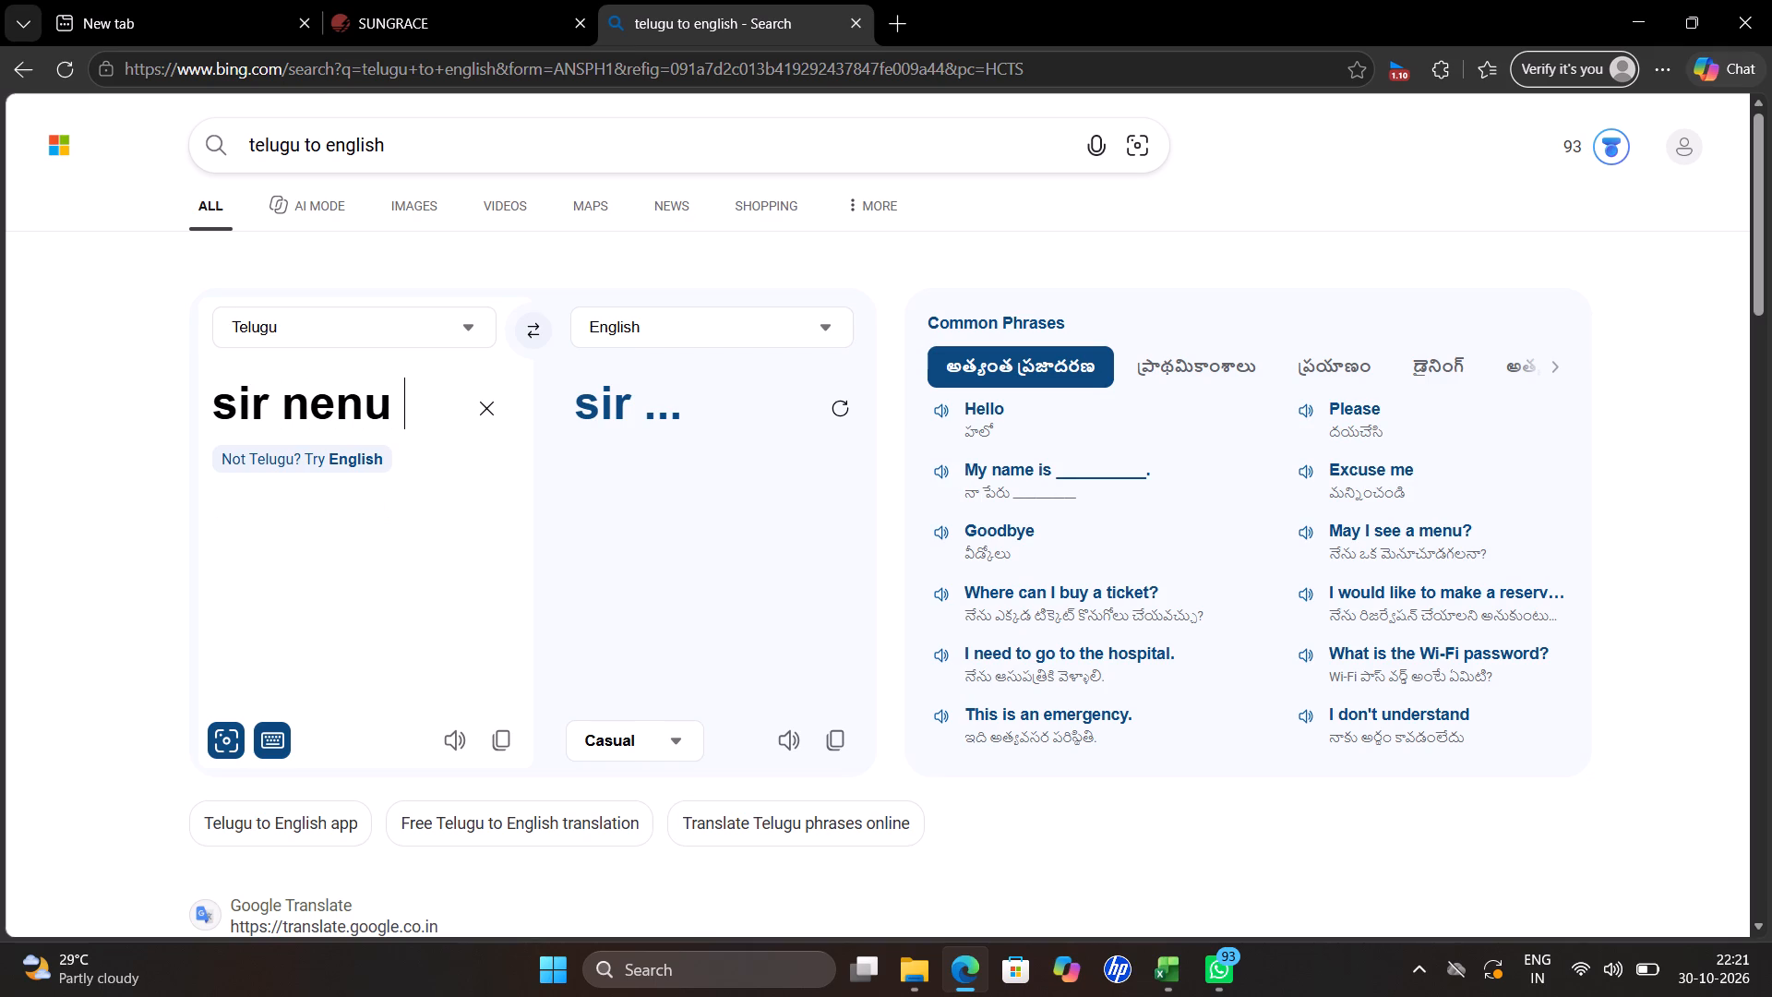
text(Mrng)
key(space)
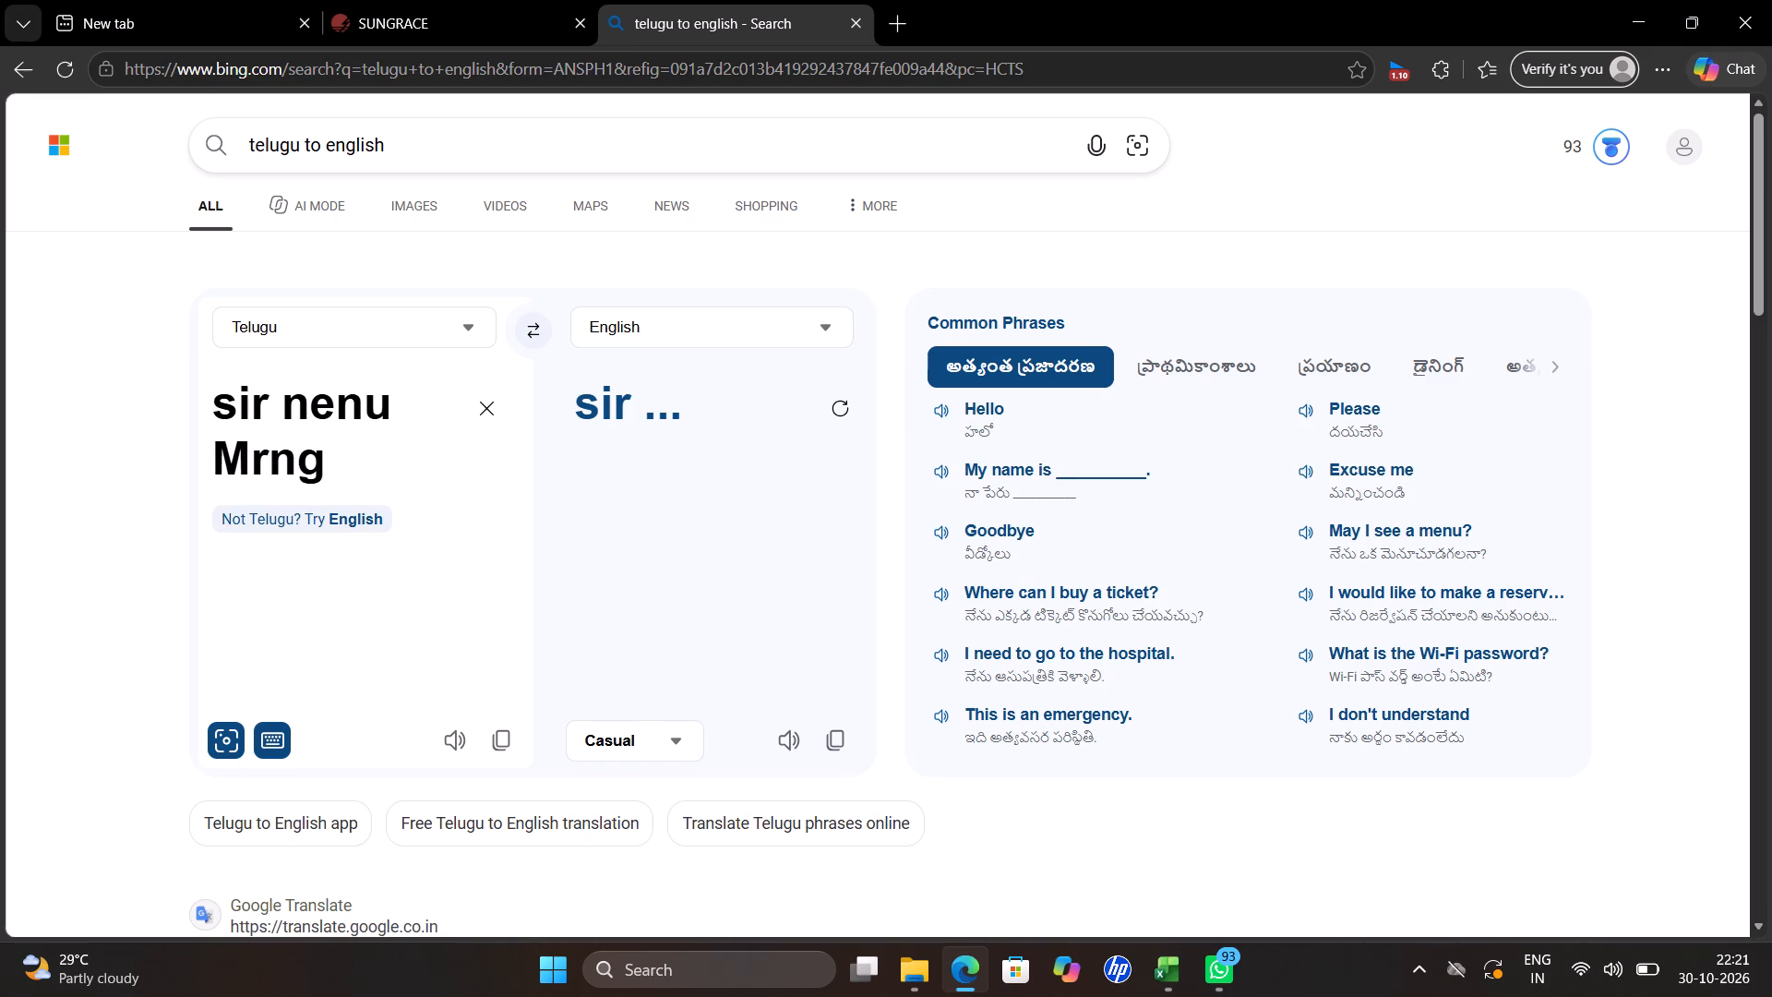
key(BackSpace)
key(BackSpace)
key(BackSpace)
key(BackSpace)
key(BackSpace)
text(Off)
key(space)
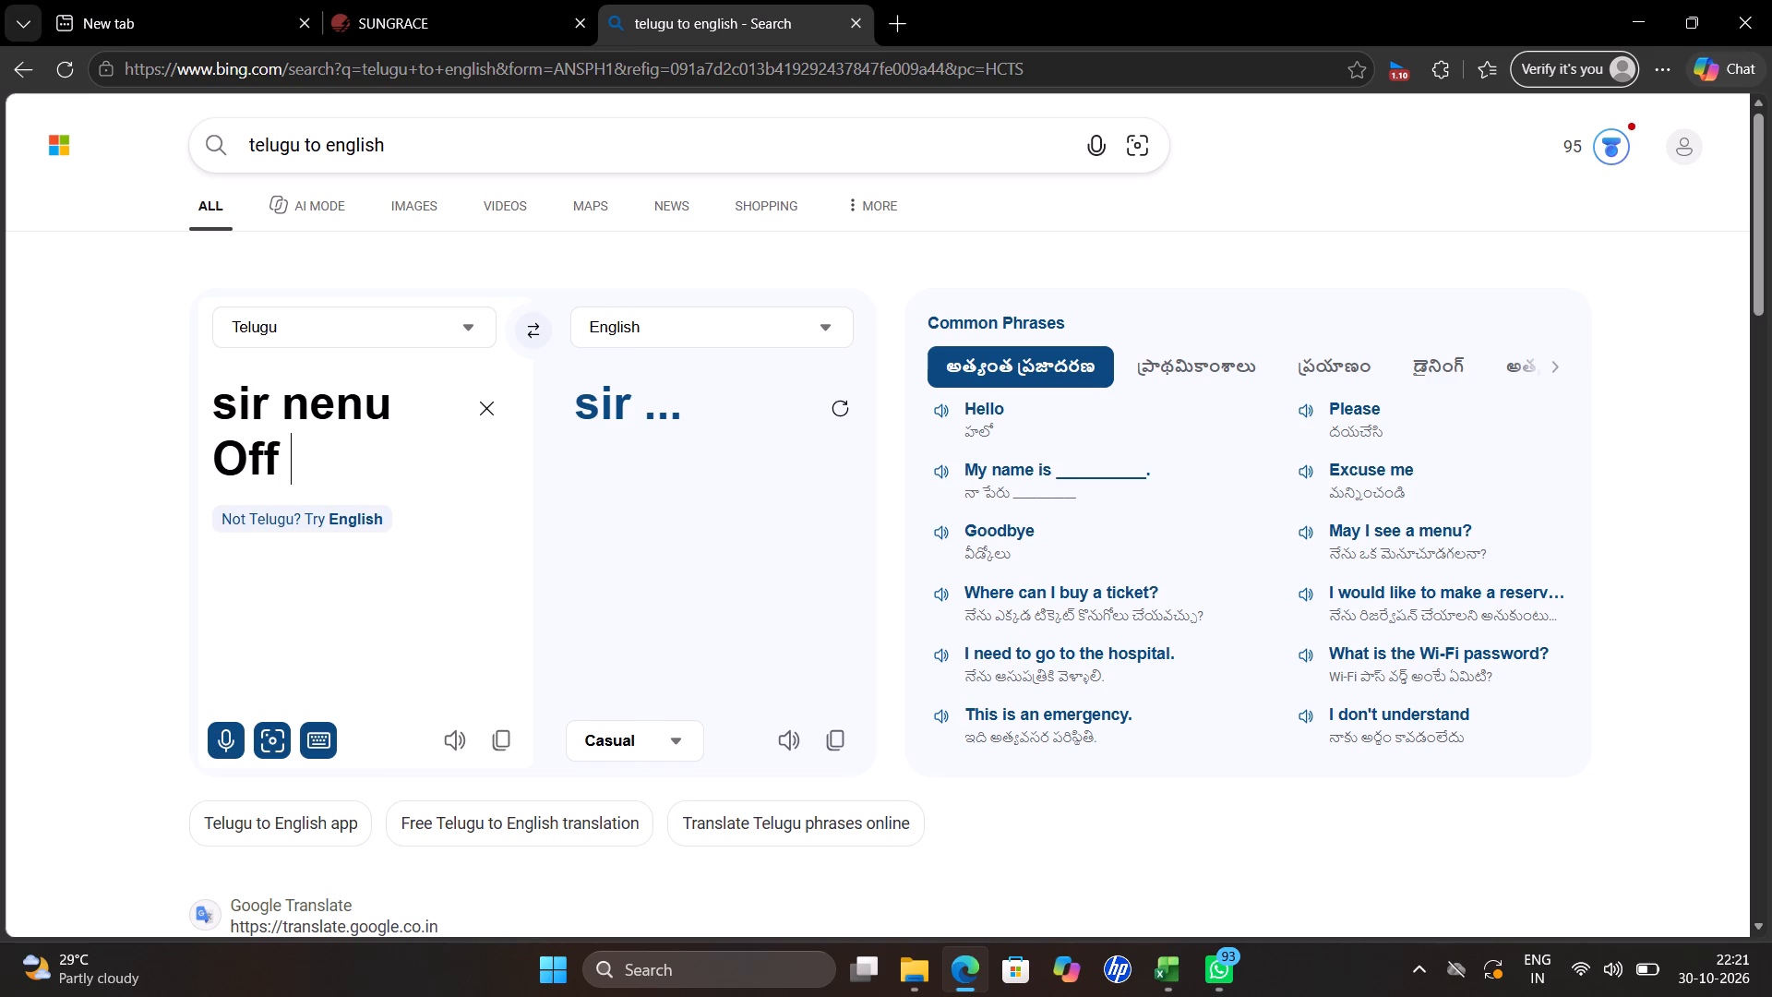
Continue the source text with "site photos thiskoni vachay sariki 3 ayindi".
text(site photos)
key(space)
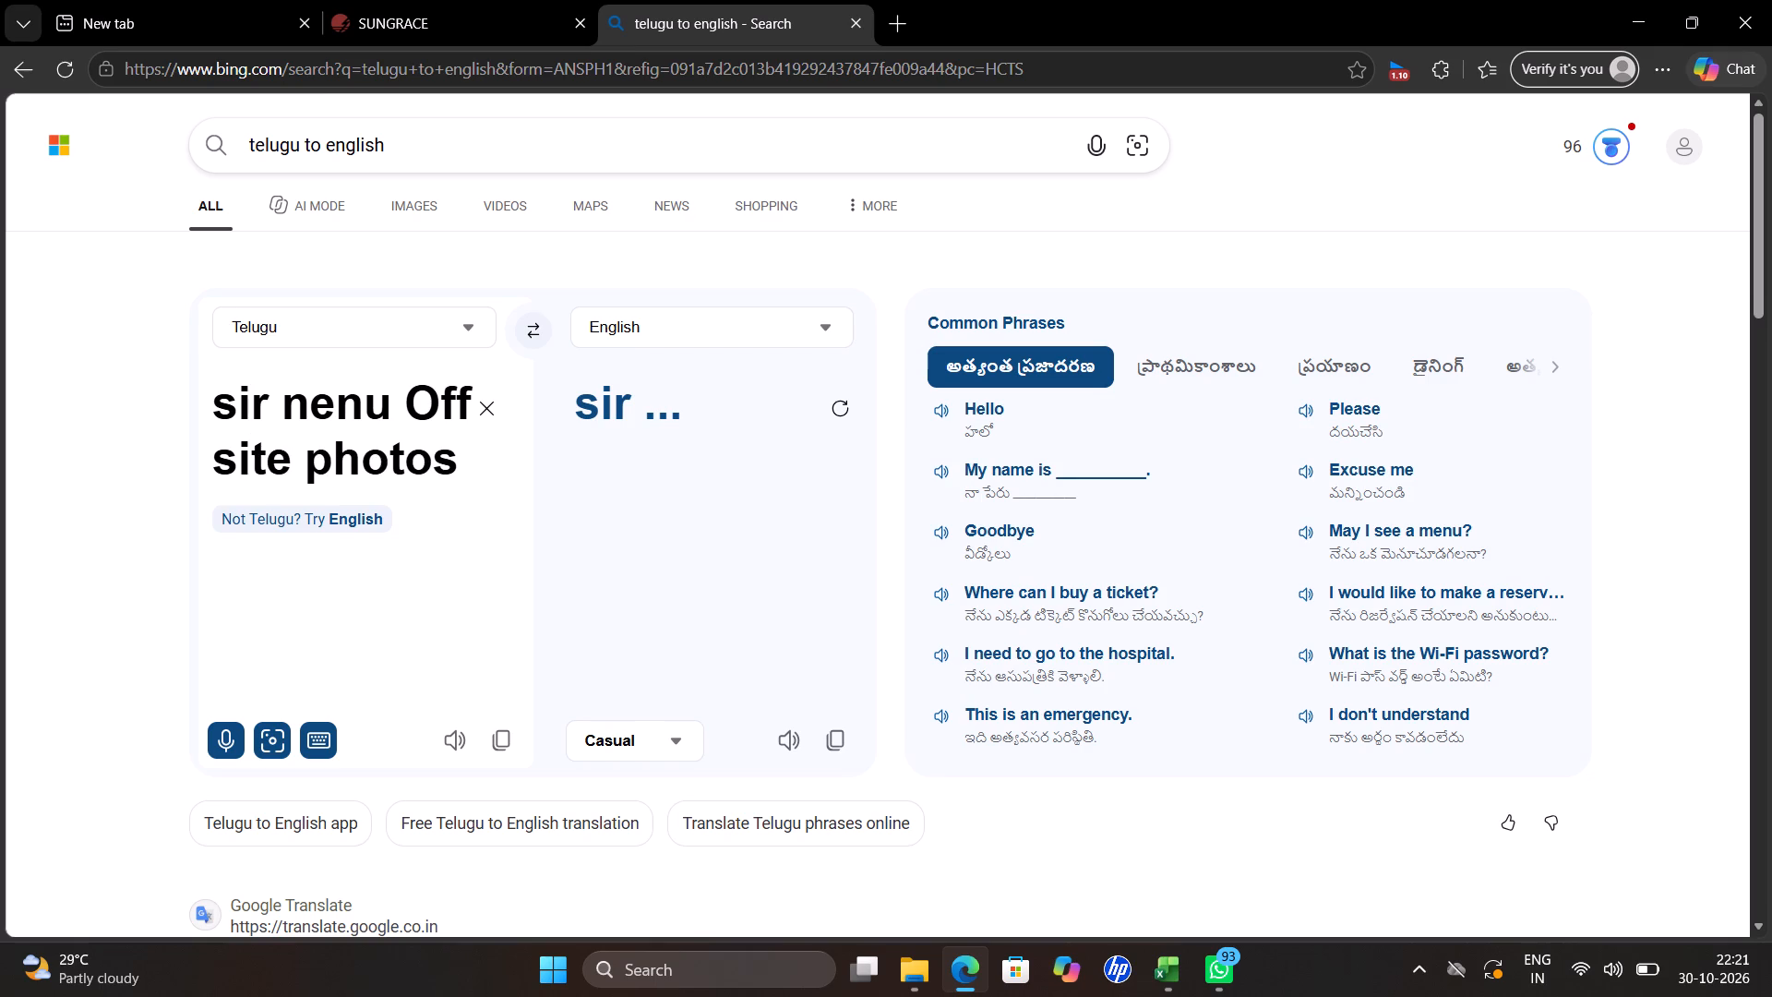
text(thiskoni vachay sariki)
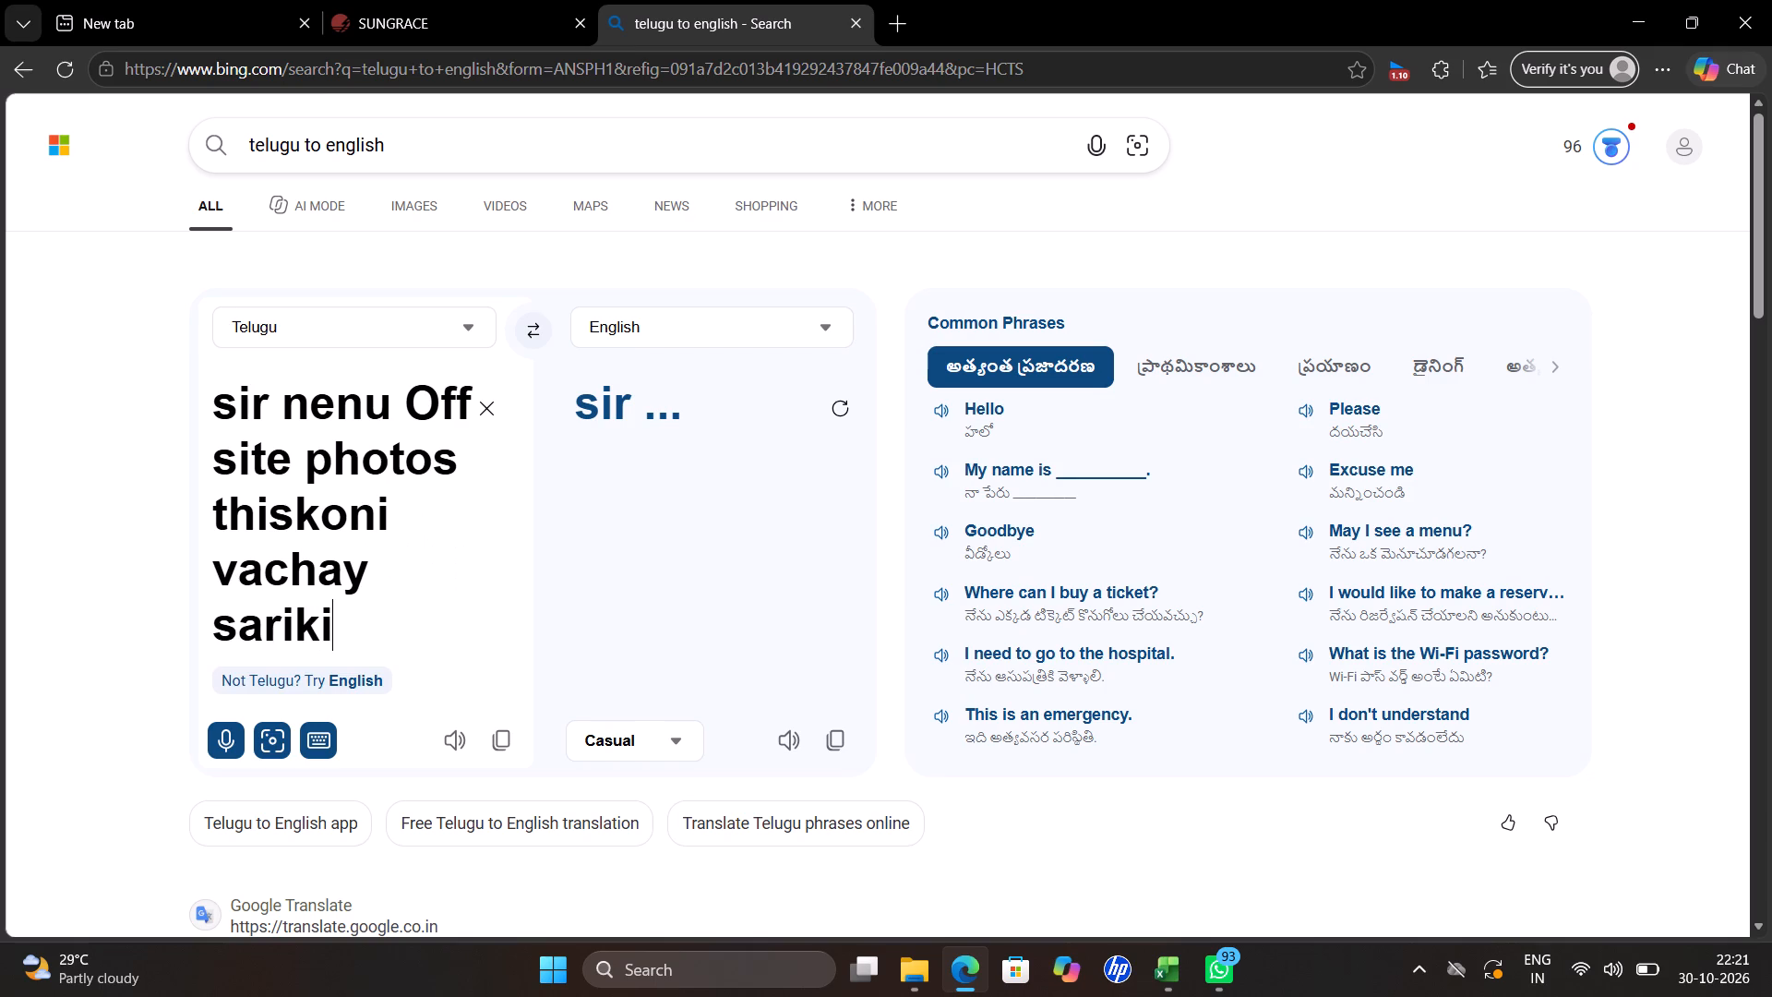
key(space)
text(3 ayindim)
key(space)
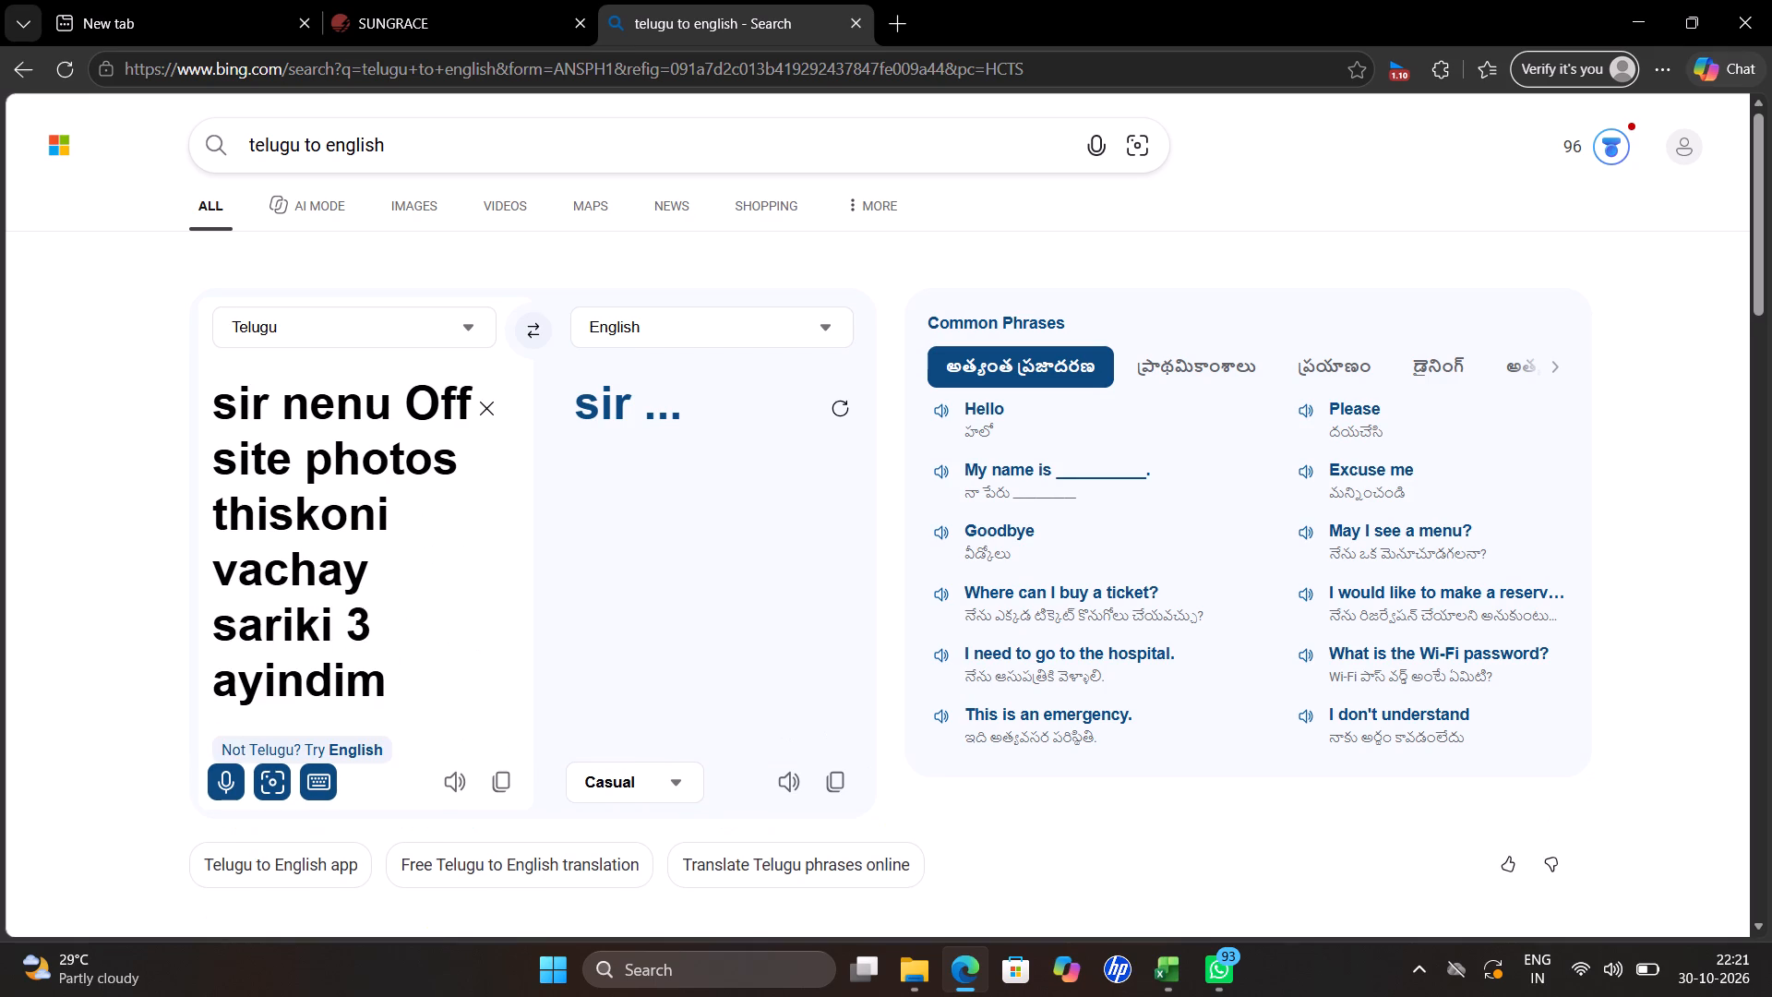
key(BackSpace)
key(BackSpace)
Add "and add chedam antay laptop kaliga ledu" to the source text.
key(space)
text(a)
text(nd add chedam anta)
text(y laptop)
key(space)
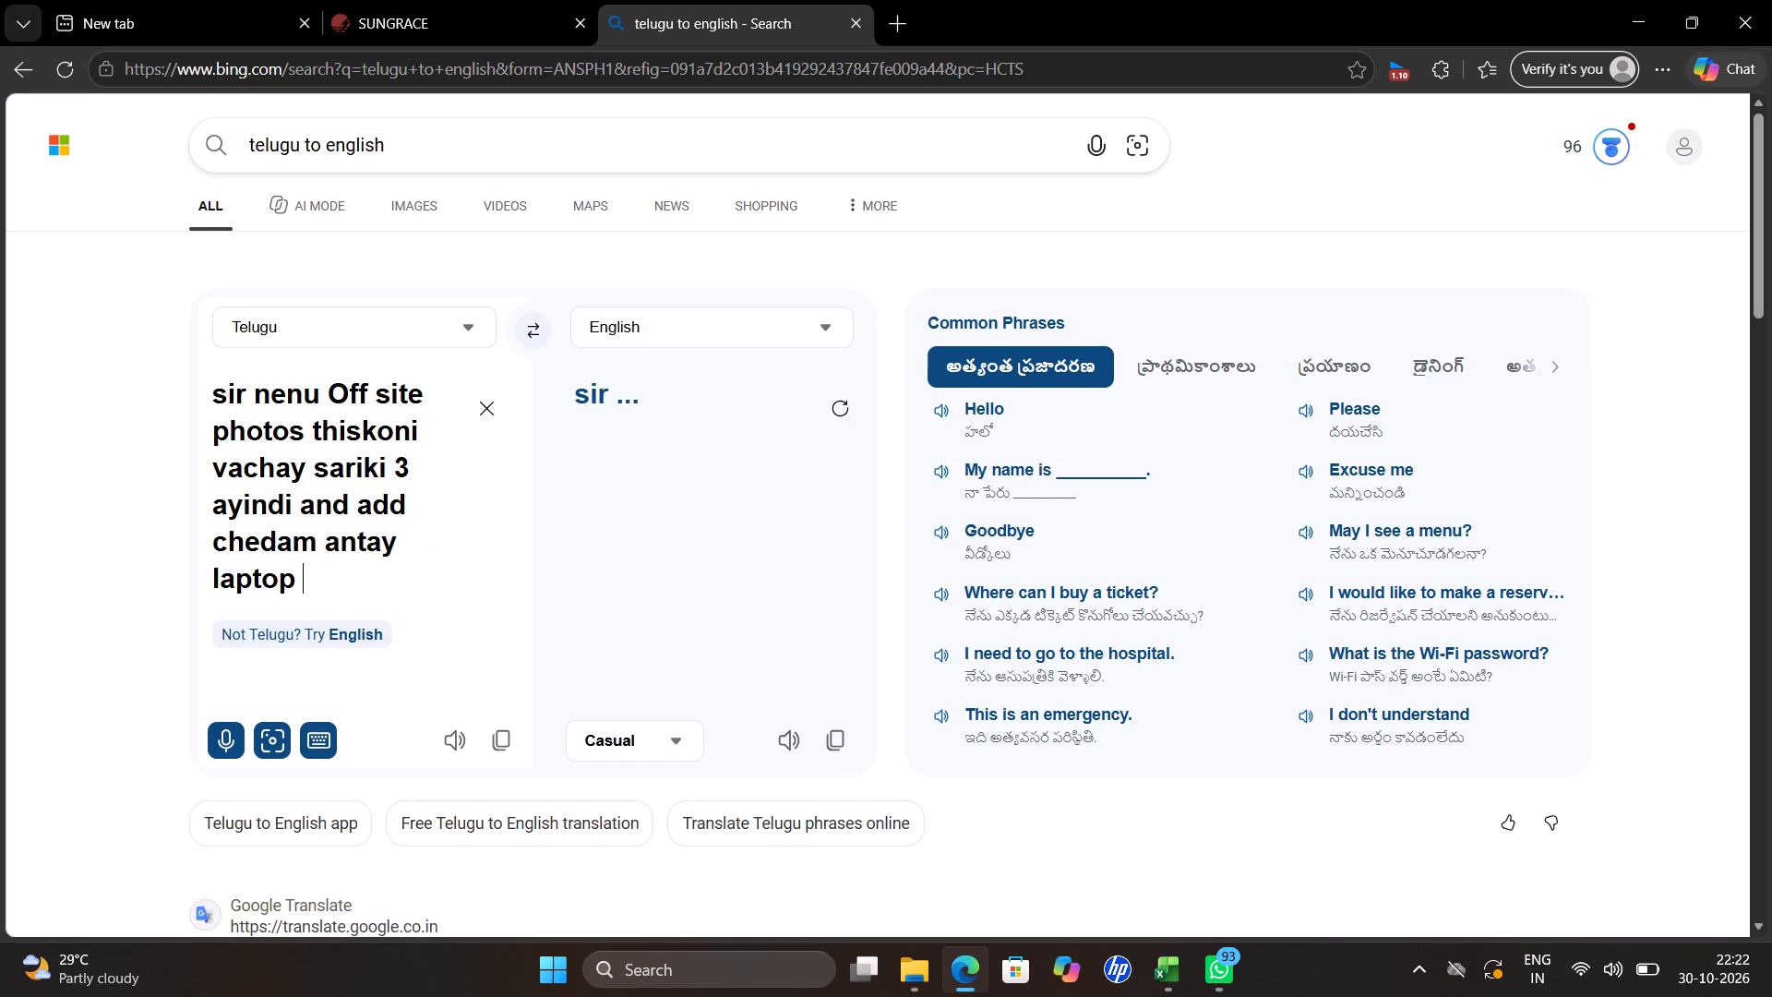
text(kaliga ledy)
key(BackSpace)
text(u)
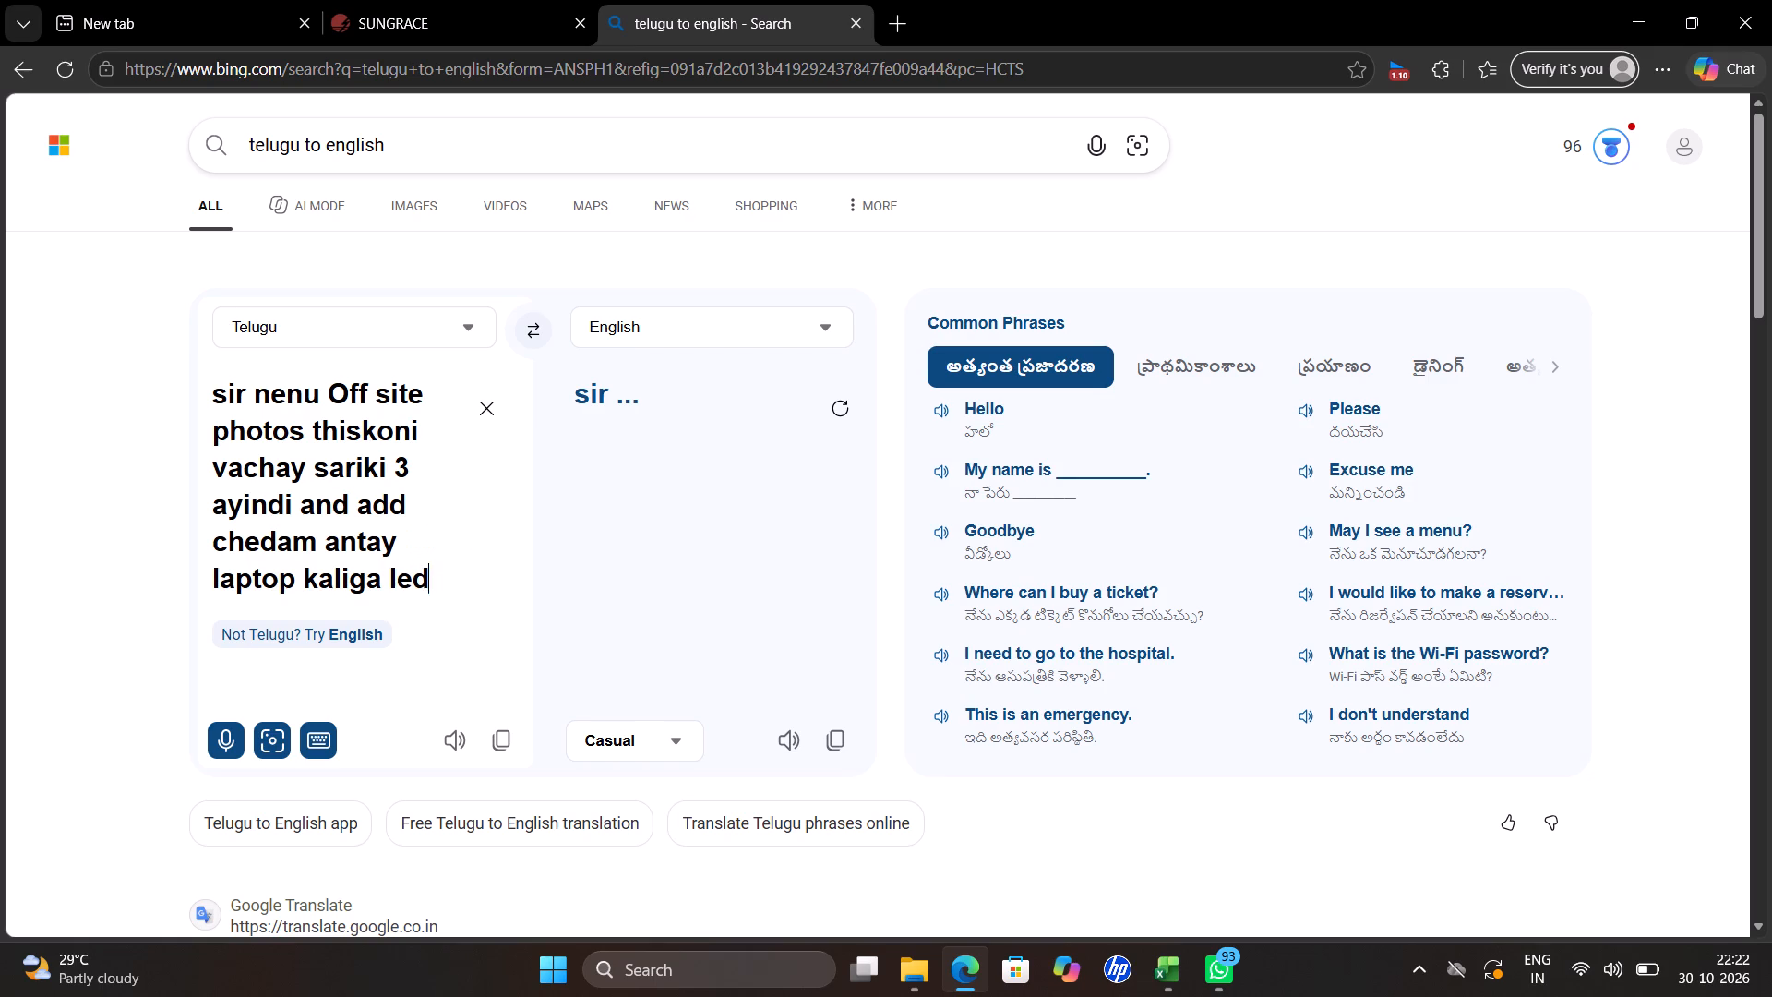
Extend the source text with "so laptop free aynapudu".
key(space)
text(so)
key(space)
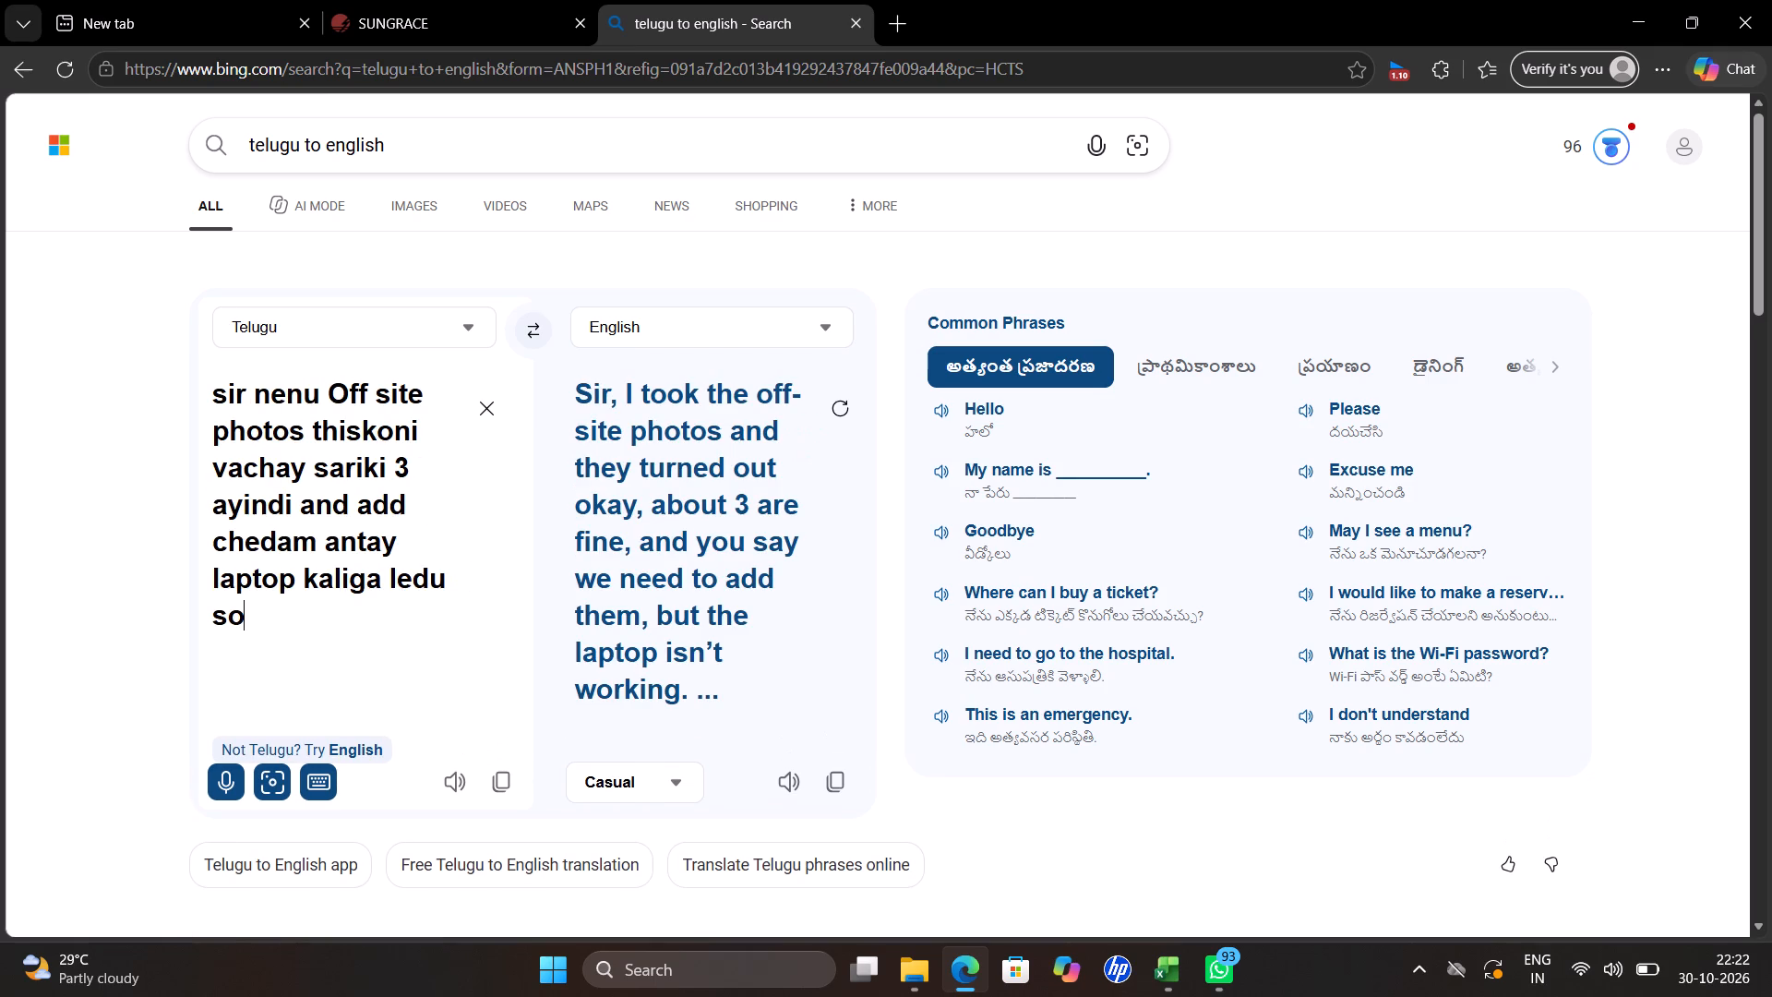
text(lapti)
key(BackSpace)
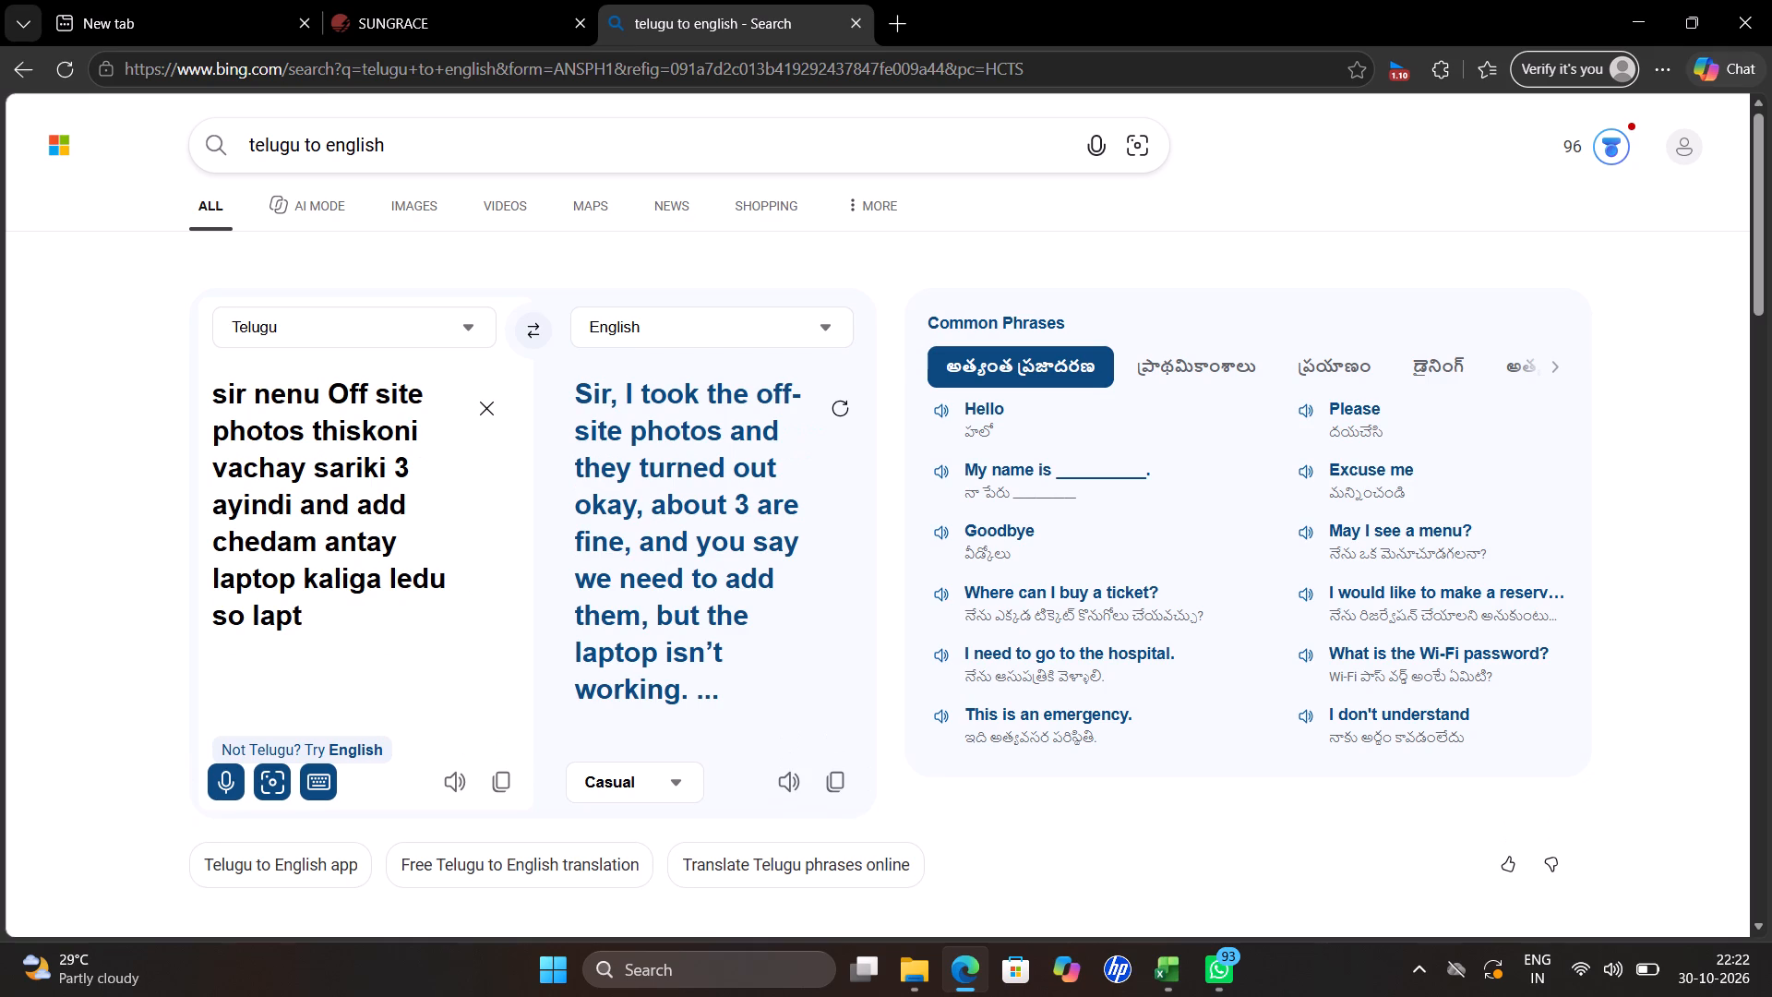
text(op fe)
key(BackSpace)
text(ree)
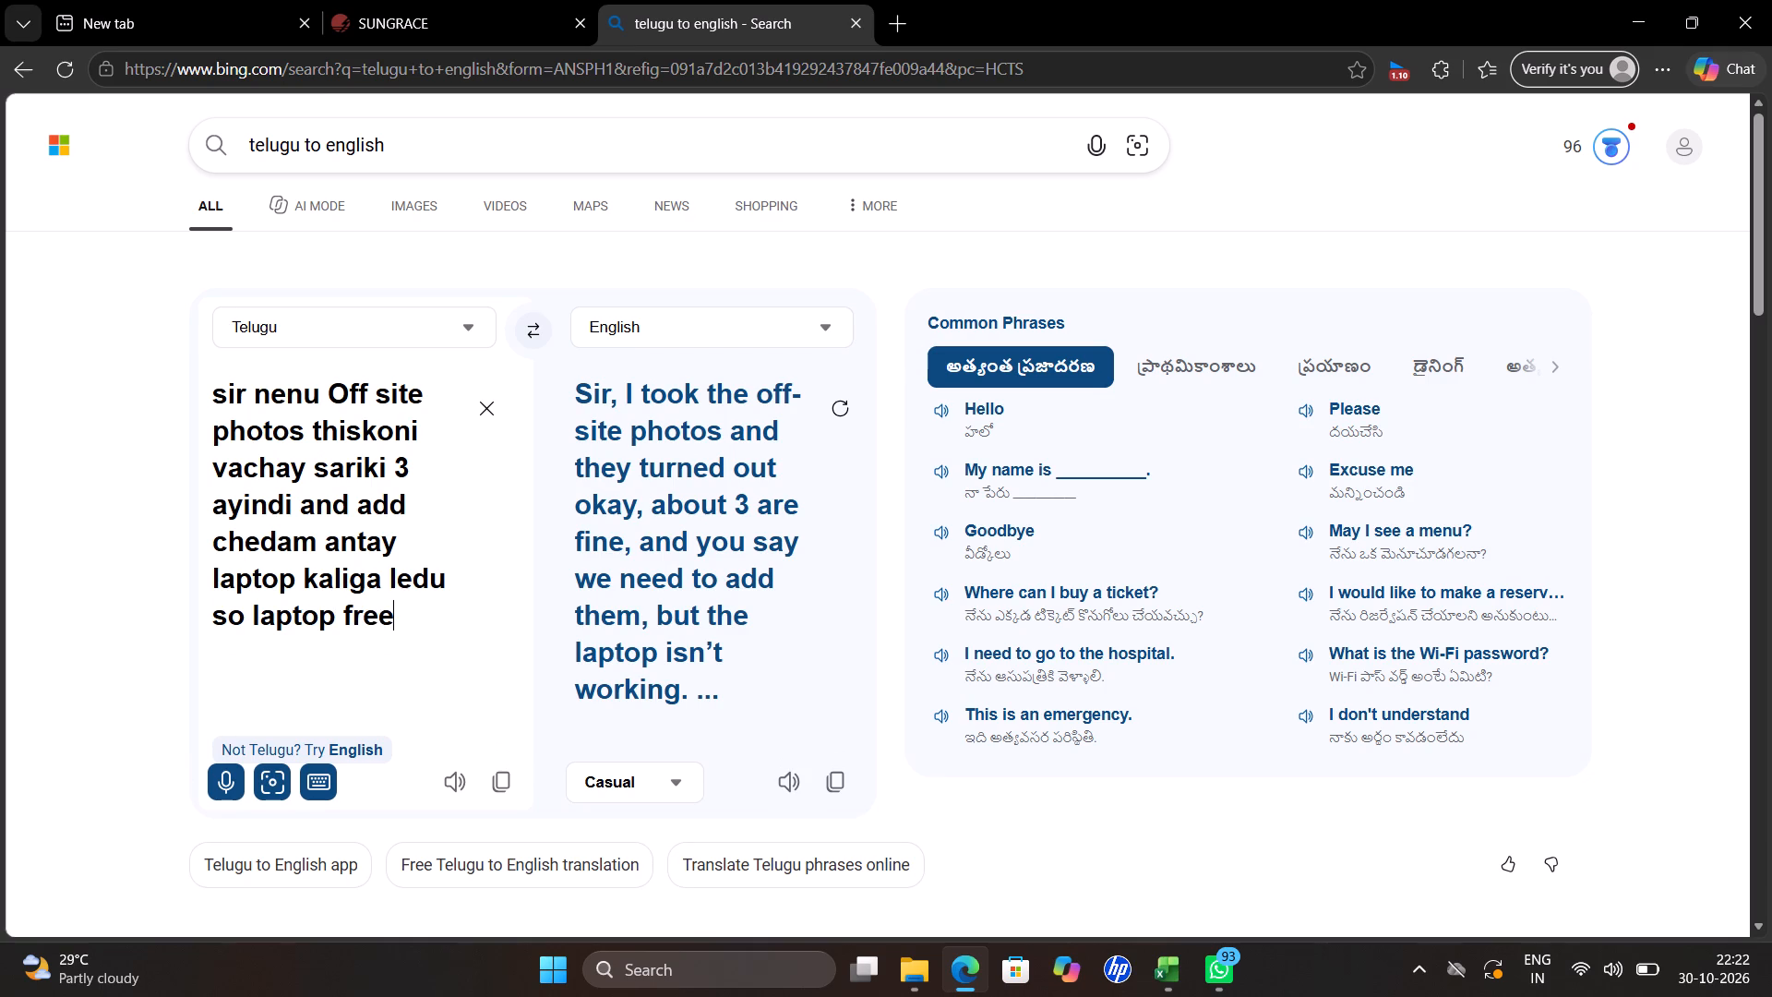
key(space)
text(aynapudu)
key(space)
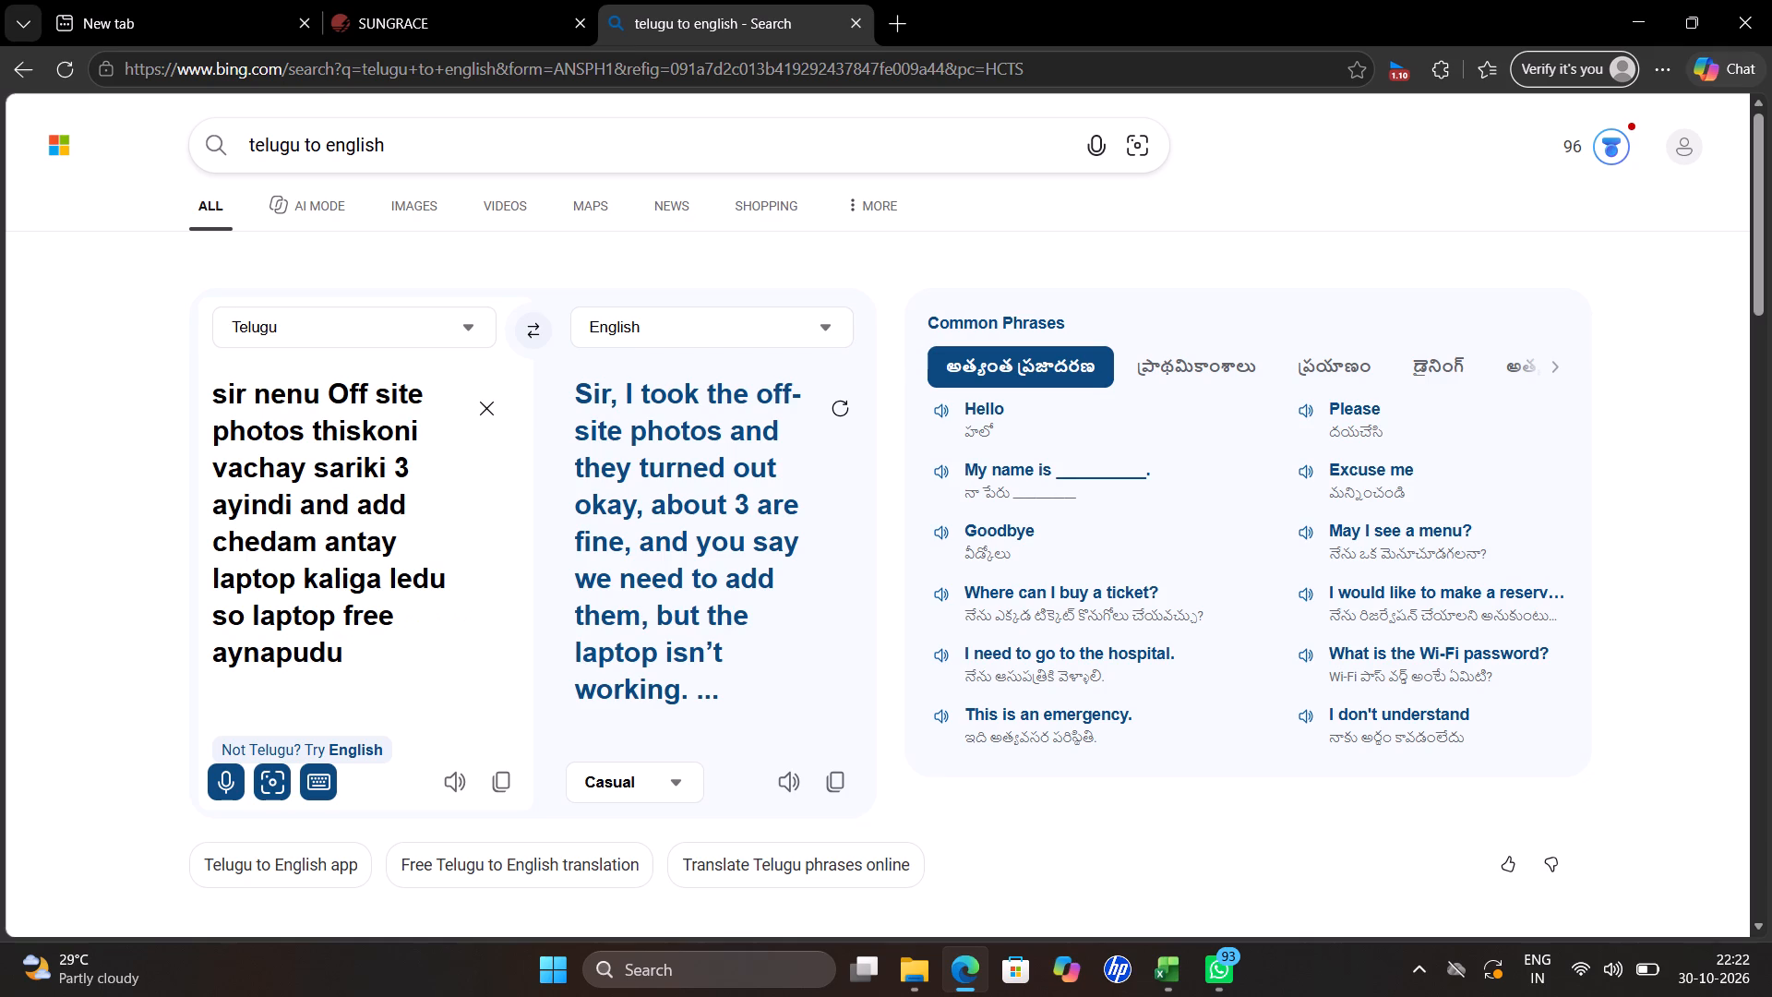
Finish the source message with "thiskoni chesayvariki late ayindi sir".
text(thiskom)
key(BackSpace)
text(ni ch)
text(esa)
text(yvariki late ayindi sir)
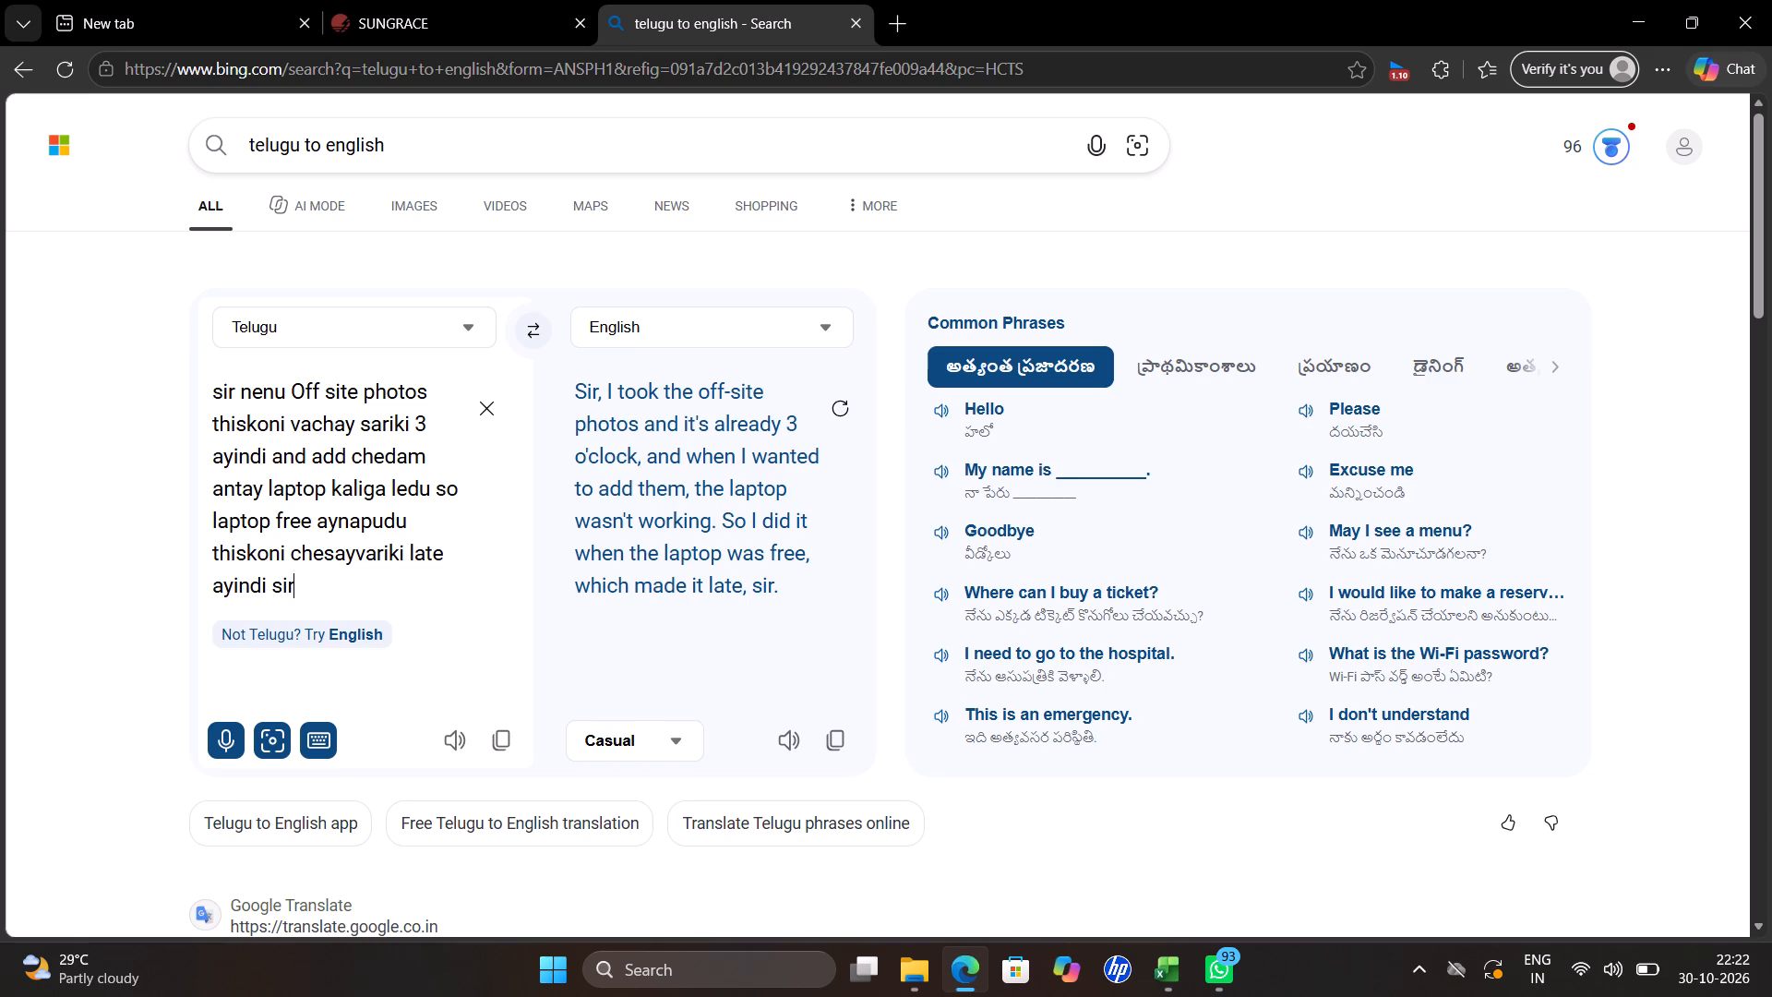
Insert "3 laptops busy ga unnay" between "kaliga" and "ledu" in the source text.
click(381, 490)
key(space)
text(3)
key(space)
text(laptops by)
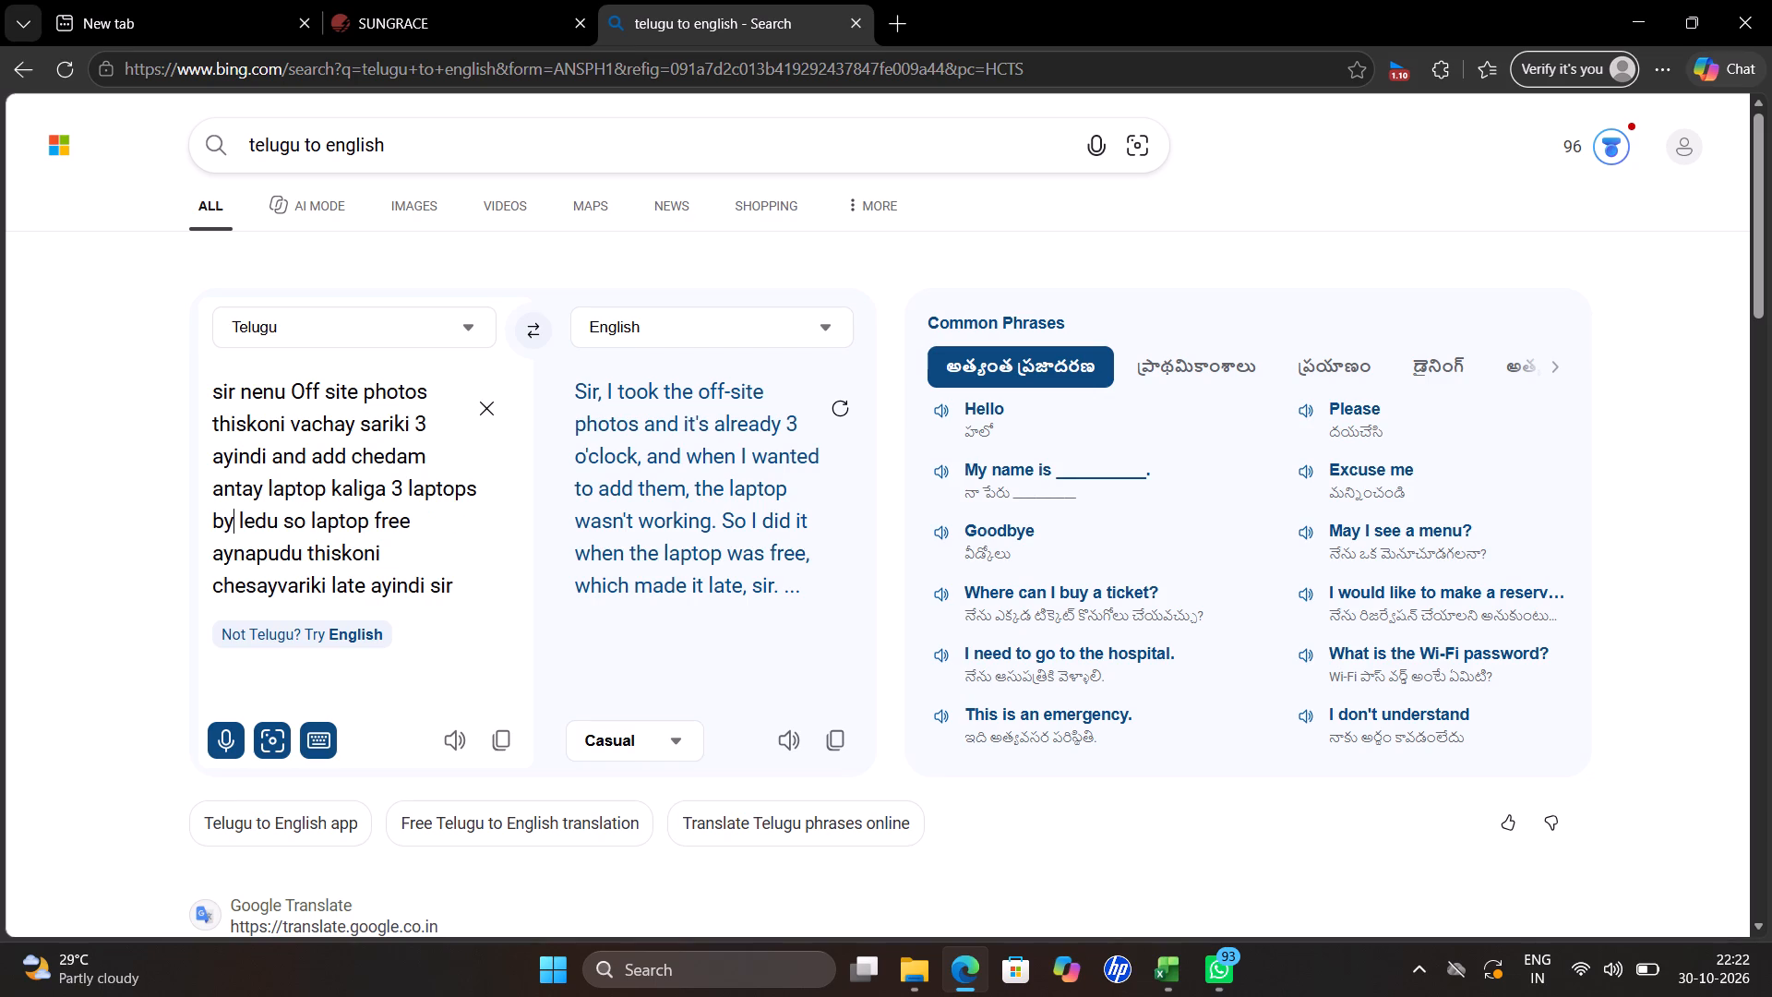
key(BackSpace)
text(usy ga uu)
key(BackSpace)
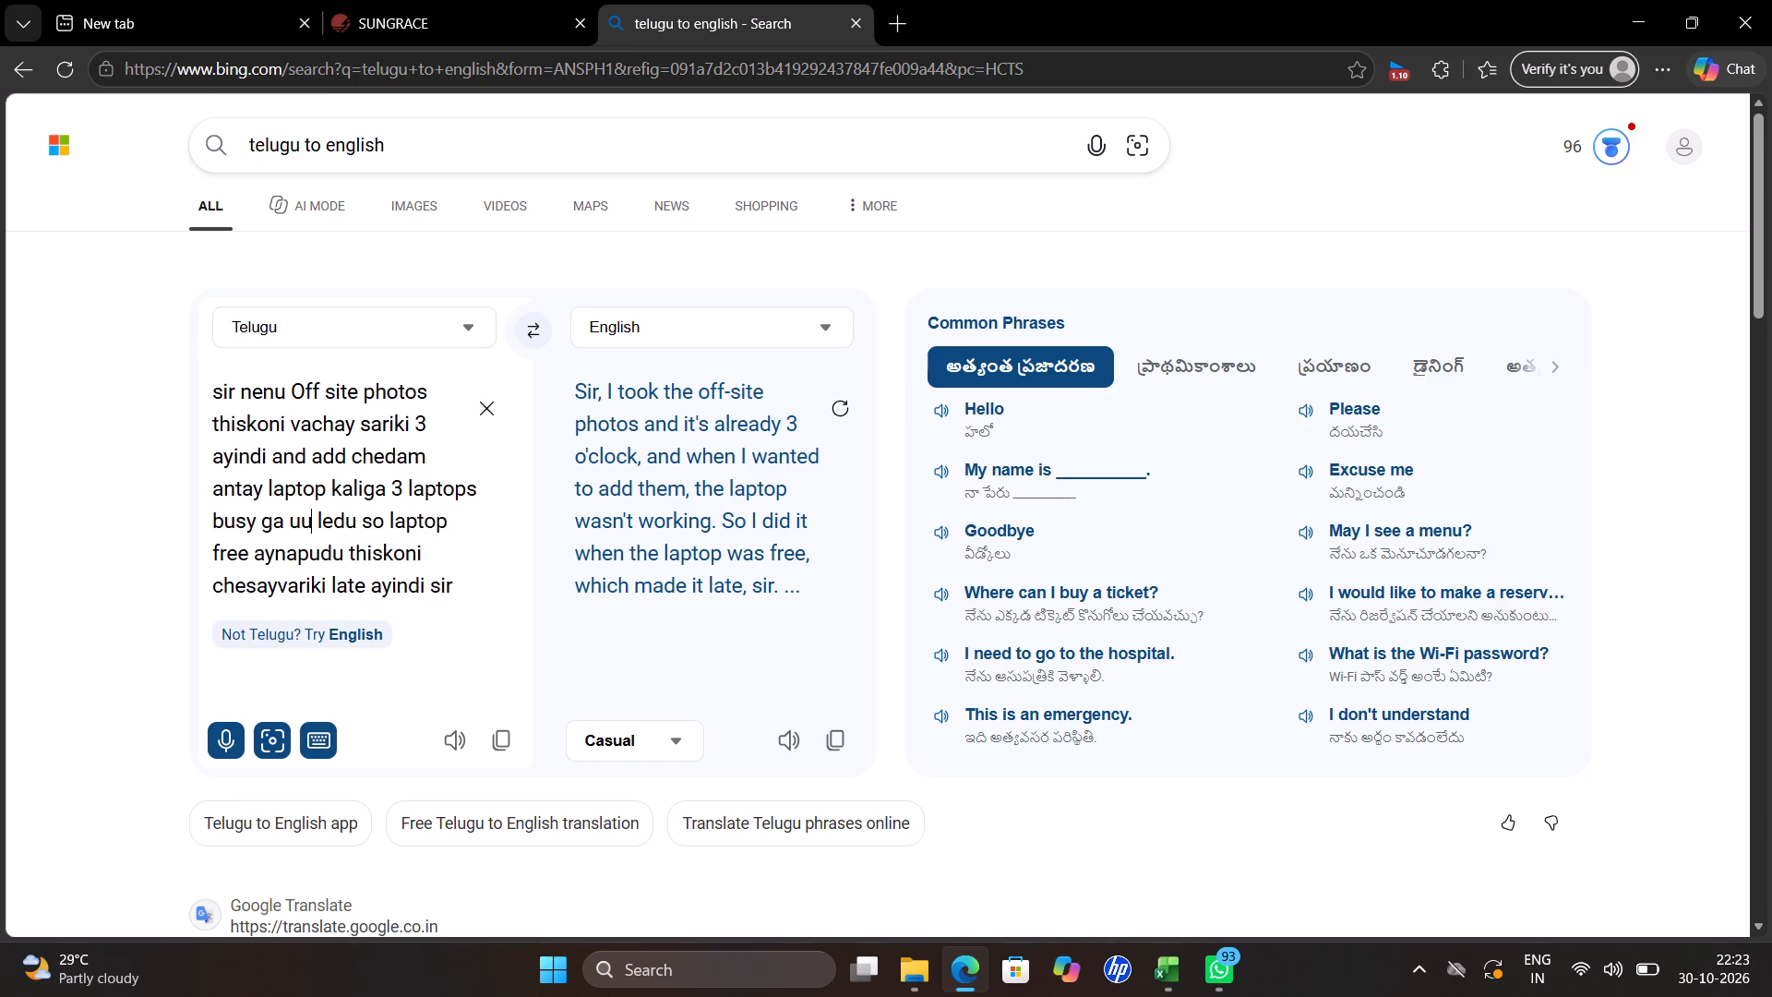
text(nnay)
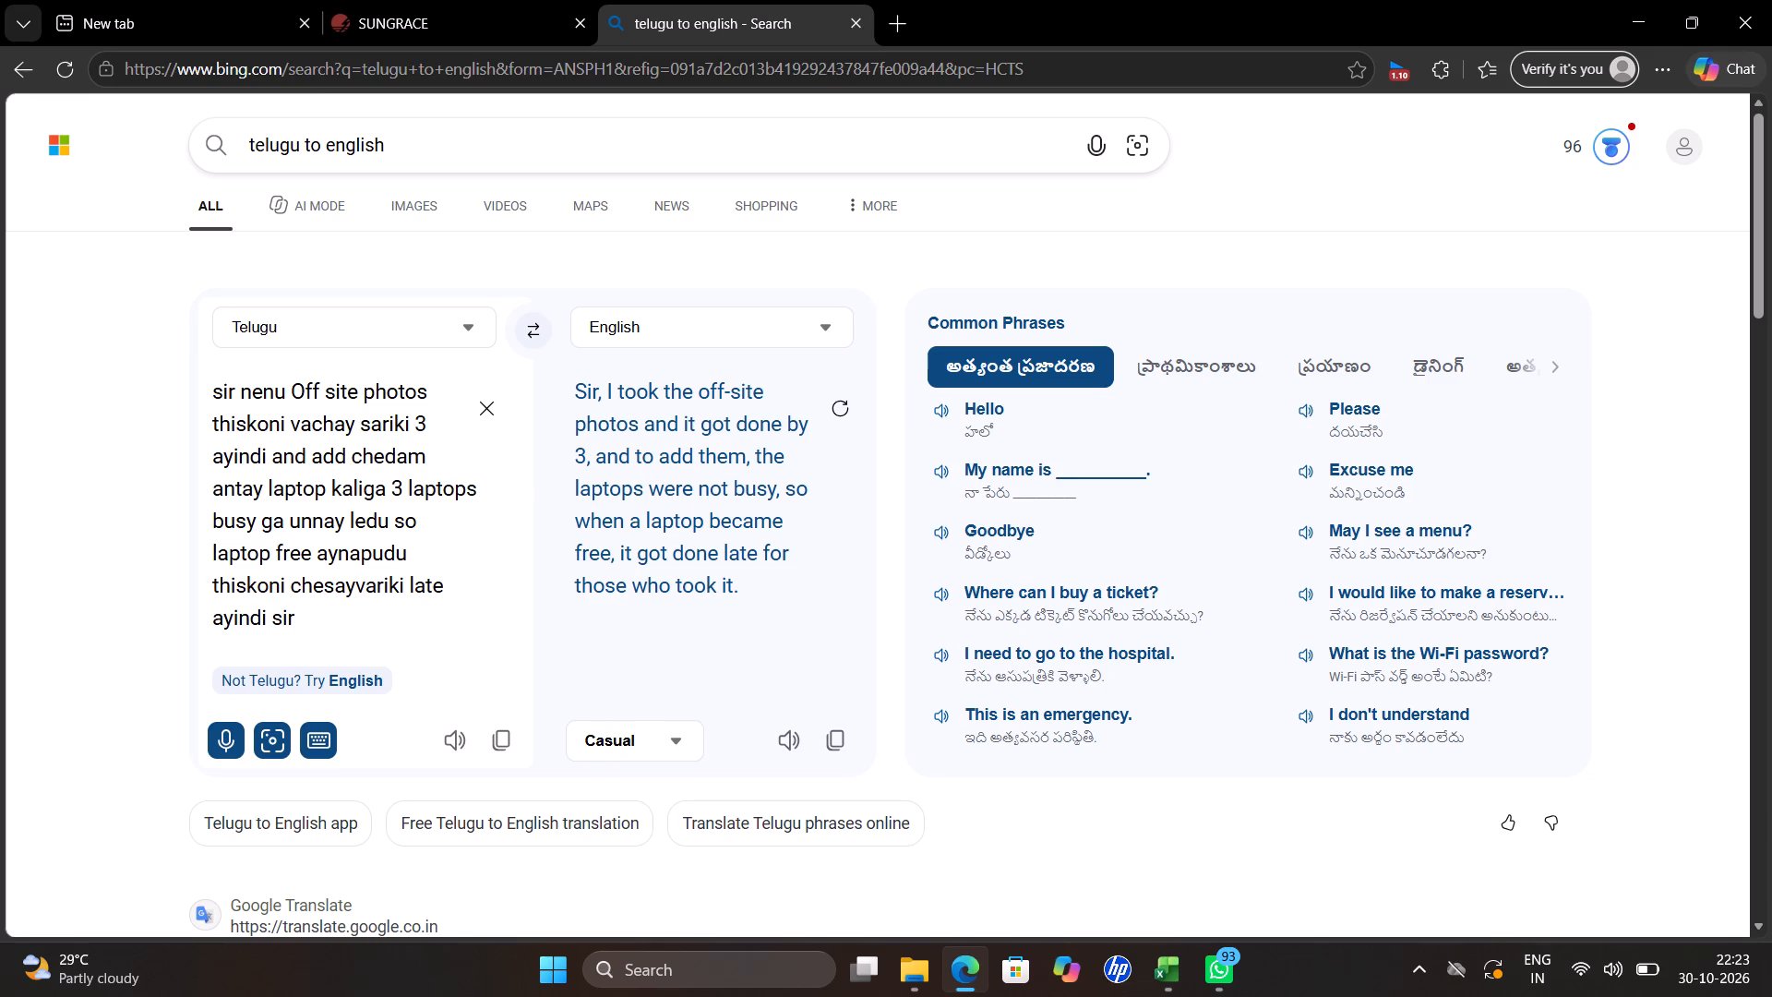
Insert "o clock" after "sariki 3" in the source text.
click(427, 429)
key(space)
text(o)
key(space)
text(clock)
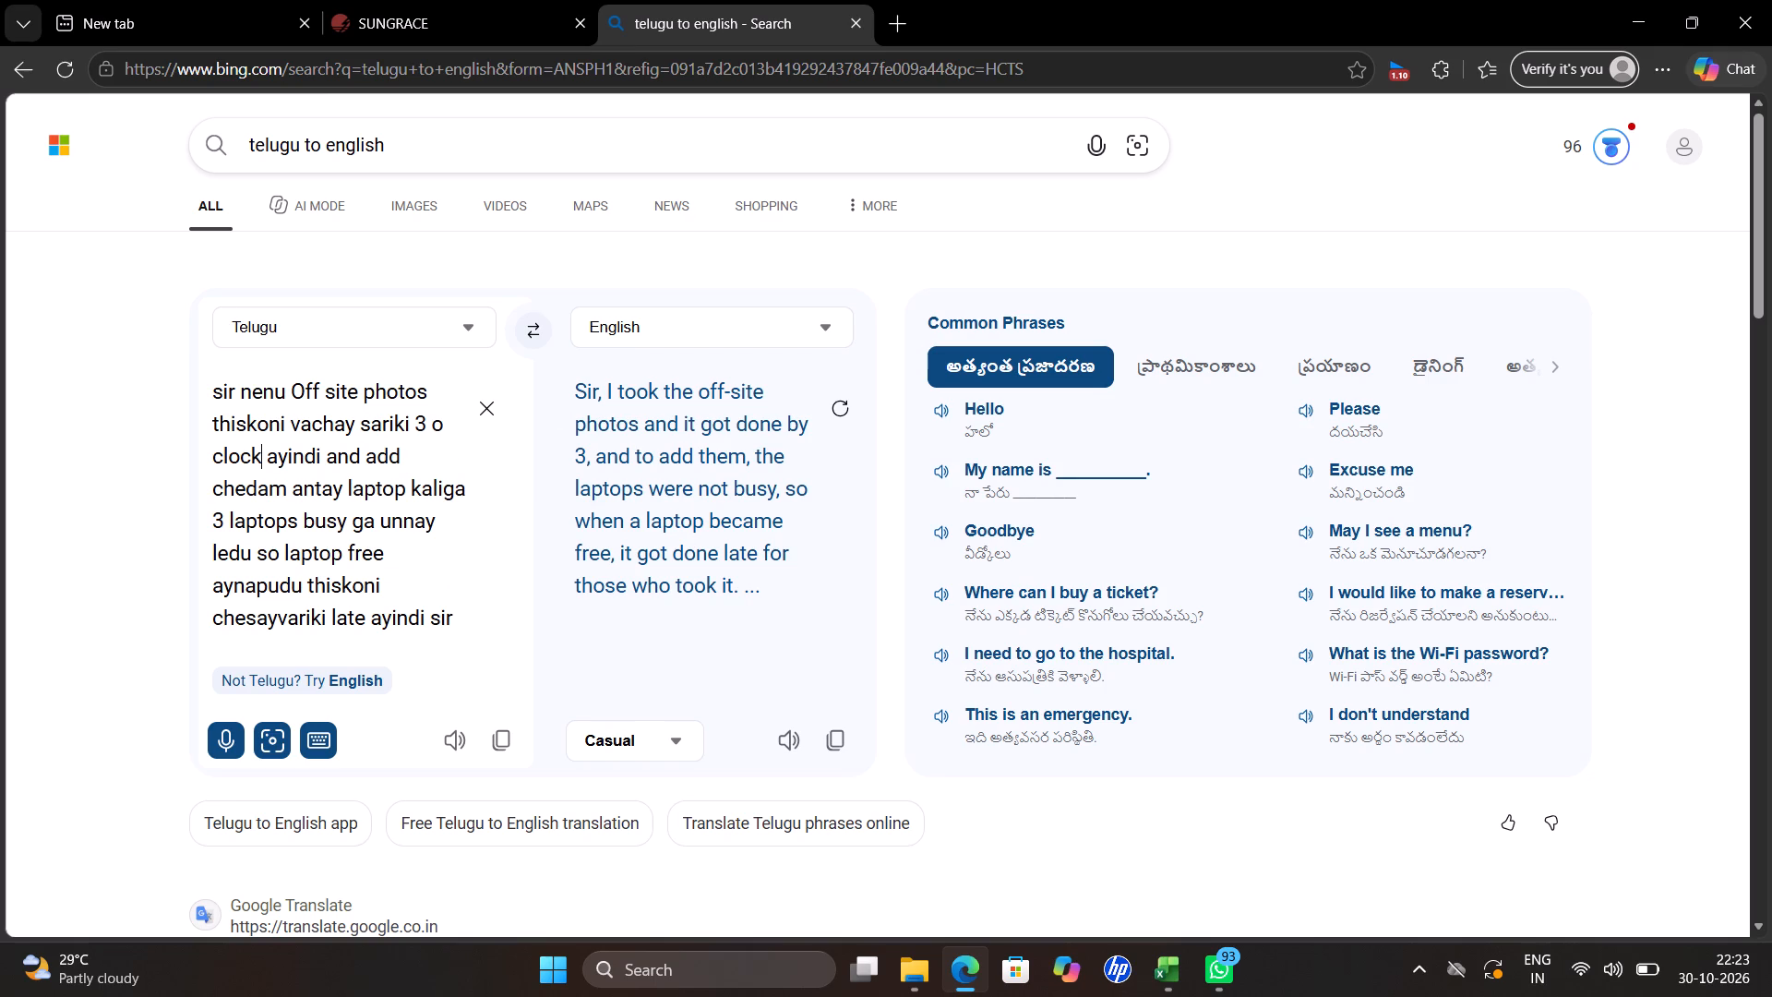
End the Telugu source message with a line break and copy its full English translation.
click(467, 626)
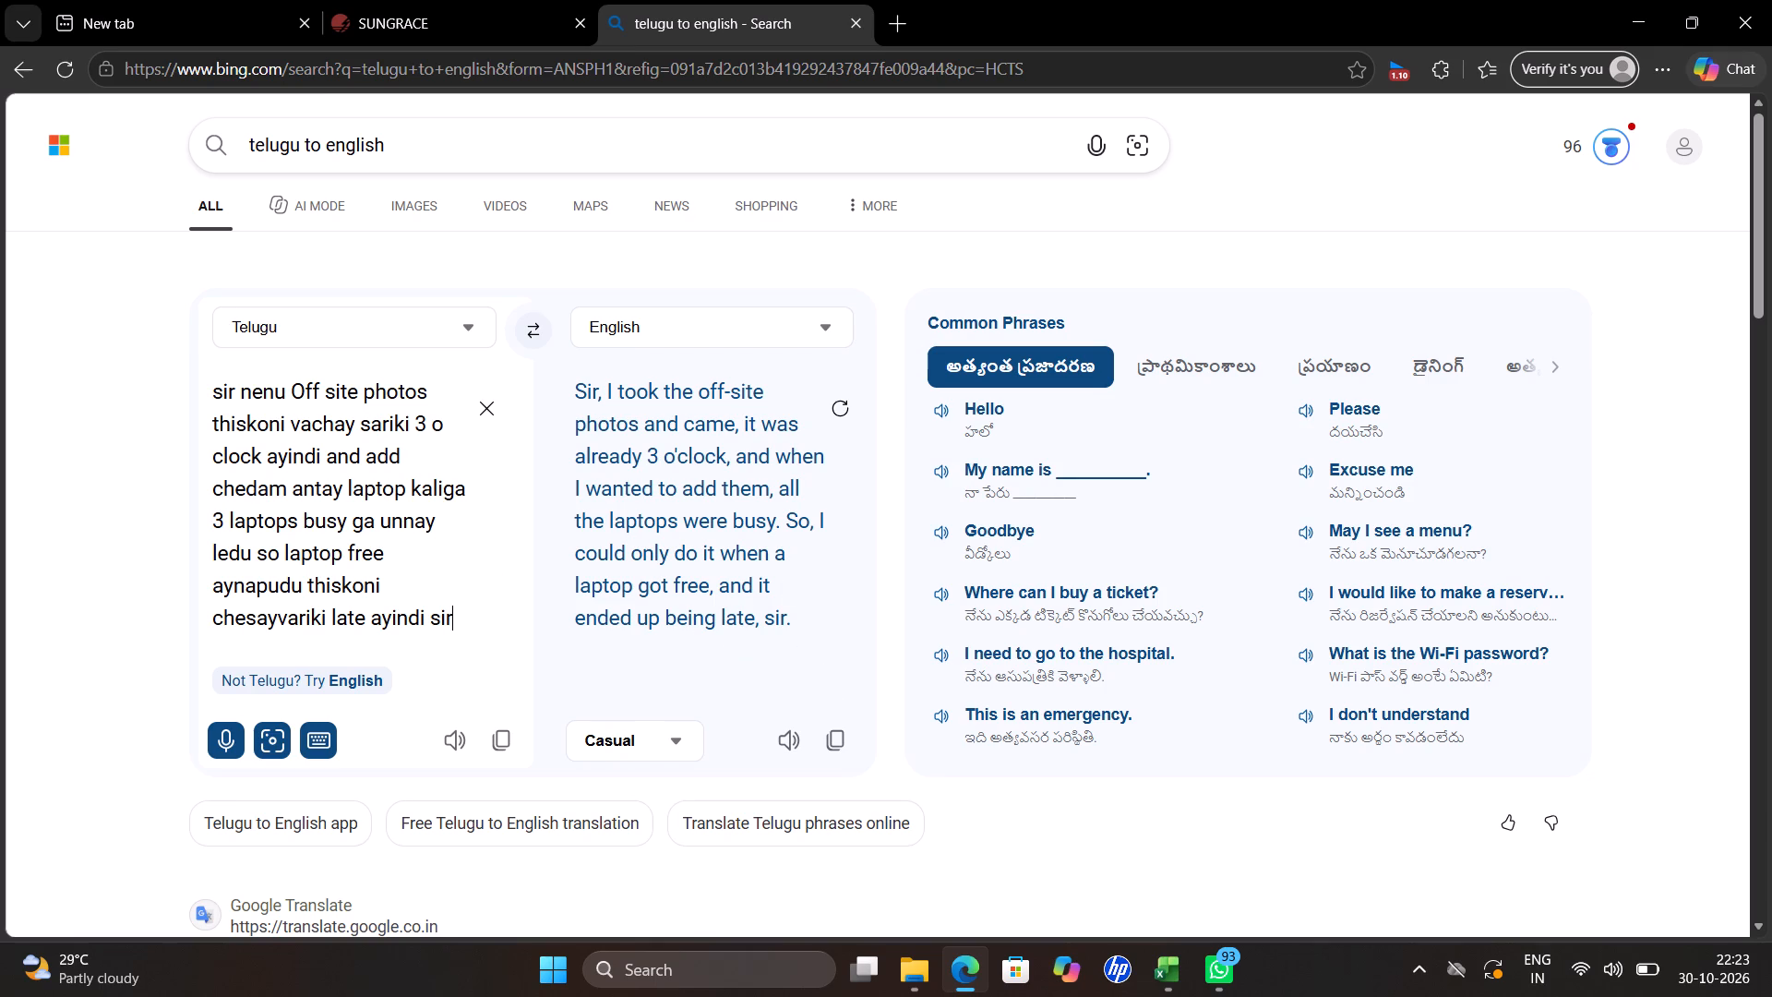
key(Return)
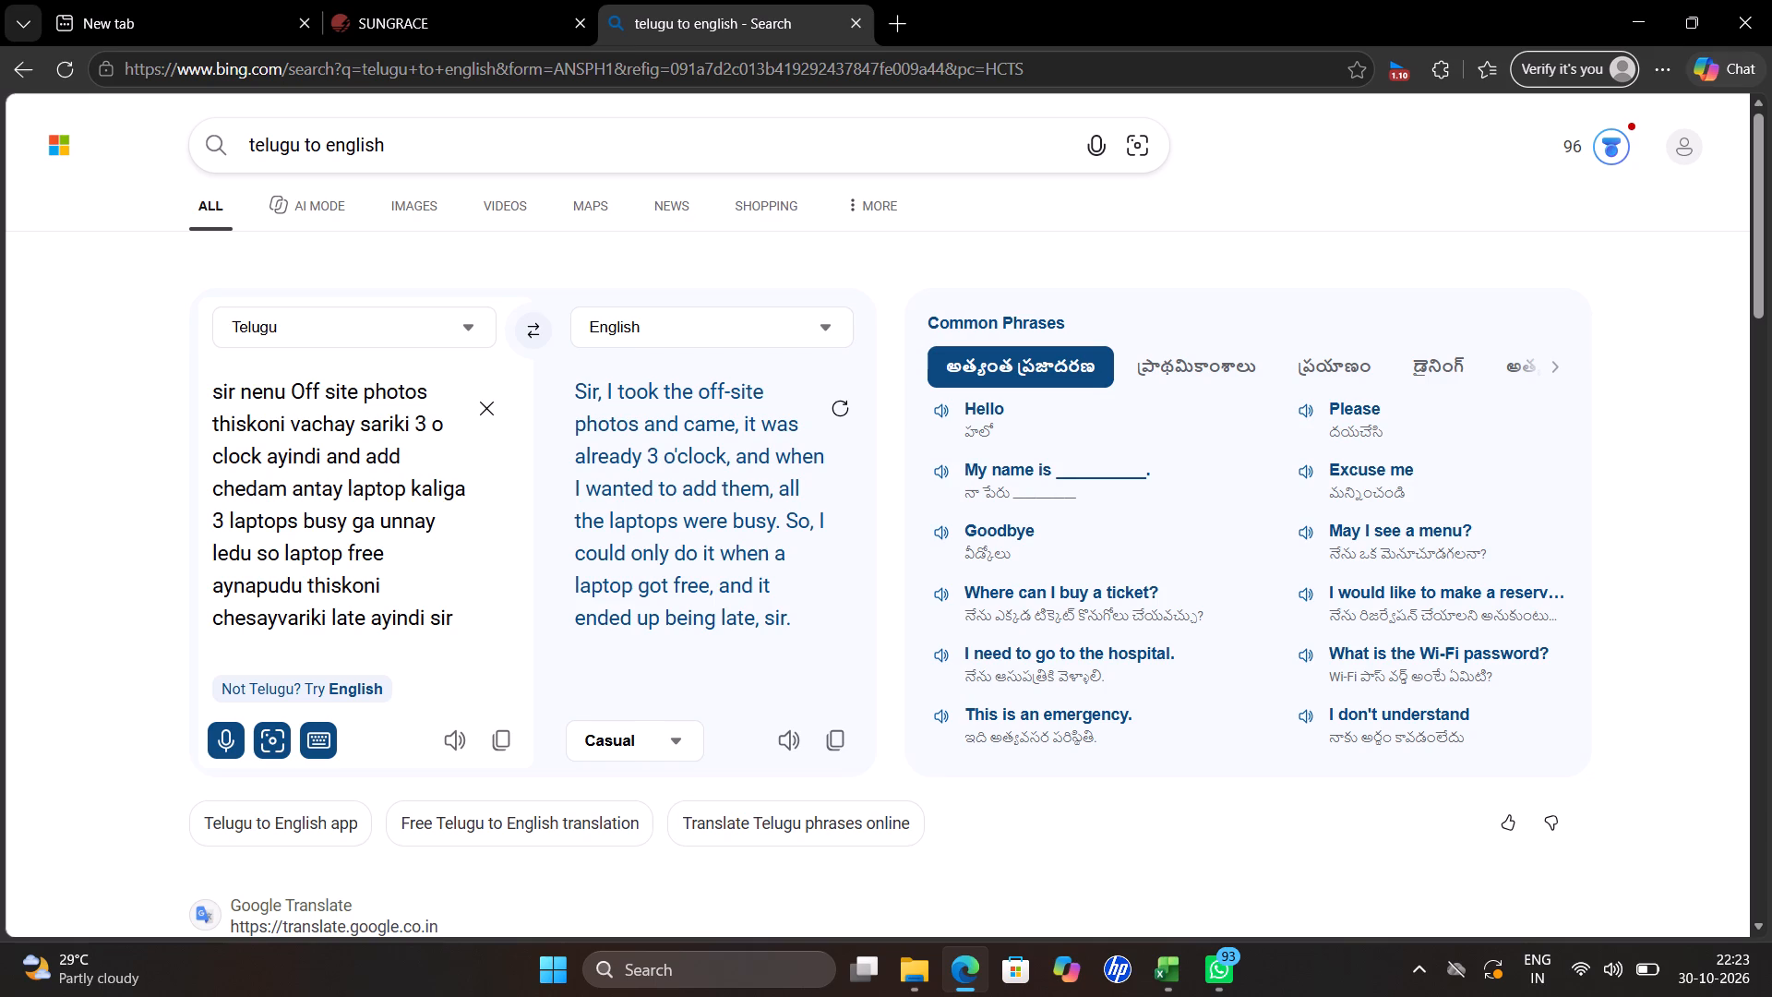
click(846, 756)
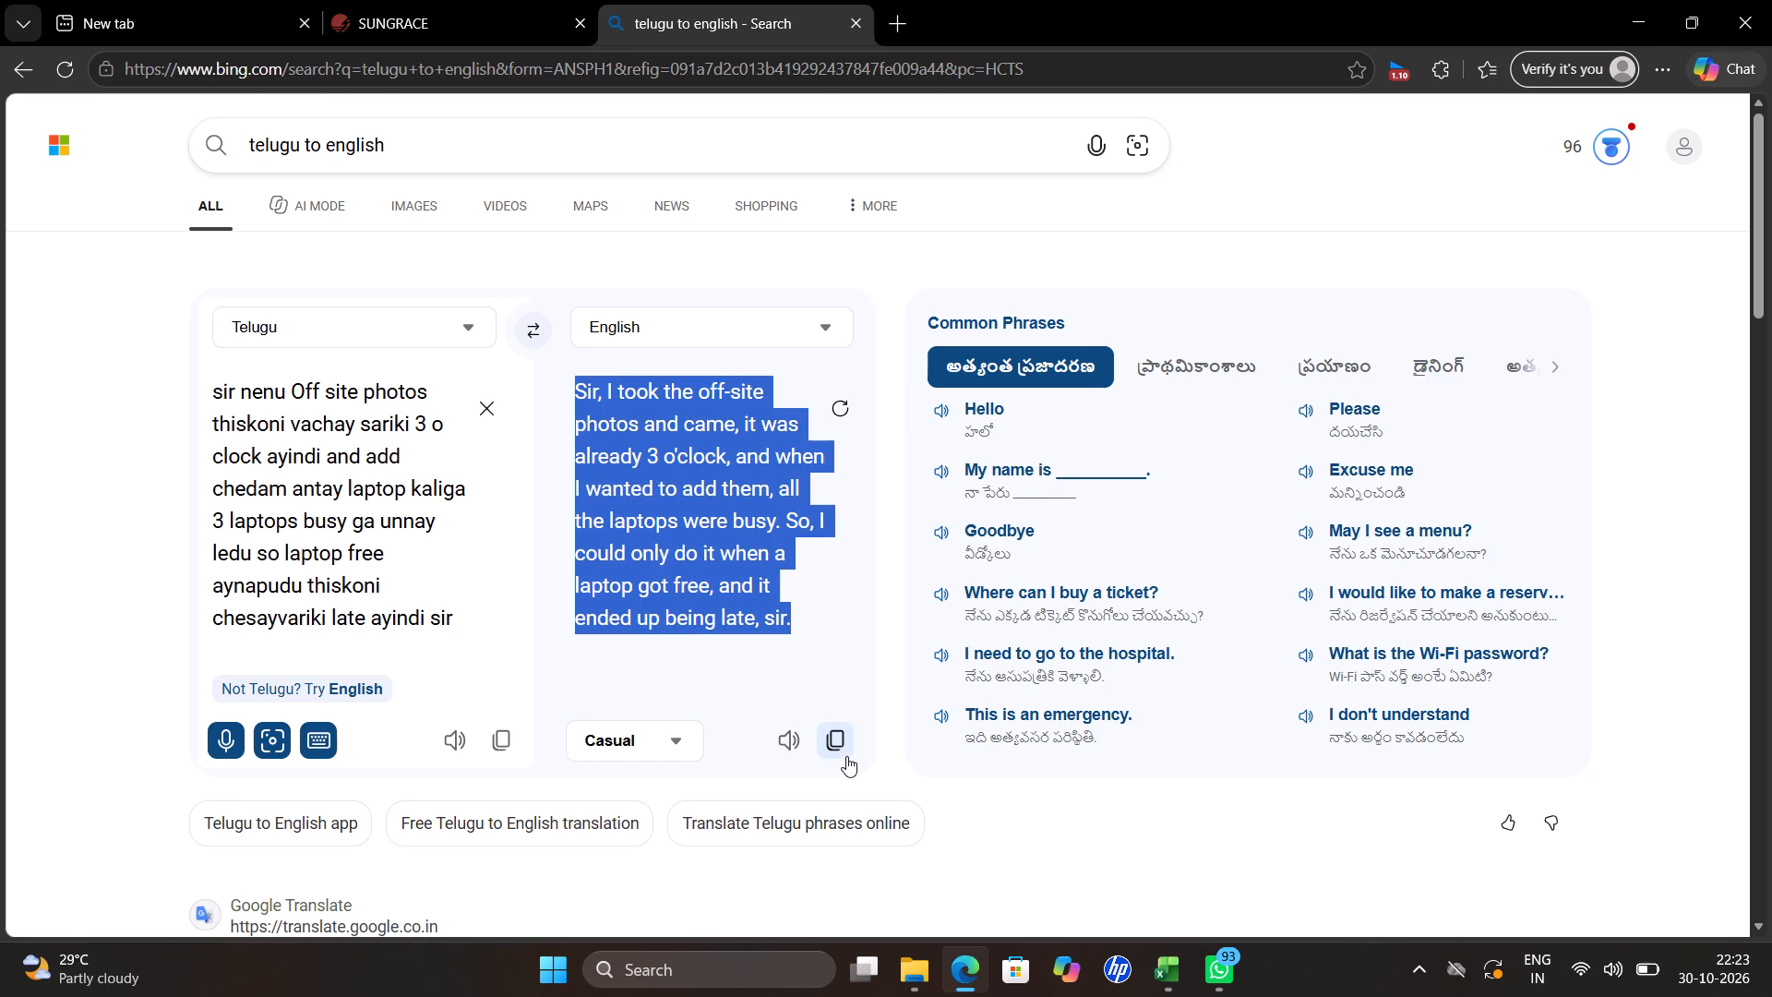
click(835, 738)
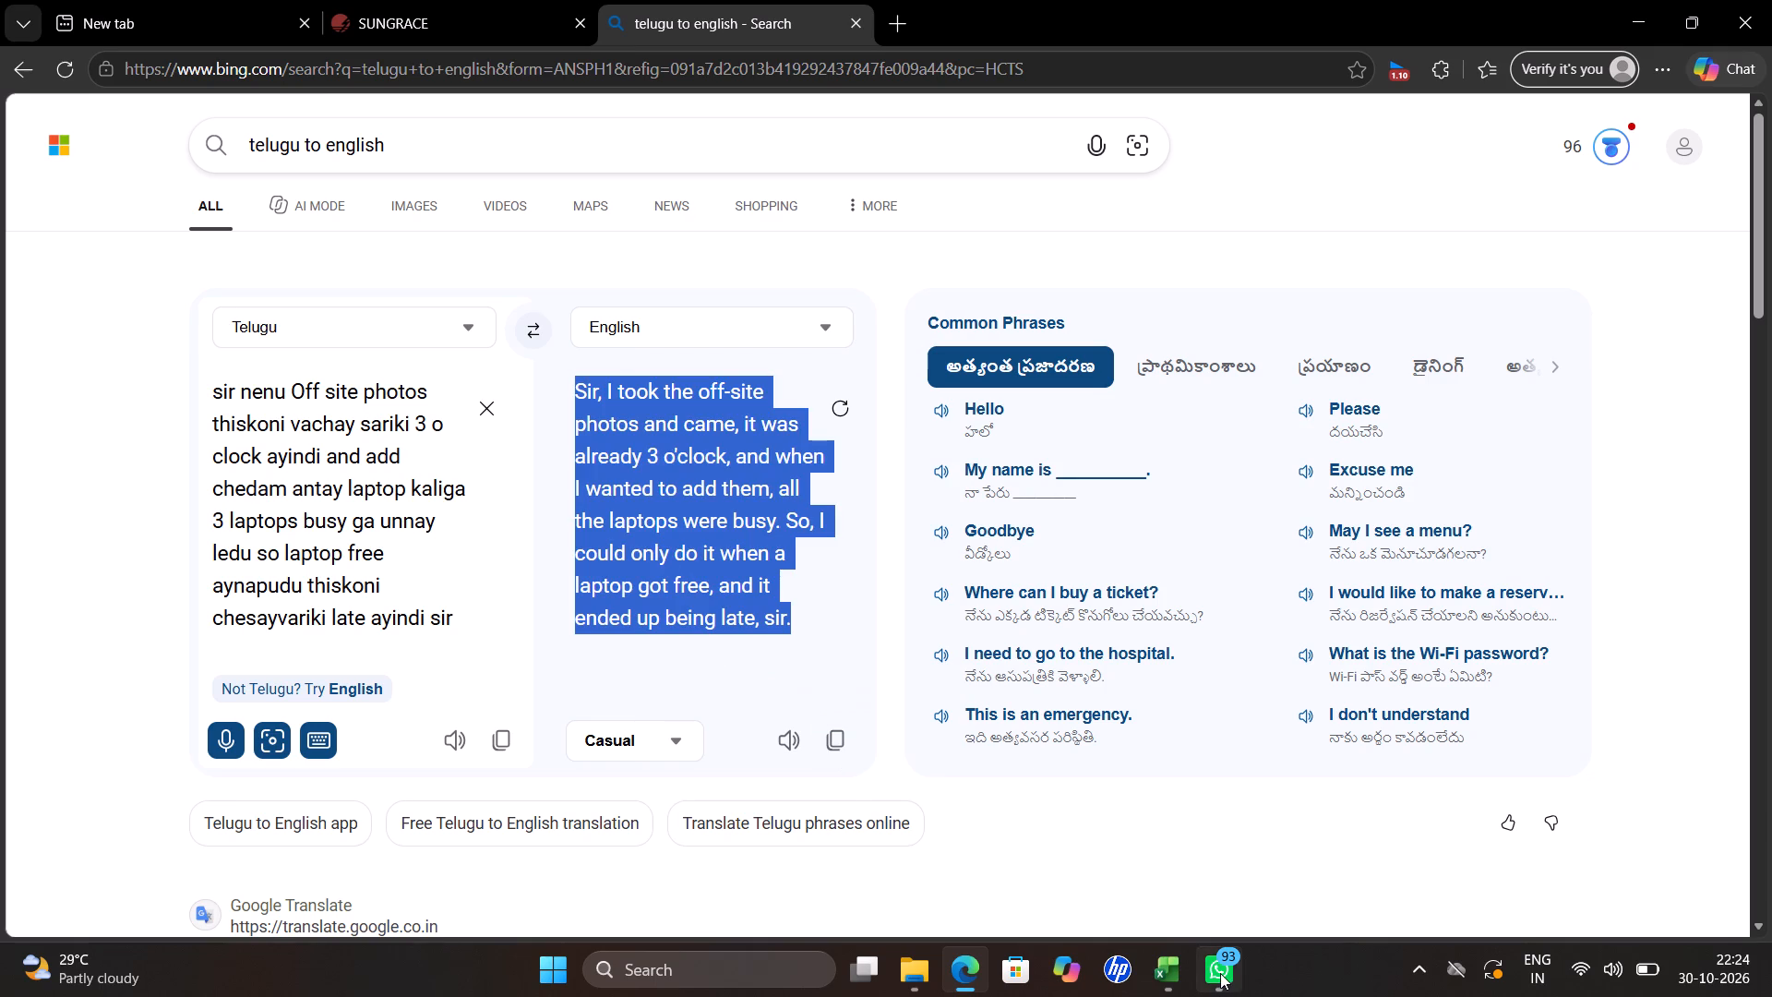
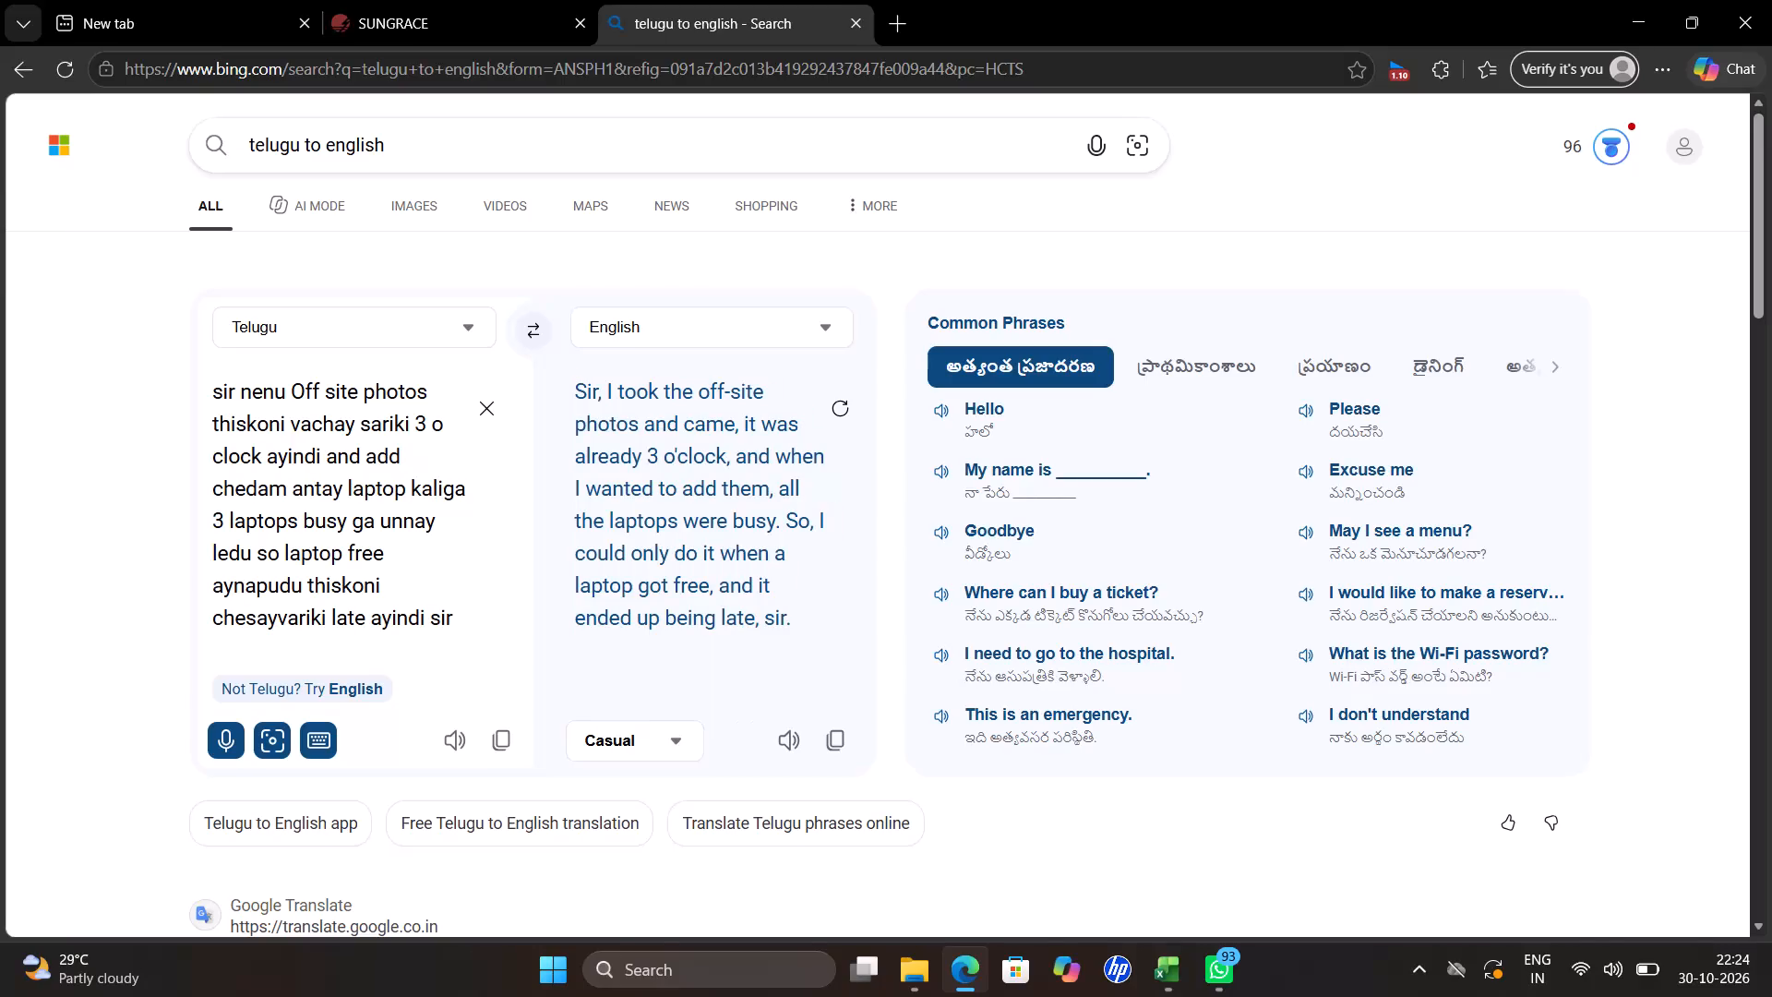
Insert "morning 10 ki site ki gvelli" between "nenu" and "Off site photos" in the Telugu source text.
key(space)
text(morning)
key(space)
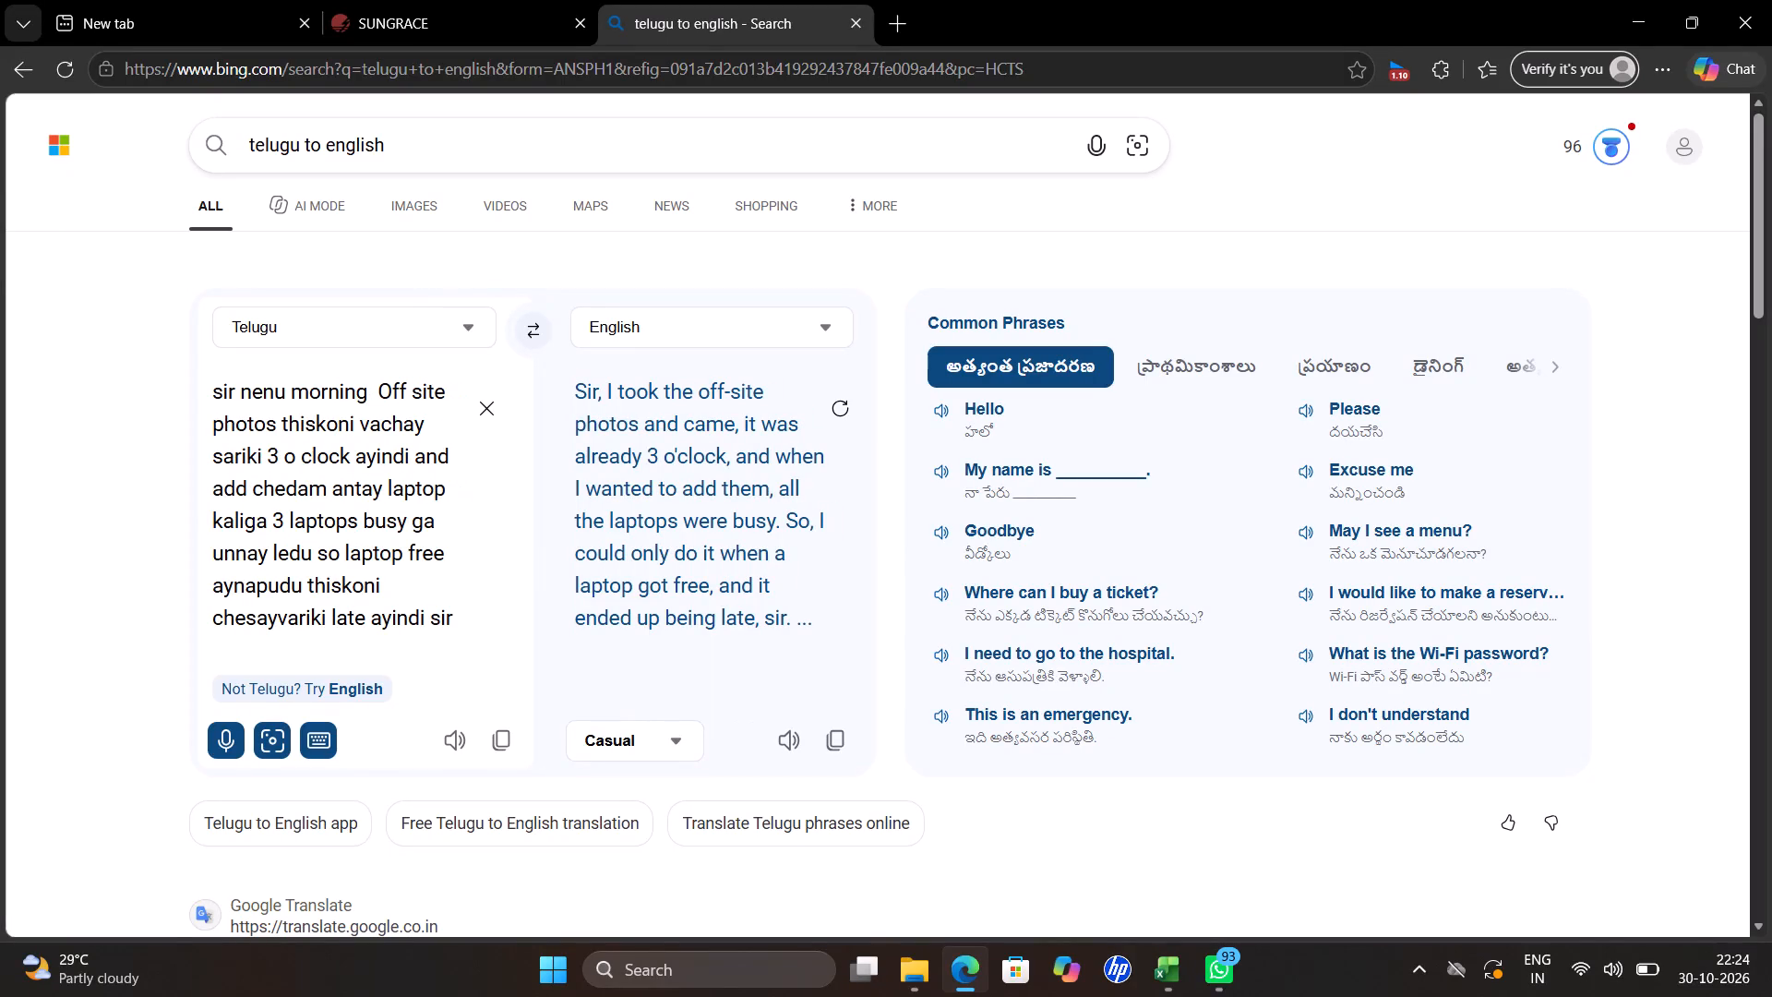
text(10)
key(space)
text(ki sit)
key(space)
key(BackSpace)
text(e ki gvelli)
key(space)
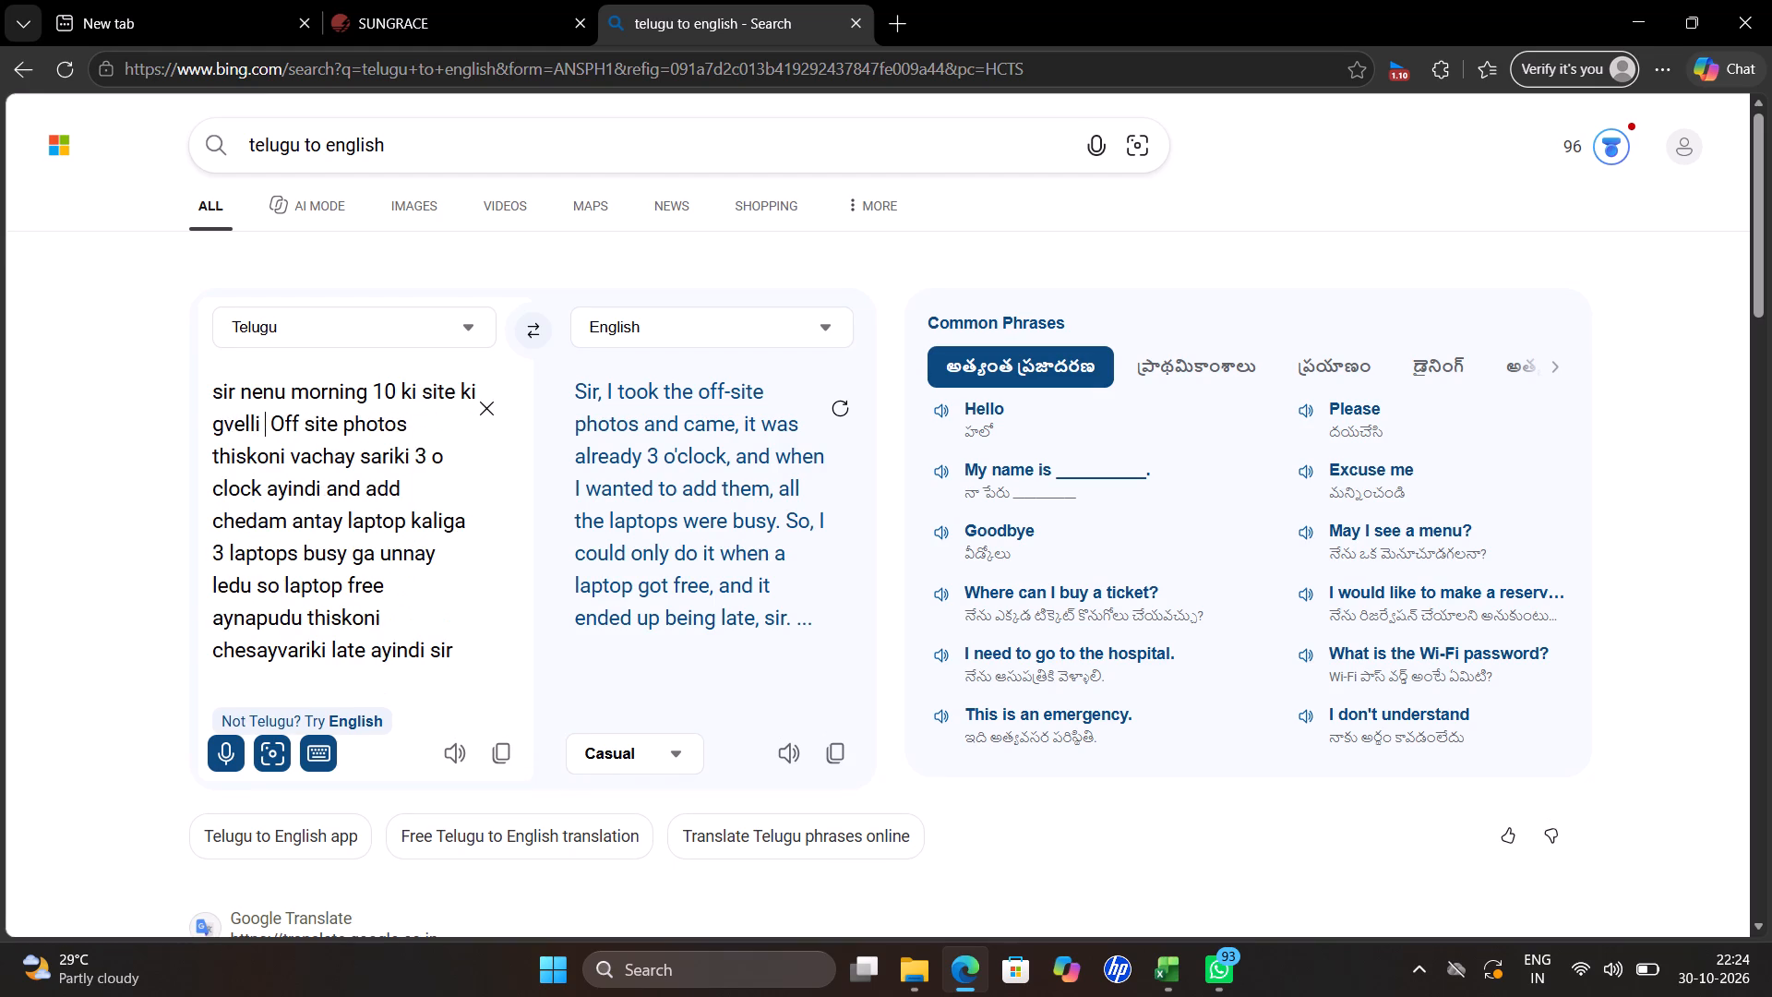
Correct the misspelled word "gvelli" to "velli" after "site ki" in the Telugu source text.
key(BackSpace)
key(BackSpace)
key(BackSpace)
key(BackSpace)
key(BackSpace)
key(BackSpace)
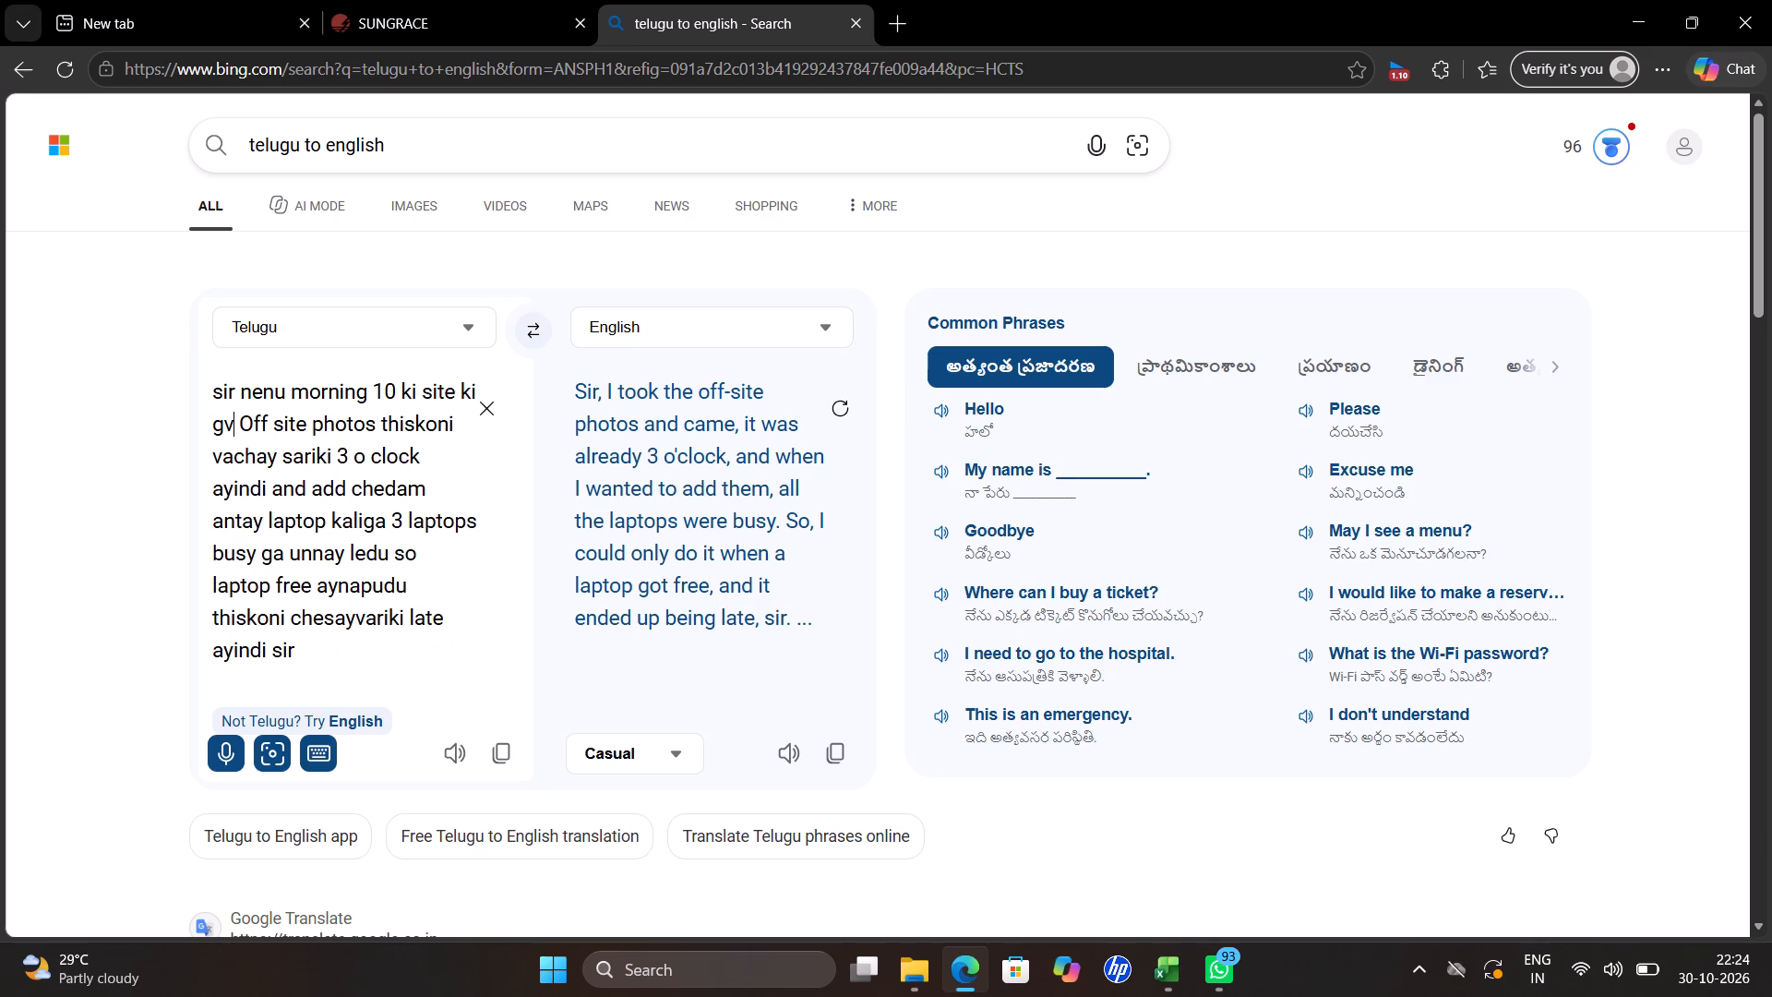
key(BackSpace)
text(velli)
key(space)
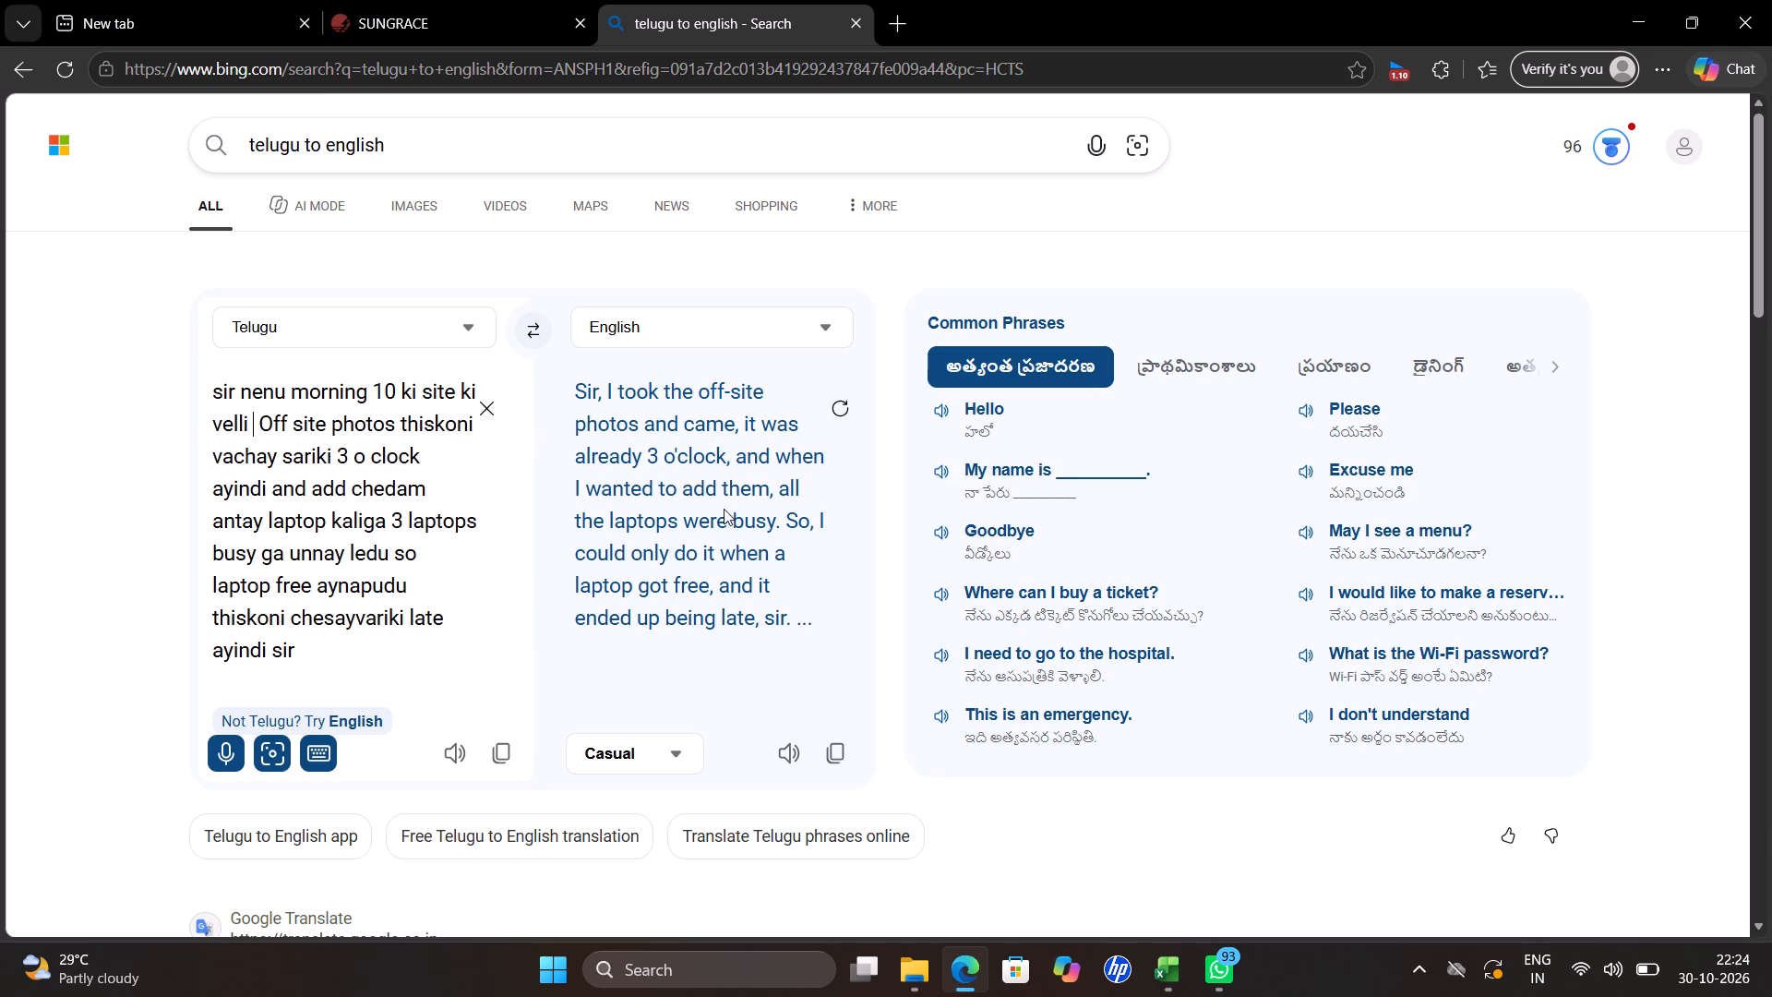
click(448, 639)
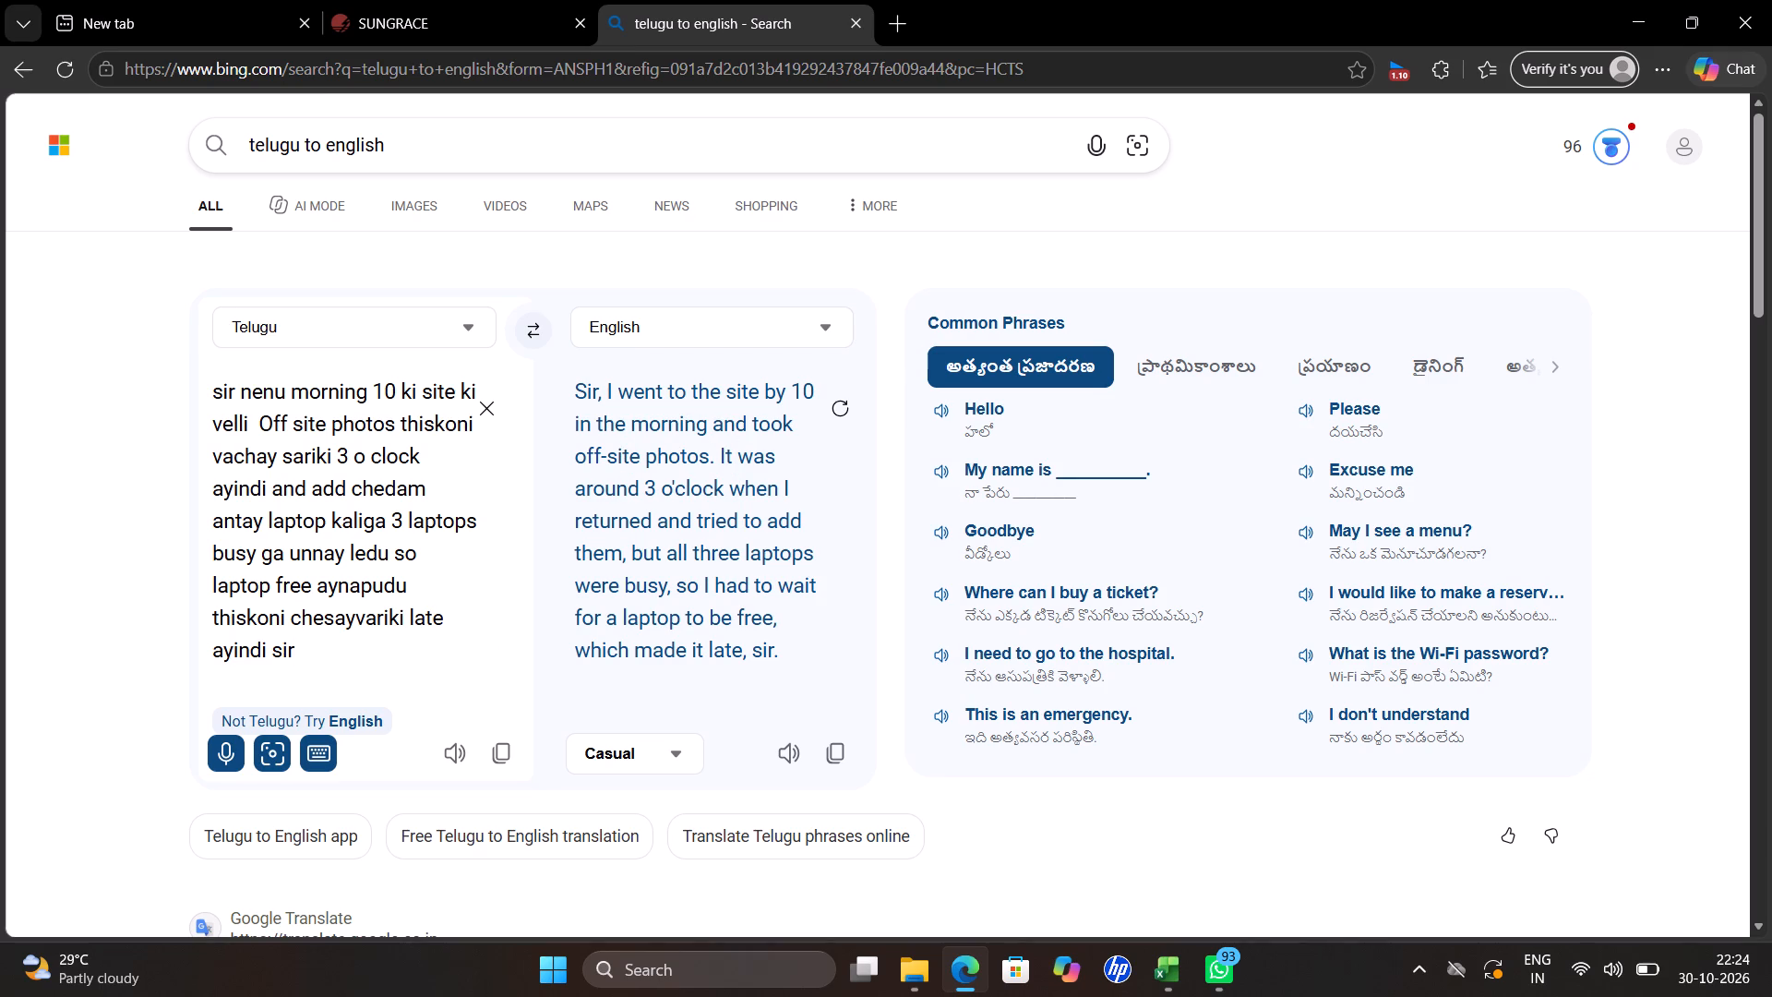
Copy the English translation of the message.
click(835, 743)
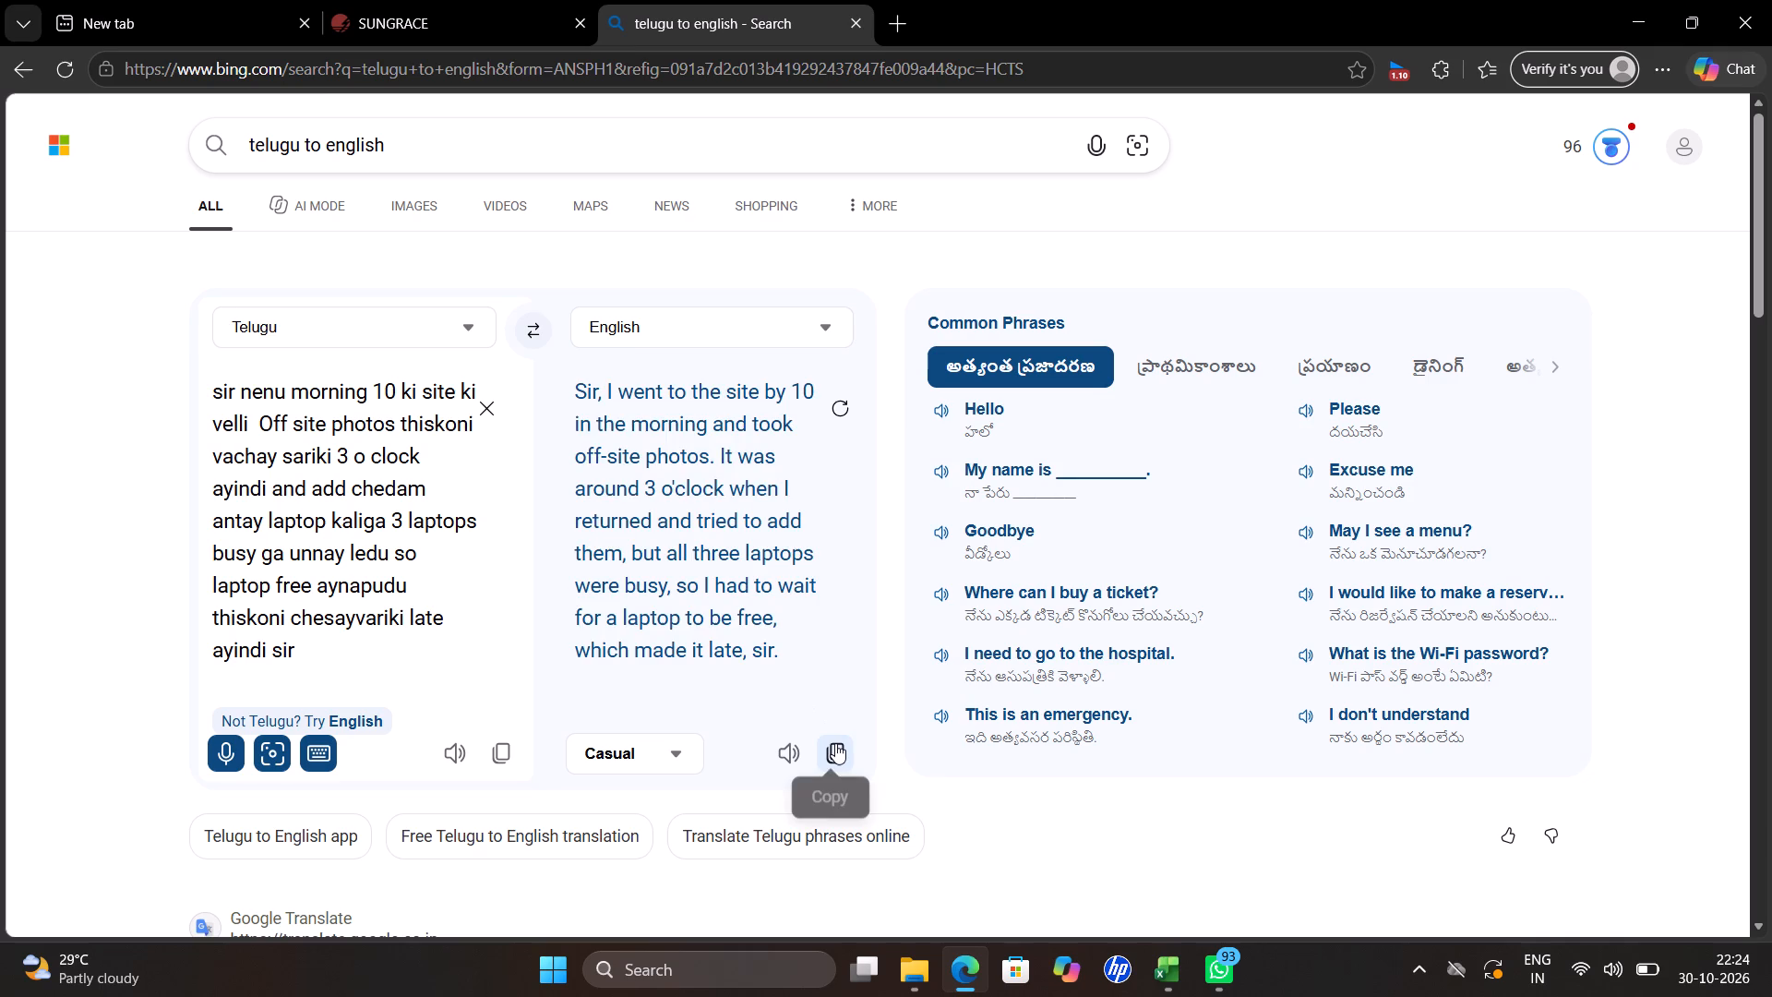
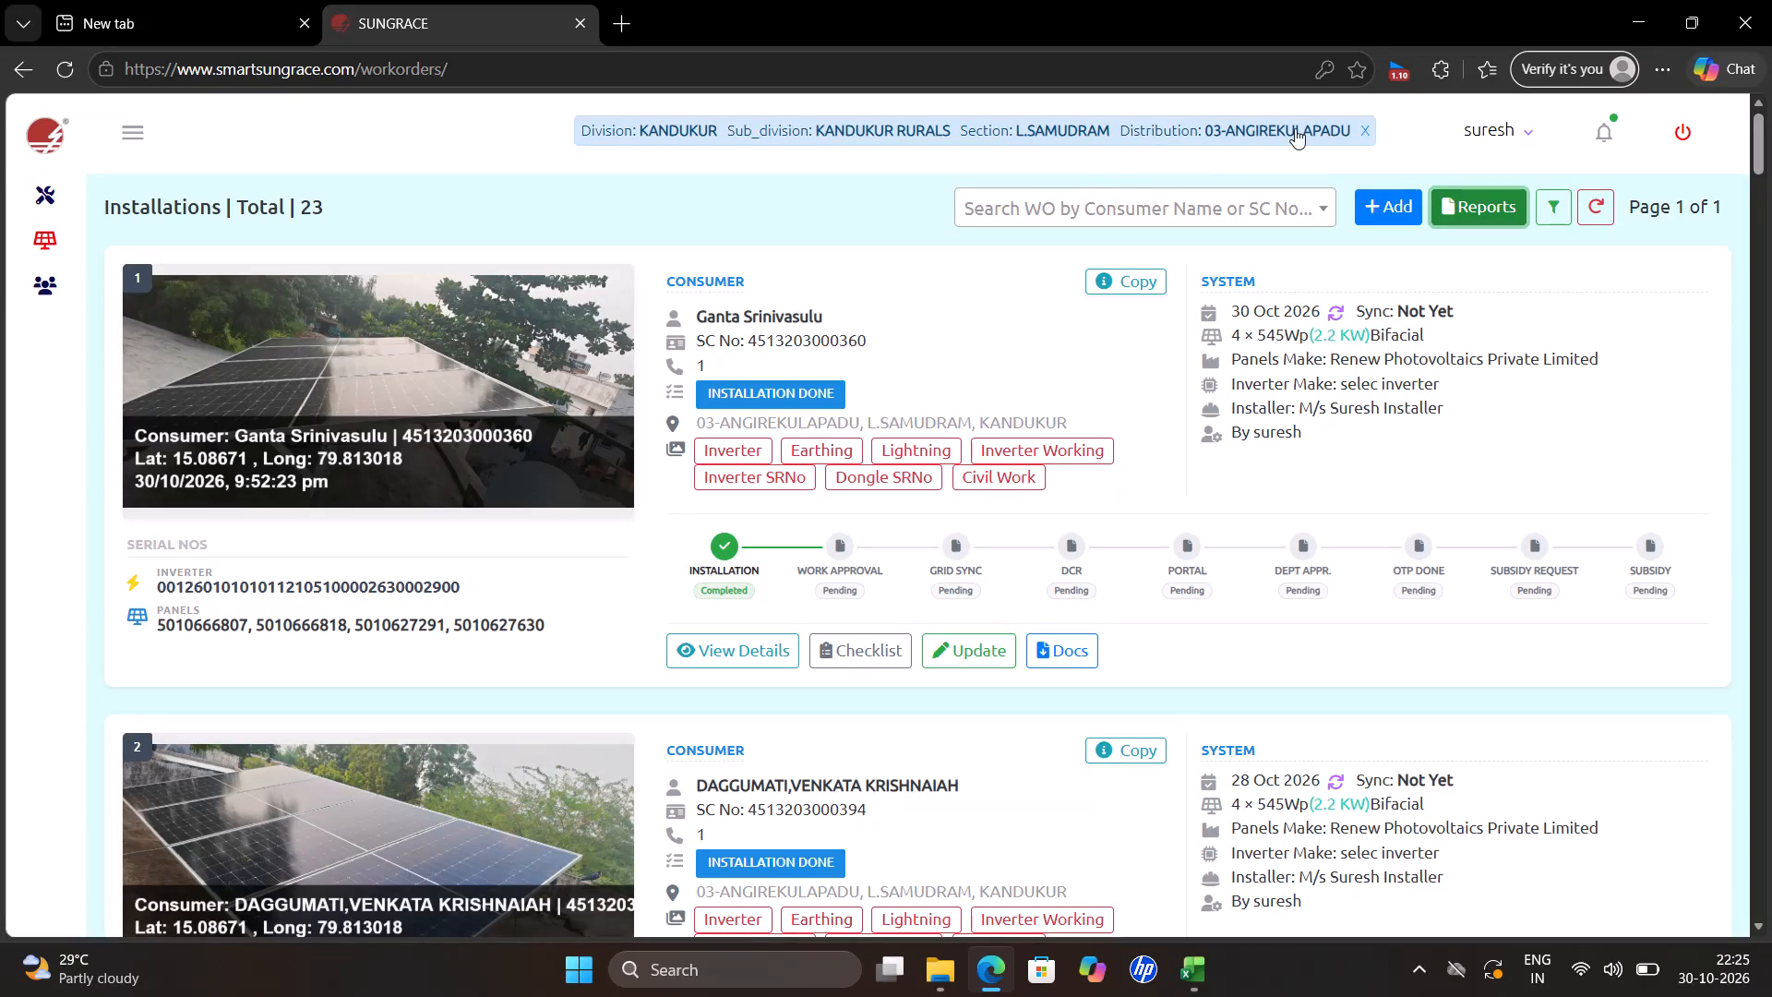
Remove the Kandukur / L.Samudram / 03-Angirekulapadu area filter by submitting the area selection with all fields empty.
click(1355, 132)
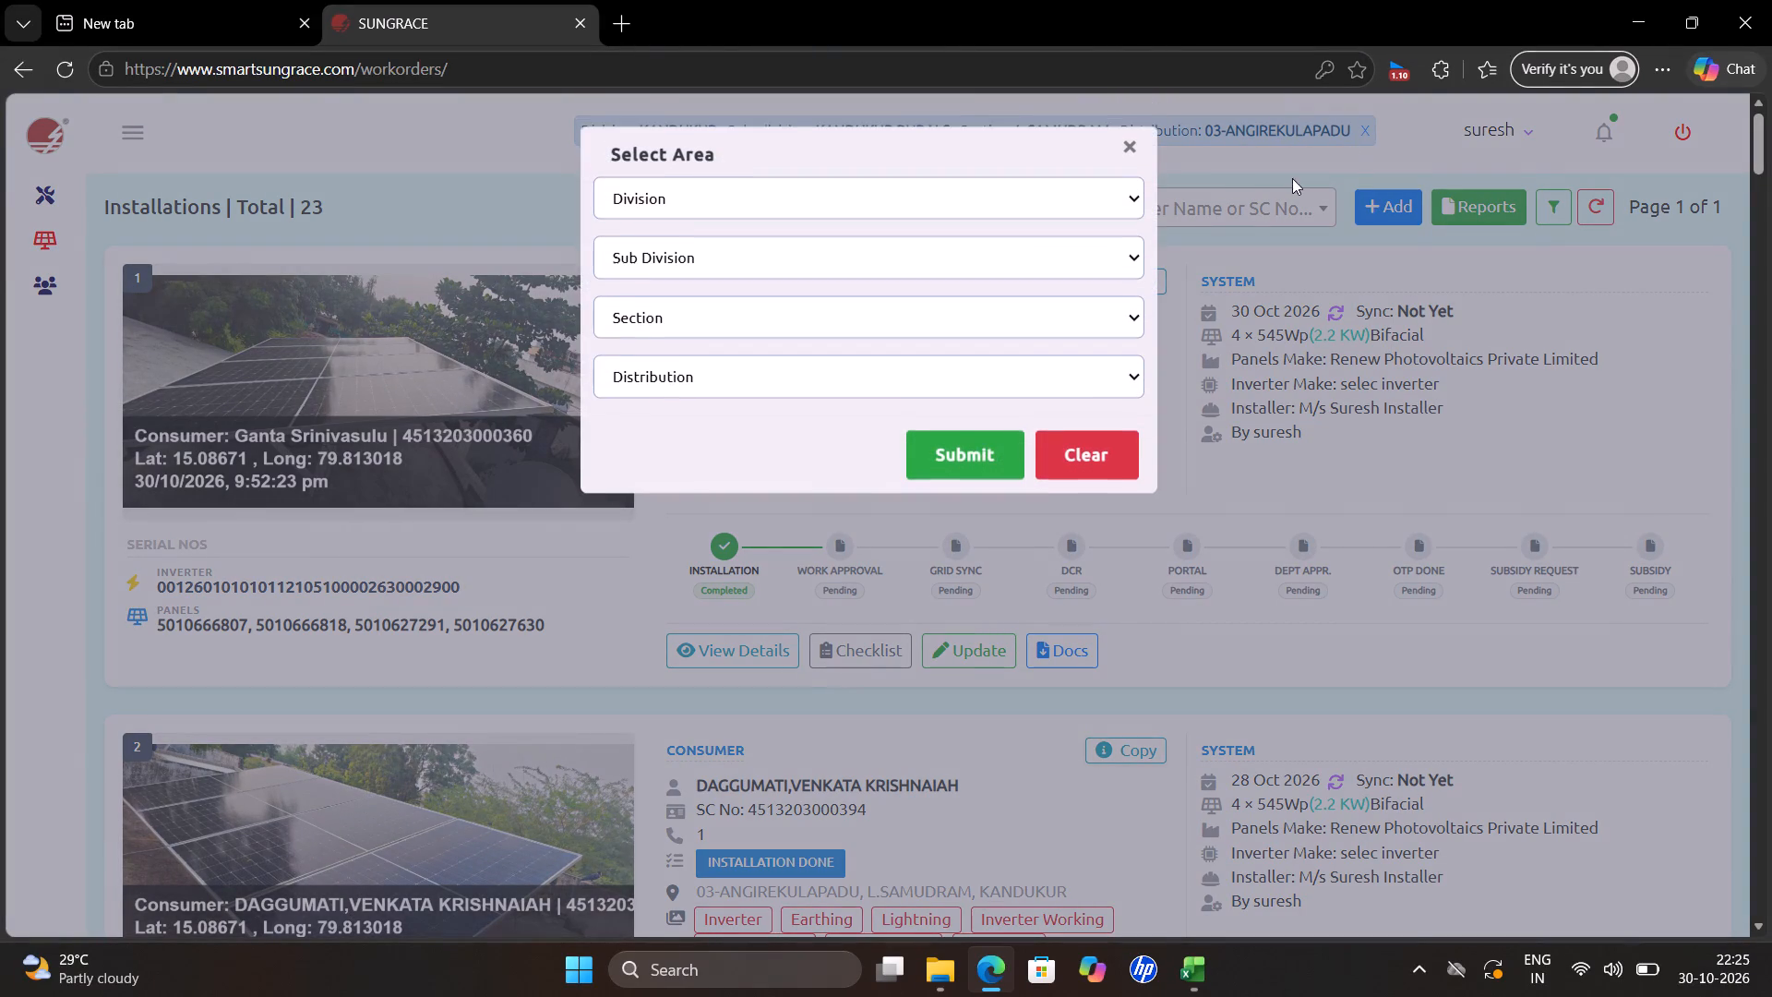
click(970, 451)
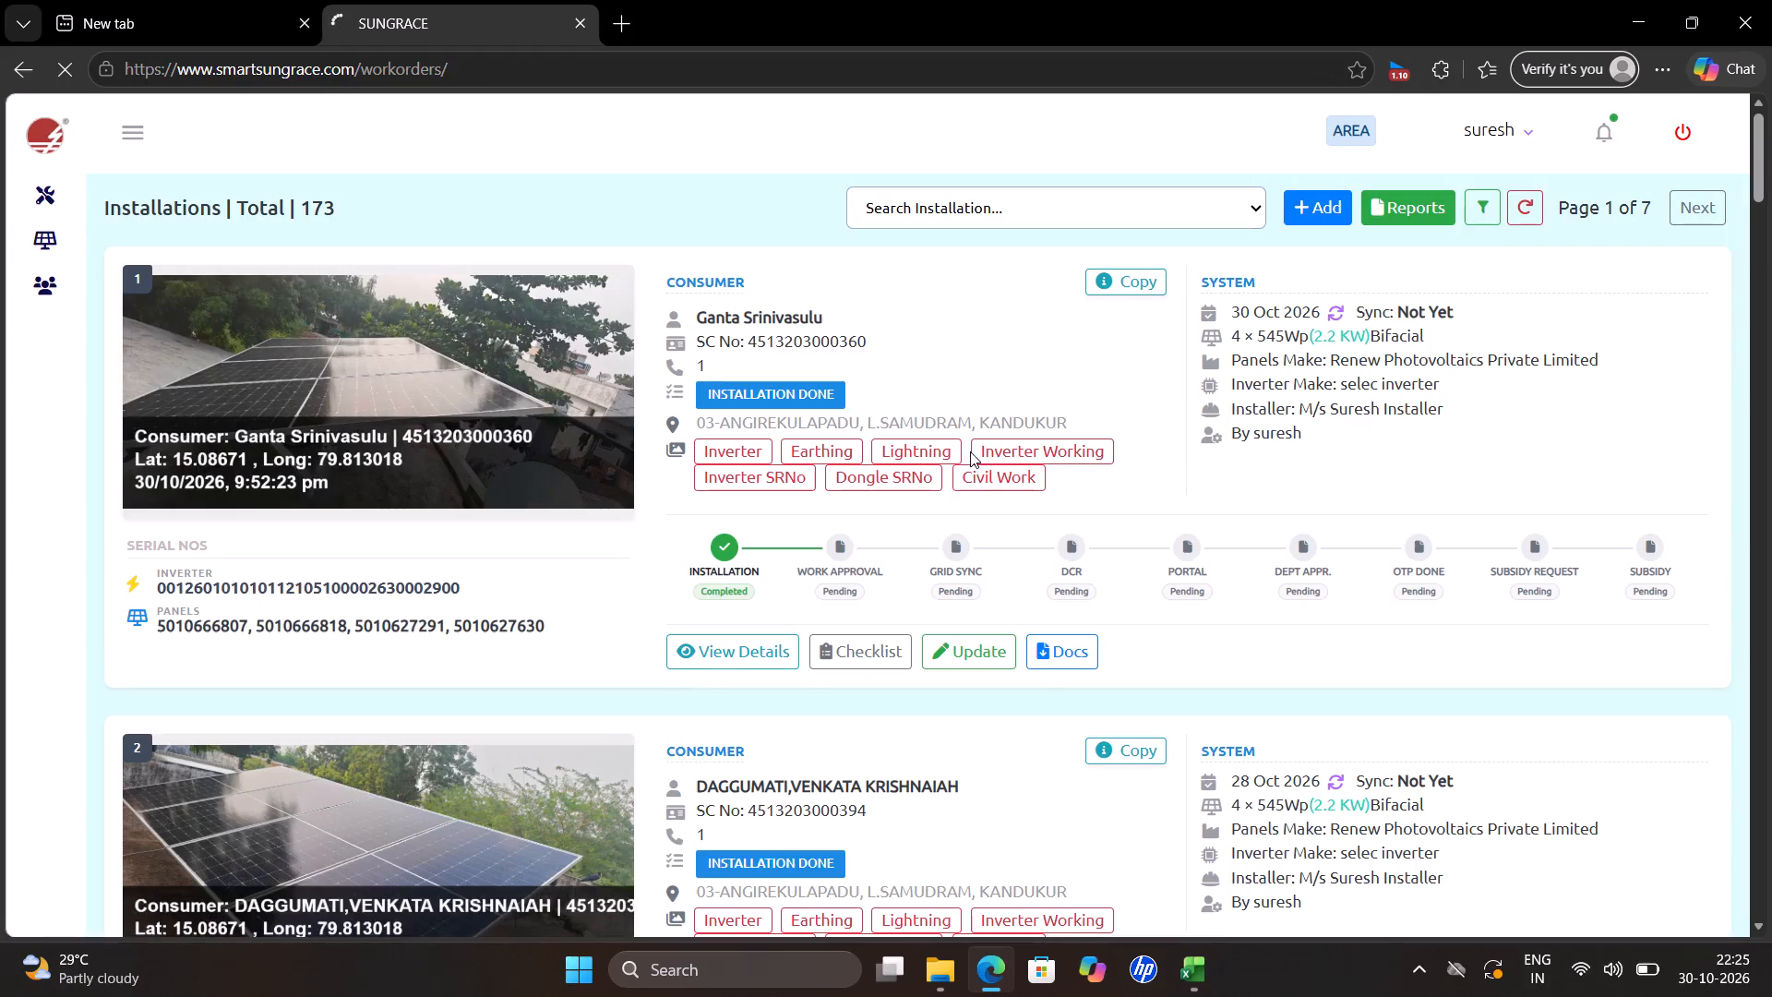
Look through the unfiltered installations on page 1, checking each record's photos, serial numbers and installation status.
scroll(1105, 288, down, 8)
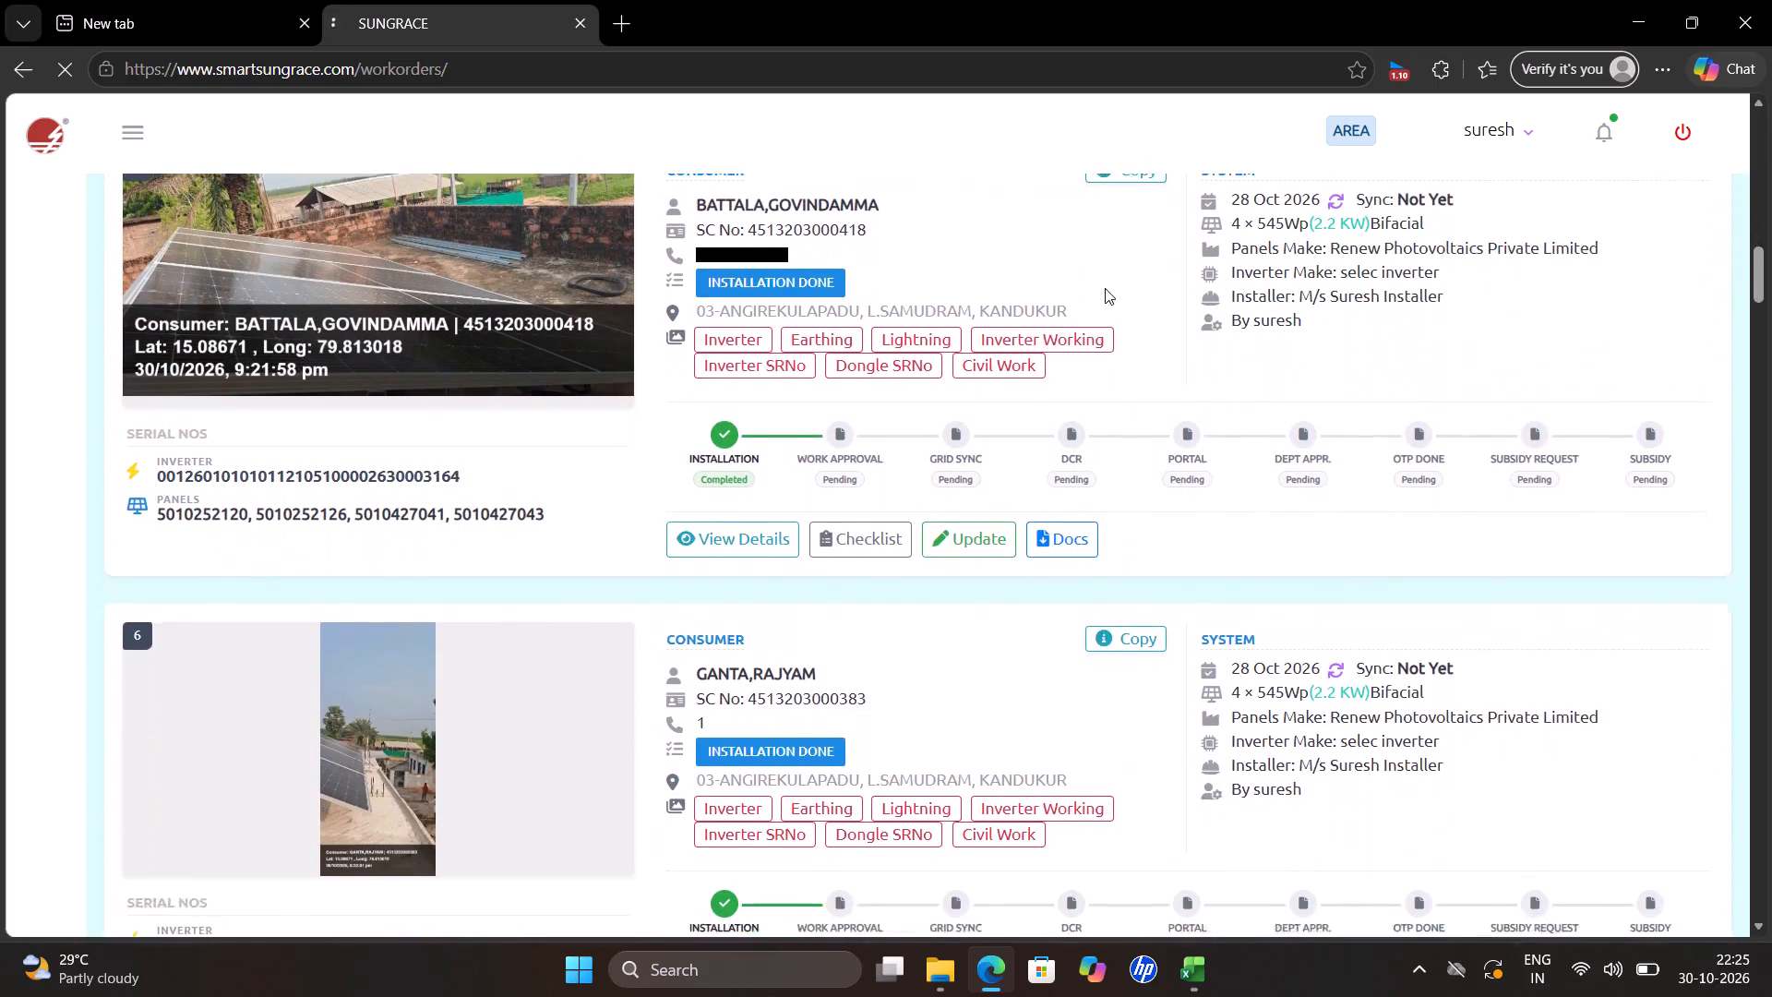
scroll(1105, 288, down, 5)
scroll(1105, 288, up, 2)
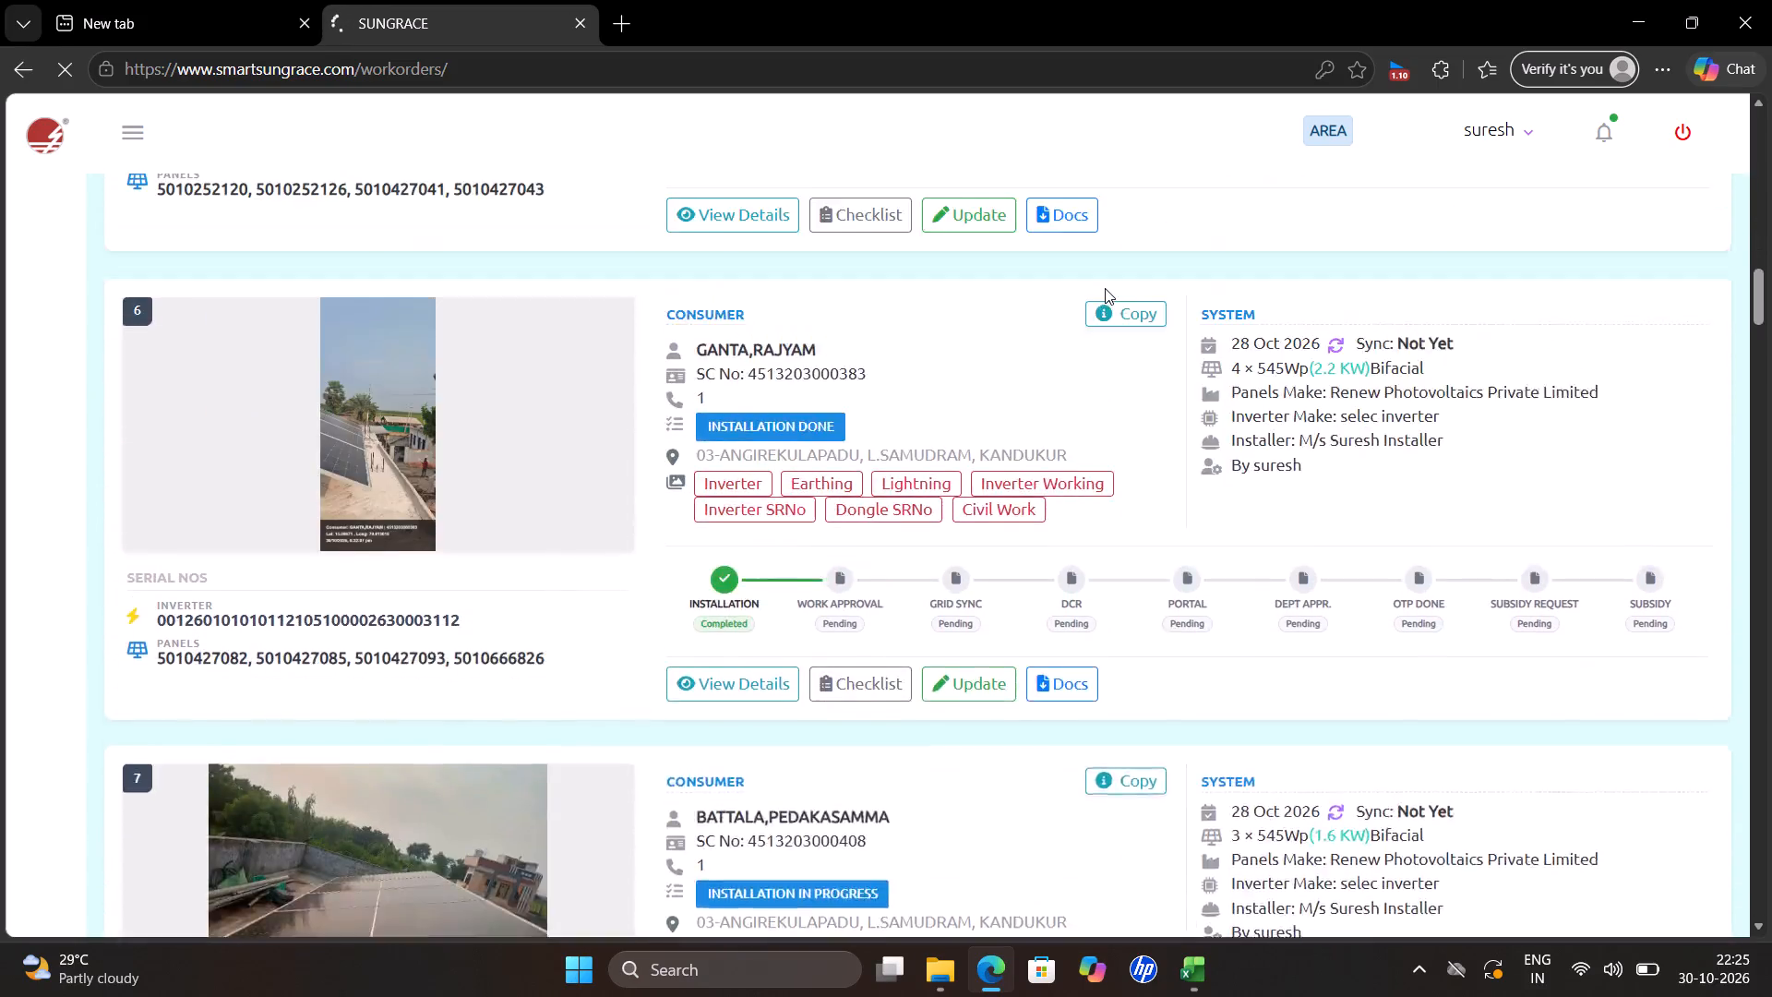
scroll(1105, 288, up, 4)
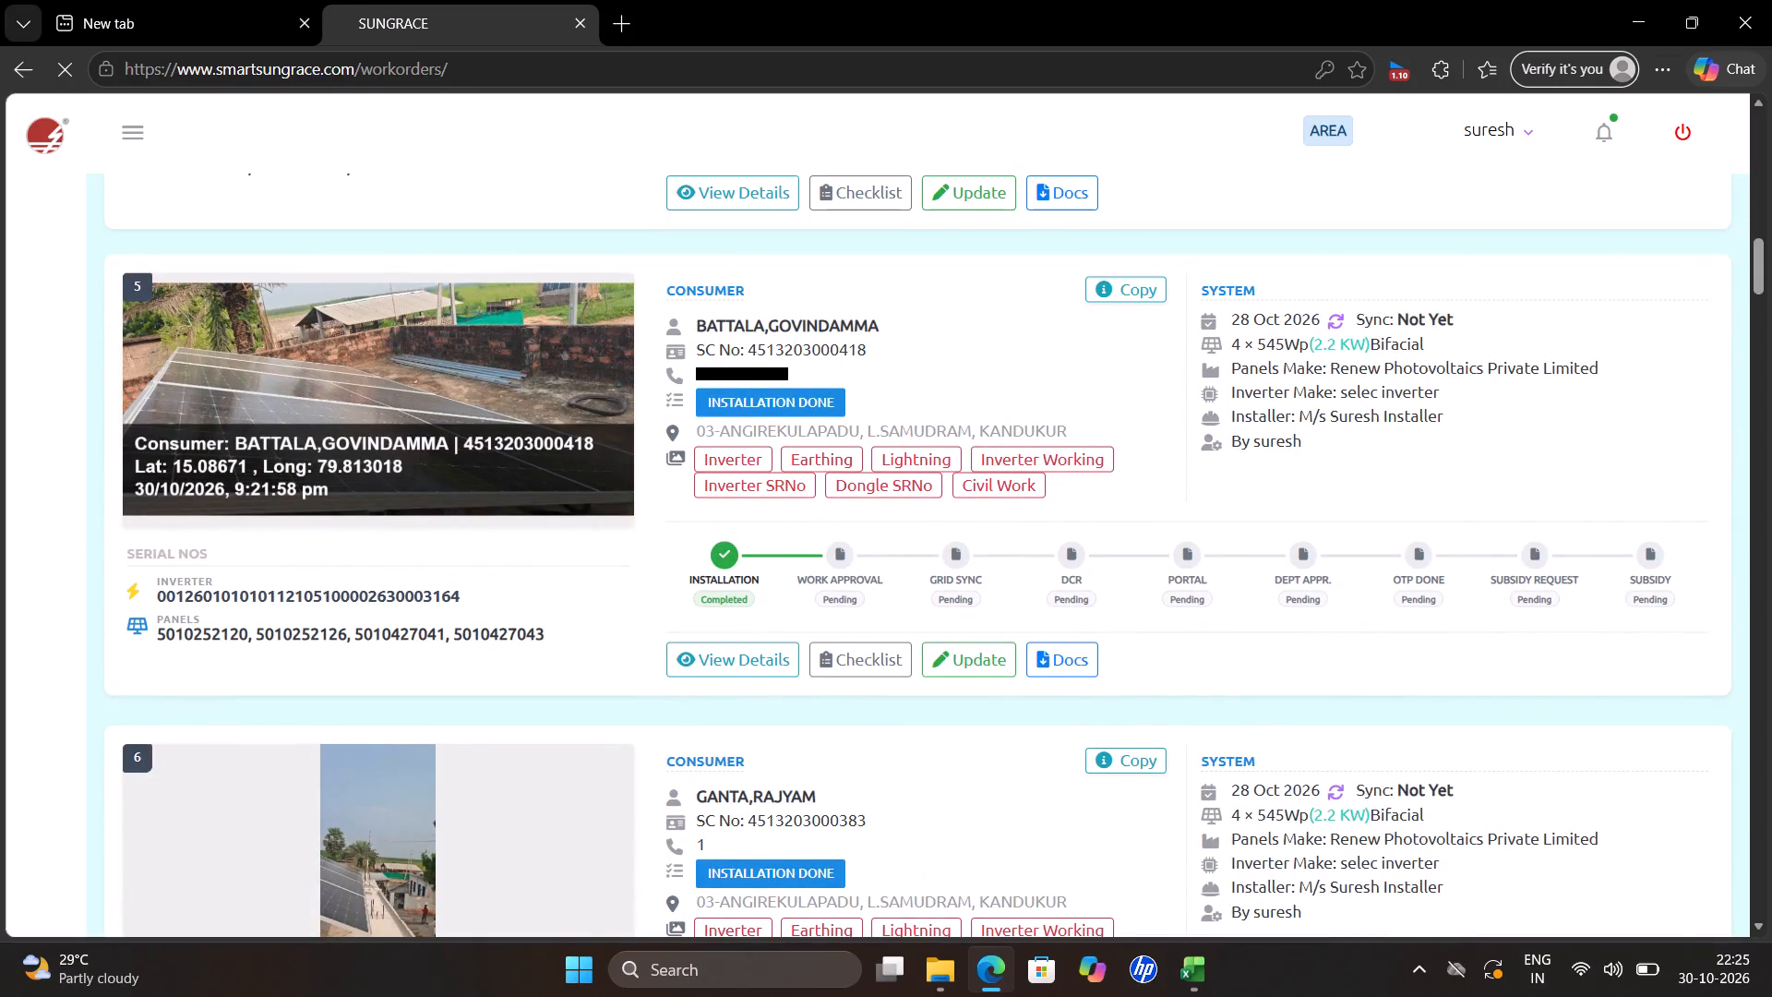
scroll(880, 395, down, 2)
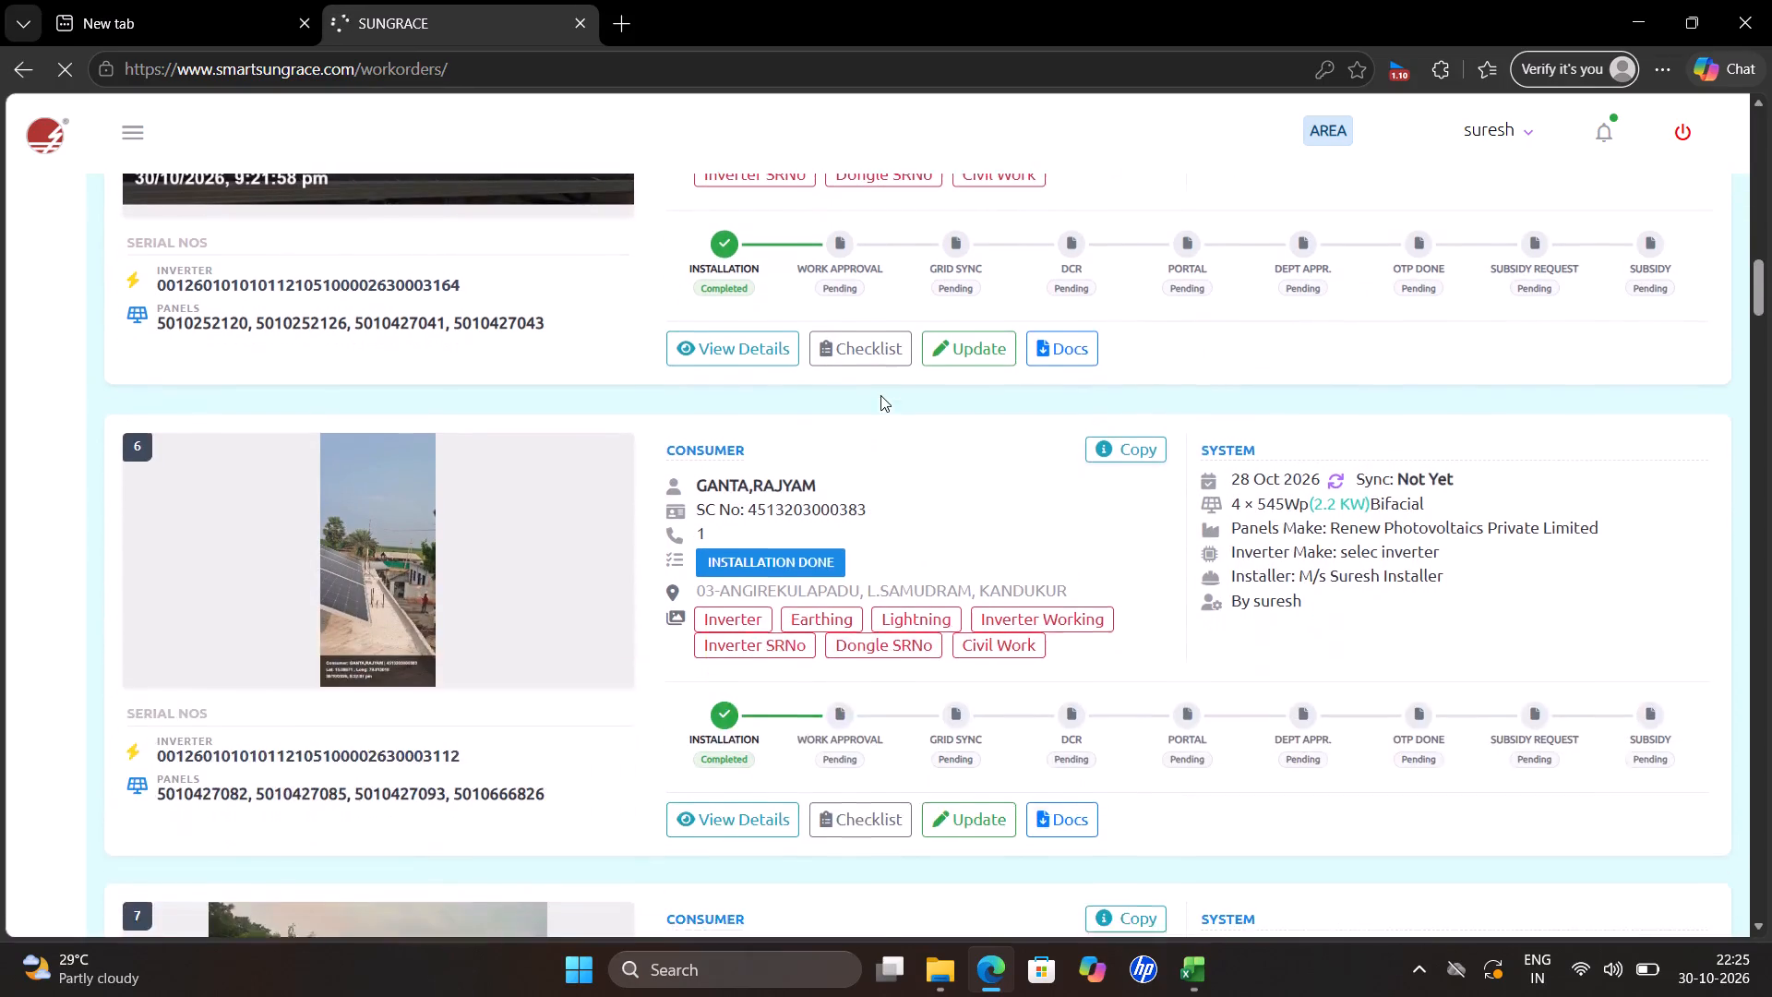
scroll(880, 395, right, 2)
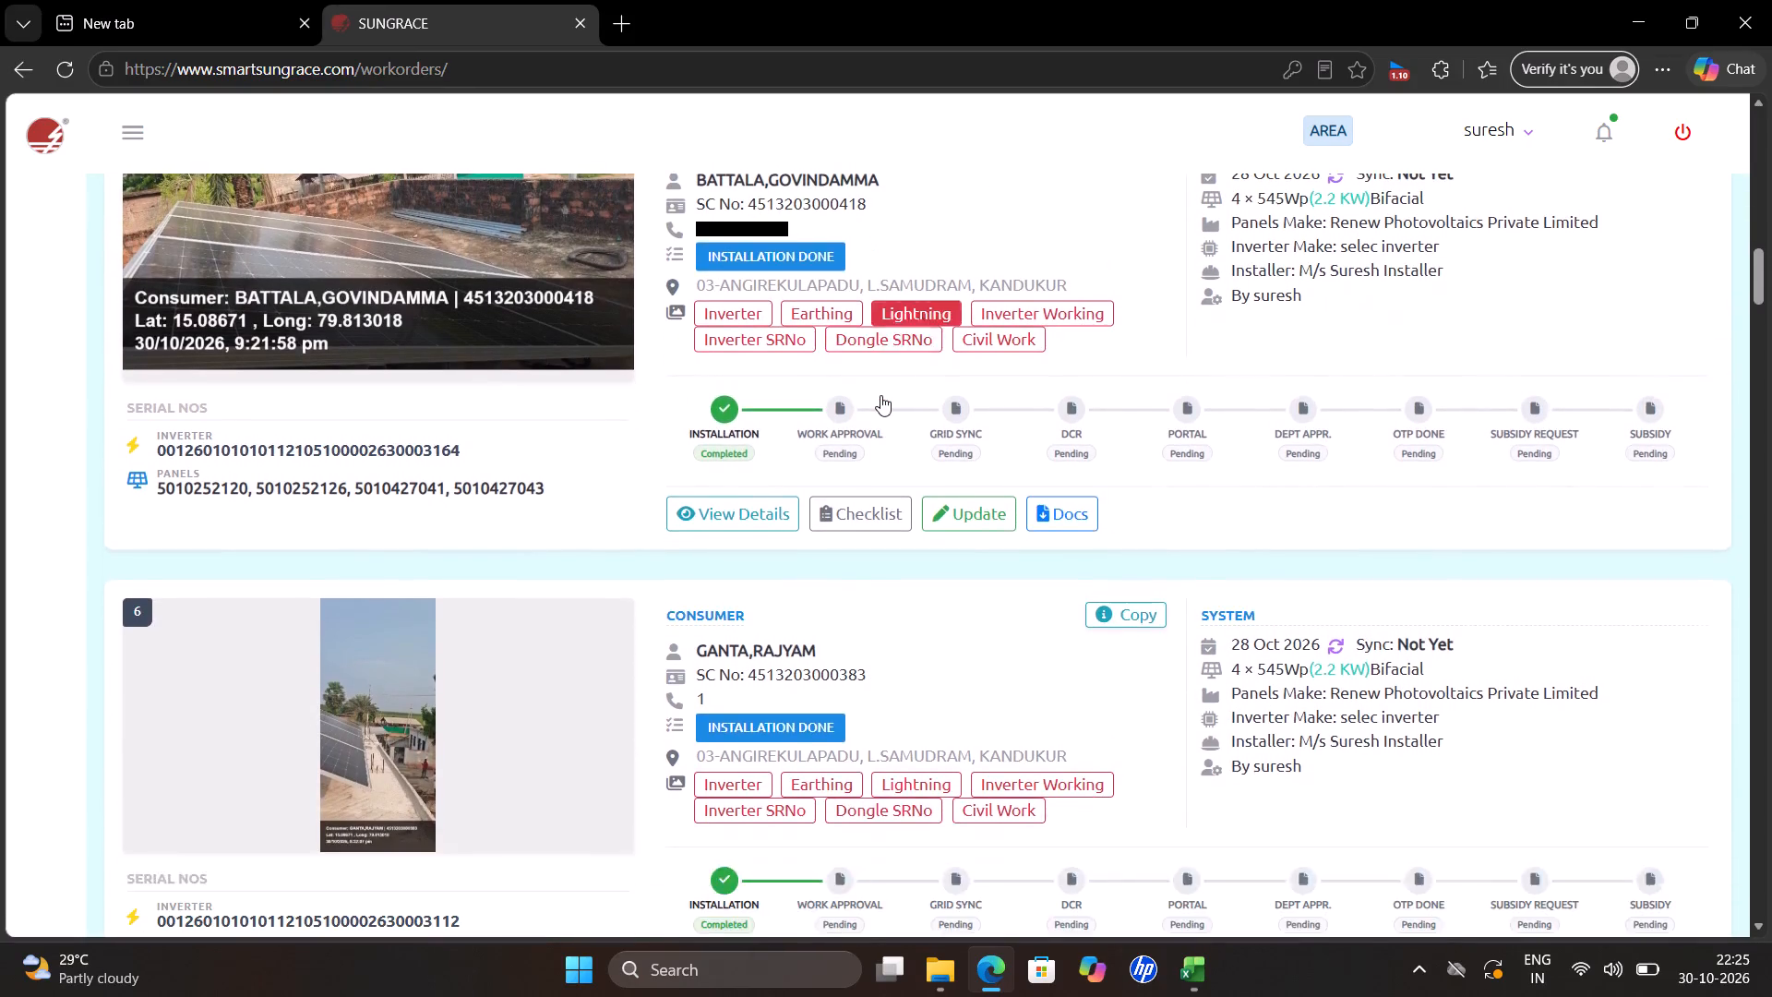
scroll(880, 395, right, 1)
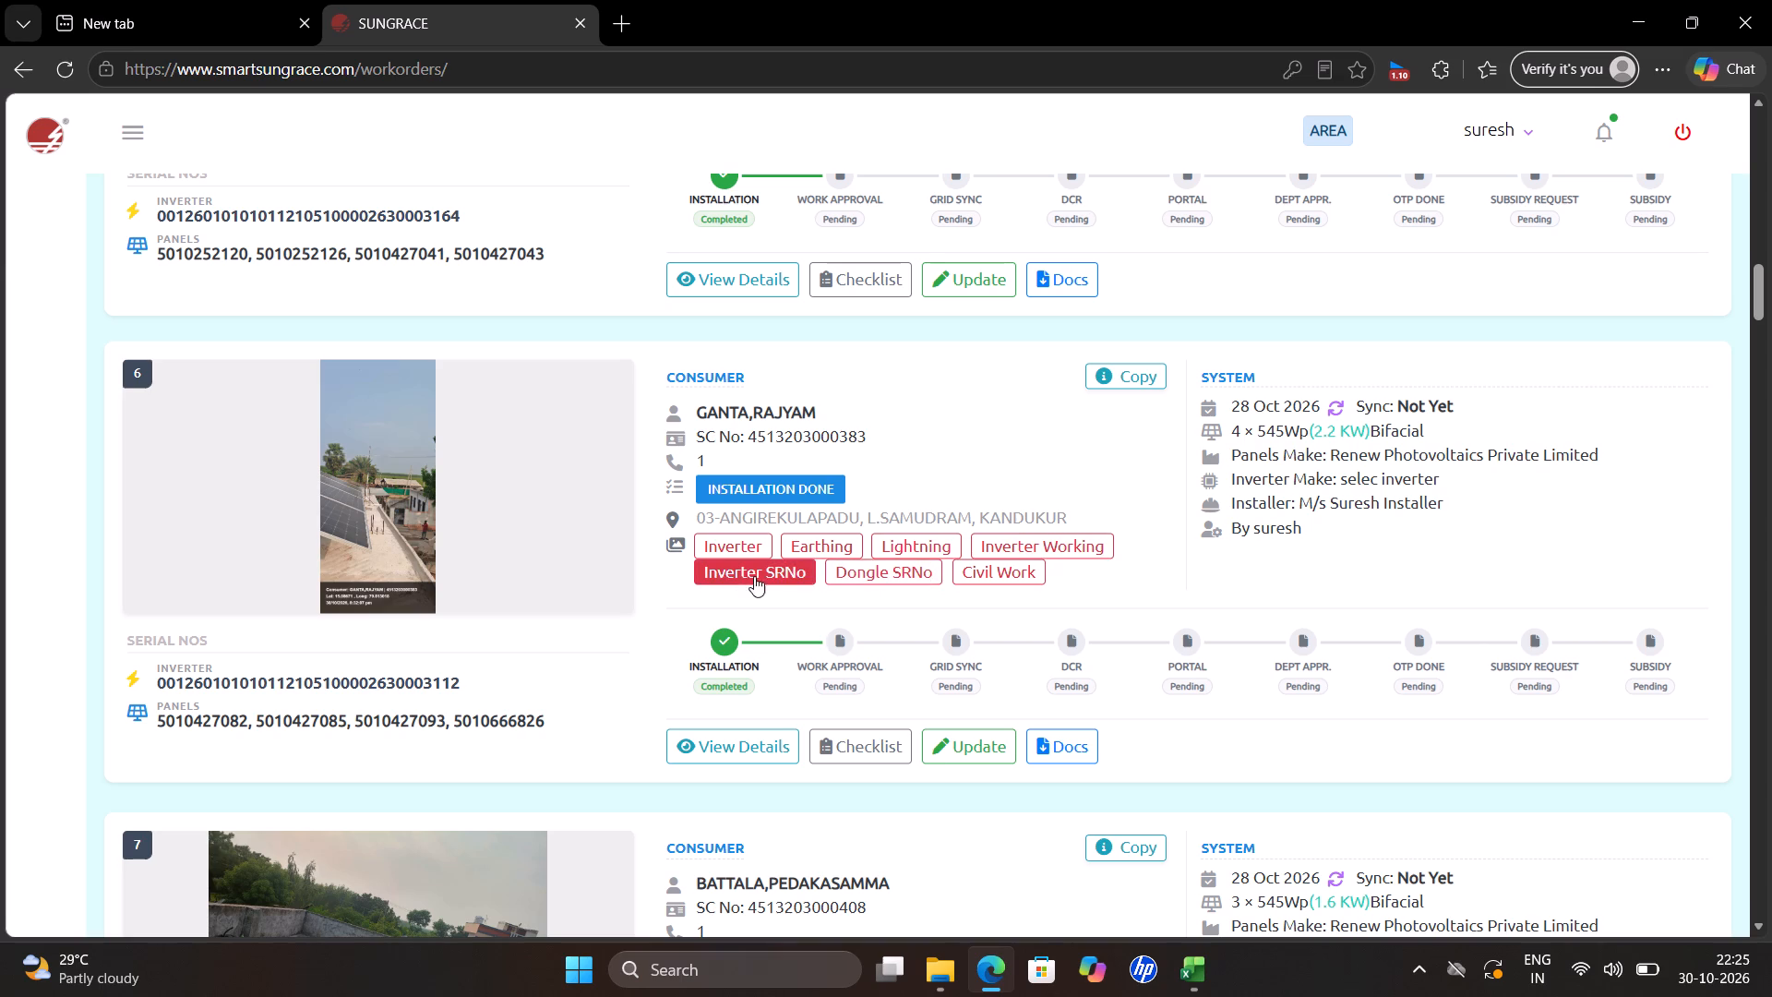
scroll(848, 592, down, 8)
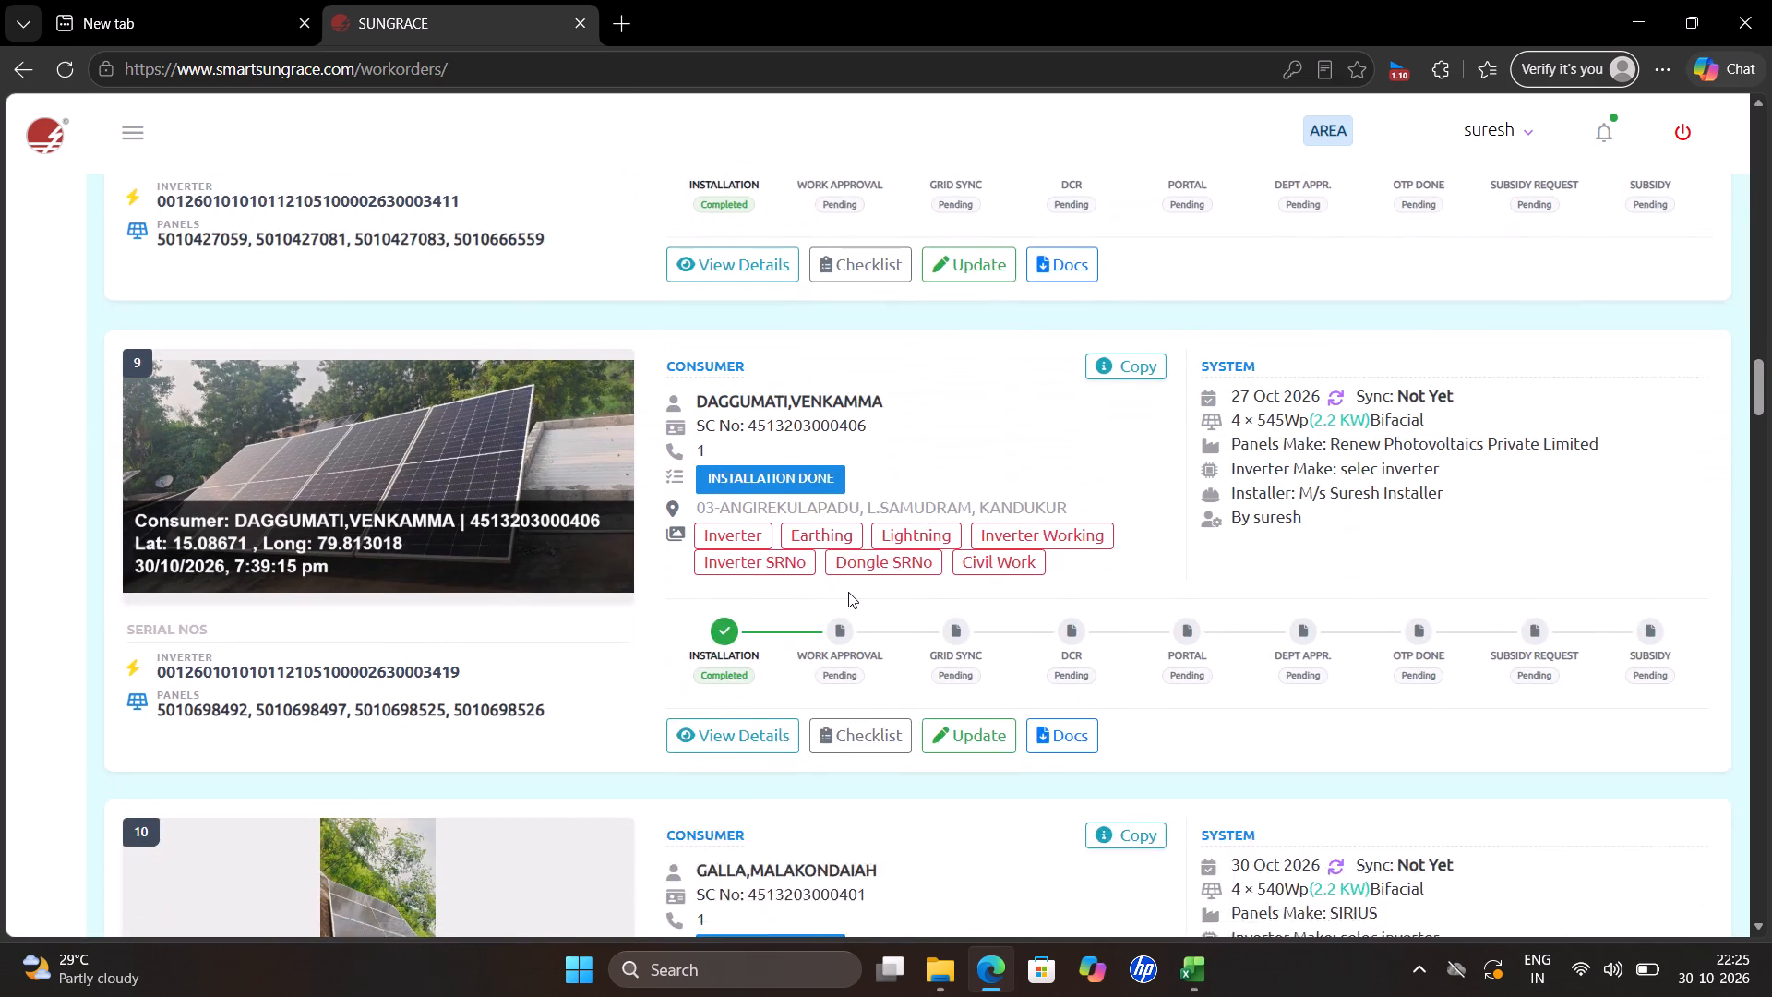
scroll(848, 592, up, 2)
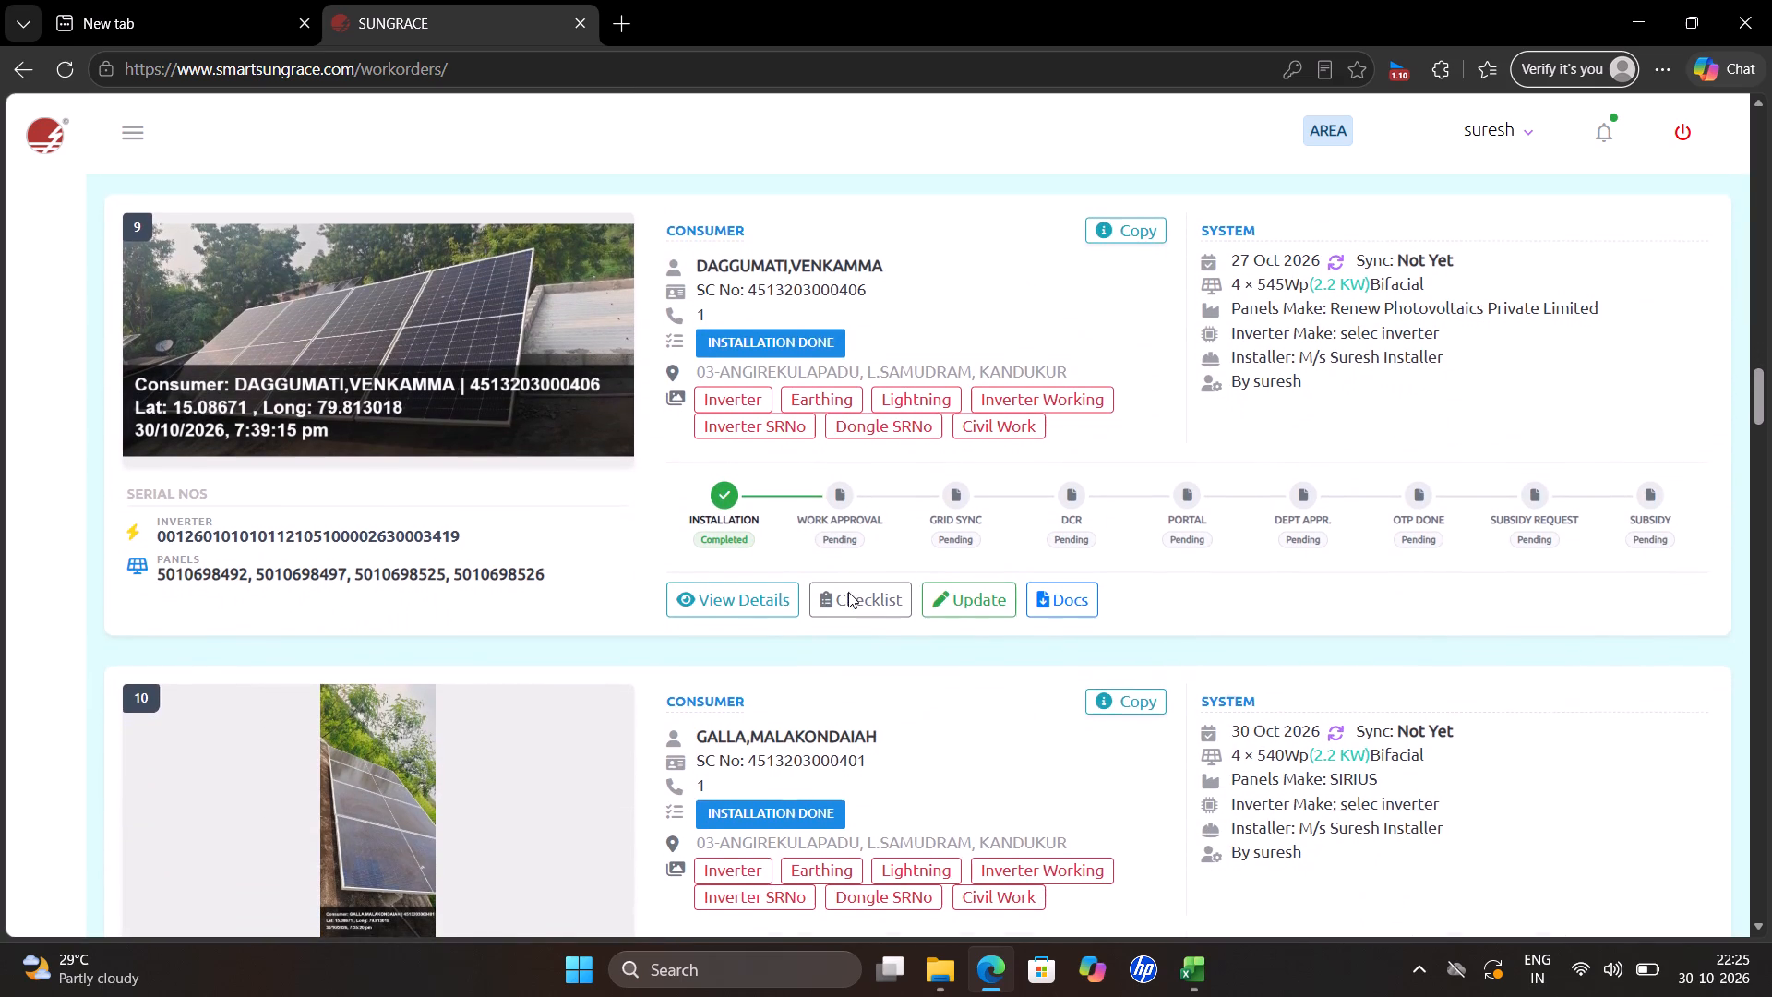
scroll(848, 592, up, 2)
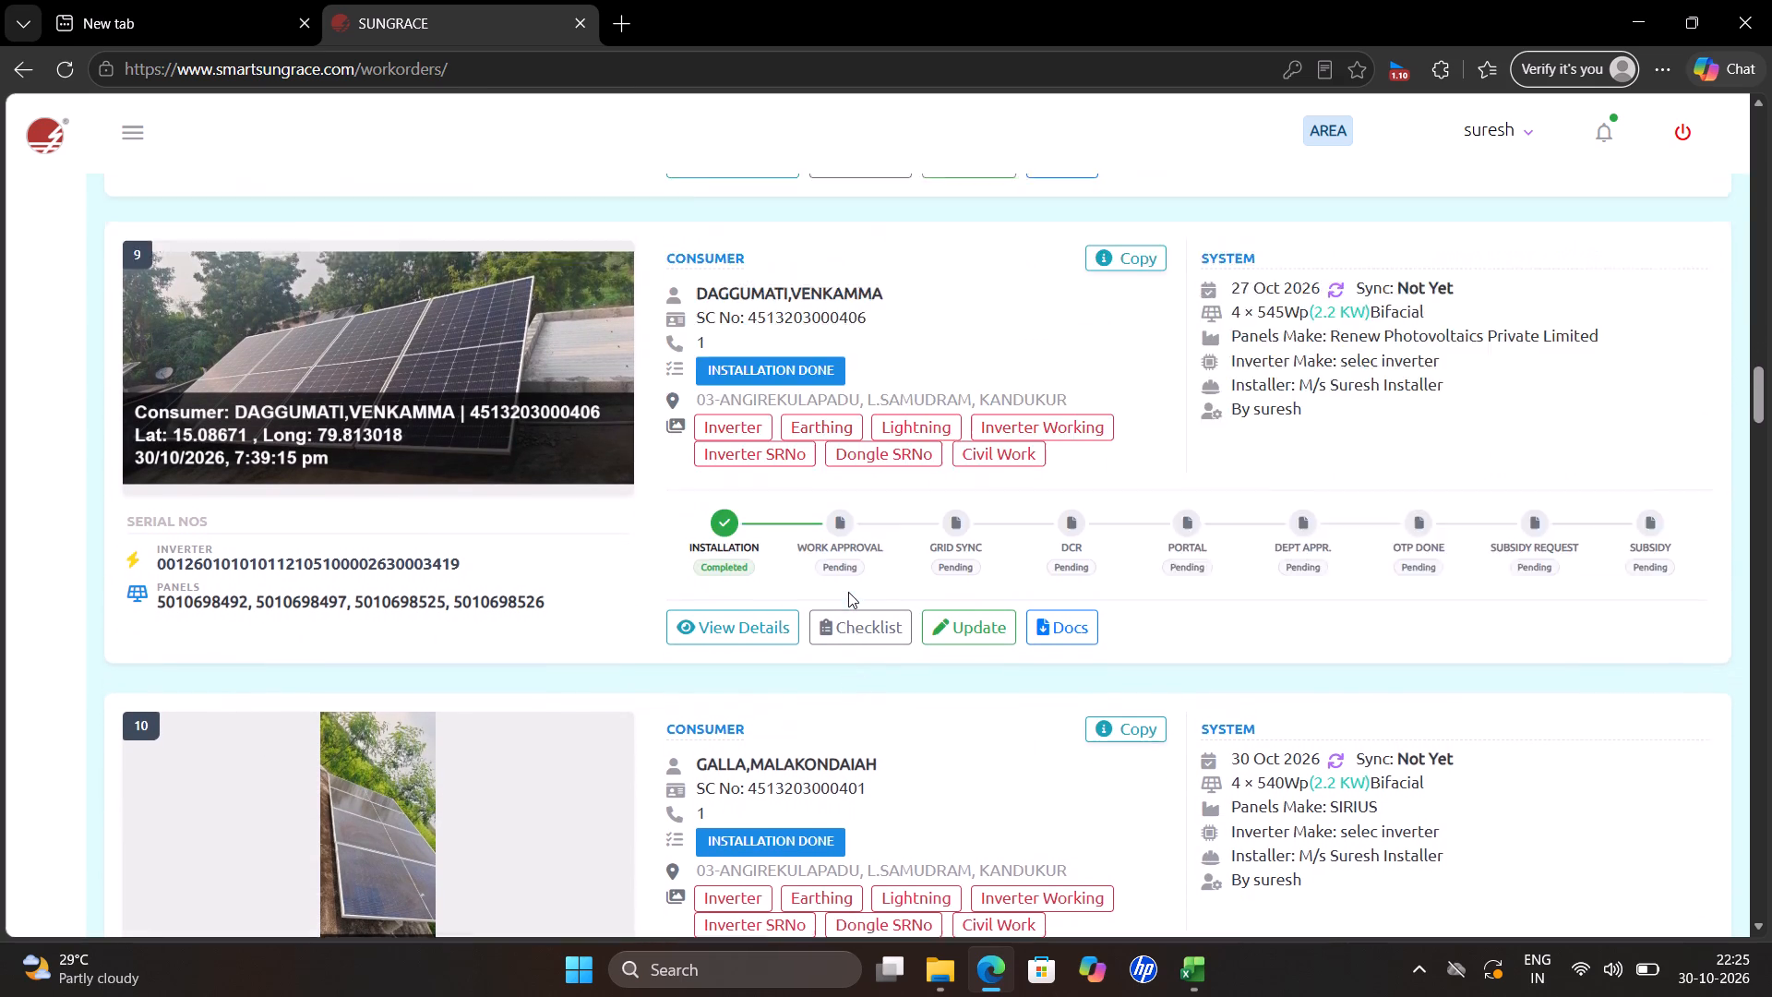
scroll(848, 592, up, 3)
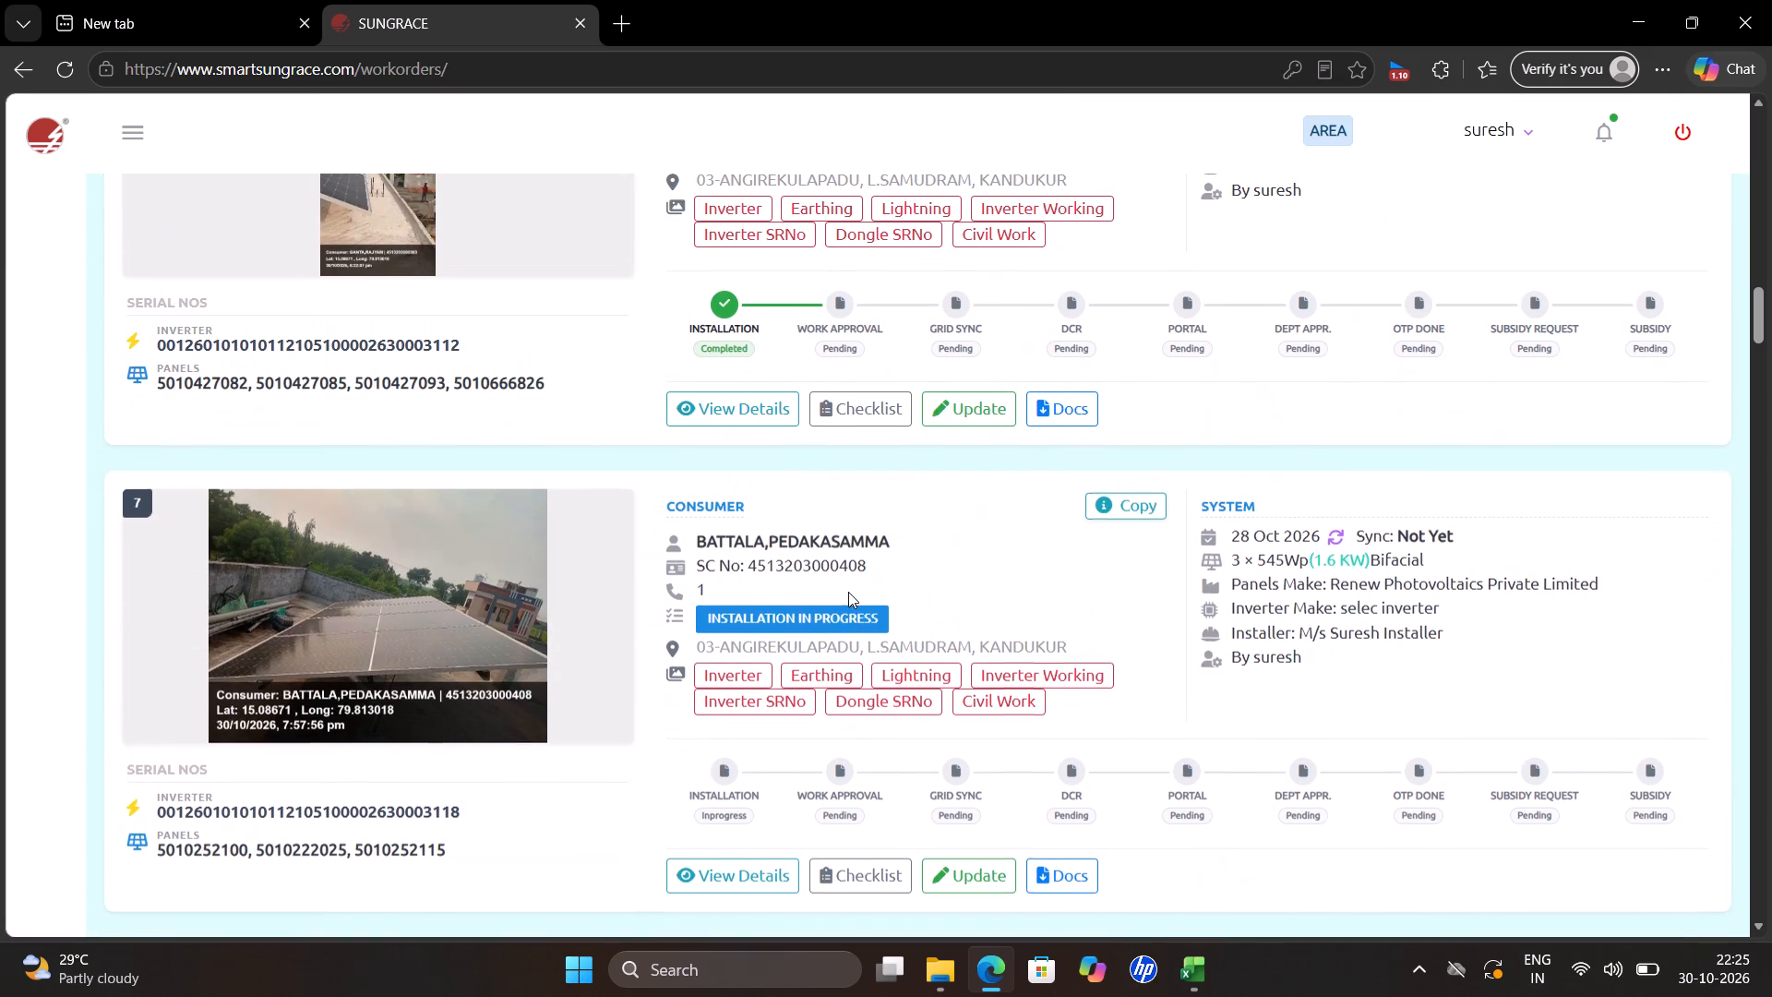
scroll(848, 592, down, 14)
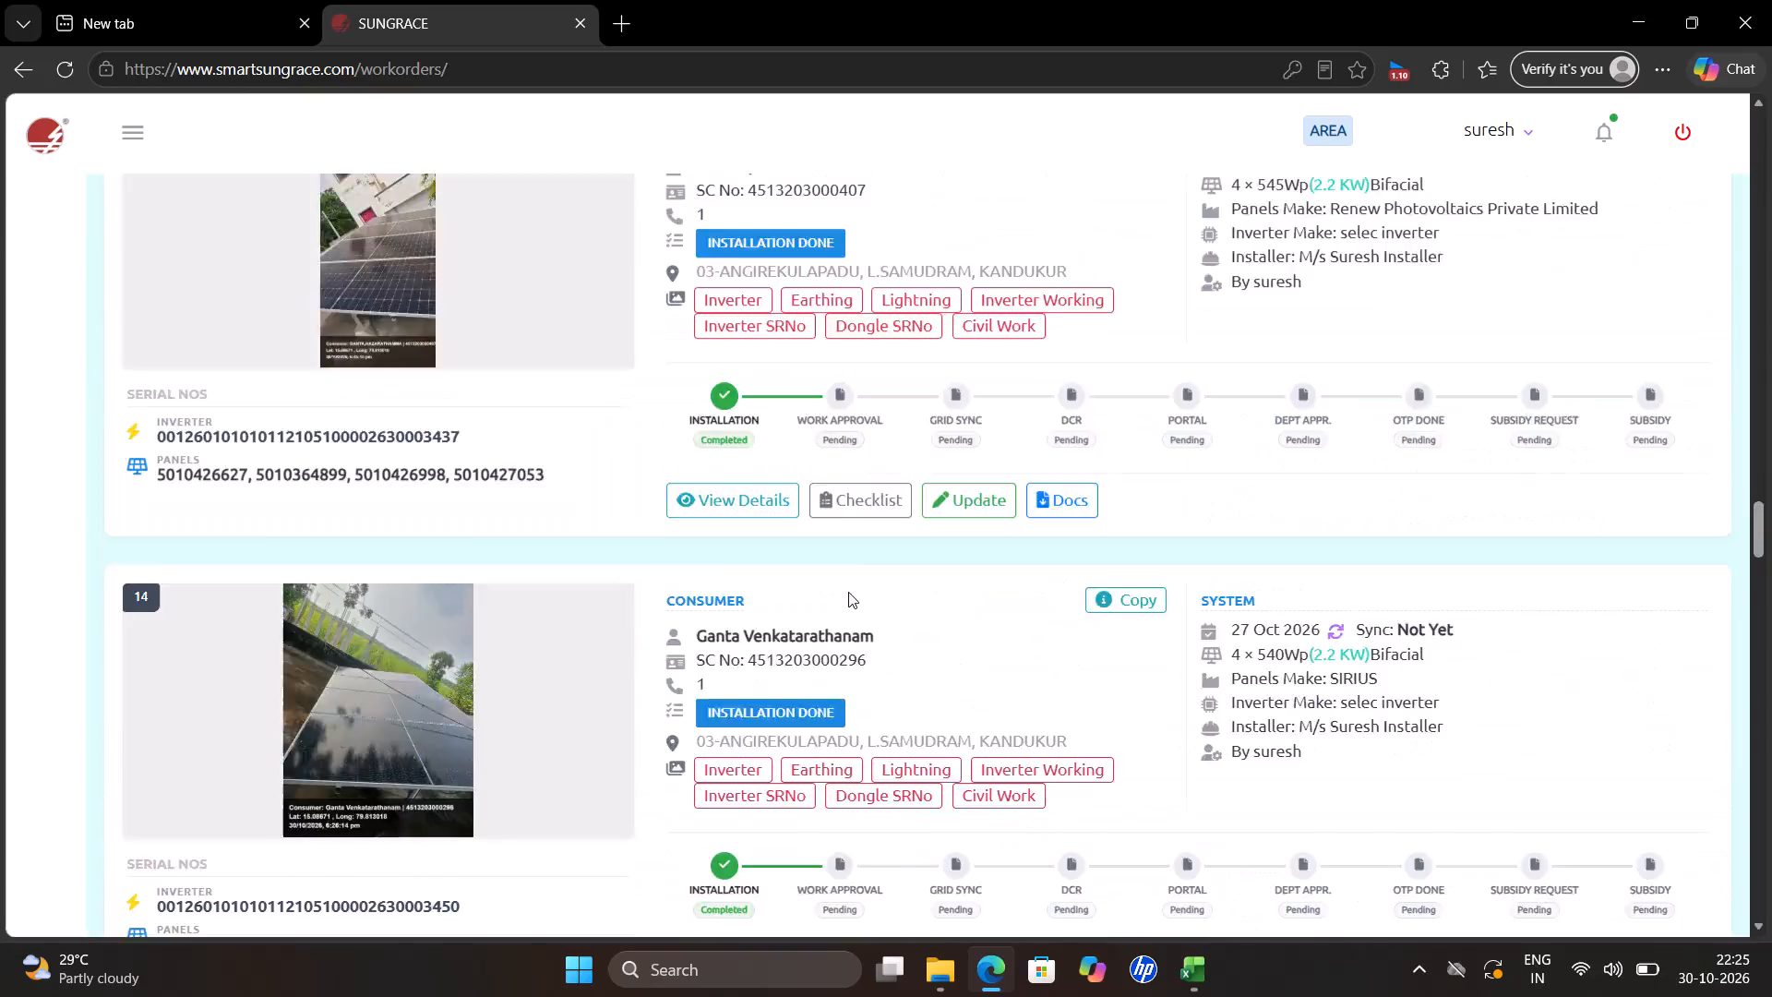
scroll(848, 592, down, 3)
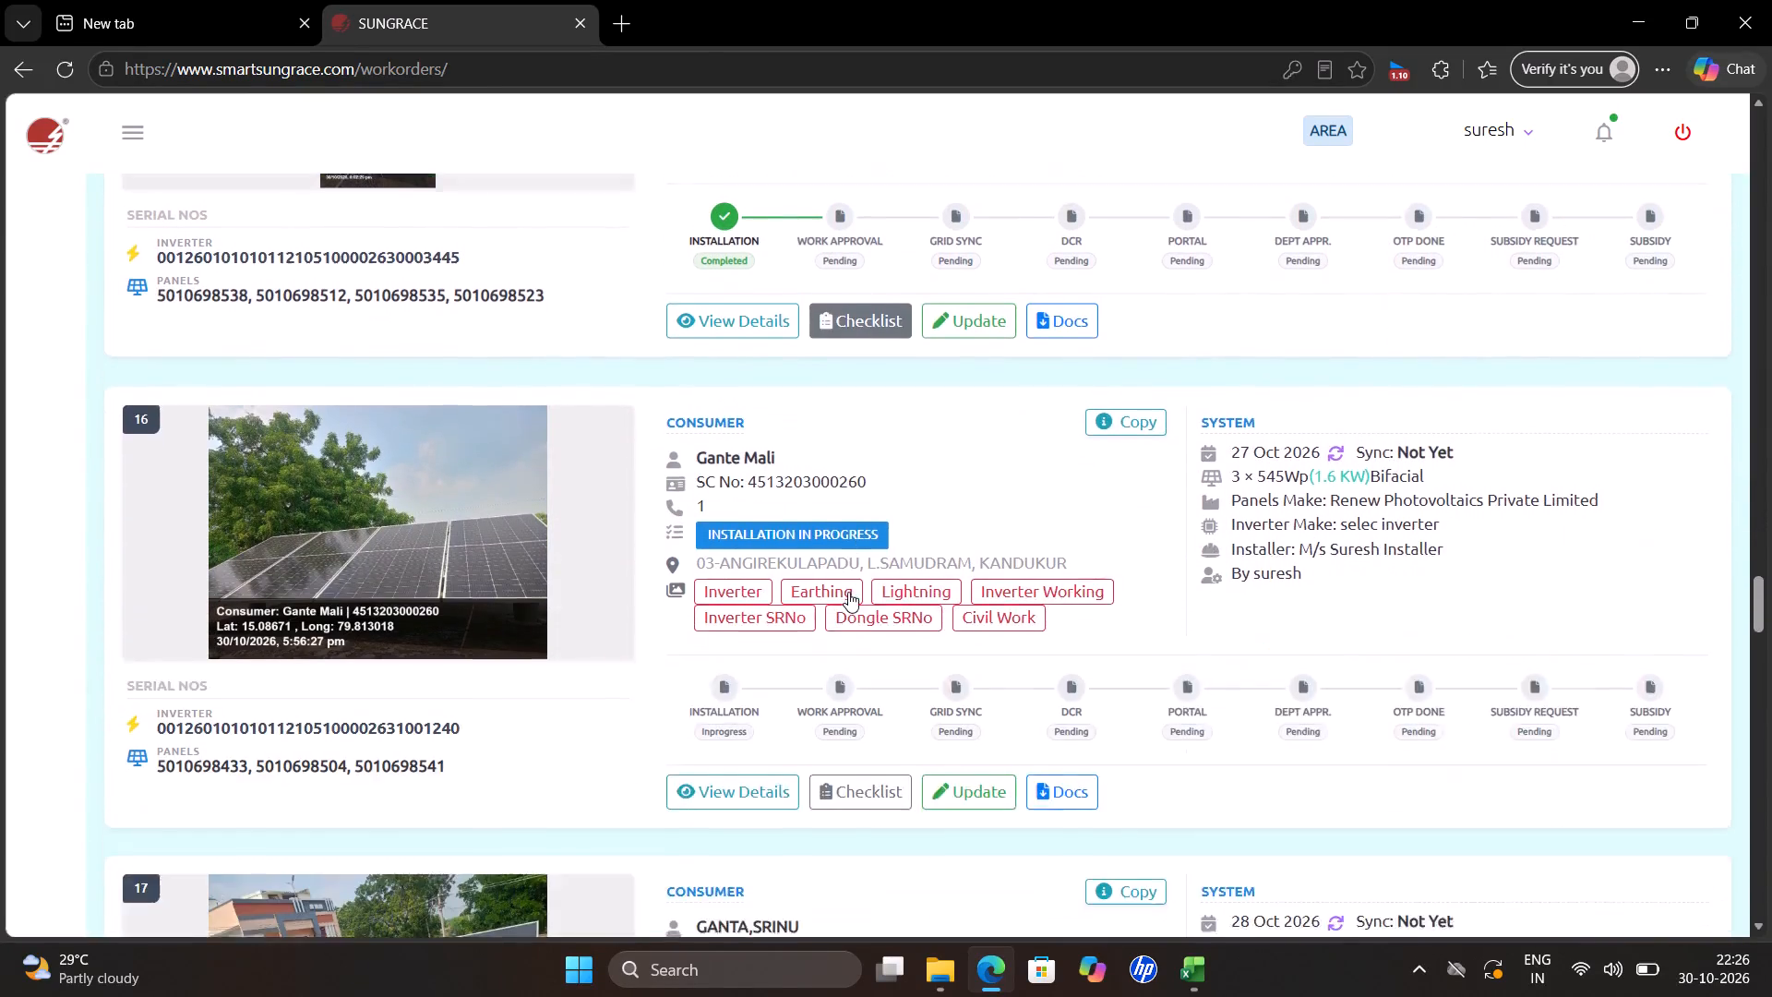
scroll(848, 592, down, 15)
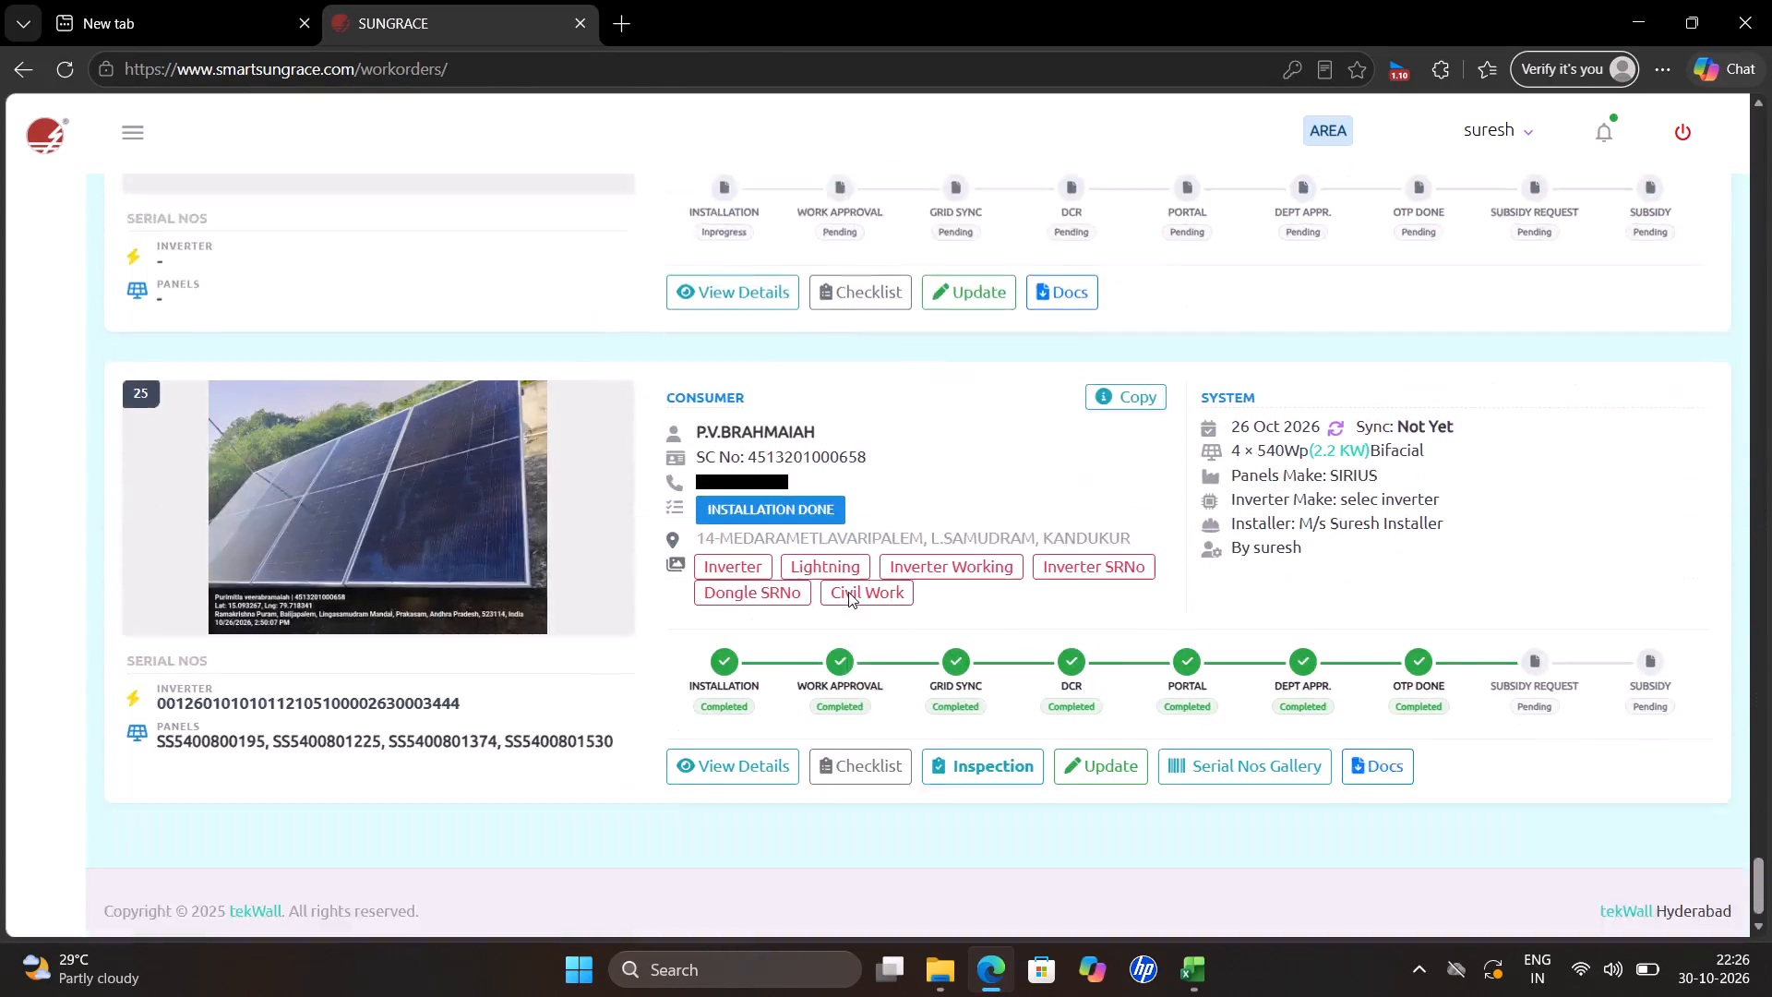
scroll(848, 592, up, 3)
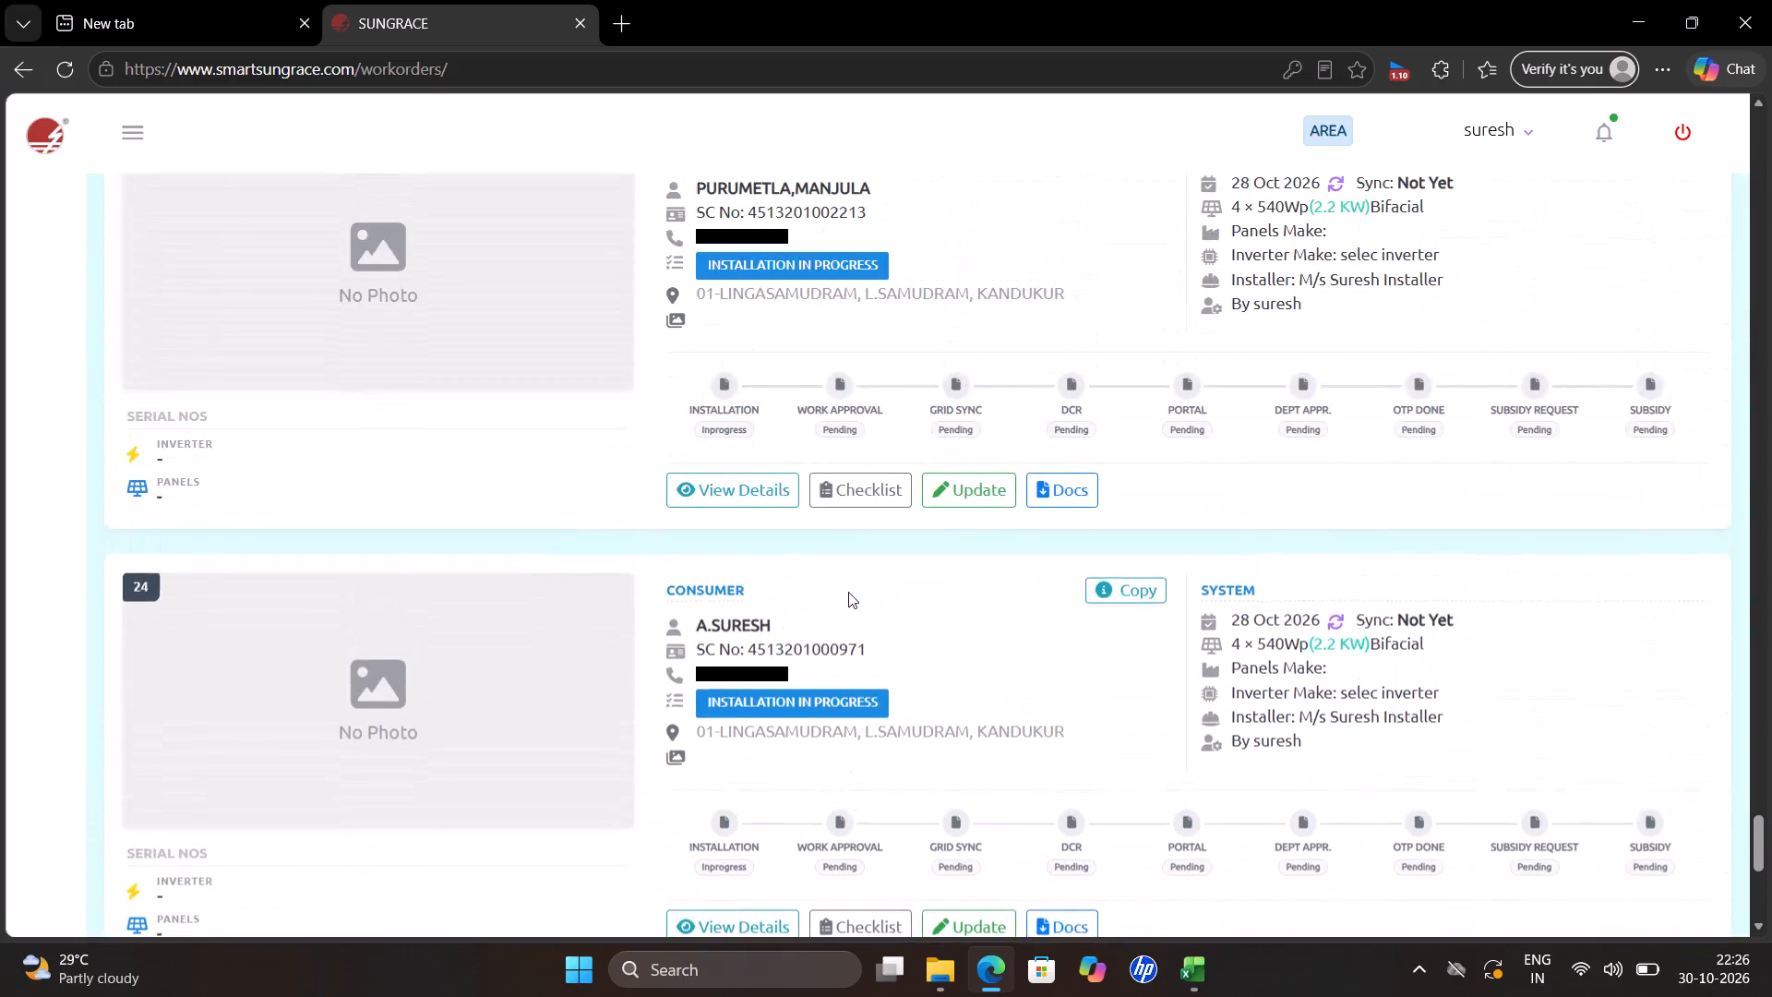
scroll(848, 592, down, 2)
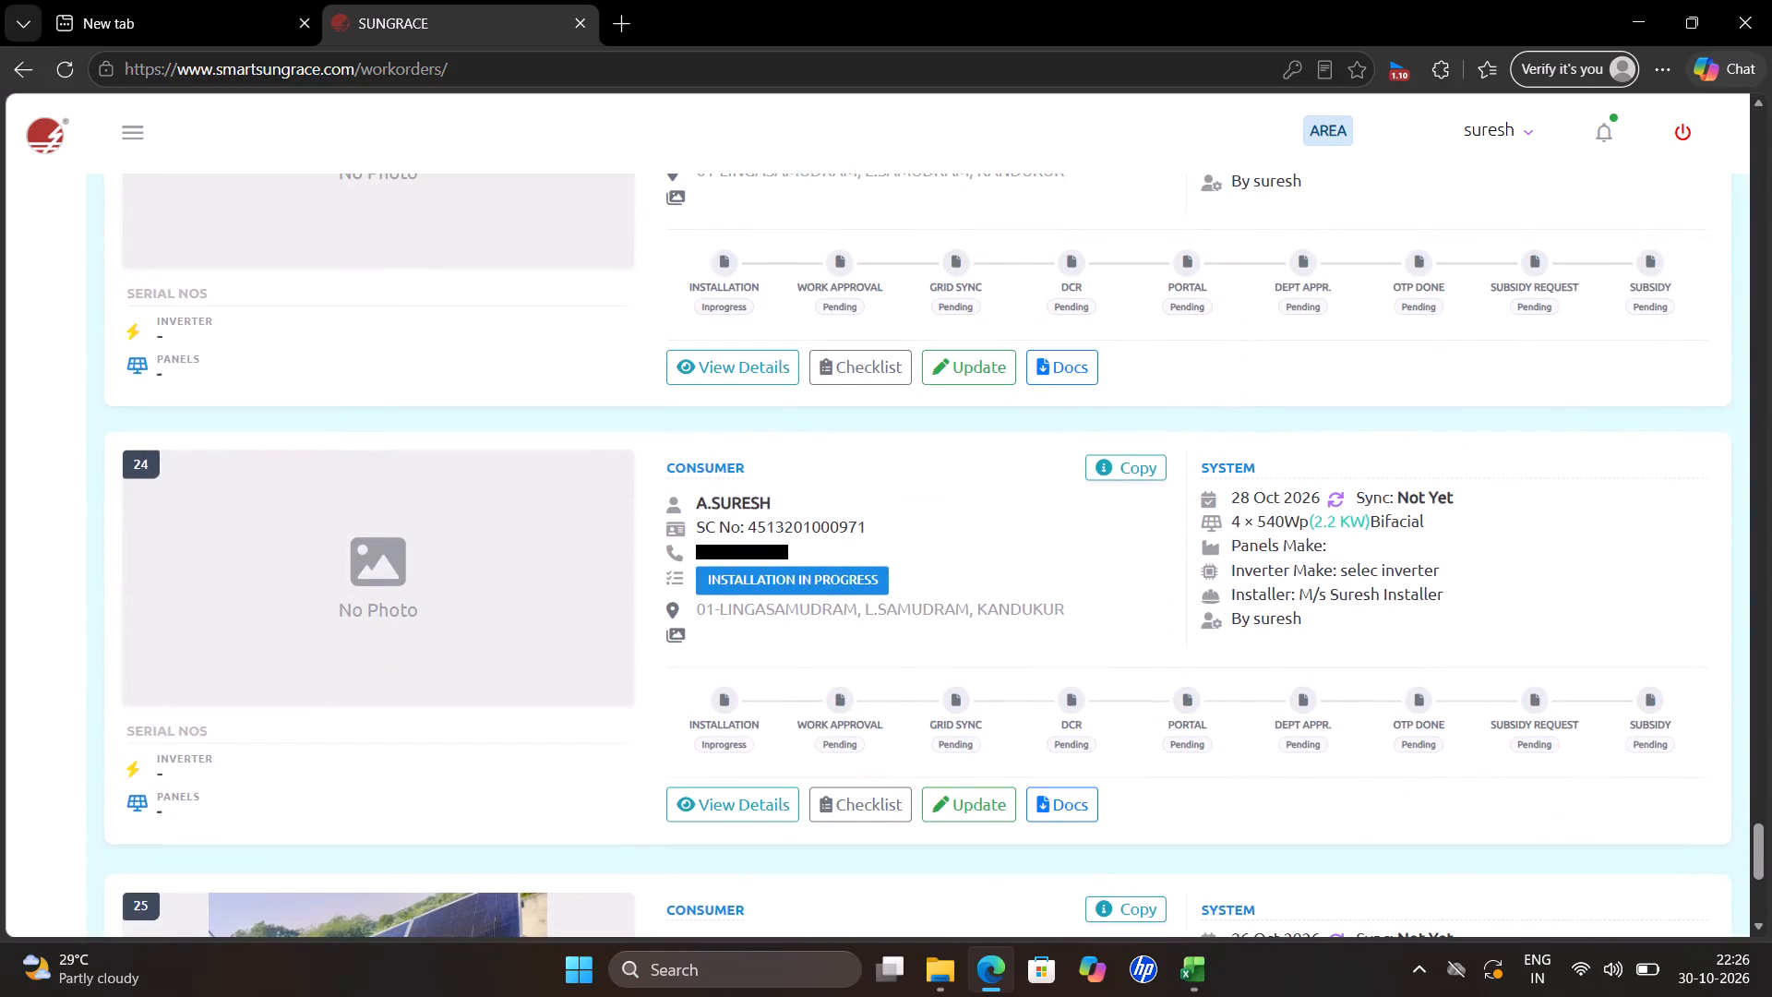
scroll(916, 608, up, 10)
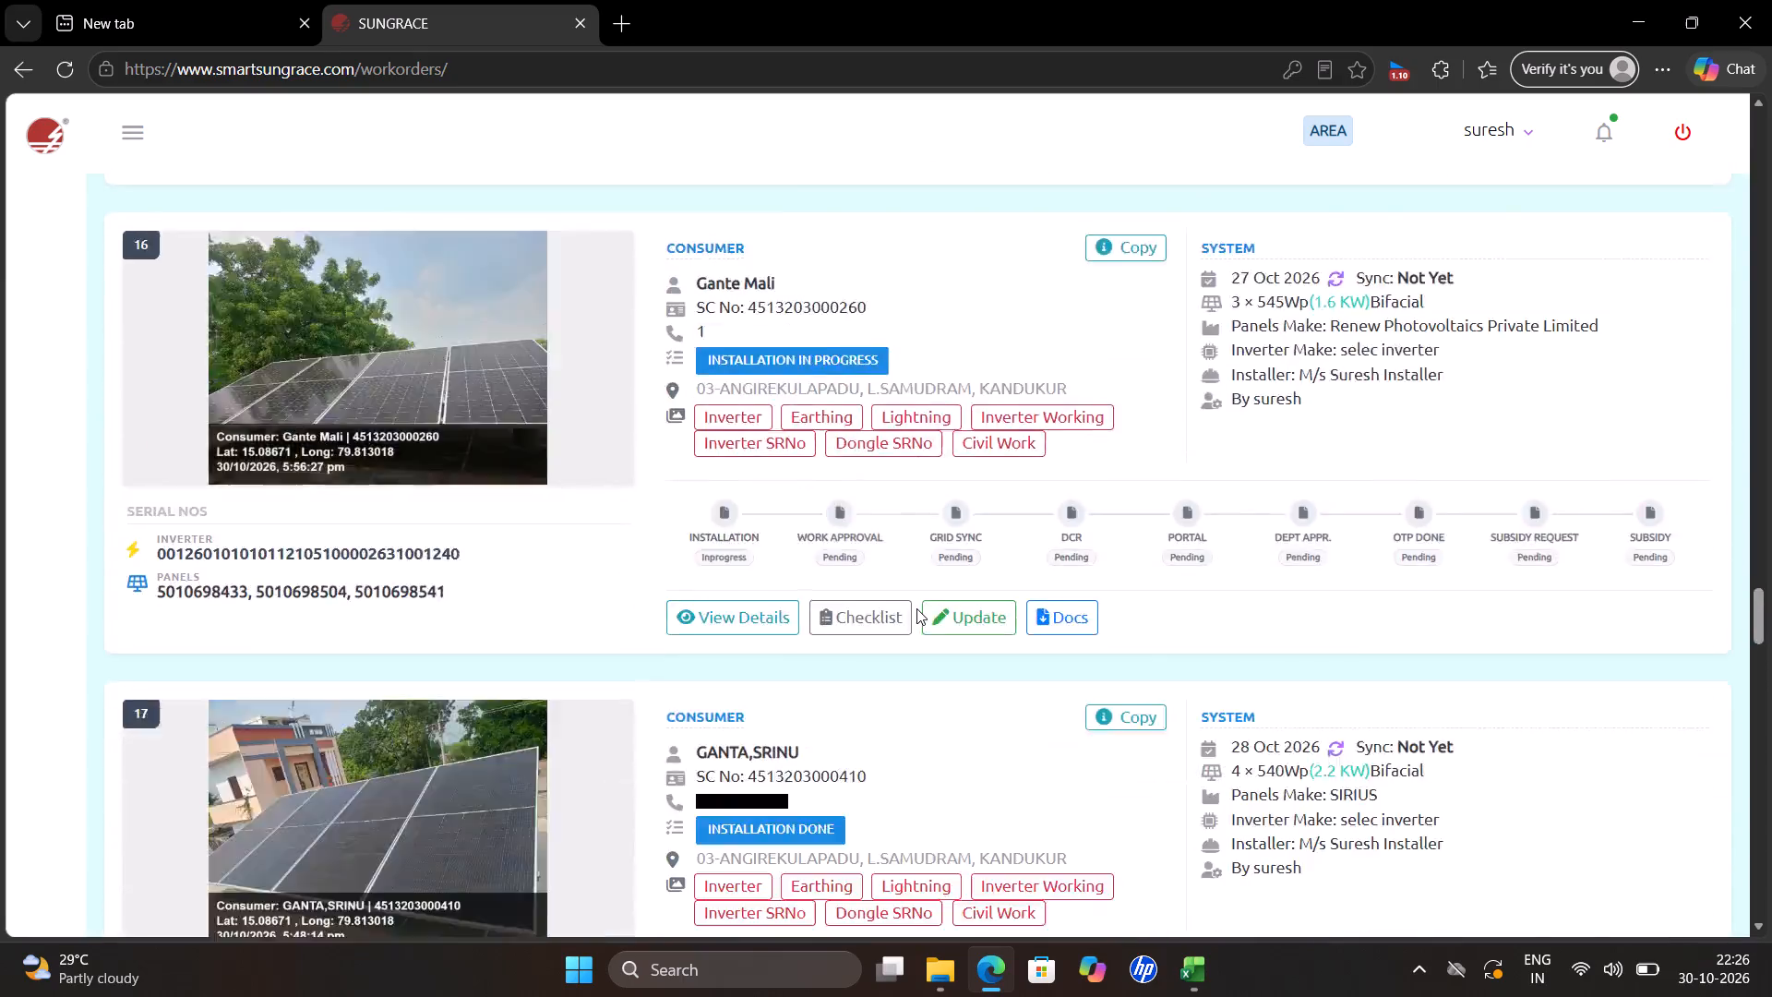
scroll(916, 608, up, 16)
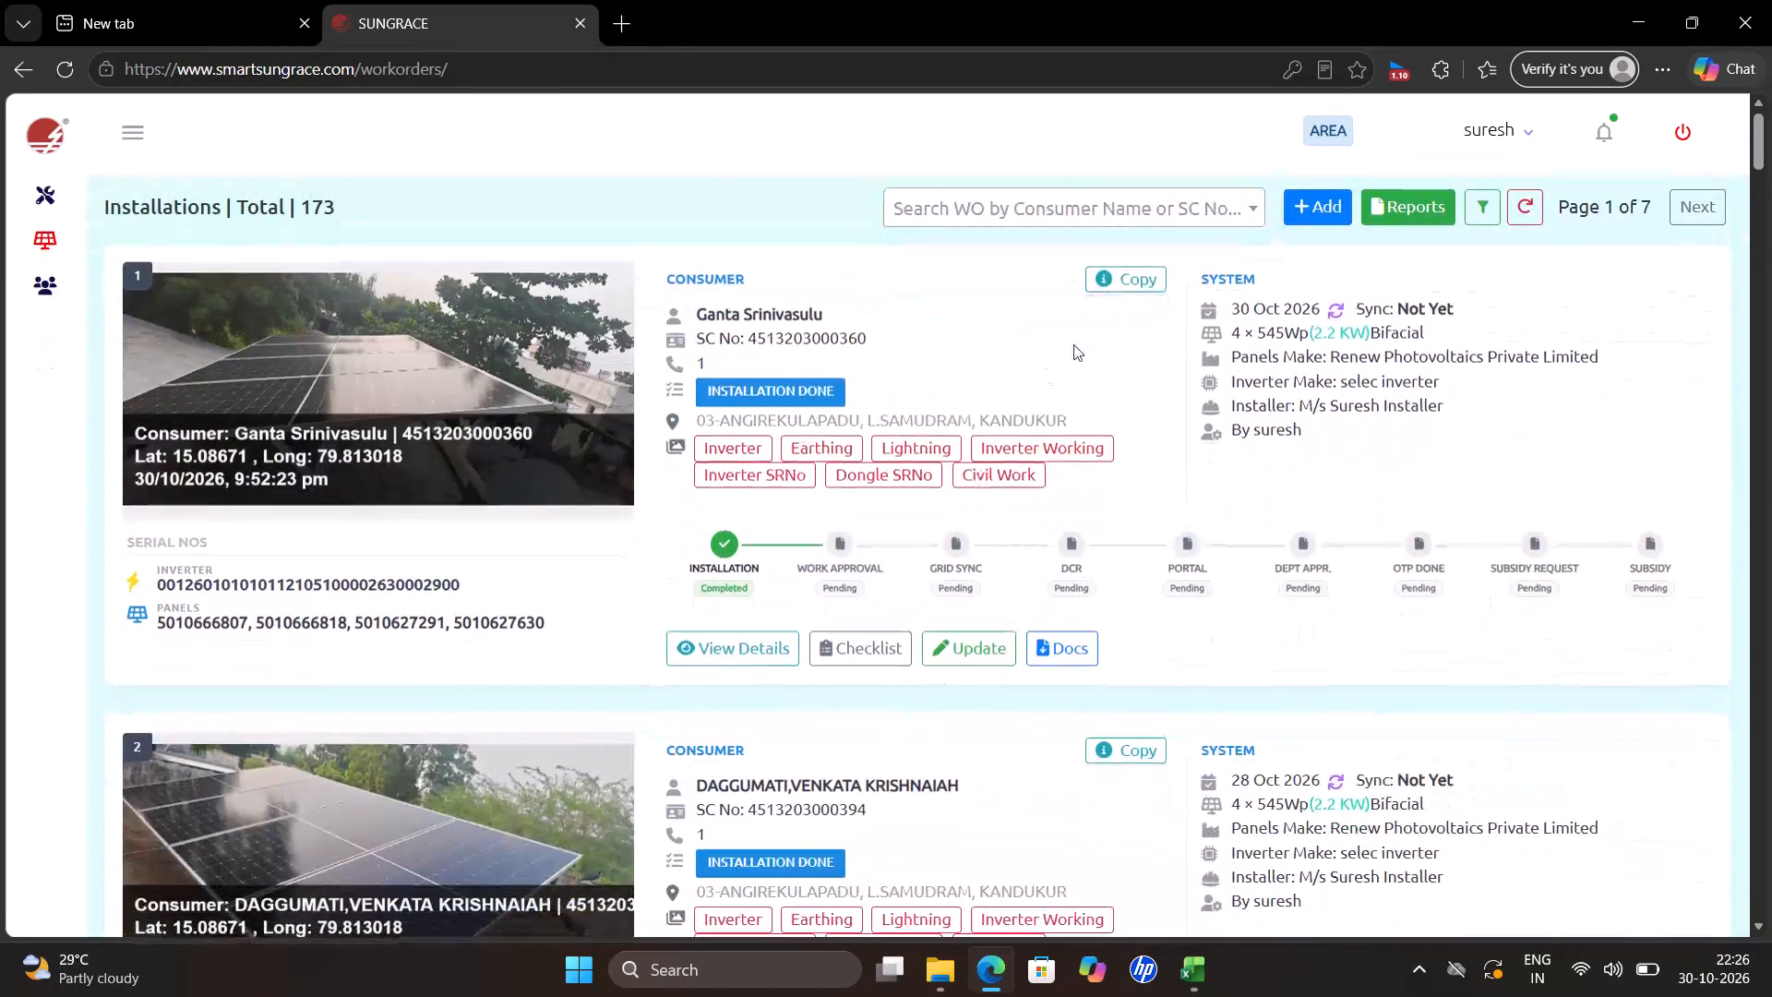
click(1328, 138)
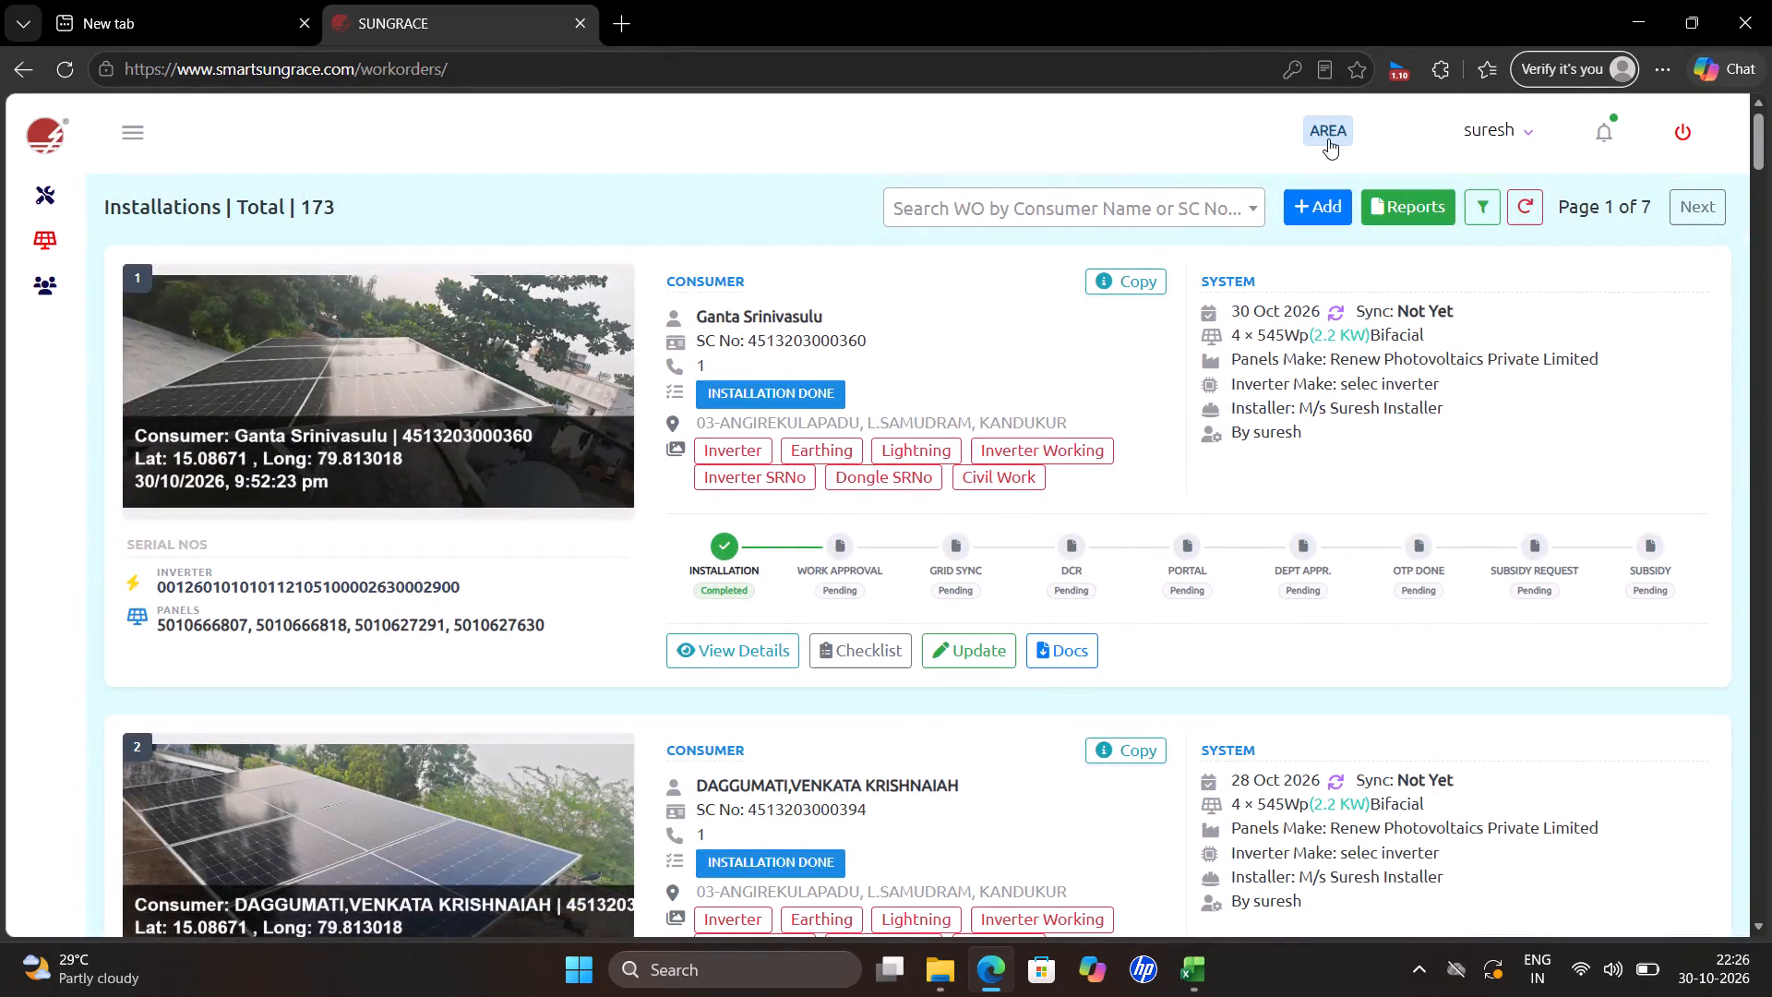
click(1132, 146)
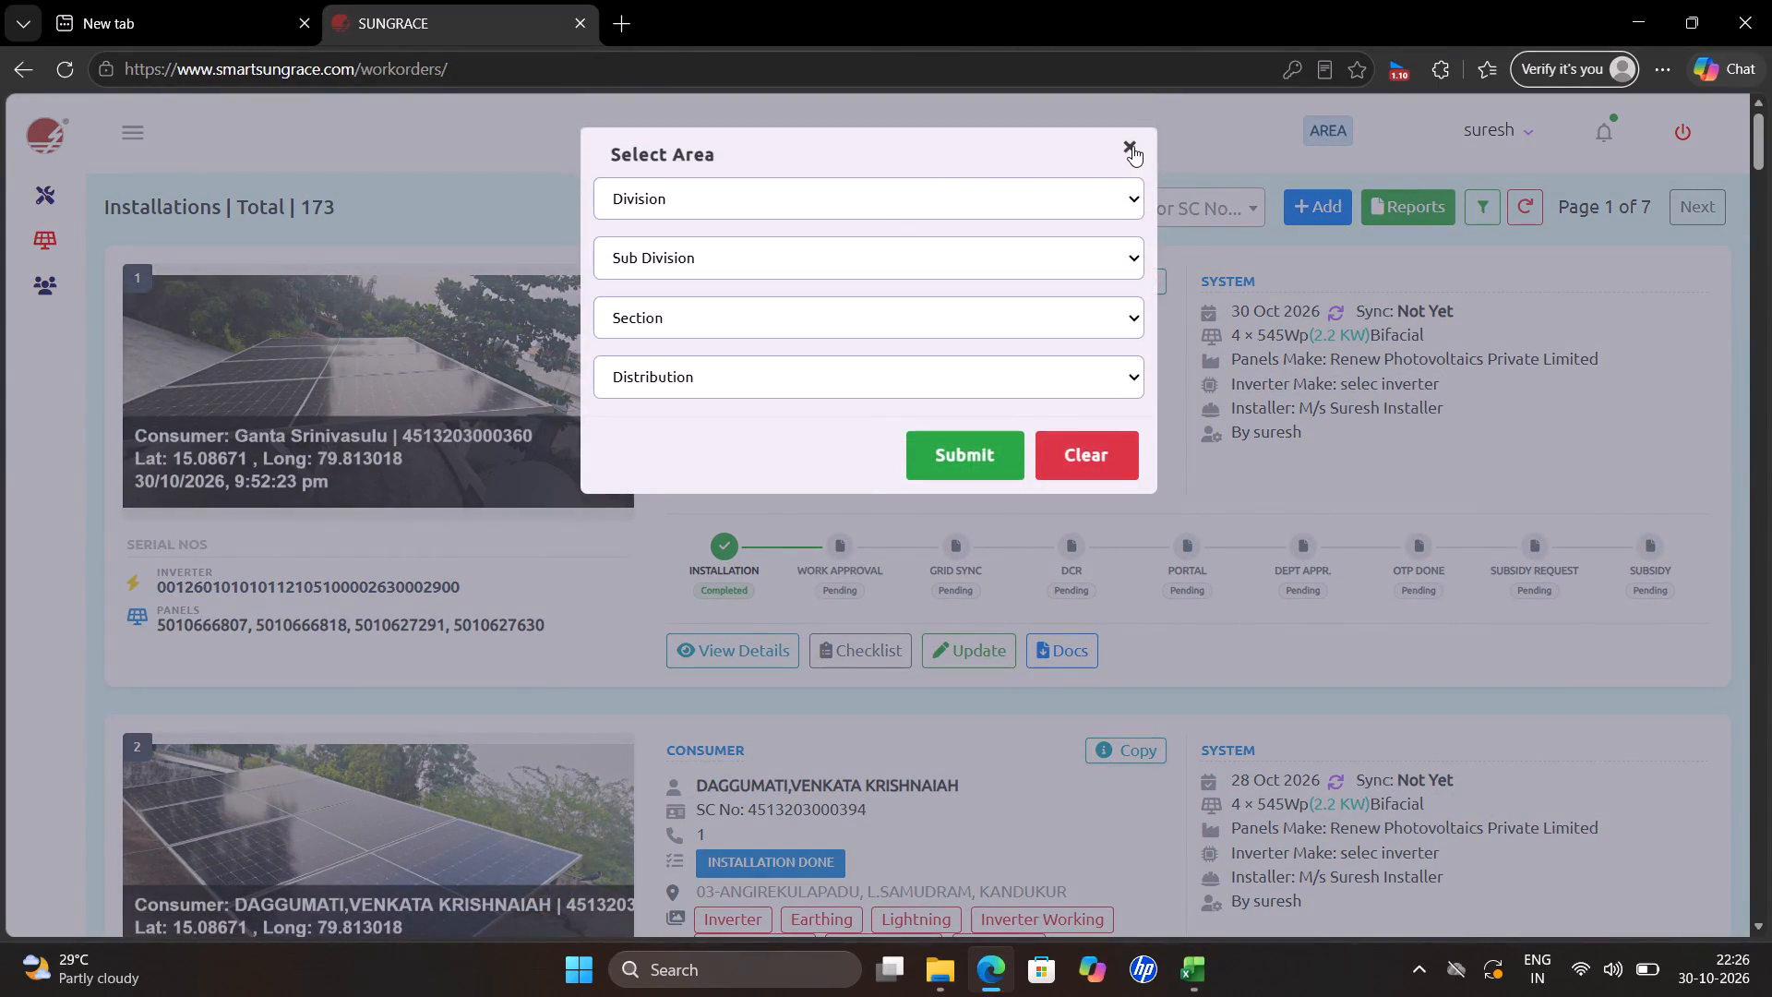
Minimize all open windows, including the browser, Downloads and the 400 folder, to show the desktop.
click(1618, 13)
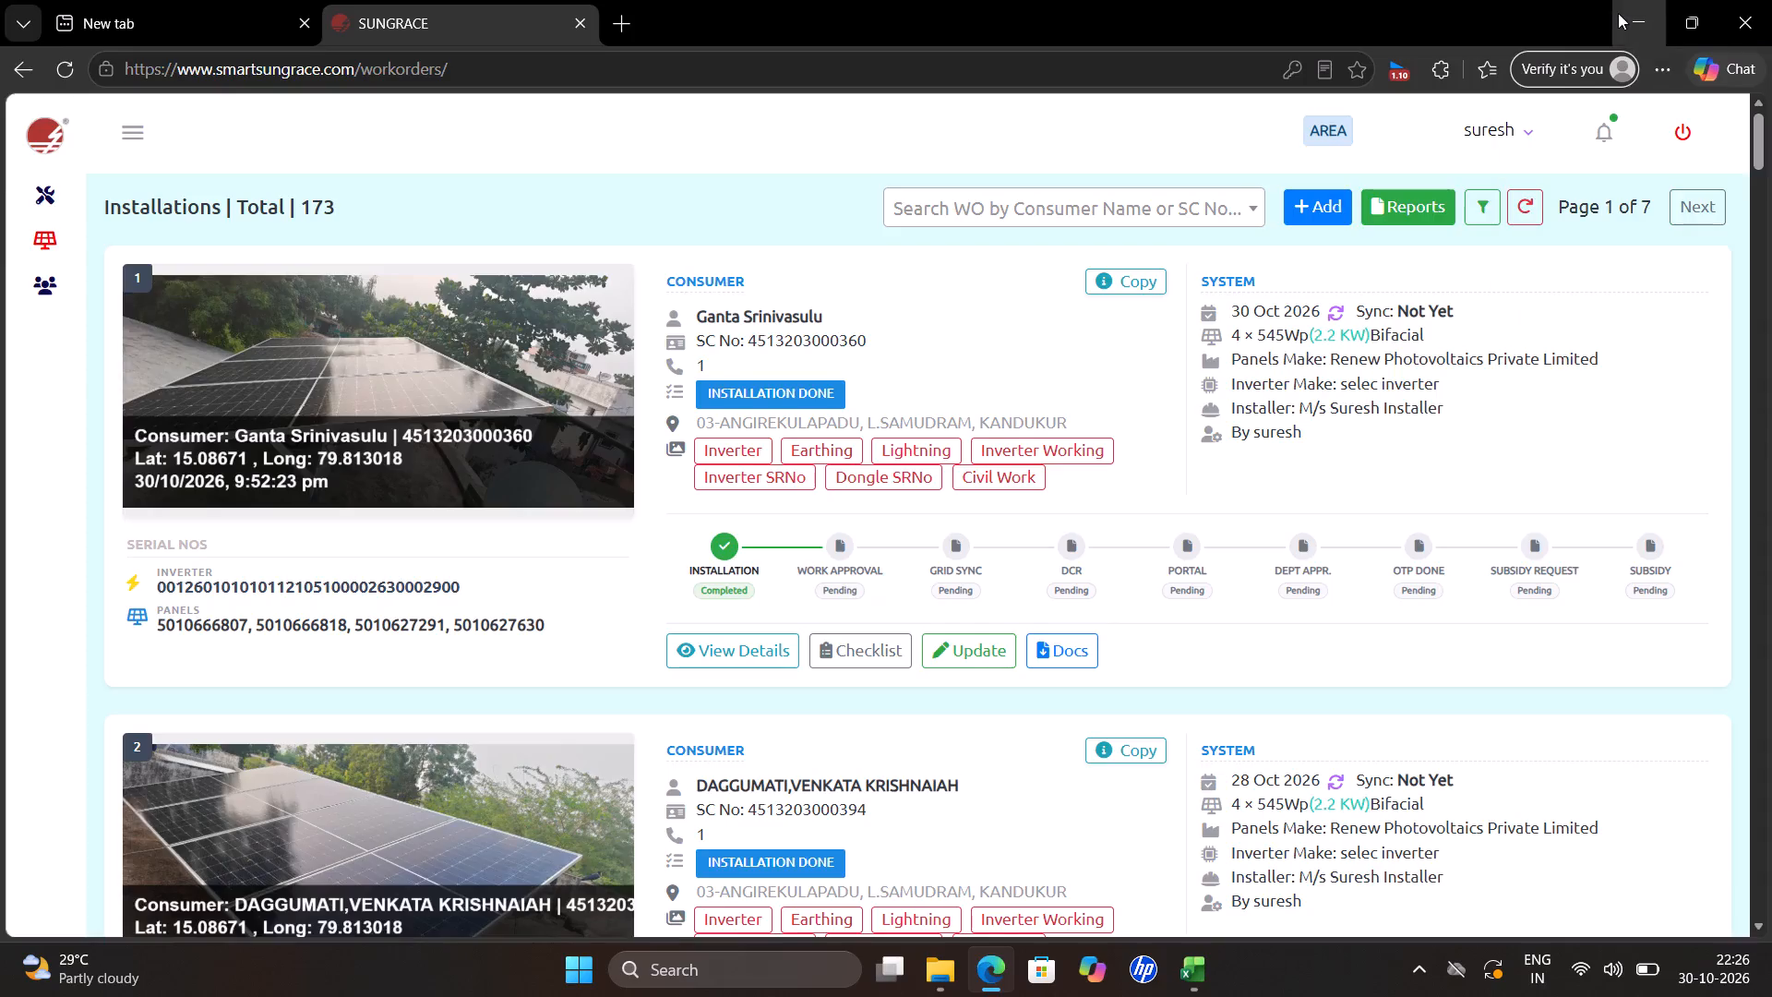
click(1634, 17)
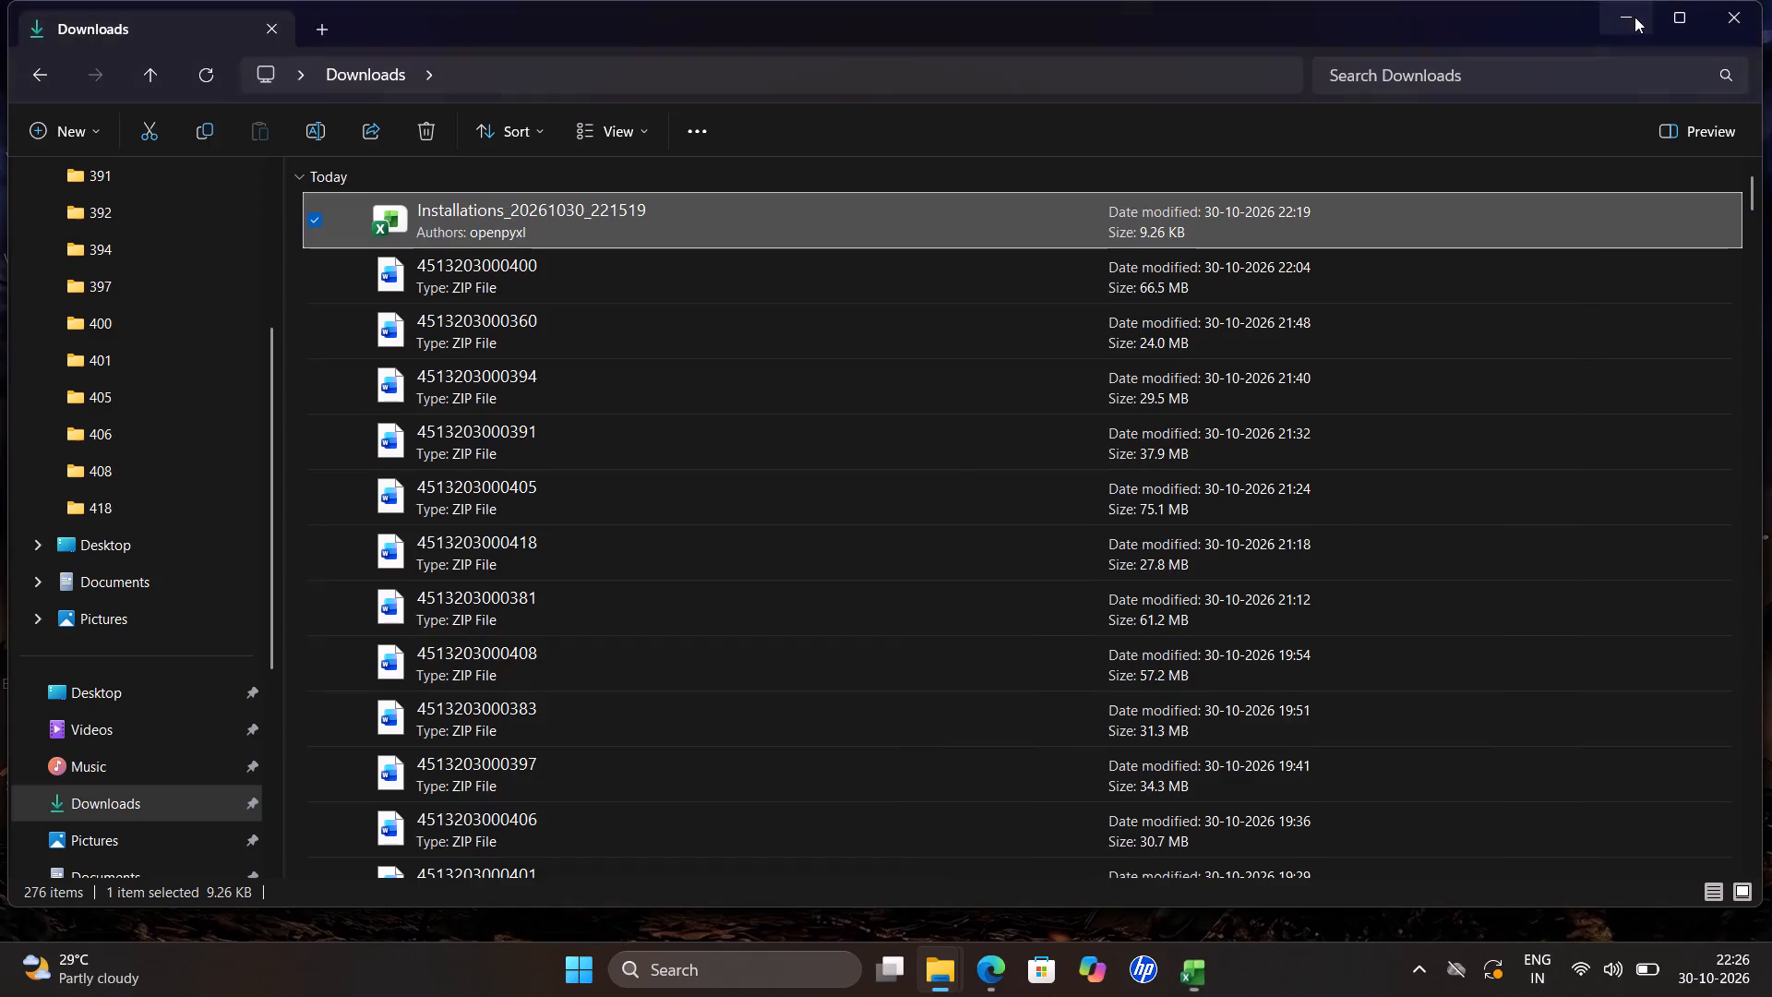
click(1634, 17)
click(1634, 17)
triple_click(1634, 17)
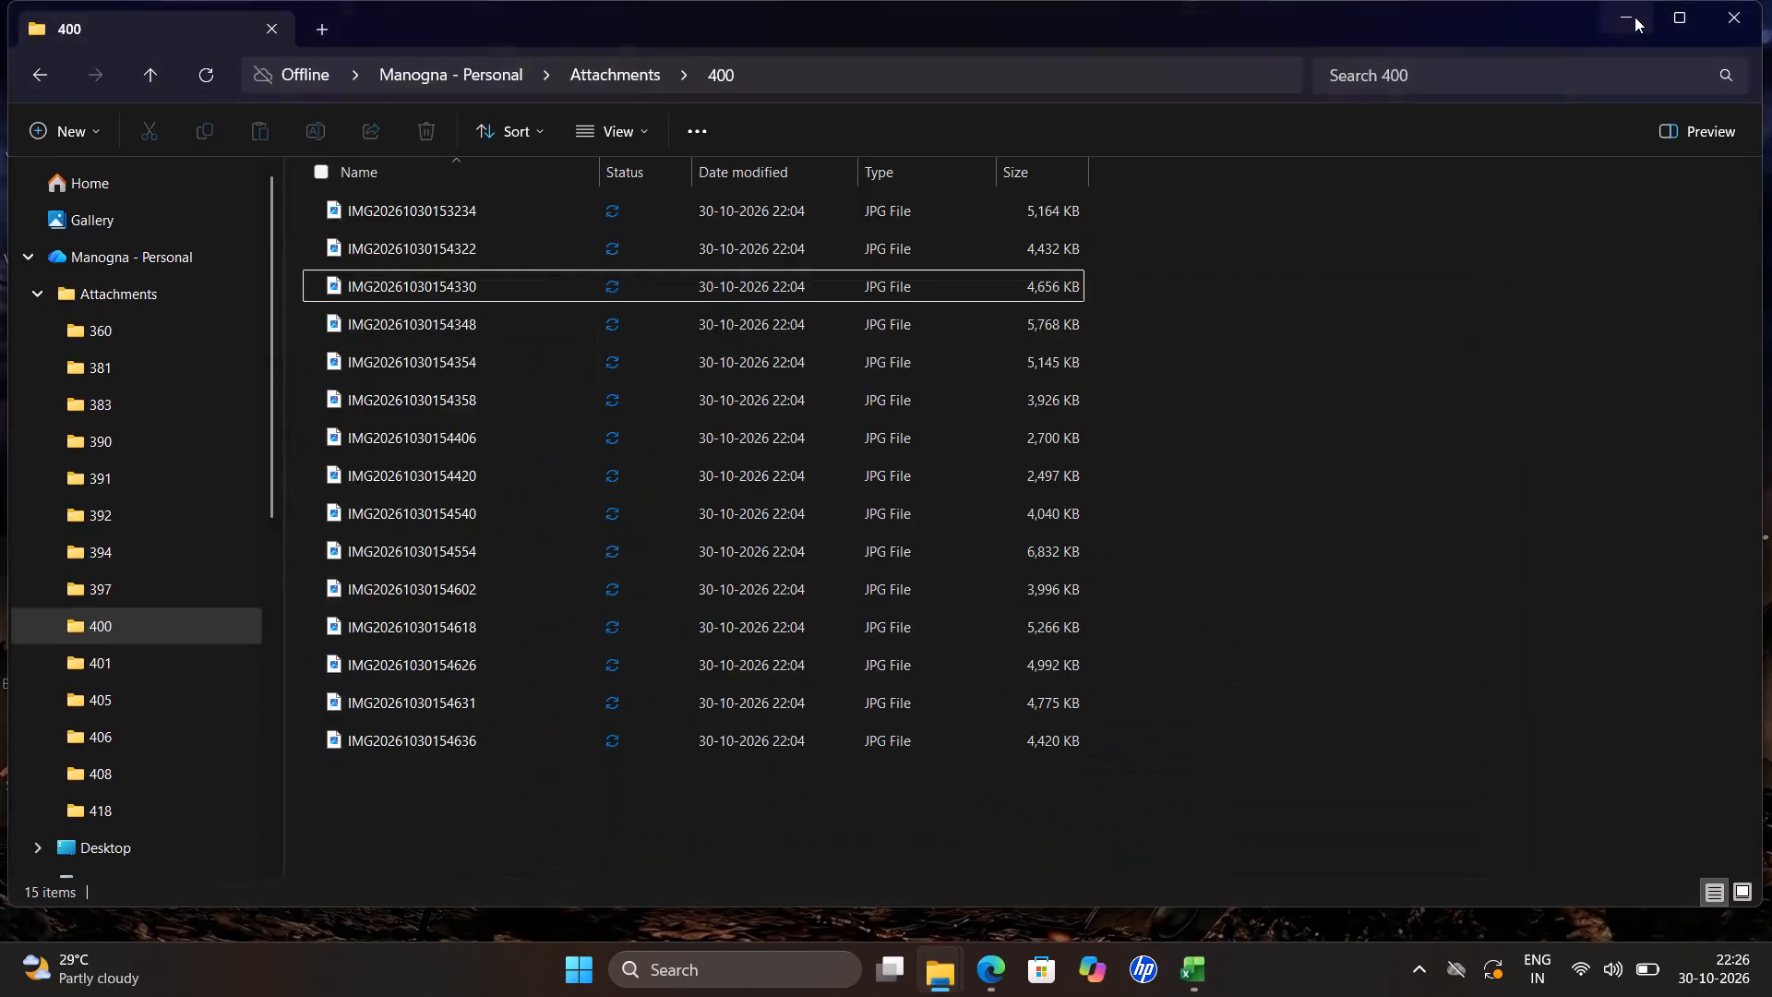
double_click(1634, 17)
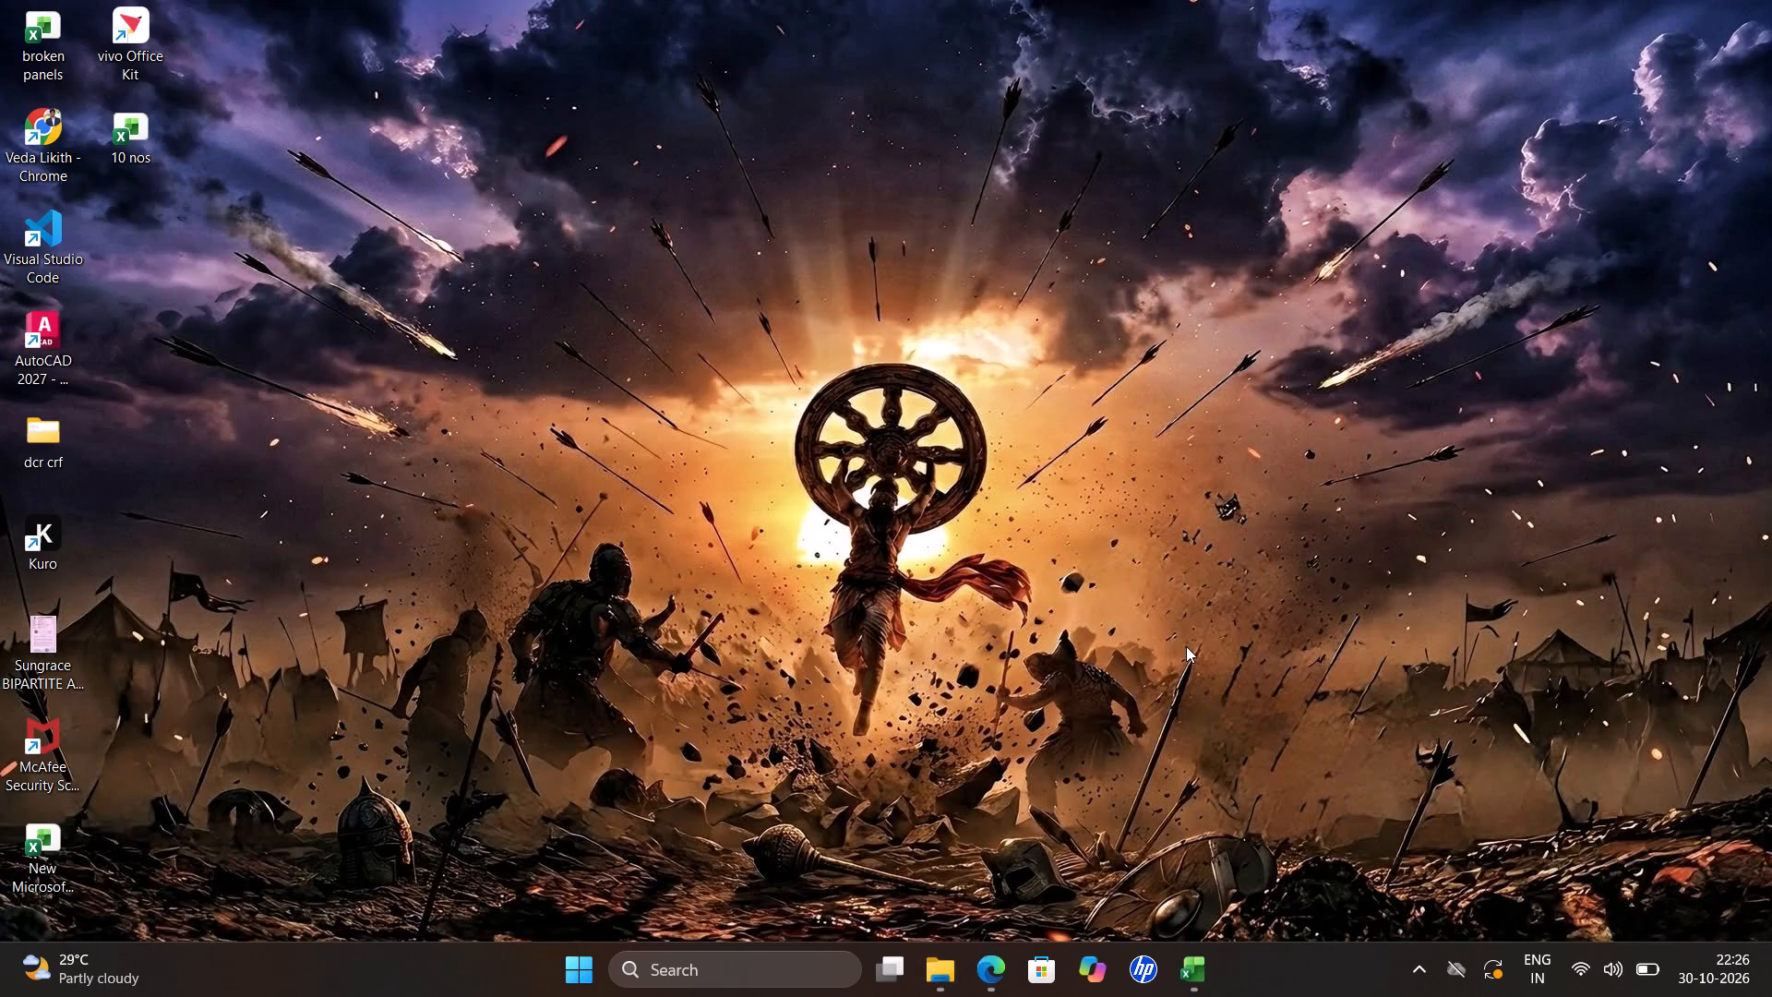
Put the computer into Sleep mode.
key(alt+F4)
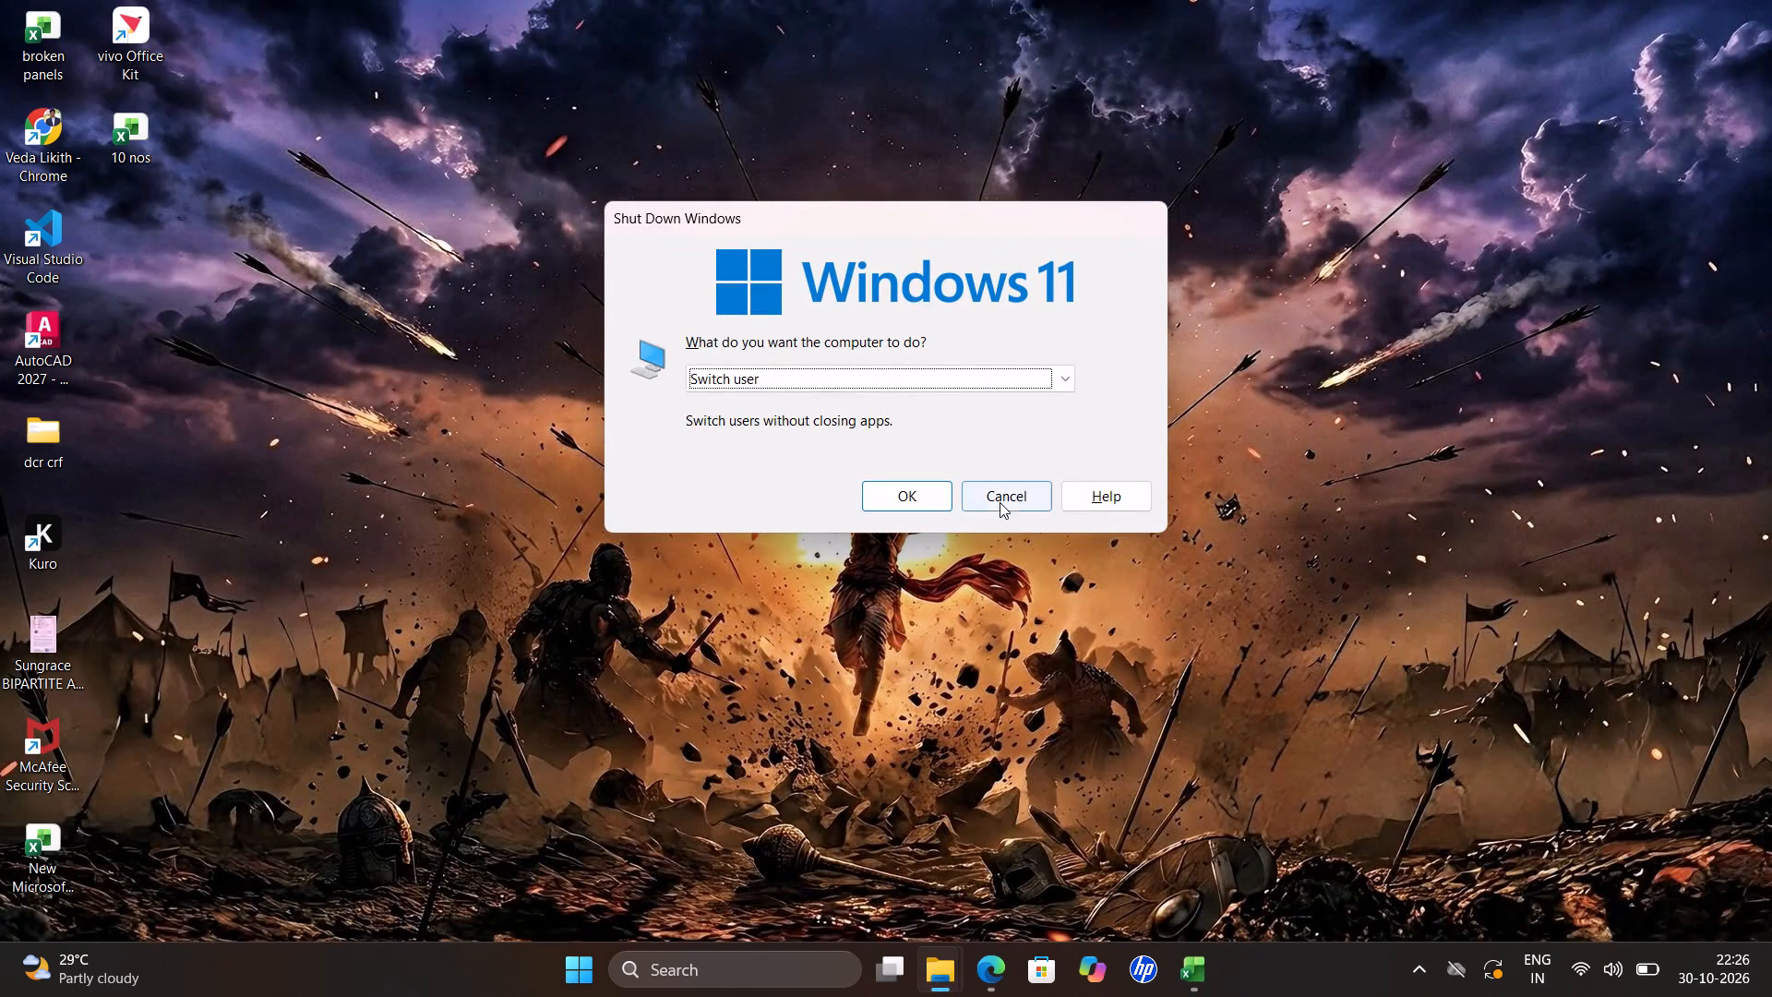
click(1064, 381)
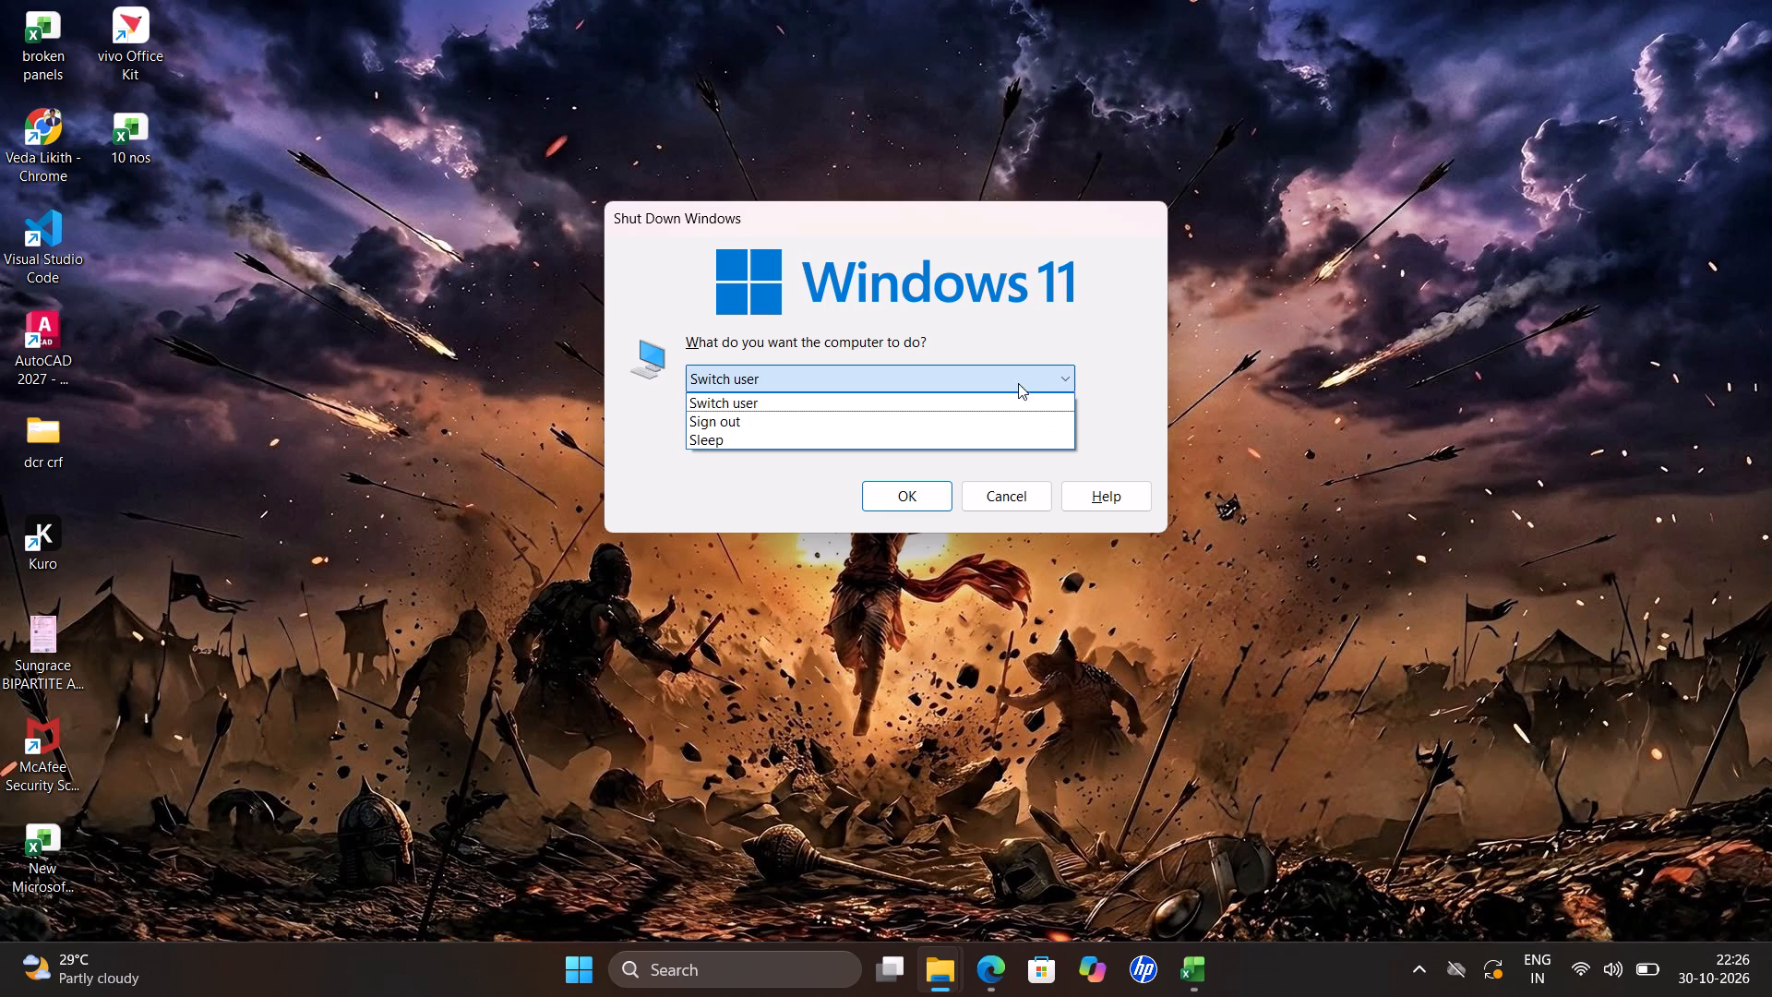
click(985, 436)
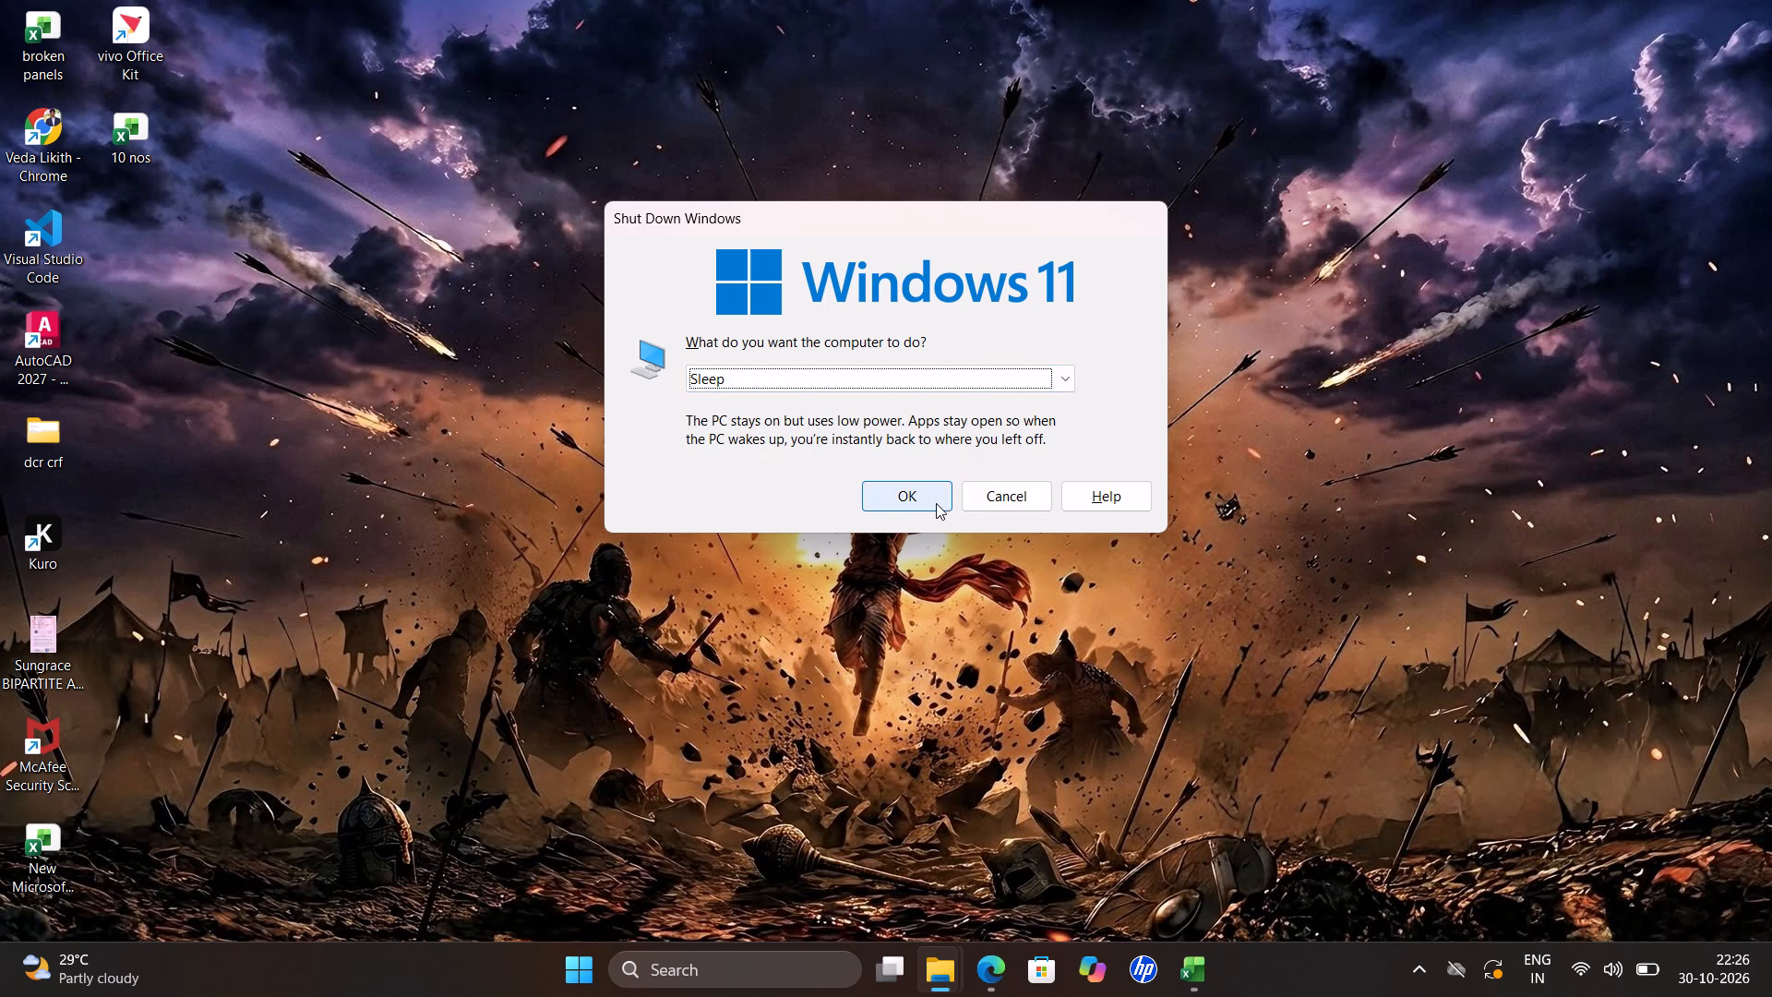
click(929, 503)
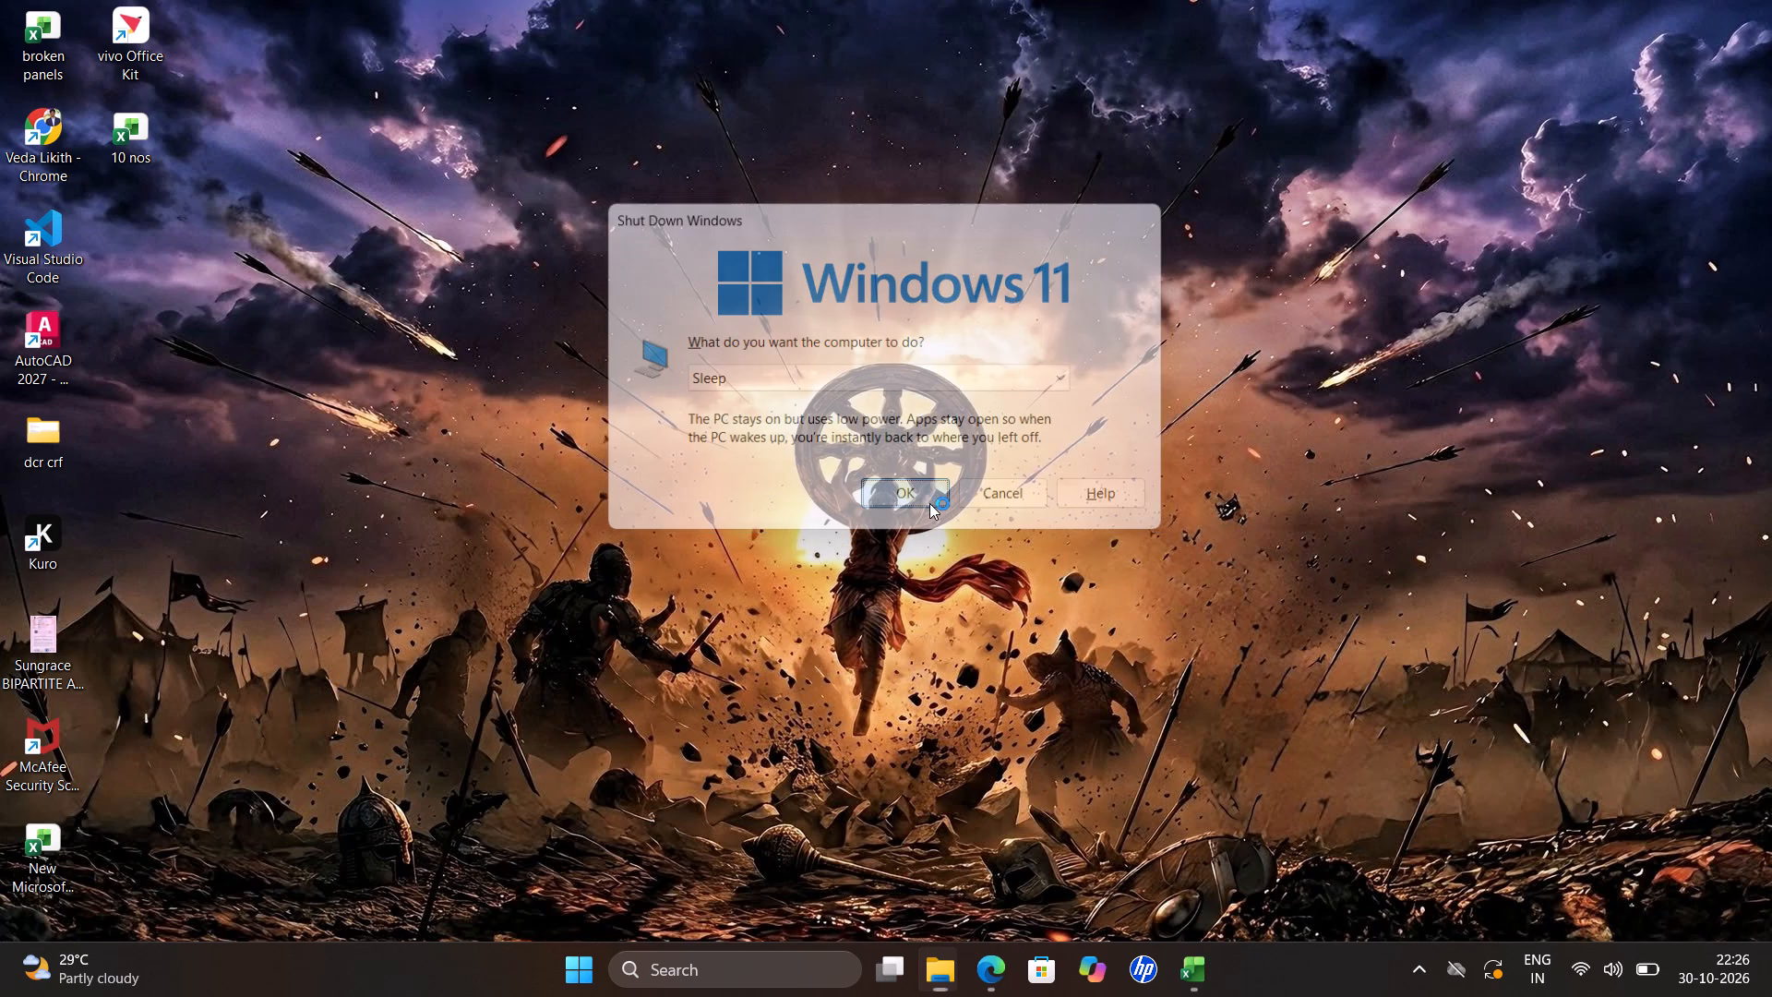